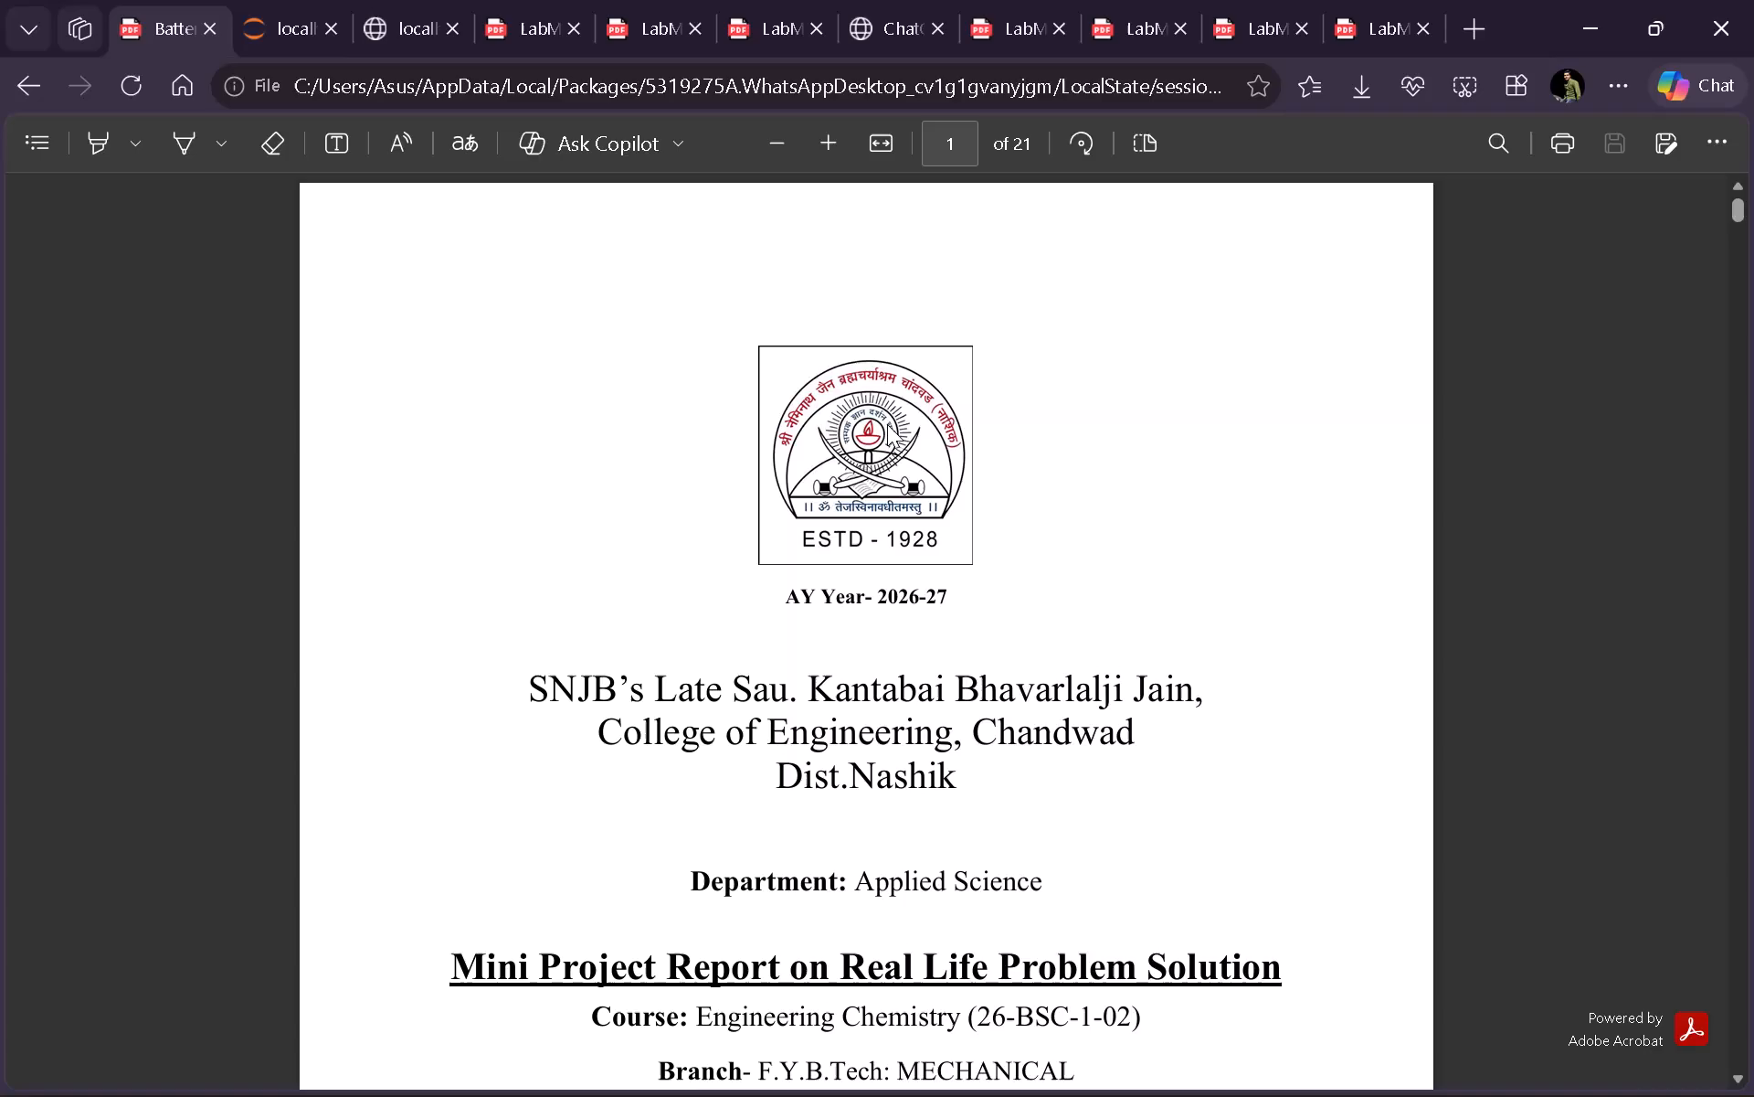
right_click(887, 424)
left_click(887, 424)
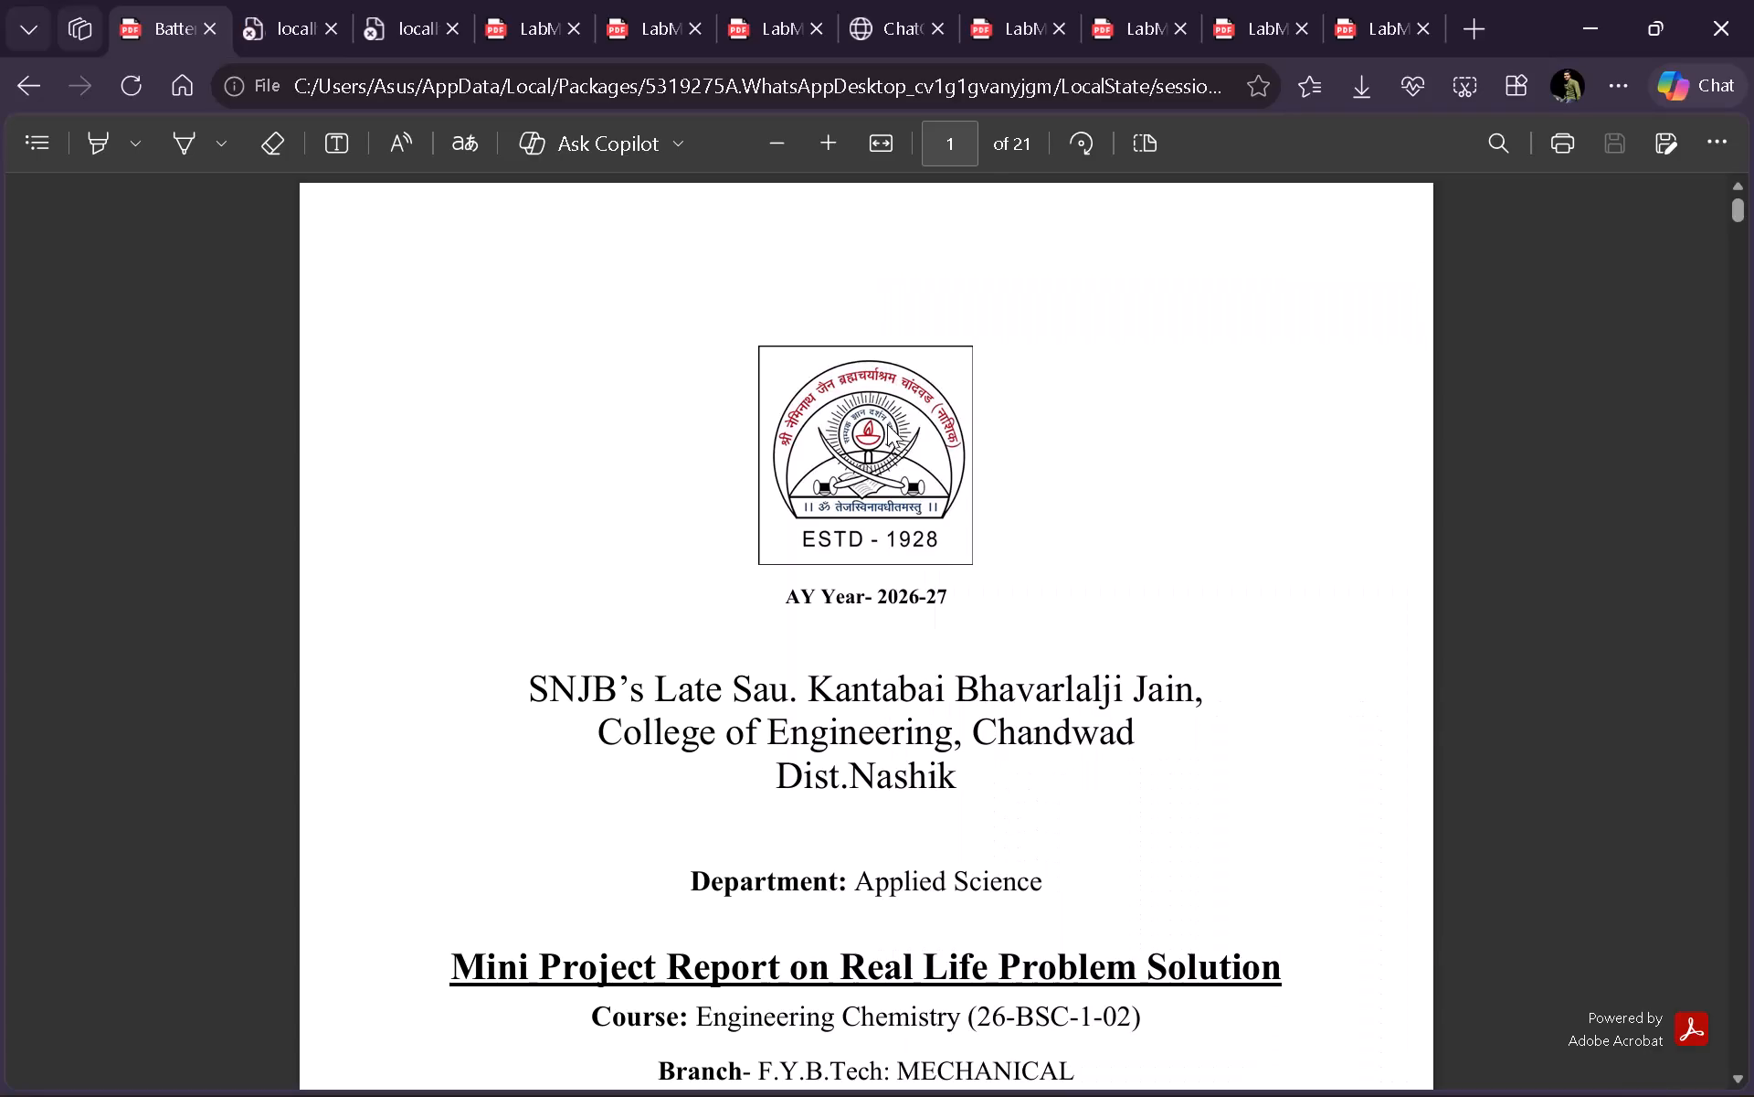
Close every other browser tab so that only the battery technology report PDF stays open.
left_click(329, 23)
left_click(329, 23)
left_click(329, 23)
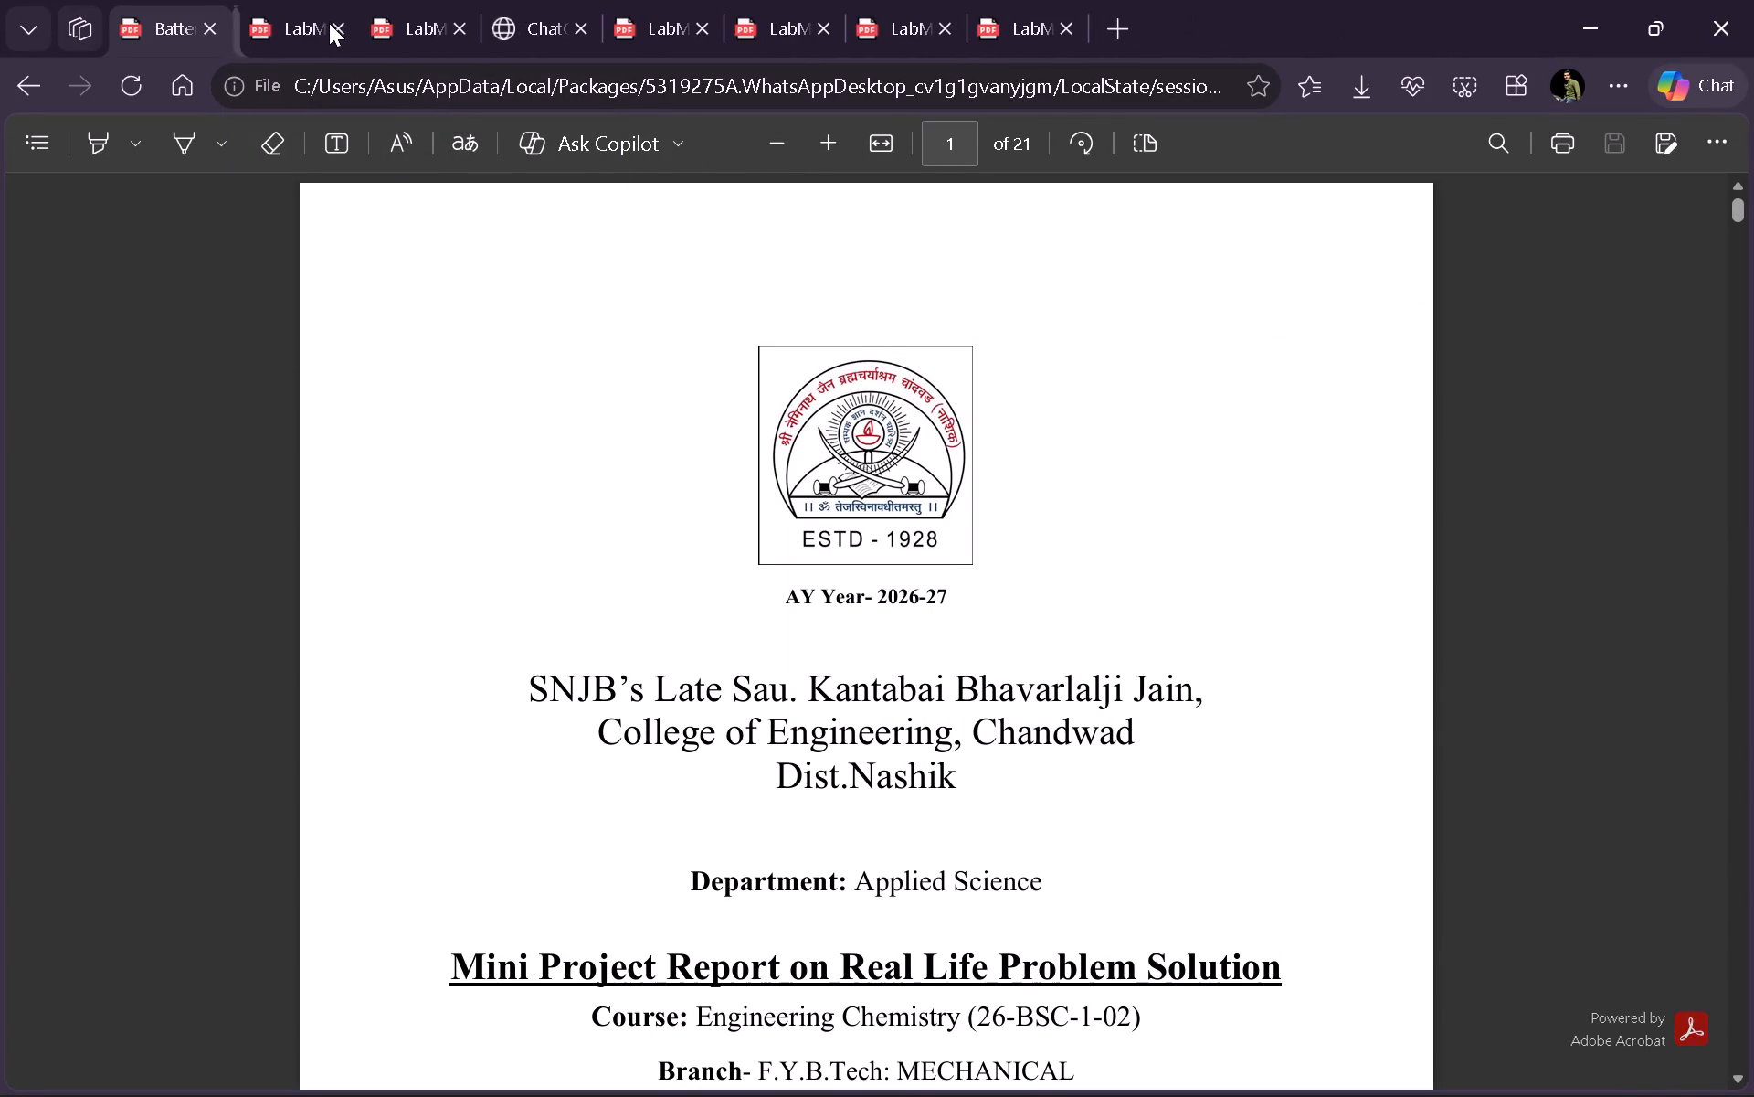
left_click(329, 23)
left_click(329, 23)
left_click(329, 23)
left_click(329, 23)
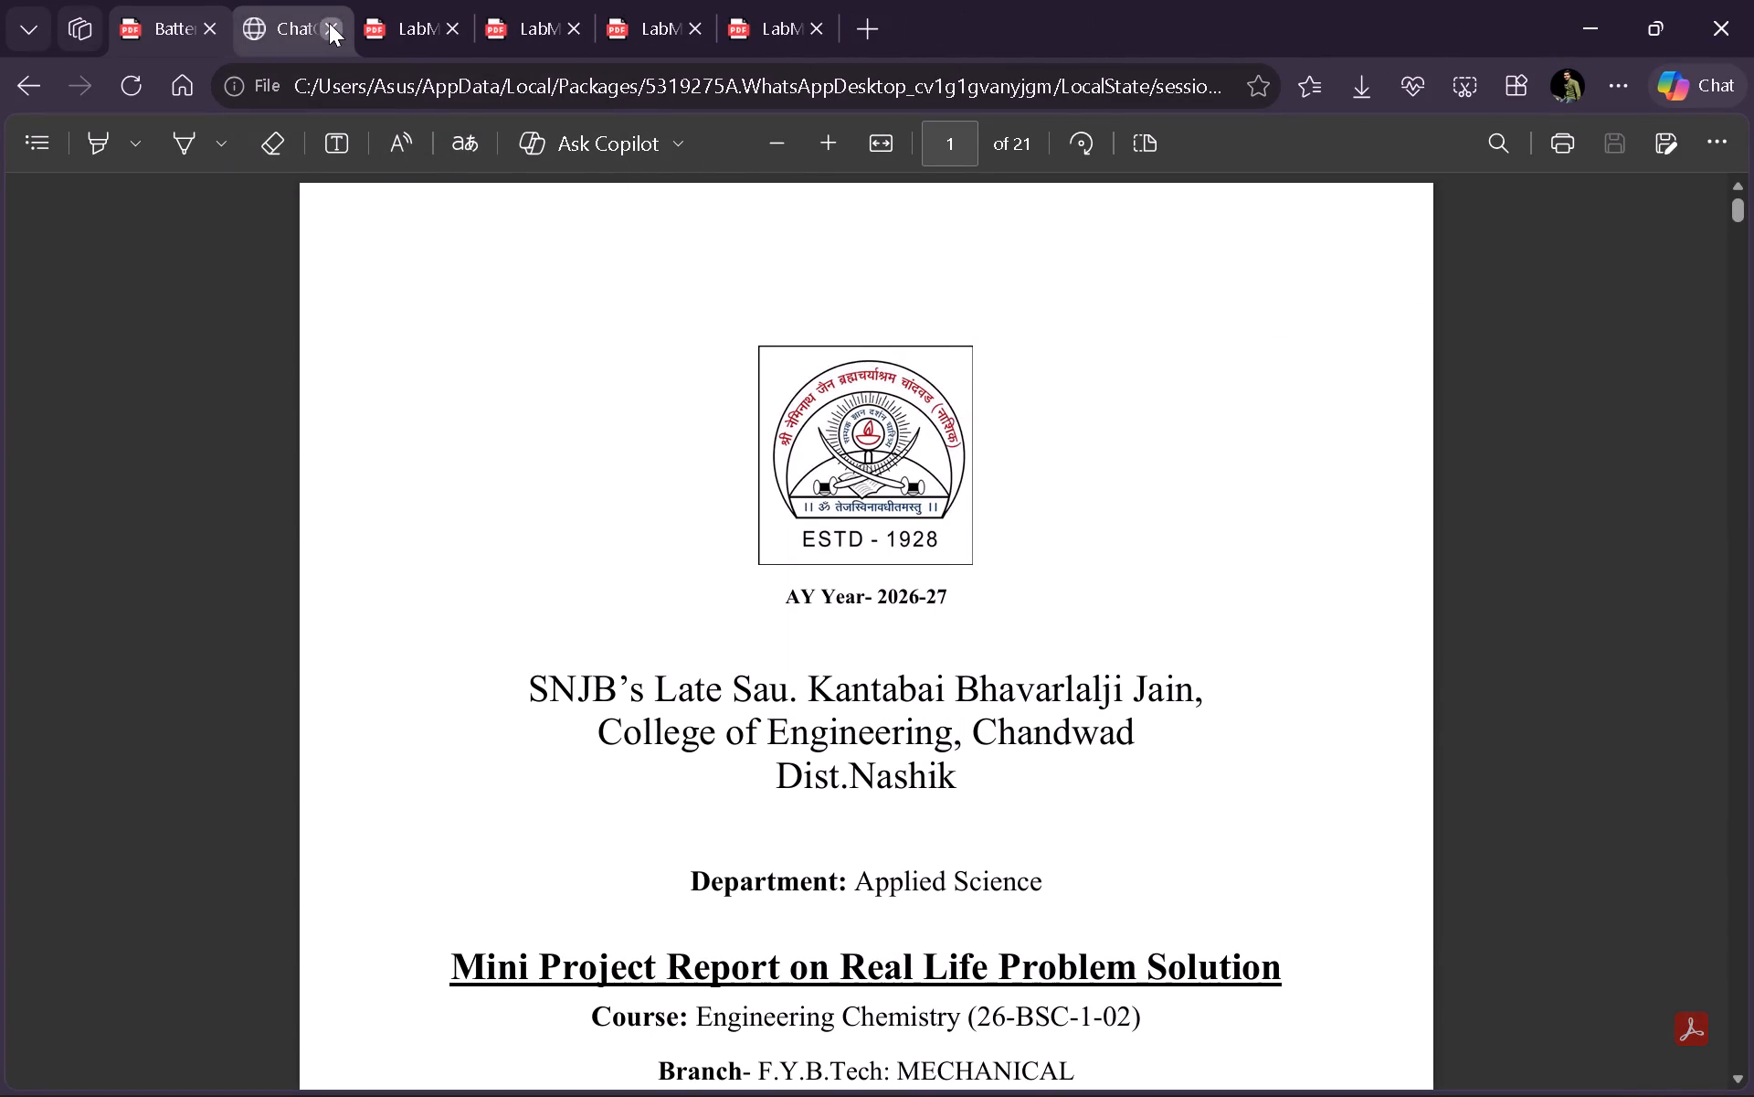
left_click(329, 23)
left_click(329, 23)
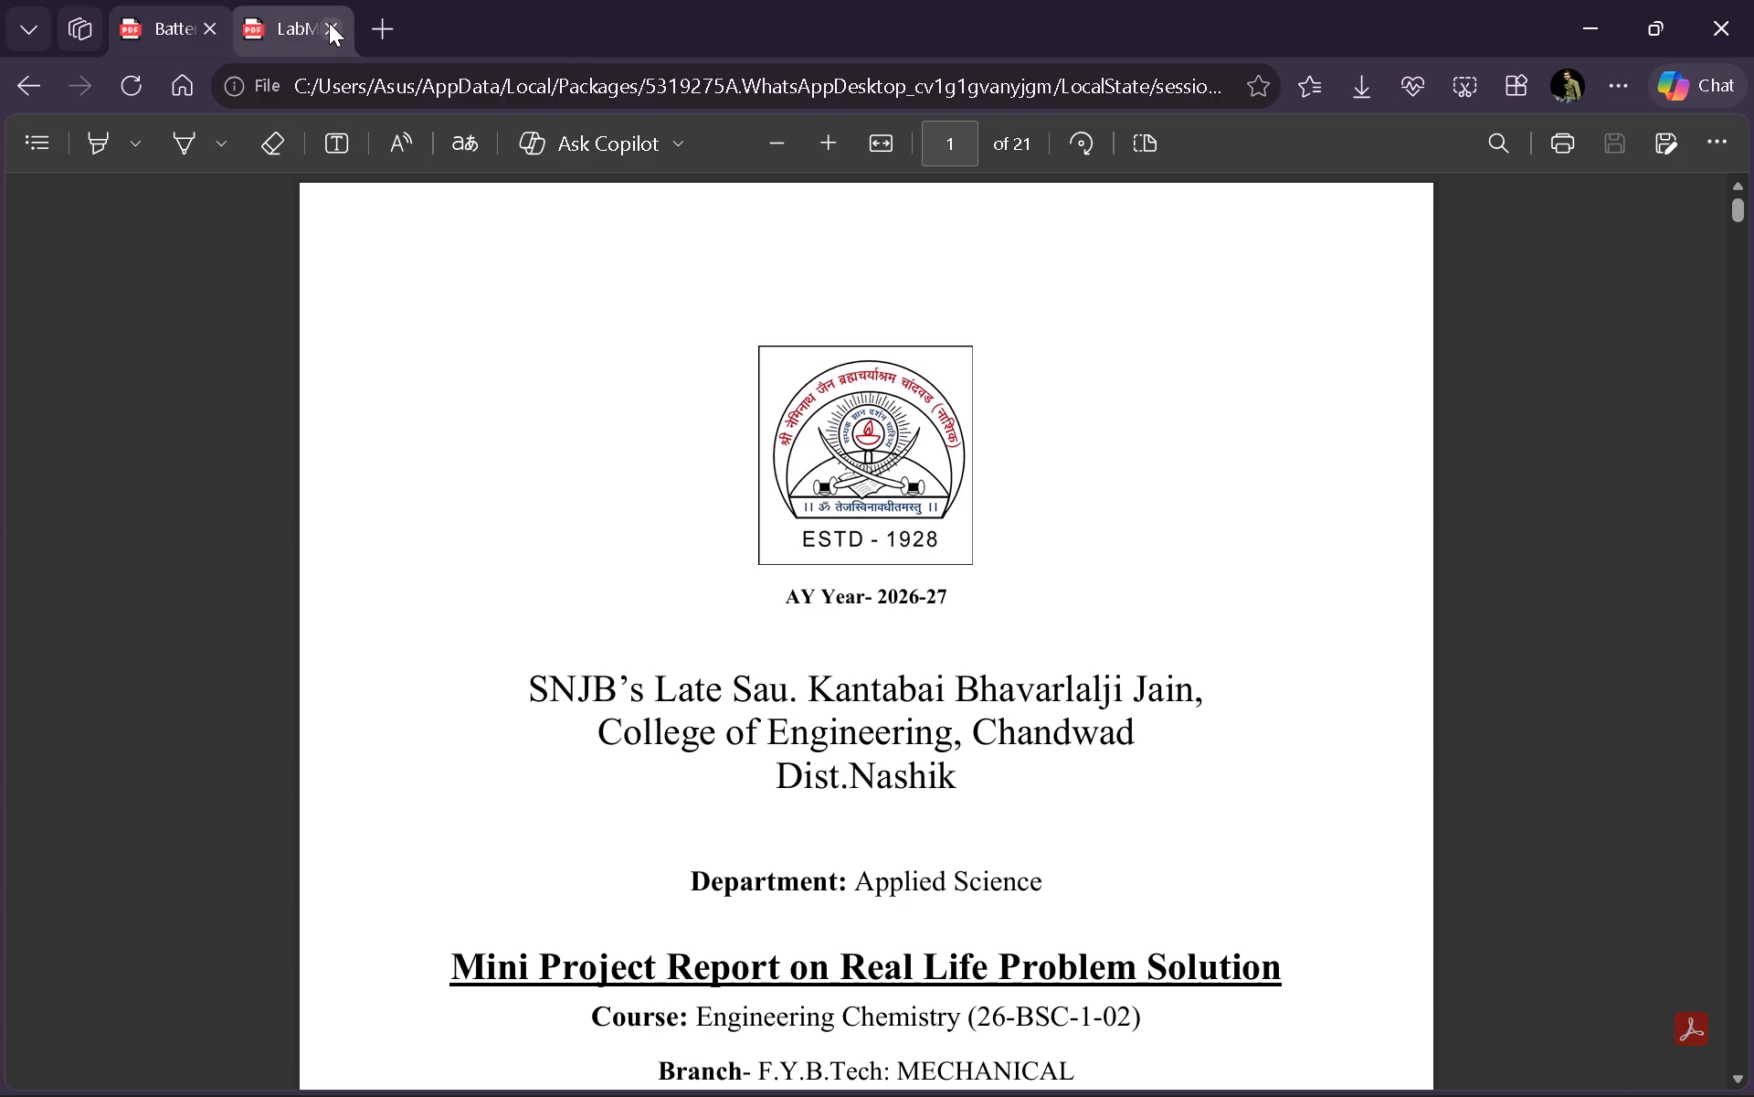
left_click(329, 23)
Skim the report's front pages from the certificate to the introduction, and return to the Student Information page.
scroll(811, 1051, "down", 13)
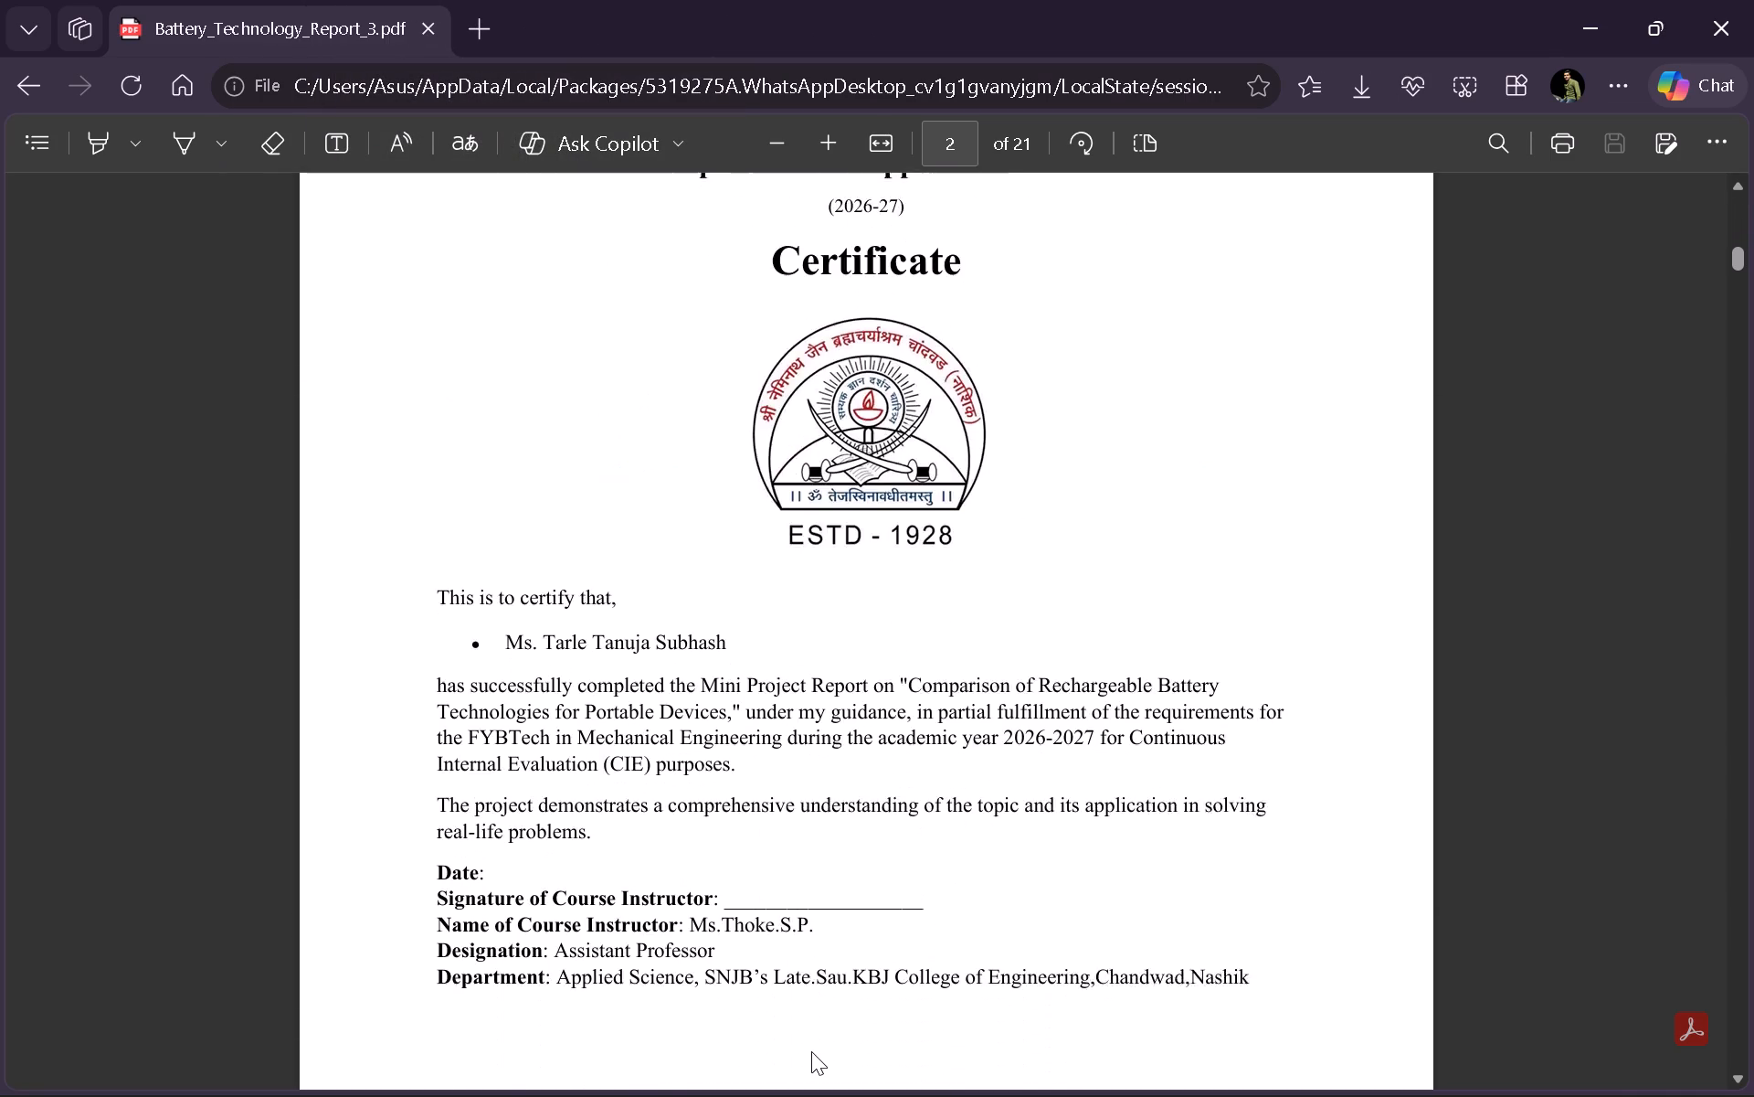
scroll(811, 1051, "down", 15)
scroll(811, 1051, "down", 14)
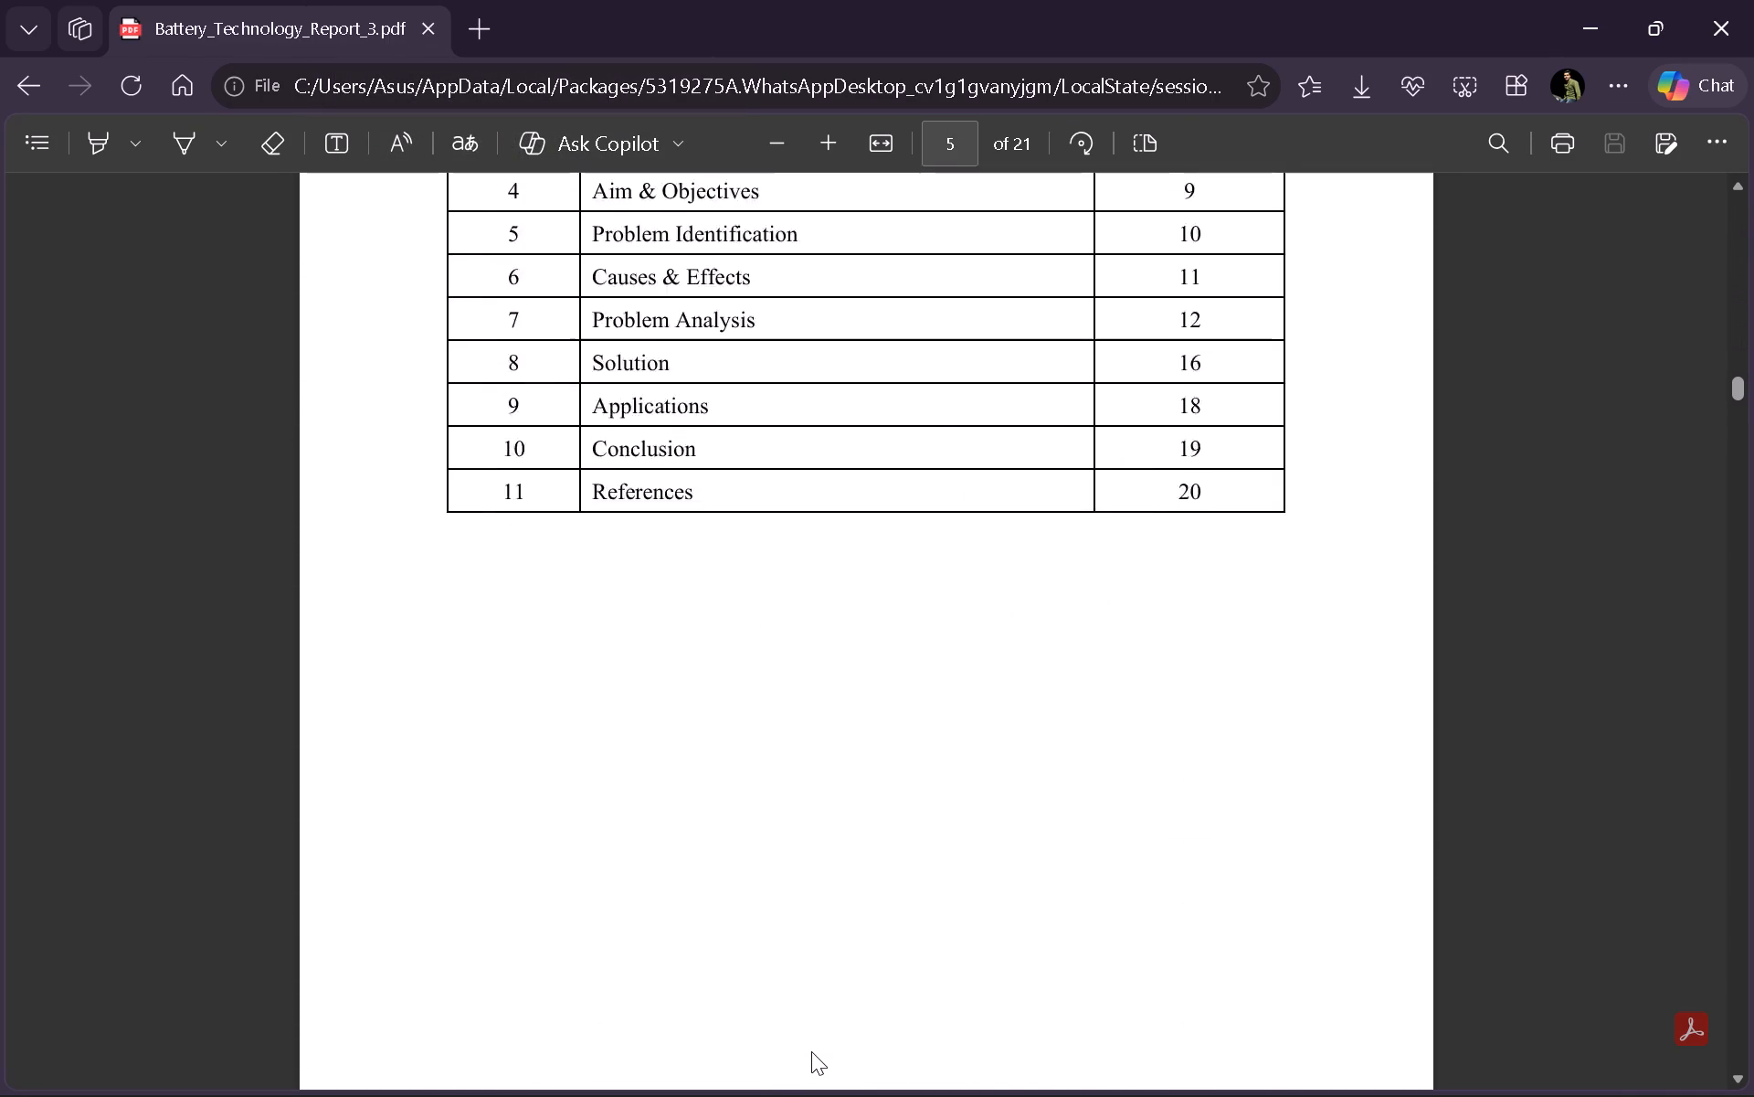
scroll(811, 1051, "down", 7)
scroll(811, 1051, "up", 3)
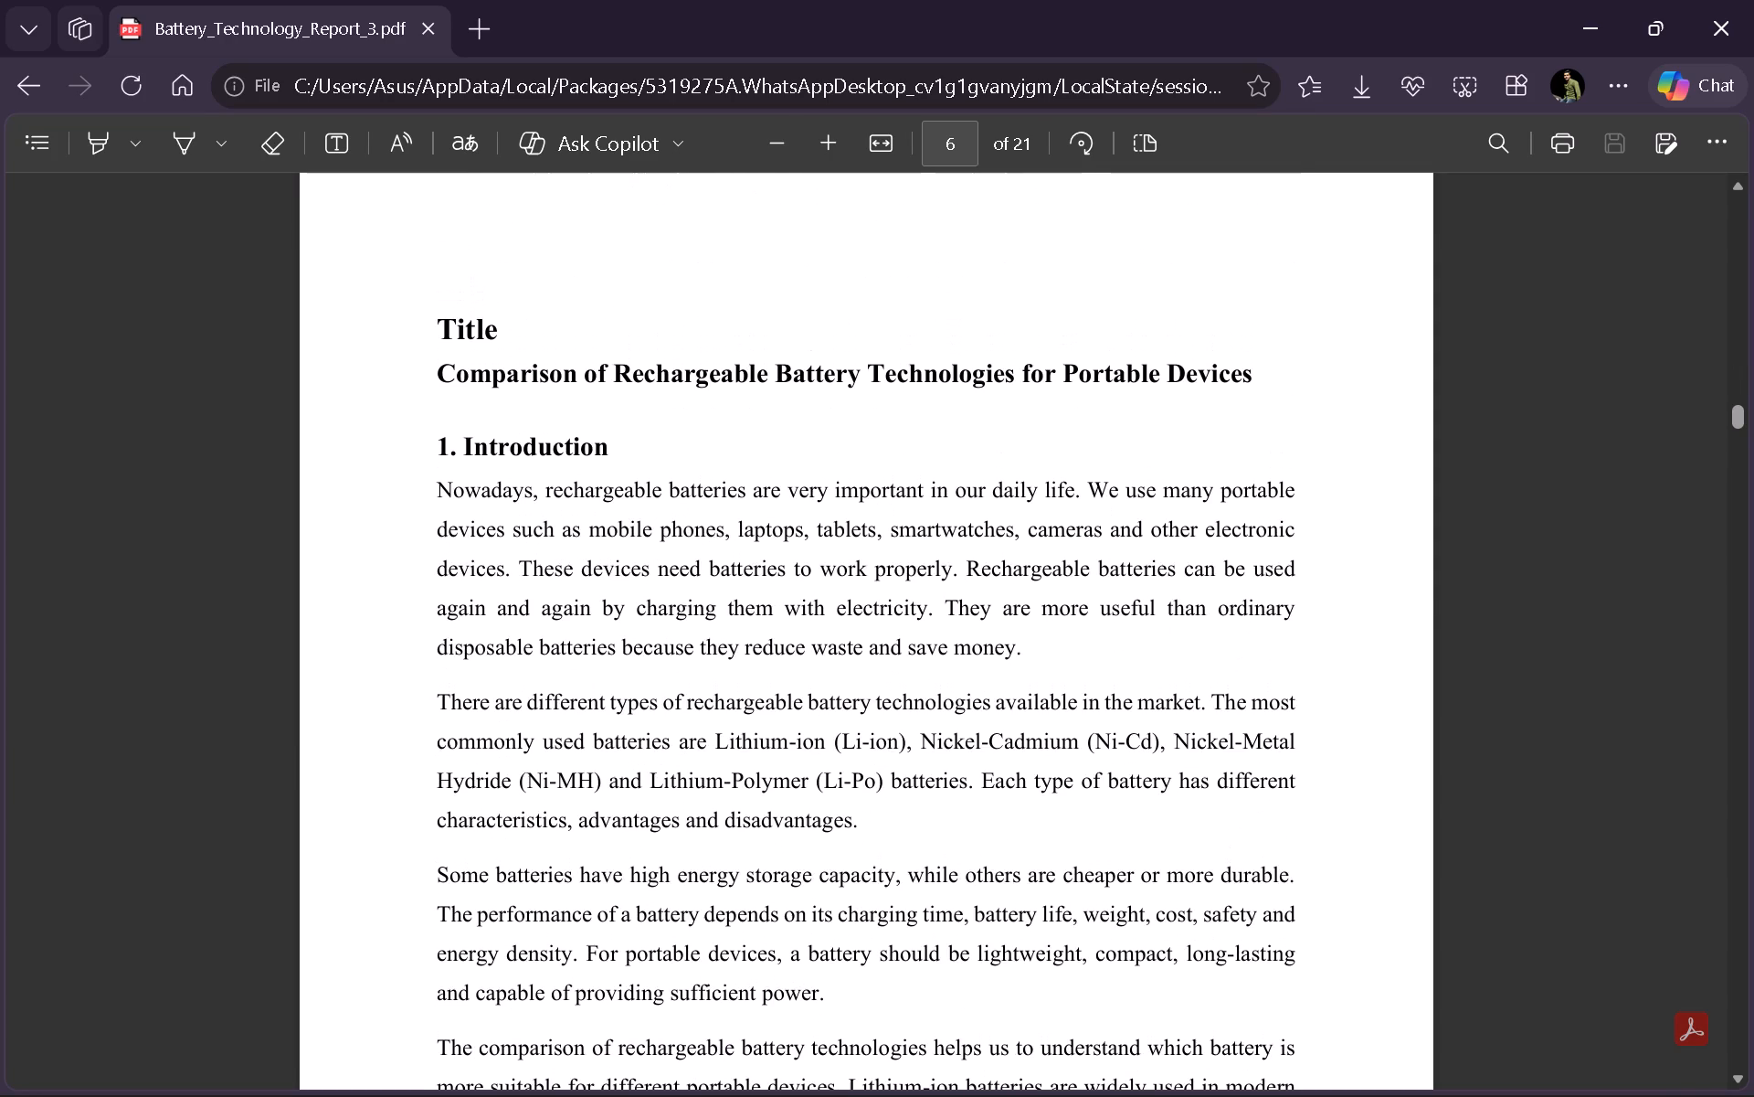
scroll(811, 1051, "up", 10)
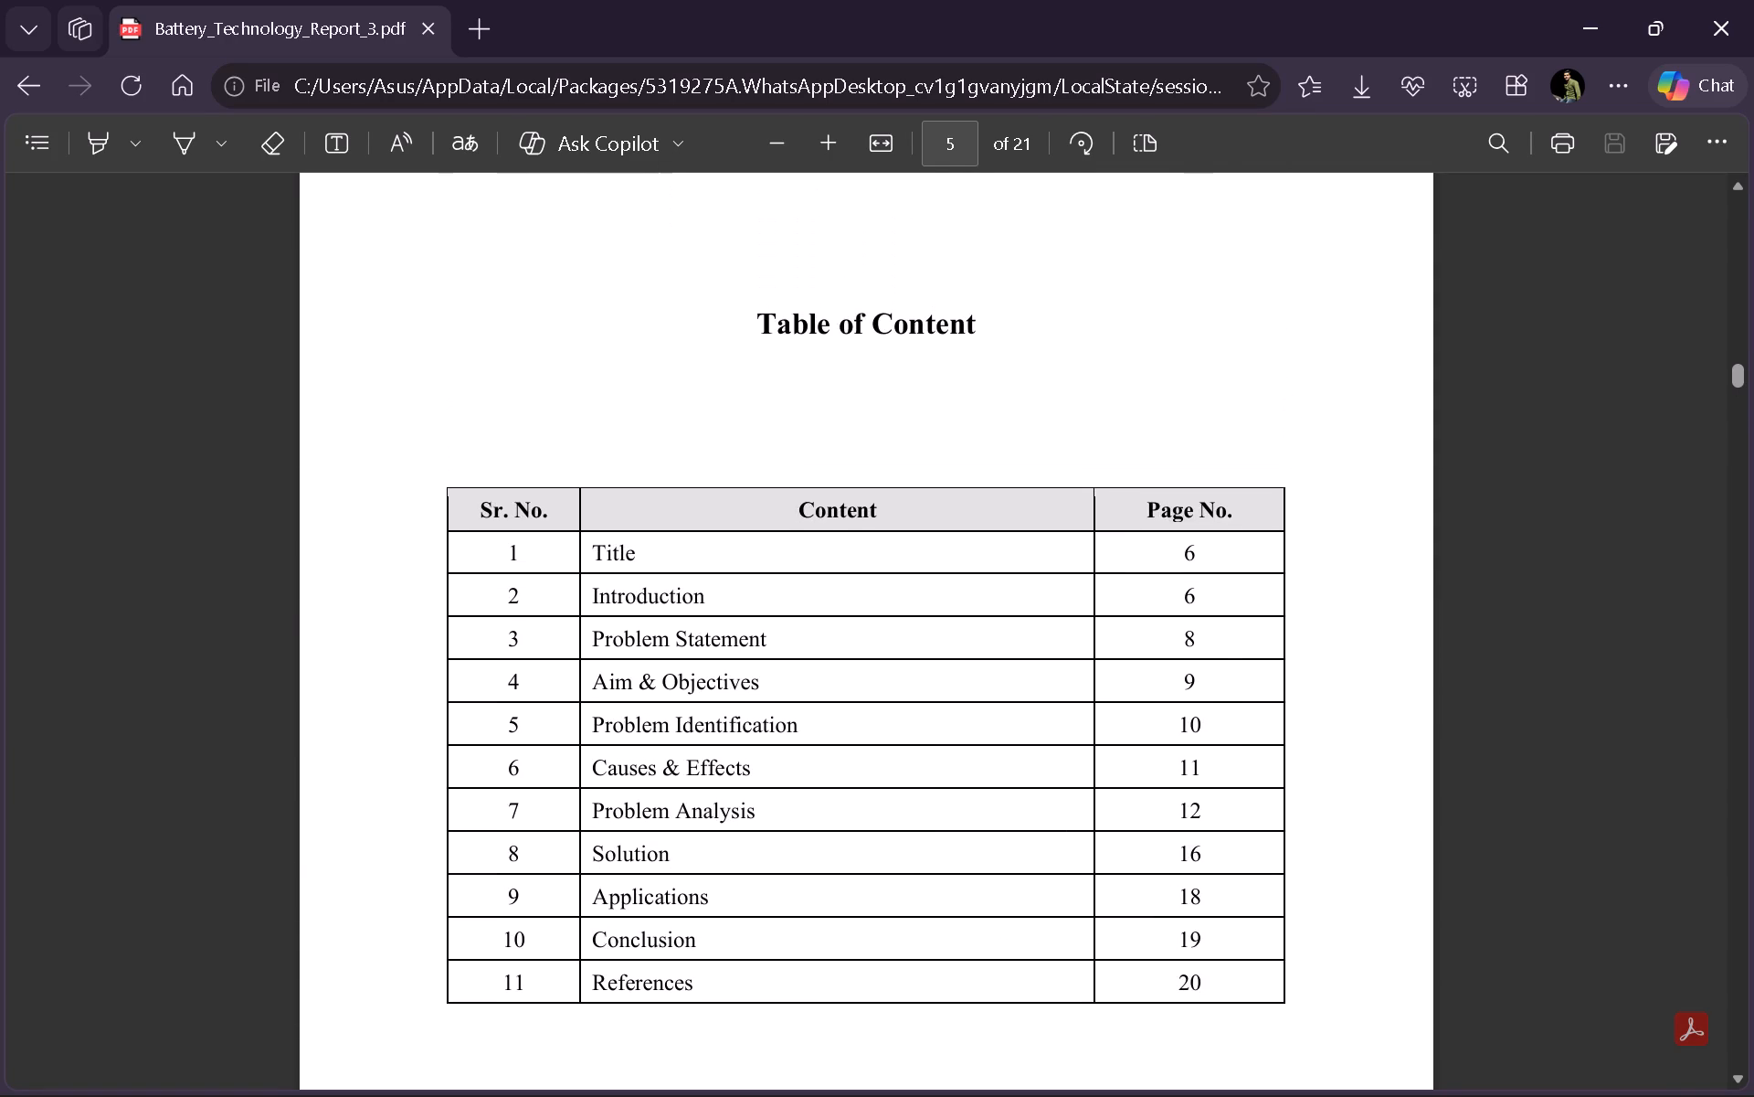
scroll(811, 1051, "up", 10)
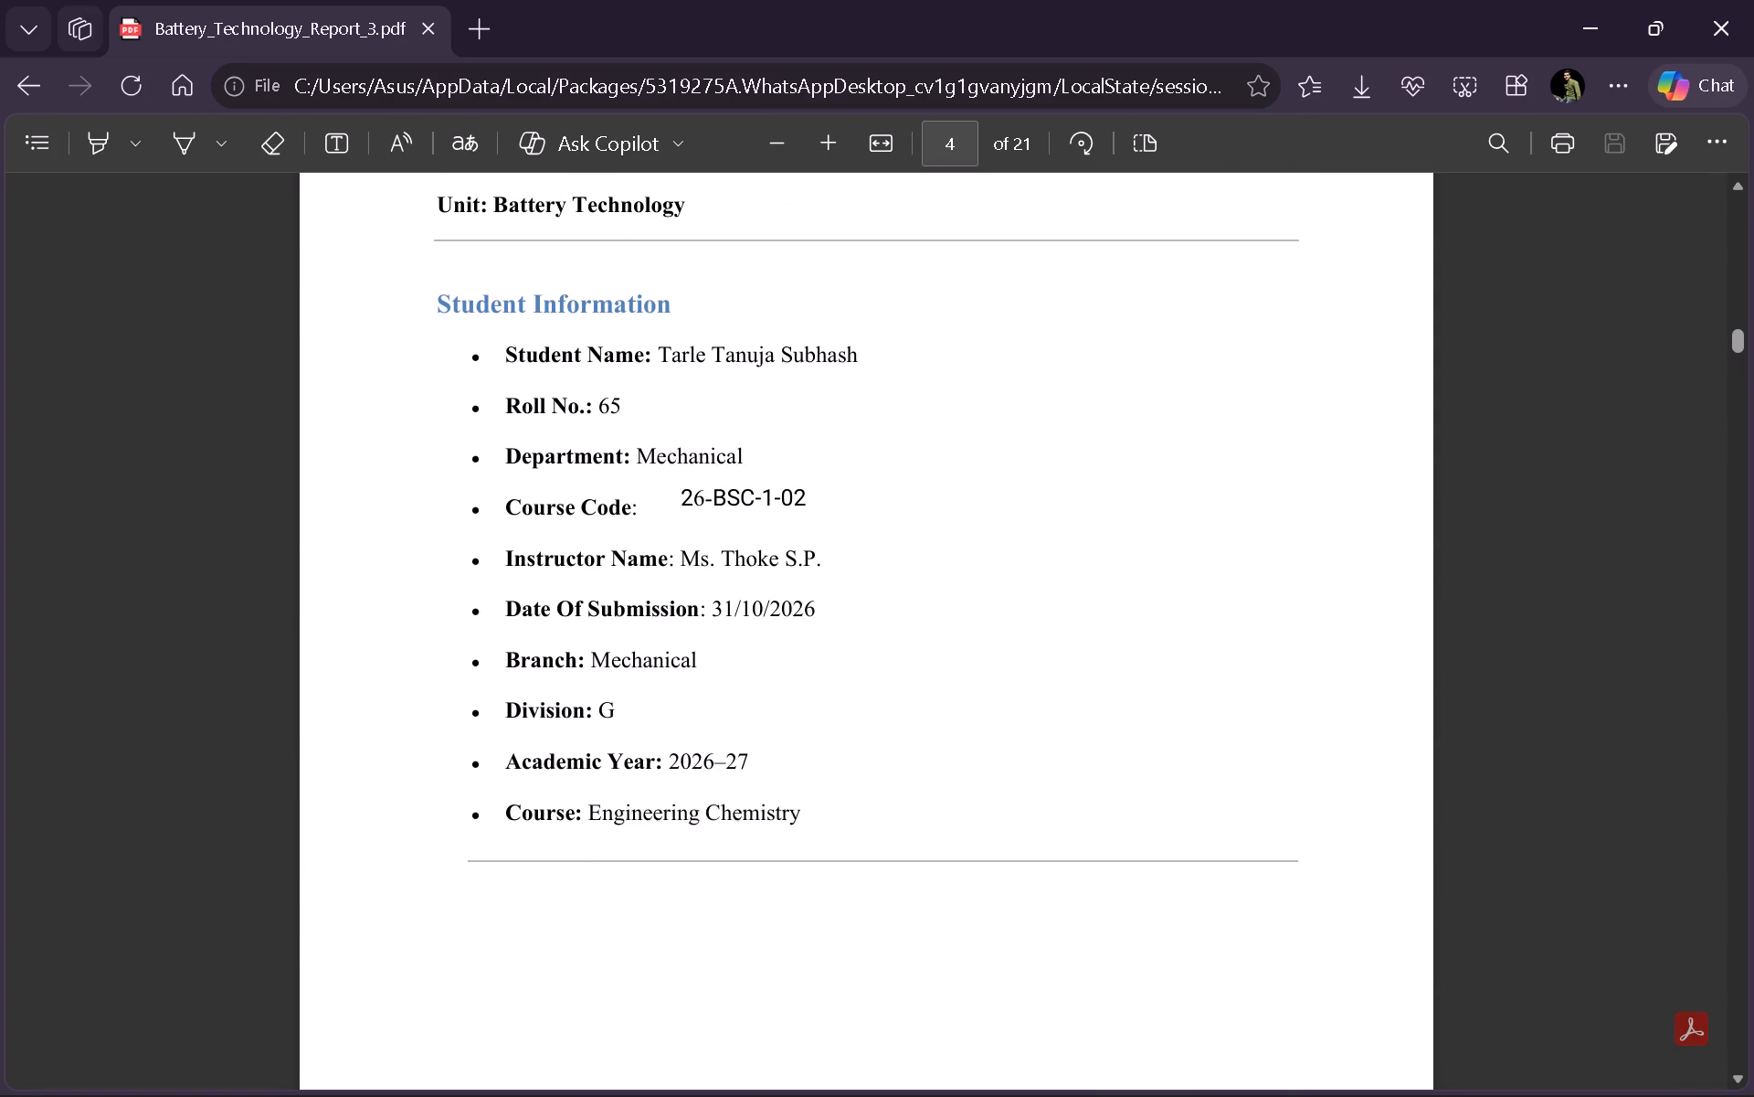
scroll(811, 1051, "up", 1)
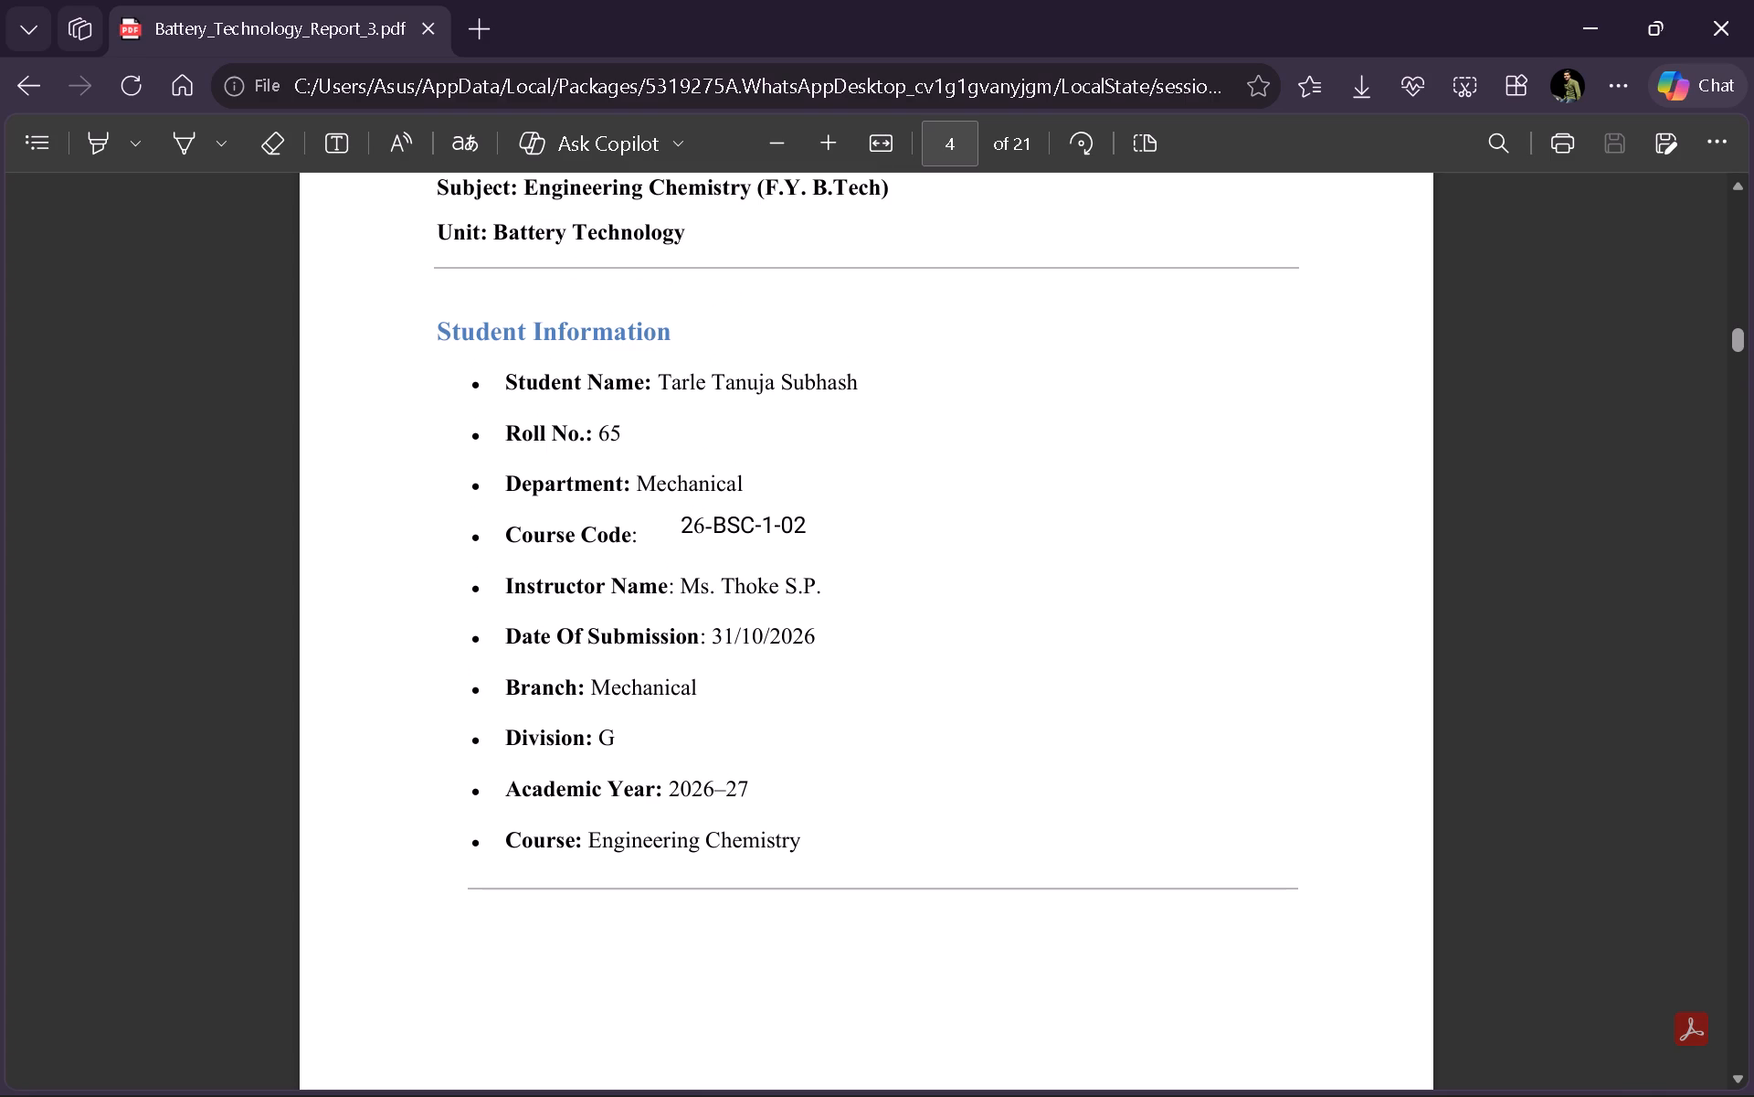
scroll(811, 1051, "up", 3)
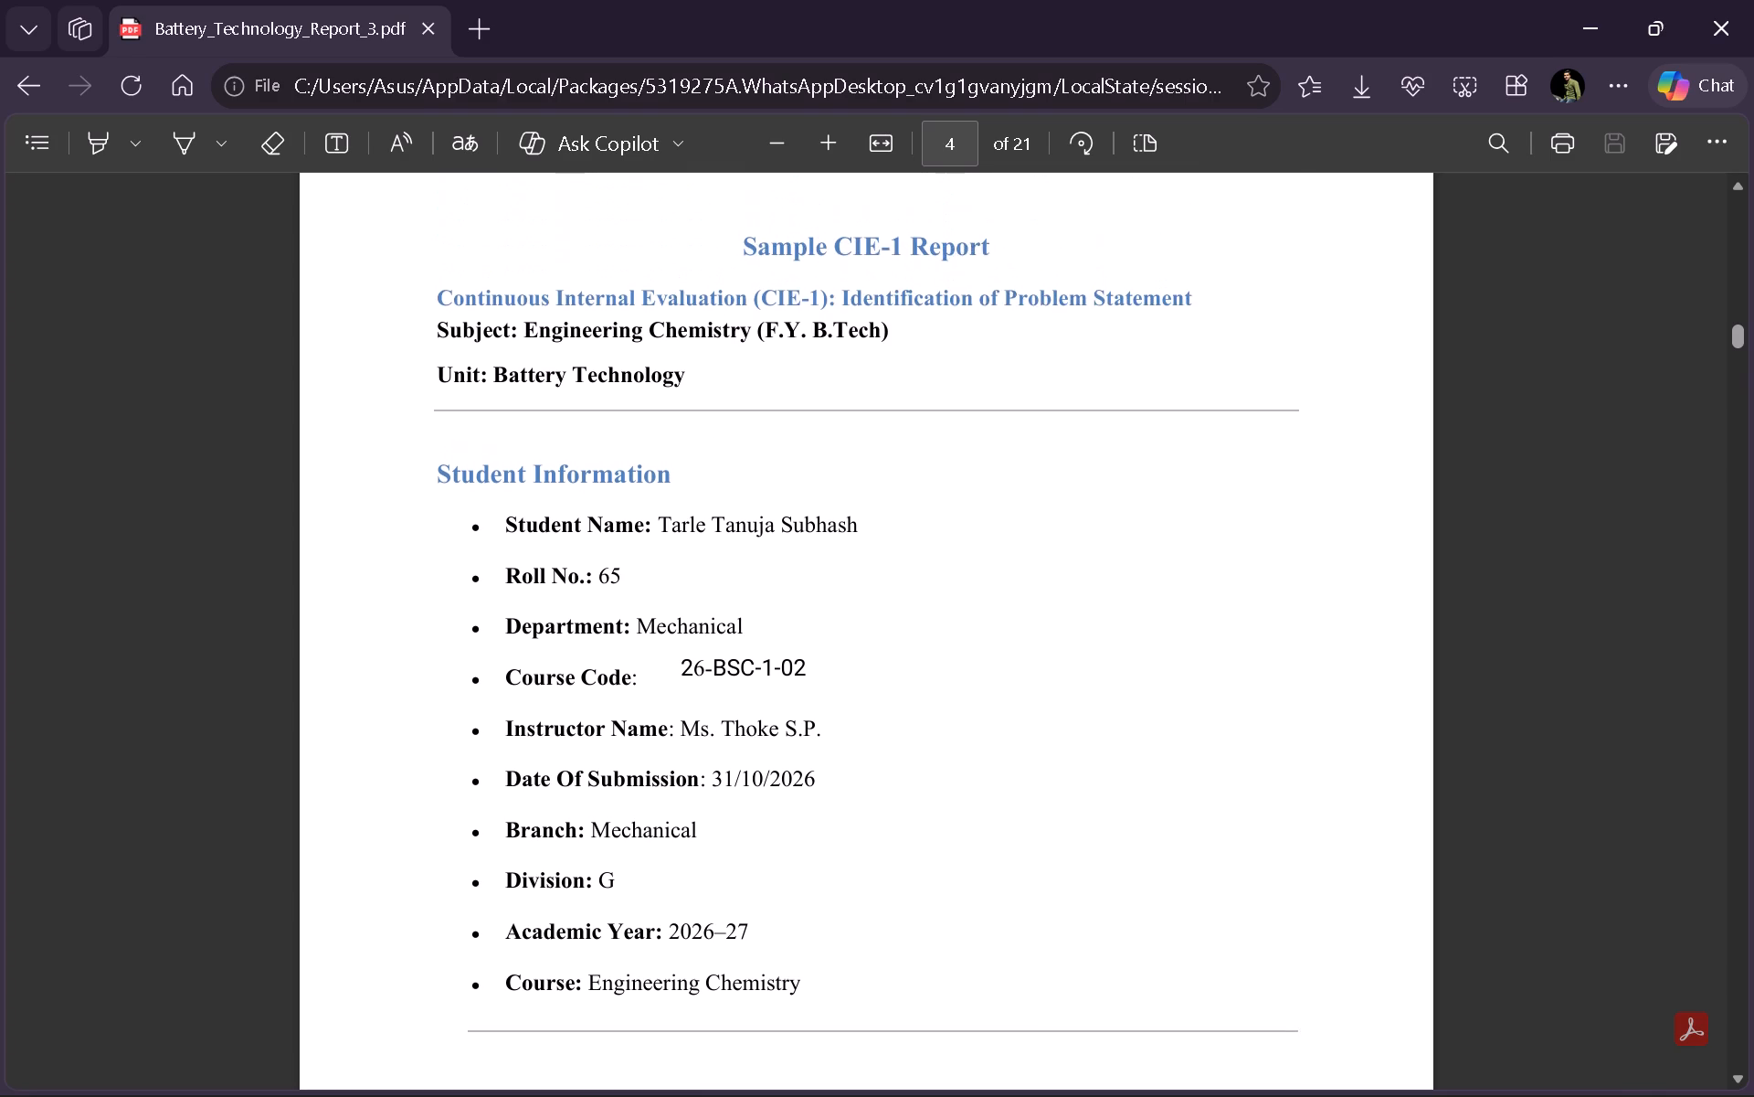
scroll(811, 1051, "up", 5)
Look over the table of contents and Title page again, and go back to the Sample CIE-1 Report page.
scroll(811, 1051, "down", 13)
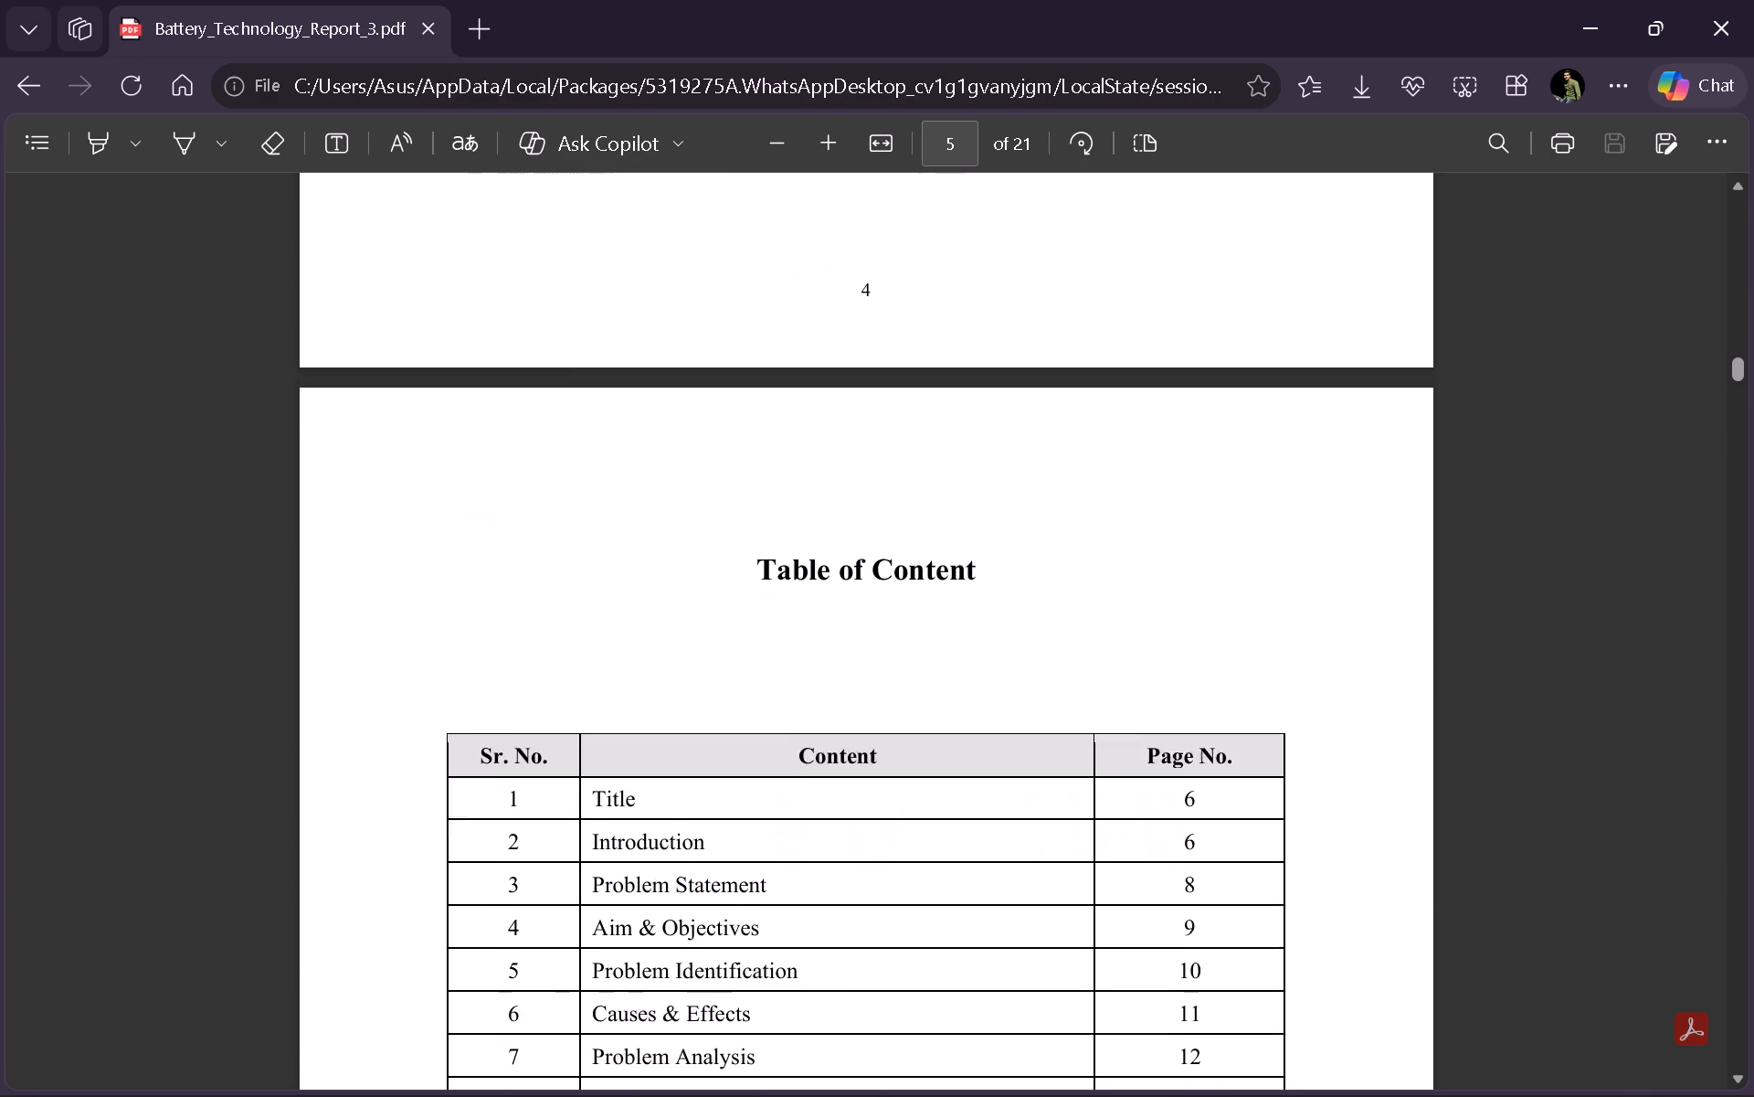
scroll(811, 1051, "down", 11)
scroll(811, 1051, "up", 4)
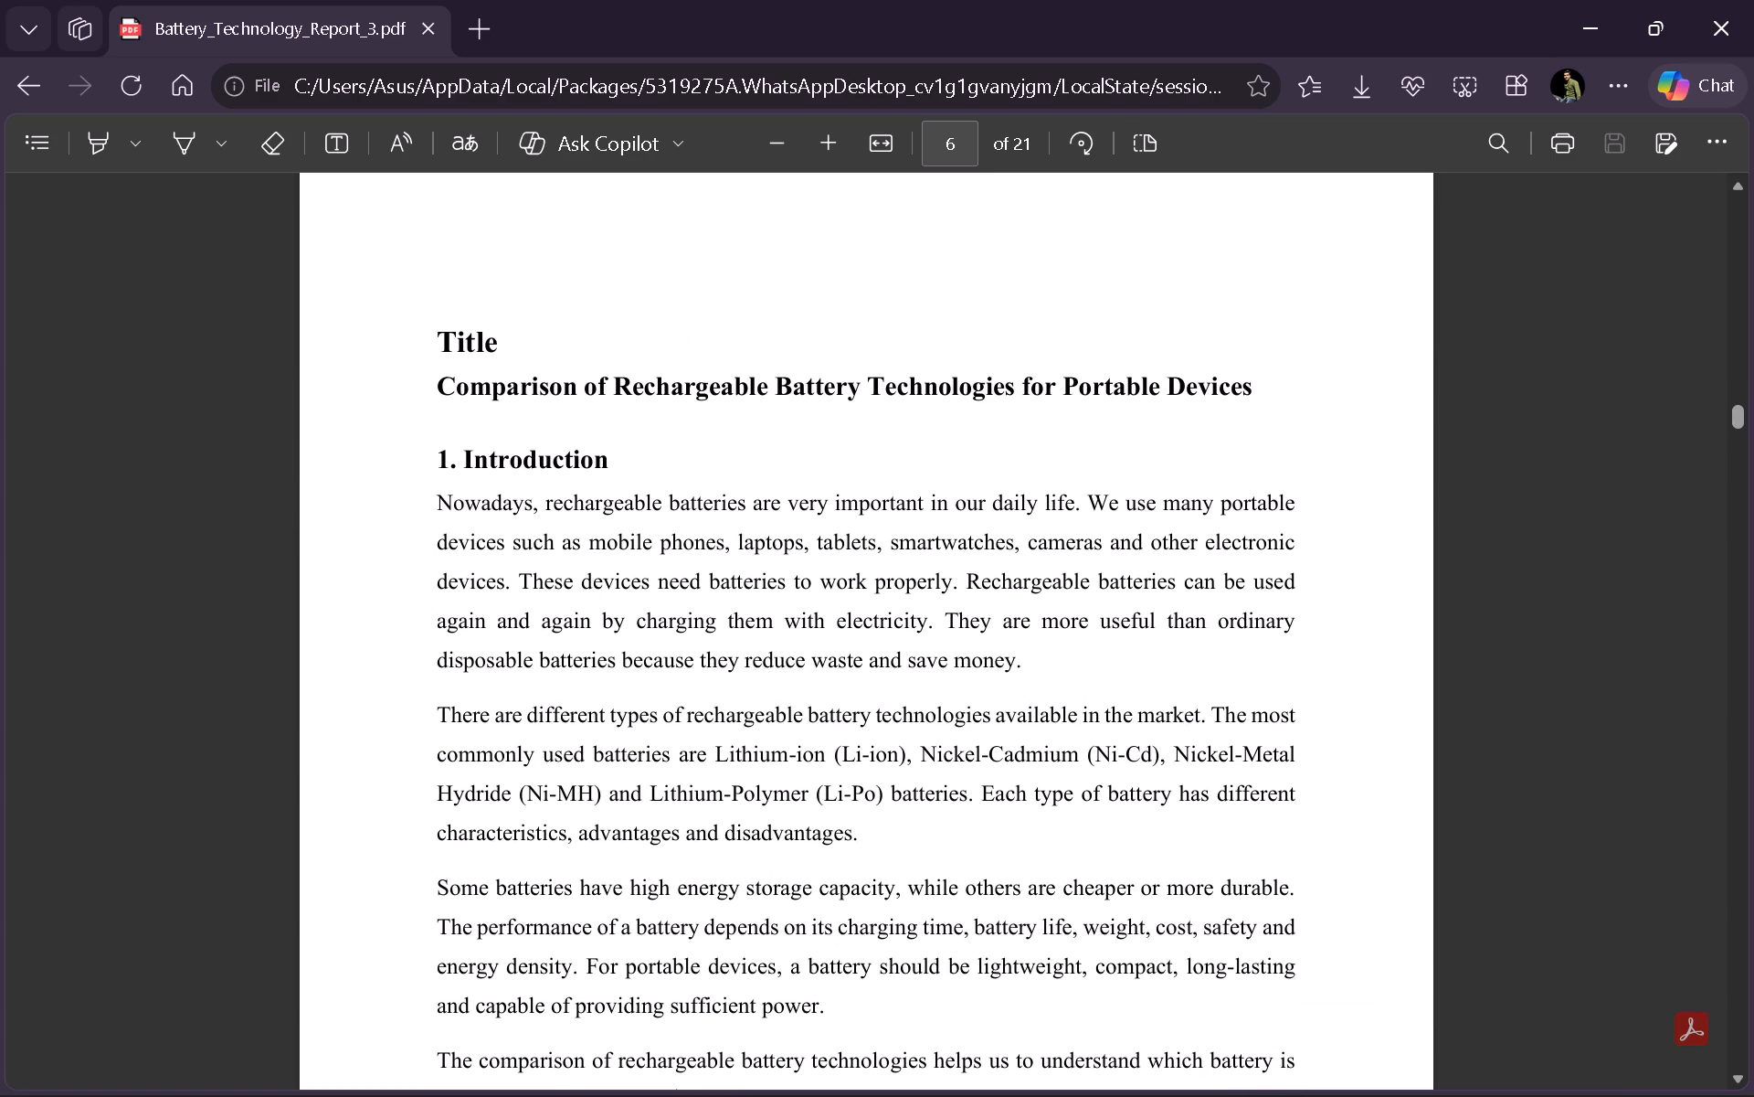
scroll(811, 1051, "up", 9)
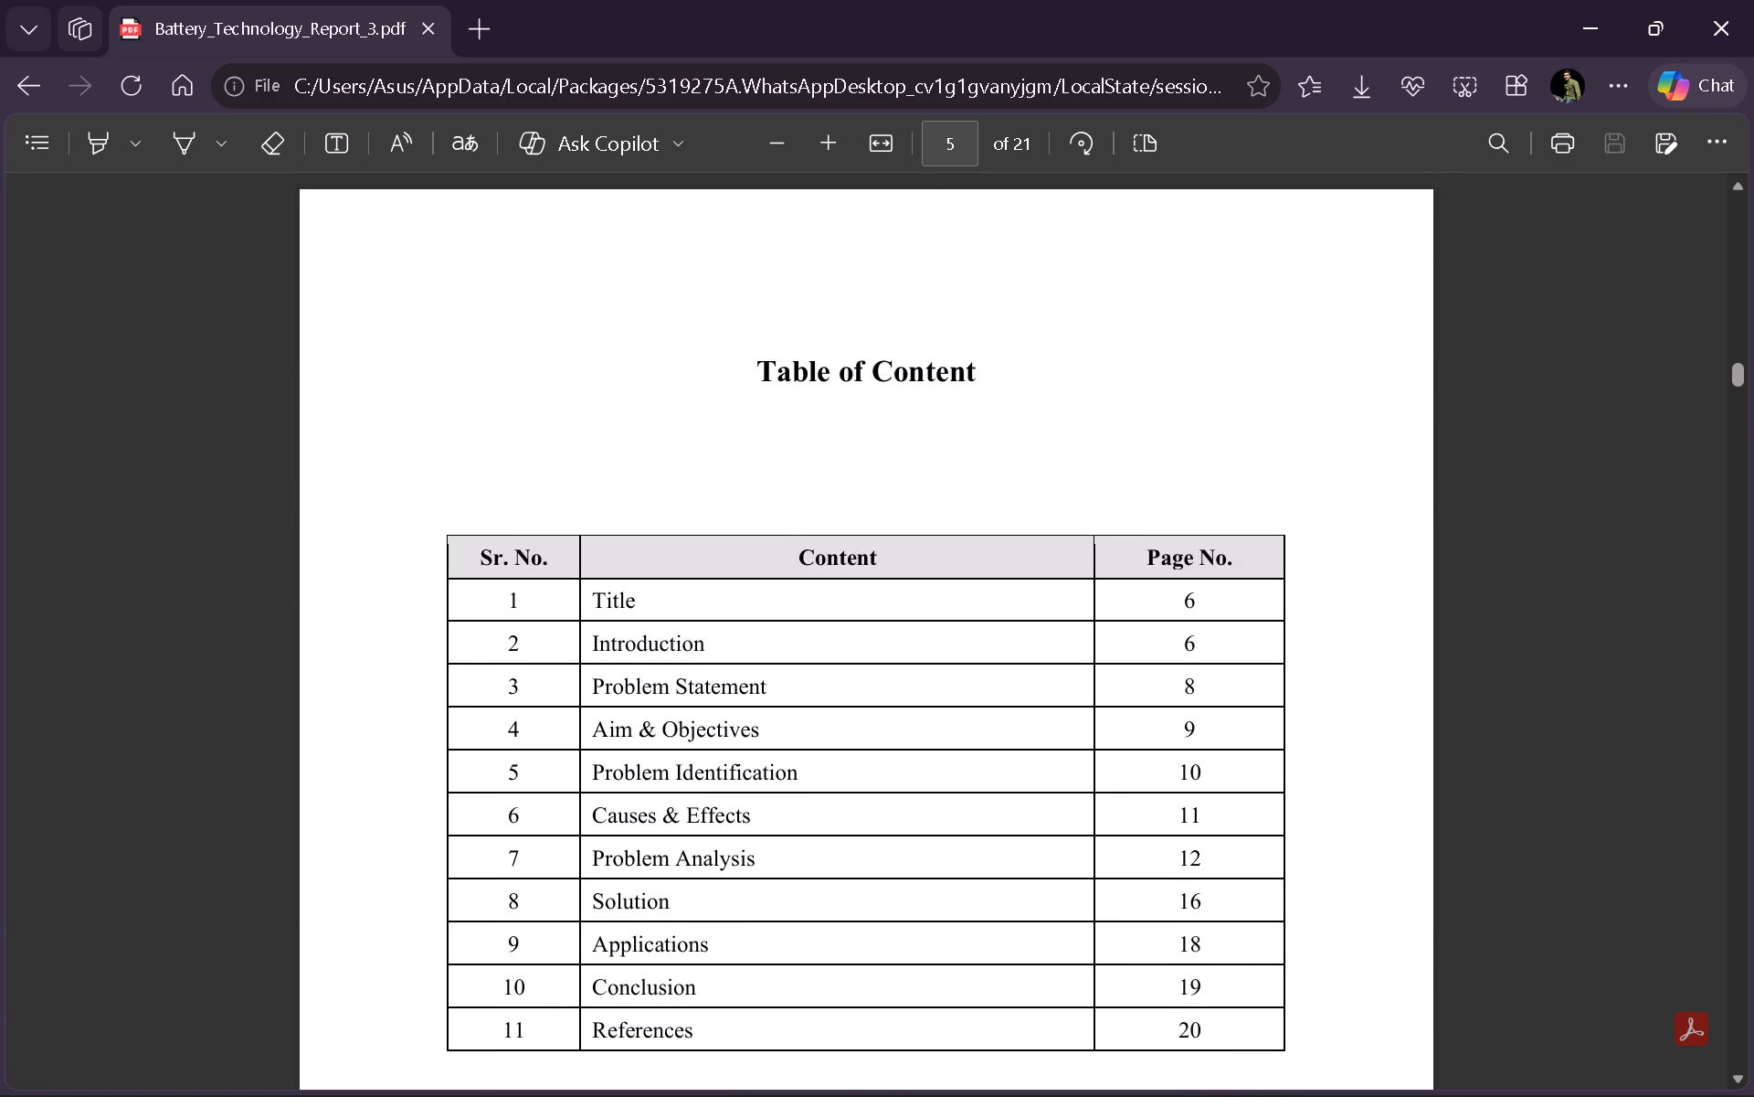
scroll(811, 1051, "up", 12)
scroll(811, 1051, "down", 1)
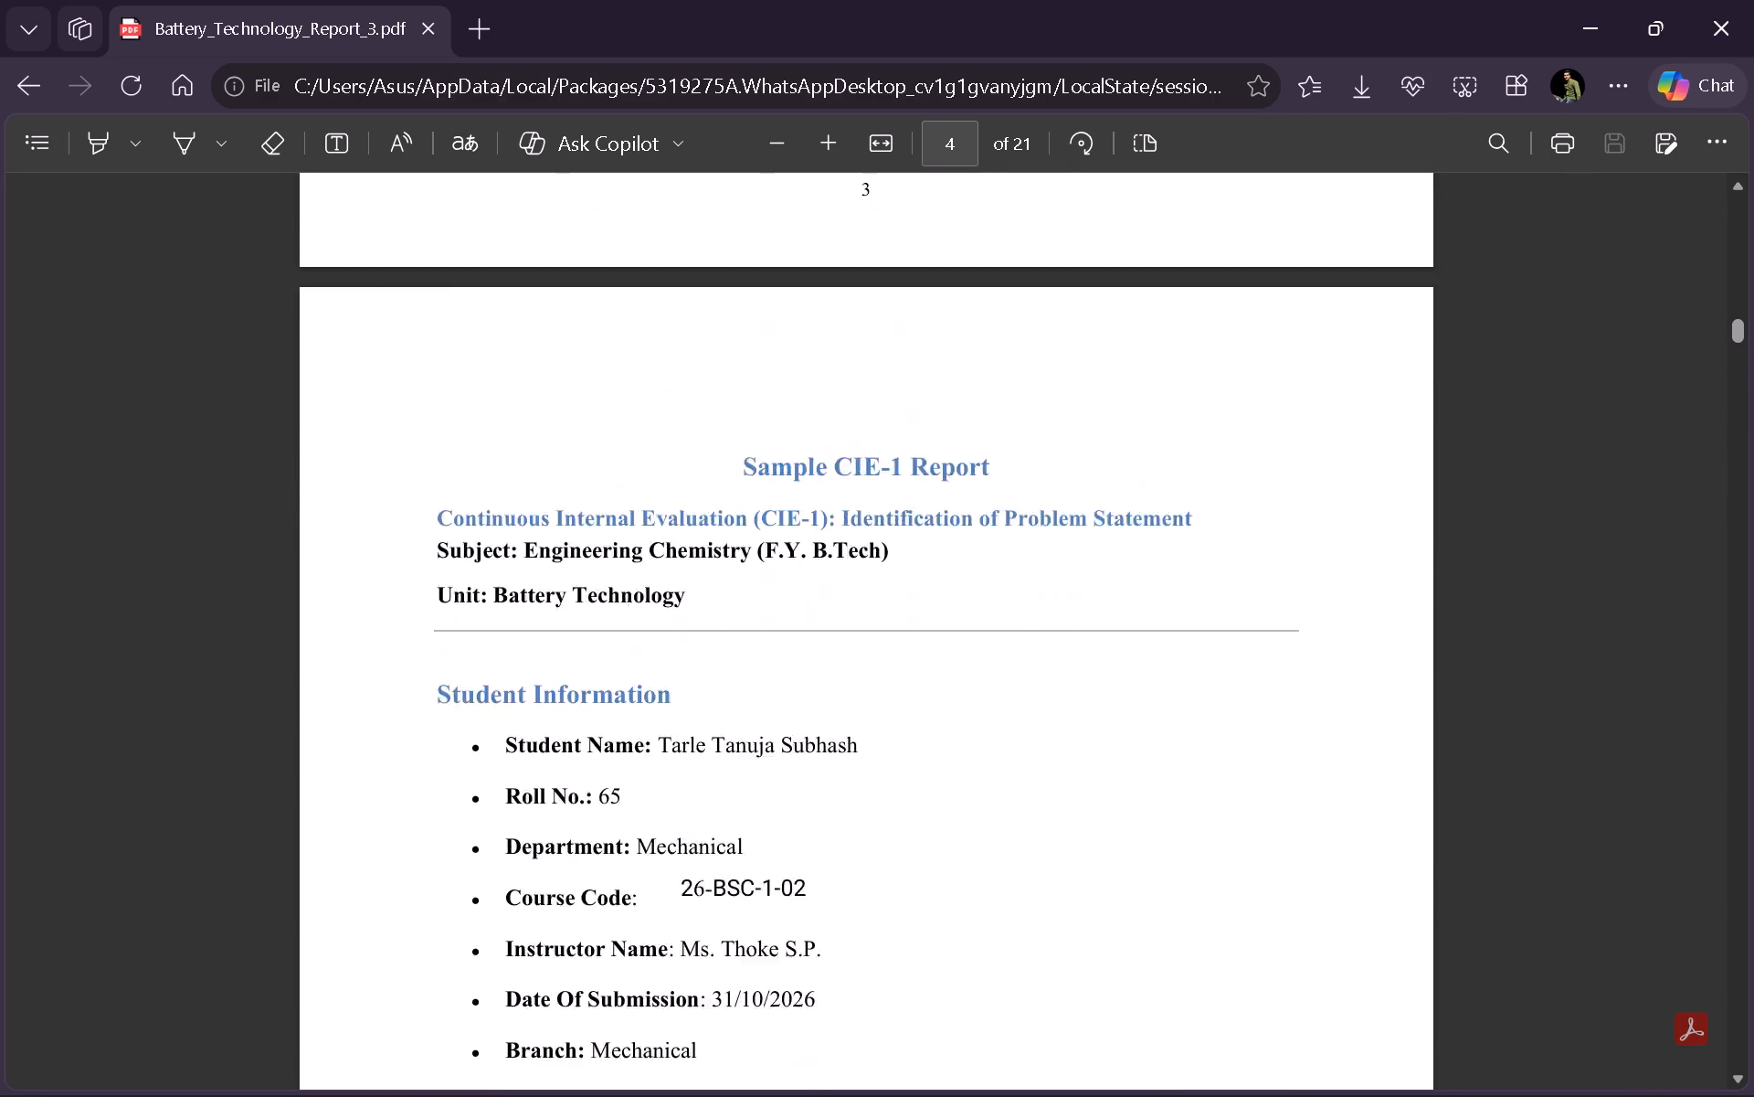
scroll(811, 1051, "down", 1)
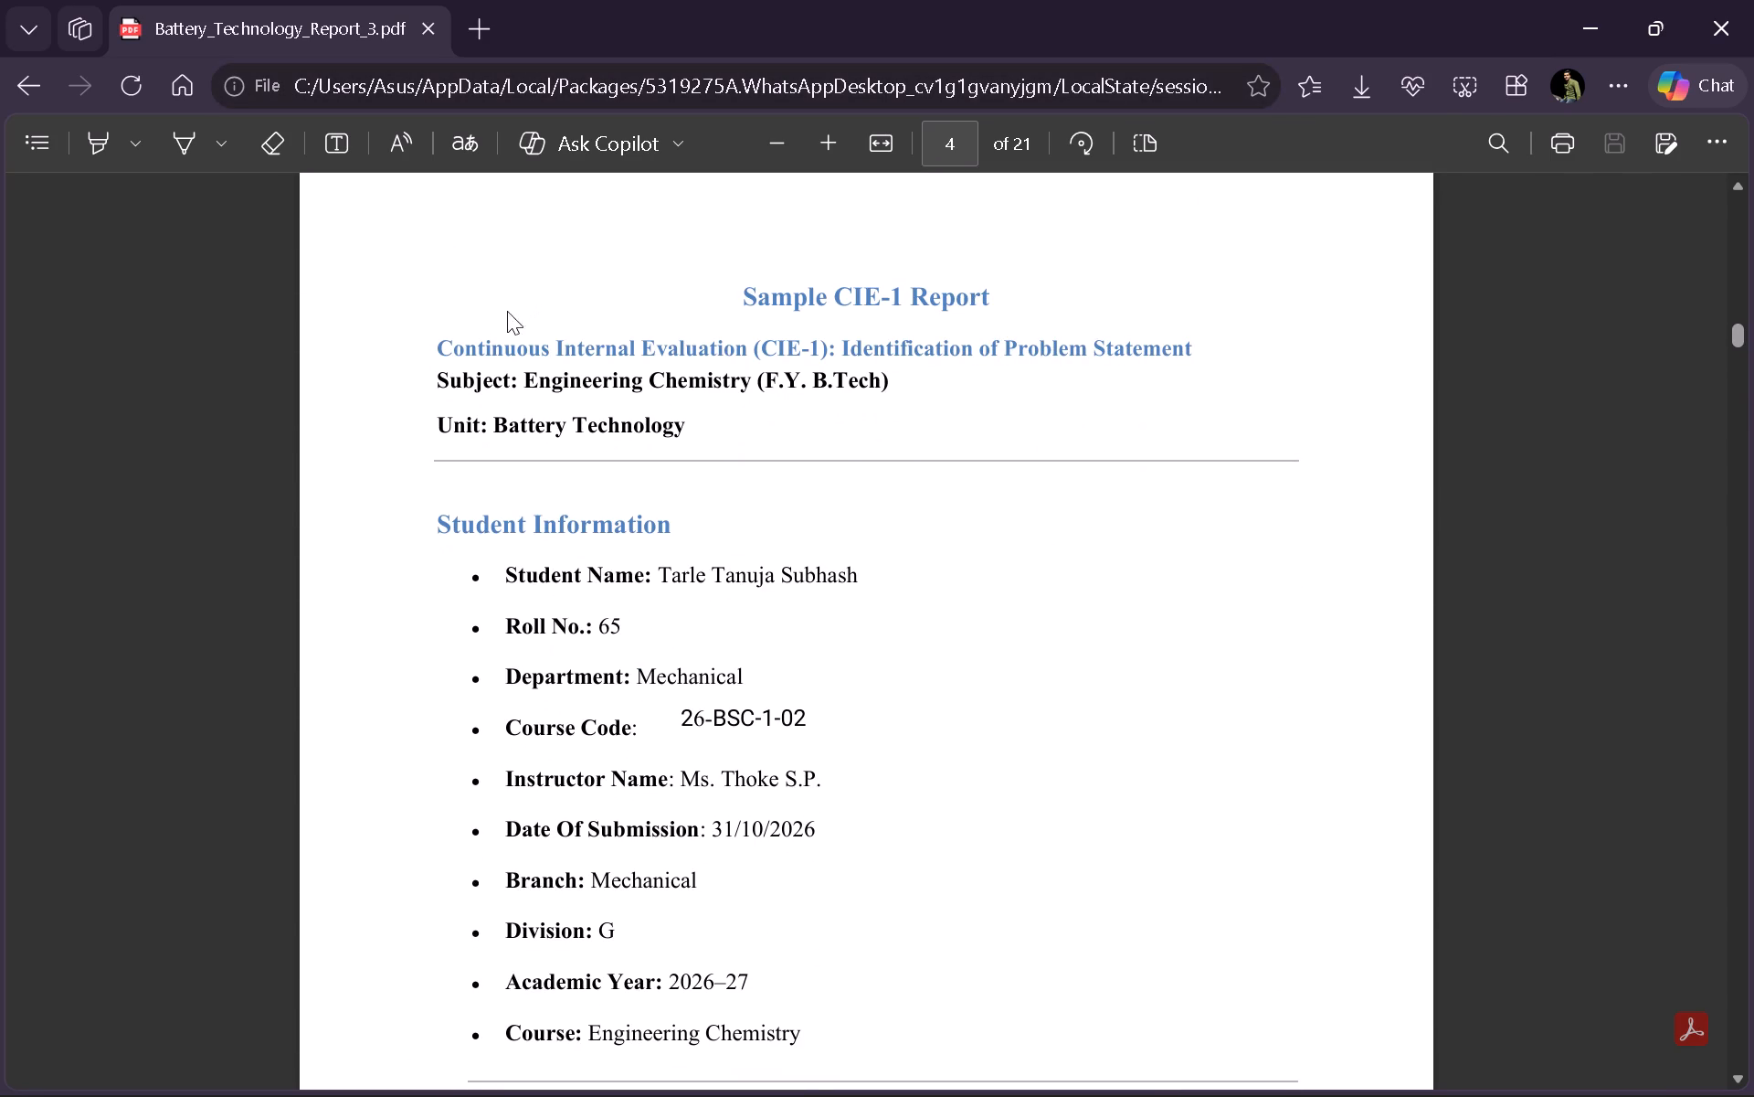
Examine the Sample CIE-1 Report page, testing text selection on its heading and reading through the Student Information list.
double_click(481, 340)
left_click(722, 399)
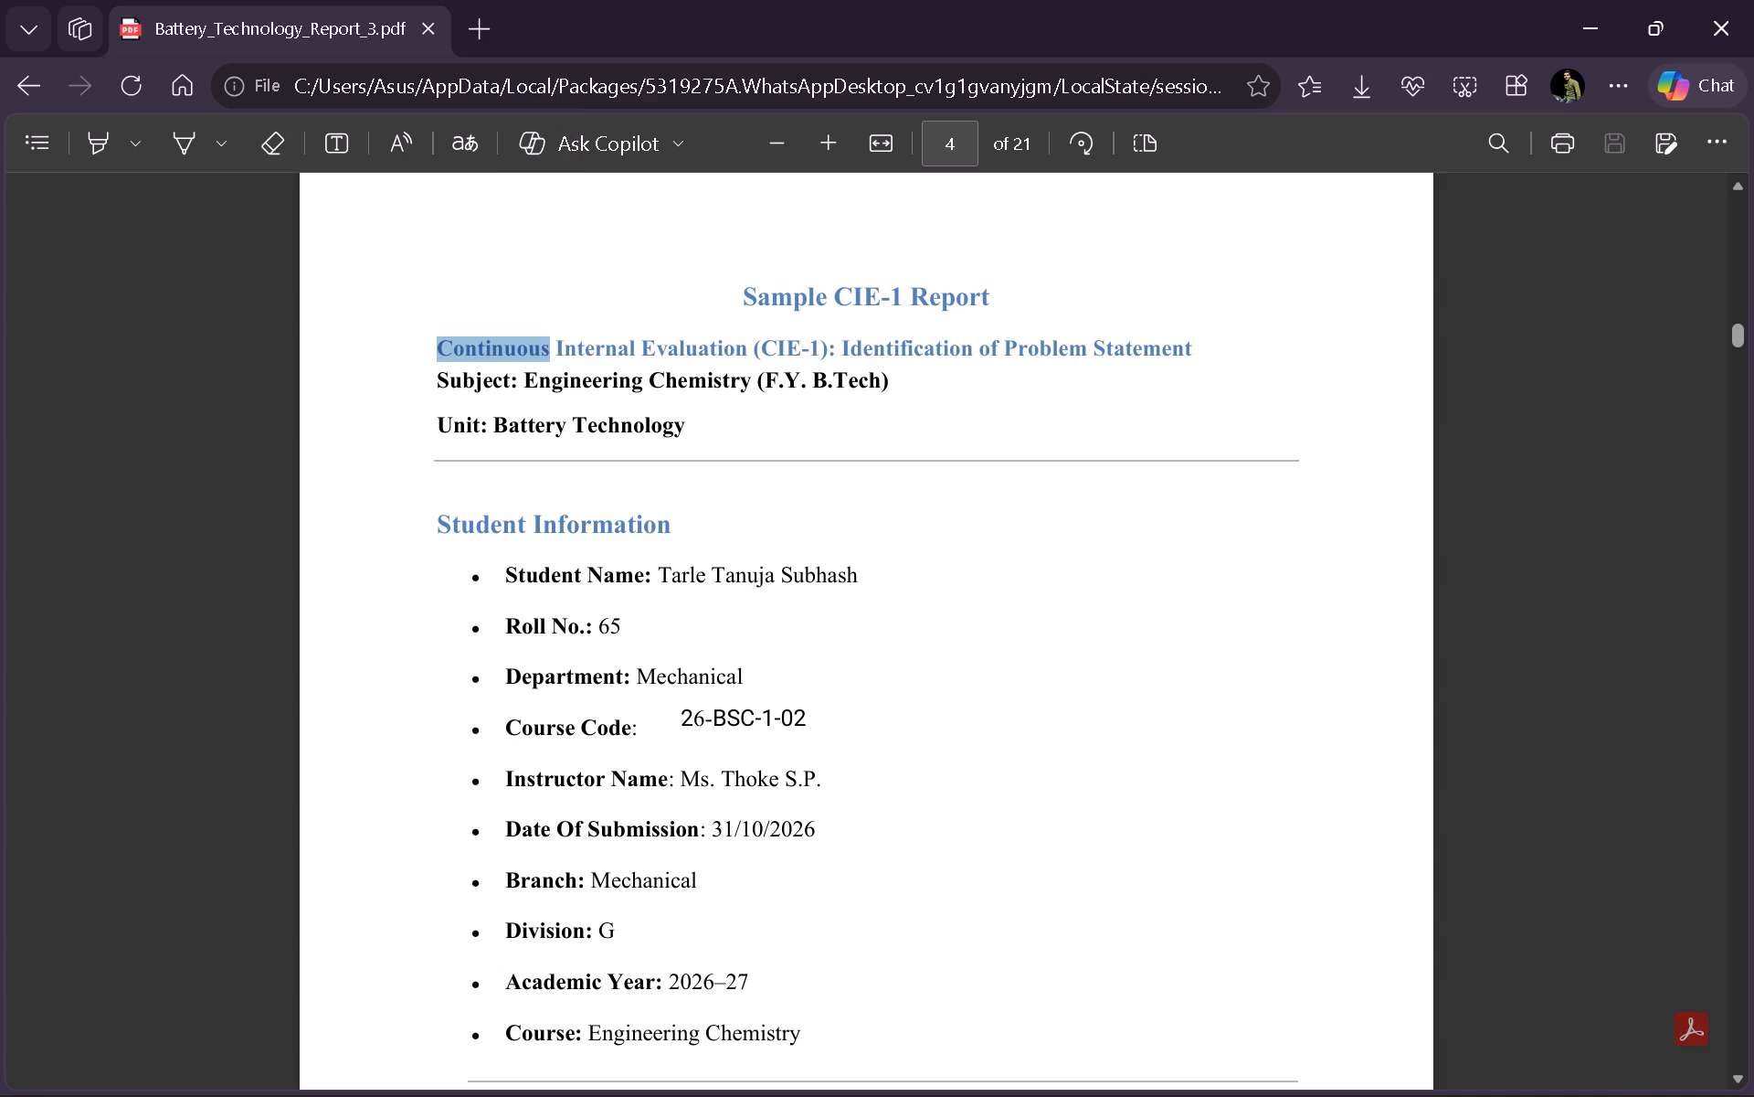
scroll(722, 399, "down", 1)
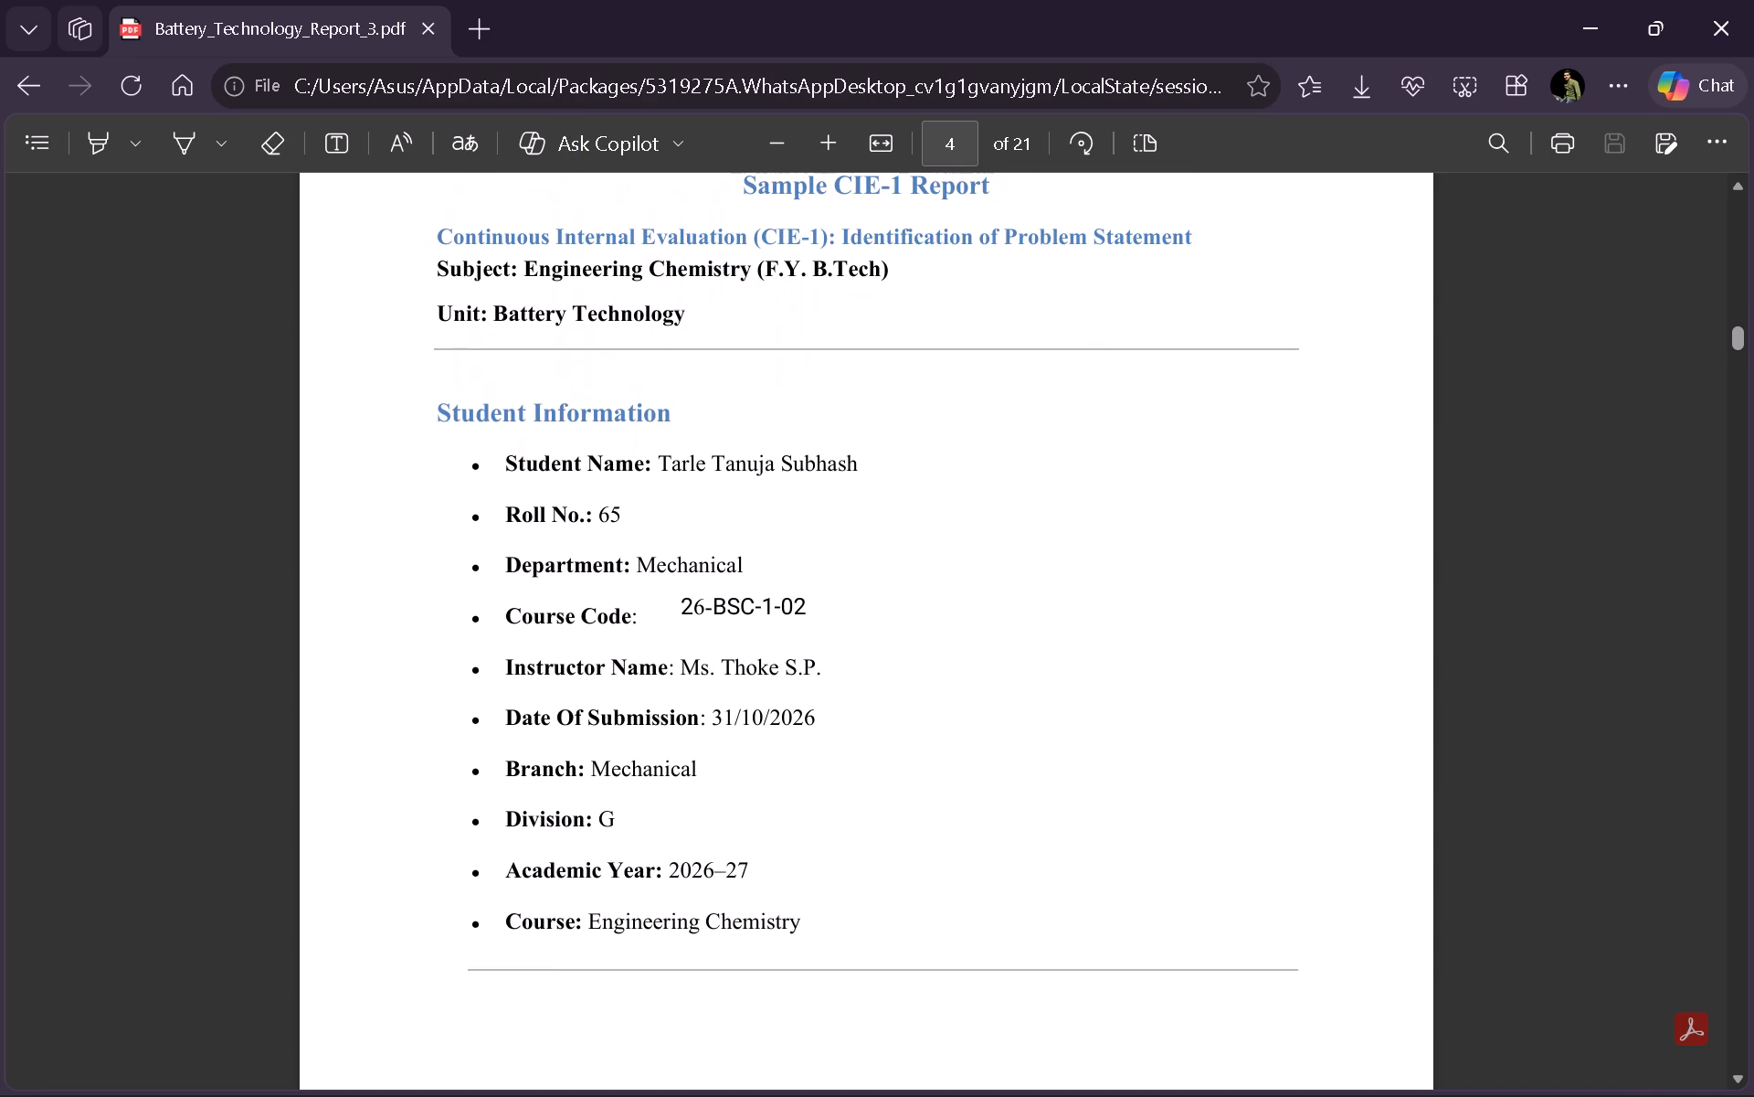
scroll(722, 399, "down", 1)
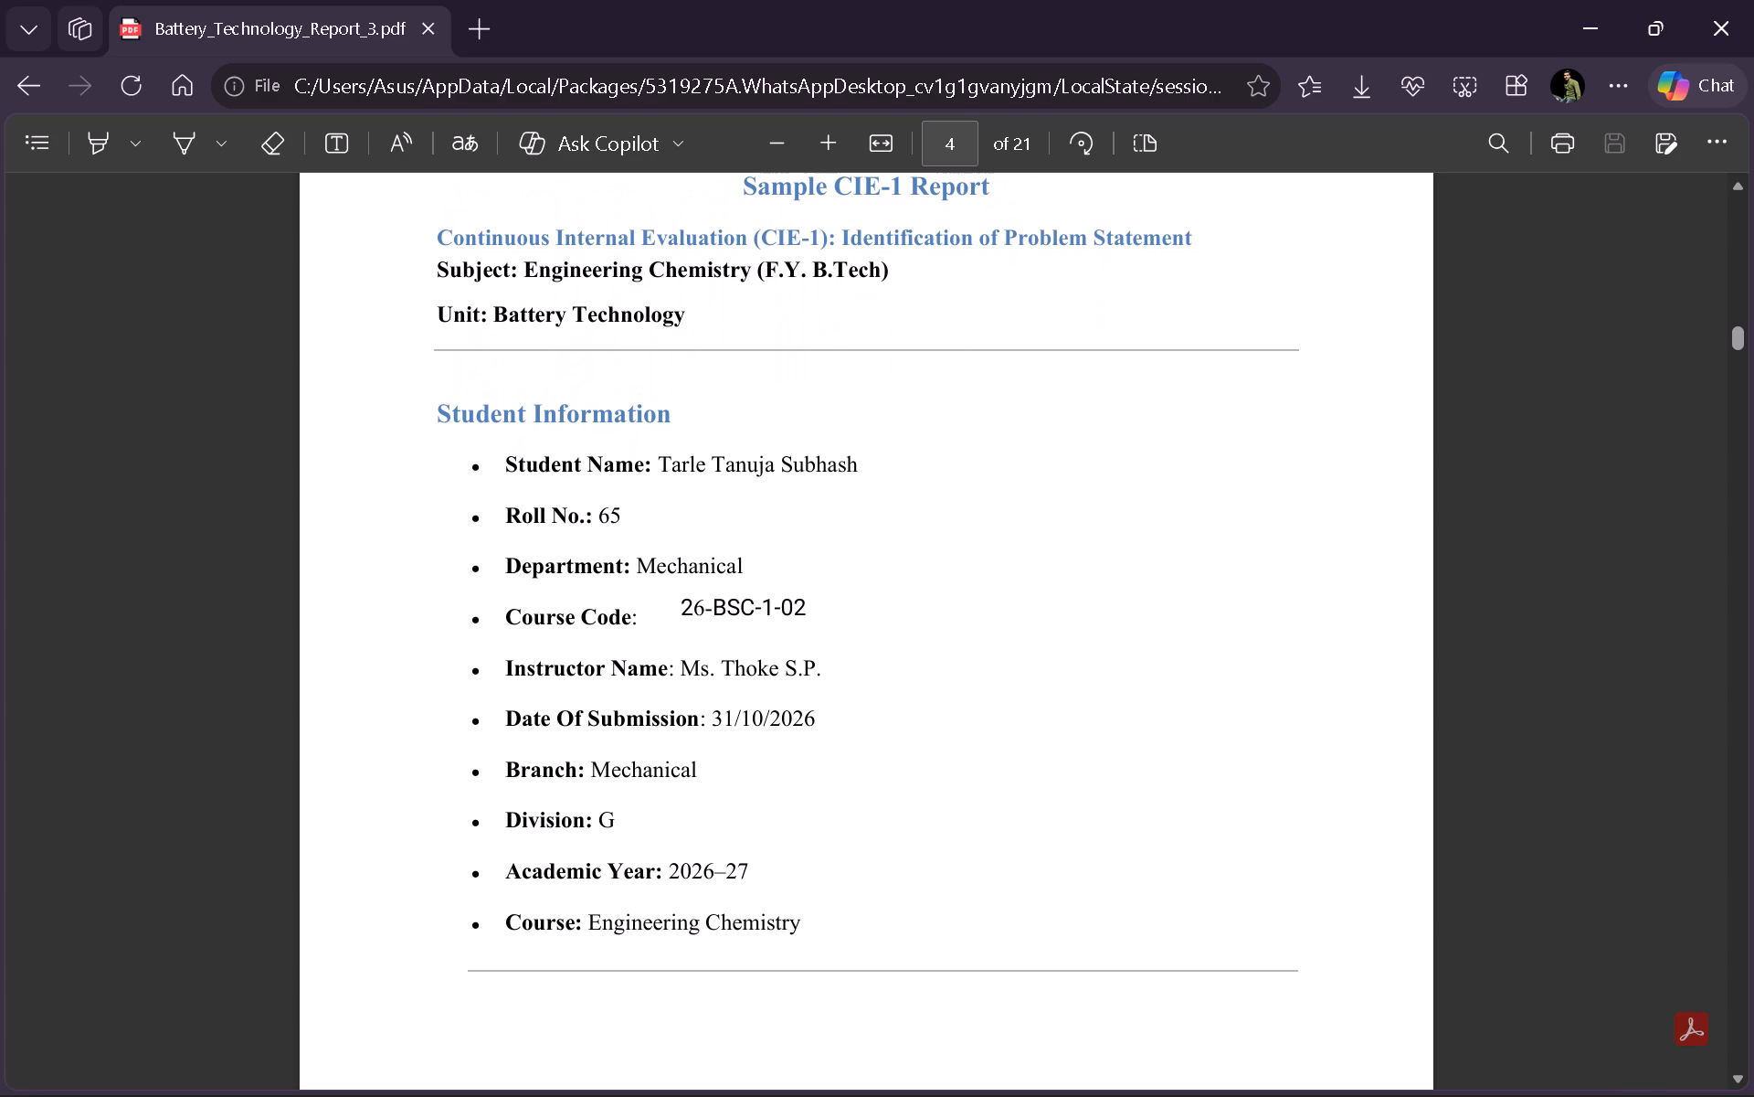
scroll(722, 399, "down", 1)
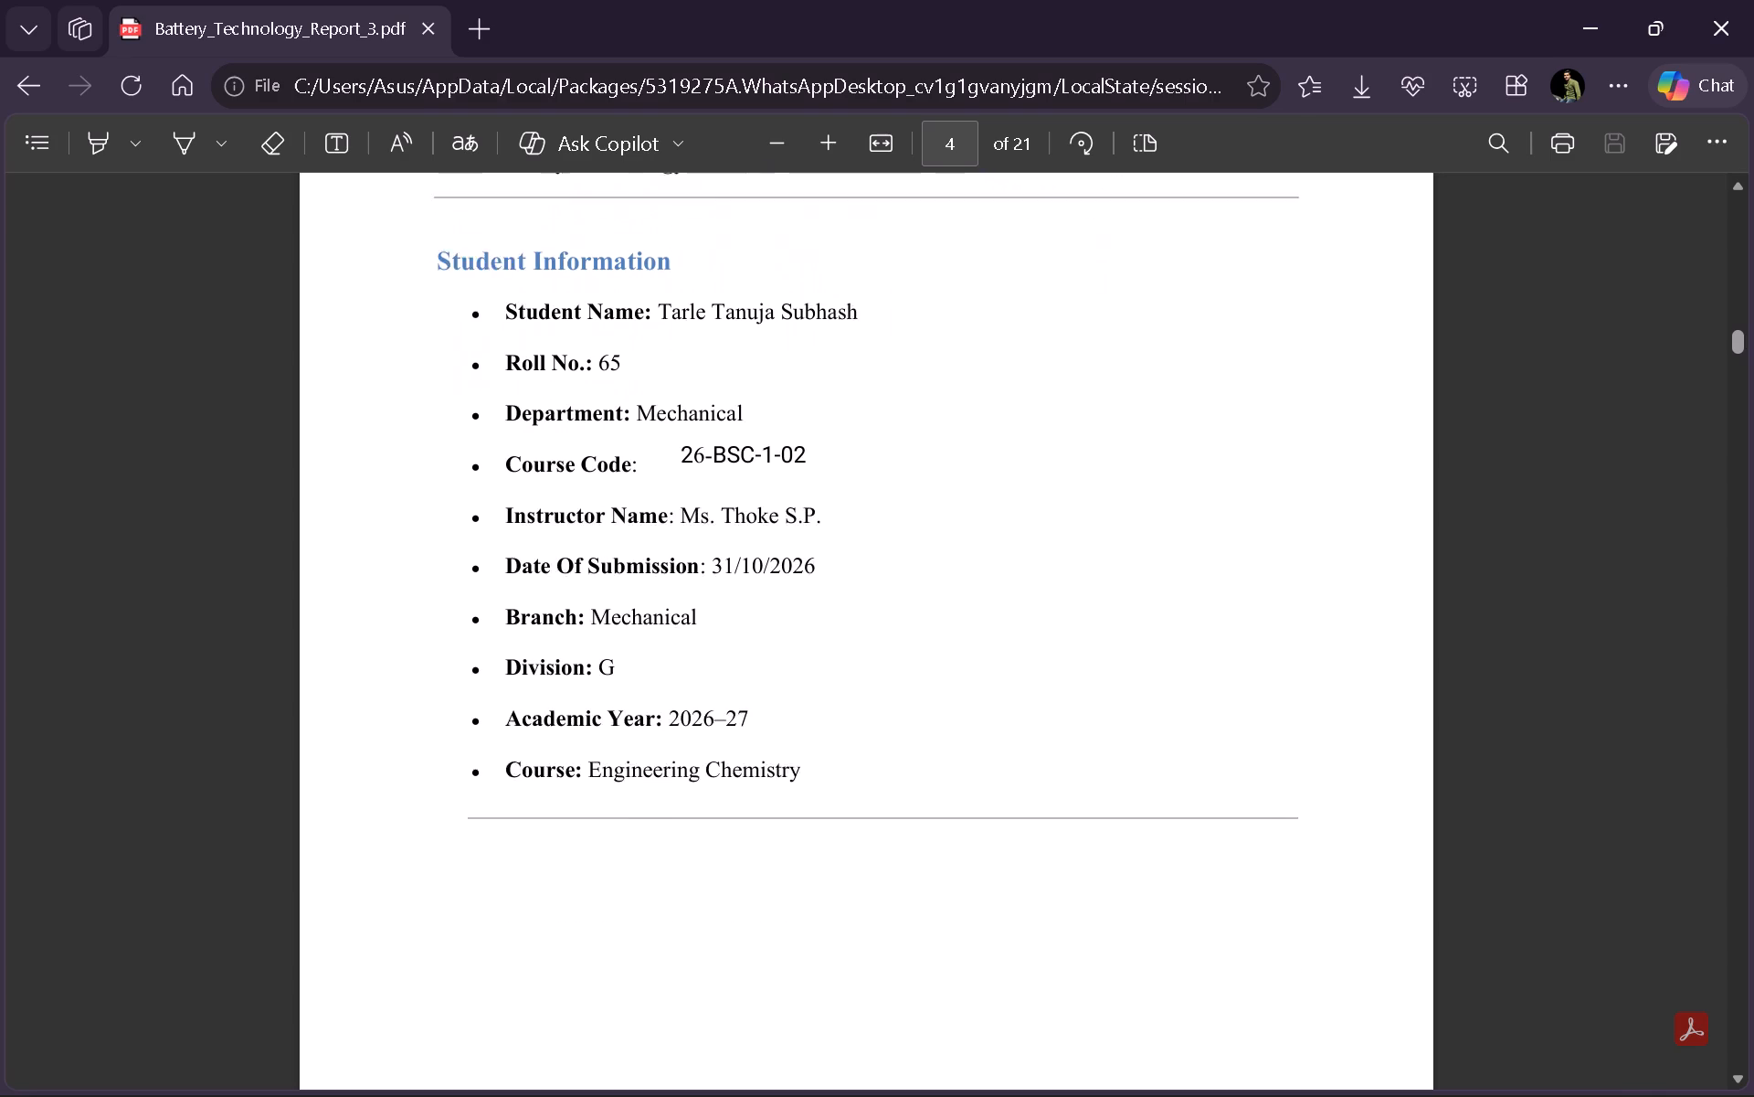
scroll(722, 399, "down", 1)
scroll(722, 399, "up", 2)
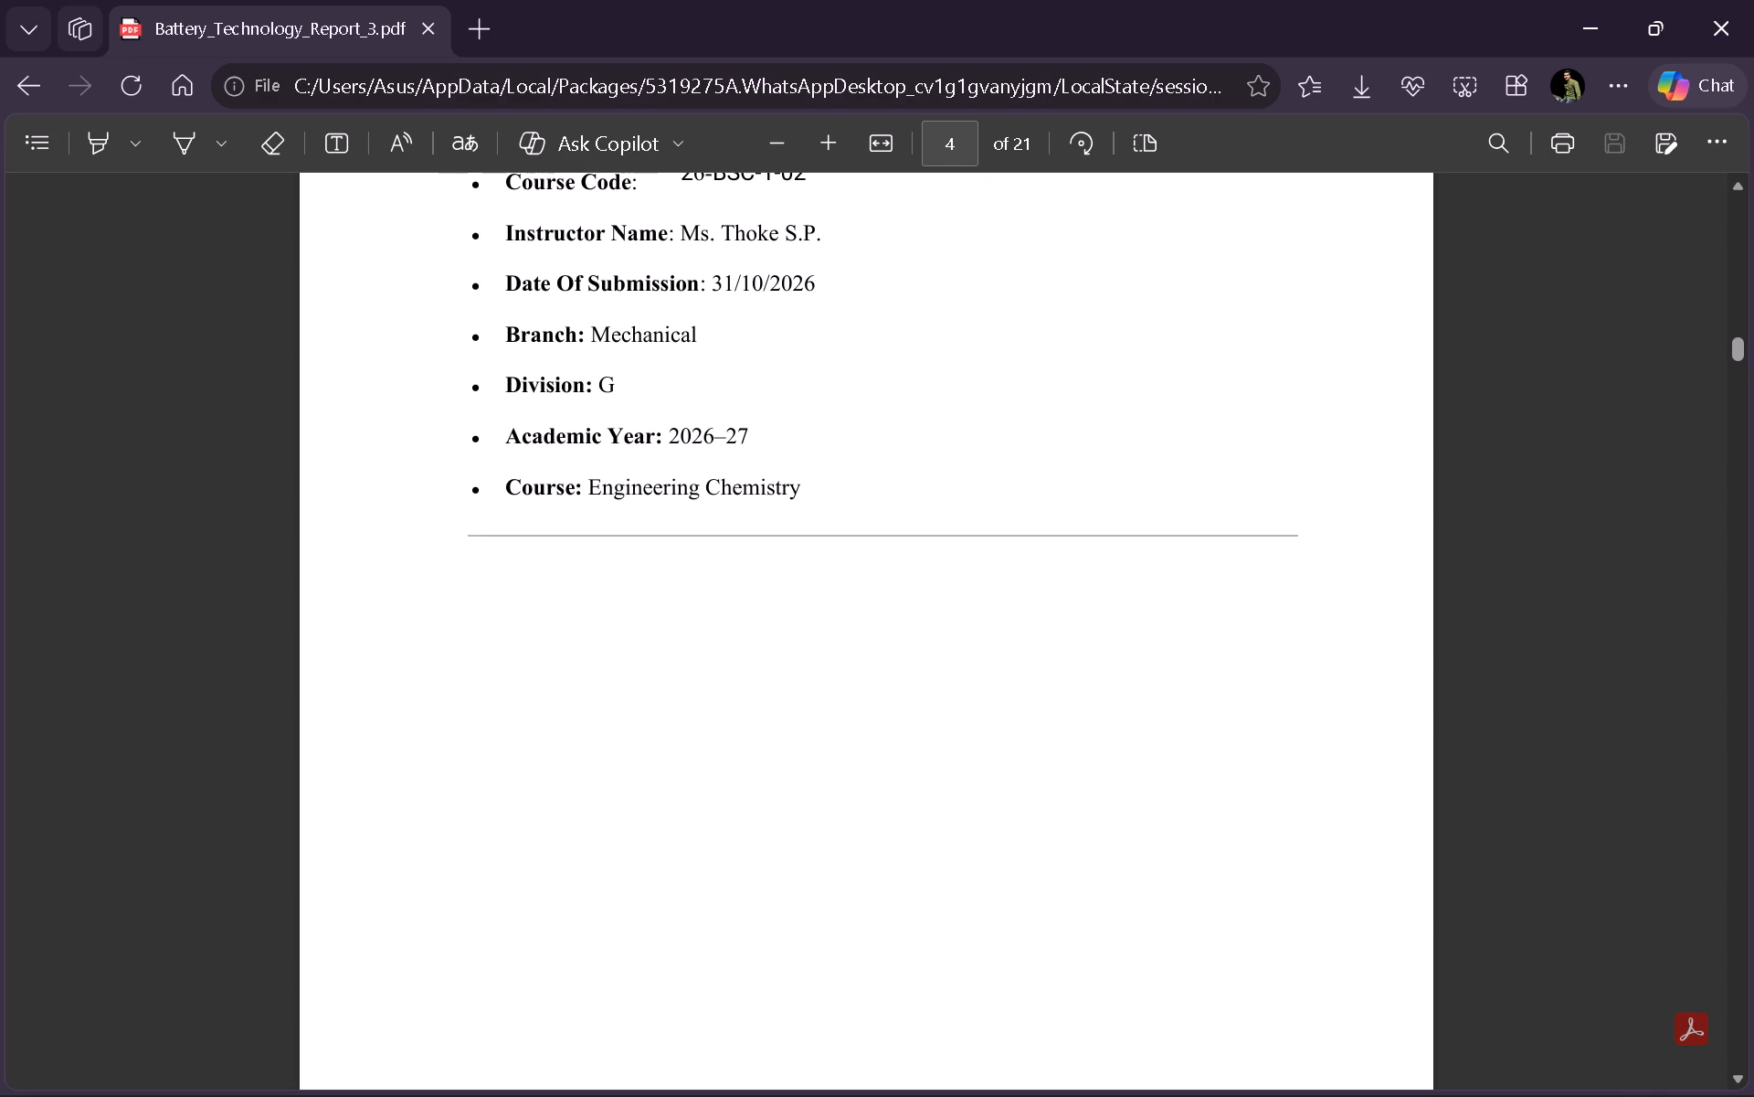
scroll(722, 399, "up", 2)
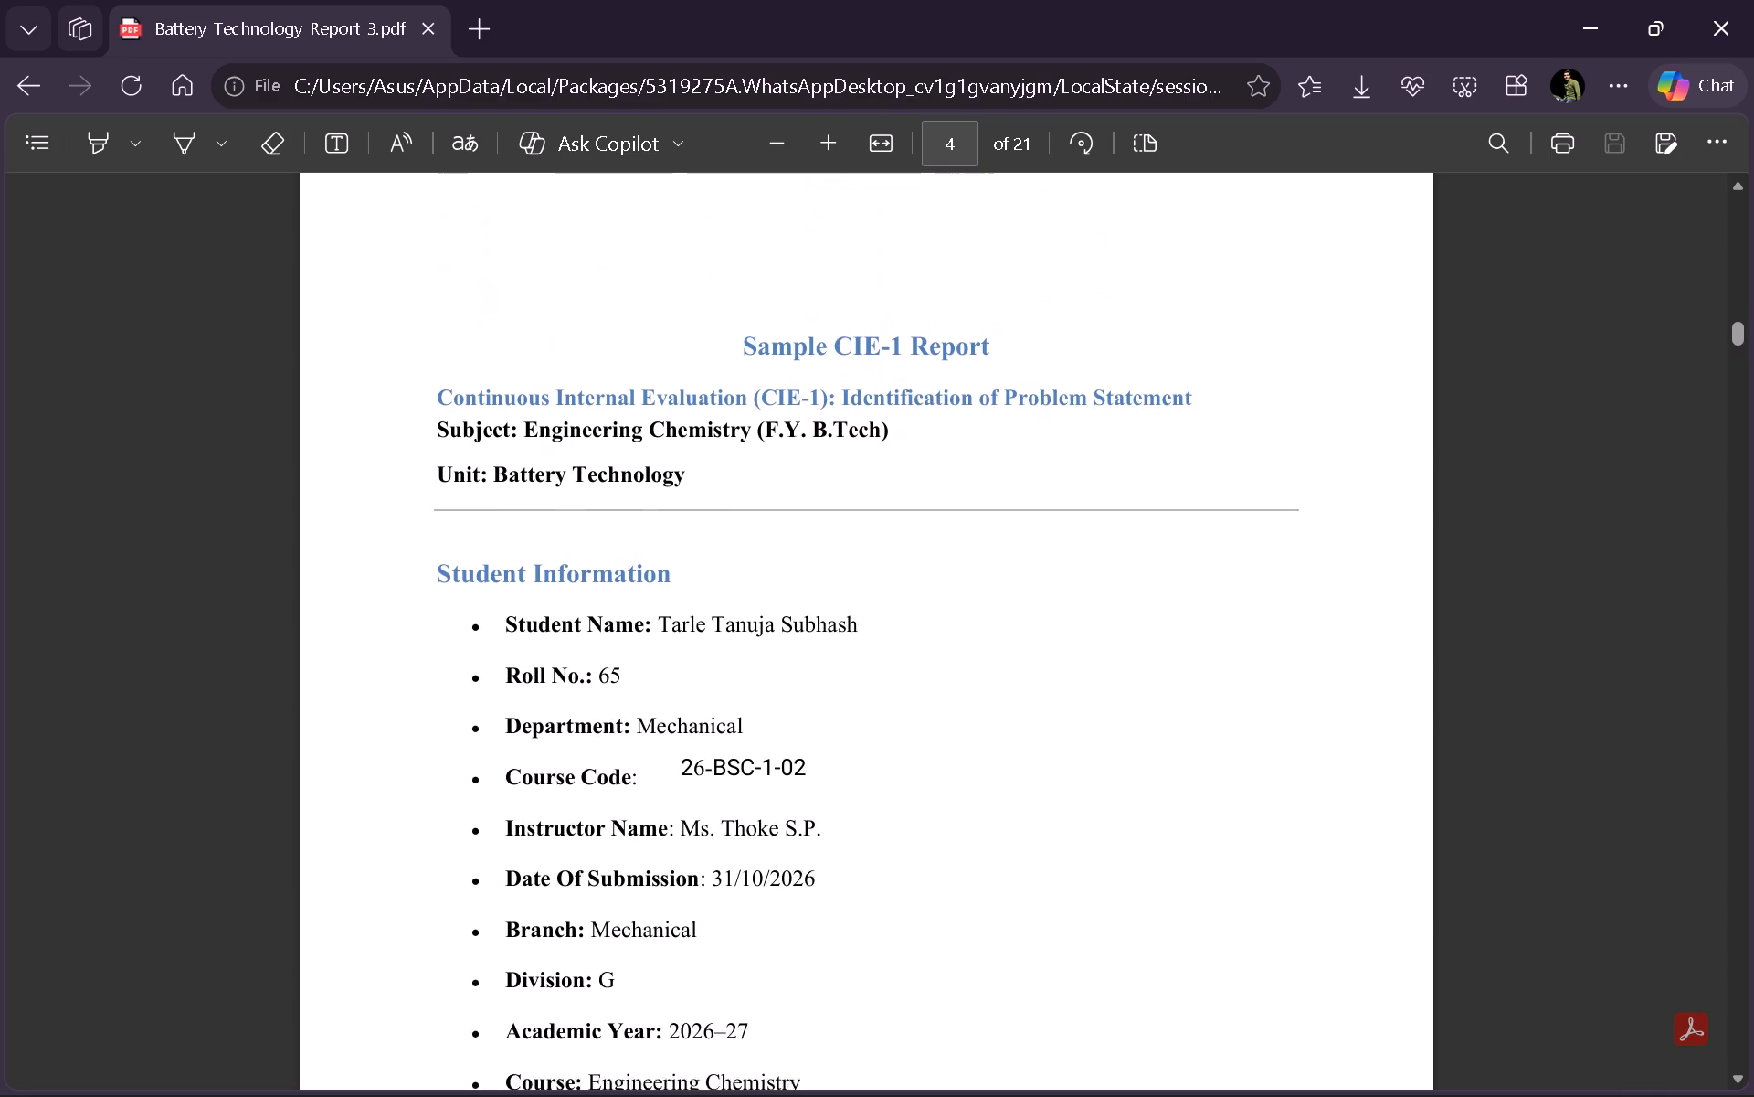
scroll(722, 399, "up", 1)
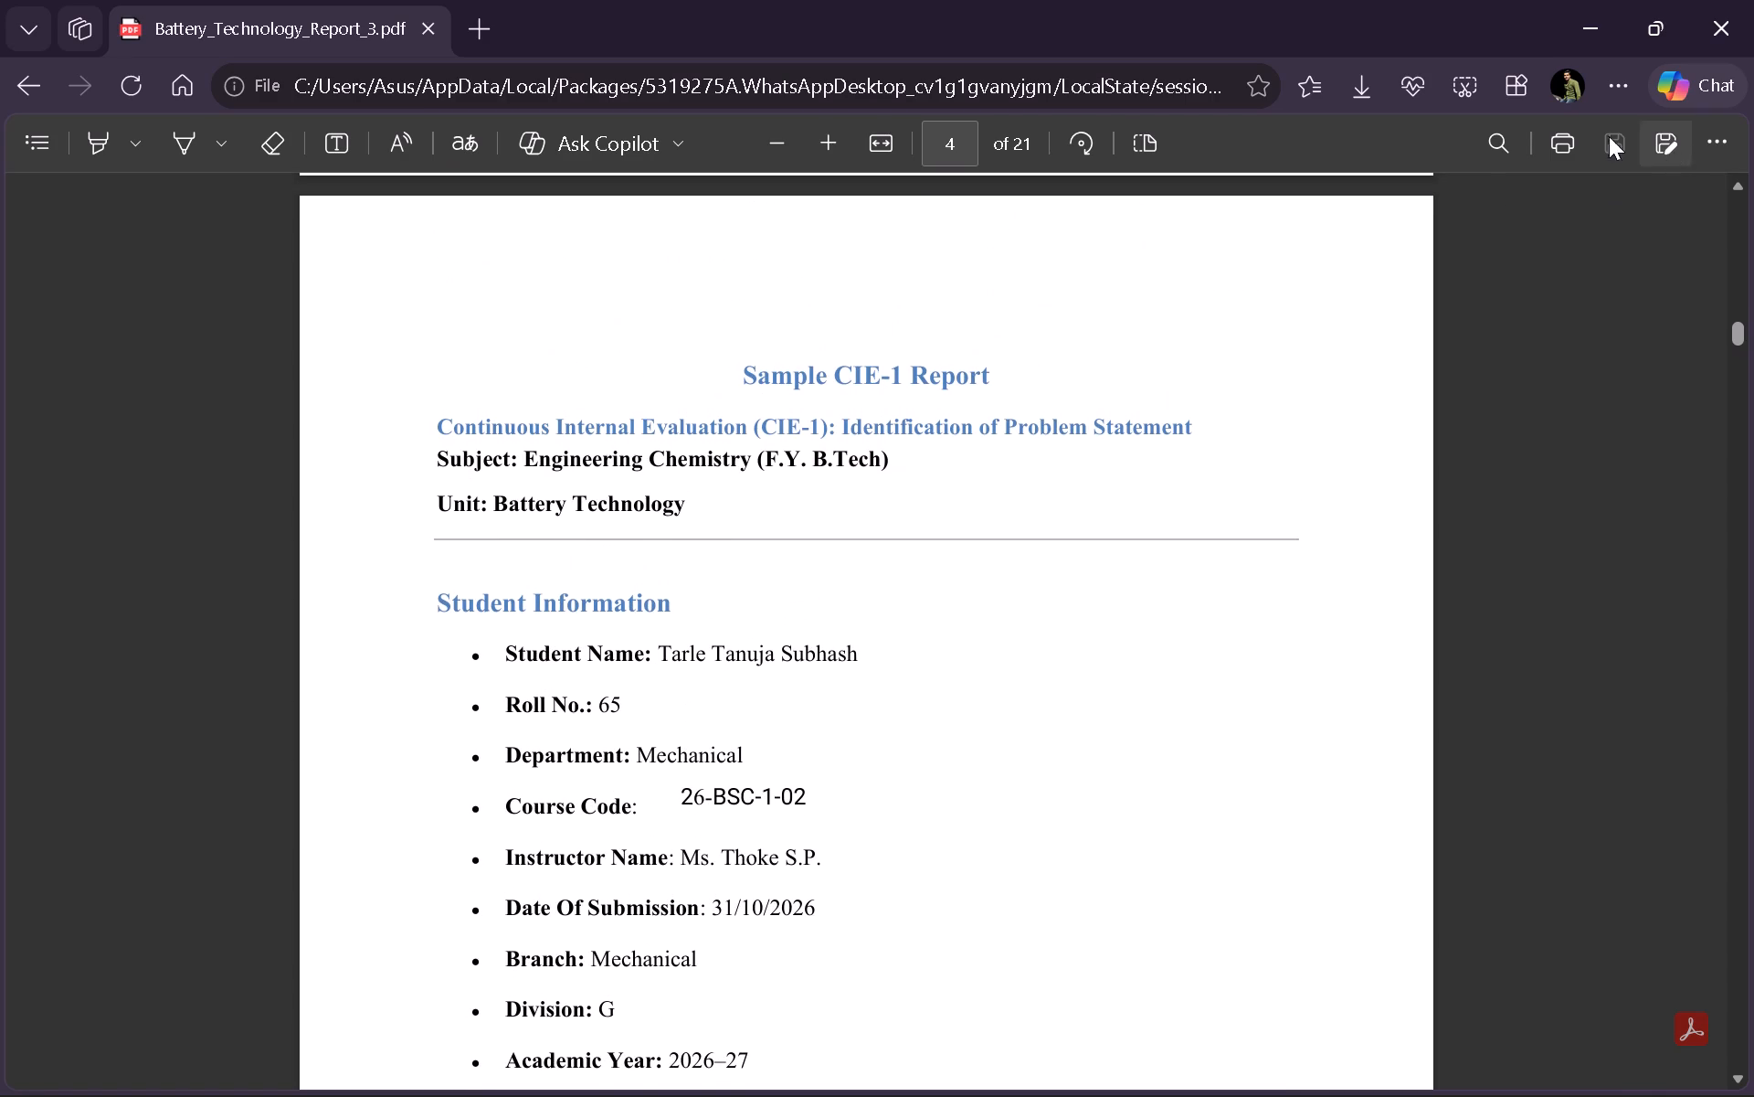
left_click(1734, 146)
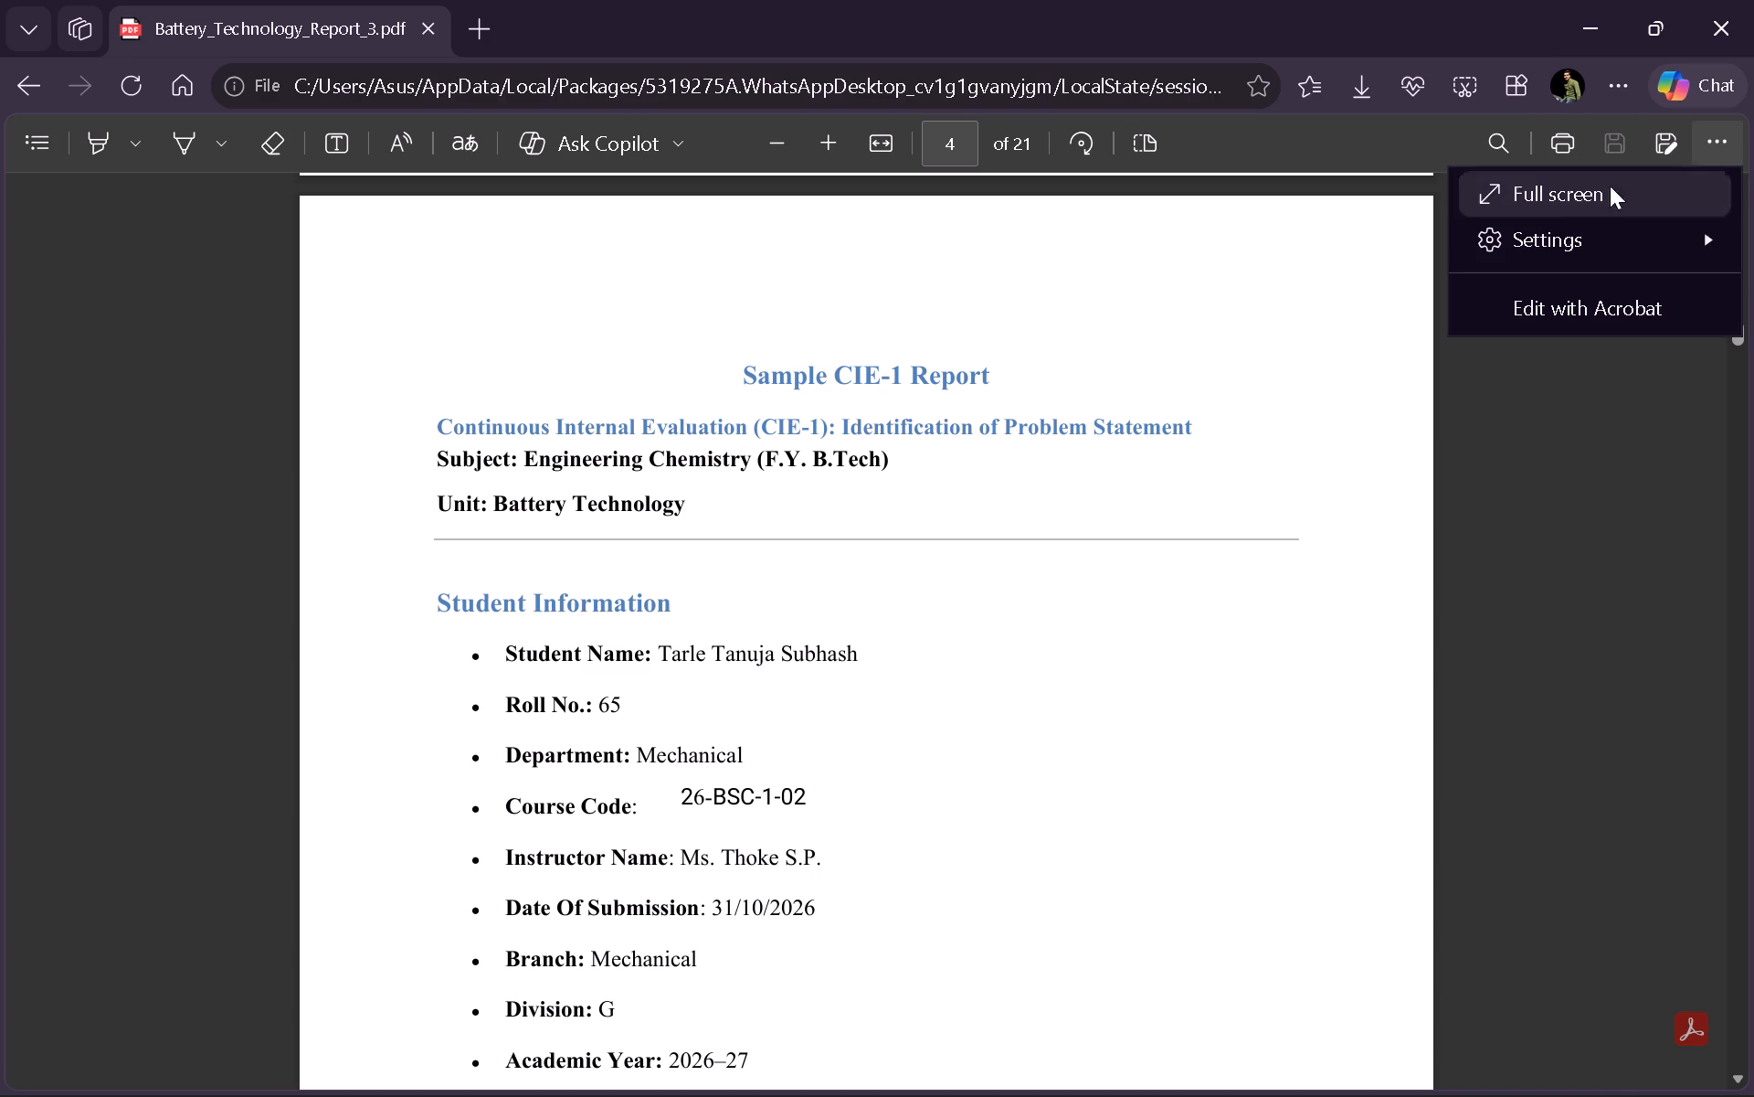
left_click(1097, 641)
Read through the report's introduction on pages 6 and 7, including the section on important battery terms.
scroll(1097, 641, "down", 17)
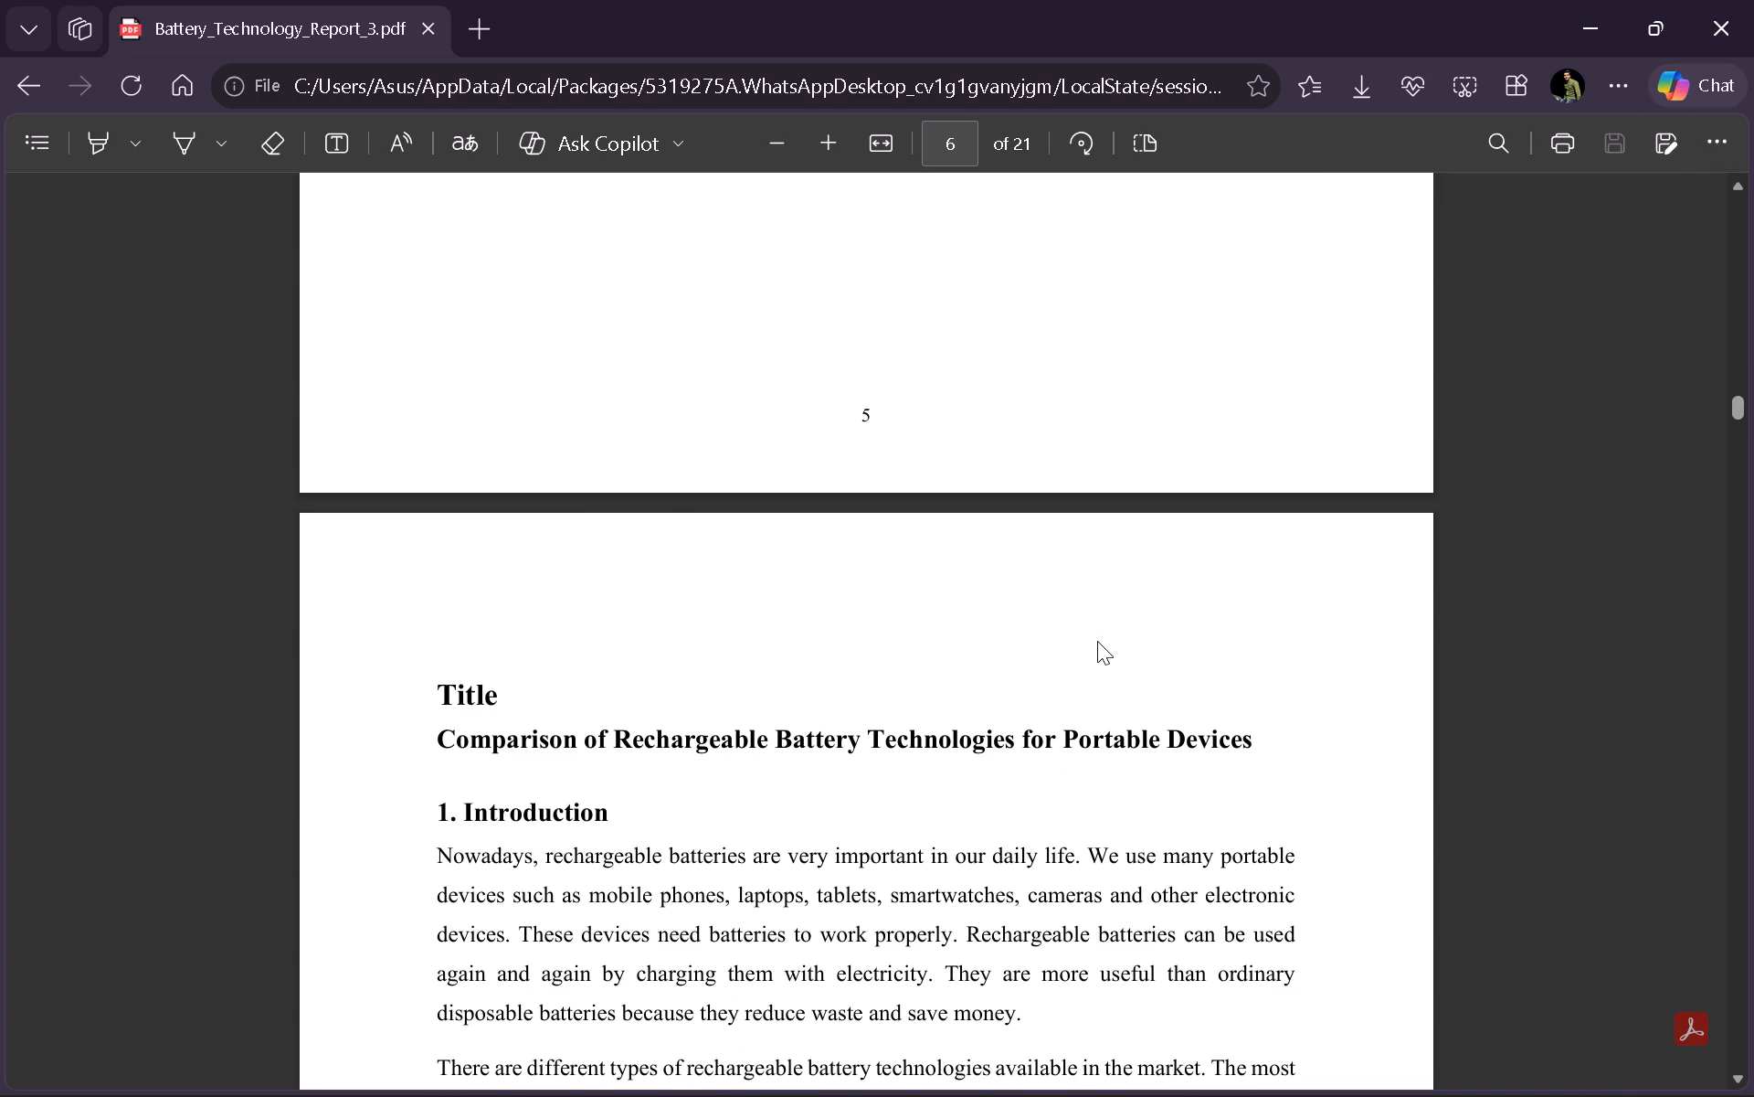
scroll(1097, 641, "down", 11)
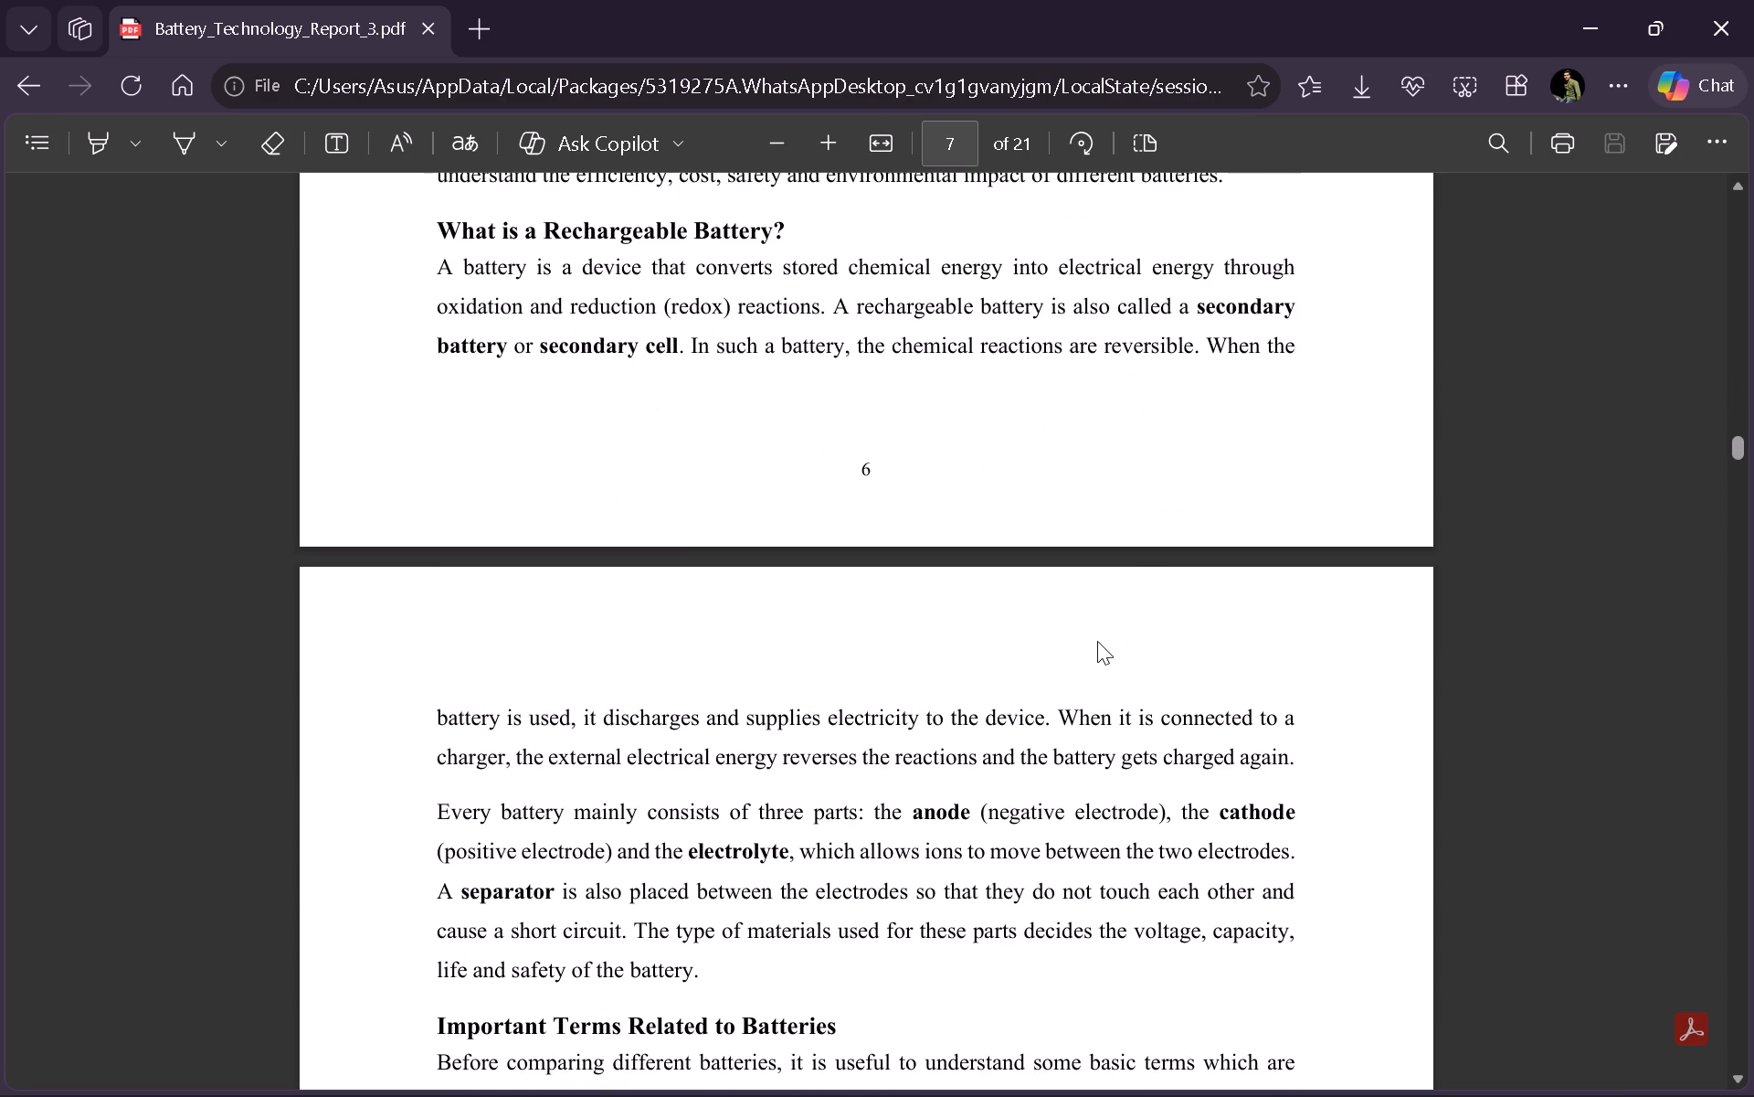
scroll(1097, 641, "left", 1)
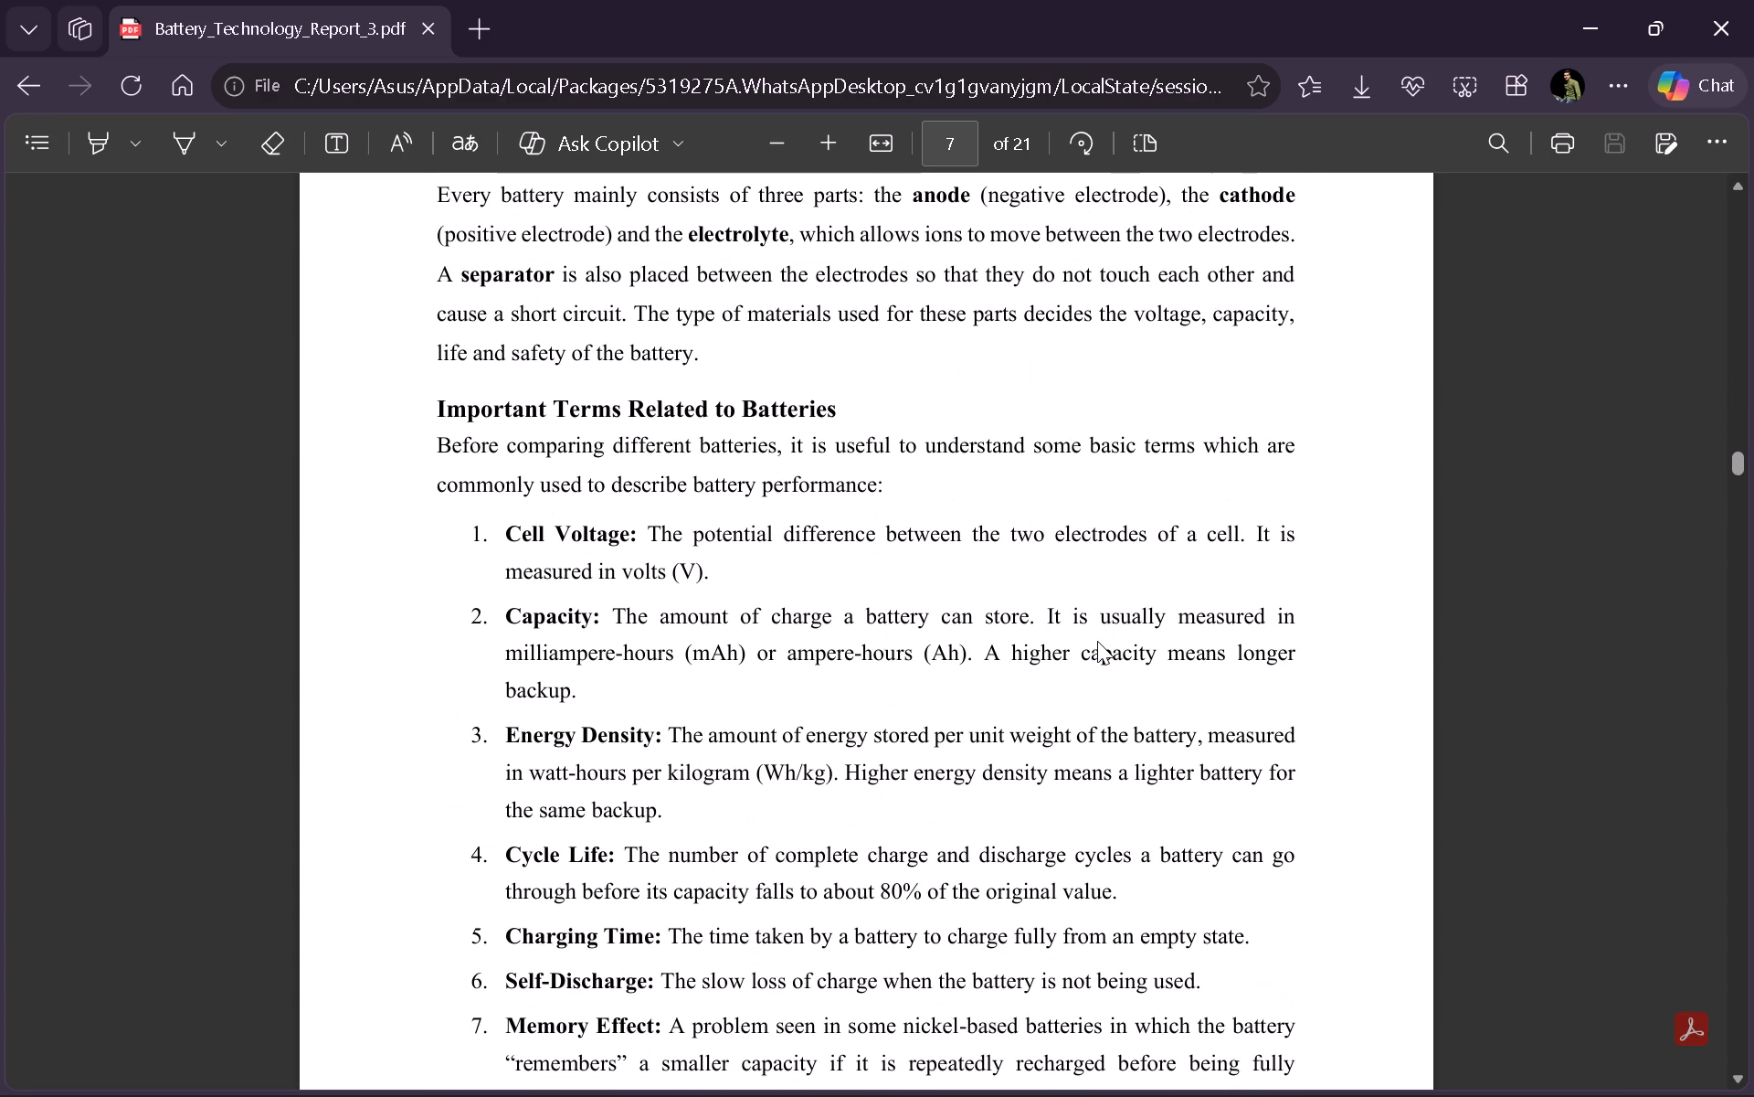
scroll(1097, 641, "left", 2)
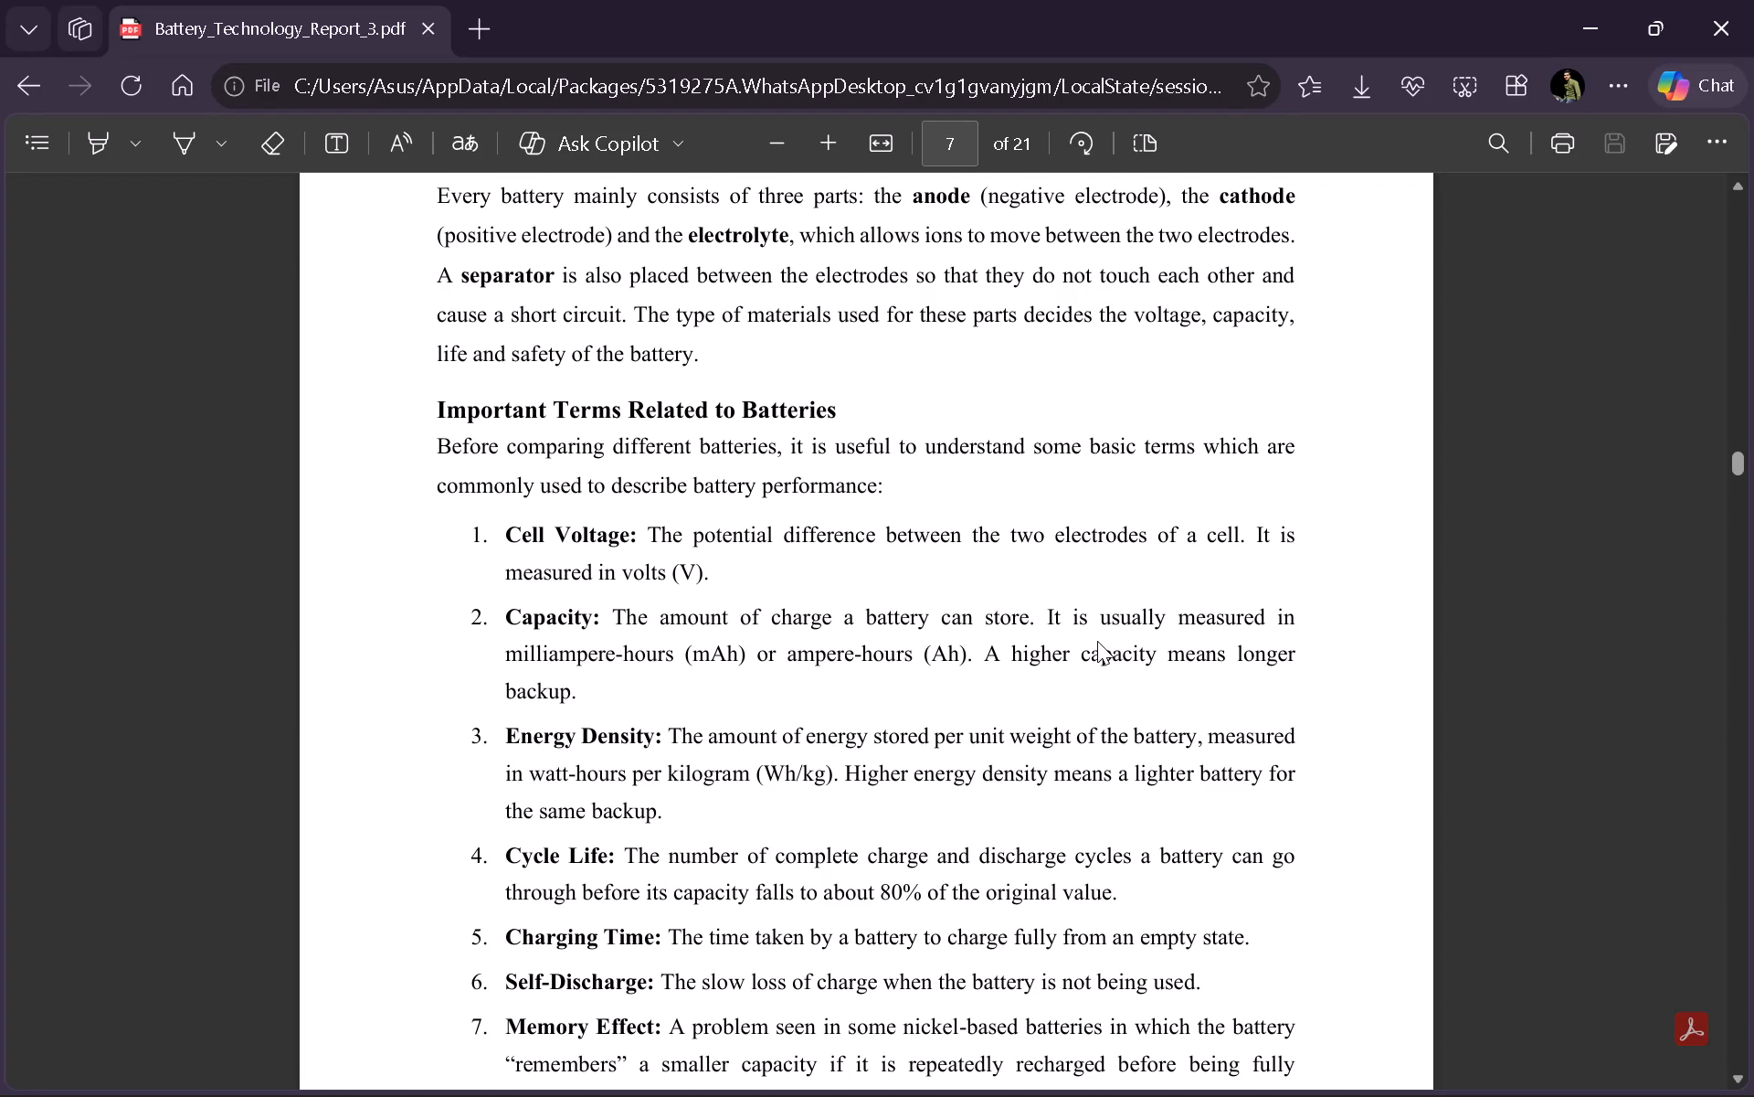
scroll(1097, 641, "left", 1)
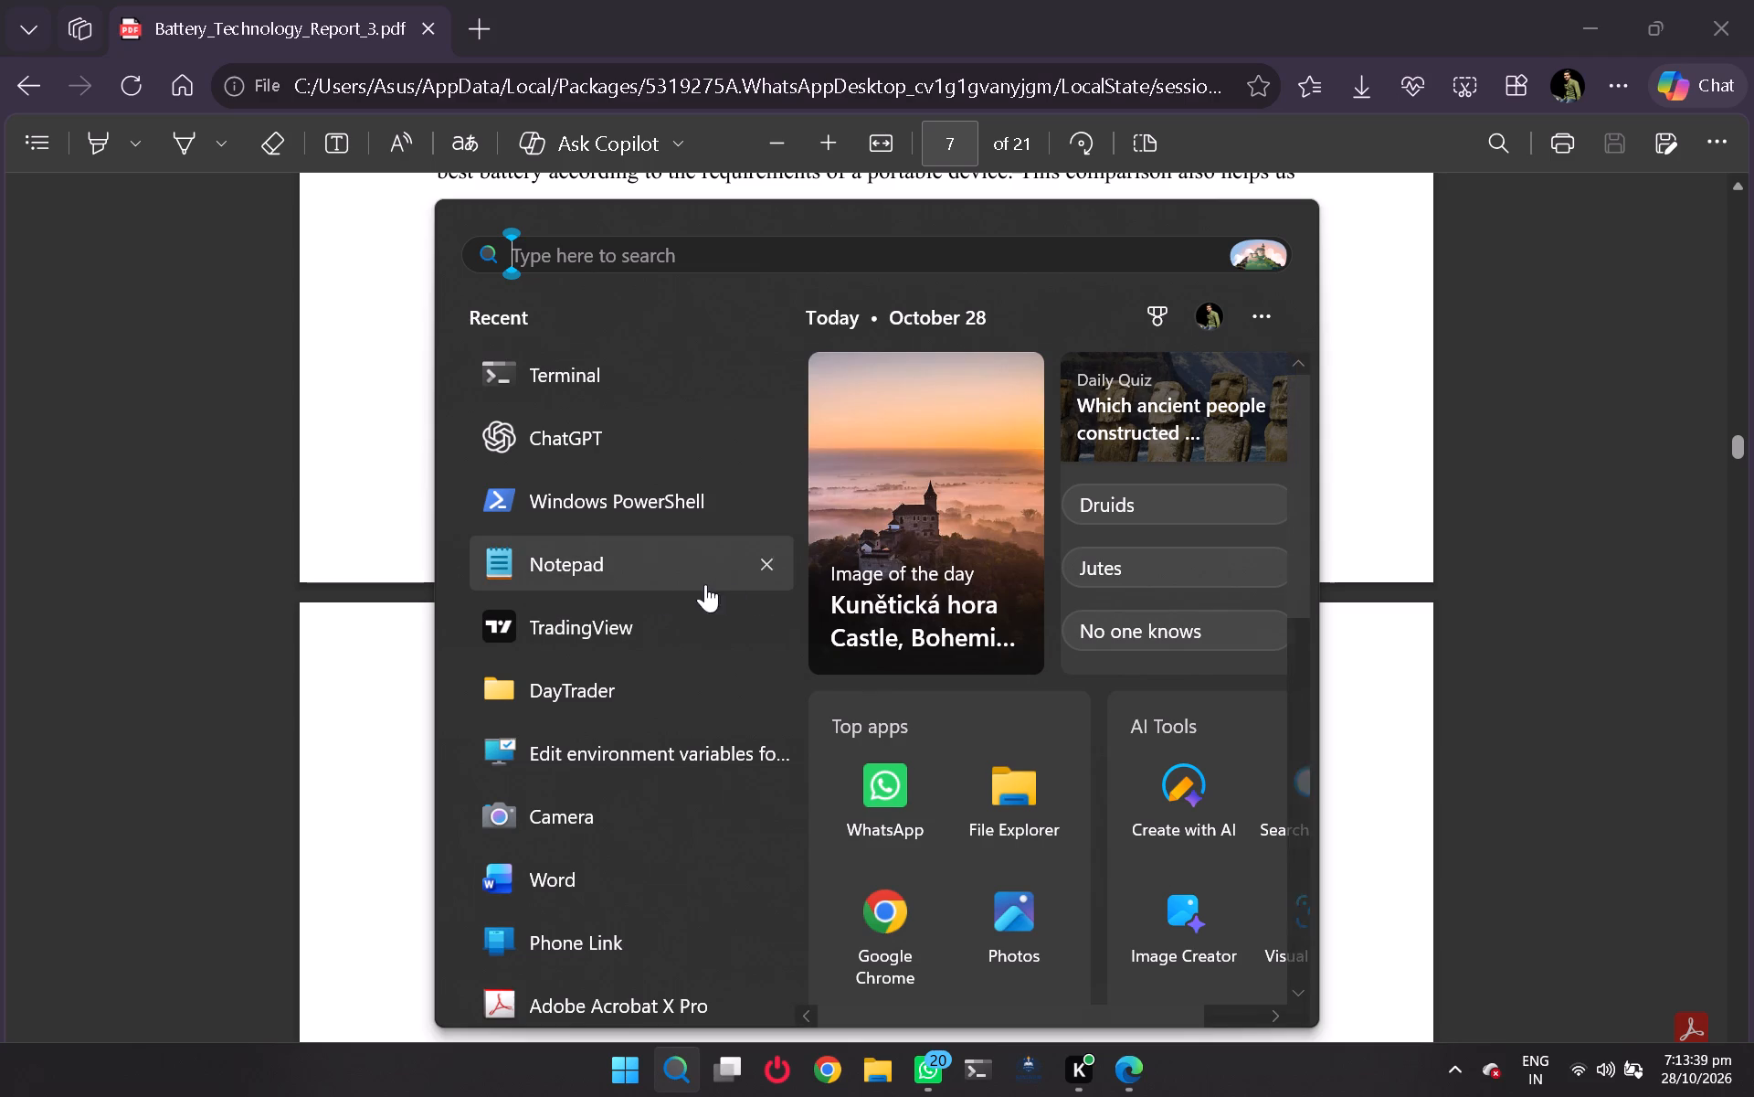
Search Windows for "pdf", browse through the results and suggestions, and dismiss the search.
type("pdf")
key("Down")
key("Down")
key("Down")
key("Down")
key("Down")
key("Down")
key("Down")
key("Down")
key("Down")
key("Down")
key("Down")
key("Down")
key("Down")
key("Down")
key("Down")
key("Down")
key("Down")
key("Down")
key("Down")
key("Down")
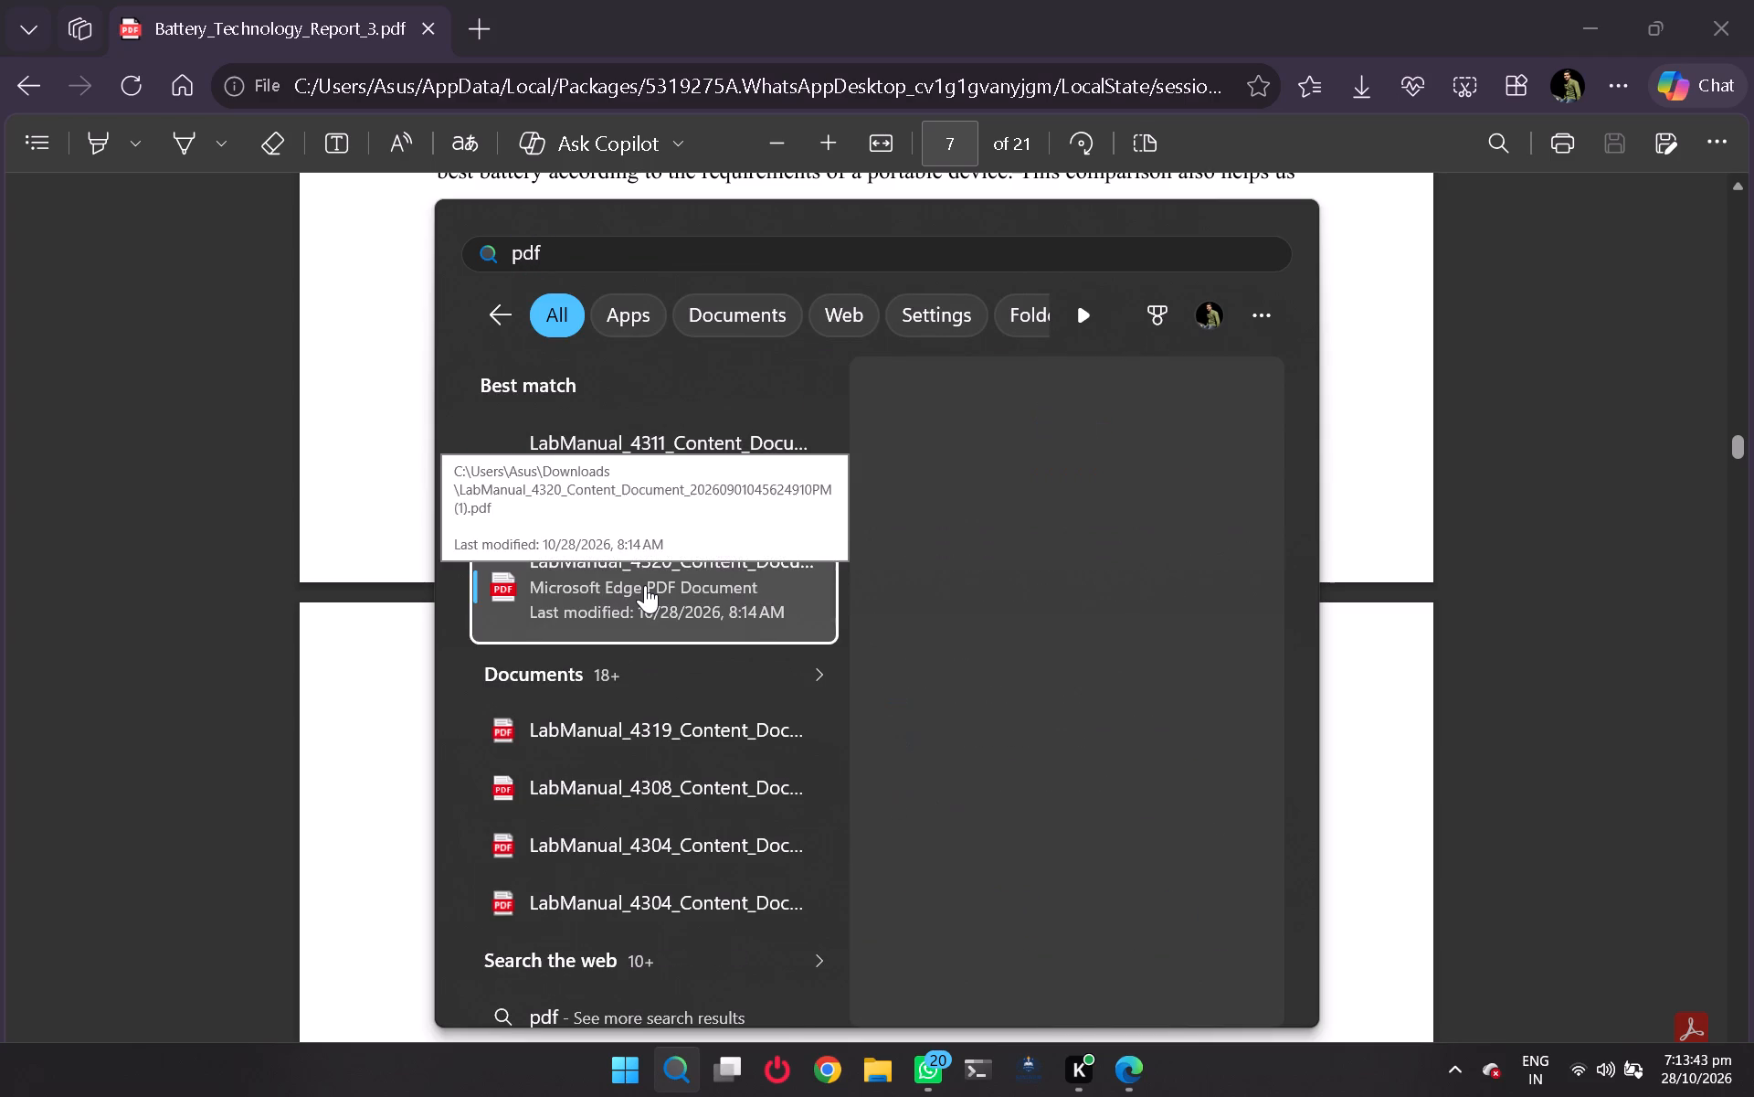
scroll(643, 589, "right", 1)
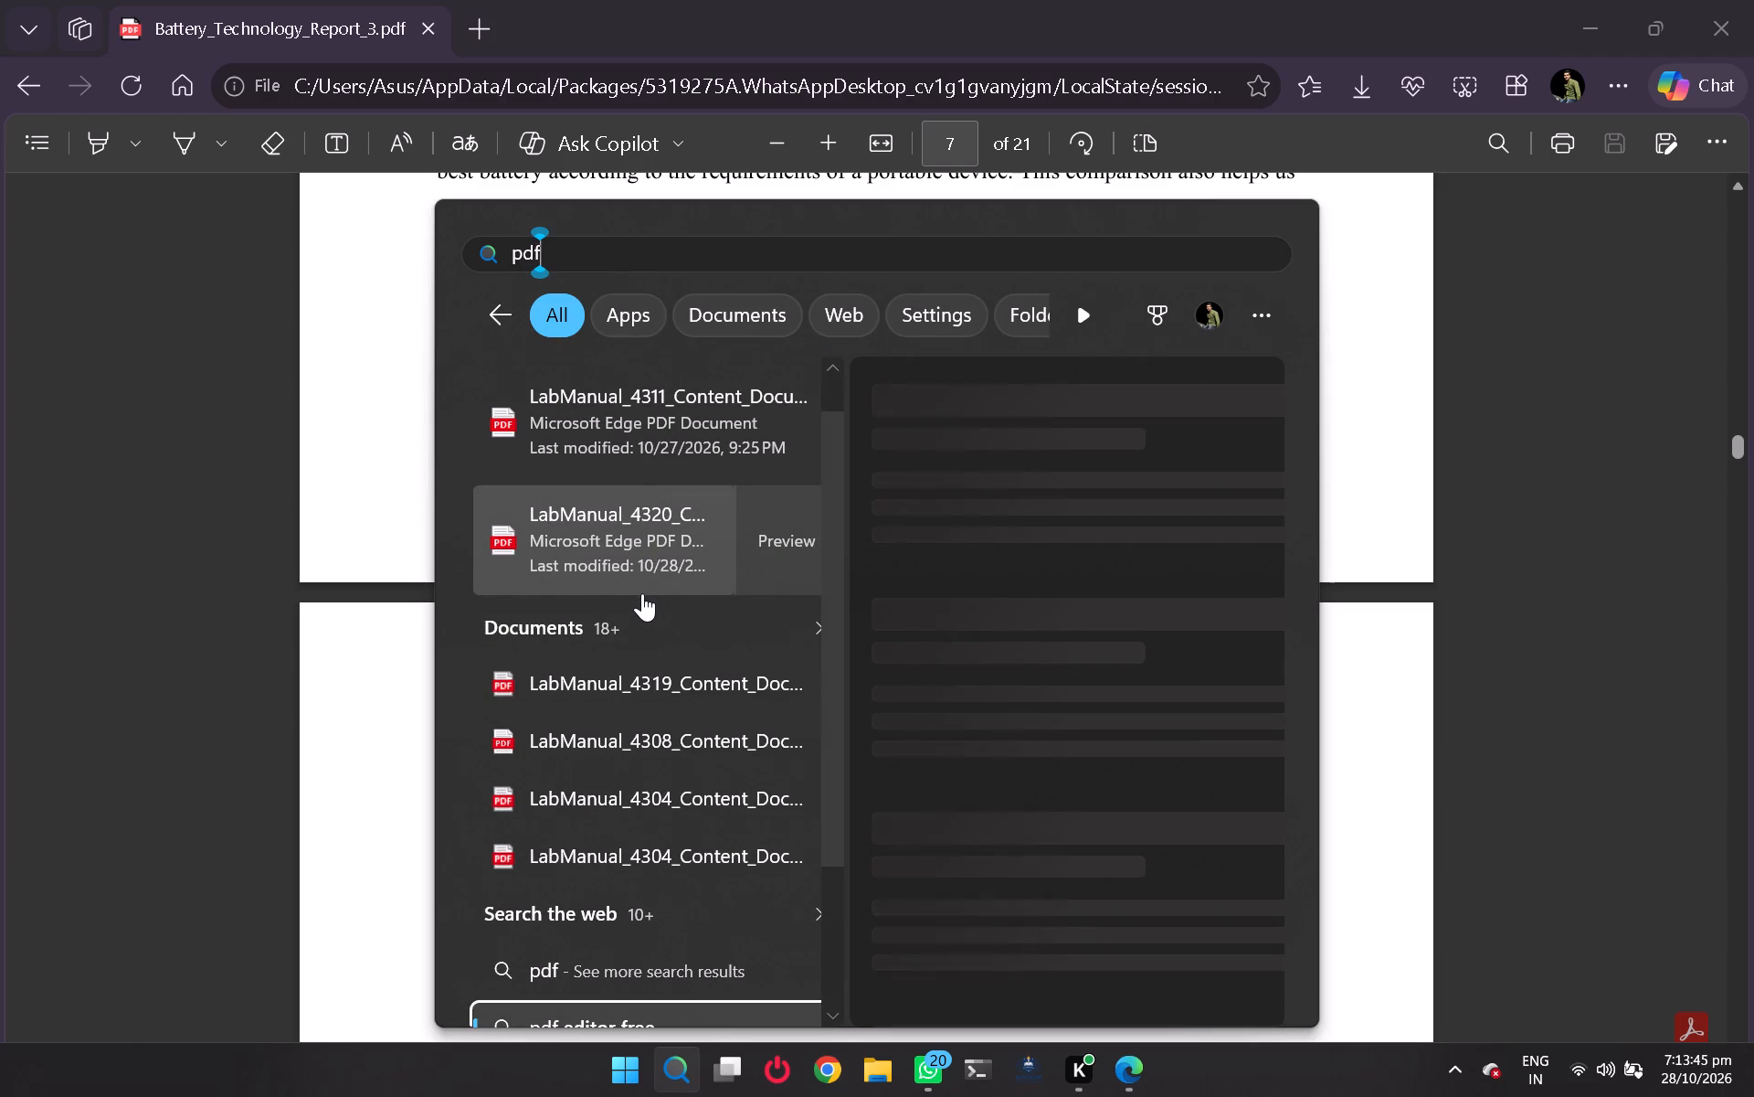
scroll(642, 593, "right", 2)
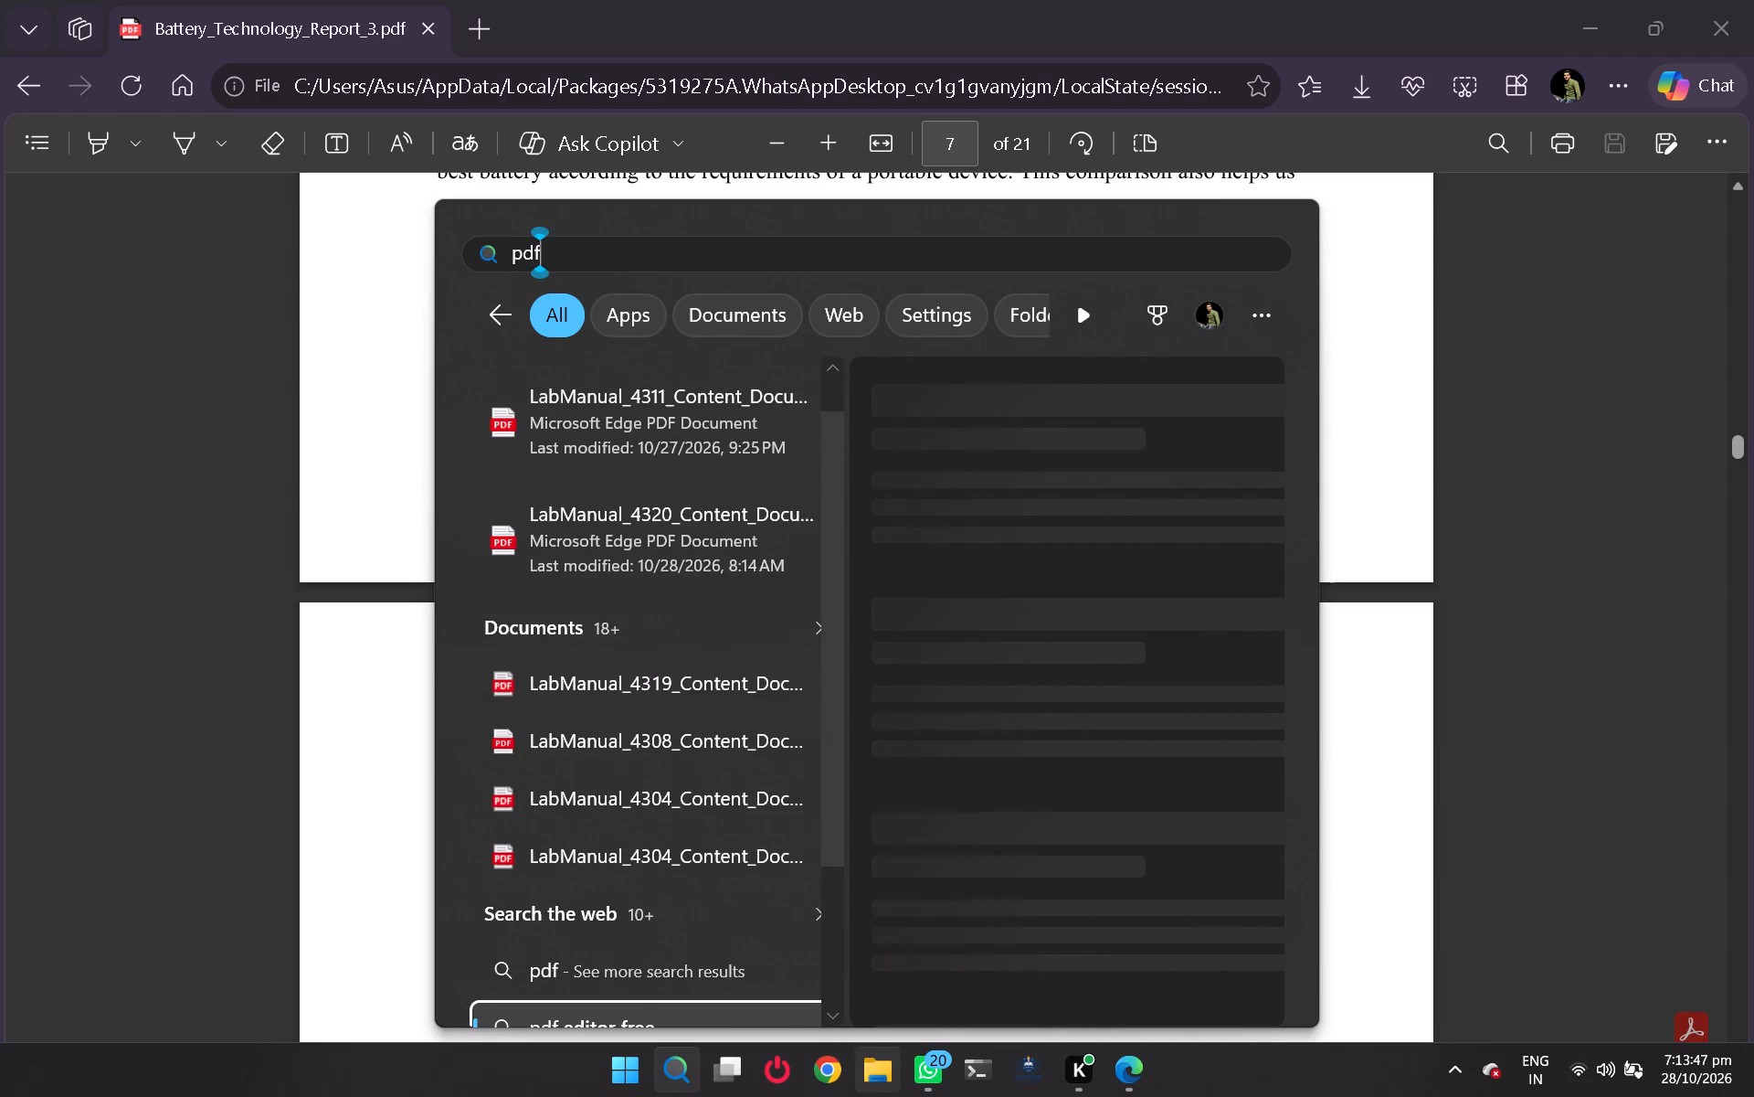
left_click(1563, 356)
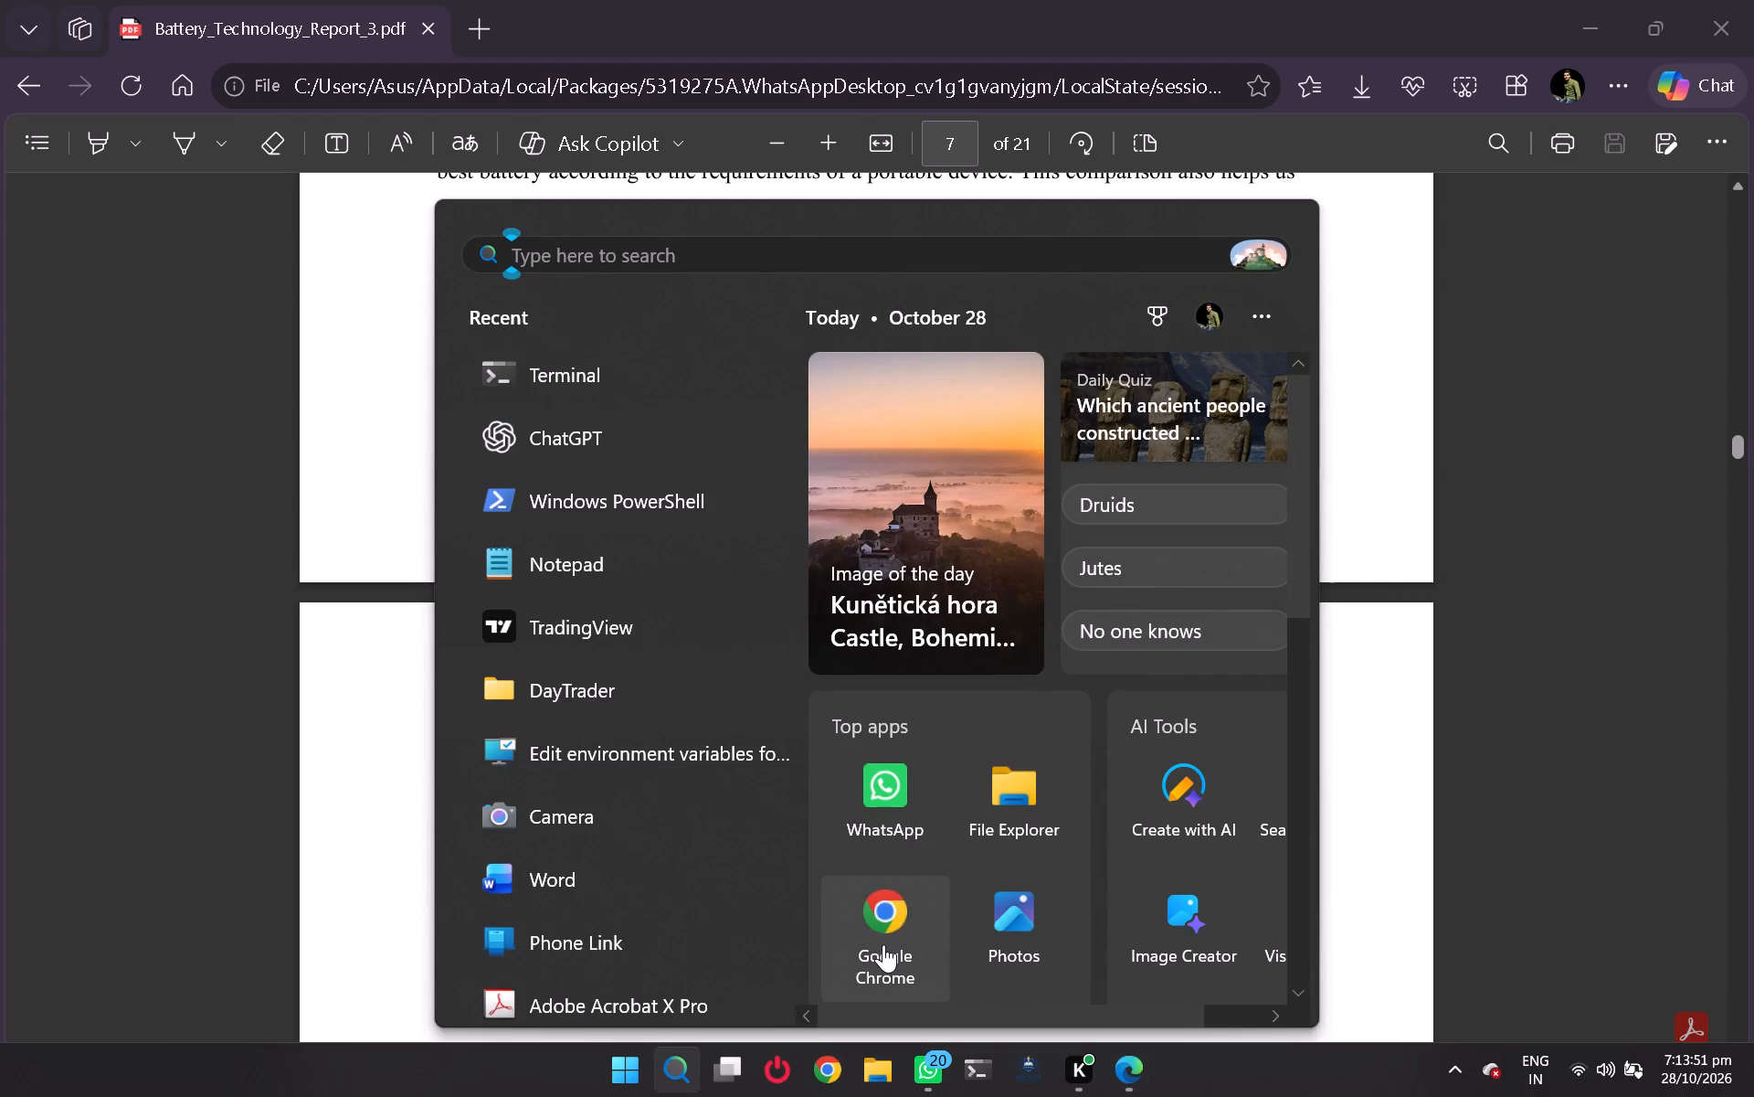
Open Google Chrome from the Windows search top apps.
left_click(883, 944)
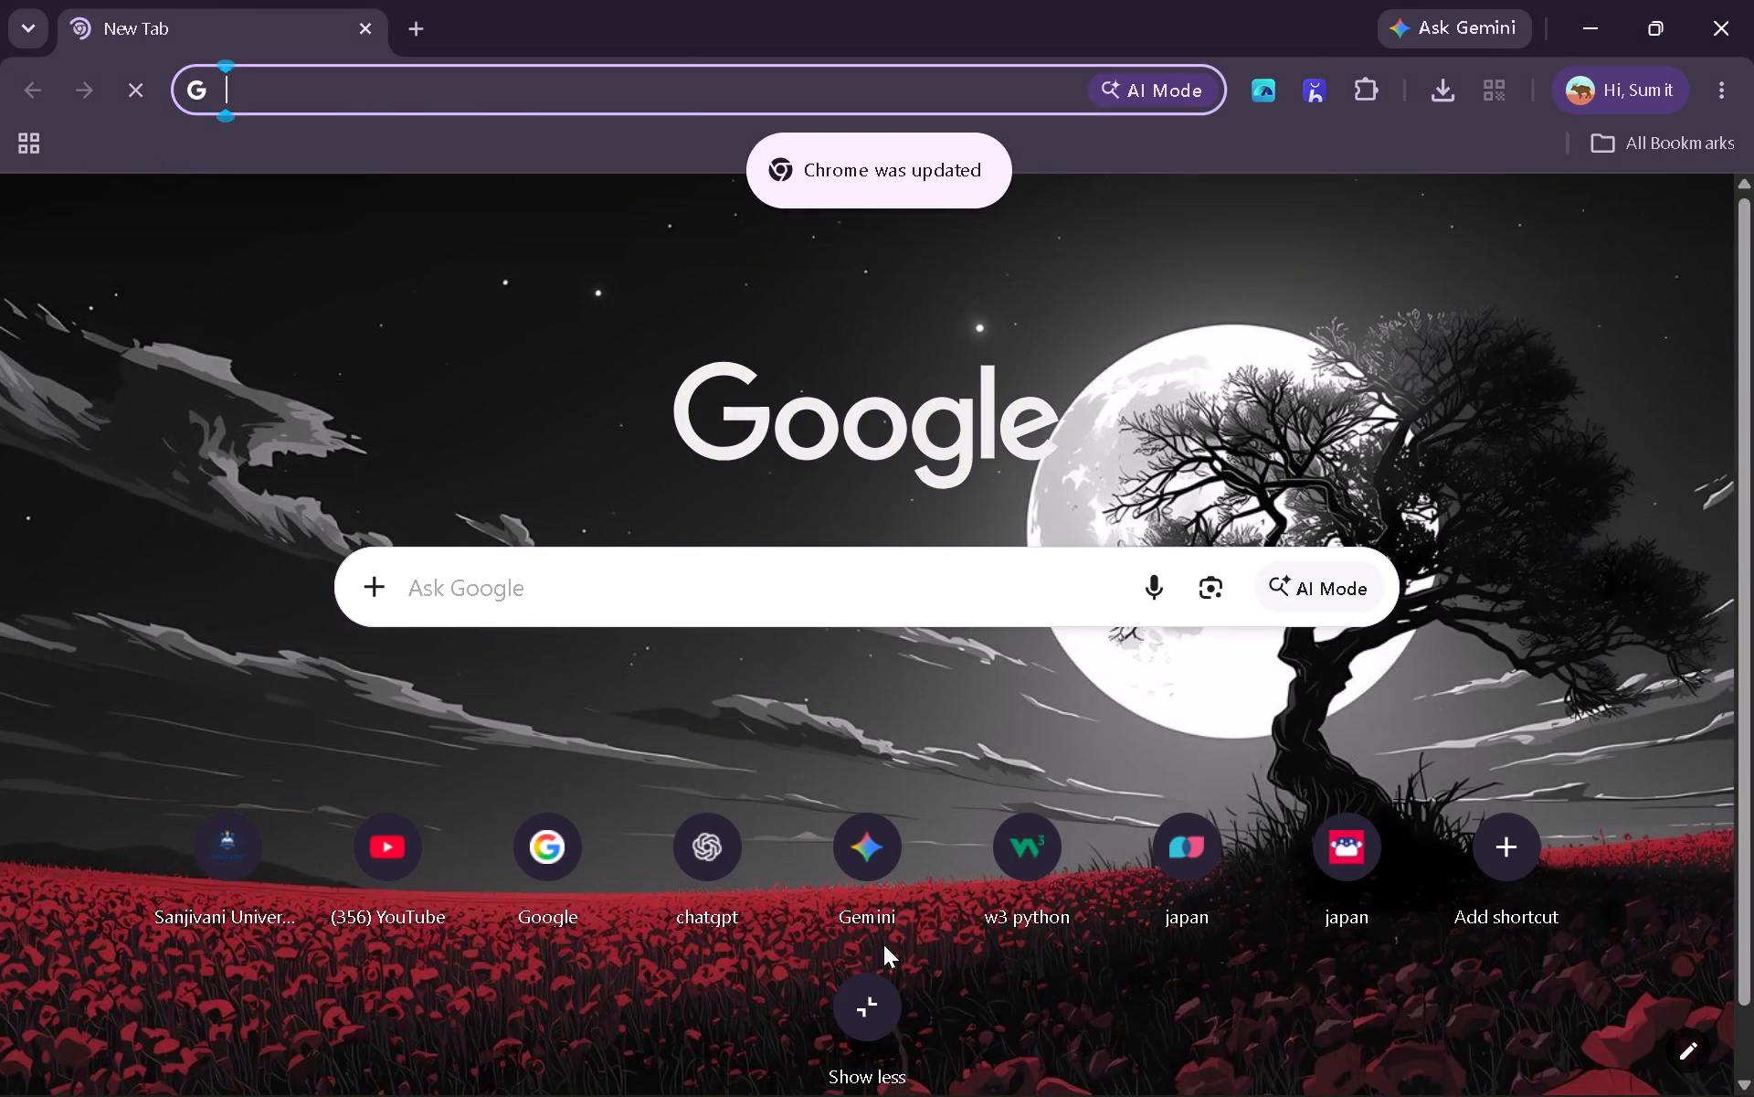
Search Google for "pdf maker online".
type("pdff")
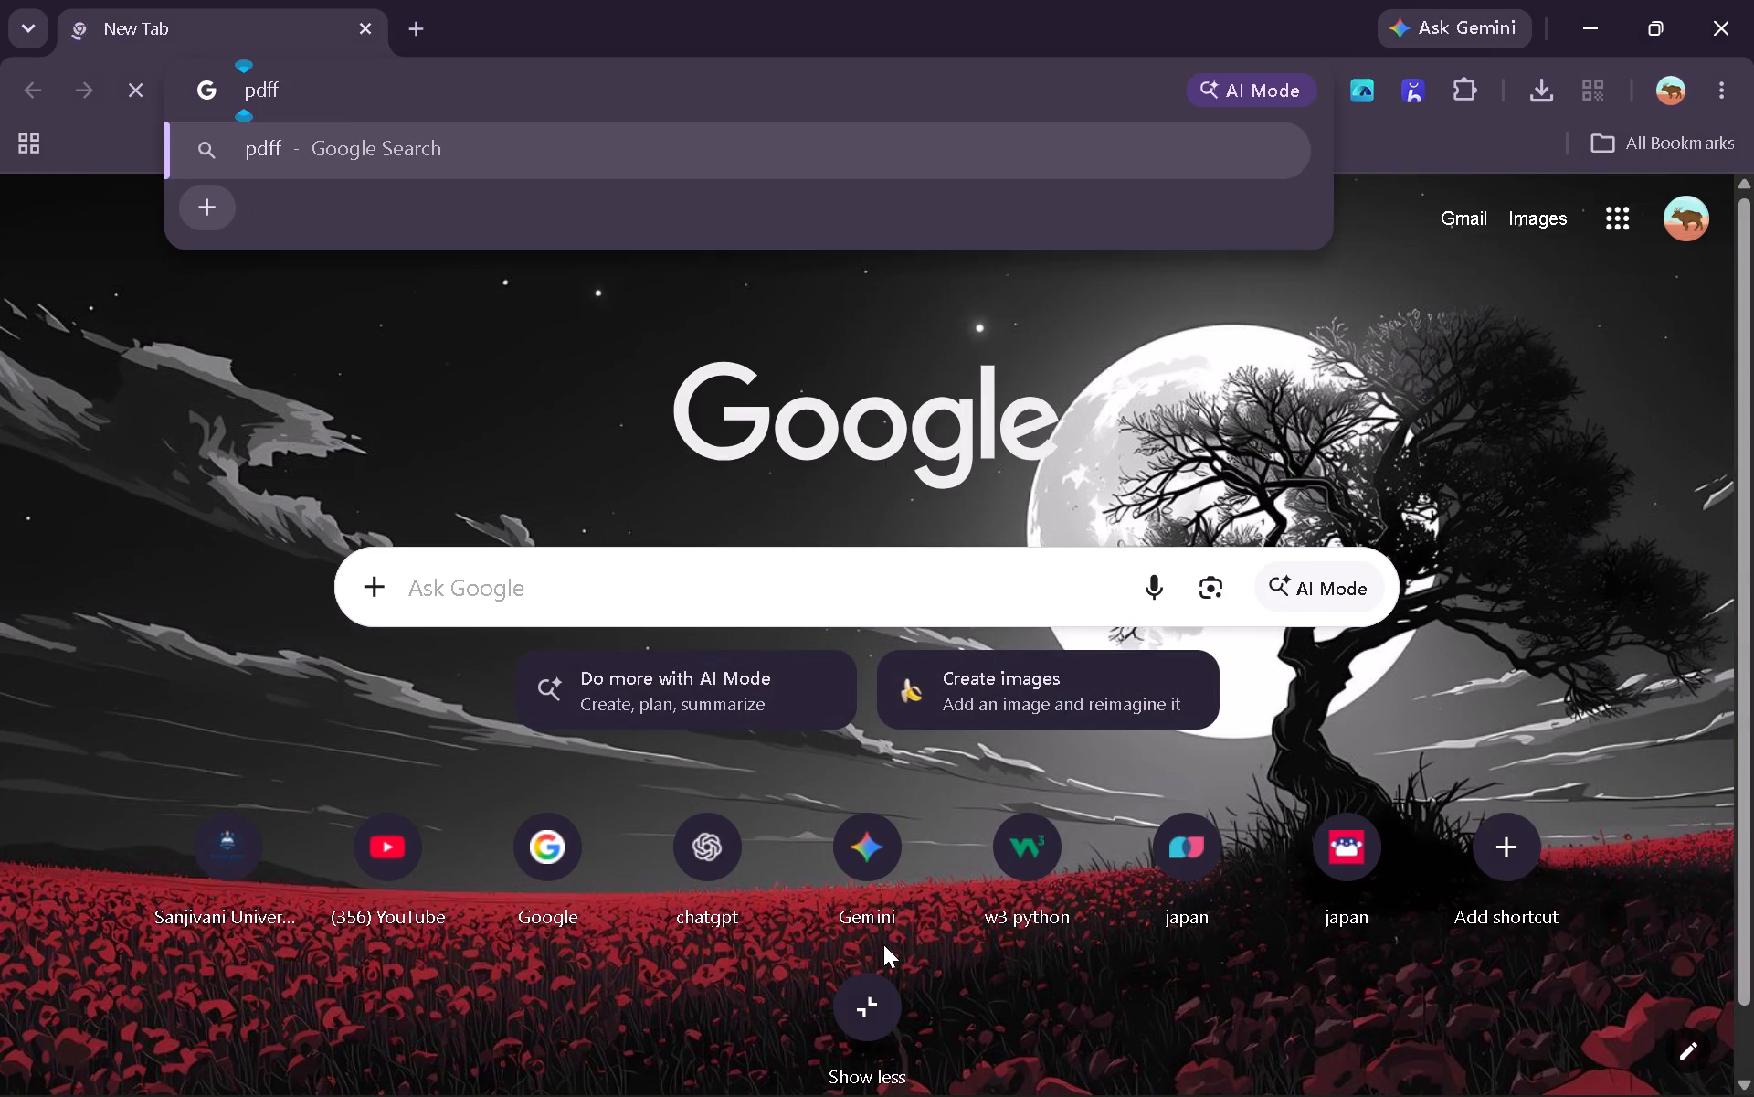
key("BackSpace")
key("space")
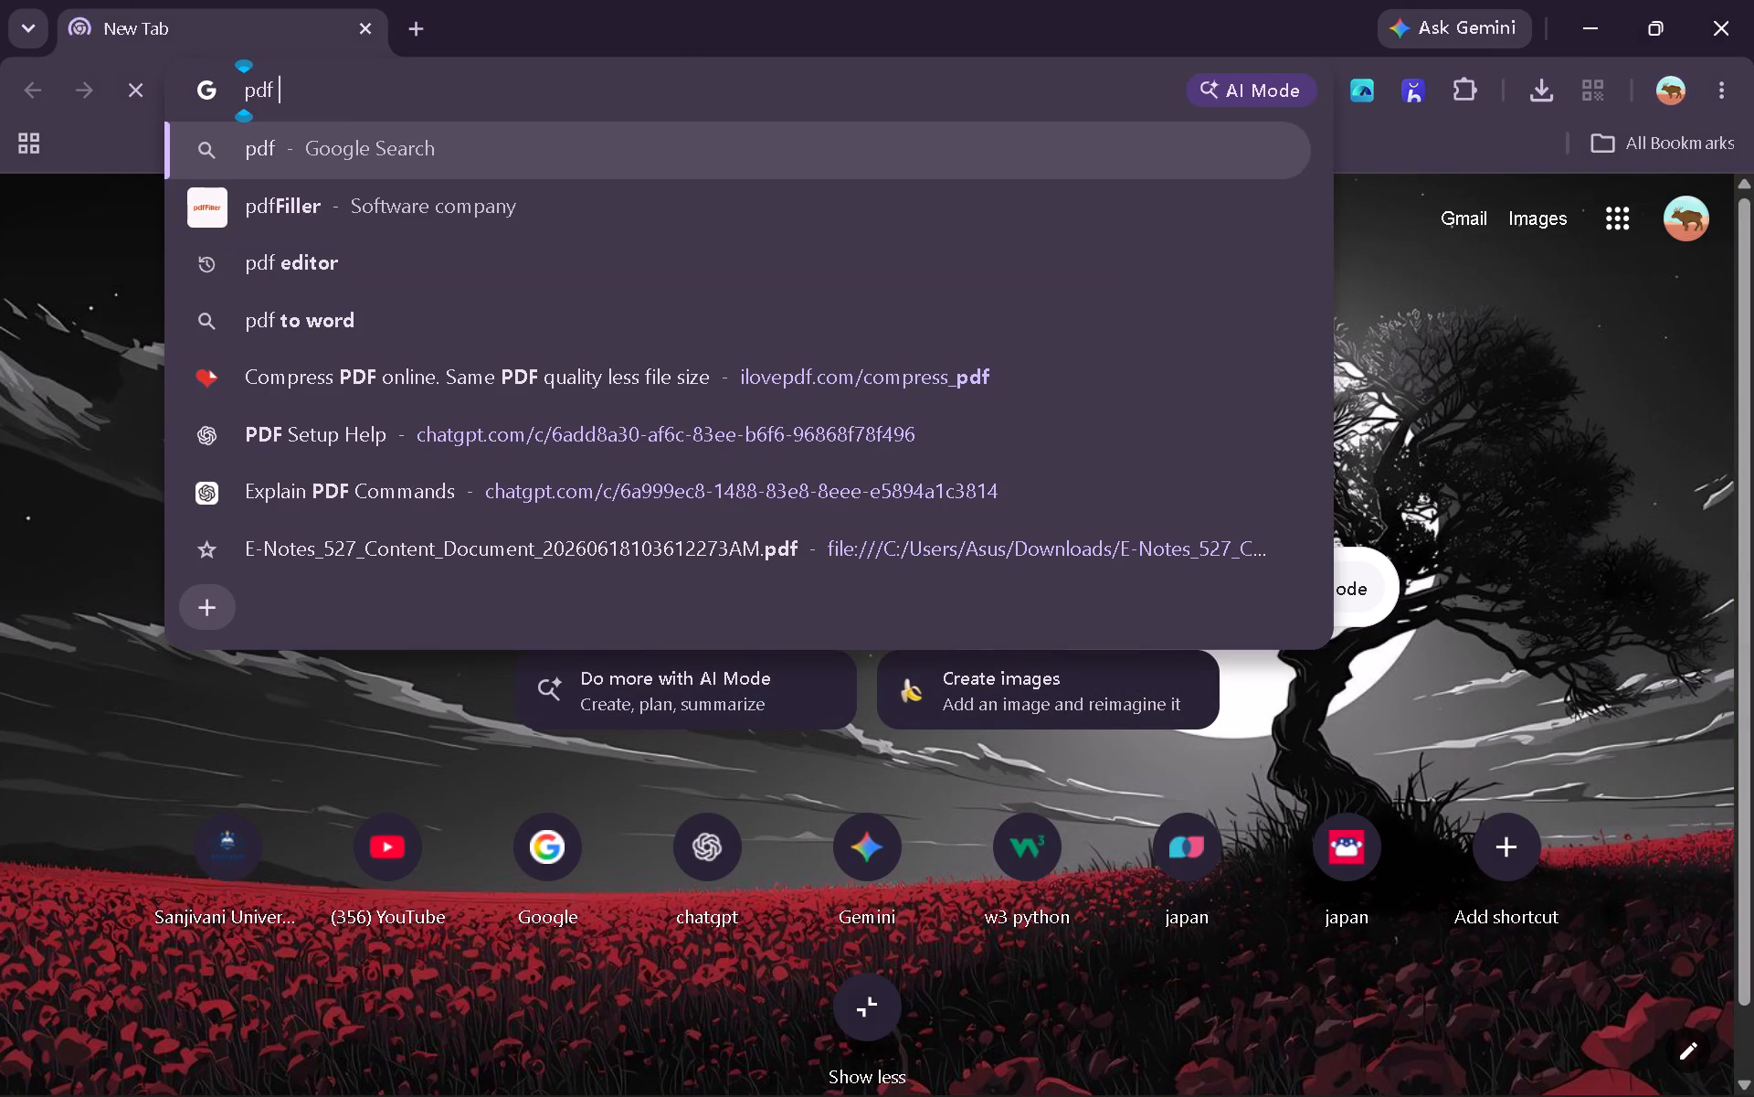
type("ma")
key("k")
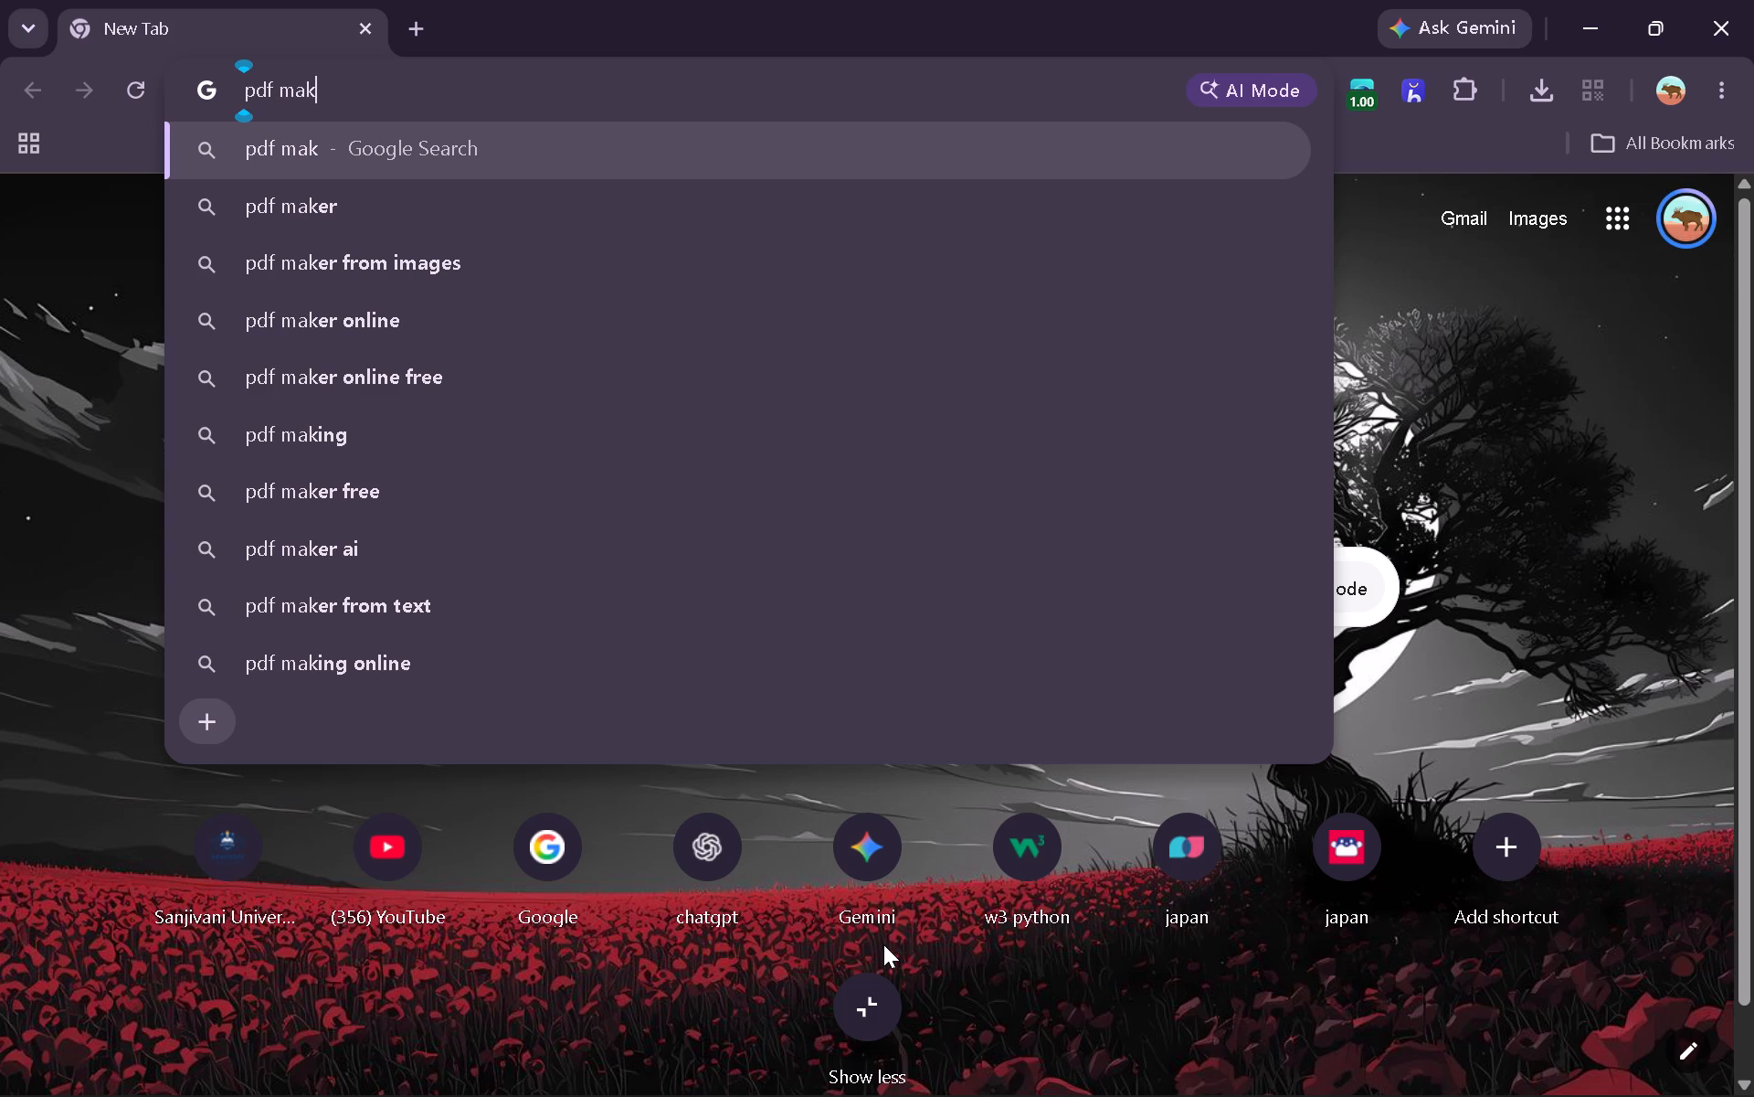
Search Google for the suggested query "pdf maker online".
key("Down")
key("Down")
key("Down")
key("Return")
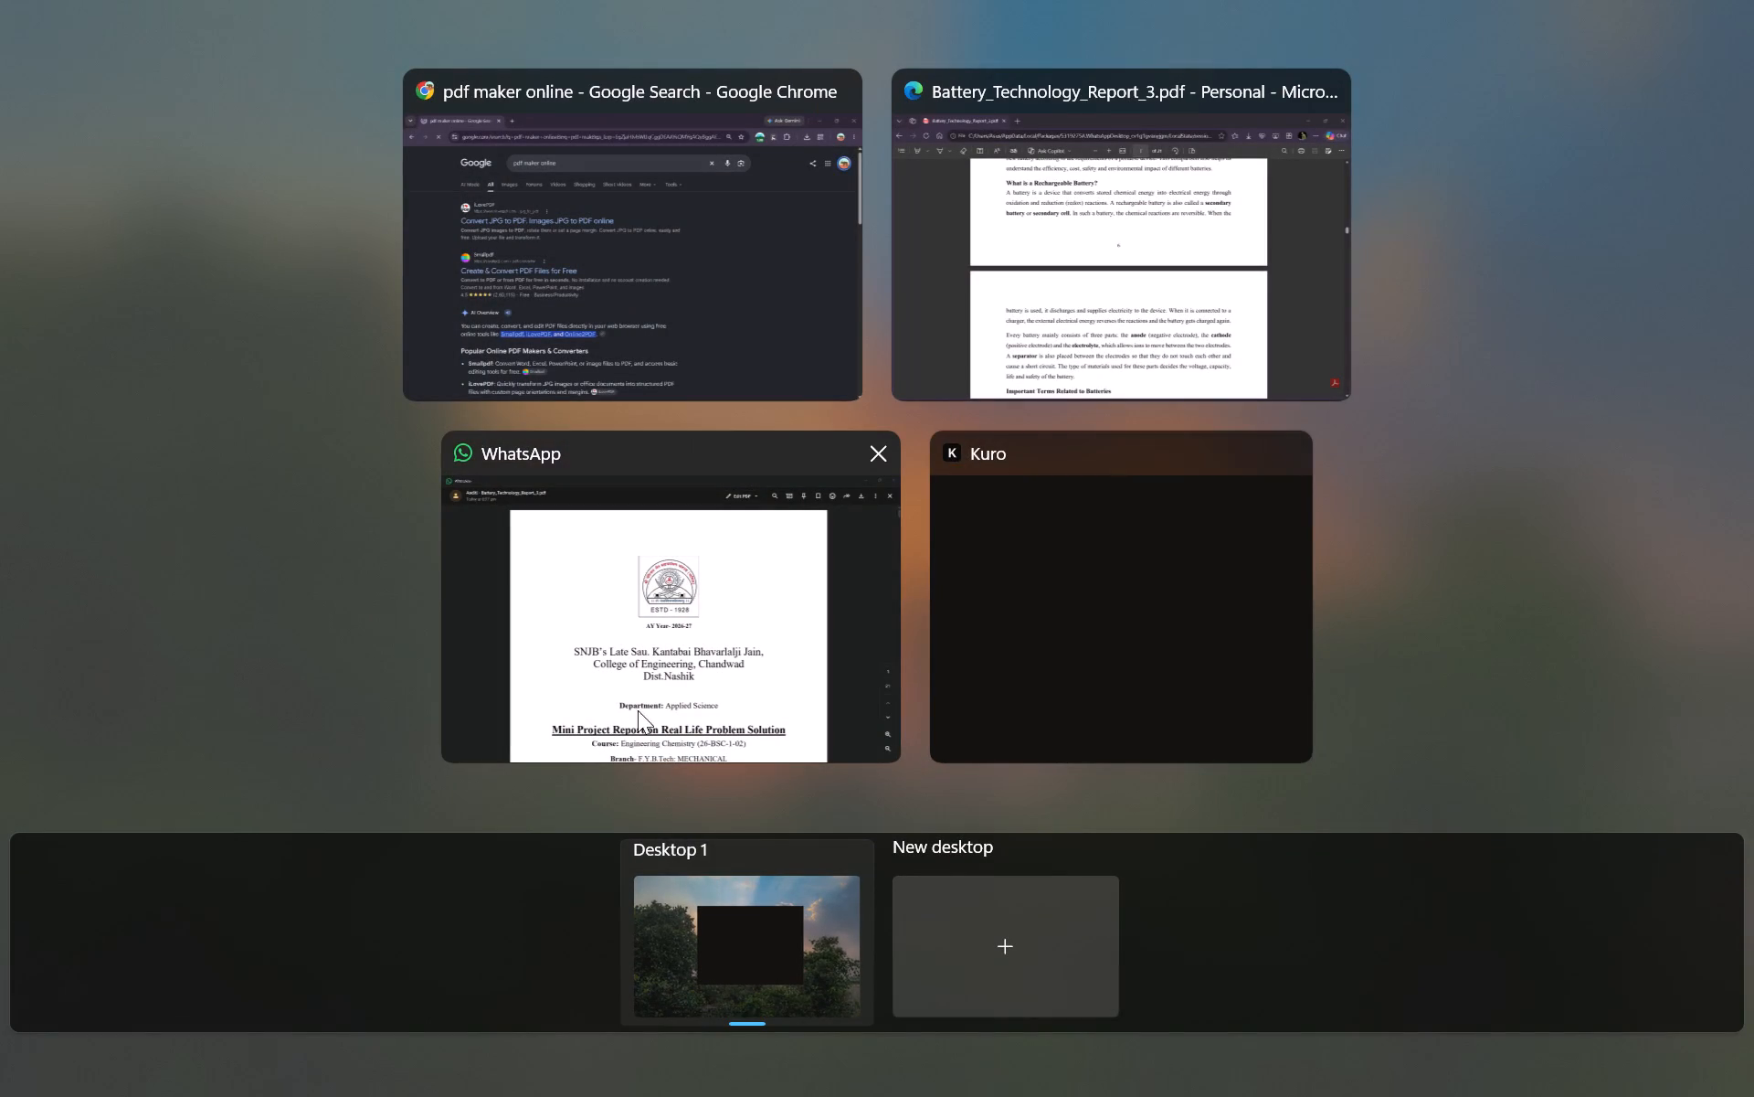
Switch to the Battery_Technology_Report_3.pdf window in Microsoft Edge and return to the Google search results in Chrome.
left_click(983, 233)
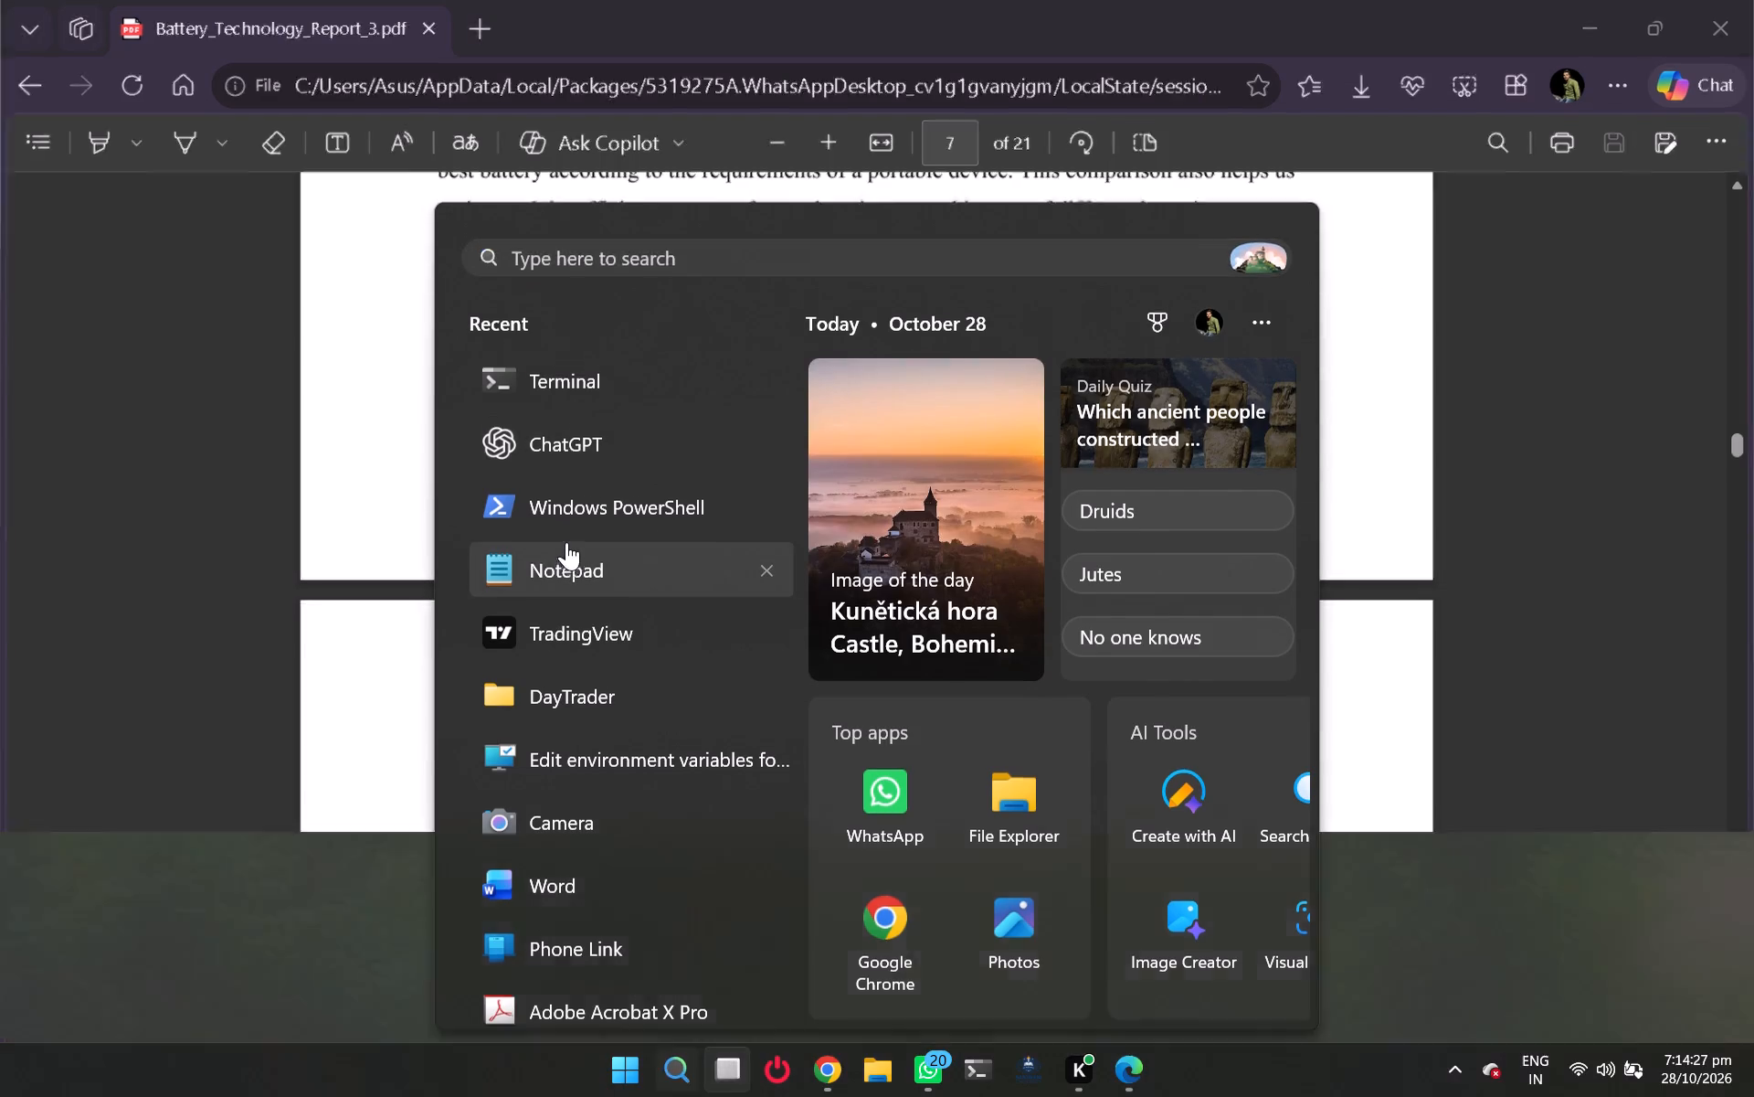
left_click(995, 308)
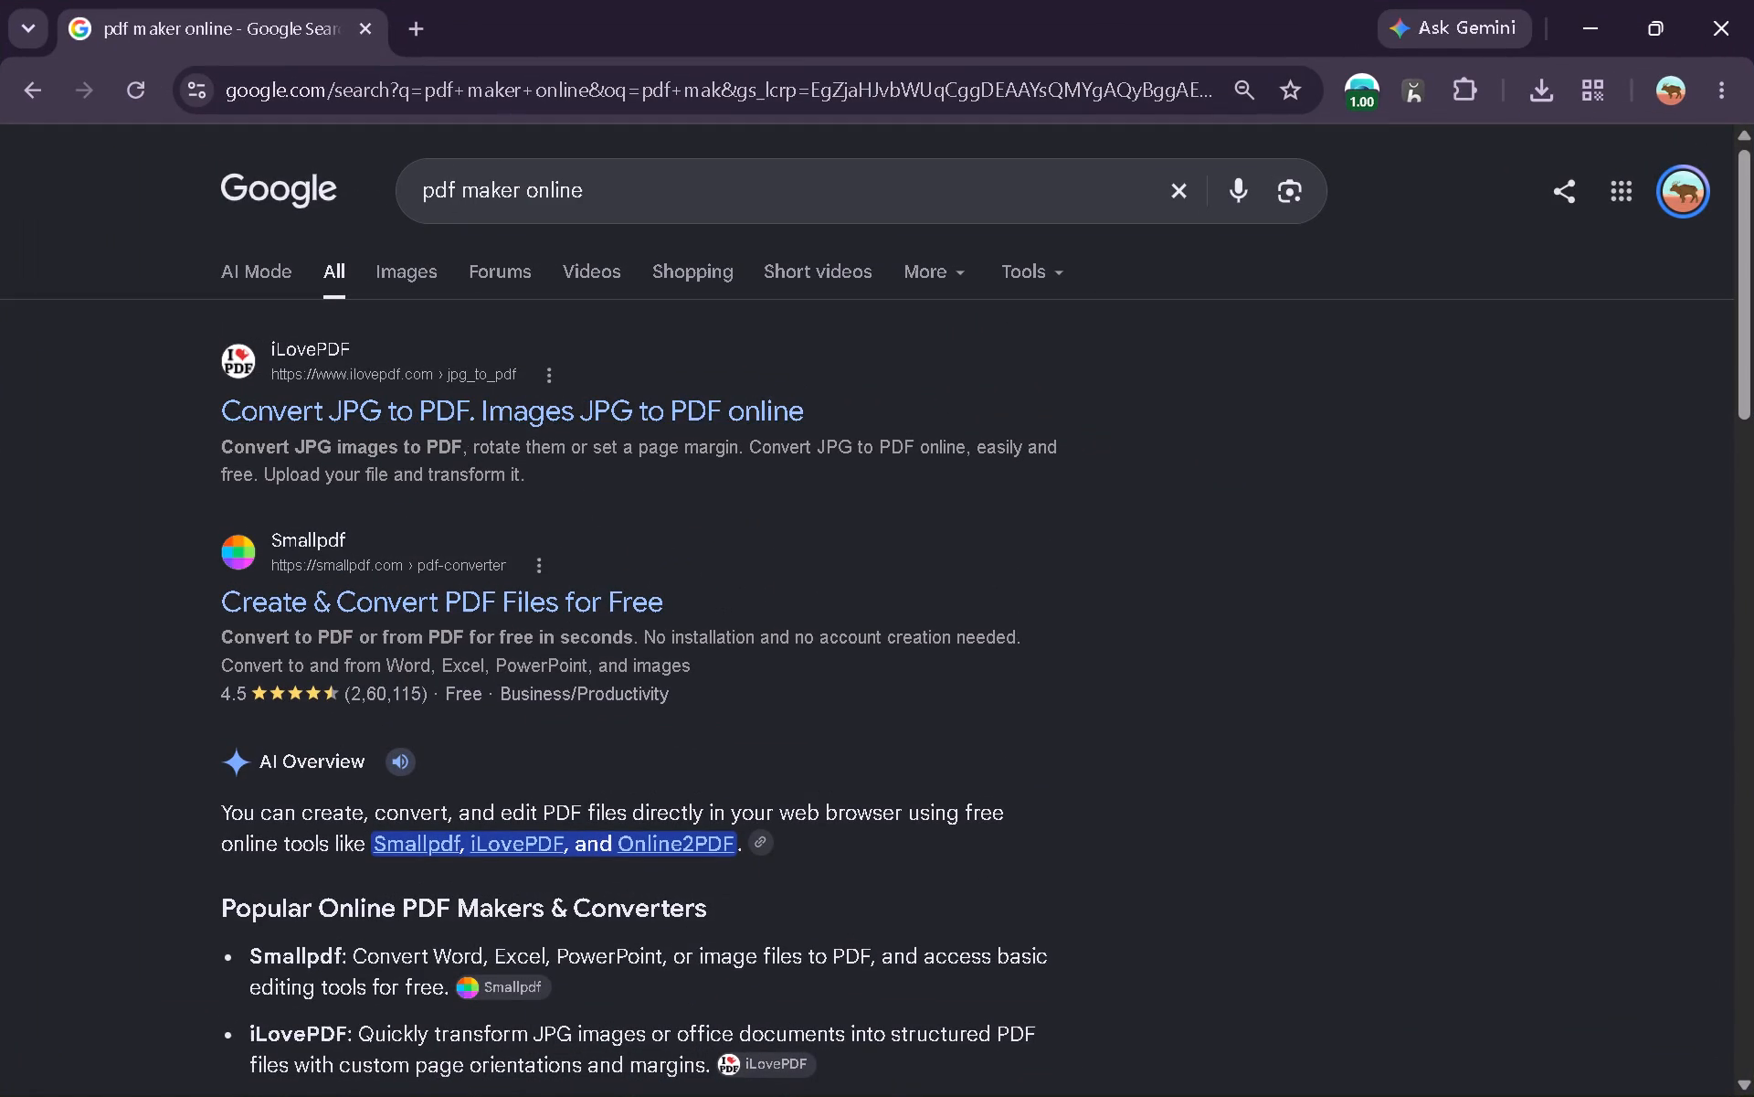
Open the iLovePDF JPG to PDF search result and look over the site's full range of PDF tools and other products.
left_click(442, 410)
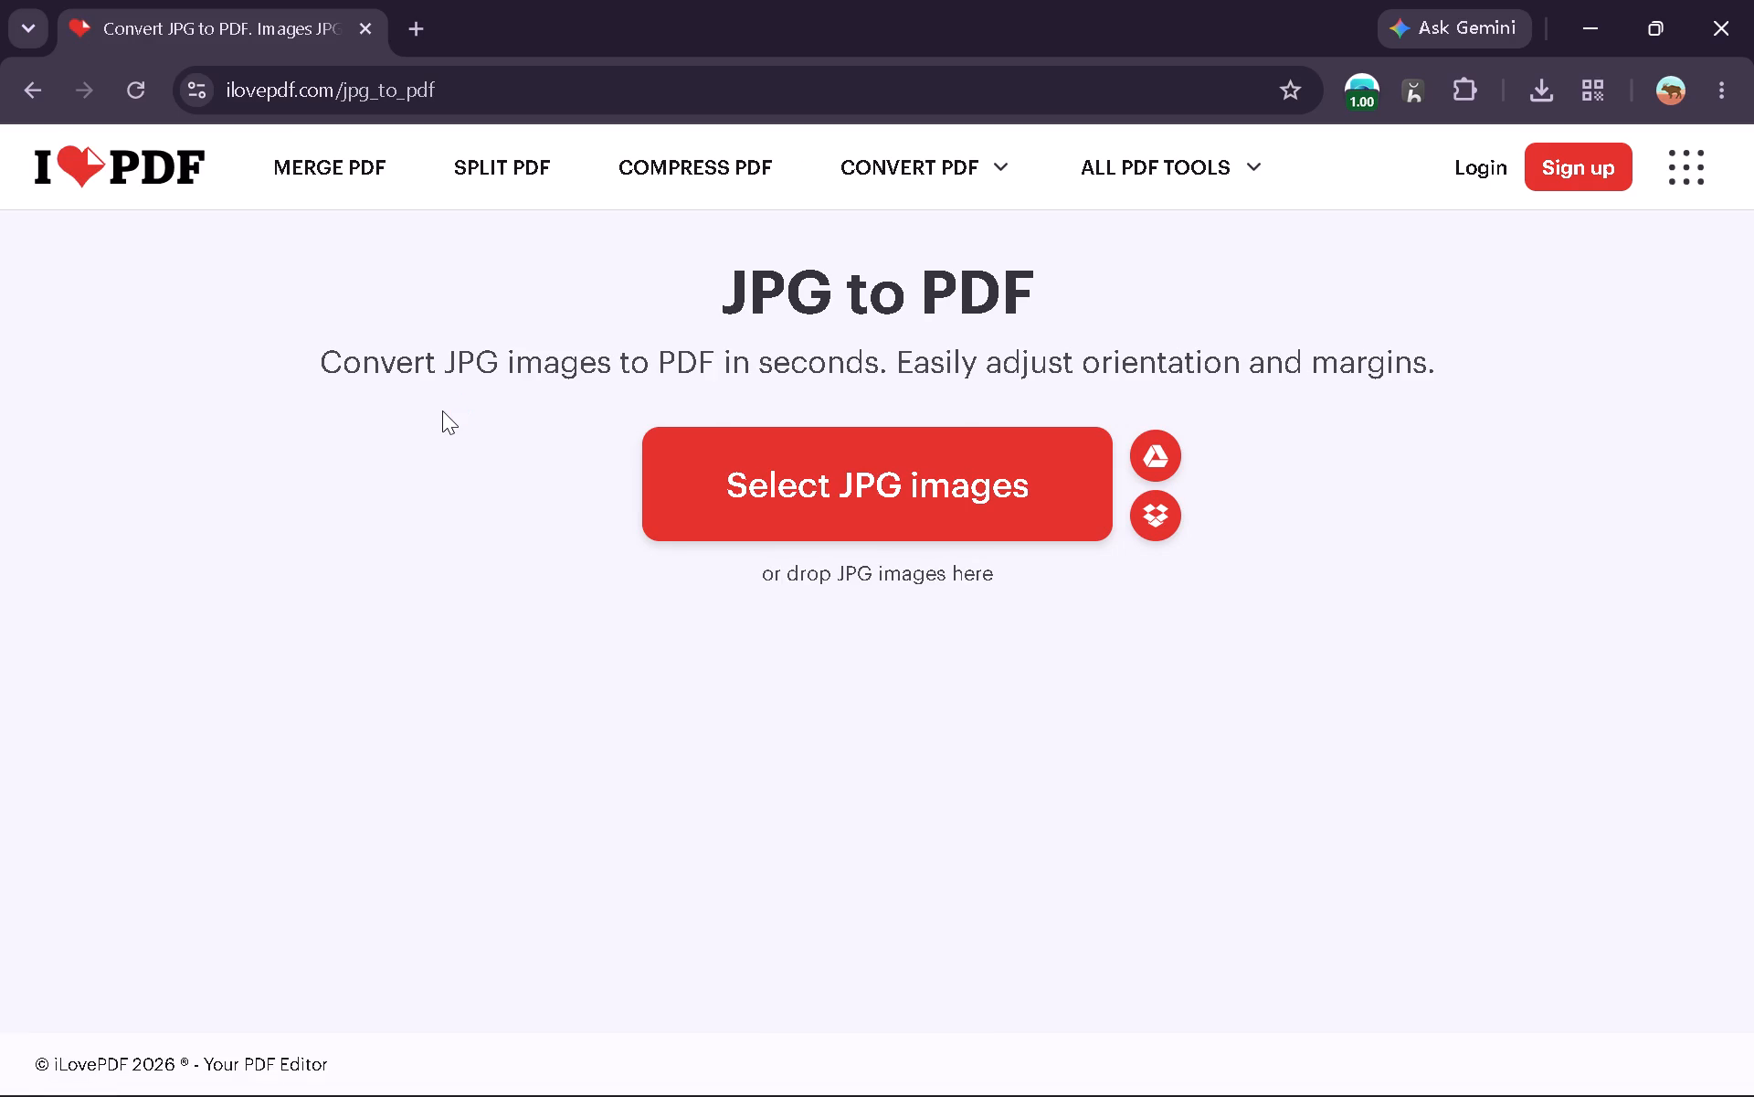
left_click(702, 678)
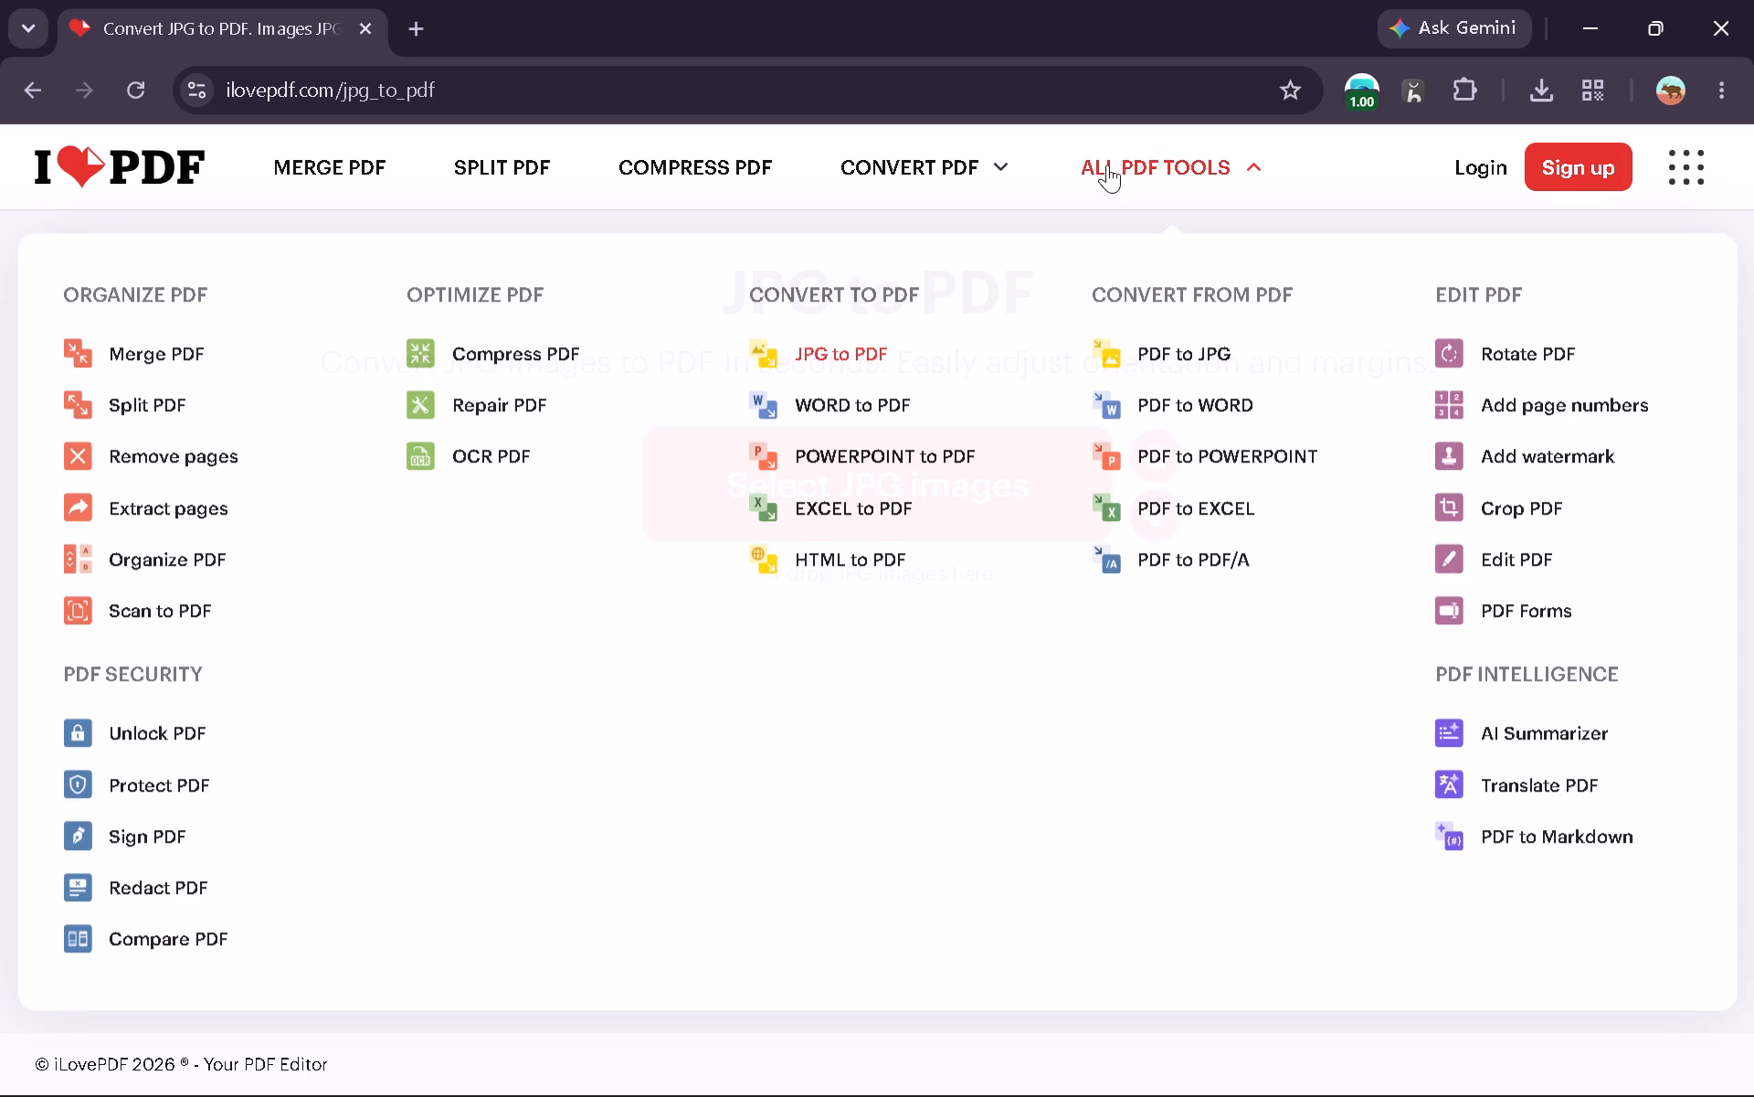
left_click(1109, 167)
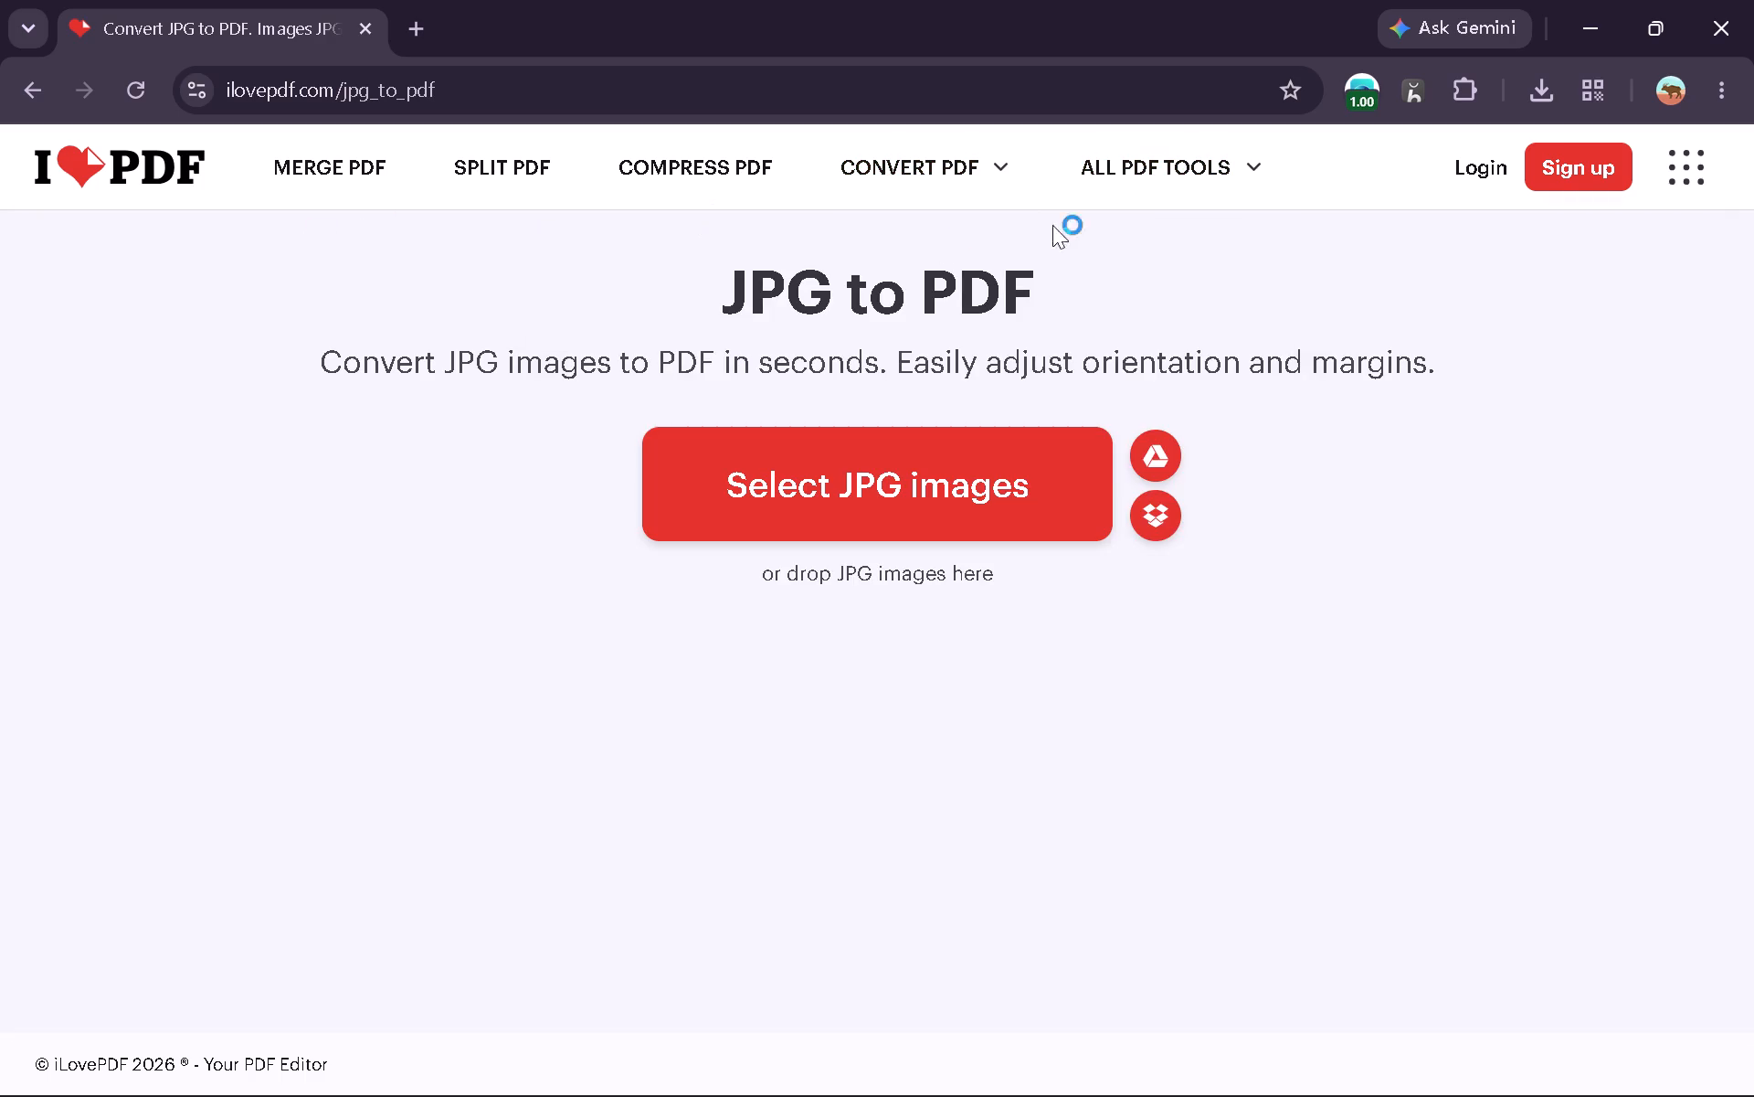
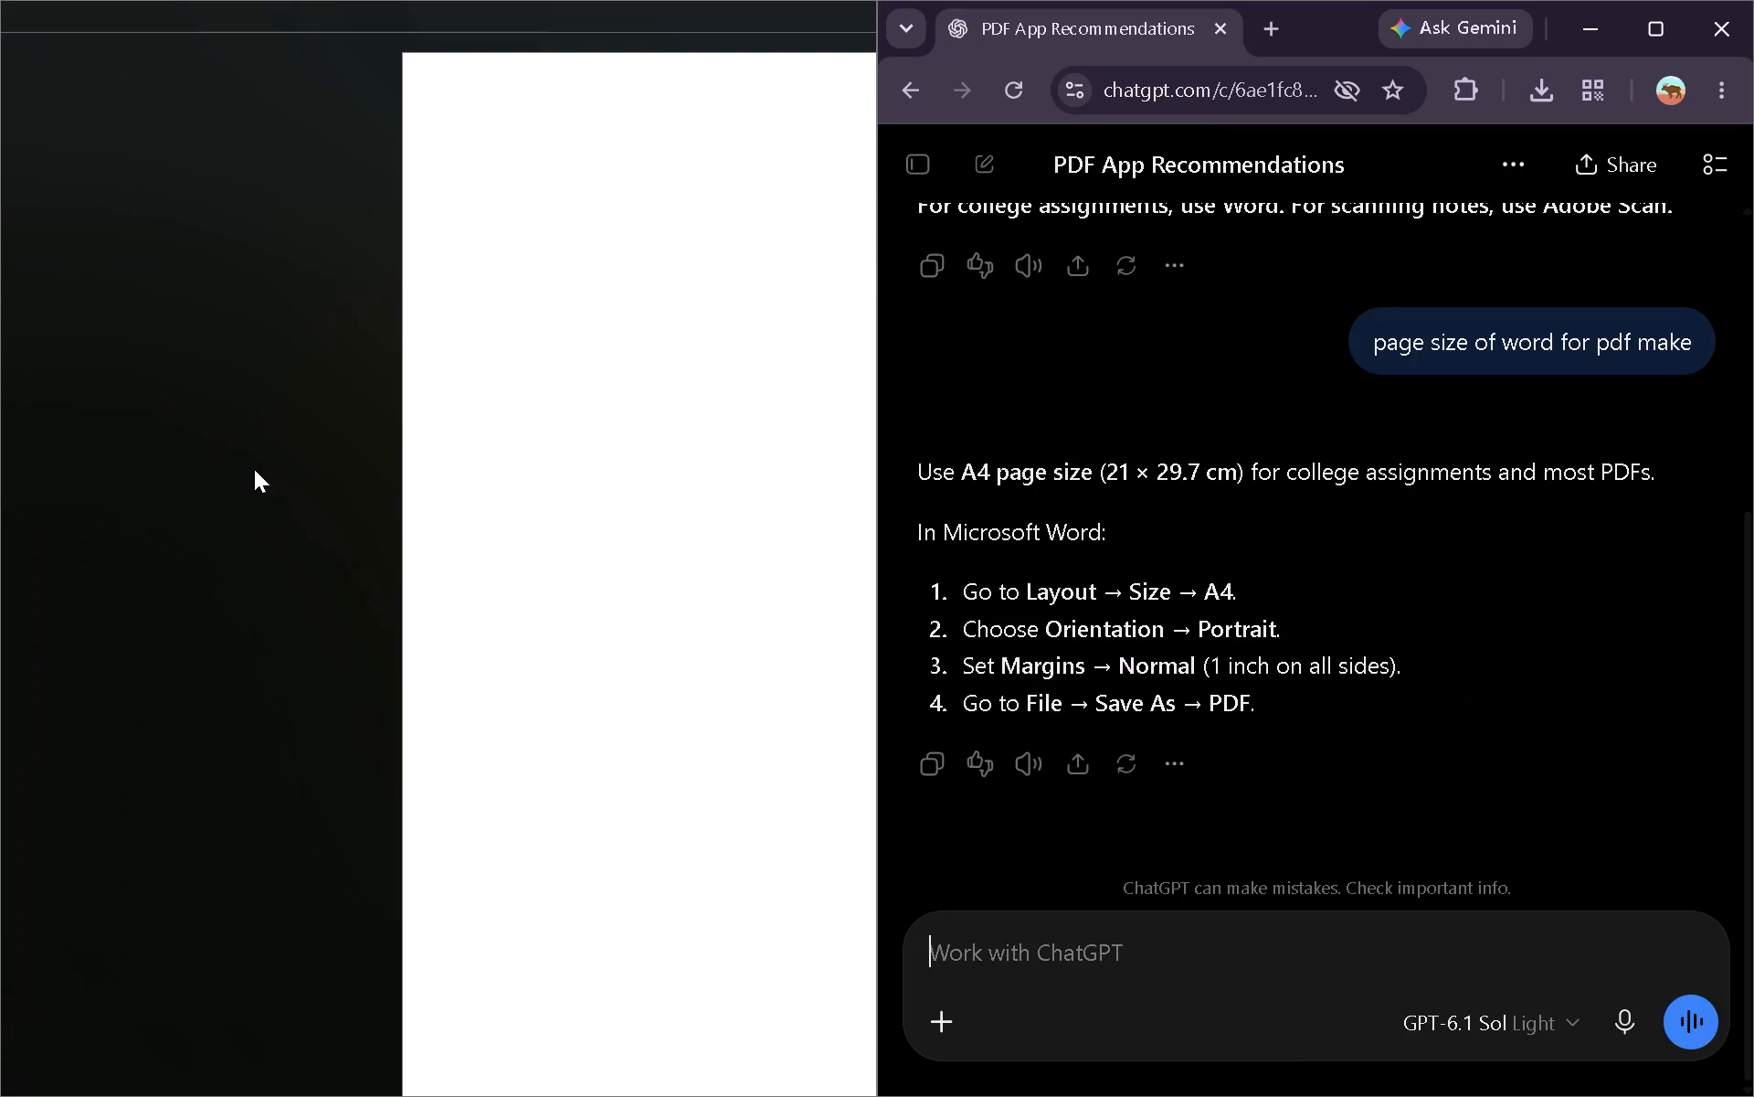
Set the Word document's paper size to A4 (21 cm x 29.7 cm).
scroll(704, 462, "left", 3)
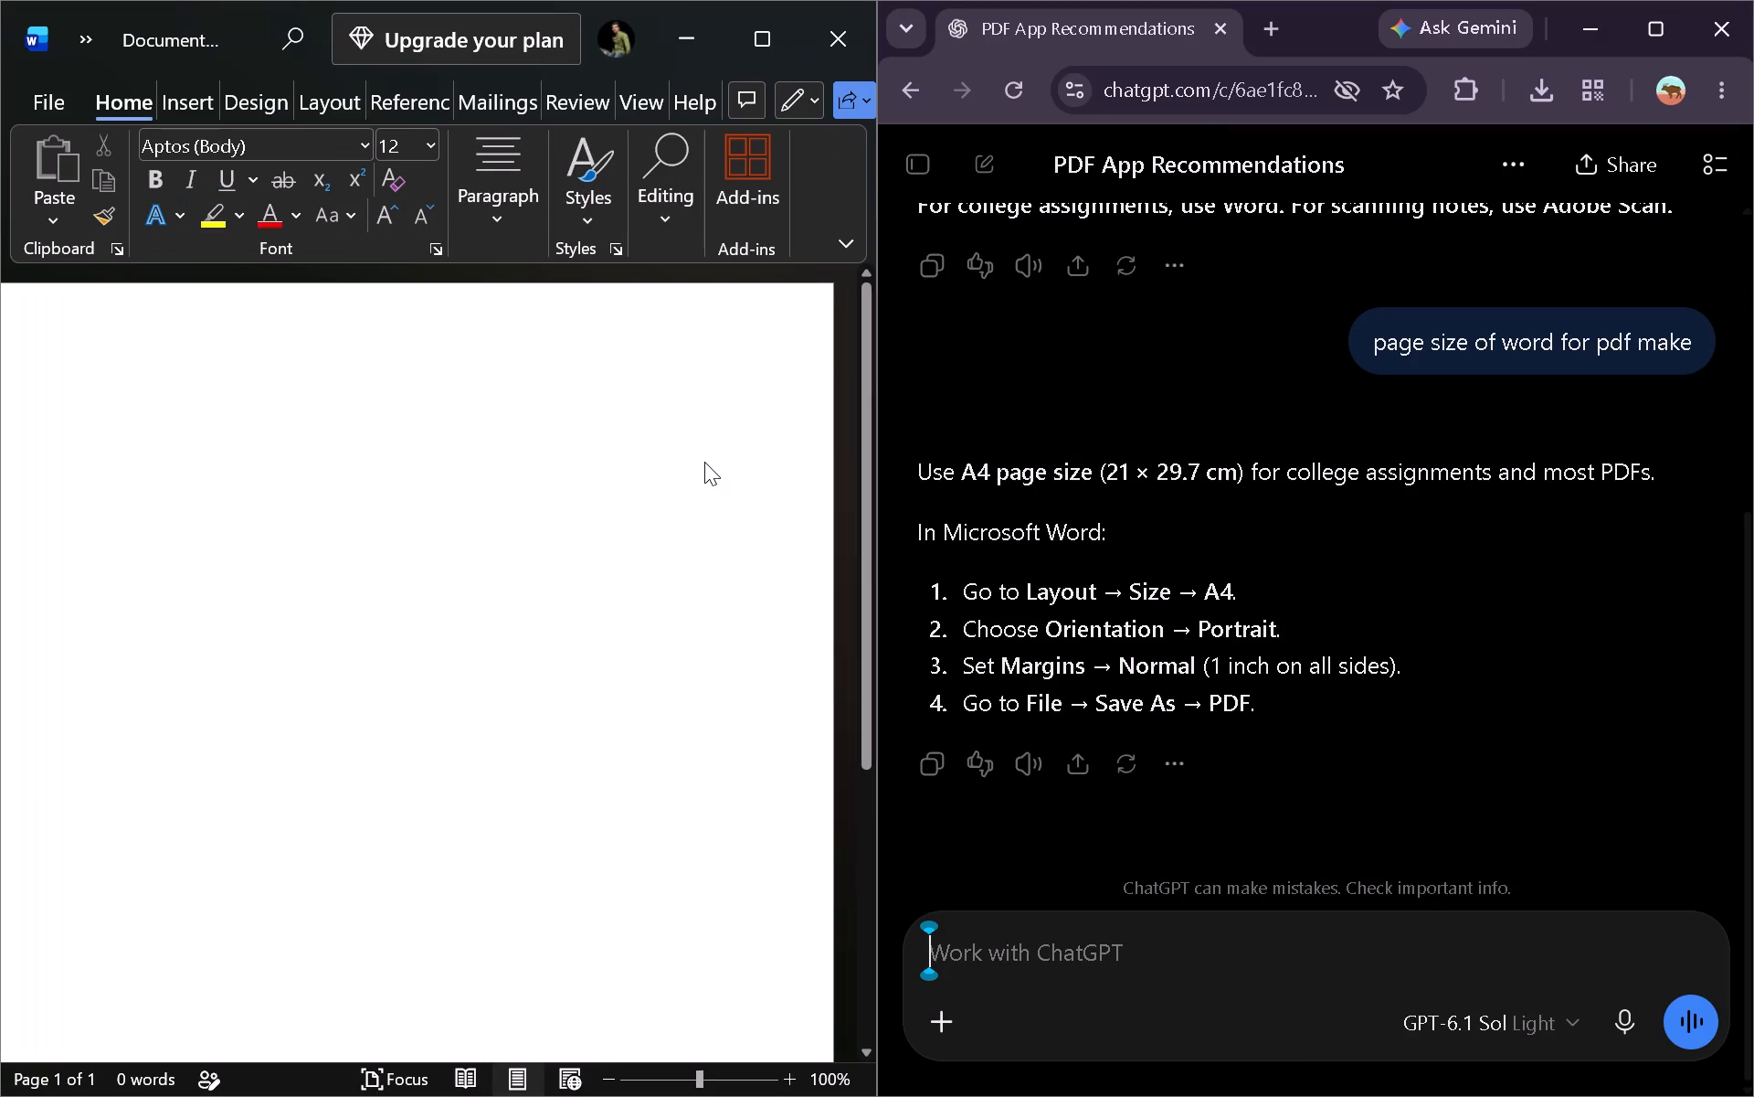
scroll(704, 462, "up", 1)
scroll(704, 462, "down", 1, "ctrl")
scroll(704, 462, "up", 1, "ctrl")
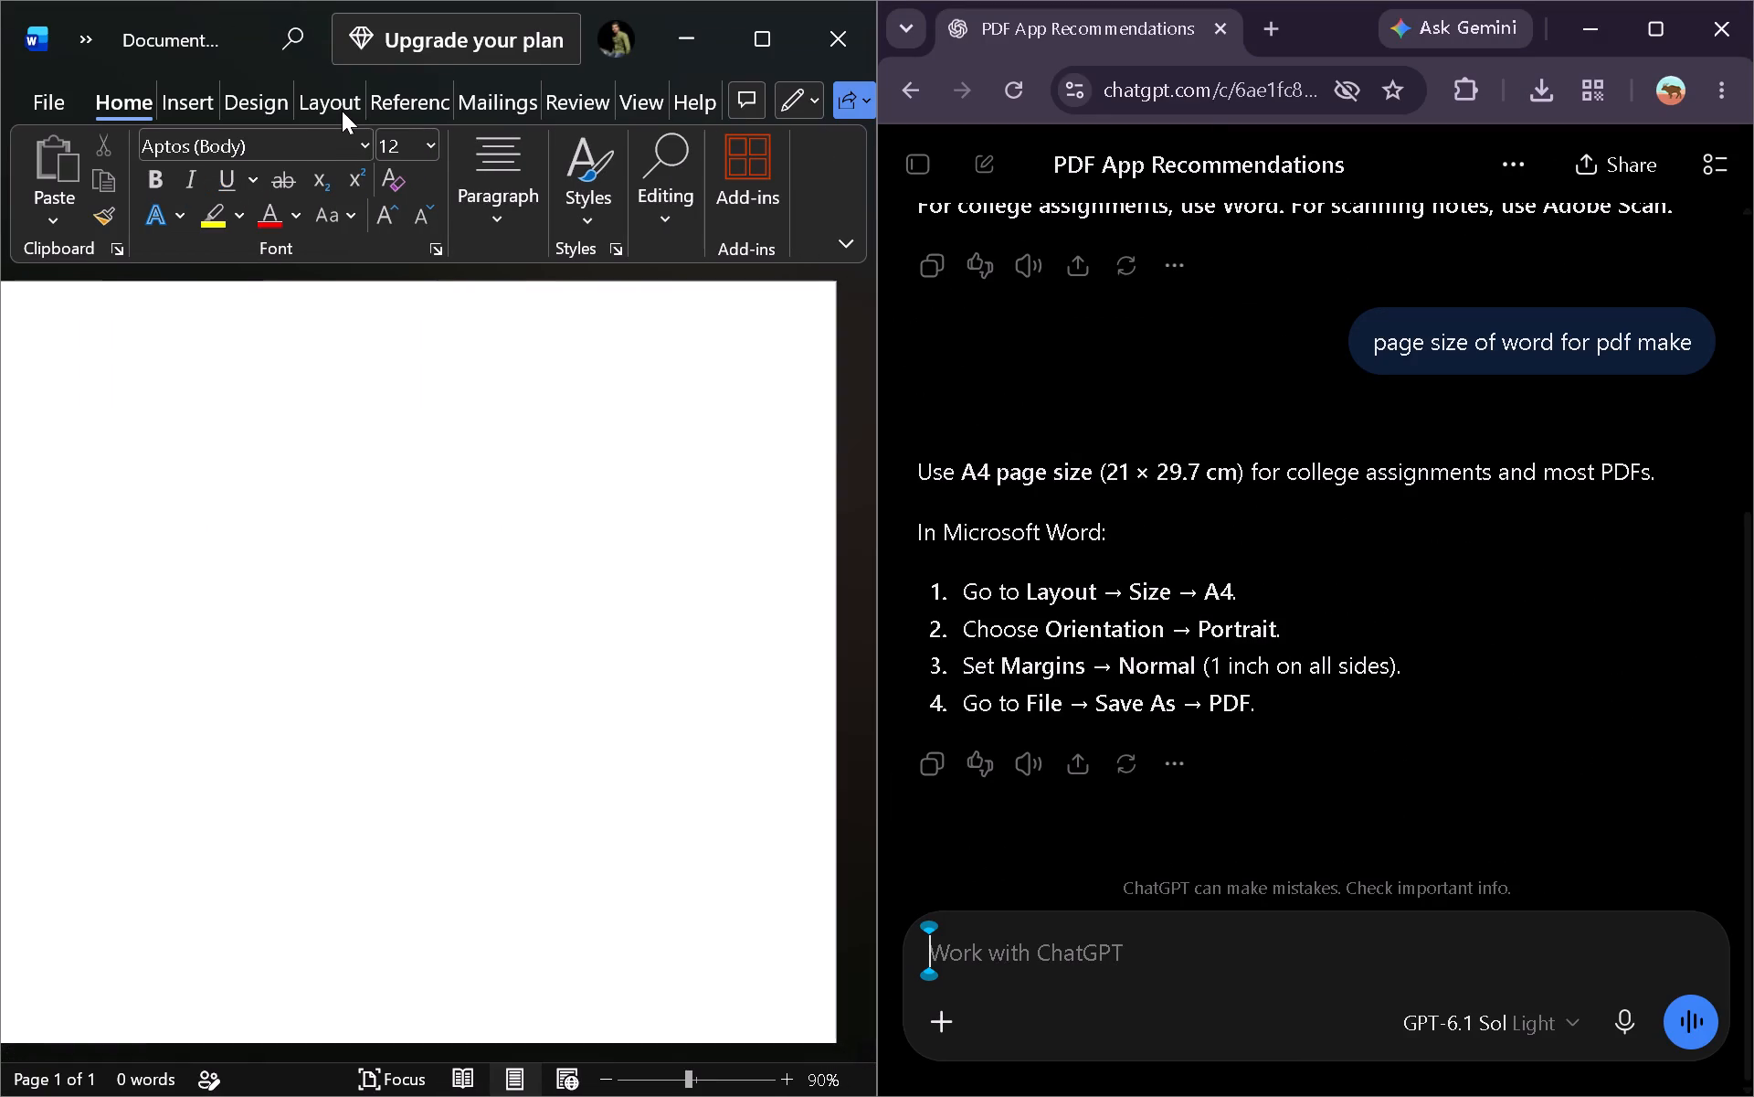
left_click(342, 111)
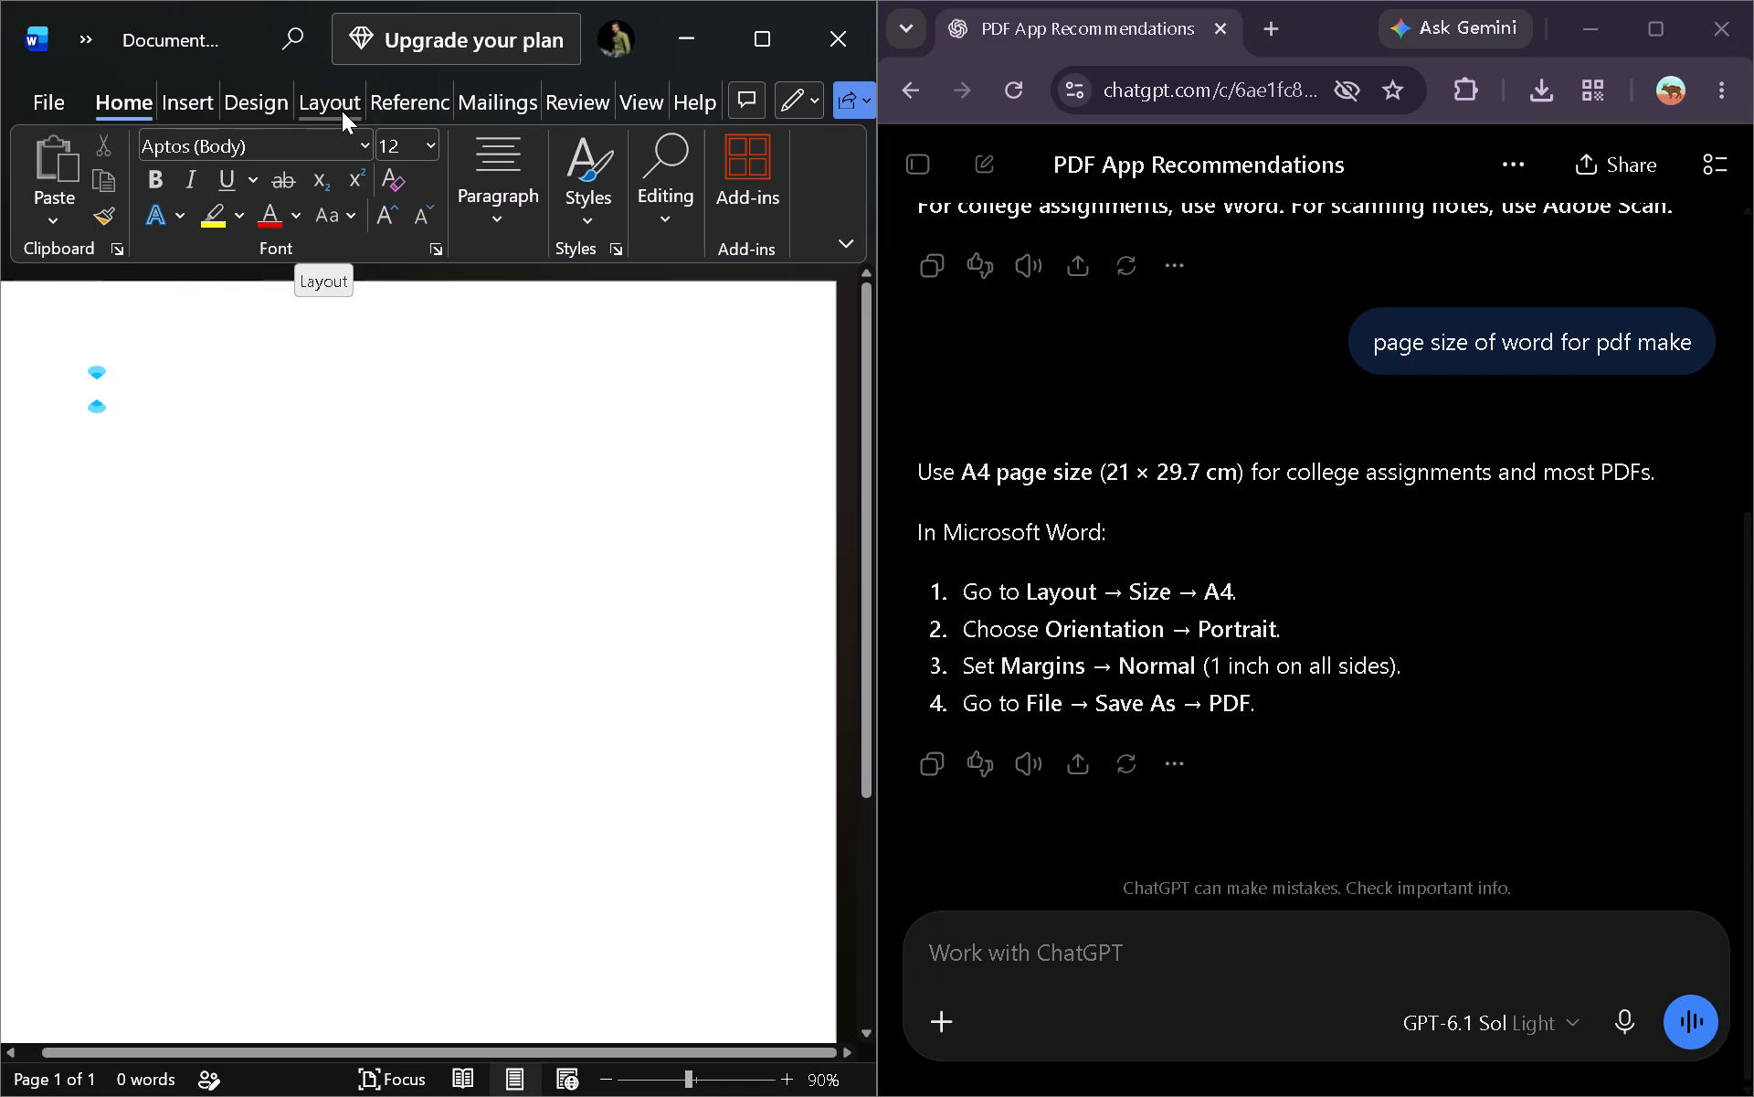
left_click(342, 111)
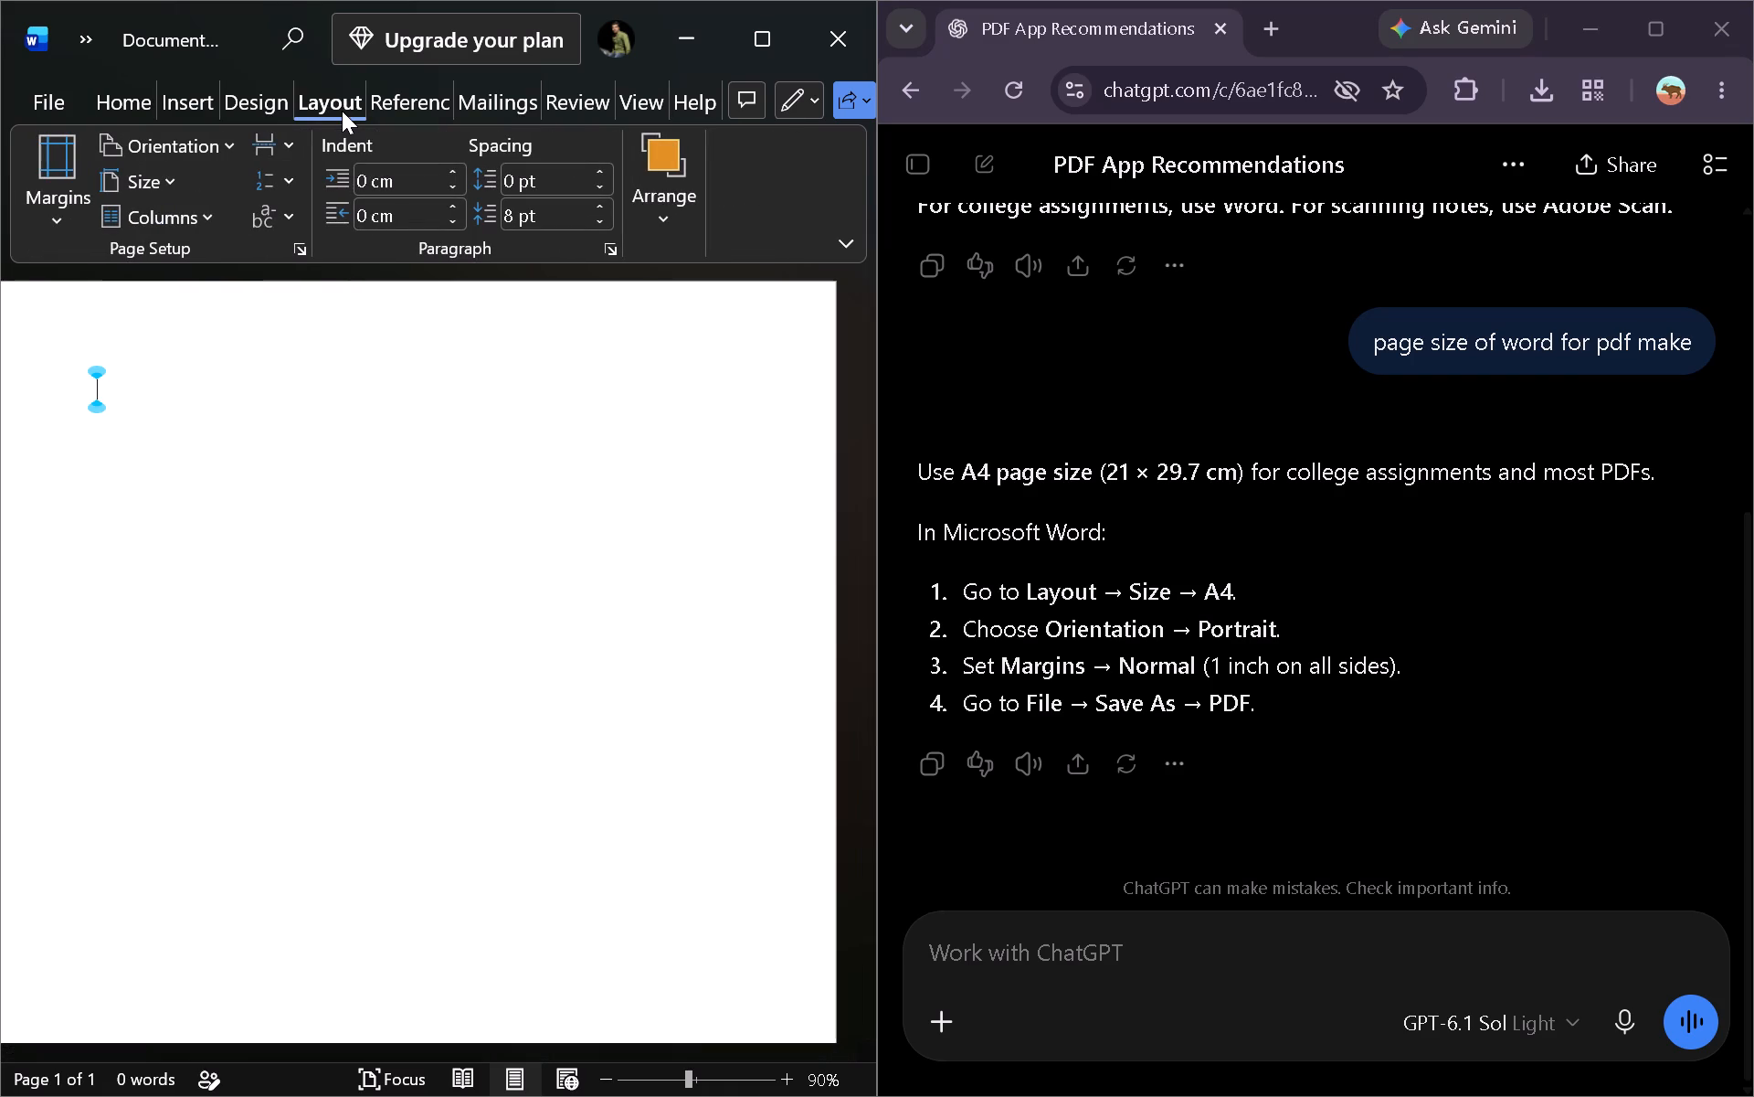
left_click(397, 179)
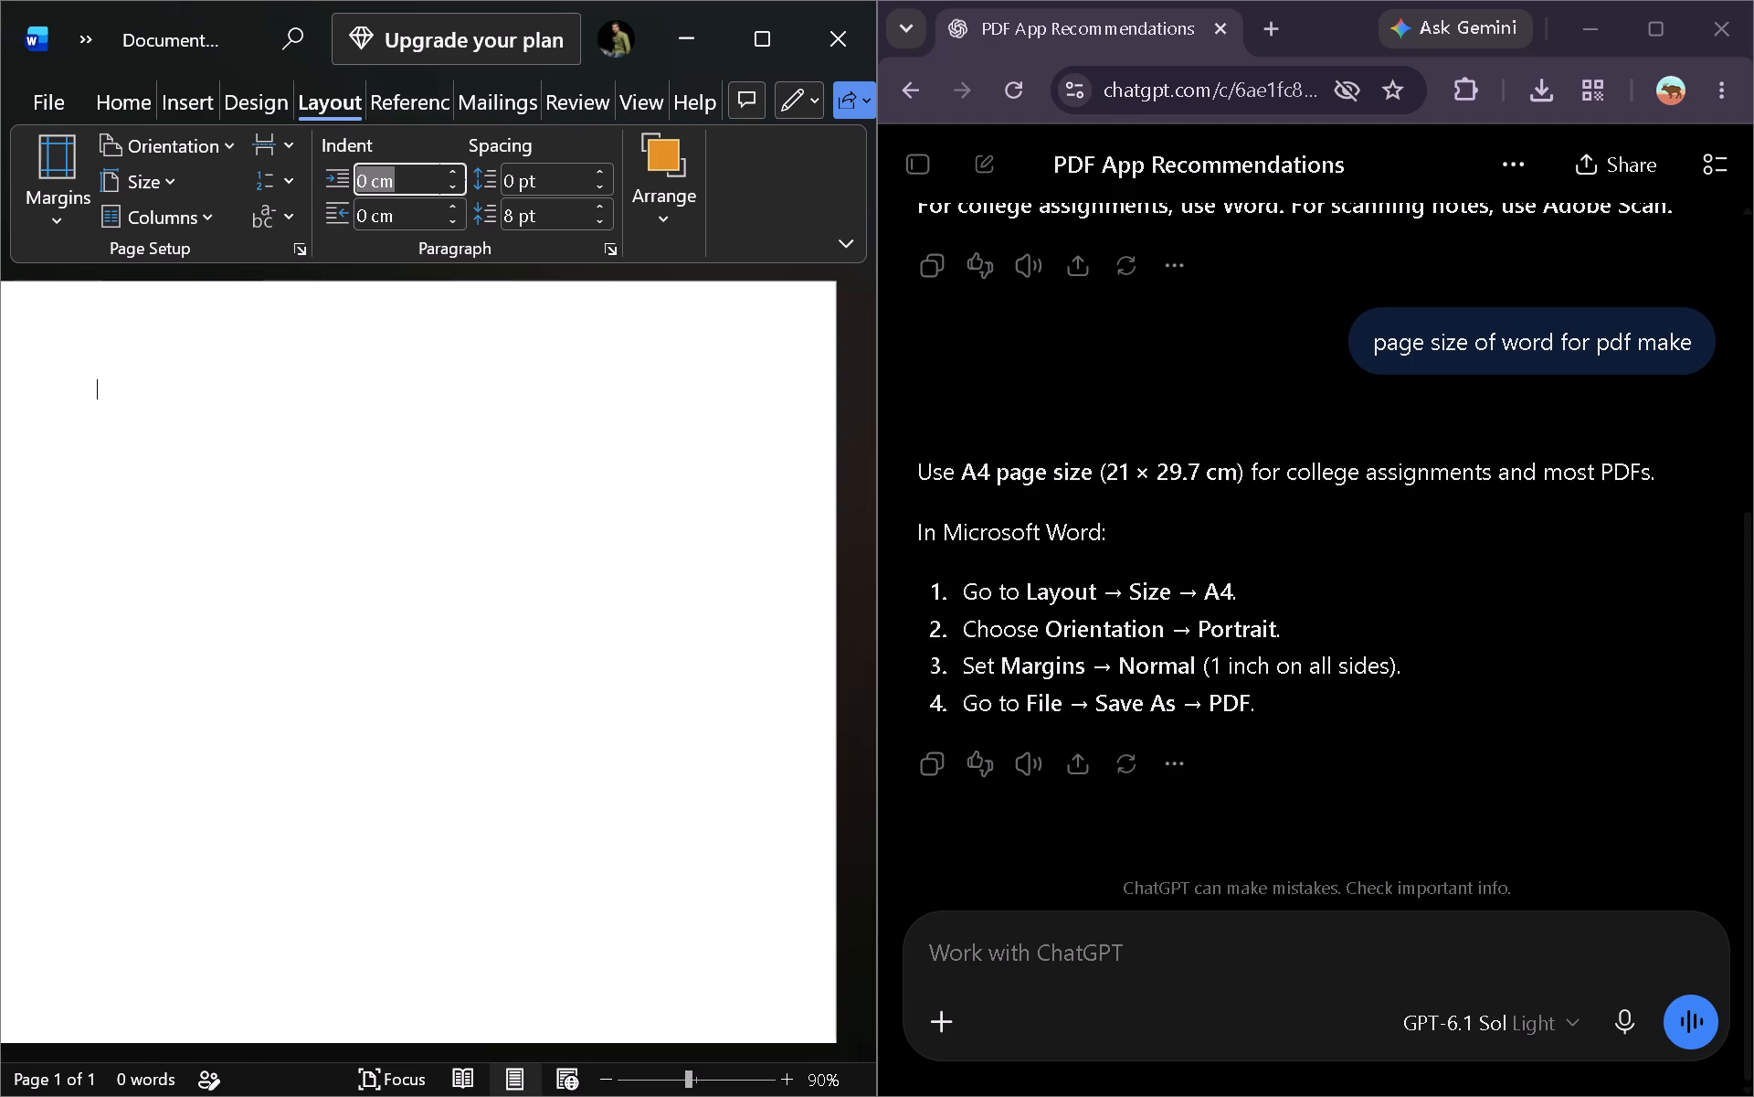
left_click(175, 175)
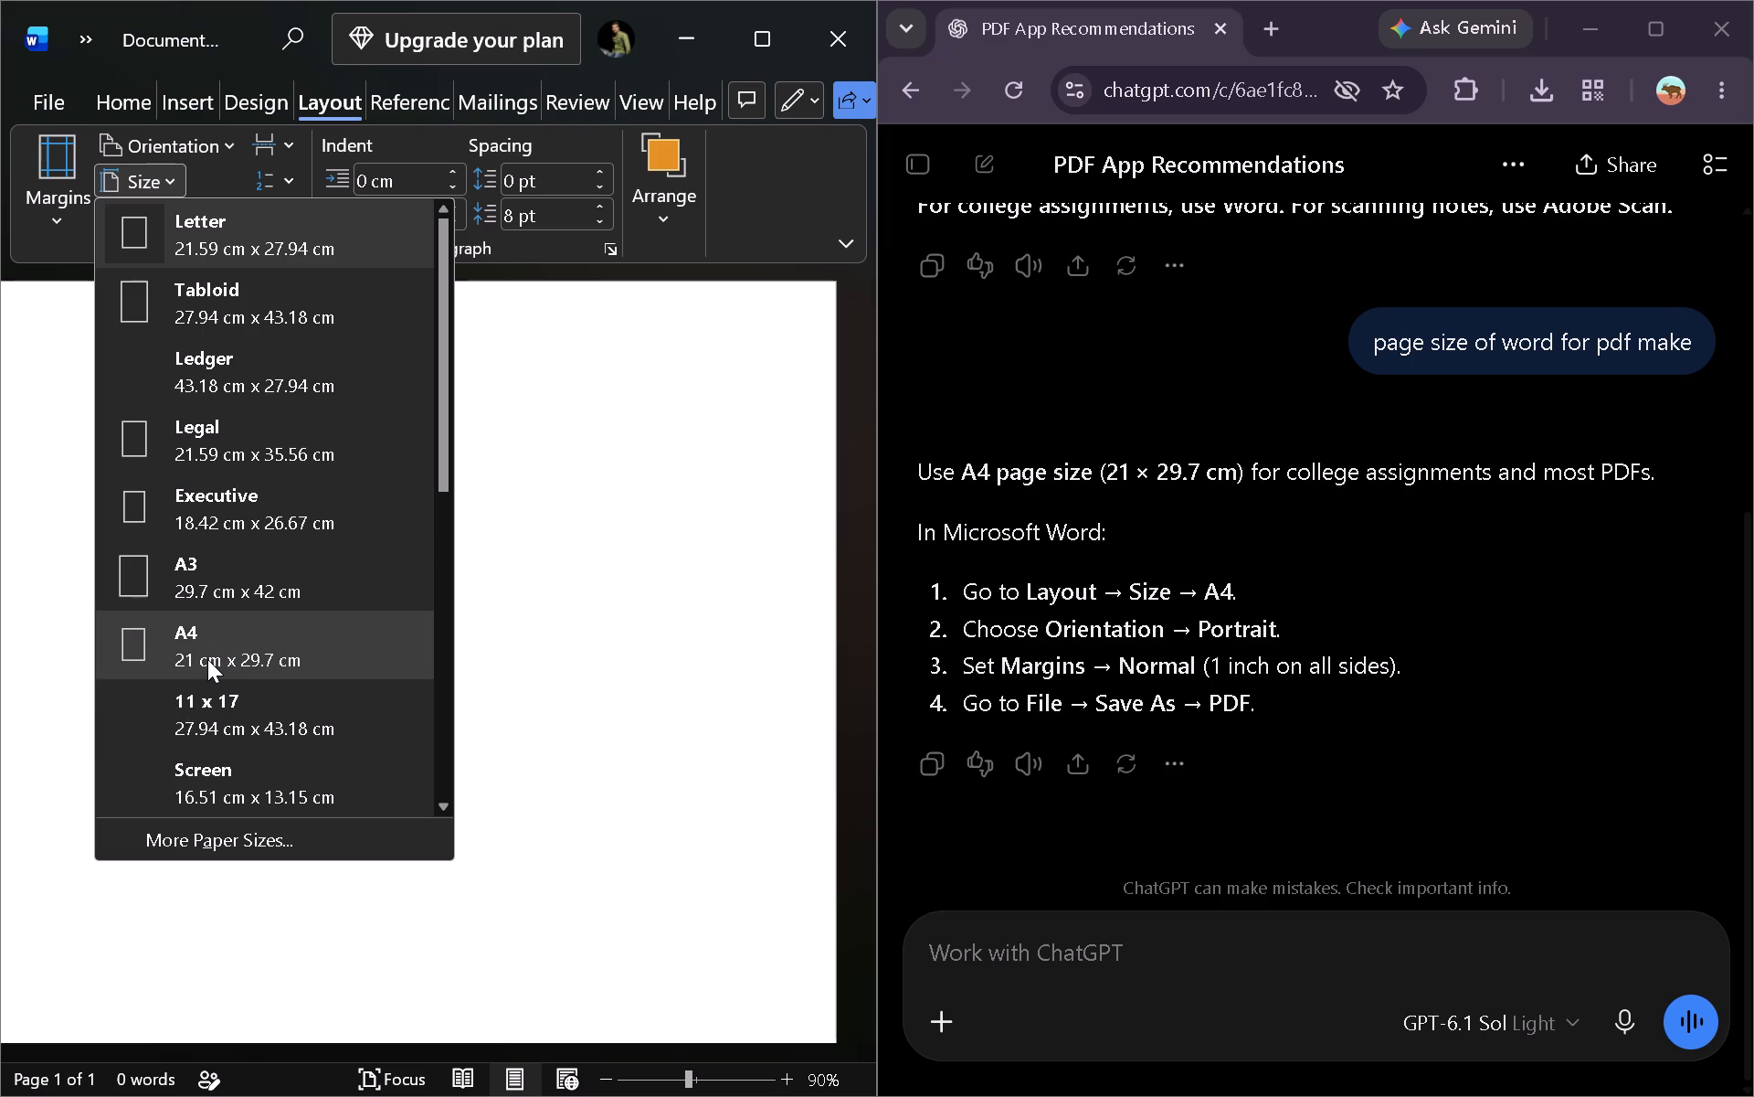
left_click(207, 659)
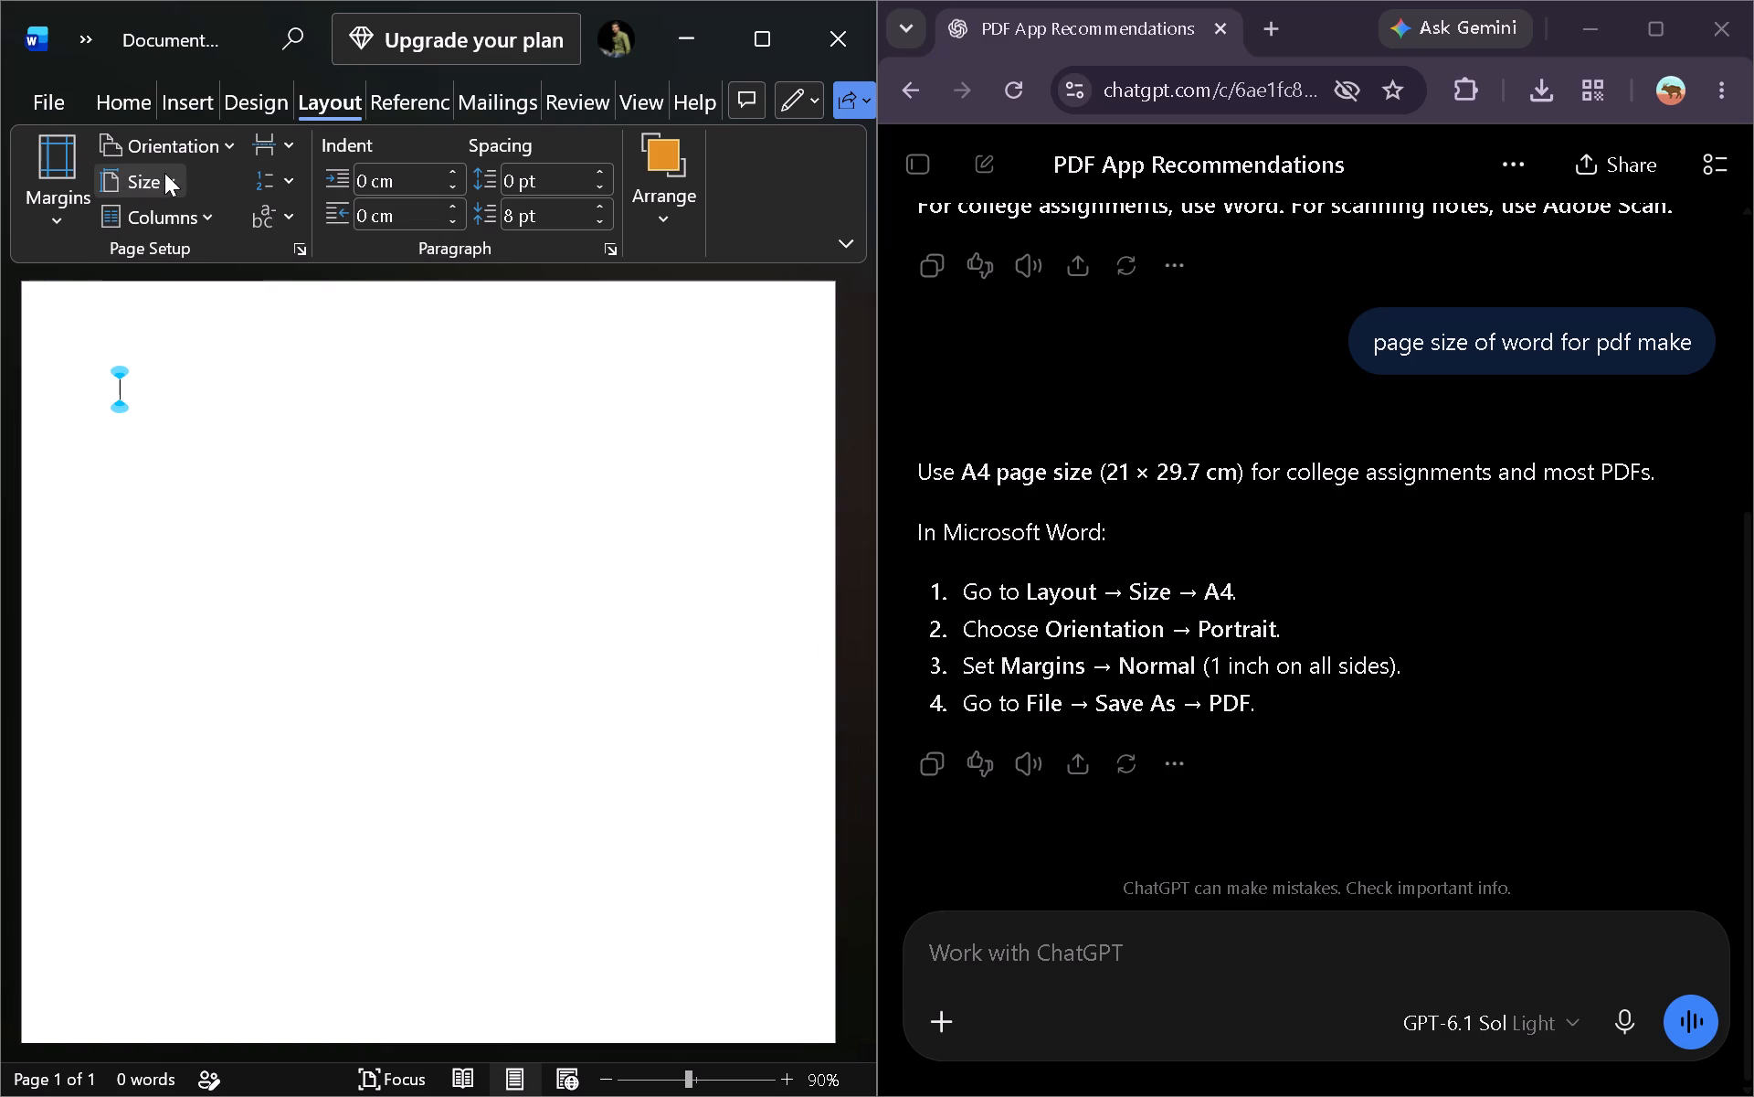
Set the Word document's page orientation to Portrait.
left_click(166, 148)
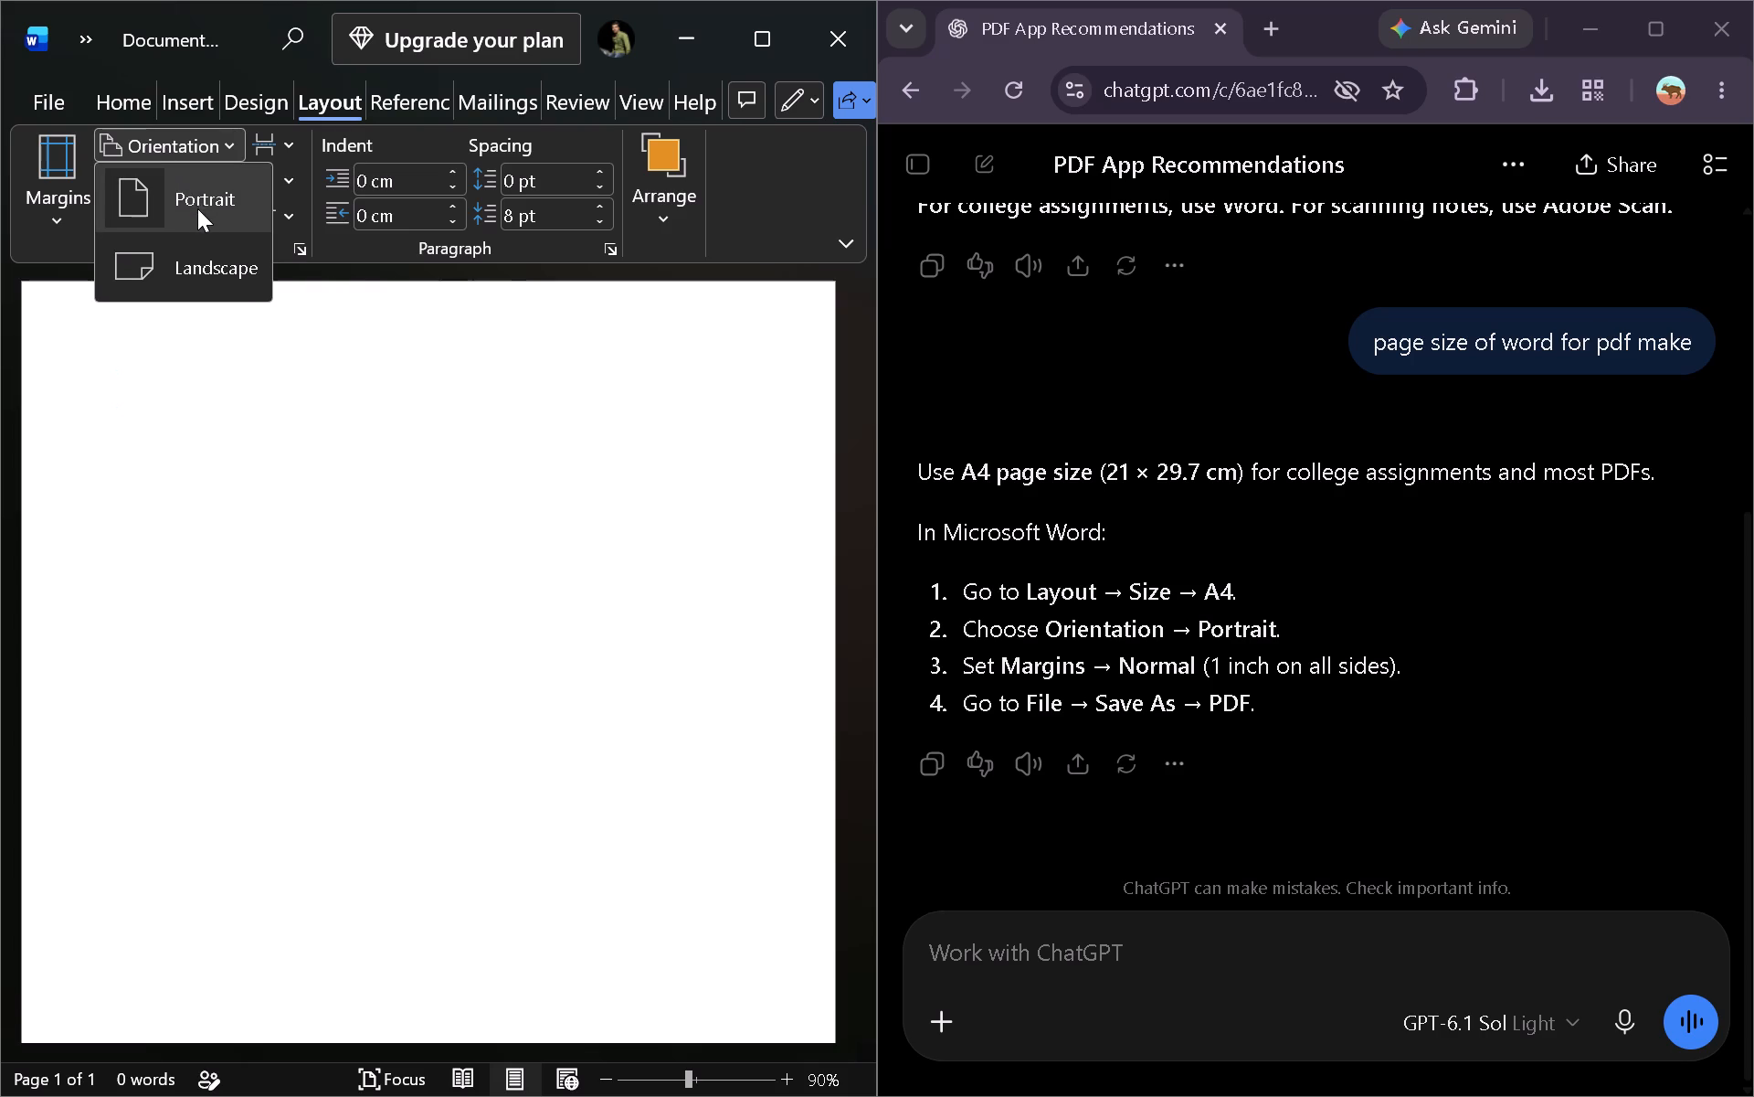
left_click(199, 208)
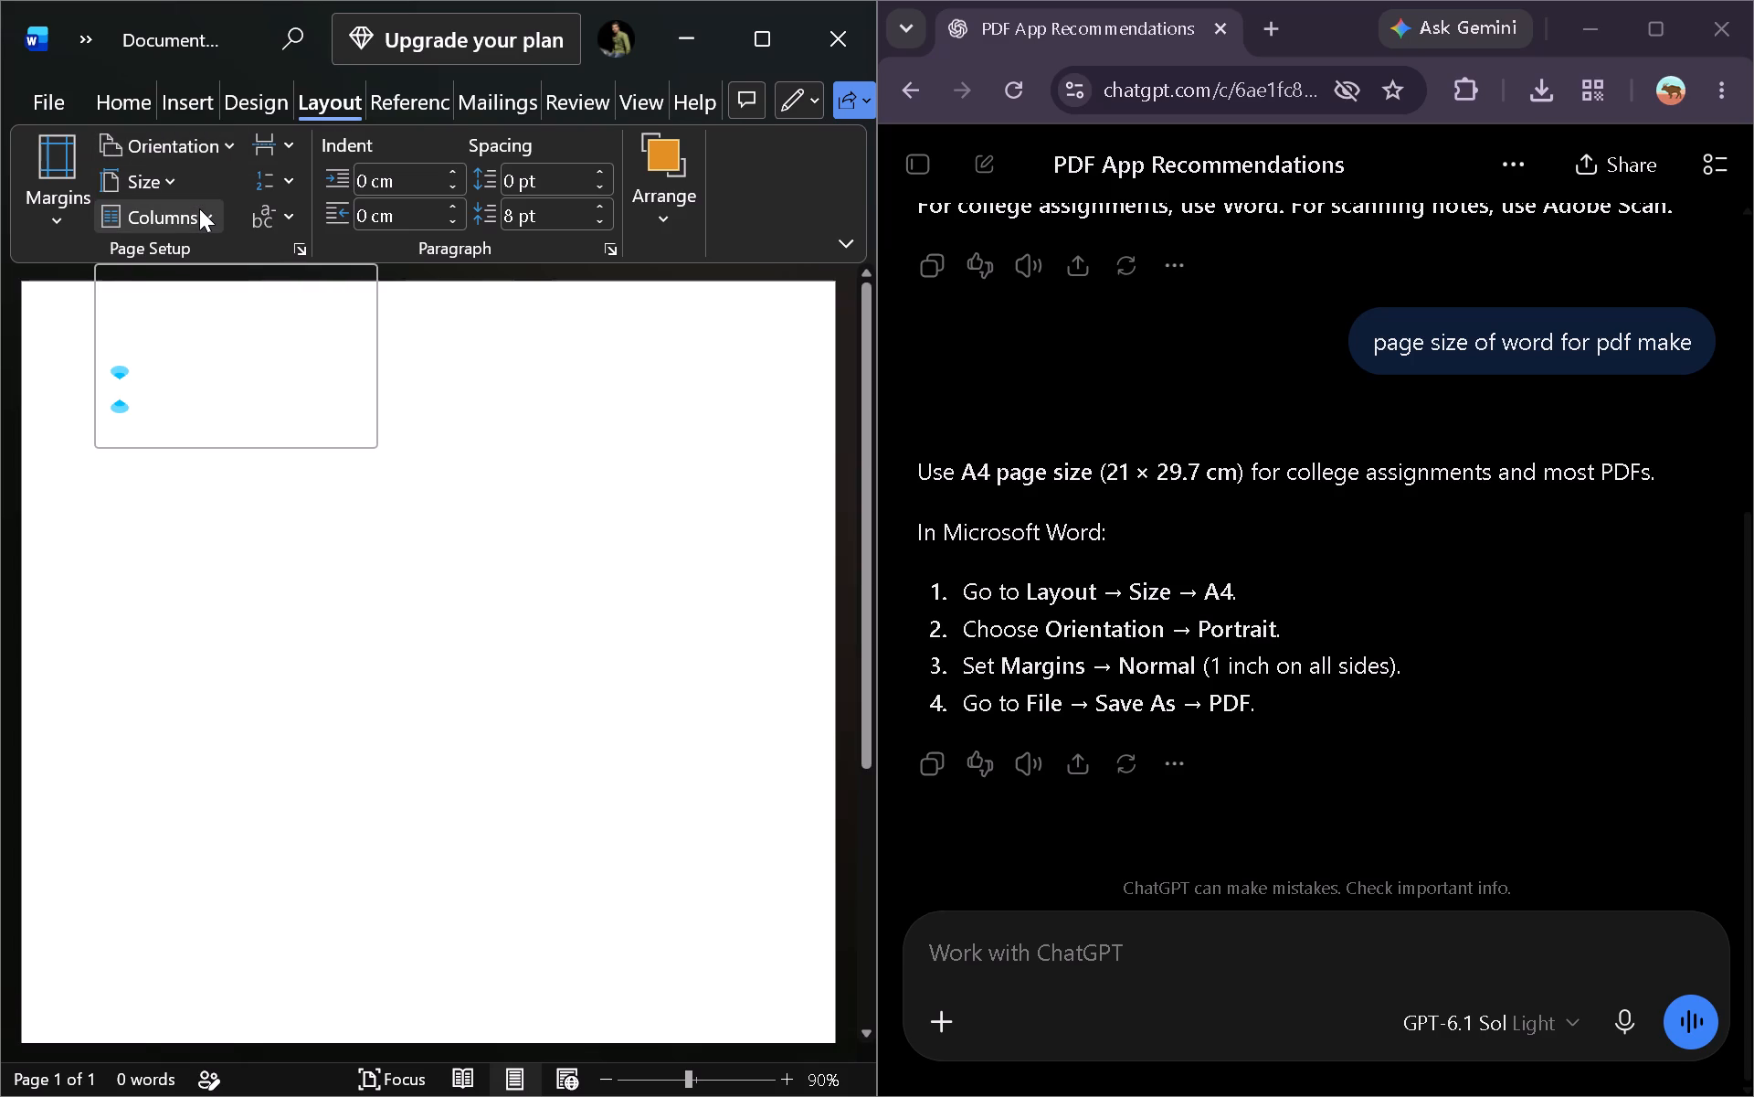
Apply the Normal margin preset, 2.54 cm on every side, to the Word document.
left_click(52, 175)
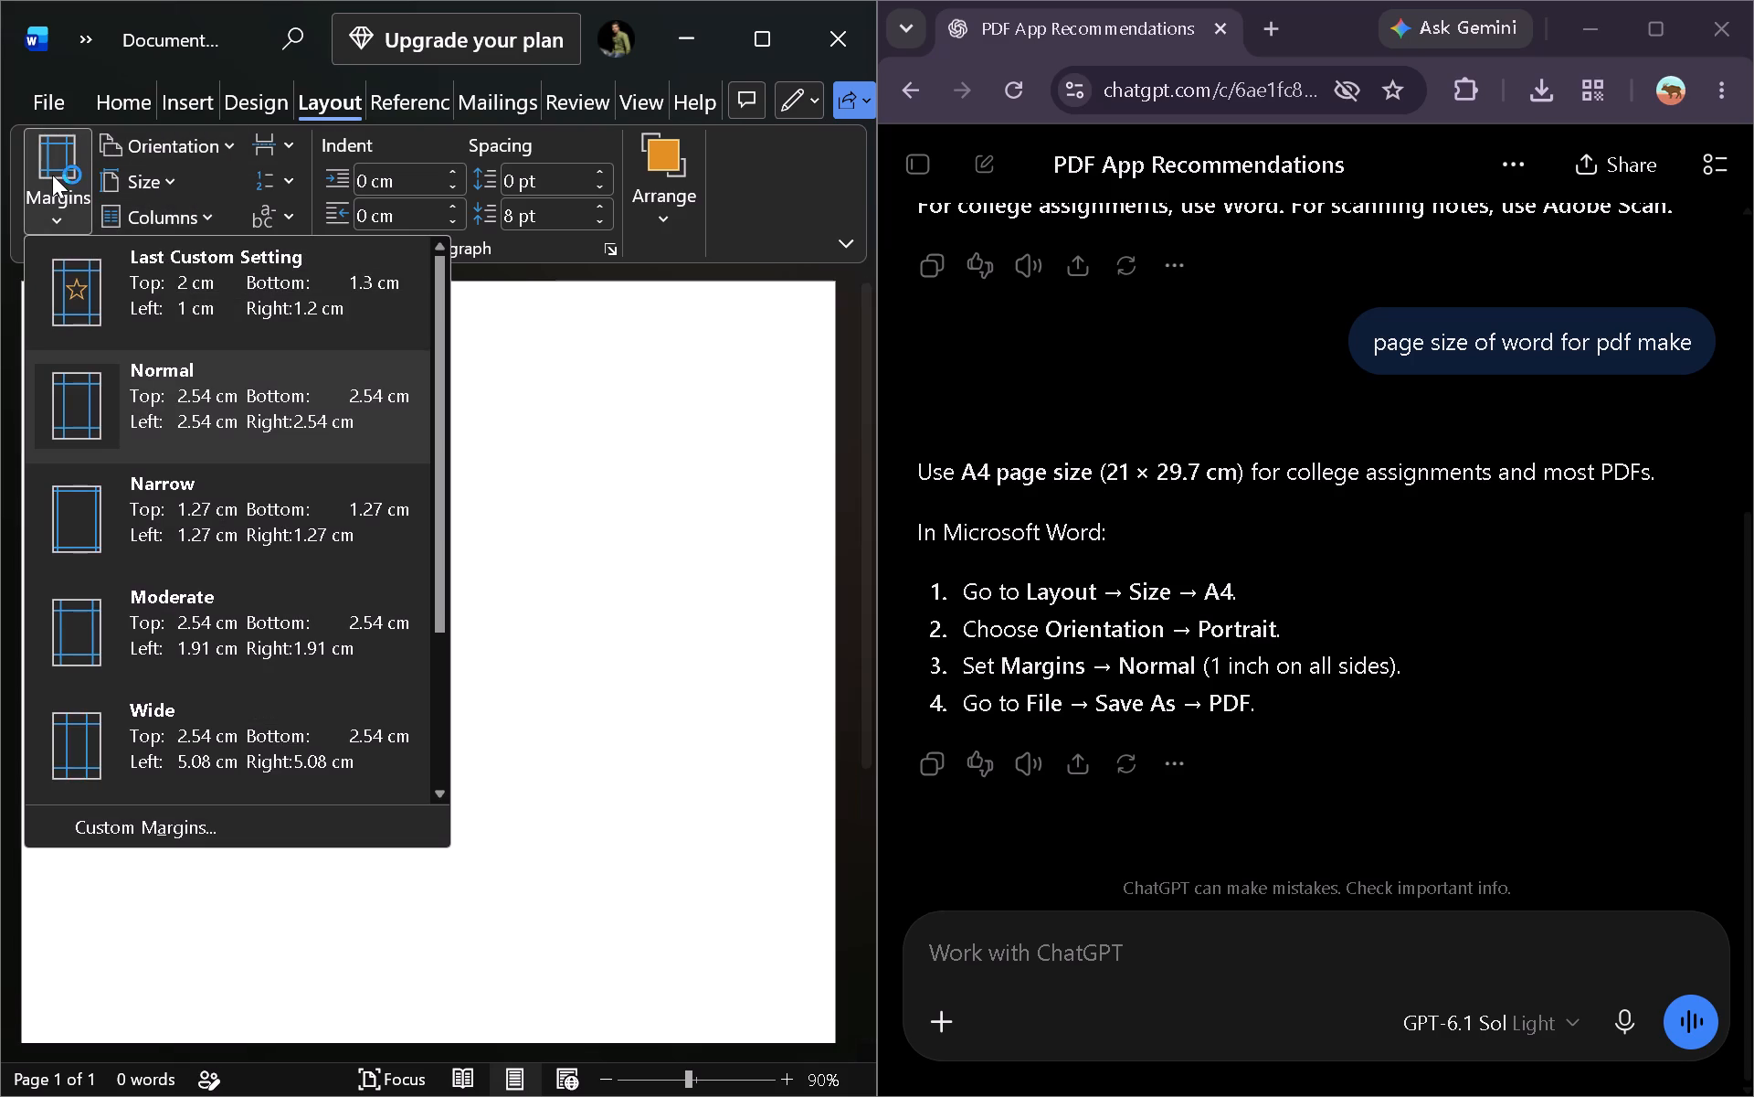
left_click(110, 400)
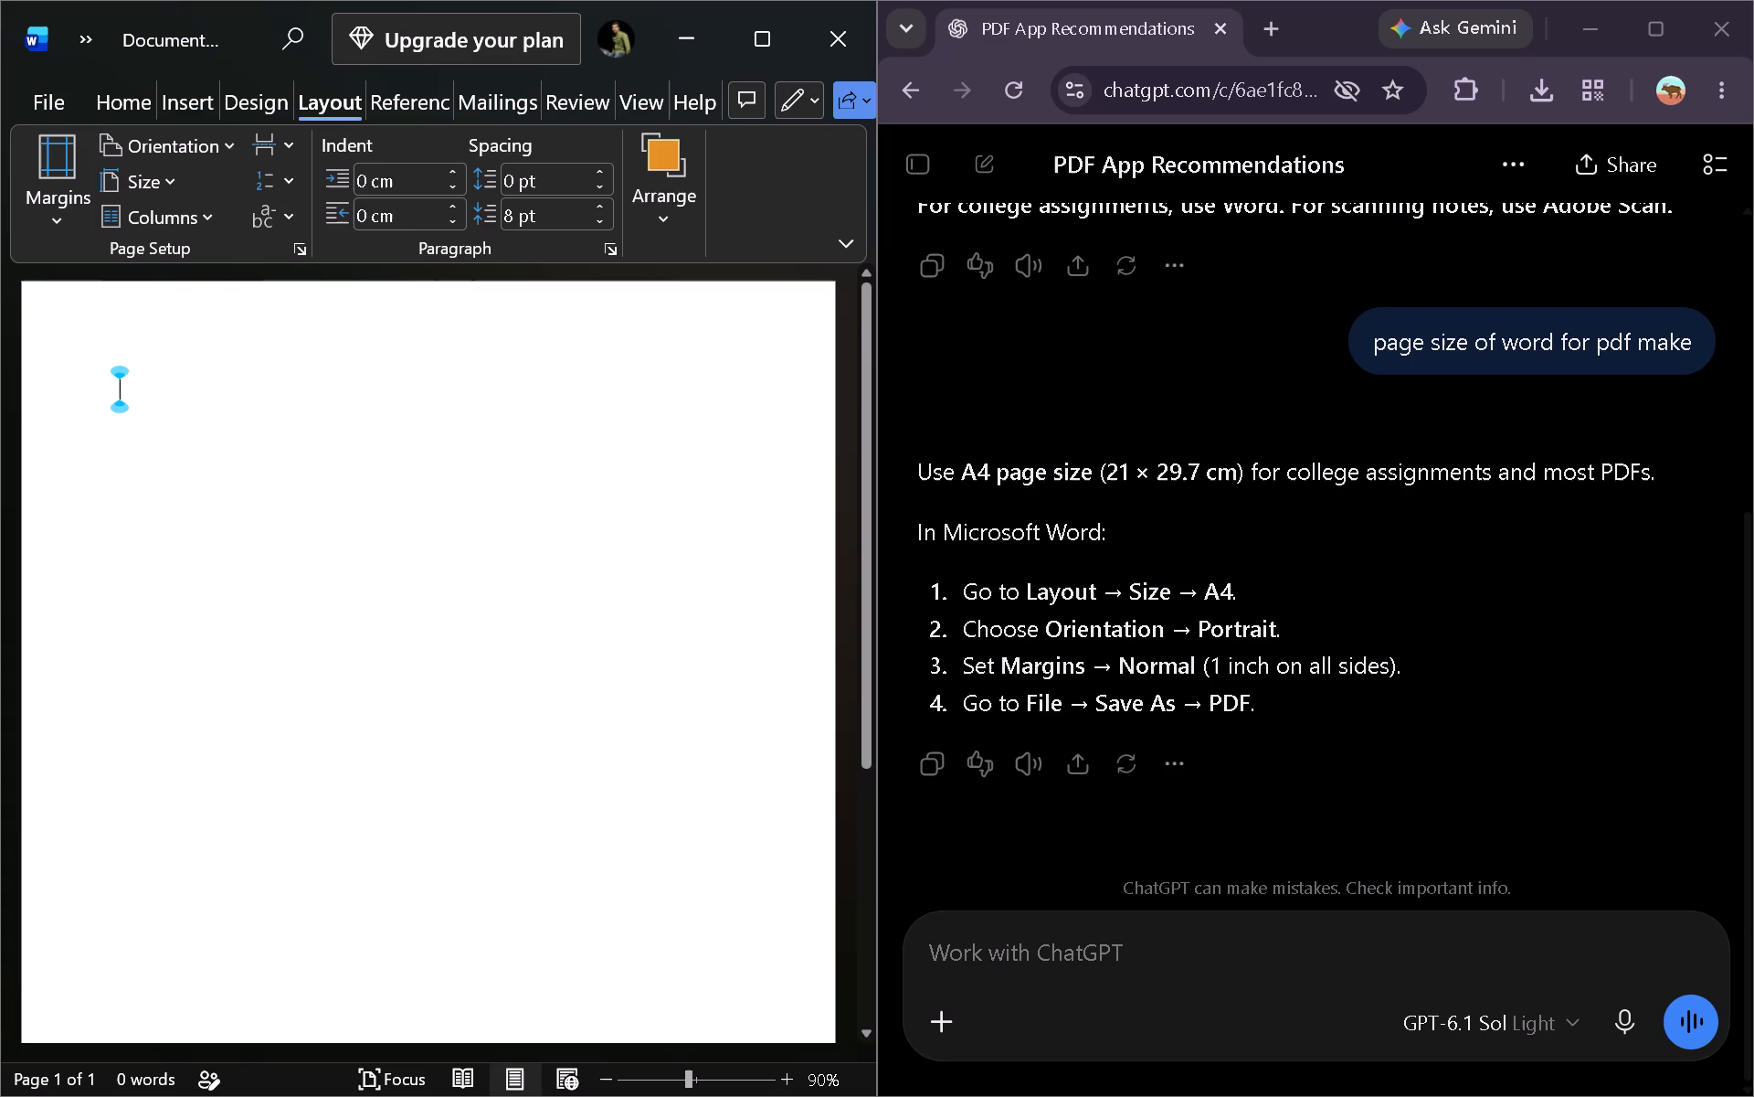
left_click(696, 427)
Minimize the ChatGPT browser window and expand the Word document to fill the whole screen.
left_click(1586, 22)
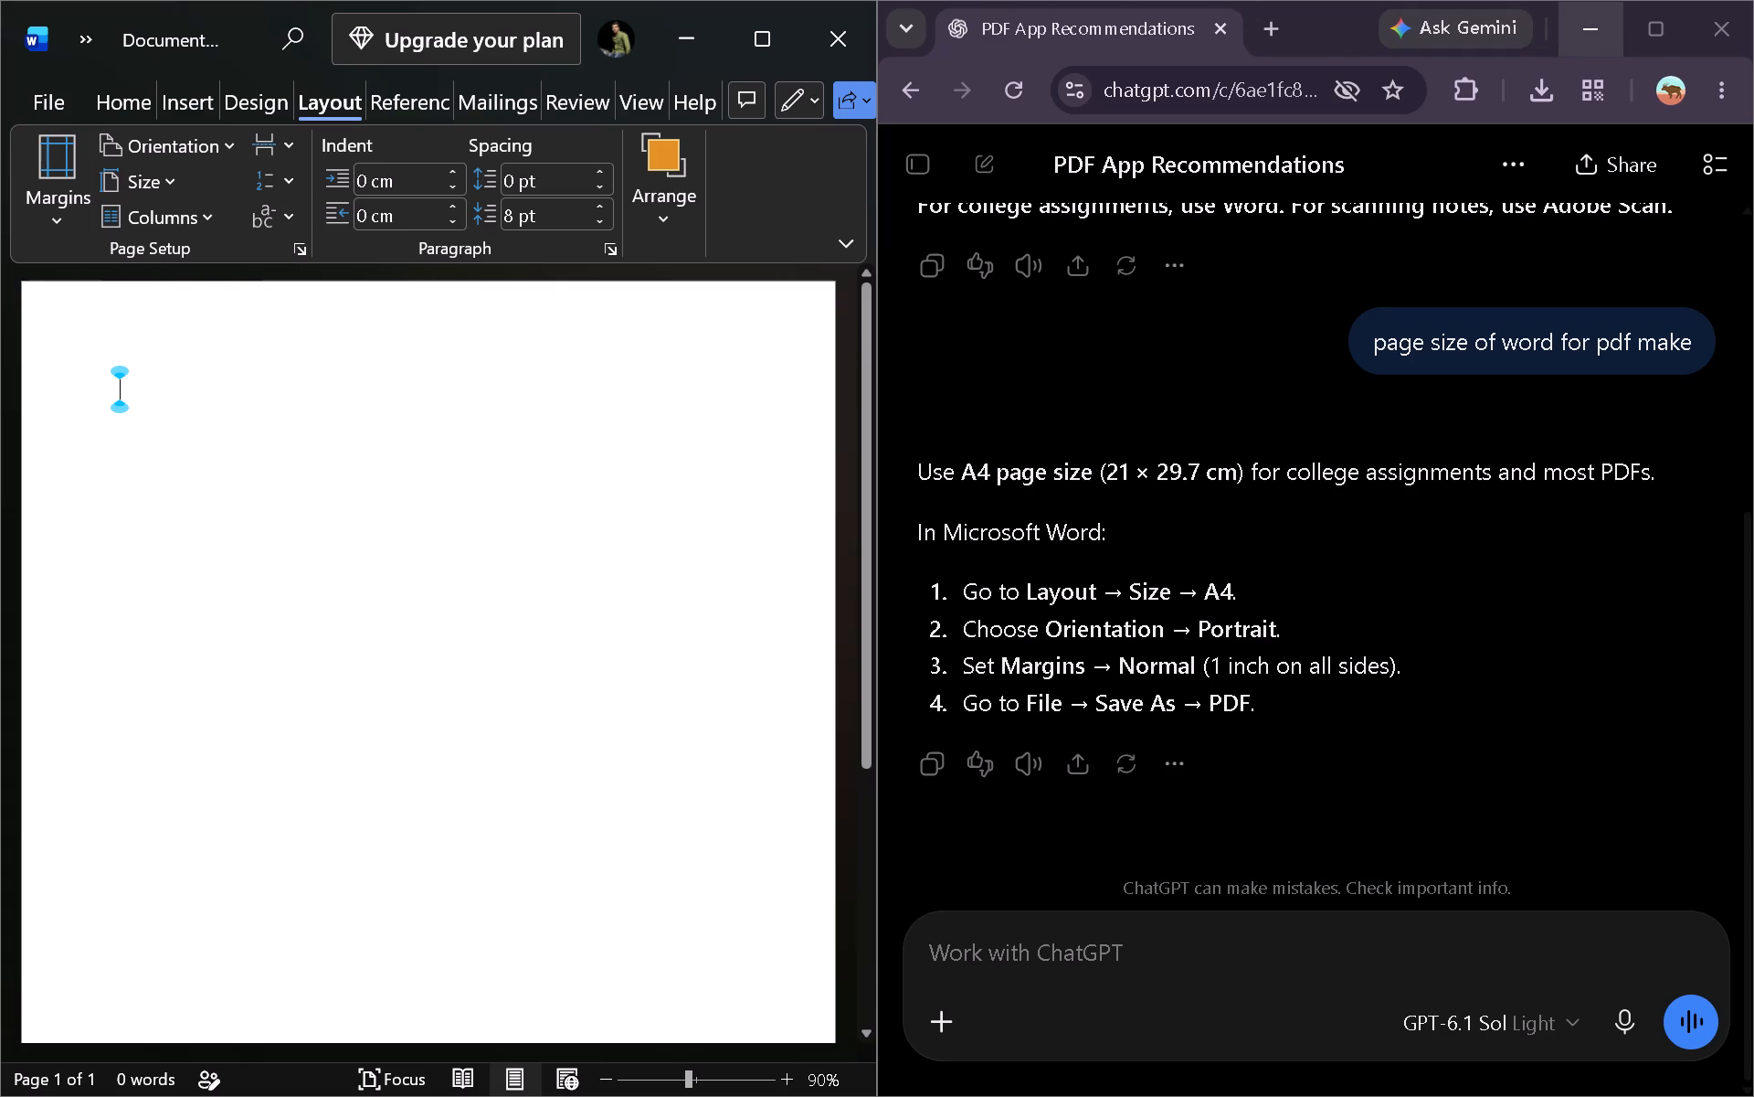
left_click(770, 59)
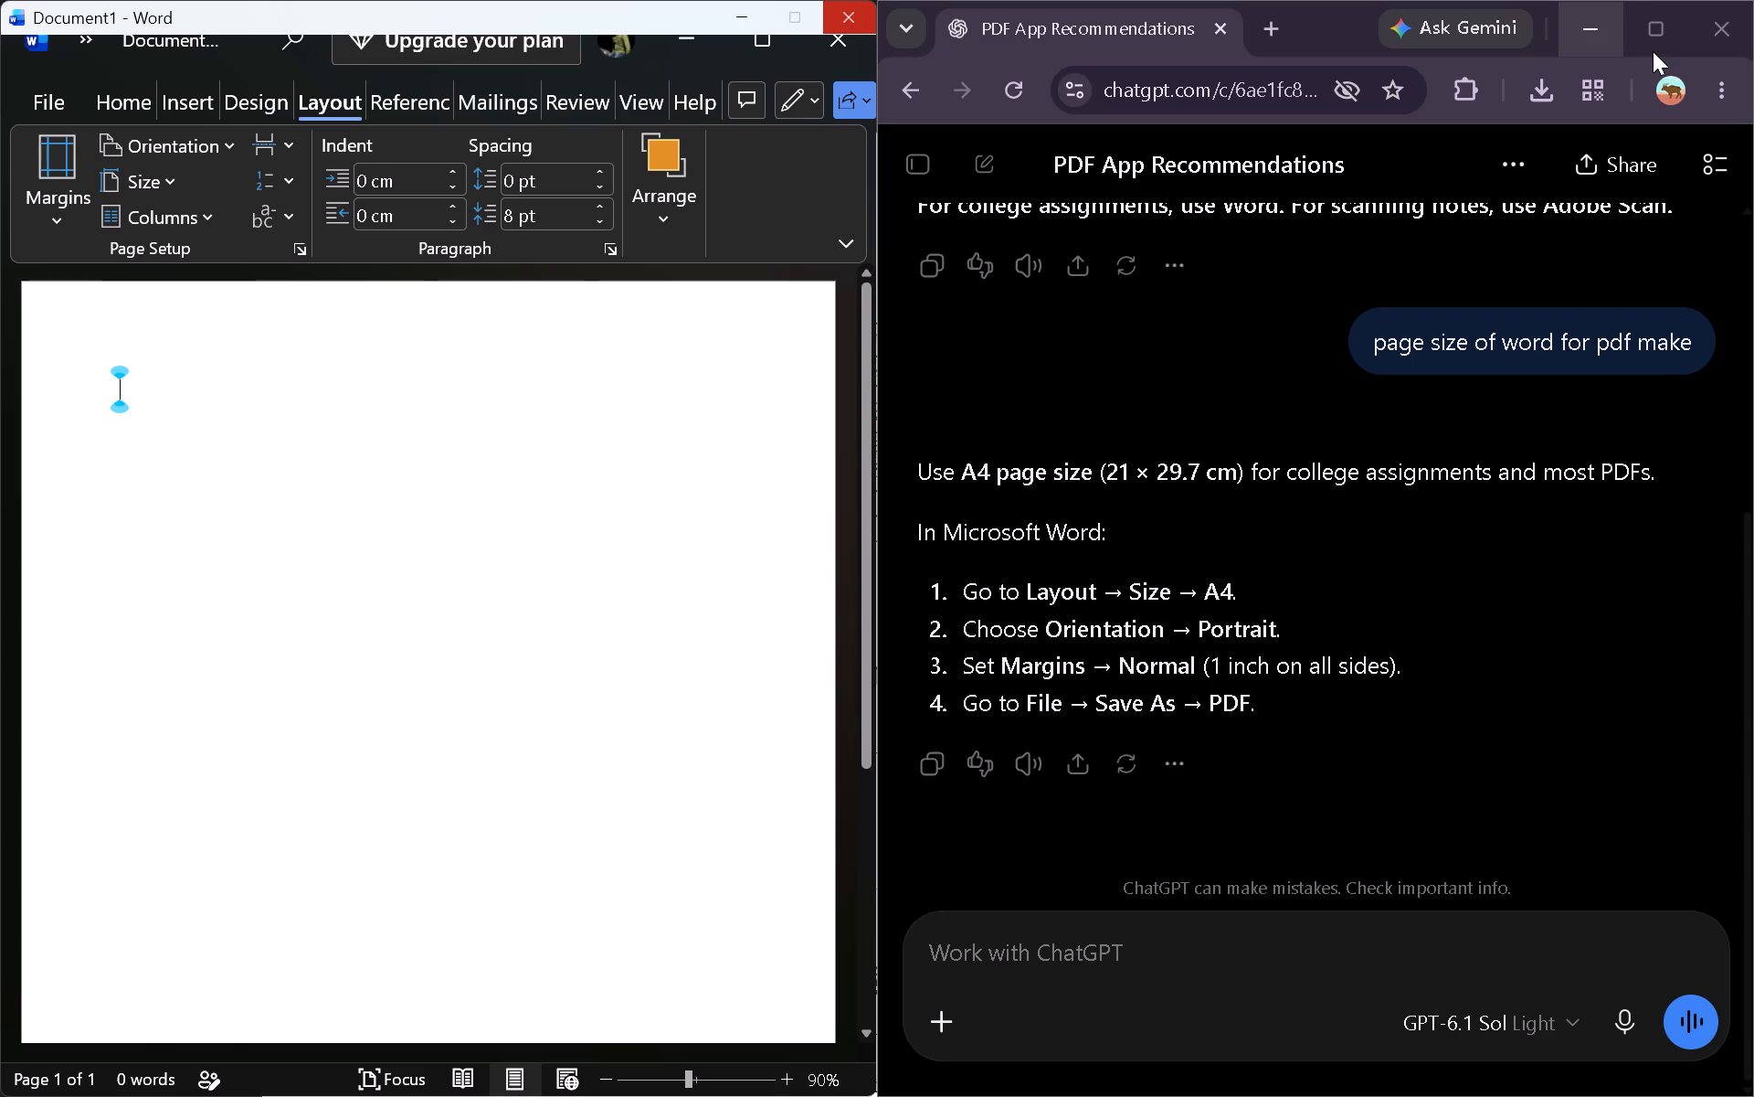
left_click(1582, 20)
left_click_drag(1582, 20, 1001, 529)
scroll(1001, 529, "left", 1)
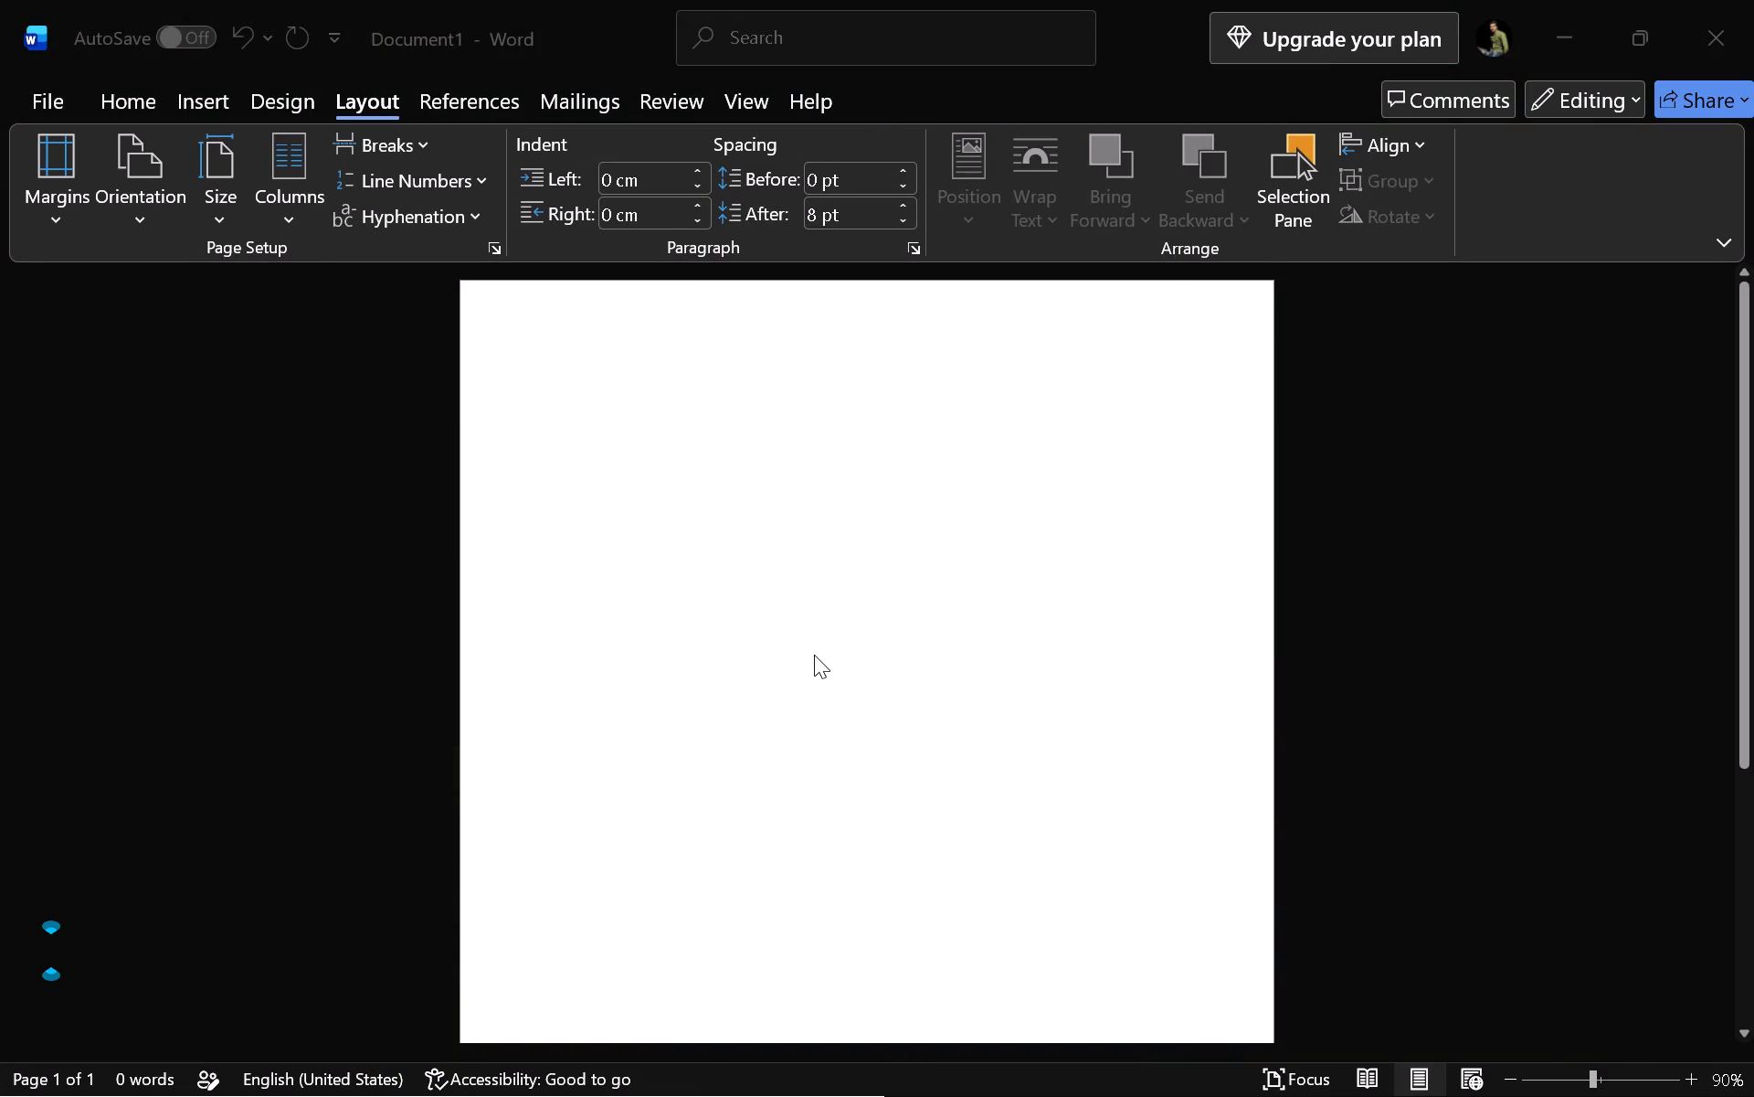
Apply the A4 paper size (21 cm x 29.7 cm) to the blank Word document again.
left_click_drag(200, 193, 214, 194)
left_click(214, 194)
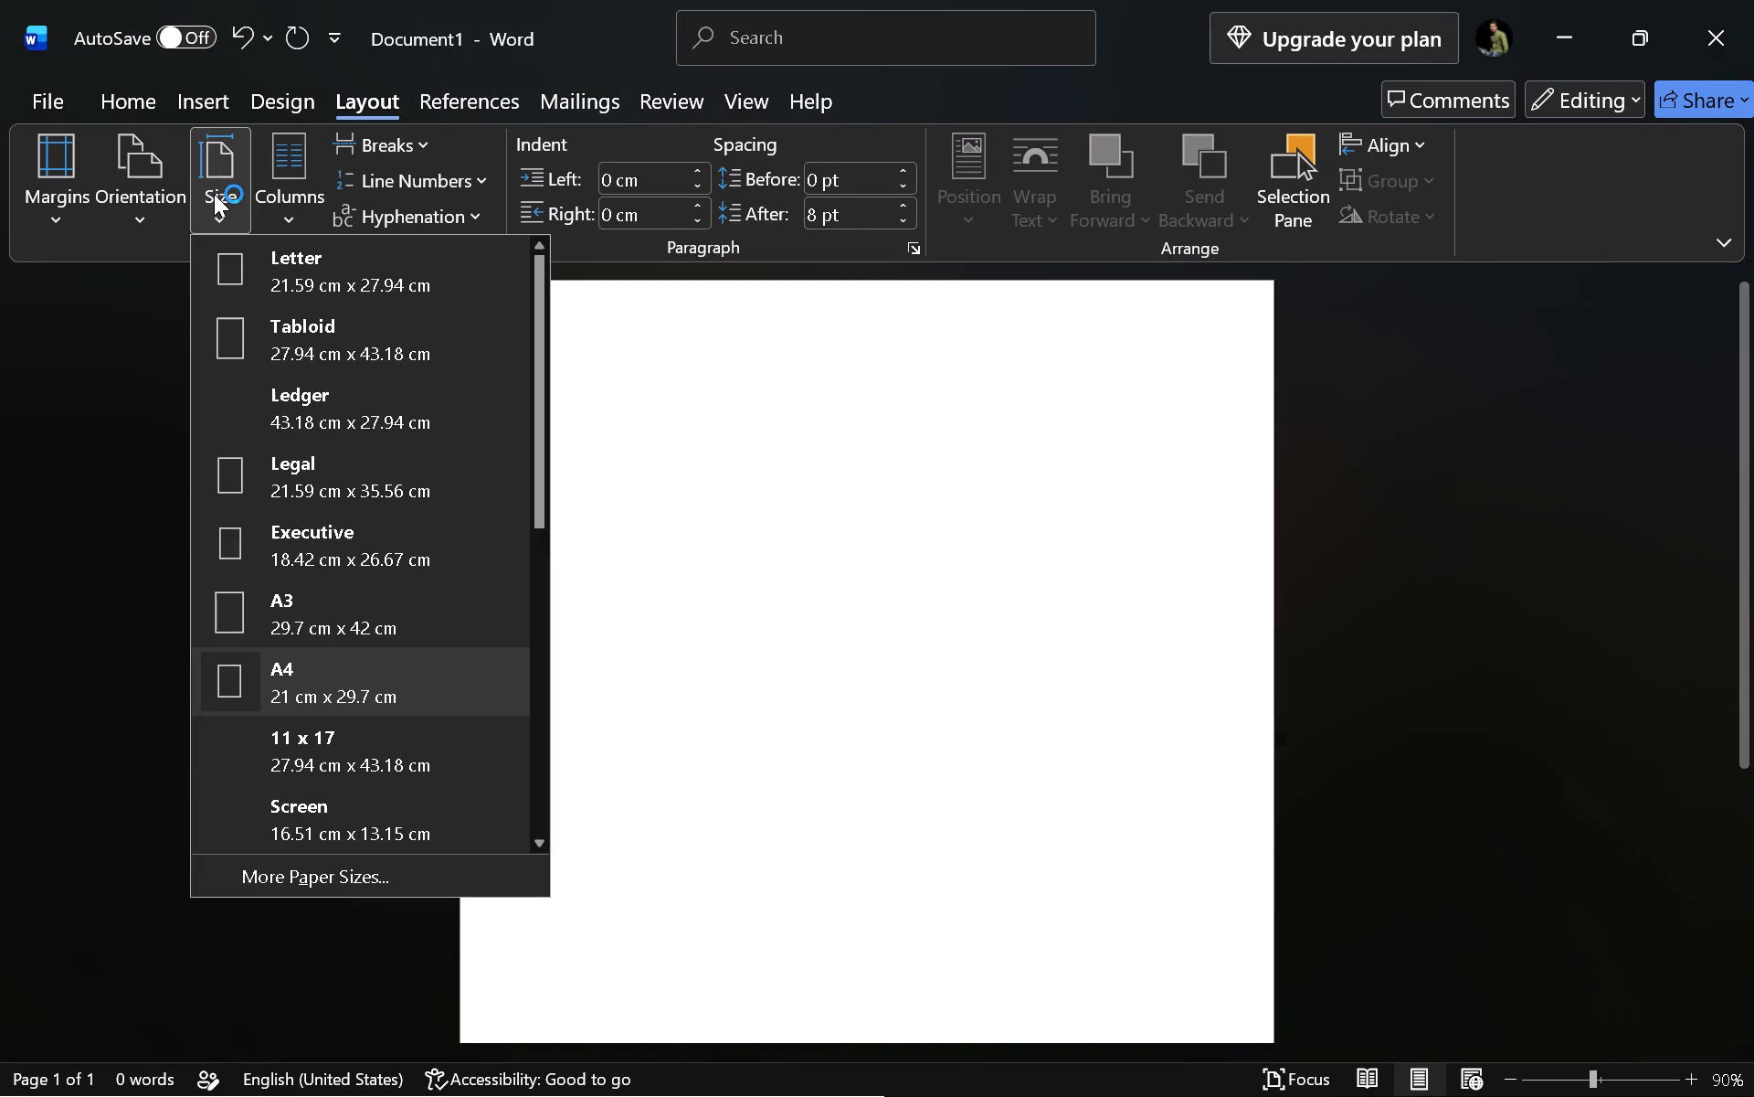
left_click(275, 674)
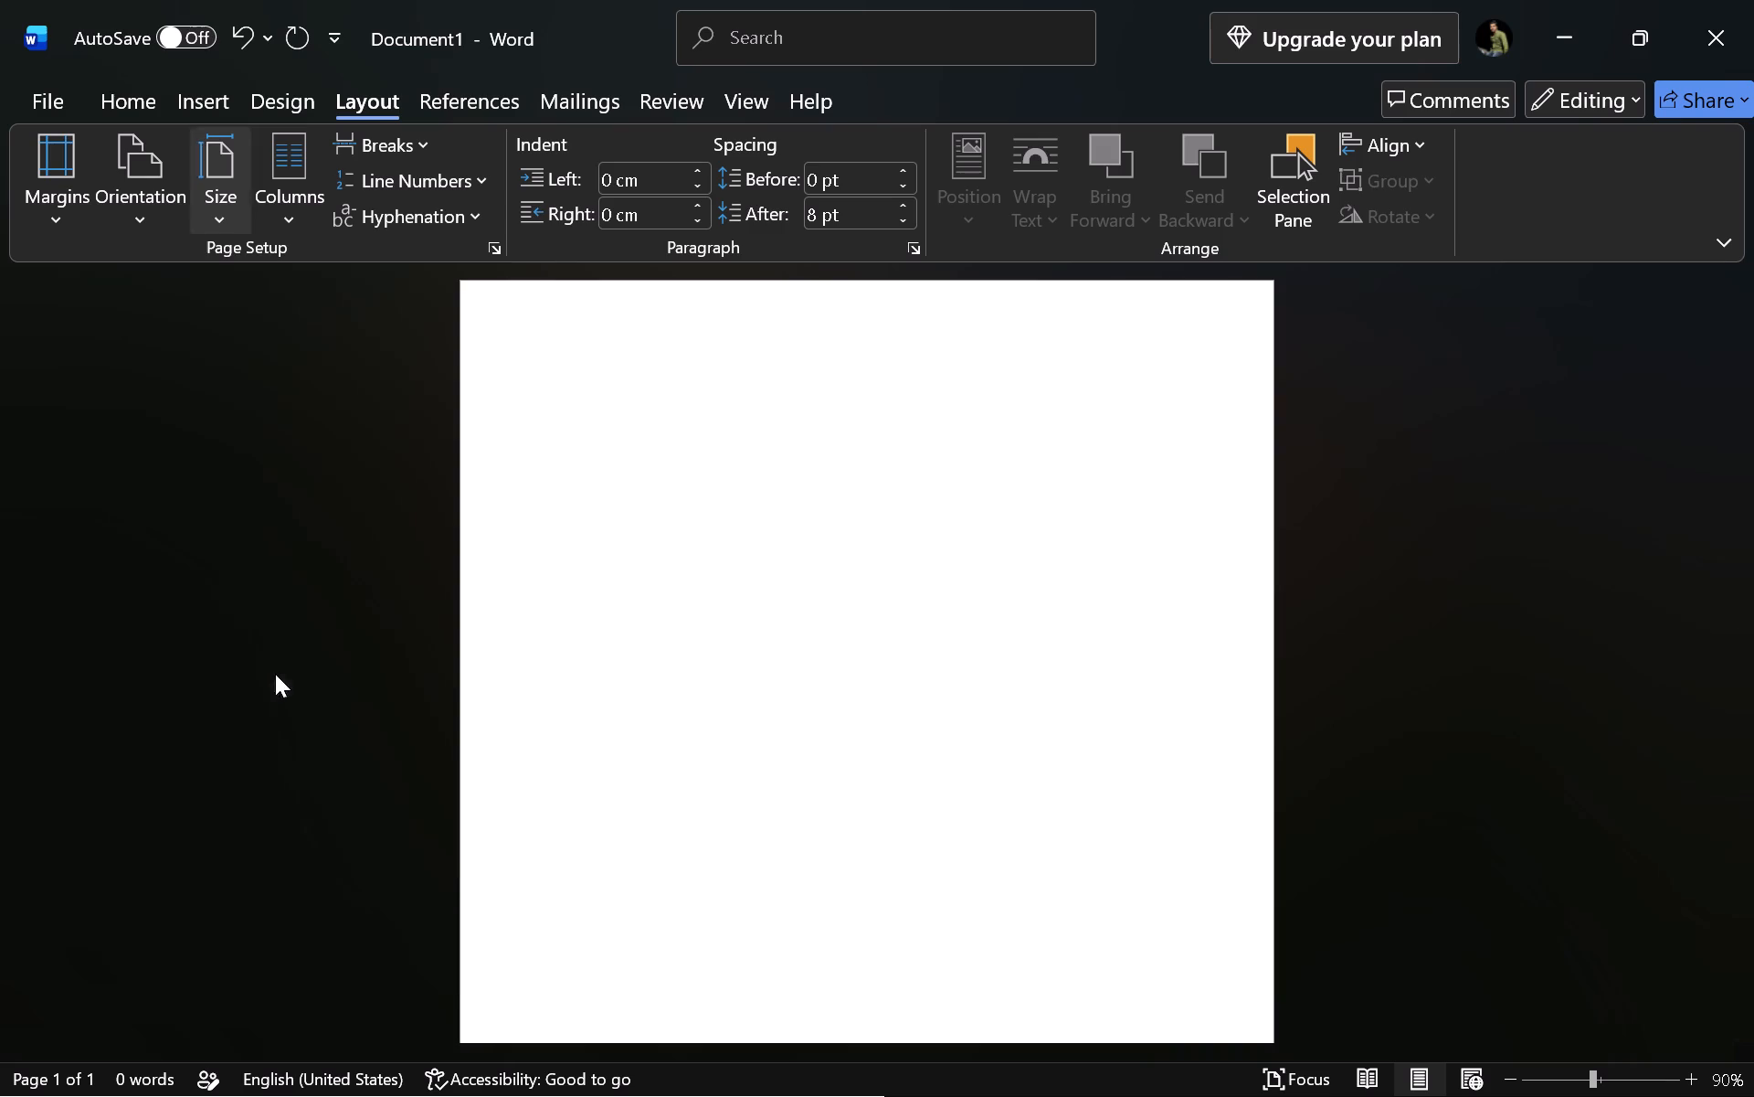
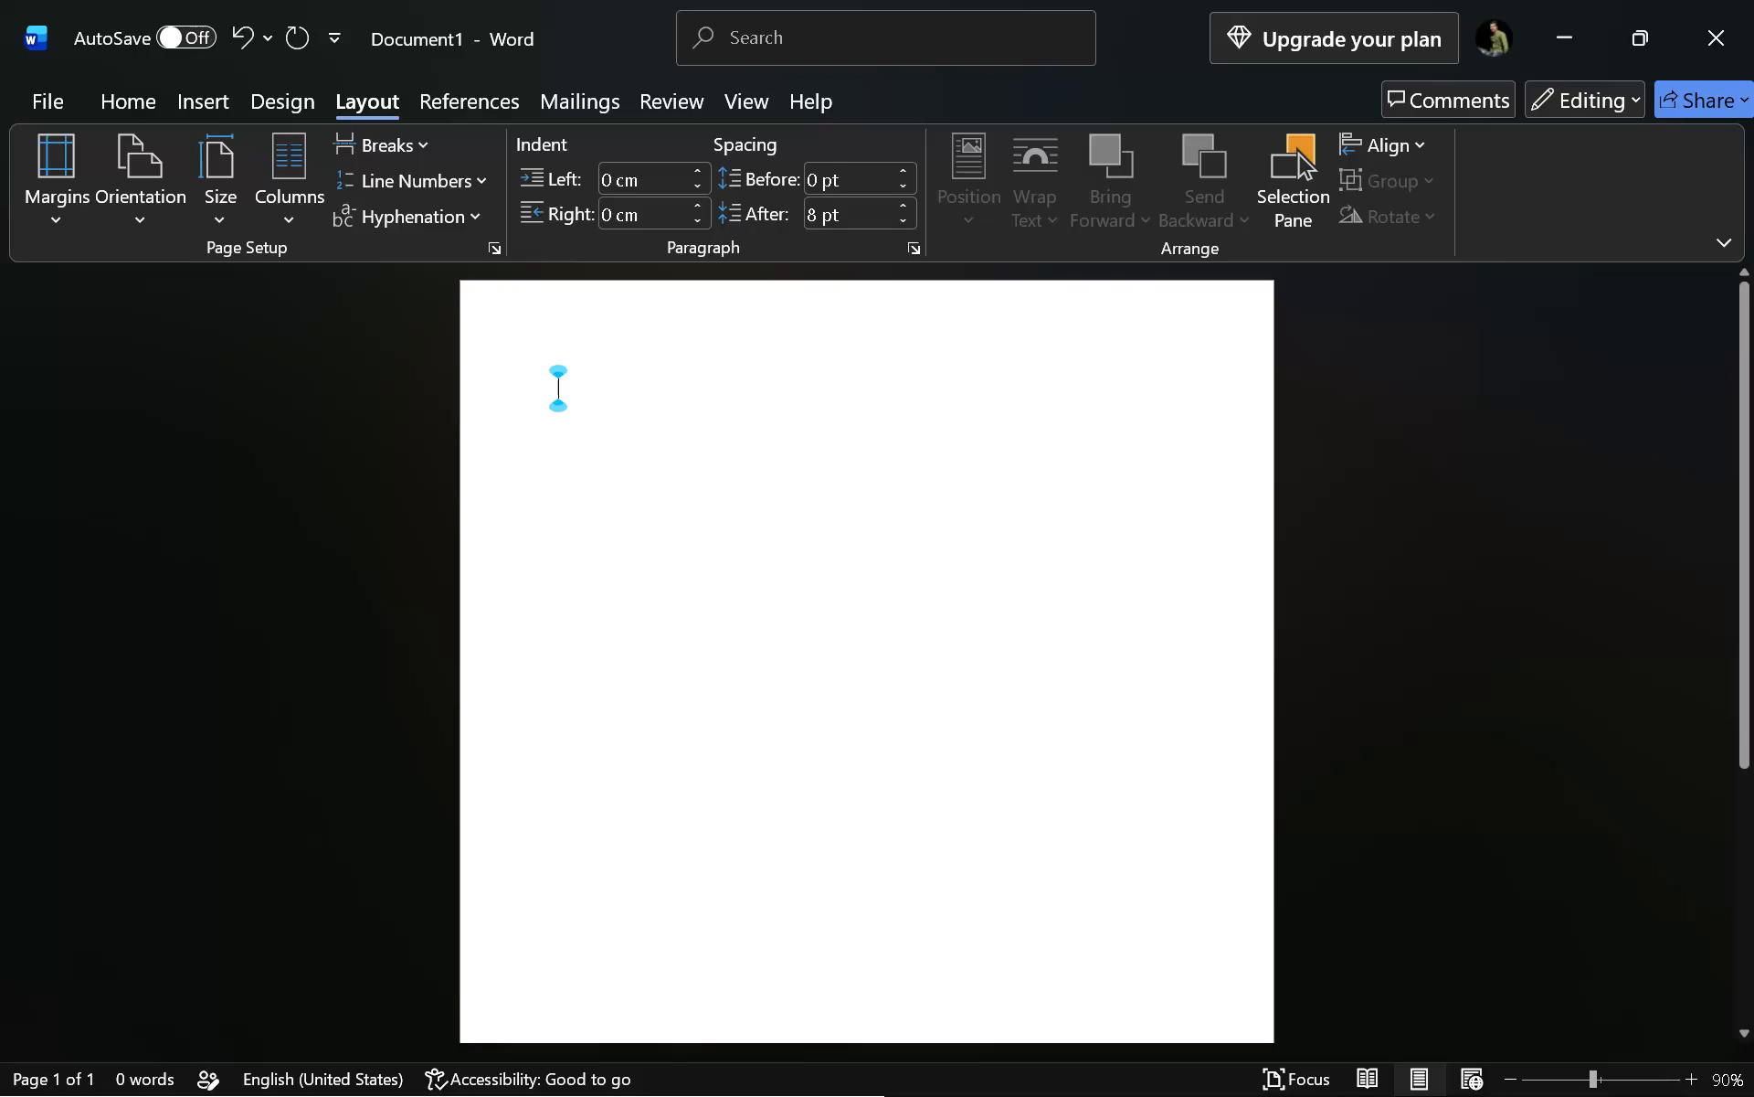
Paste the copied college logo (ESTD - 1928) at the start of the blank Word page.
key("ctrl+v")
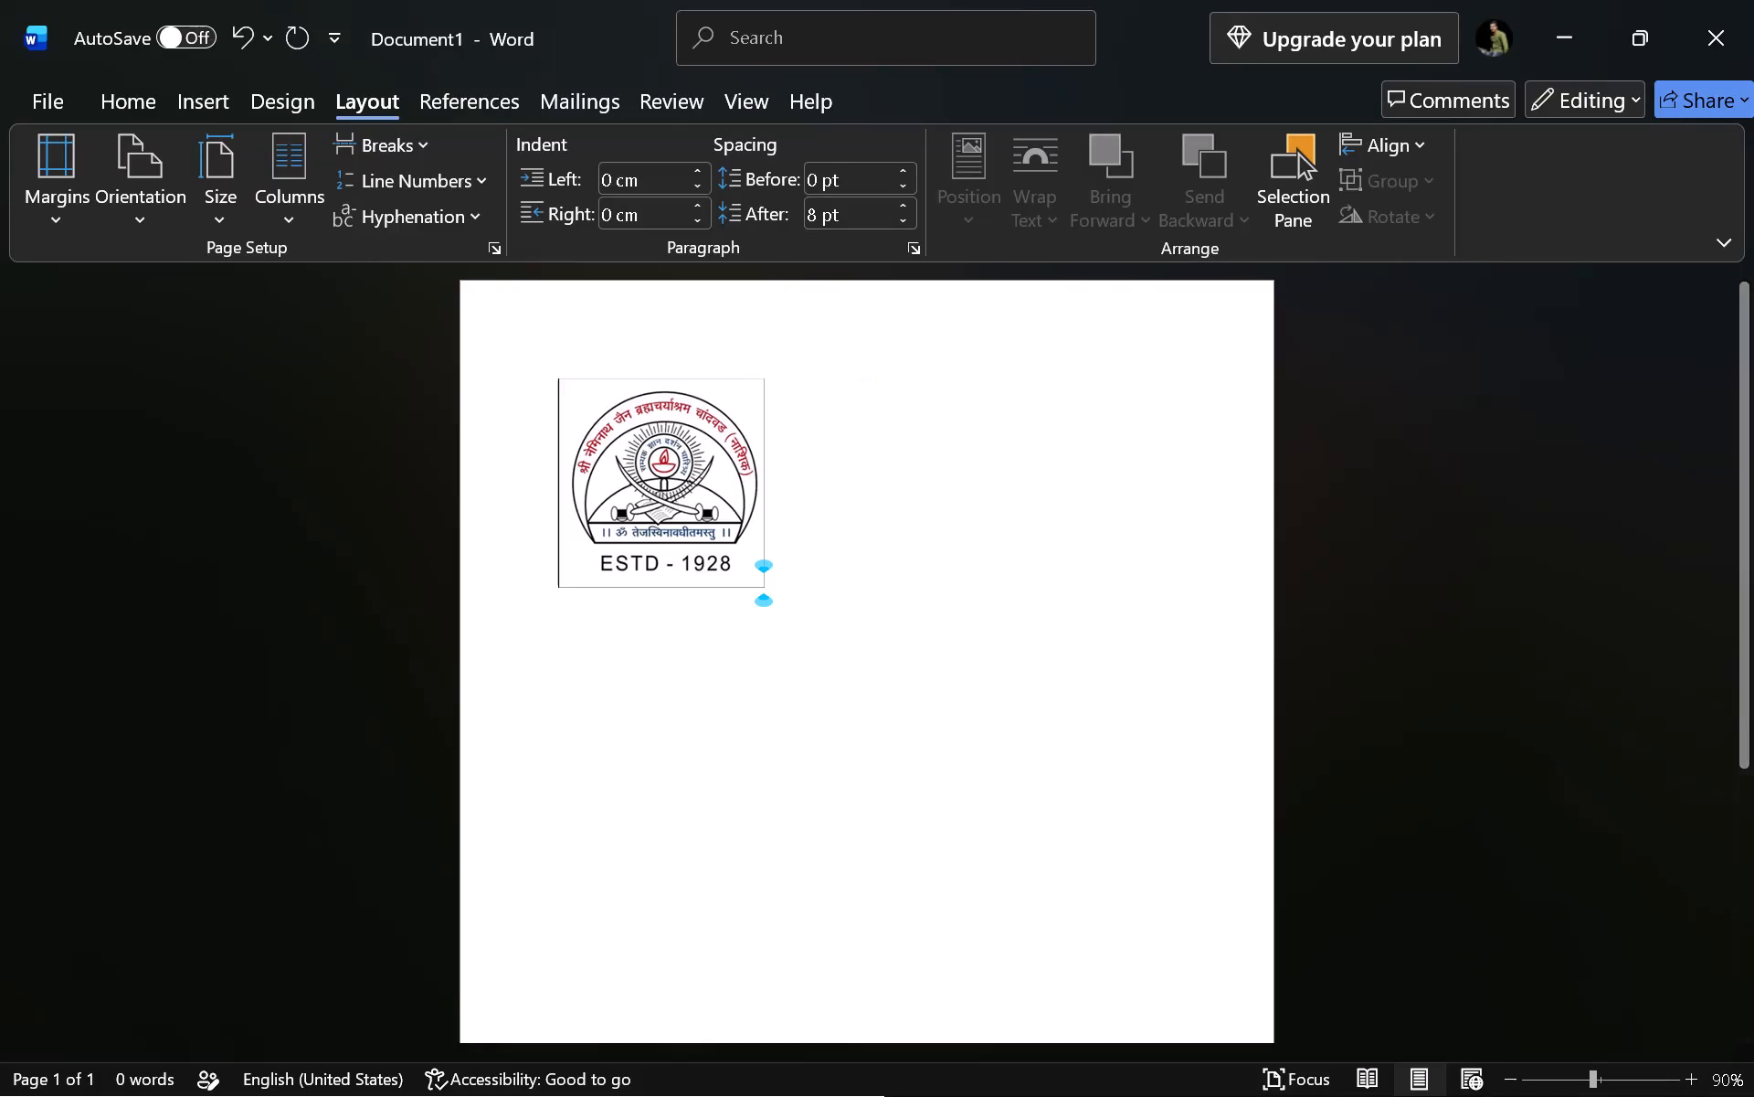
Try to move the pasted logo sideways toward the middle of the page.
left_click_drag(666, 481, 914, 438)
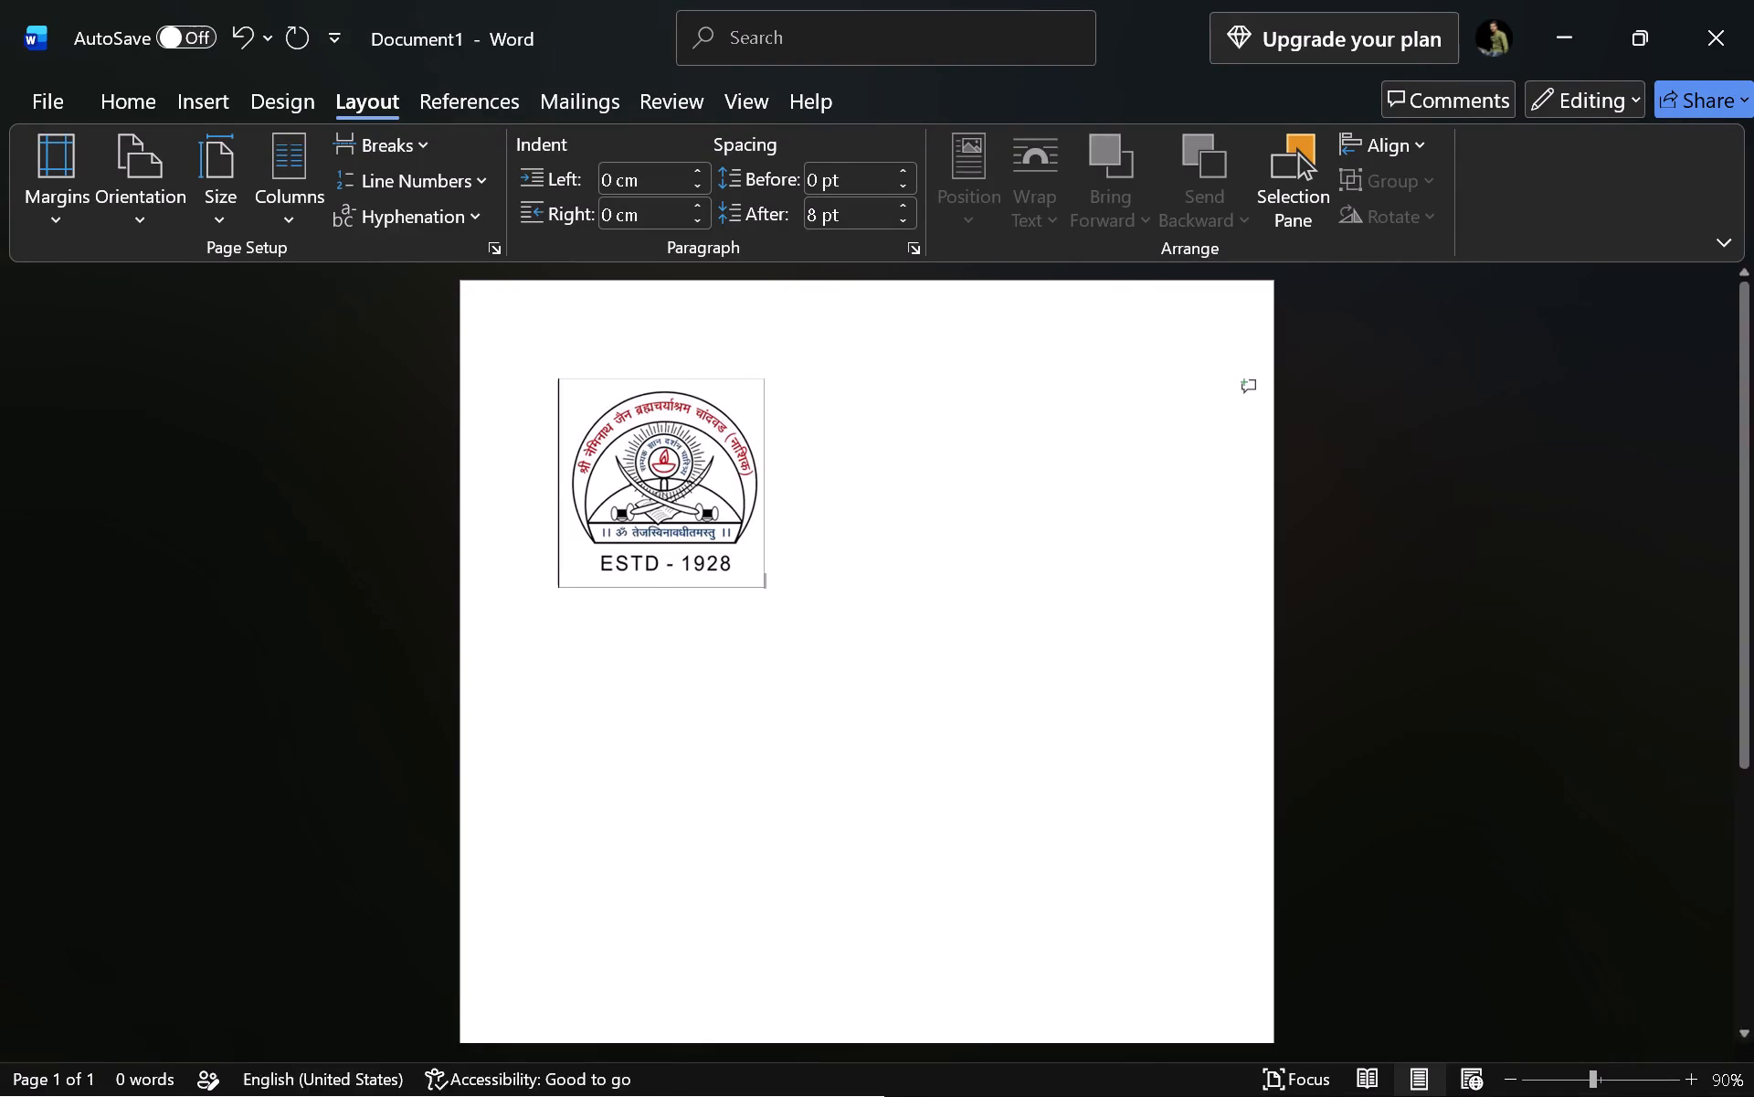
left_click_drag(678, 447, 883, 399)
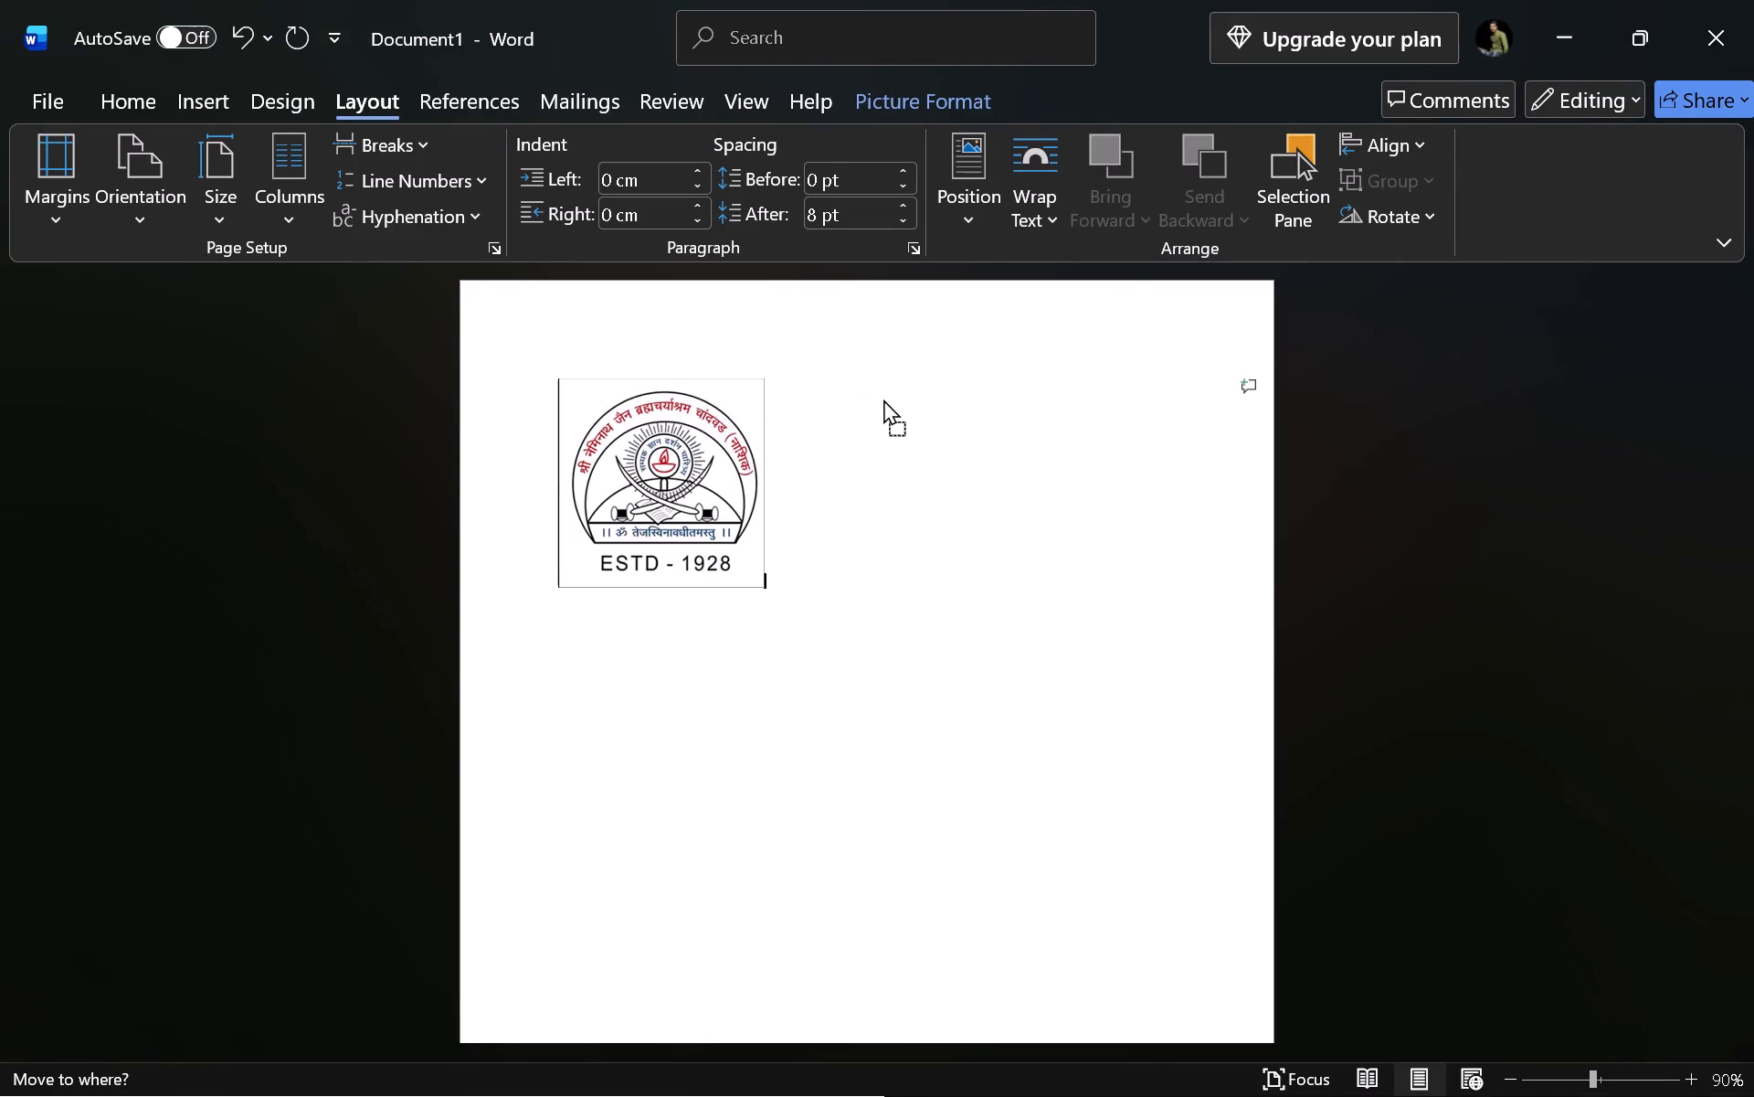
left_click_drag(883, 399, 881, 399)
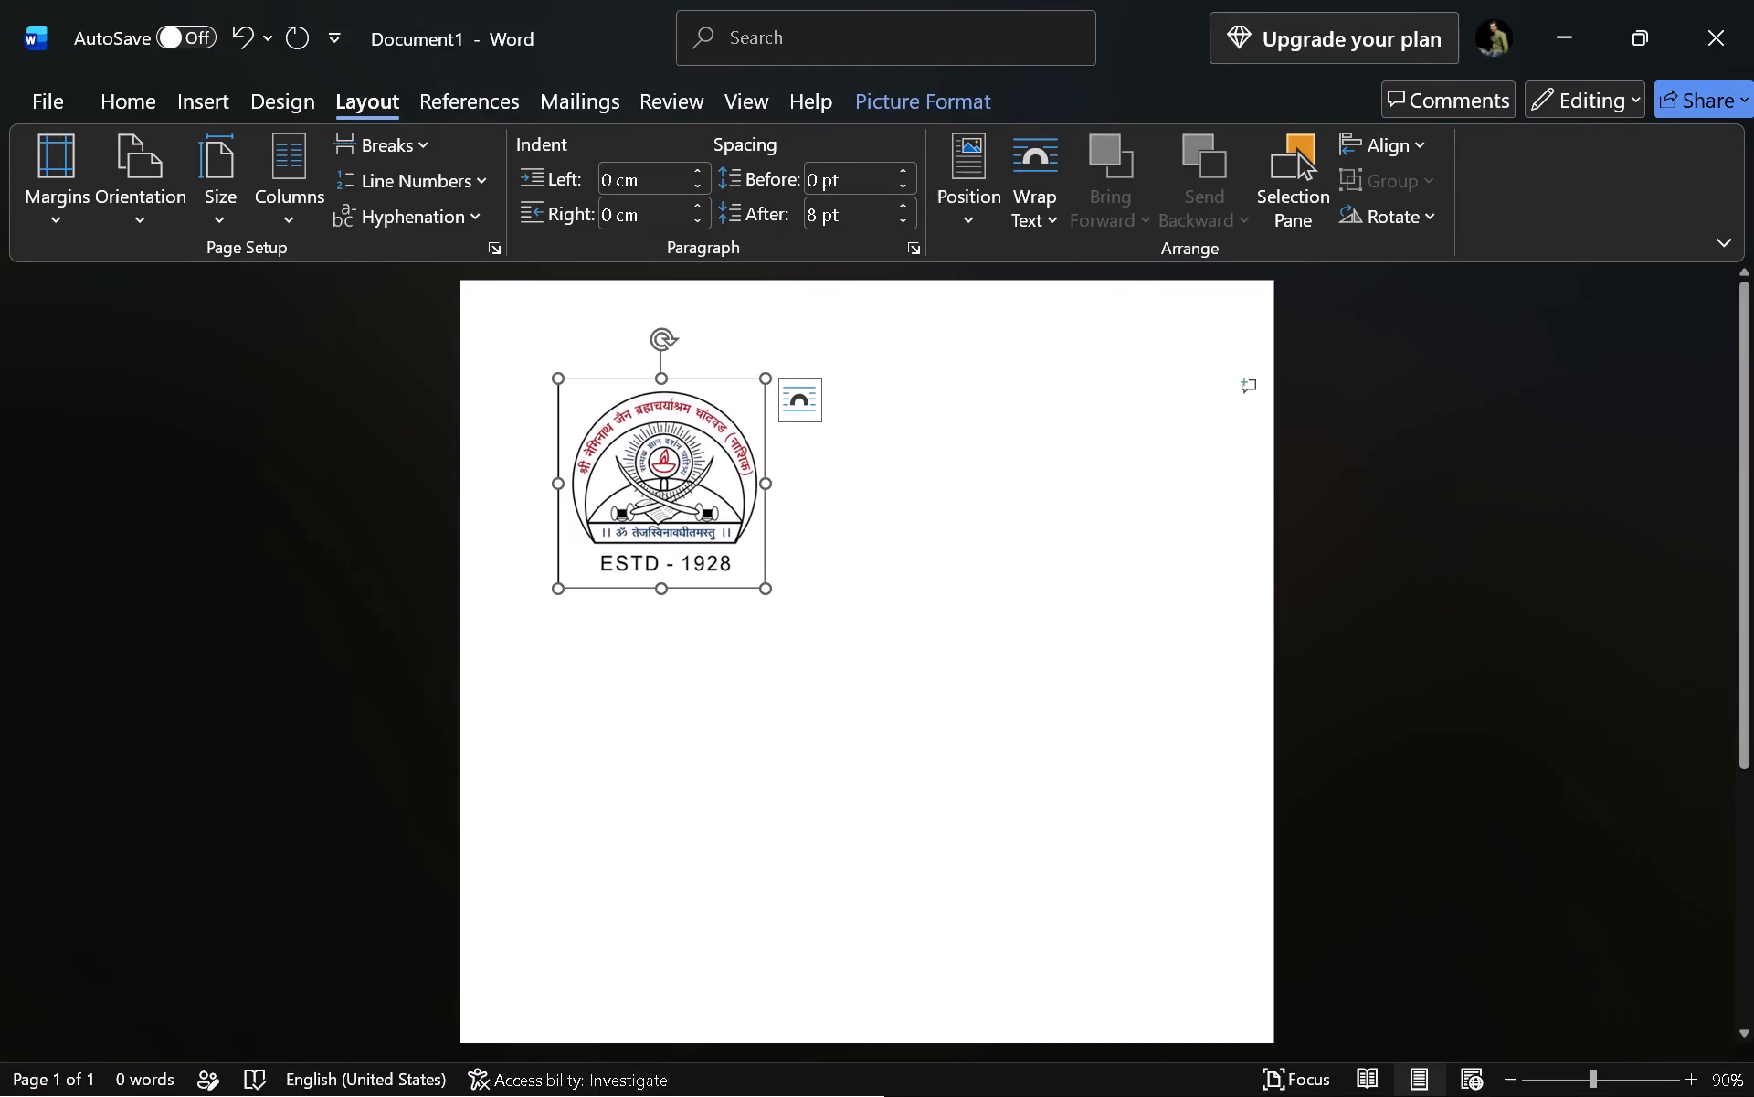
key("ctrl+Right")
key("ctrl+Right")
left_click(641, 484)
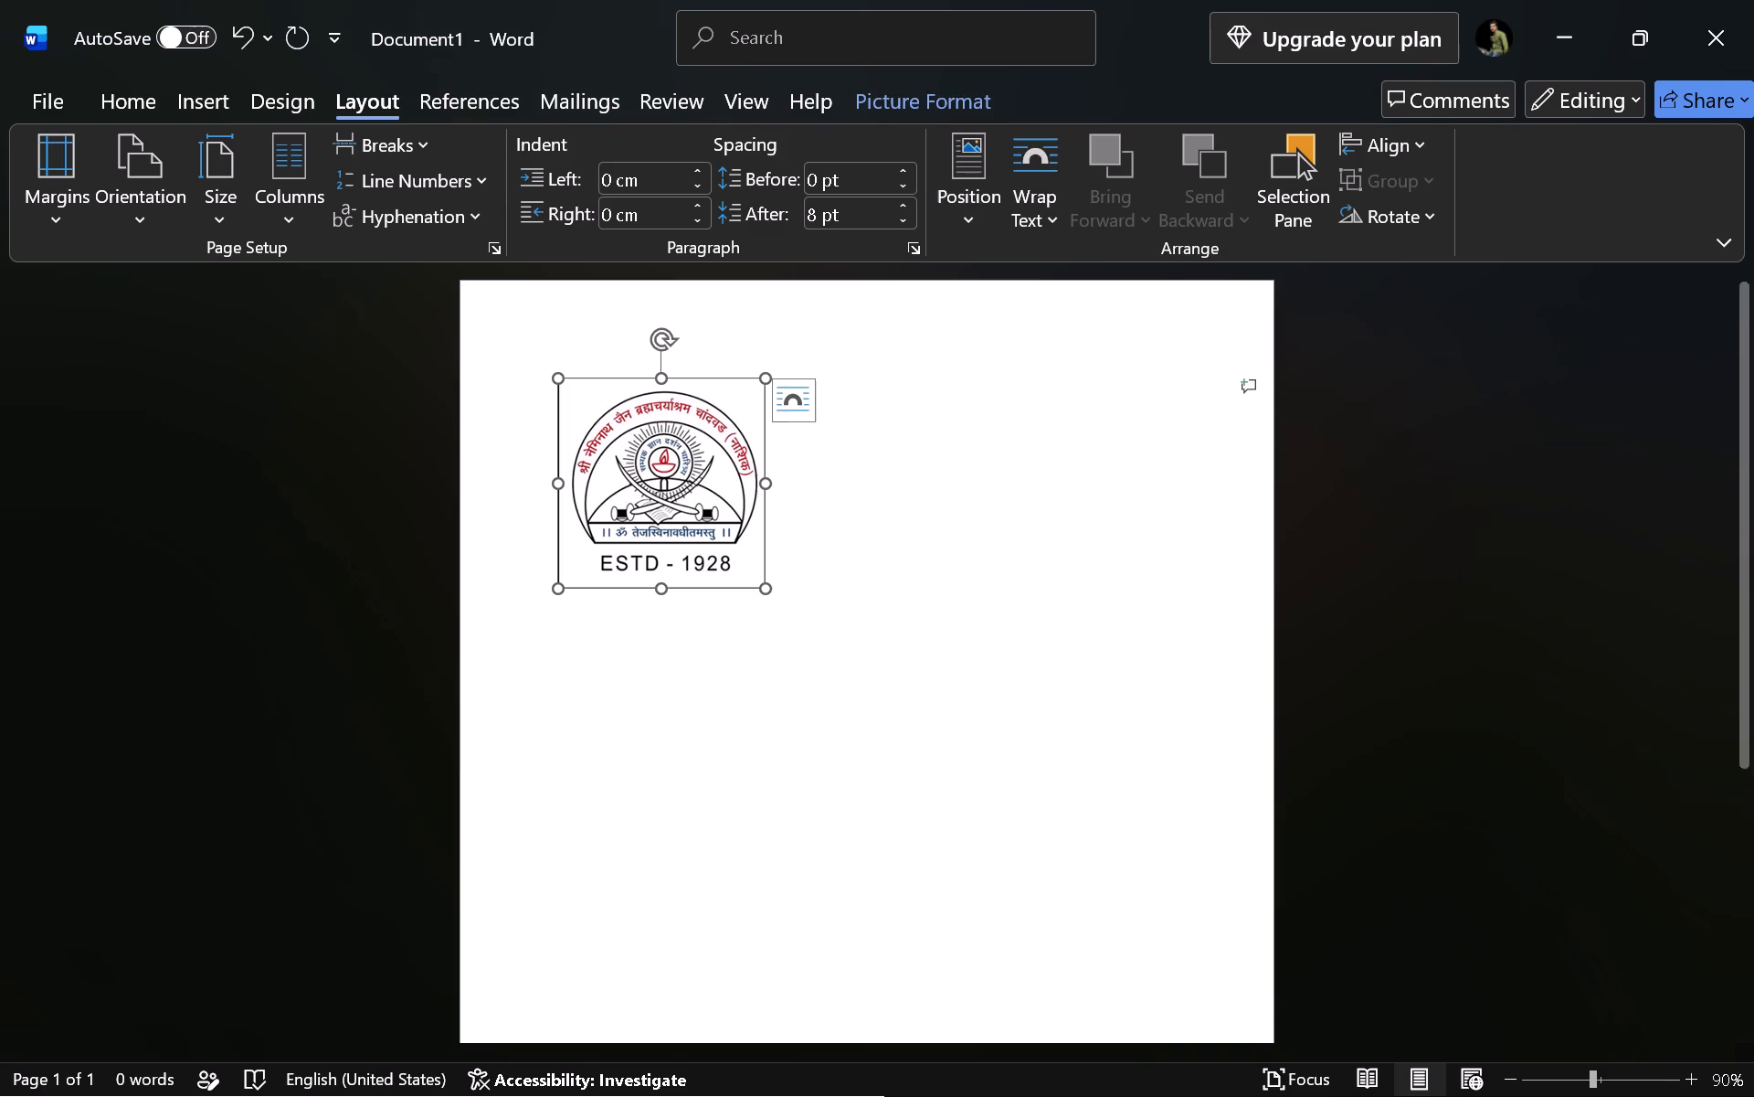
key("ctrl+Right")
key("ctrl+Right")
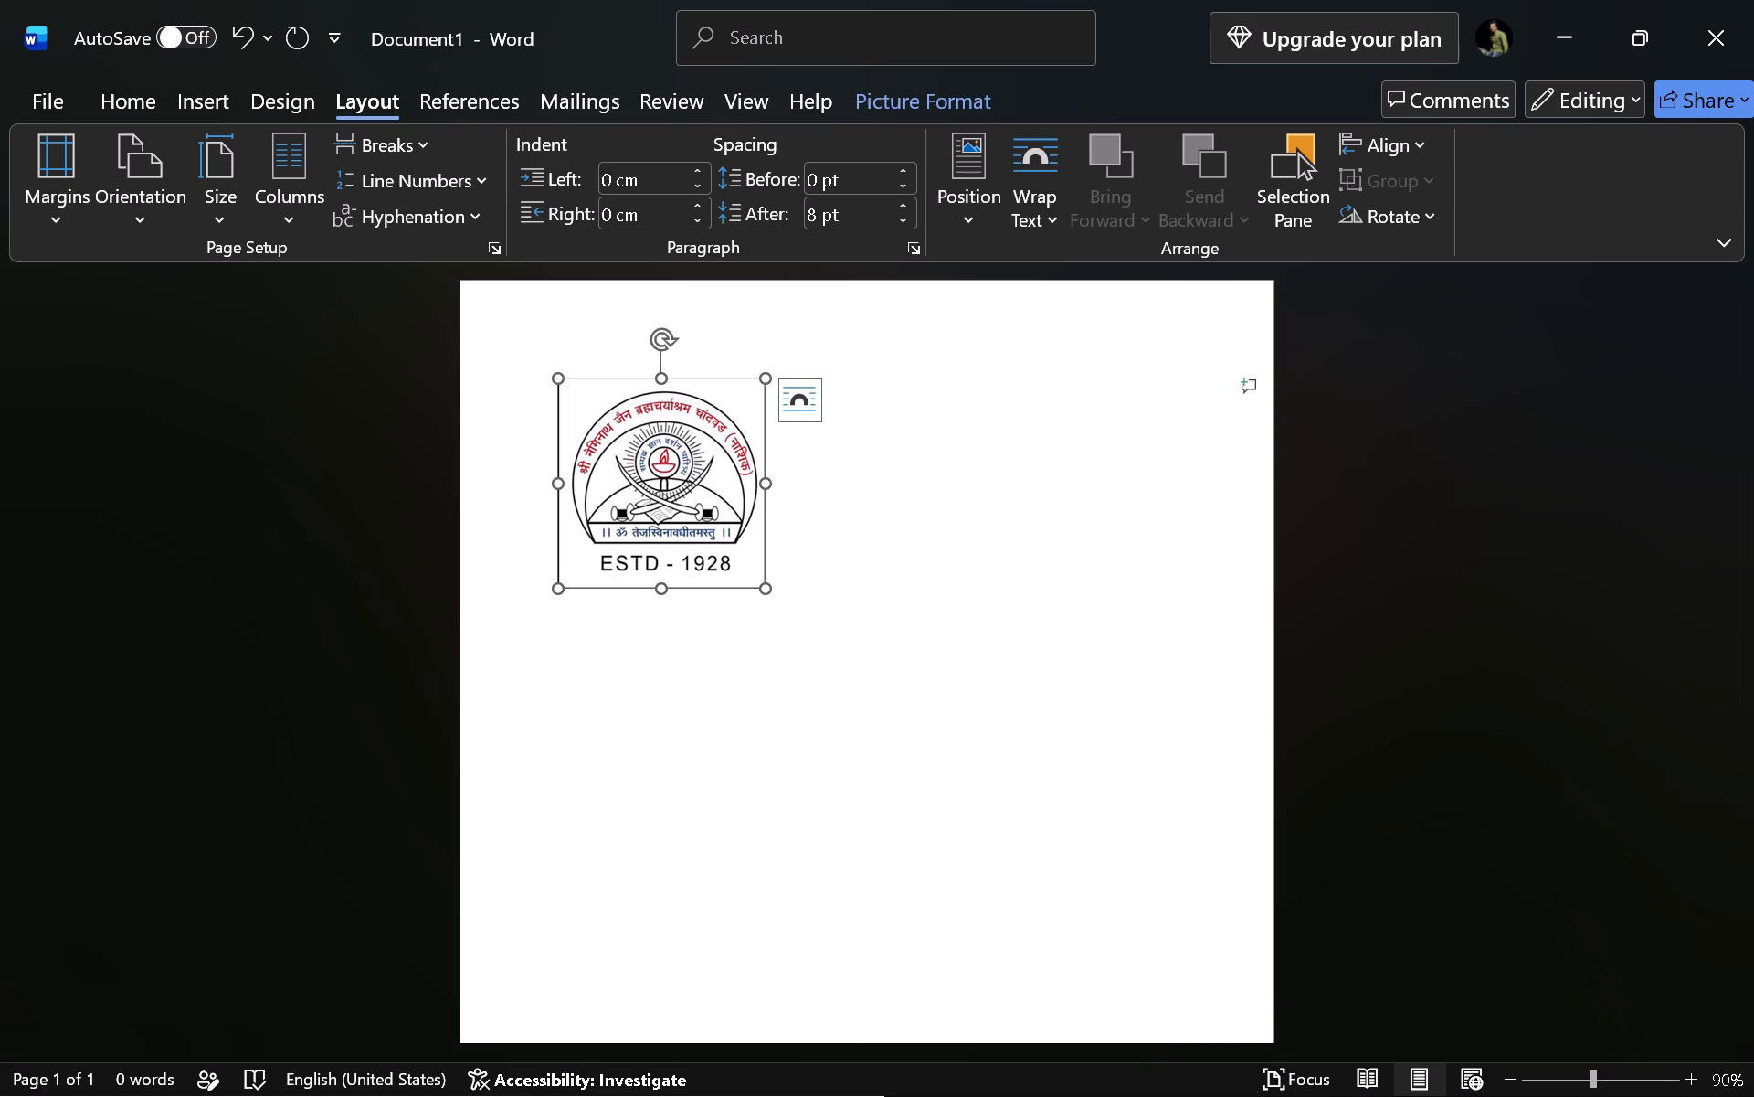
Center-align the college logo horizontally on the page and deselect it.
left_click(135, 101)
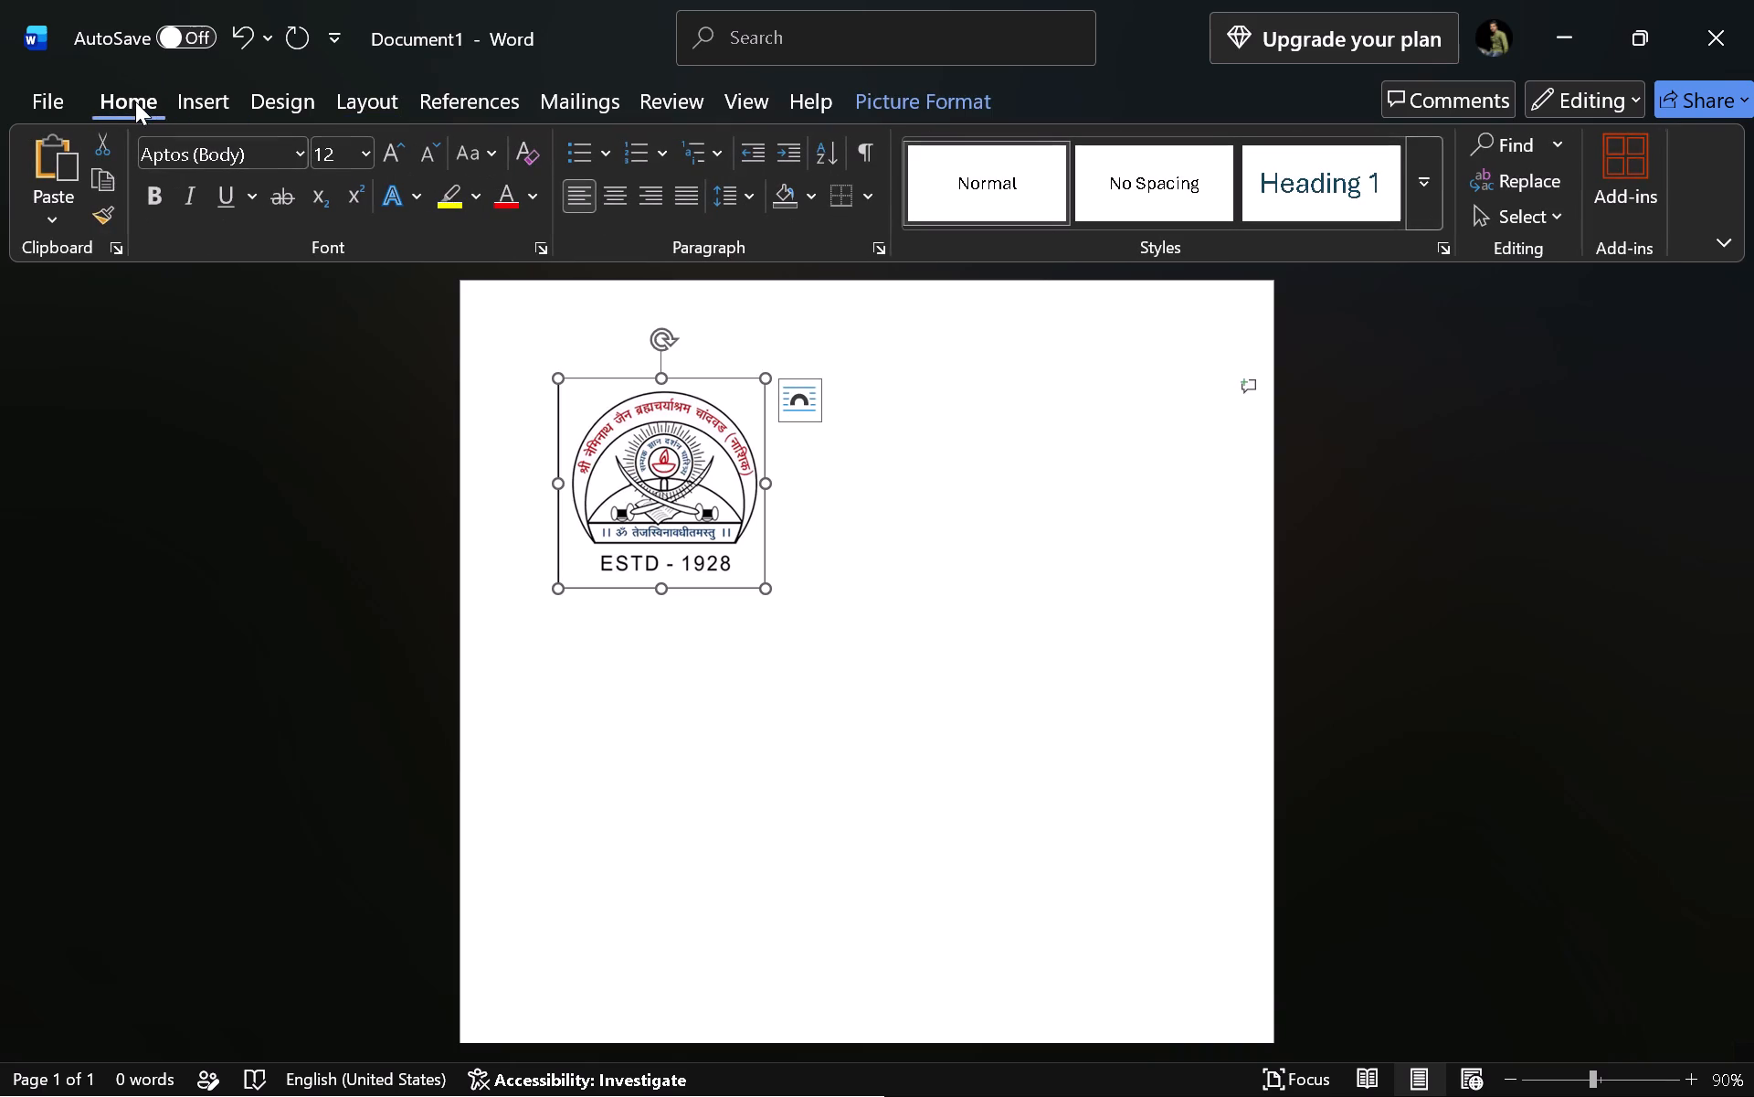
left_click(611, 189)
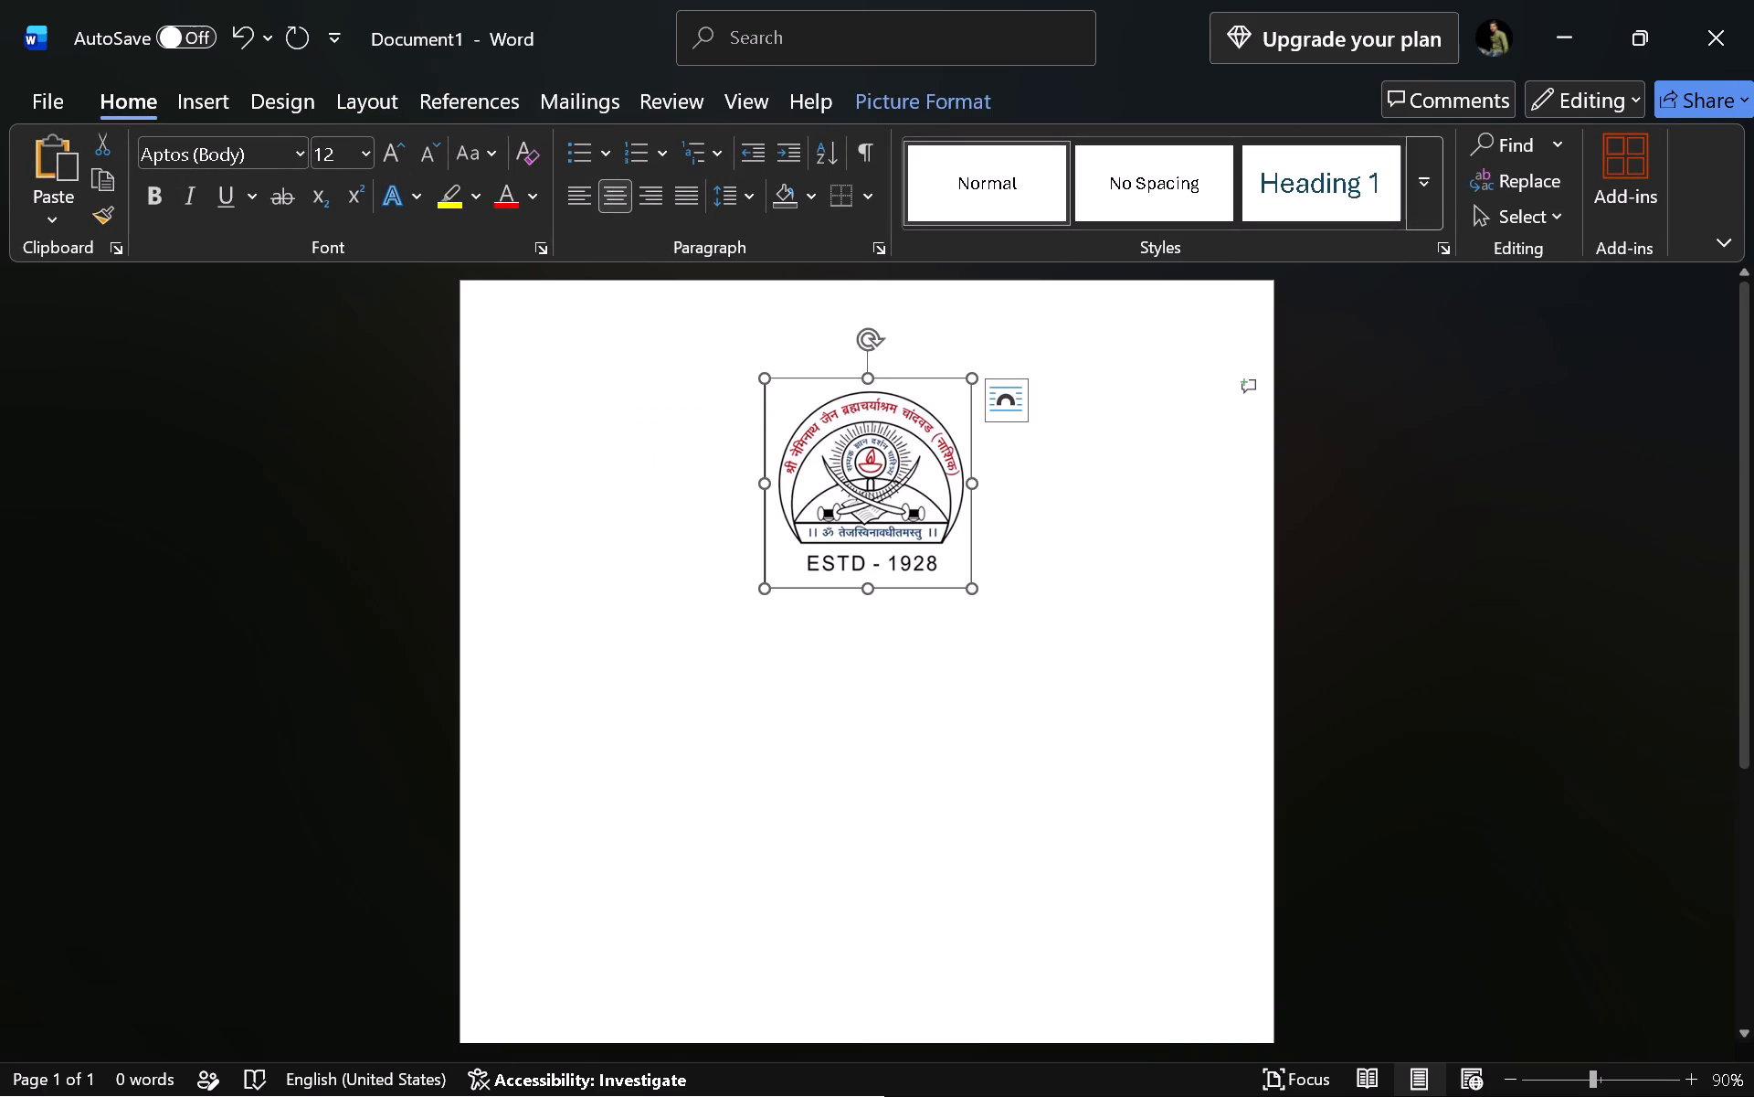
left_click(712, 855)
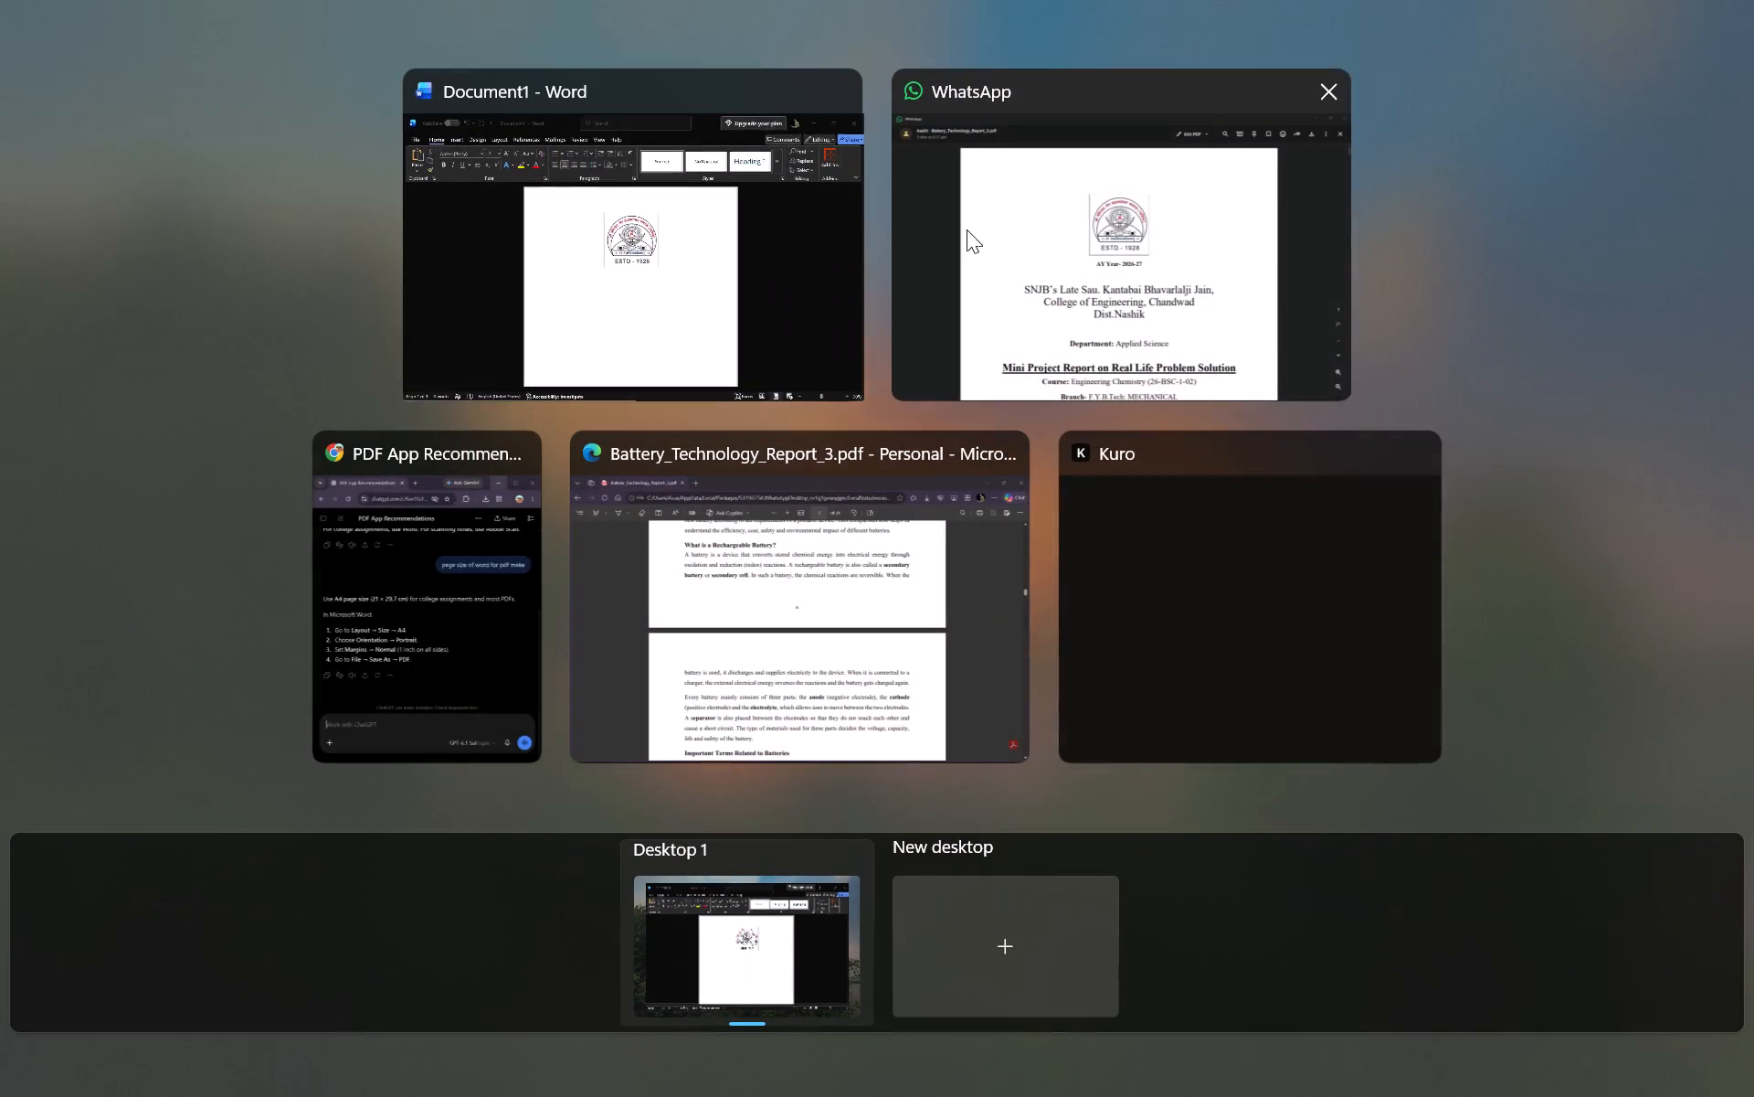
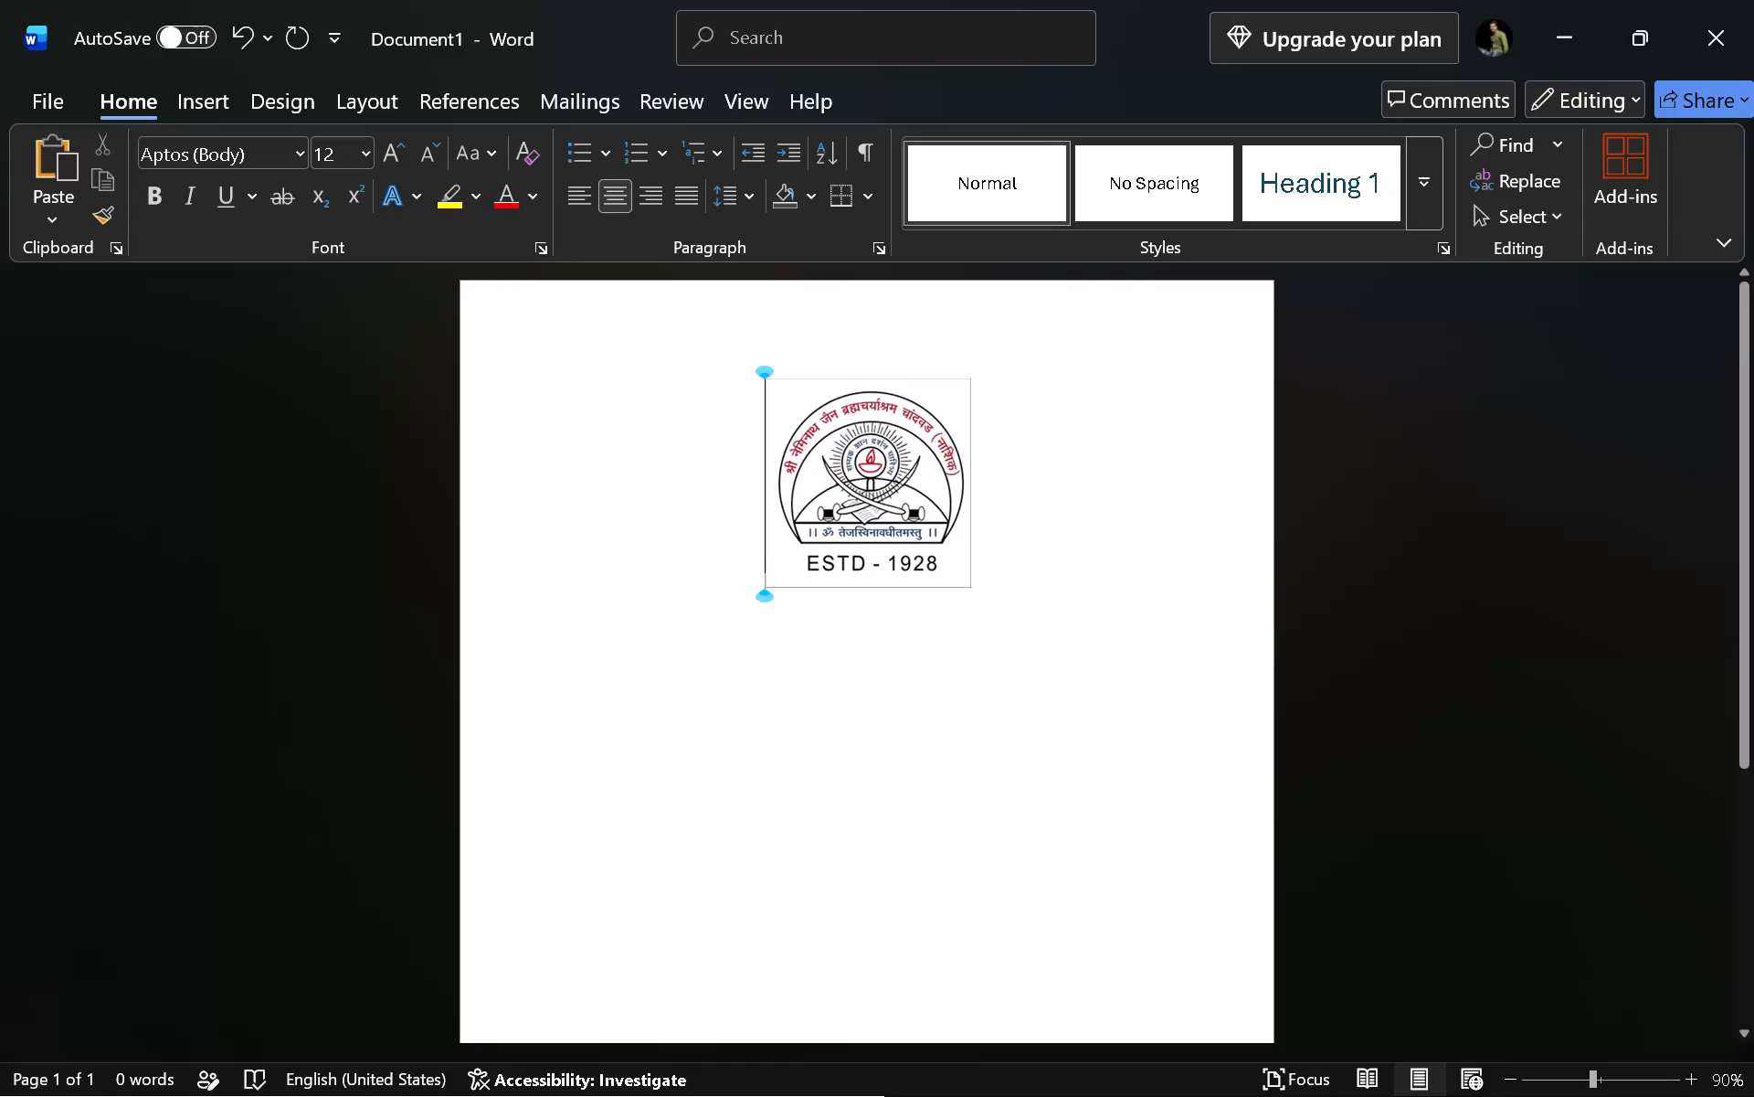
Start a new centred line directly below the college logo on the cover page.
left_click(851, 612)
left_click(1026, 559)
key("Return")
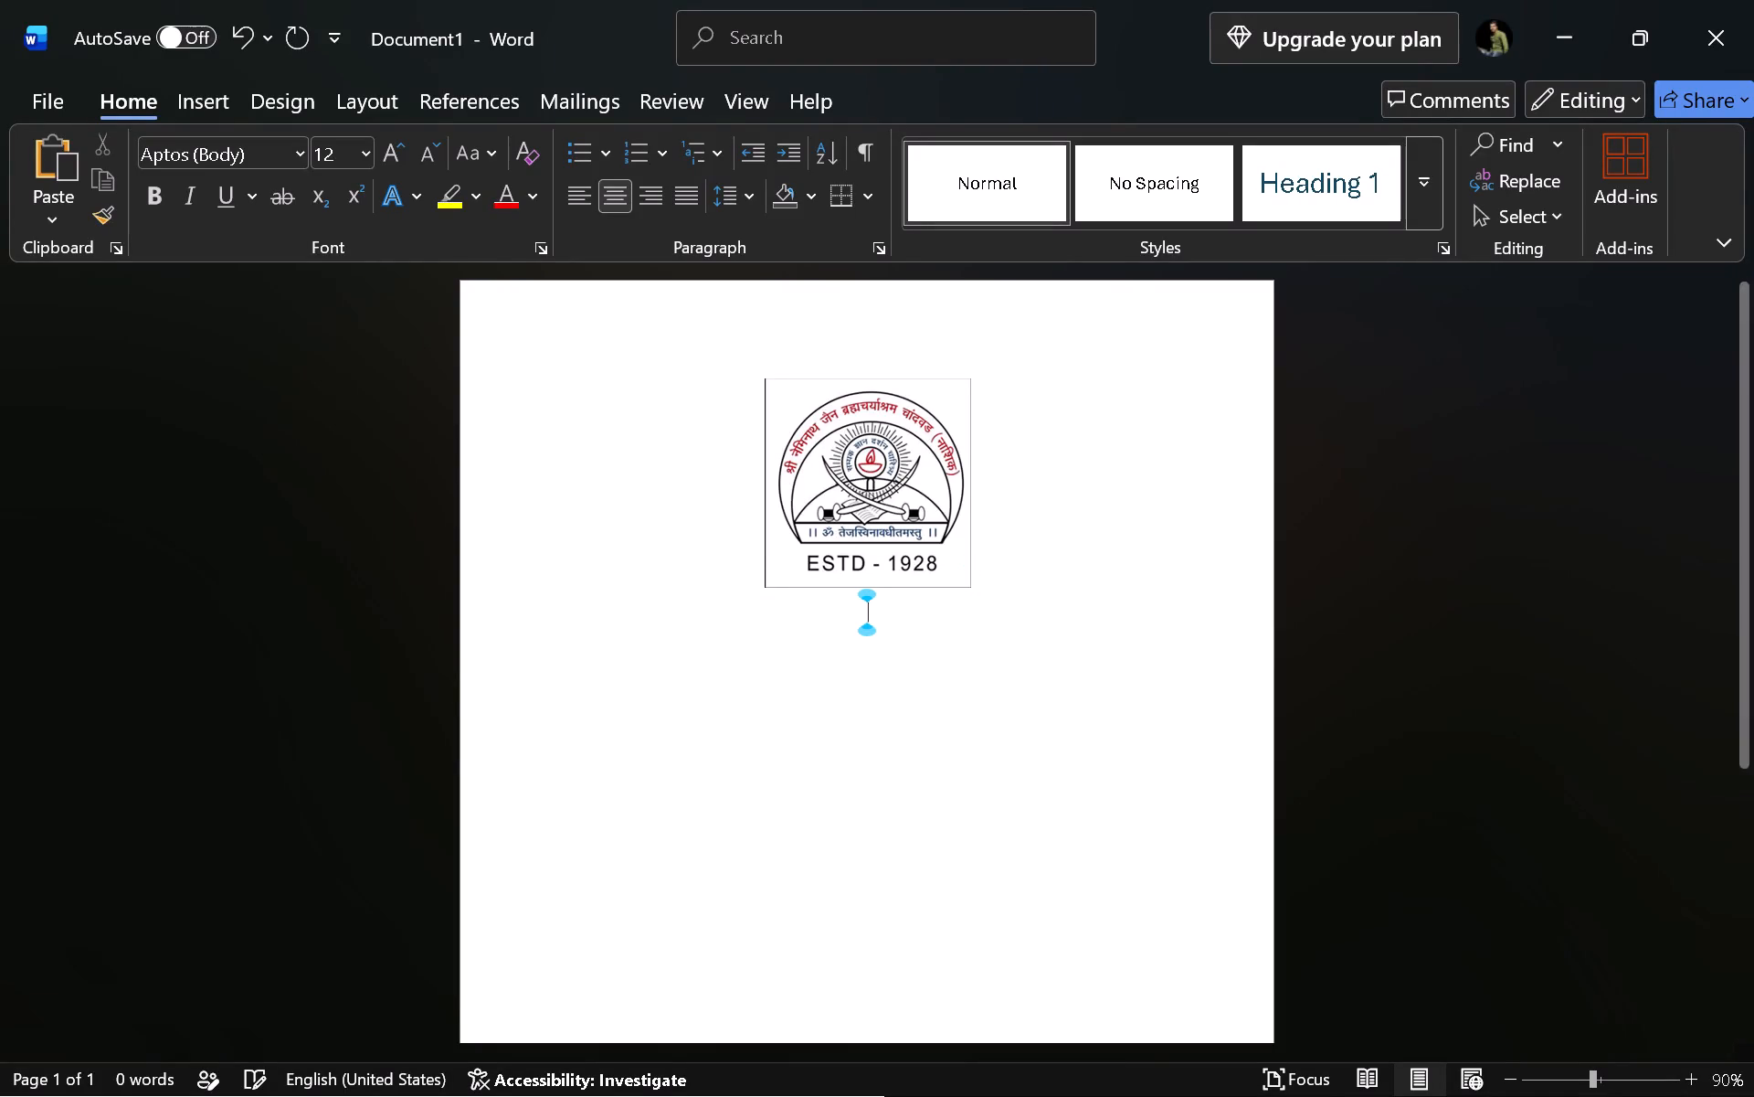
Paste the copied cover-page text, from the AY Year line through the project title, below the college logo.
key("ctrl+v")
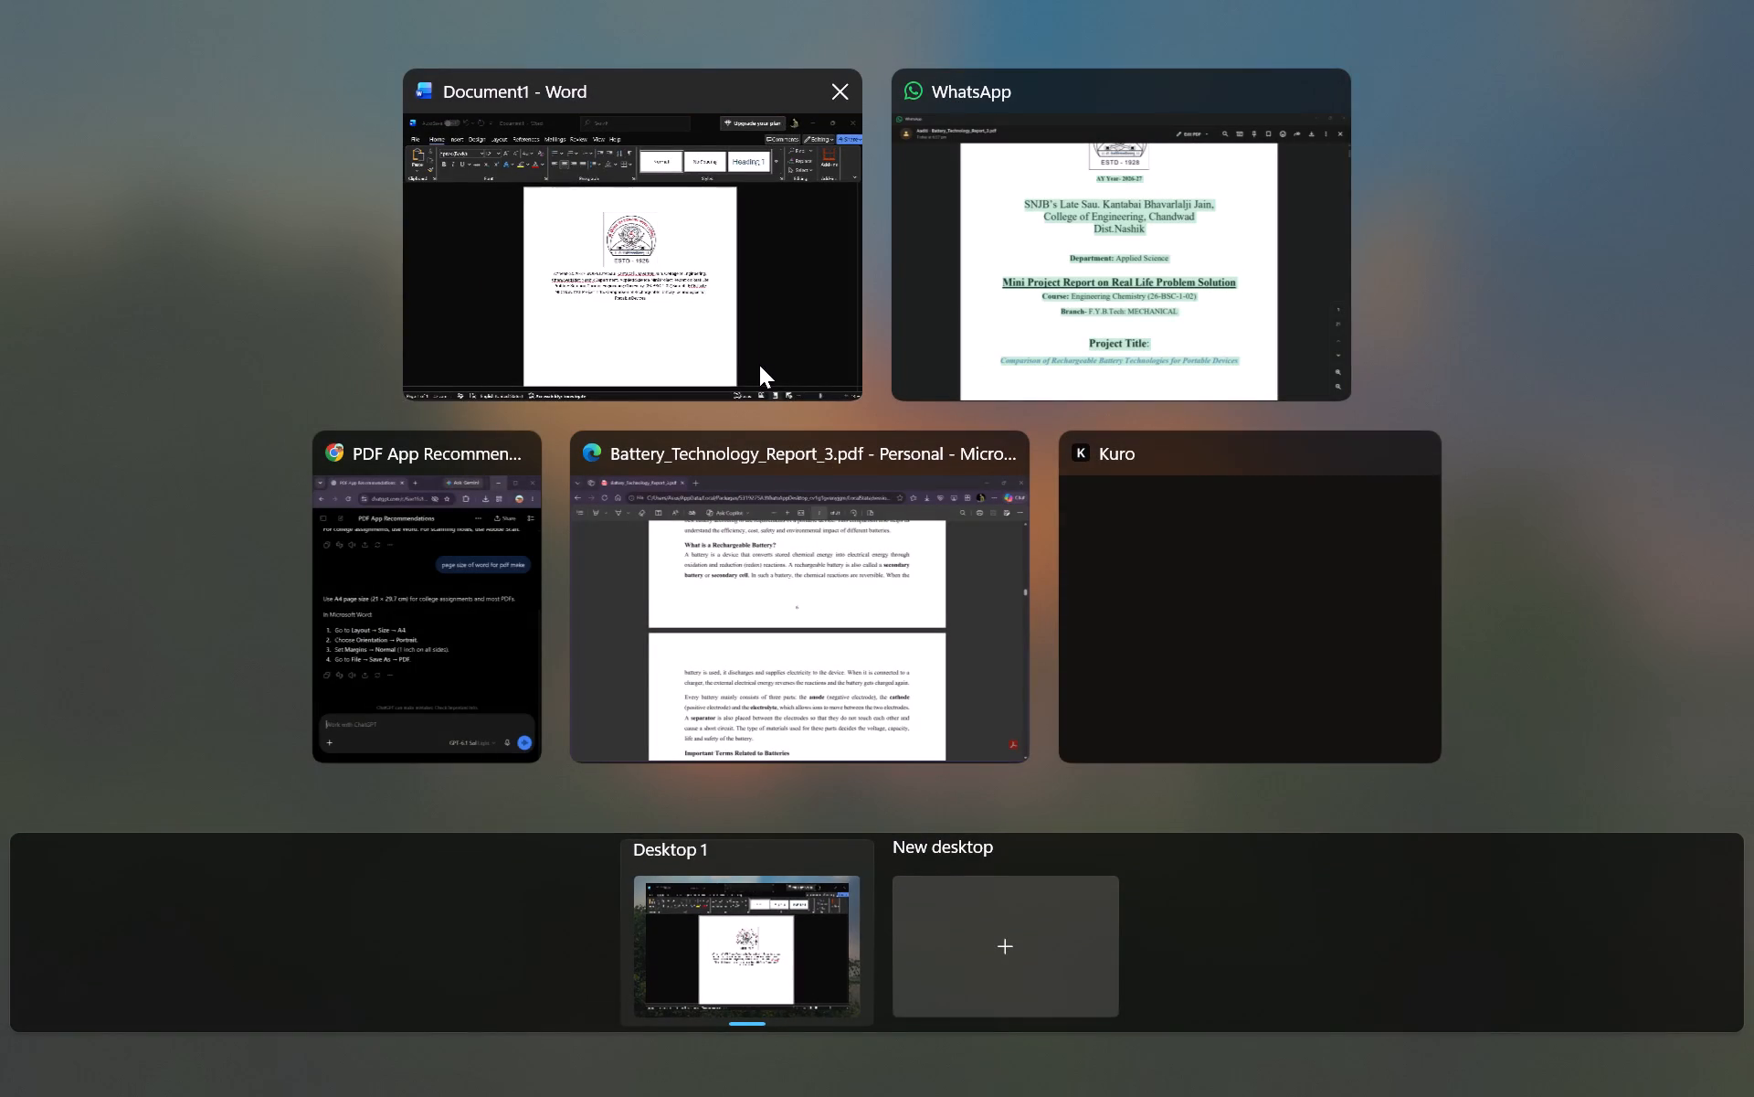
Return to the Word document and snap it to the left half of the screen for side-by-side viewing.
left_click(759, 365)
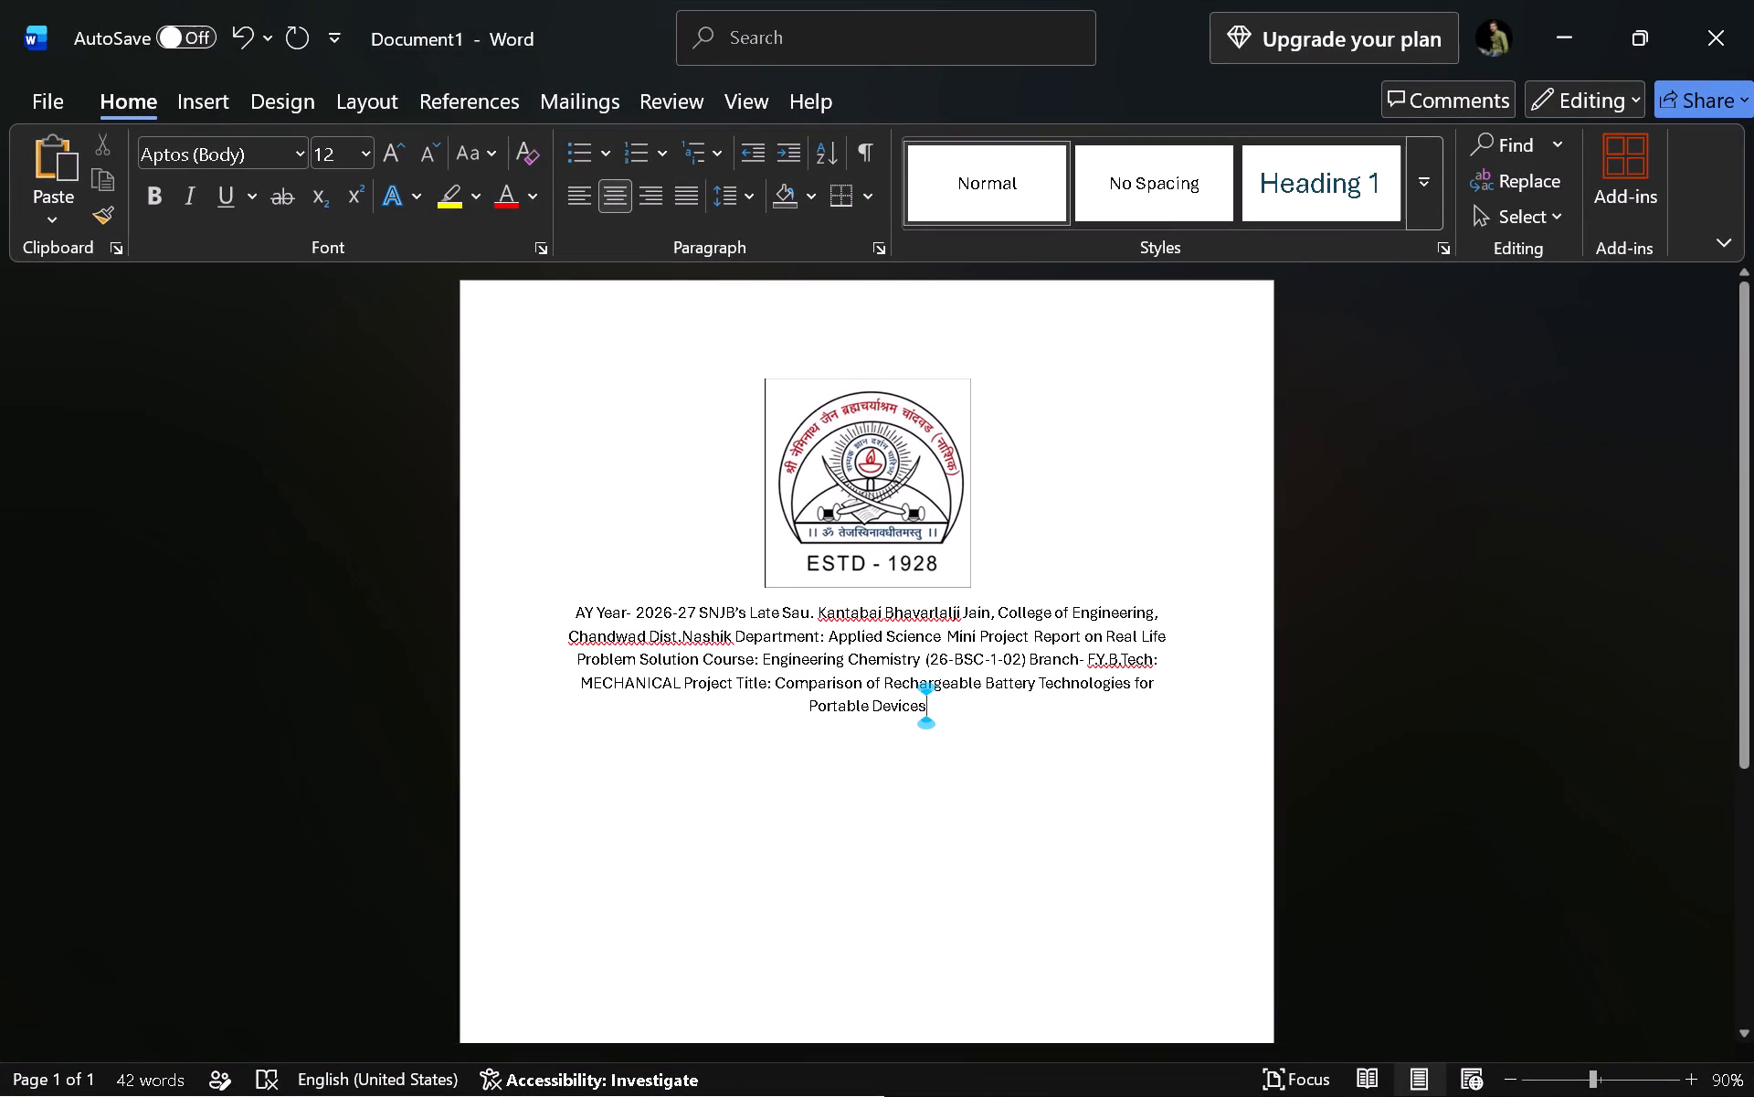
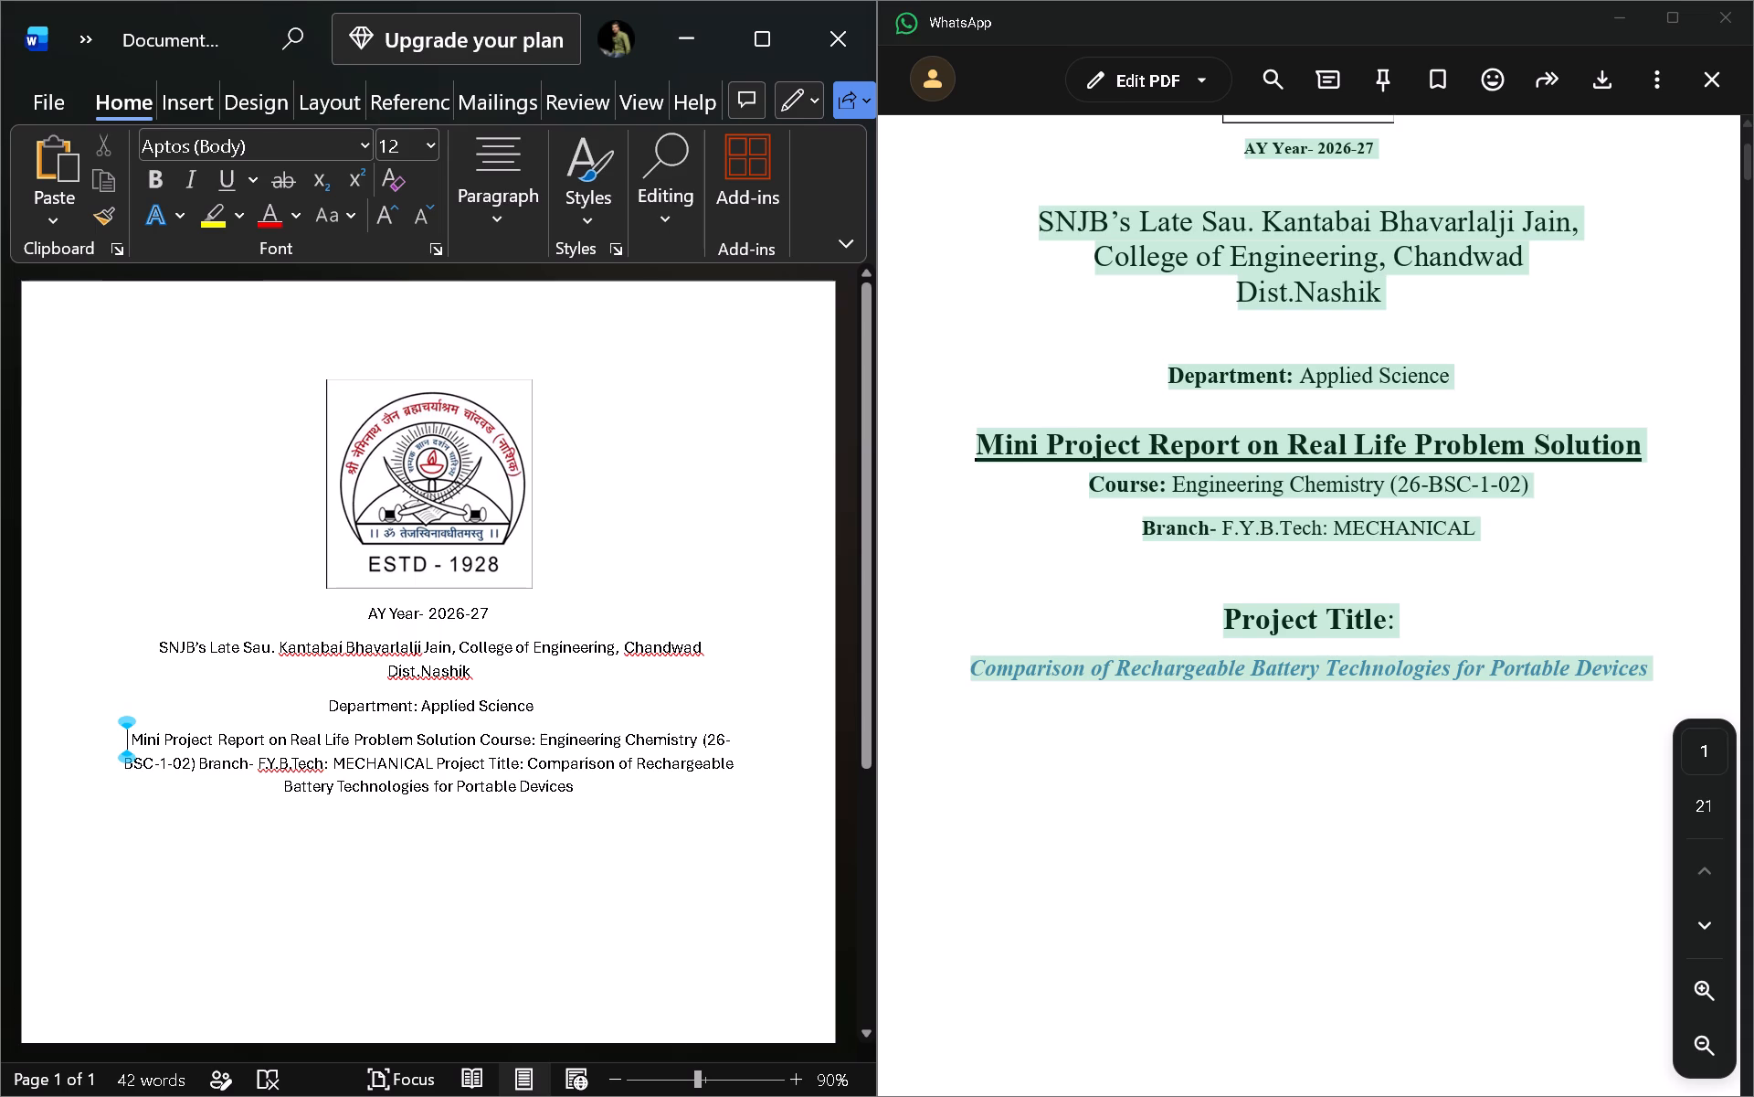
left_click(474, 740)
key("Return")
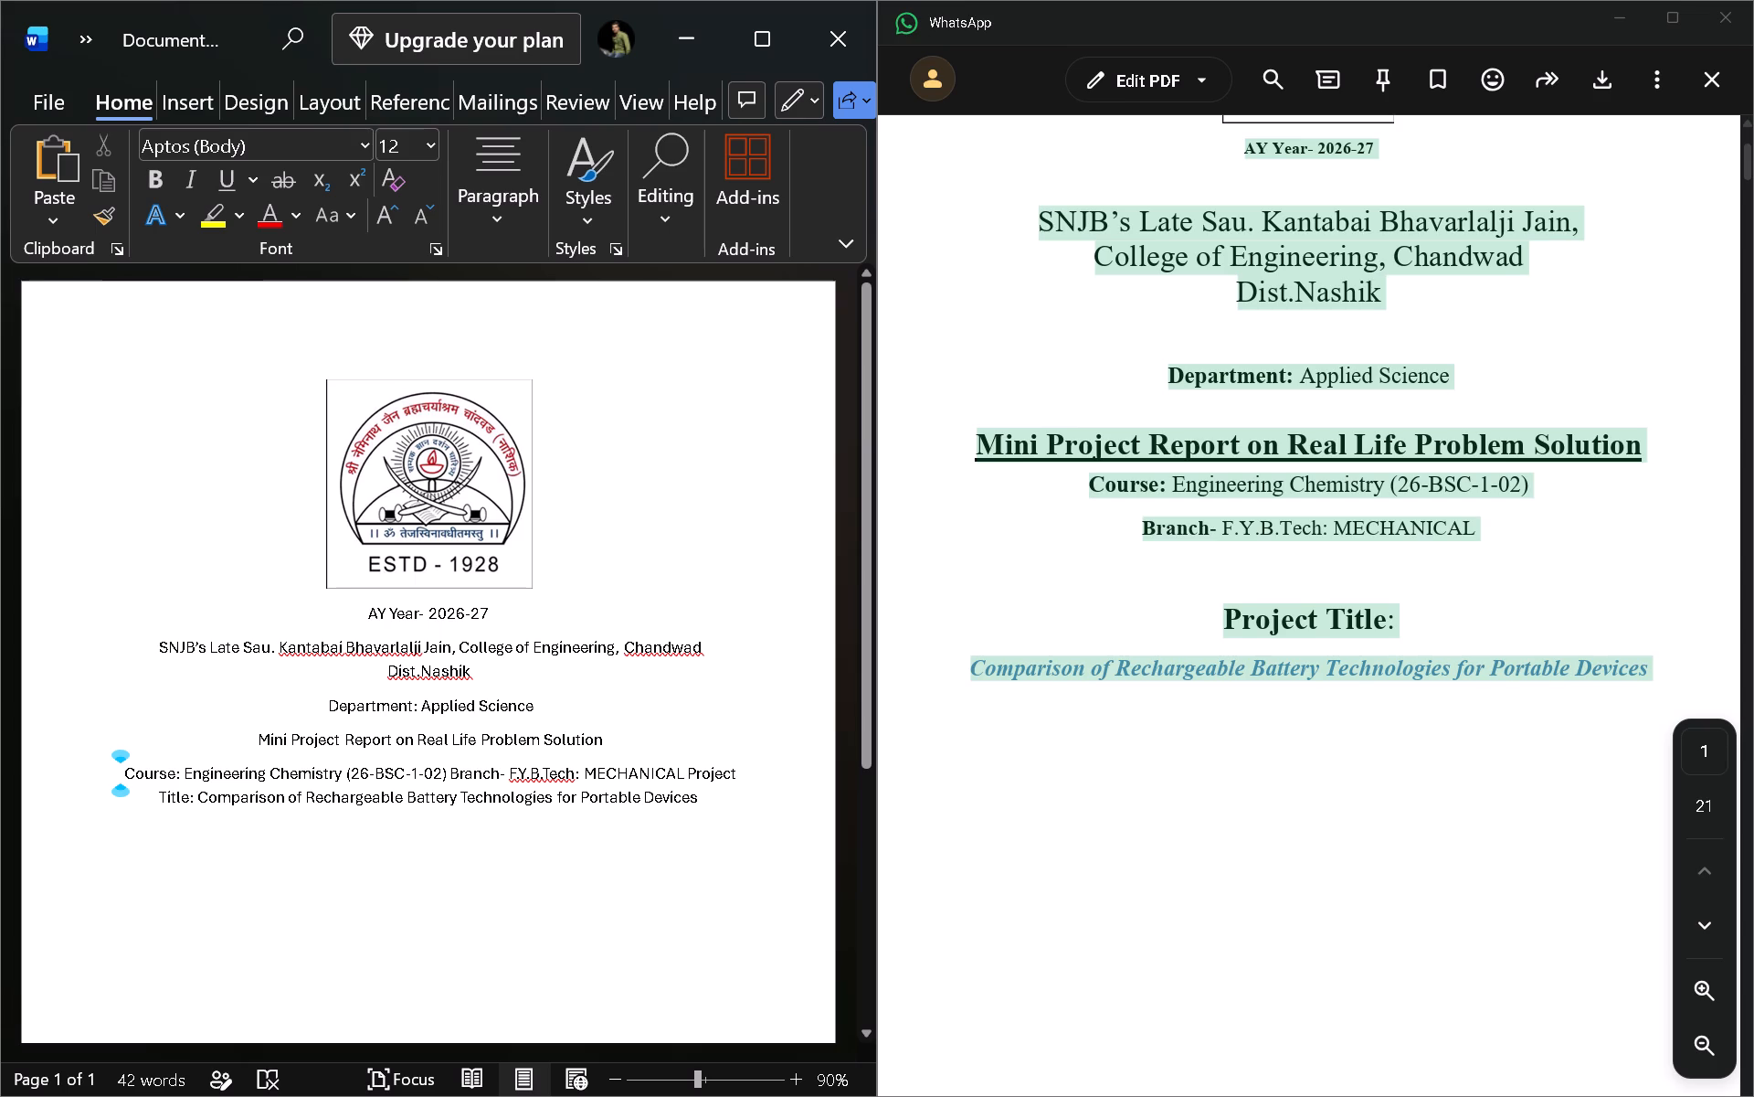
Split the merged course paragraph so that Course, Branch and Project Title each start on their own centred line.
key("Return")
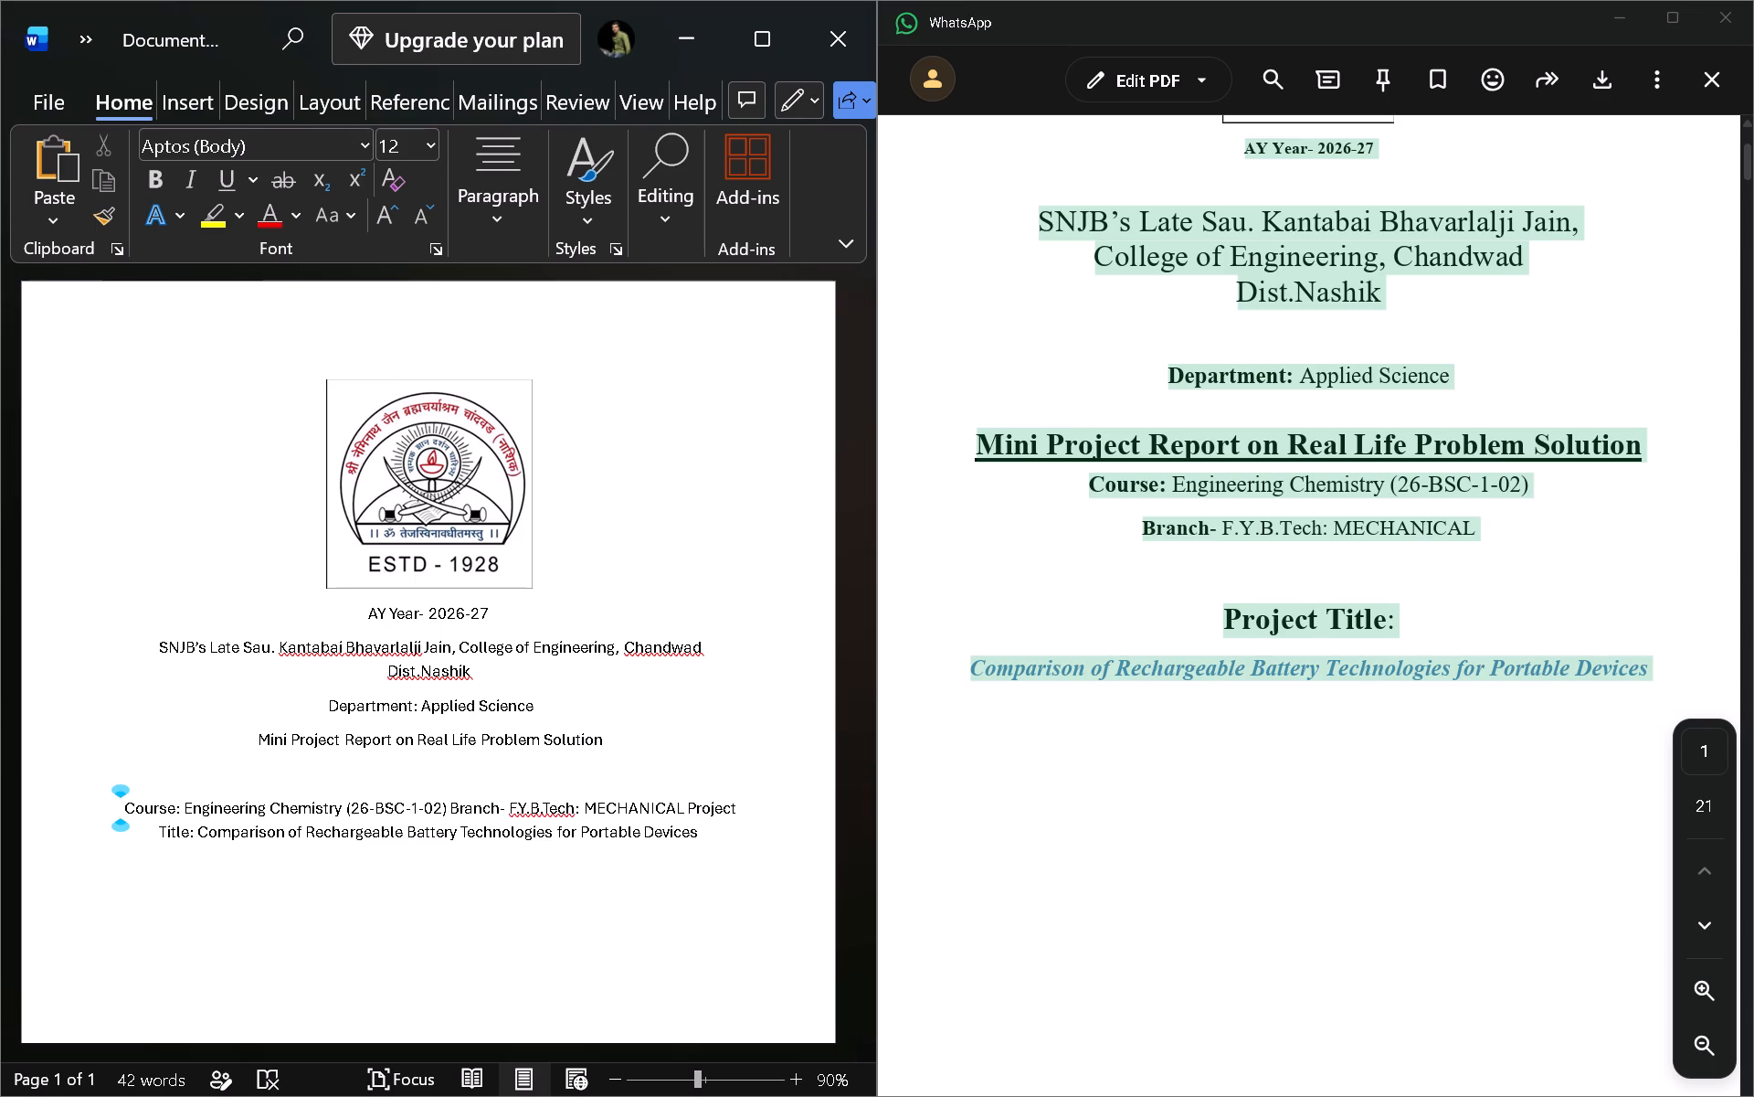
key("BackSpace")
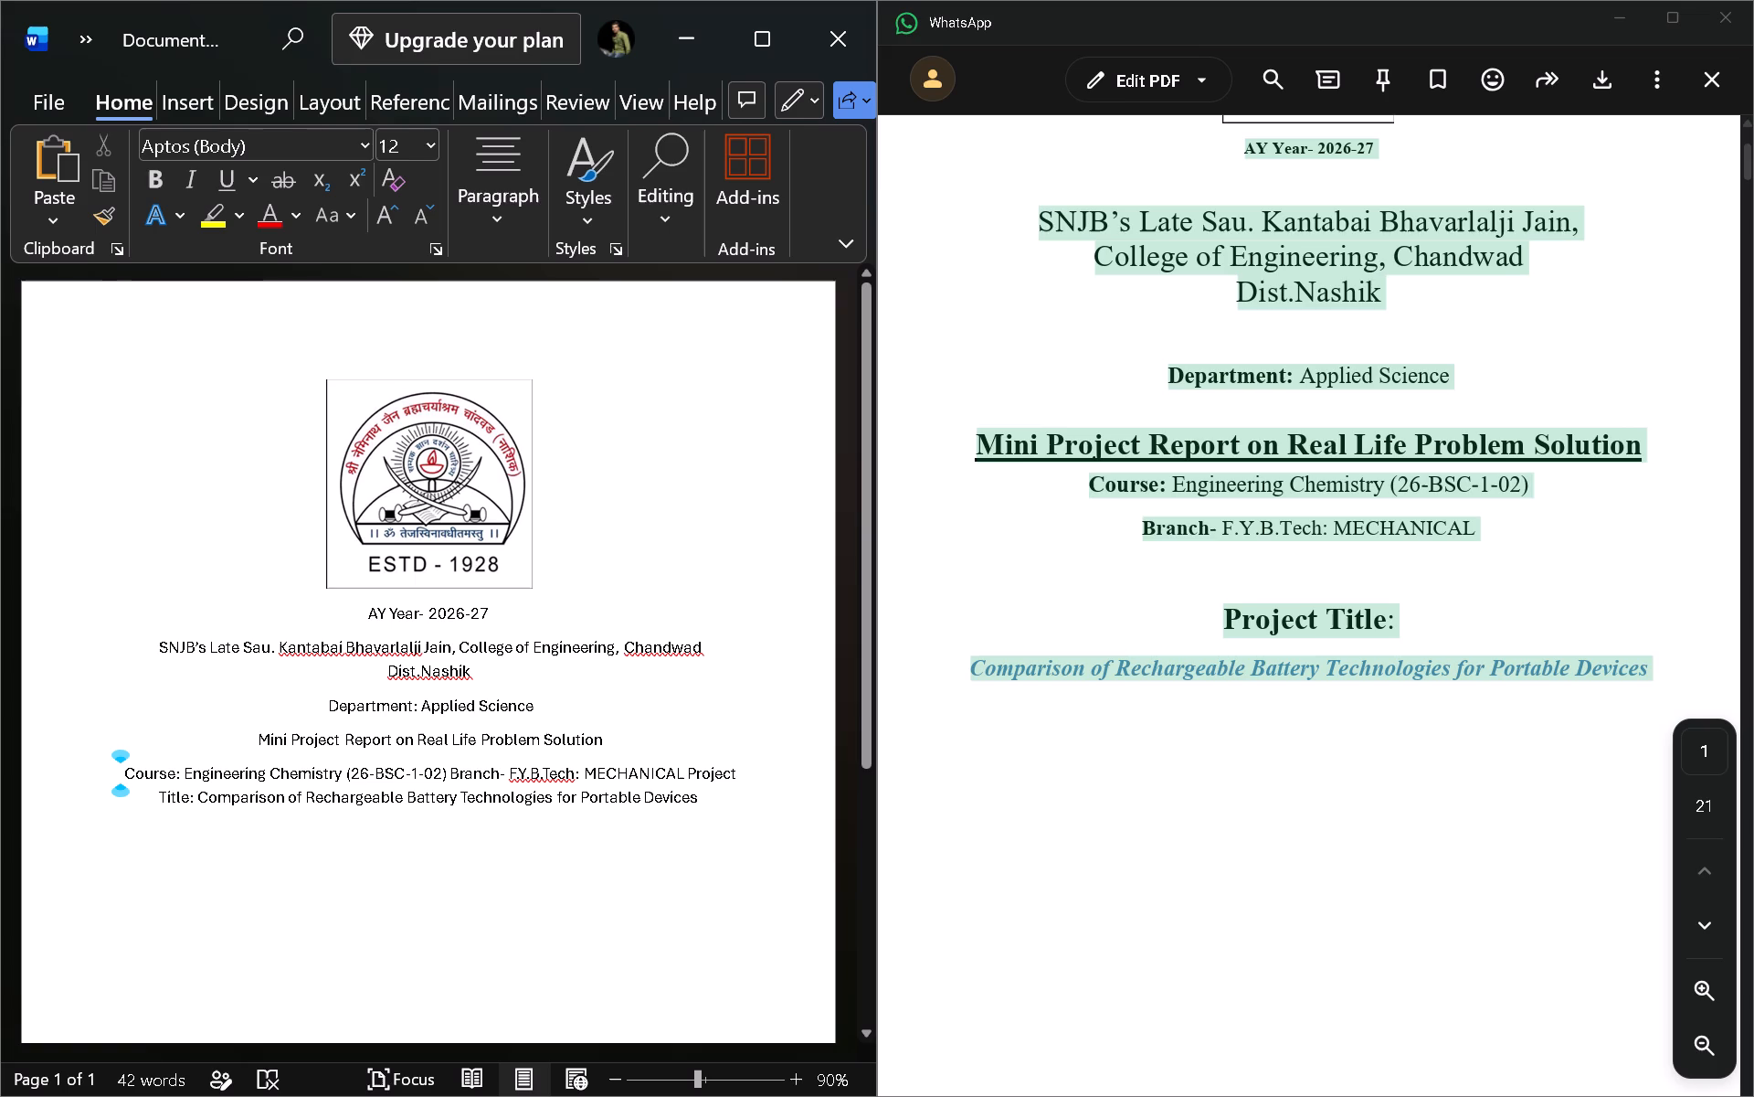
left_click(445, 778)
key("Return")
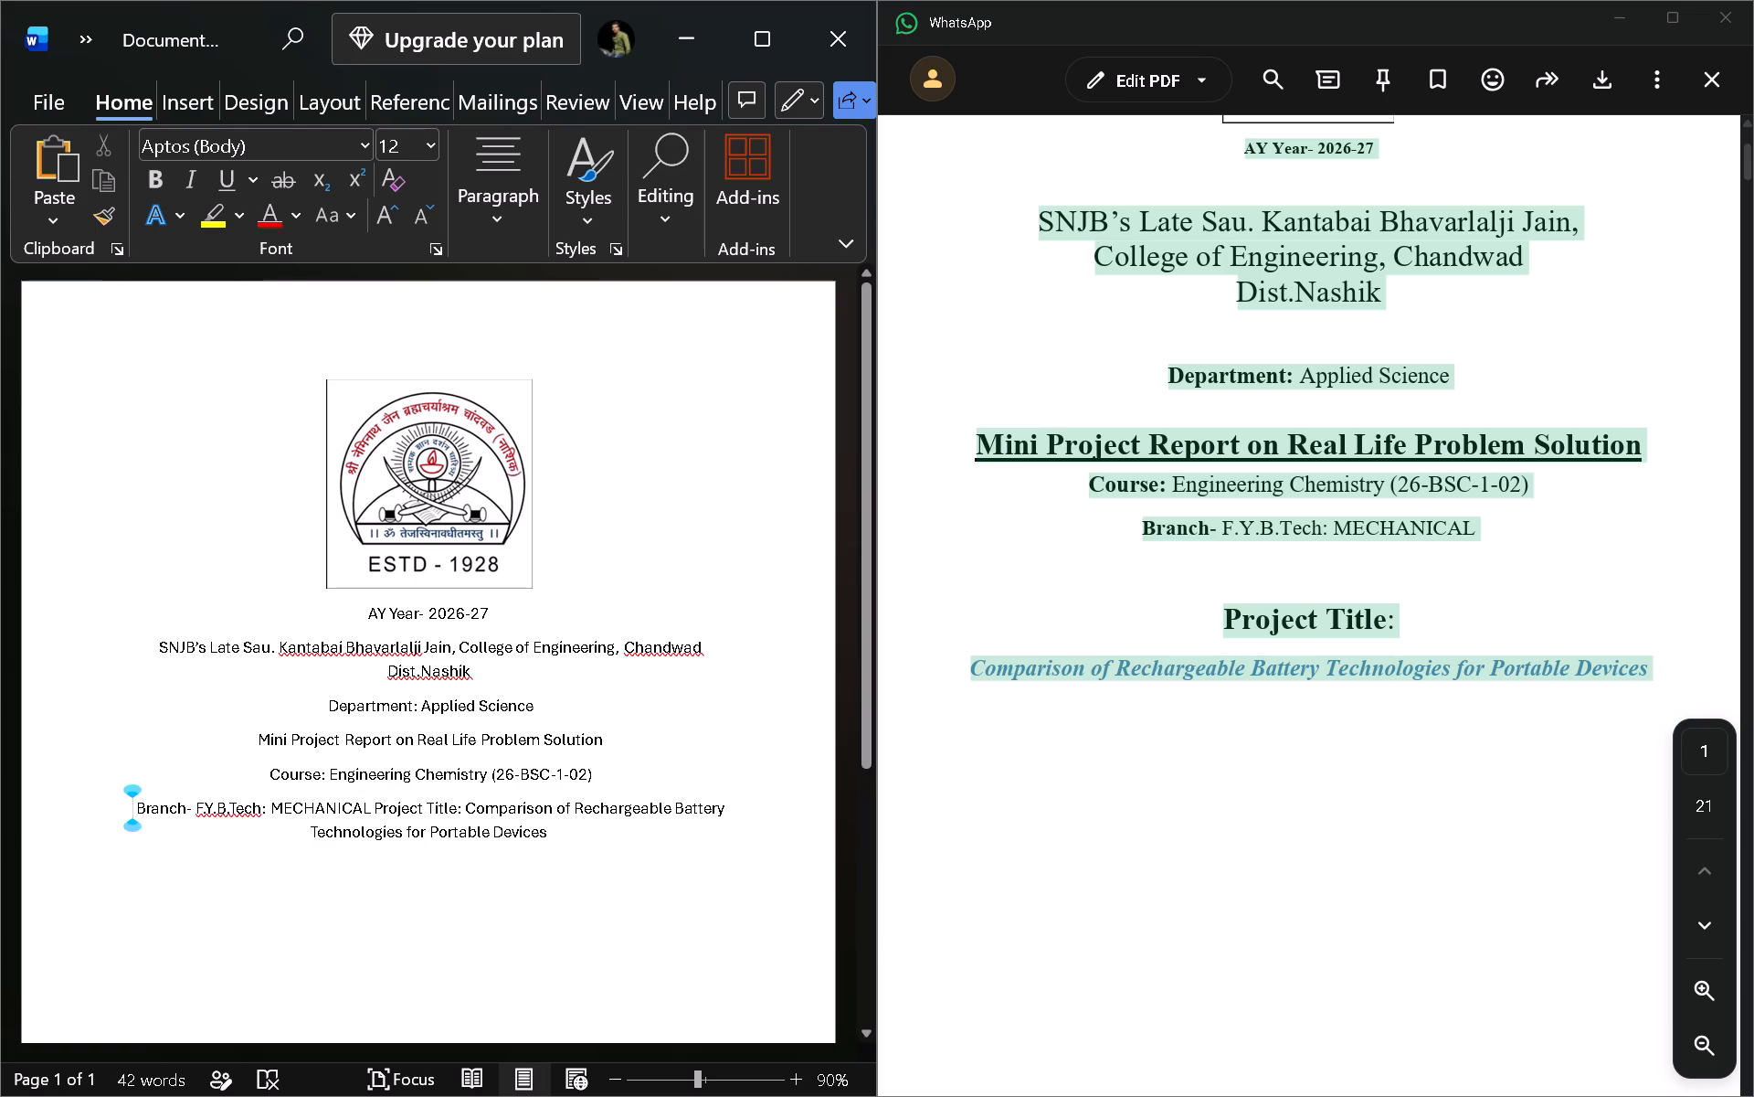
left_click(368, 803)
key("Return")
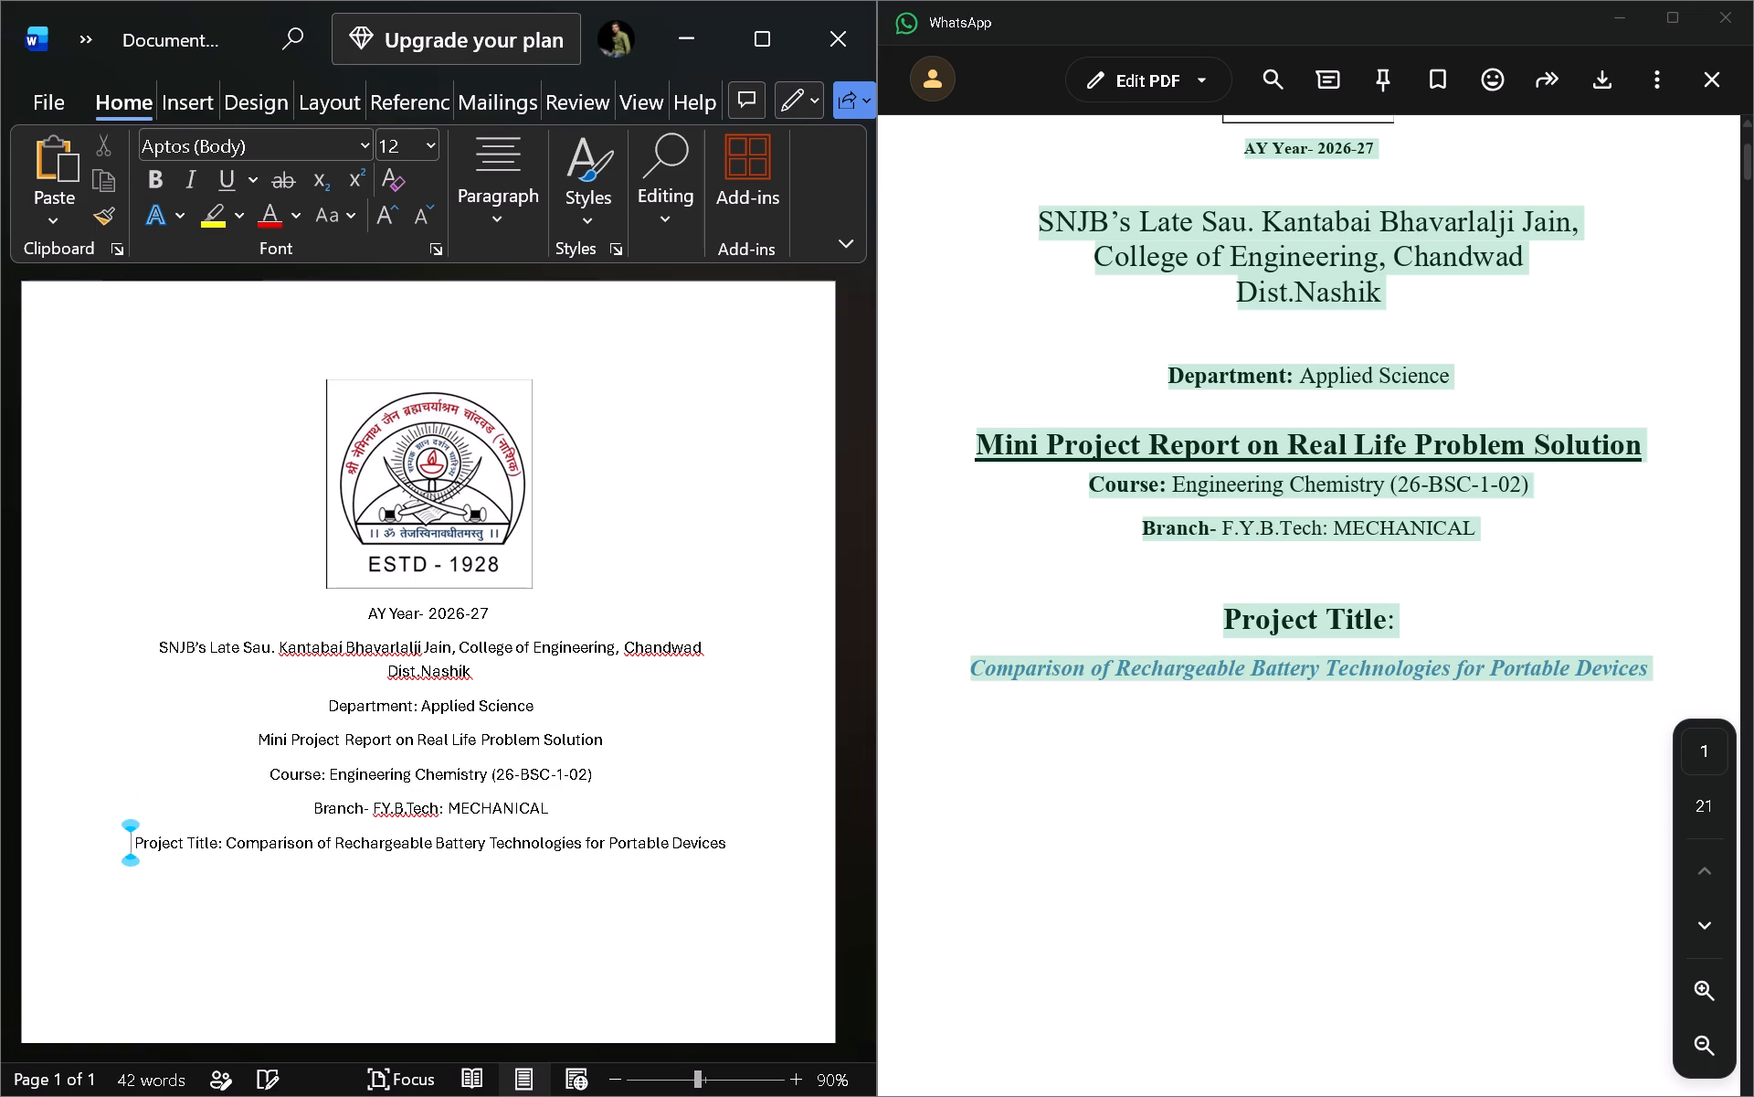
Select the full college name and address, from "SNJB's Late Sau." through "Dist.Nashik", below the academic year.
scroll(368, 803, "down", 1)
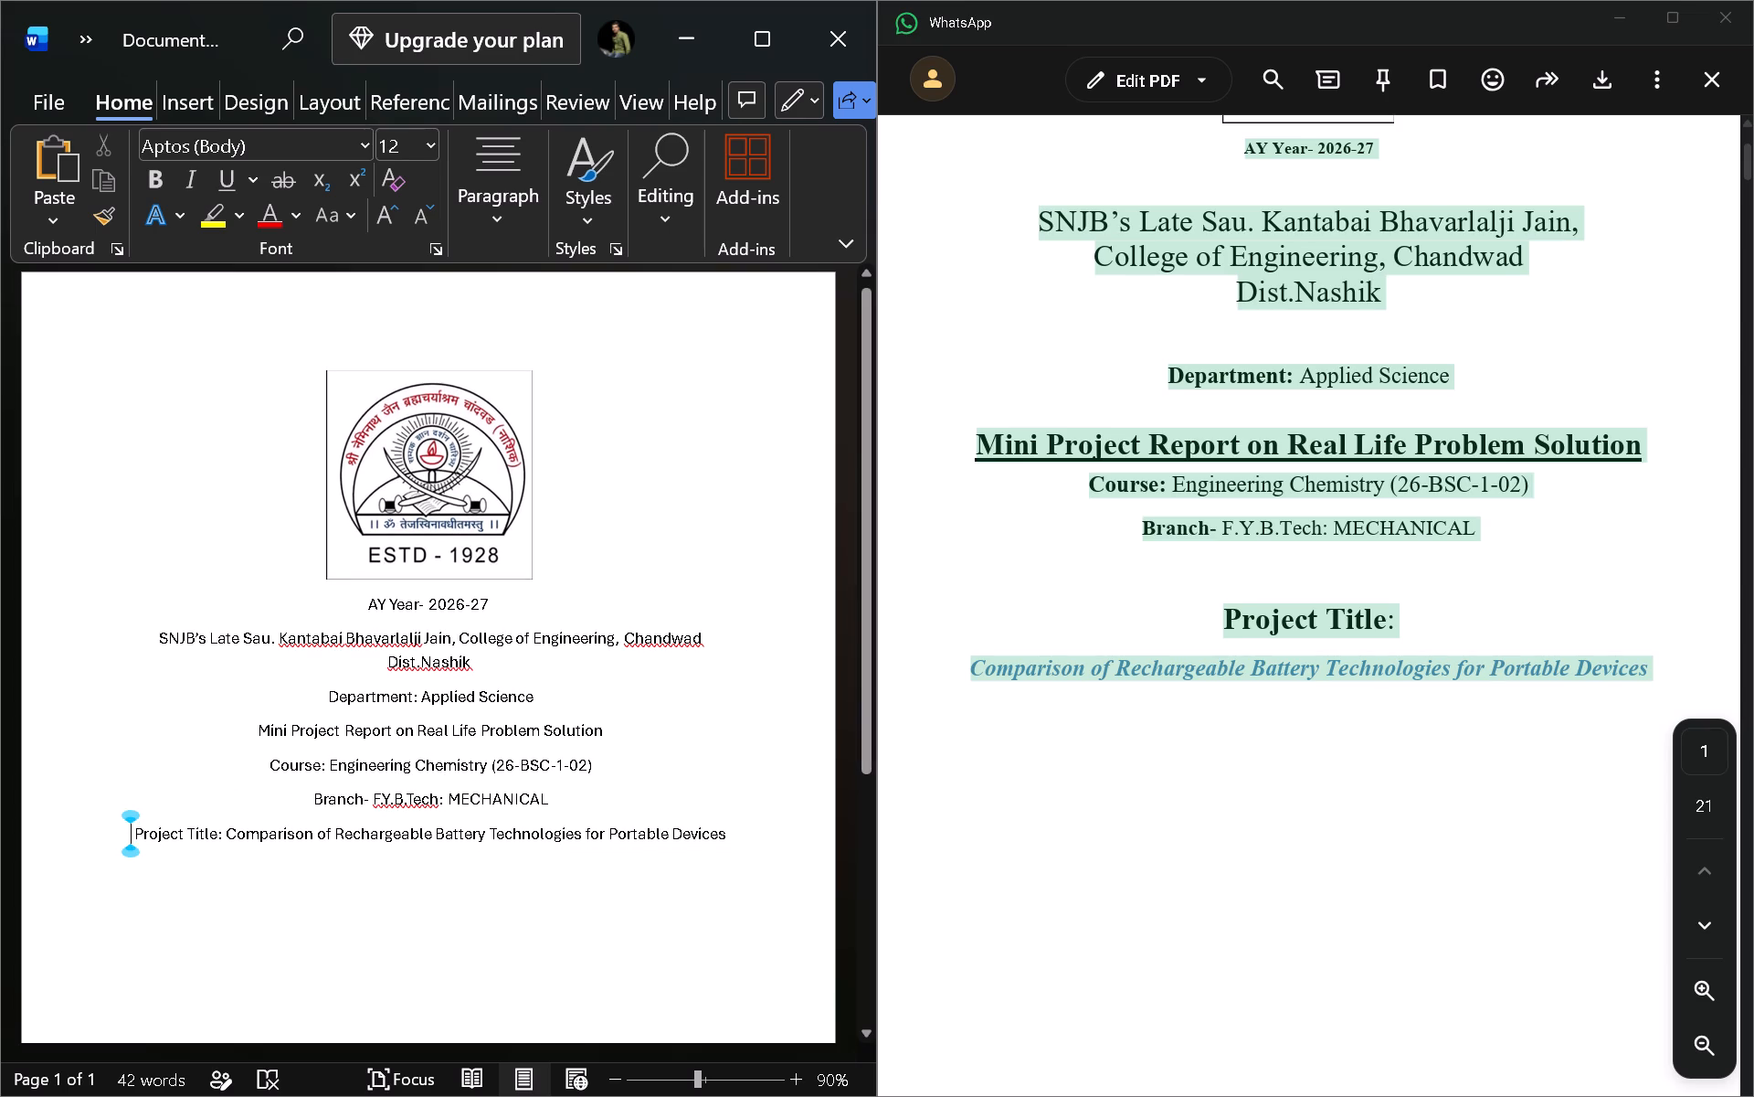
left_click_drag(364, 607, 538, 599)
key("ctrl+equal")
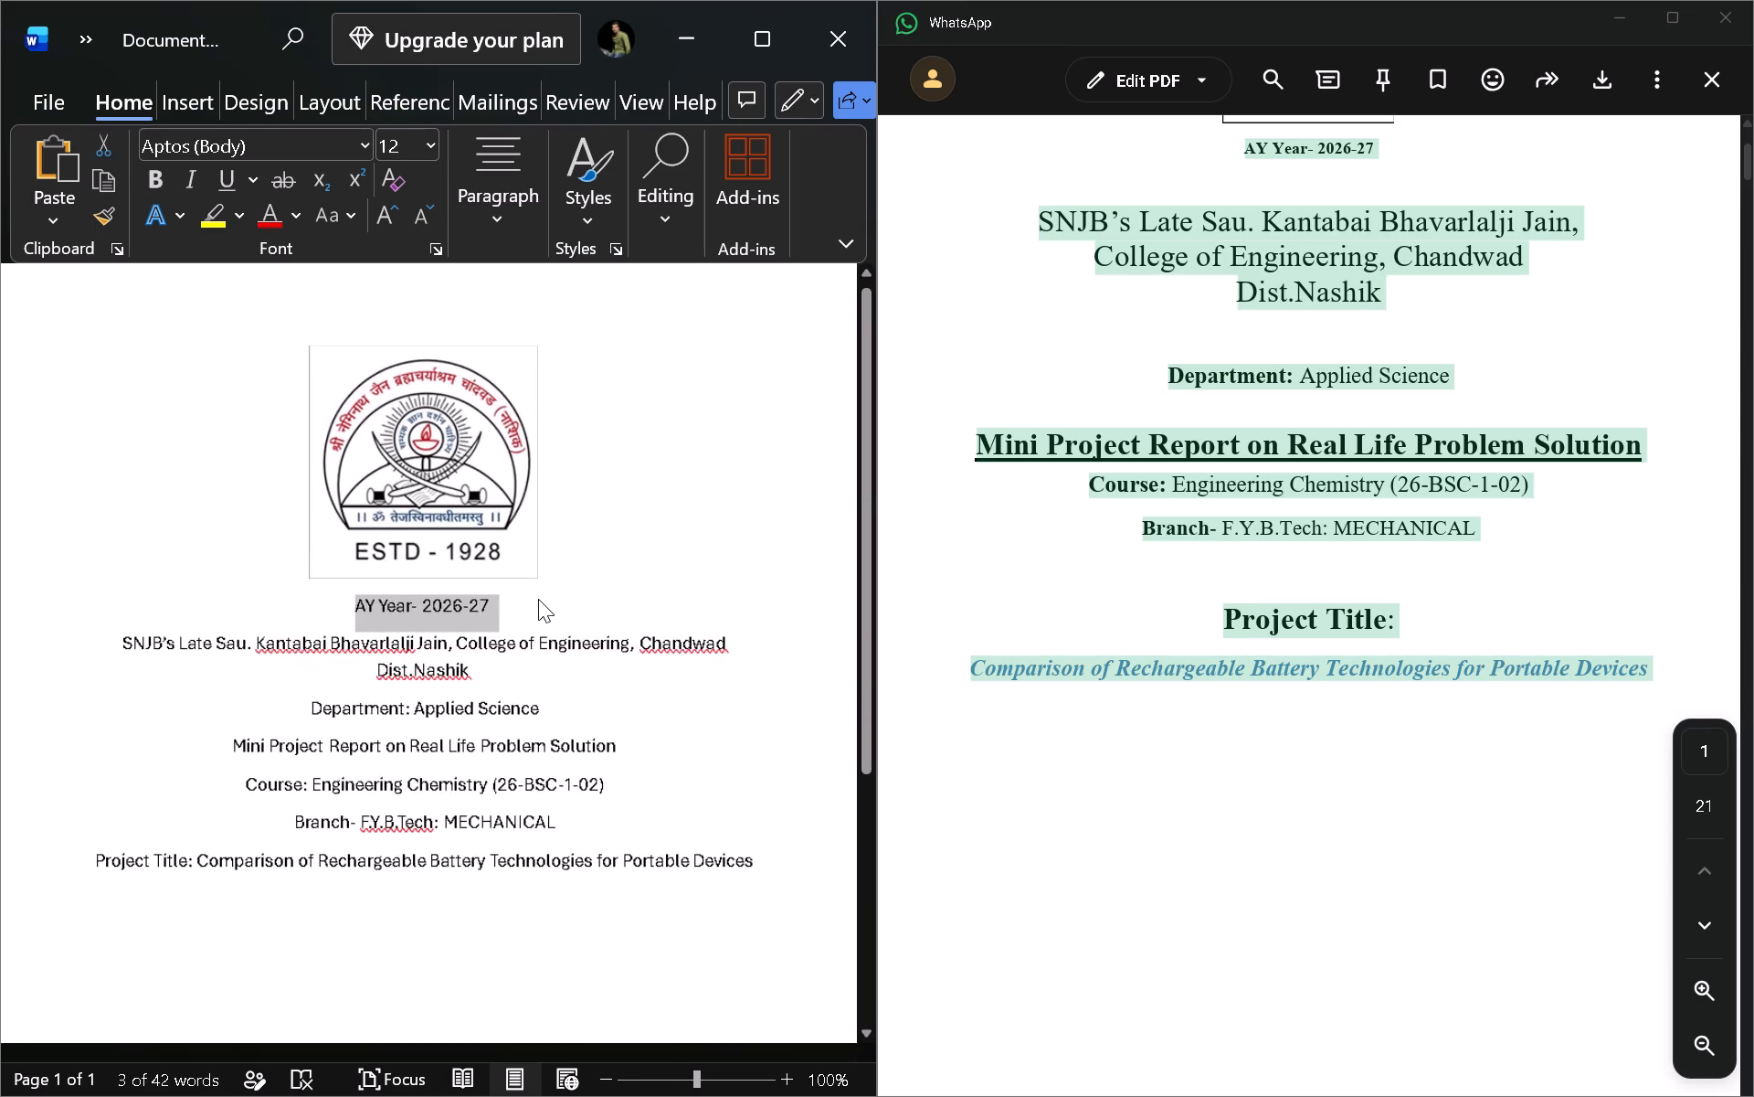
key("ctrl+equal")
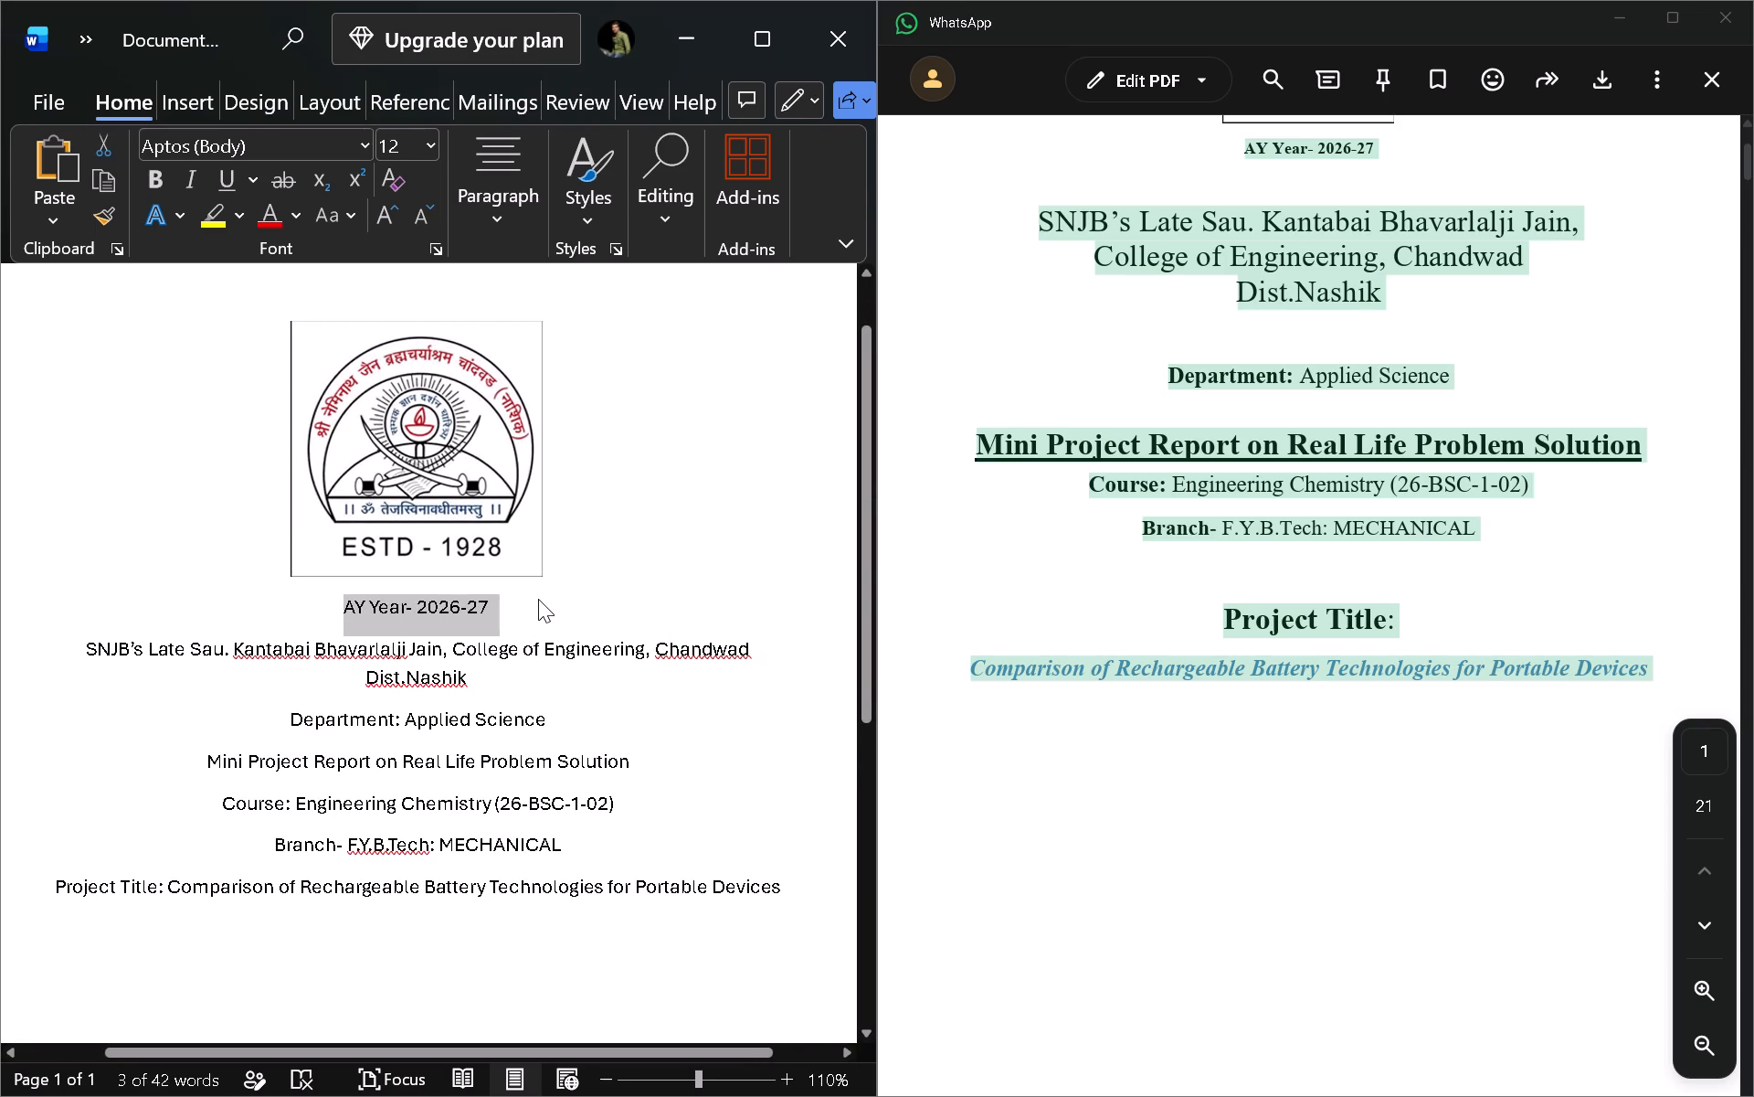
scroll(470, 567, "down", 7, "ctrl")
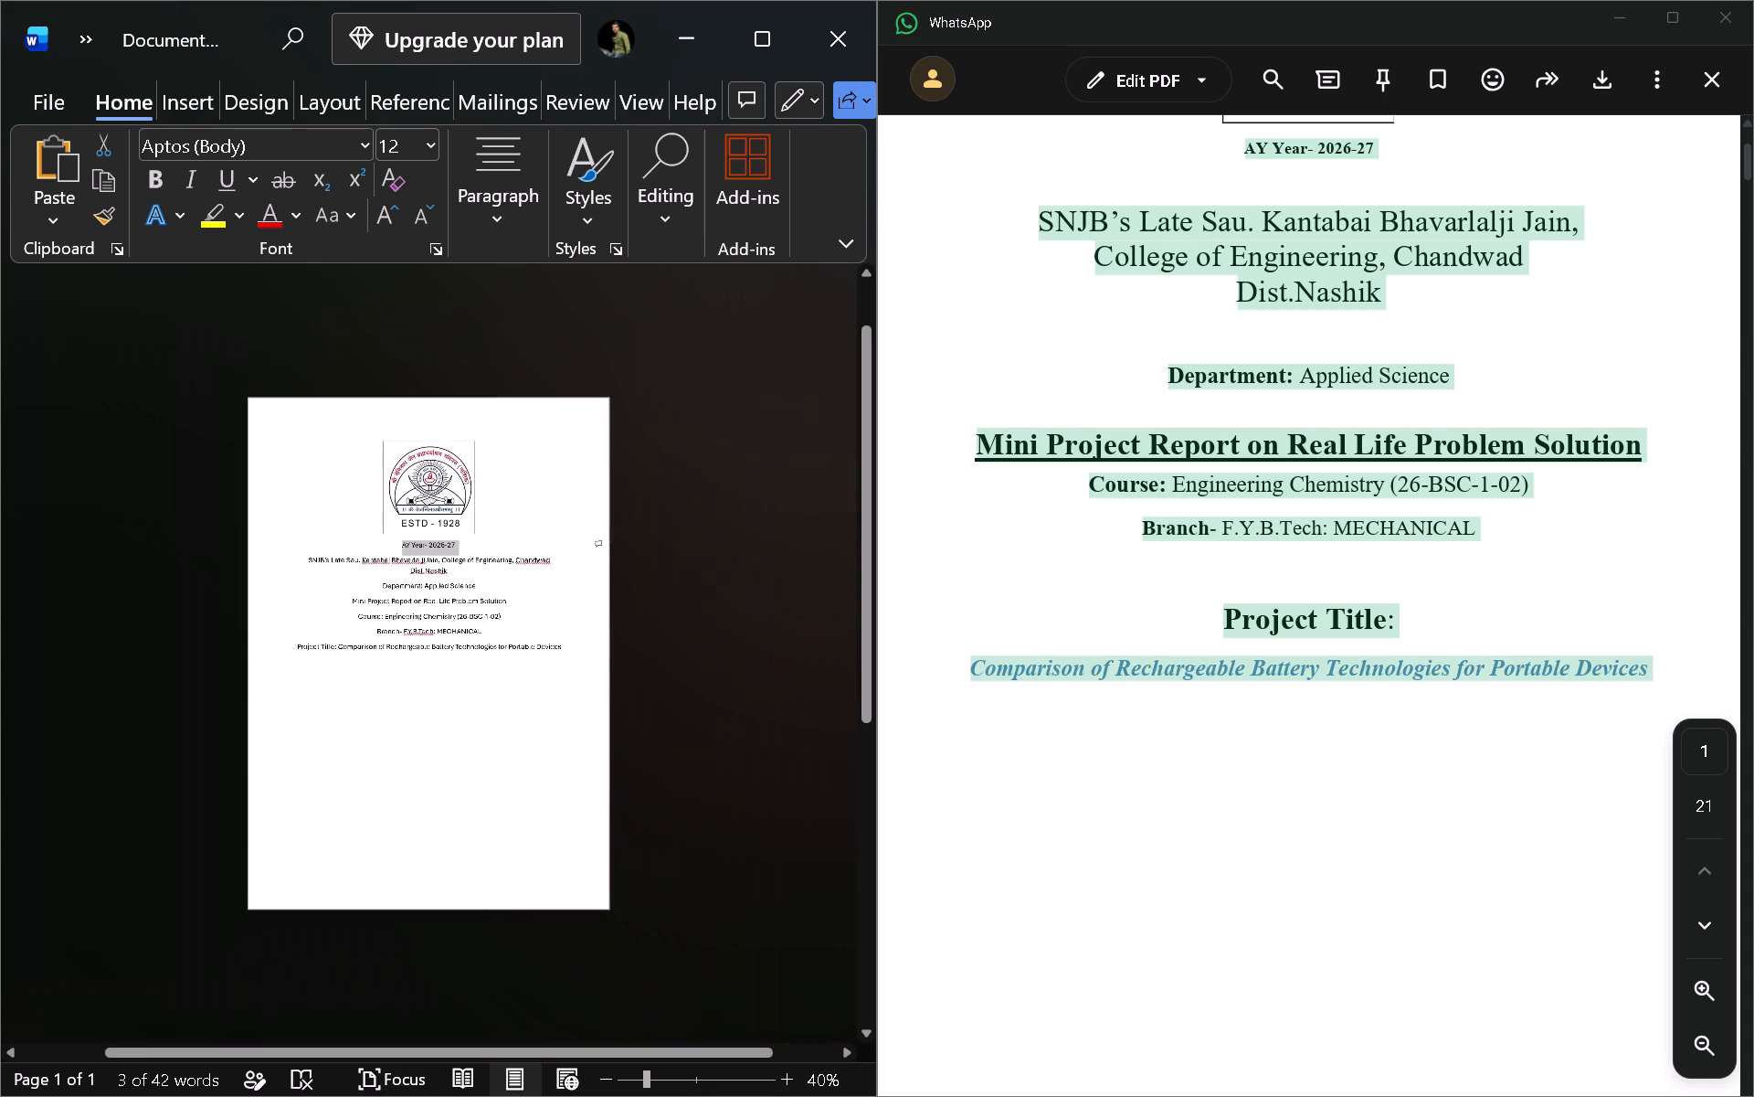
left_click(440, 719)
scroll(440, 719, "up", 4, "ctrl")
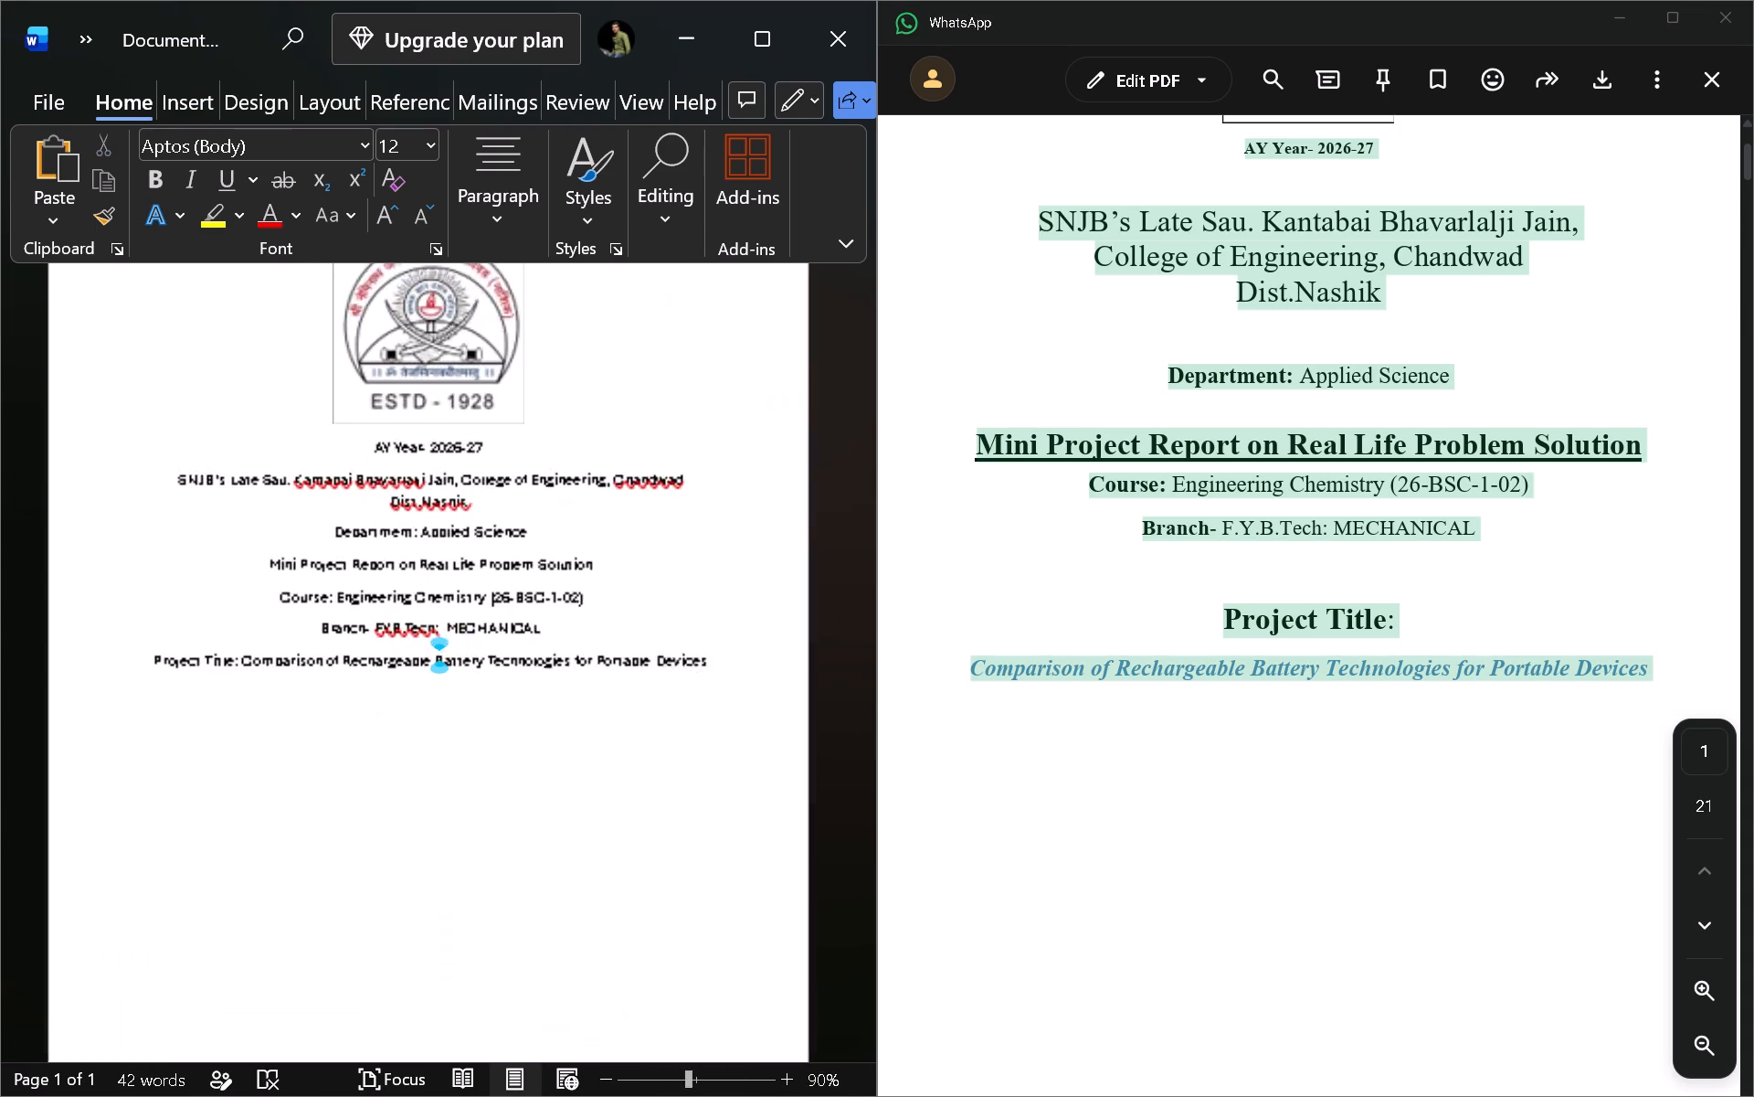
scroll(440, 719, "up", 3, "ctrl")
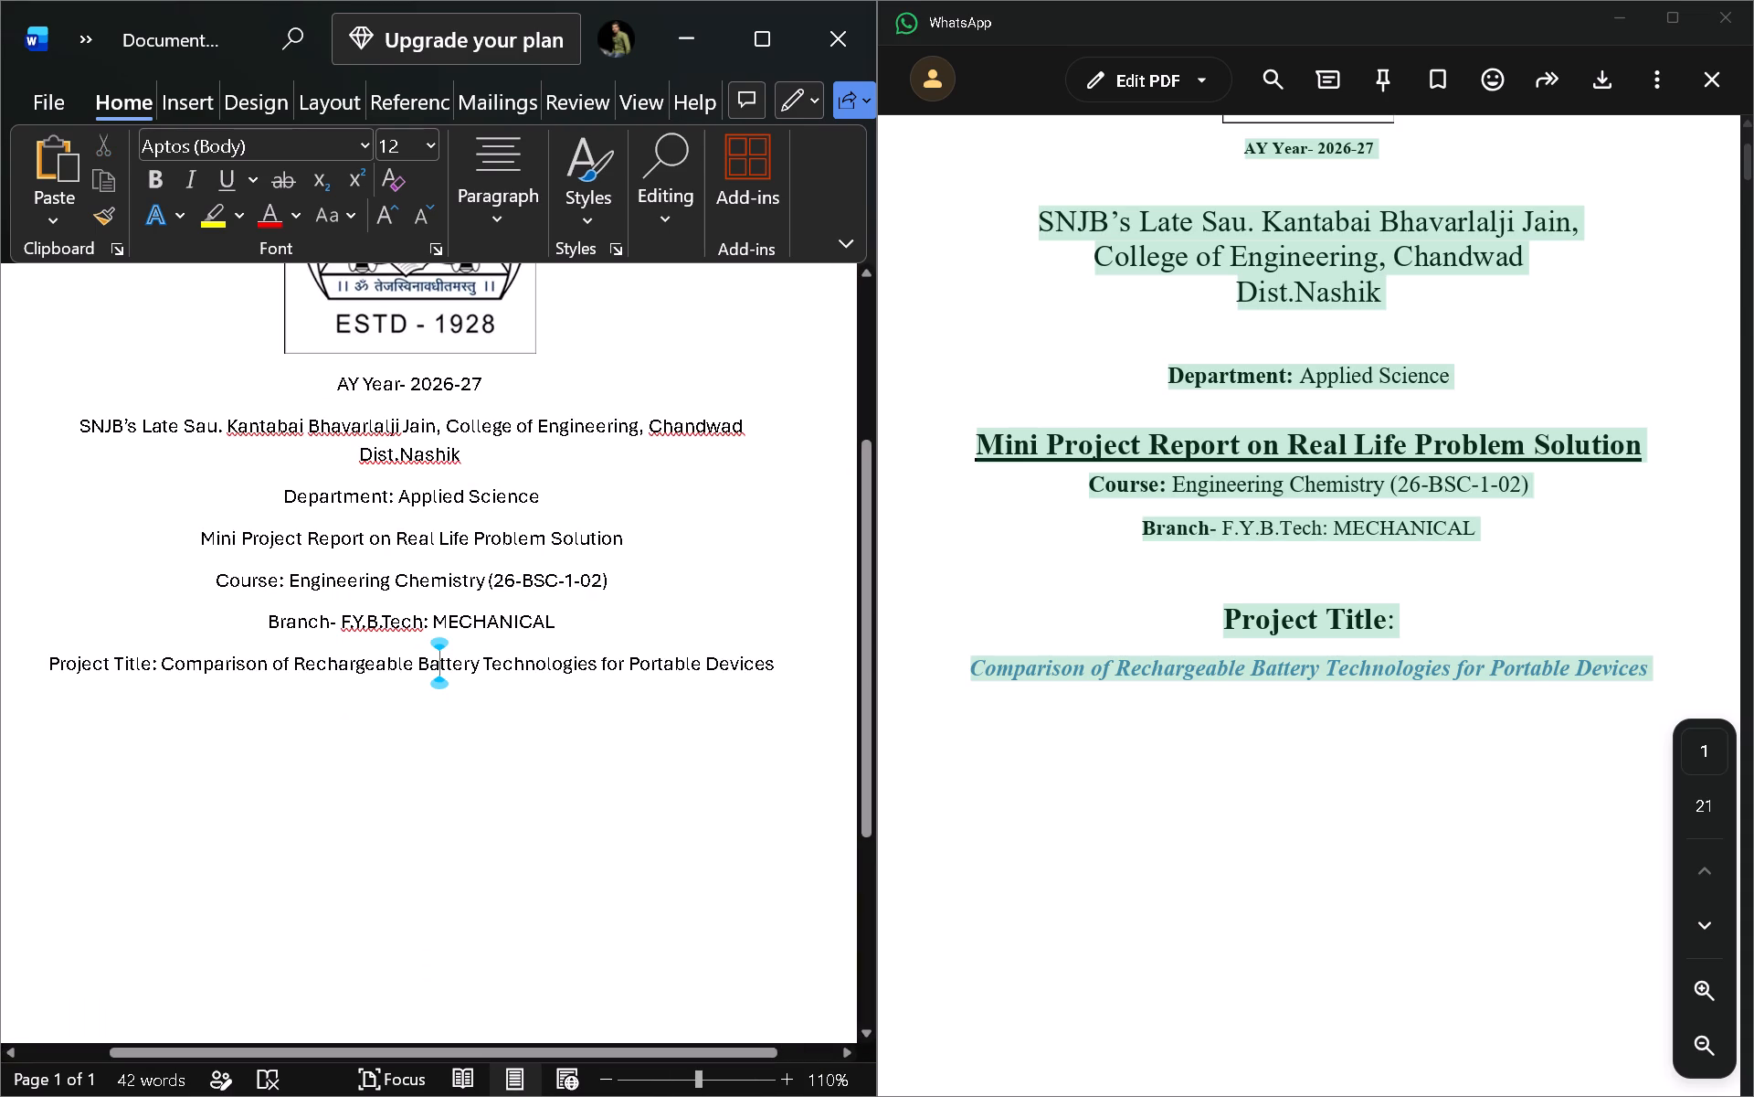
left_click_drag(80, 430, 523, 457)
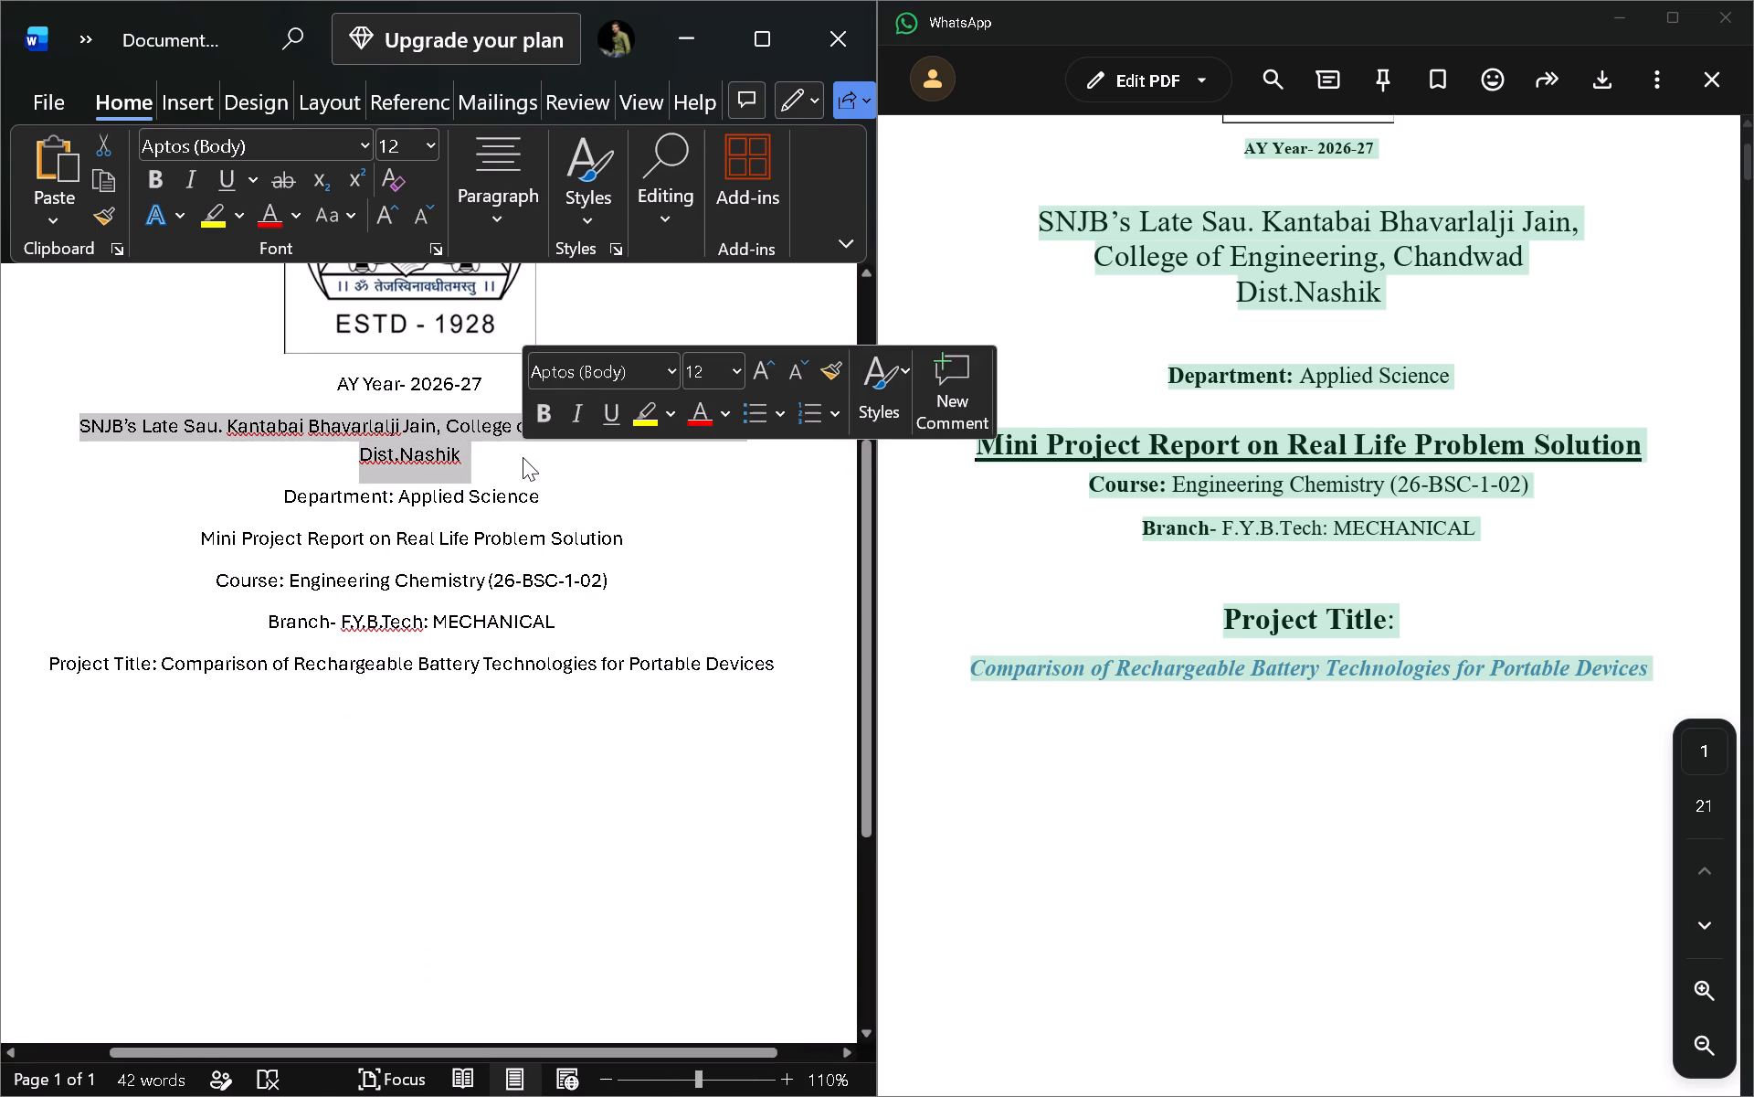
Make the selected college name and address bold and enlarge it to 18 pt.
left_click(544, 403)
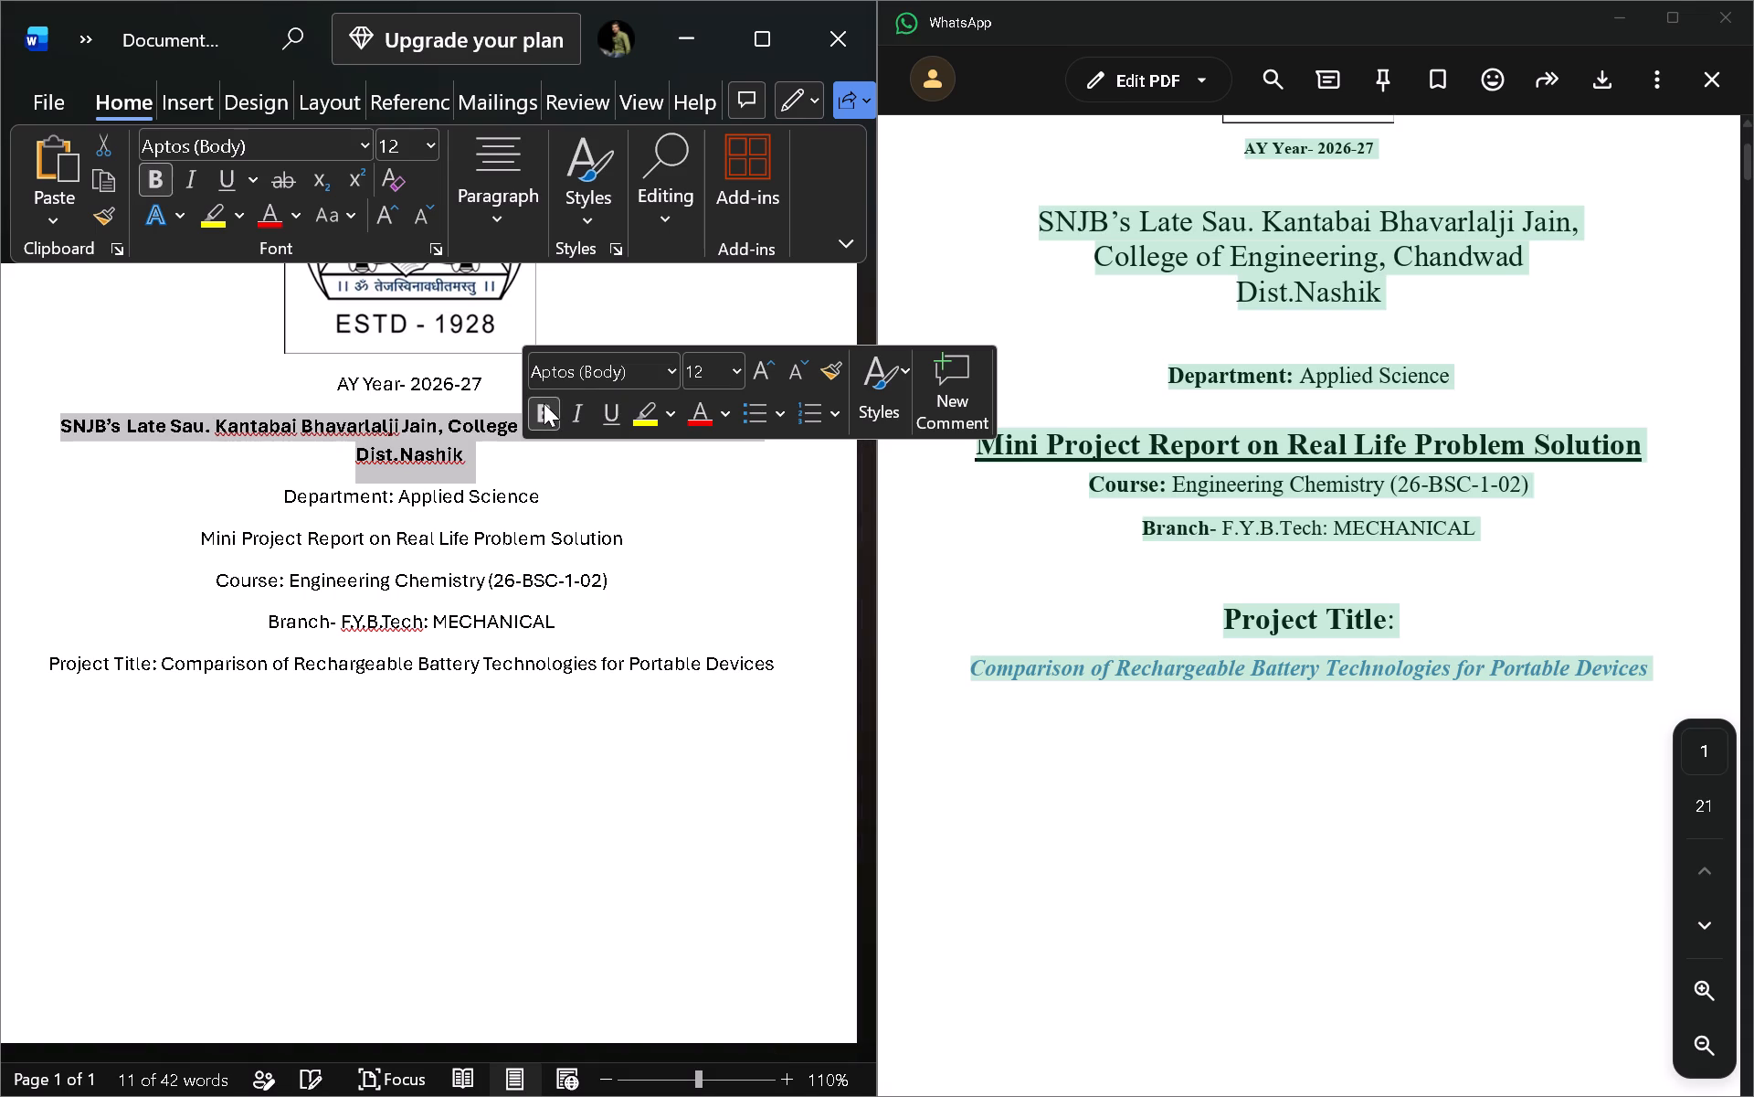
left_click(749, 377)
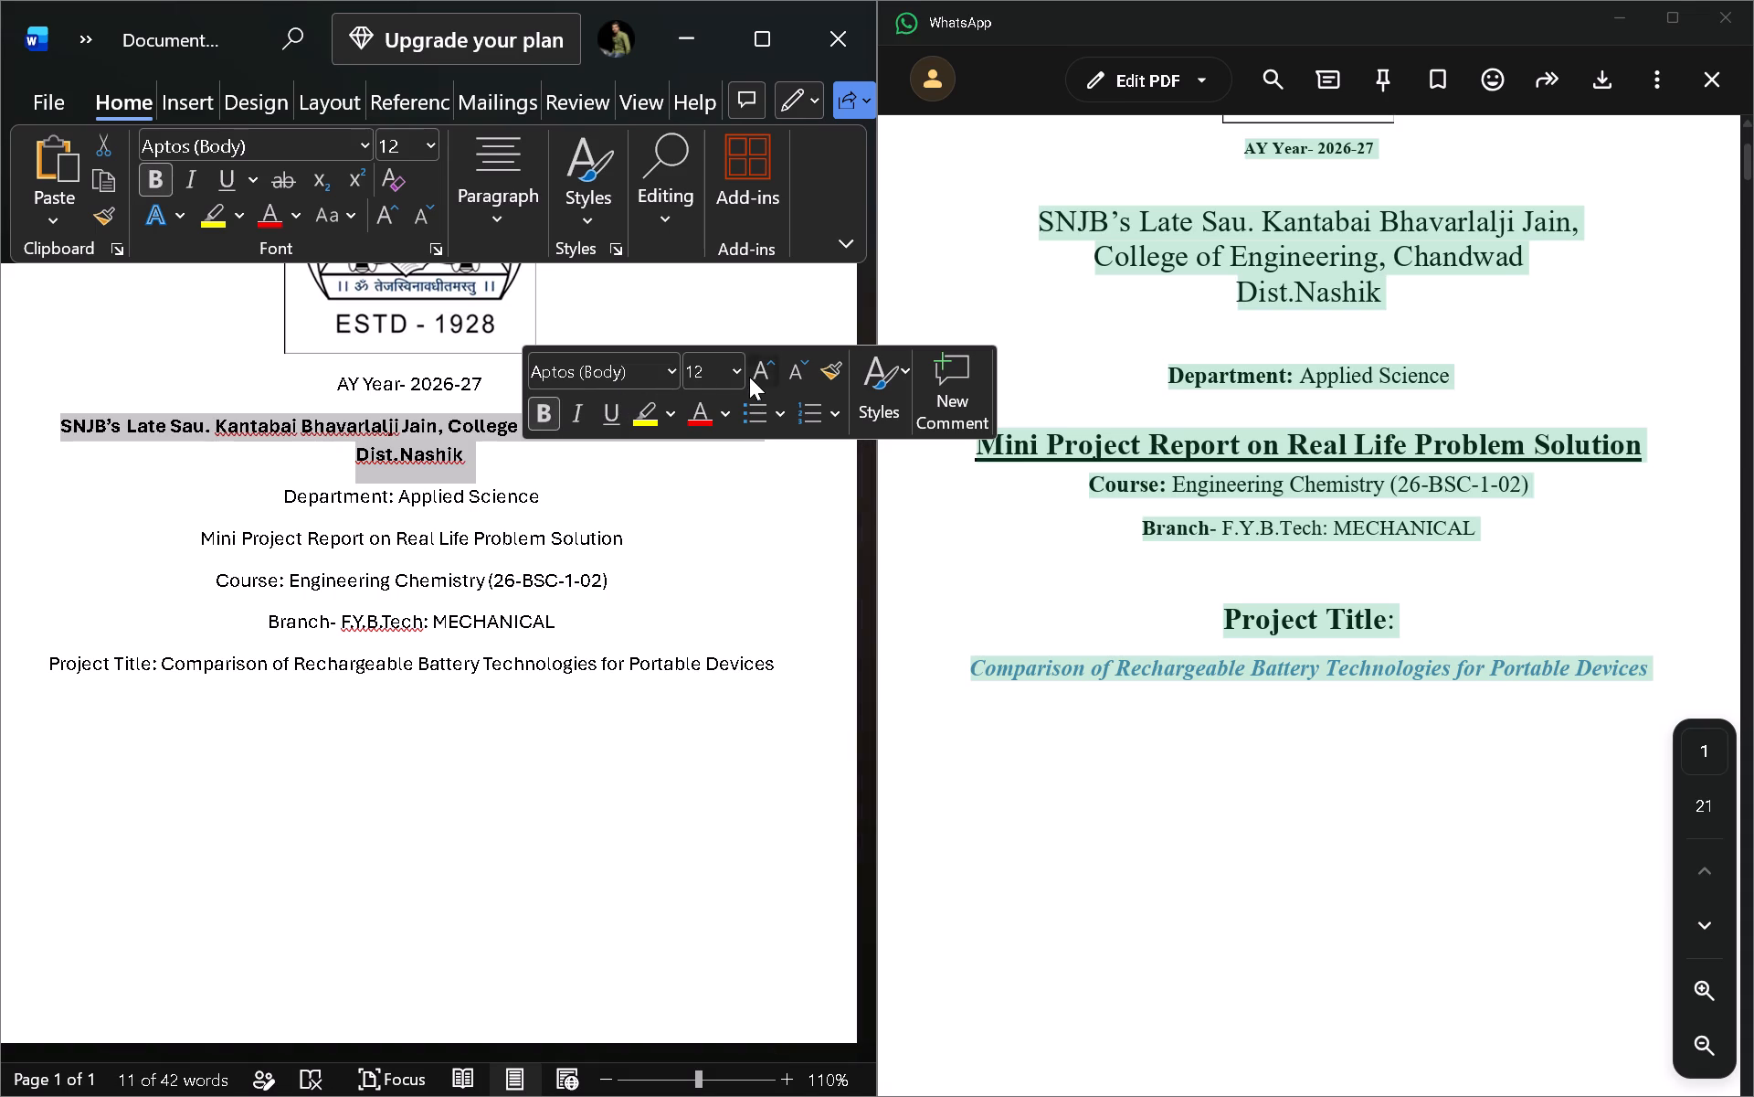
left_click(749, 377)
left_click(749, 377)
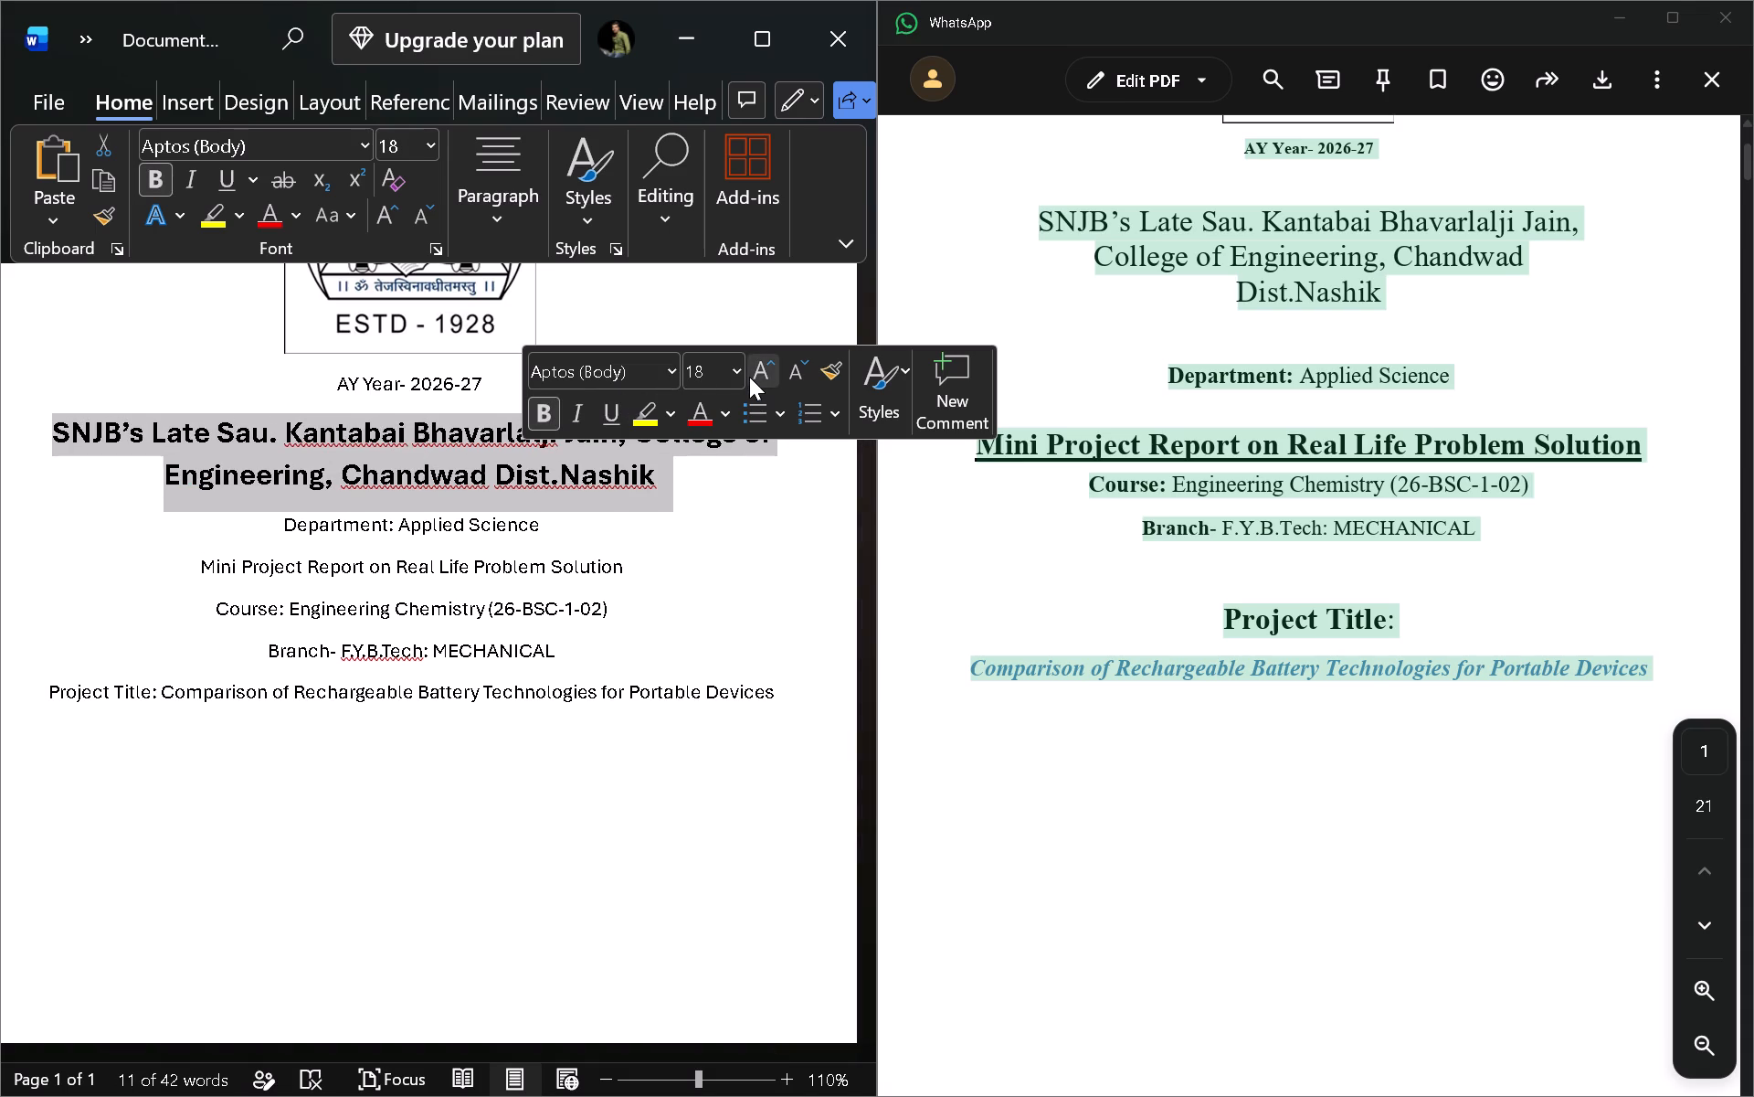
left_click(695, 532)
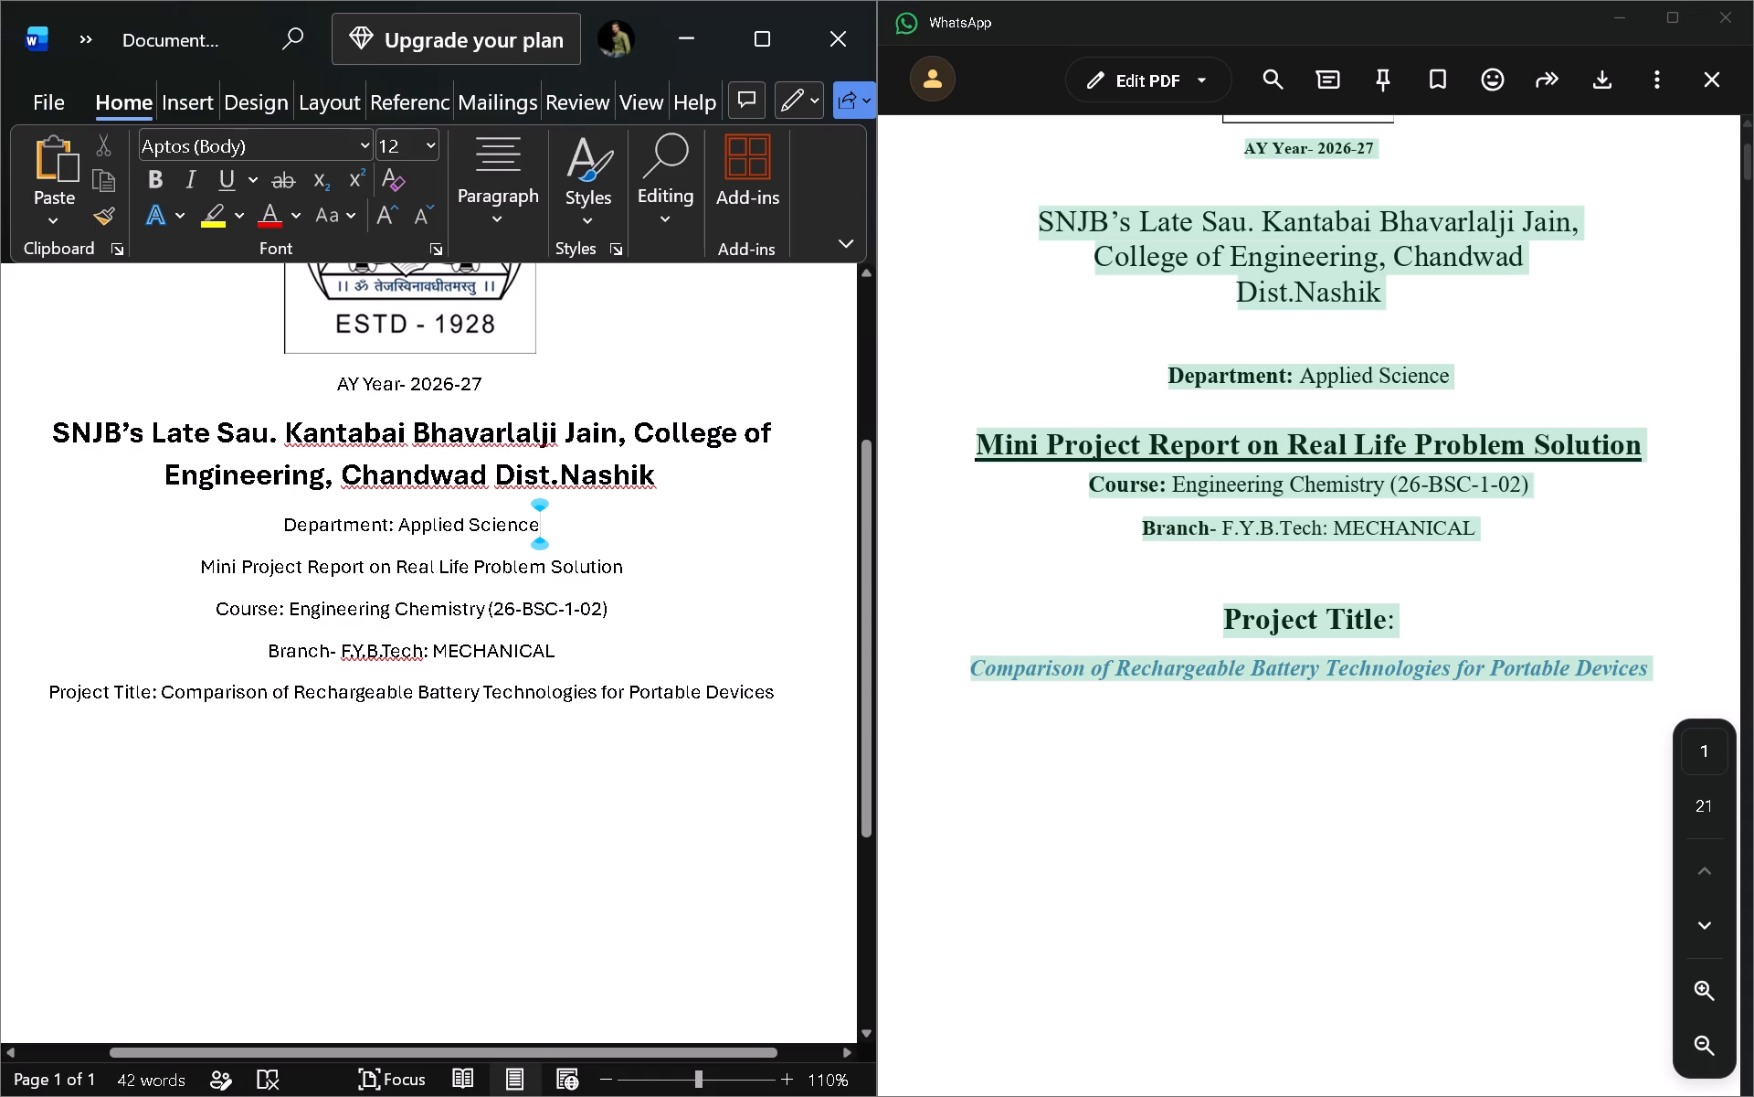
Make only the word "Department" bold in the "Department: Applied Science" line.
left_click(280, 528)
left_click_drag(280, 528, 554, 536)
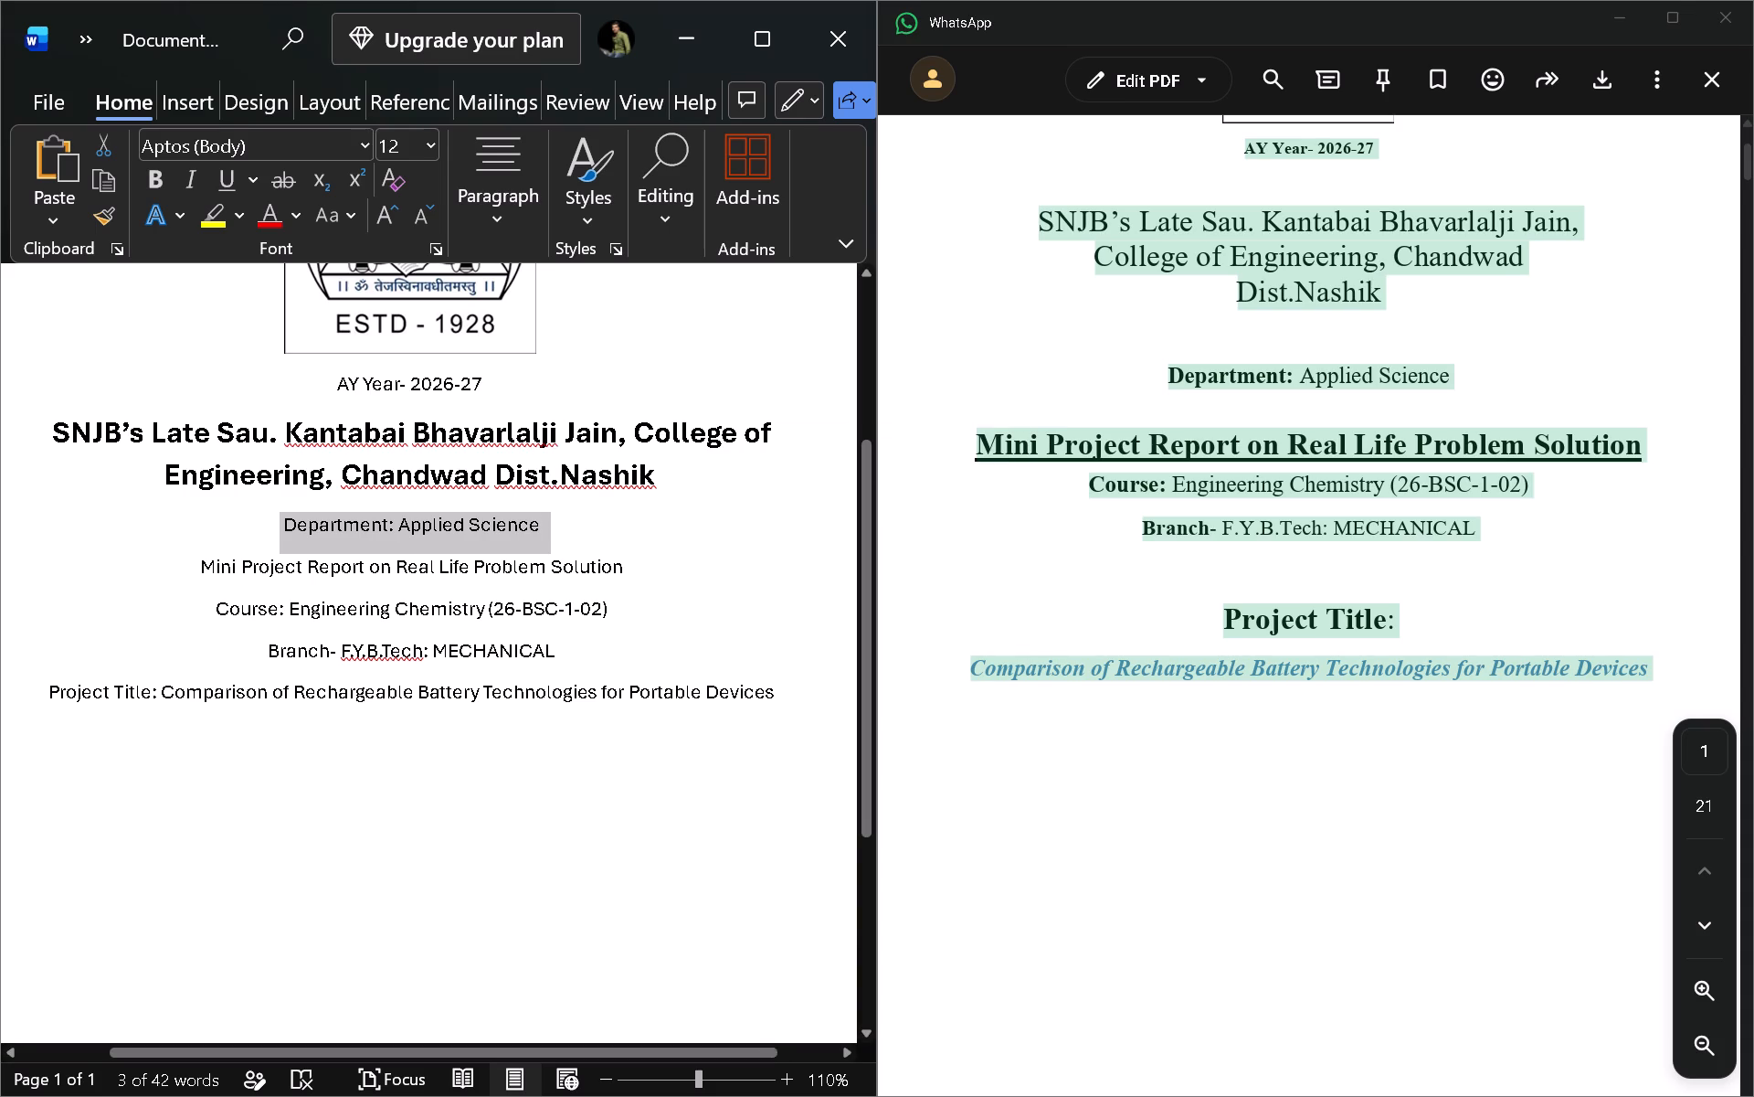
key("ctrl+shift+Right")
key("ctrl+shift+Right")
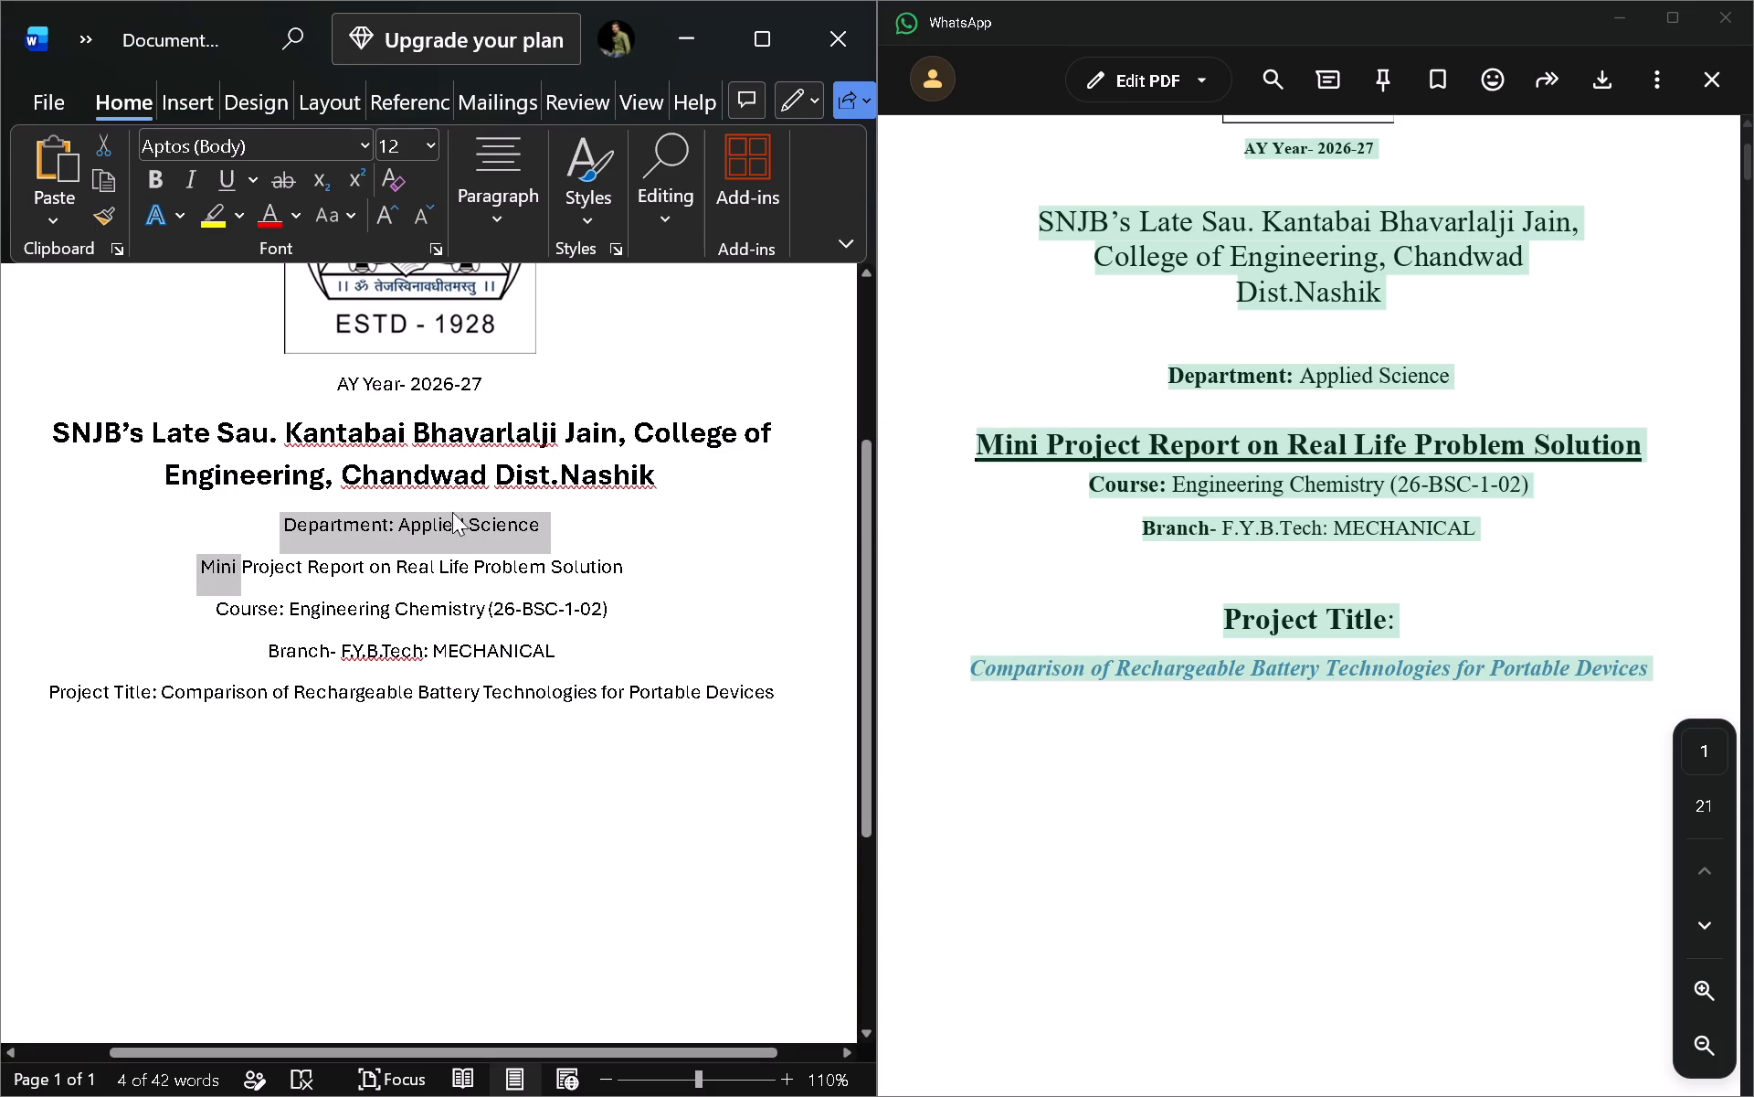
left_click(440, 532)
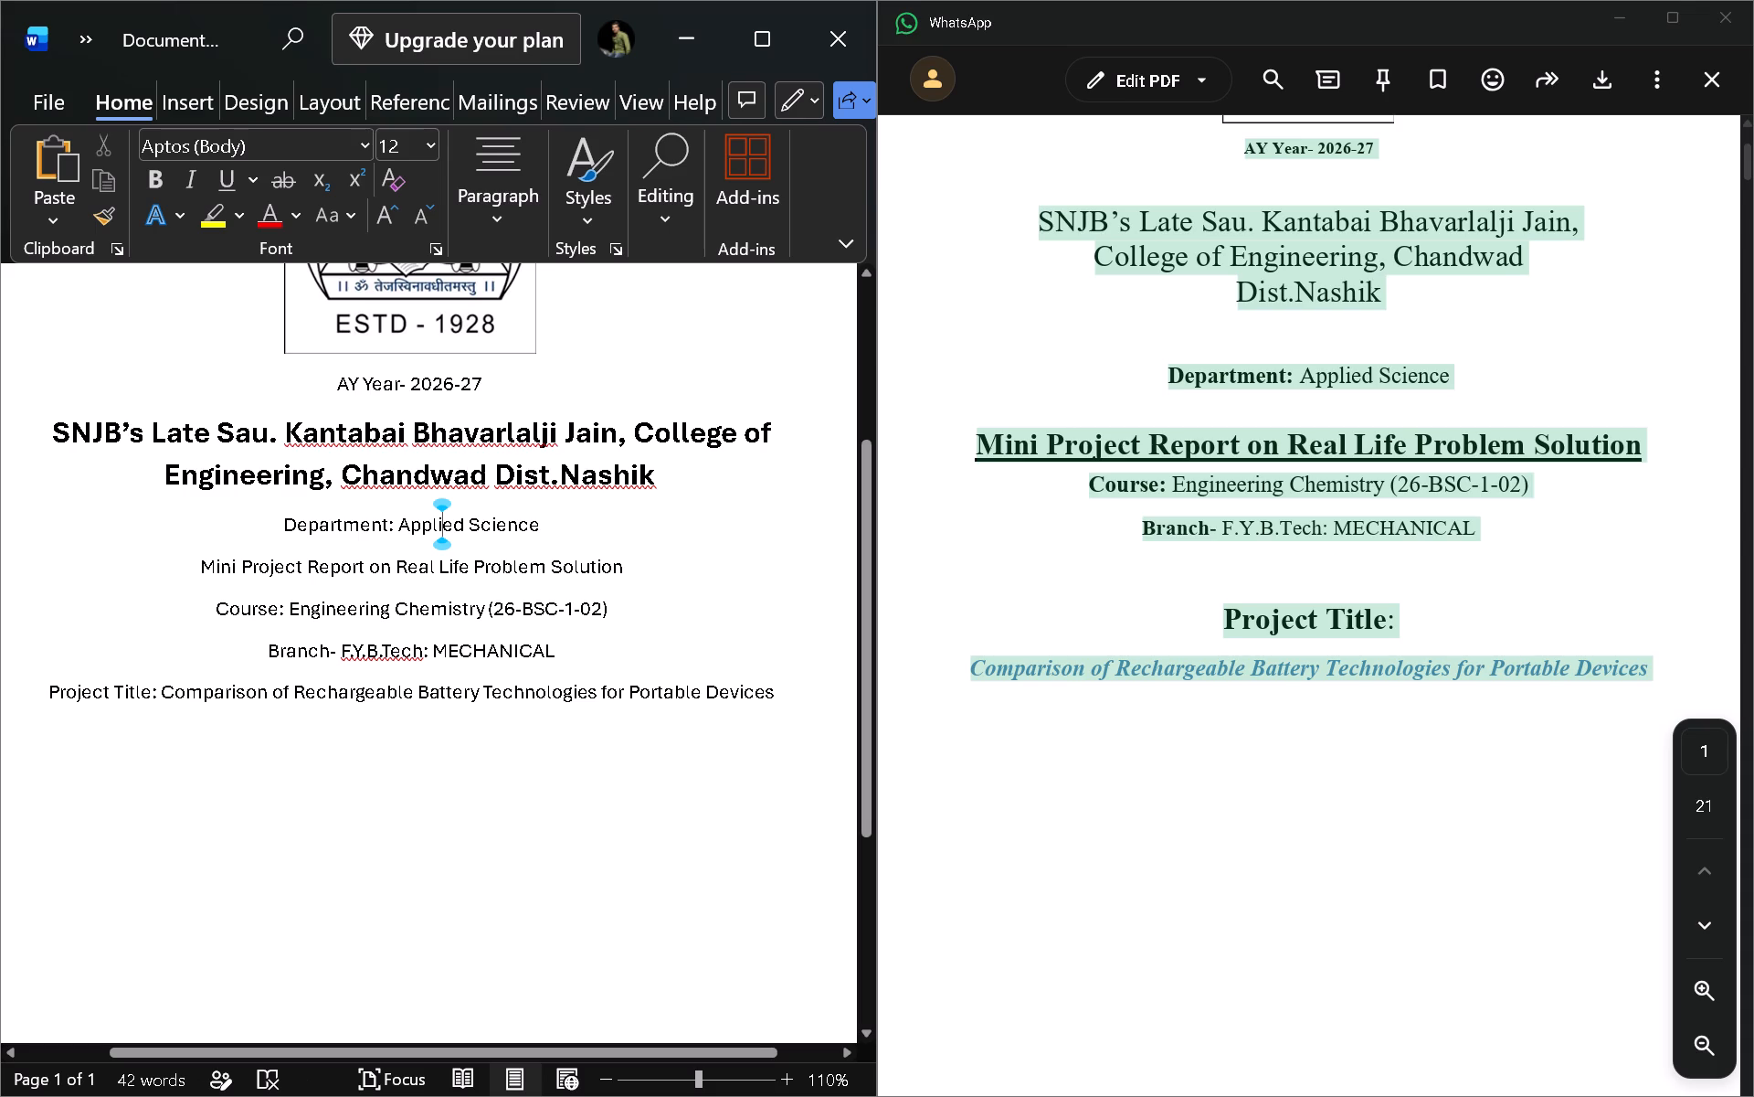
left_click_drag(280, 520, 355, 525)
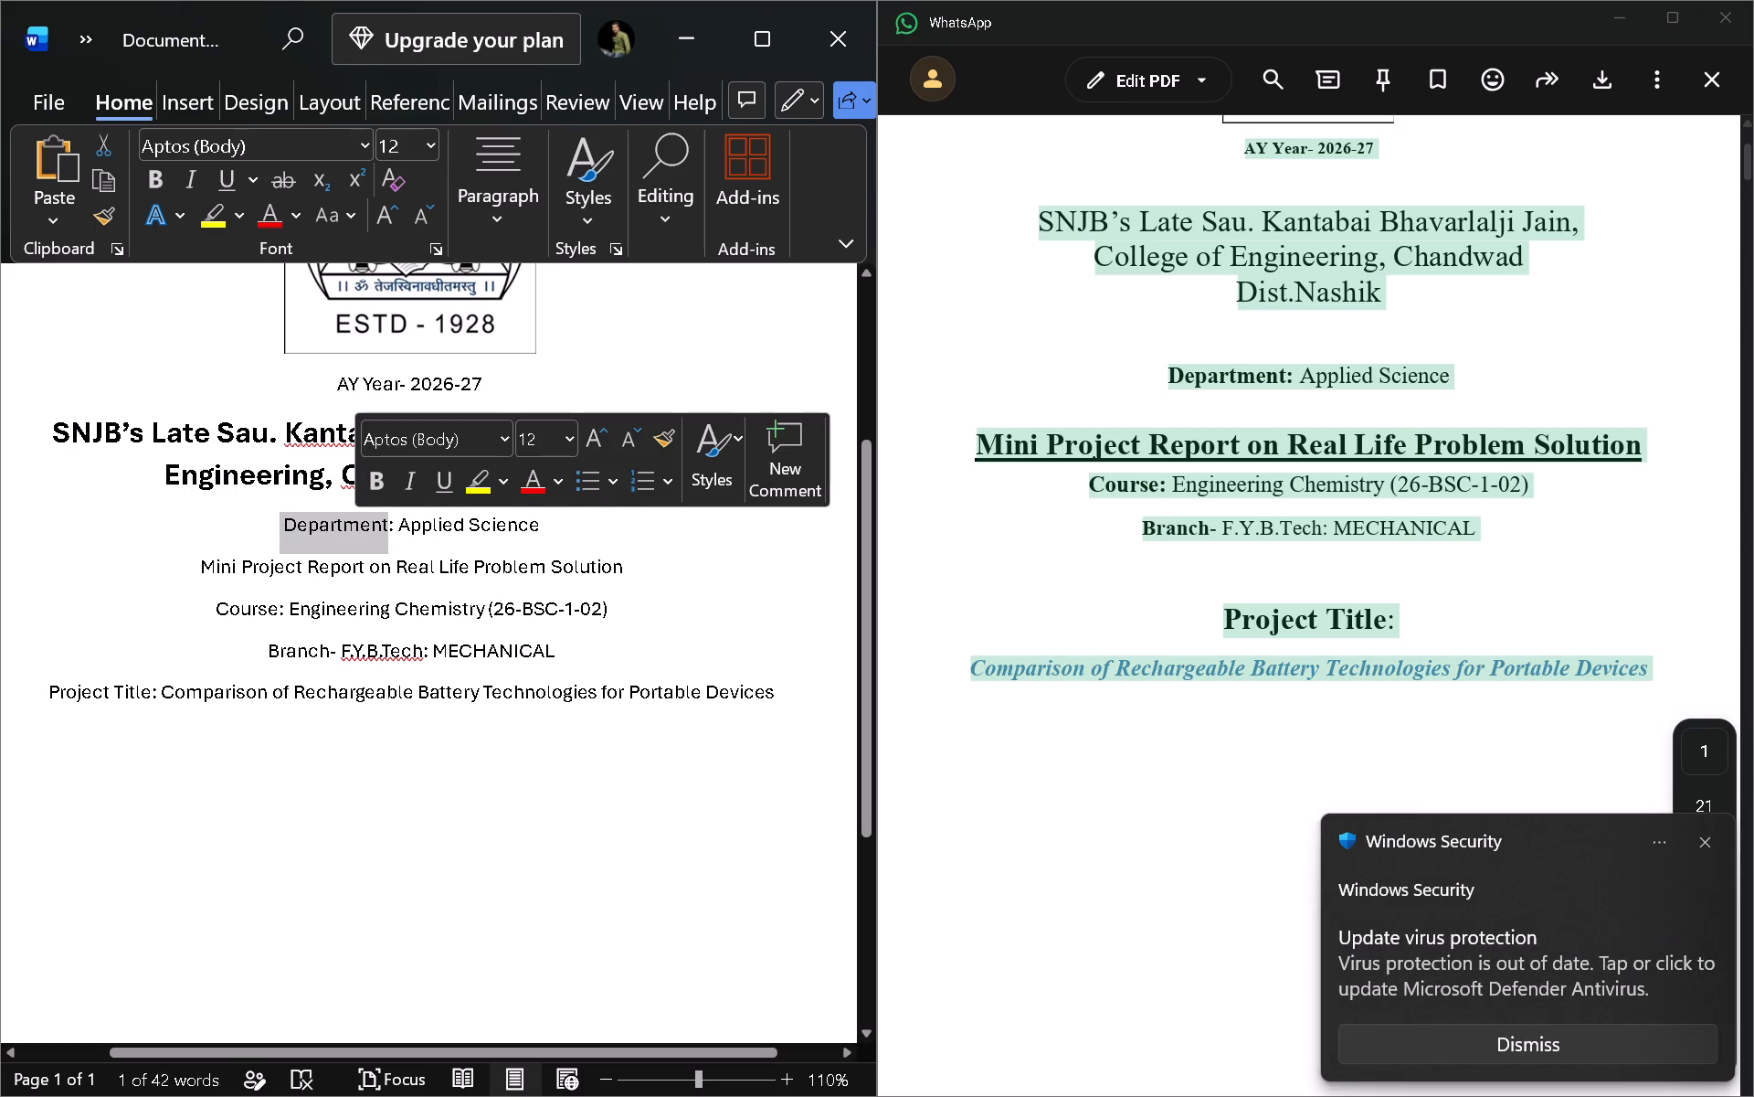
key("ctrl+b")
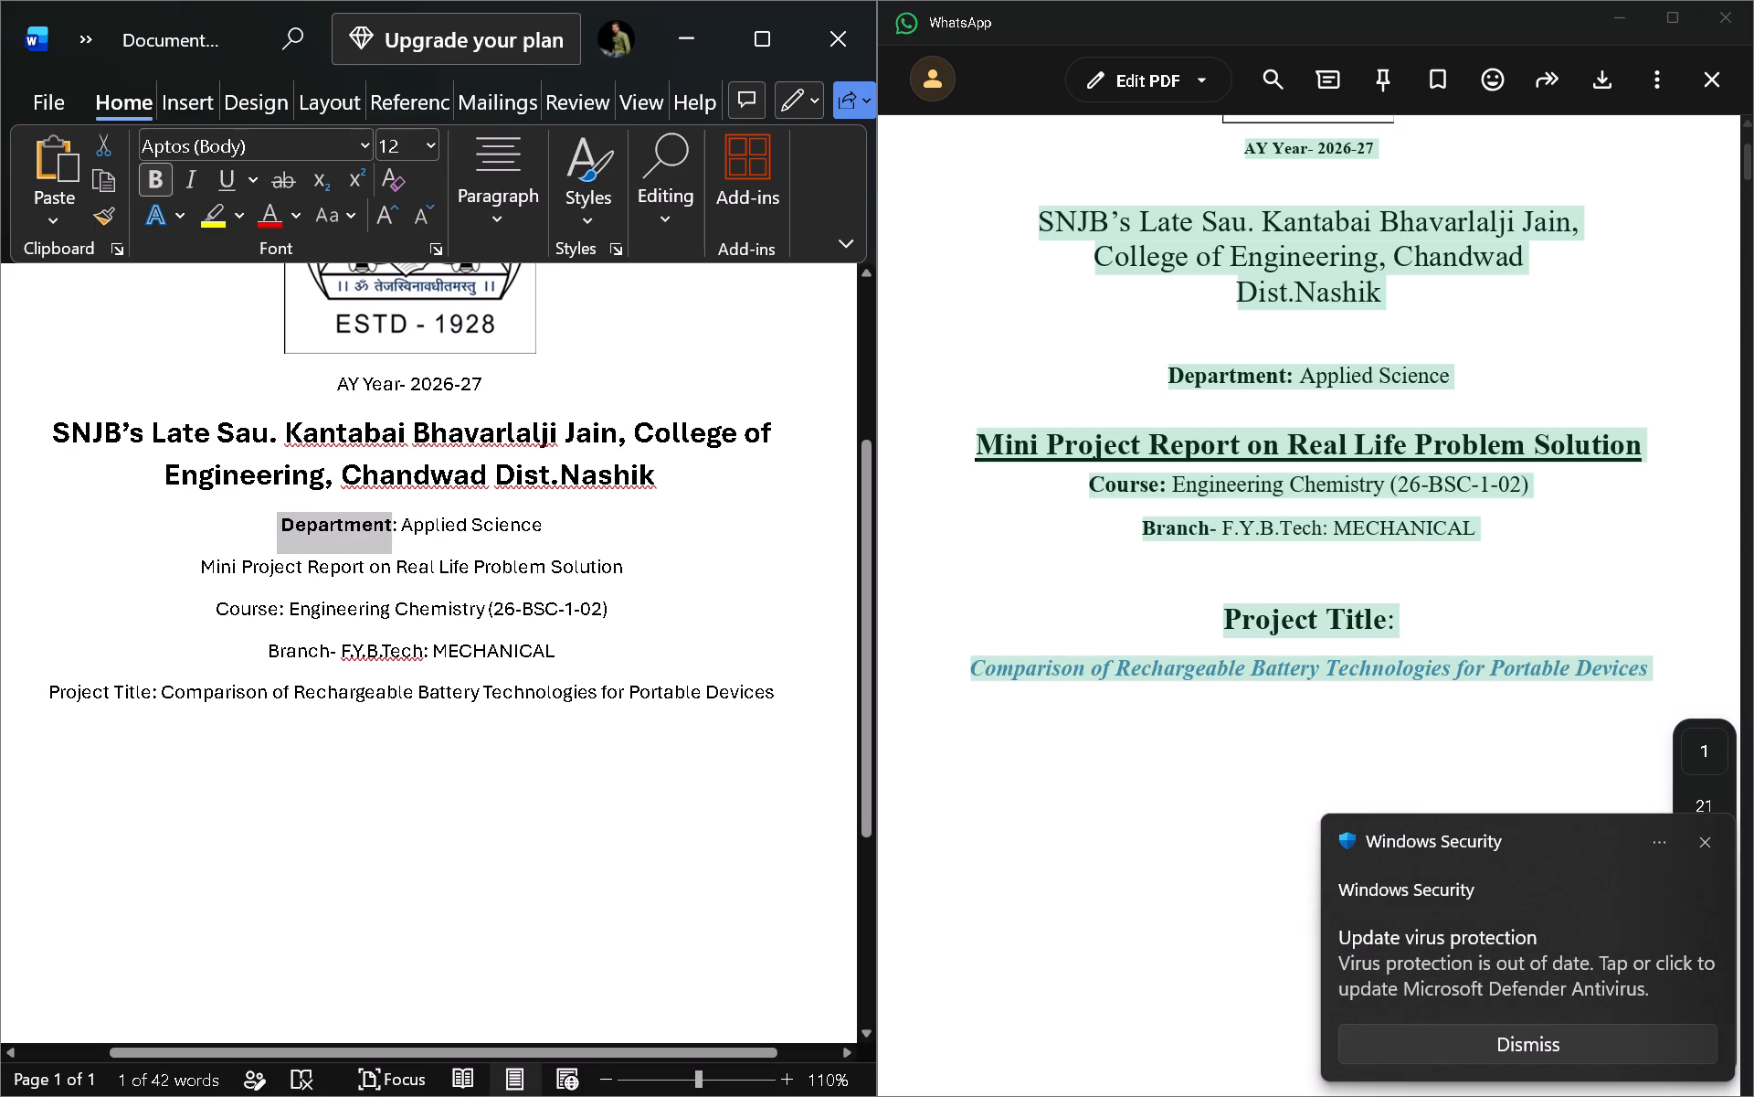
left_click(506, 500)
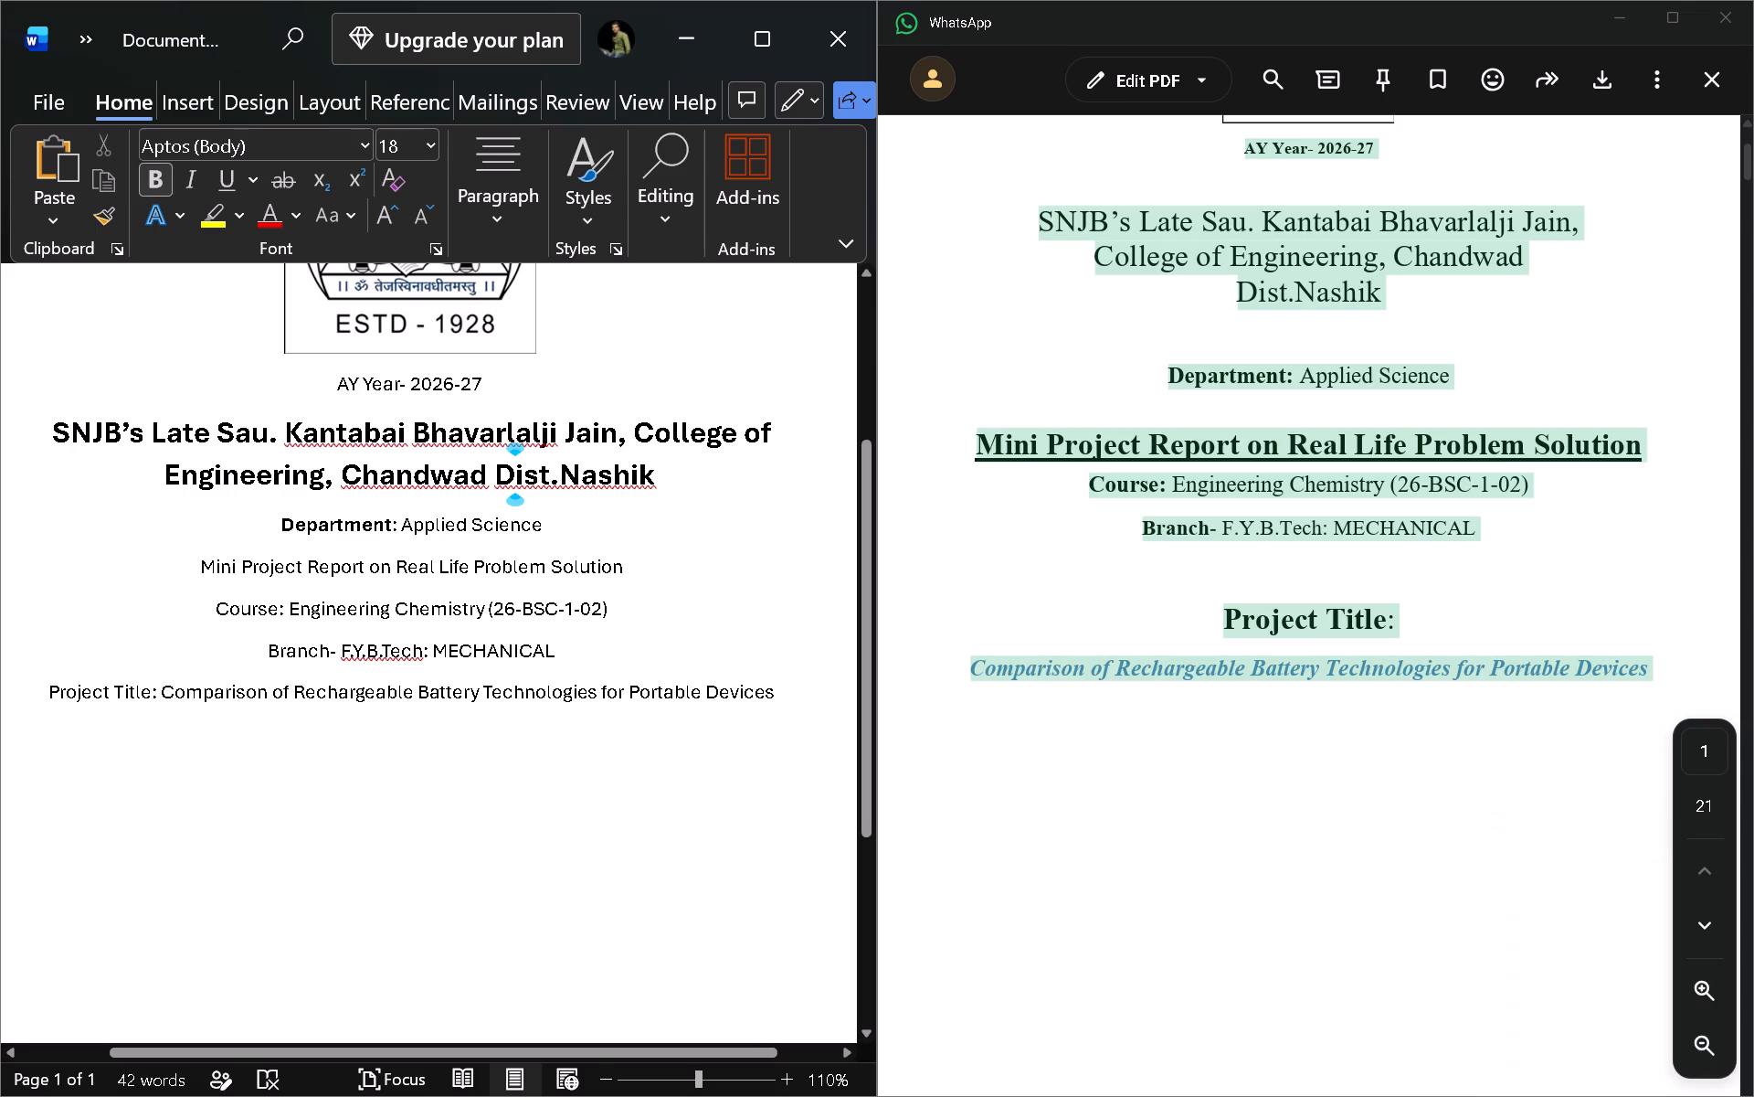
Enlarge the whole "Department: Applied Science" line to 18 pt.
left_click_drag(281, 528, 561, 538)
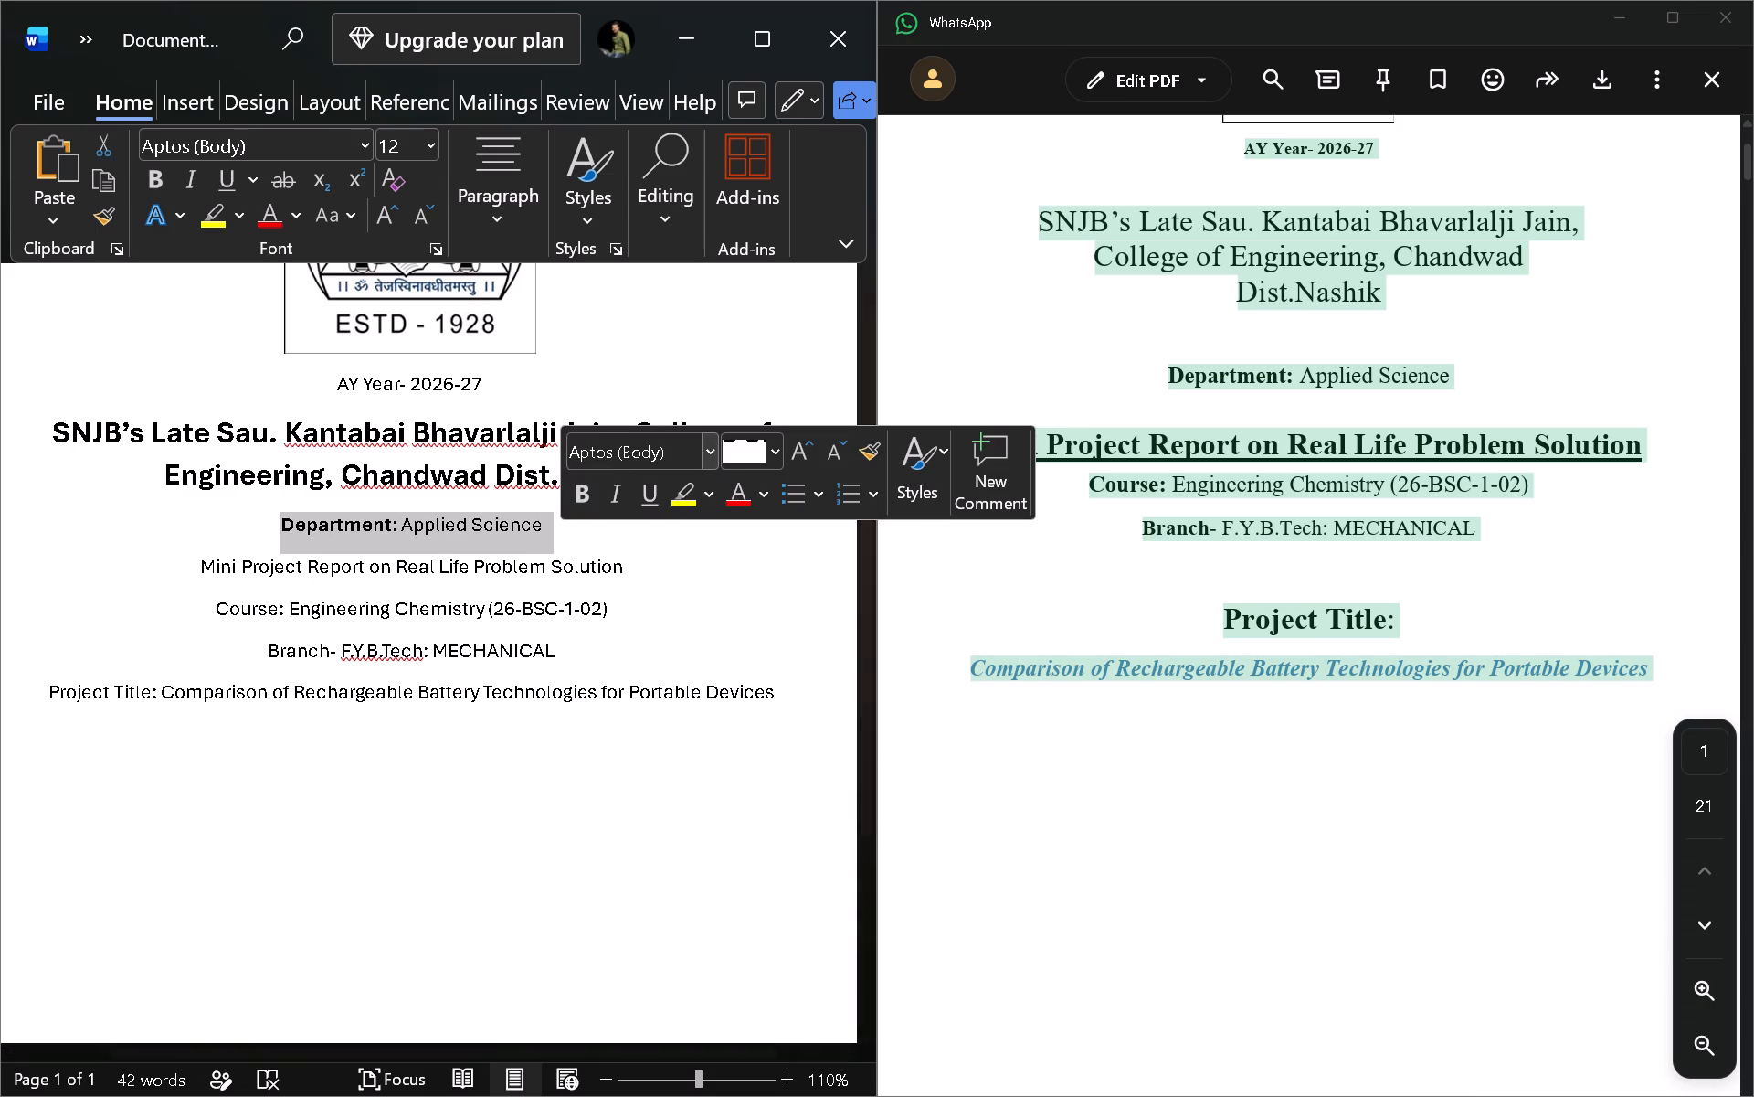
triple_click(793, 453)
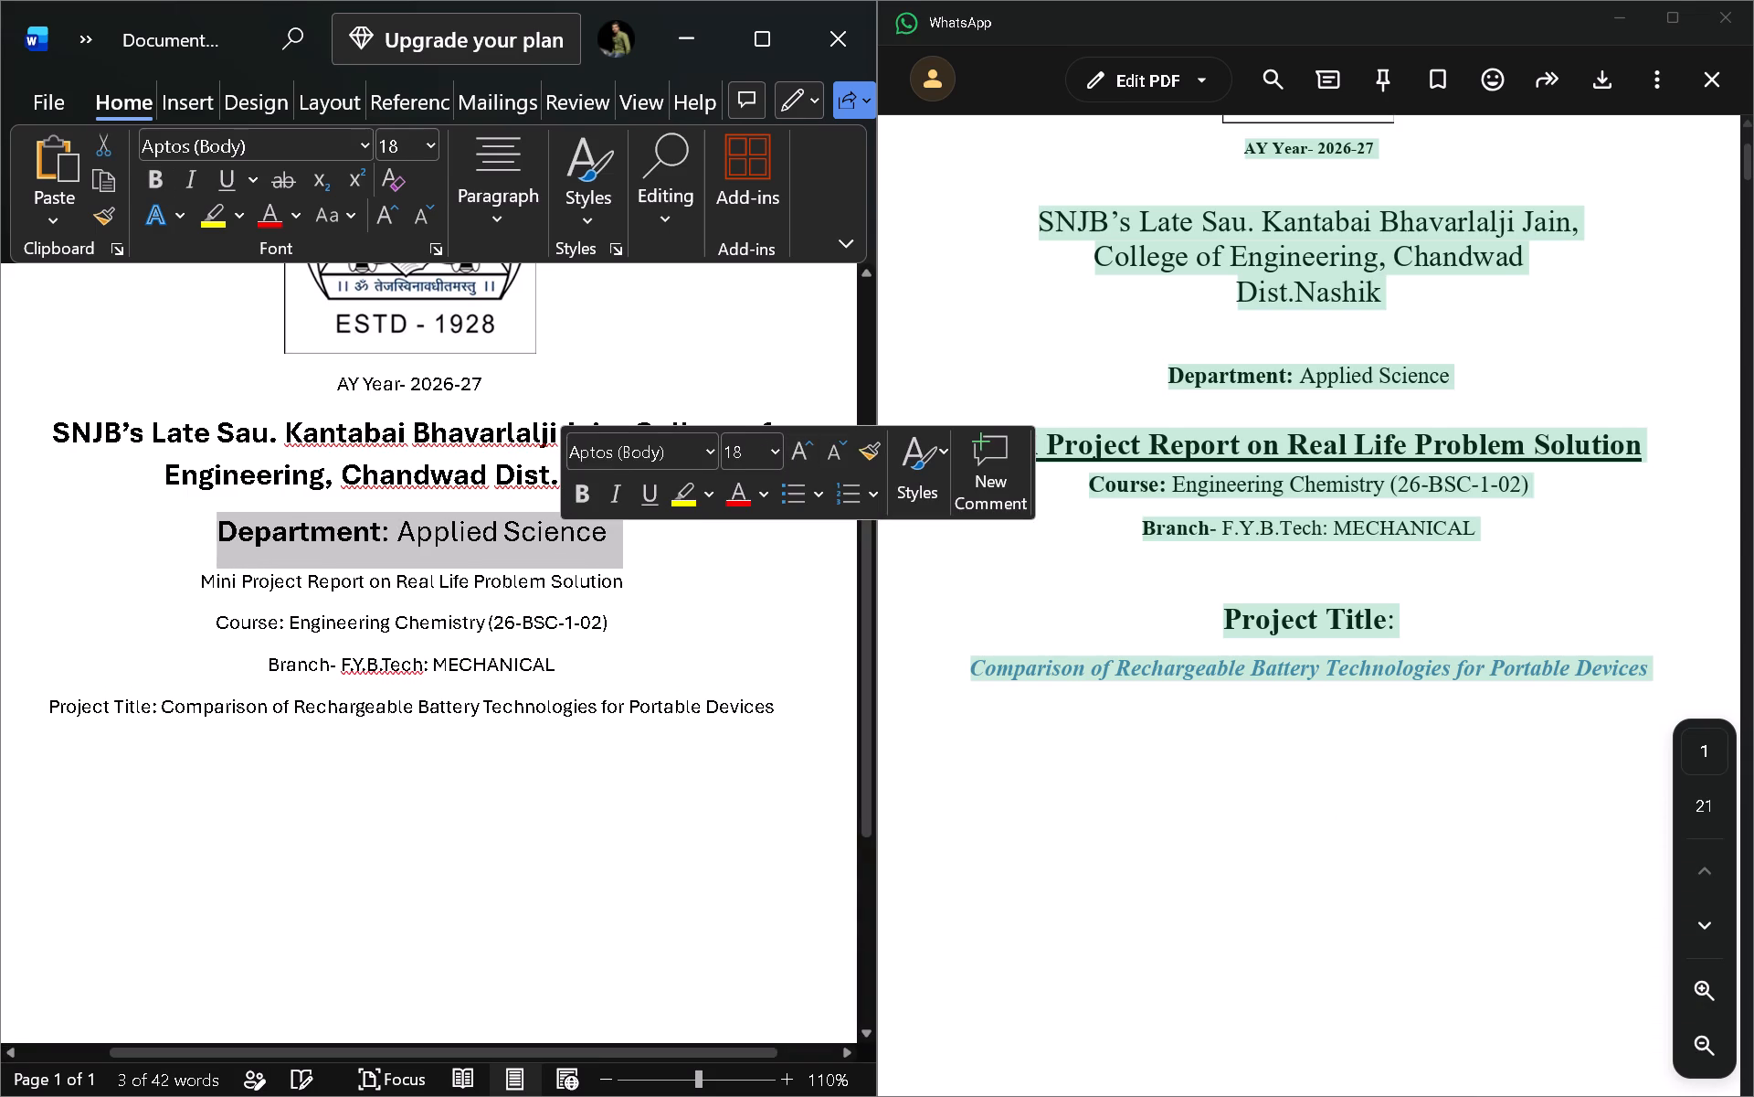
left_click(514, 793)
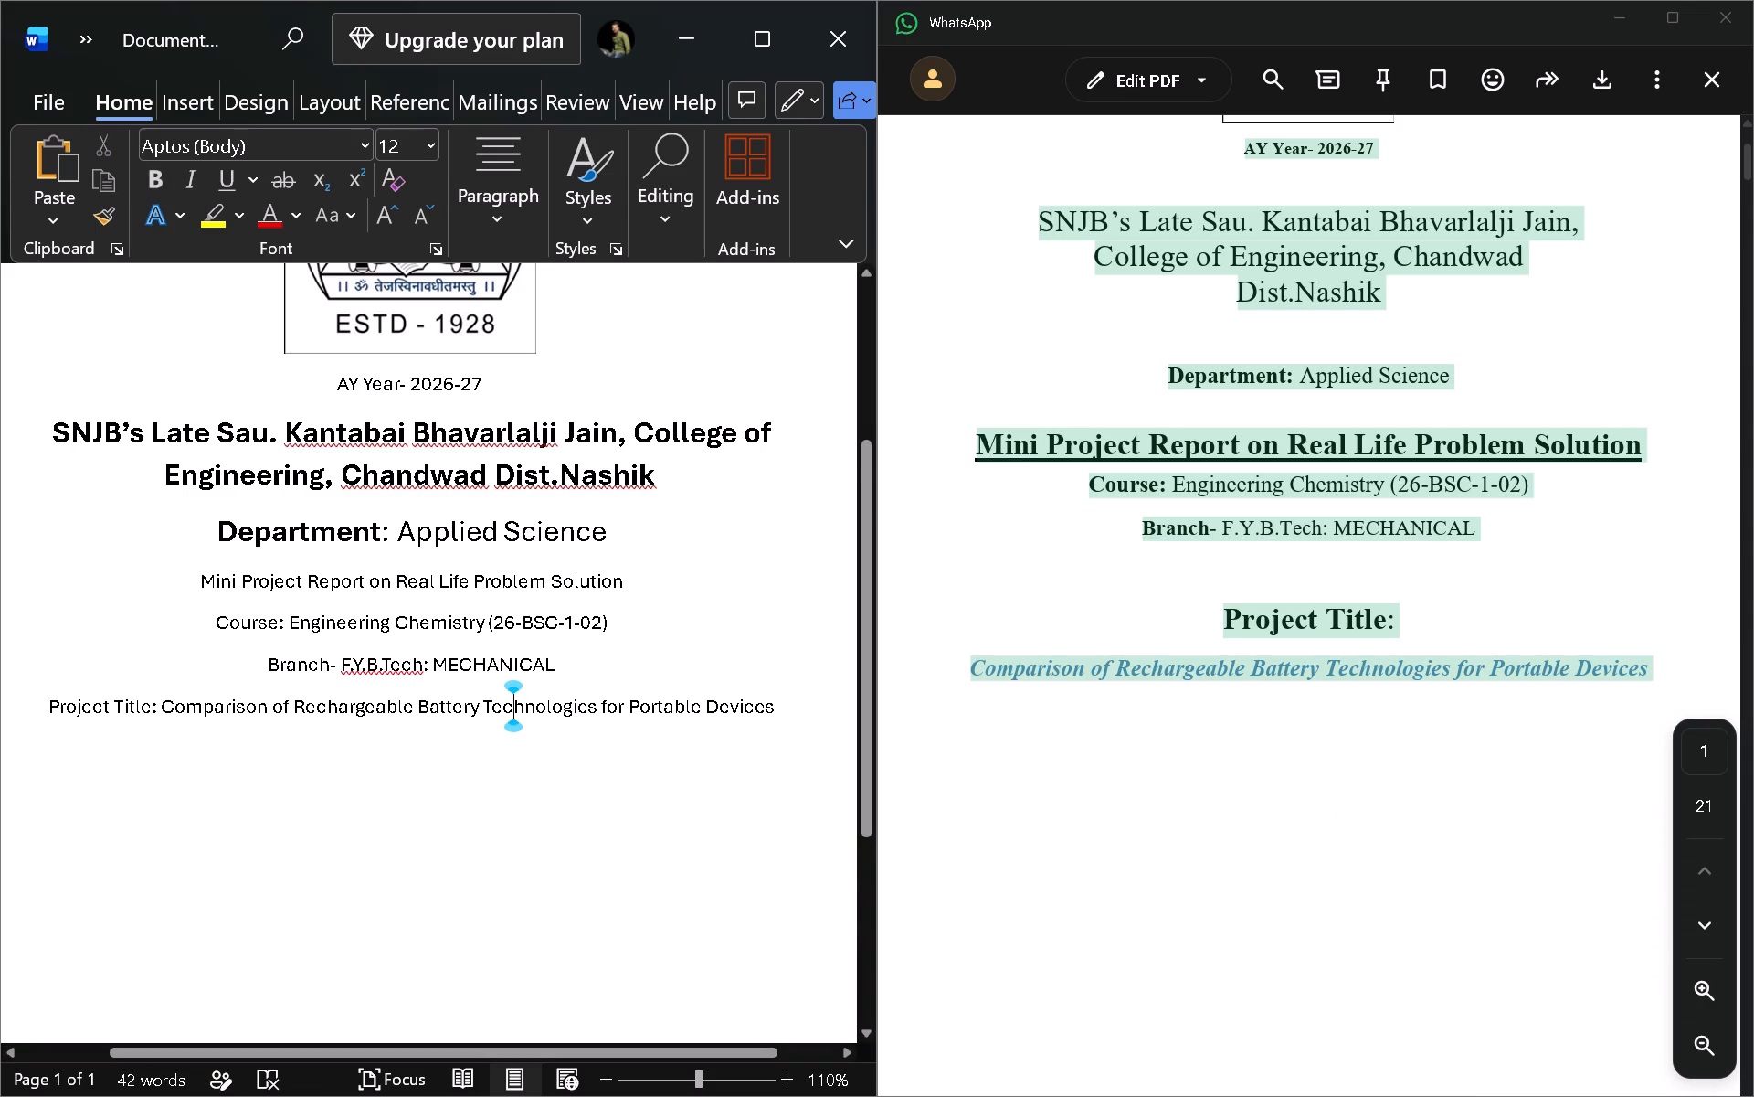
Insert a blank line between the college name and address and the Department line.
left_click(753, 503)
key("Return")
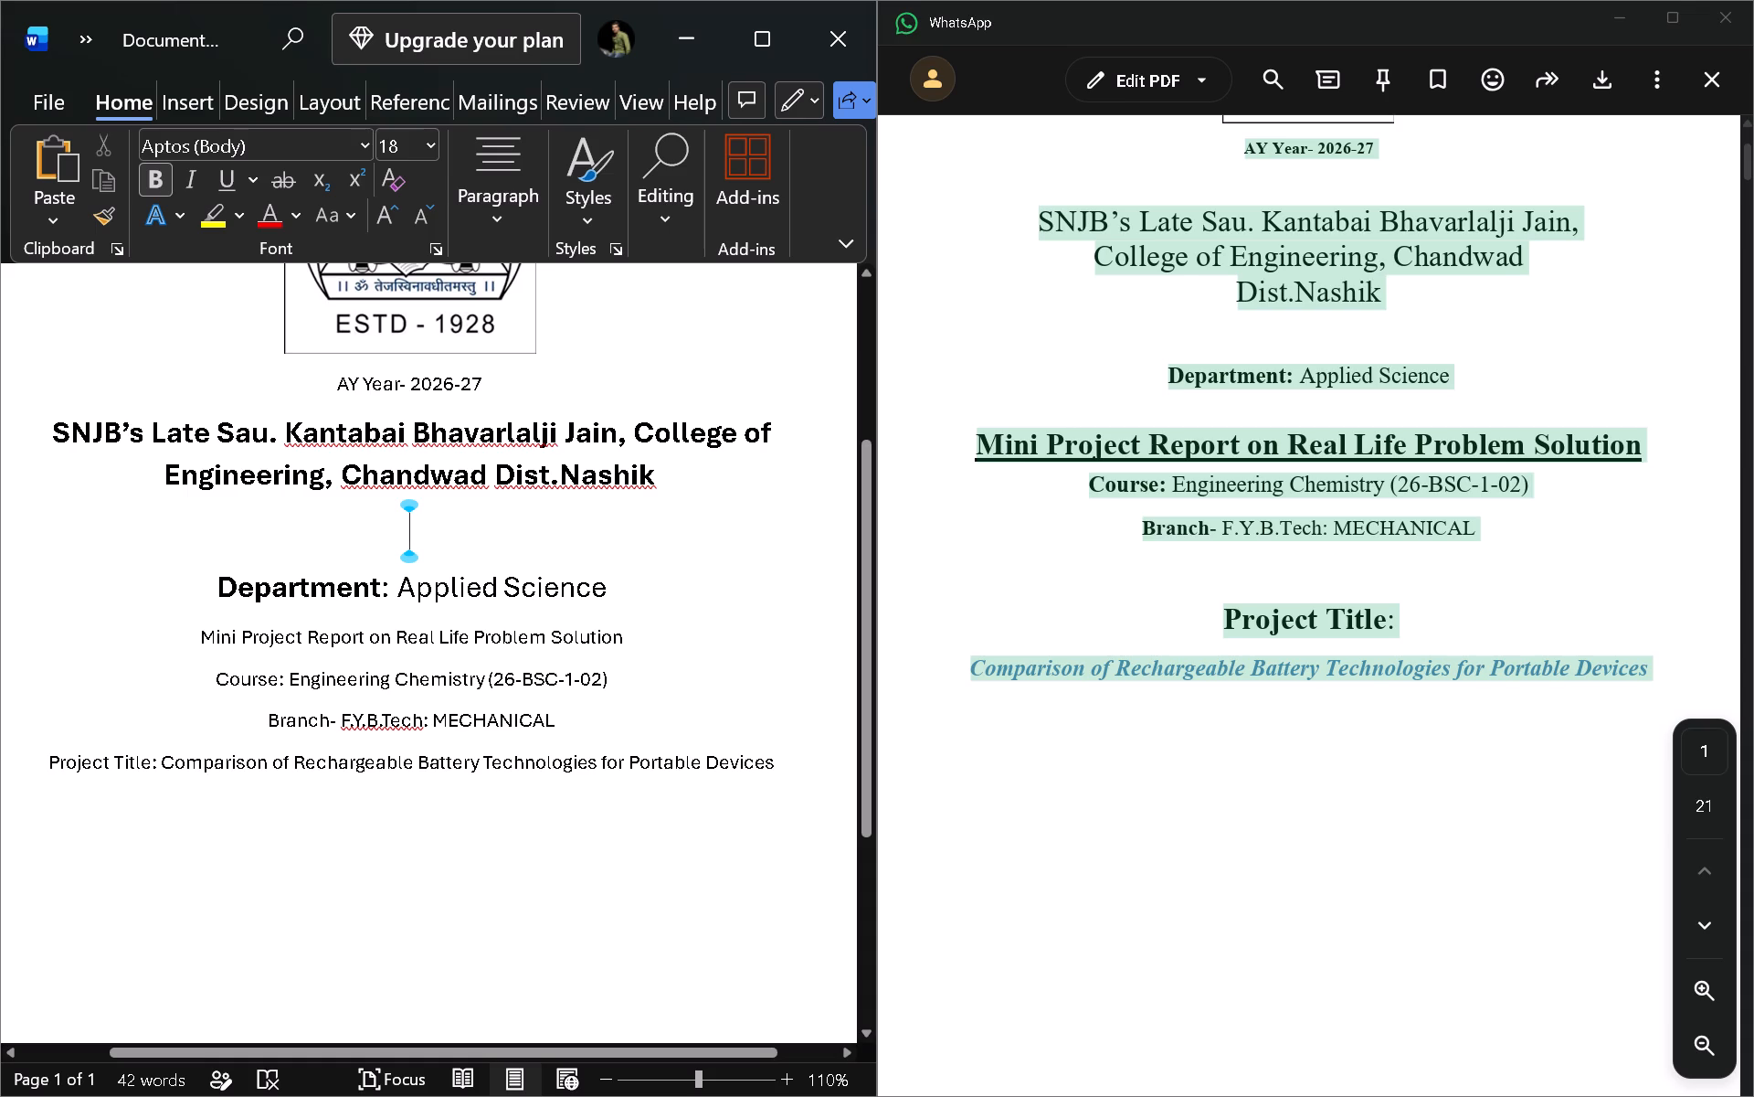
left_click_drag(34, 441, 682, 493)
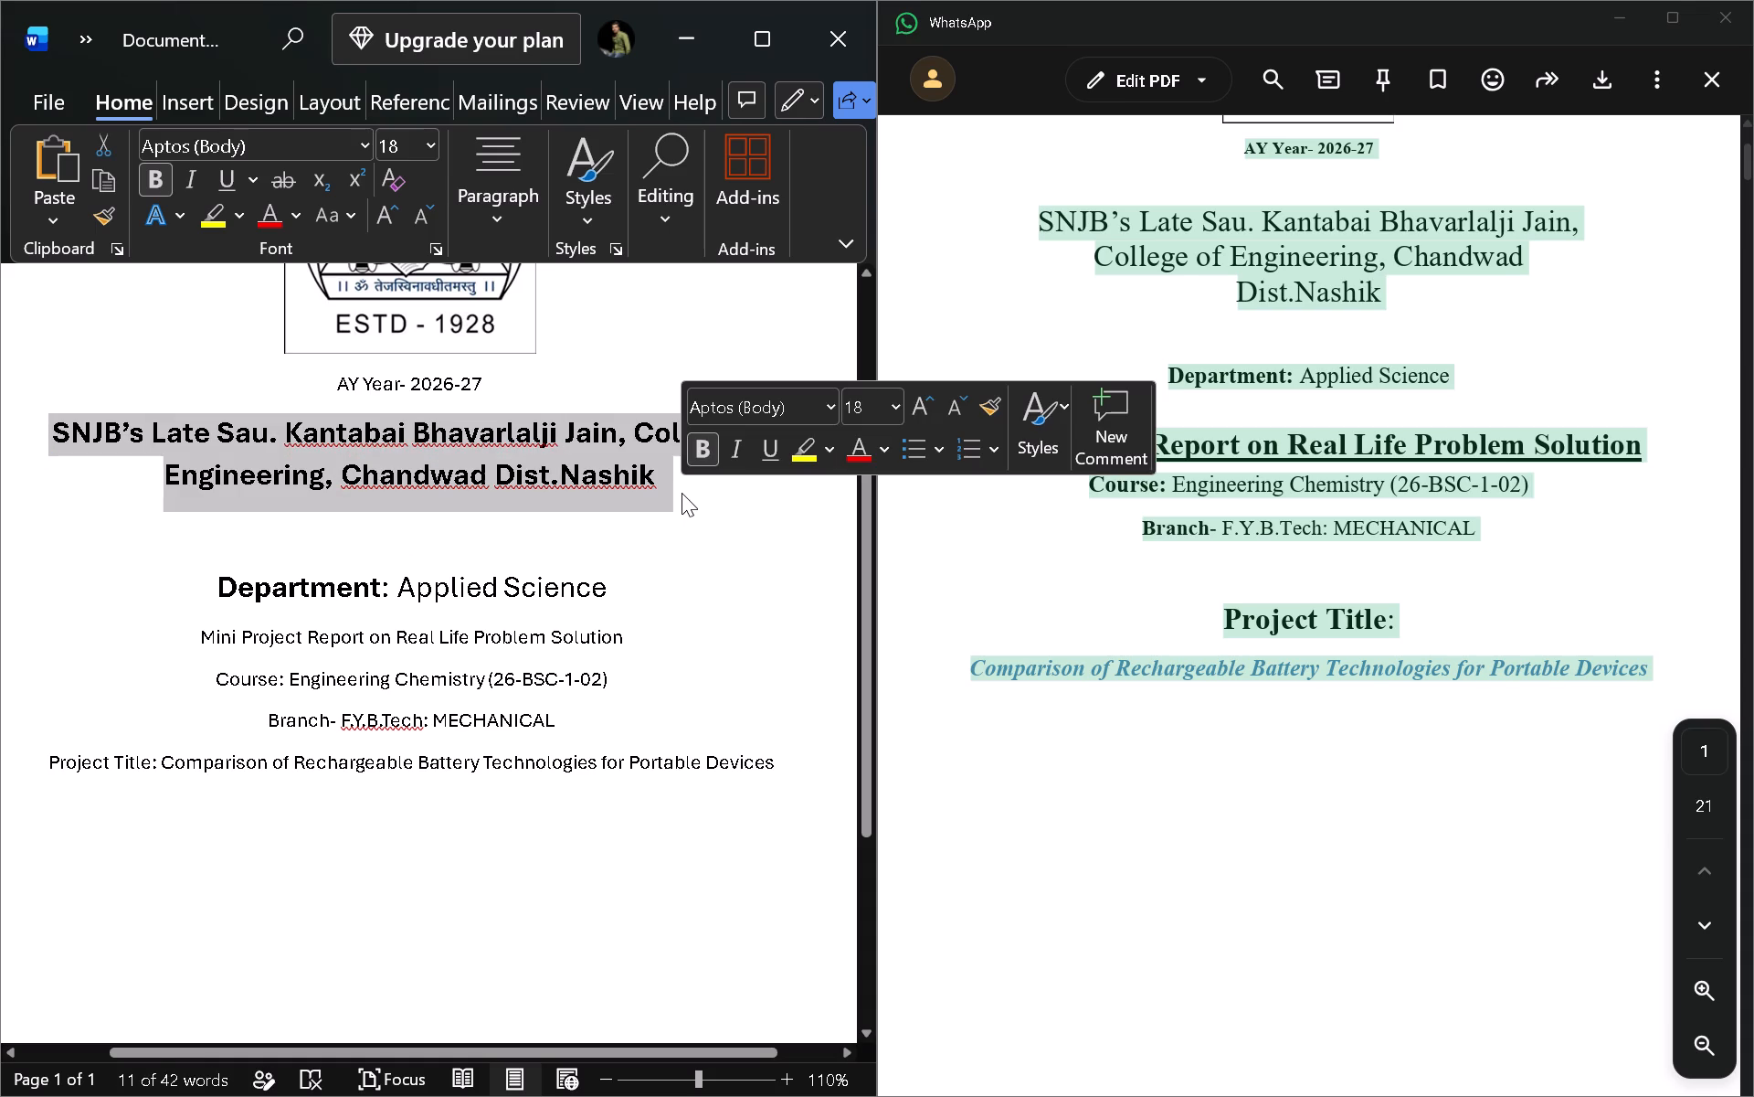
left_click(651, 524)
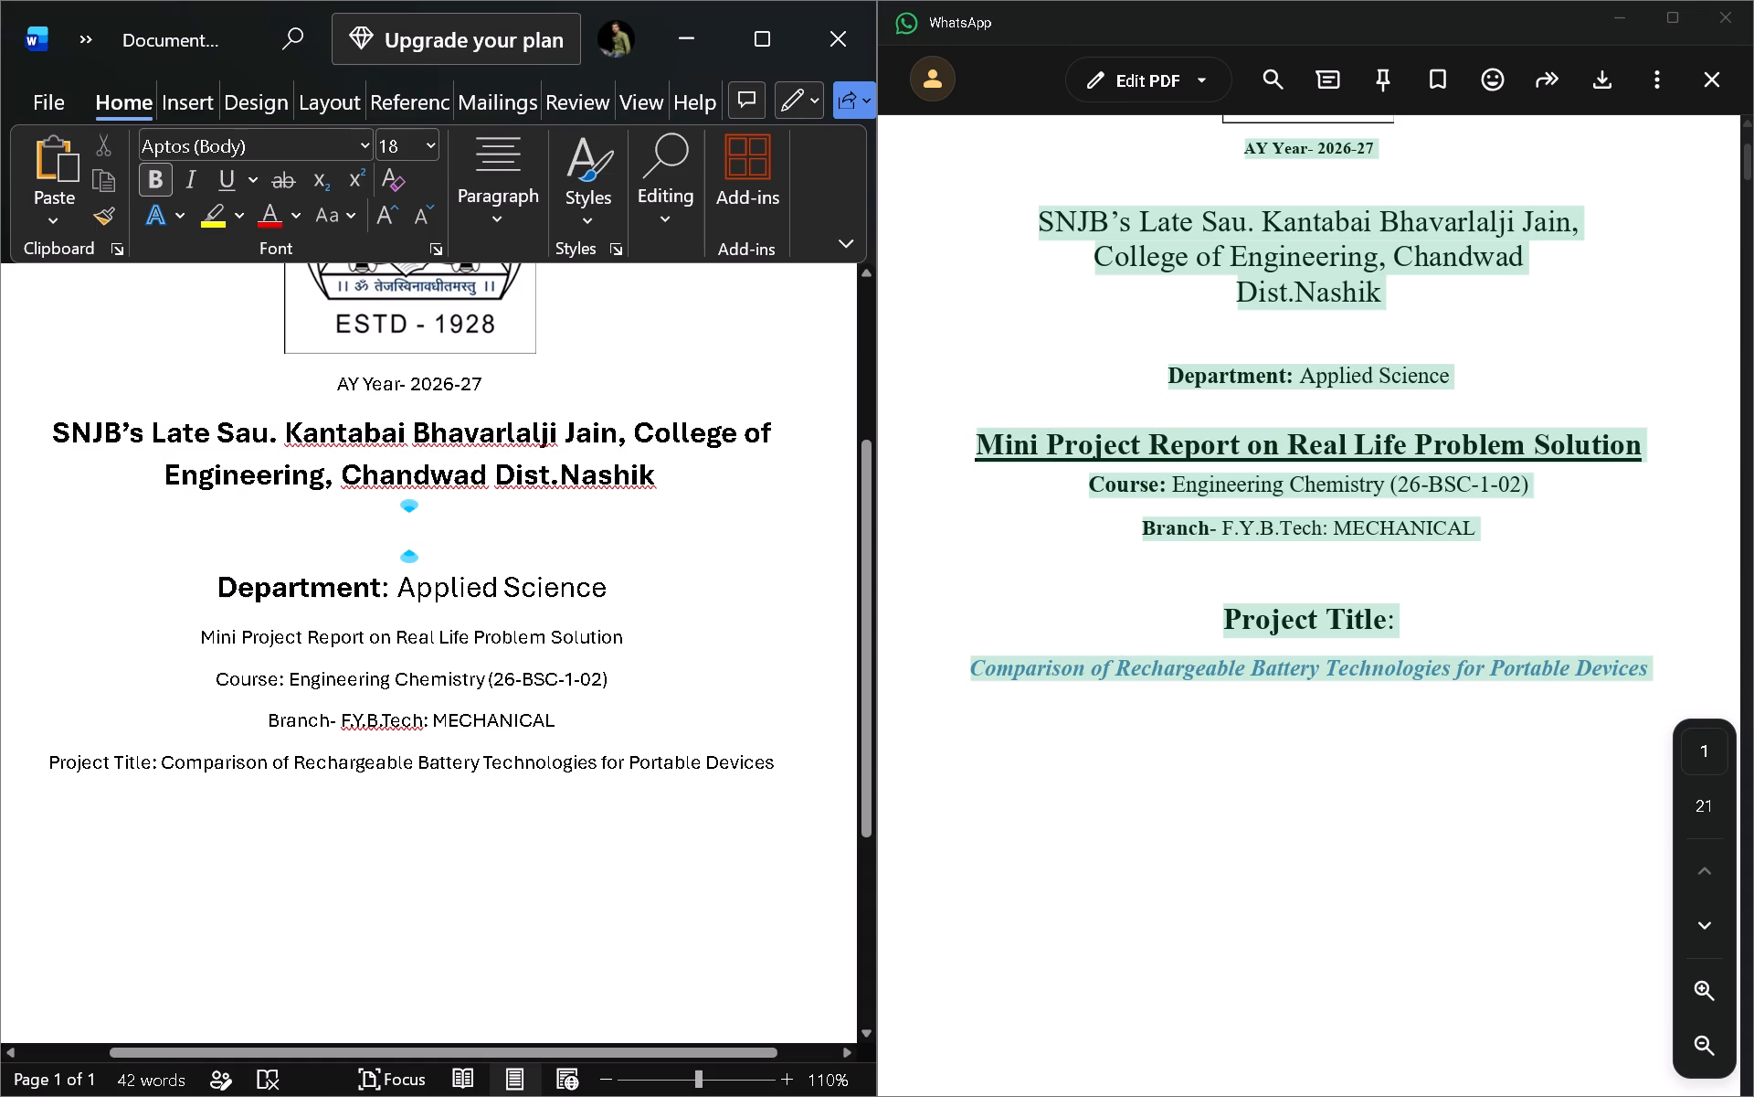
Enlarge the "Mini Project Report on Real Life Problem Solution" line to 20 pt and make it bold.
left_click_drag(195, 632, 323, 643)
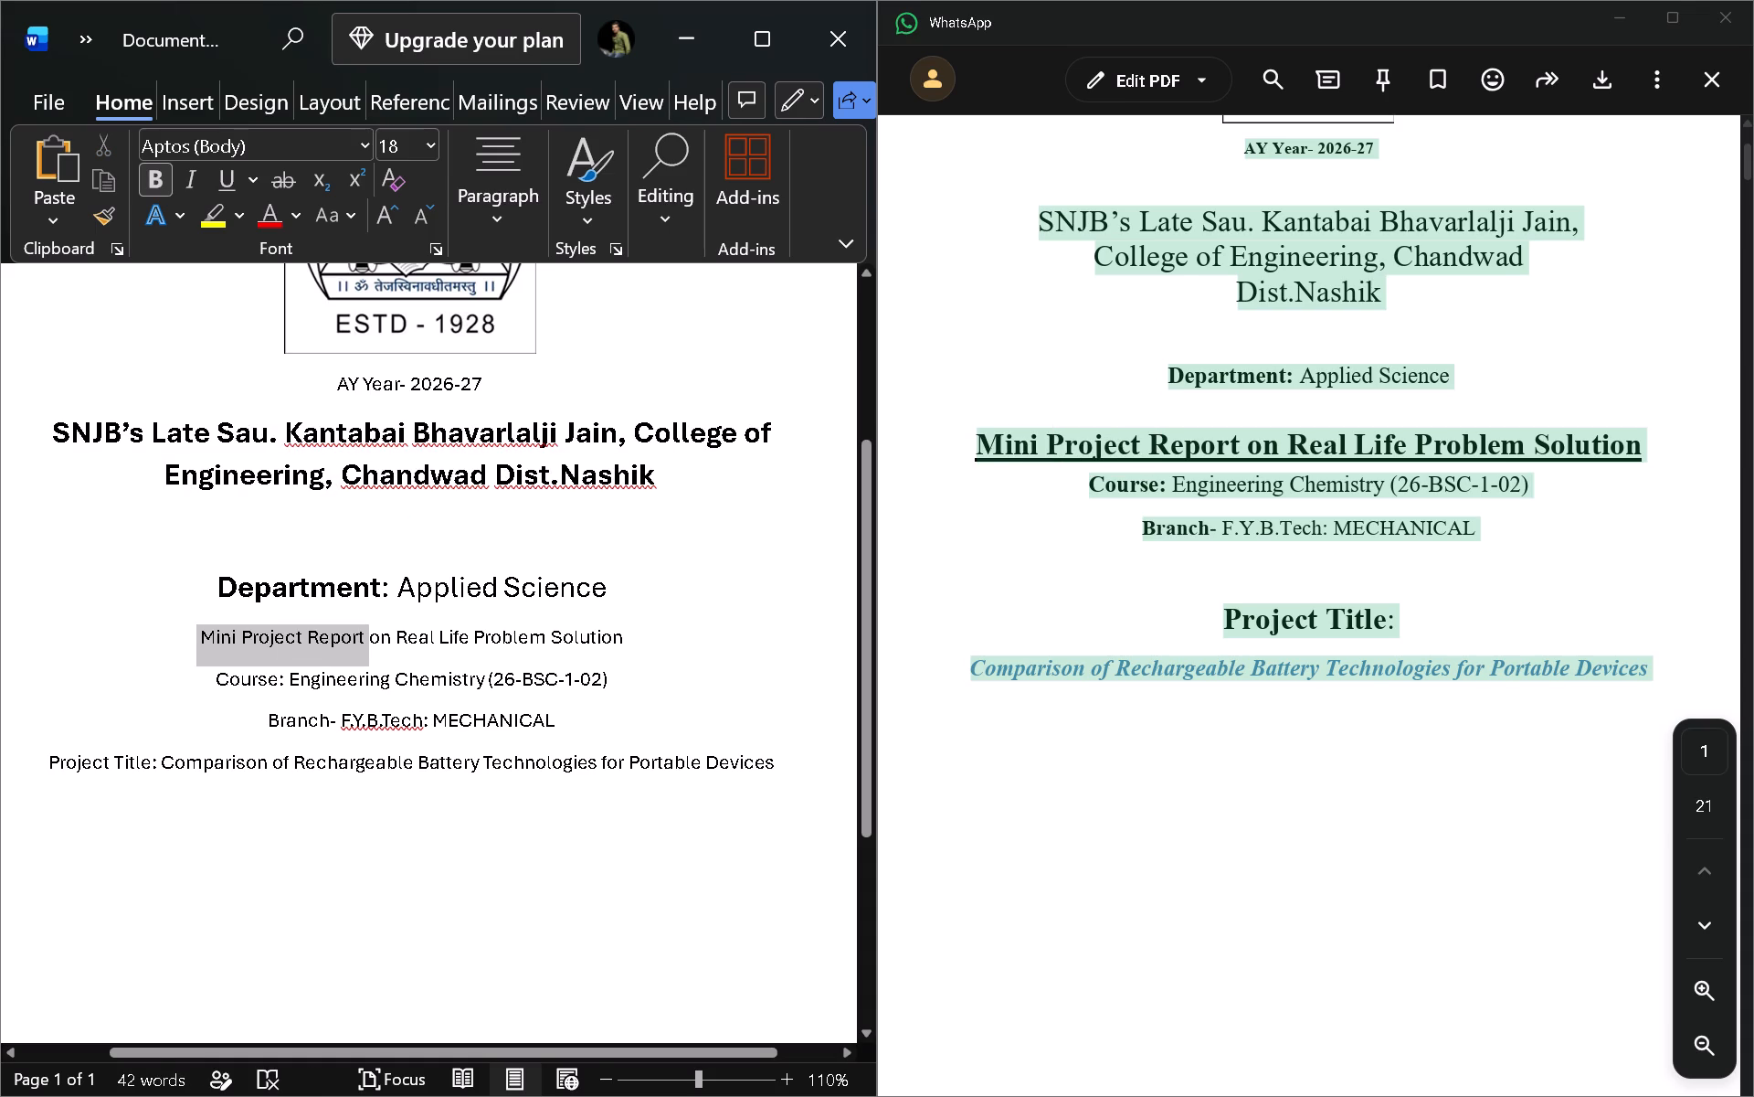
left_click_drag(323, 643, 603, 646)
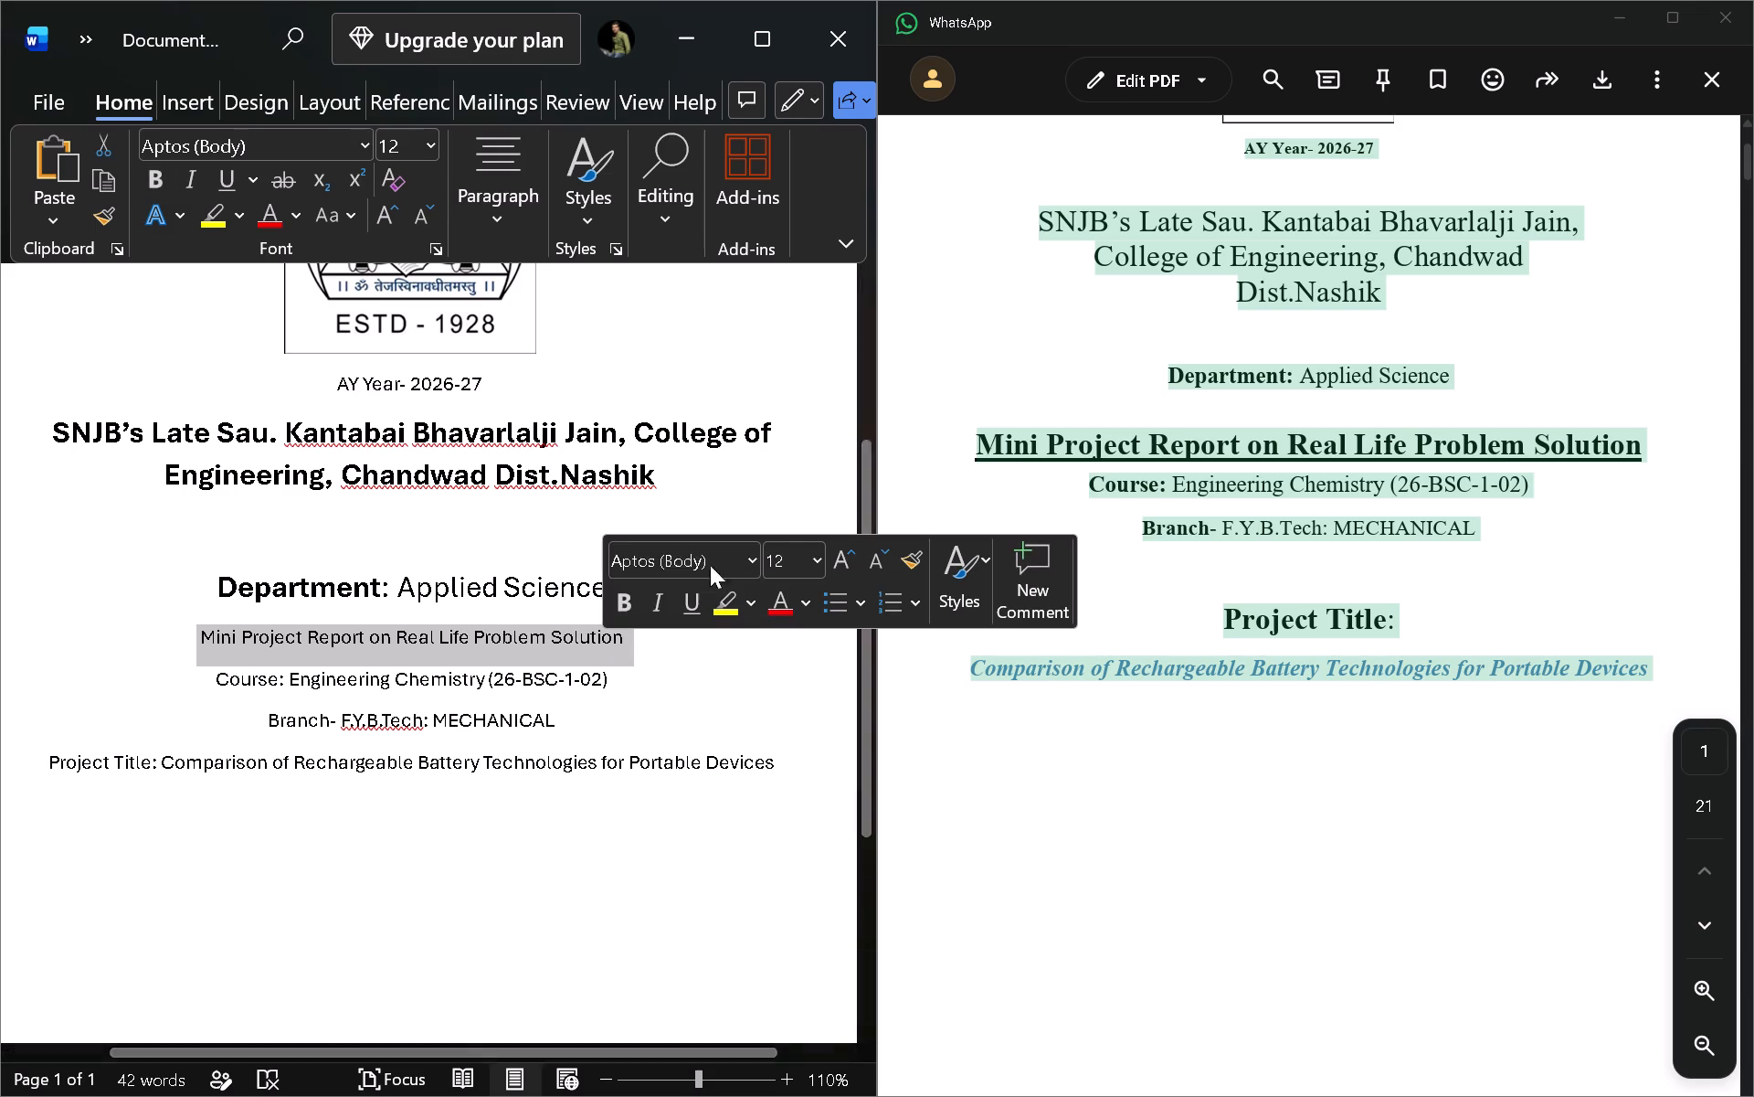
triple_click(840, 559)
left_click(840, 559)
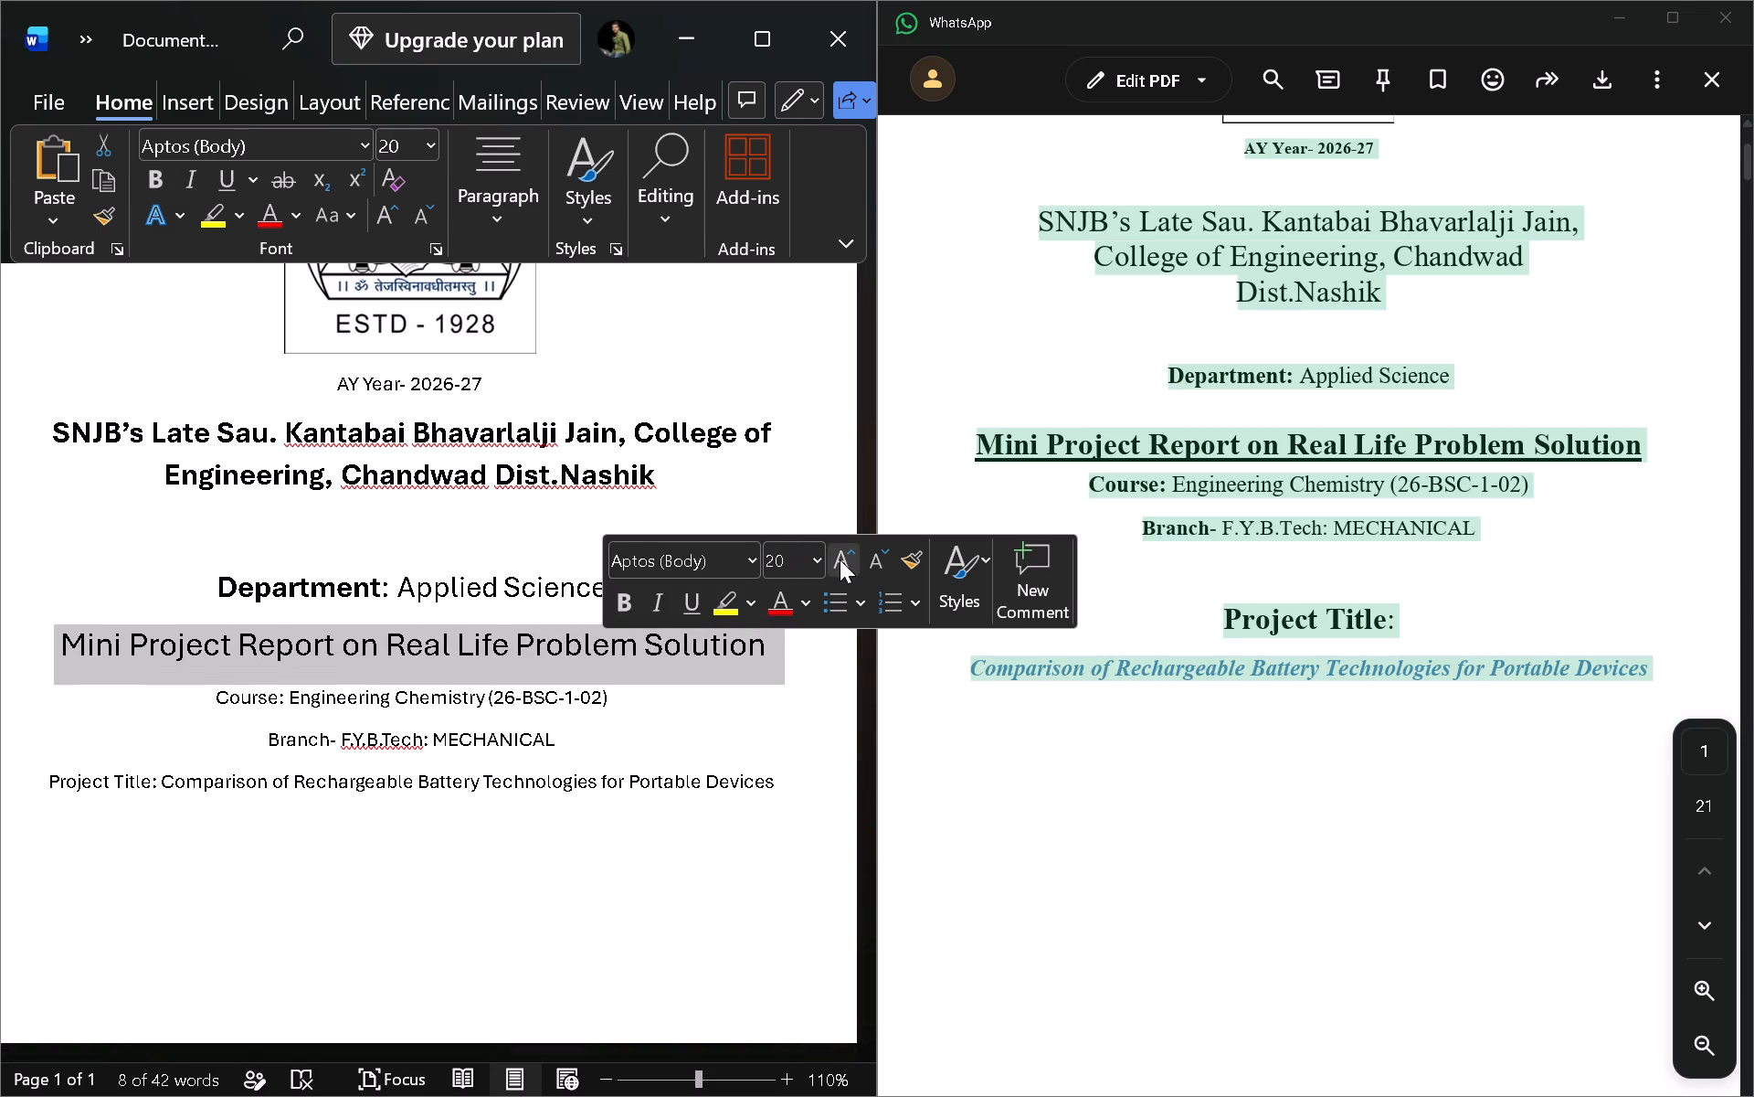
left_click(630, 606)
left_click(746, 591)
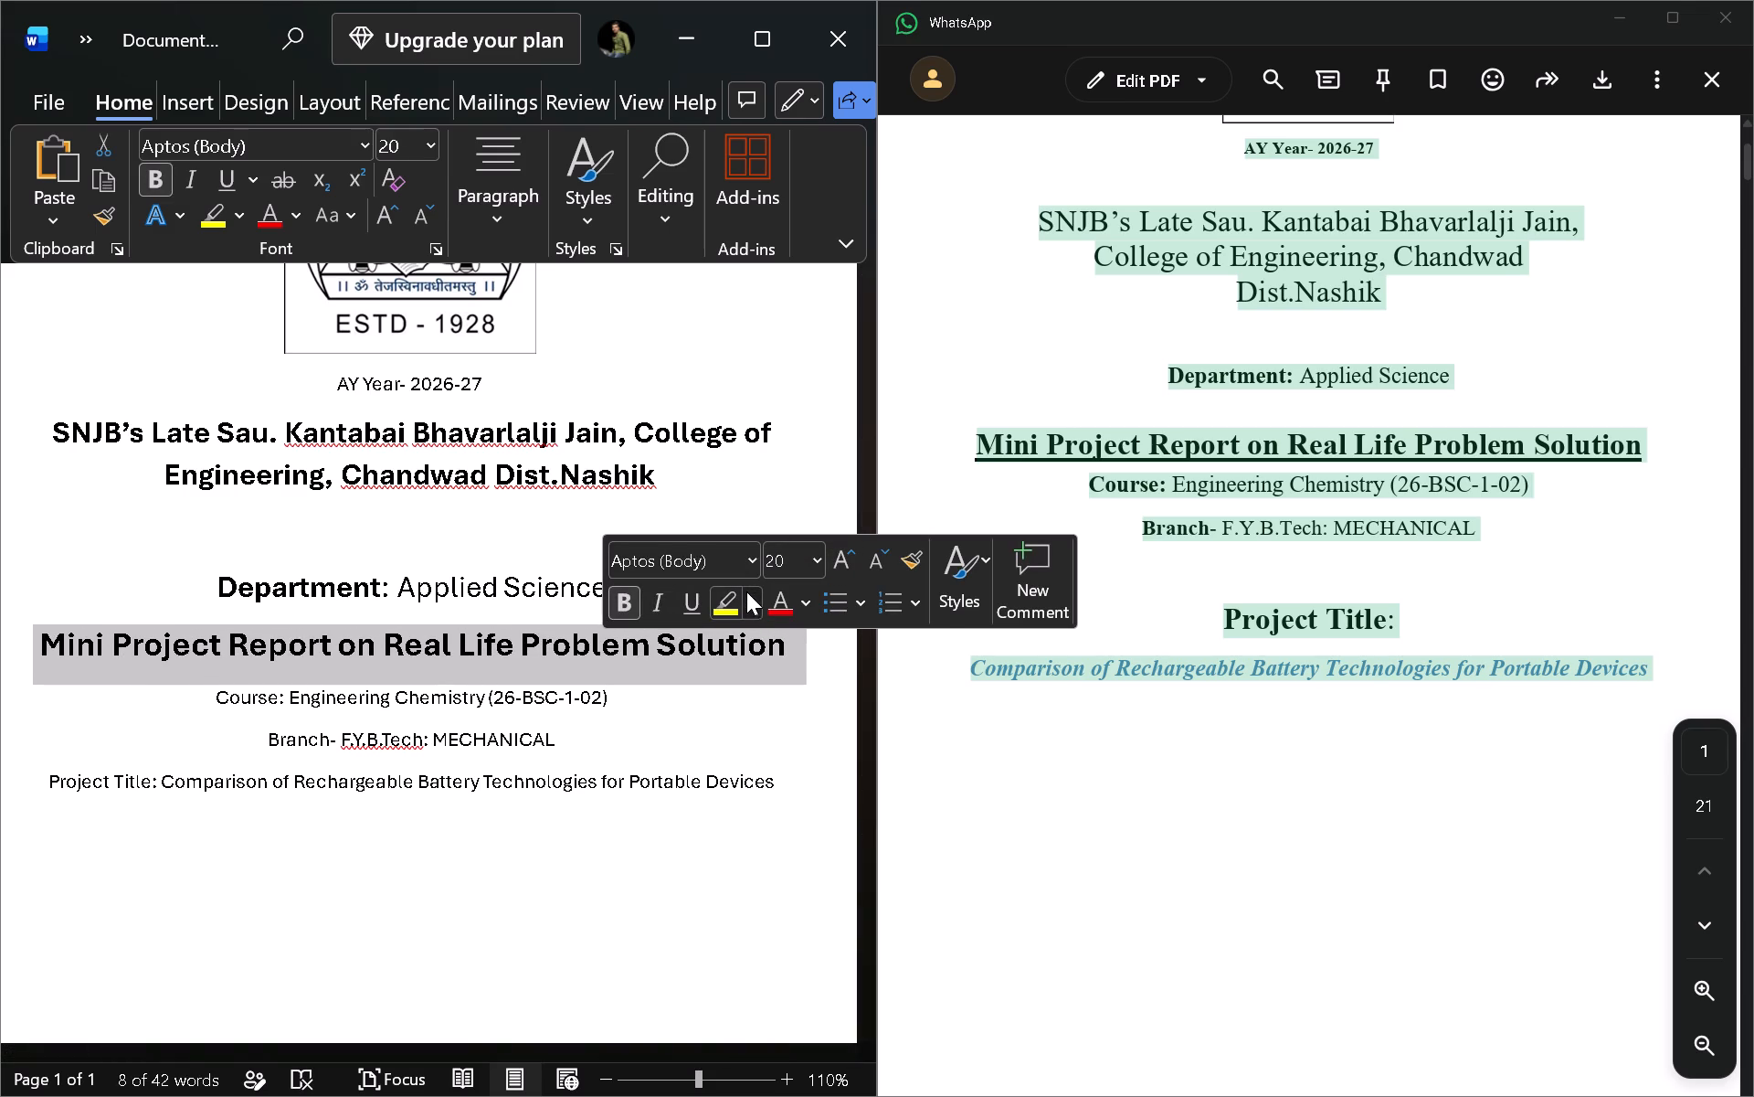
Underline the "Mini Project Report on Real Life Problem Solution" heading on the cover page.
left_click(804, 606)
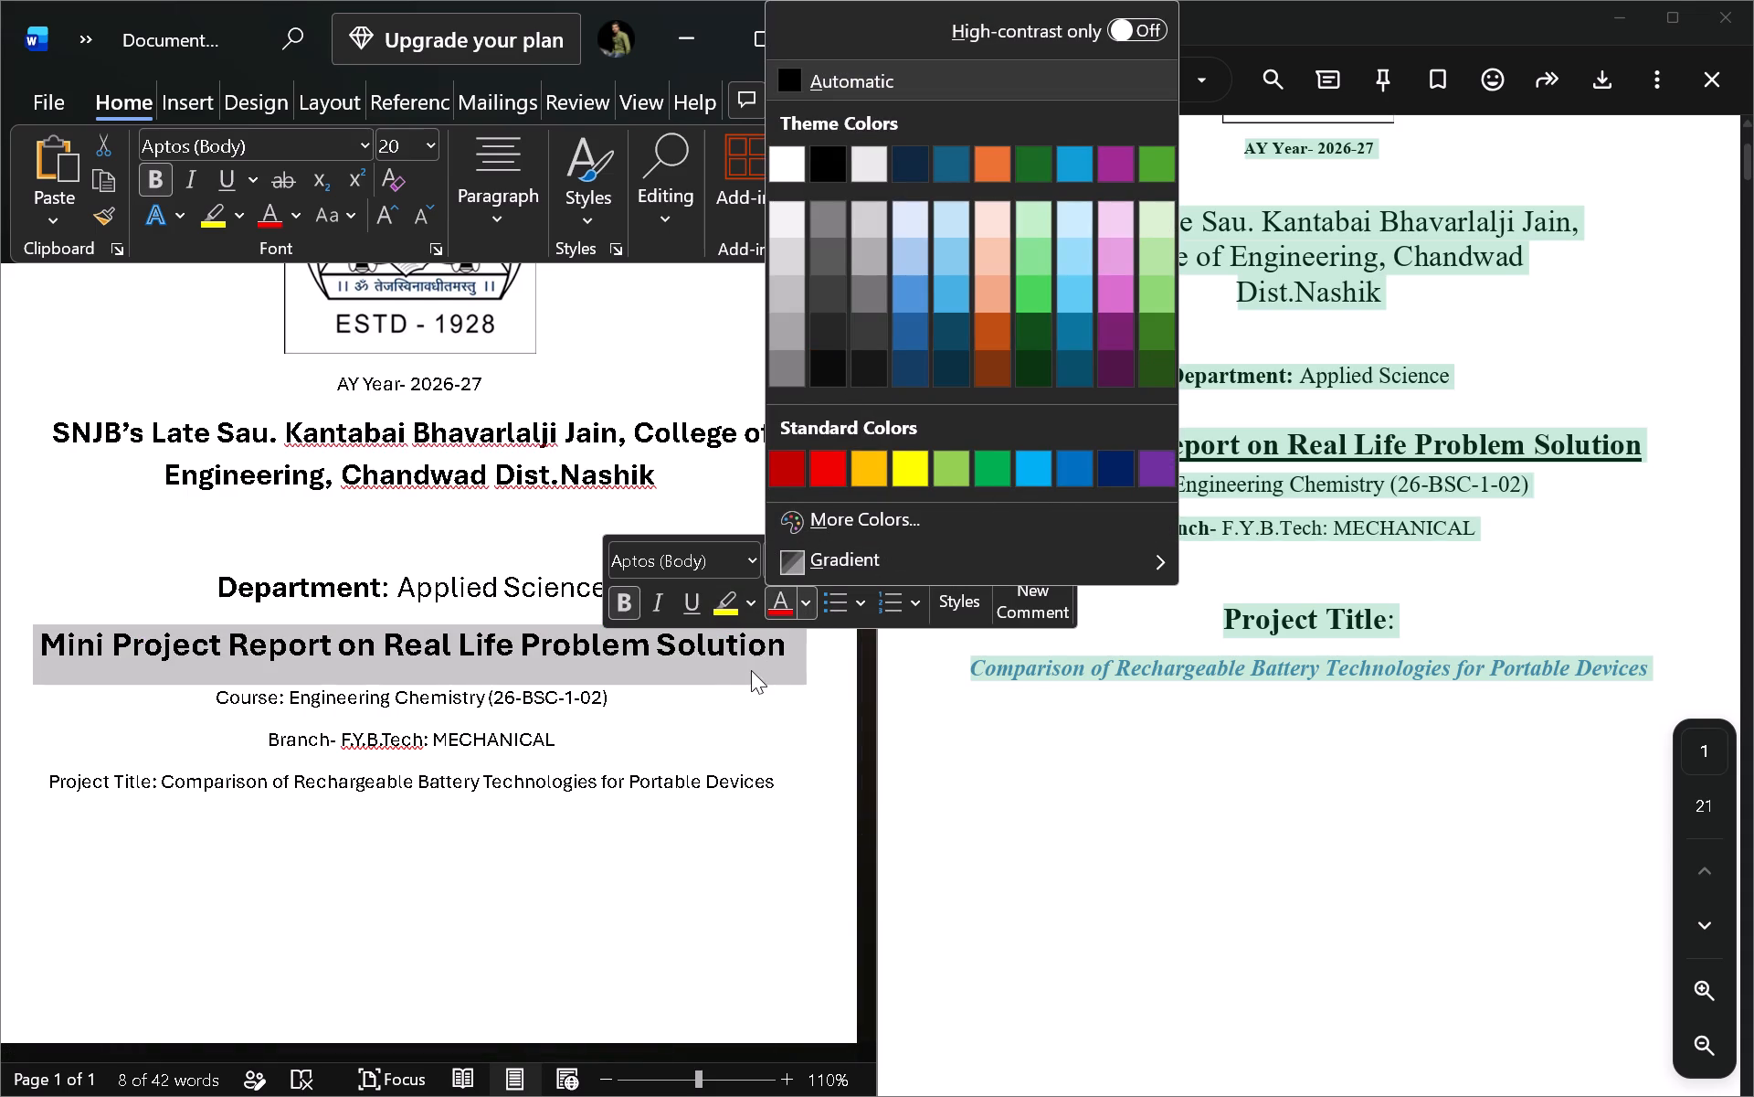
left_click(689, 602)
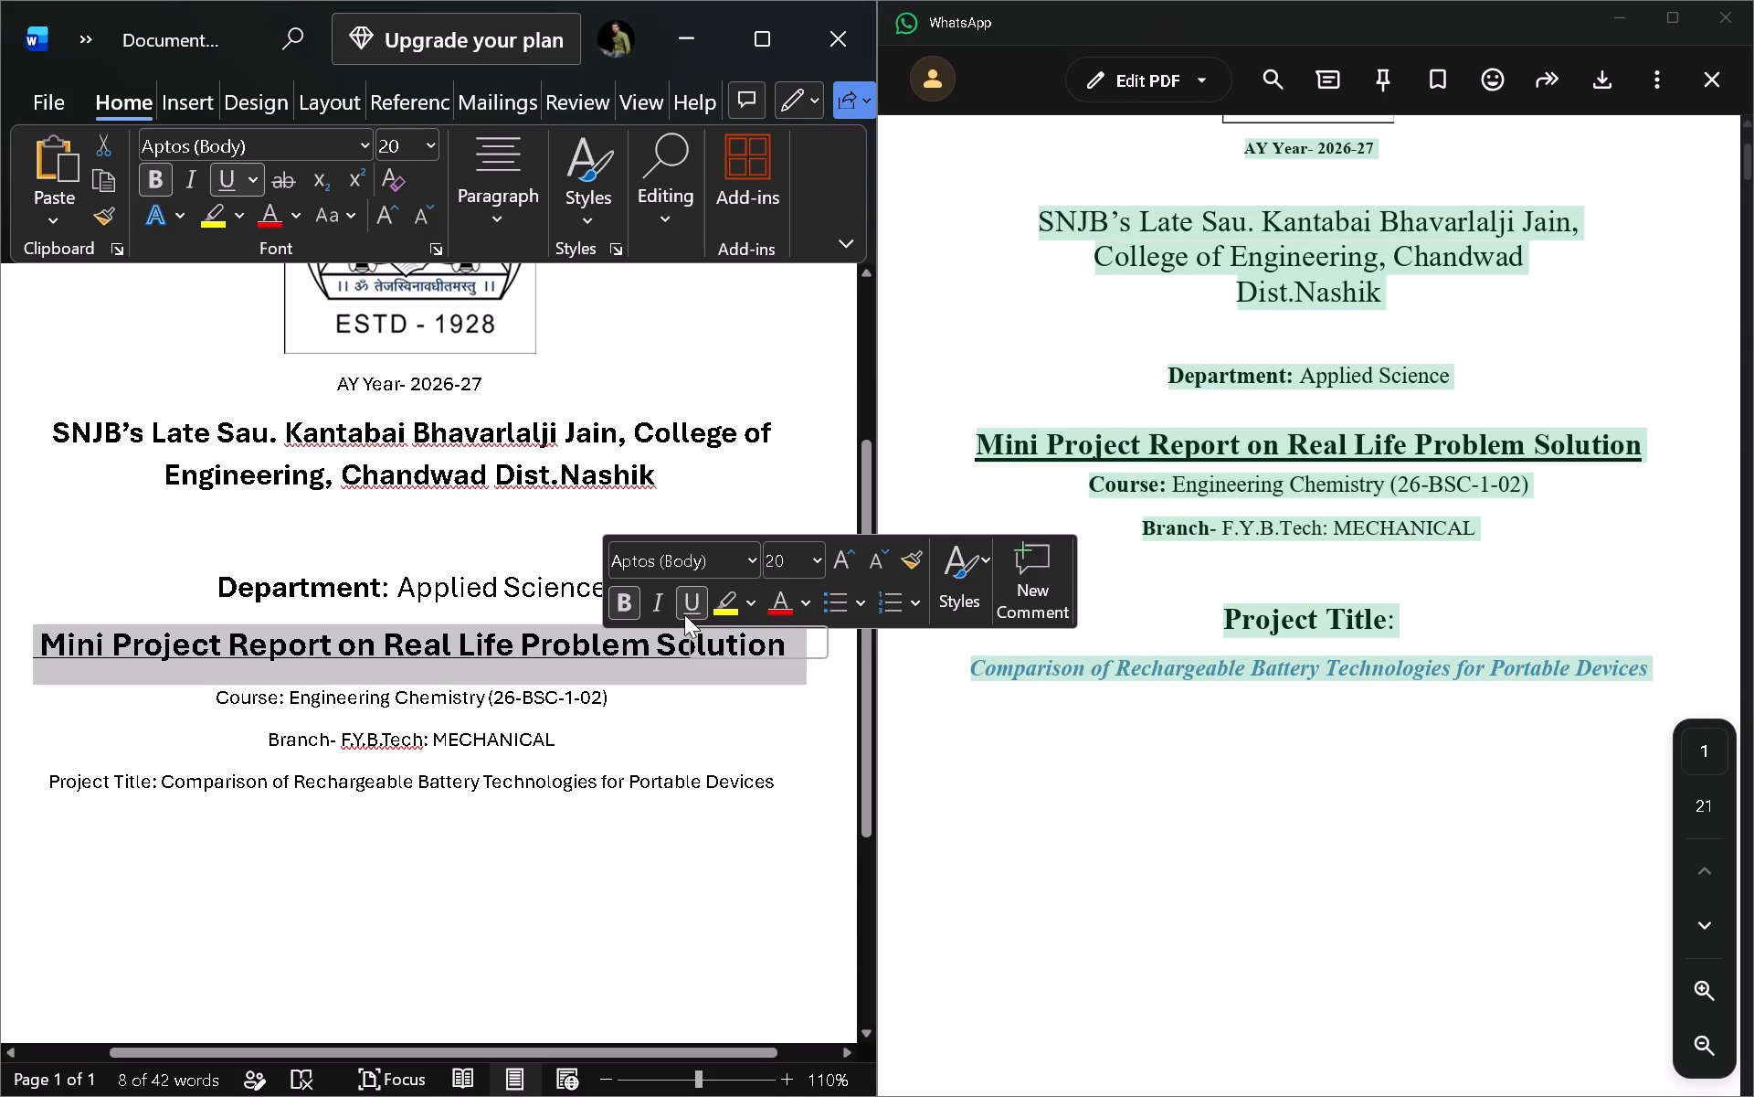
right_click(684, 614)
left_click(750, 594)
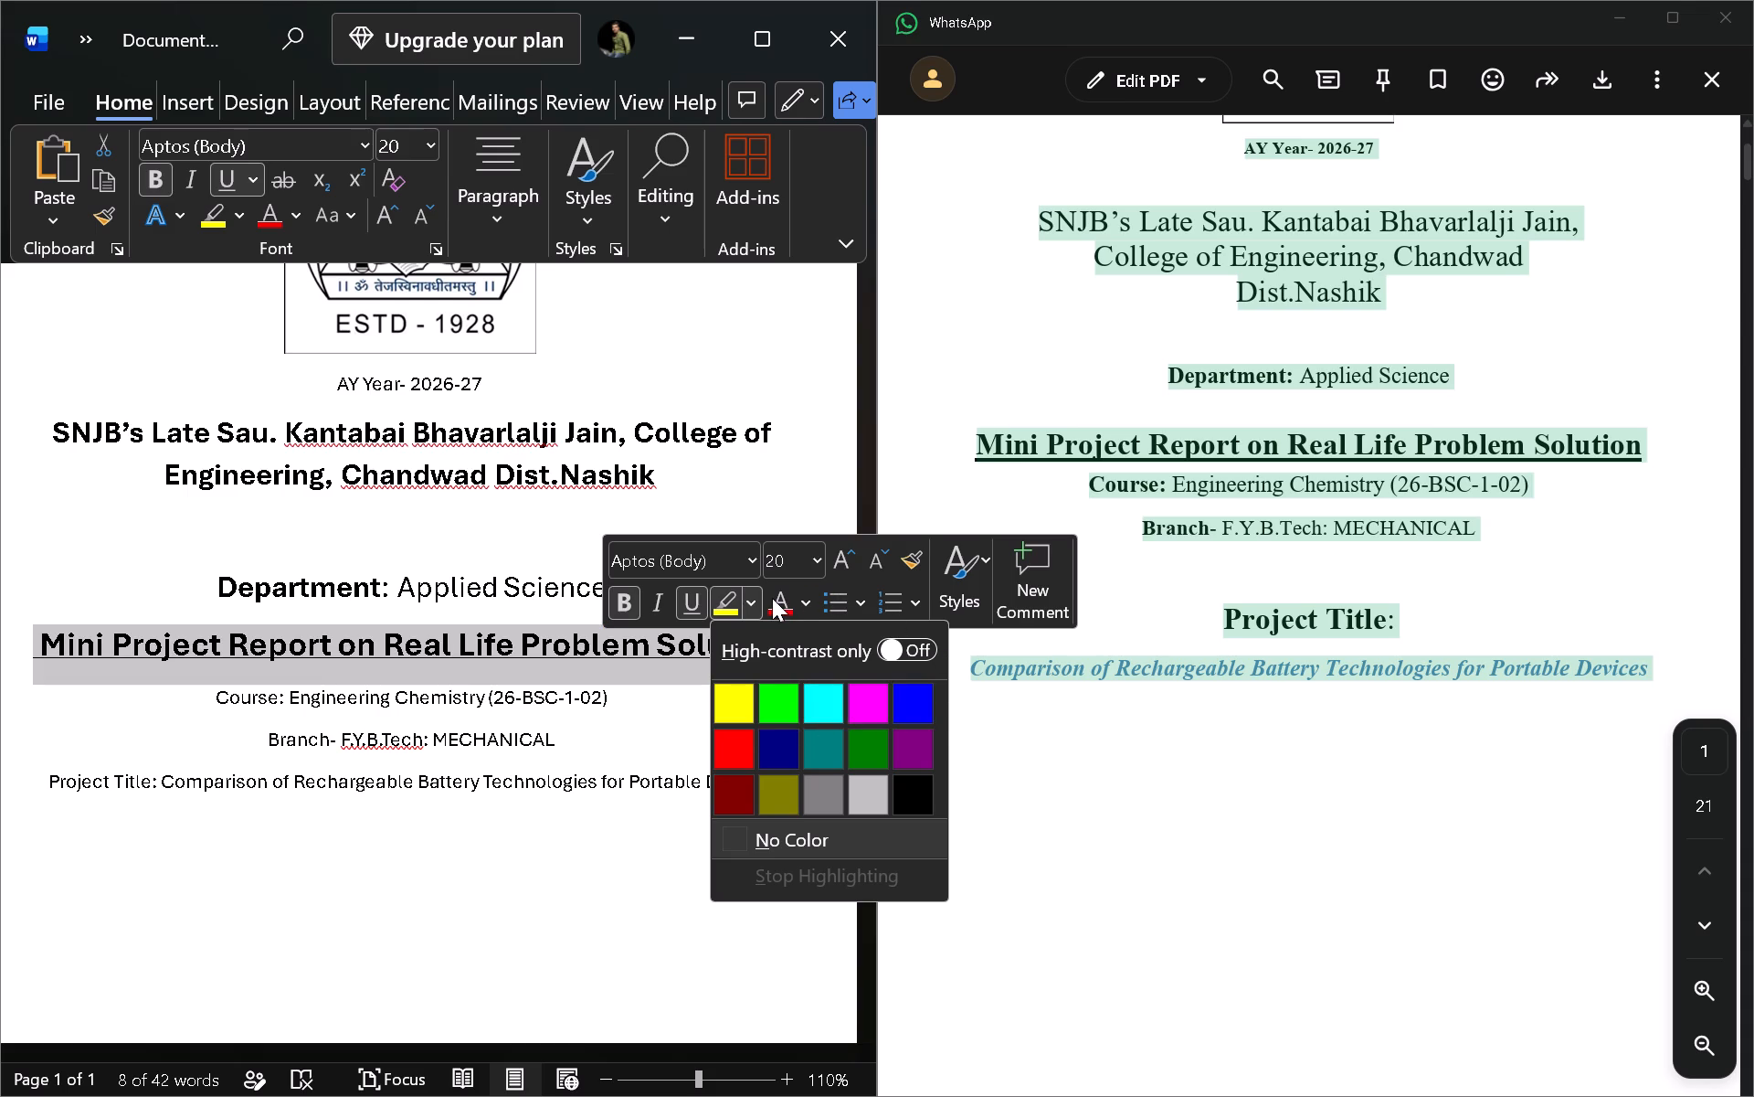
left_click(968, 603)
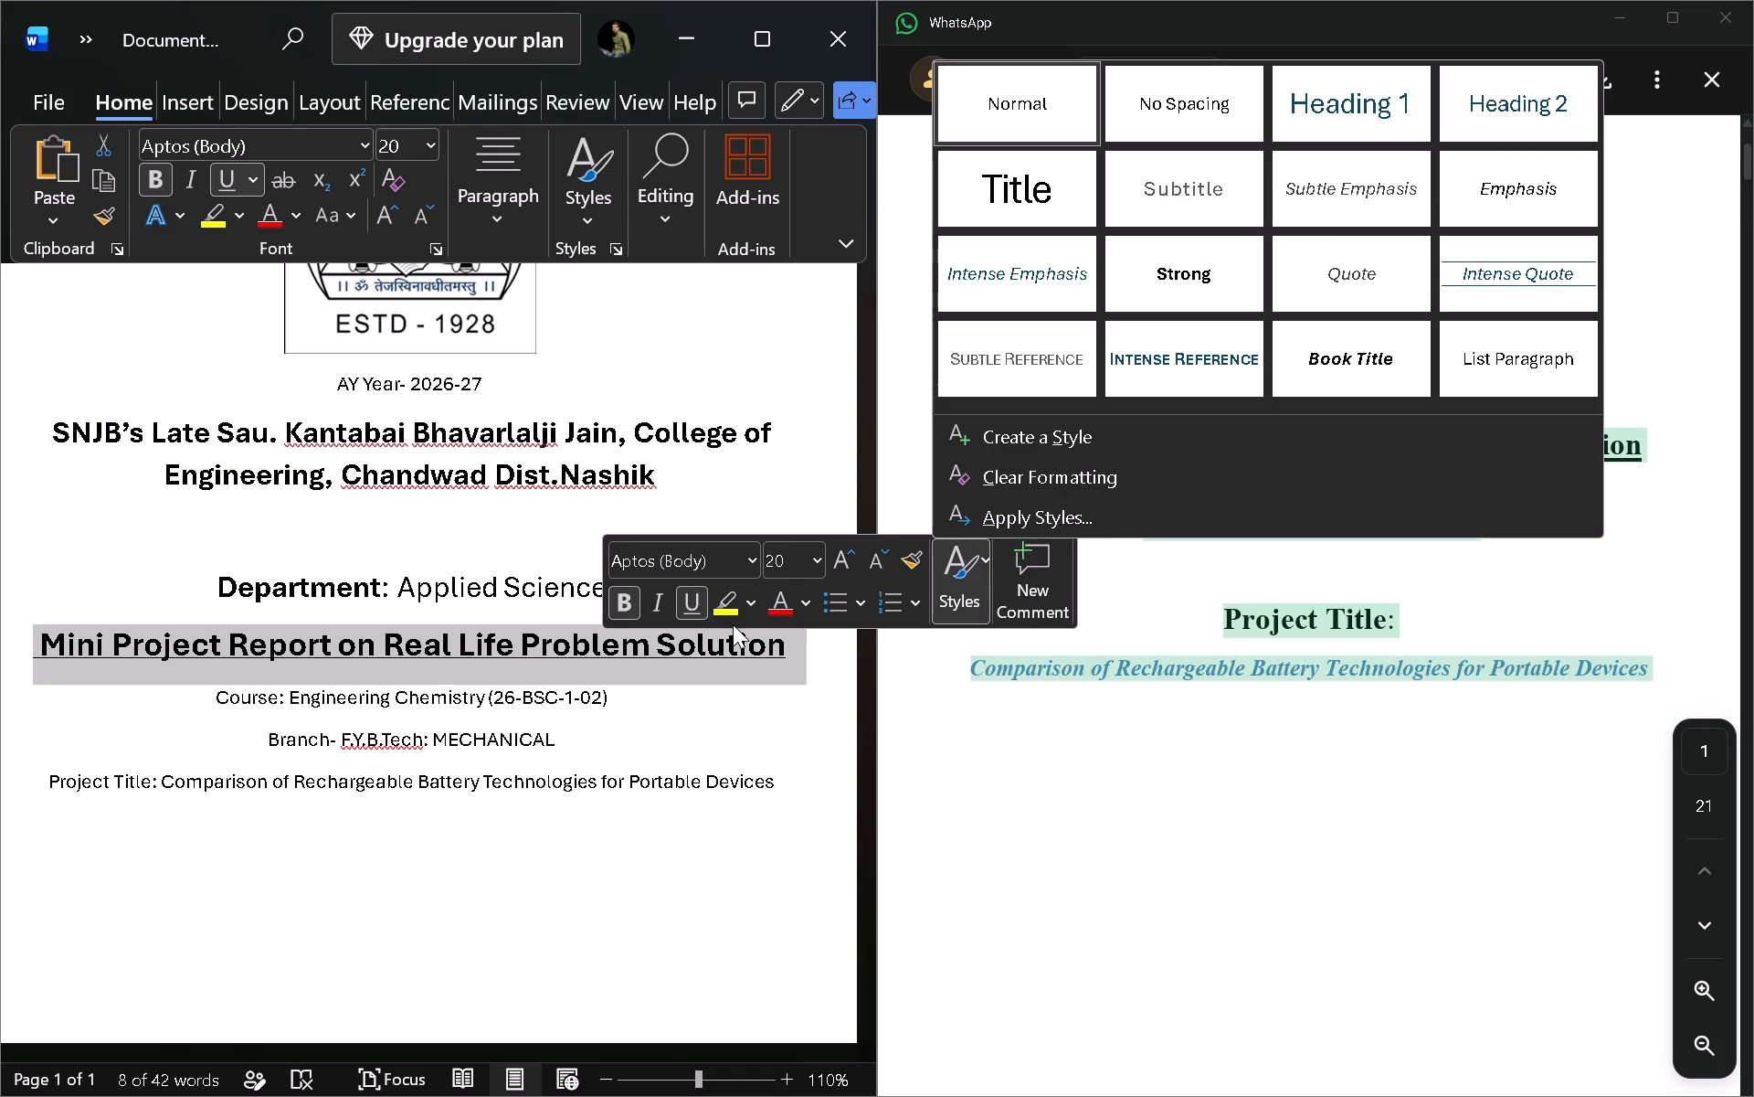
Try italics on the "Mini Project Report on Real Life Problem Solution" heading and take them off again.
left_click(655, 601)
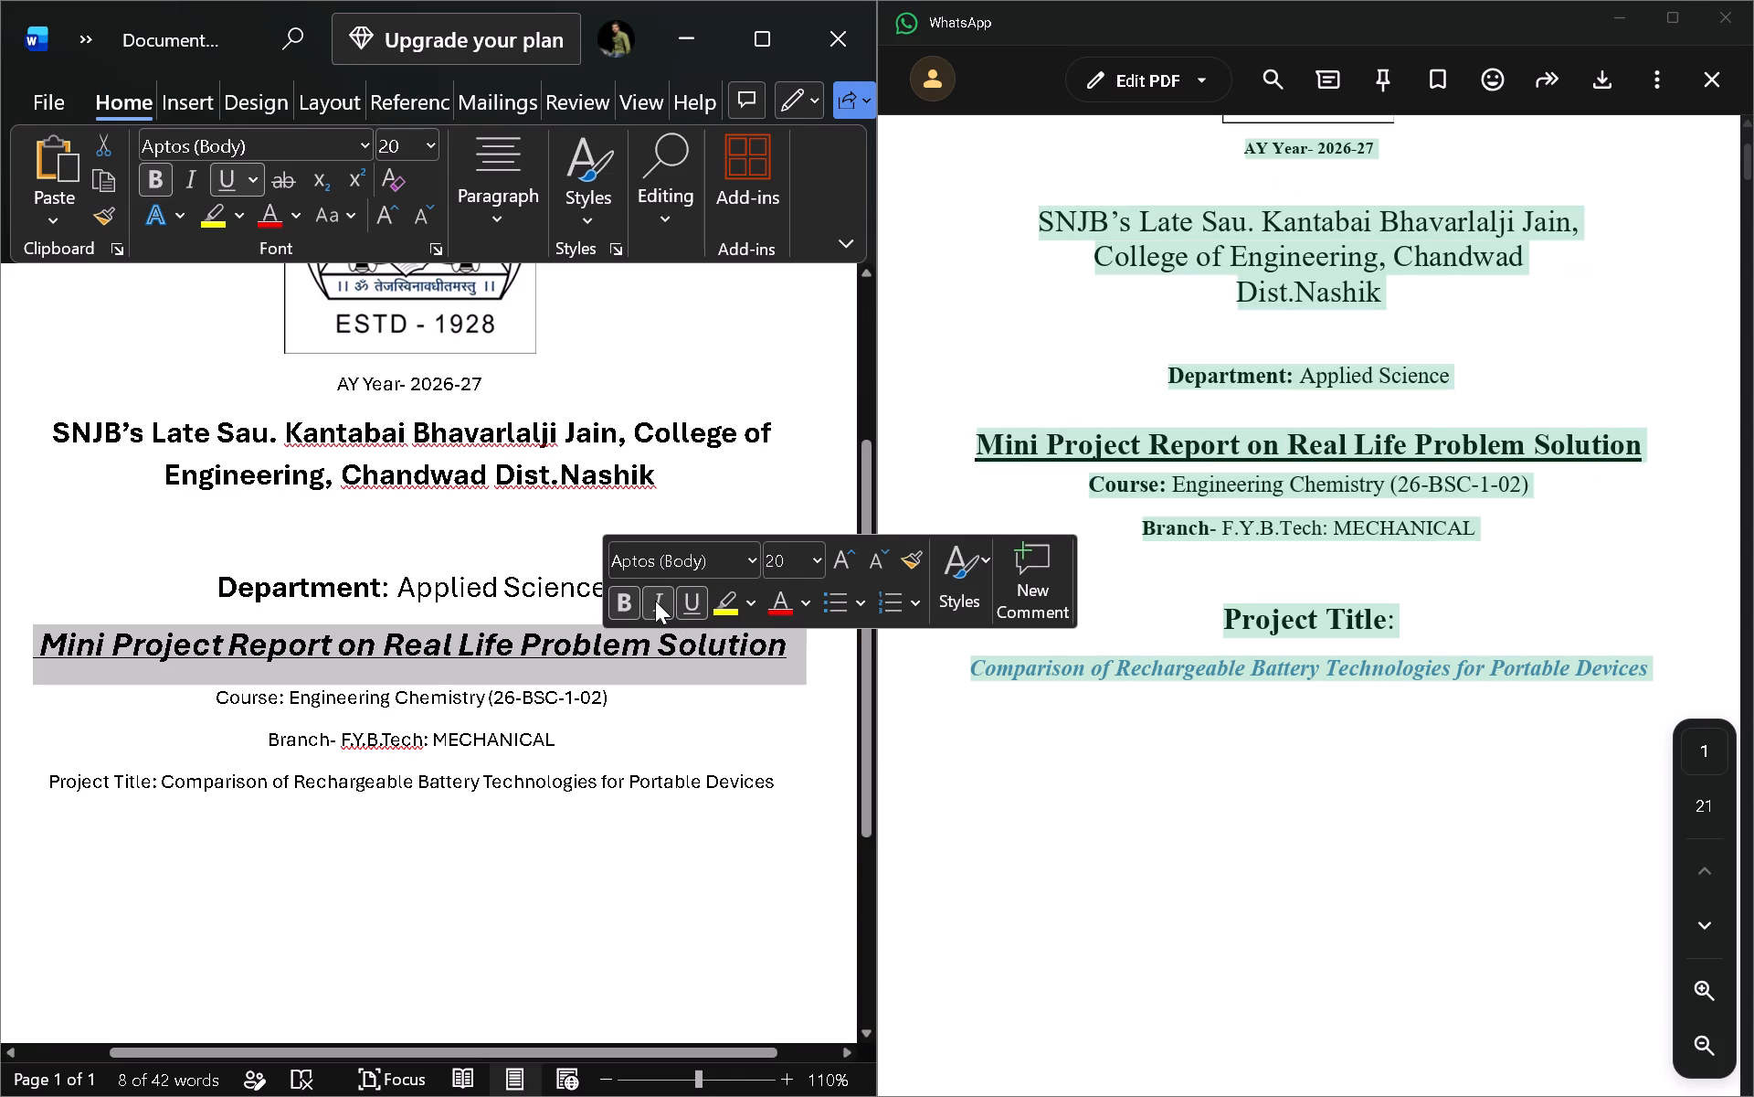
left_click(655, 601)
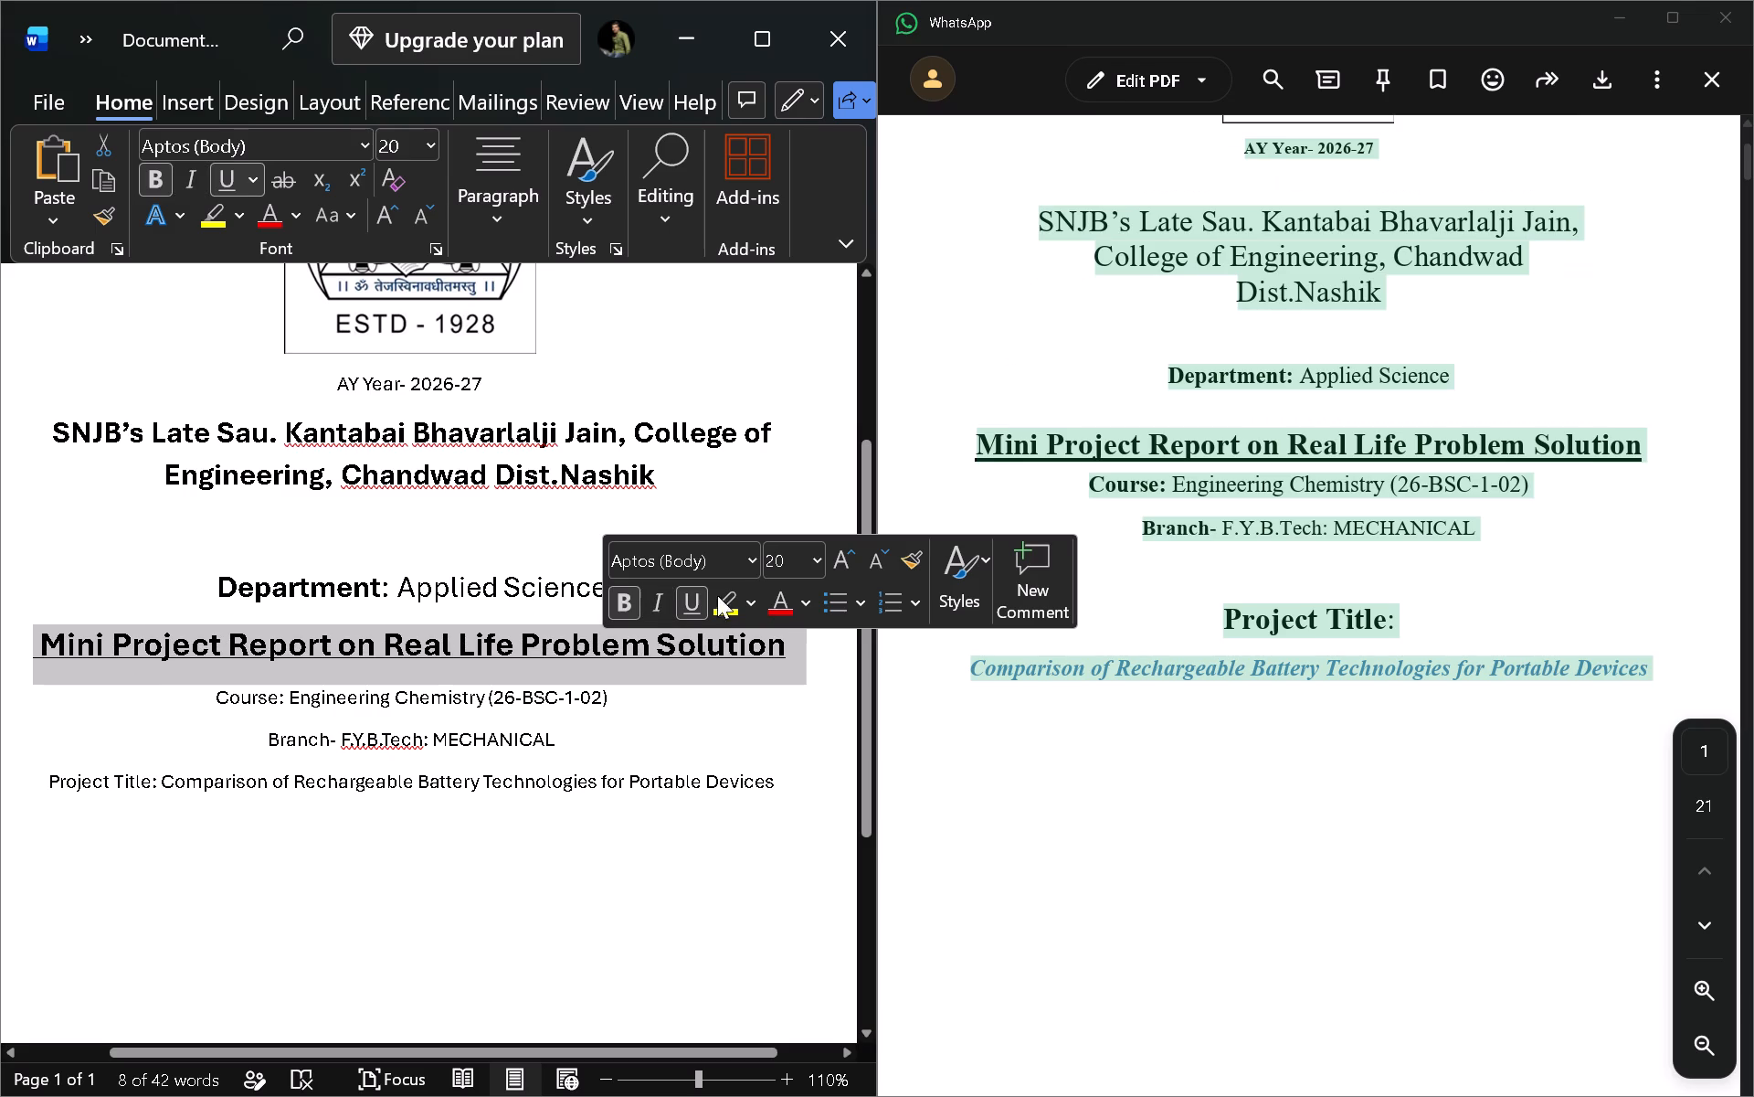
Reduce the font size of the "Mini Project Report on Real Life Problem Solution" heading to 16.
double_click(867, 564)
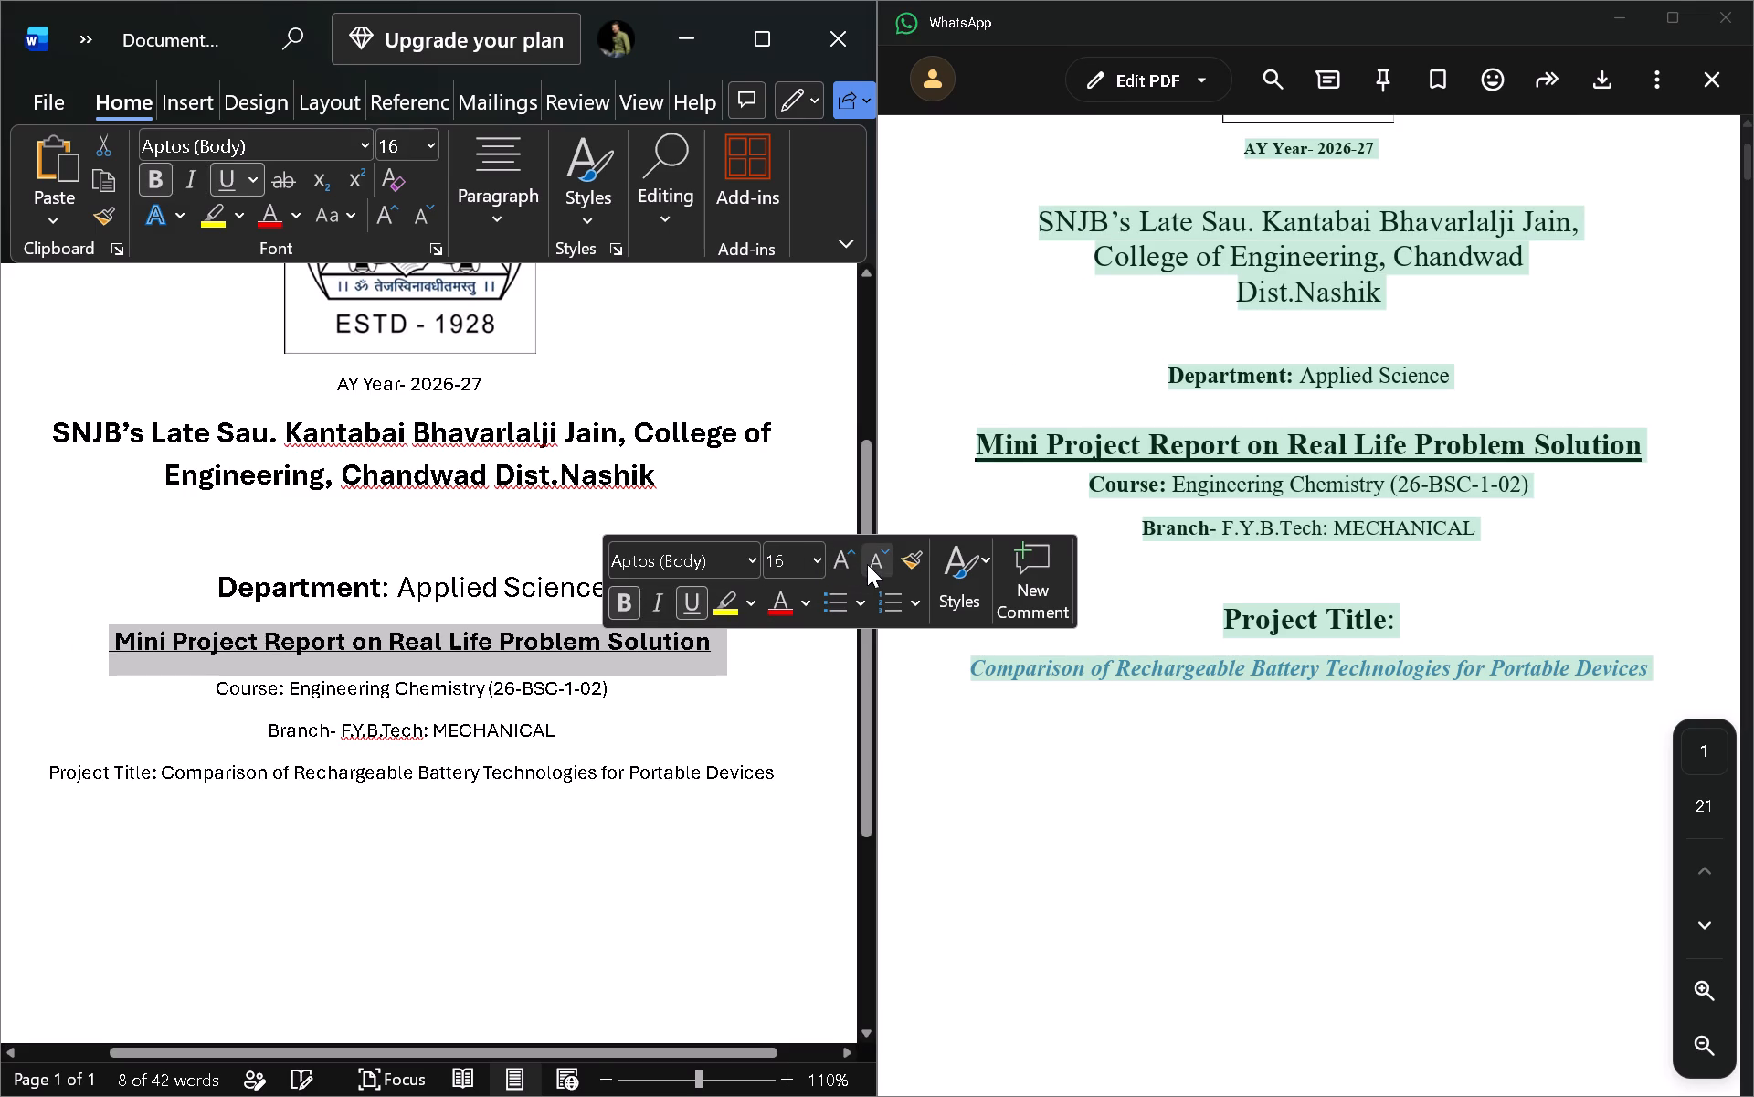
left_click(915, 567)
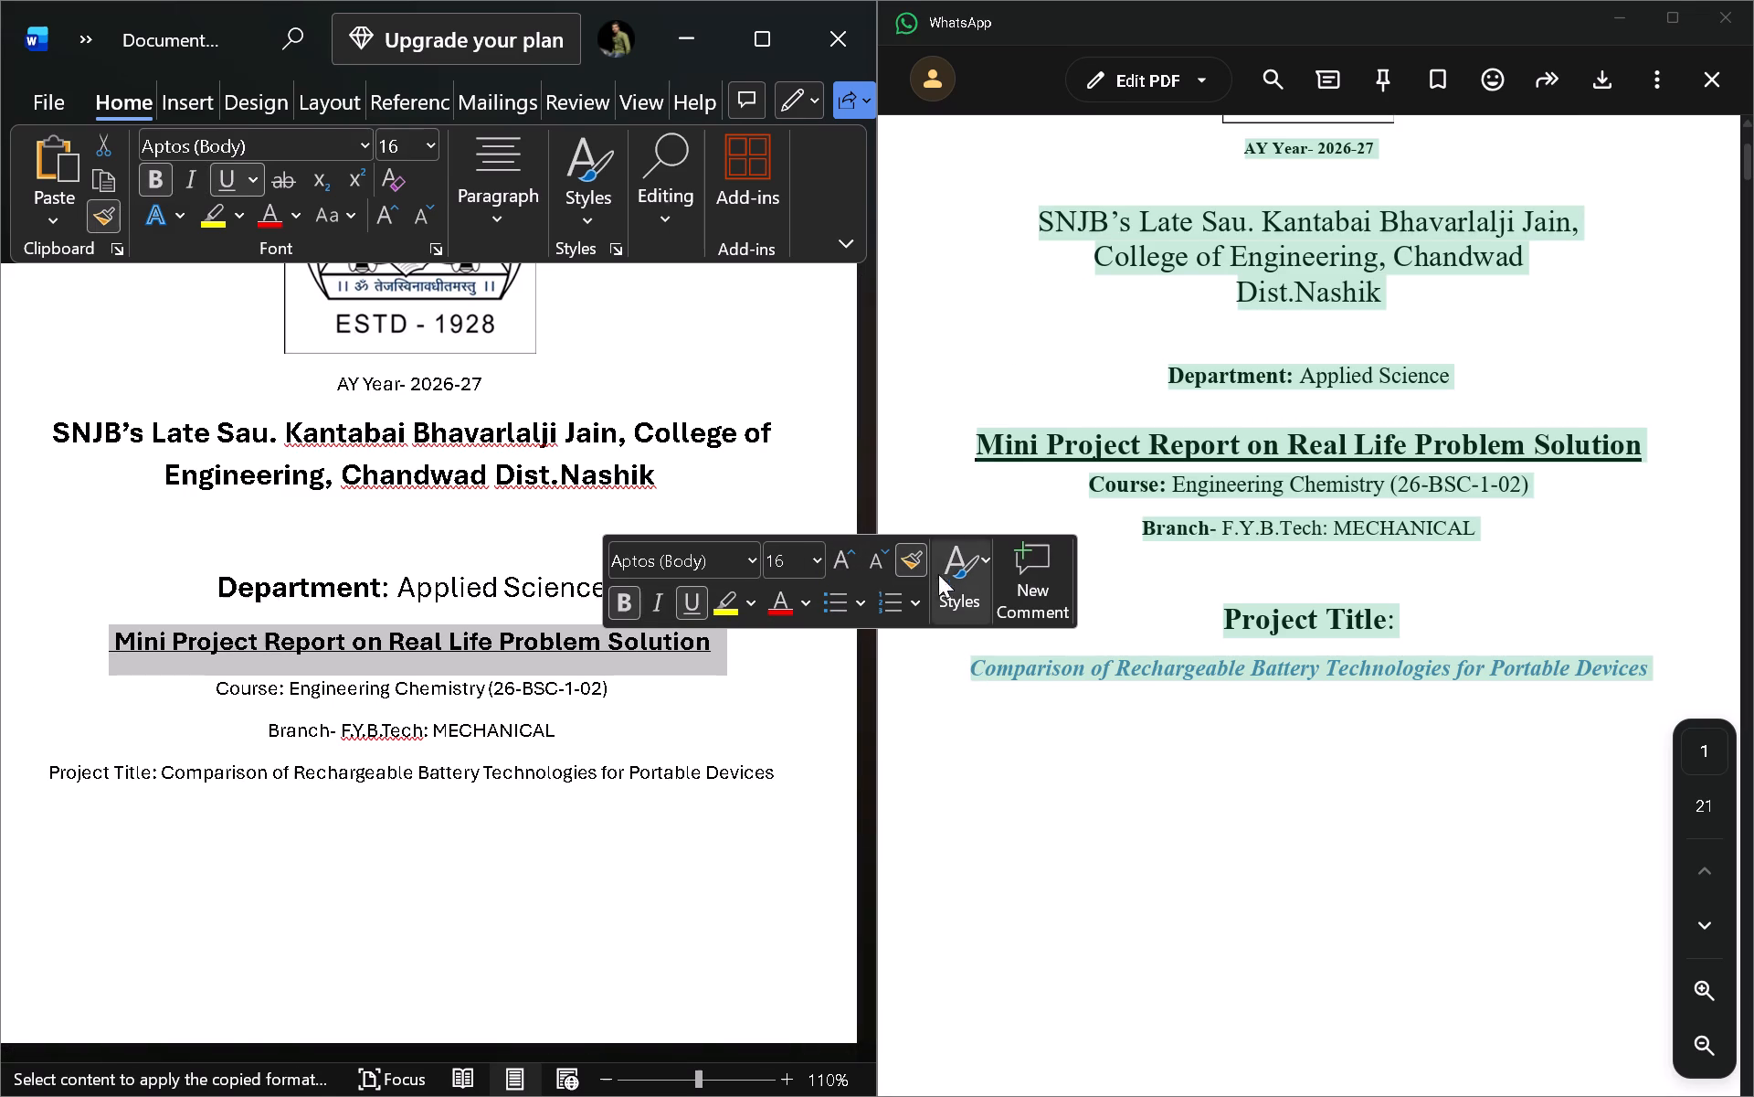
left_click(910, 566)
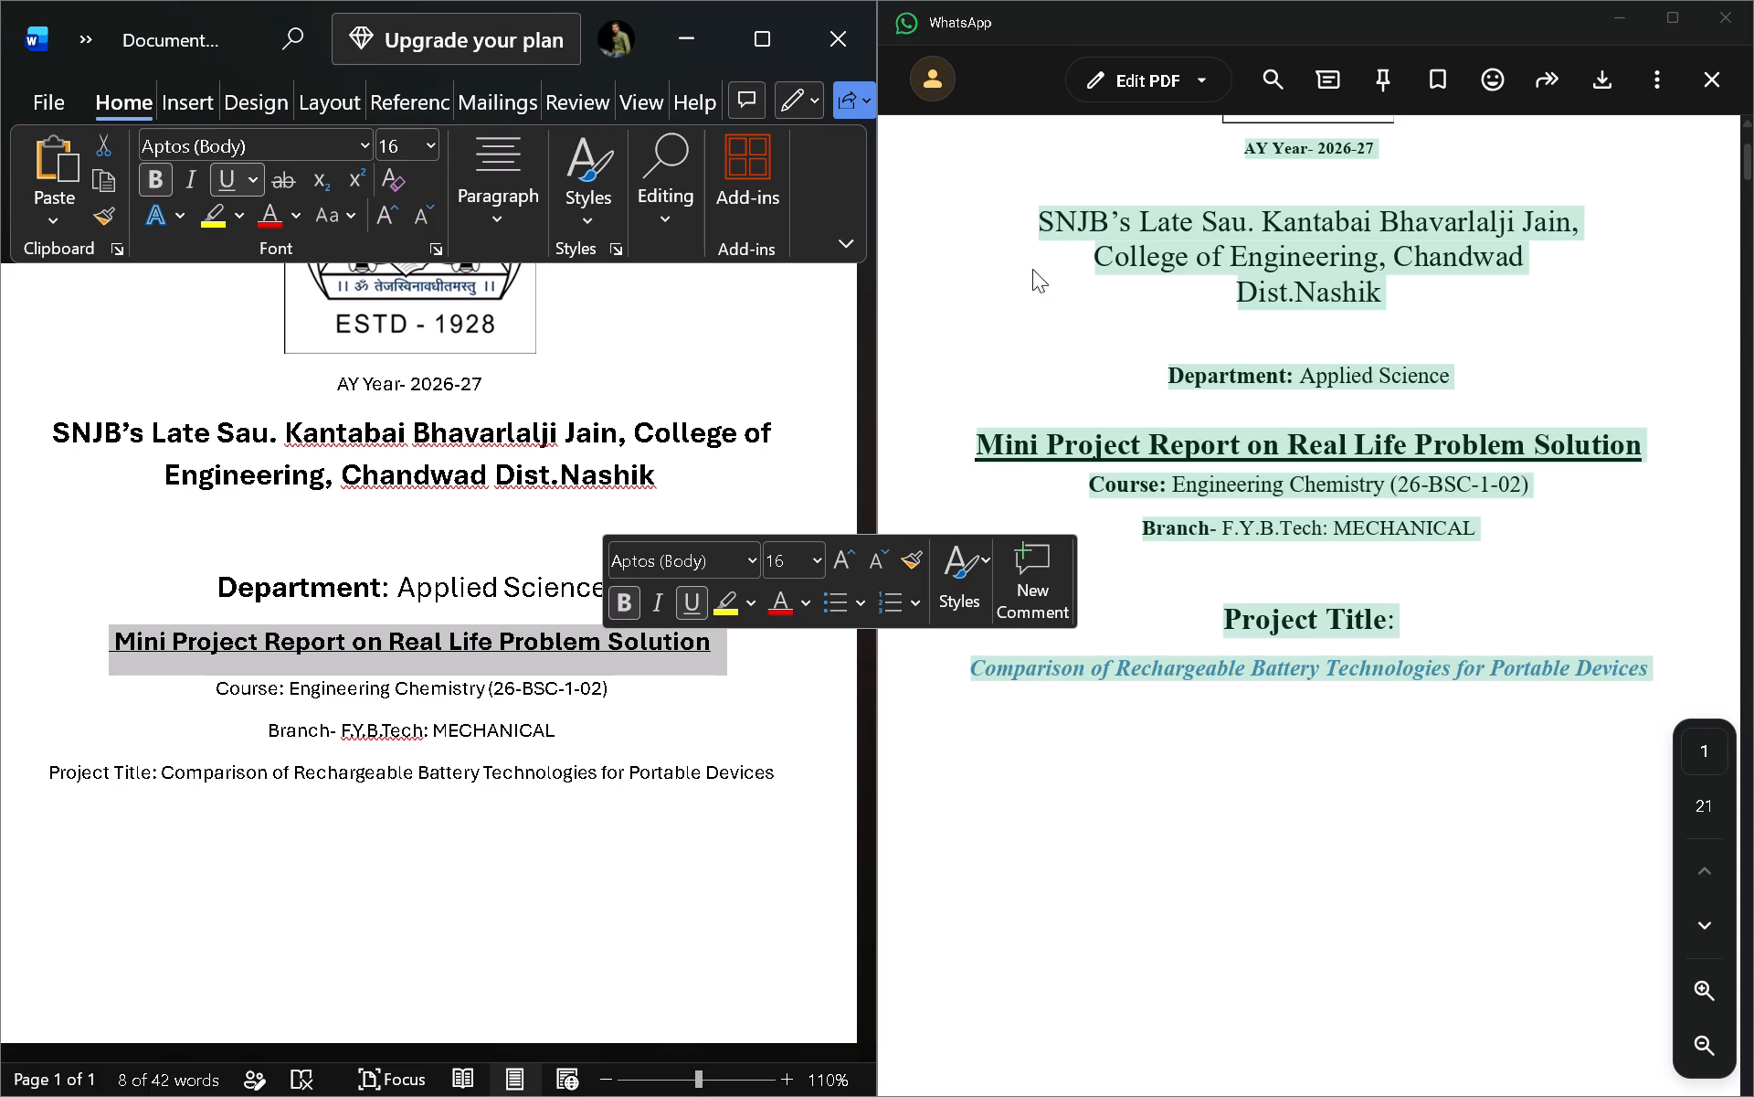
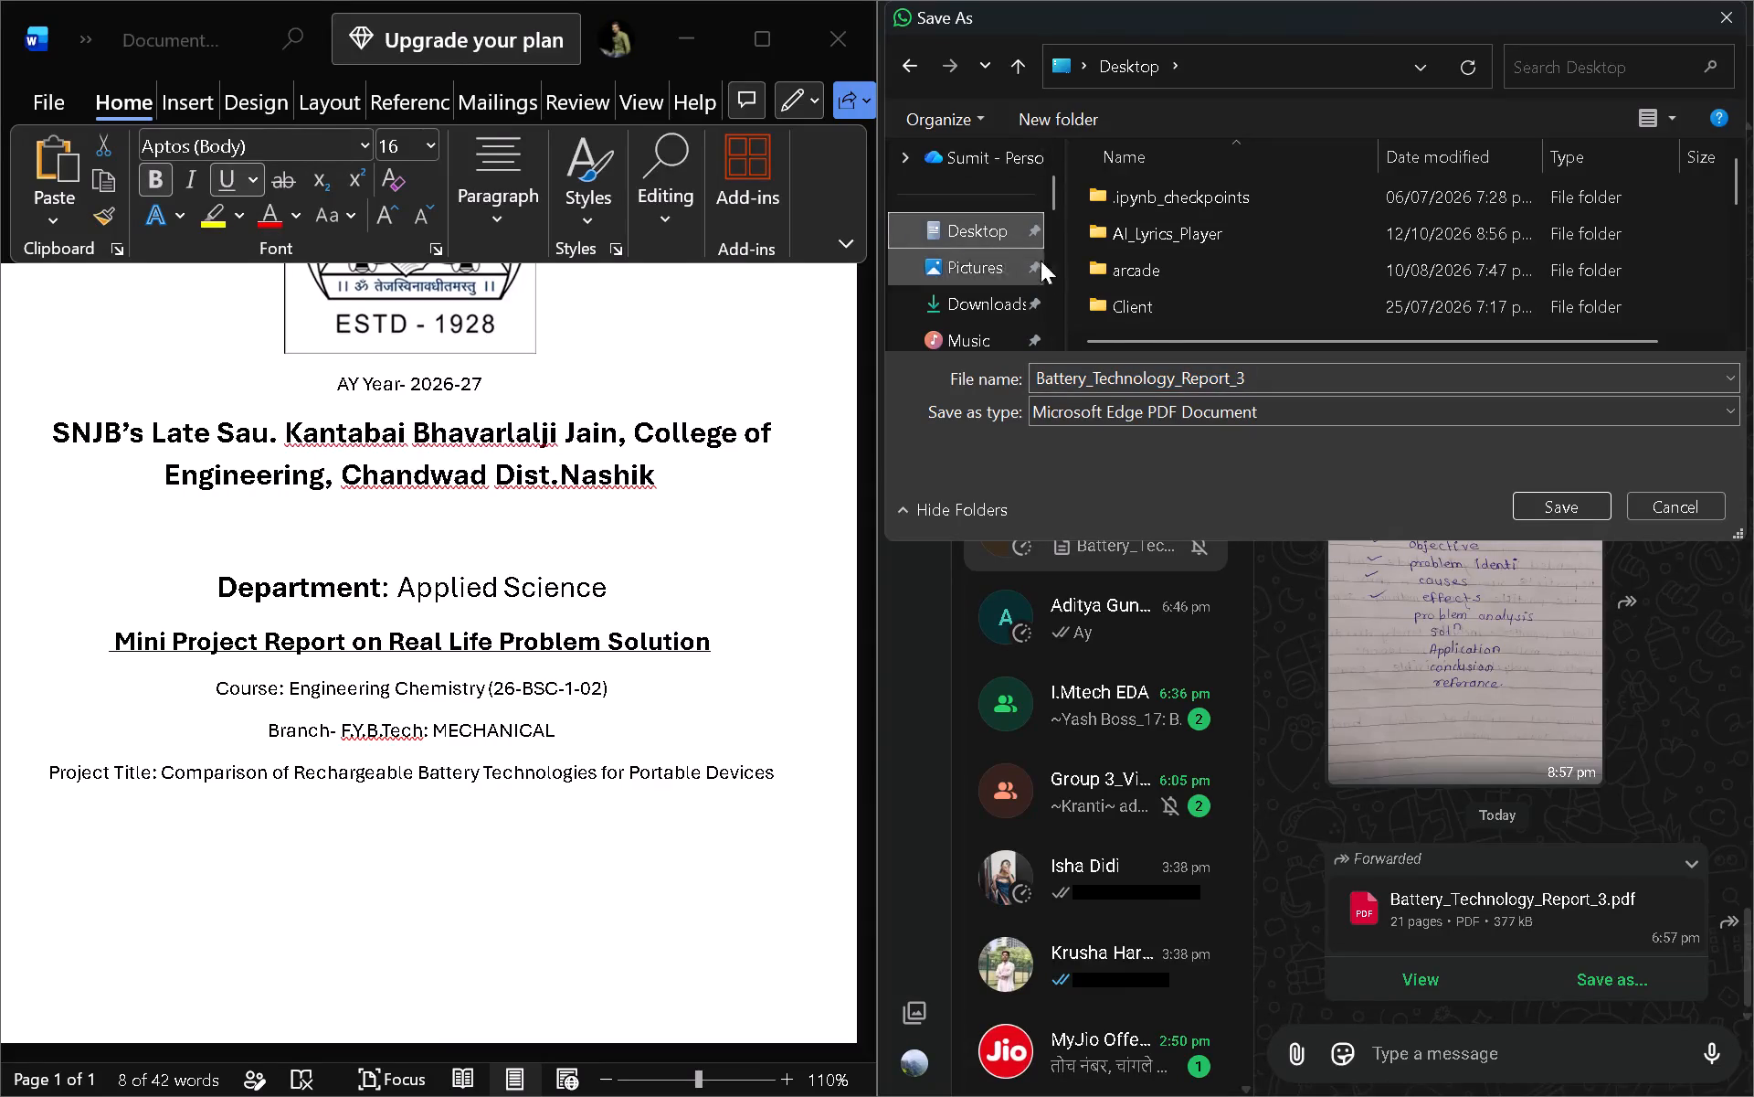
Select the entire suggested file name for saving the forwarded battery technology report PDF.
left_click_drag(1253, 383, 959, 314)
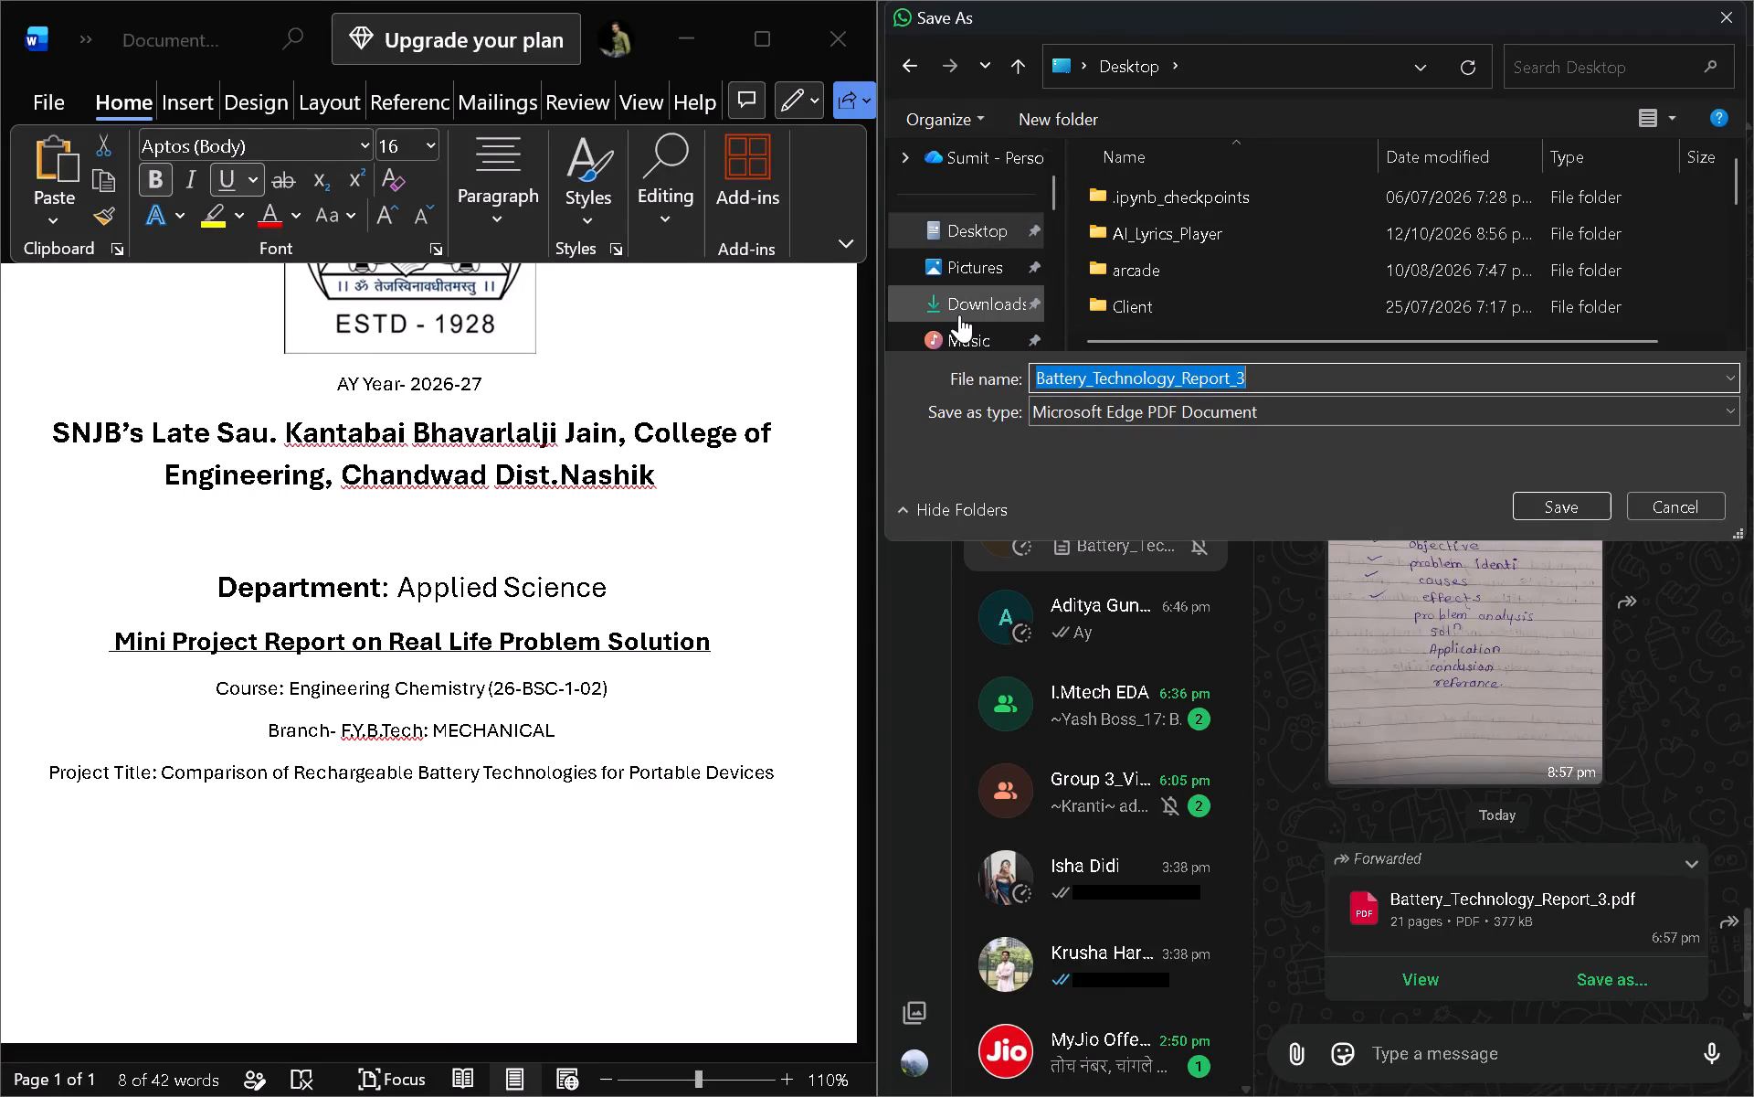
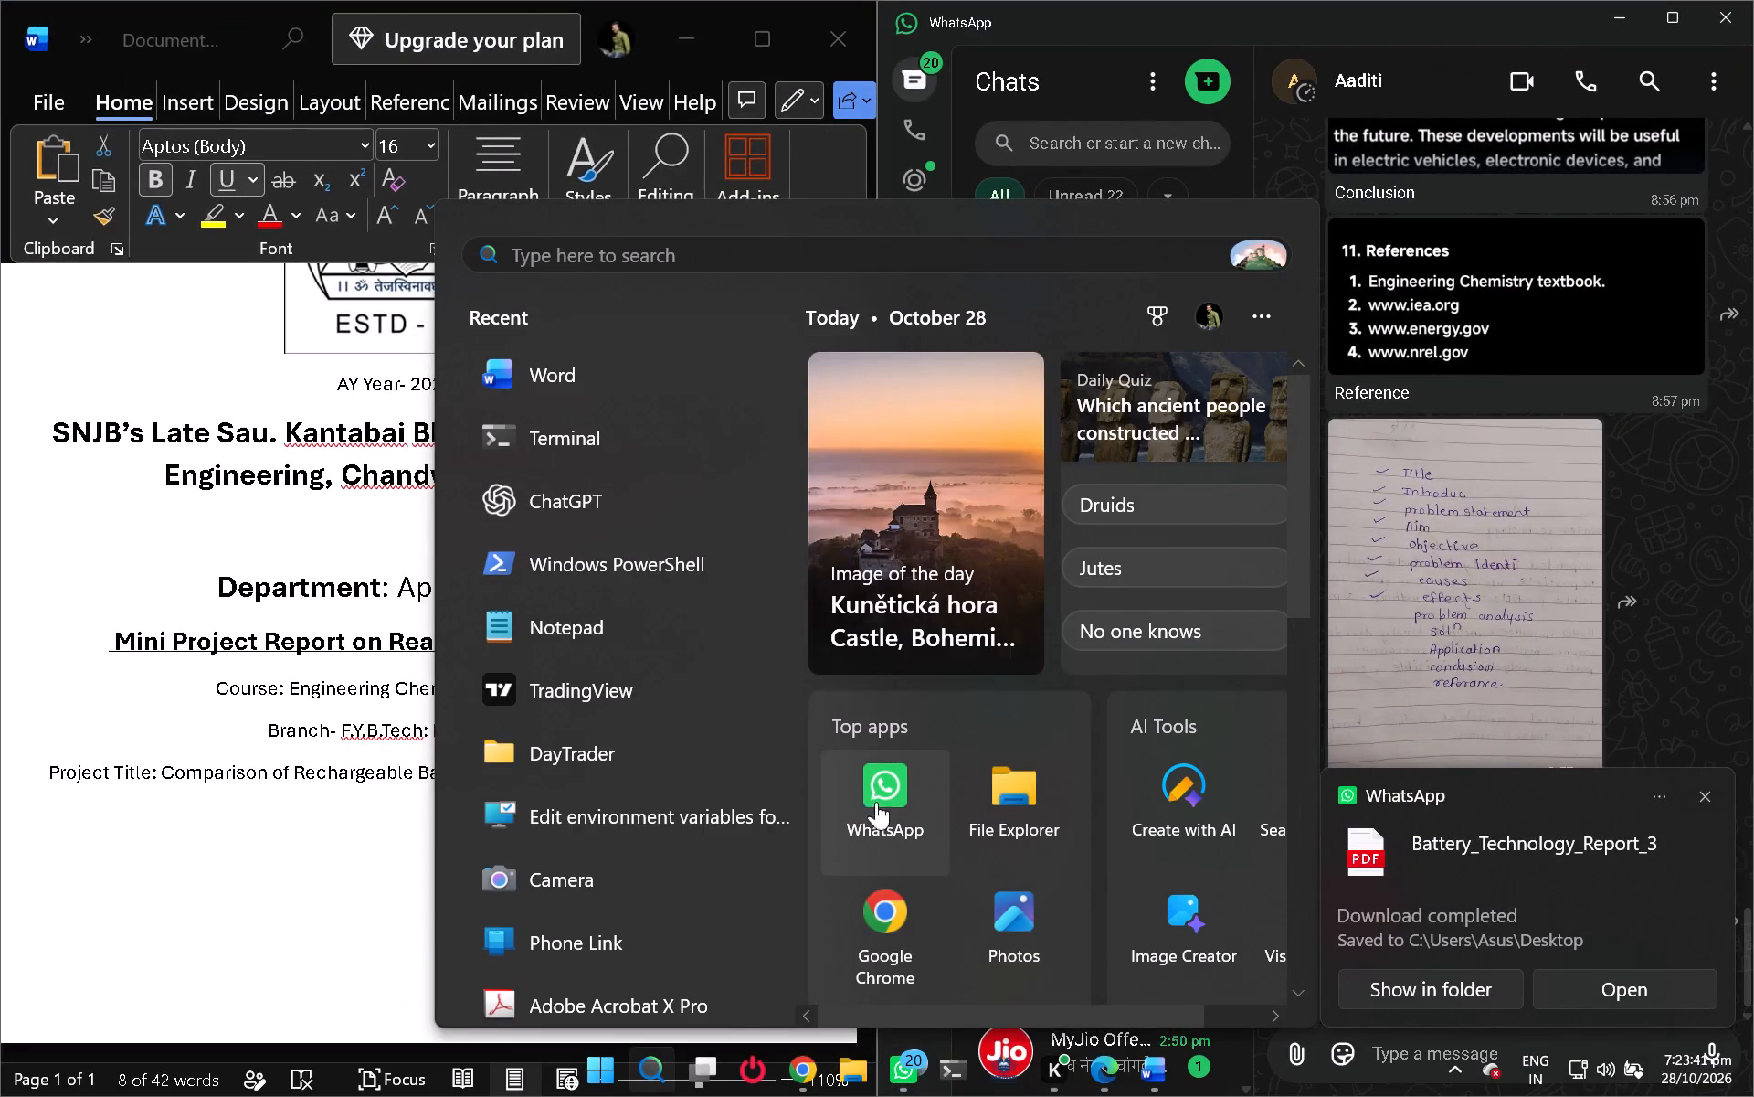
Switch to File Explorer and bring up the full choice of apps for opening the Desktop copy of the Battery_Technology_Report_3 PDF.
left_click(987, 820)
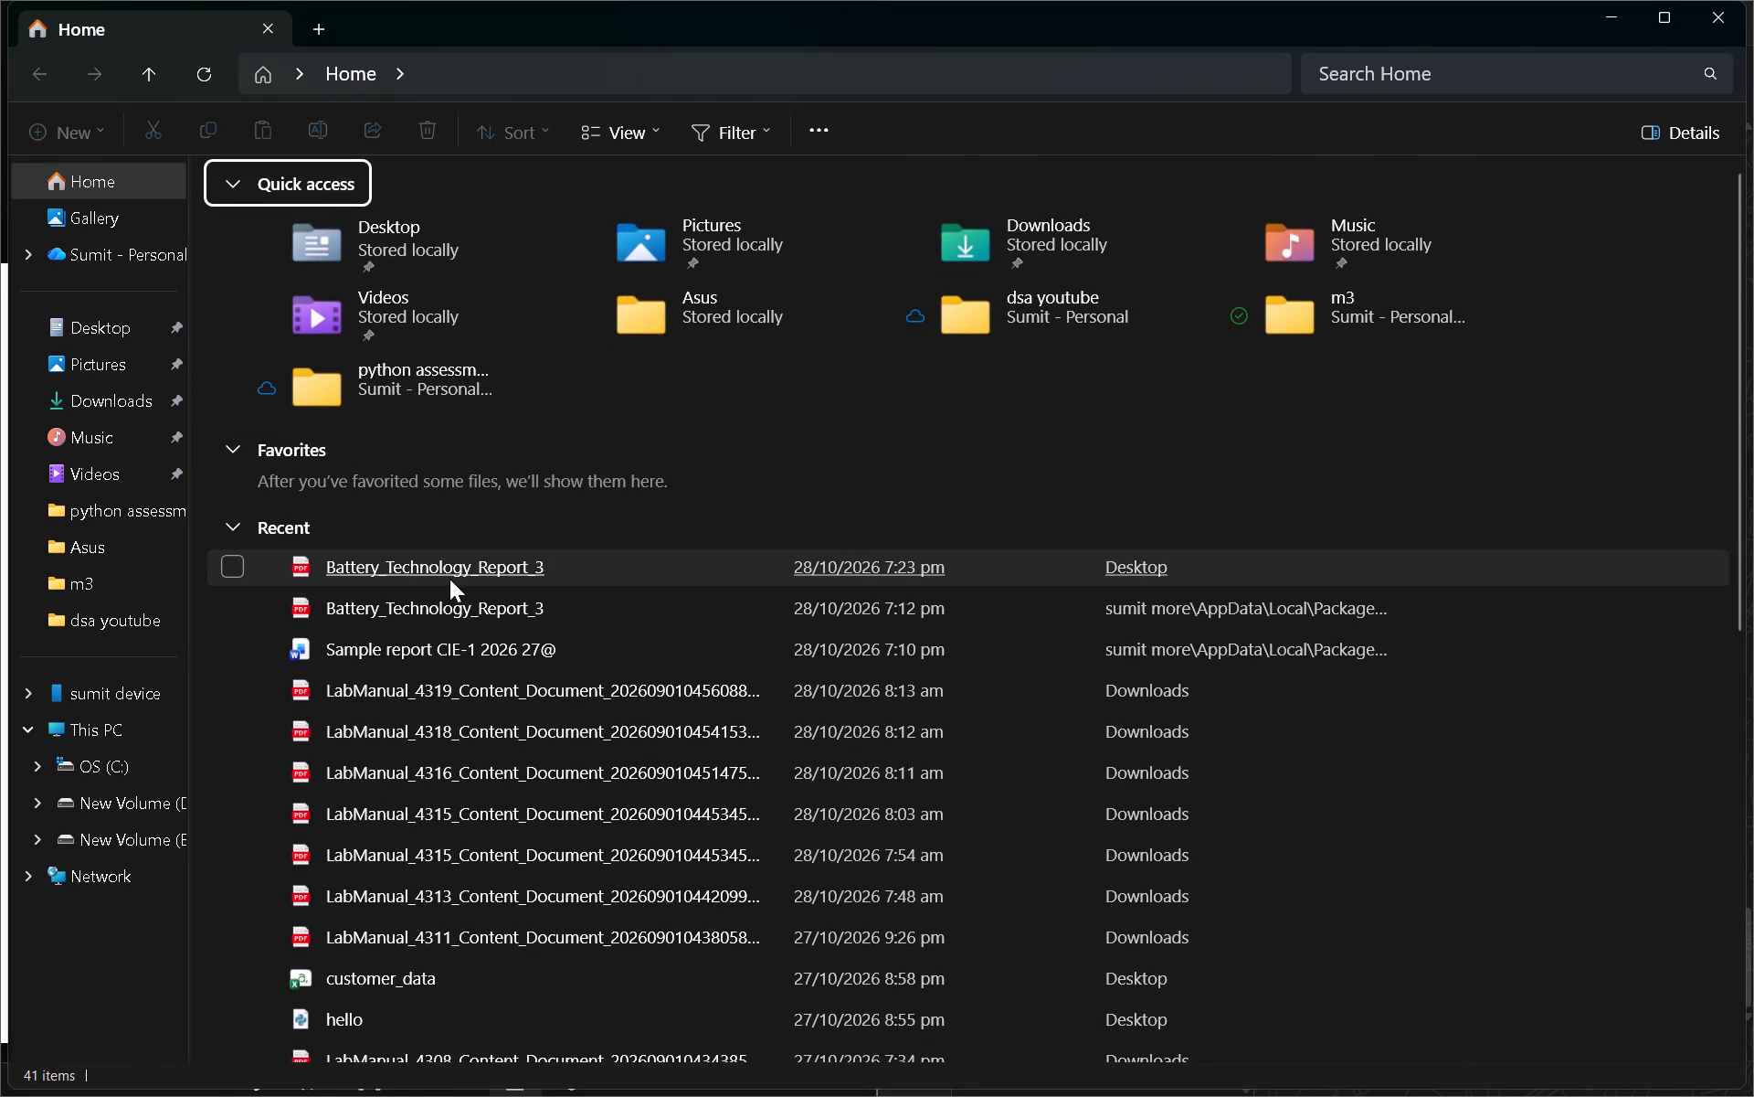
right_click(449, 579)
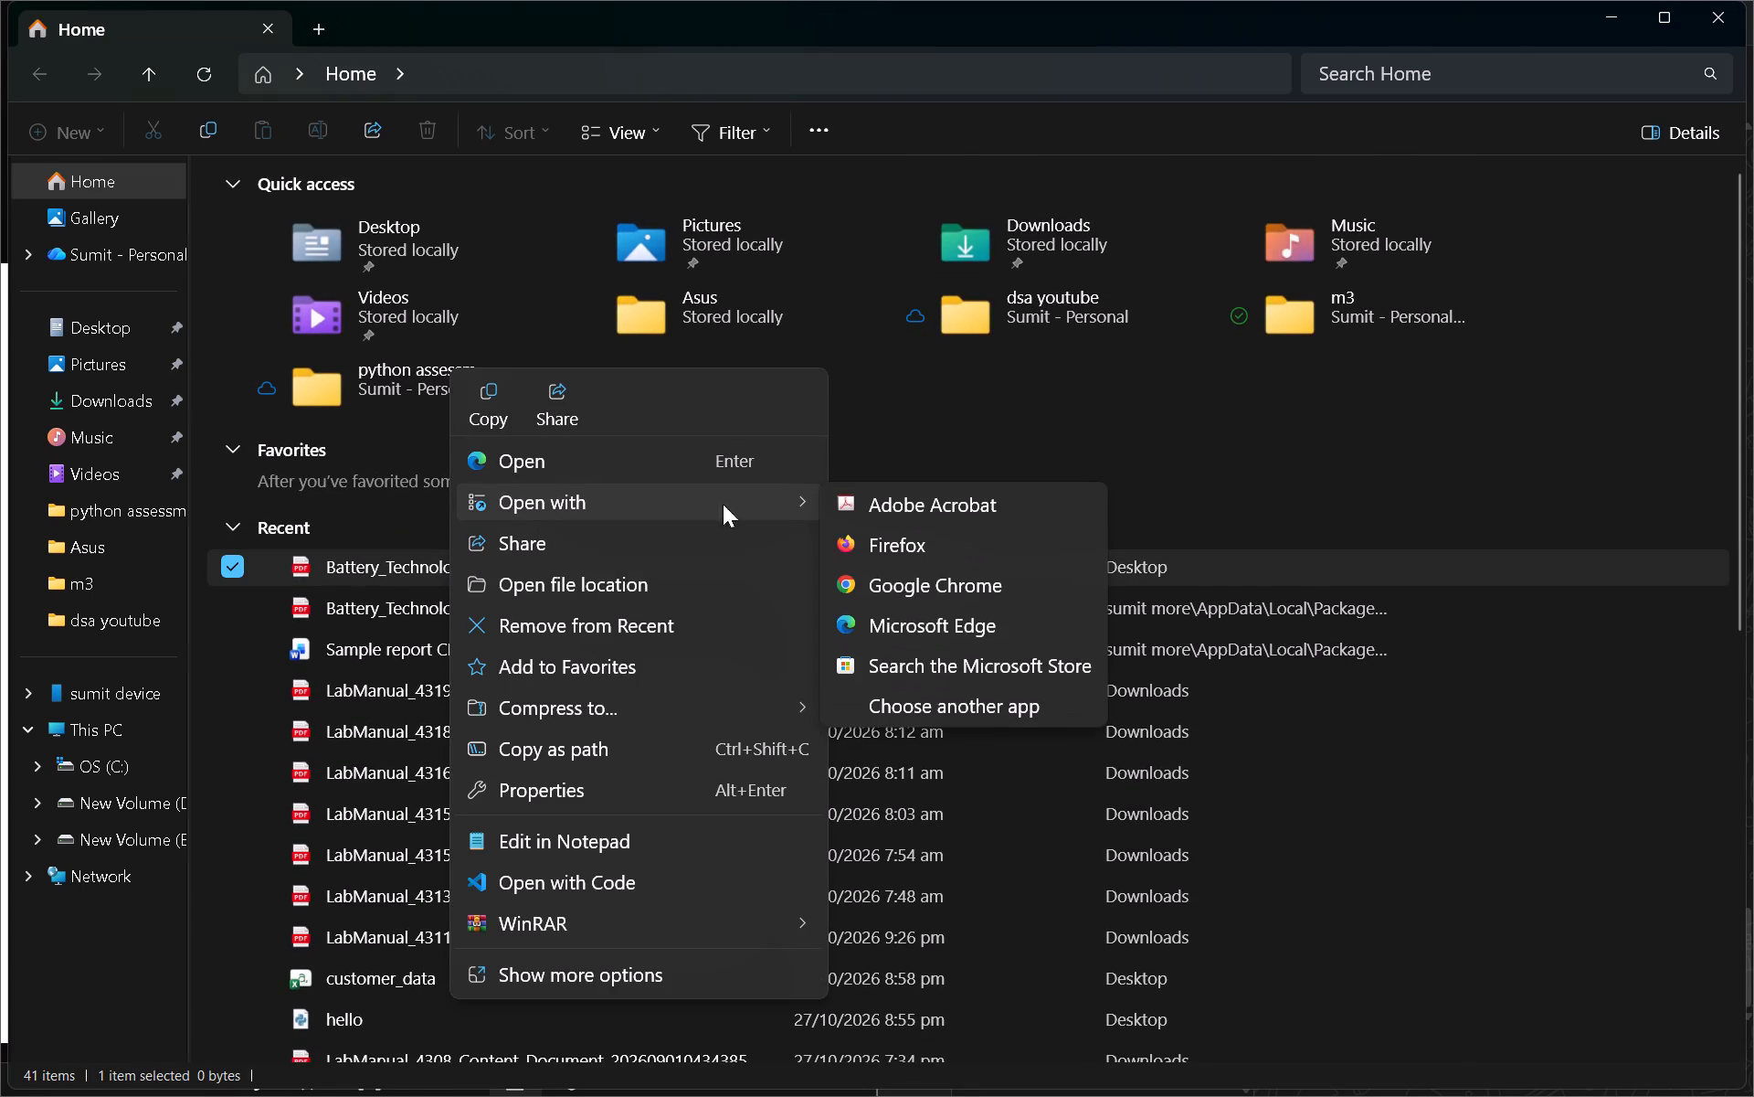
left_click(866, 698)
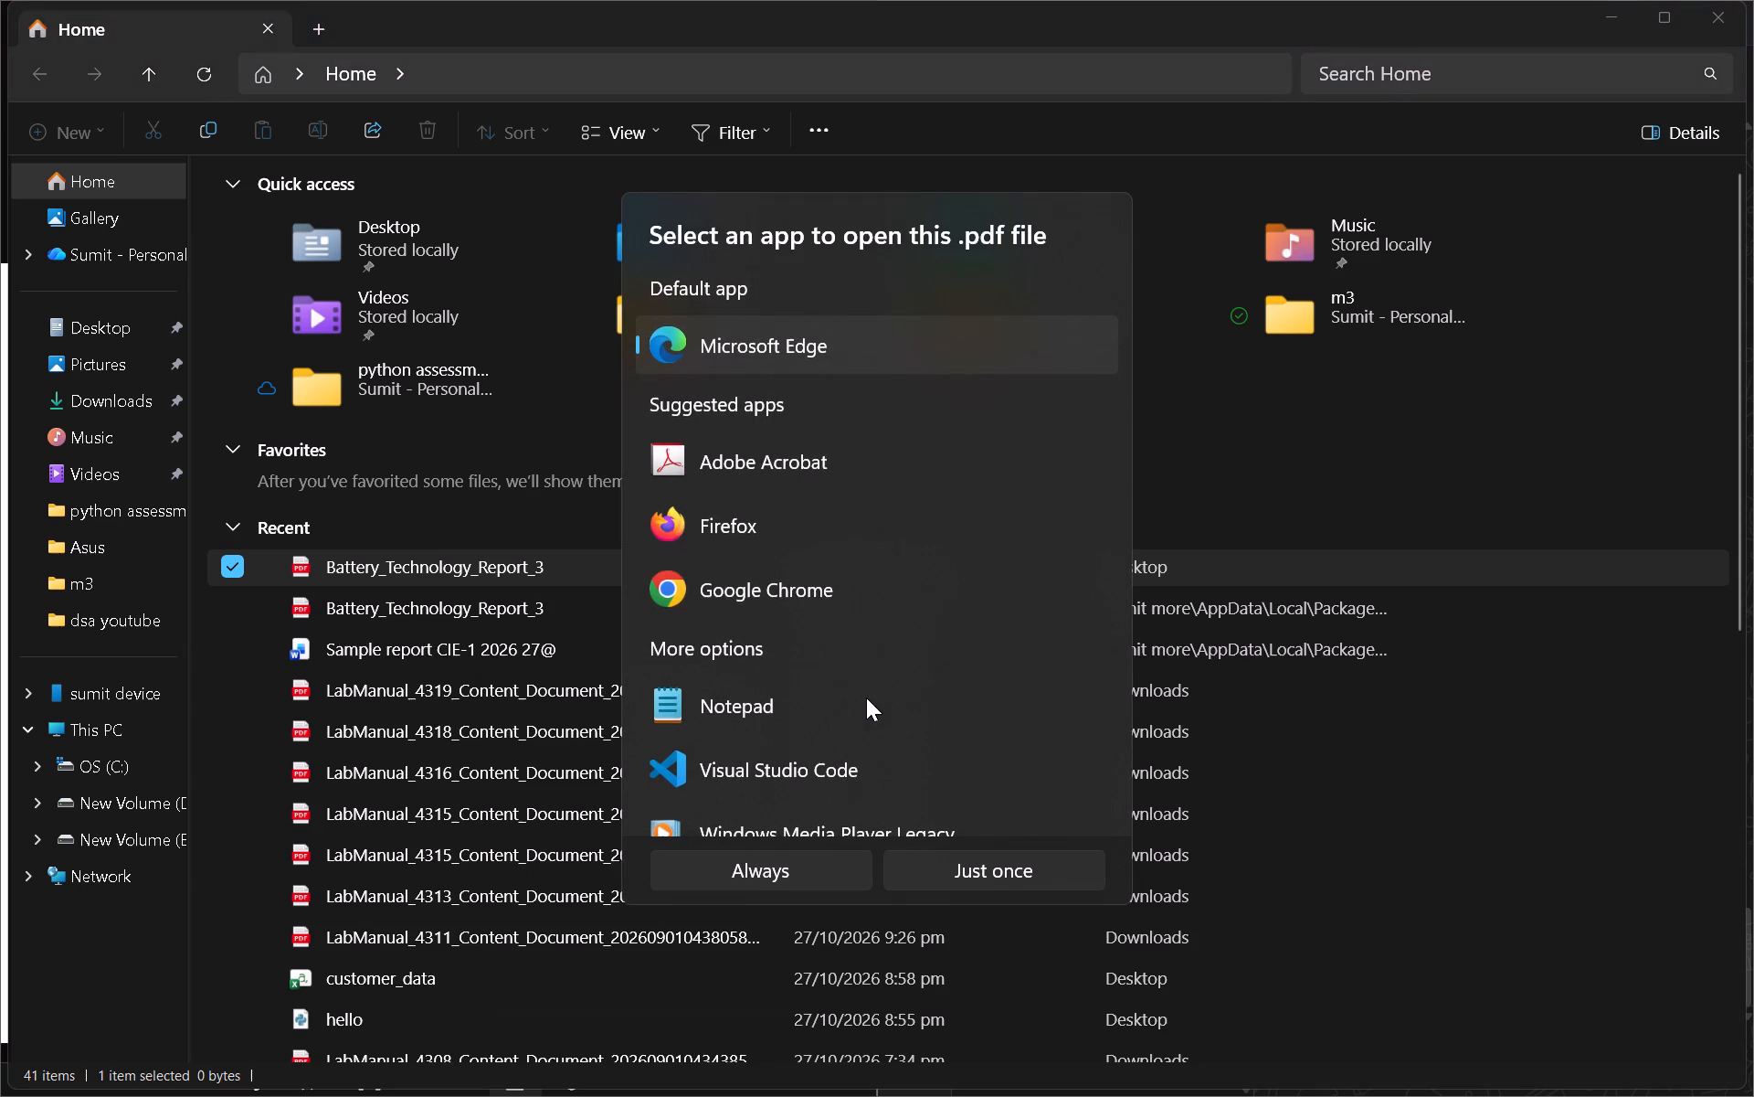
Open the Battery_Technology_Report_3 PDF with Word.
scroll(848, 693, "down", 5)
left_click(779, 672)
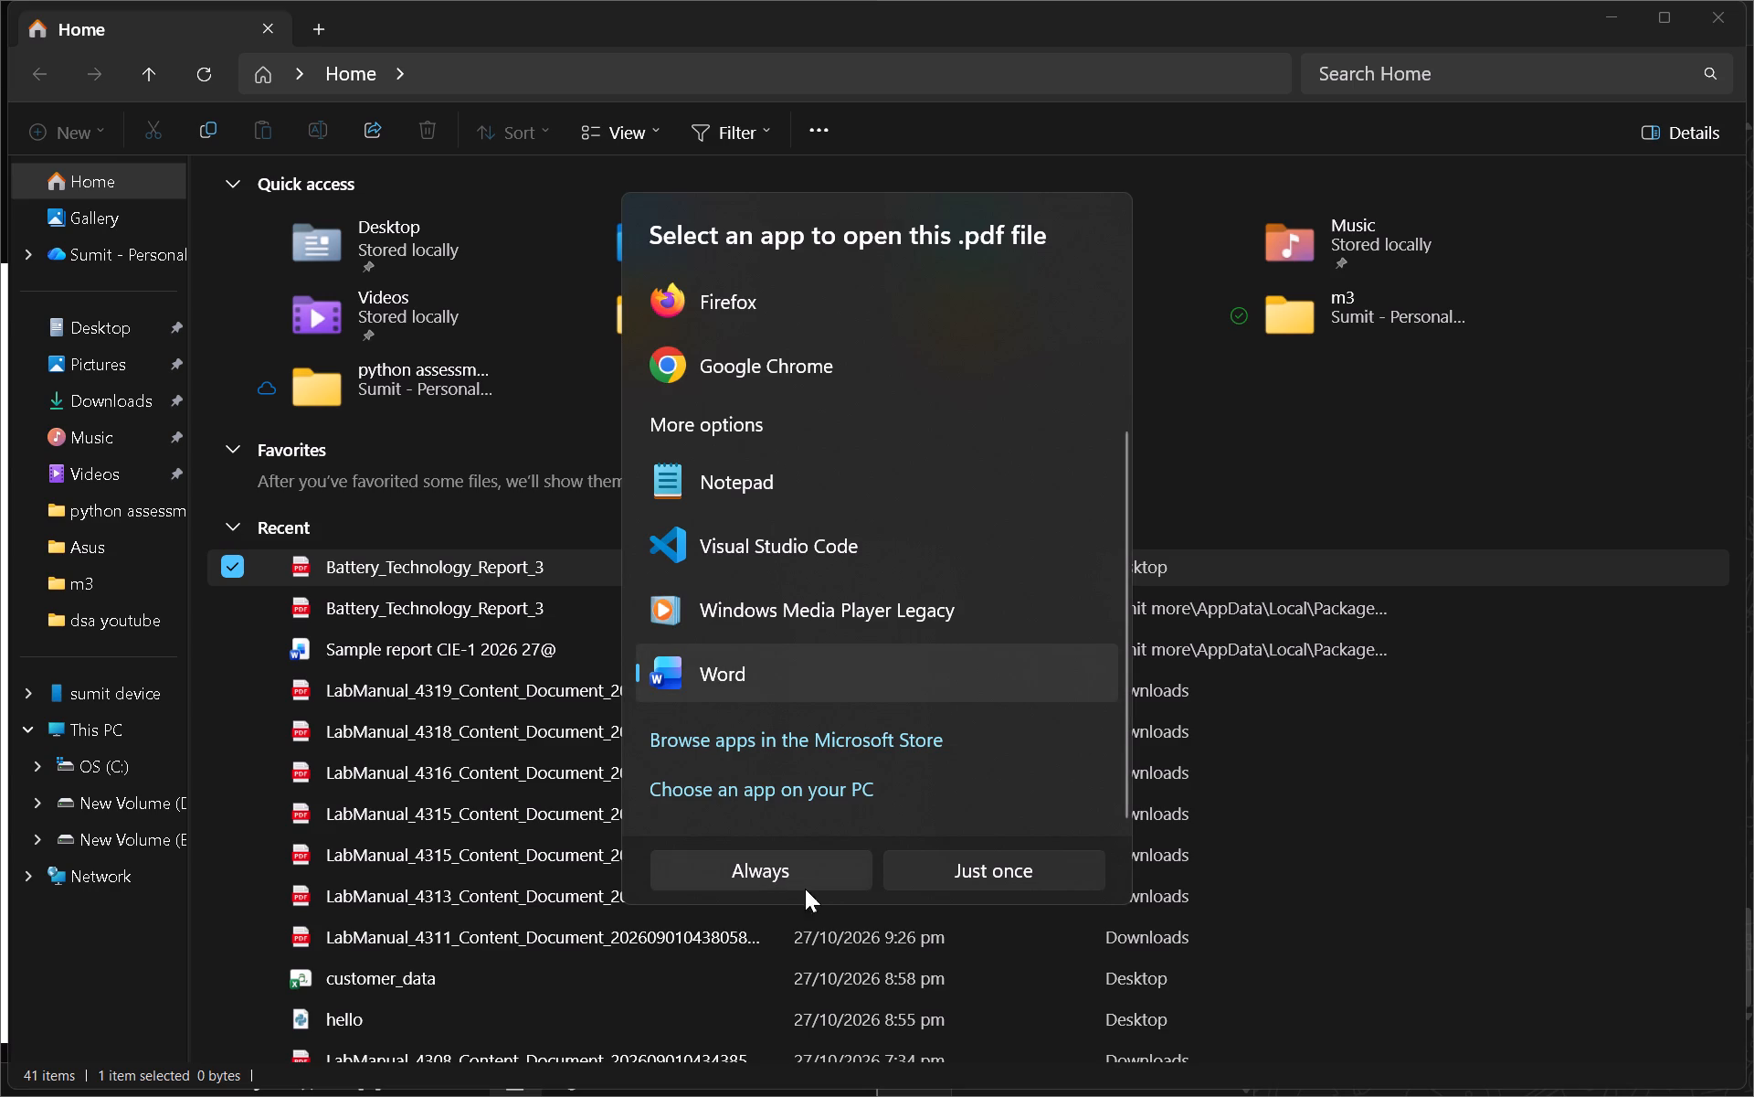
left_click(903, 880)
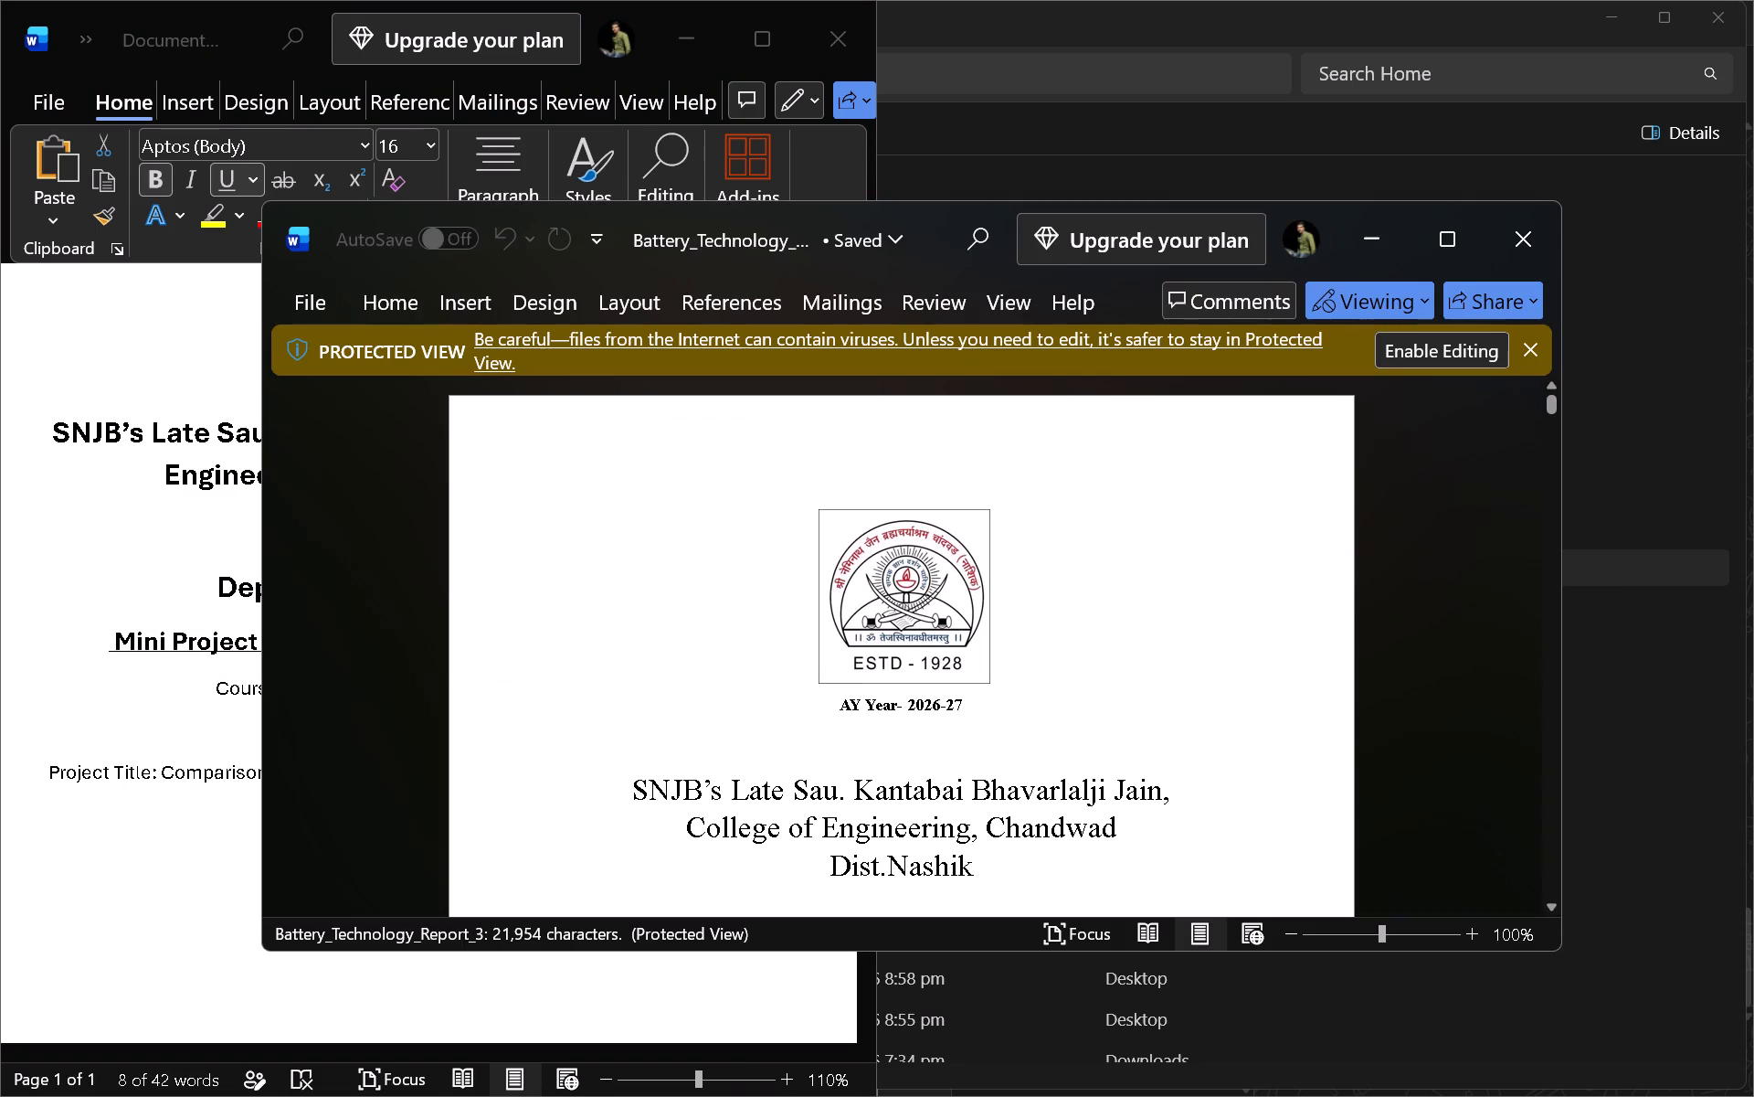
Examine the reference report's cover and certificate pages with its window placed beside the draft.
scroll(817, 772, "down", 8)
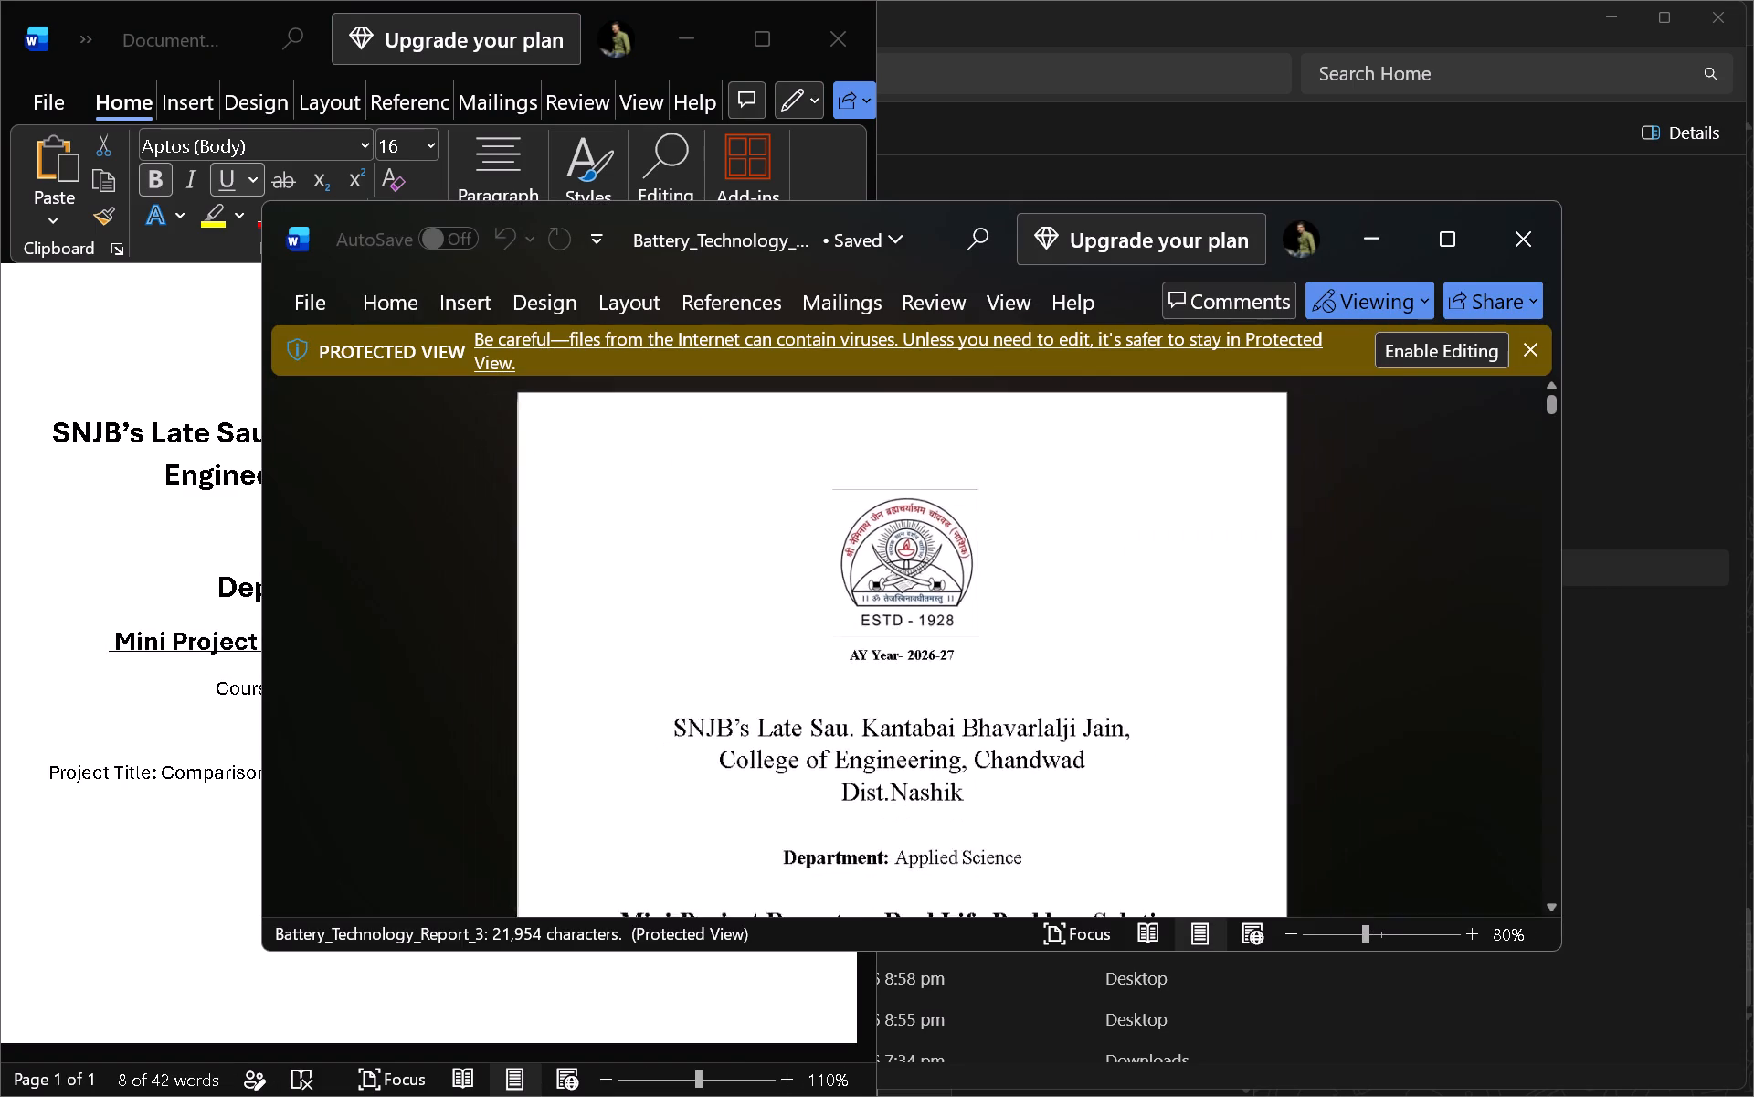
scroll(817, 772, "down", 9)
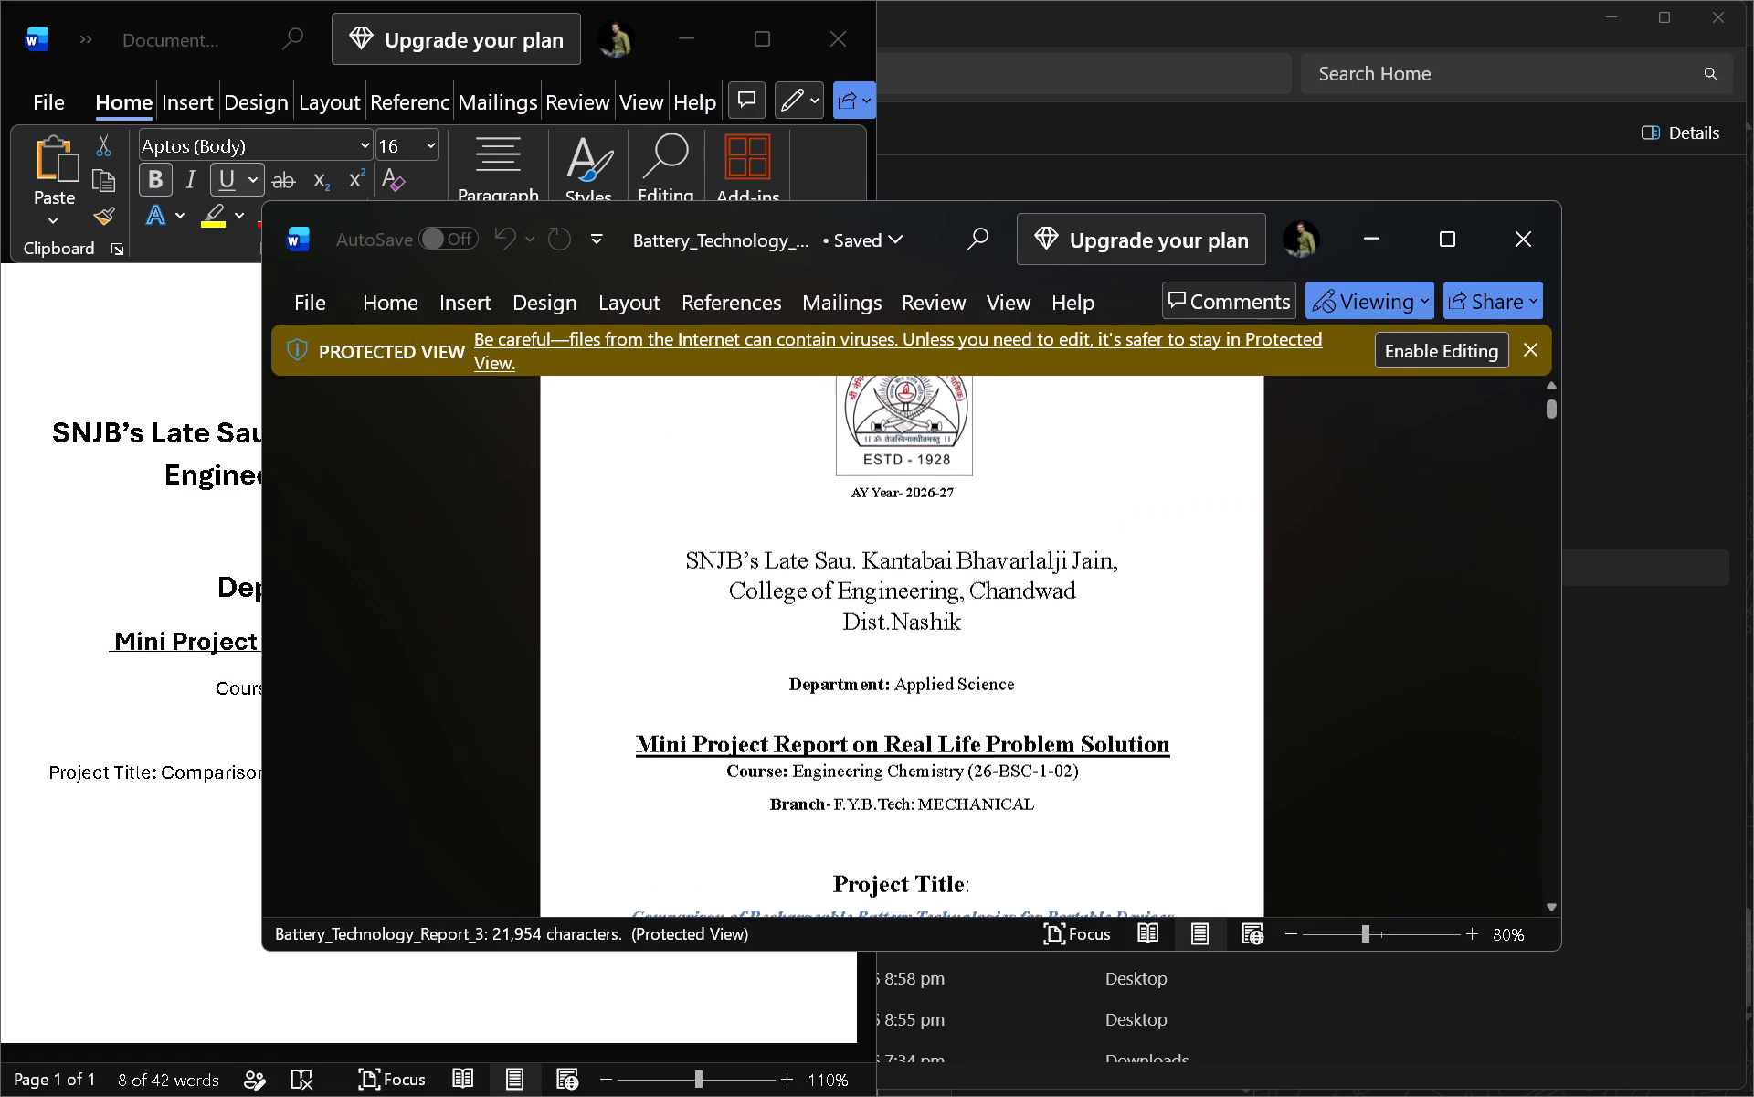
scroll(806, 603, "down", 14)
scroll(806, 603, "down", 8)
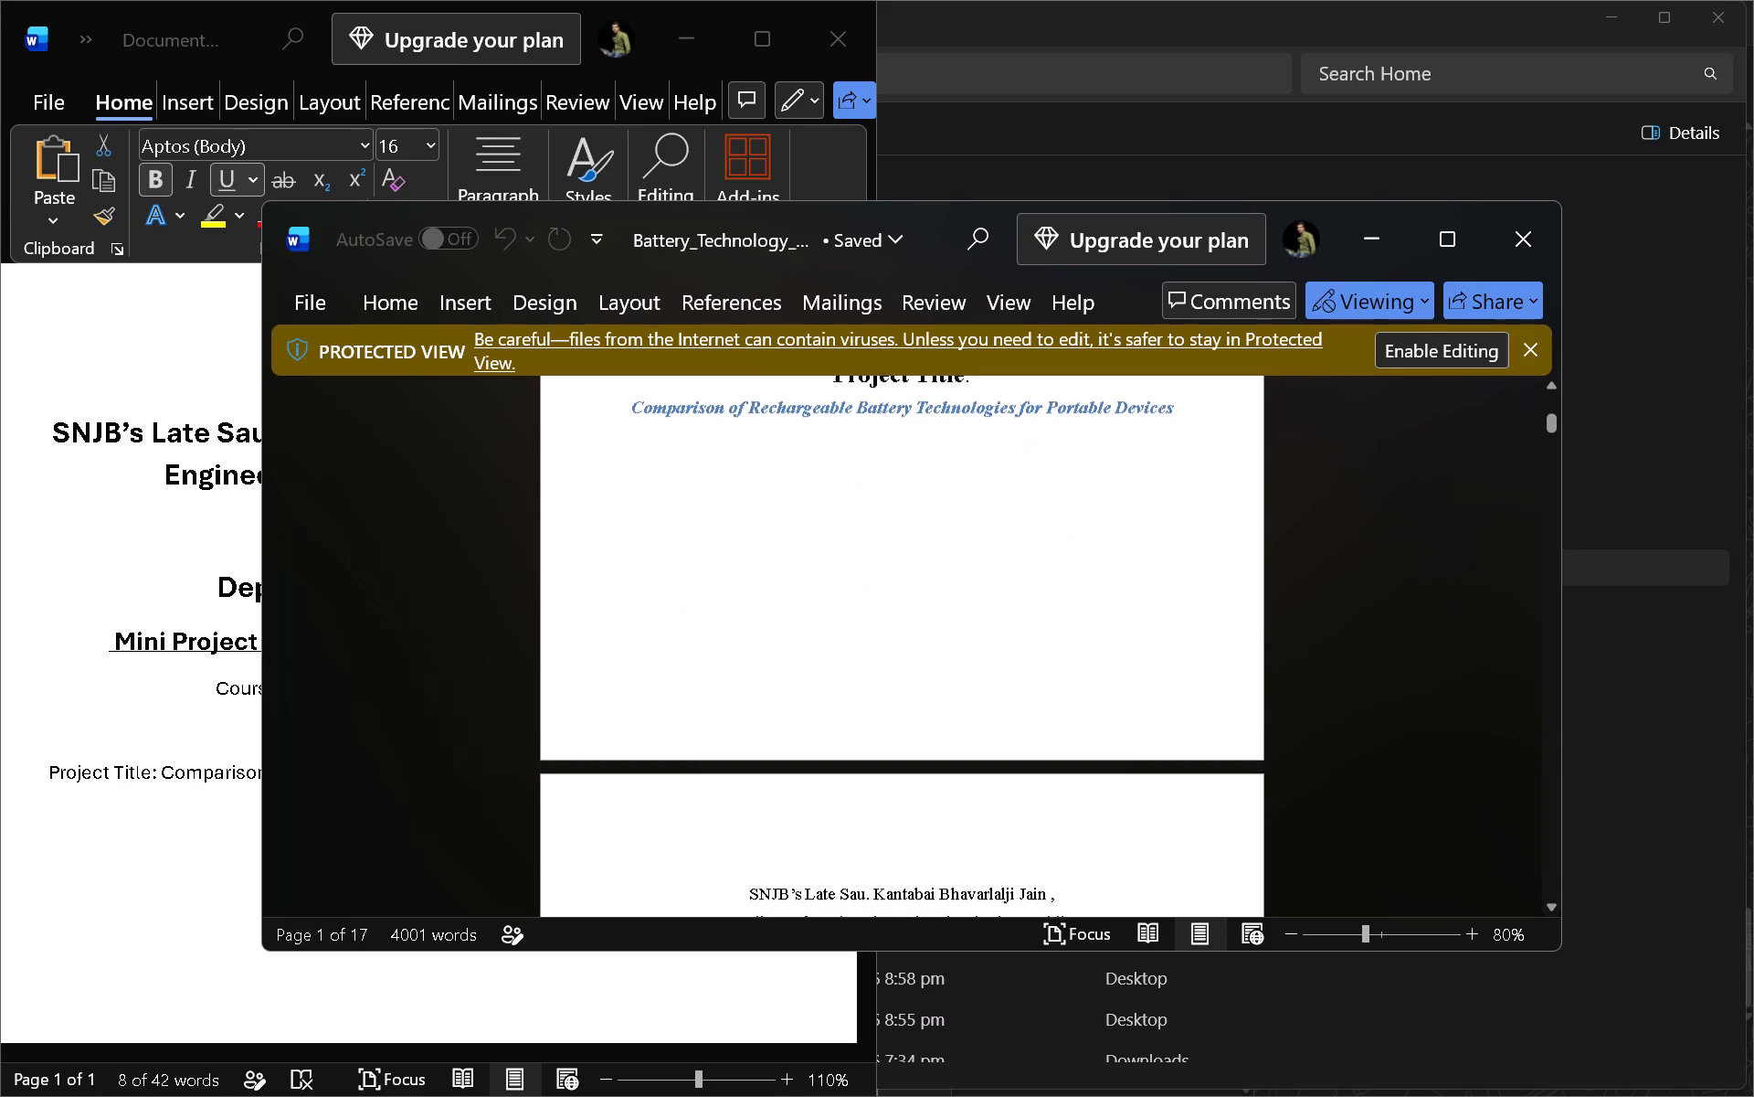
scroll(806, 603, "down", 6)
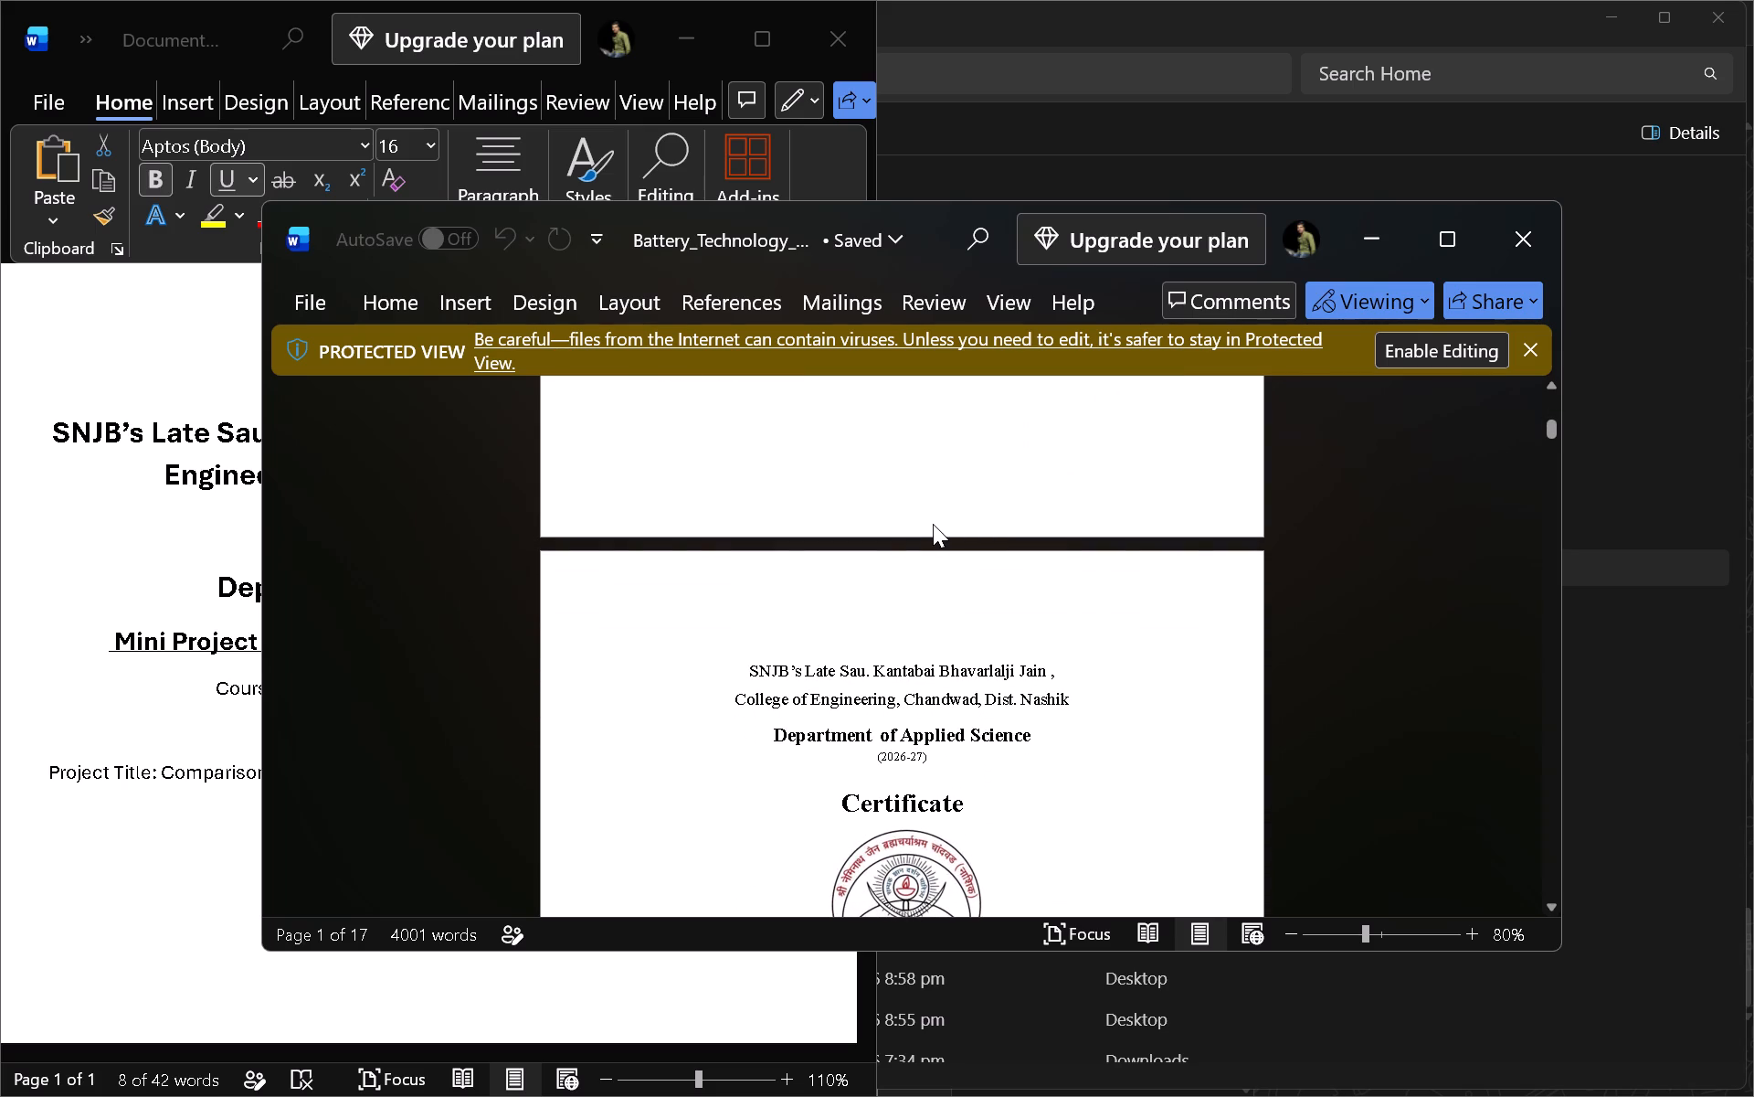
key("super+Right")
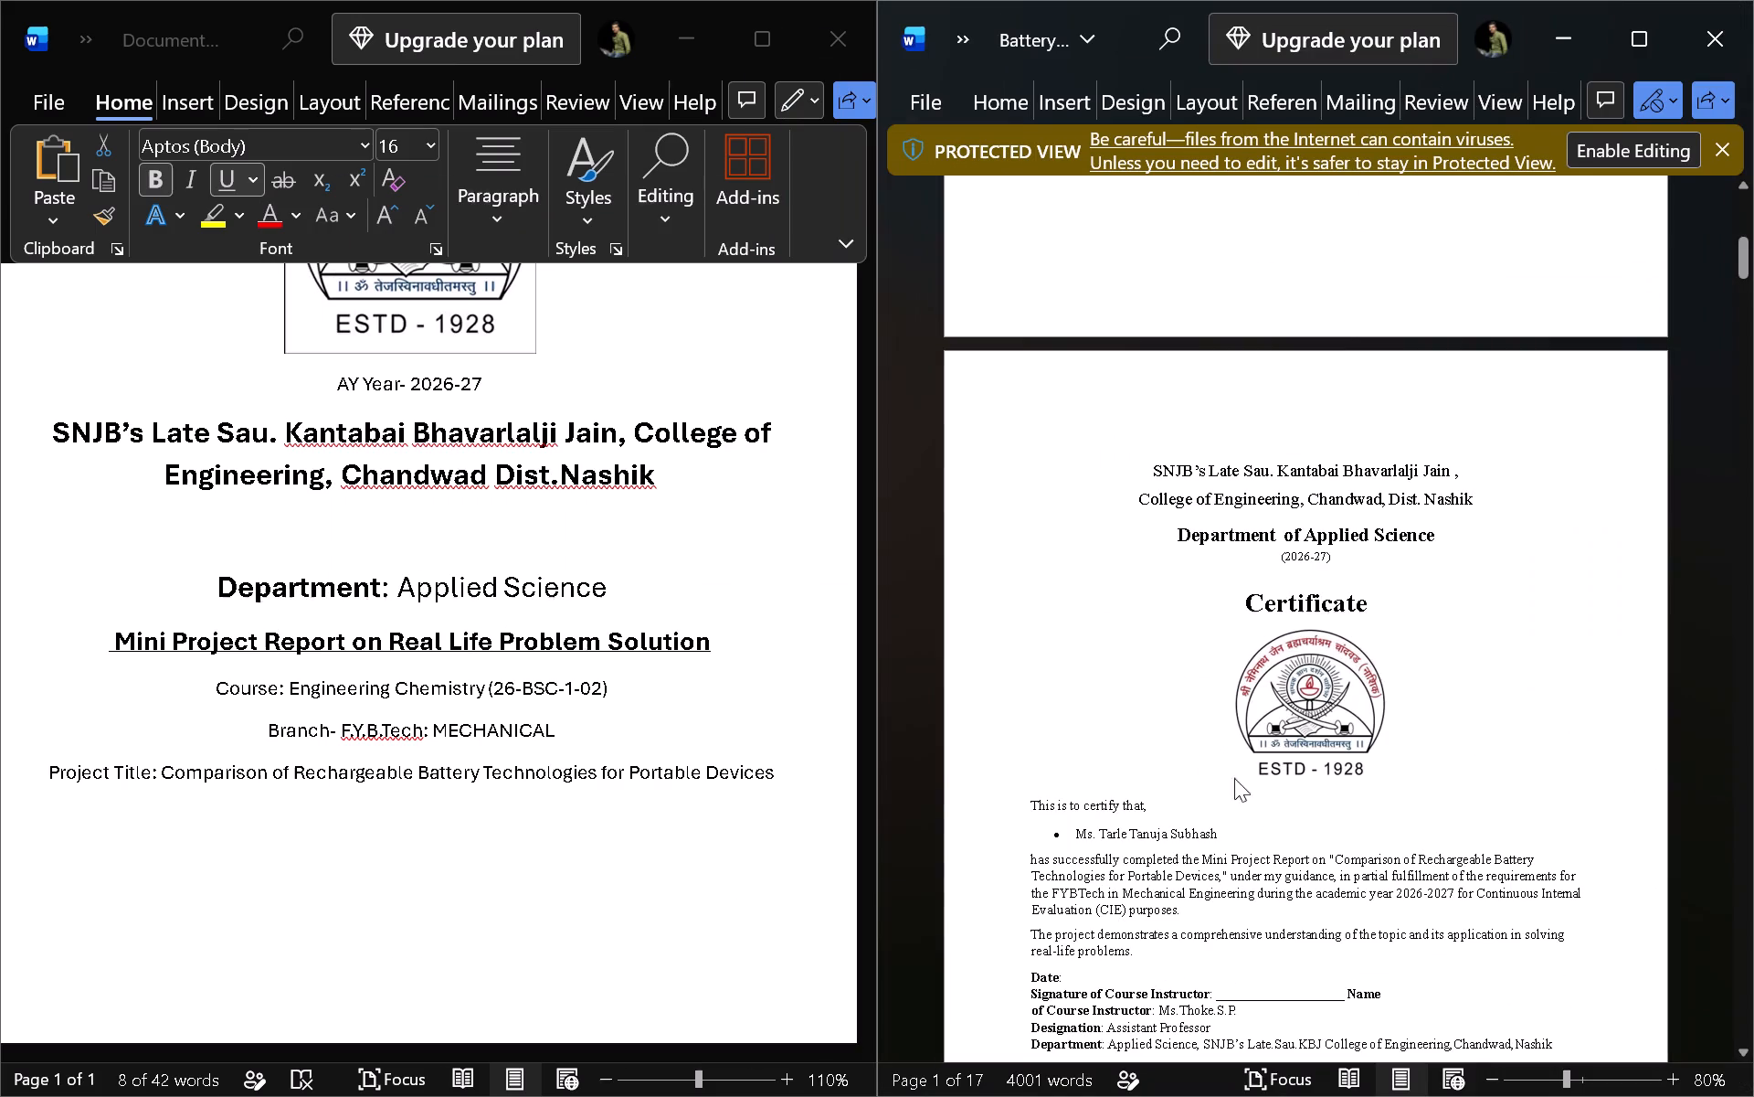
scroll(1207, 763, "up", 20)
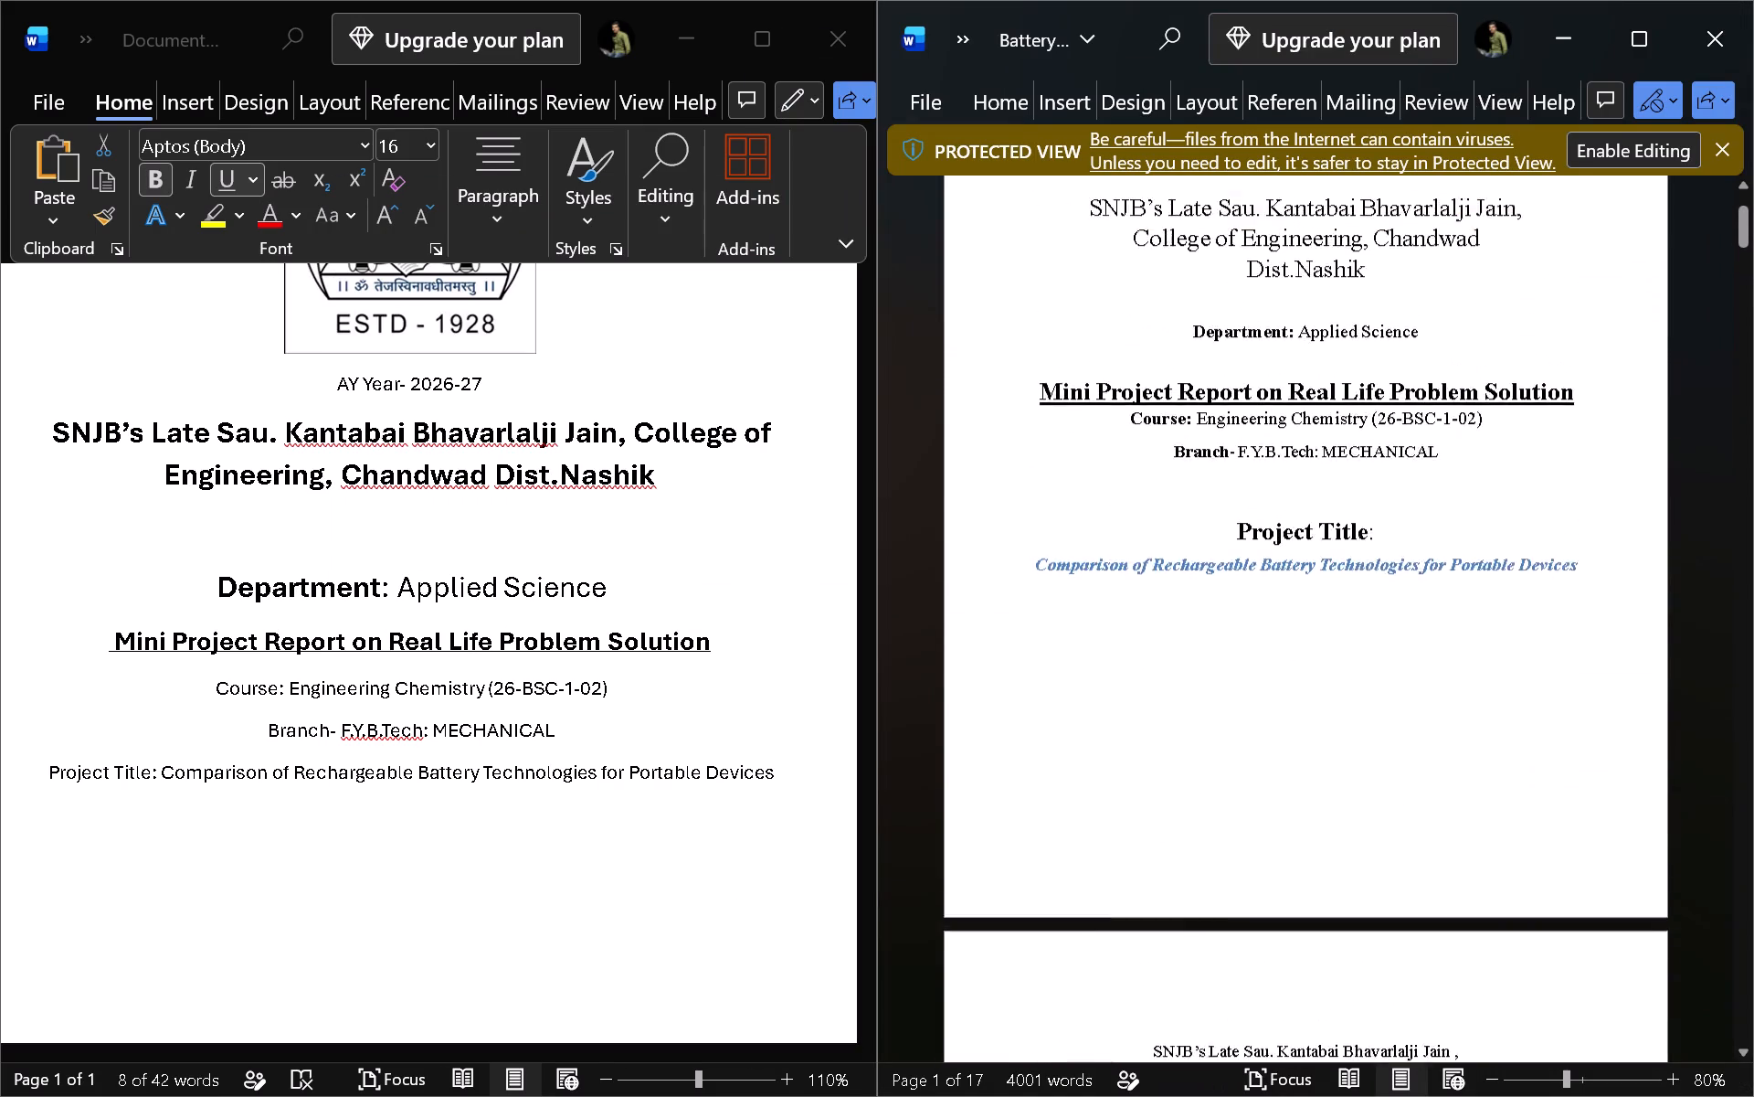
scroll(1207, 763, "up", 3)
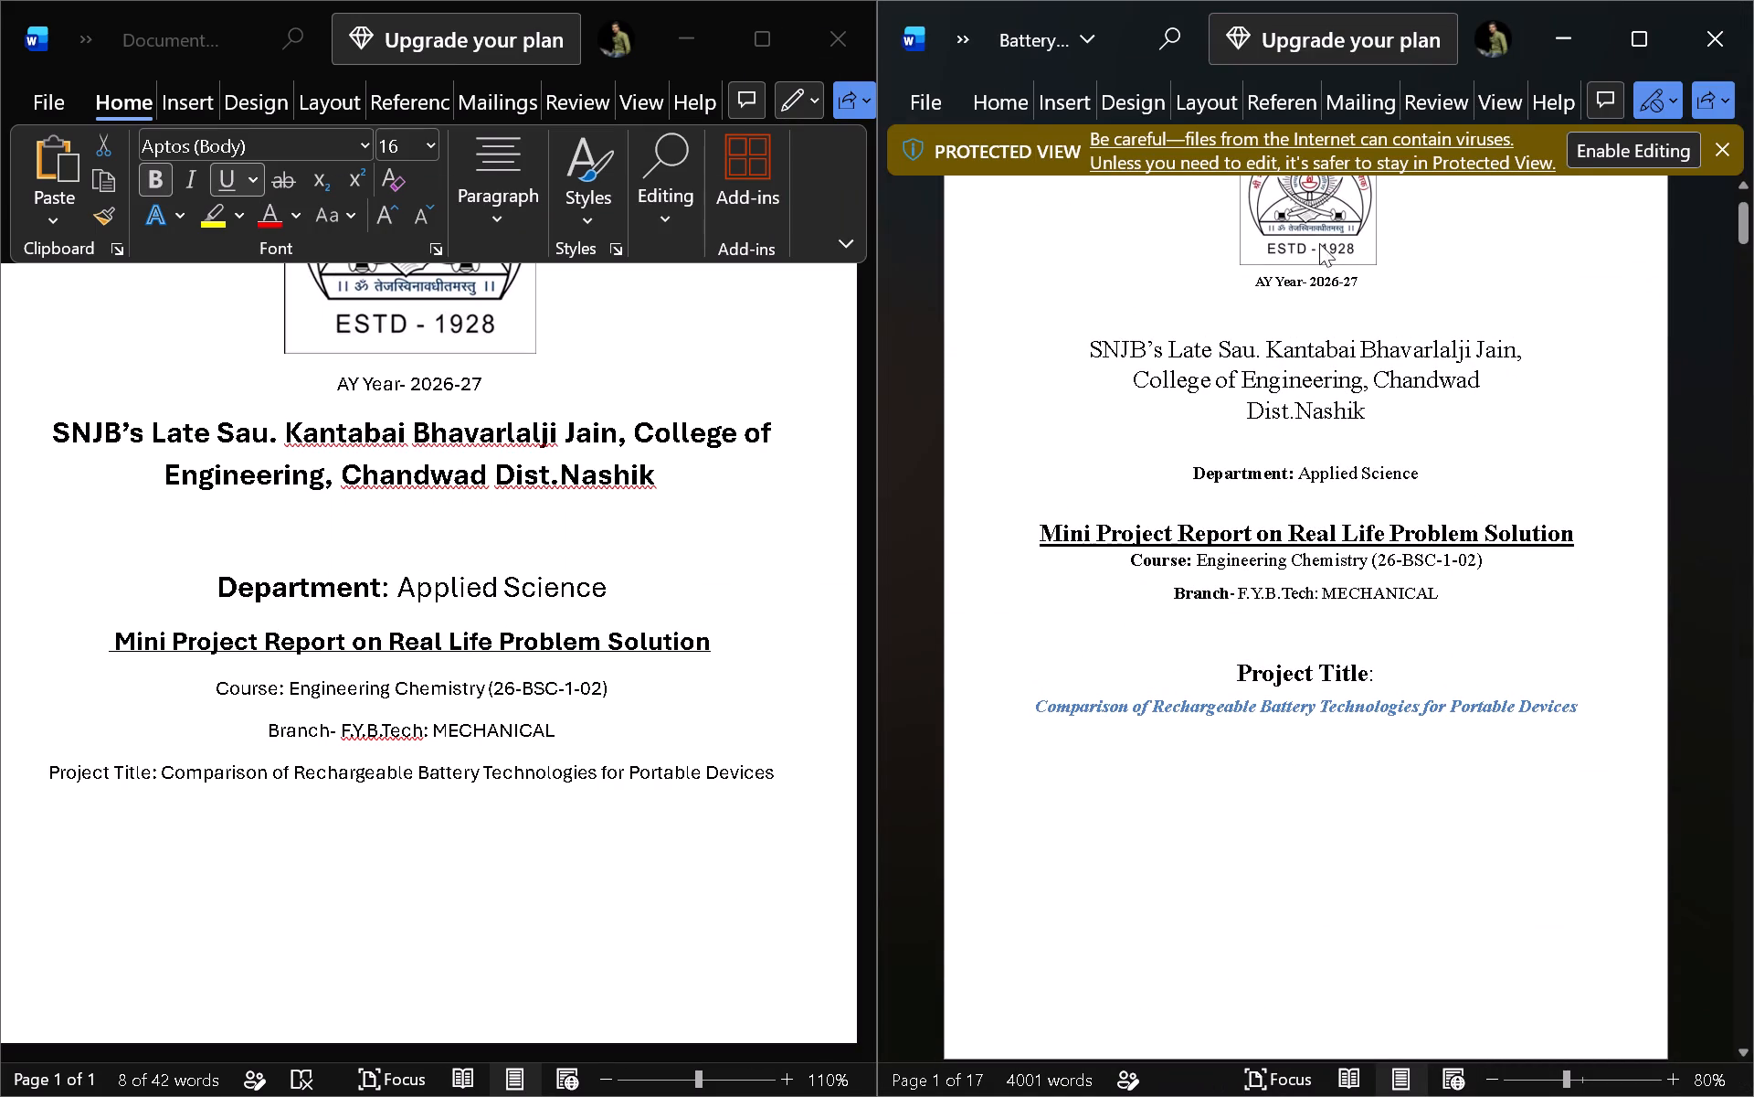
Enable editing of the reference report and place its window beside the draft again.
left_click(1583, 143)
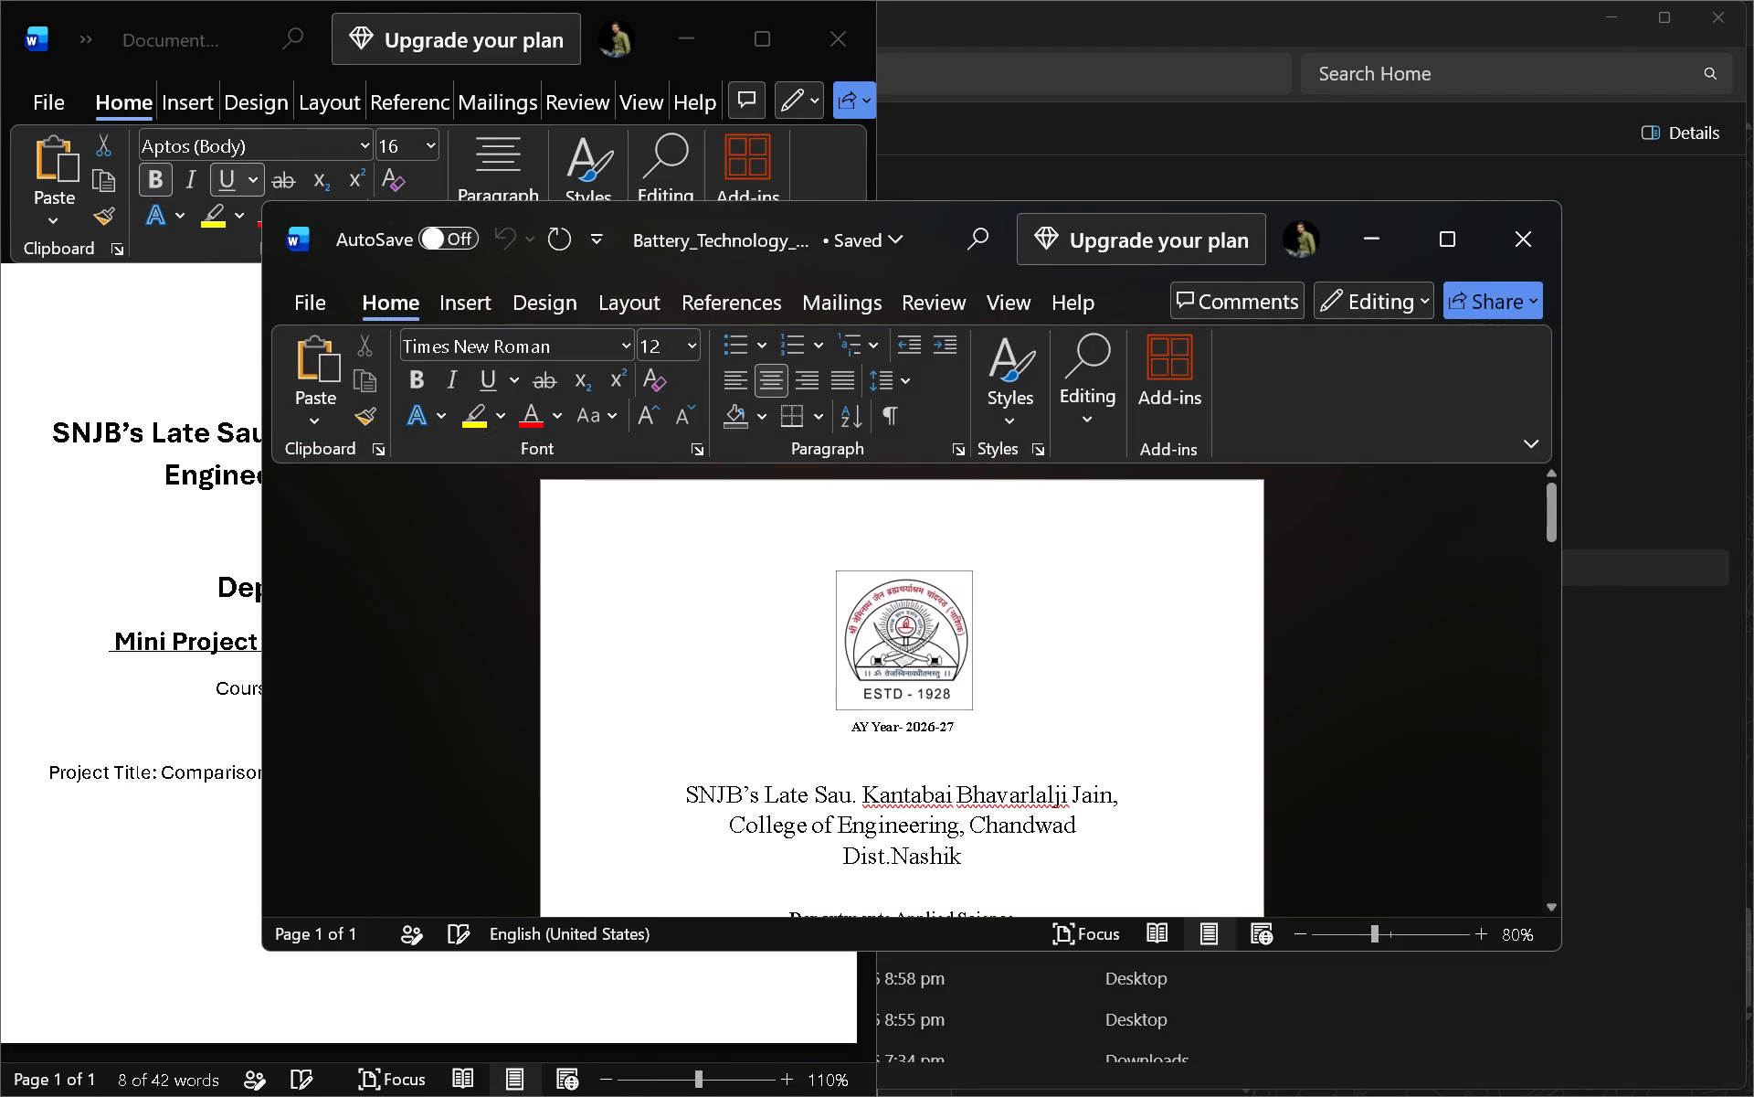
key("super+Right")
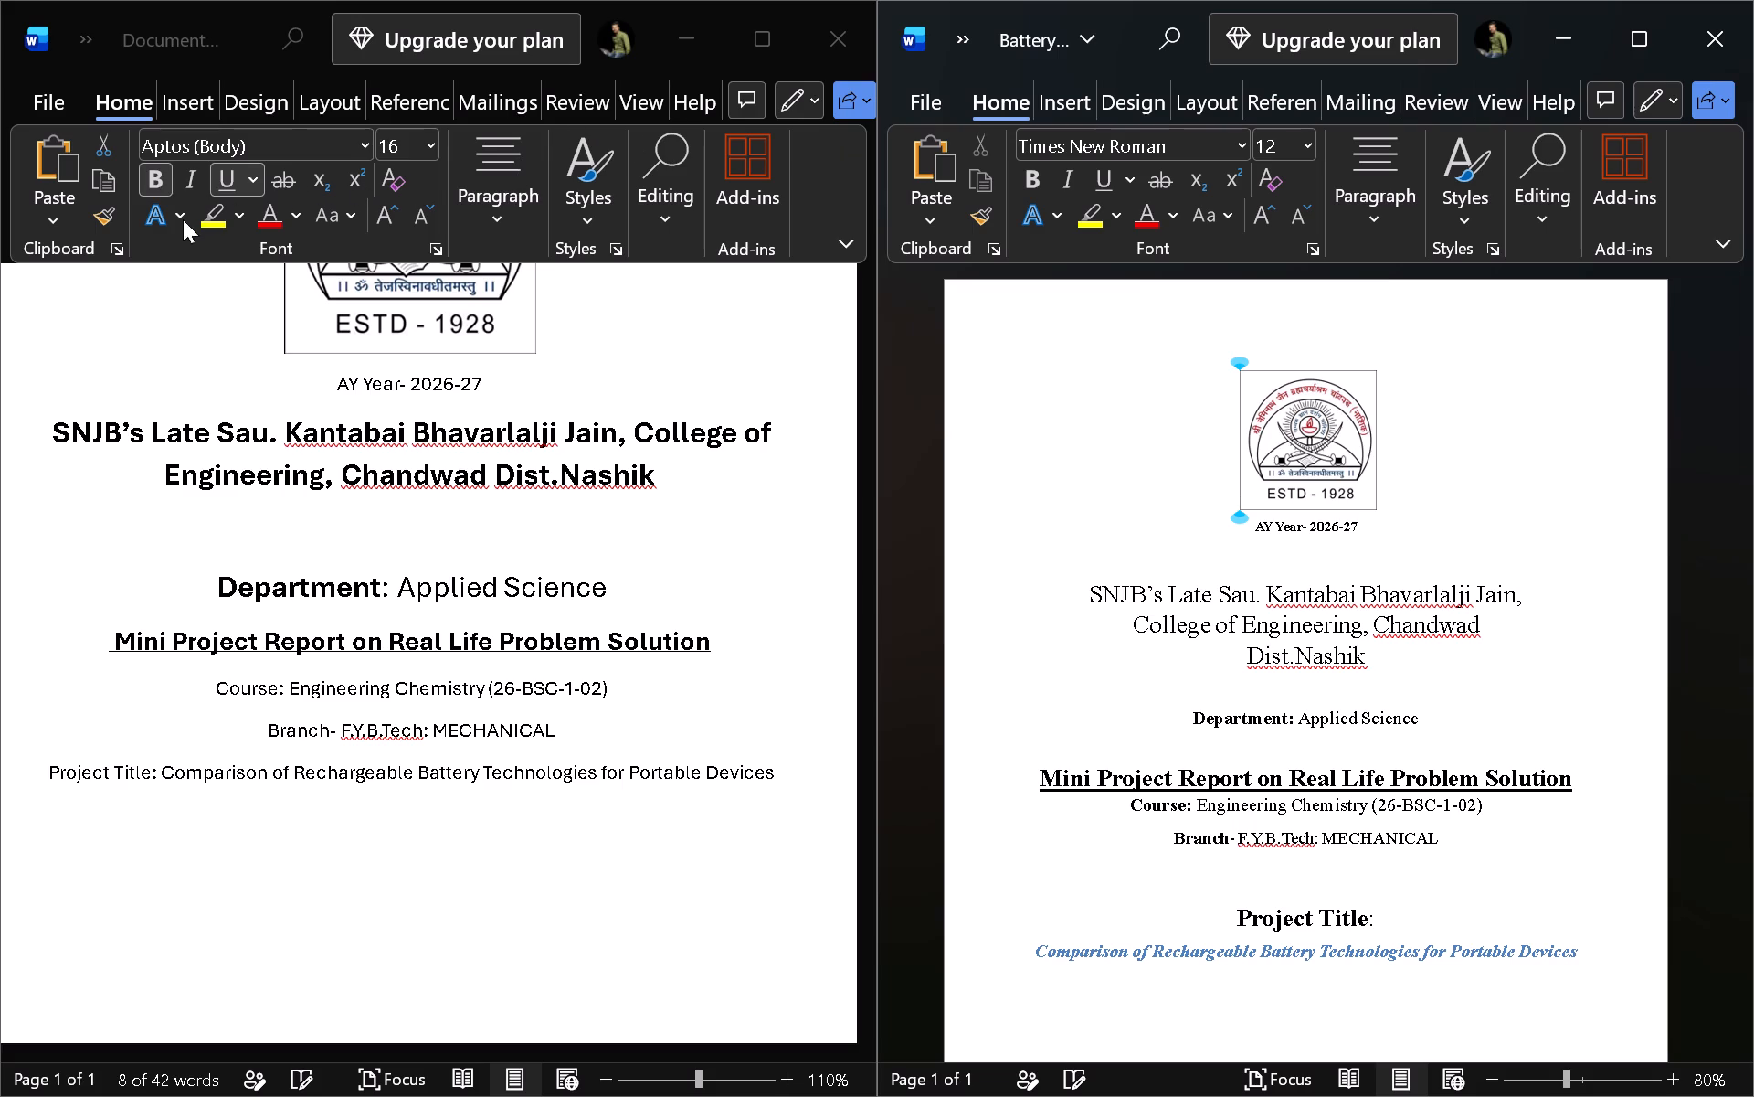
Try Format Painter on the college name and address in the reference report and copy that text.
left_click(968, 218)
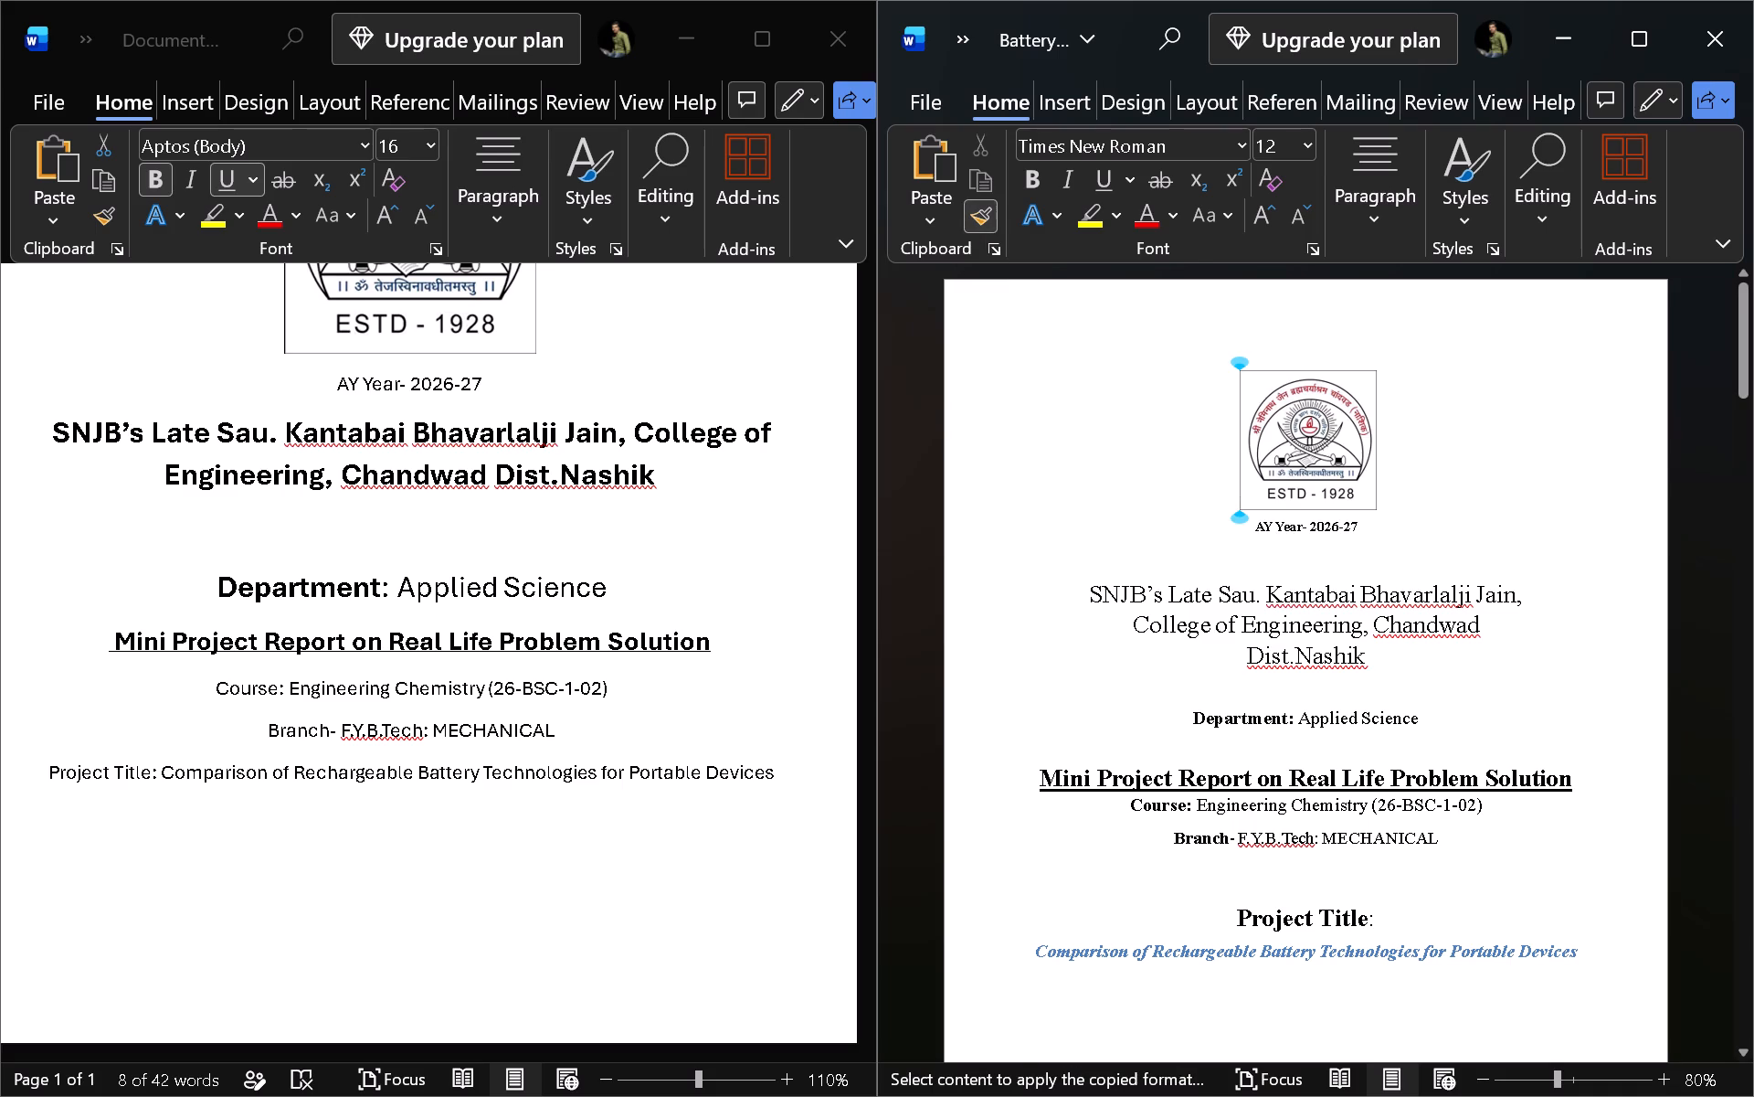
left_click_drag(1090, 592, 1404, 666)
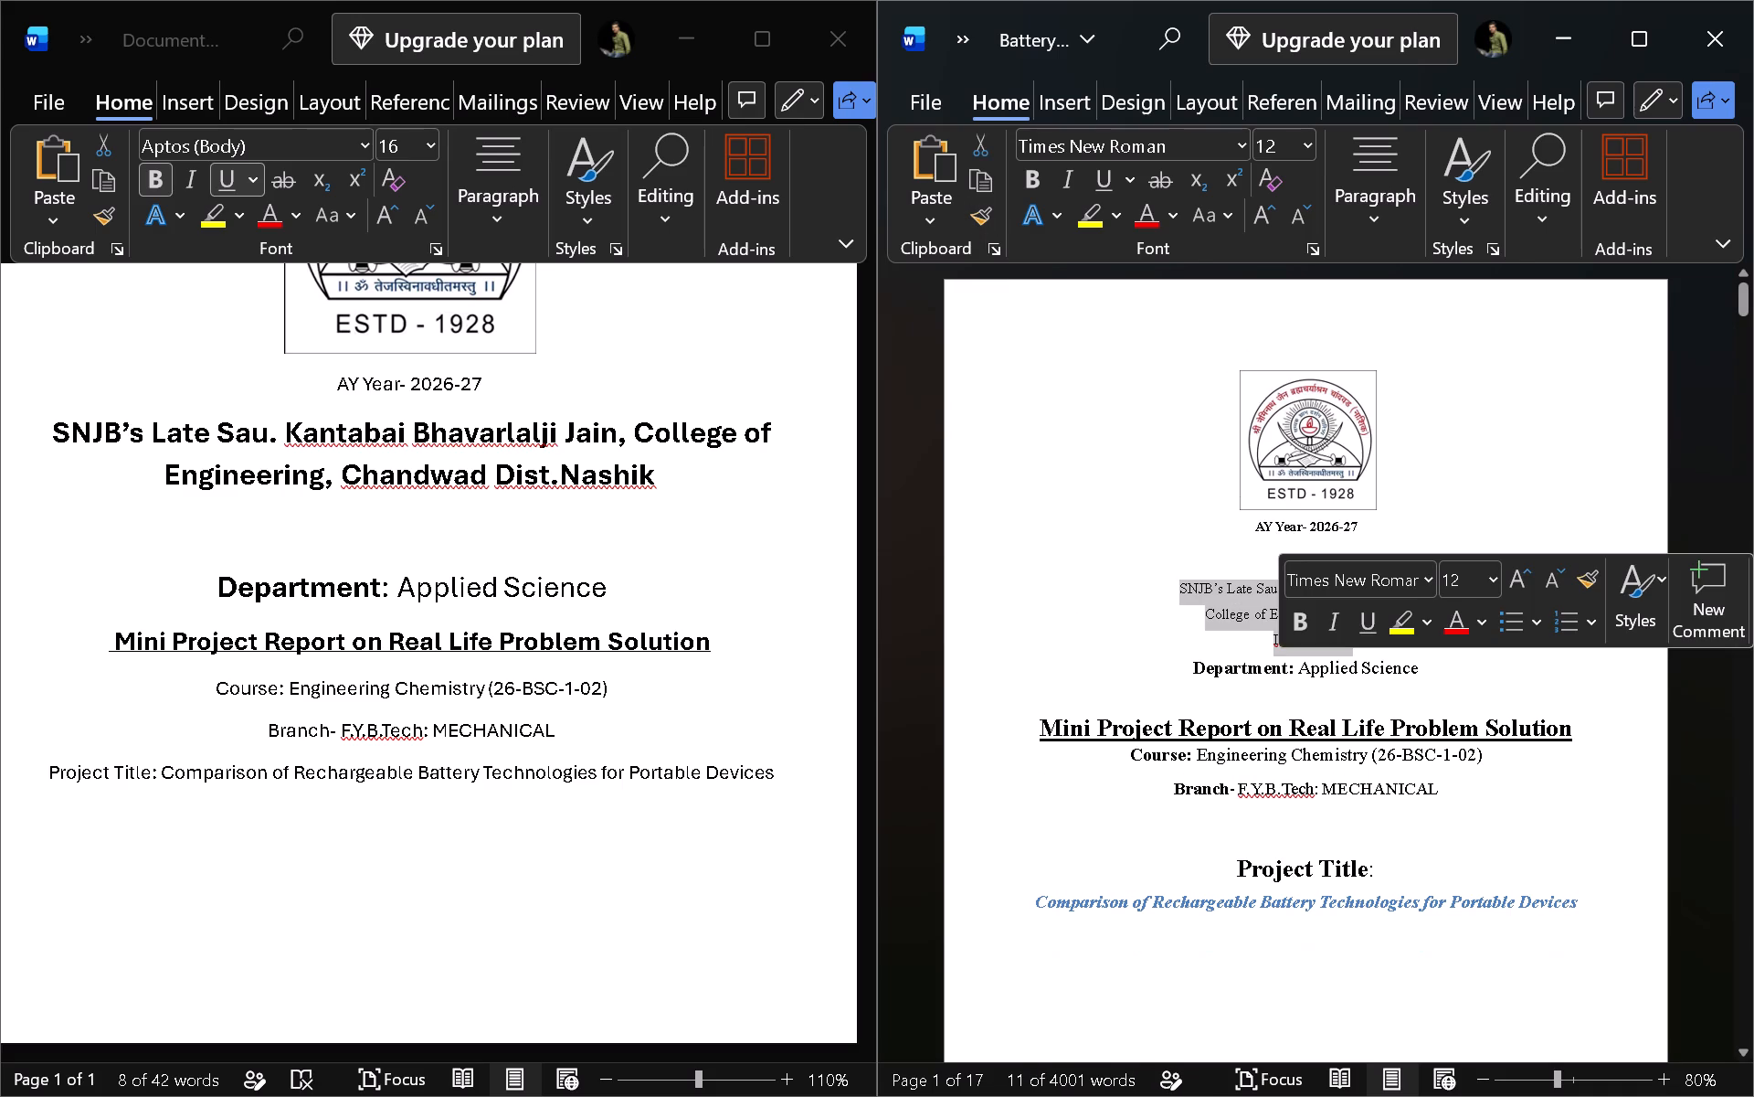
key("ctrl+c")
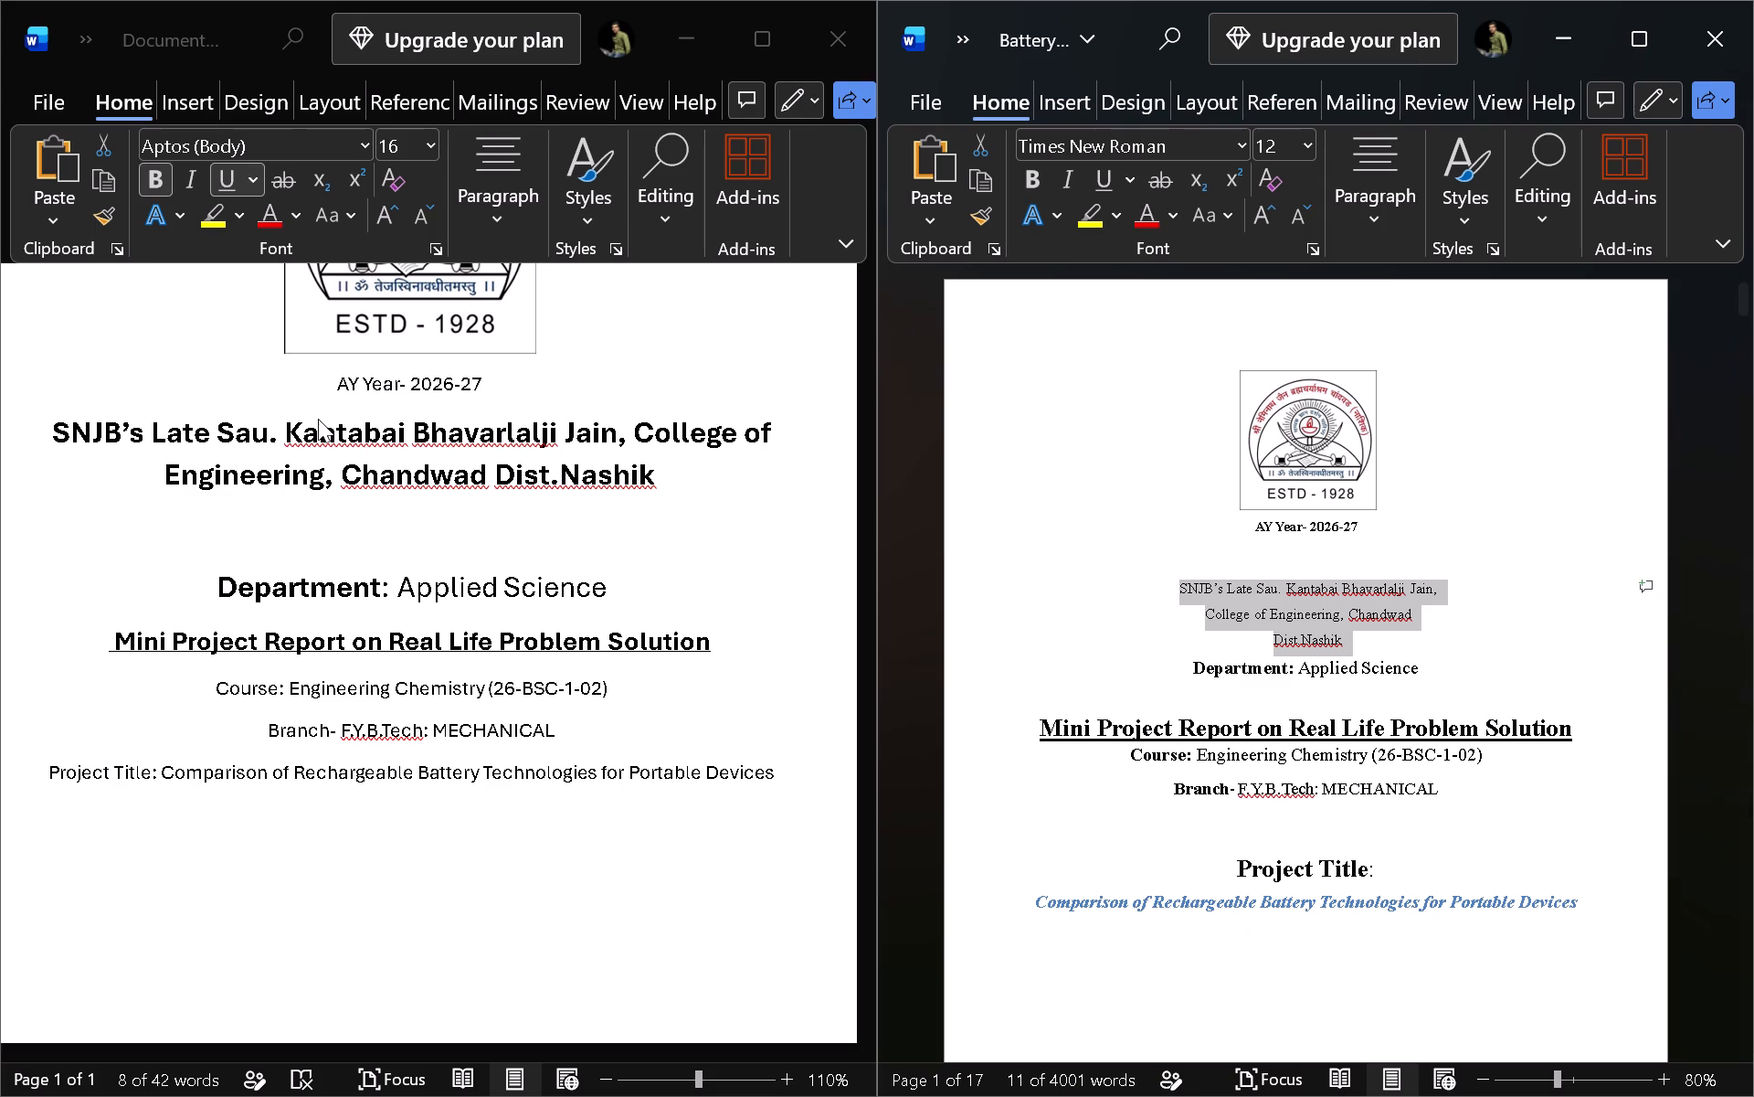
In the draft, use Format Painter to apply the underlined Mini Project Report heading's formatting to the college name and address.
left_click_drag(50, 423, 535, 442)
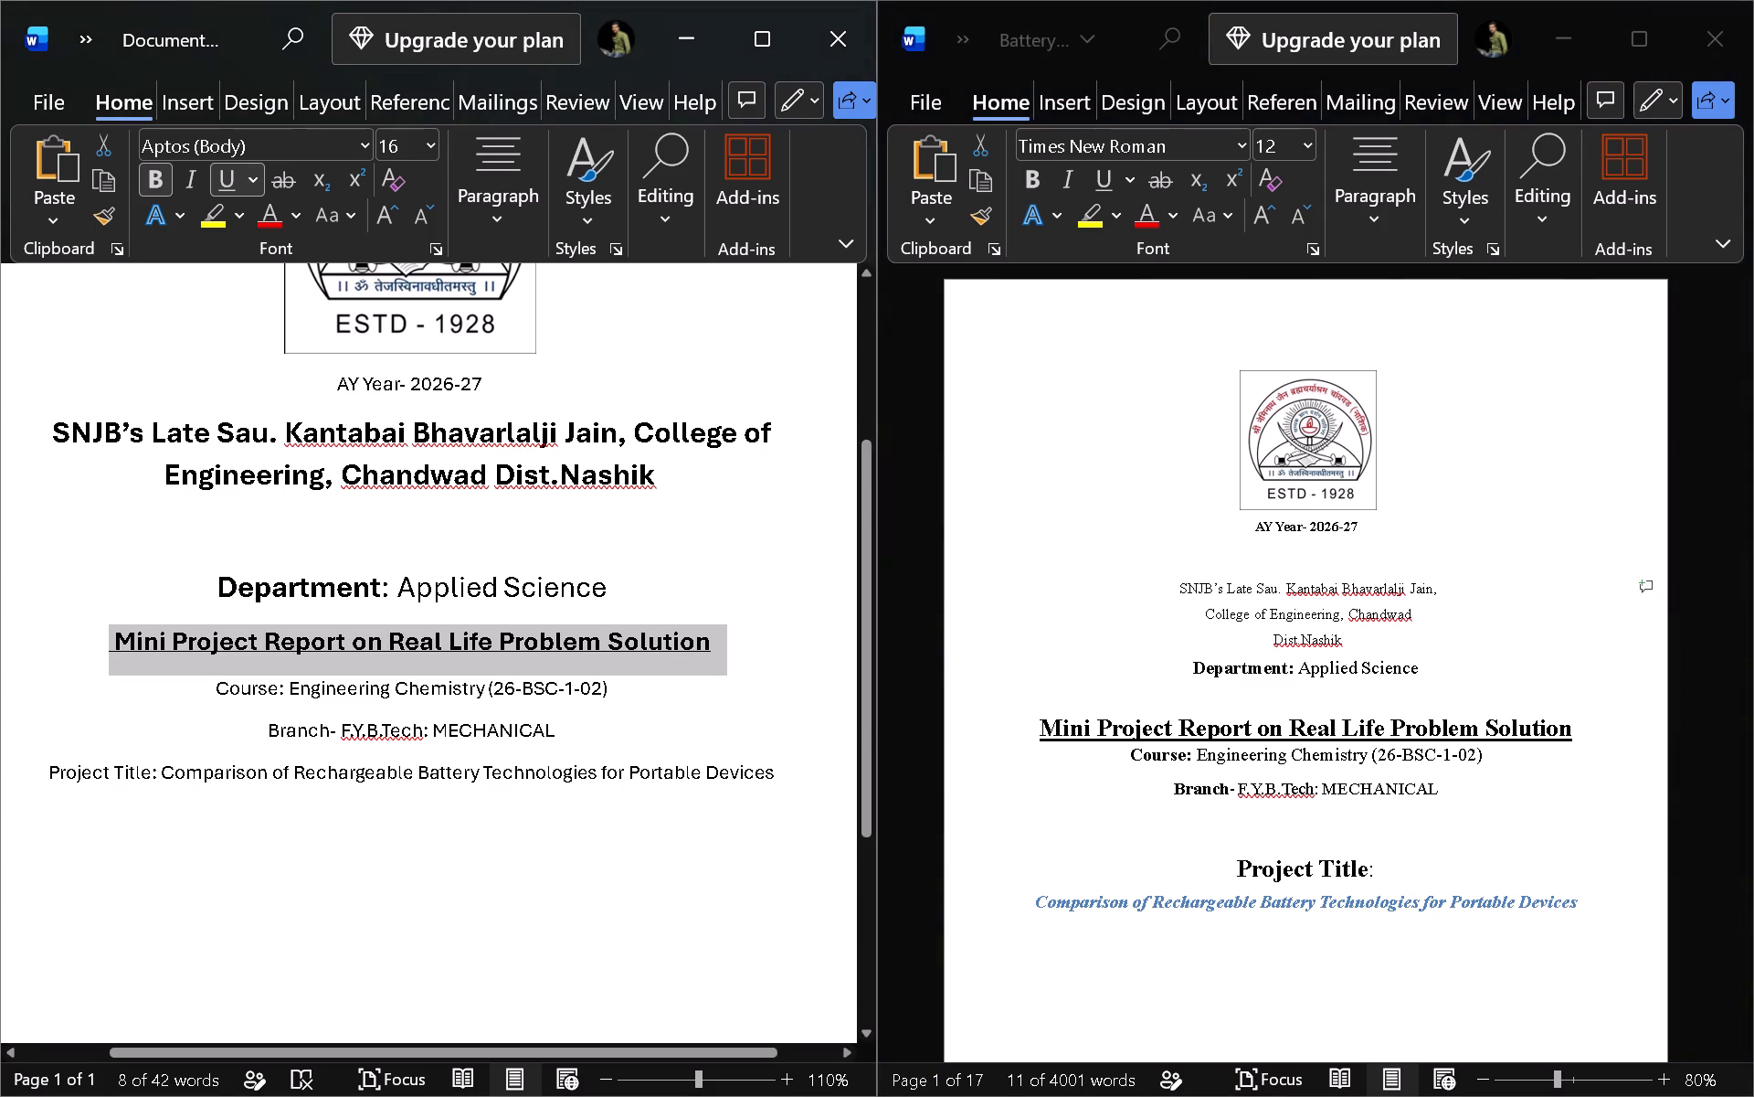
left_click(106, 214)
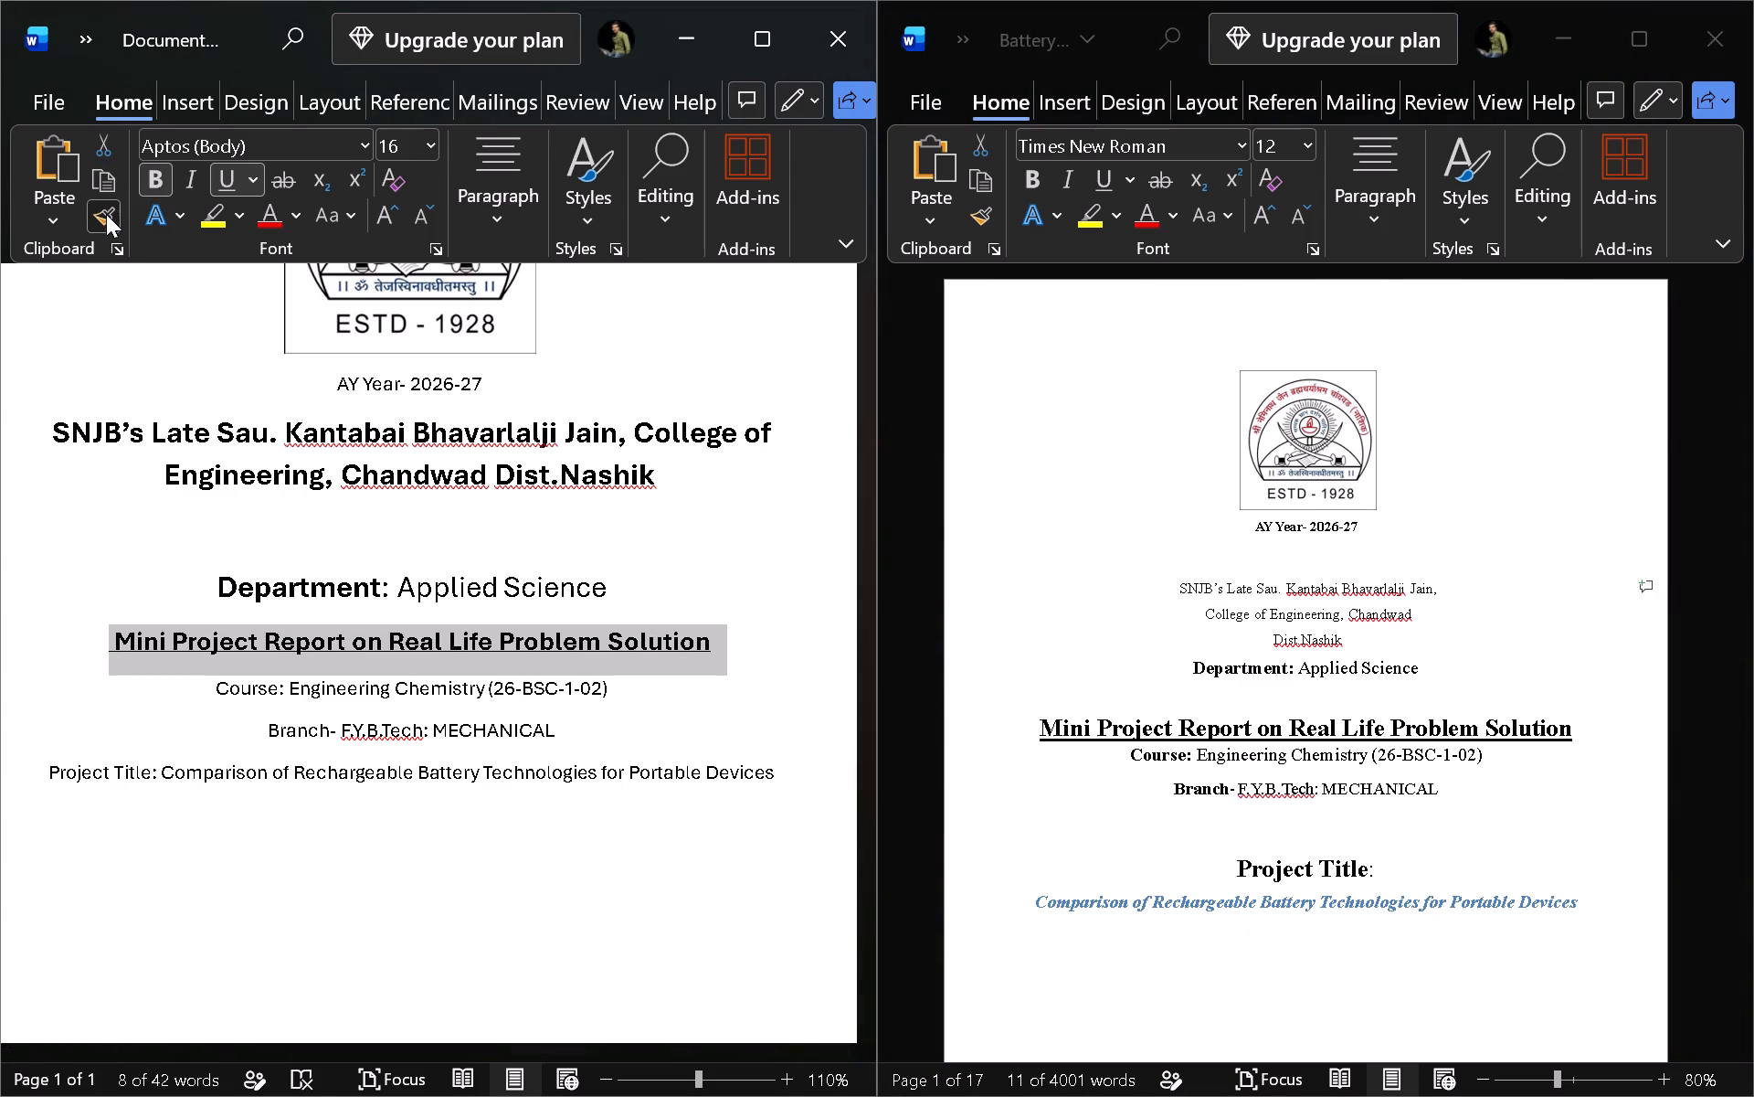
left_click_drag(52, 431, 648, 449)
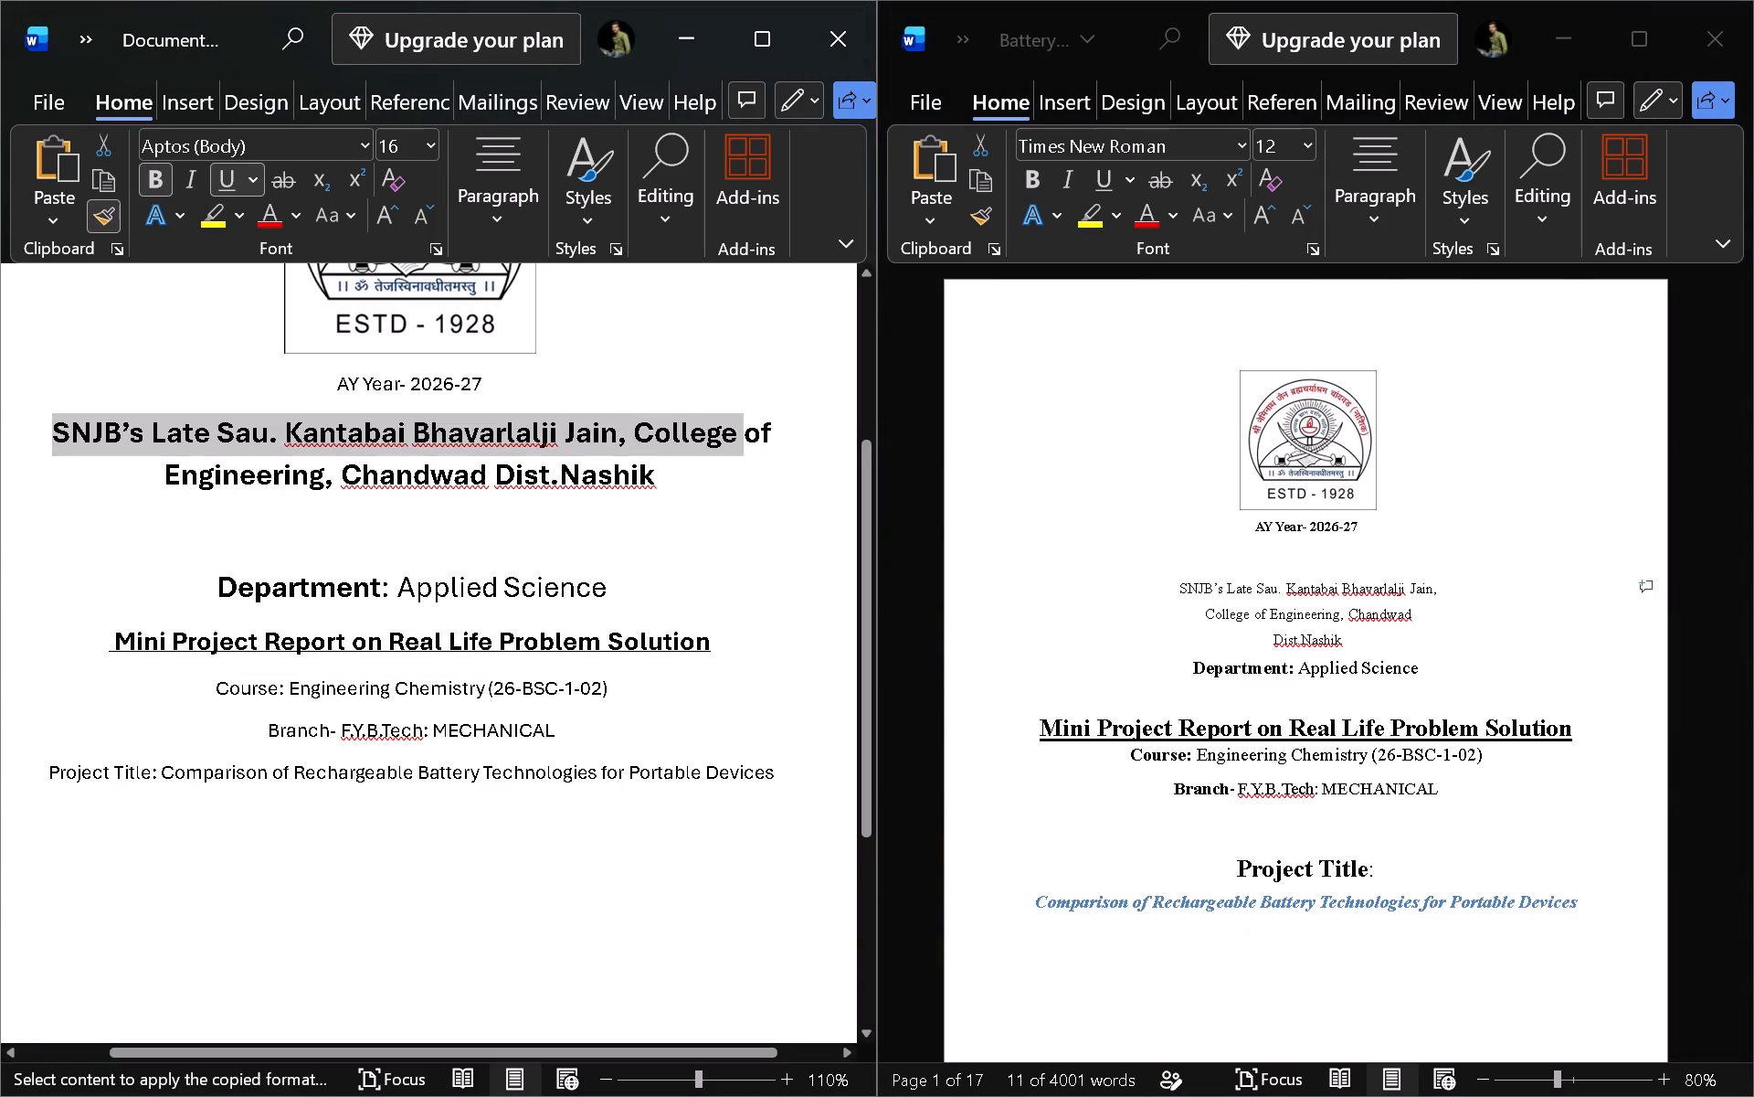
left_click_drag(648, 449, 685, 472)
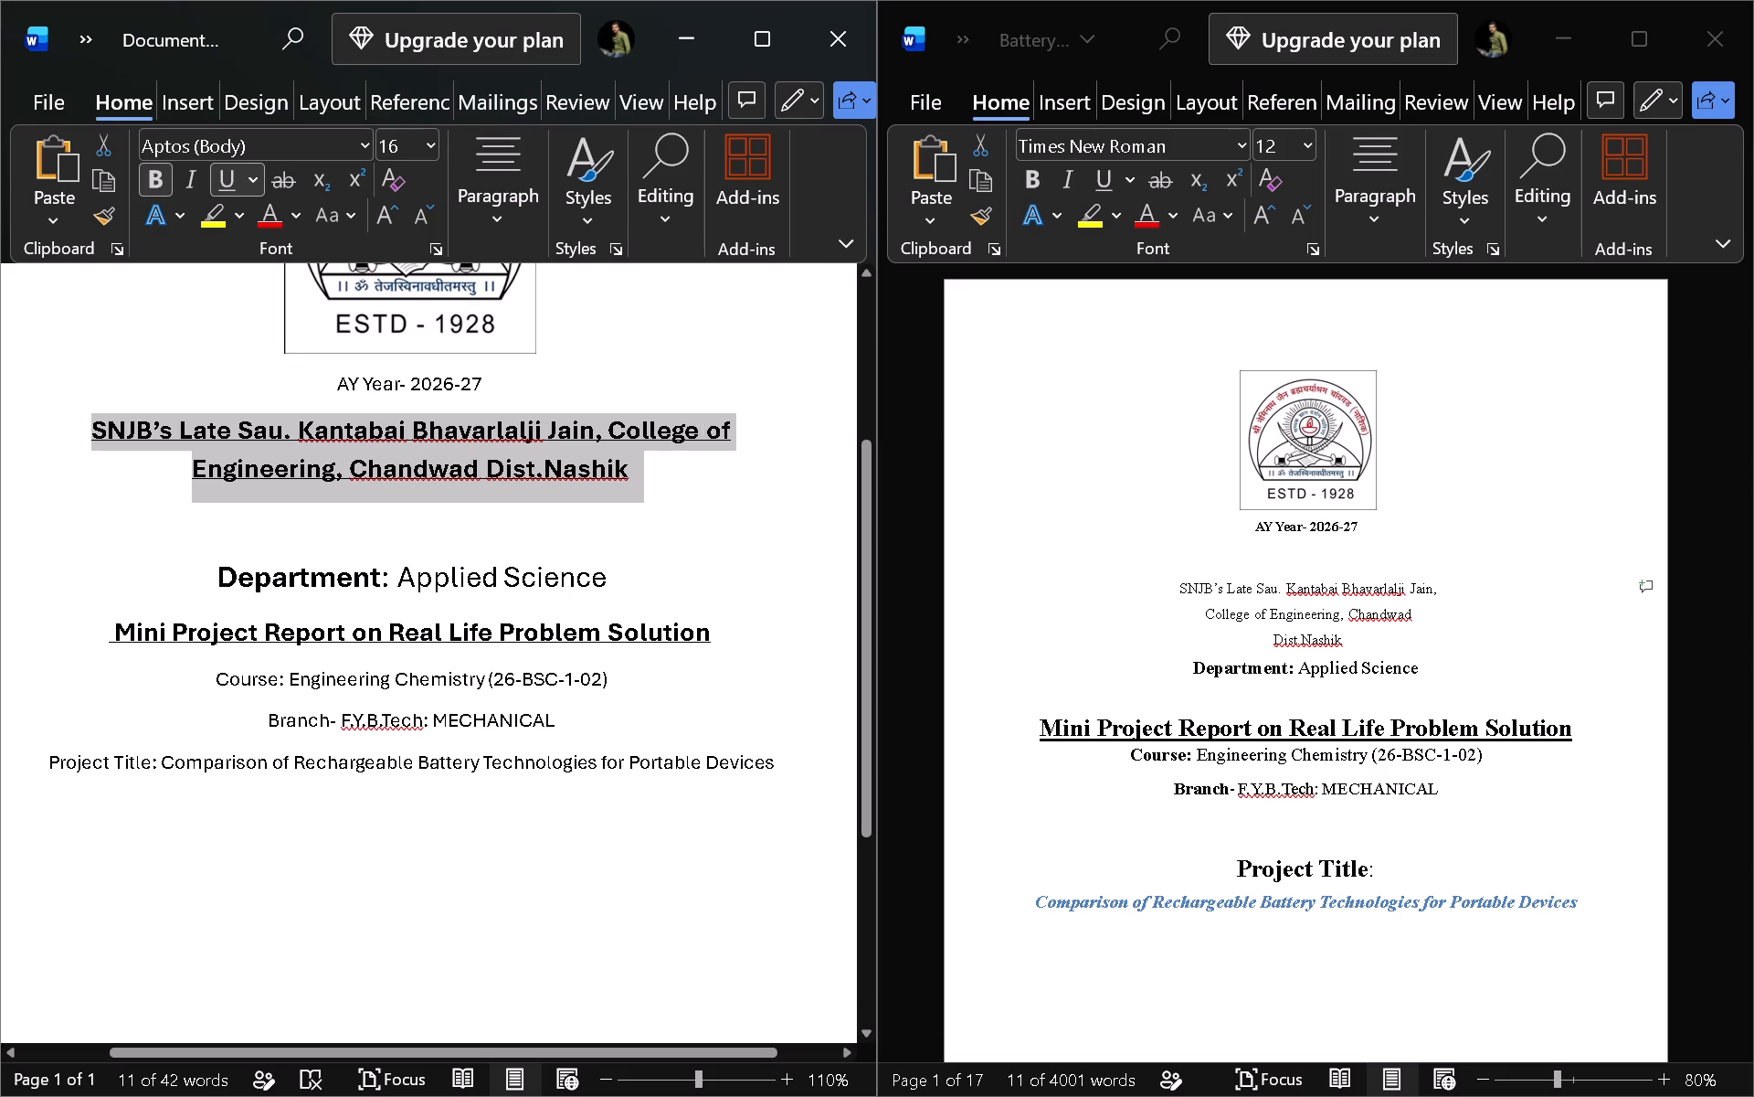
left_click(797, 558)
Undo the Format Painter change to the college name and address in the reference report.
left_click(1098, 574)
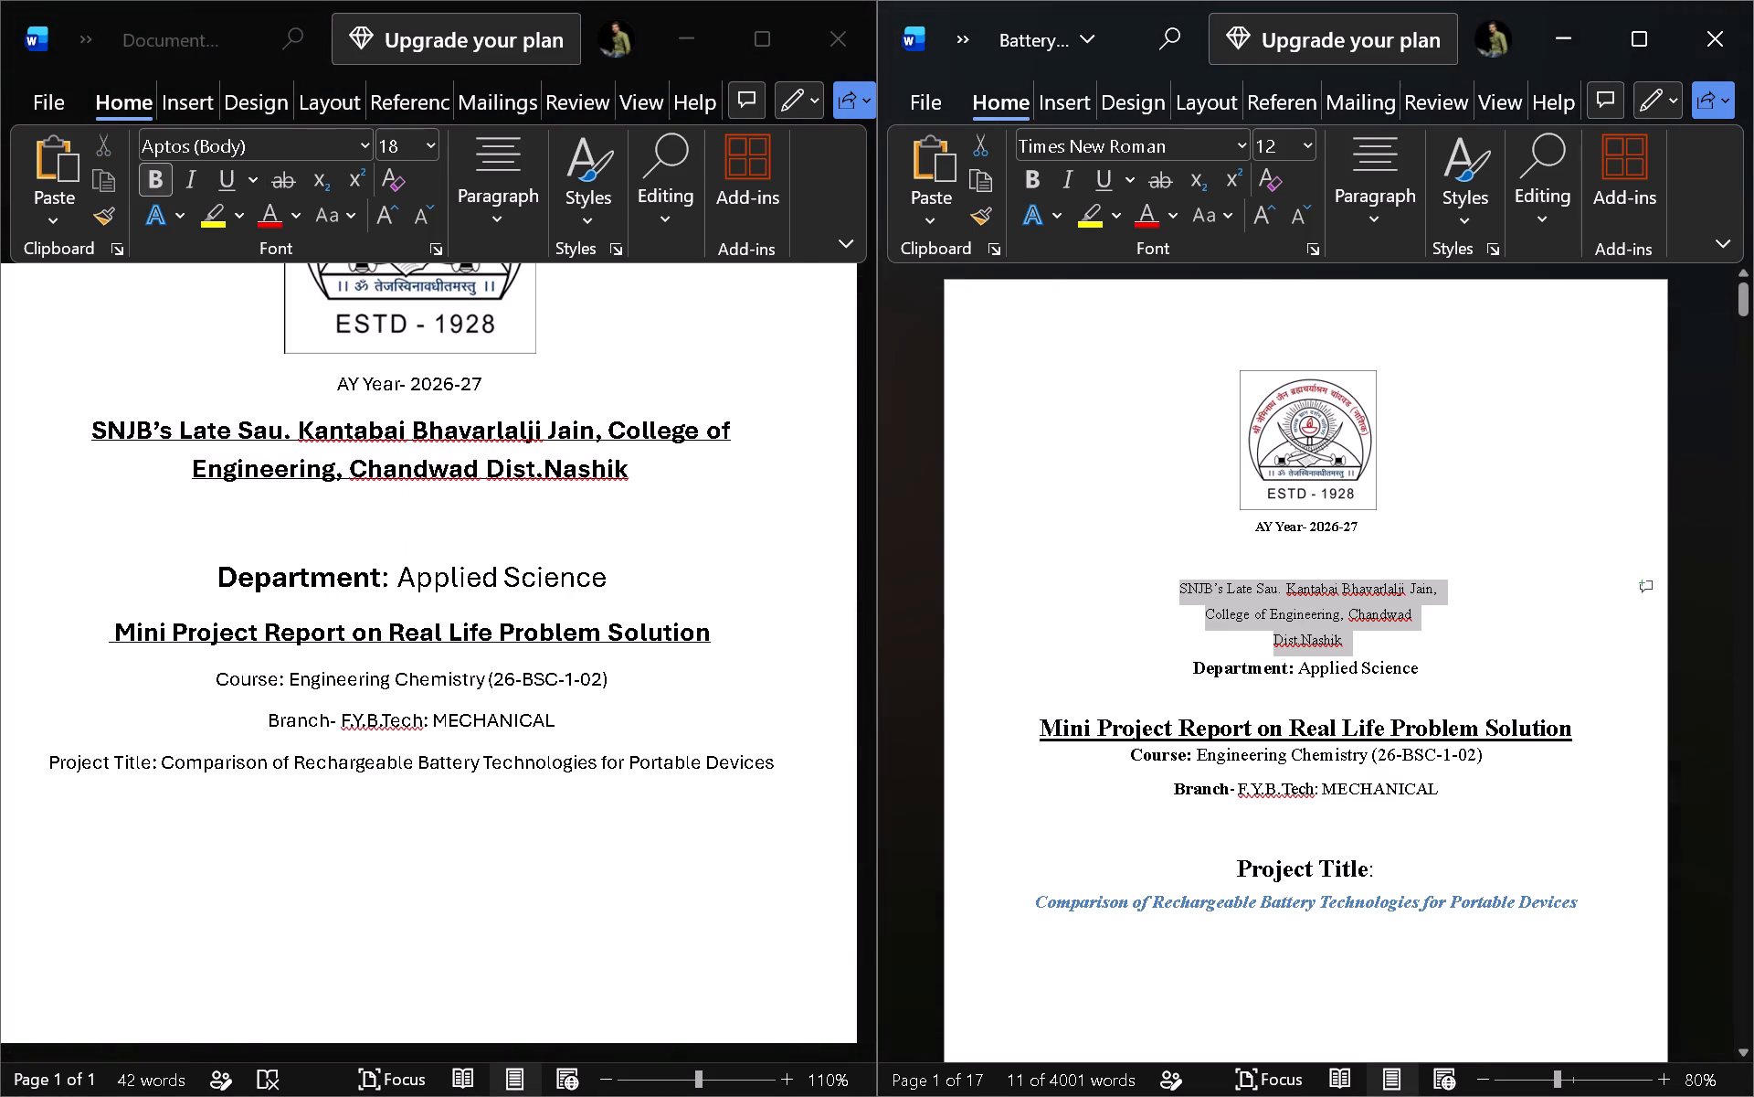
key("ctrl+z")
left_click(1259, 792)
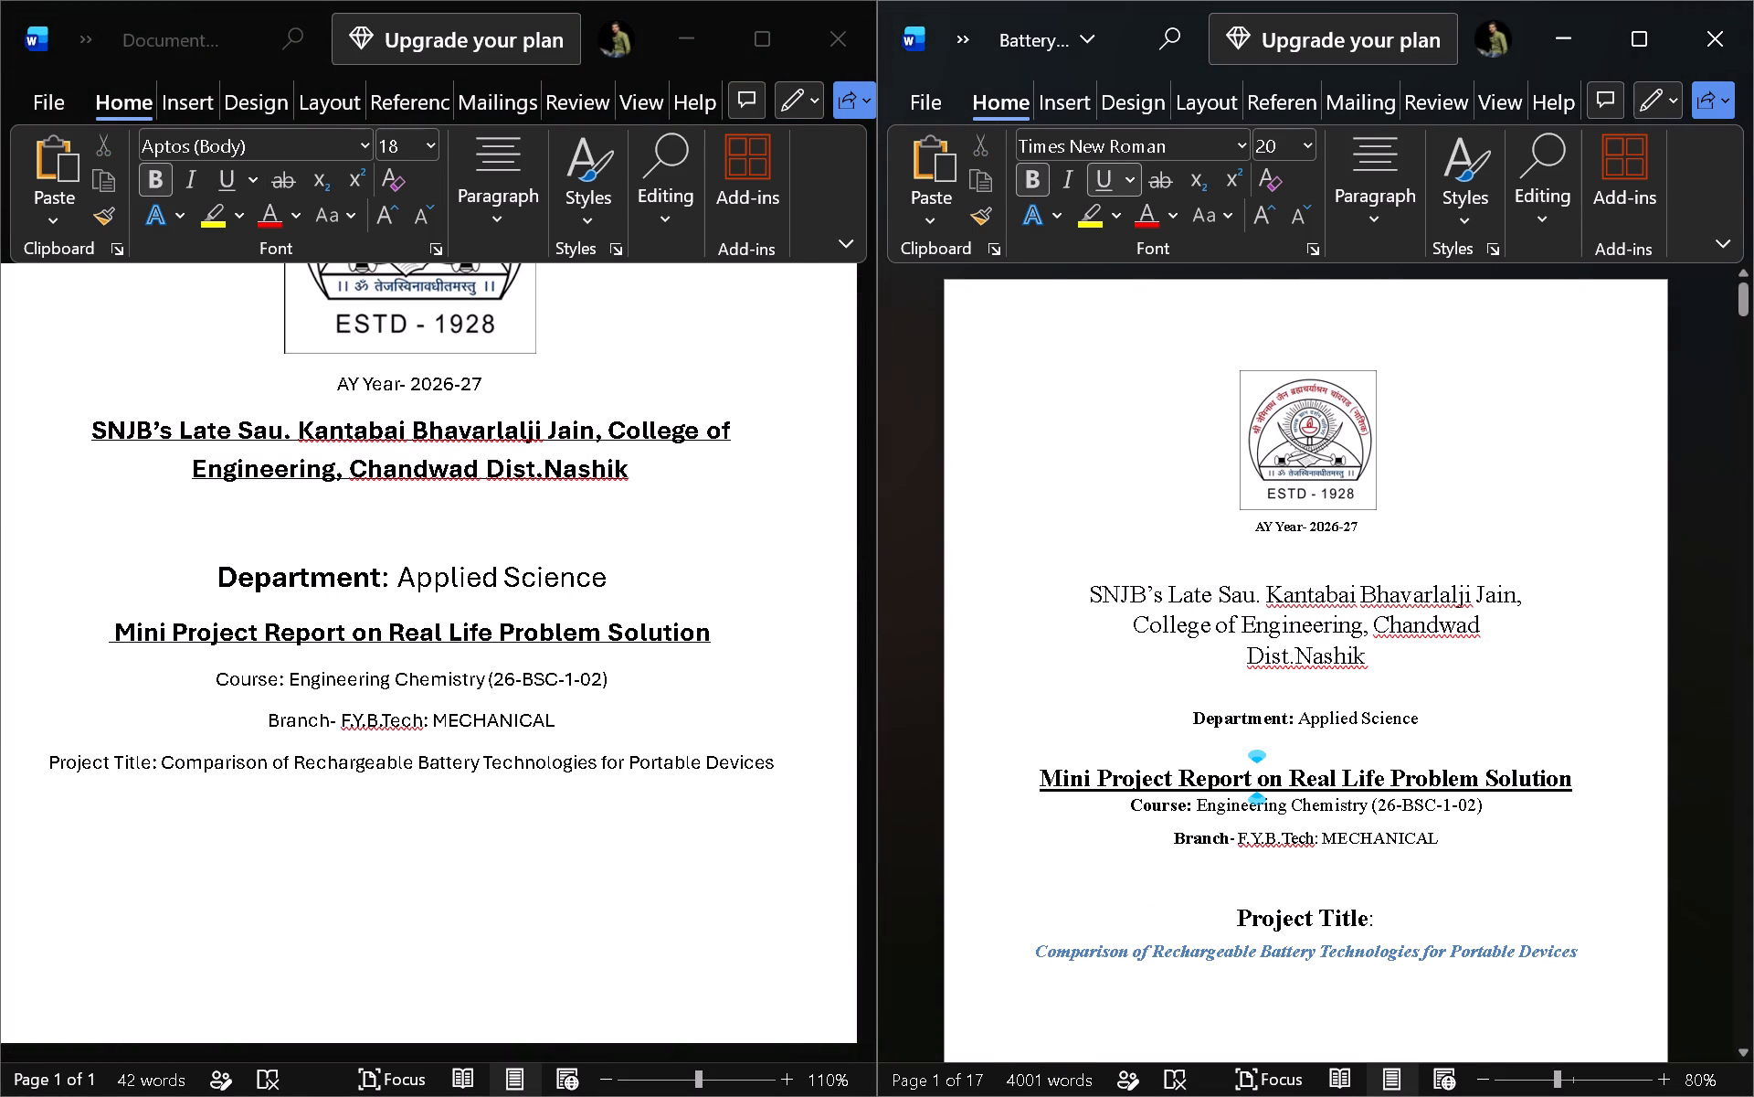
Use Format Painter to apply the reference report's Department line formatting to "Department: Applied Science" in the draft.
left_click_drag(1185, 719, 1434, 706)
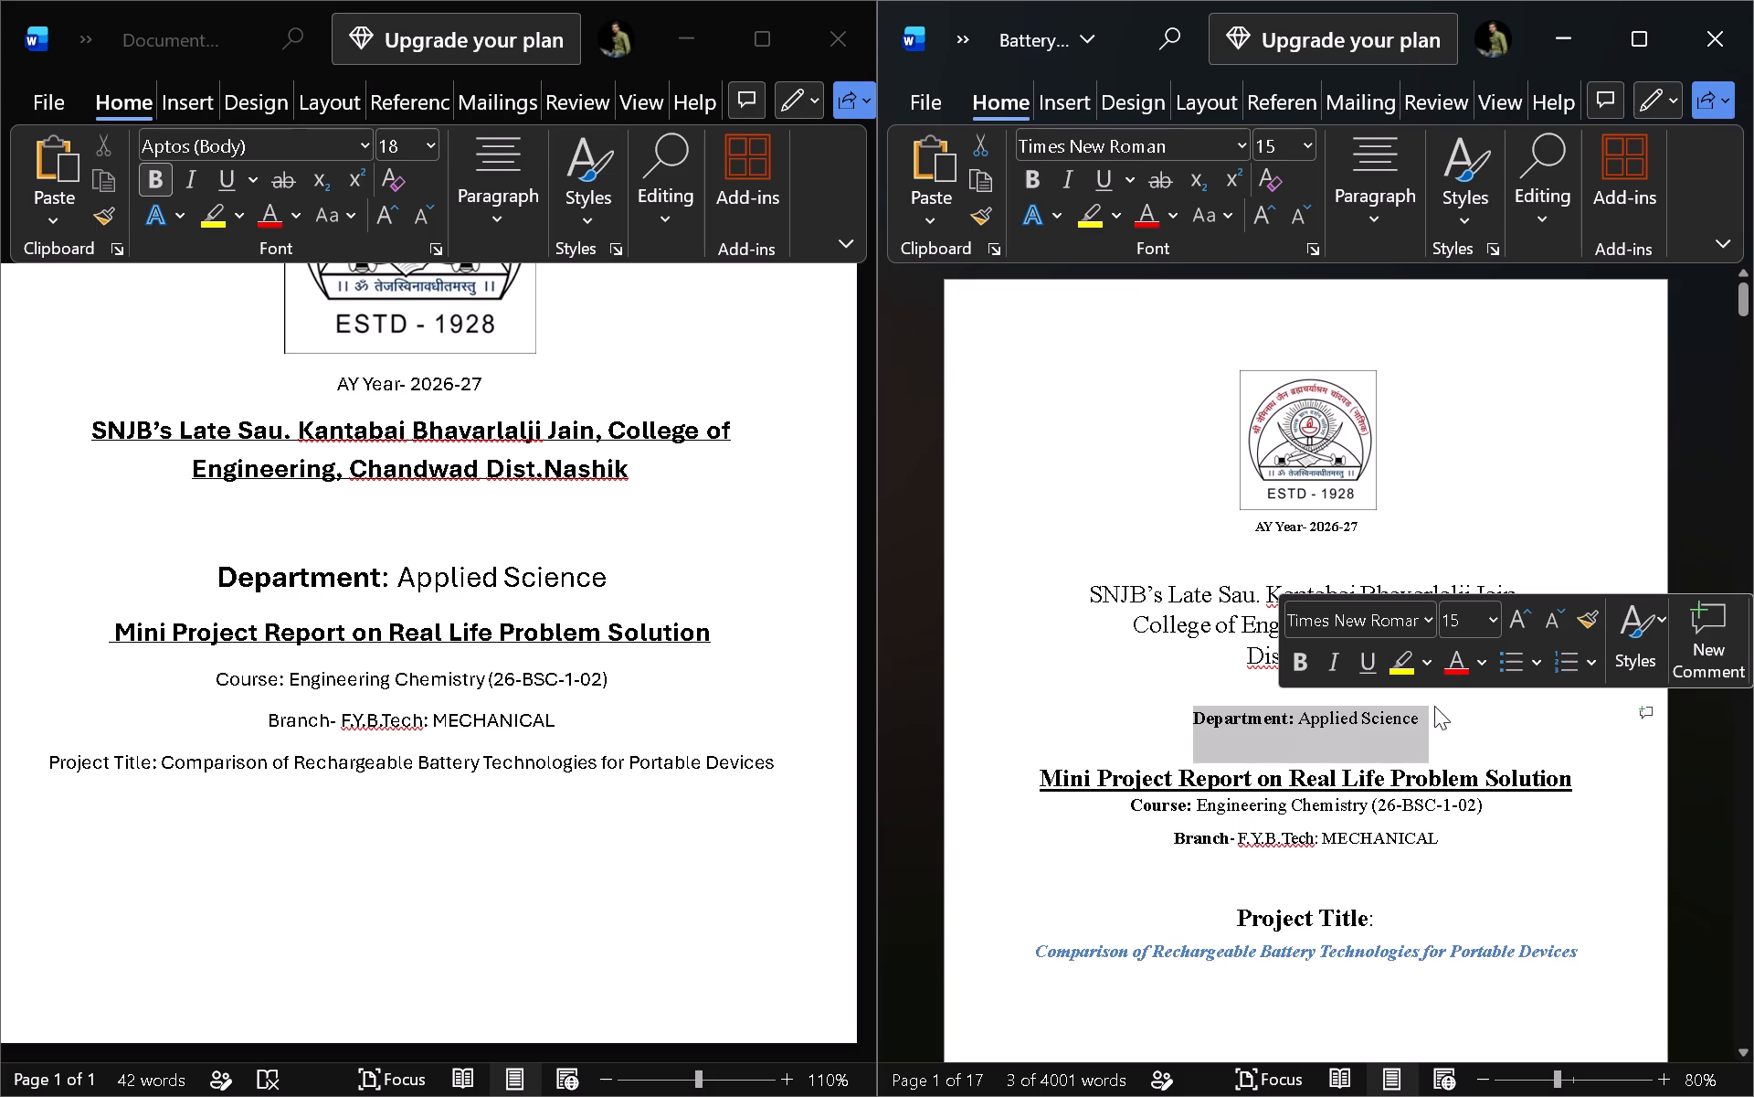
left_click(1580, 621)
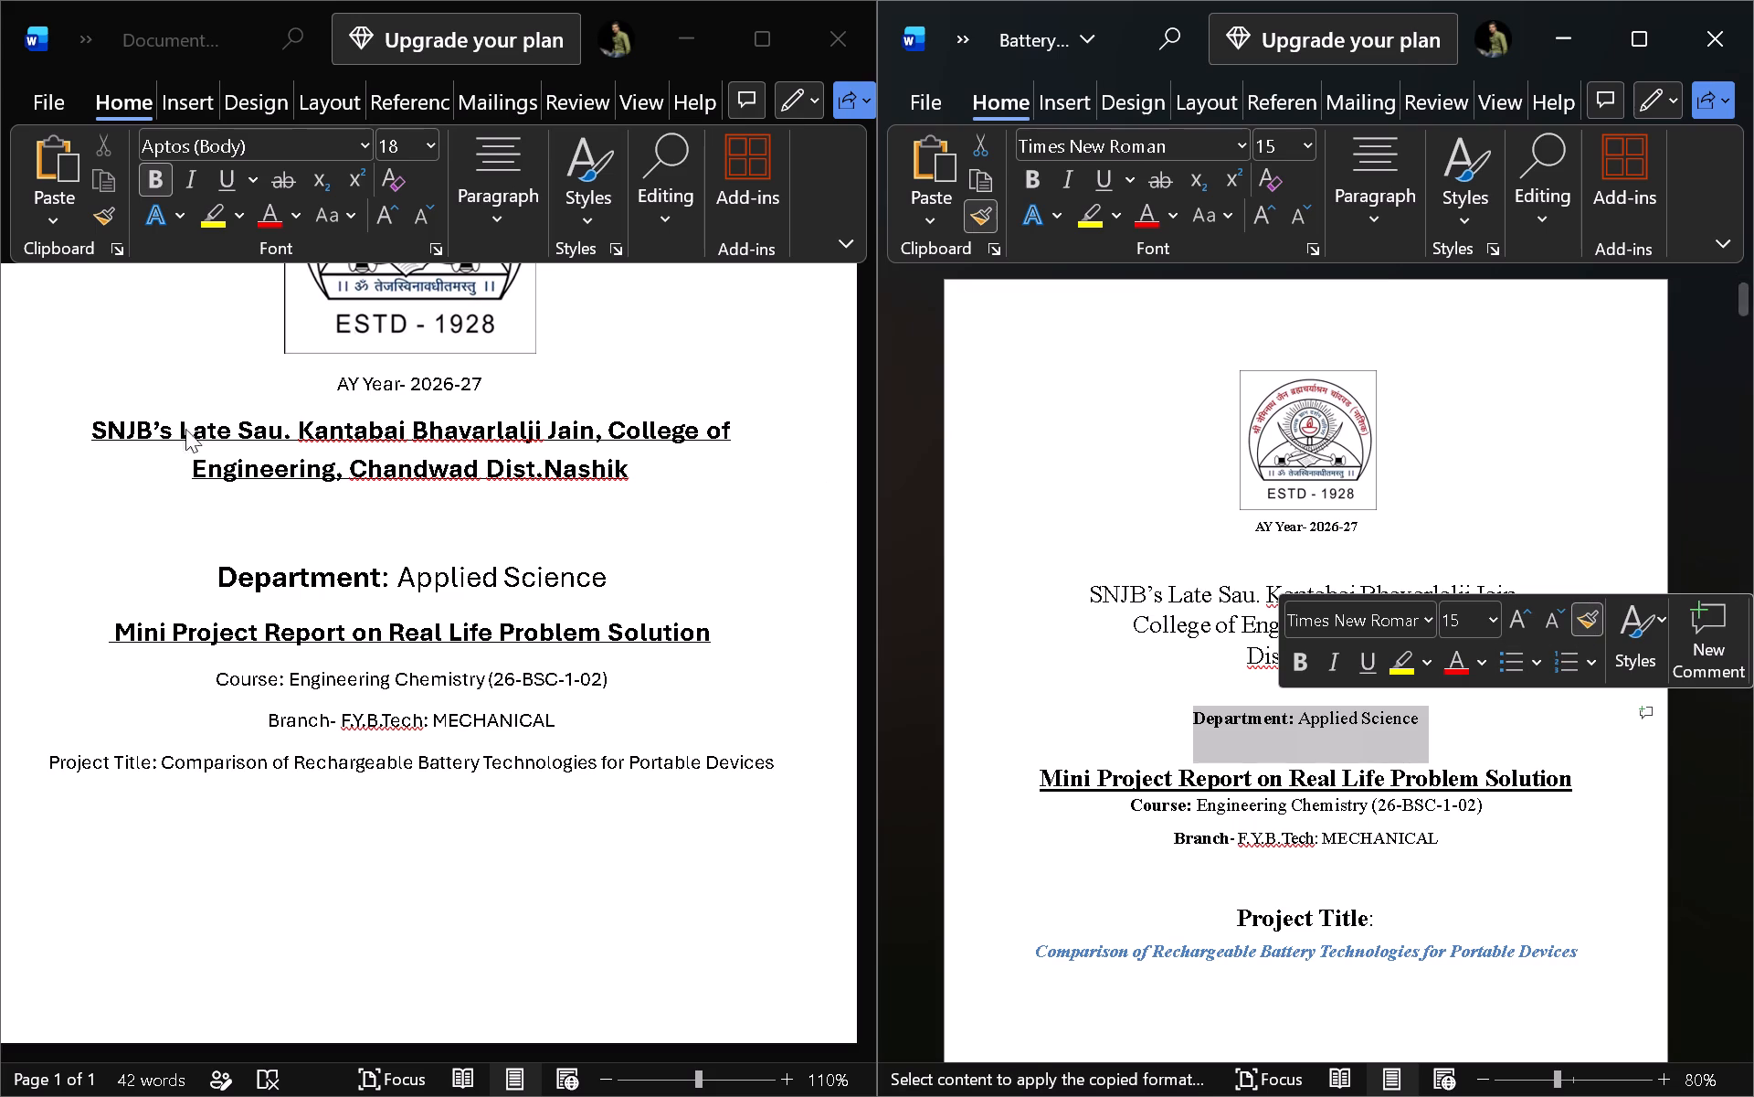
left_click_drag(206, 581, 569, 587)
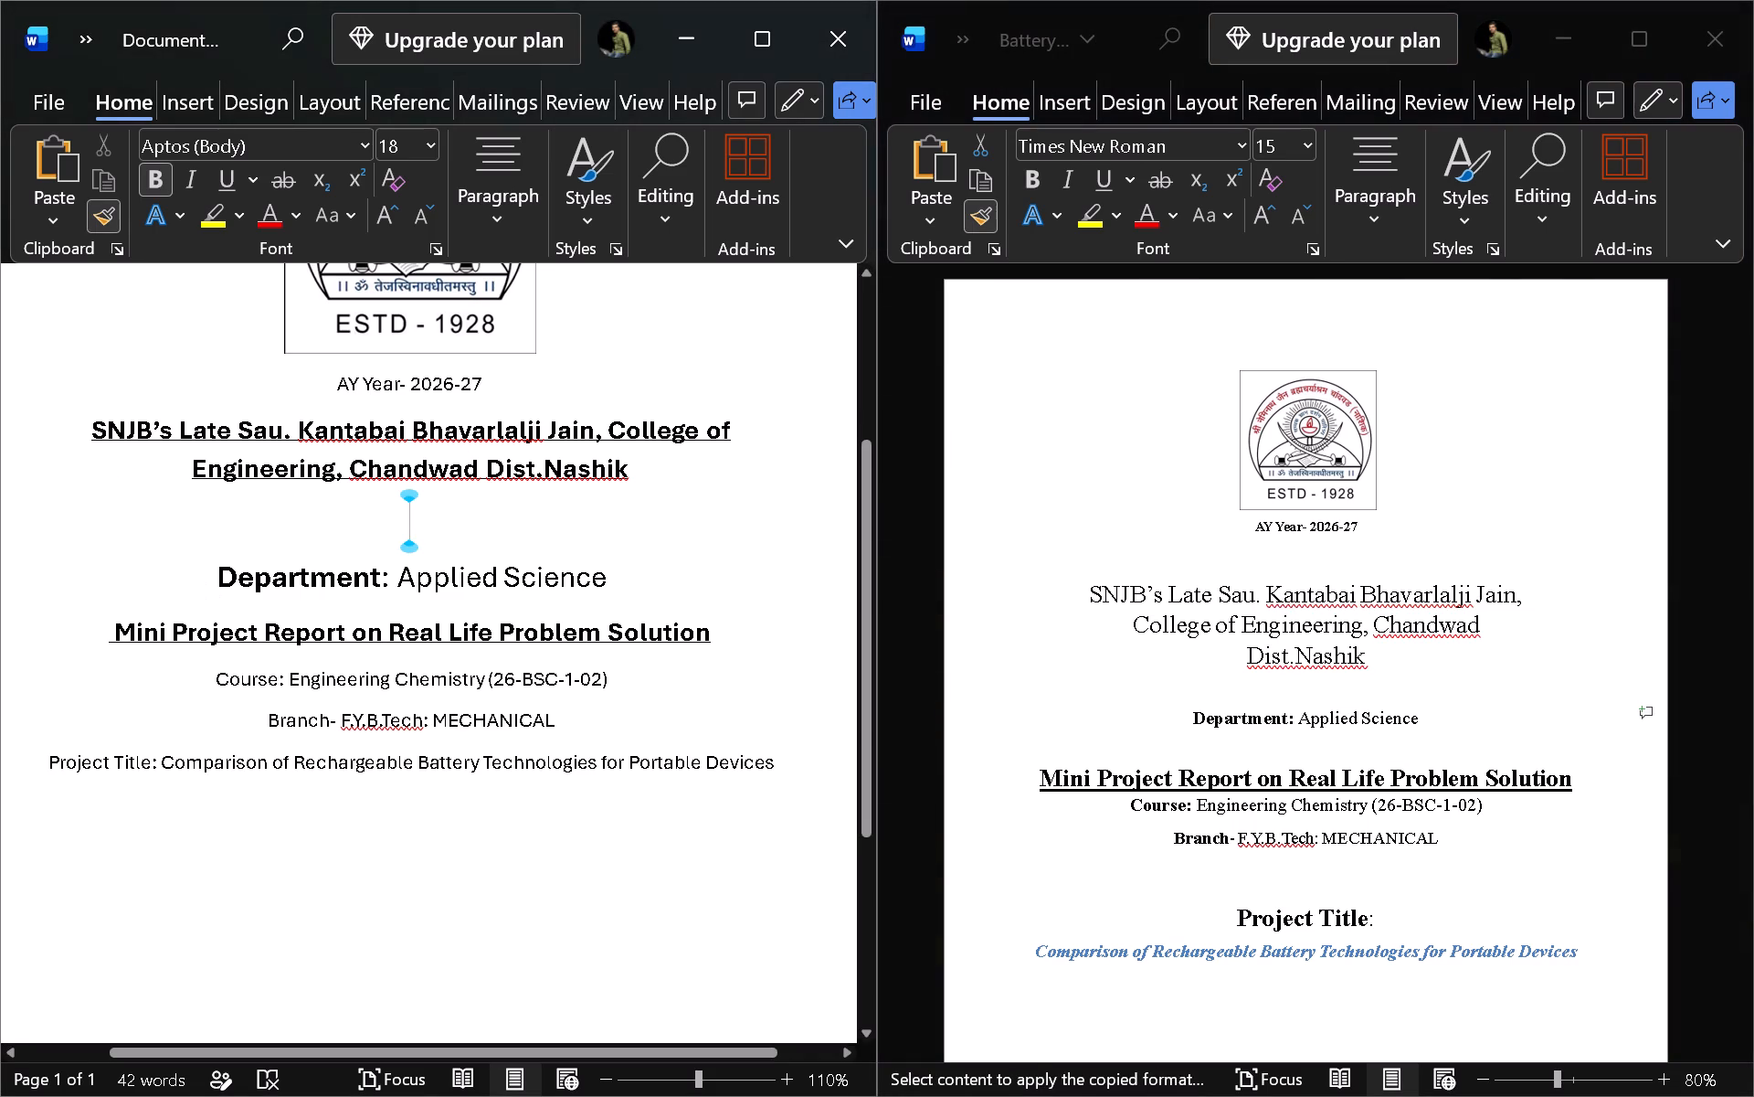
left_click_drag(217, 575, 295, 578)
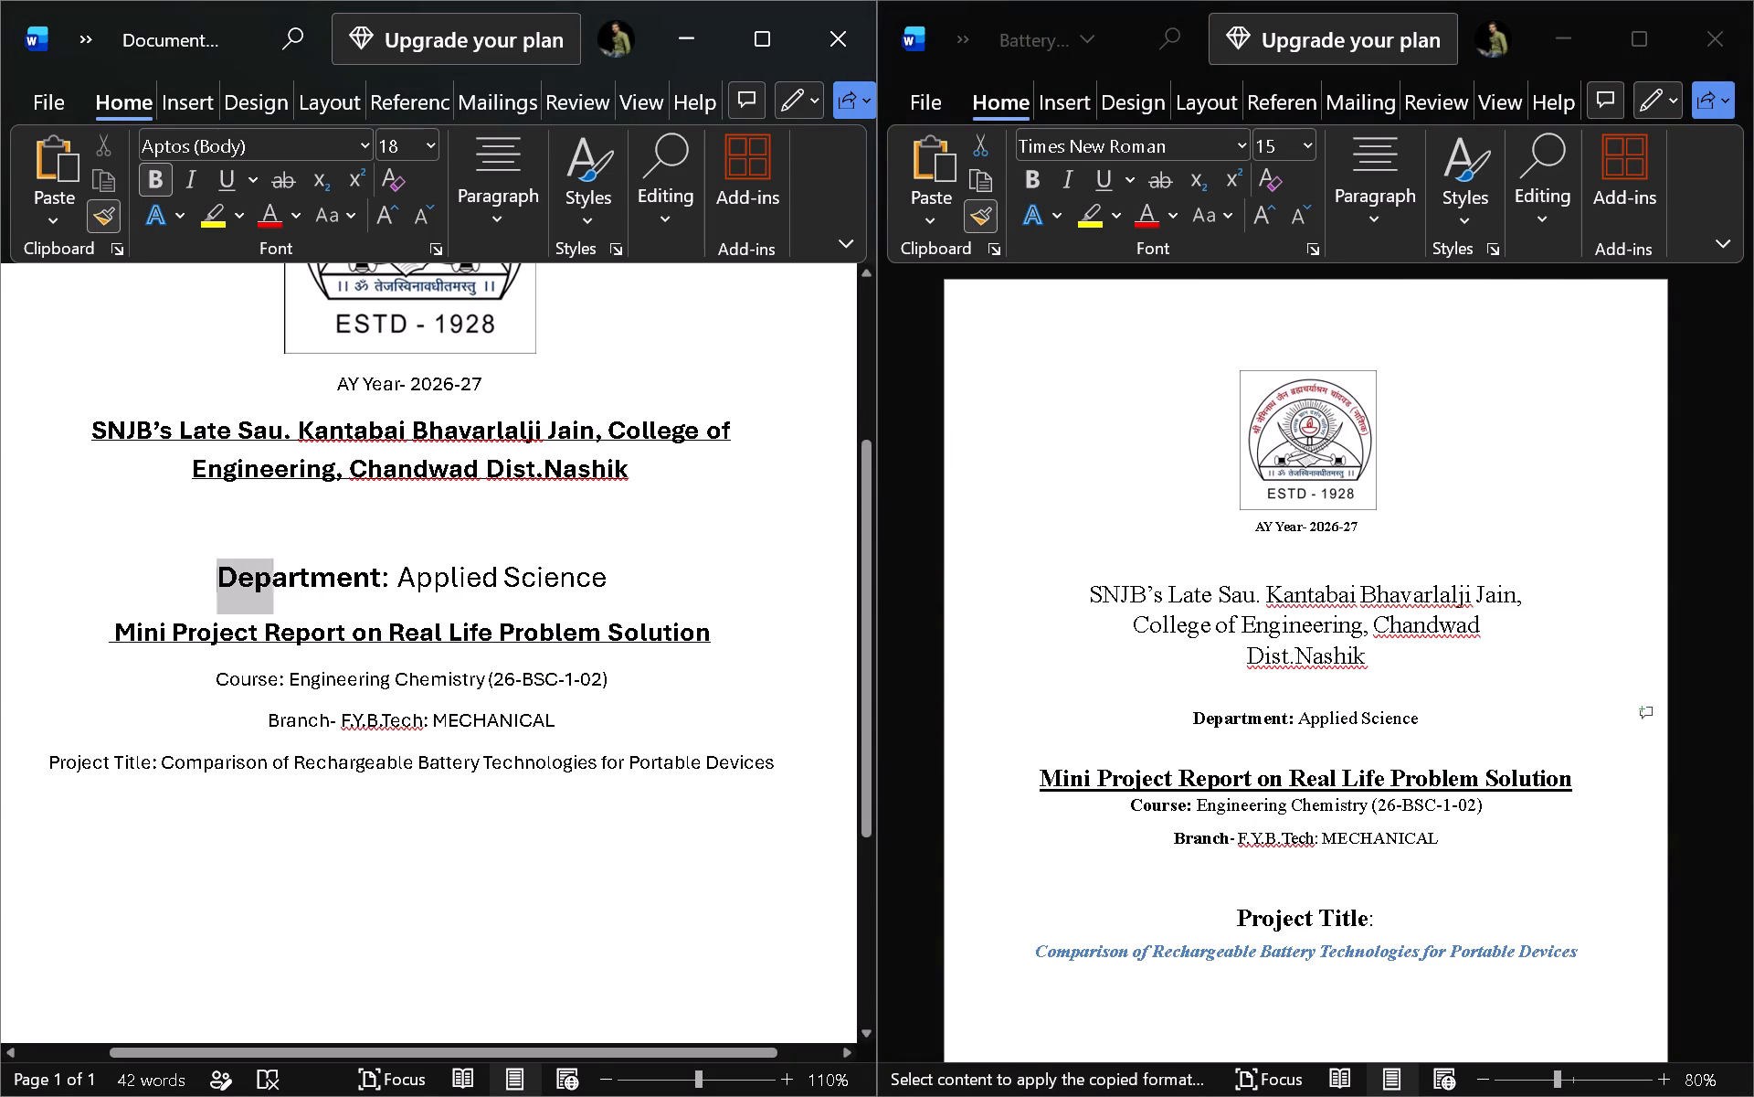
left_click_drag(295, 578, 634, 571)
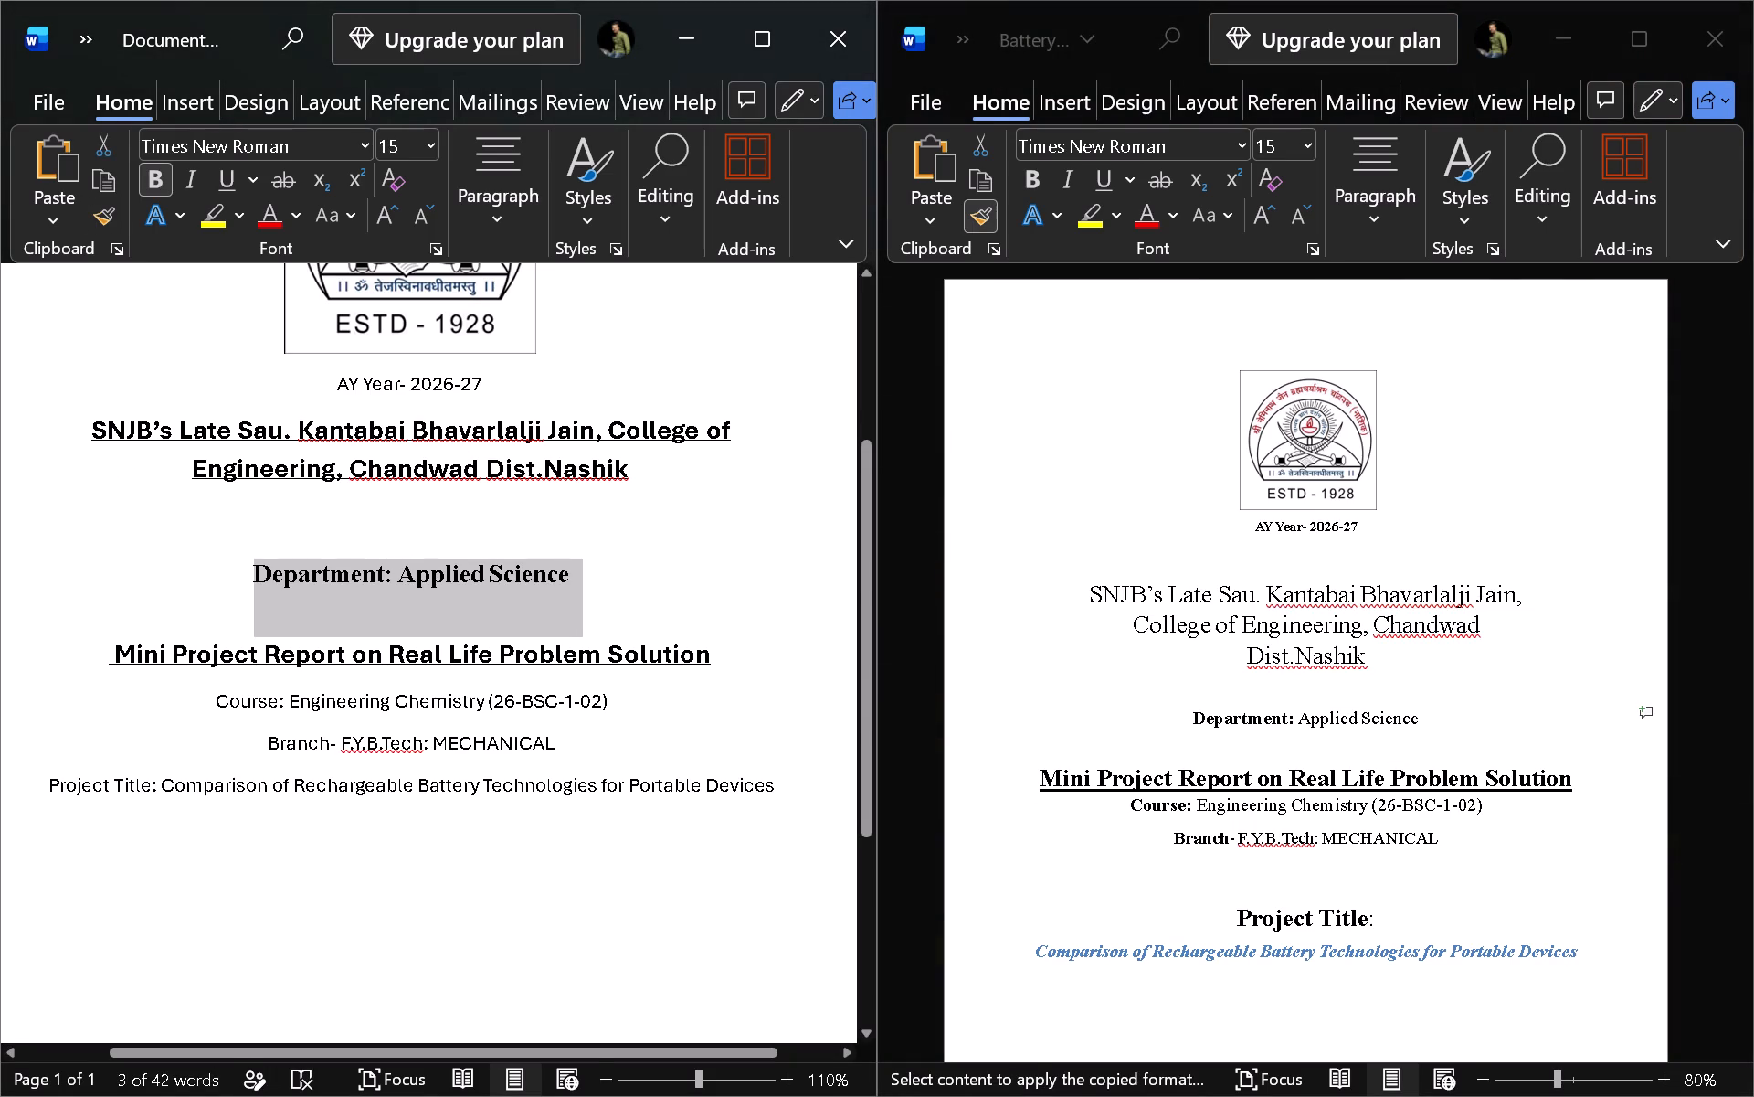
left_click(634, 758)
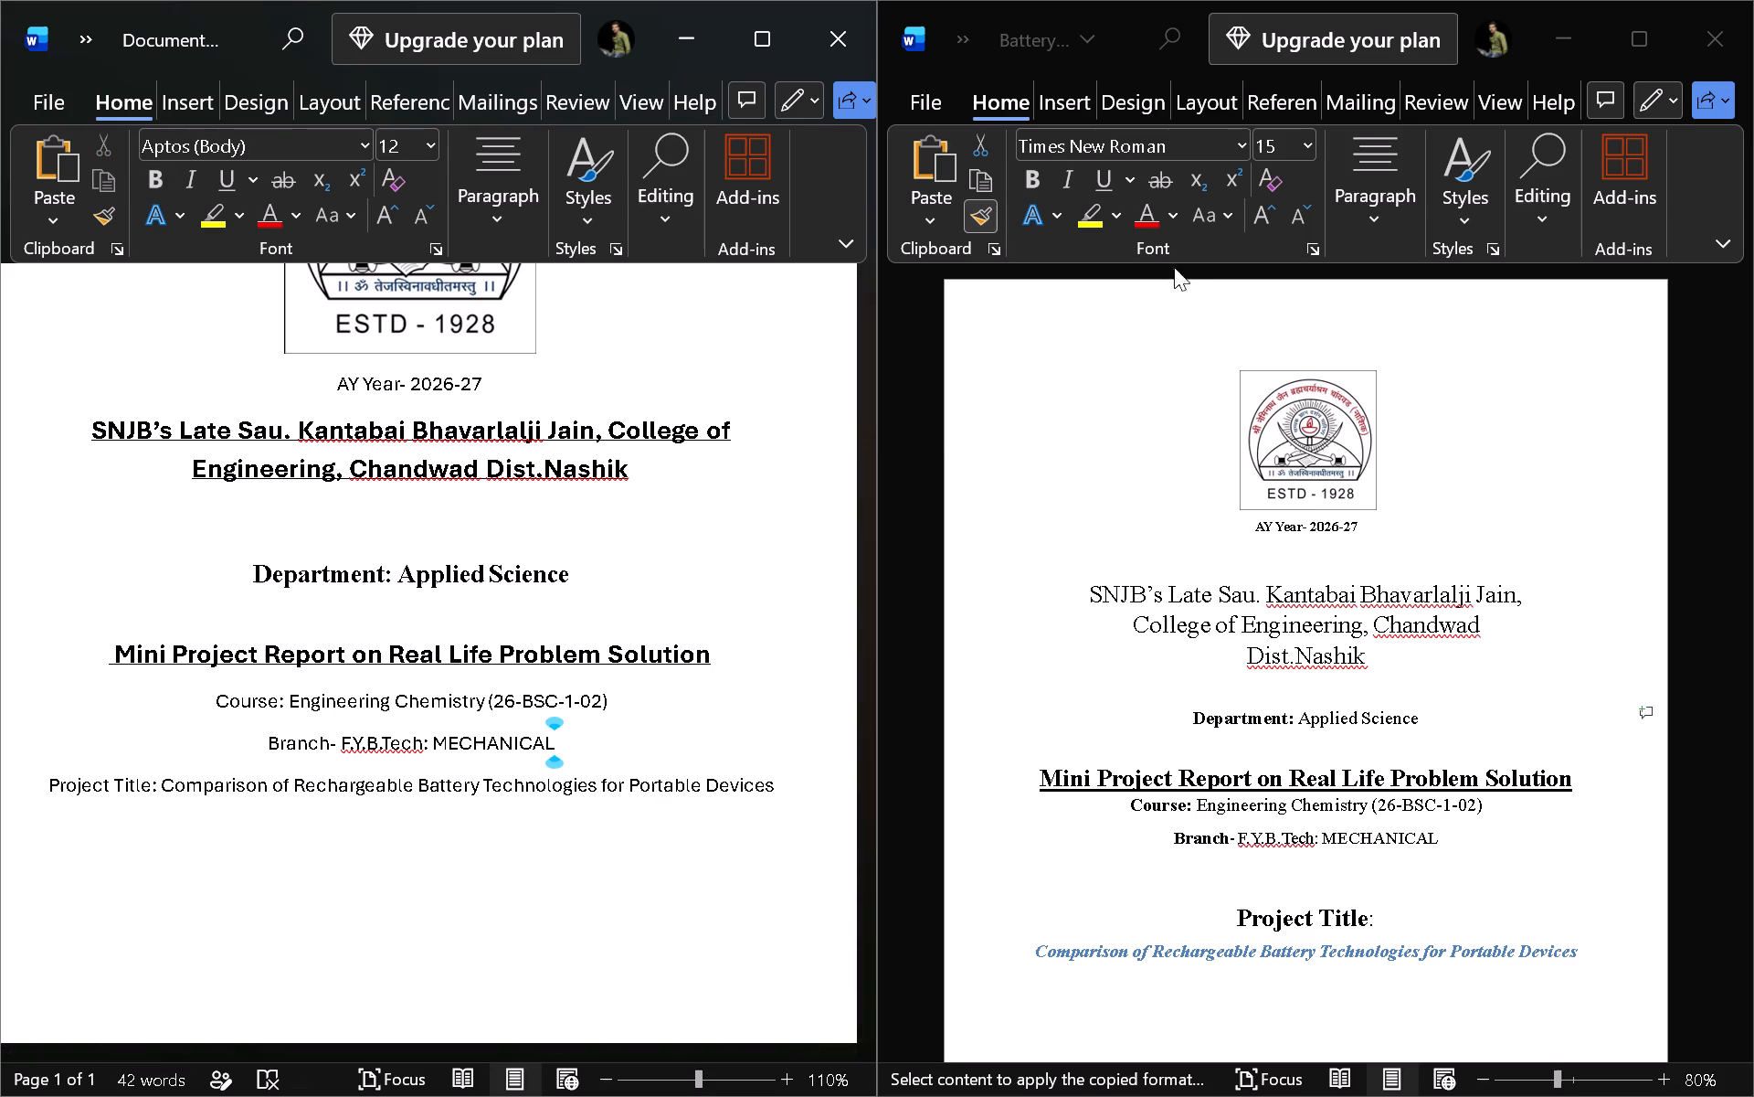
Use Format Painter to apply the reference's "Mini Project Report on Real Life Problem Solution" heading formatting to the same heading in the draft.
left_click_drag(1030, 783, 1396, 790)
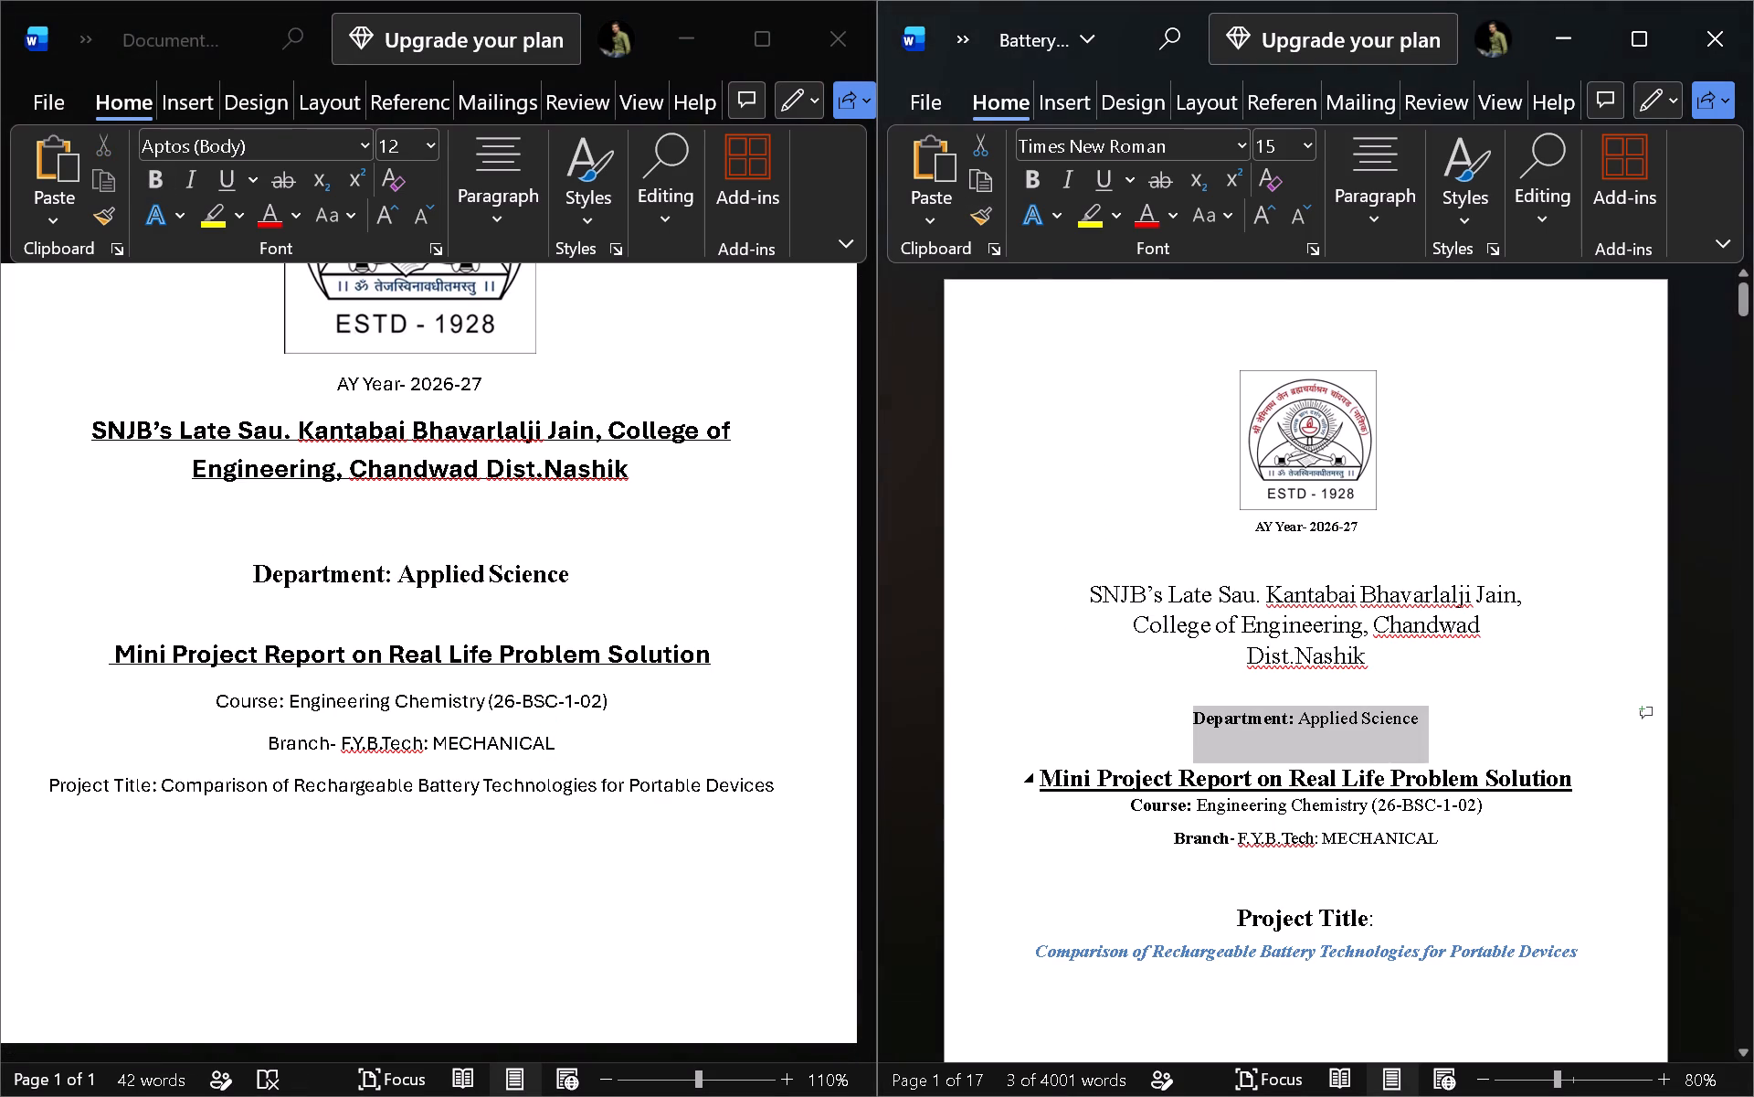
left_click_drag(1396, 790, 1396, 789)
left_click(1088, 799)
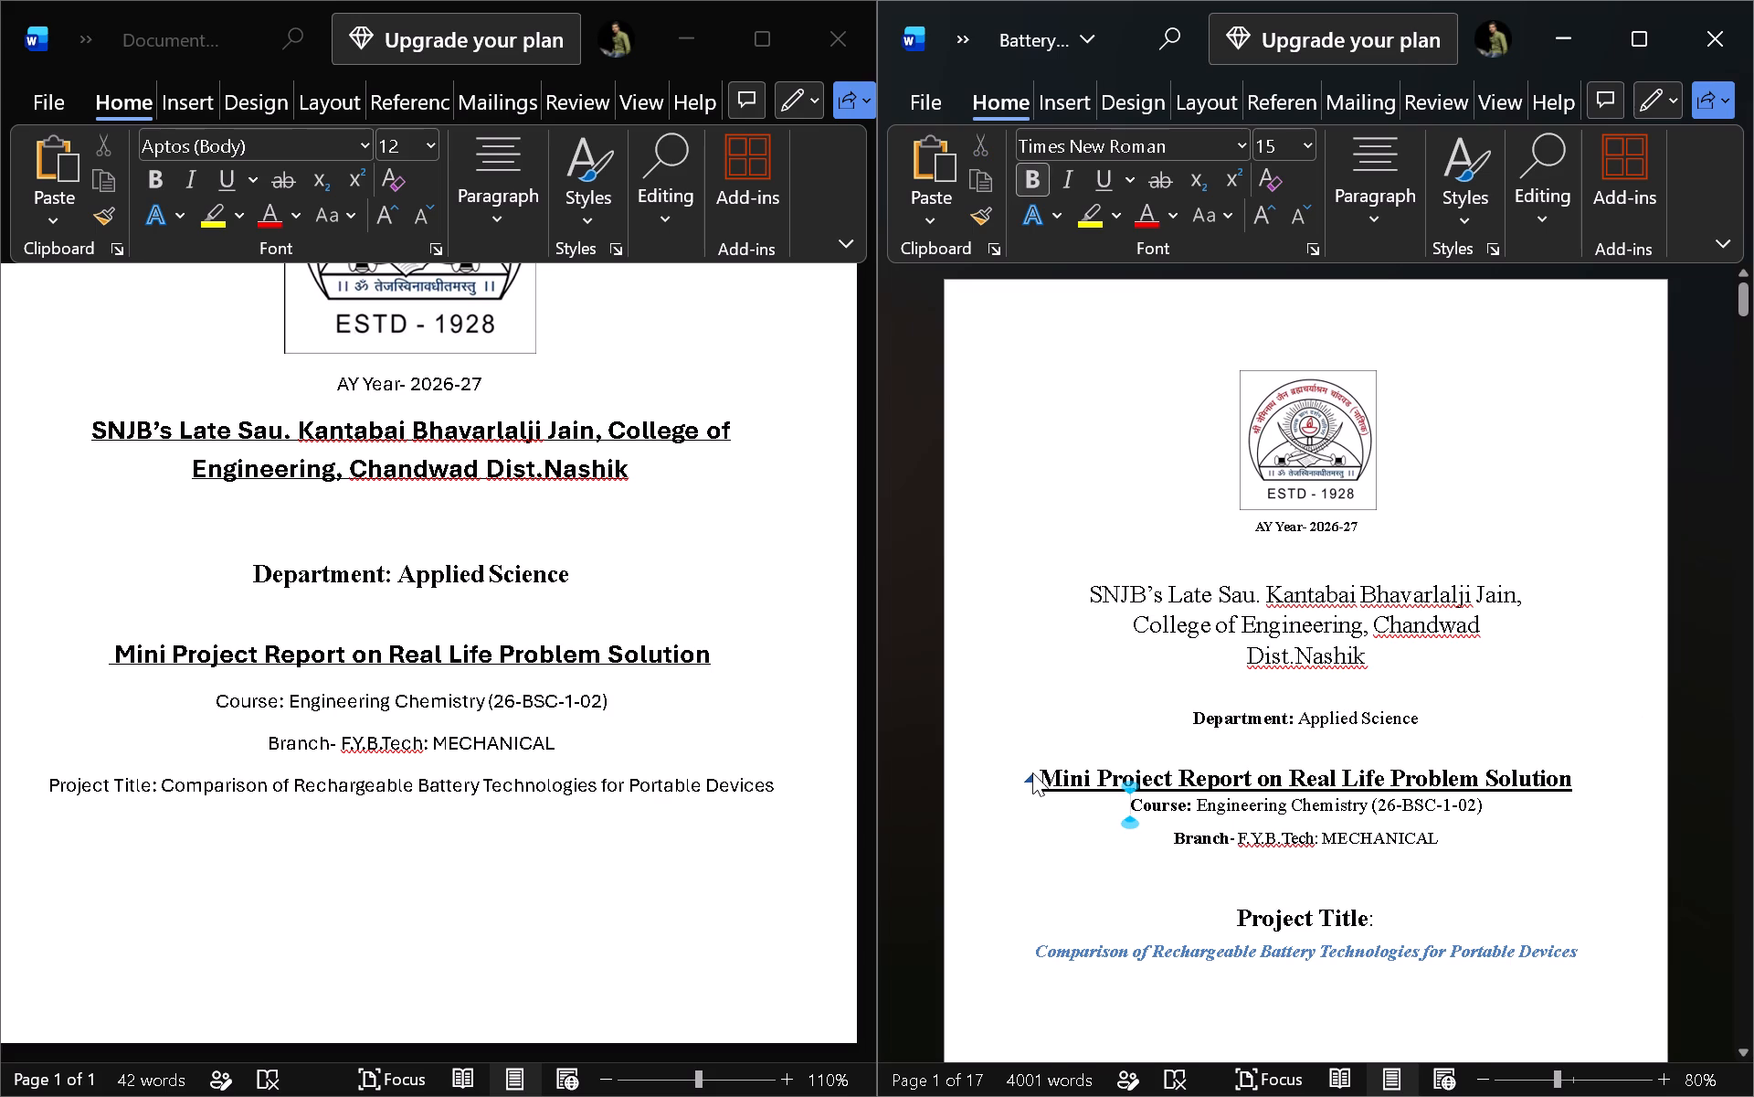
left_click_drag(1032, 772, 1448, 764)
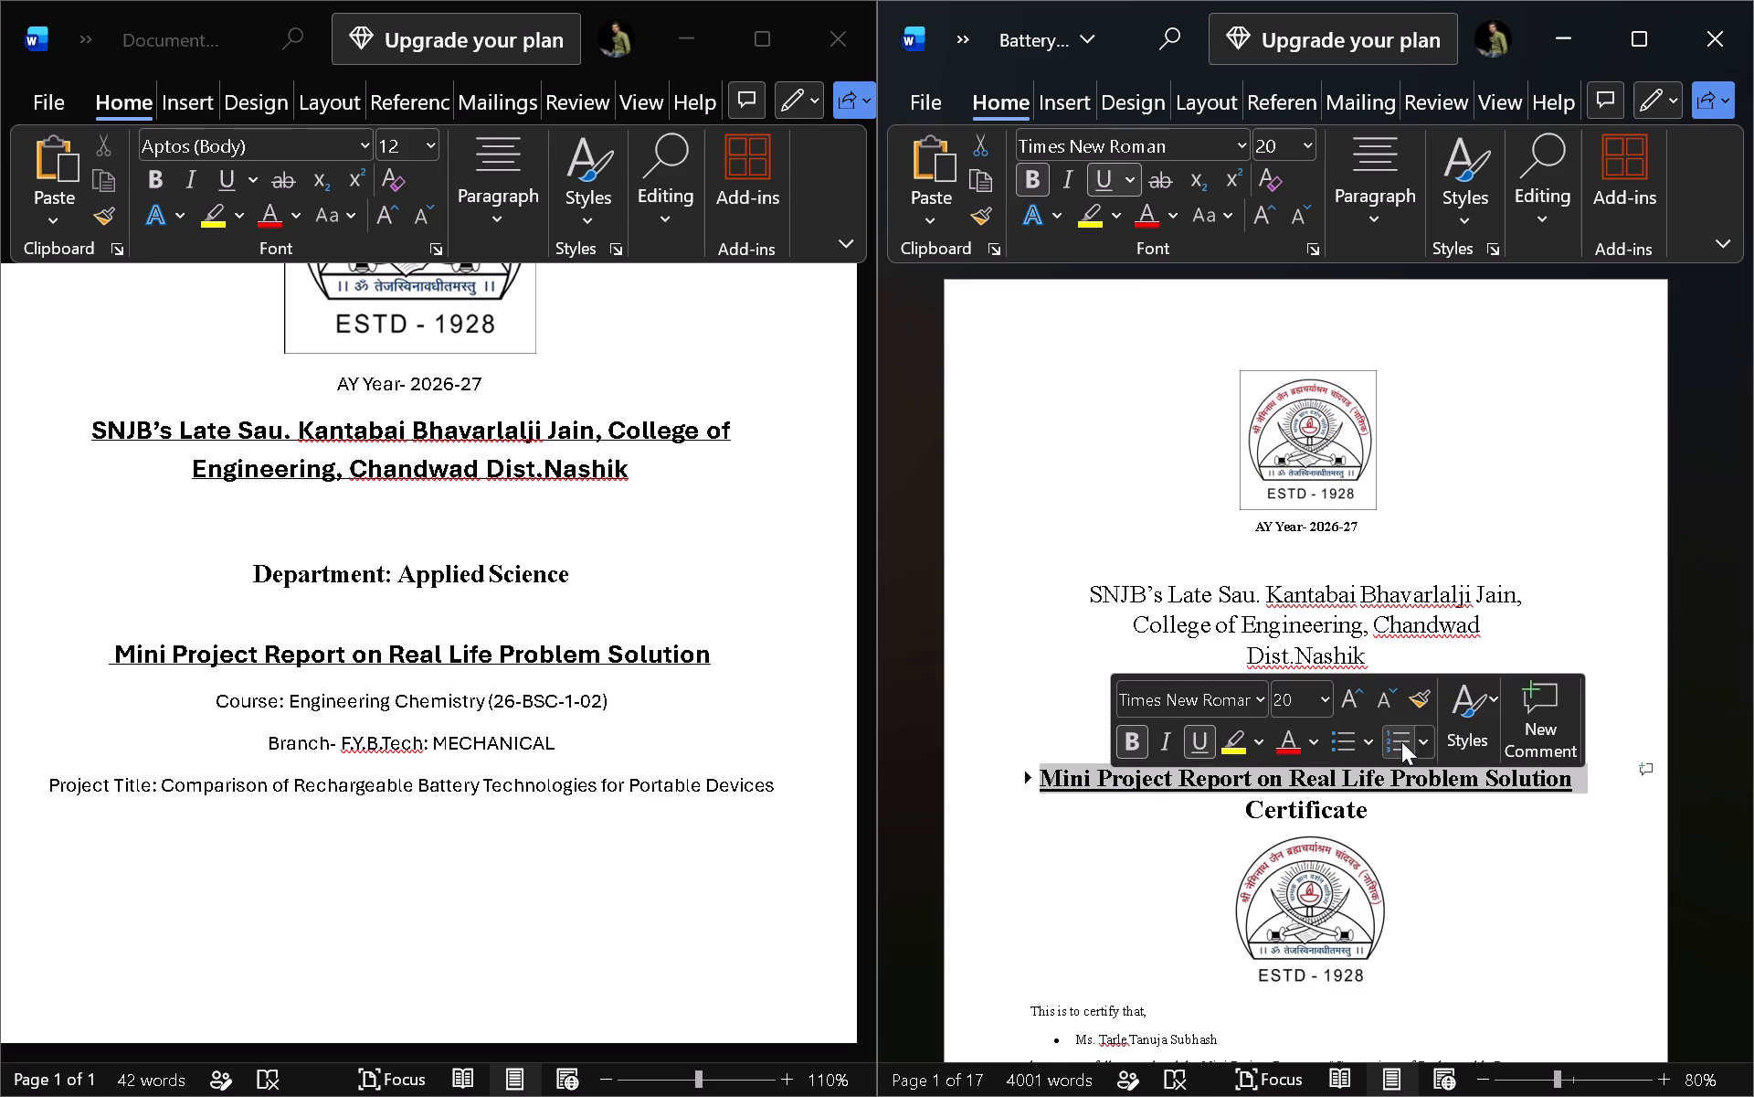
left_click(1415, 697)
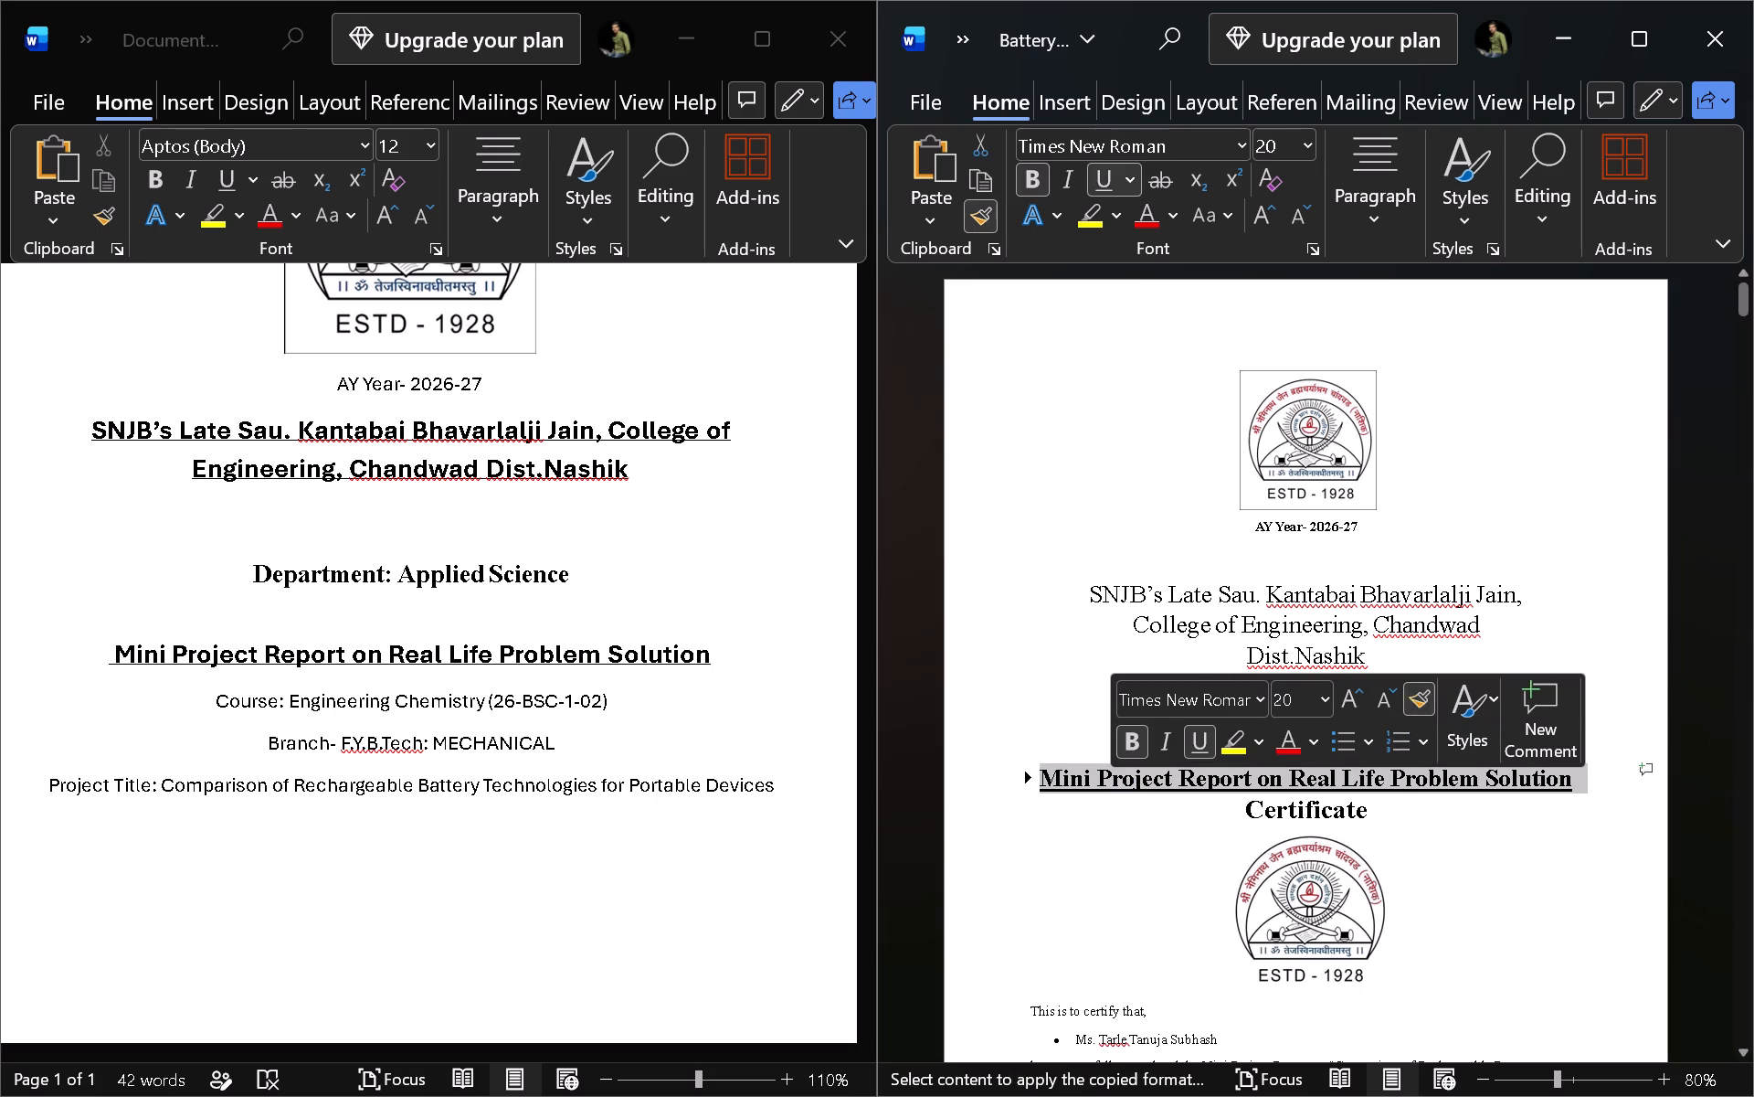
scroll(1204, 665, "up", 11)
scroll(1204, 665, "down", 4)
scroll(1204, 665, "up", 4)
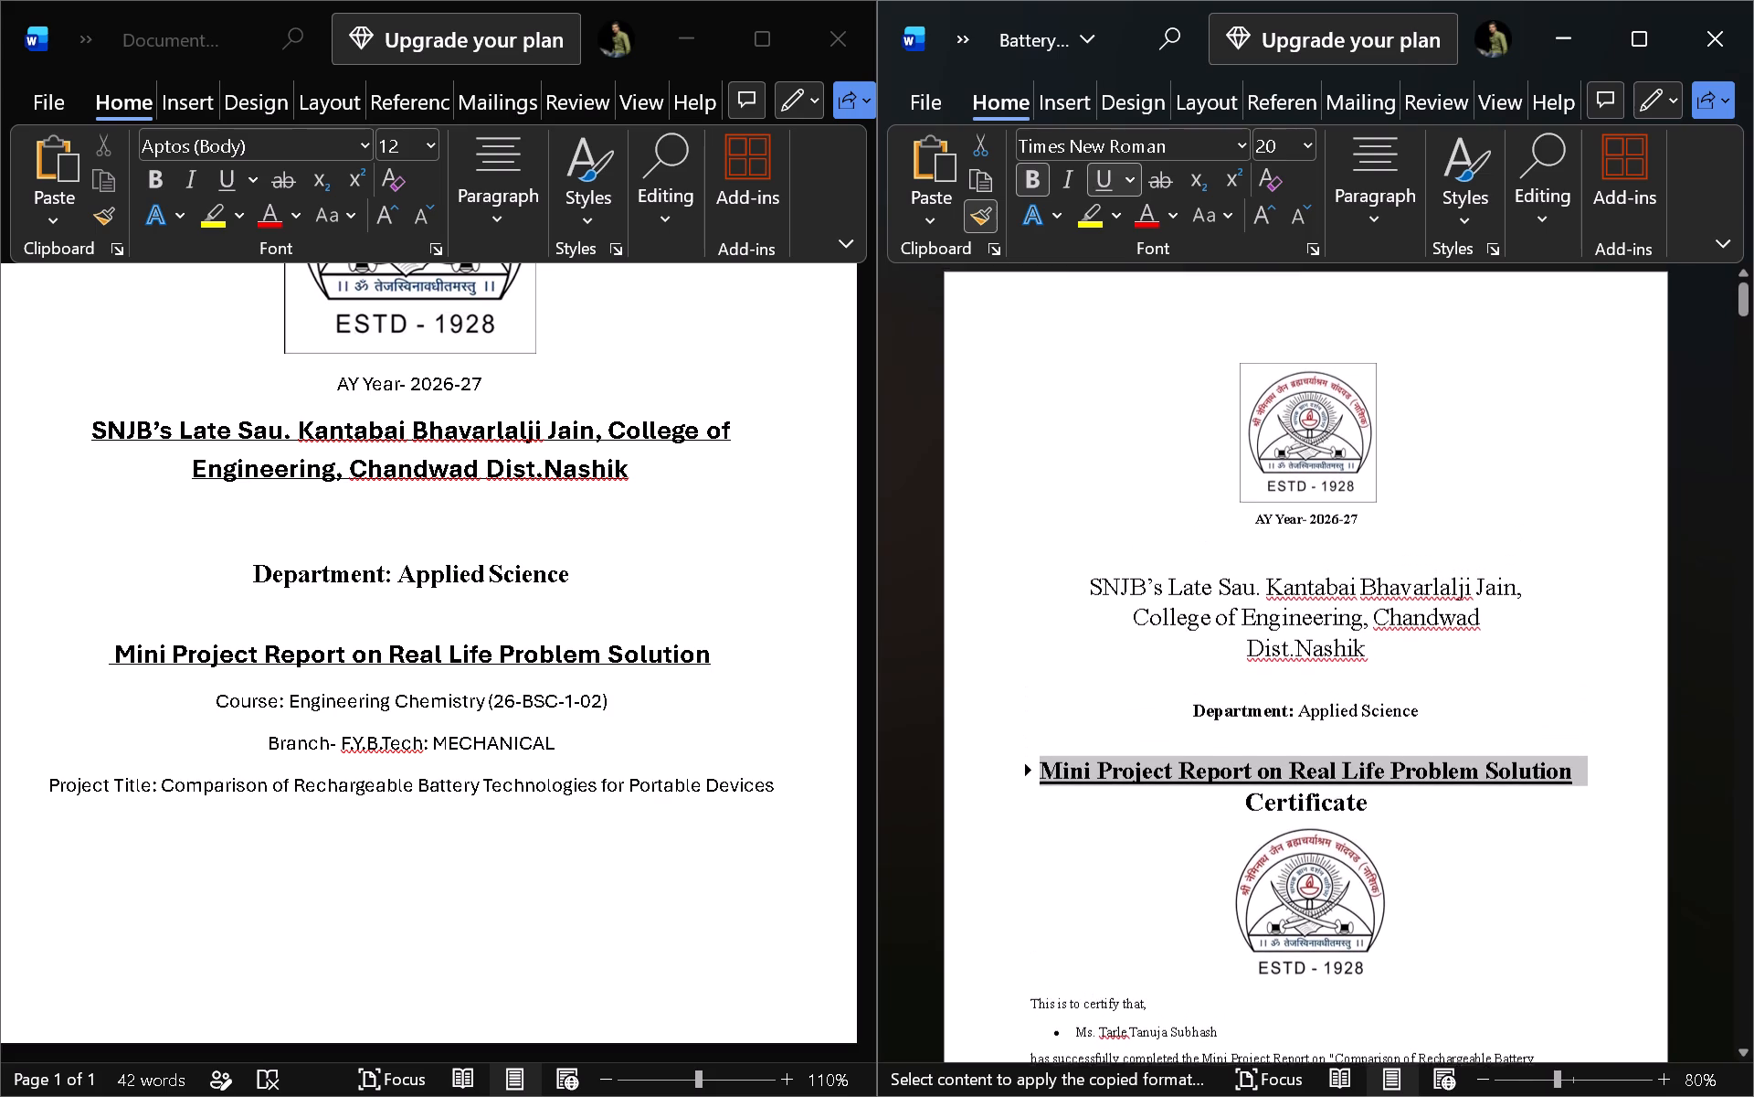
left_click_drag(111, 644, 691, 655)
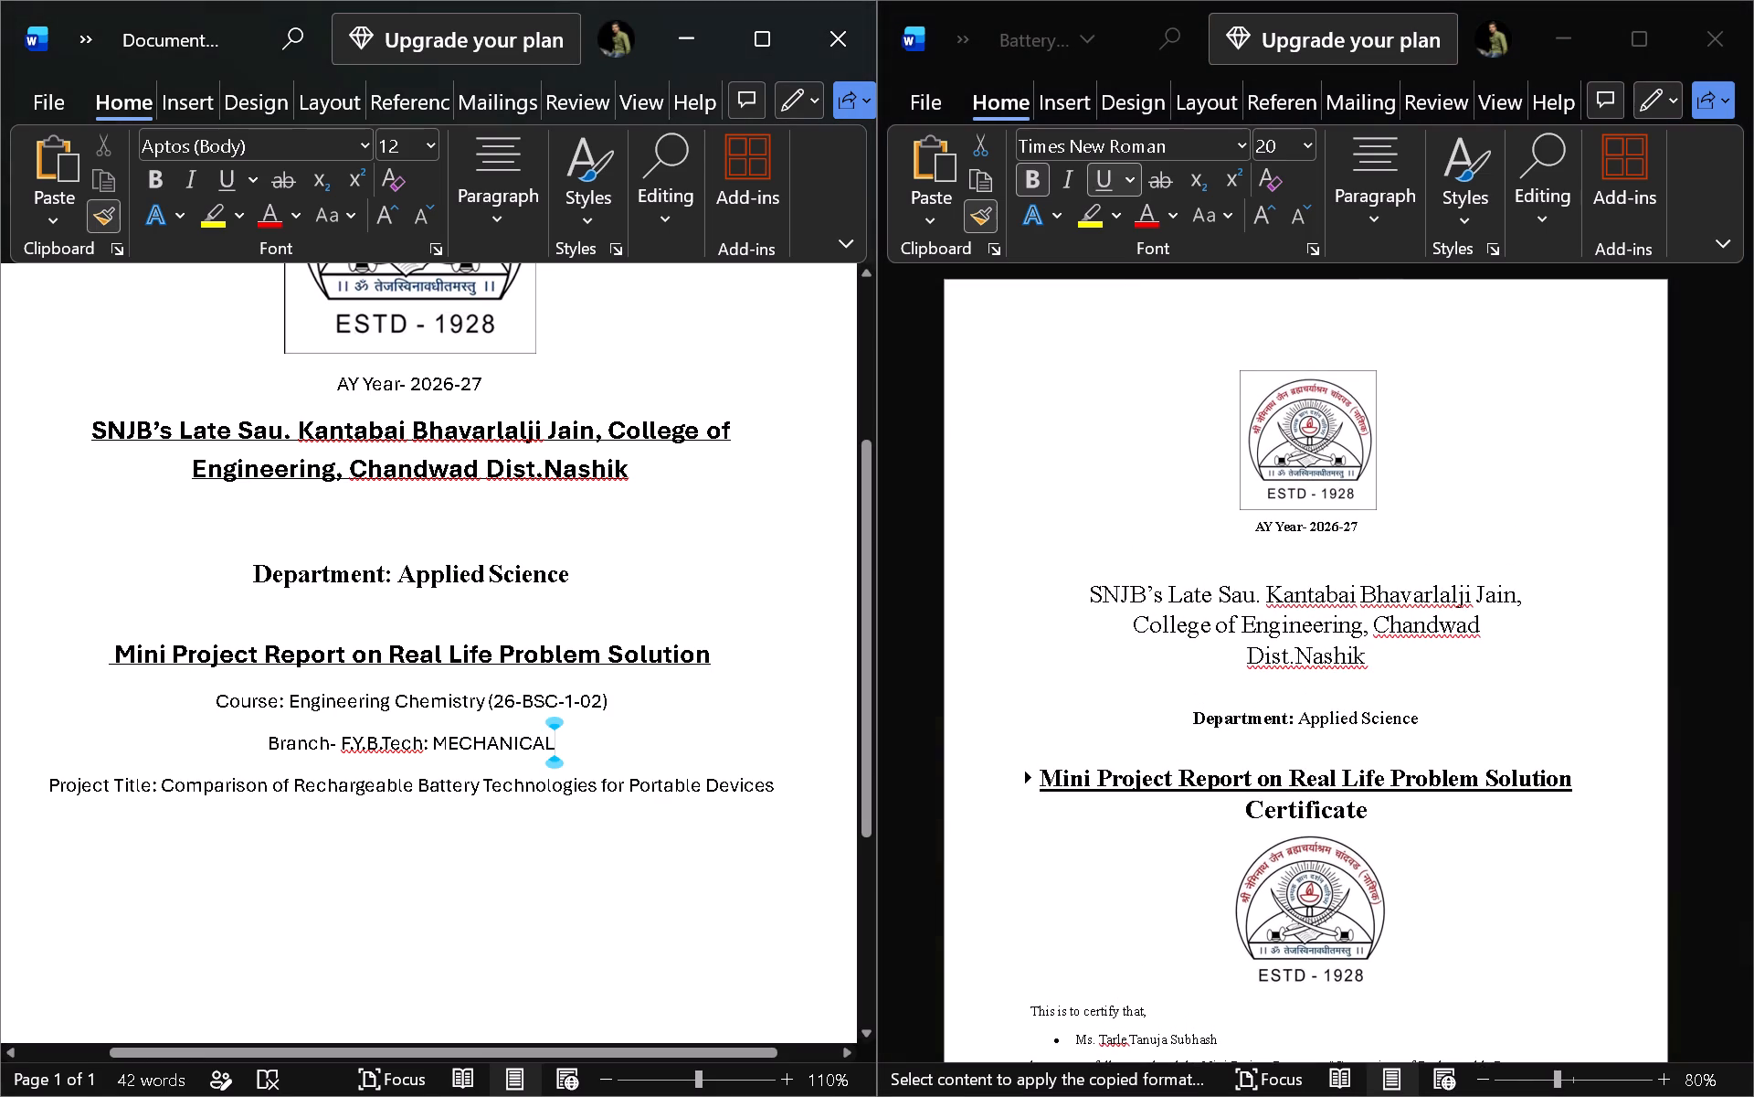
left_click_drag(691, 655, 692, 655)
left_click_drag(112, 654, 807, 669)
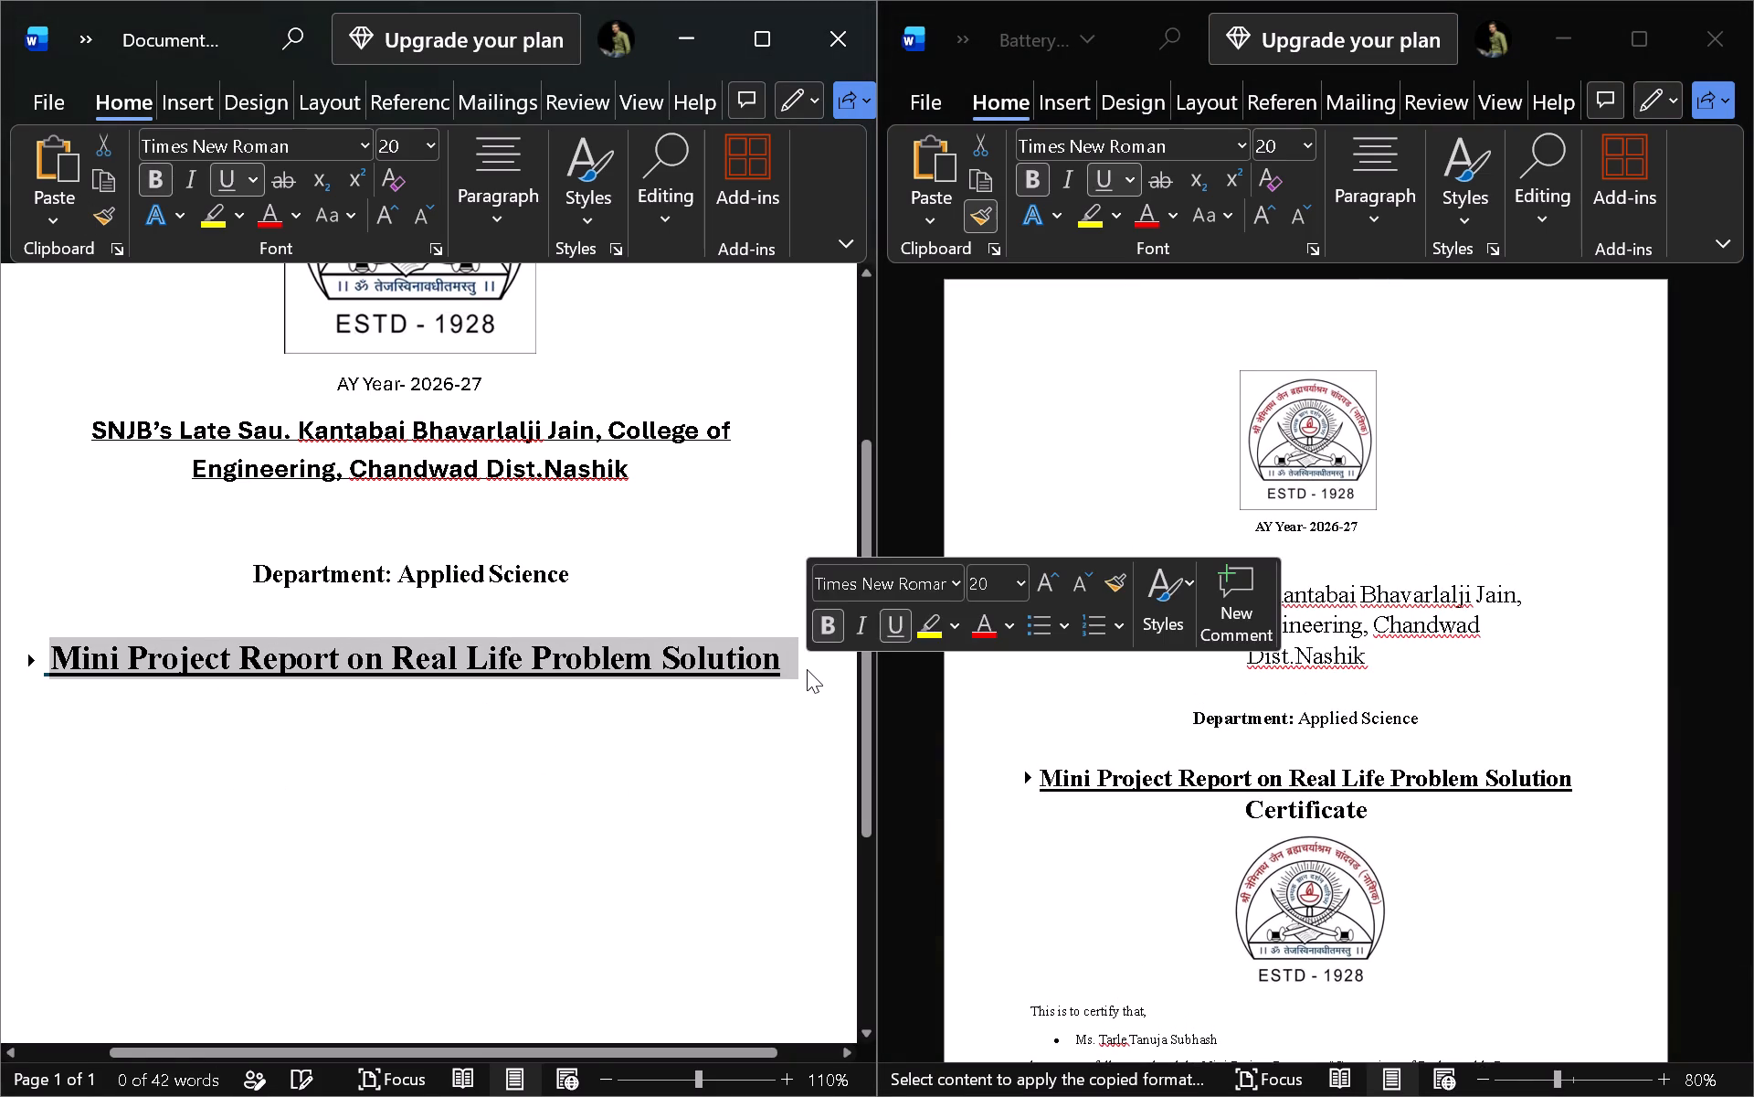
left_click(379, 856)
scroll(379, 856, "down", 9)
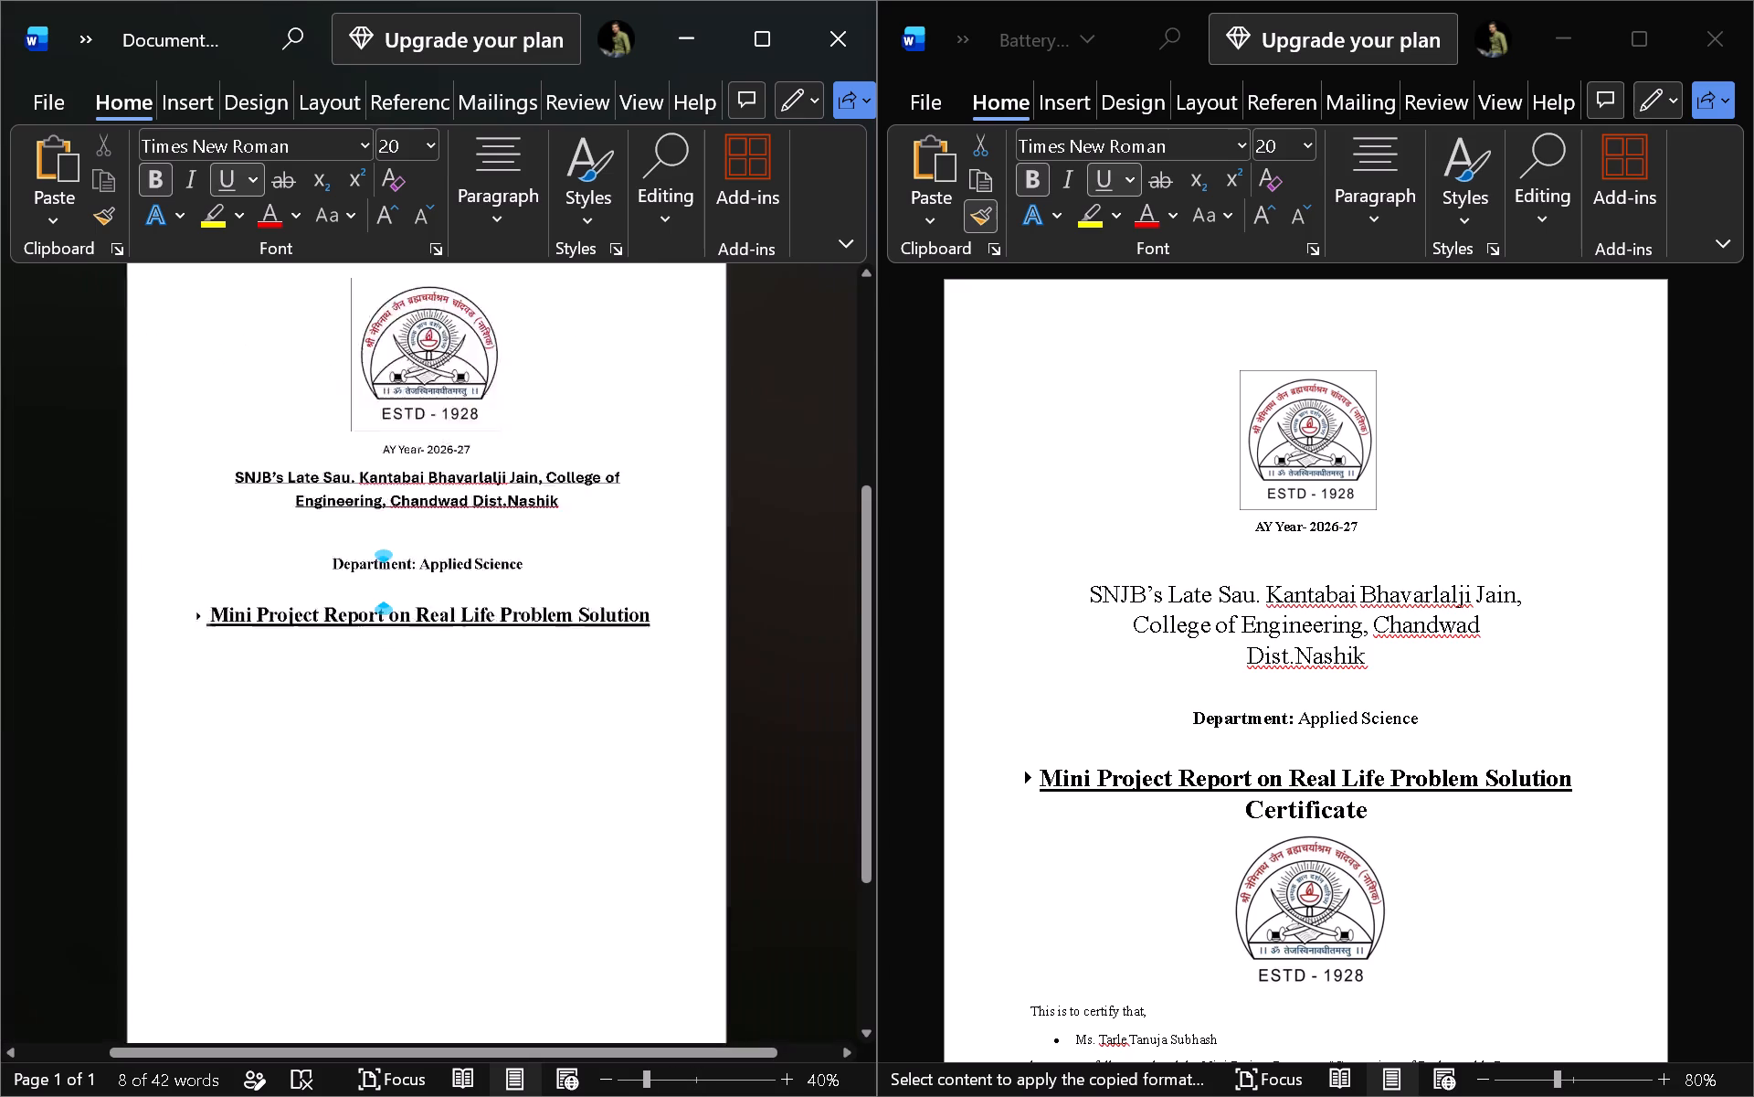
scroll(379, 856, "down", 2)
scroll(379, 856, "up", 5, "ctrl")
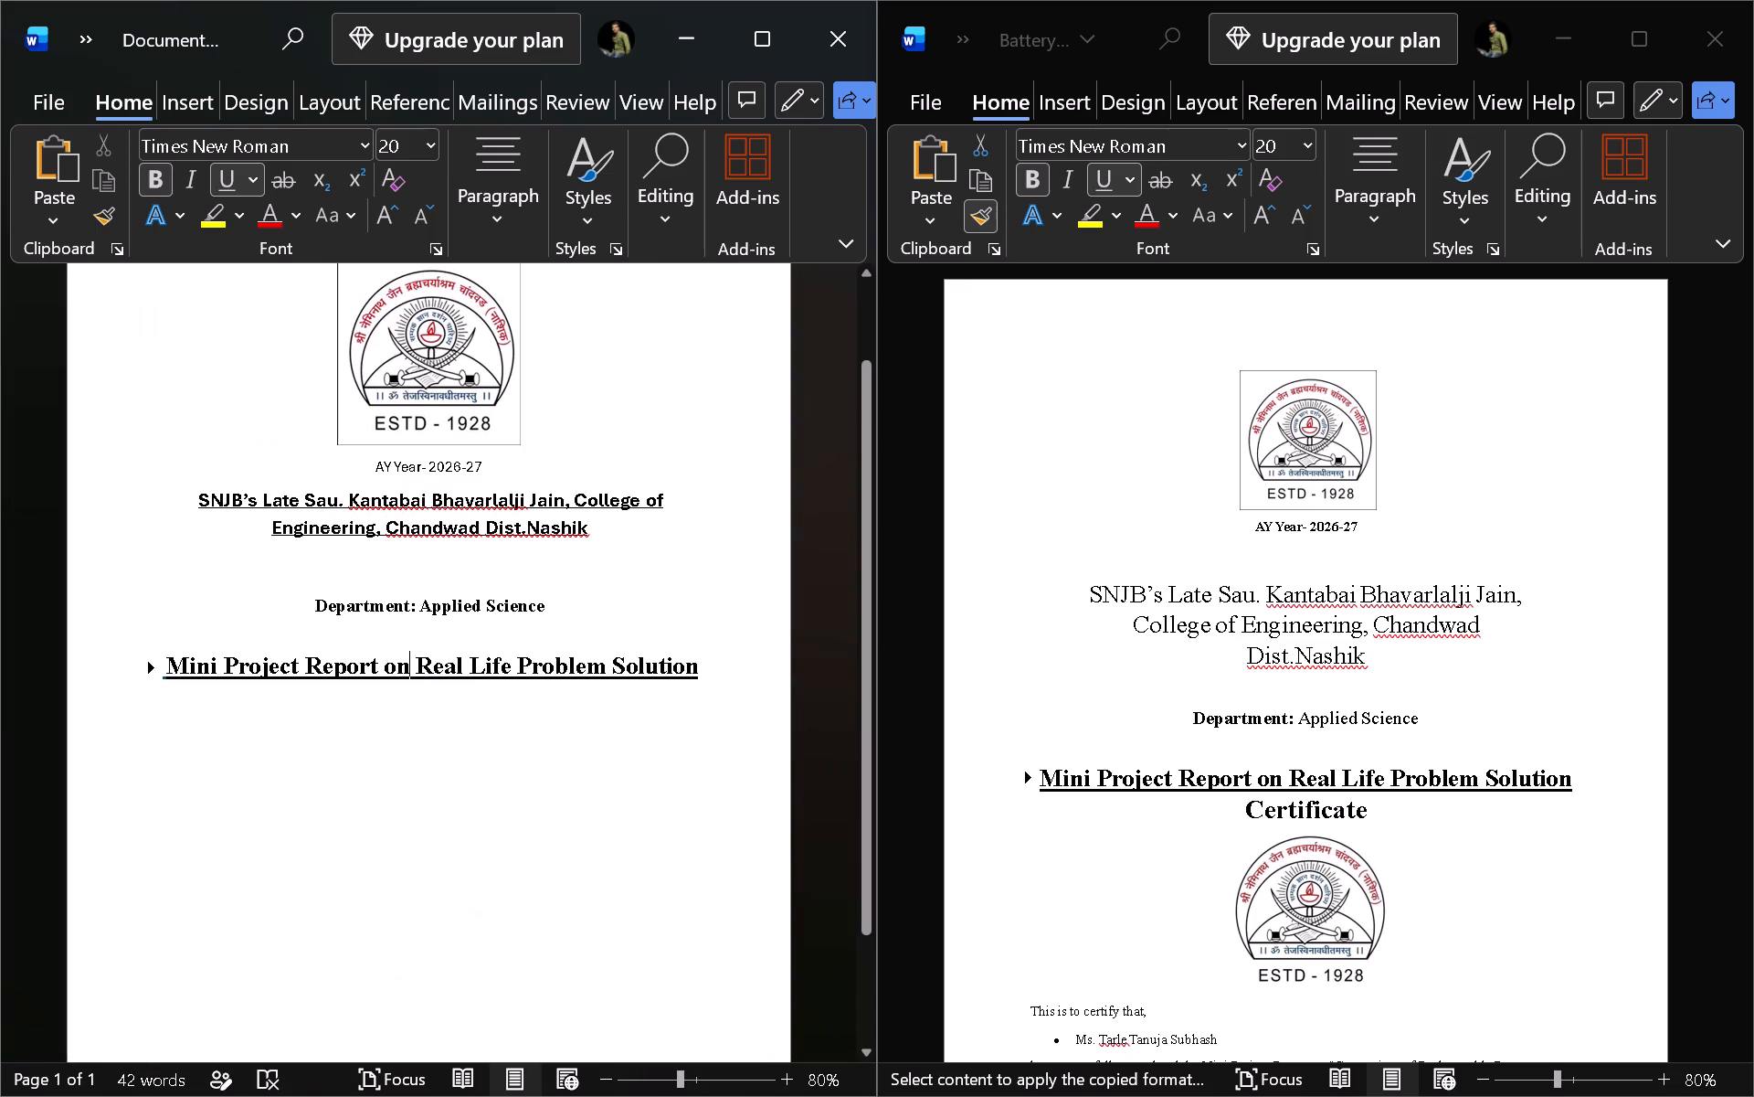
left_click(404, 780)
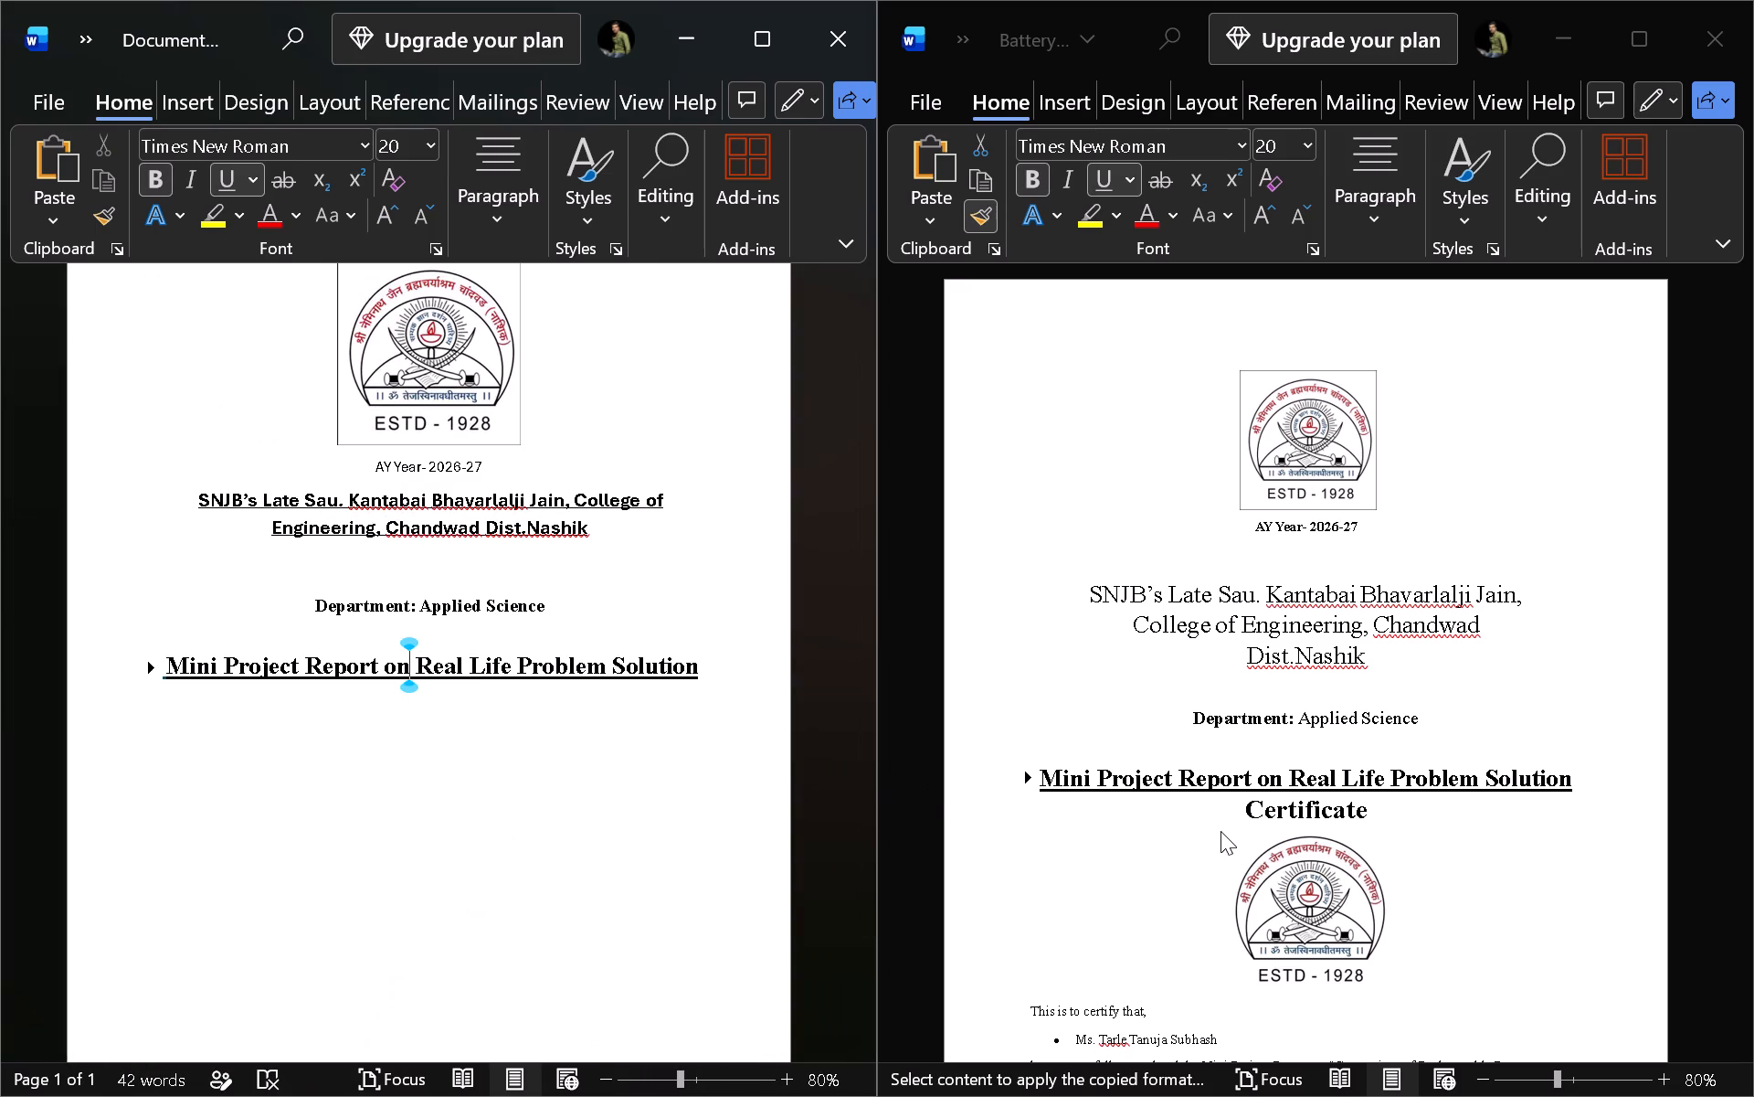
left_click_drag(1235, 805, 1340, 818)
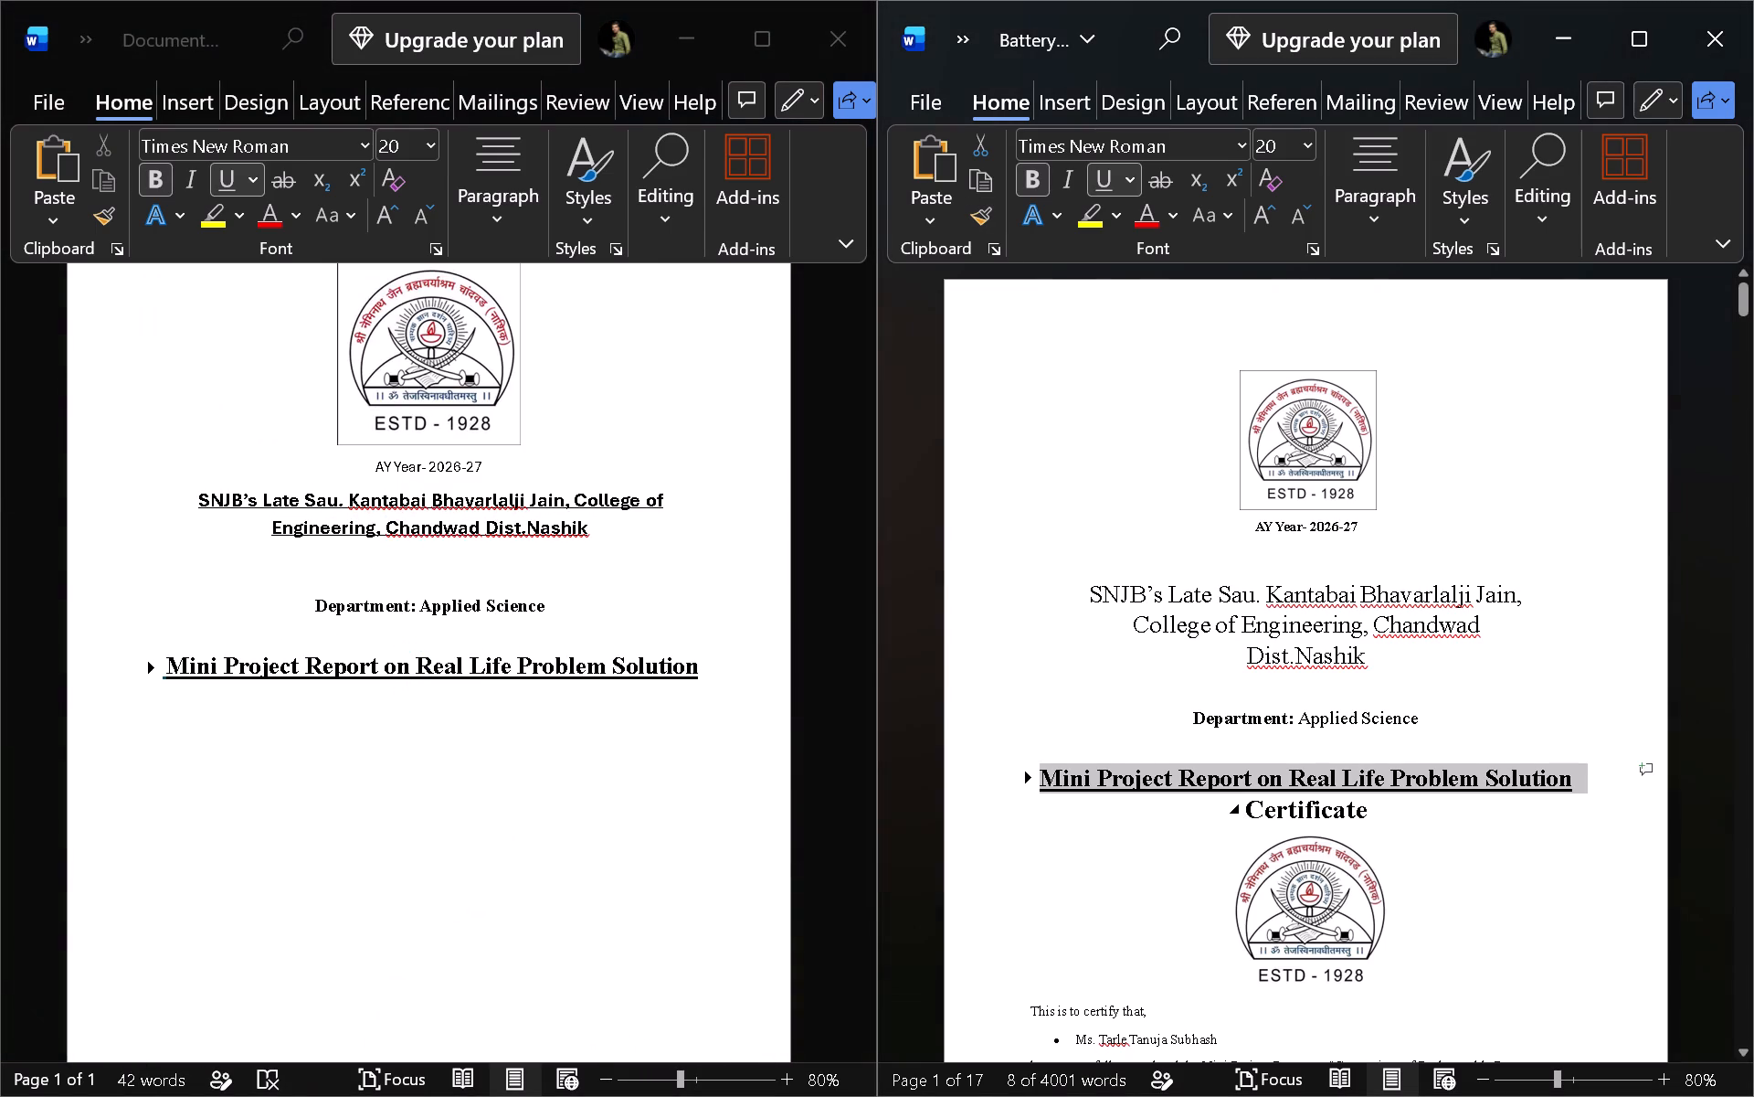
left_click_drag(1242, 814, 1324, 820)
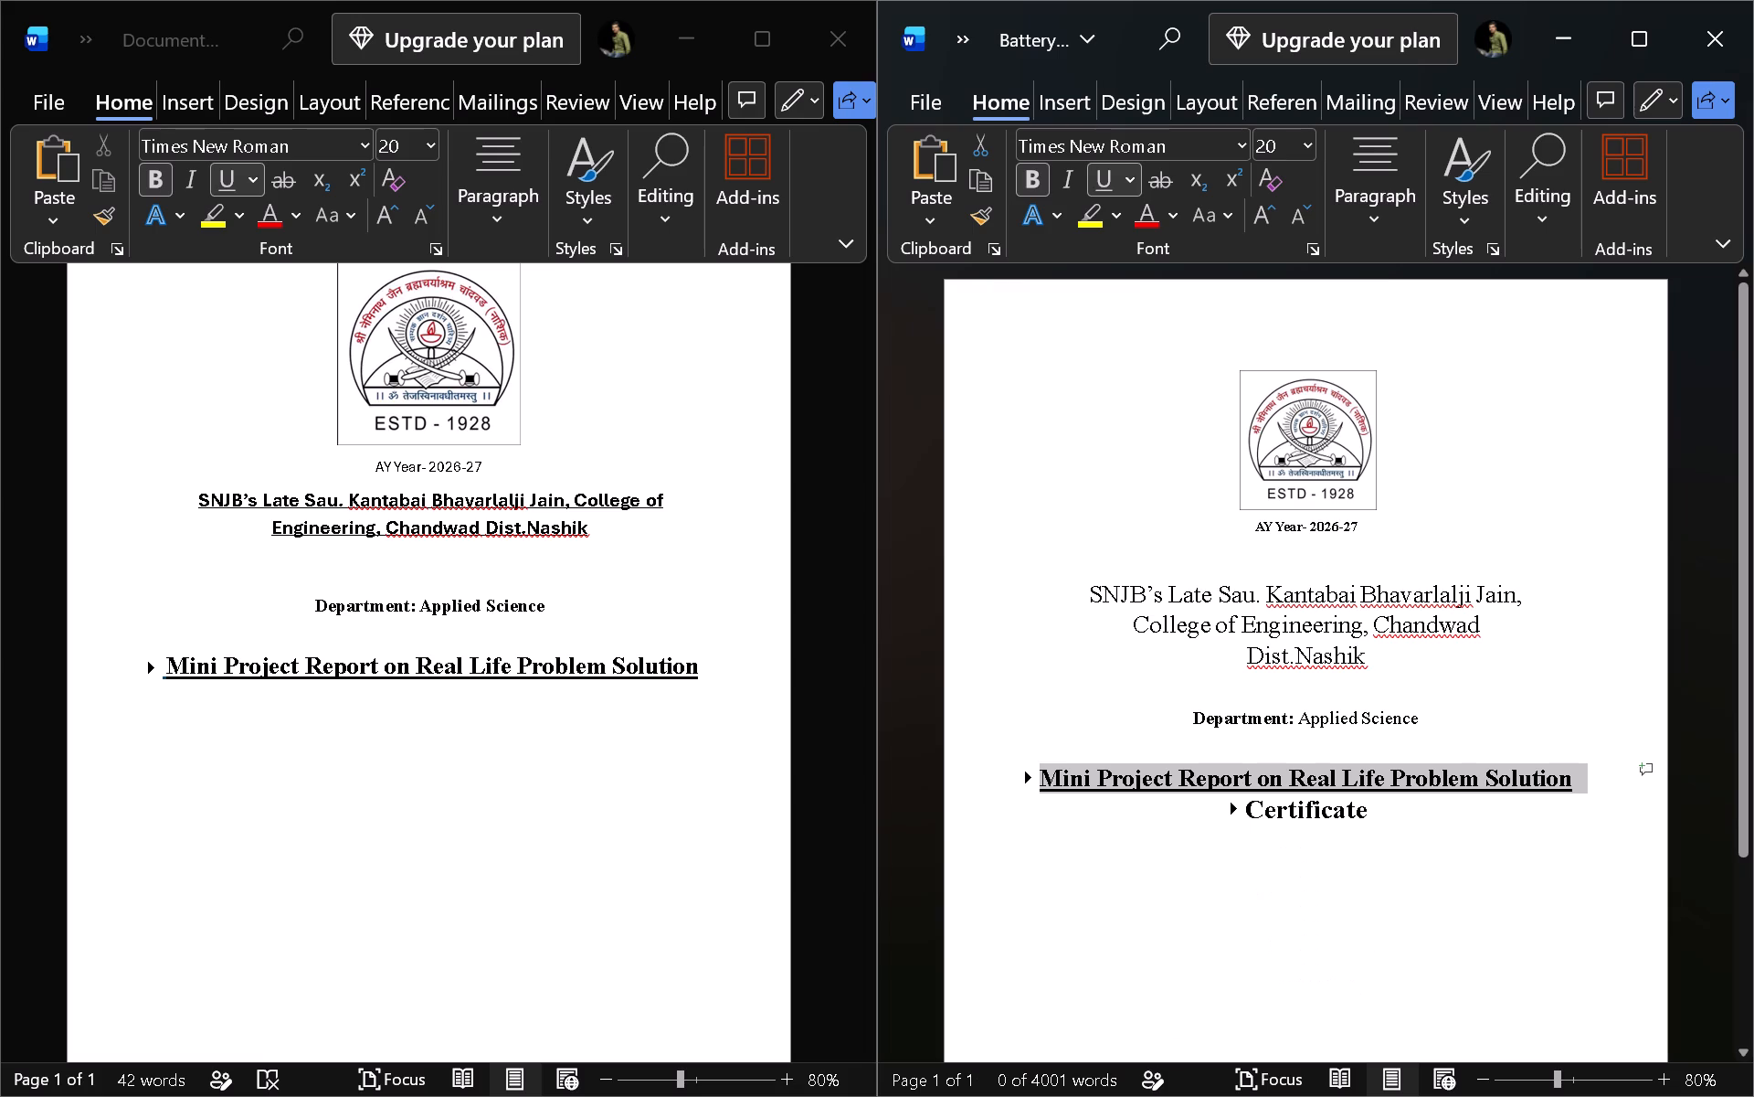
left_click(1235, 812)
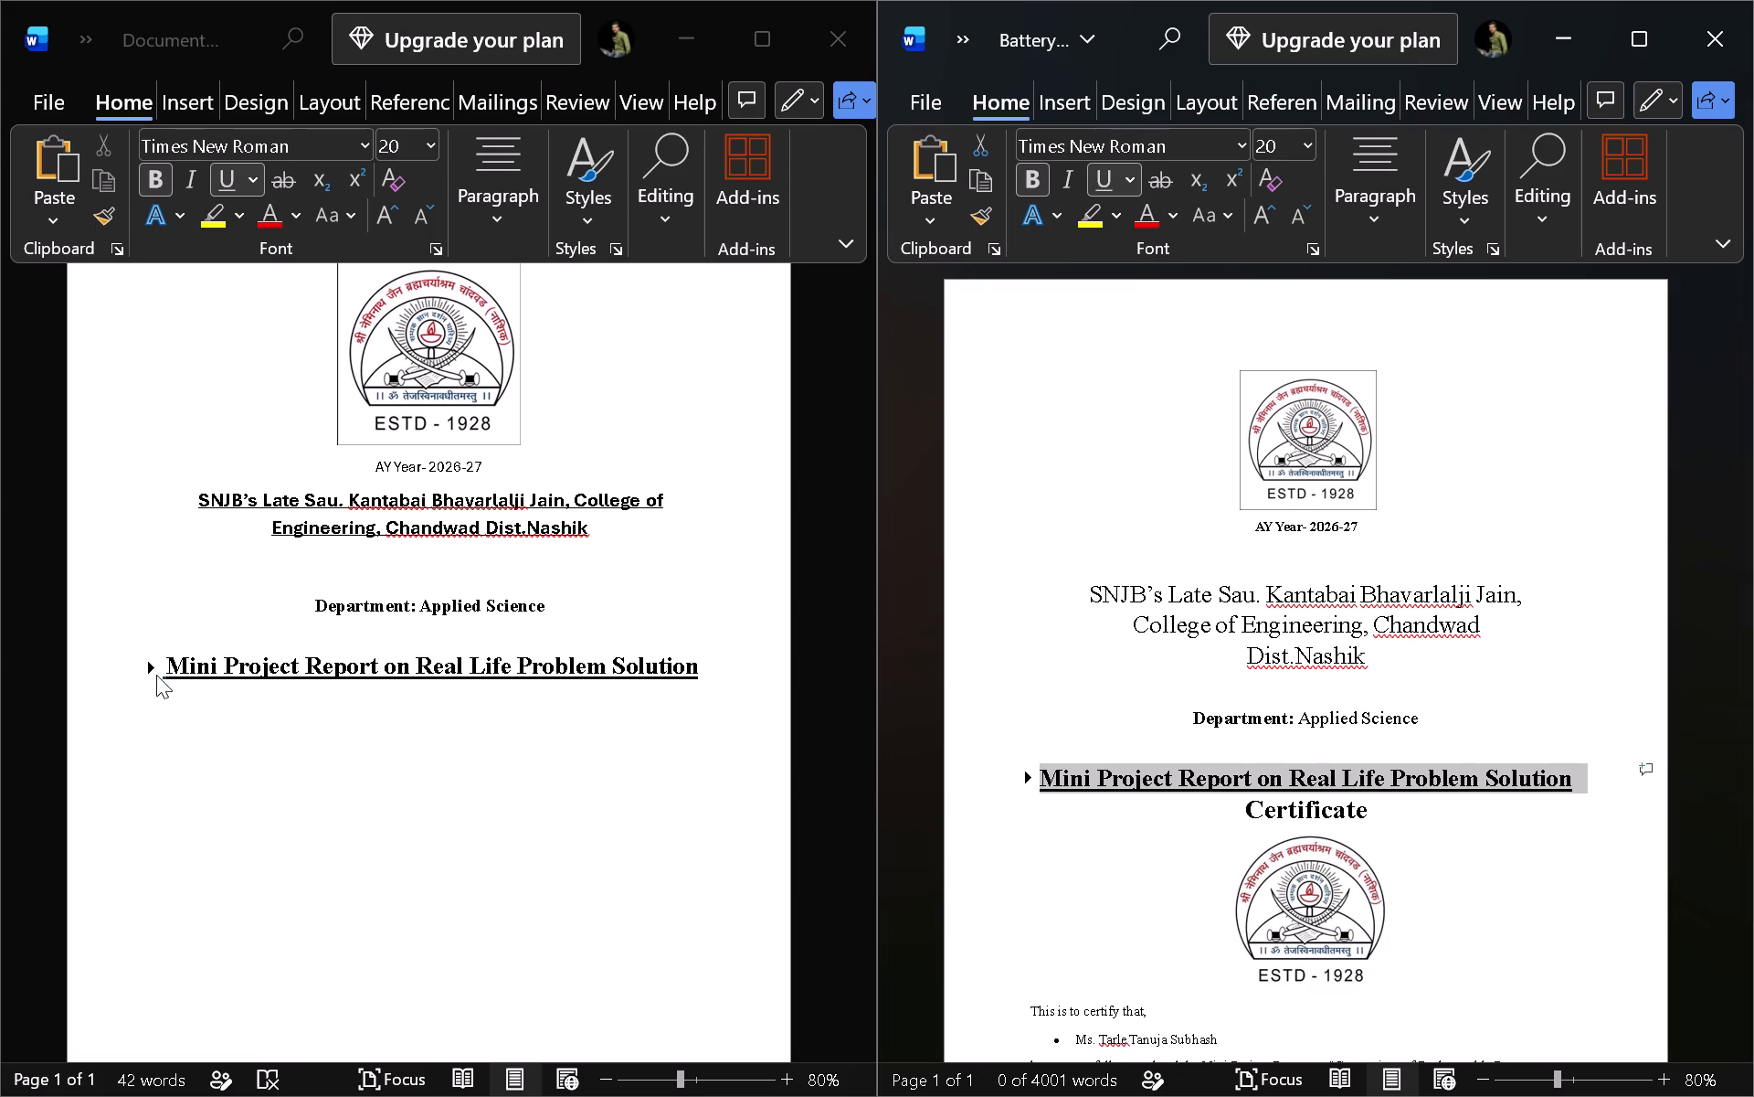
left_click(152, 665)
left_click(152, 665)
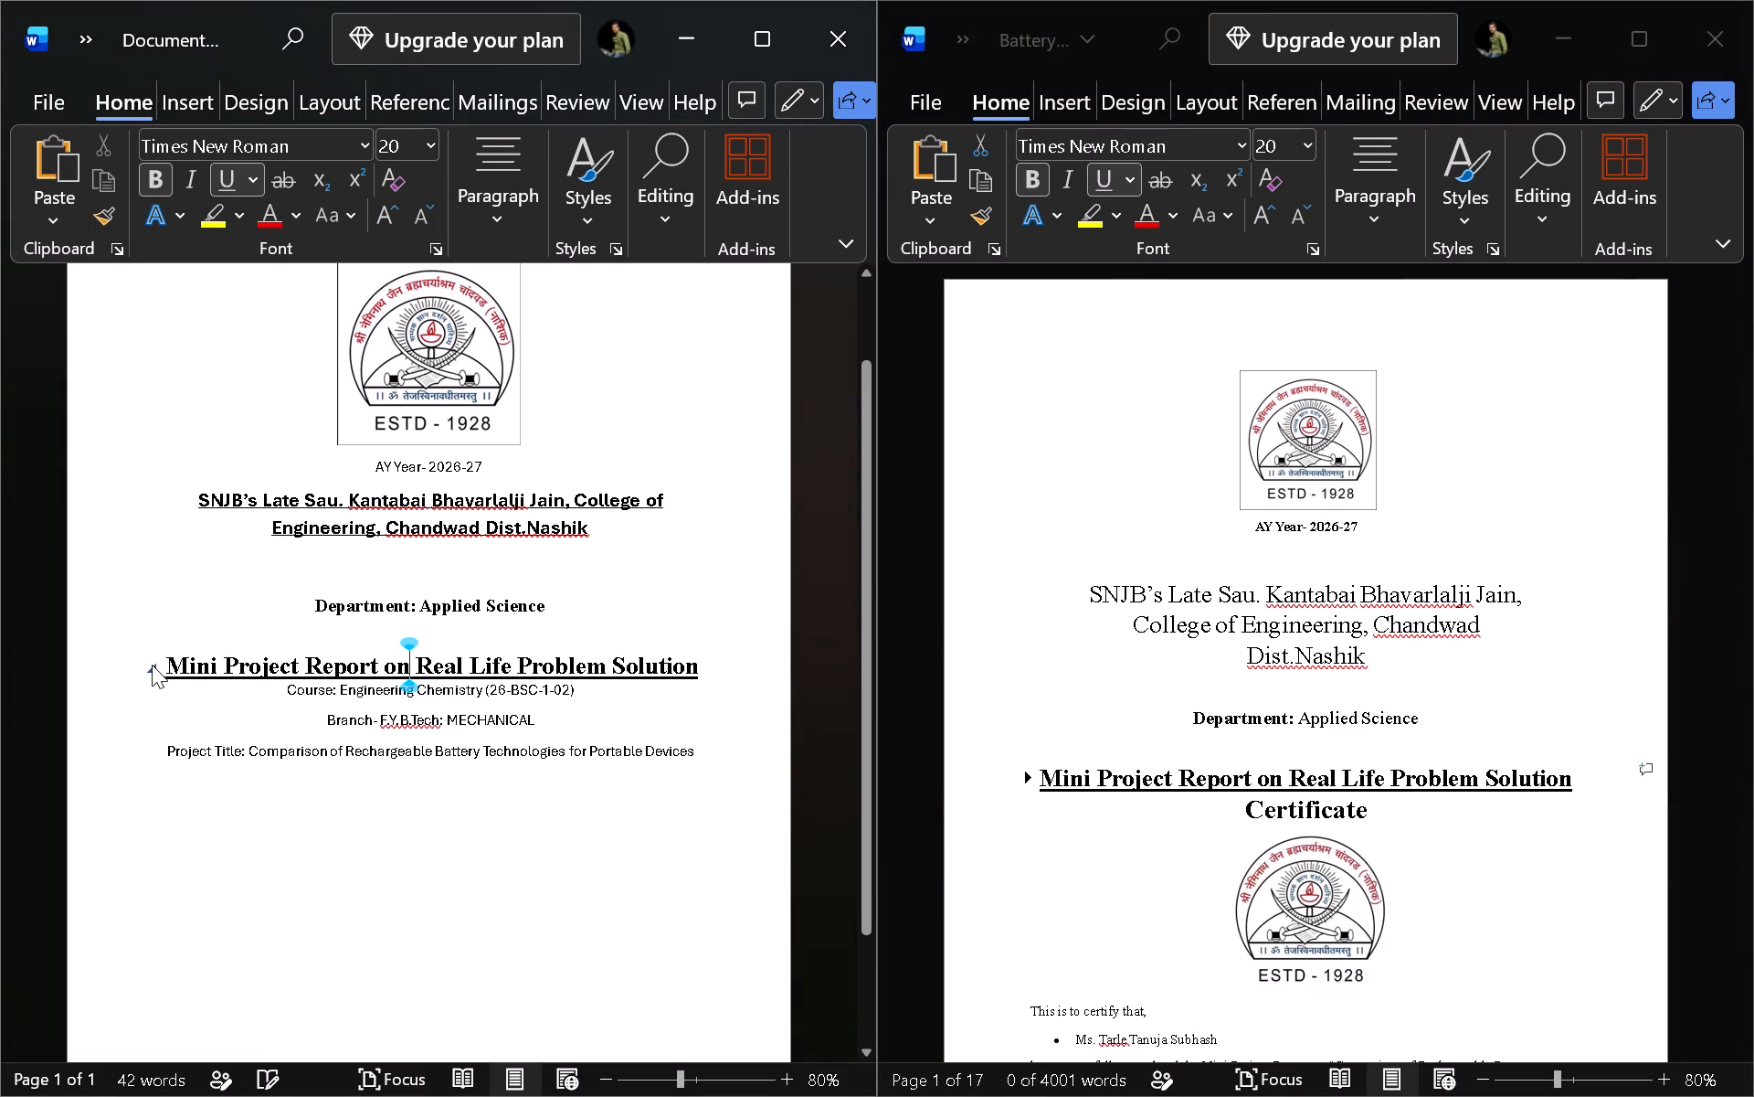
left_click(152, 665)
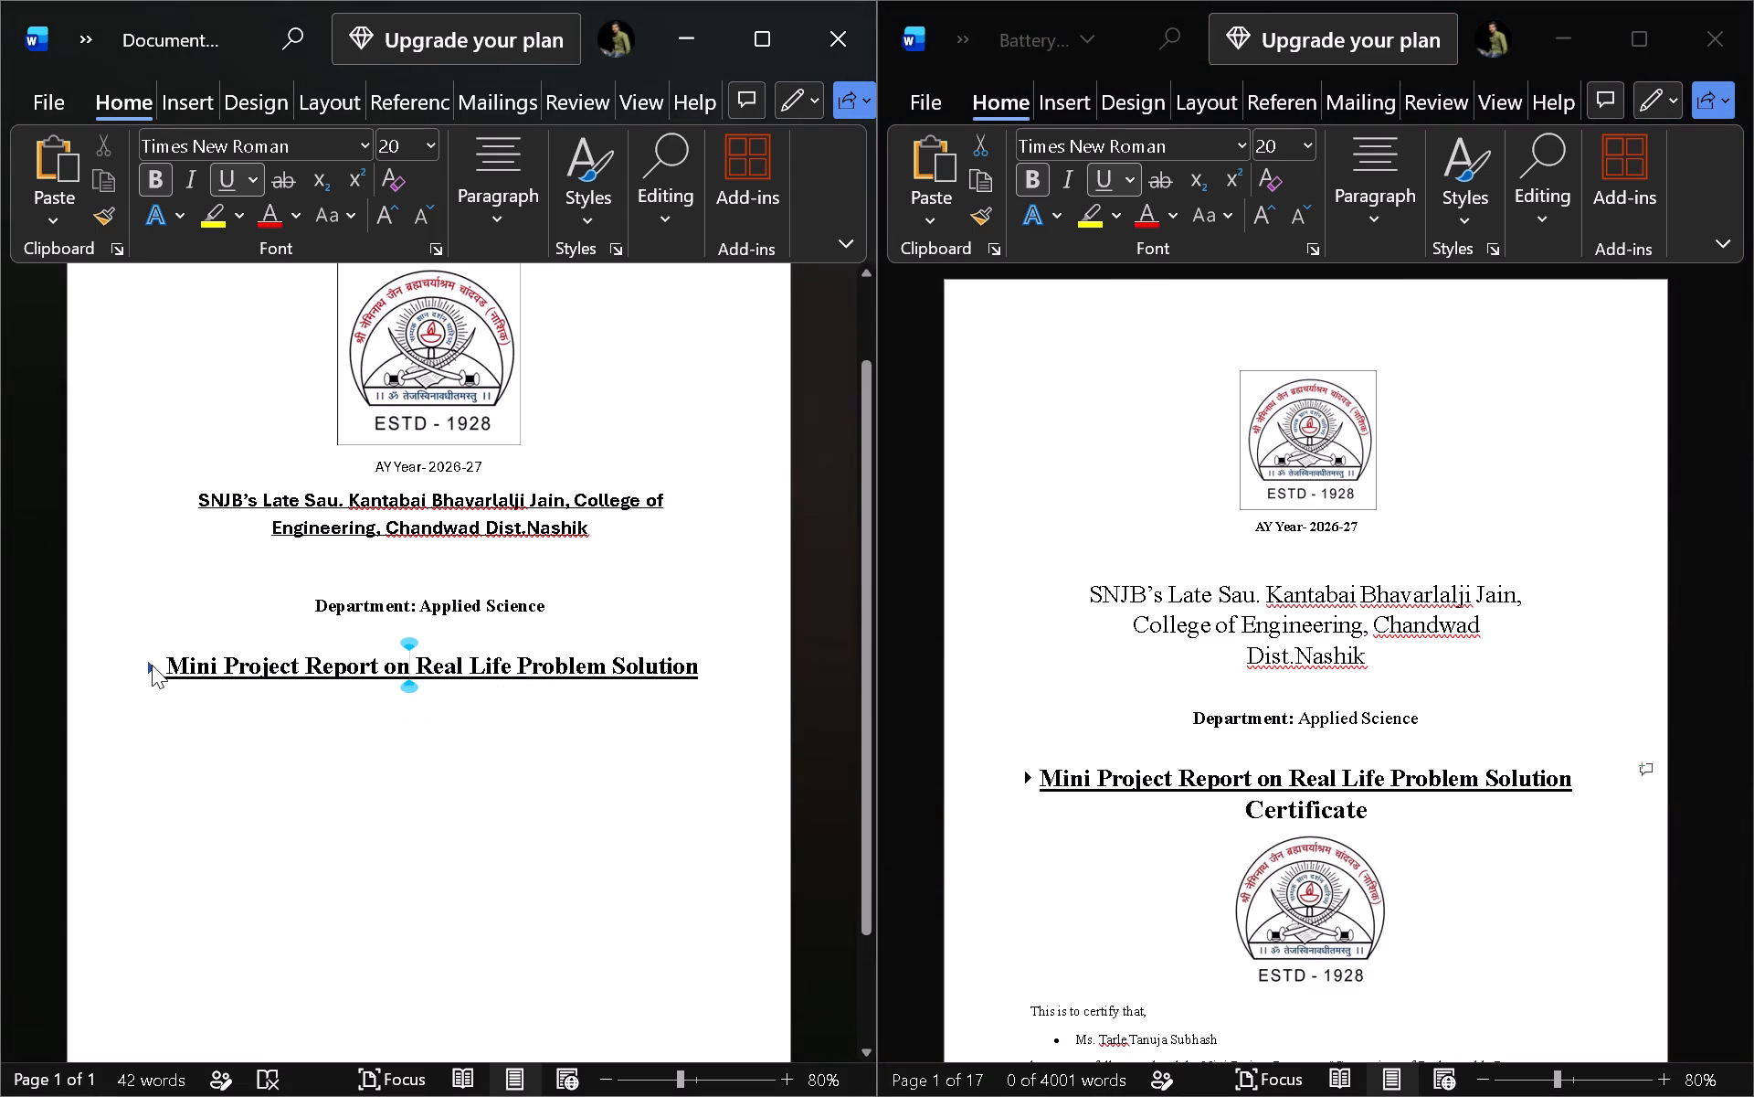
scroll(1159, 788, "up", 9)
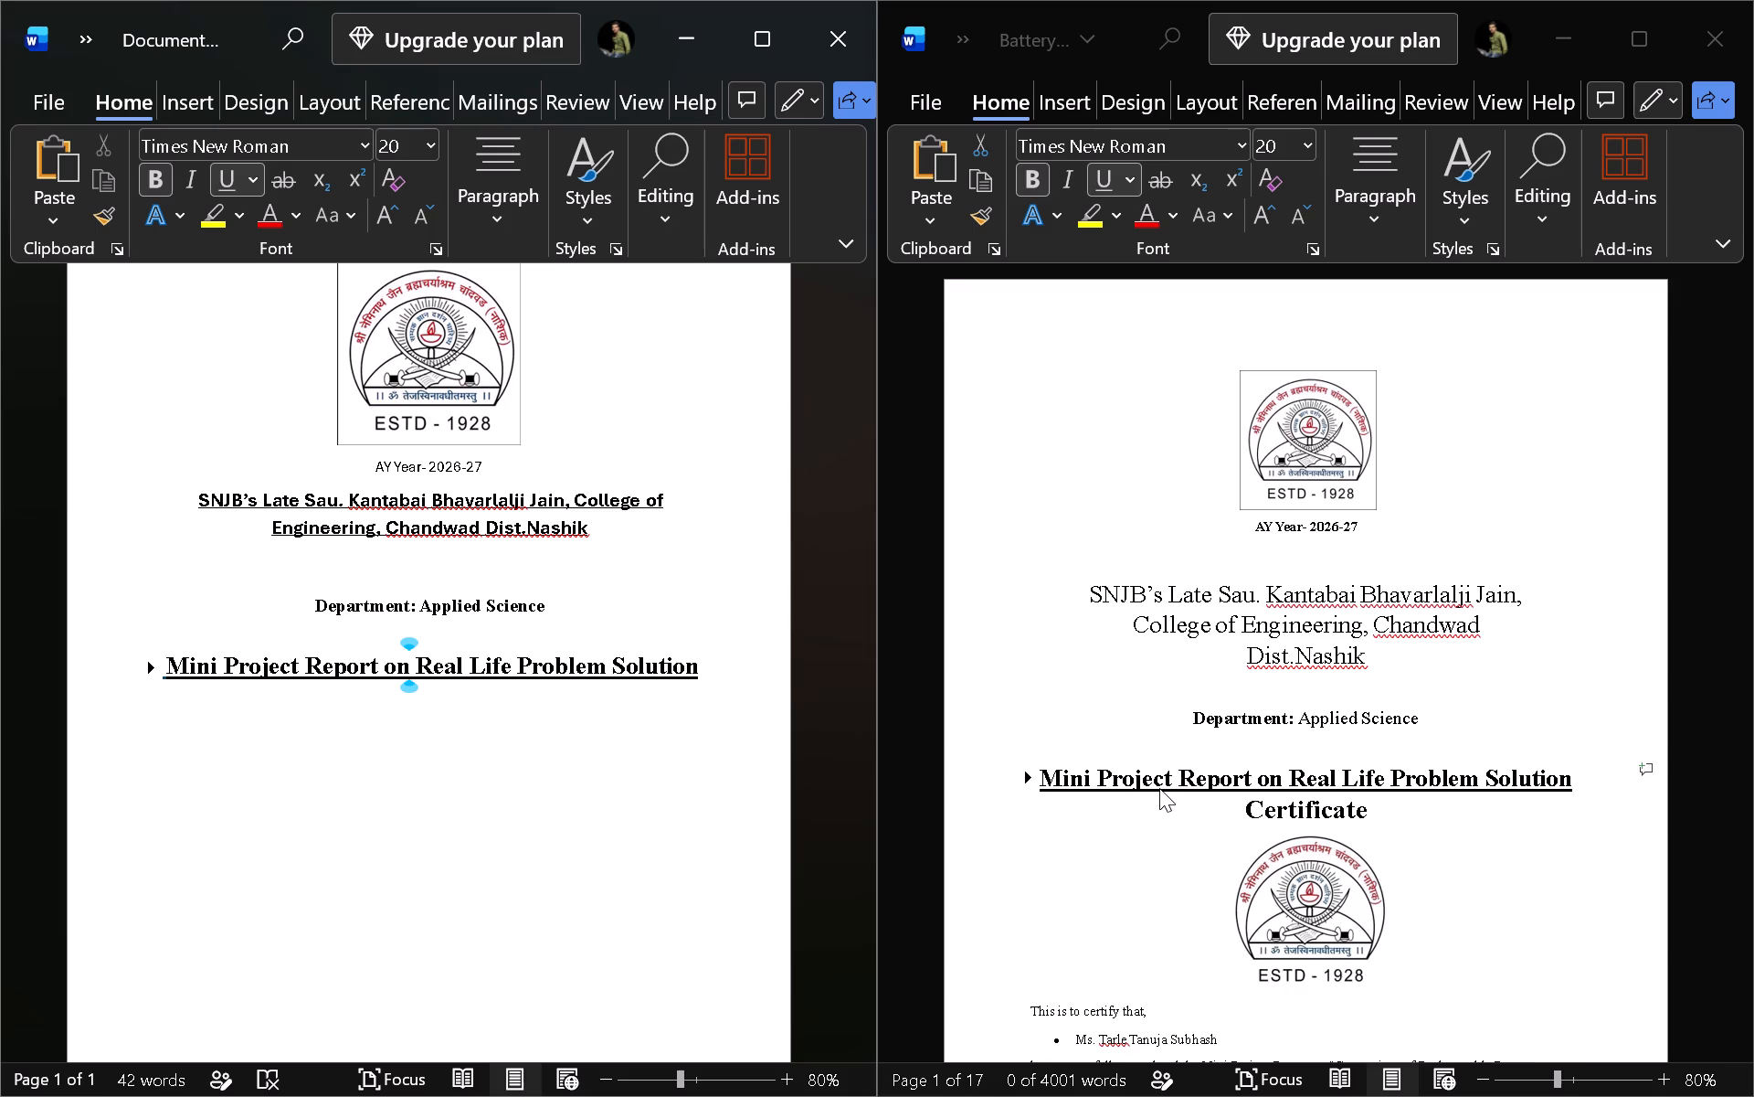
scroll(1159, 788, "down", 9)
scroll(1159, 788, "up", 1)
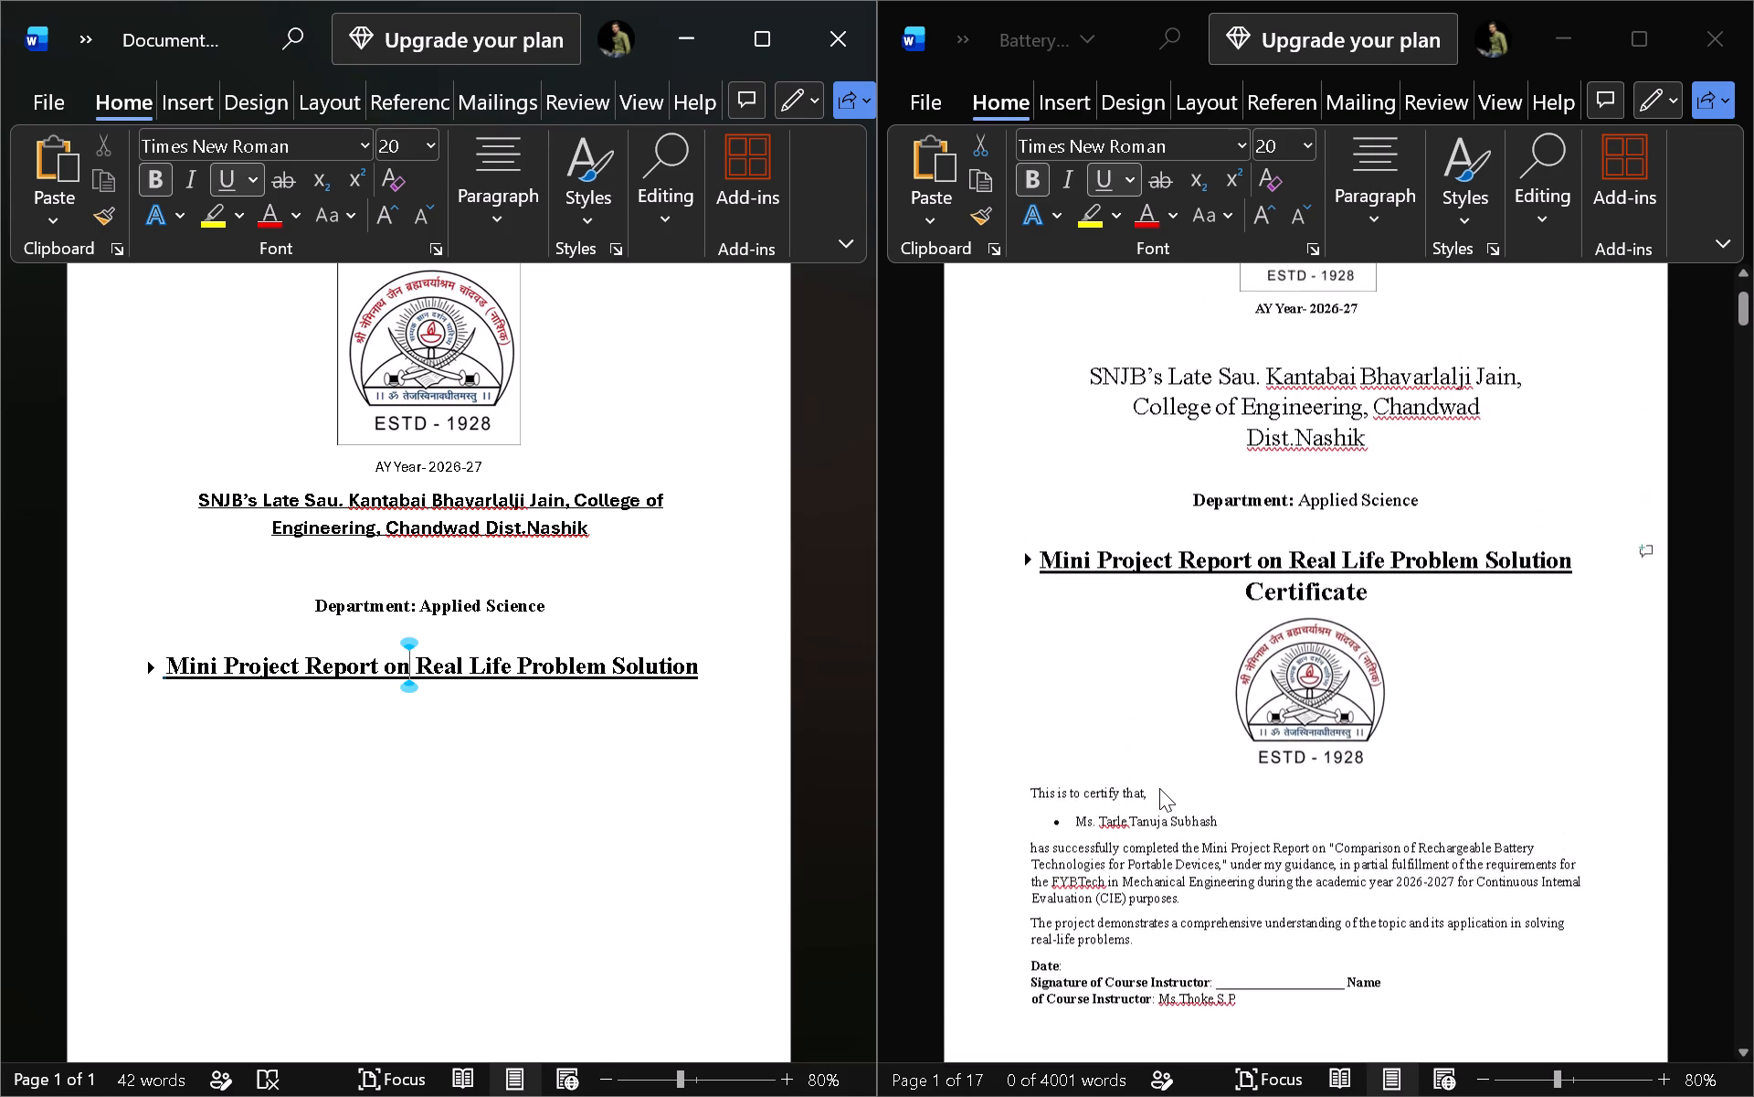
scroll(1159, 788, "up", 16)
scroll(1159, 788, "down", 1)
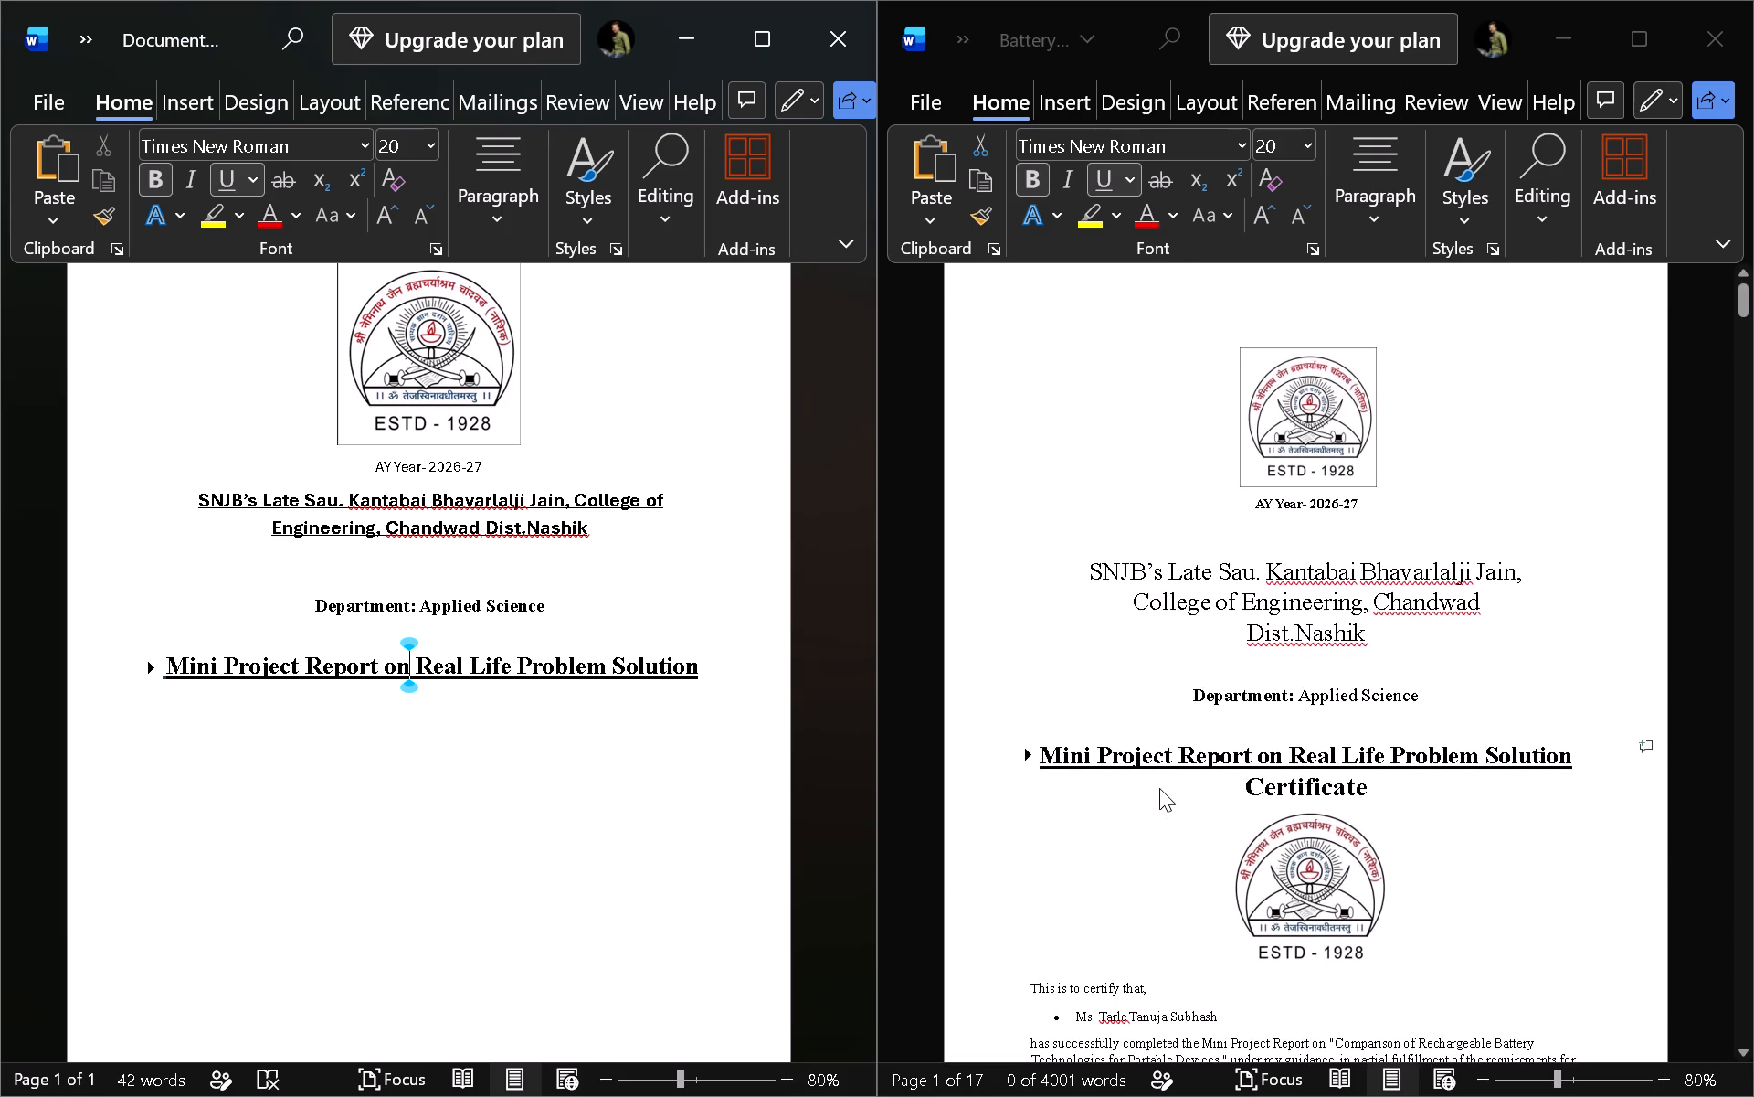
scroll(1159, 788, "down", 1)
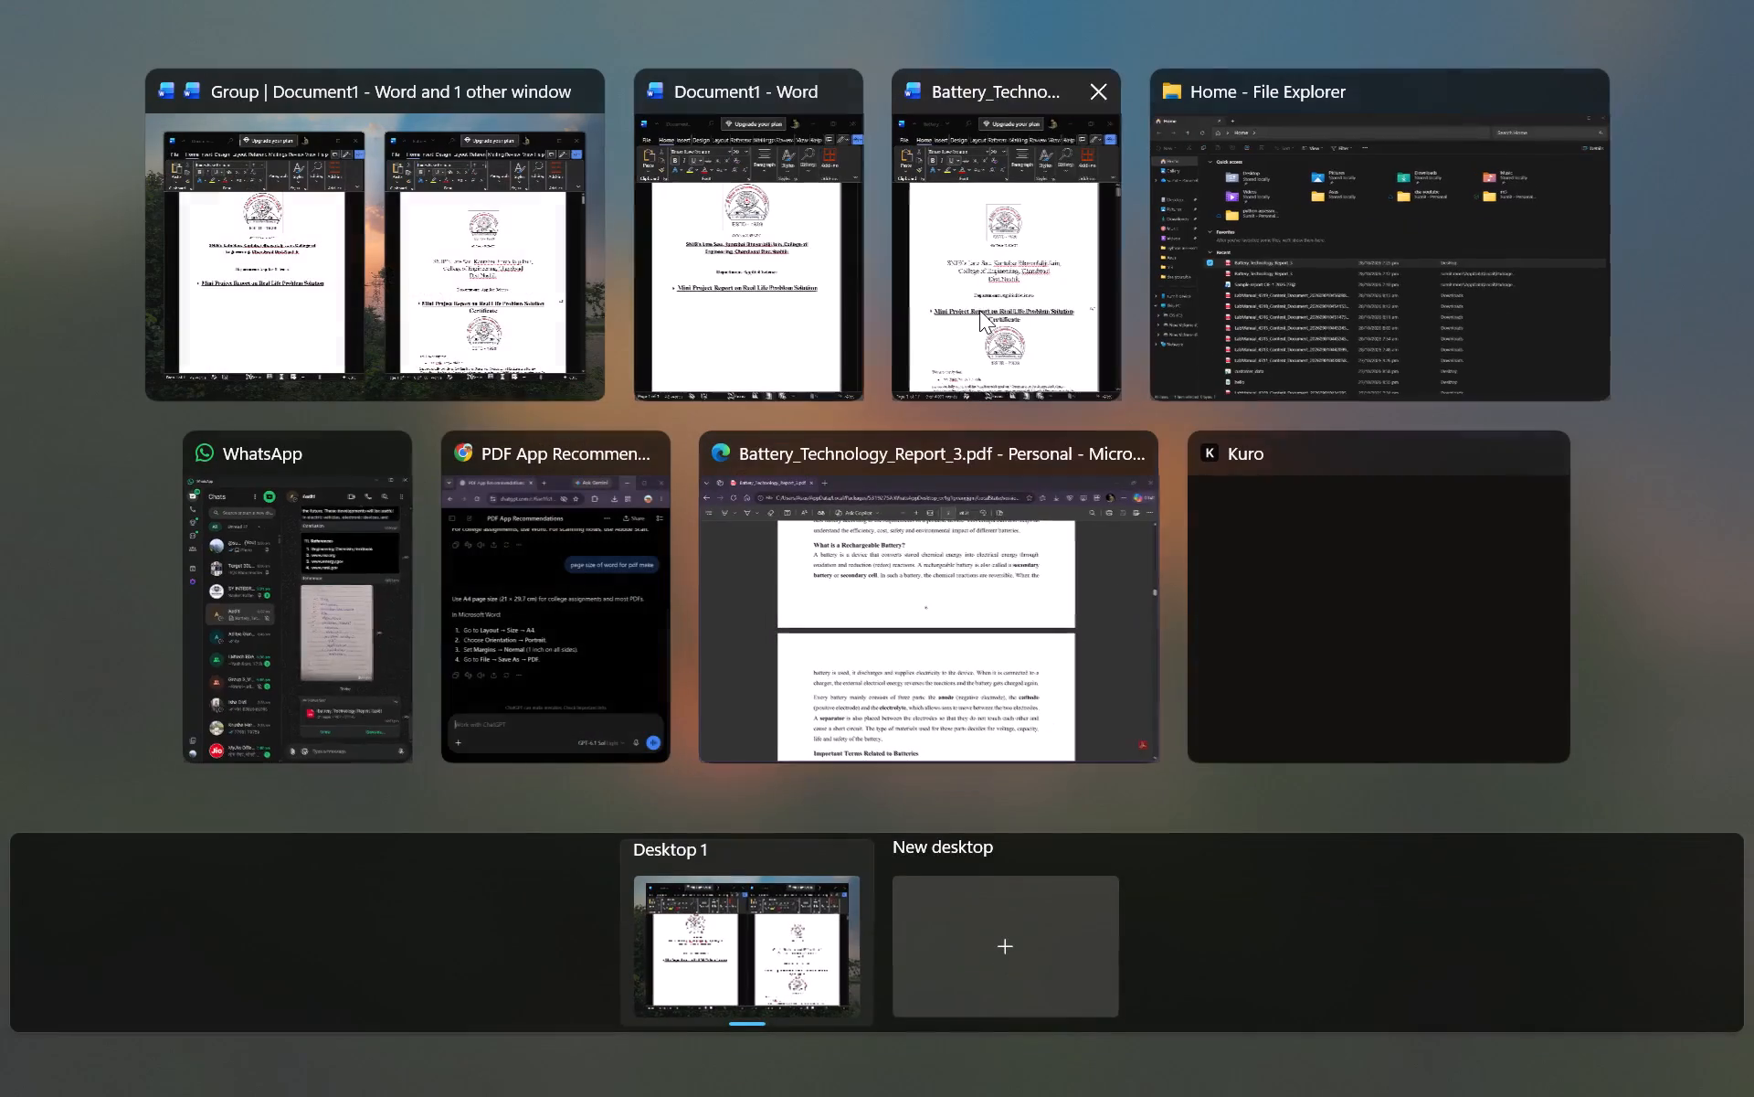
Switch to the Battery_Technology_Report_3 PDF in Edge, examine its cover page lines under the Mini Project Report heading, and return to Word.
left_click(833, 629)
scroll(833, 629, "up", 7)
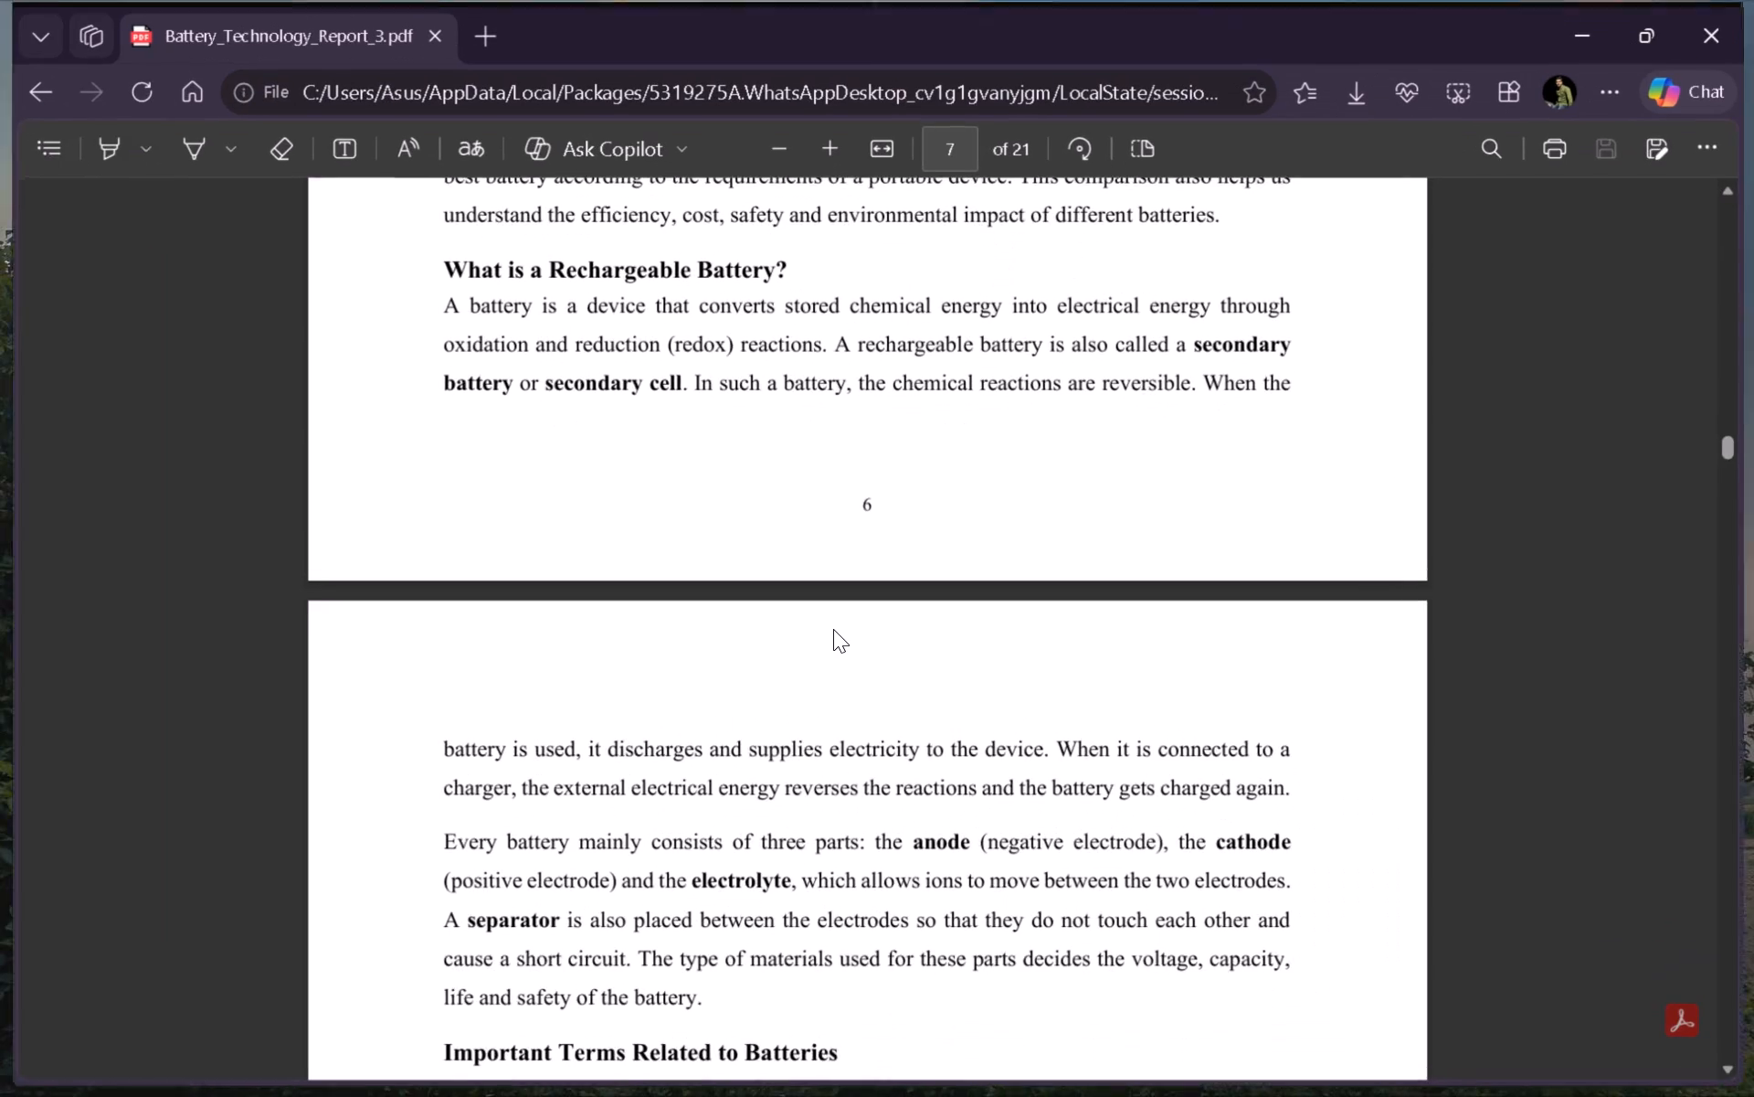
scroll(833, 629, "up", 3)
scroll(833, 629, "up", 20)
scroll(833, 629, "up", 15)
scroll(833, 629, "up", 13)
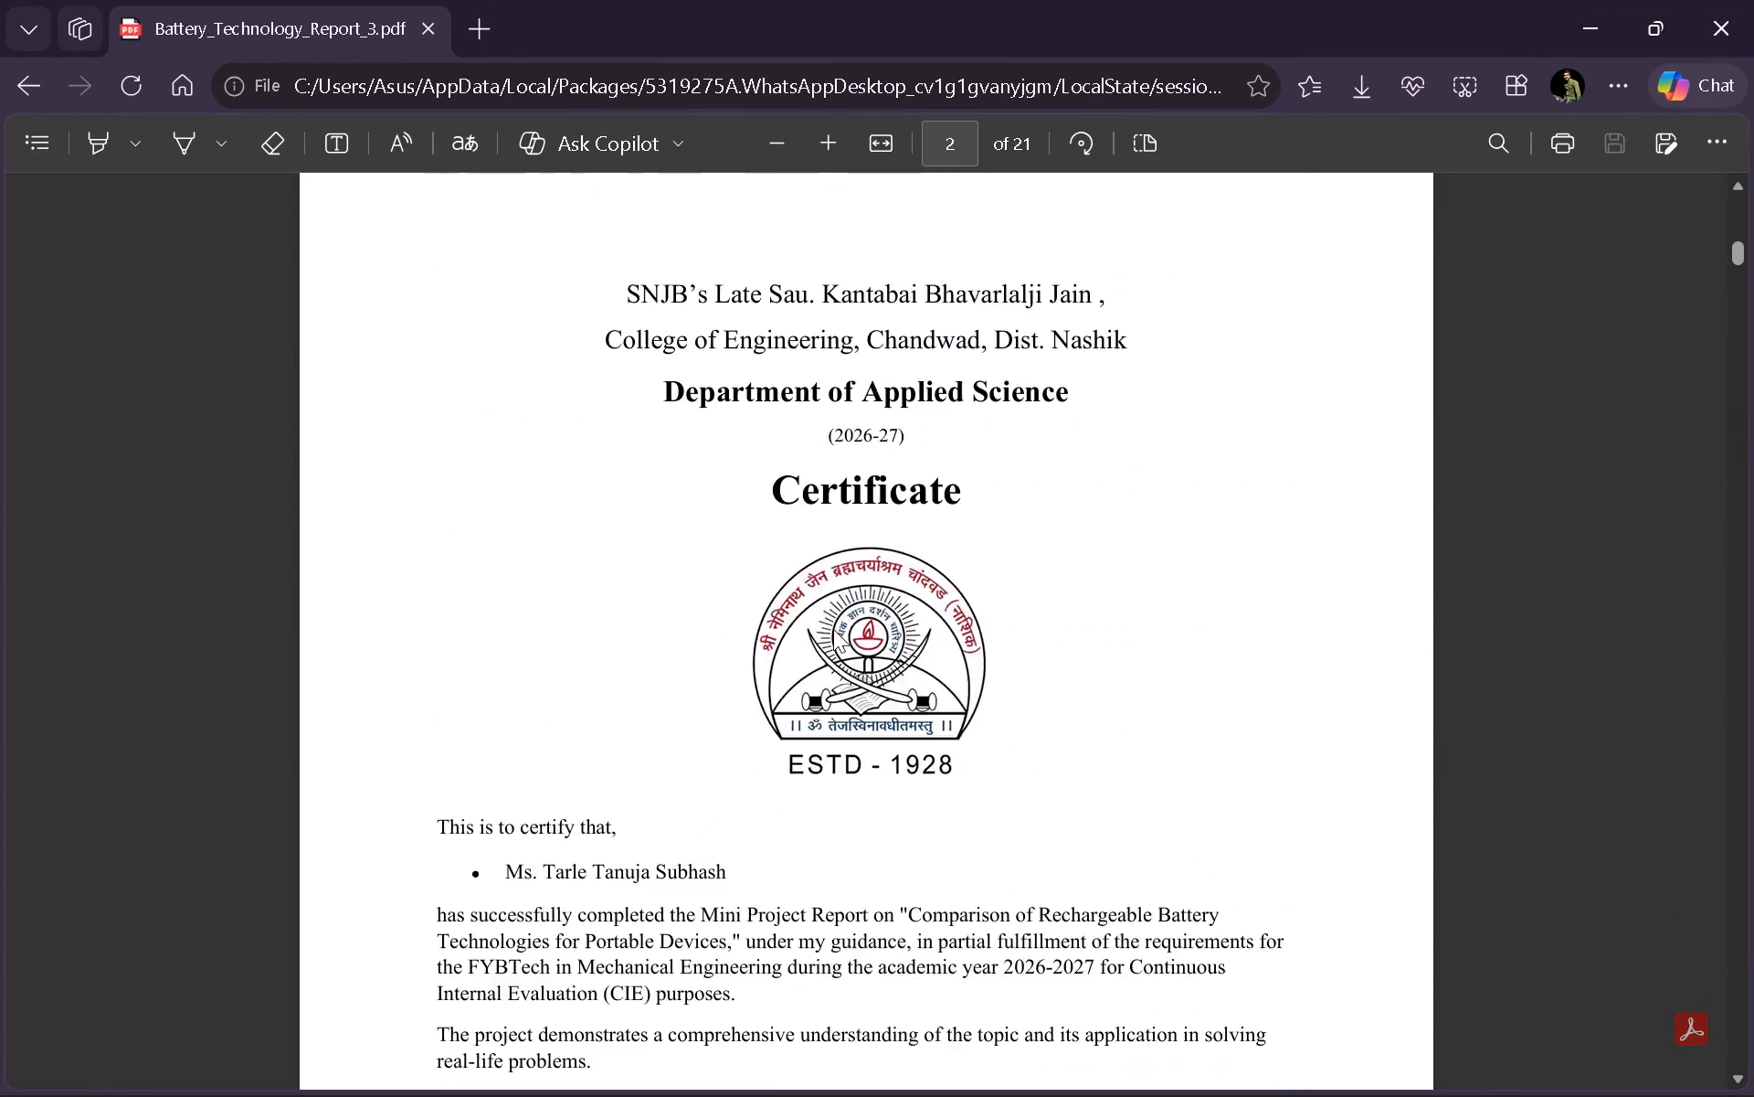
scroll(833, 629, "down", 3)
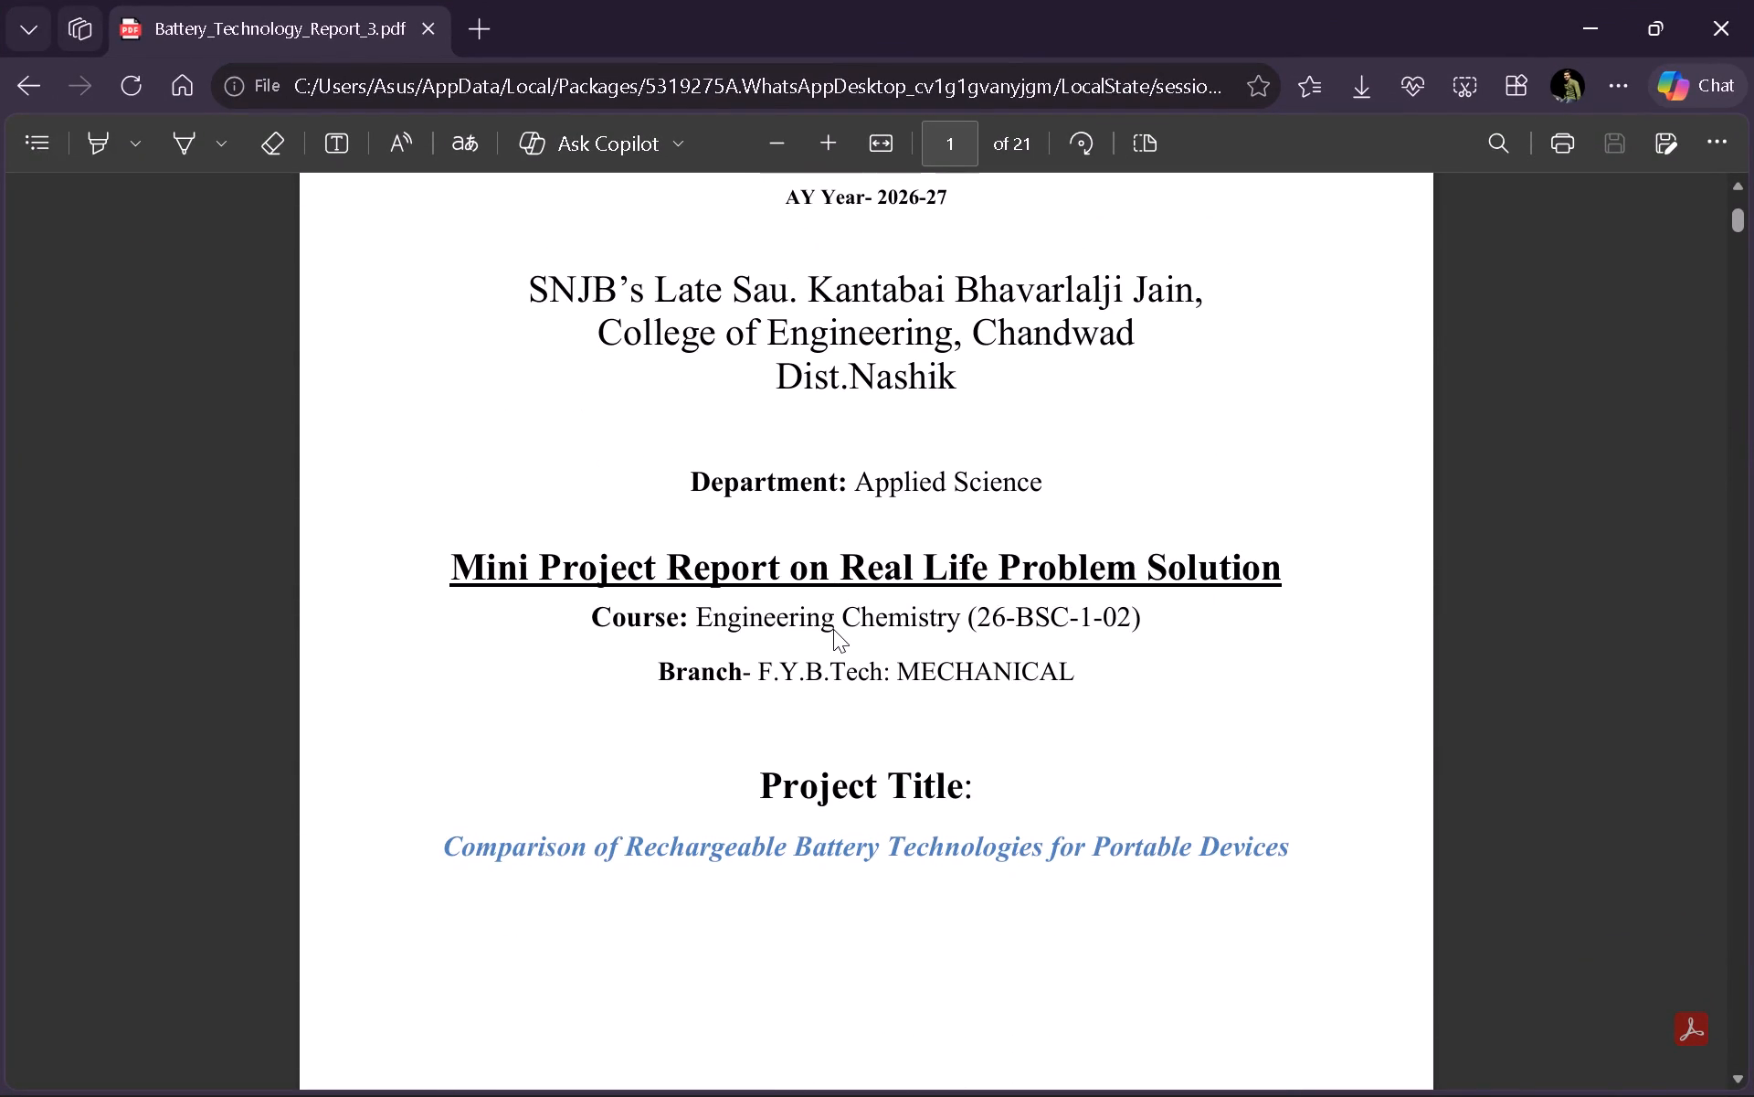
left_click(980, 346)
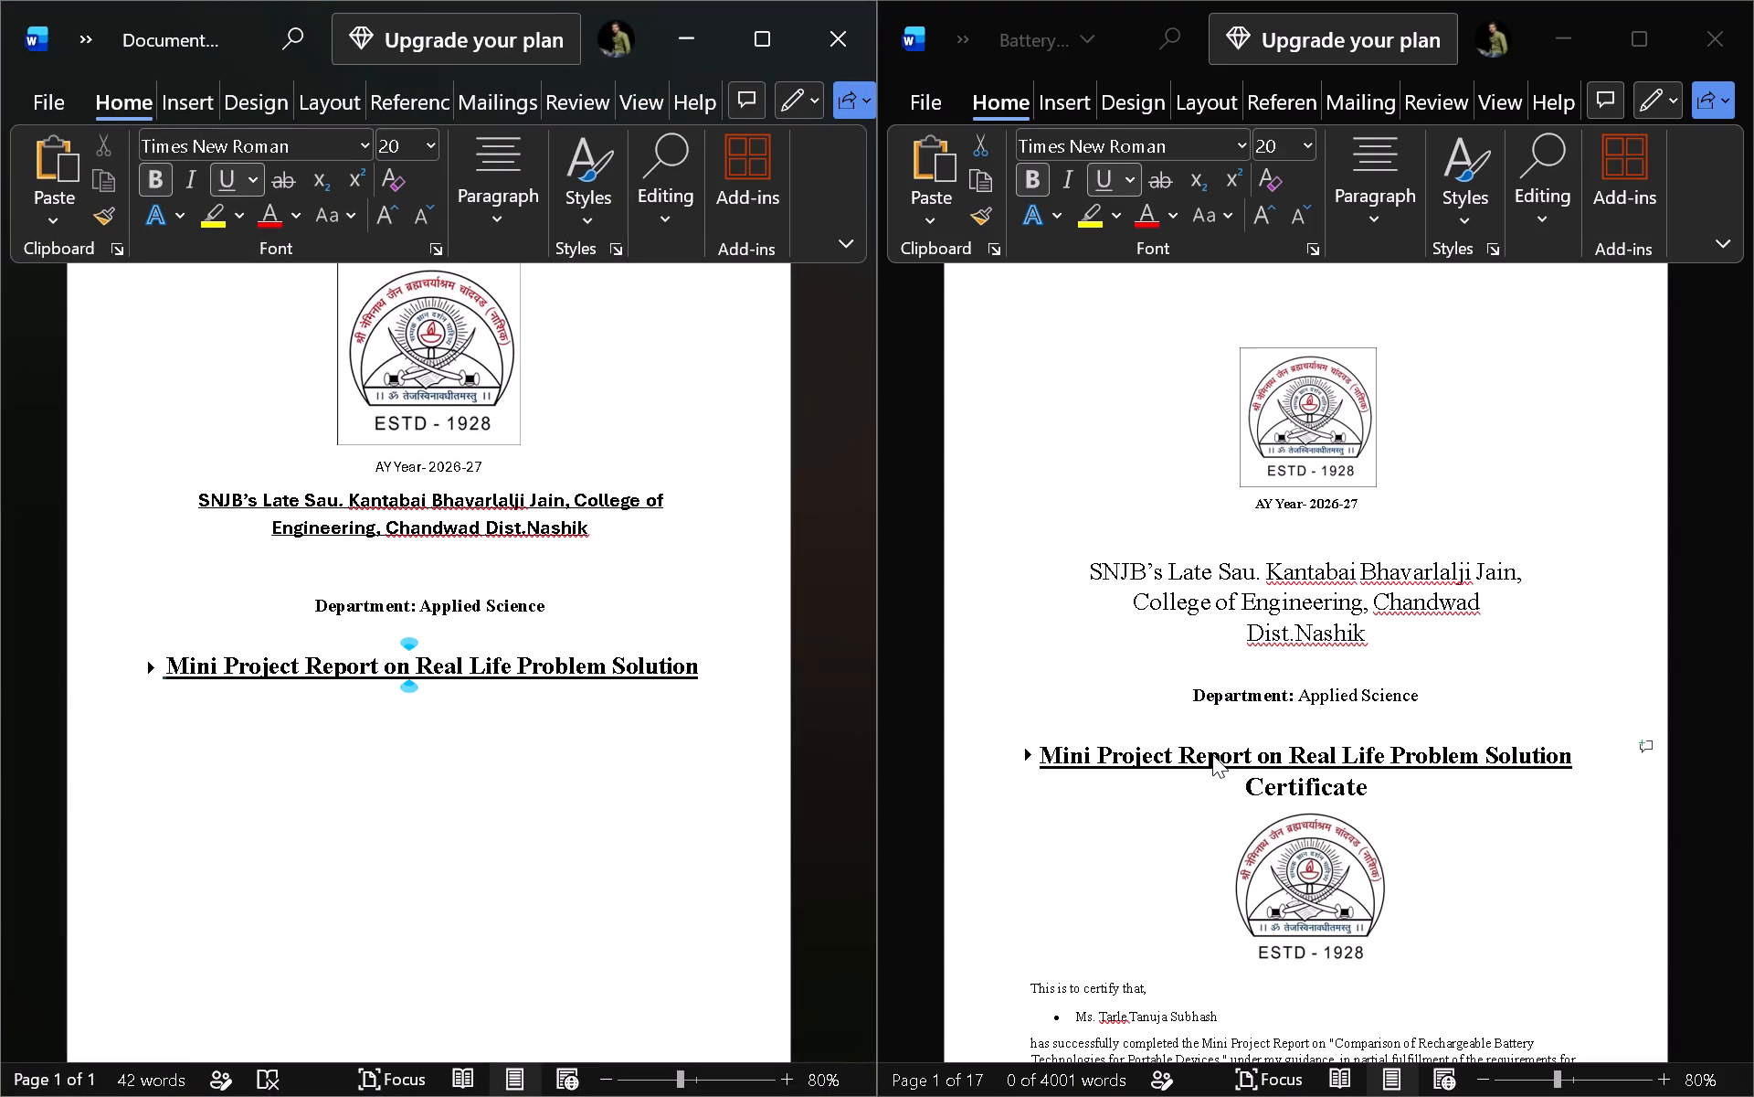
scroll(1212, 754, "down", 2)
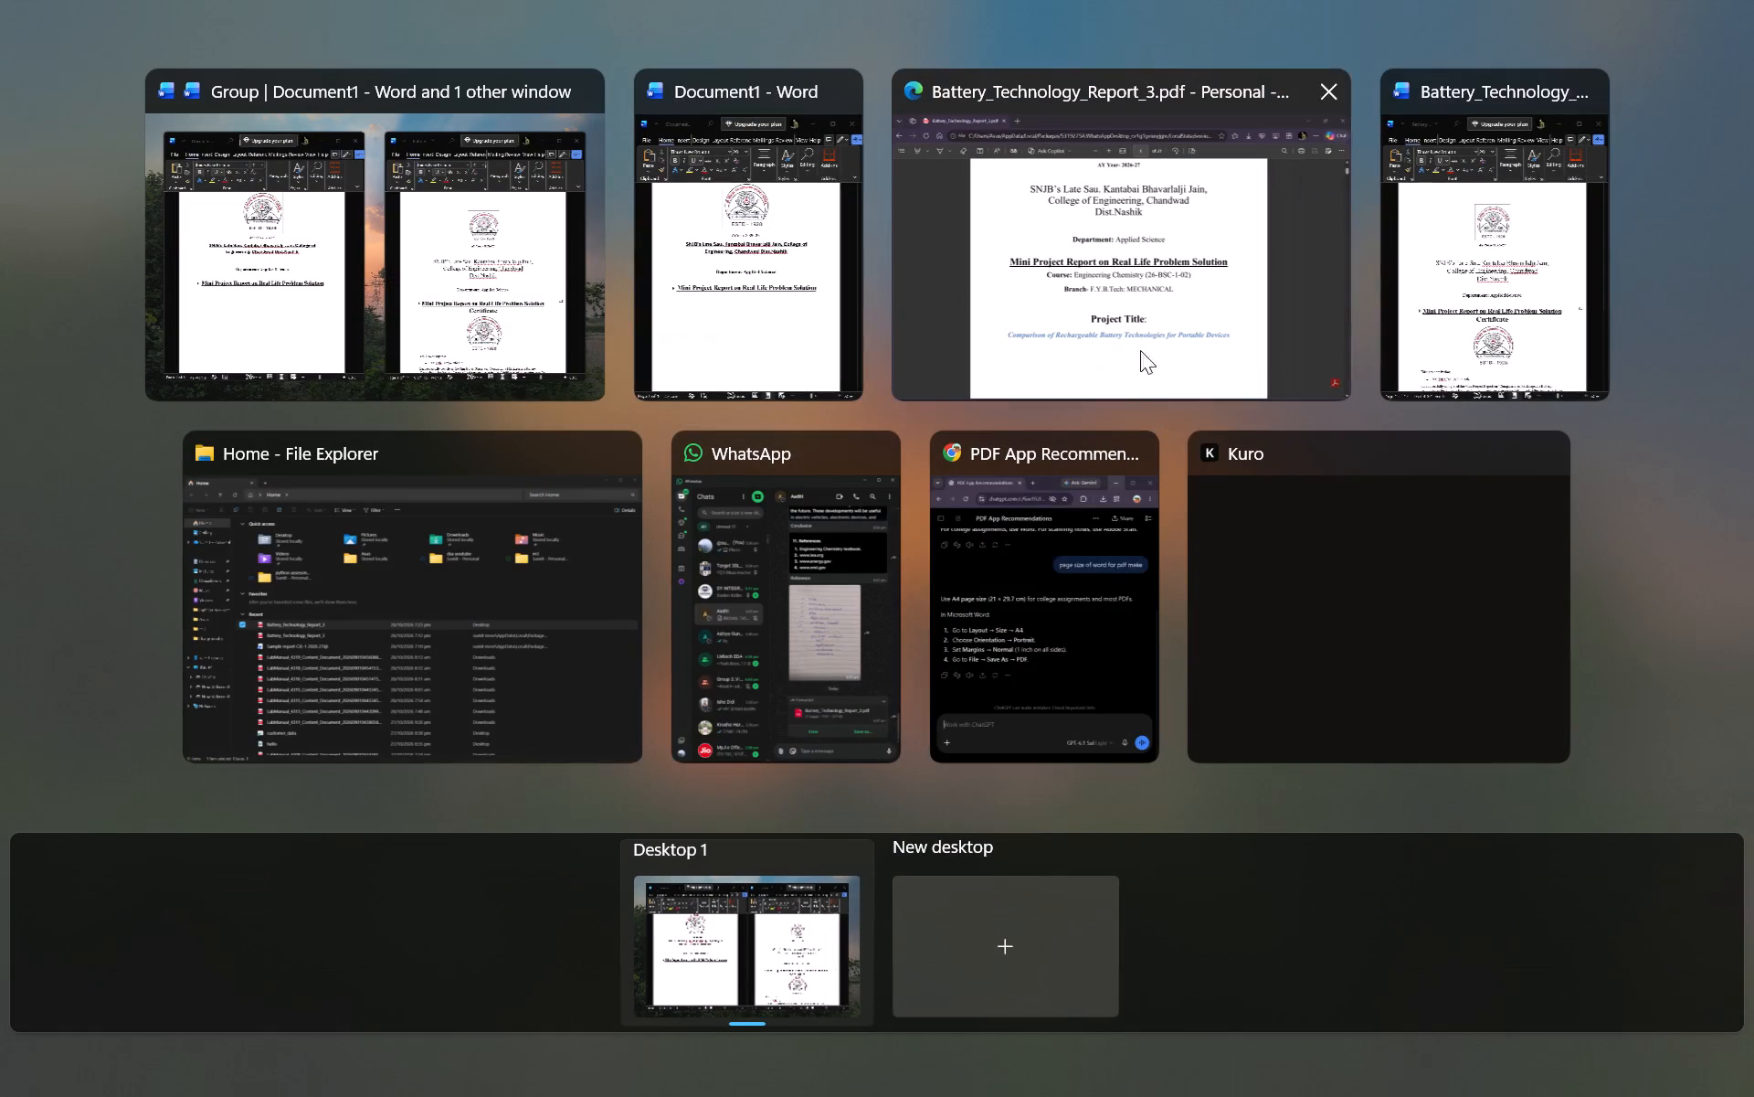
left_click(1136, 314)
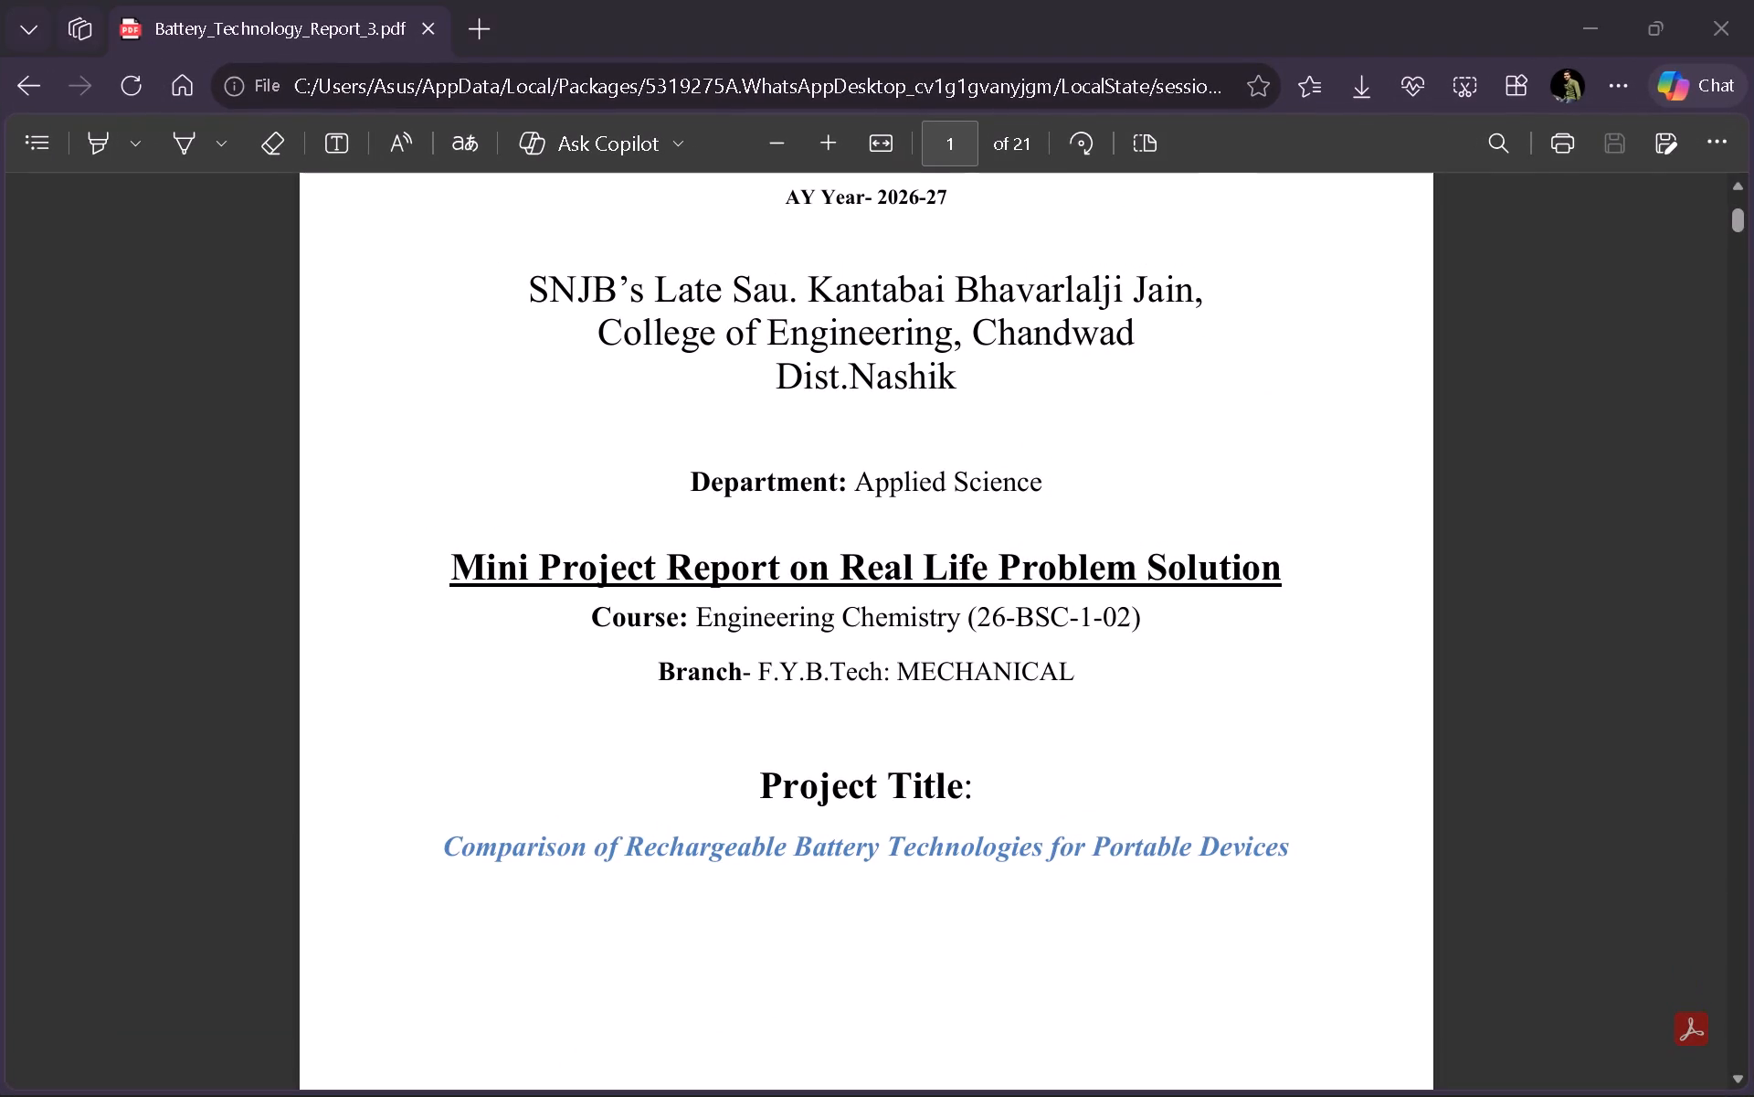
left_click(985, 247)
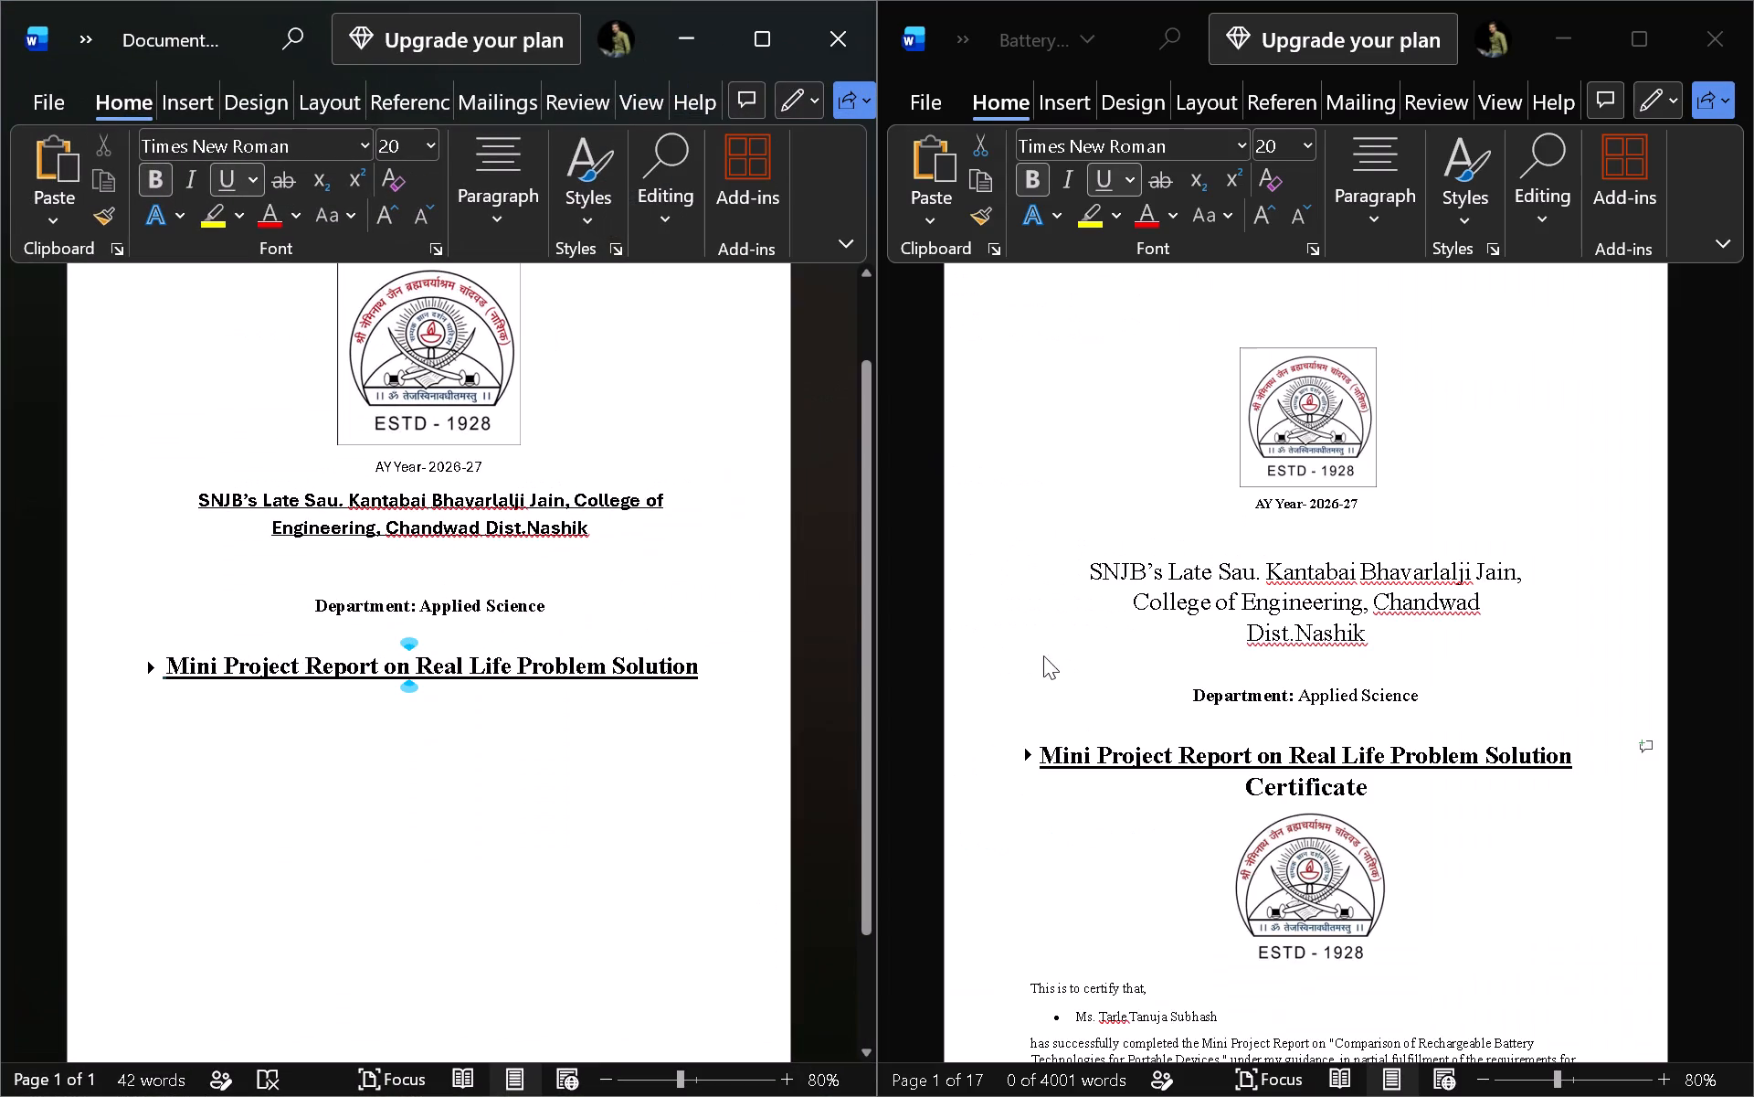
Expand the collapsed "Mini Project Report on Real Life Problem Solution" heading in both the reference report and the draft.
scroll(1047, 658, "down", 3)
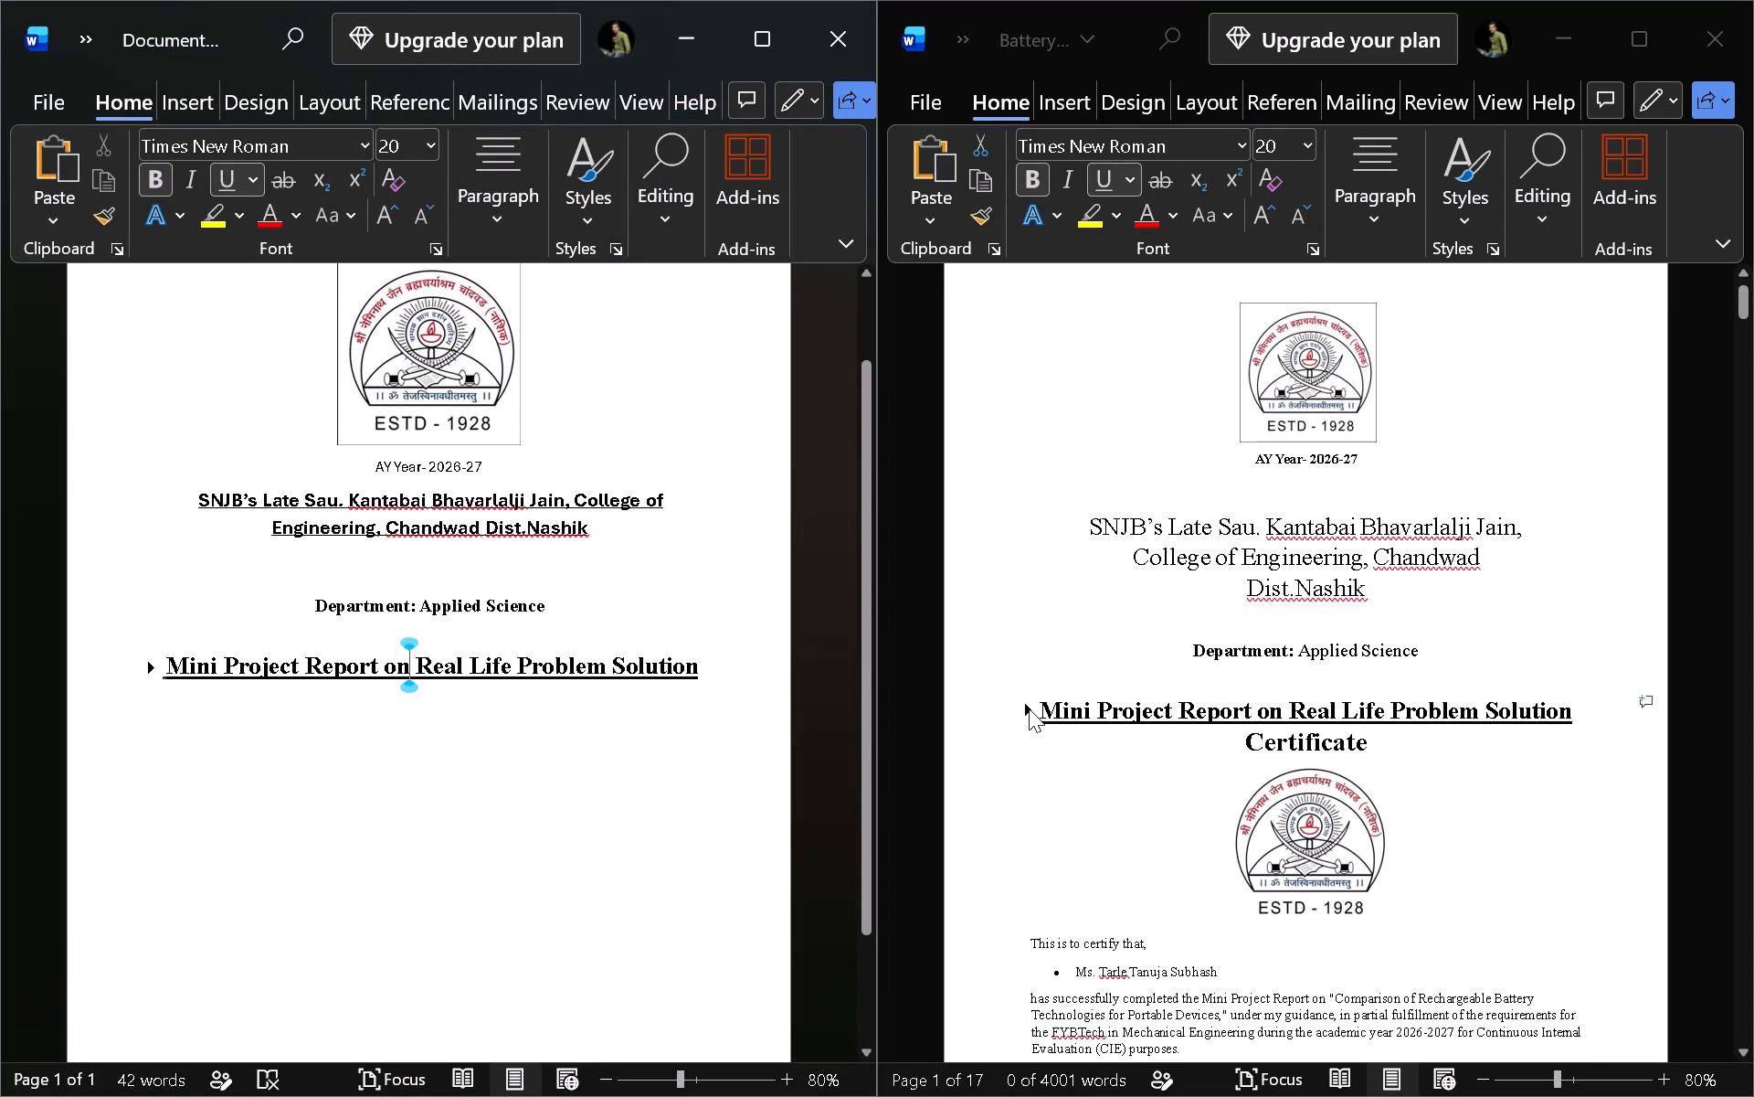
left_click(1029, 708)
left_click(1029, 708)
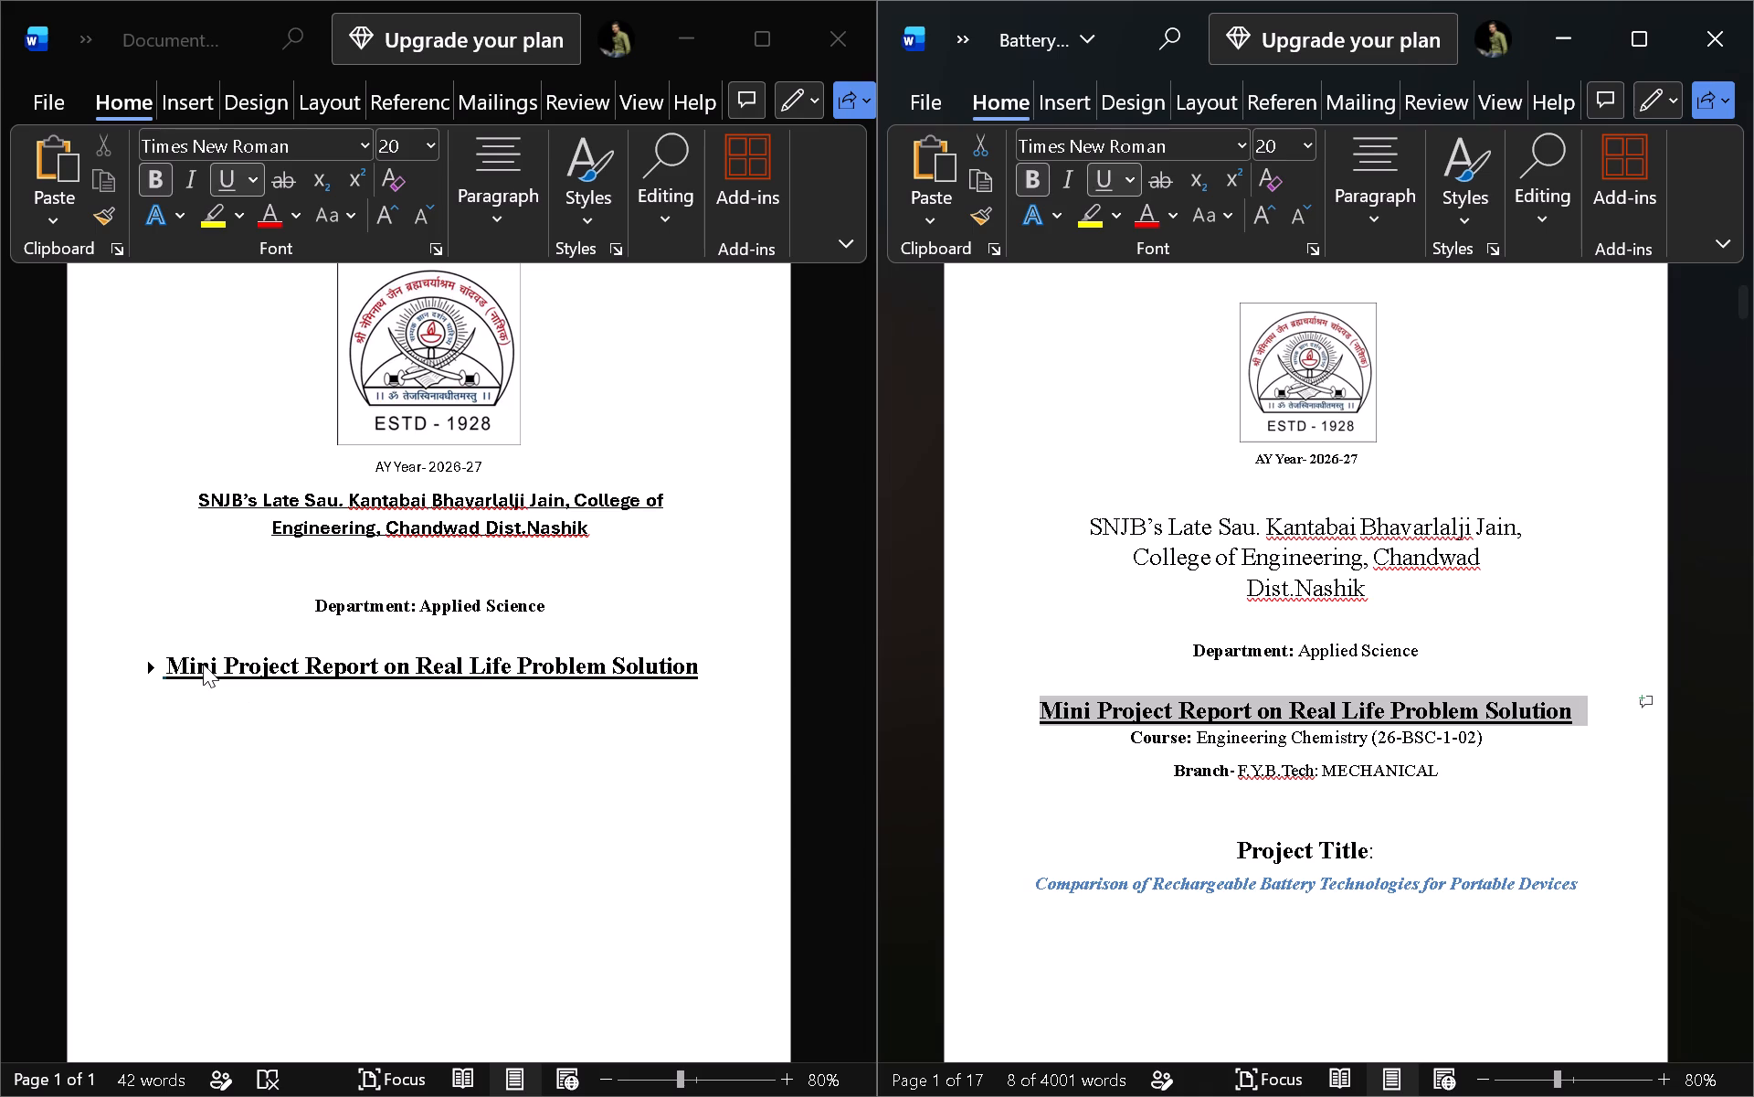
left_click(155, 671)
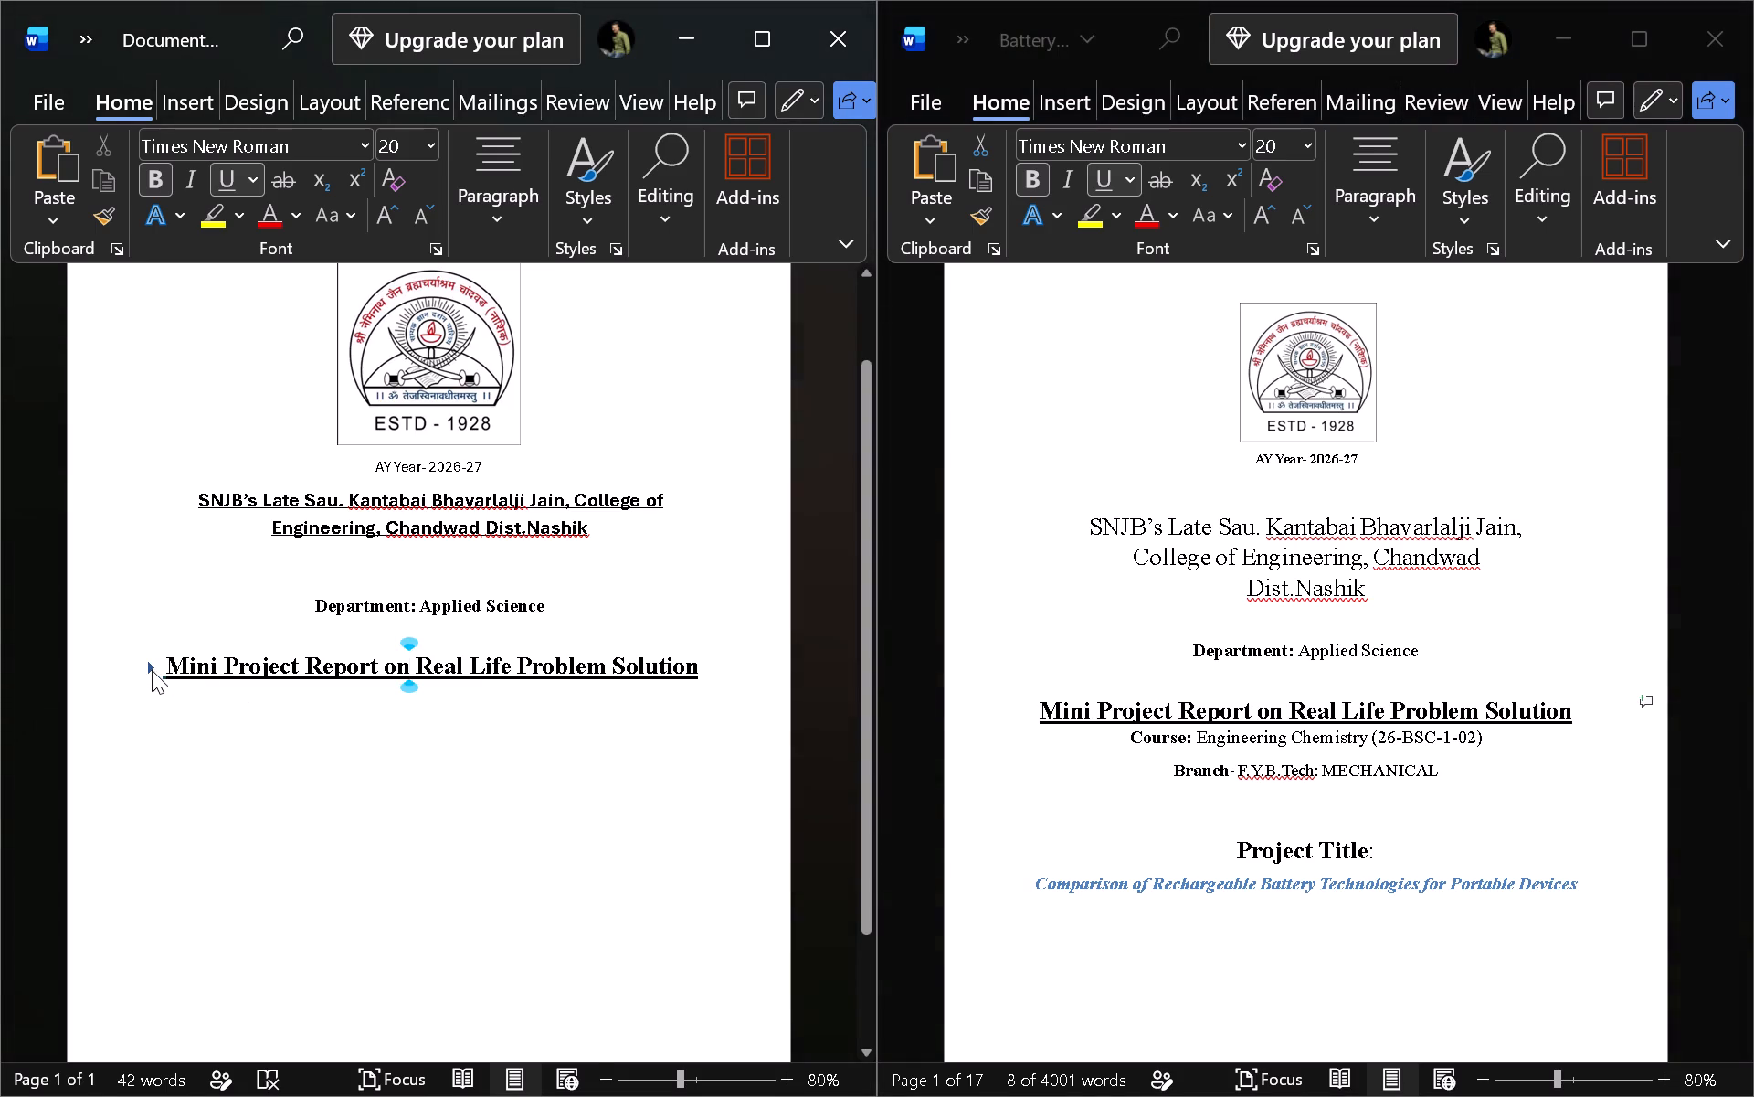
left_click(146, 666)
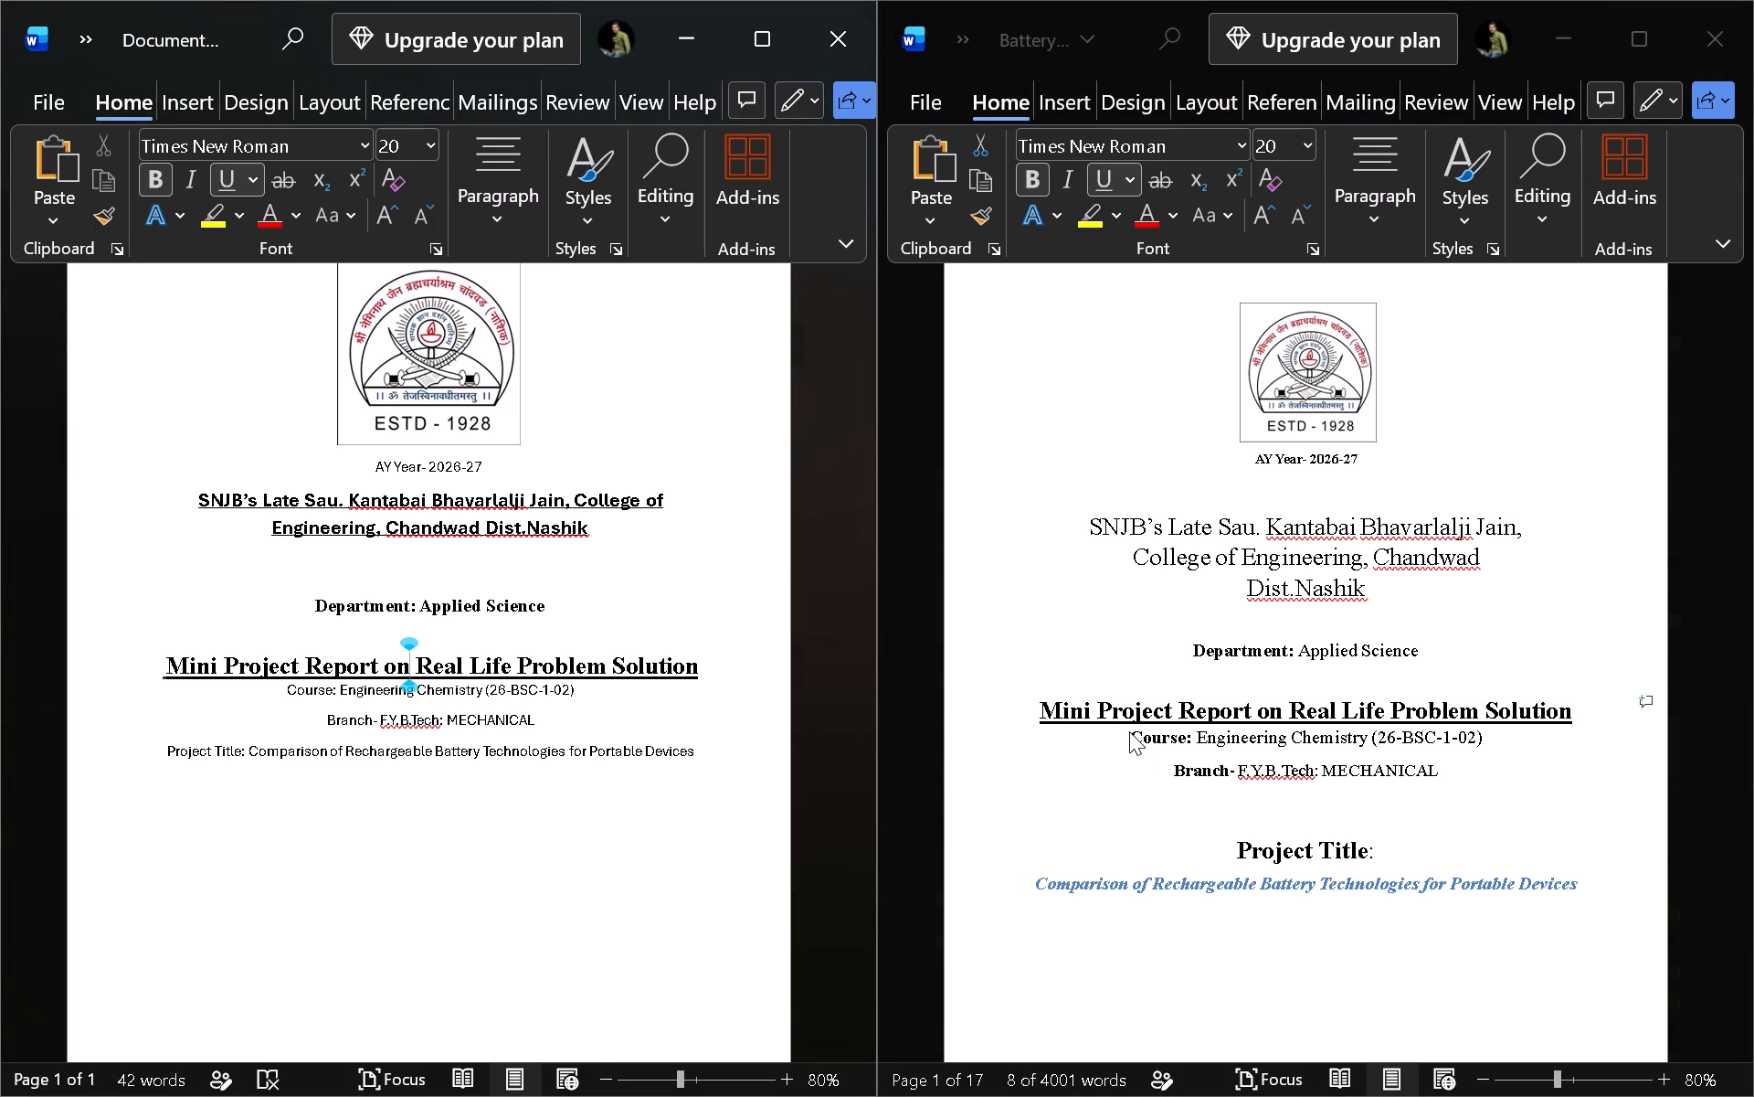
Use Format Painter to apply the reference's Course line formatting to the word "Chemistry" in the draft's Course line.
left_click_drag(1129, 733, 1480, 748)
triple_click(1480, 748)
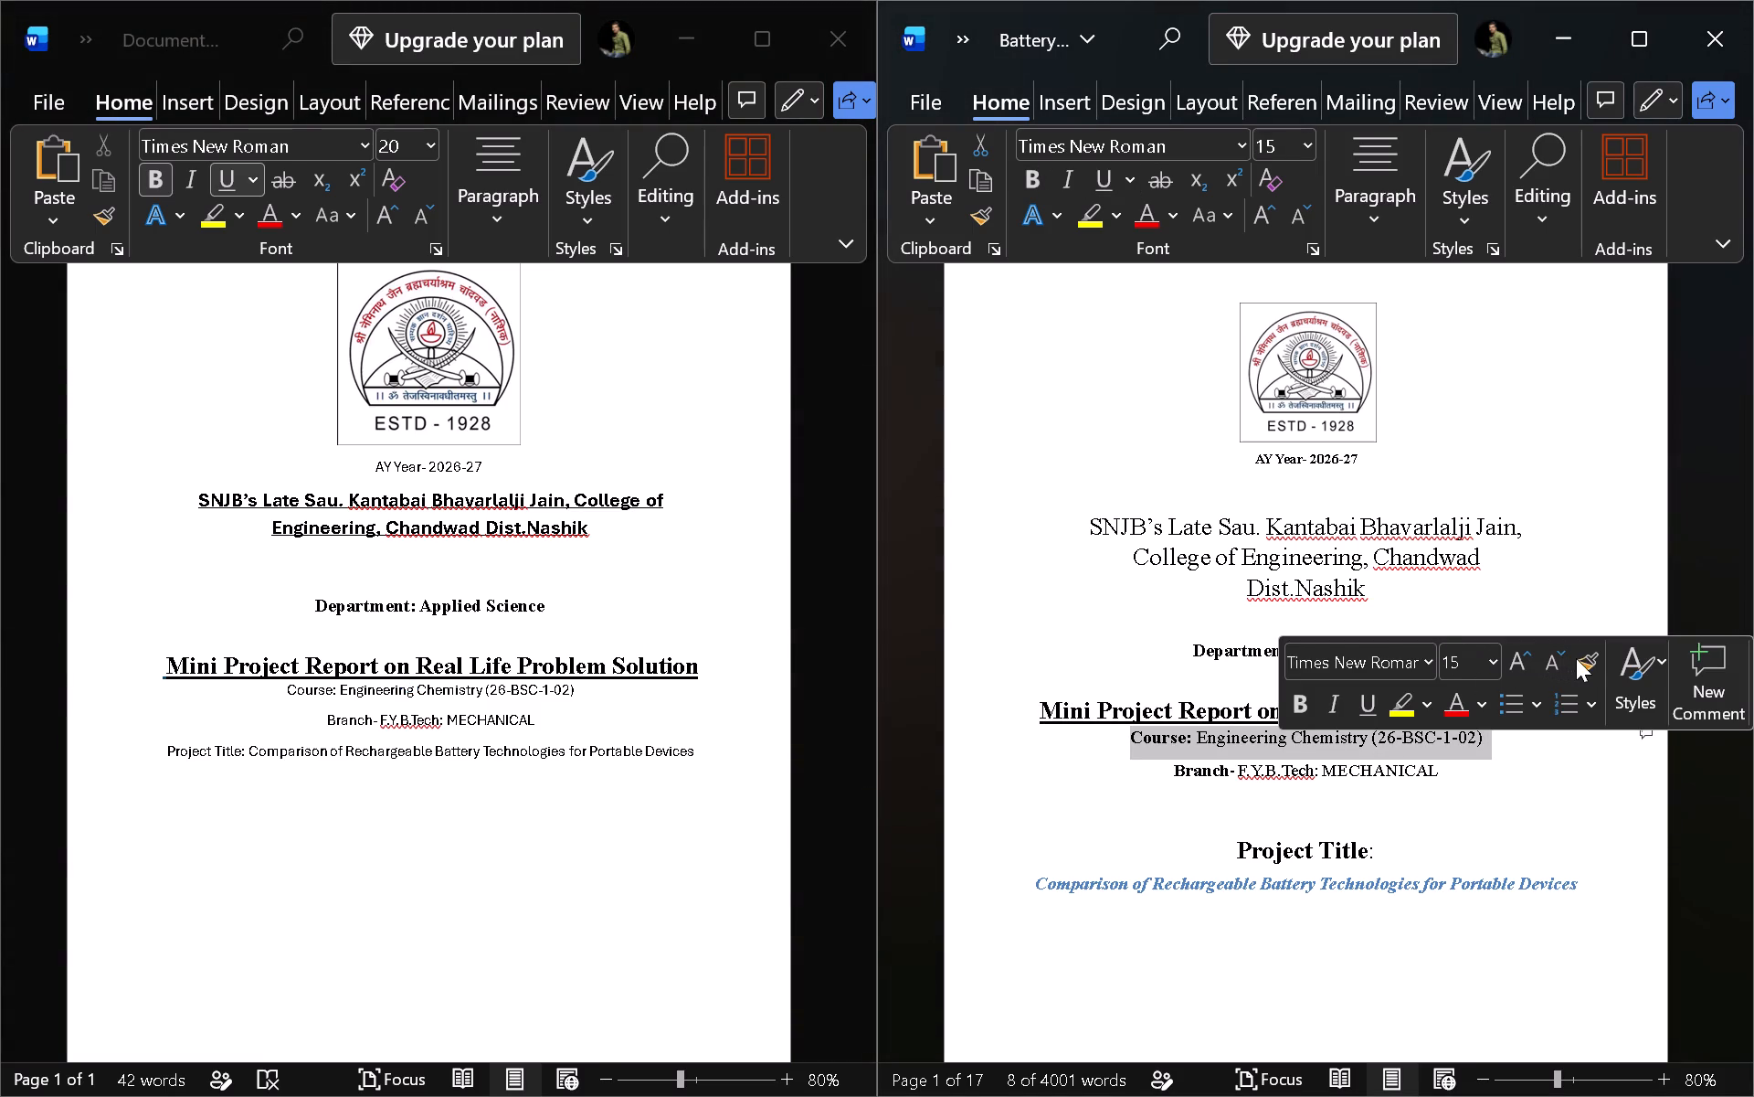
left_click(1576, 656)
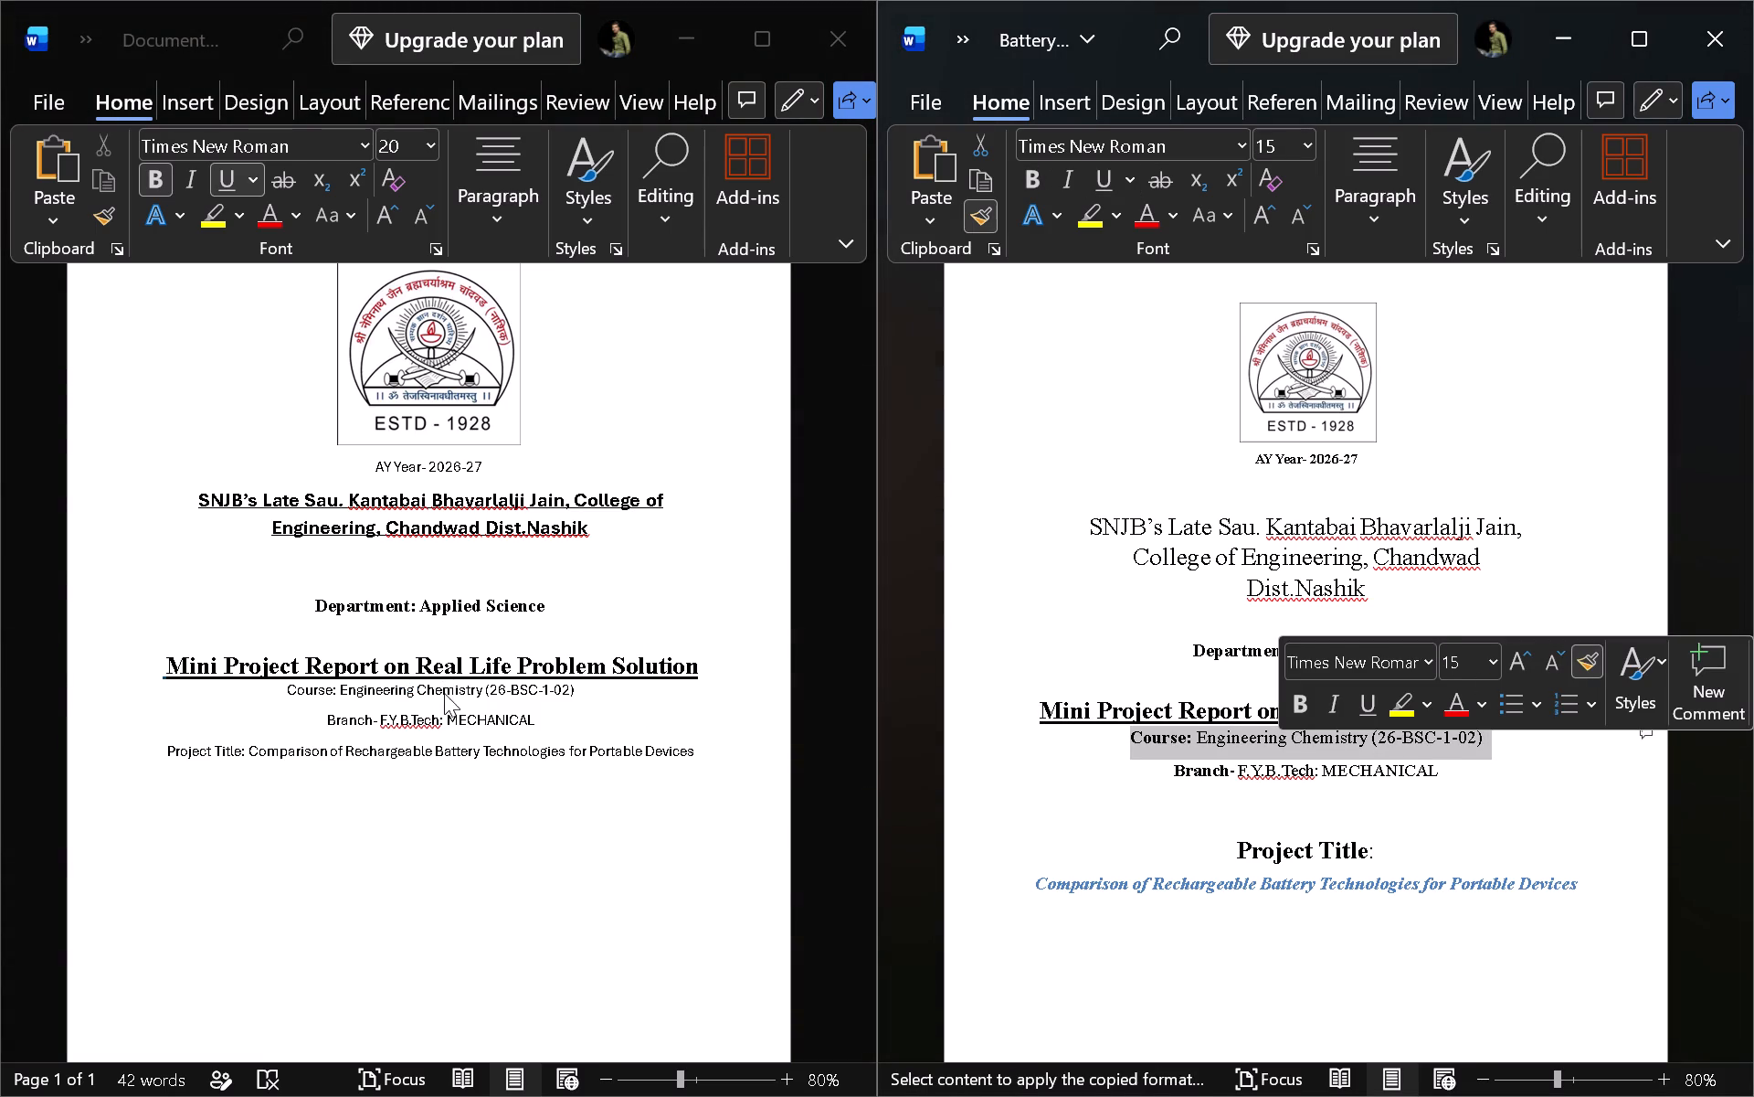
double_click(447, 696)
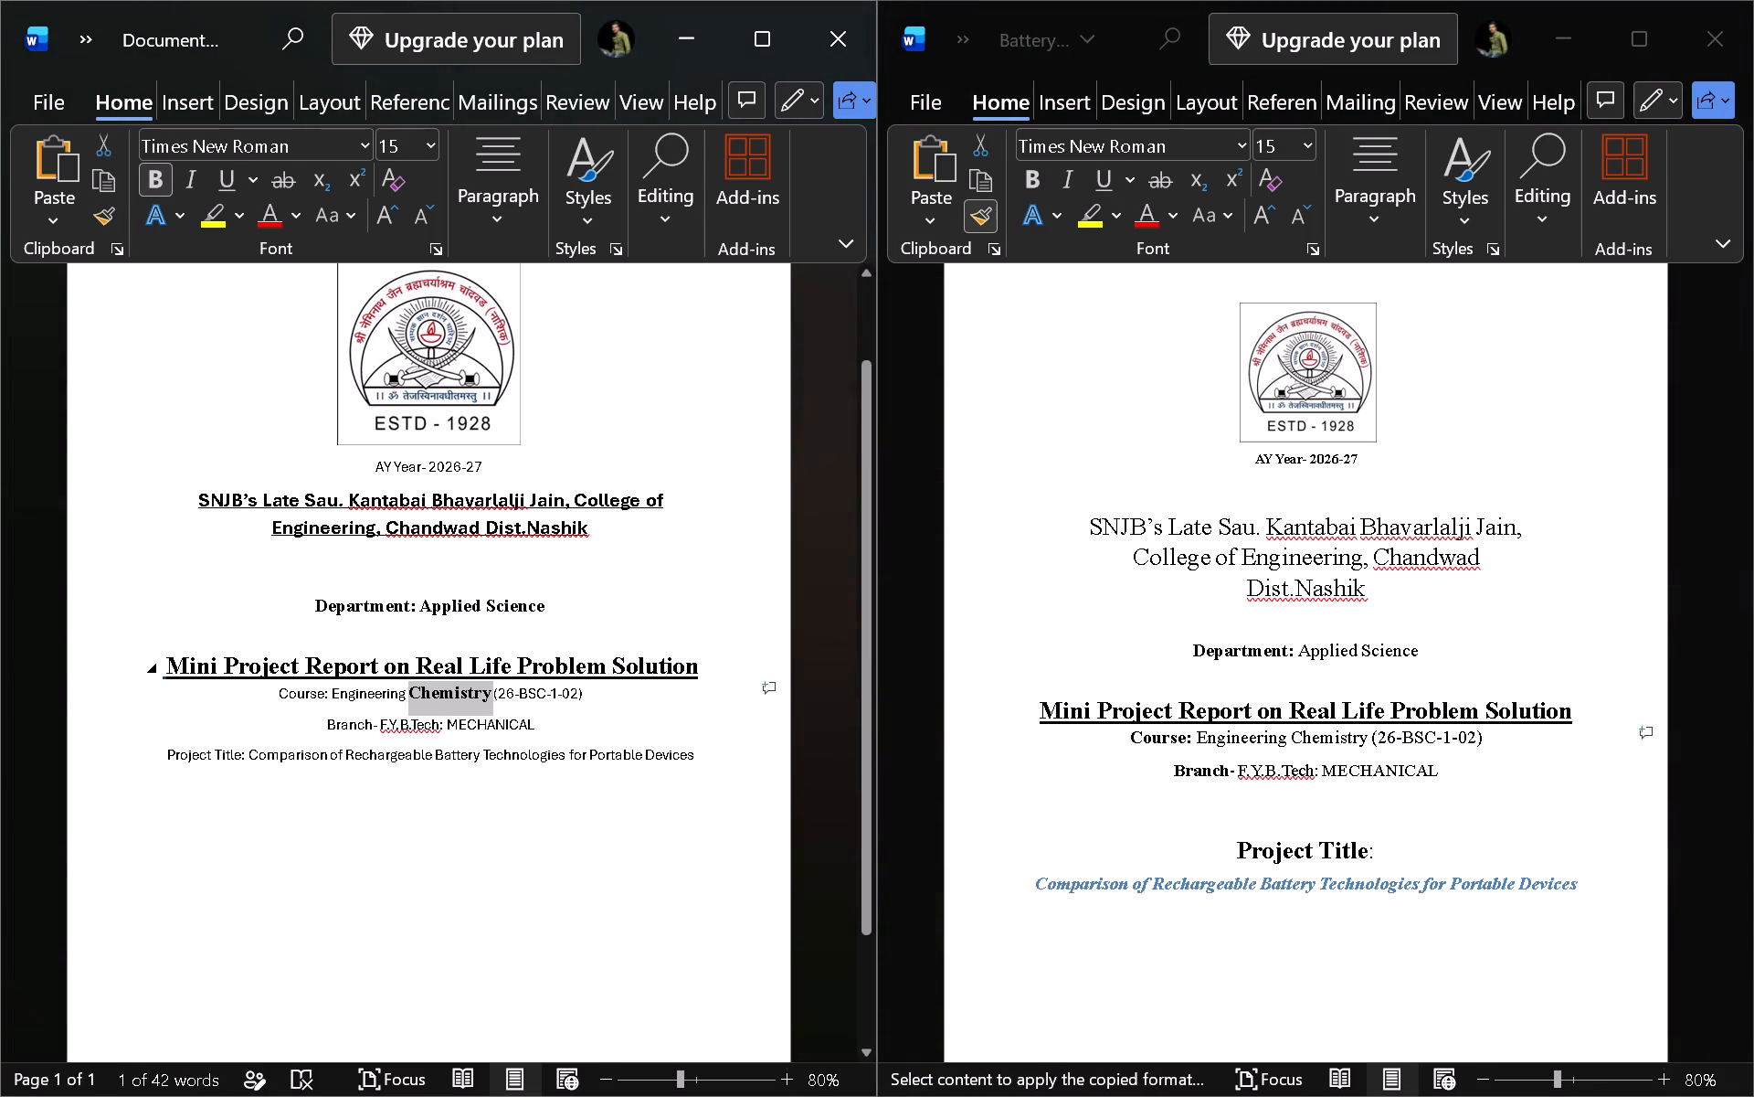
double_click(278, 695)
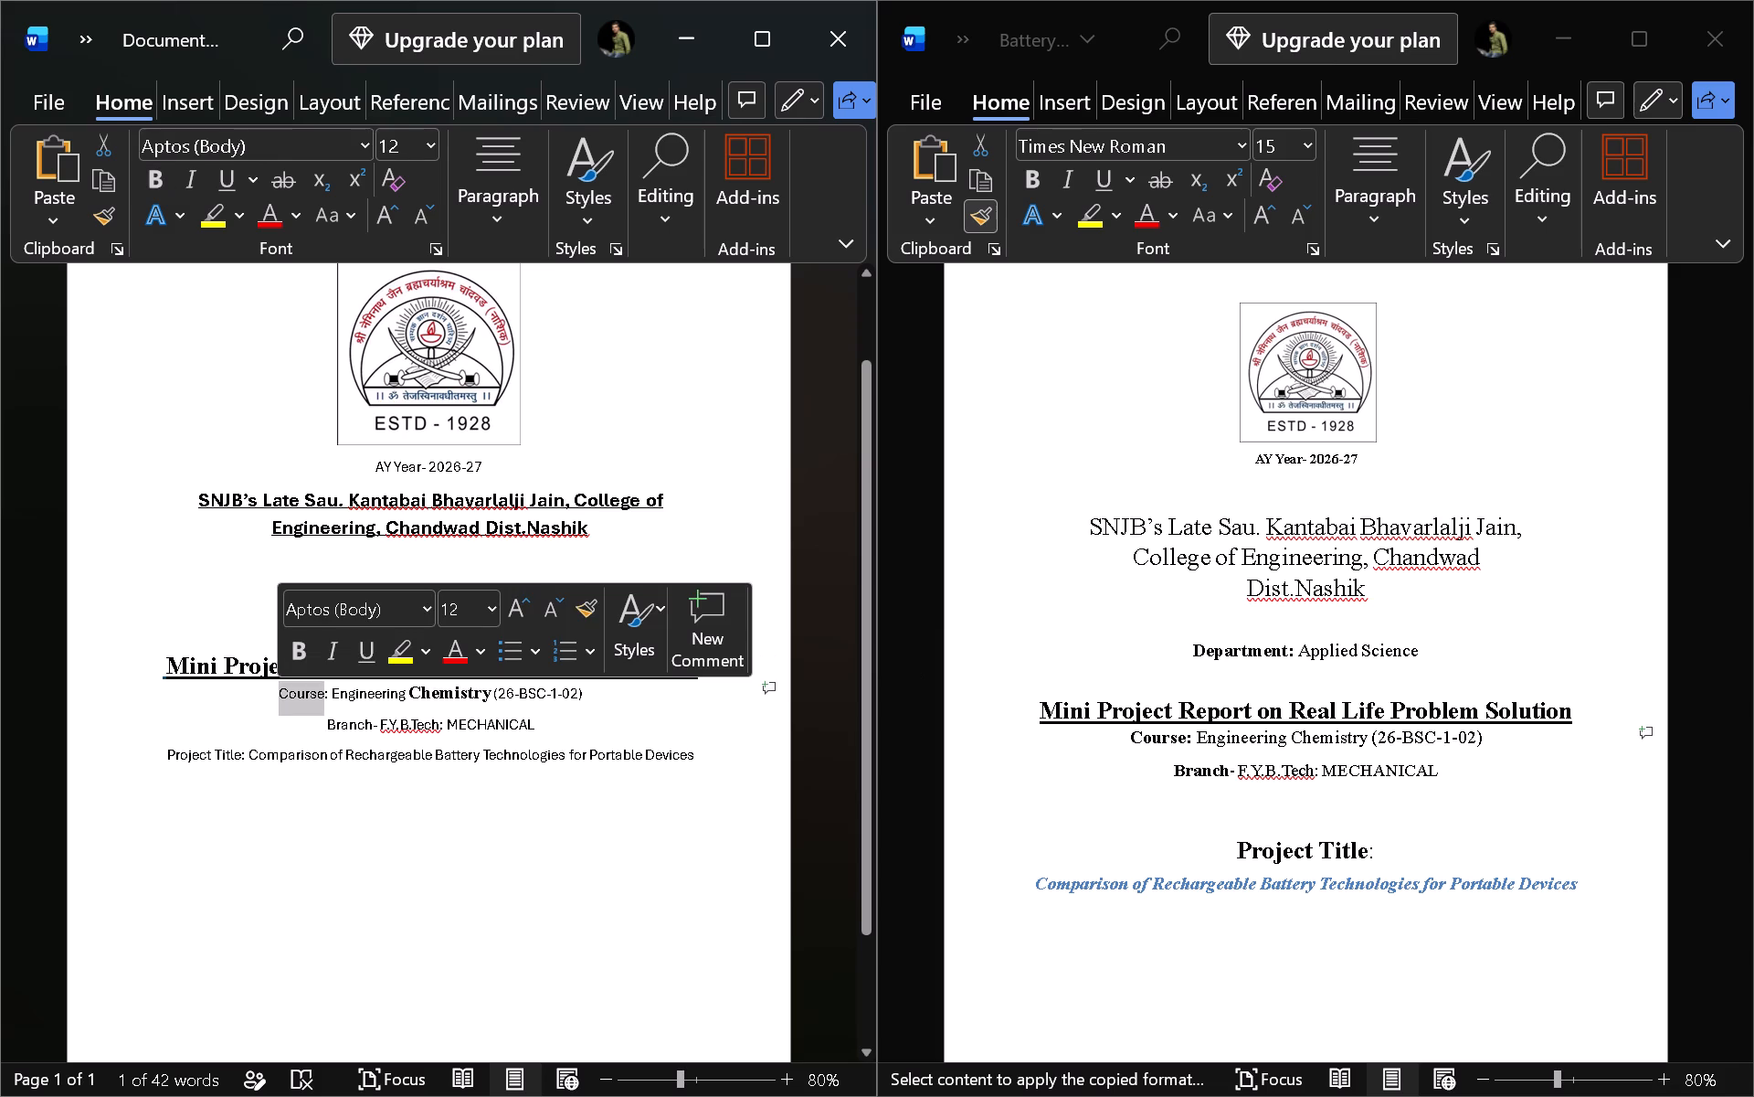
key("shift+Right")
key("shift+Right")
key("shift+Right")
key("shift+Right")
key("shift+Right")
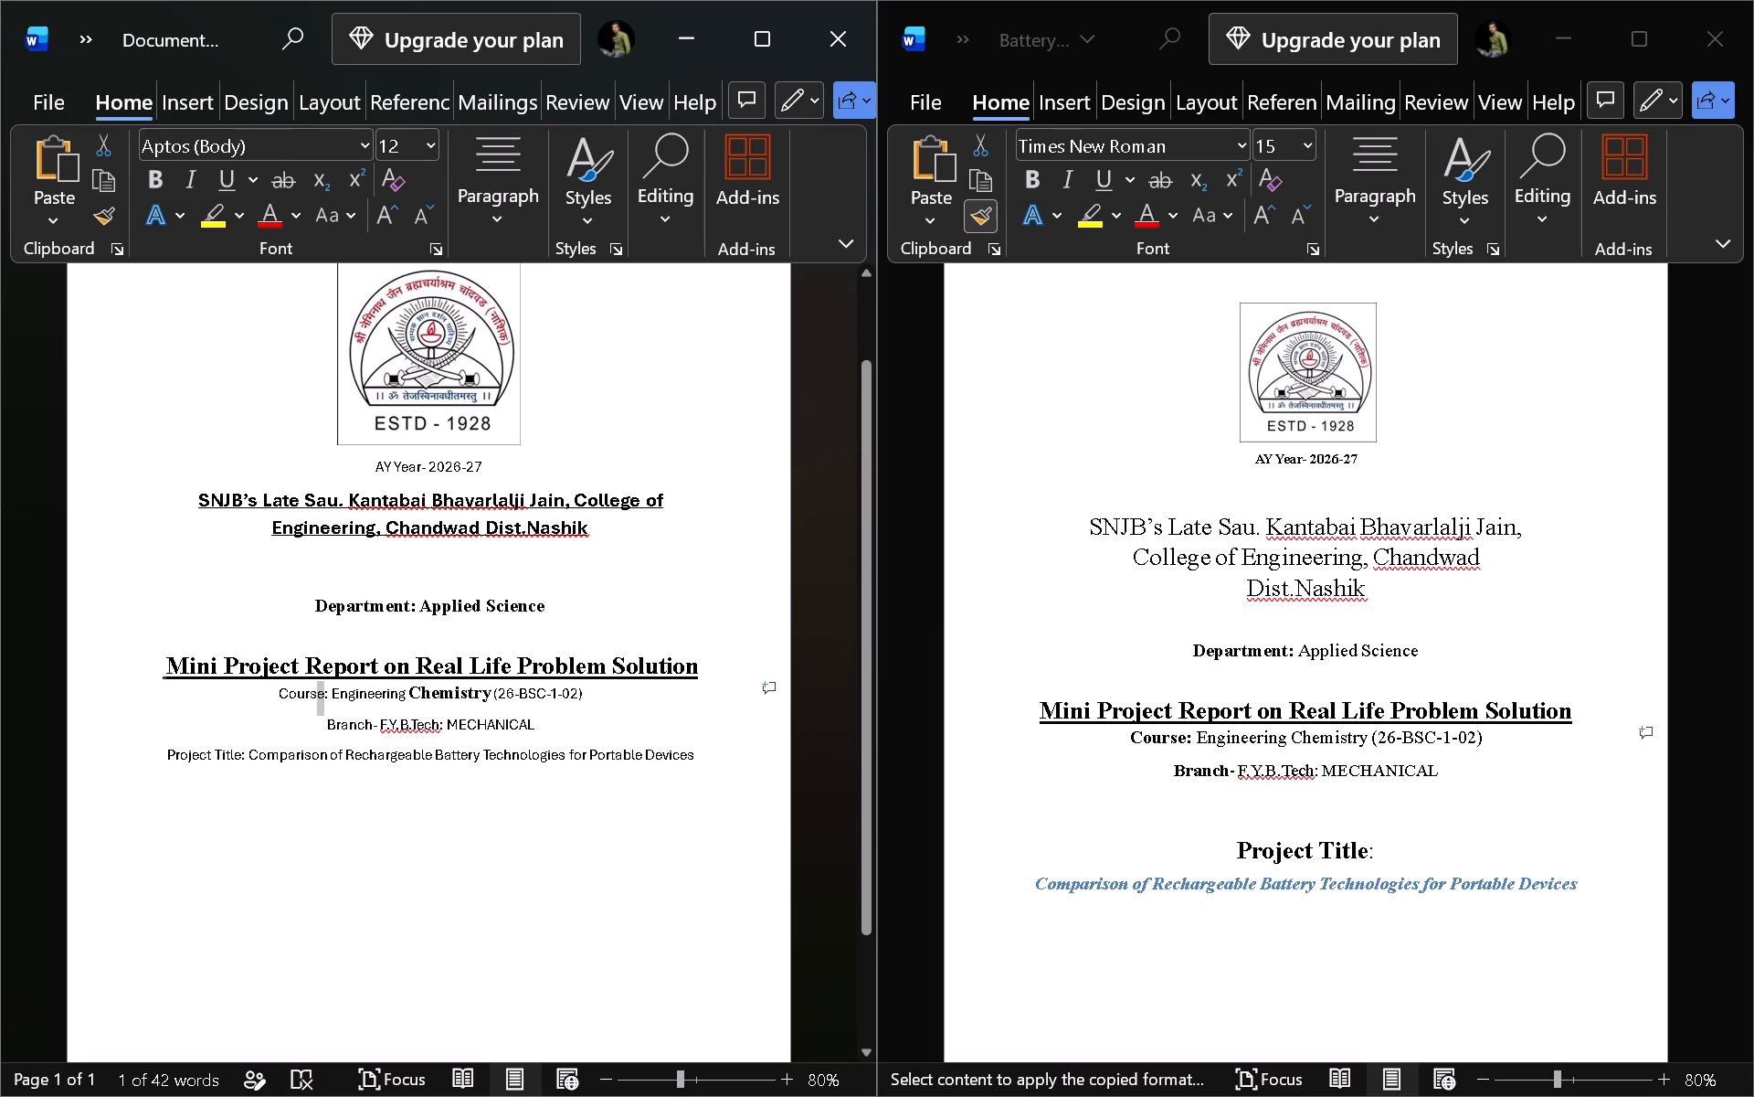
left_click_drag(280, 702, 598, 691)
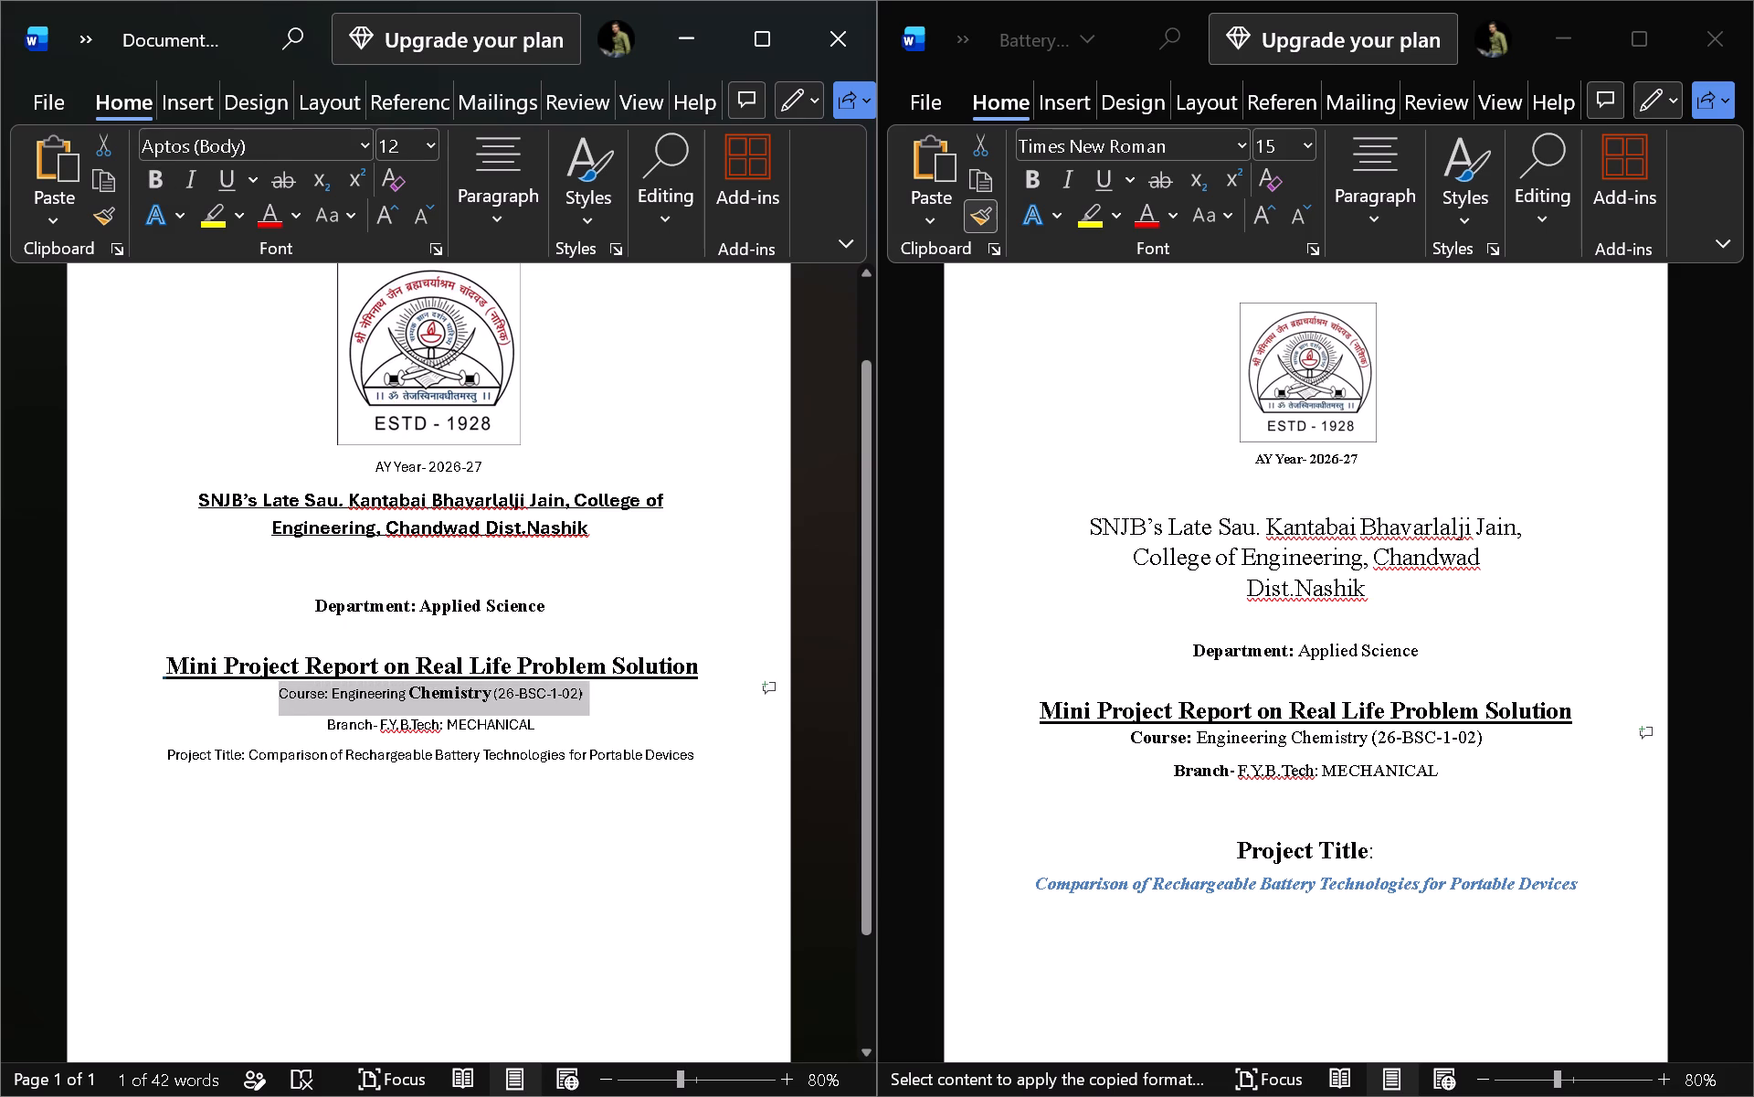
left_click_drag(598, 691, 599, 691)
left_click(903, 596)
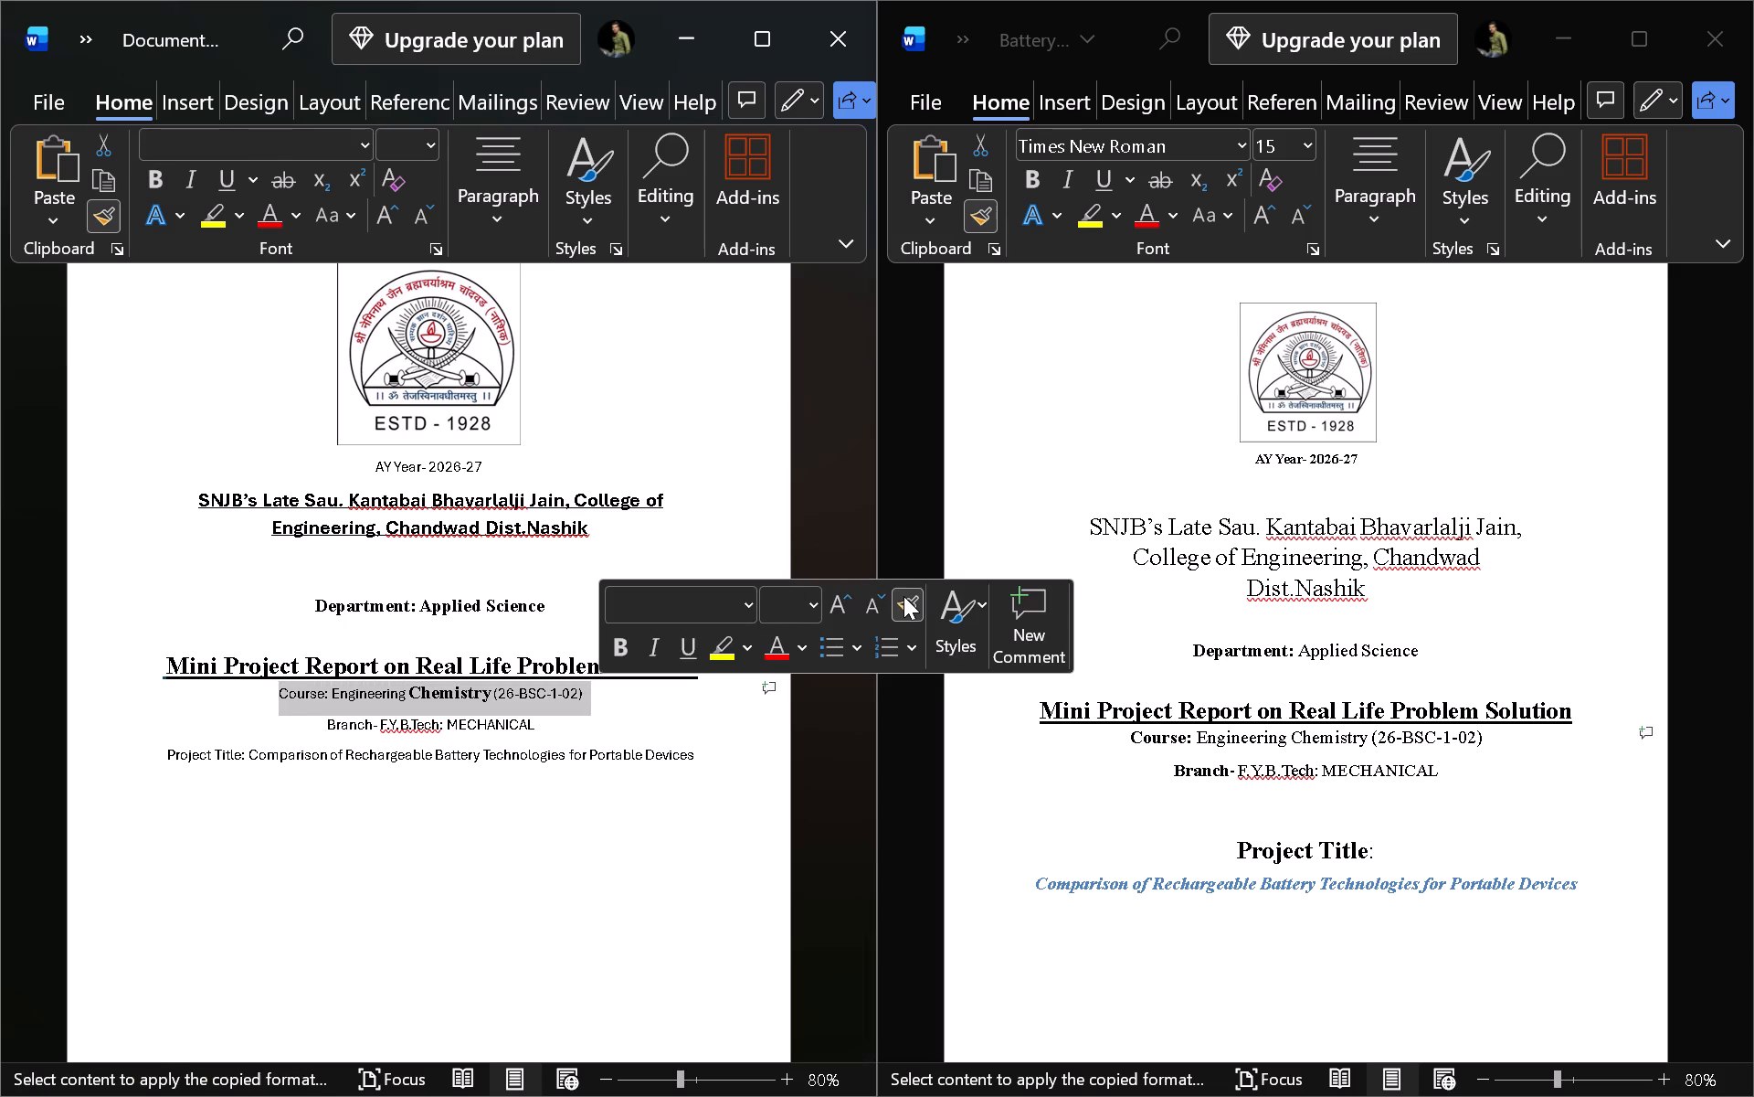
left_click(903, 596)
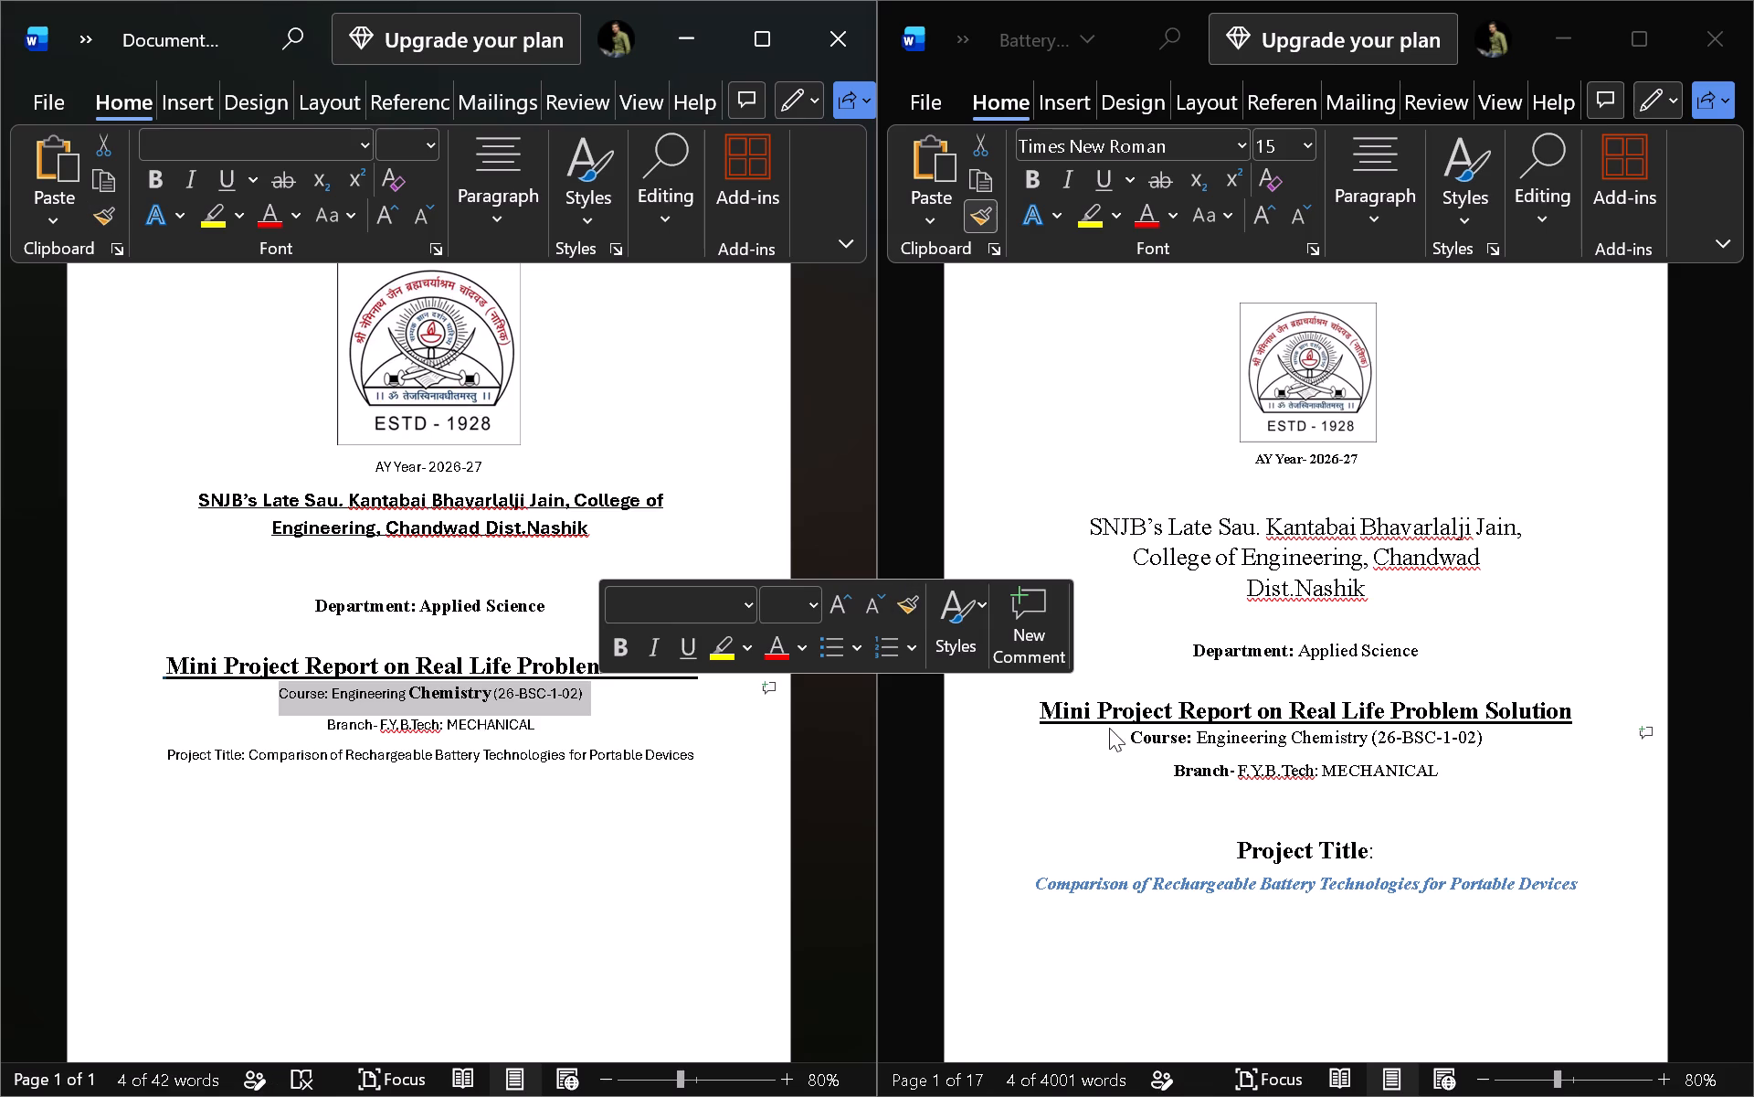
Use Format Painter to apply the reference's Course line formatting to the word "Course" in the draft's Course line.
left_click_drag(1122, 732, 1337, 740)
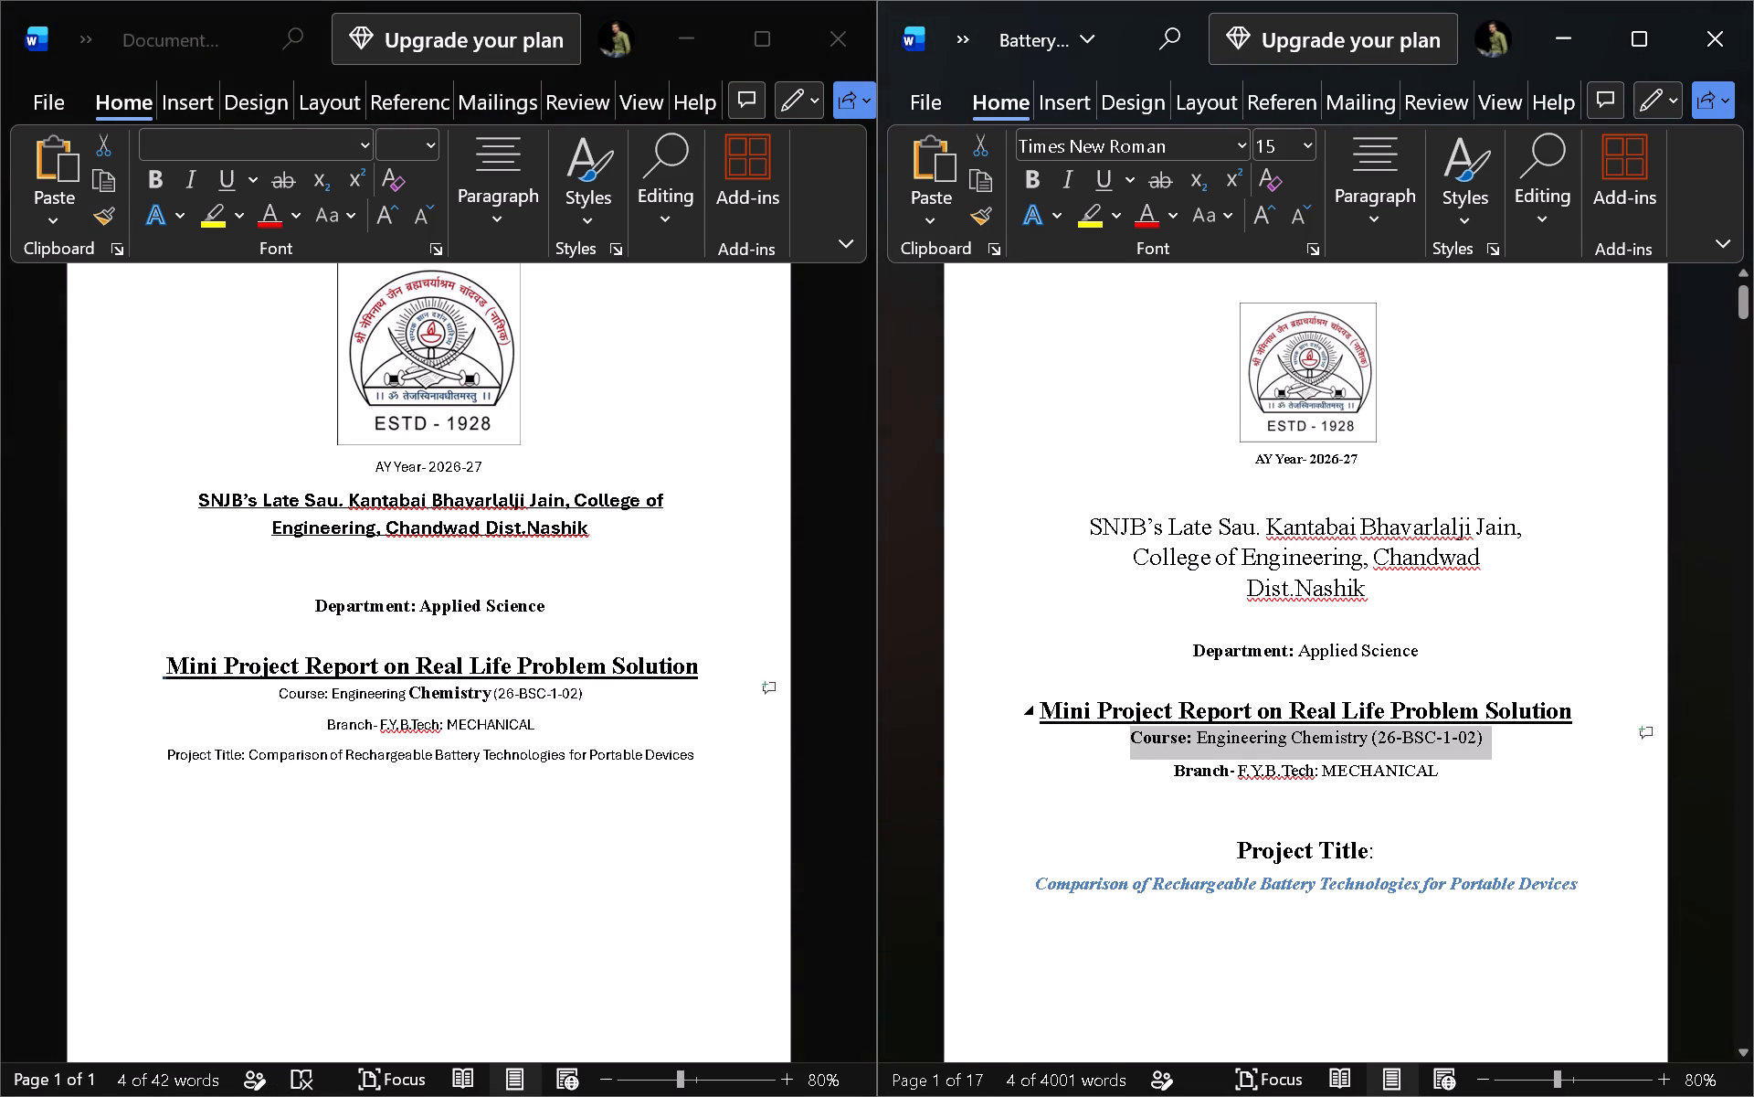
left_click(1303, 730)
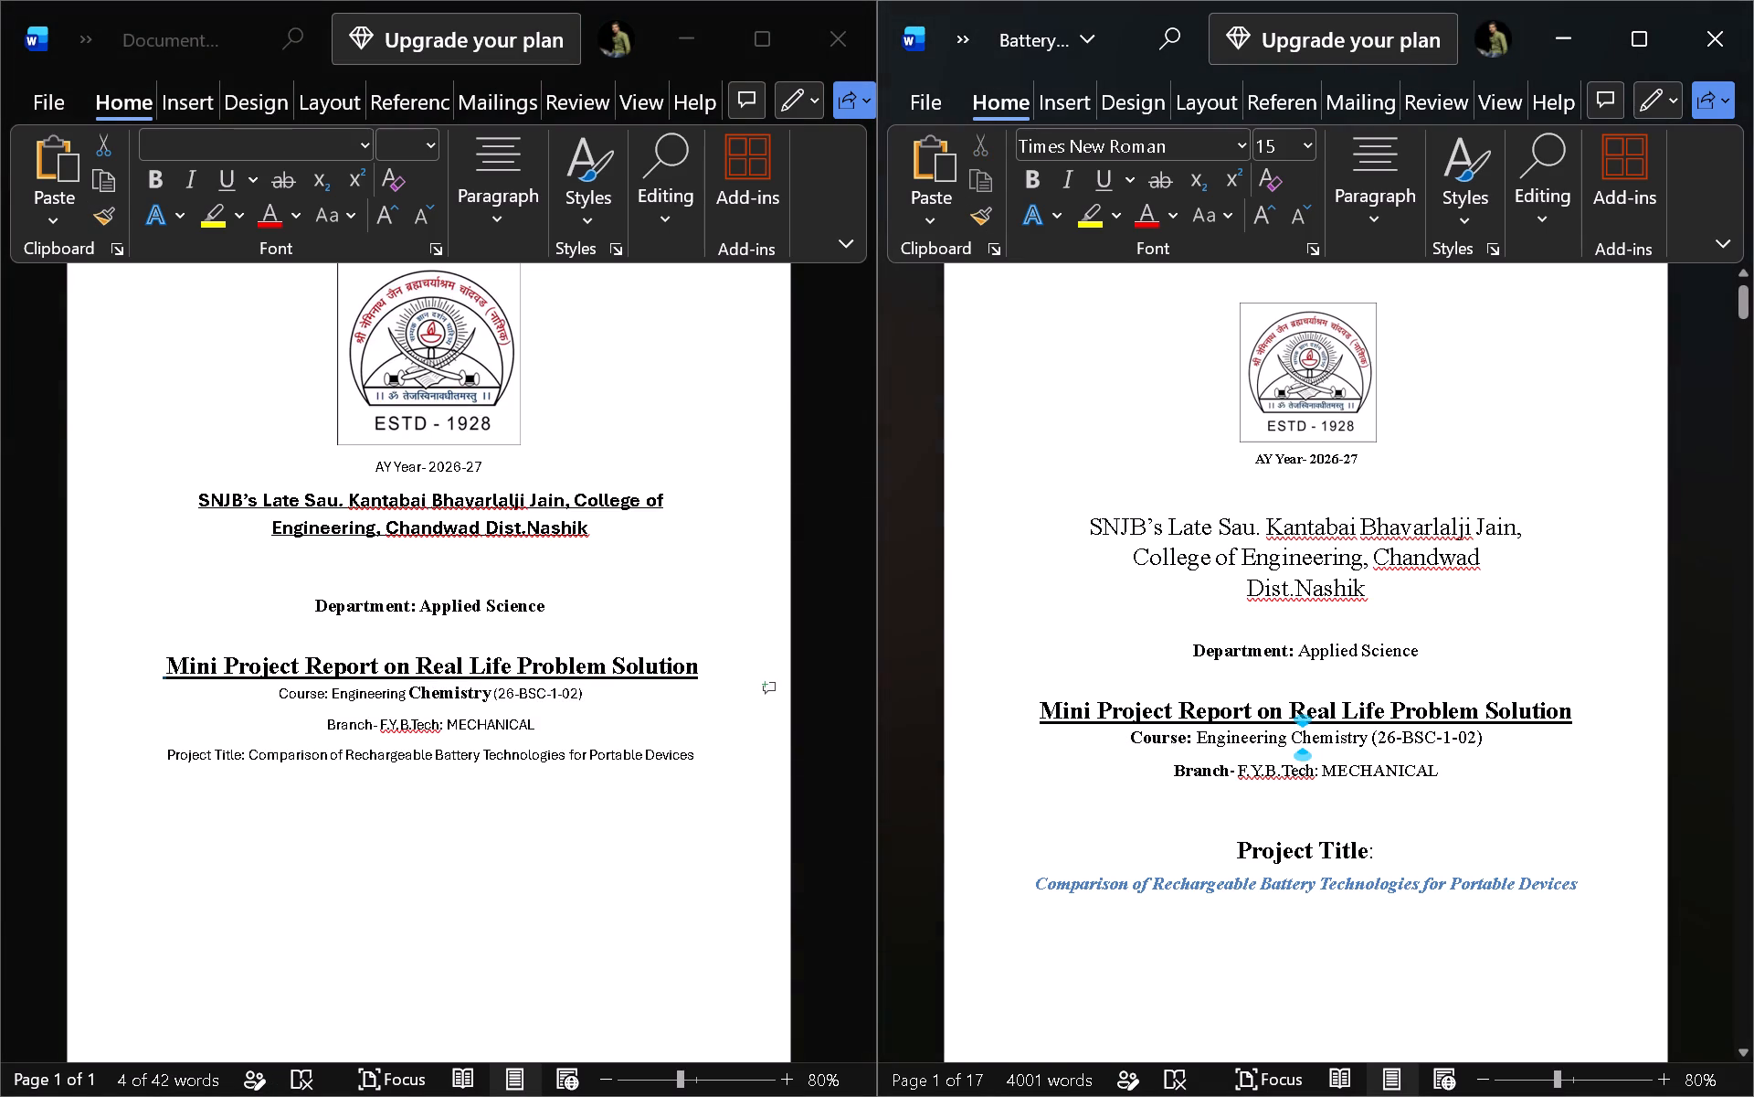
left_click_drag(1129, 738, 1545, 729)
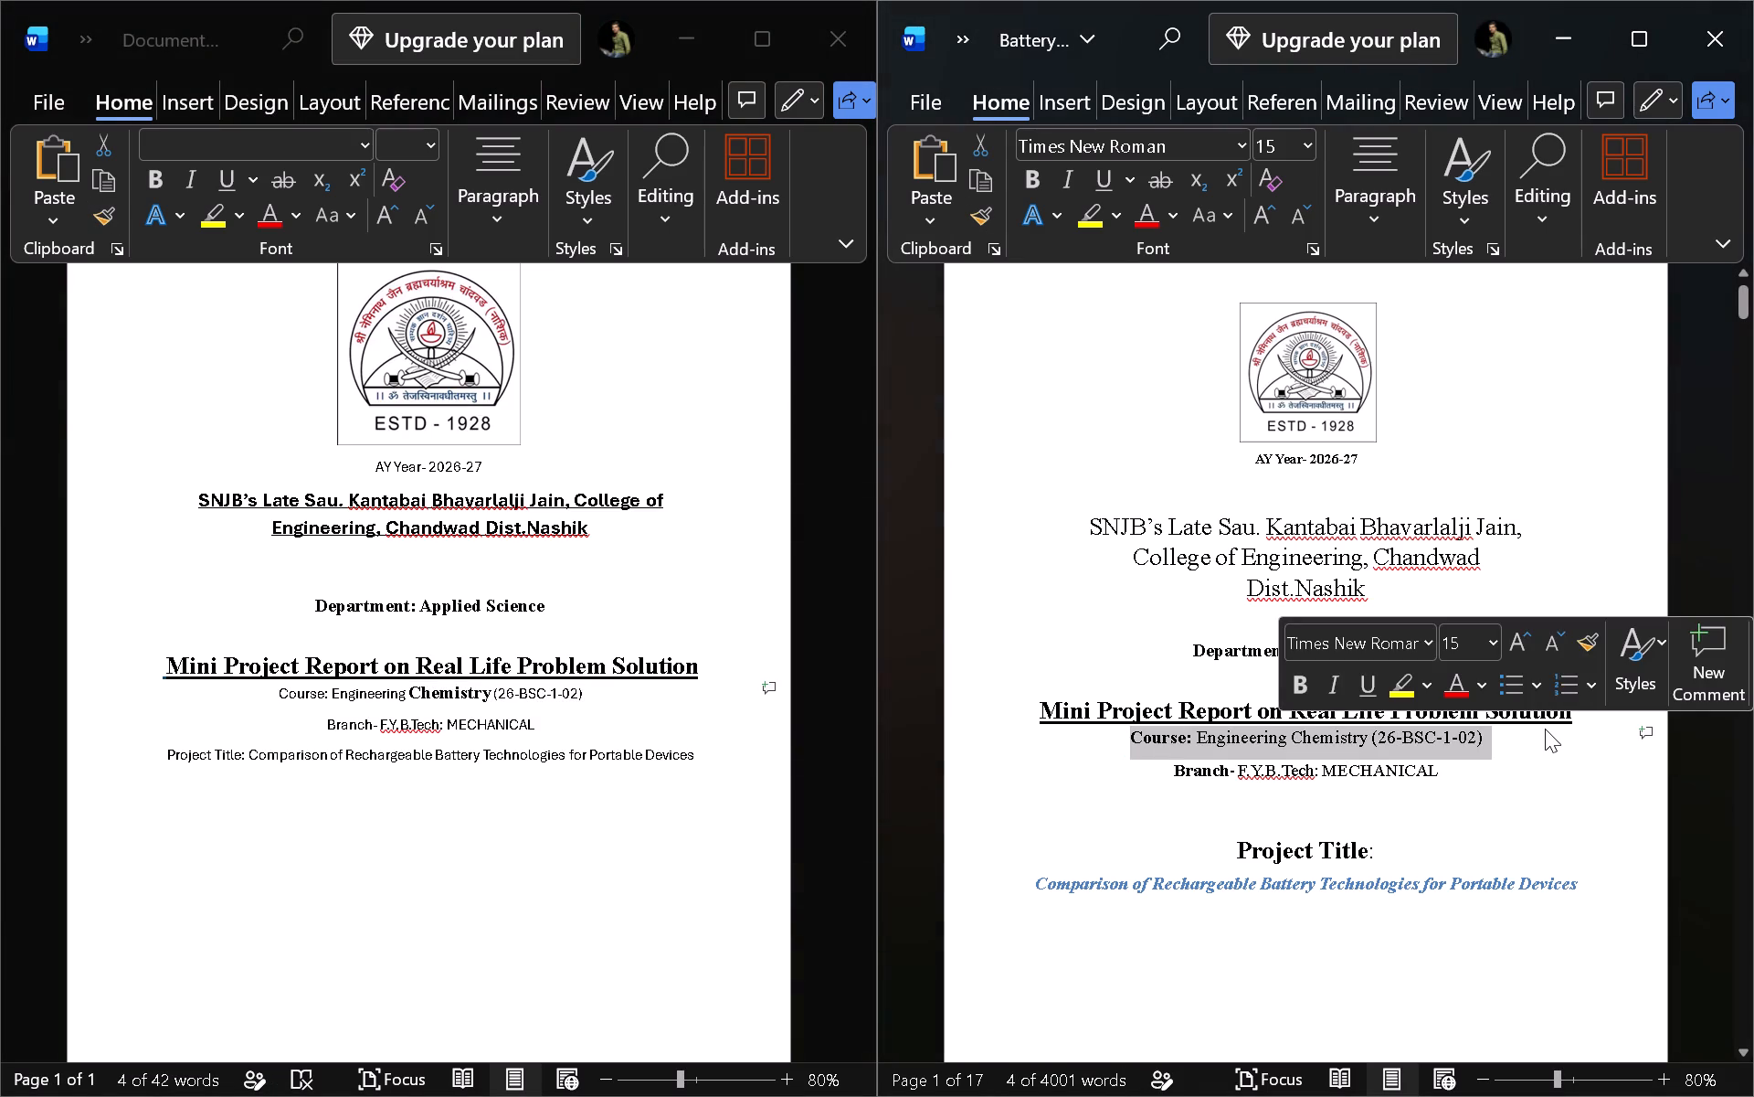
left_click(1583, 634)
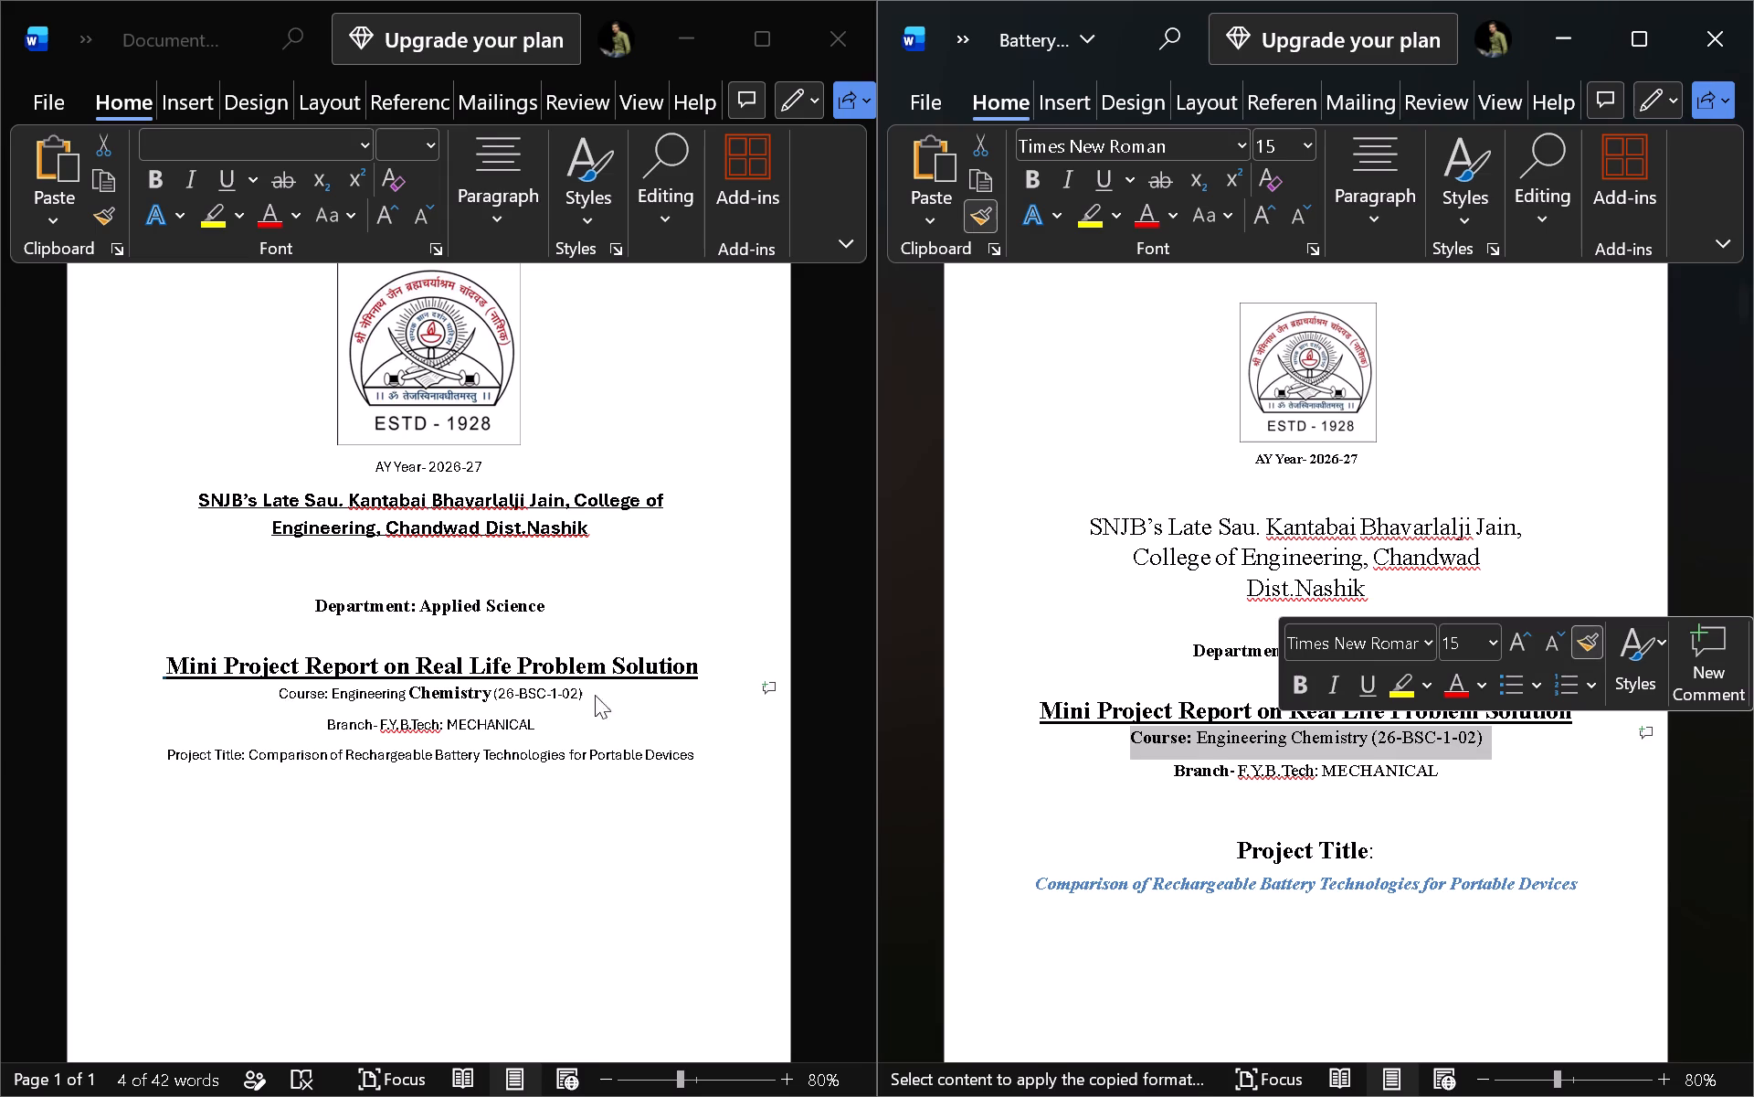
triple_click(1587, 640)
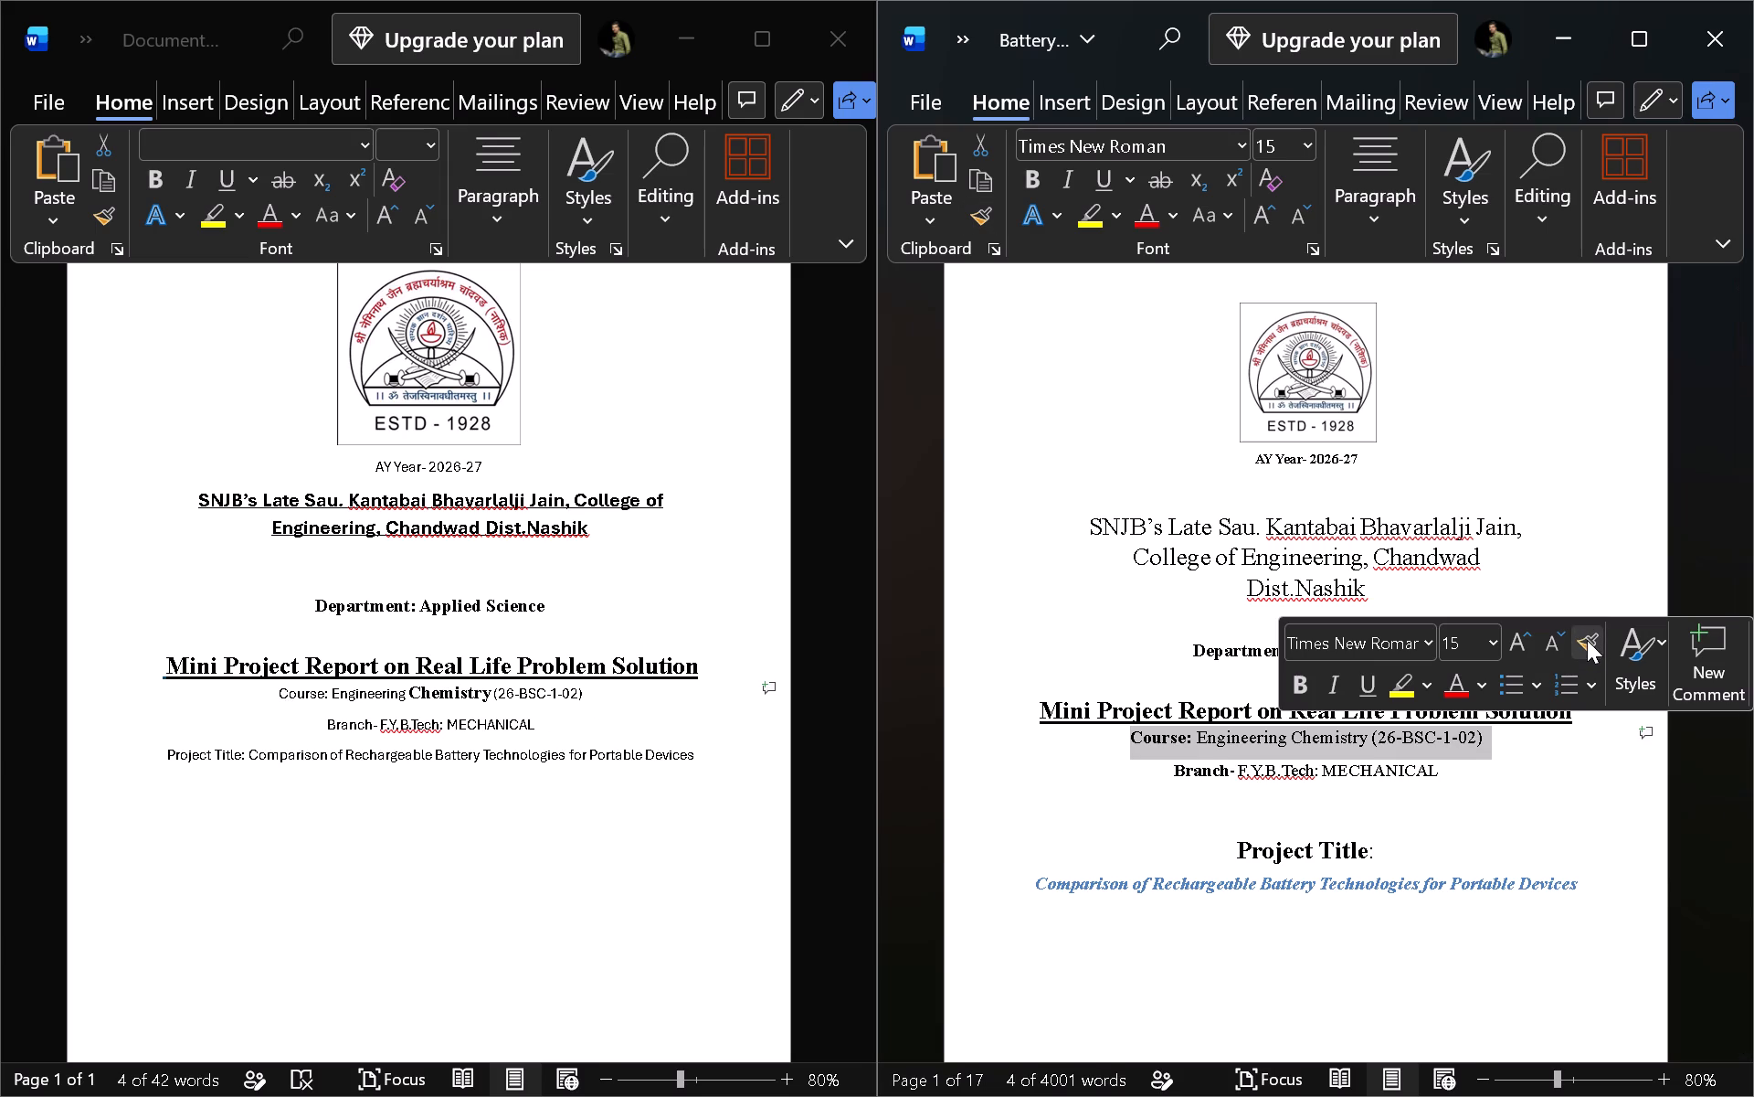
left_click(1587, 640)
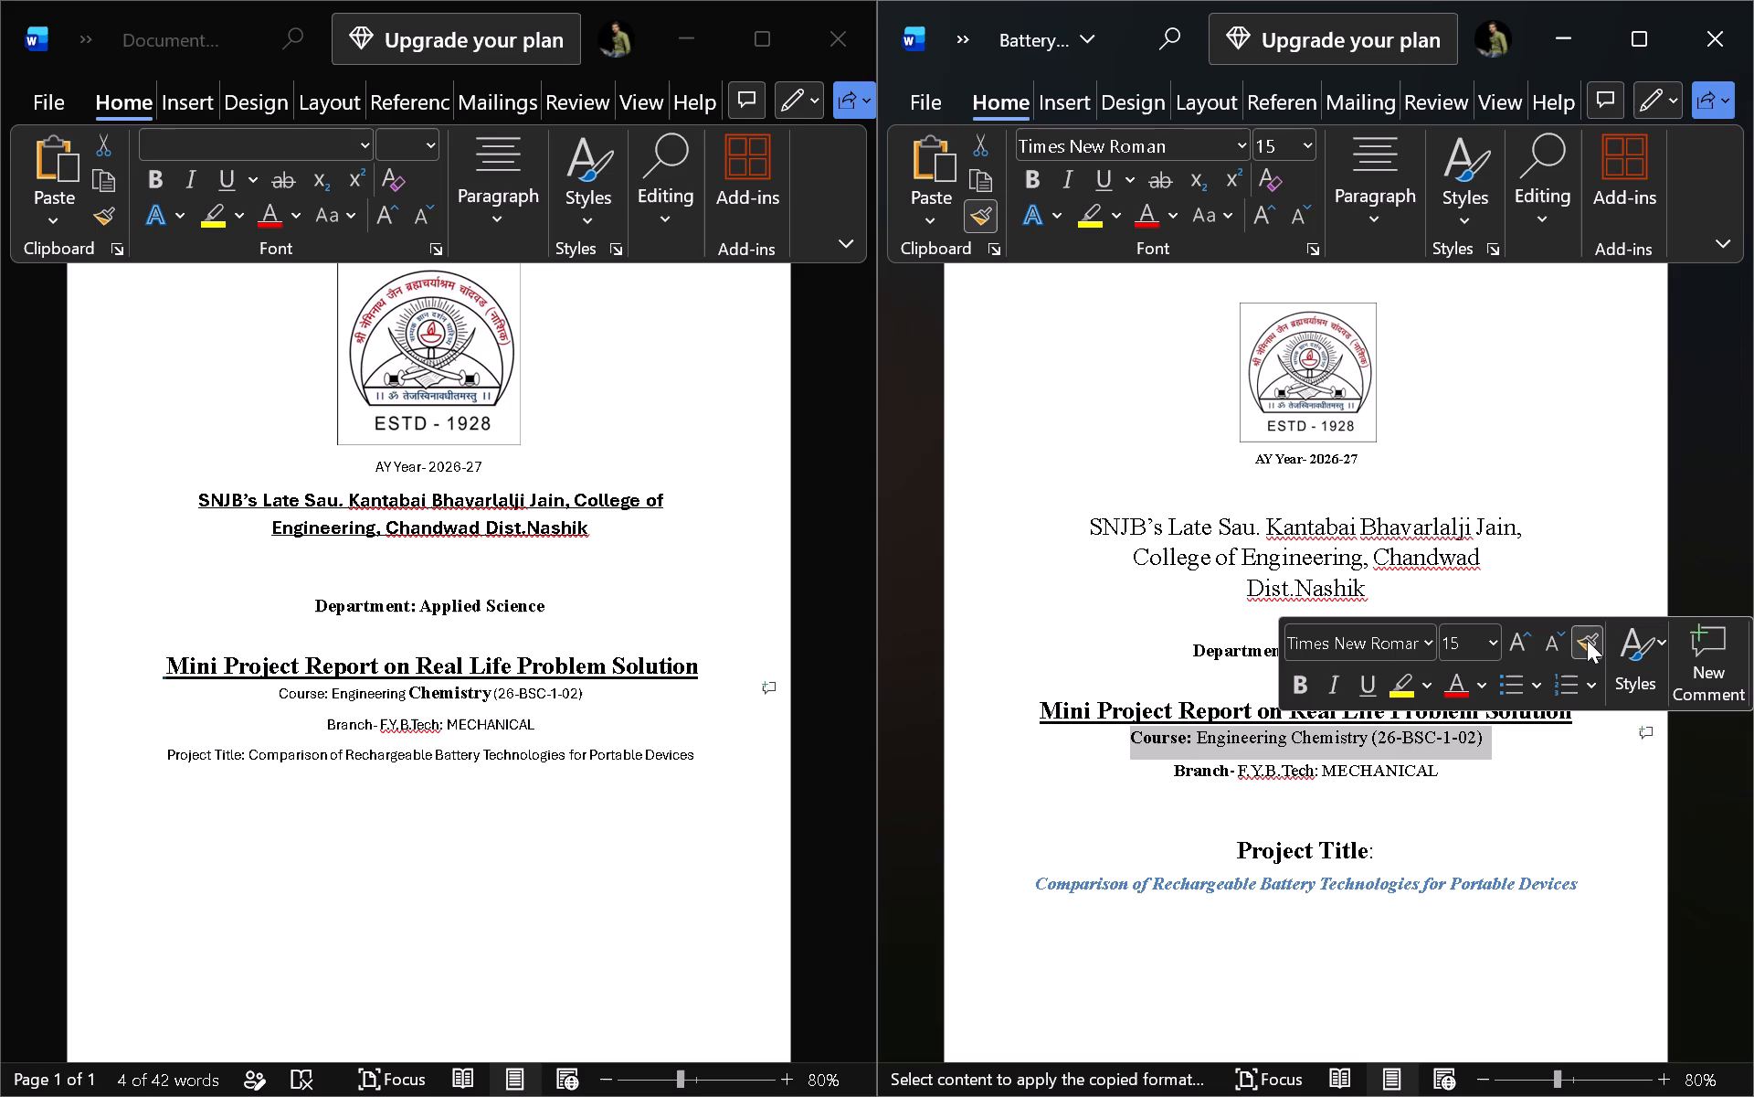
left_click(284, 691)
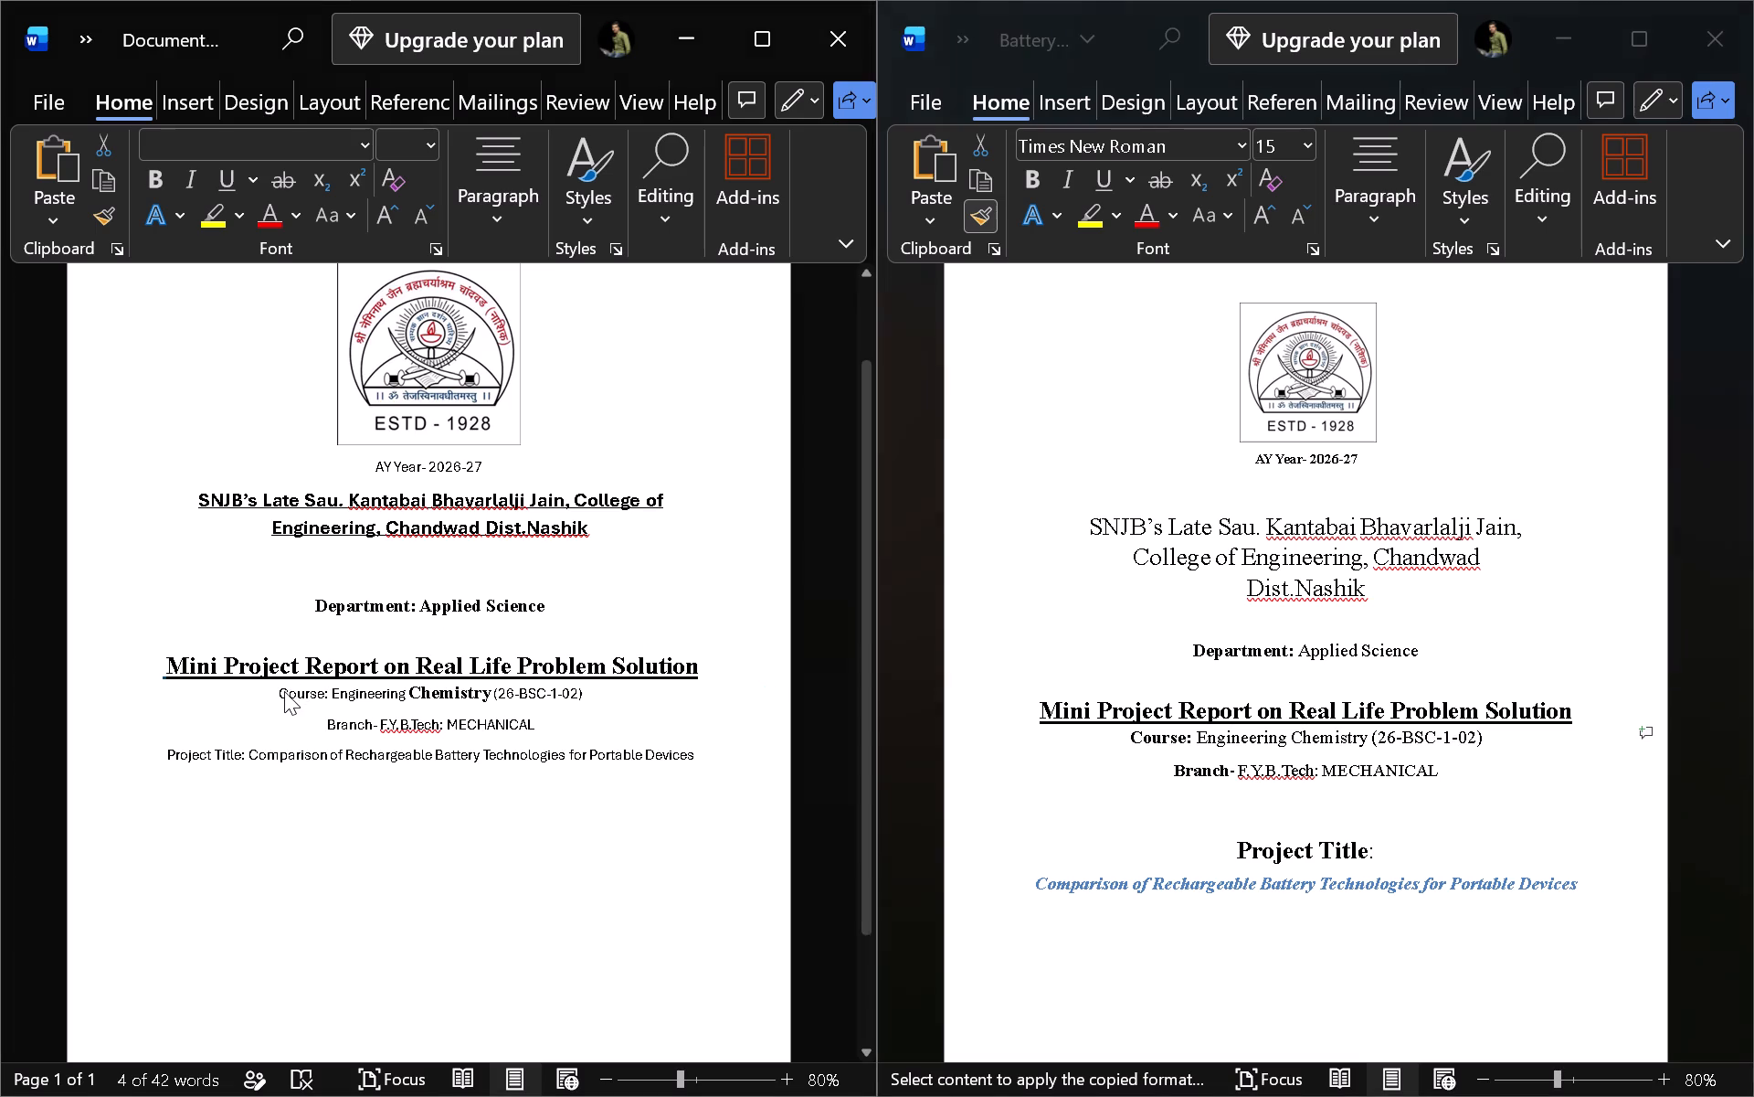
left_click(284, 691)
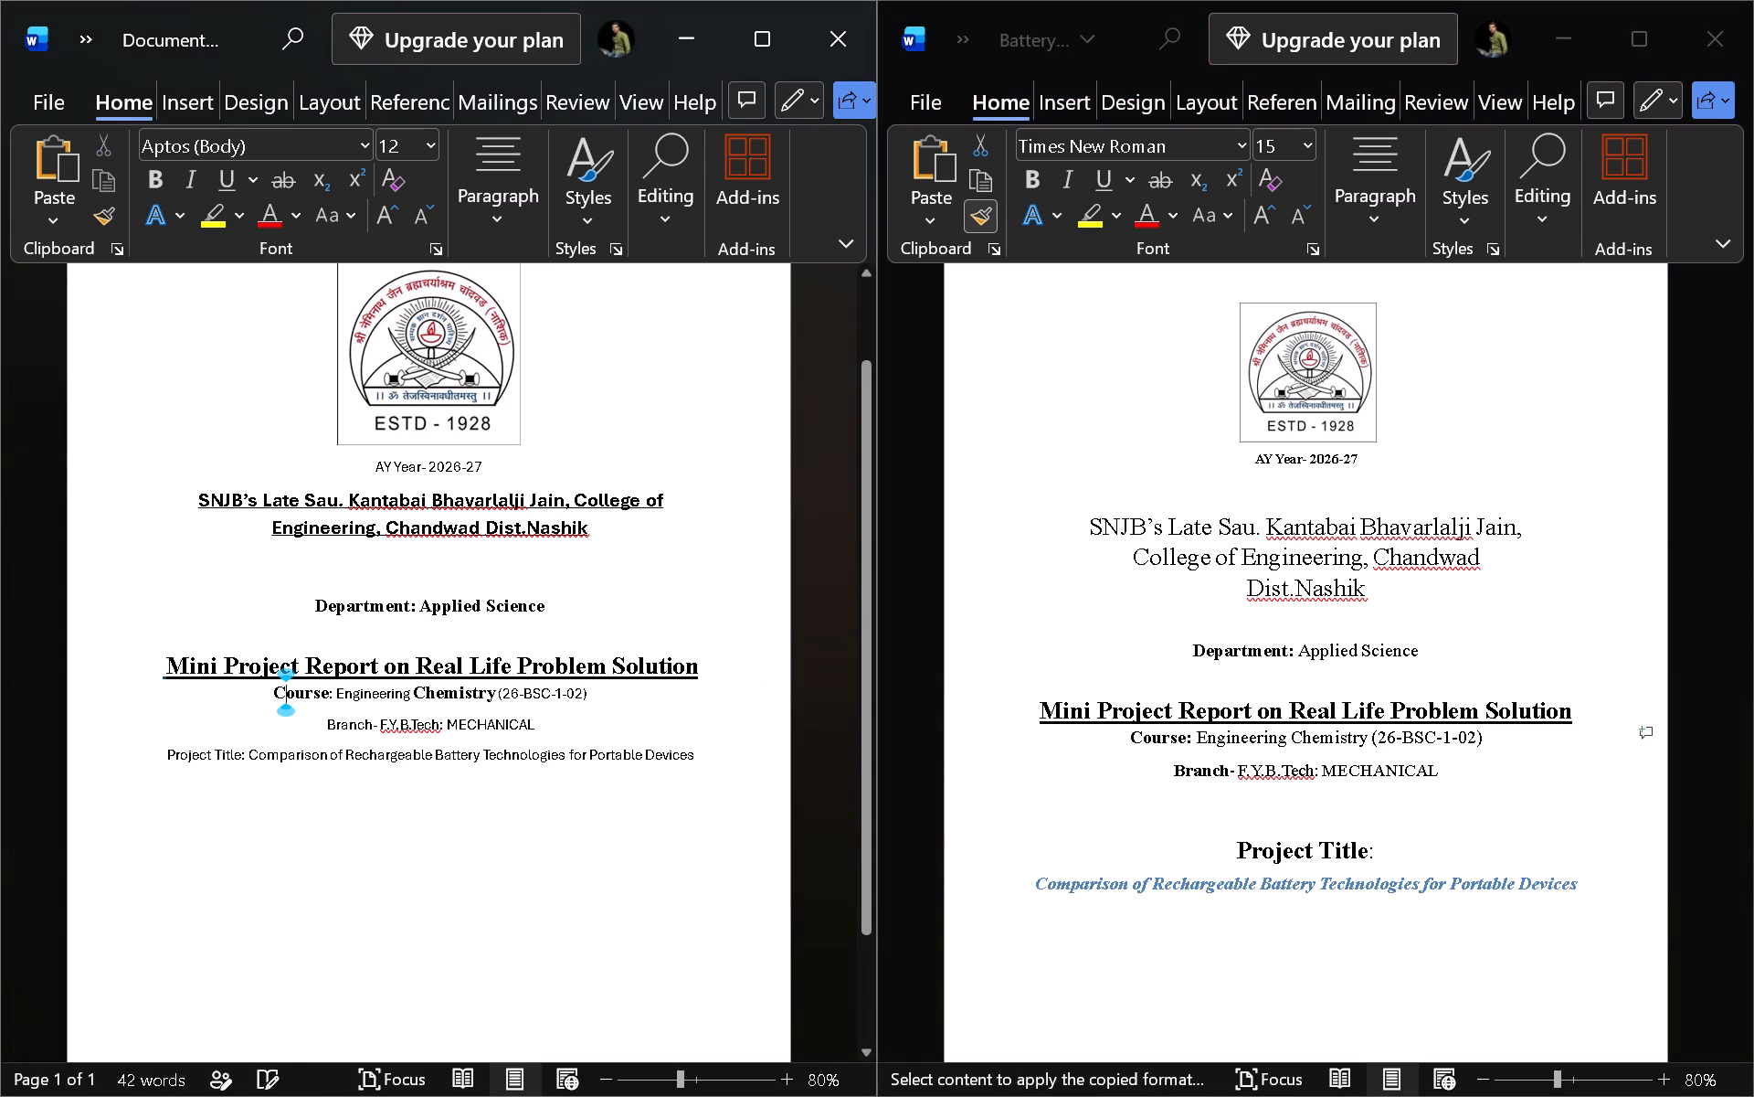
Remove the bold formatting from the word "Chemistry" in the draft's Course line.
left_click(435, 687)
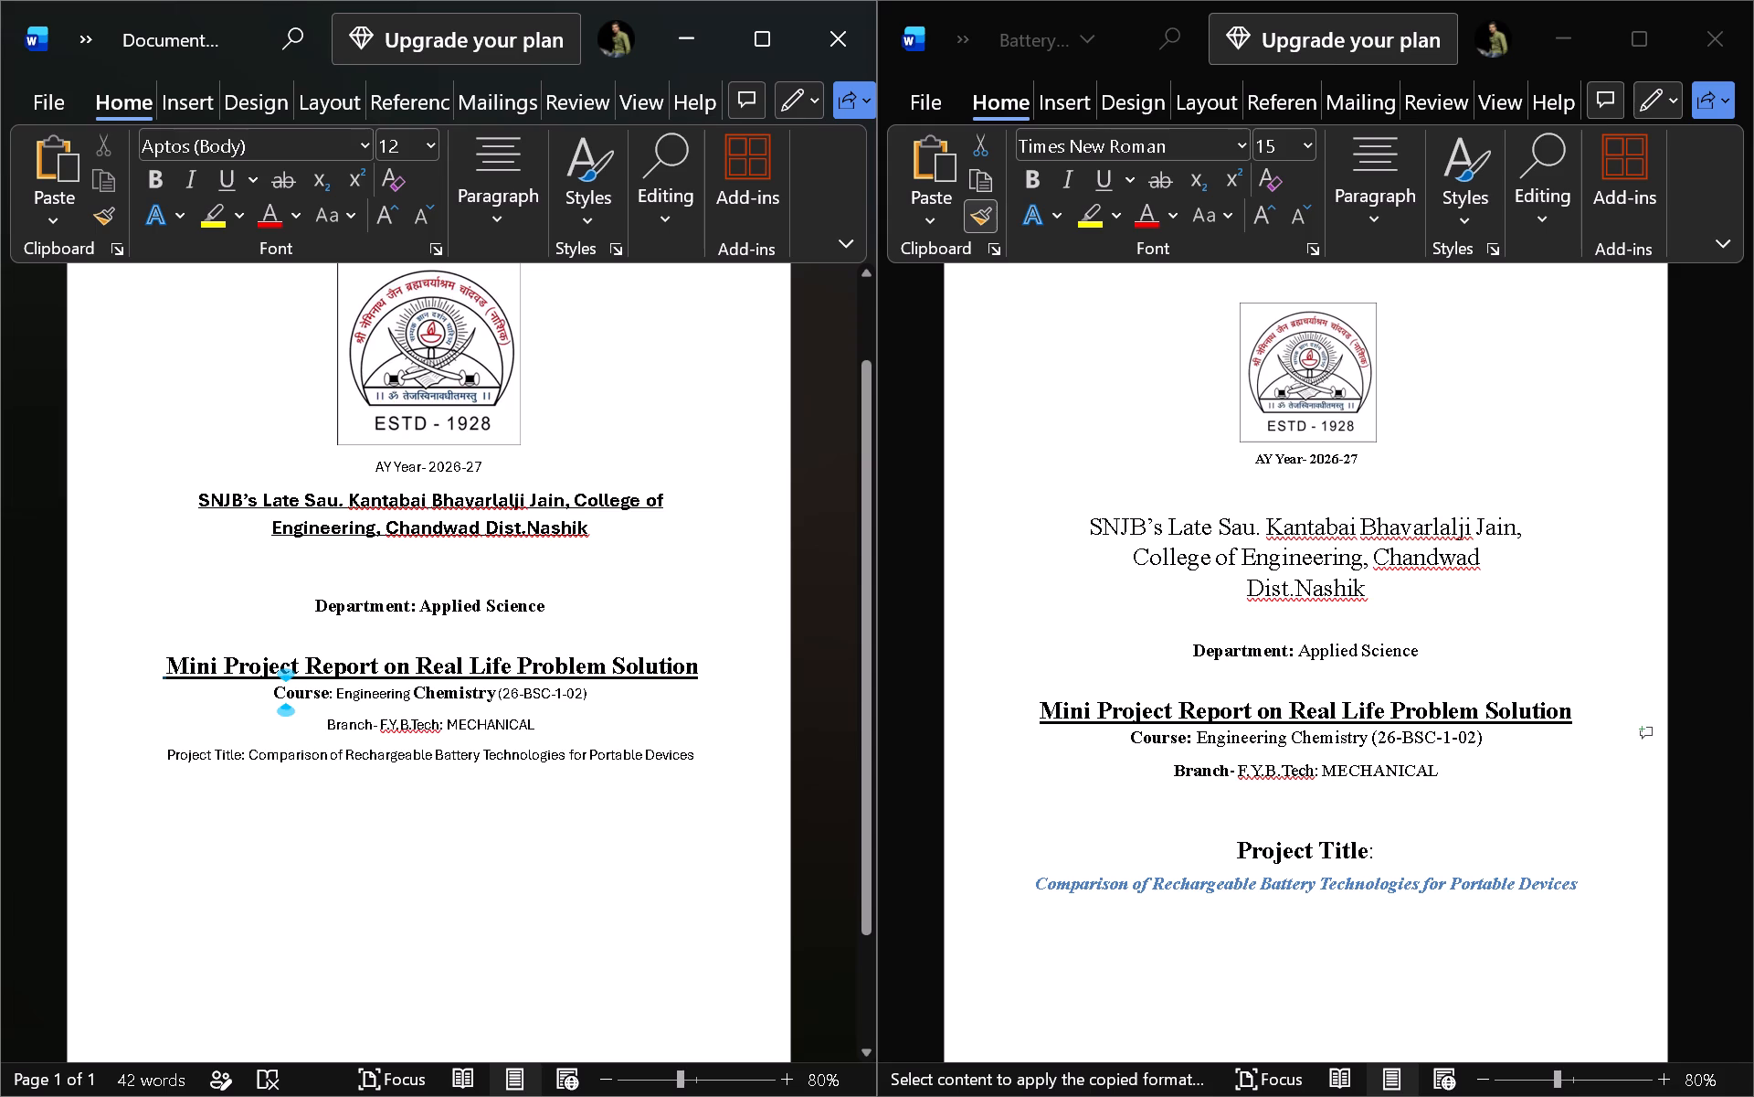
double_click(419, 696)
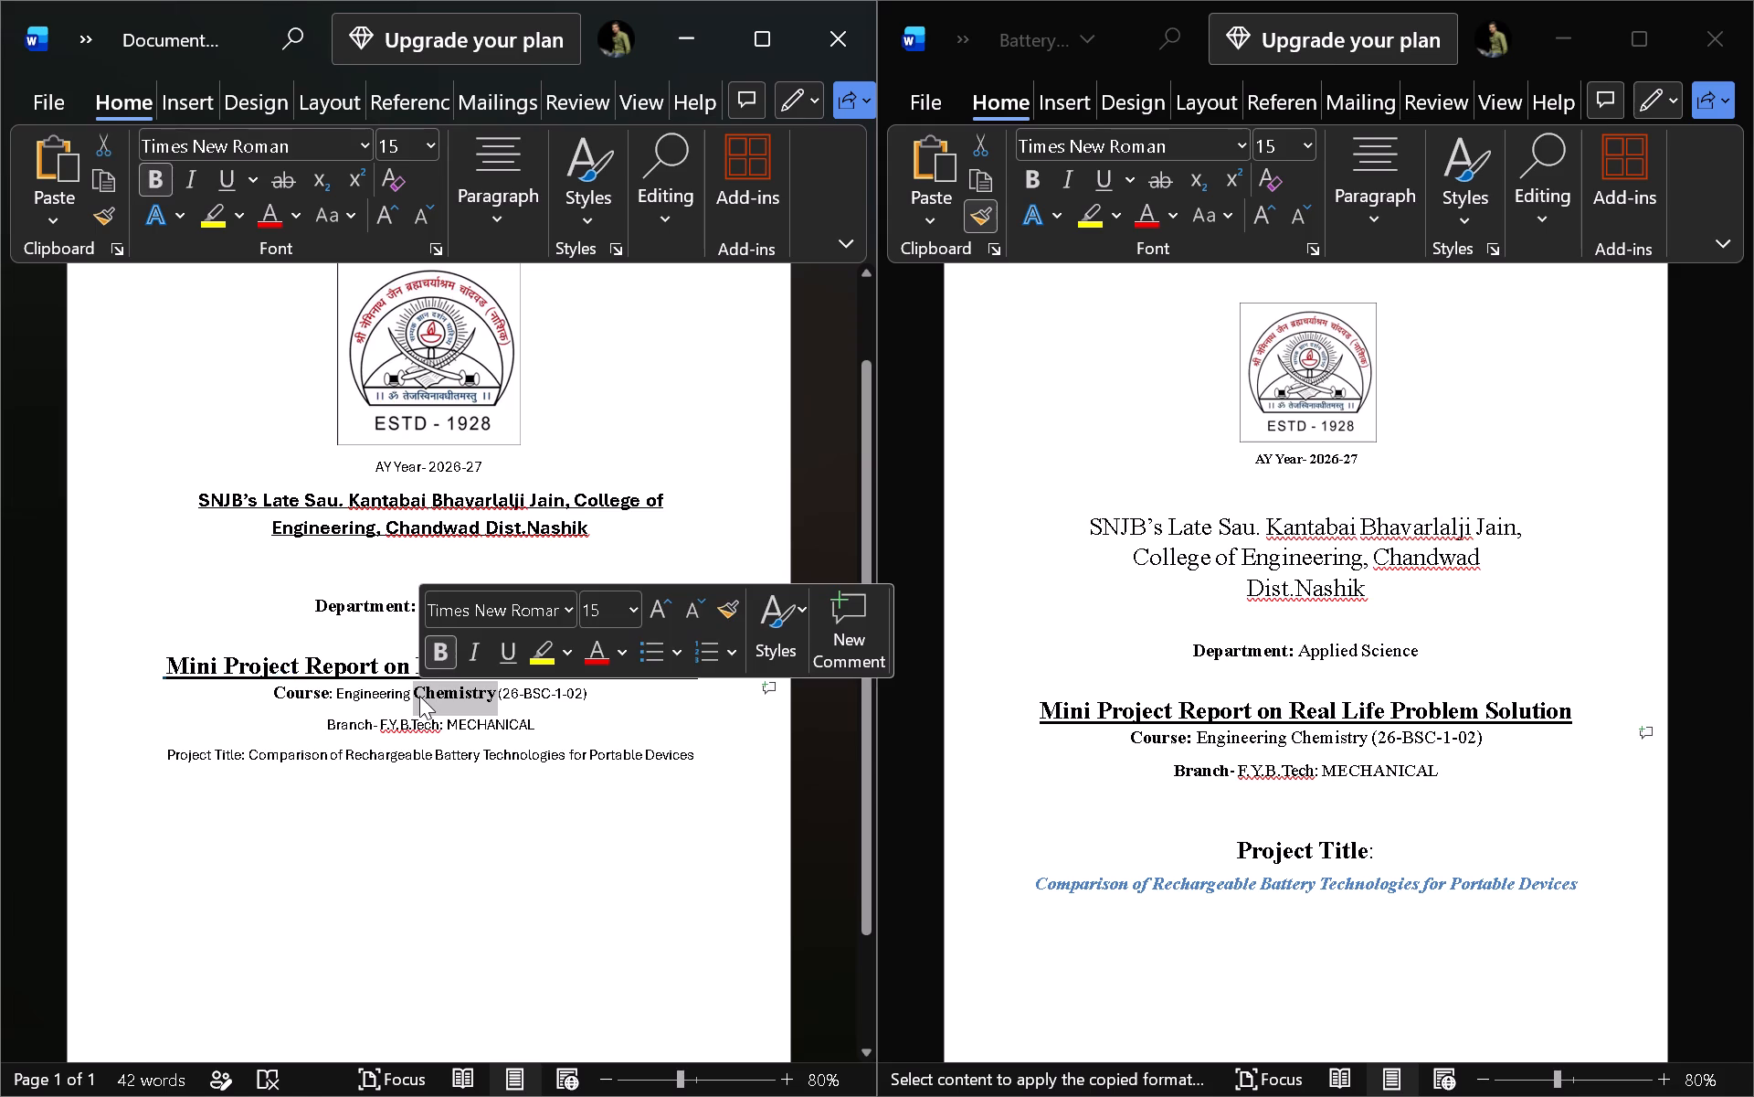
left_click(432, 651)
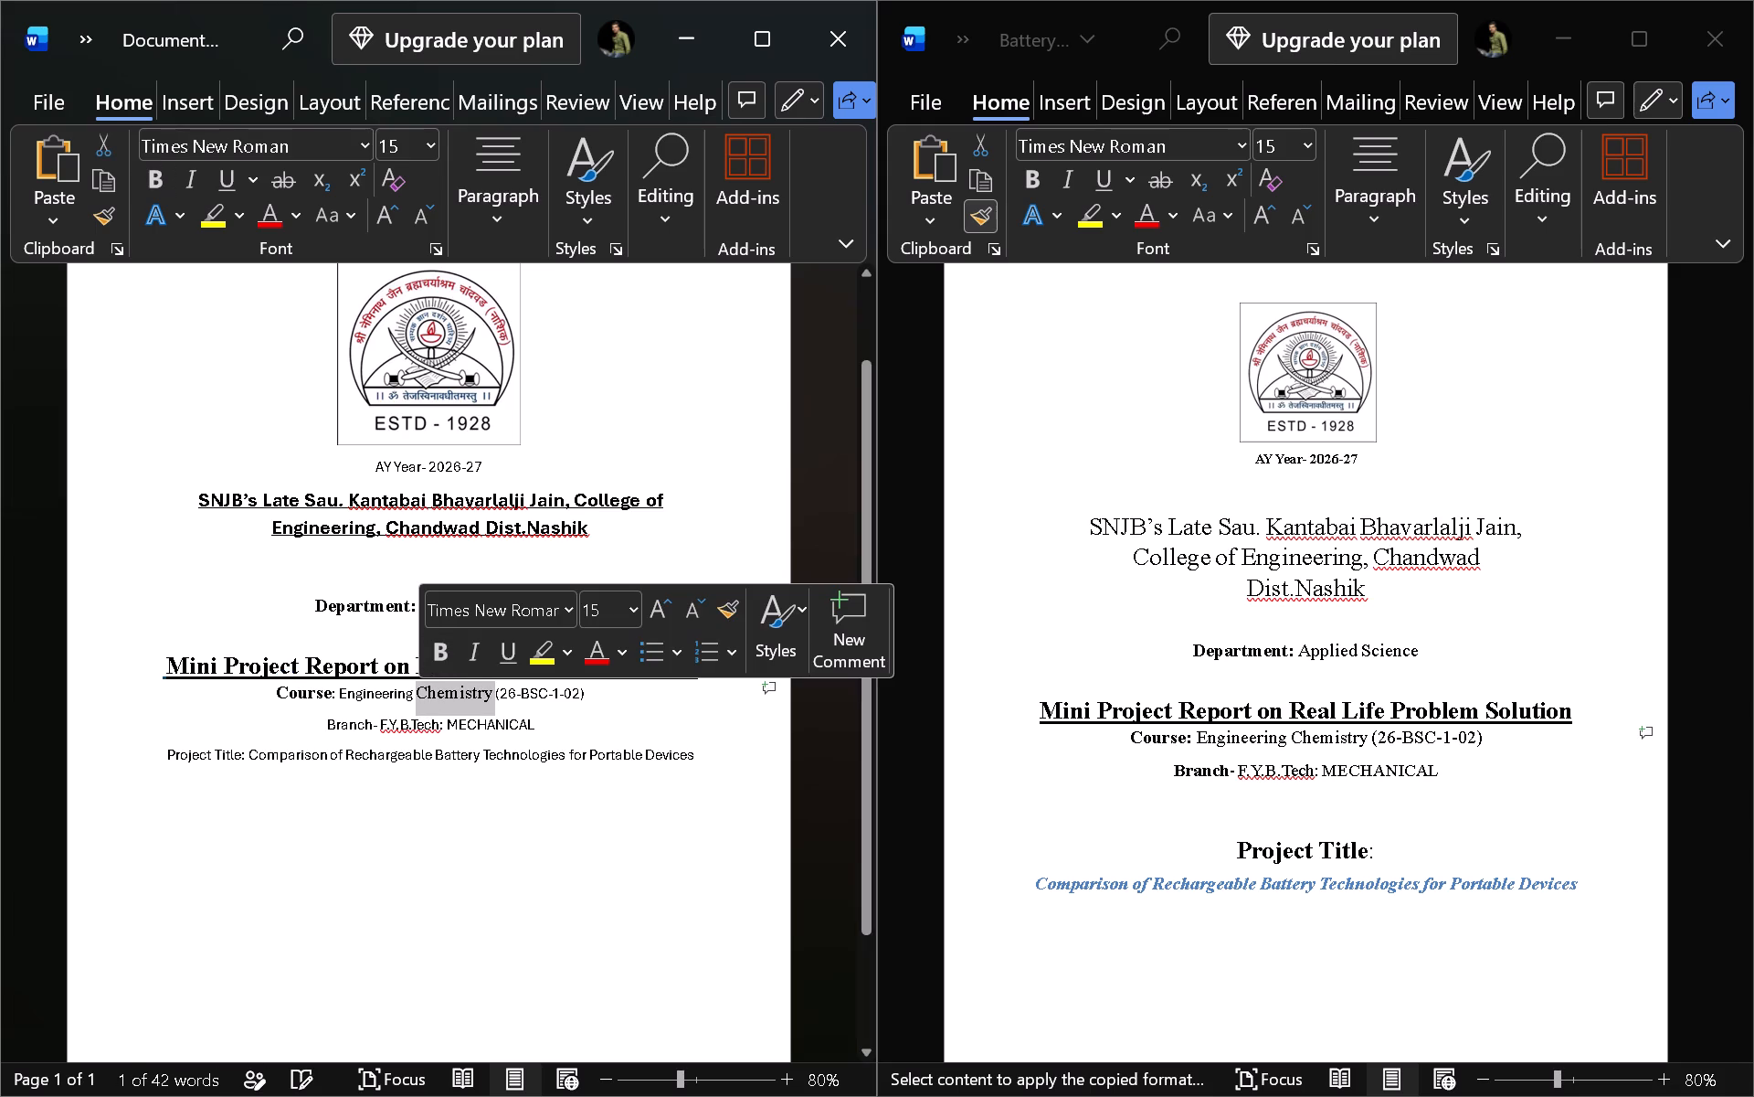
left_click(567, 825)
scroll(471, 814, "down", 1)
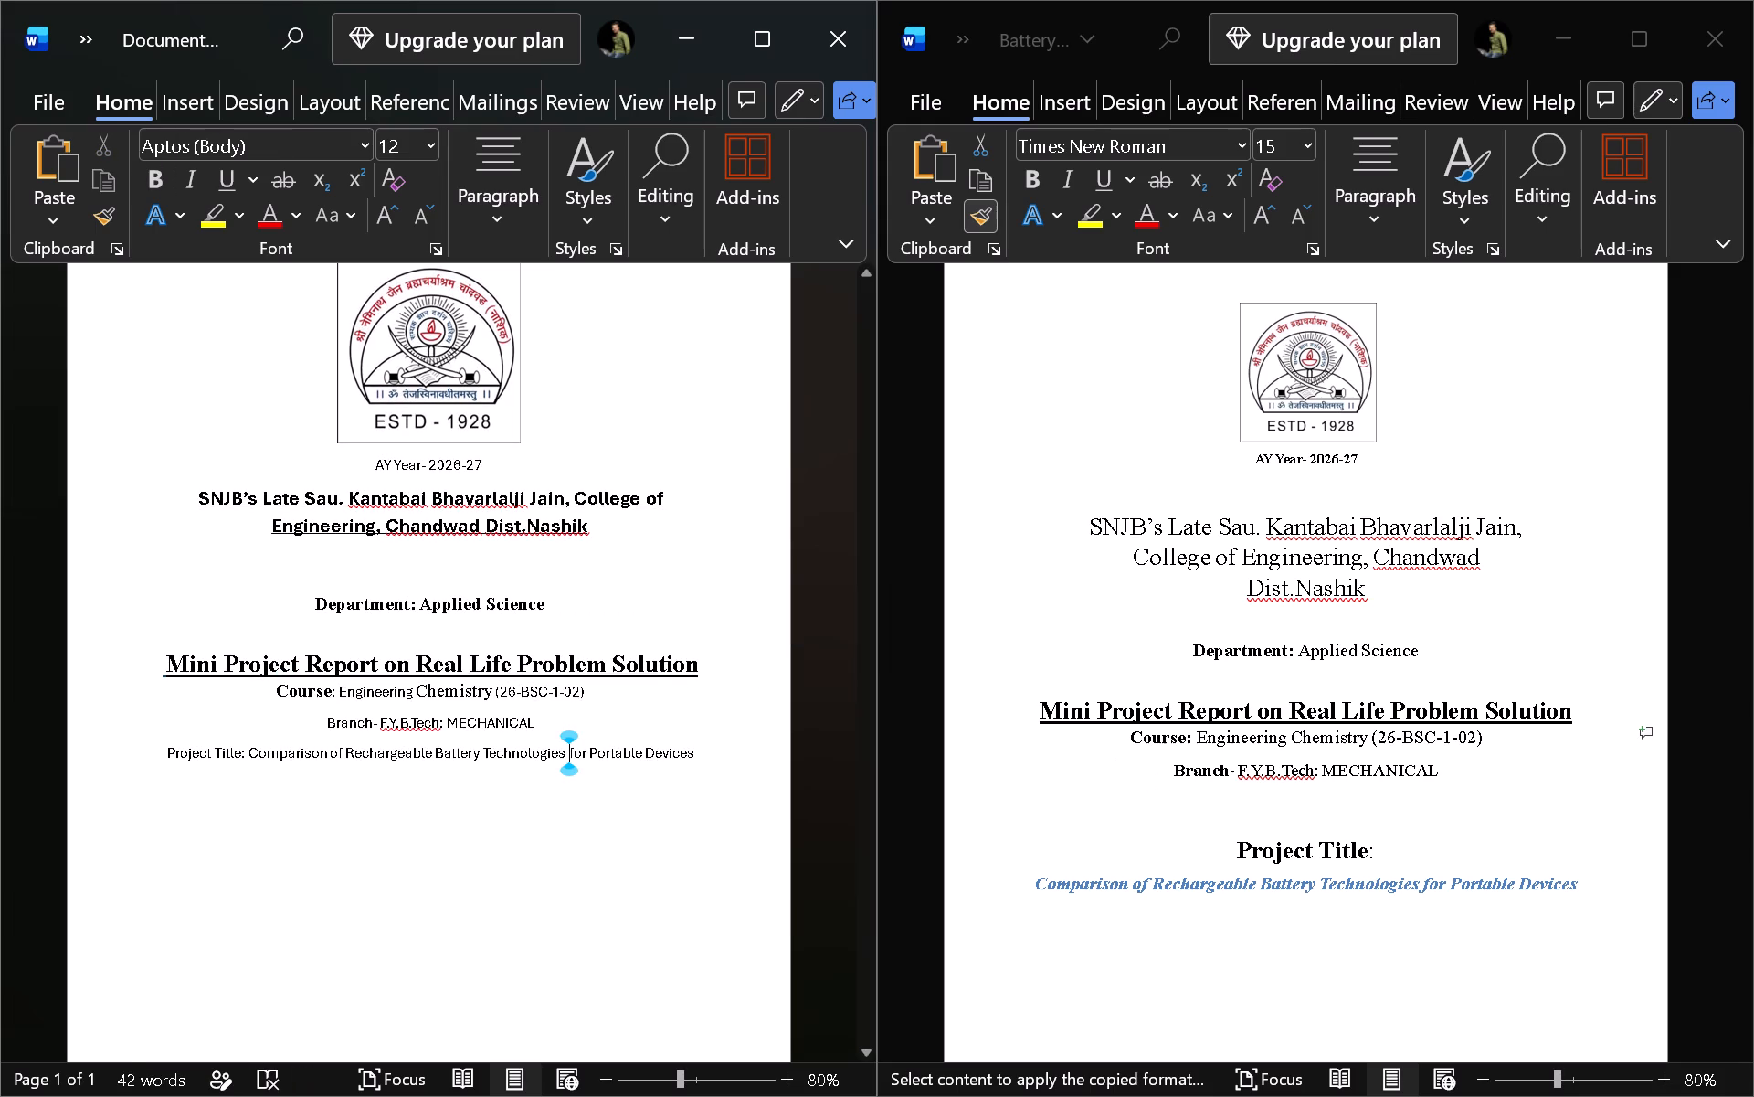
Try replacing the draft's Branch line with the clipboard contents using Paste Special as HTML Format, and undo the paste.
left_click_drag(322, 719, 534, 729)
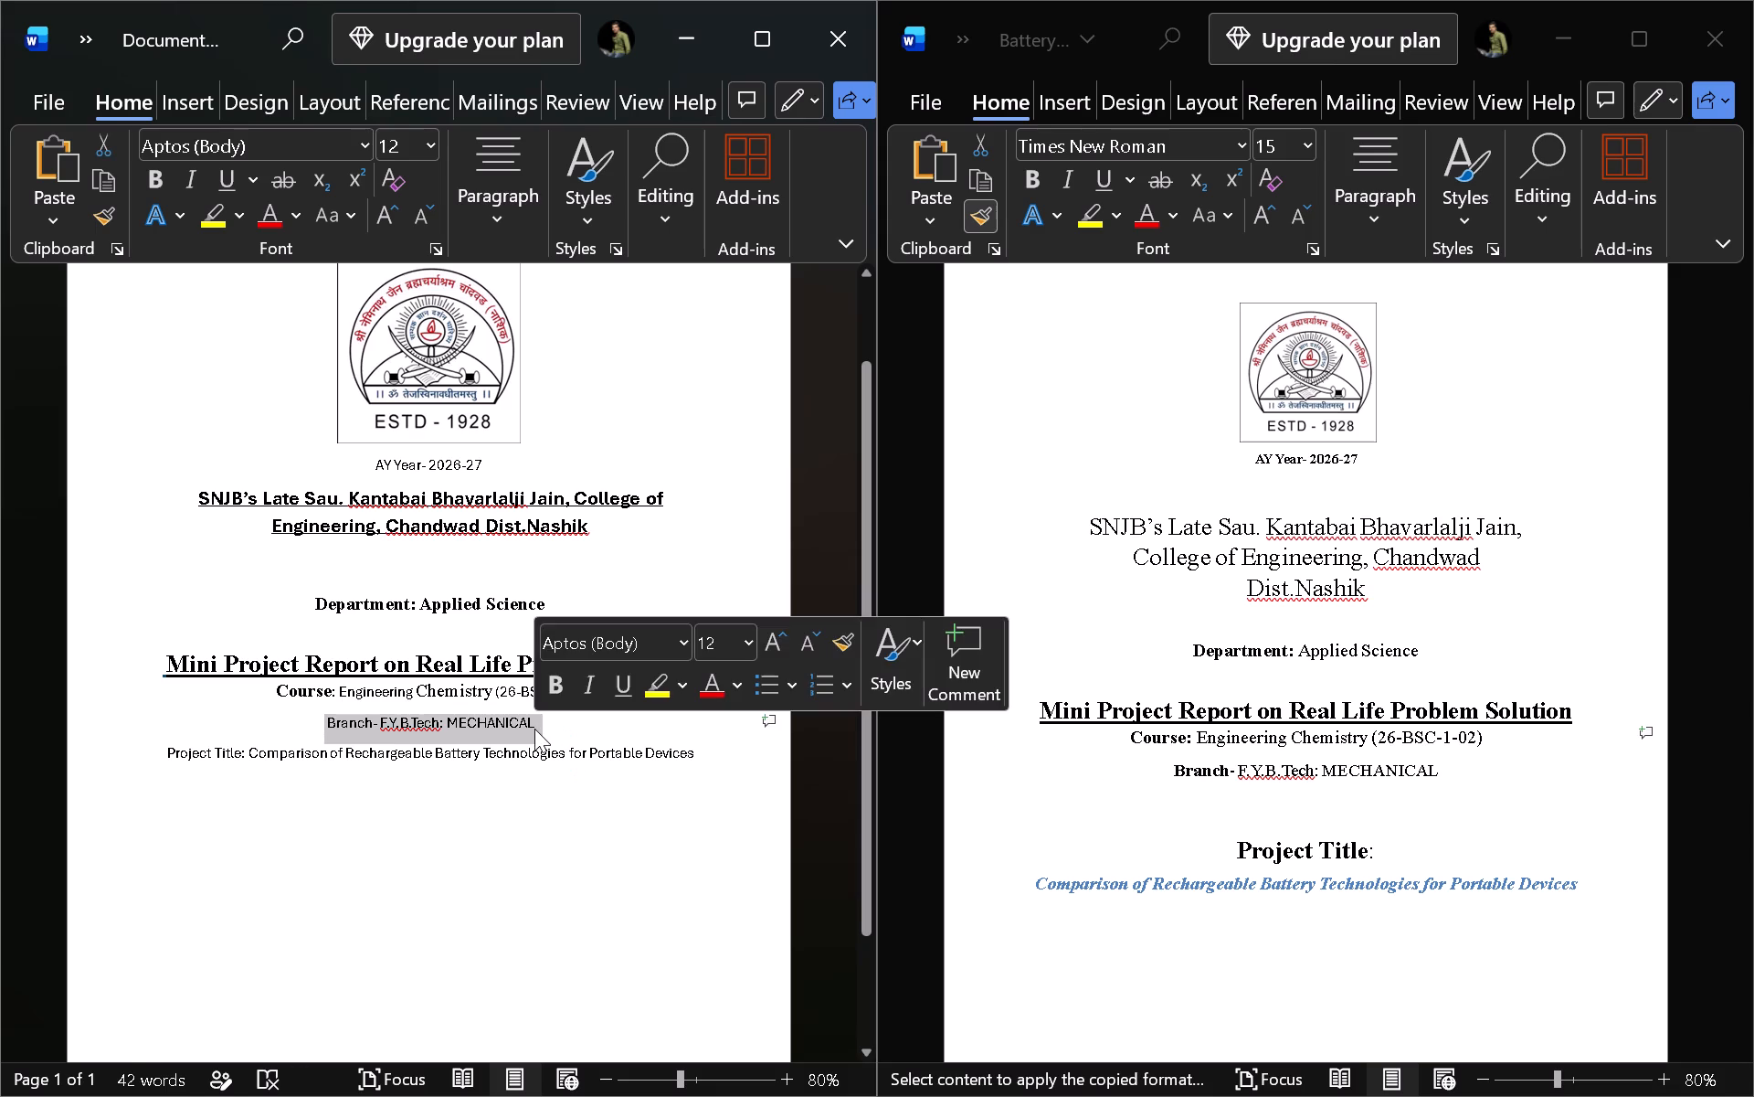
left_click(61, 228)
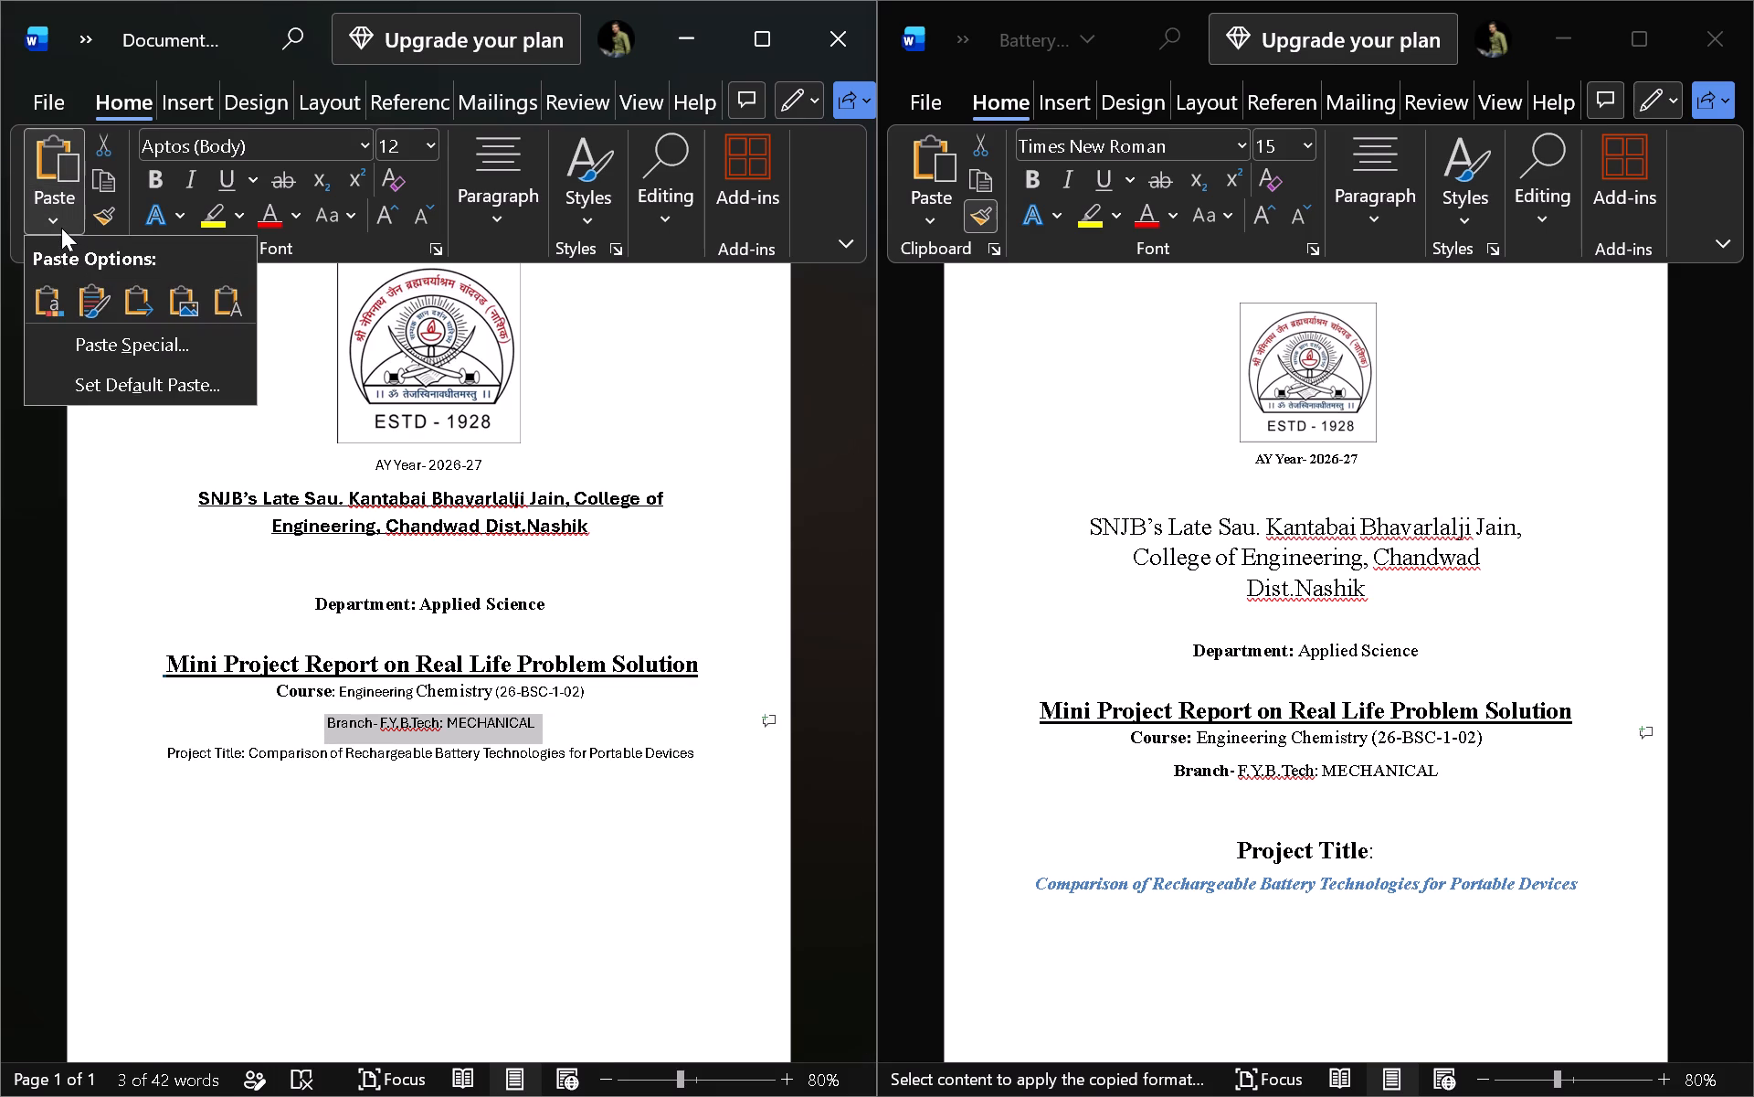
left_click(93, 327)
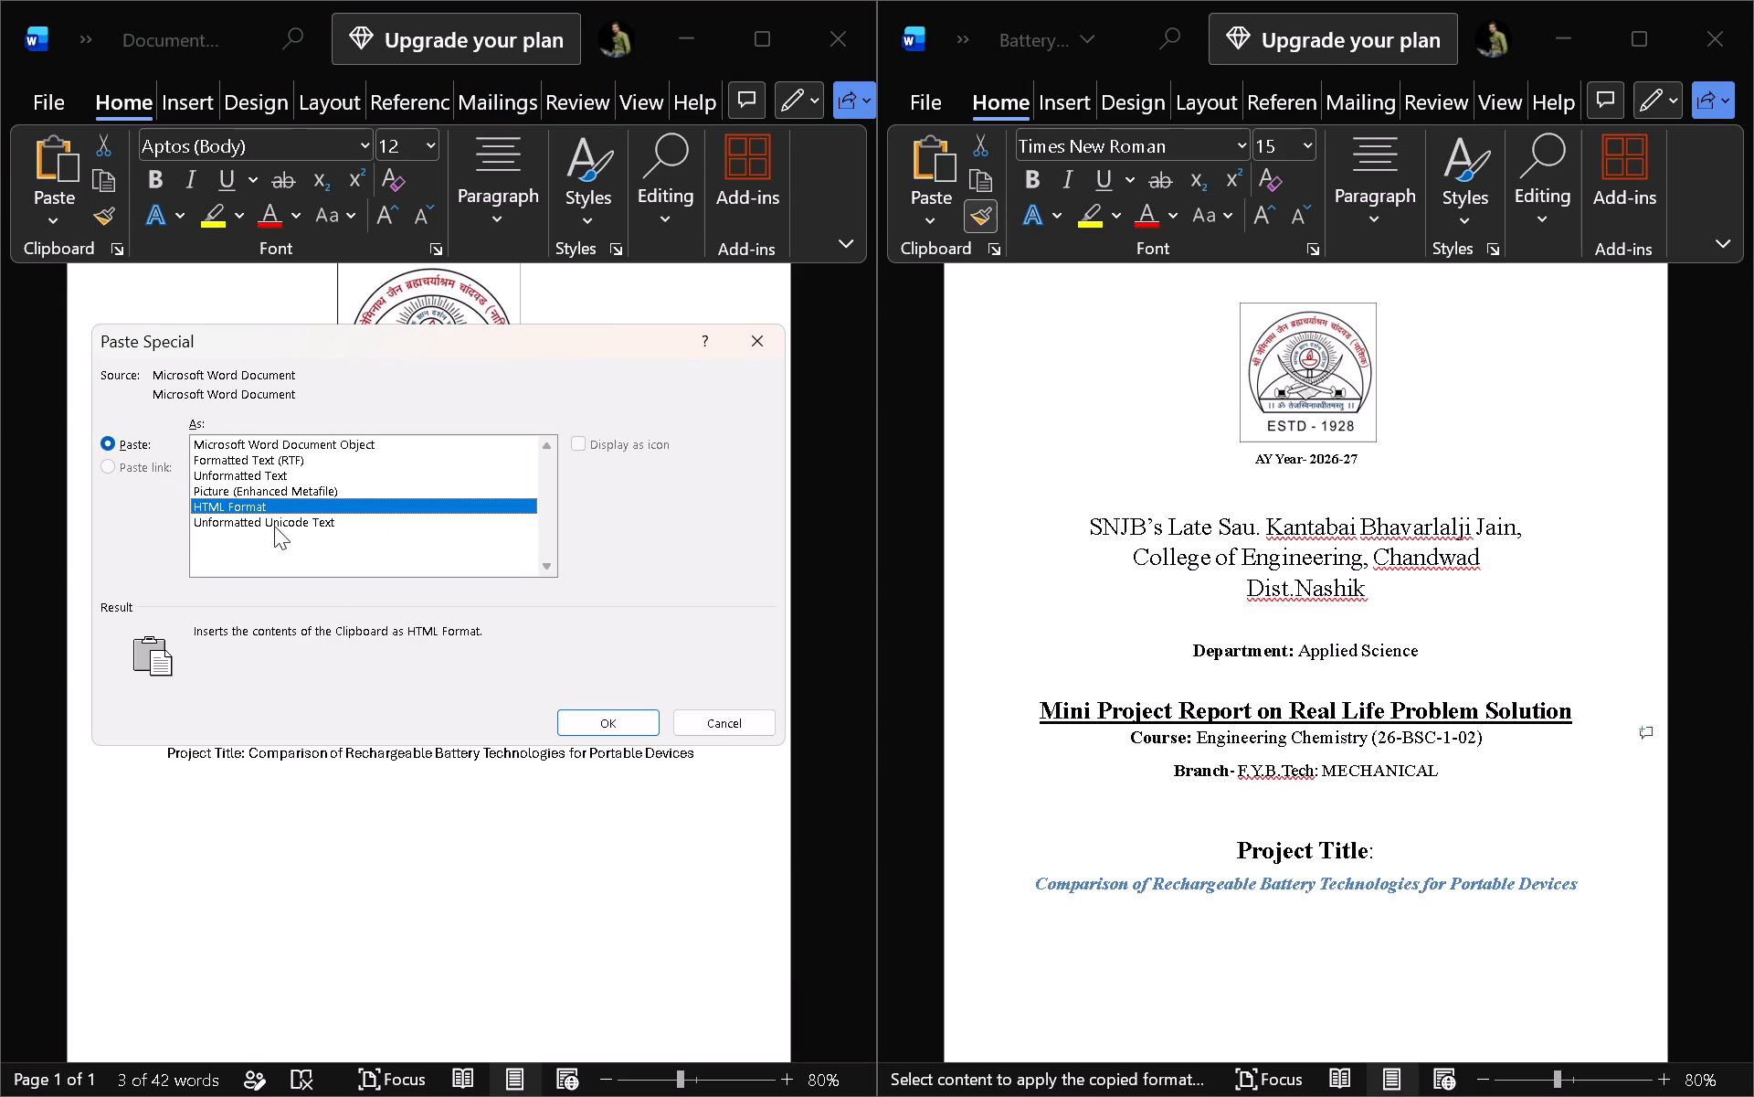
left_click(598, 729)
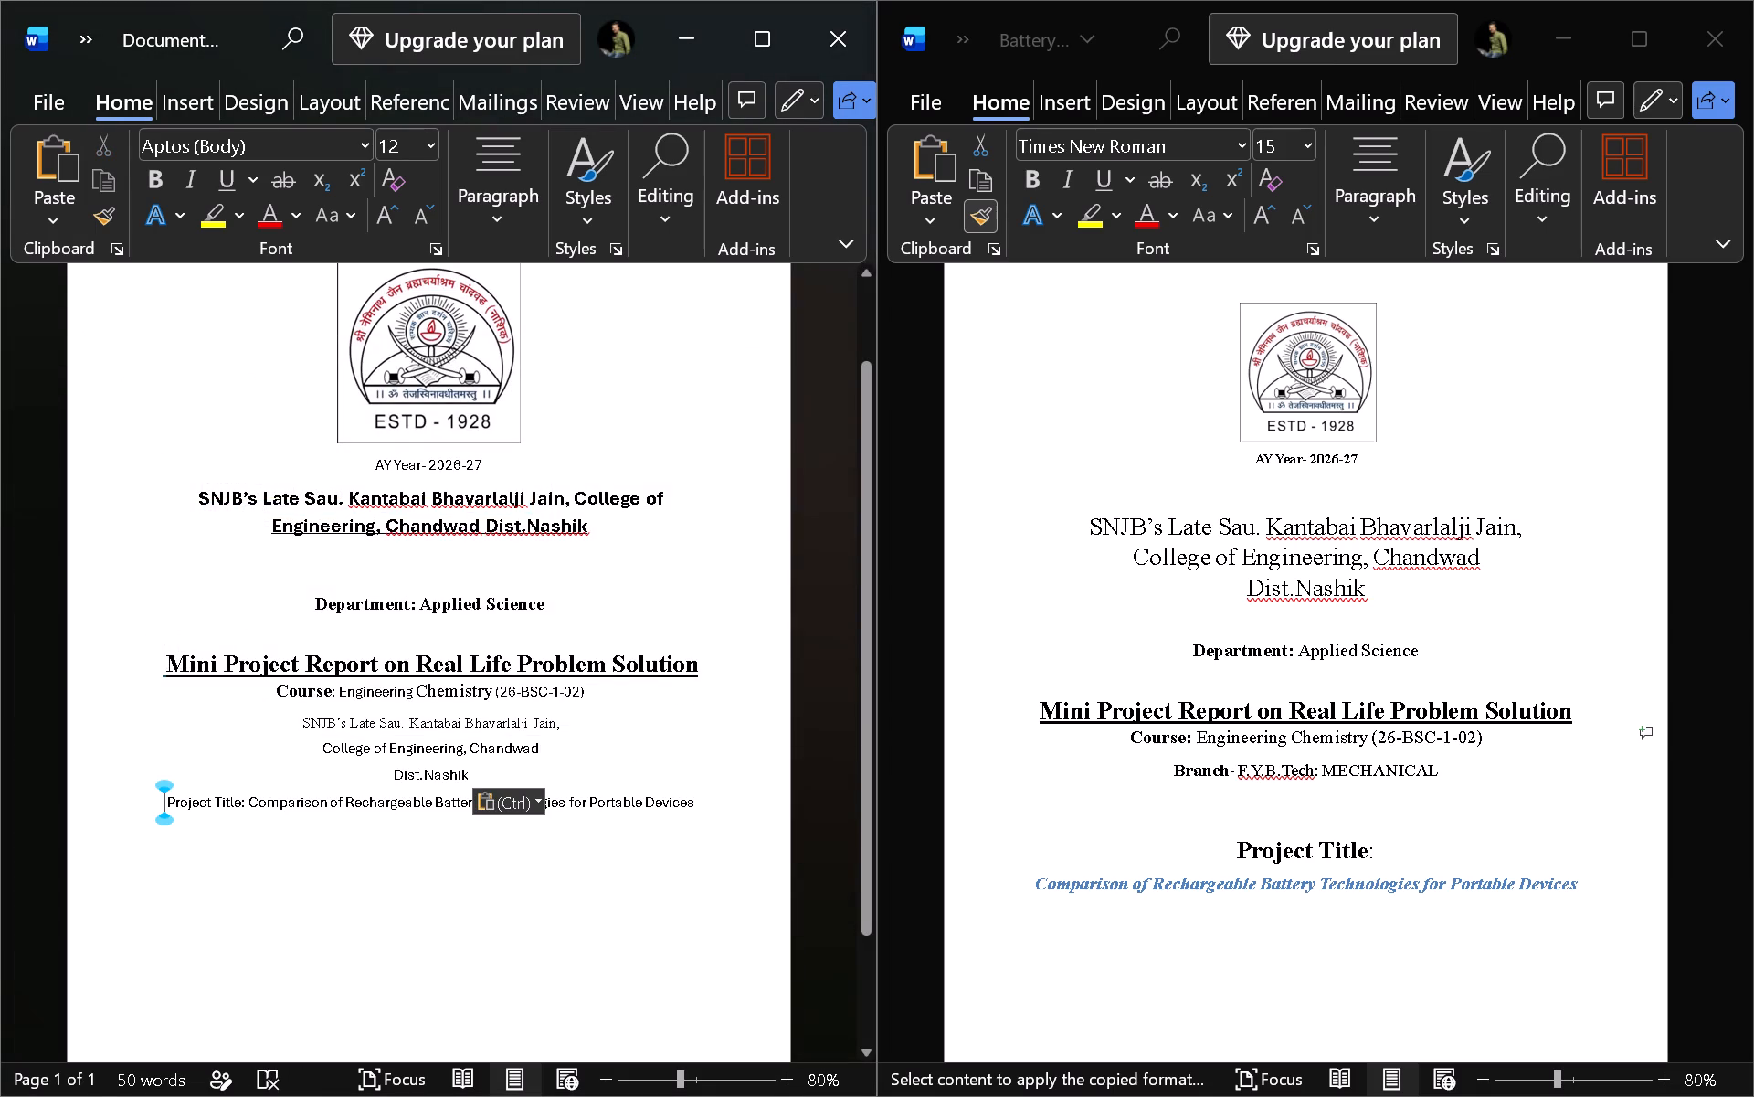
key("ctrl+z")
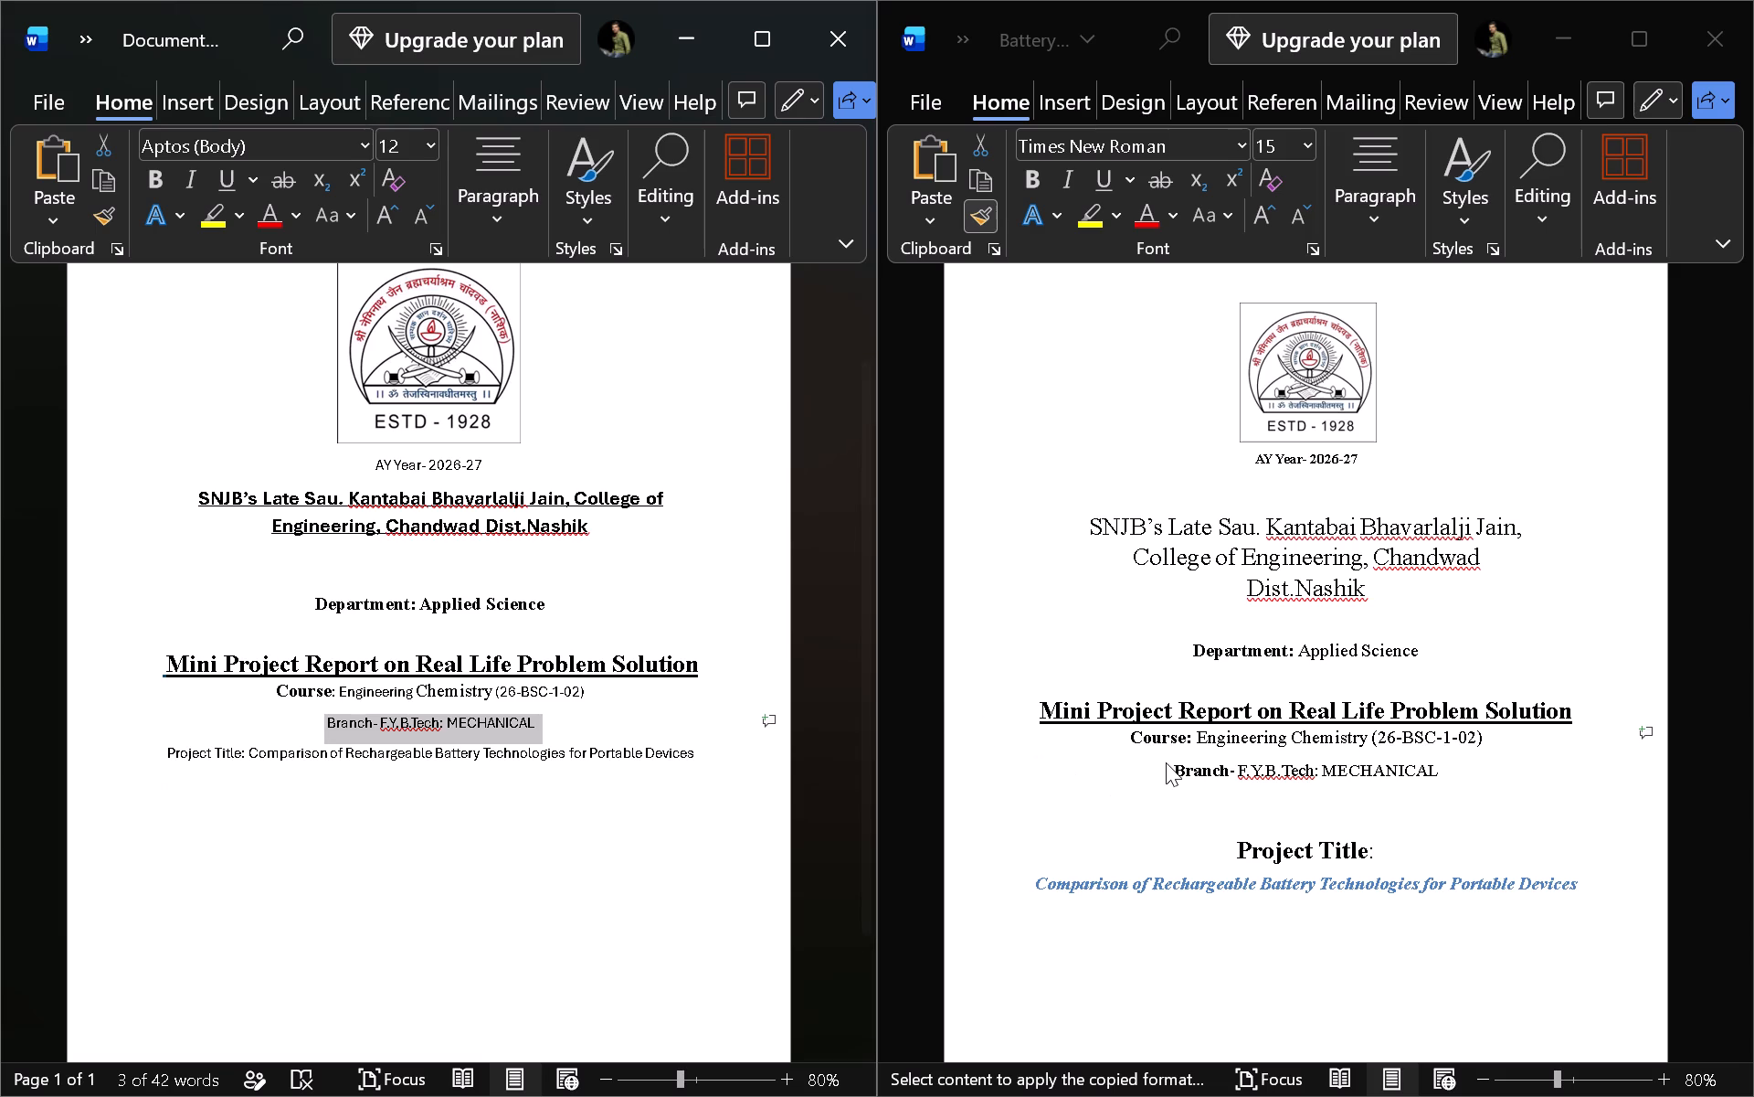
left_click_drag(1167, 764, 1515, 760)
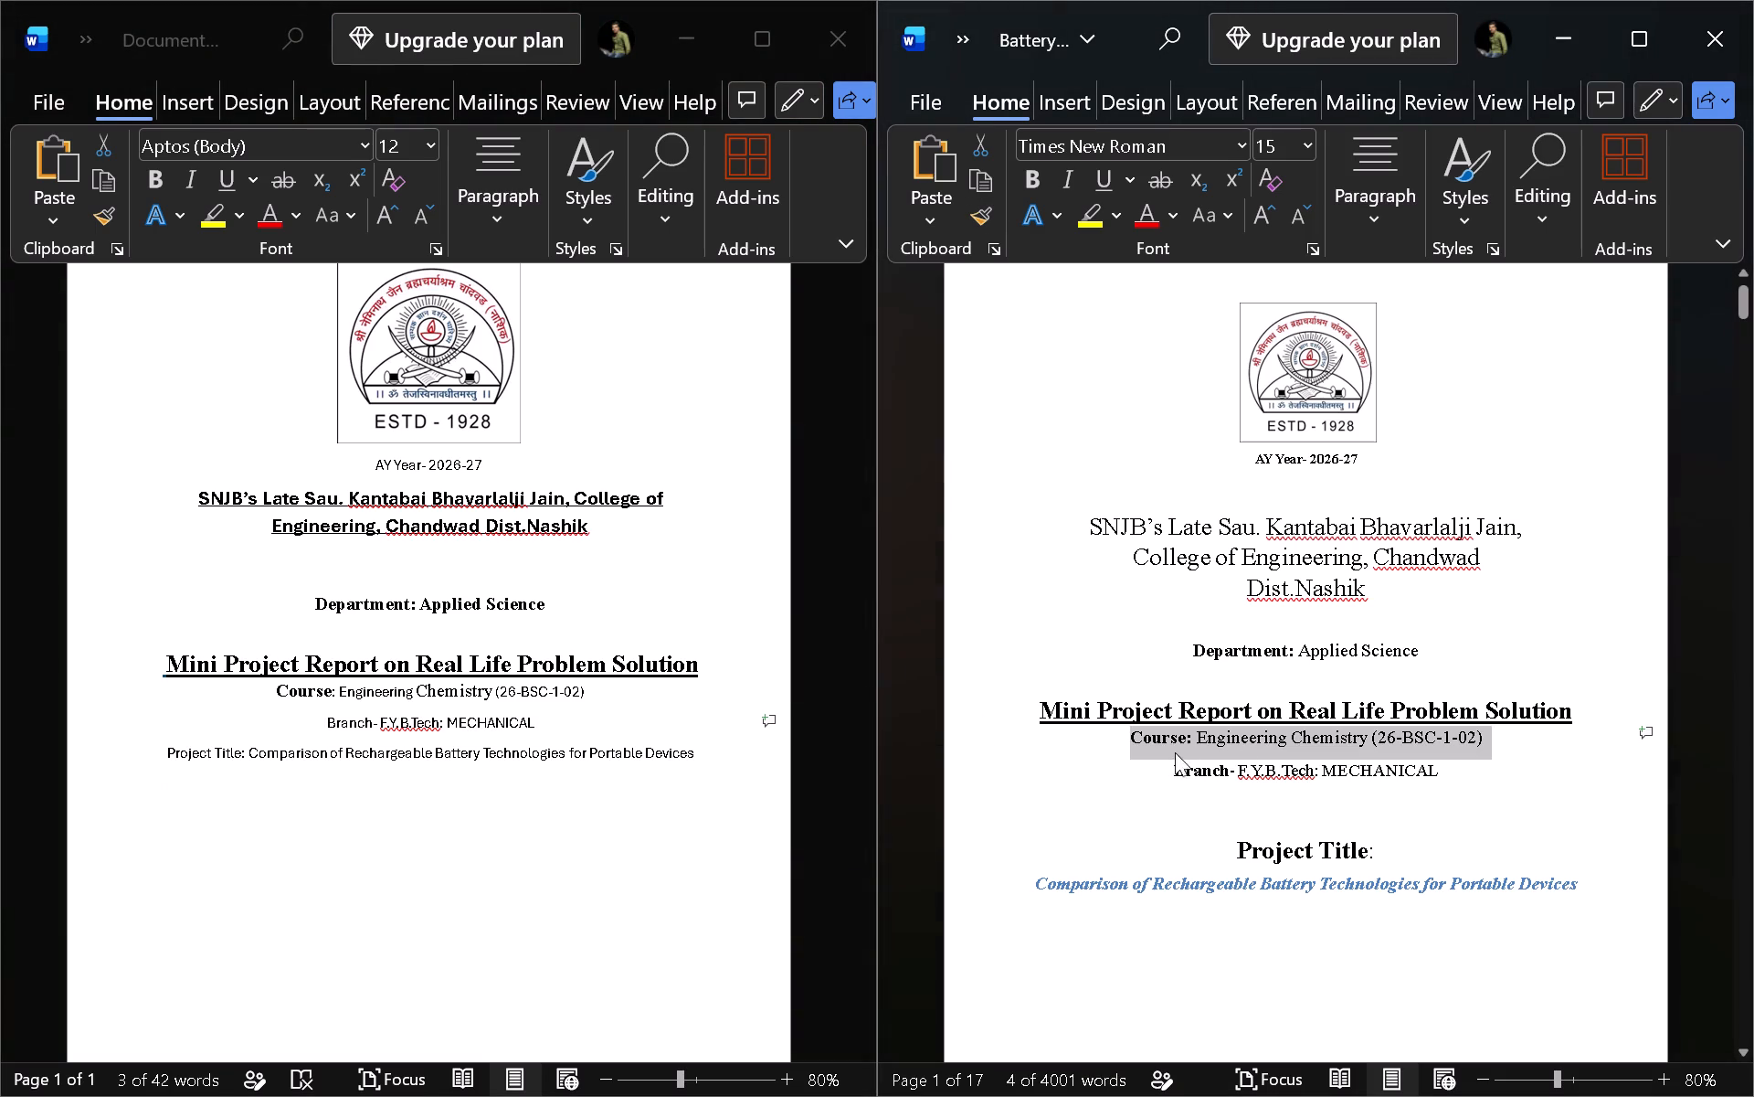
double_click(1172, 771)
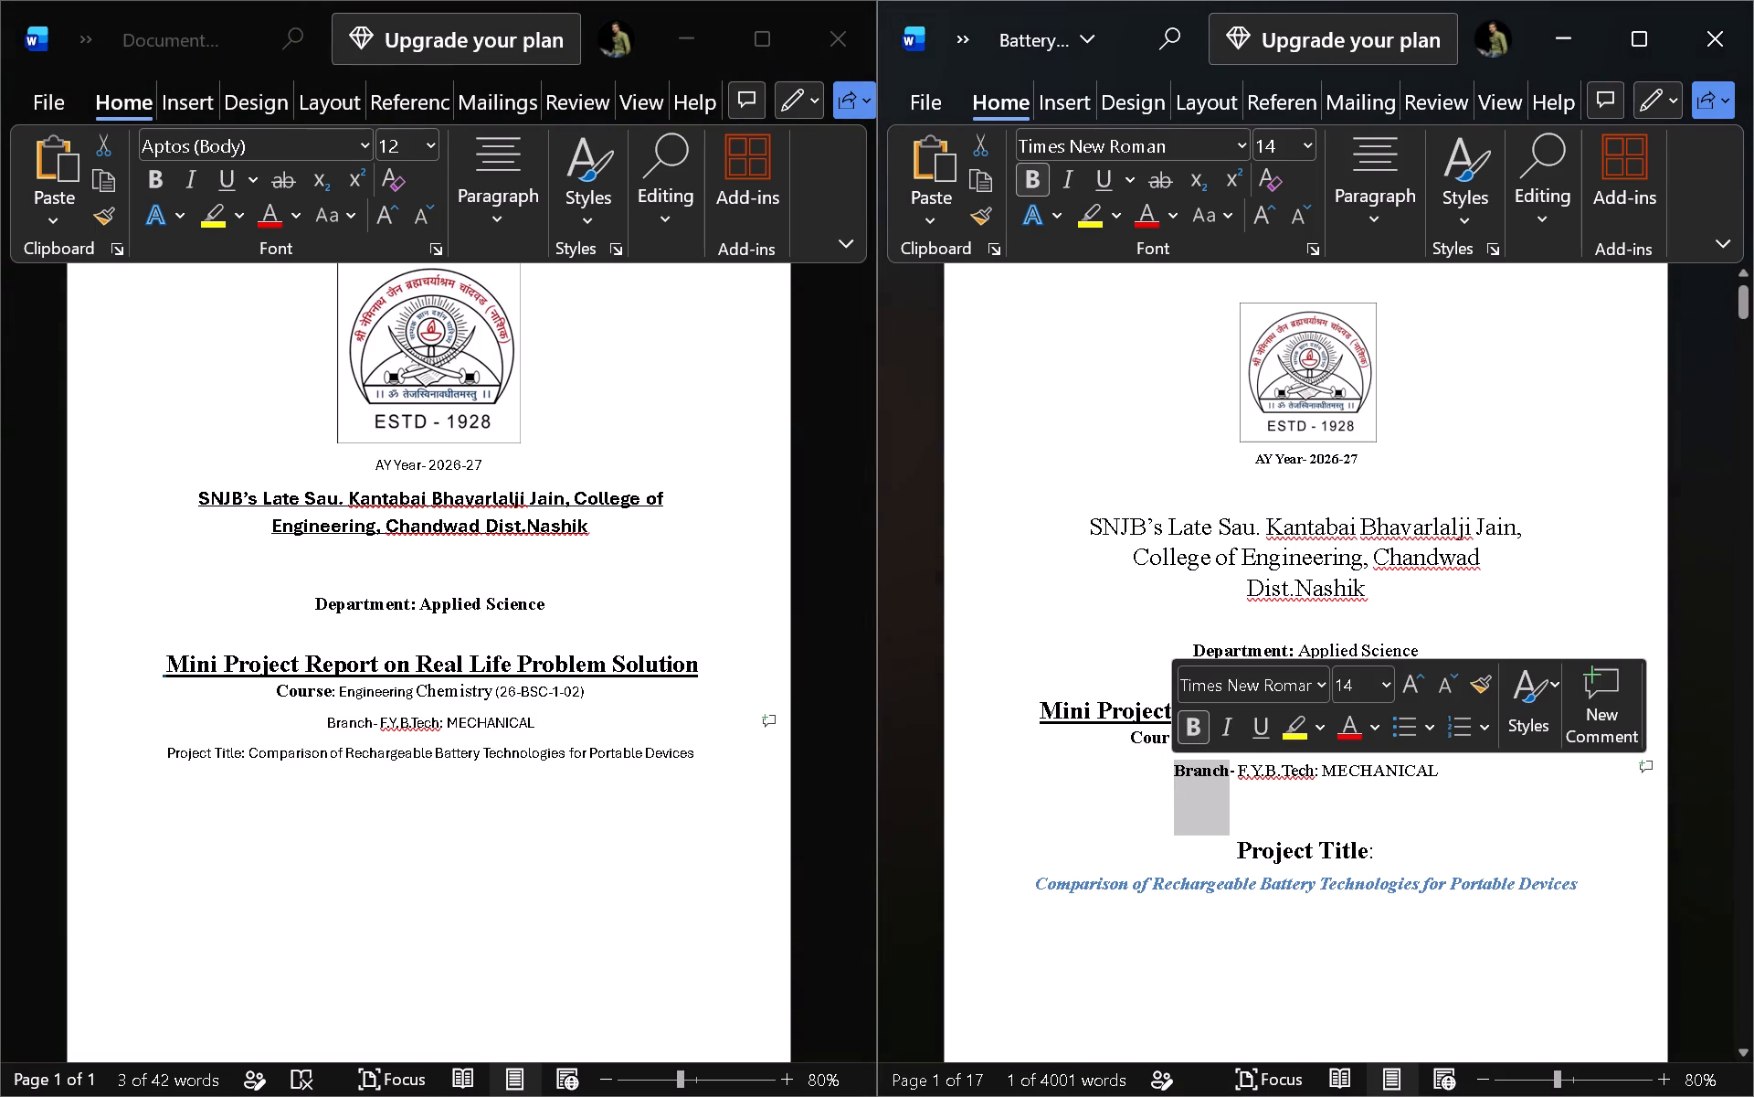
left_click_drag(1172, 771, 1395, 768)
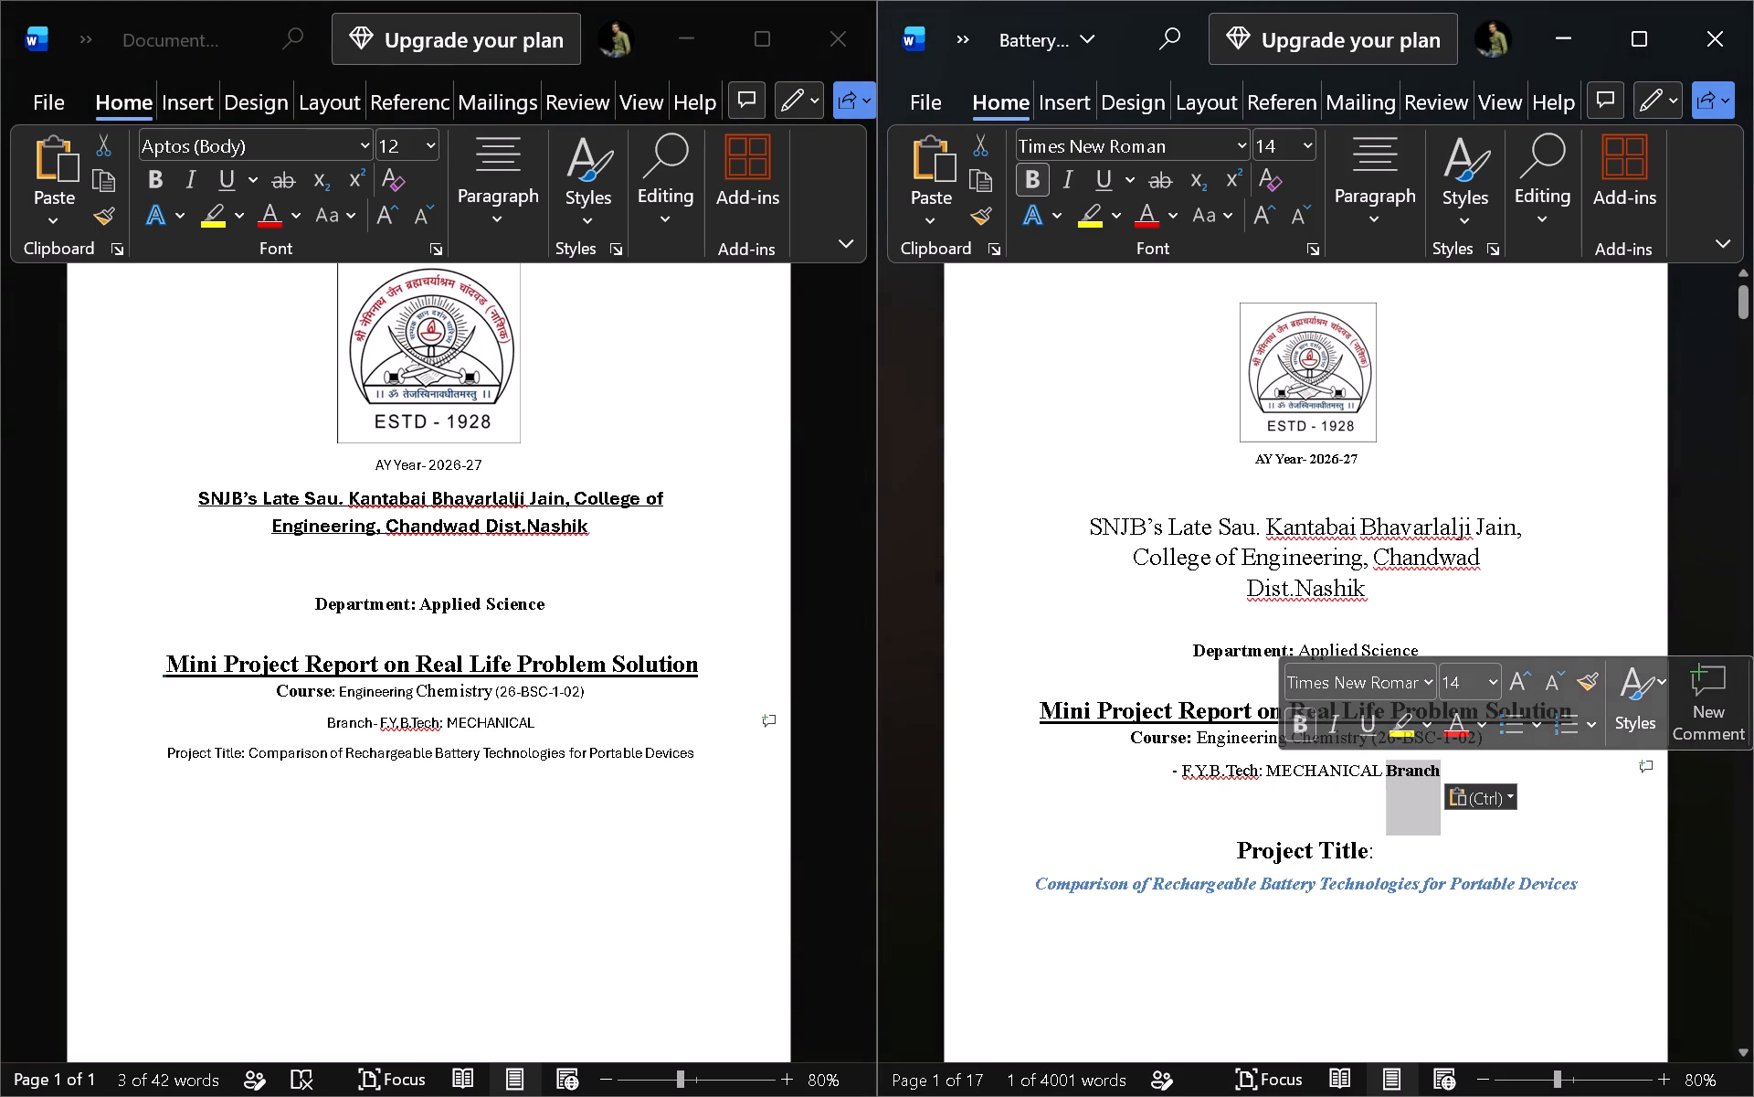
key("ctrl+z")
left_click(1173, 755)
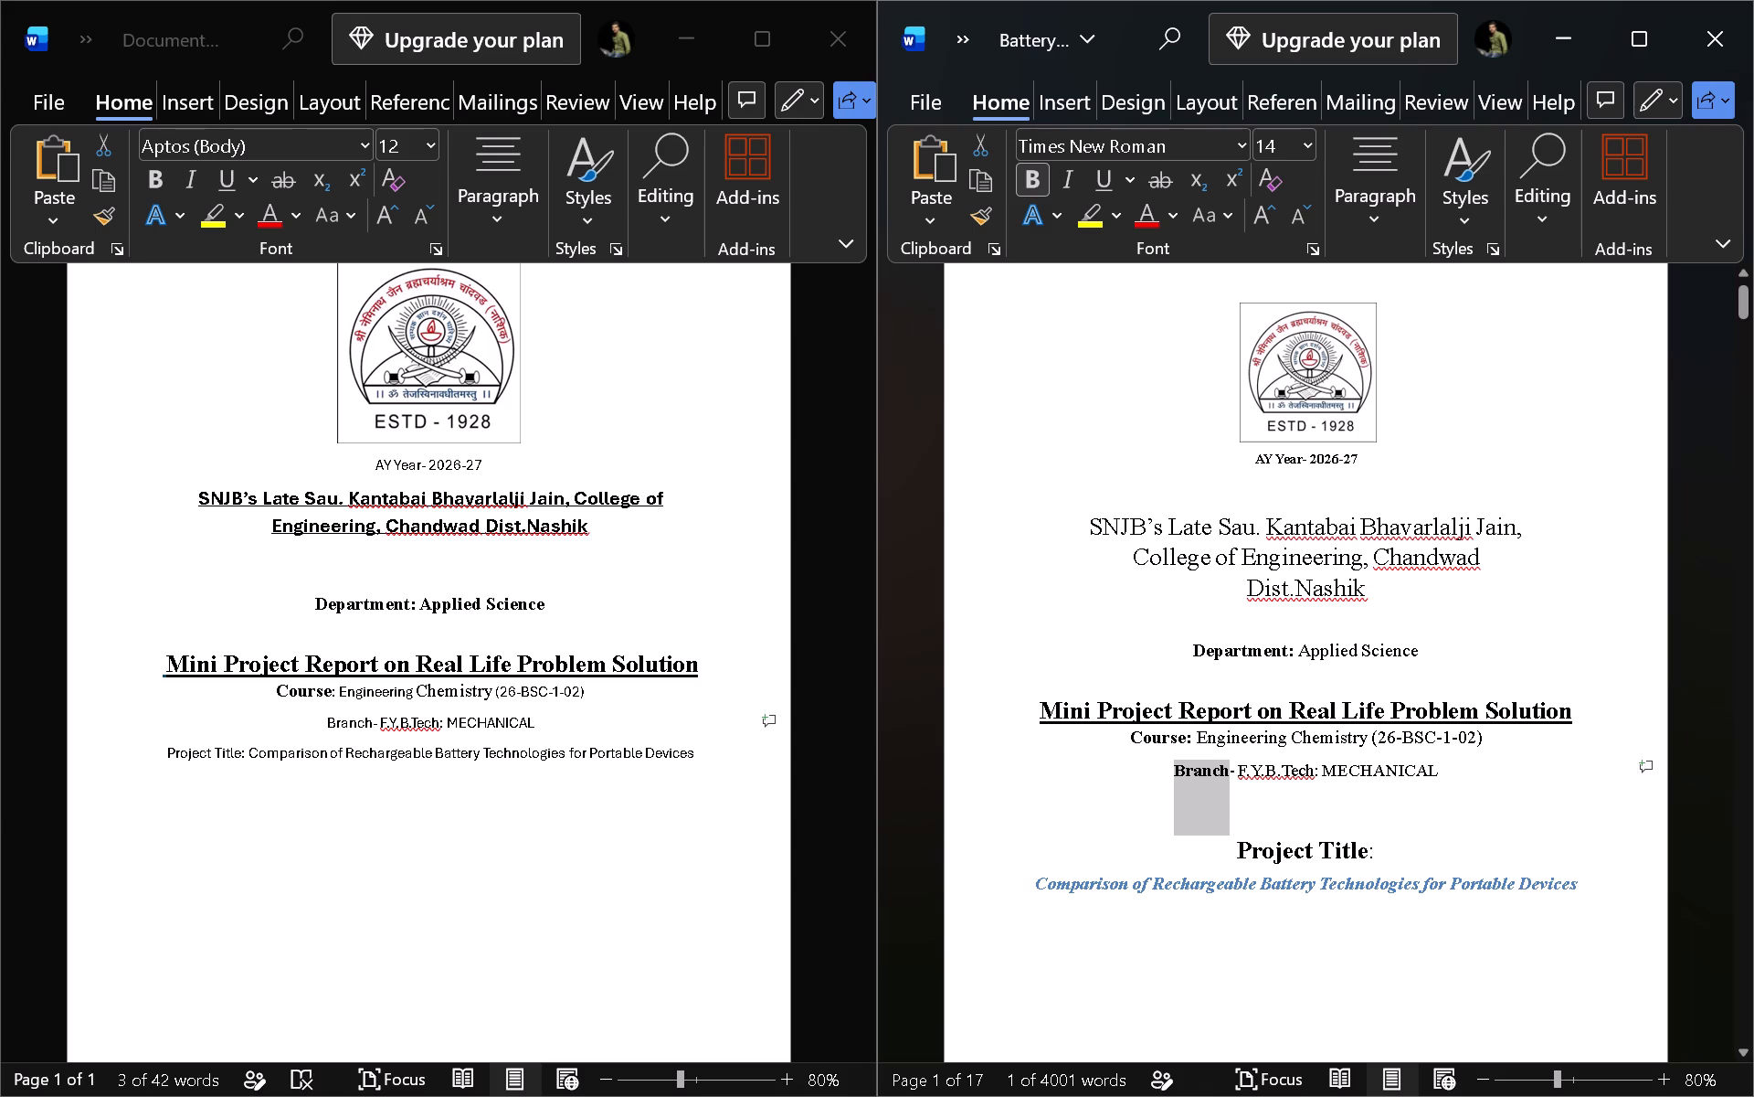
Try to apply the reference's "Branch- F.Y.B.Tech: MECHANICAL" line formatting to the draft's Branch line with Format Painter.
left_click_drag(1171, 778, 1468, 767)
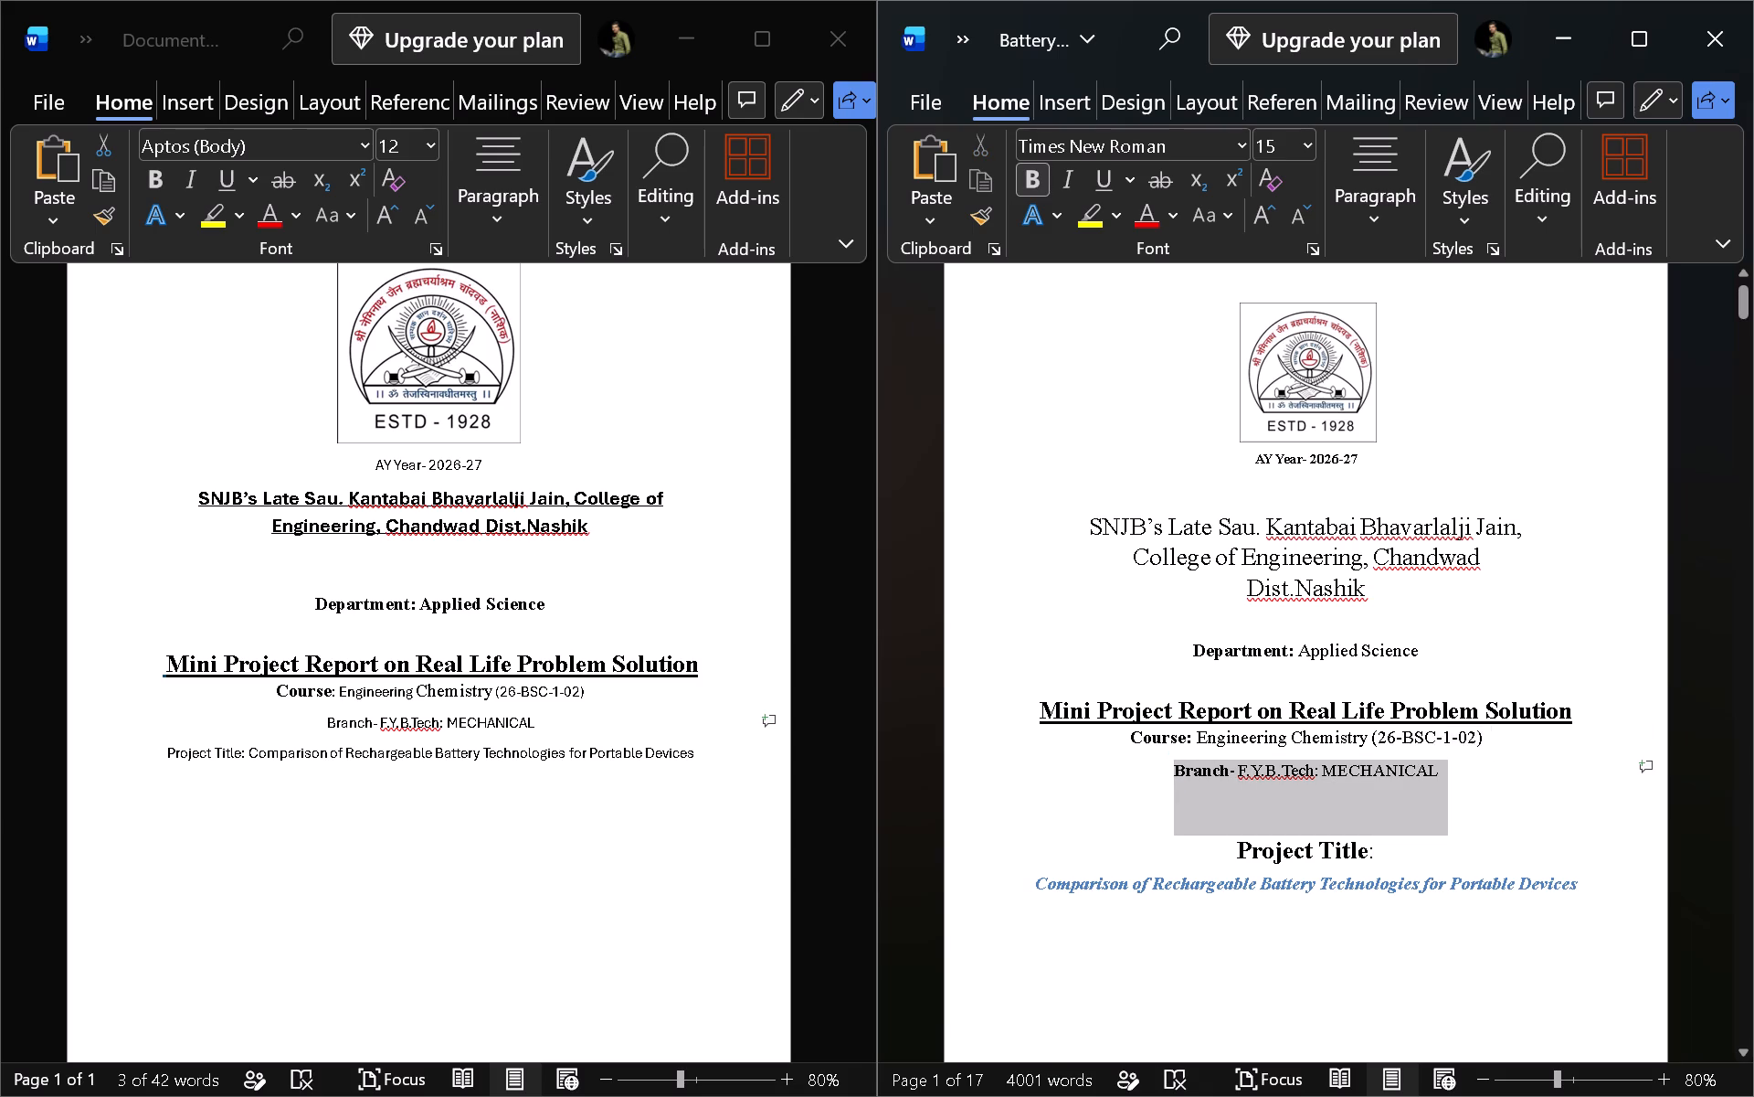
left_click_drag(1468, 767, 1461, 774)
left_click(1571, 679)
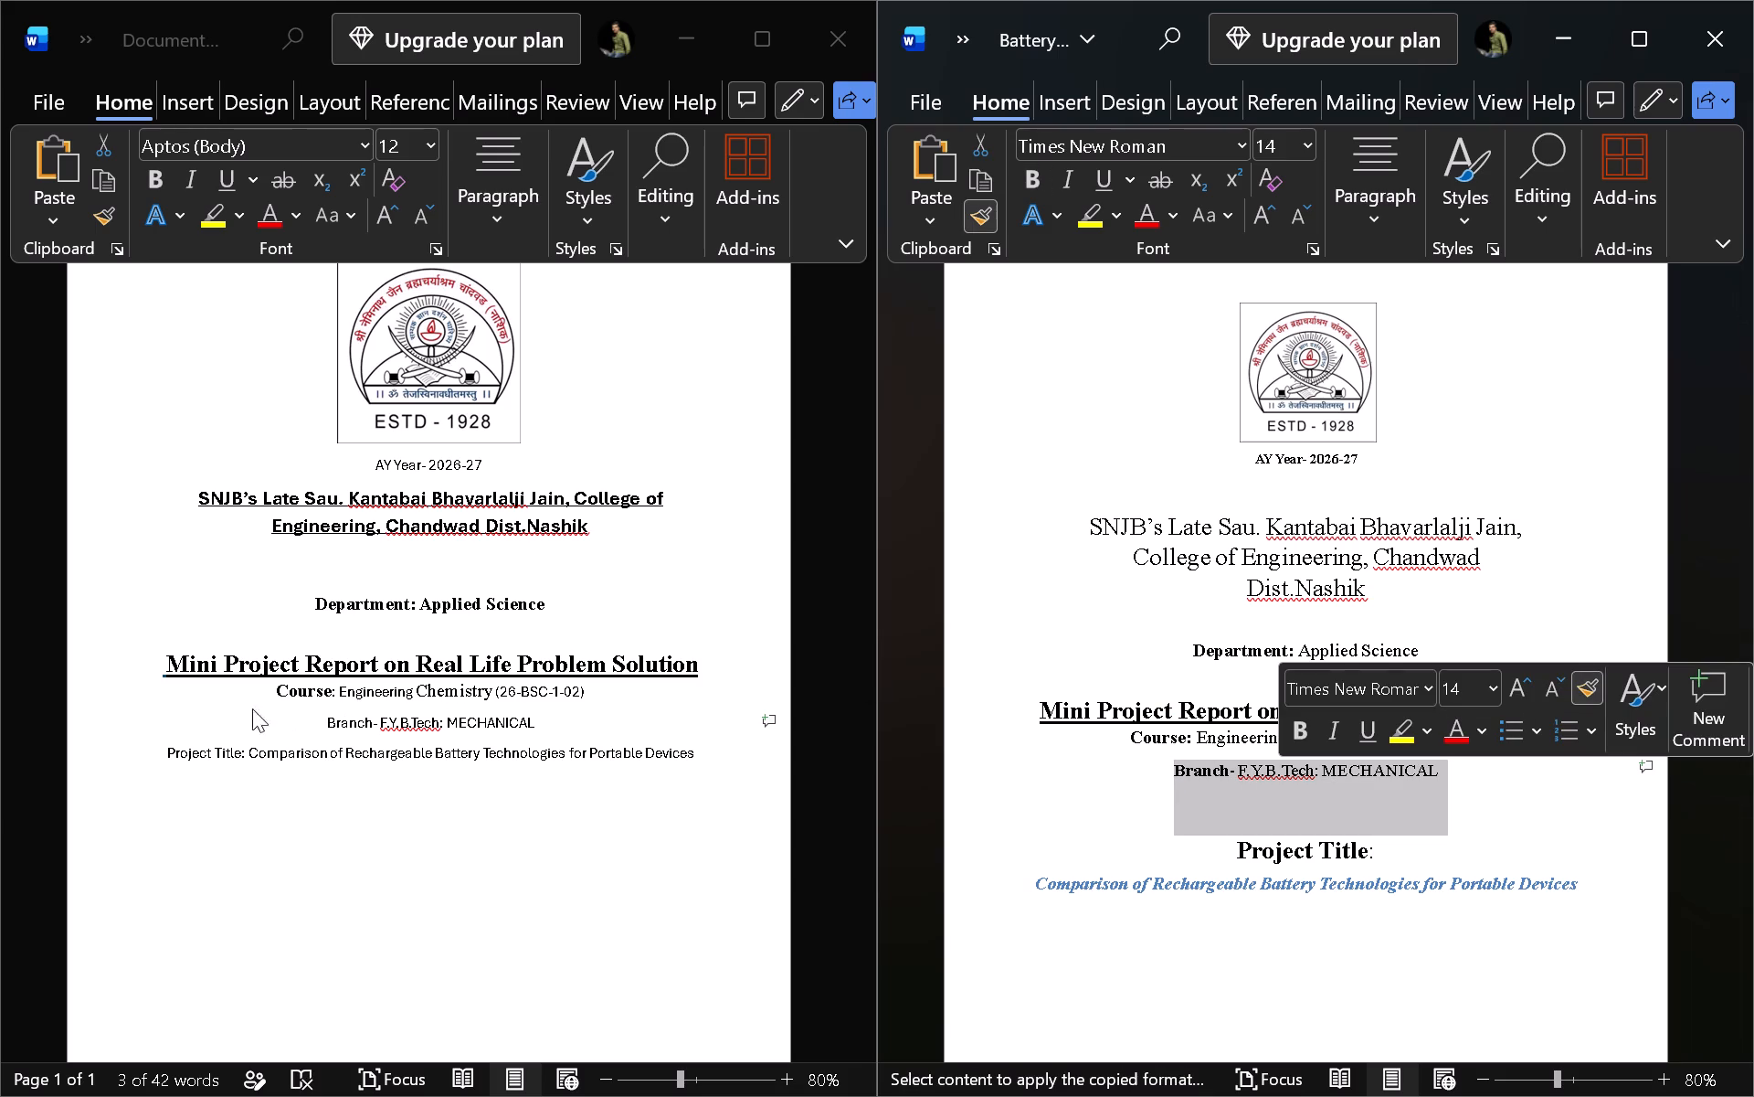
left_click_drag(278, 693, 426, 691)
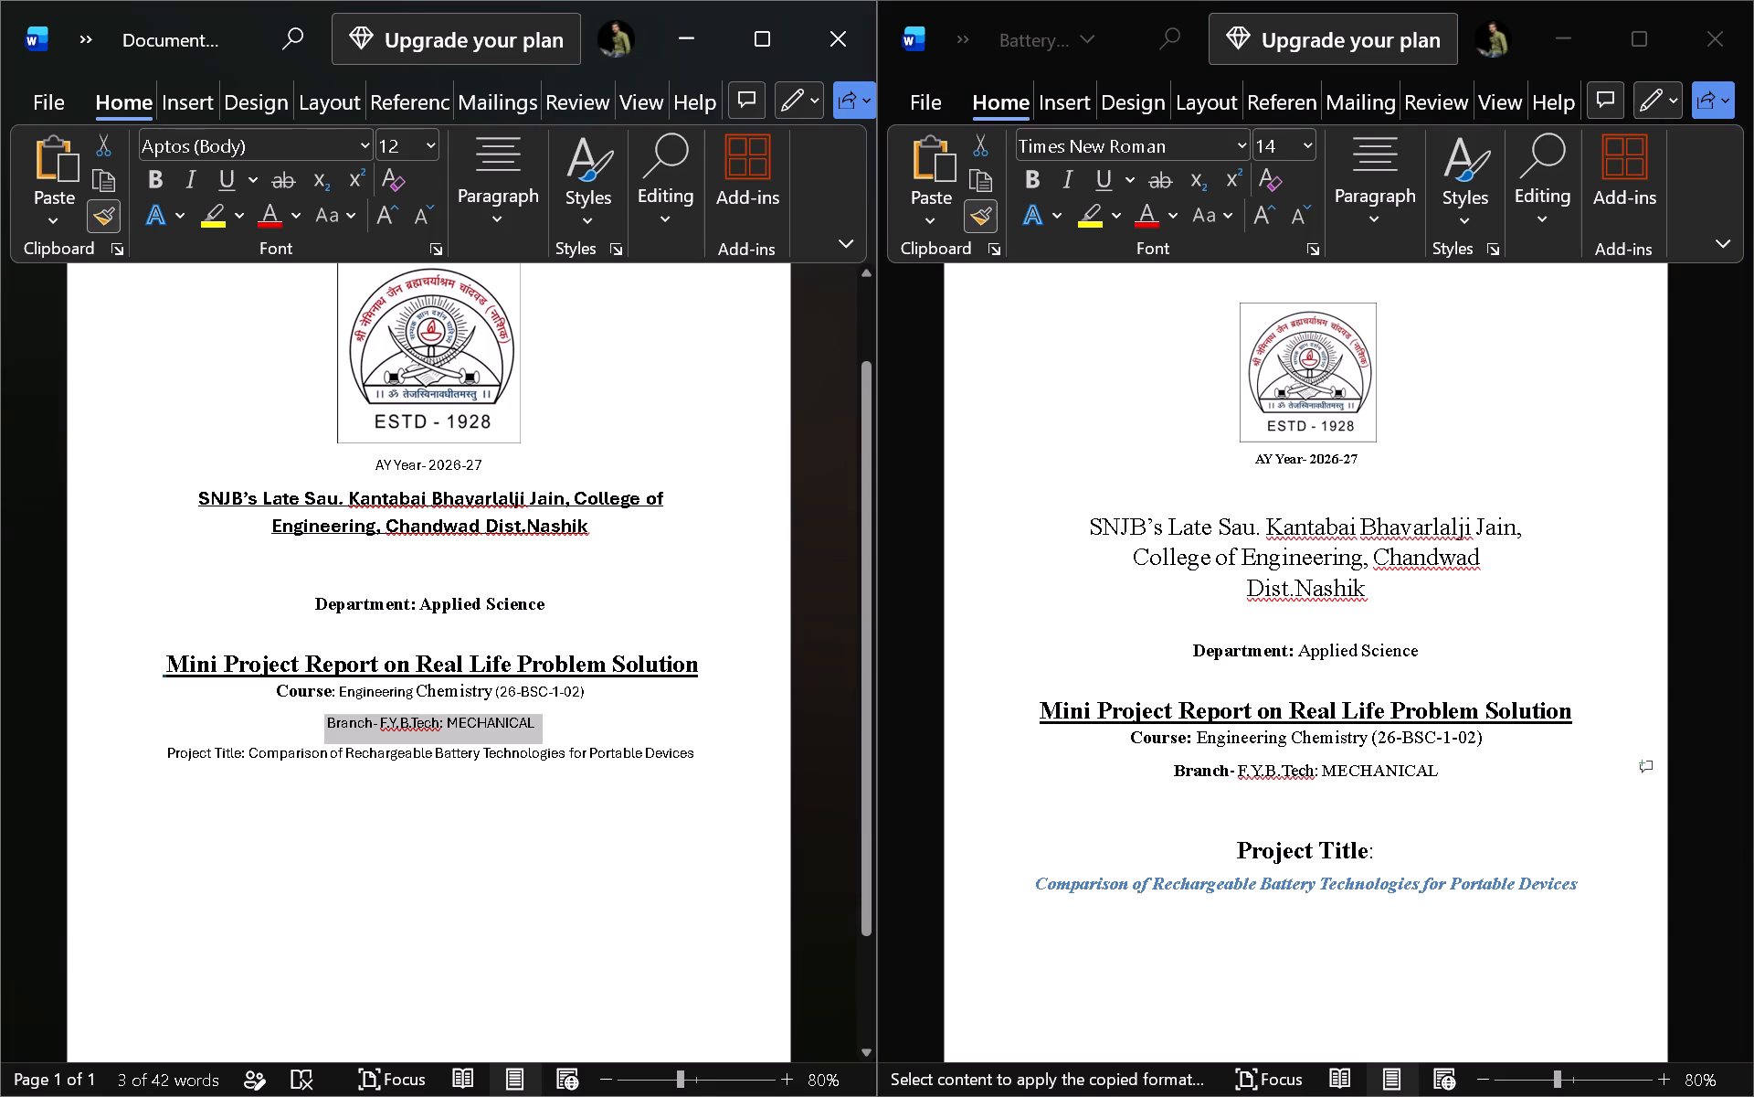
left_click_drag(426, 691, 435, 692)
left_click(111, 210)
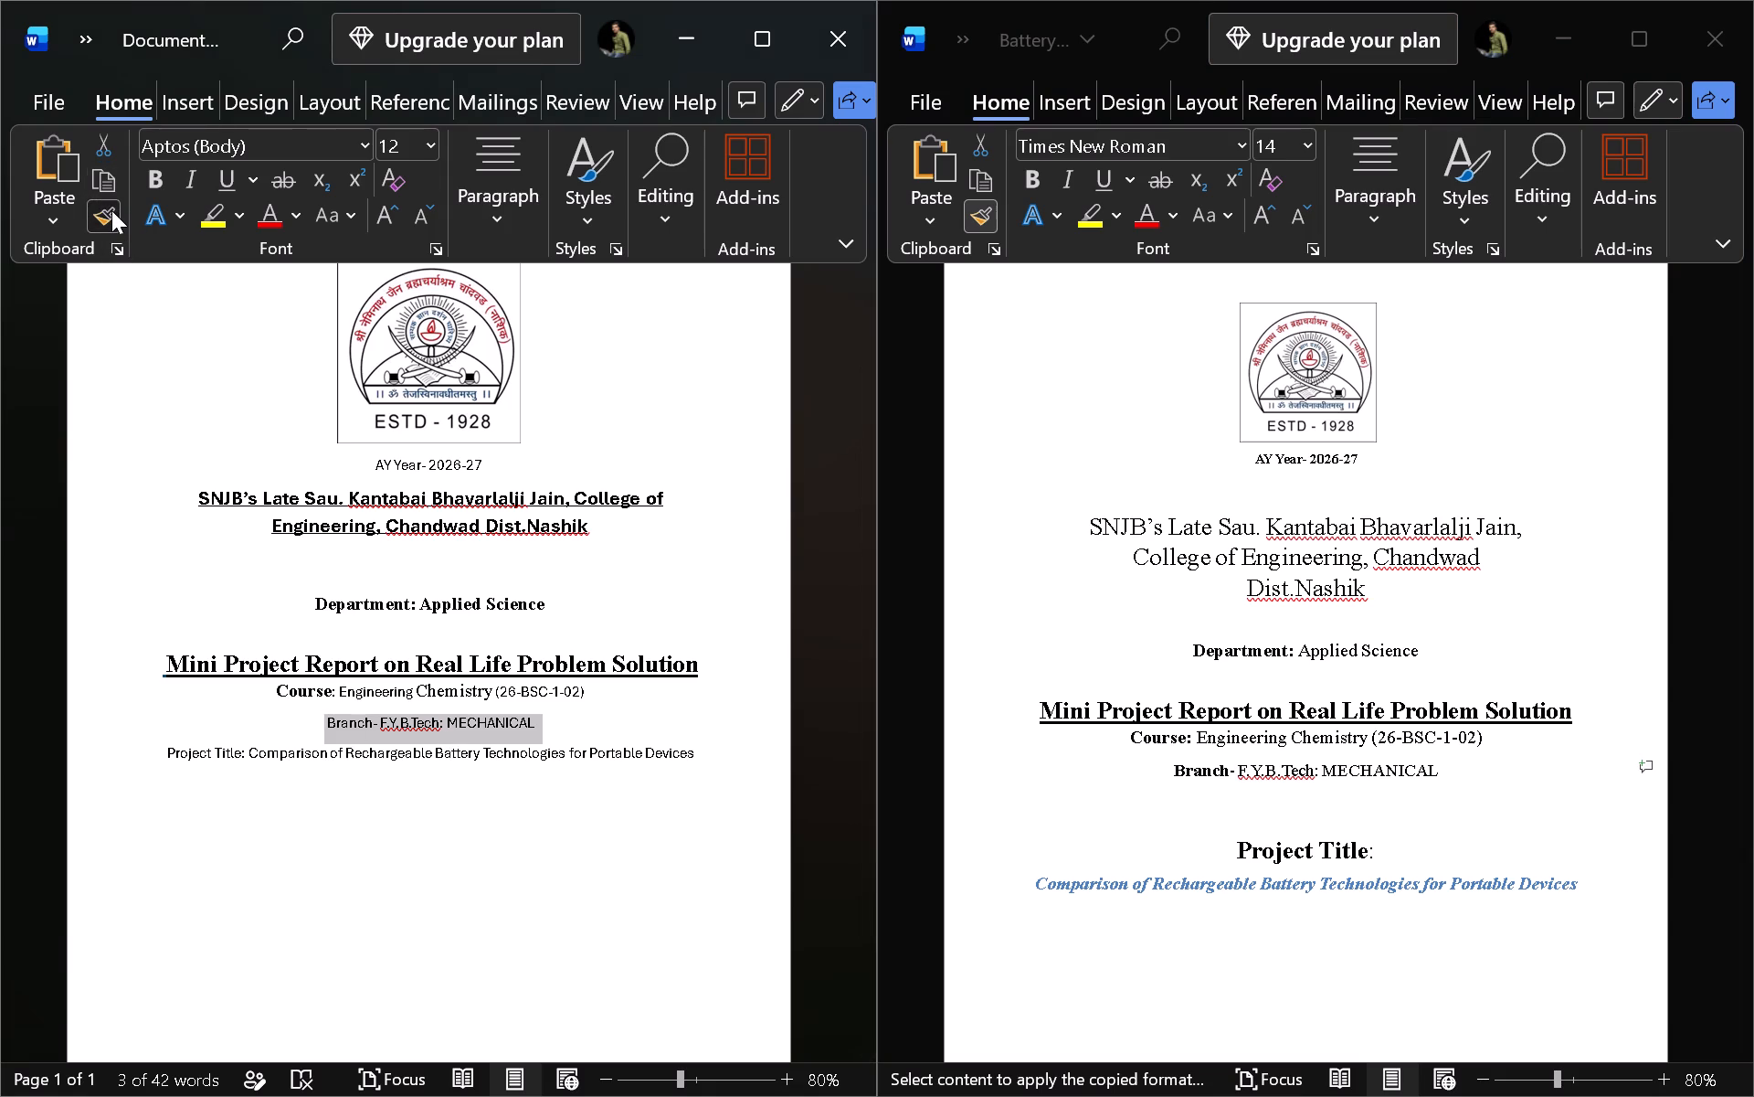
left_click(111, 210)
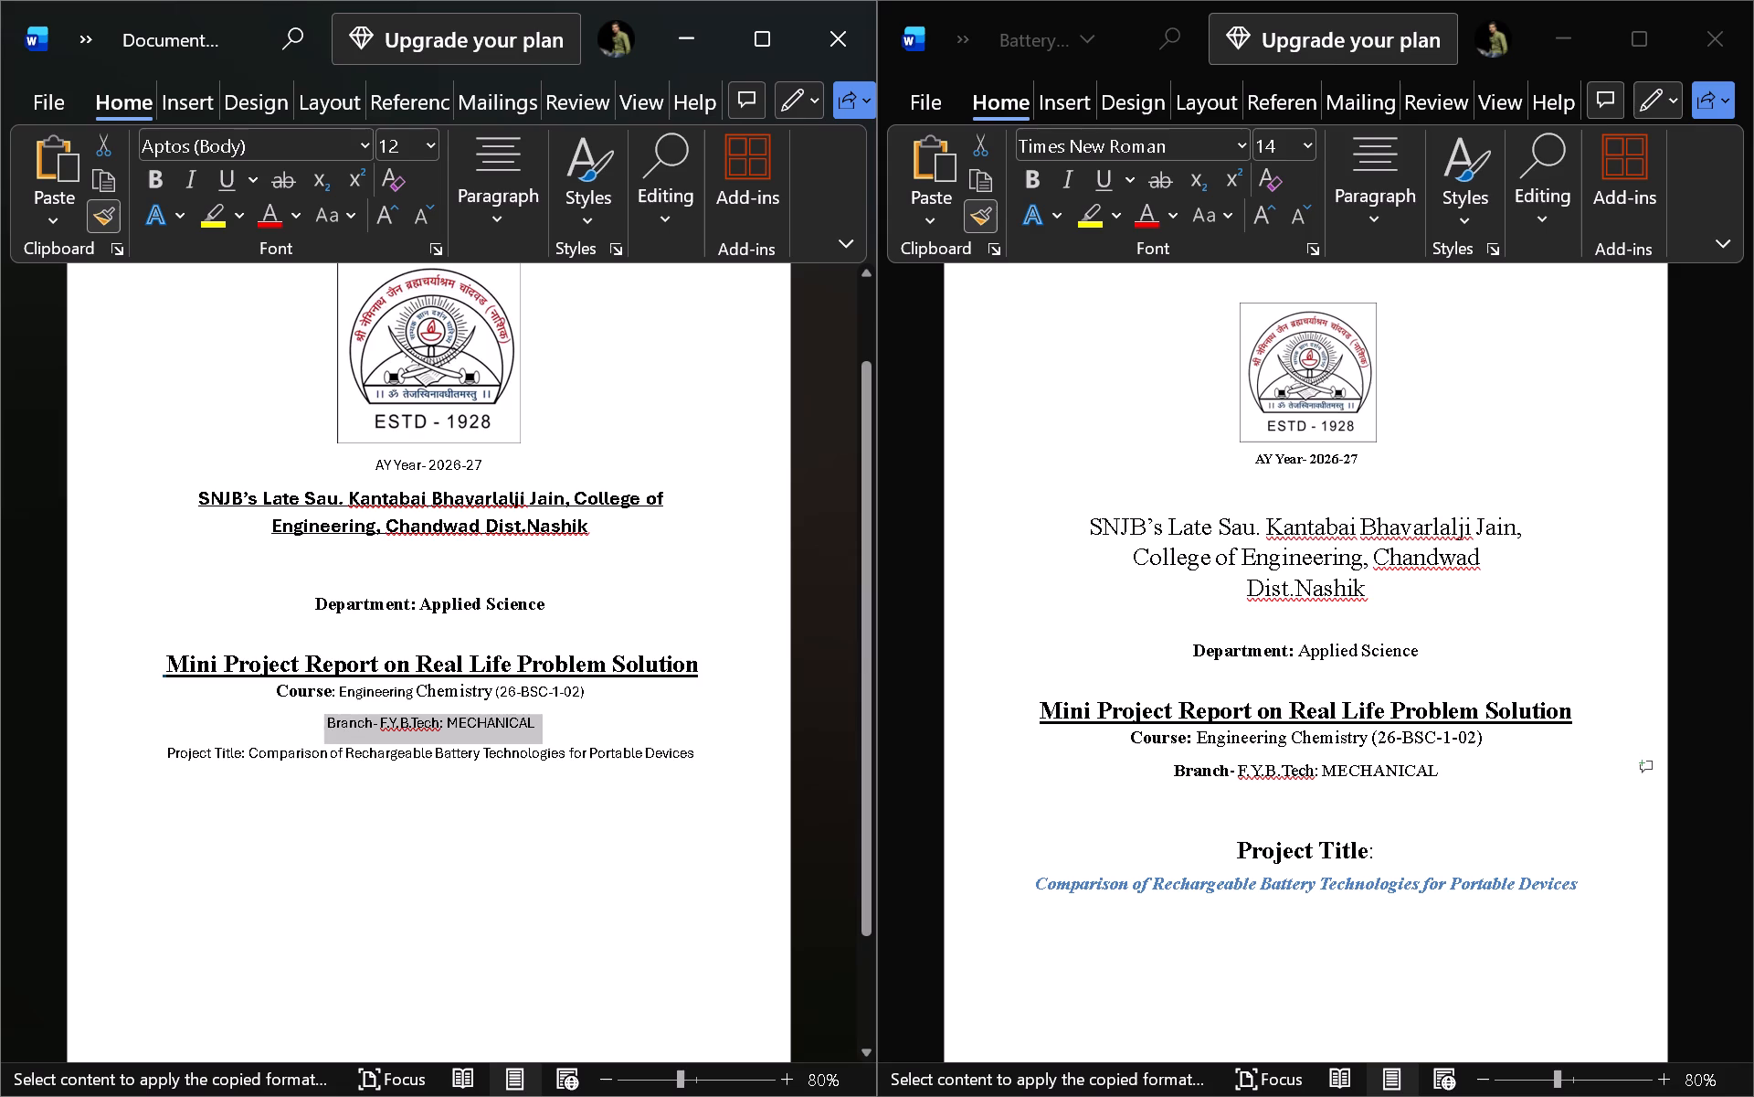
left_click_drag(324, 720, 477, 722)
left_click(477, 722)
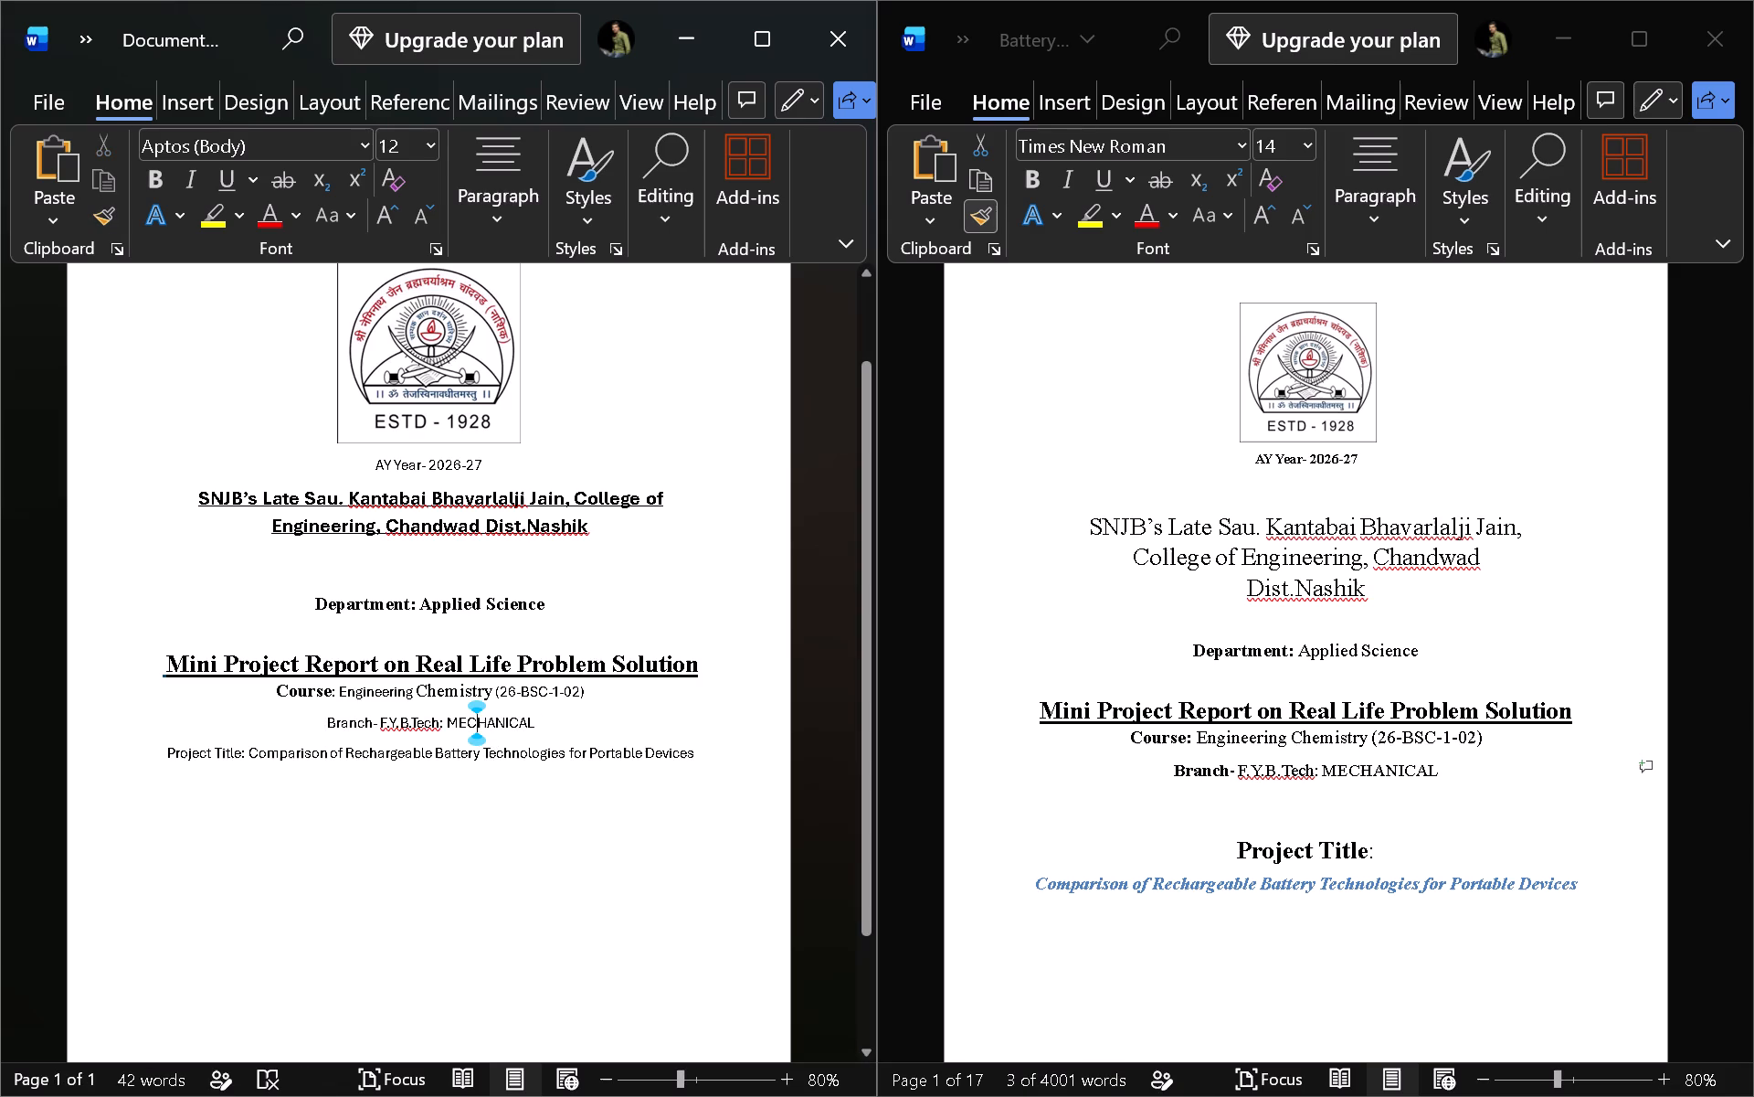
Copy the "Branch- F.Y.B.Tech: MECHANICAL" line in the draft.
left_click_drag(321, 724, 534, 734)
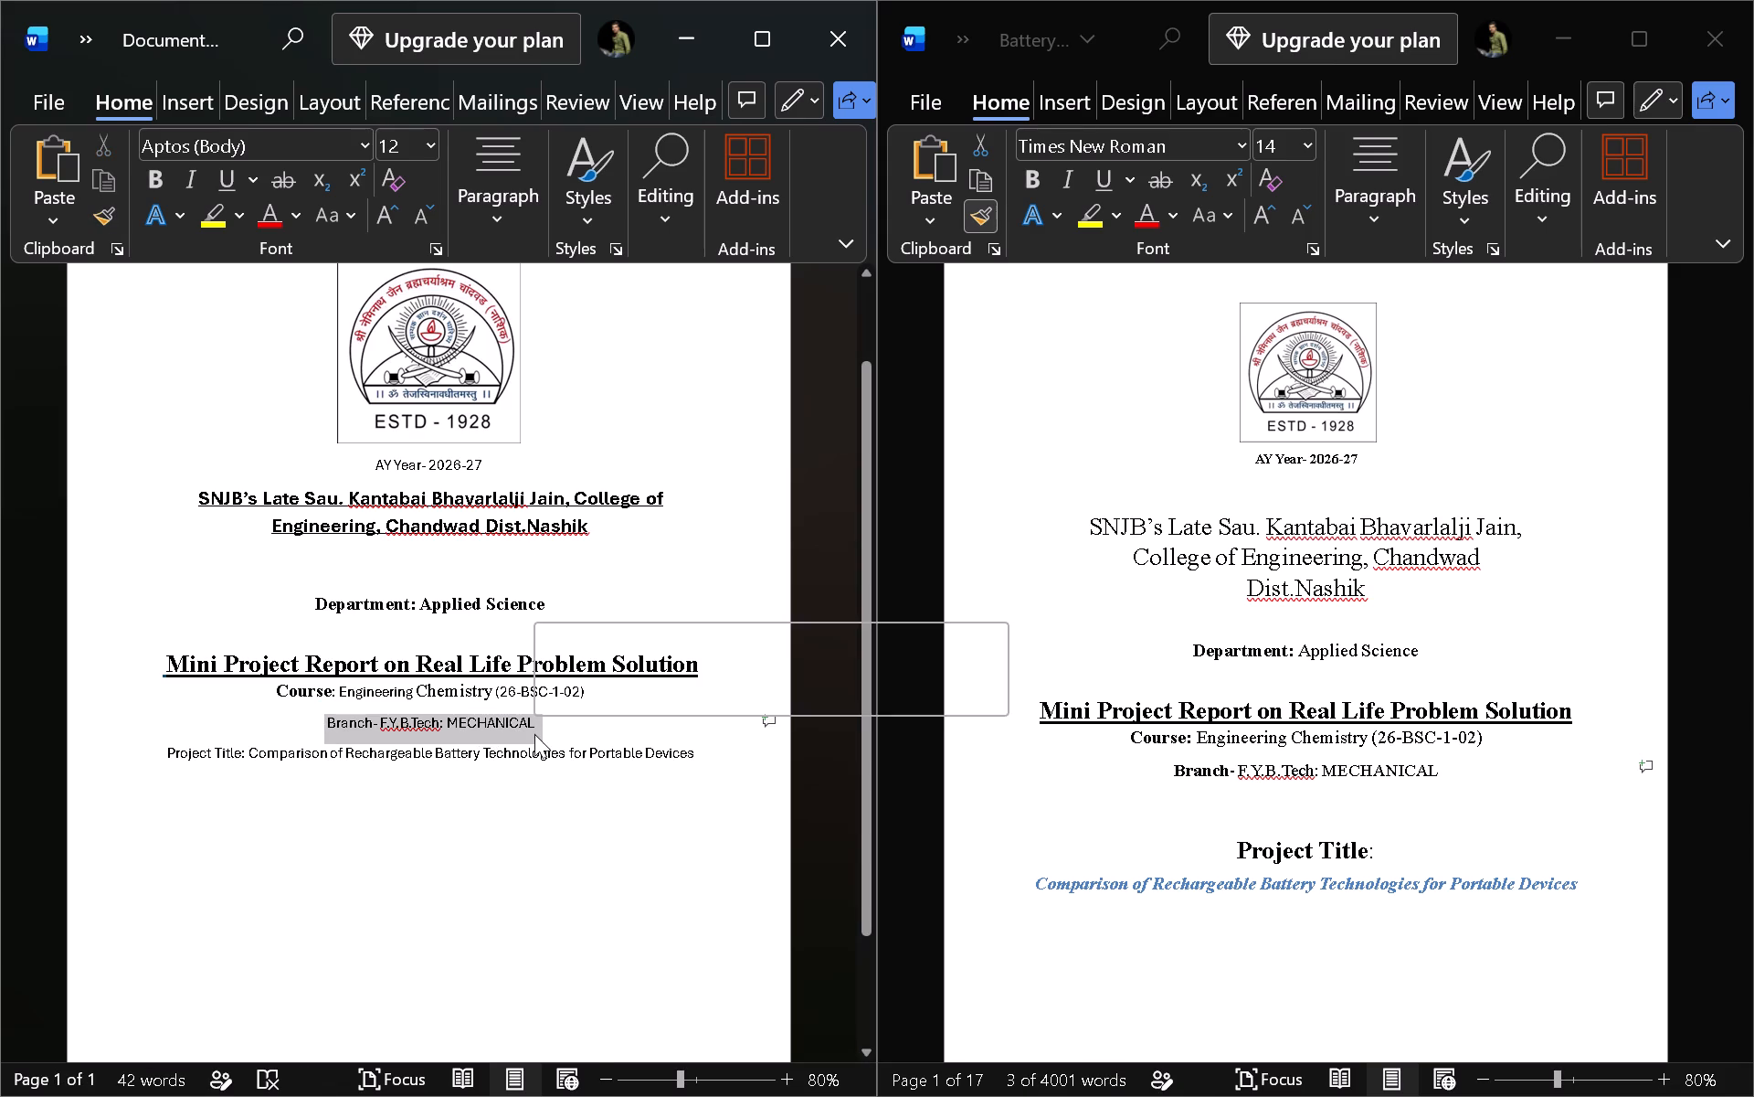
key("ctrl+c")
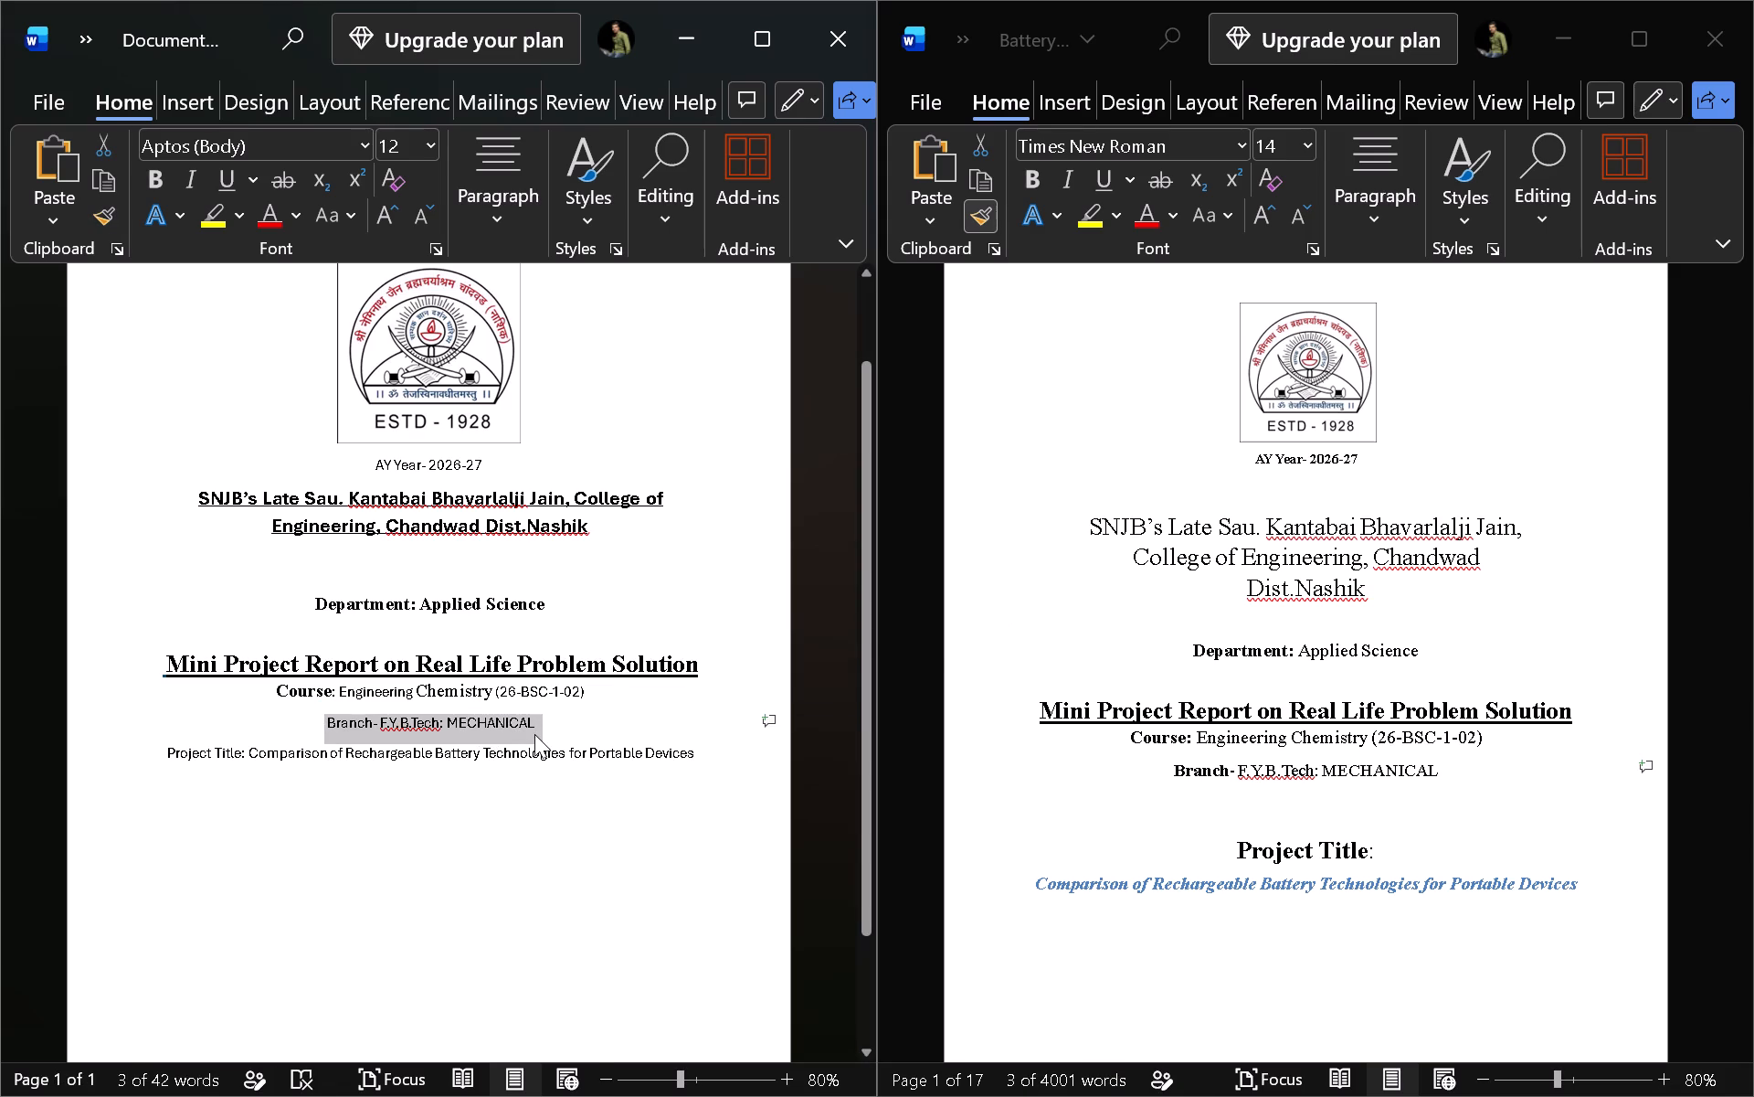
Apply the formatting of the reference's "Branch- F.Y.B.Tech: MECHANICAL" line to the draft's Branch line with Format Painter.
left_click(1180, 745)
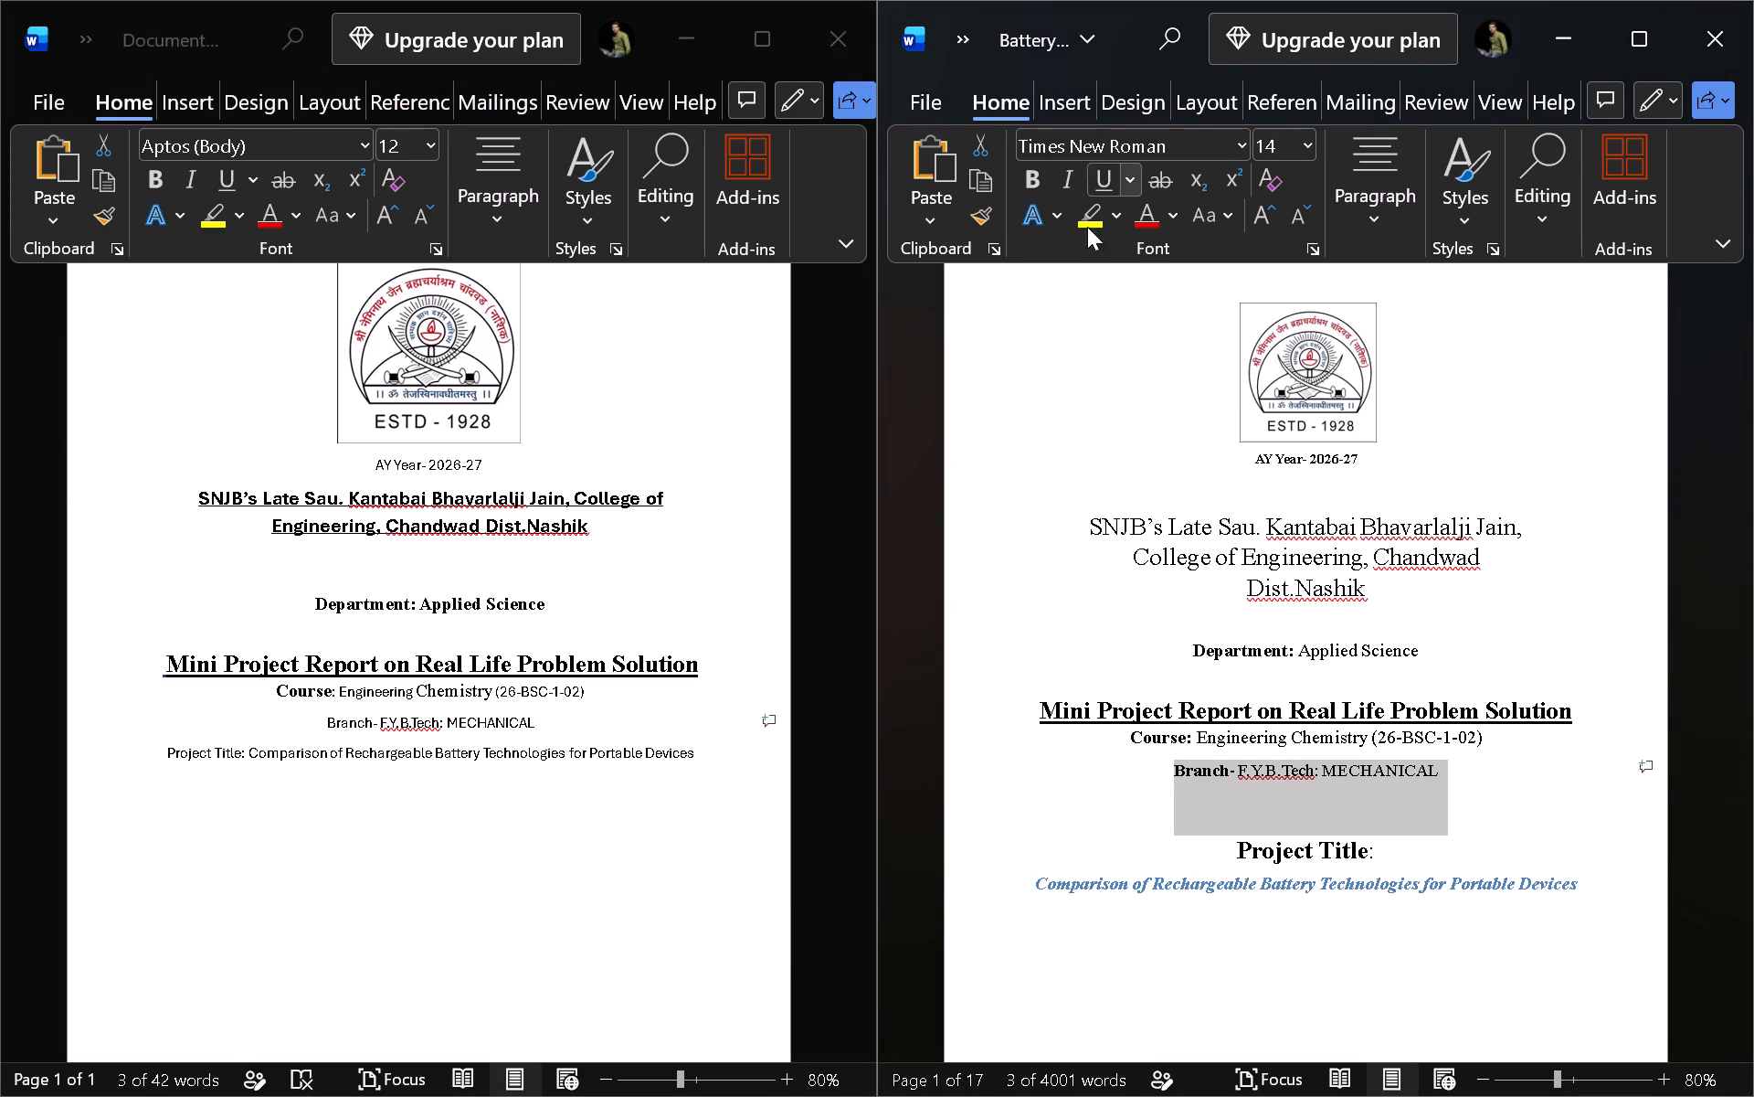
left_click(1289, 783)
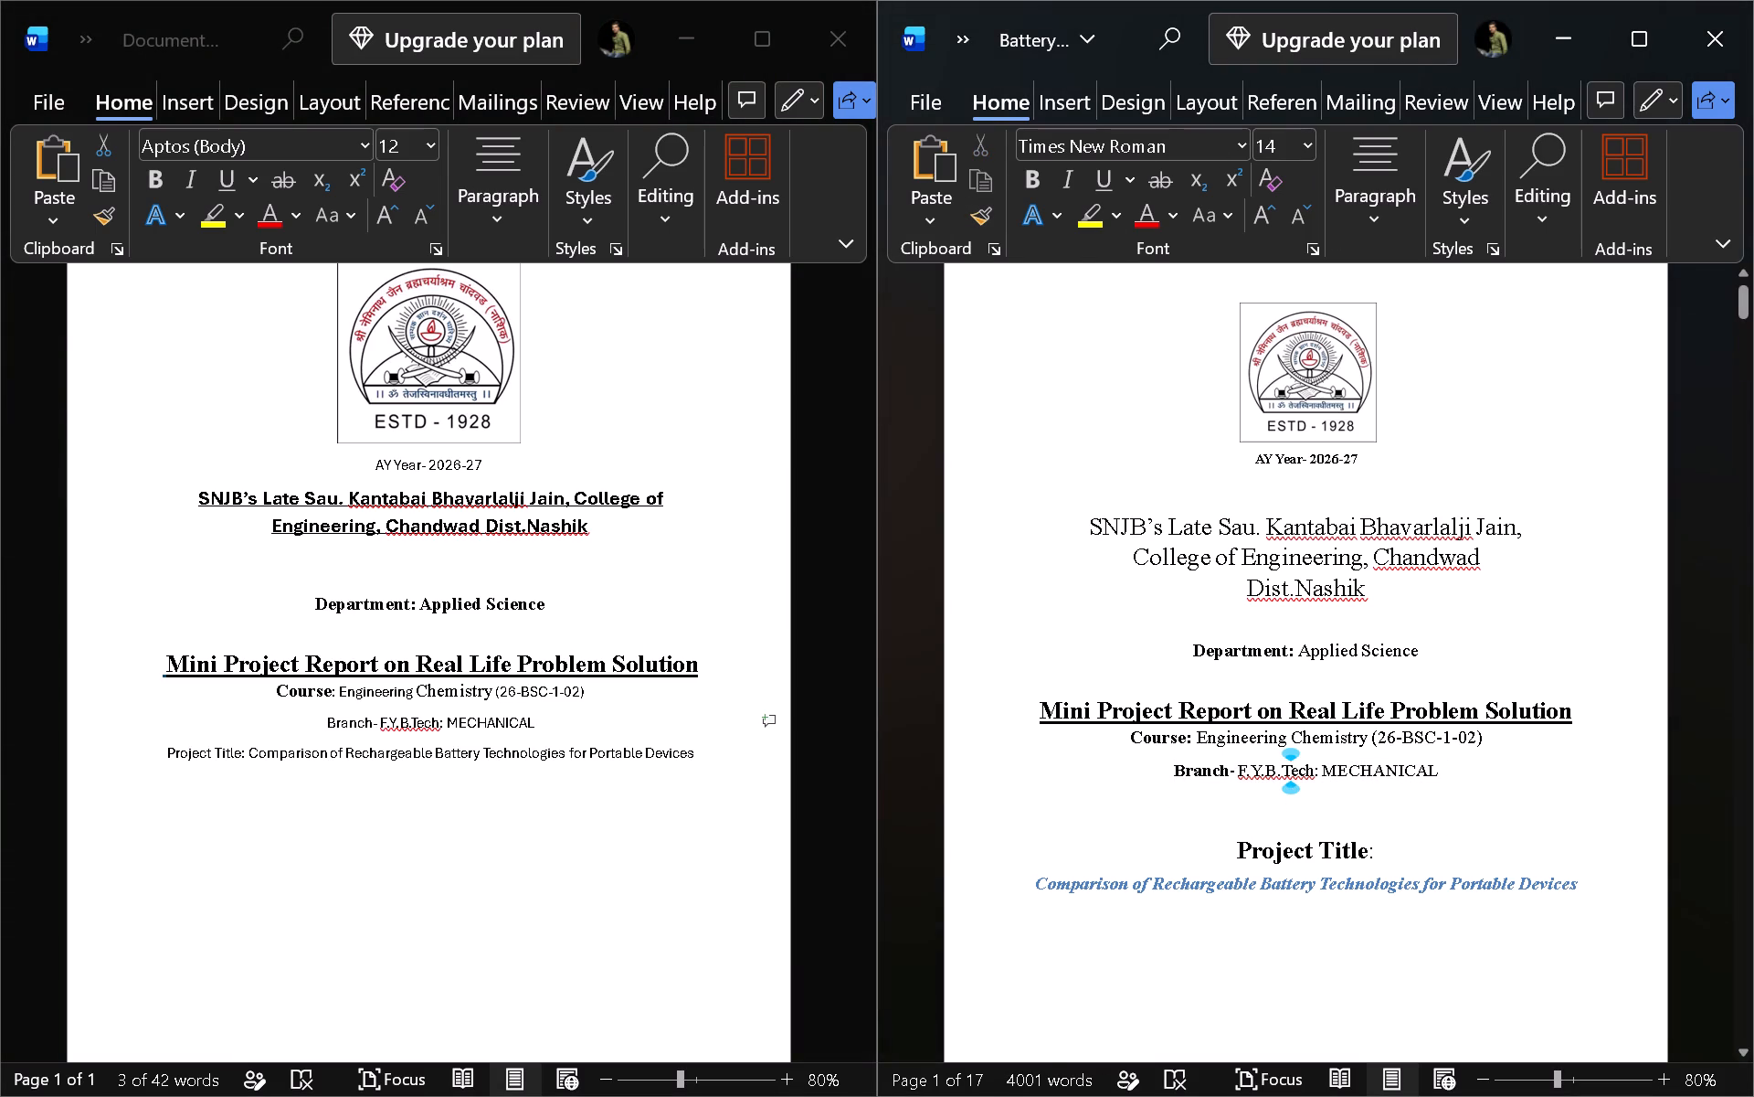
left_click_drag(1168, 772, 1450, 763)
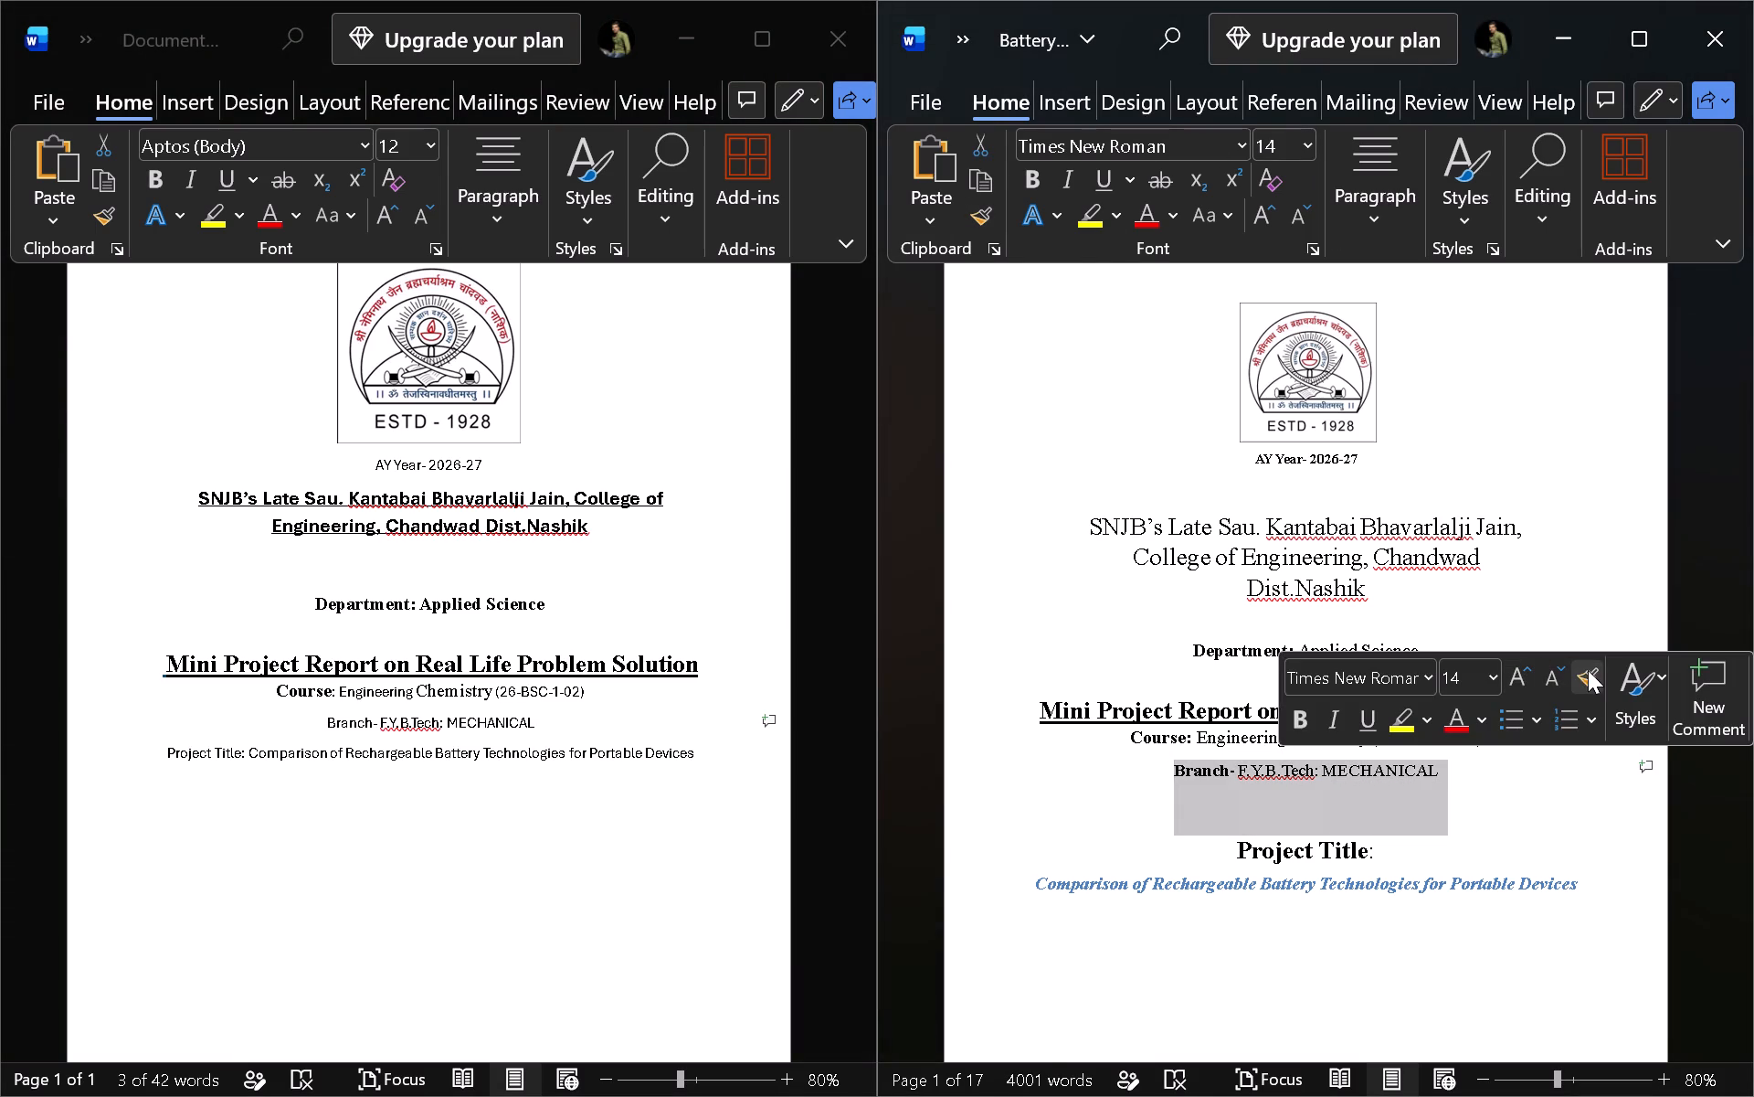
left_click(1587, 670)
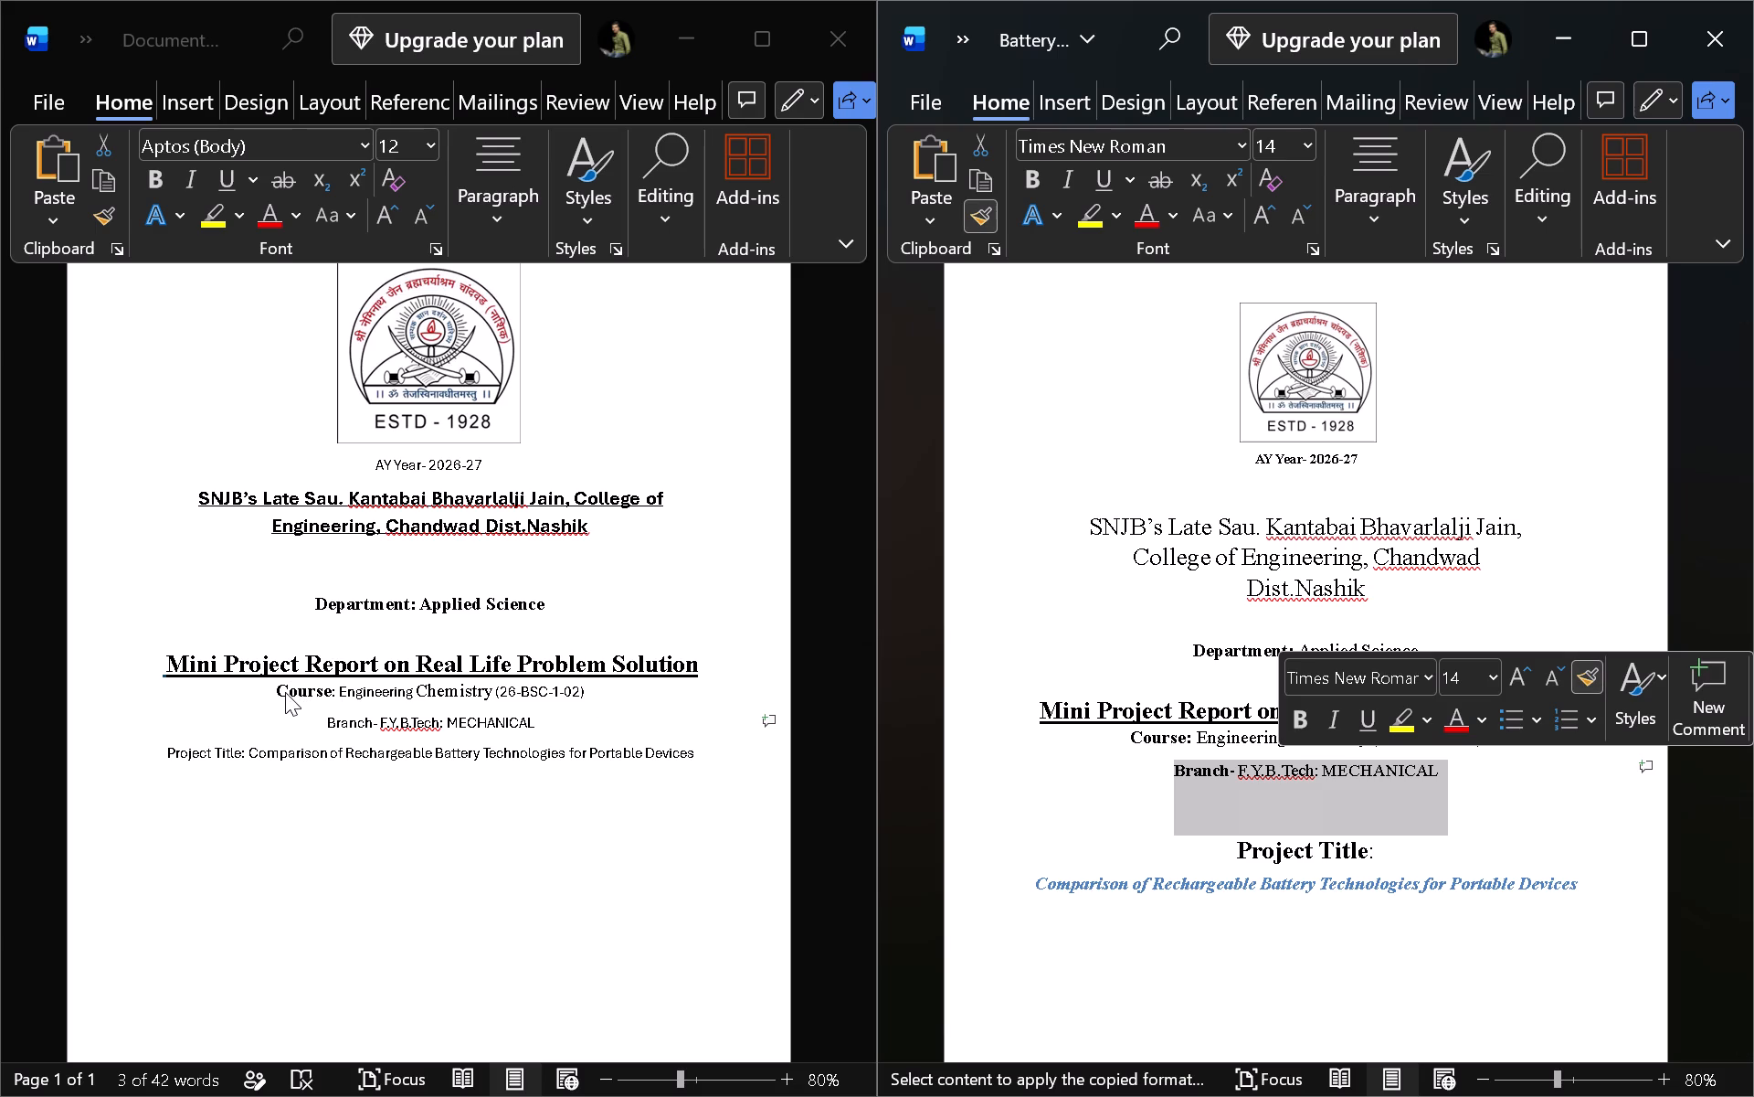
left_click_drag(326, 717, 485, 729)
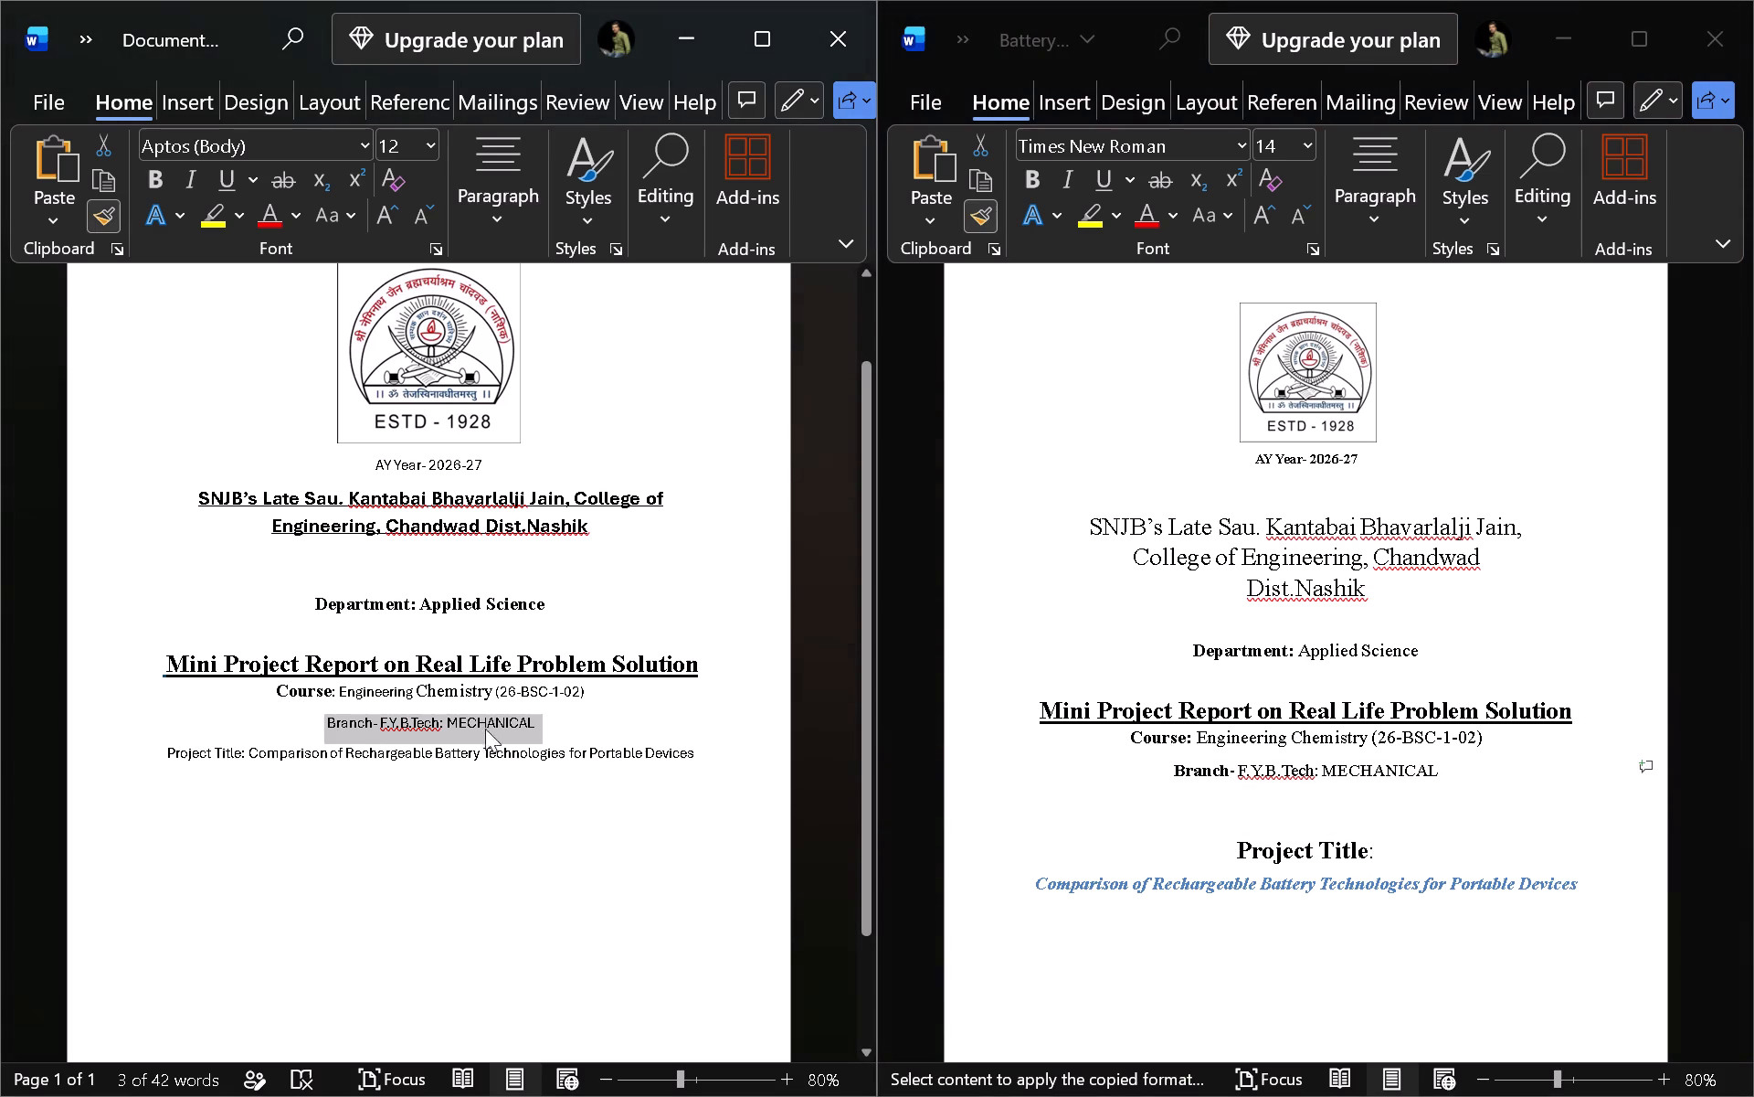
left_click_drag(485, 729, 535, 721)
left_click(535, 721)
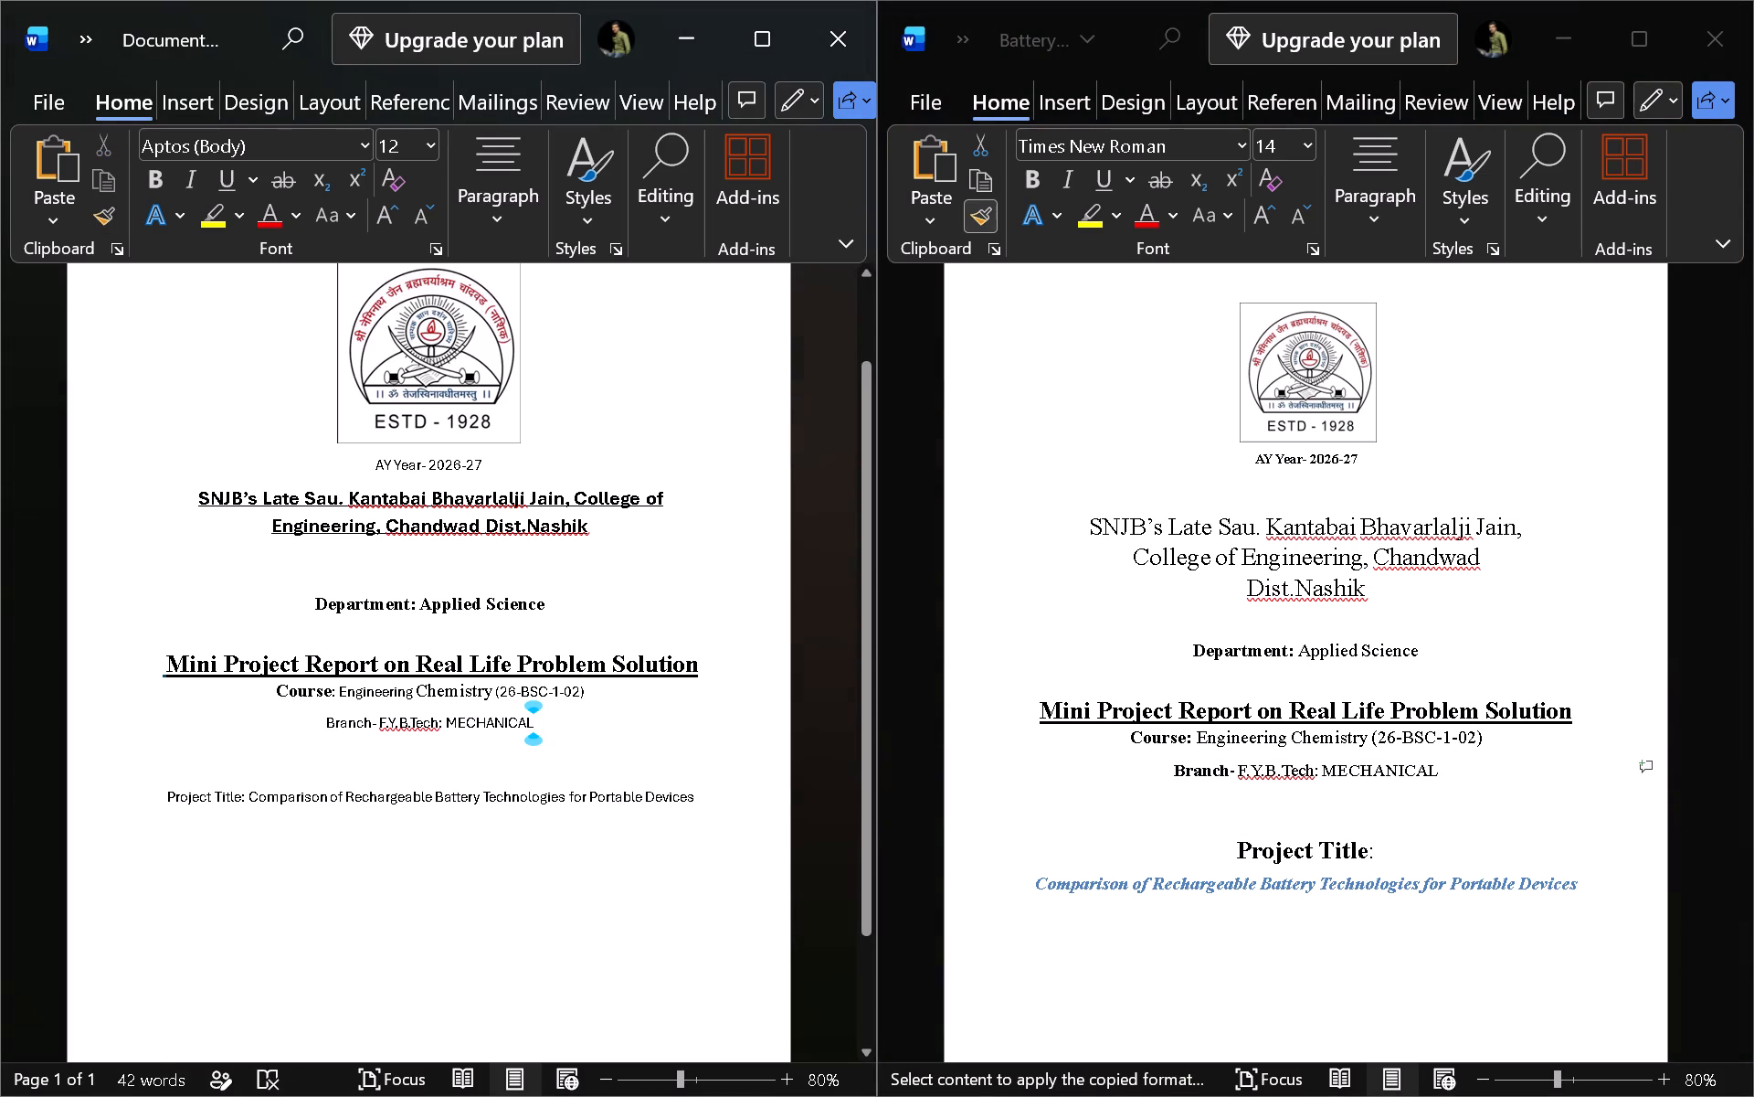
Make the word "Branch" bold in the draft's Branch line.
left_click_drag(323, 723, 356, 720)
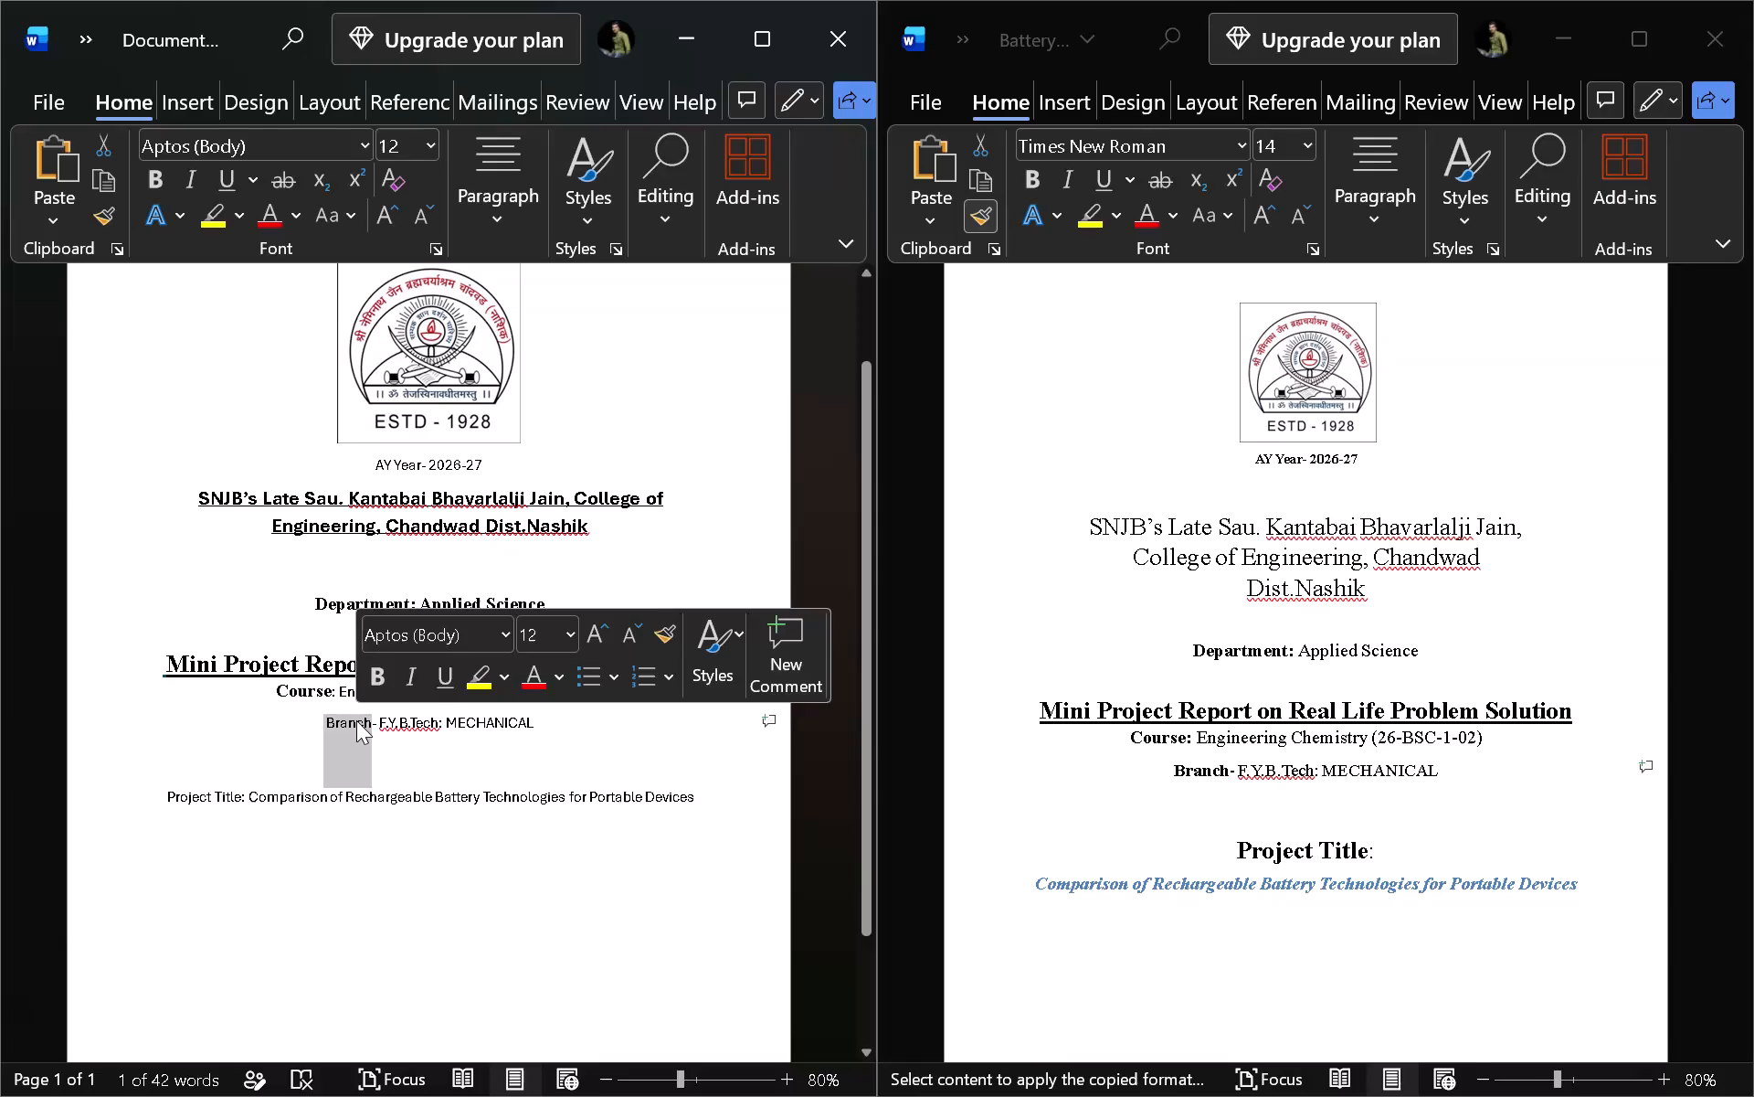
key("ctrl+b")
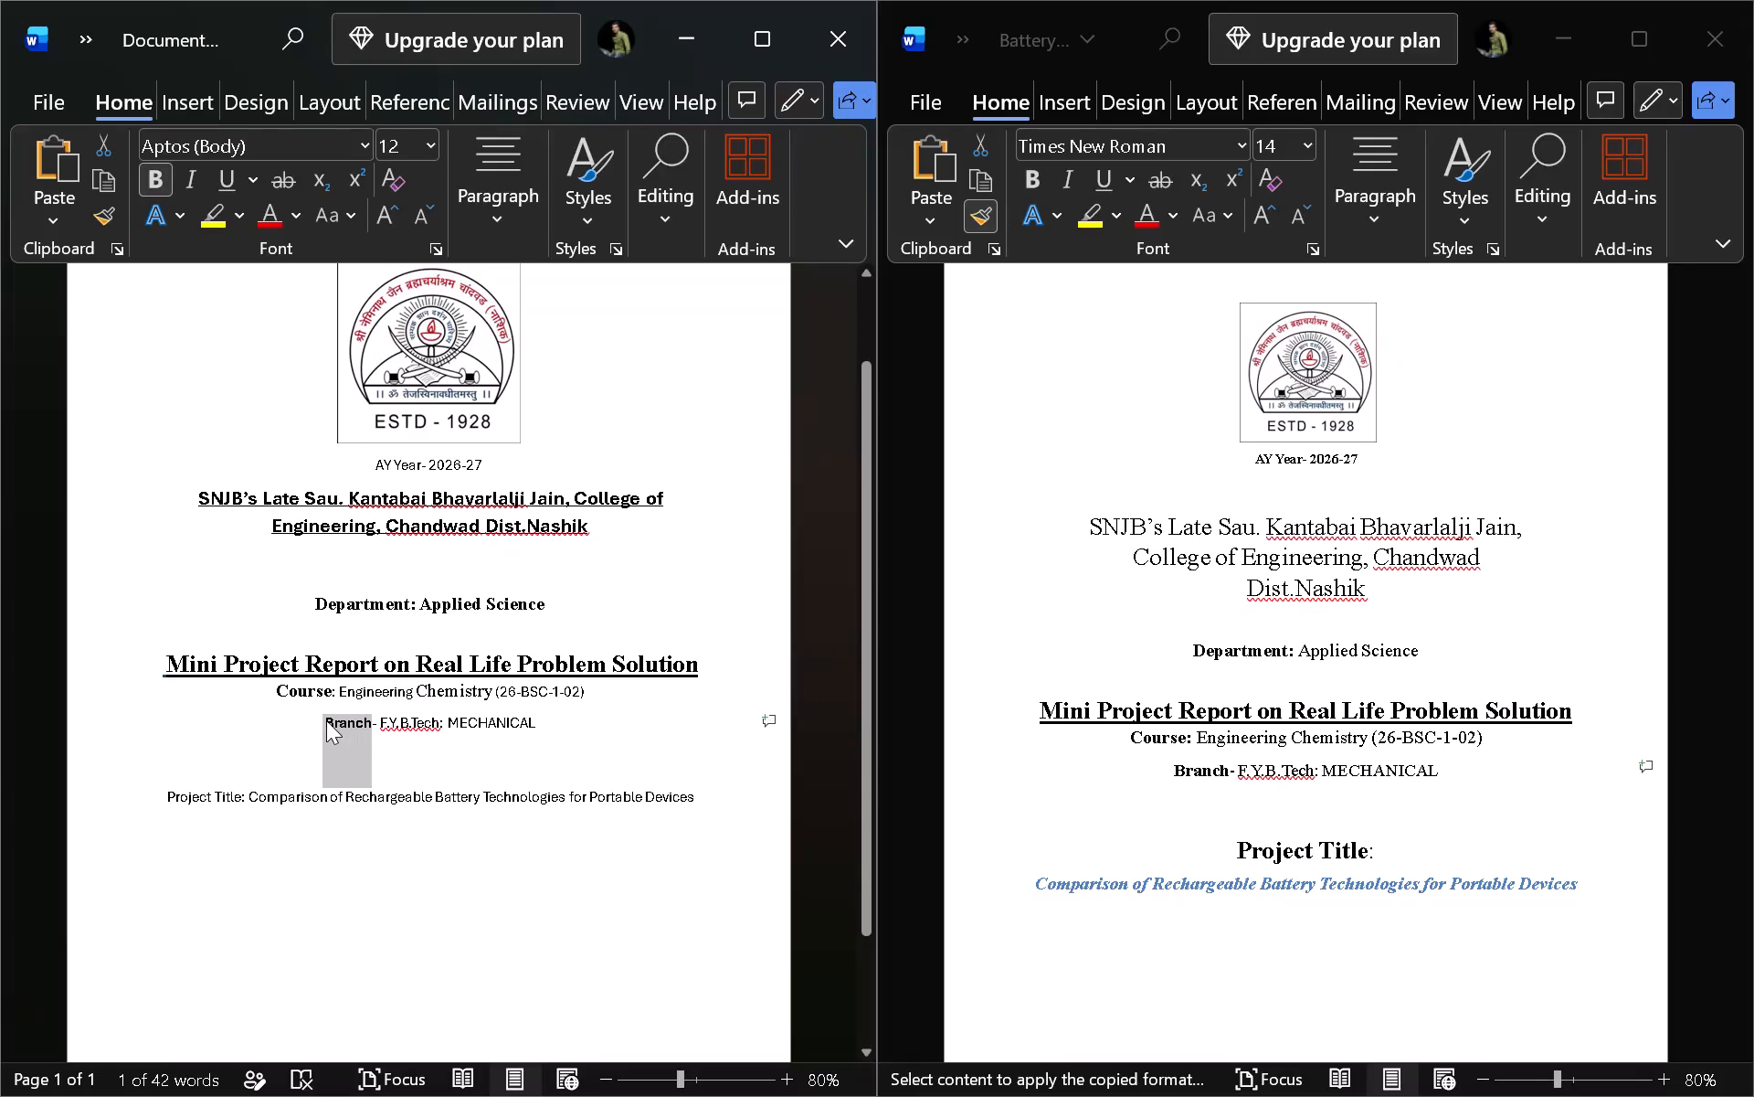
left_click(326, 718)
left_click_drag(326, 718, 415, 718)
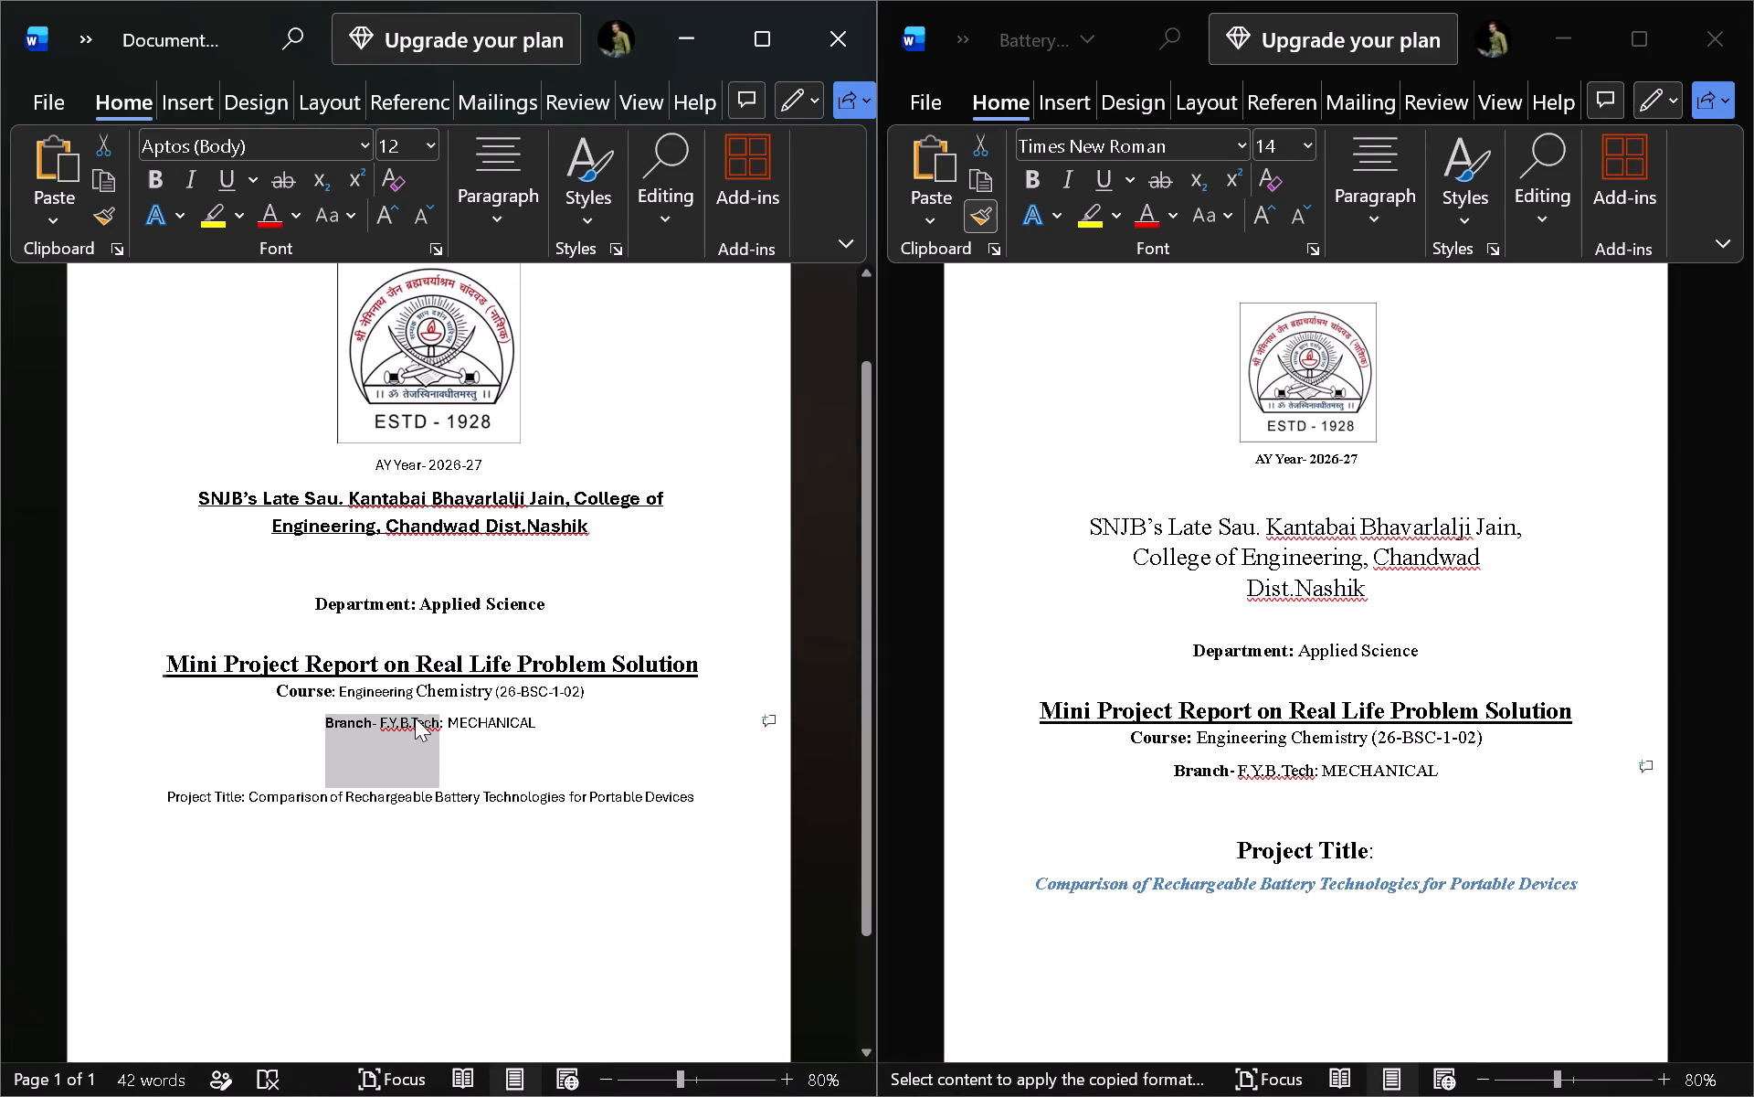
left_click(415, 718)
Split the draft's Project Title line after "Project Title:" so the comparison title sits on its own line.
scroll(516, 885, "down", 2)
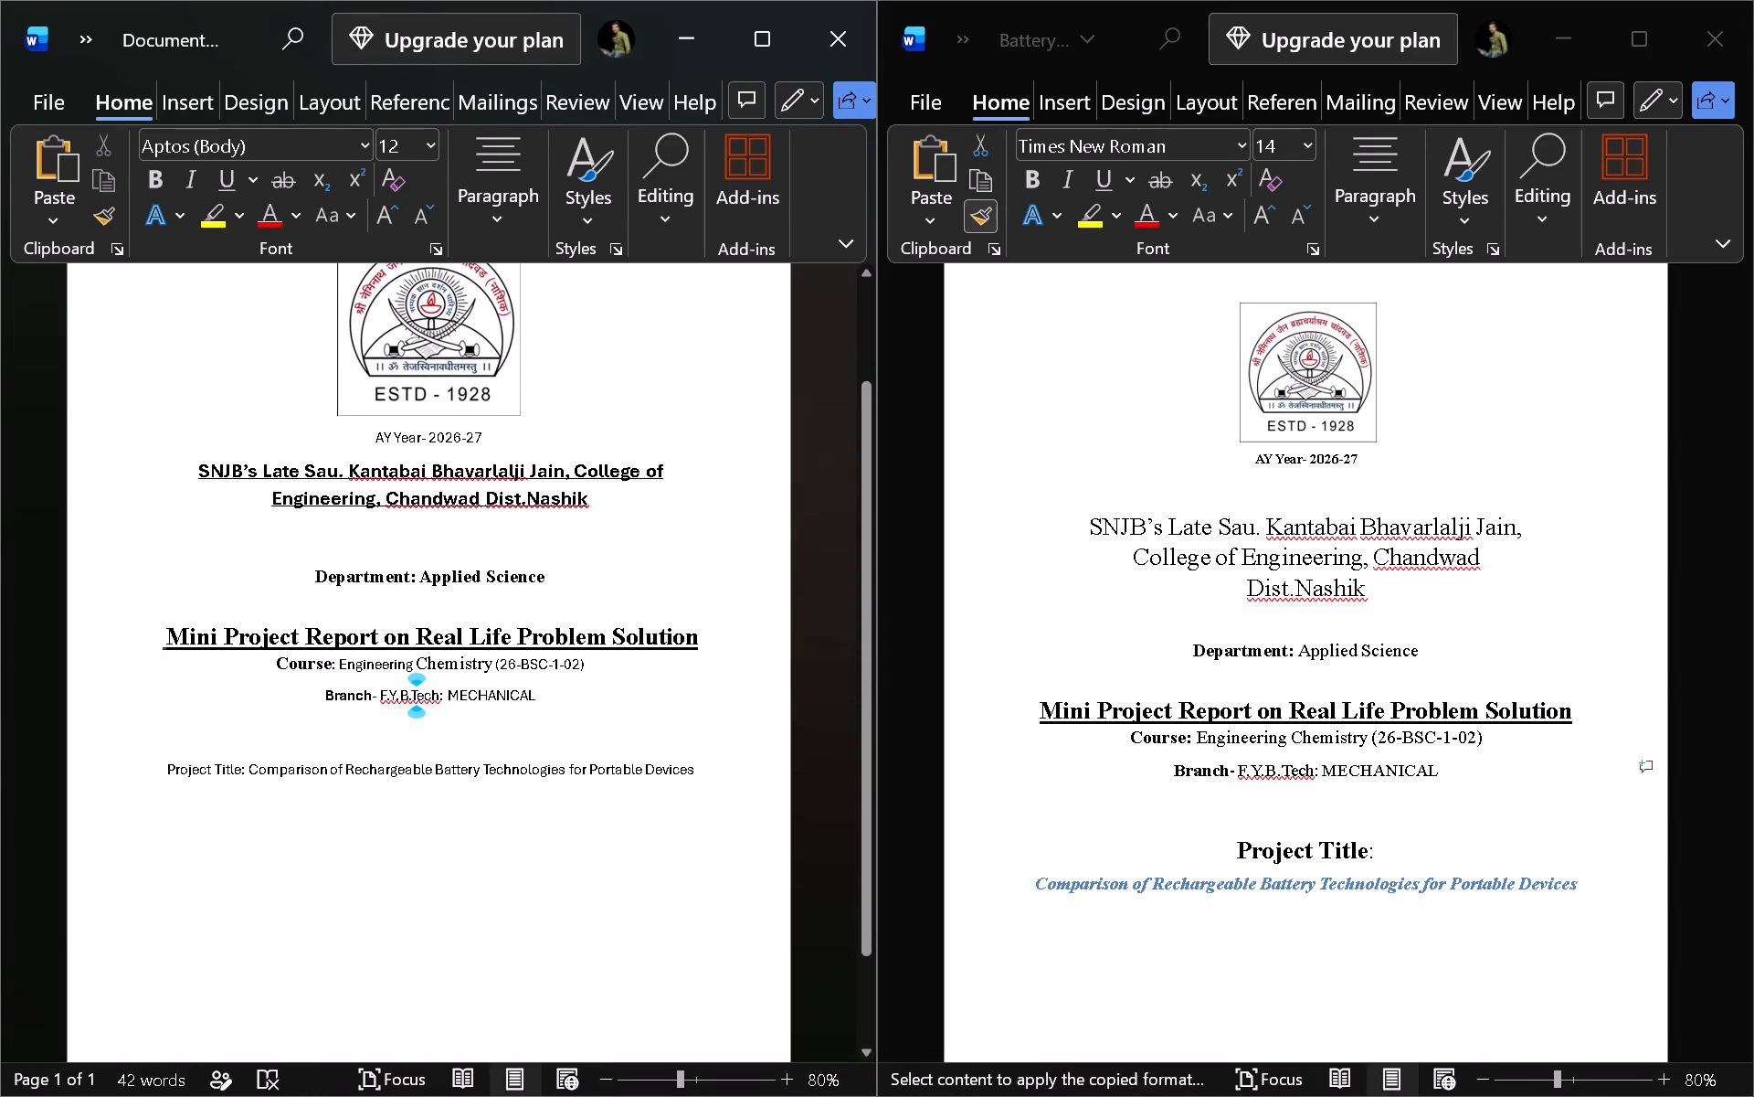
left_click(238, 764)
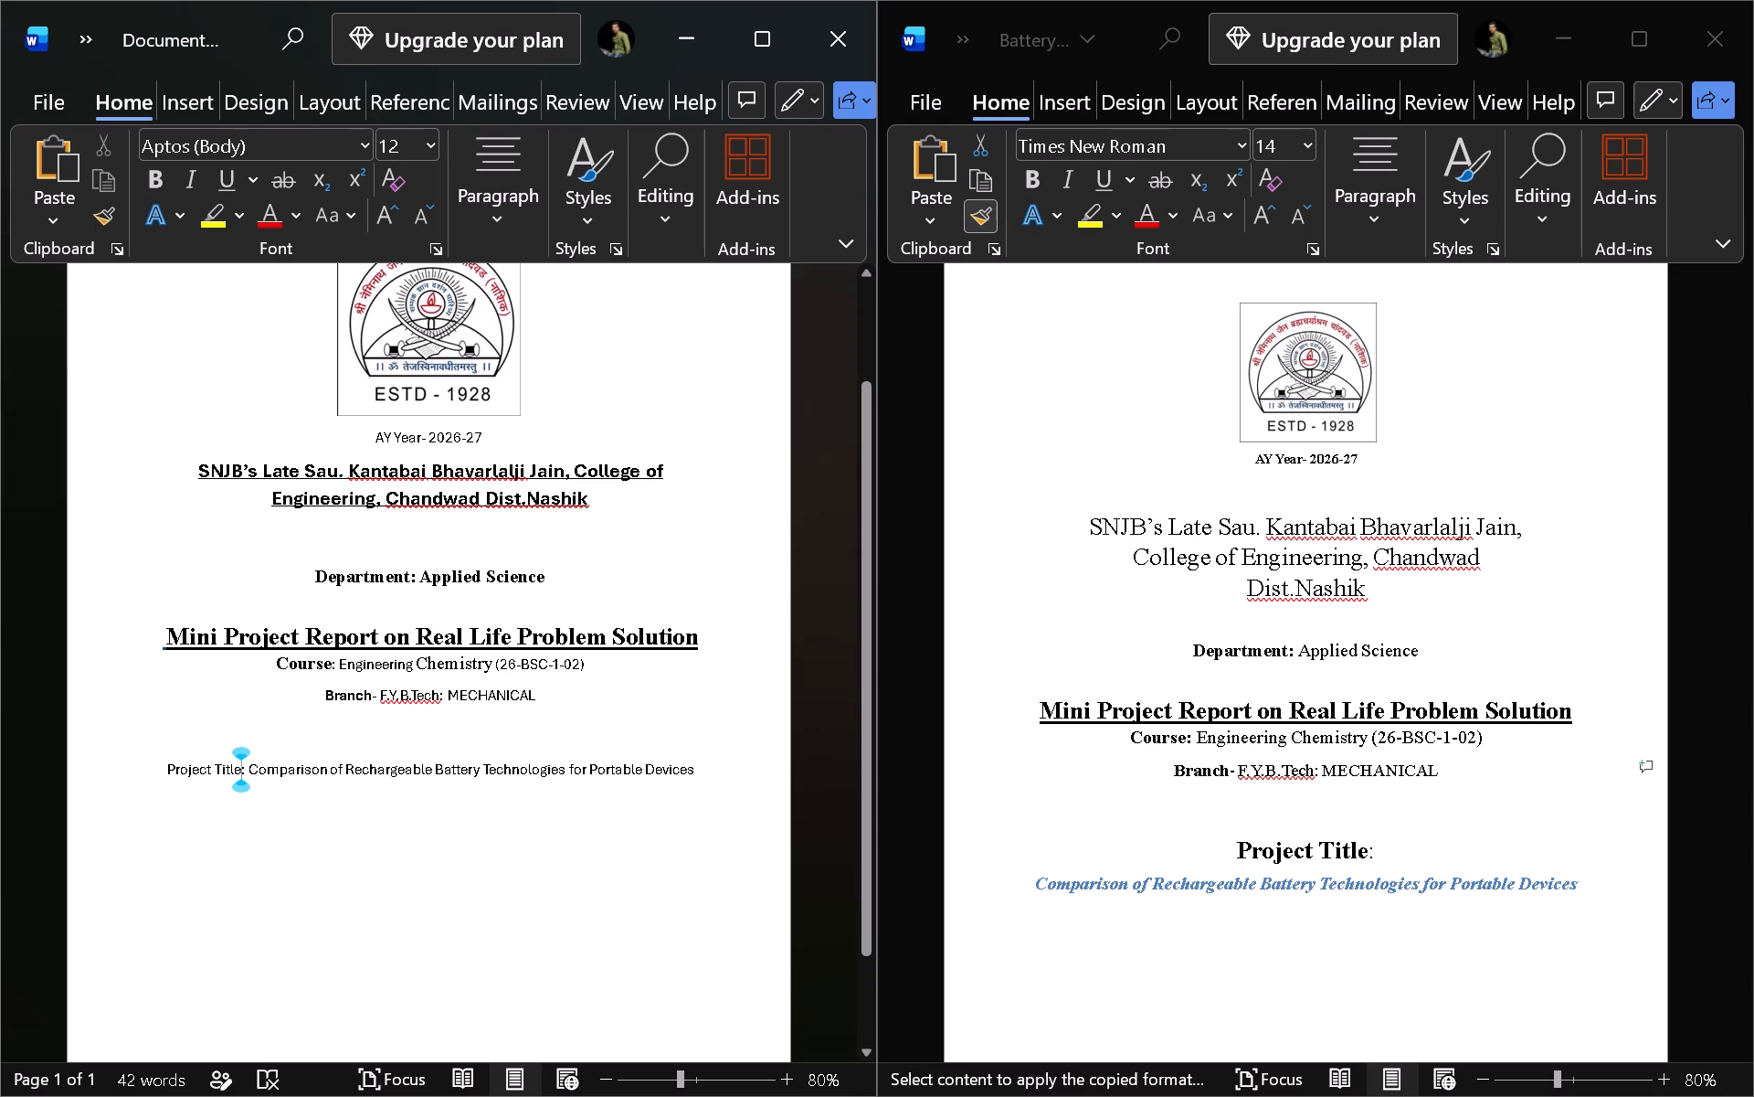
left_click(247, 768)
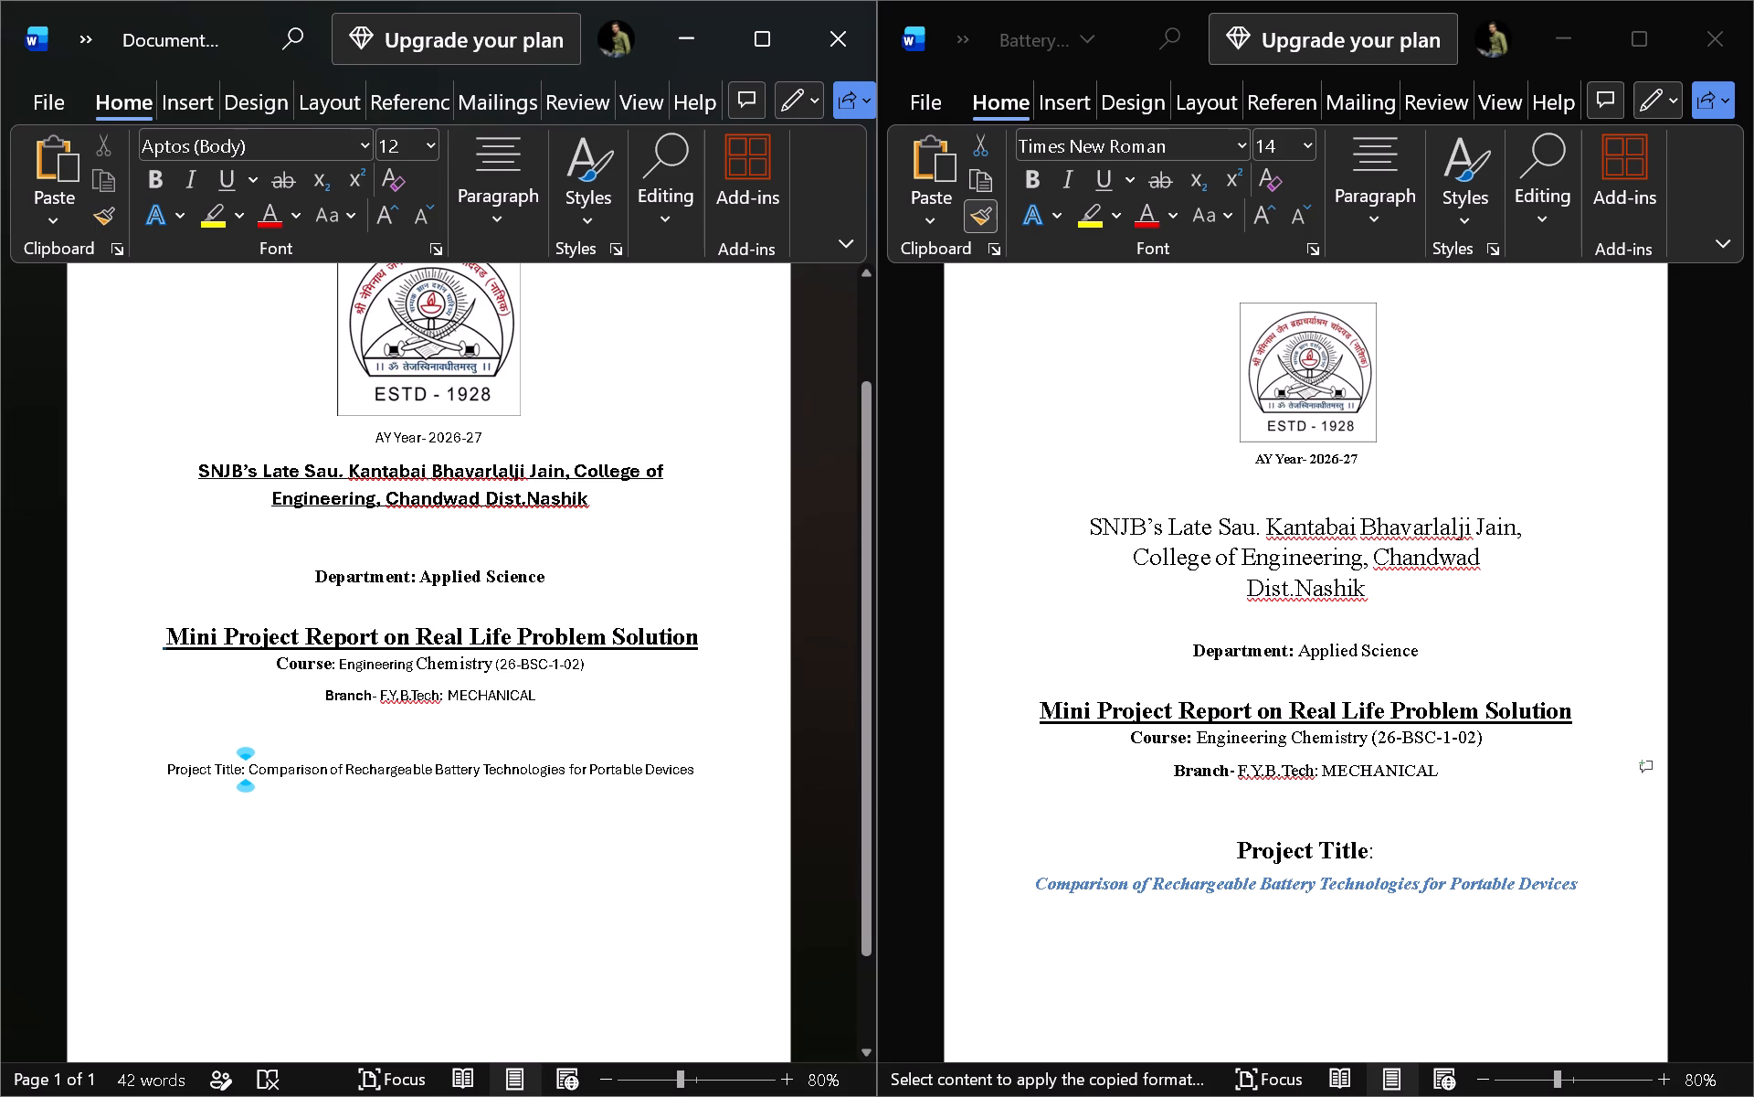
left_click(247, 768)
key("Return")
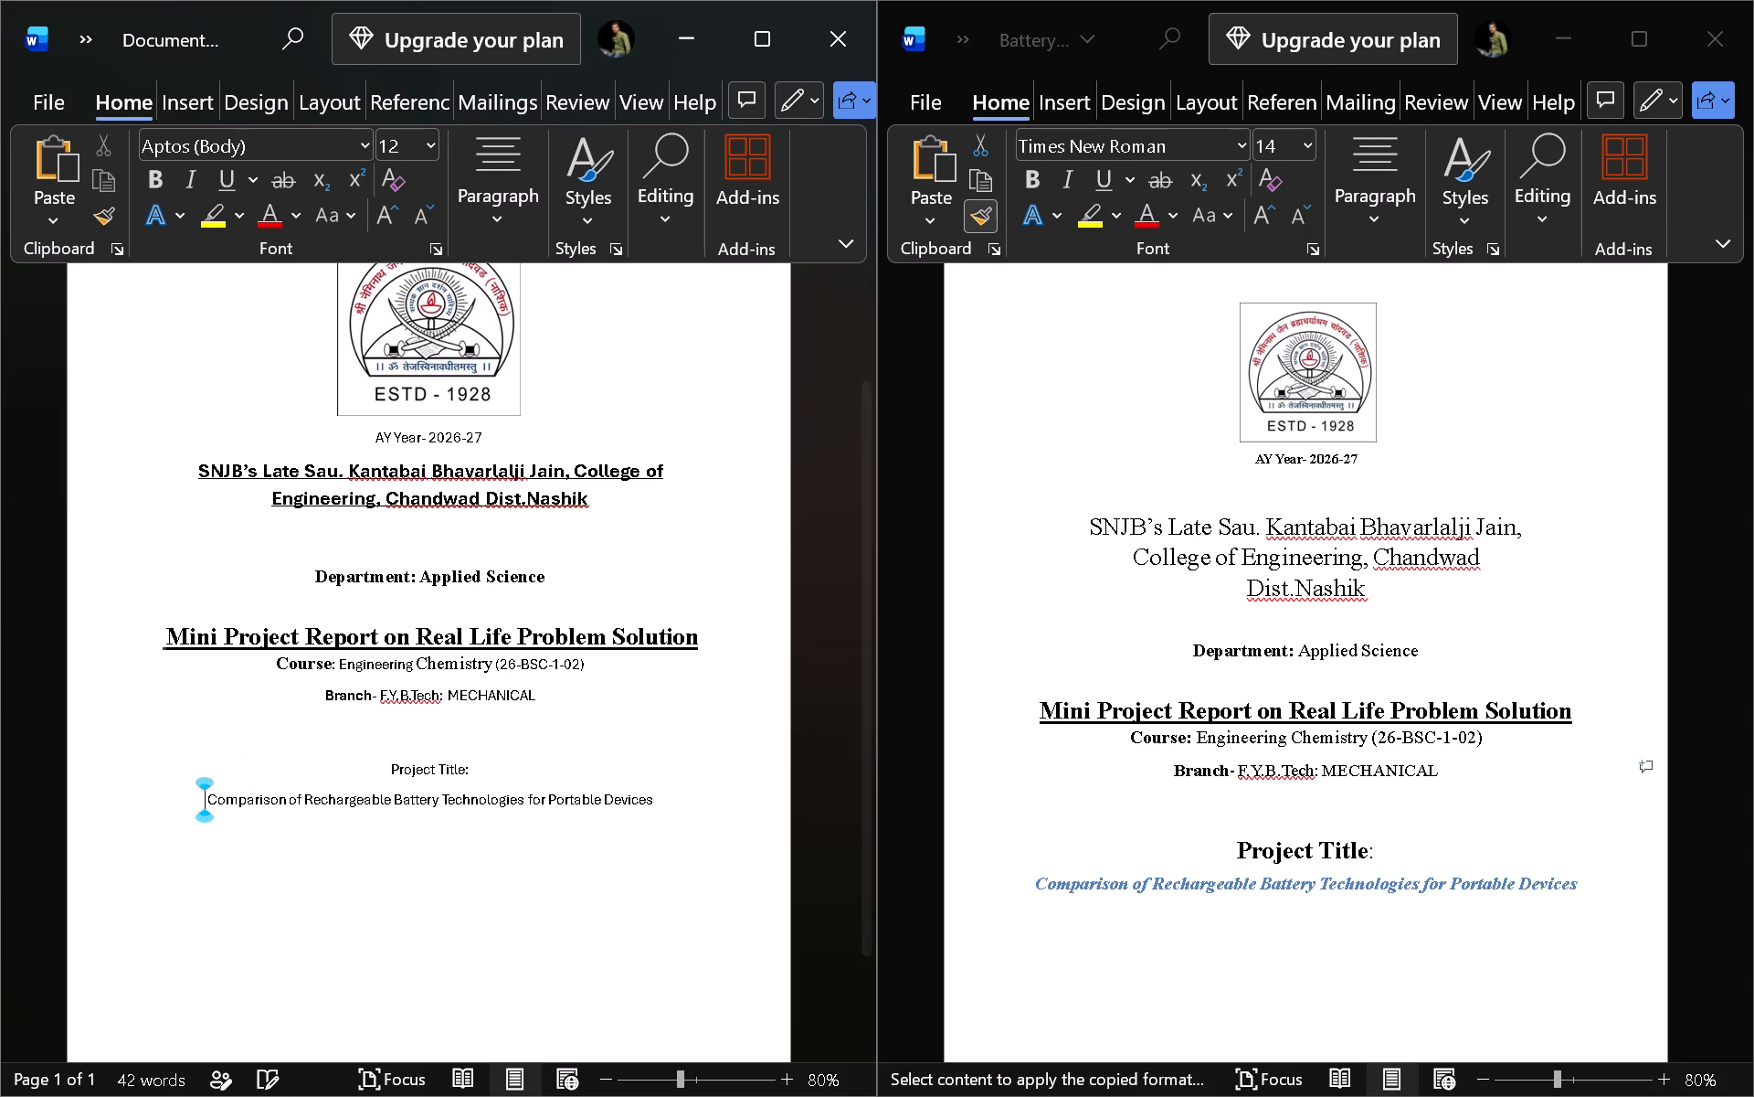
Make the draft's "Project Title:" heading bold and increase its font size.
left_click_drag(386, 766, 502, 767)
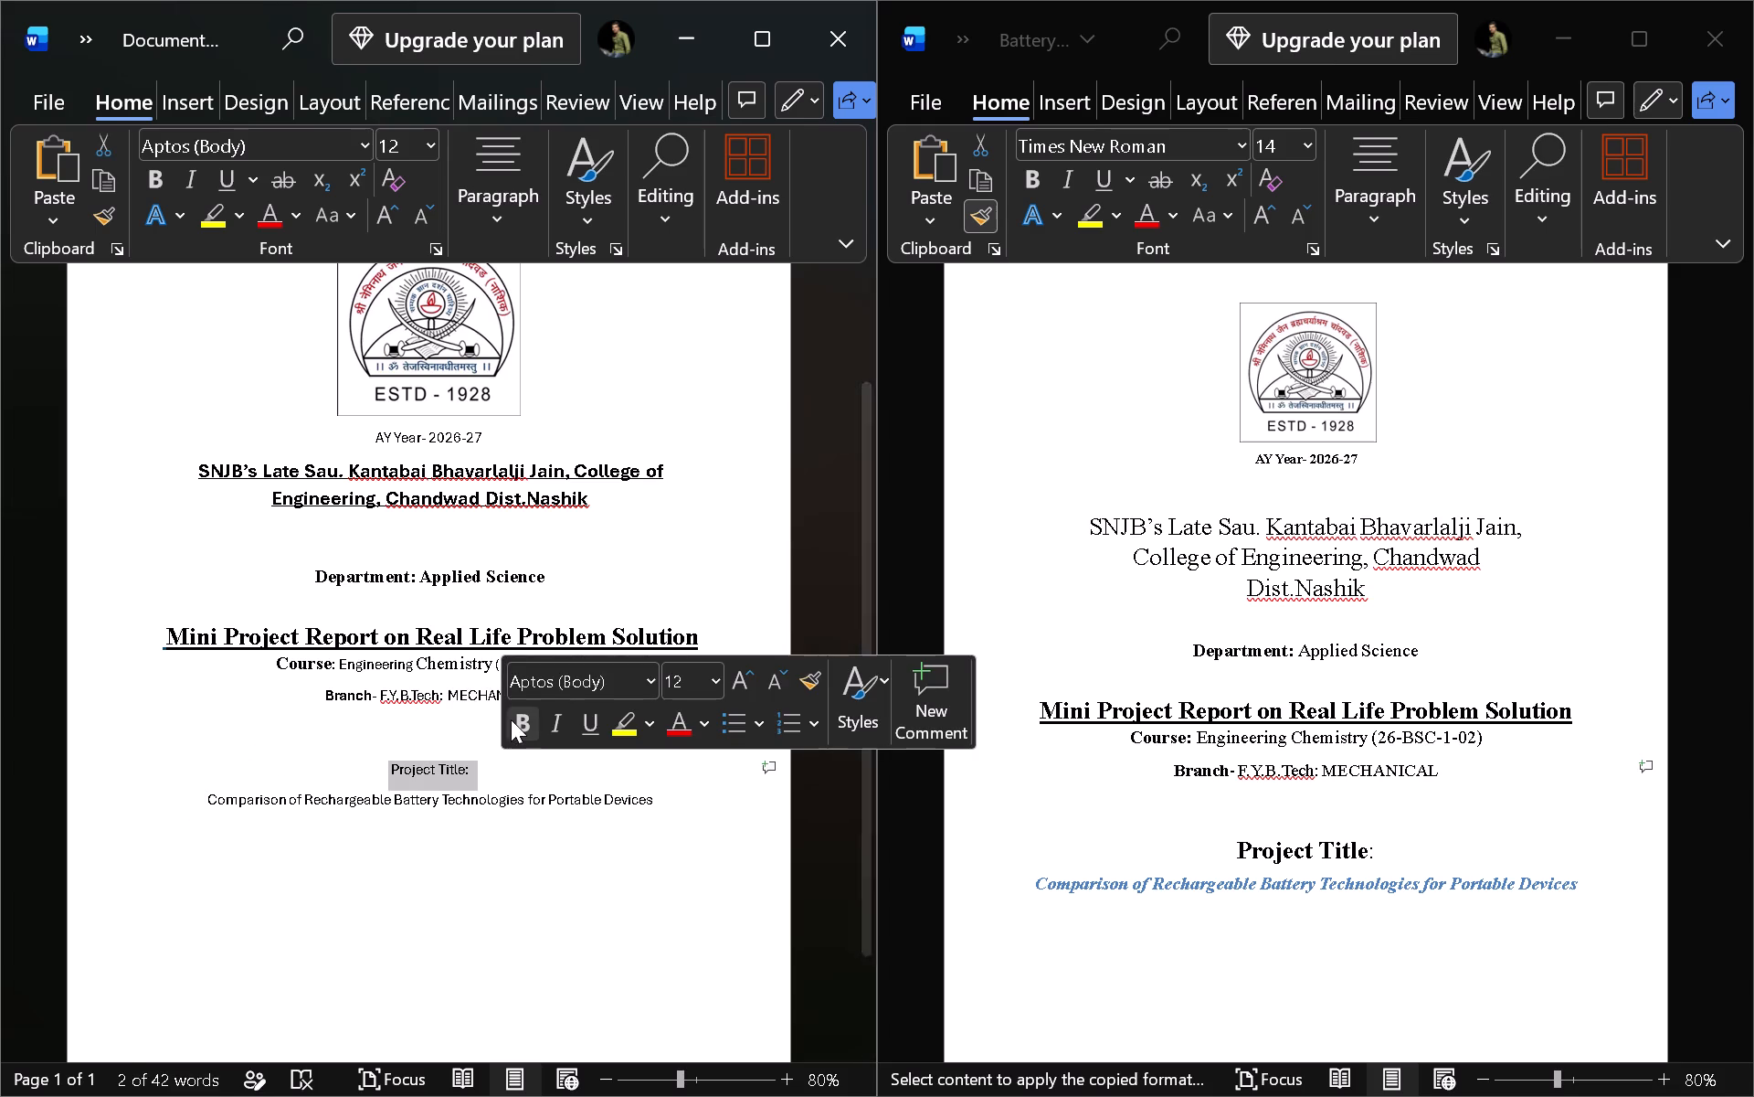
left_click(510, 719)
triple_click(750, 687)
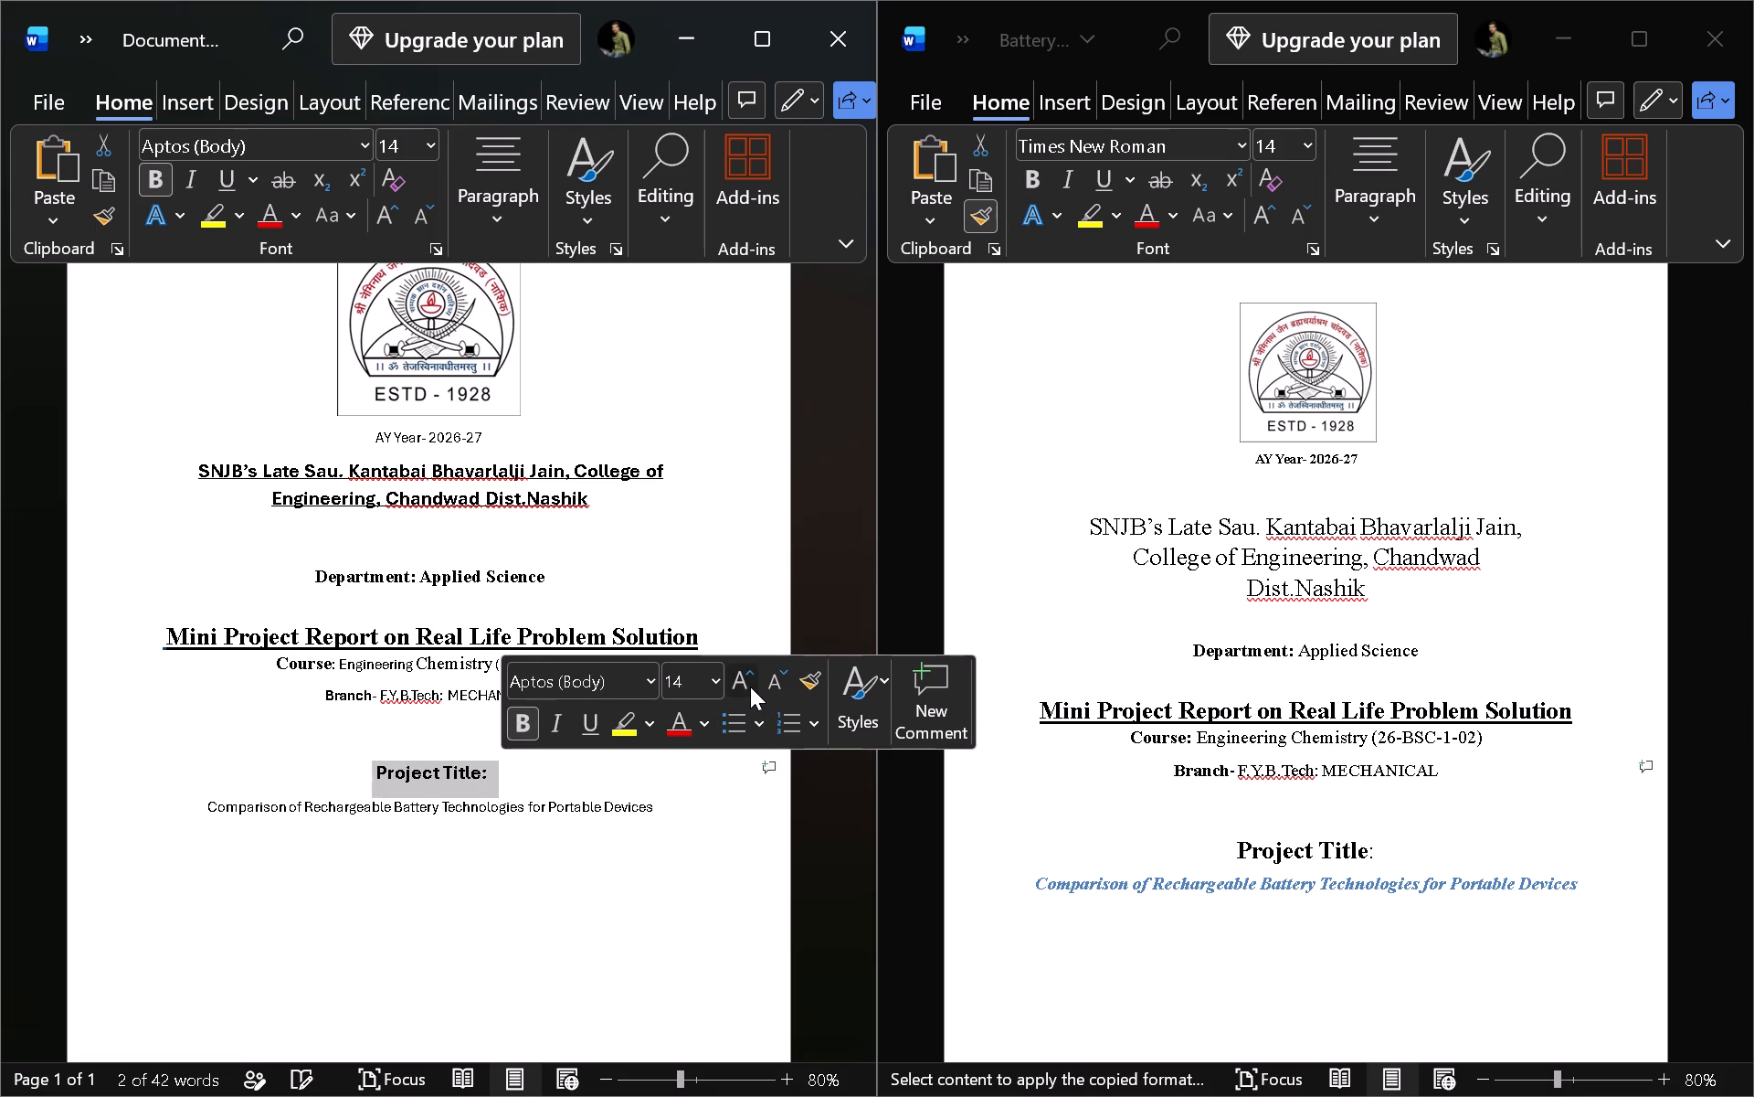
left_click(750, 687)
left_click(678, 822)
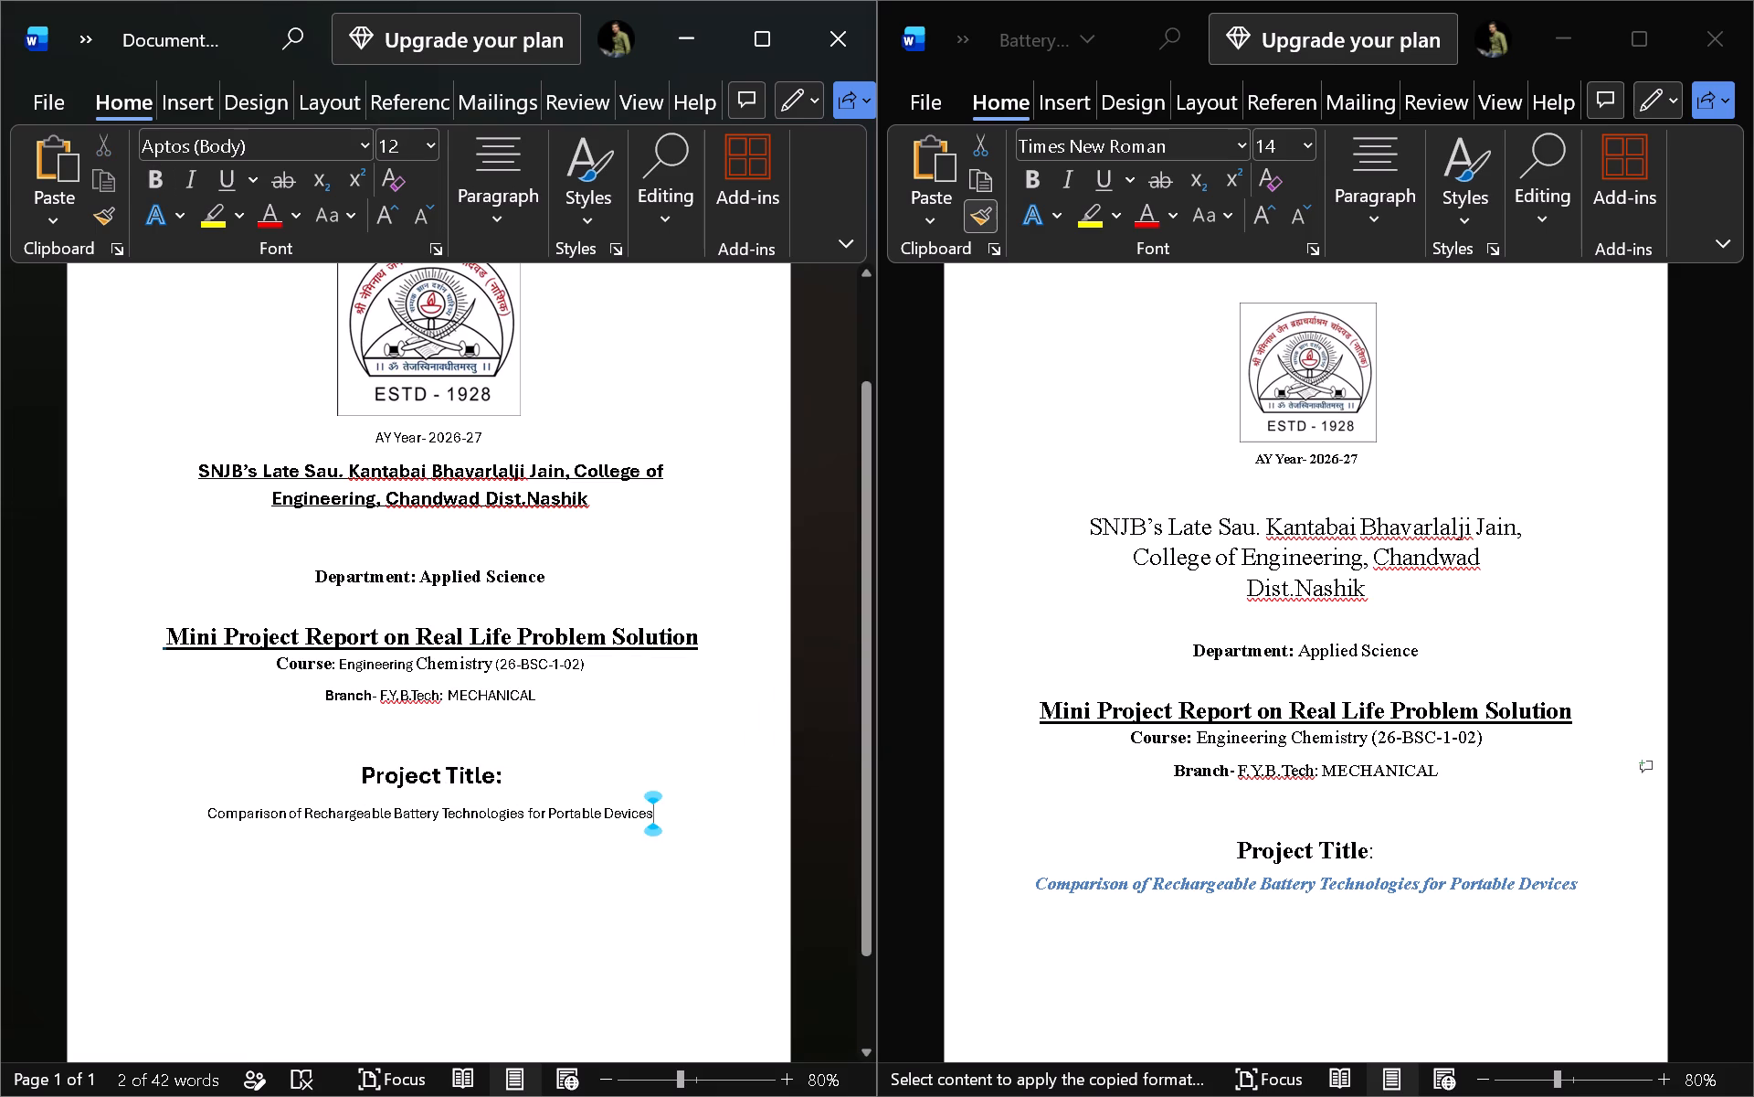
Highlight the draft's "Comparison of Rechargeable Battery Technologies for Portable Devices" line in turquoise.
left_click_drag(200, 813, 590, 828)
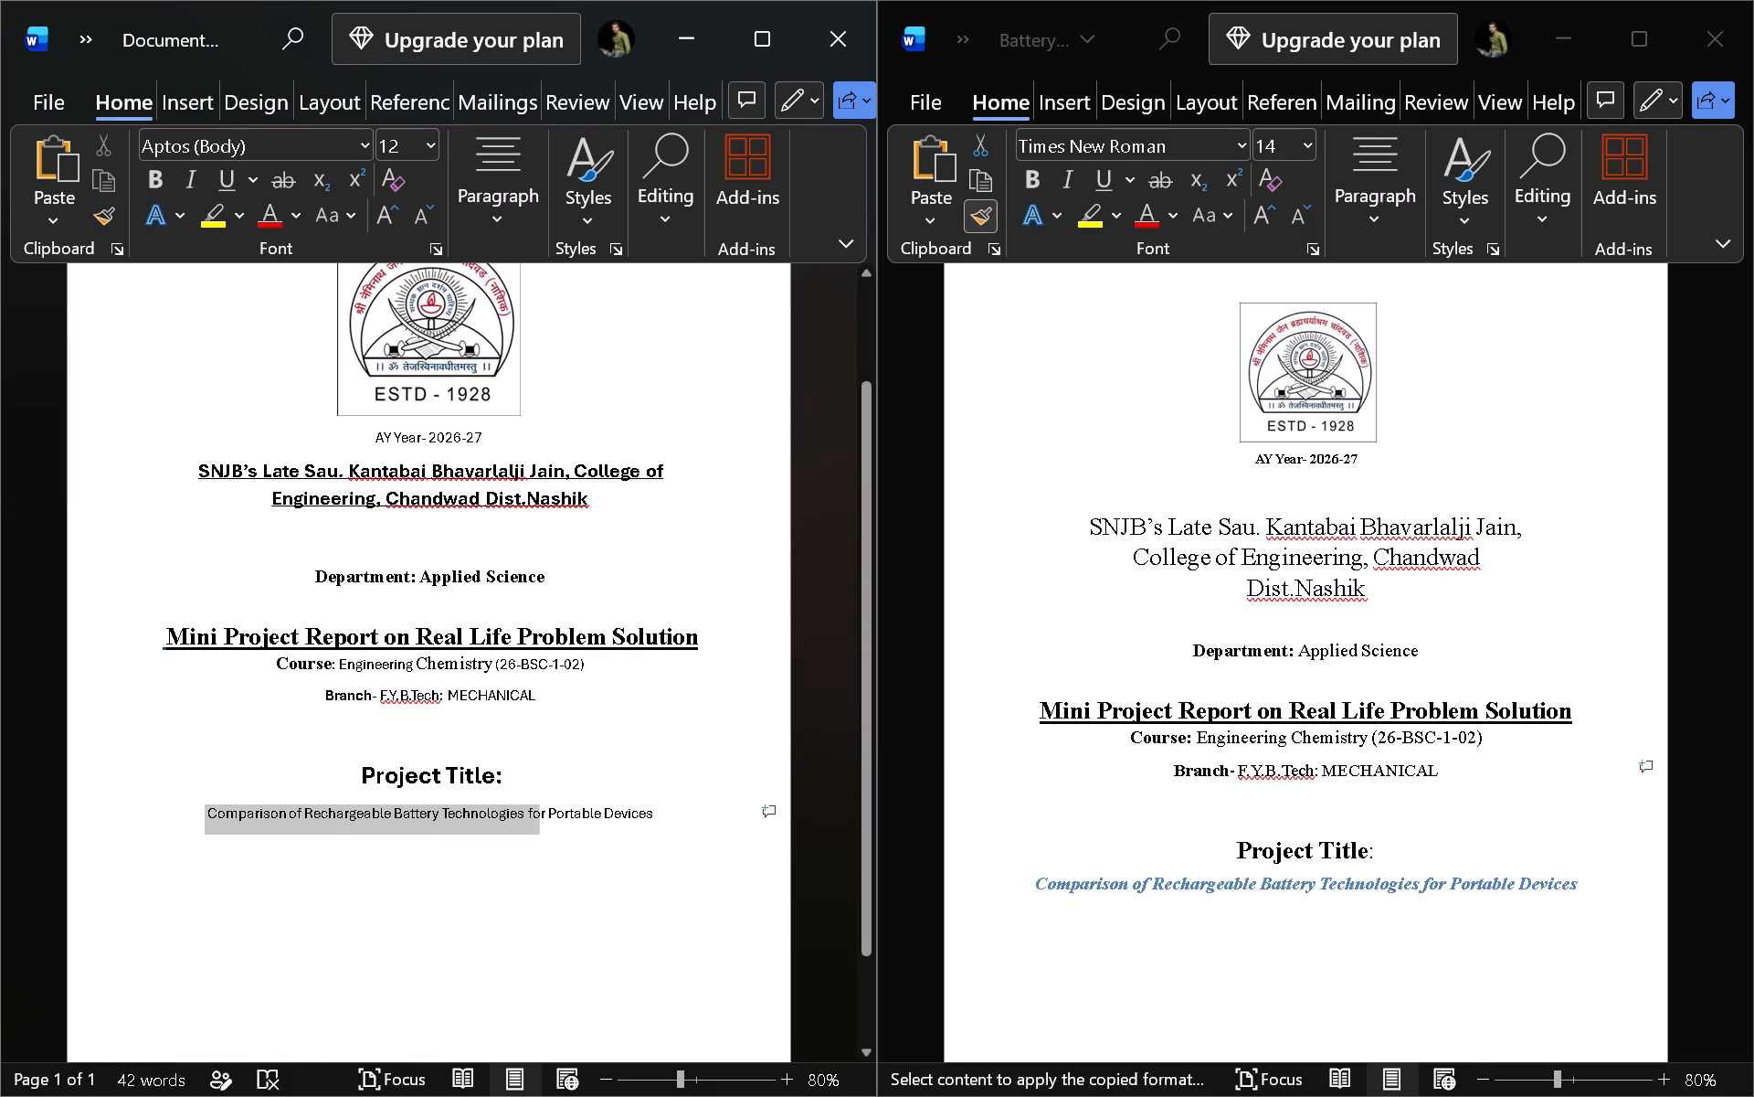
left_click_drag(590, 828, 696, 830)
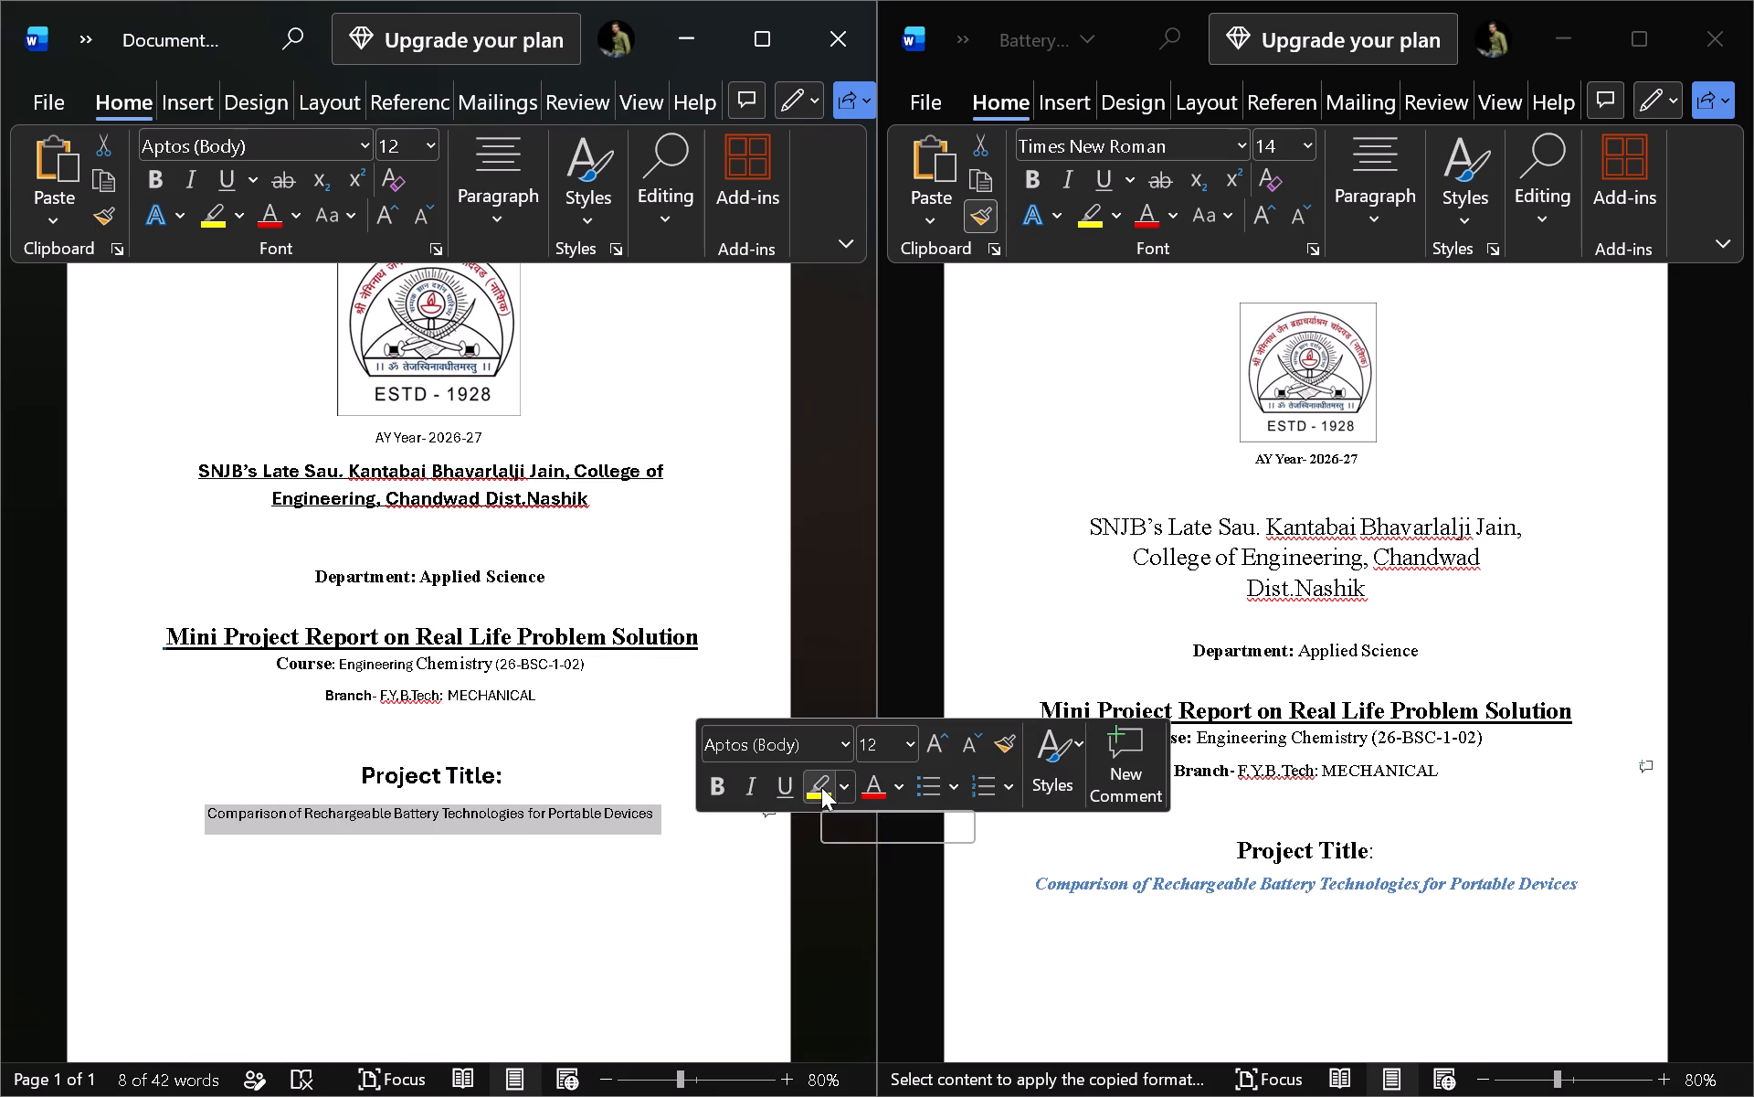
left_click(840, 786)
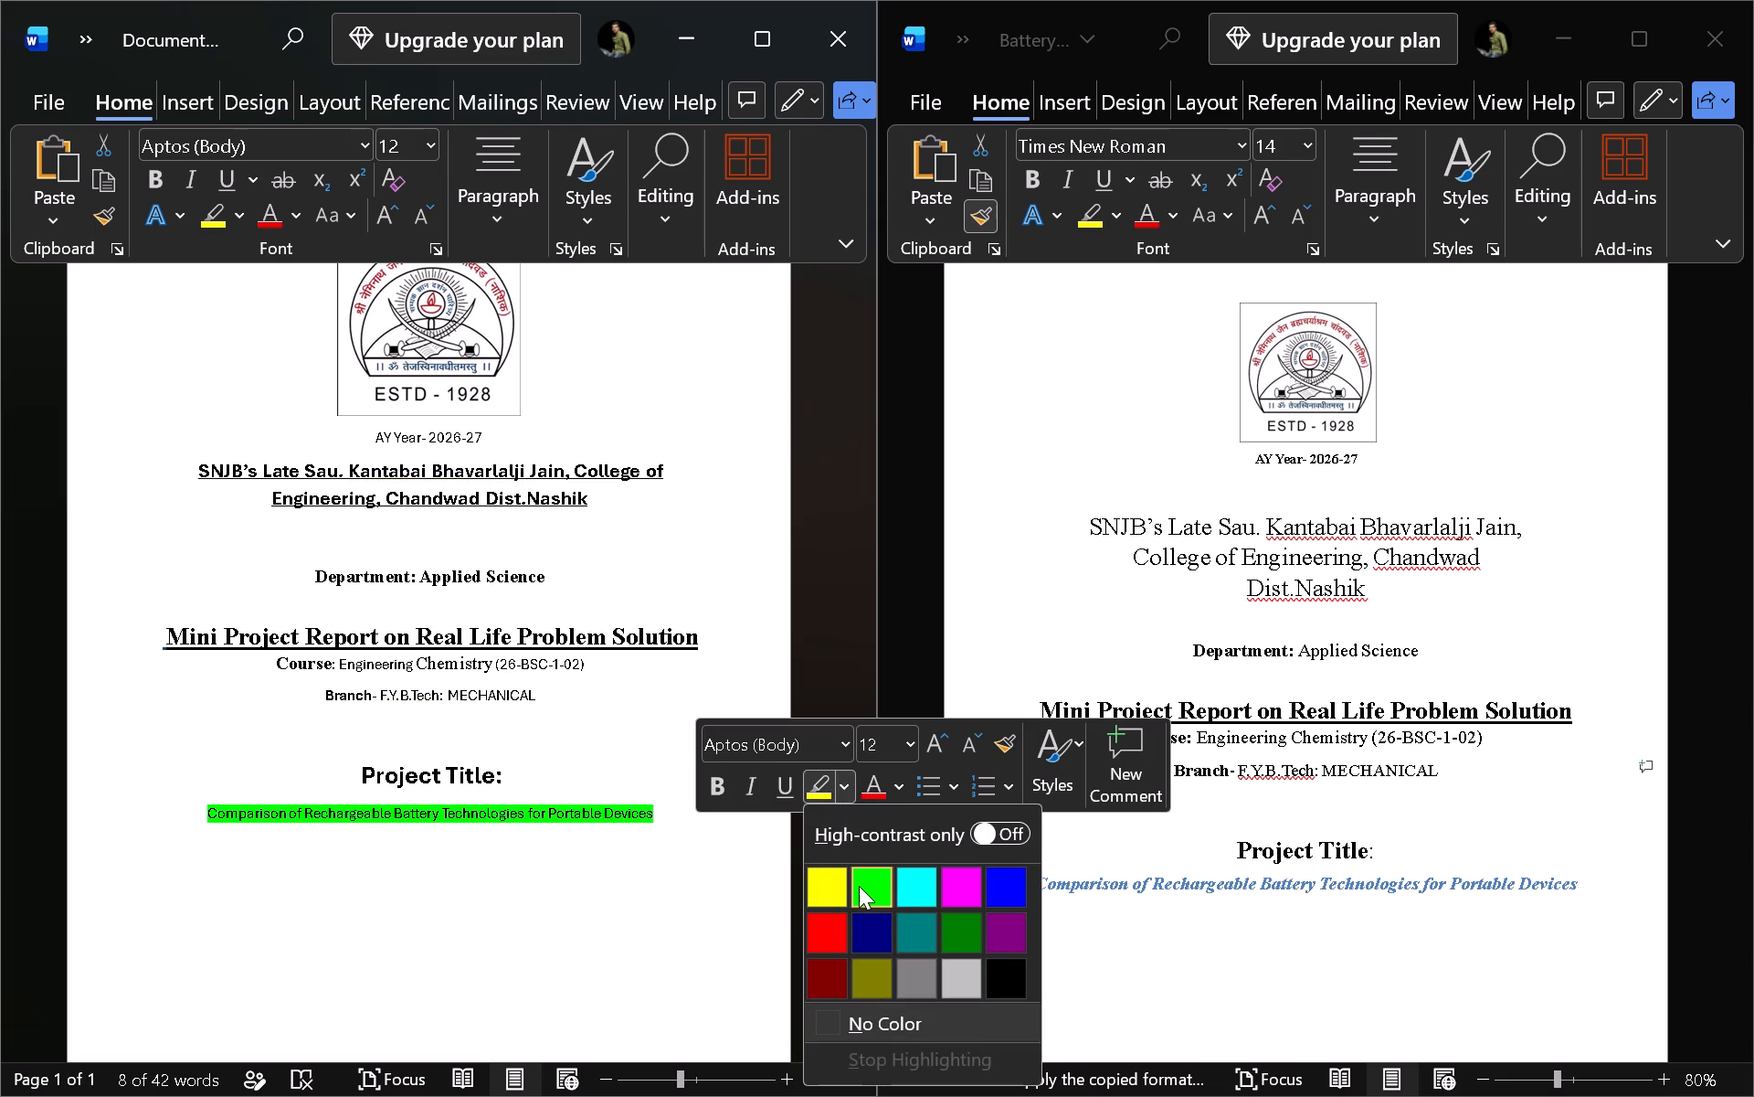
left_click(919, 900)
Enlarge the draft's "Comparison of Rechargeable Battery Technologies for Portable Devices" title to font size 20.
triple_click(942, 750)
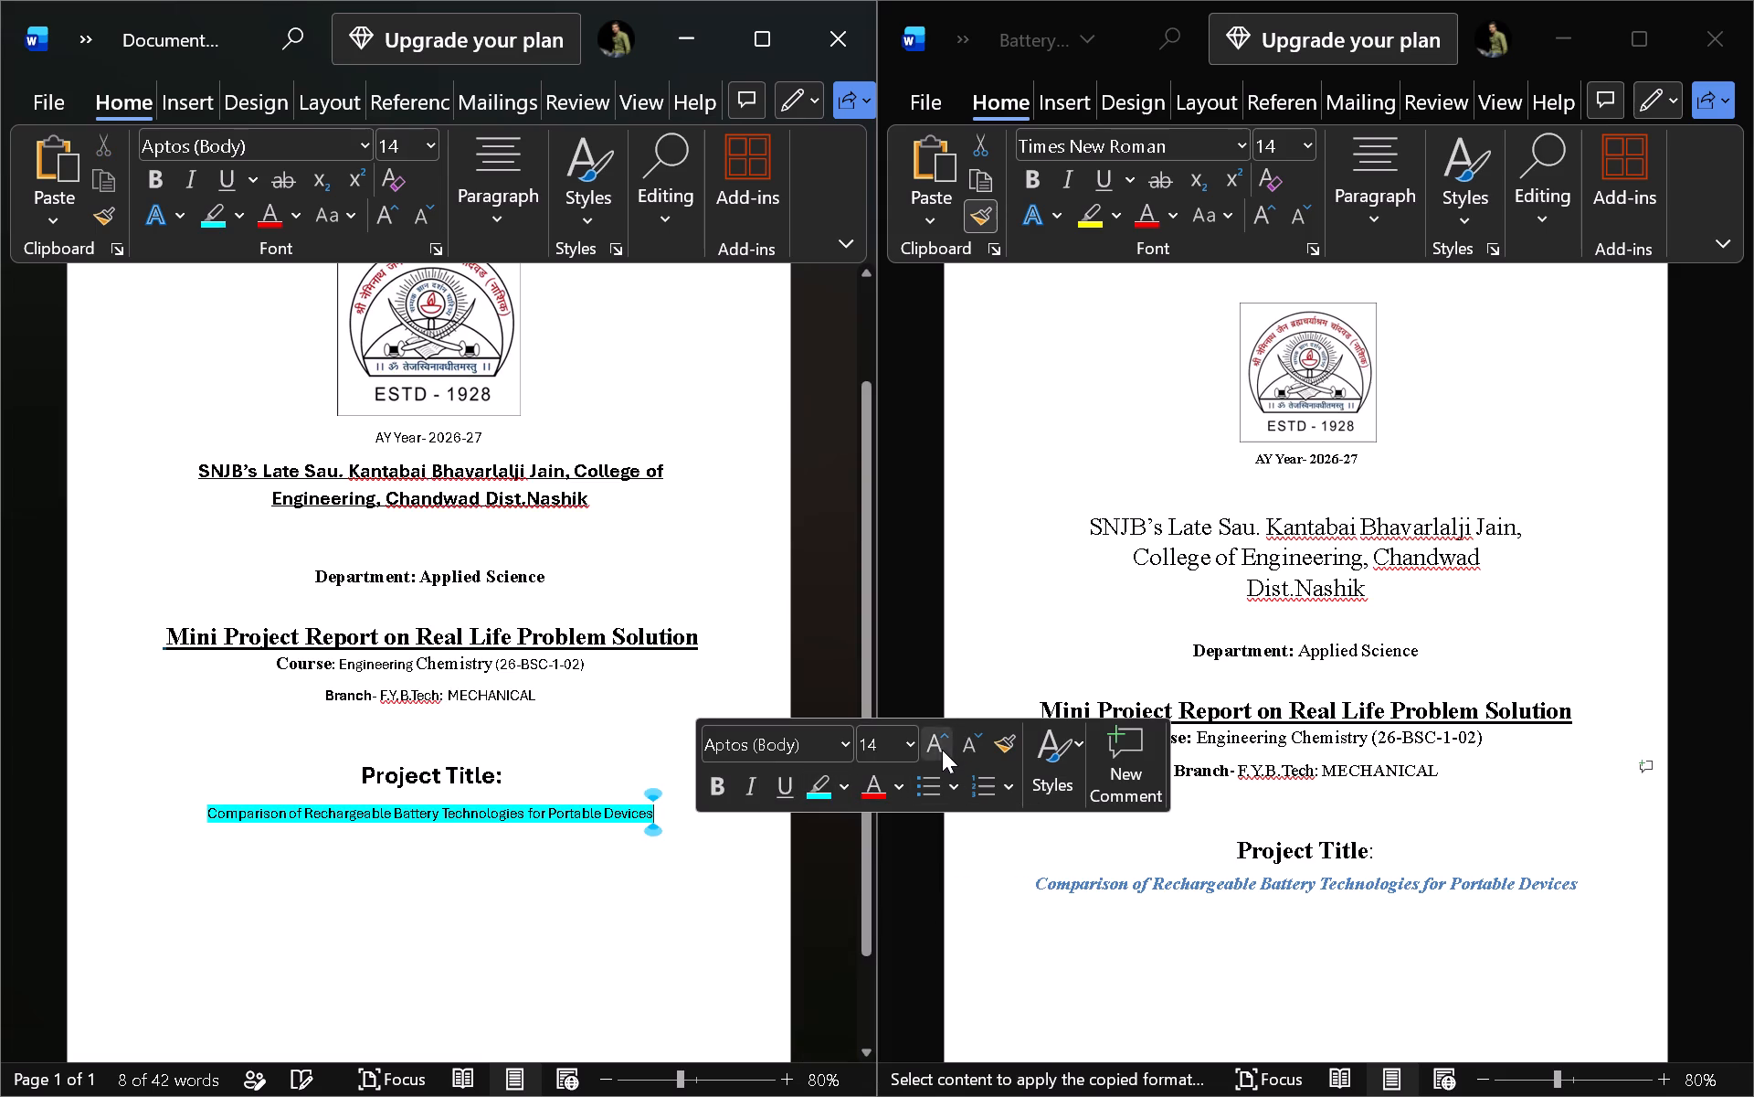
triple_click(942, 750)
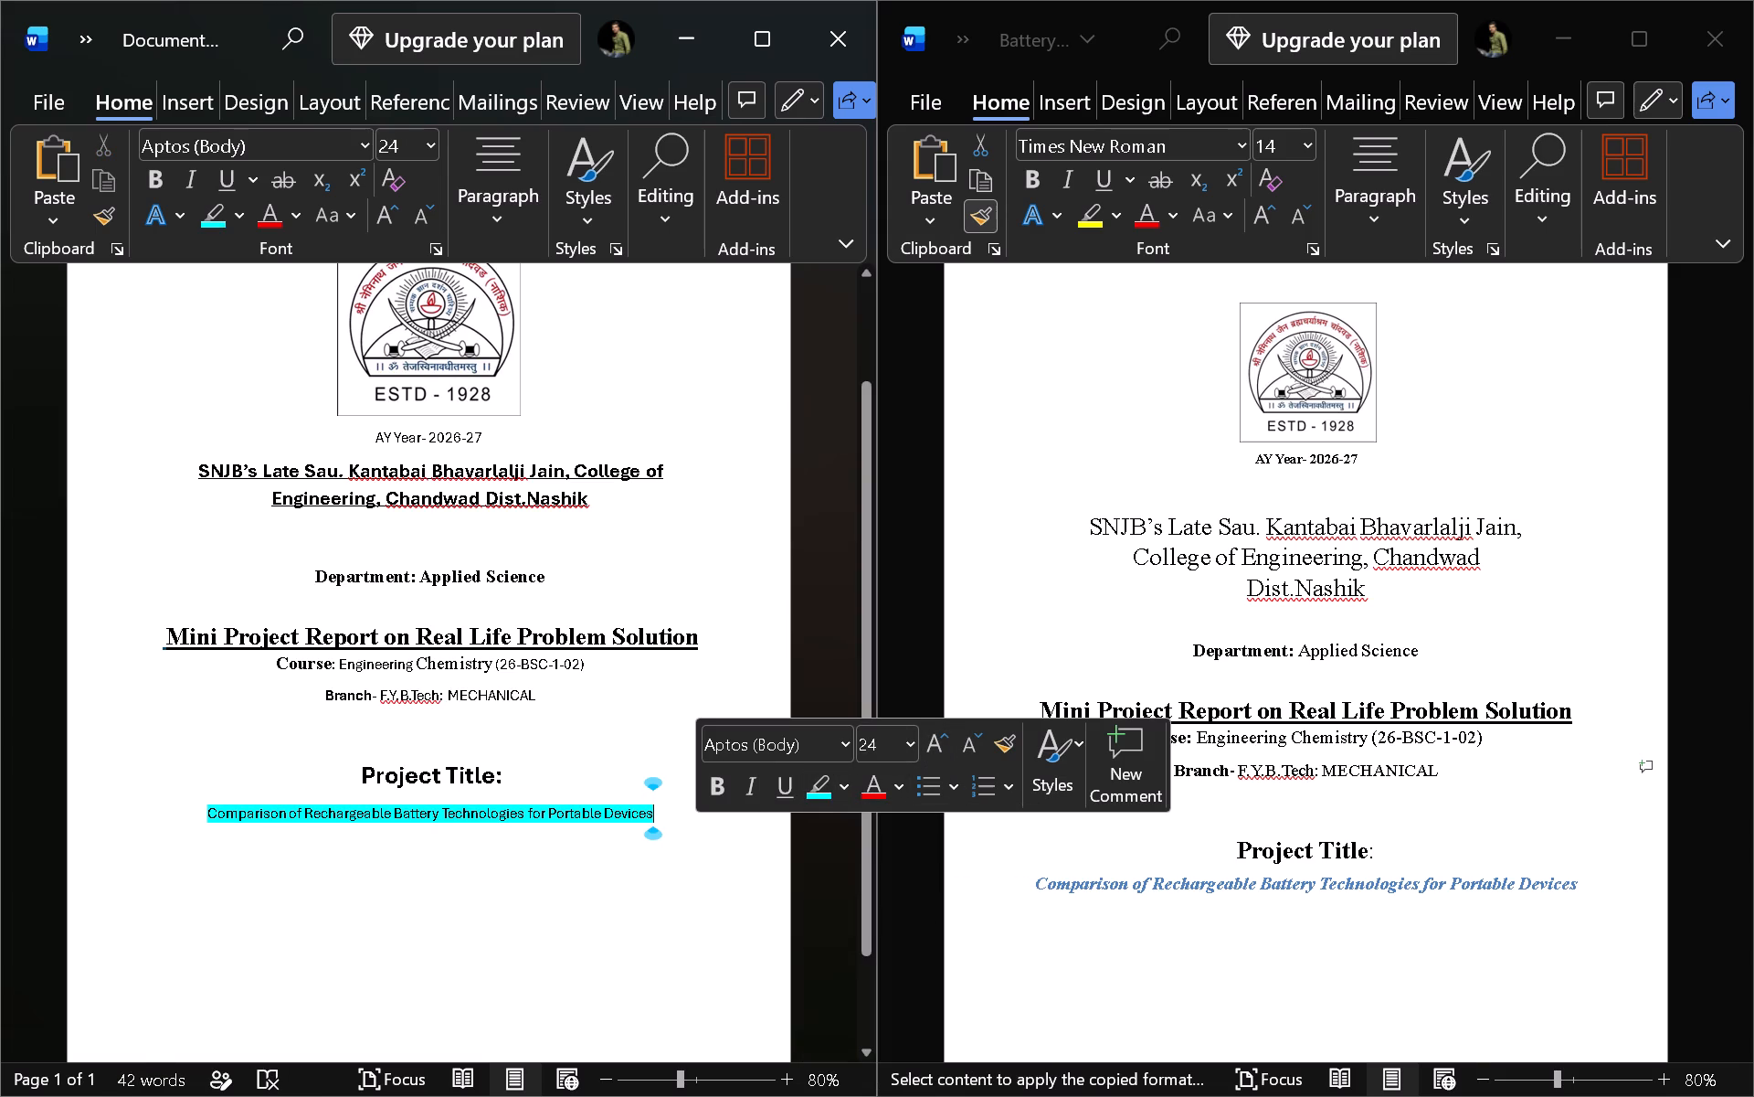
left_click_drag(208, 817, 573, 822)
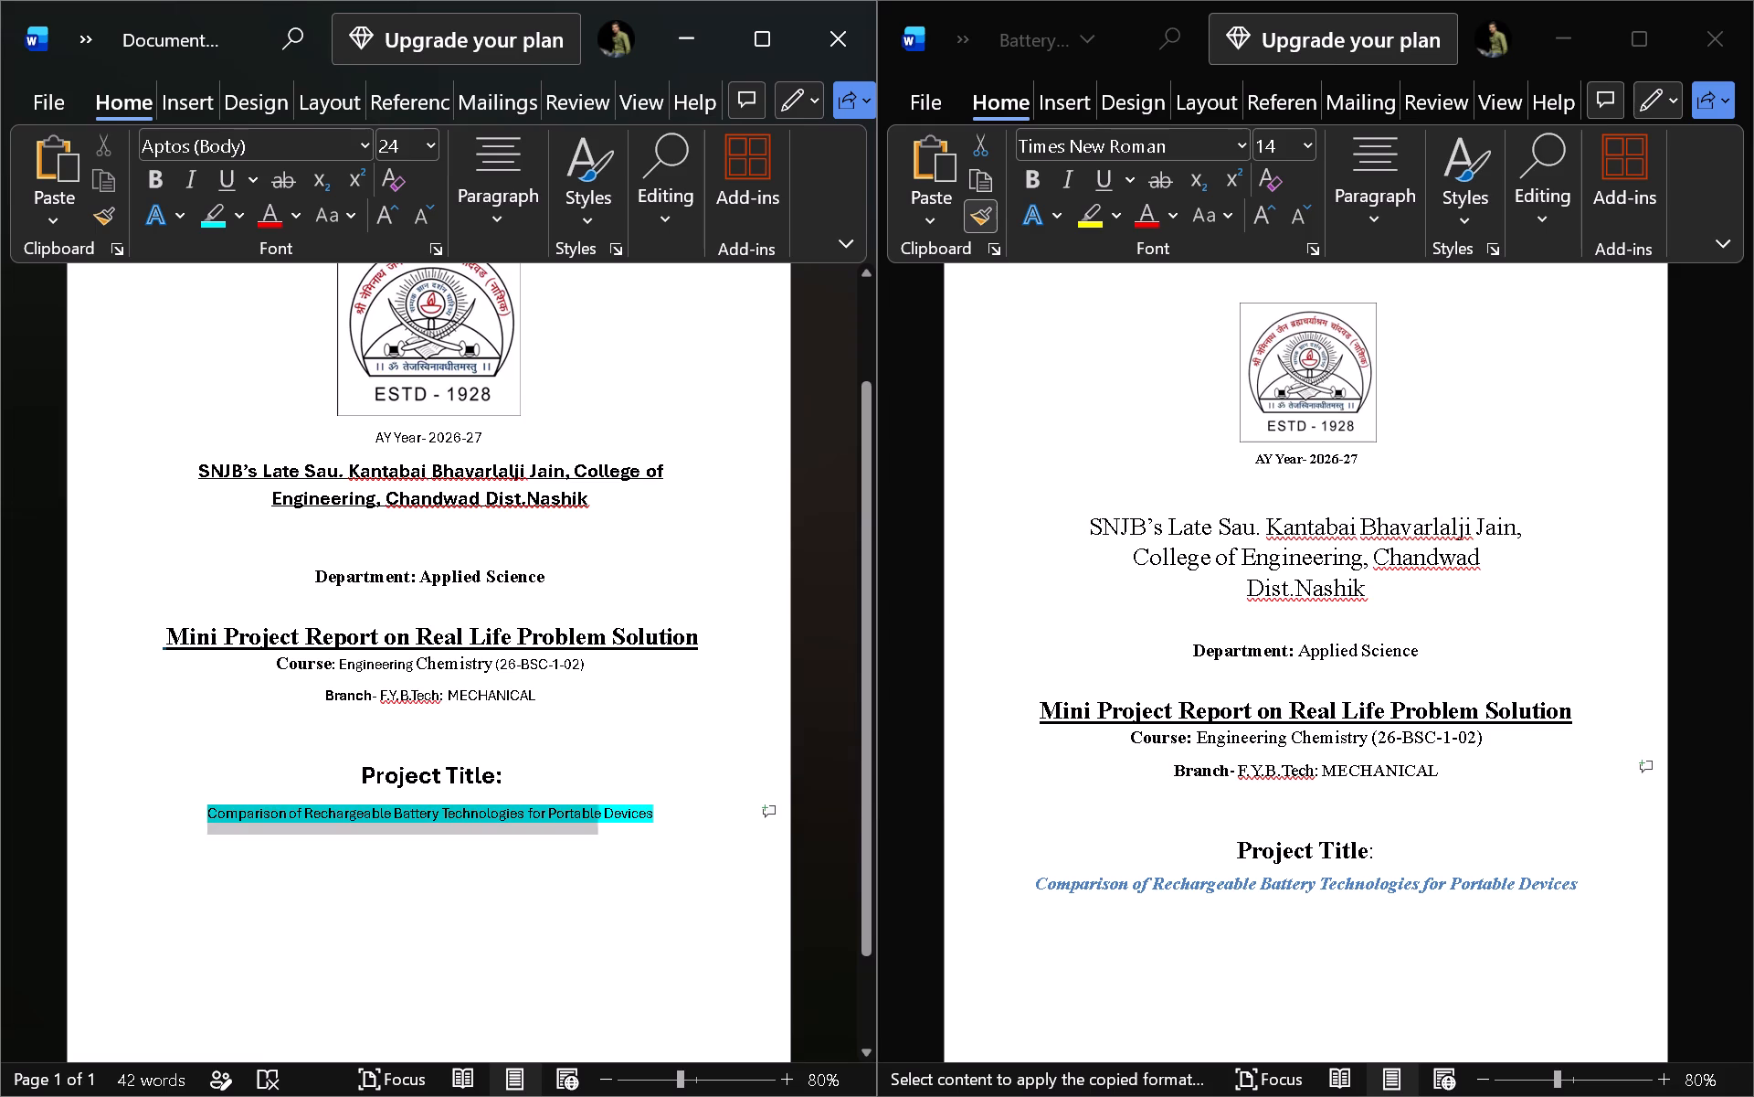
left_click_drag(573, 822, 635, 821)
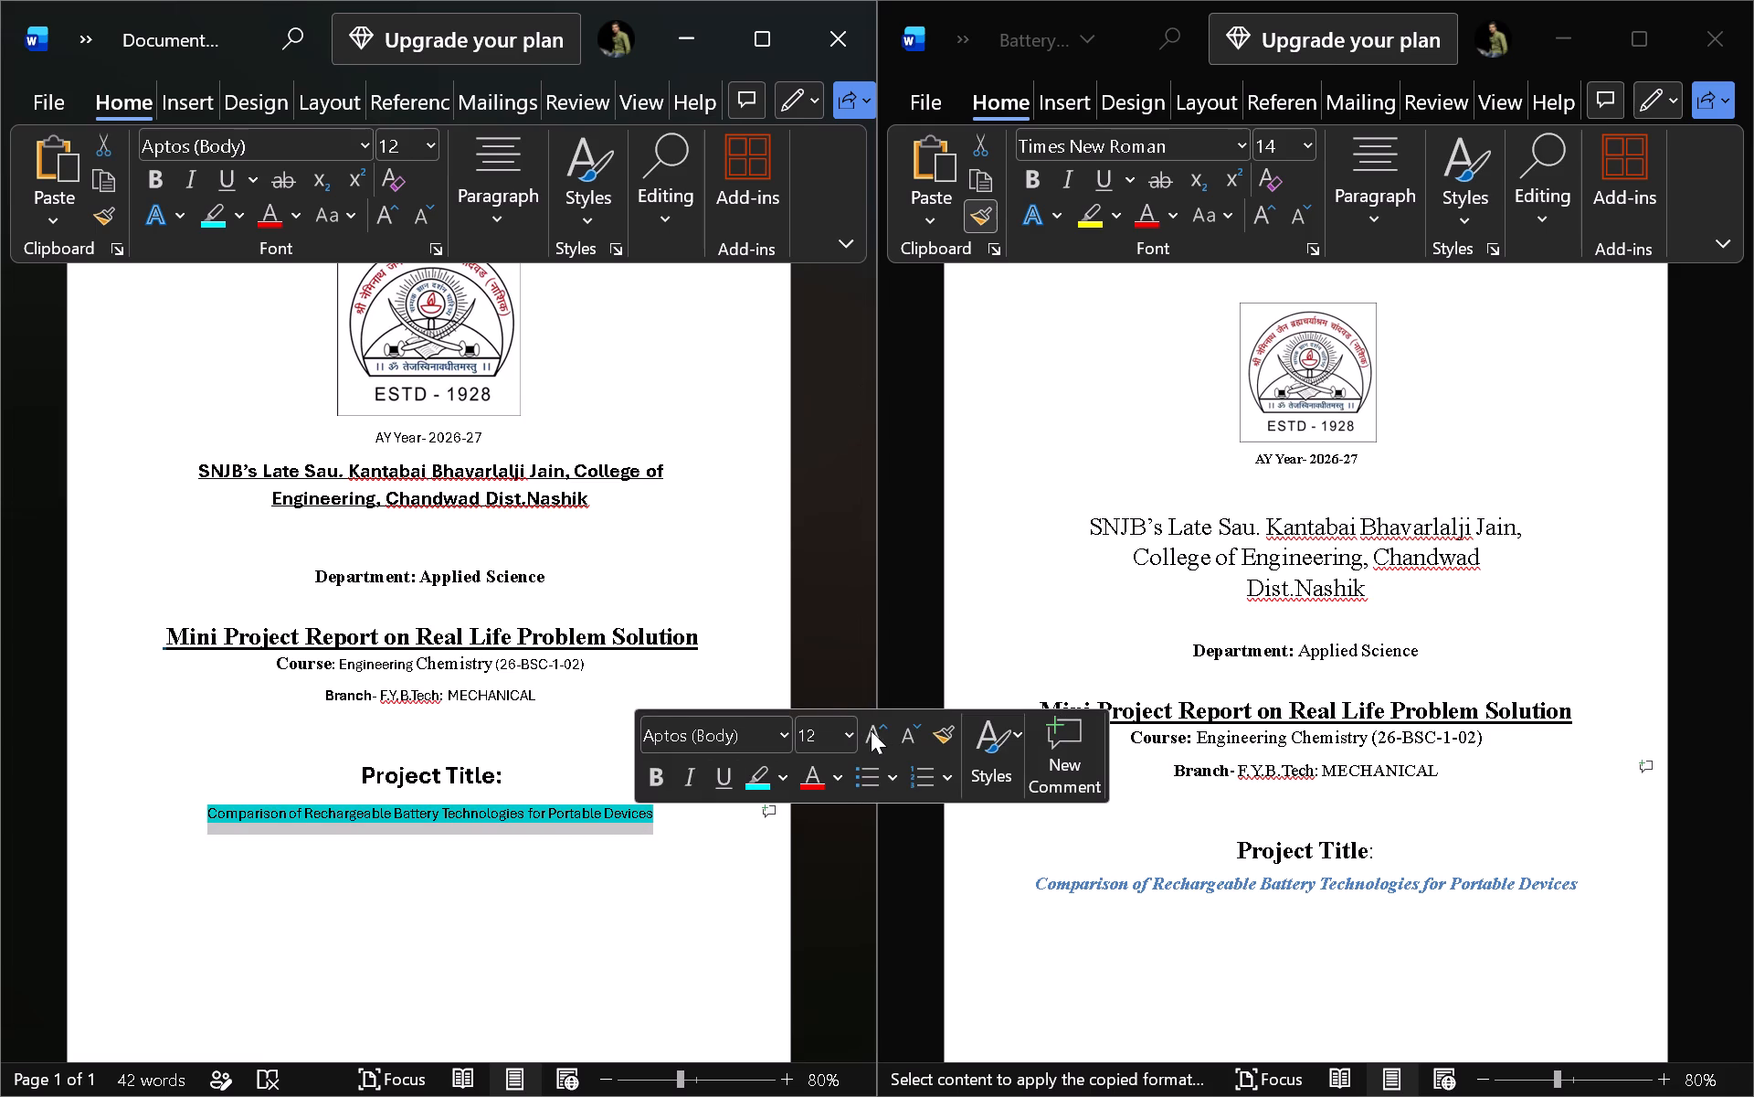
triple_click(886, 729)
double_click(886, 729)
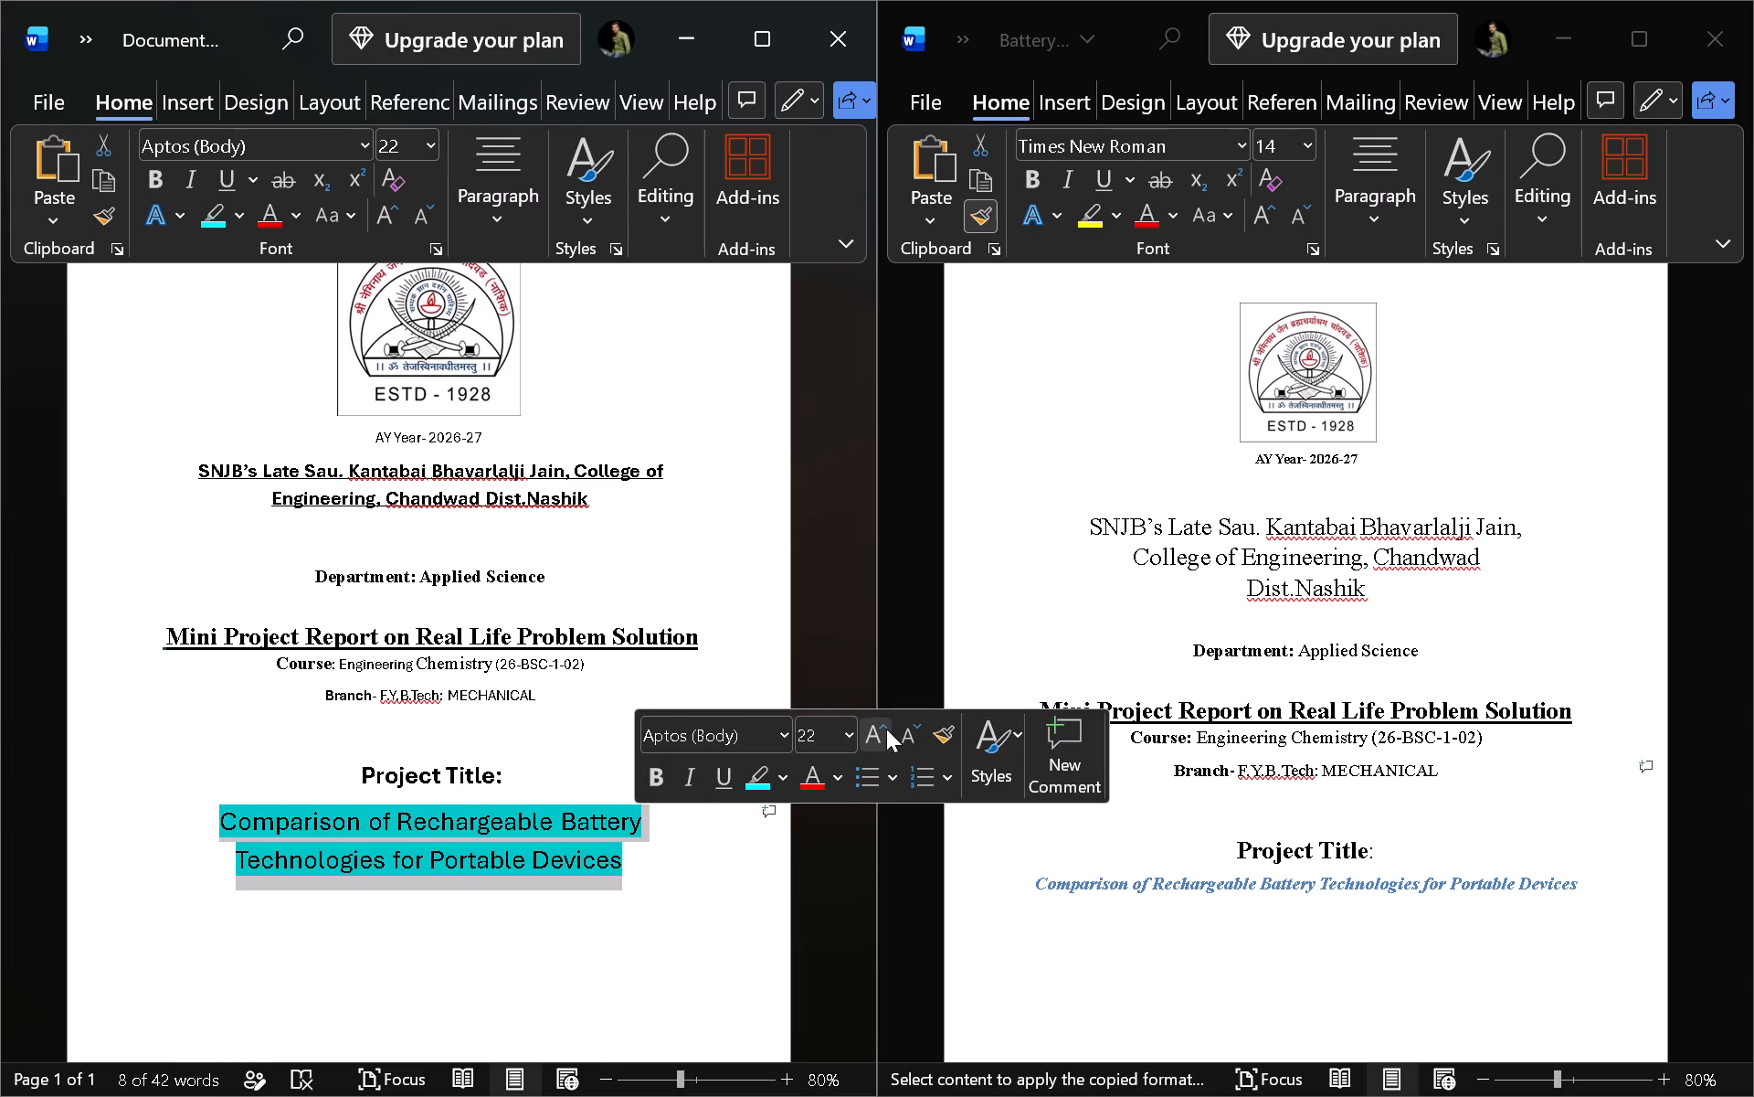
left_click(925, 737)
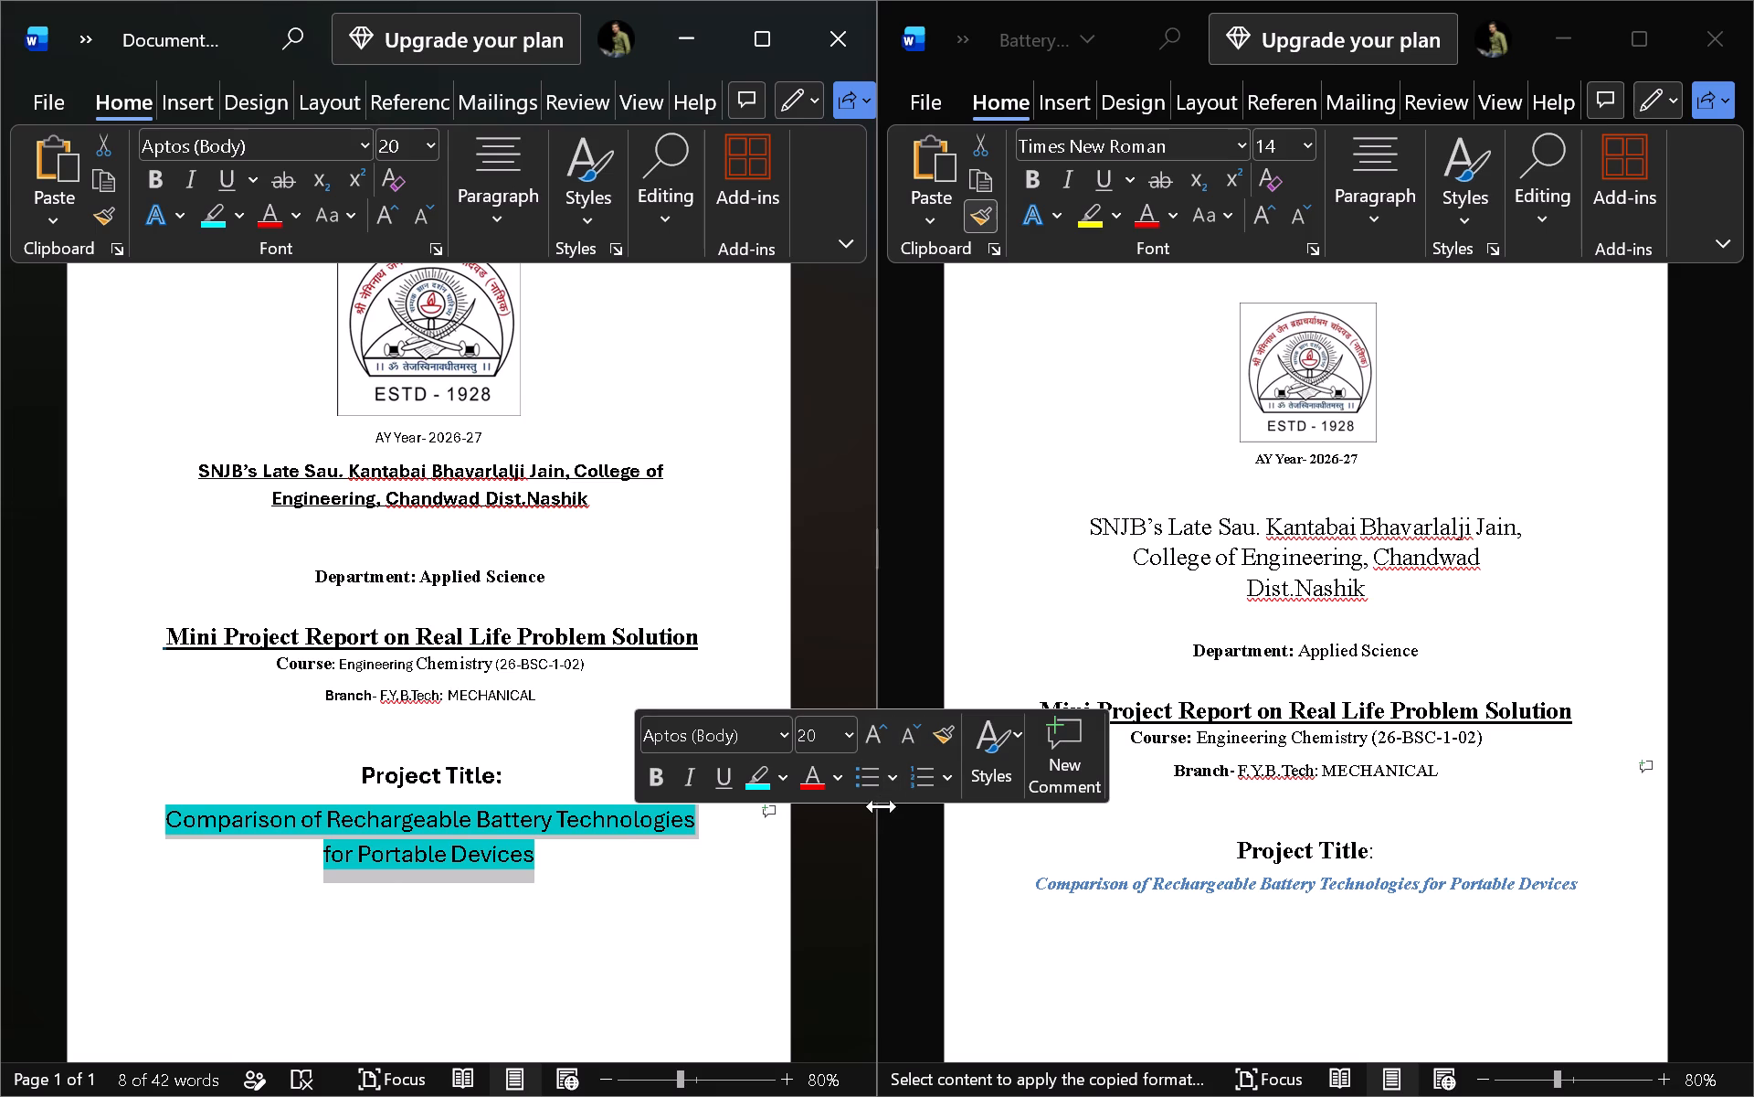
Change the highlight of the draft's comparison title to light gray.
left_click(838, 783)
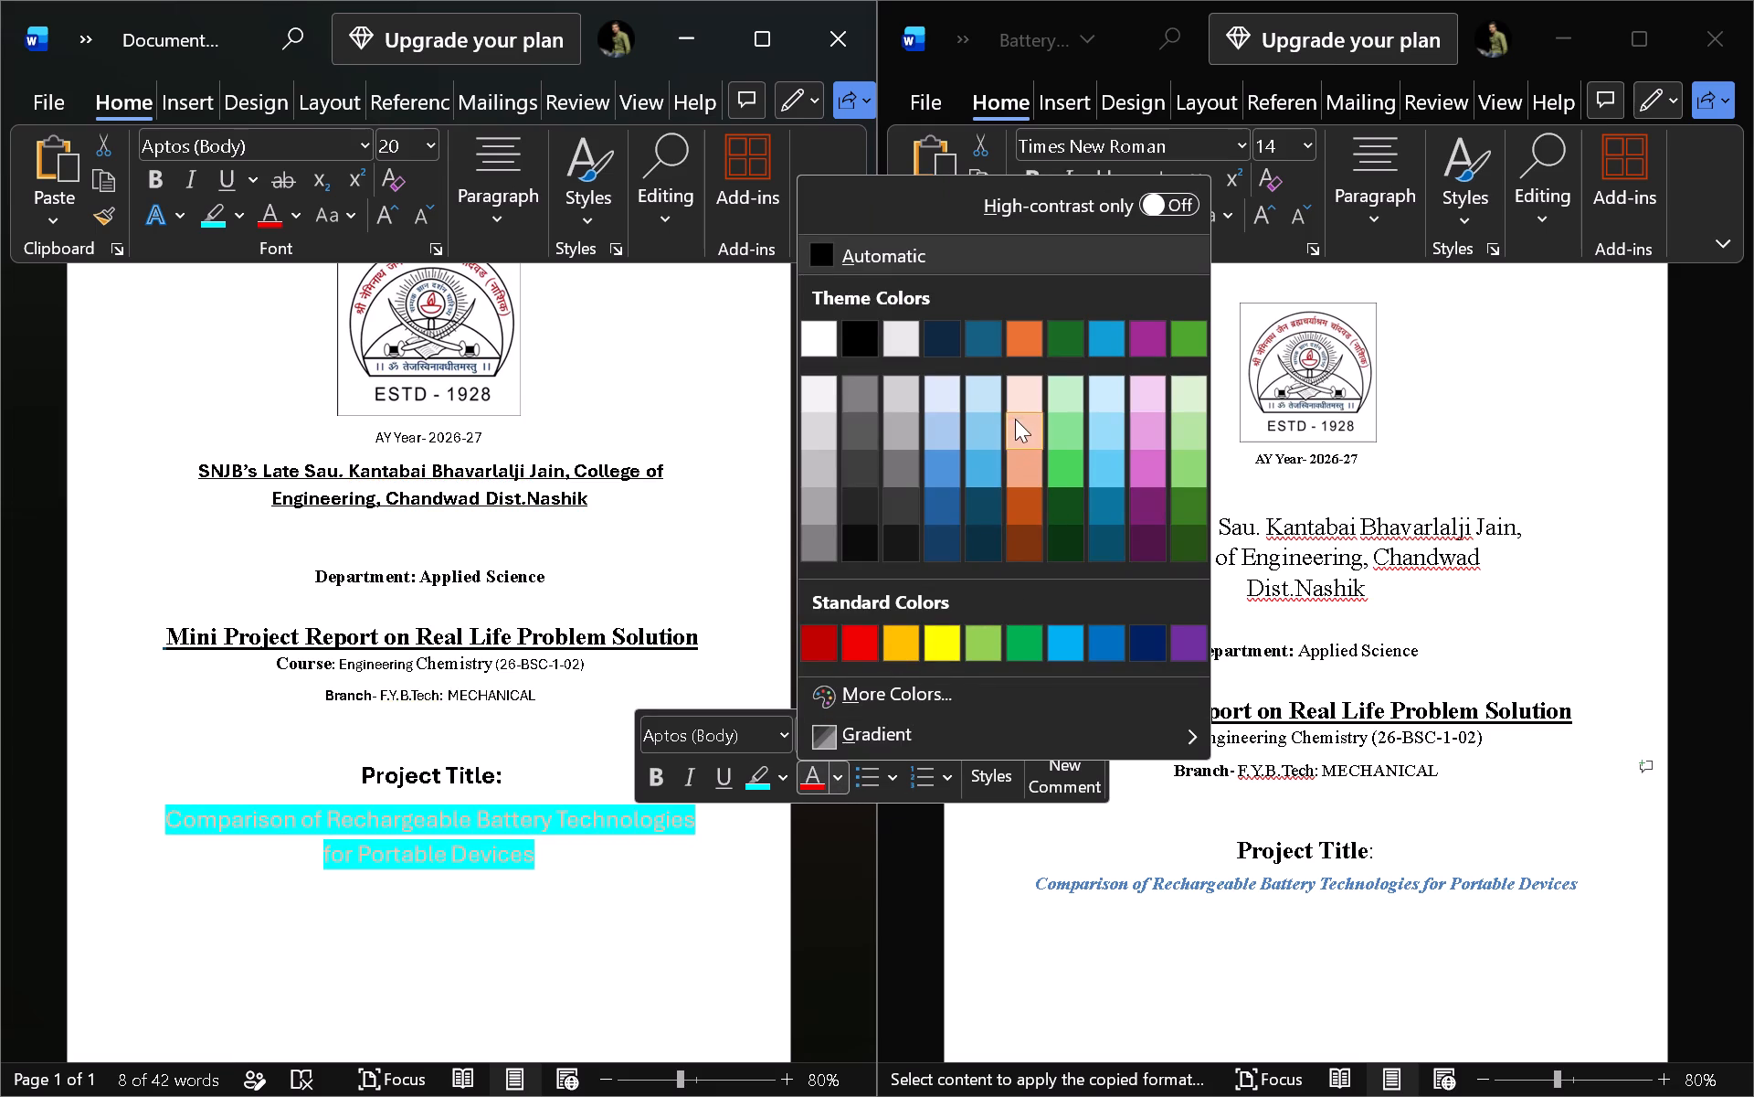
left_click(775, 781)
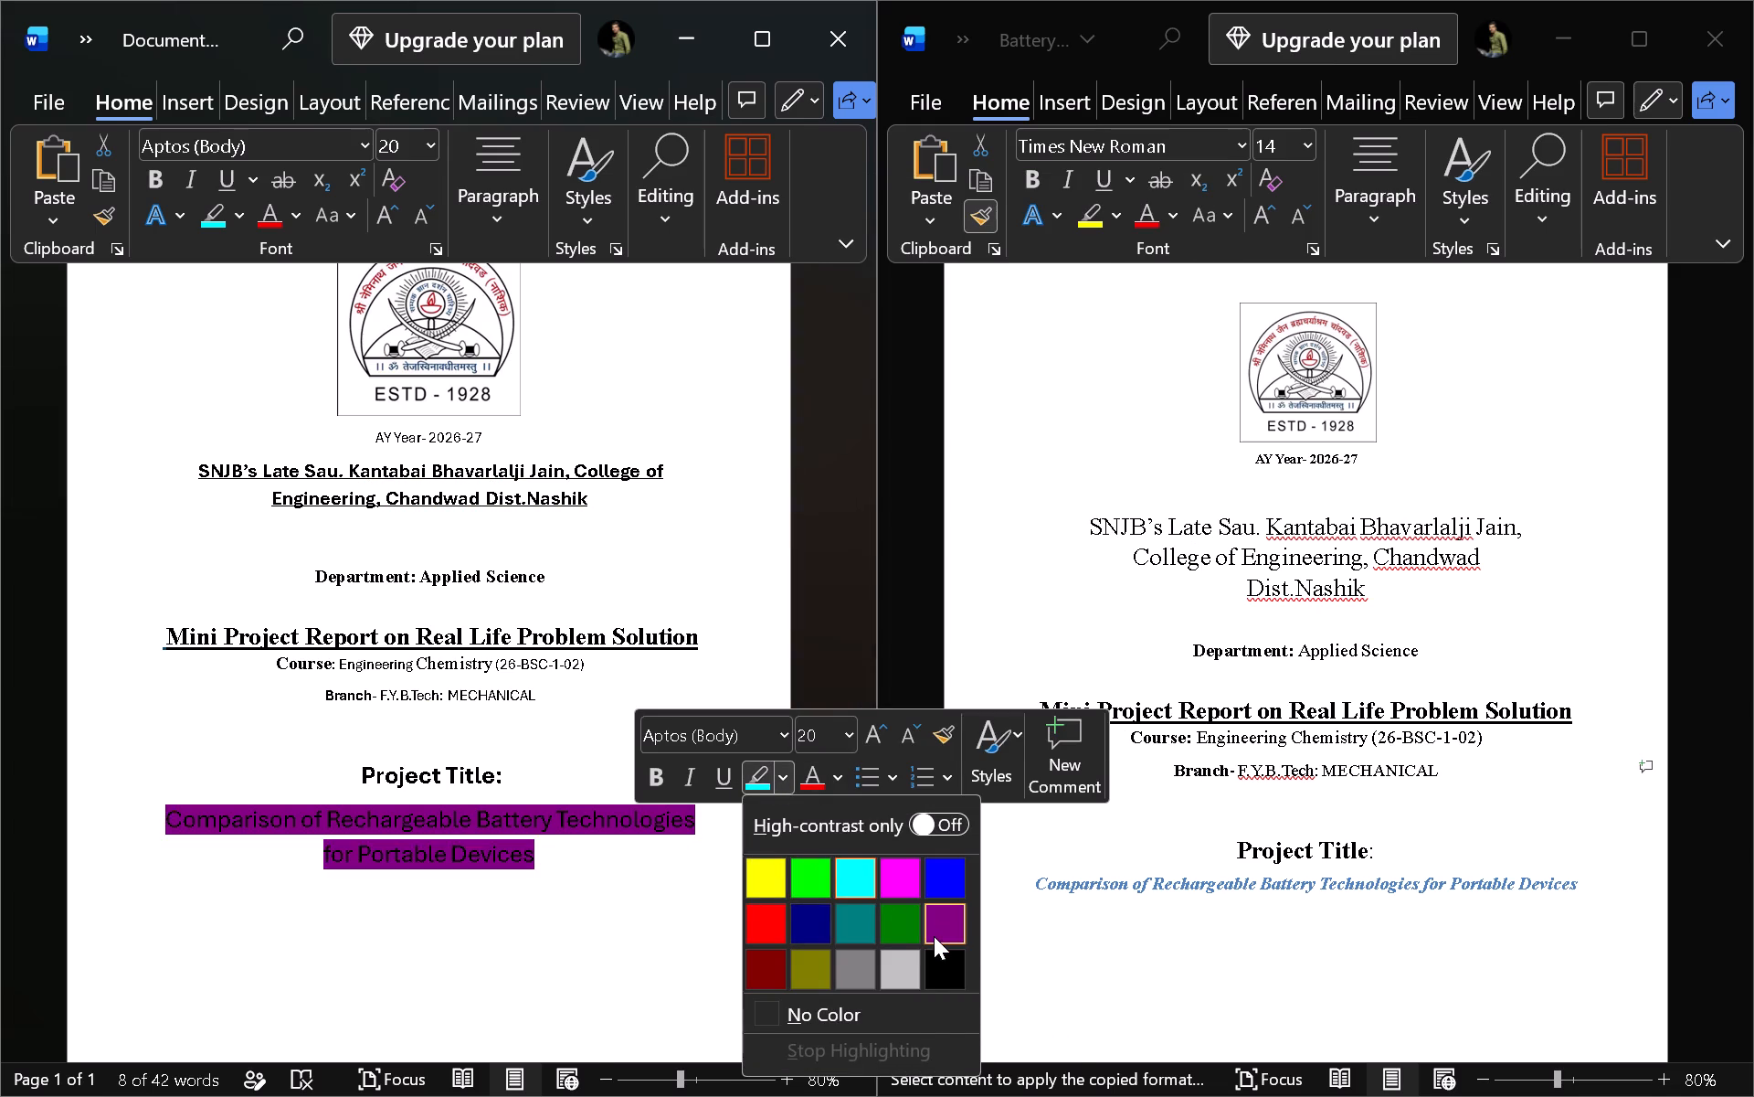
left_click(891, 964)
left_click(317, 982)
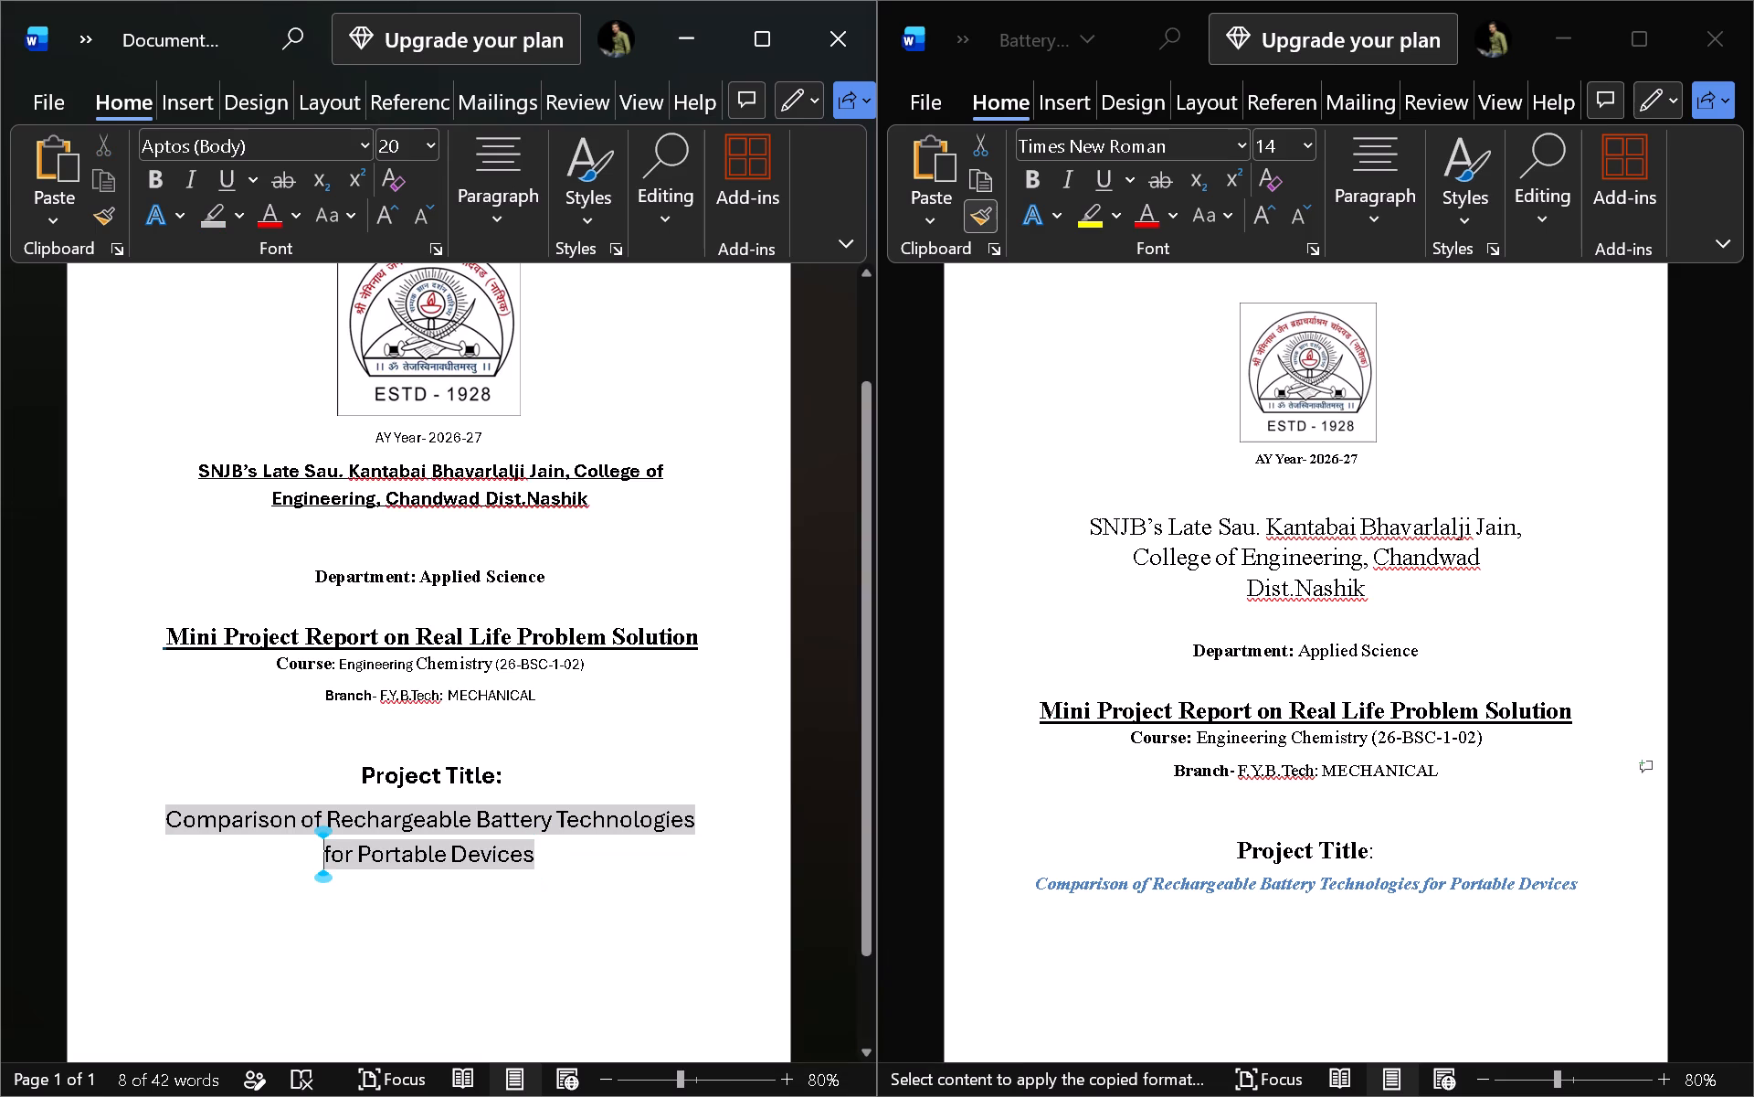
Examine the Certificate page that follows the cover page in the reference report.
scroll(582, 881, "down", 5)
scroll(1374, 812, "down", 20)
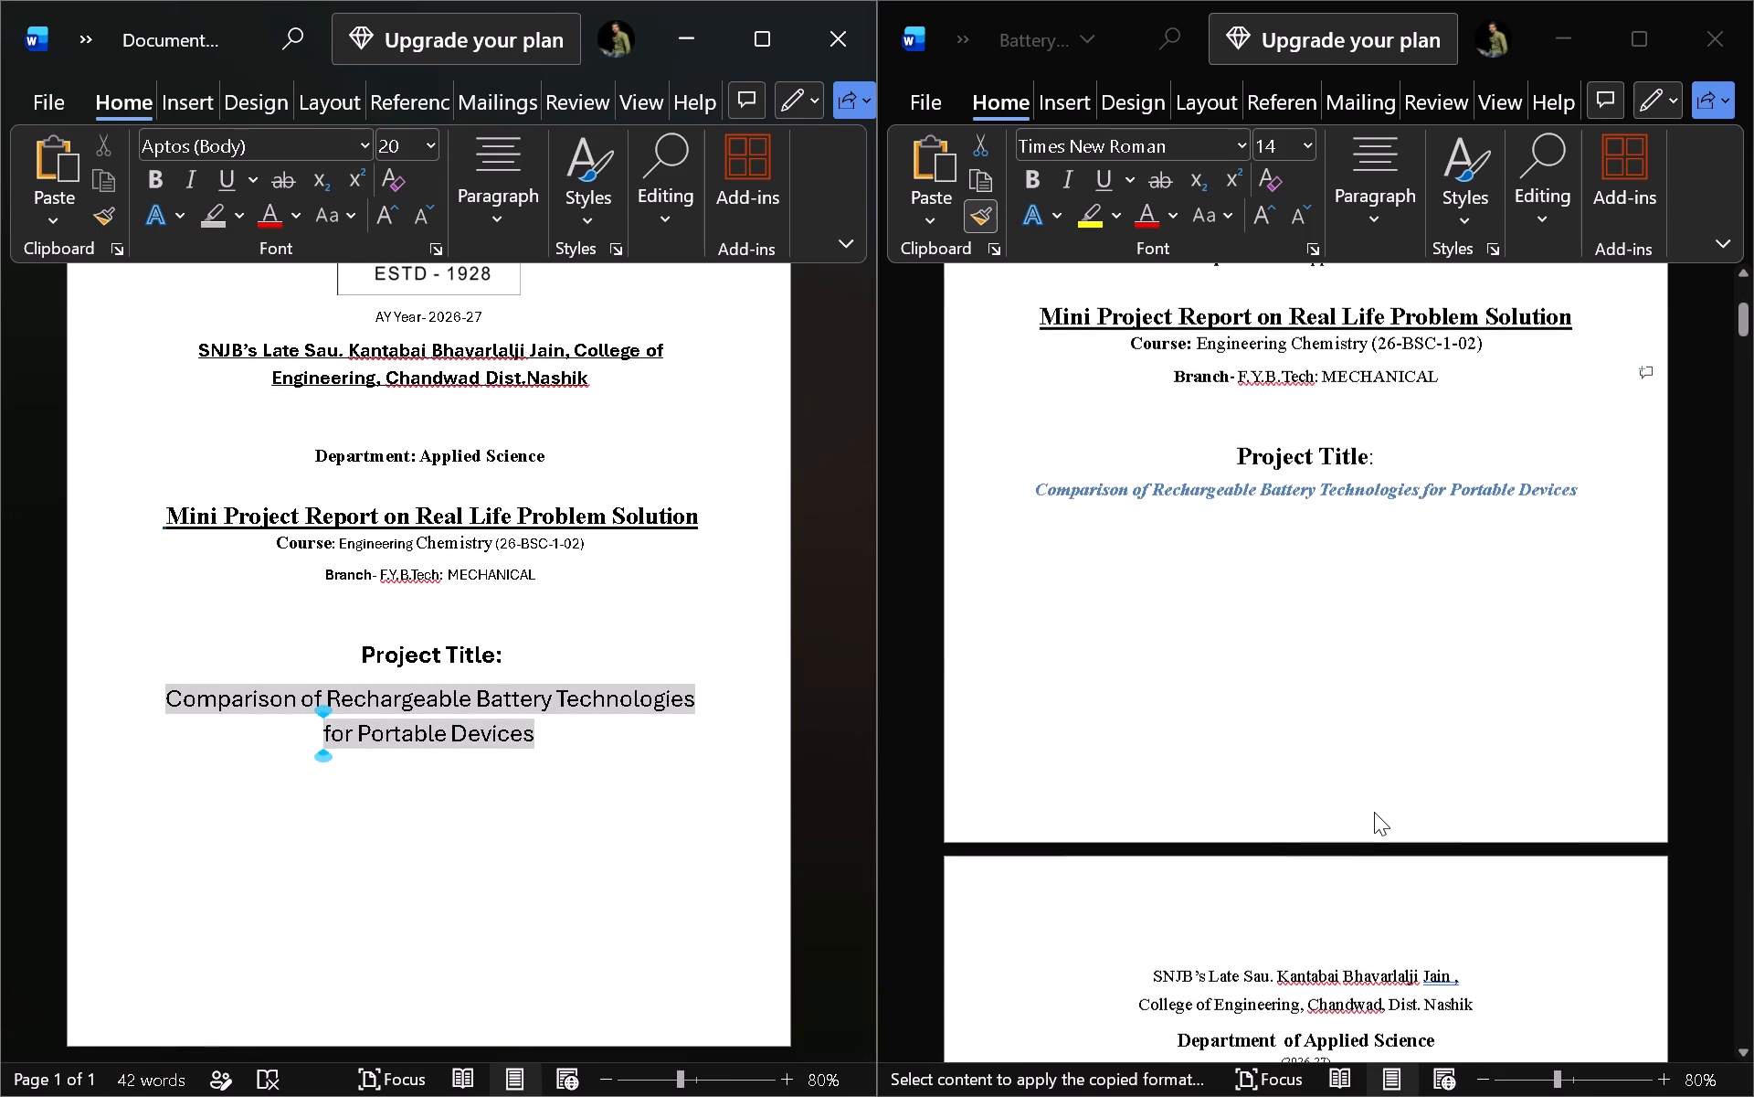
scroll(1374, 812, "down", 8)
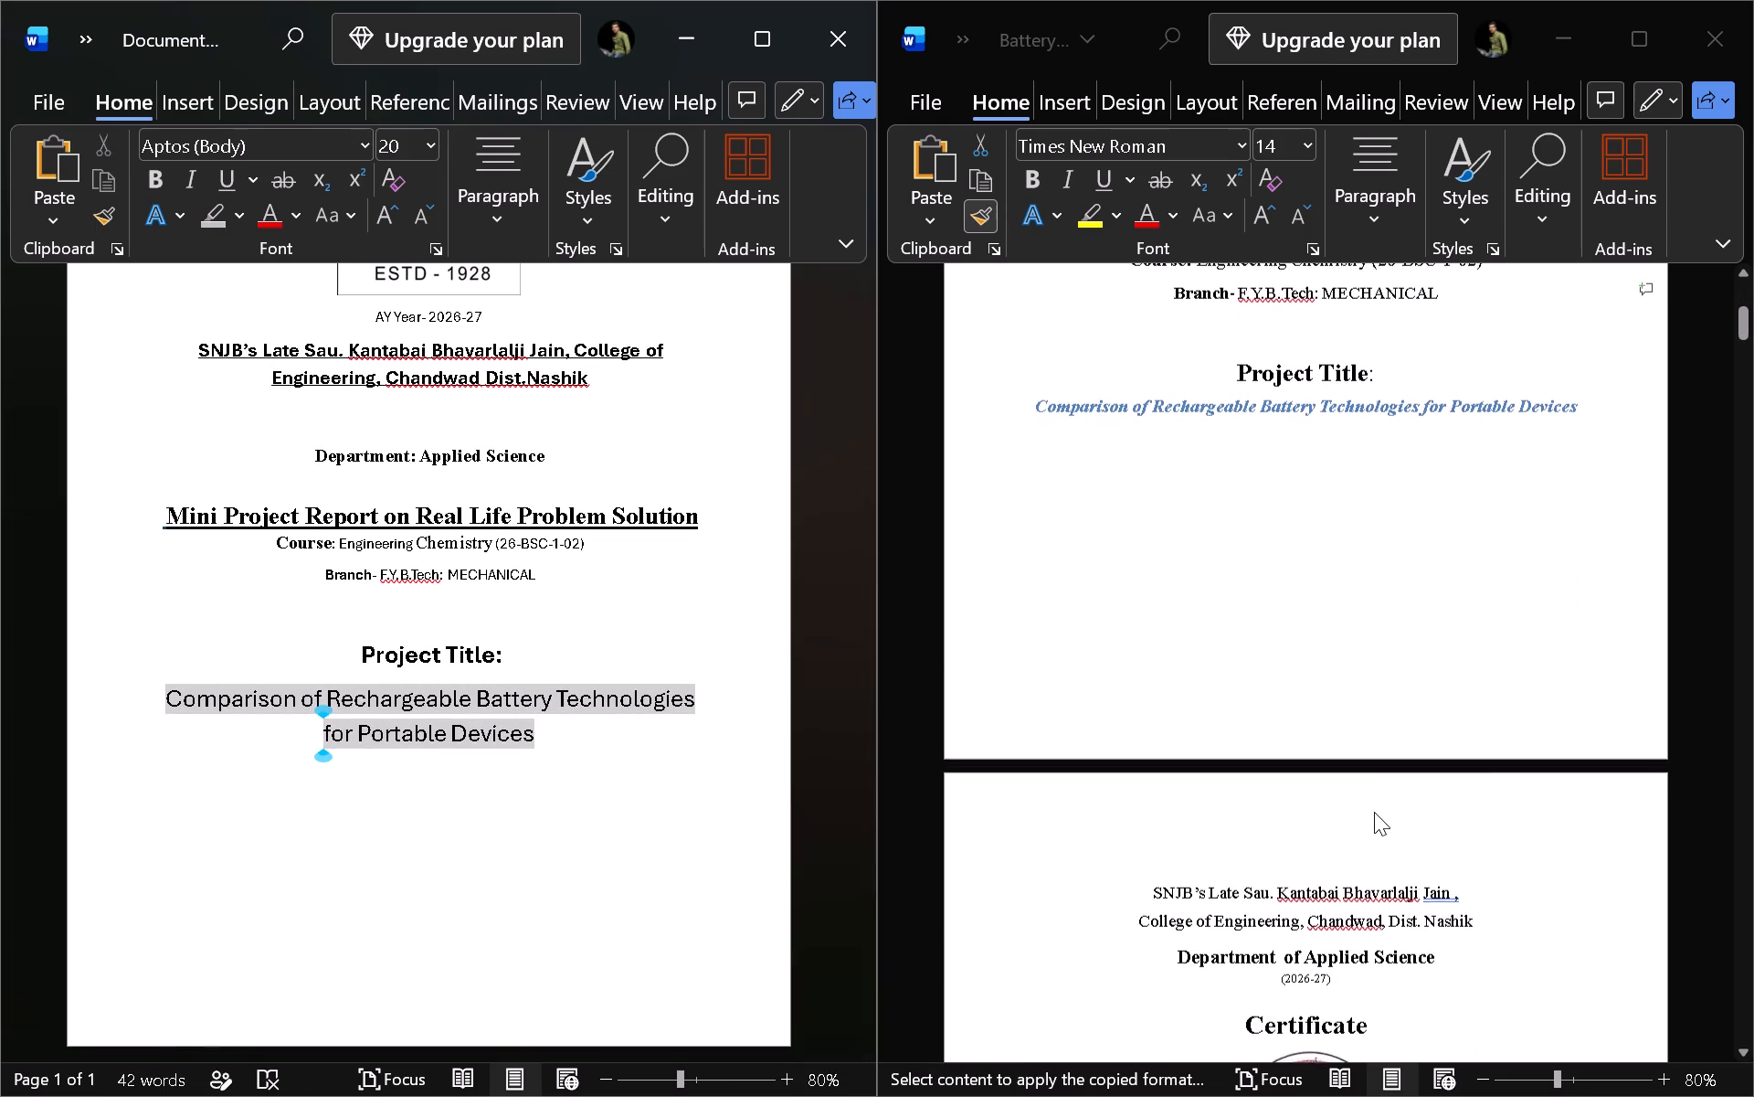
scroll(1374, 812, "down", 11)
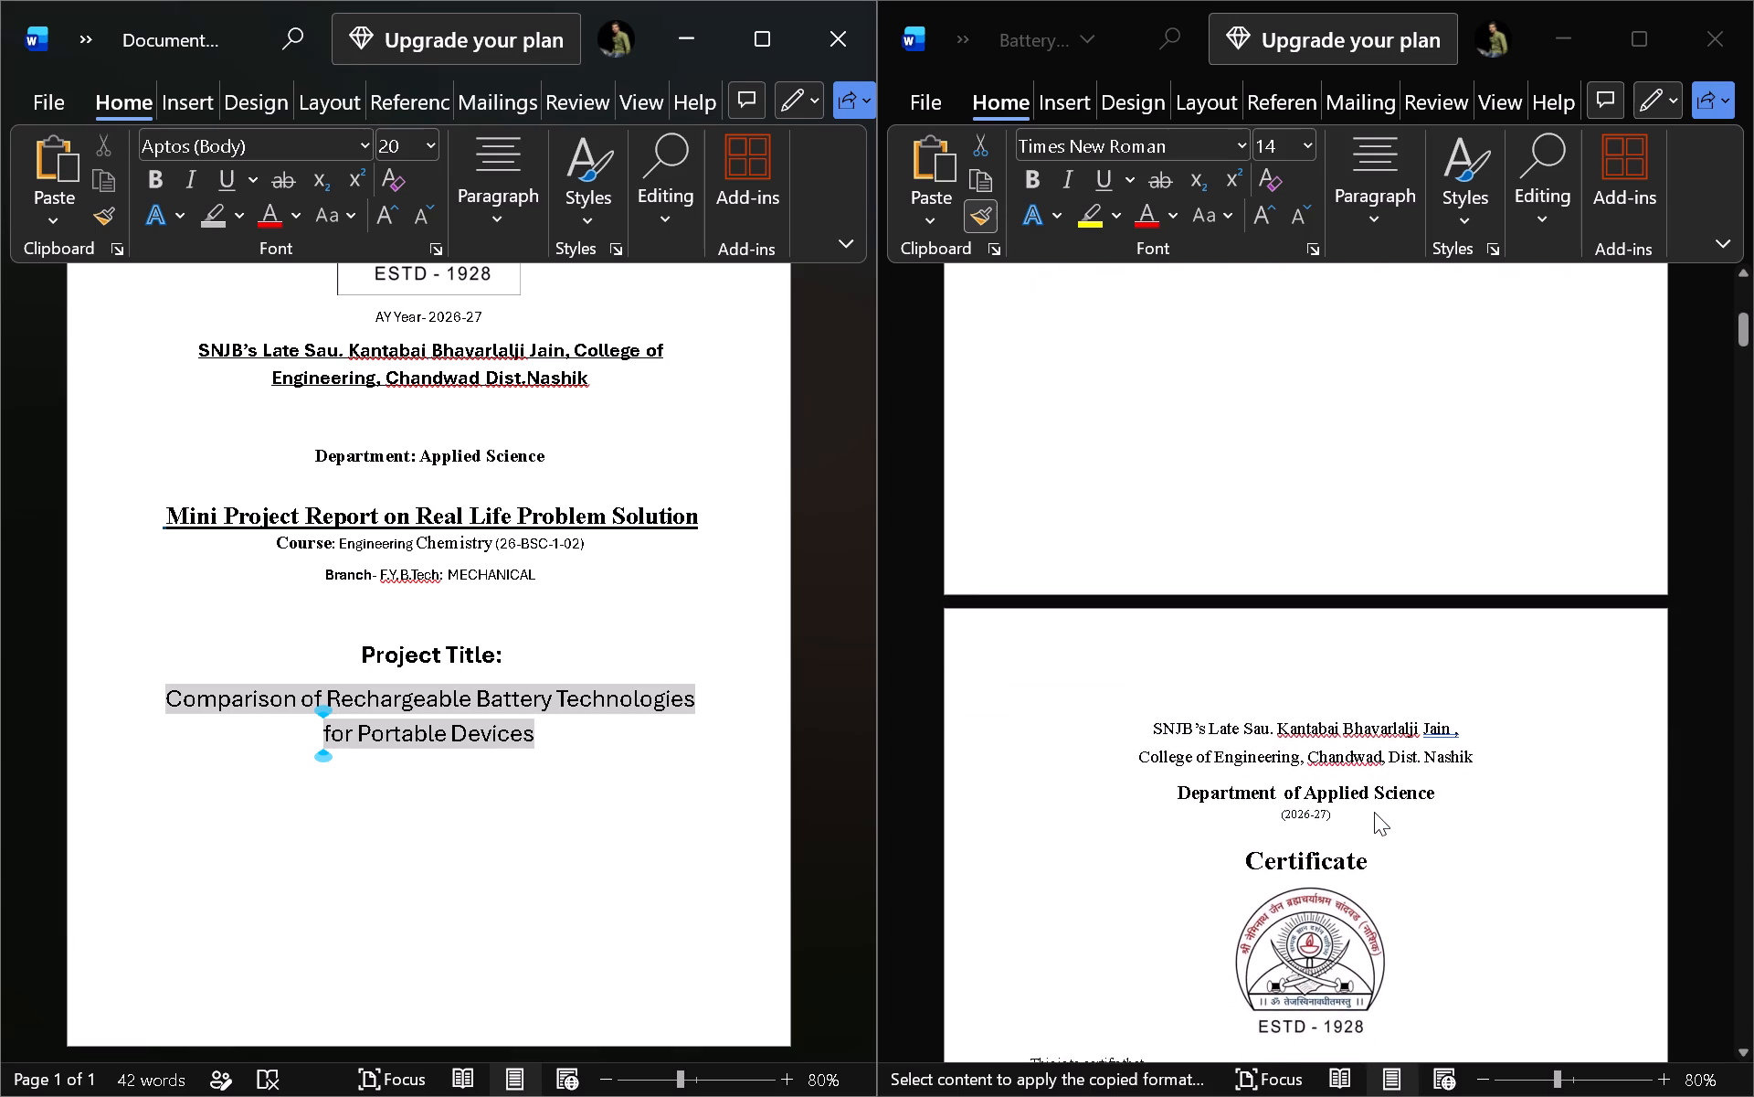
scroll(1374, 812, "down", 5)
scroll(357, 779, "down", 6)
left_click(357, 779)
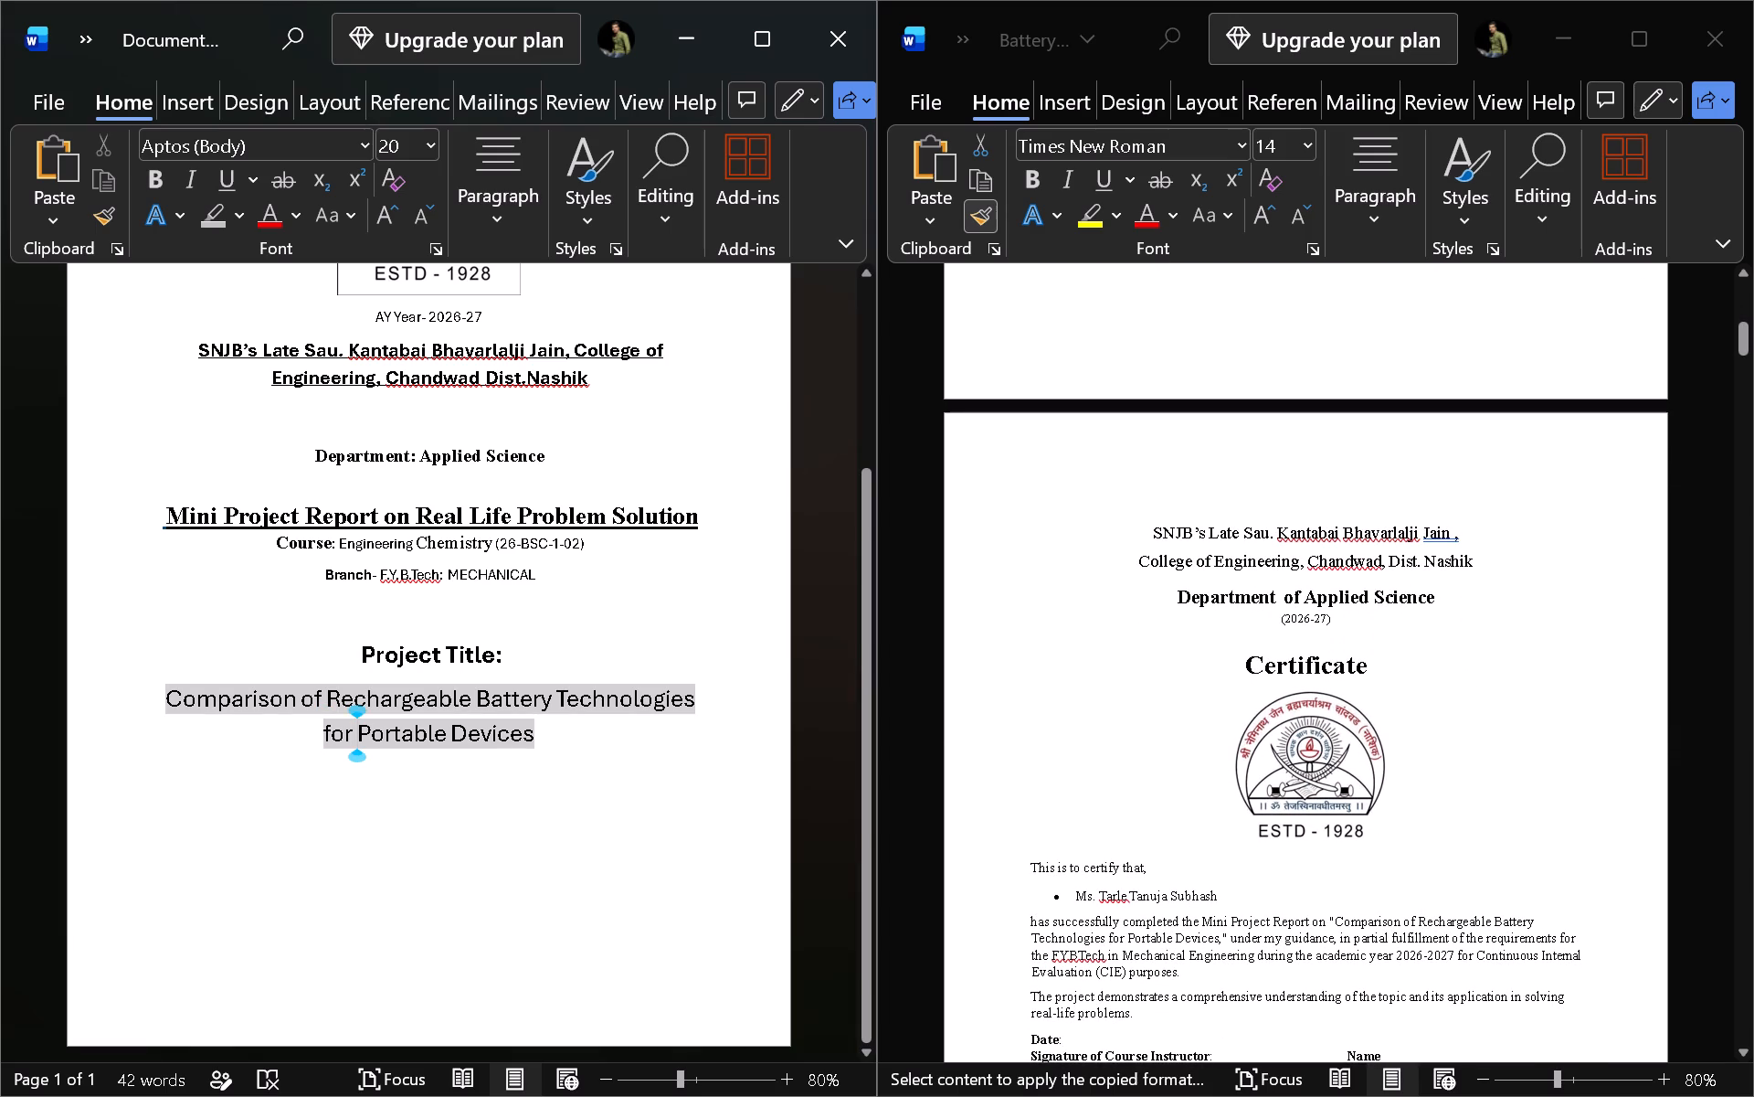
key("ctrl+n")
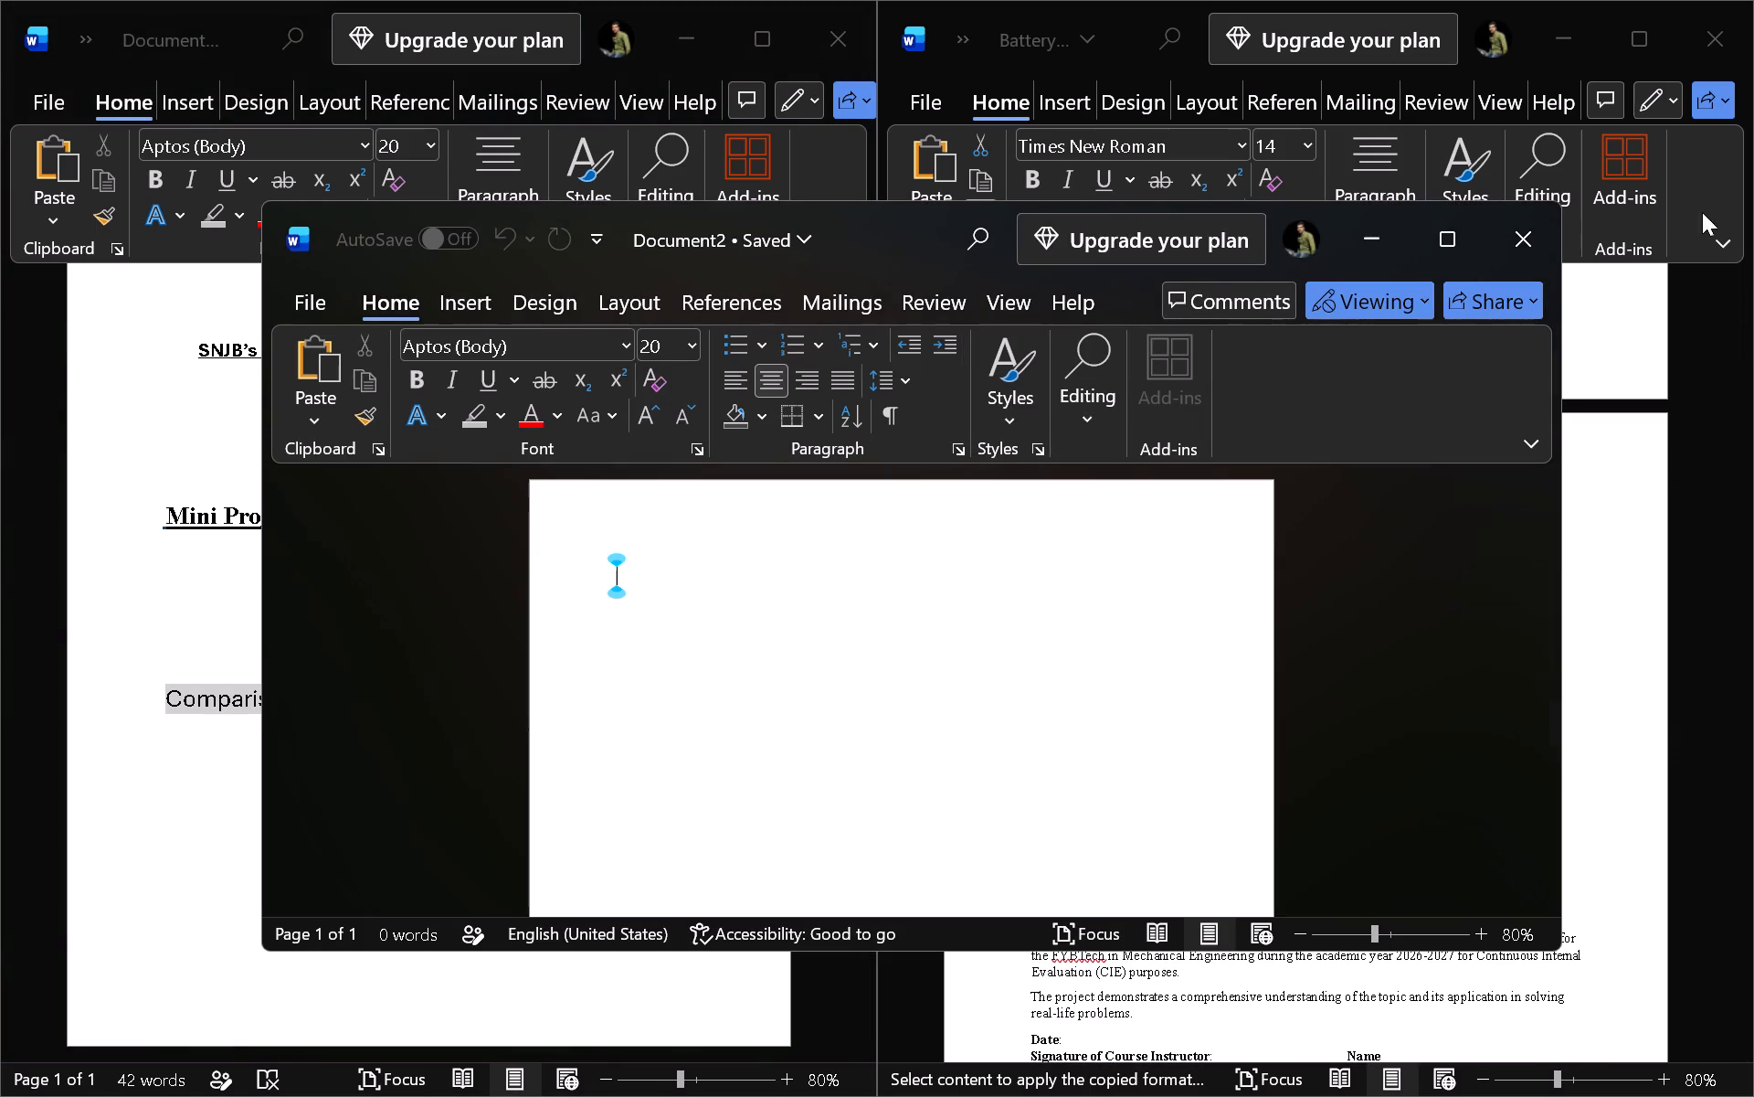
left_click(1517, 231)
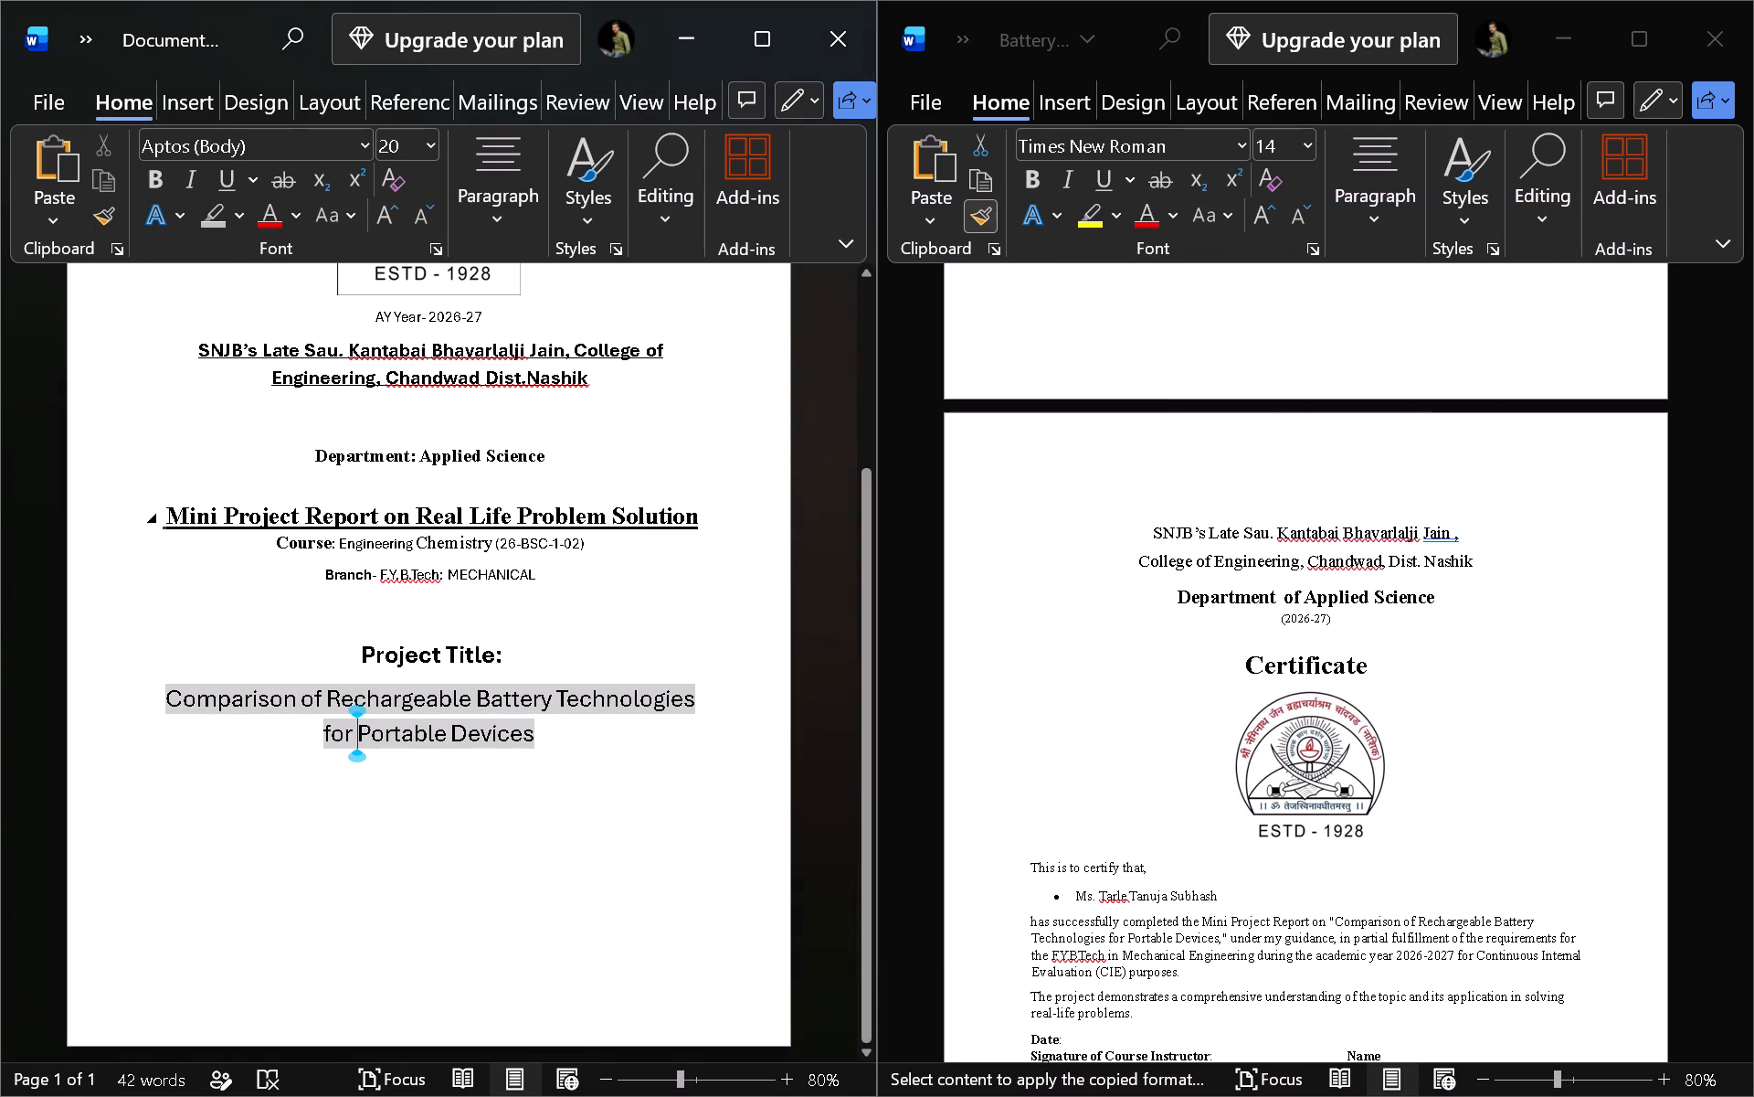
Insert a blank page after the draft's cover page, following the "for Portable Devices" title line.
scroll(473, 720, "down", 6)
left_click(573, 960)
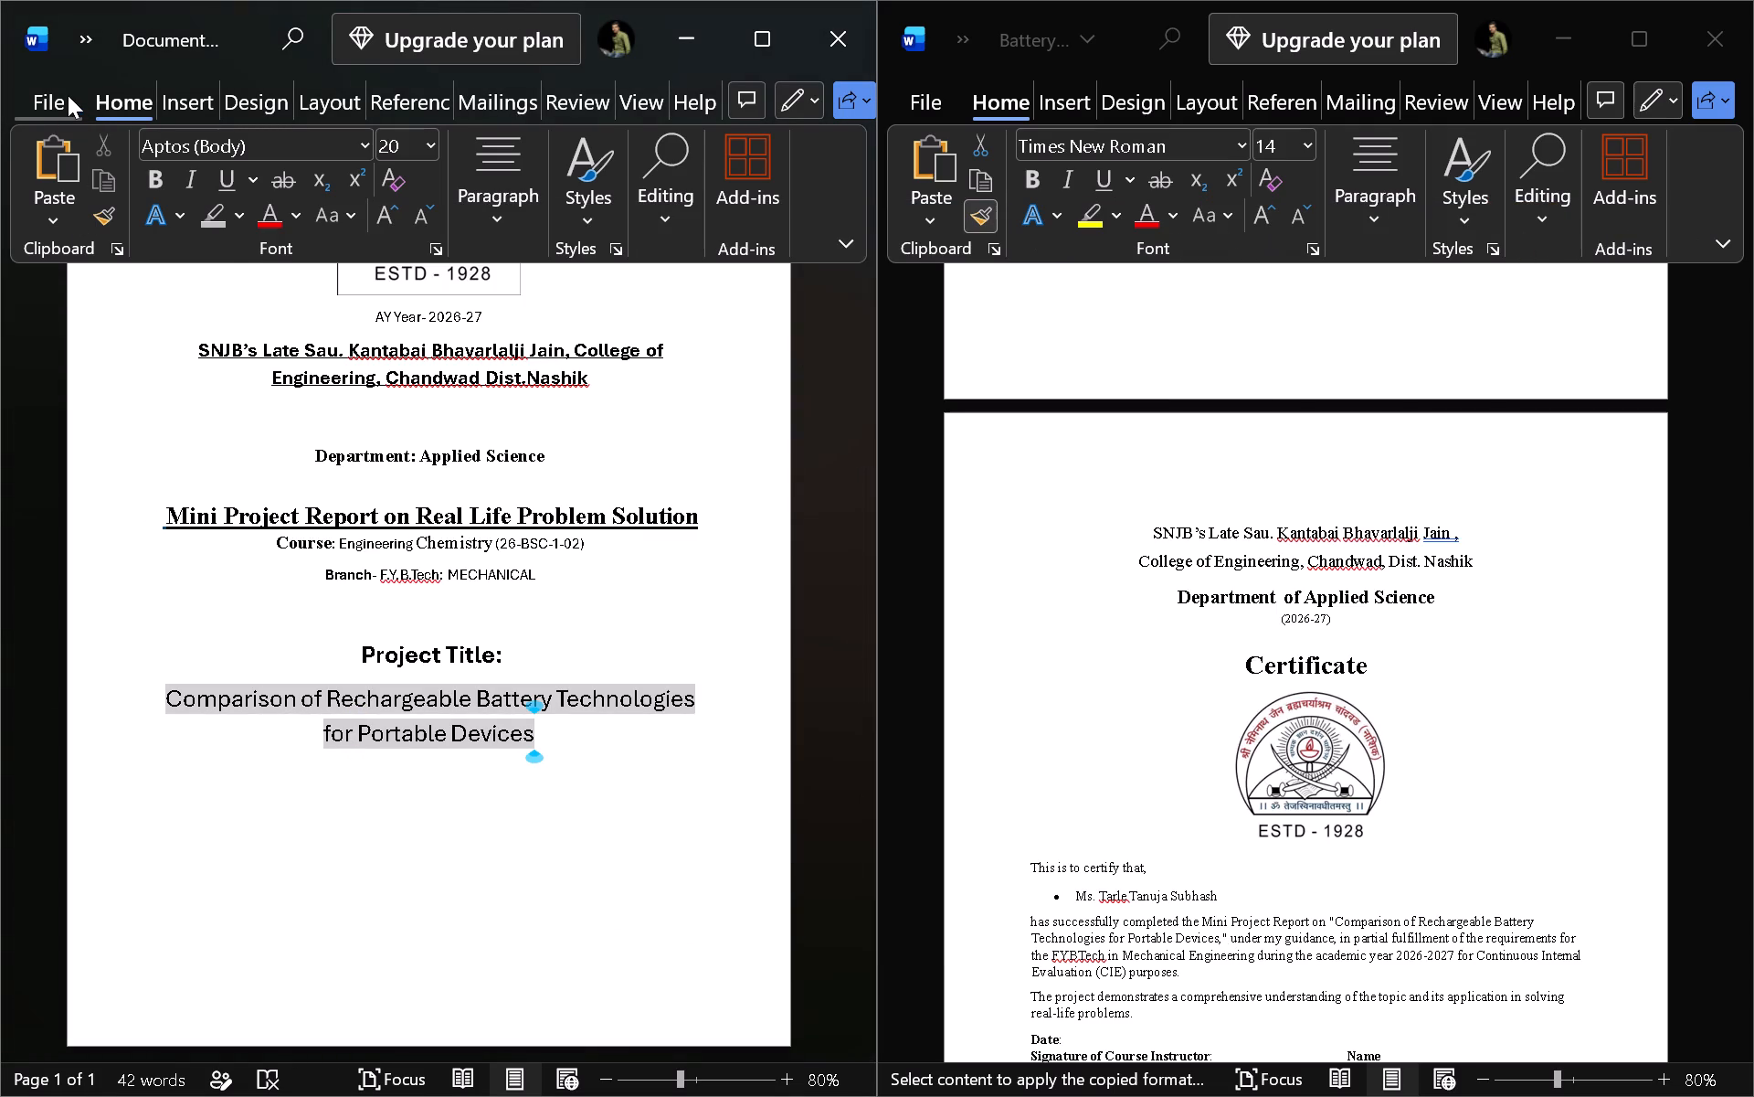
left_click(183, 85)
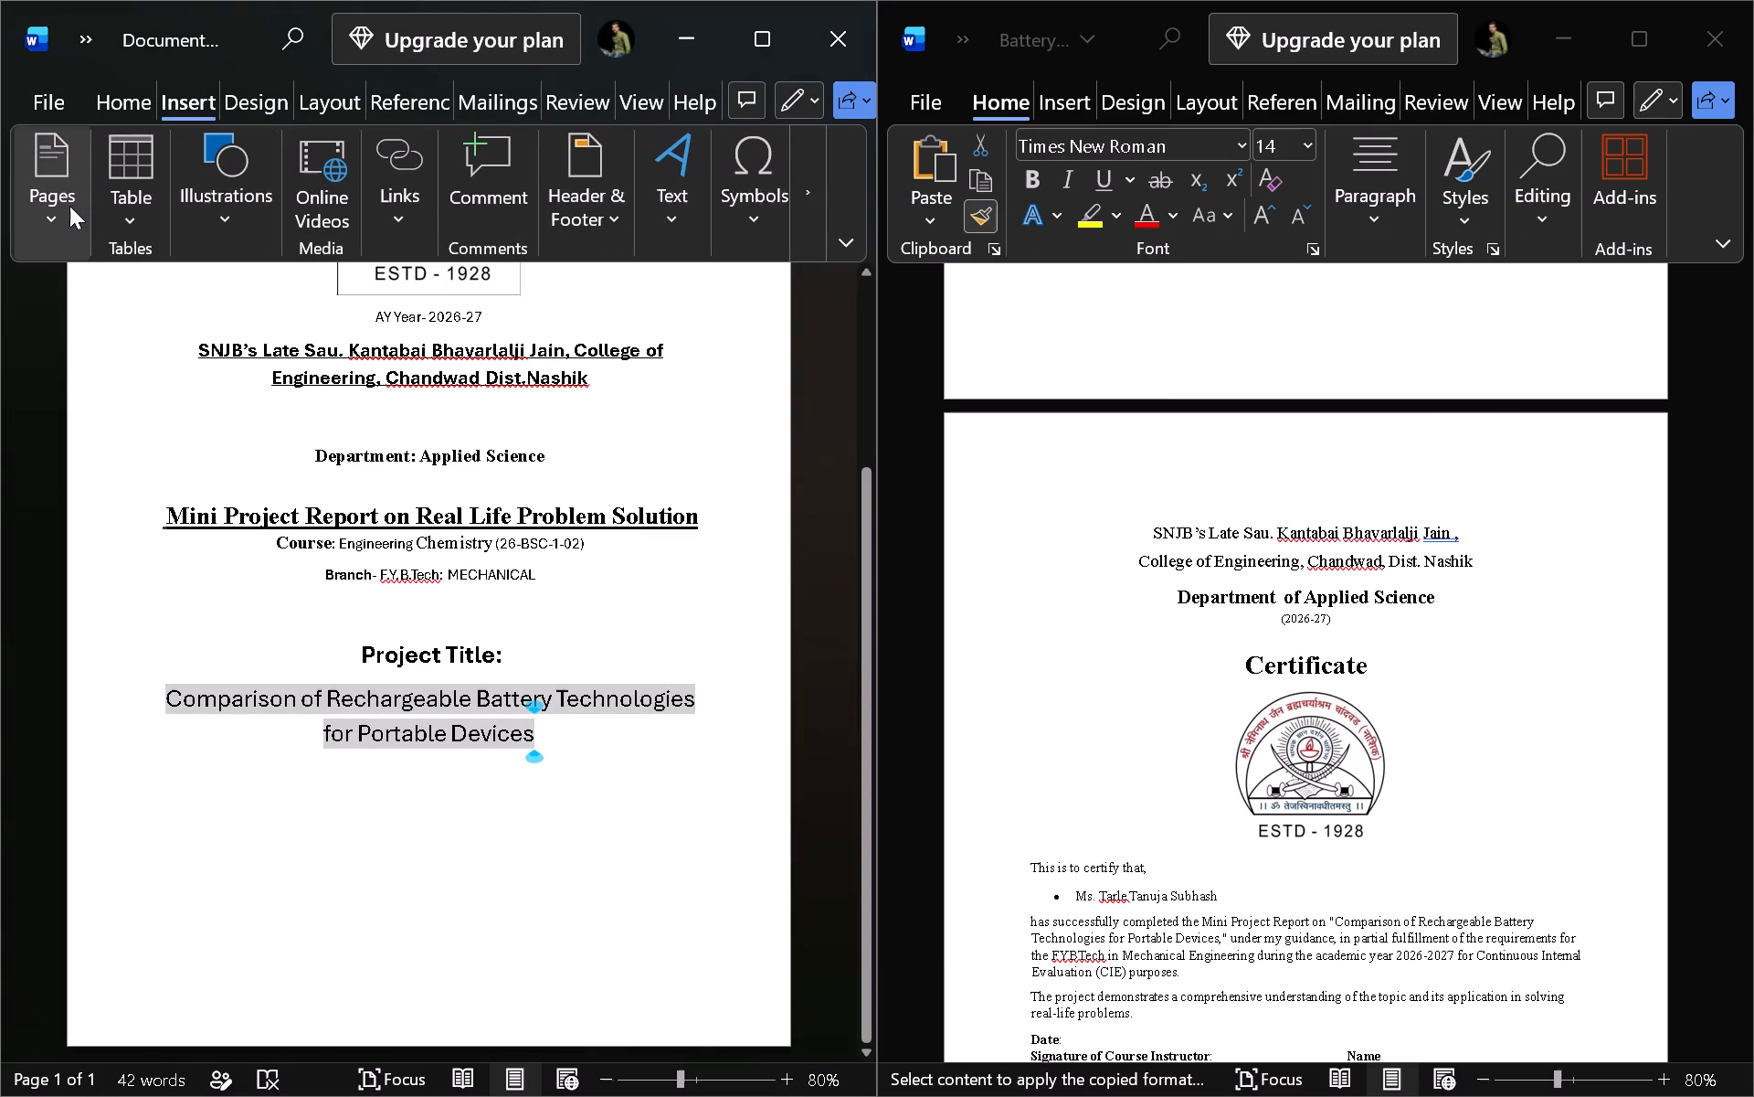
left_click(67, 205)
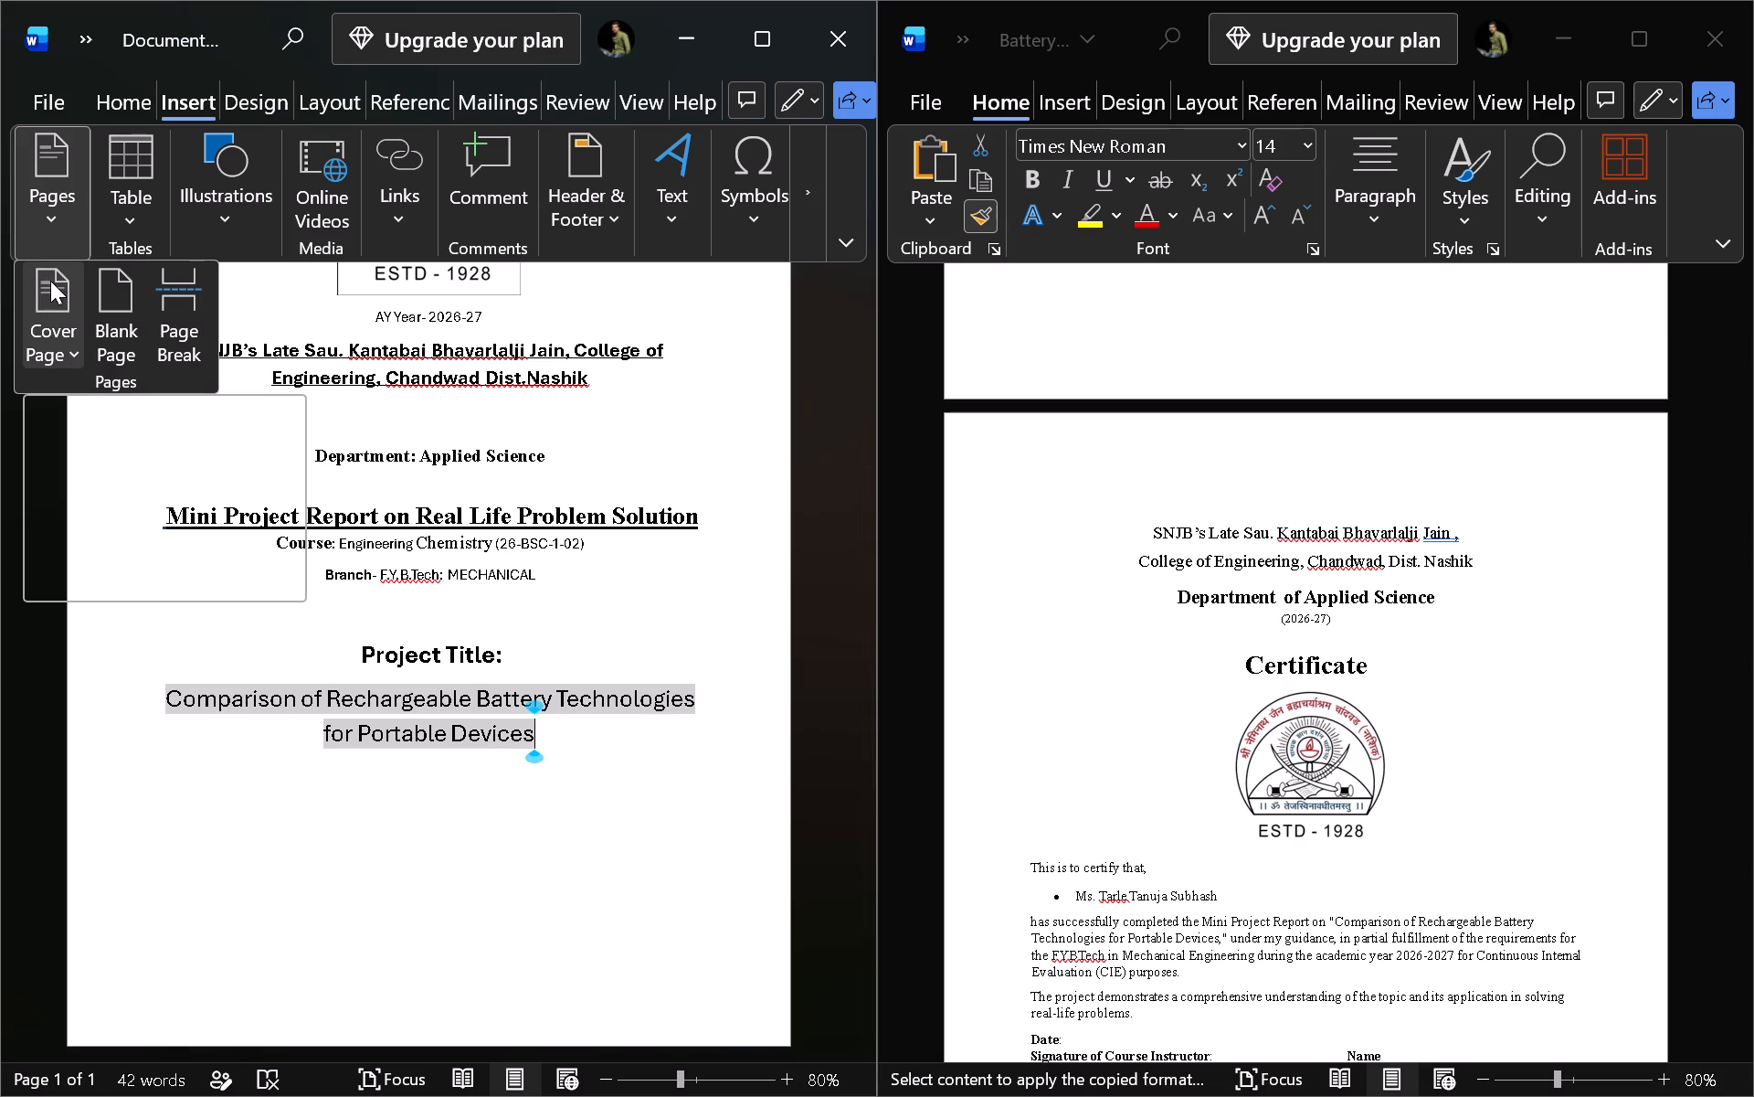
left_click(110, 277)
scroll(235, 684, "down", 6)
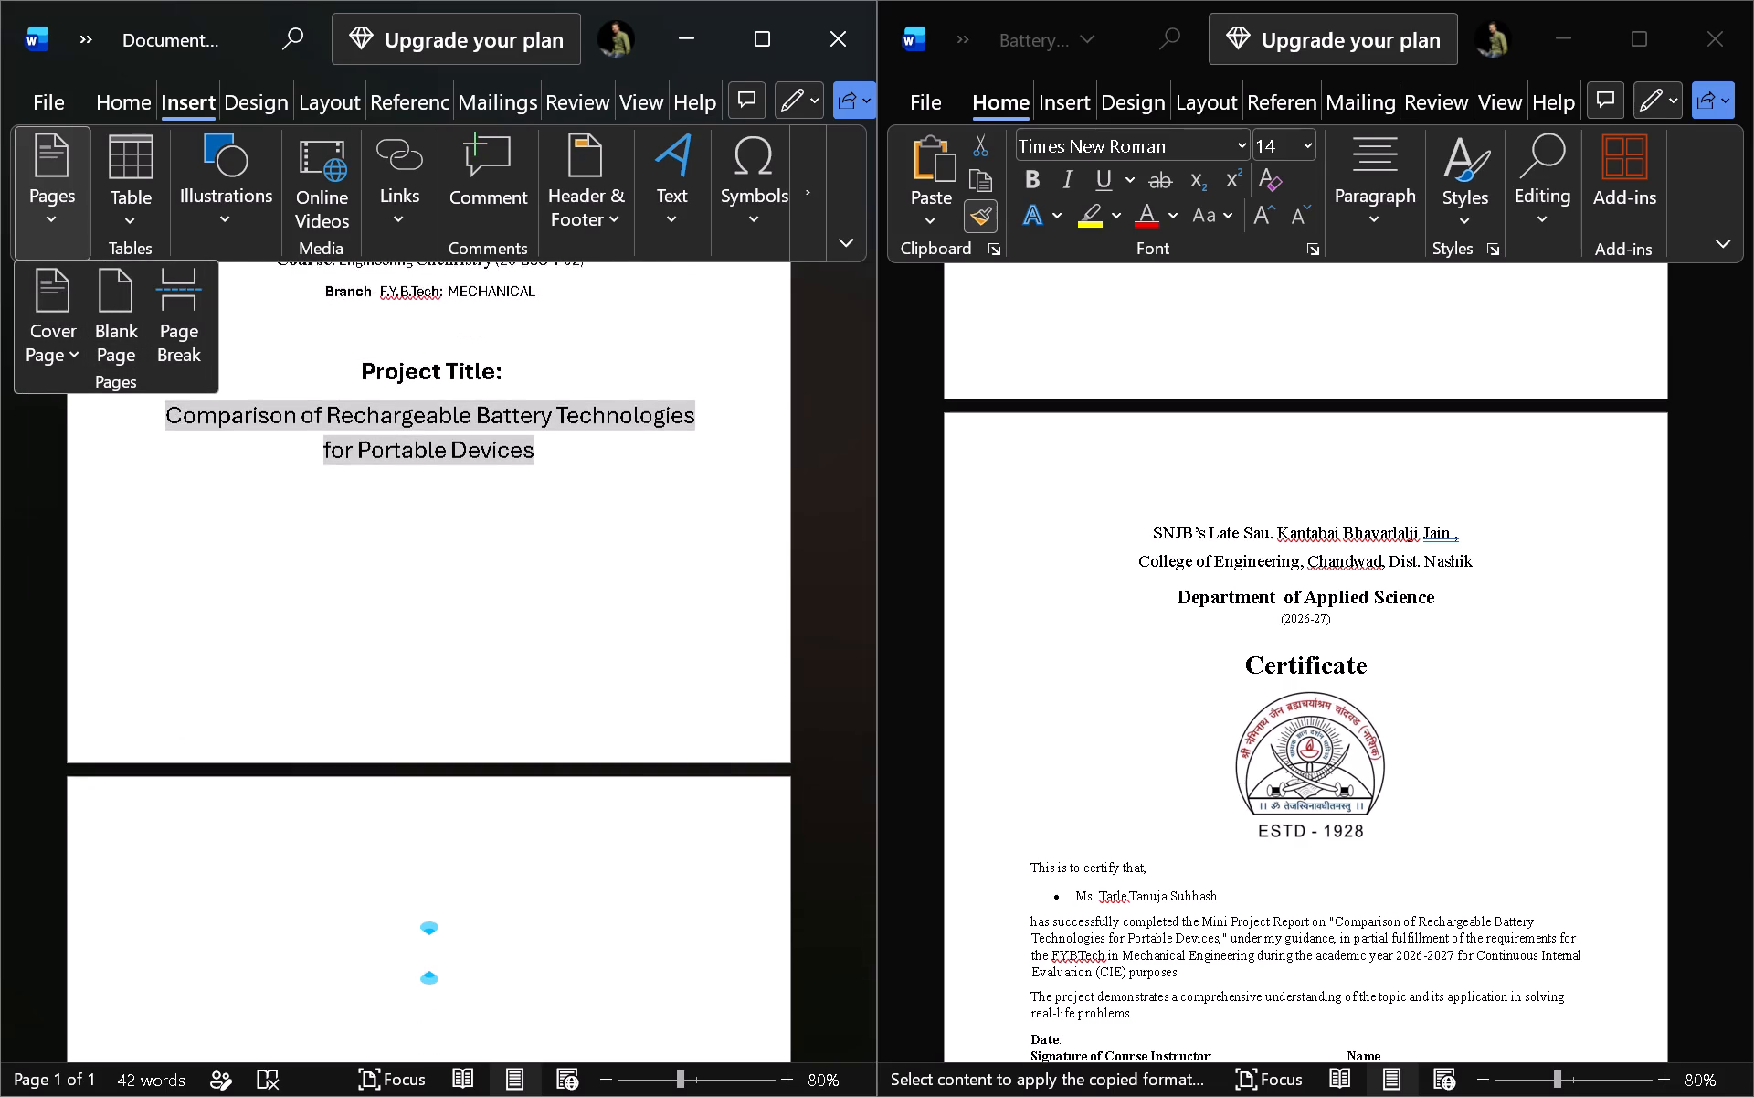
scroll(235, 684, "down", 4)
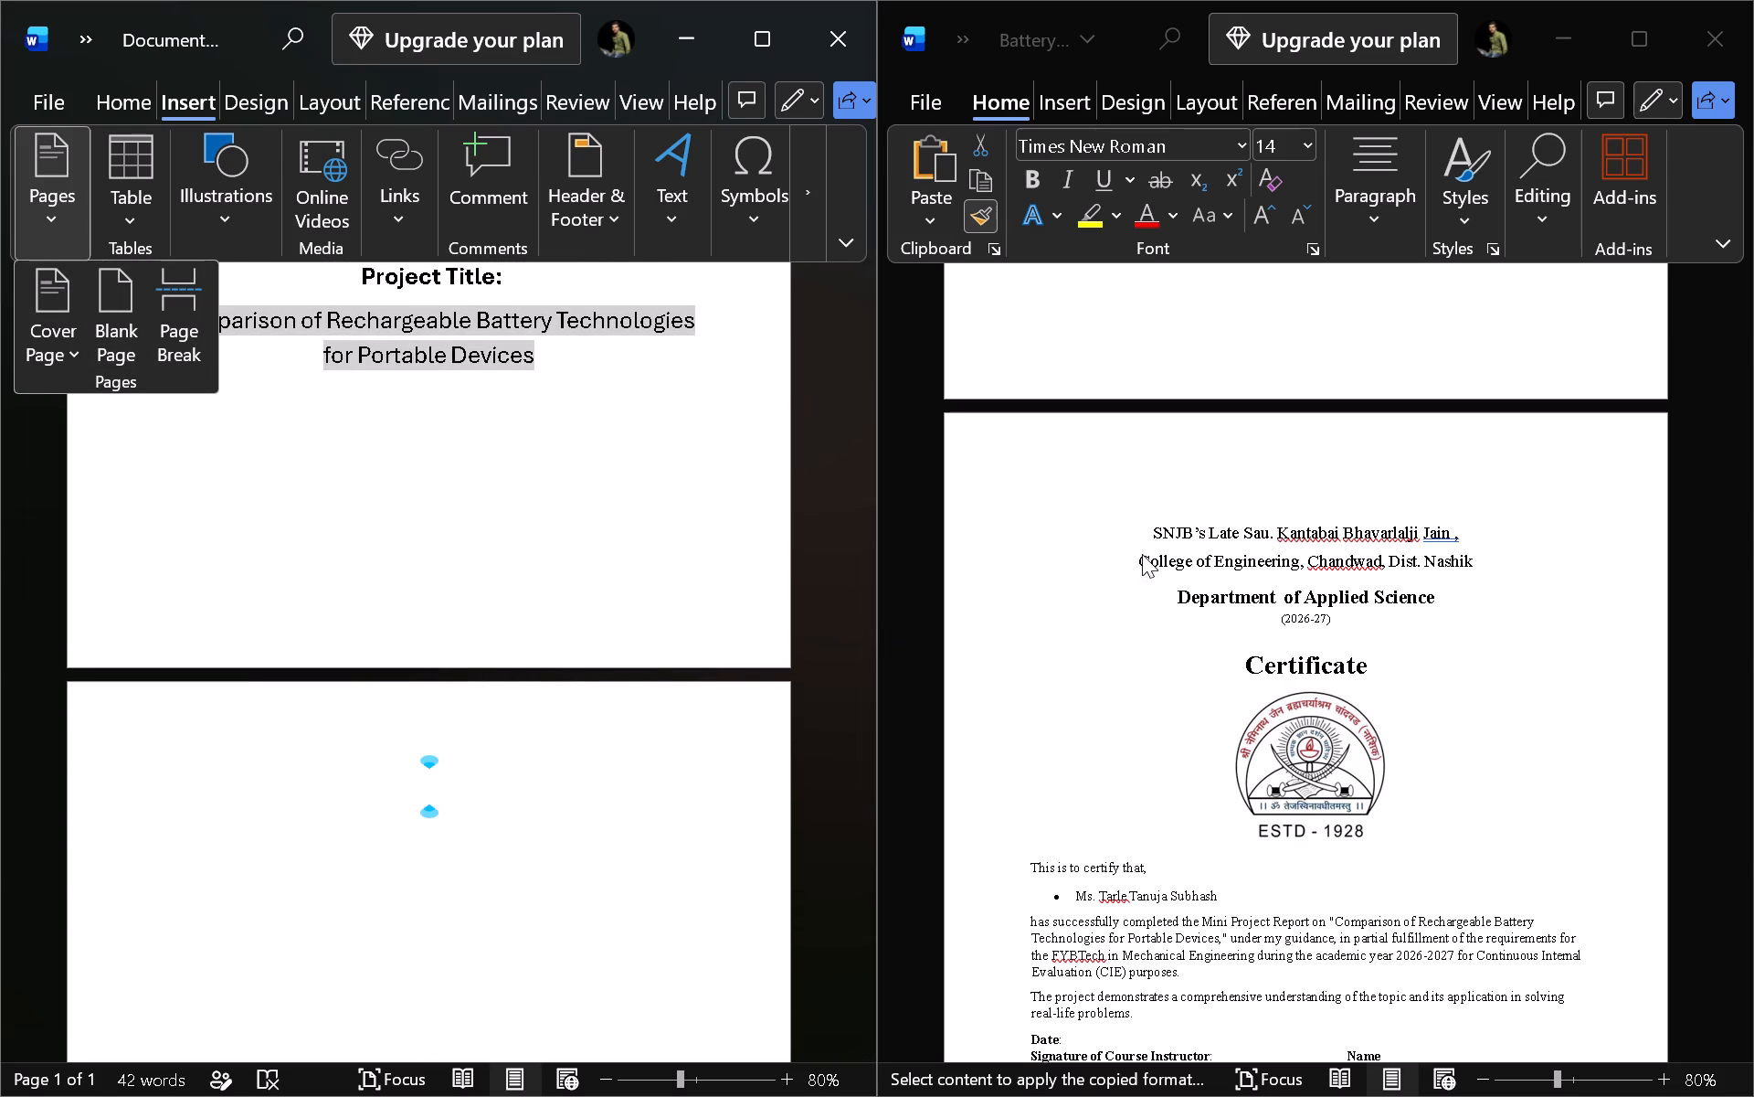
Copy the reference report's entire Certificate page, from the college name heading through the Department line and the empty space below.
left_click_drag(1148, 535, 1374, 573)
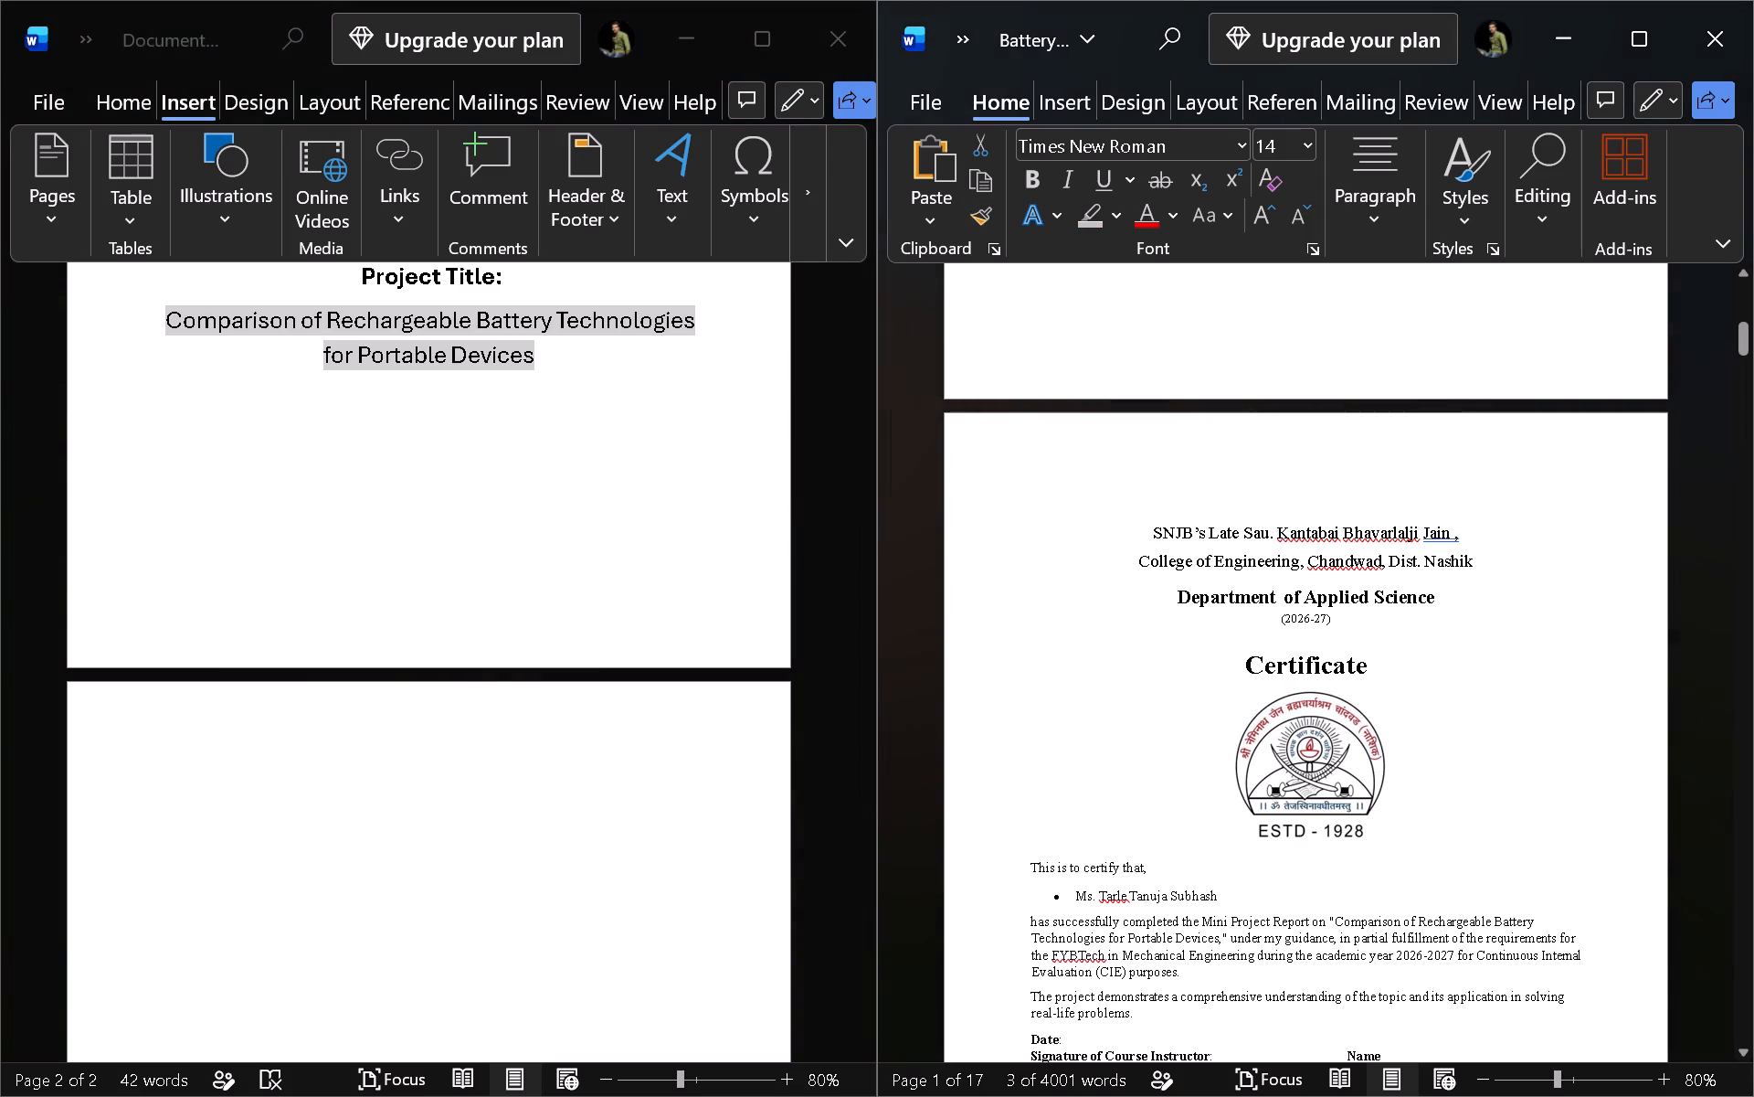
left_click_drag(1151, 529, 1723, 1096)
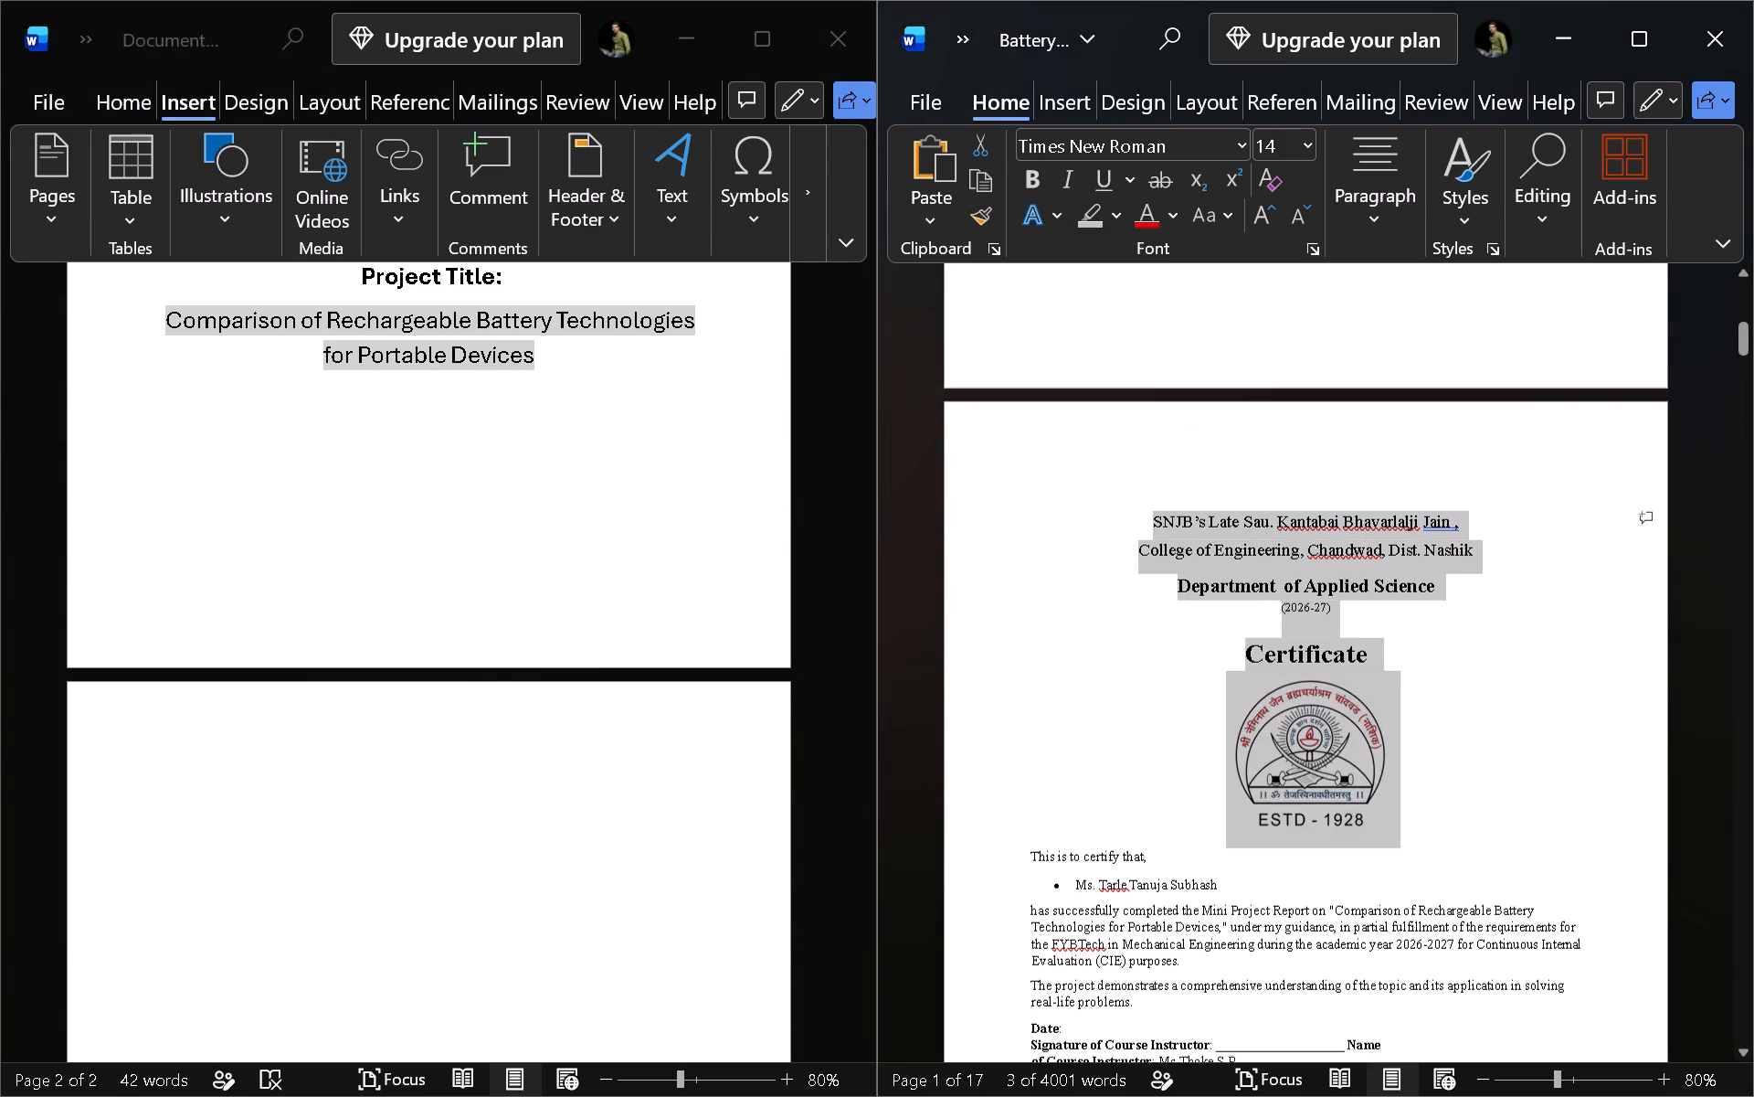
left_click_drag(1723, 1096, 1588, 891)
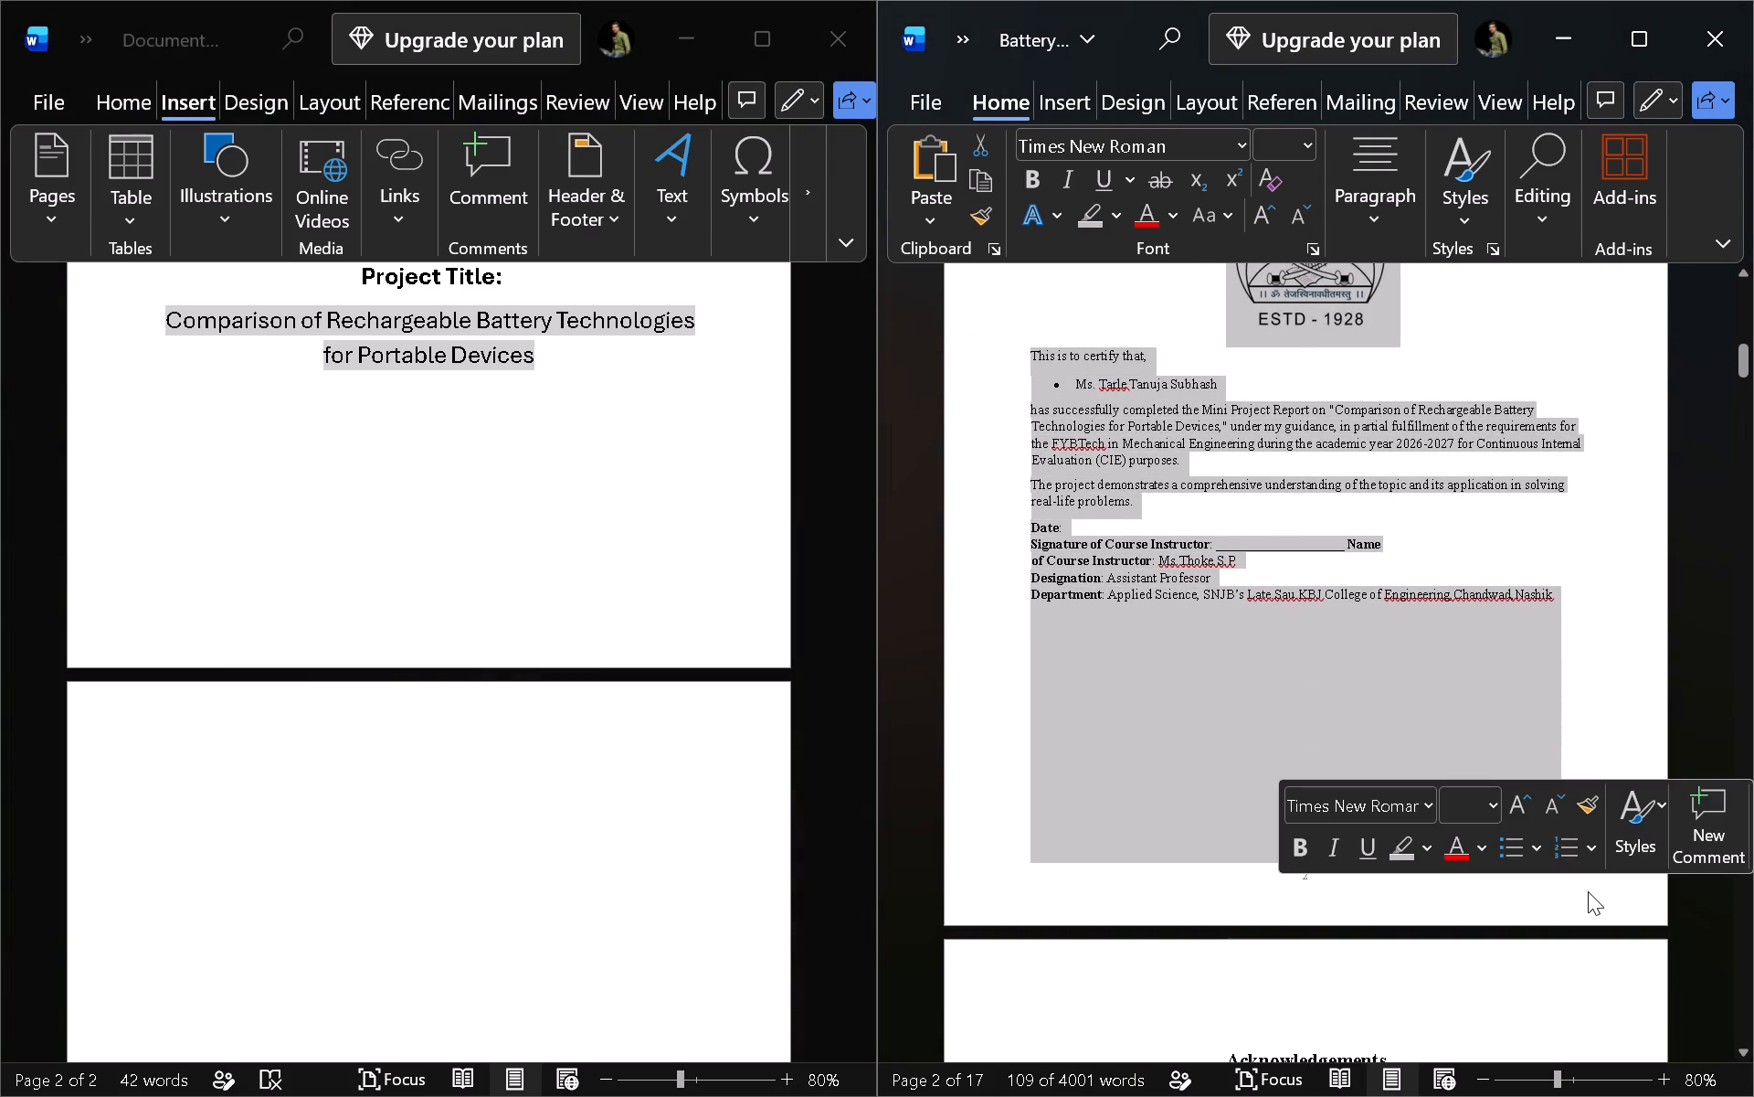
key("ctrl+c")
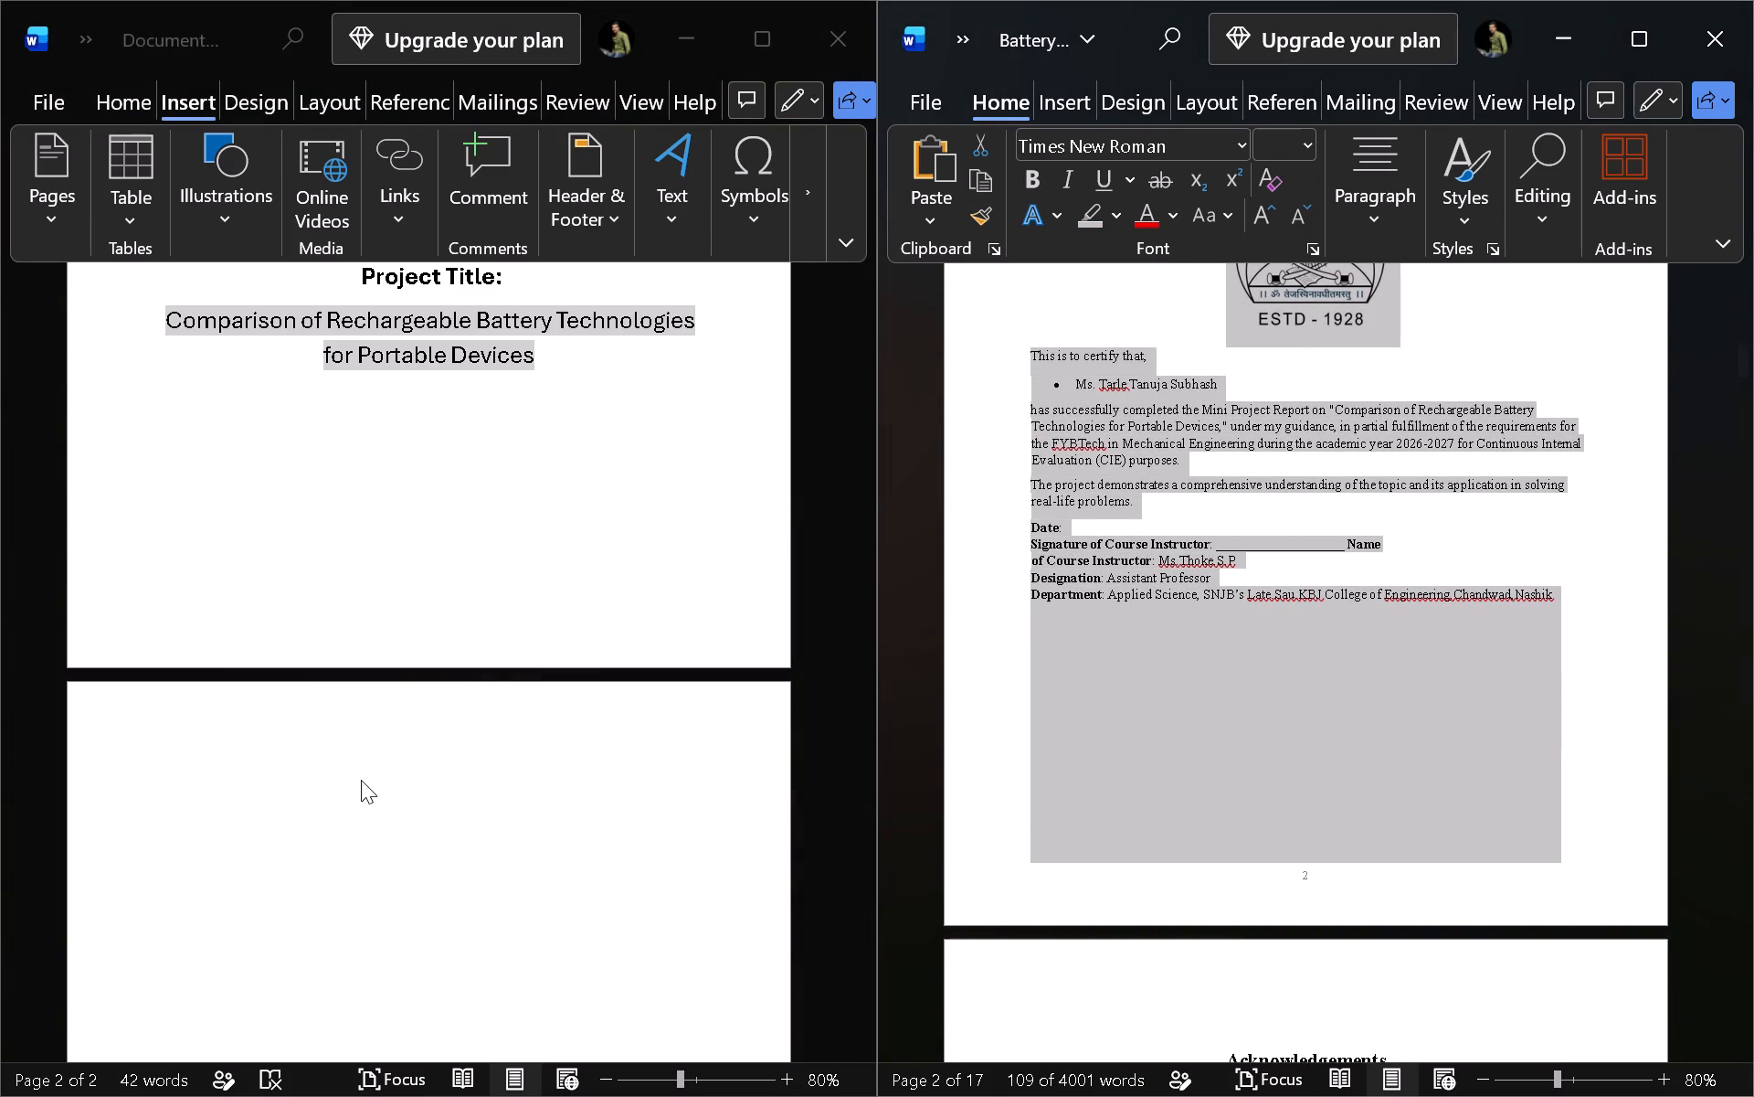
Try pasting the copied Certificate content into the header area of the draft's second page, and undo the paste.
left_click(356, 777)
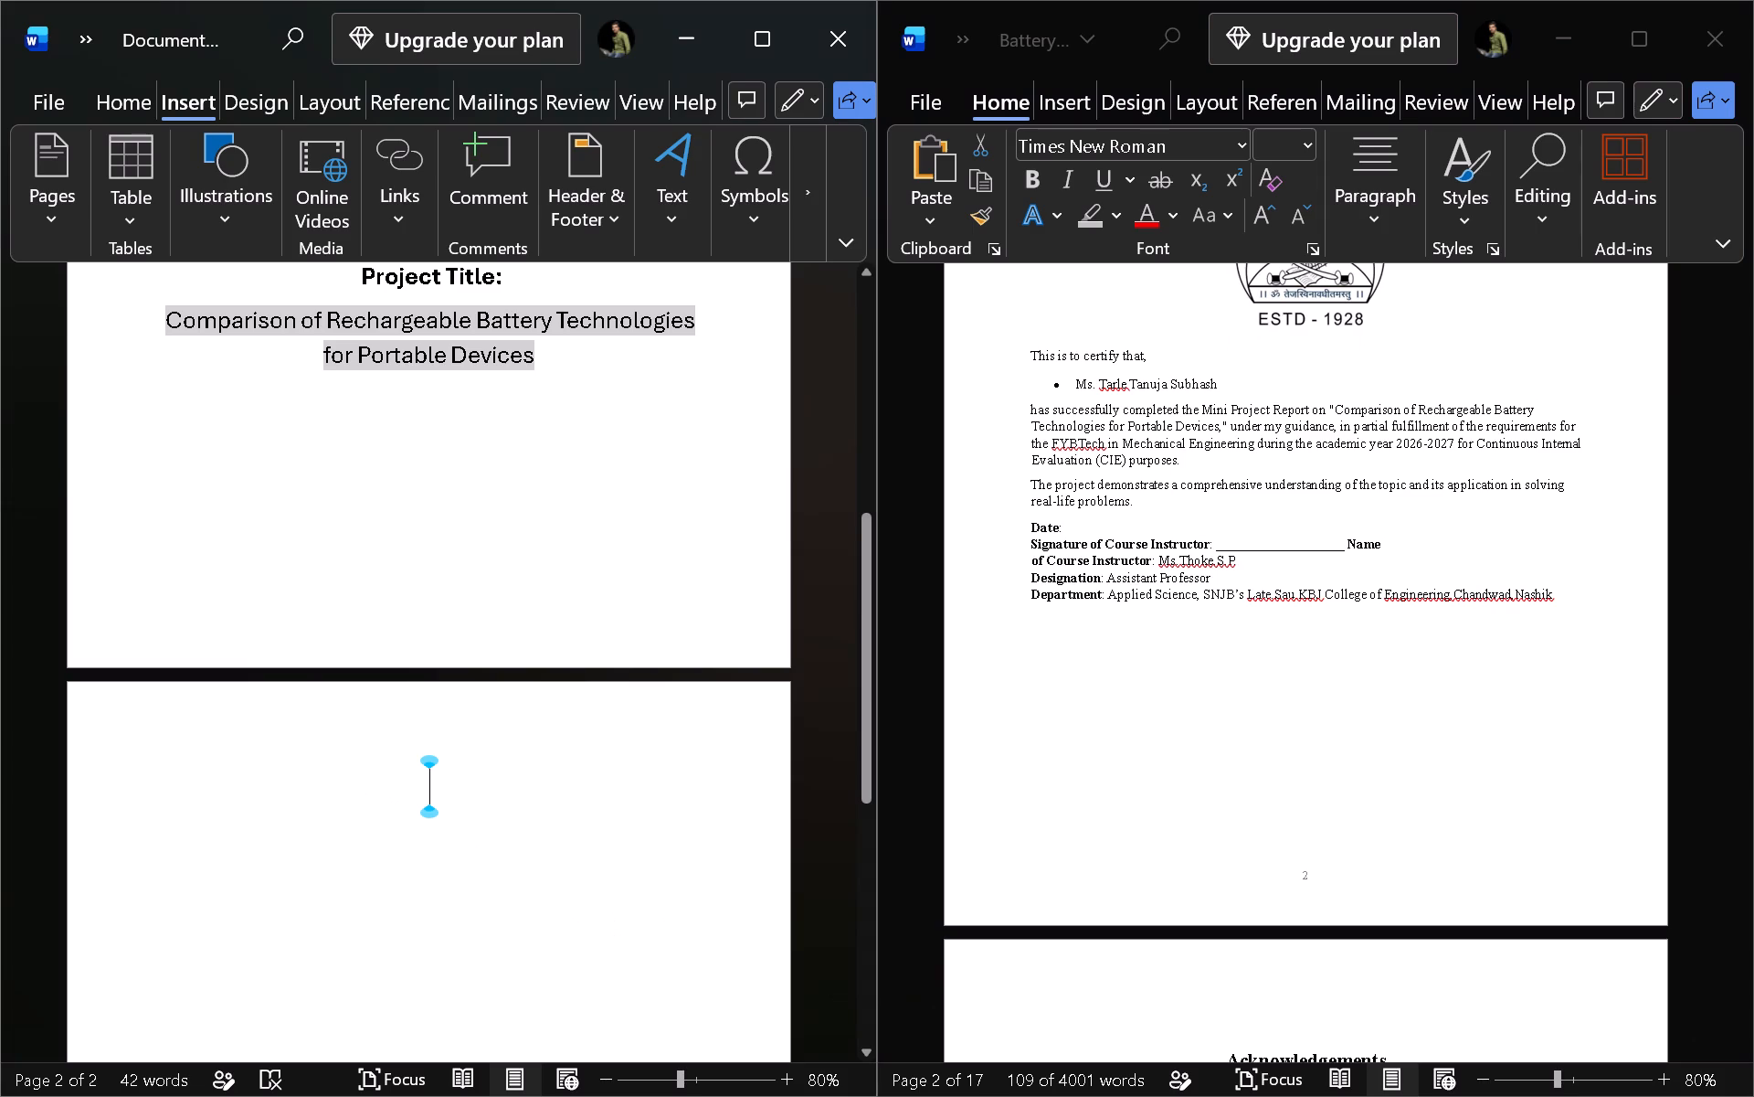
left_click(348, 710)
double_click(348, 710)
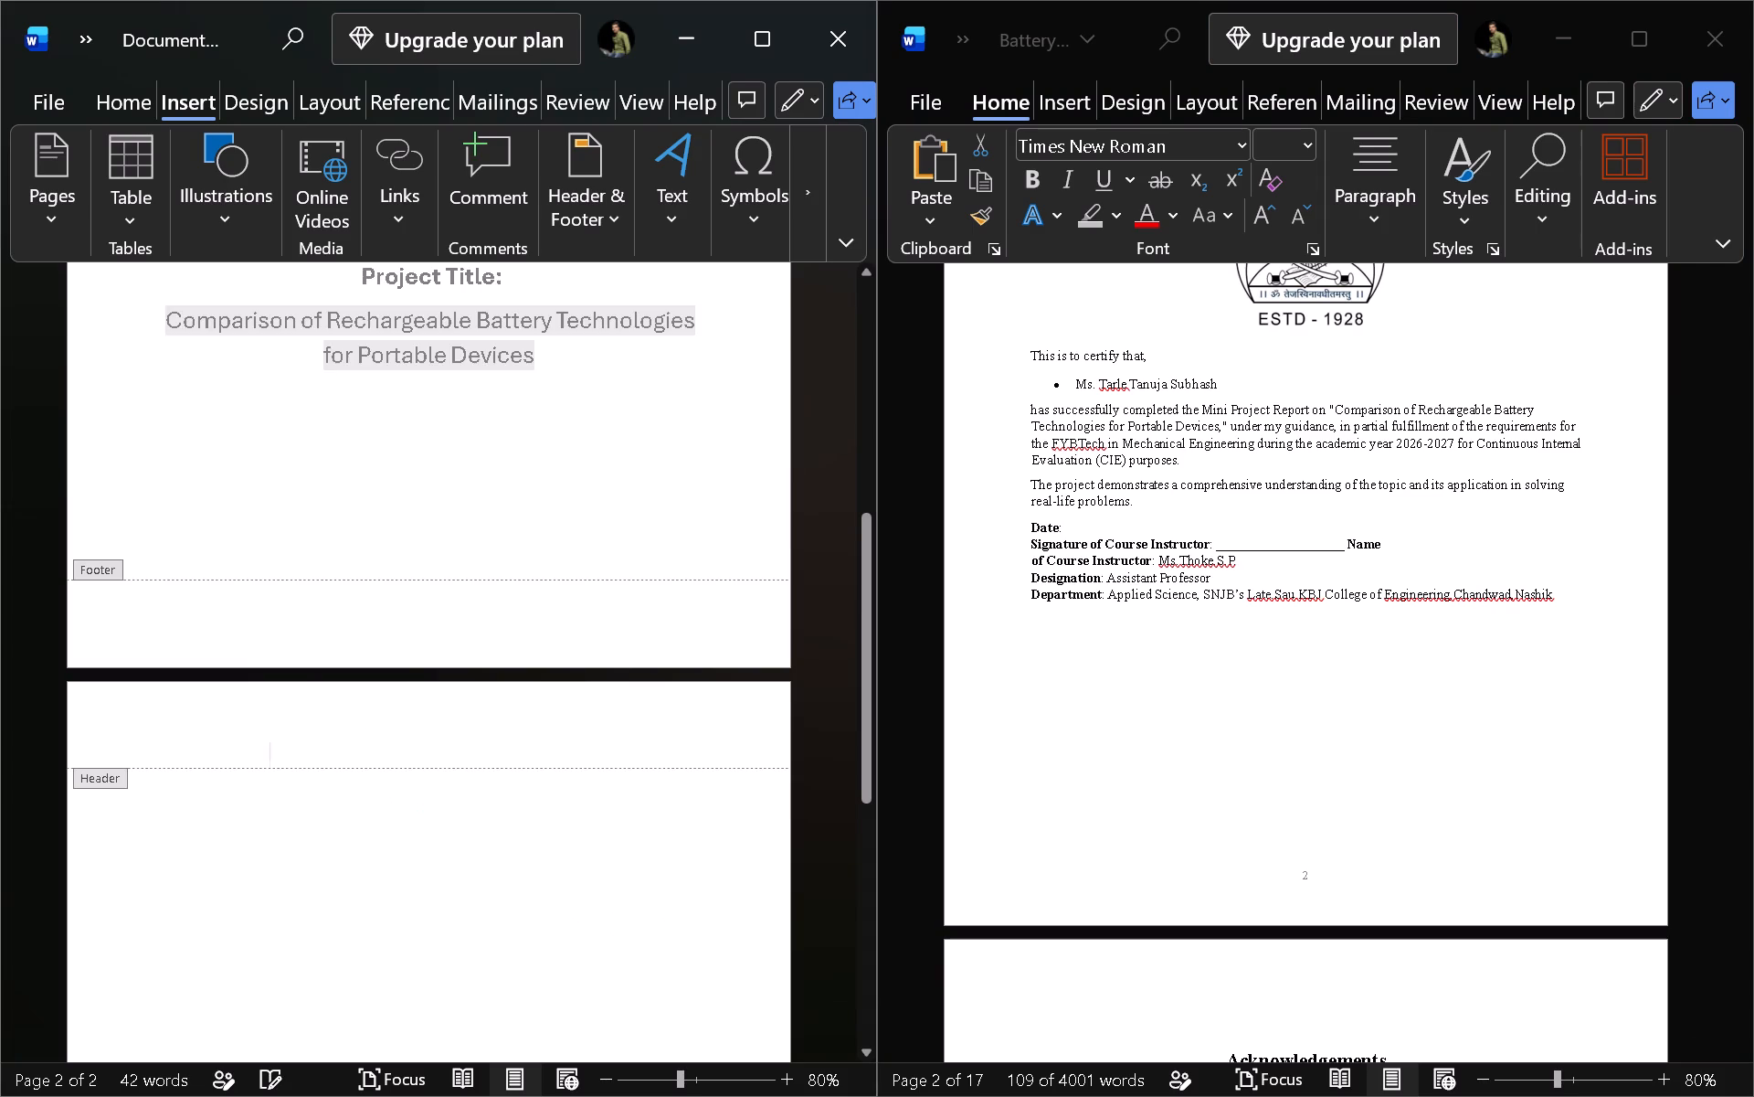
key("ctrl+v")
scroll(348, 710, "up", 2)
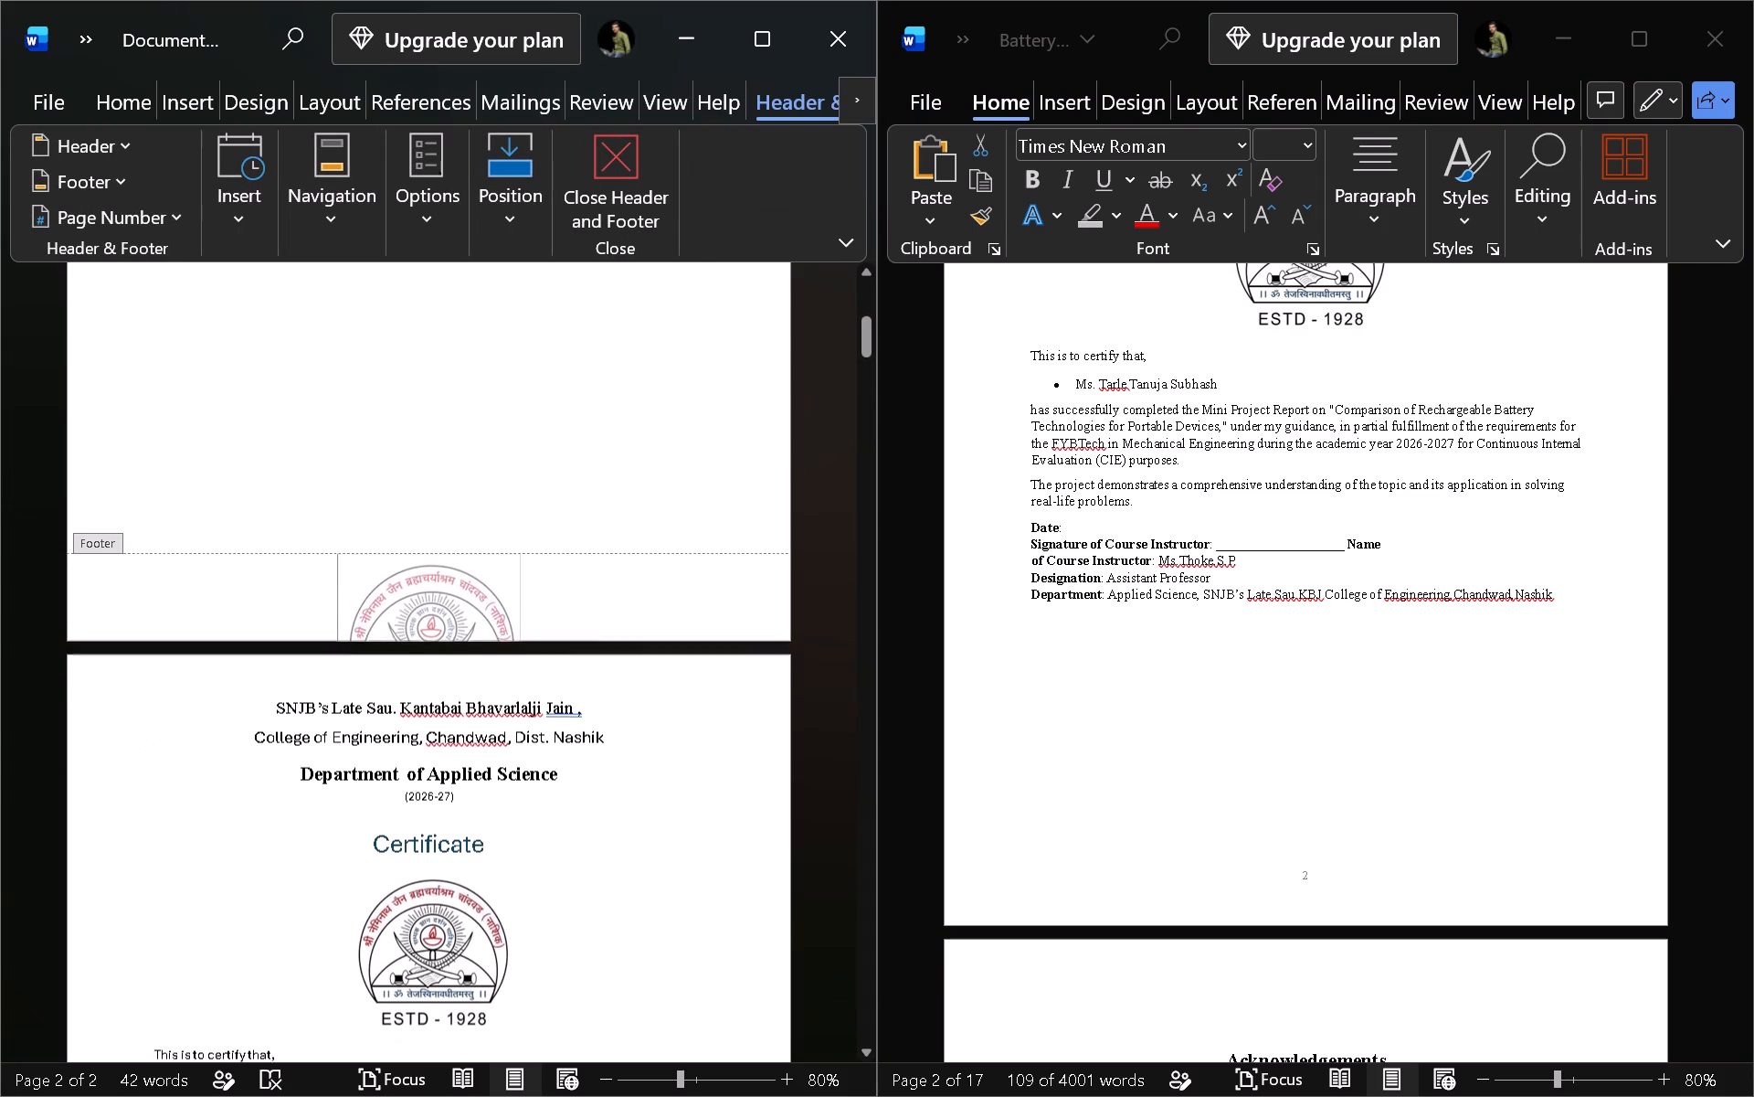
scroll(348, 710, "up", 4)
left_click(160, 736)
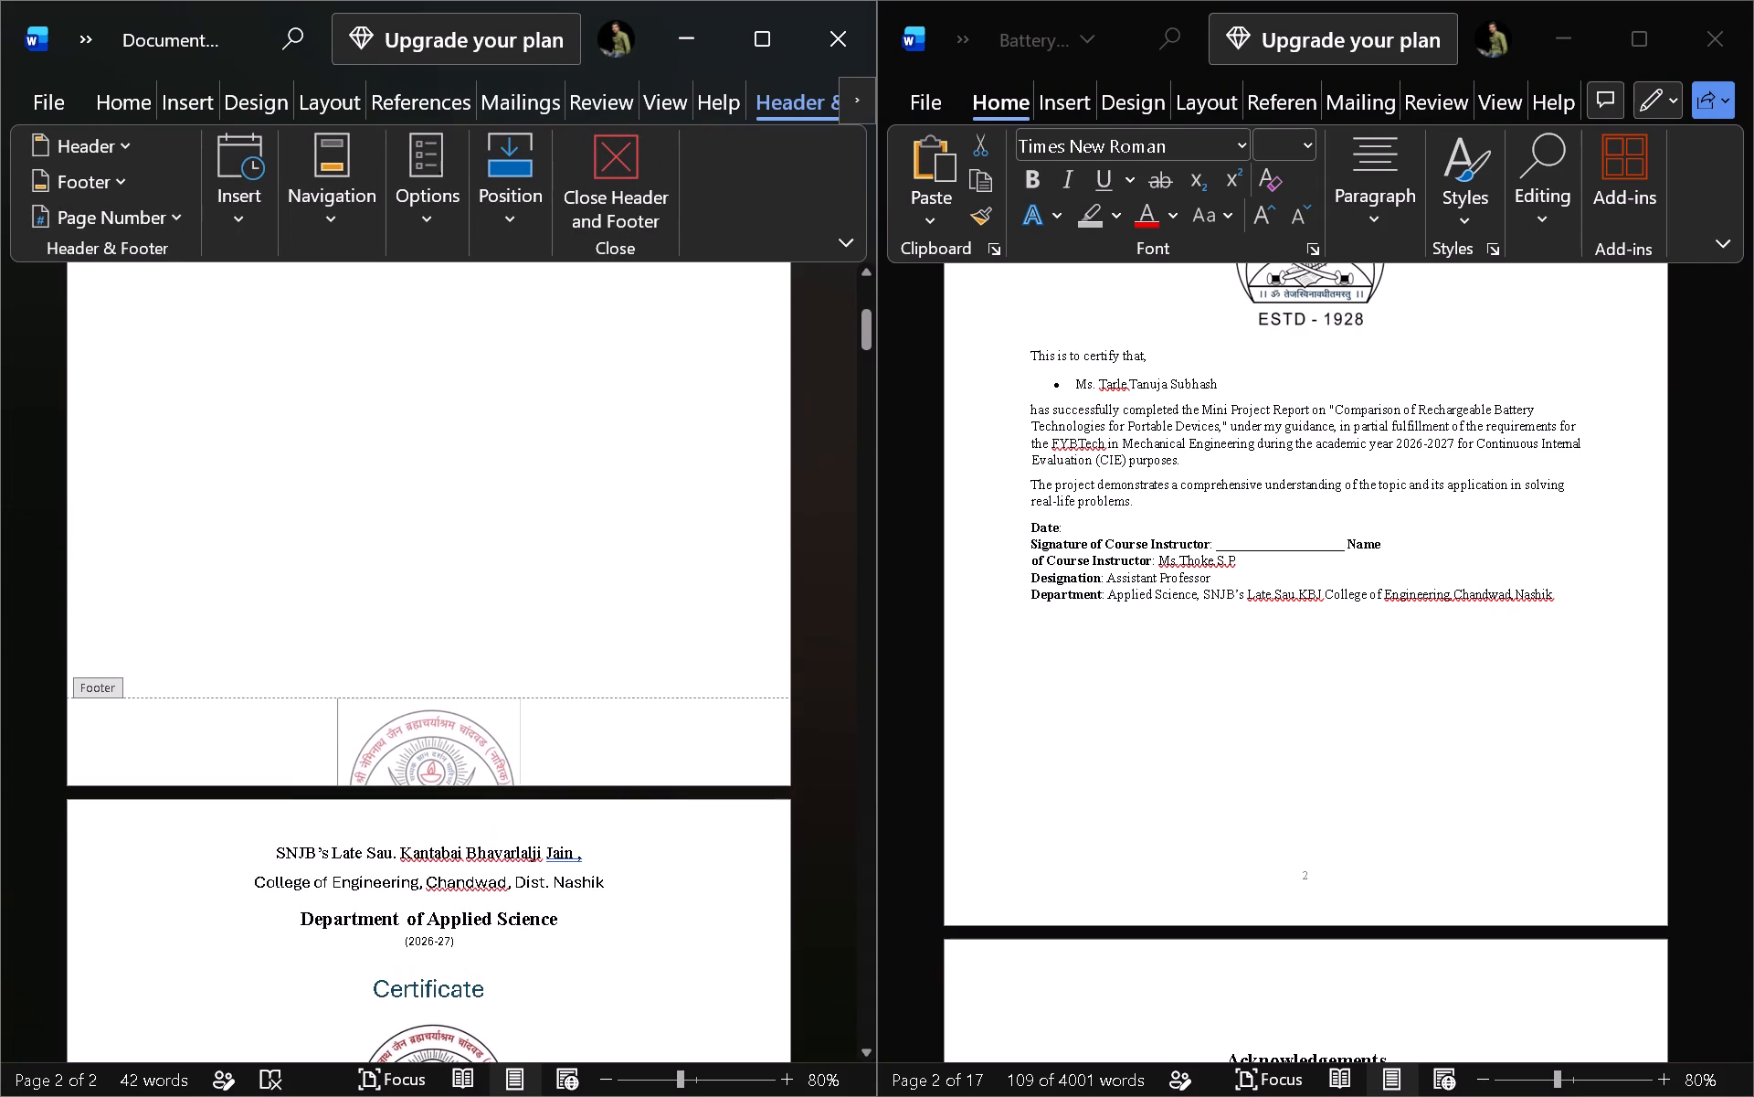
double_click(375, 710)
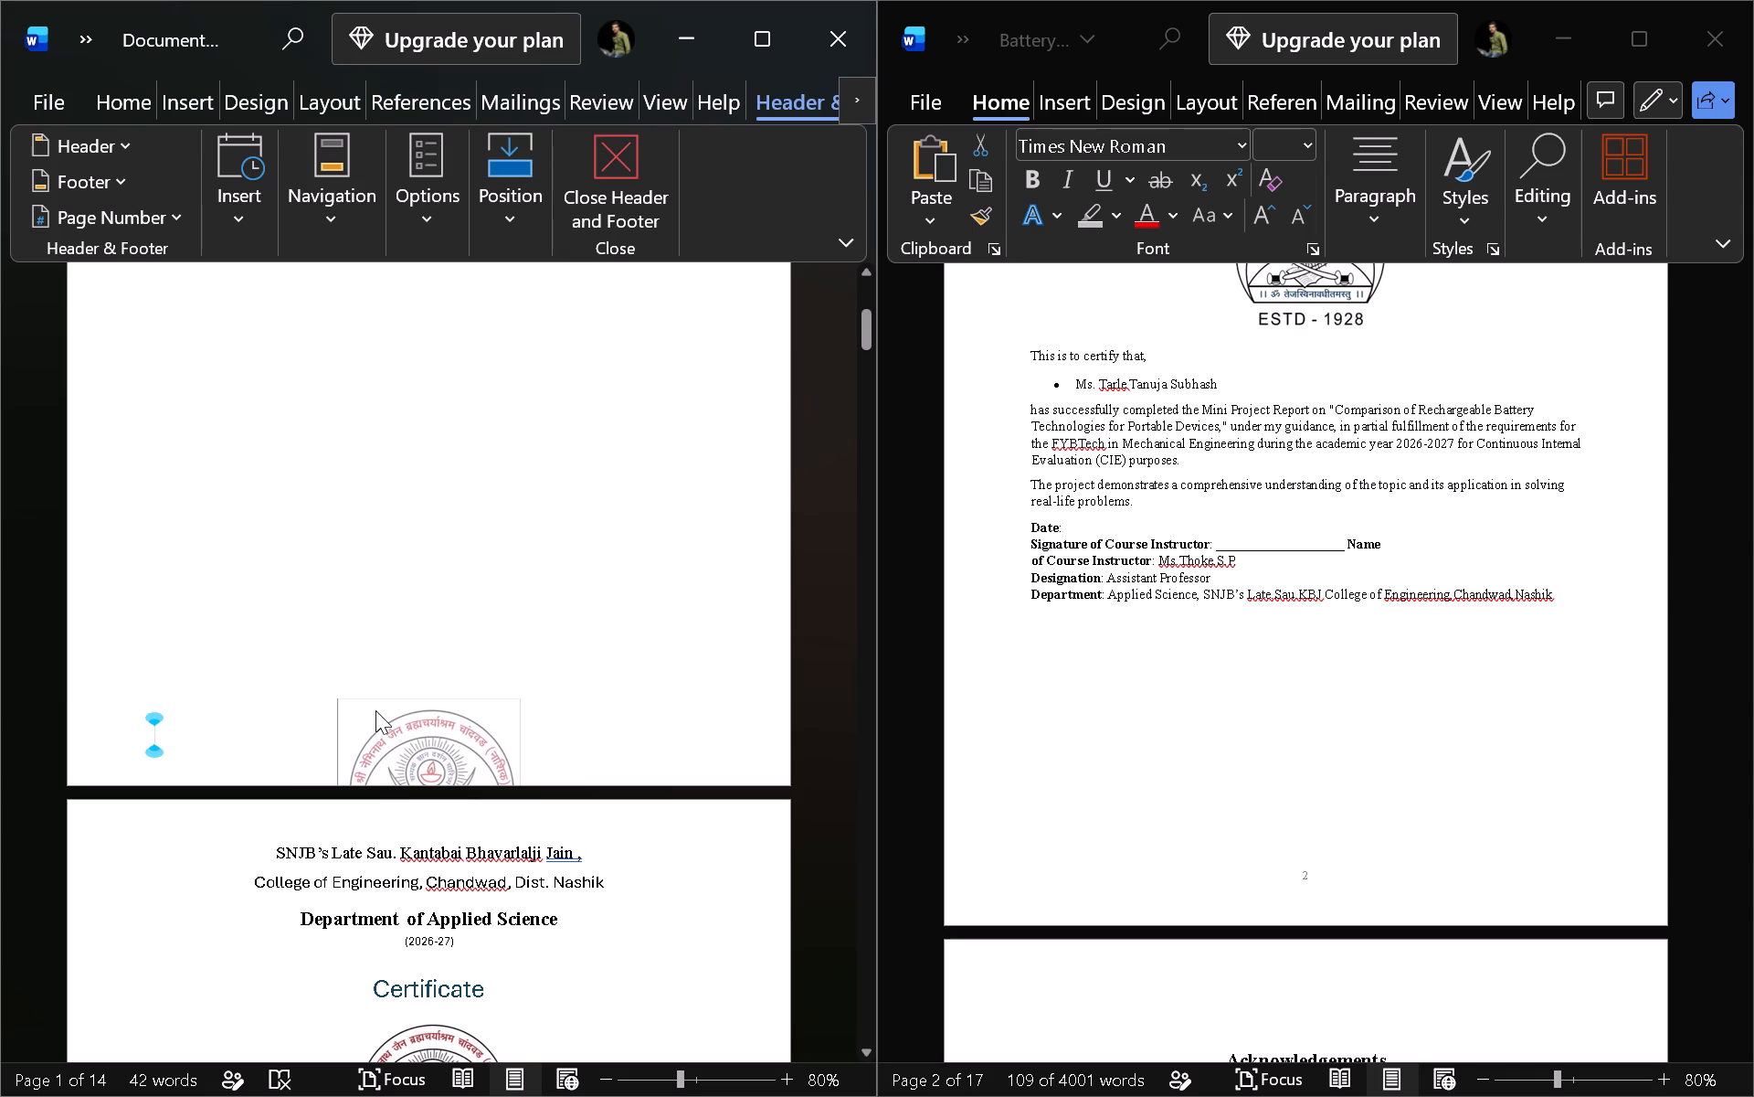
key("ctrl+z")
Paste the copied Certificate content into the body of the draft's blank second page.
scroll(375, 710, "down", 2)
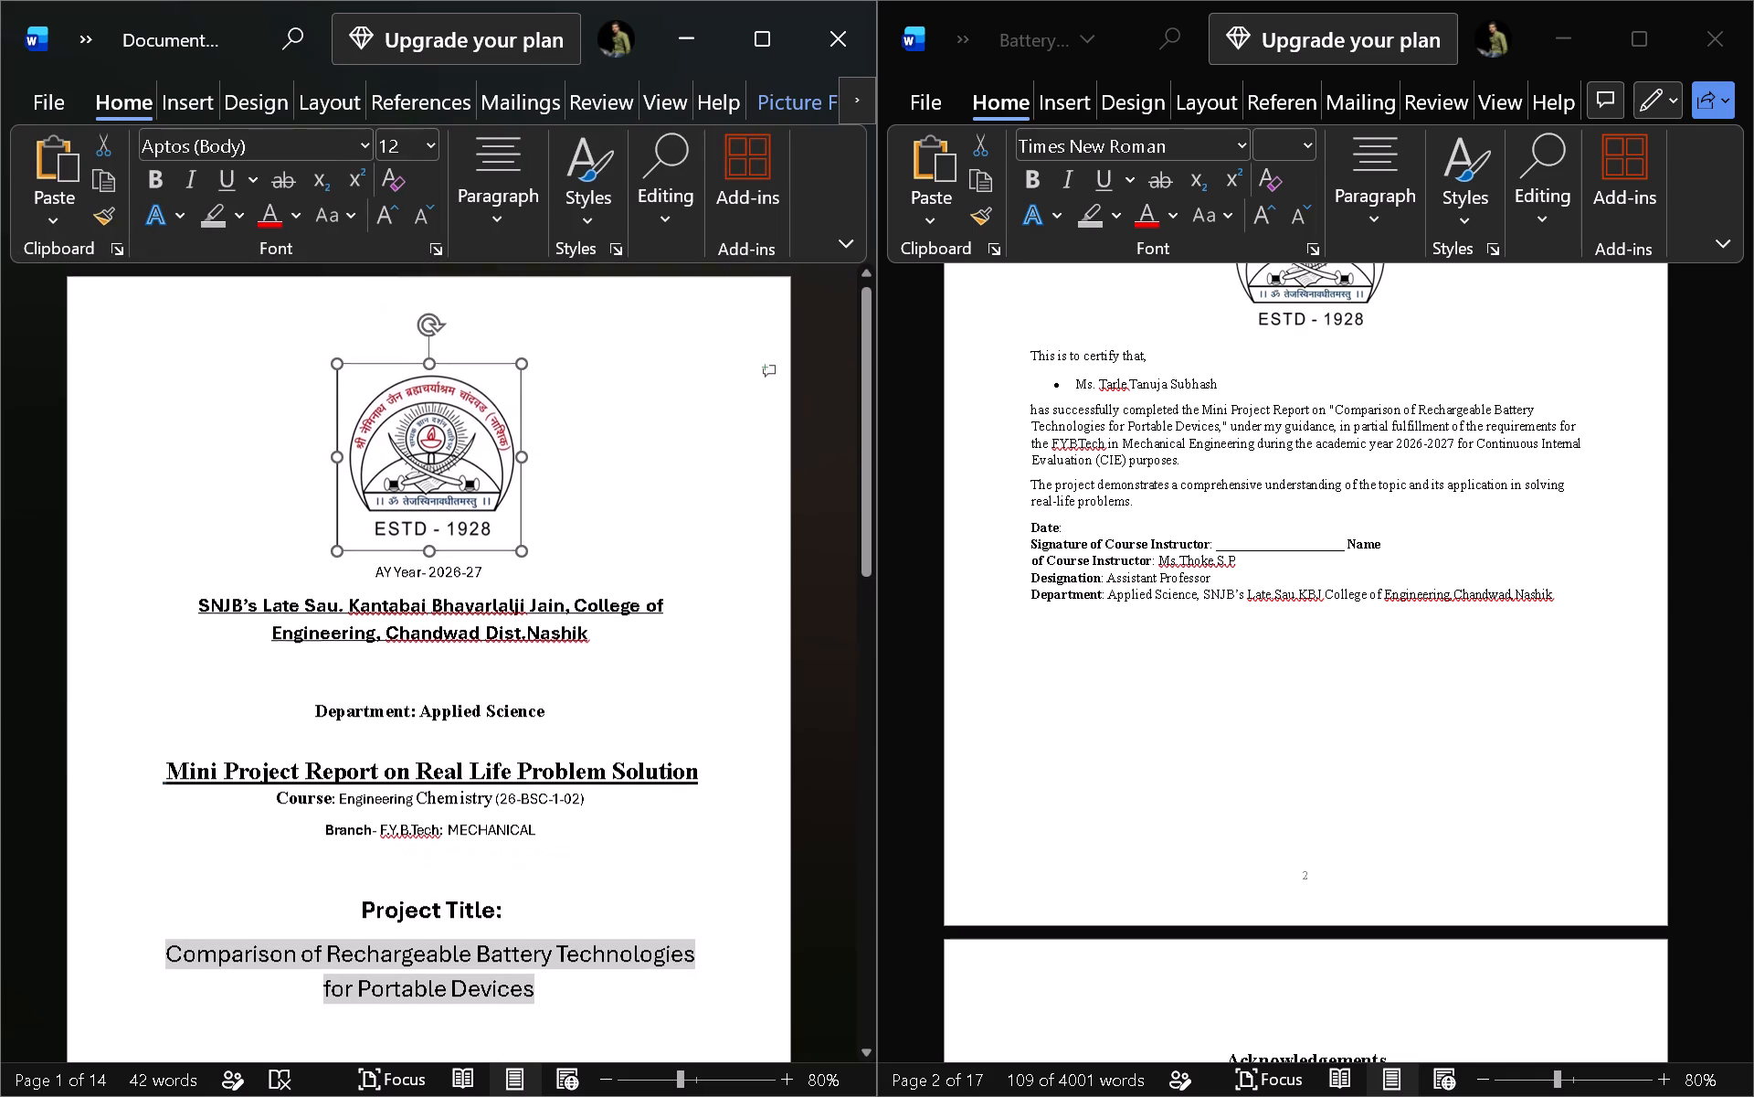
scroll(375, 710, "down", 20)
scroll(375, 710, "down", 2)
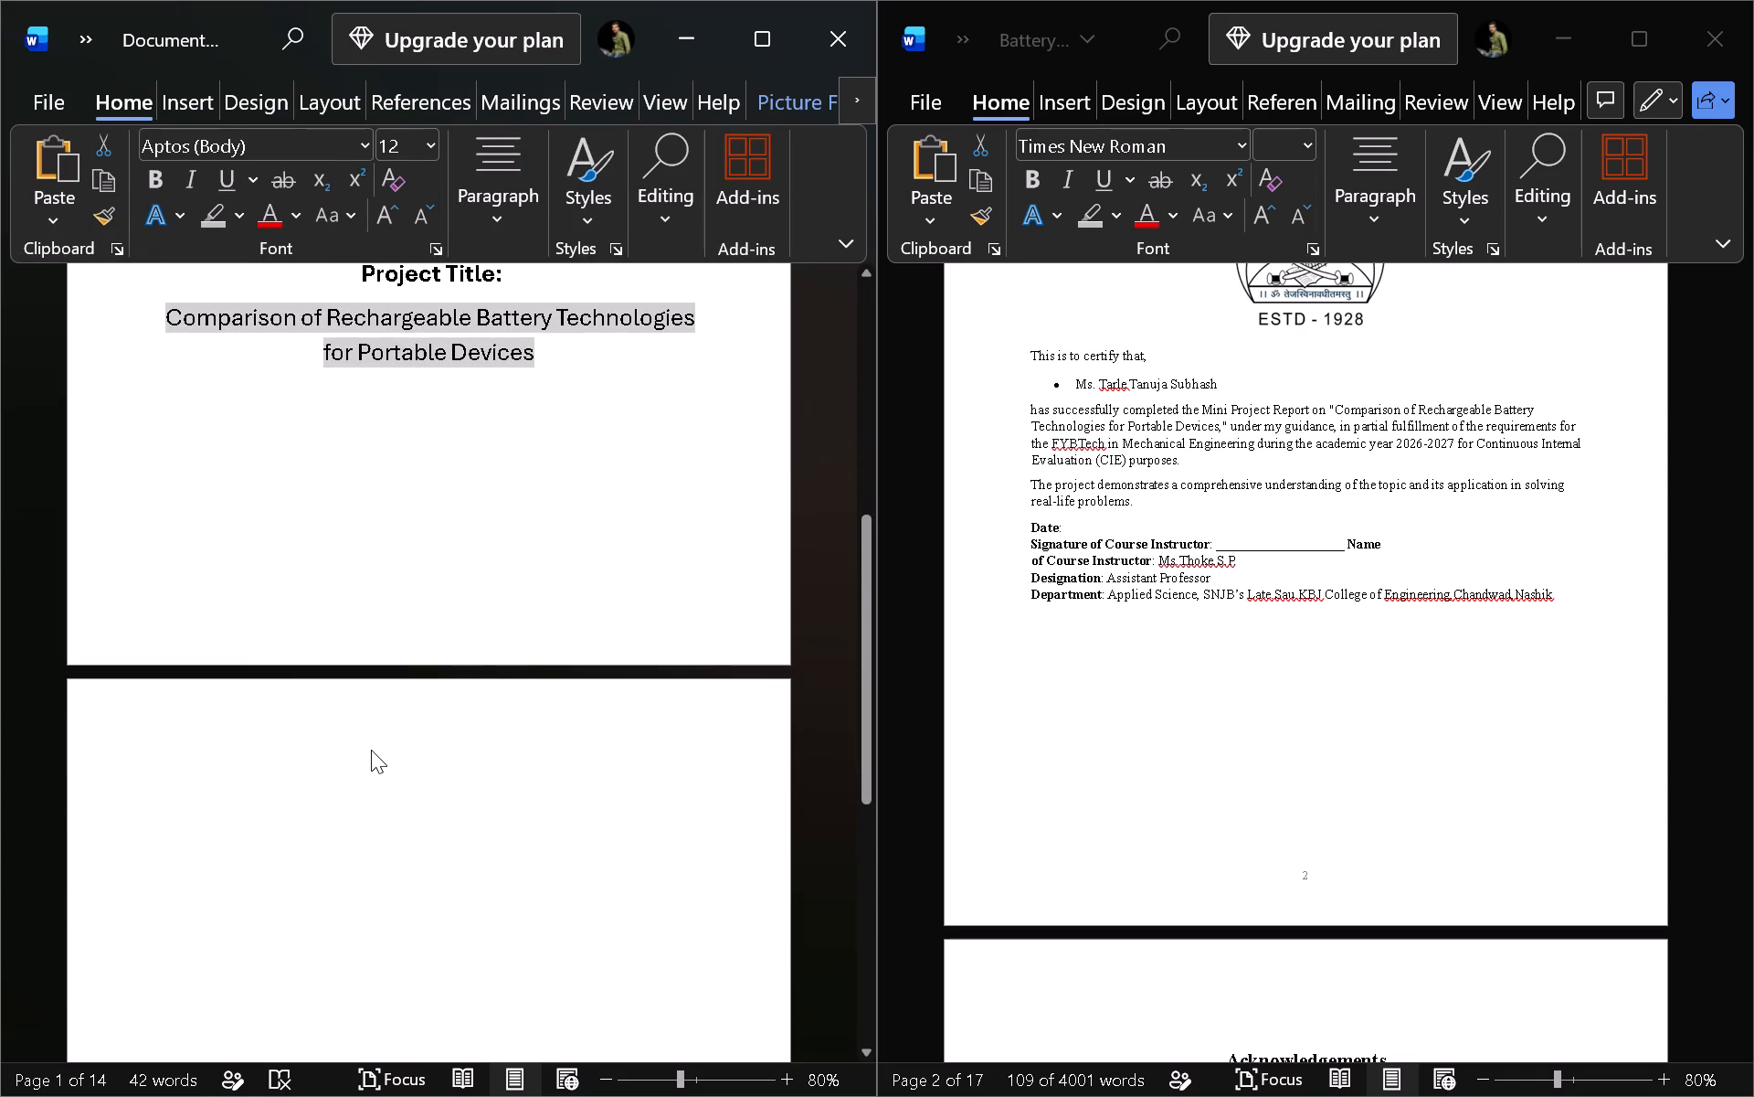
left_click(371, 750)
key("ctrl+v")
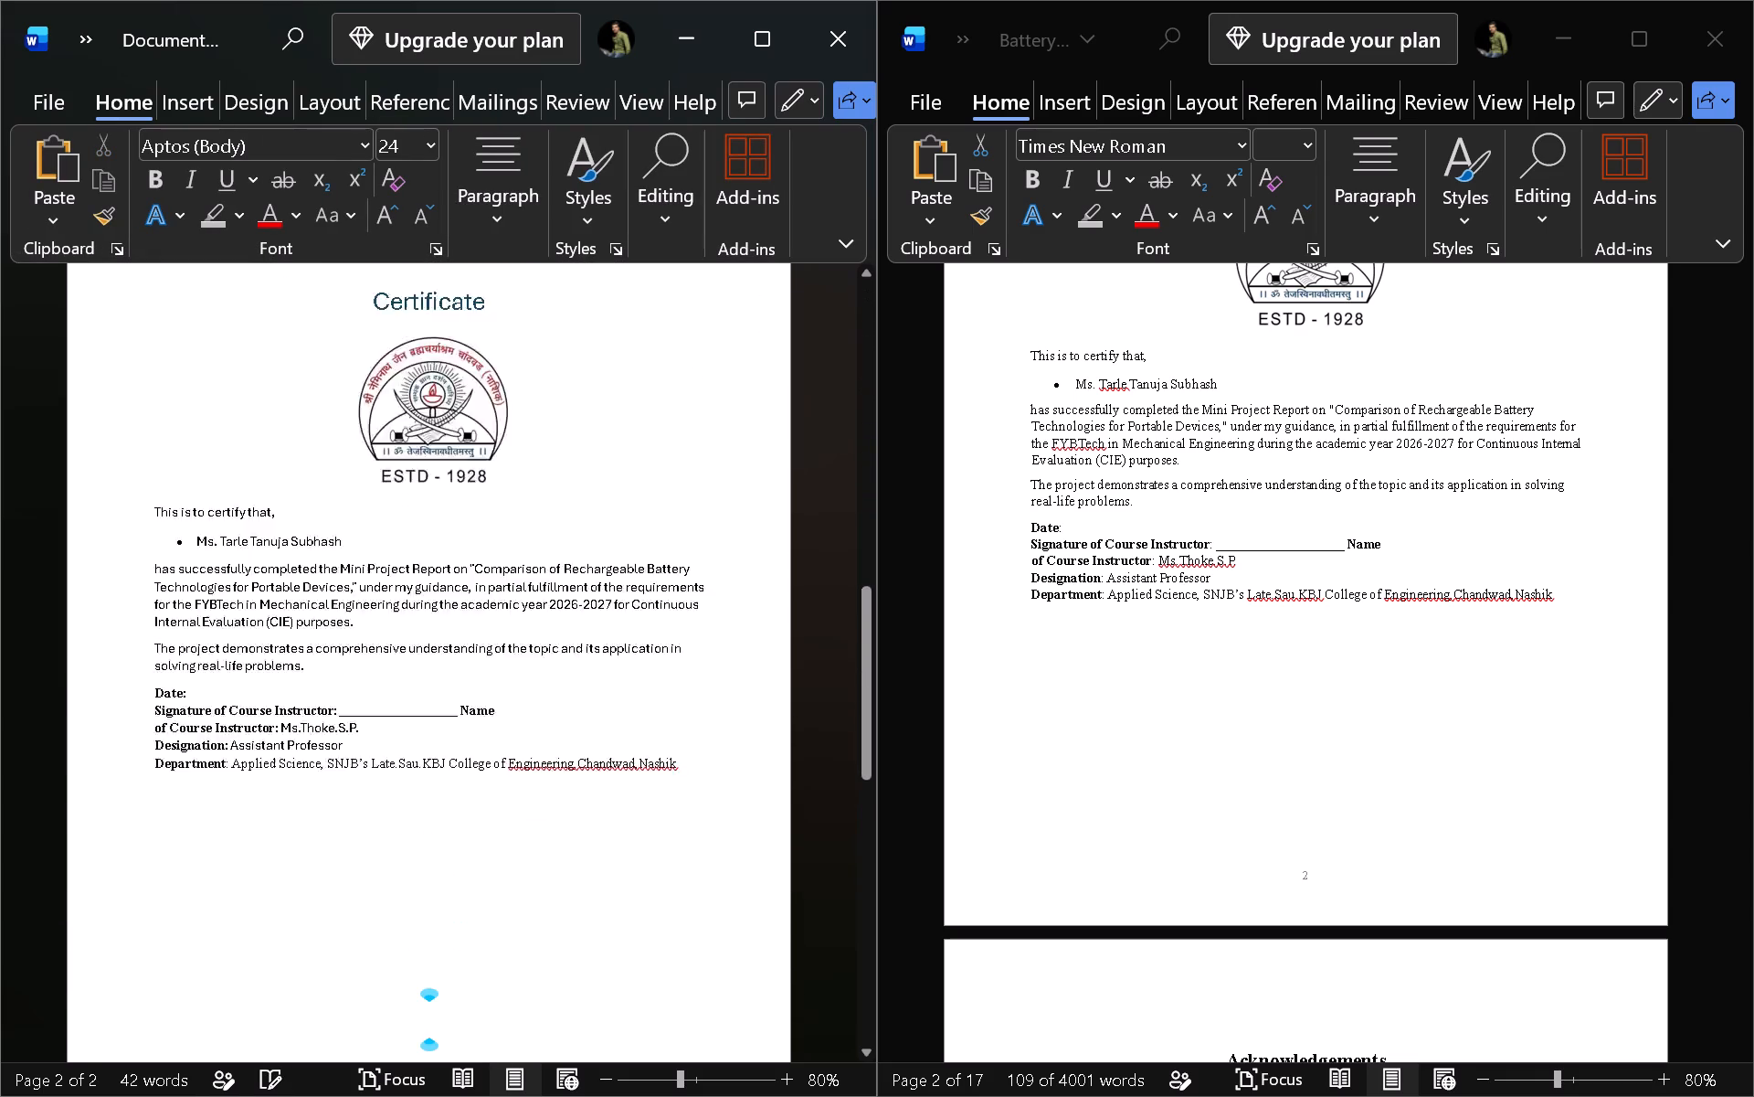
scroll(240, 726, "up", 14)
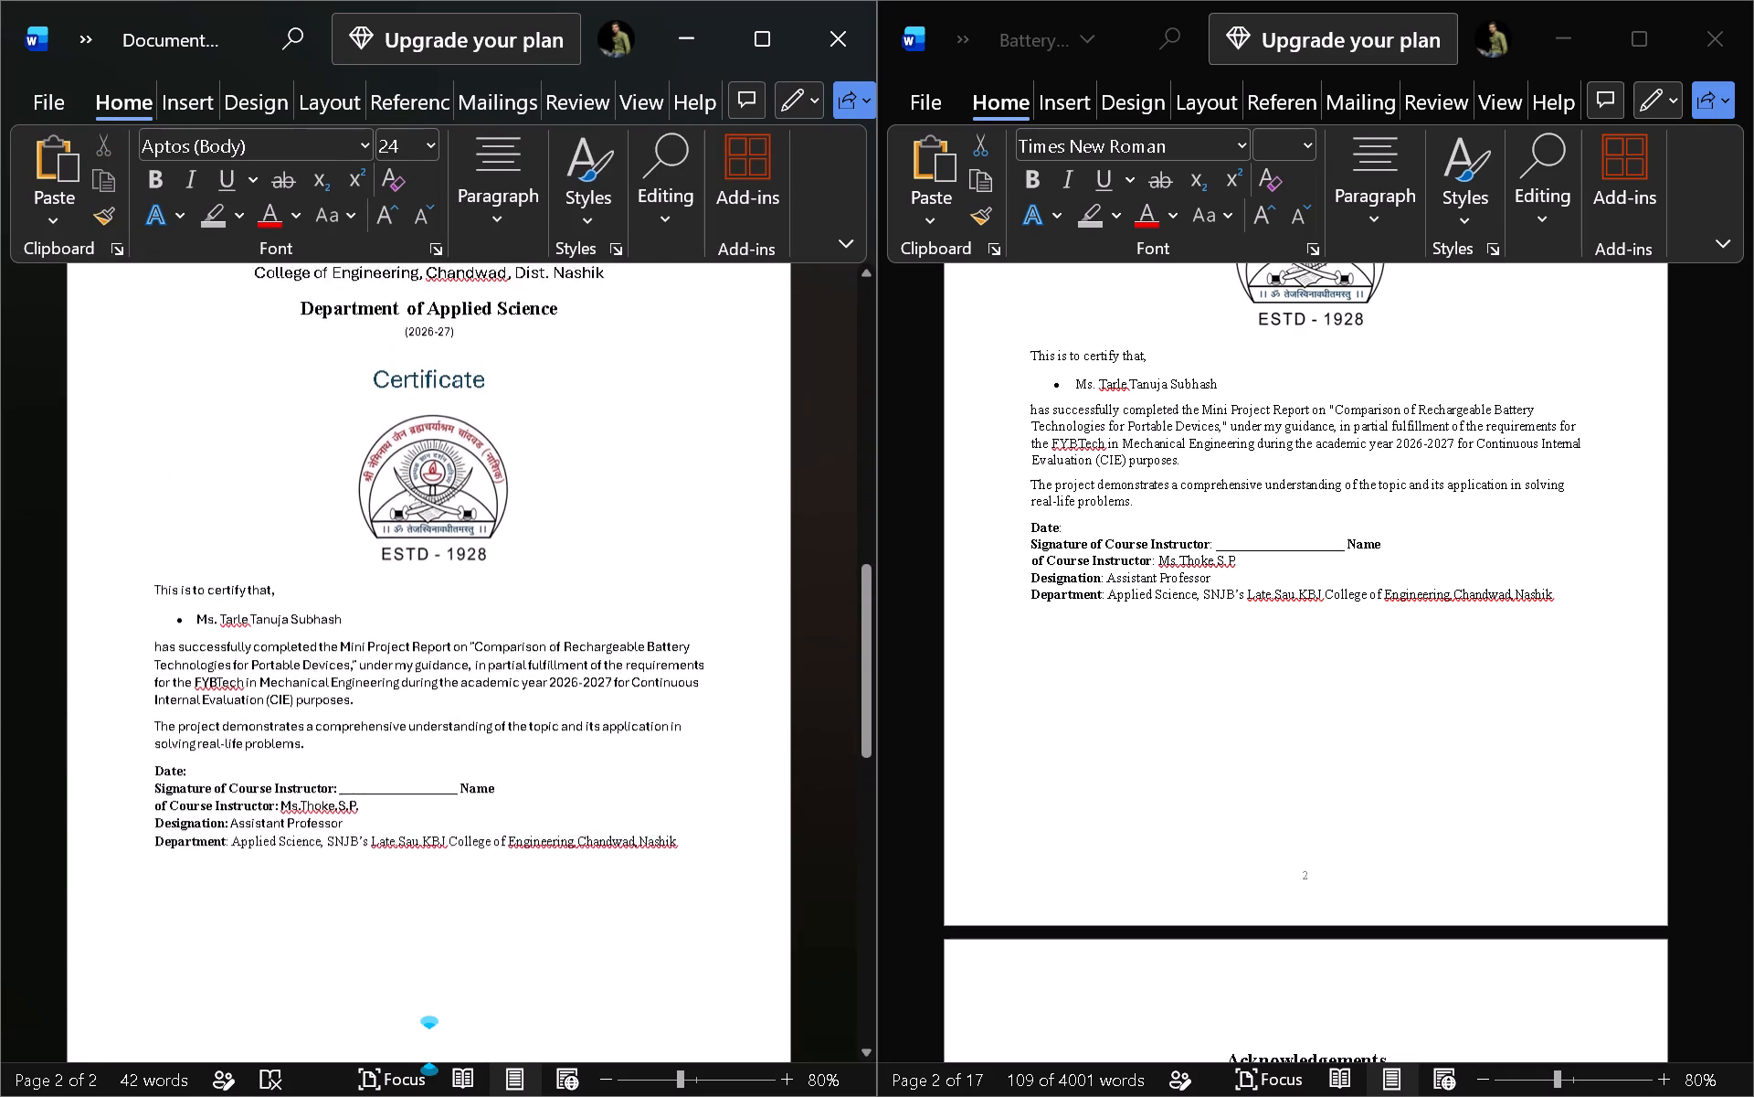
scroll(240, 726, "up", 8)
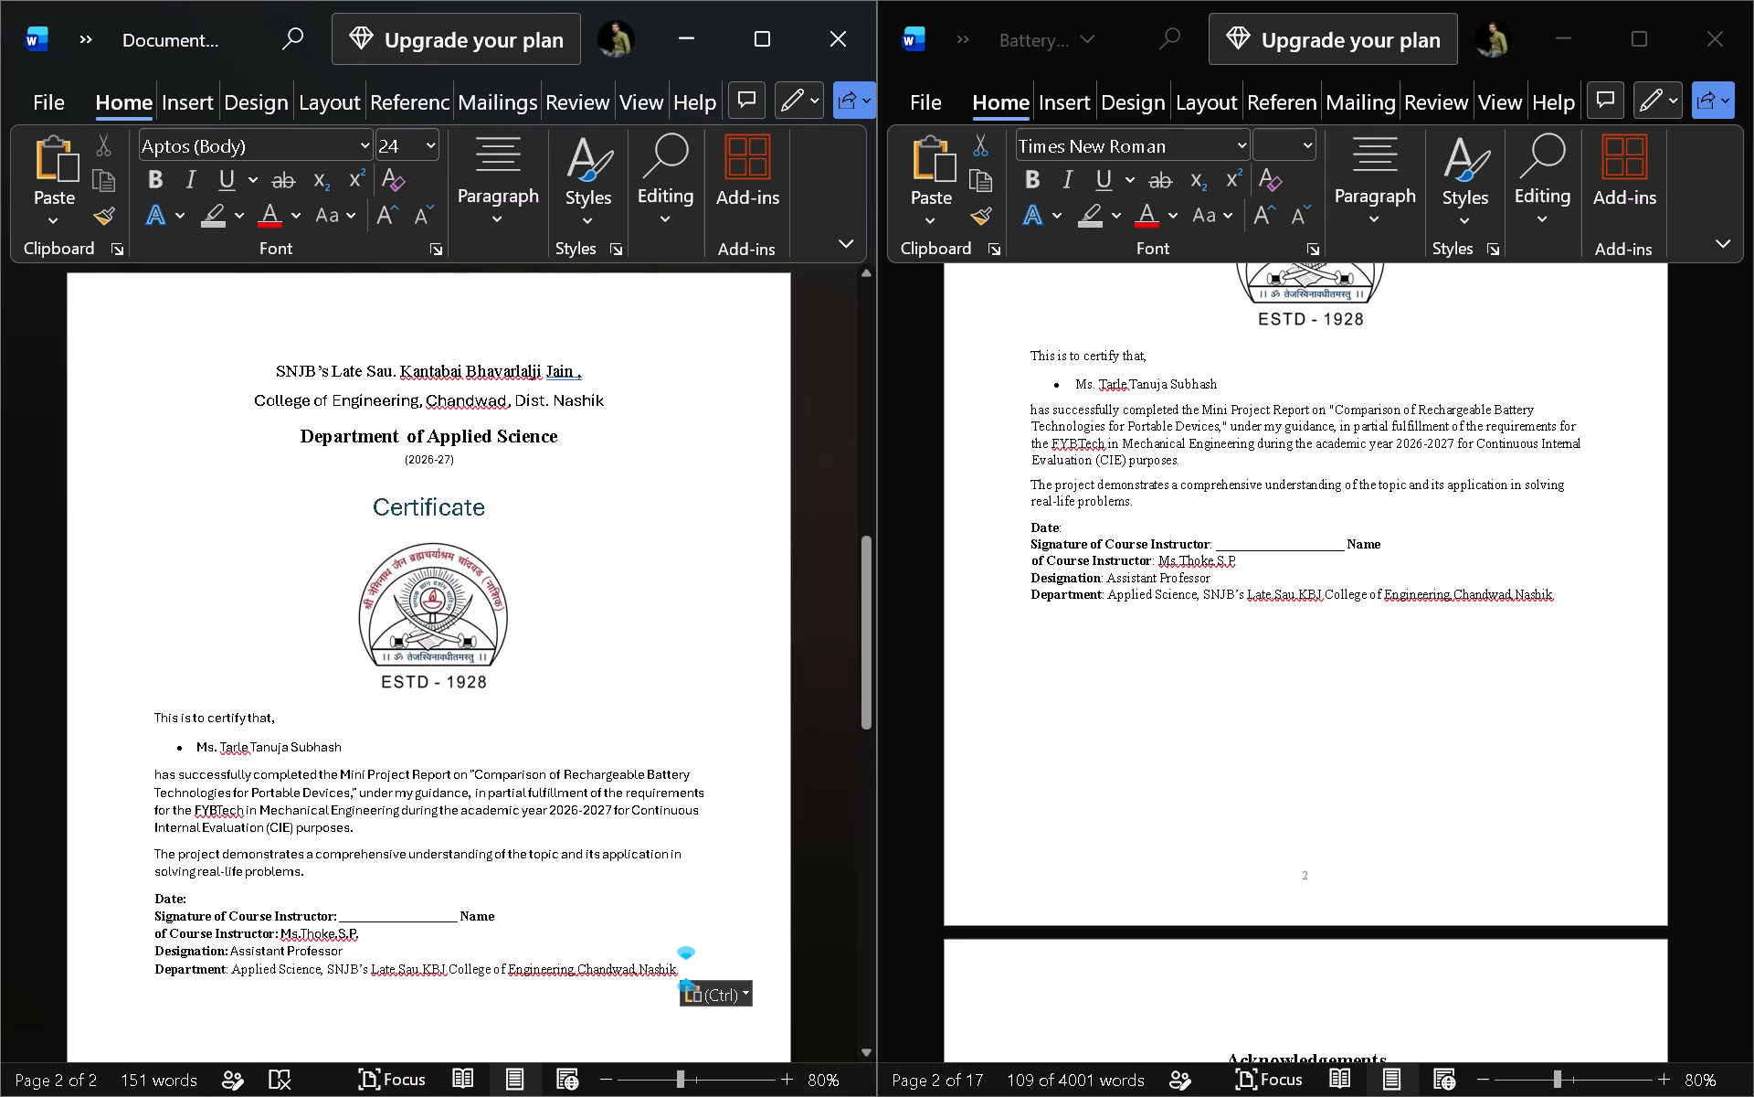
Replace the student's name after "Ms." in the bullet of the draft's Certificate page with the new student's full name.
scroll(1017, 709, "up", 4)
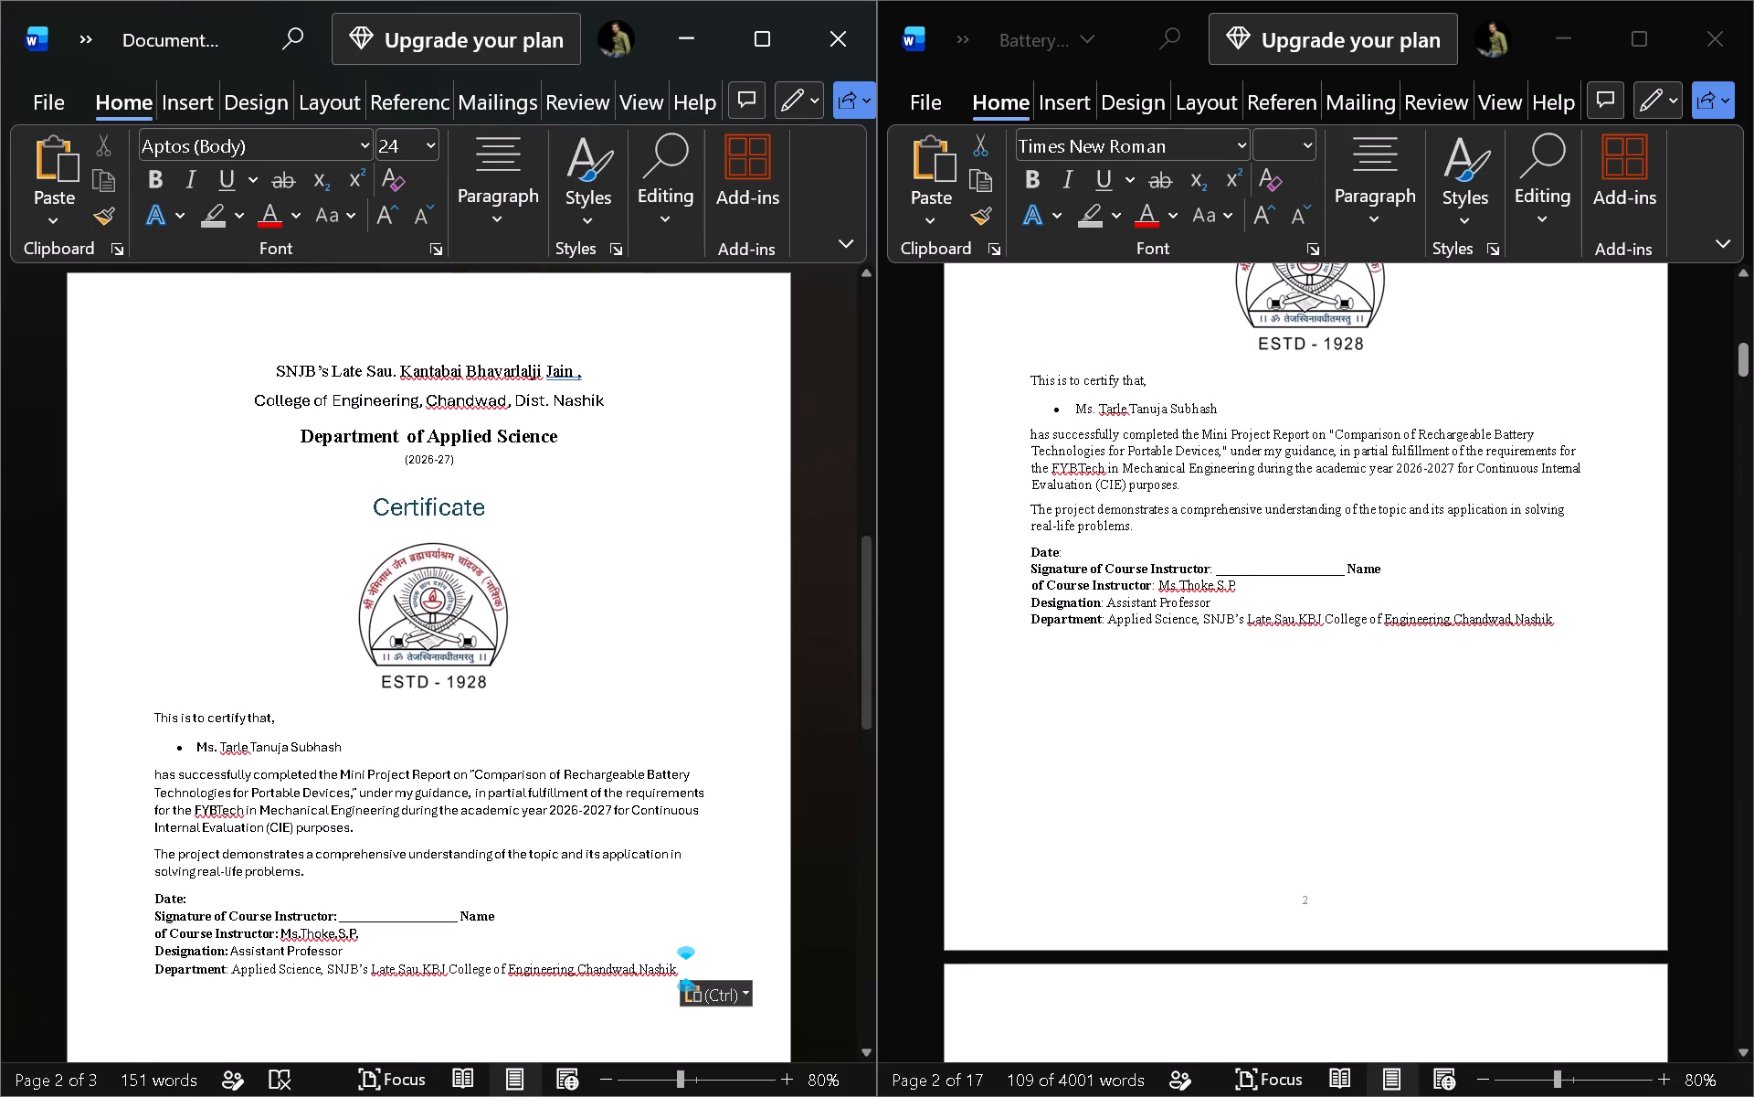
left_click_drag(219, 750, 362, 746)
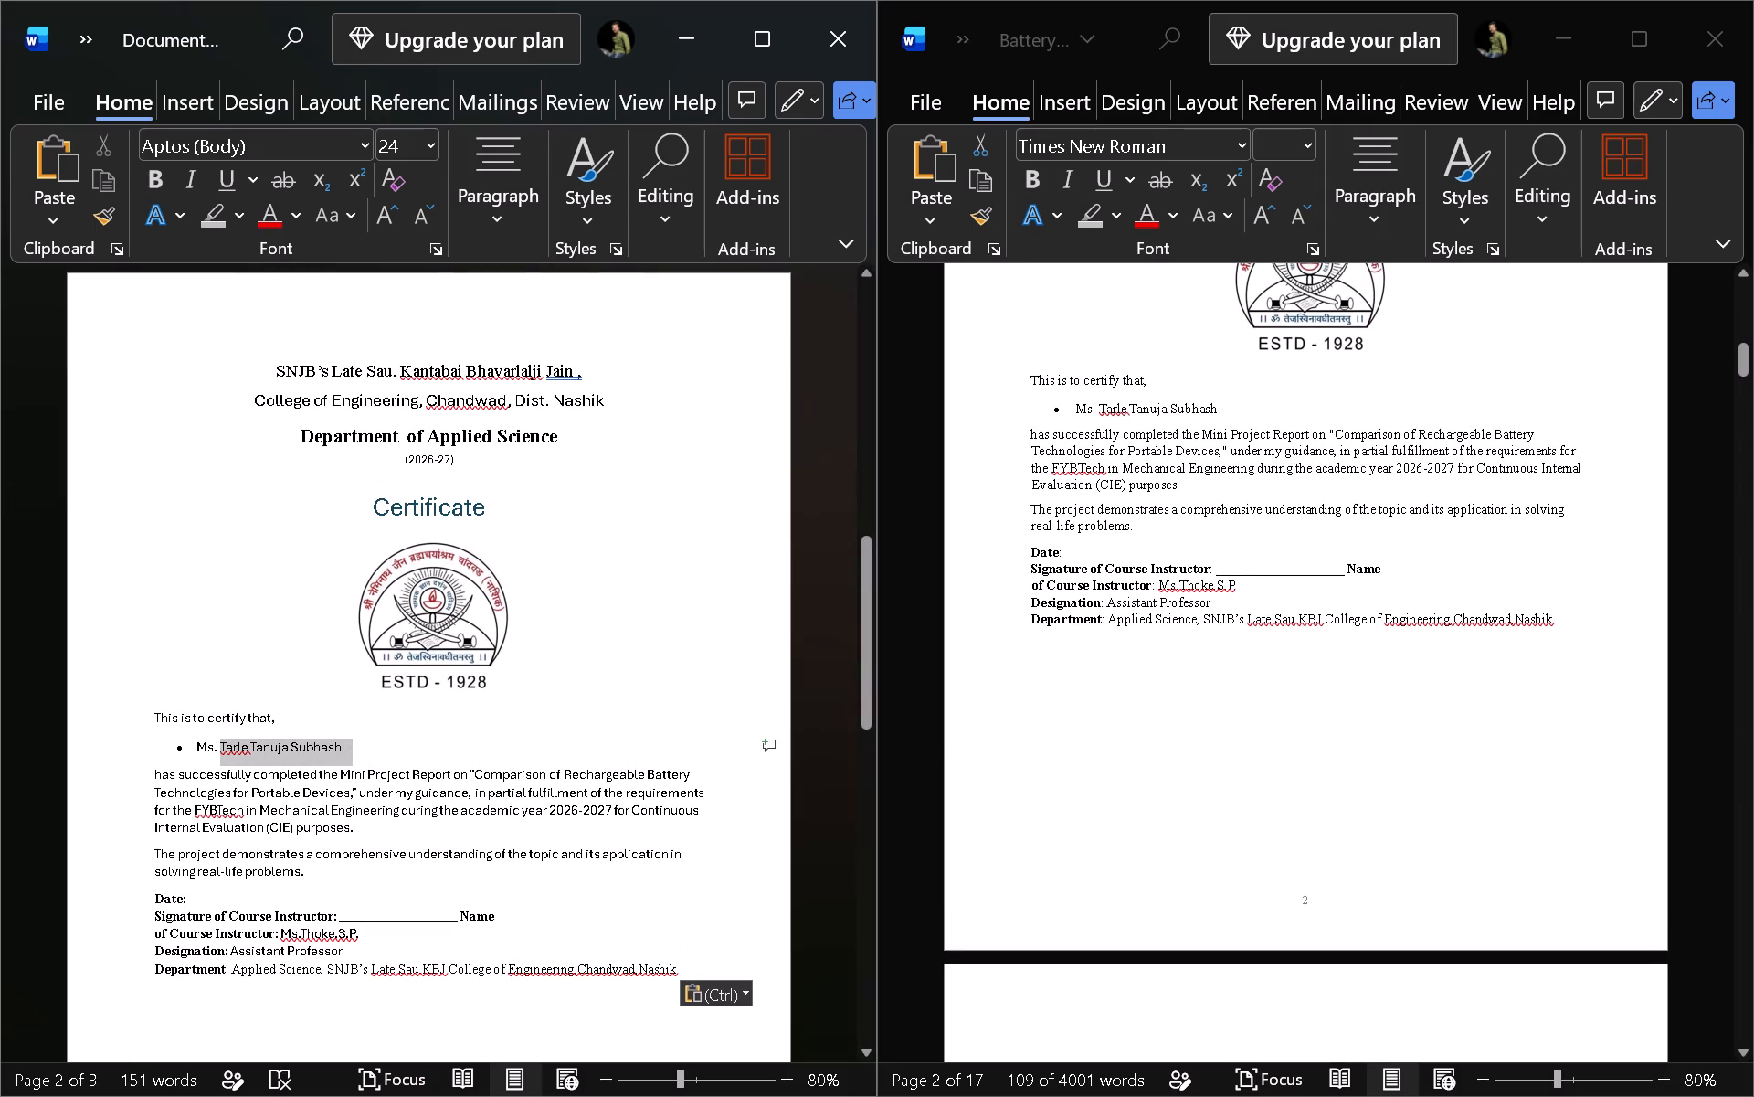
left_click_drag(362, 746, 369, 745)
key("BackSpace")
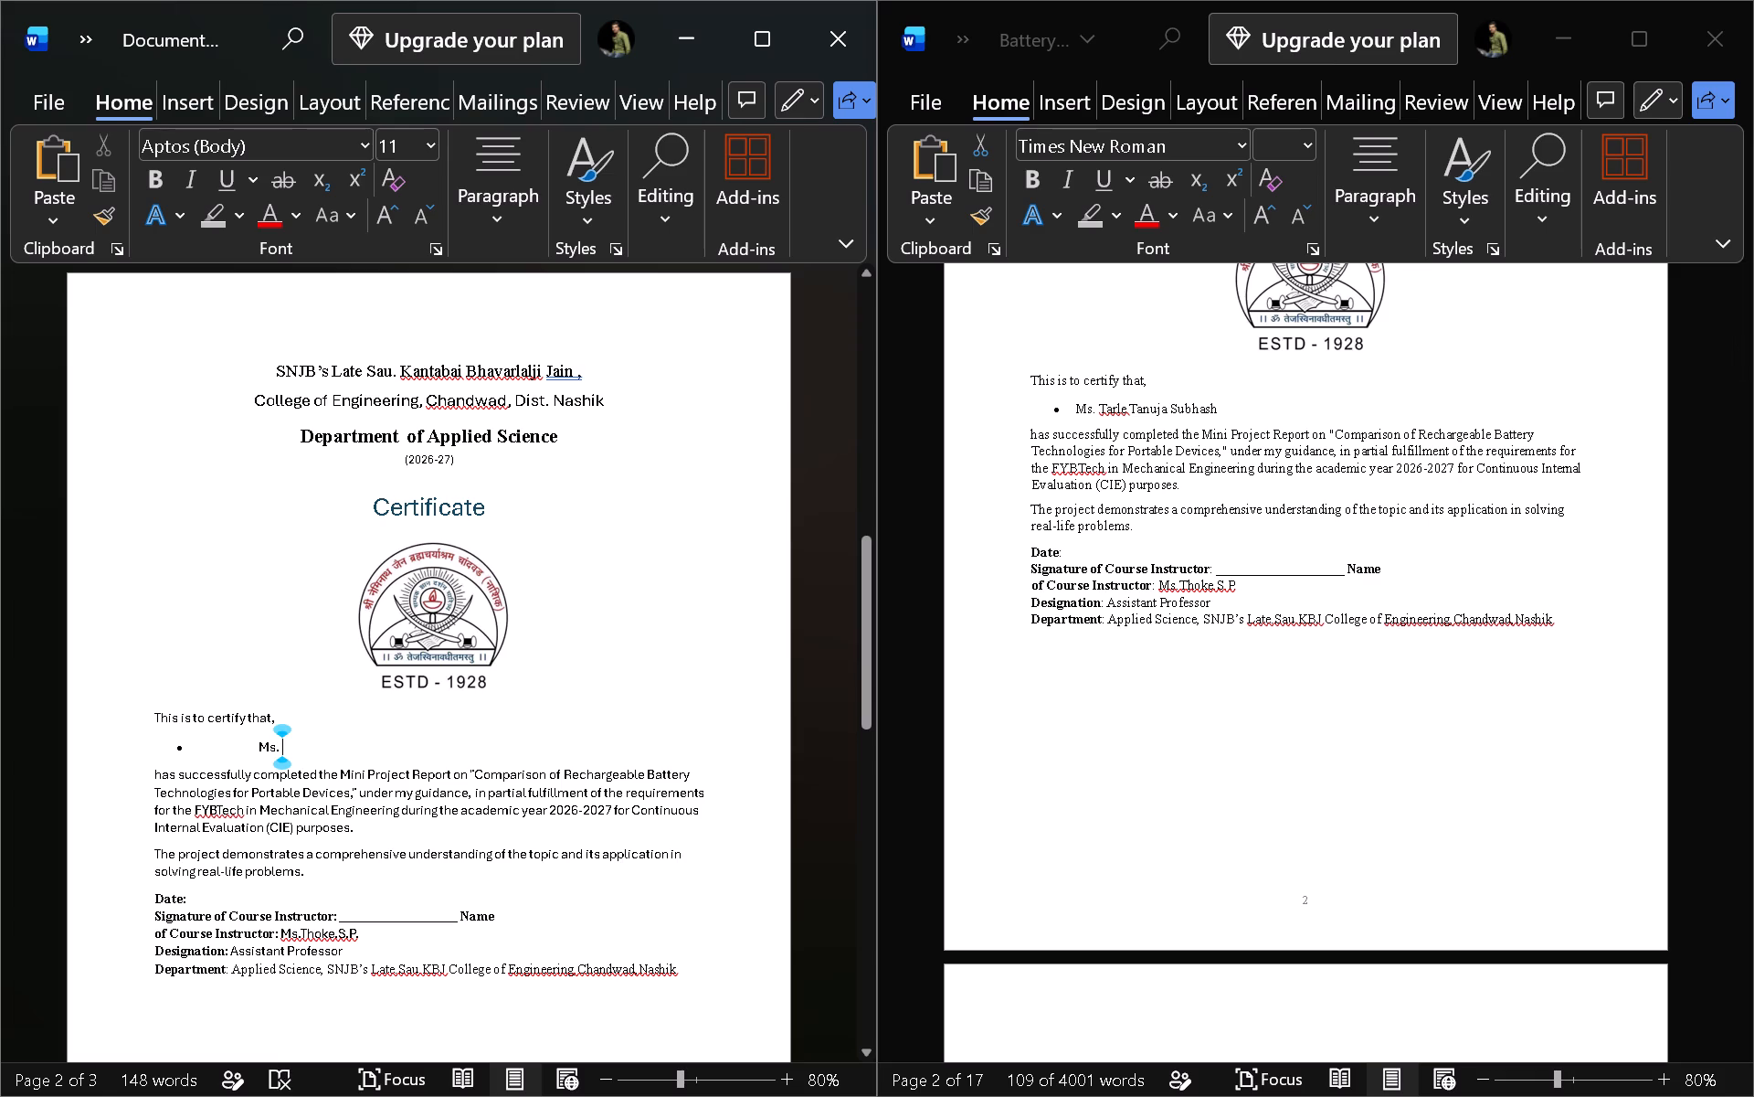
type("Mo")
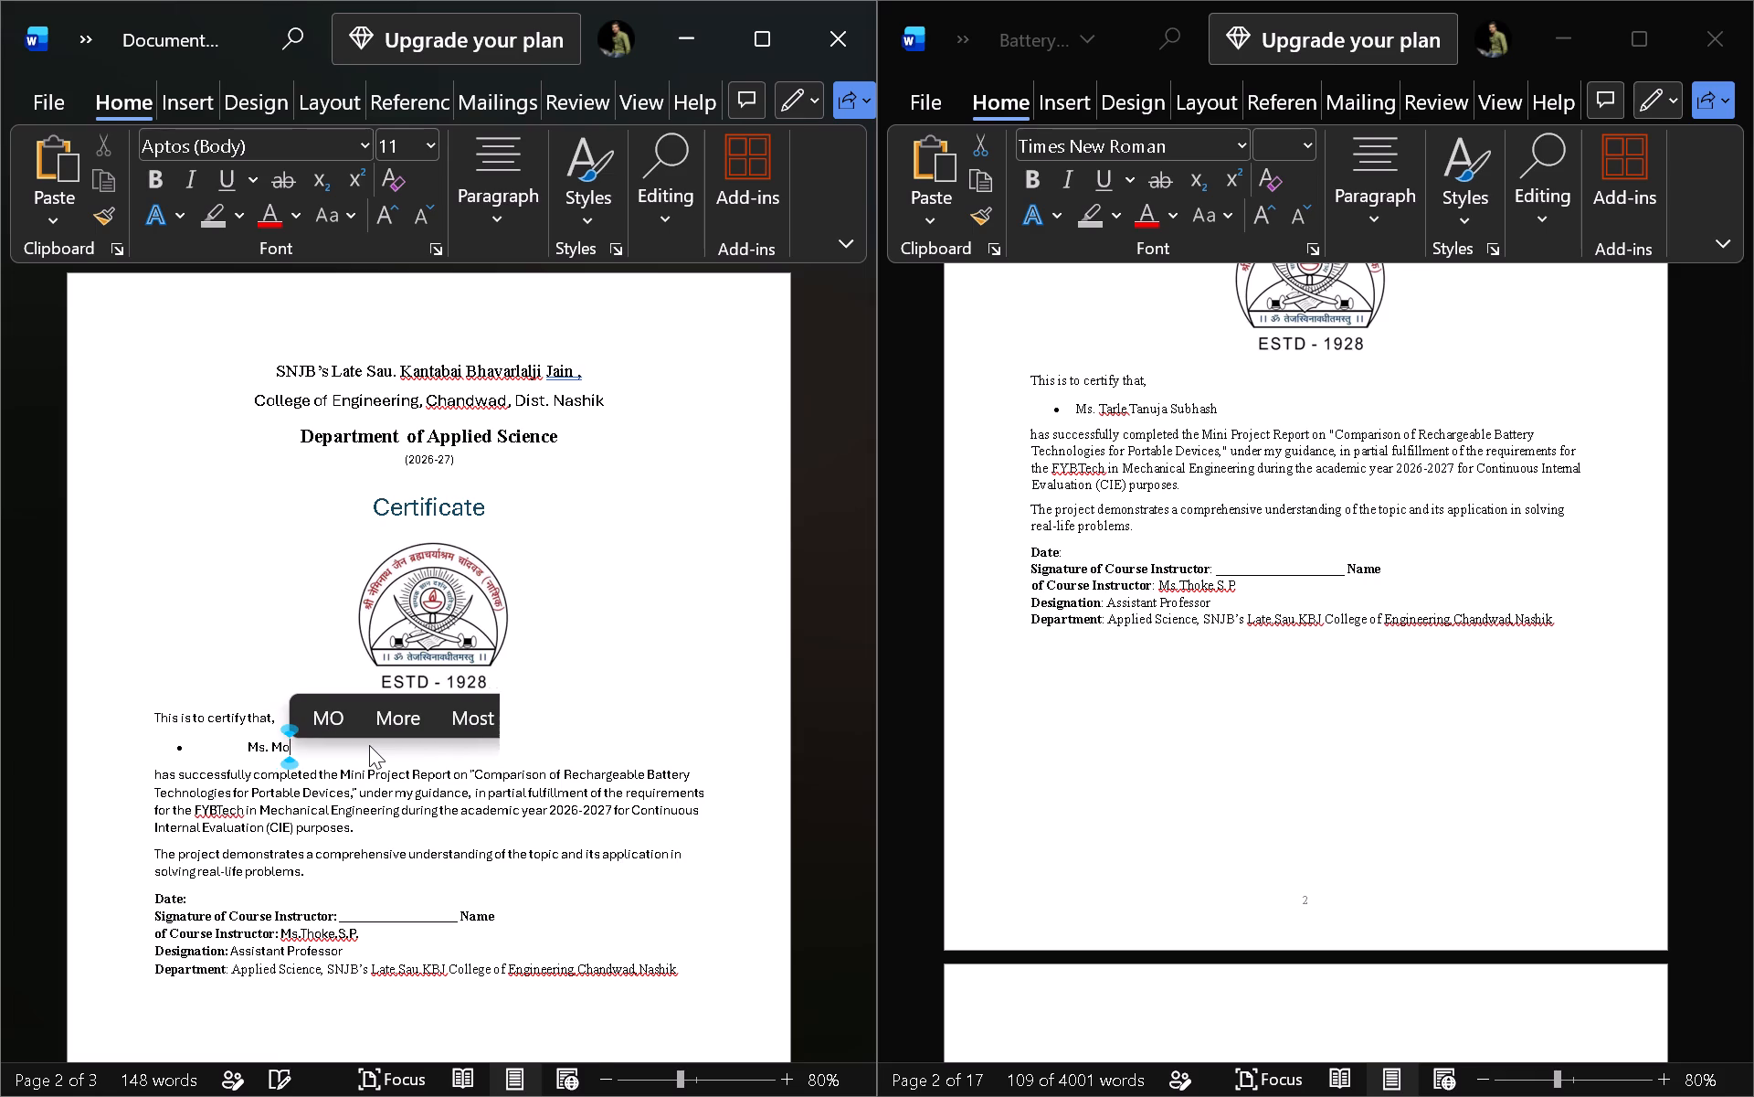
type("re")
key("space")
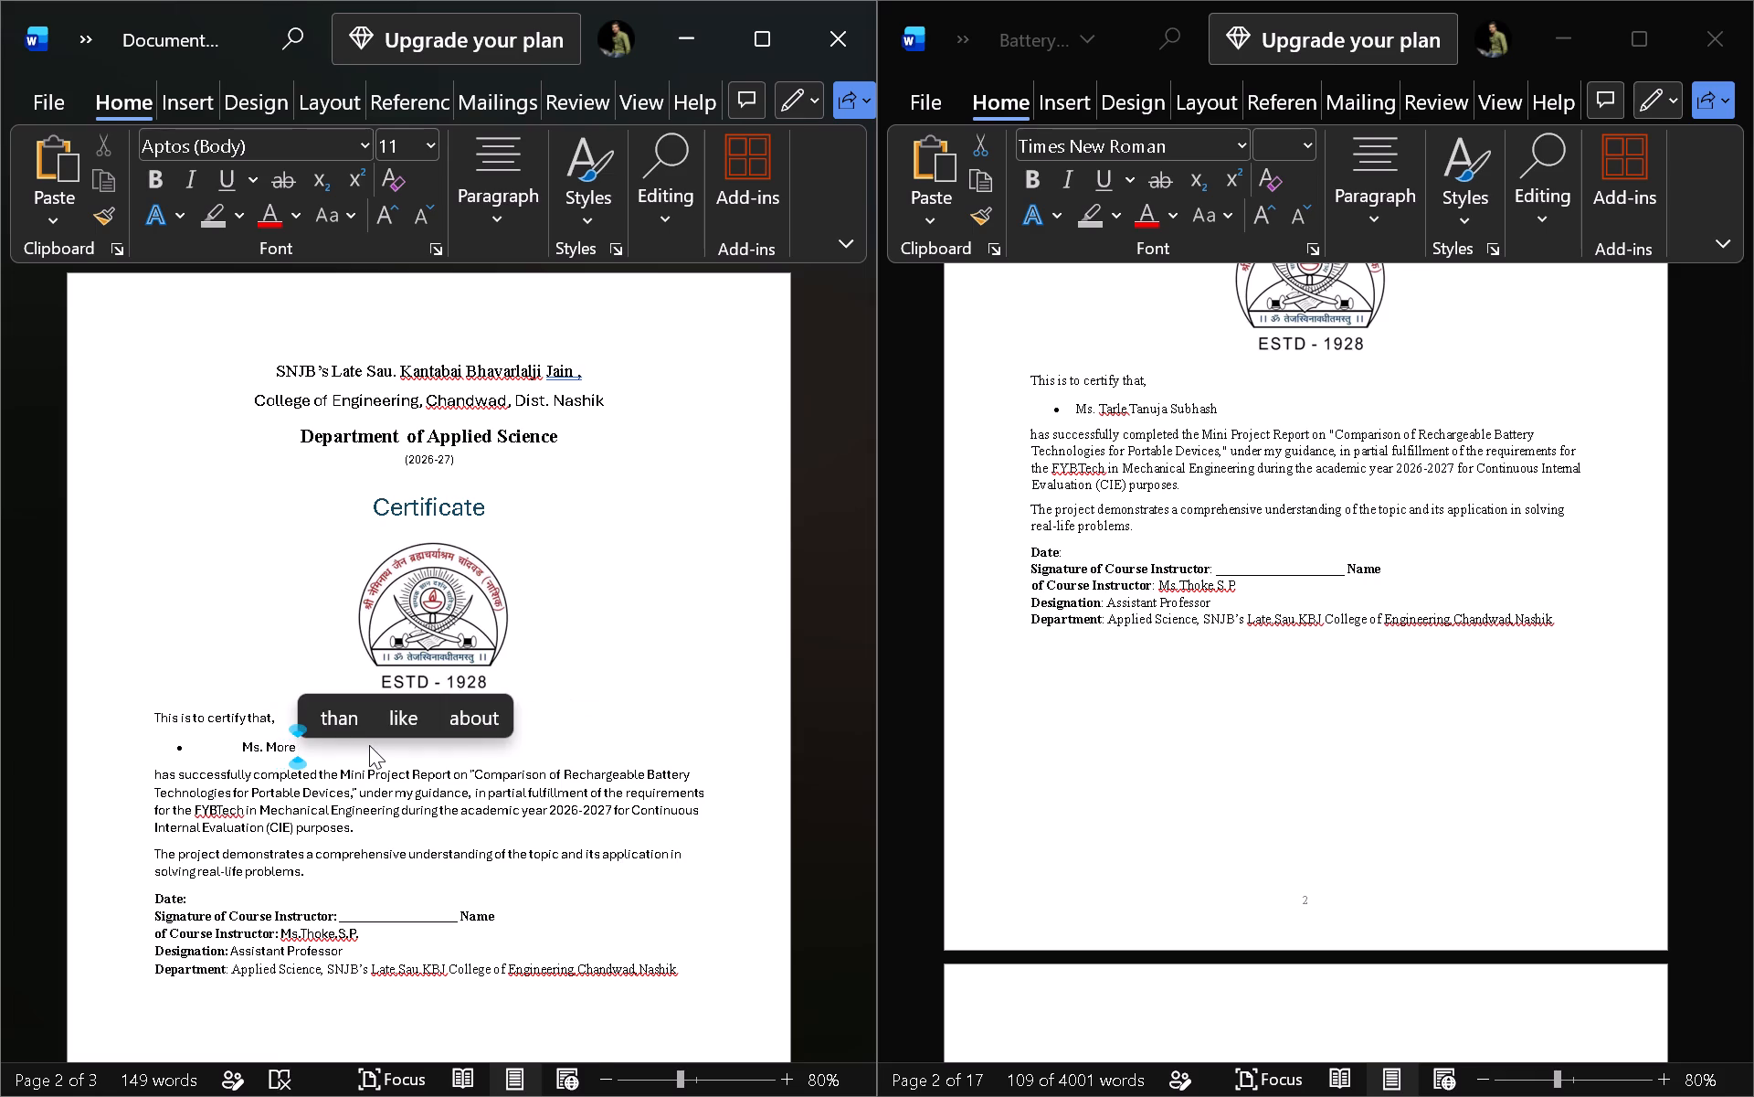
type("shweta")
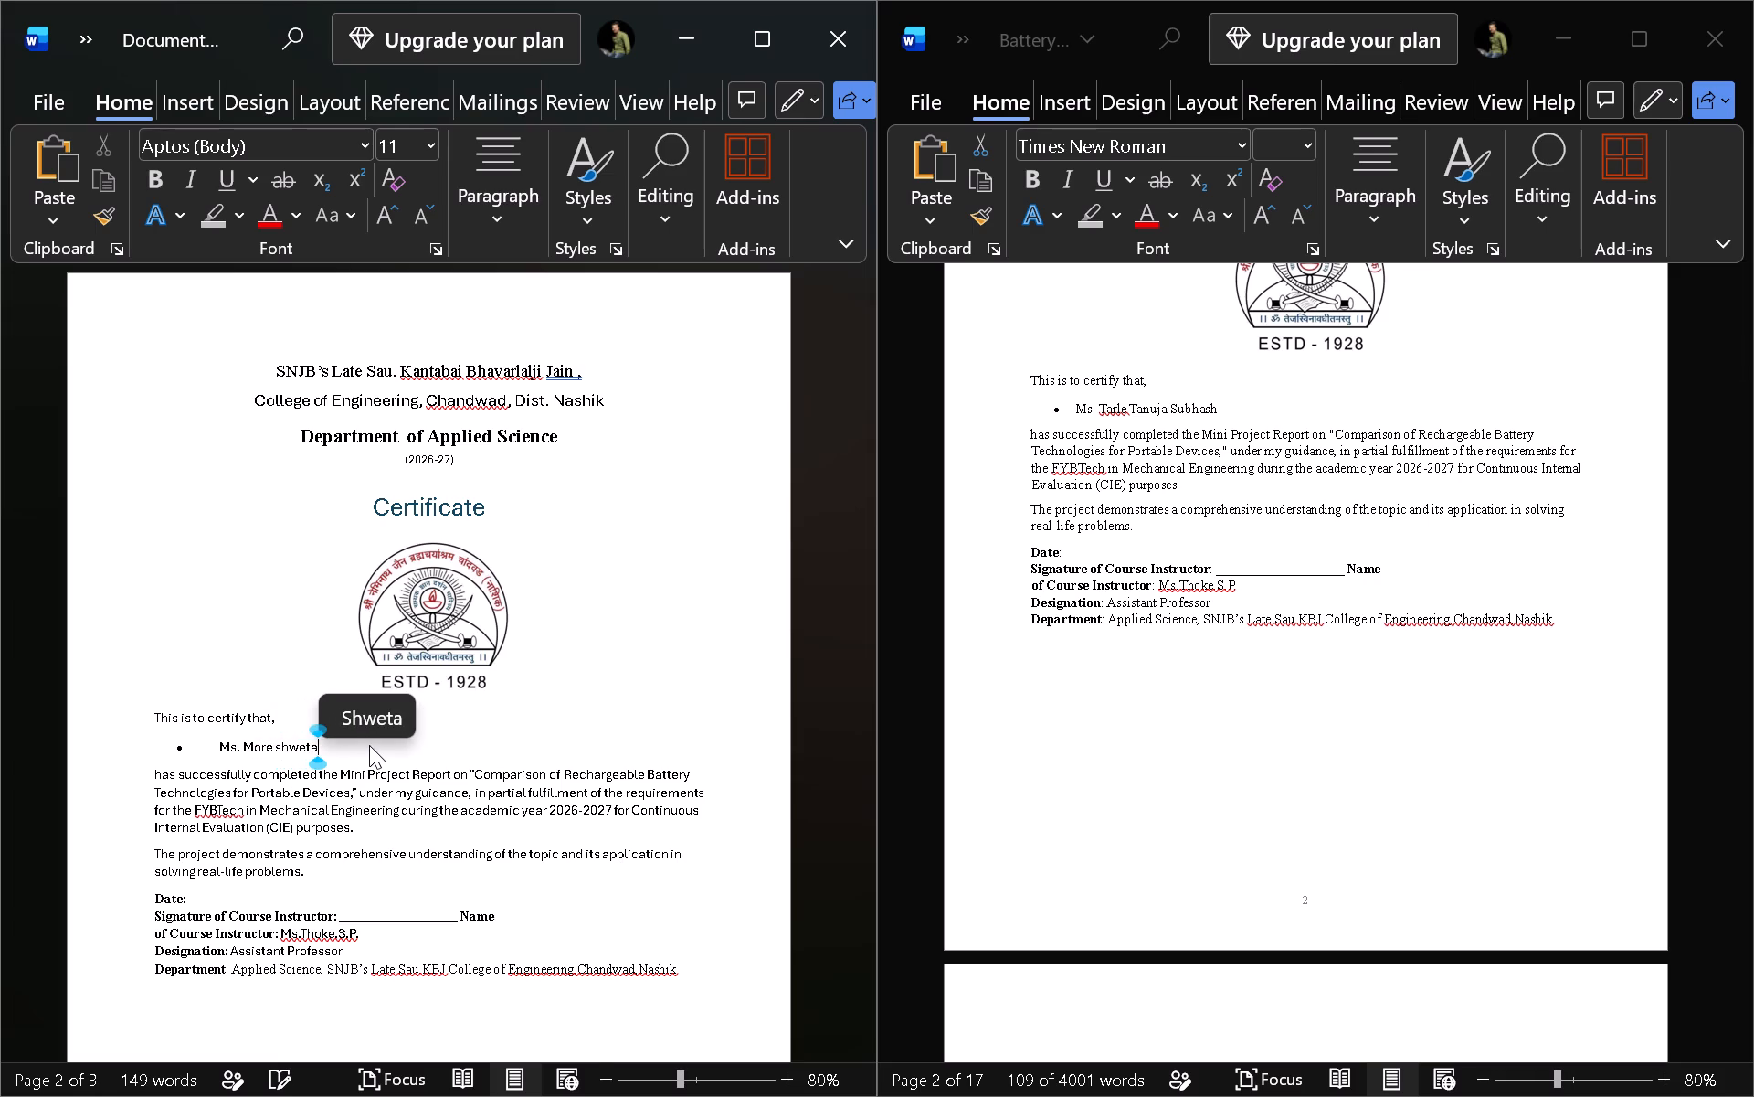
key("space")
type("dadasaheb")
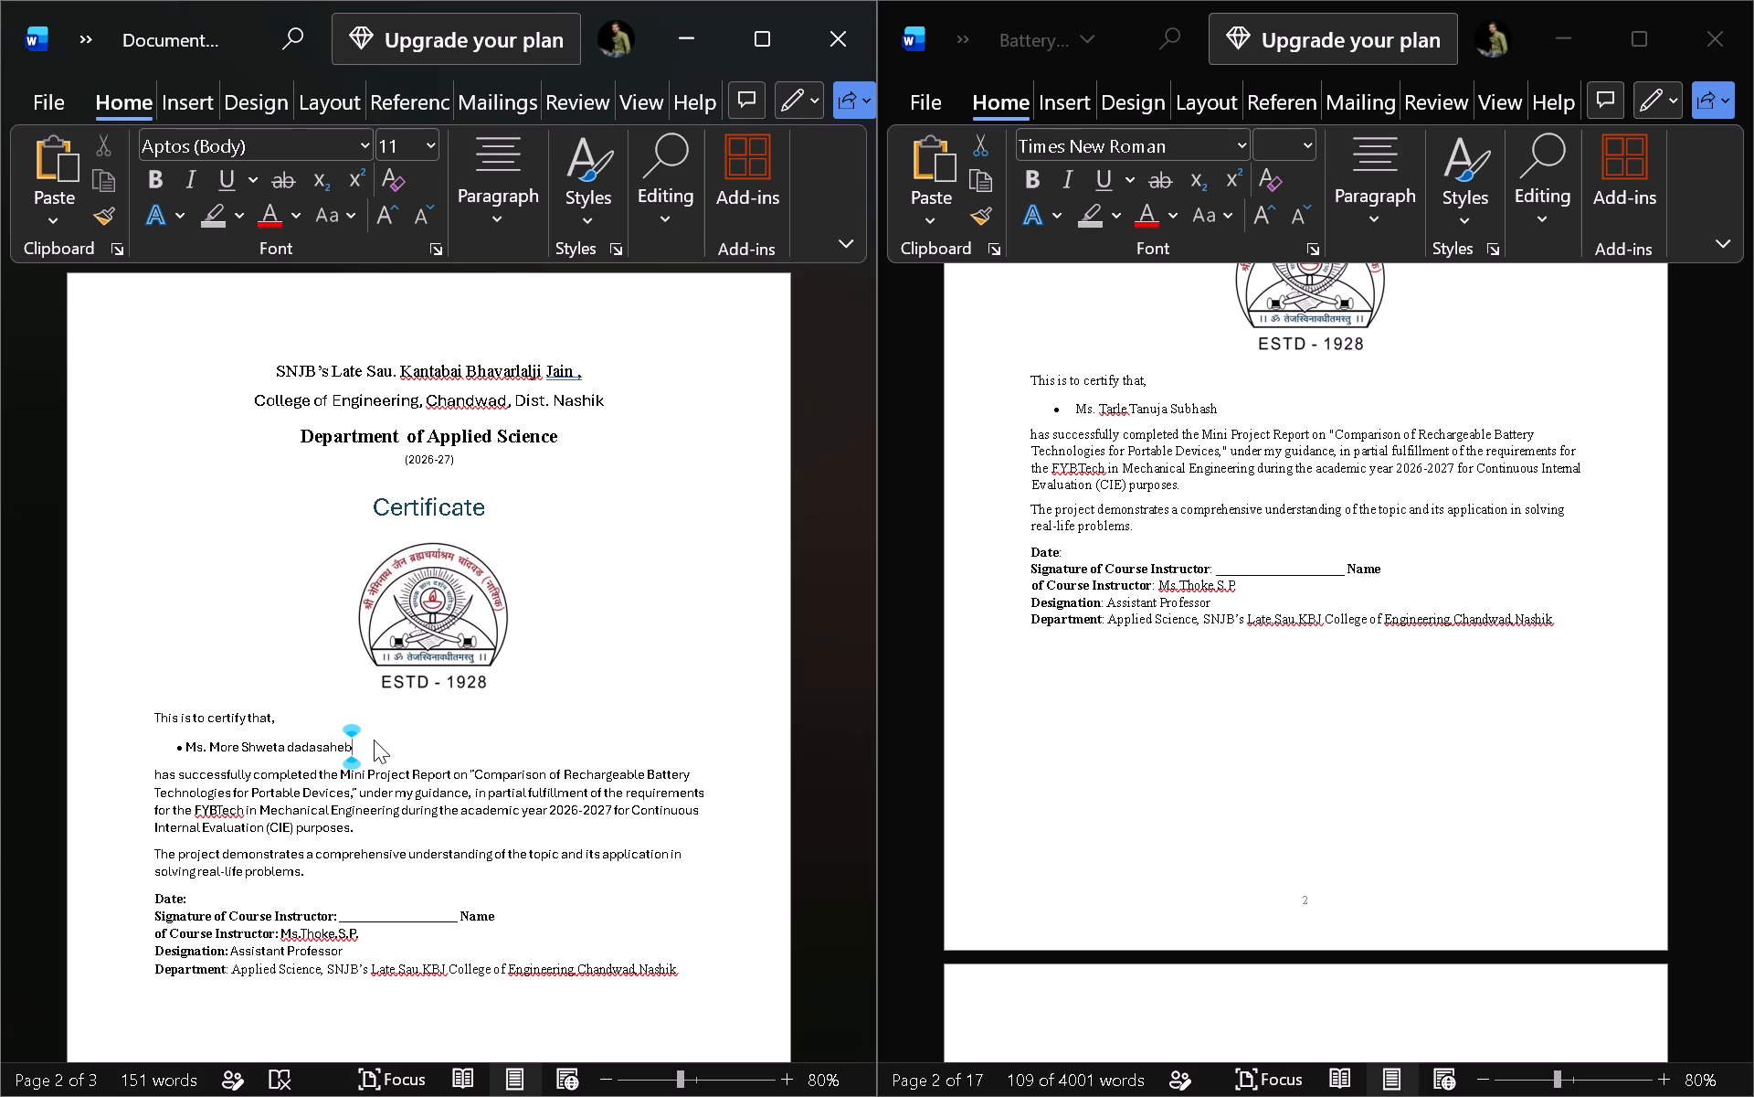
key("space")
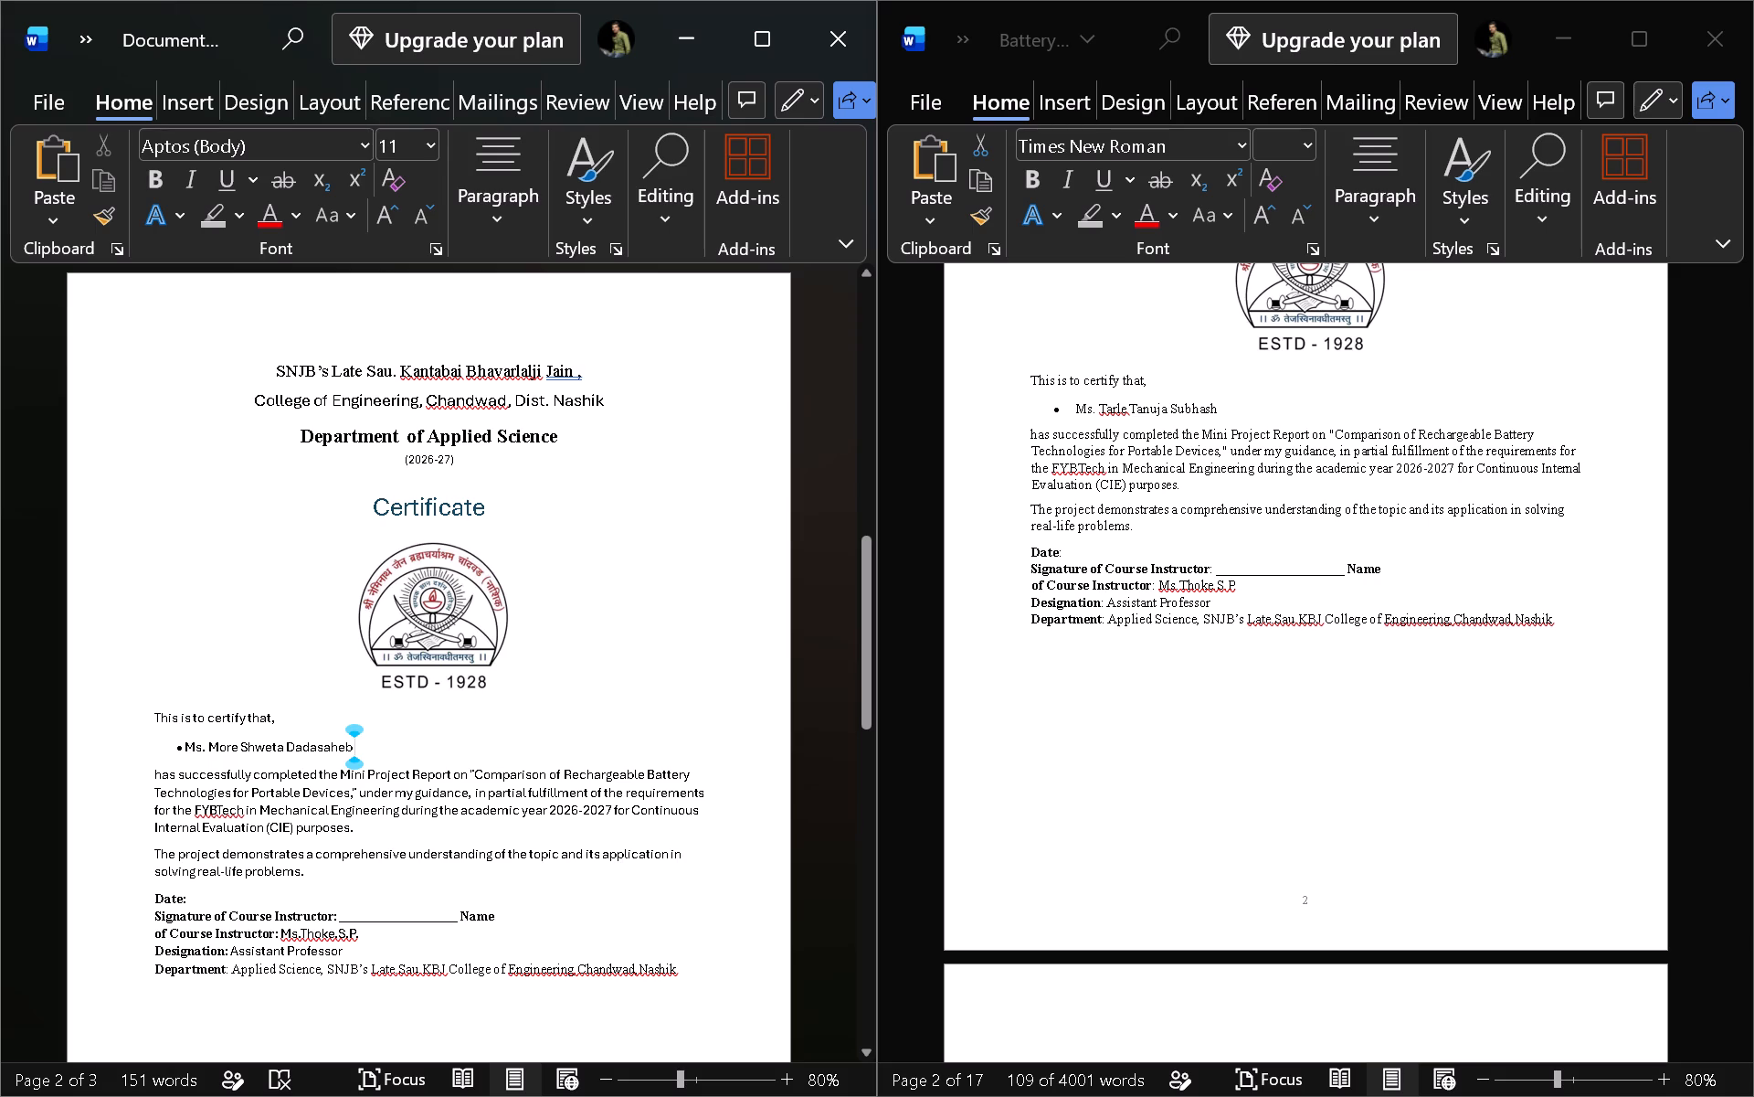
Review the draft's Certificate page and examine the Acknowledgements page that follows the Certificate in the reference report.
scroll(233, 1002, "down", 3, "ctrl")
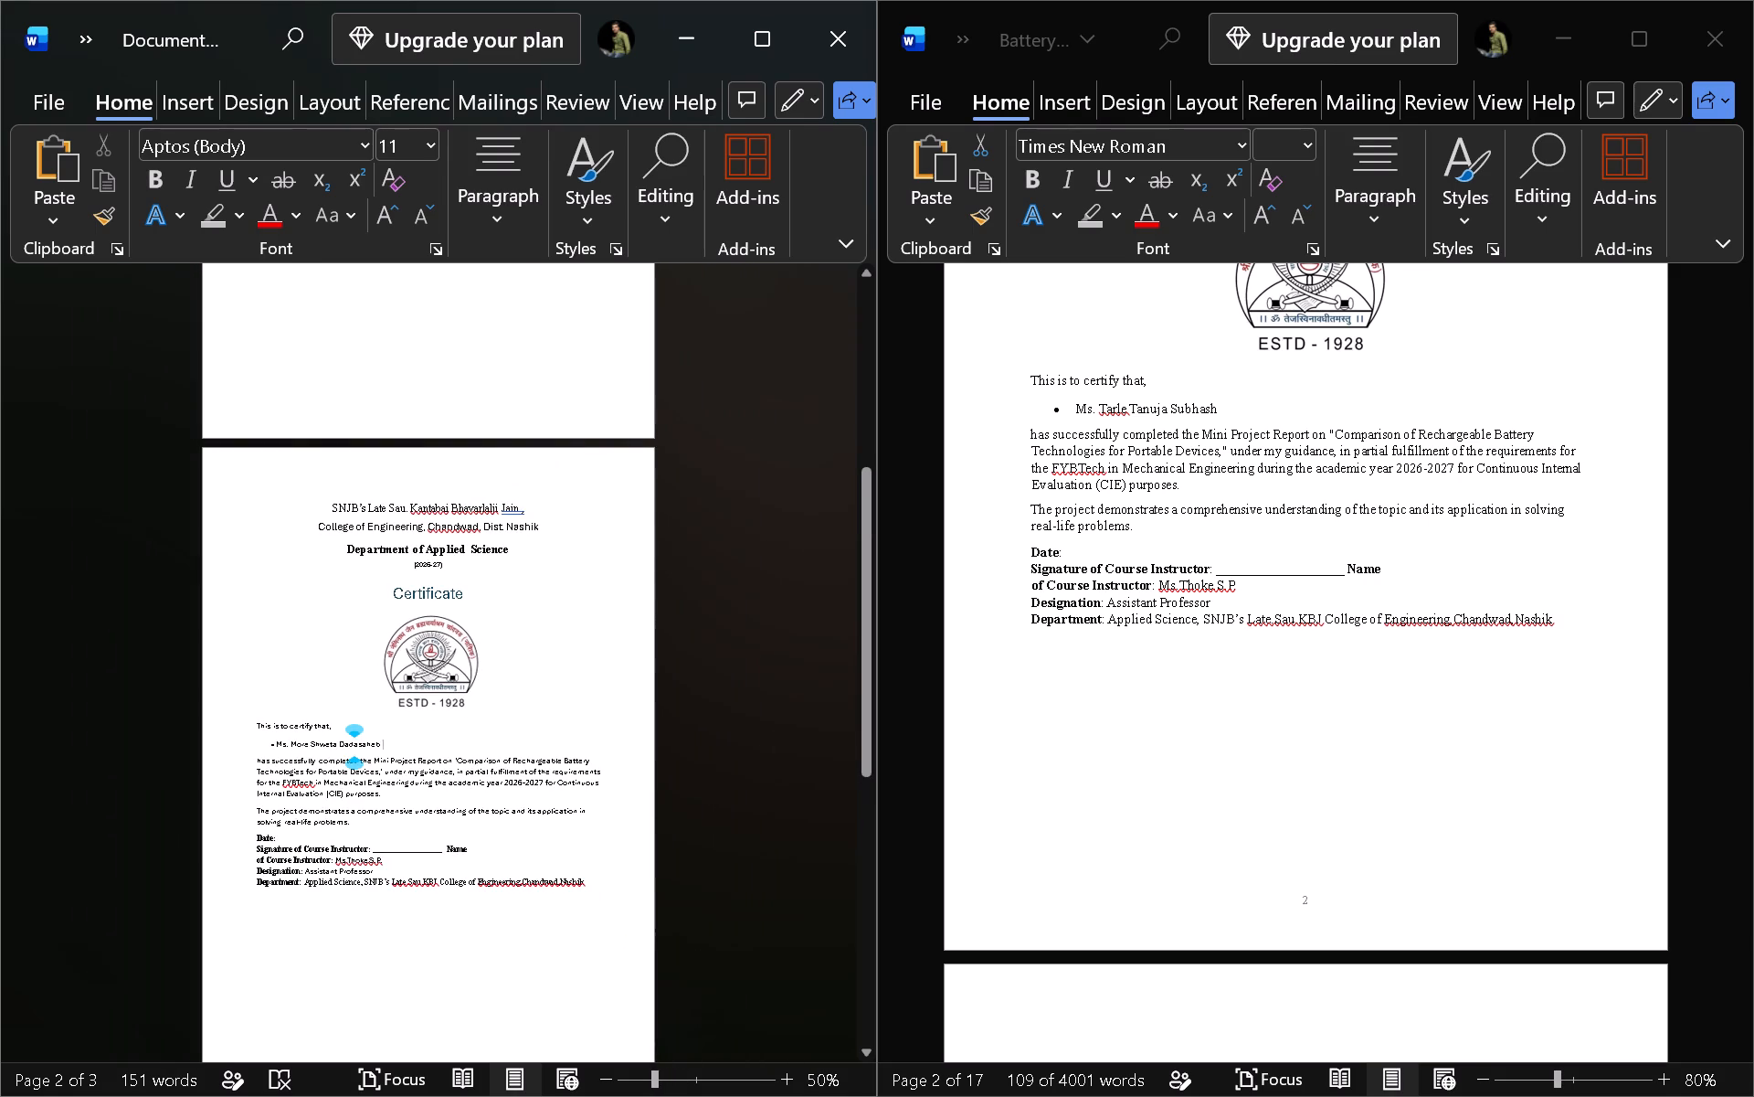
scroll(1111, 997, "down", 3, "ctrl")
scroll(1111, 997, "up", 4, "ctrl")
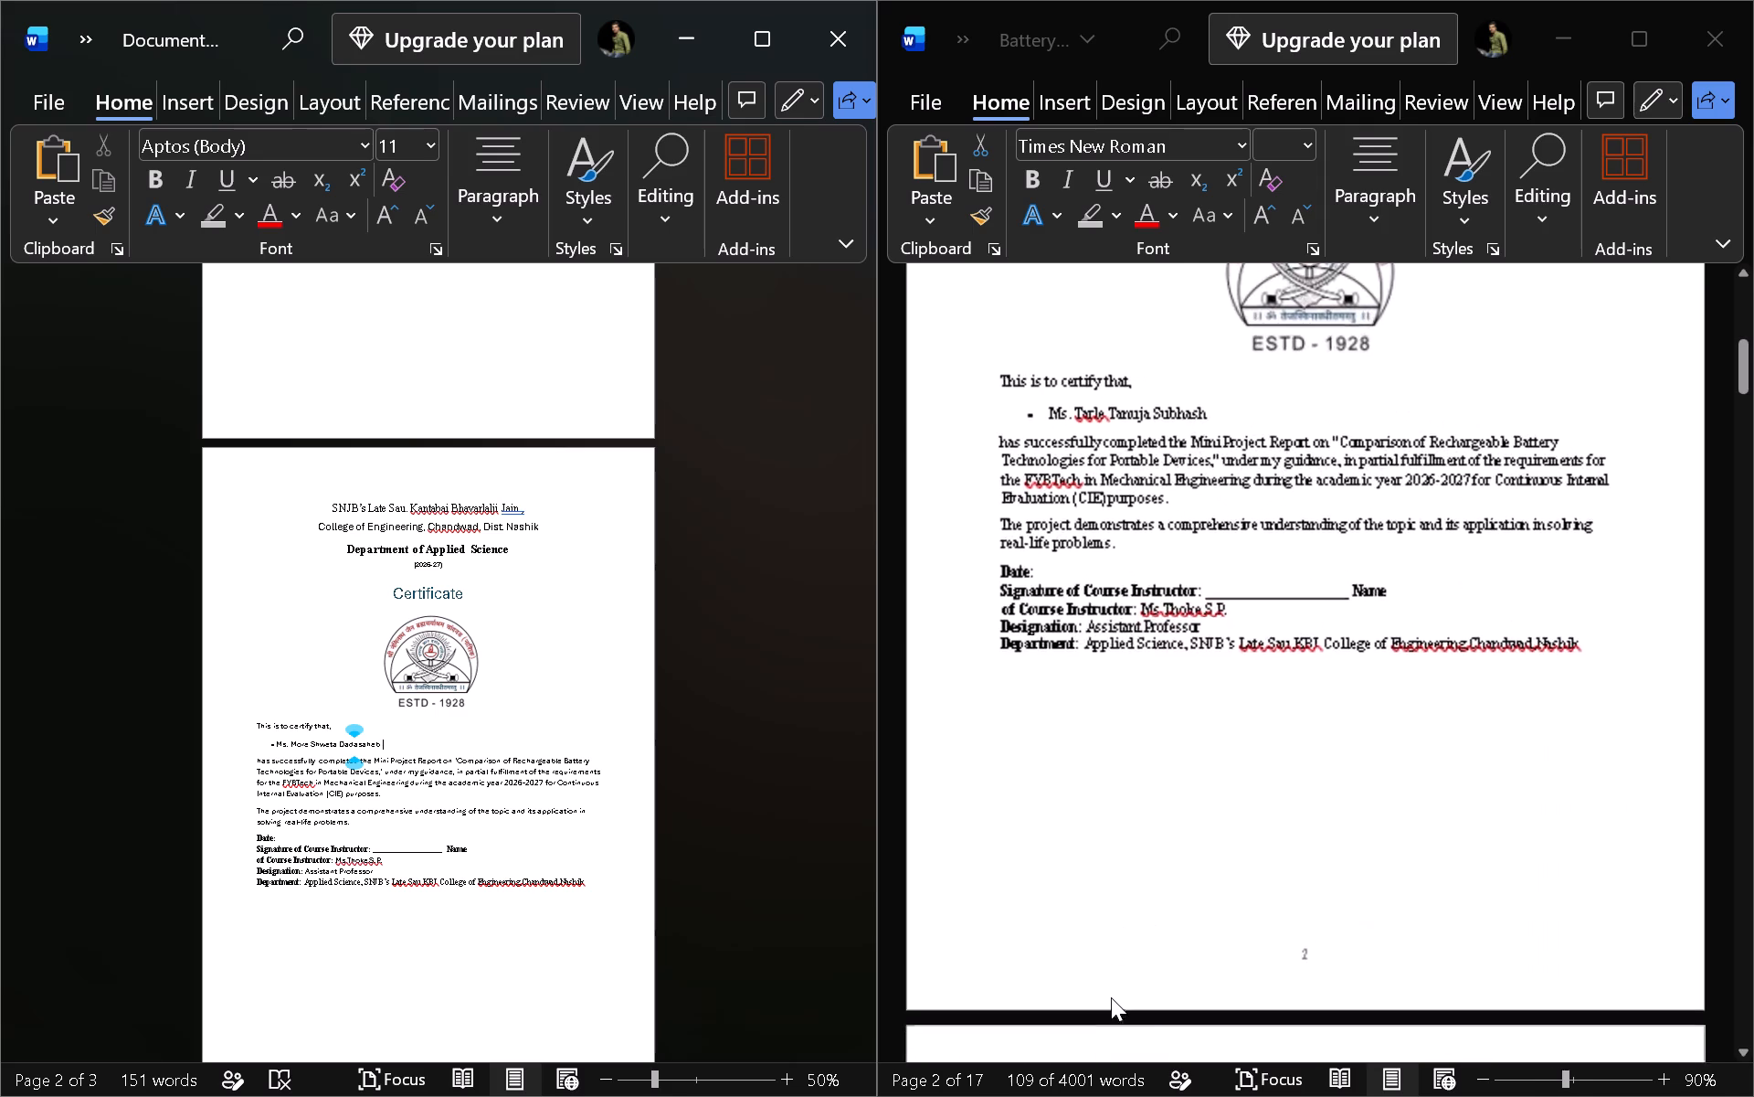
scroll(1111, 997, "up", 3, "ctrl")
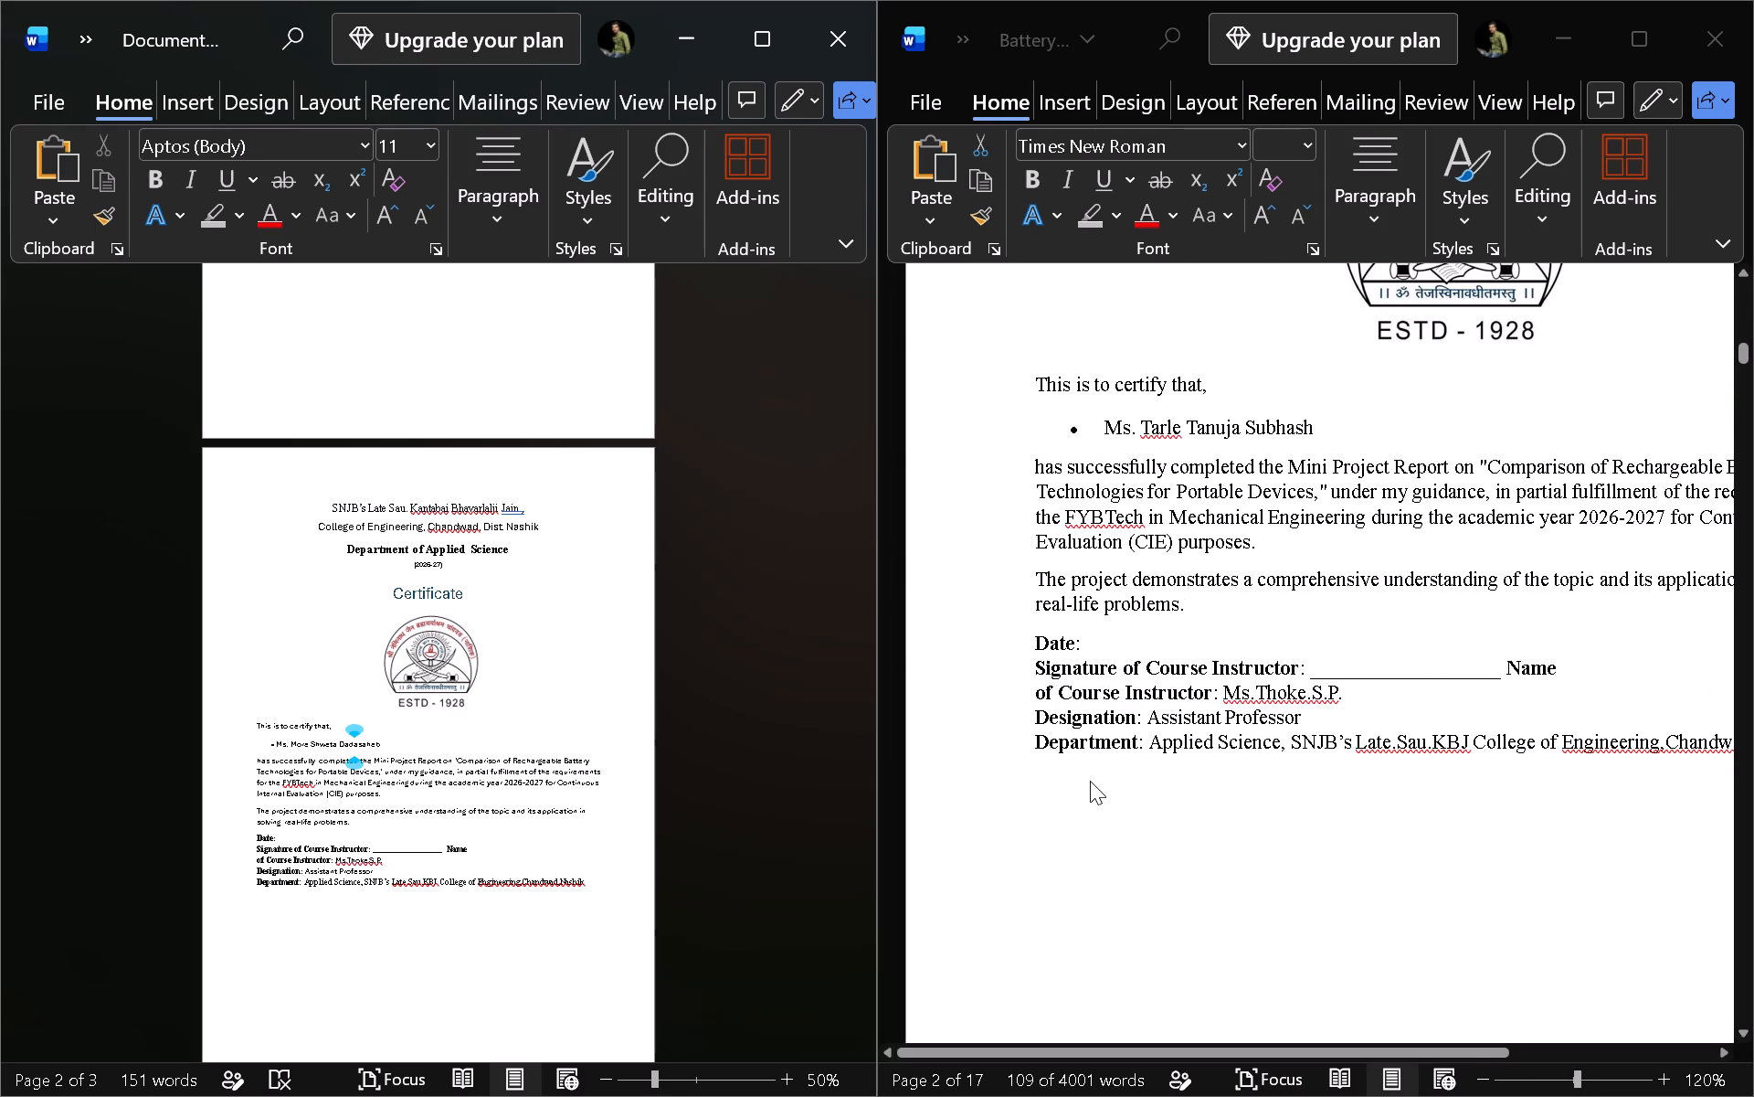
scroll(499, 834, "down", 7)
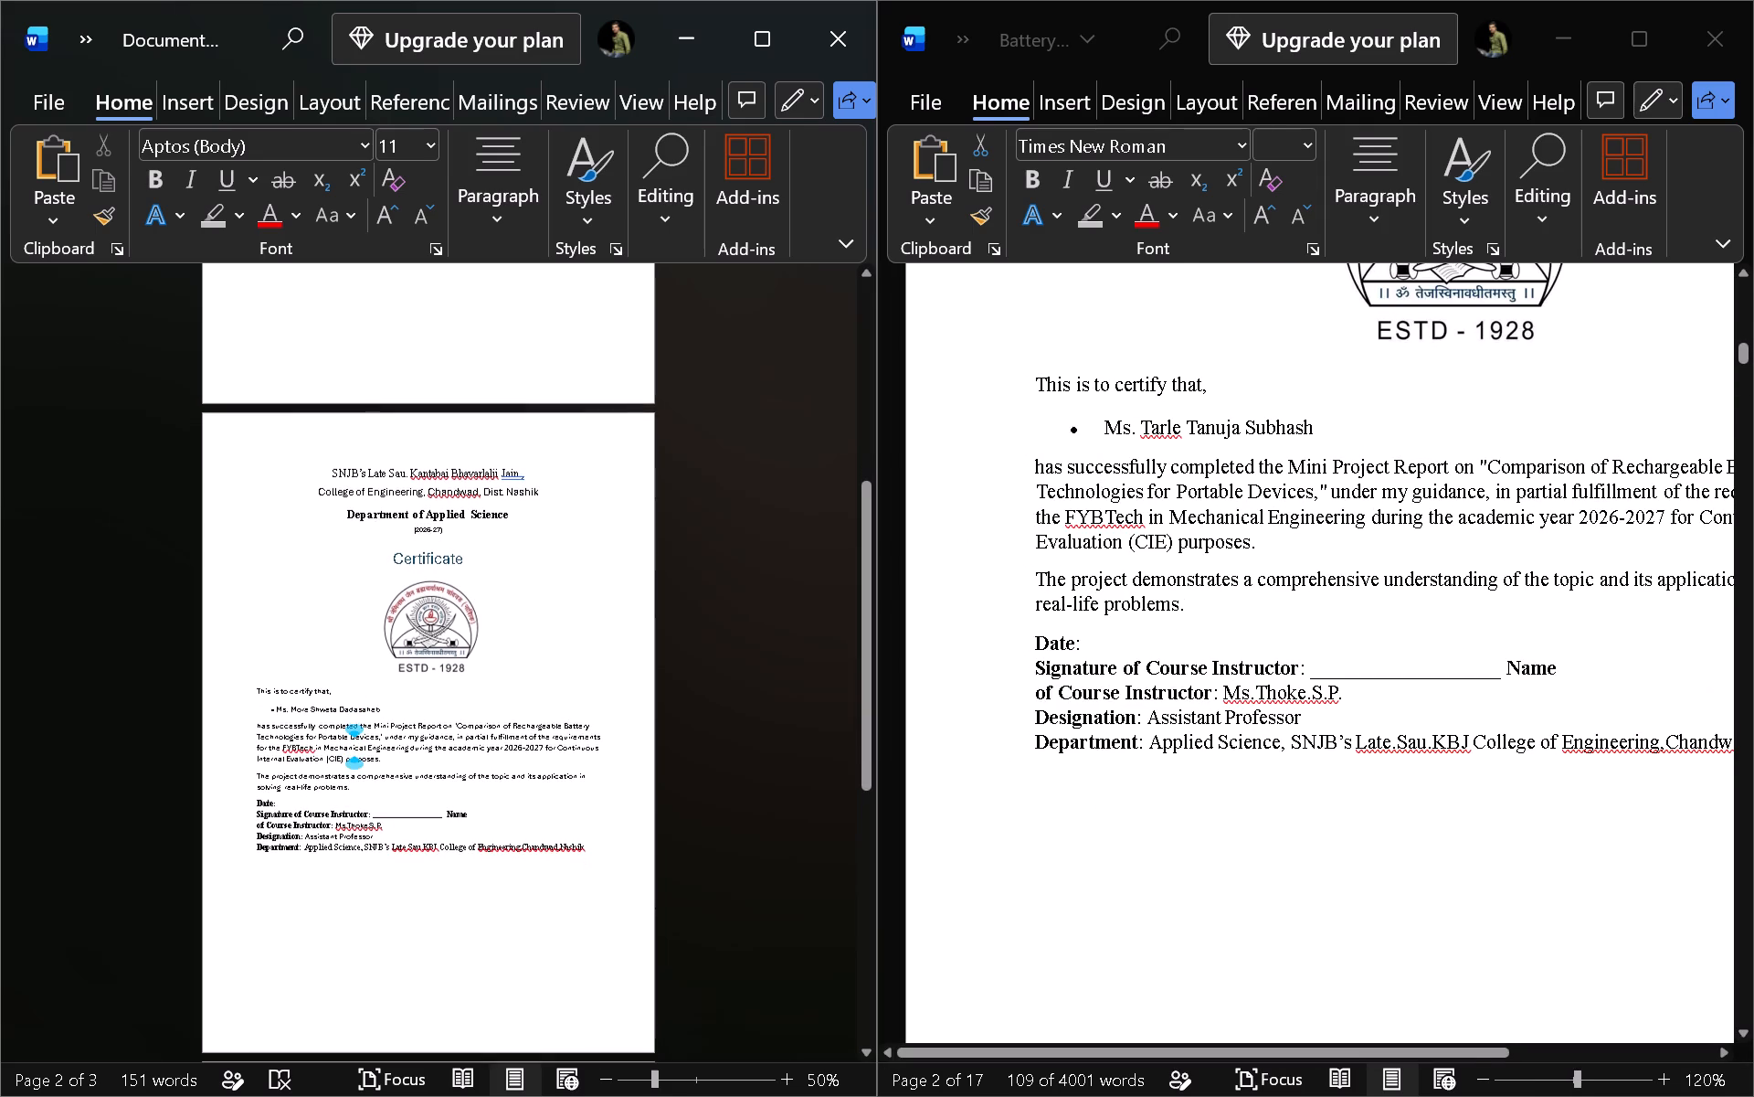
scroll(1187, 802, "down", 14)
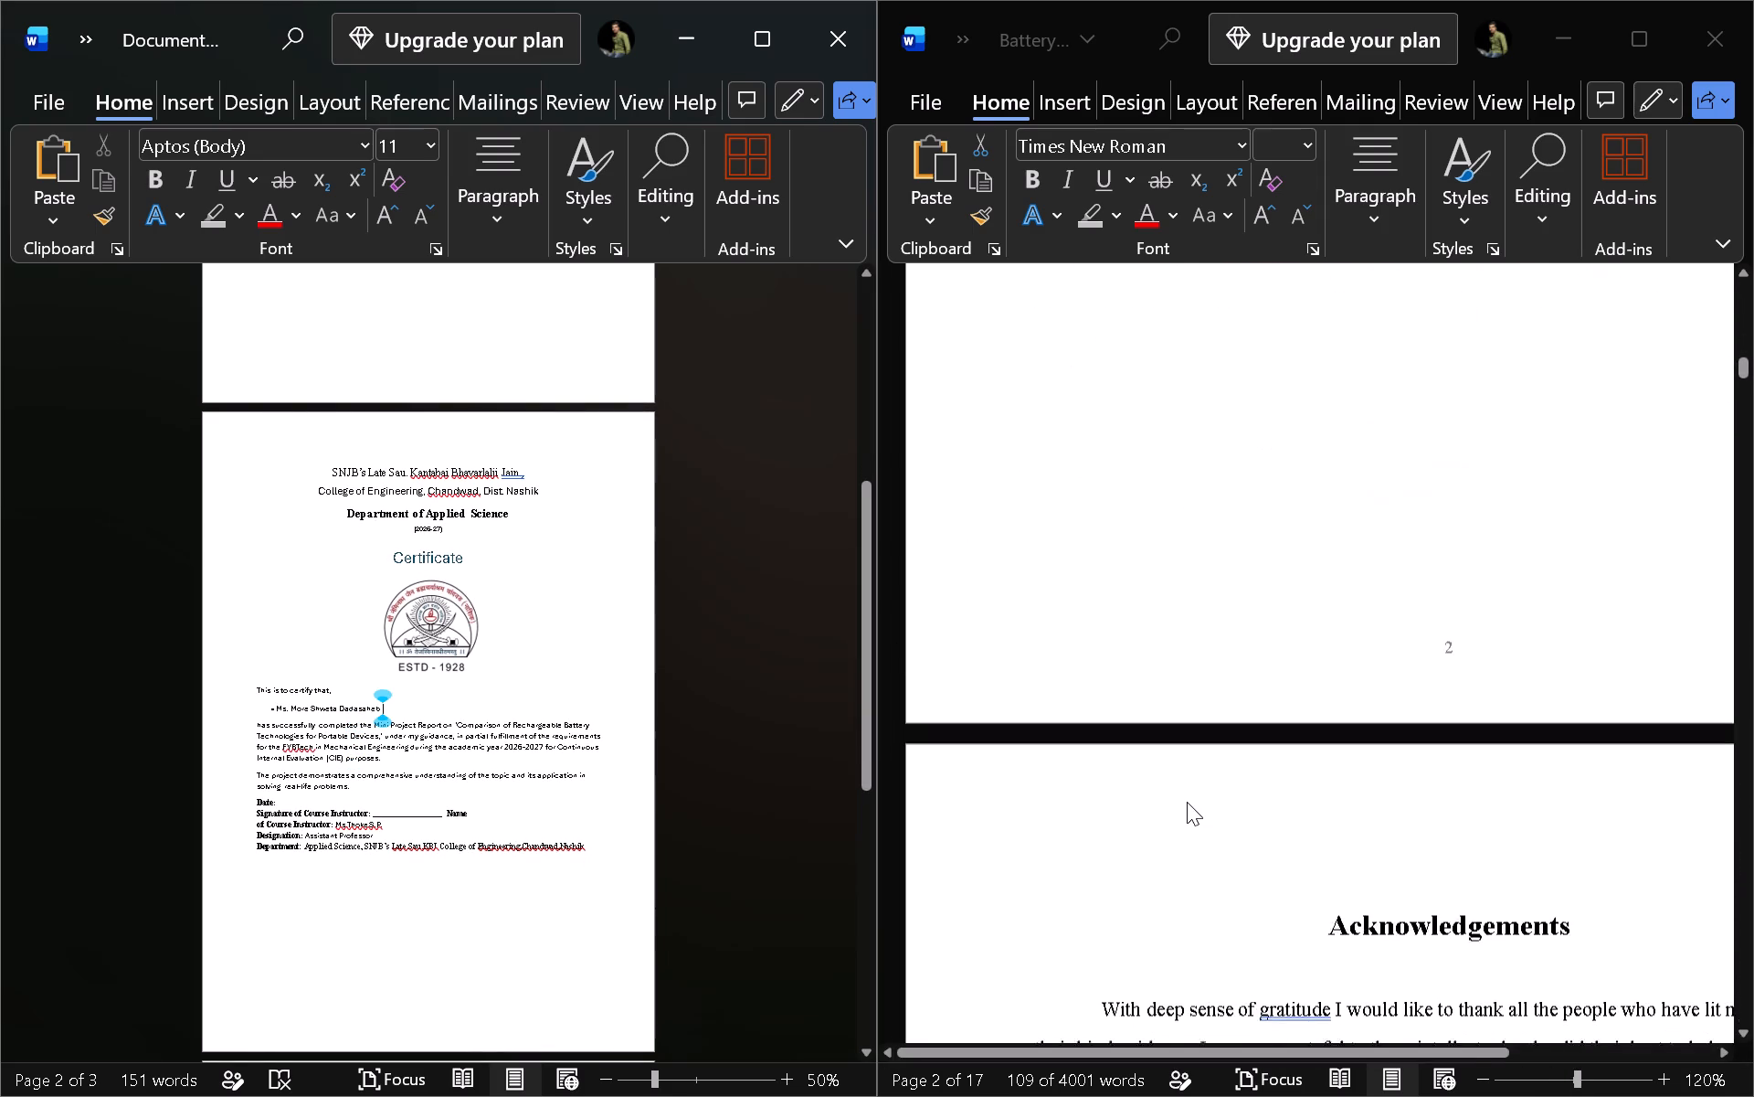
scroll(1187, 802, "down", 6)
right_click(1187, 802)
scroll(1187, 802, "down", 7, "ctrl")
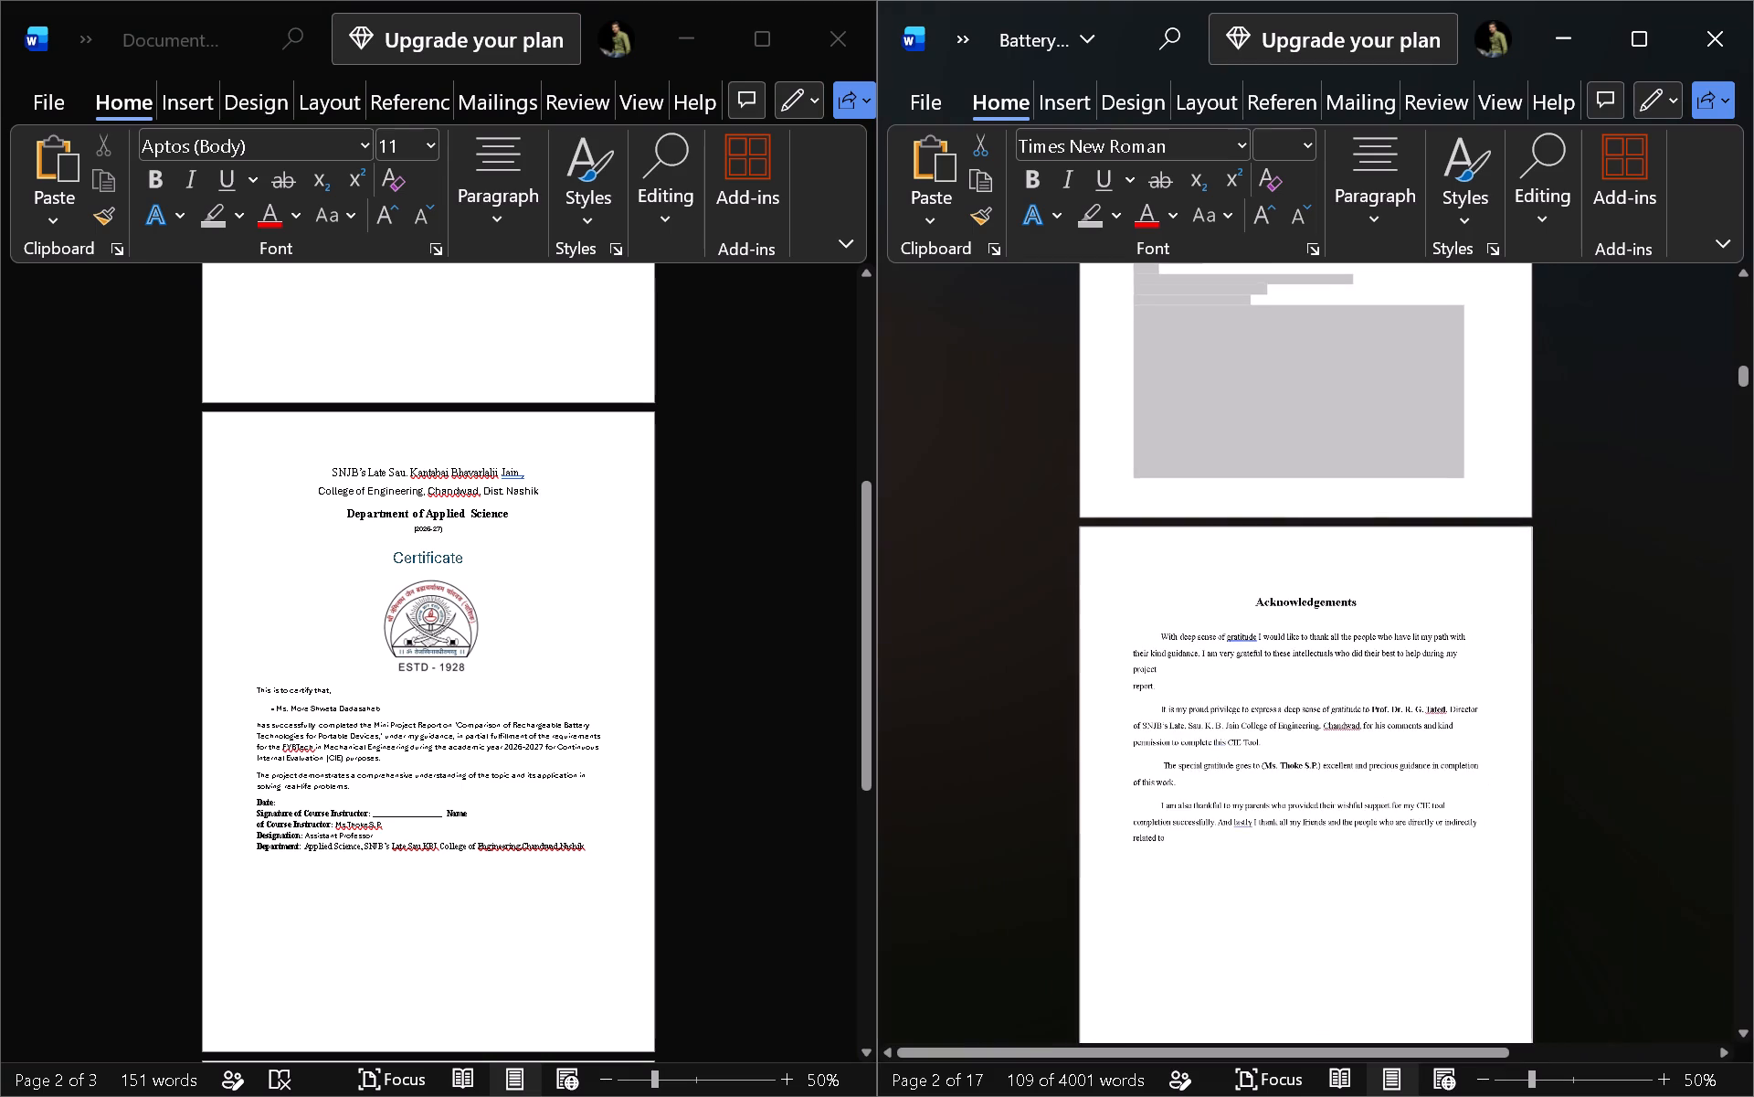
Examine the Acknowledgements, Sample CIE-1 Report and Student Information sections that follow the Certificate in the reference report.
scroll(1187, 802, "up", 2, "ctrl")
scroll(1187, 802, "down", 5)
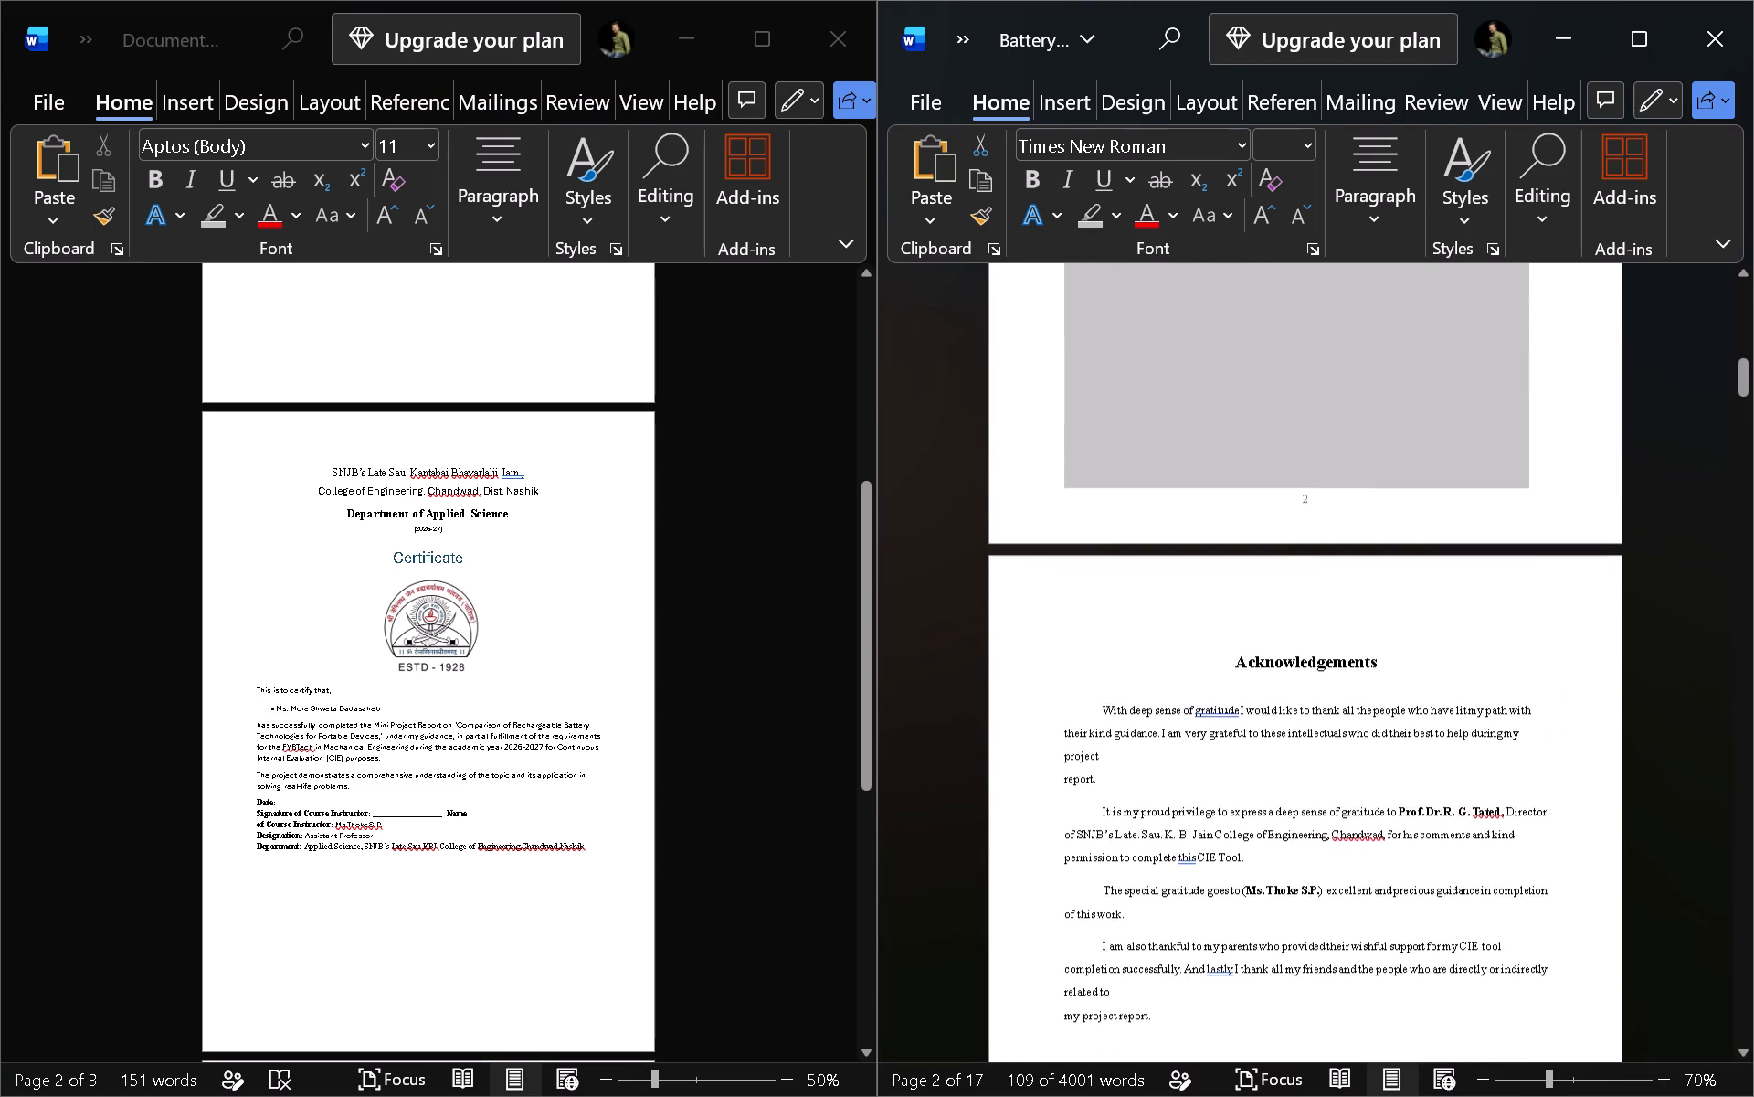
scroll(1187, 802, "down", 16)
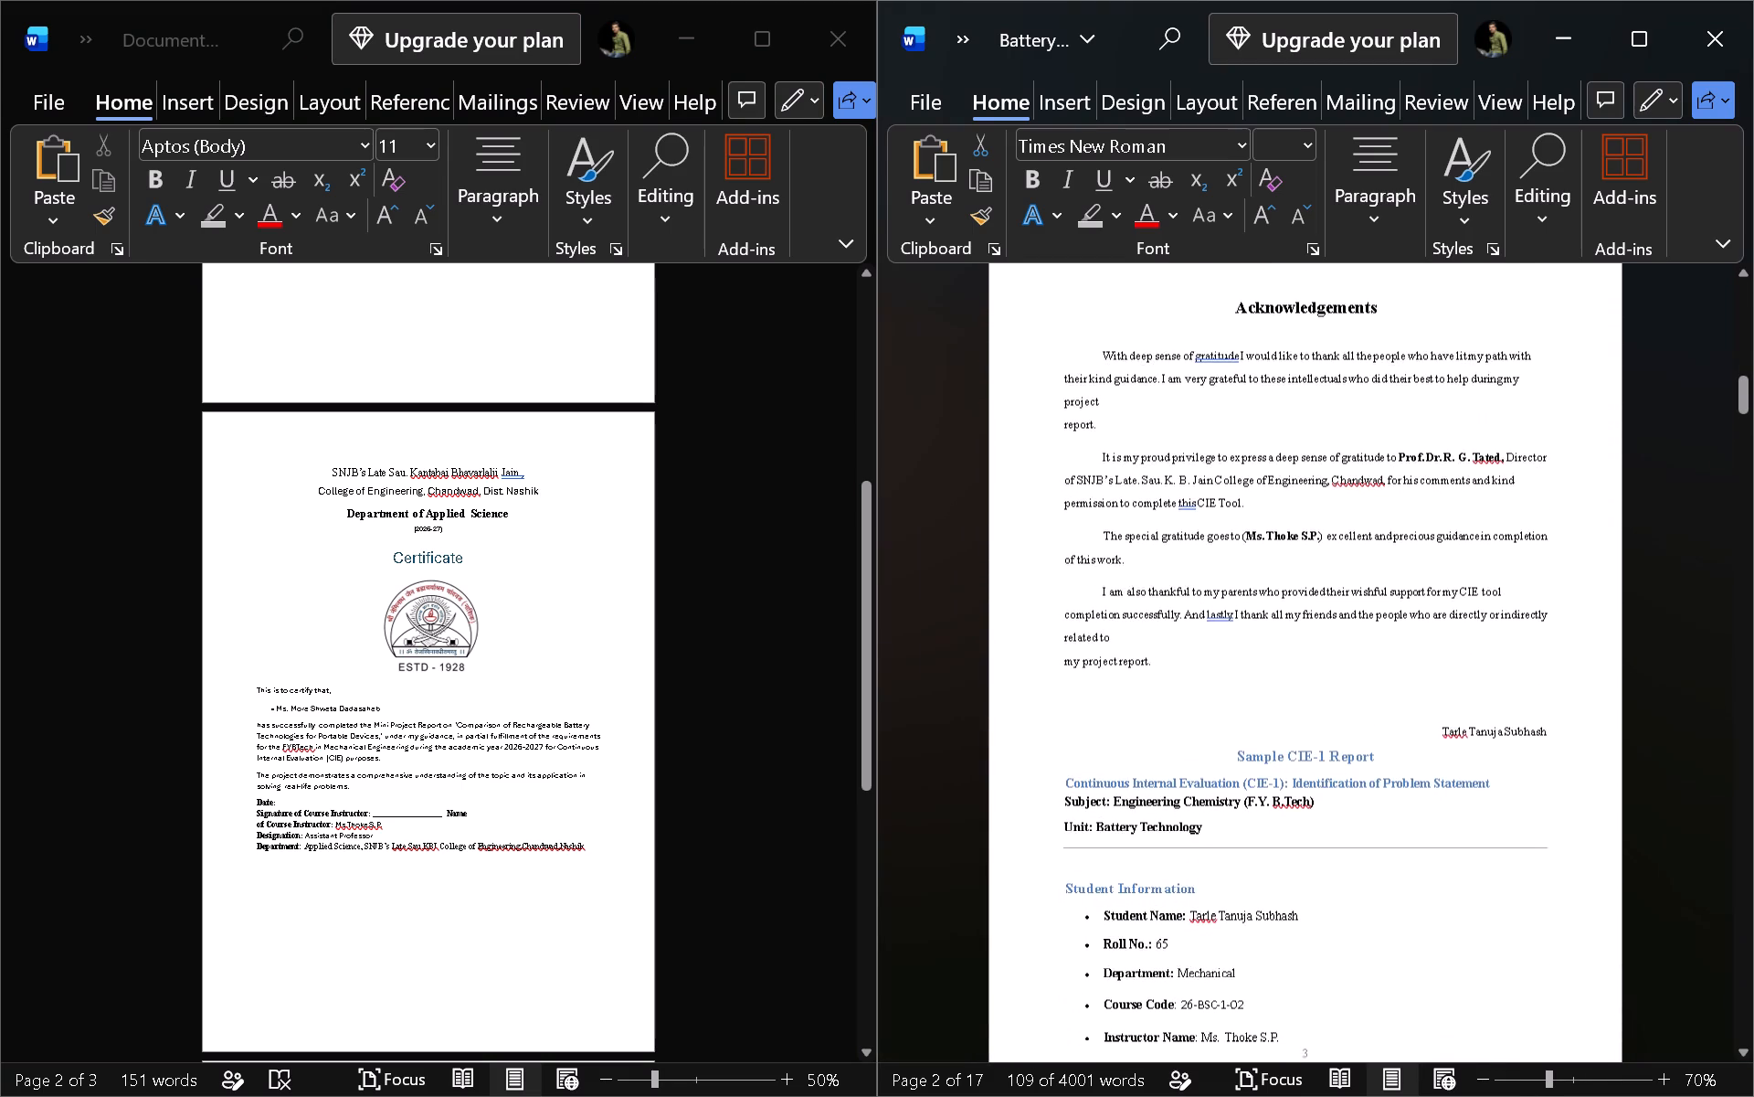
scroll(1187, 802, "down", 12)
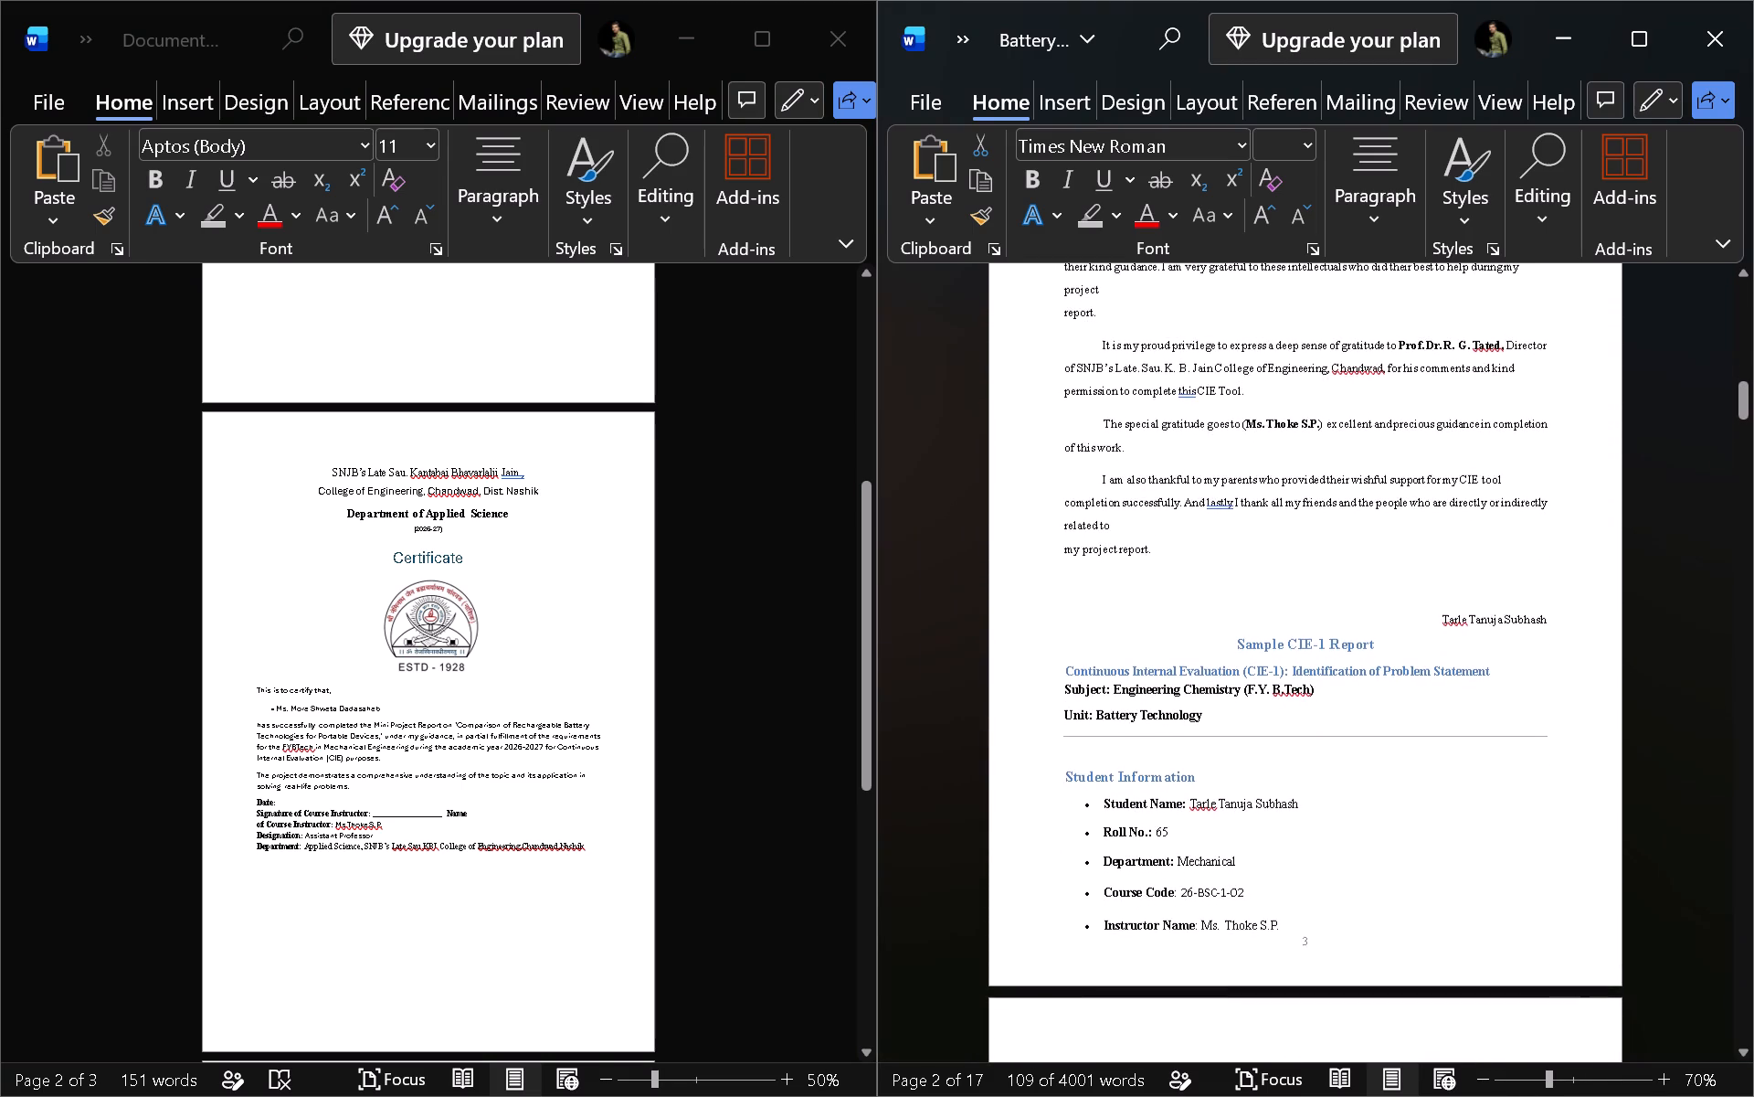
scroll(1187, 802, "down", 7)
scroll(1187, 802, "up", 1)
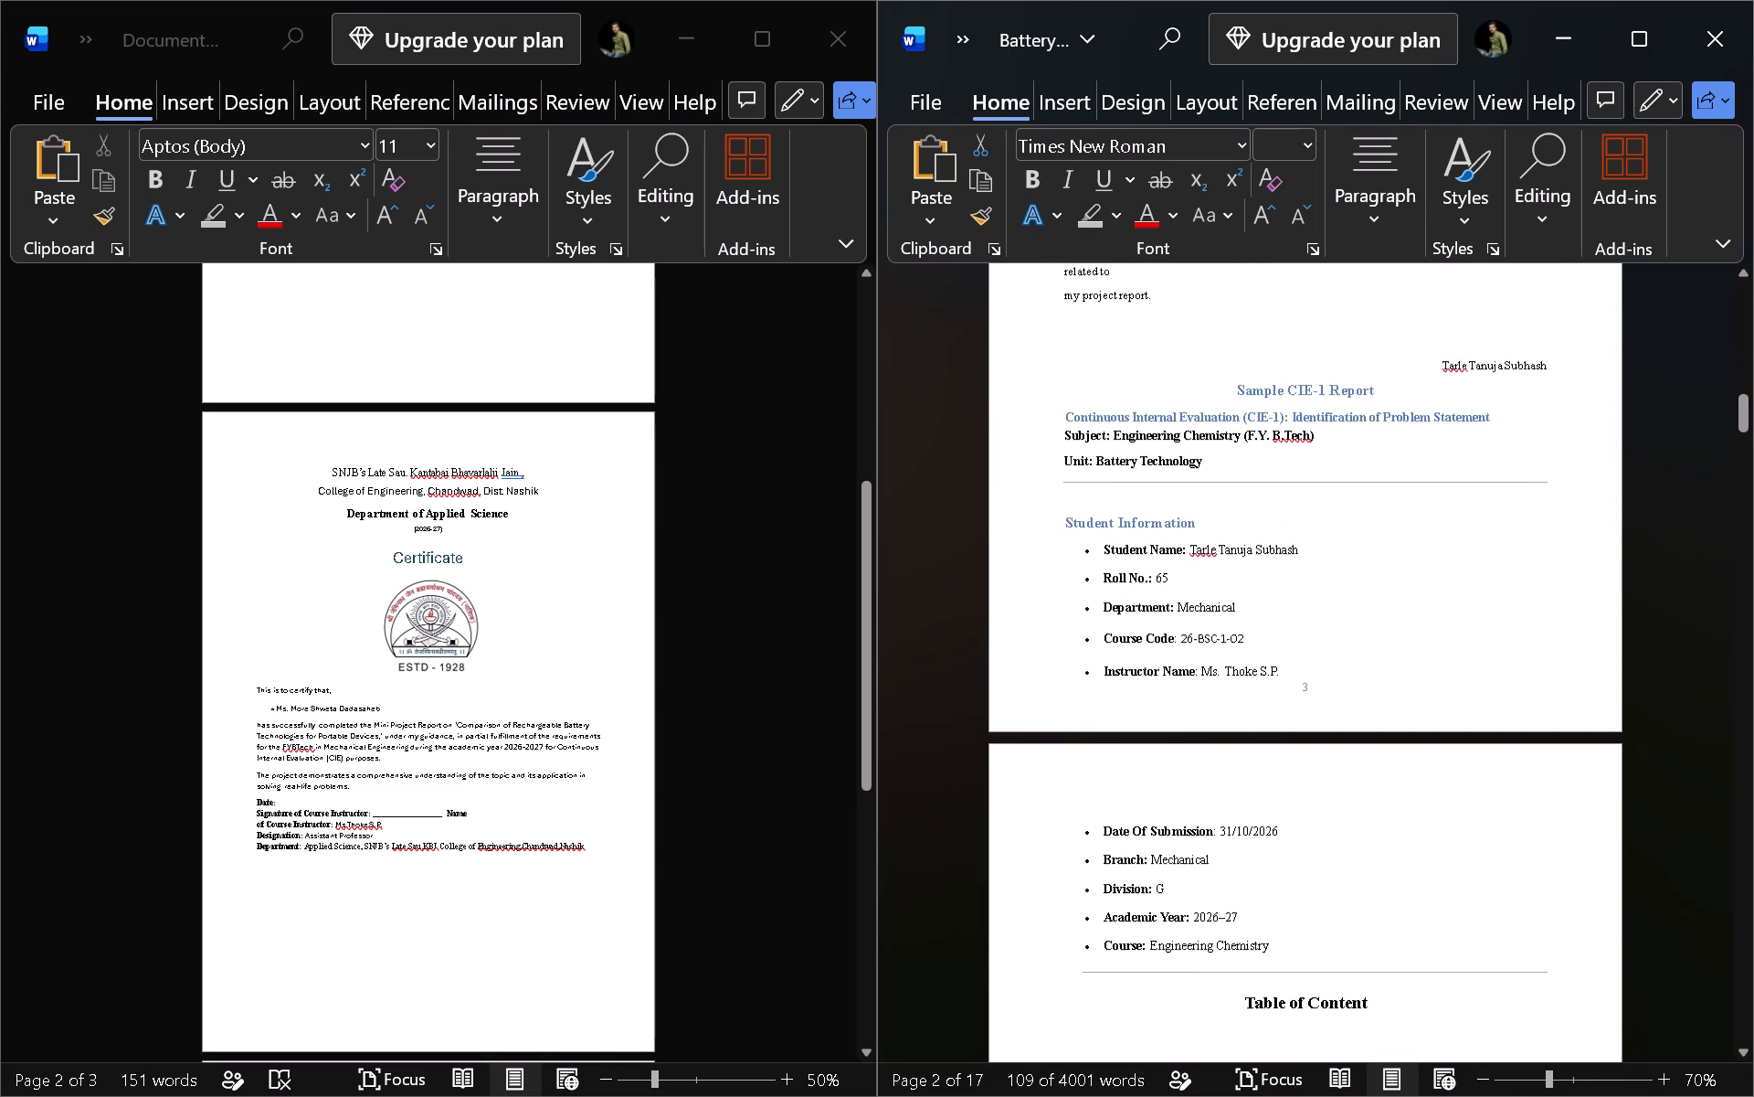
scroll(1187, 802, "up", 5)
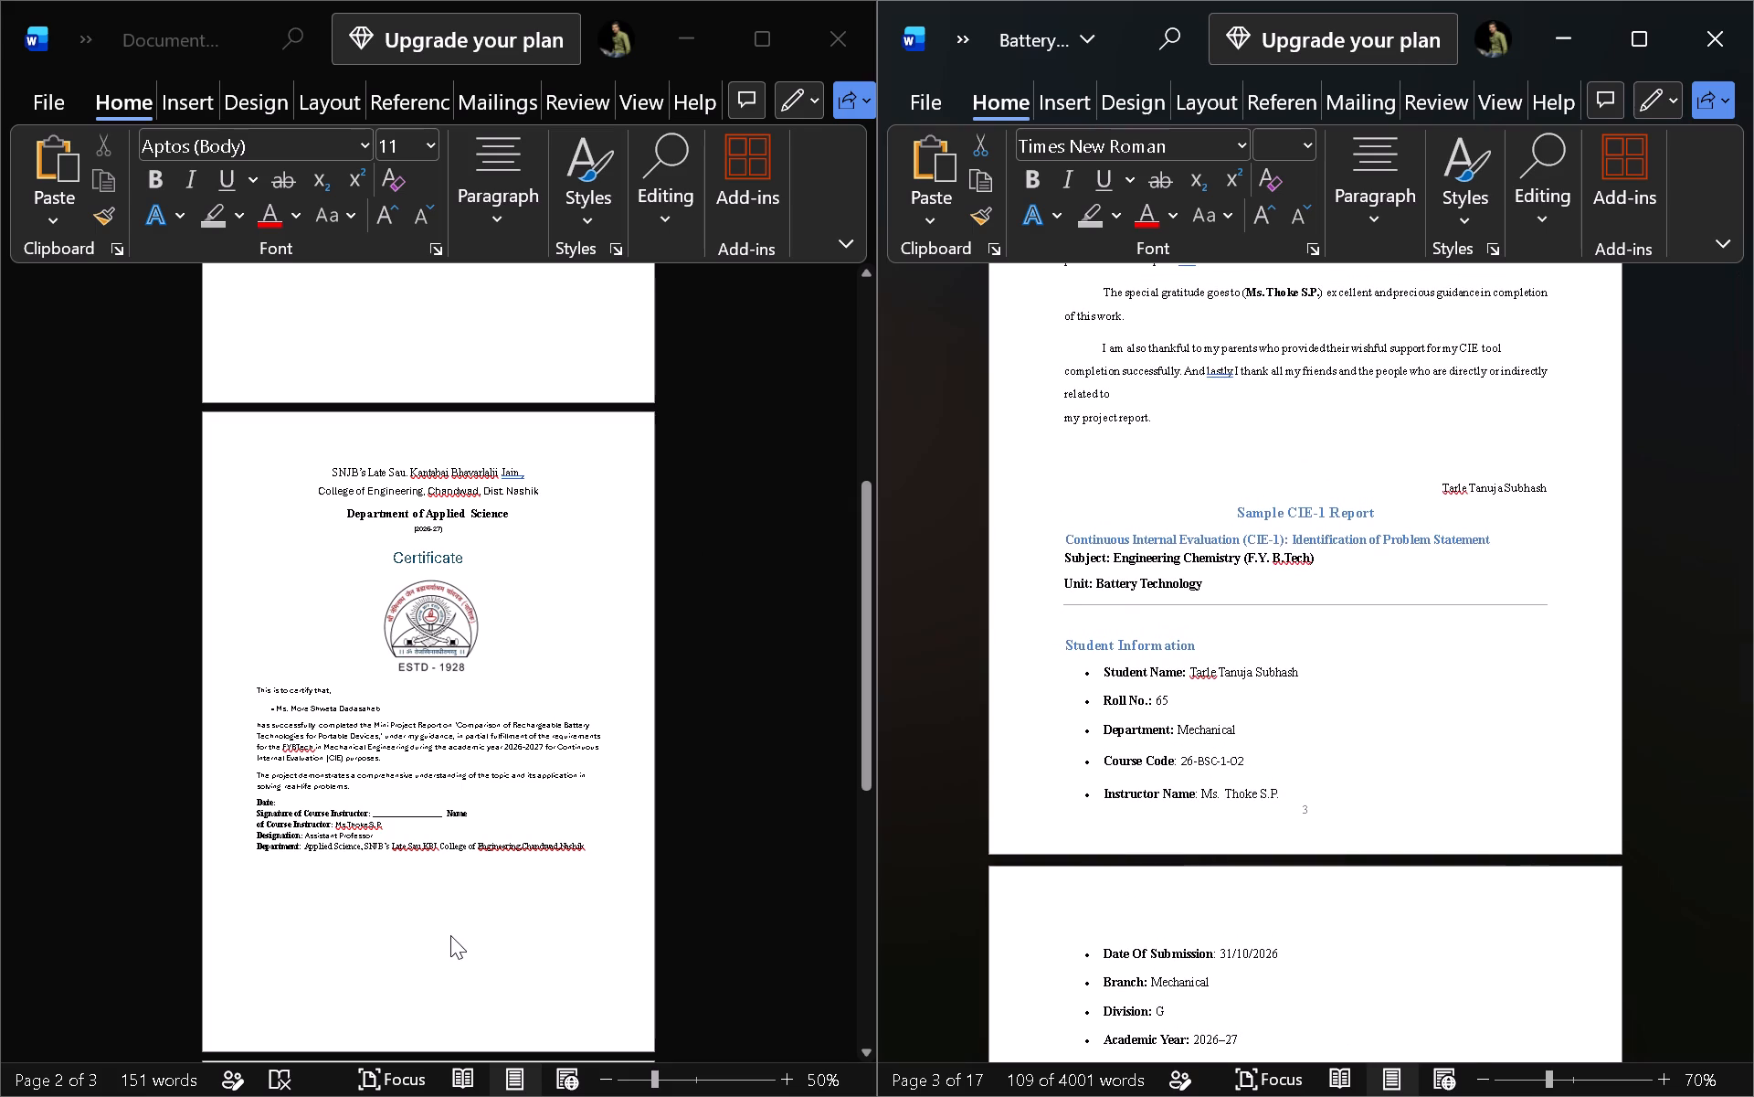
Place the insertion point at the start of the draft's blank third page, with the reference's Acknowledgements page in view.
left_click(450, 935)
scroll(1310, 675, "up", 12)
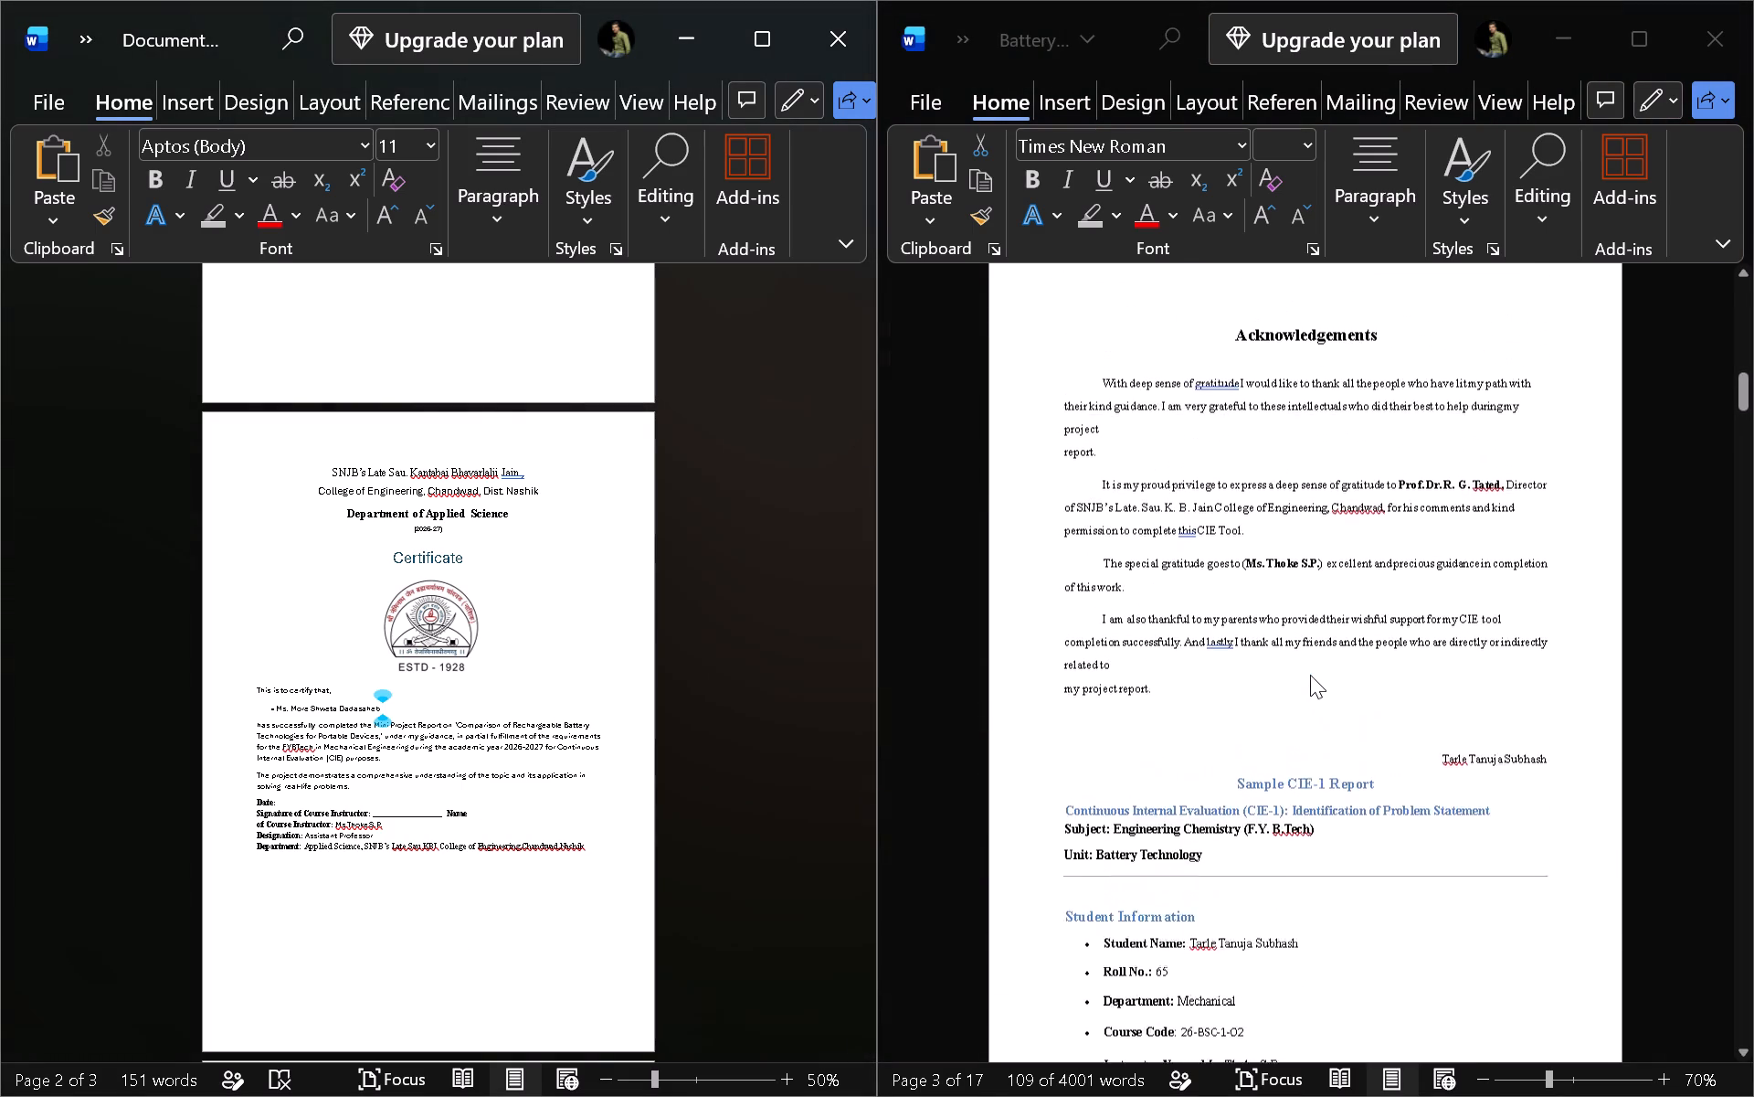
scroll(1310, 675, "up", 10)
scroll(578, 655, "down", 10)
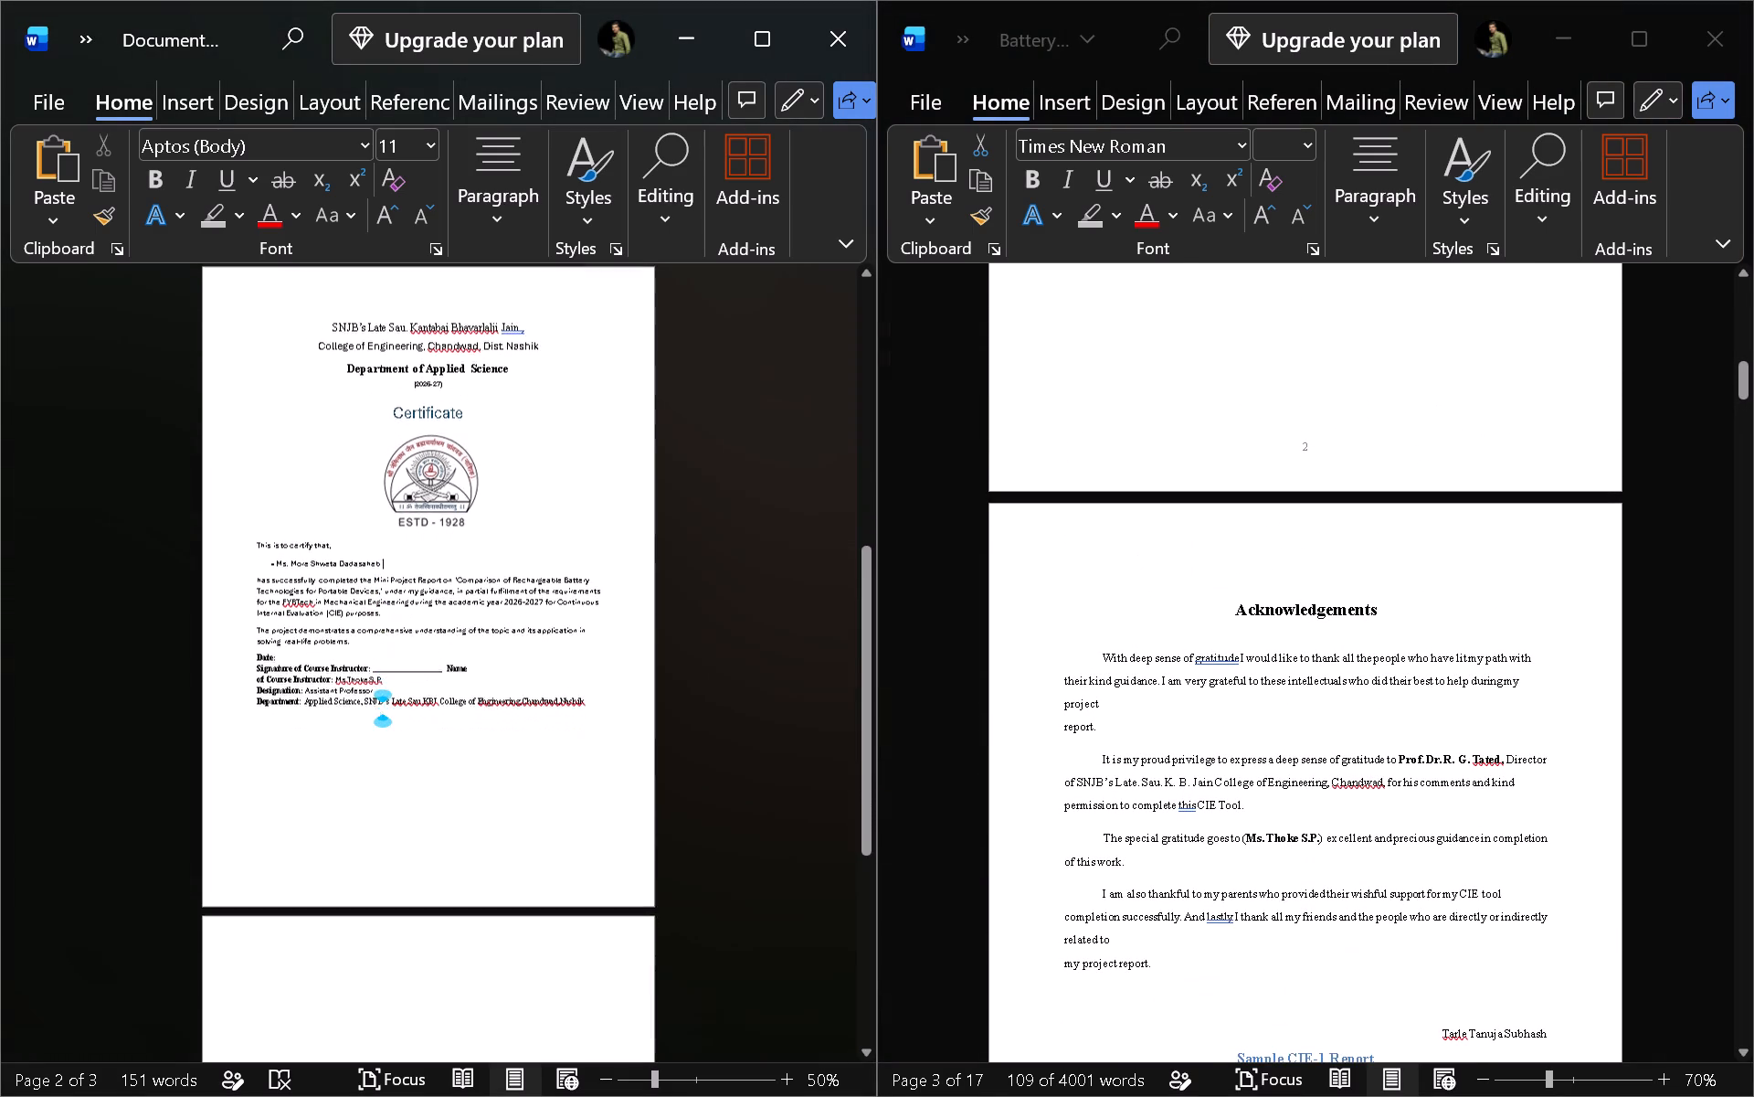
scroll(529, 572, "down", 17)
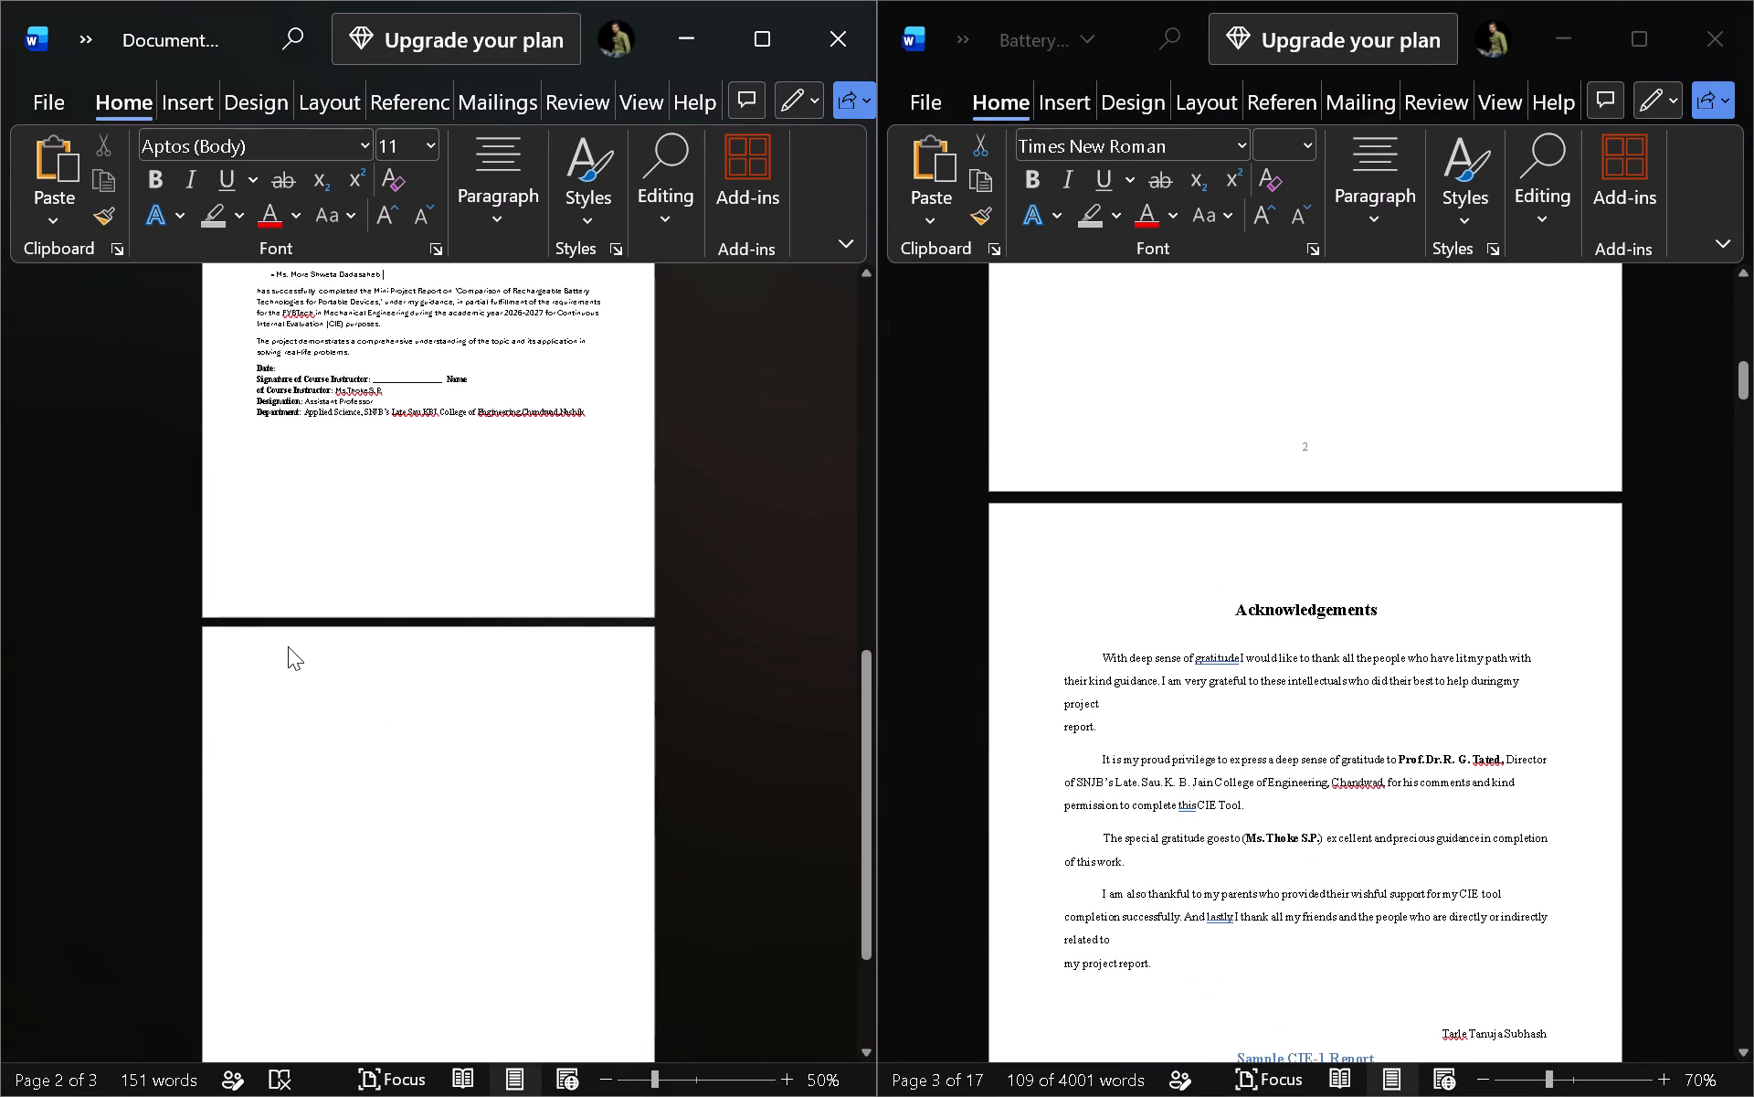
left_click(288, 646)
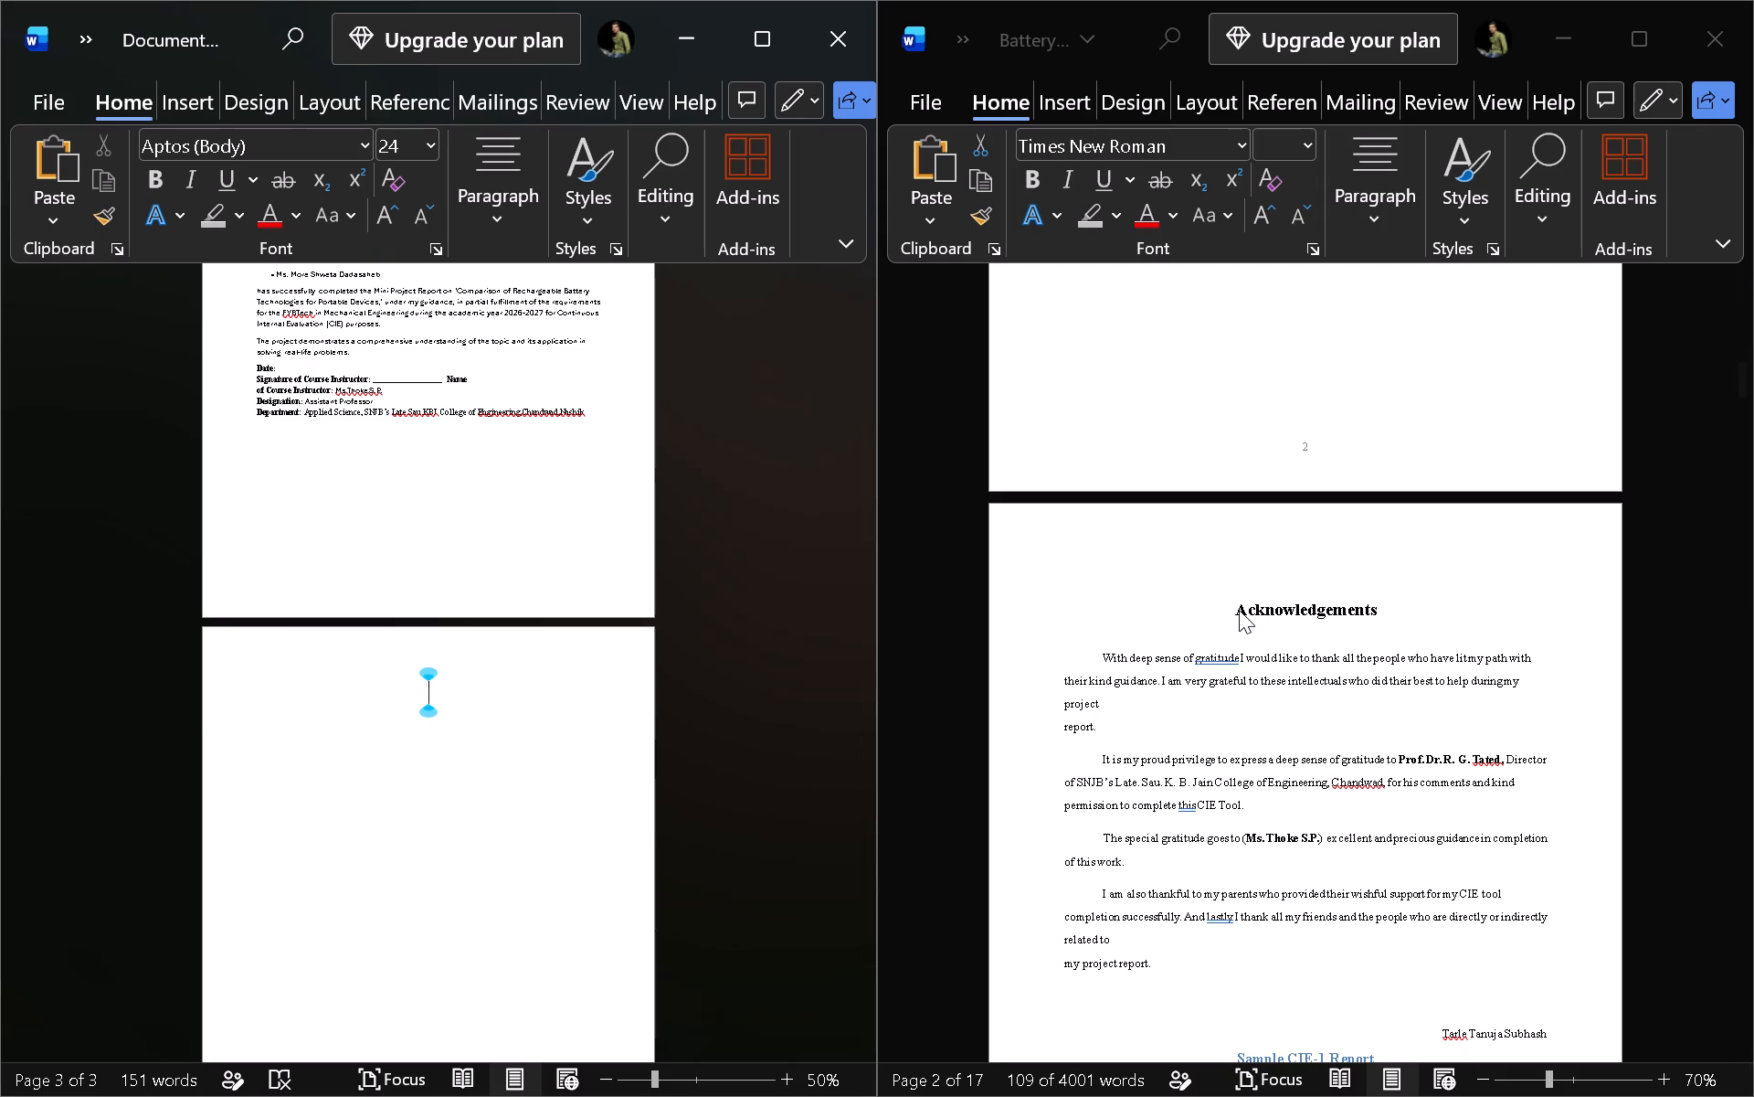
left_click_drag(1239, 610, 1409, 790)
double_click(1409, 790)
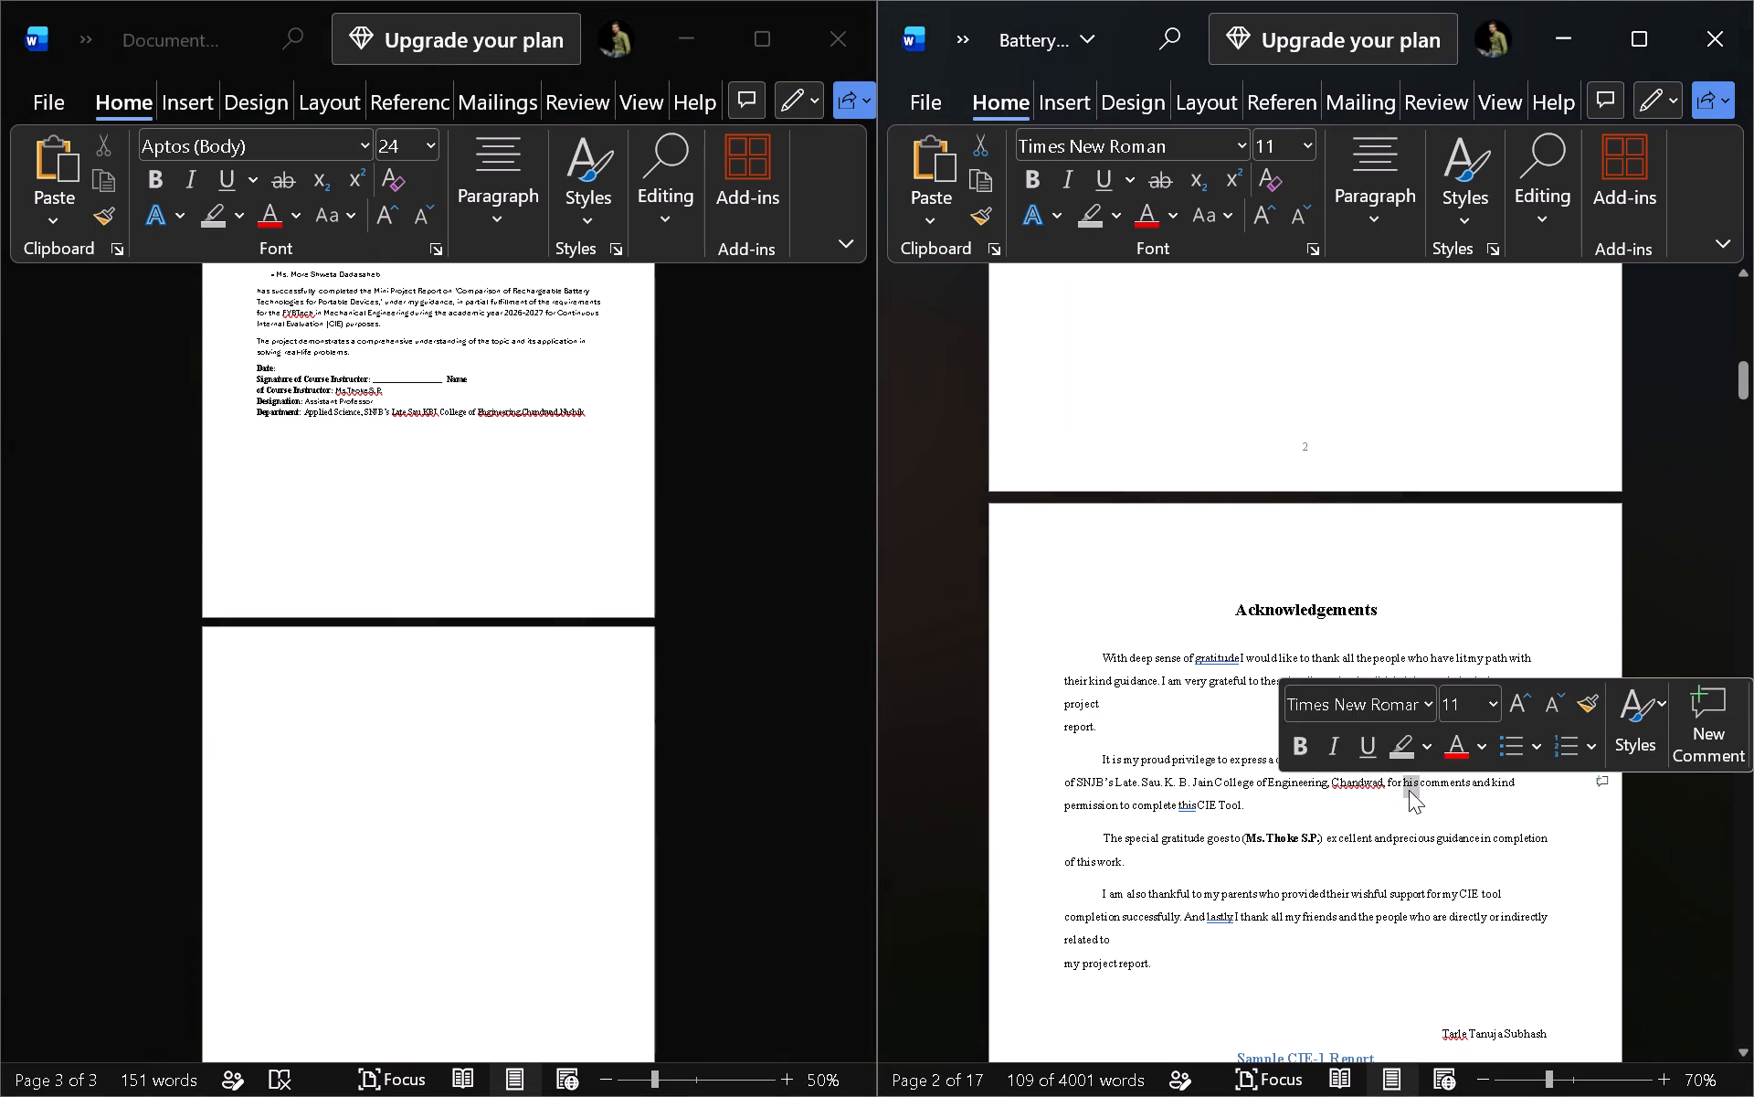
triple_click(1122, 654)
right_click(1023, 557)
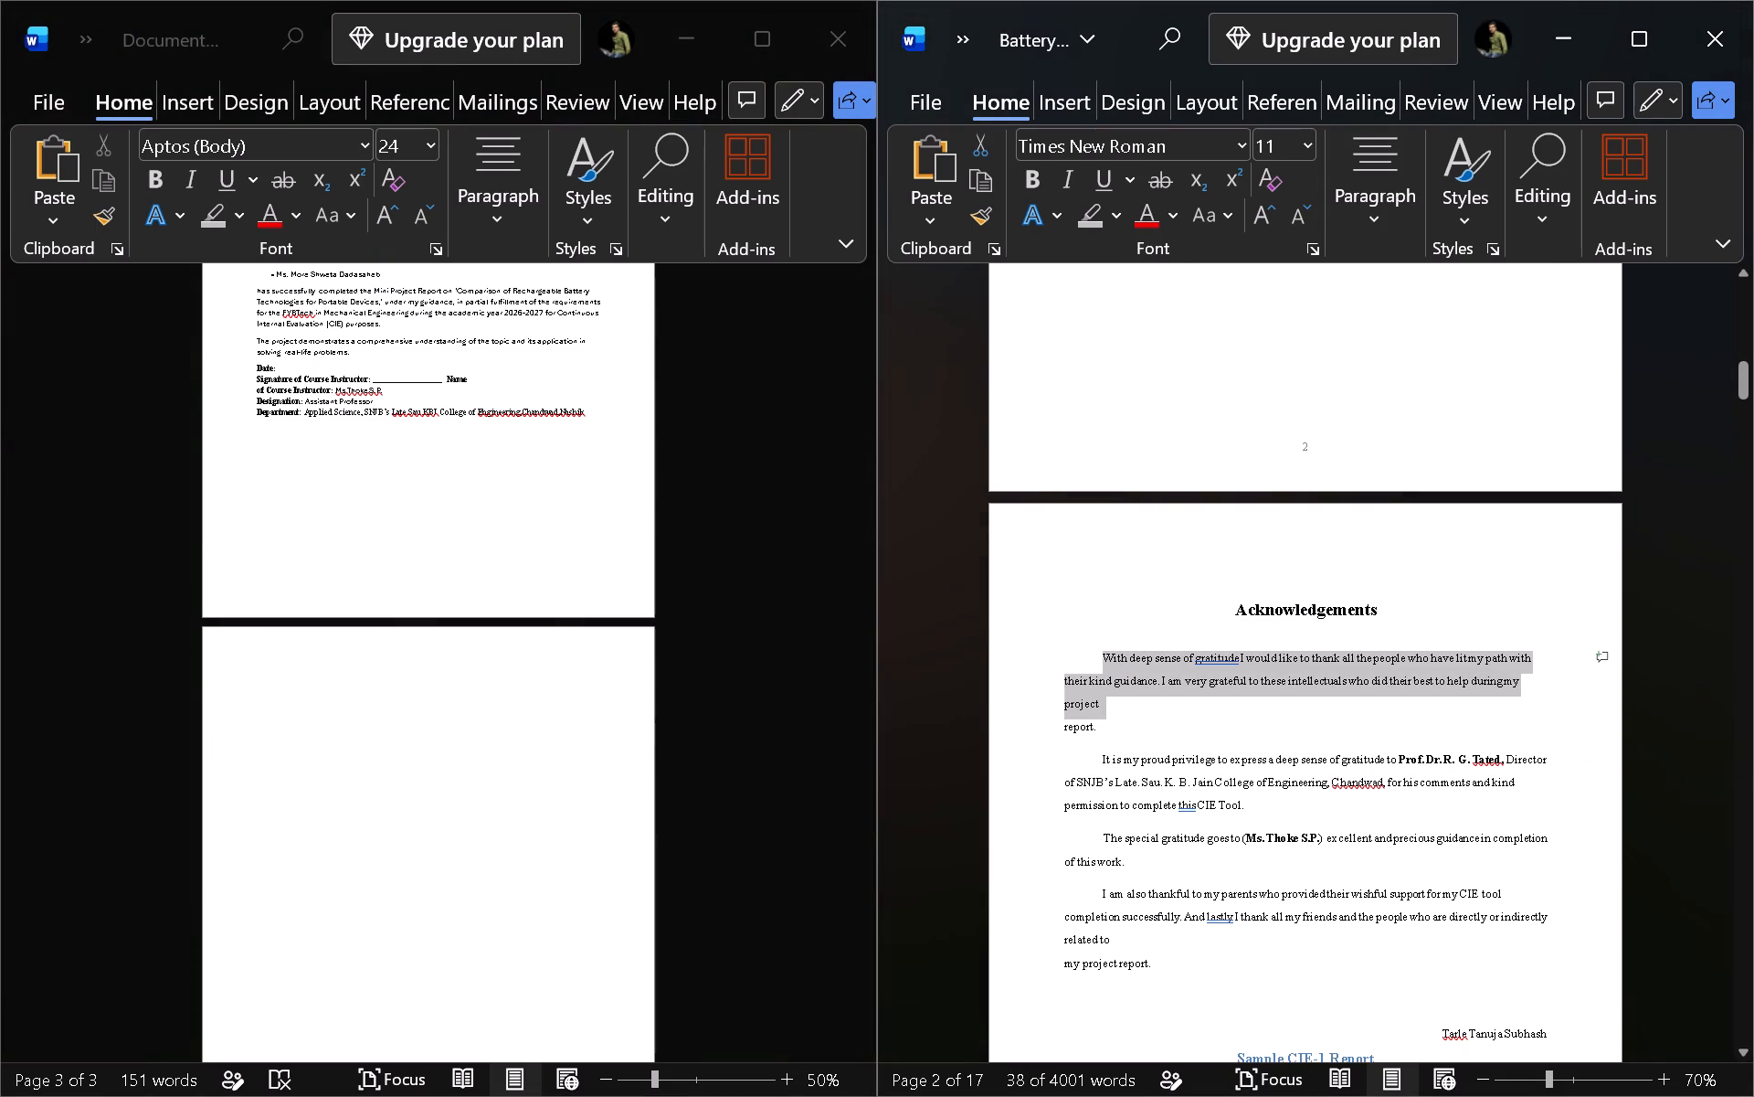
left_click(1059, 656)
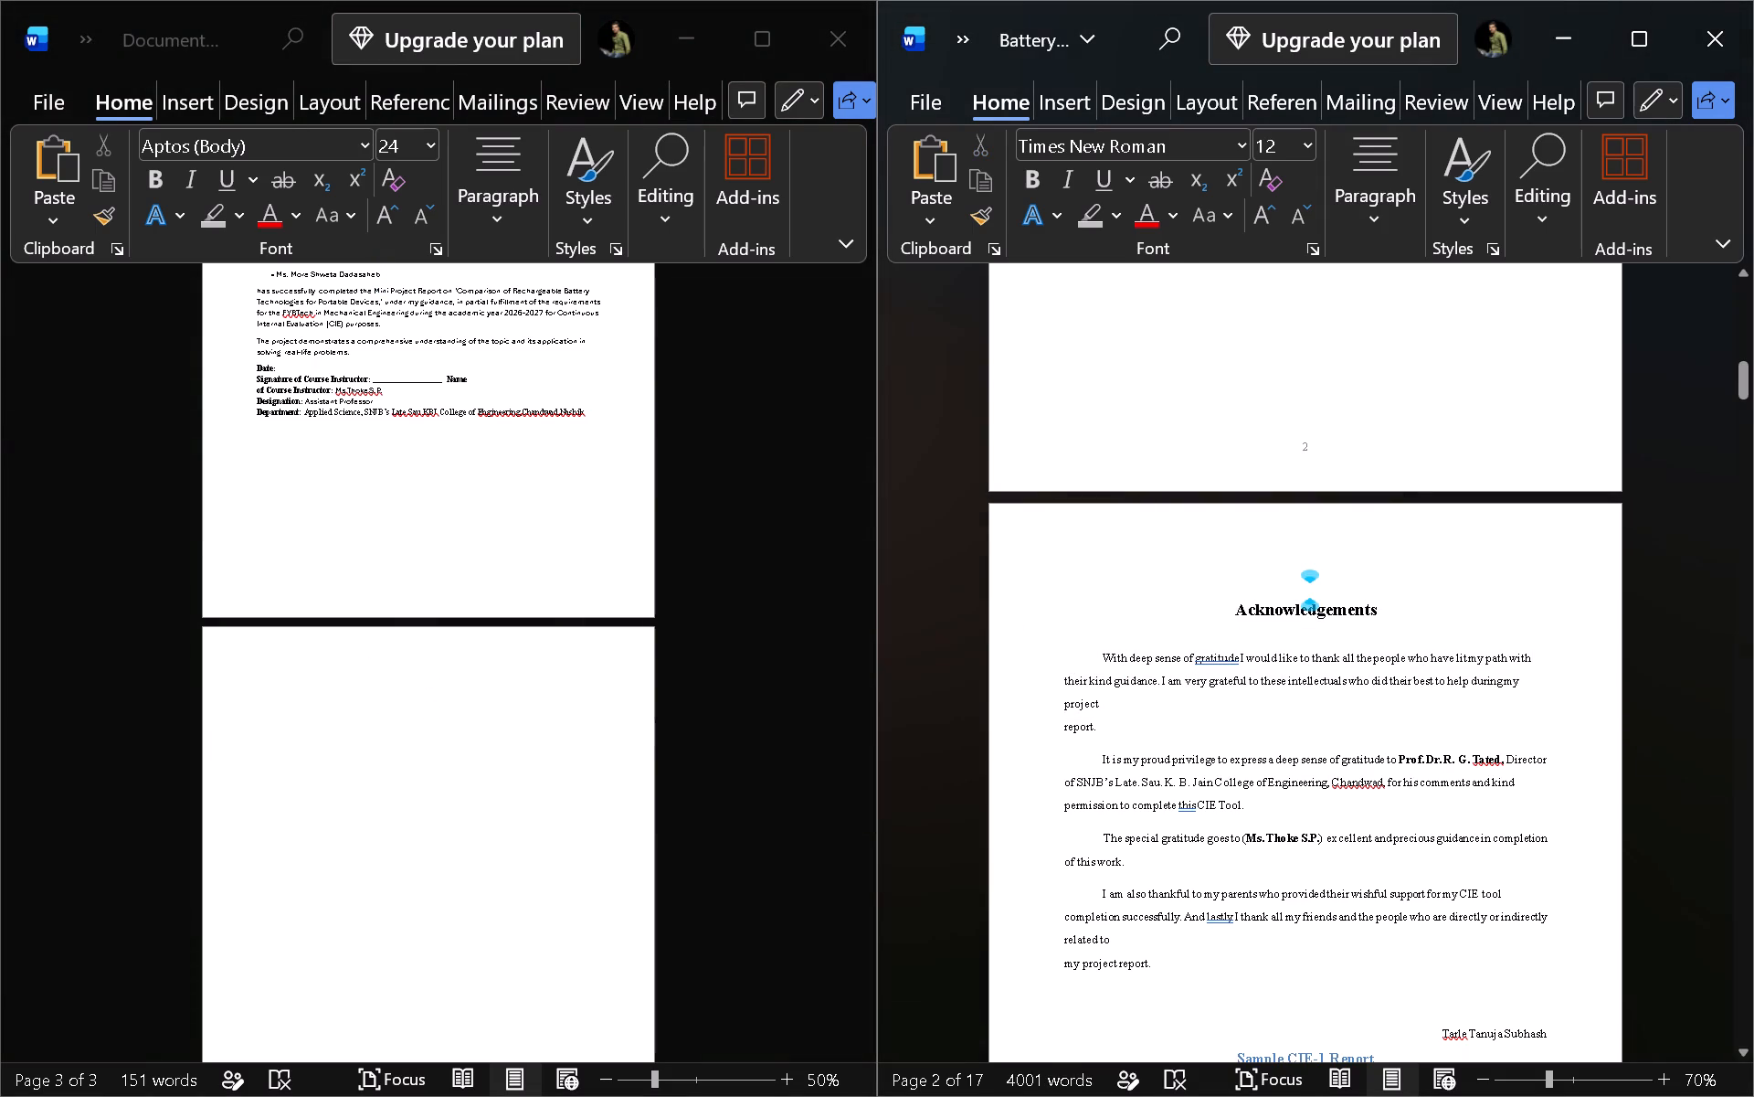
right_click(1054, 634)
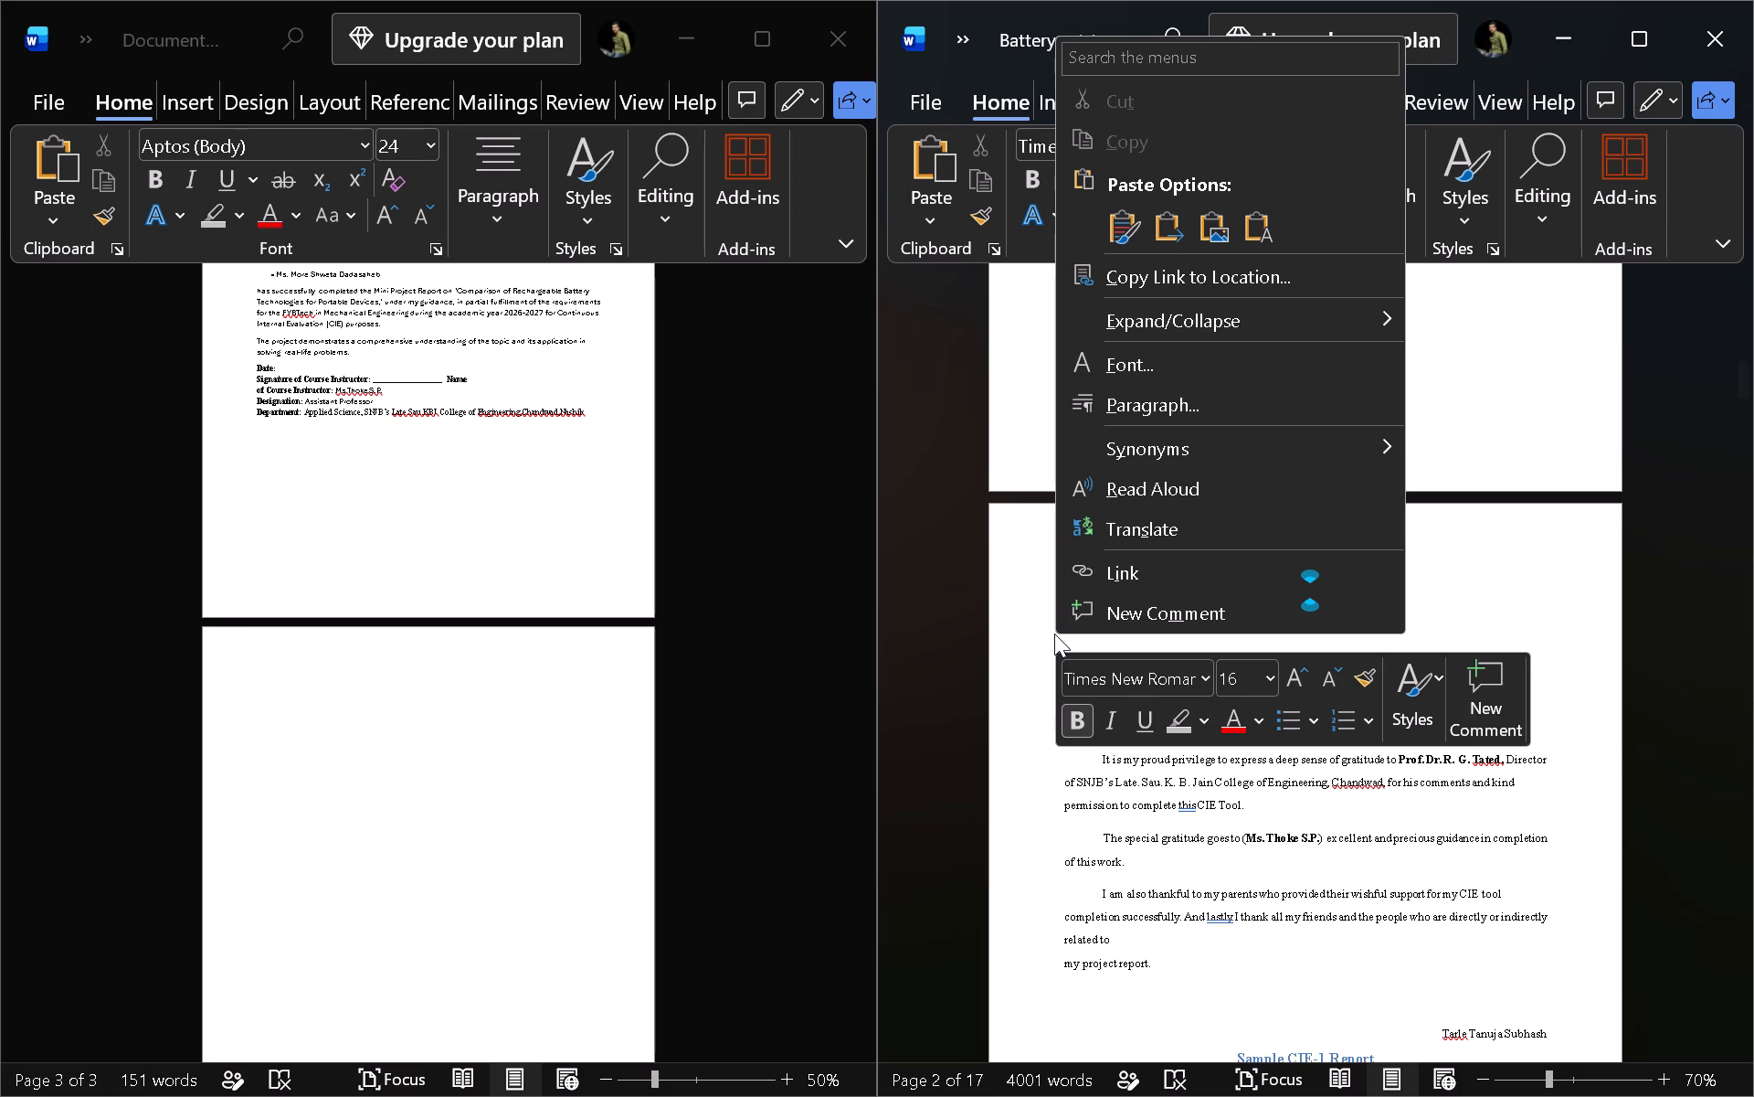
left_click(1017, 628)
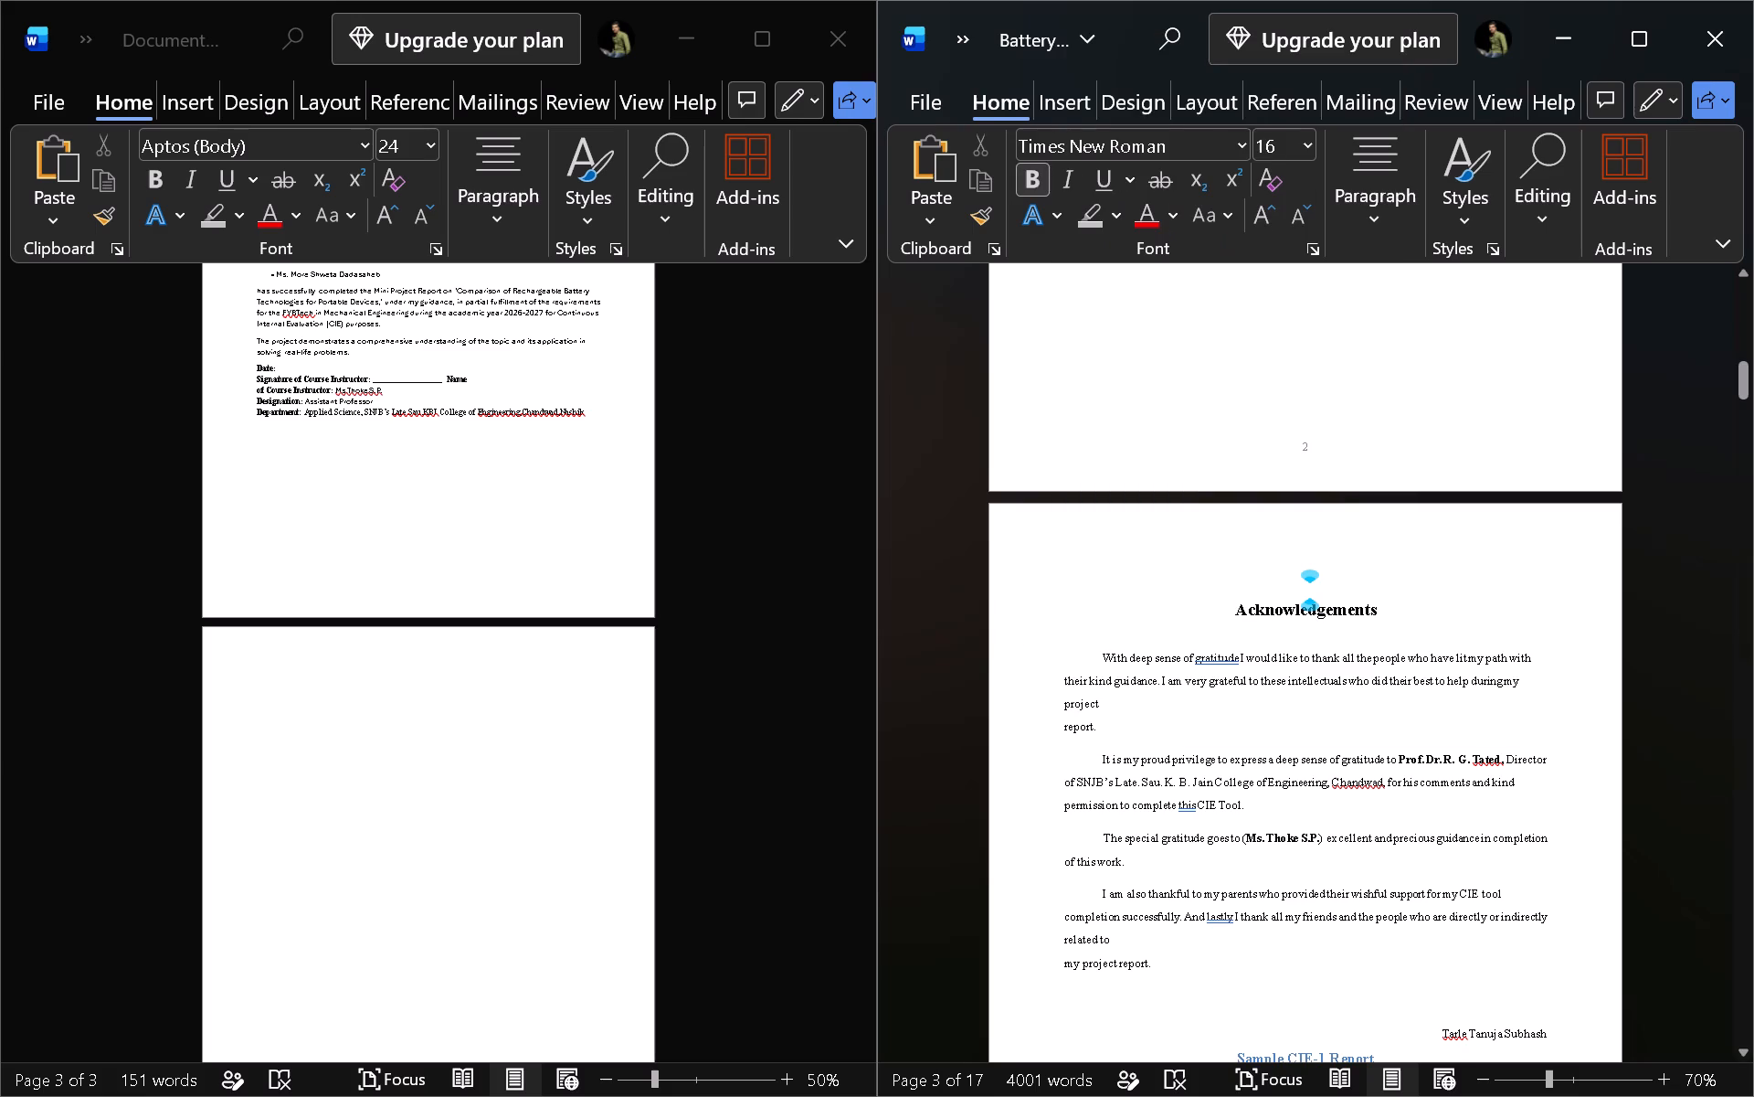
Copy the reference report's content from the Acknowledgements heading through the Student Information list and paste it onto the draft's blank third page.
left_click_drag(1233, 614, 1442, 1096)
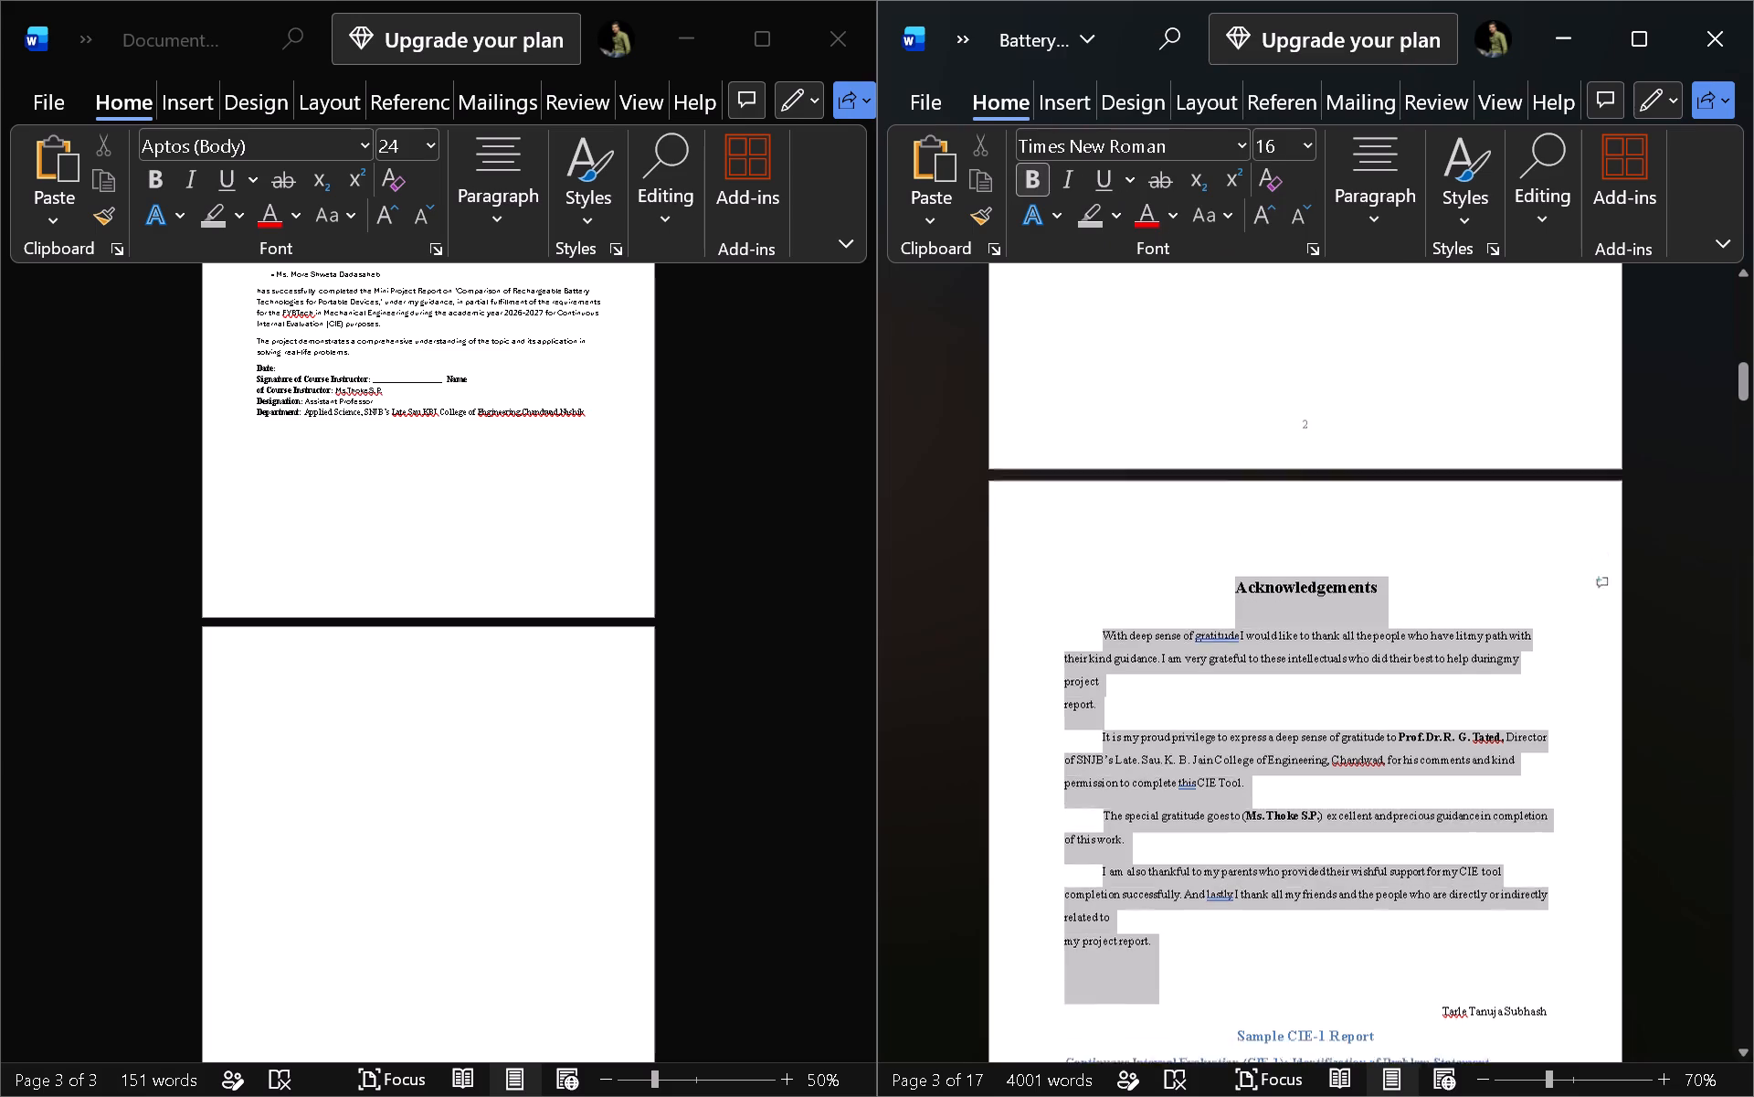
left_click_drag(1442, 1096, 1357, 891)
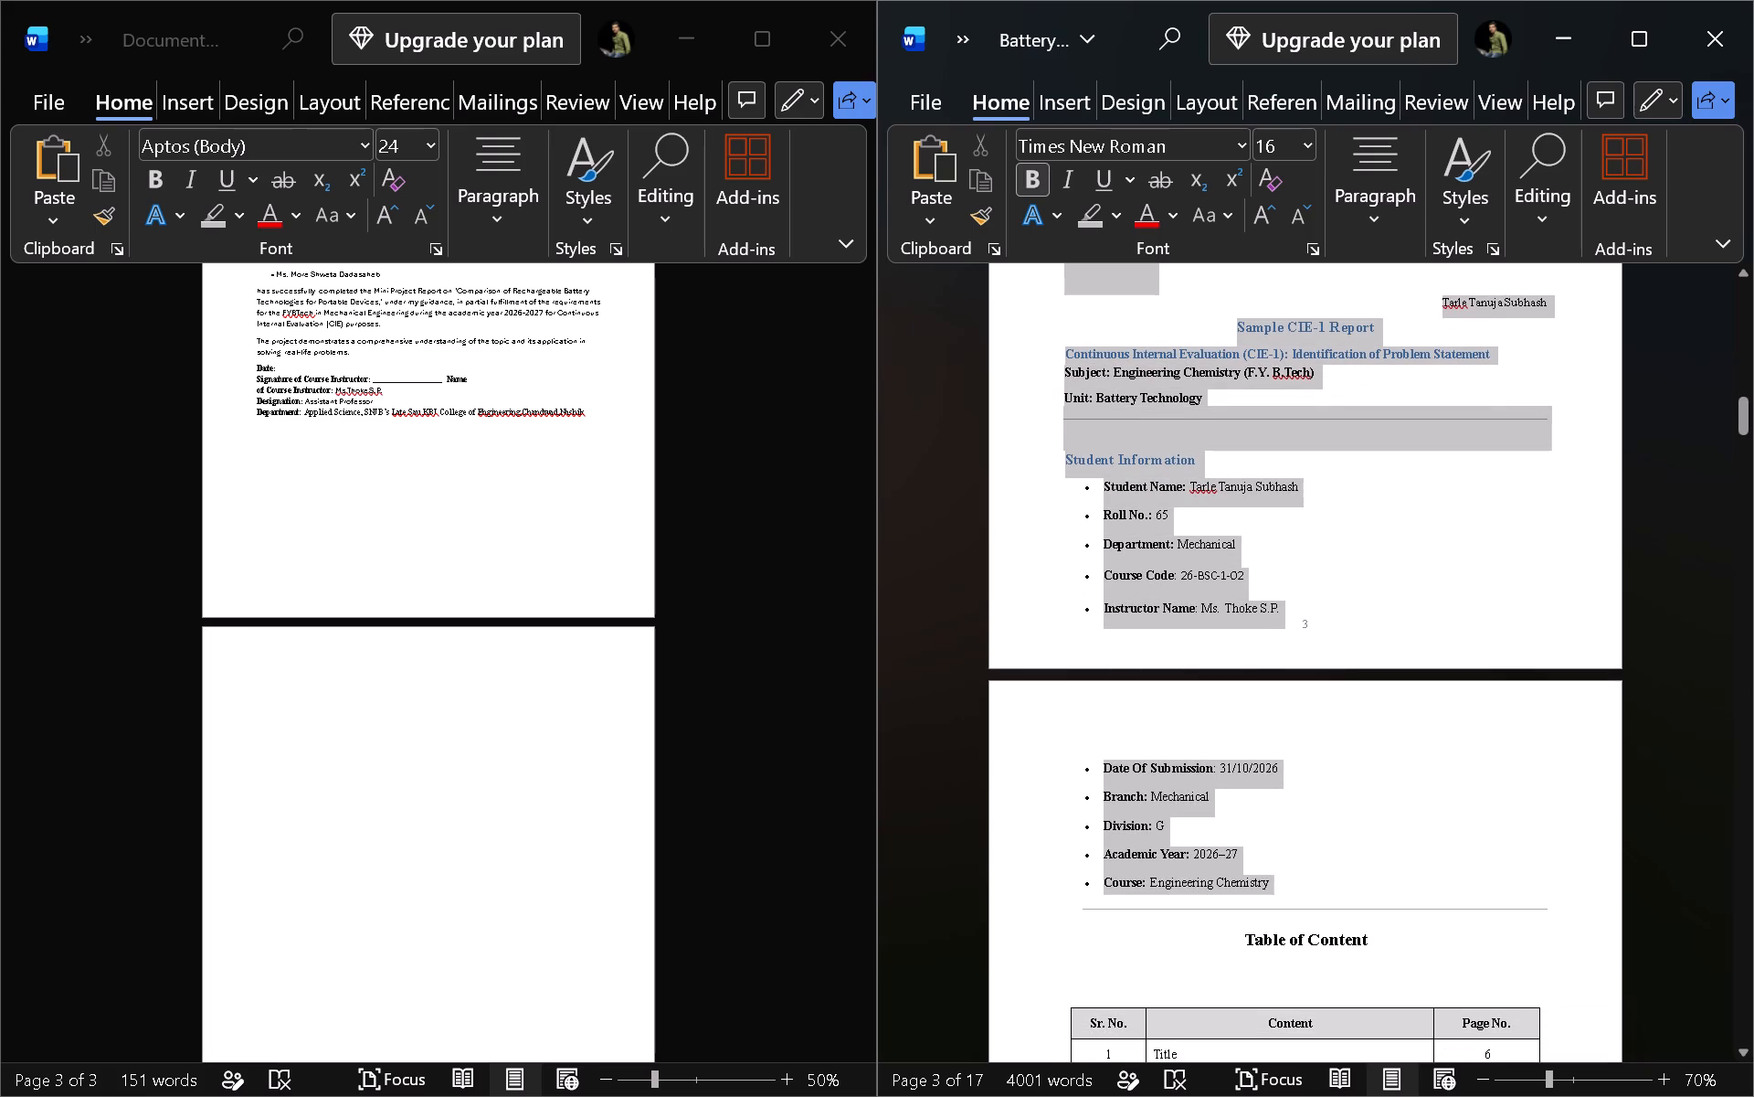
left_click_drag(1357, 891, 1358, 893)
key("ctrl+c")
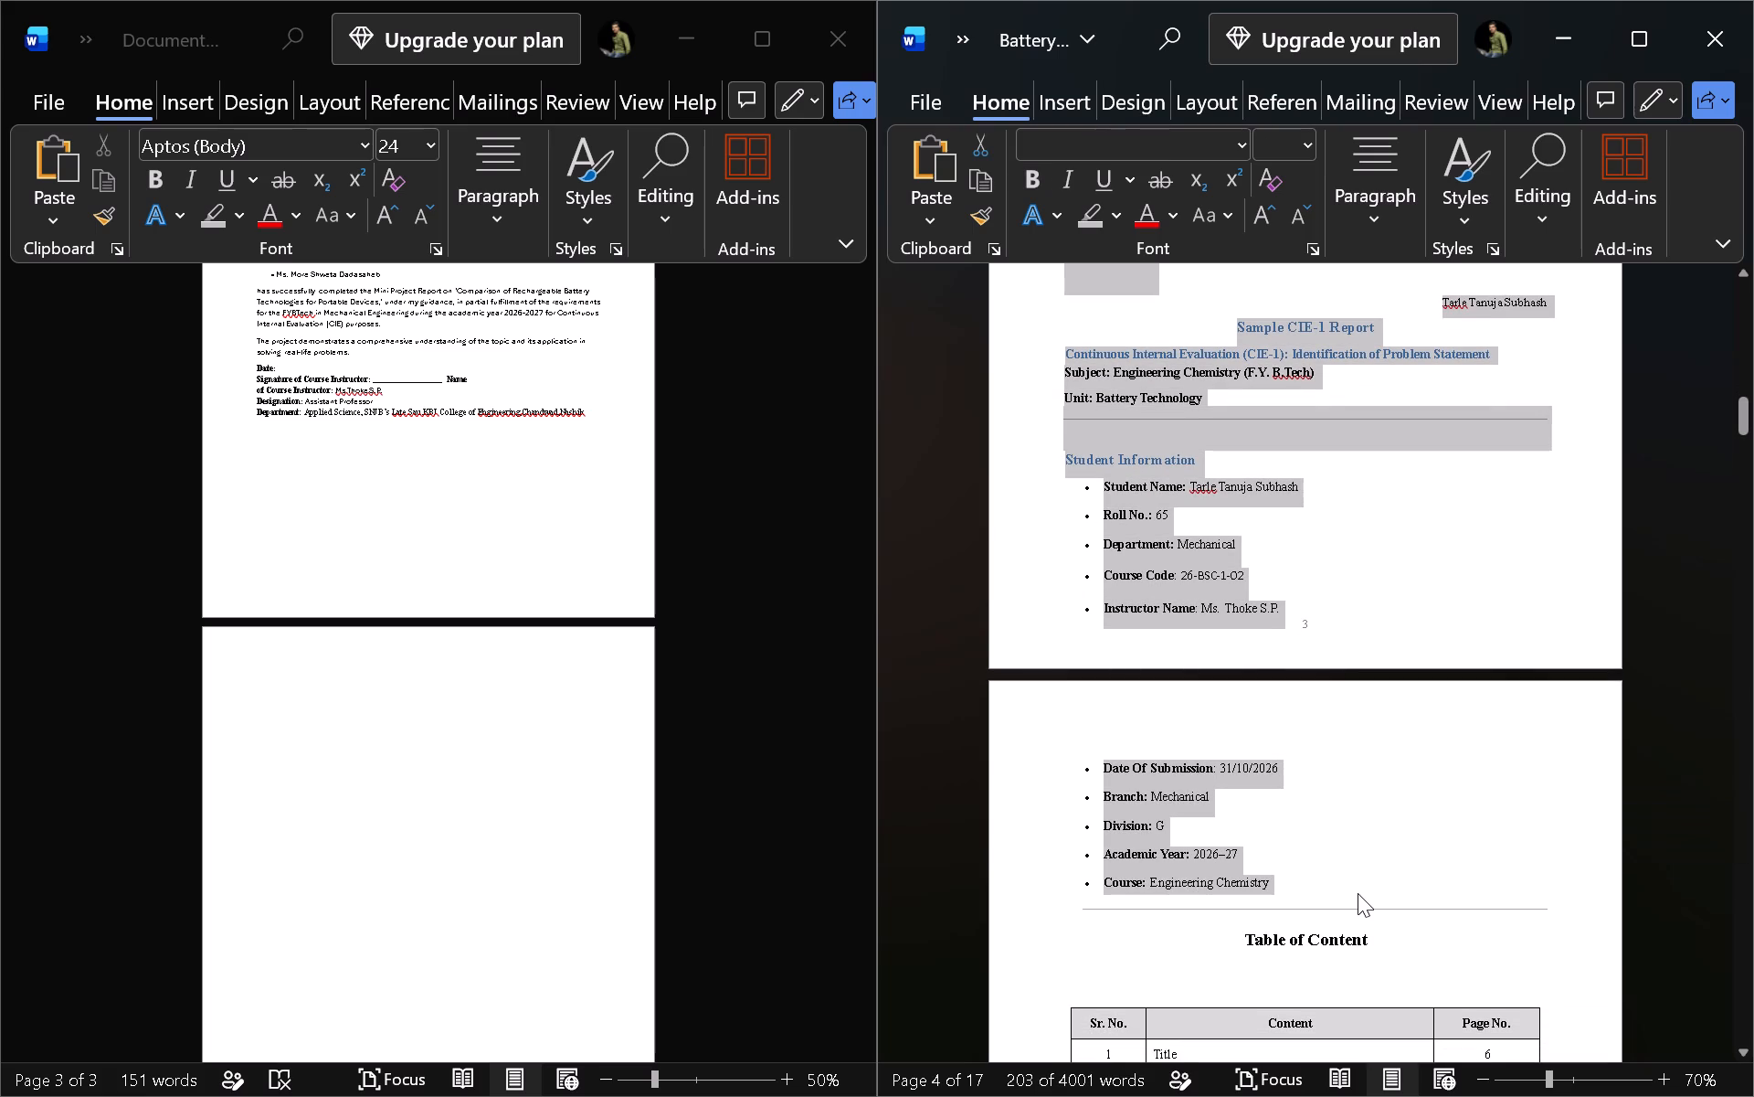
left_click(373, 633)
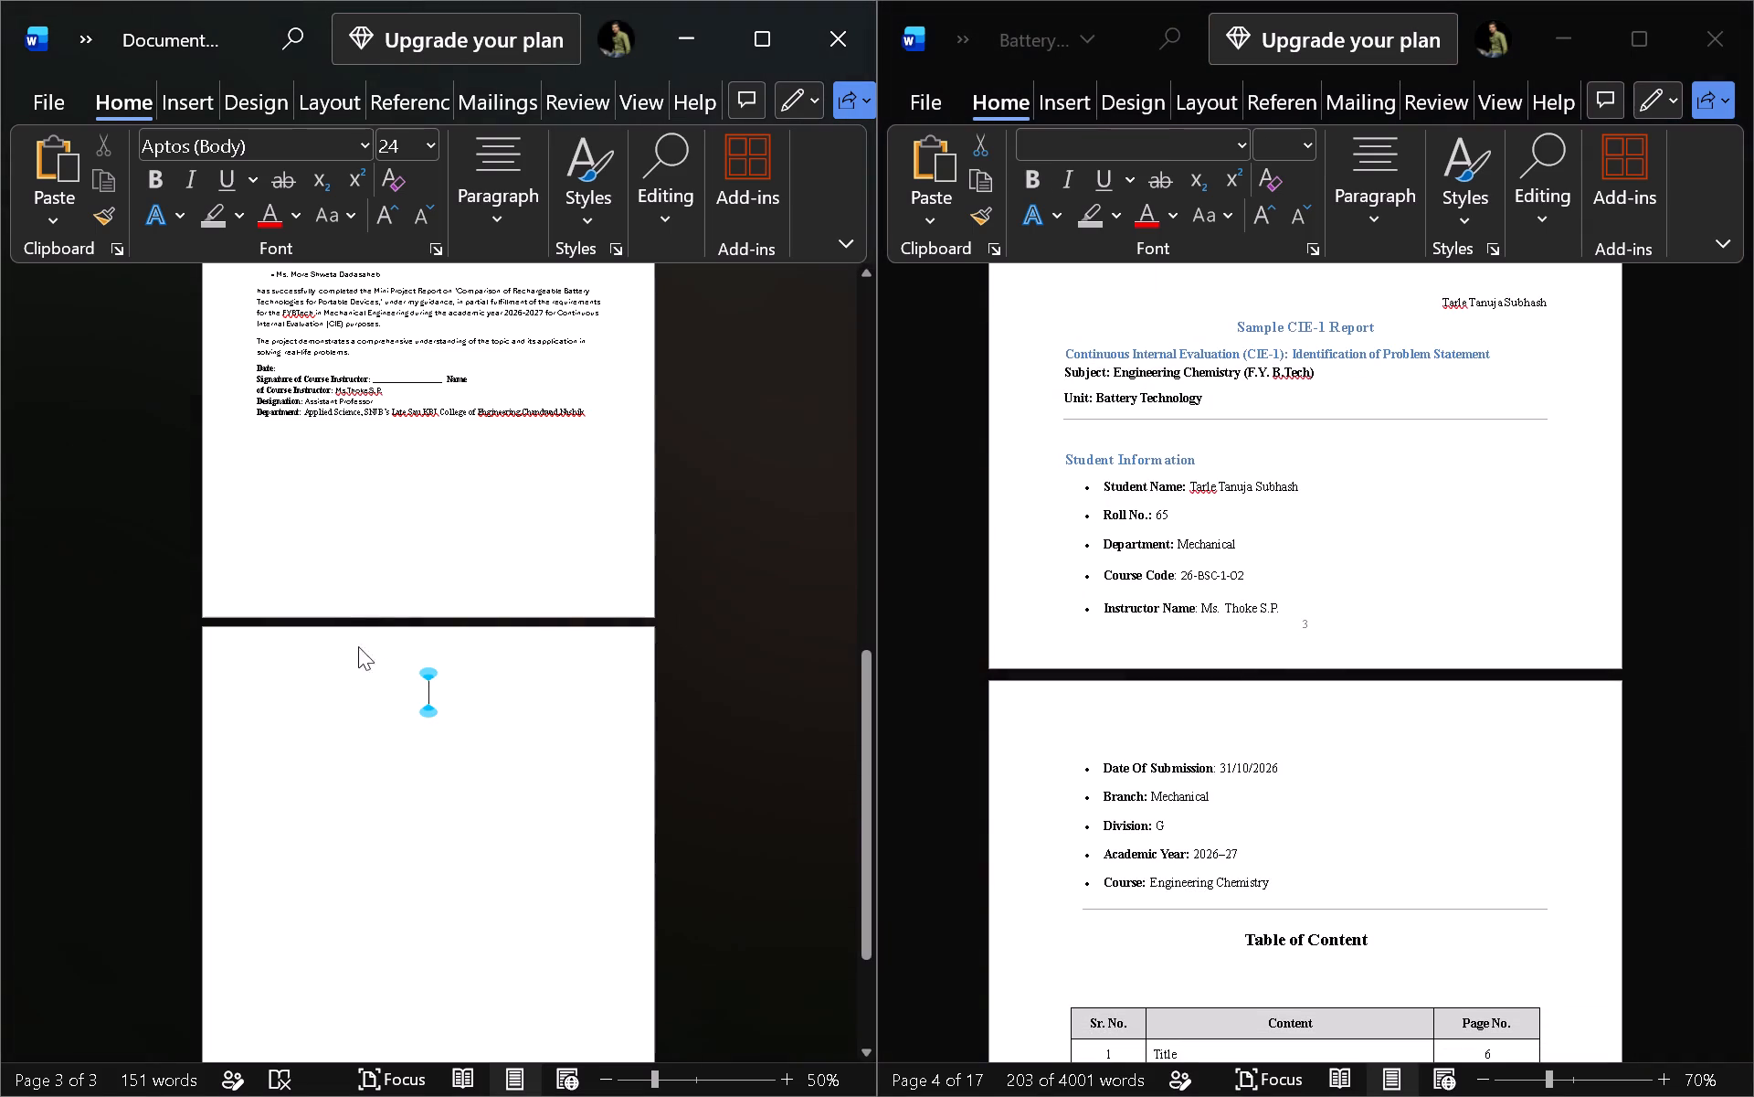
key("ctrl+v")
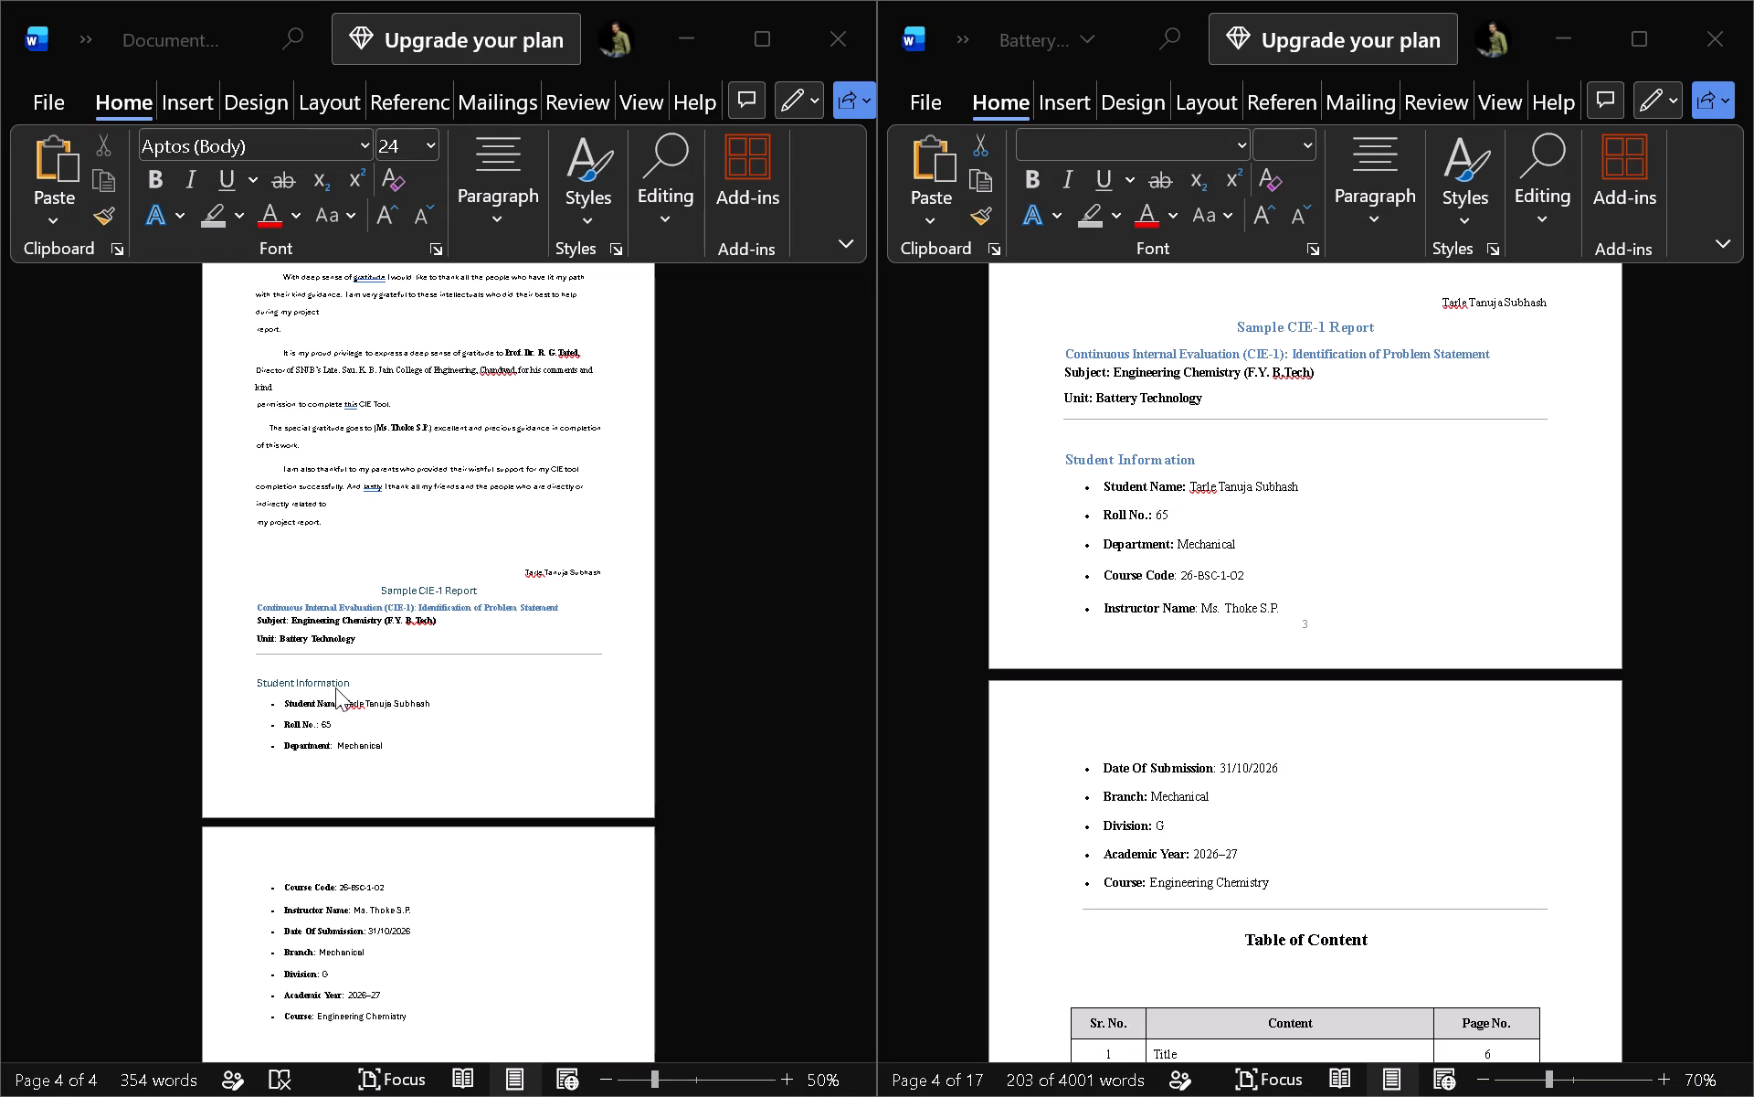
Centre the pasted Acknowledgements heading on the draft's third page.
scroll(335, 687, "up", 13)
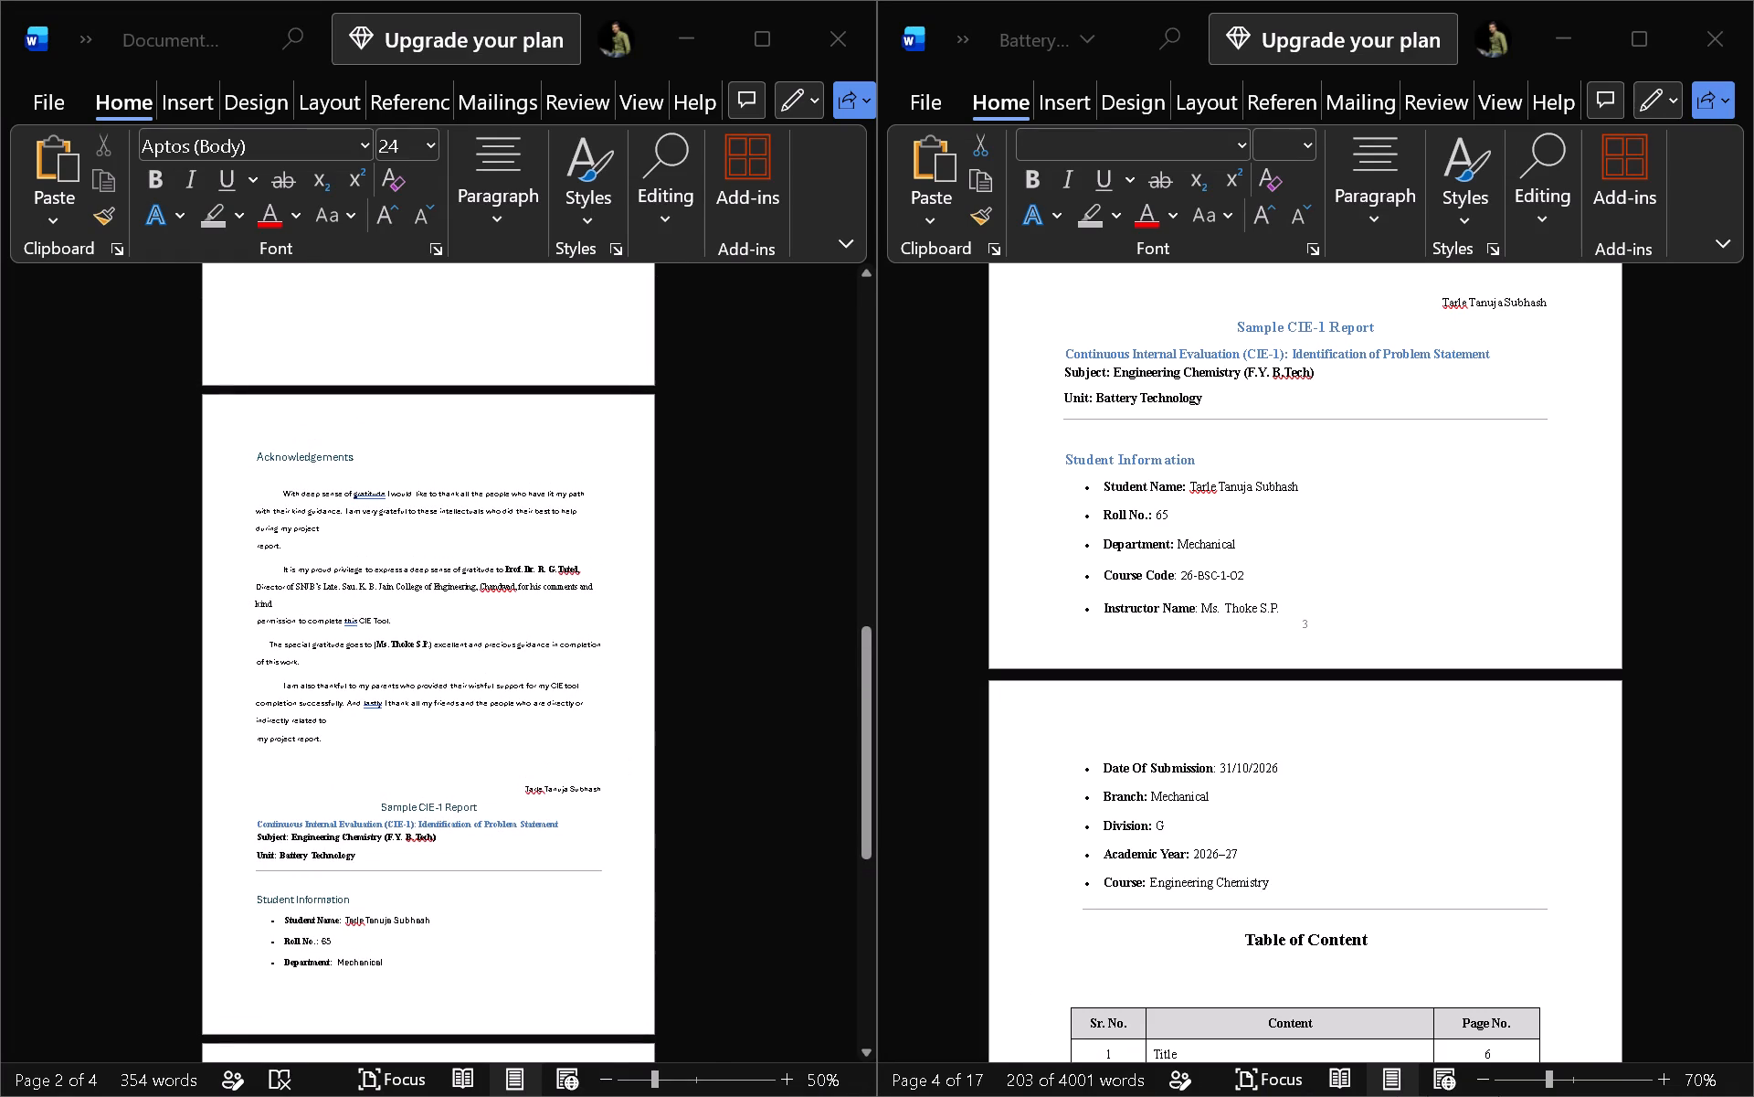
scroll(414, 637, "up", 4)
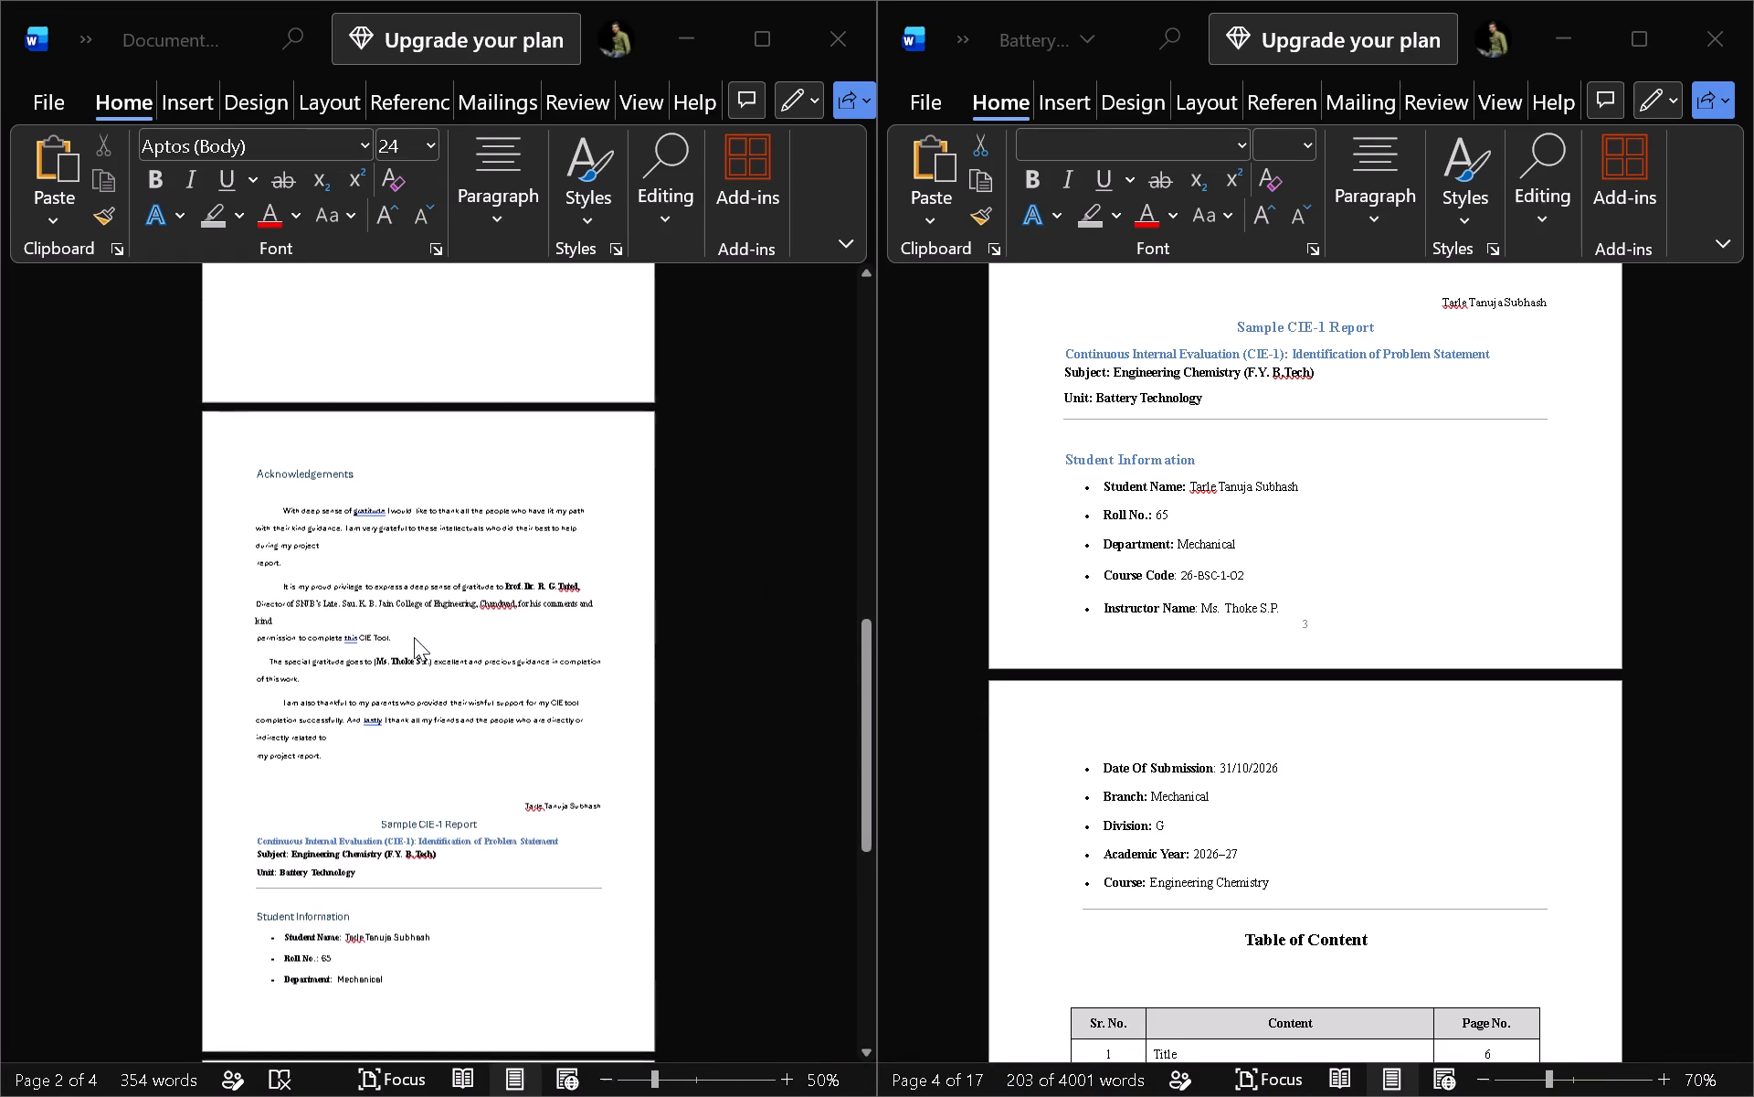
scroll(414, 637, "up", 3)
left_click(256, 511)
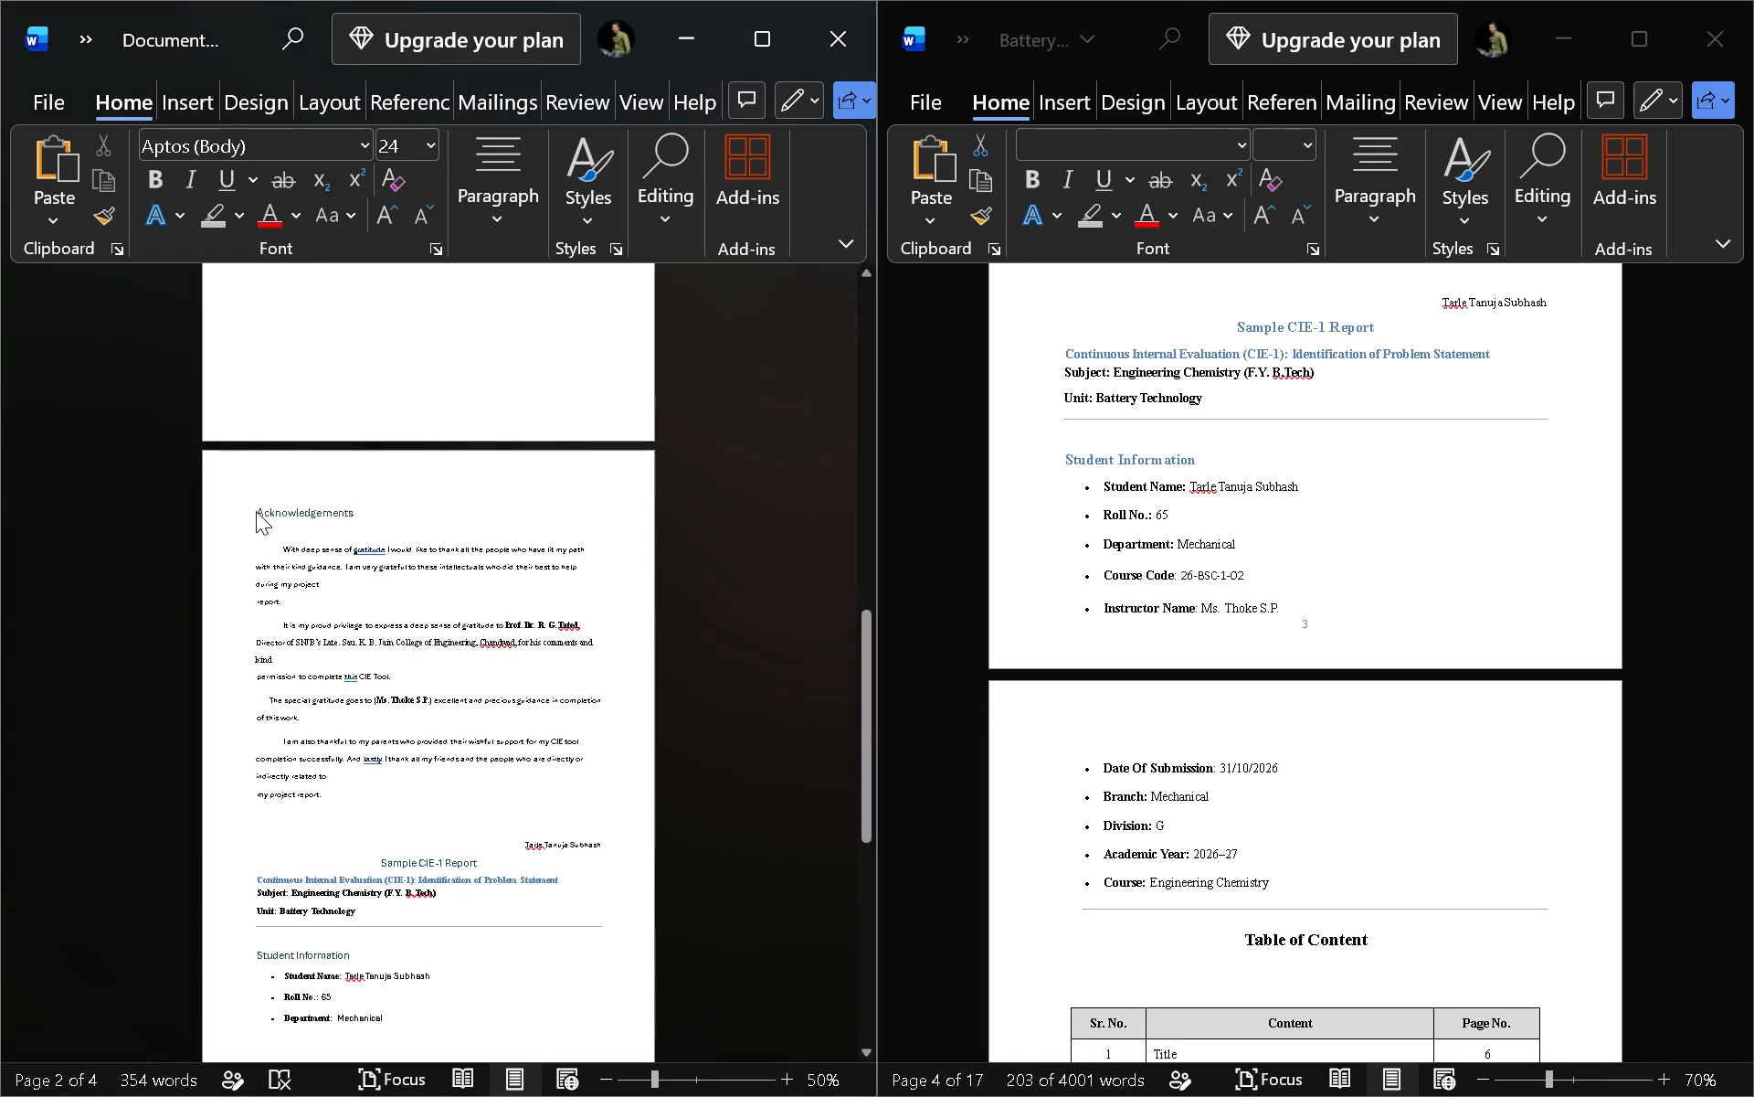
scroll(260, 513, "right", 1)
scroll(260, 513, "up", 1, "ctrl")
scroll(260, 513, "right", 1, "ctrl")
scroll(260, 513, "up", 1, "ctrl")
scroll(260, 513, "right", 1, "ctrl")
scroll(260, 513, "up", 1, "ctrl")
scroll(260, 513, "right", 1, "ctrl")
scroll(260, 513, "up", 10, "ctrl")
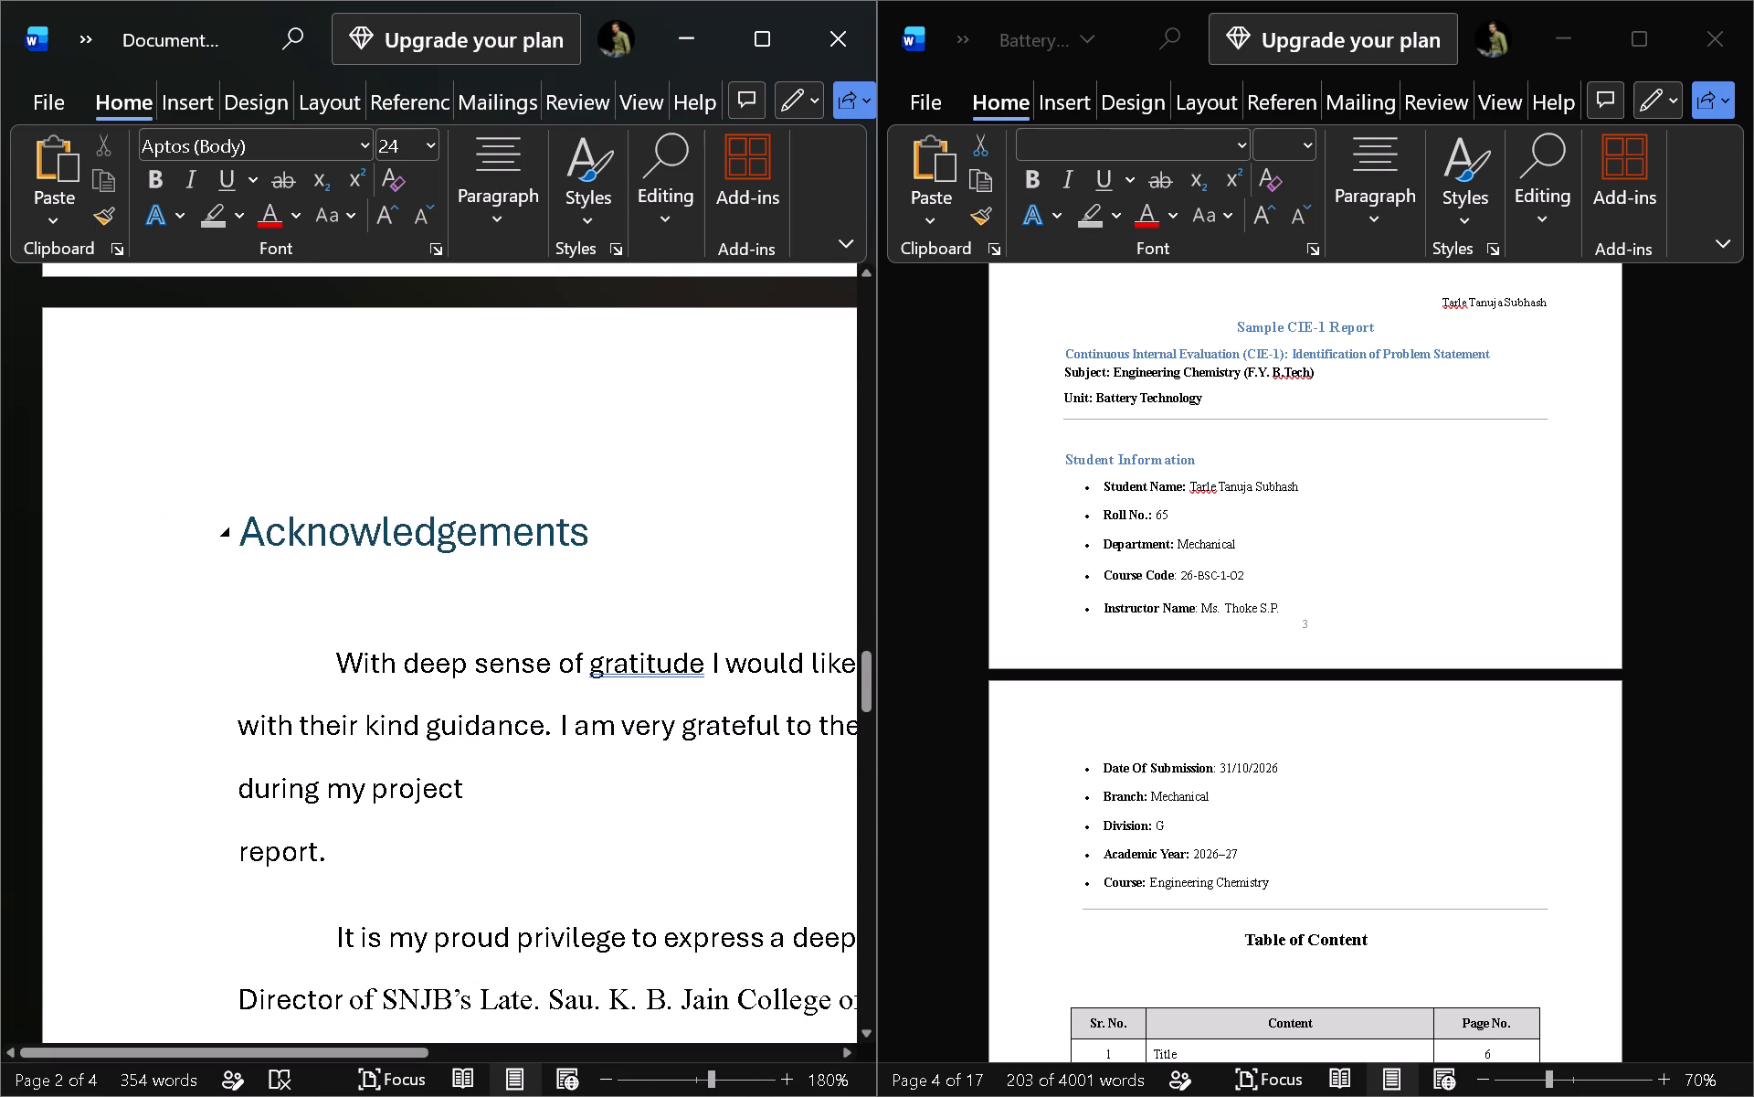
left_click(234, 534)
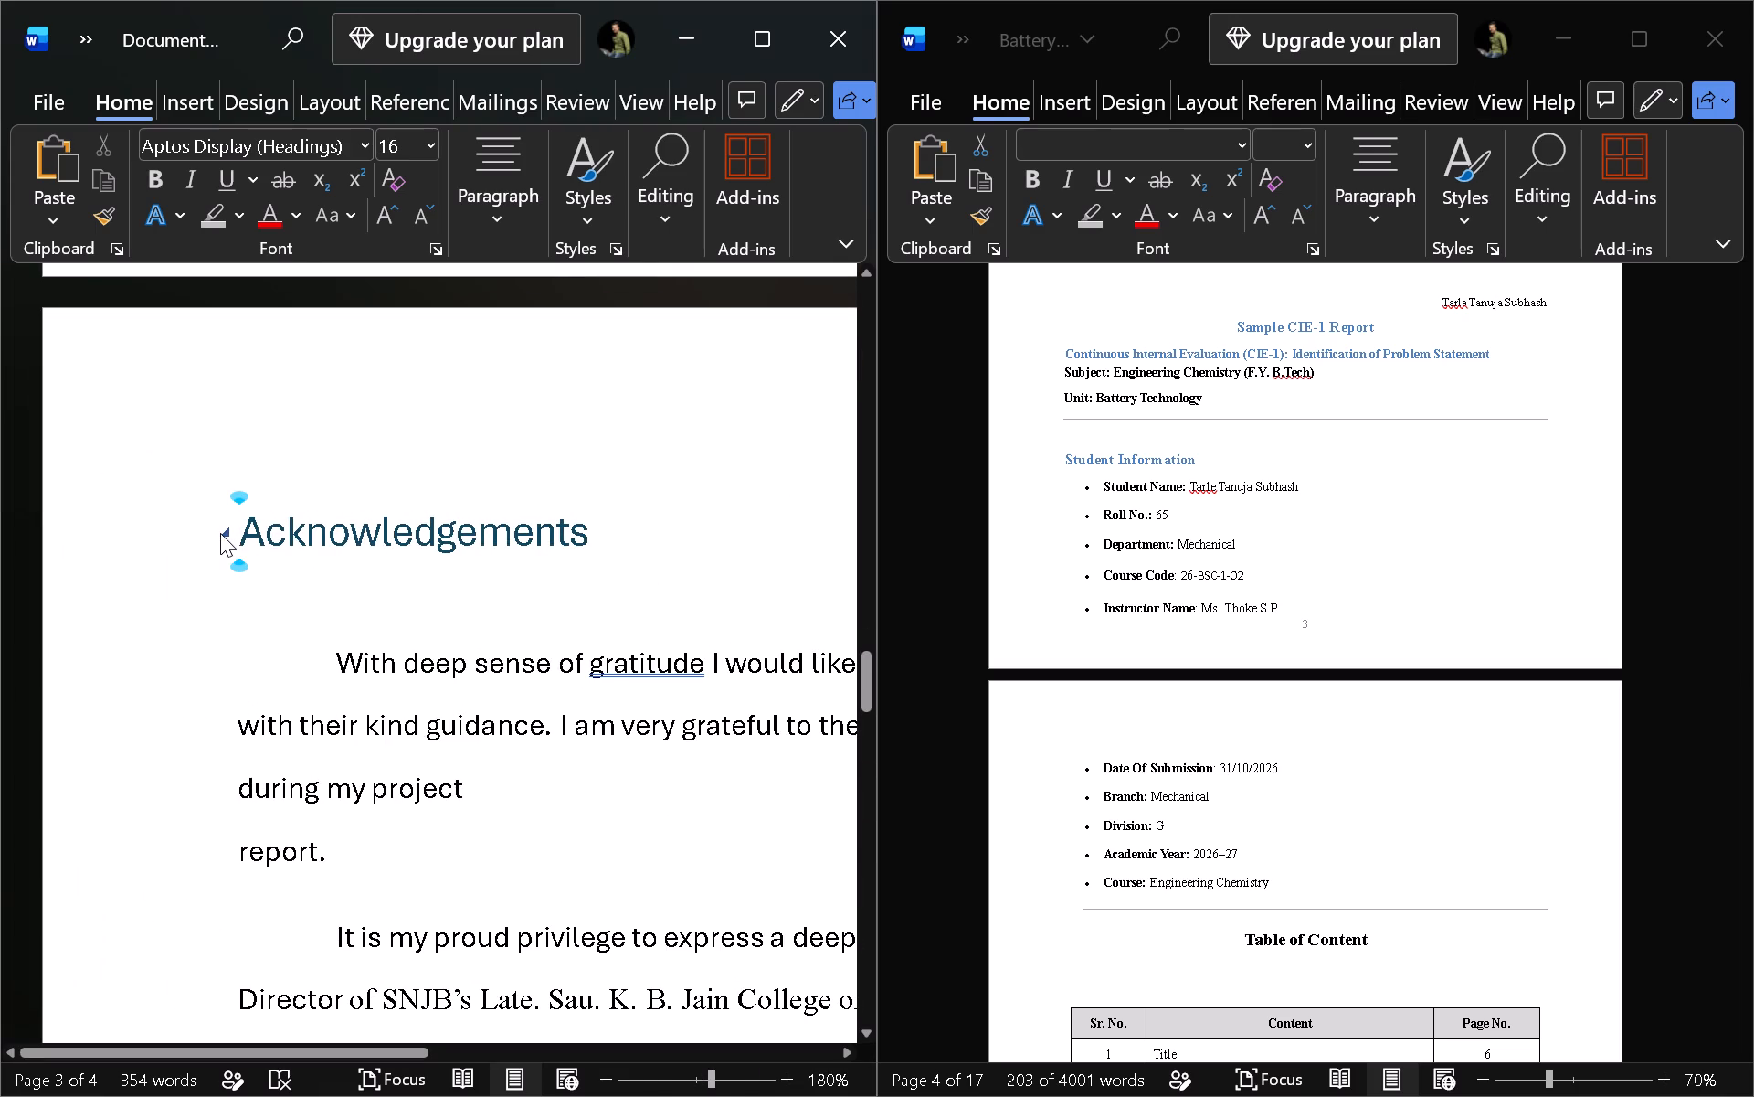
left_click(220, 533)
left_click(220, 533)
left_click_drag(244, 537, 683, 551)
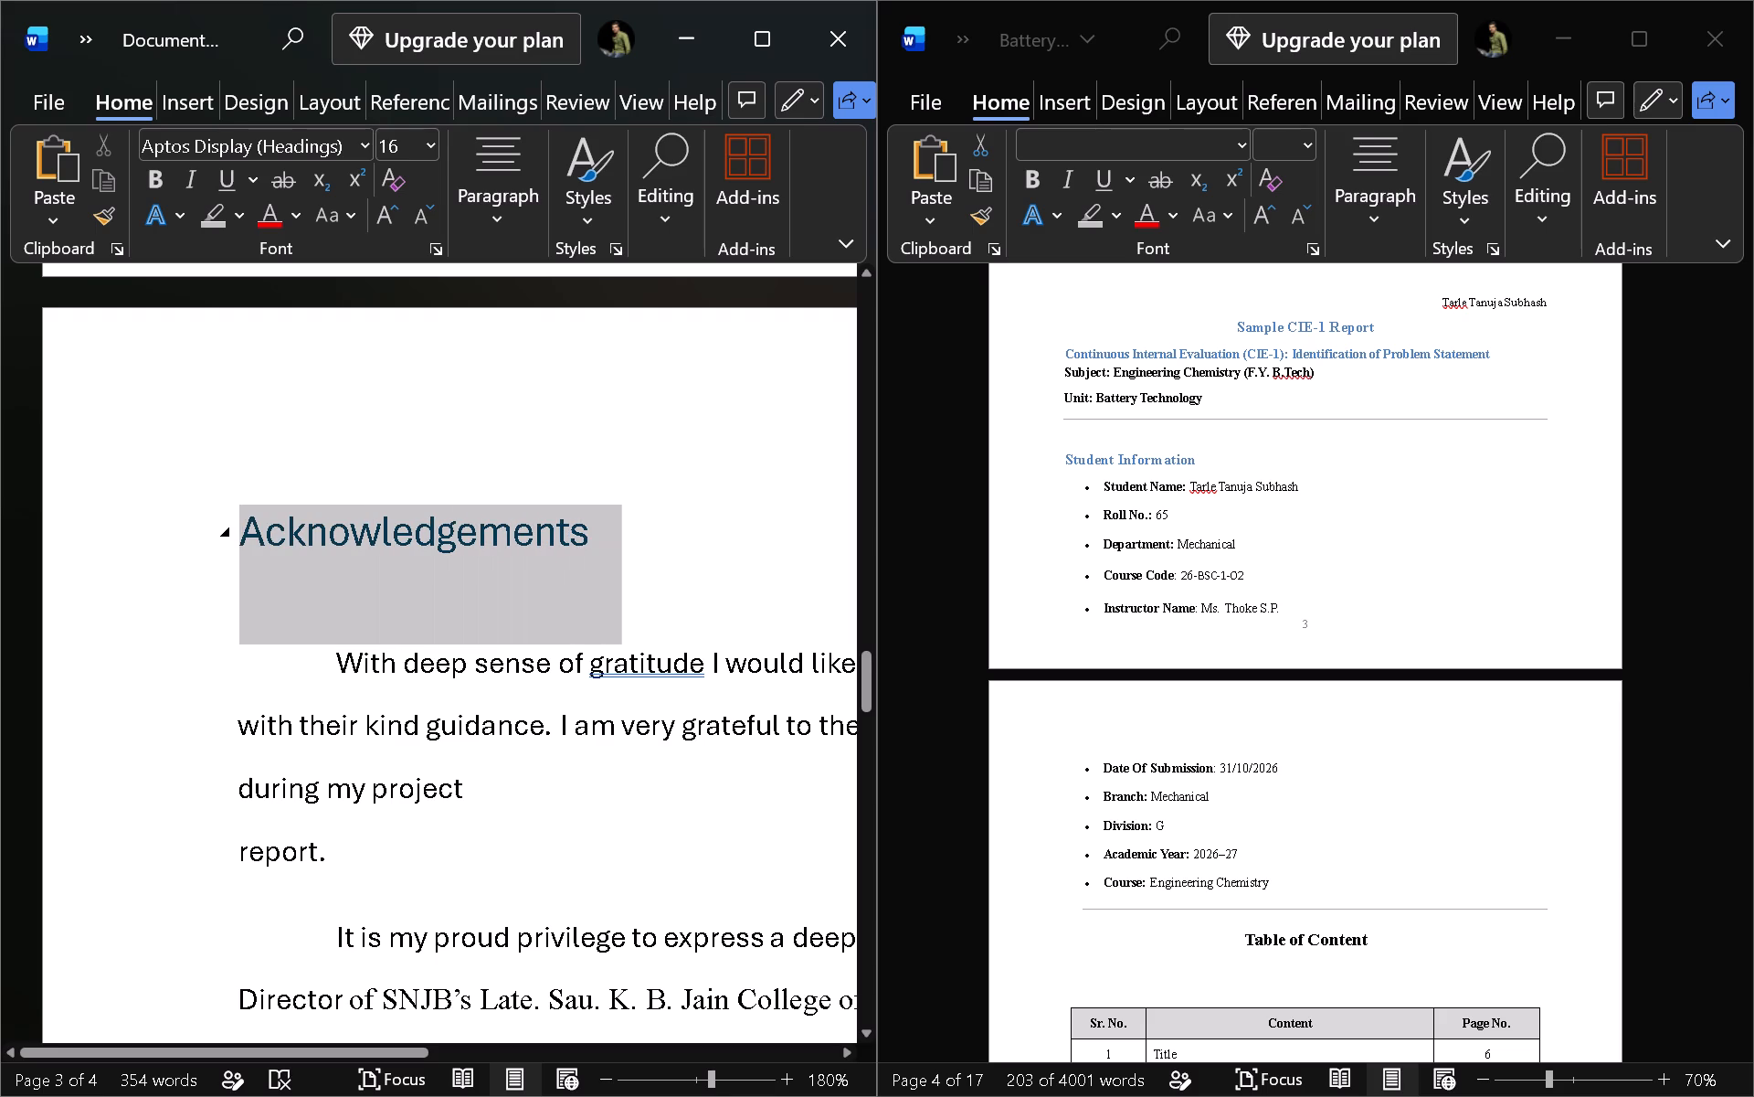
left_click_drag(683, 551, 688, 551)
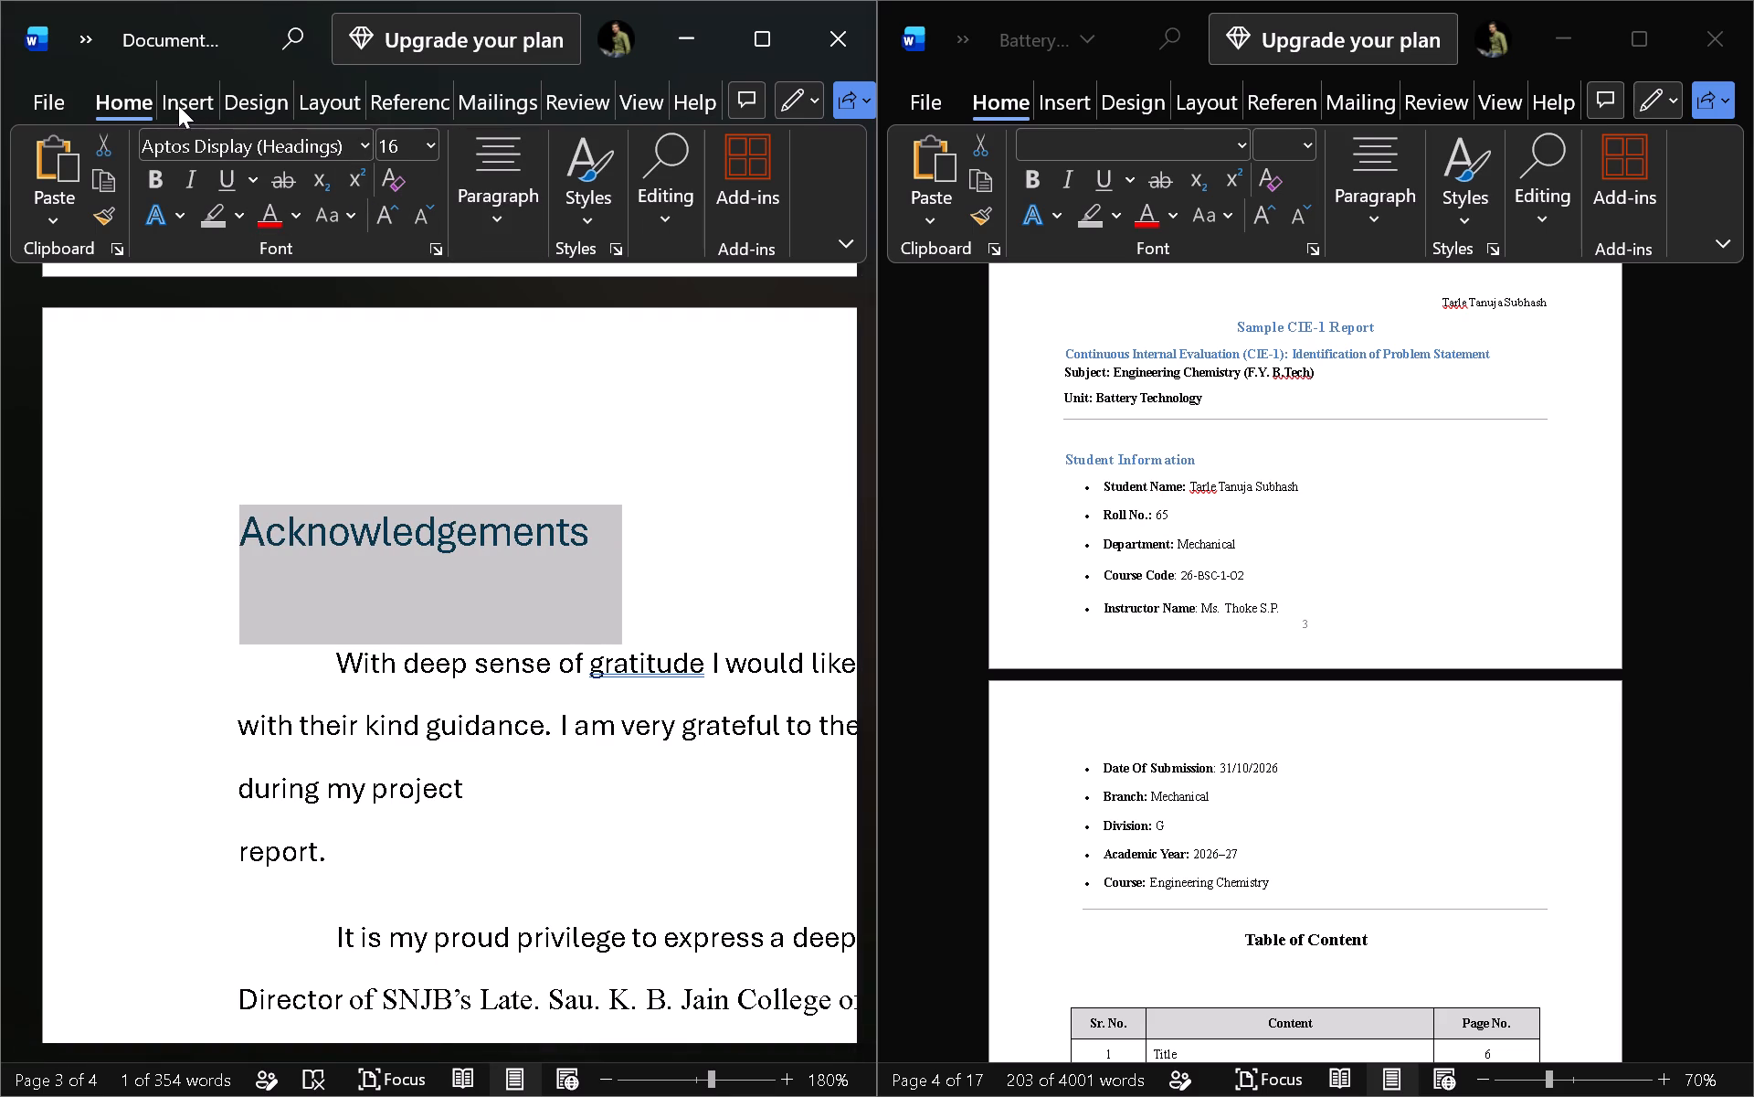
left_click(493, 210)
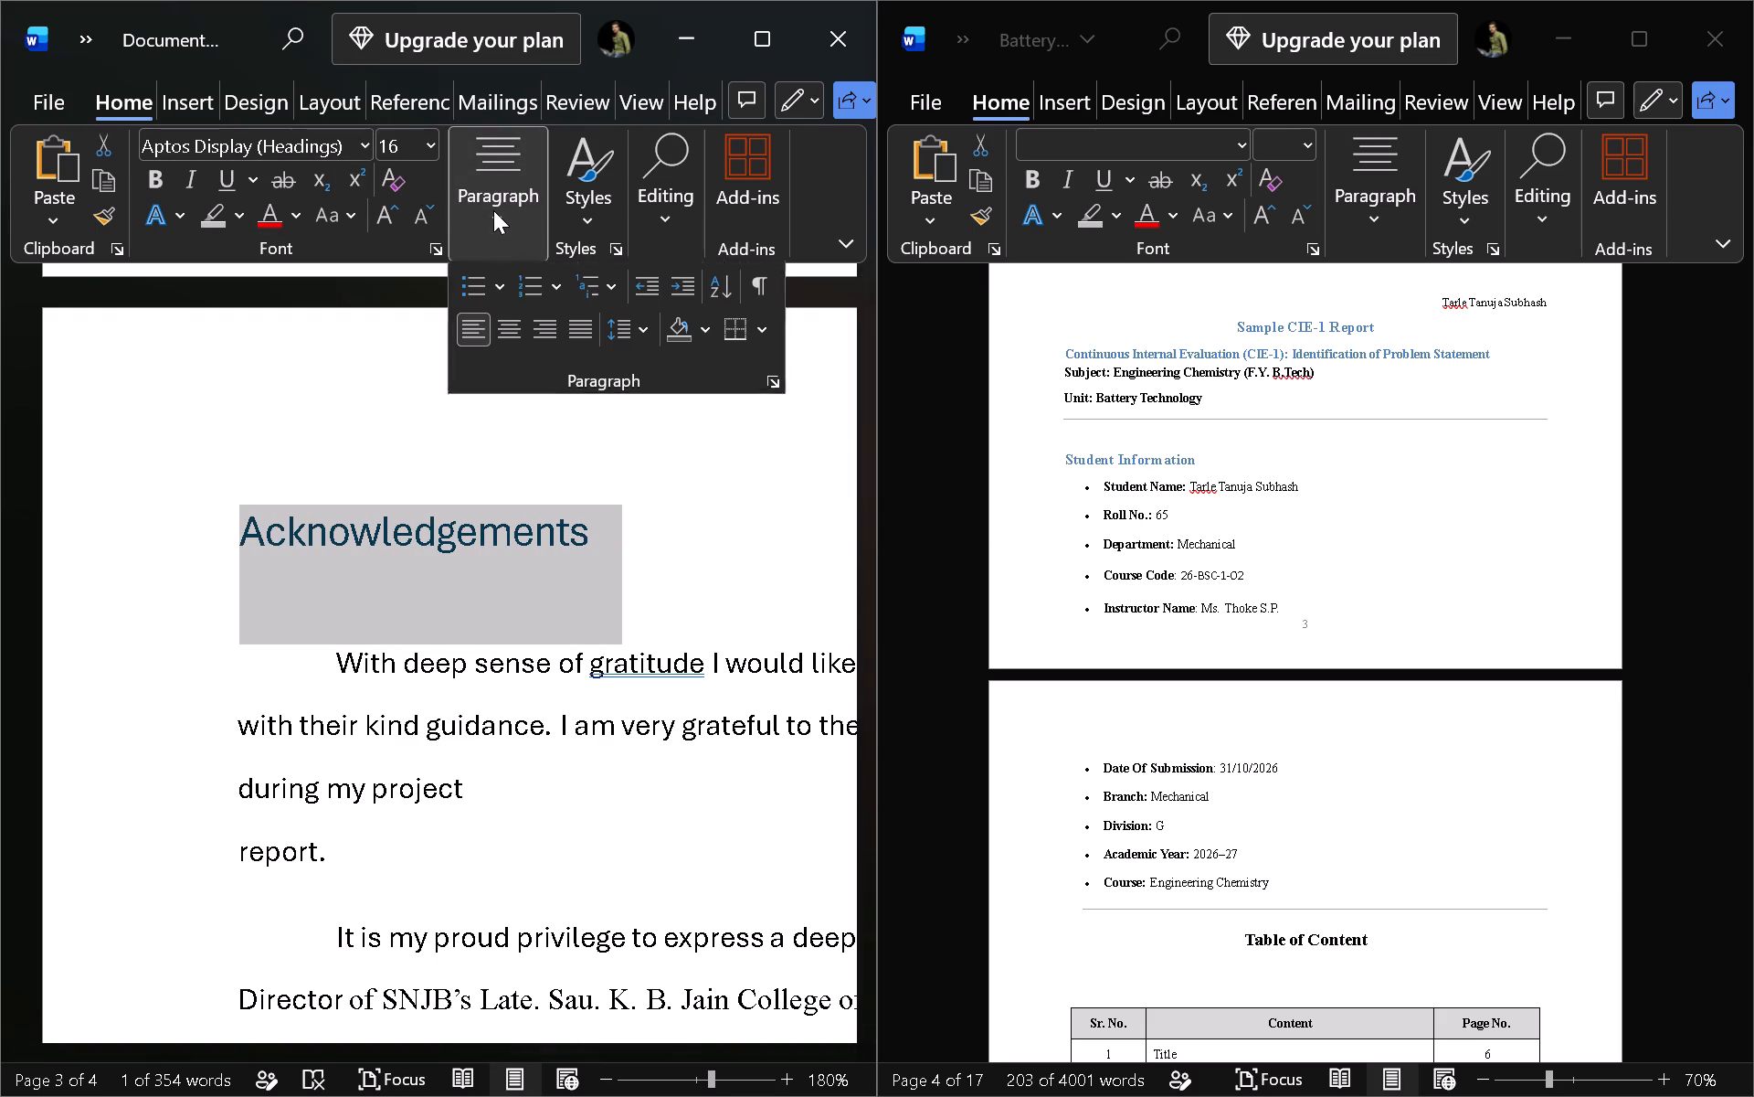
Centre the selected Acknowledgements heading on the draft's third page.
left_click(505, 335)
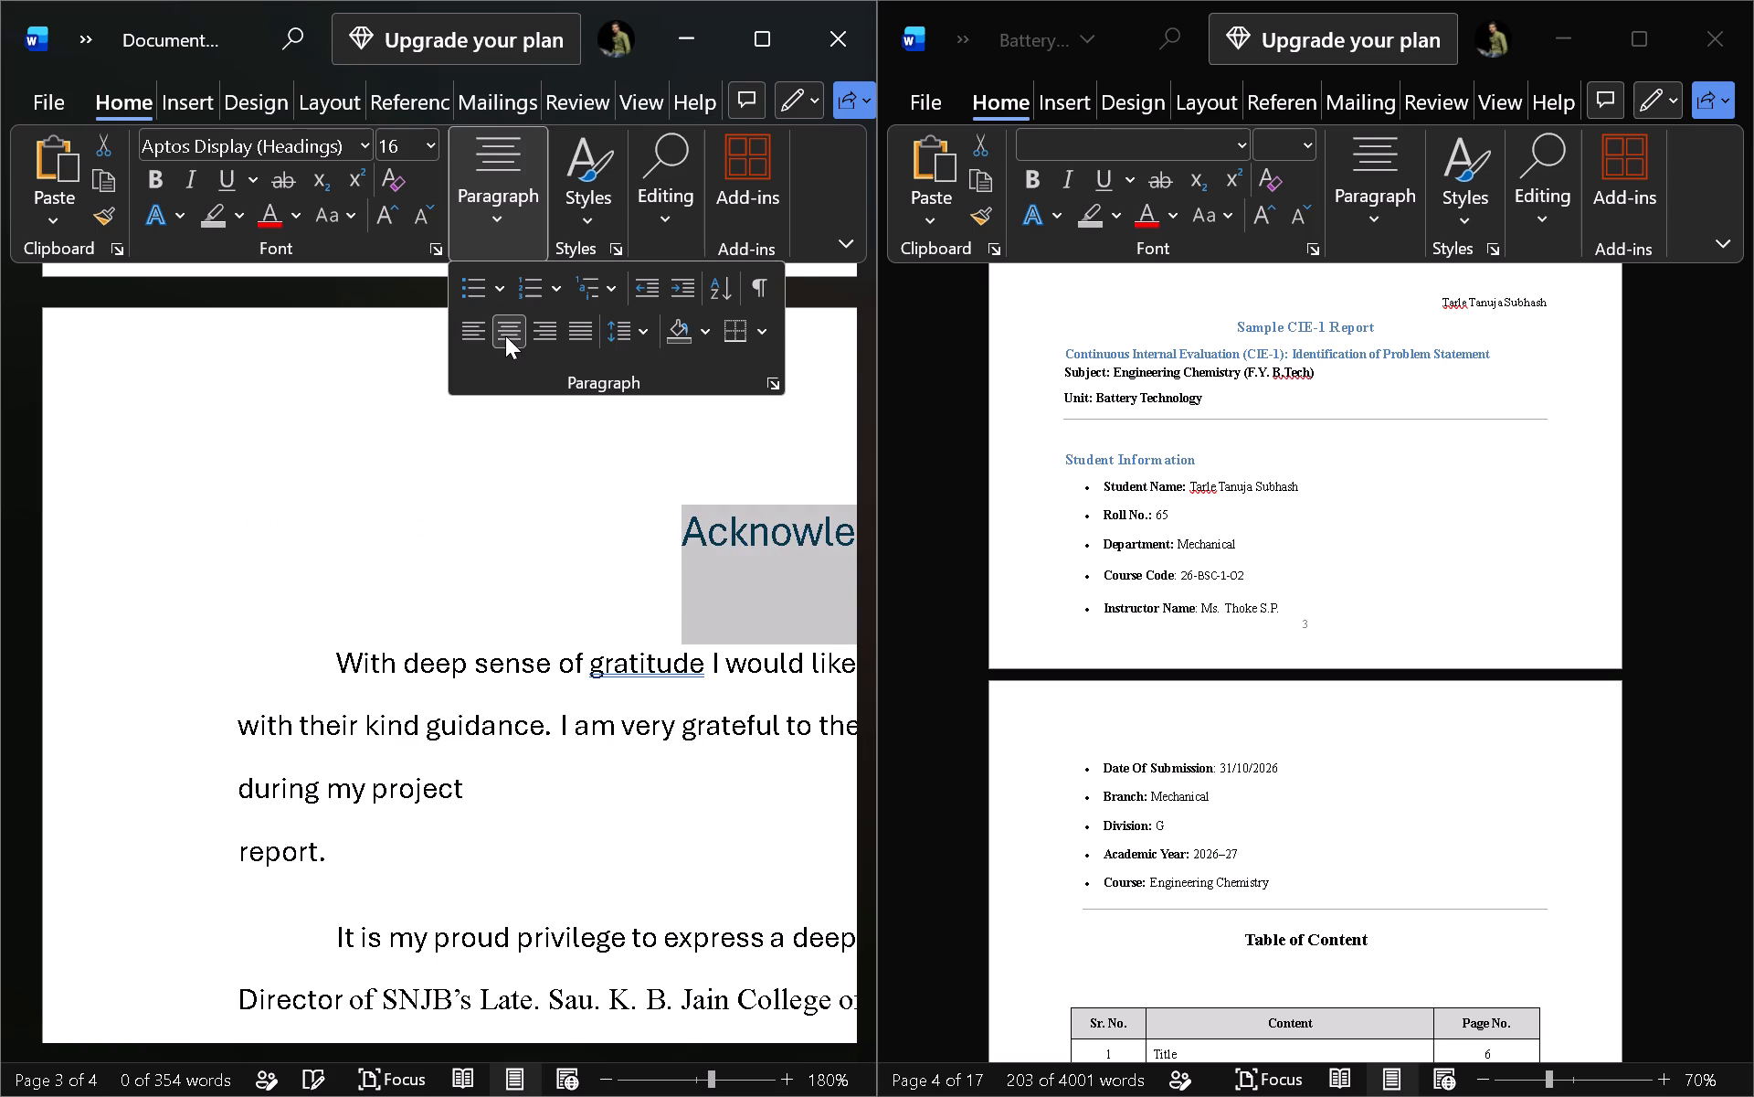
scroll(423, 668, "down", 8, "ctrl")
left_click(423, 668)
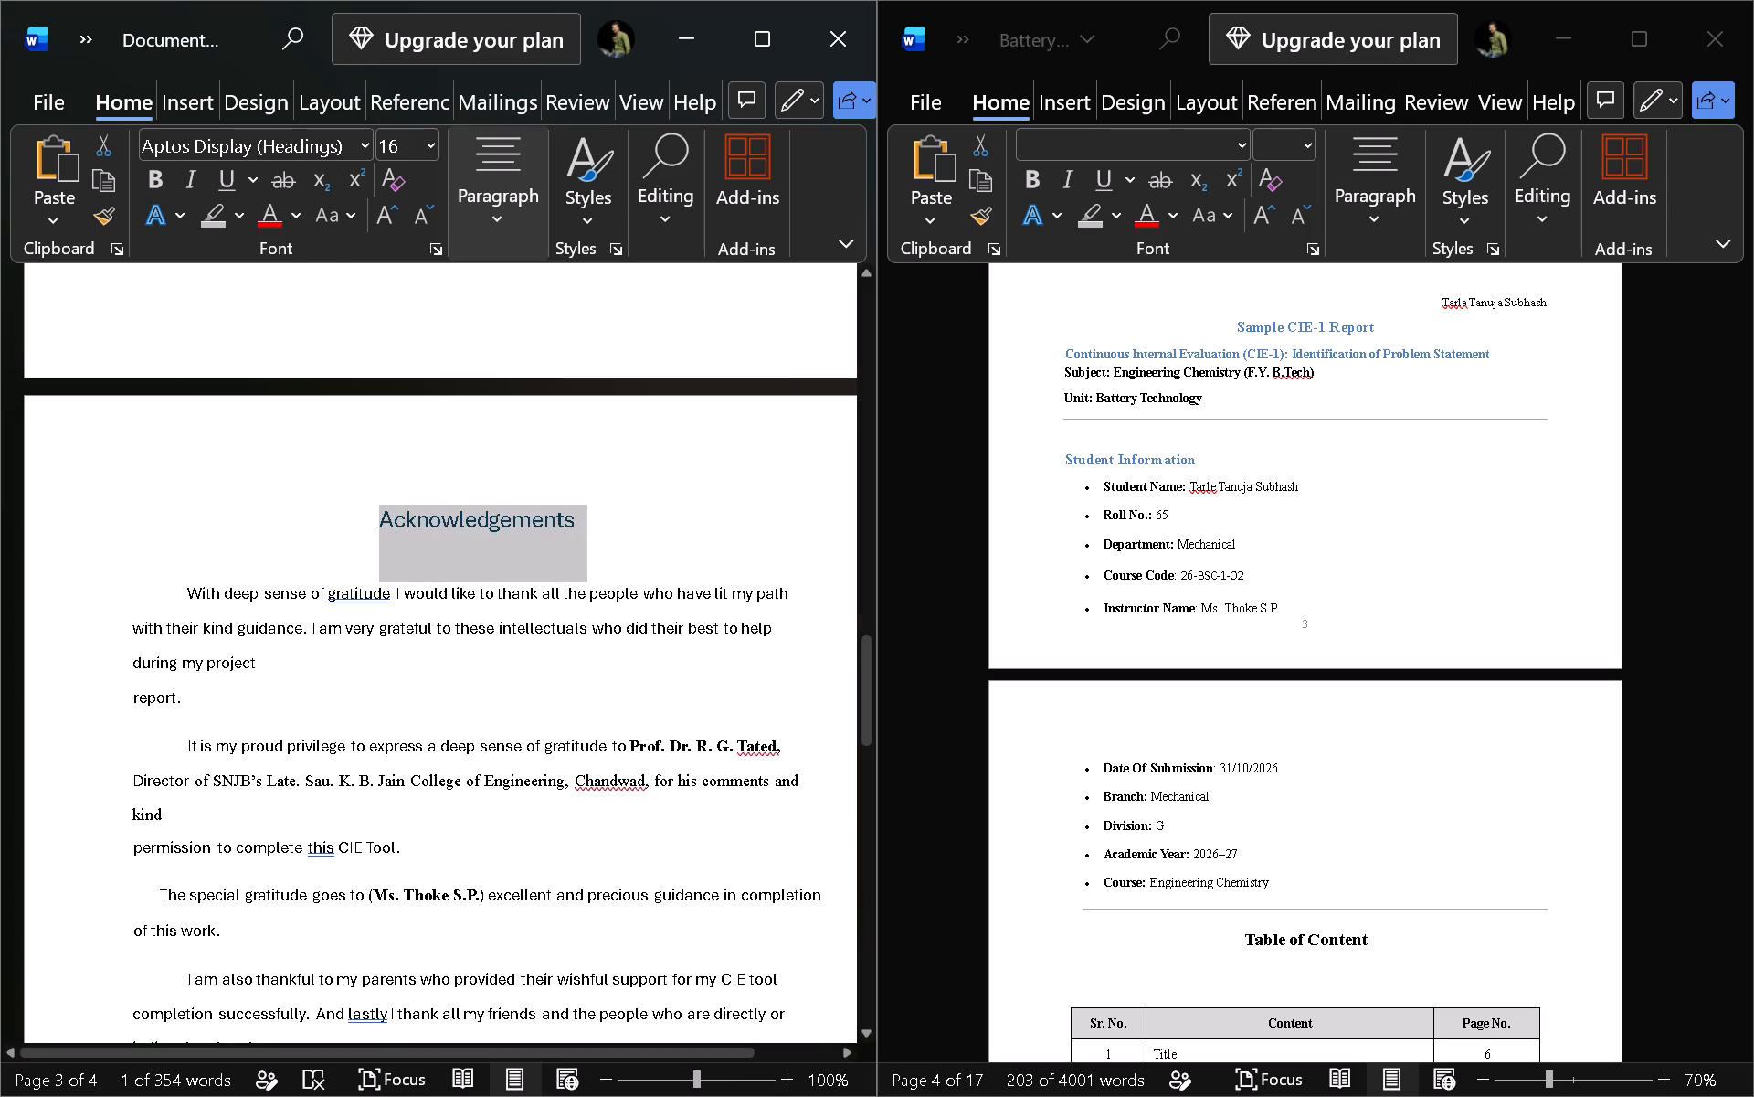
Examine the Acknowledgements page in the reference report to compare its layout with the draft's pasted version.
scroll(1121, 761, "up", 3)
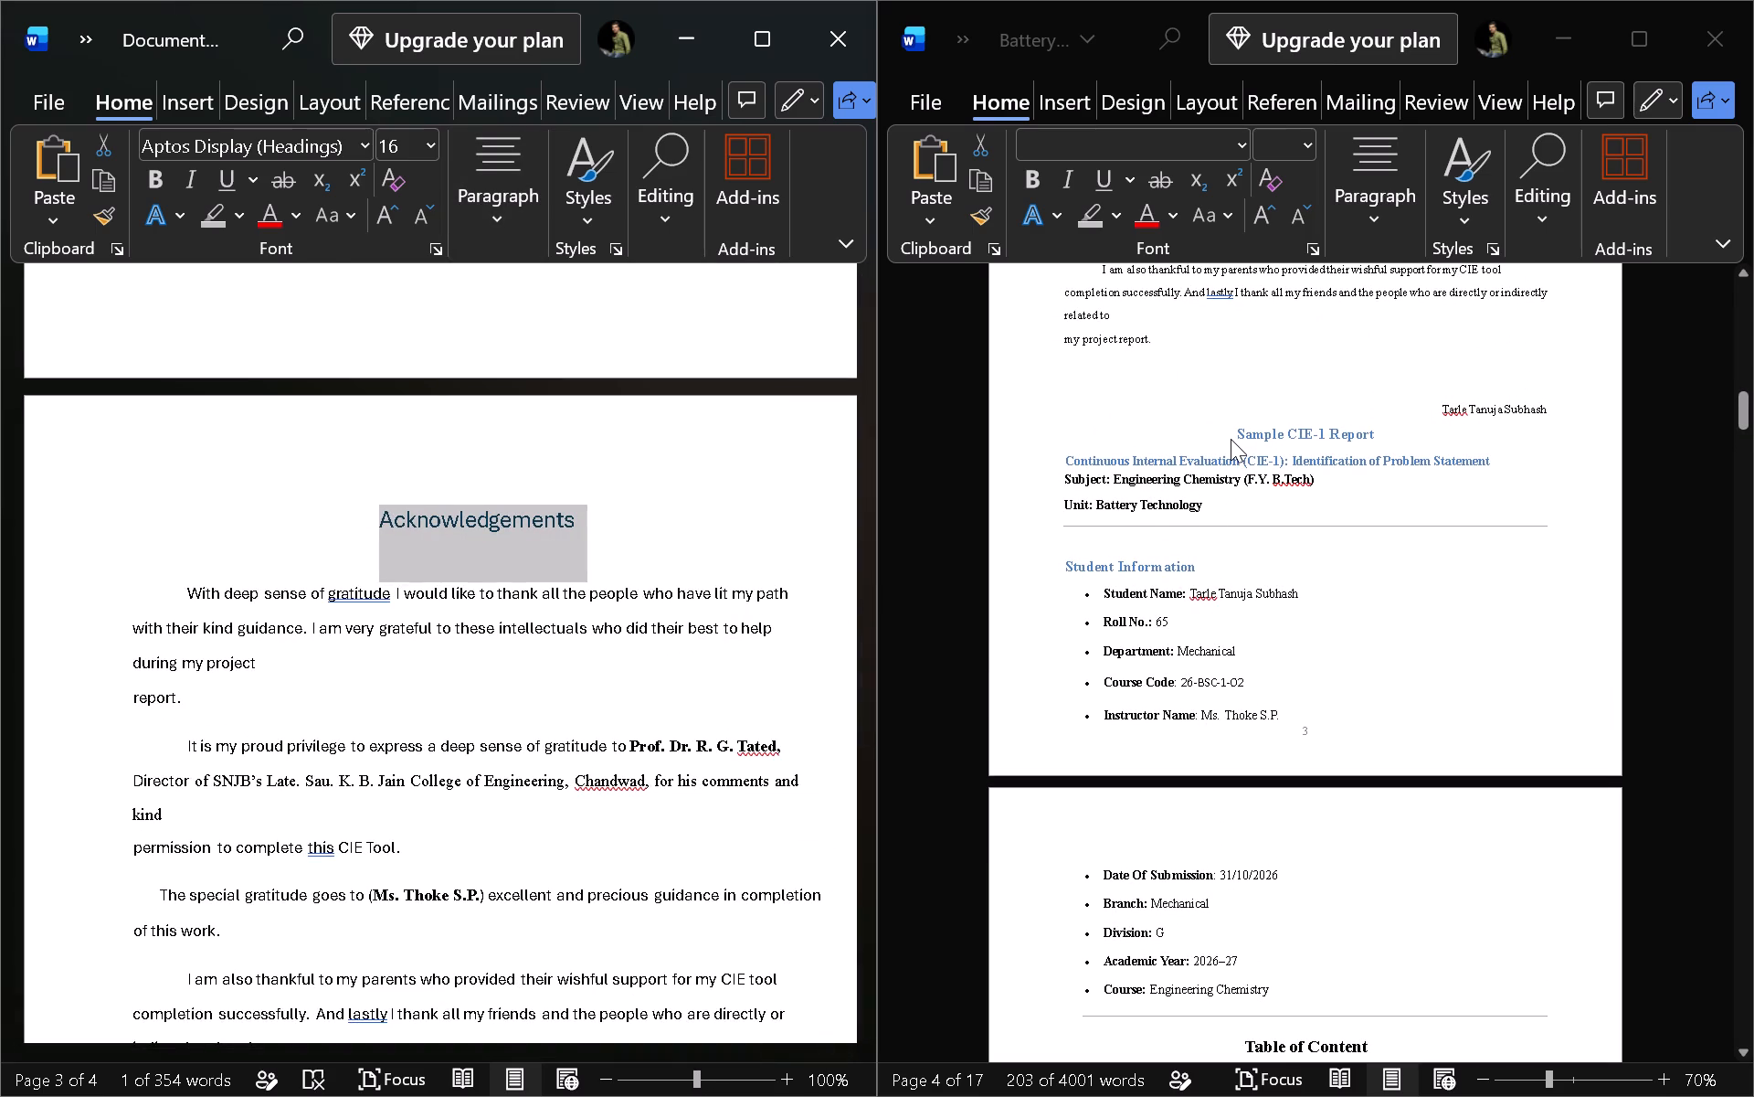
scroll(1231, 439, "up", 17)
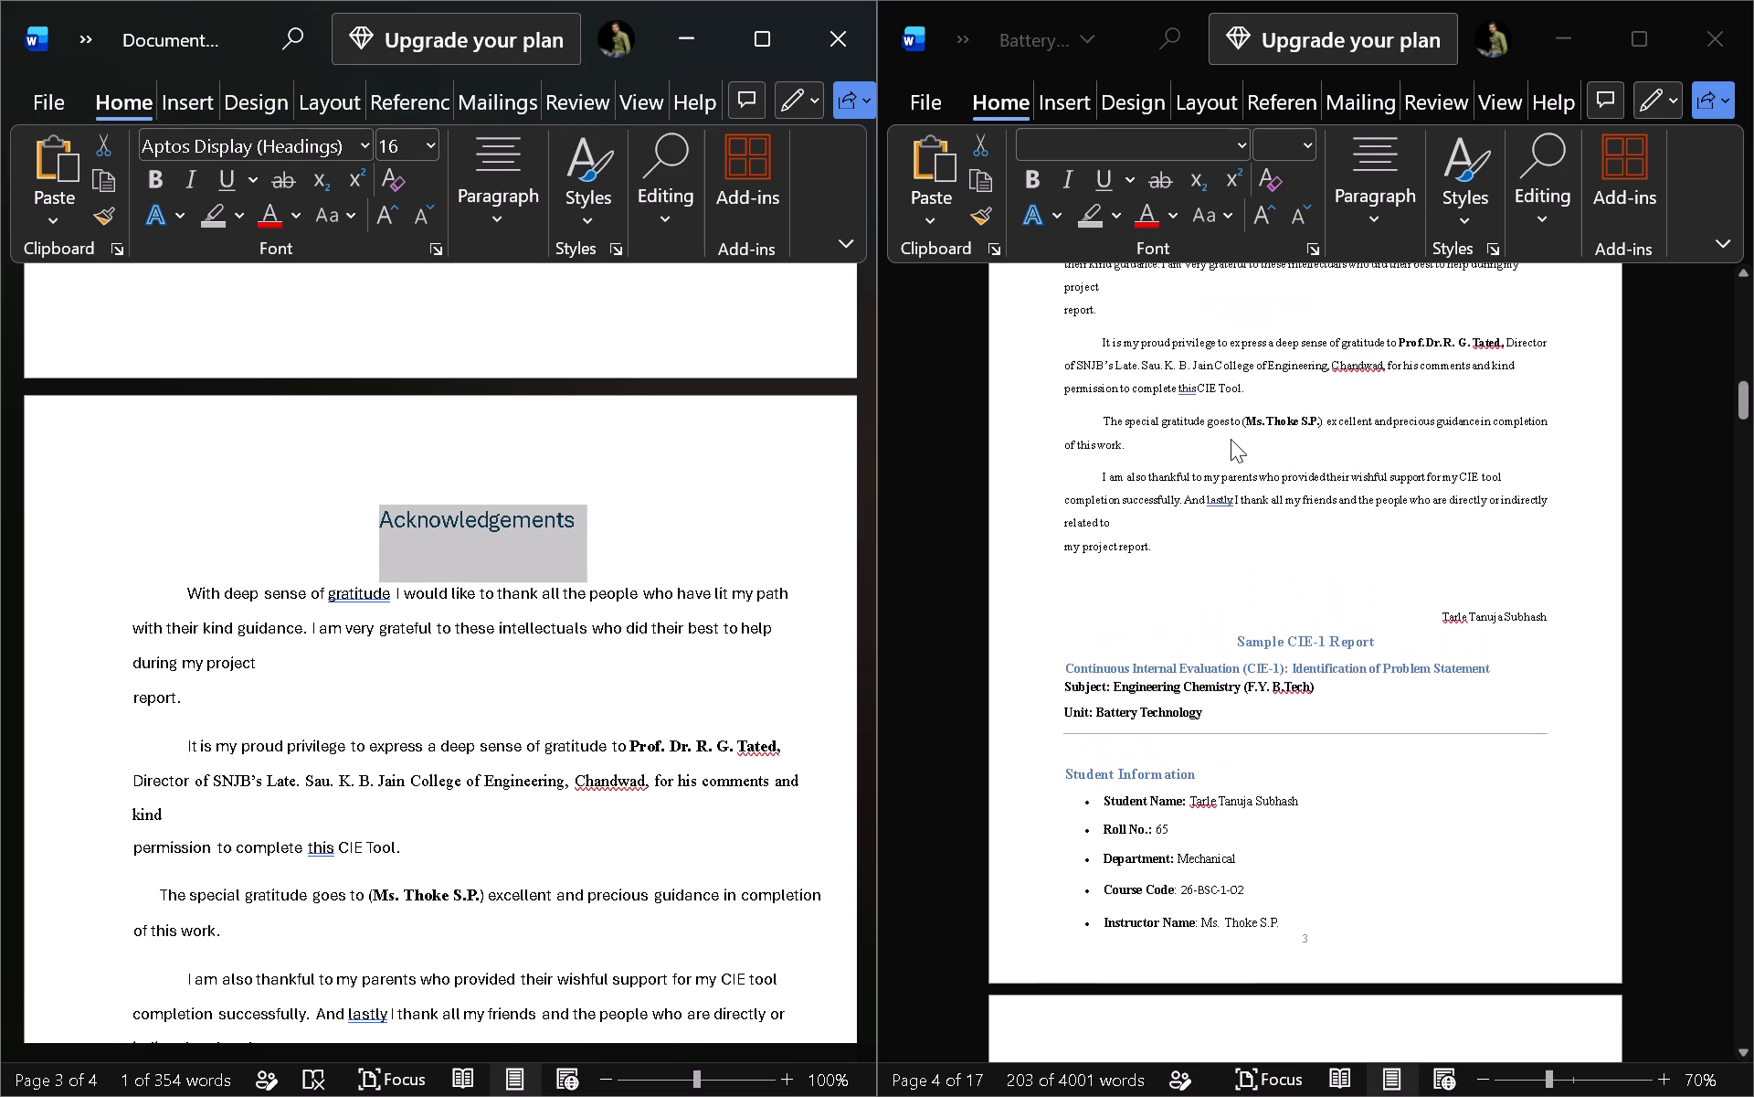
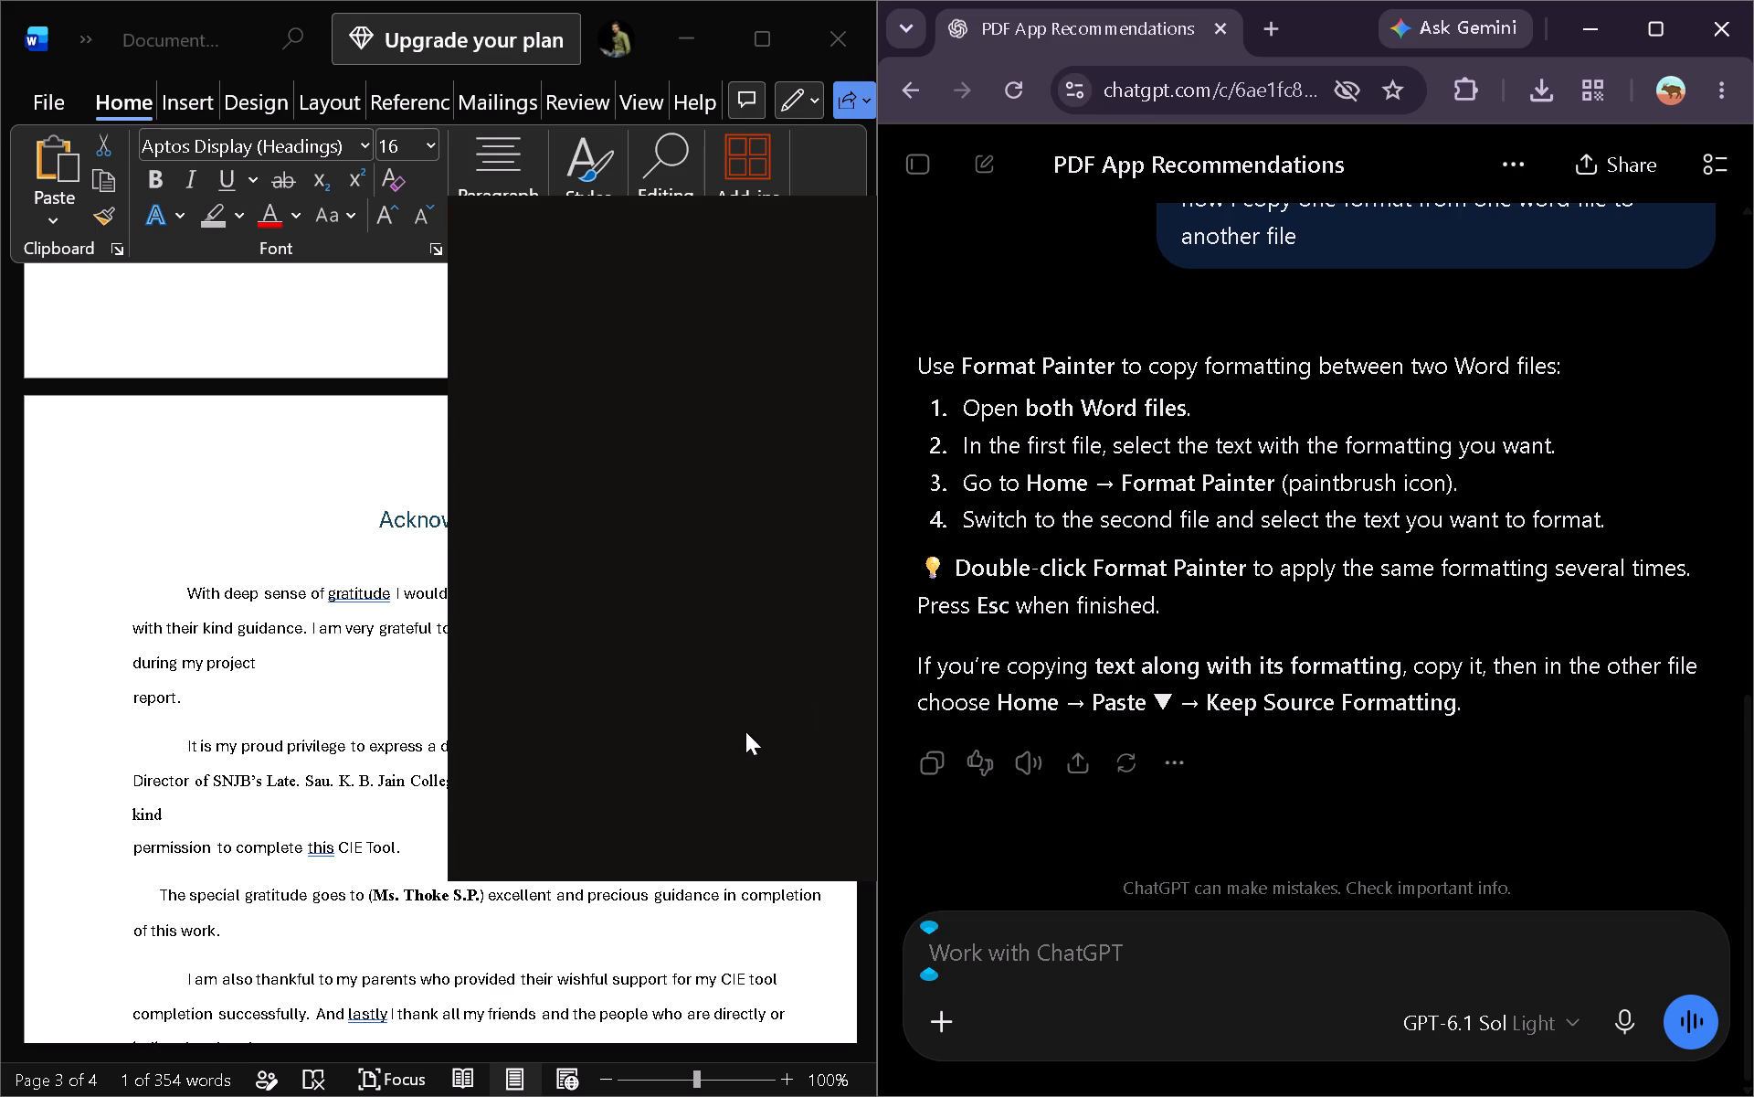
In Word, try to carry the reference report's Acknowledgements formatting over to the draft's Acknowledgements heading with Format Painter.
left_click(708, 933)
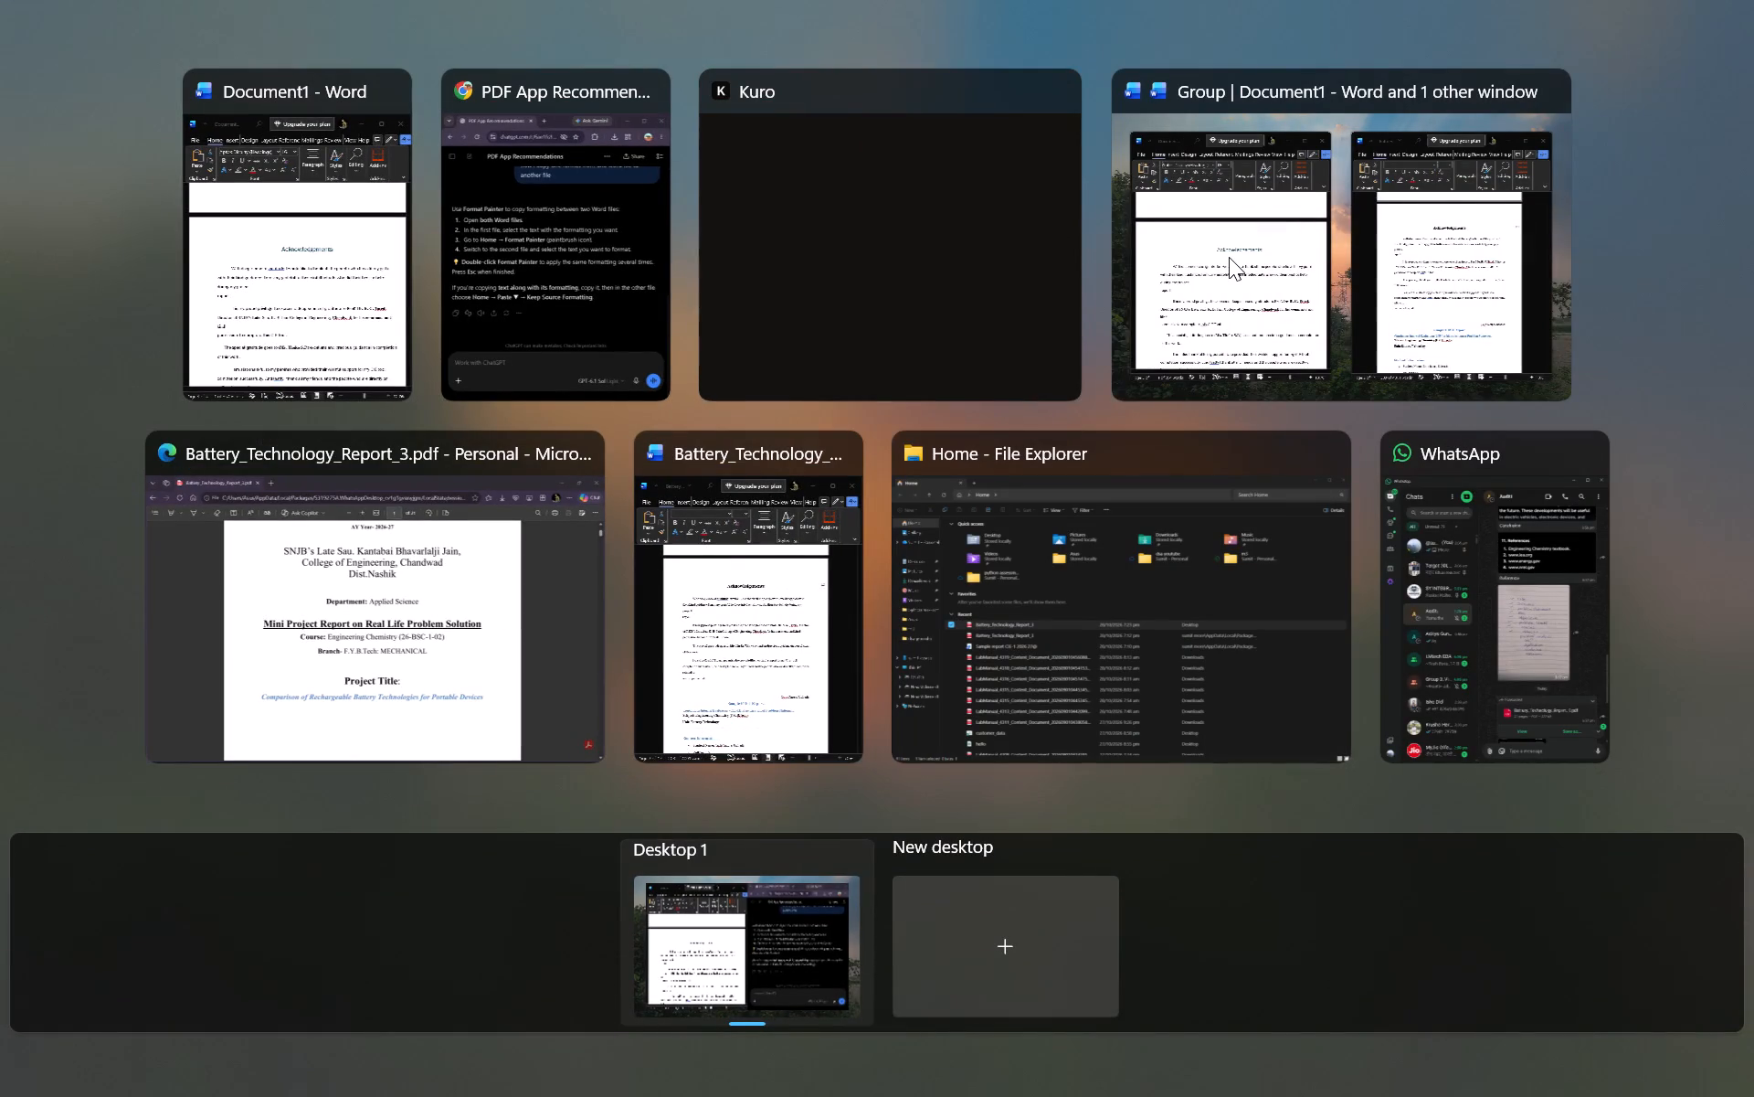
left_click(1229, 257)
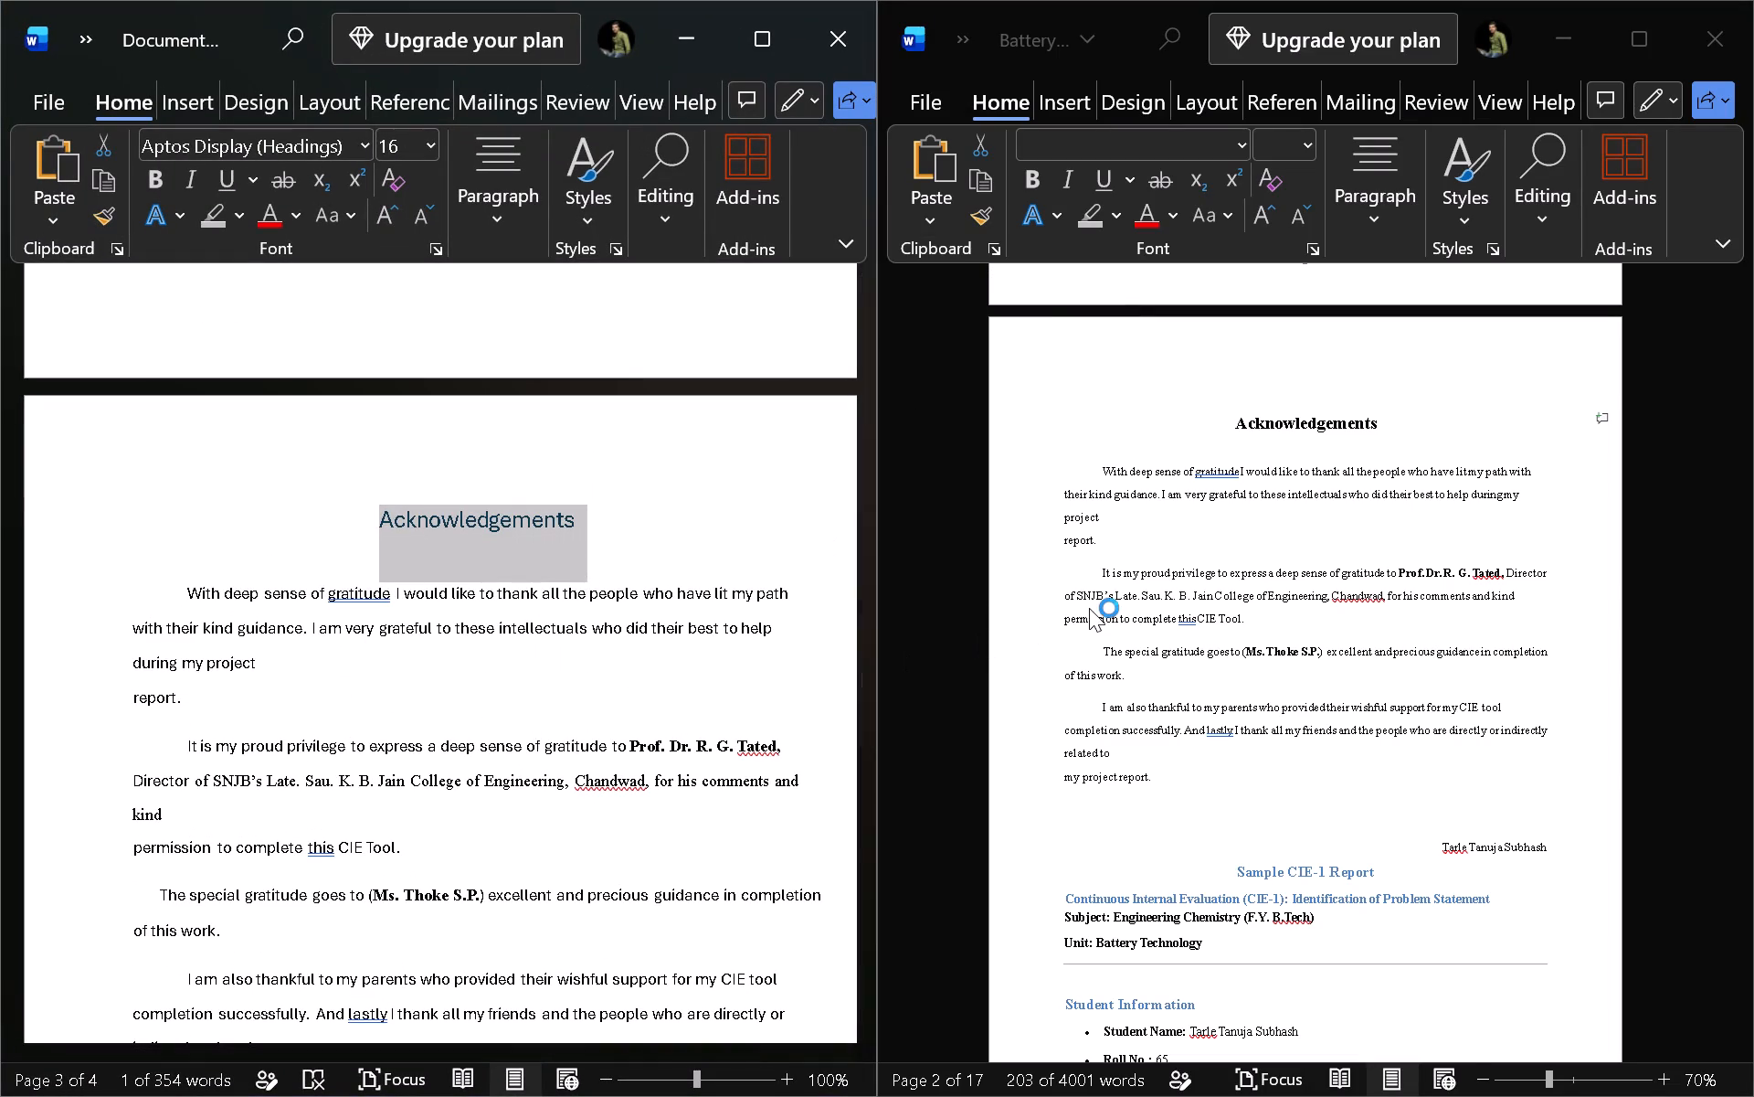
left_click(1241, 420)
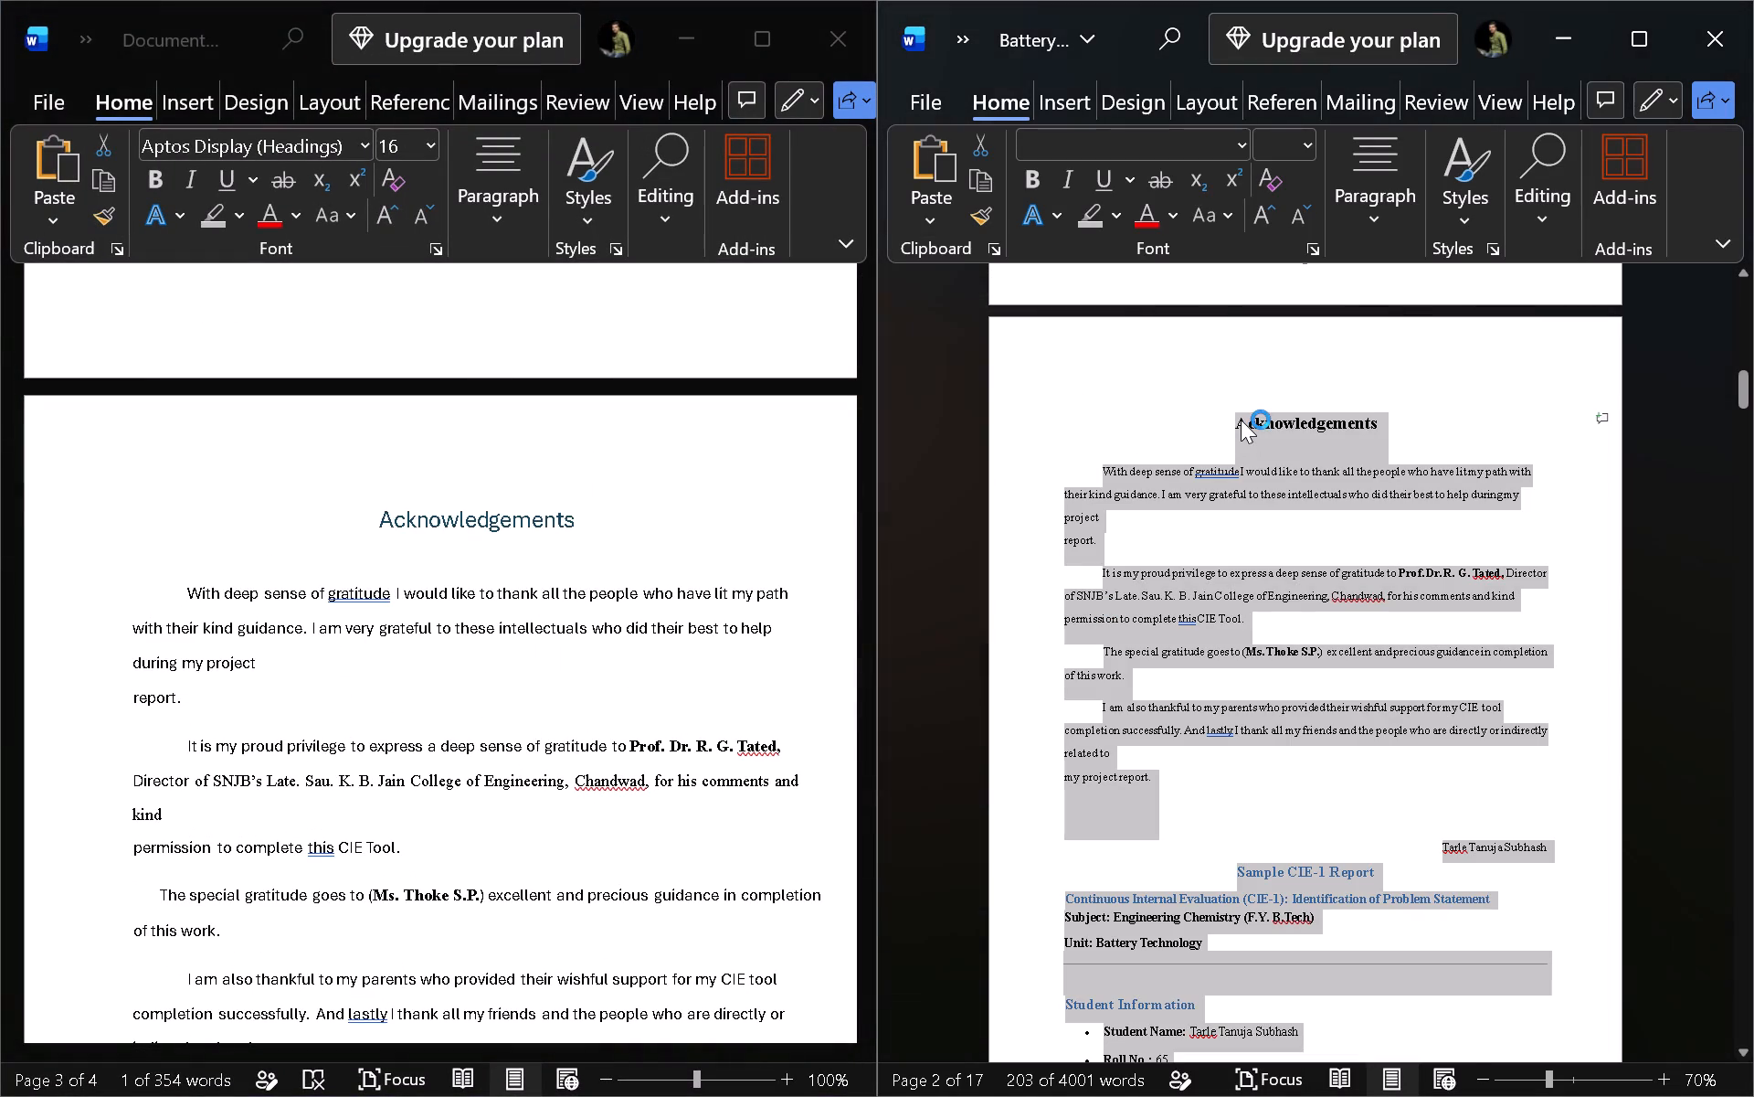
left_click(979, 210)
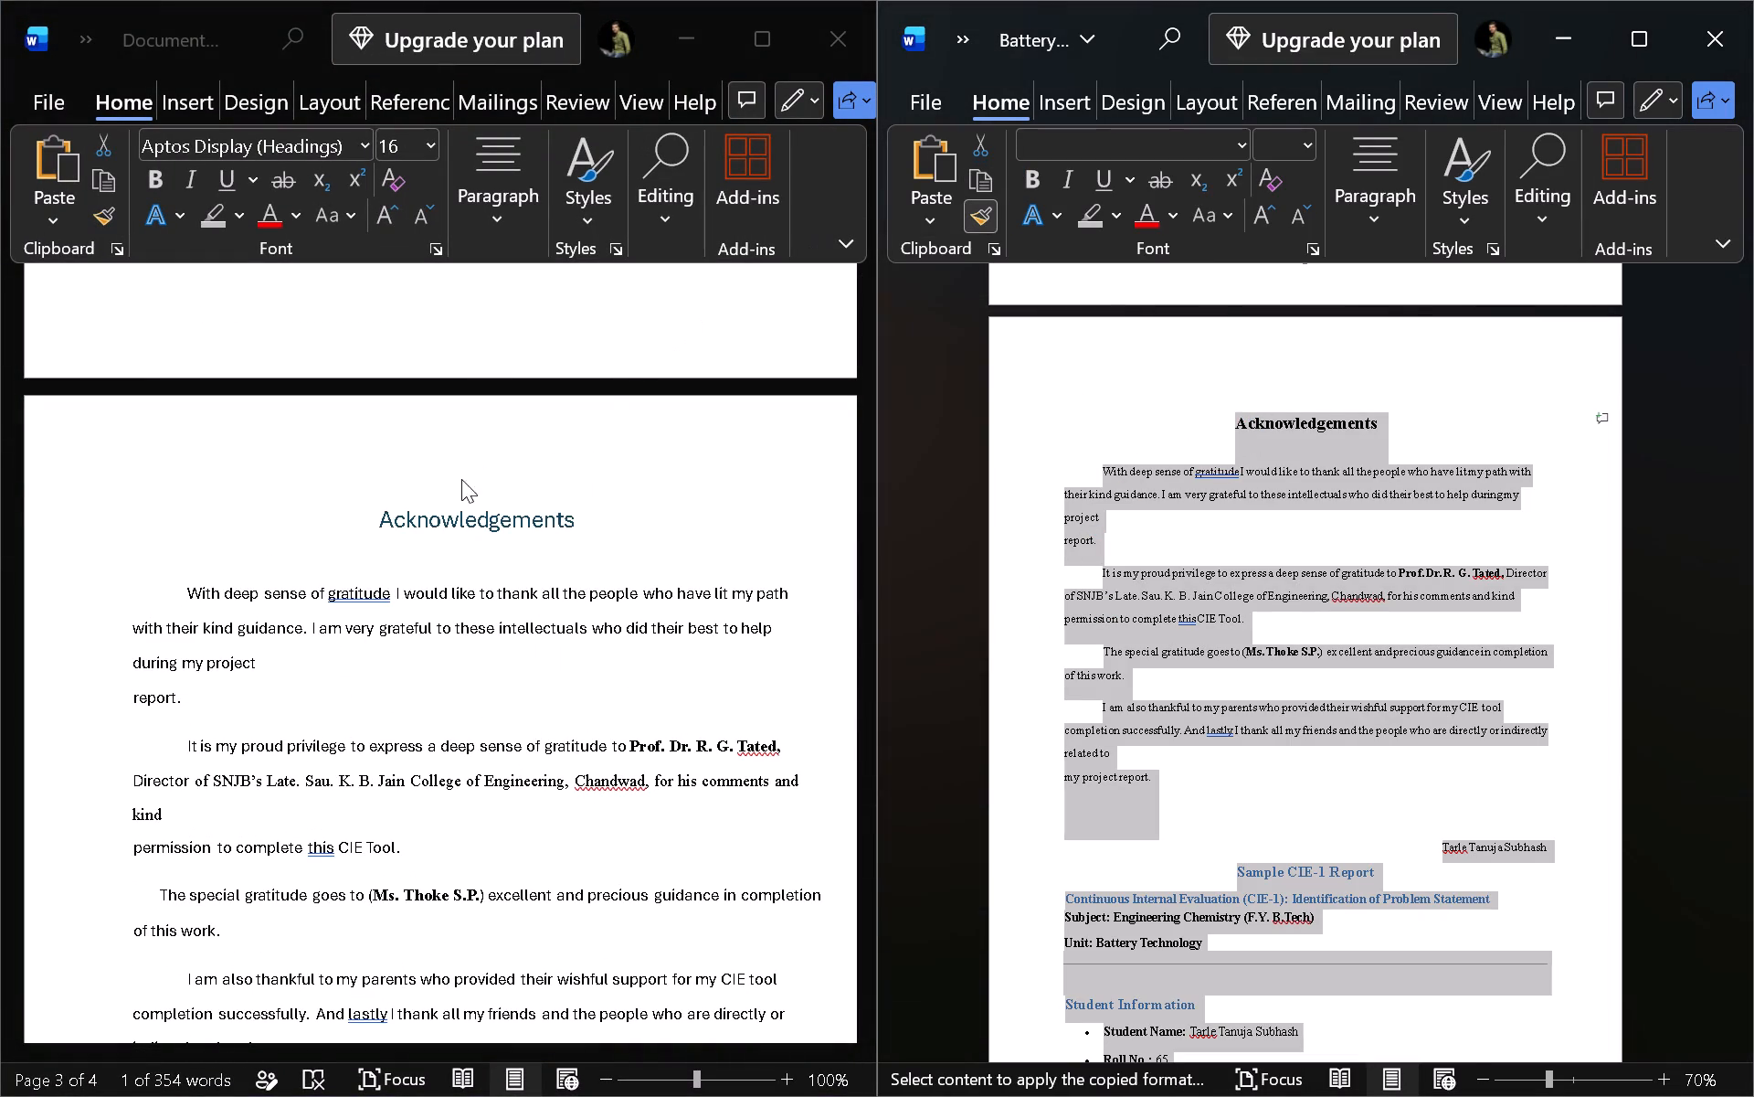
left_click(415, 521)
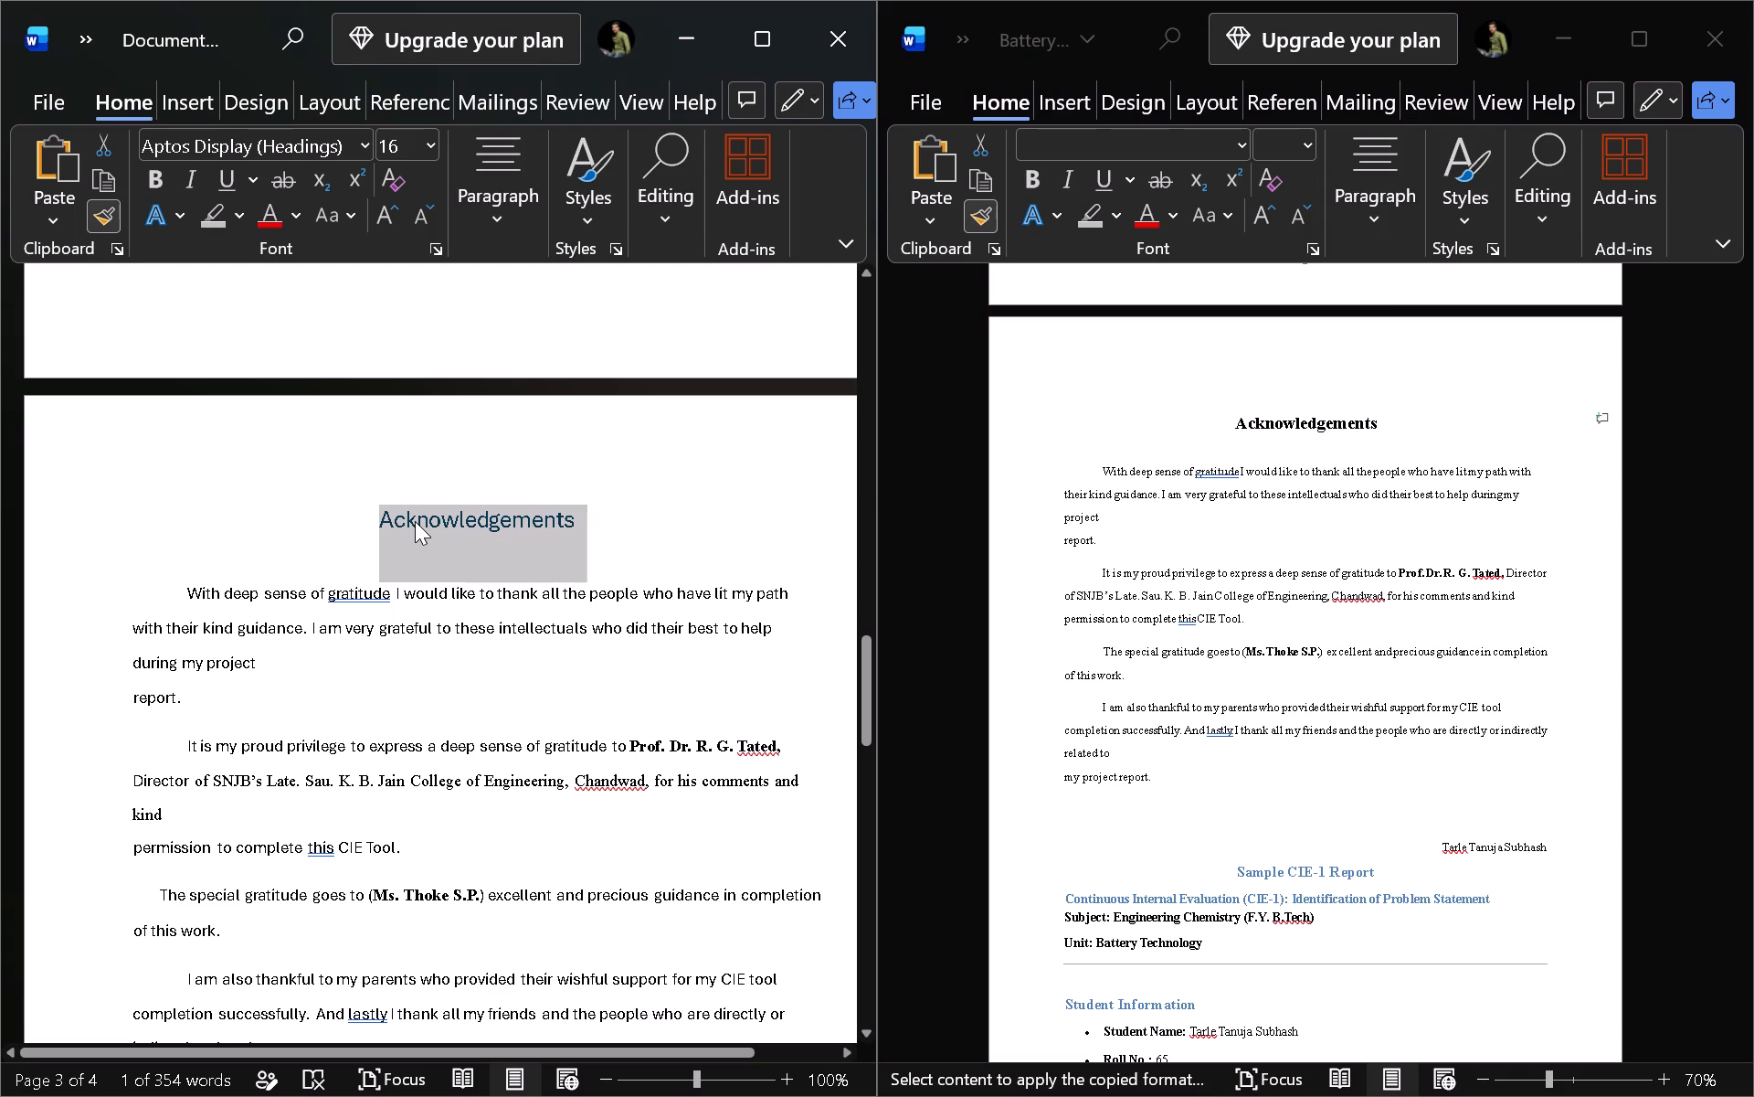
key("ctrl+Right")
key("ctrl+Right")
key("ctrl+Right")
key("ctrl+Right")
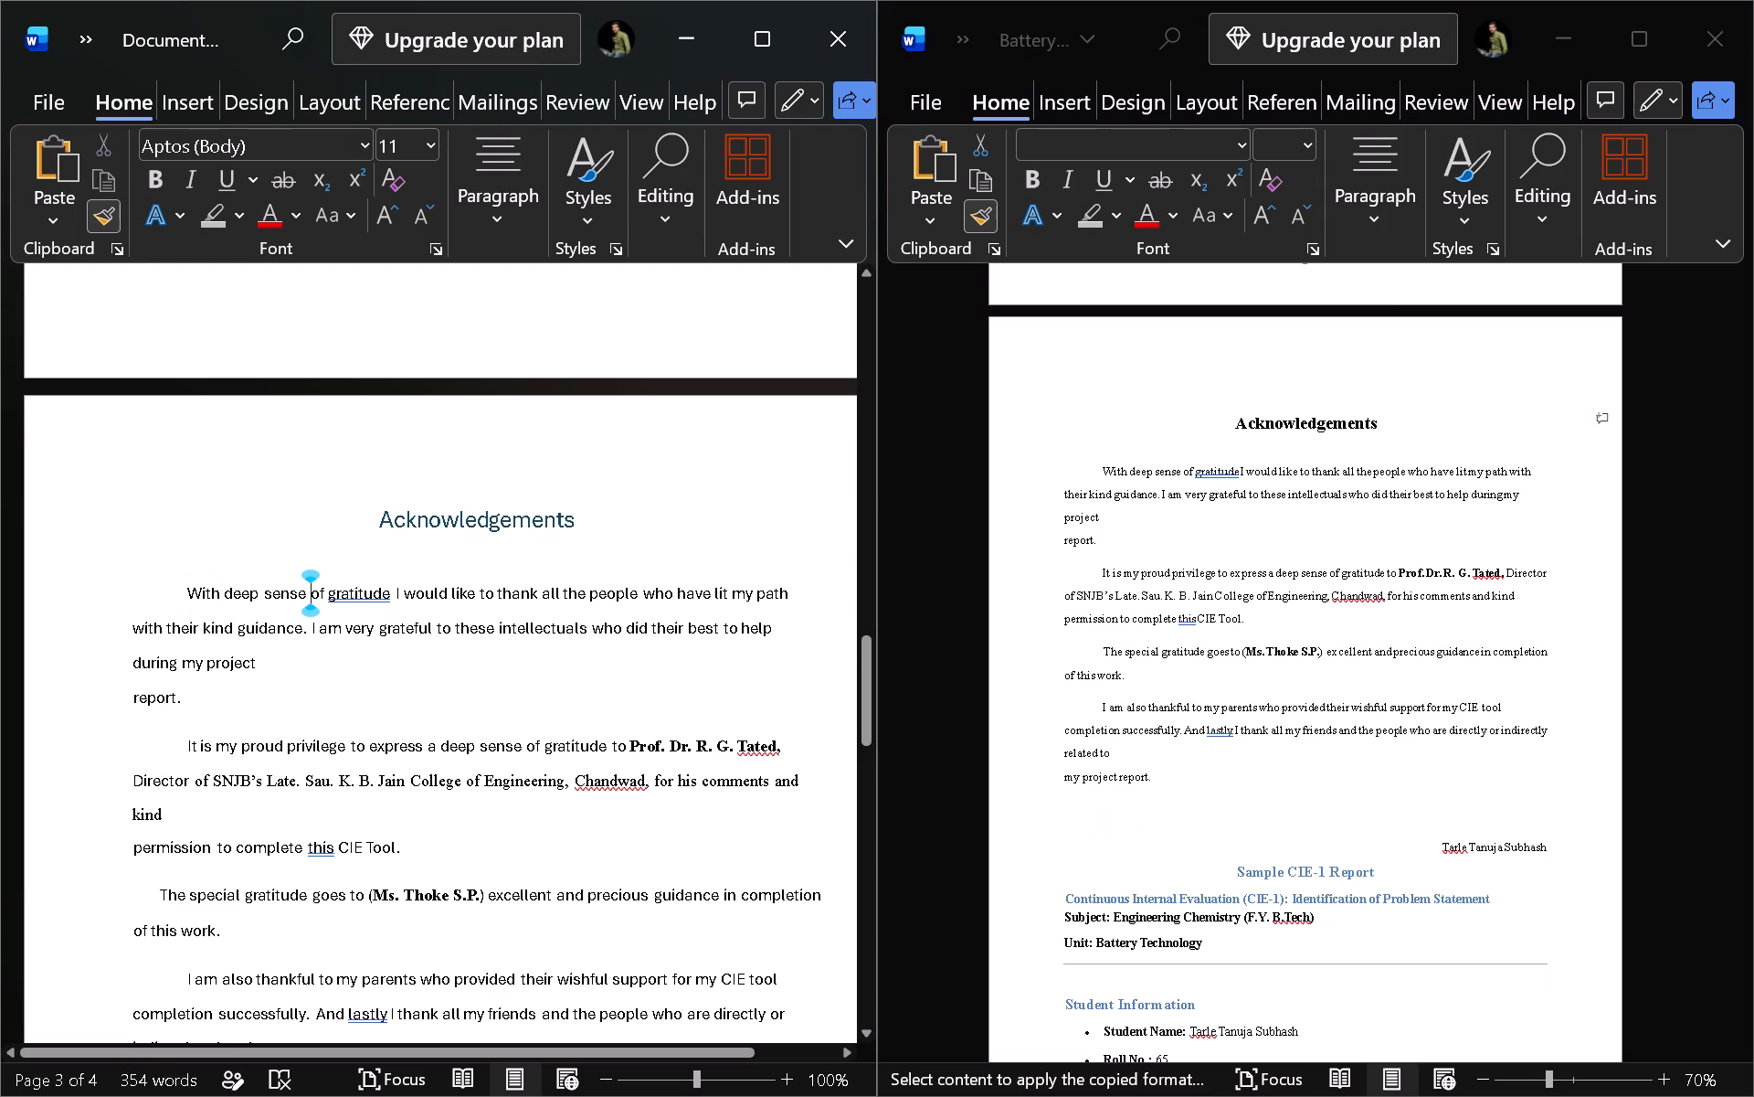
Select the draft's content from the Acknowledgements heading through the end of the Student Information list.
left_click(385, 520)
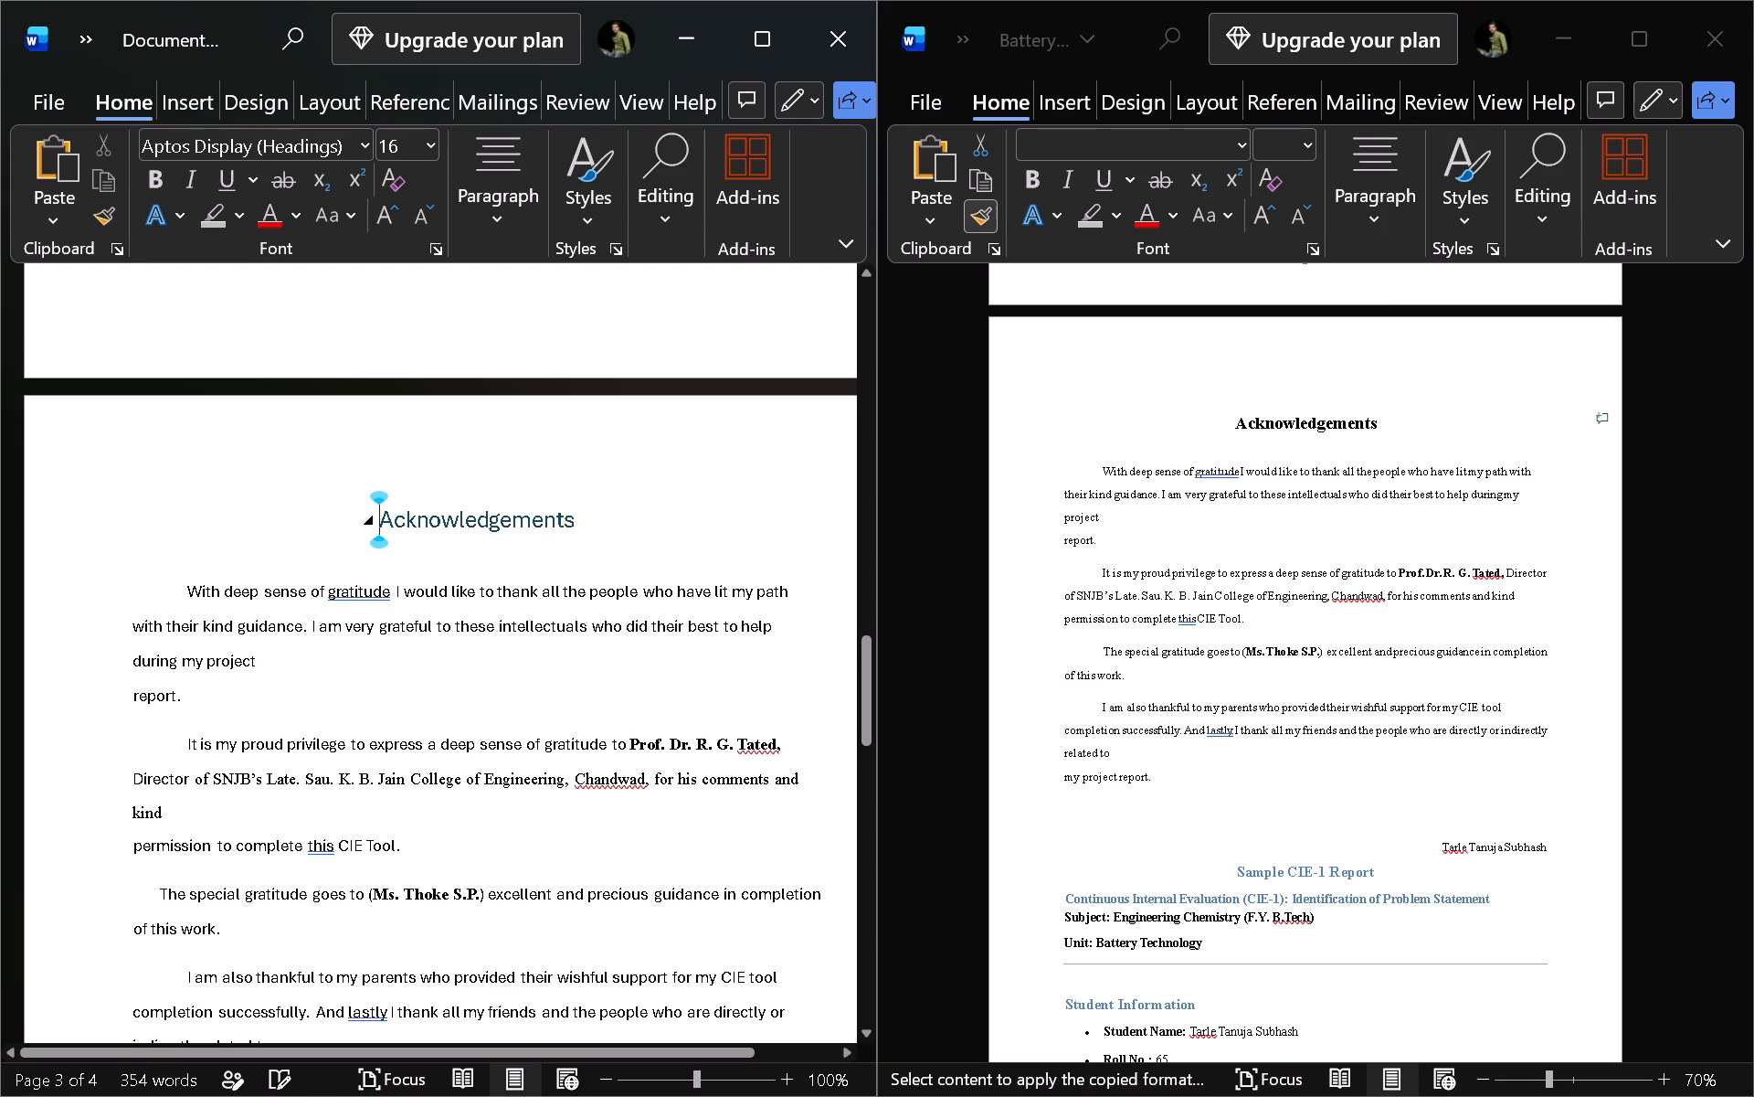
key("shift+Right")
key("shift+Right")
key("shift+Right")
key("shift+Right")
key("shift+Right")
key("shift+Right")
key("shift+Right")
key("shift+Right")
key("shift+Right")
key("shift+Right")
key("shift+Right")
key("shift+Right")
key("shift+Right")
key("shift+Right")
key("shift+Right")
key("shift+Right")
key("shift+Right")
key("shift+Right")
key("shift+Right")
key("shift+Right")
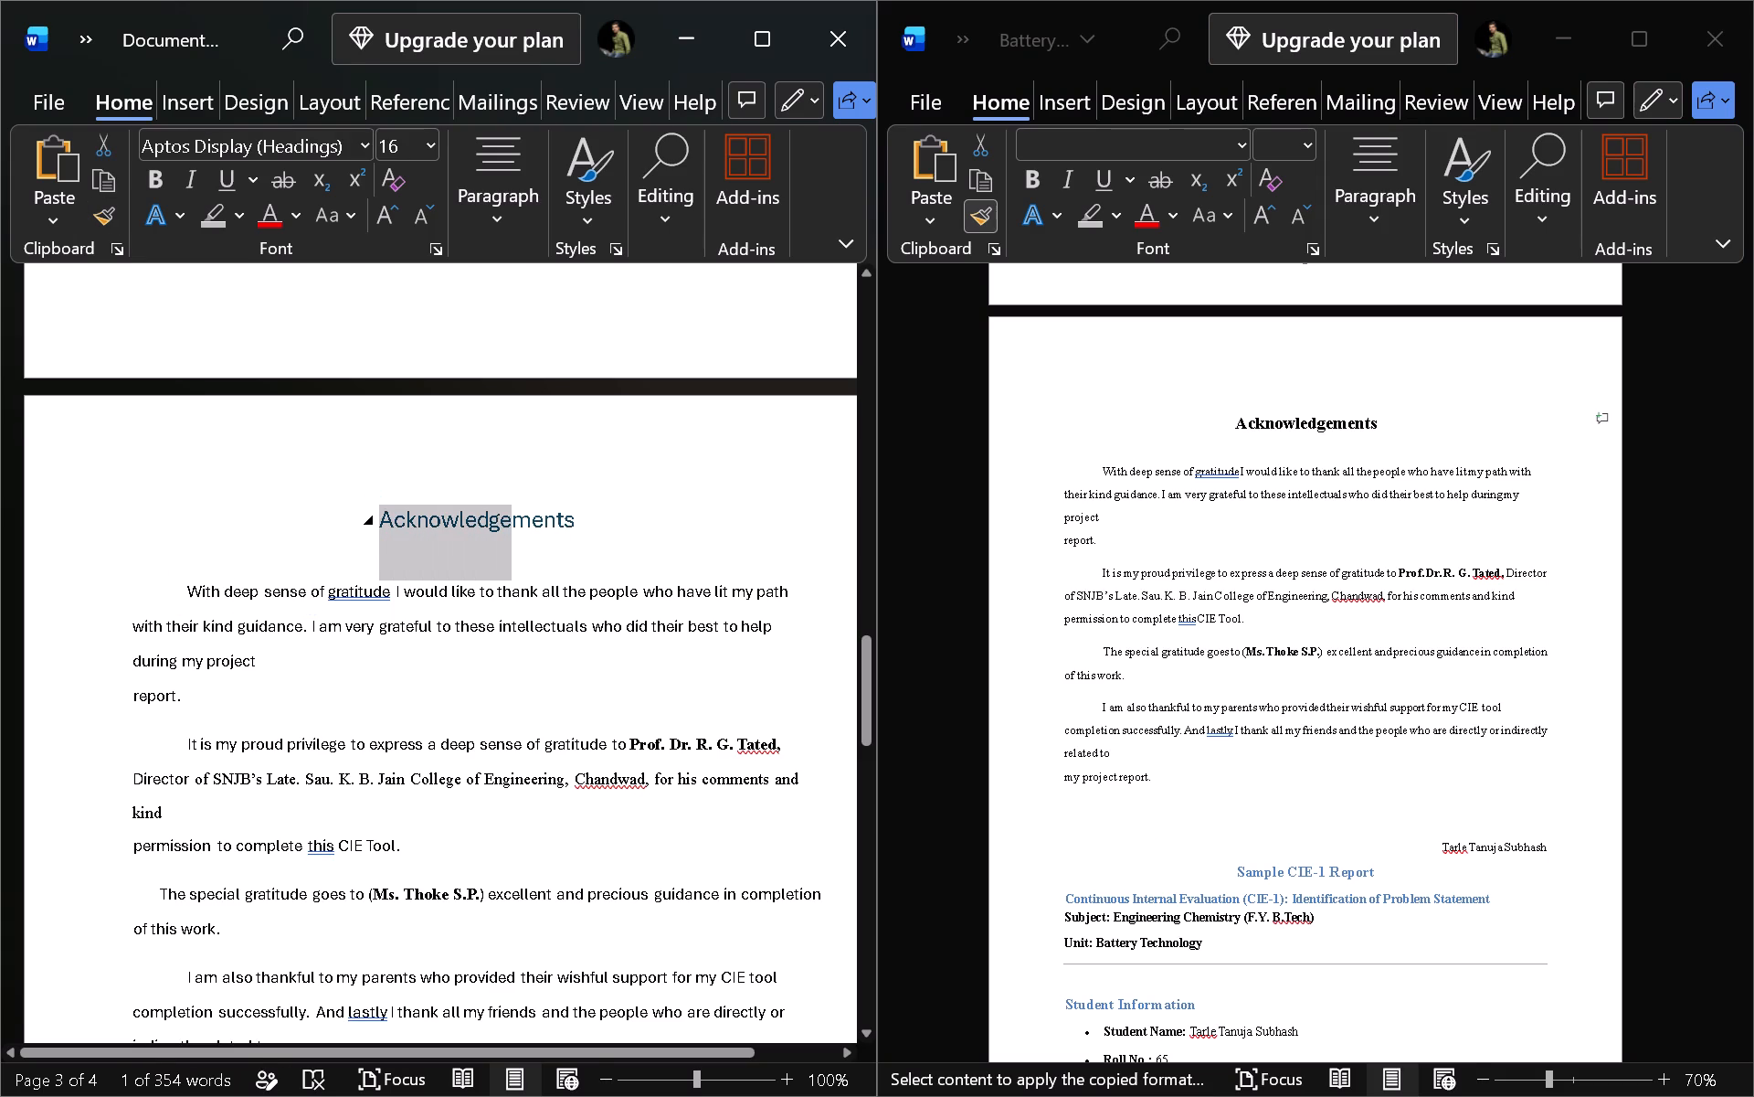
key("shift+Down")
key("shift+Down")
key("shift+Down")
key("shift+Down")
key("shift+Down")
key("shift+Down")
key("shift+Down")
key("shift+Down")
key("shift+Down")
key("shift+Down")
key("shift+Down")
key("shift+Down")
key("shift+Down")
key("shift+Down")
key("shift+Down")
key("shift+Down")
key("shift+Down")
key("shift+Down")
key("shift+Down")
key("shift+Down")
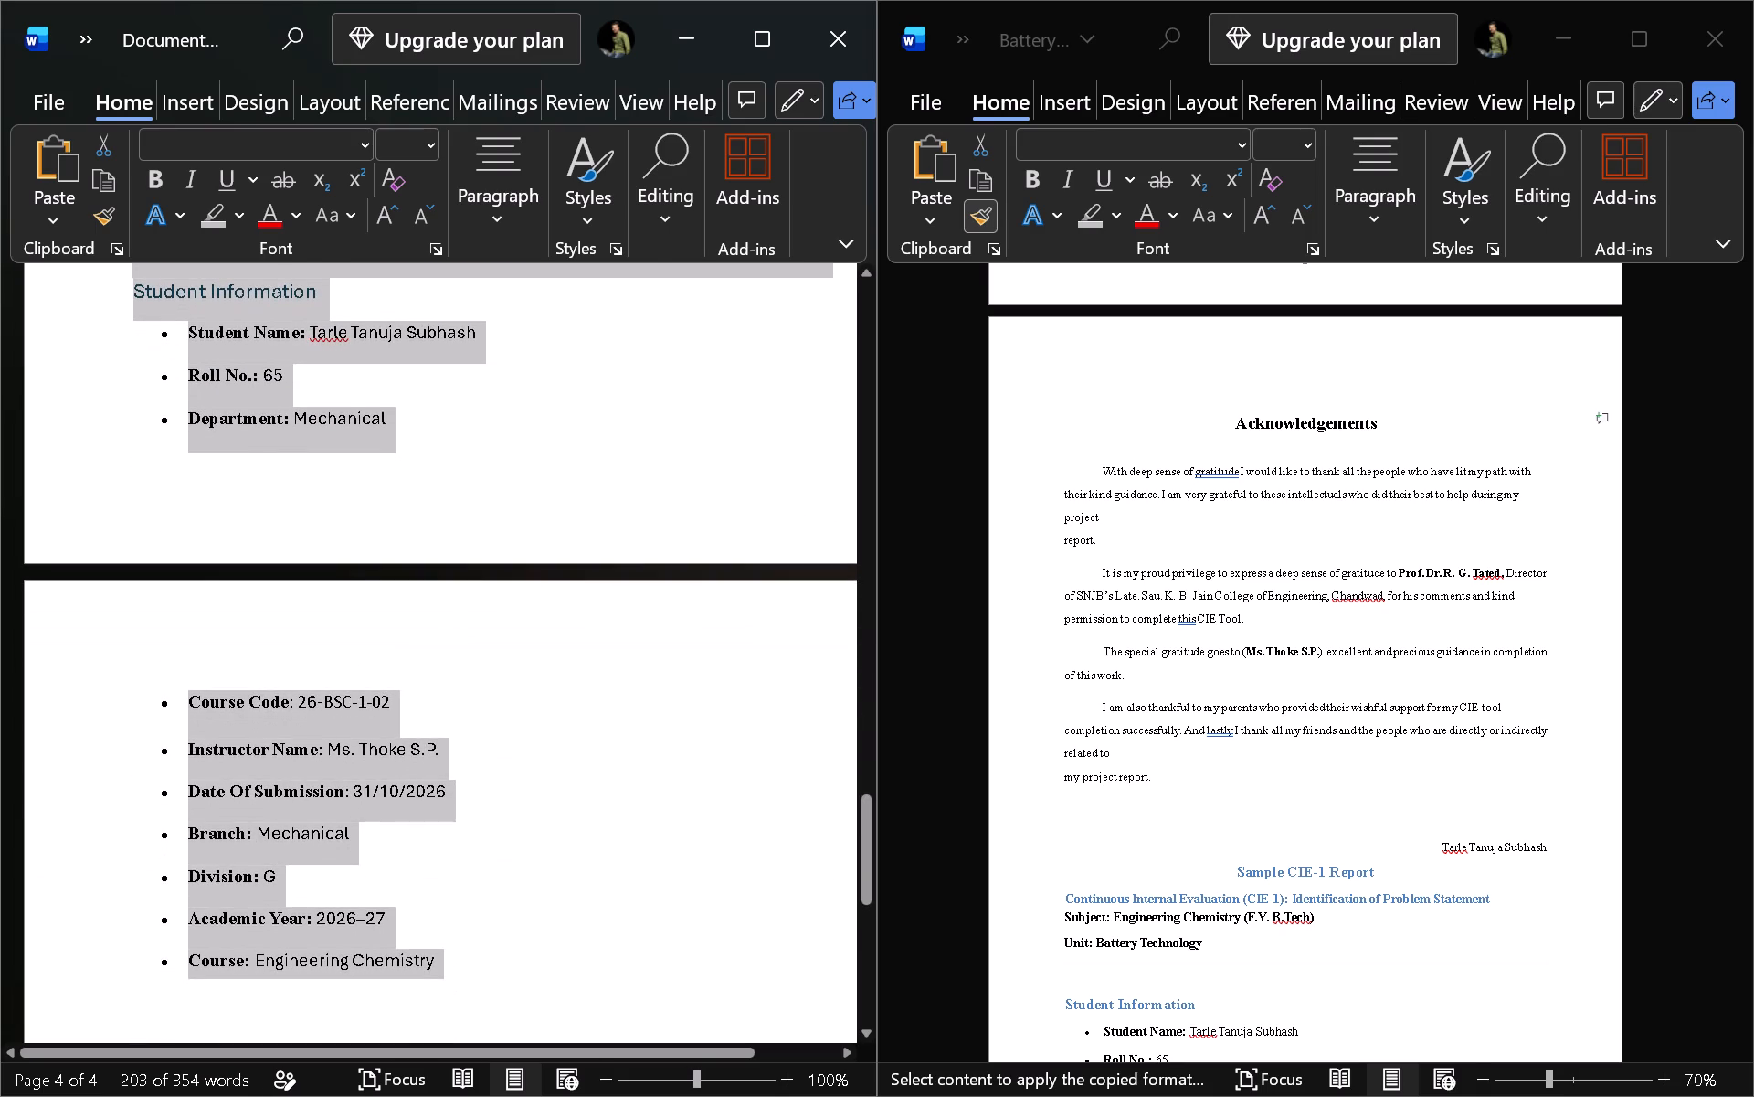
scroll(385, 520, "up", 16)
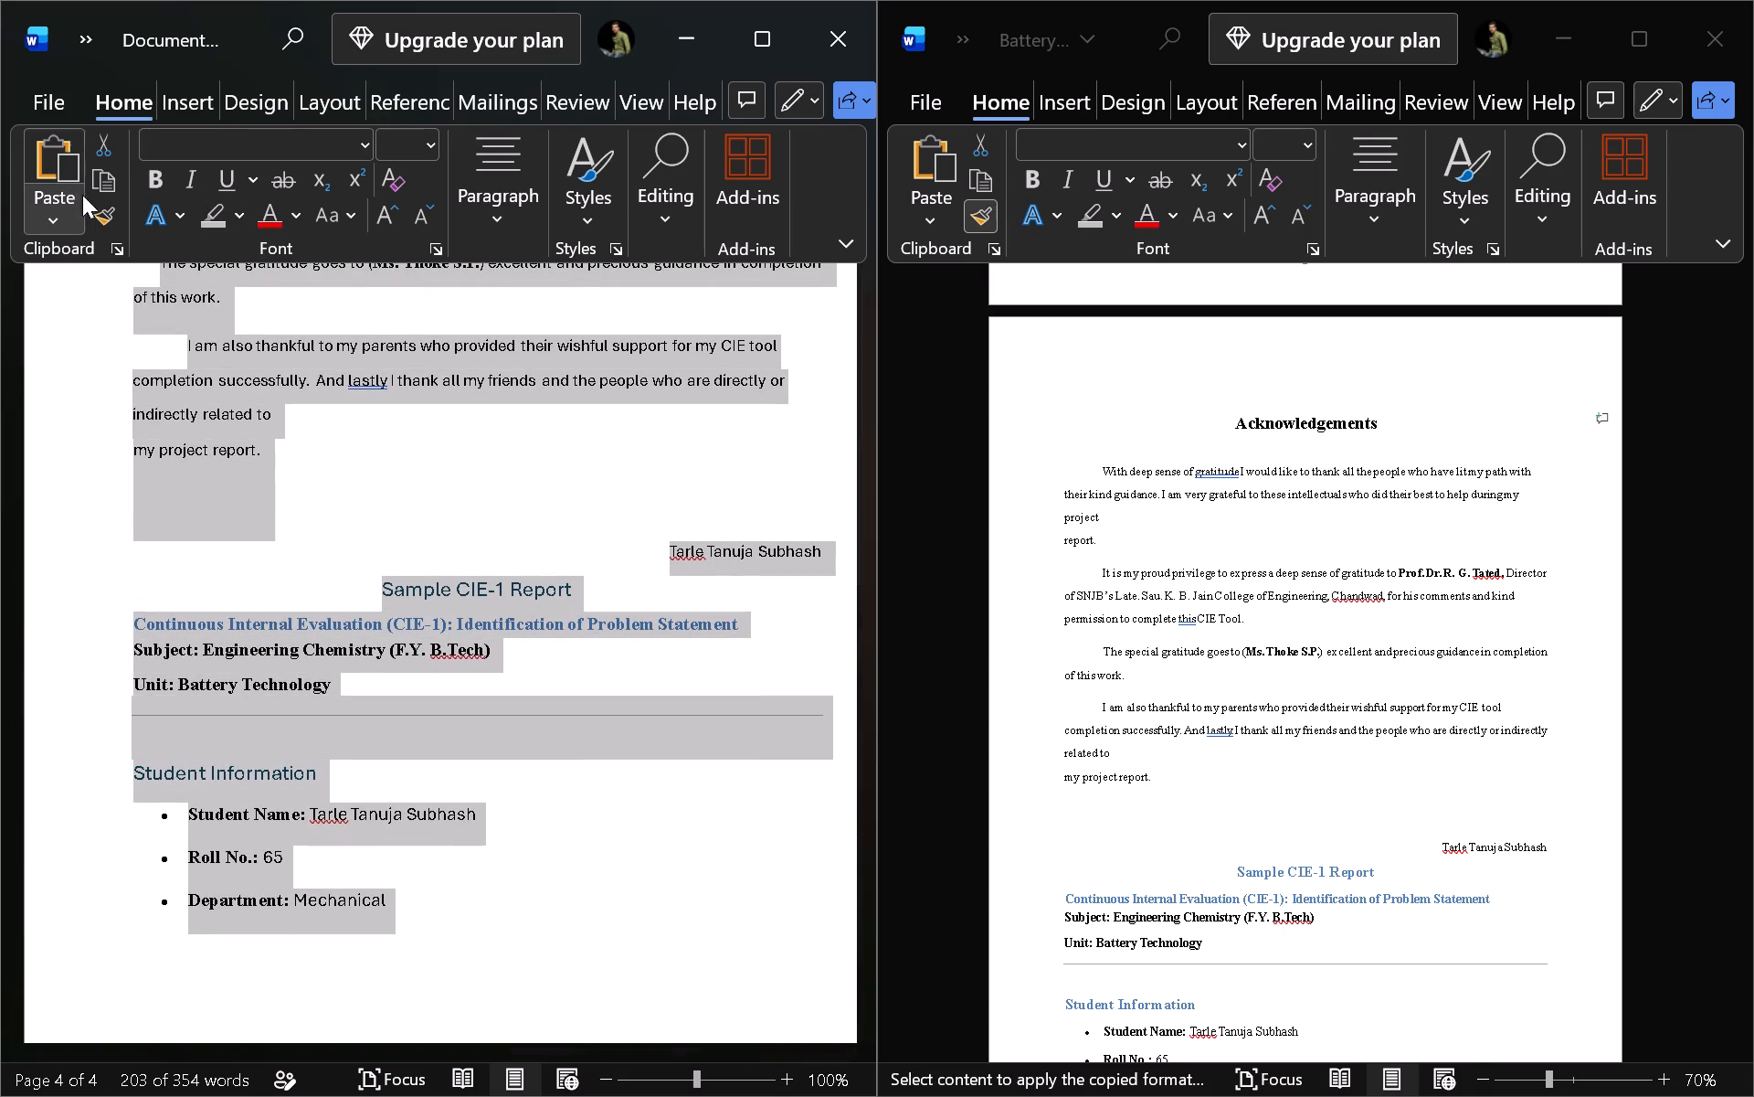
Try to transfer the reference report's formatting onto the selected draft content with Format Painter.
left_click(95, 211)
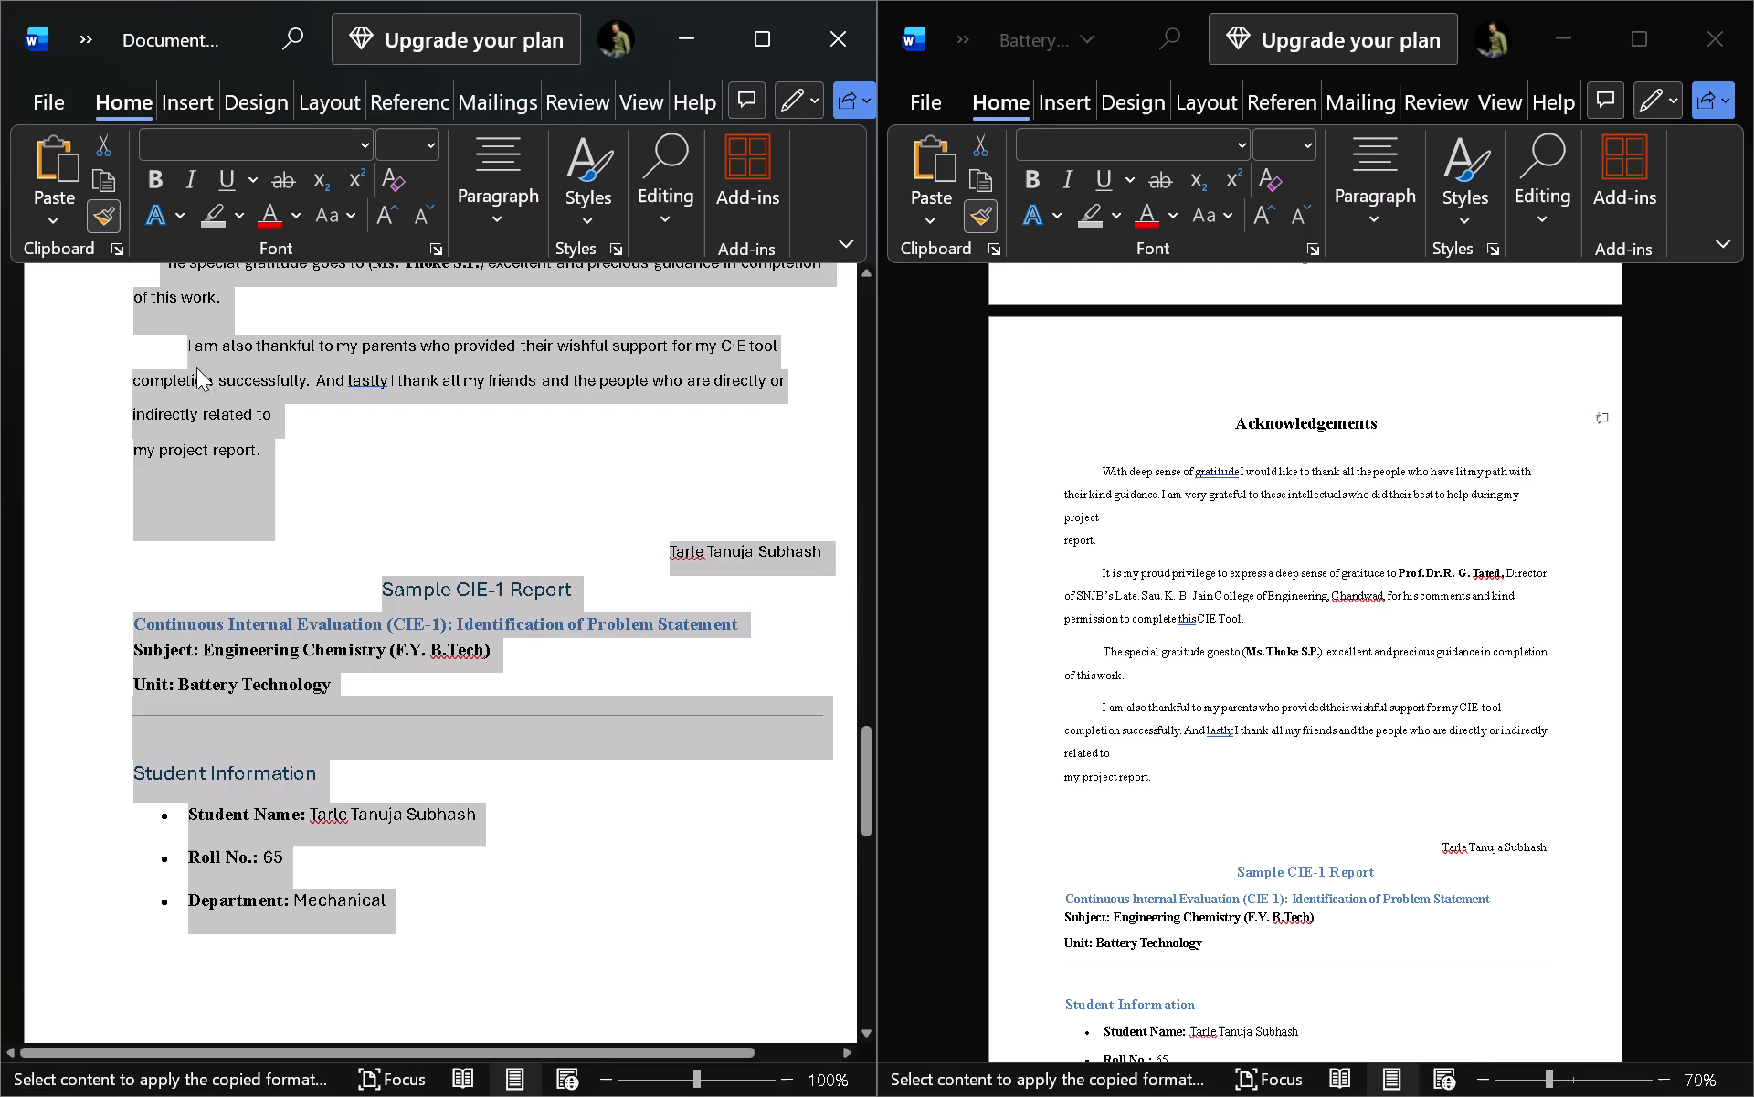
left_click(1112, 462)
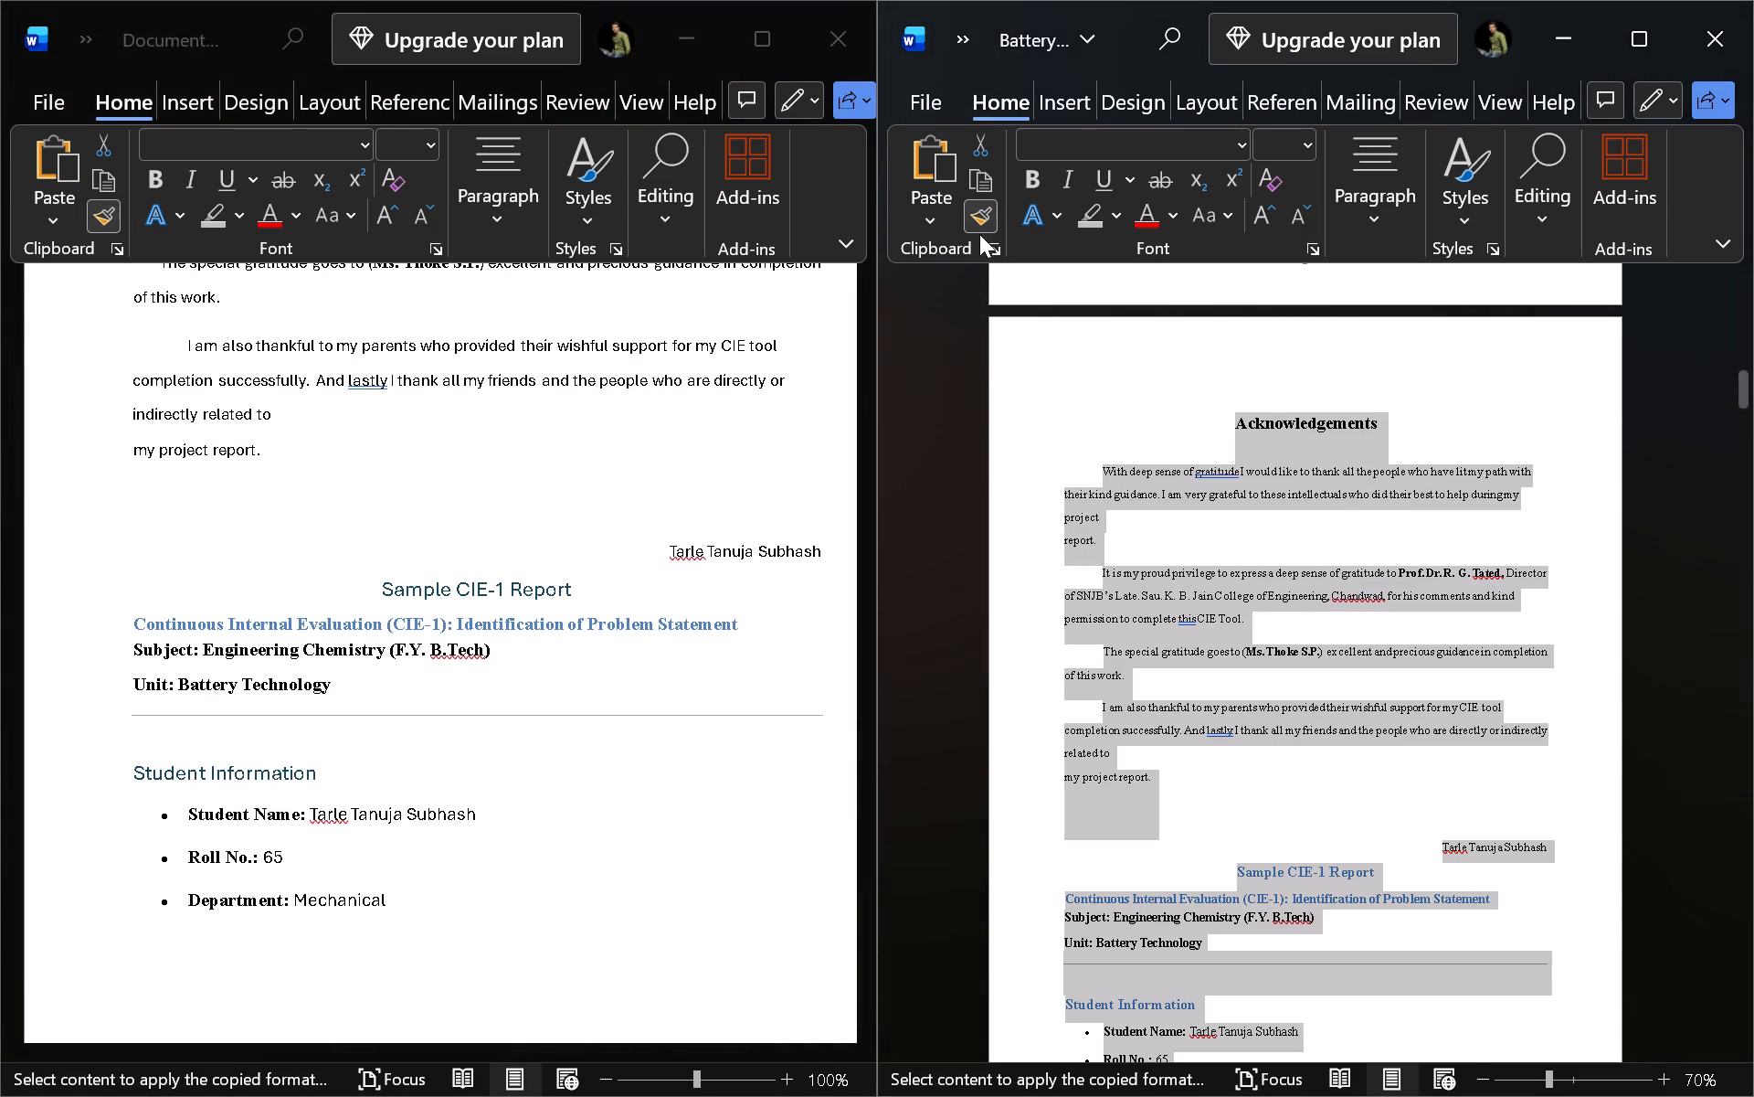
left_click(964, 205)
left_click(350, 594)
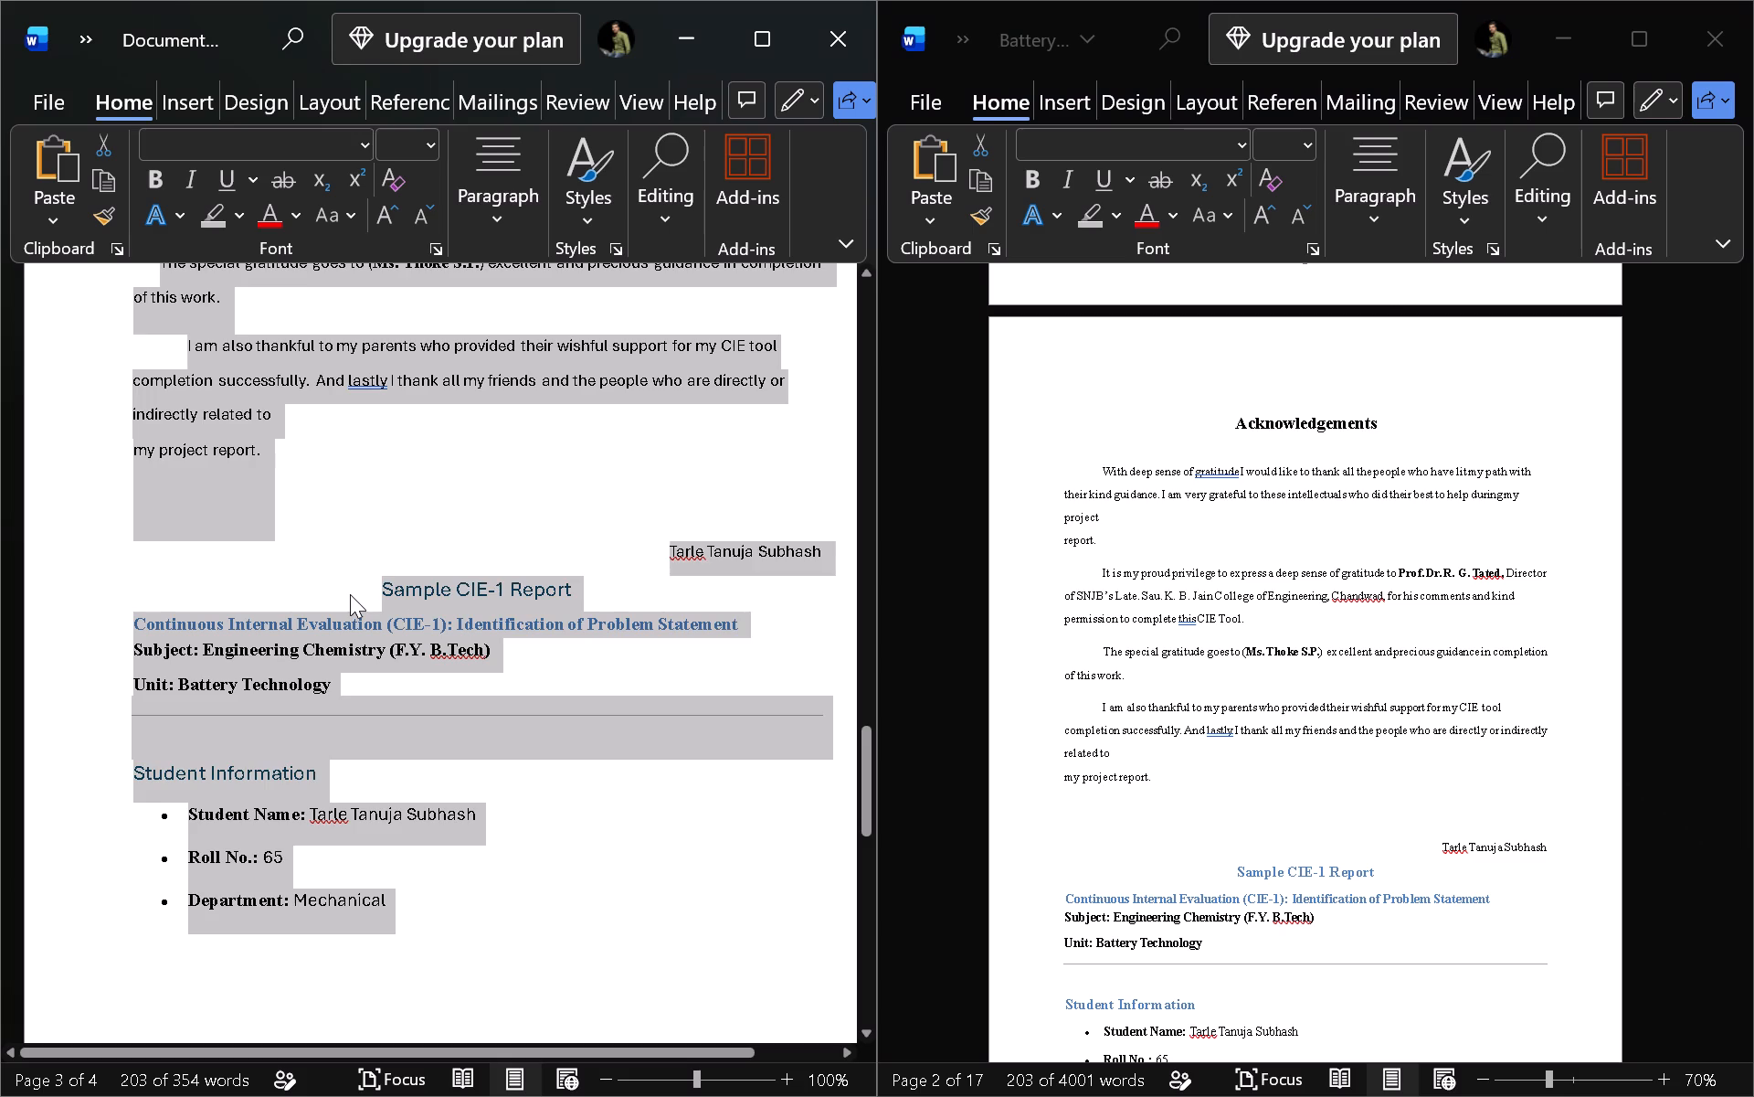
Paste the copied reference content over the selected Acknowledgements and Student Information content in the draft.
scroll(350, 594, "up", 2)
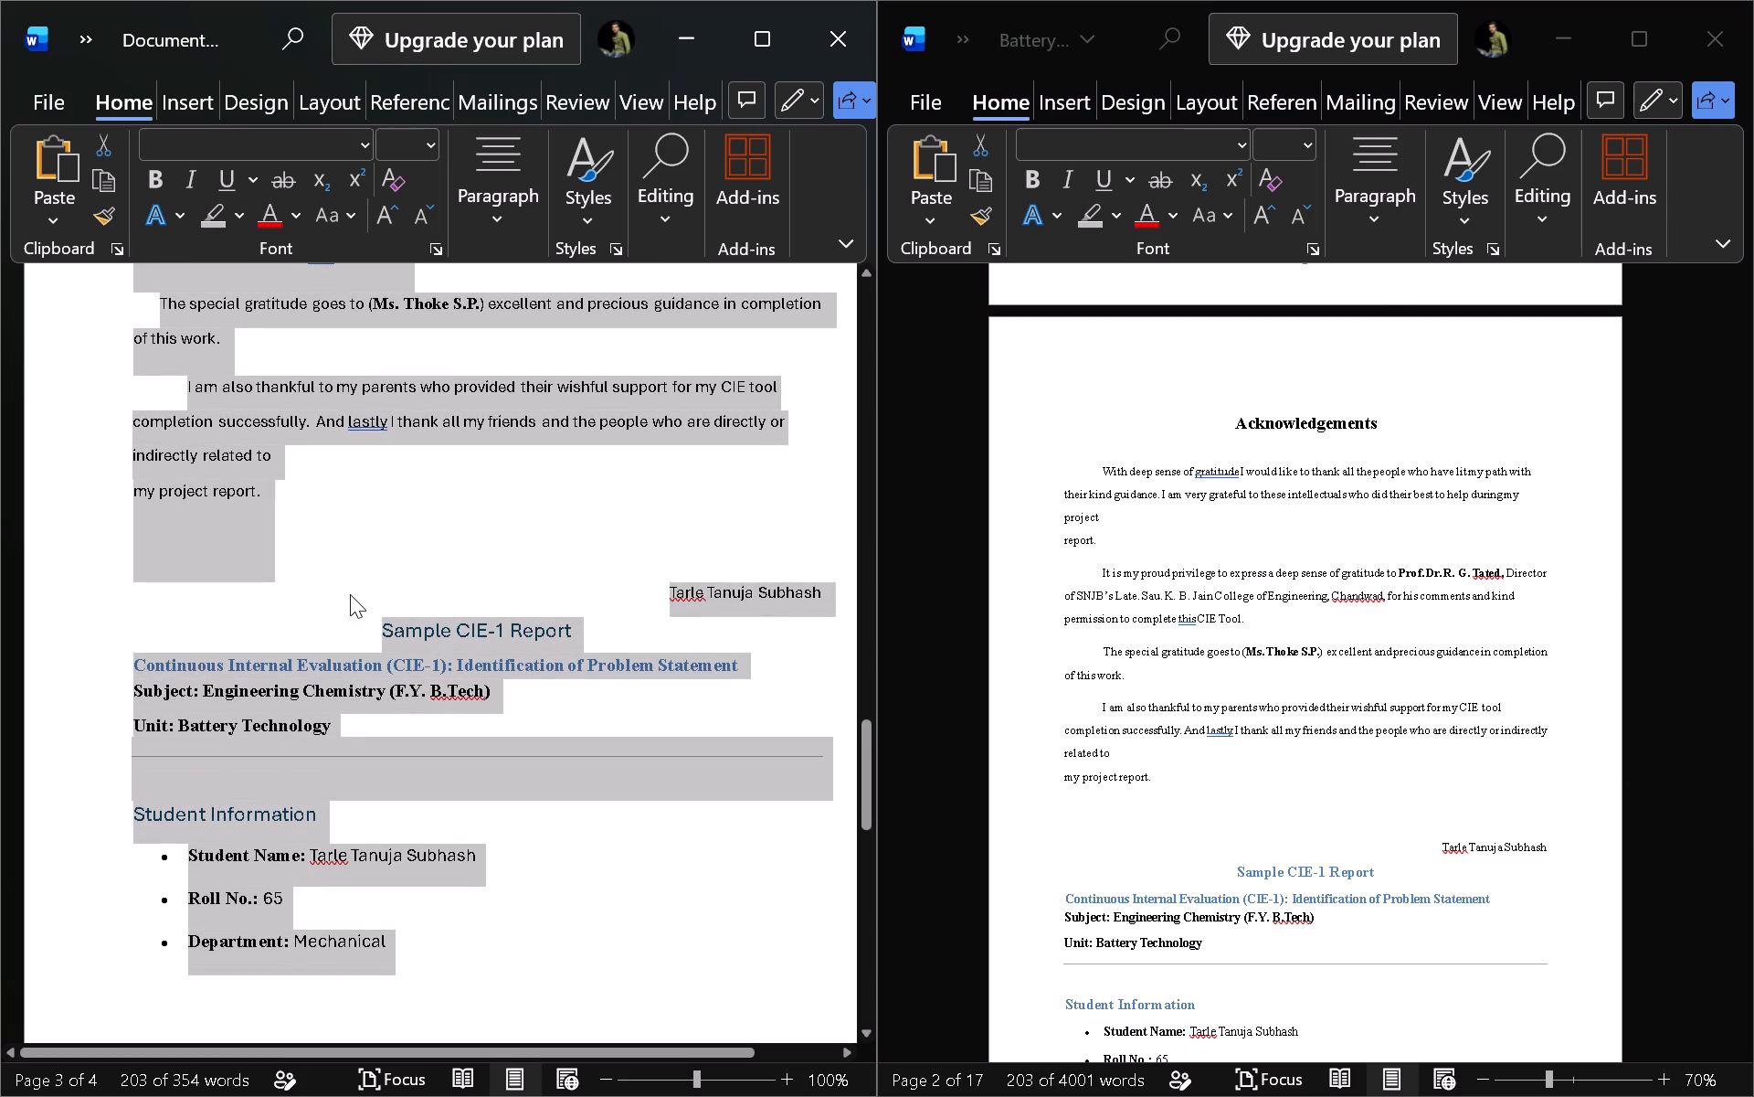
key("ctrl+v")
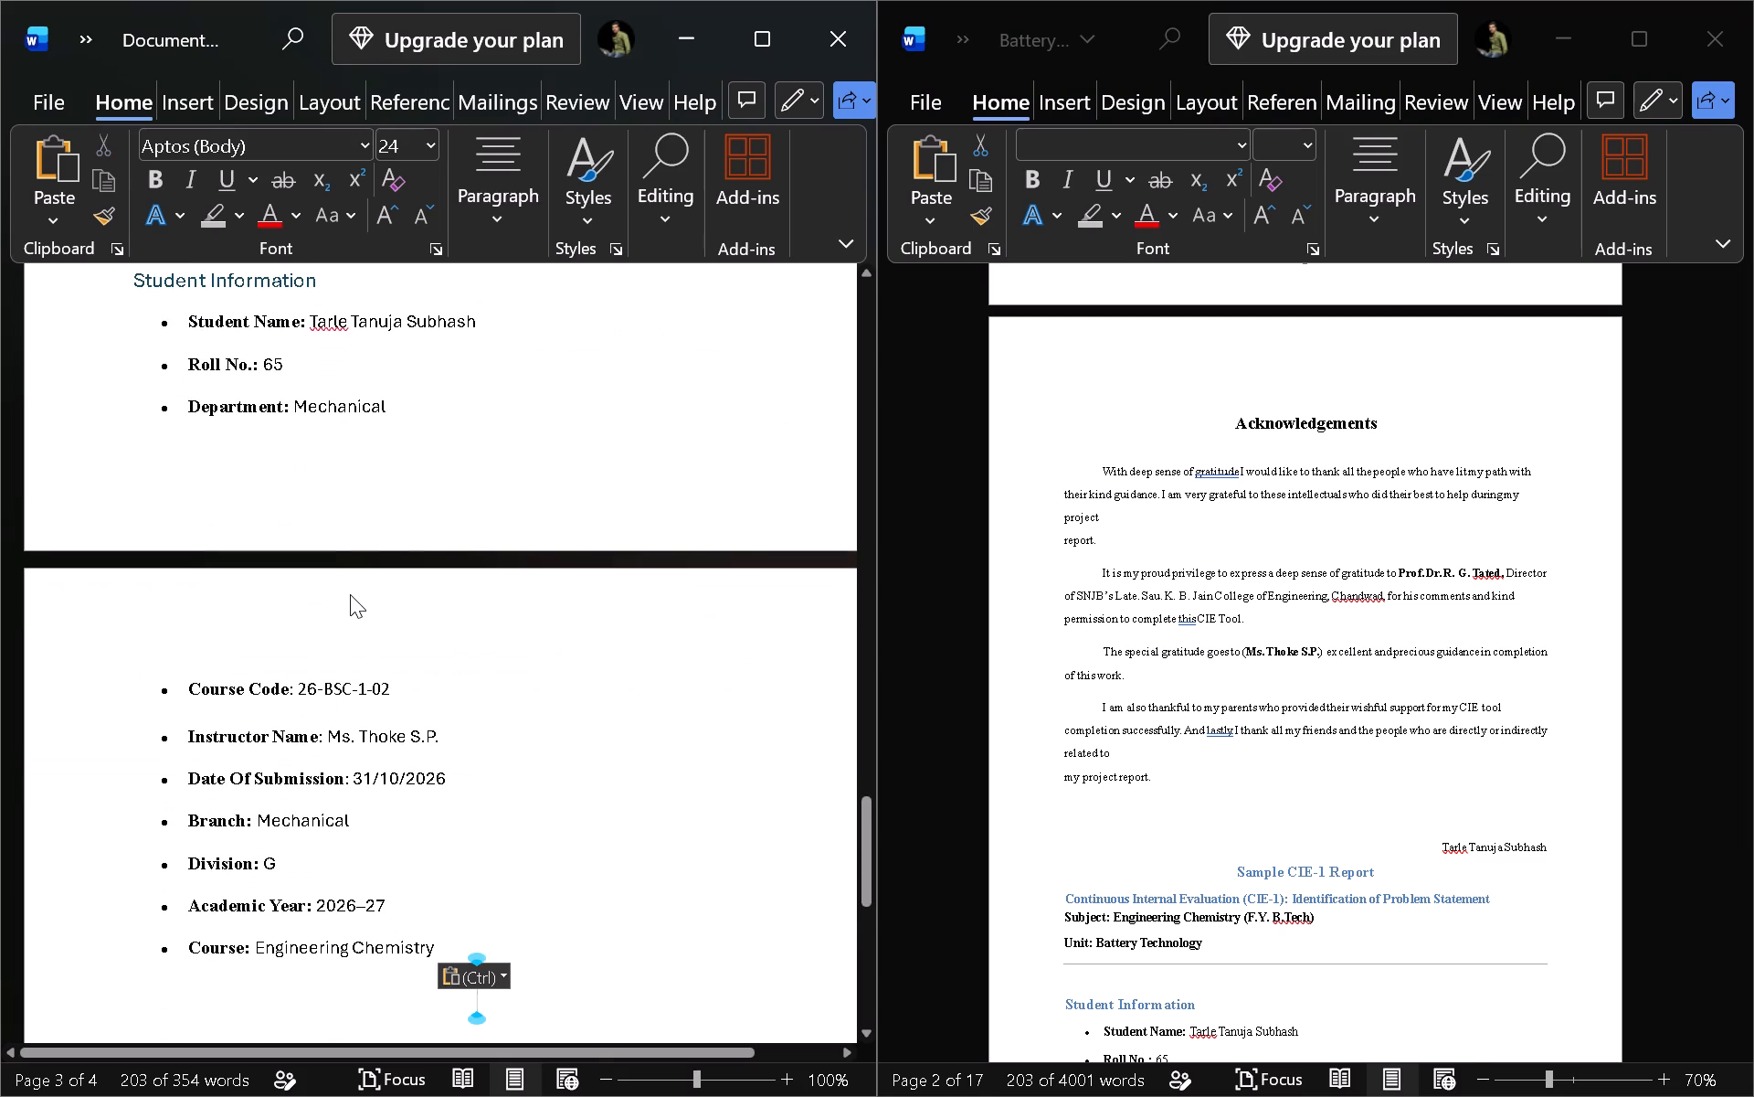
Review the draft's pasted content from the Acknowledgements heading down to the Student Information section against the reference.
scroll(350, 594, "up", 20)
scroll(350, 594, "up", 20)
scroll(350, 594, "up", 3)
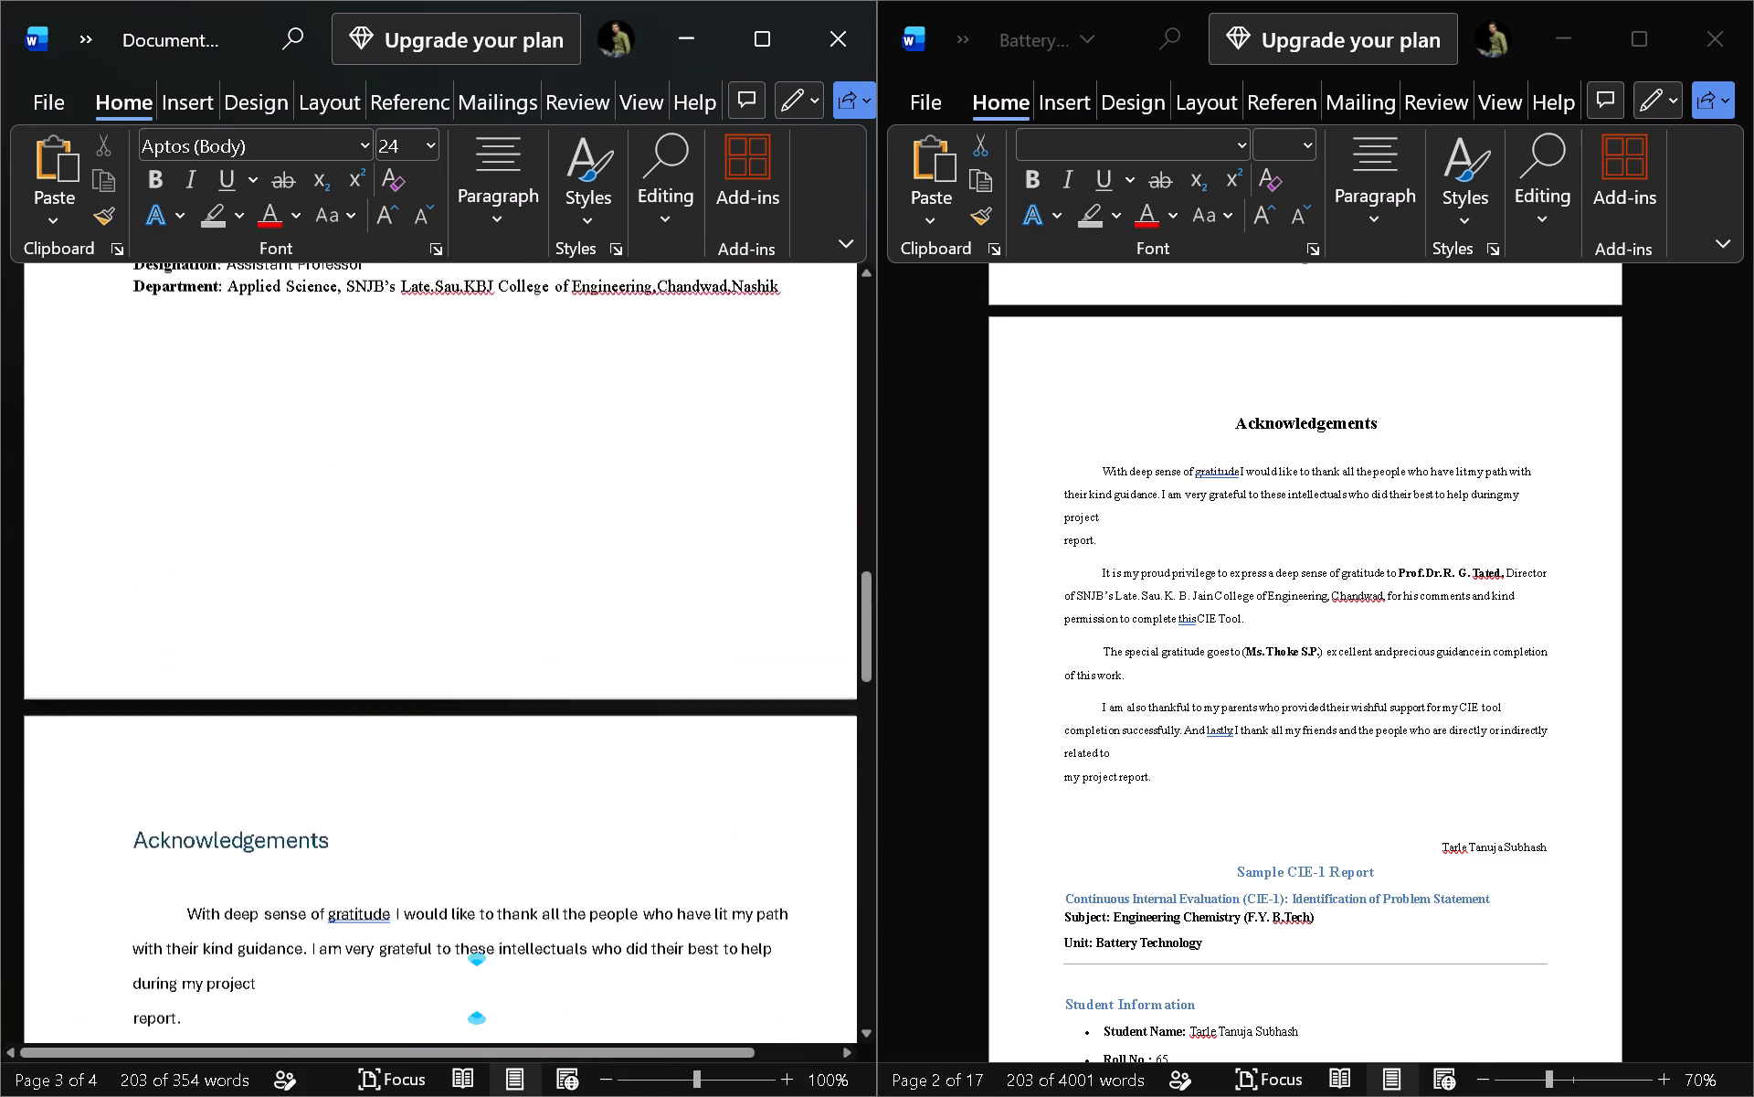
scroll(350, 594, "up", 12)
scroll(350, 594, "down", 14)
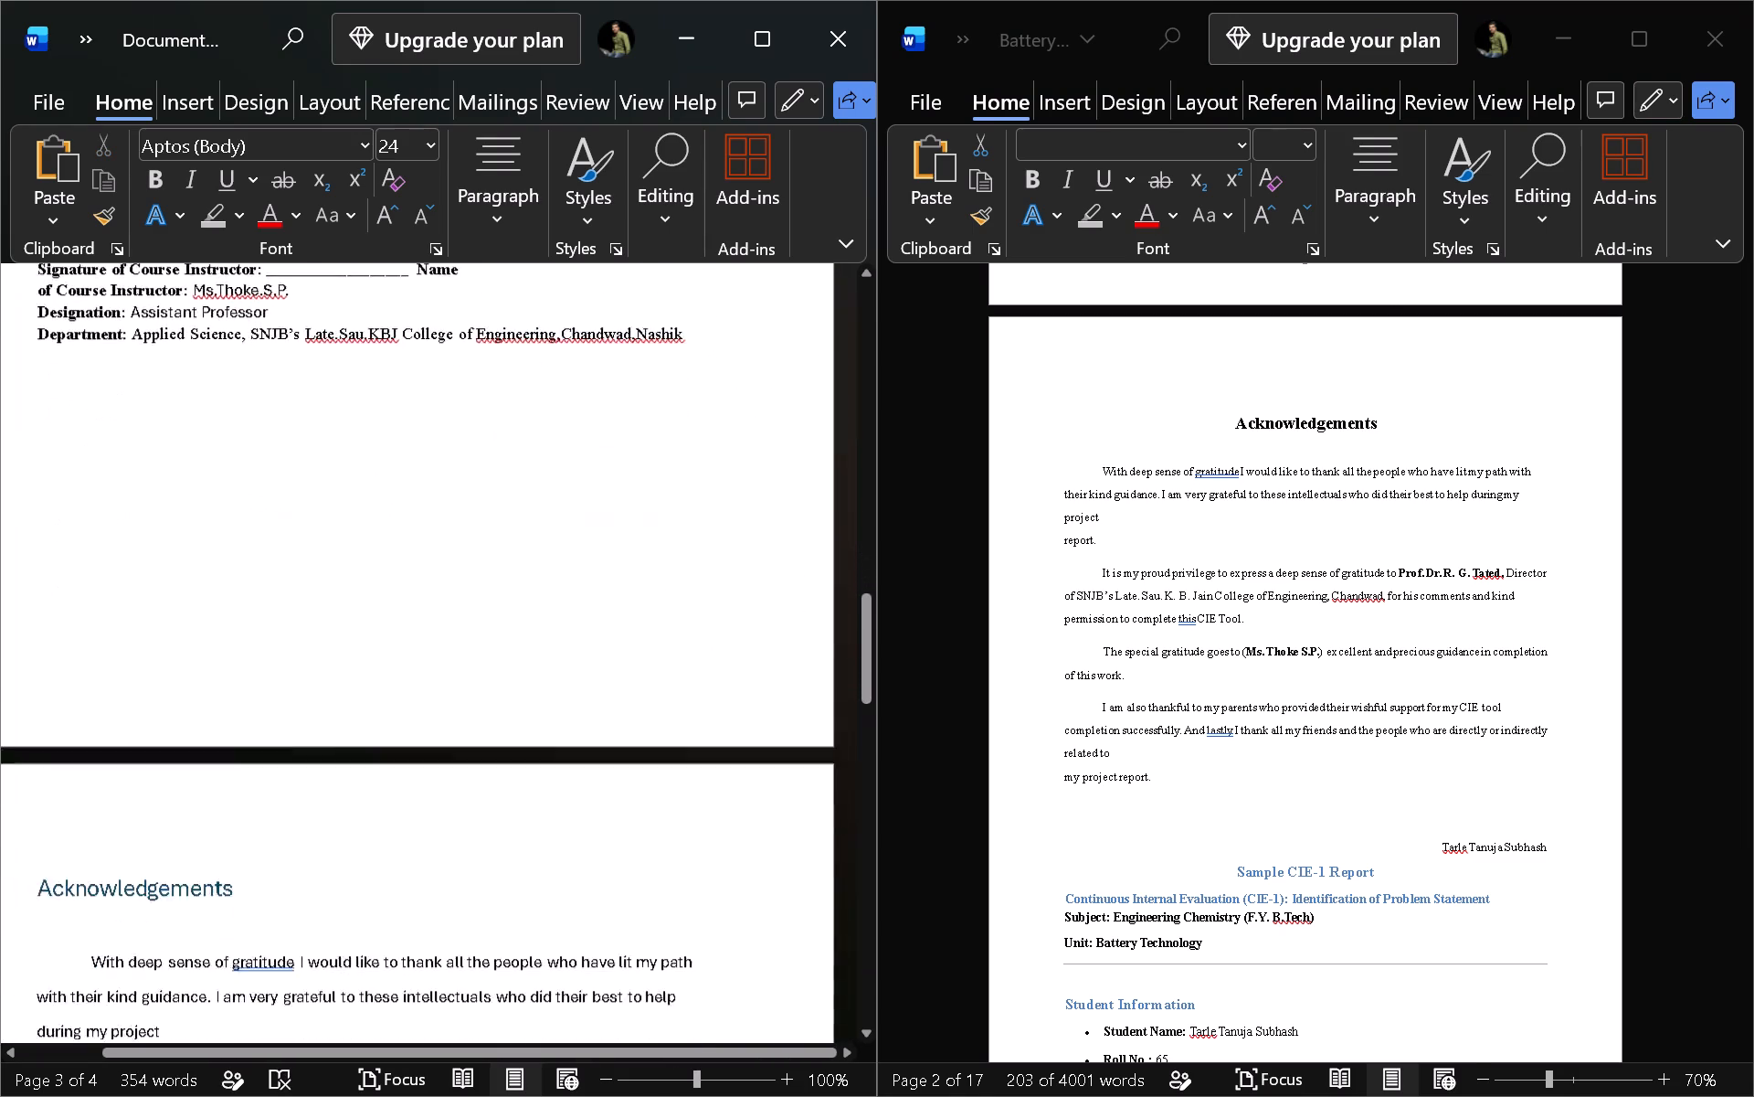
scroll(350, 594, "down", 10)
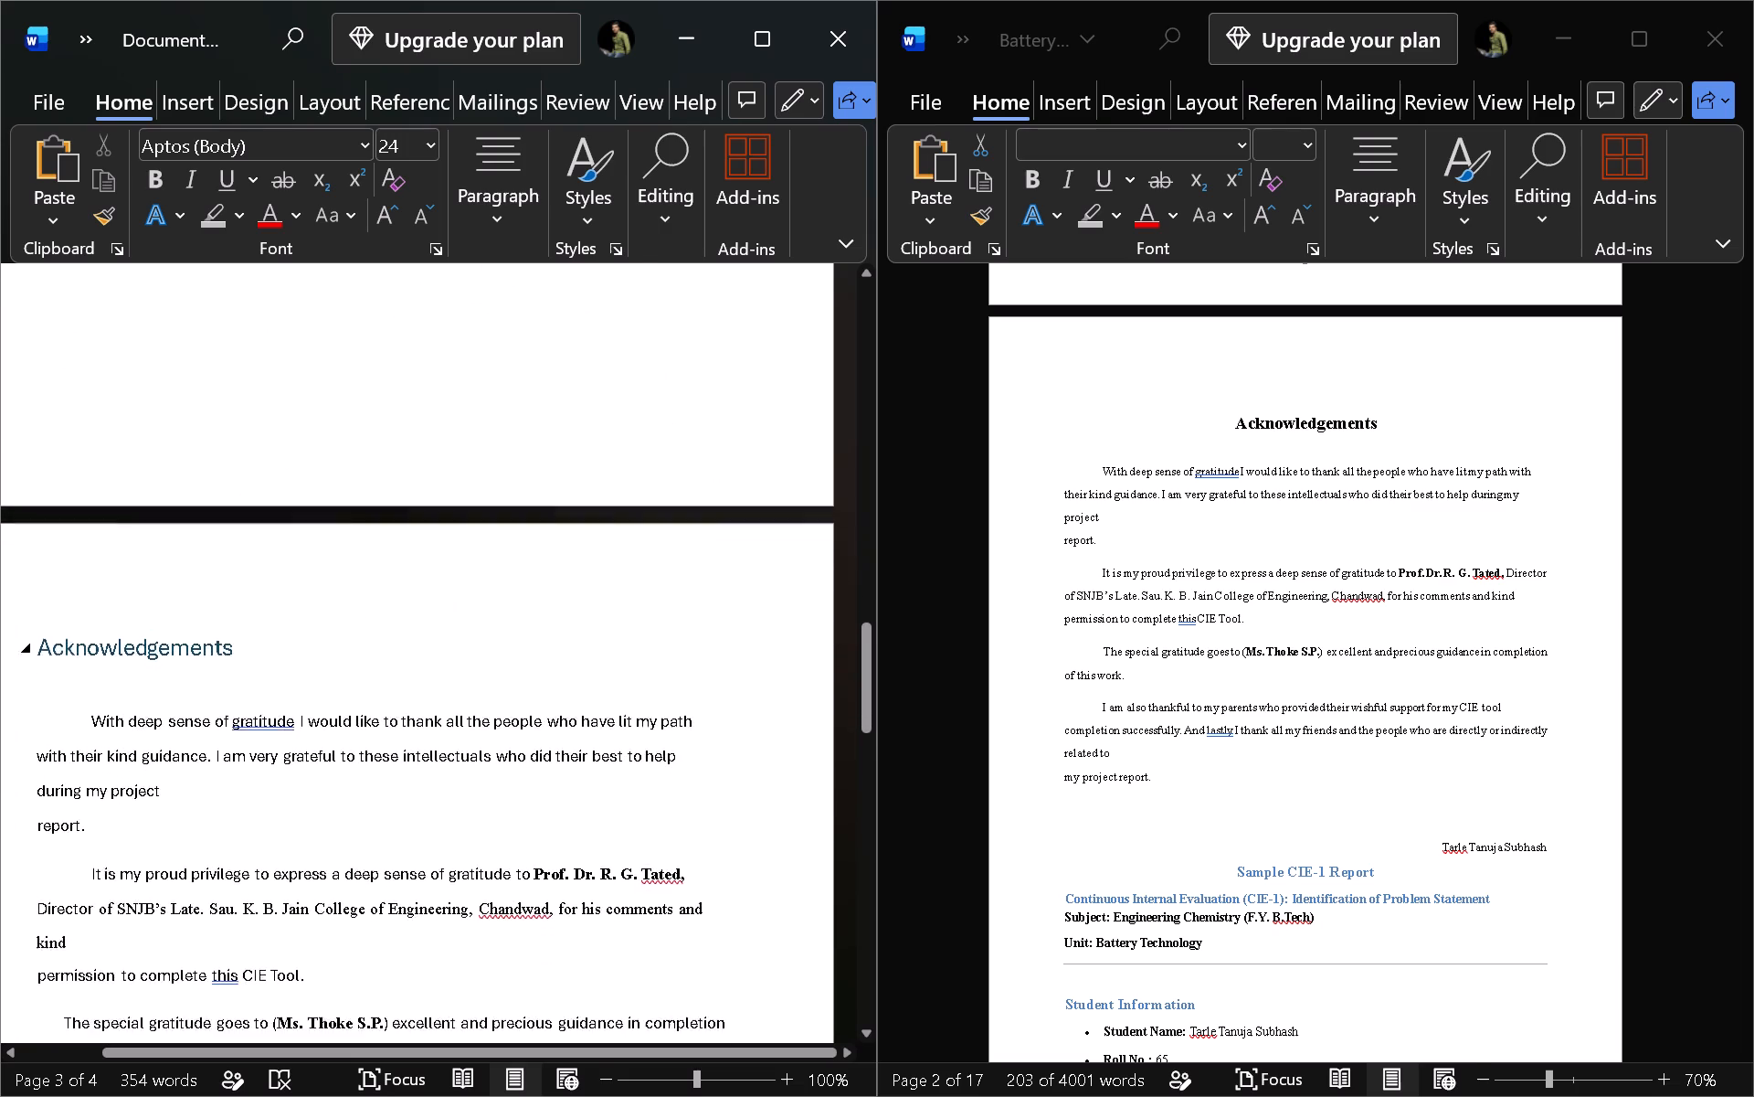
scroll(350, 594, "down", 11)
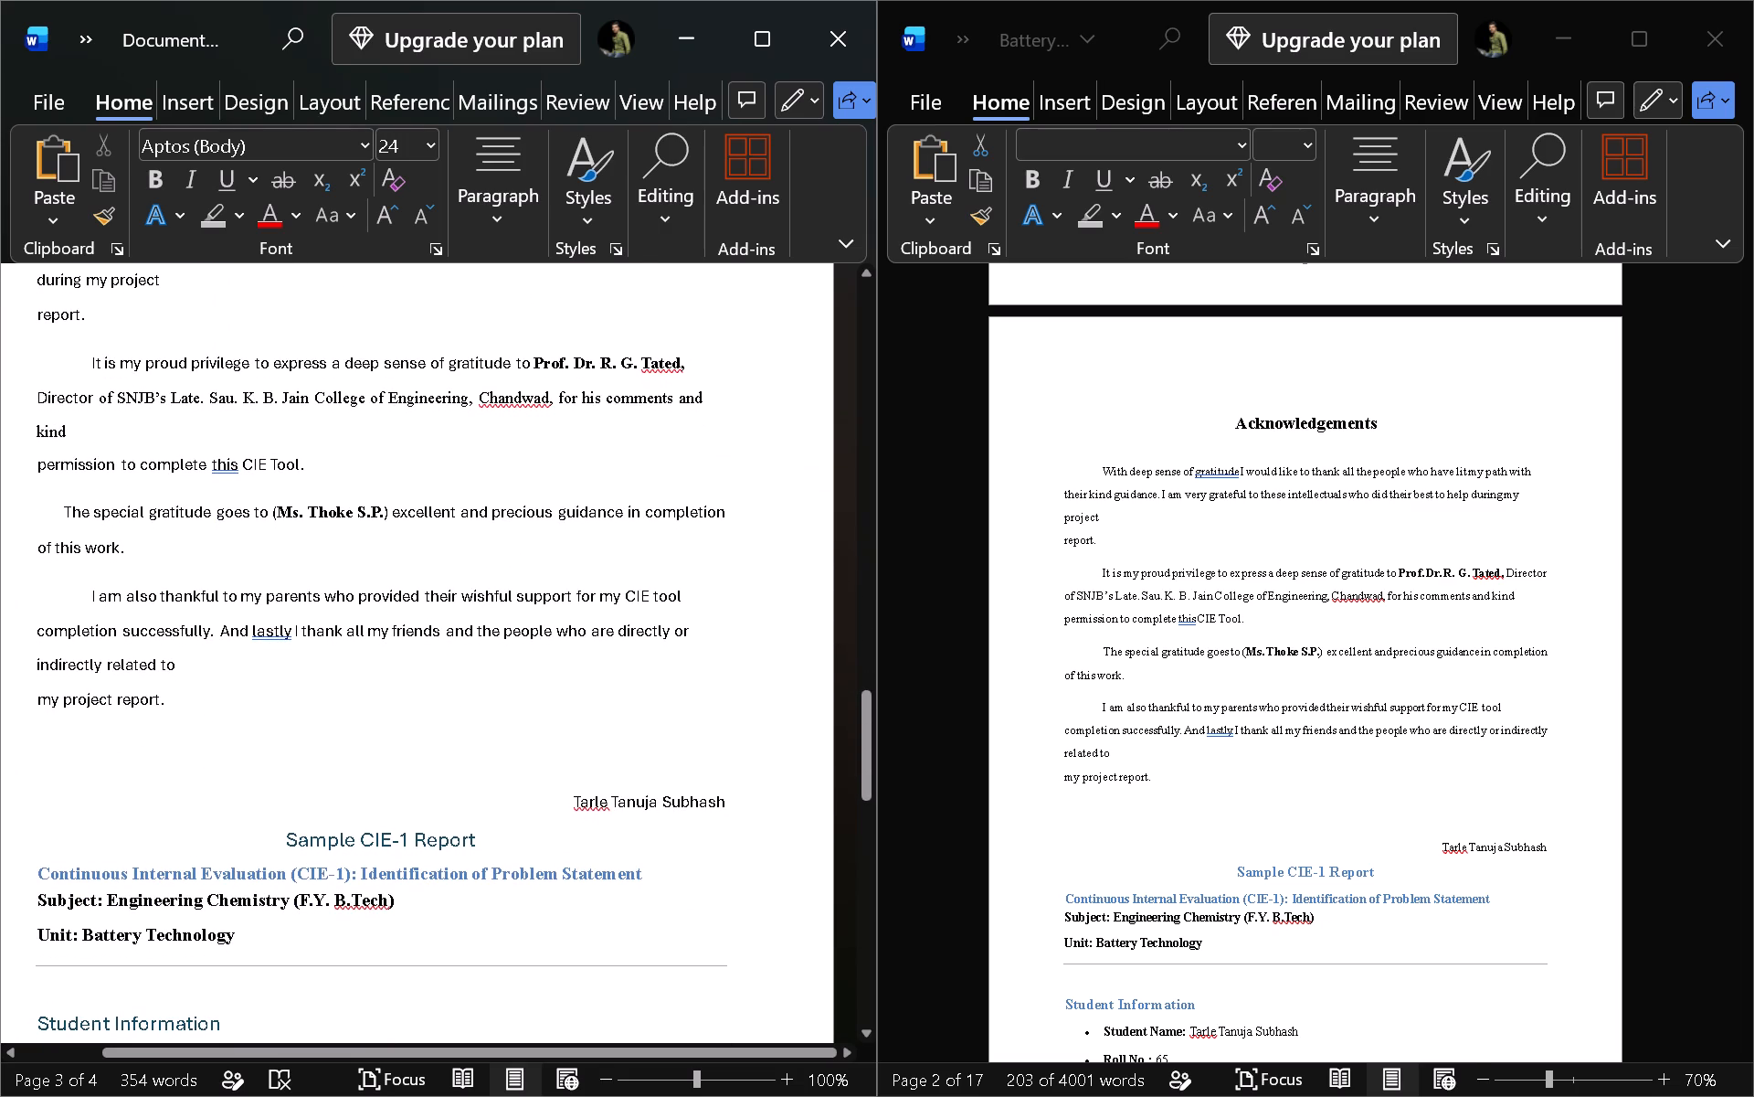
scroll(350, 594, "down", 3)
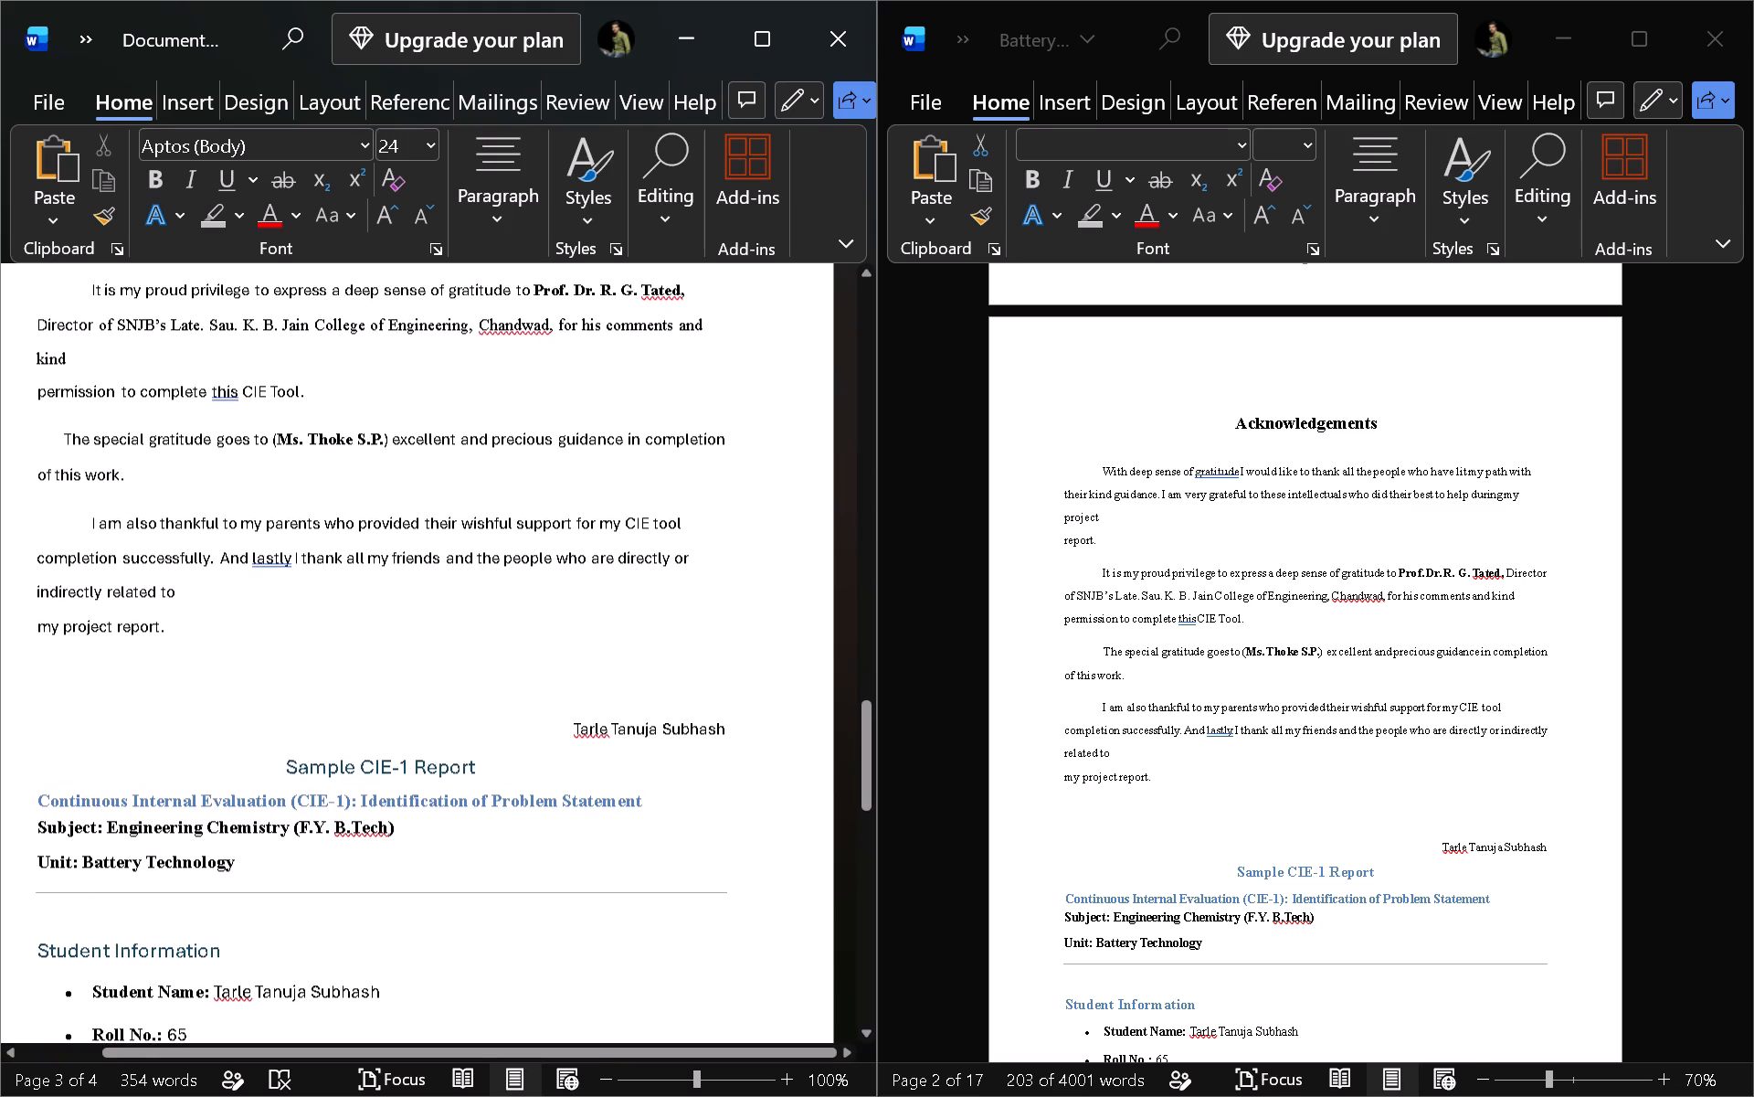
Centre the Acknowledgements heading on the draft's third page and leave the text beneath it expanded.
scroll(350, 594, "up", 15)
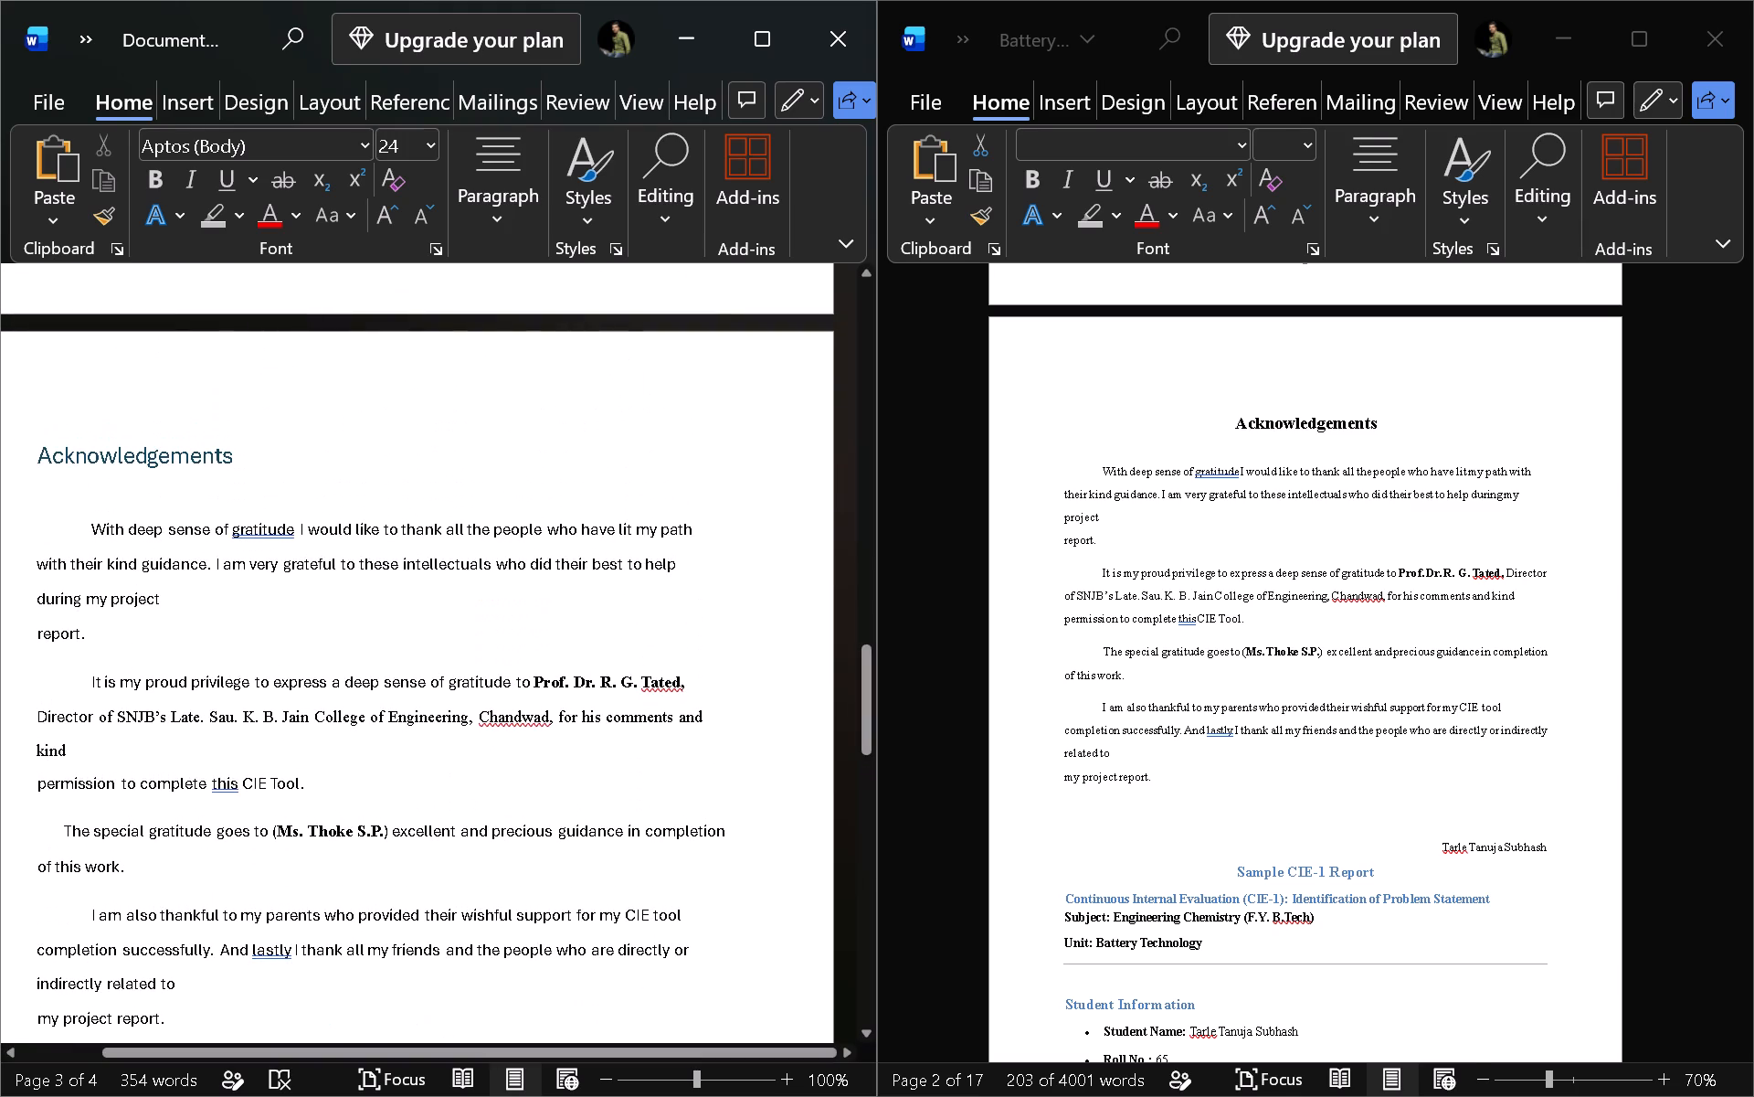
left_click(33, 453)
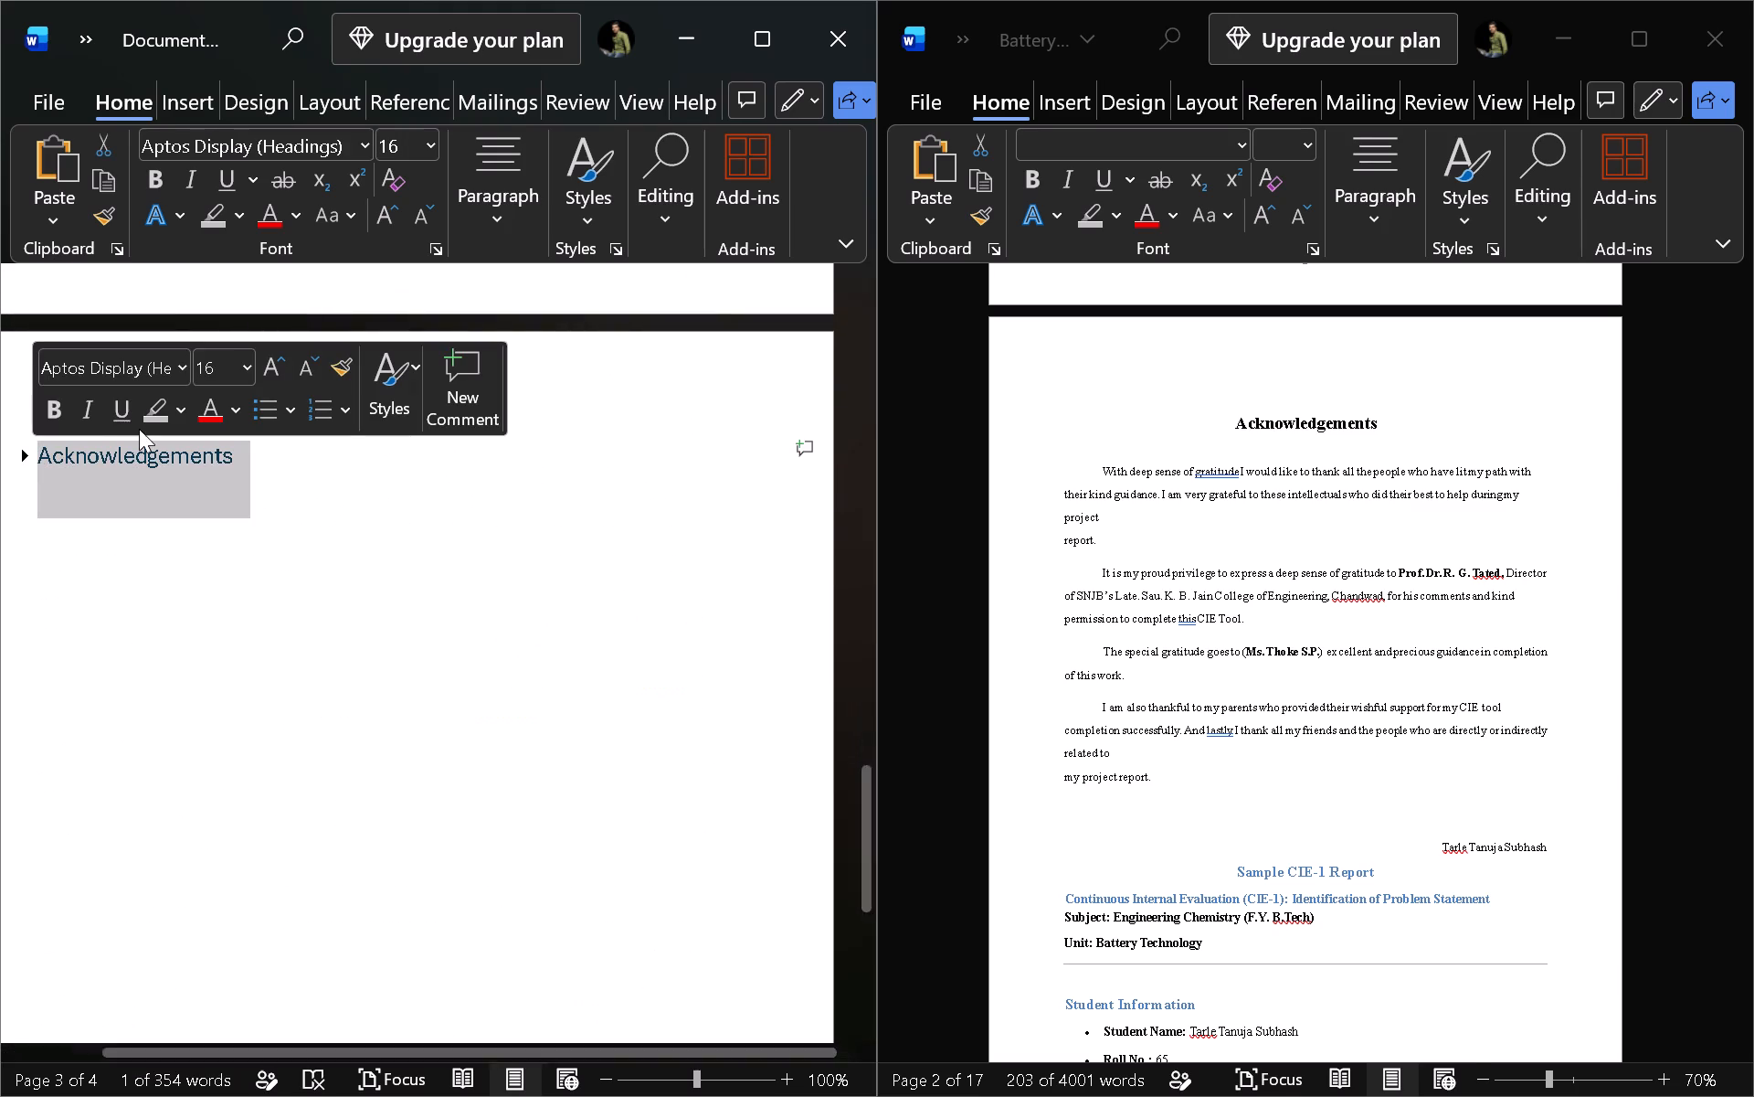
left_click(473, 182)
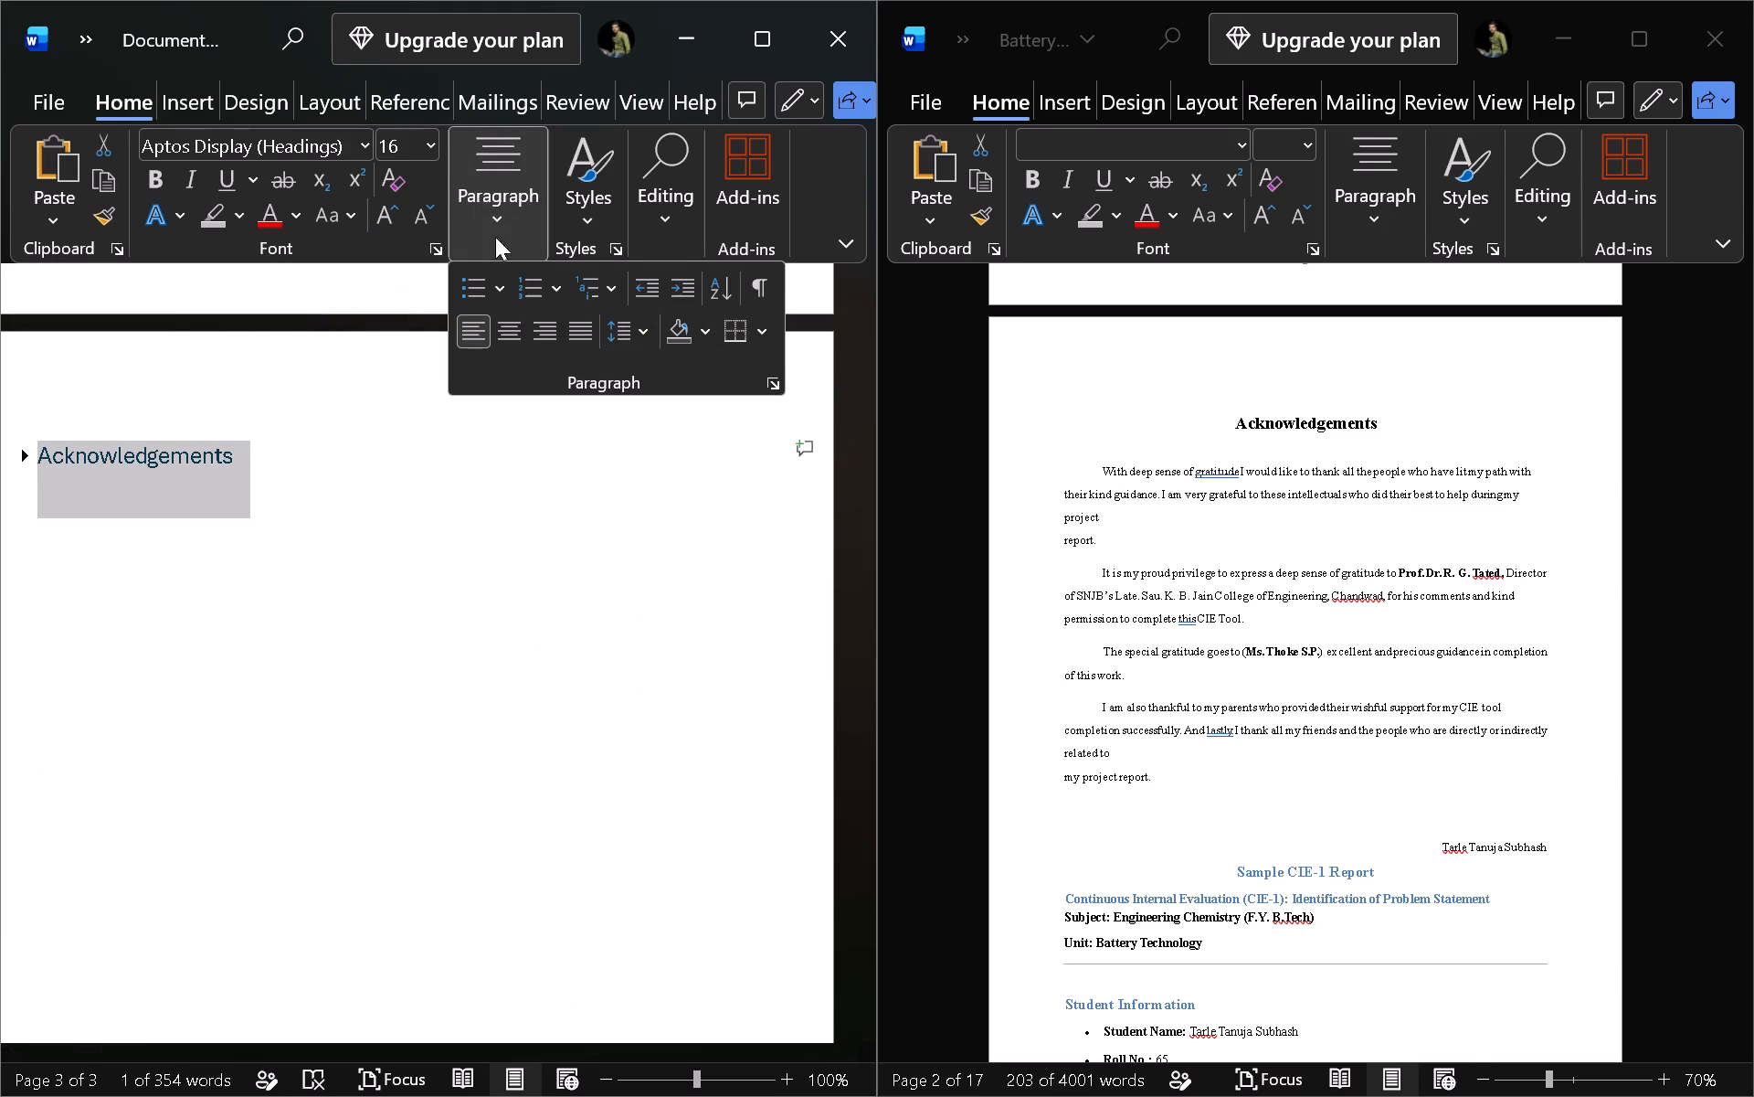
left_click(510, 325)
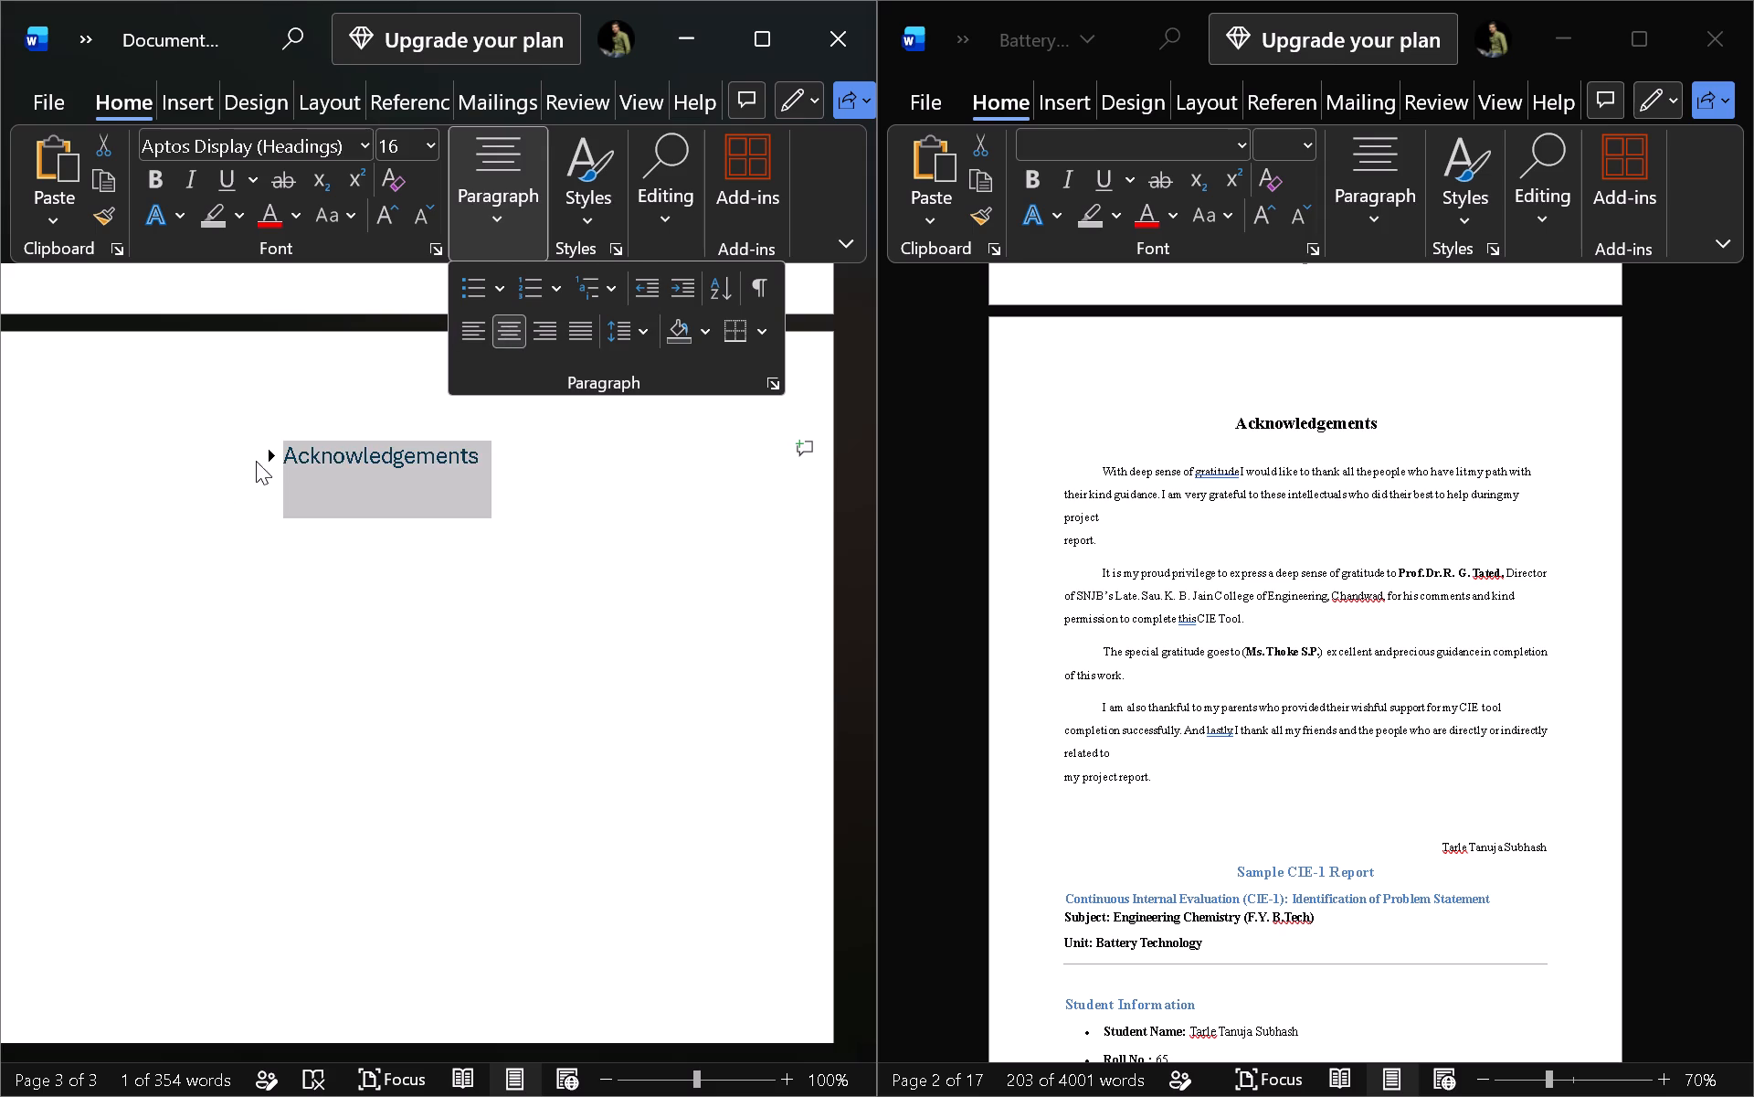
left_click(270, 456)
left_click(270, 456)
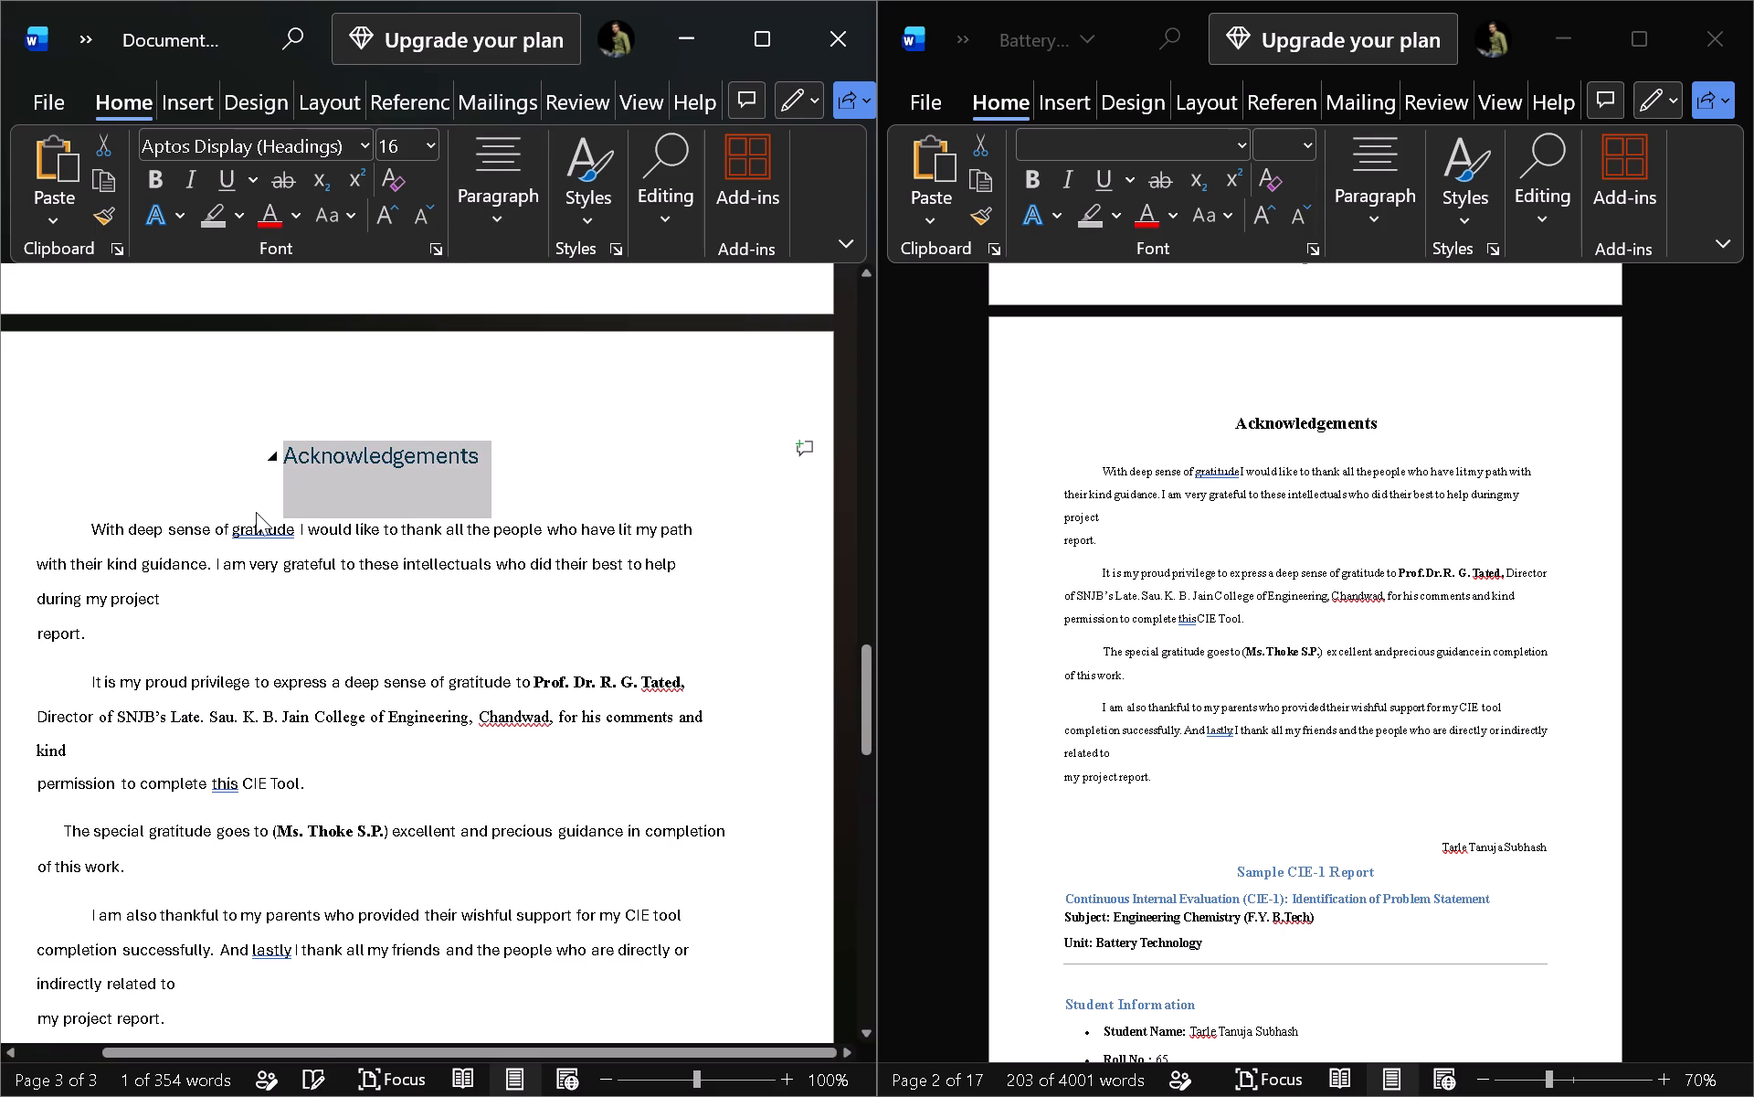
Replace the signatory name beneath the draft's Acknowledgements text with the new student's full name.
scroll(278, 623, "down", 5)
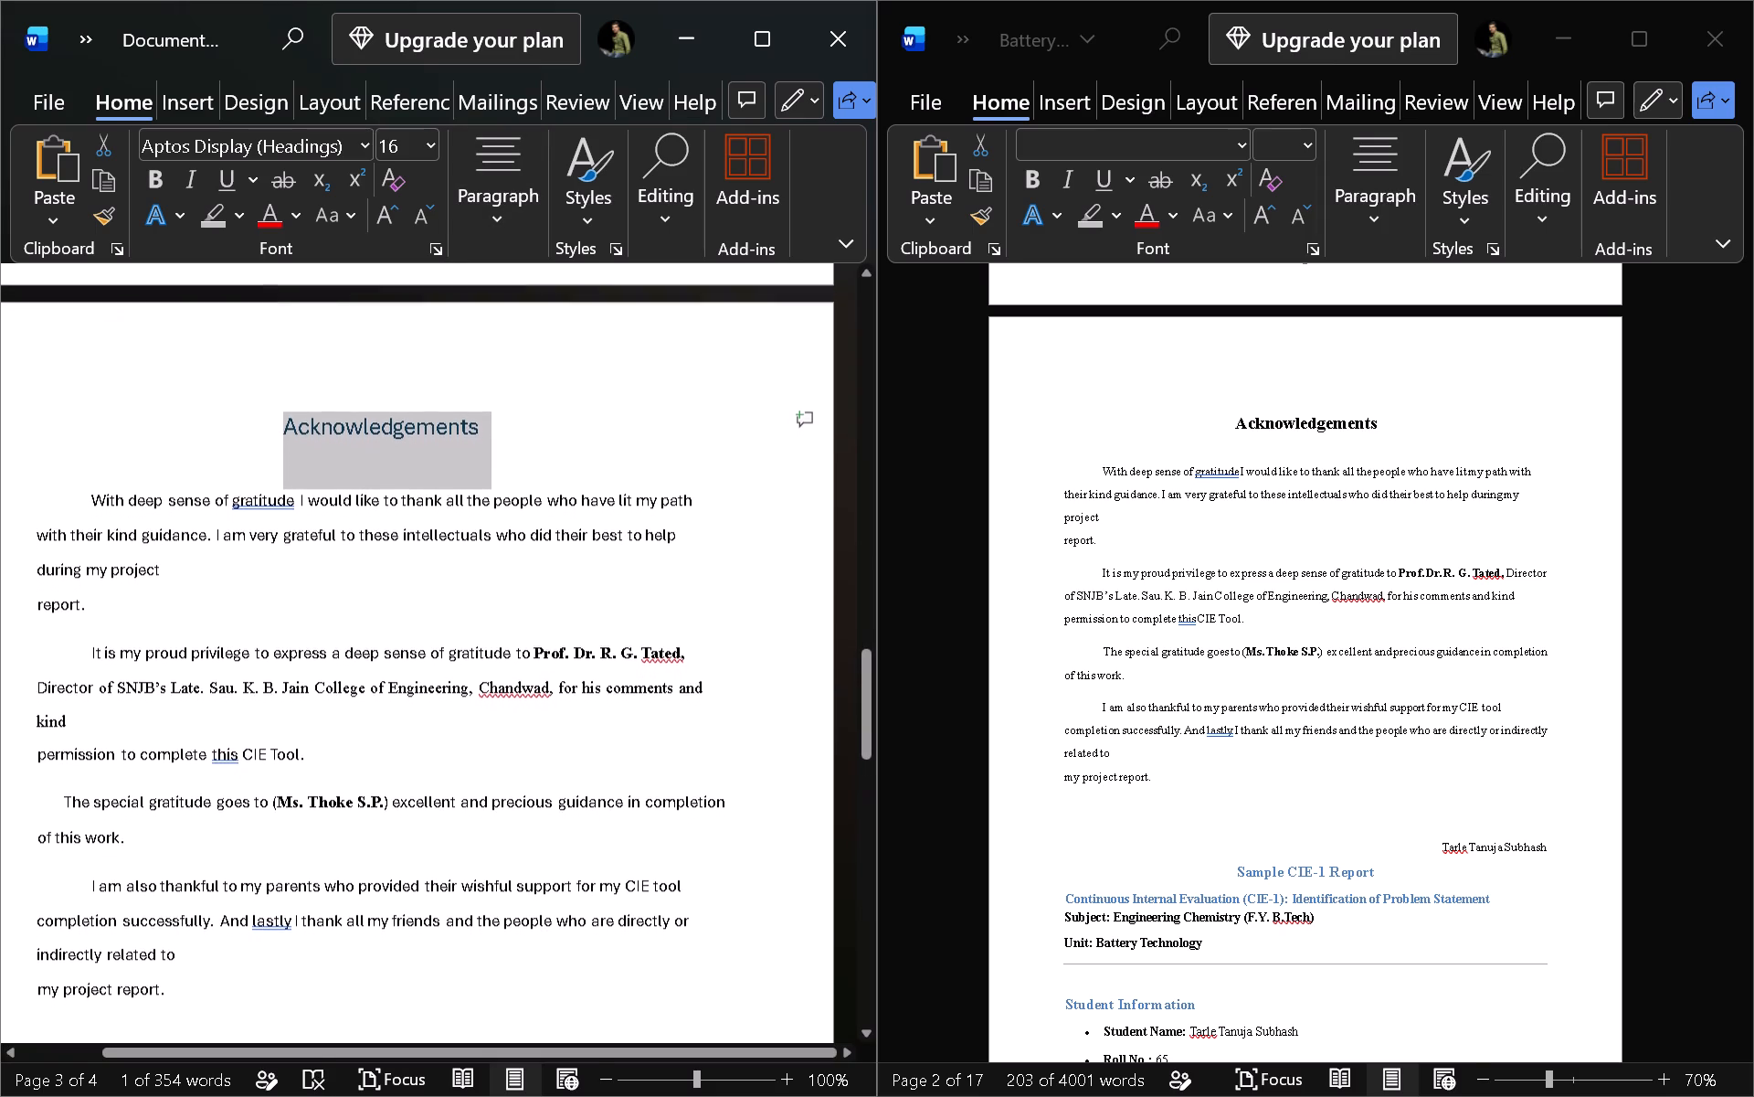
scroll(278, 623, "down", 7)
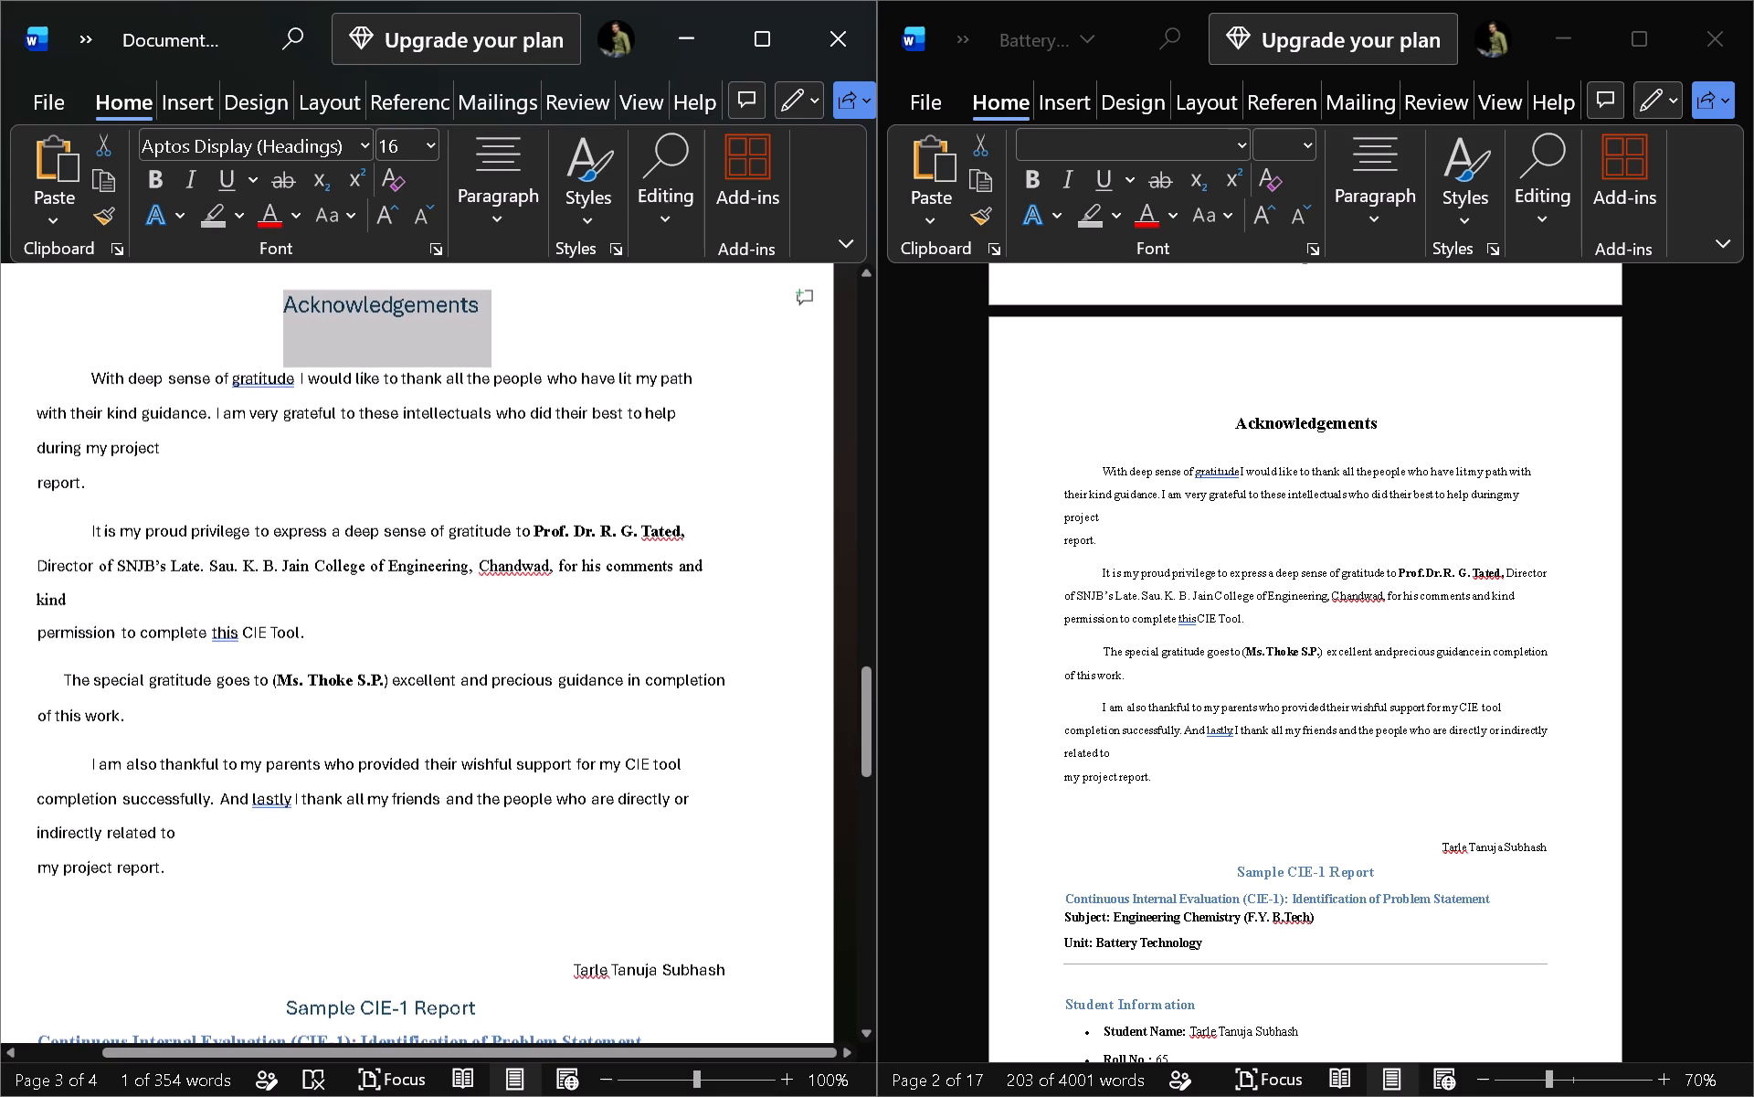
scroll(278, 623, "down", 2)
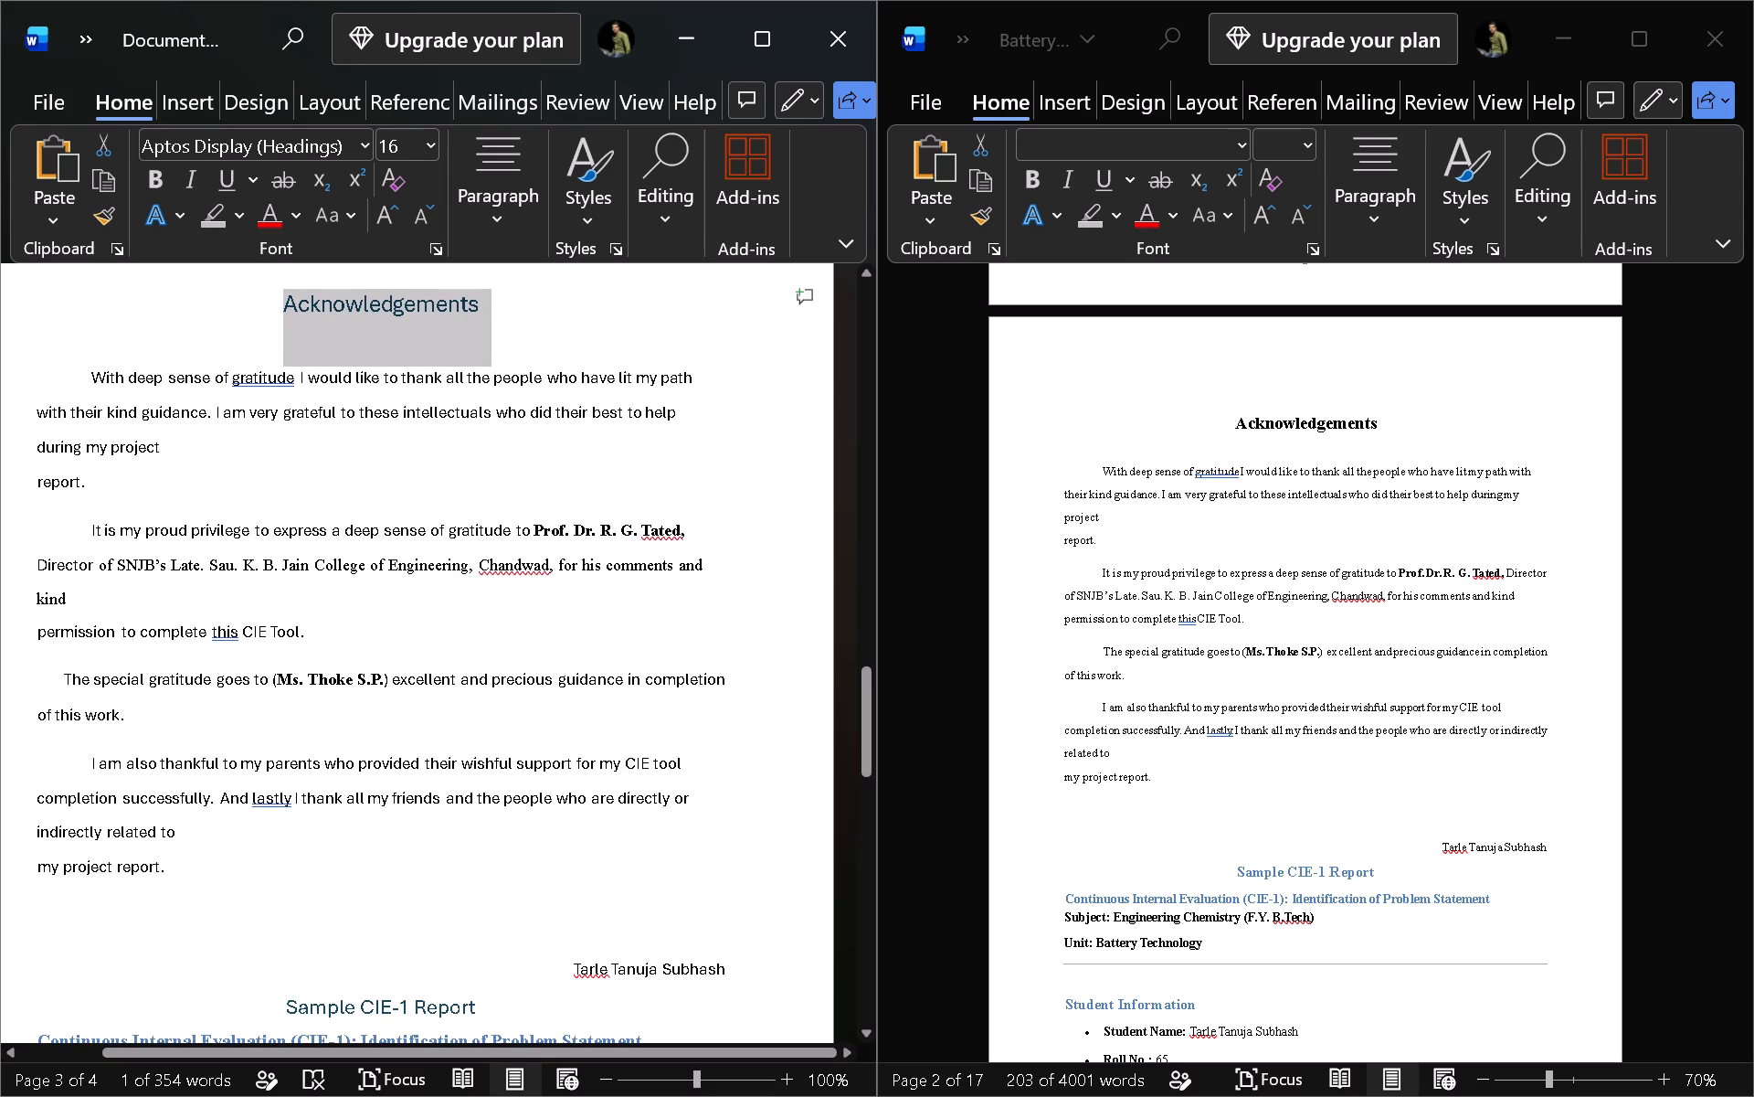
scroll(278, 623, "down", 11)
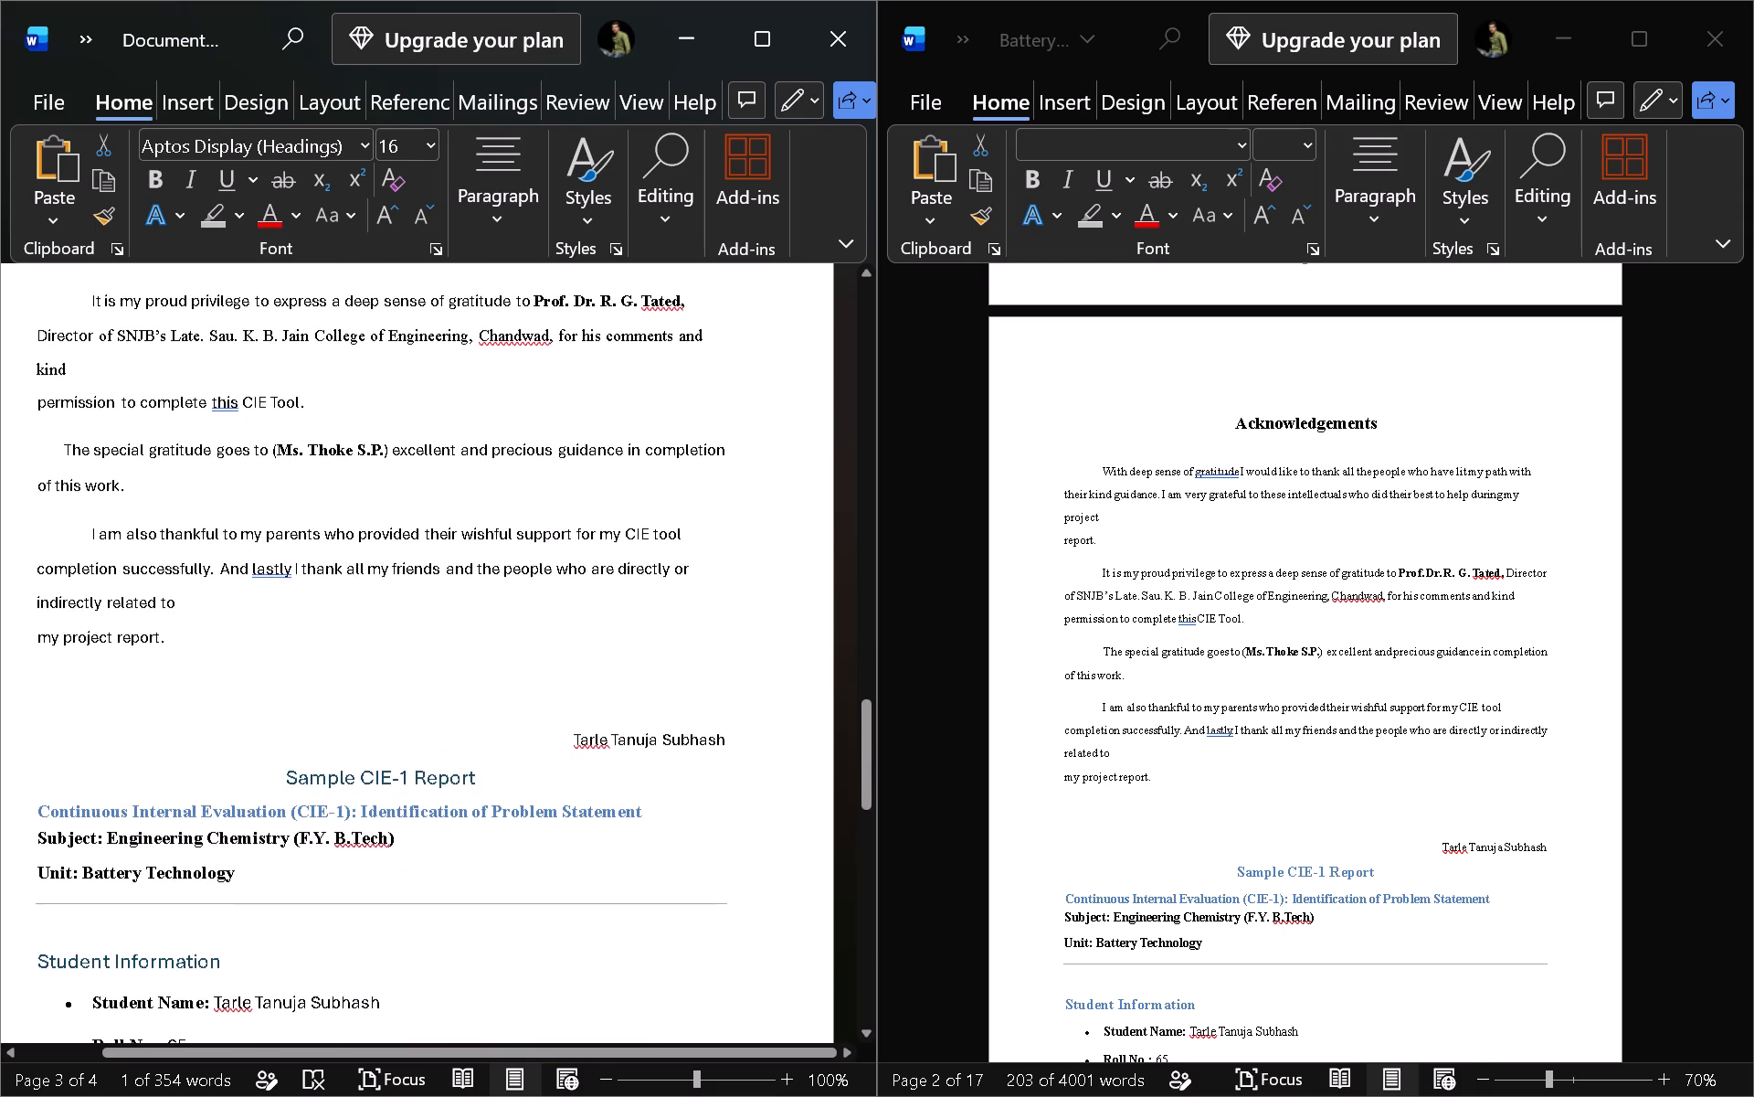
left_click_drag(543, 733, 641, 744)
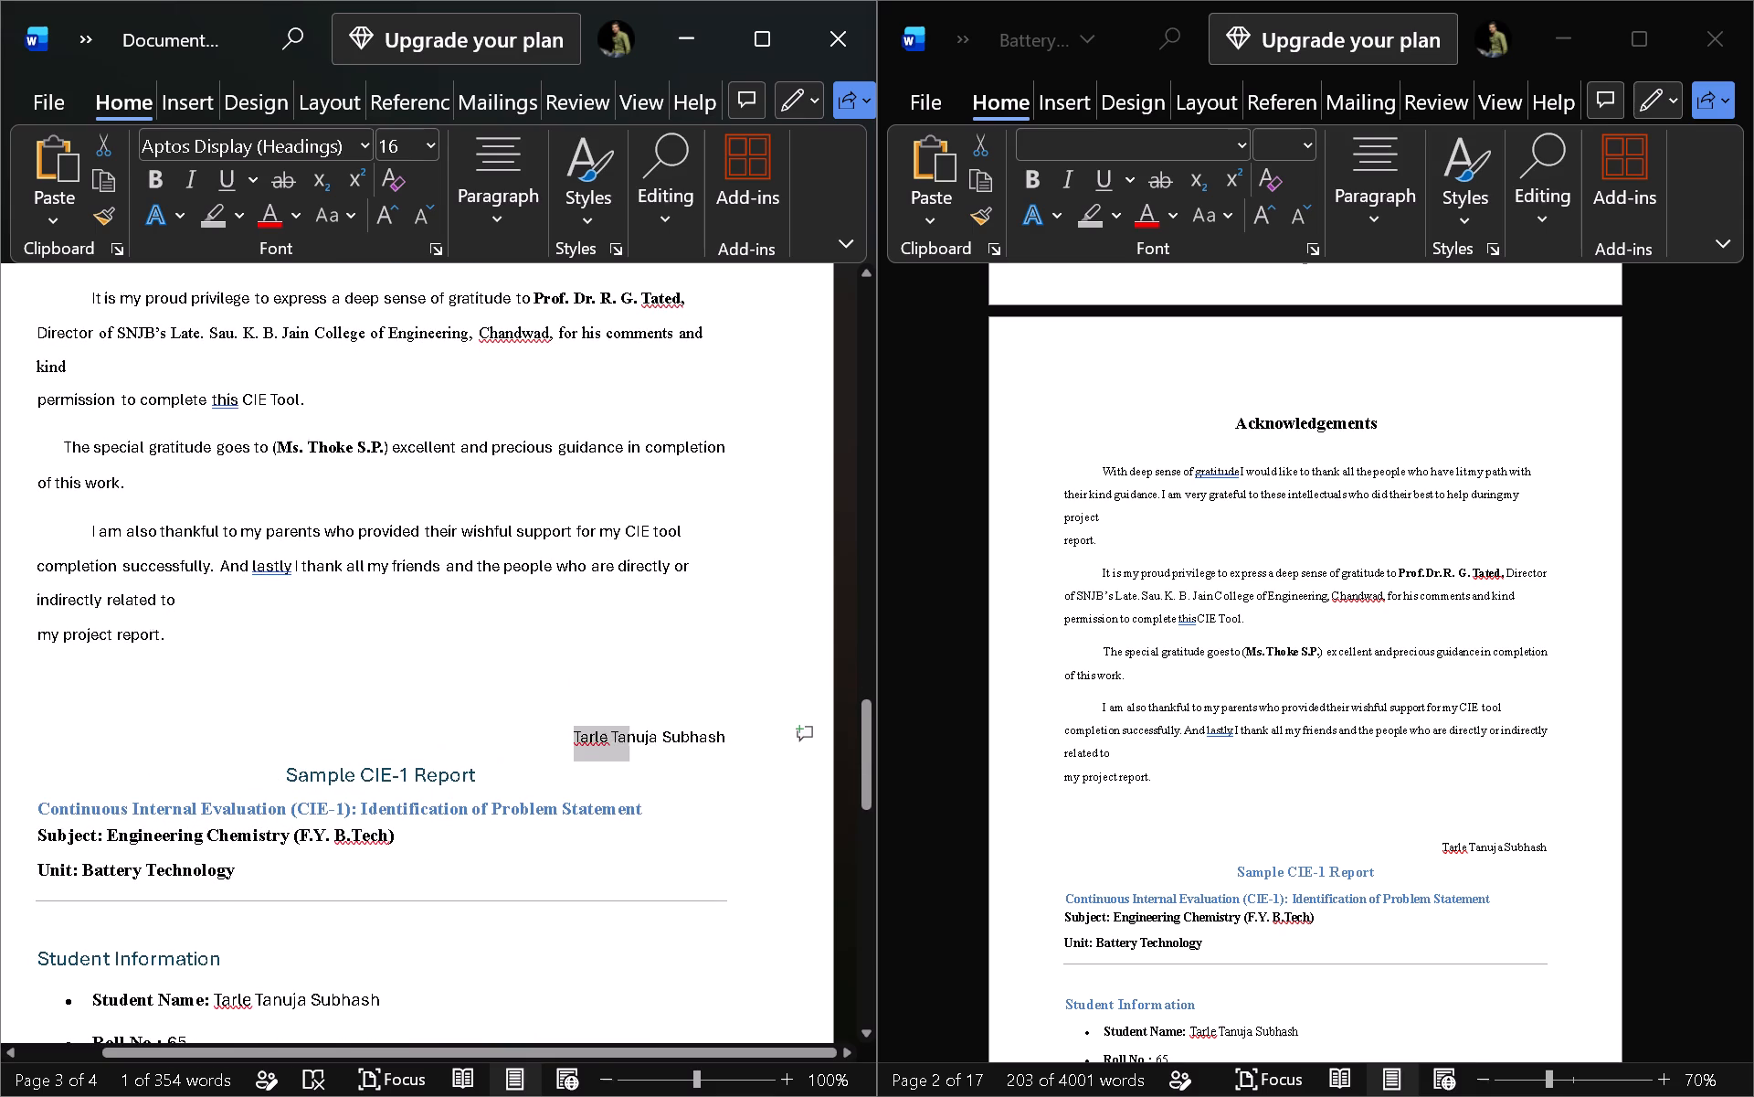
left_click_drag(641, 744, 731, 743)
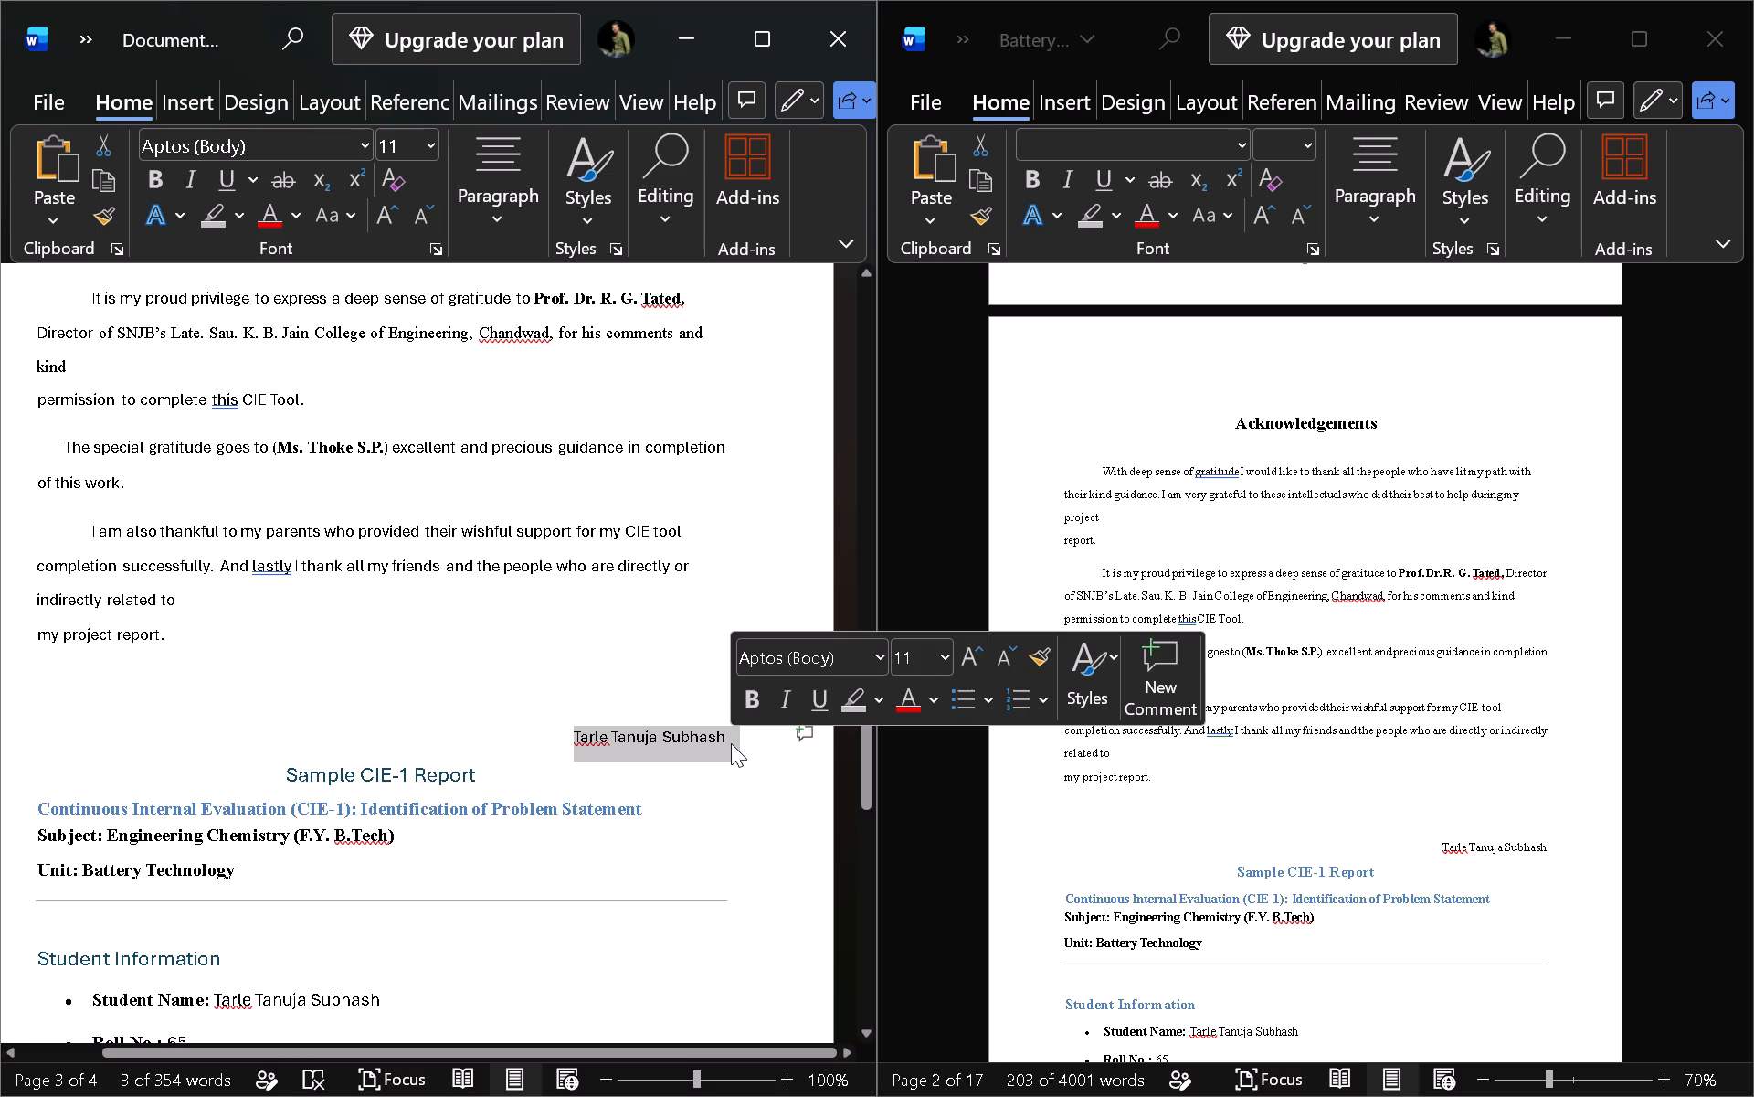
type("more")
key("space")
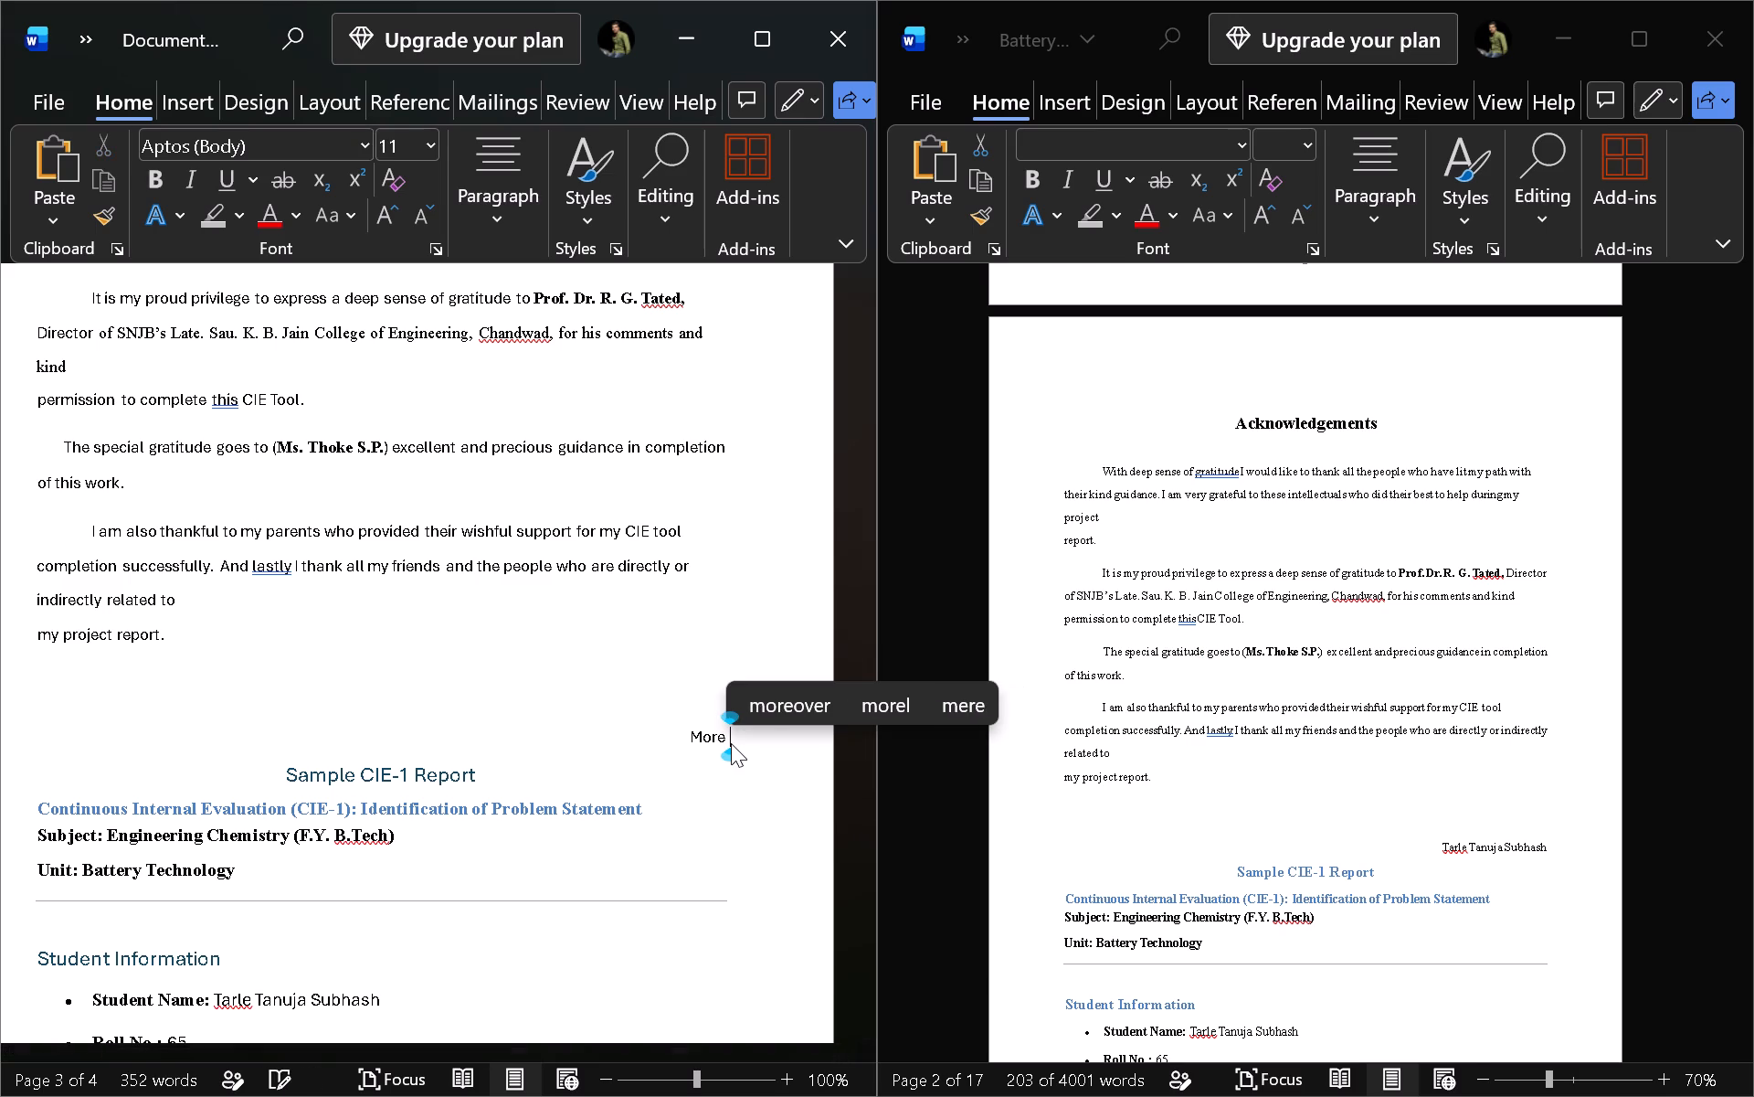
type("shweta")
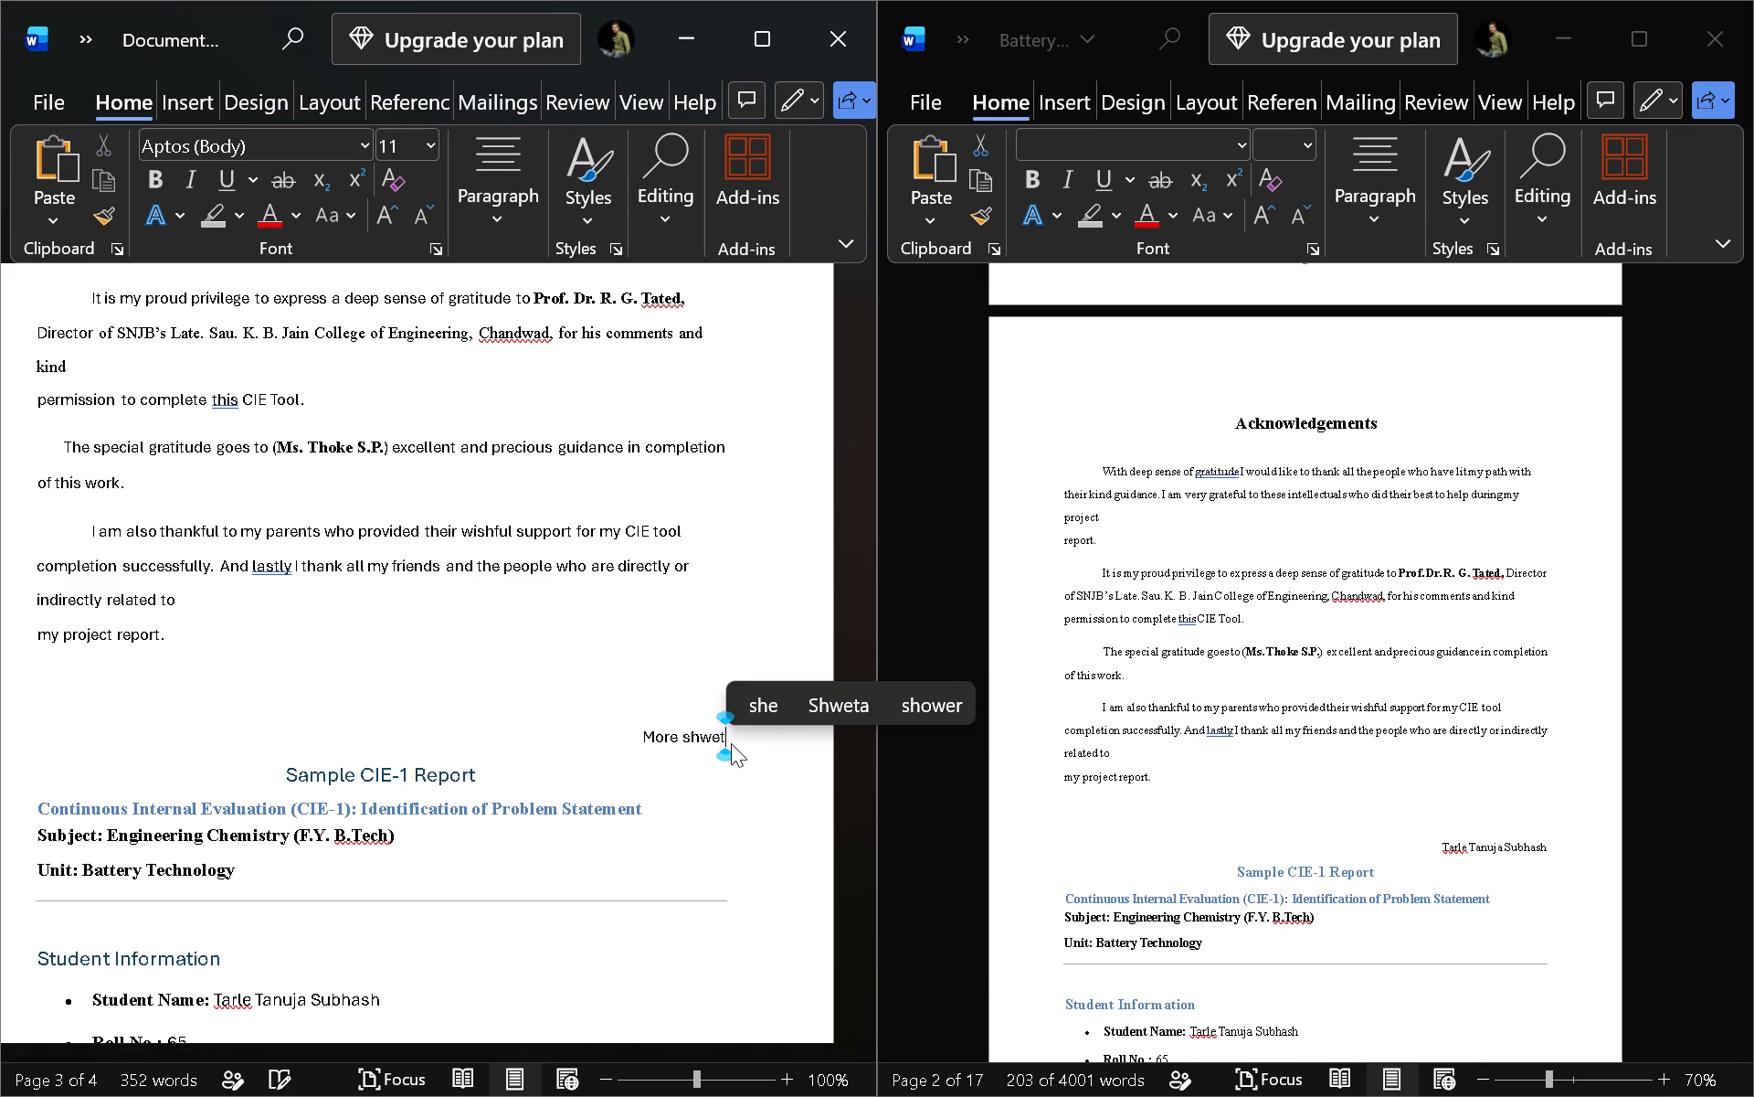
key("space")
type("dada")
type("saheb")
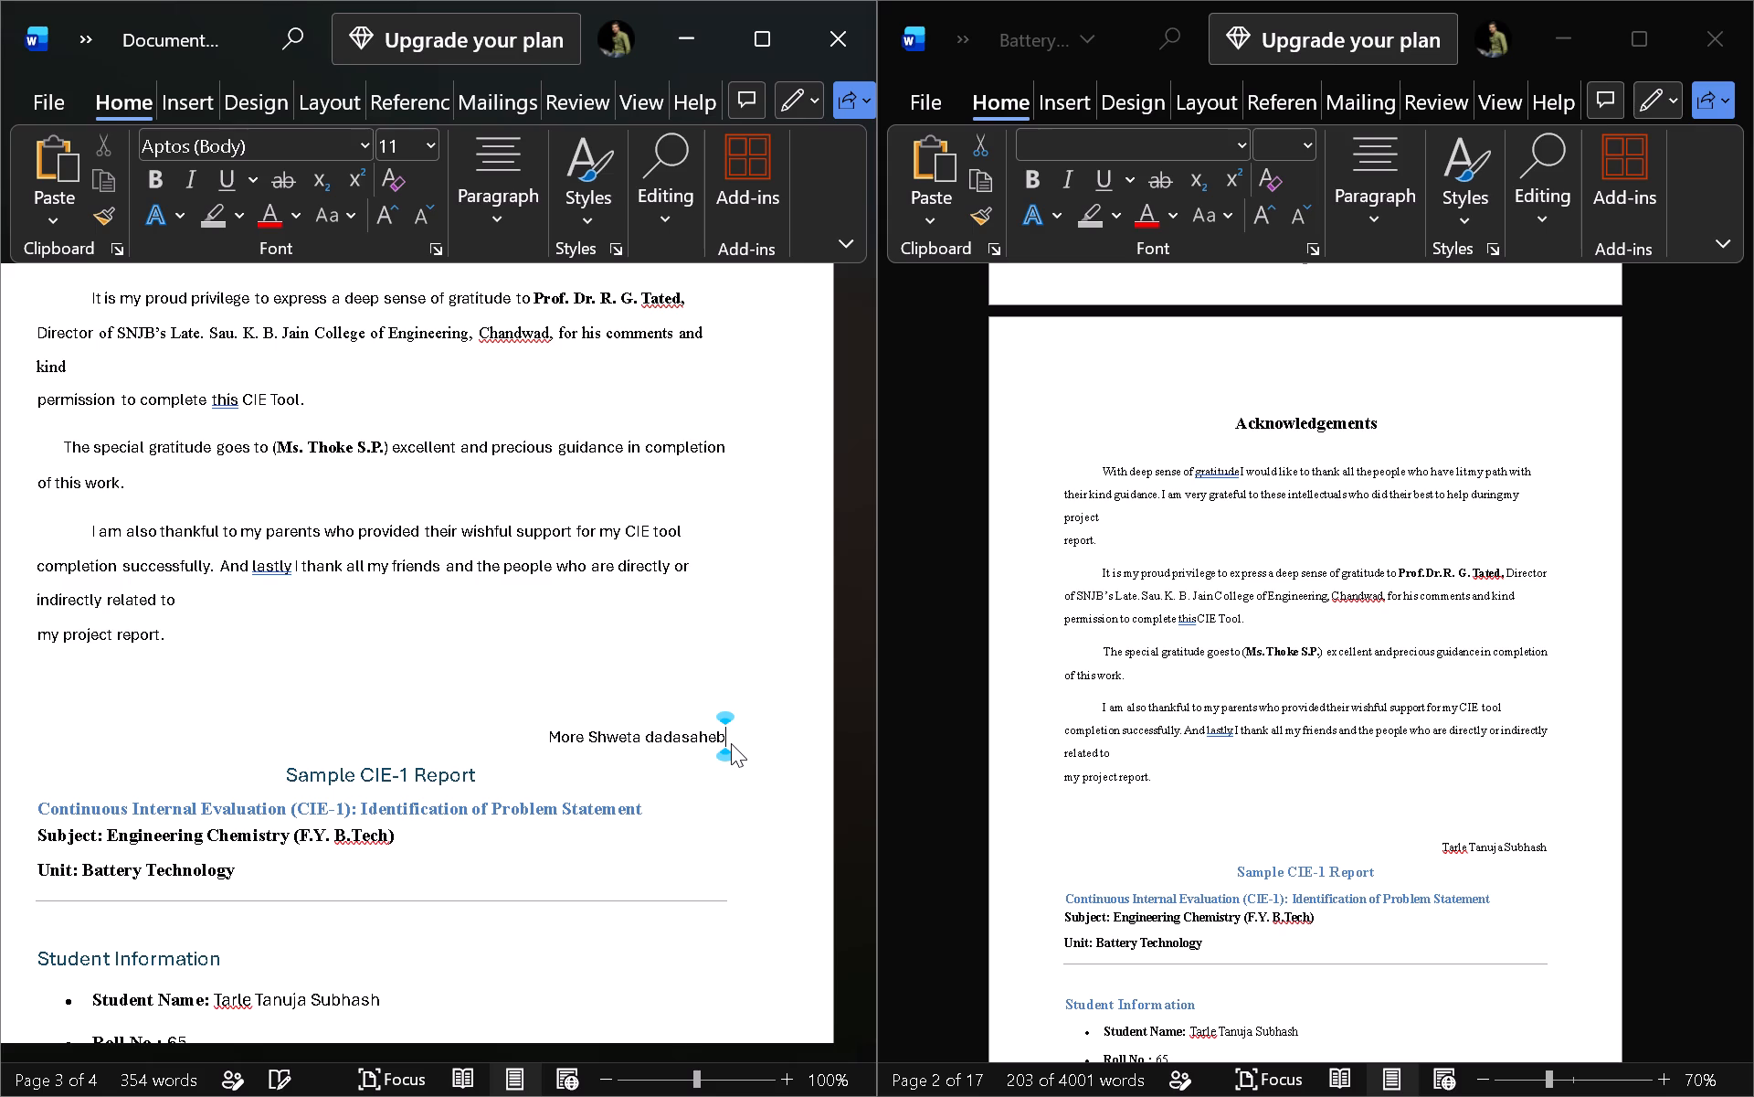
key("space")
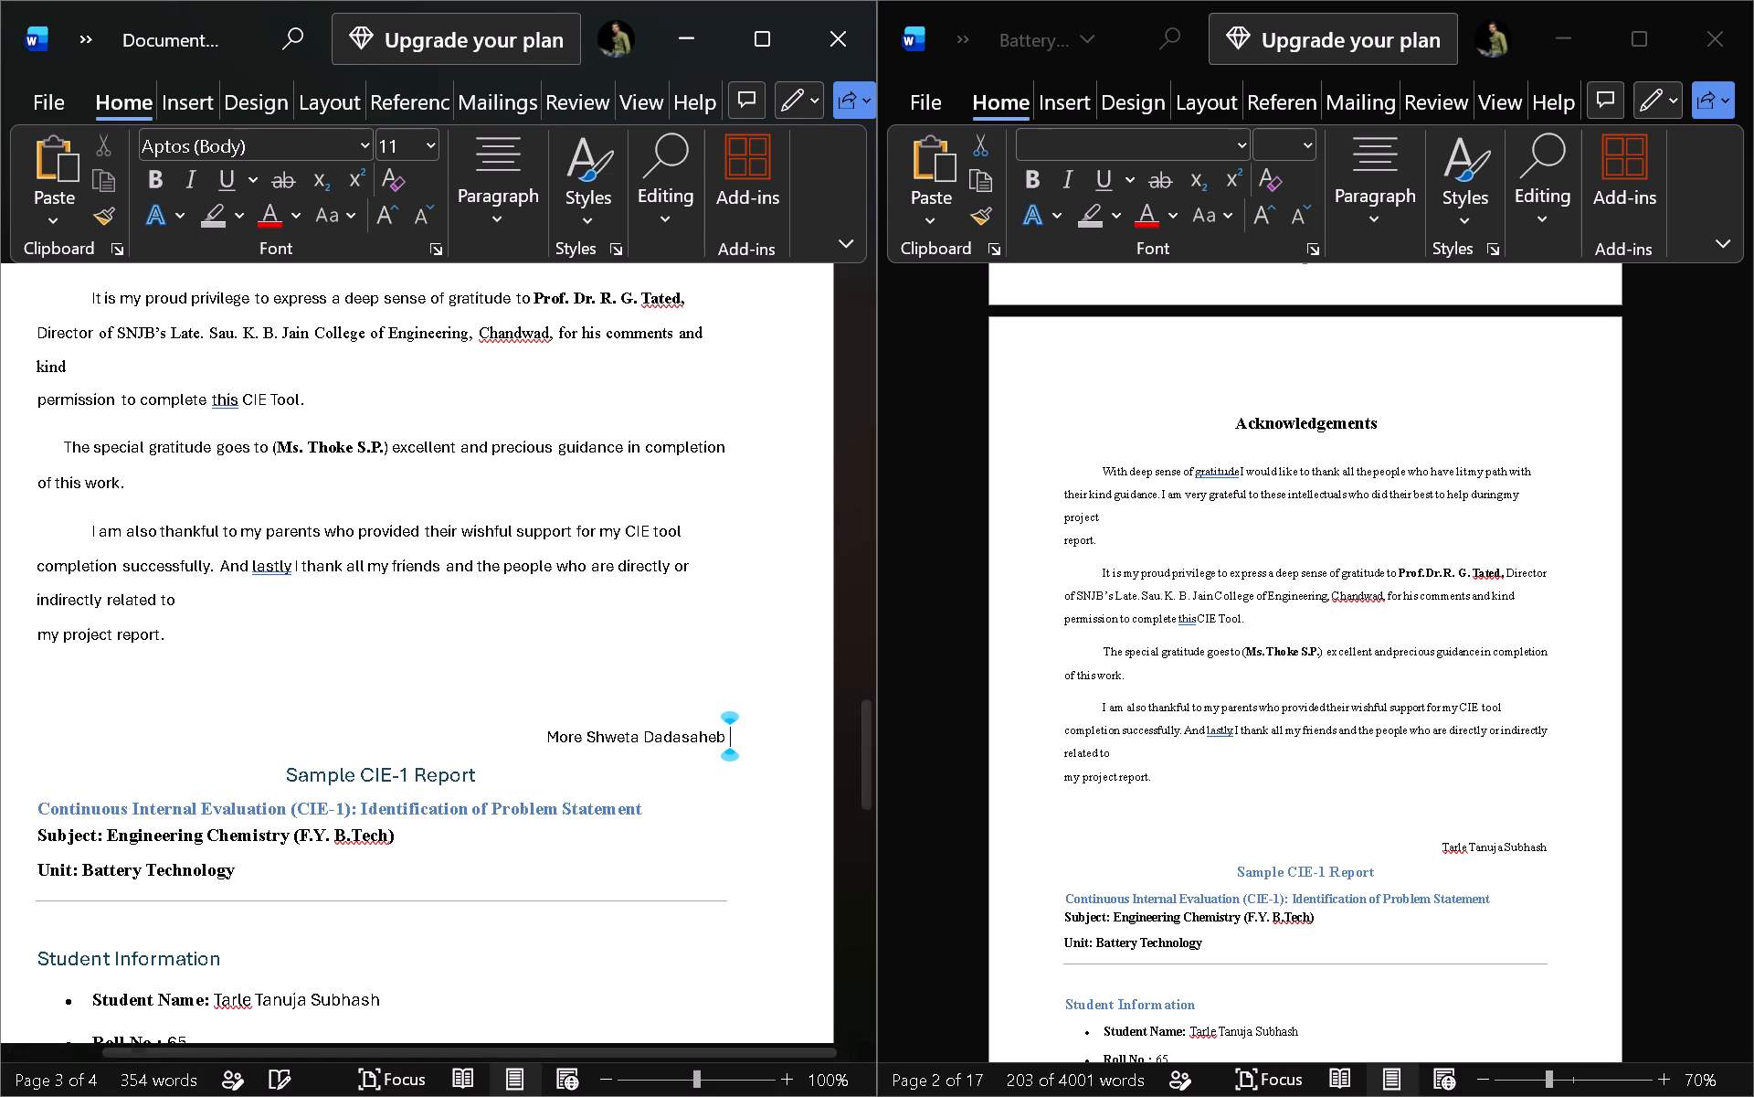
Enlarge the student's name beneath the Acknowledgements text to 14 pt.
left_click_drag(564, 719, 639, 740)
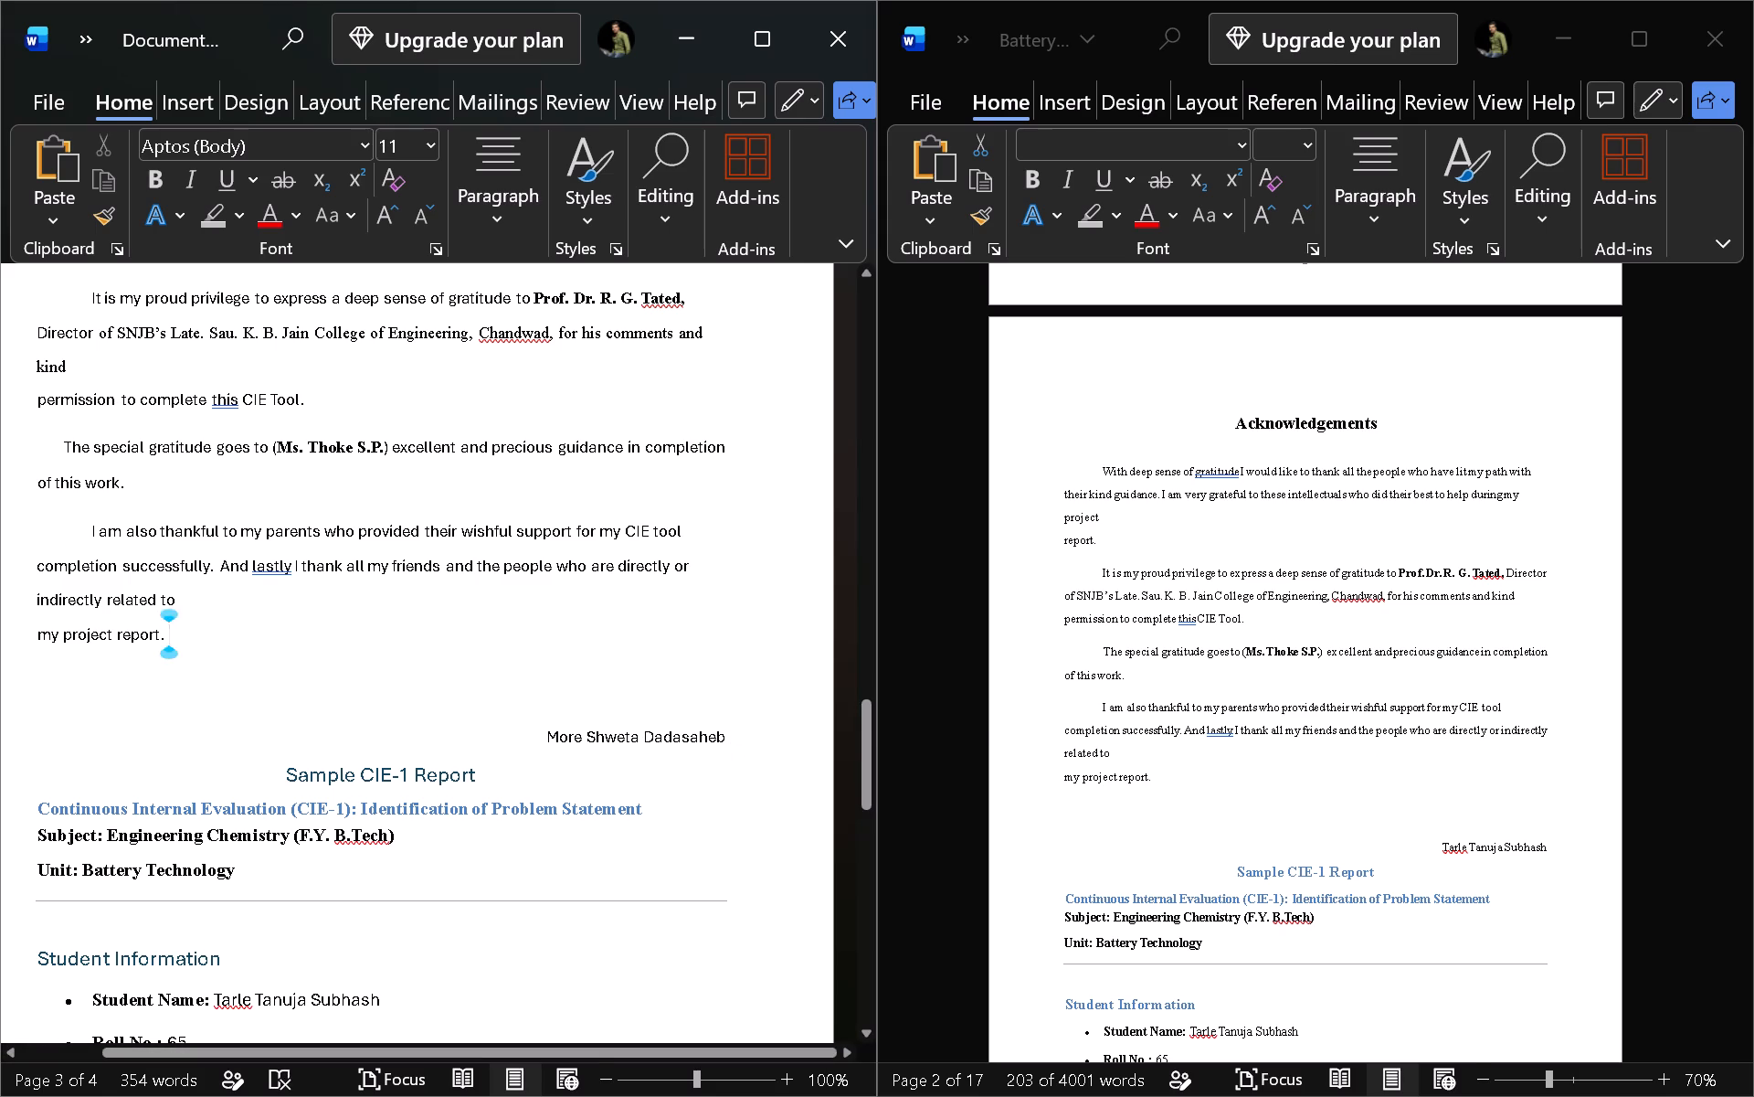
left_click_drag(639, 740, 728, 750)
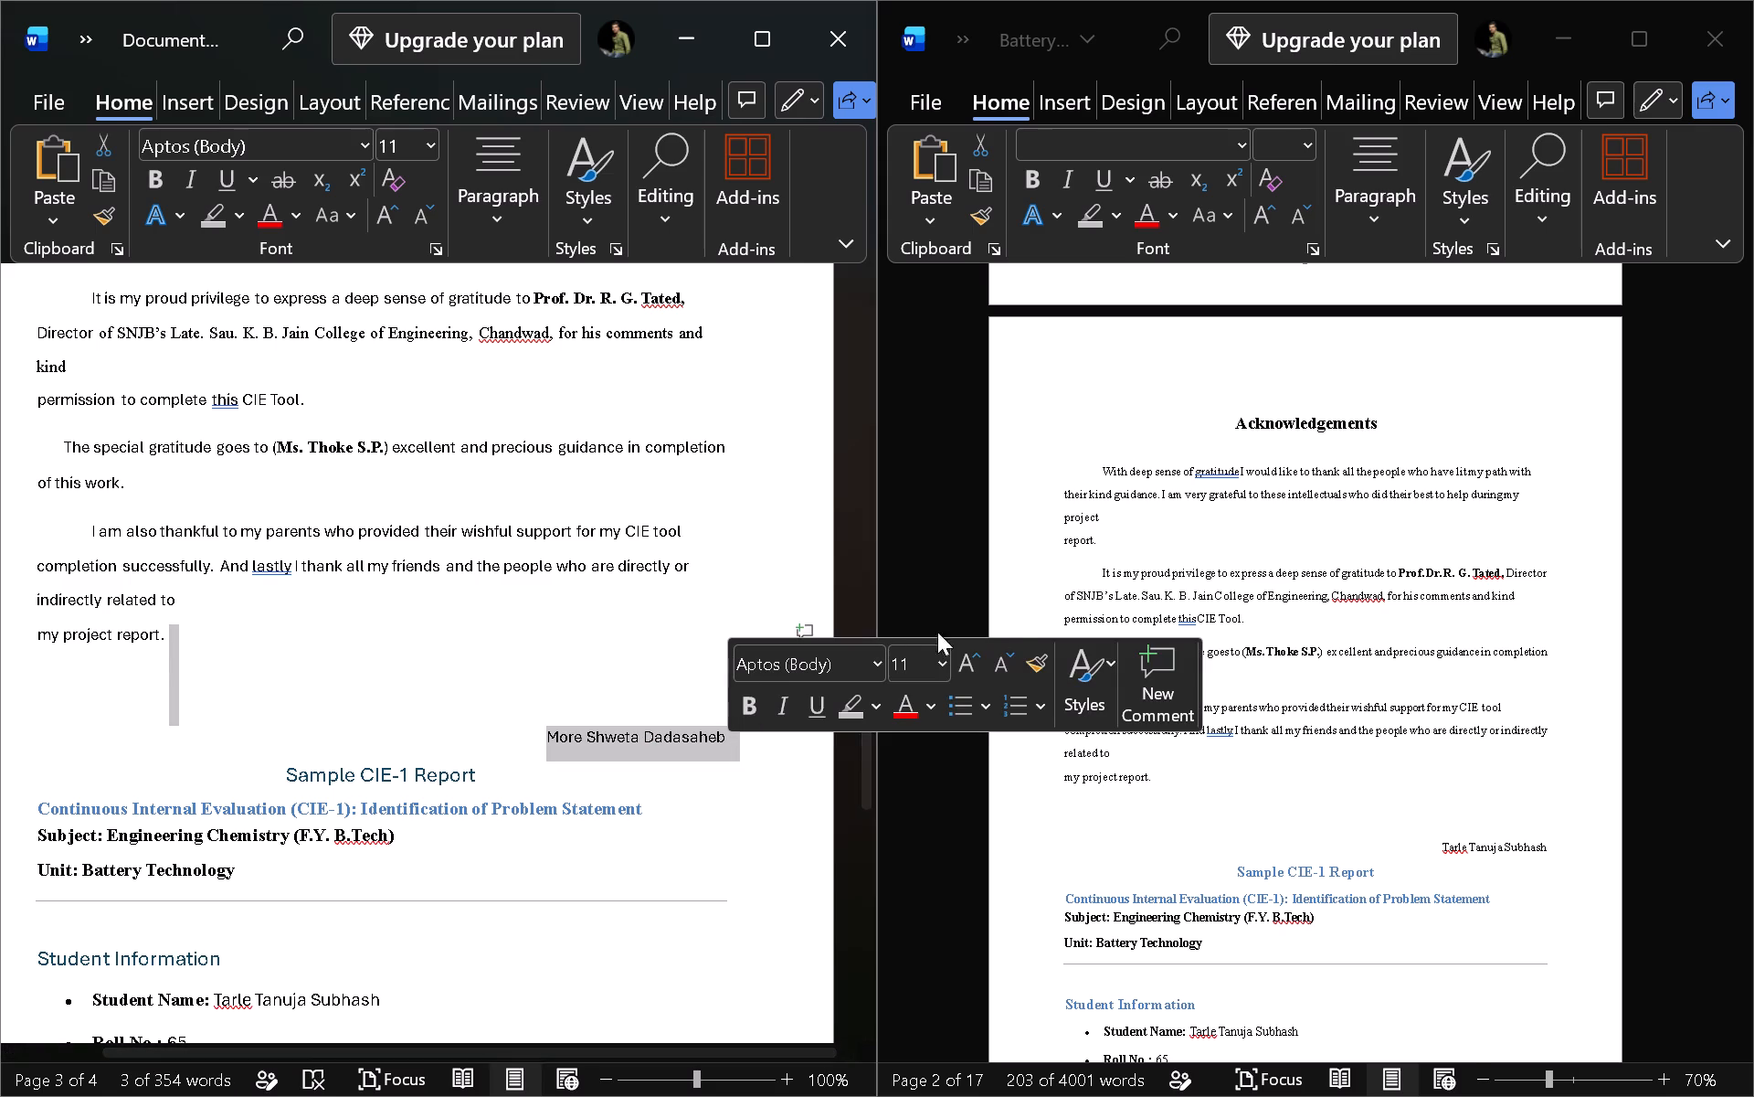
double_click(962, 668)
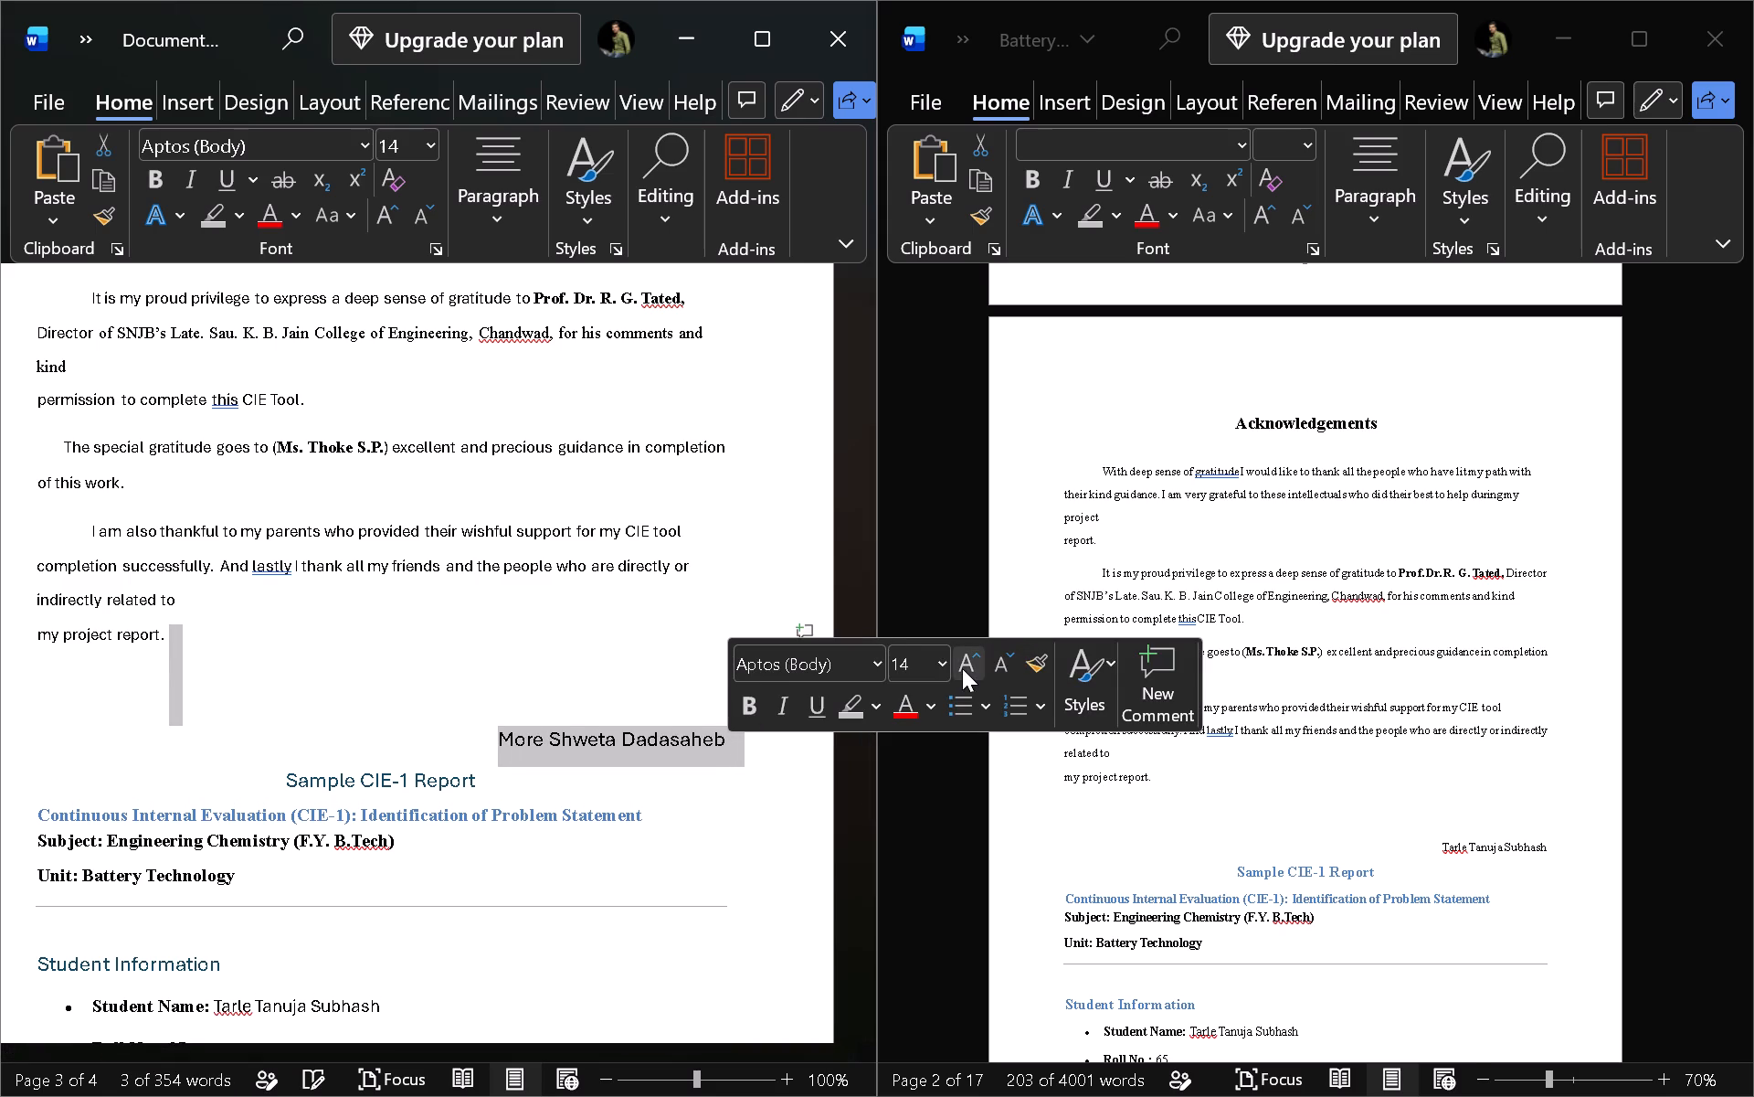
left_click(509, 864)
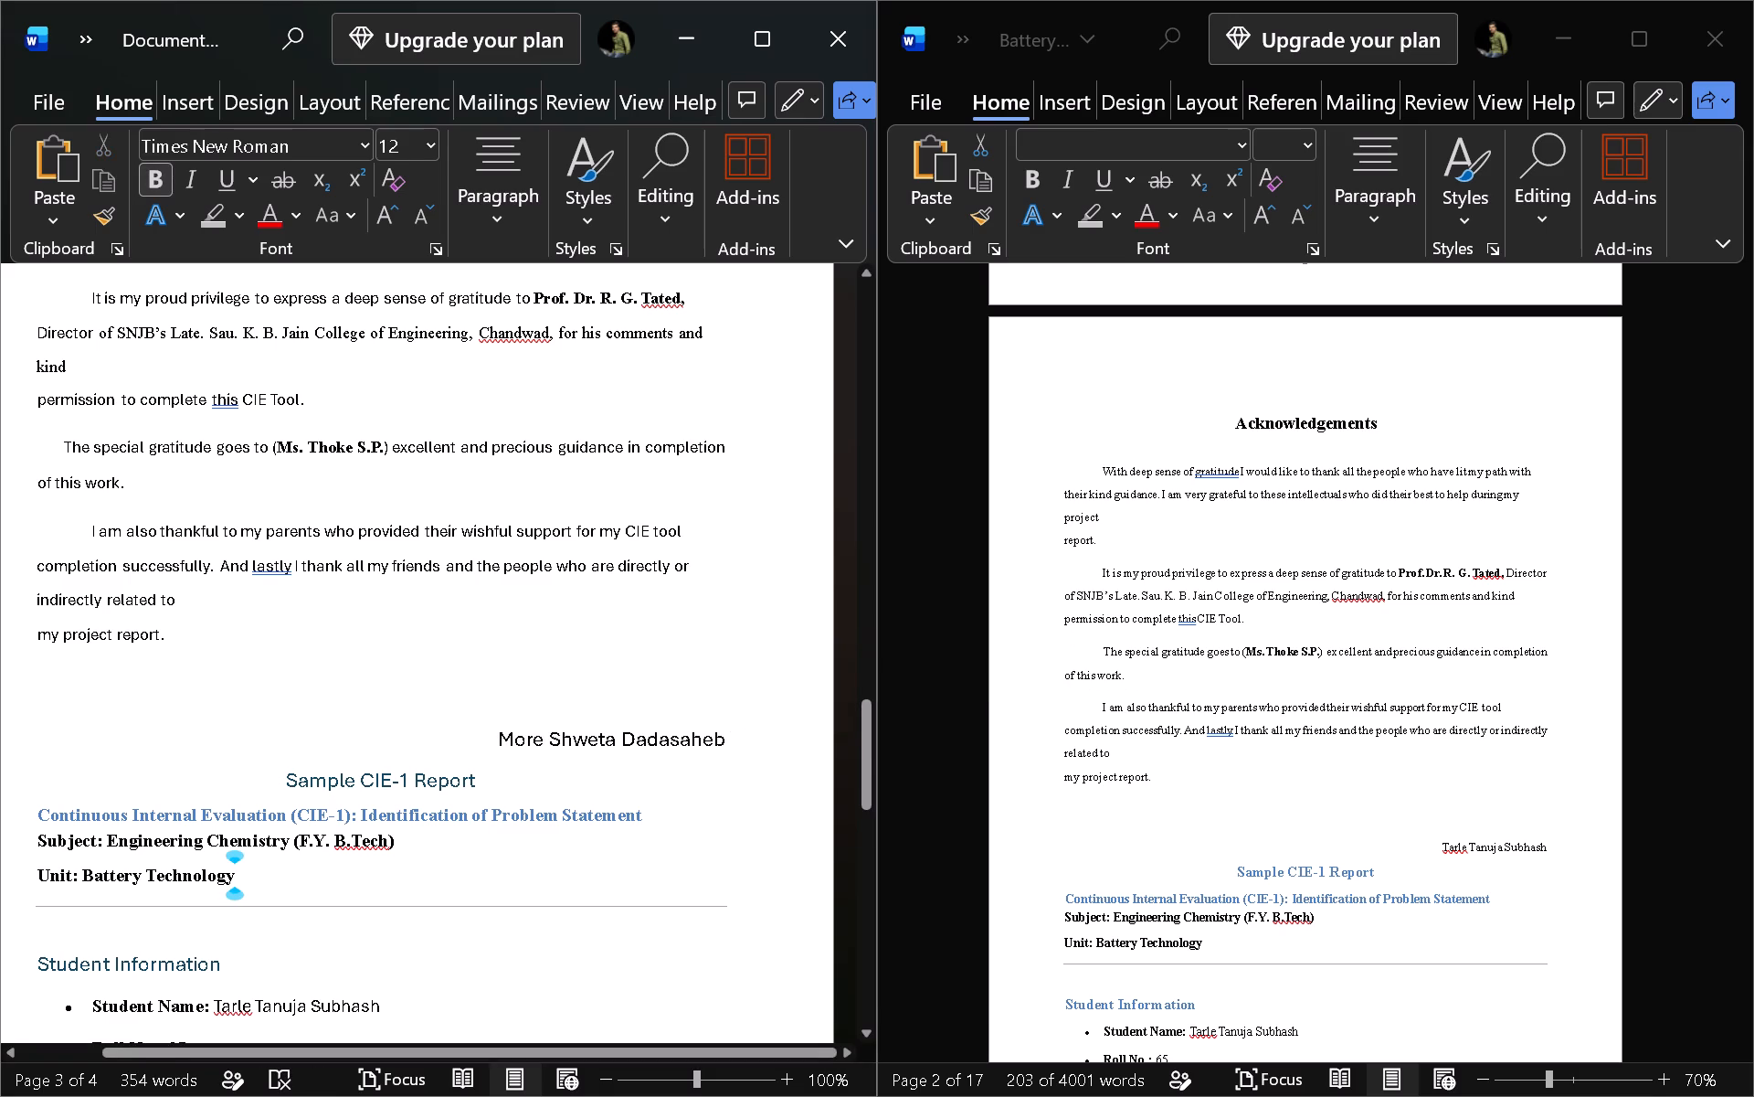
Examine how the draft's Sample CIE-1 Report and Student Information sections follow the Acknowledgements across the page break.
scroll(560, 848, "down", 5)
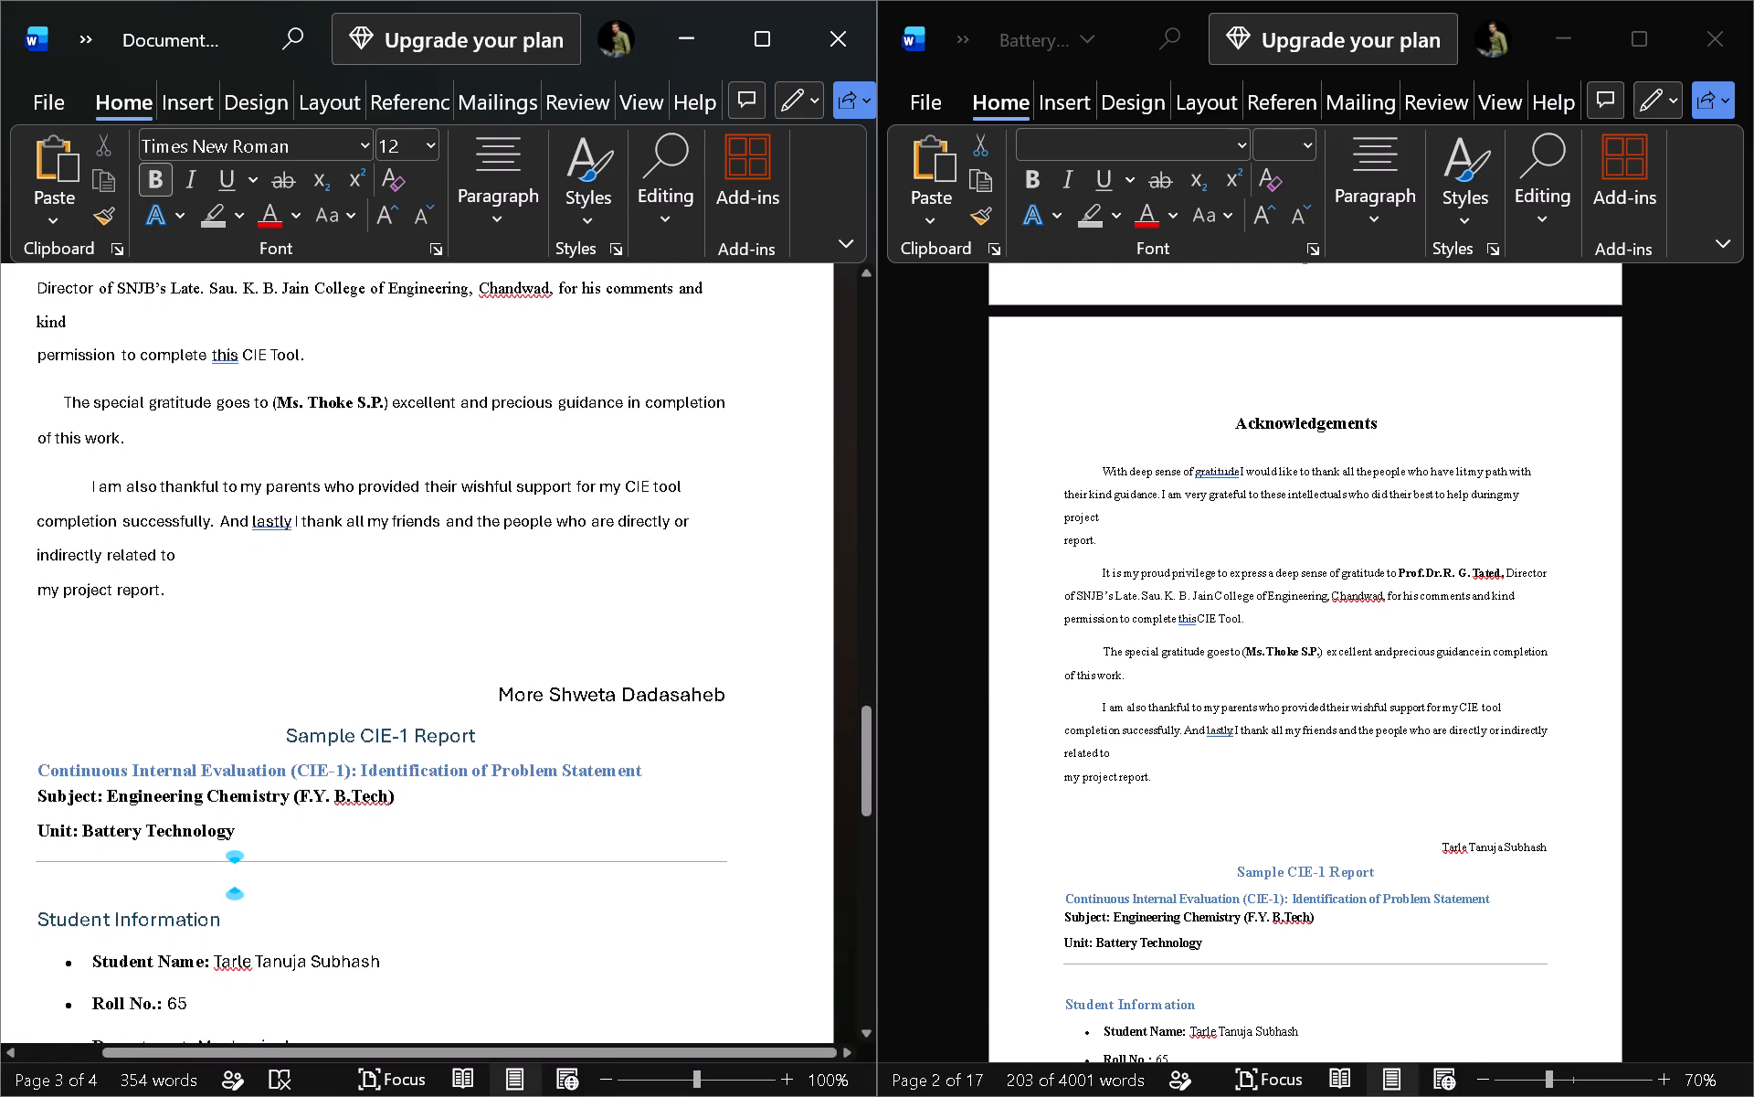
scroll(560, 848, "down", 9)
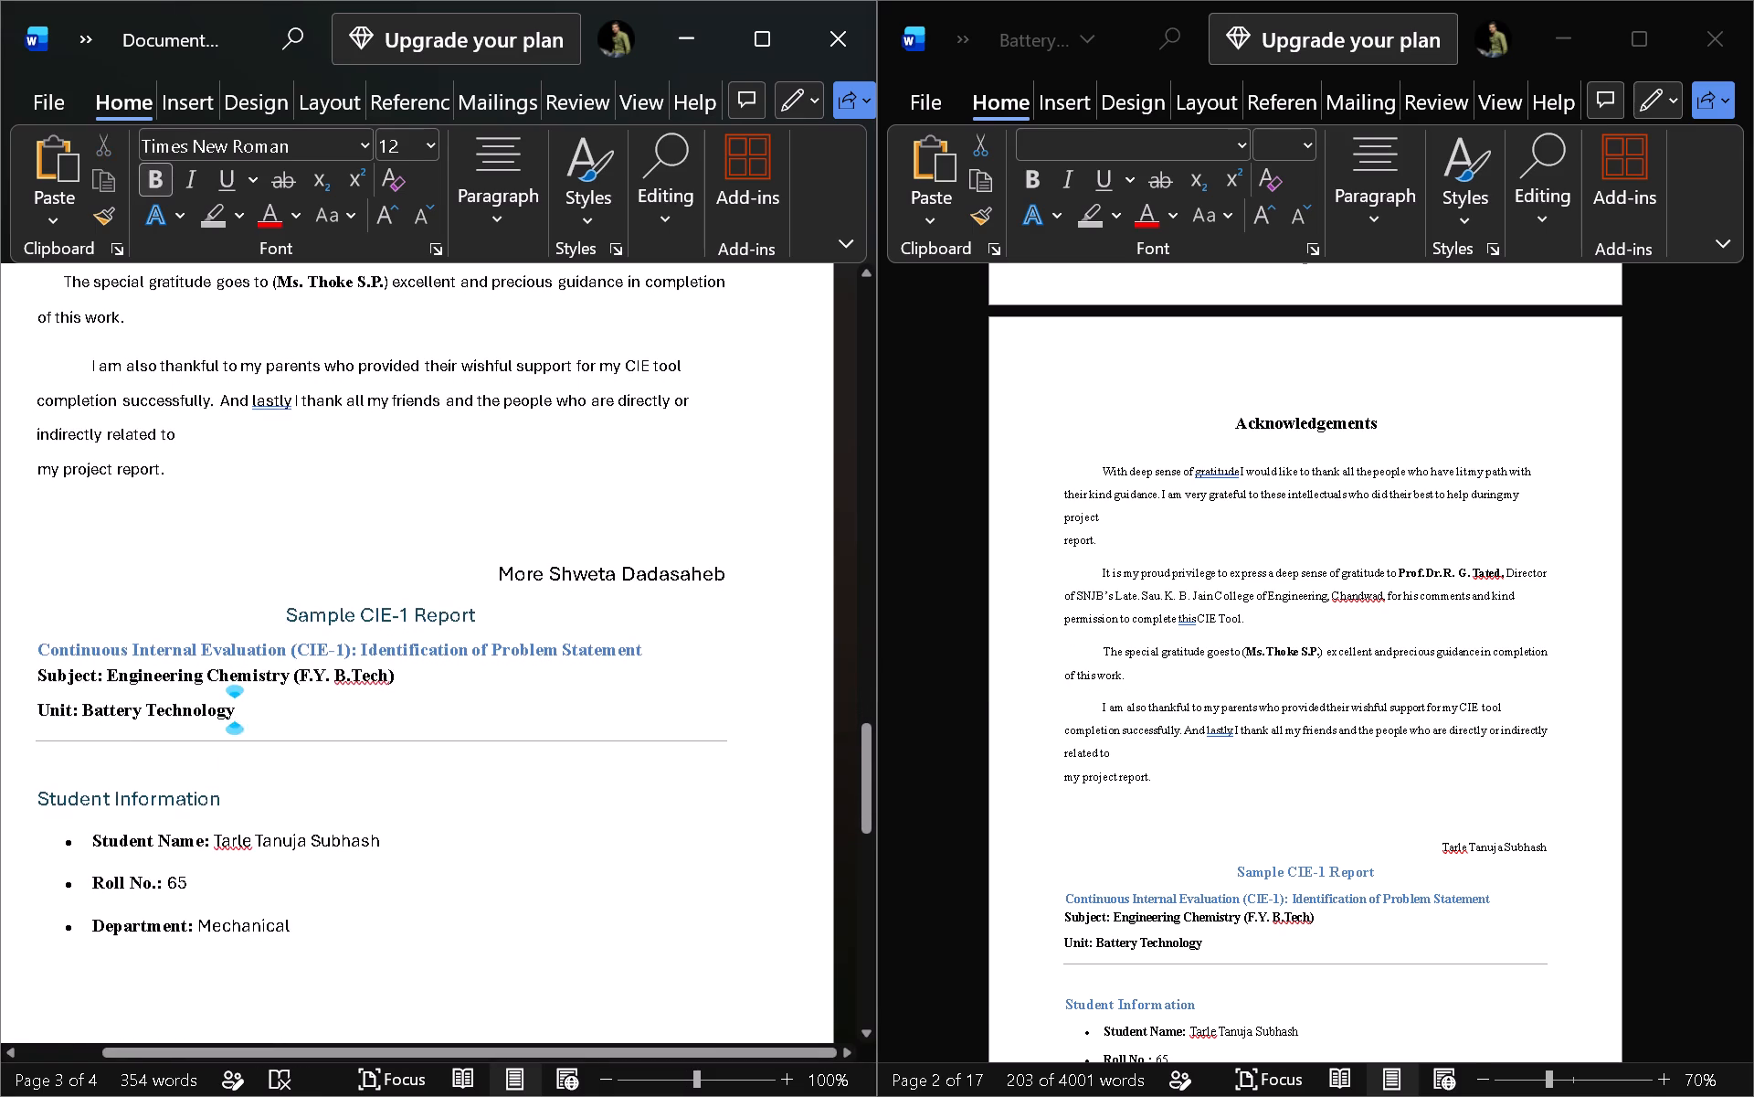
scroll(538, 759, "down", 1)
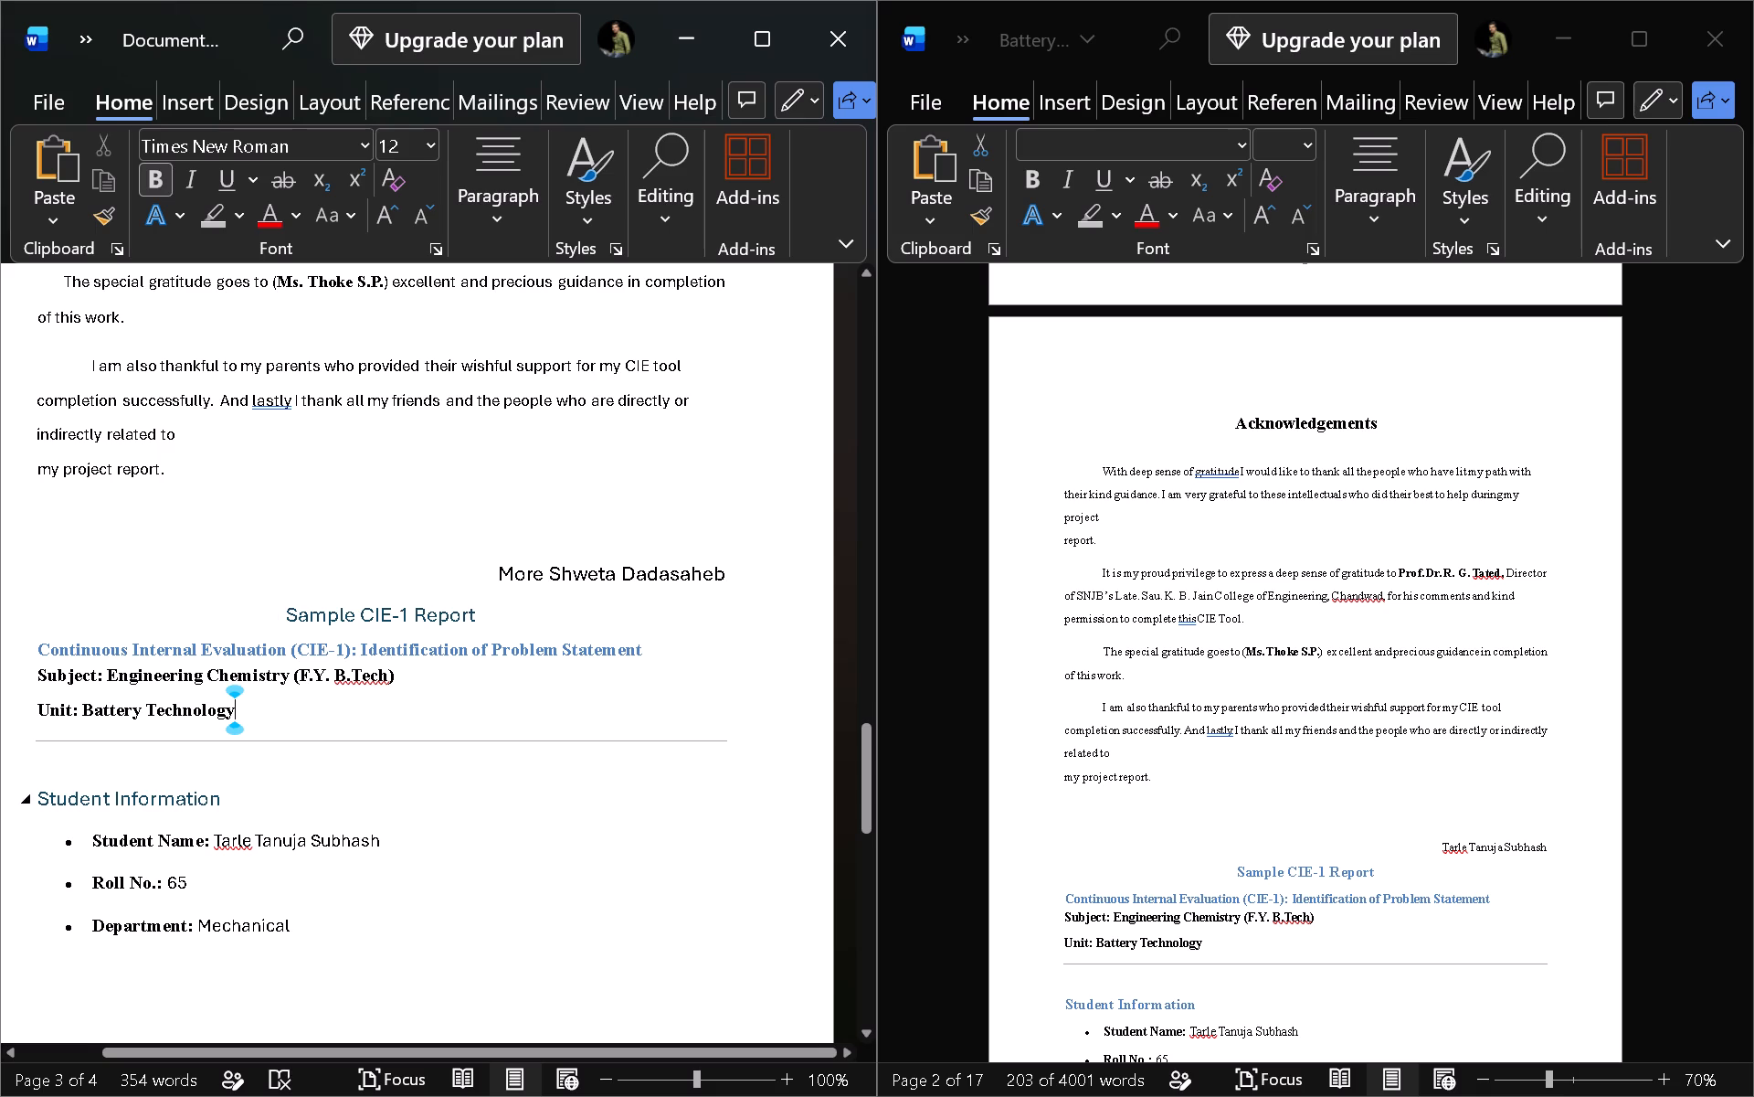
scroll(309, 693, "down", 5)
scroll(309, 693, "up", 2)
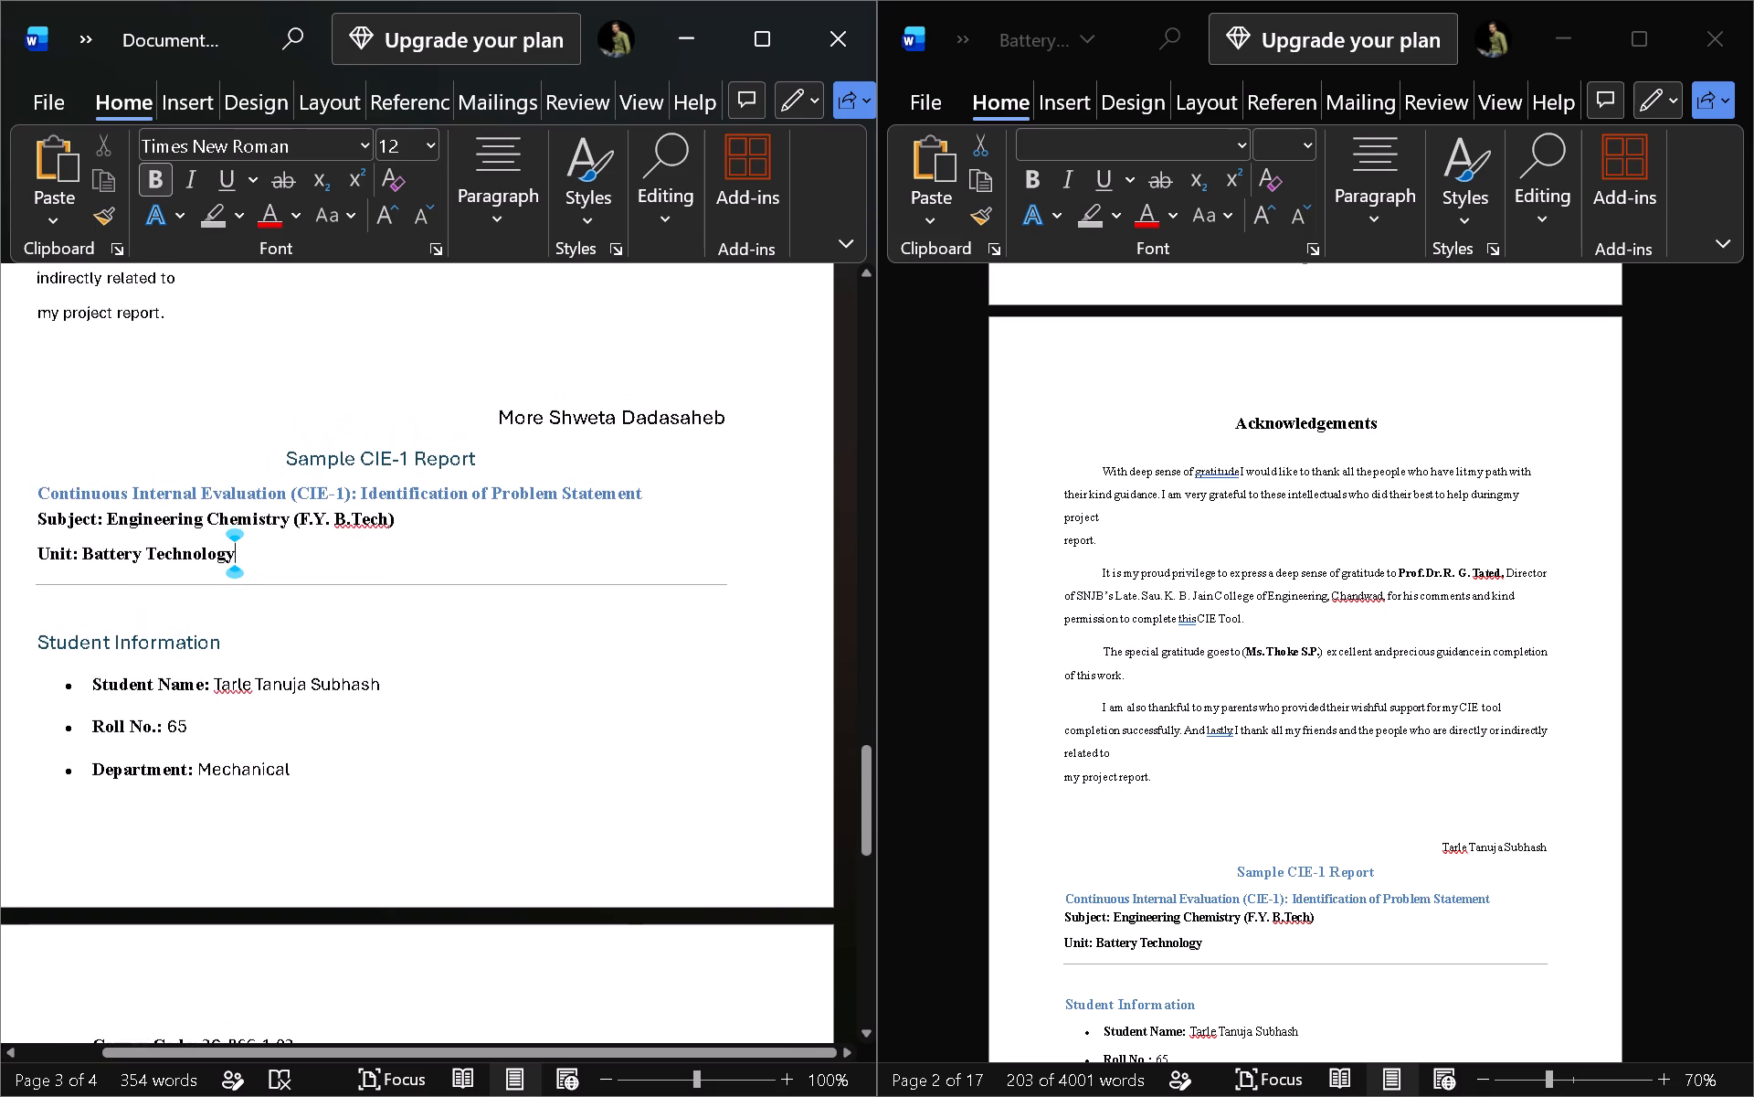
scroll(309, 693, "up", 1)
scroll(1303, 655, "down", 6)
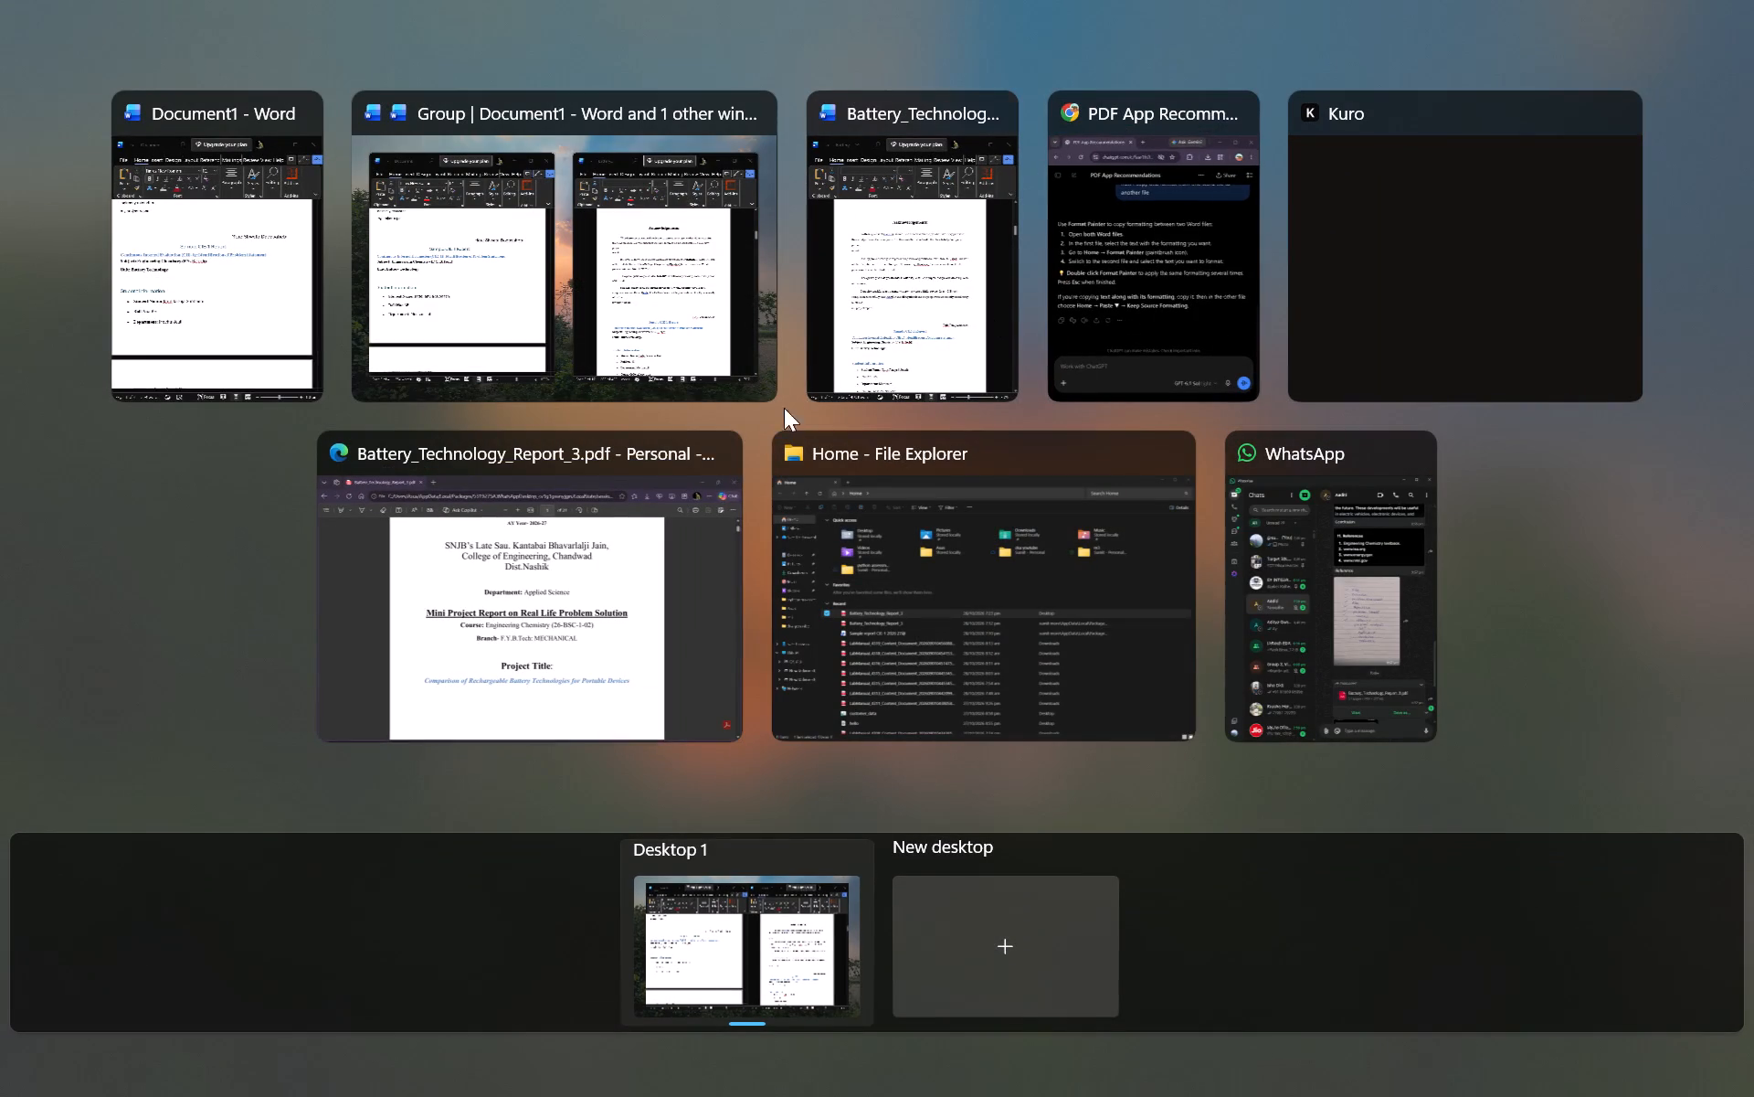
Switch to Battery_Technology_Report_3.pdf in Edge and check the page layout of its Acknowledgements and Sample CIE-1 Report sections, returning to Word when done.
left_click(710, 566)
scroll(728, 818, "down", 7)
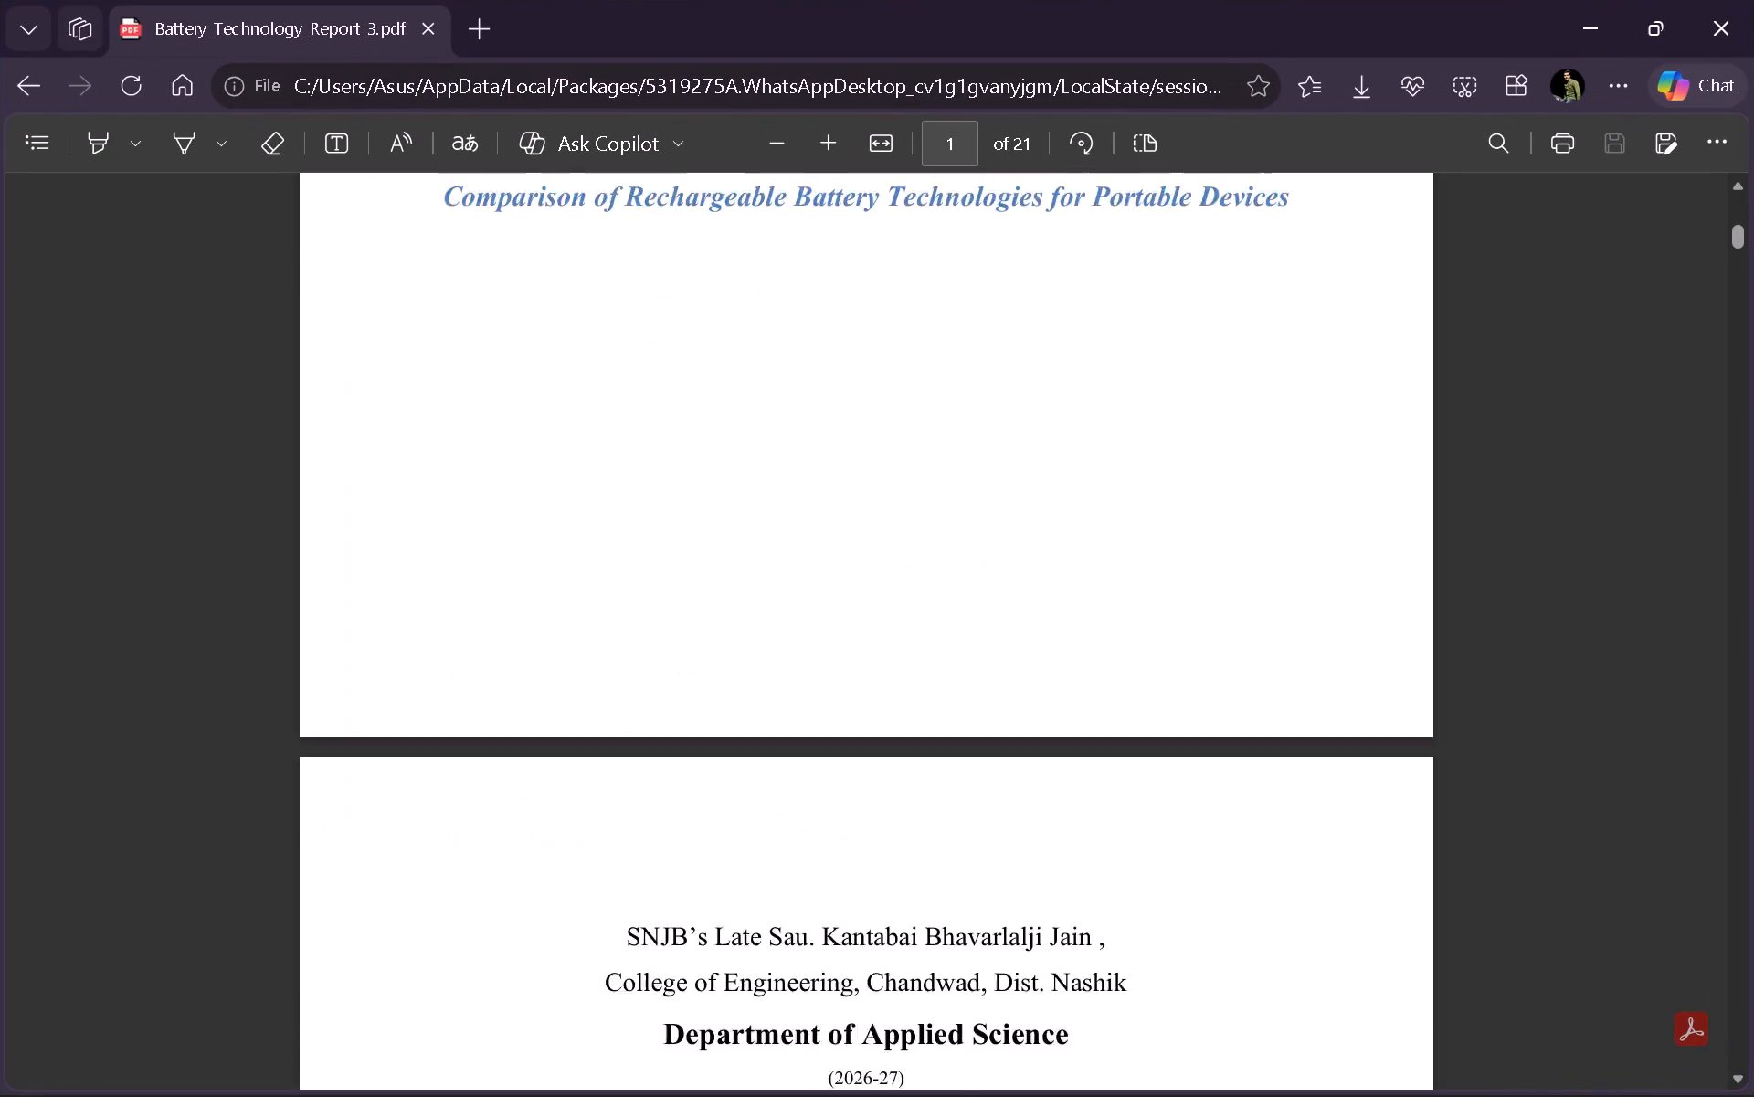
scroll(728, 818, "down", 13)
scroll(713, 685, "down", 6)
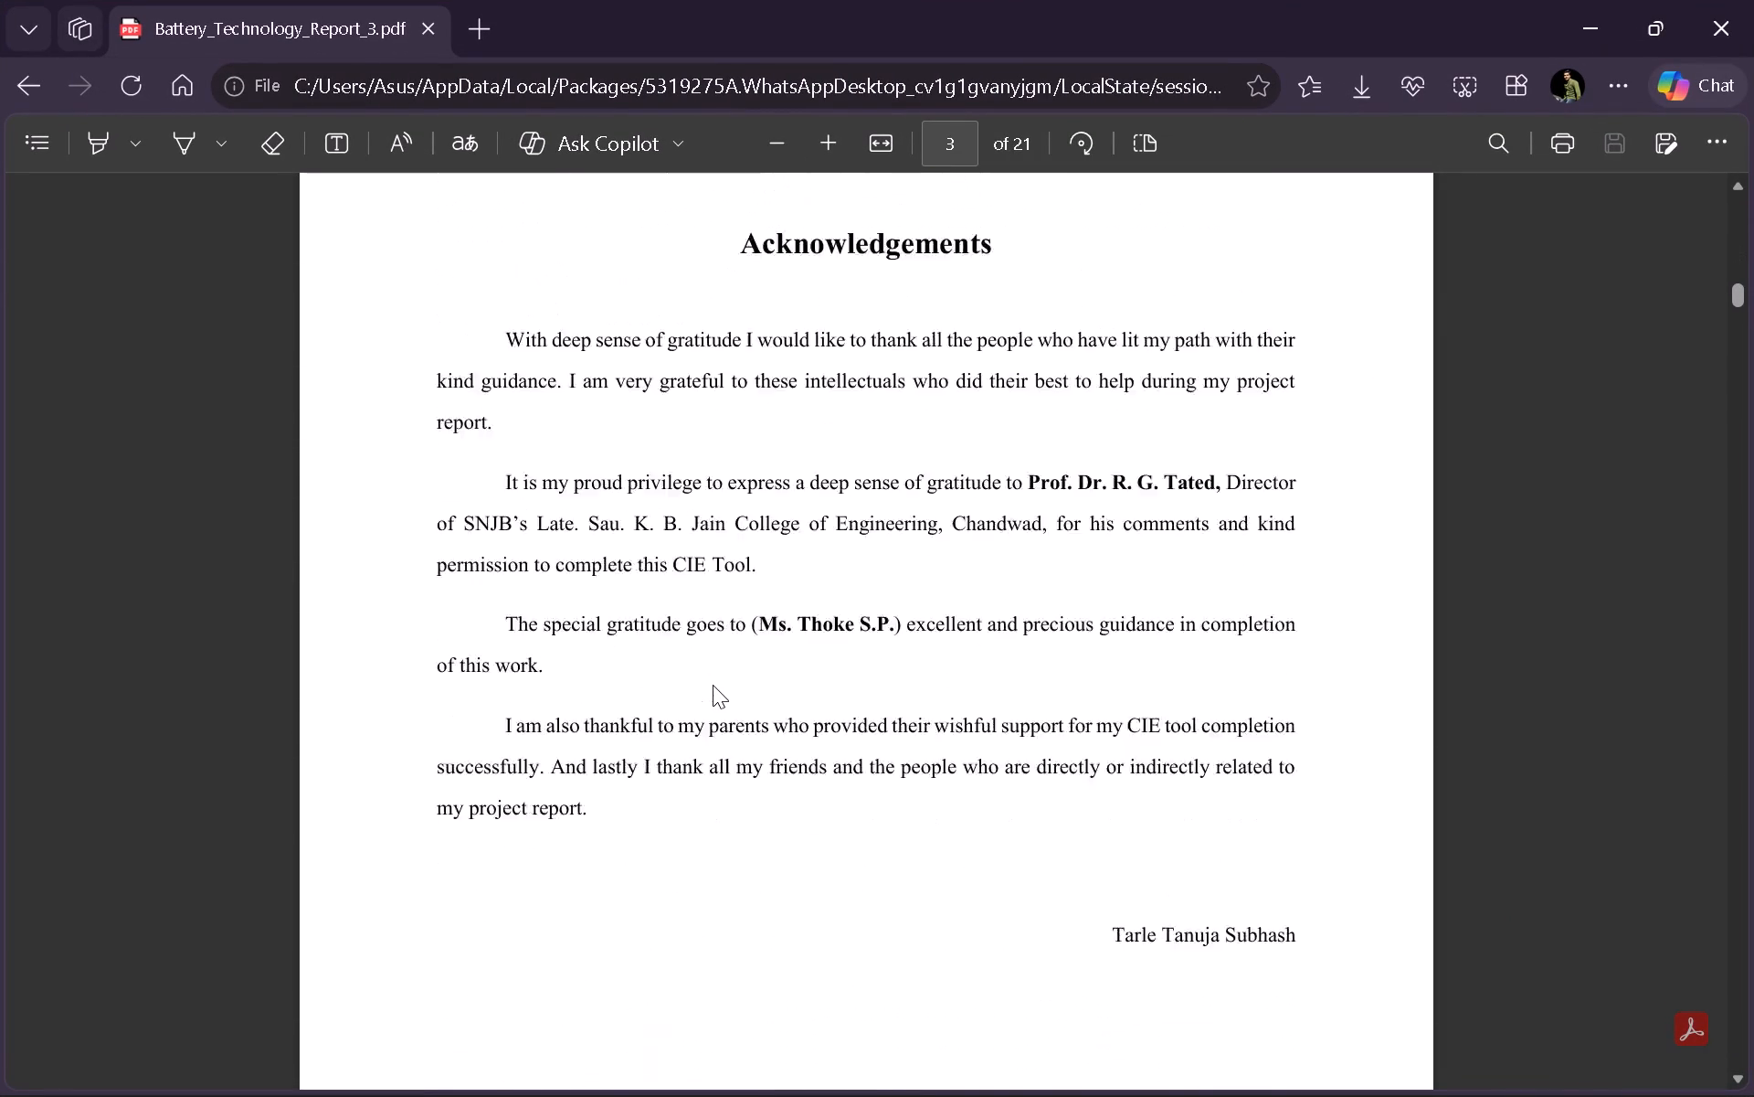
scroll(711, 664, "down", 13)
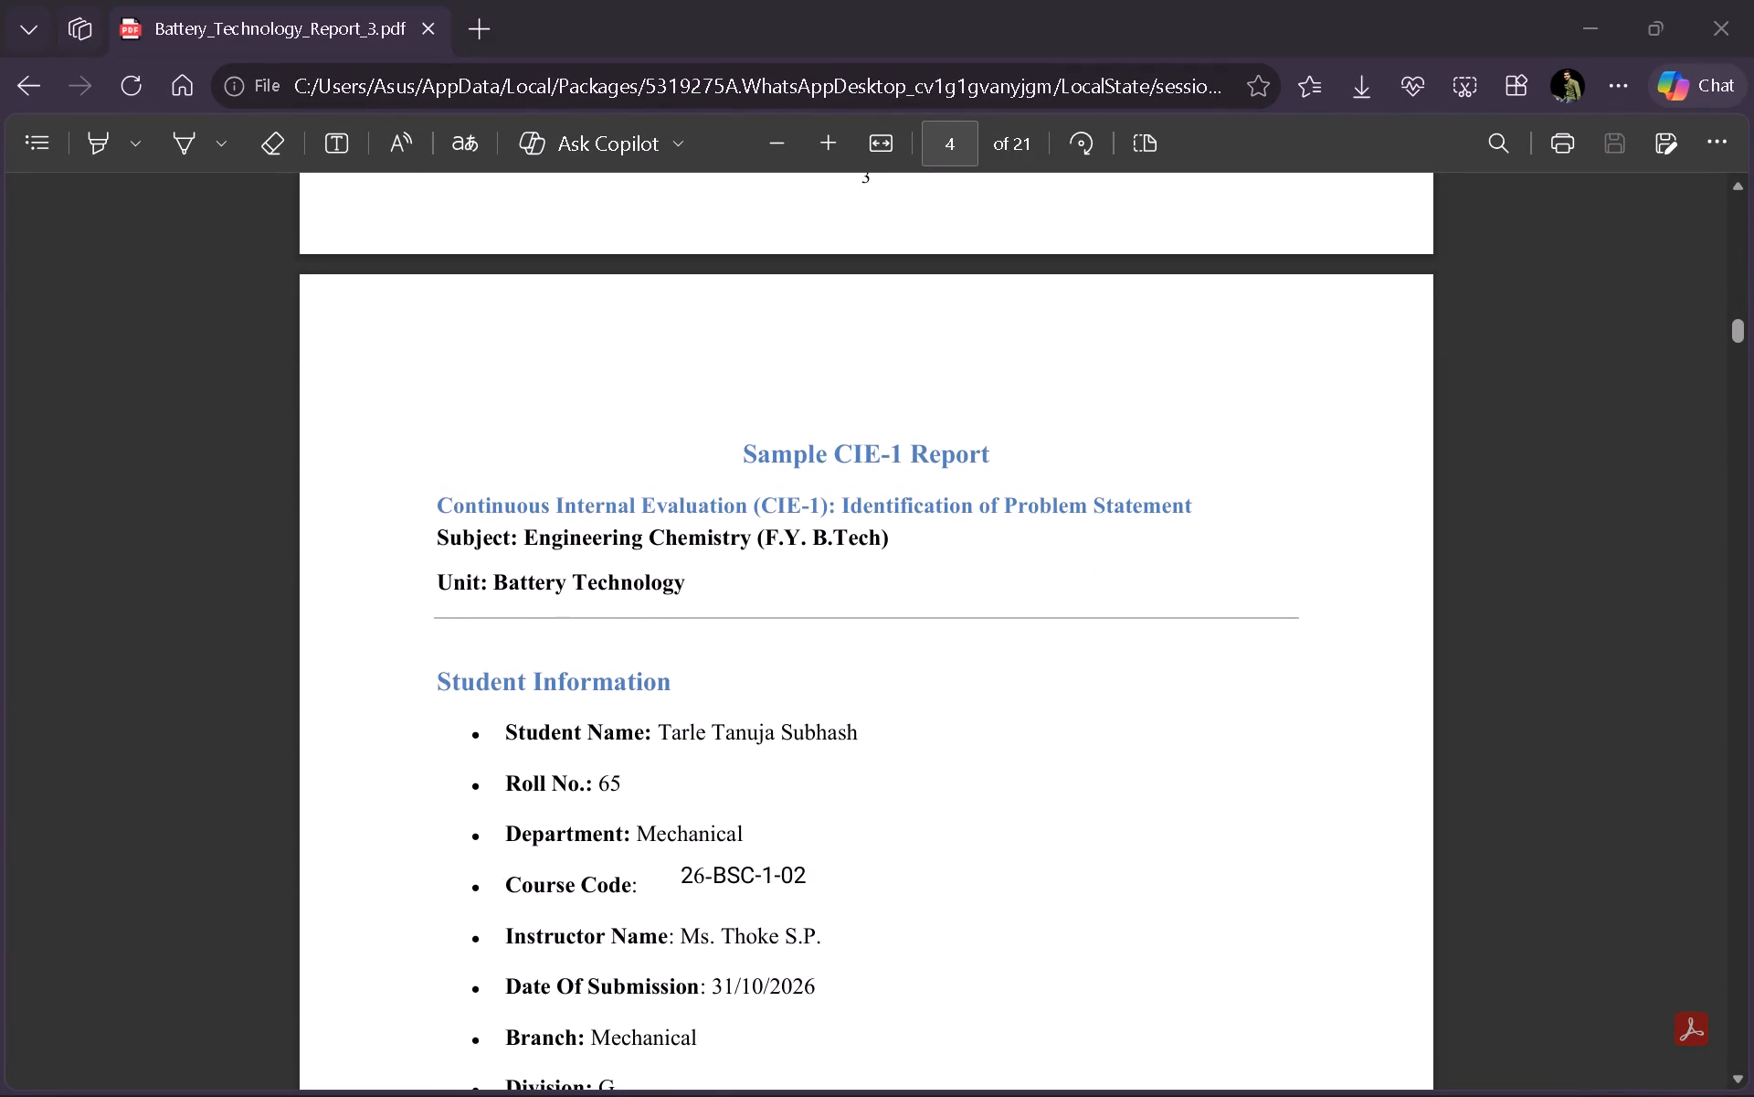
left_click(719, 207)
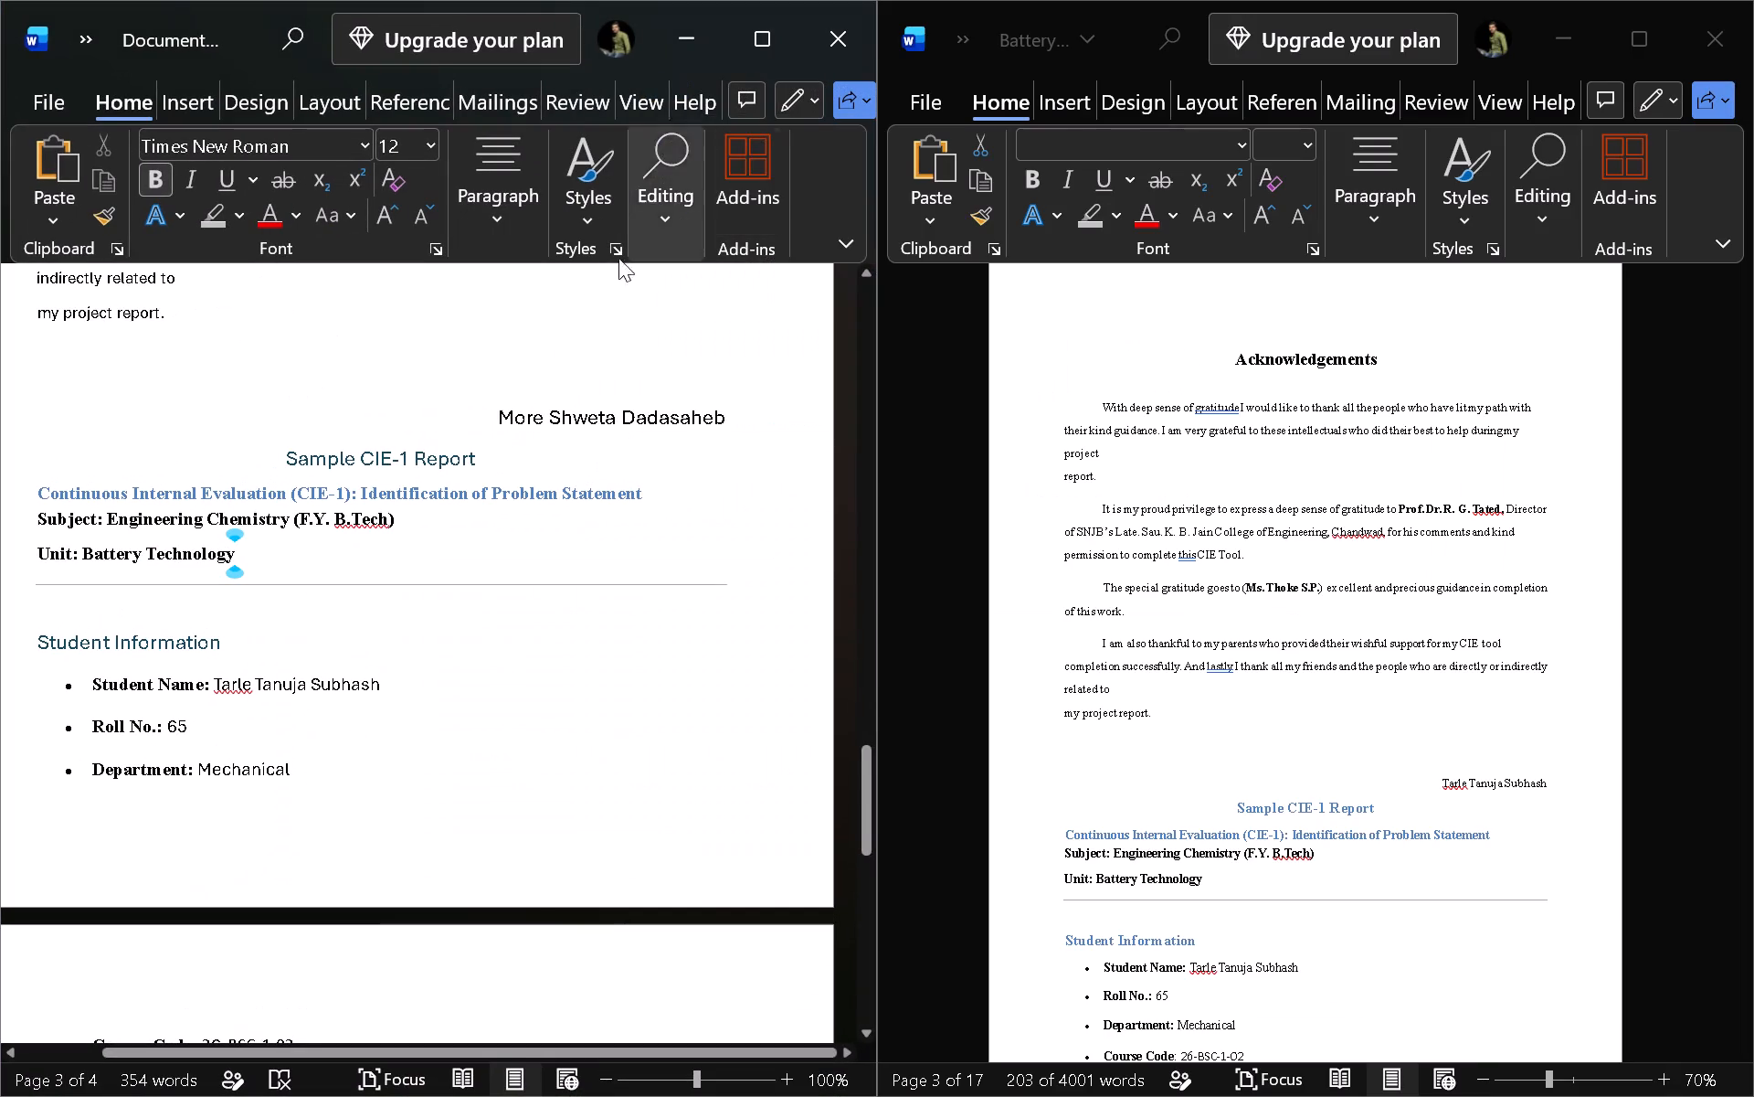
Insert blank lines before the Sample CIE-1 Report heading to push it and the Student Information section onto the fourth page.
left_click(258, 456)
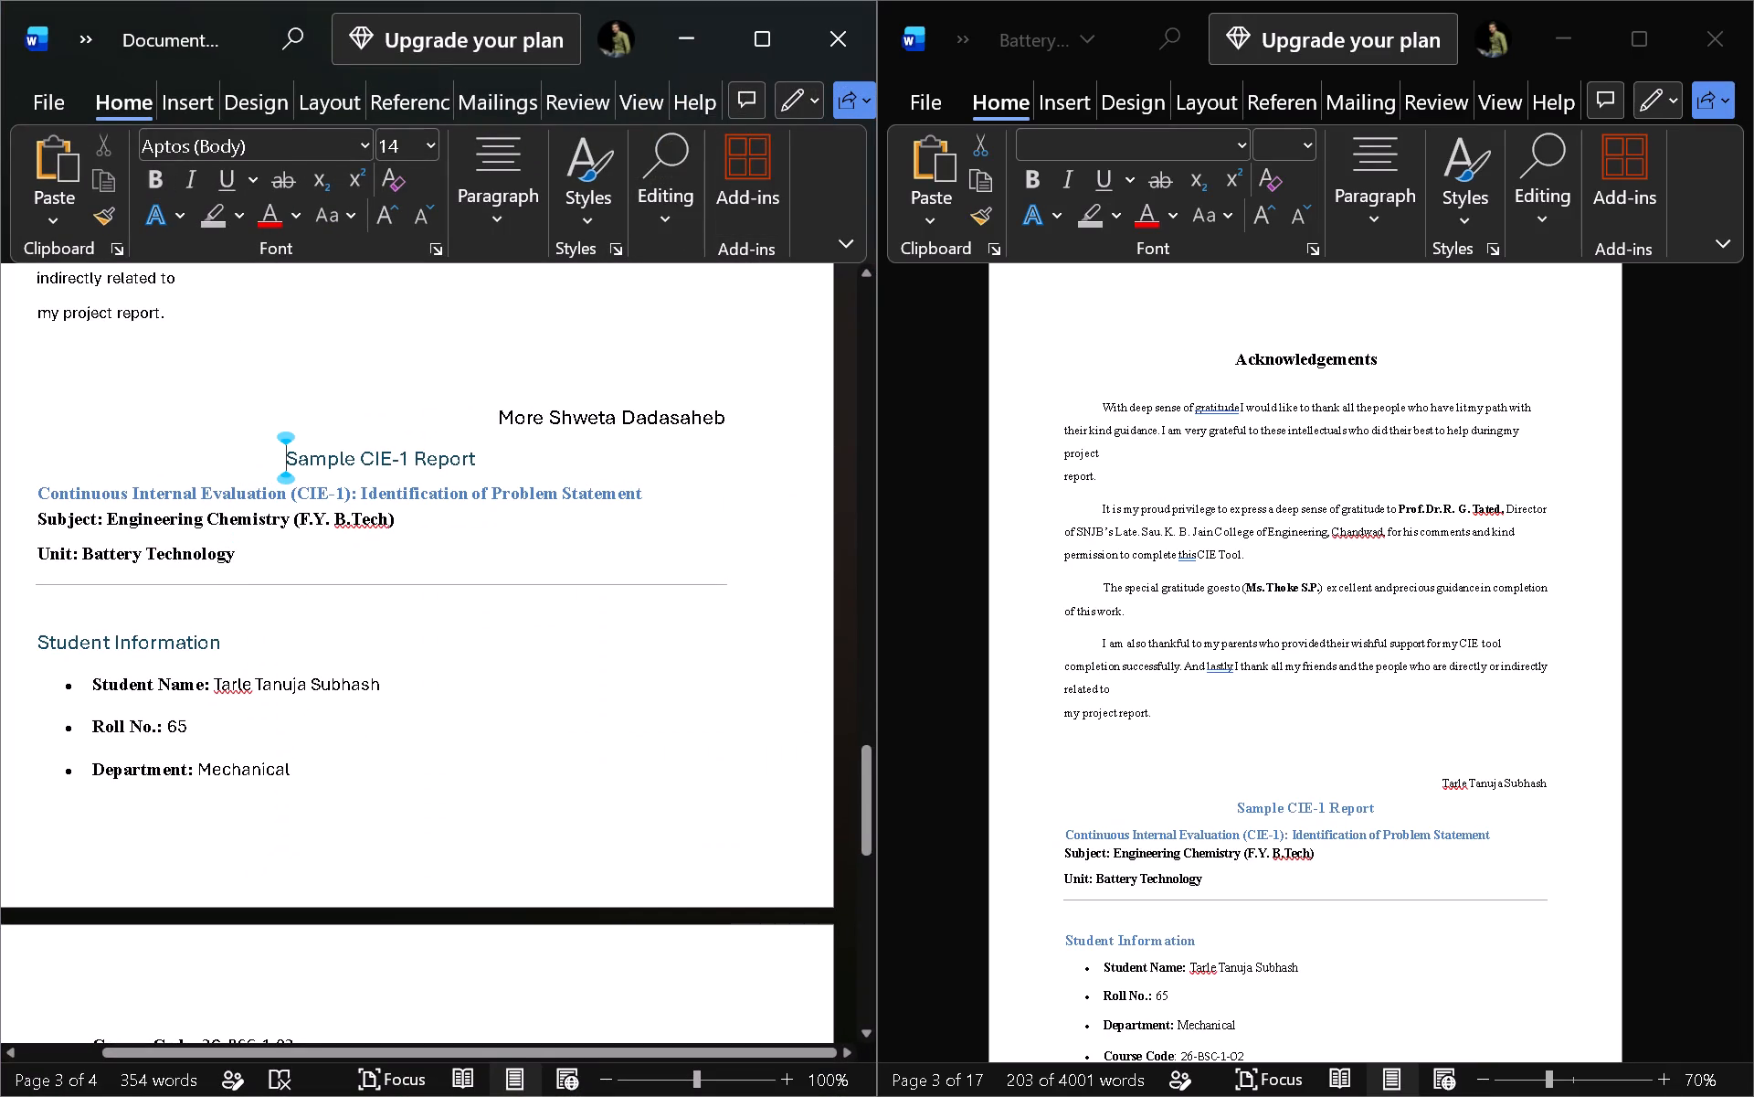
key("Return")
key("Return")
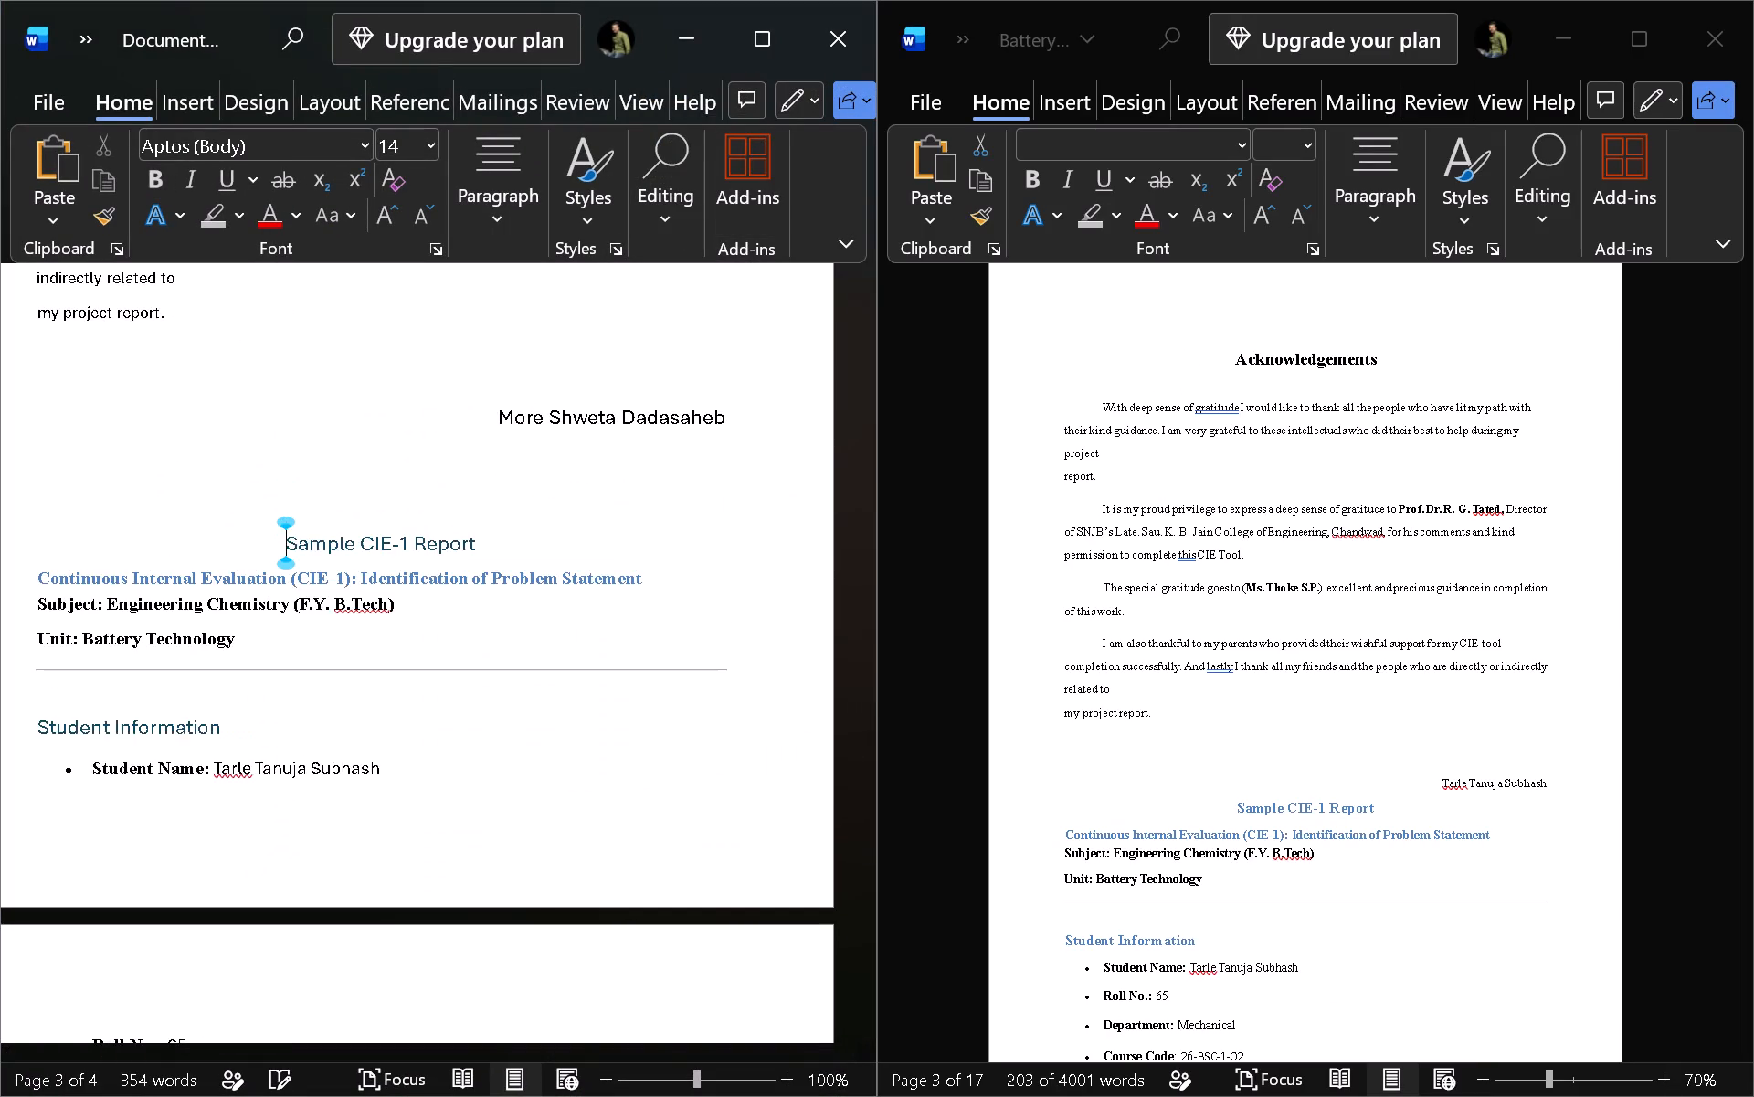
key("Return")
key("Return")
key("Return")
key("Return")
key("Return")
key("Return")
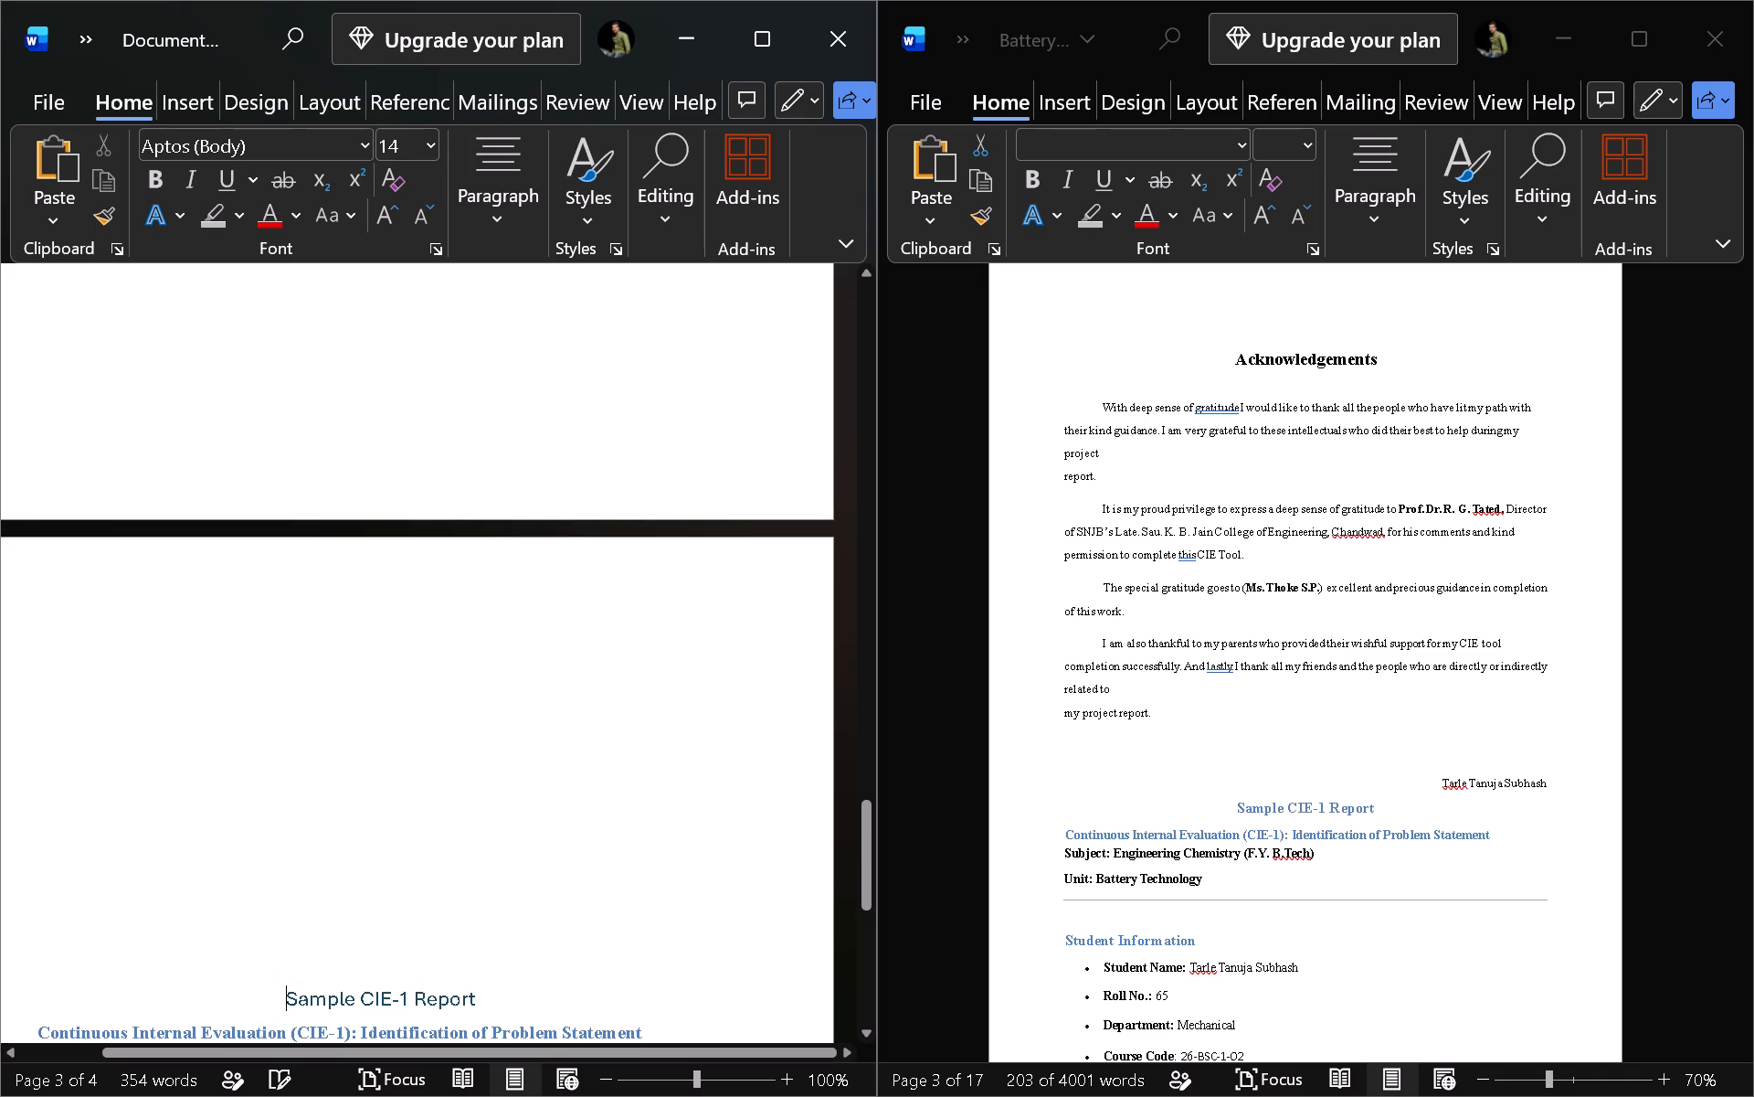
key("BackSpace")
key("BackSpace")
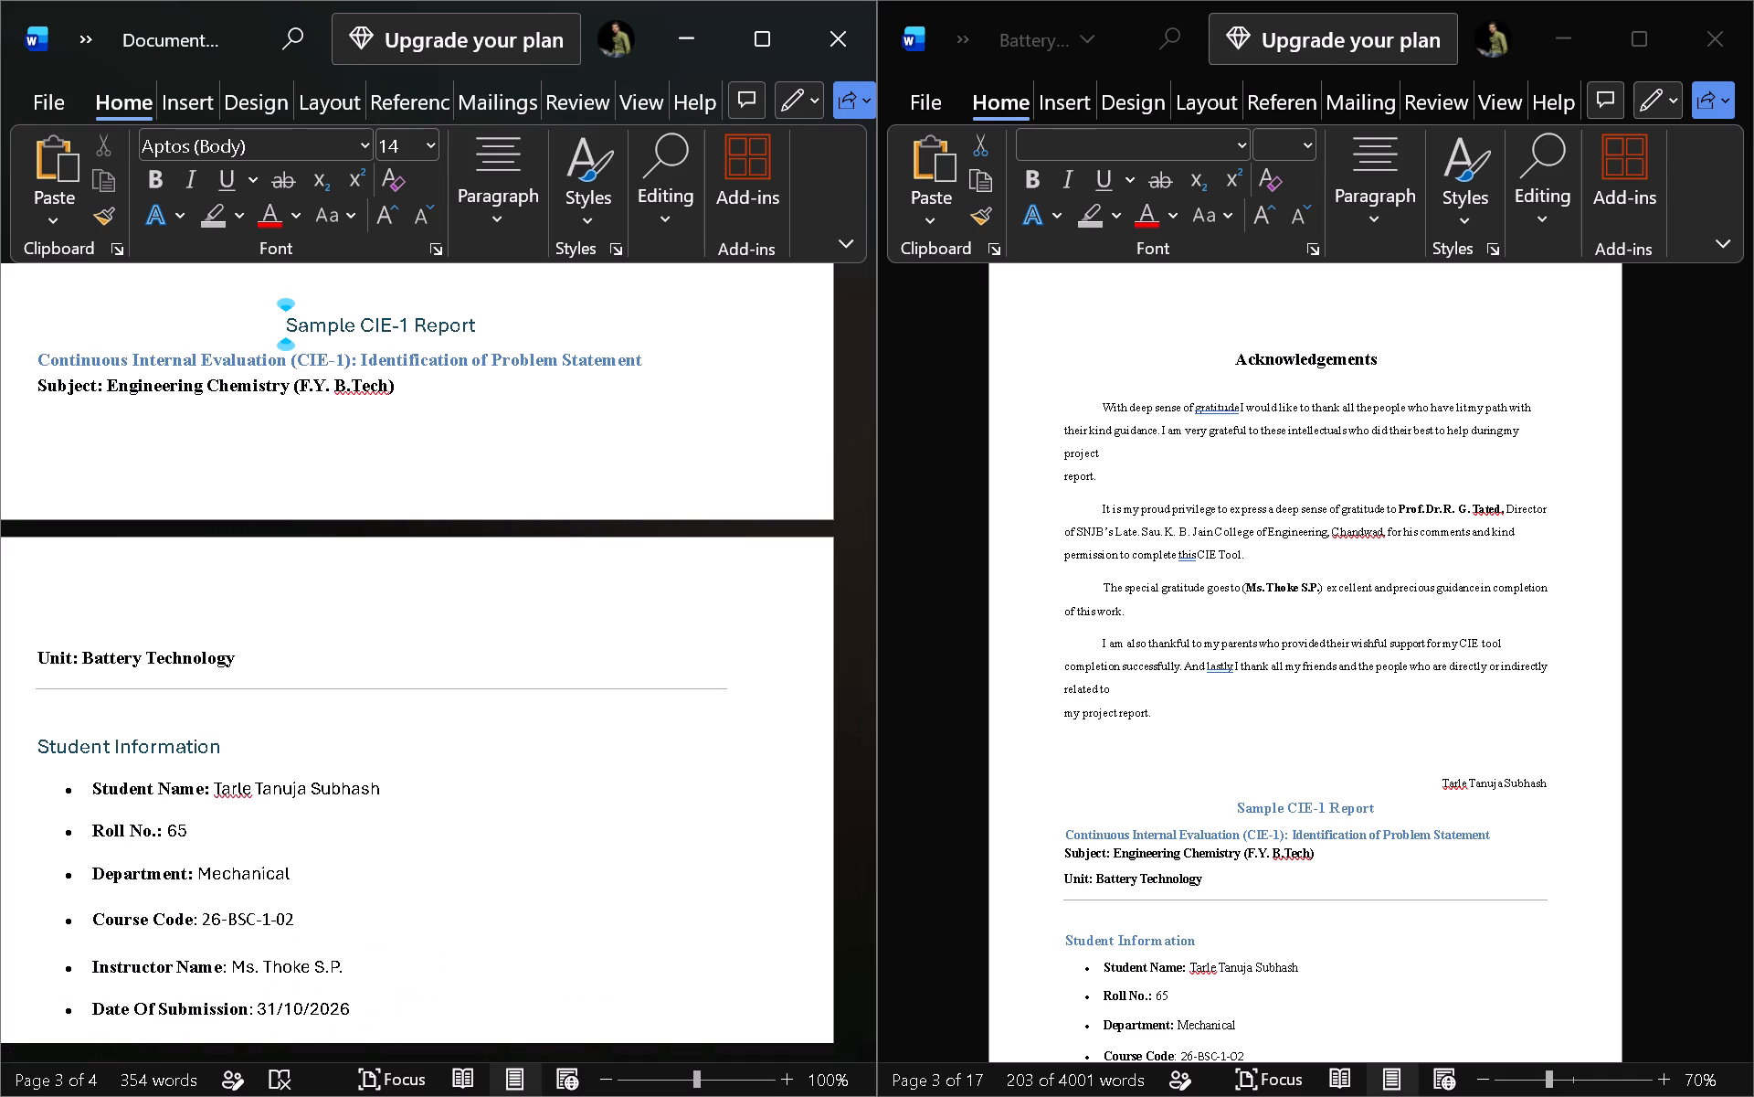
key("Return")
Examine how the Sample CIE-1 Report and Student Information sections sit on the draft's fourth page compared with the reference report.
scroll(258, 456, "down", 8)
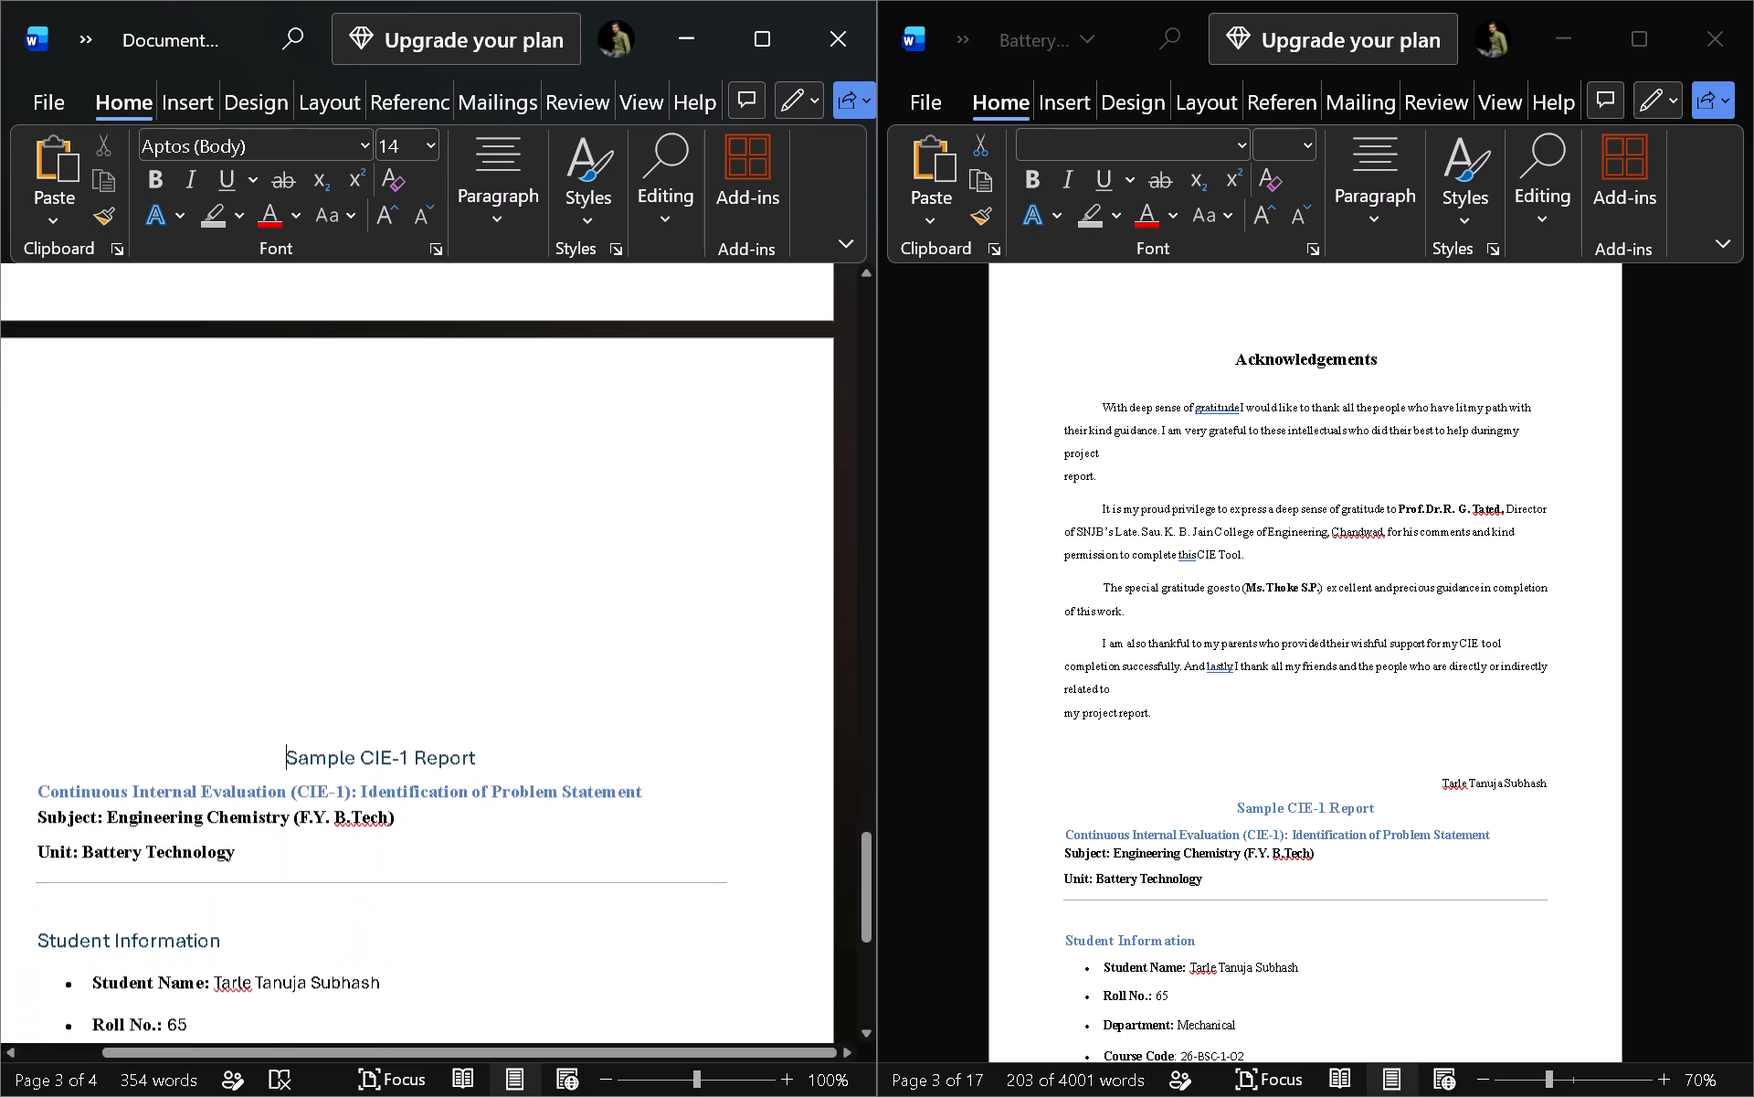
scroll(258, 456, "down", 8)
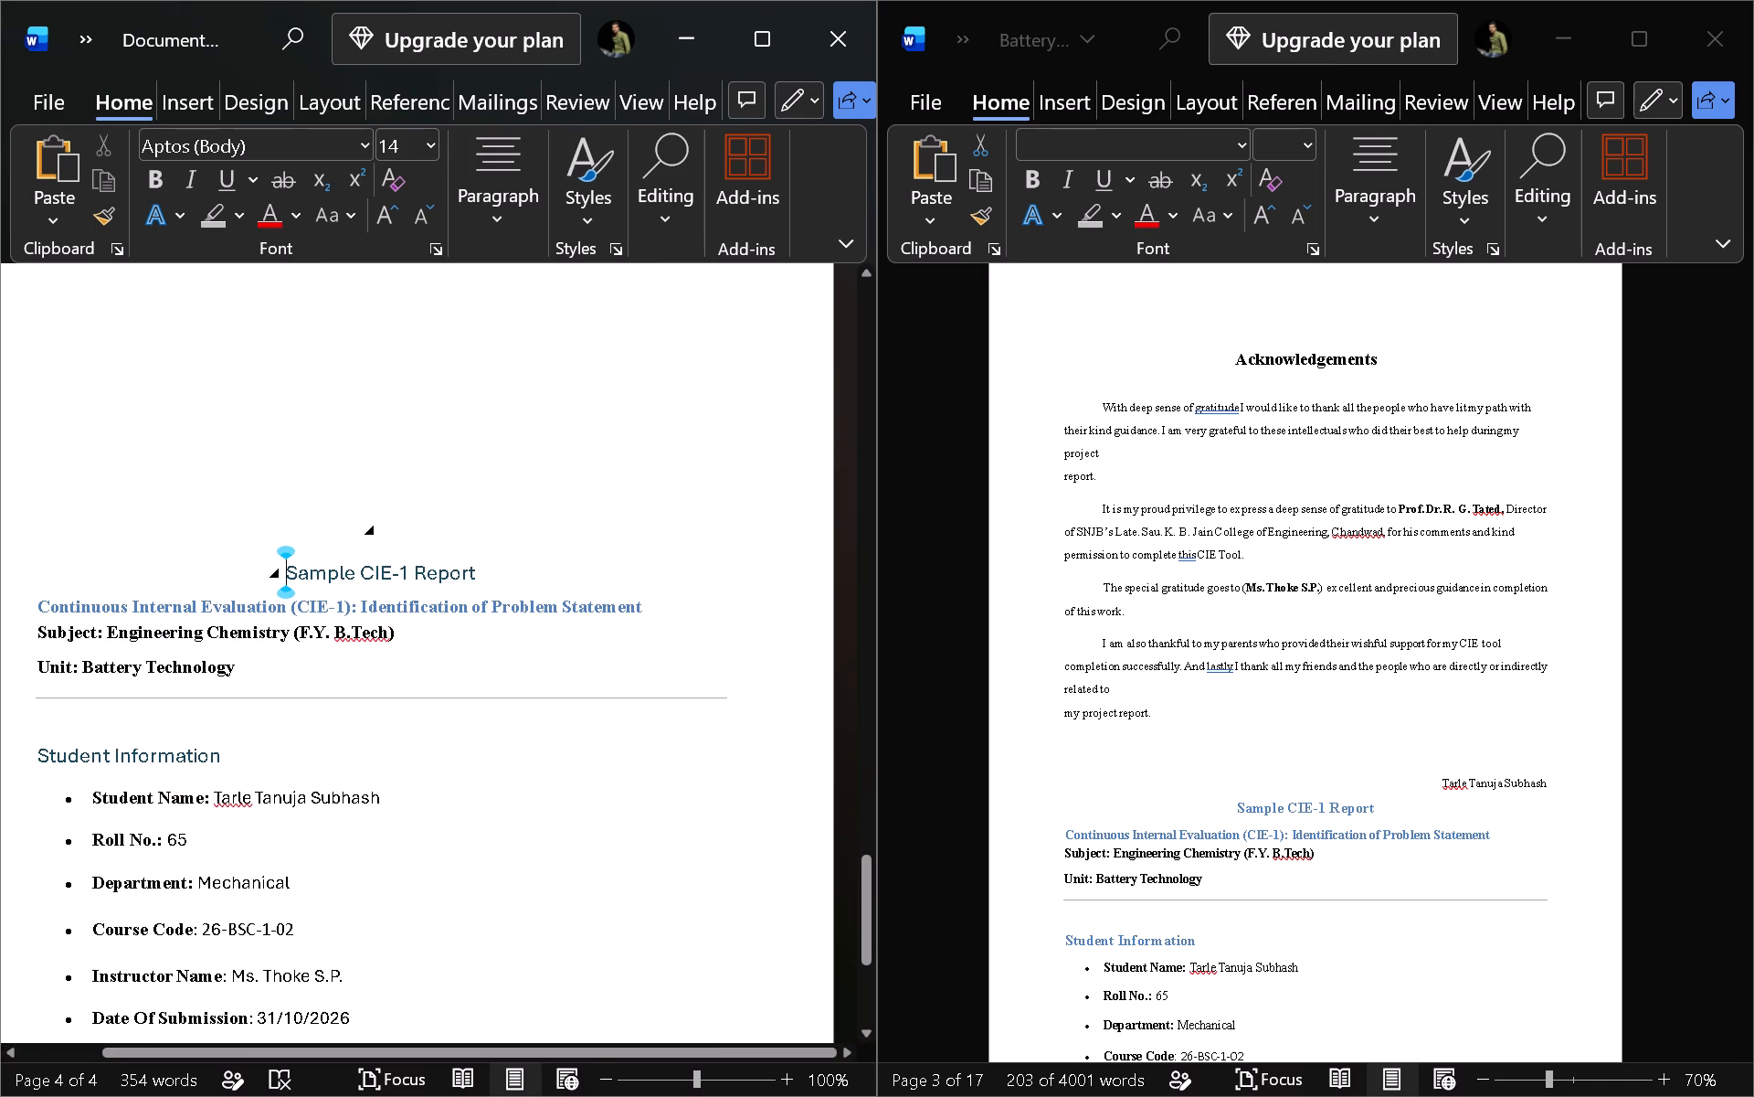
left_click(438, 592)
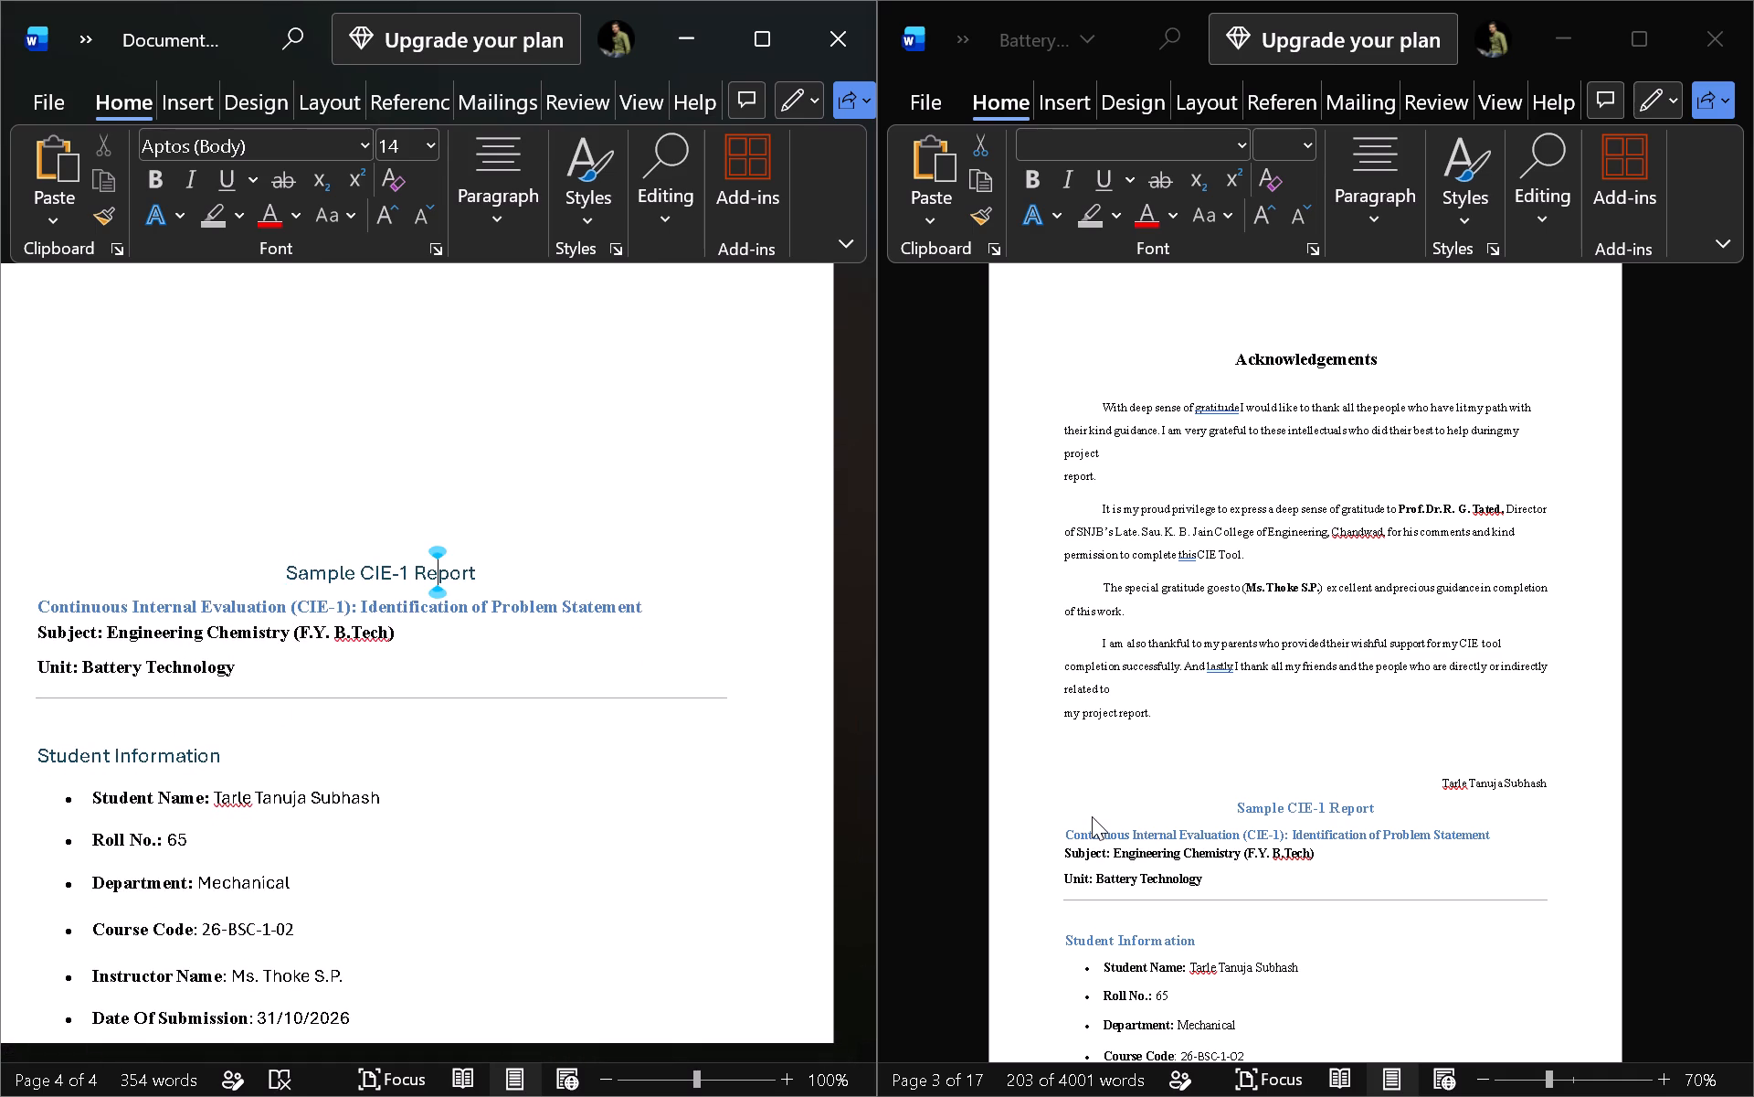
scroll(1092, 816, "down", 6)
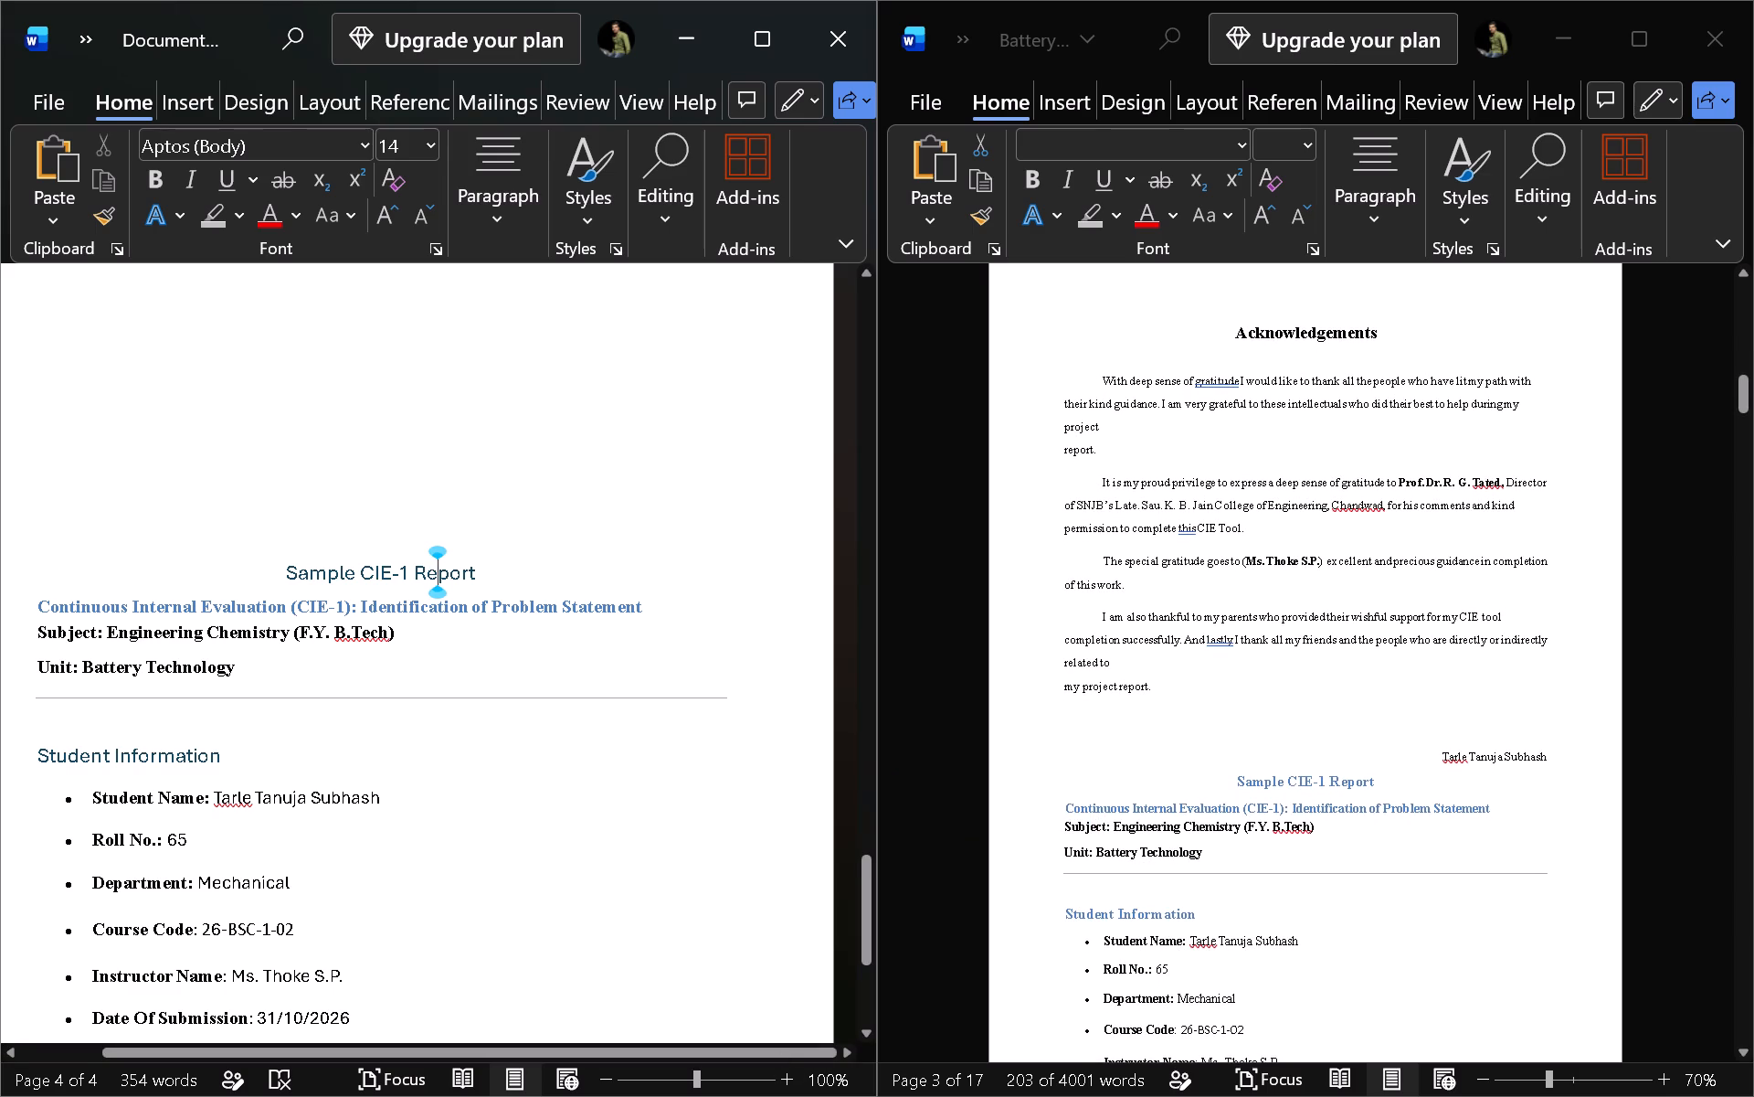
scroll(548, 834, "down", 10)
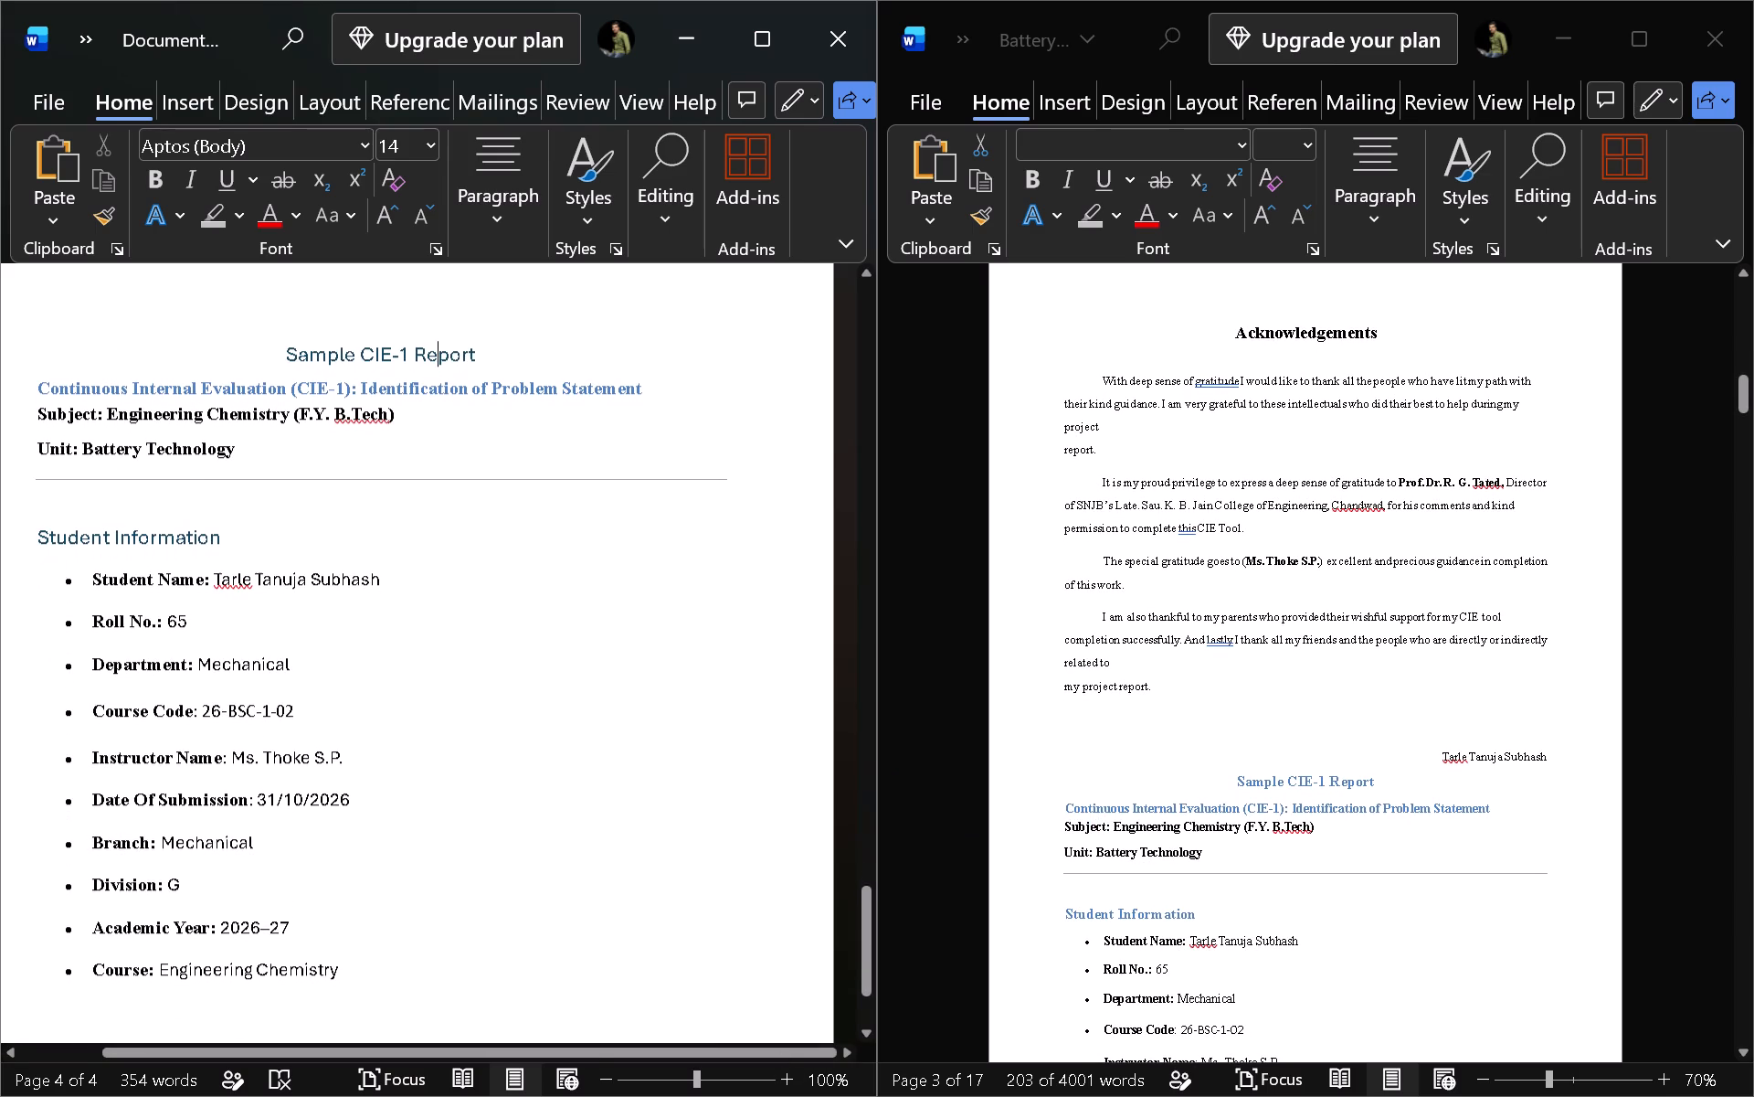
scroll(281, 616, "down", 1)
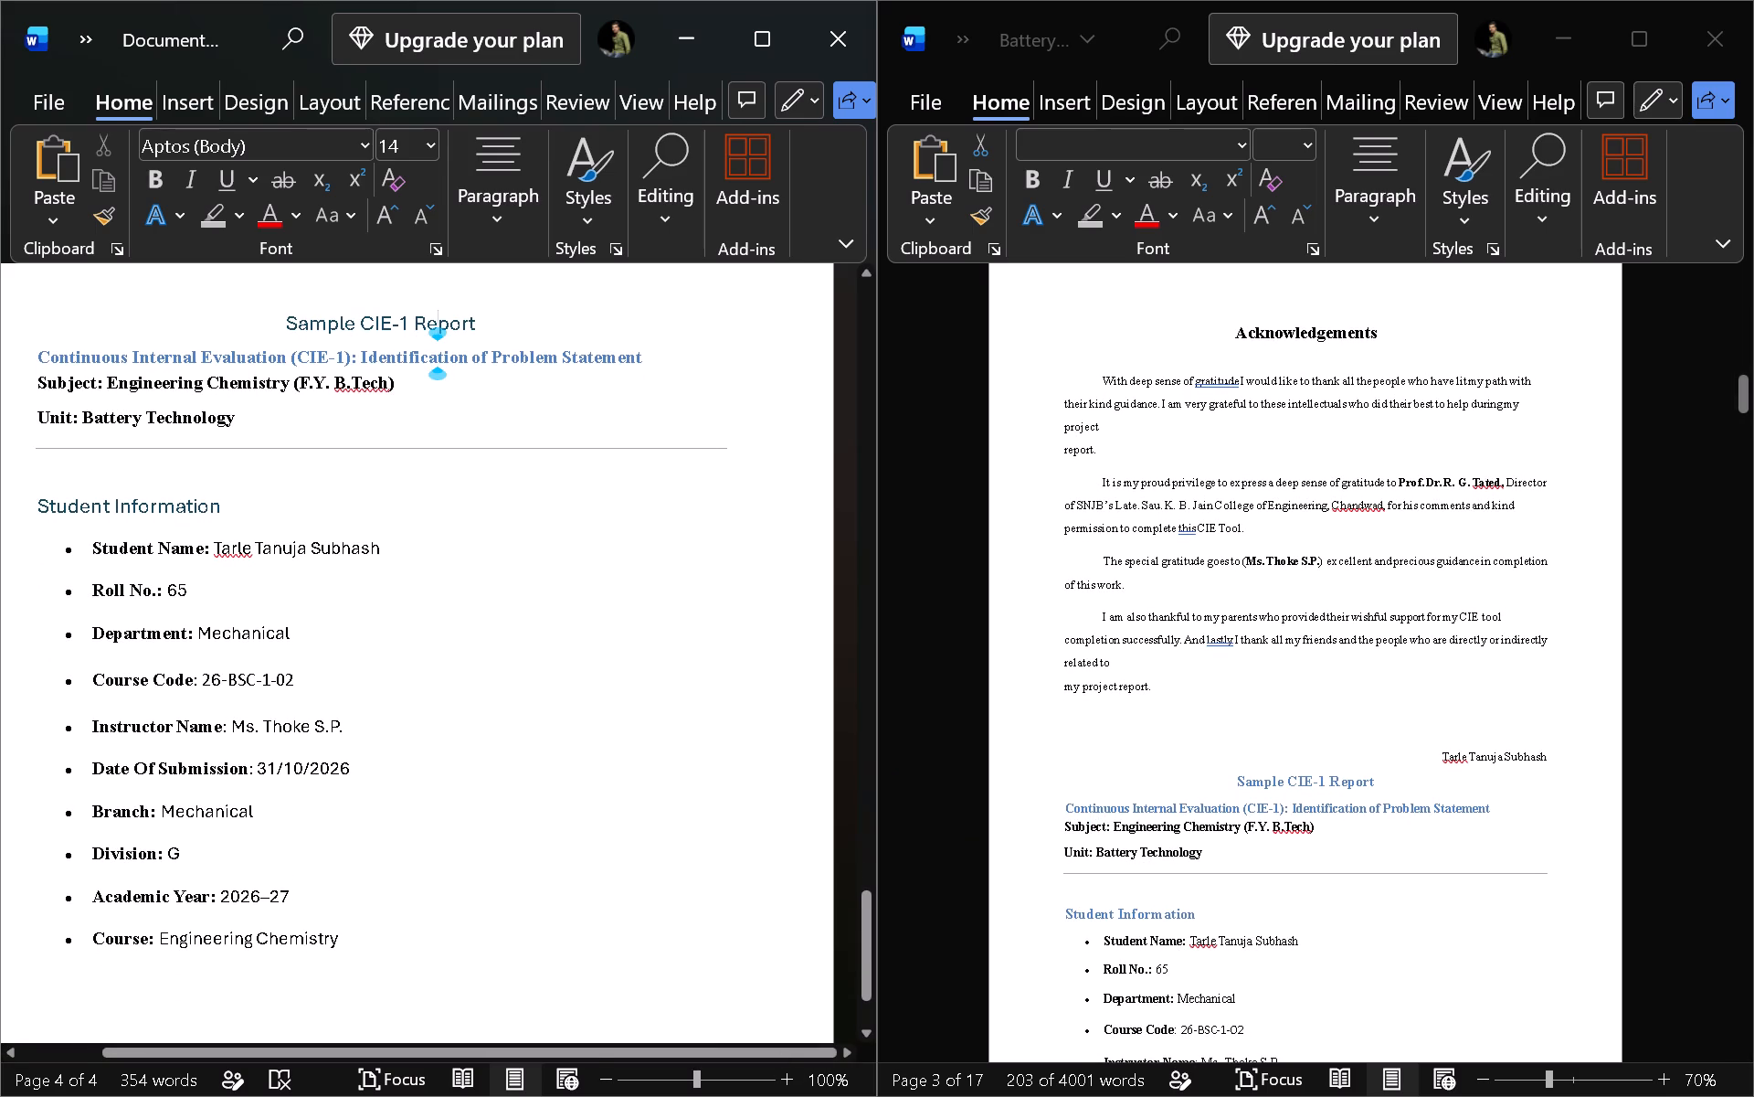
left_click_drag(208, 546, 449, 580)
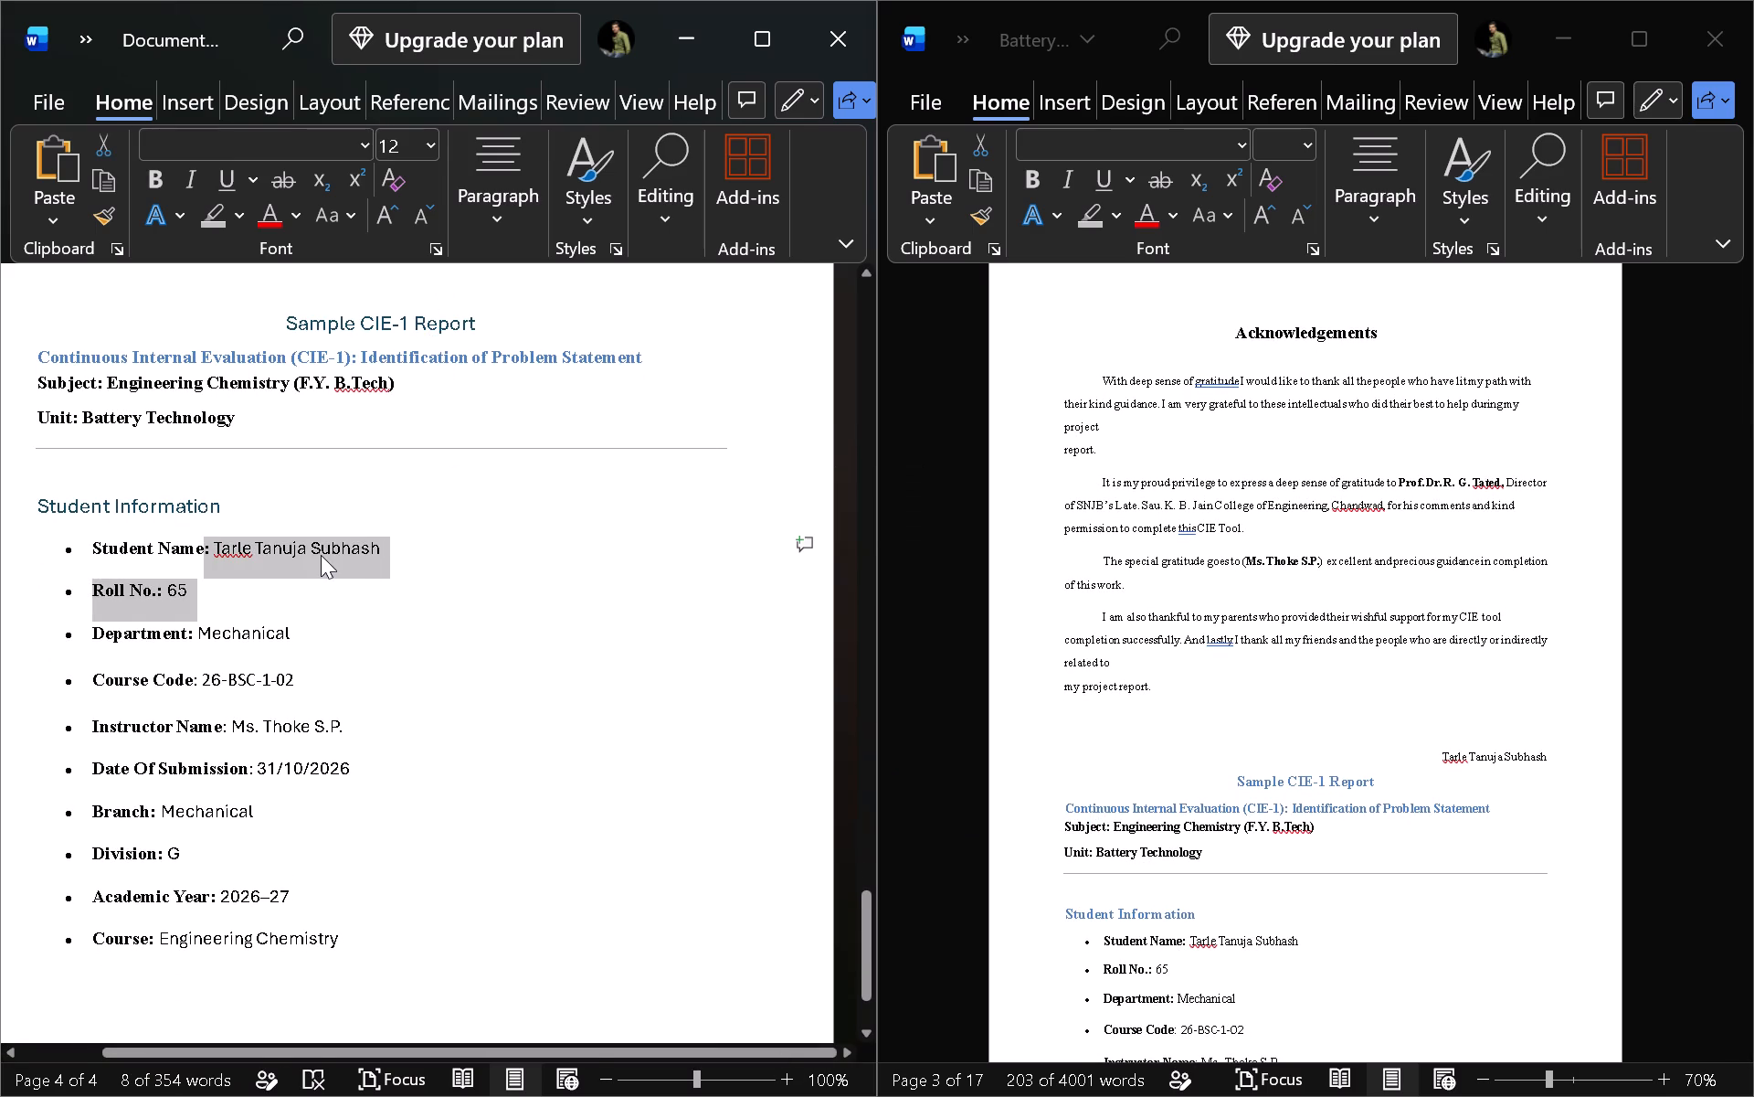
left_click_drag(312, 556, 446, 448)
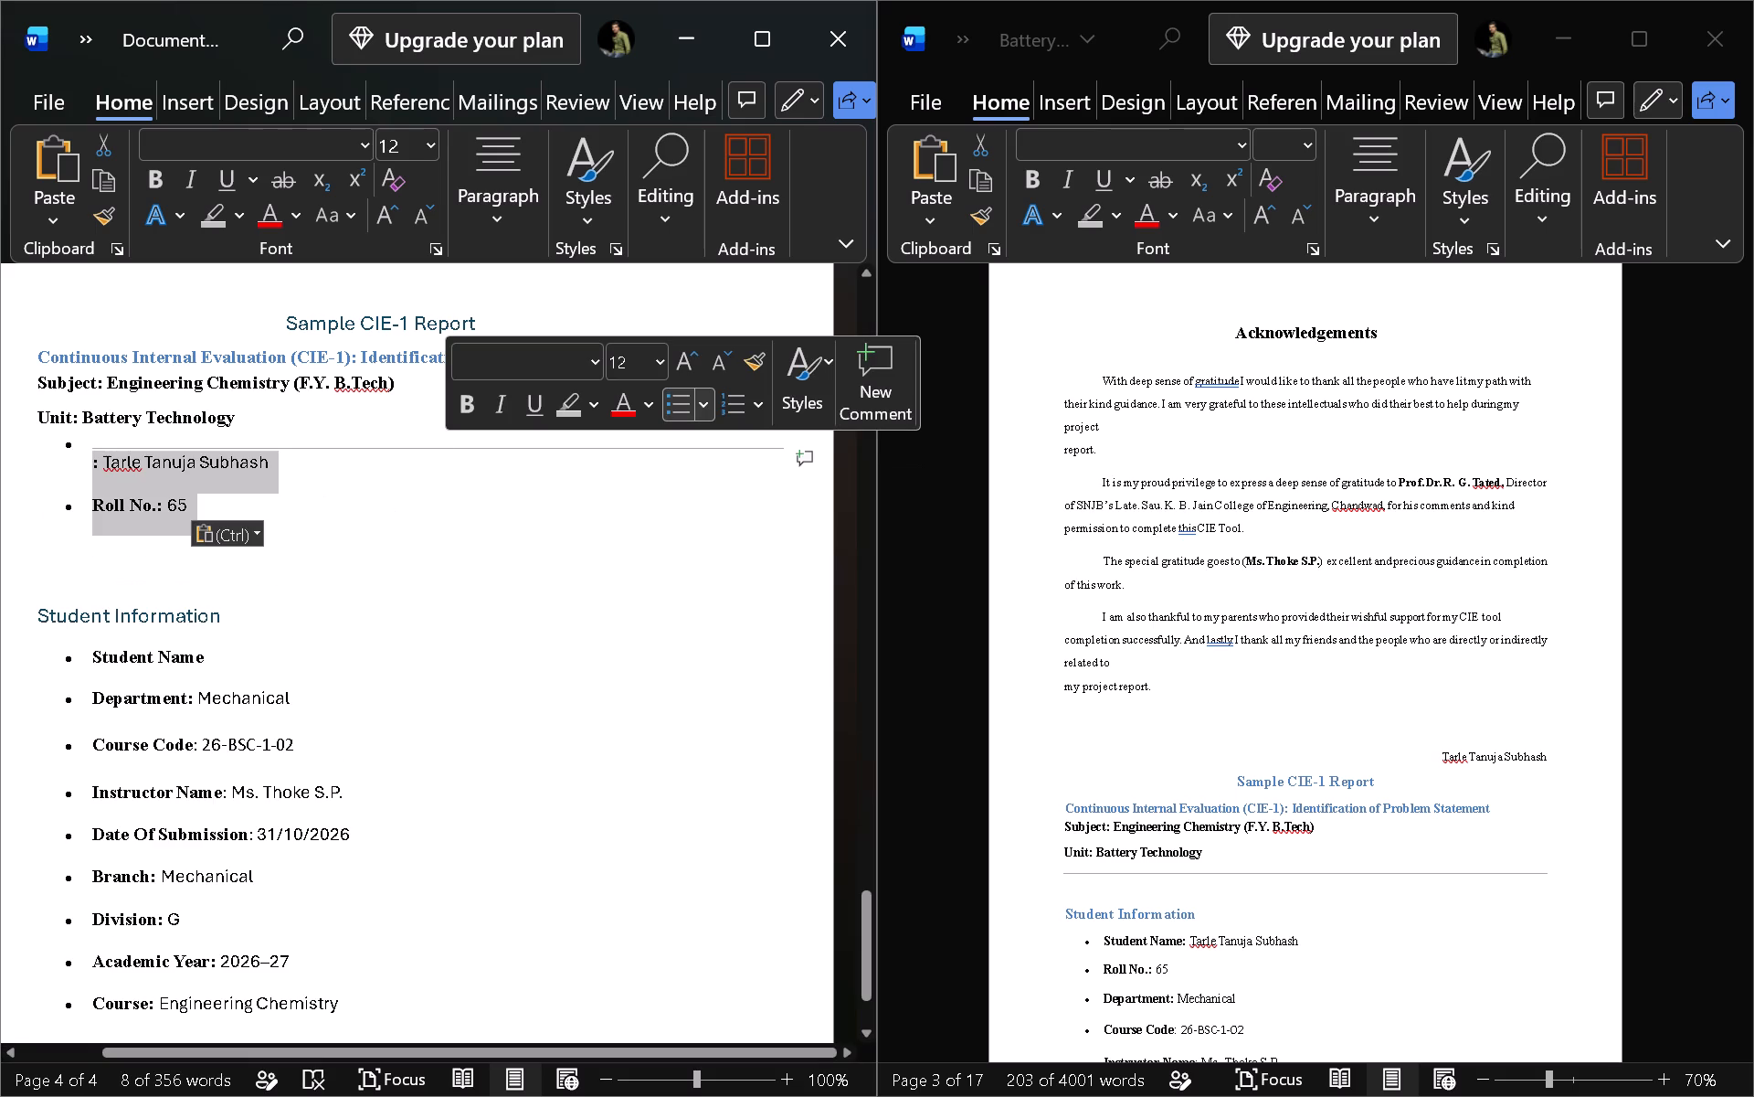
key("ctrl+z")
Copy the new student's name from beneath the Acknowledgements text.
scroll(446, 448, "up", 10)
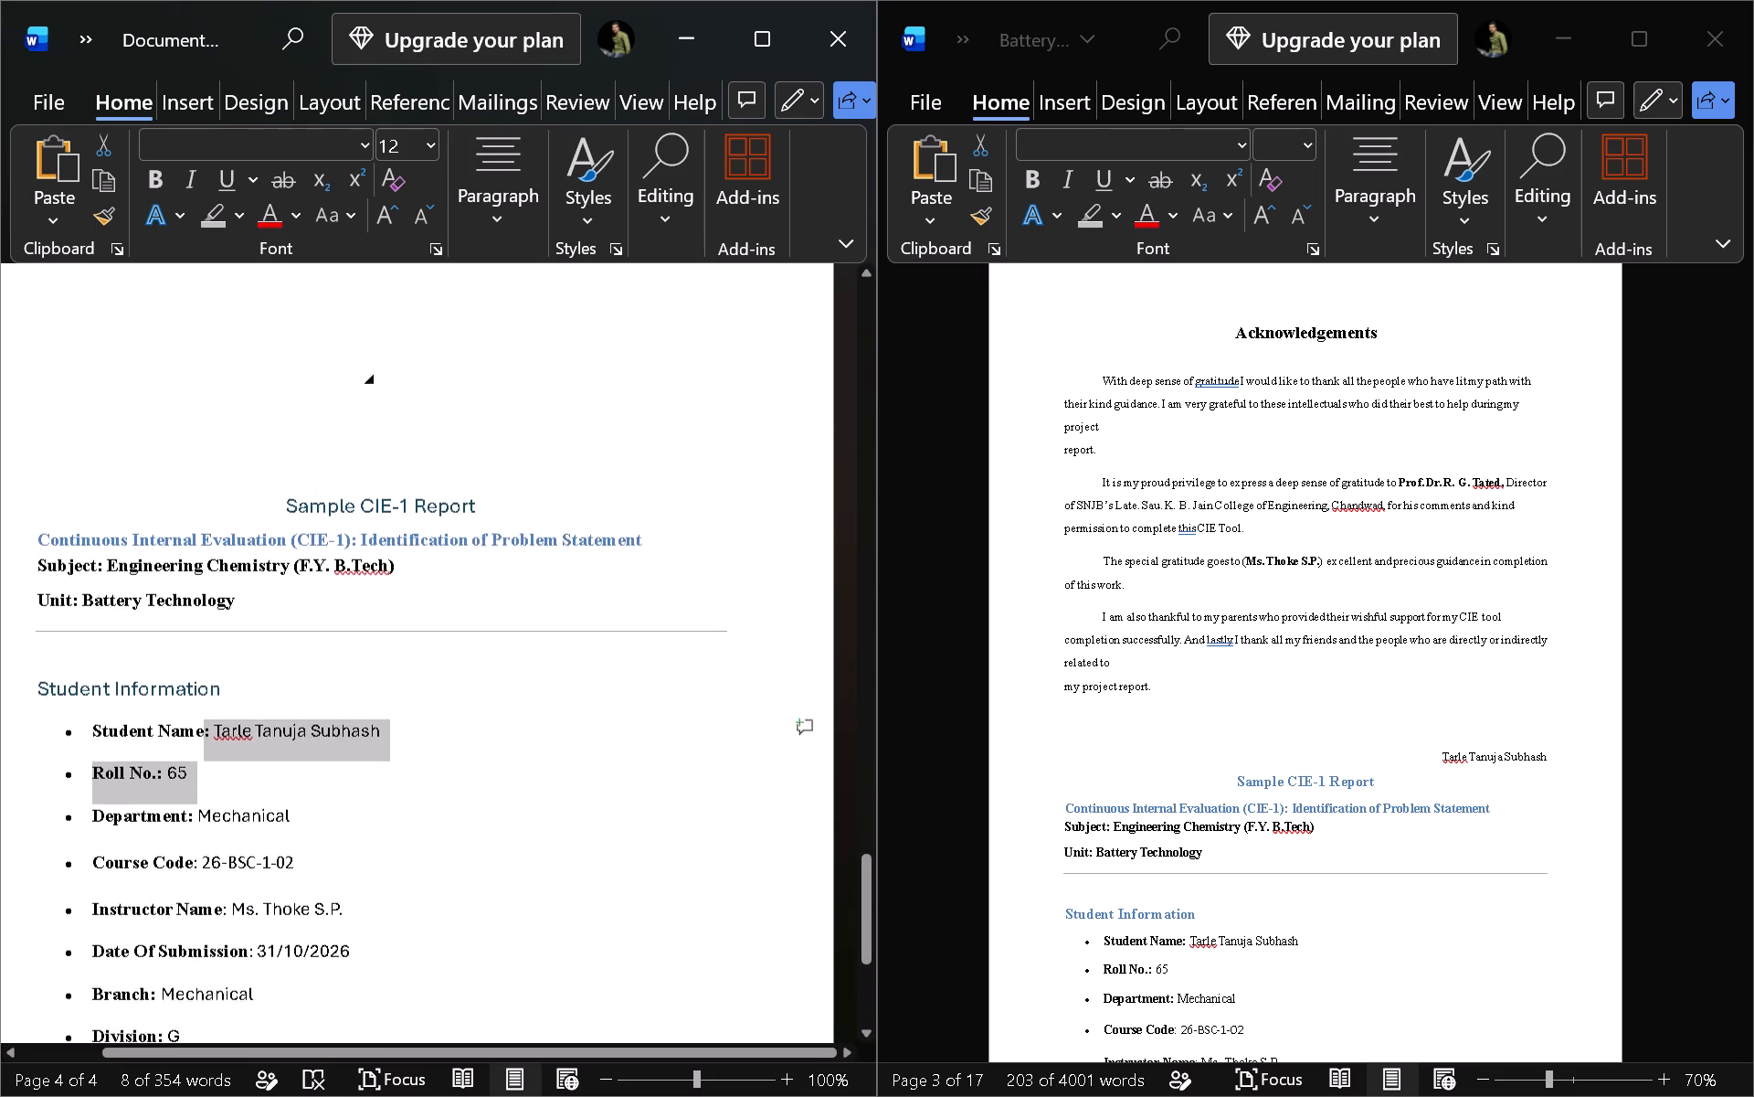
scroll(446, 448, "up", 14)
scroll(446, 448, "up", 10)
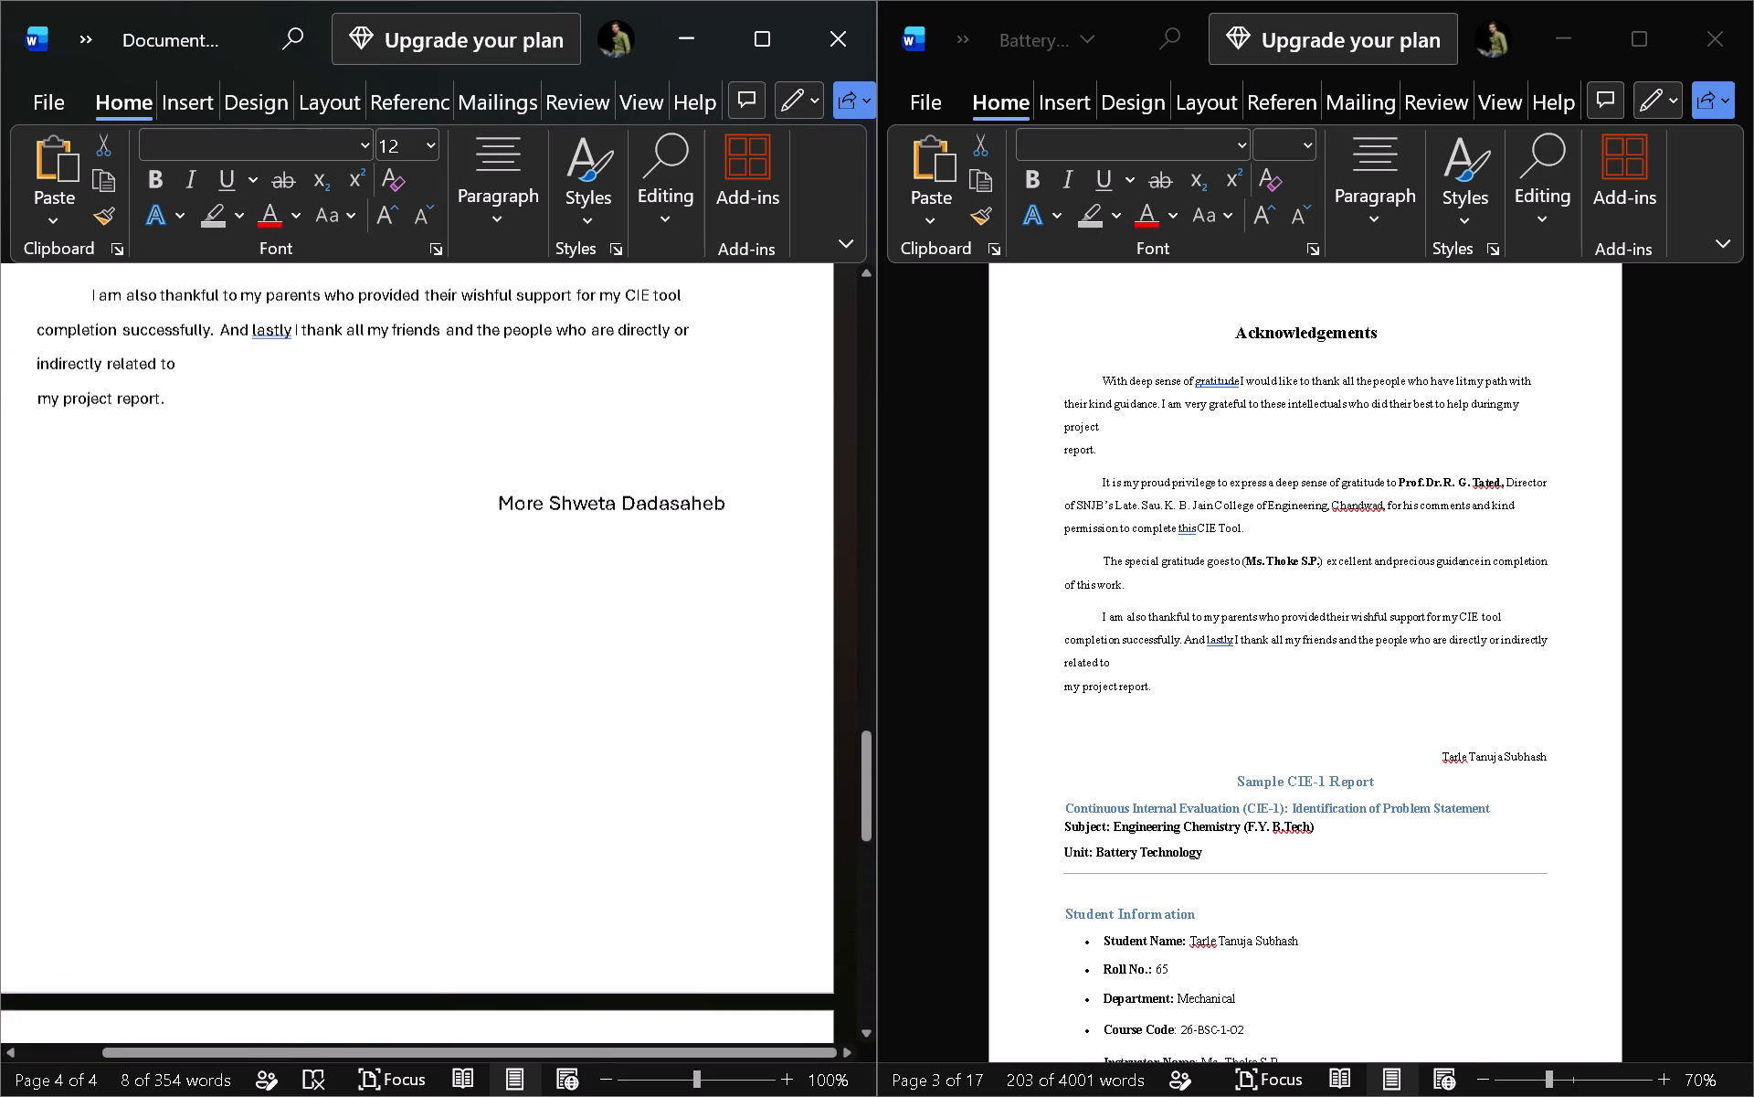
scroll(446, 448, "up", 3)
left_click_drag(490, 631, 611, 631)
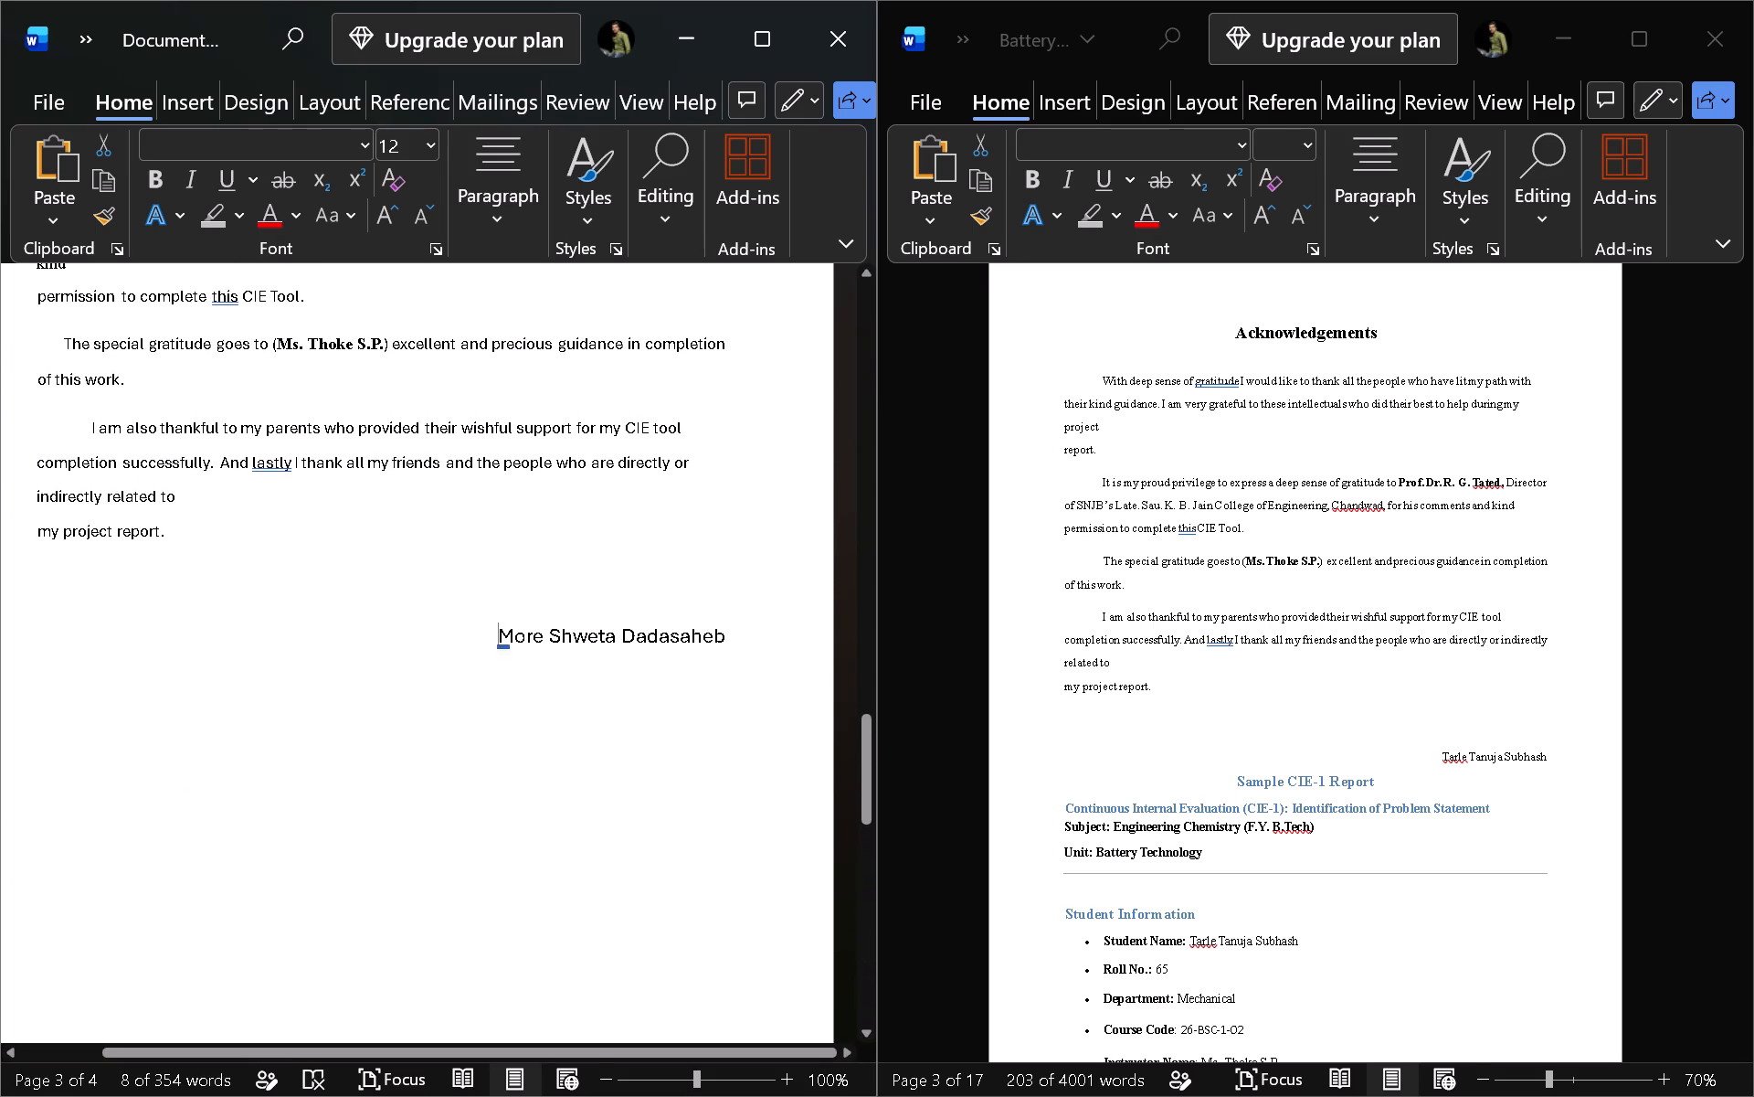
left_click_drag(611, 631, 732, 642)
key("ctrl+c")
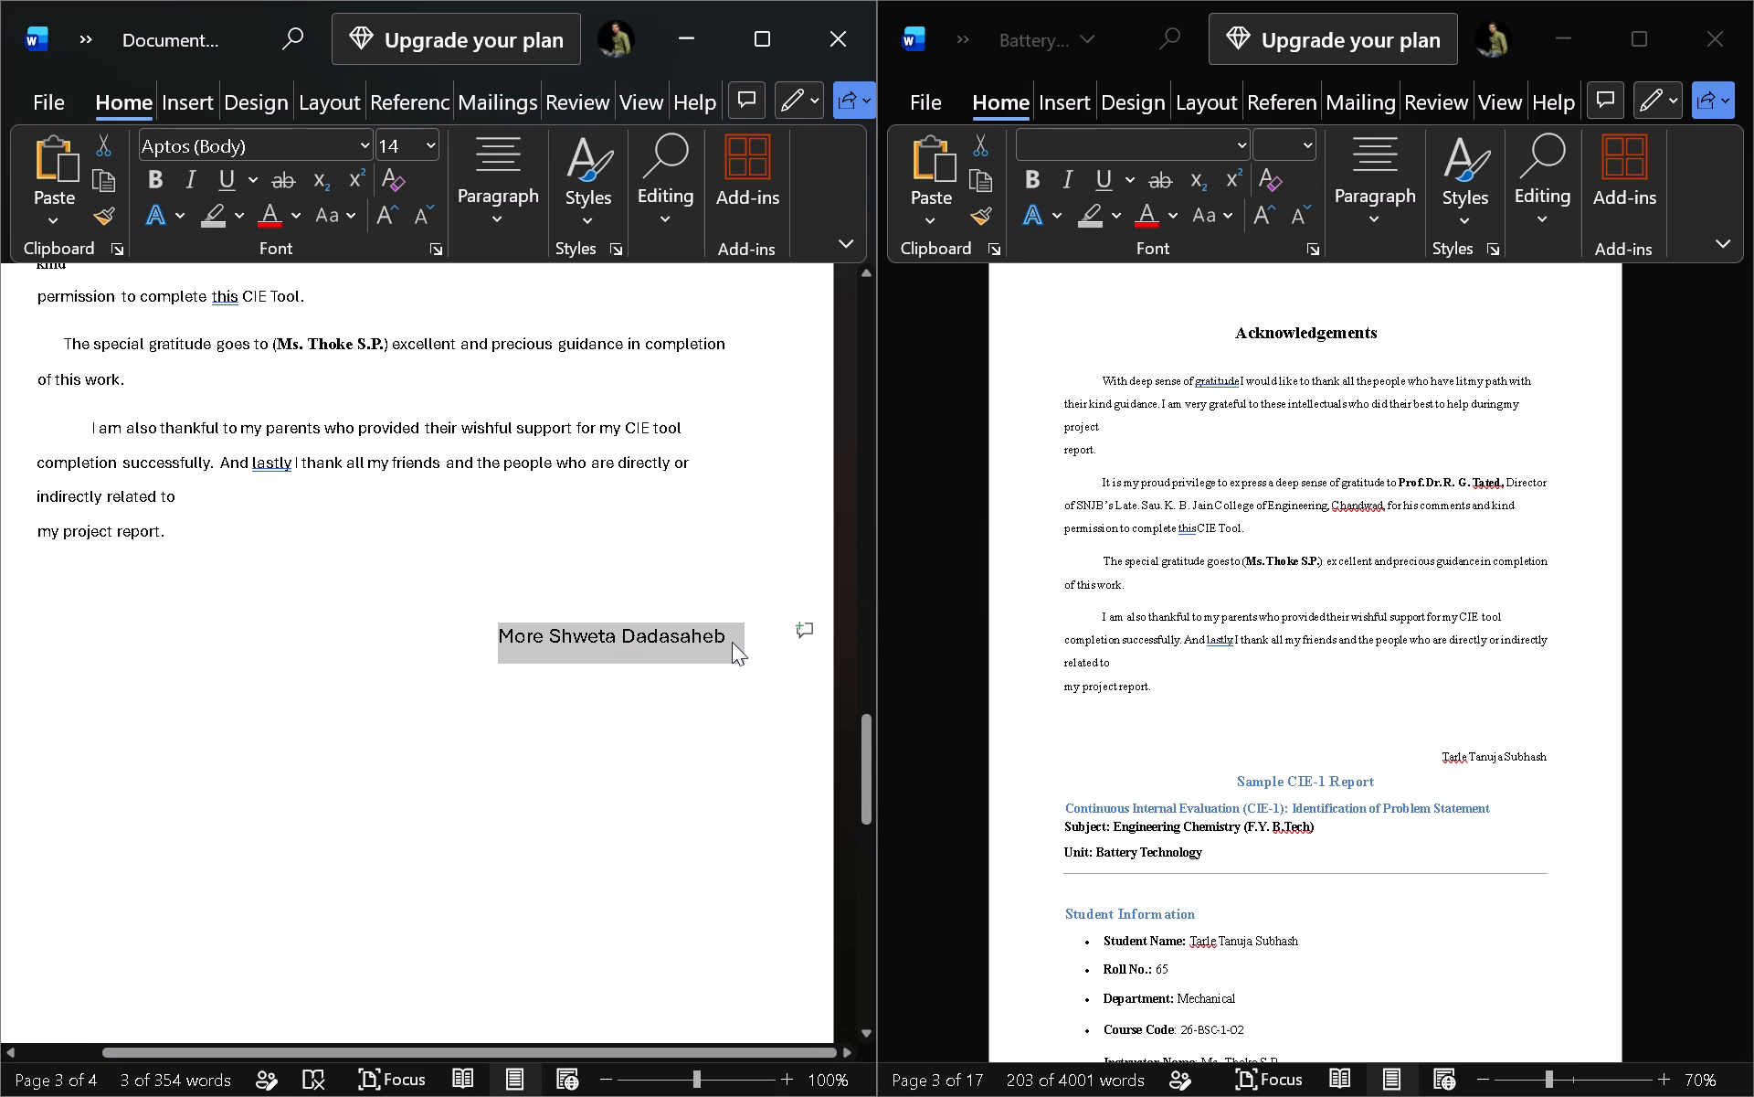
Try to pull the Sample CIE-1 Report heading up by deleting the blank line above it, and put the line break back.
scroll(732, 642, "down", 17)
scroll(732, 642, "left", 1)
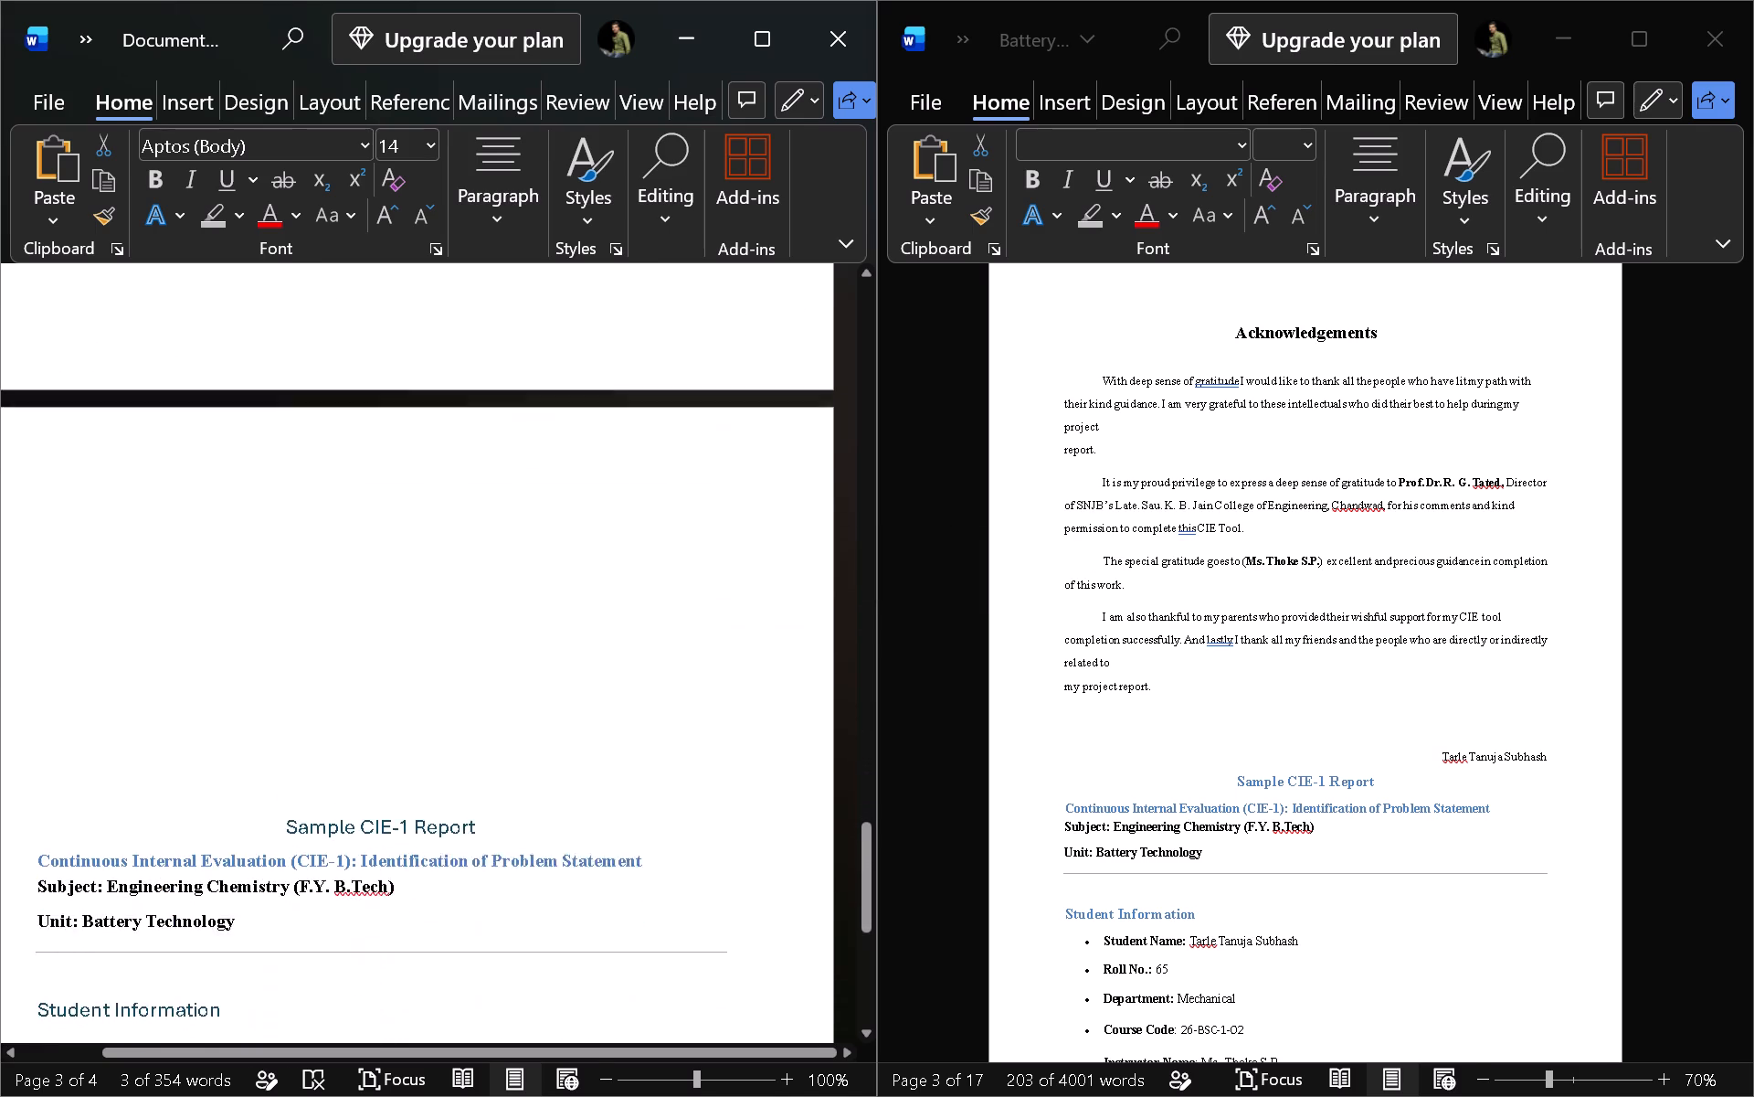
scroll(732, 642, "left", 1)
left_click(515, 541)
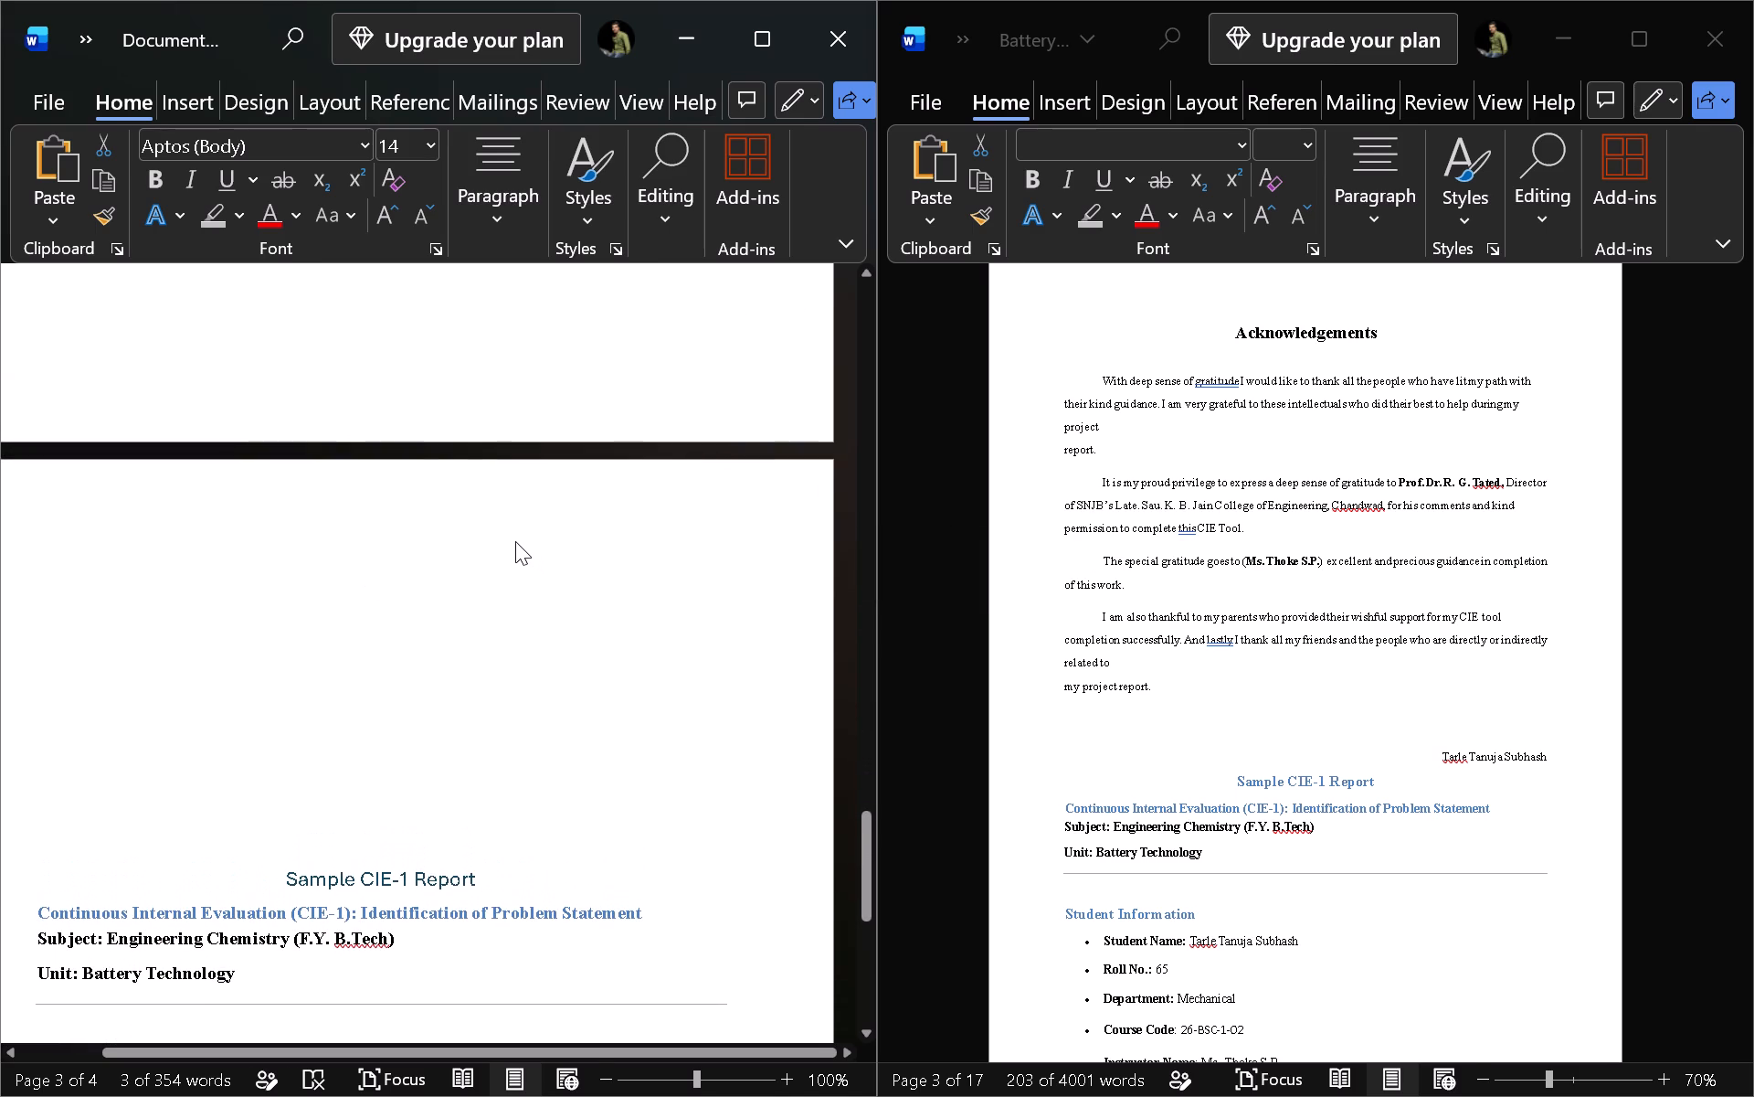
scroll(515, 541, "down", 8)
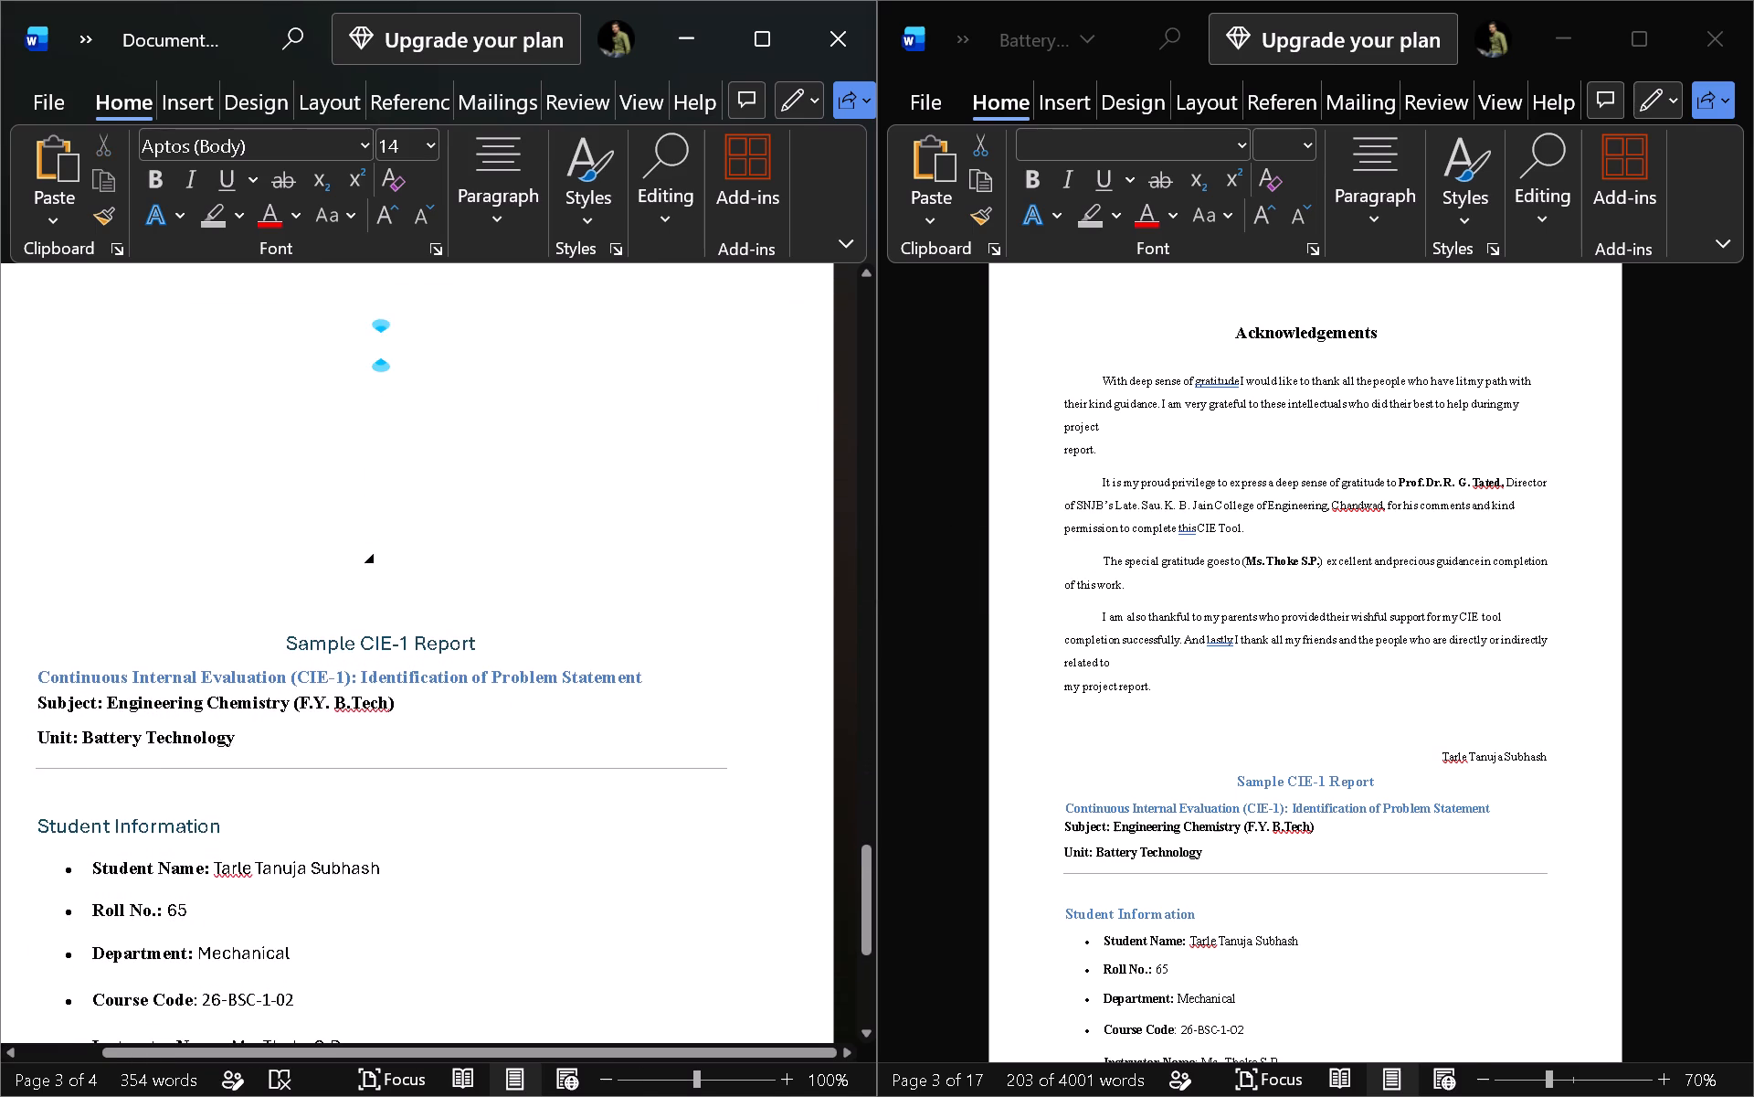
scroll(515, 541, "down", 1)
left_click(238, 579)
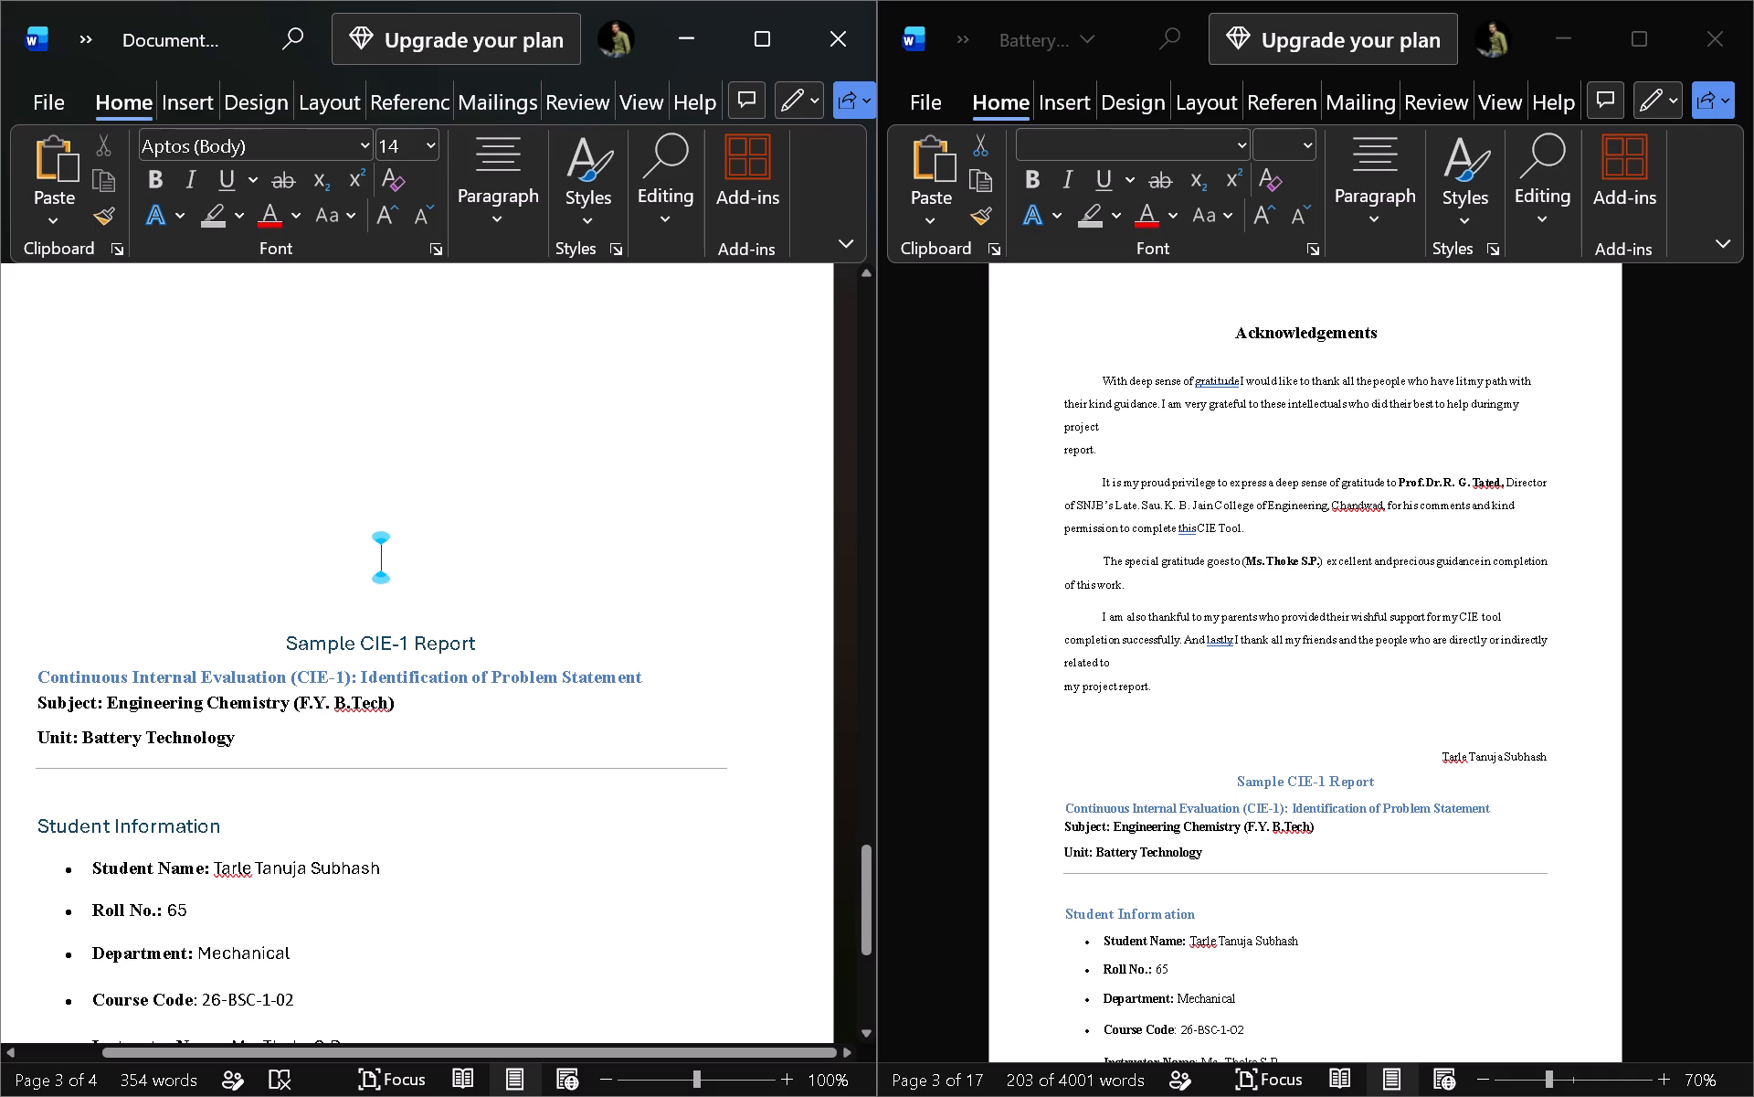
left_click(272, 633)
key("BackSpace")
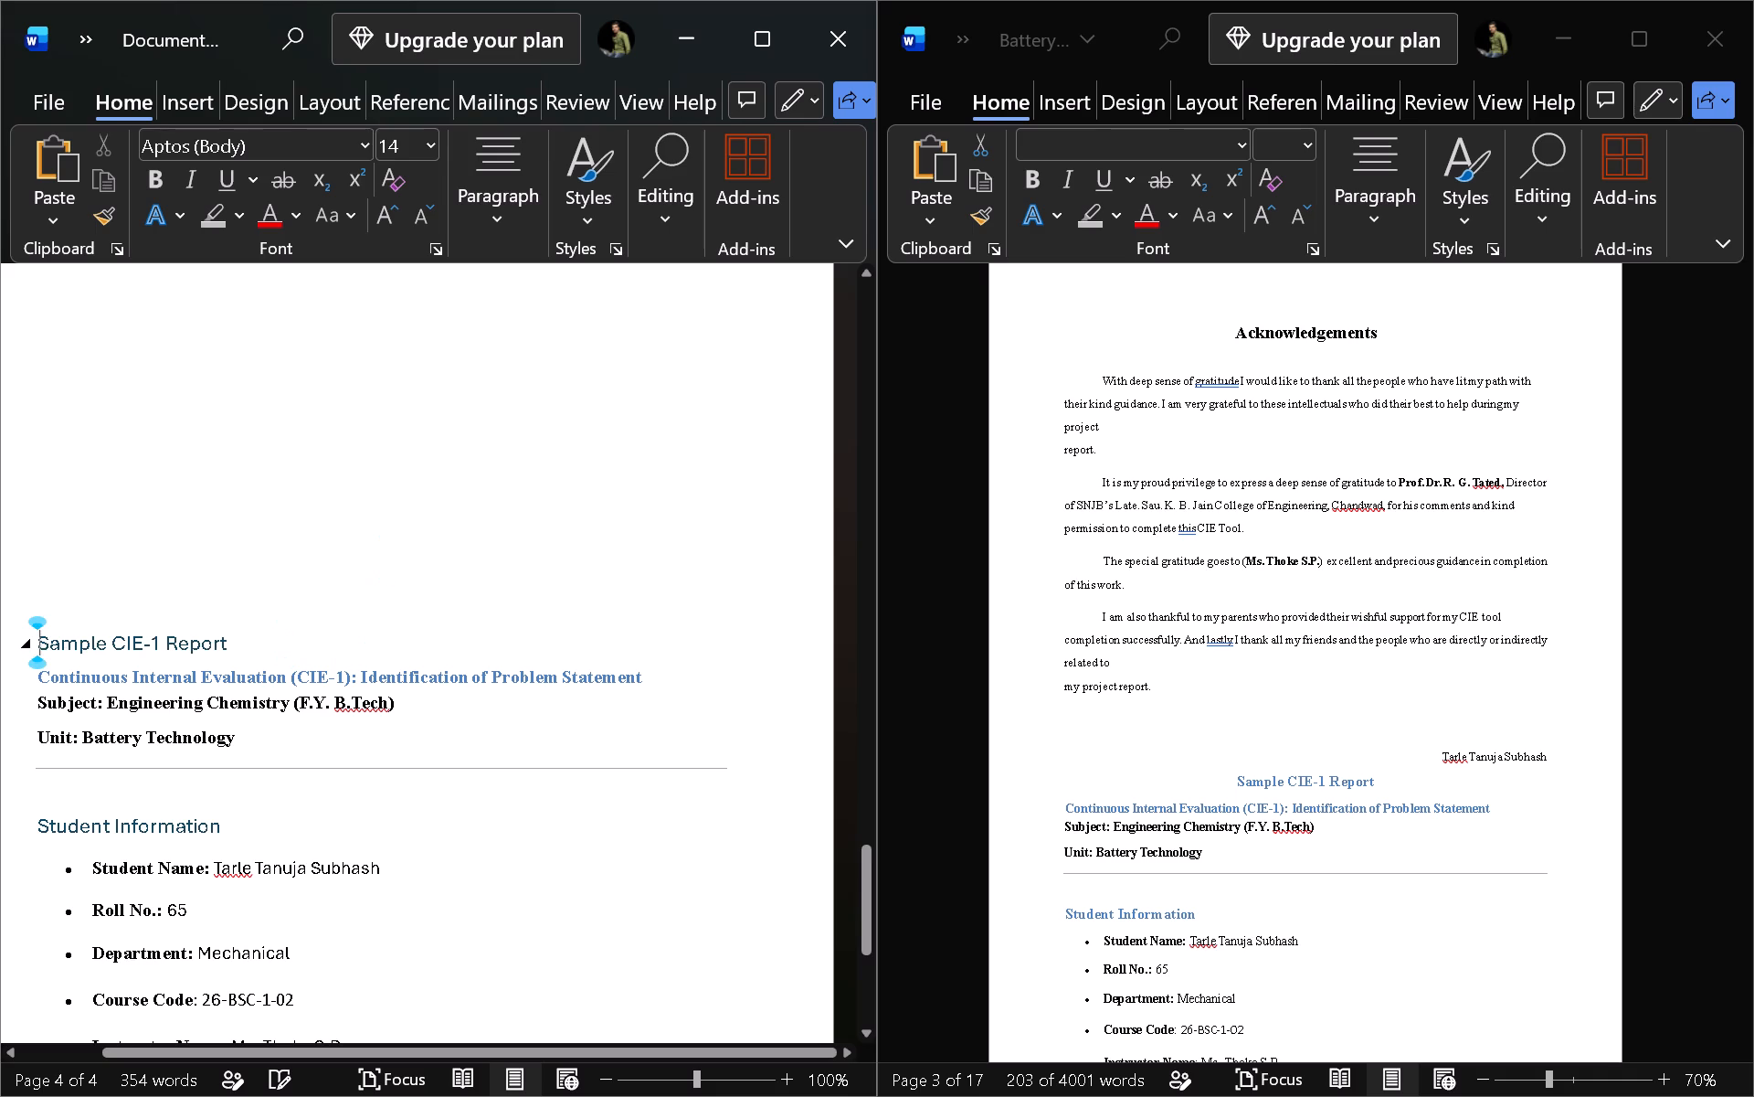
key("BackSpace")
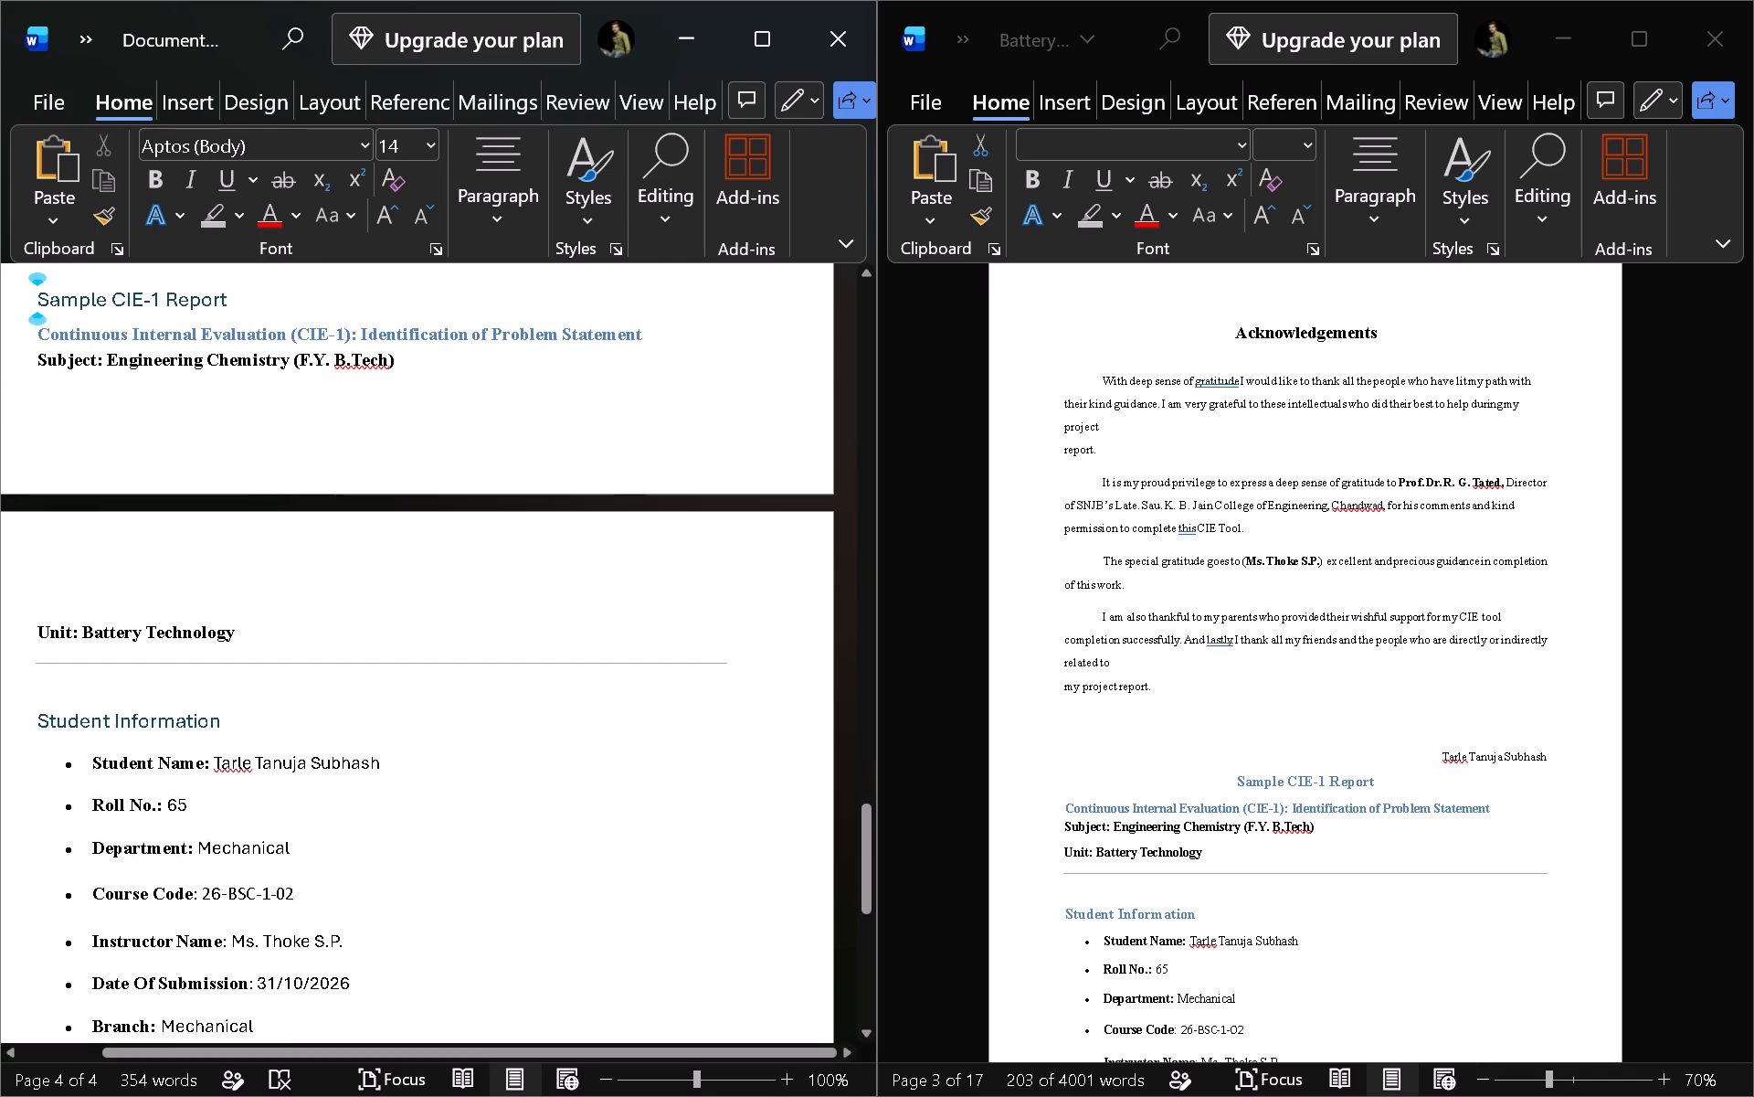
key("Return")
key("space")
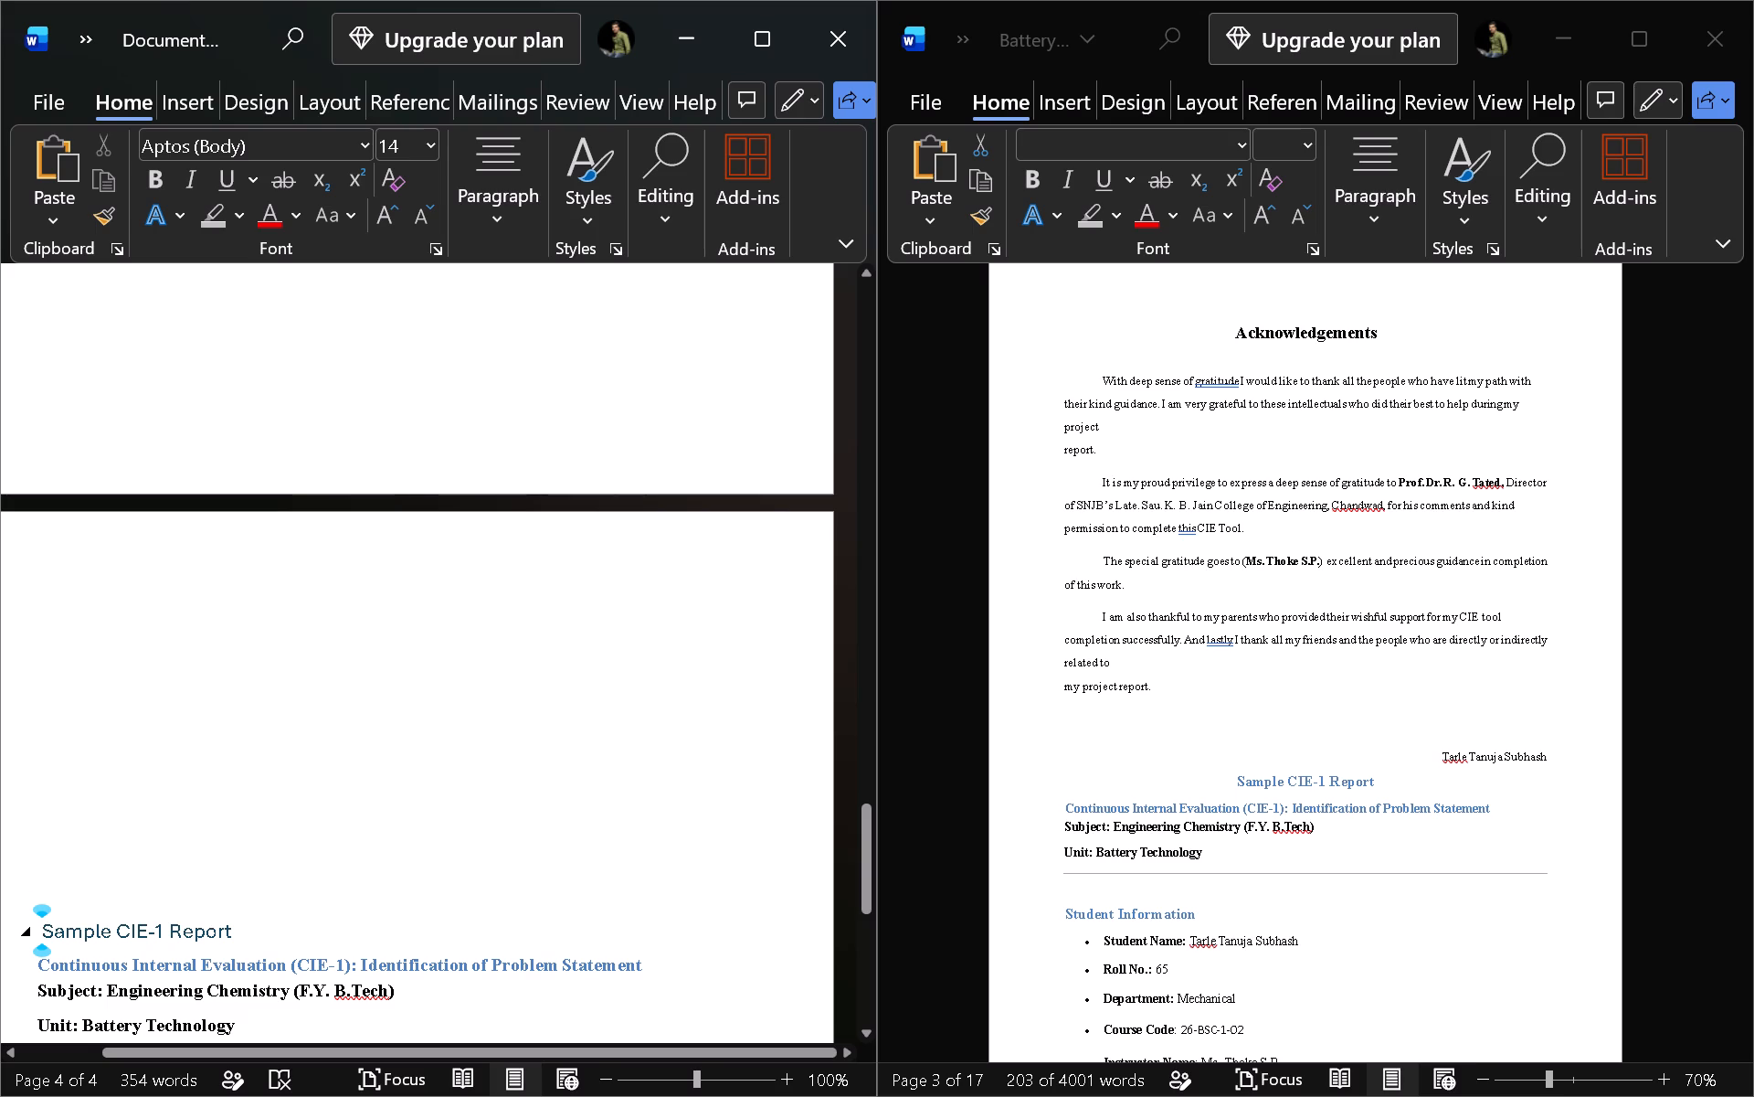
Center the Sample CIE-1 Report heading on the fourth page.
left_click_drag(42, 920, 248, 931)
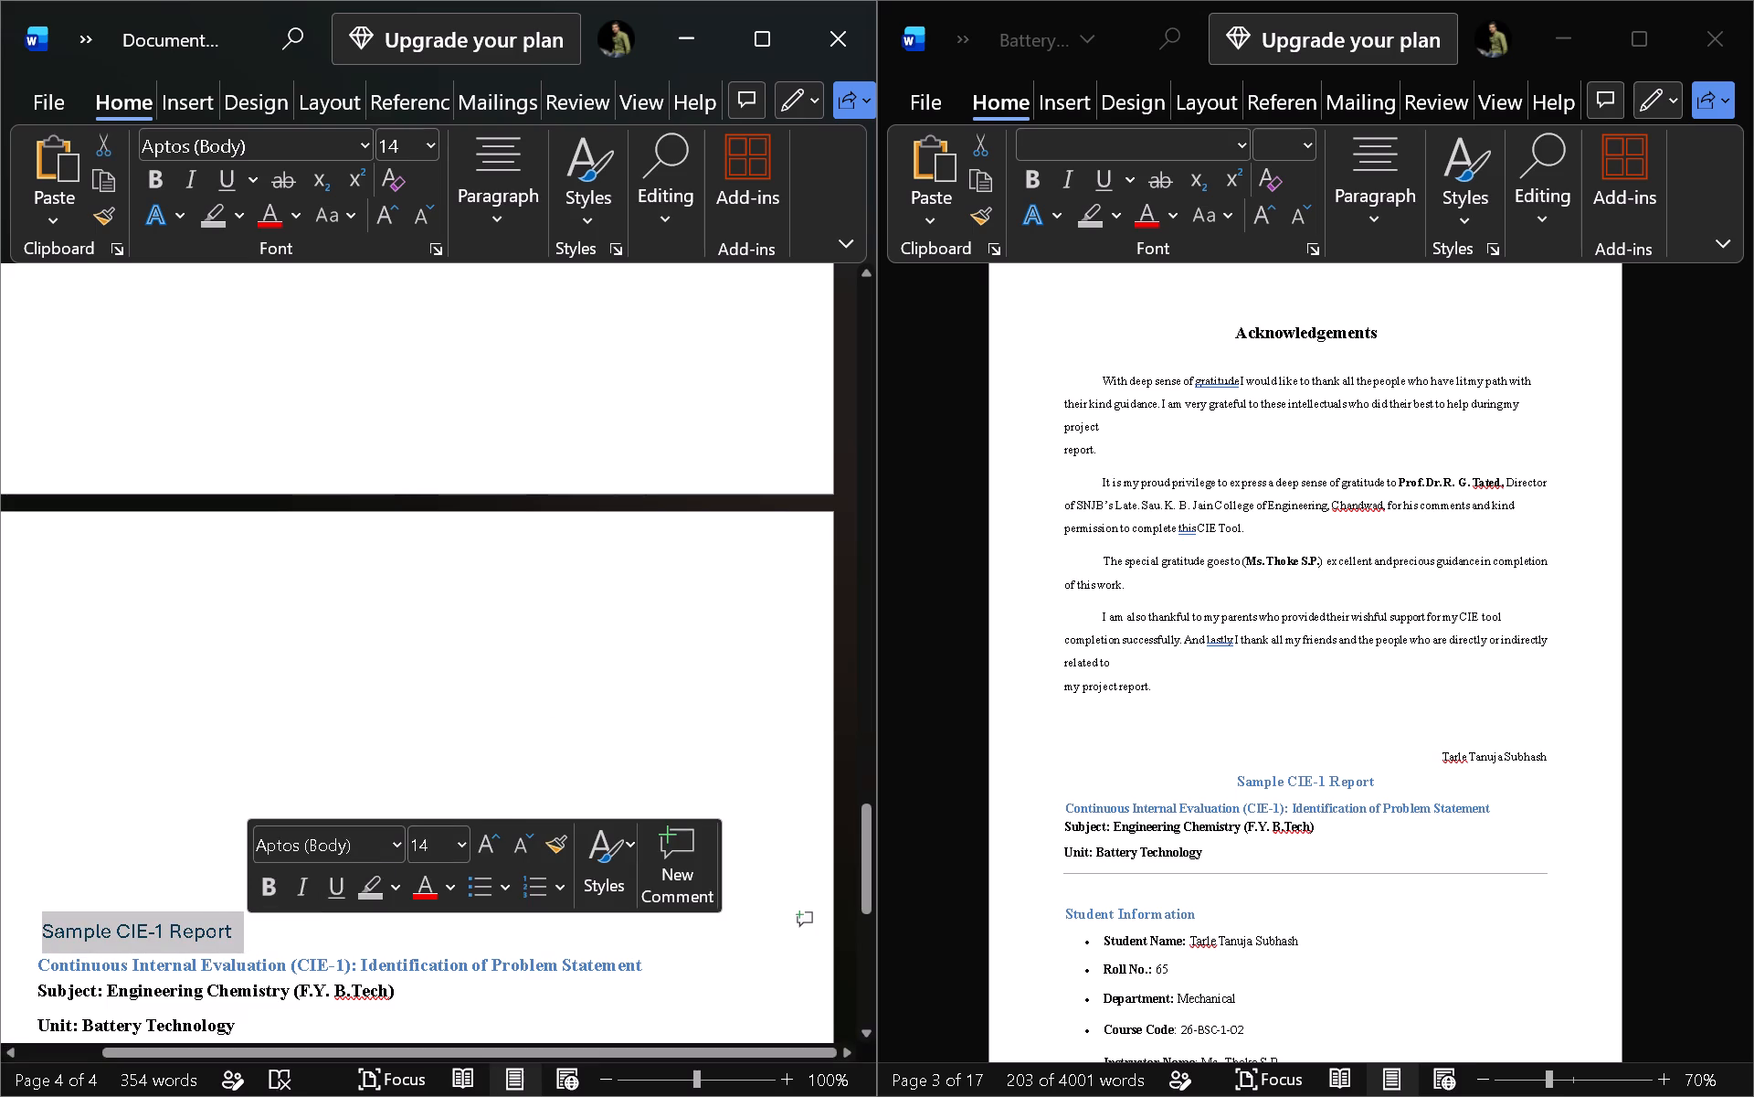
left_click(500, 228)
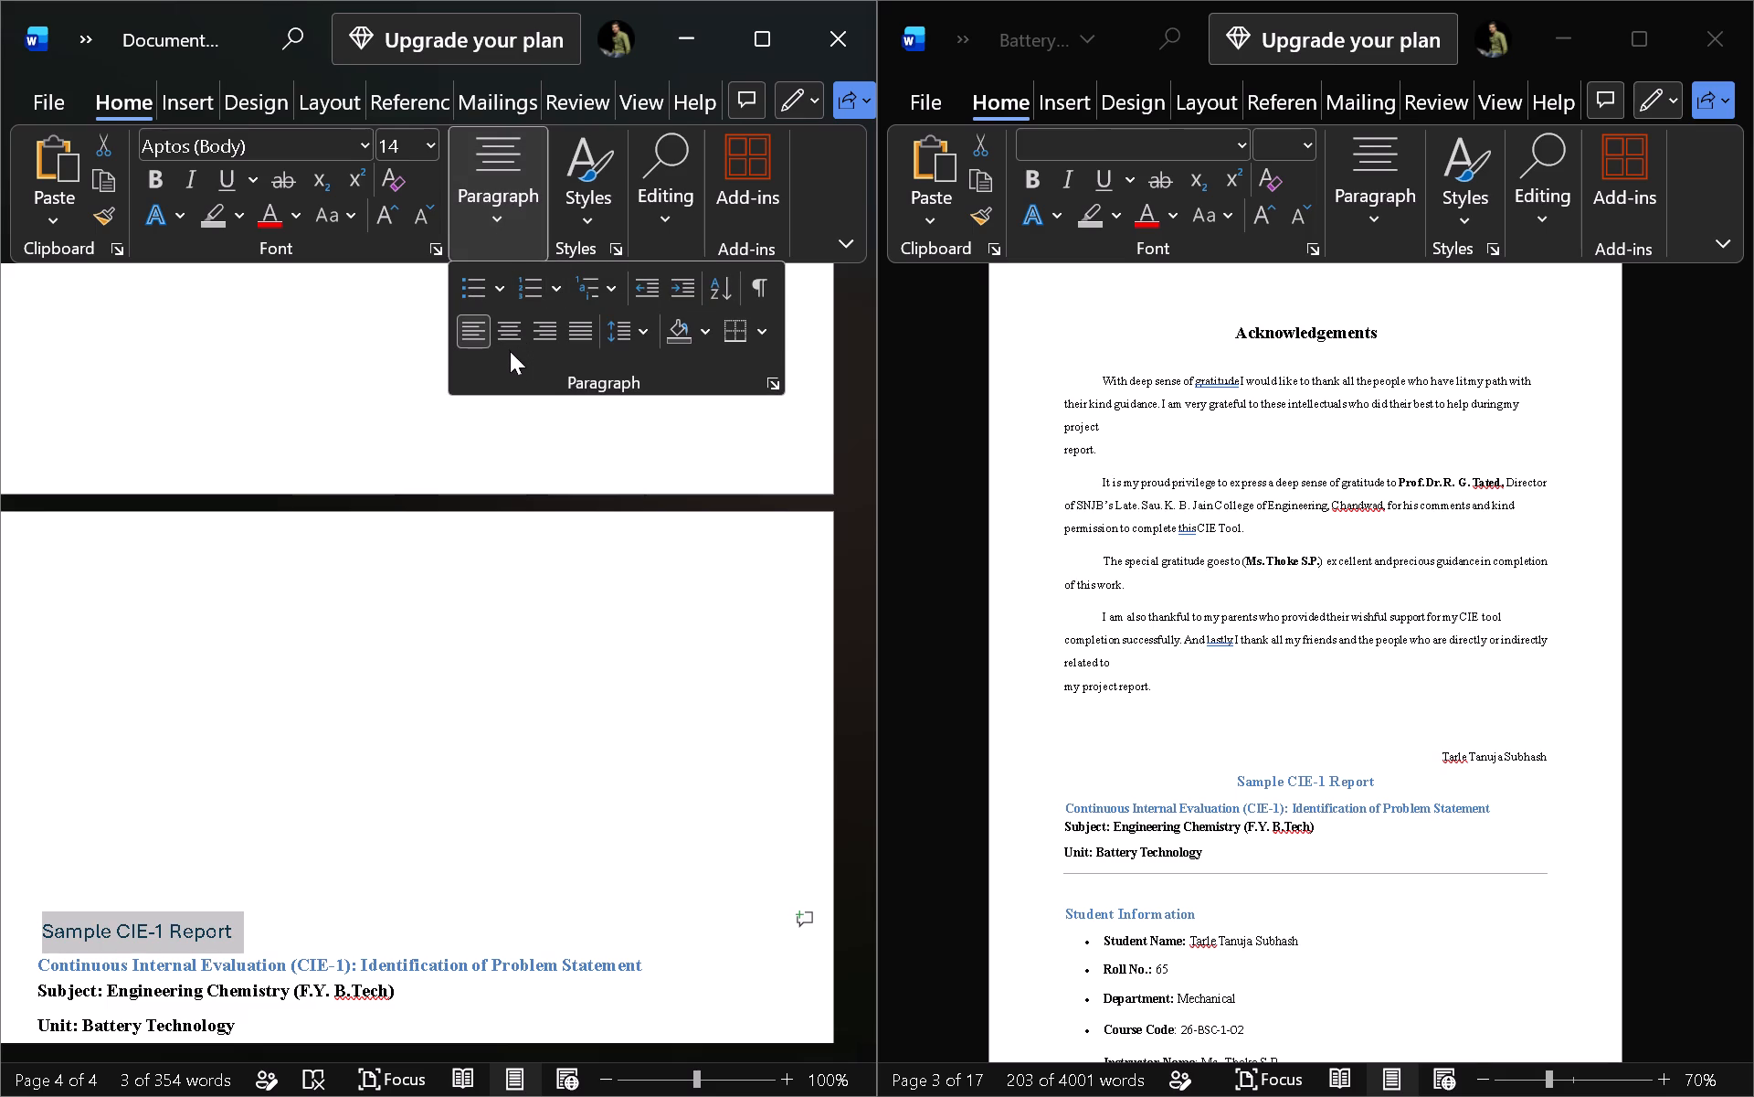
left_click(506, 334)
Replace the previous student's name in the Student Name entry under Student Information with the copied name.
scroll(330, 537, "down", 4)
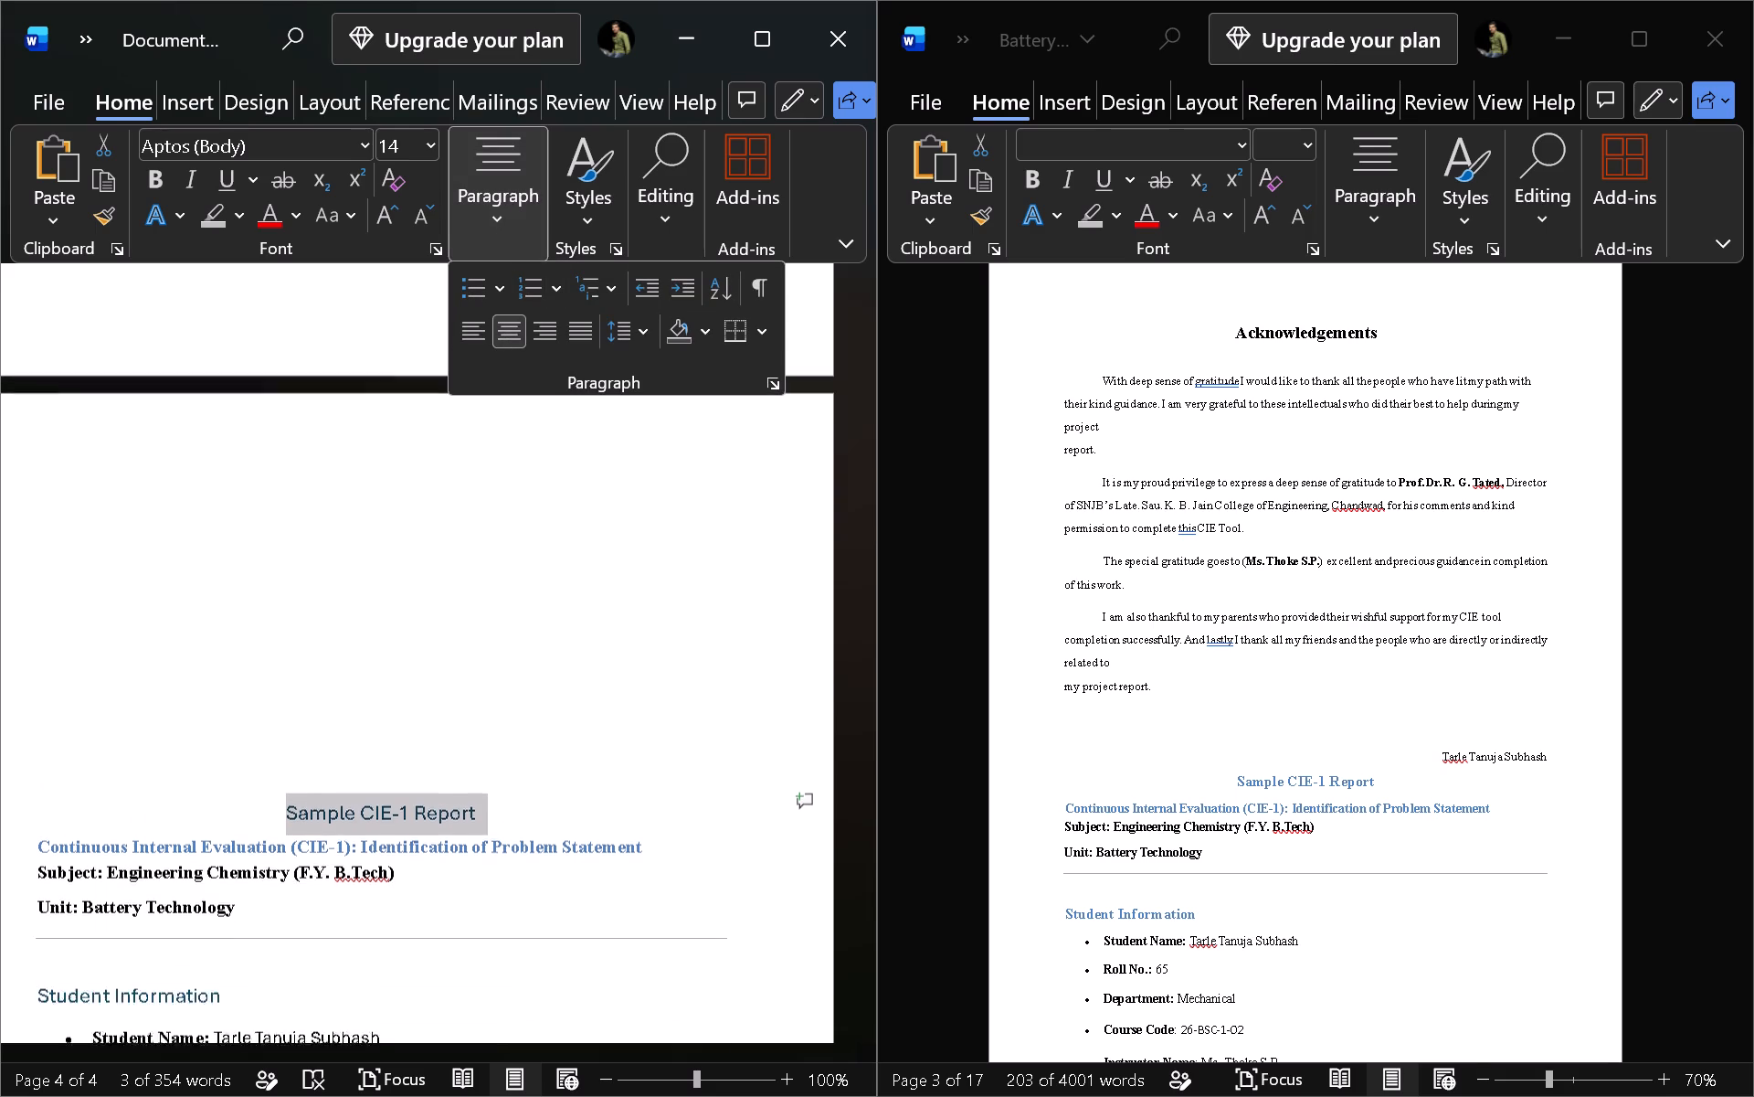
scroll(330, 537, "down", 9)
left_click(363, 864)
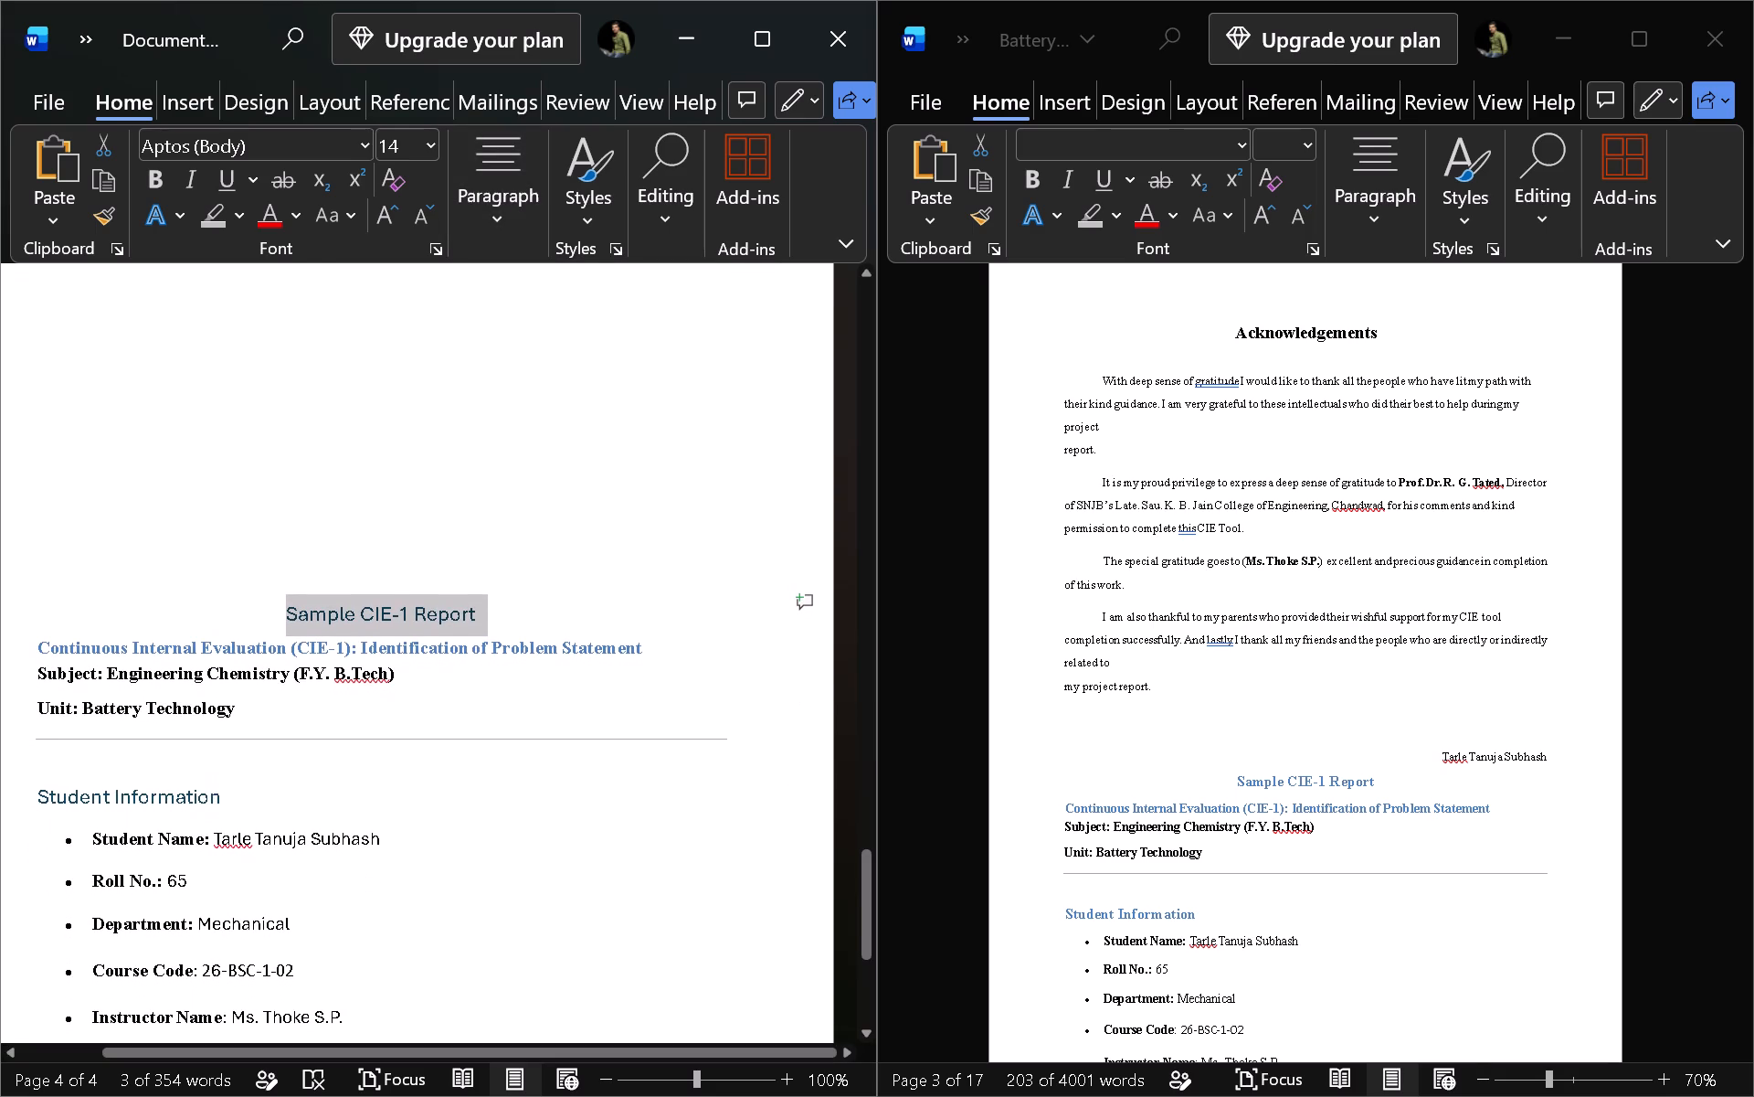
scroll(363, 864, "down", 3)
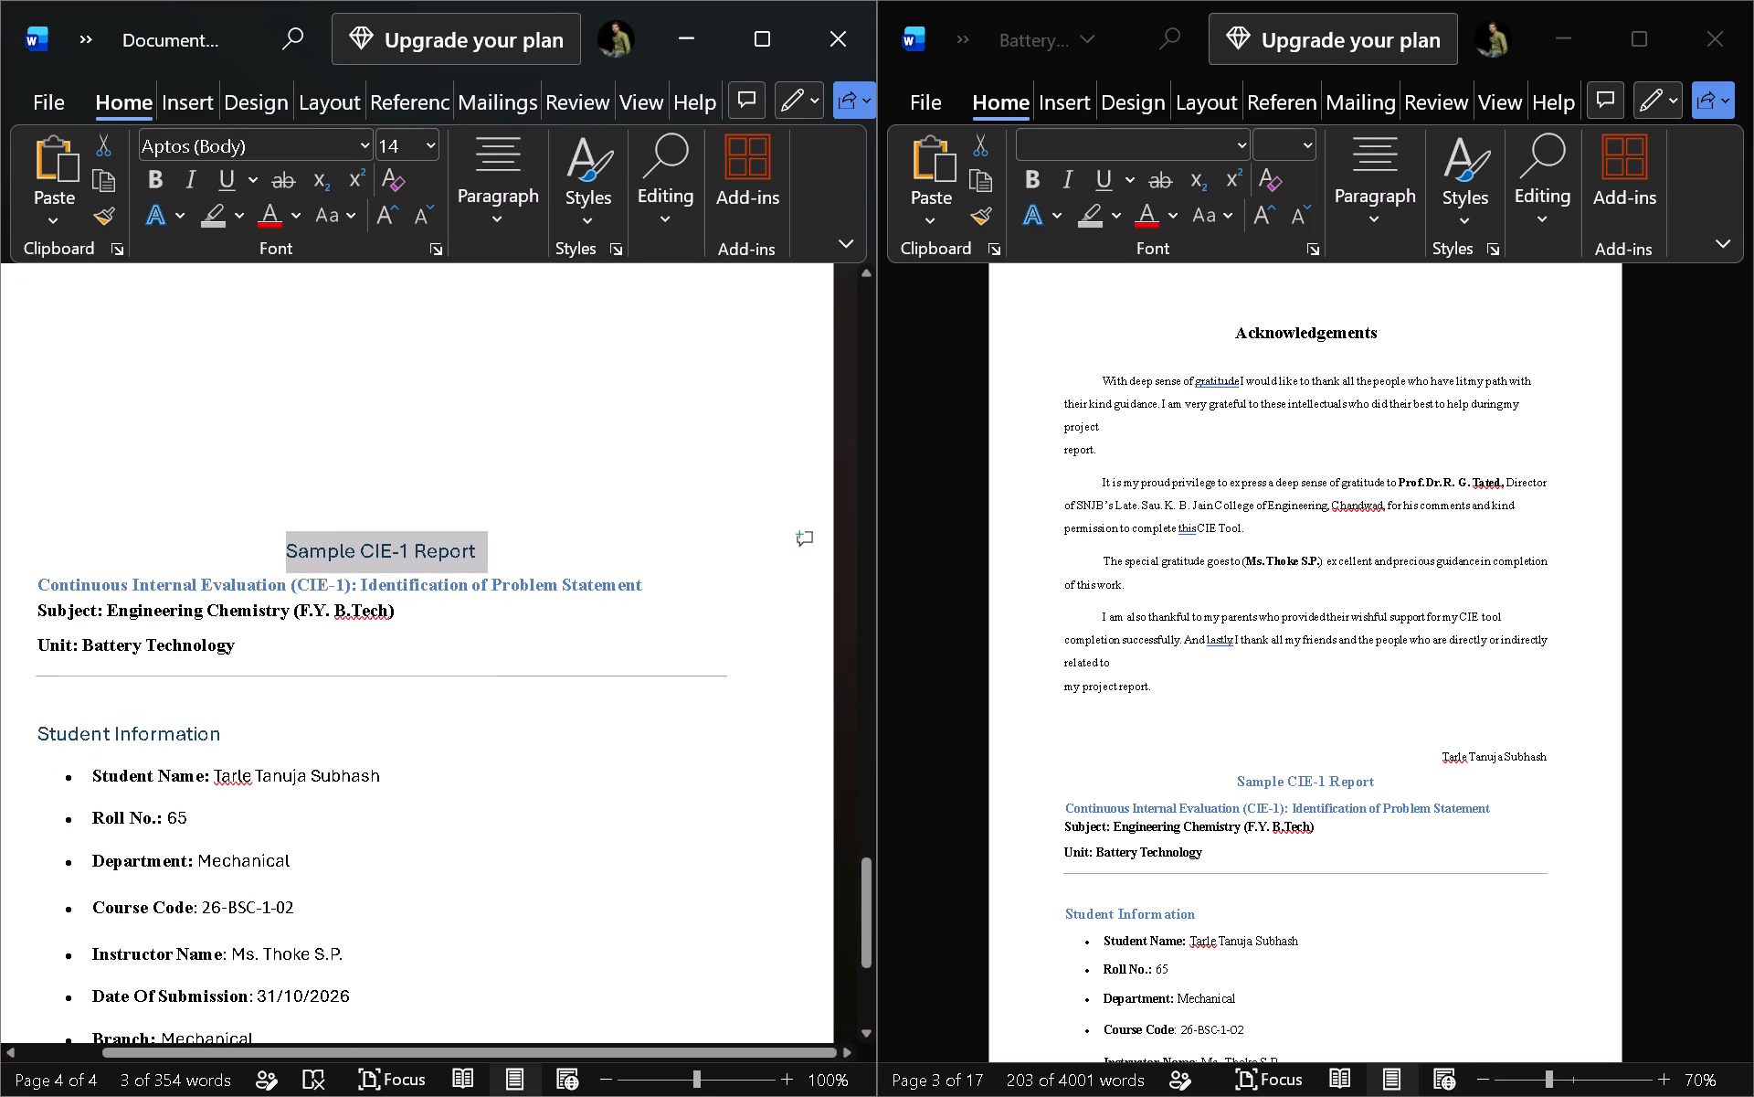
scroll(363, 864, "down", 9)
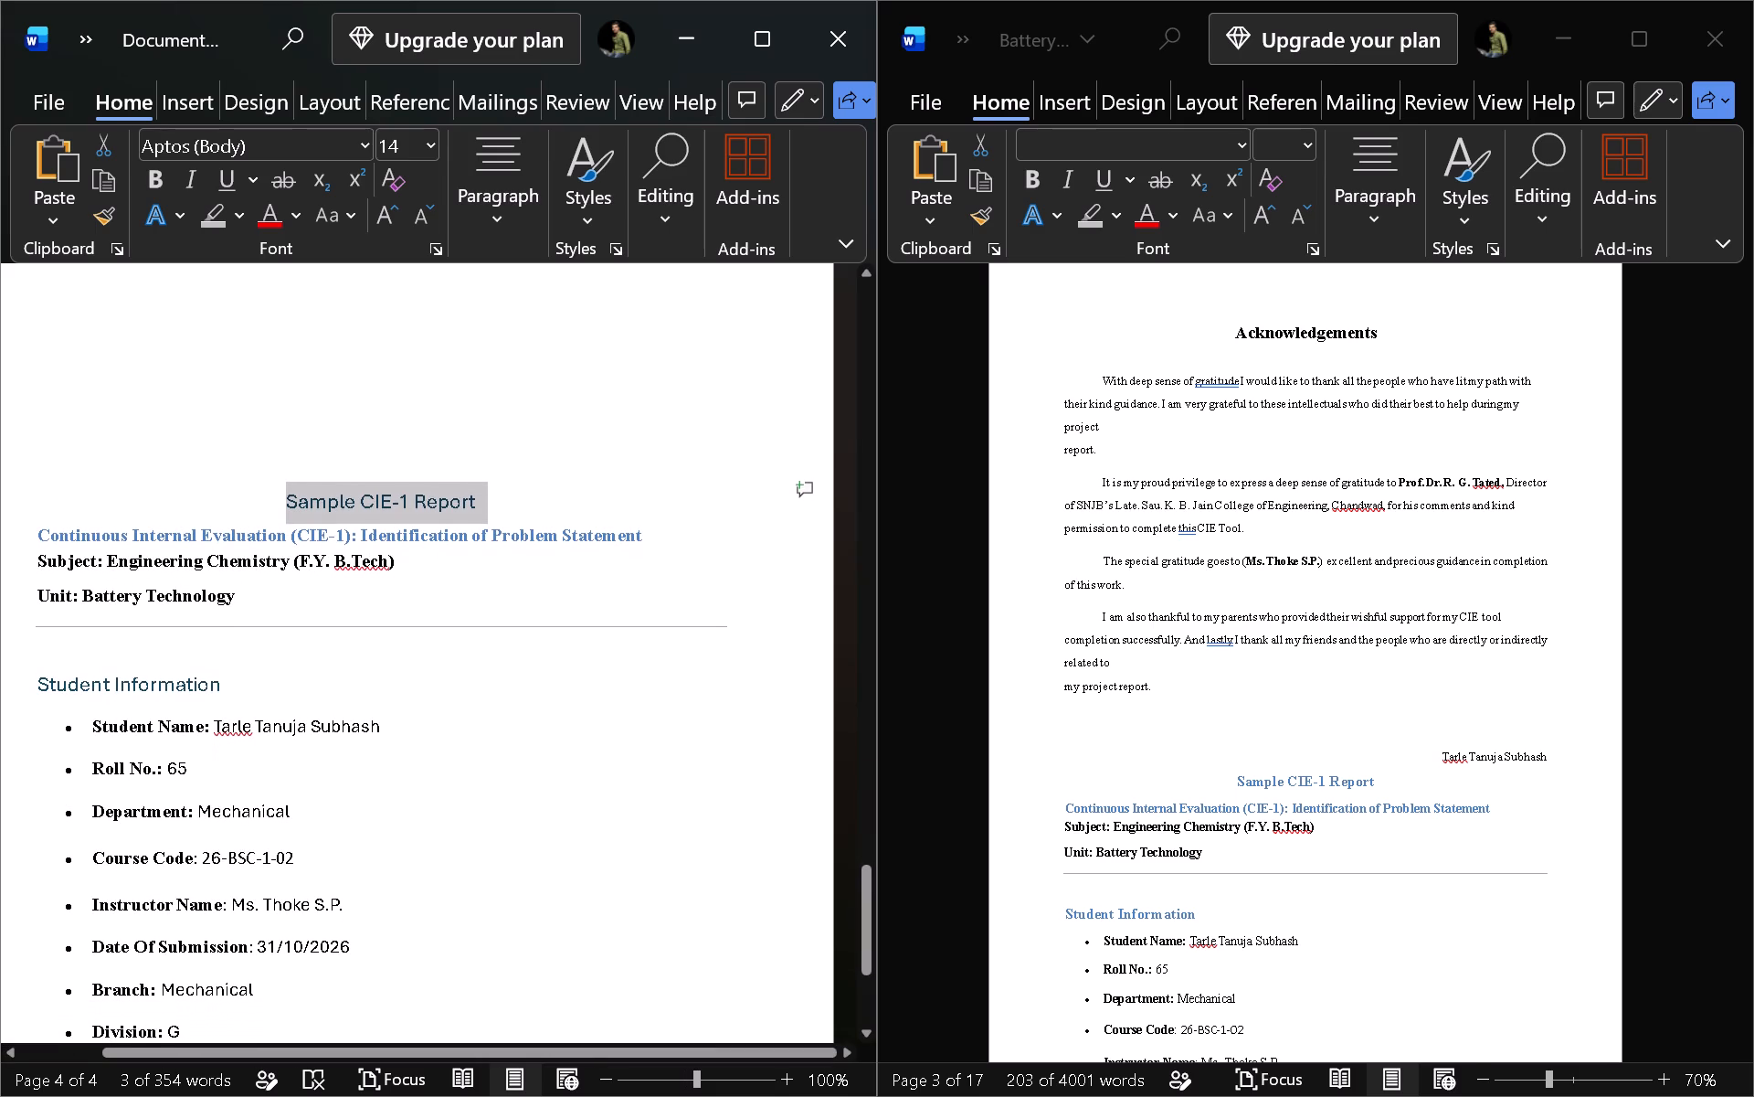
scroll(363, 864, "down", 5)
scroll(363, 864, "down", 2, "ctrl")
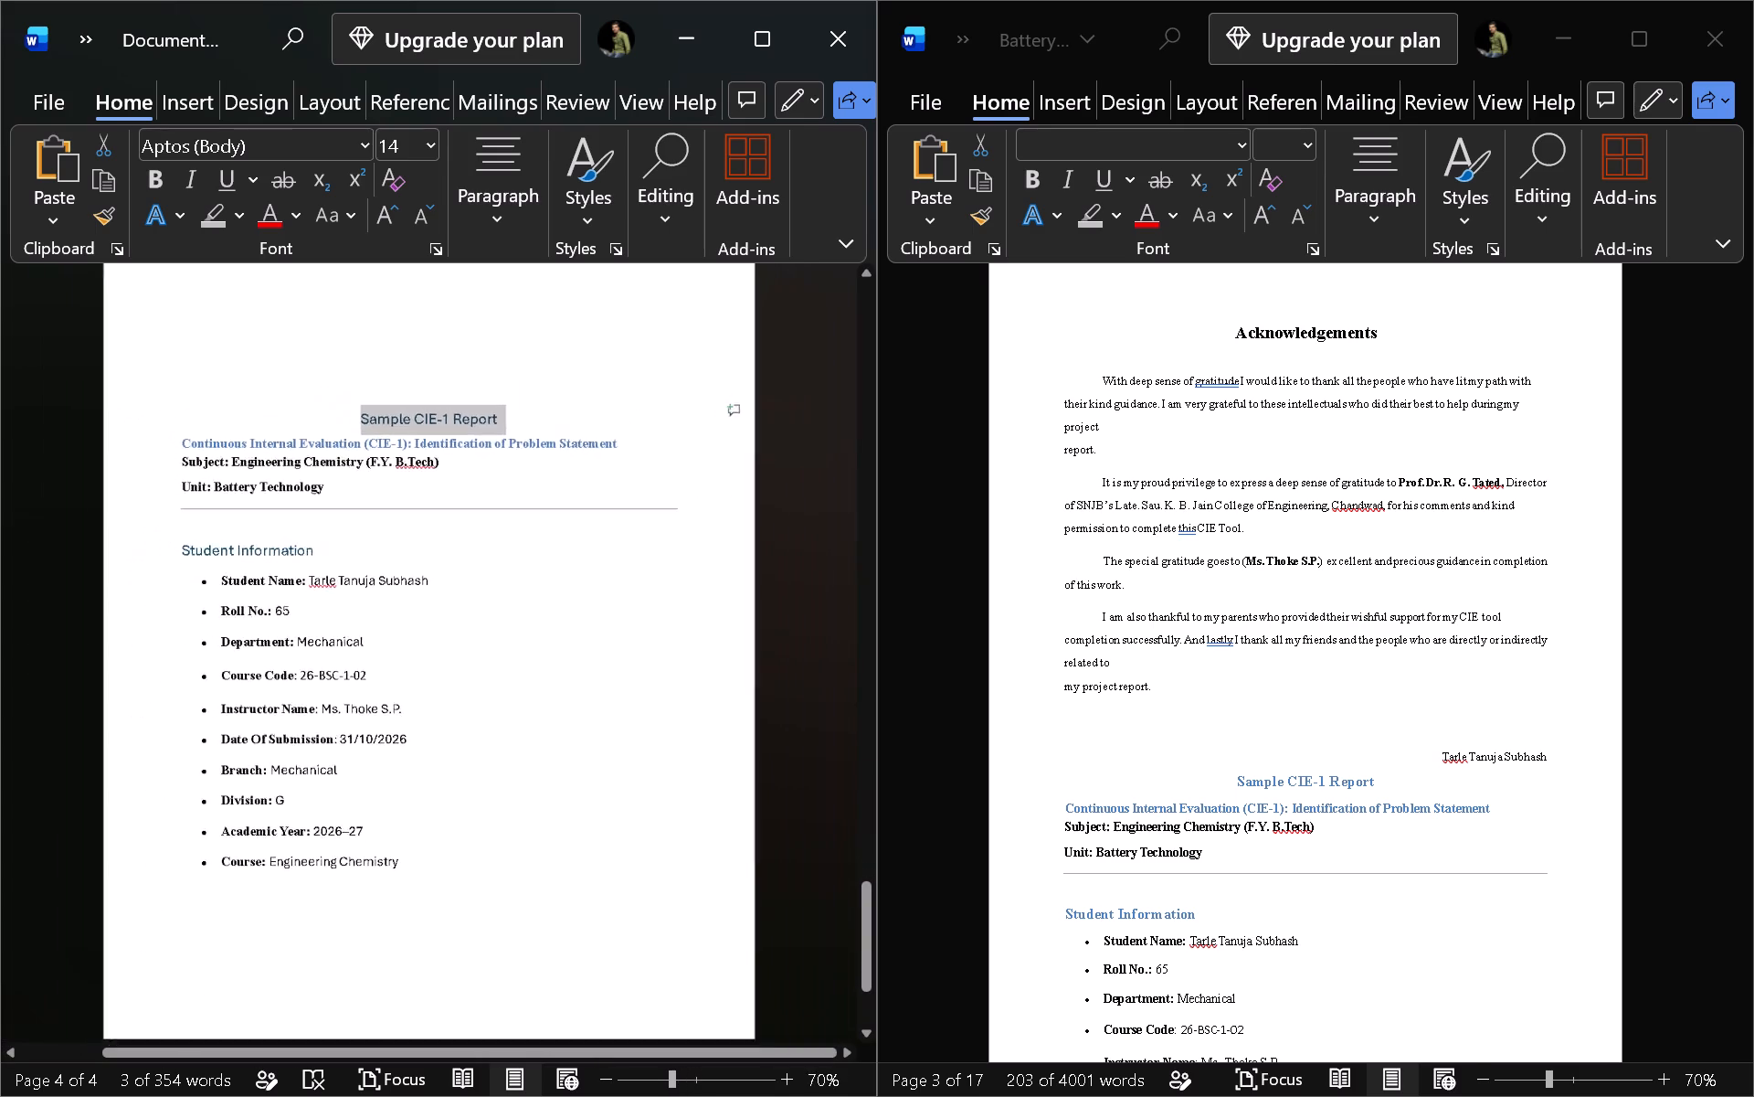
scroll(363, 864, "down", 2, "ctrl")
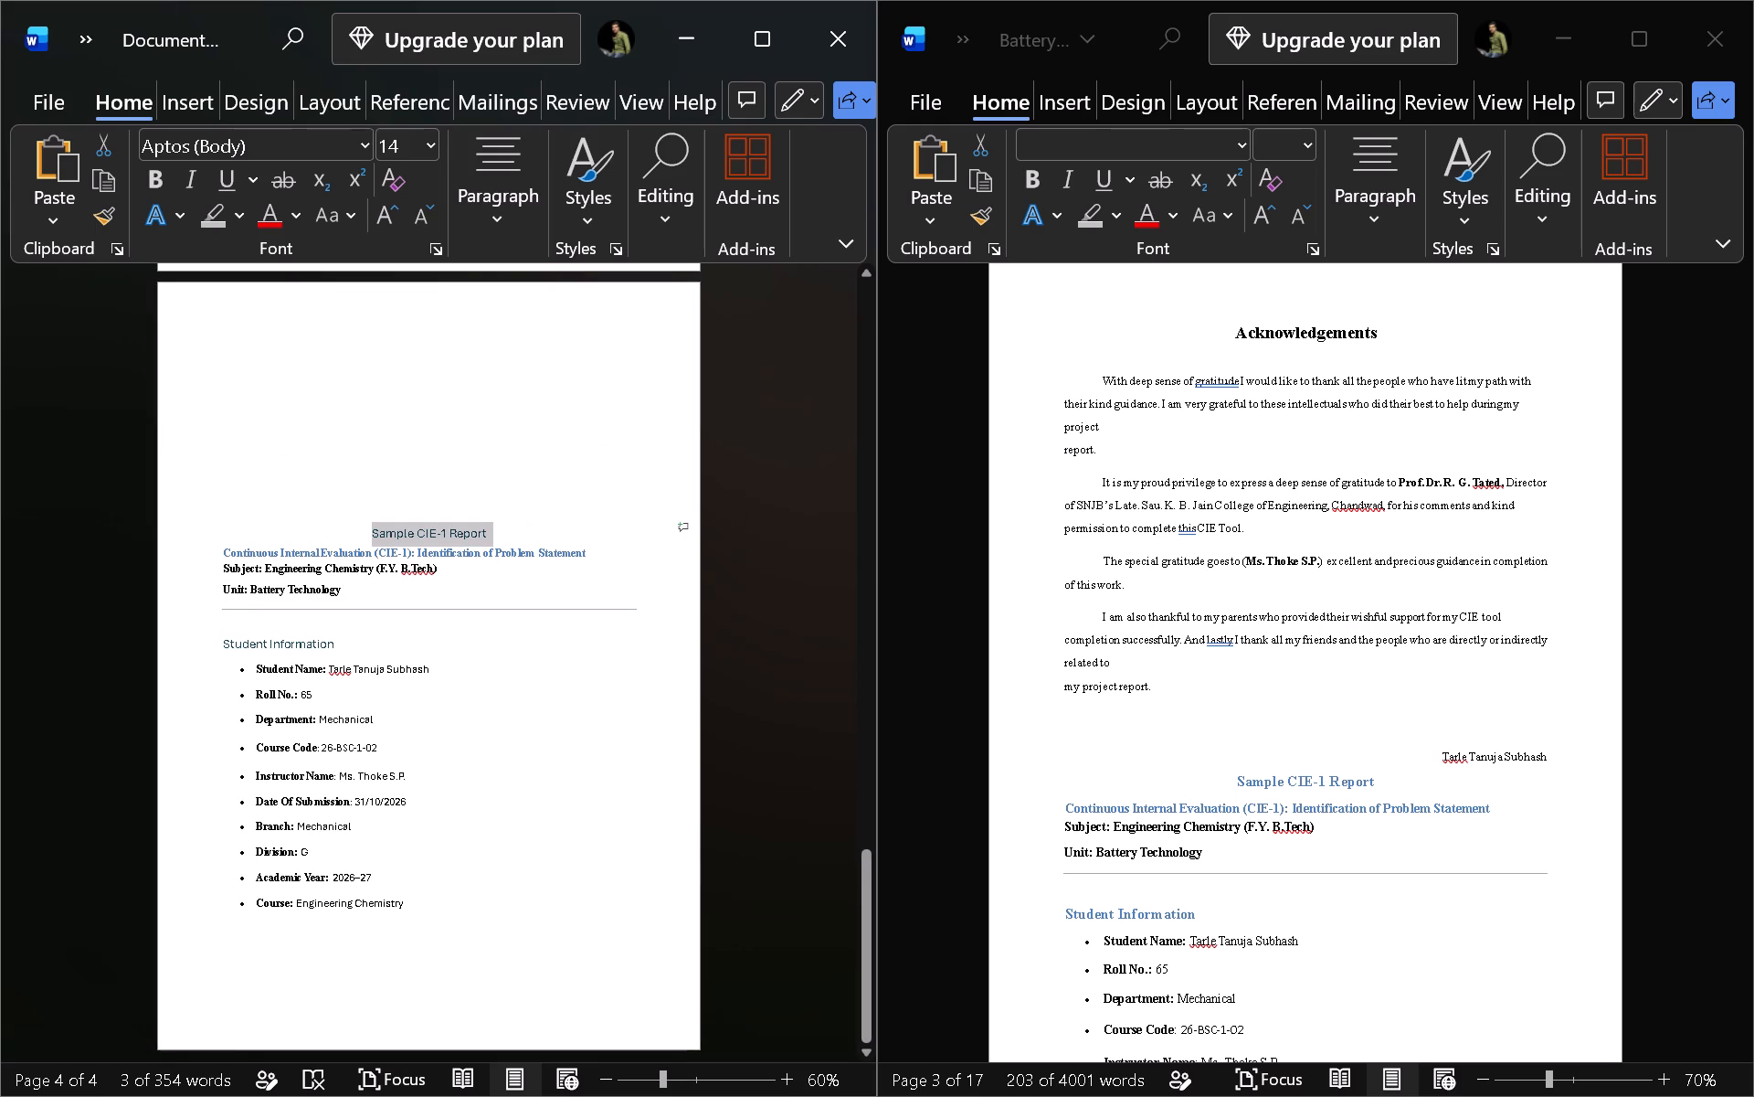
left_click_drag(328, 673, 521, 682)
key("ctrl+v")
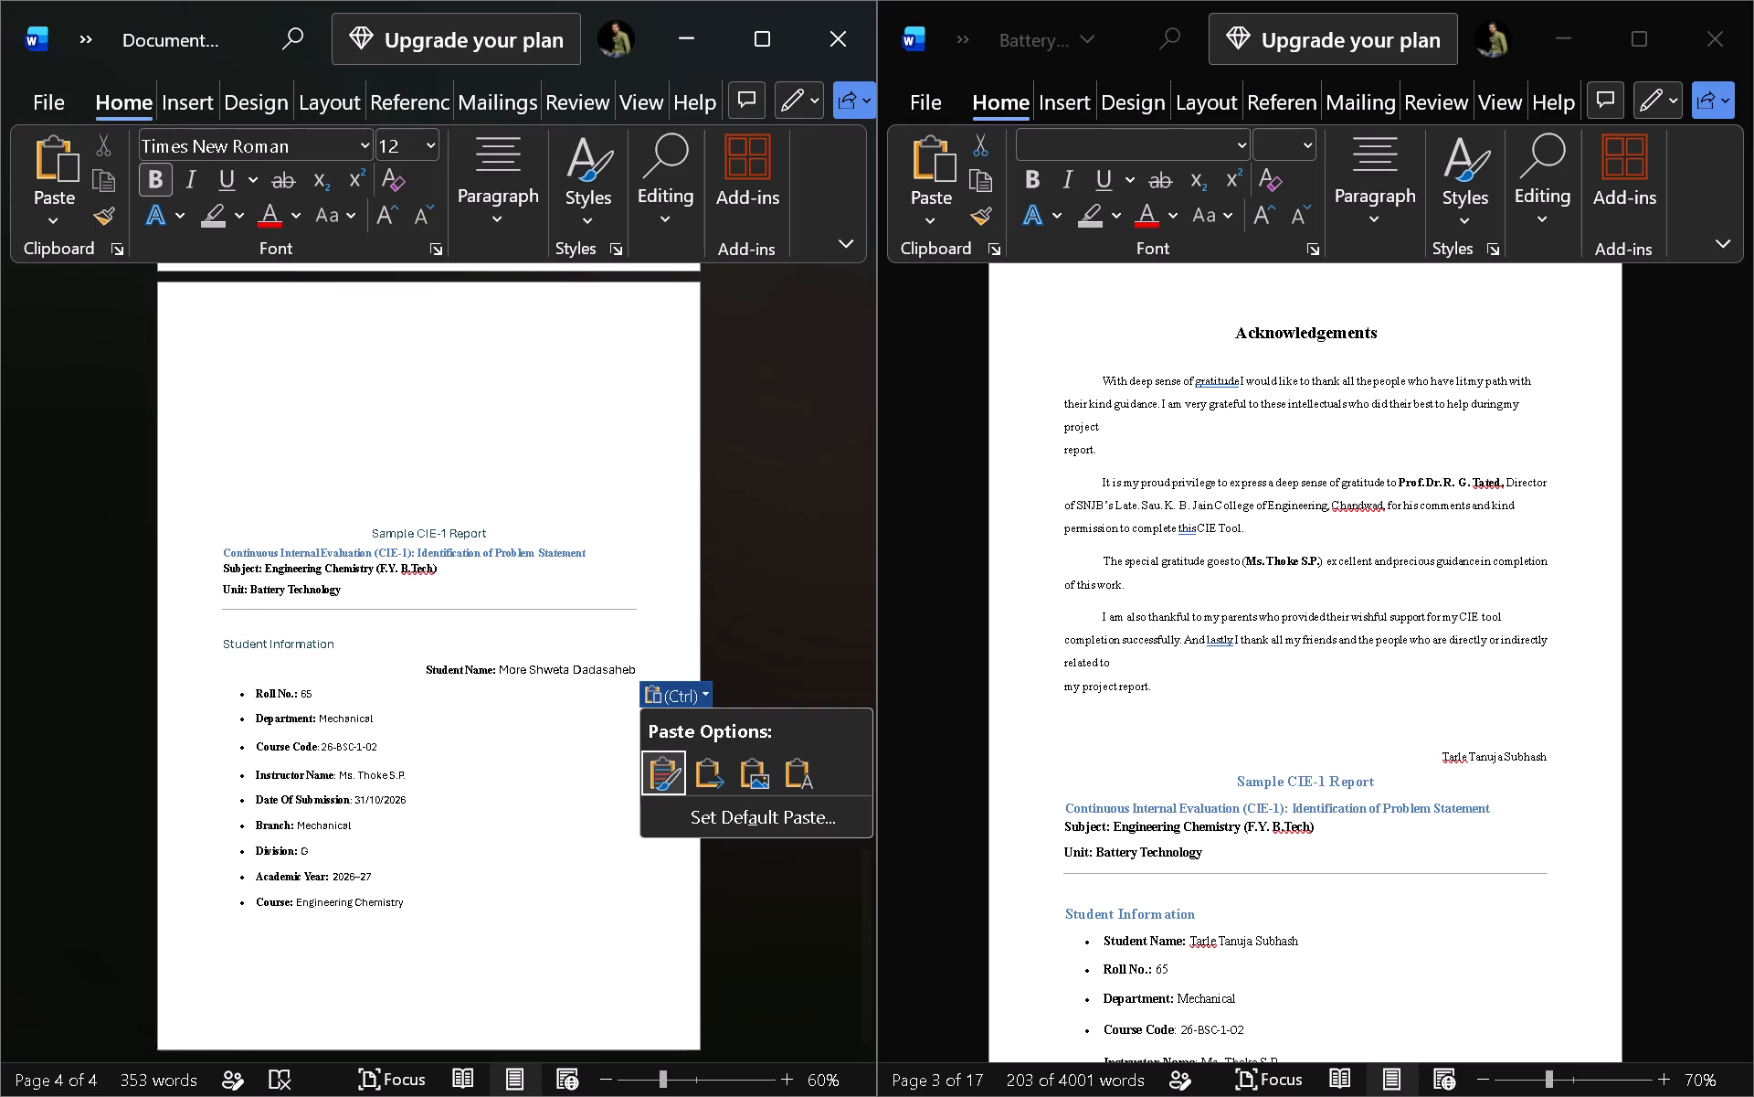
Shift the Student Name line under Student Information from the right side of the page back to the left margin.
left_click_drag(398, 667, 599, 683)
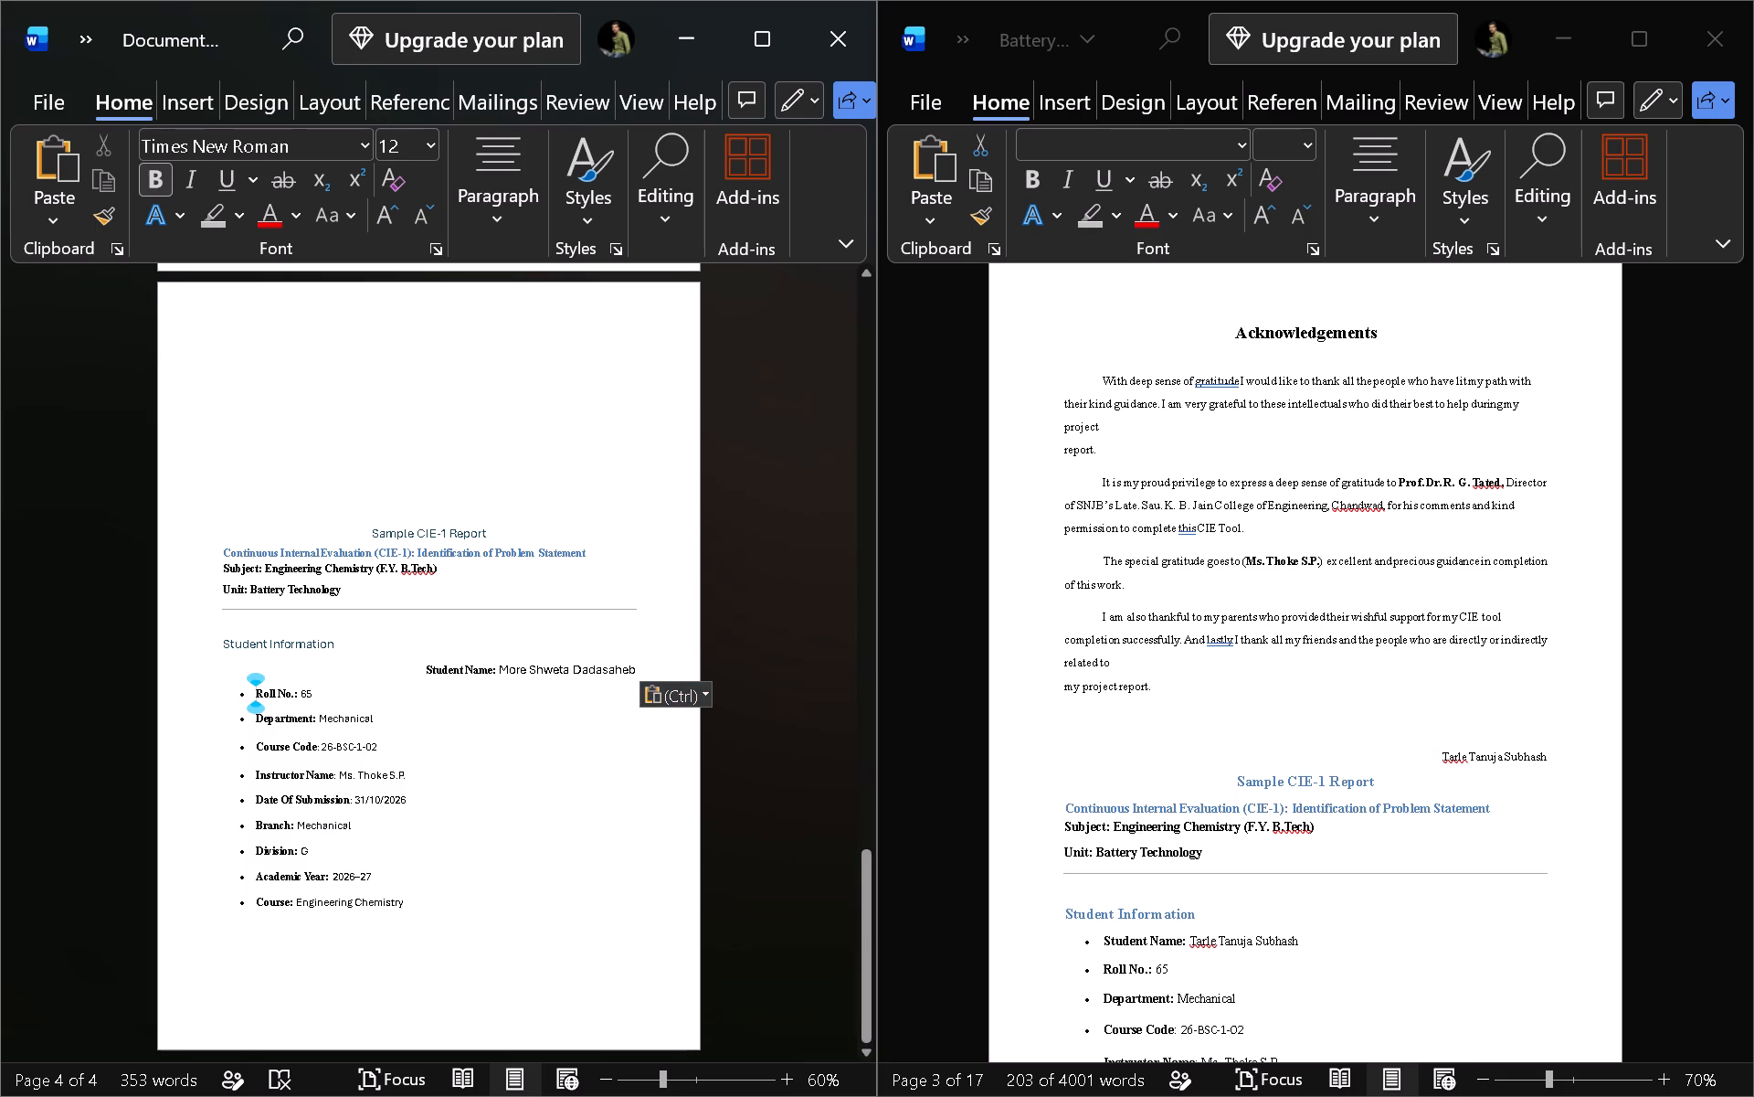
left_click_drag(599, 683, 604, 683)
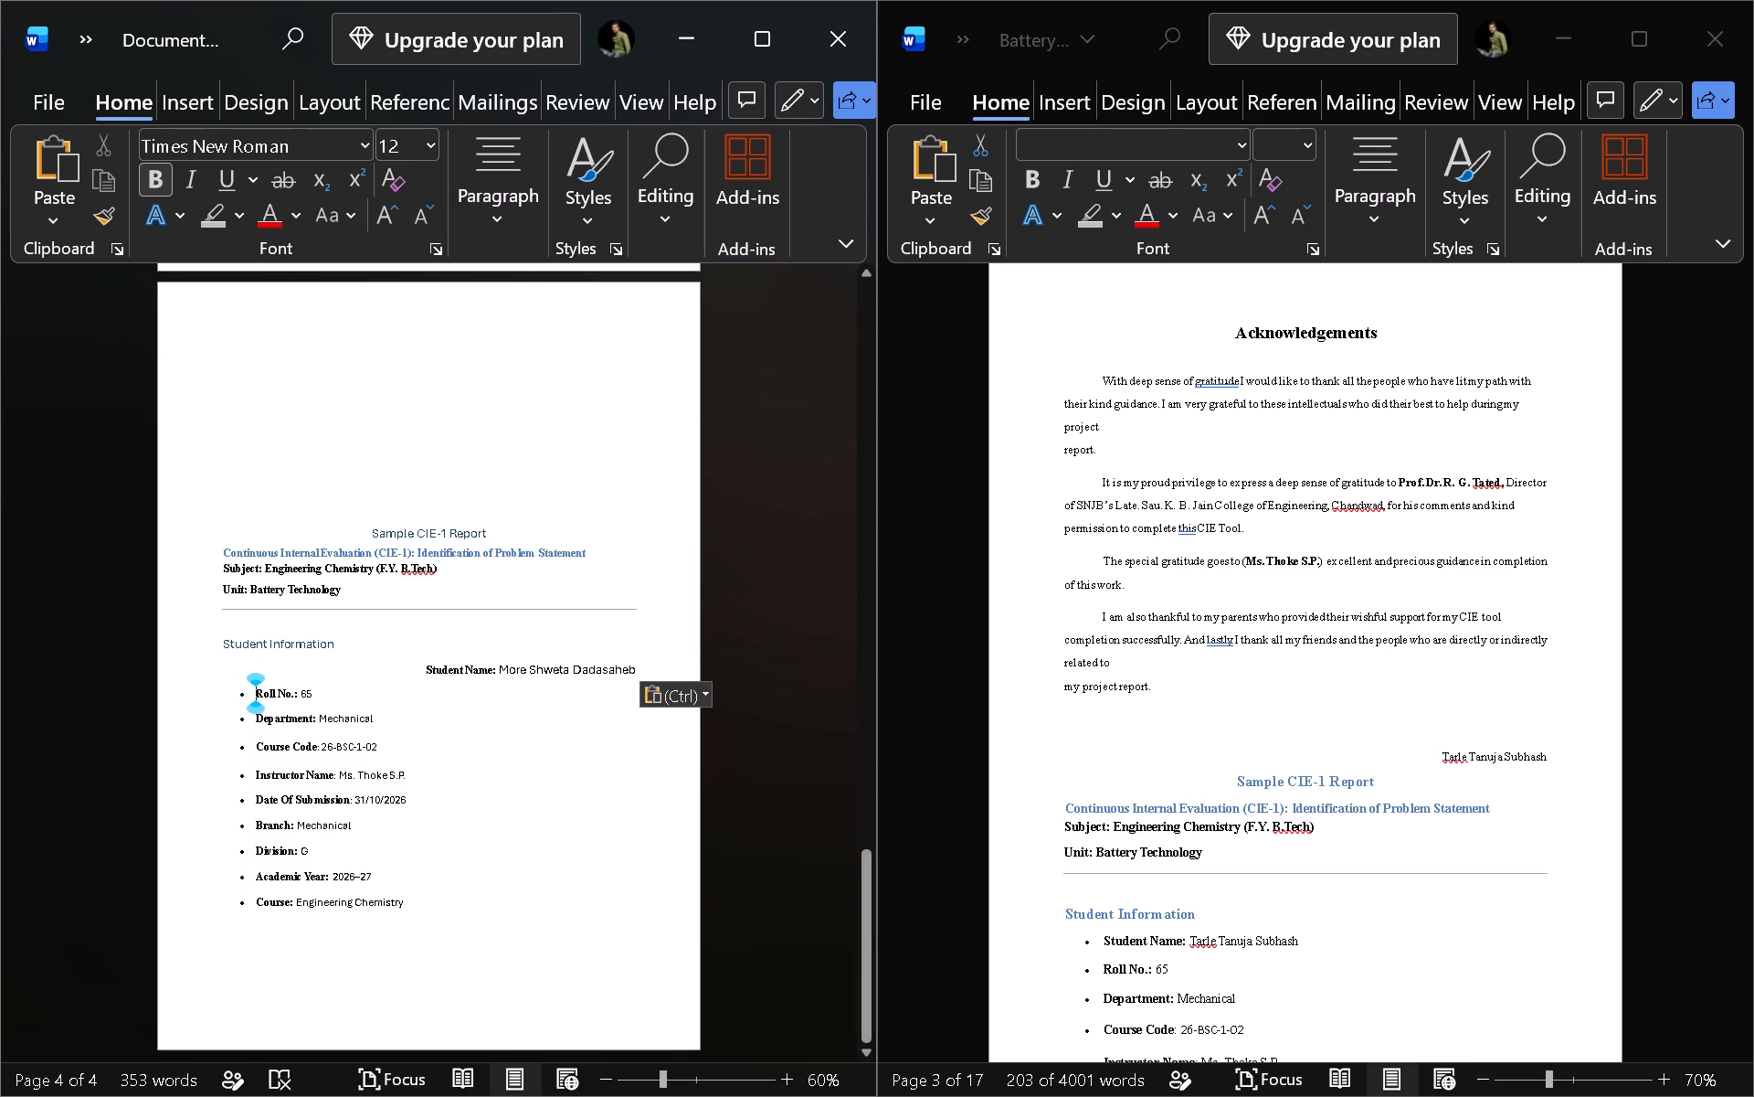
left_click(422, 681)
key("BackSpace")
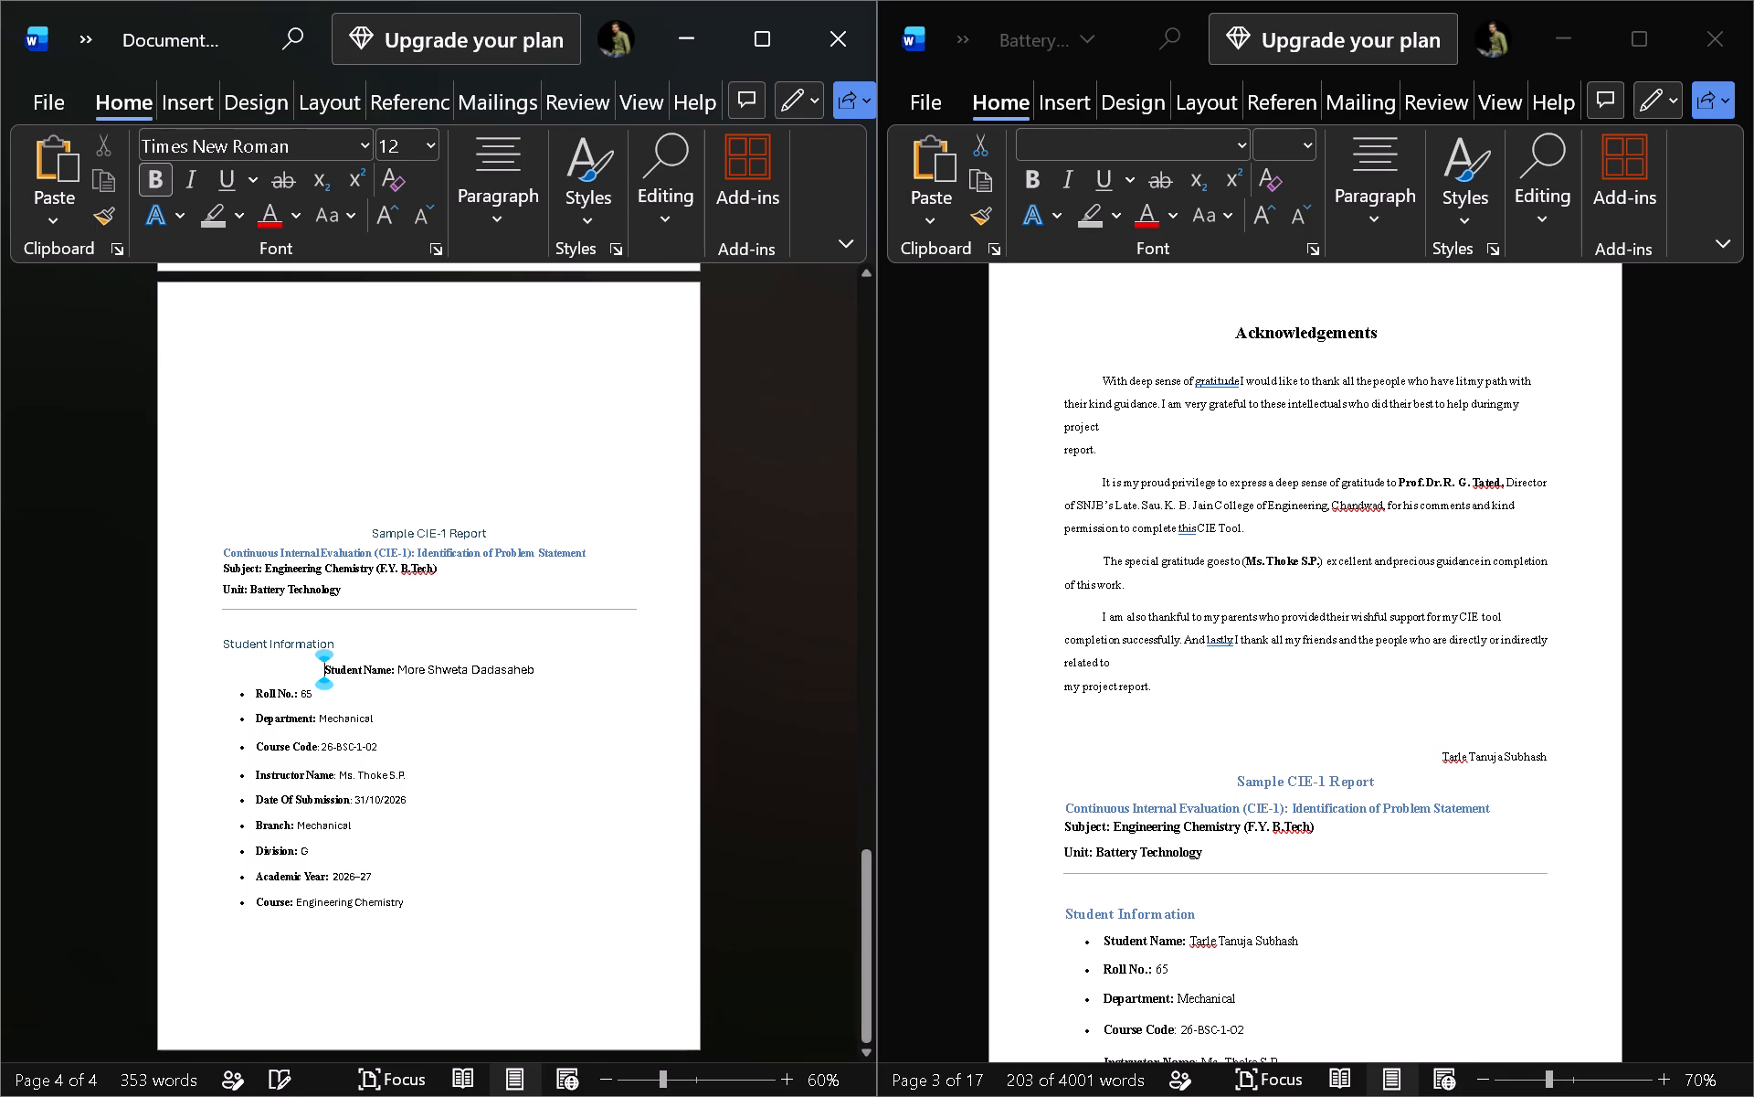
key("BackSpace")
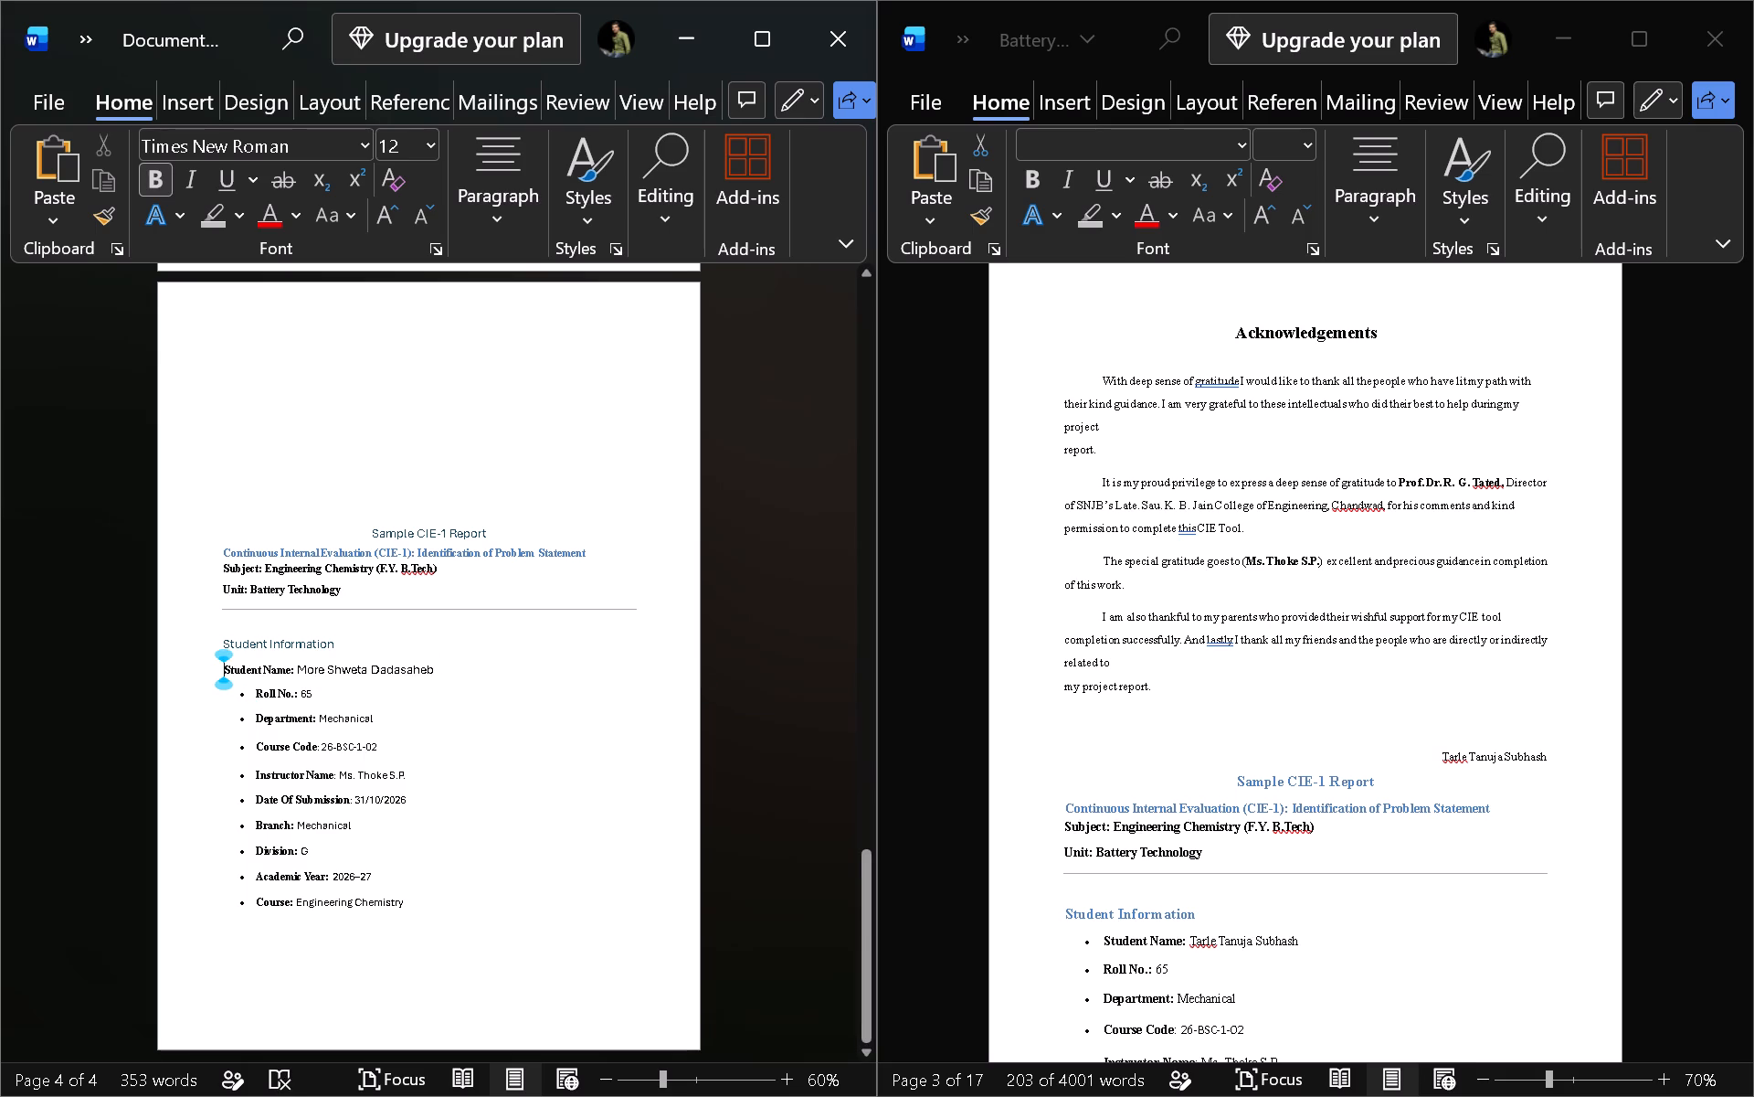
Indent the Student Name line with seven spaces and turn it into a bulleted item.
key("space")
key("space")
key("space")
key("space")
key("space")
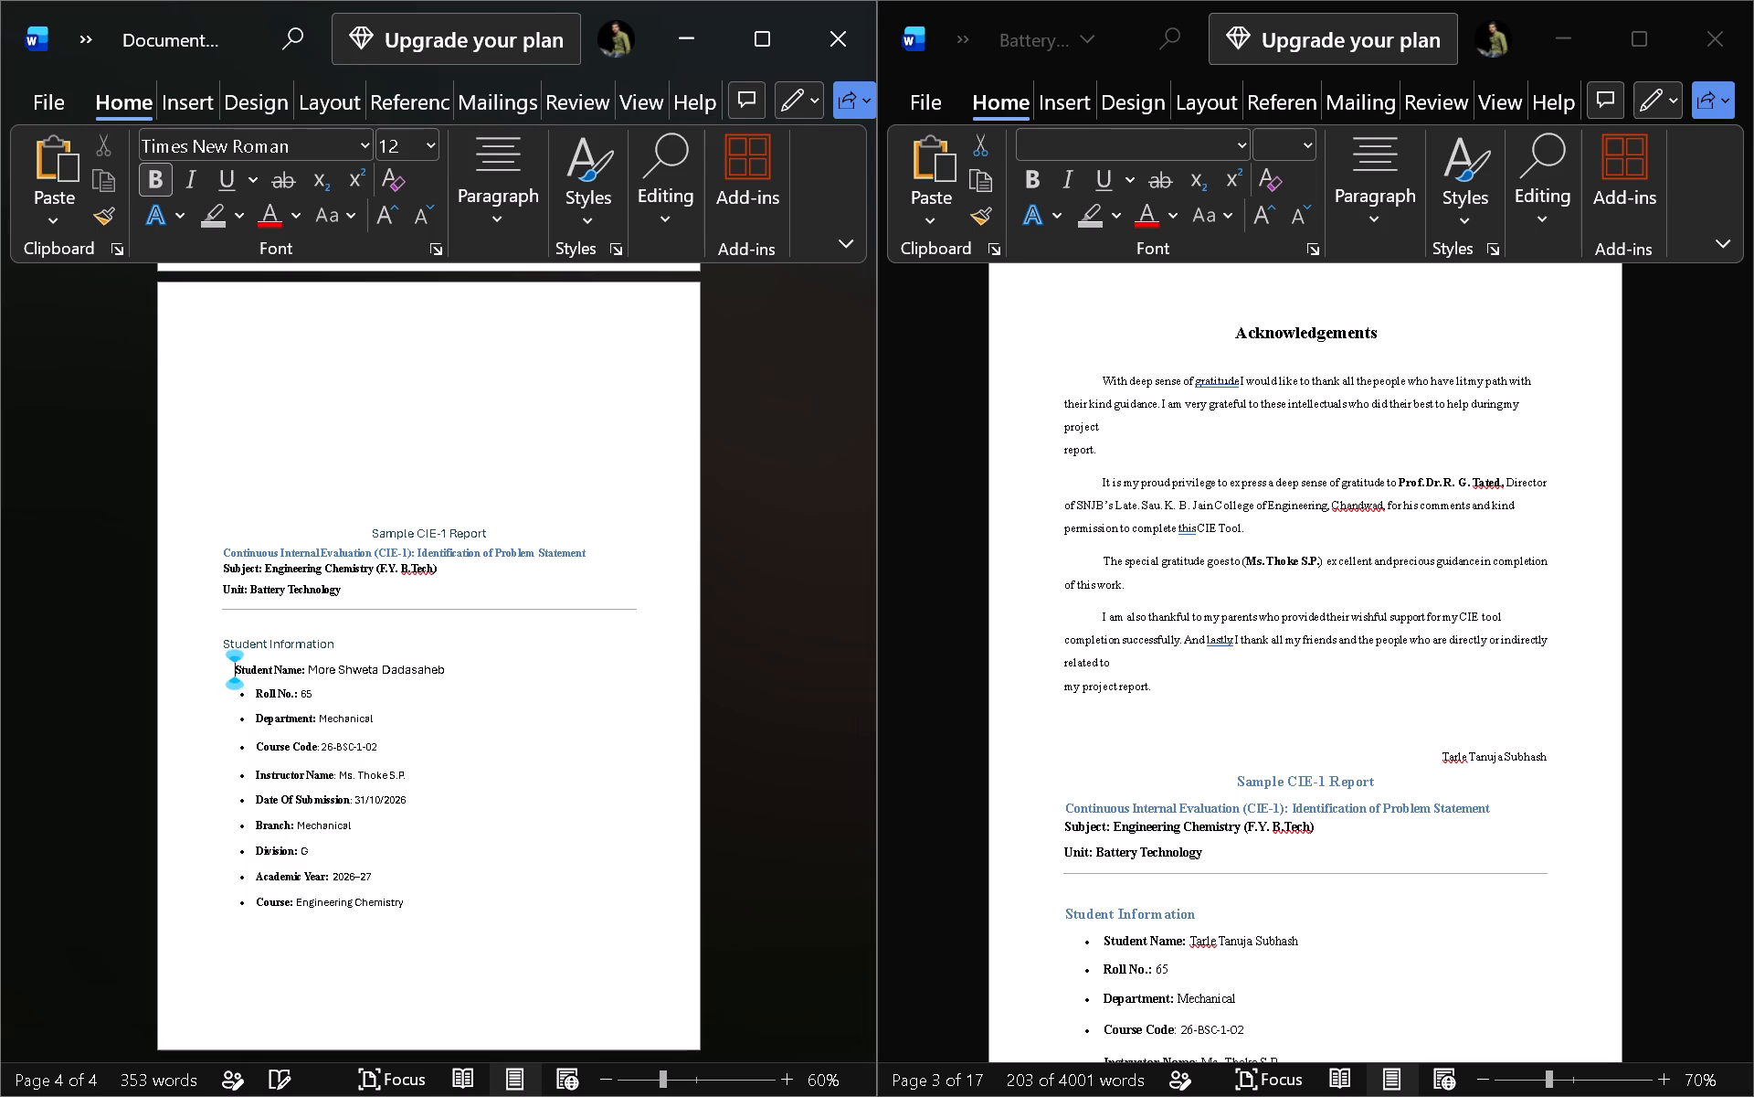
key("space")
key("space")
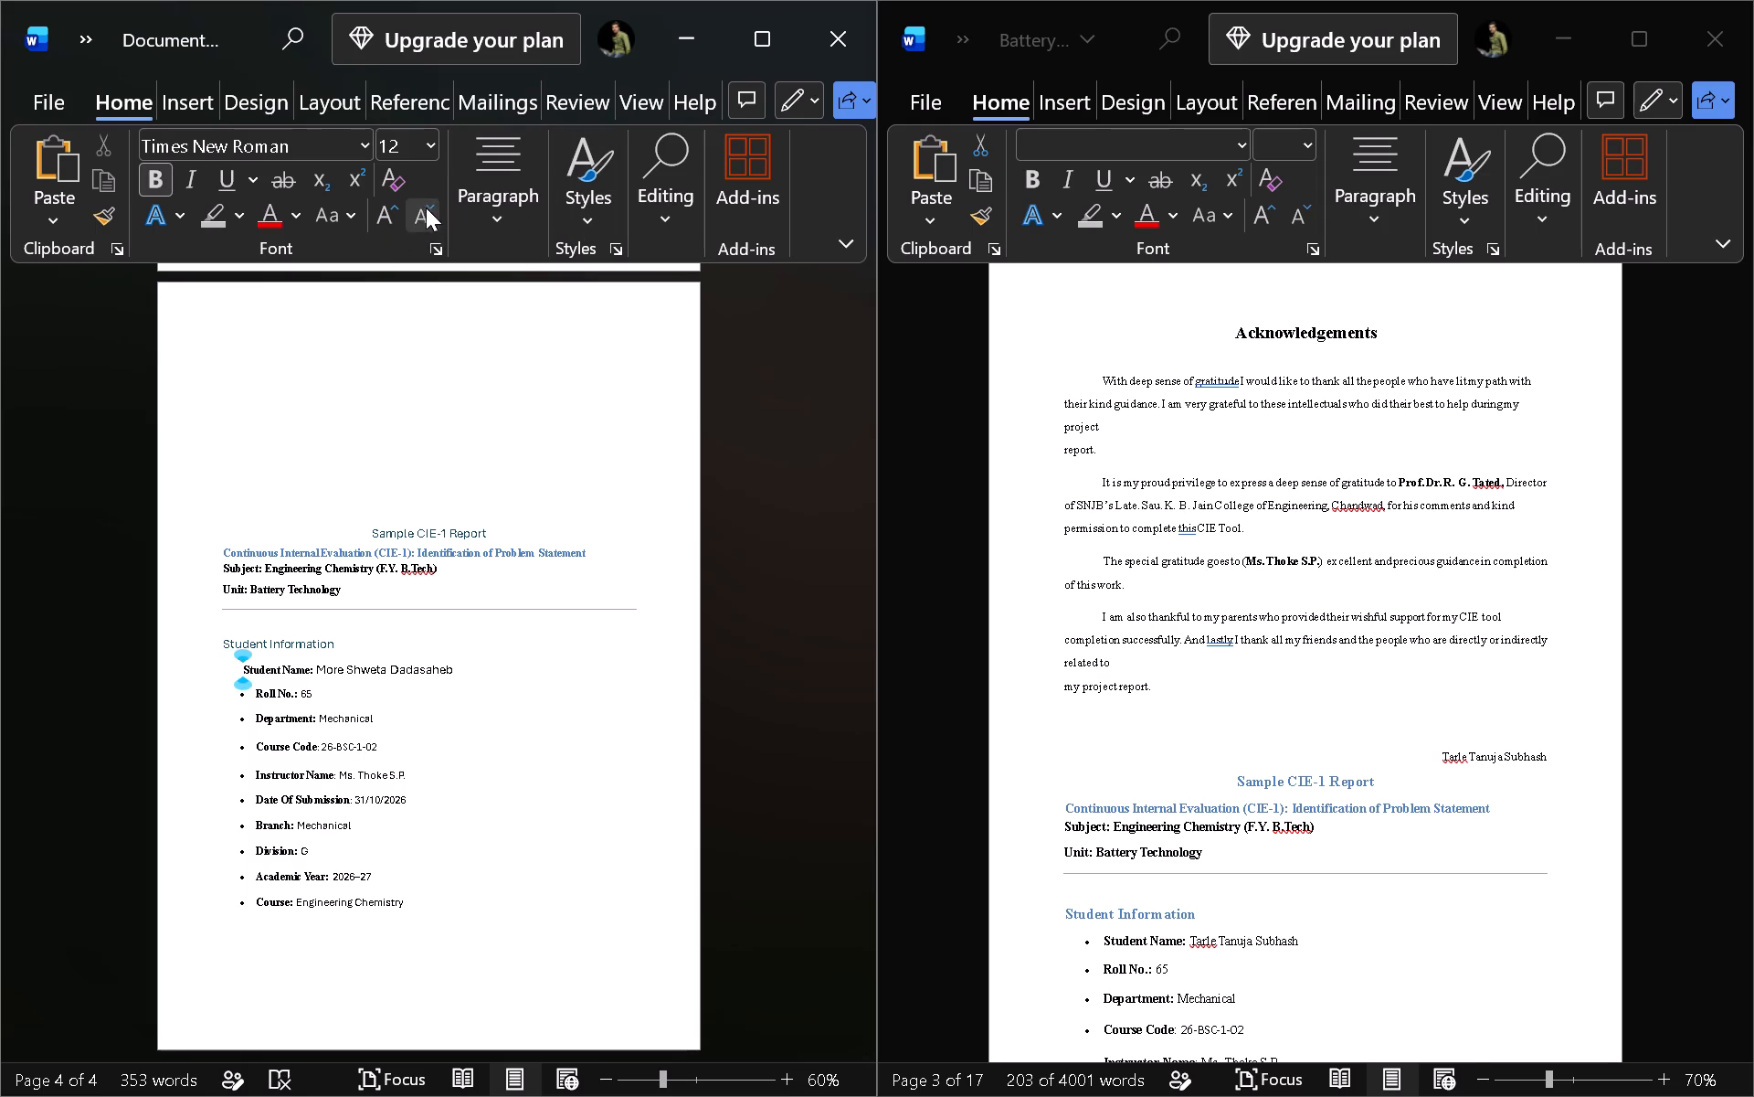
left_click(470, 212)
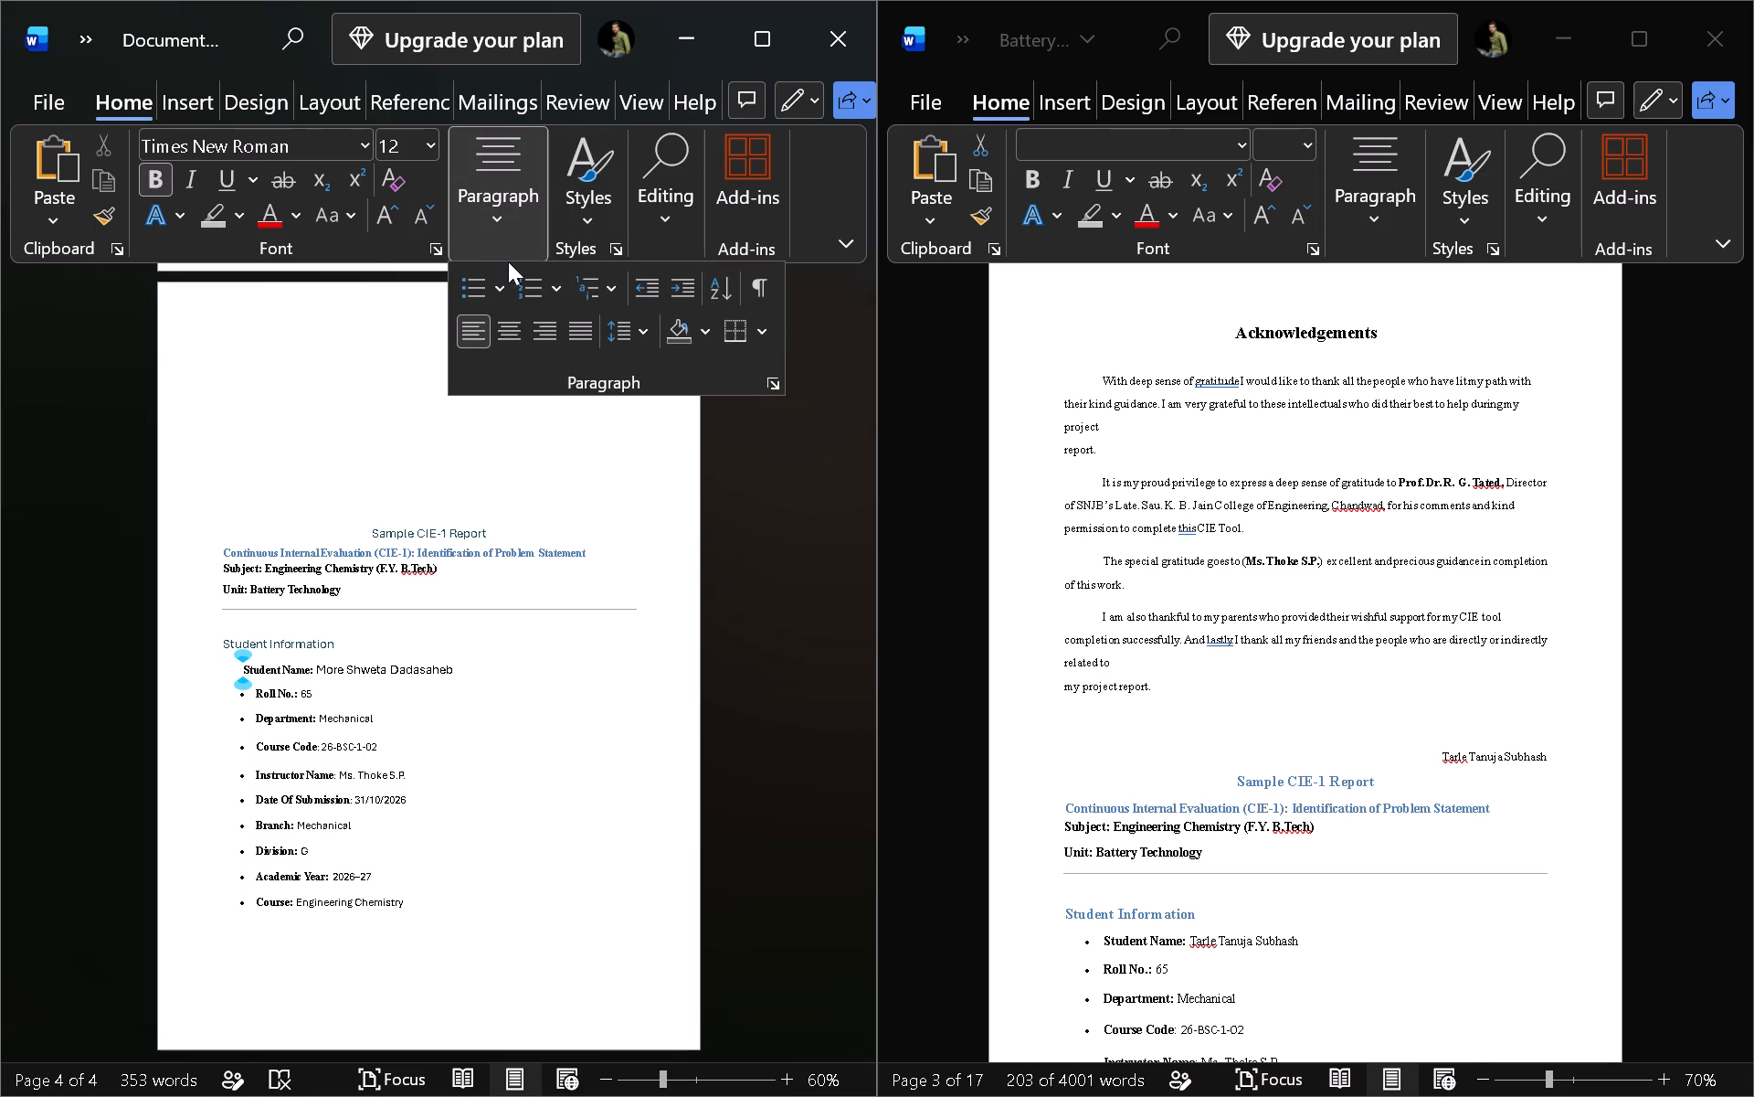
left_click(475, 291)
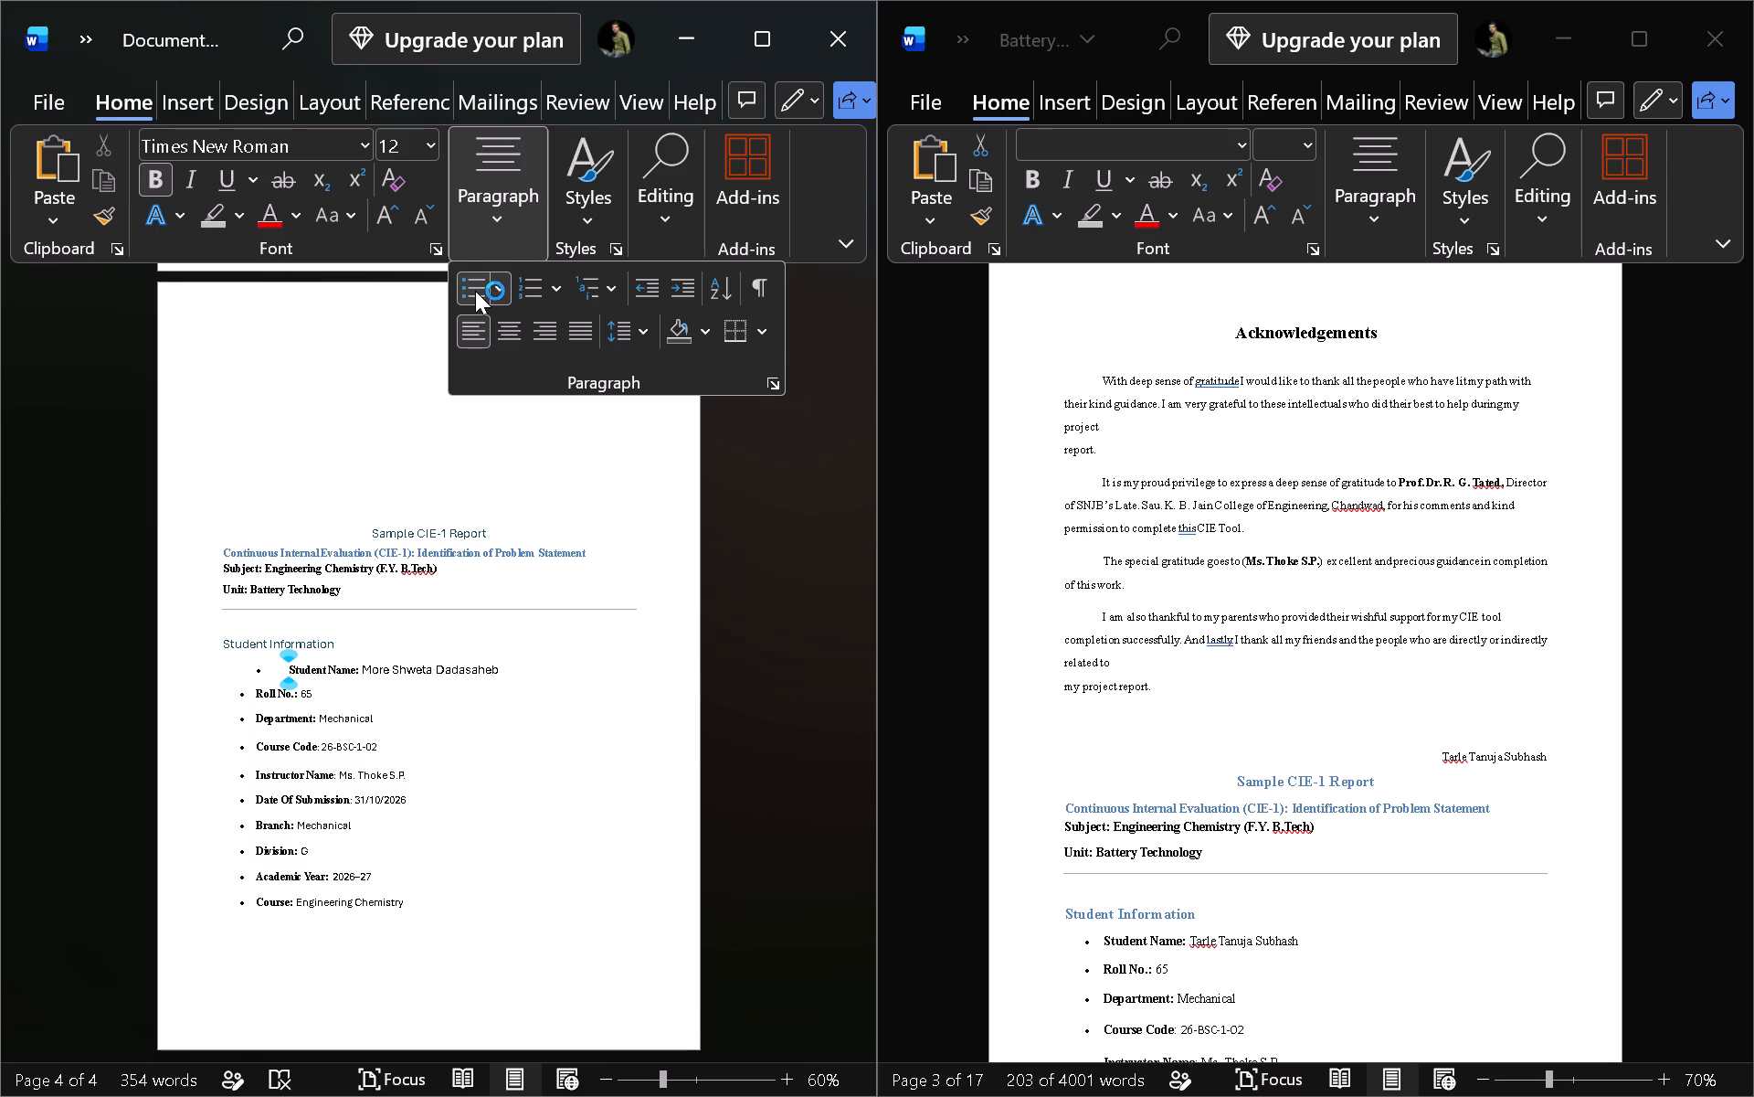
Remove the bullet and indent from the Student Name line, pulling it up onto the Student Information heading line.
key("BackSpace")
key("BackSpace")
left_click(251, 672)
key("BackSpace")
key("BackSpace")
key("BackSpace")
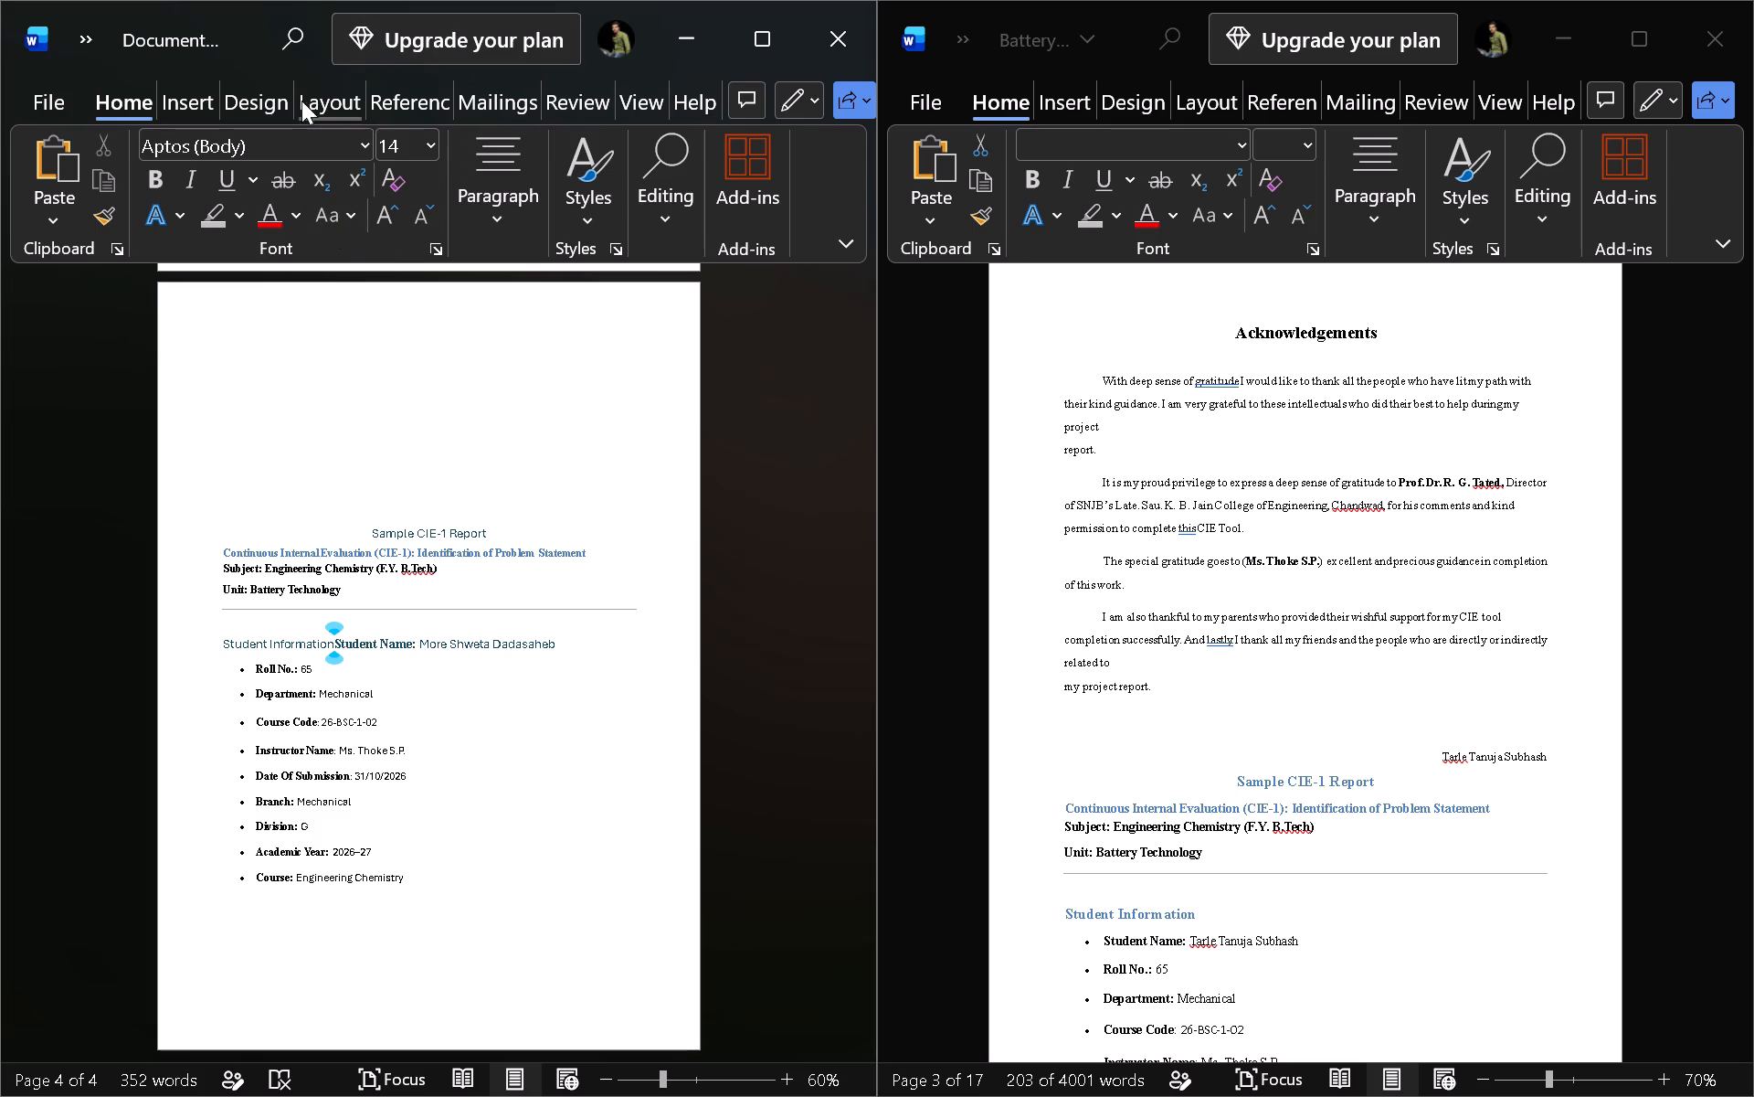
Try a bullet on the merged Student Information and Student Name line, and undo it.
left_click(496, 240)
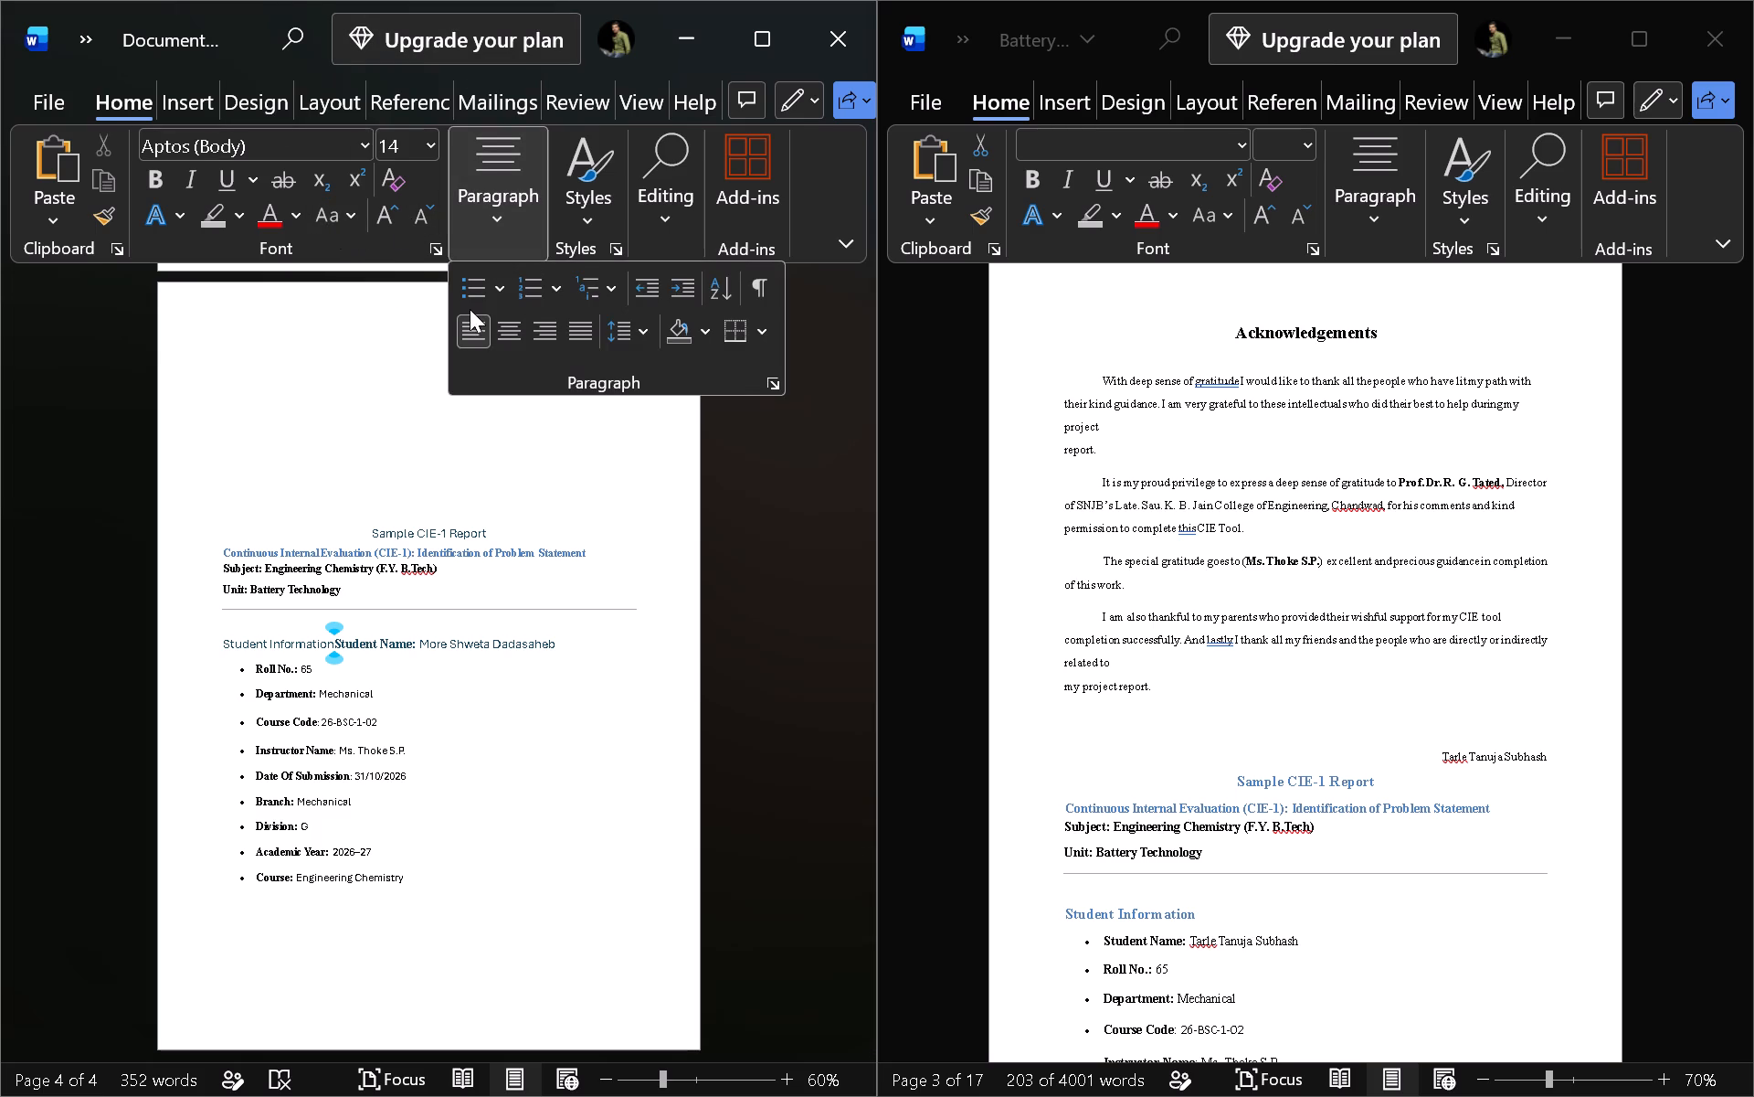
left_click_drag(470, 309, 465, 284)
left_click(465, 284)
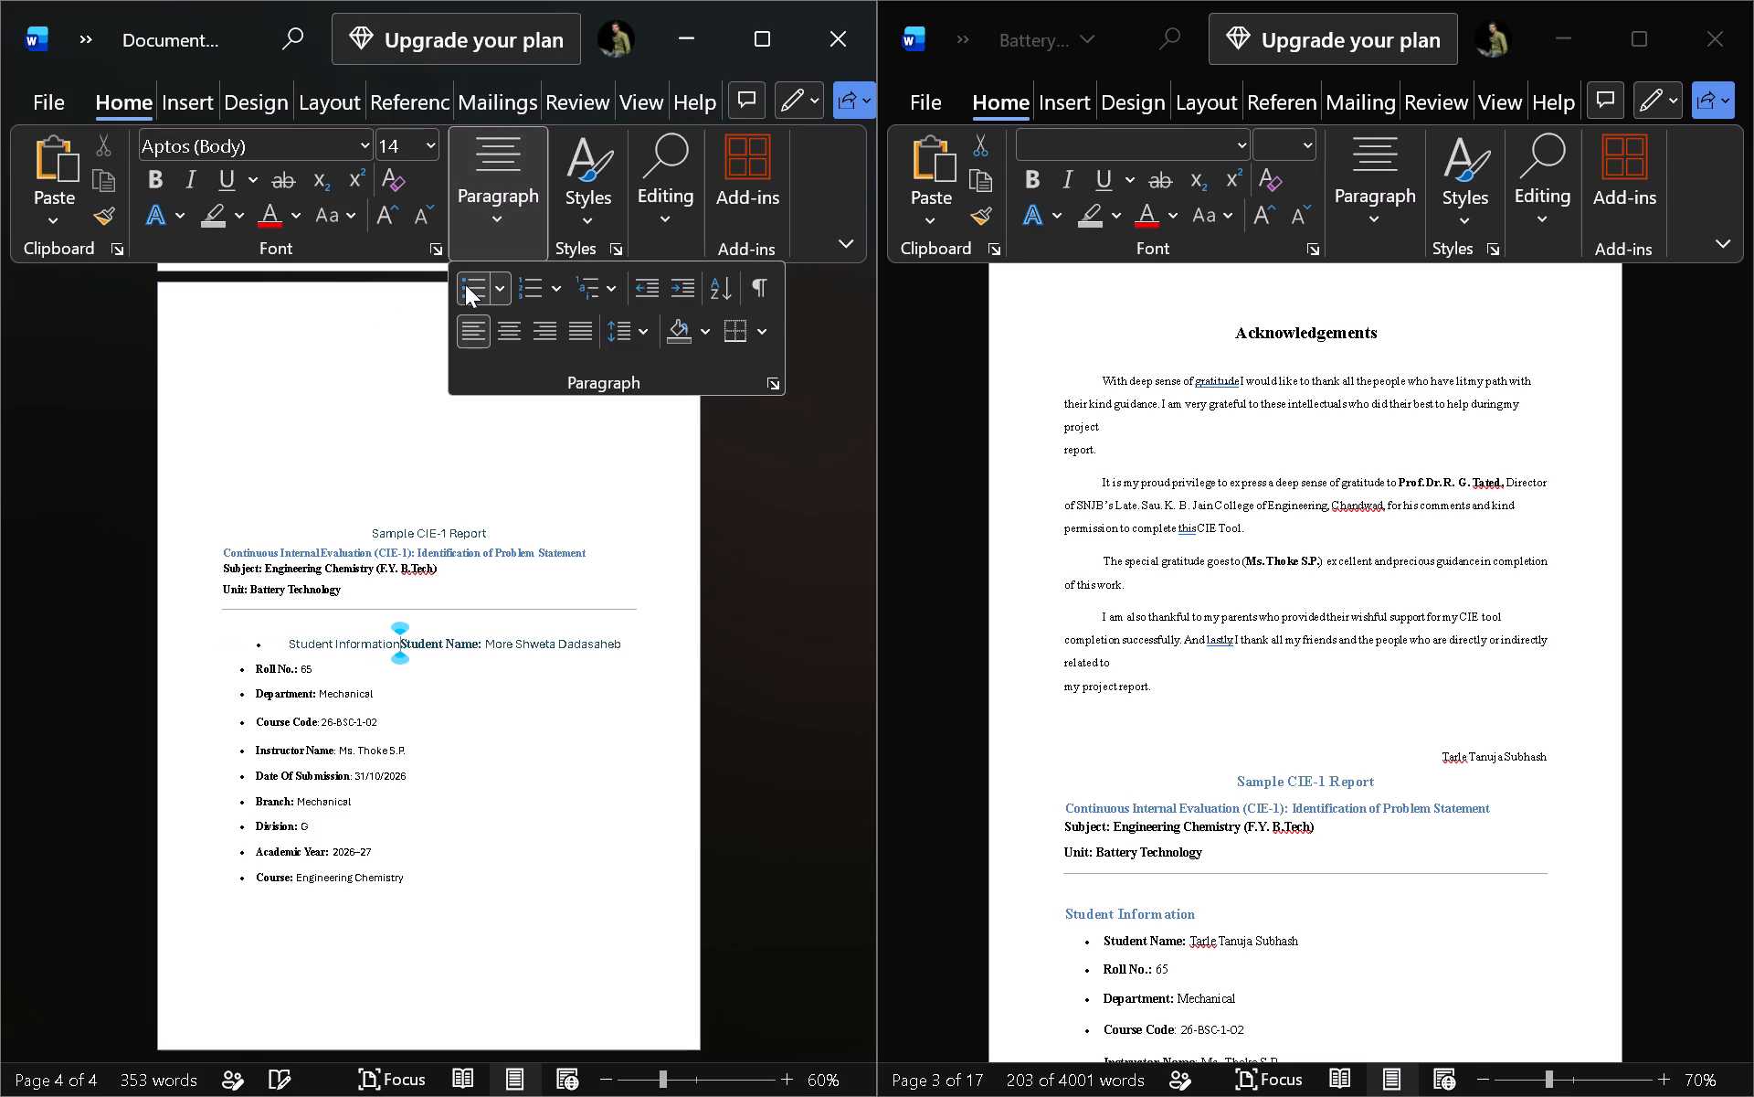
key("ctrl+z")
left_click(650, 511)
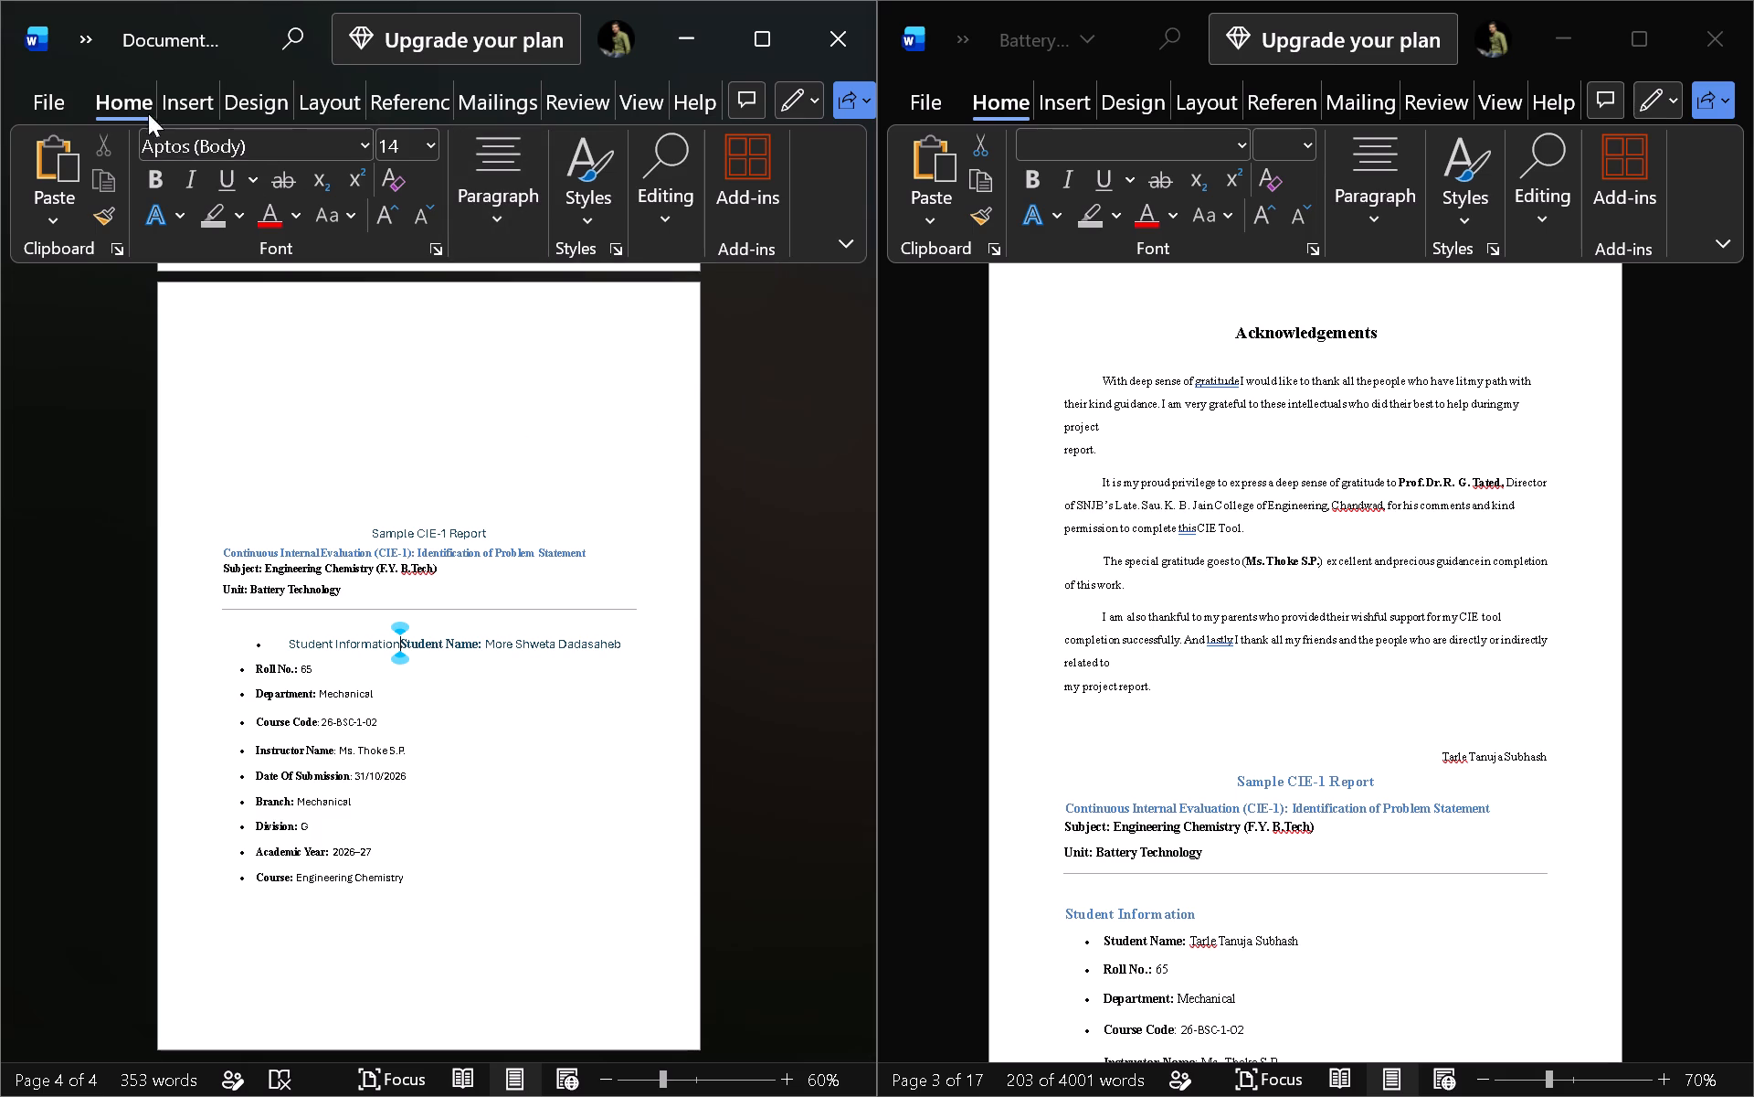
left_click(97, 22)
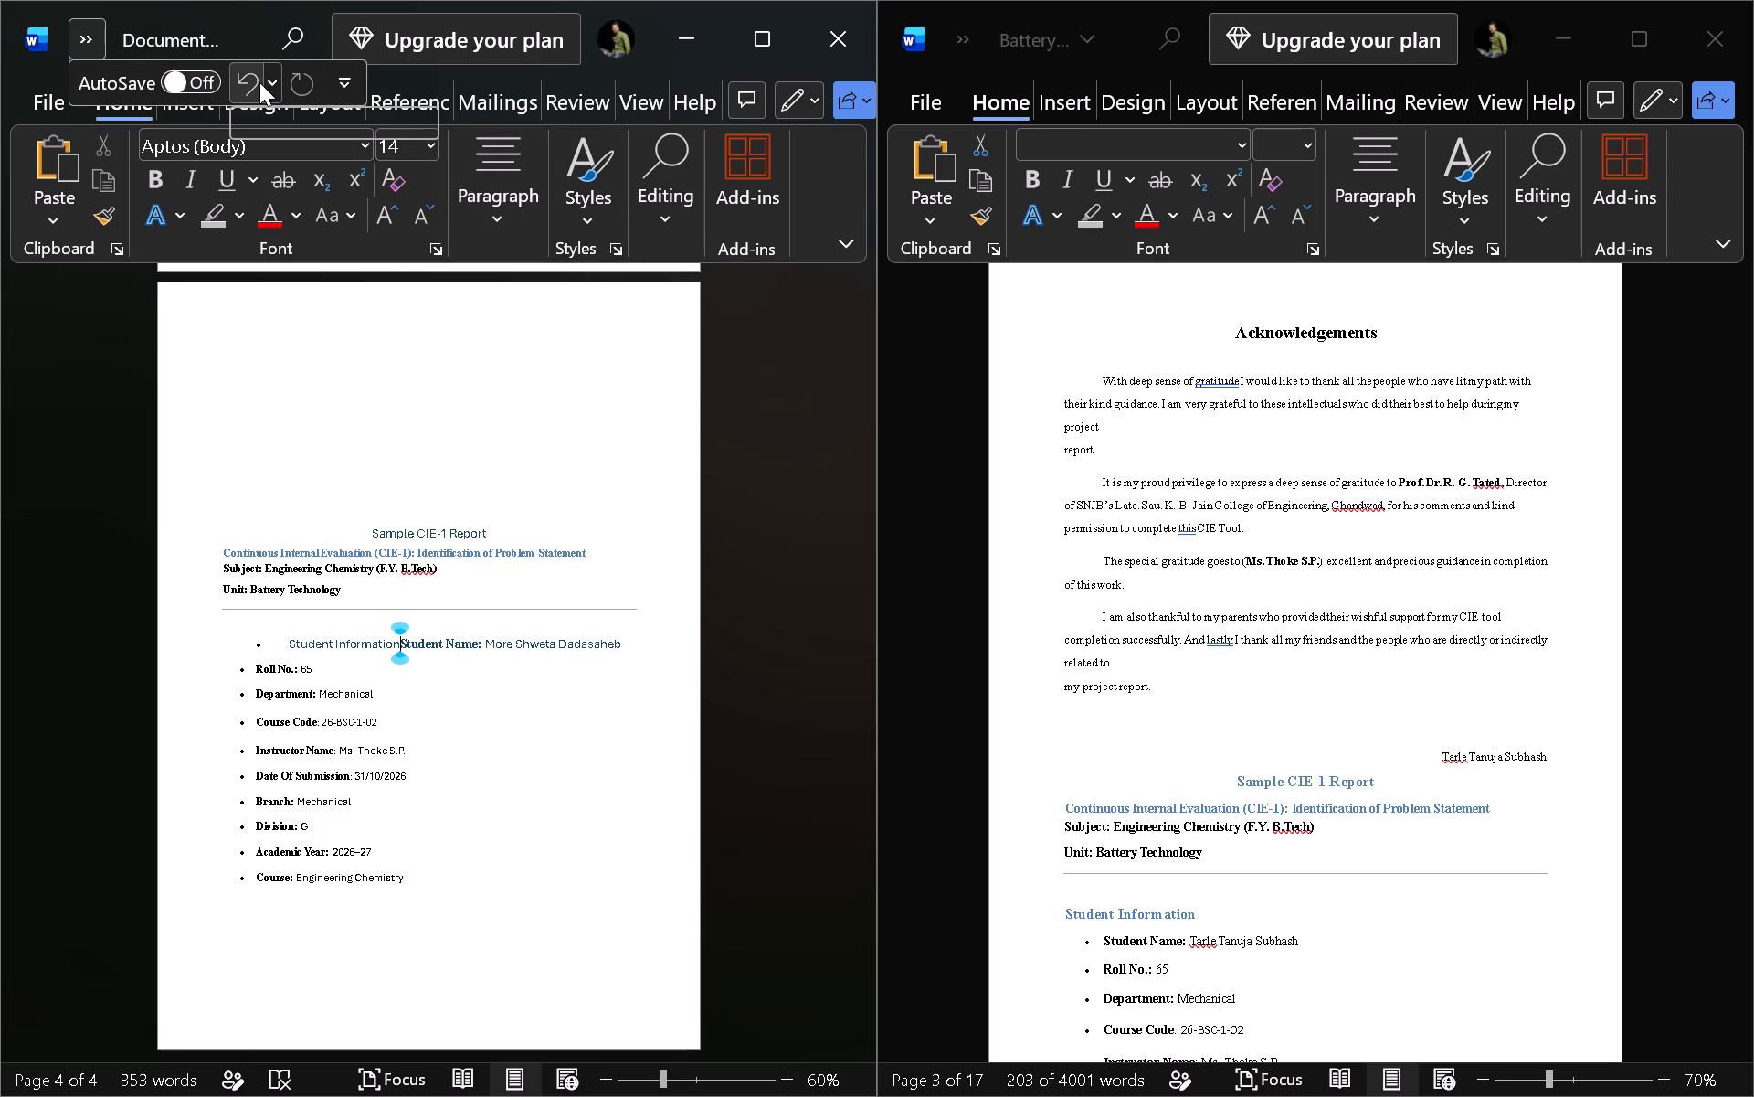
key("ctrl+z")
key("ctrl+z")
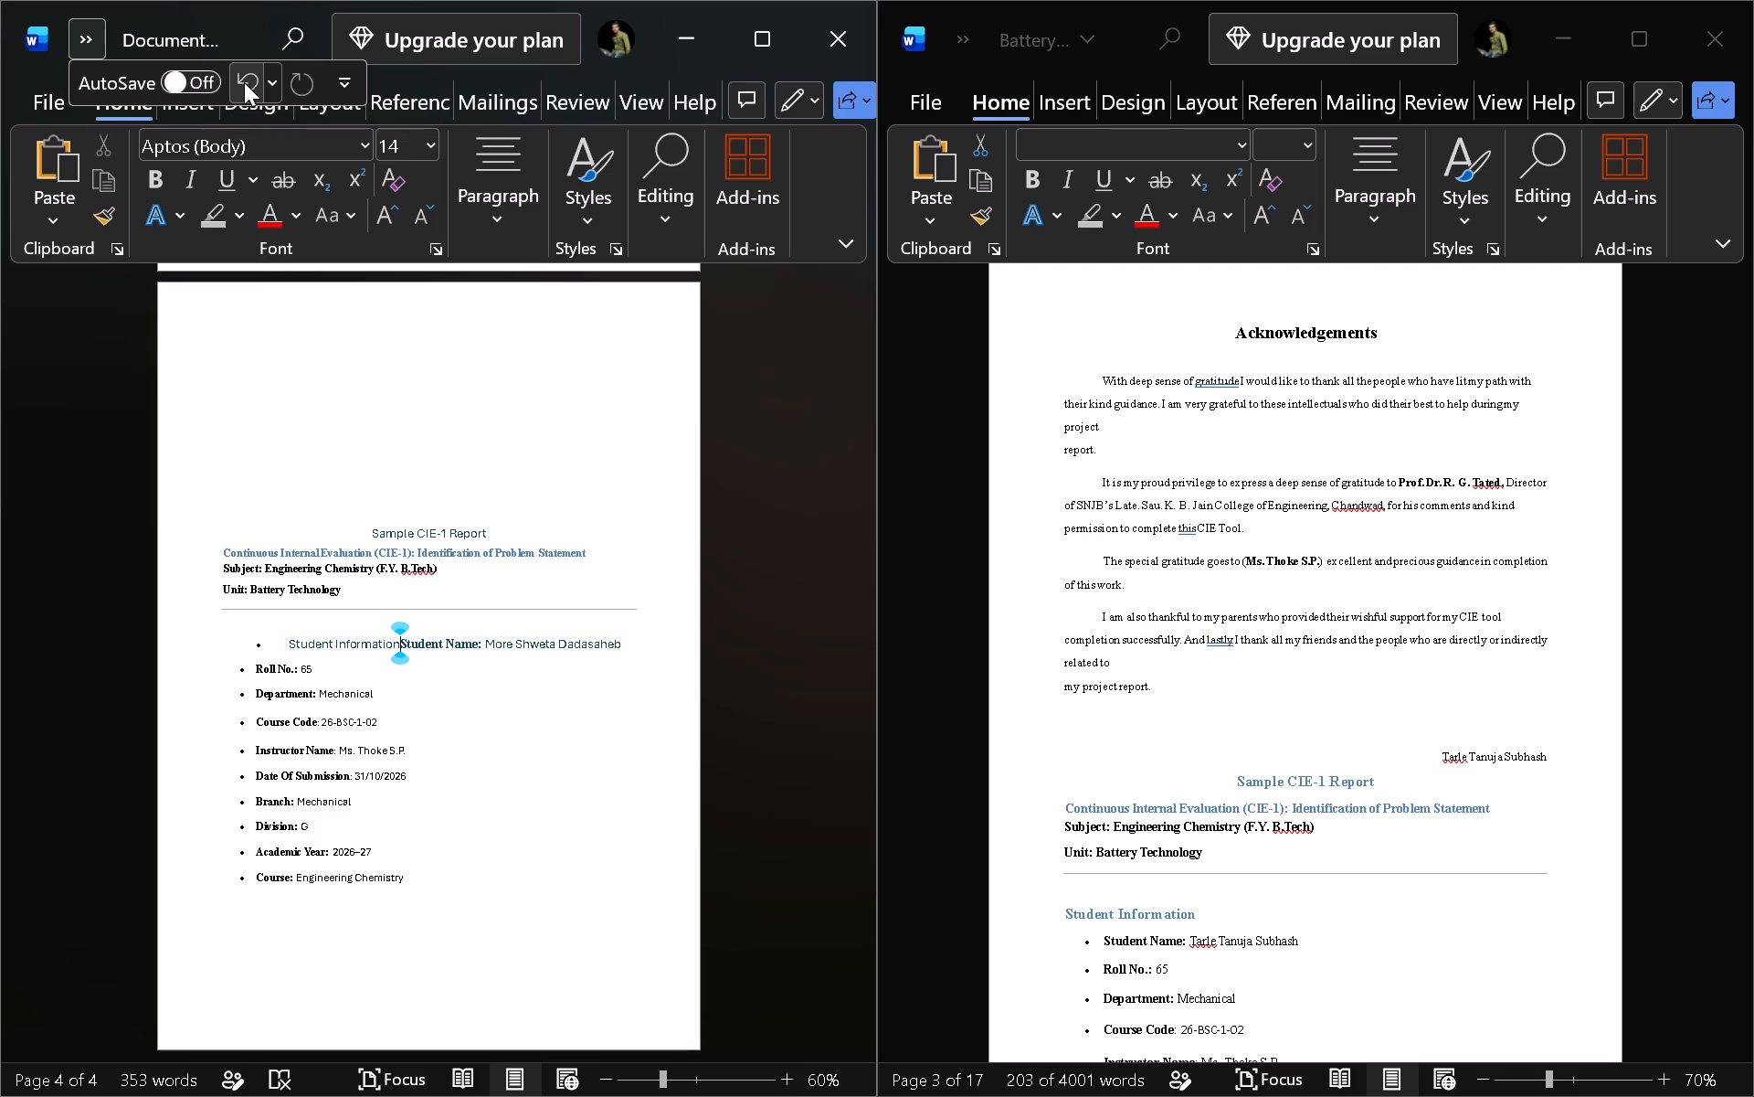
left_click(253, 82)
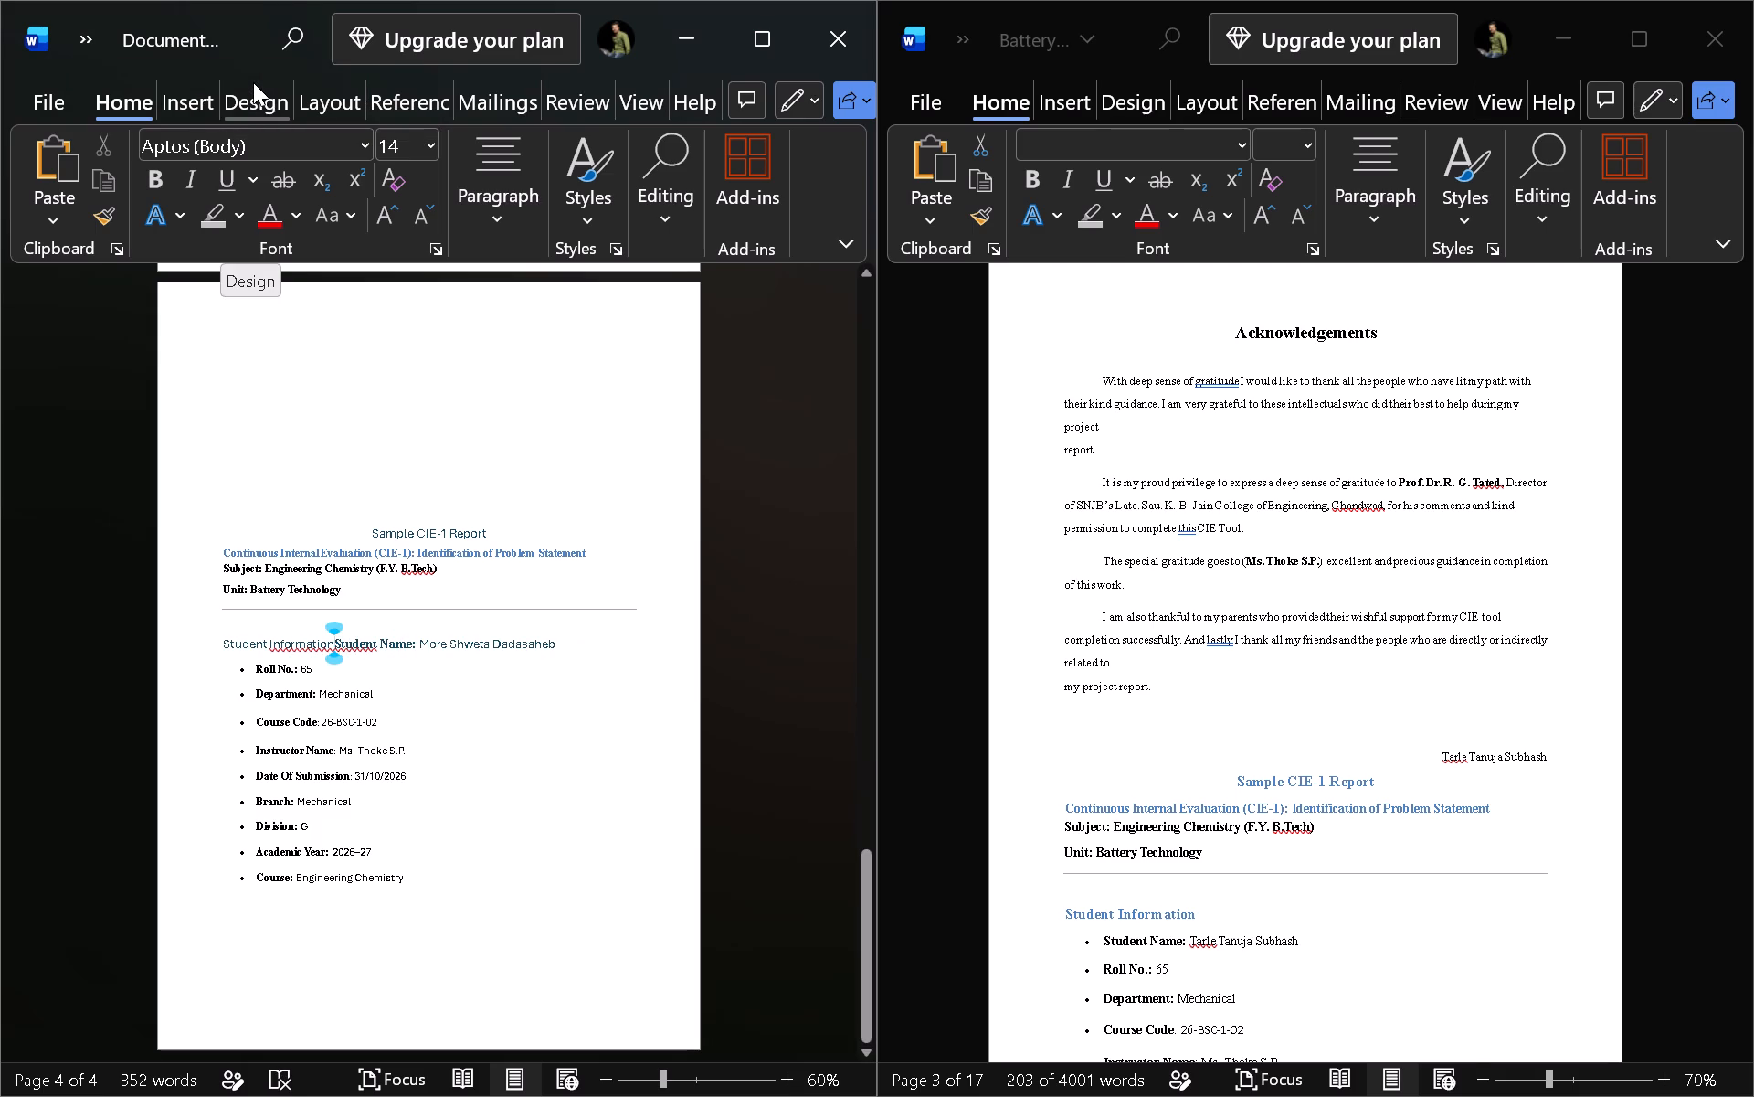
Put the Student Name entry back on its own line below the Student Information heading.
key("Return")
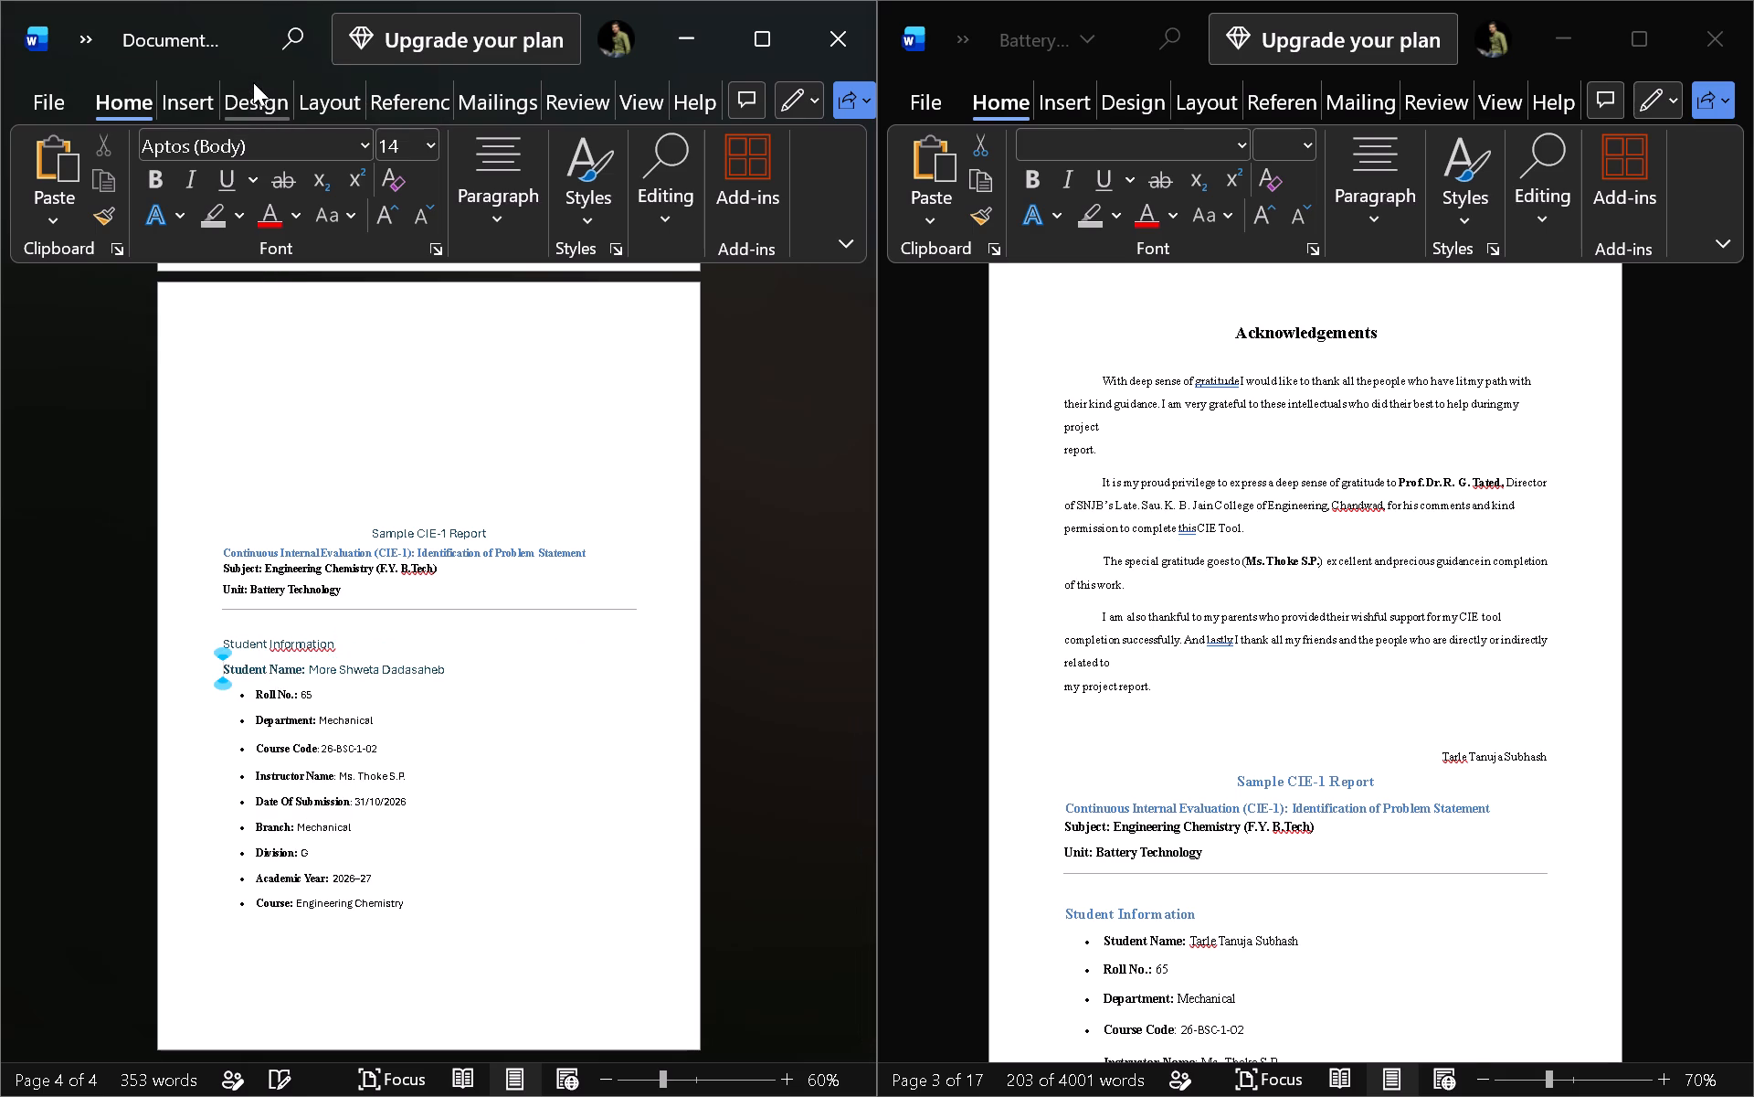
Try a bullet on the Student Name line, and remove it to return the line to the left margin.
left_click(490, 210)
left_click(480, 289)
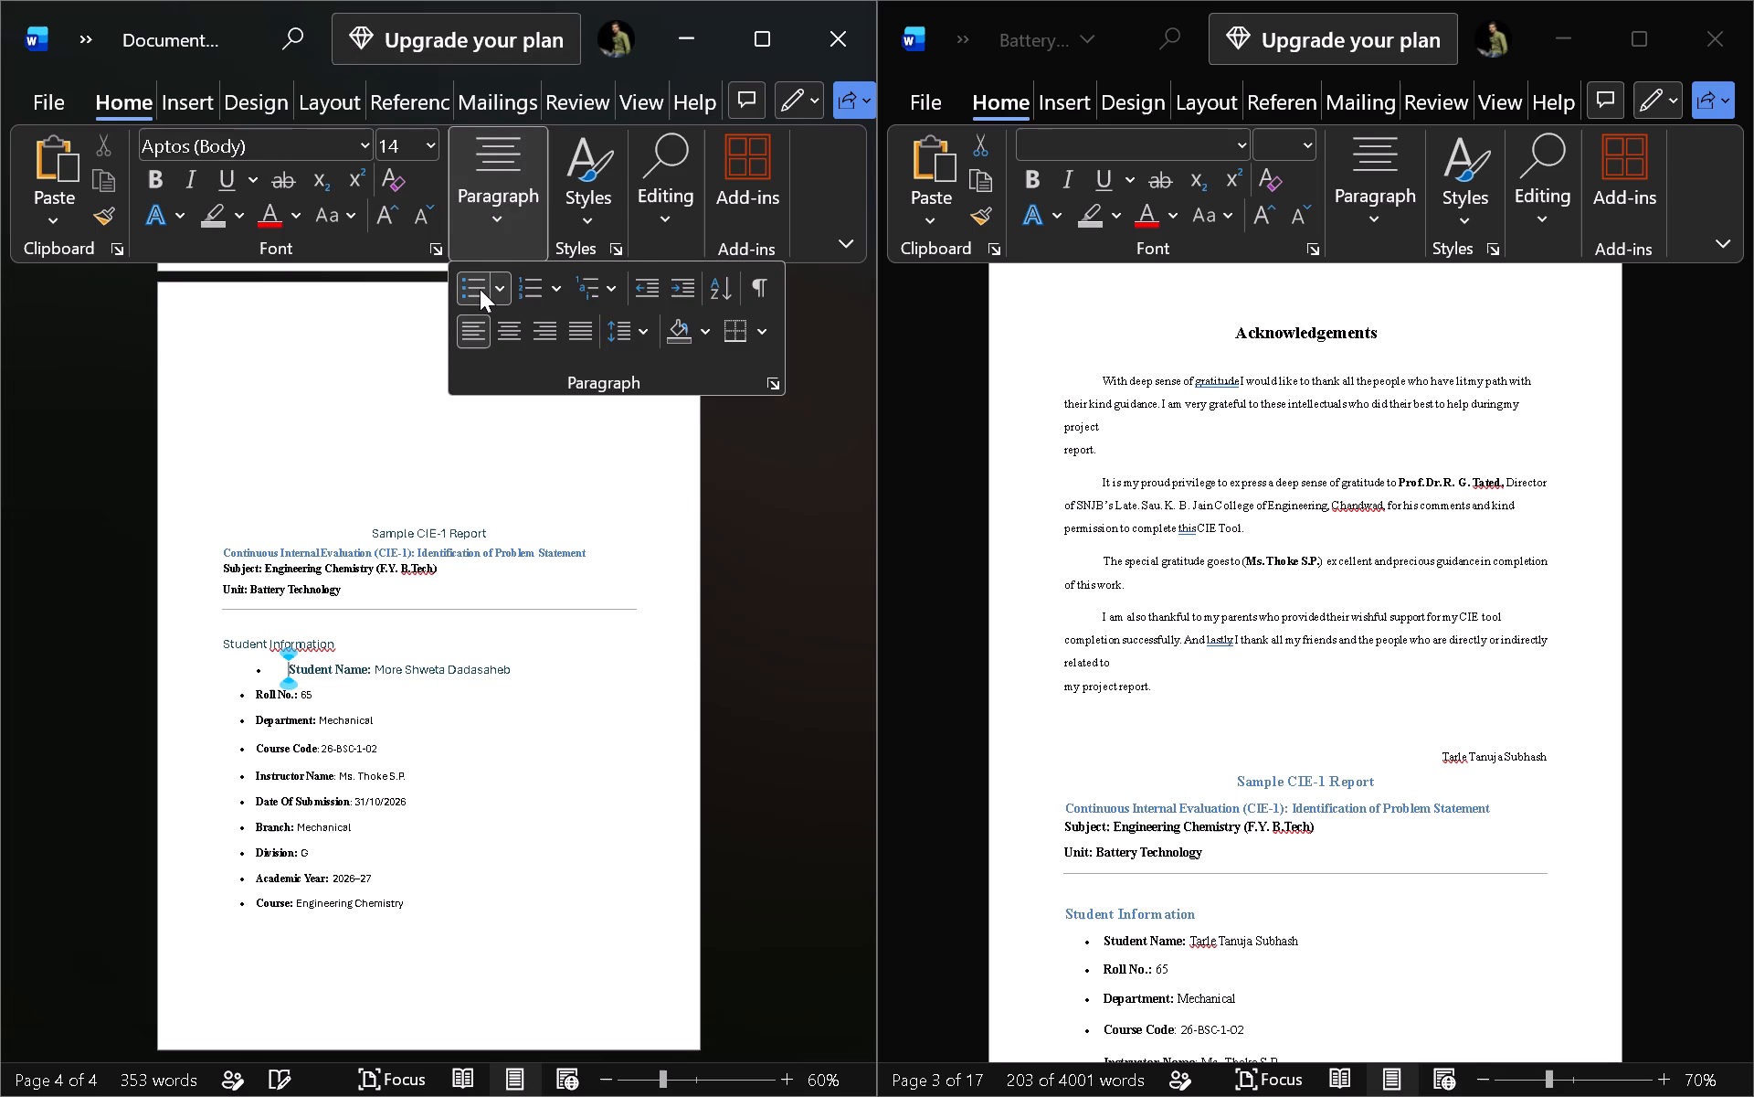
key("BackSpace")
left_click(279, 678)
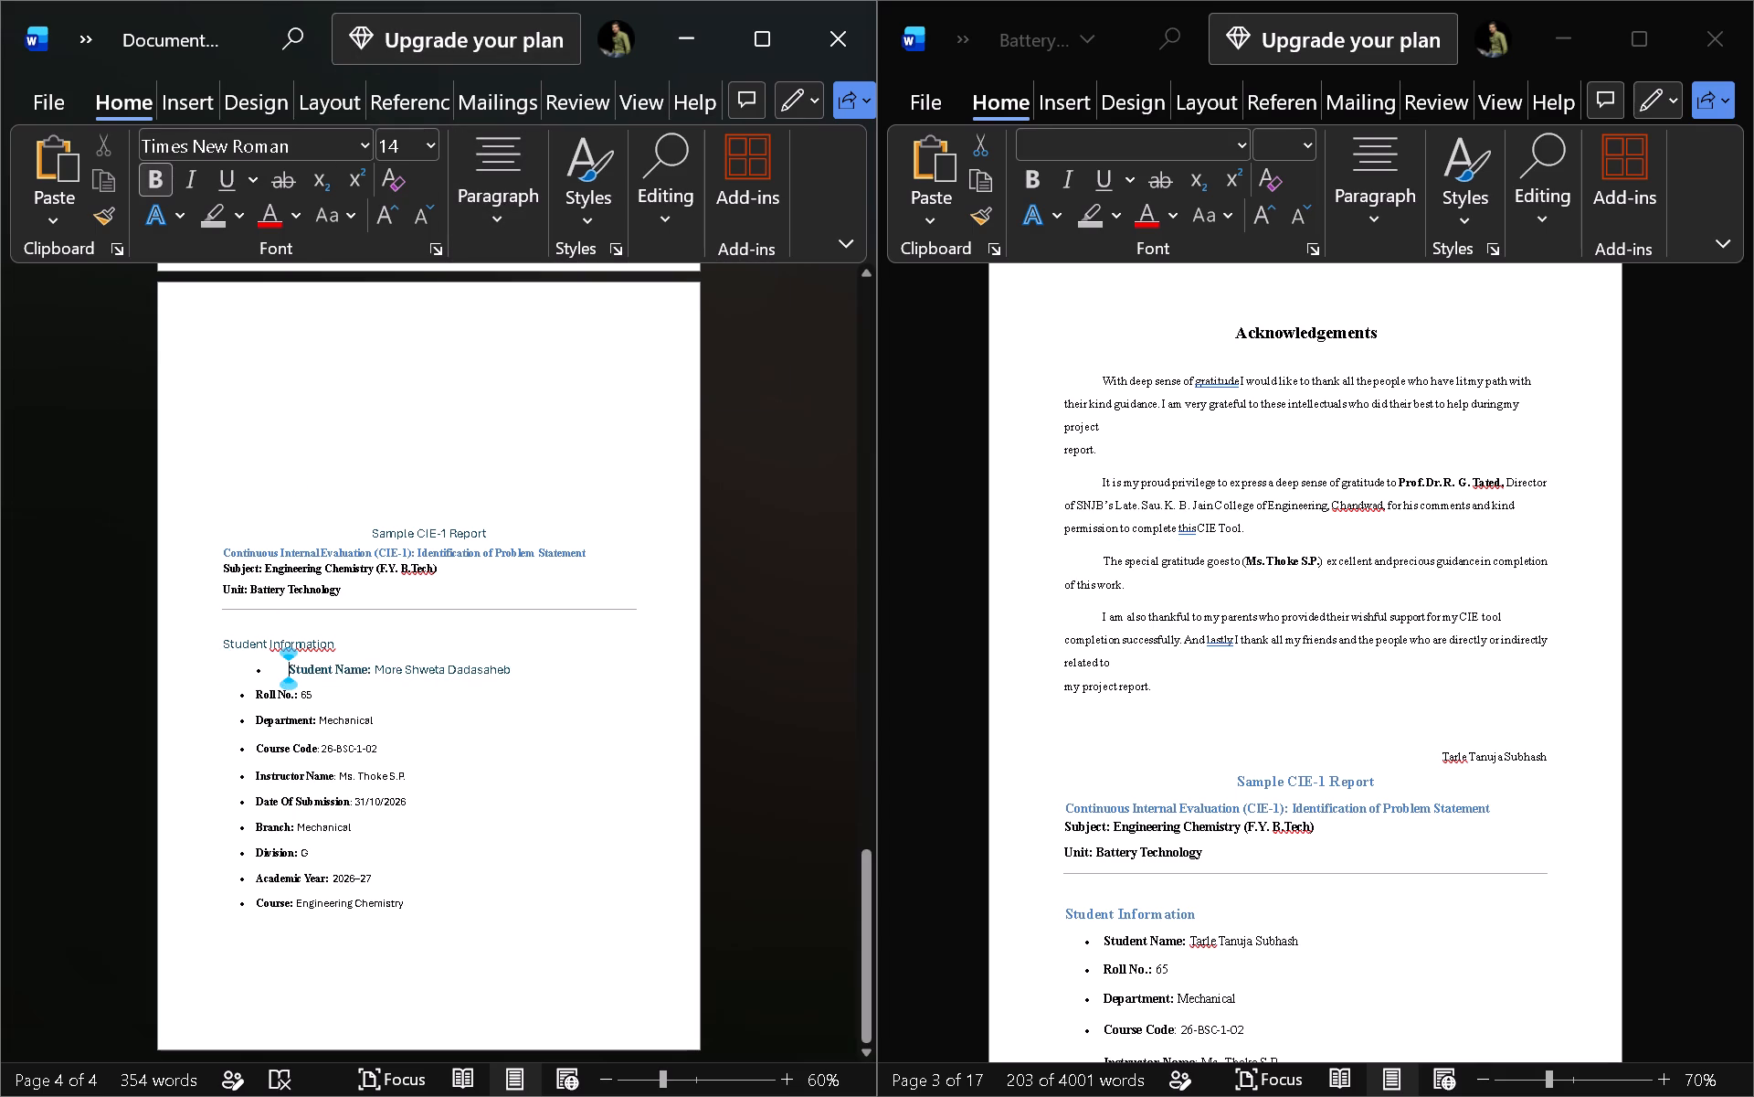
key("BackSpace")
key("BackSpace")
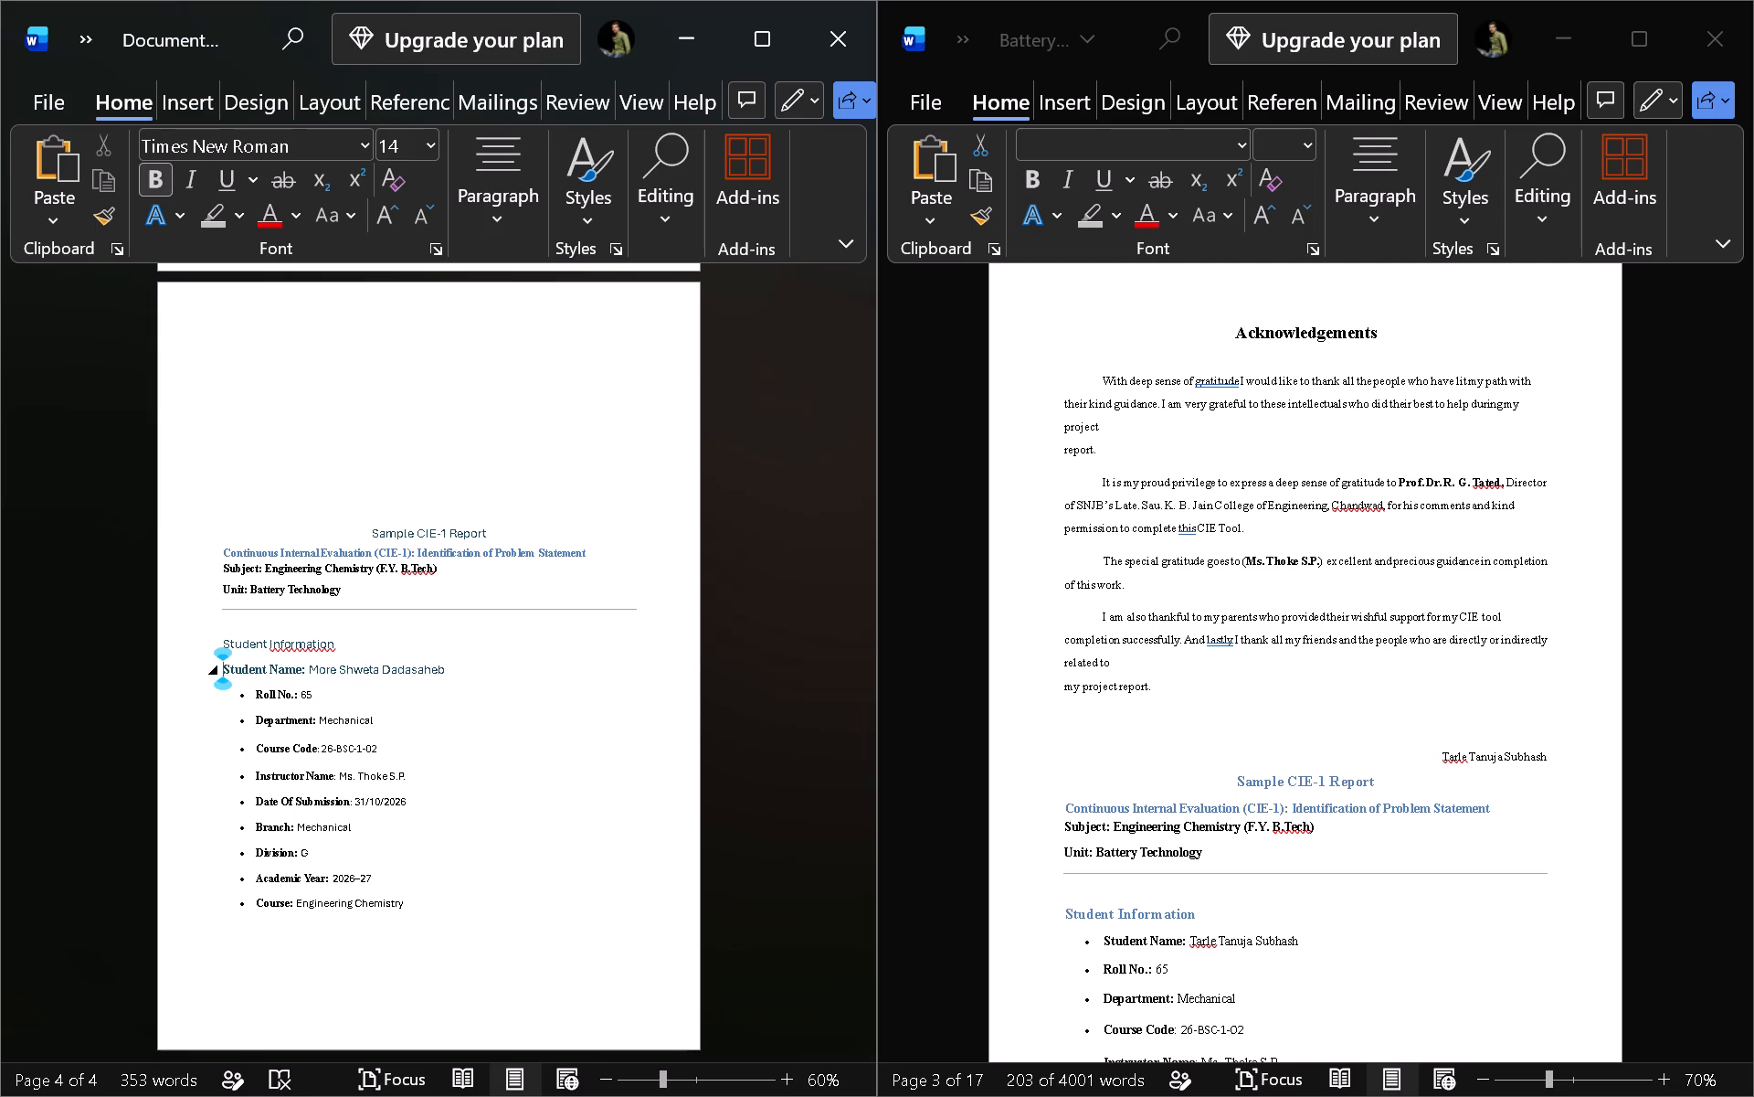
Indent the Student Name line with six spaces, roughly level with the bullets of the list below.
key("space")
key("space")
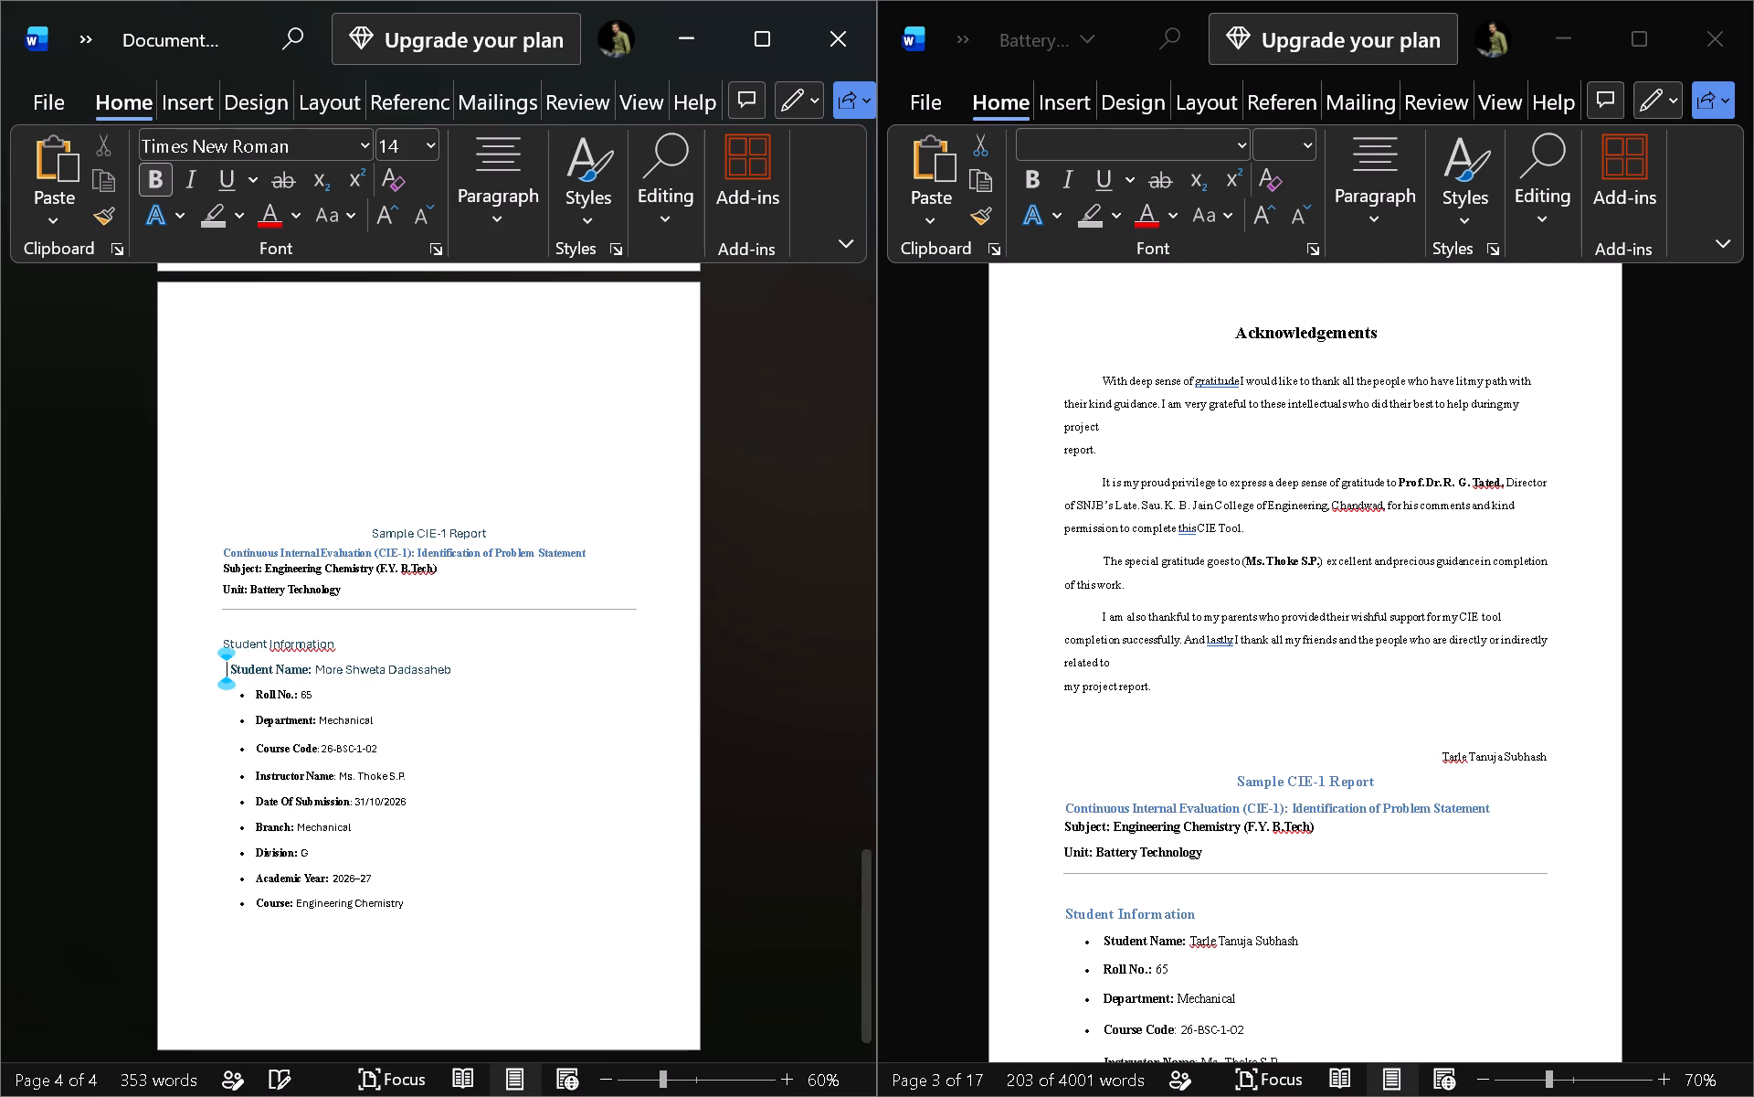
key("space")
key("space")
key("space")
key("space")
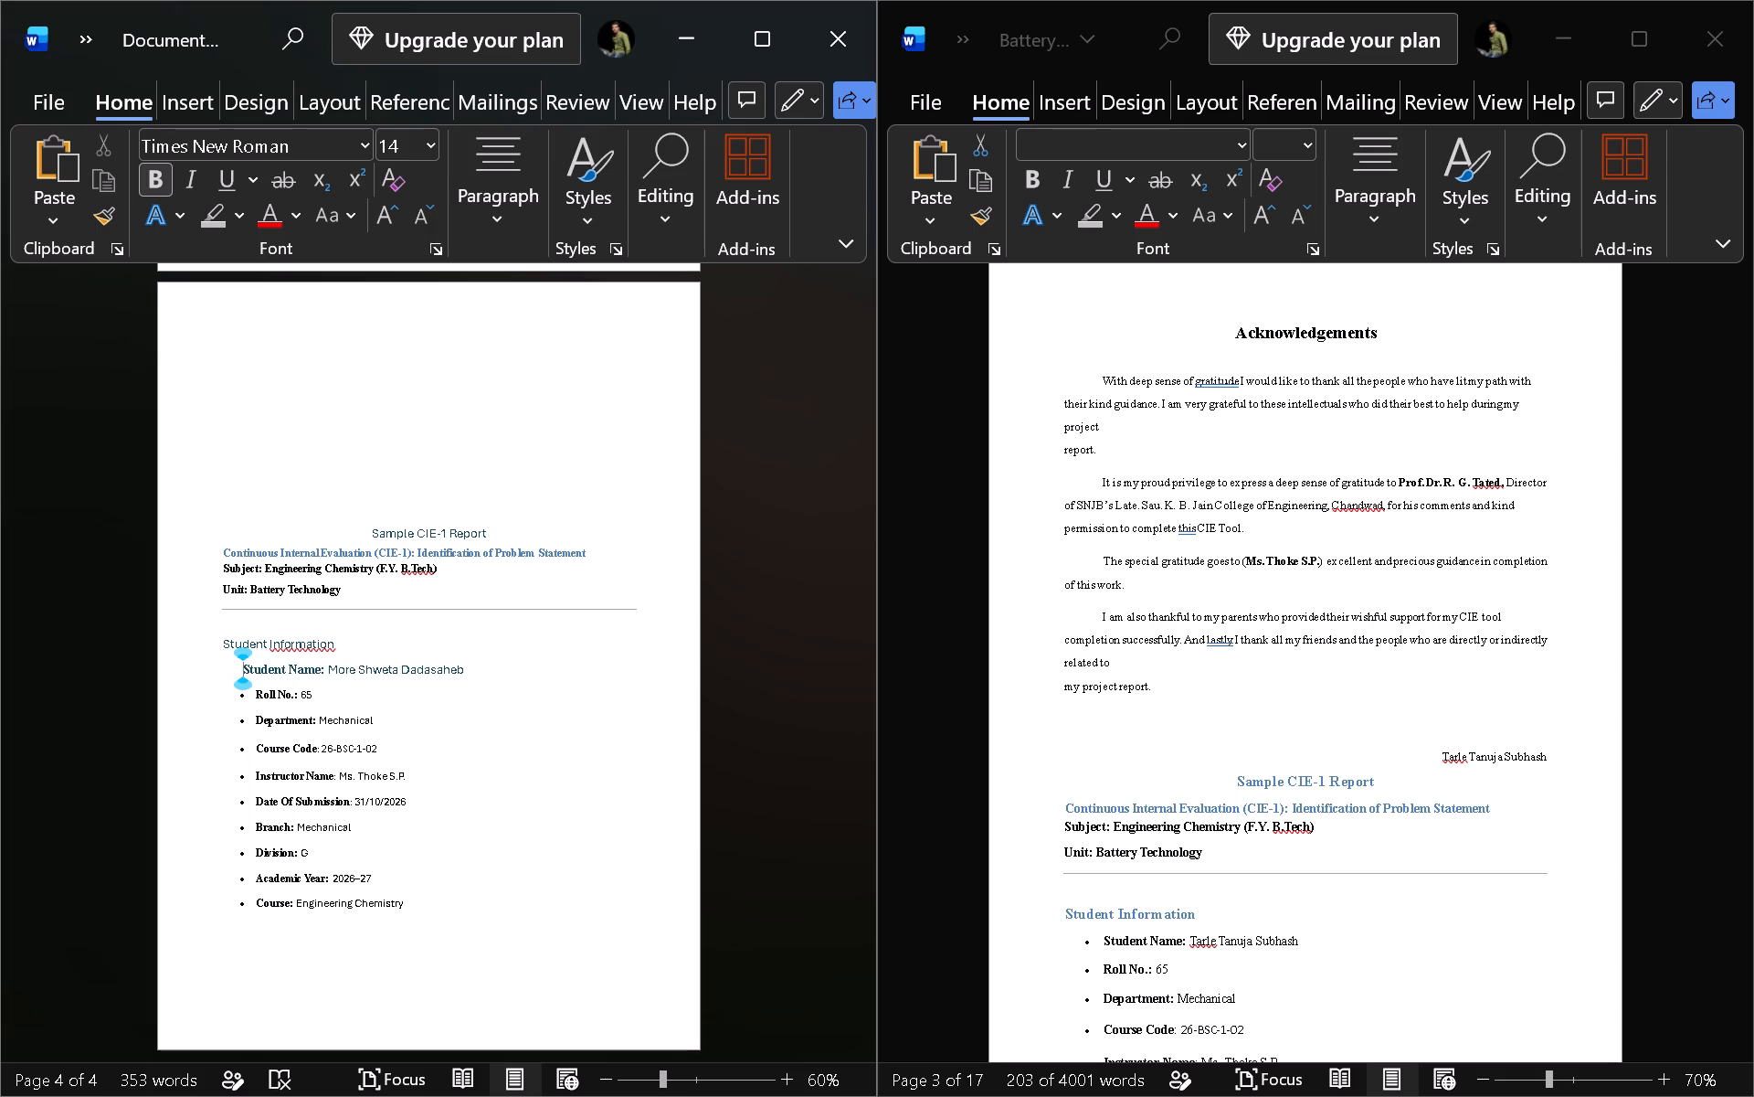
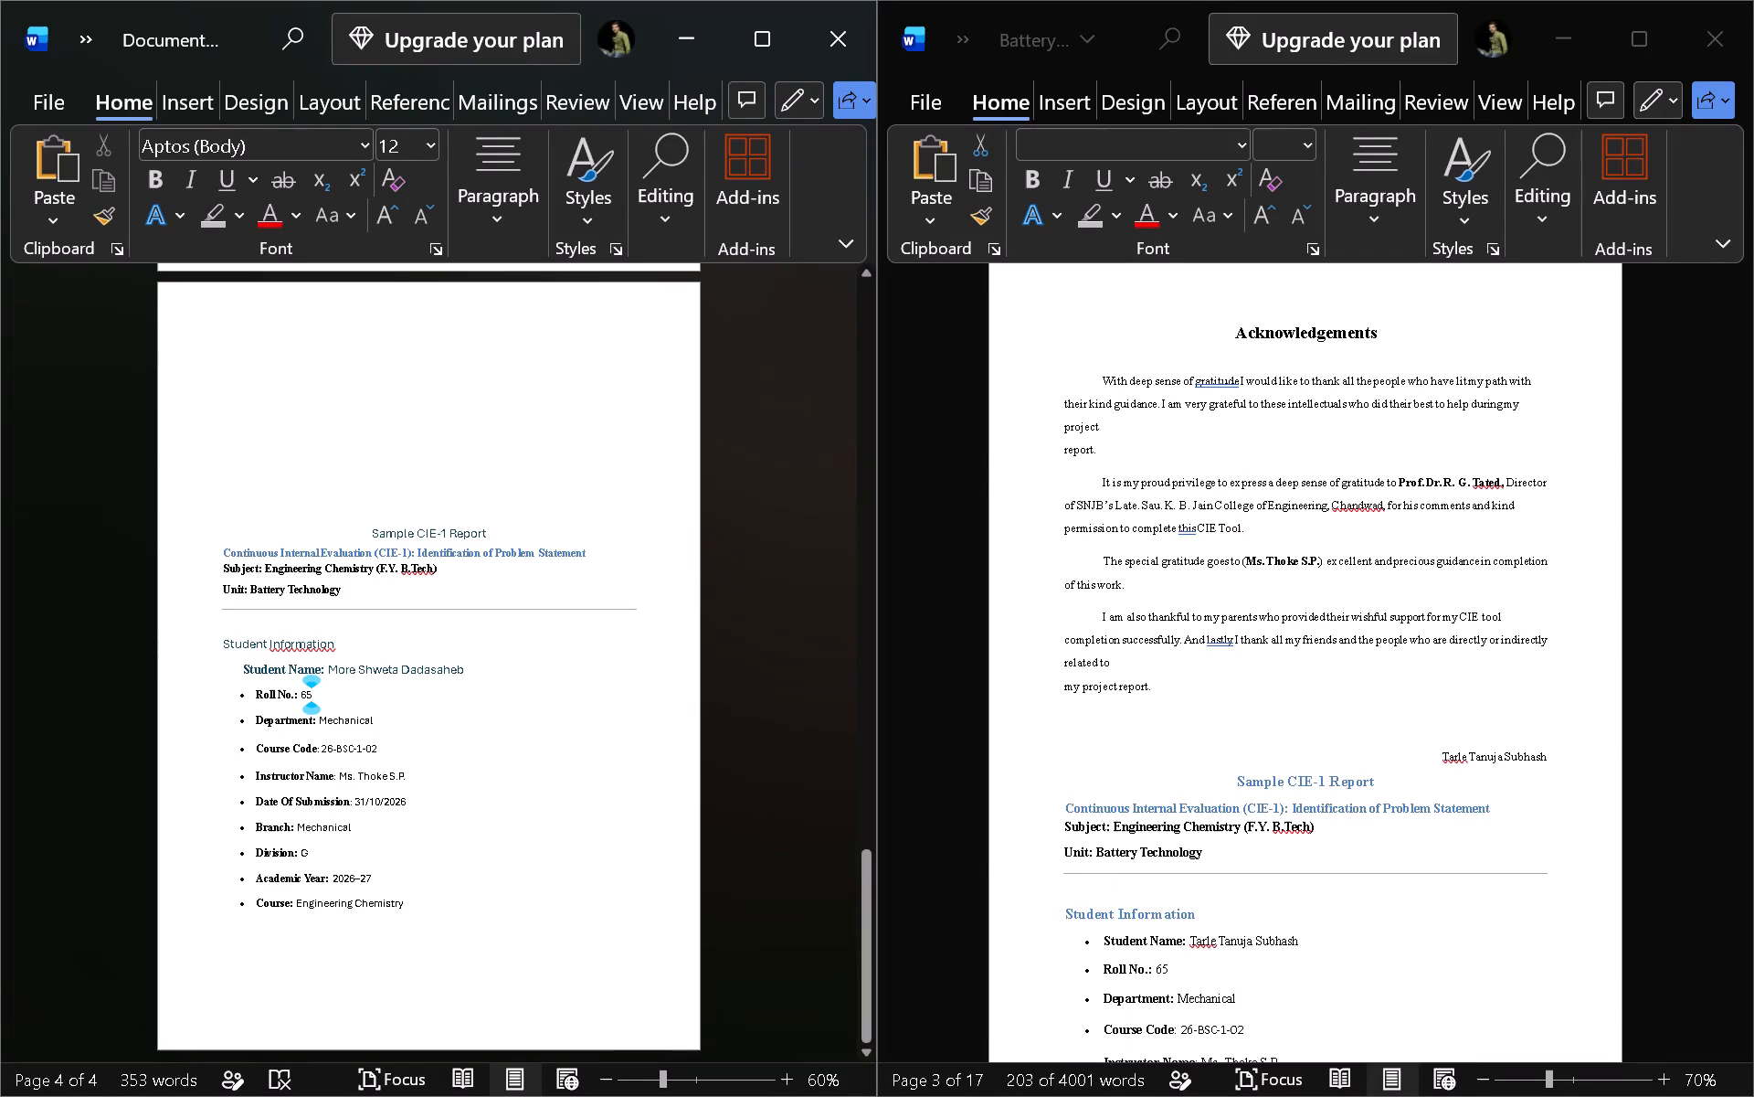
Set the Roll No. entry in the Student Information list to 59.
key("BackSpace")
key("BackSpace")
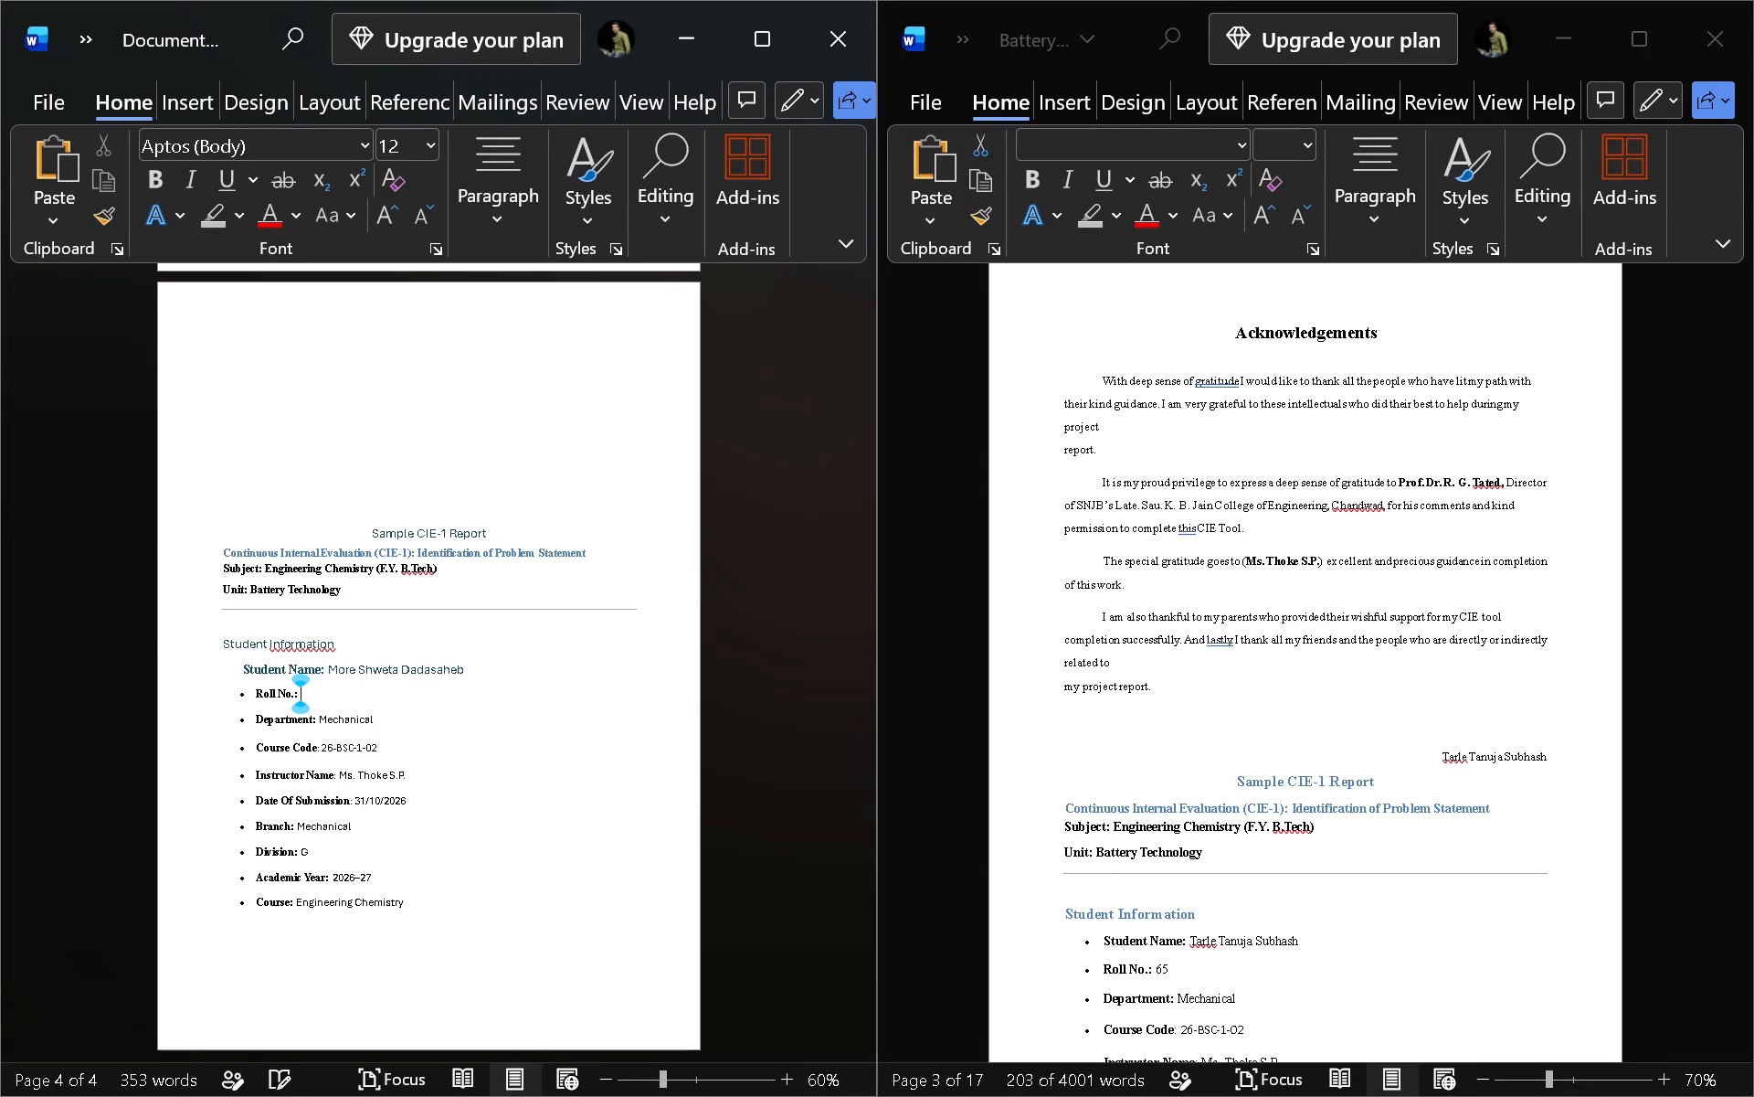
type("59")
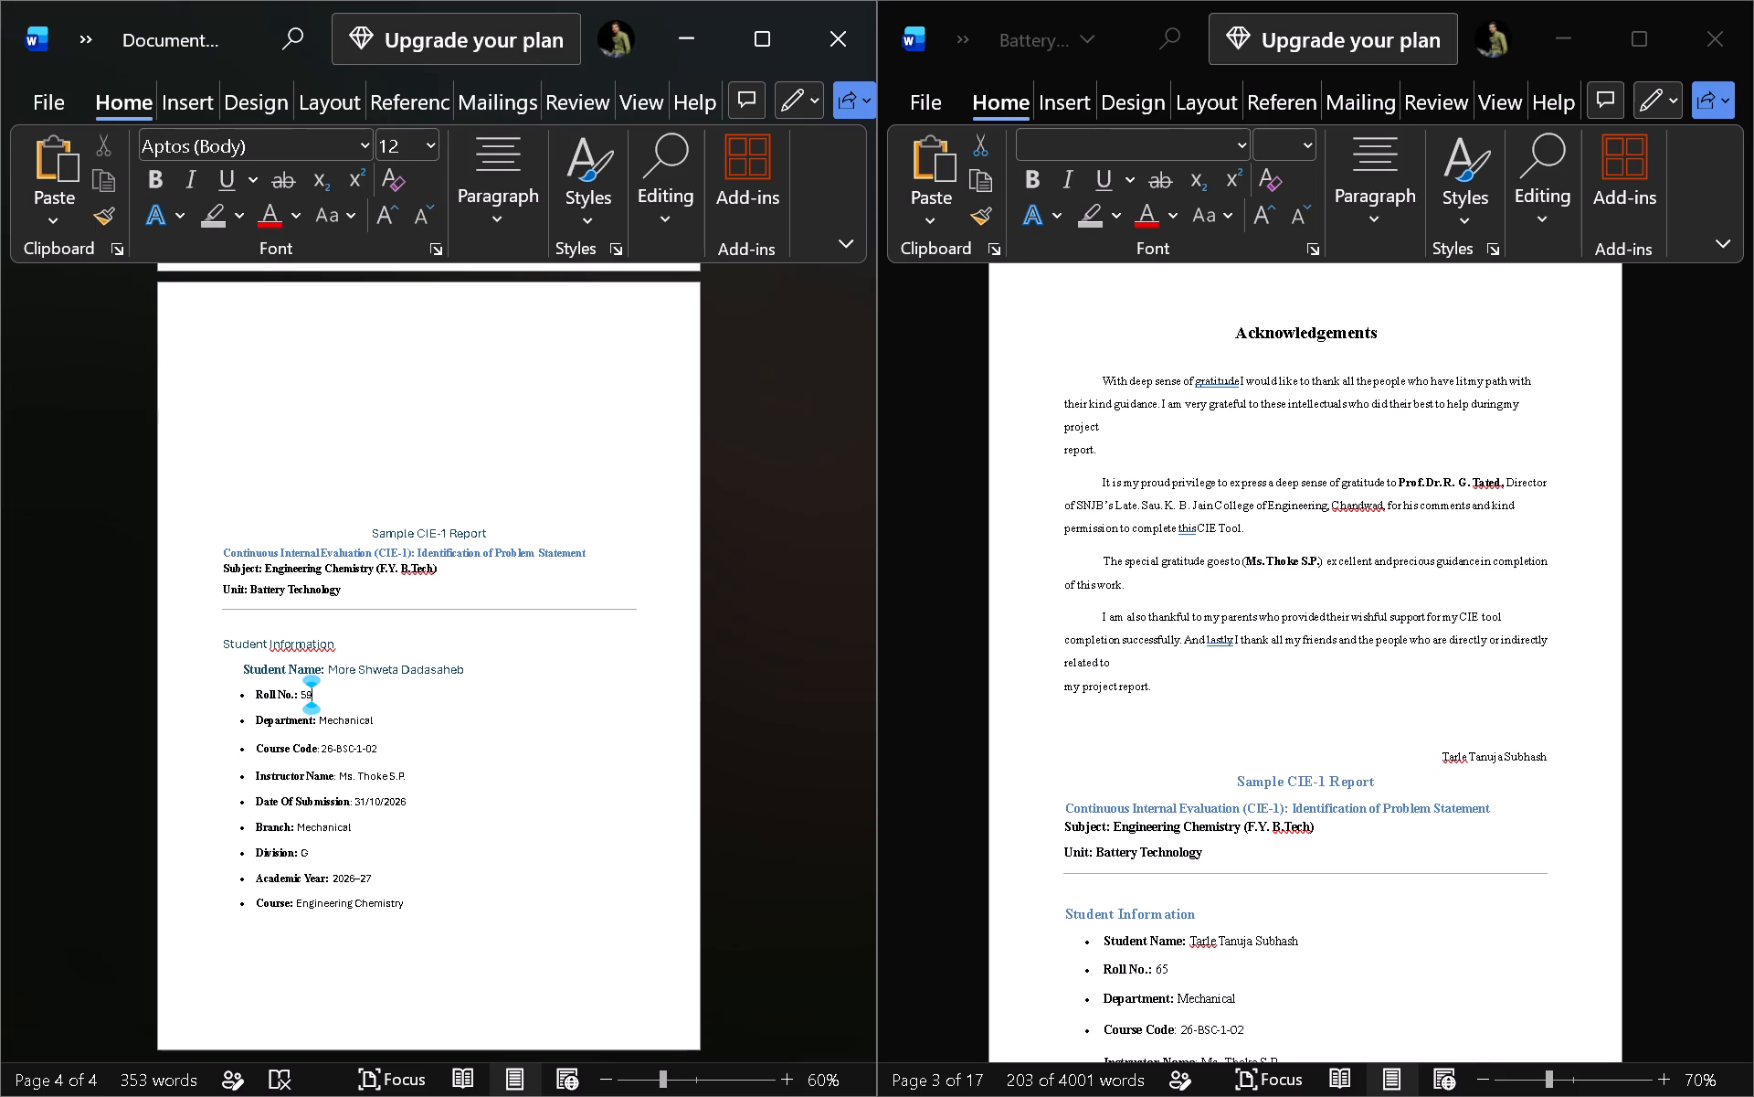
Compare the remaining Student Information entries, from Department to Course, with the list in the reference report.
key("Down")
key("Down")
key("Down")
key("Down")
key("Down")
key("Down")
key("Down")
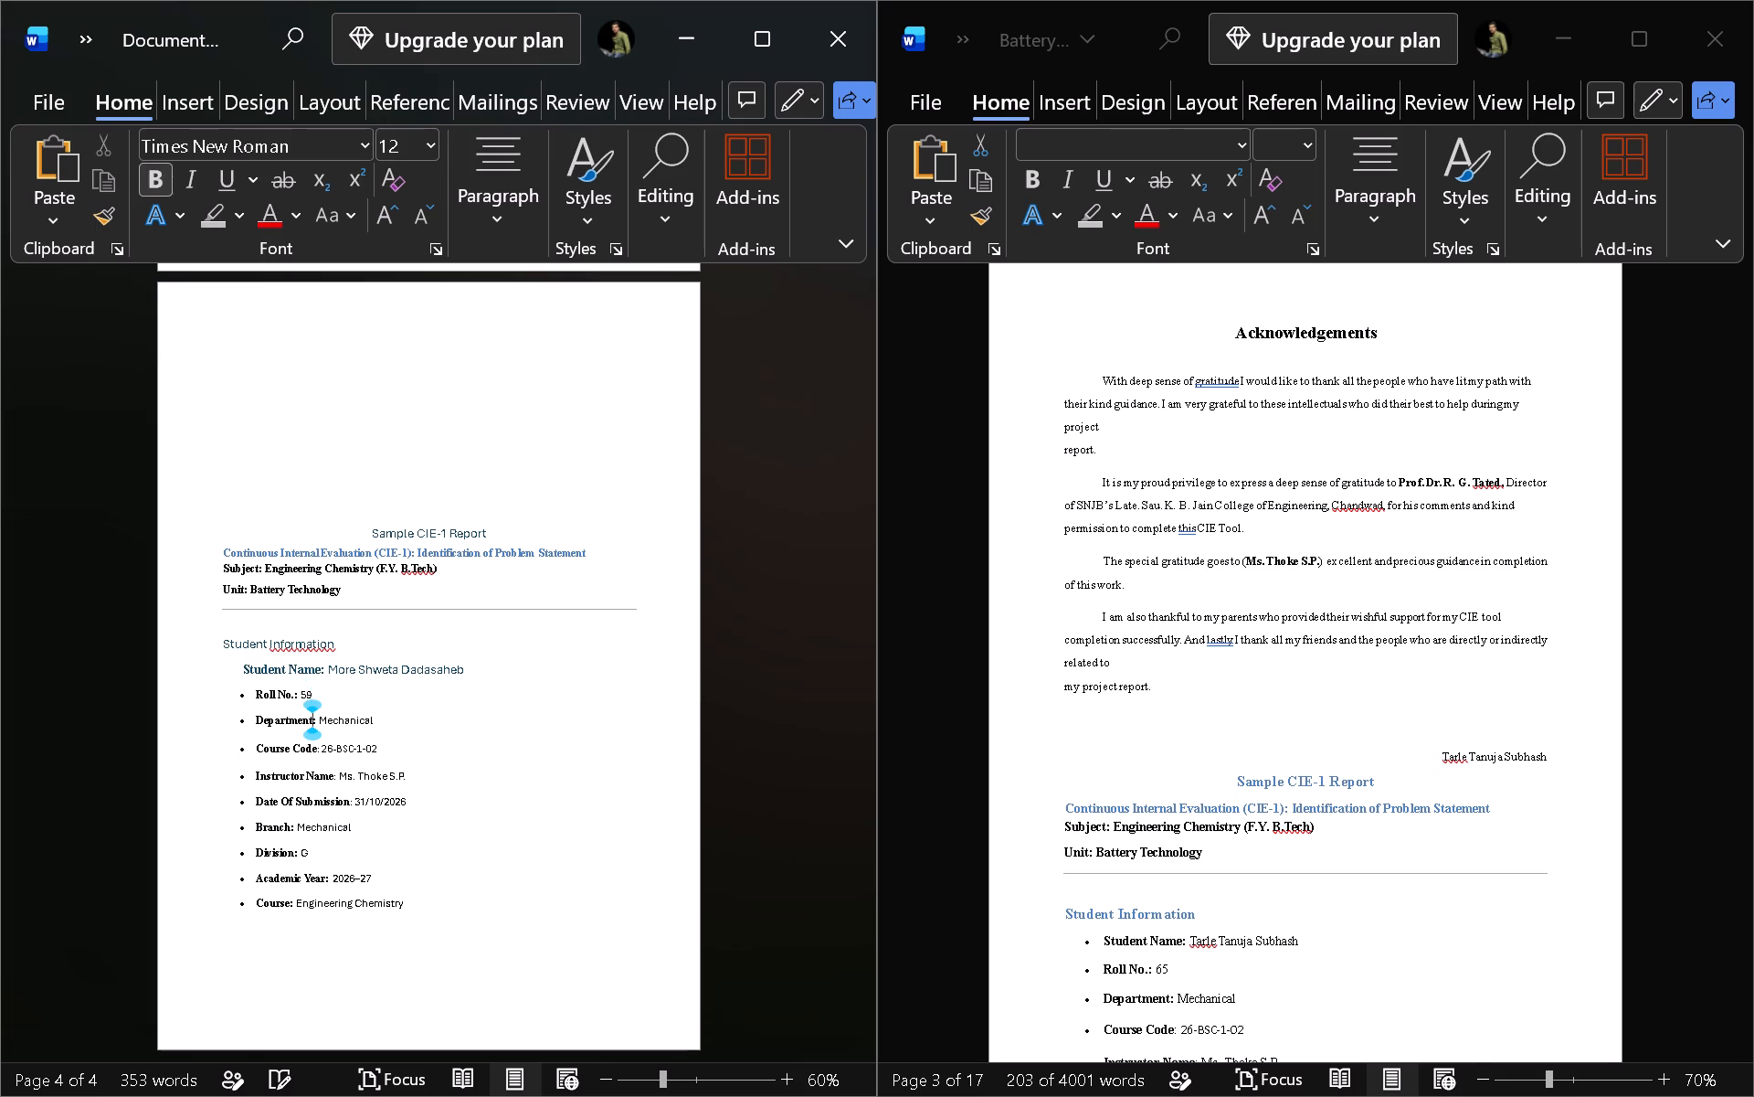
scroll(289, 730, "down", 6)
scroll(1214, 448, "down", 8)
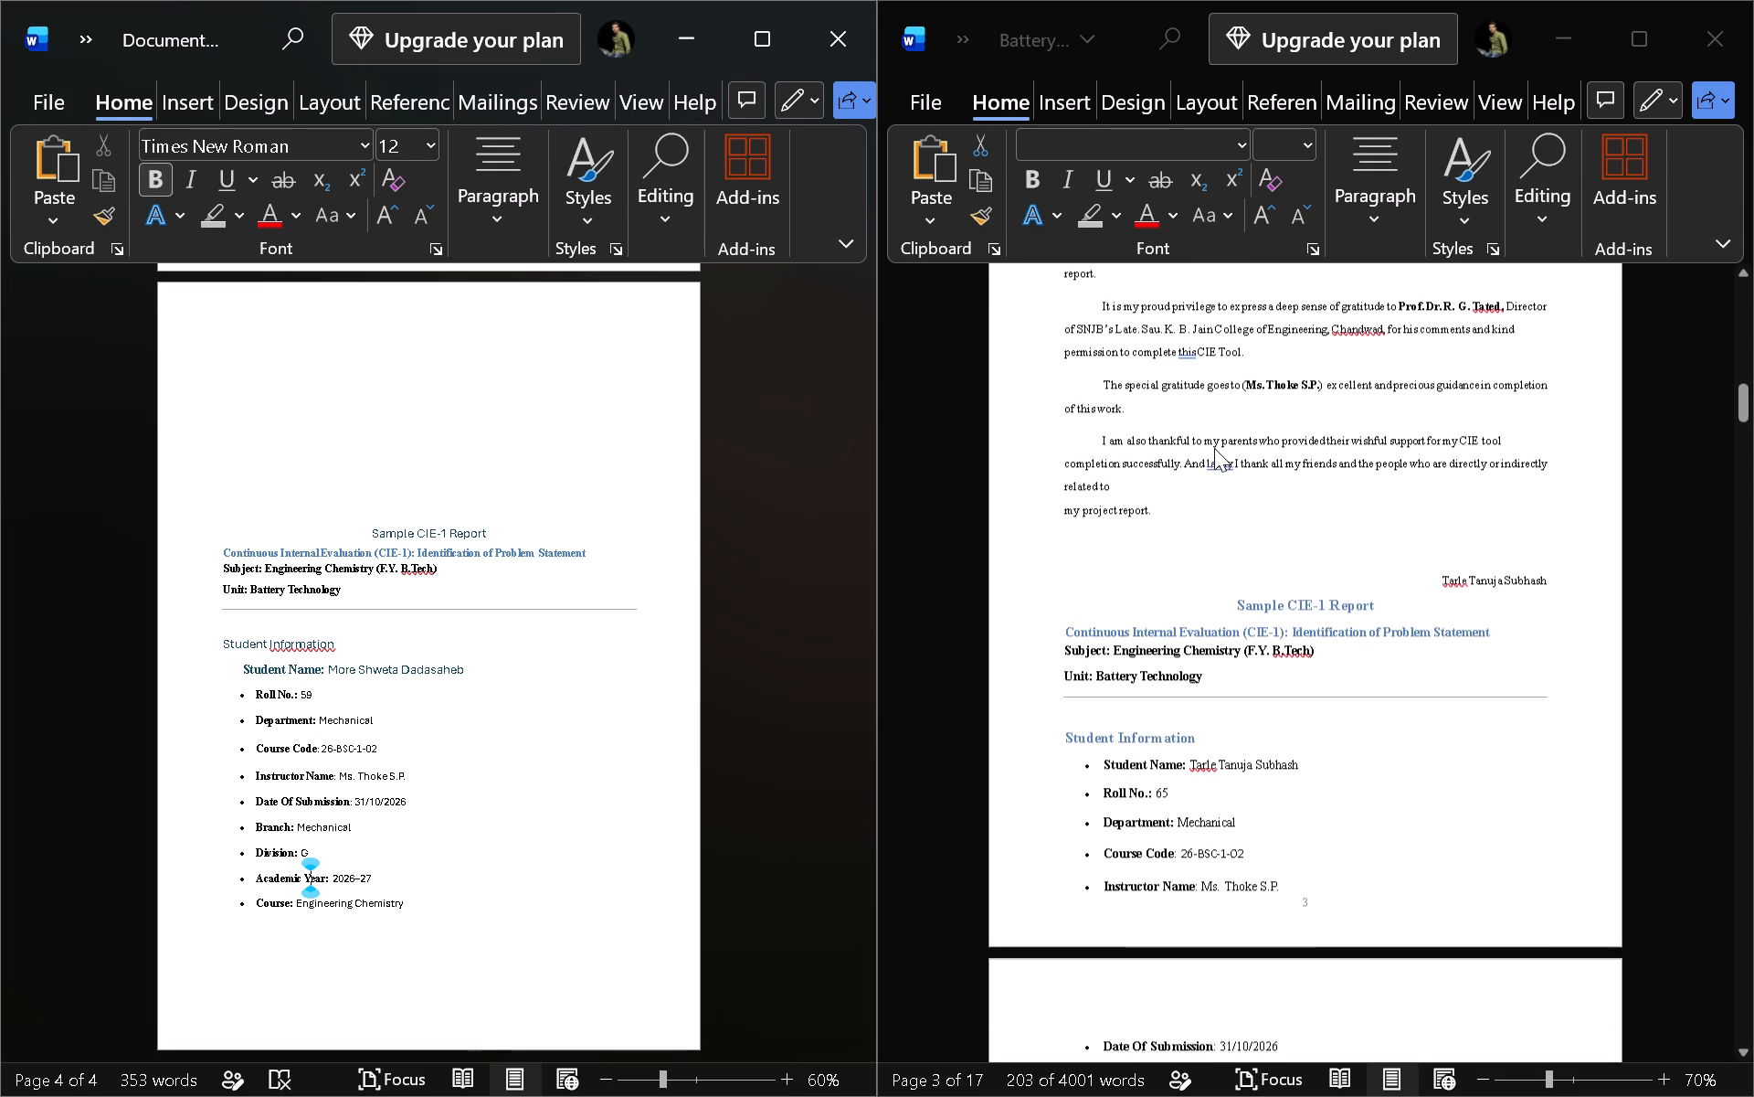
scroll(1214, 448, "down", 1)
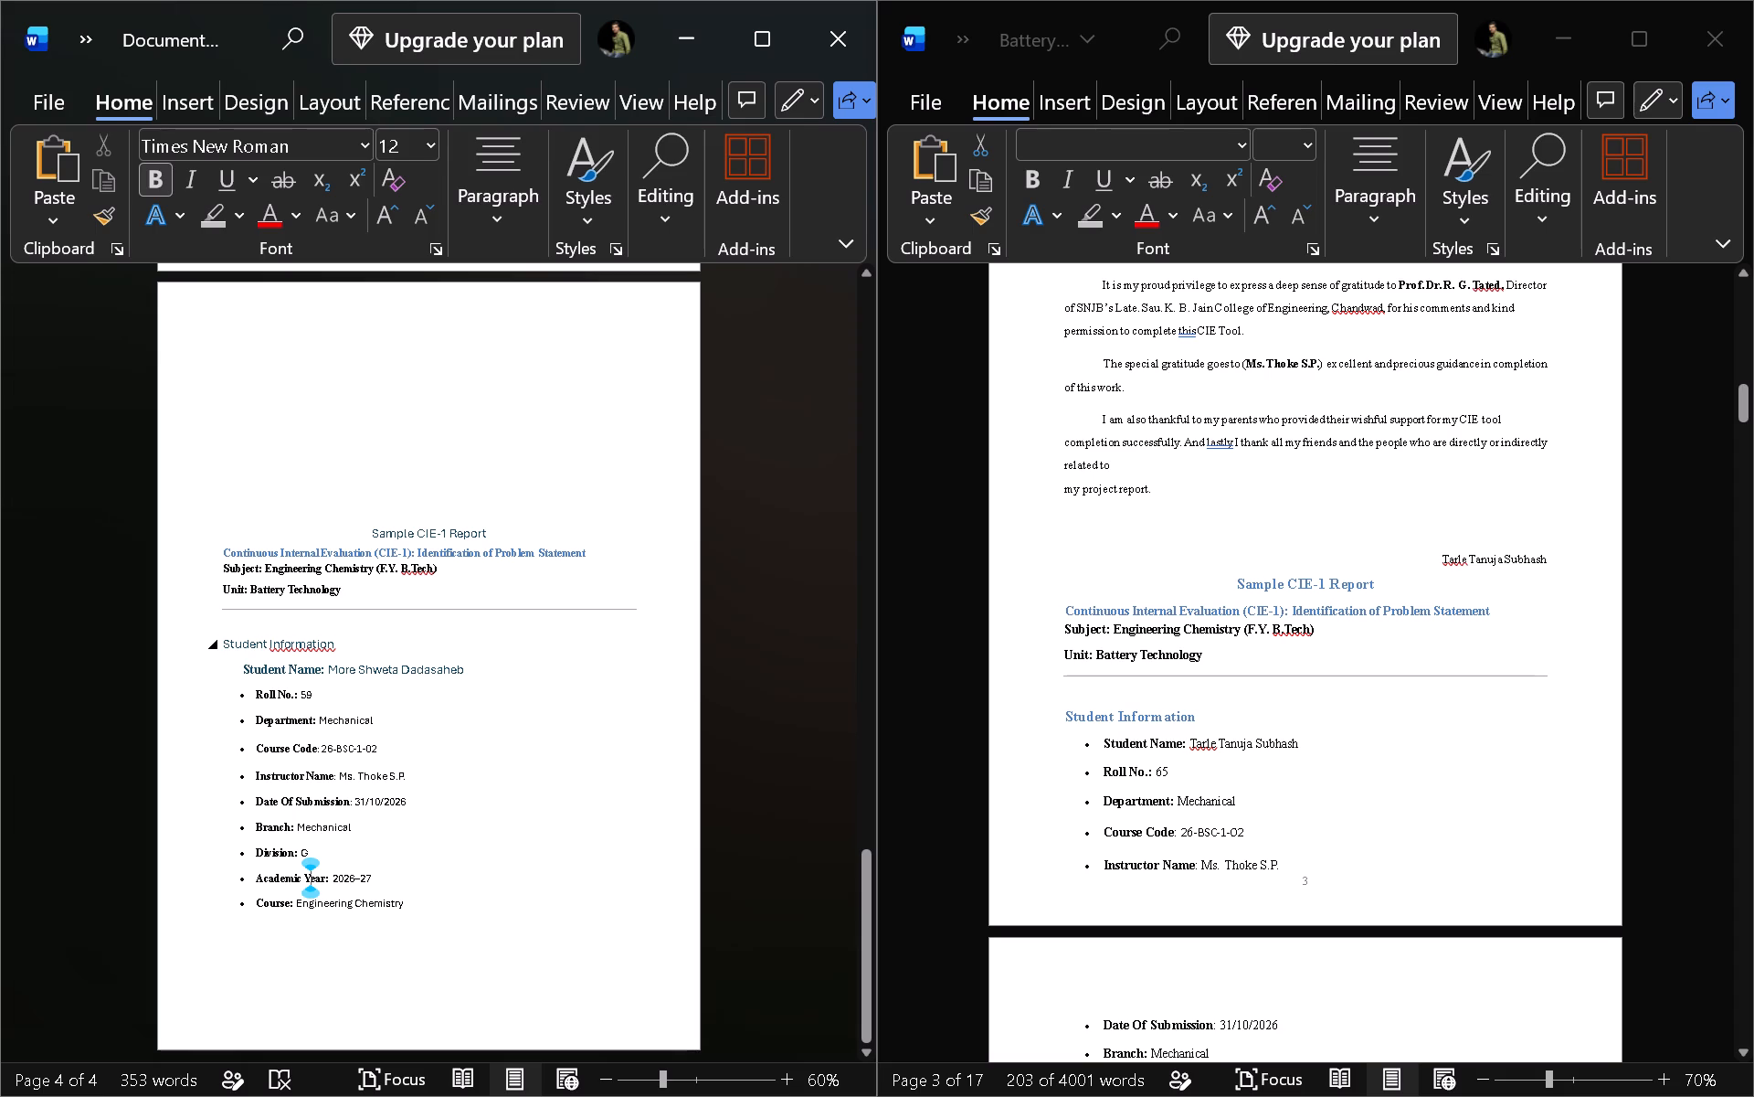
Make the Student Information heading bold and give it a grey text highlight.
left_click_drag(223, 644, 376, 641)
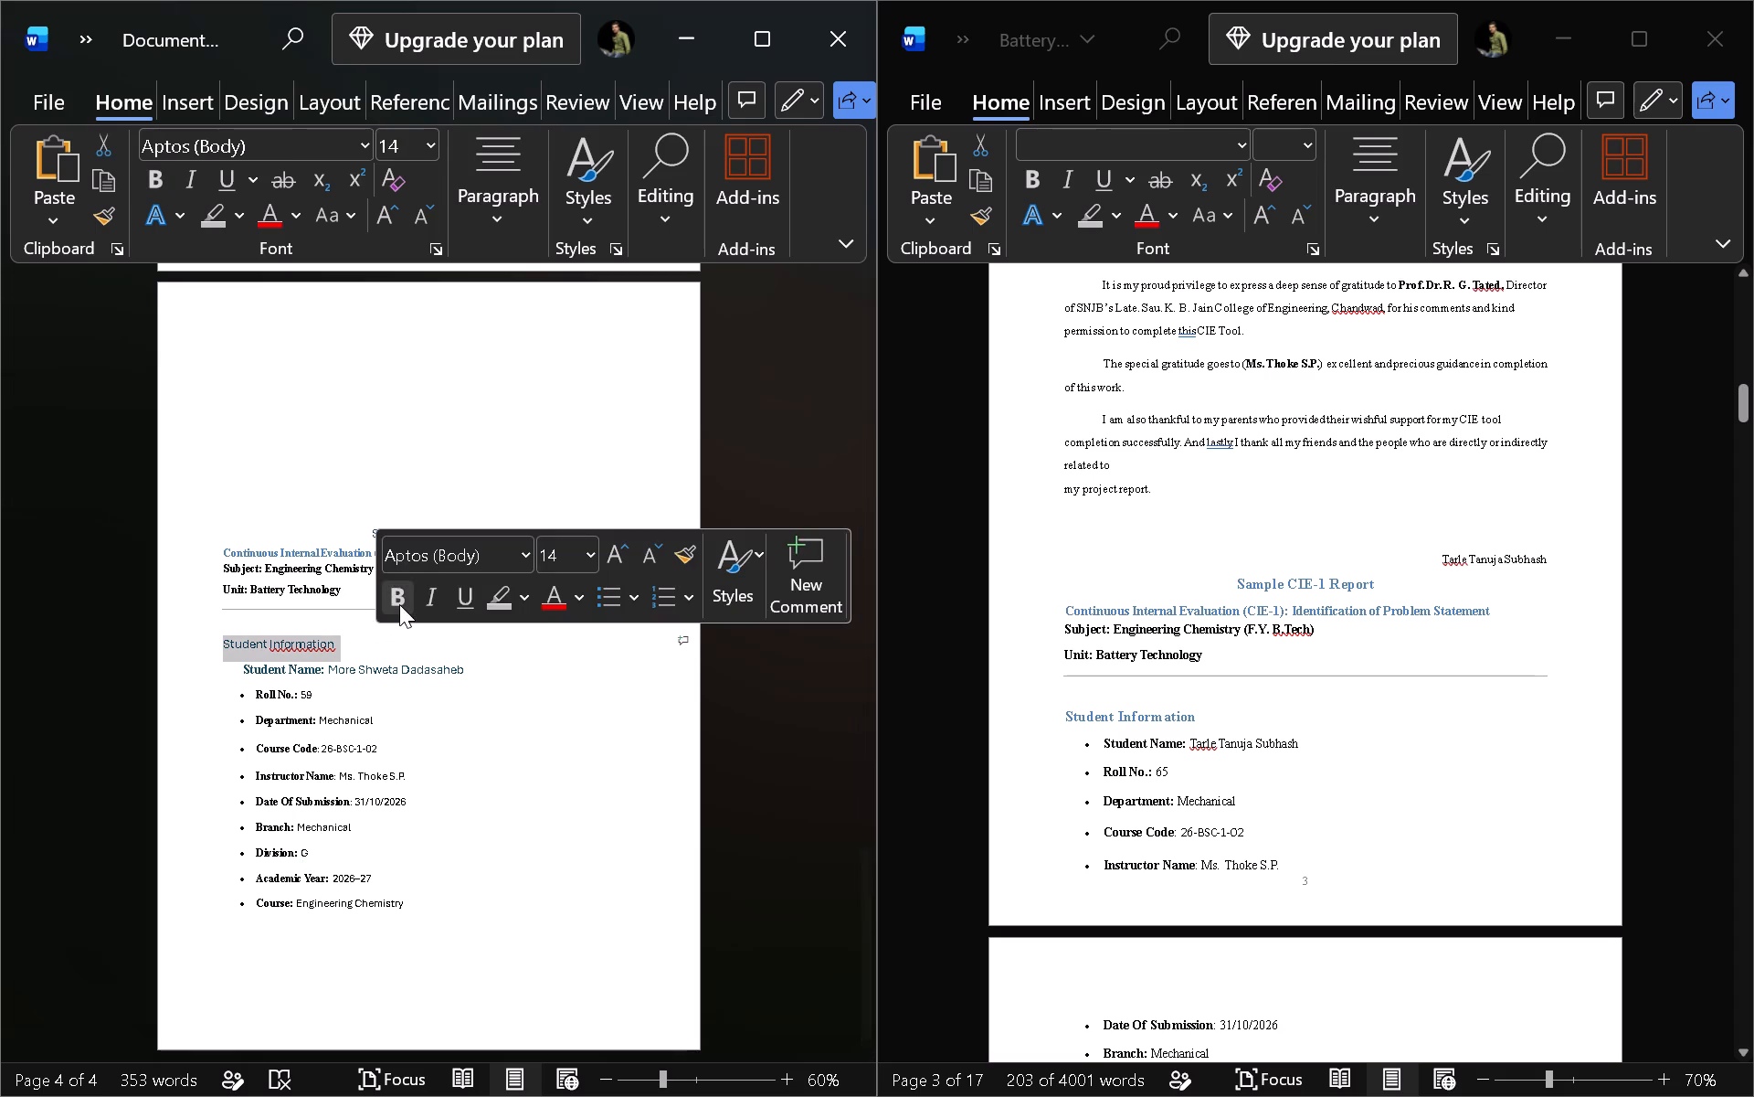
left_click(399, 604)
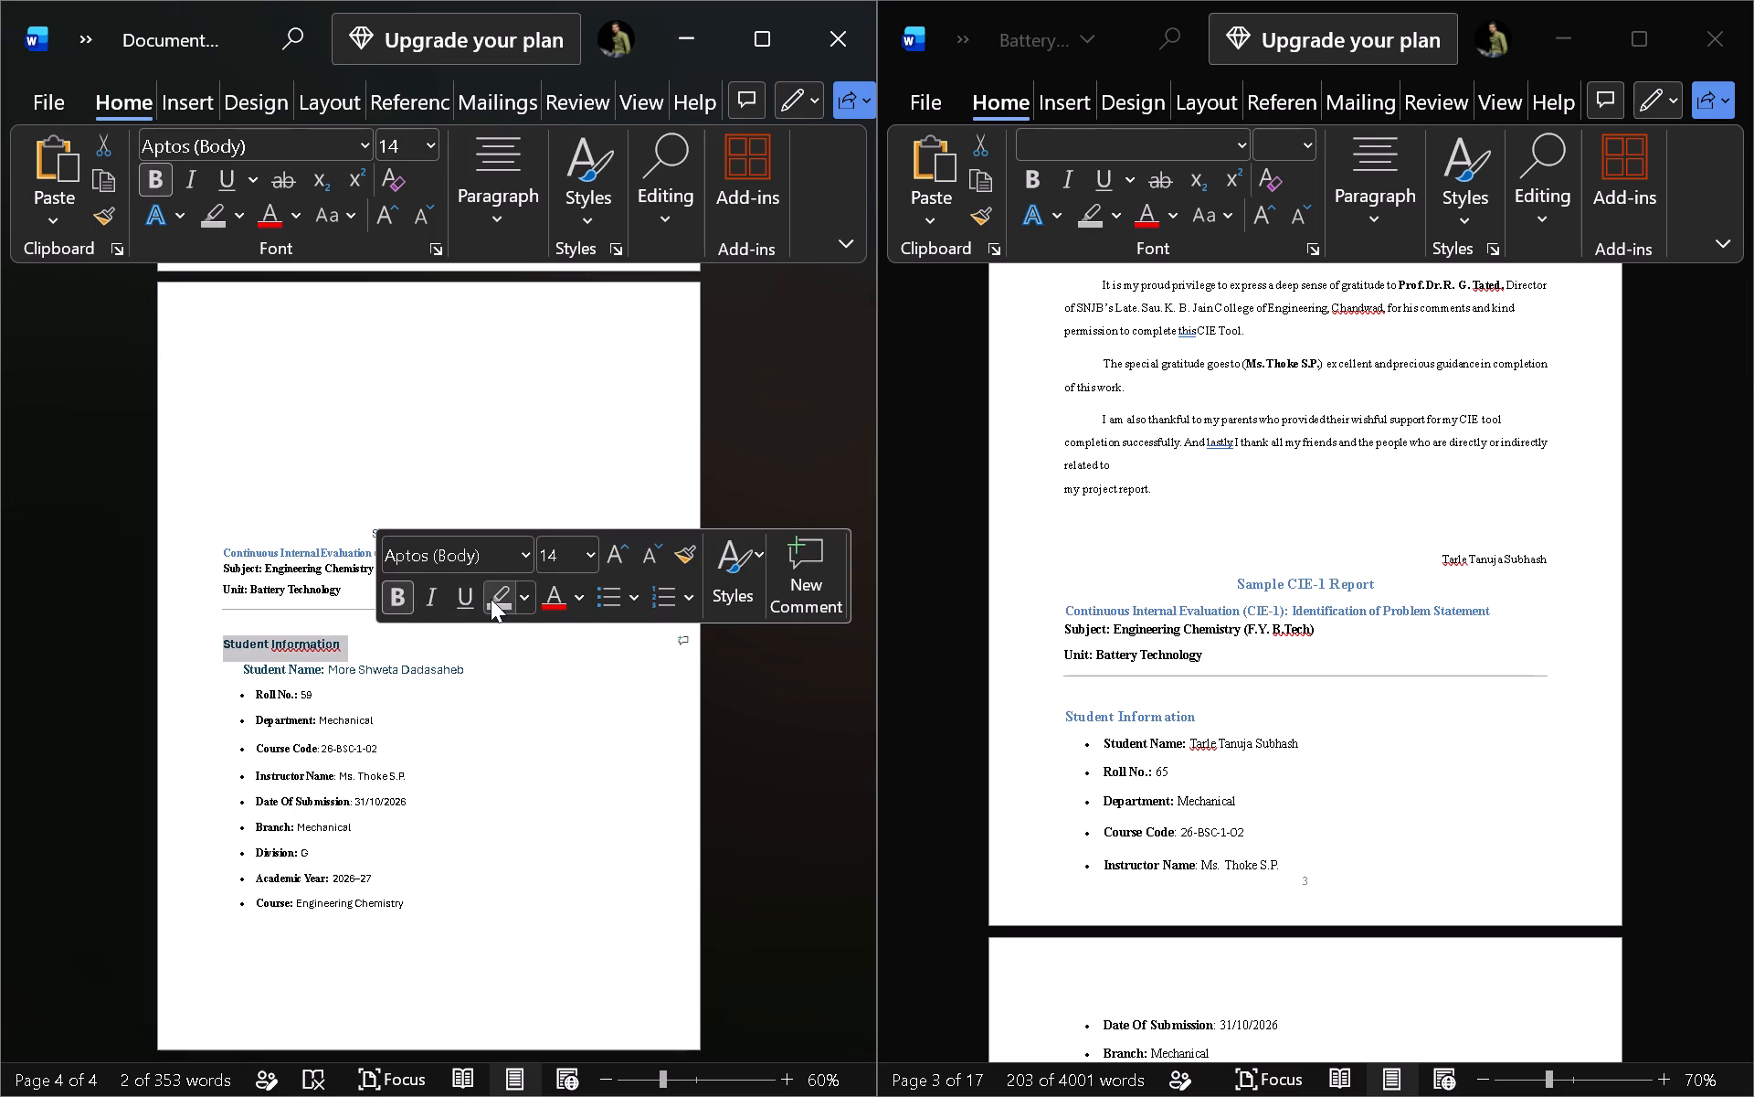
left_click(491, 599)
left_click(478, 715)
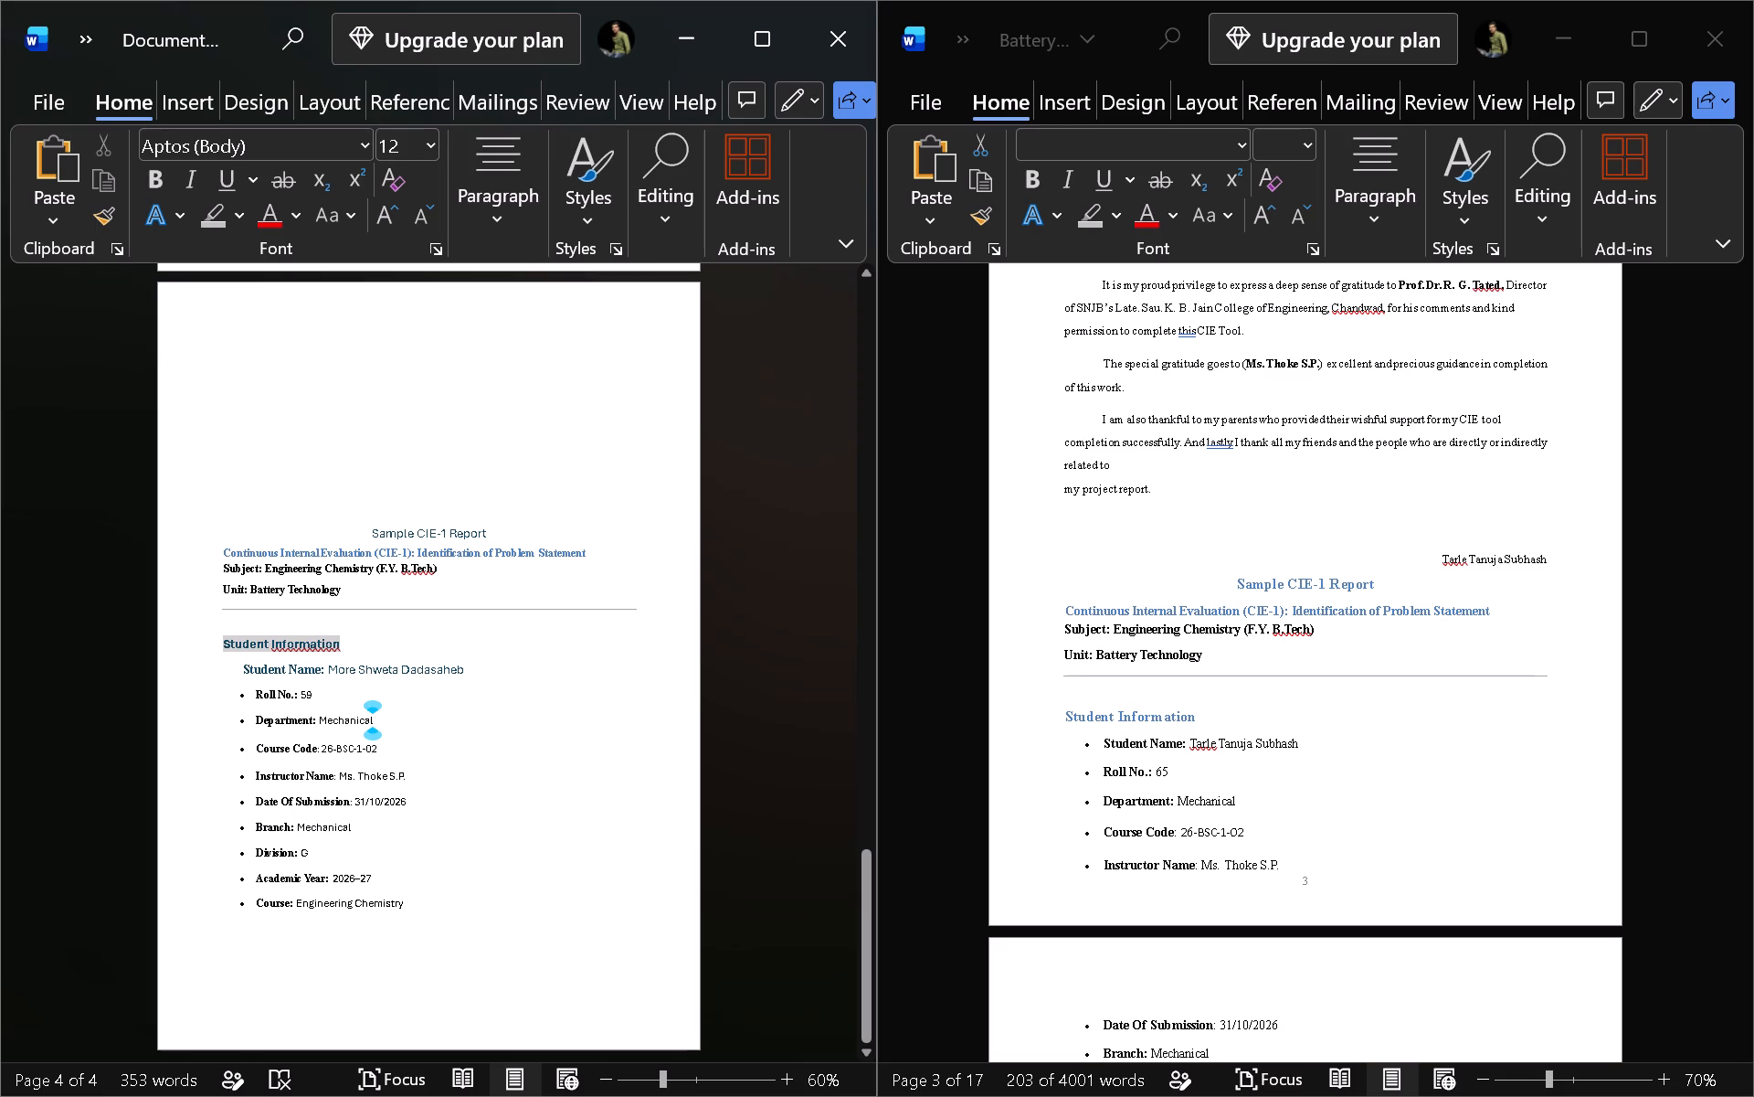
Copy the reference report's Student Information list formatting onto the new report's lines from Student Name to Course with Format Painter.
scroll(1220, 843, "down", 2)
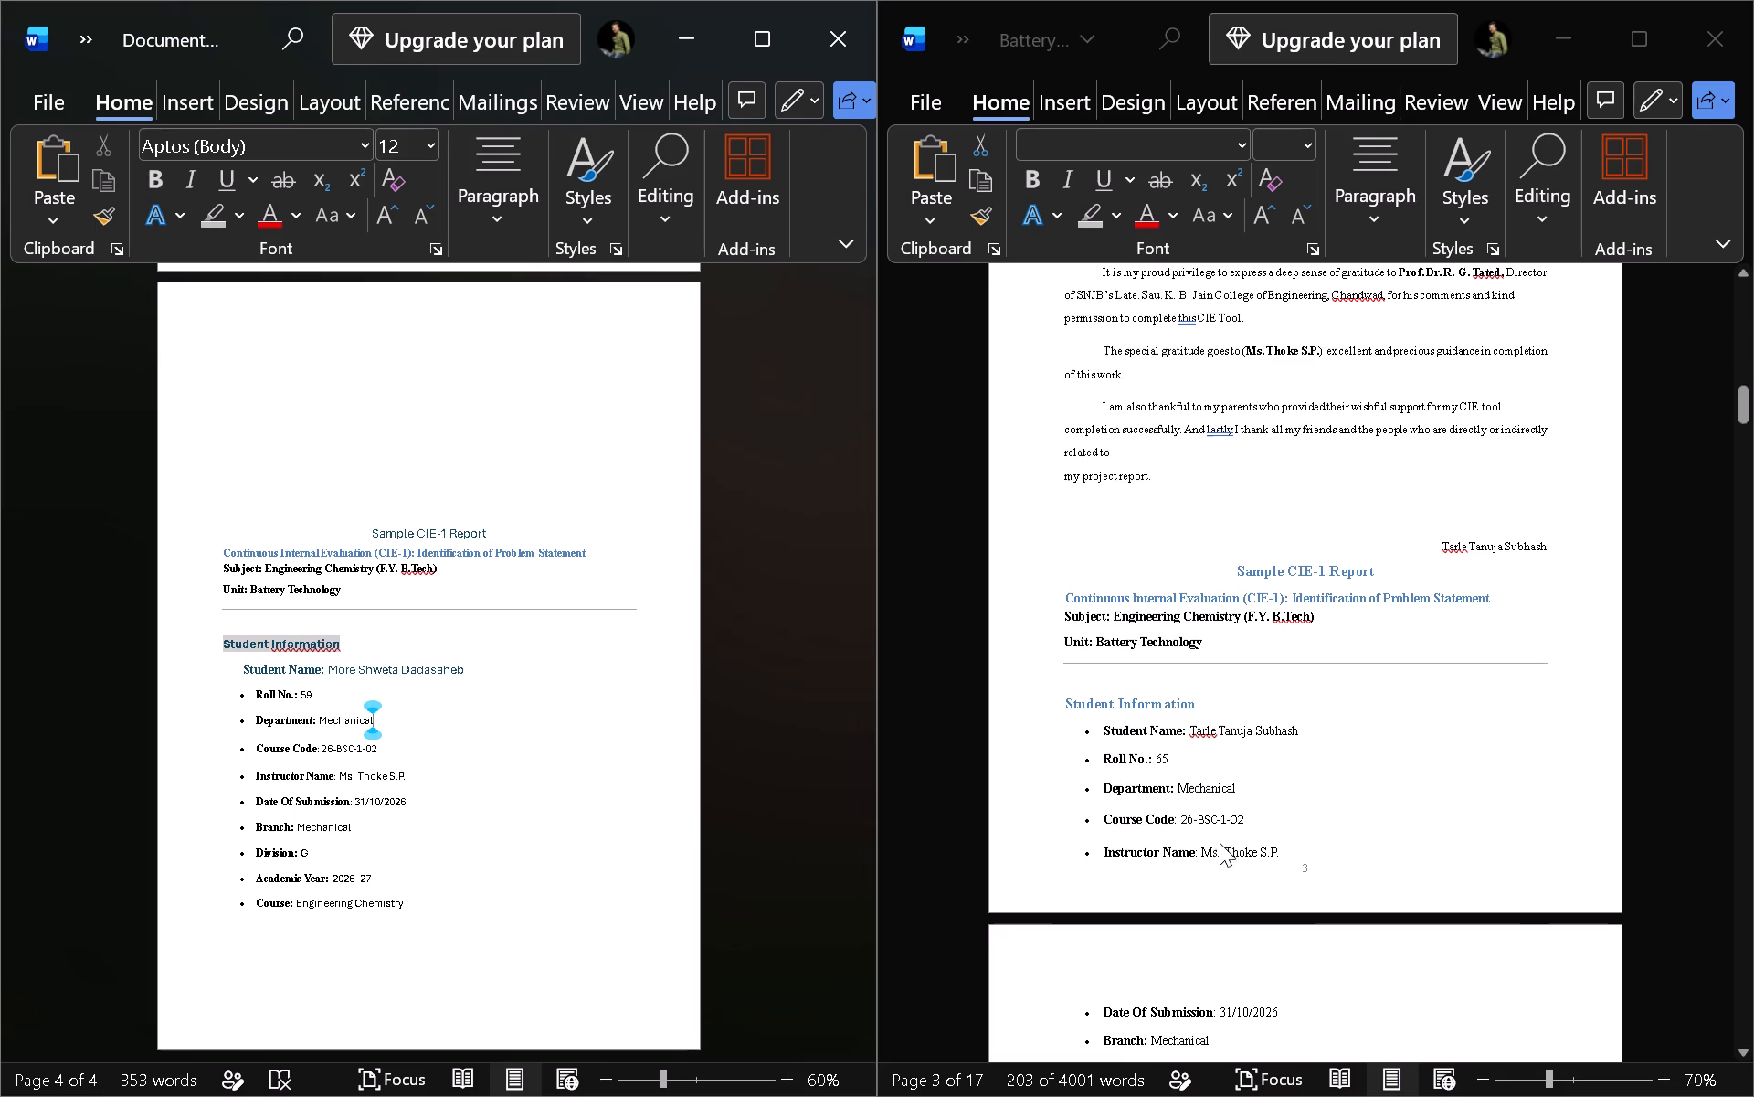
scroll(1220, 843, "down", 9)
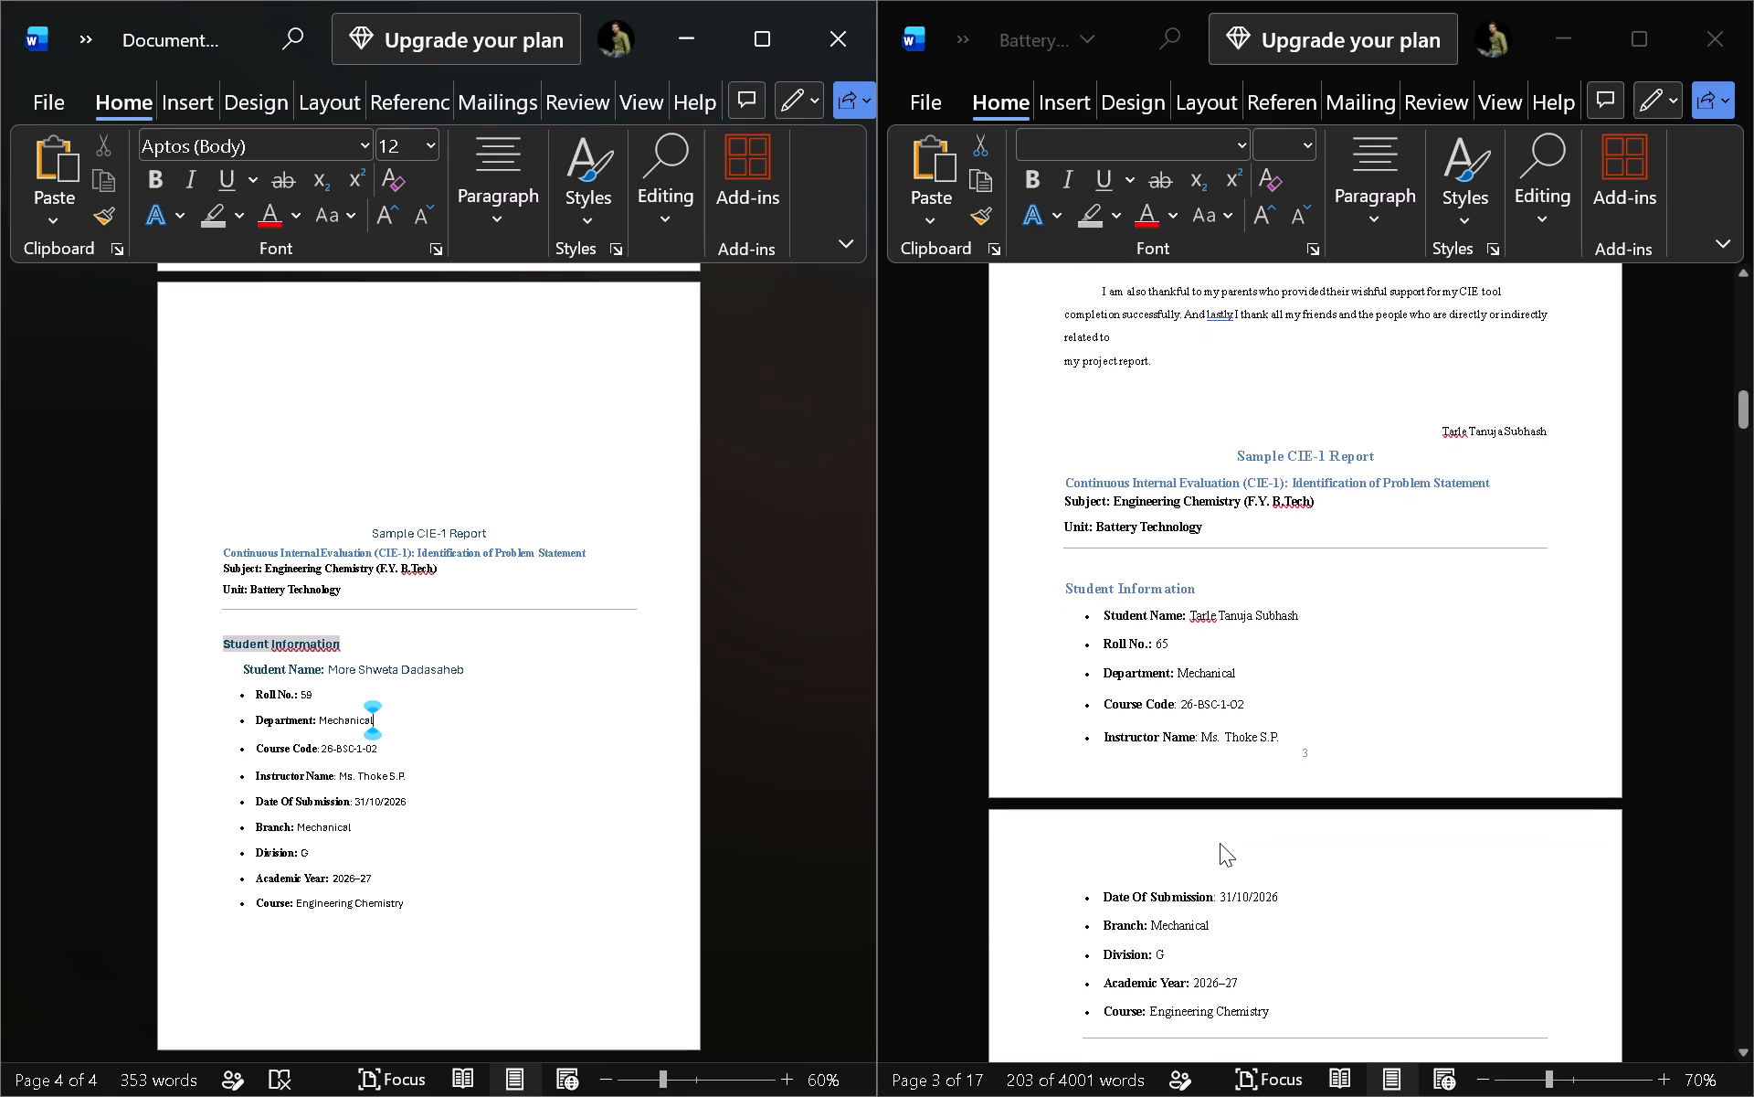
left_click(977, 208)
left_click(1114, 655)
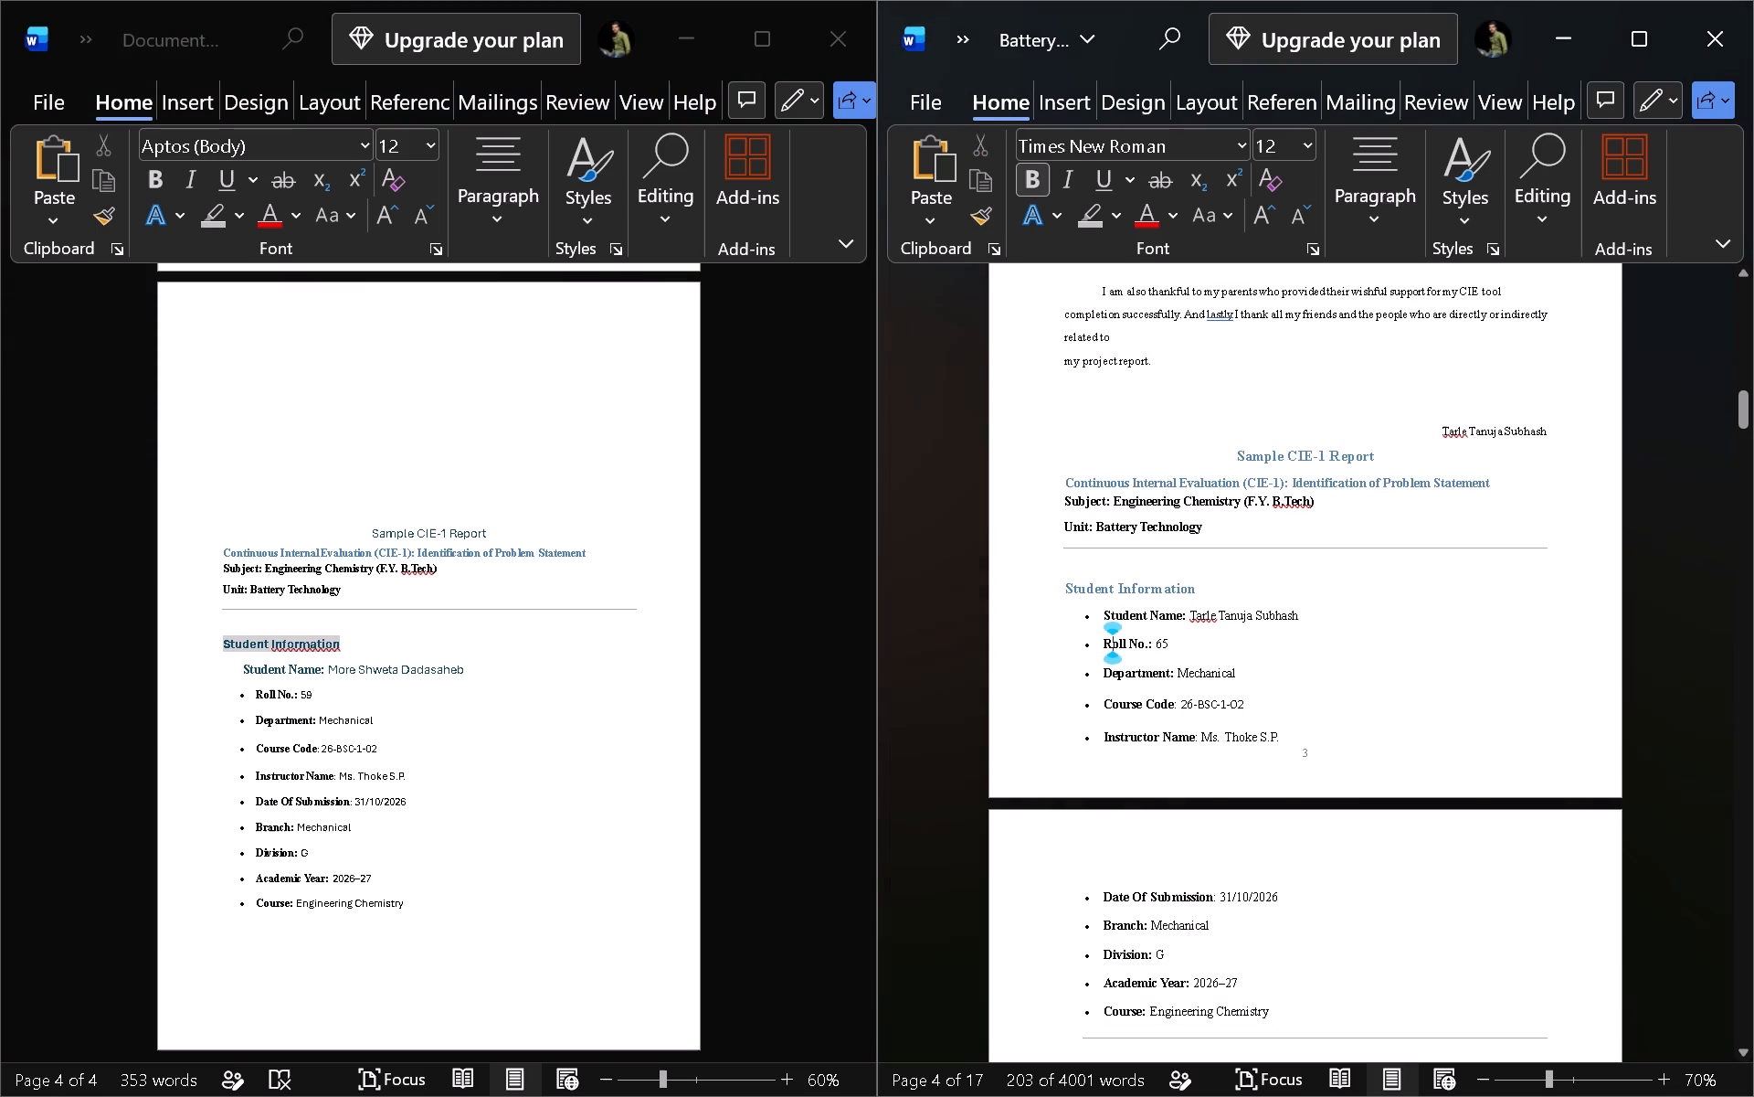
left_click_drag(1102, 615, 1331, 1087)
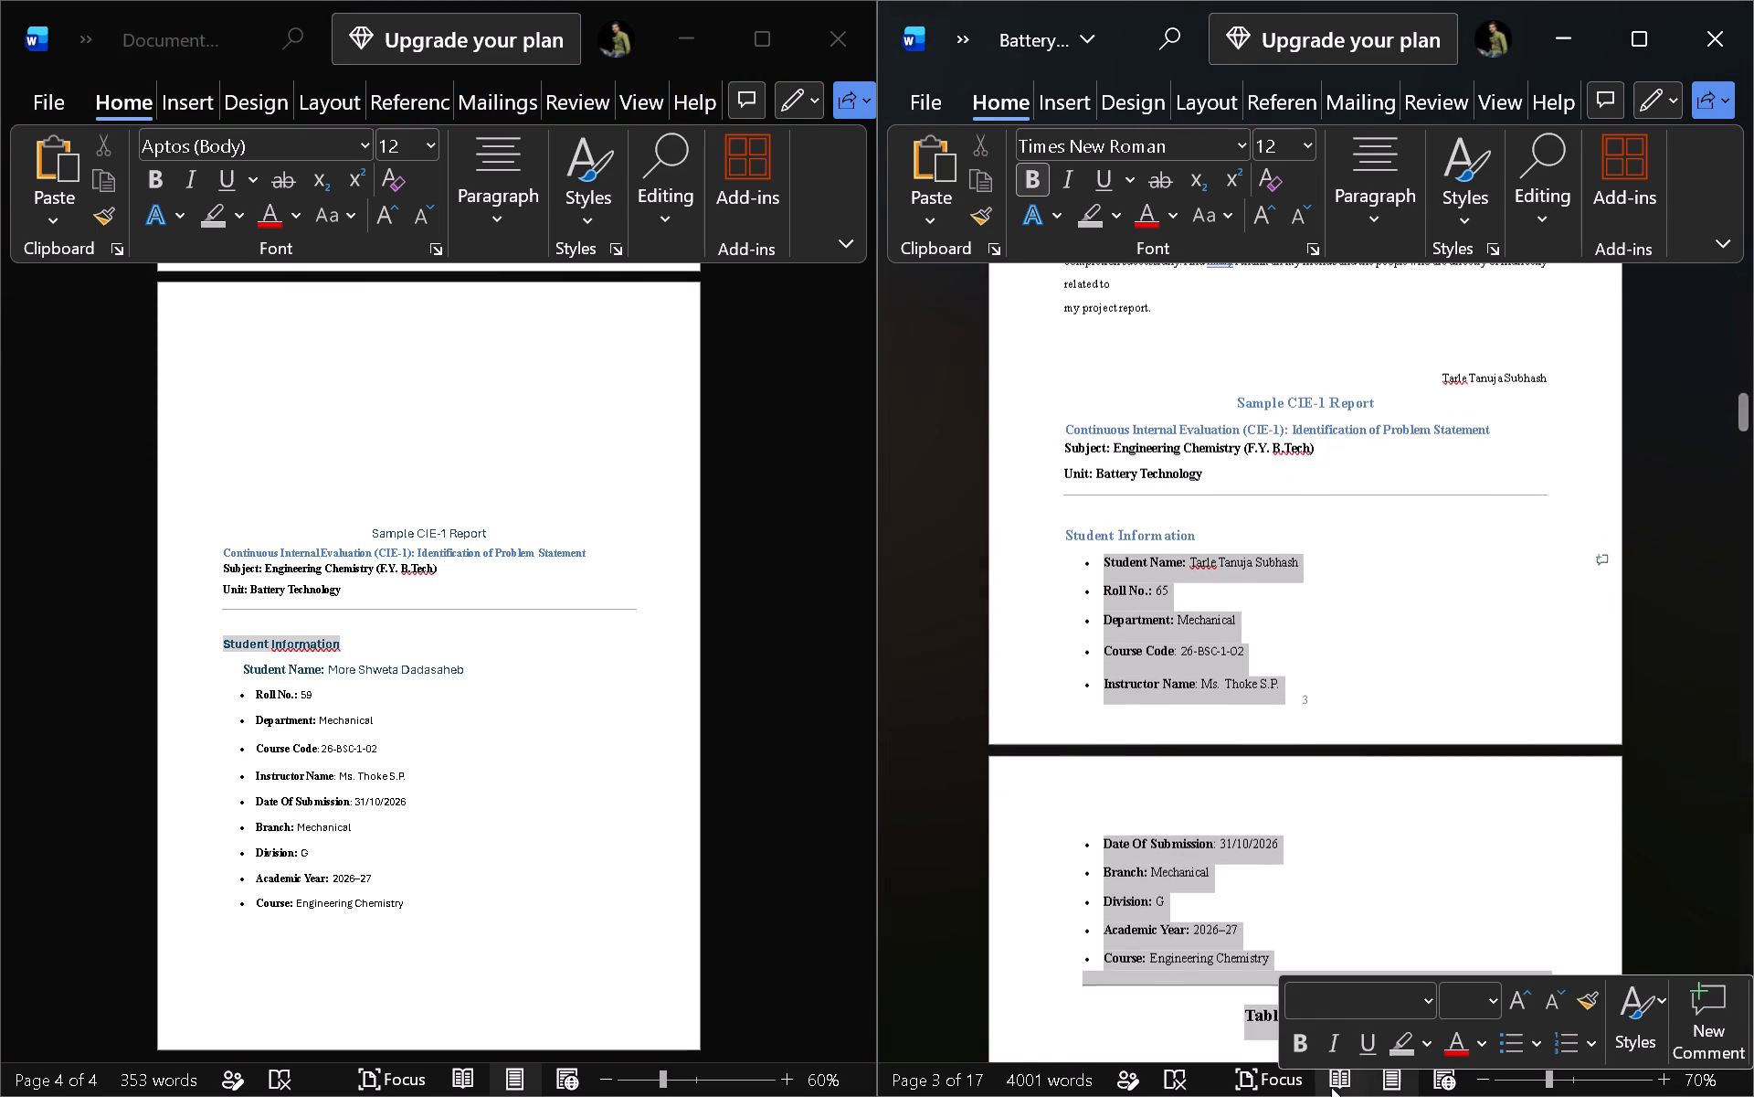
left_click(1294, 956)
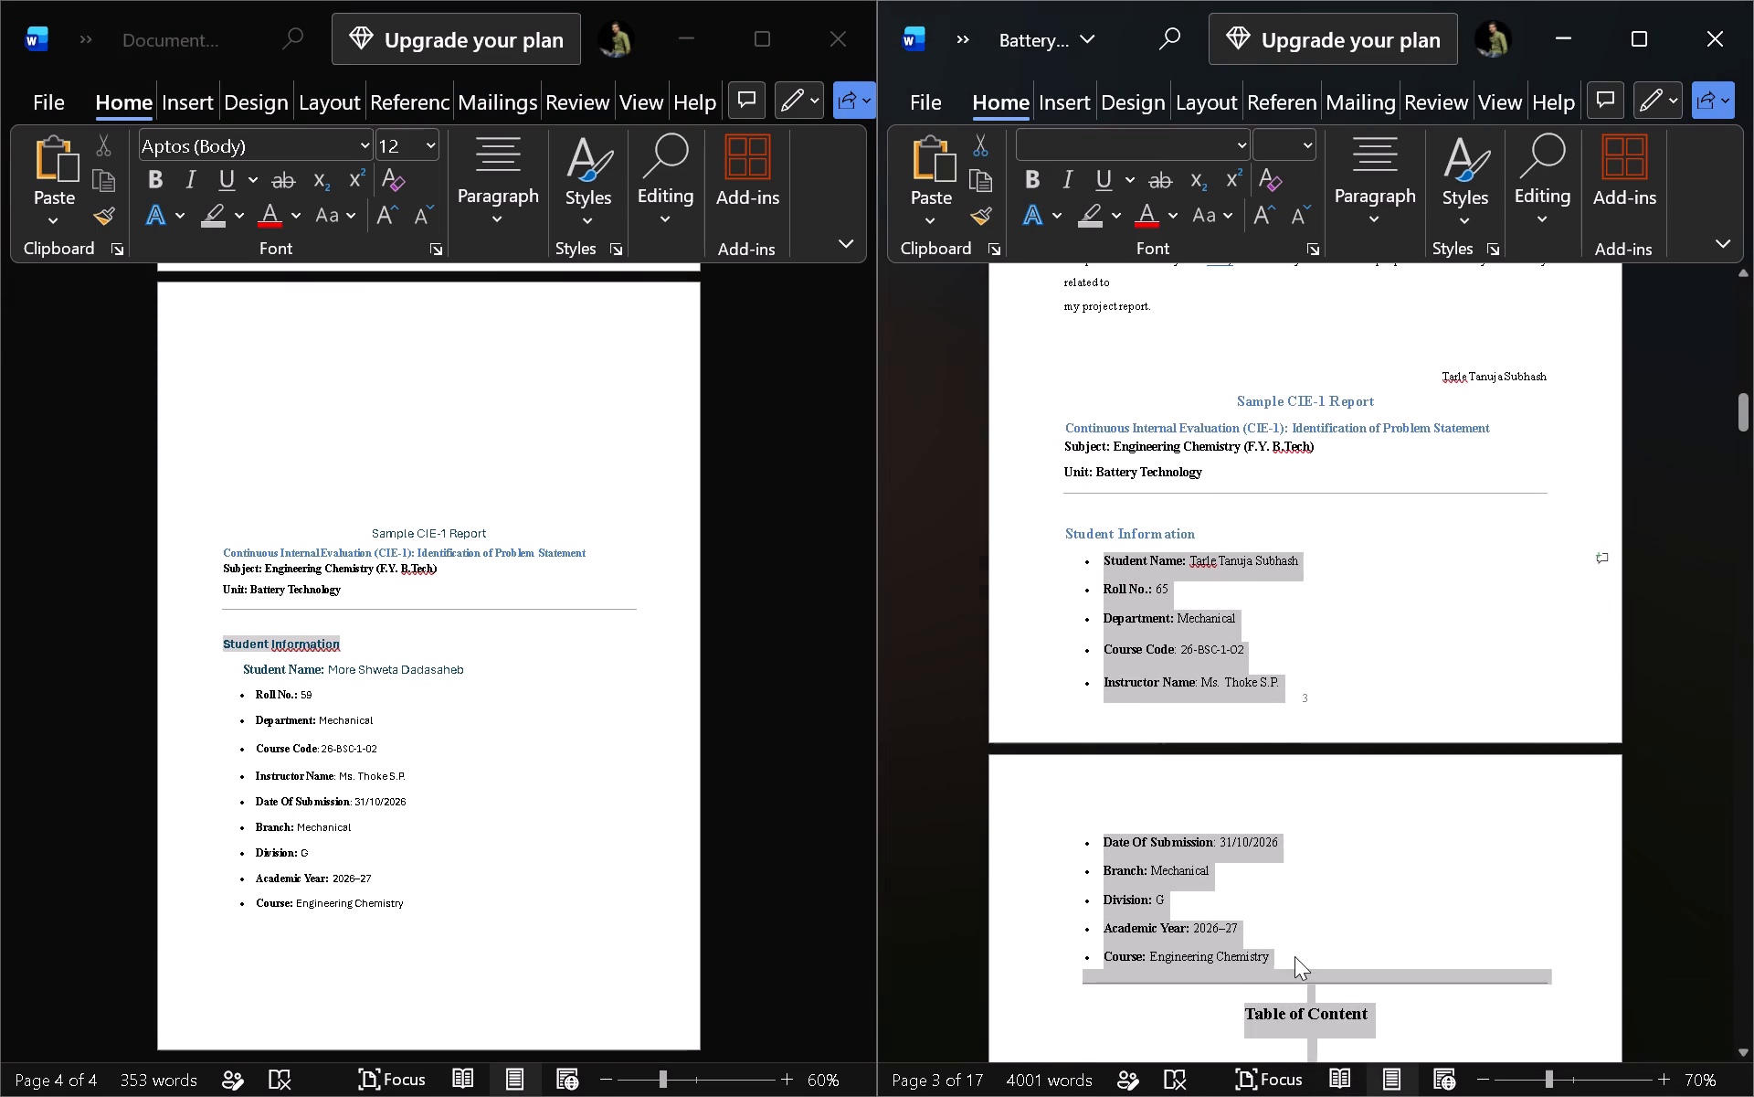
left_click_drag(1290, 956, 1037, 583)
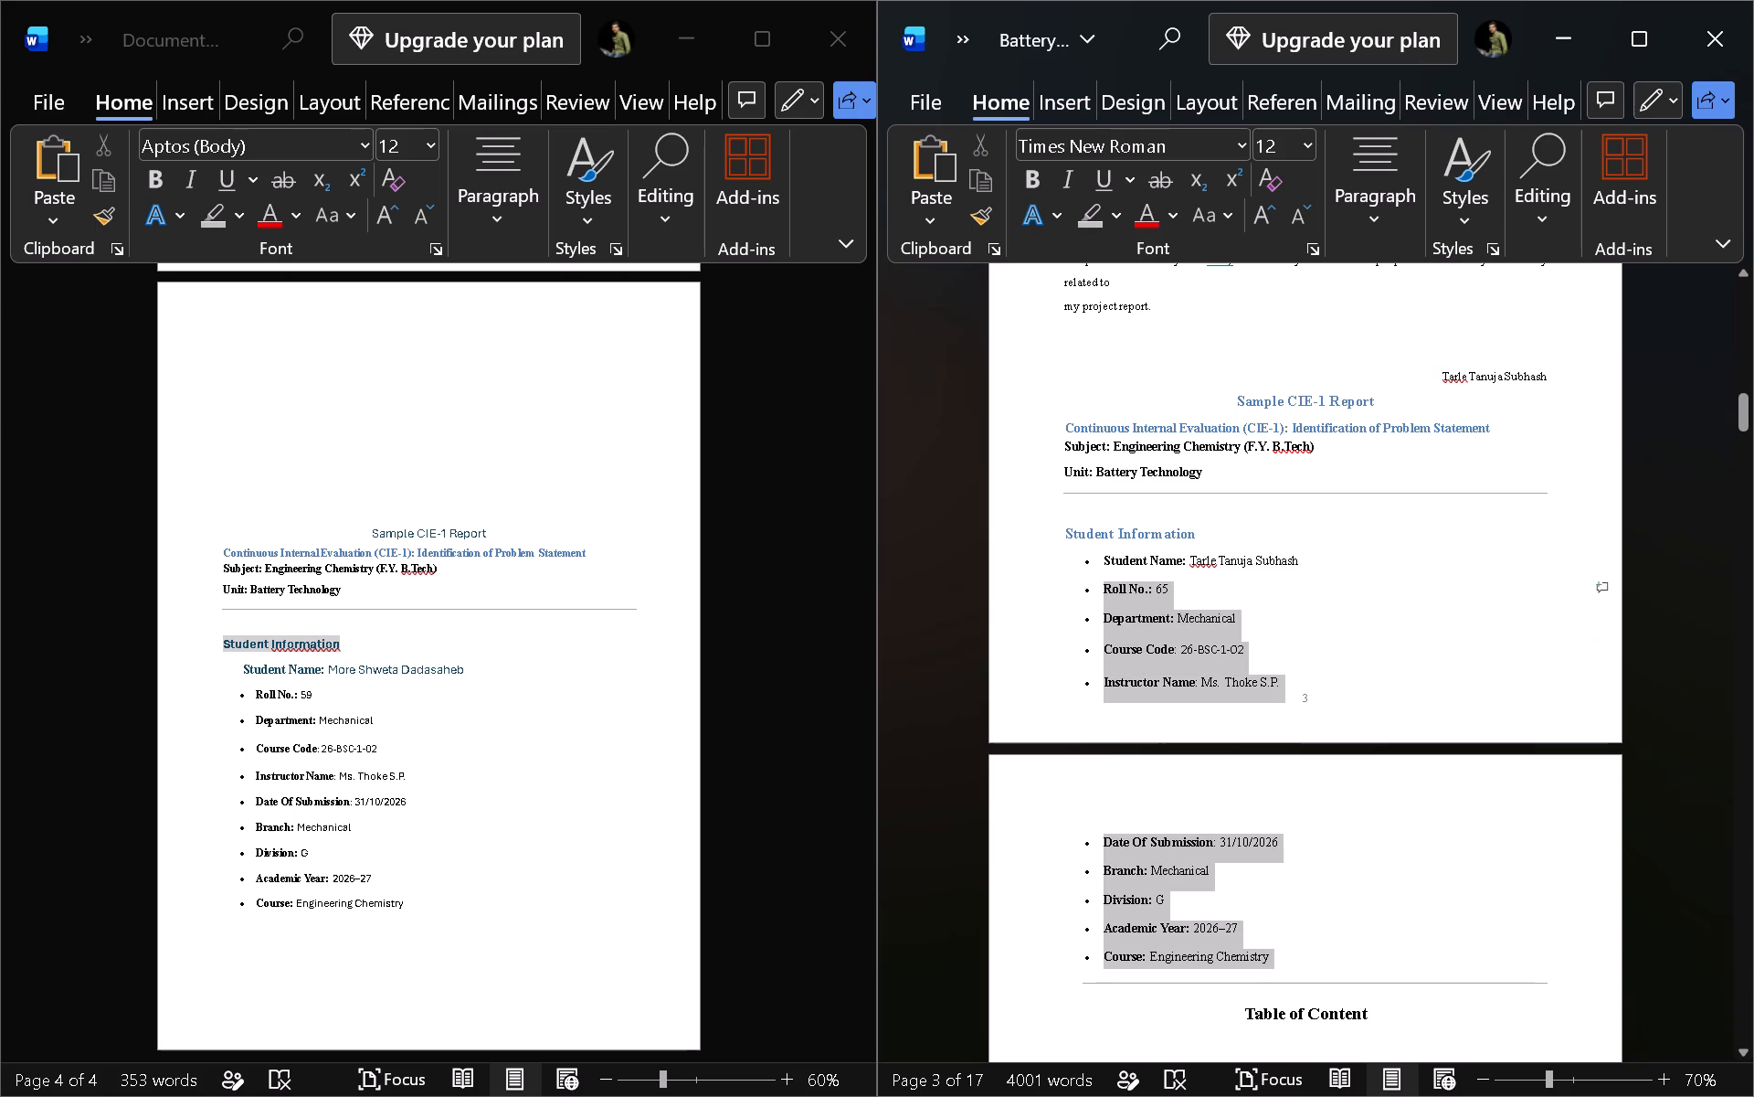
left_click_drag(1037, 583, 1043, 560)
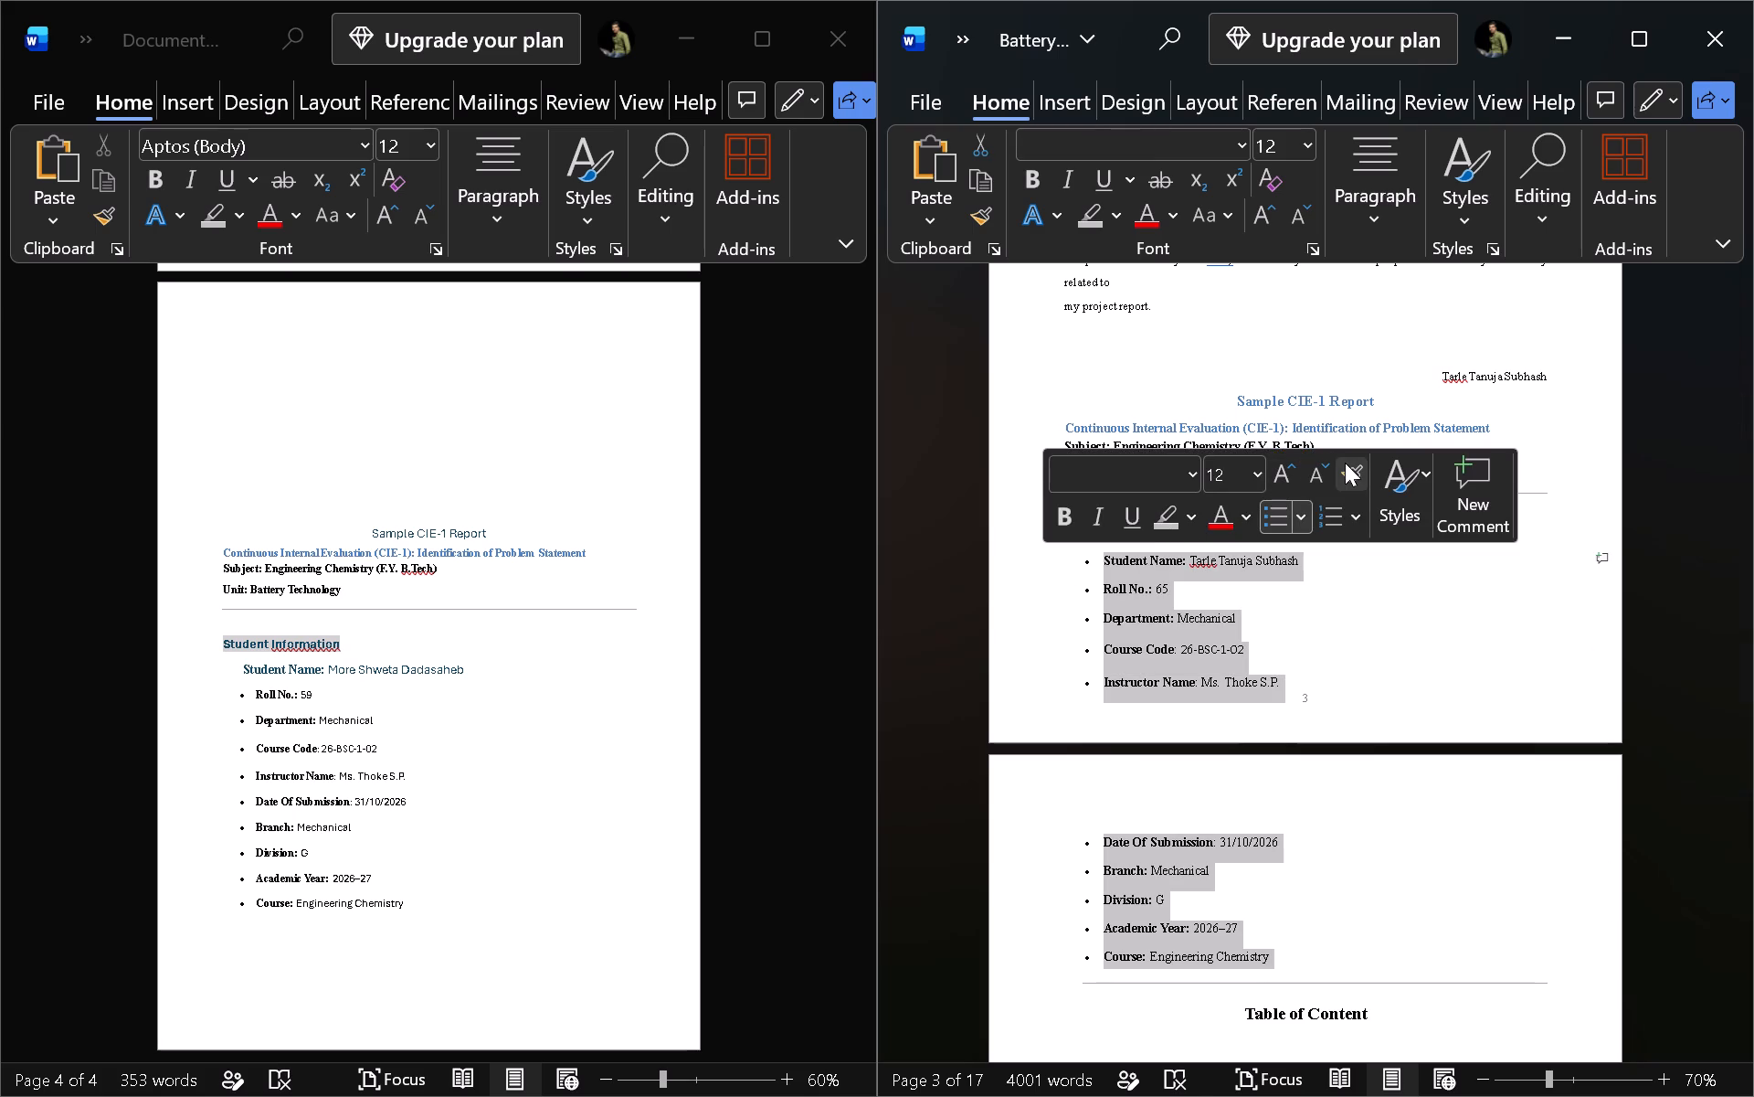
left_click(1345, 463)
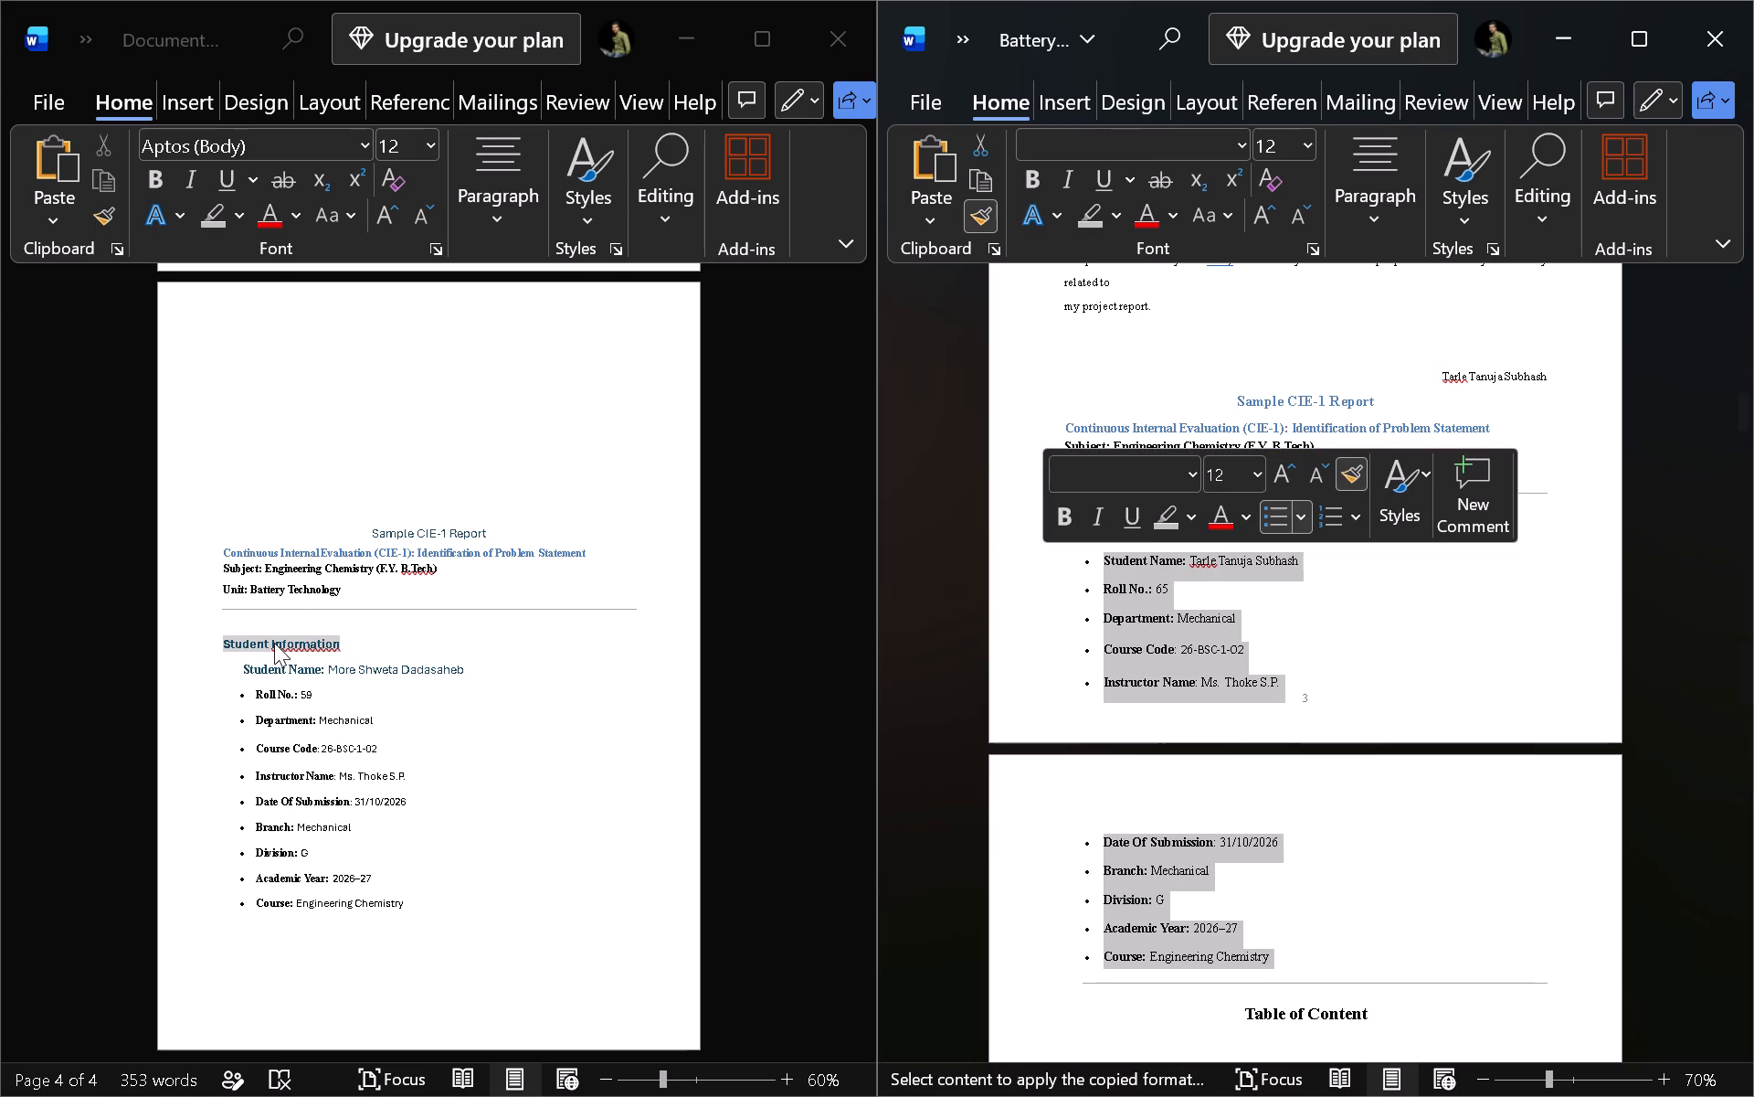
left_click(244, 666)
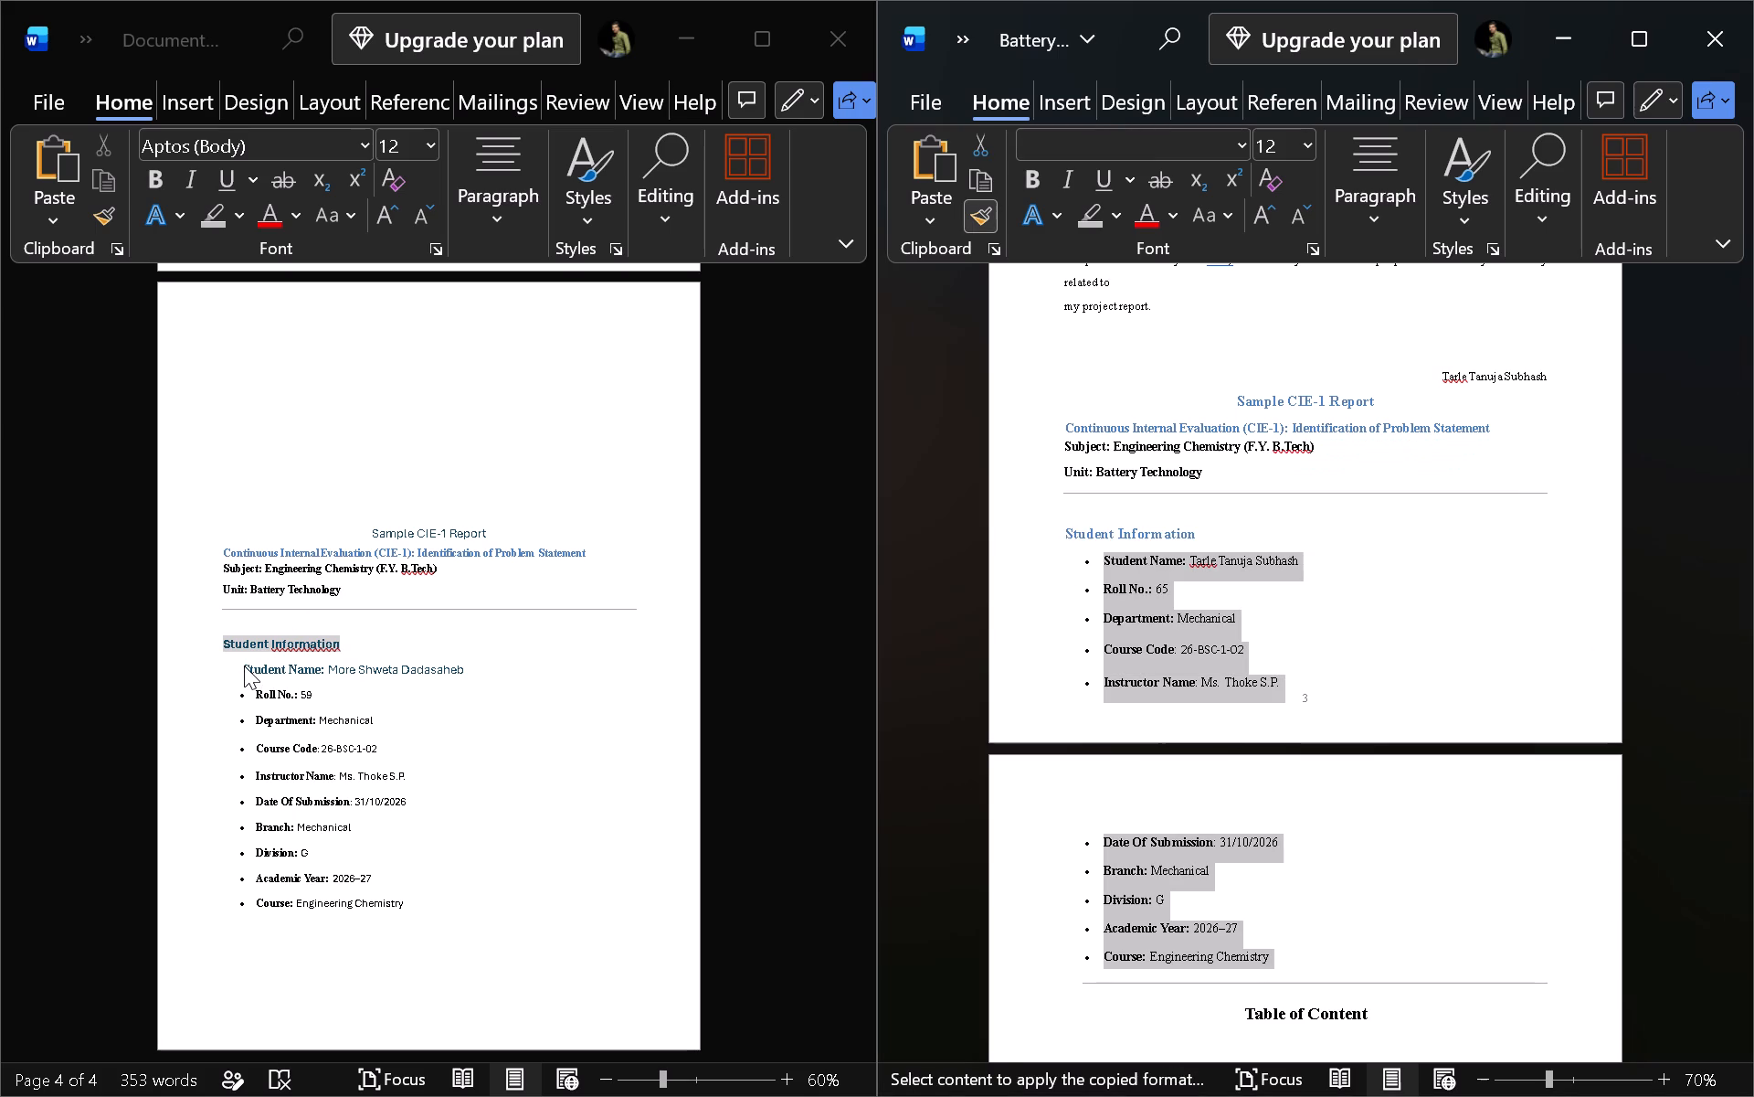
left_click_drag(244, 666, 434, 869)
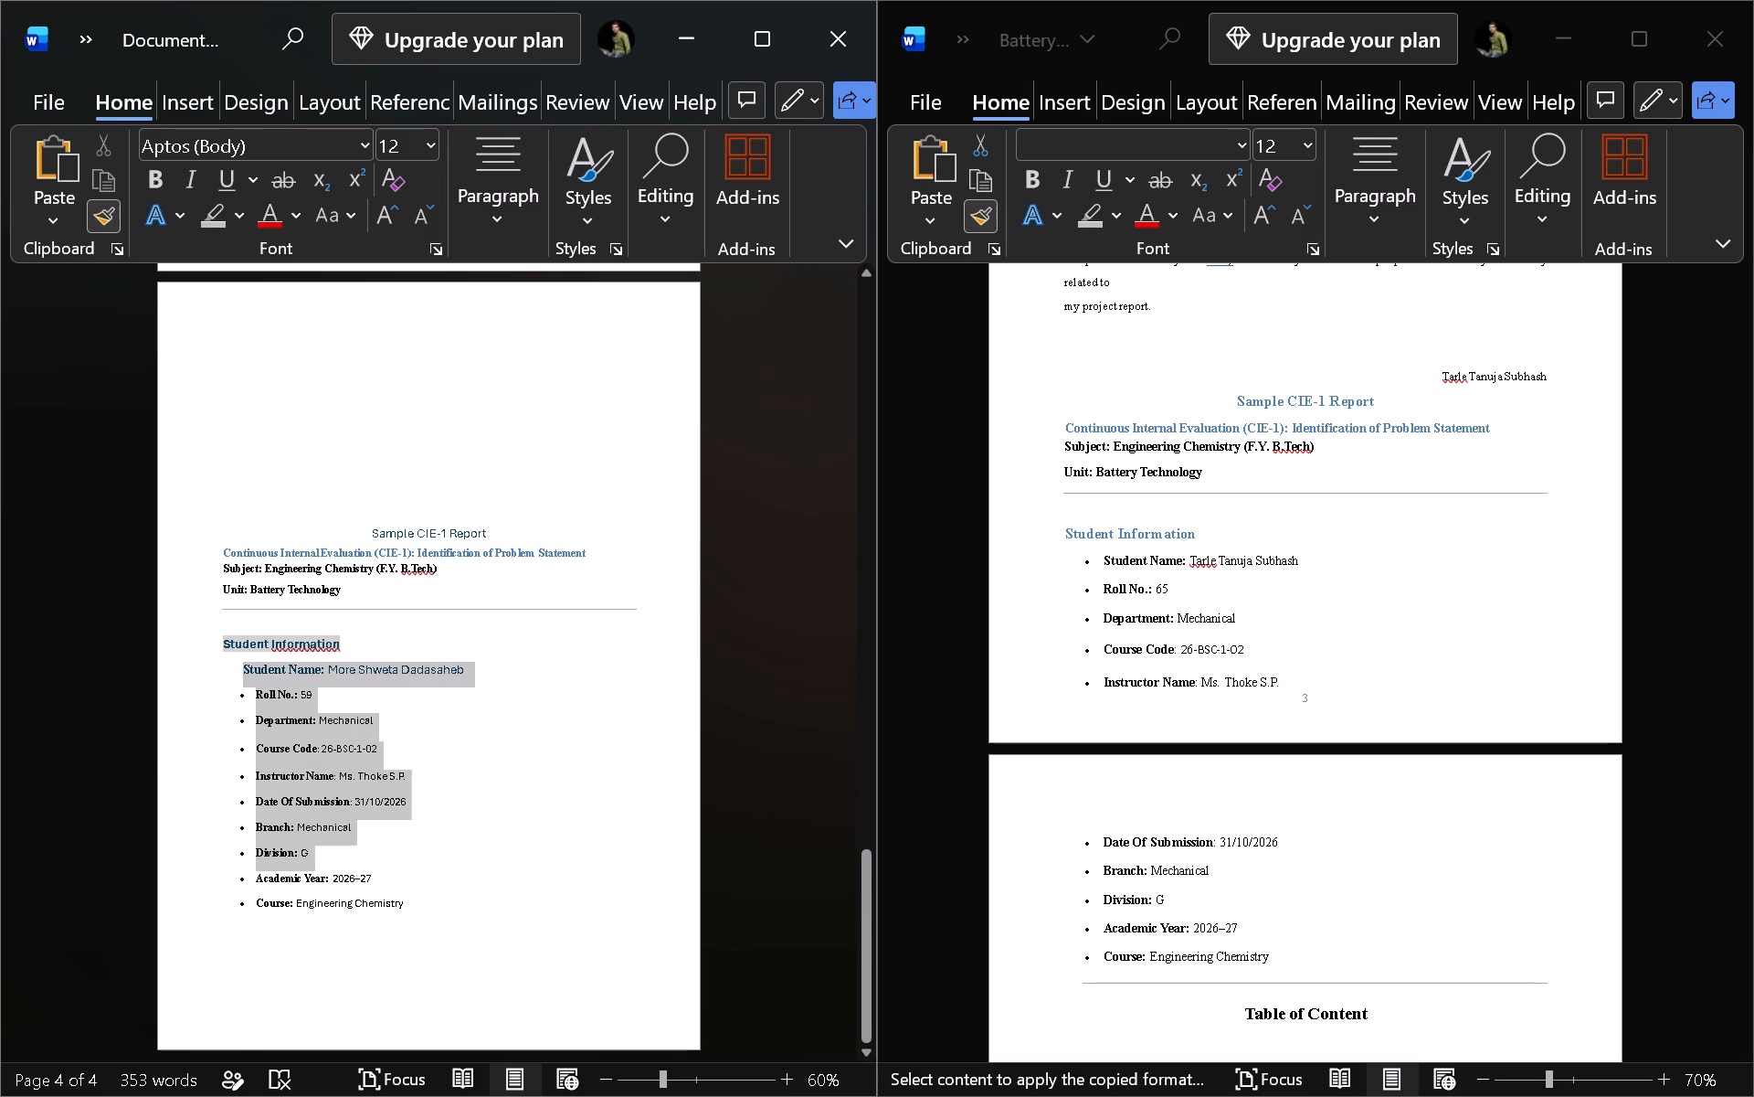
left_click_drag(434, 869, 454, 906)
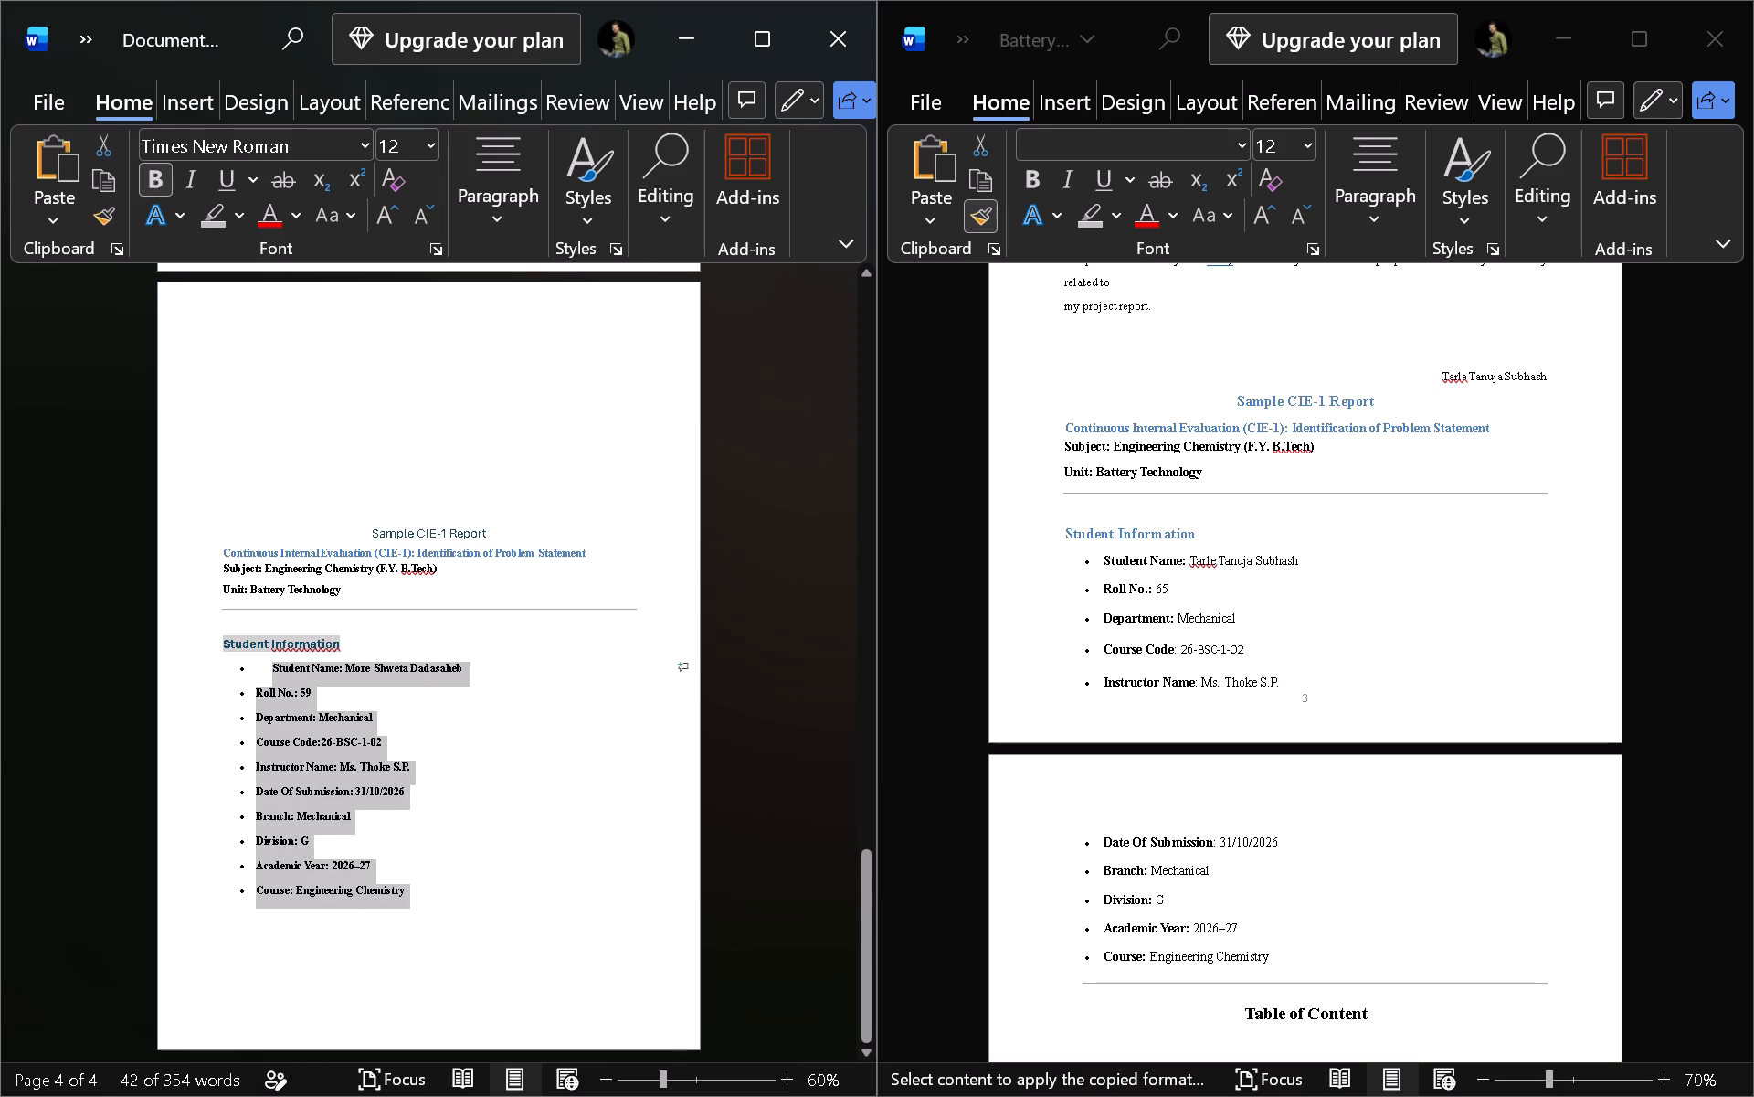
left_click(292, 918)
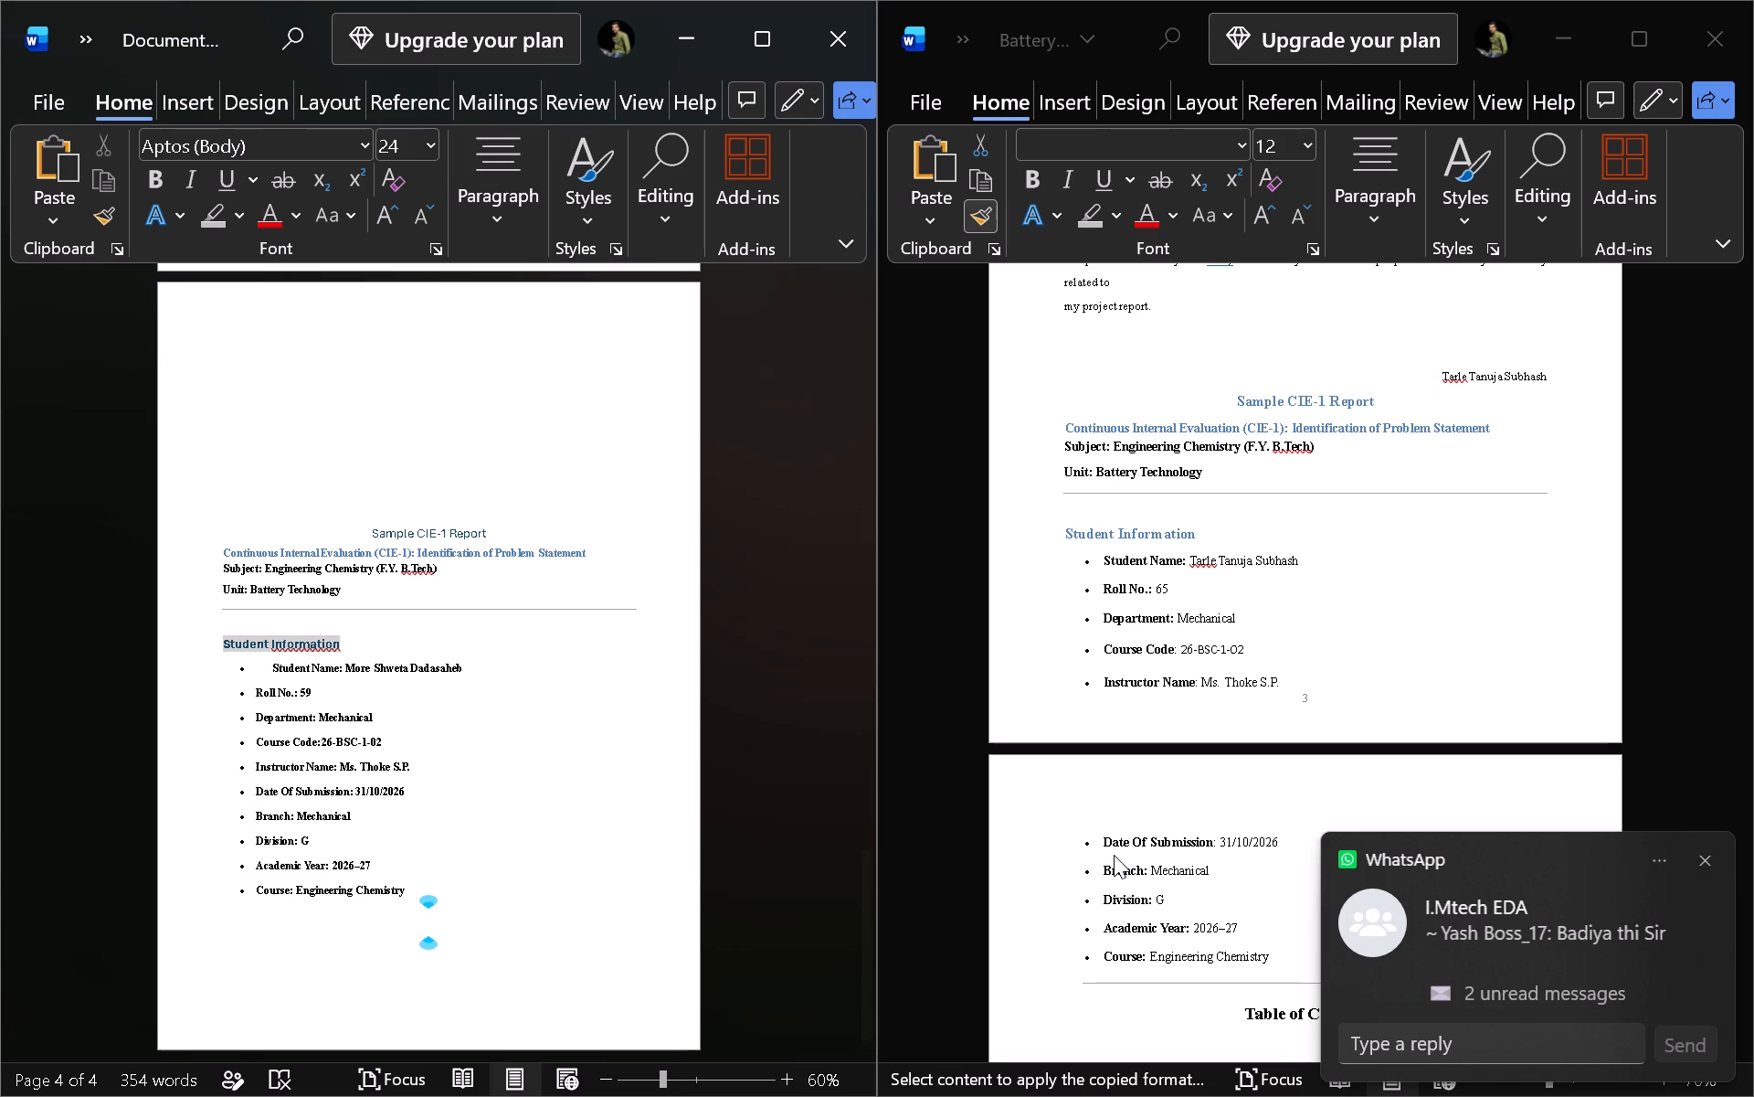
Dismiss the chat notification and inspect the reformatted Student Information list up close.
scroll(1114, 855, "down", 3)
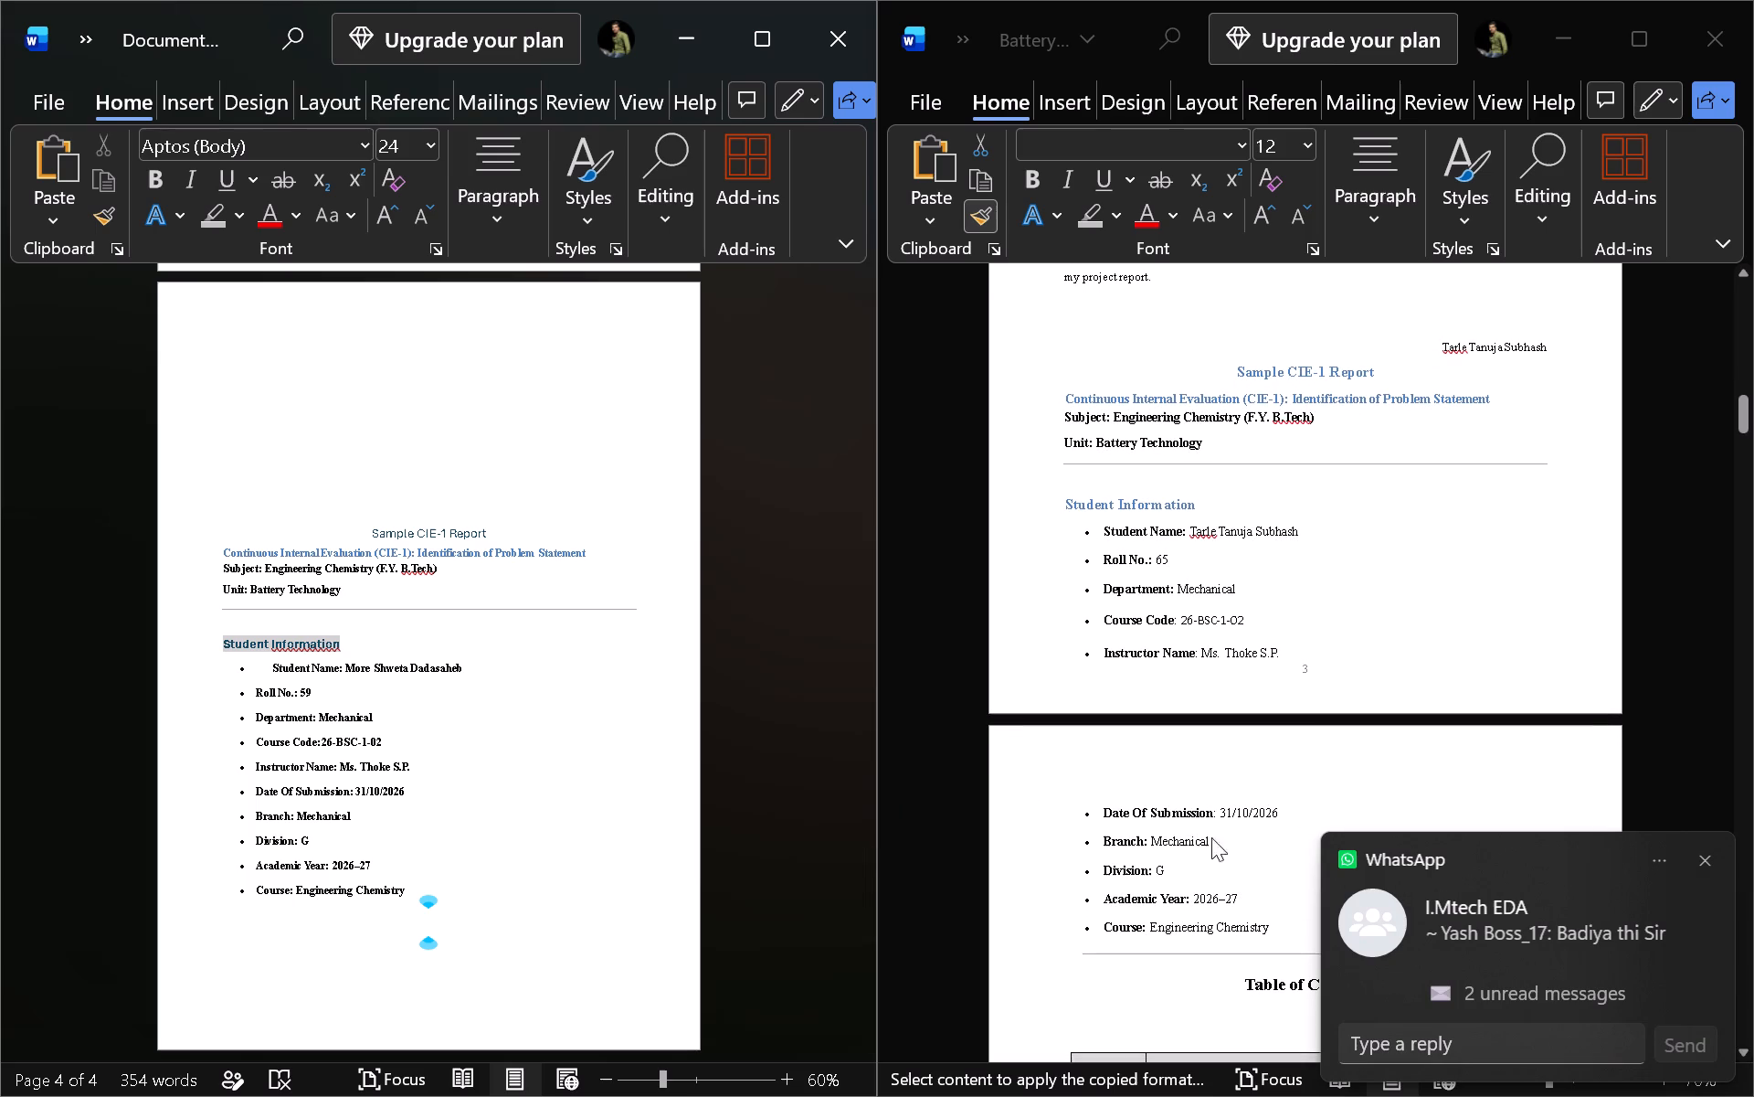
left_click(1709, 853)
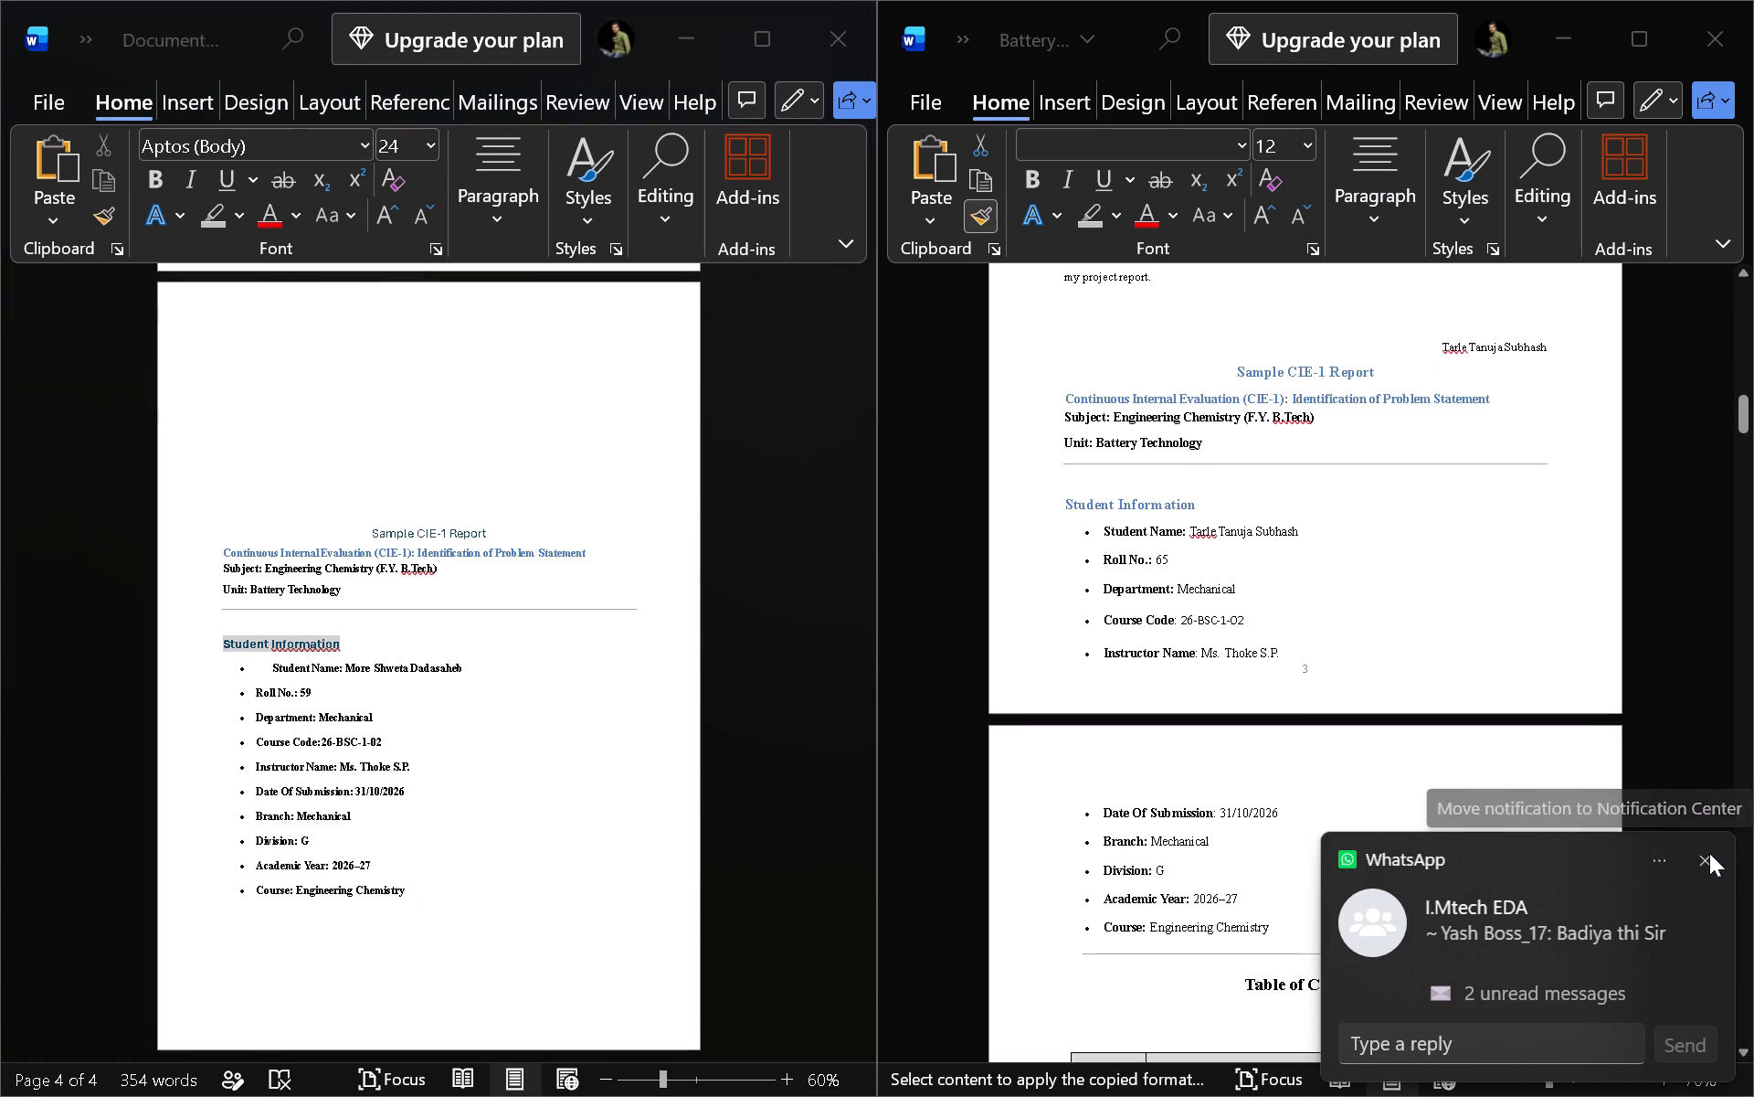
scroll(548, 917, "down", 4)
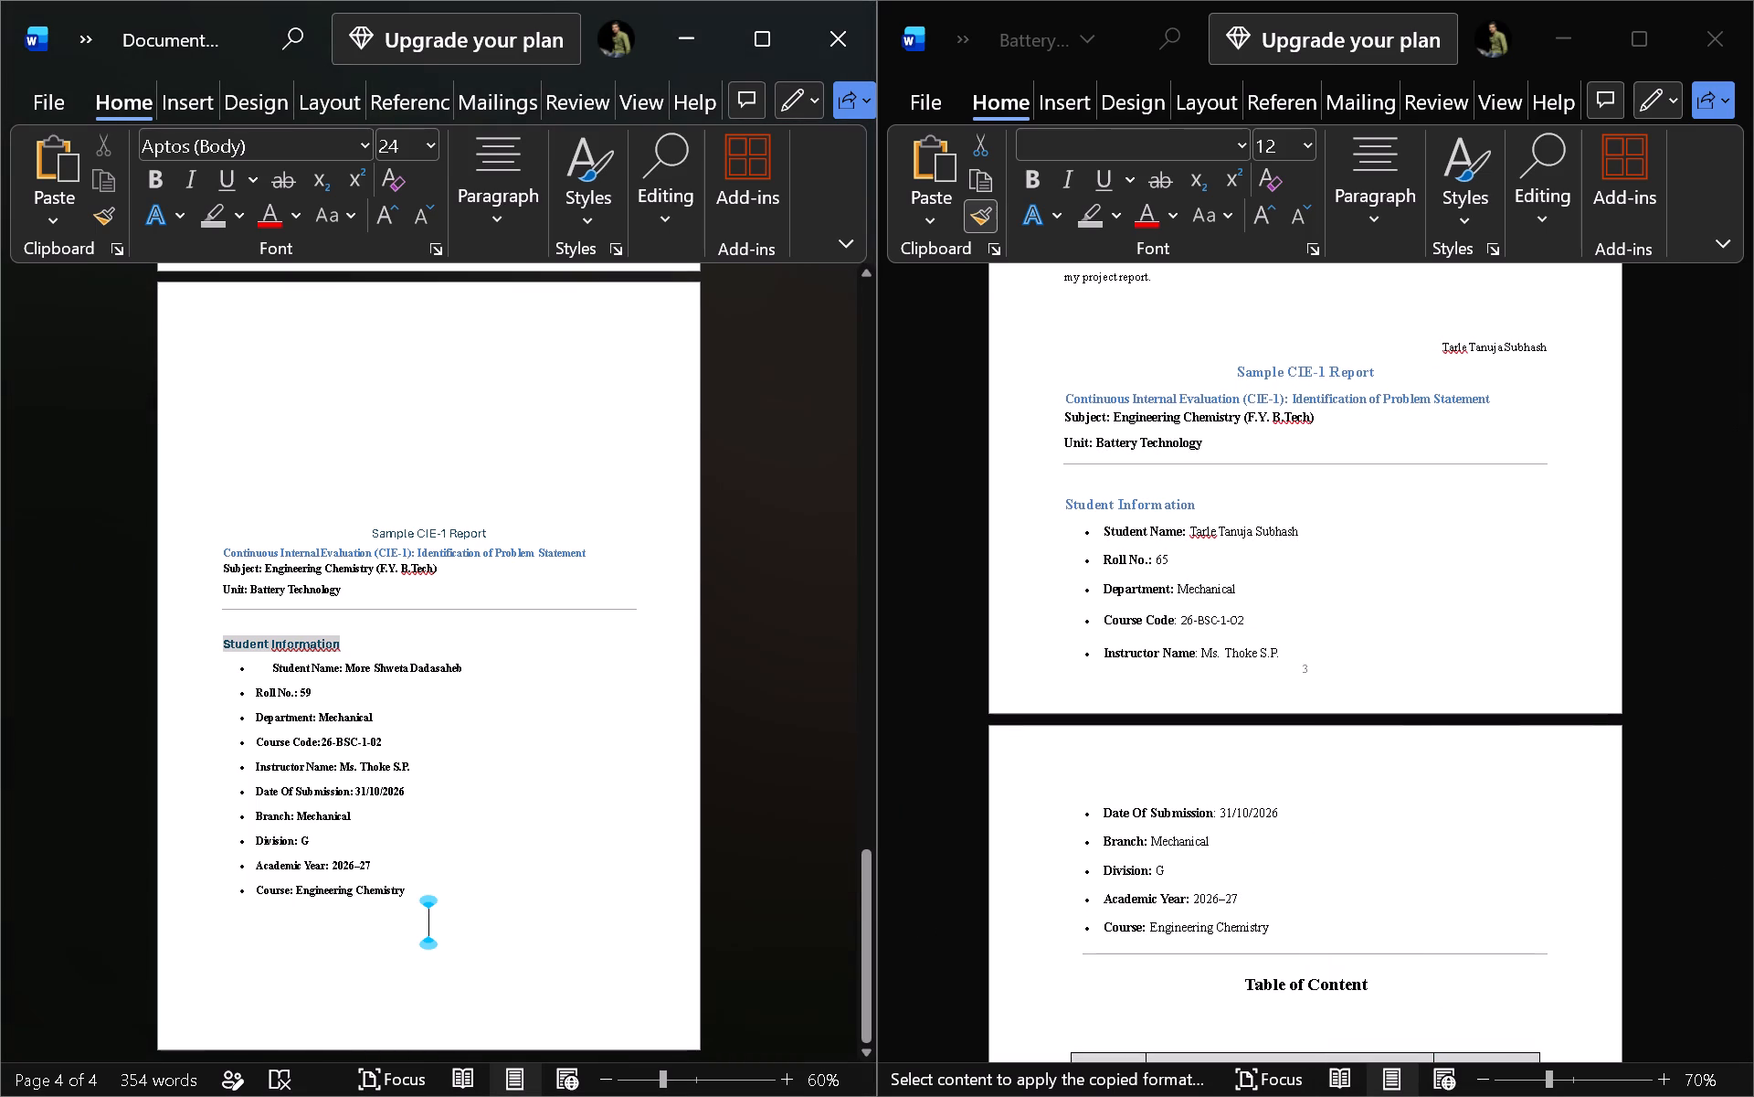
scroll(548, 917, "down", 8)
scroll(548, 917, "up", 9, "ctrl")
scroll(807, 1096, "down", 1, "ctrl")
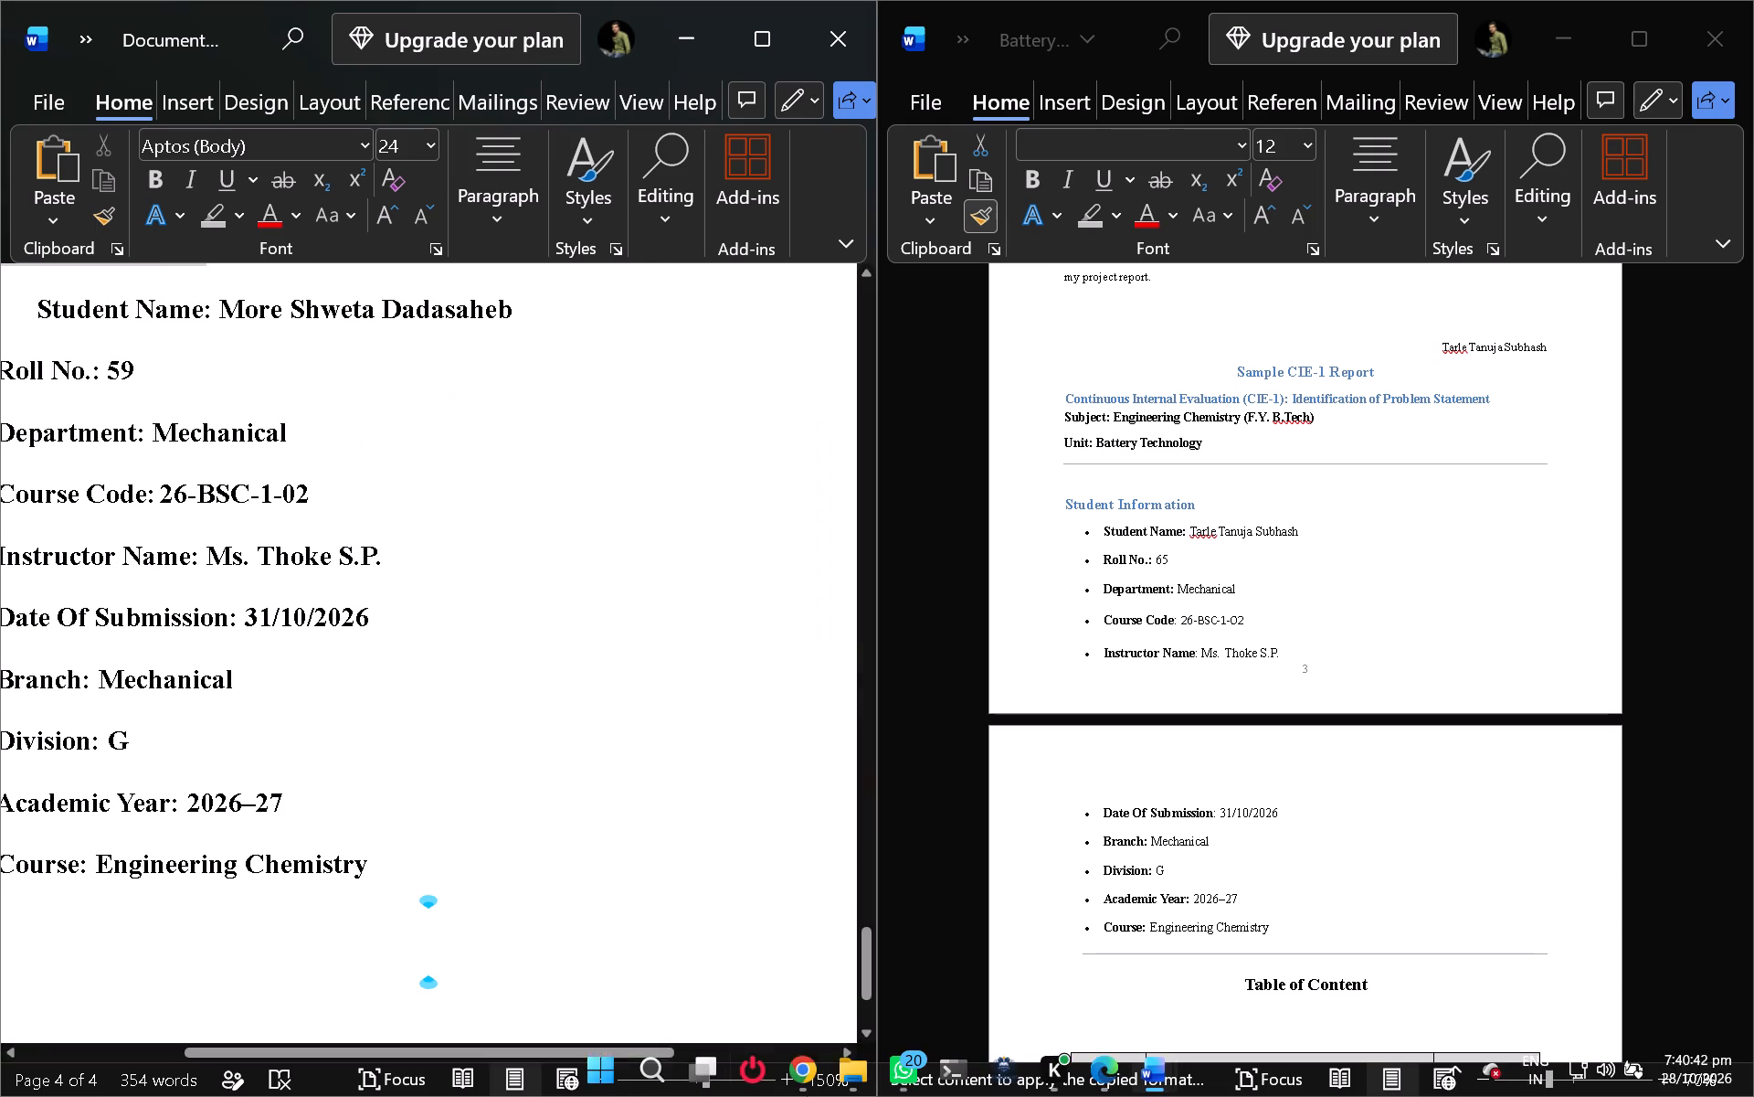
Check the font formatting of the reference report's Department entry against the Branch value in the new report.
left_click(1100, 810)
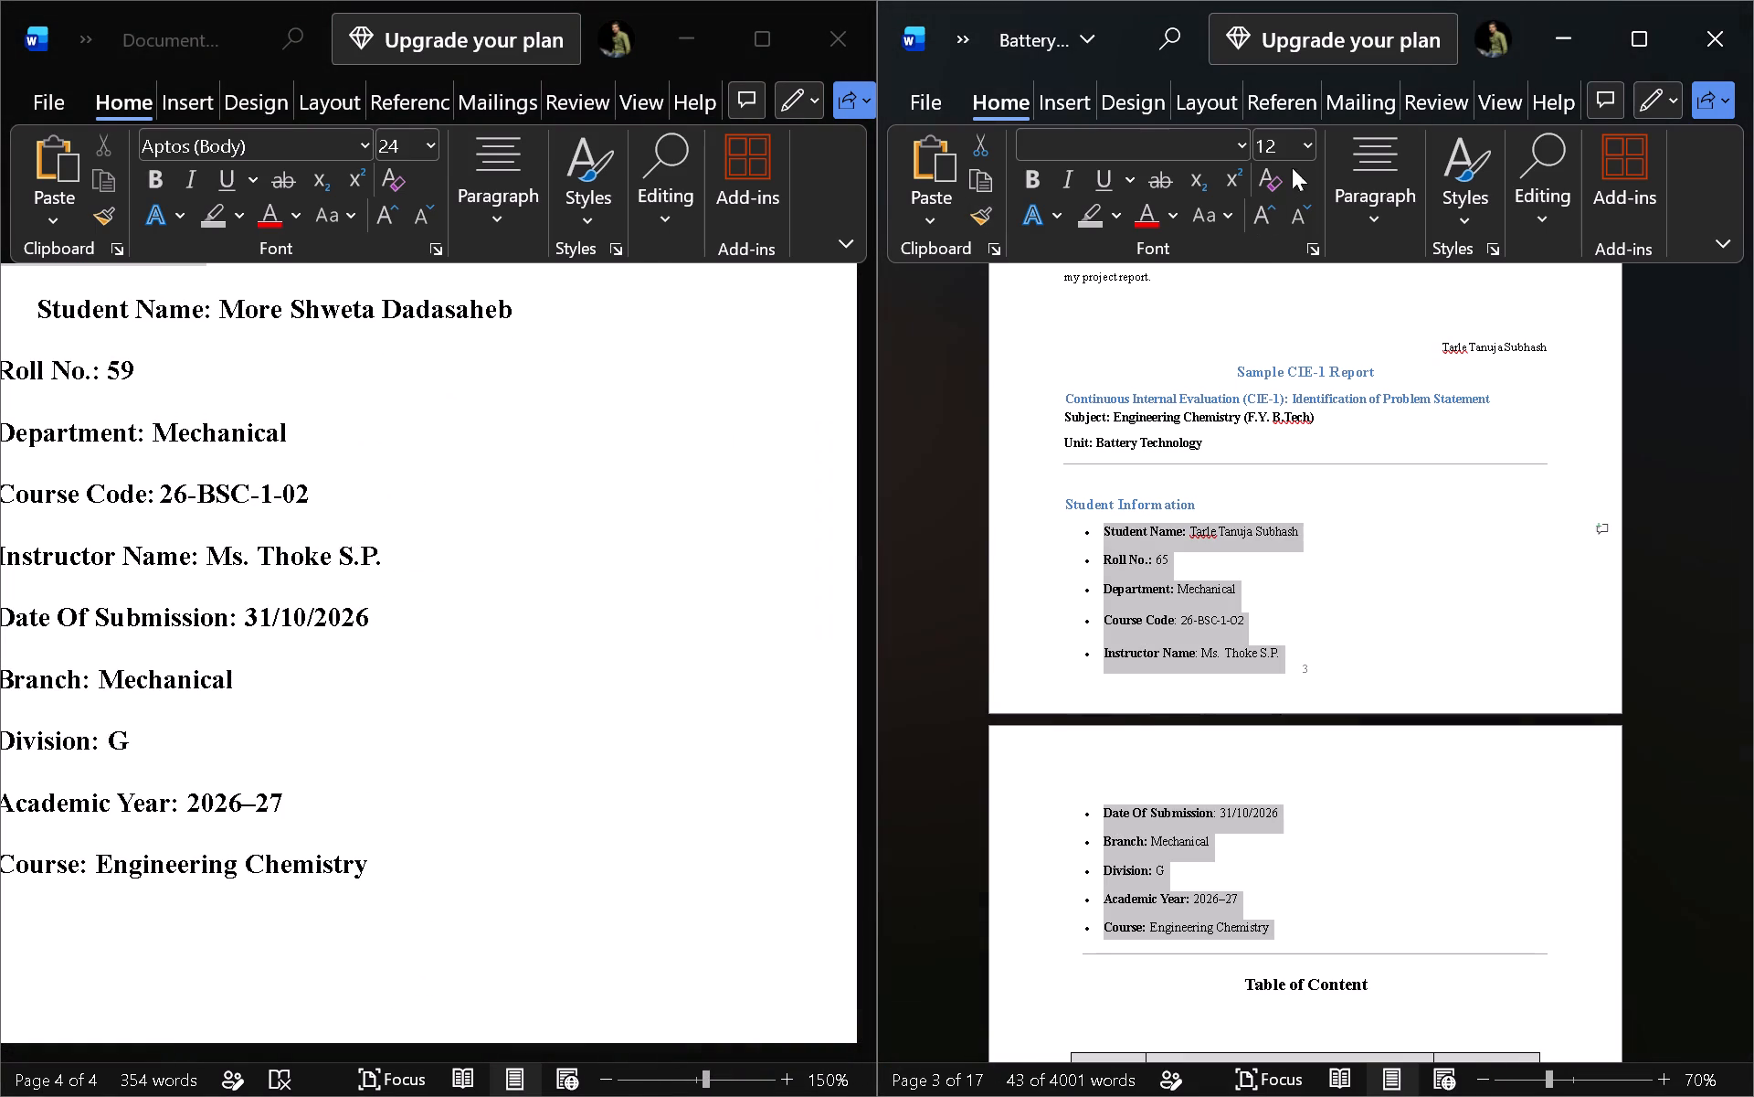
left_click(1160, 603)
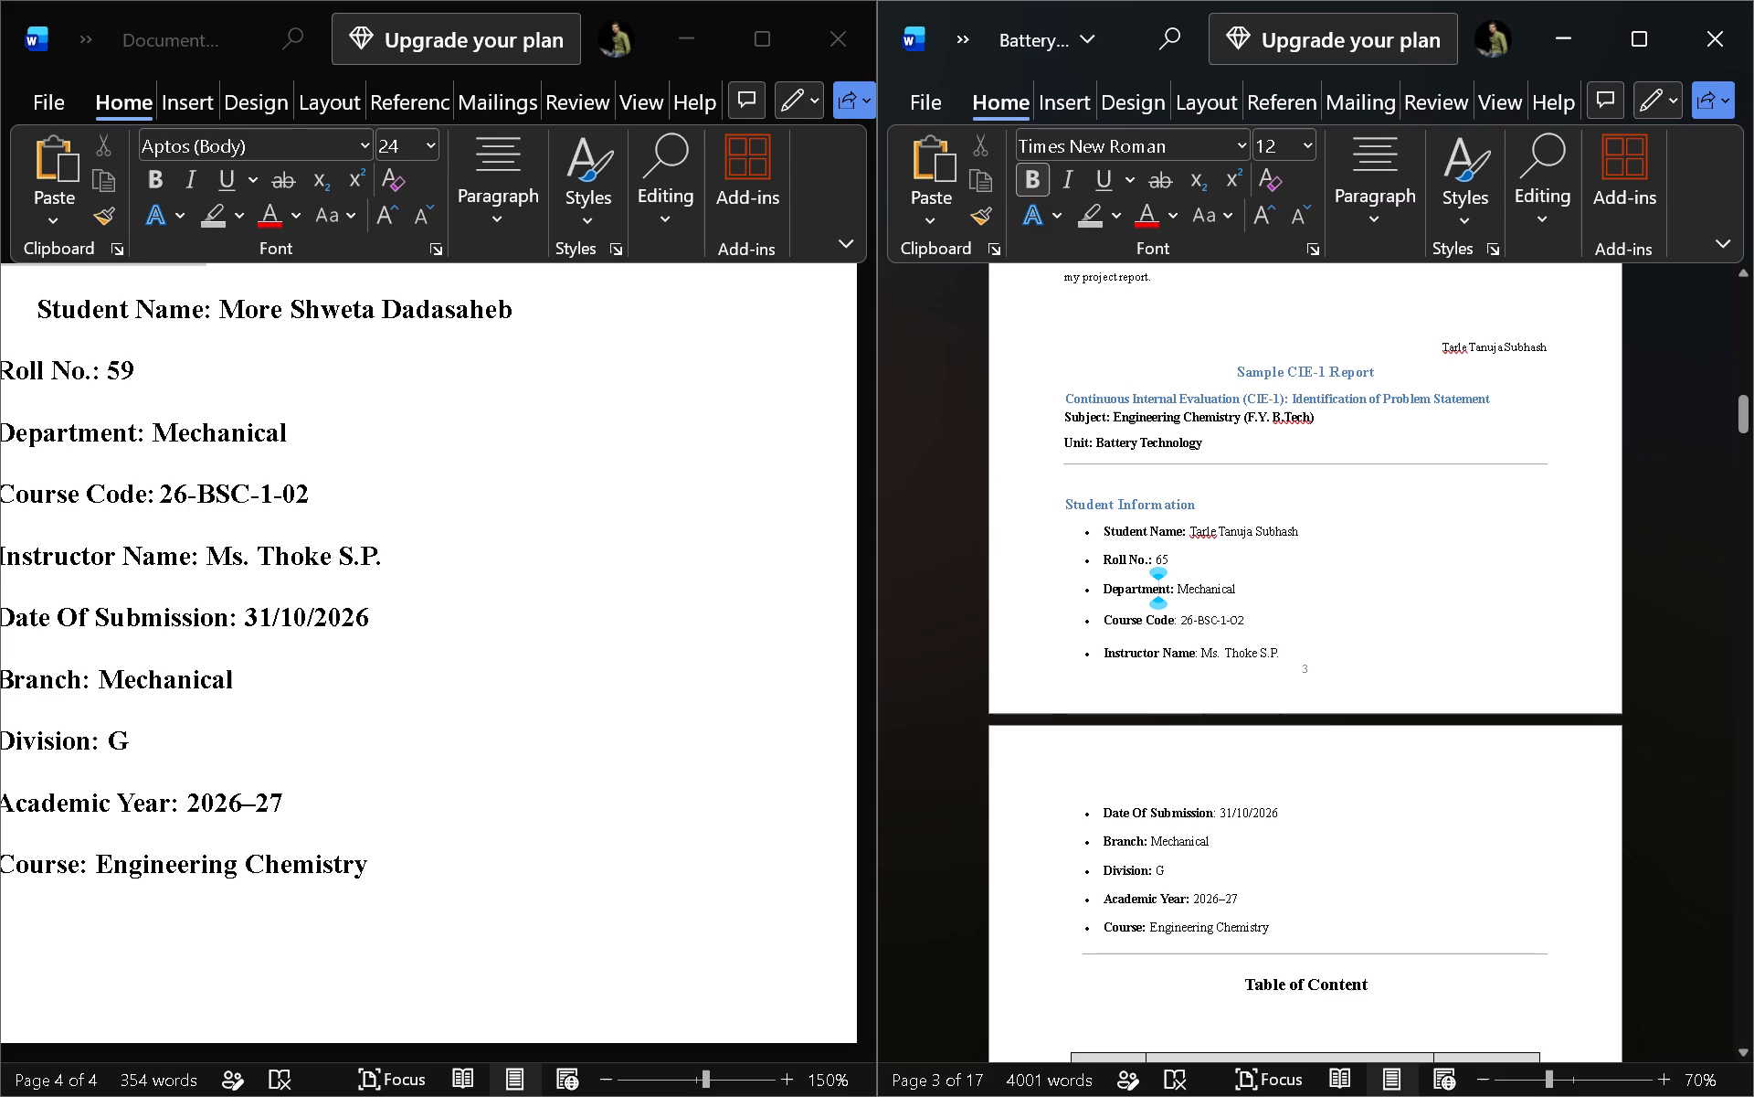
double_click(1138, 589)
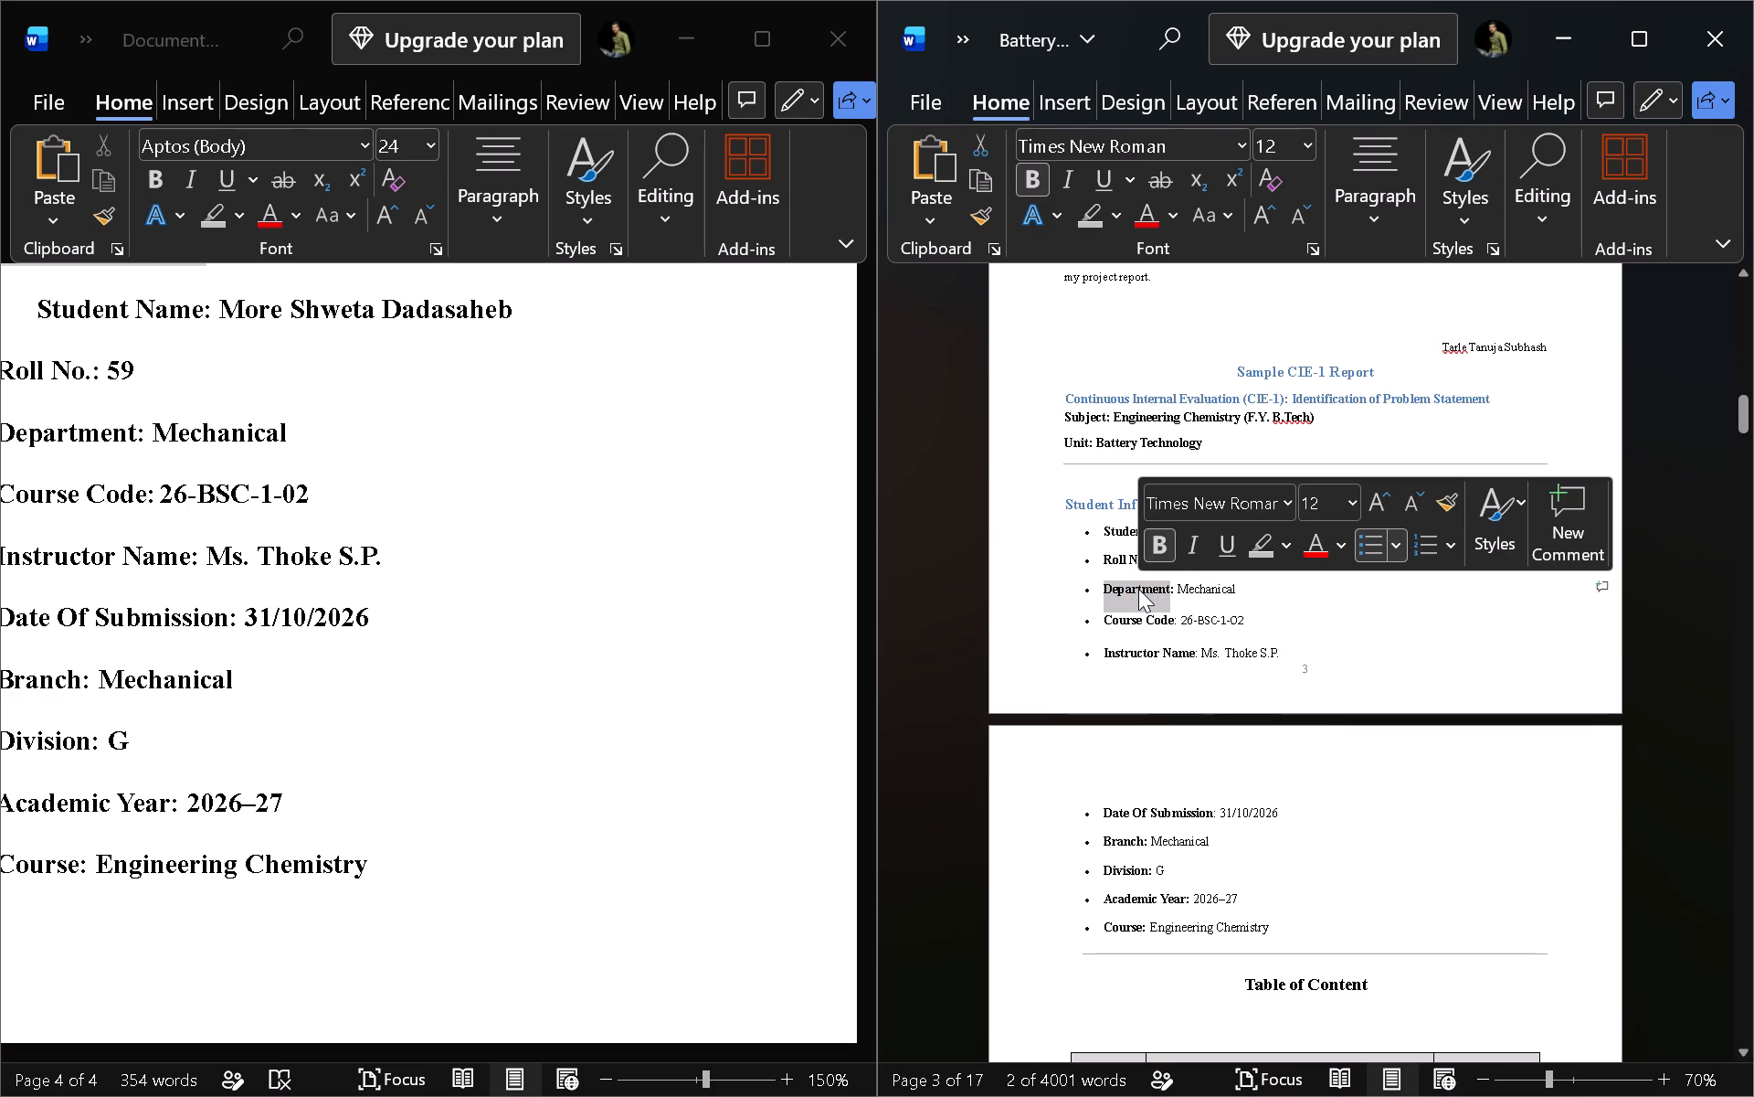
double_click(1188, 590)
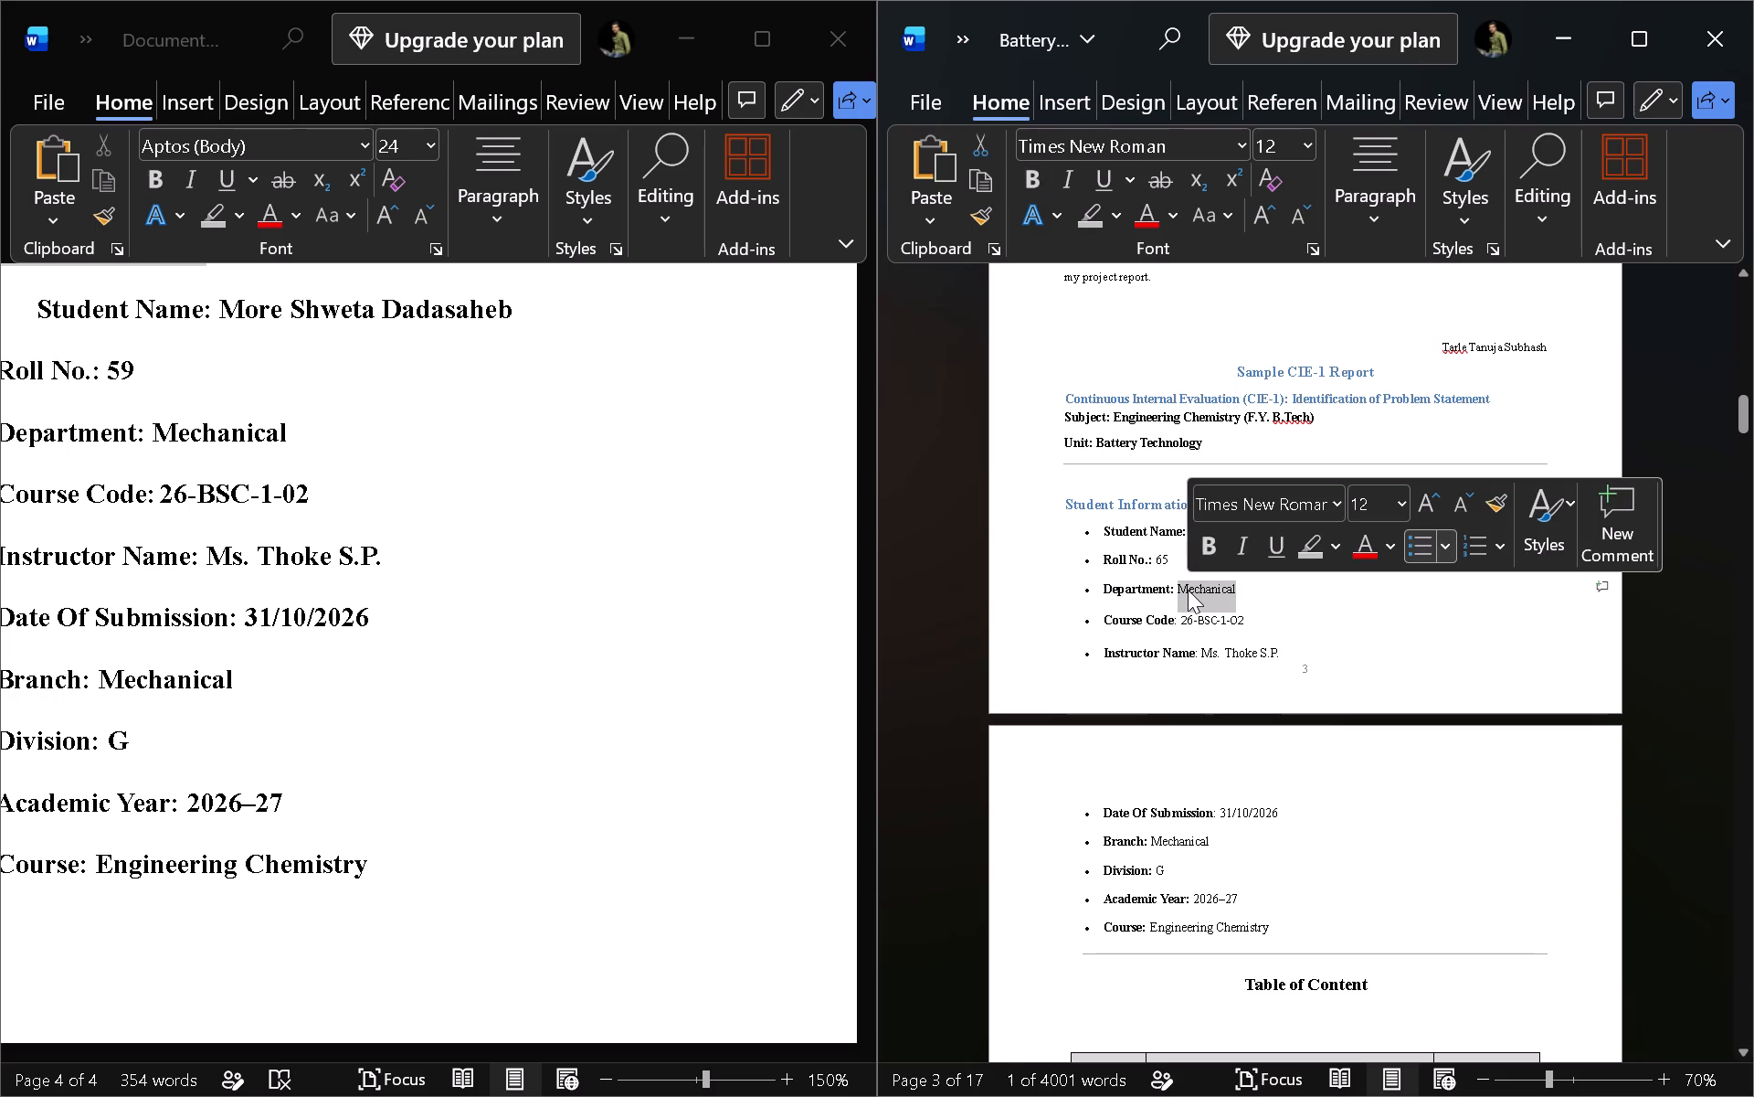
double_click(1188, 591)
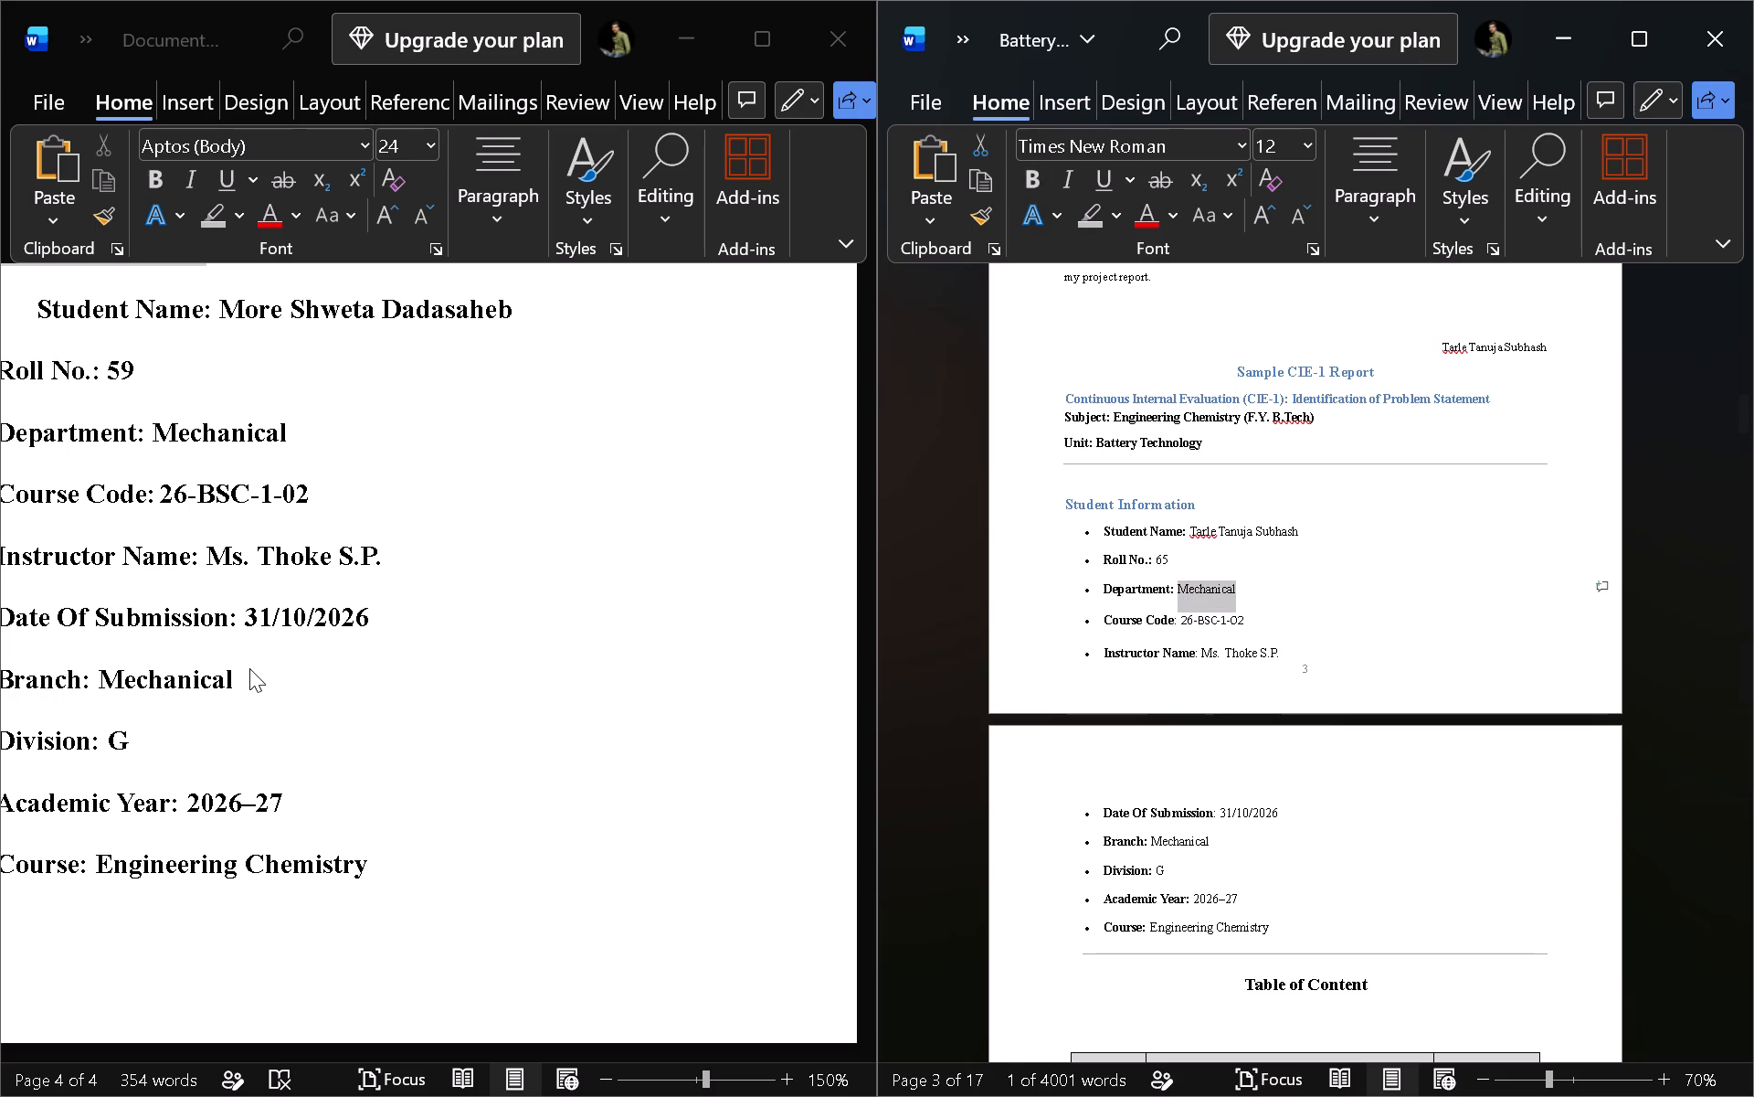
double_click(205, 677)
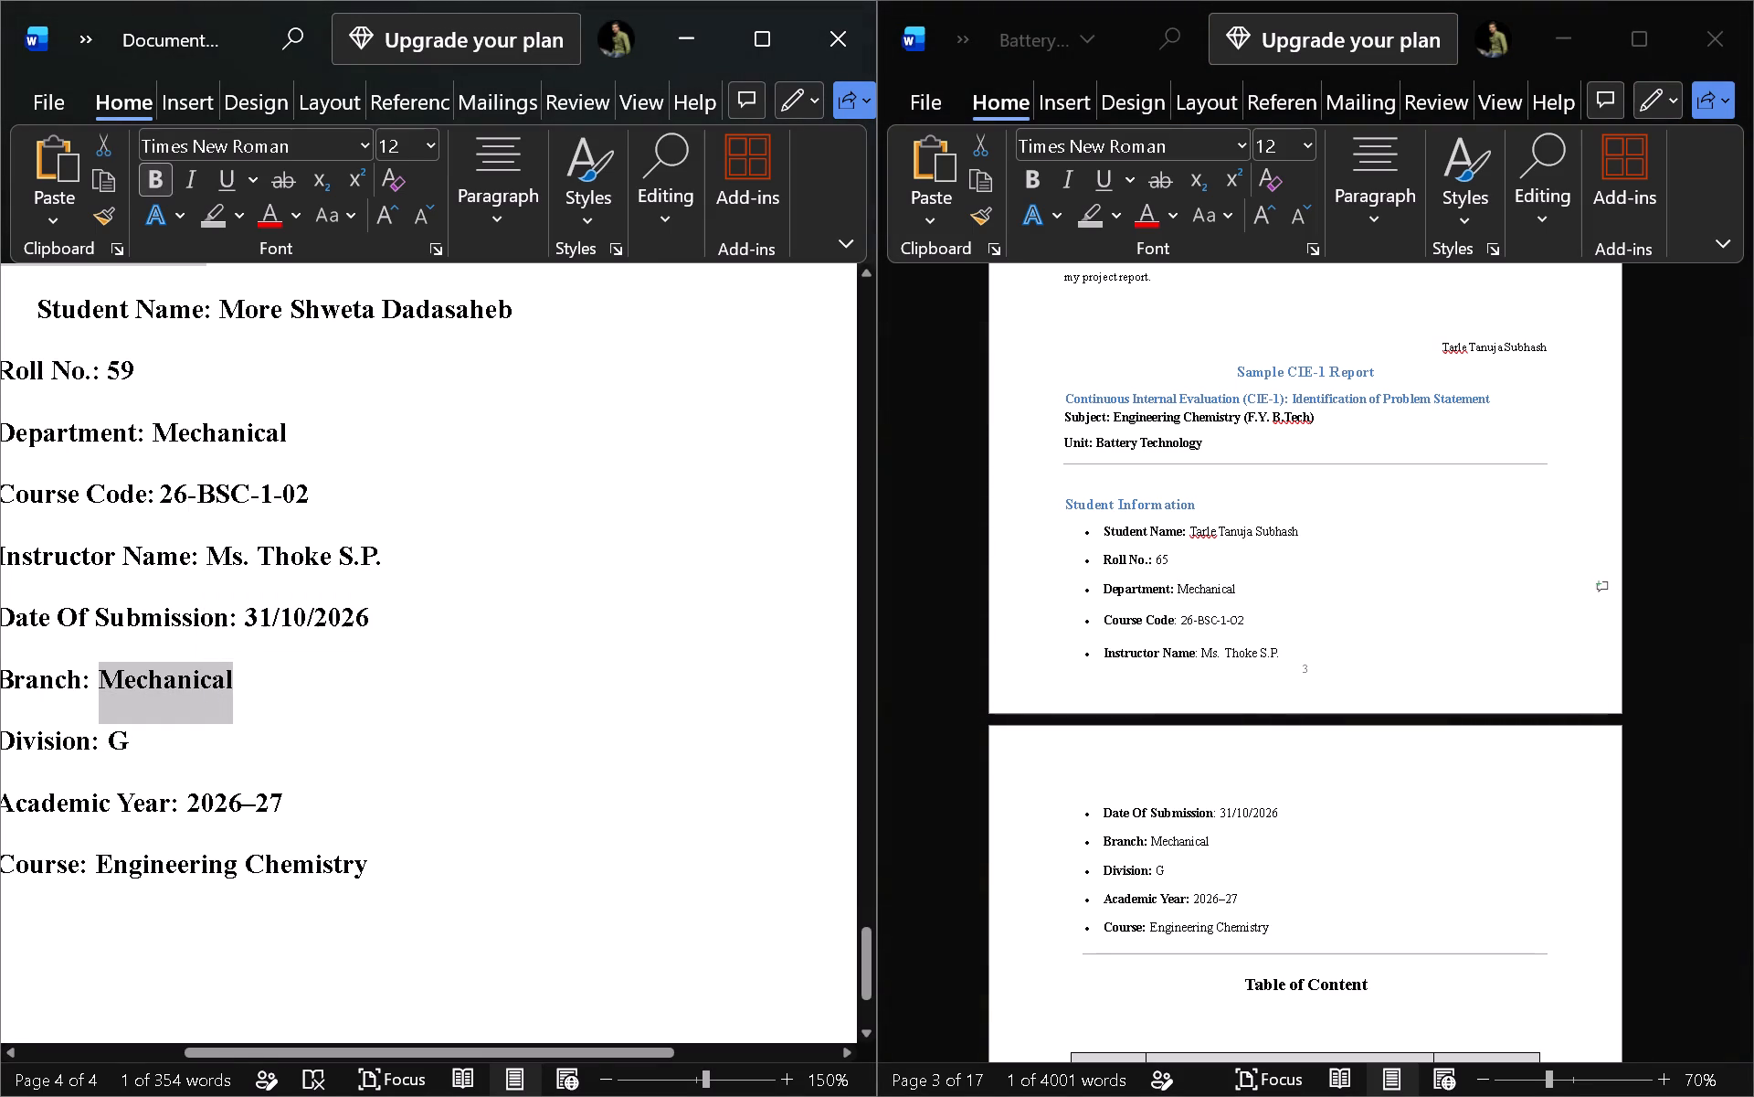
left_click(381, 760)
scroll(381, 760, "up", 1)
scroll(381, 760, "down", 9, "ctrl")
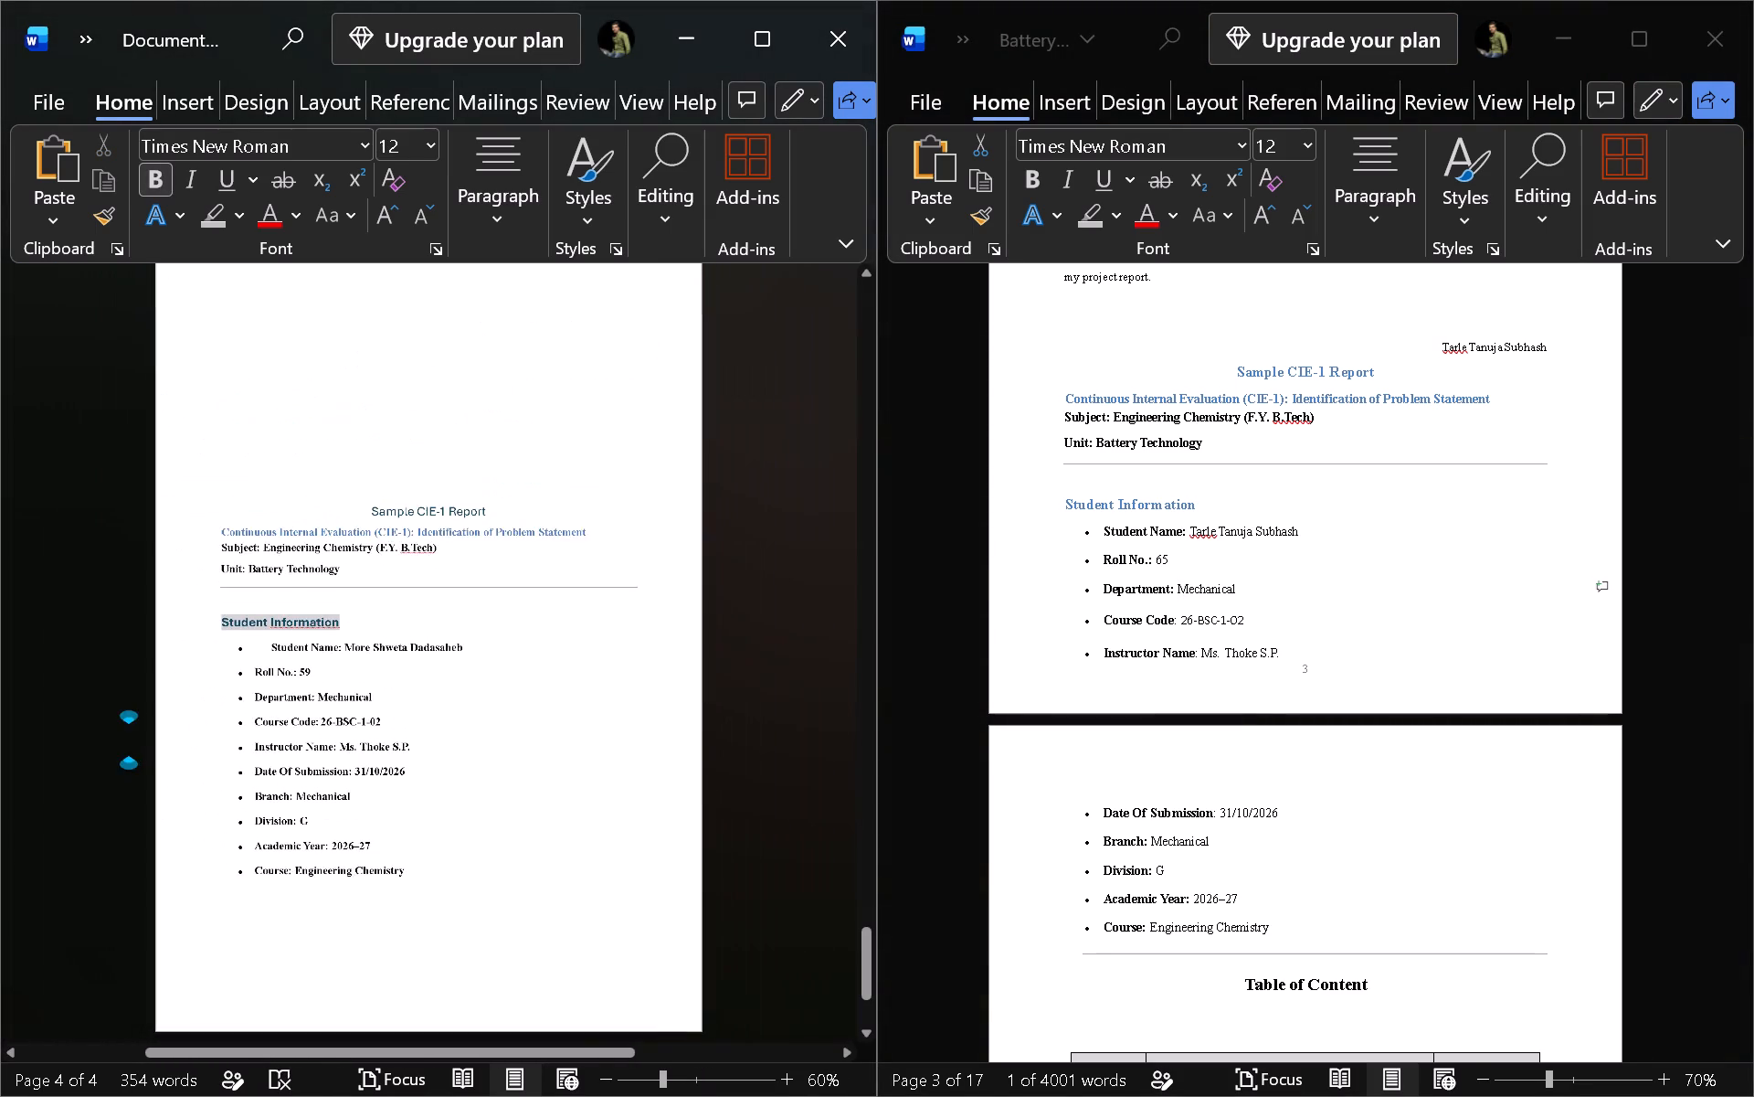
scroll(381, 760, "down", 10)
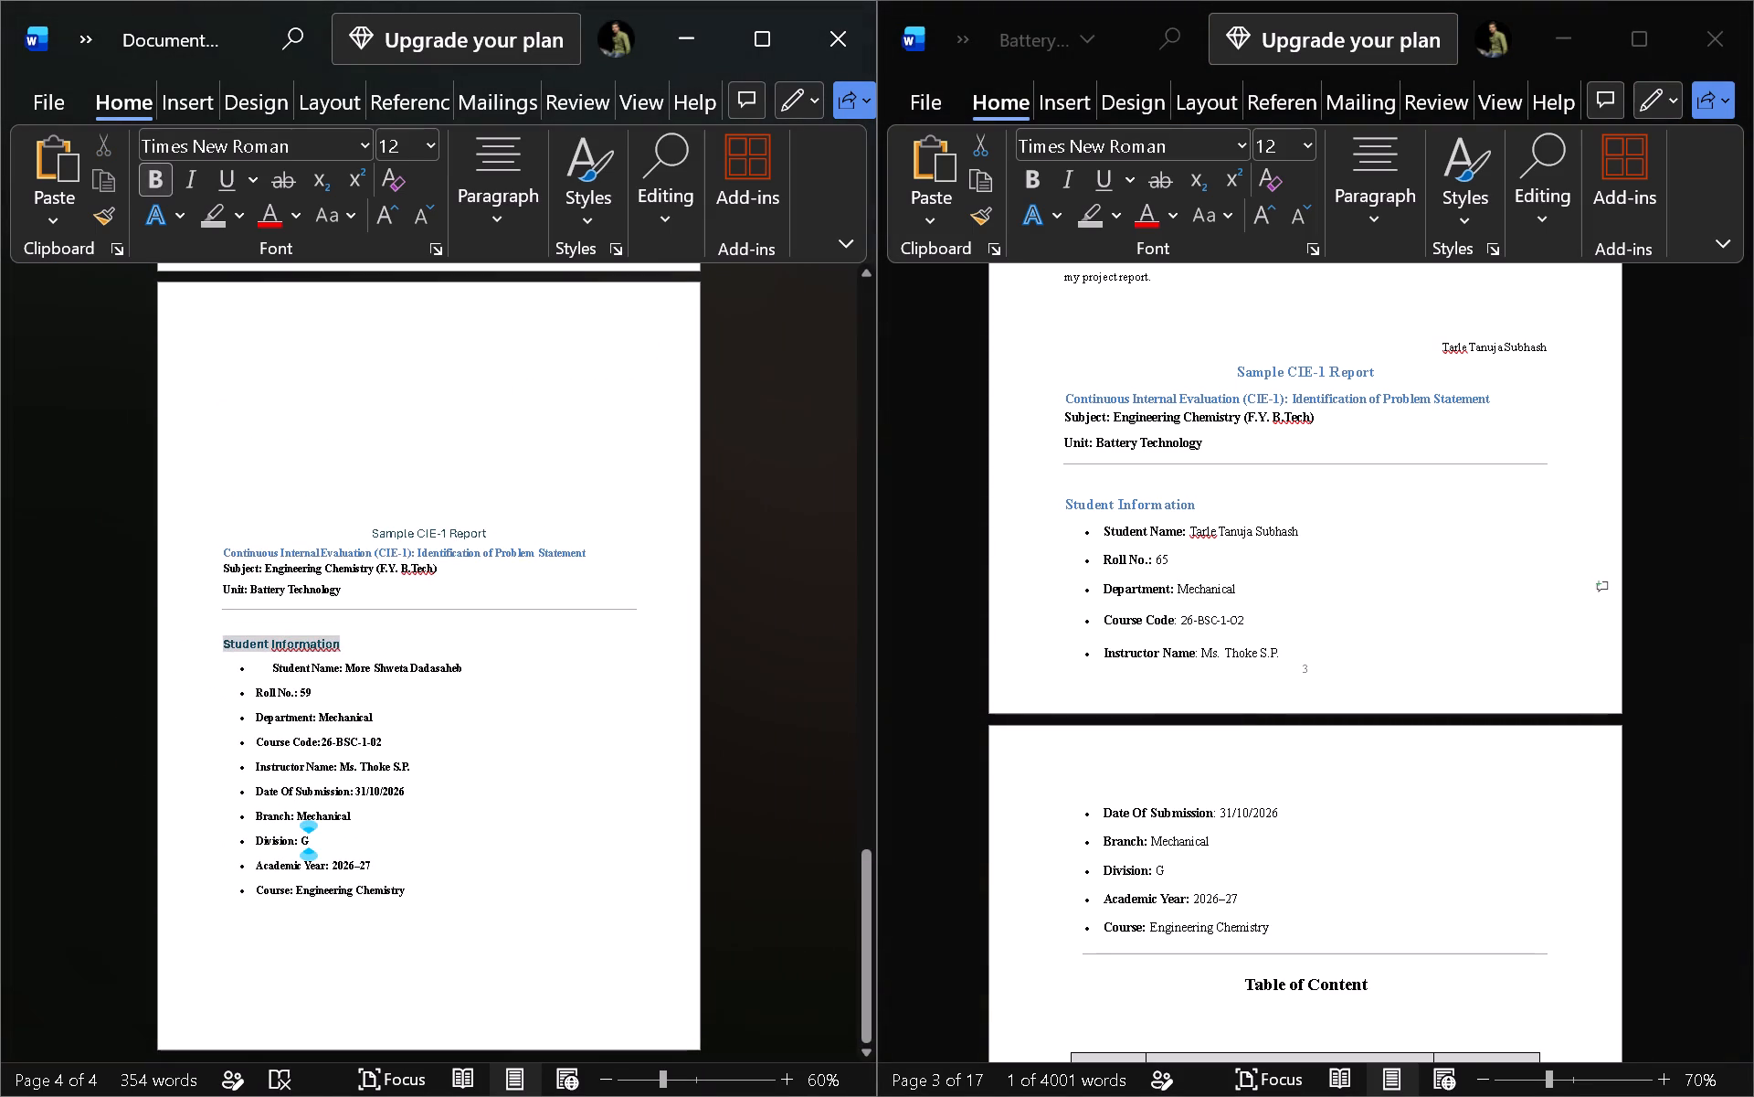
scroll(630, 586, "down", 5)
scroll(1195, 791, "down", 2)
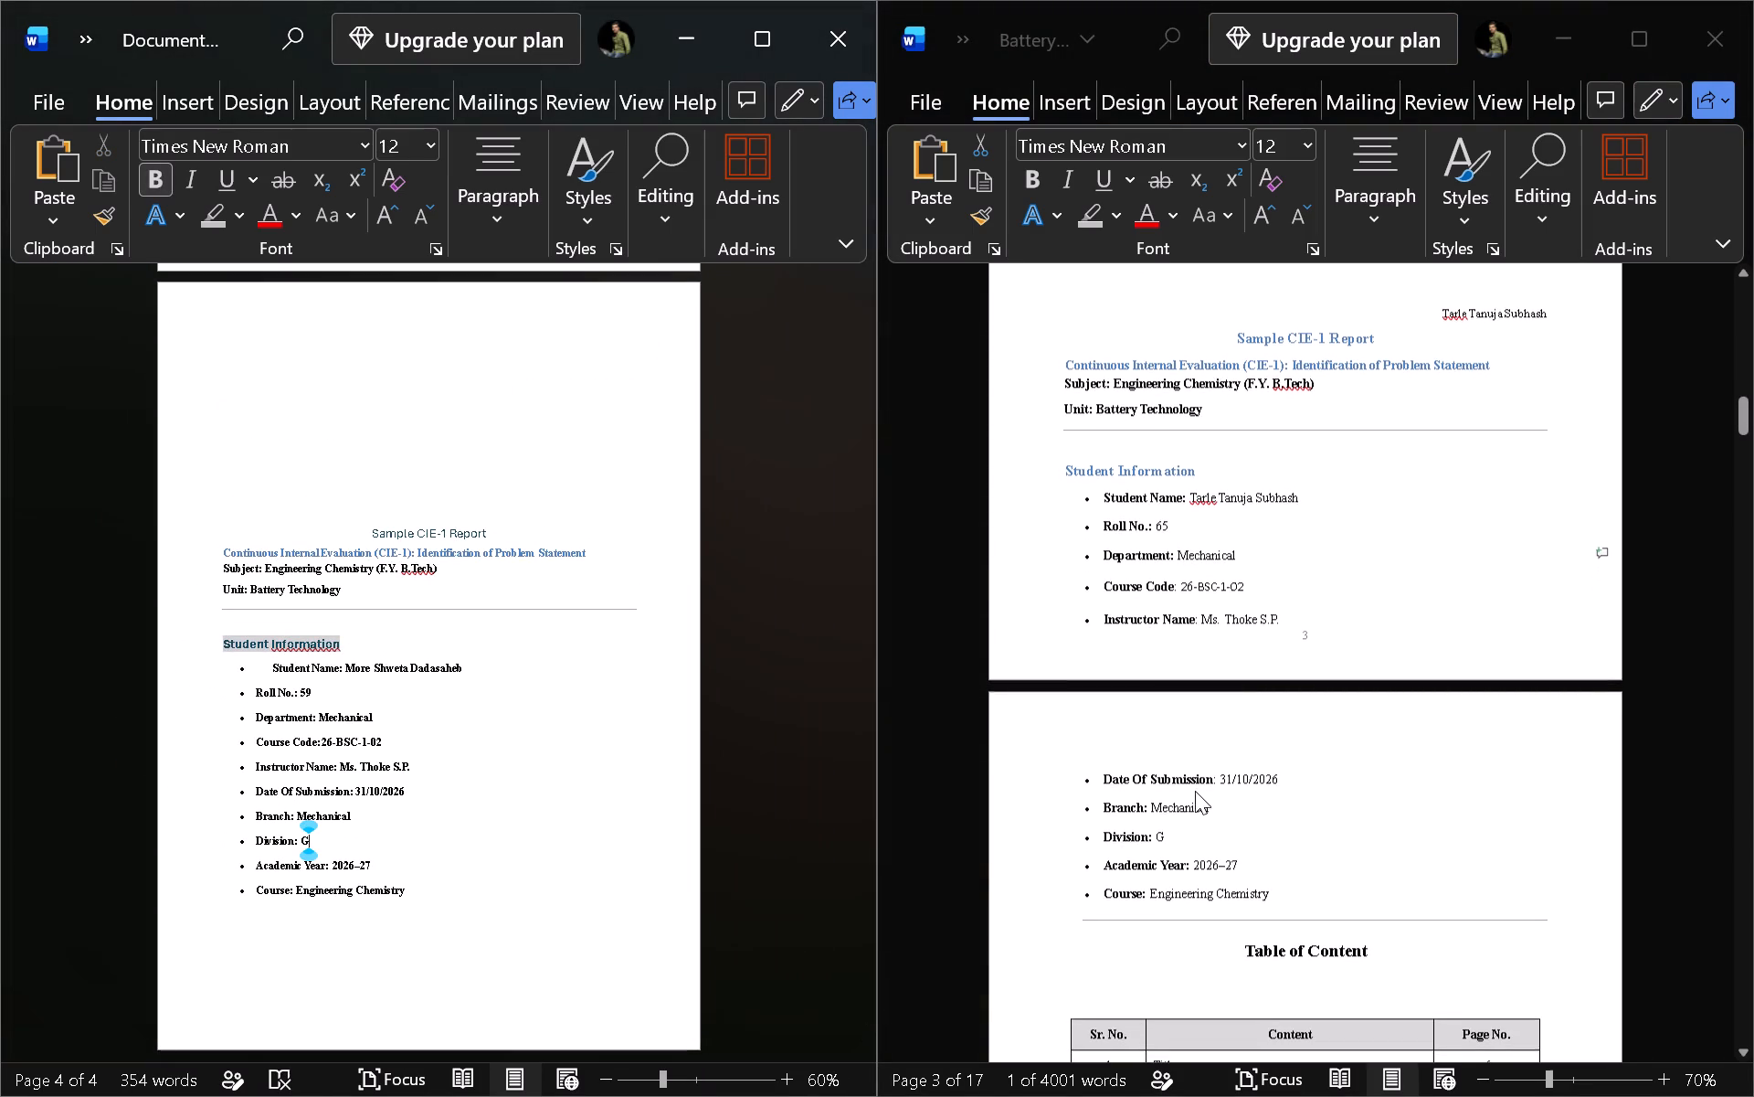
Check the paper size set for the reference report.
scroll(1195, 791, "down", 2)
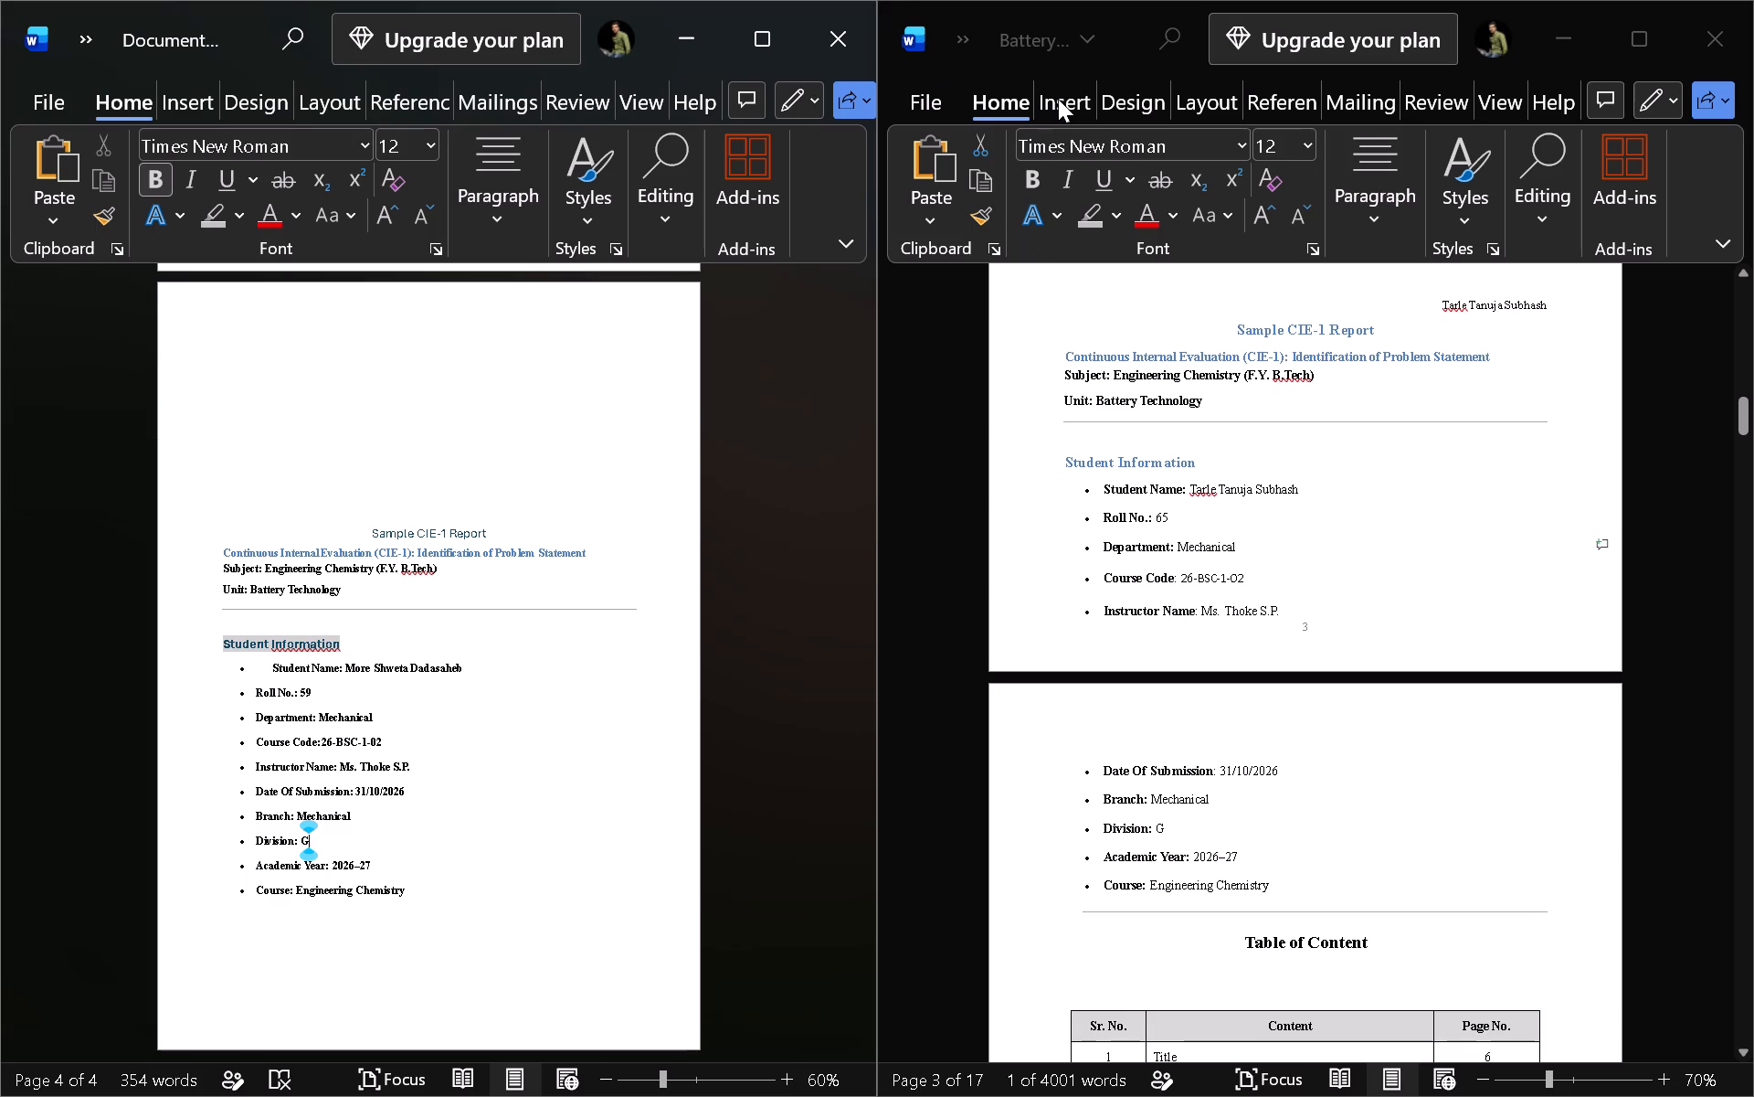
left_click(1185, 91)
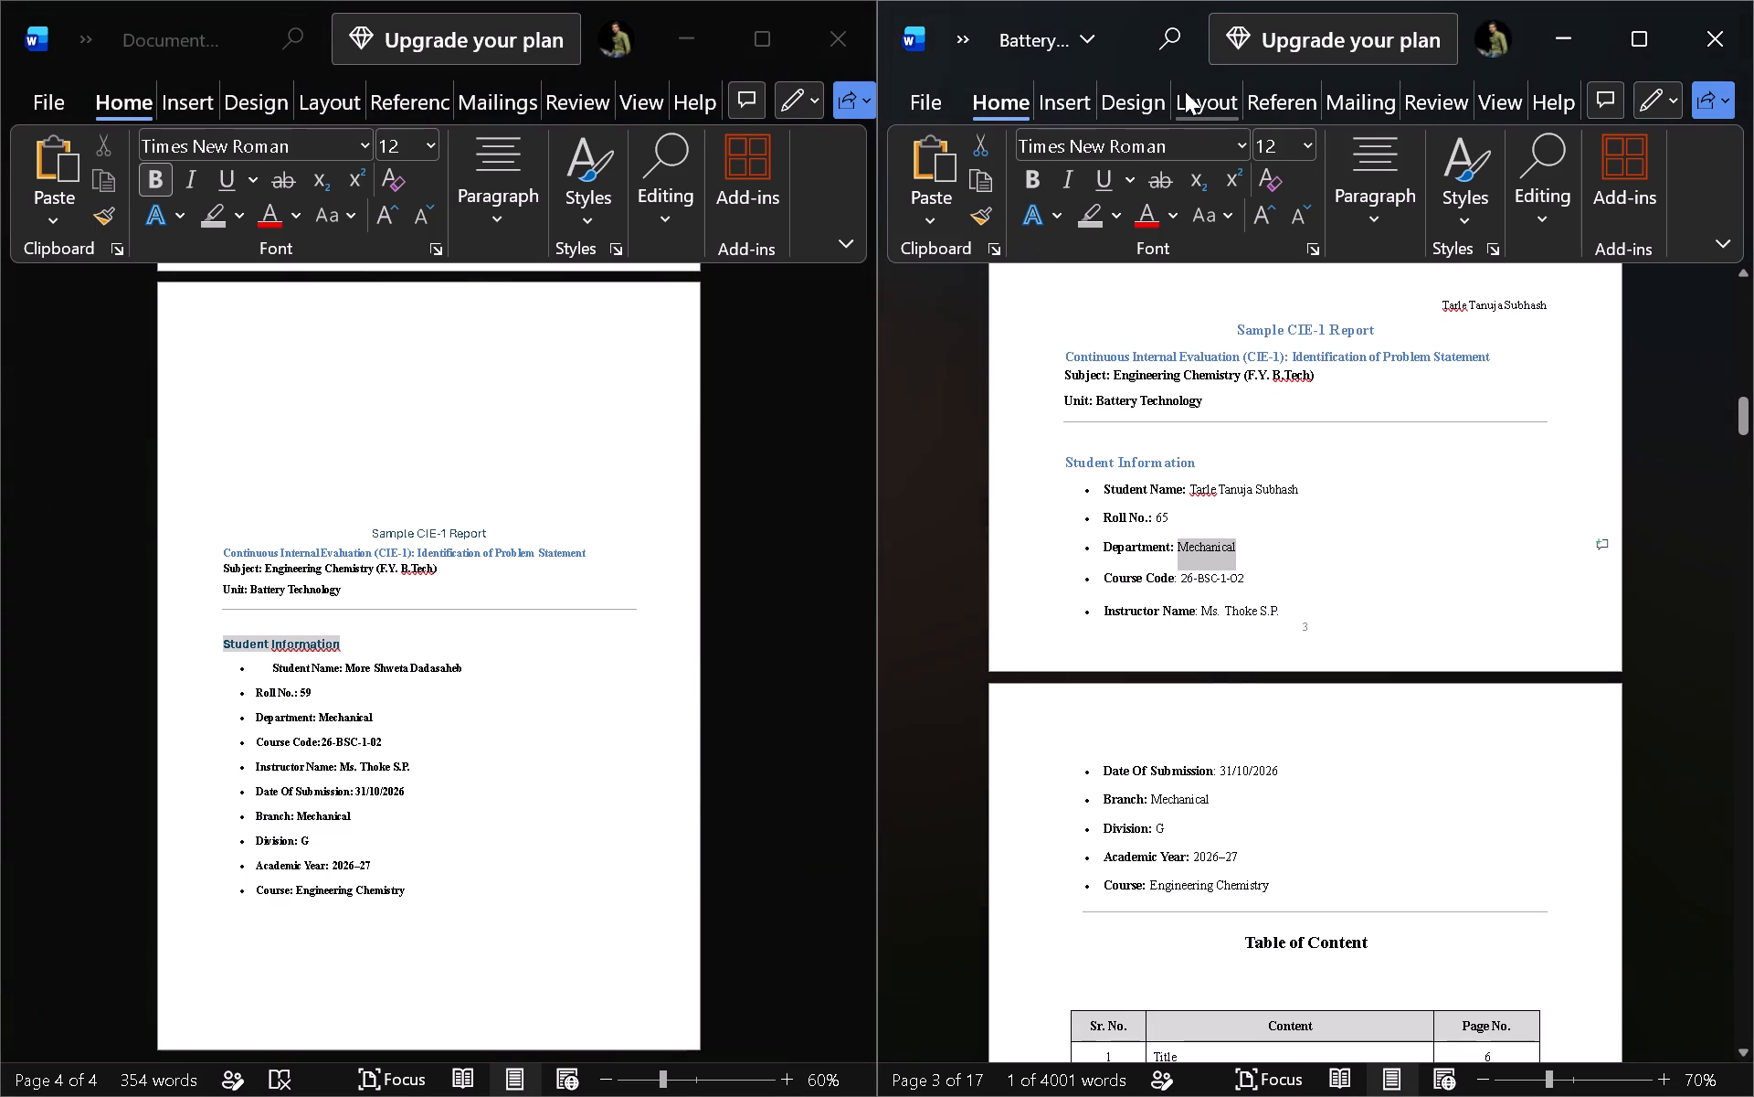
left_click(1185, 91)
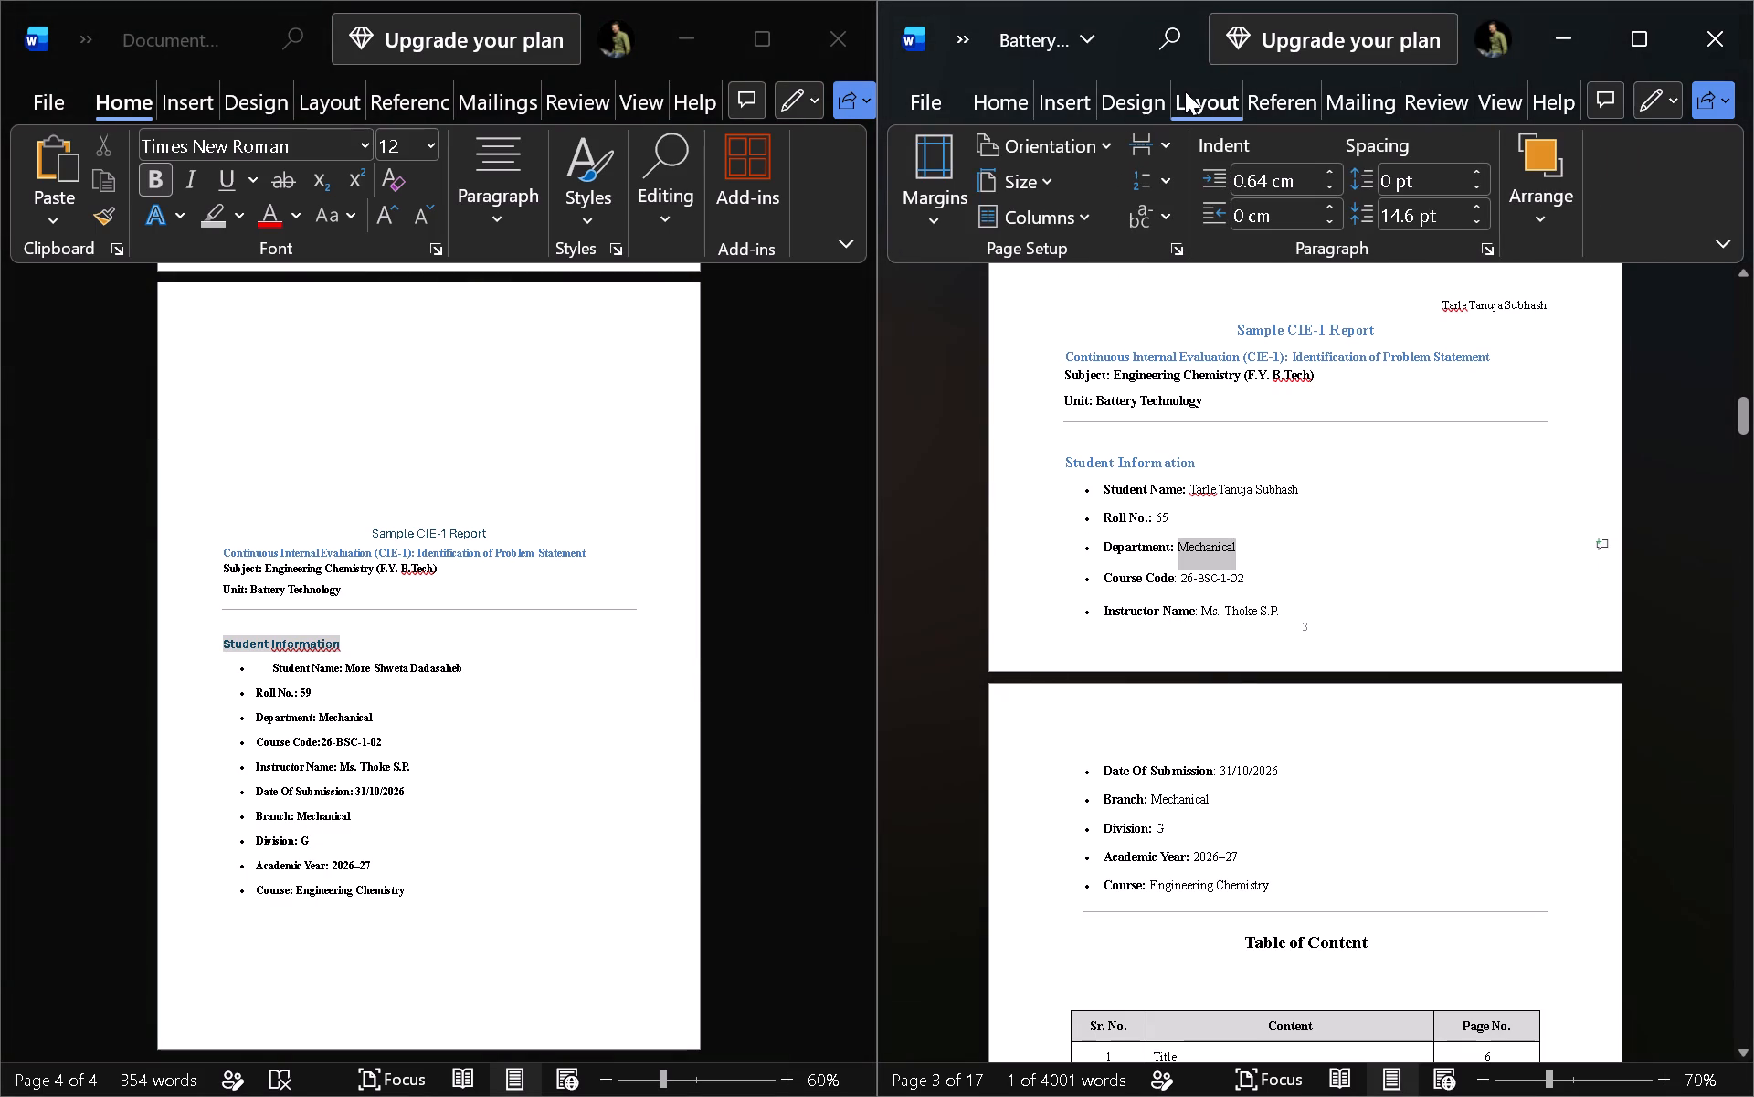
left_click(1018, 186)
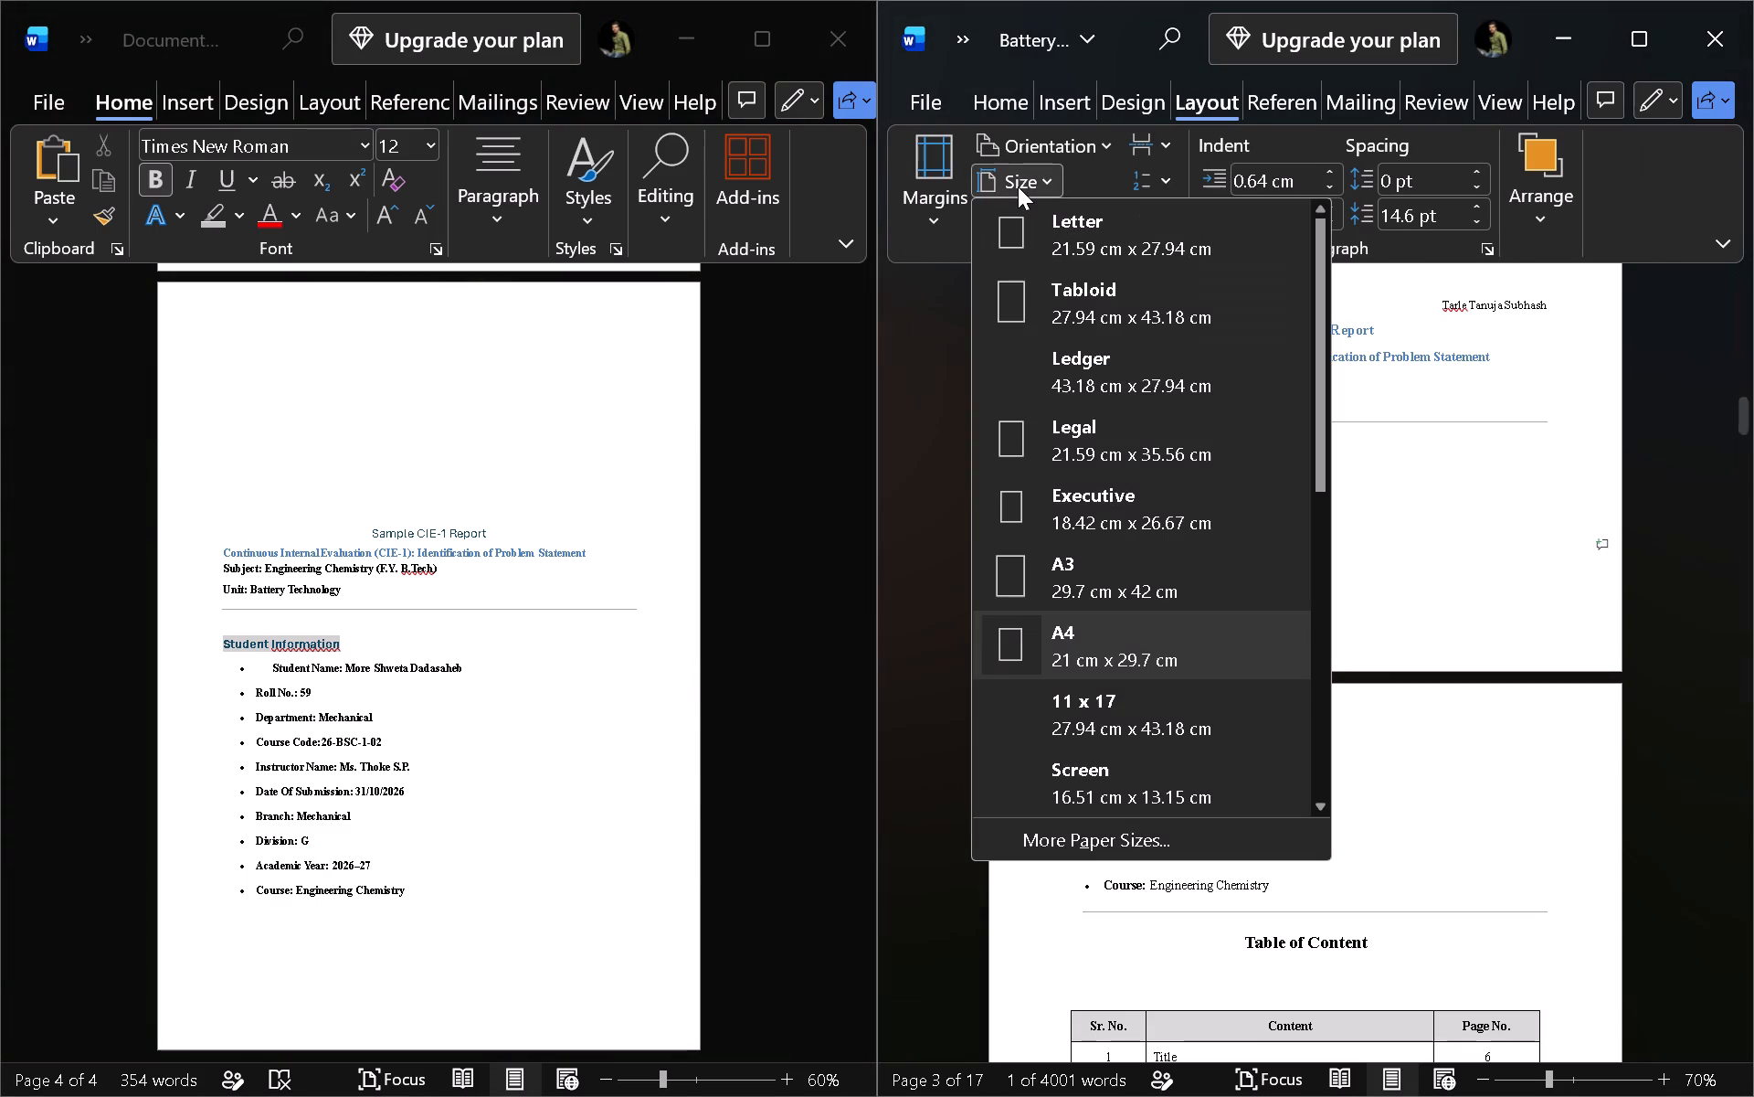
left_click(1407, 327)
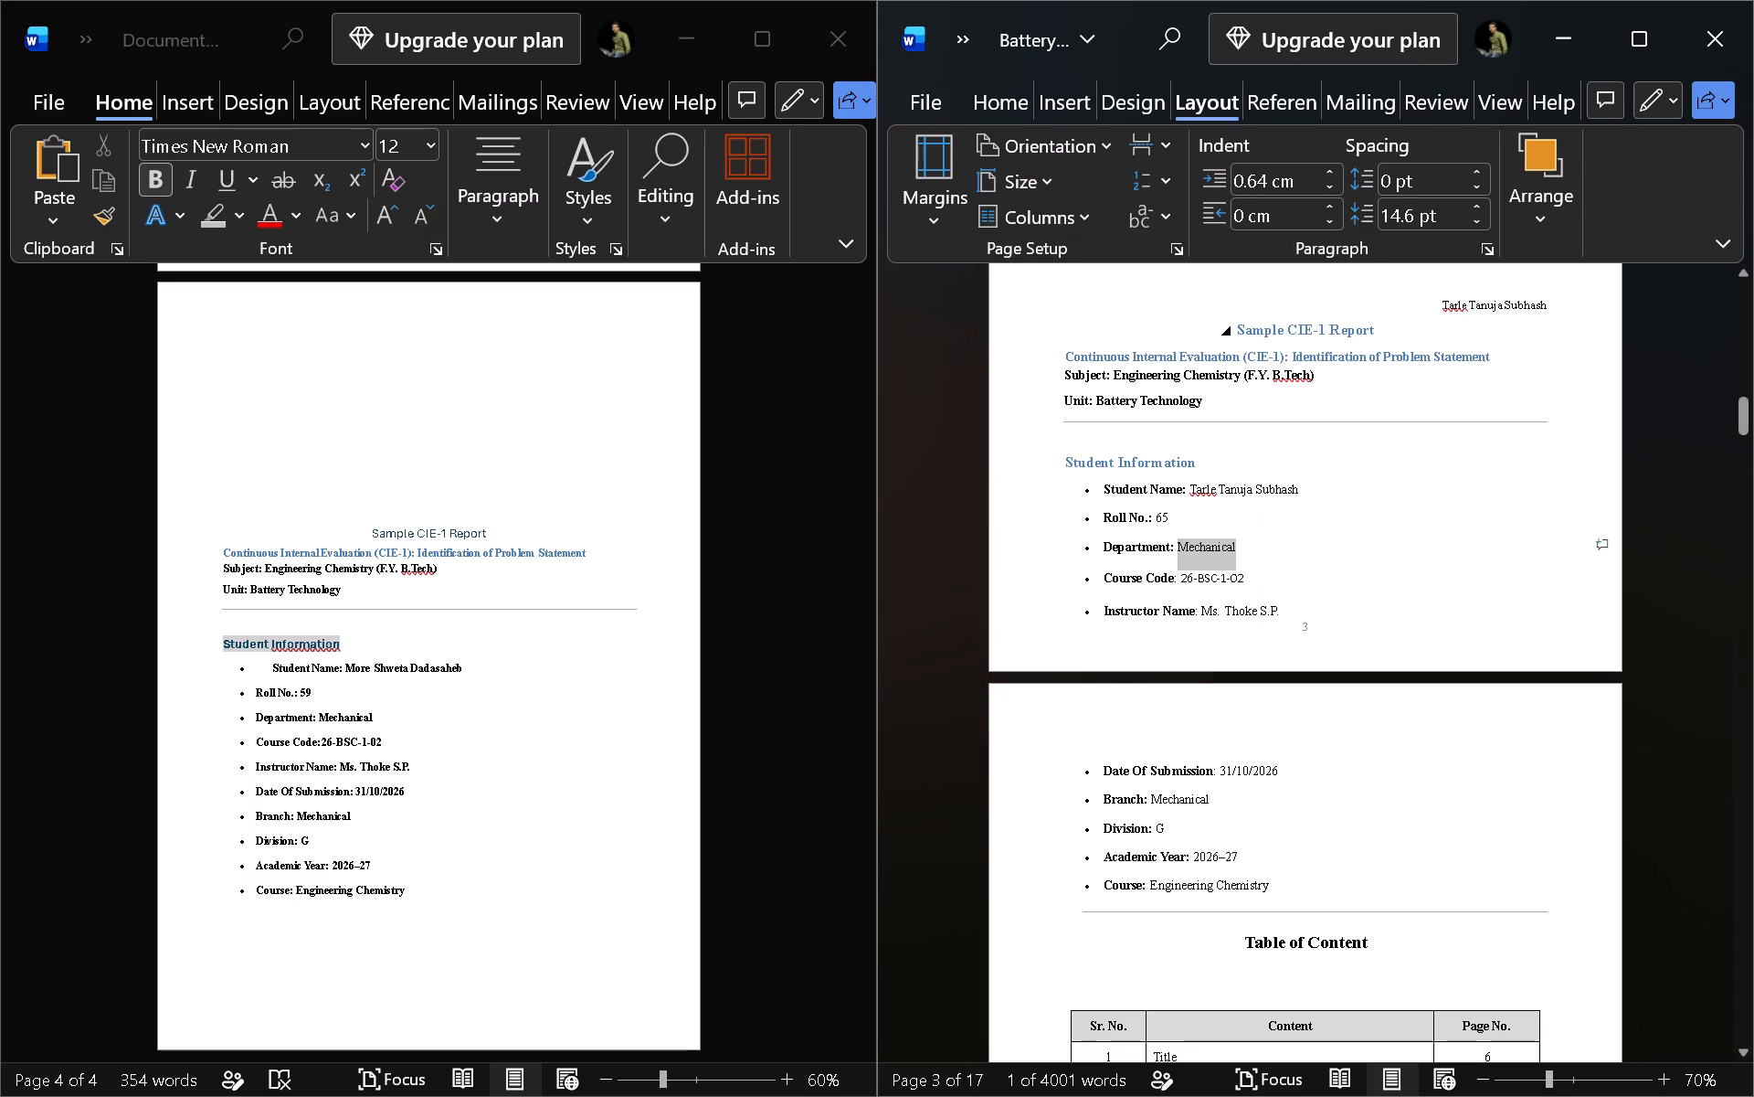
Insert a blank page after the Division line of the new report's Student Information list.
scroll(535, 734, "down", 8)
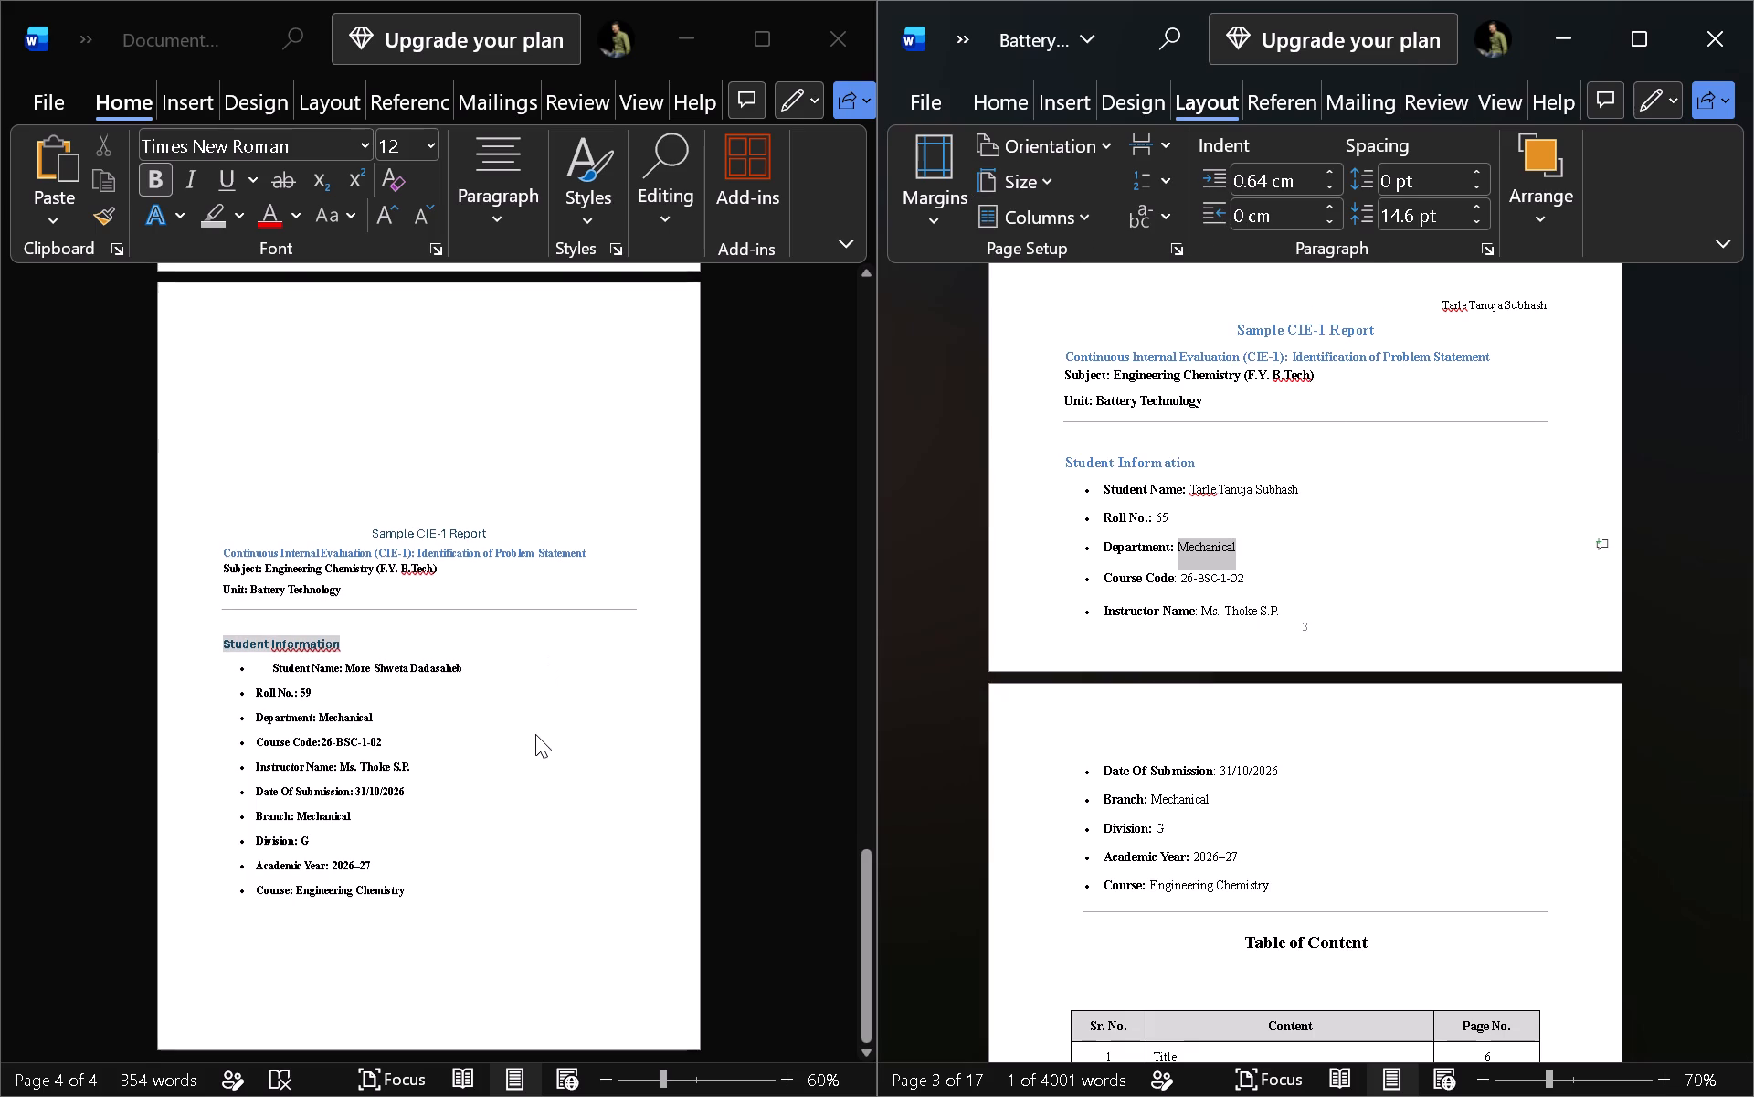
scroll(457, 717, "down", 3)
scroll(621, 705, "down", 5)
left_click(188, 105)
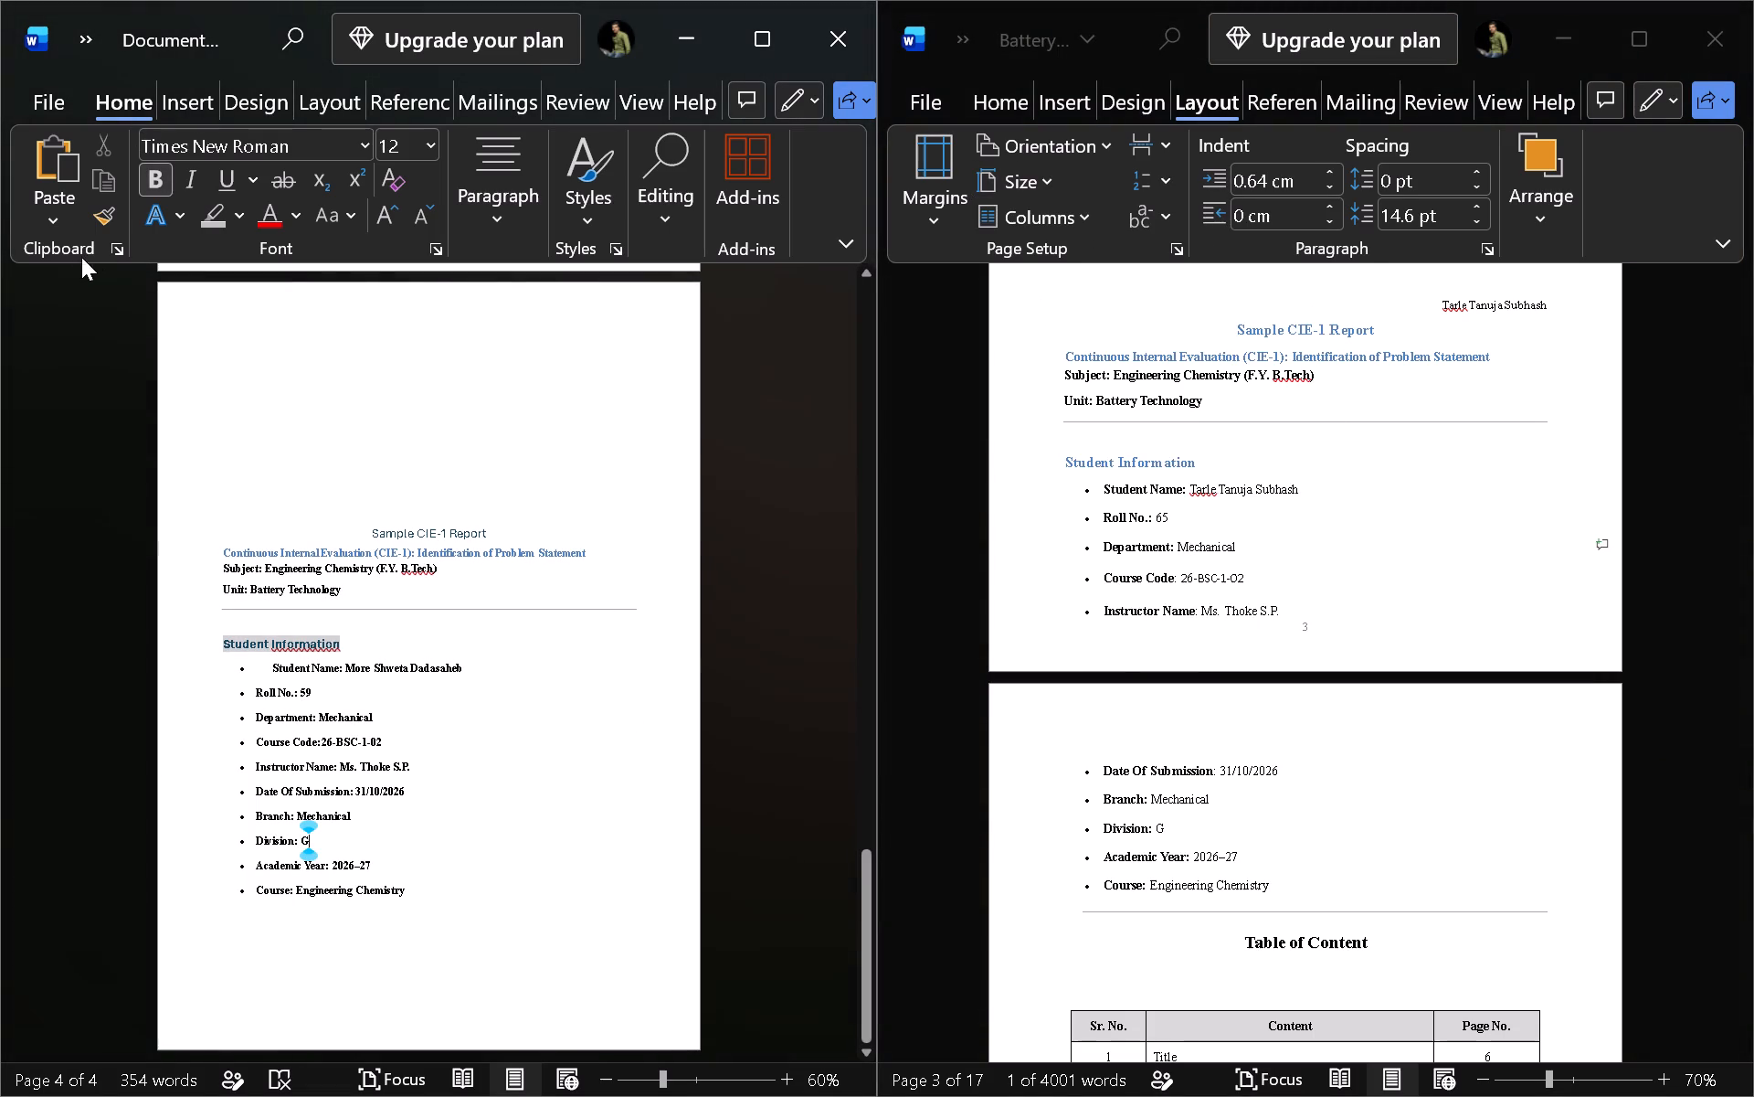
left_click(182, 113)
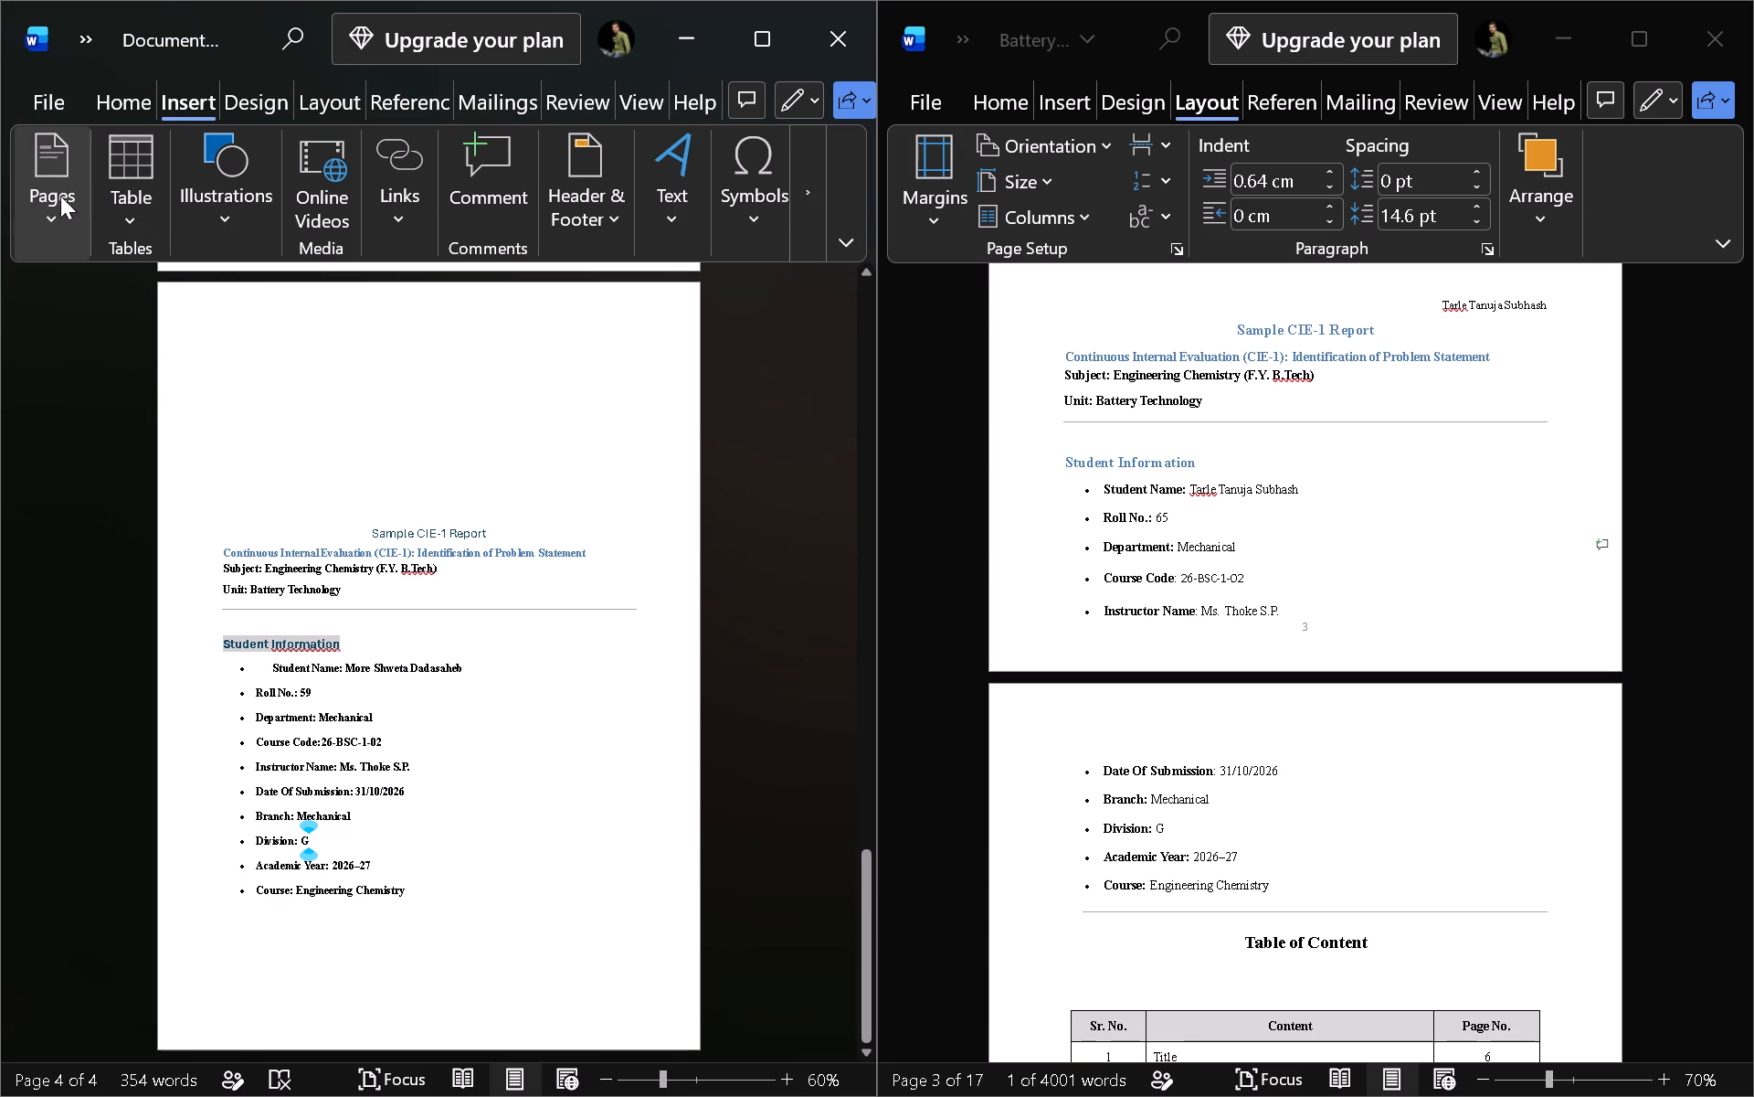
left_click(56, 196)
left_click(95, 297)
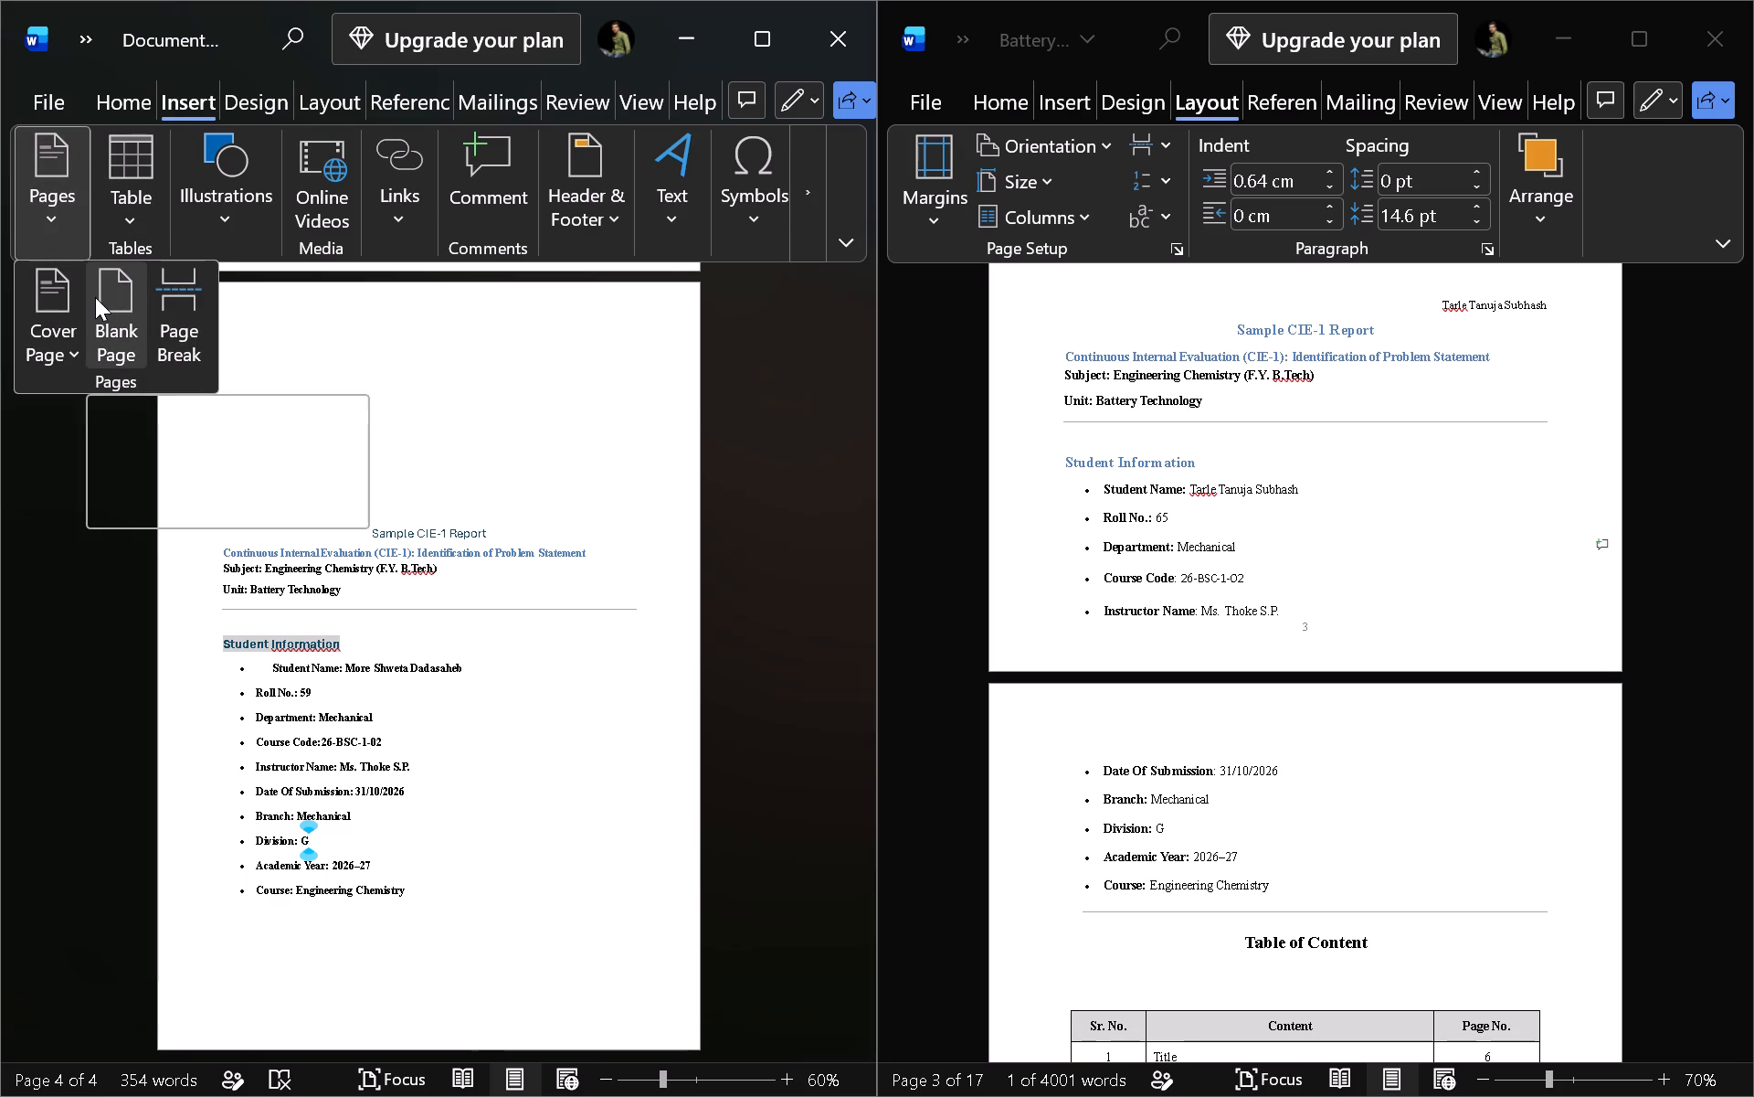
Remove the empty bullet from the first line of the newly inserted page.
scroll(403, 637, "down", 9)
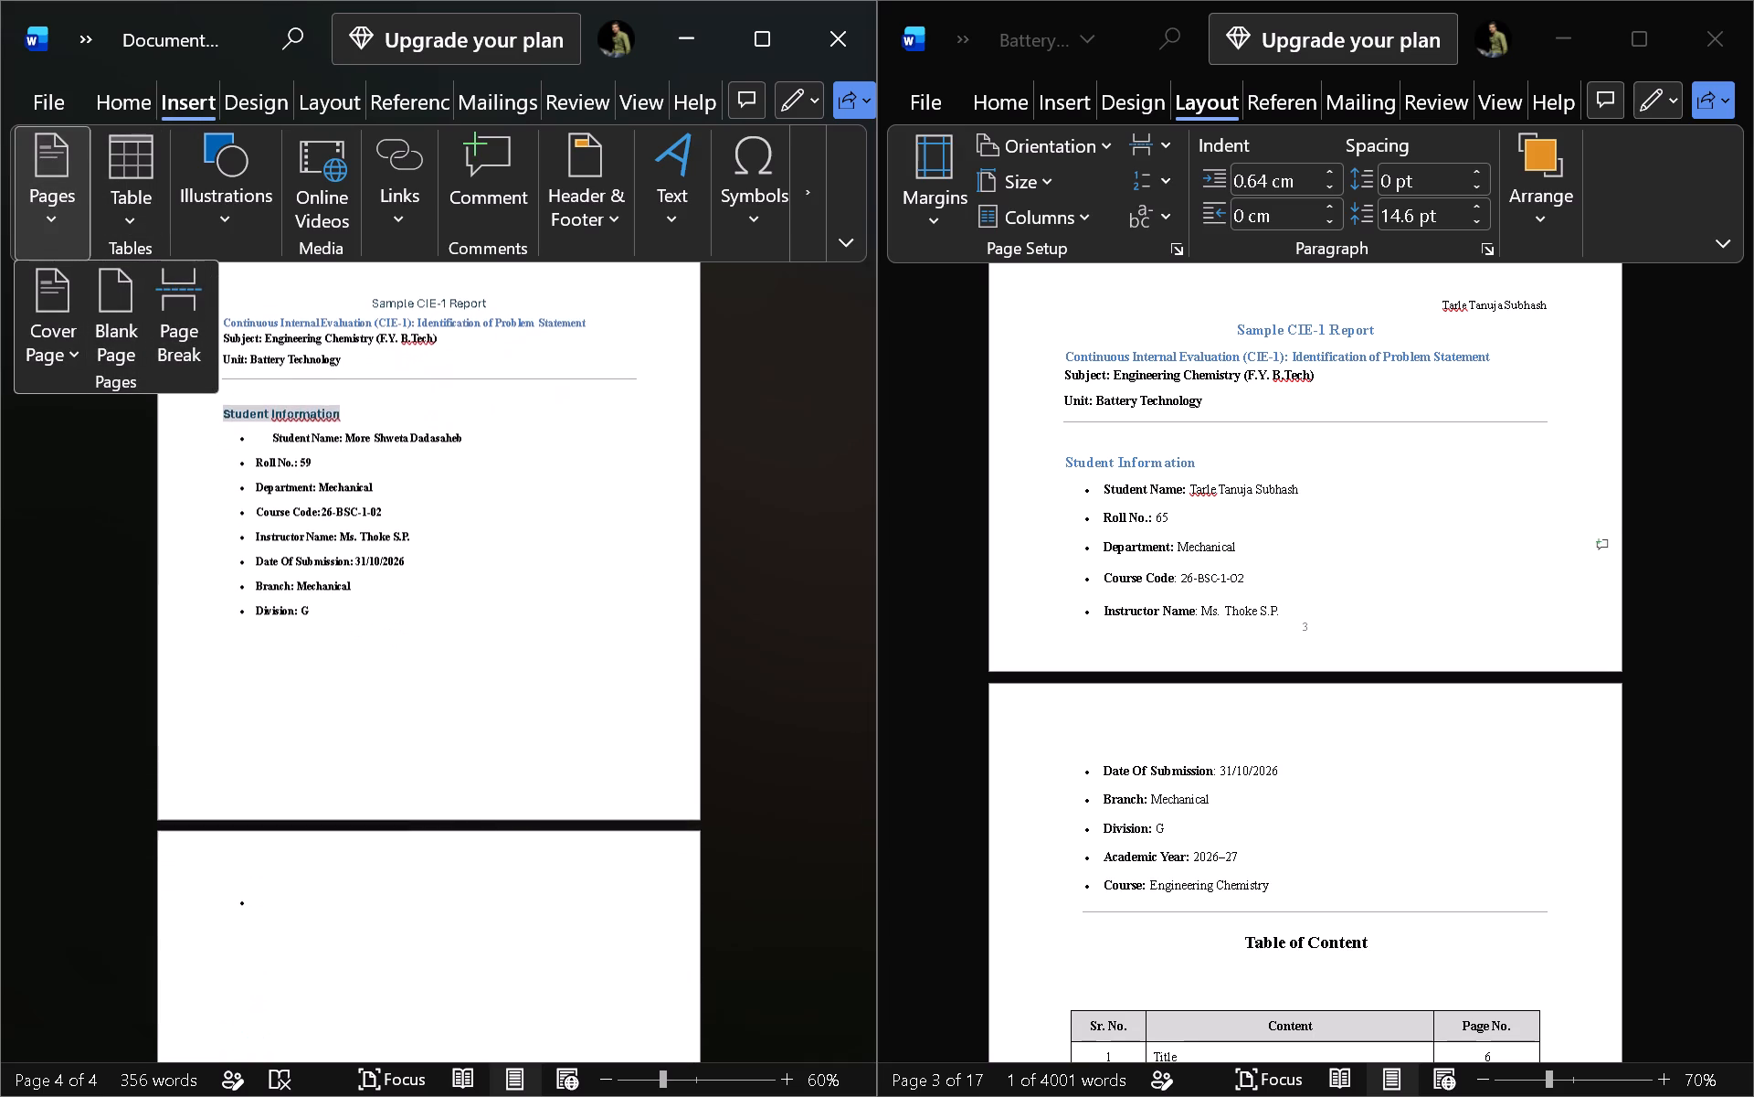
scroll(403, 637, "down", 1)
left_click(276, 911)
key("BackSpace")
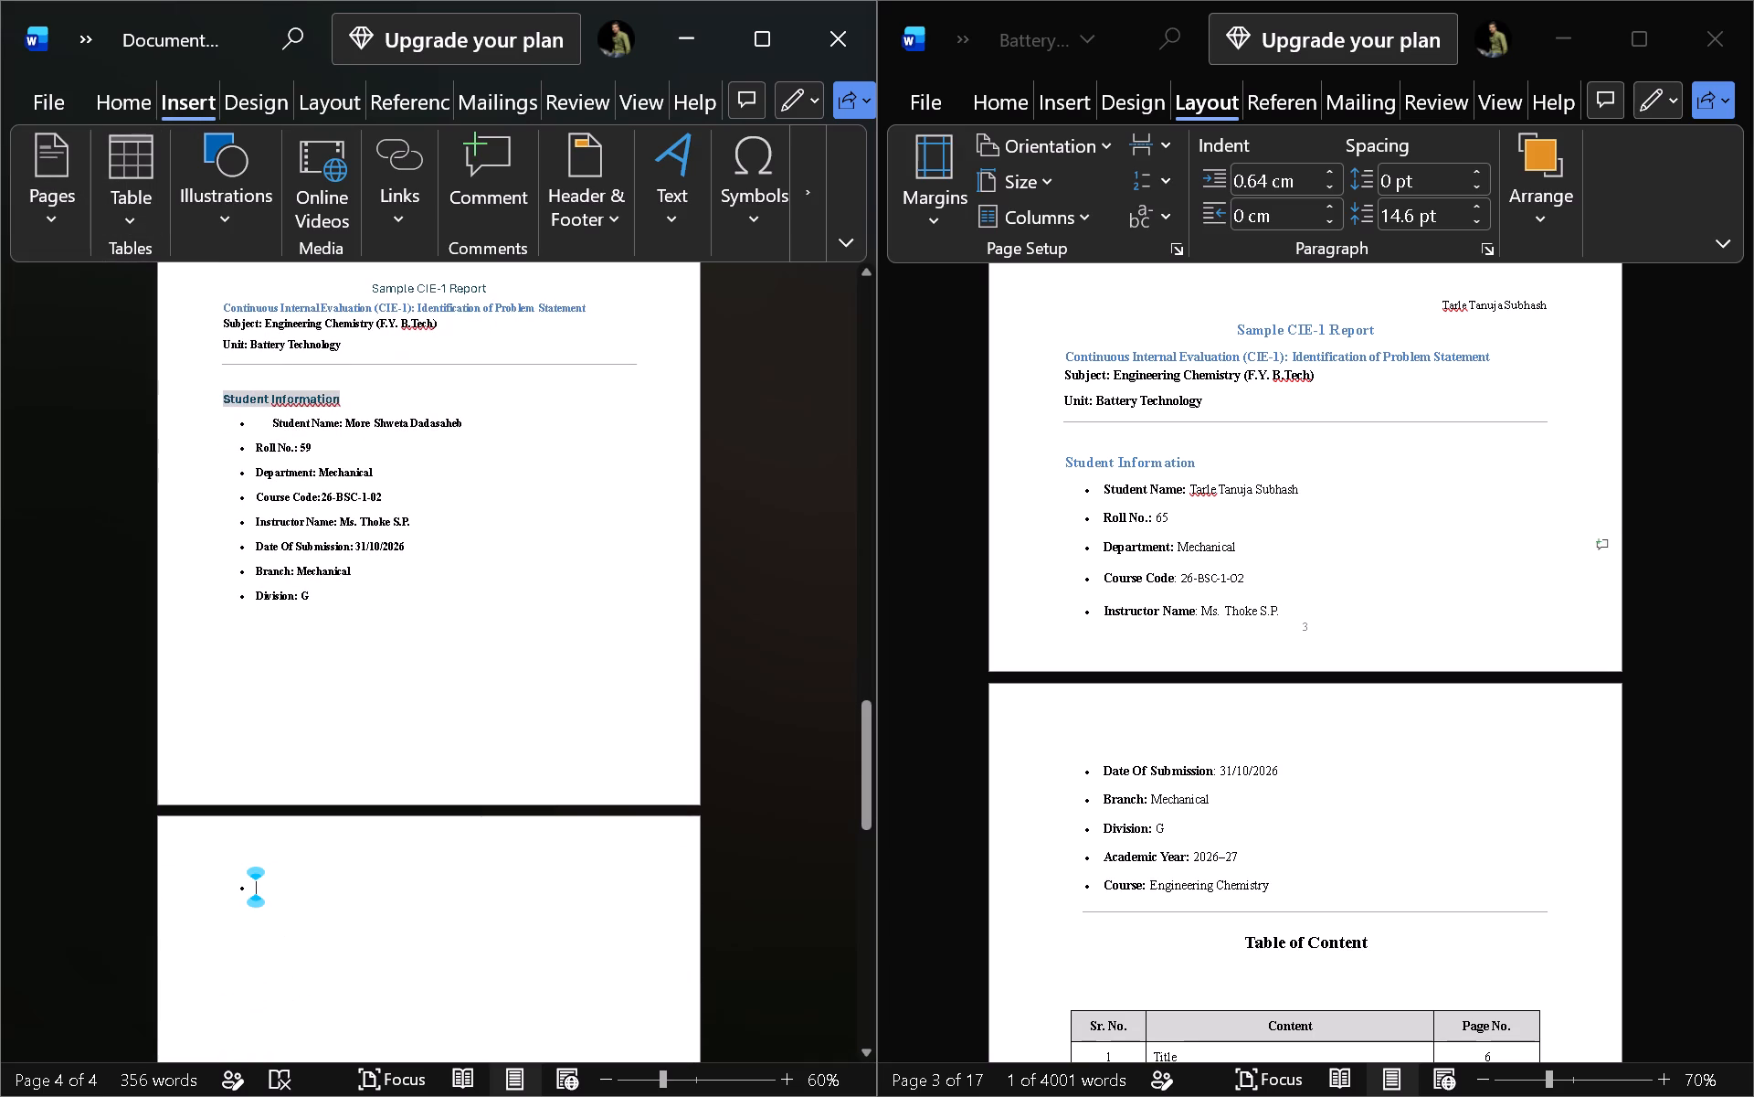
Examine the reference report's Table of Content page and the end of the new report's Student Information page.
scroll(1123, 726, "down", 5)
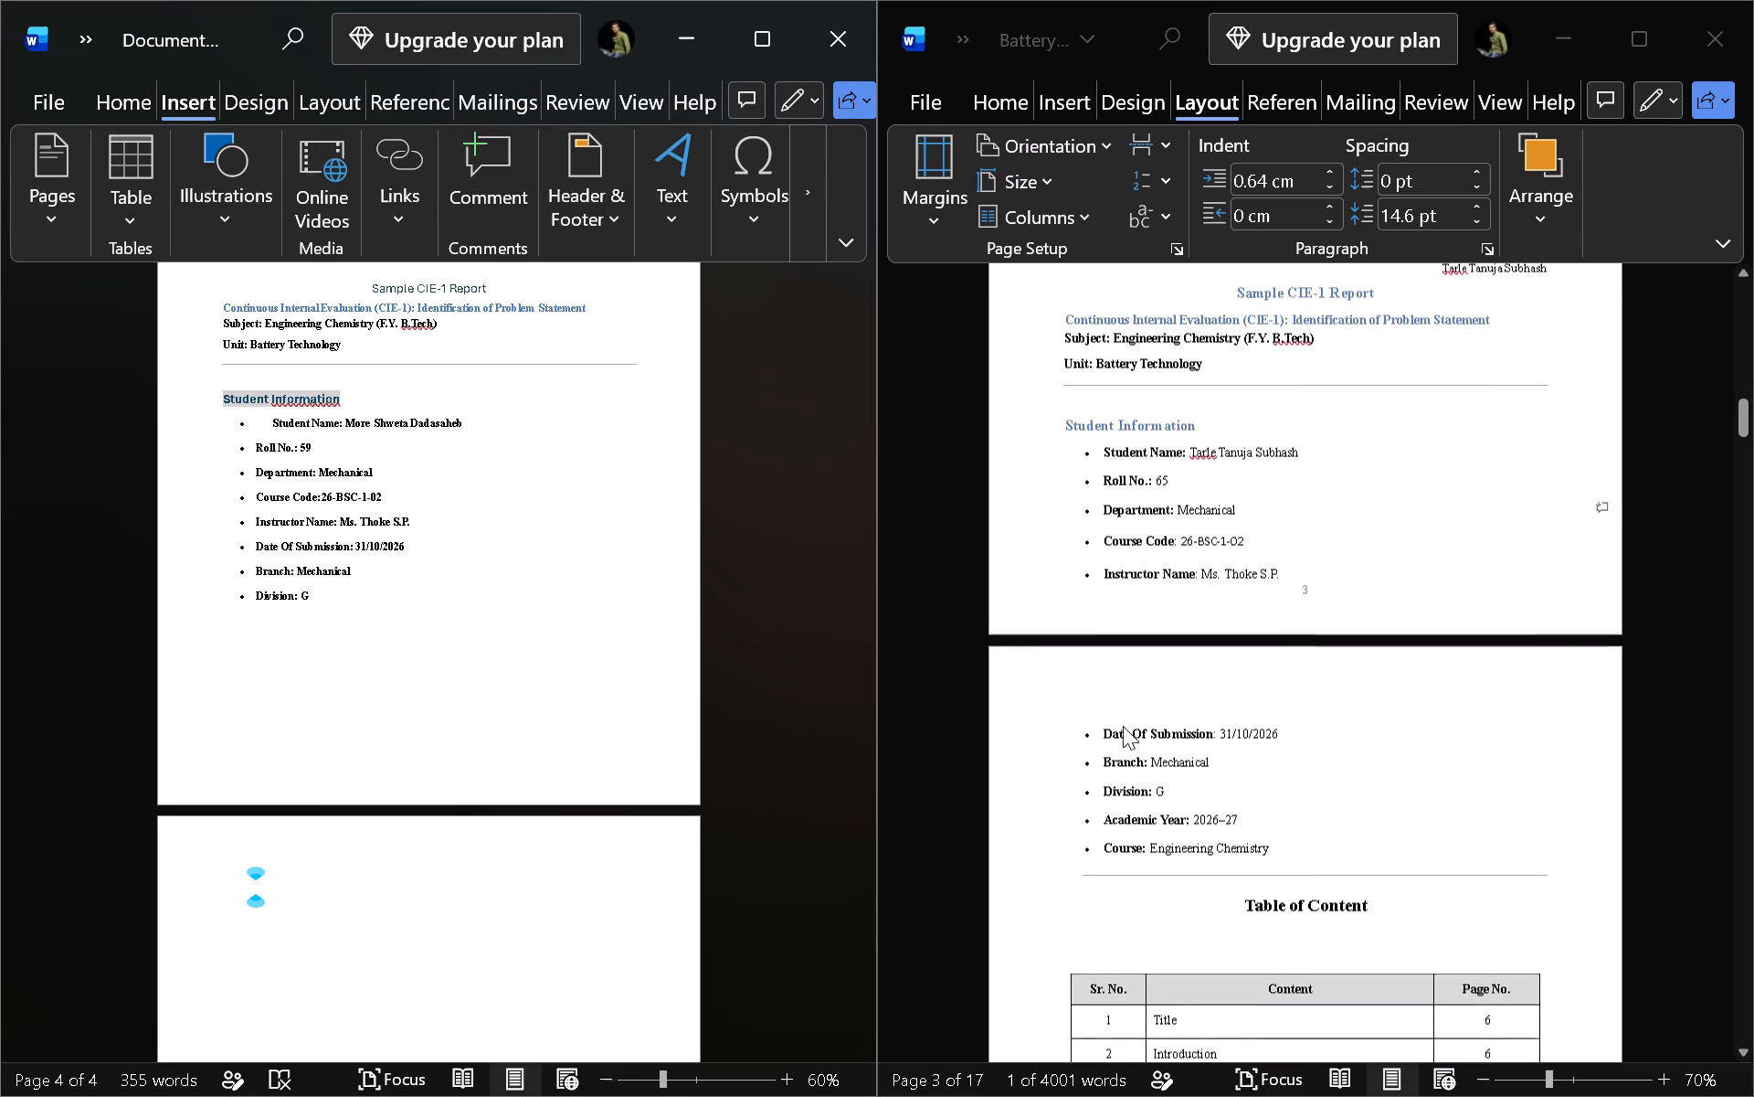
scroll(1123, 726, "down", 19)
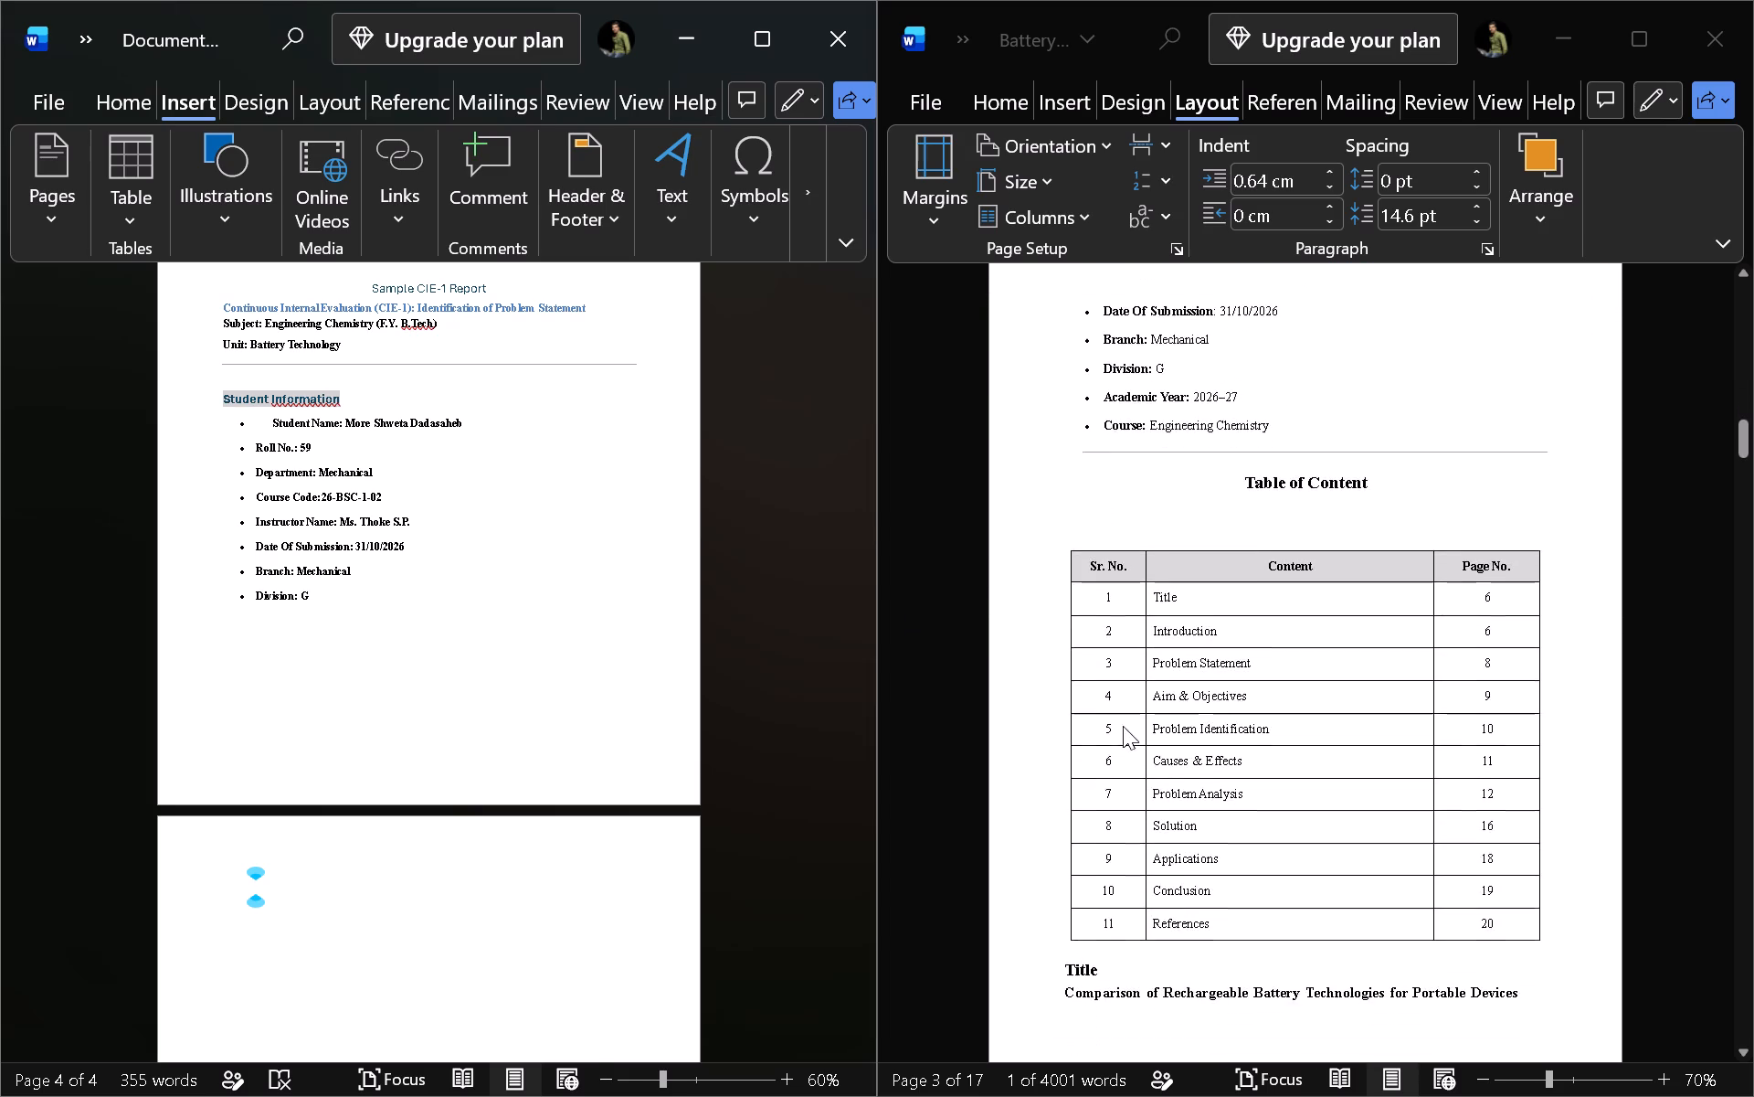
scroll(1123, 726, "down", 6)
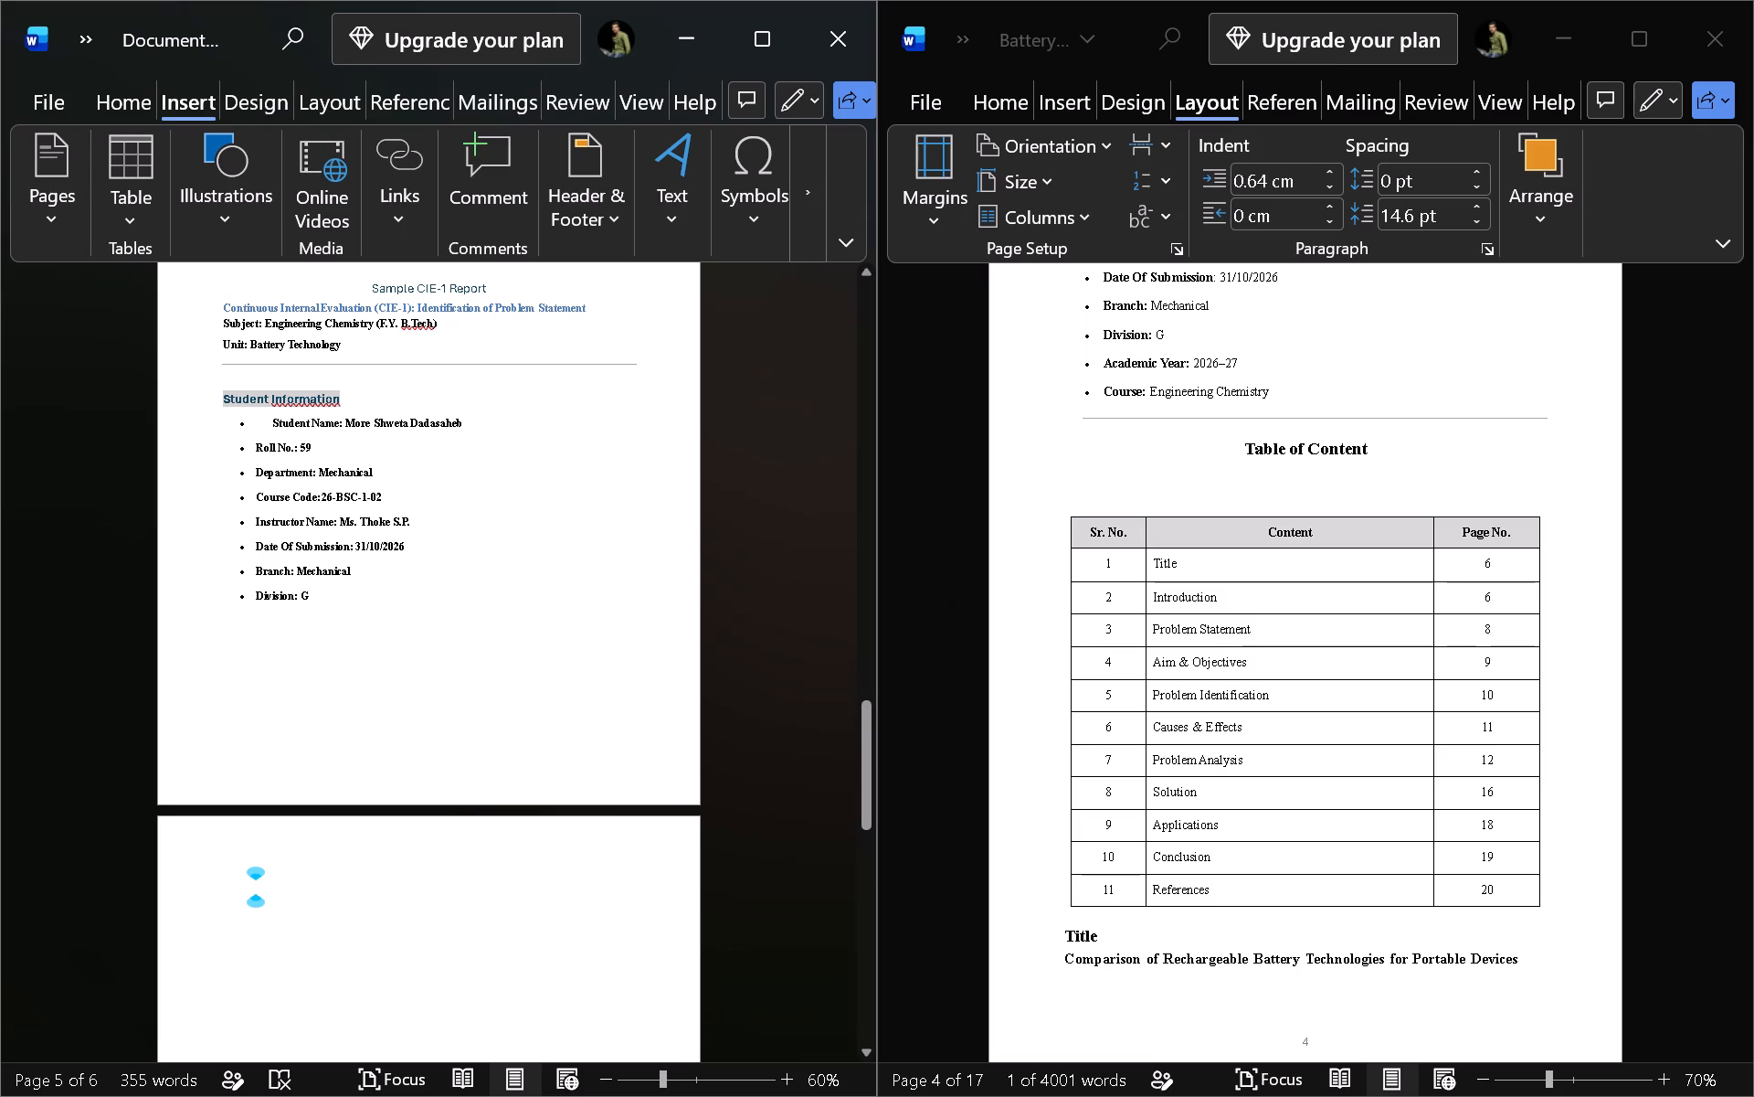
scroll(348, 586, "up", 3)
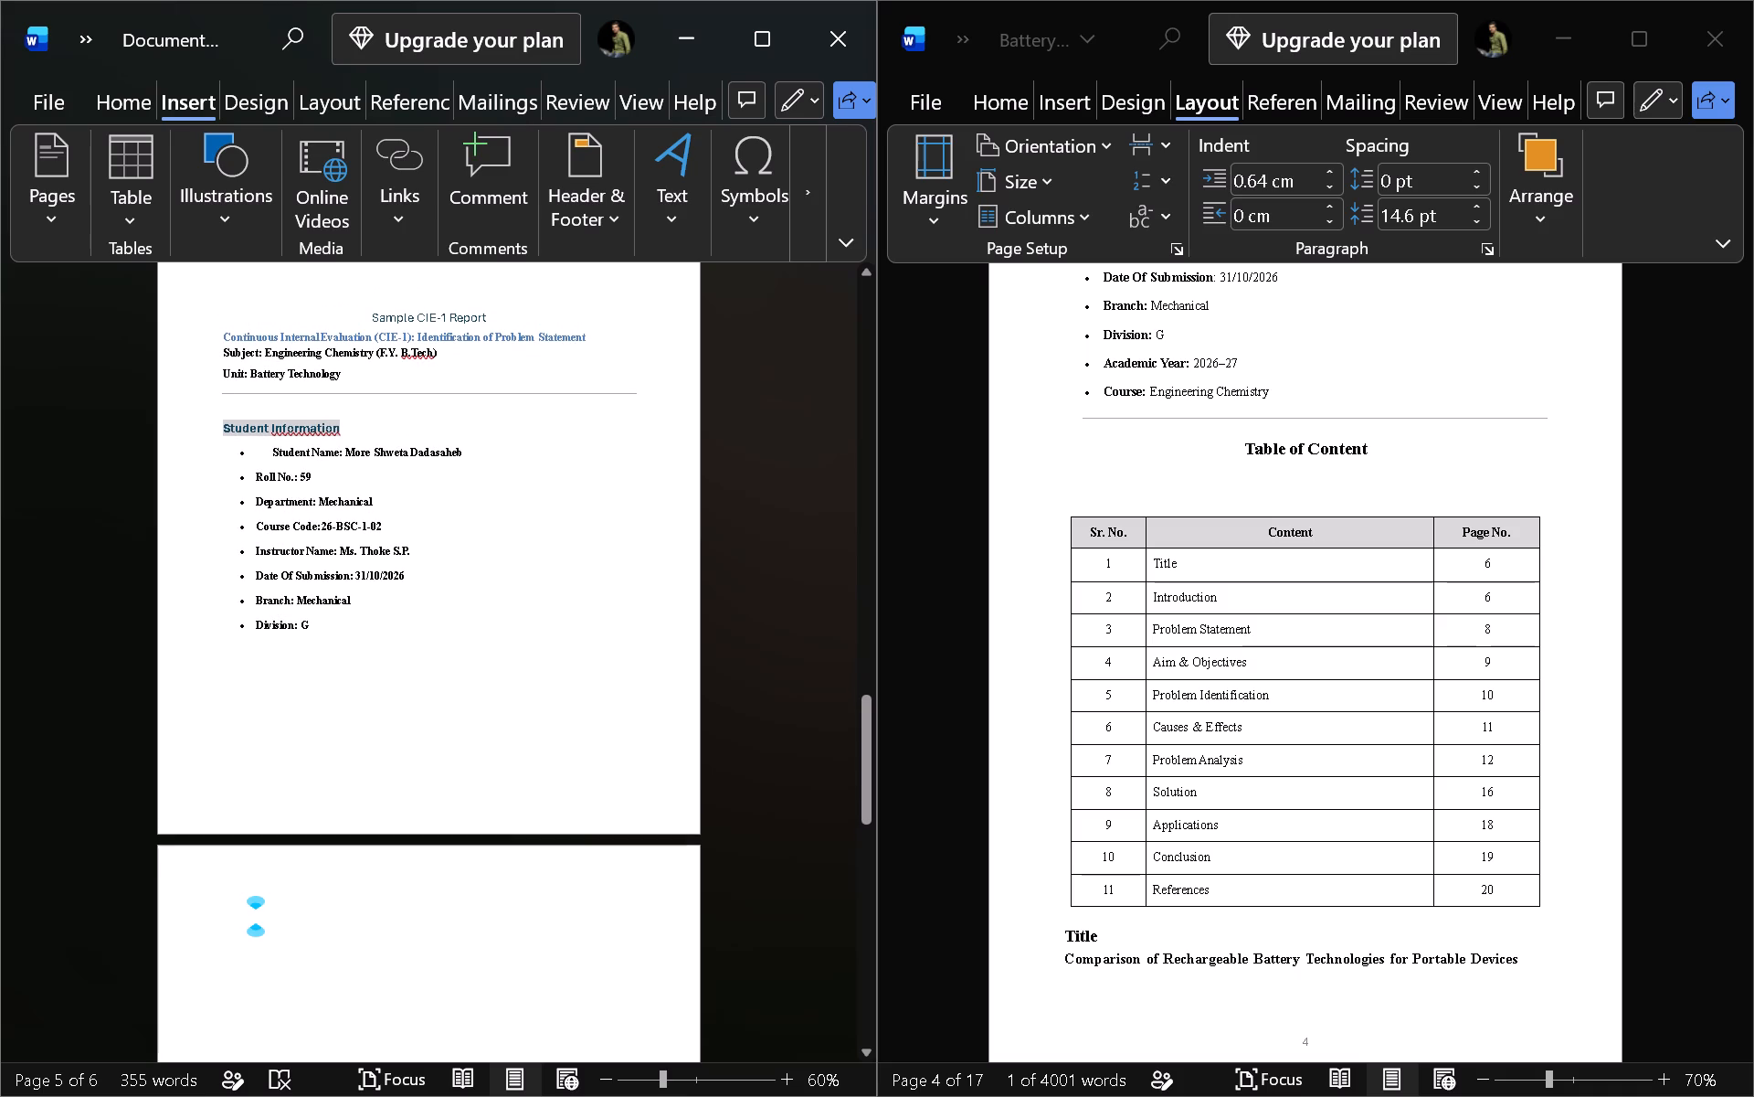
left_click(433, 782)
scroll(433, 782, "down", 2)
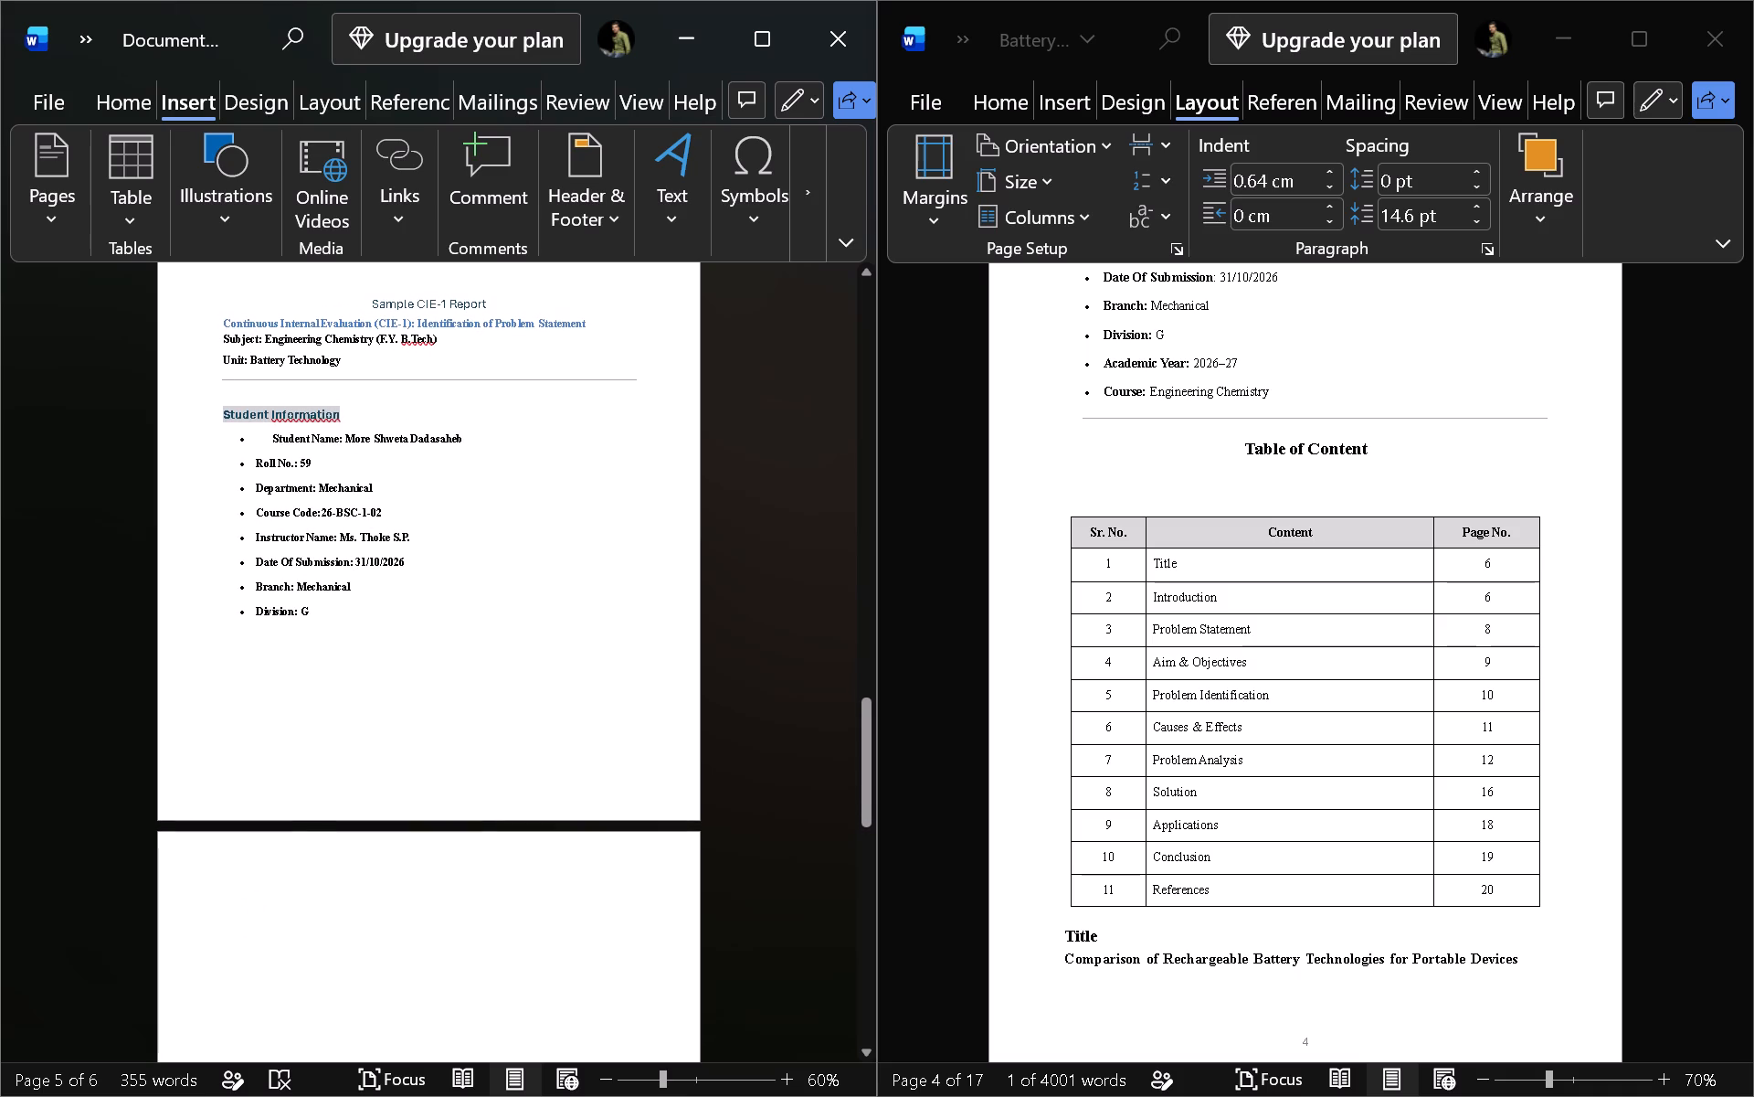
scroll(433, 782, "down", 1)
scroll(433, 782, "up", 13)
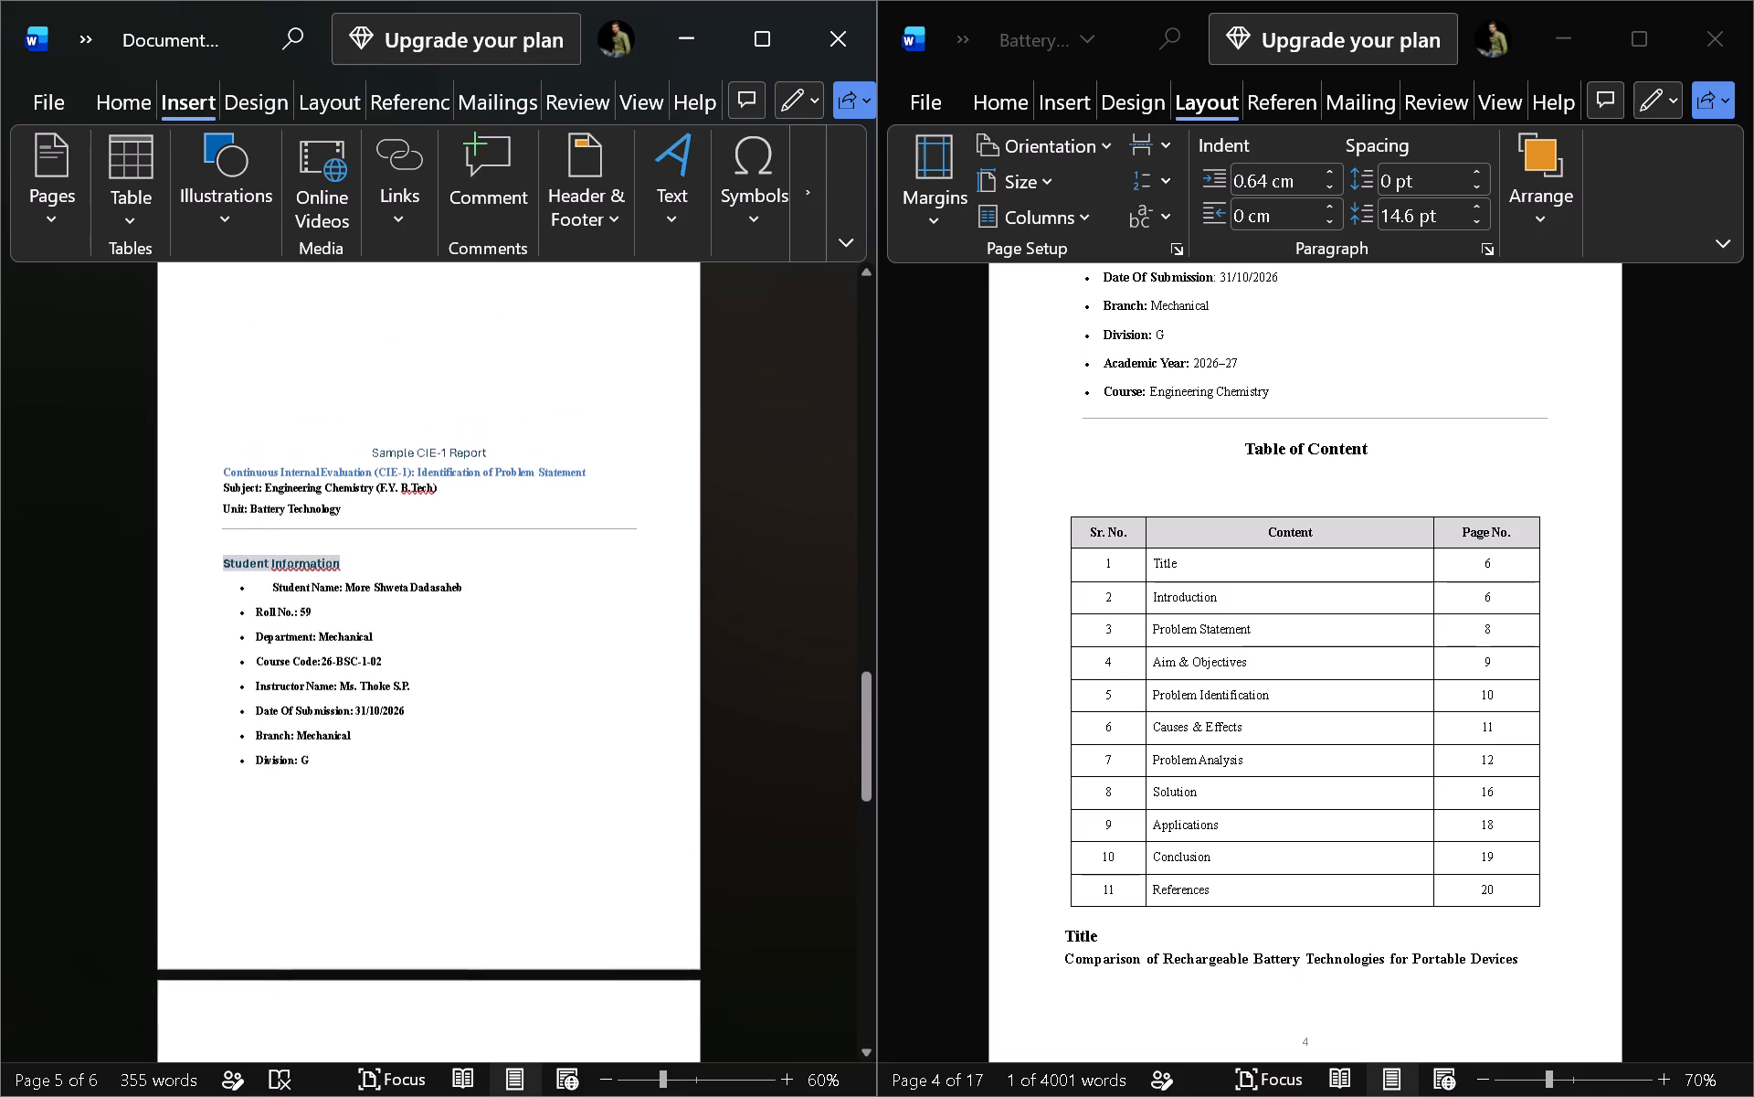
scroll(433, 782, "up", 4)
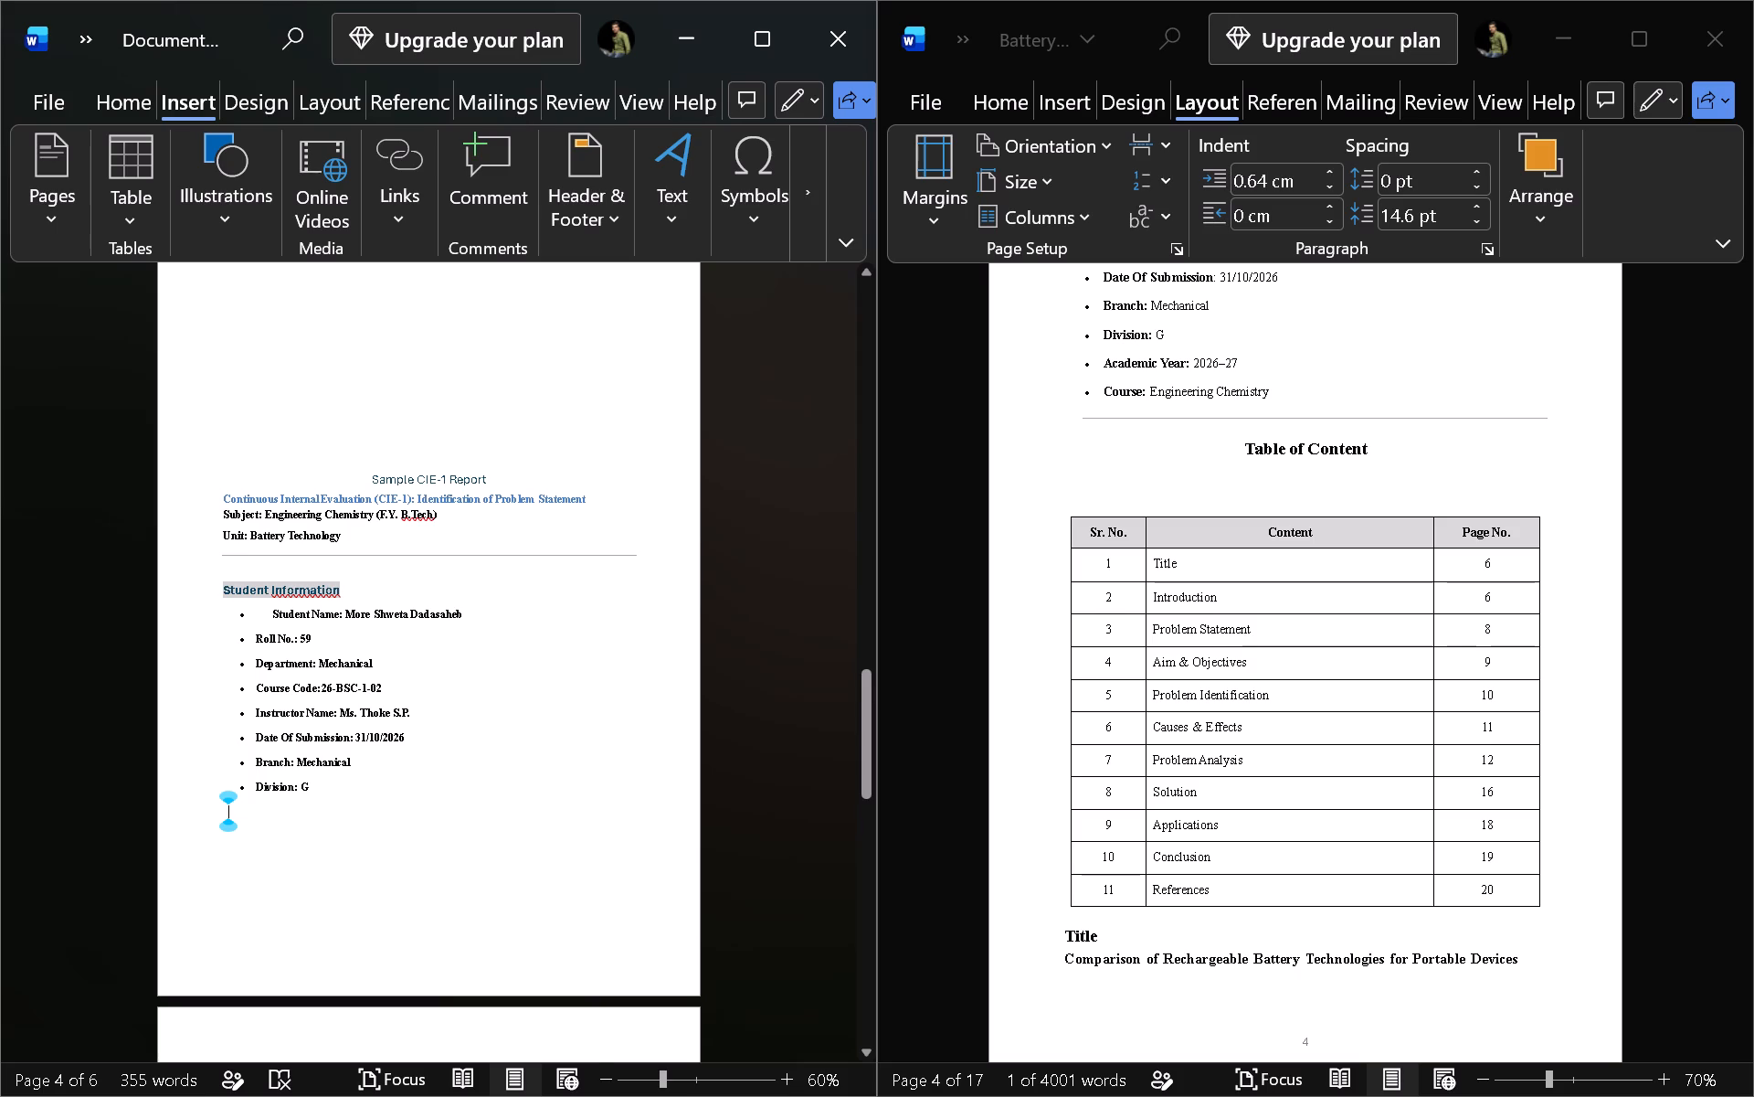
In the cover page's project title, replace "Comparison of Rechargeable" with "Recent technologies in" before "Battery Technologies".
scroll(325, 546, "up", 16)
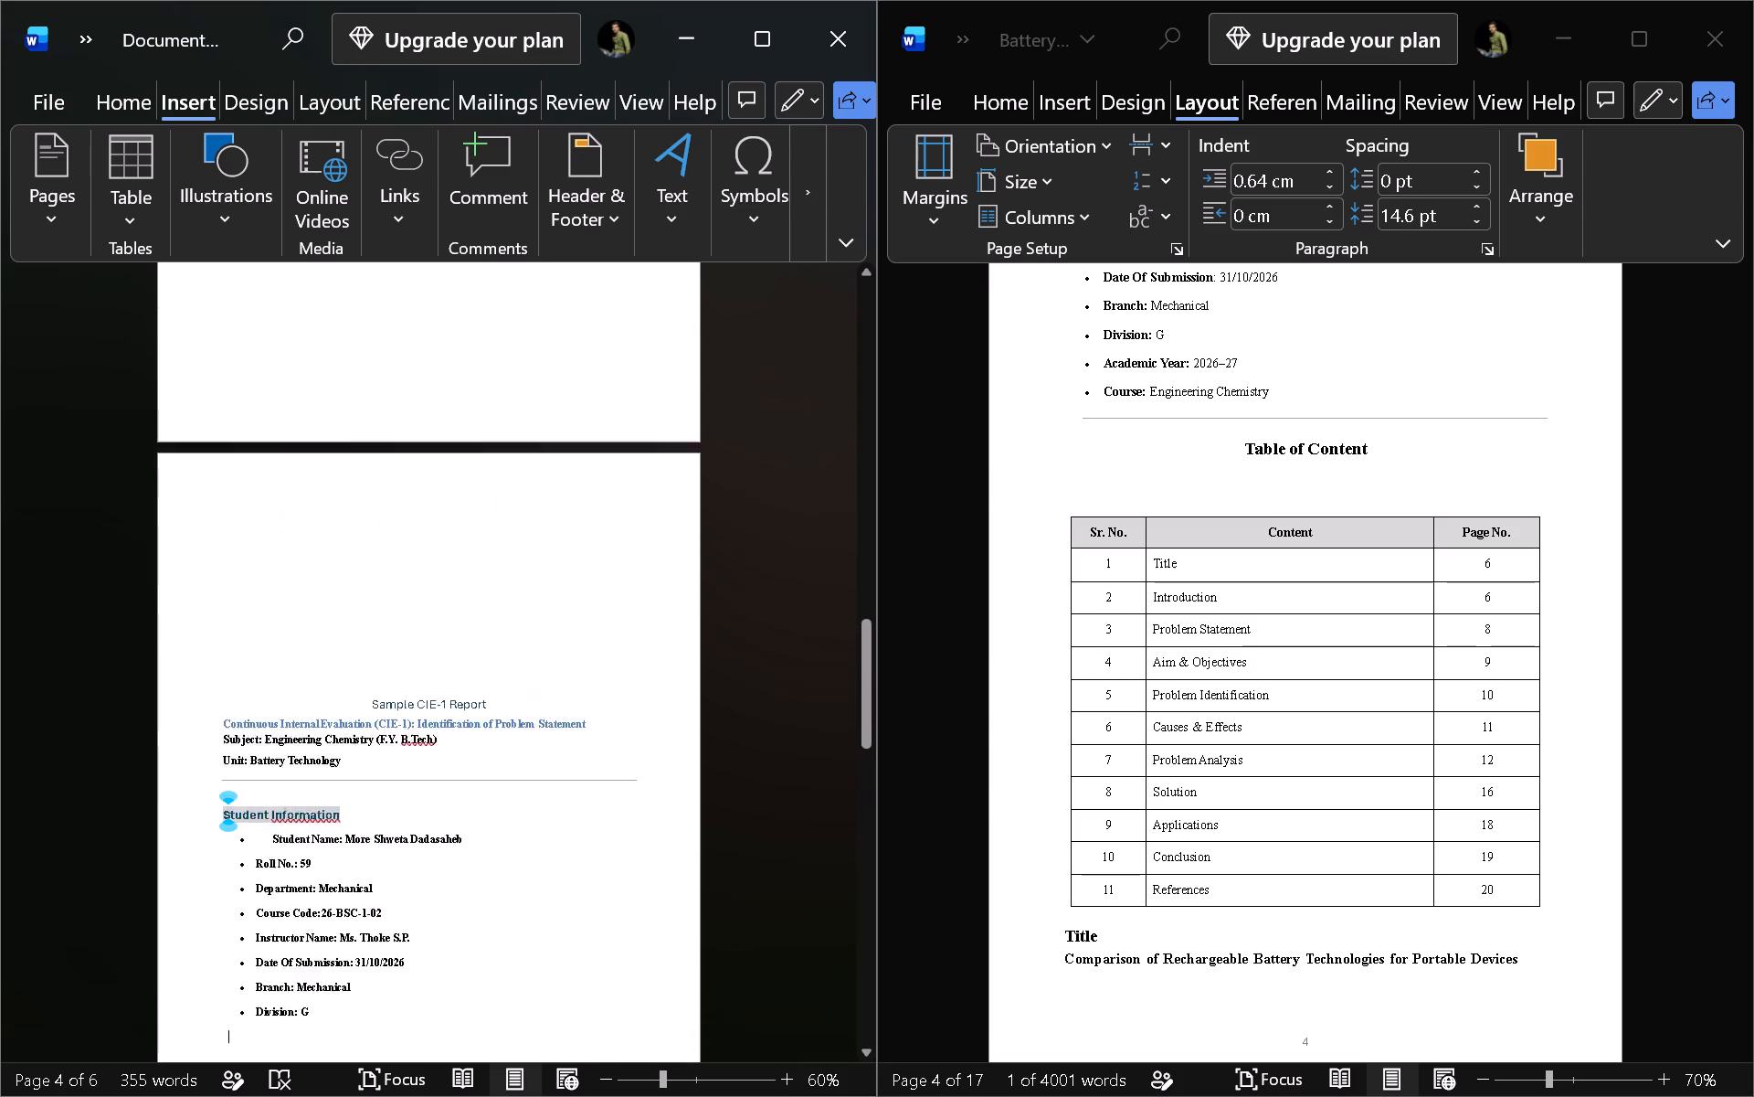
scroll(325, 546, "up", 14)
scroll(325, 546, "up", 15)
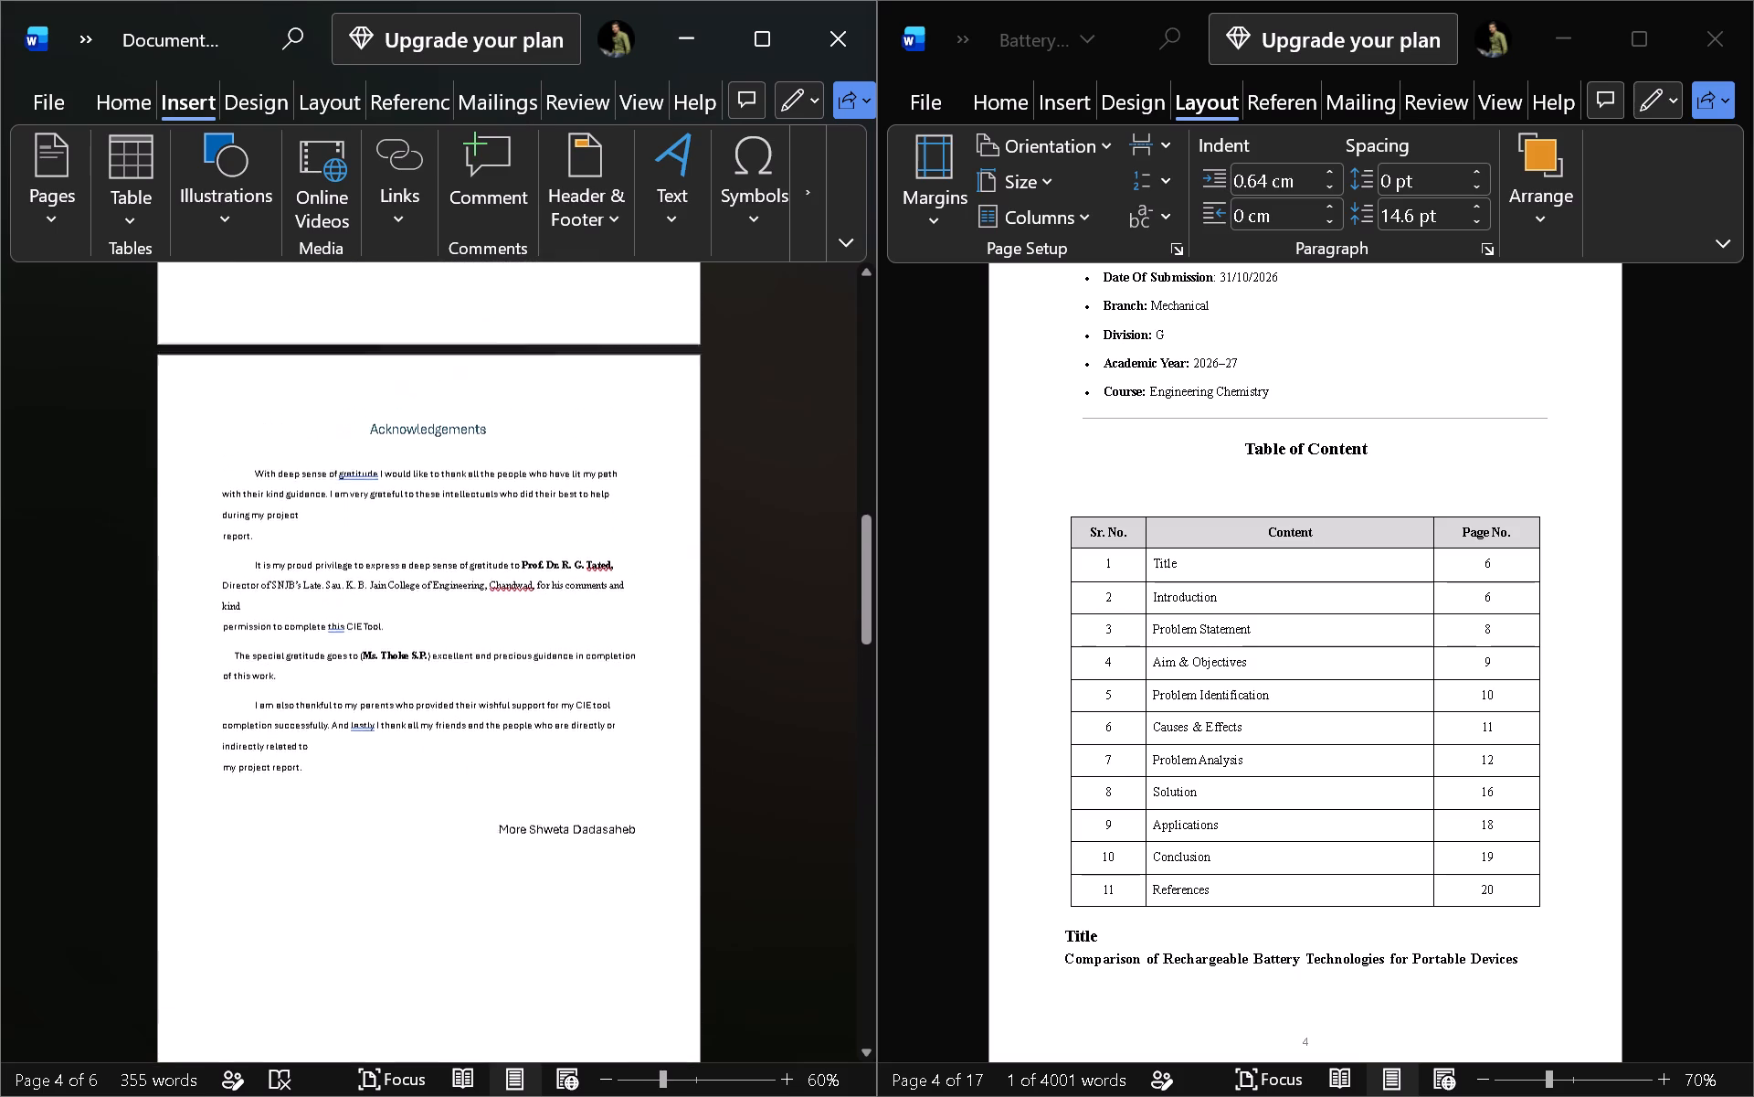
scroll(325, 546, "up", 3)
scroll(325, 546, "up", 18)
scroll(325, 546, "up", 4)
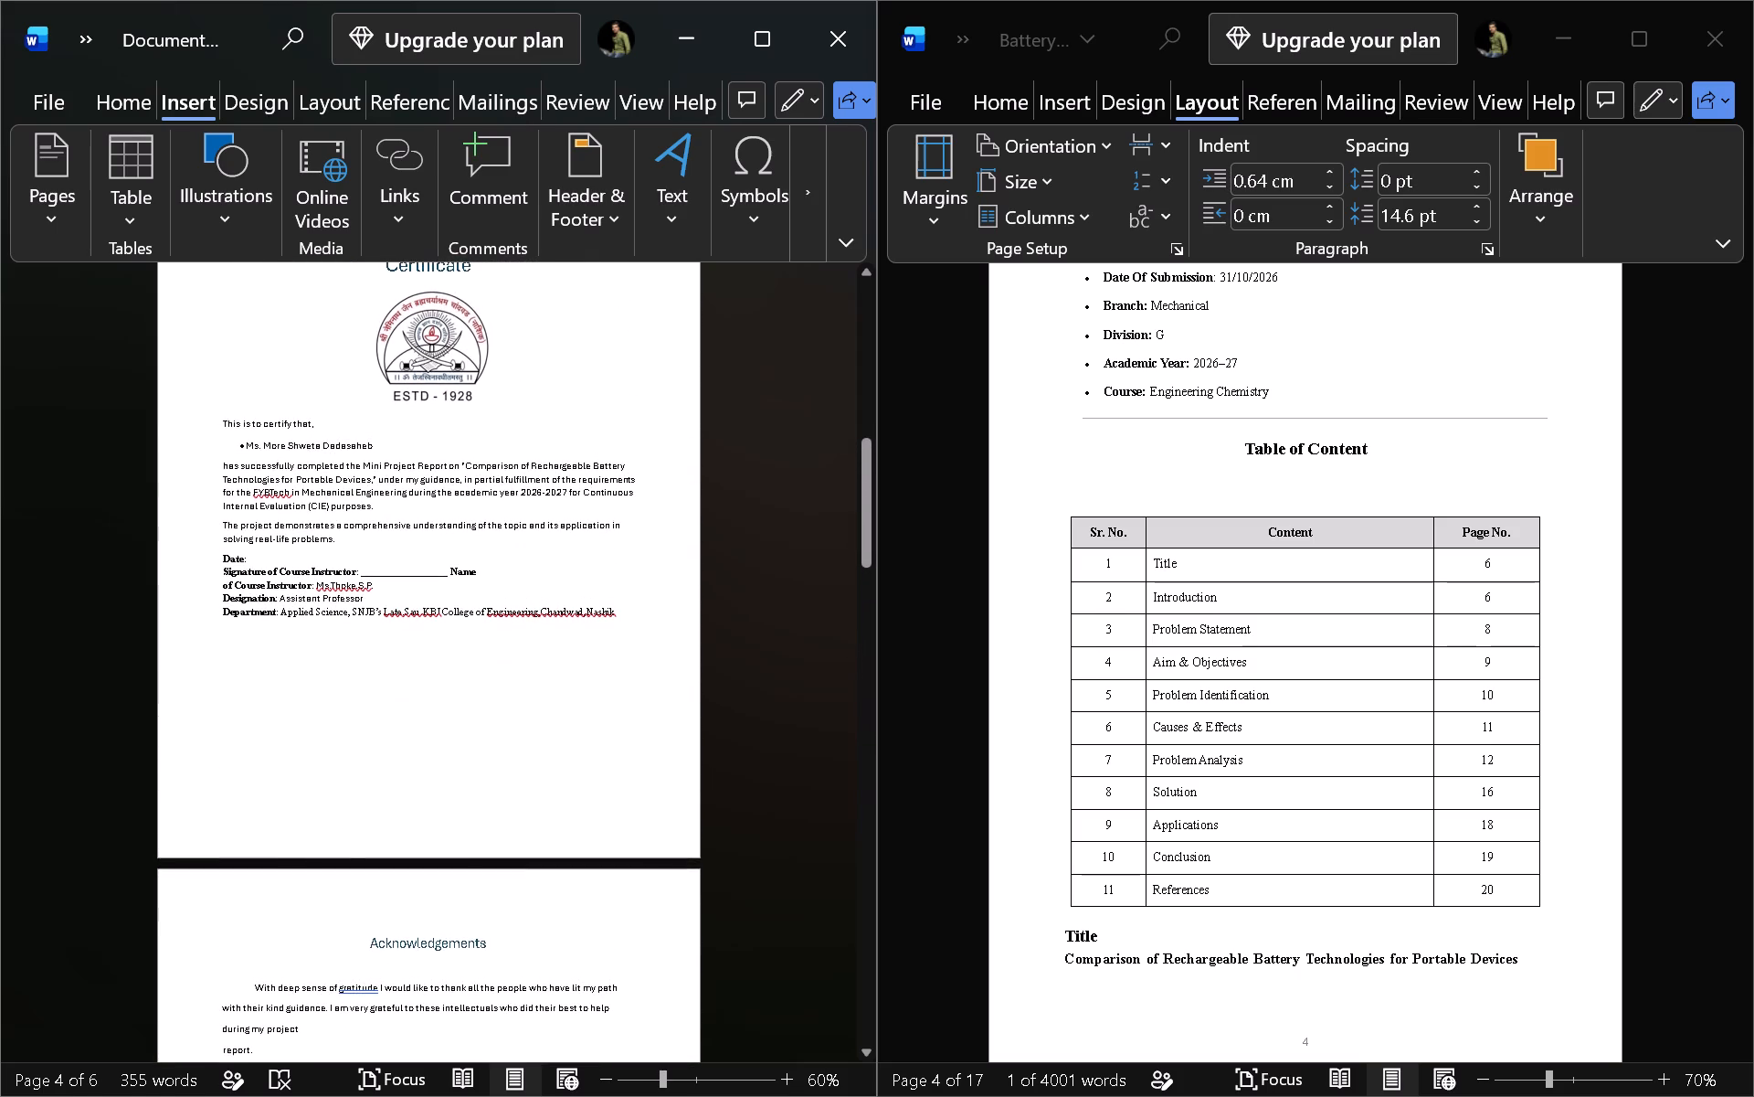
scroll(330, 583, "up", 20)
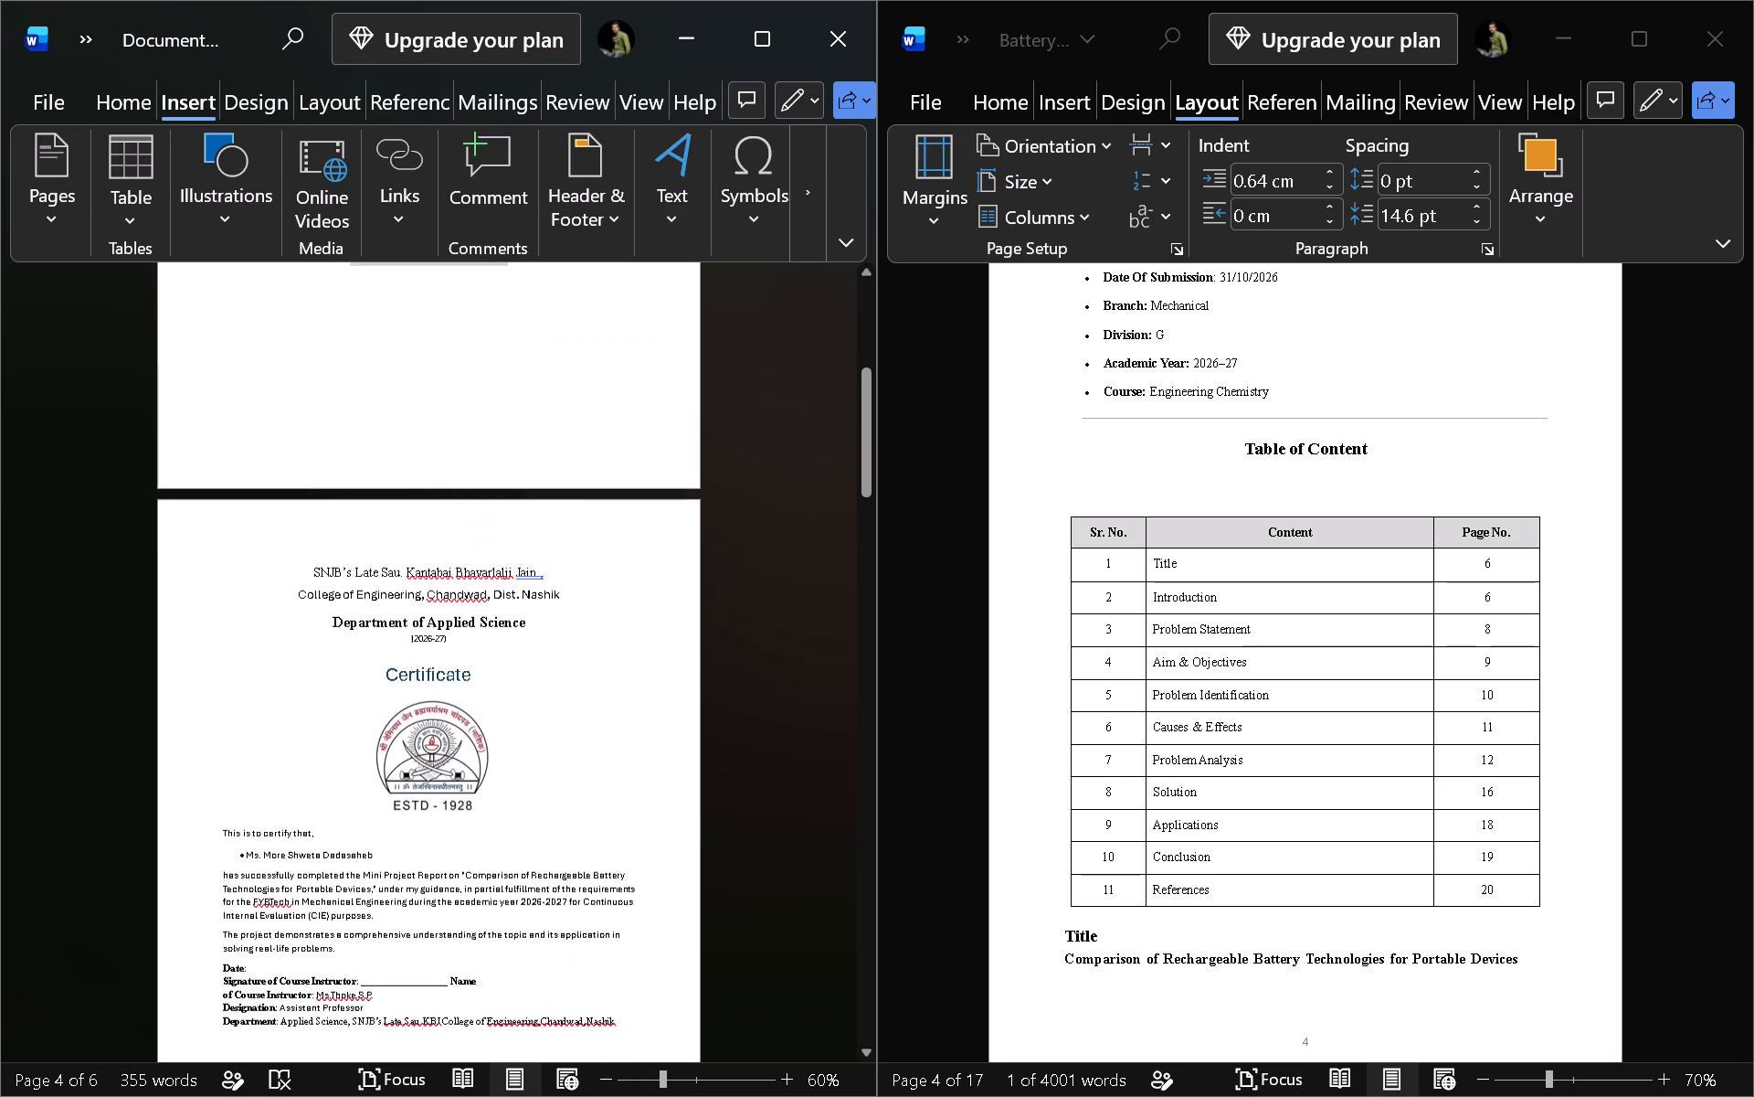
scroll(338, 631, "up", 10)
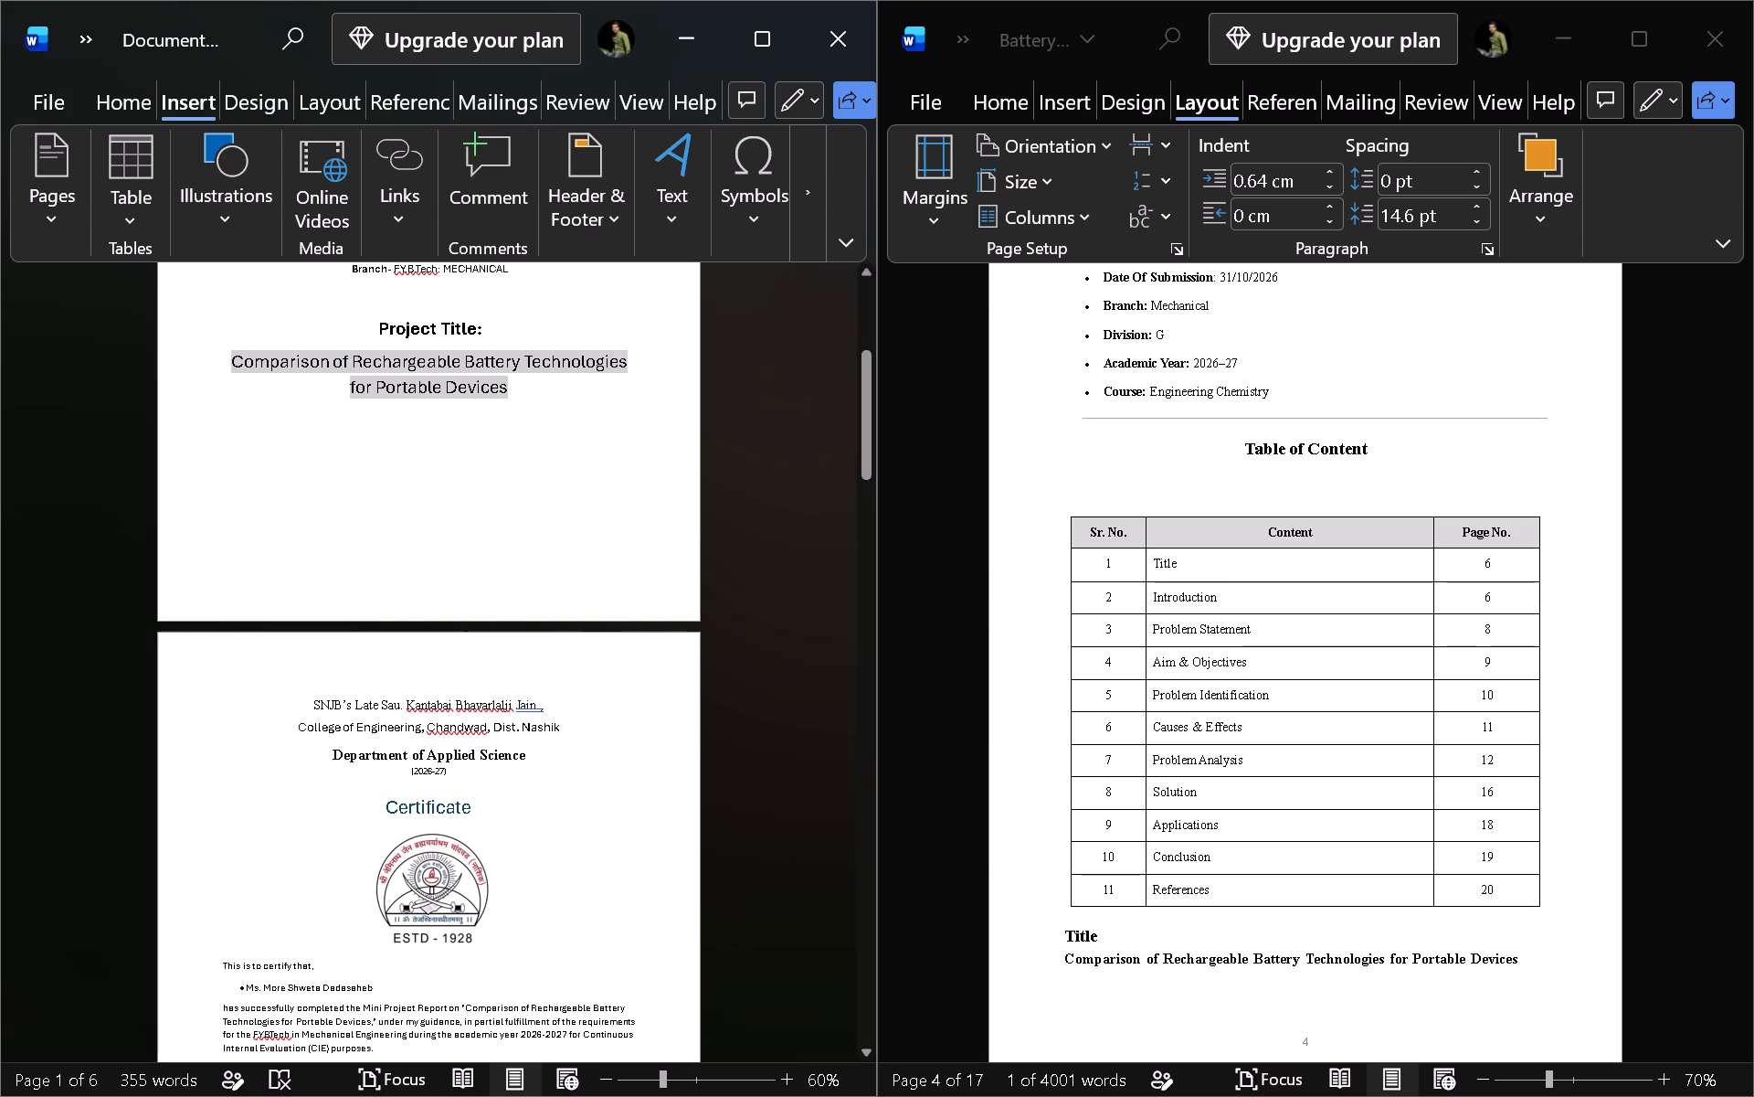
left_click(450, 364)
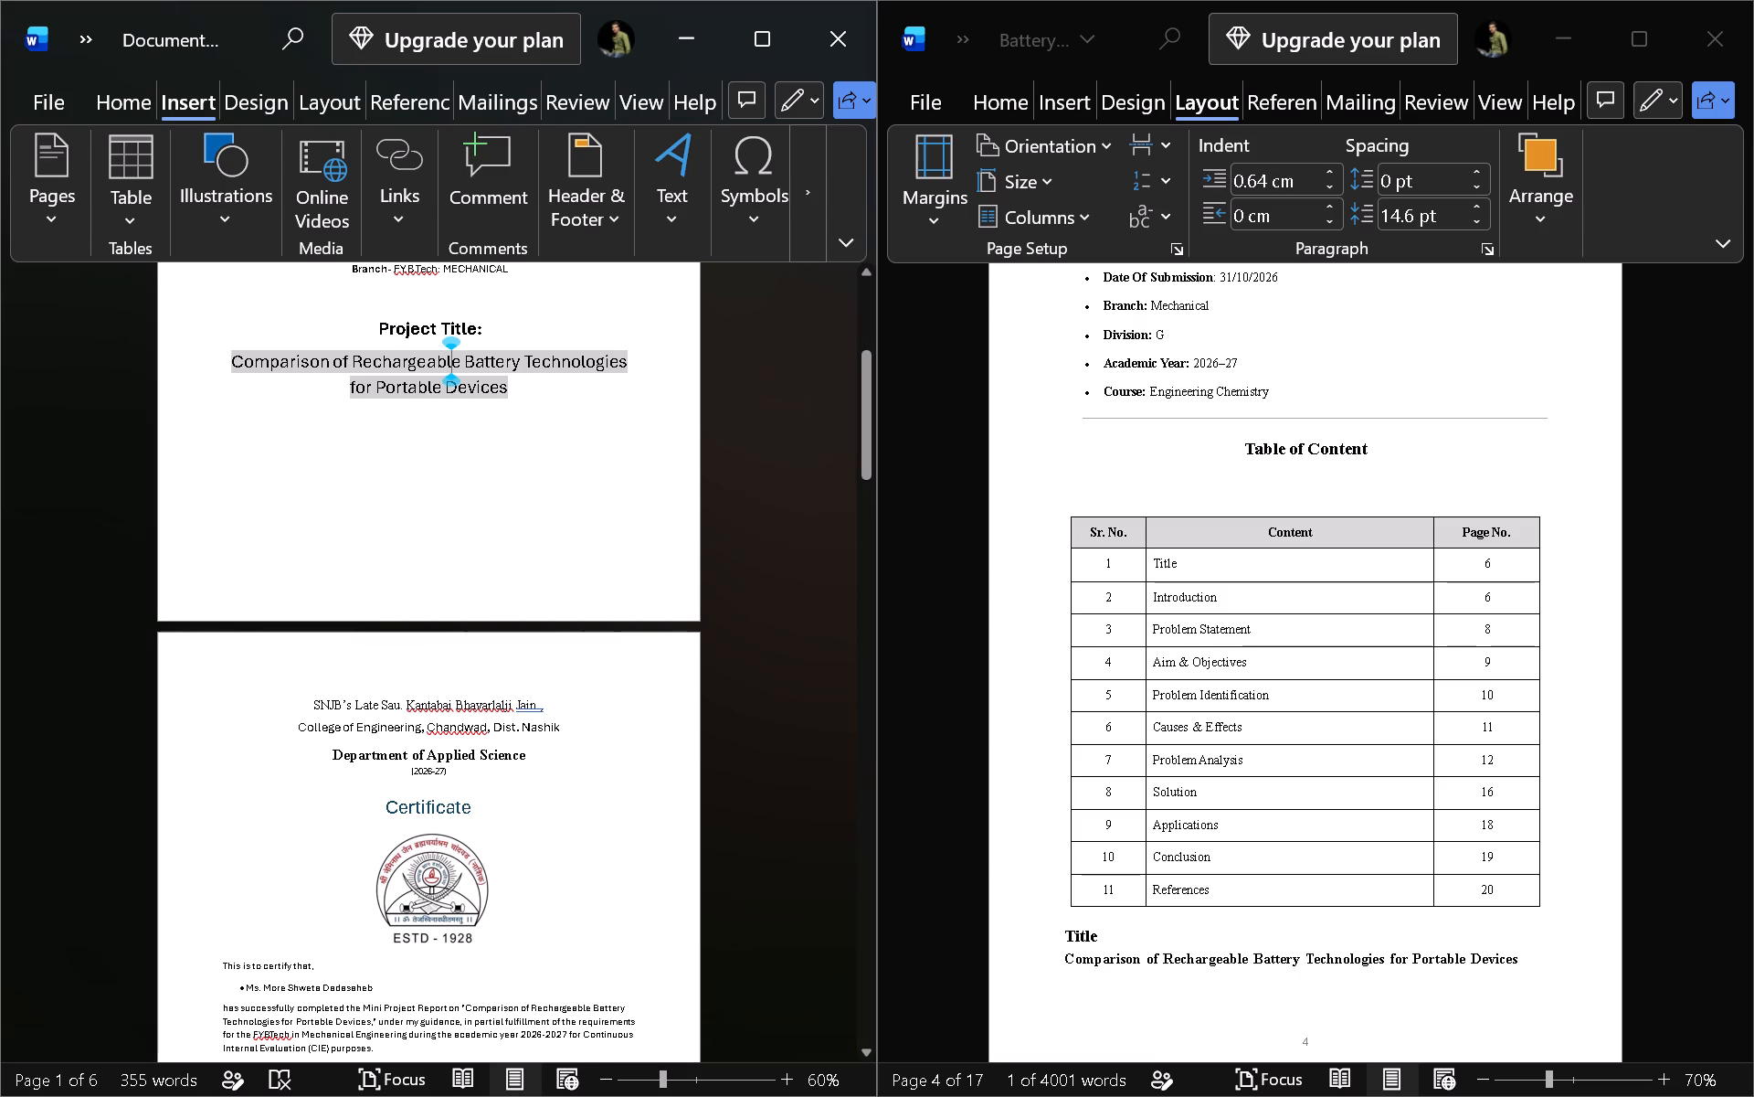
left_click(460, 371)
key("BackSpace")
key("BackSpace")
key("BackSpace")
key("BackSpace")
key("BackSpace")
key("BackSpace")
key("BackSpace")
key("BackSpace")
key("BackSpace")
key("BackSpace")
key("BackSpace")
key("BackSpace")
key("BackSpace")
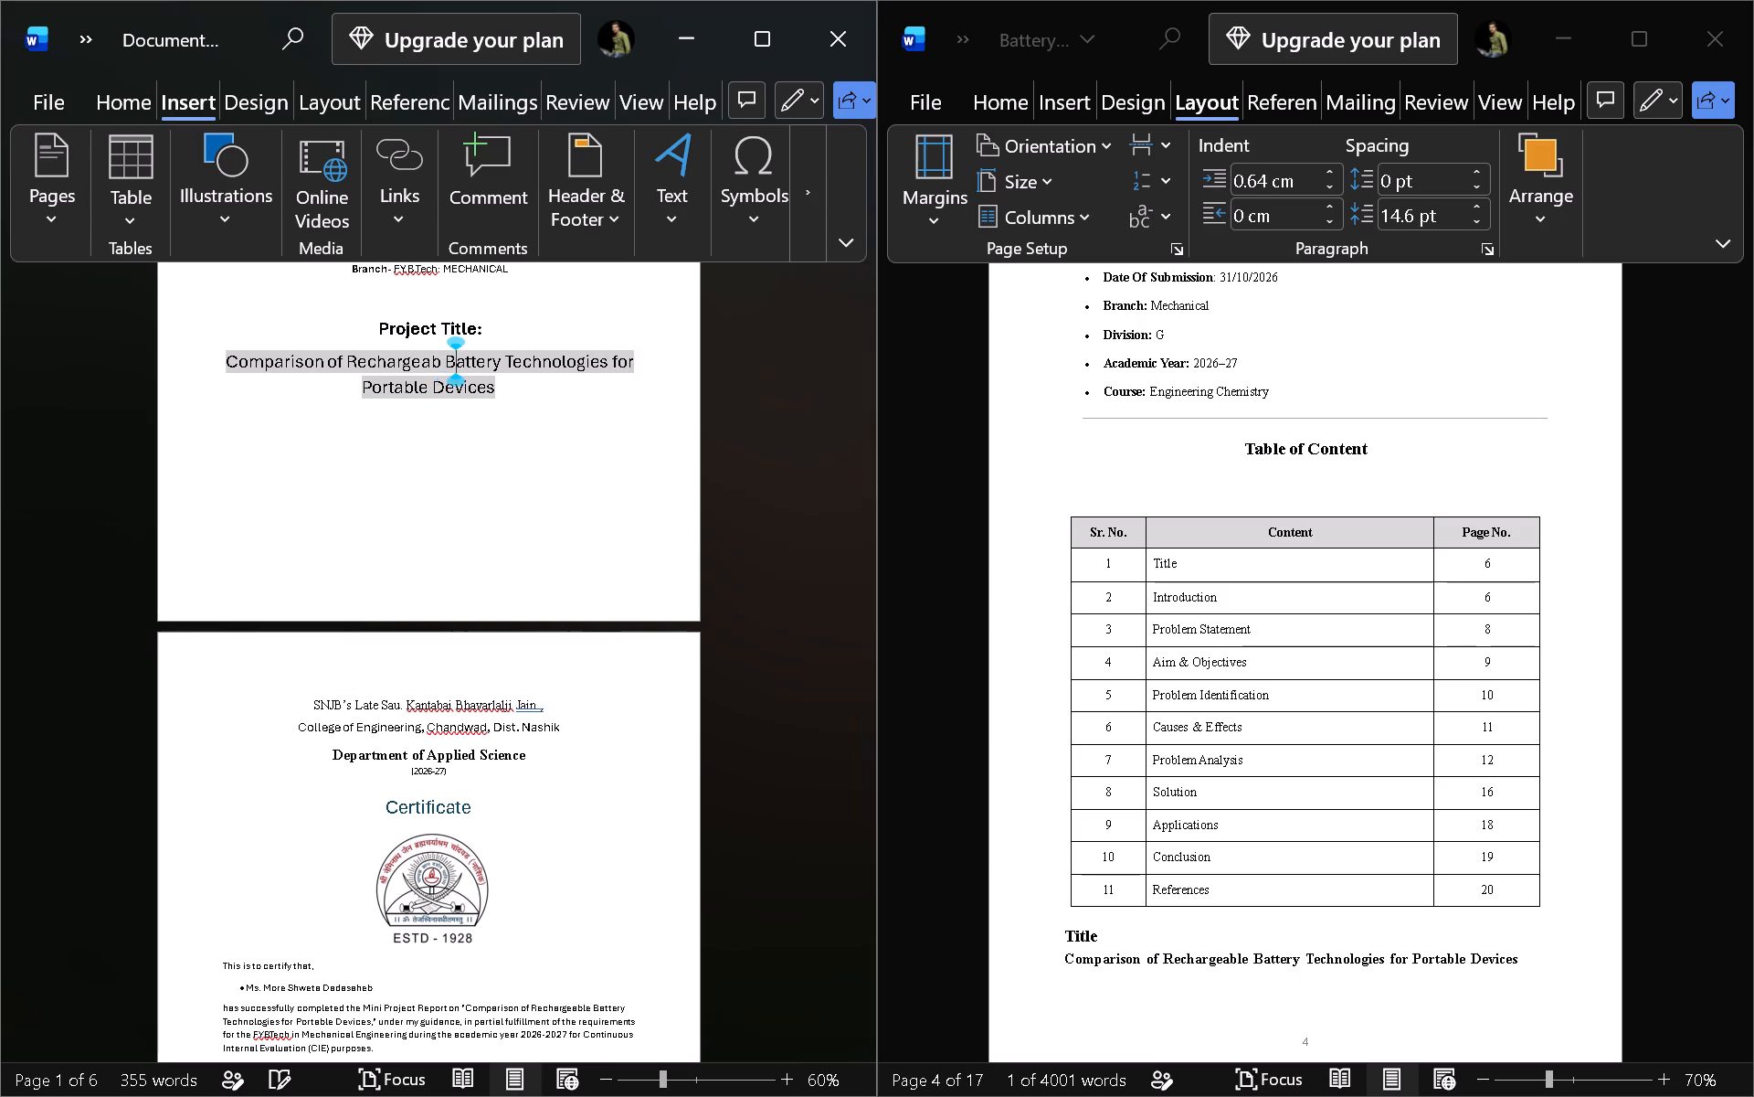
key("BackSpace")
key("BackSpace")
key("BackSpace")
key("BackSpace")
key("BackSpace")
key("BackSpace")
key("BackSpace")
key("BackSpace")
key("BackSpace")
key("BackSpace")
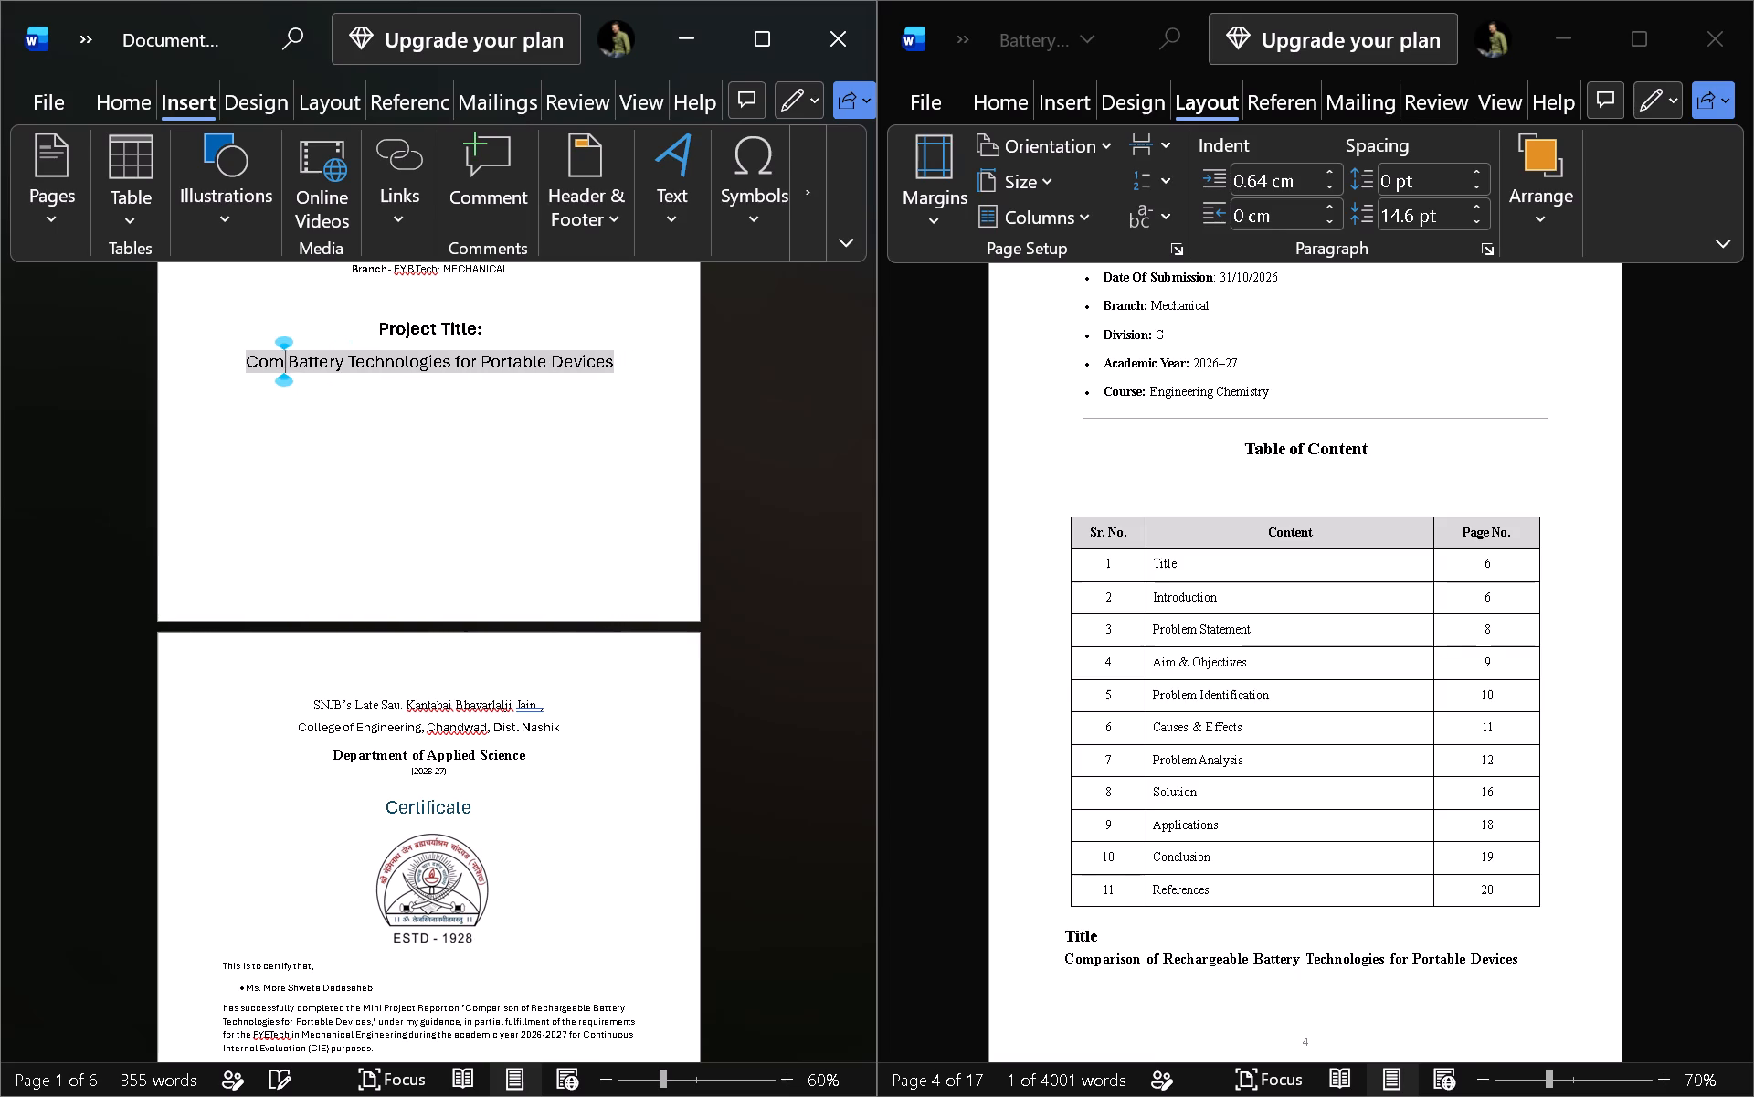
key("BackSpace")
key("BackSpace")
key("BackSpace")
type("rece")
type("nt")
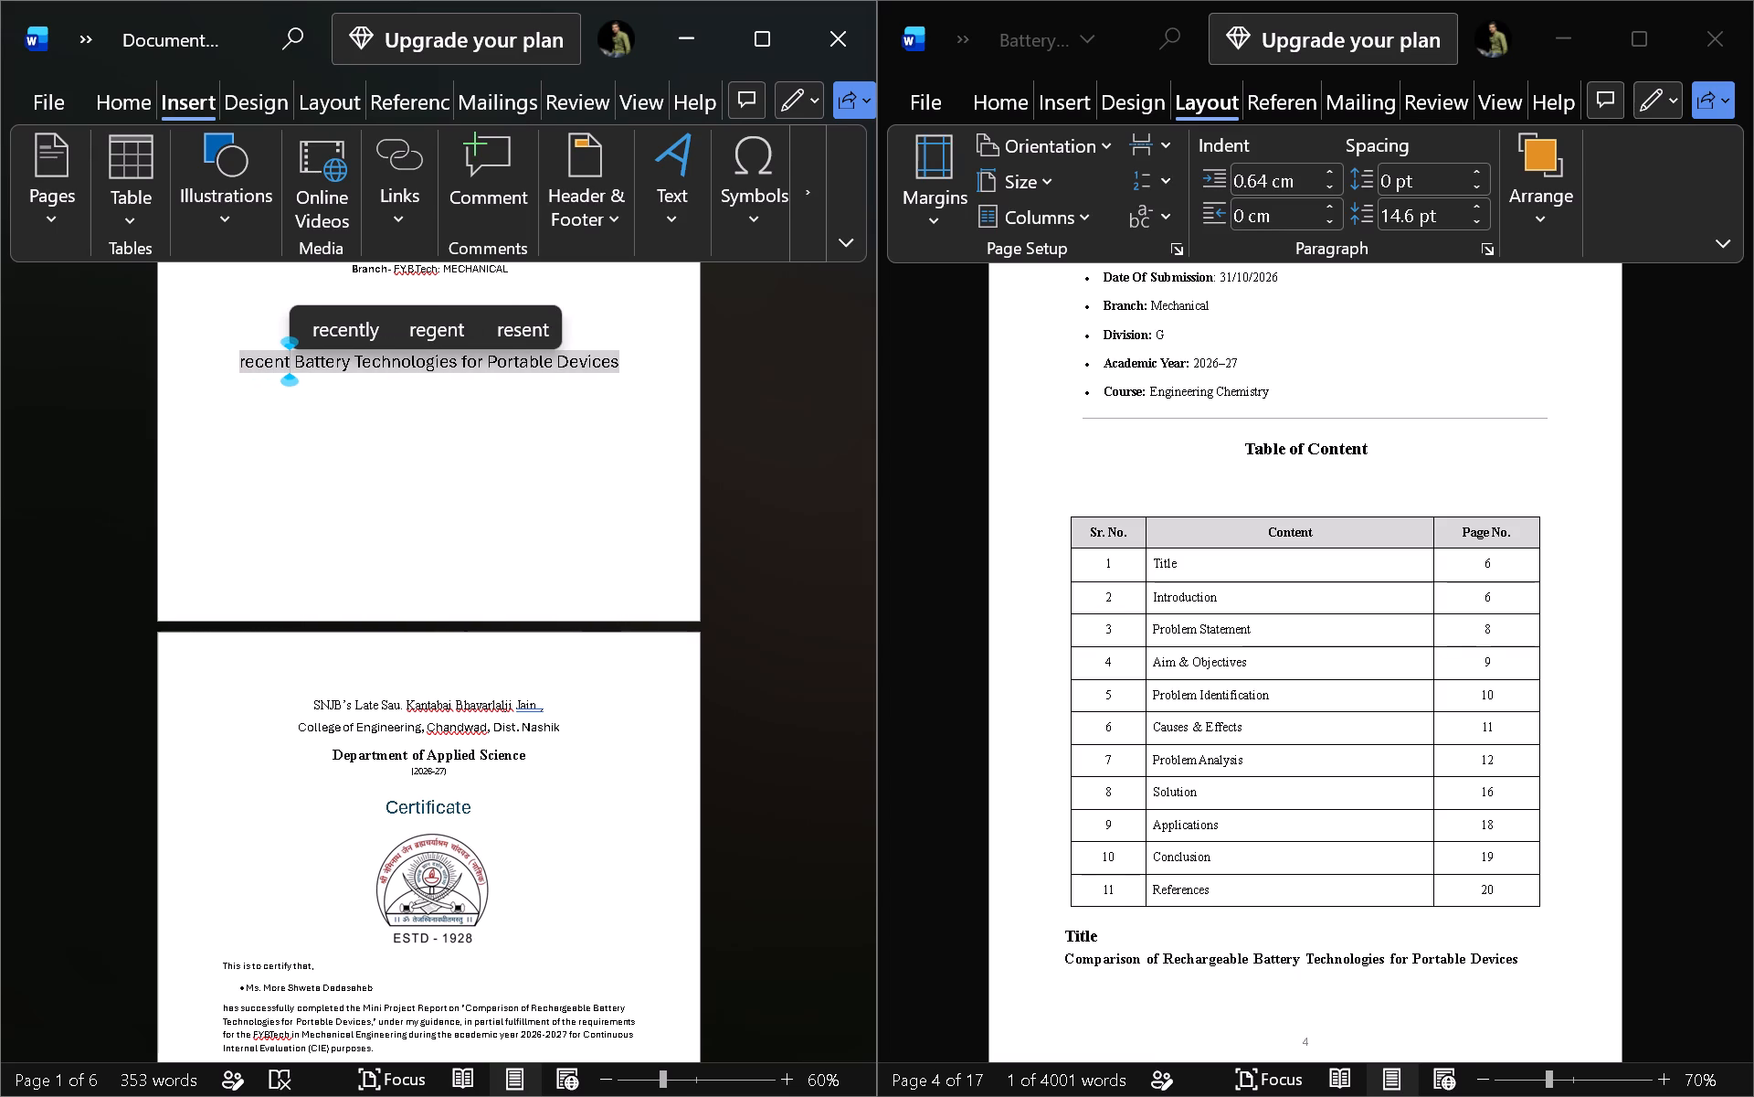
key("space")
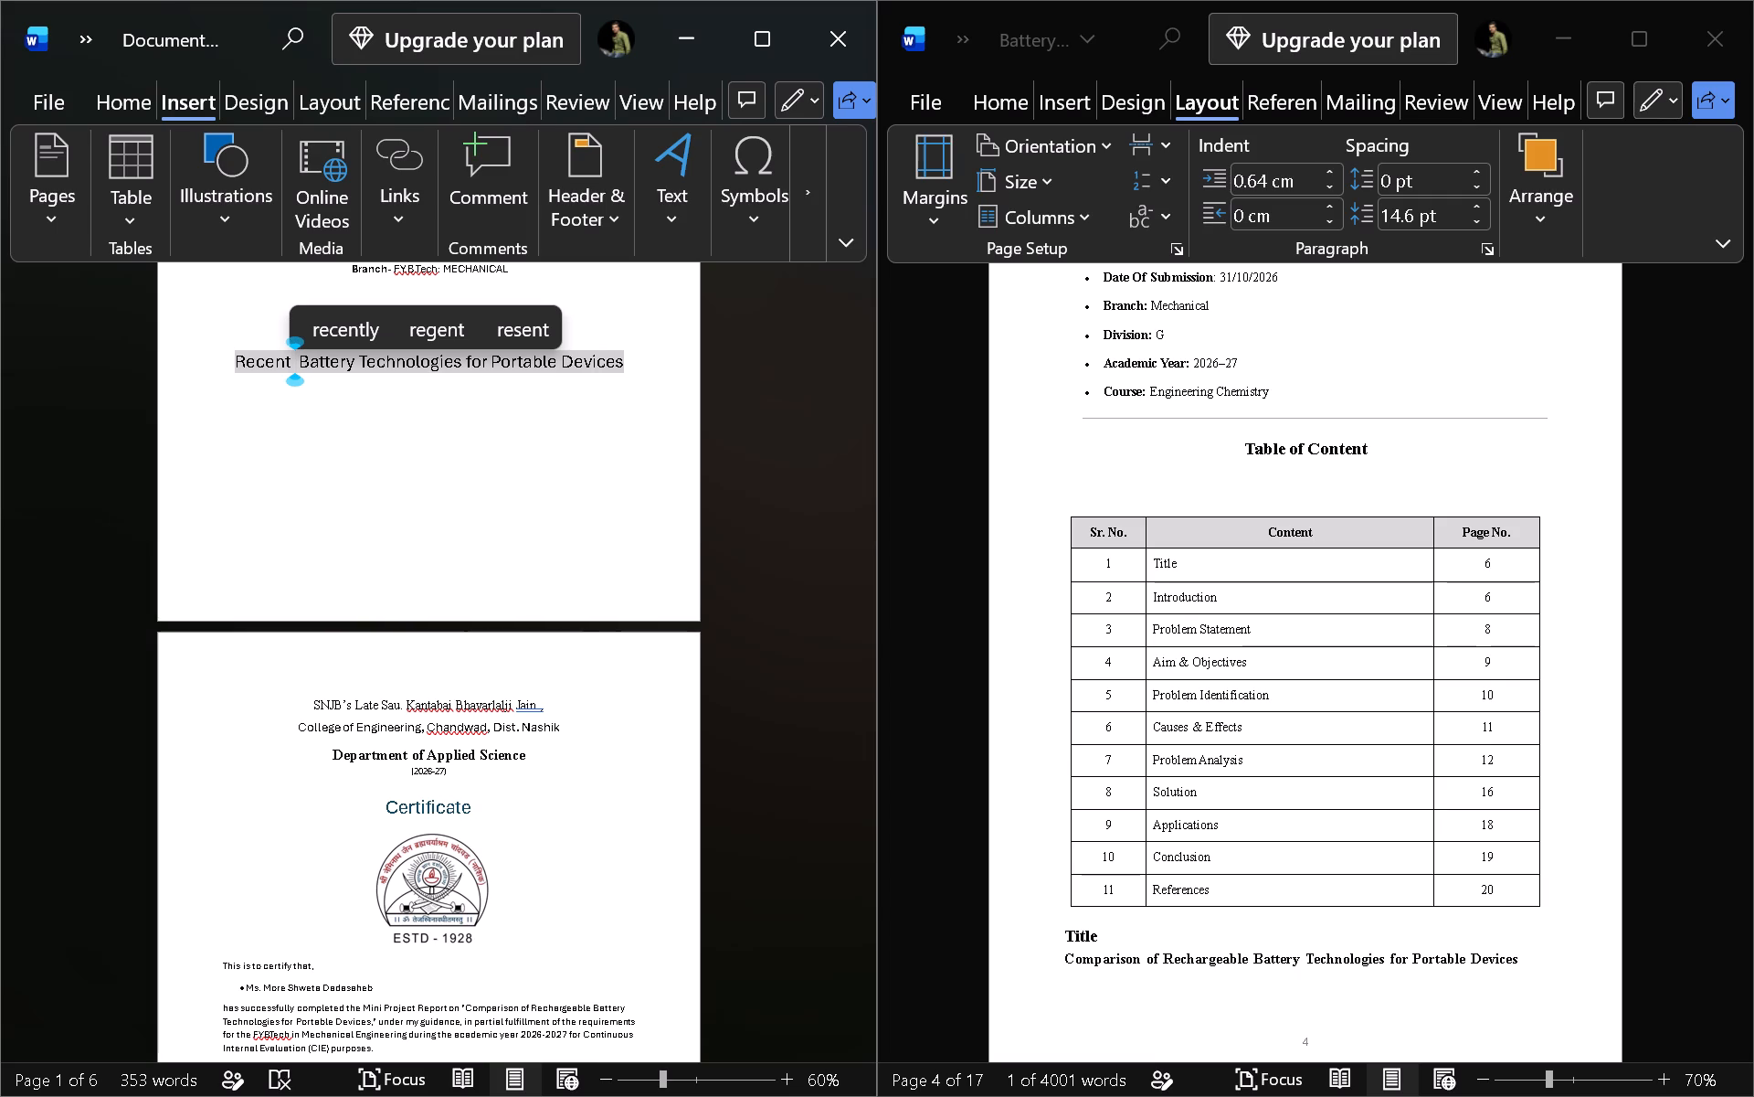
key("t")
key("e")
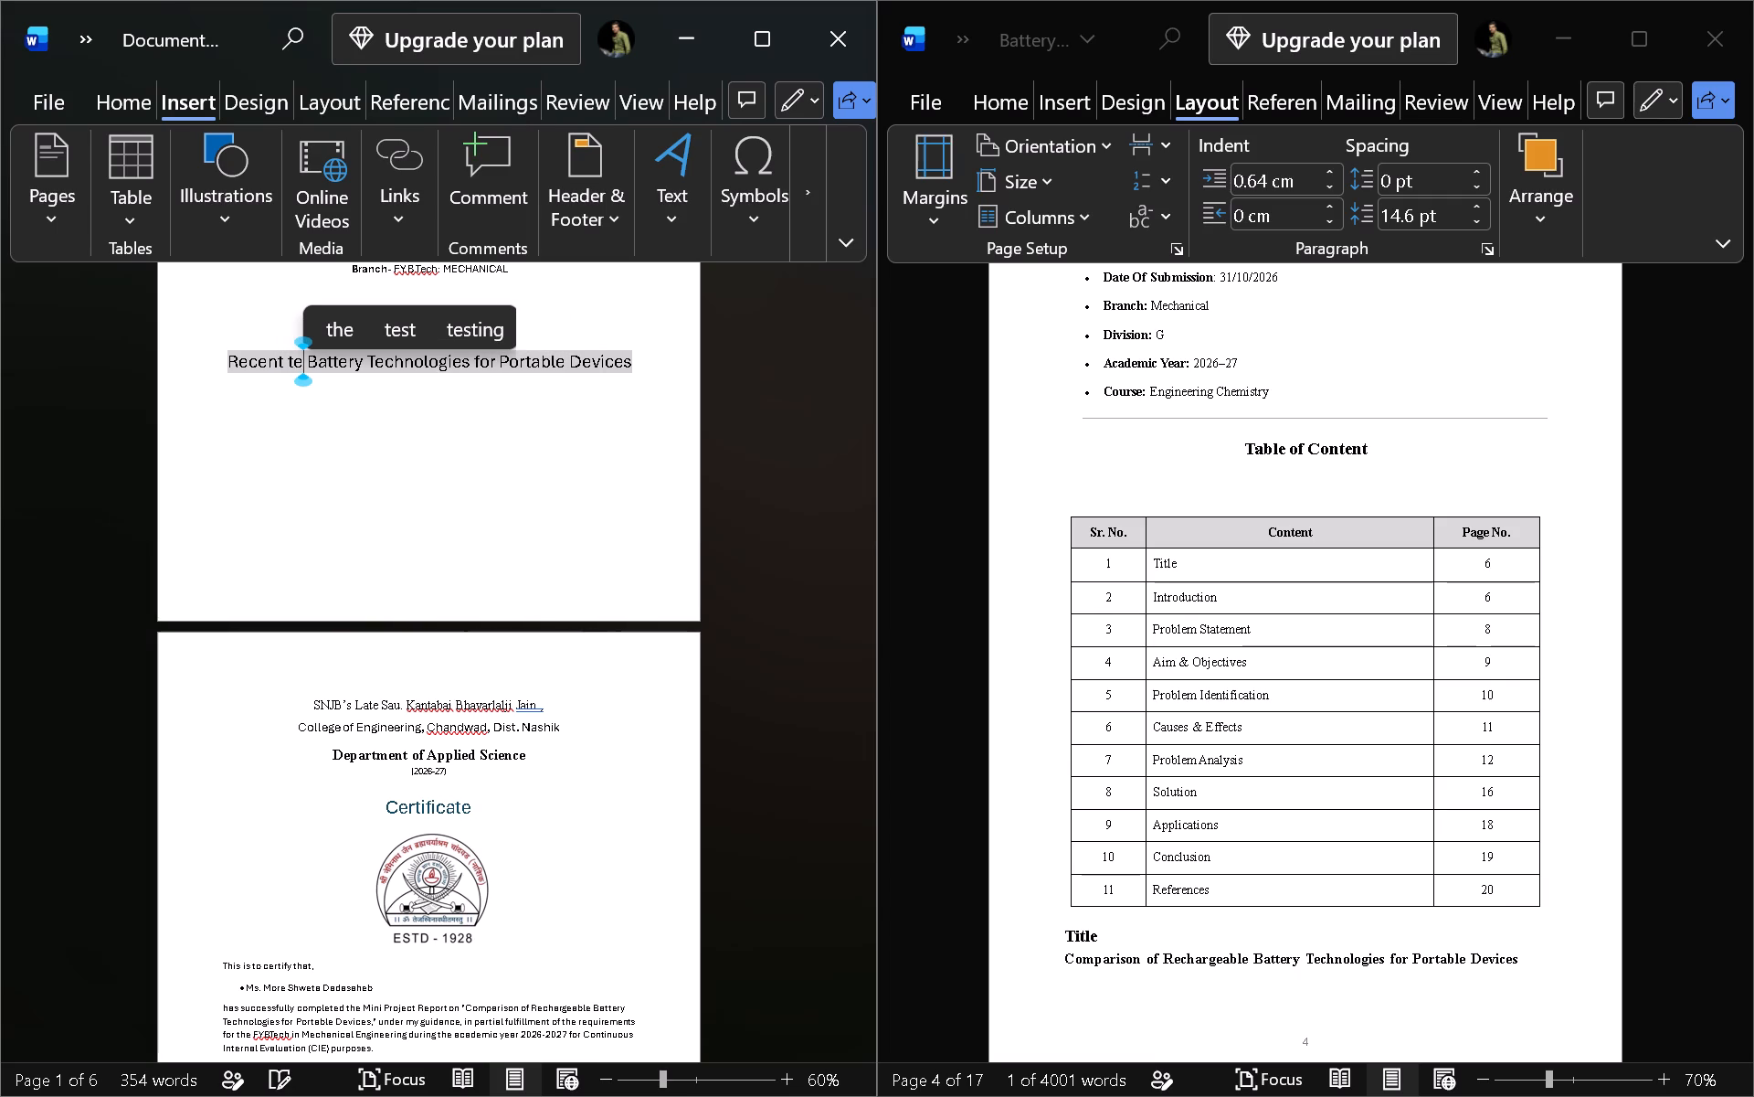
type("ch")
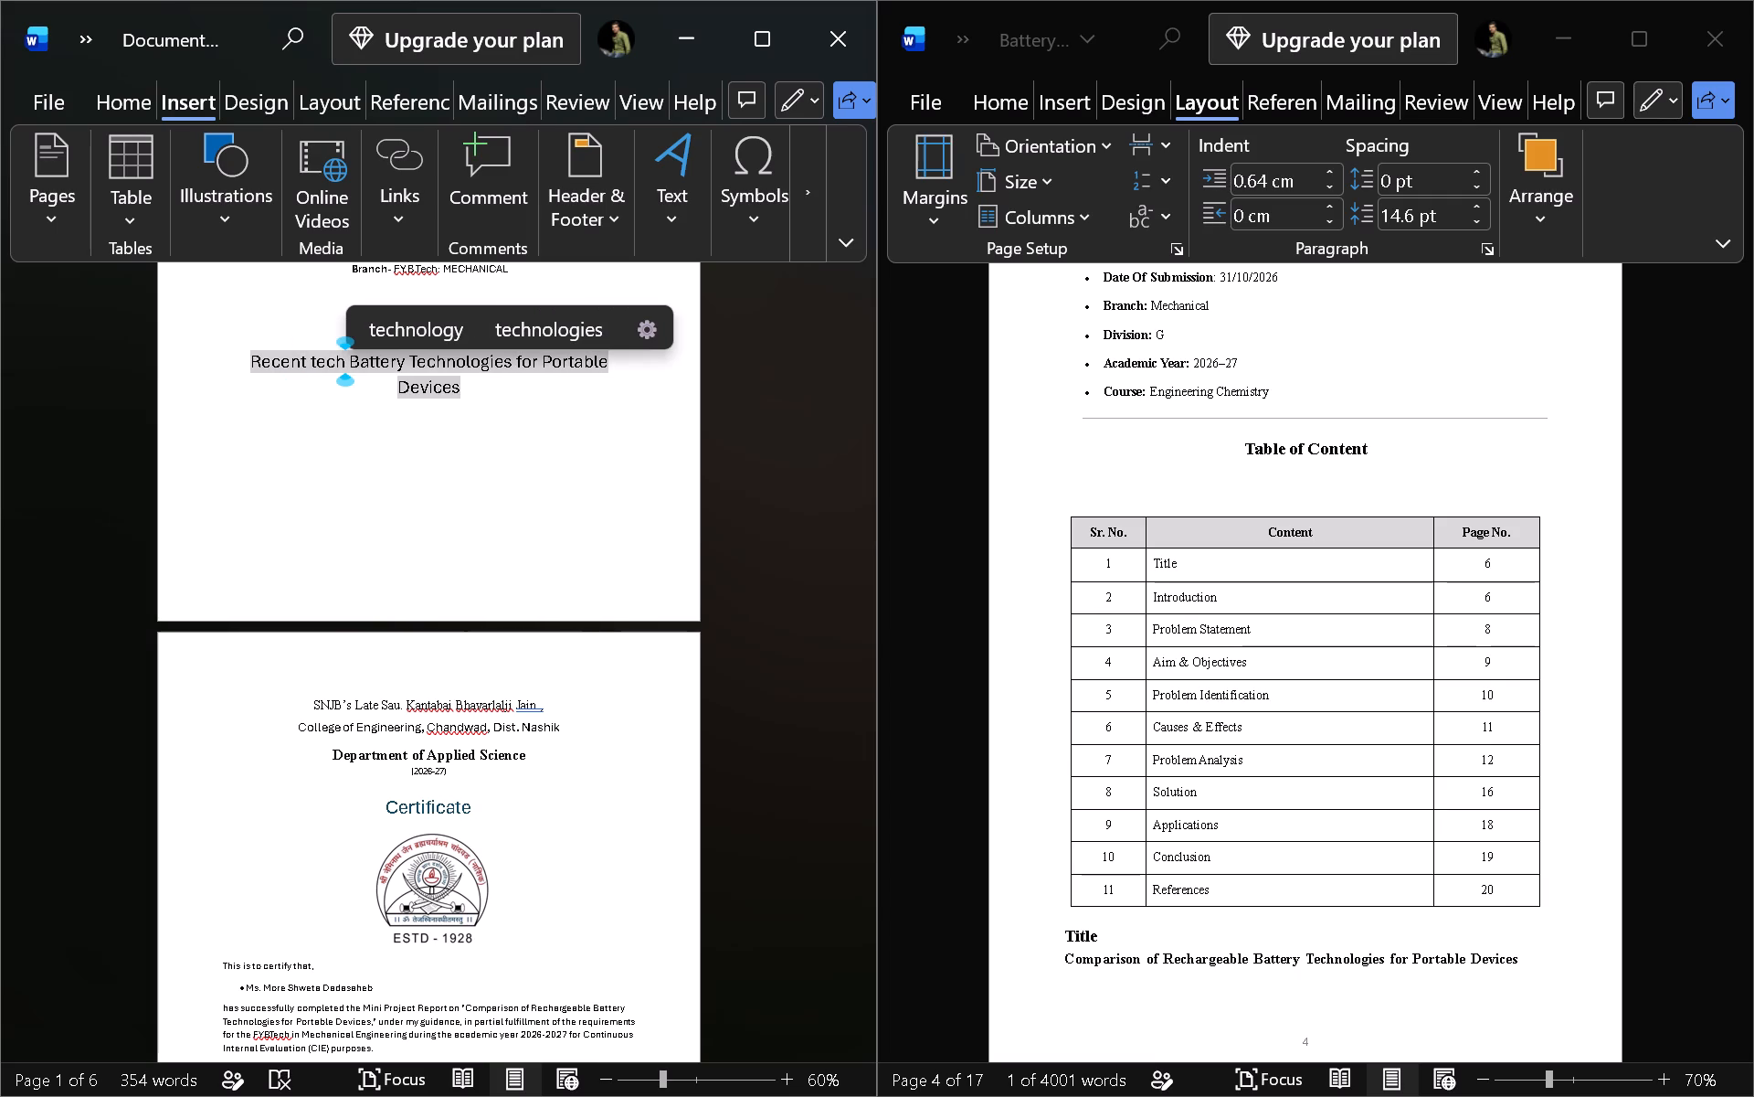
key("Up")
key("Right")
key("Return")
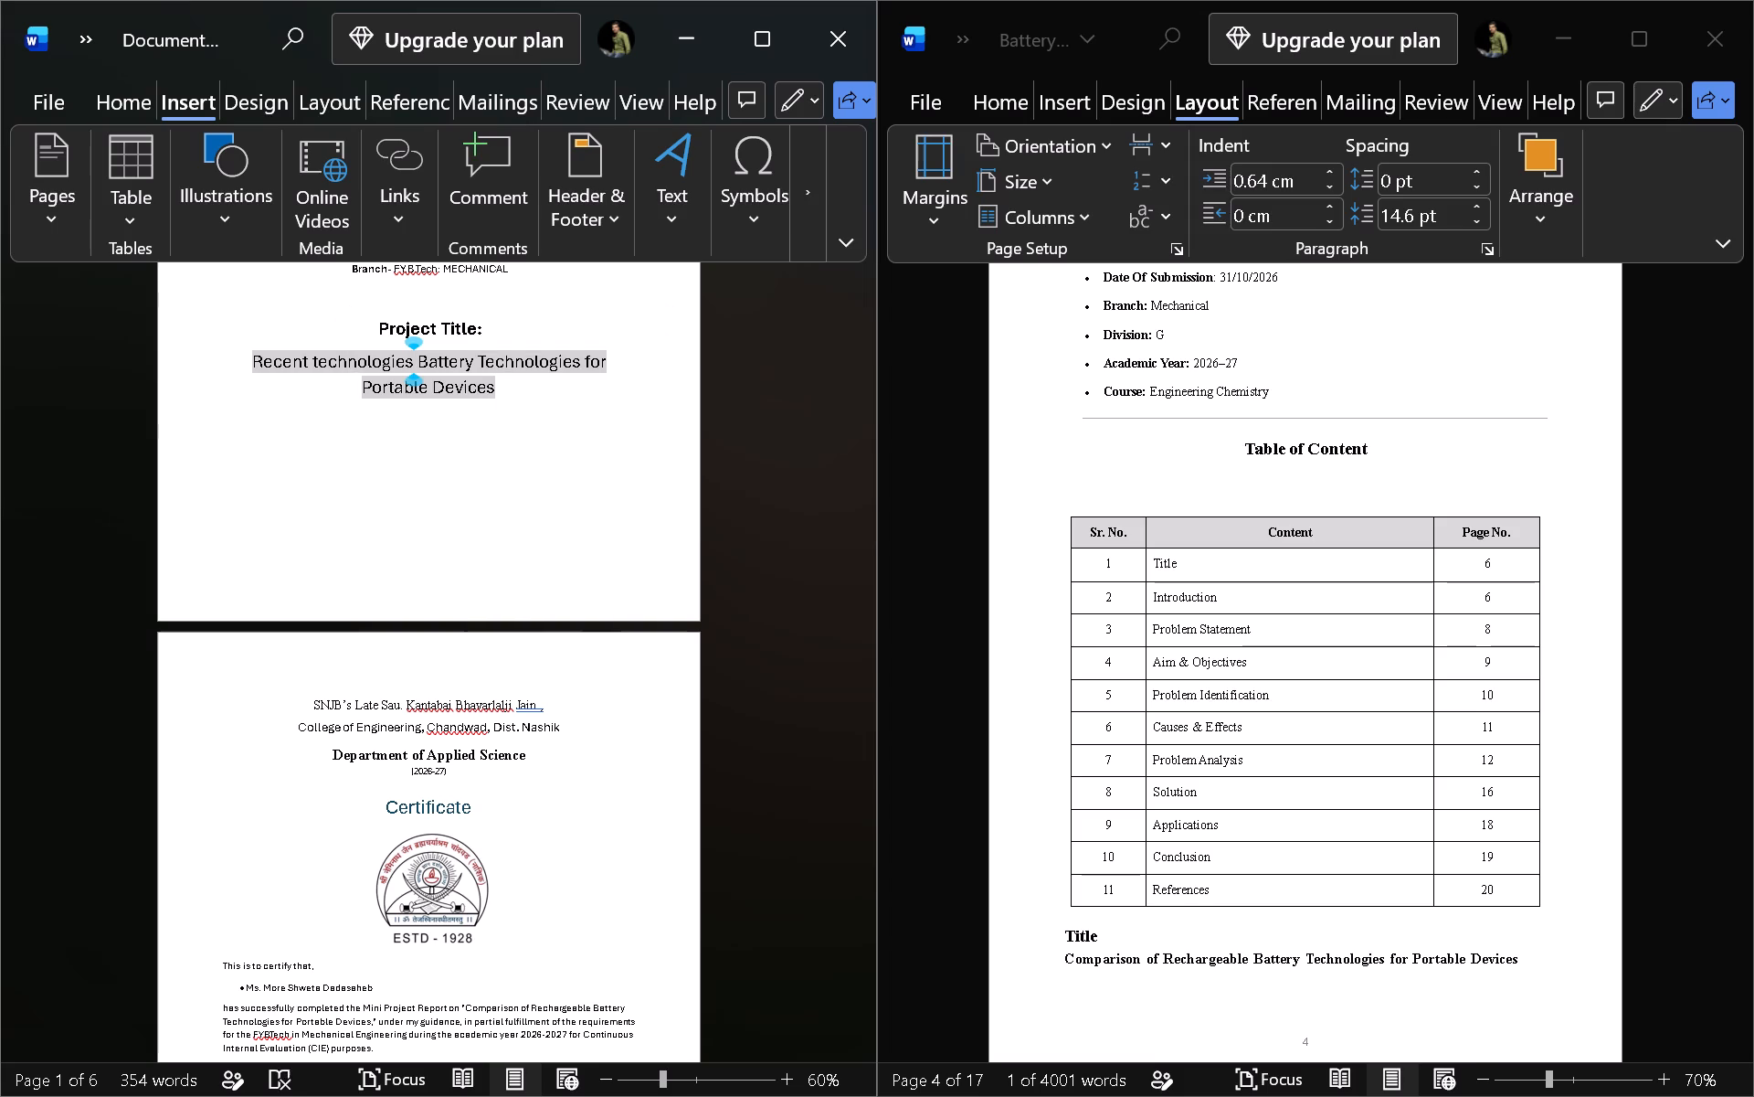
type("in")
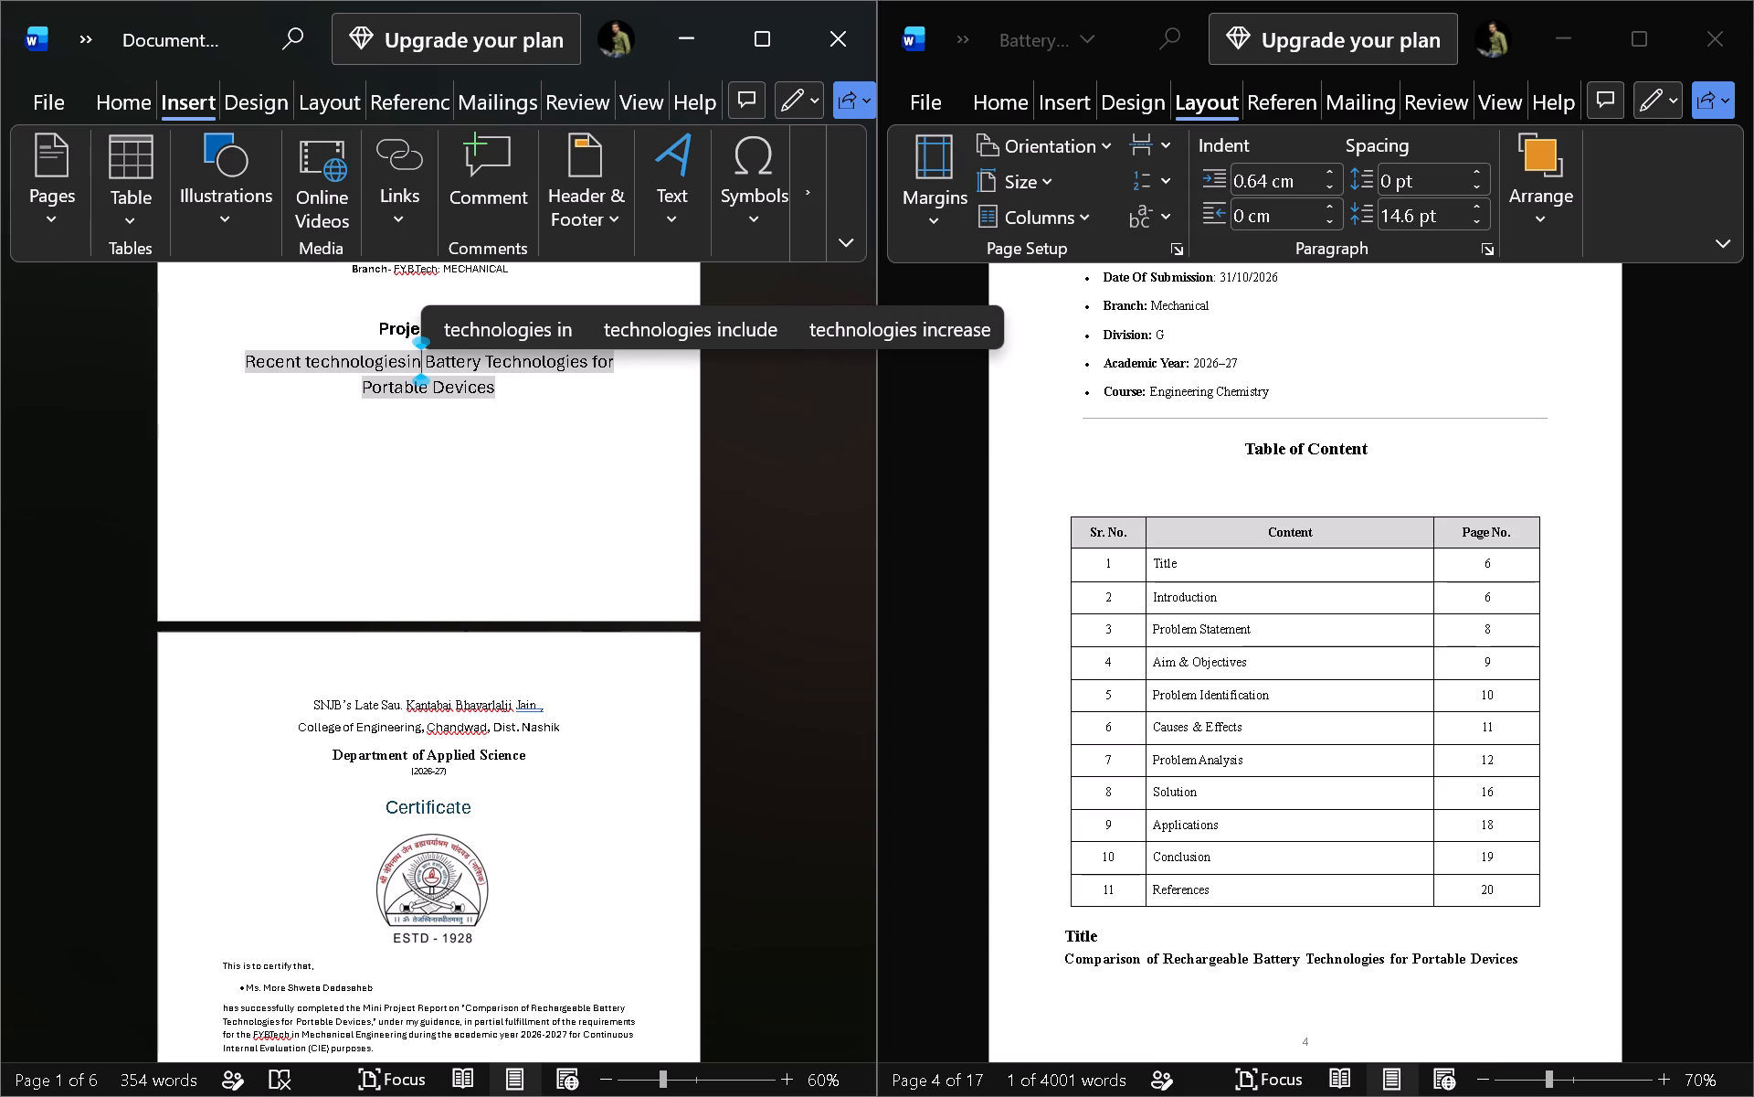
key("BackSpace")
key("BackSpace")
key("space")
type("in")
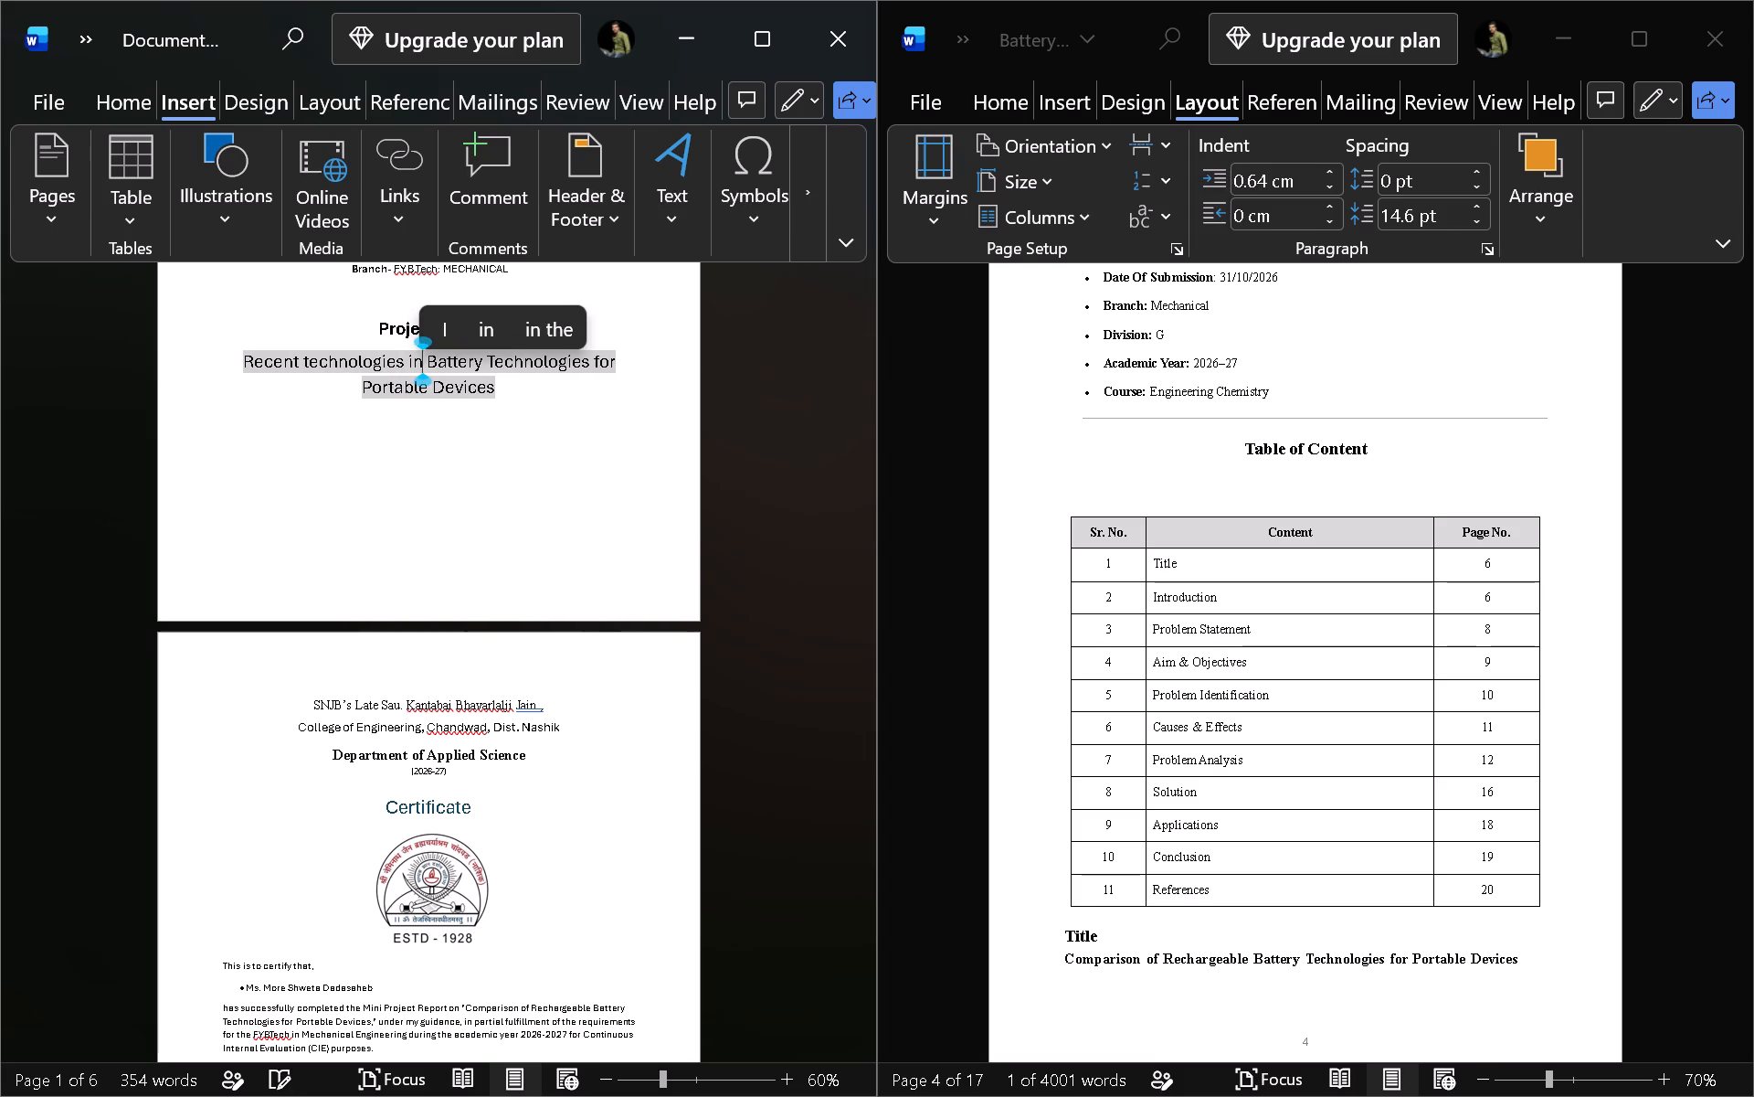
Insert "lithium based" before "Battery" in the cover page's project title.
key("space")
type("lithi")
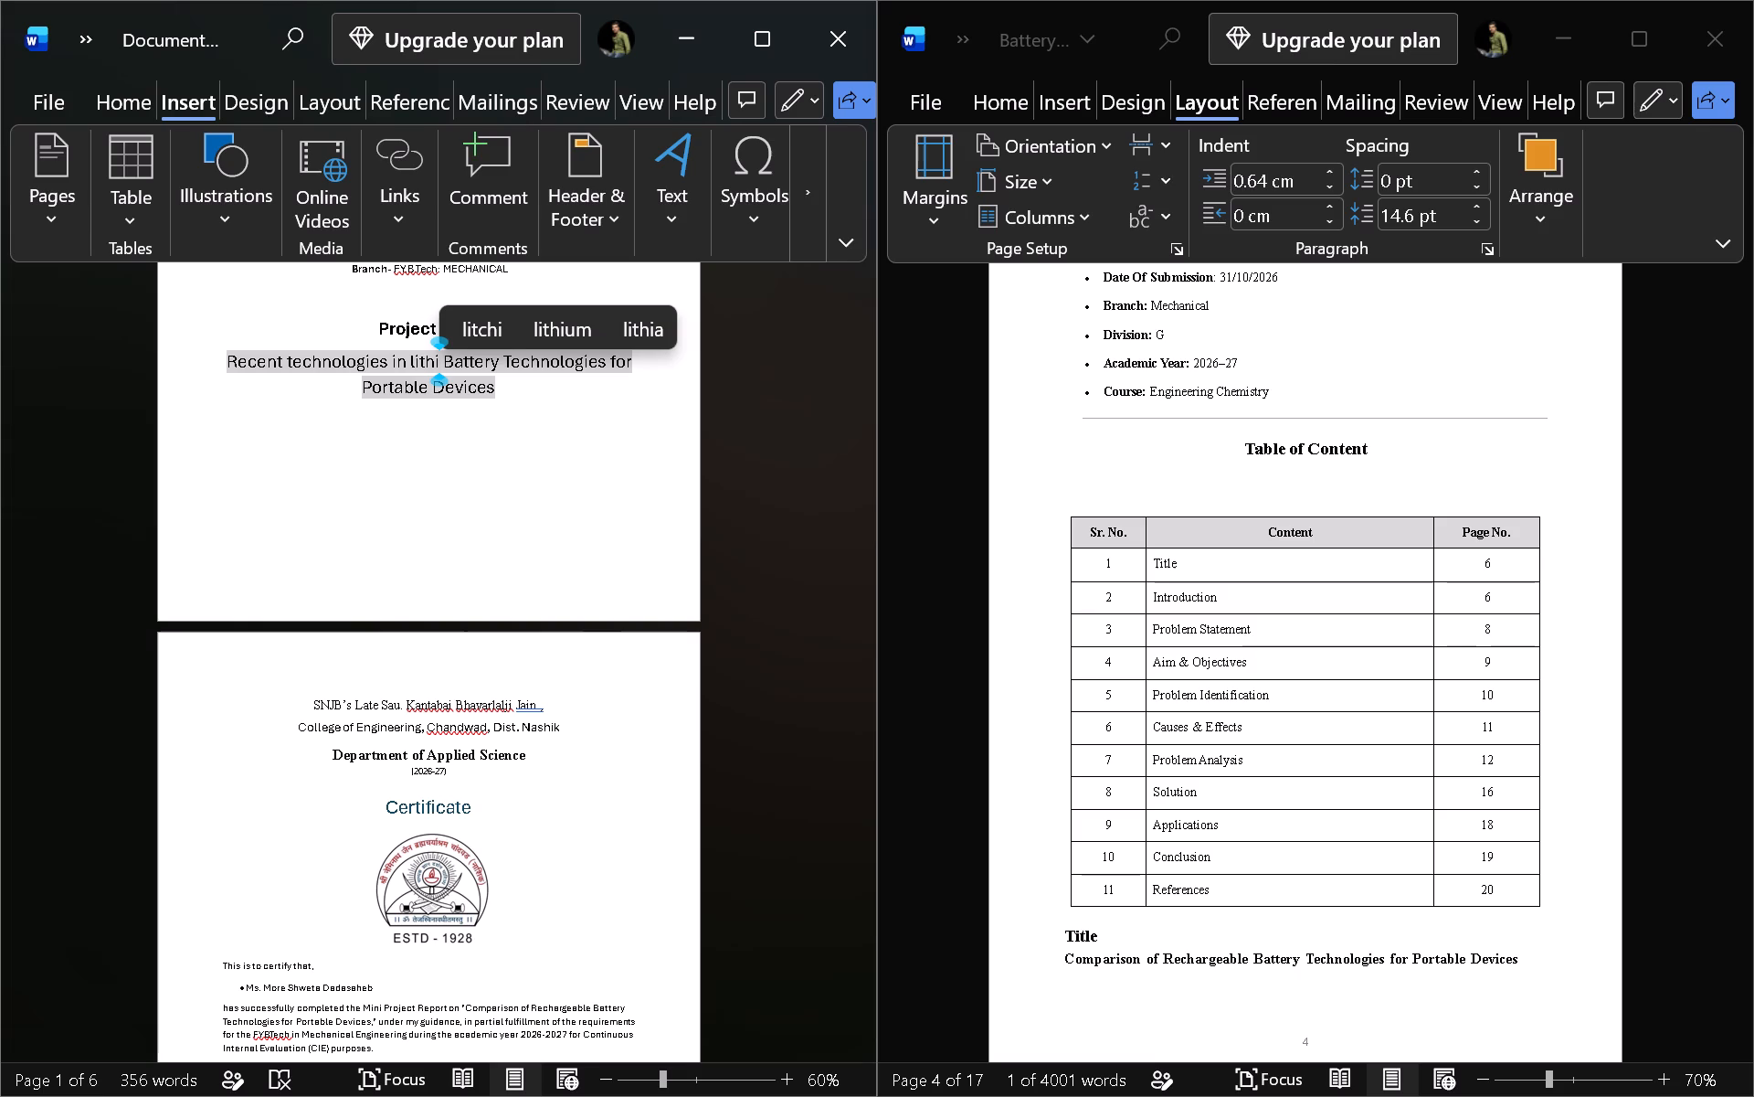
key("Up")
key("Right")
key("Return")
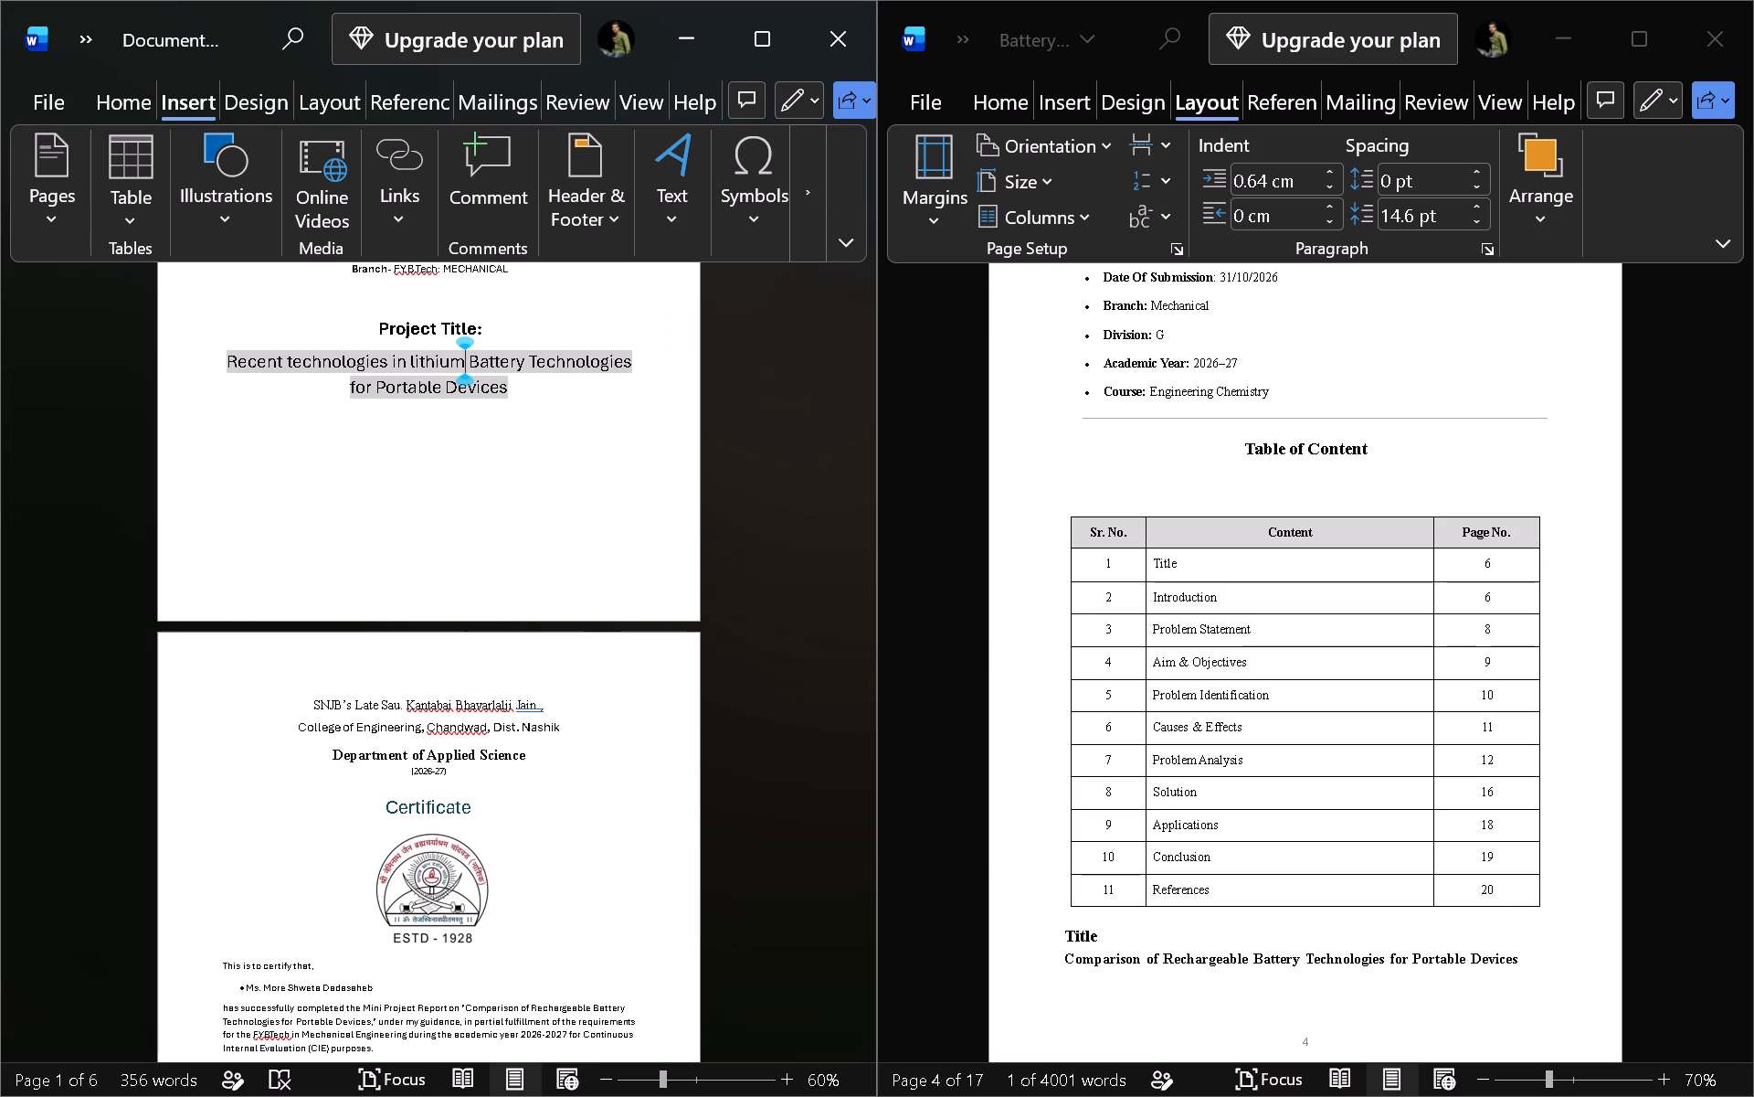
key("space")
type("based")
key("space")
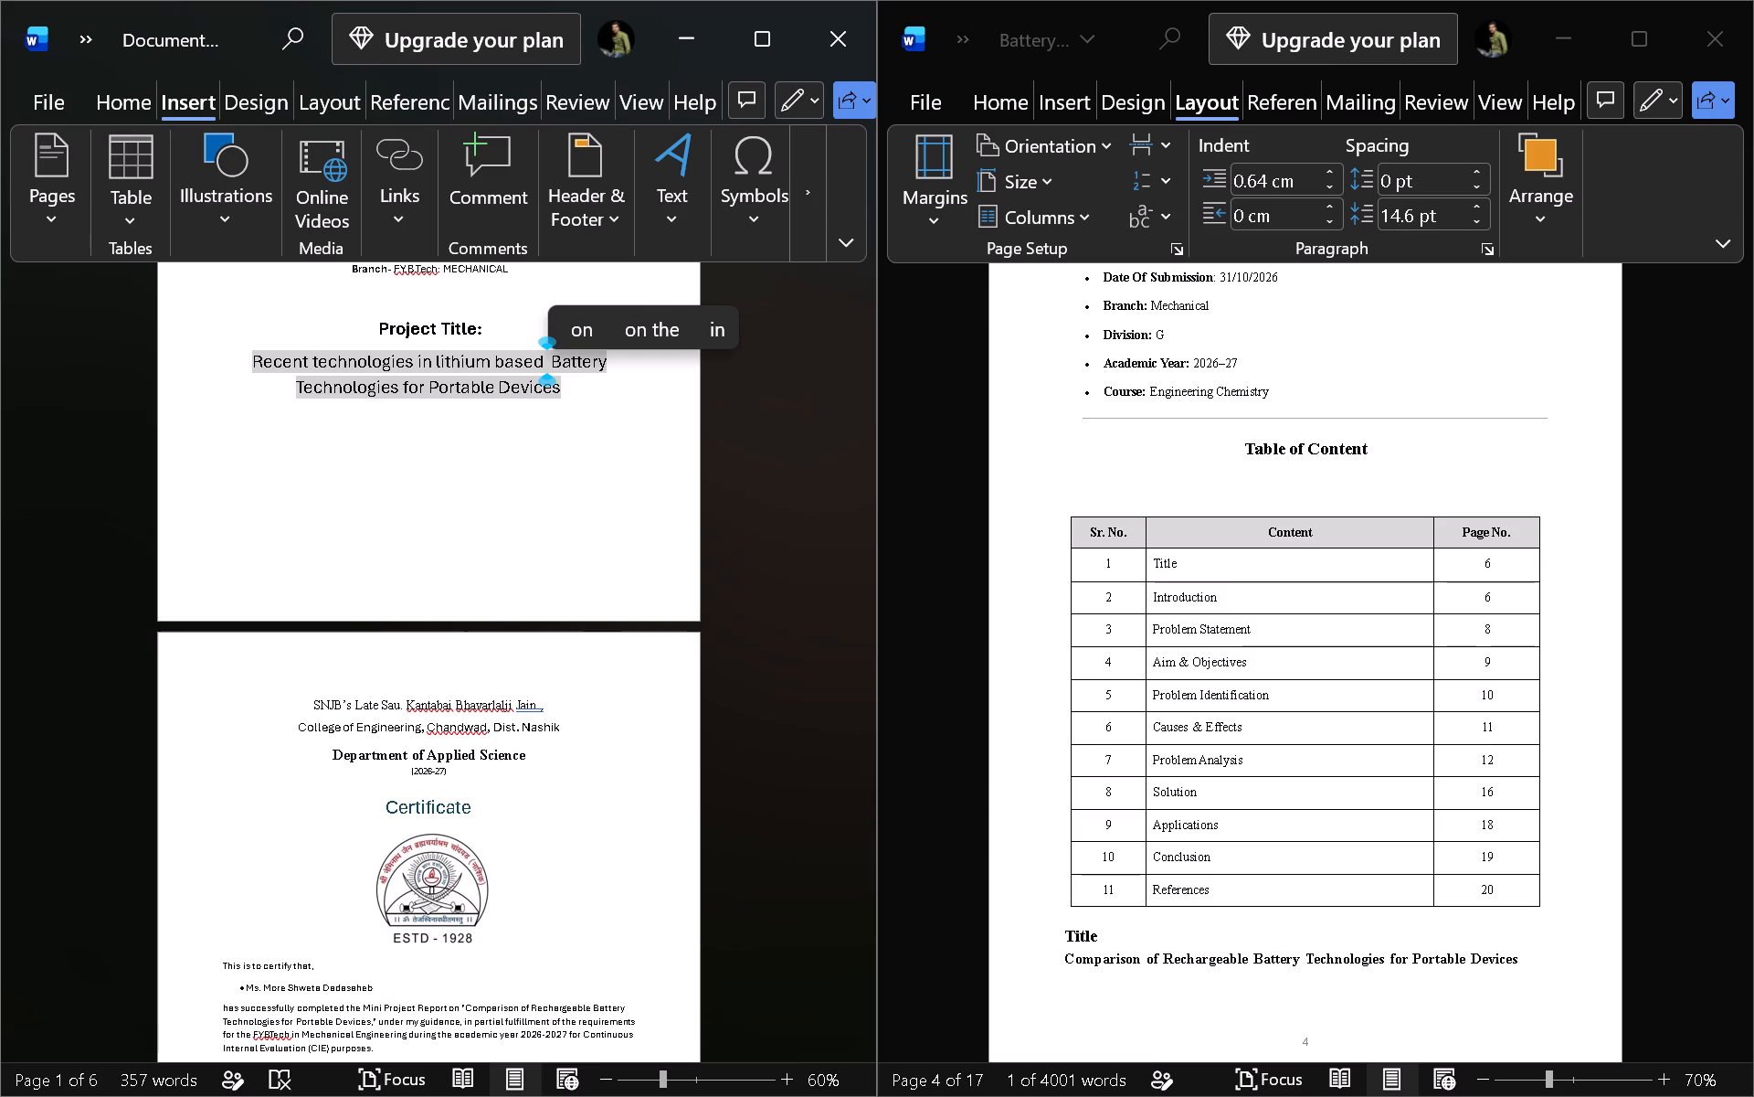
Delete "Technologies for Portable Devices" from the end of the cover page's project title.
left_click(608, 361)
left_click(540, 397)
left_click_drag(560, 394, 164, 387)
key("BackSpace")
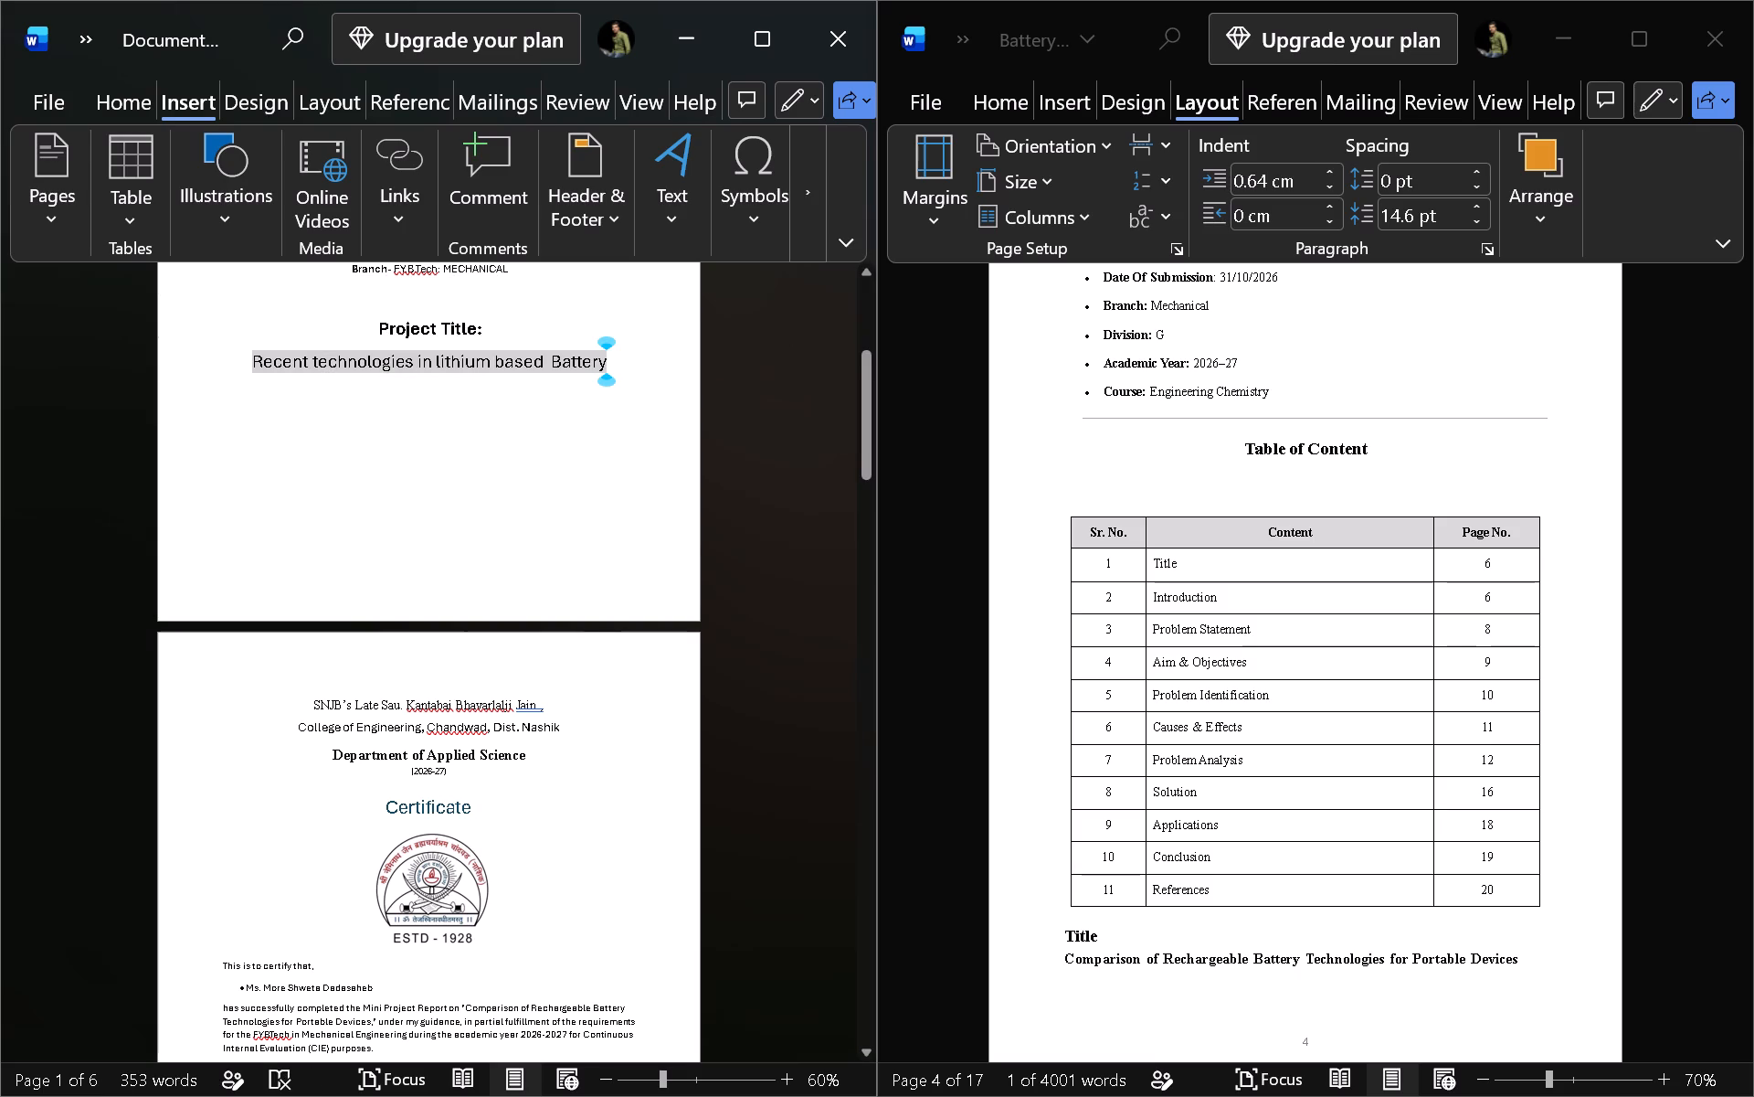
Change "Battery" to "Batteries" in the cover page's project title and add a space between "in" and "lithium".
key("s")
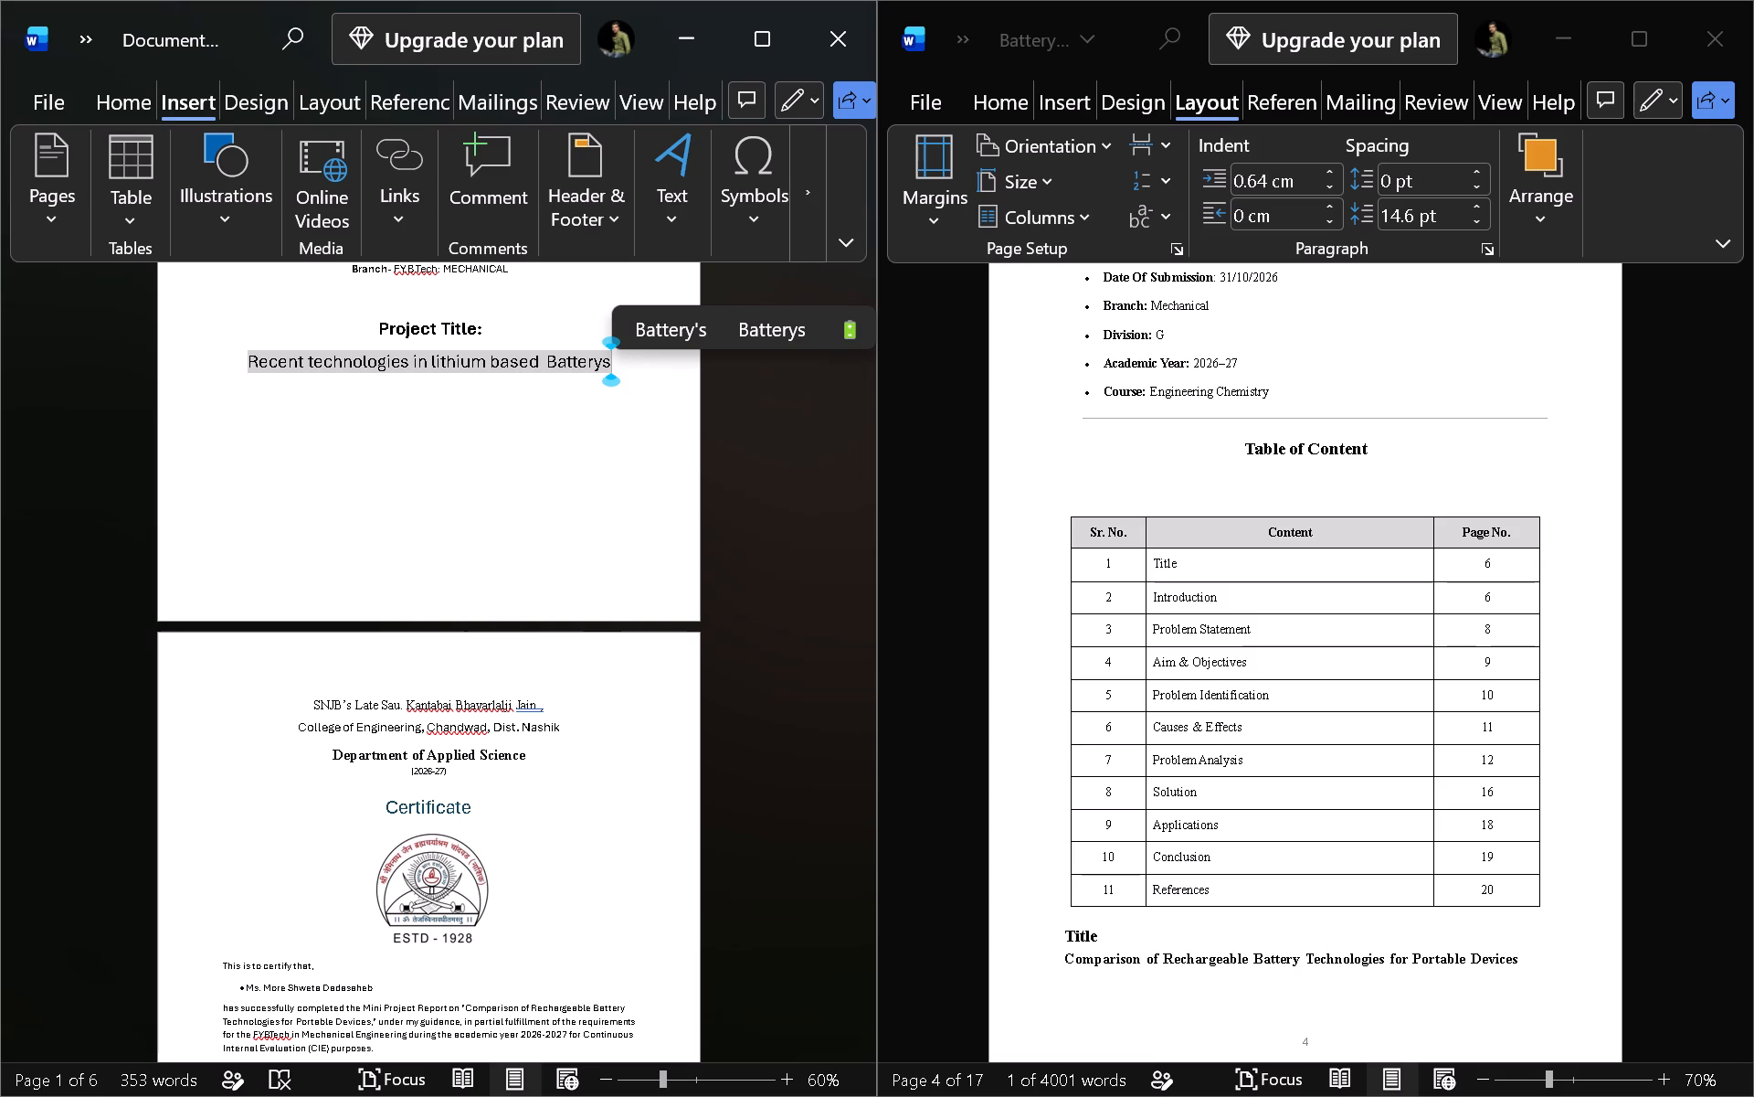
key("BackSpace")
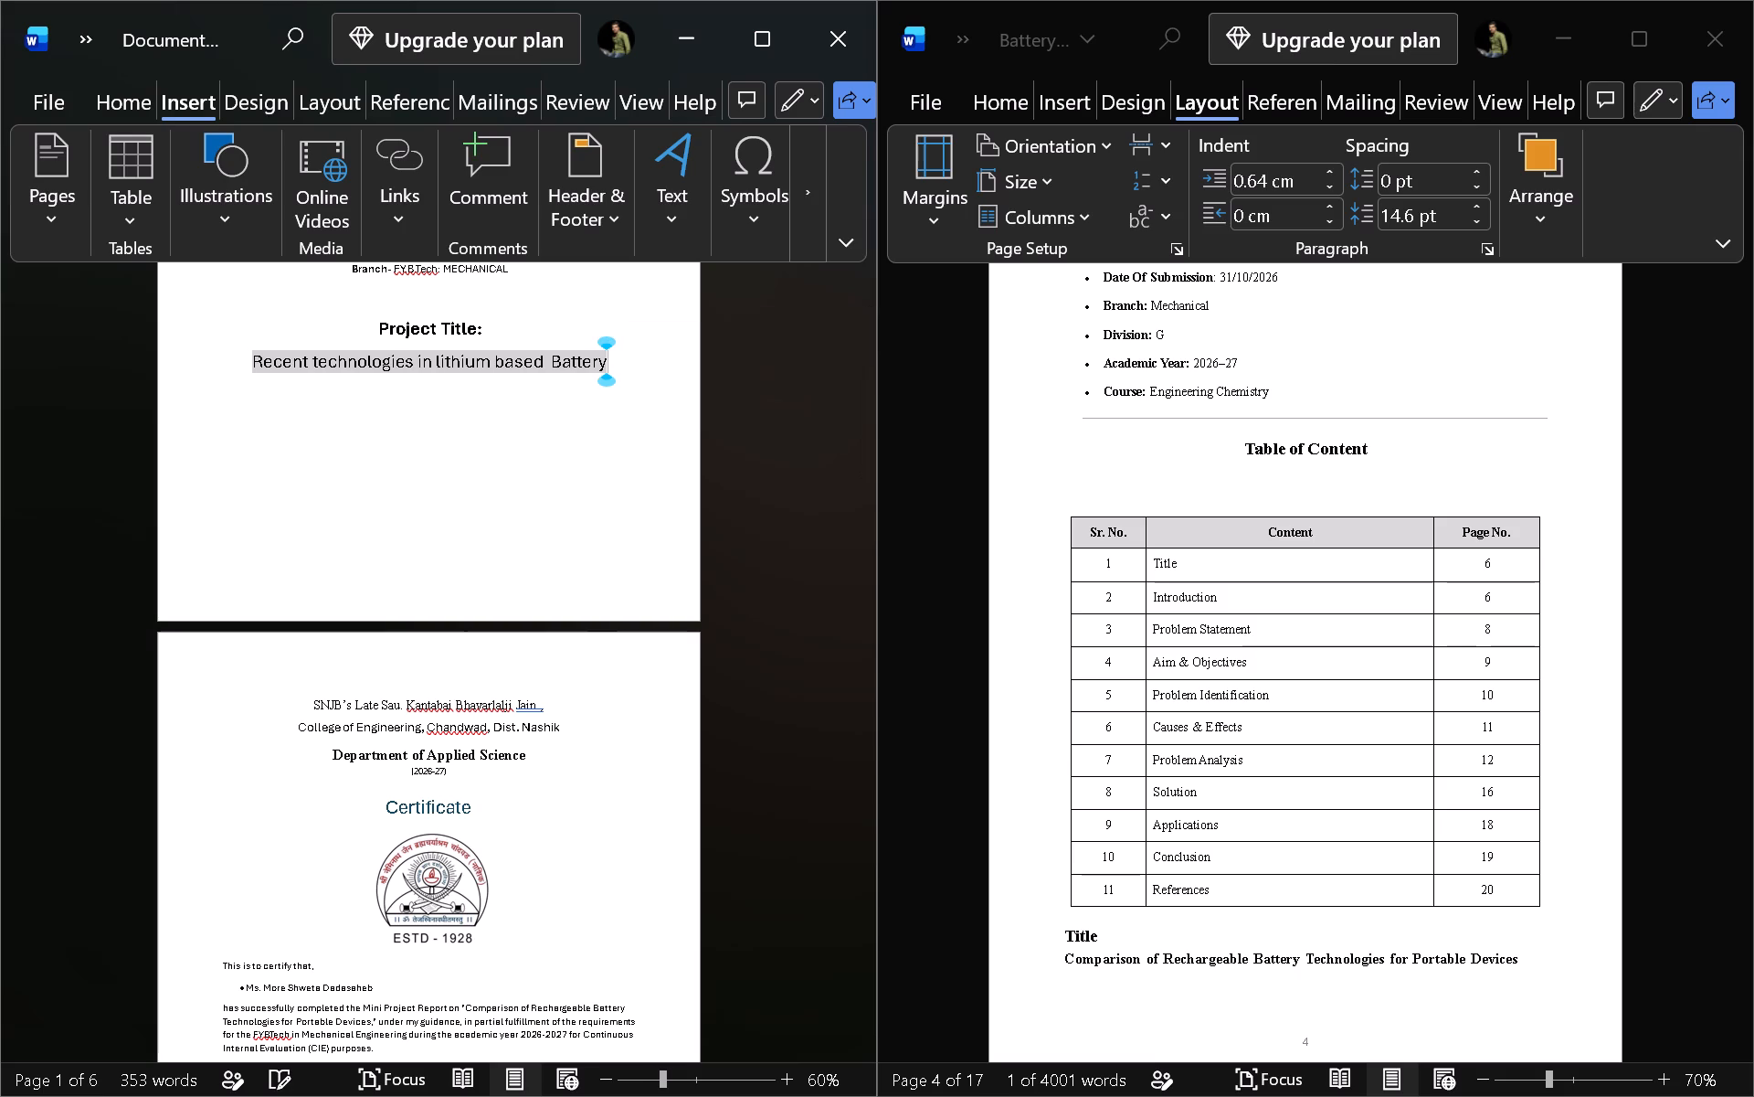
type("ies")
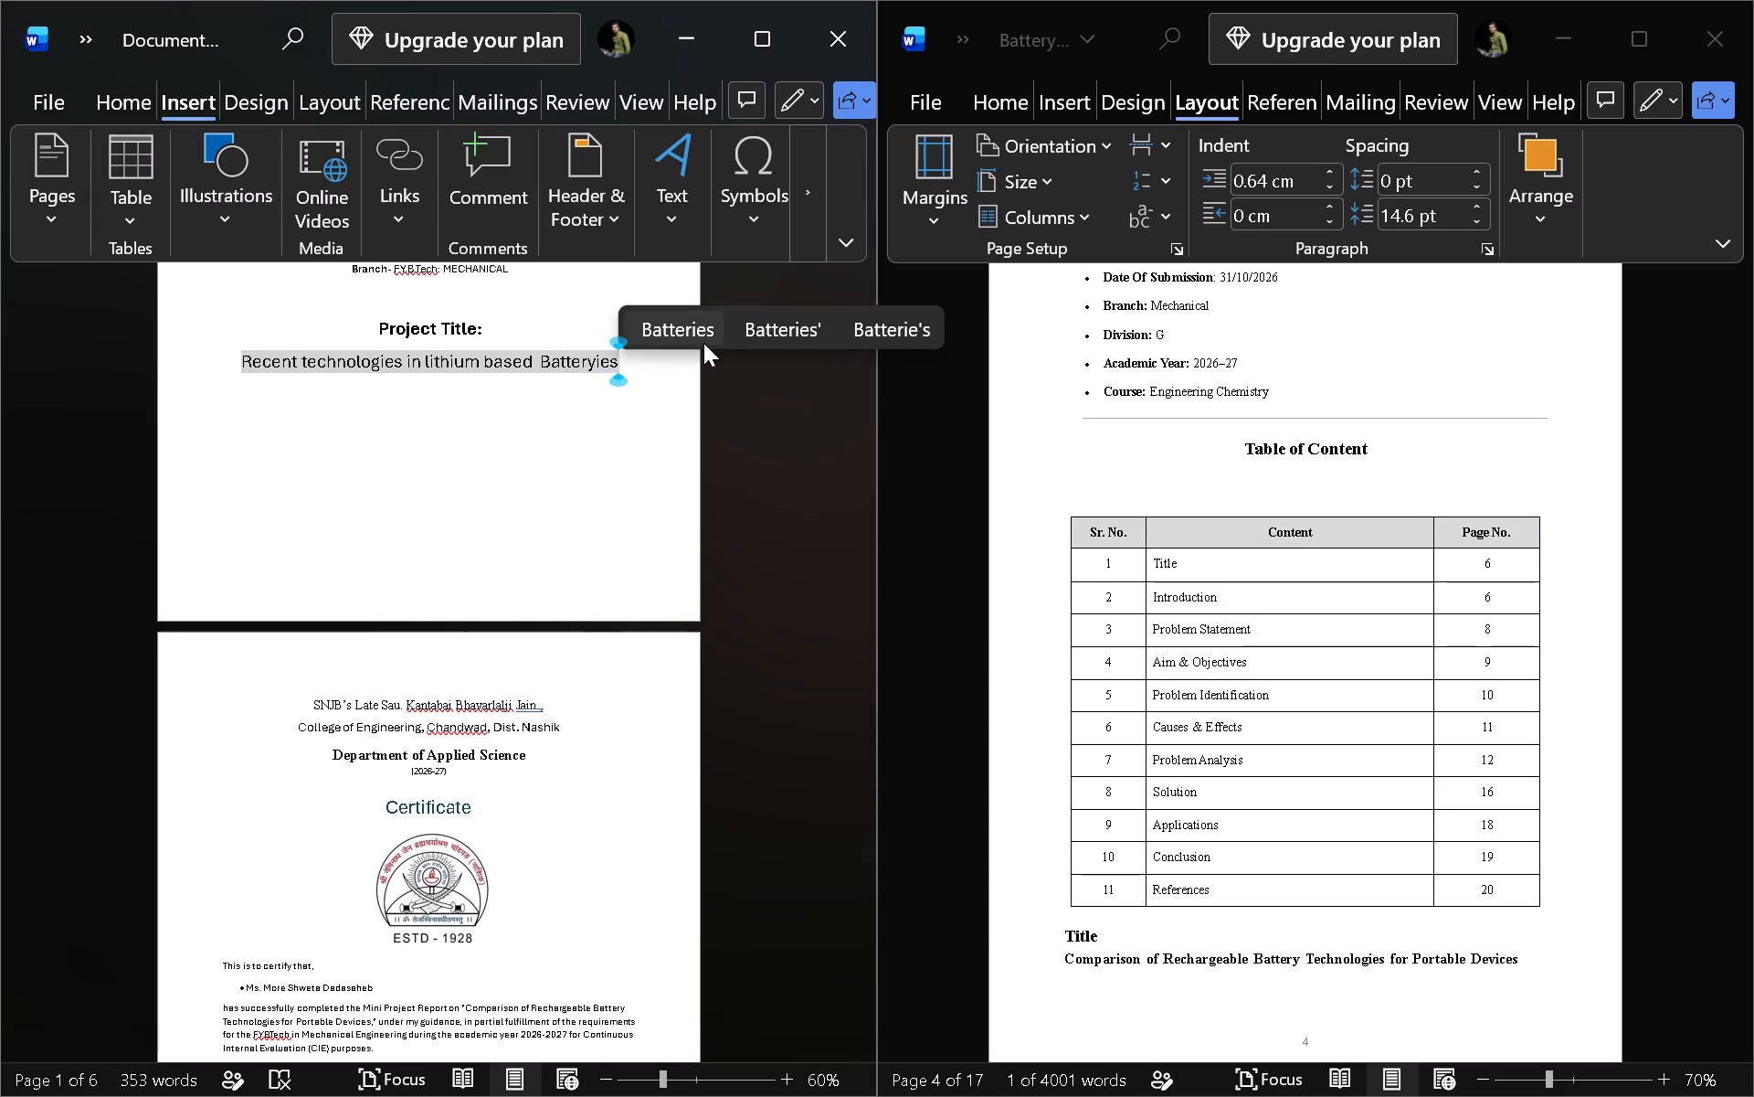
left_click(682, 317)
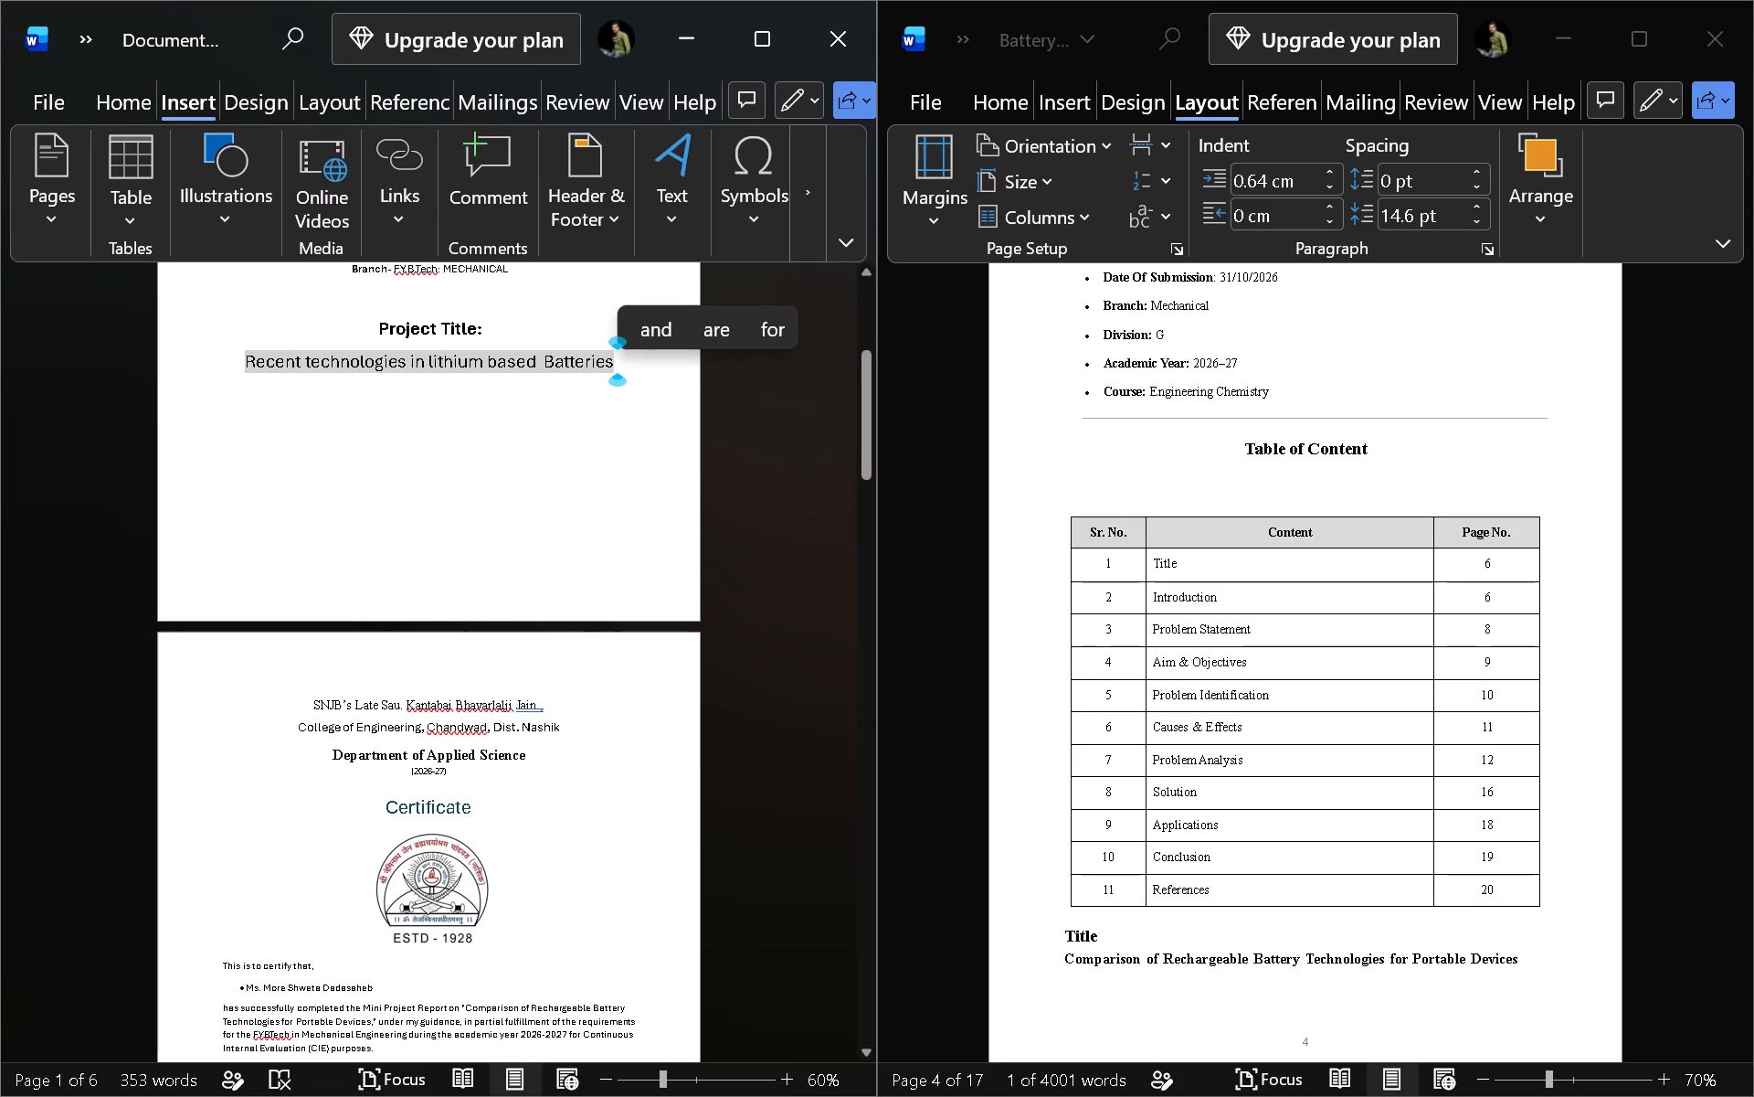
left_click(423, 361)
key("space")
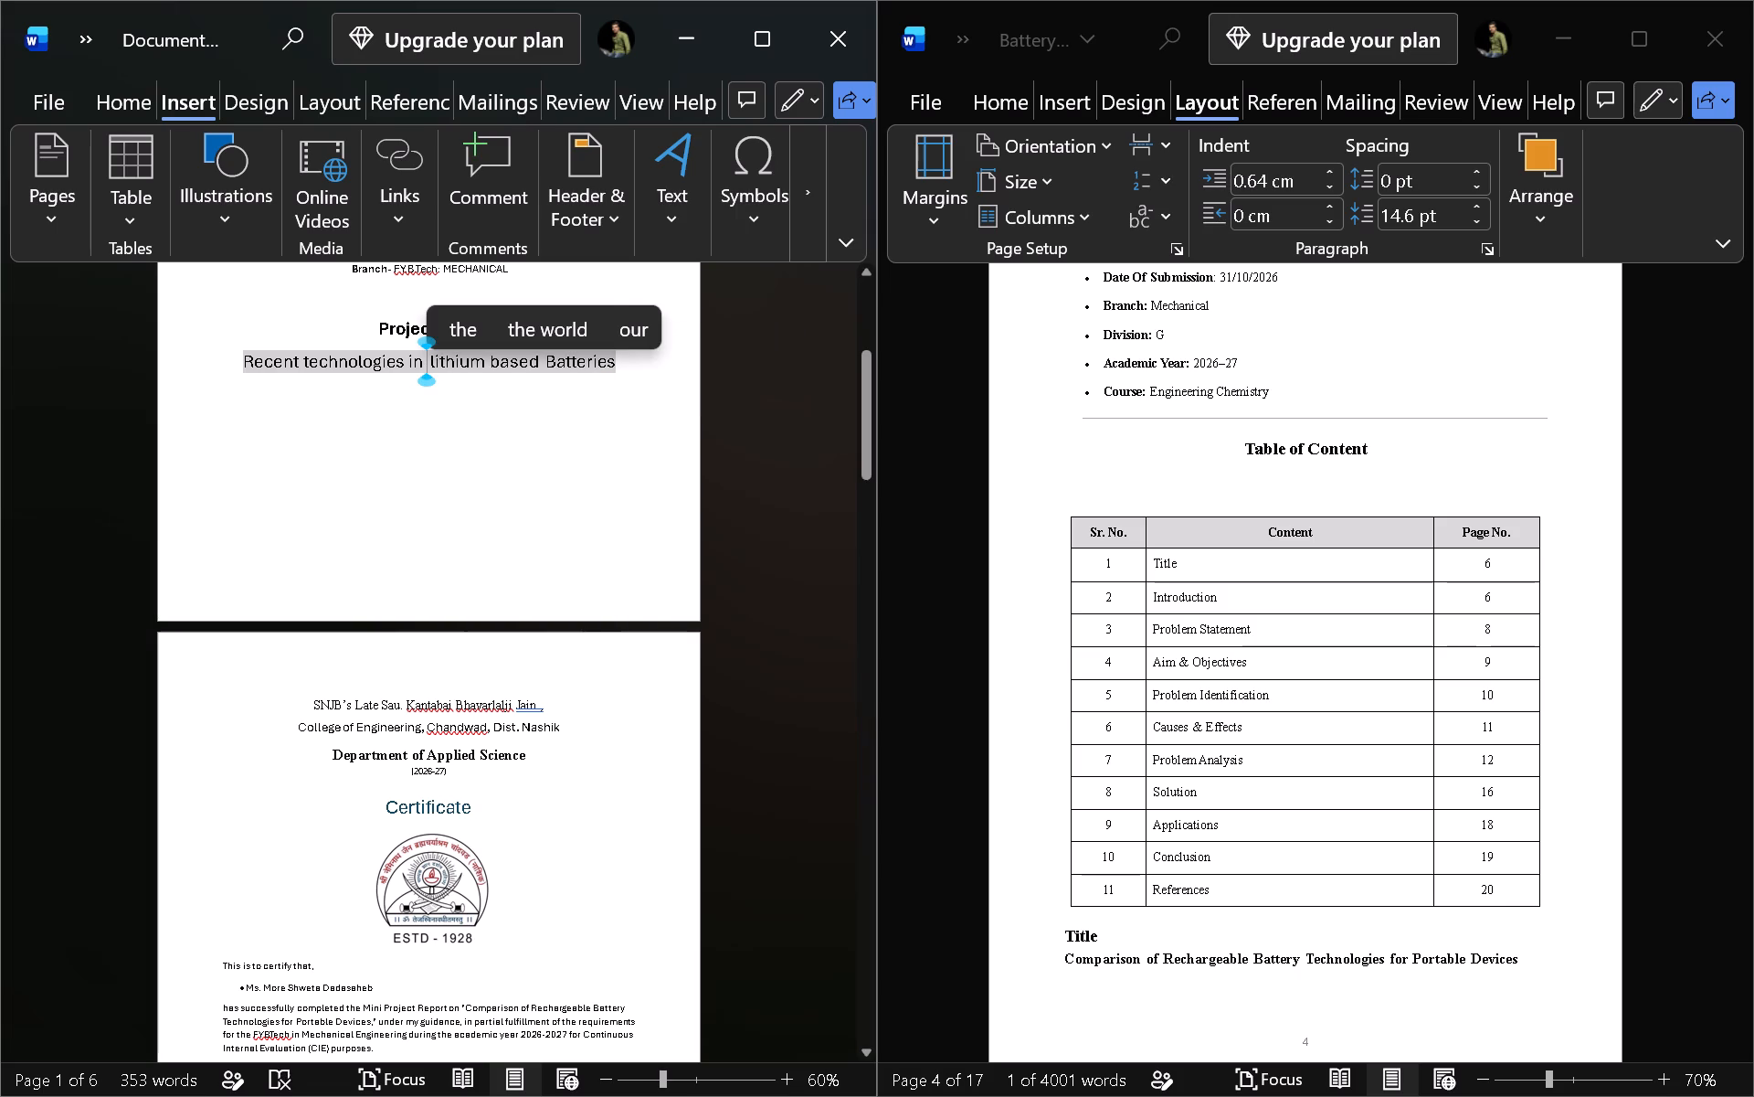
Review the new report from the Certificate page through Acknowledgements and Student Information to the blank page that follows.
scroll(504, 594, "down", 14)
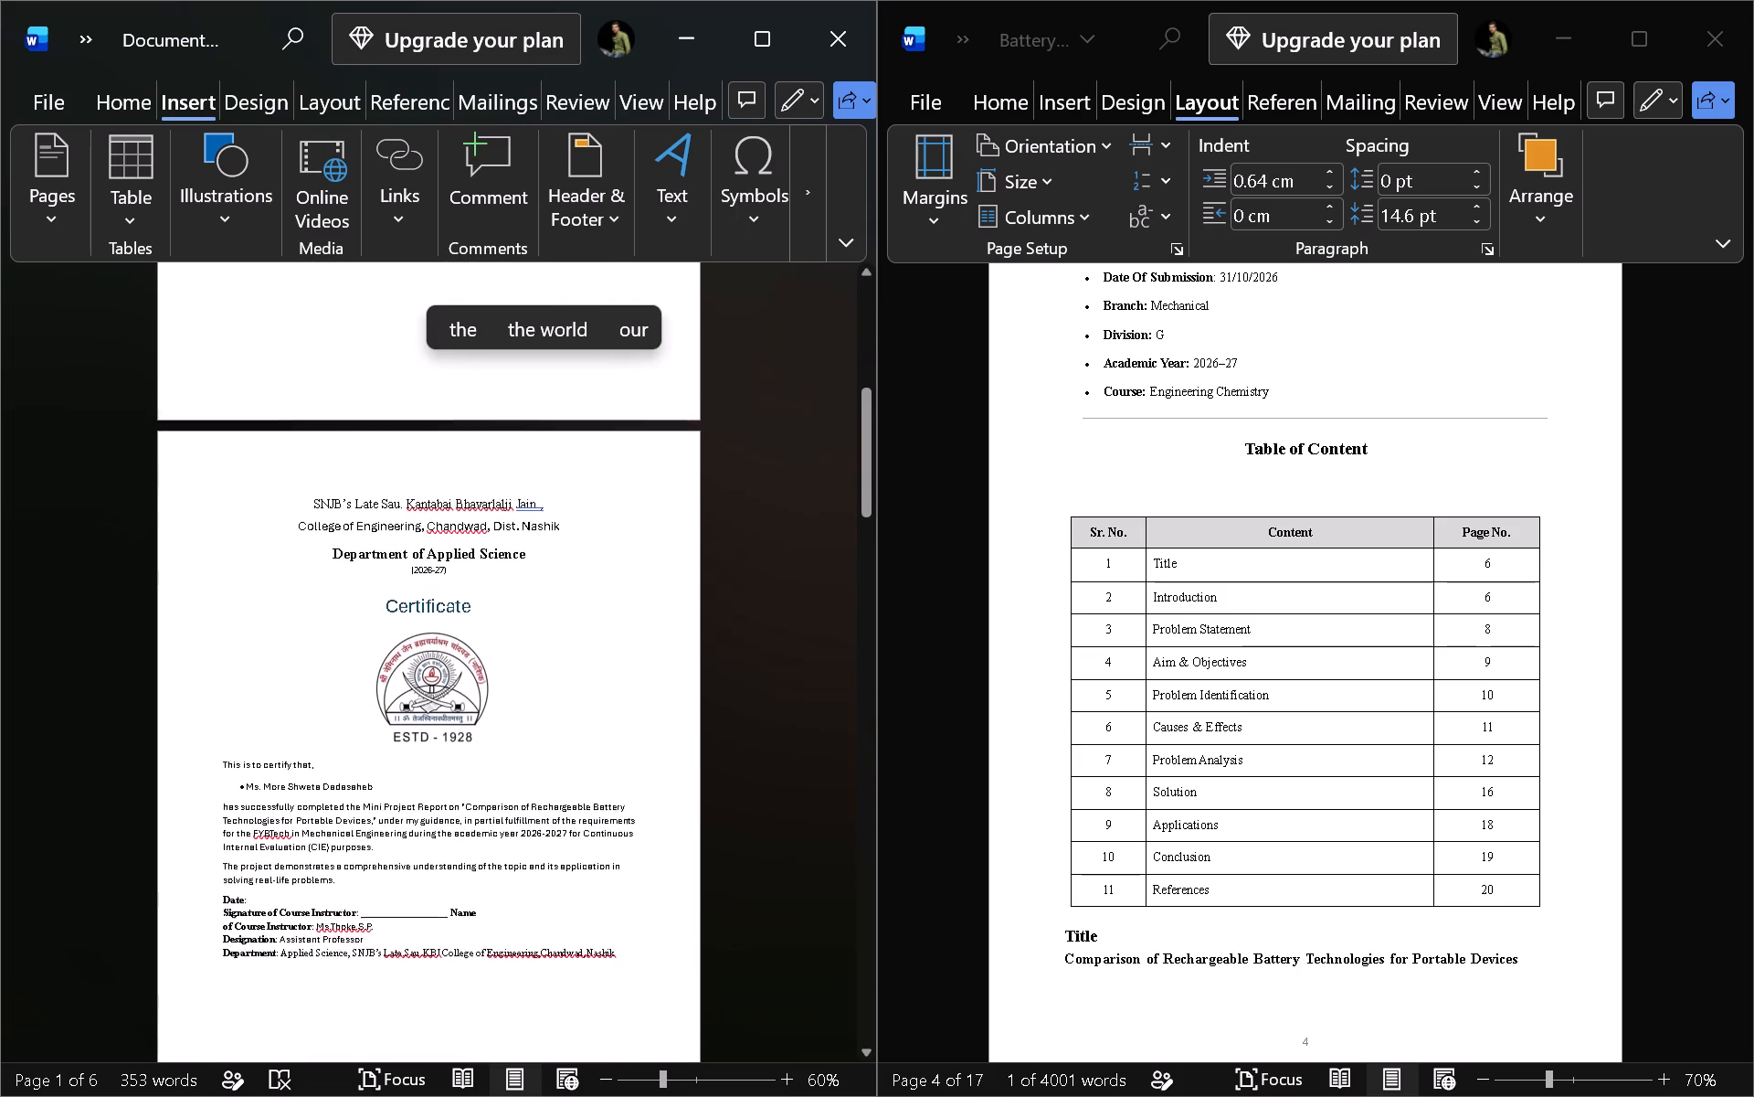
scroll(504, 594, "down", 3)
scroll(504, 594, "up", 6, "ctrl")
scroll(504, 594, "down", 7)
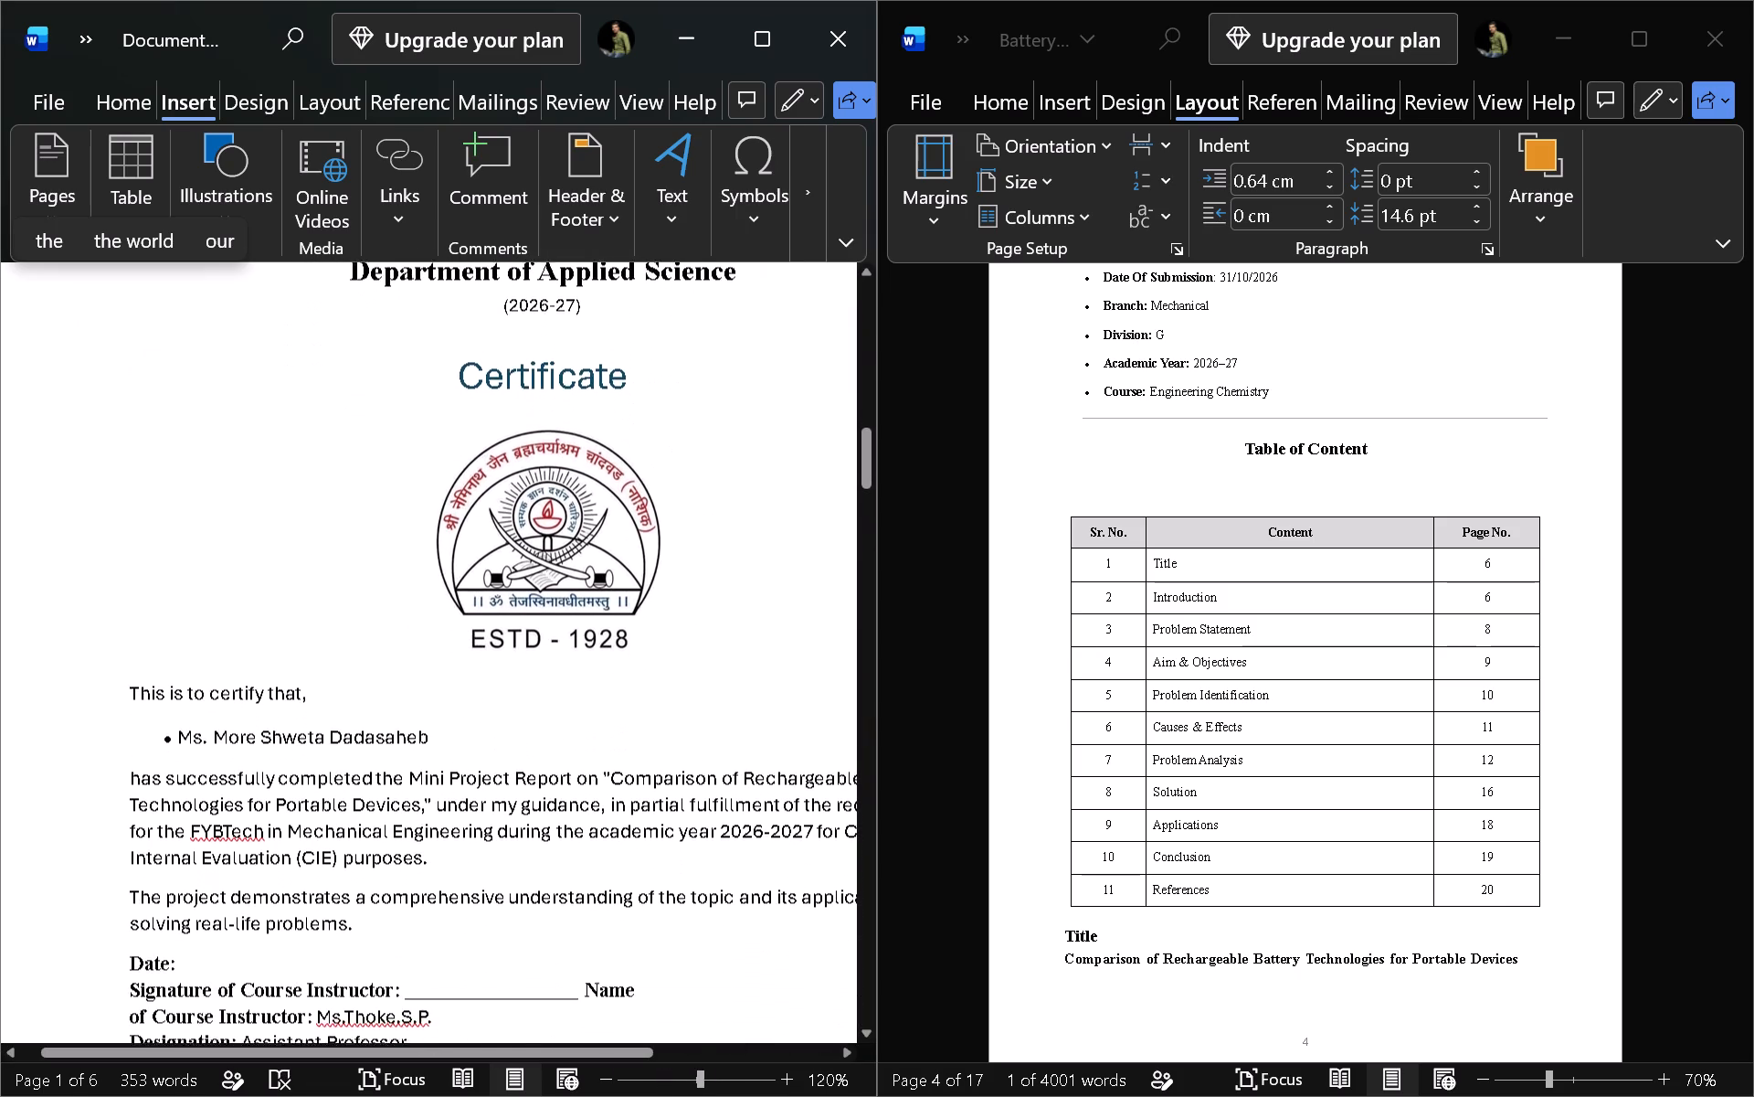
scroll(504, 594, "down", 2)
scroll(504, 594, "down", 3, "ctrl")
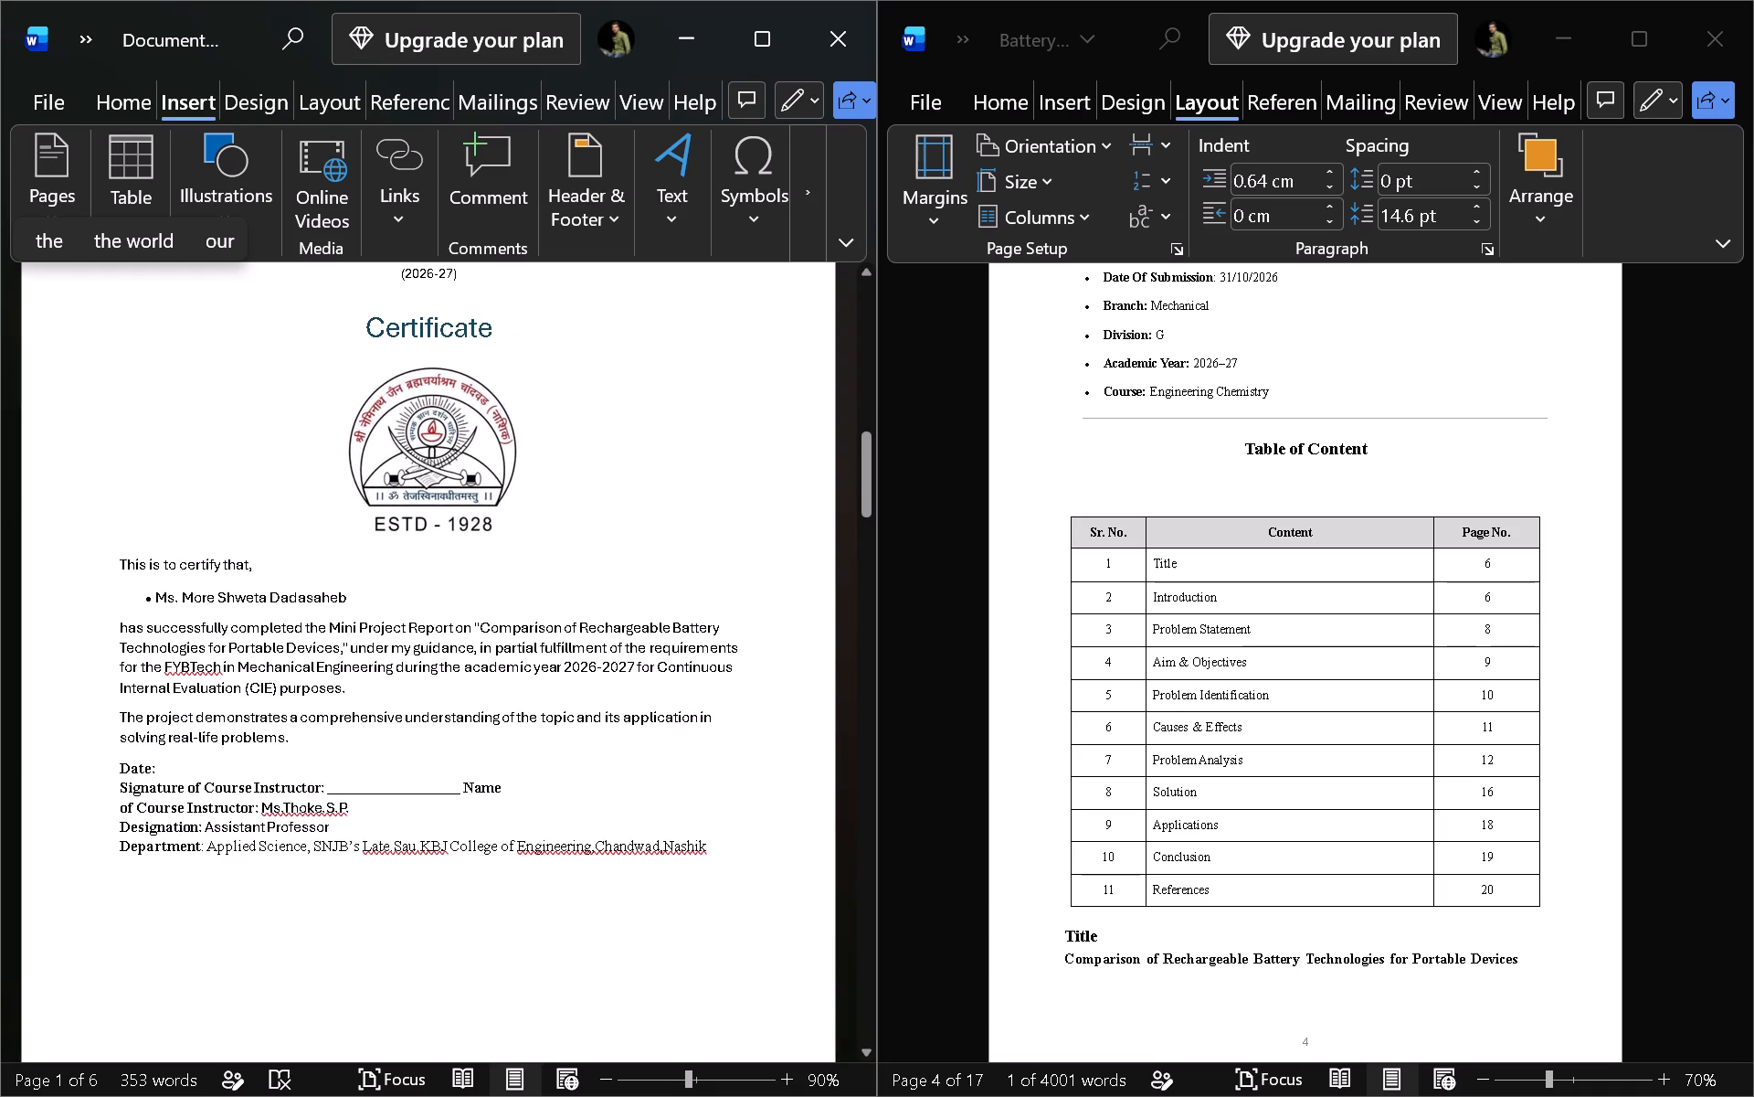
scroll(480, 825, "down", 8)
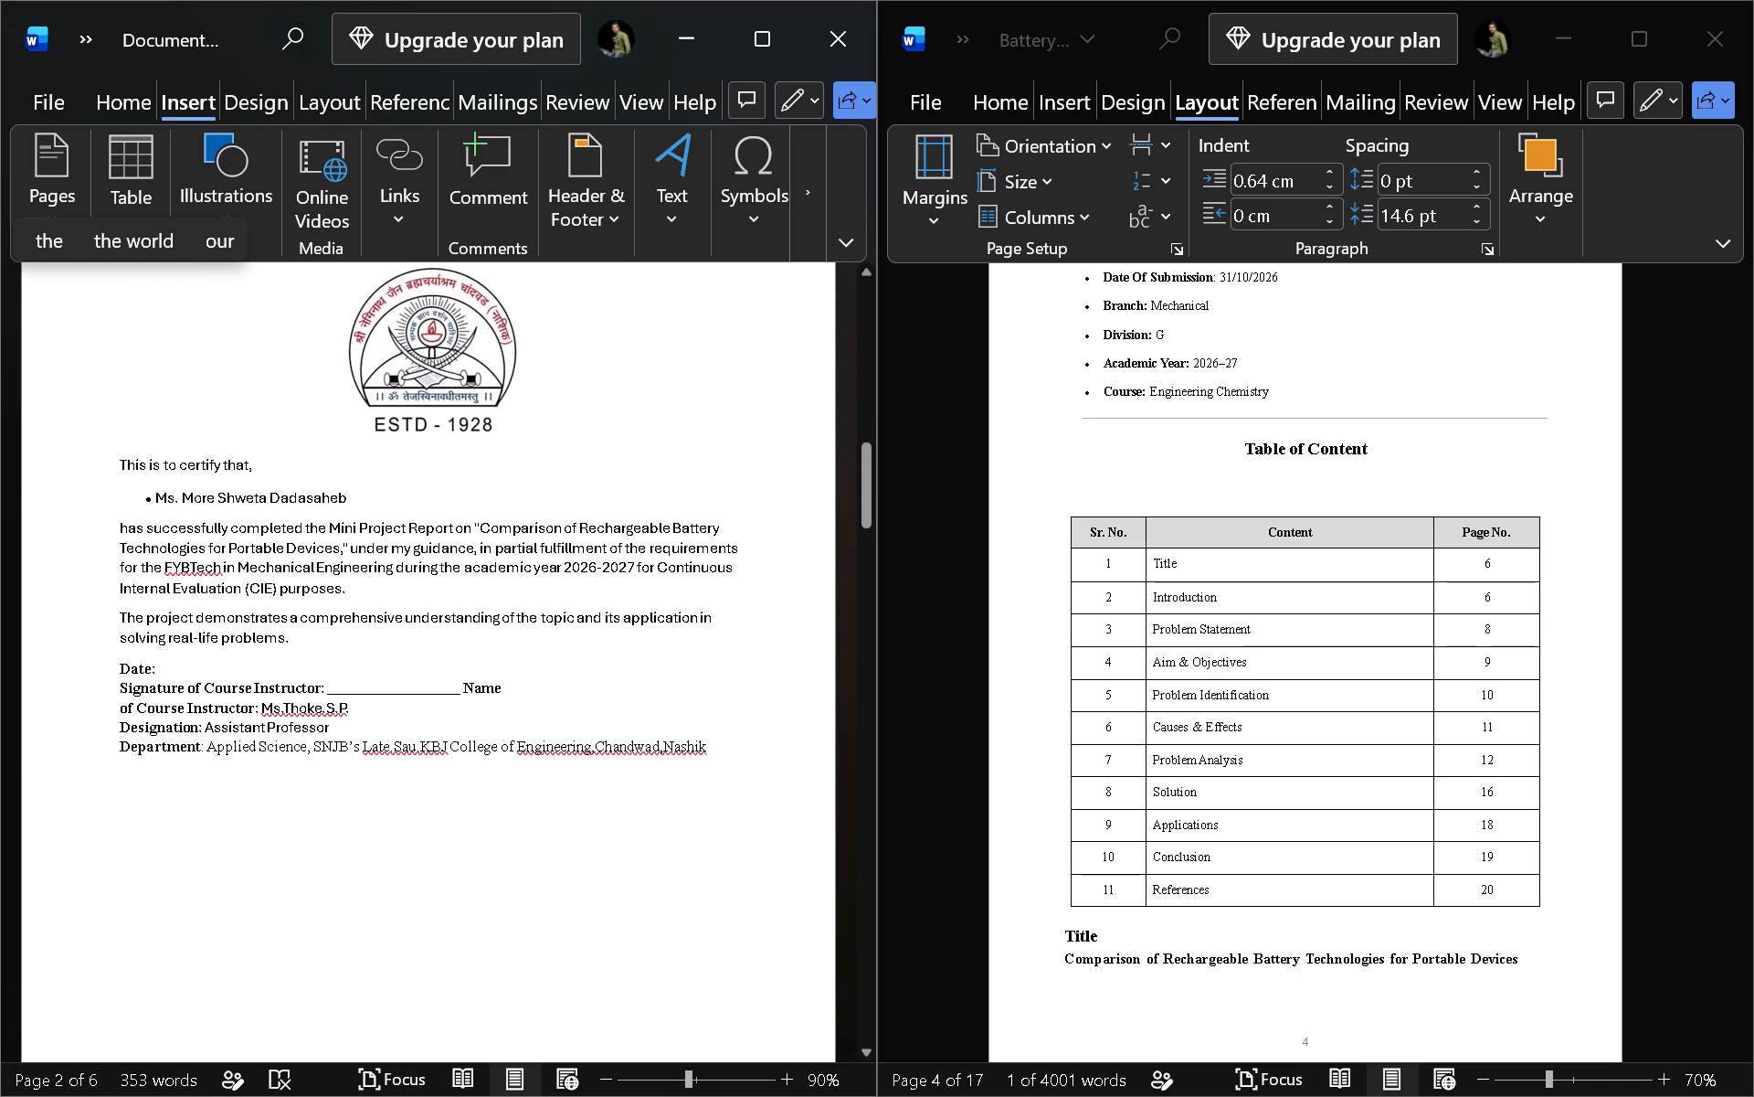
scroll(470, 808, "down", 17)
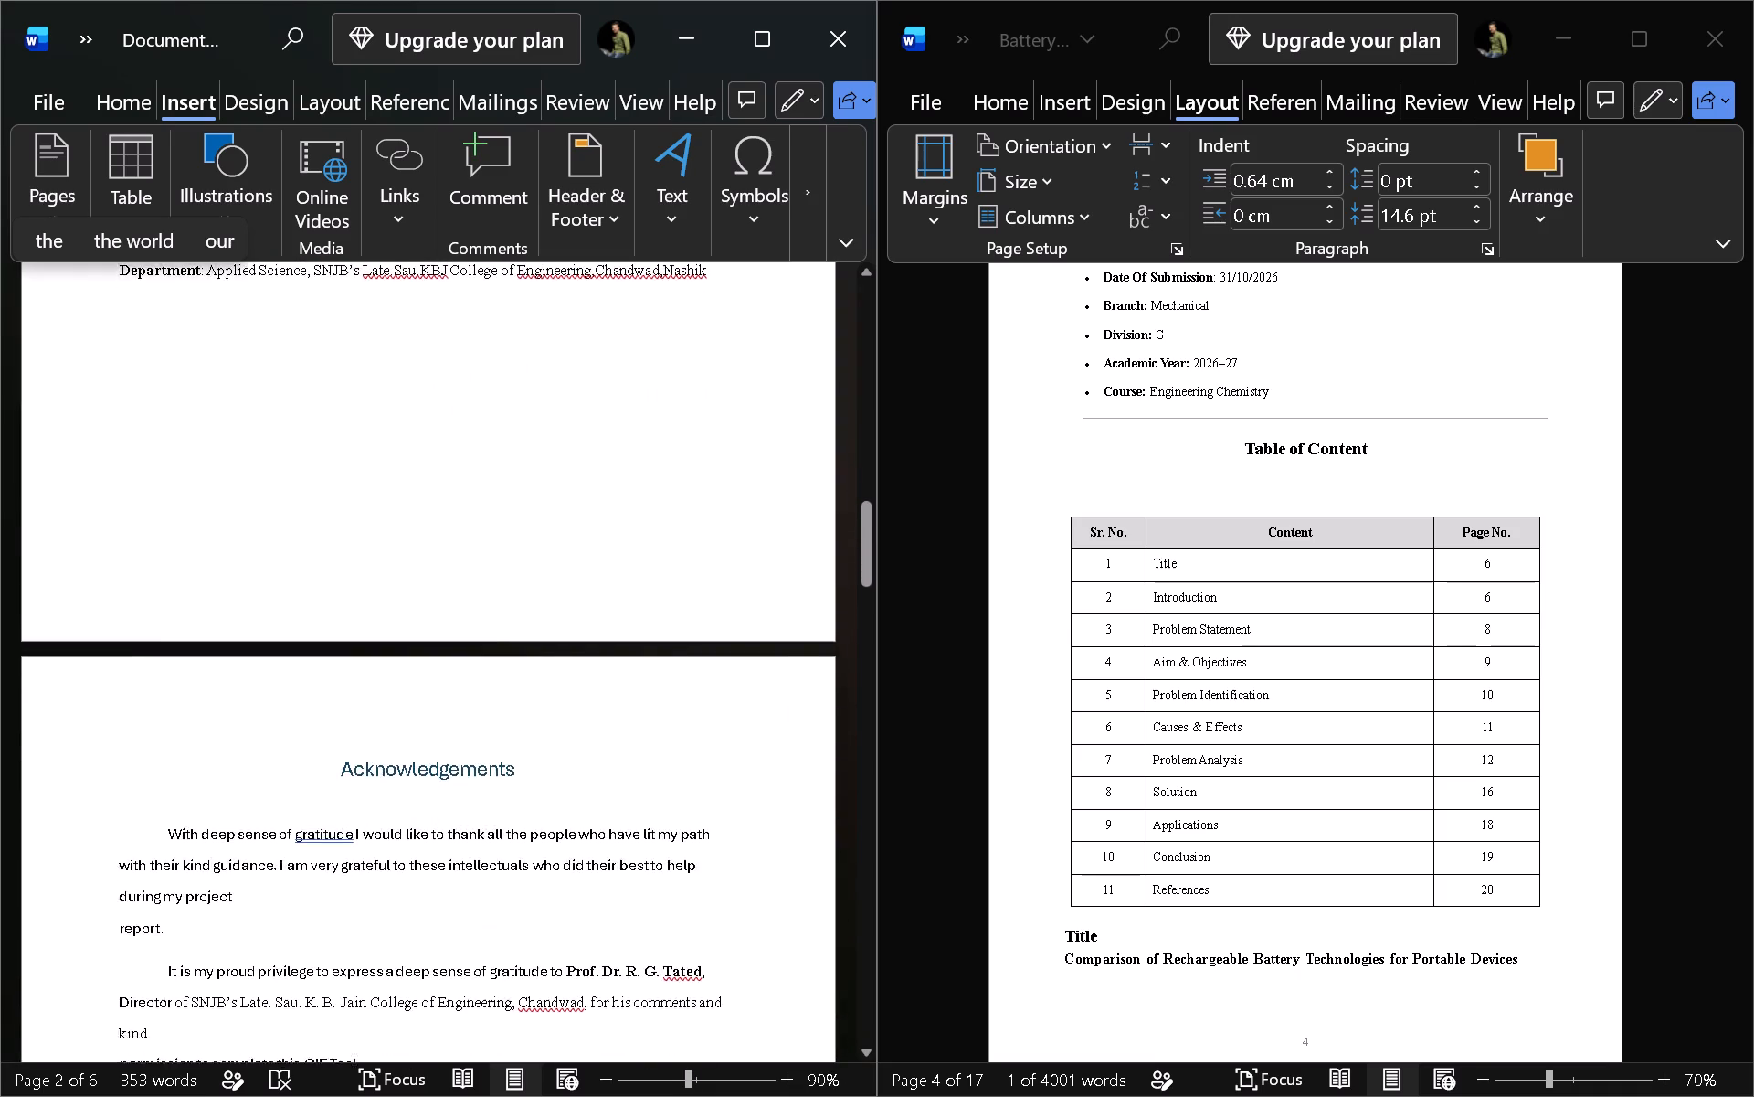
scroll(470, 808, "down", 14)
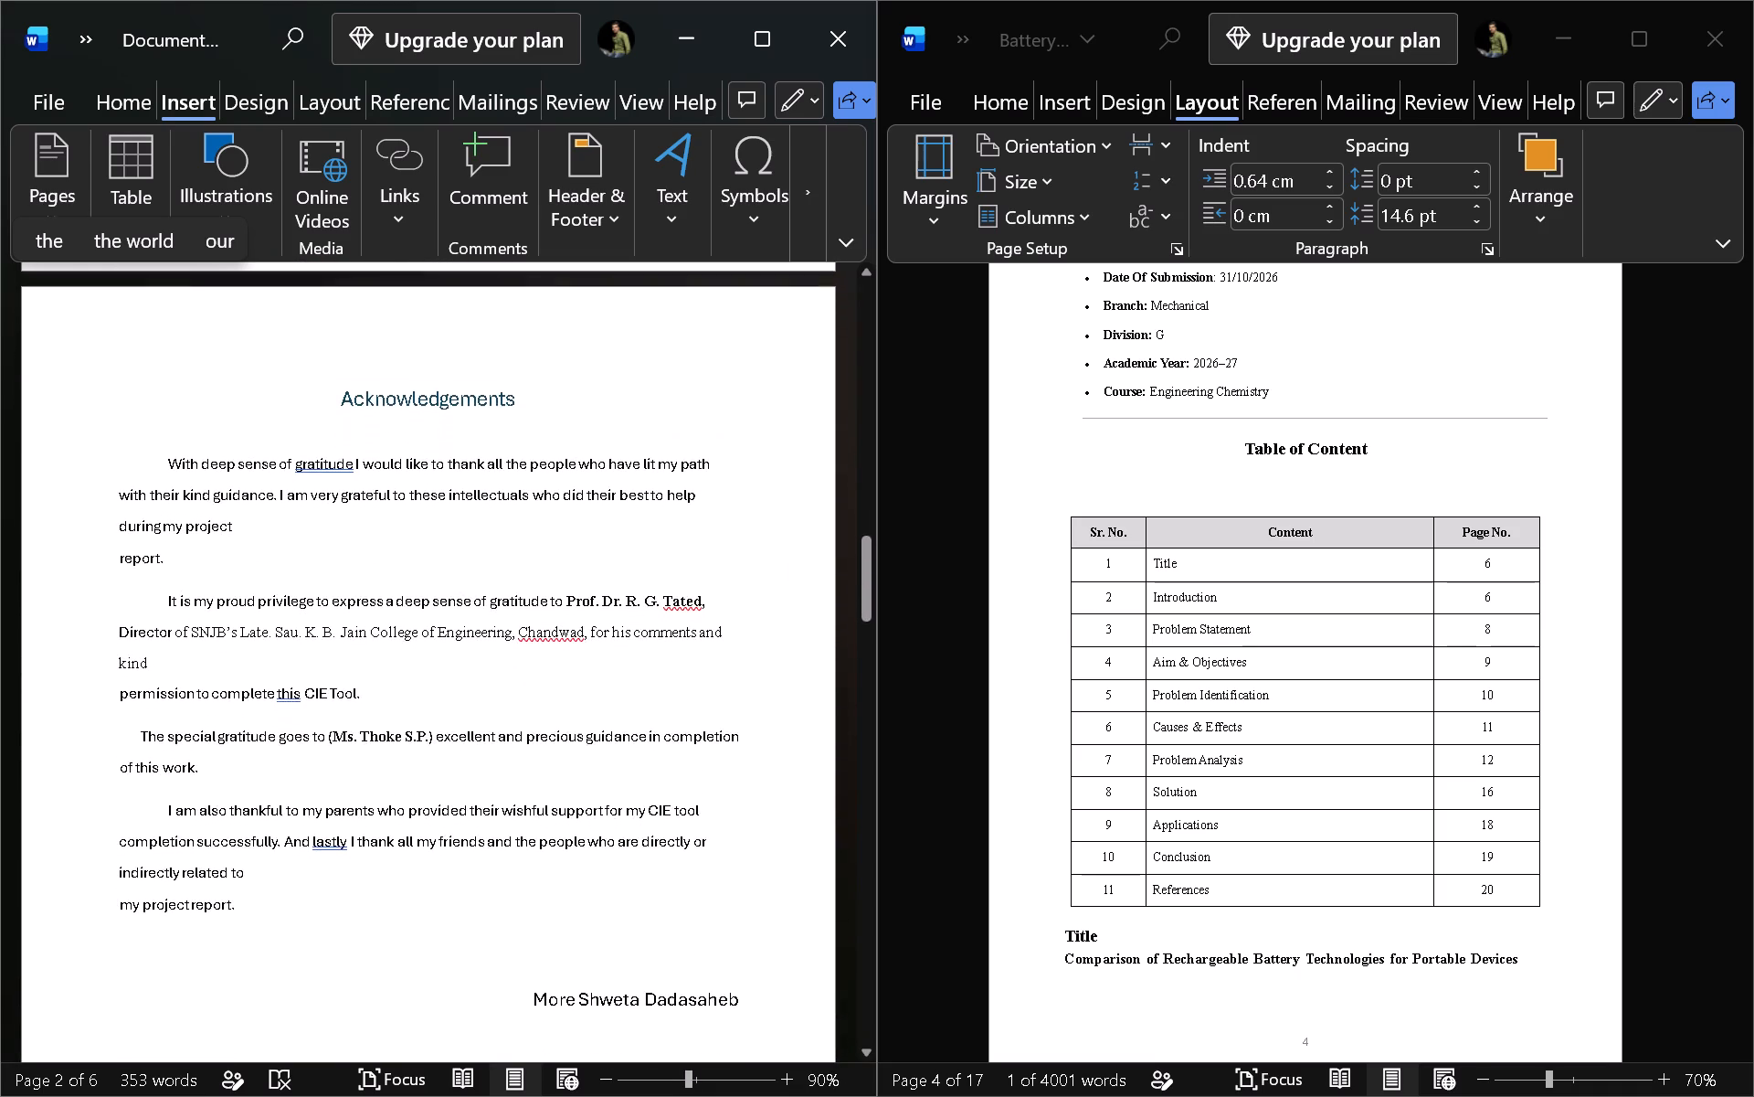
scroll(470, 808, "down", 8)
scroll(470, 808, "down", 15)
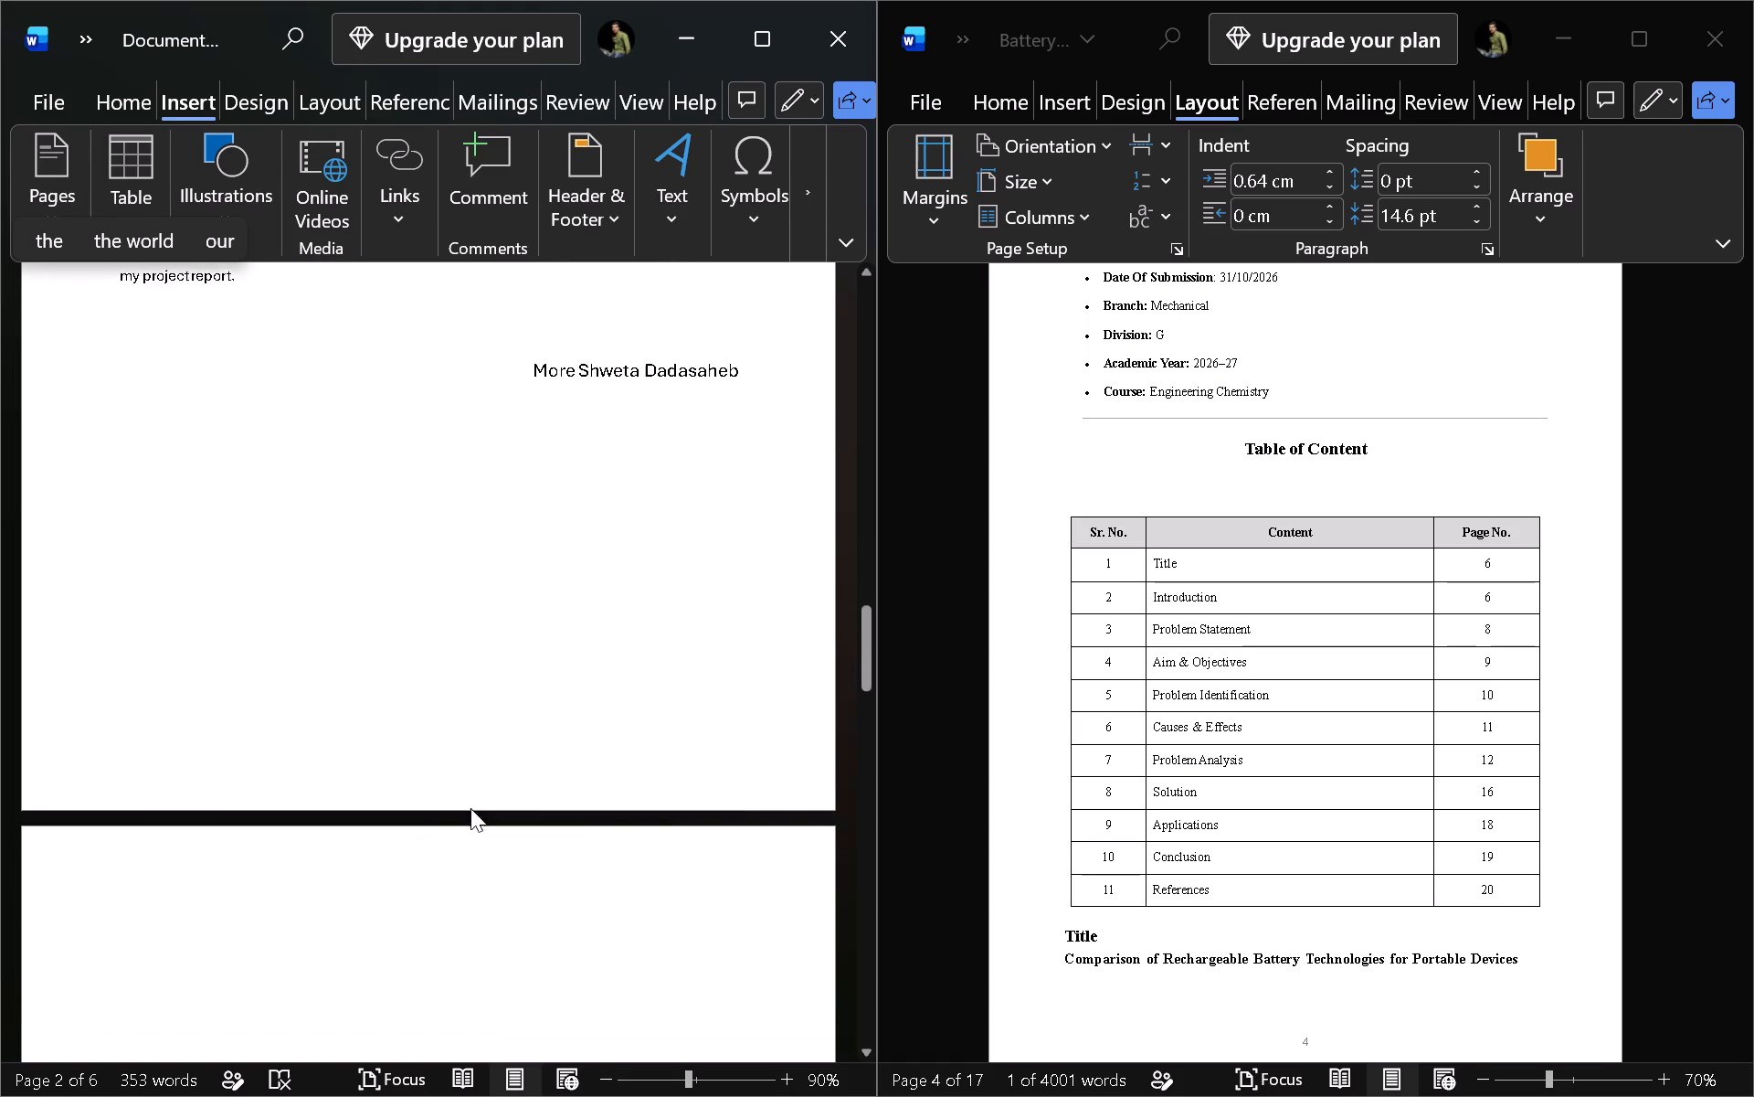
scroll(470, 808, "down", 18)
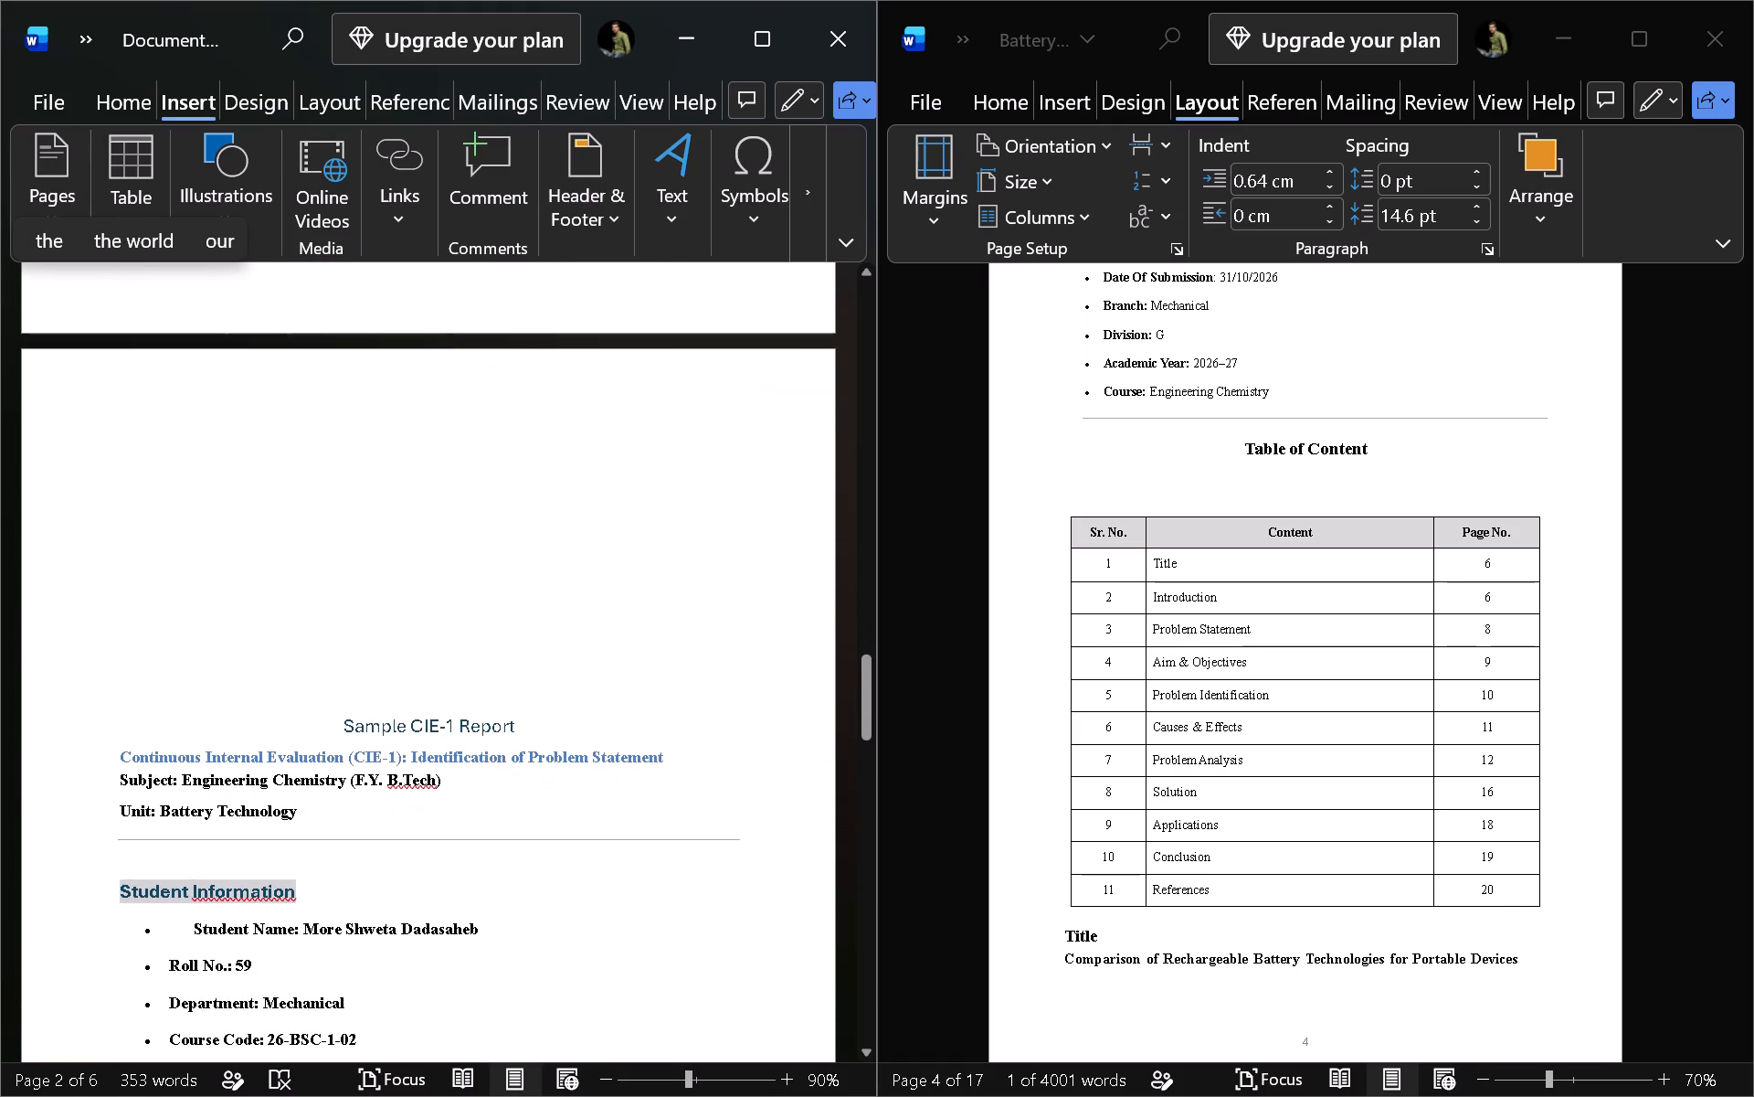
scroll(470, 808, "down", 11)
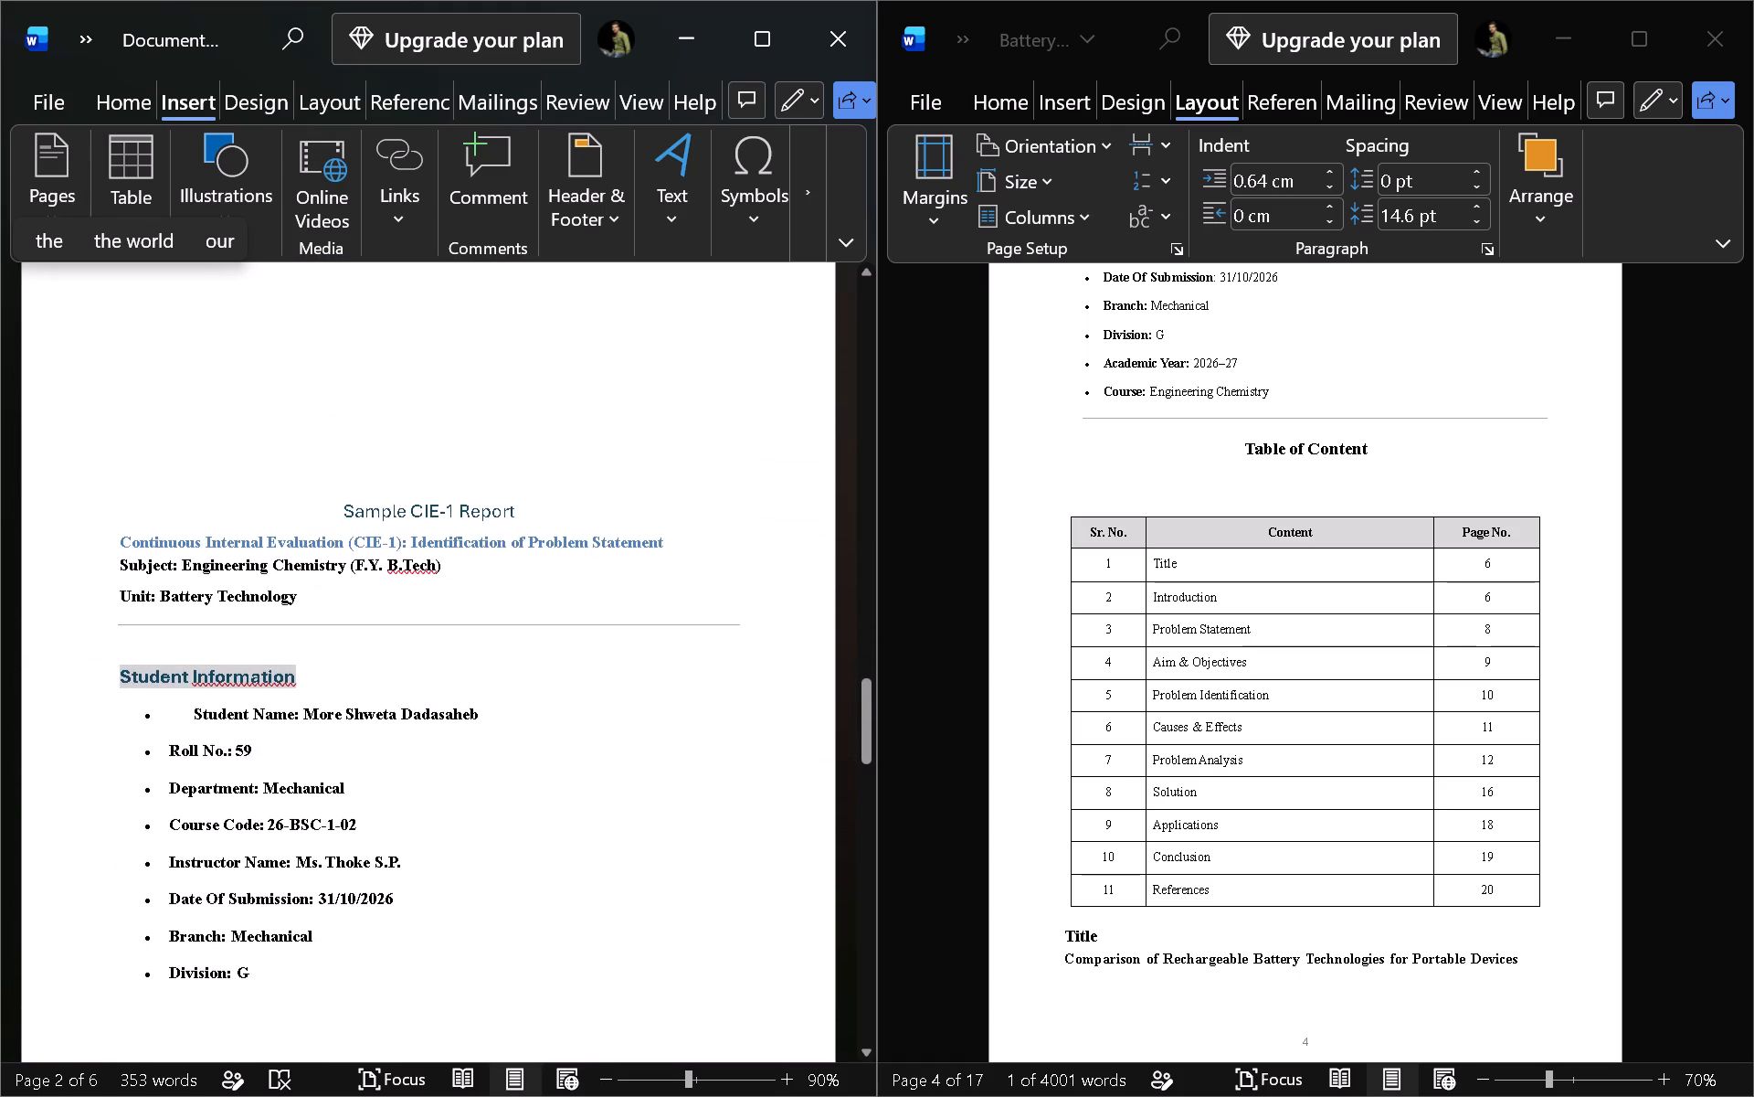
scroll(470, 808, "down", 11)
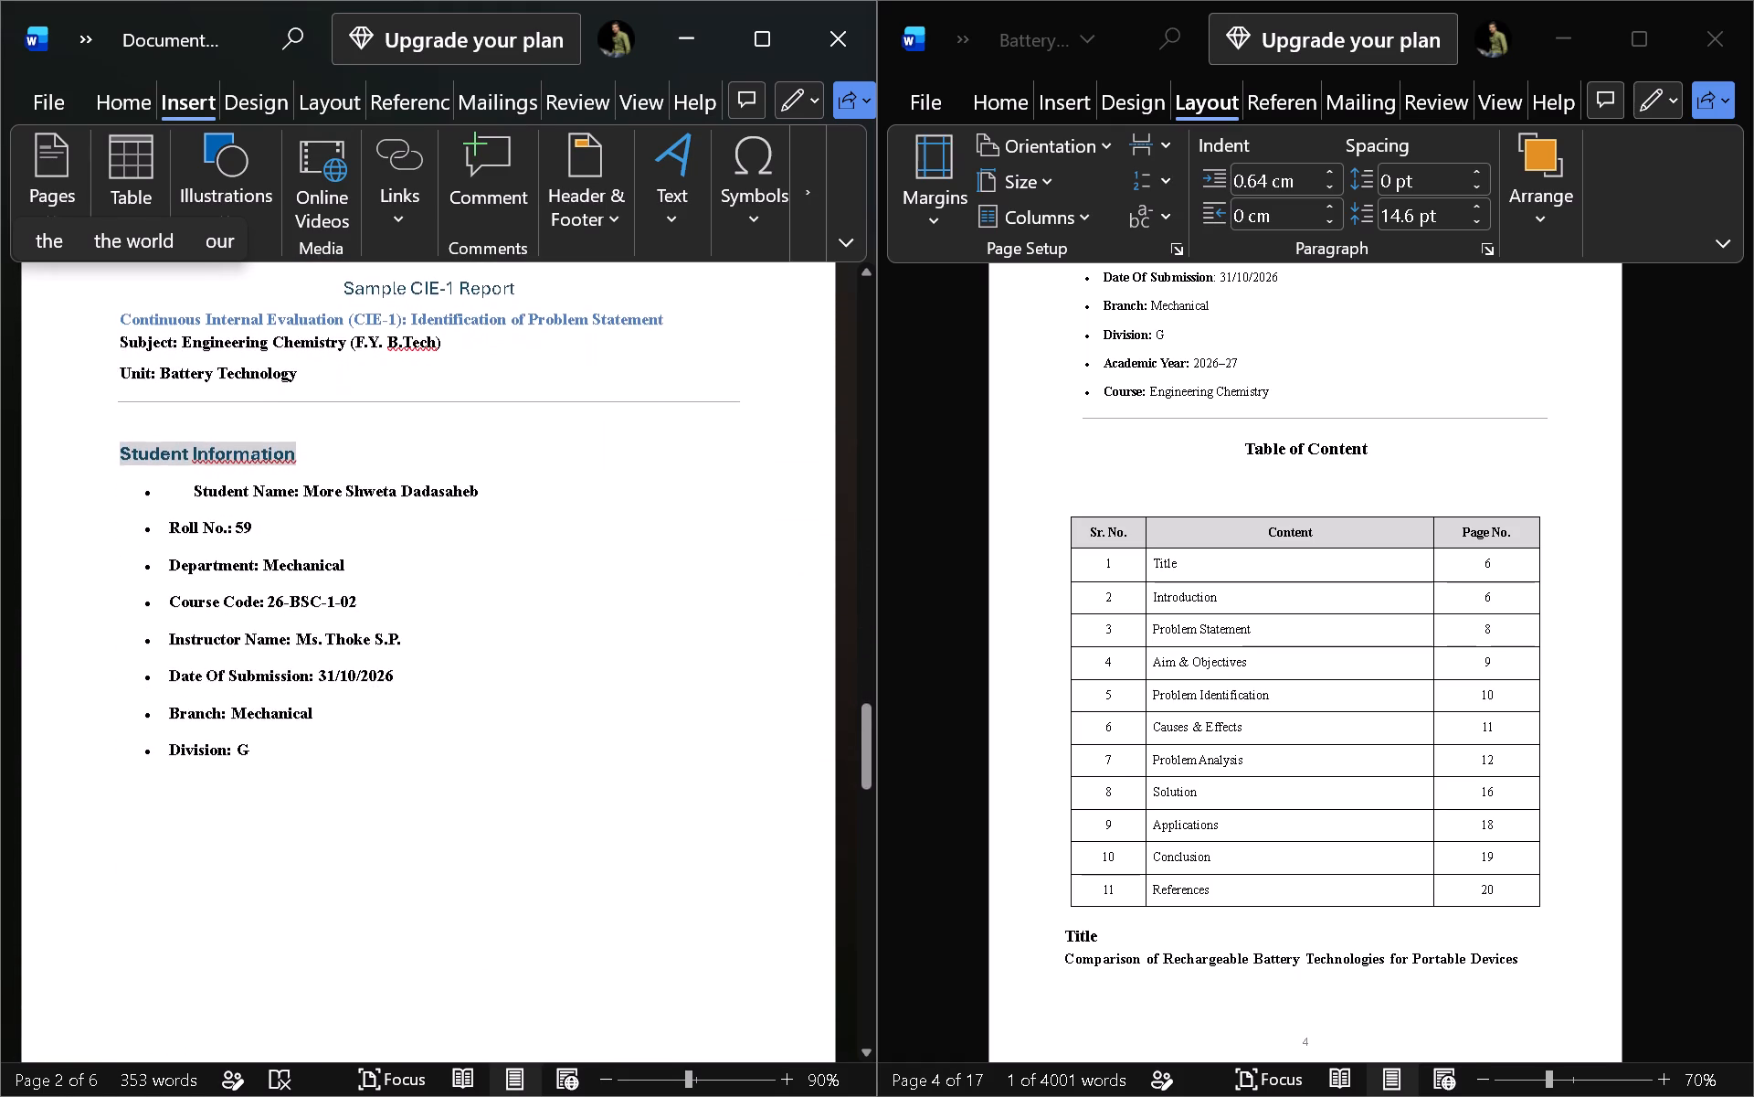
scroll(470, 808, "down", 11)
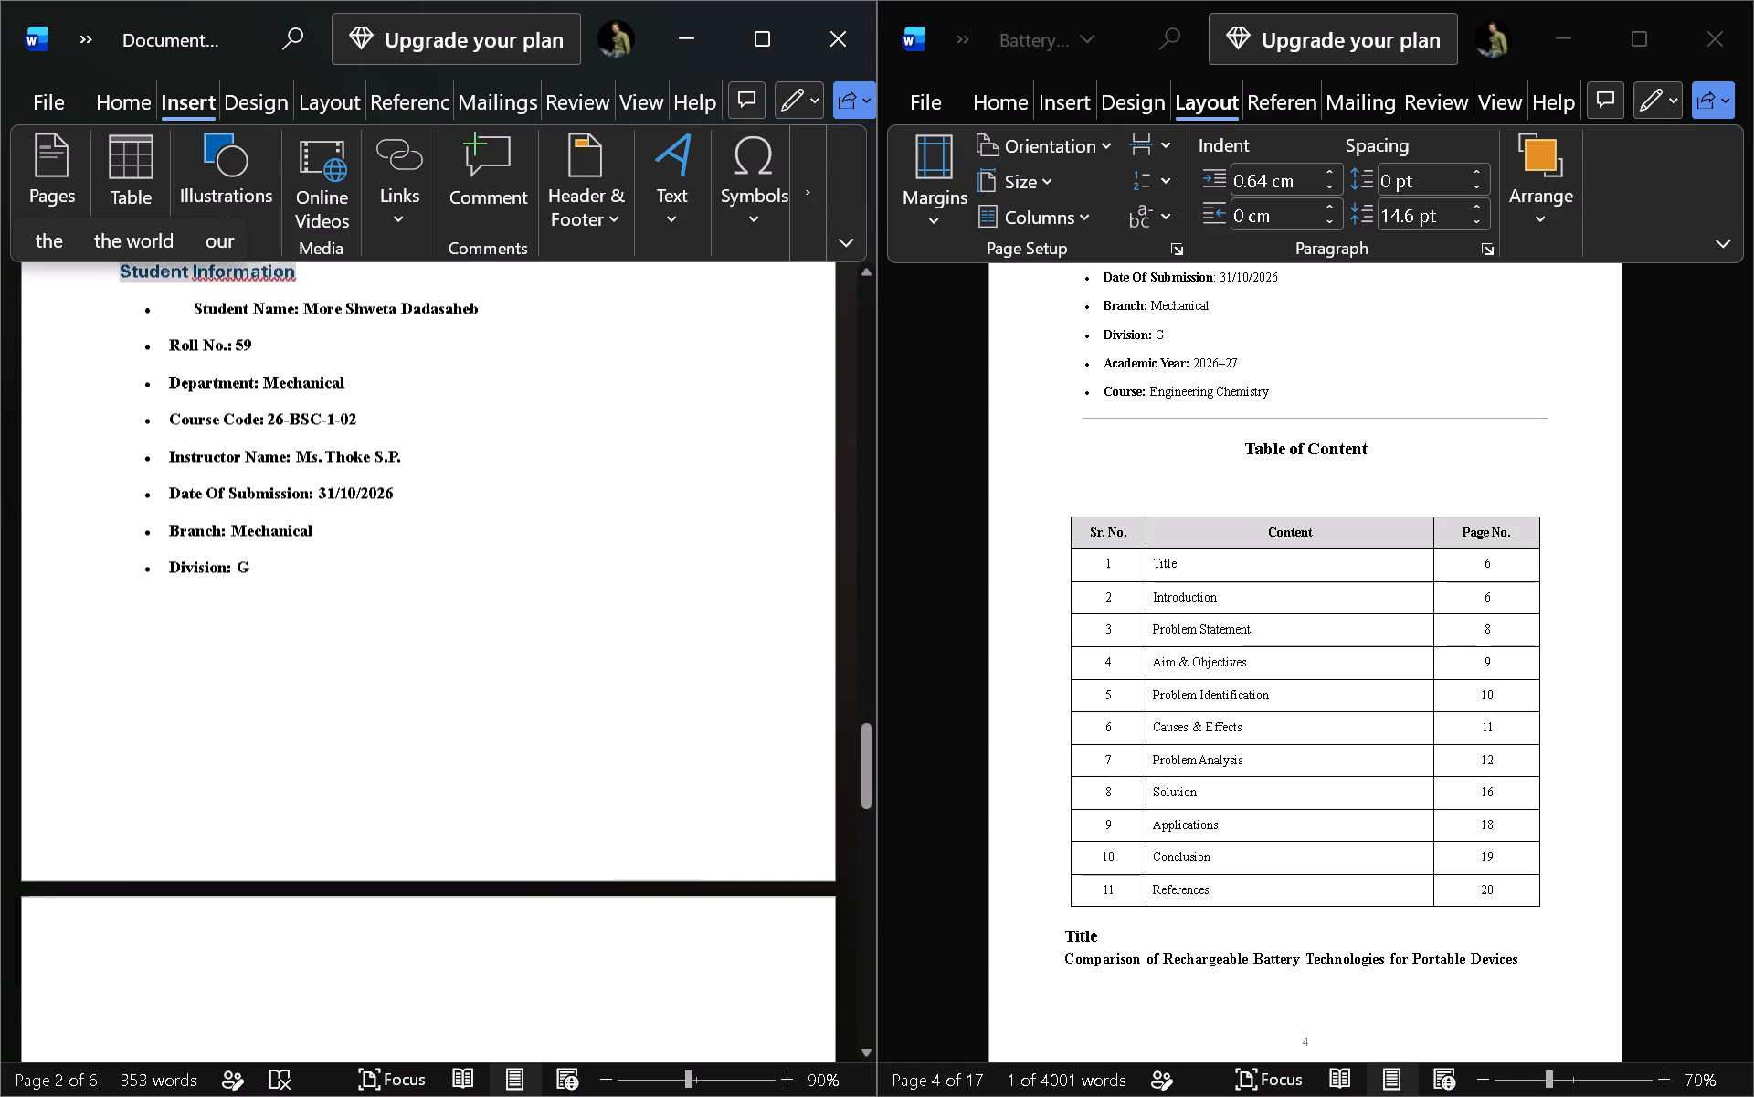
scroll(470, 808, "down", 7)
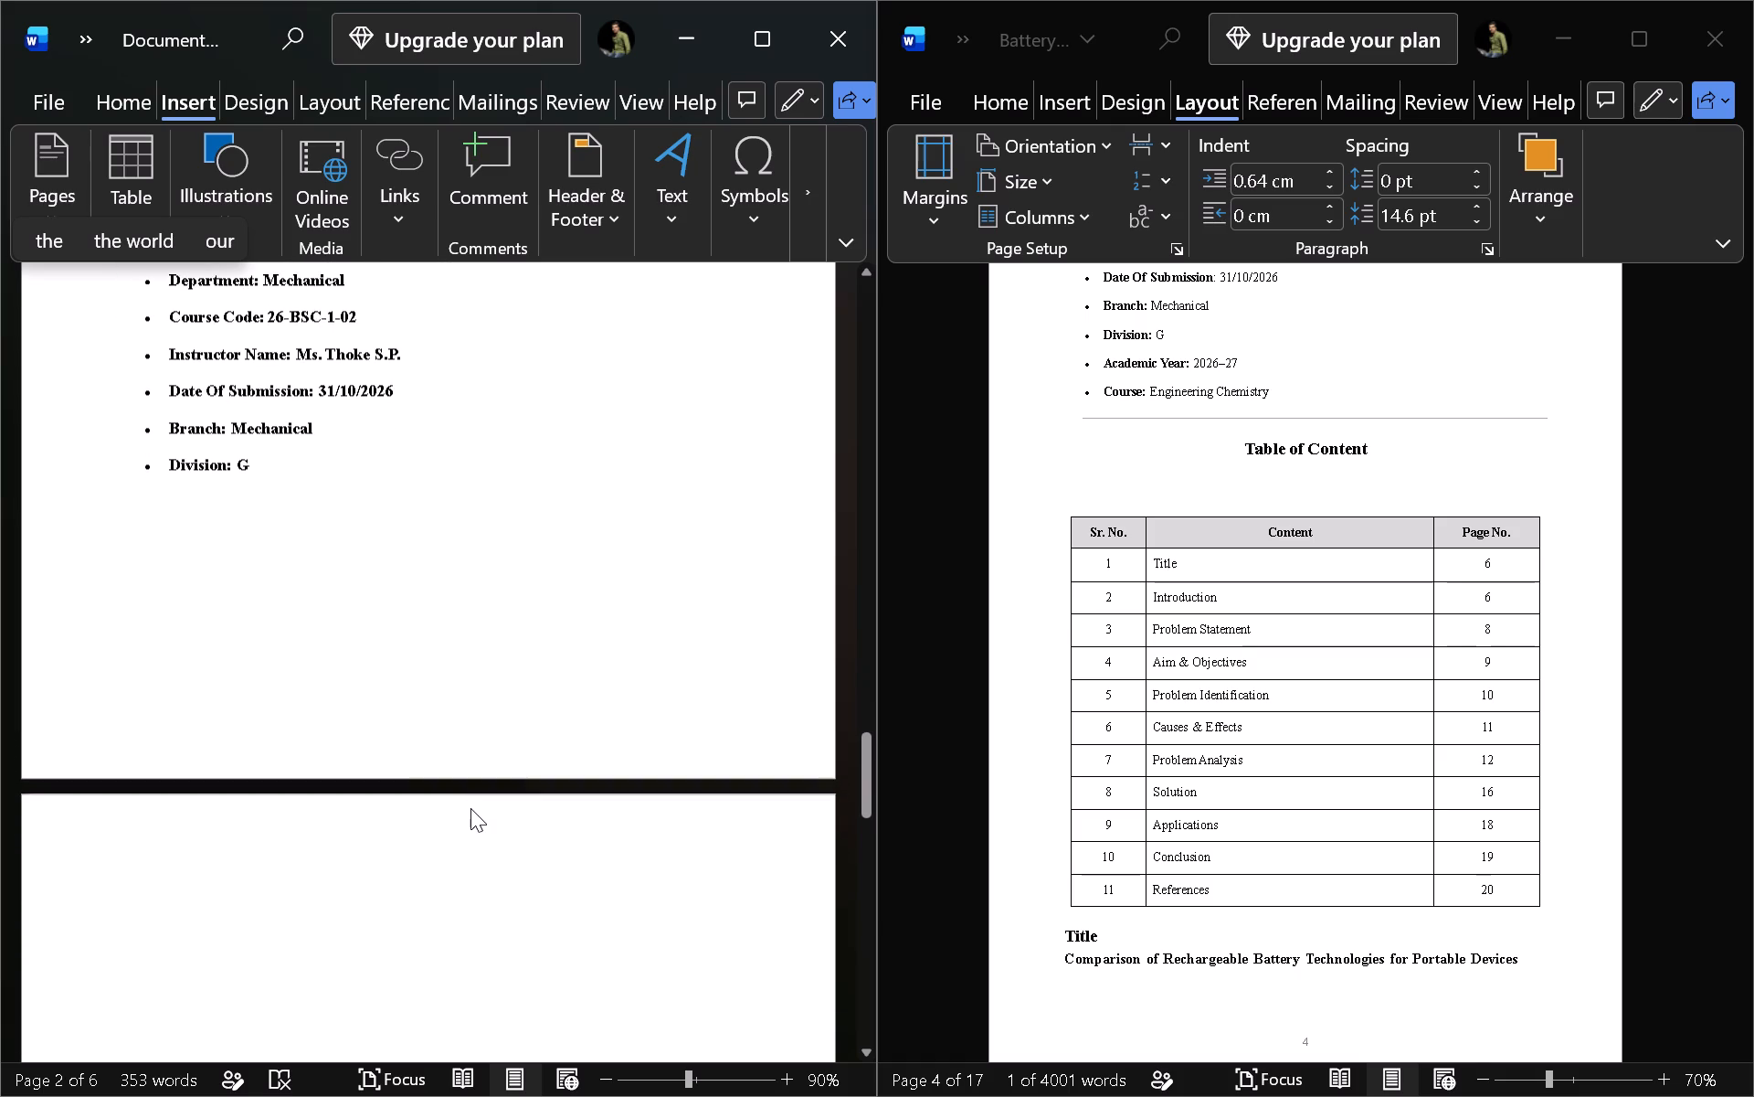
scroll(470, 808, "down", 6)
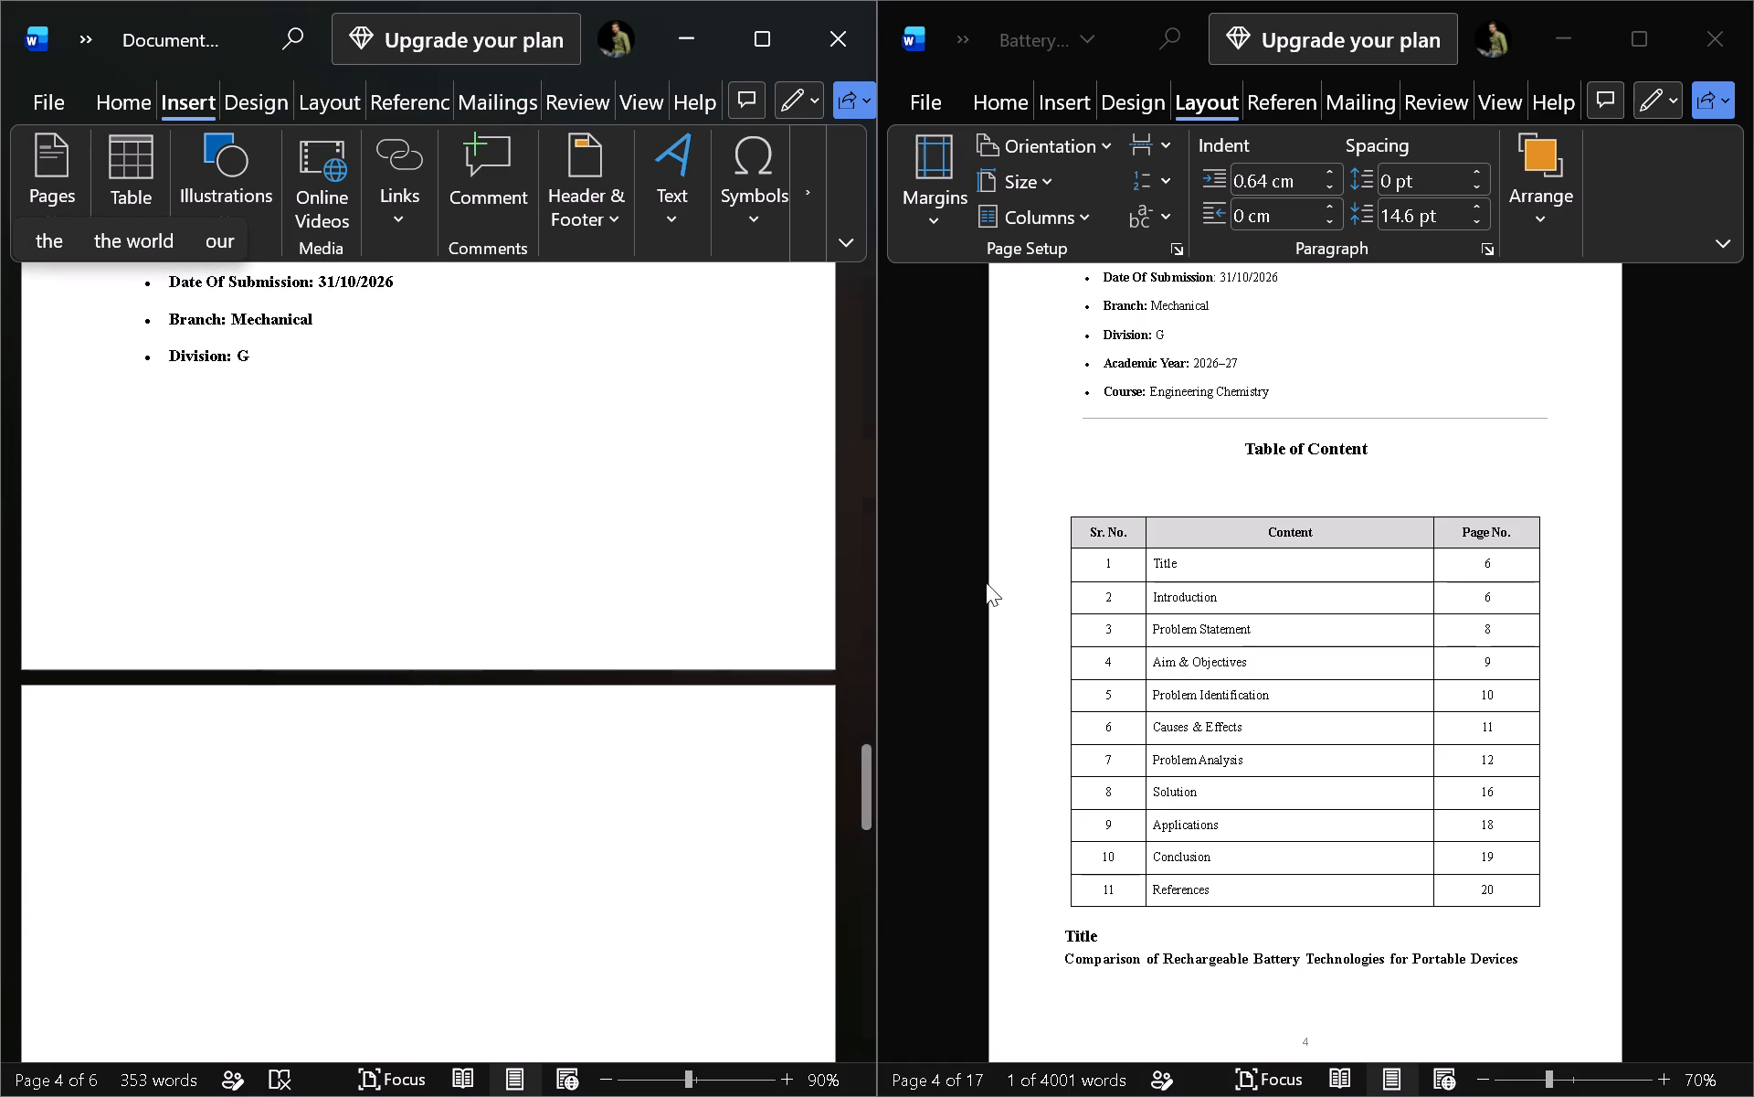
Examine the reference report's Table of Content table and the Title and Introduction sections following it.
left_click(1157, 499)
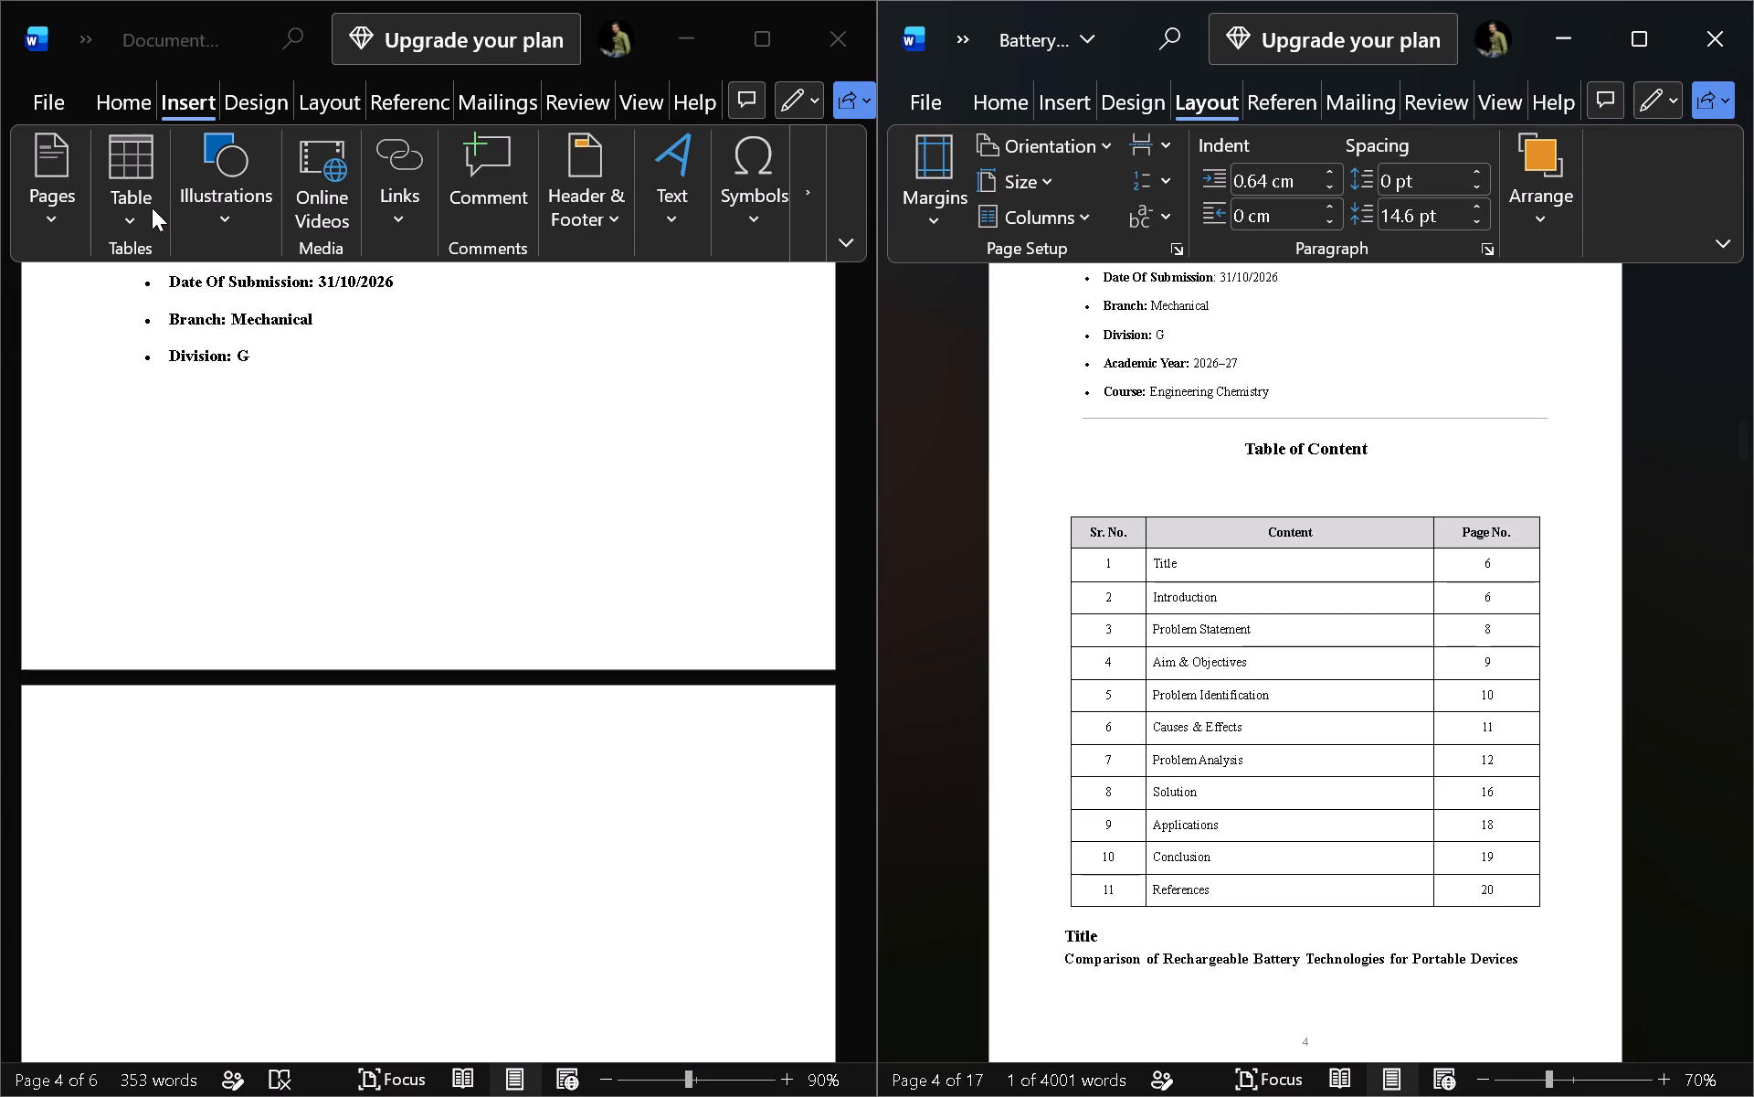
scroll(152, 208, "down", 2)
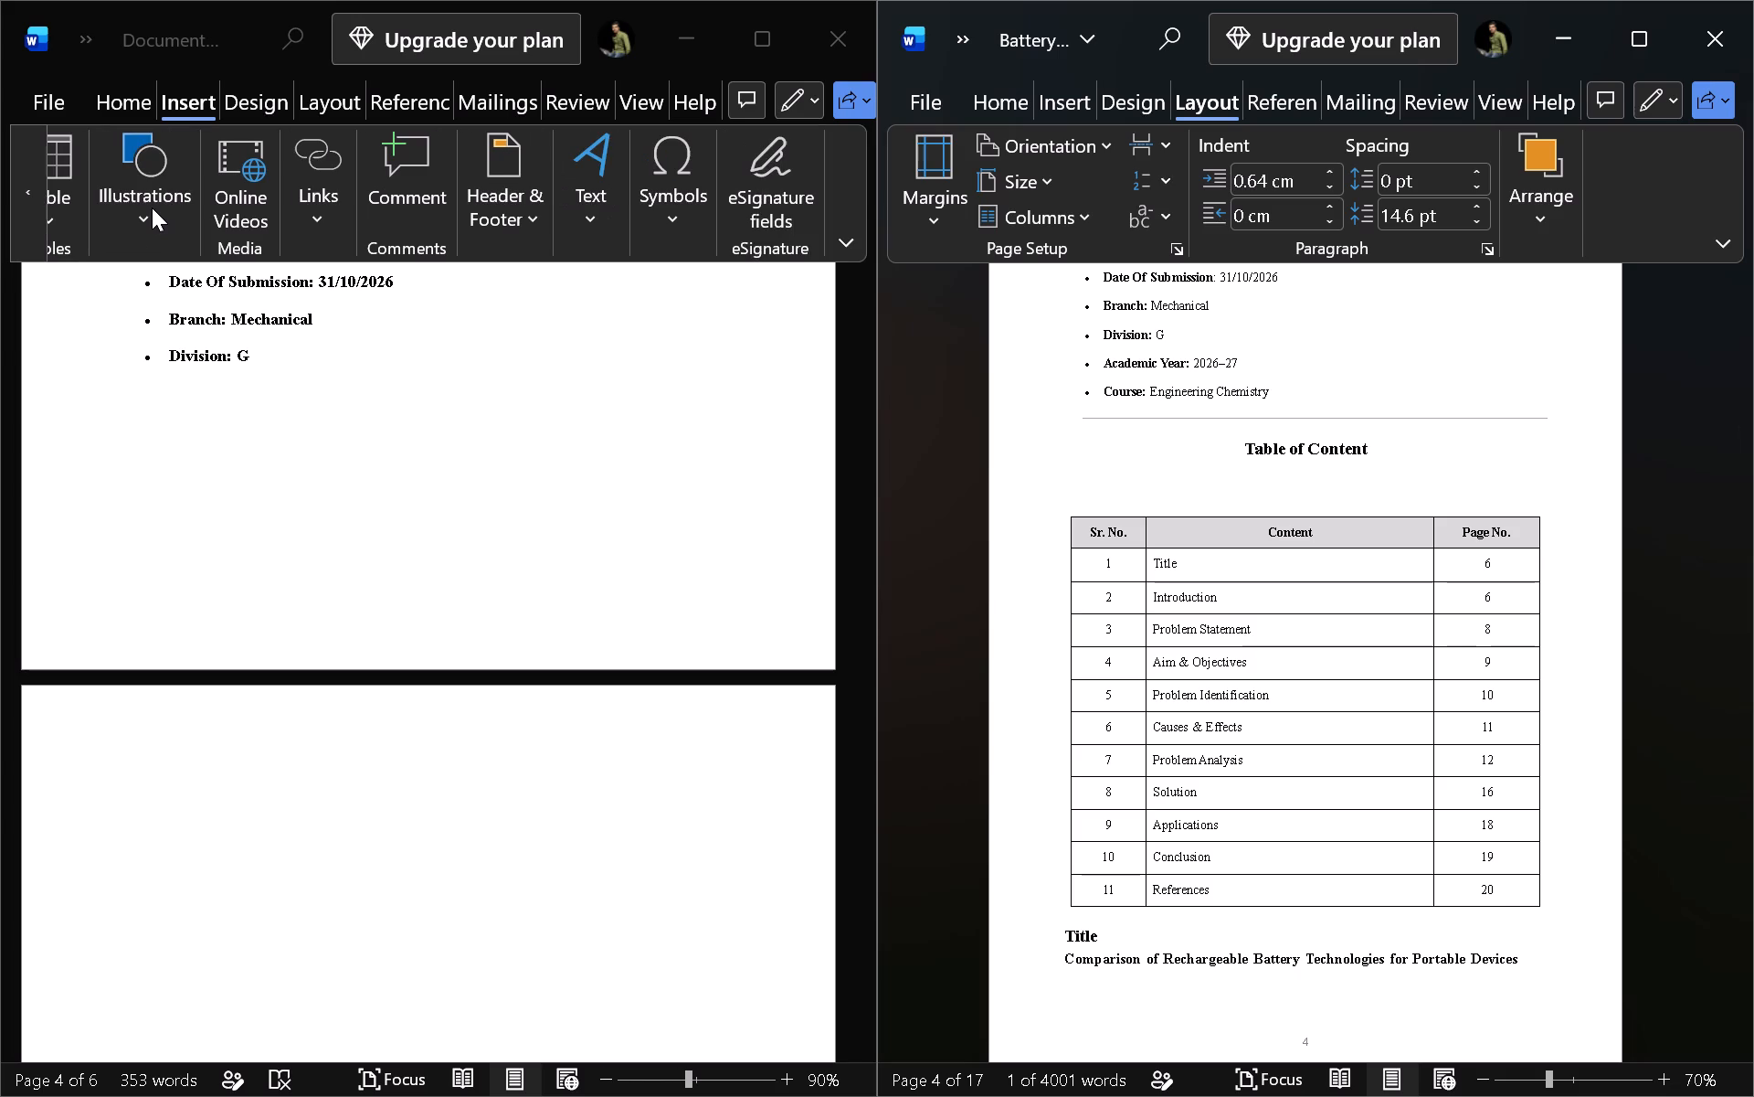
scroll(152, 208, "down", 2)
scroll(966, 815, "down", 5)
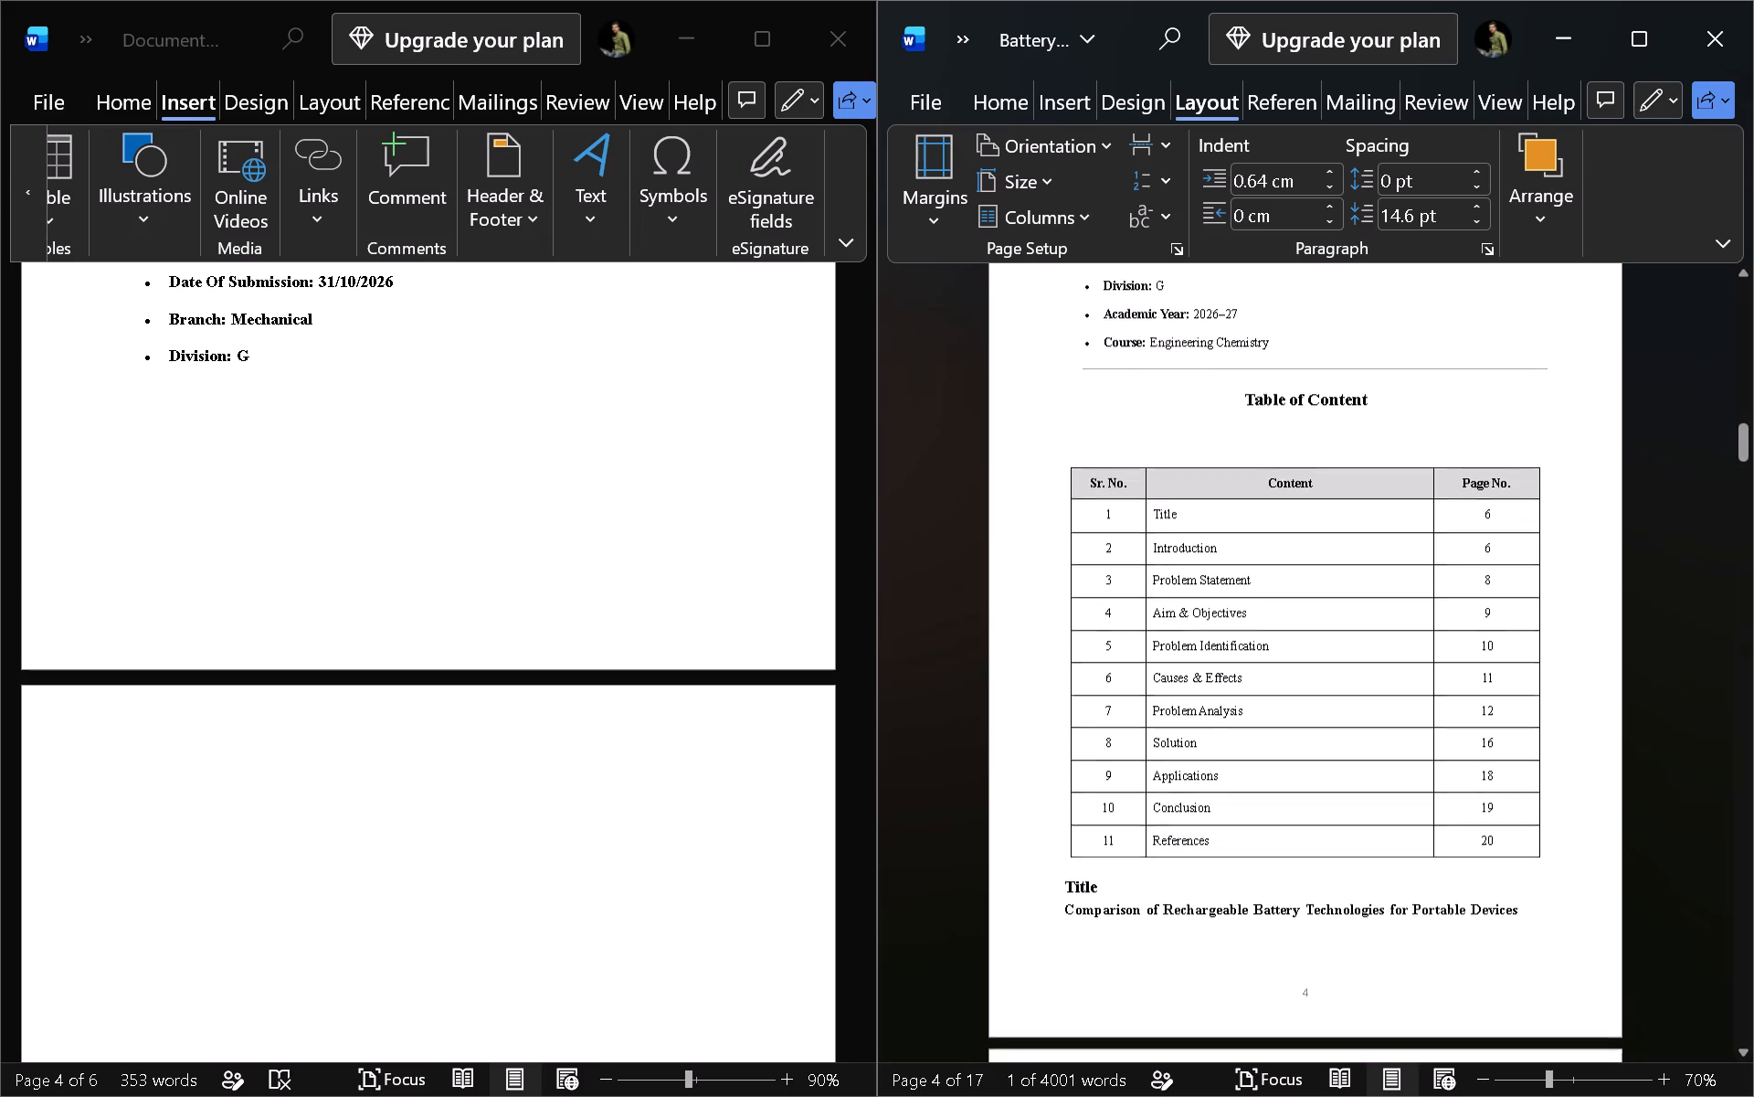
scroll(966, 815, "down", 6)
scroll(1291, 769, "down", 3)
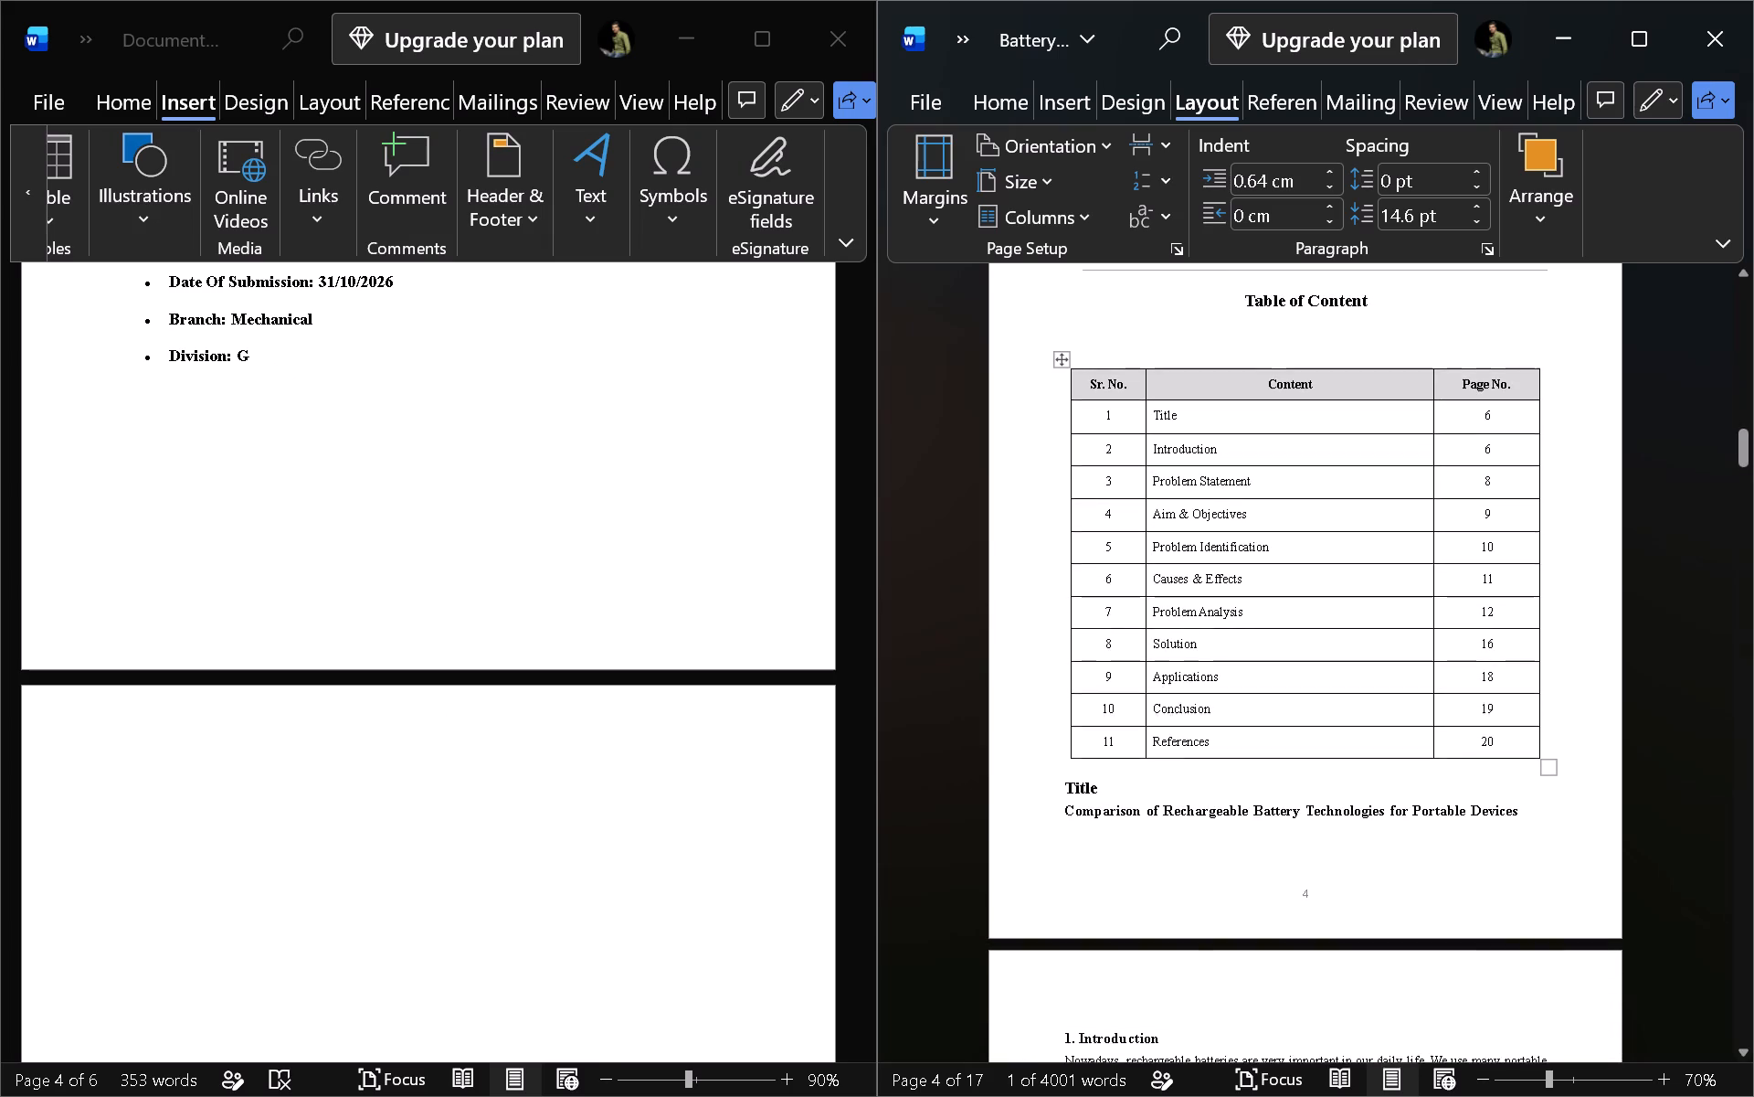
scroll(1291, 769, "down", 3)
scroll(1291, 769, "up", 2)
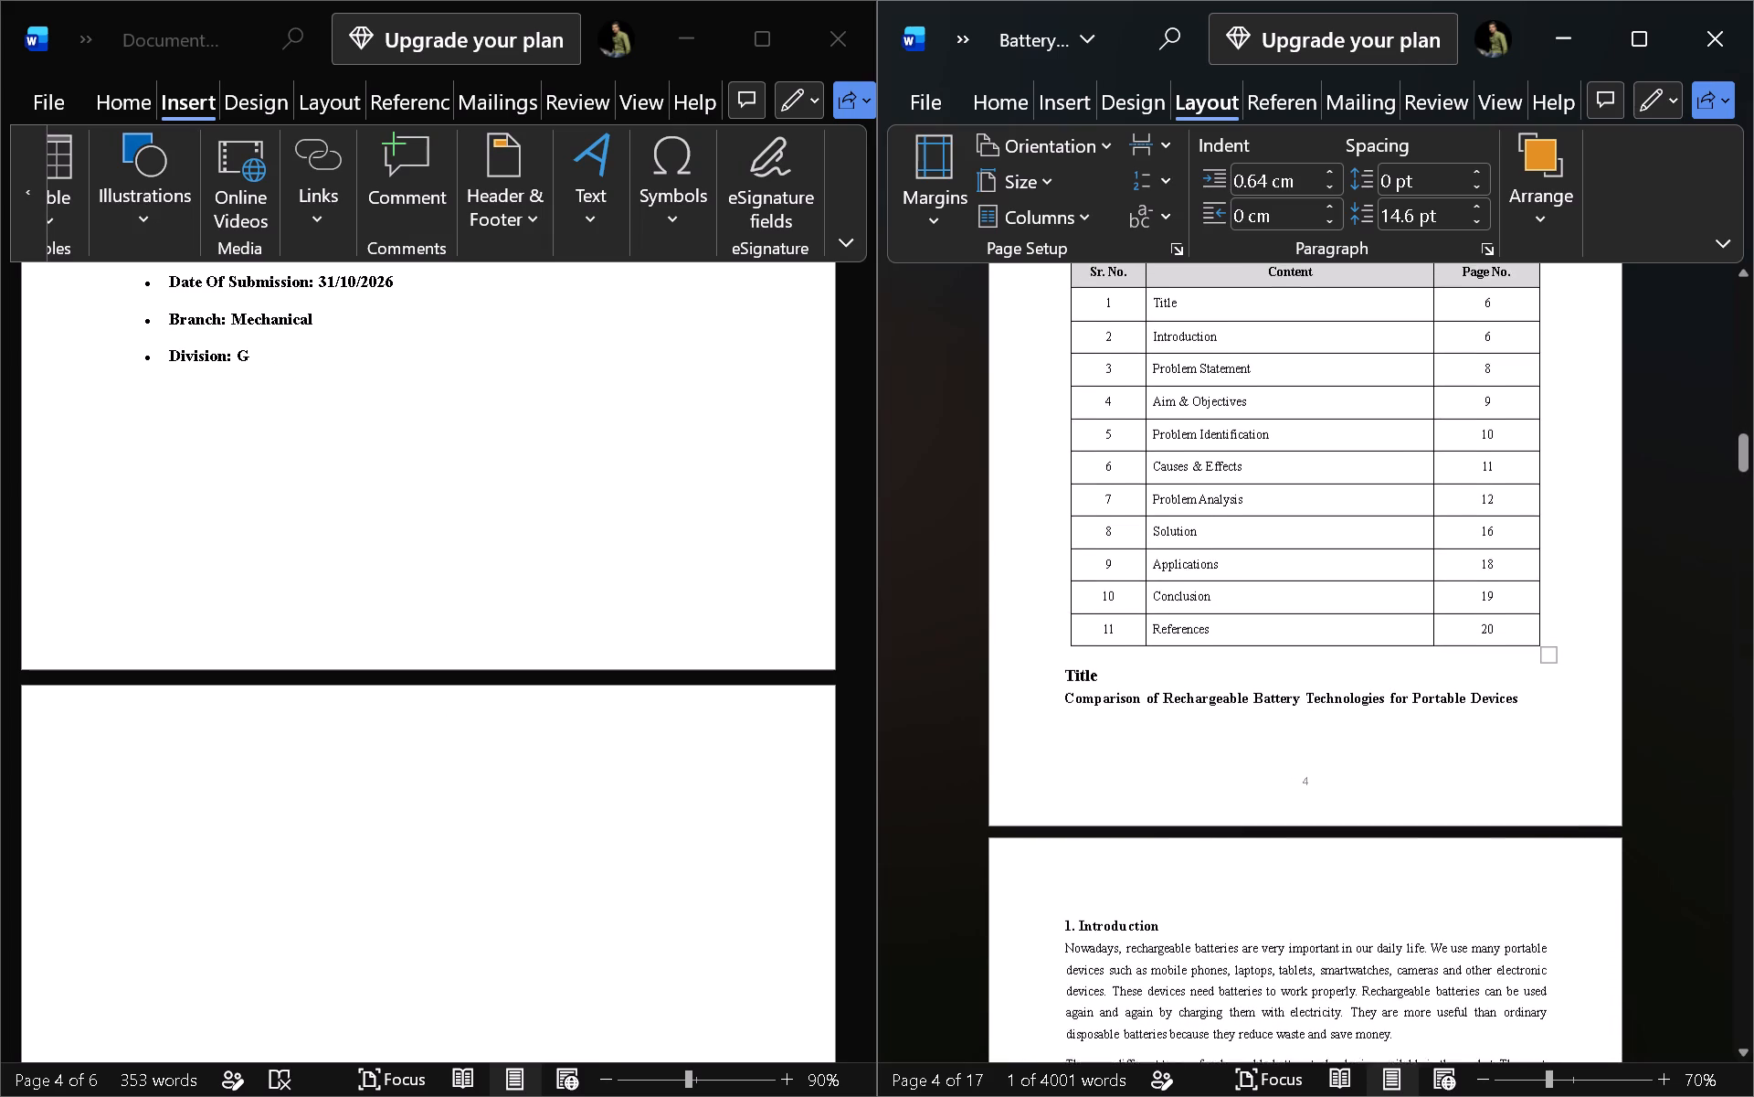
scroll(1291, 769, "up", 1)
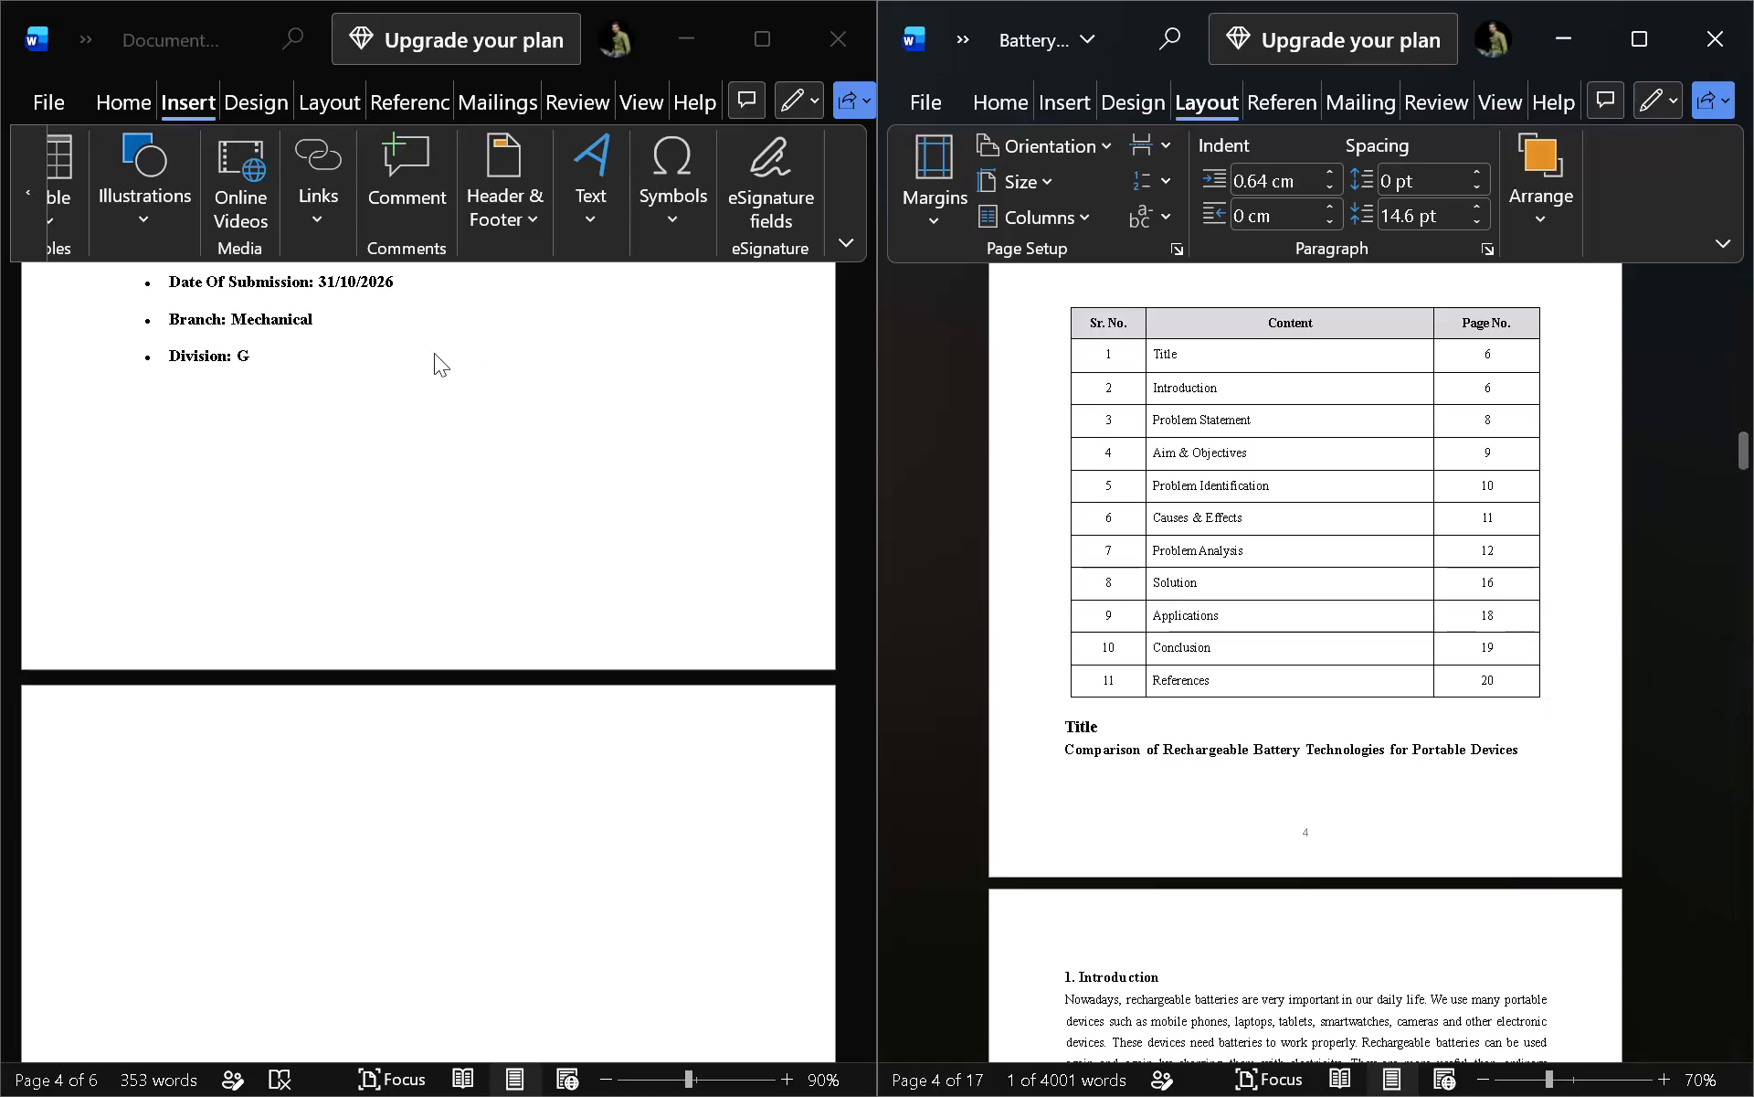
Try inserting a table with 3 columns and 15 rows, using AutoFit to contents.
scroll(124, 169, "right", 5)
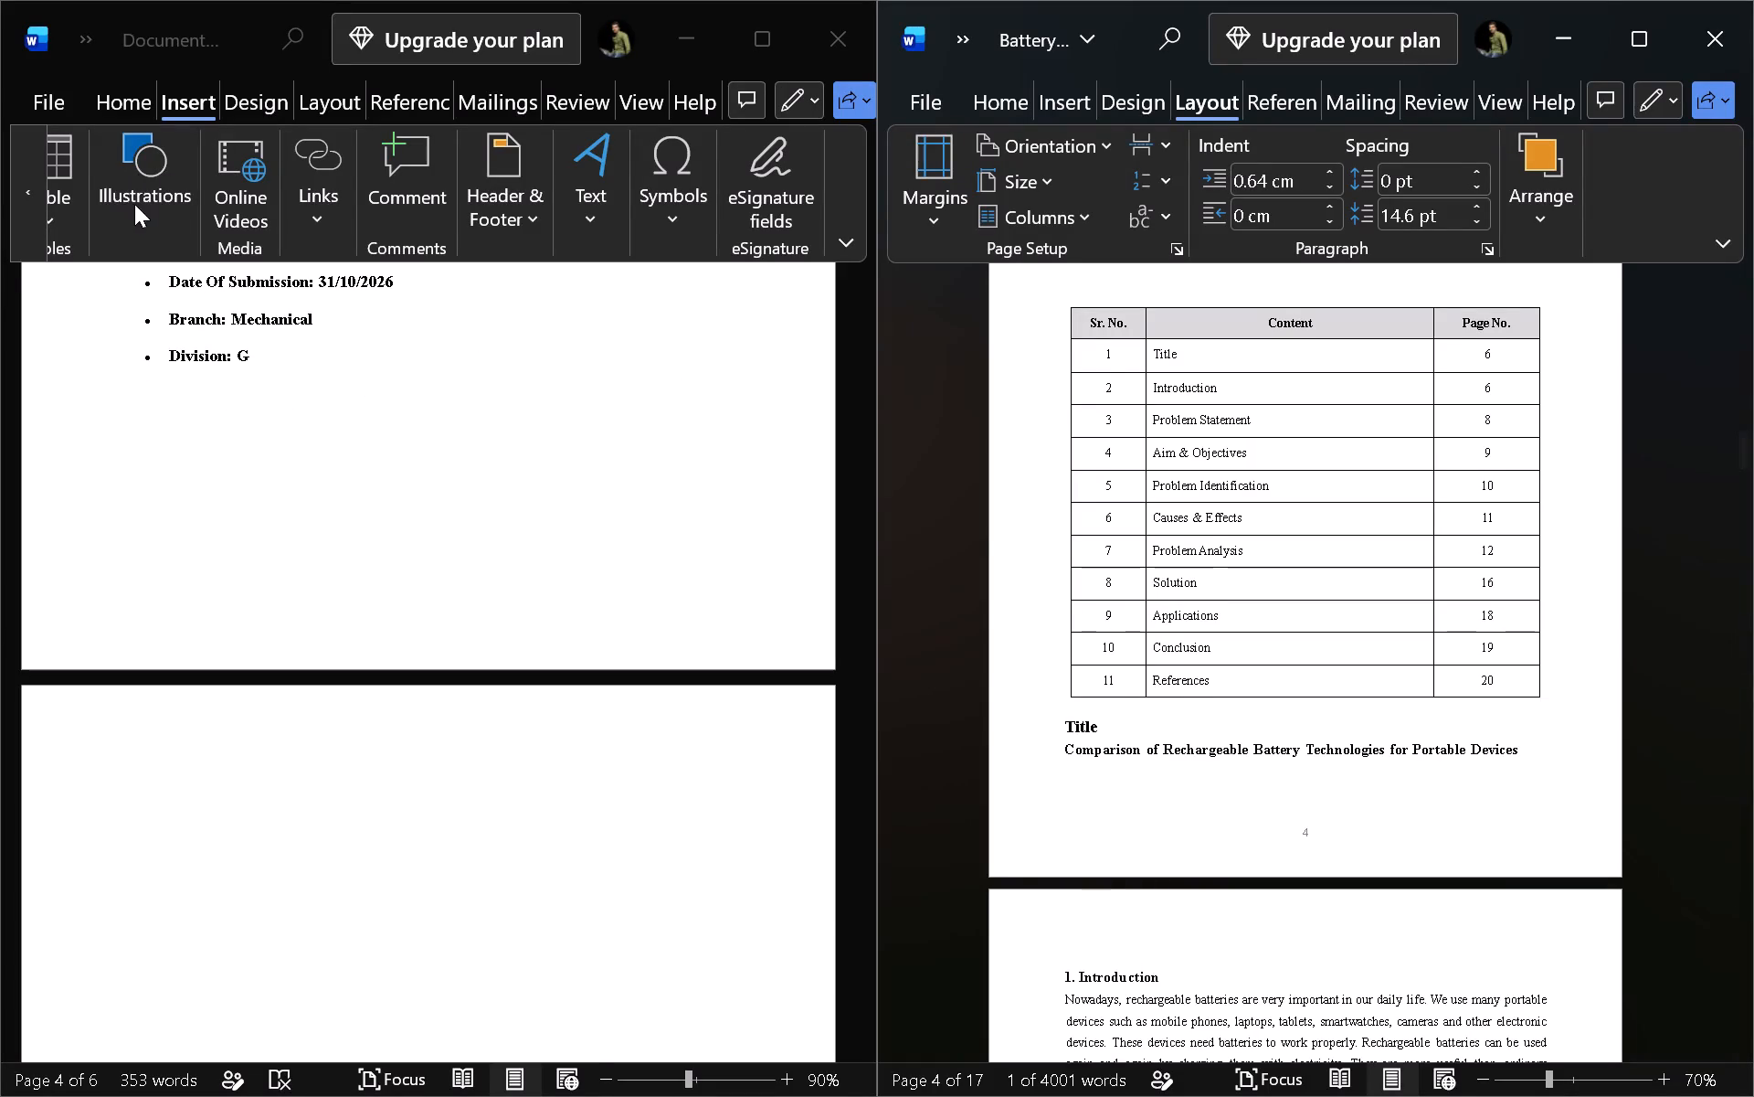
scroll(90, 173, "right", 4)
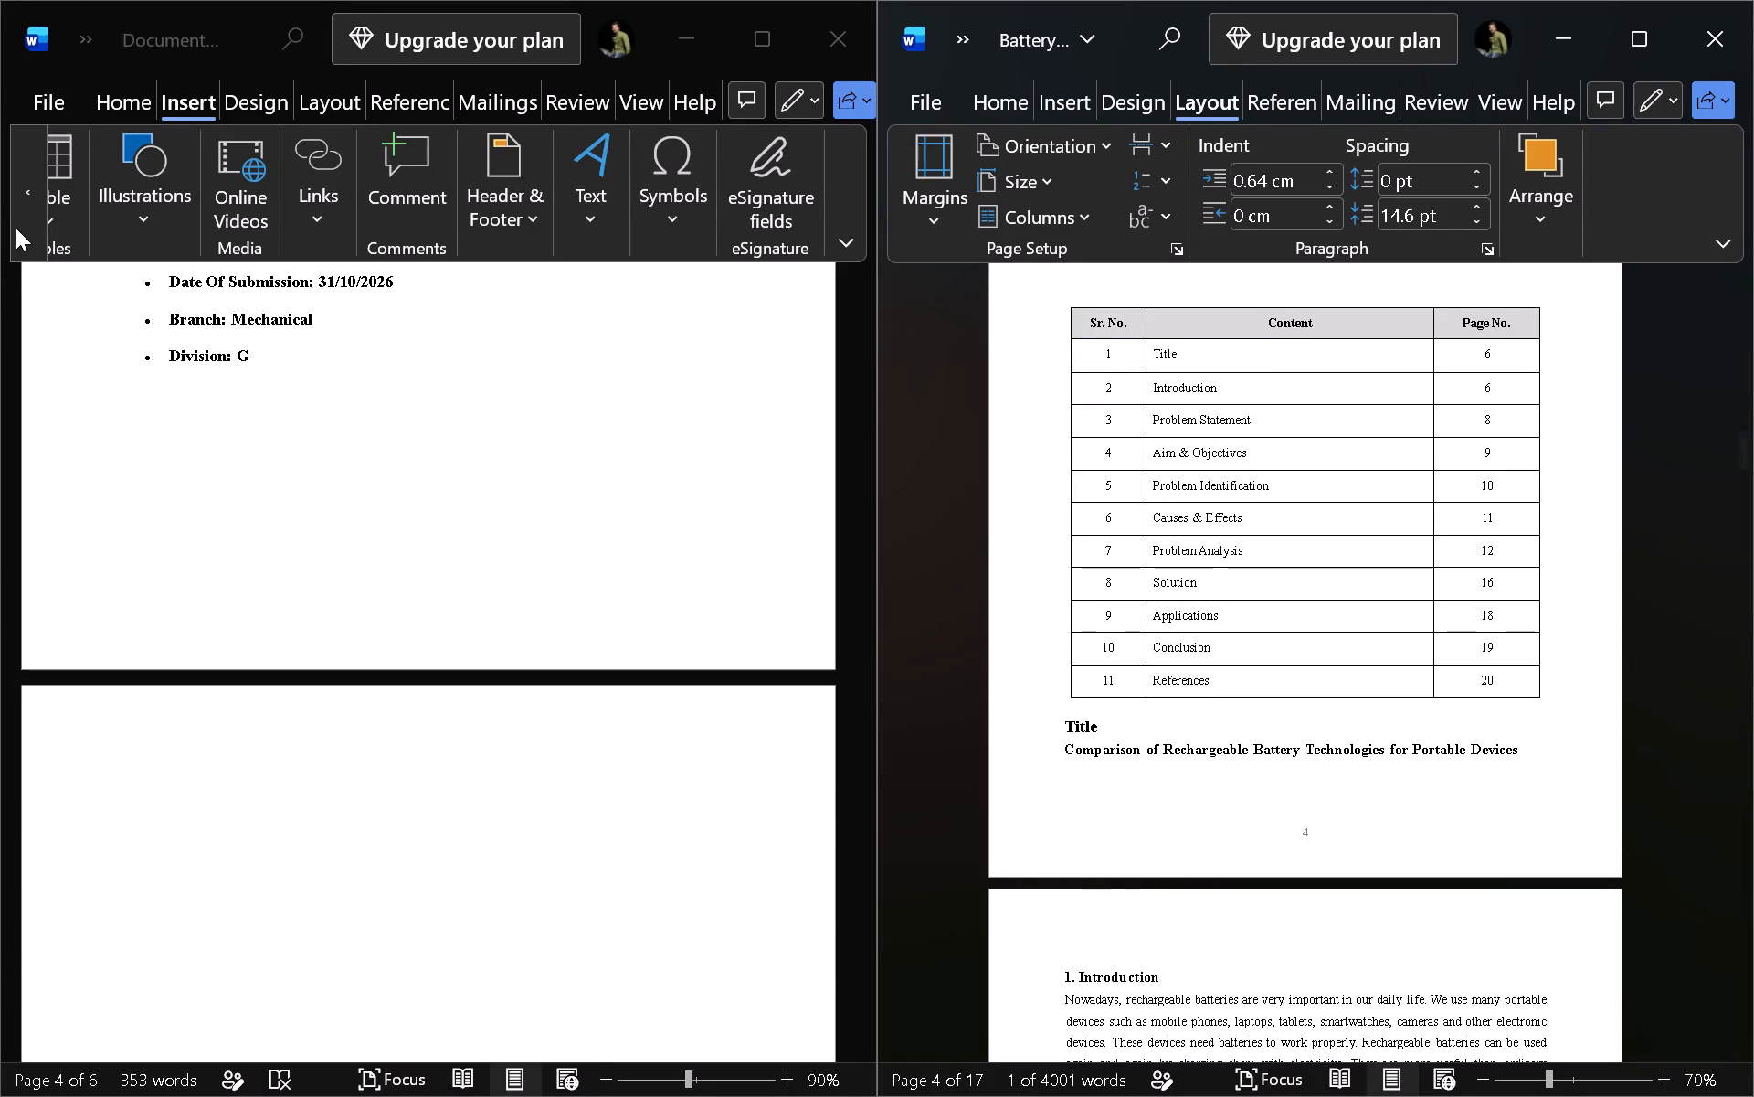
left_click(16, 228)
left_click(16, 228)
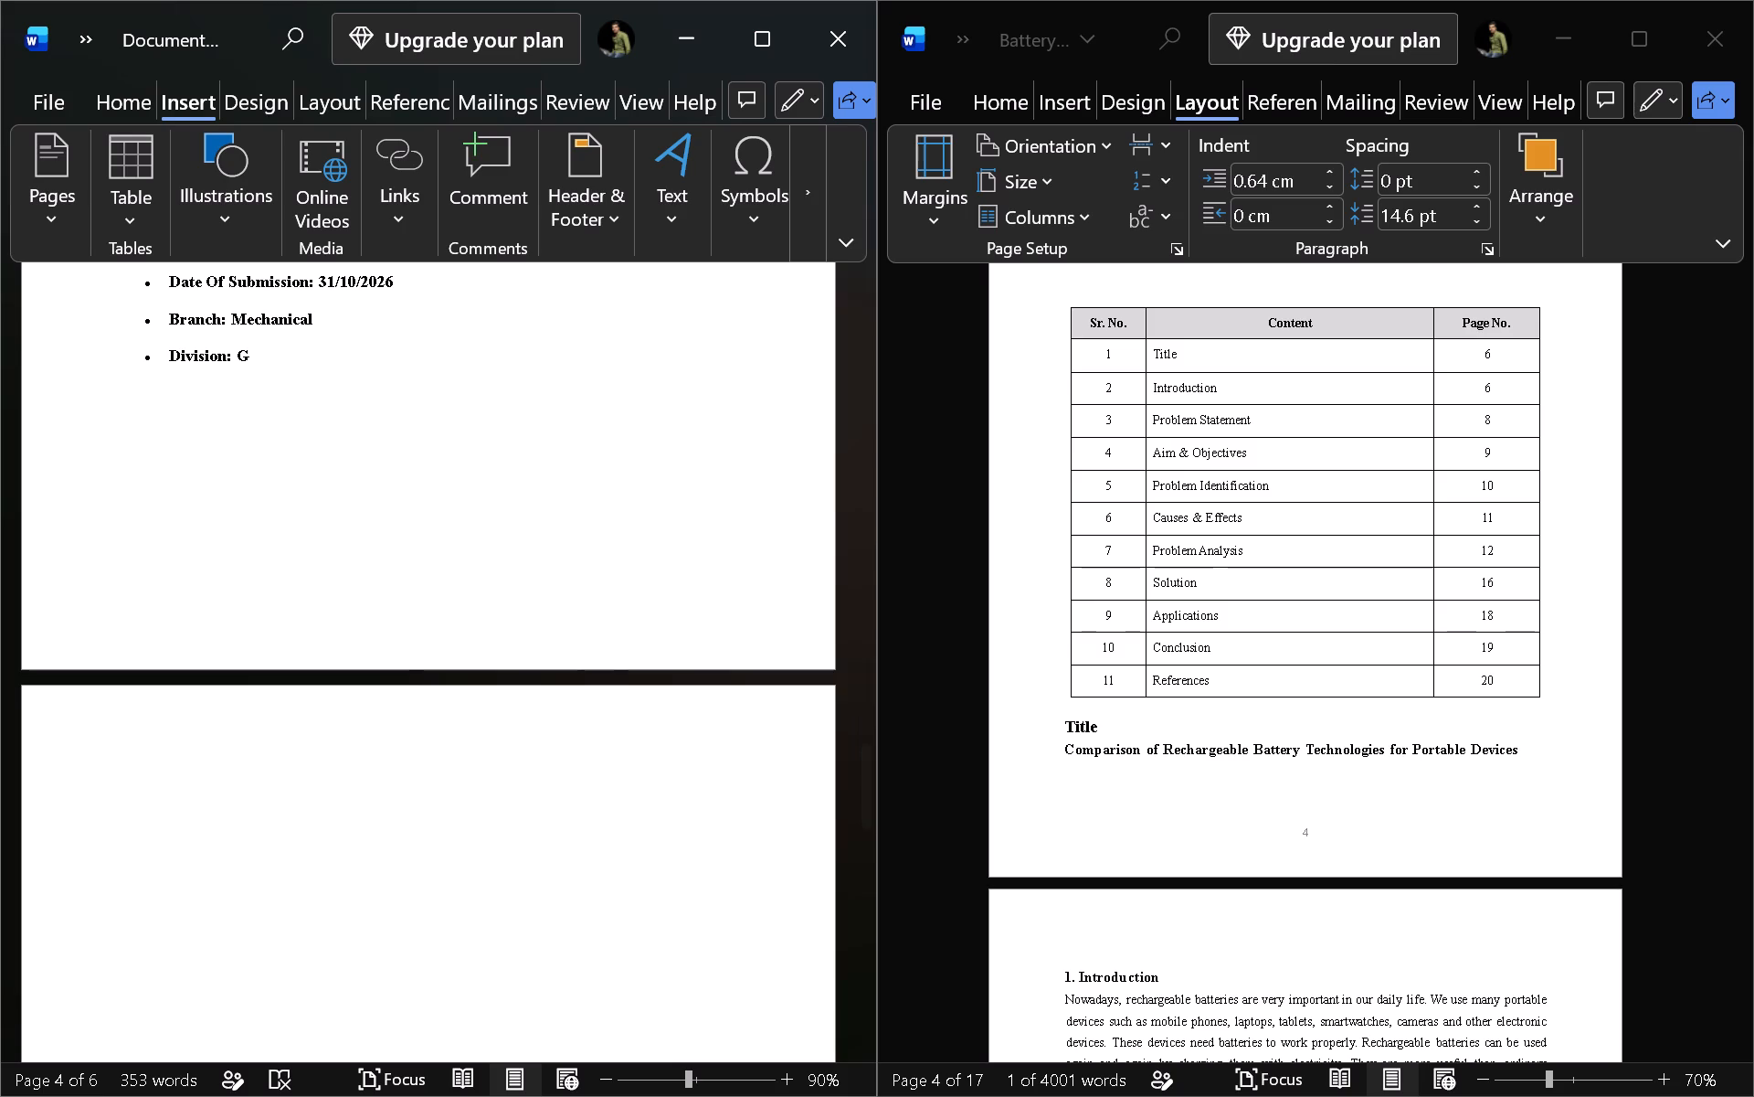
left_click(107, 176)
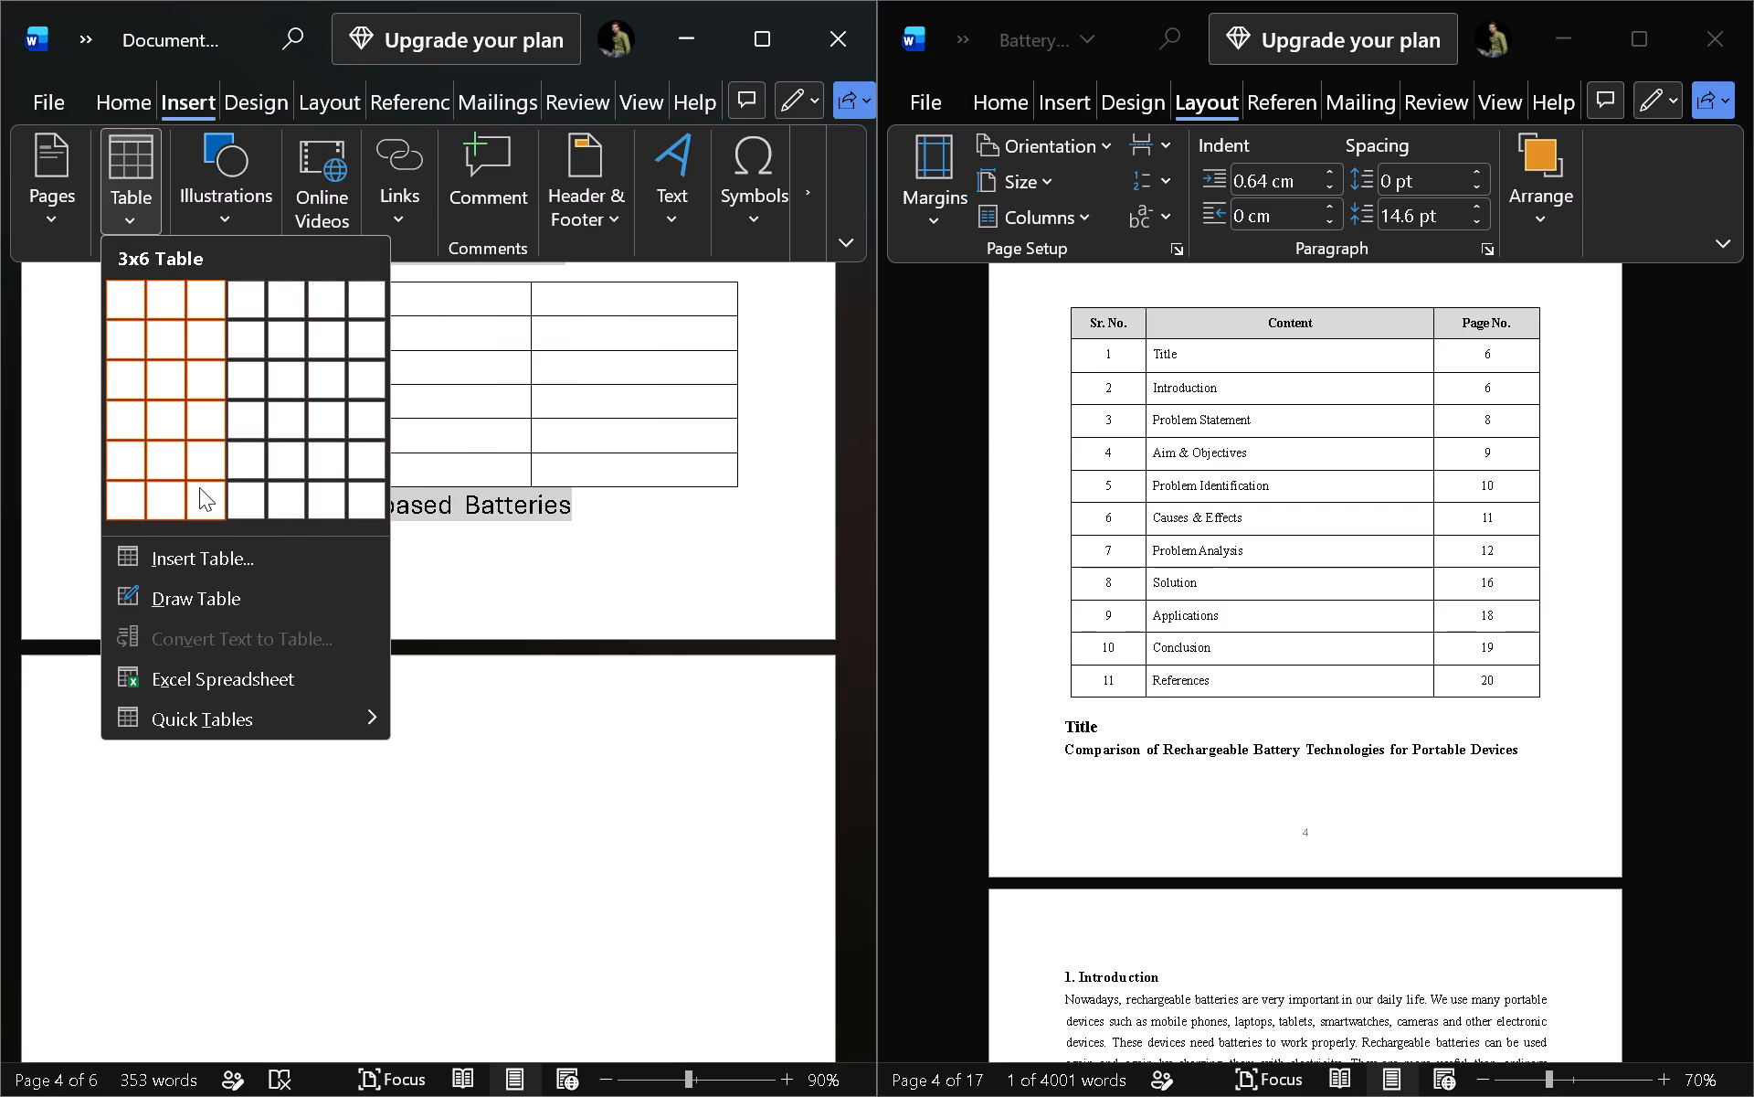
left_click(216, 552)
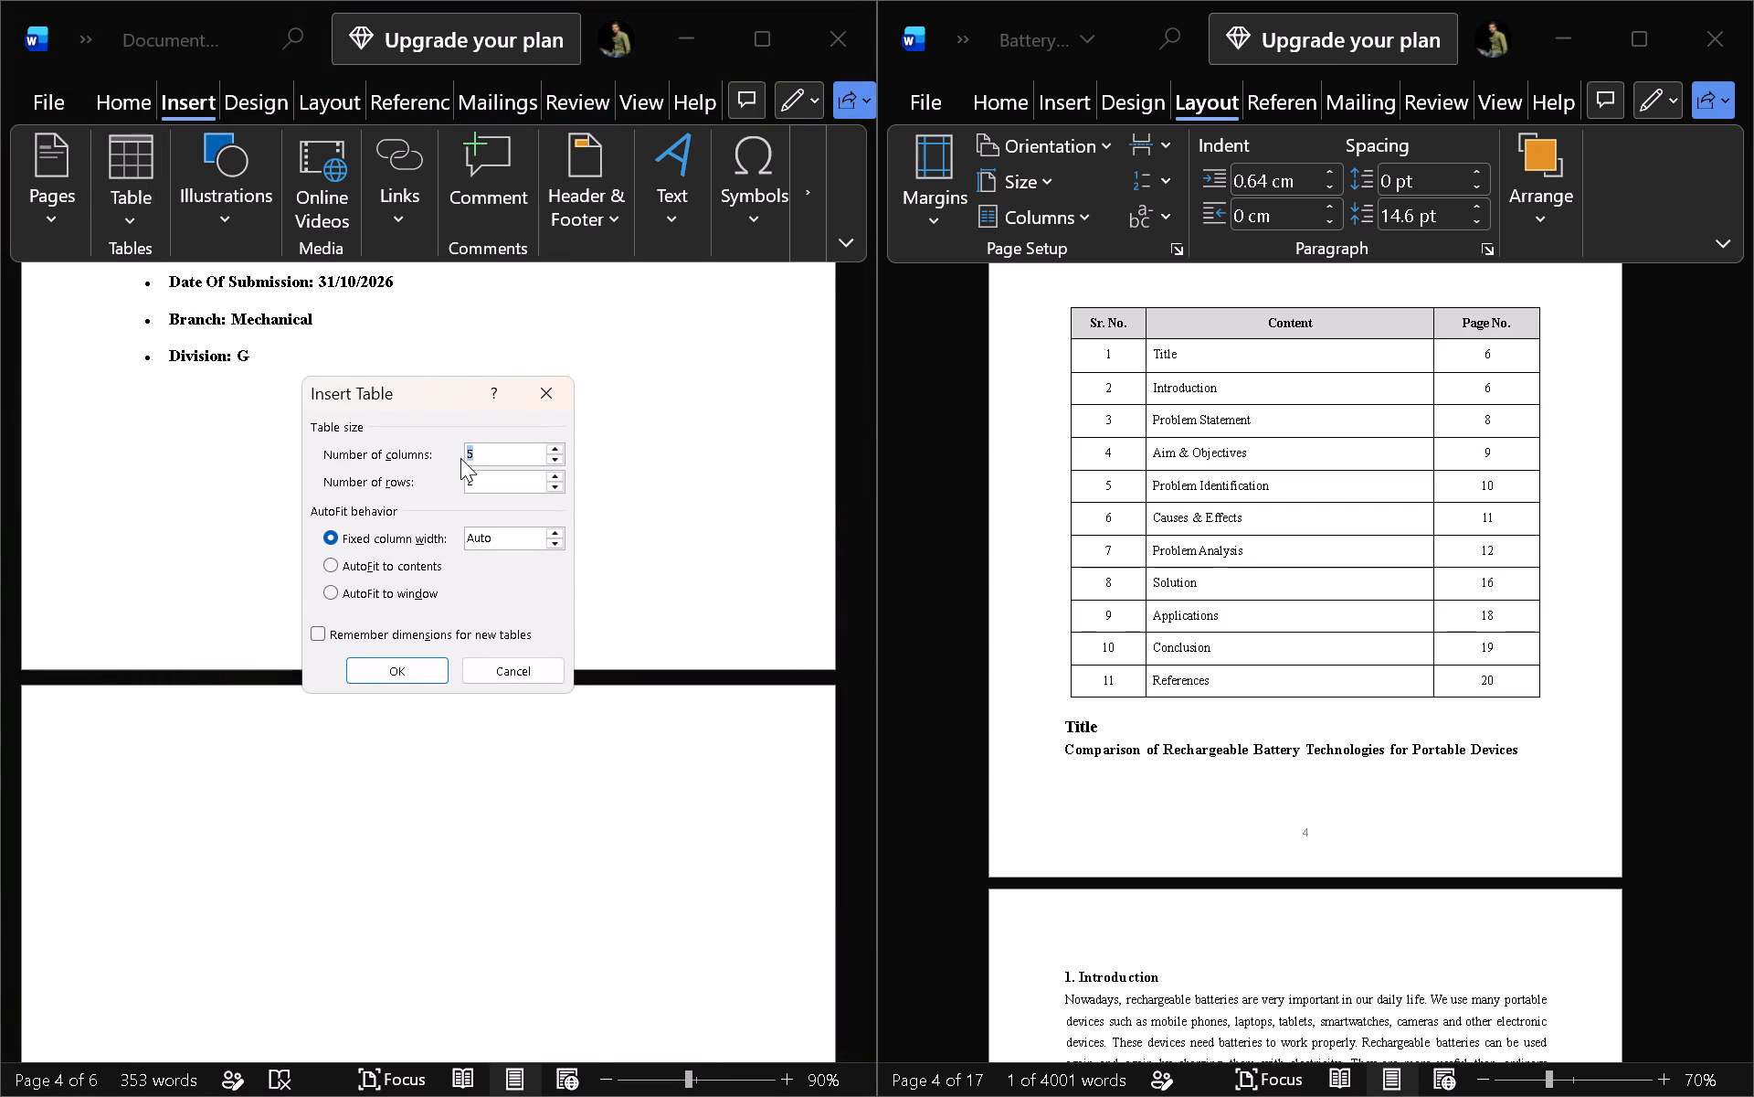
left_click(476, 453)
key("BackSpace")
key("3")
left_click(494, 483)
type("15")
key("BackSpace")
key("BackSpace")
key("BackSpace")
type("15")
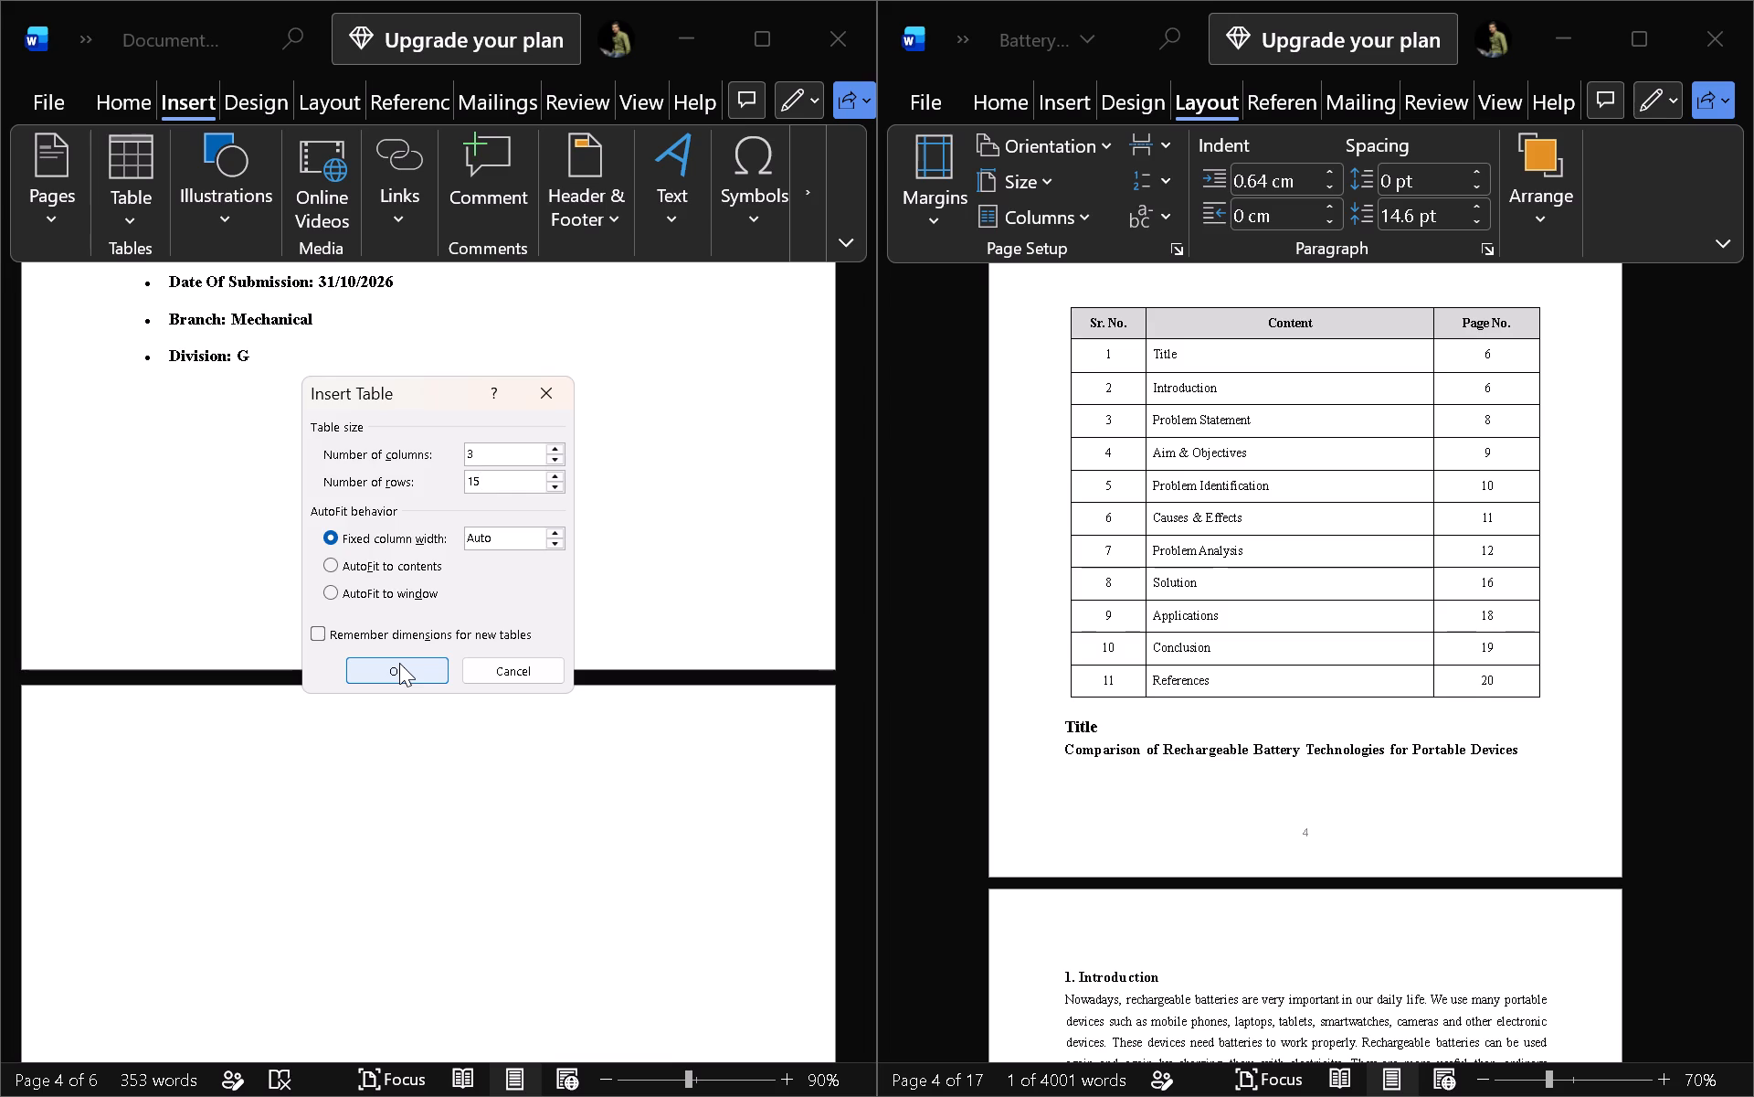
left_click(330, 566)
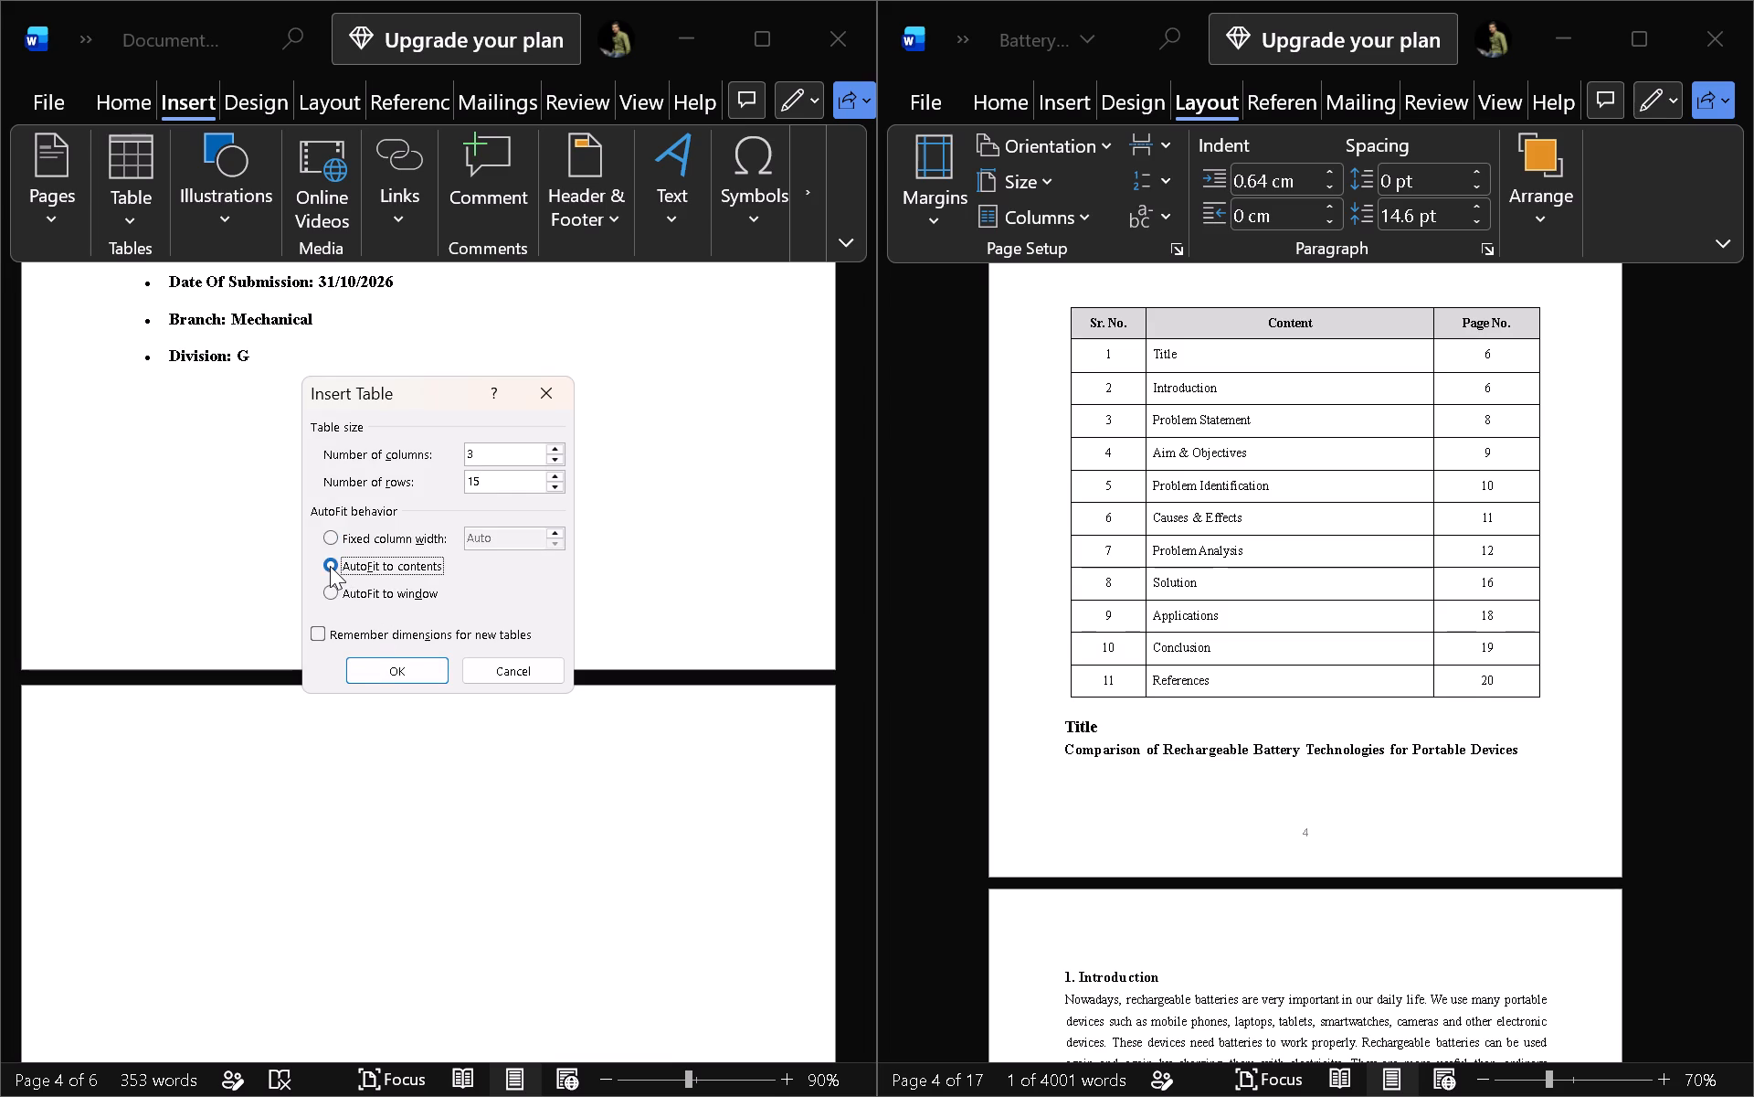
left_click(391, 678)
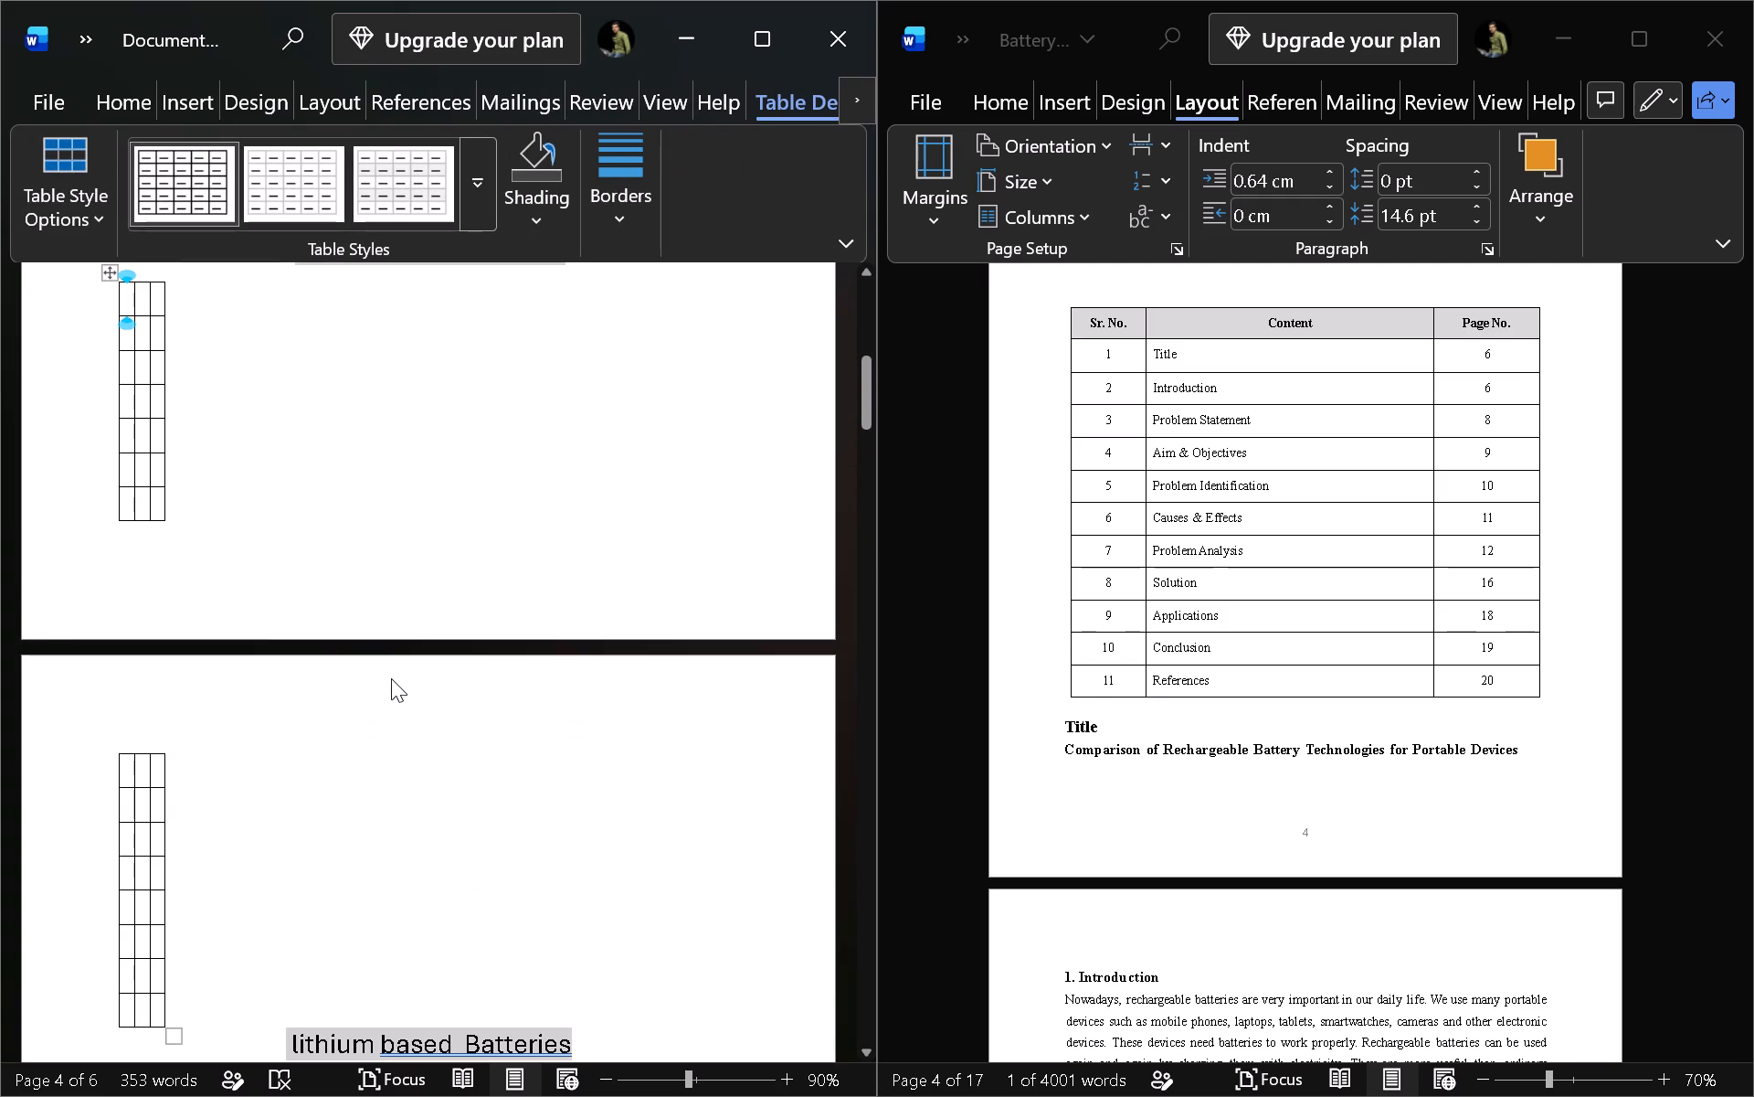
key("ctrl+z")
Insert a fixed-column-width table with 3 columns and 15 rows on the blank page after the Student Information list.
scroll(391, 678, "down", 3)
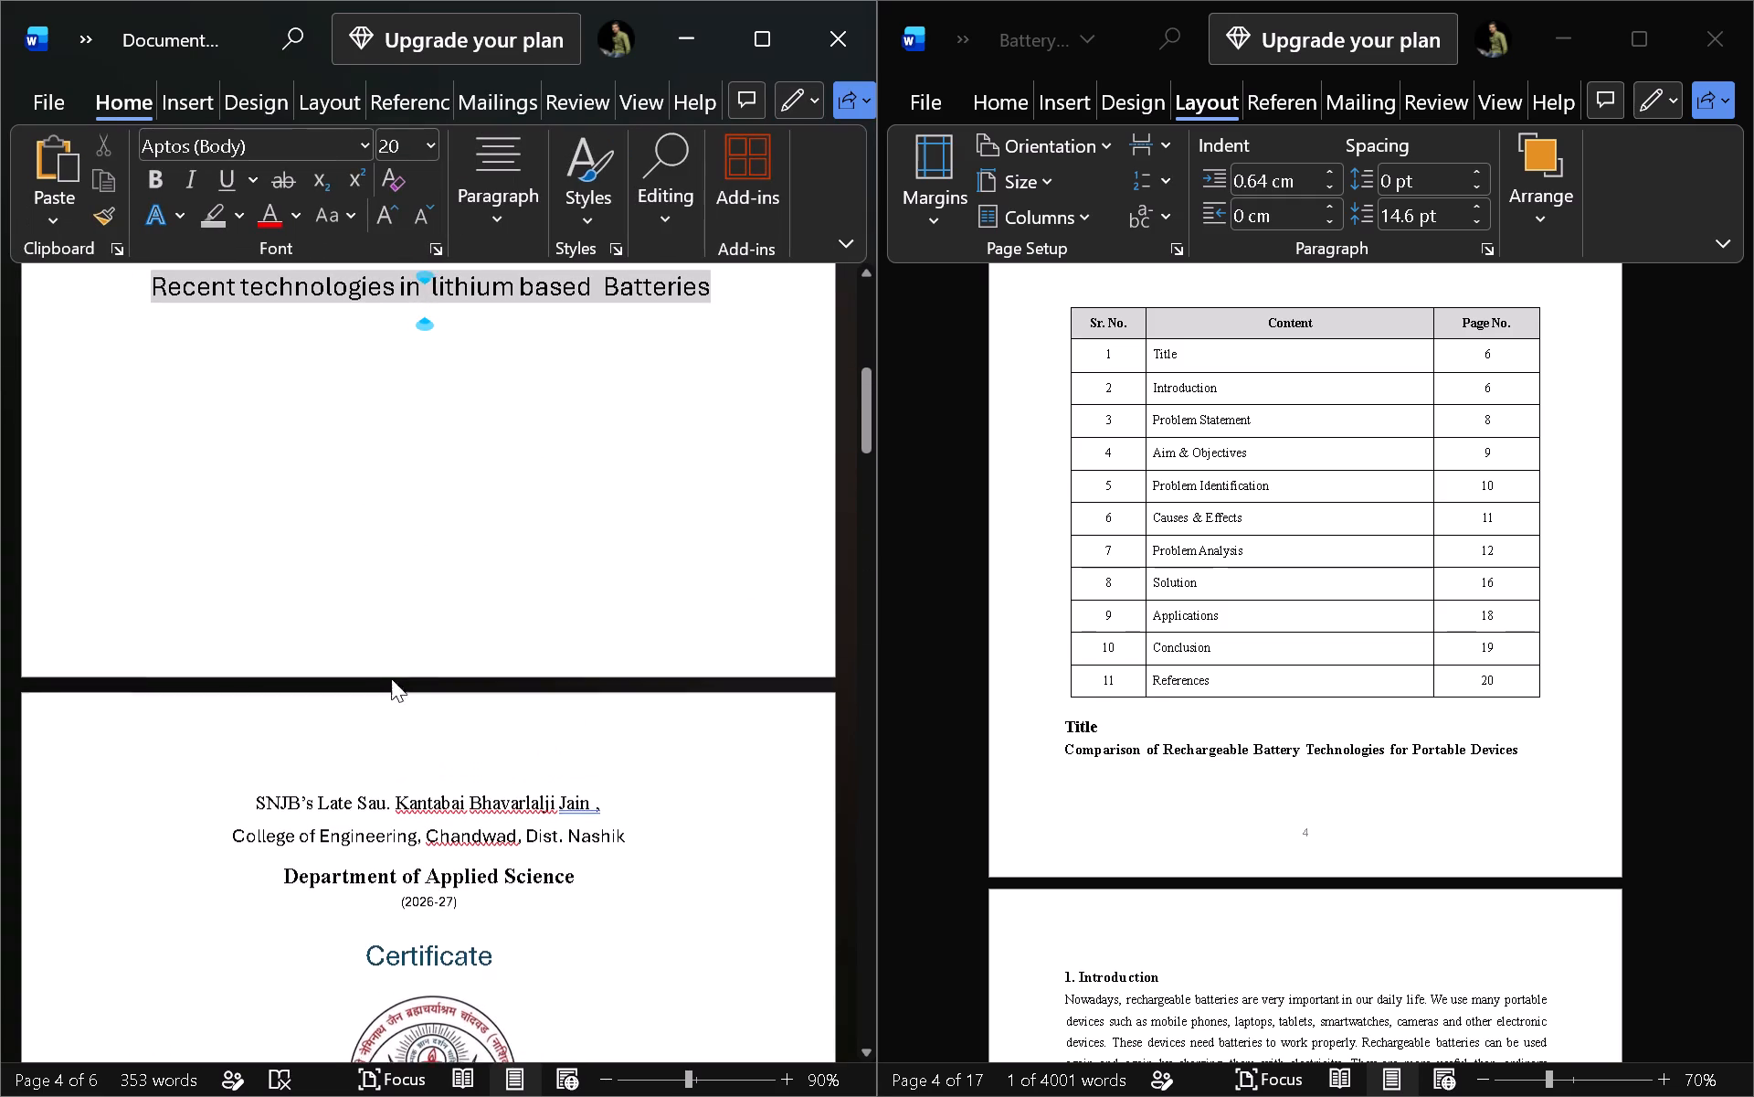
scroll(391, 678, "down", 20)
scroll(391, 678, "down", 20)
scroll(391, 678, "down", 5)
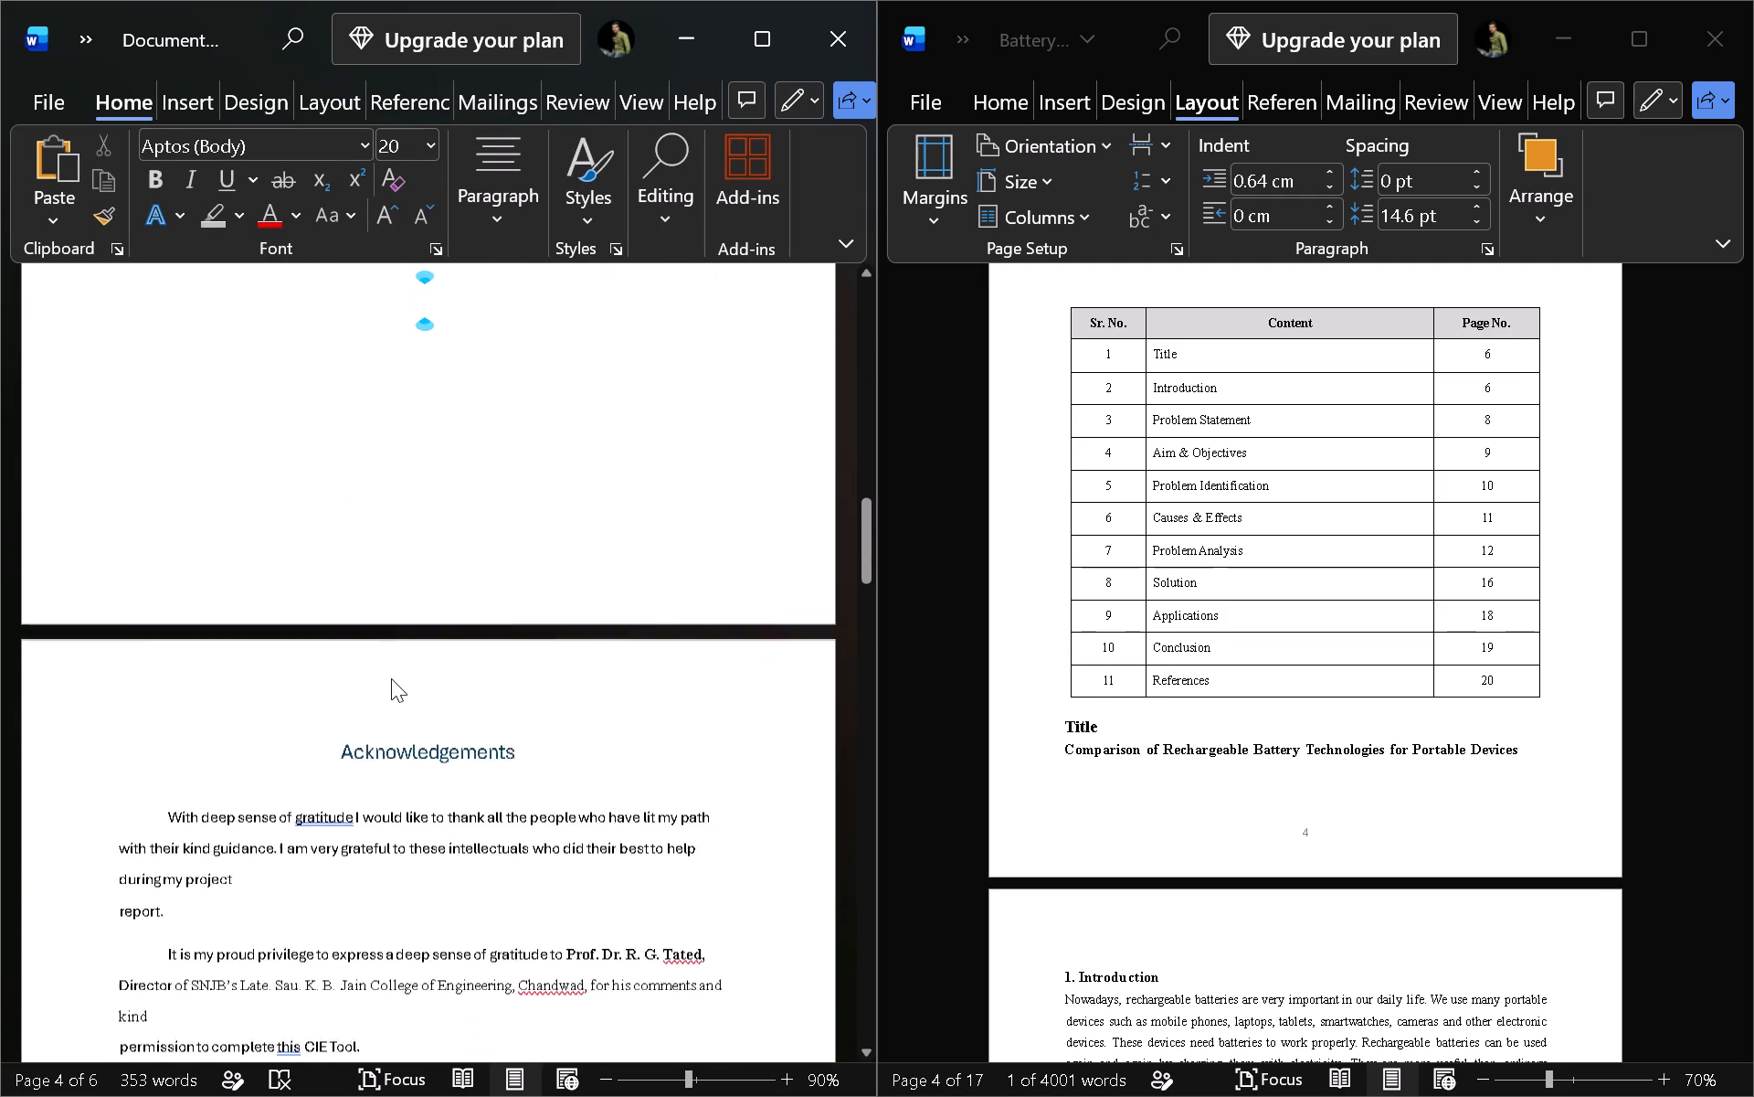
scroll(391, 678, "down", 20)
scroll(391, 678, "down", 16)
left_click_drag(391, 678, 297, 359)
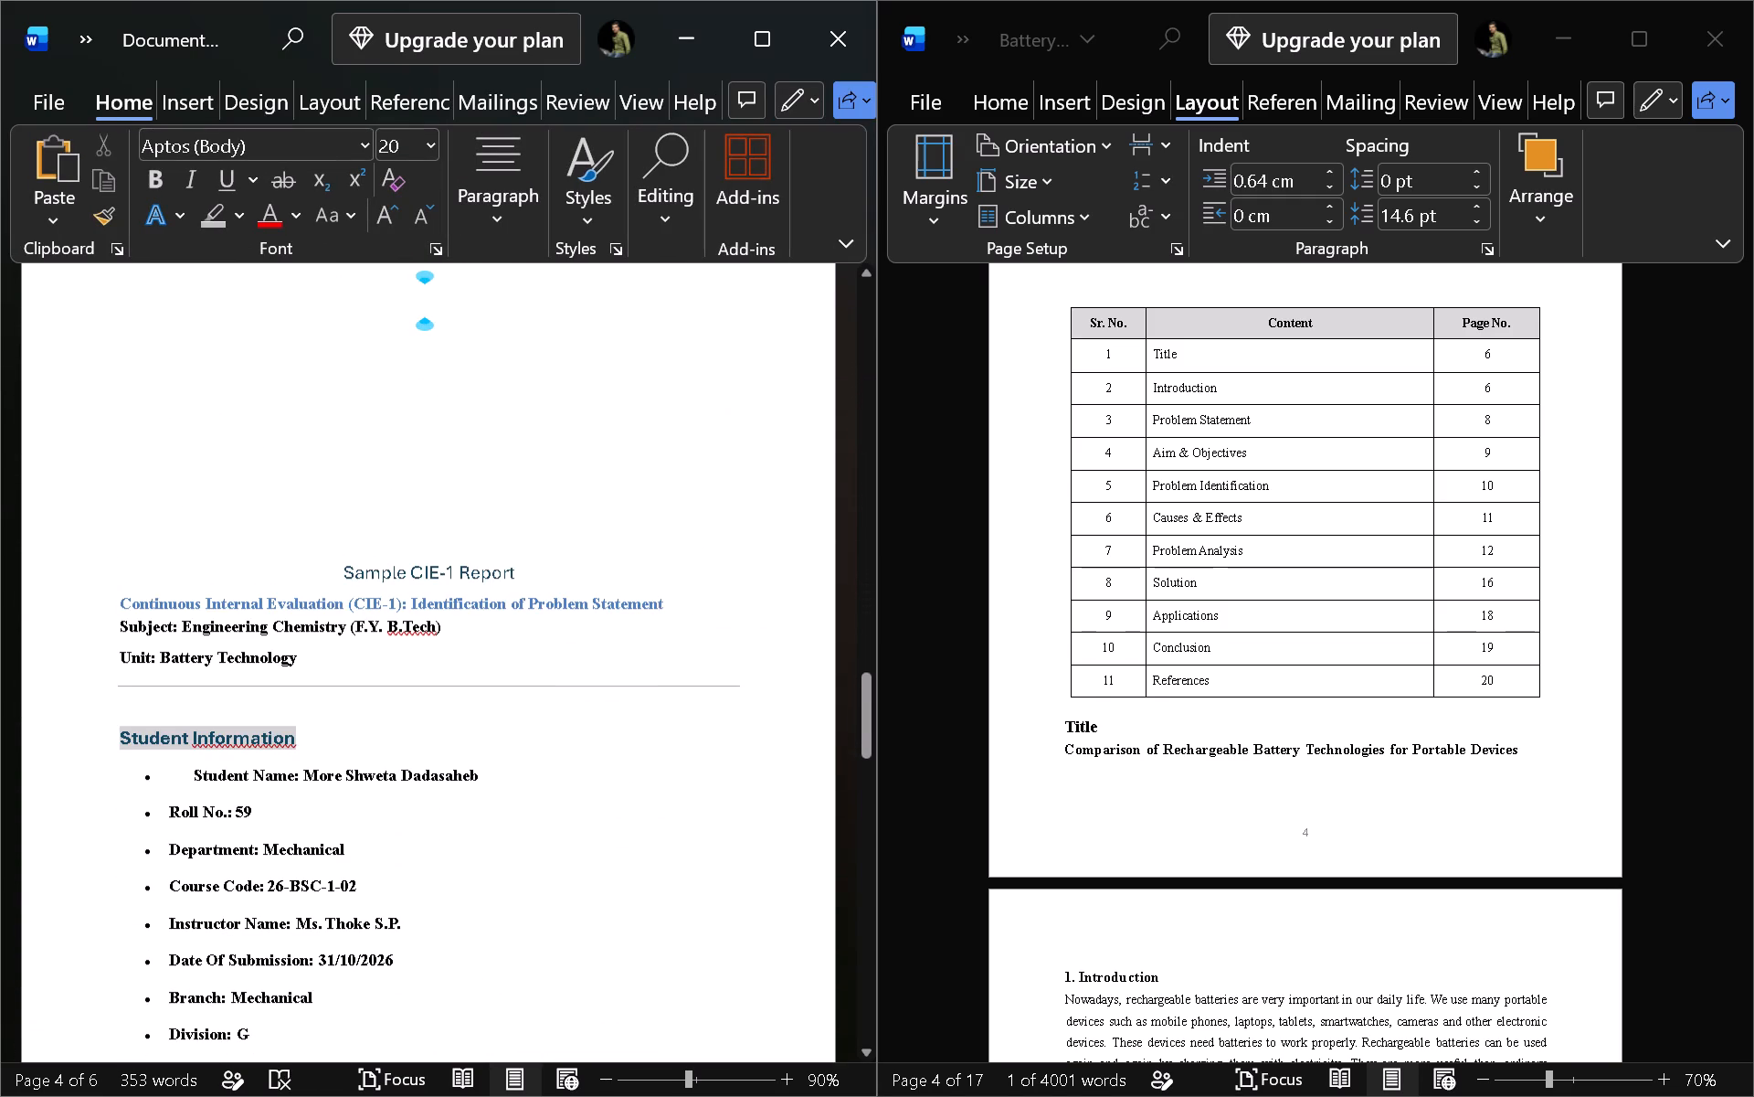
scroll(379, 660, "down", 13)
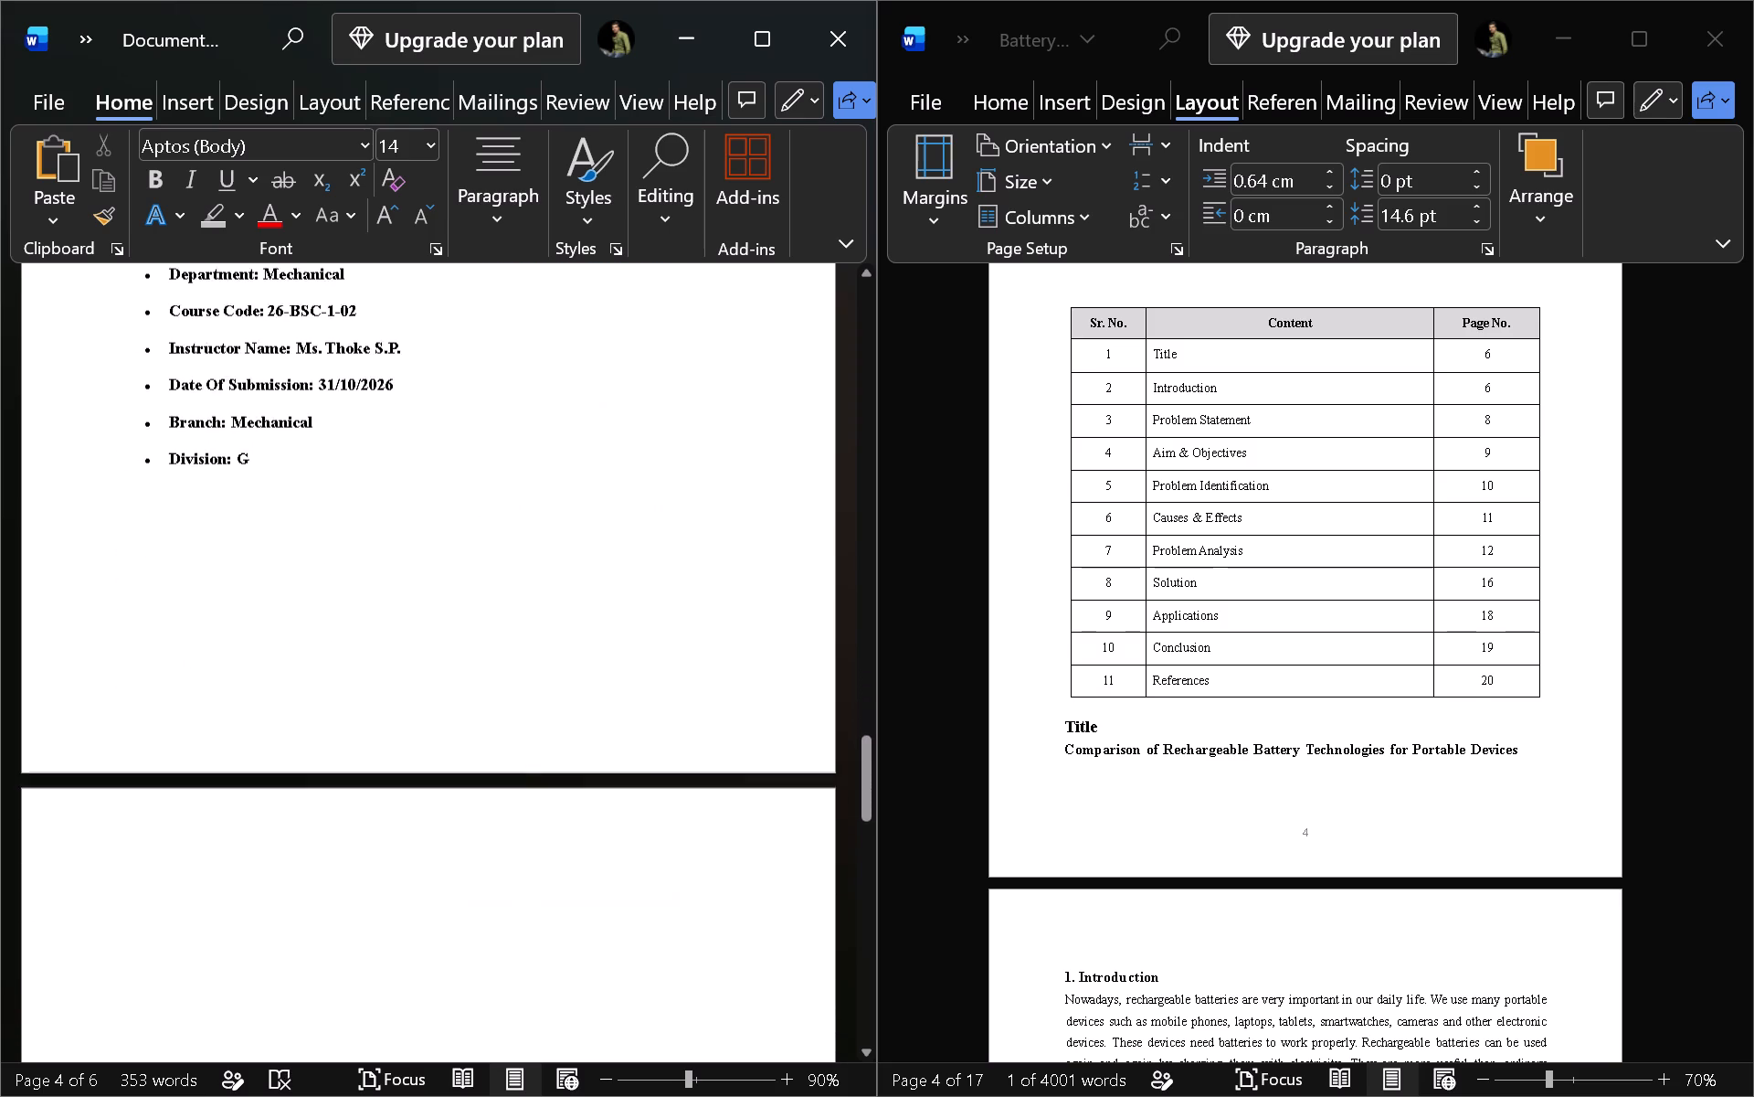
scroll(379, 660, "down", 6)
left_click(379, 660)
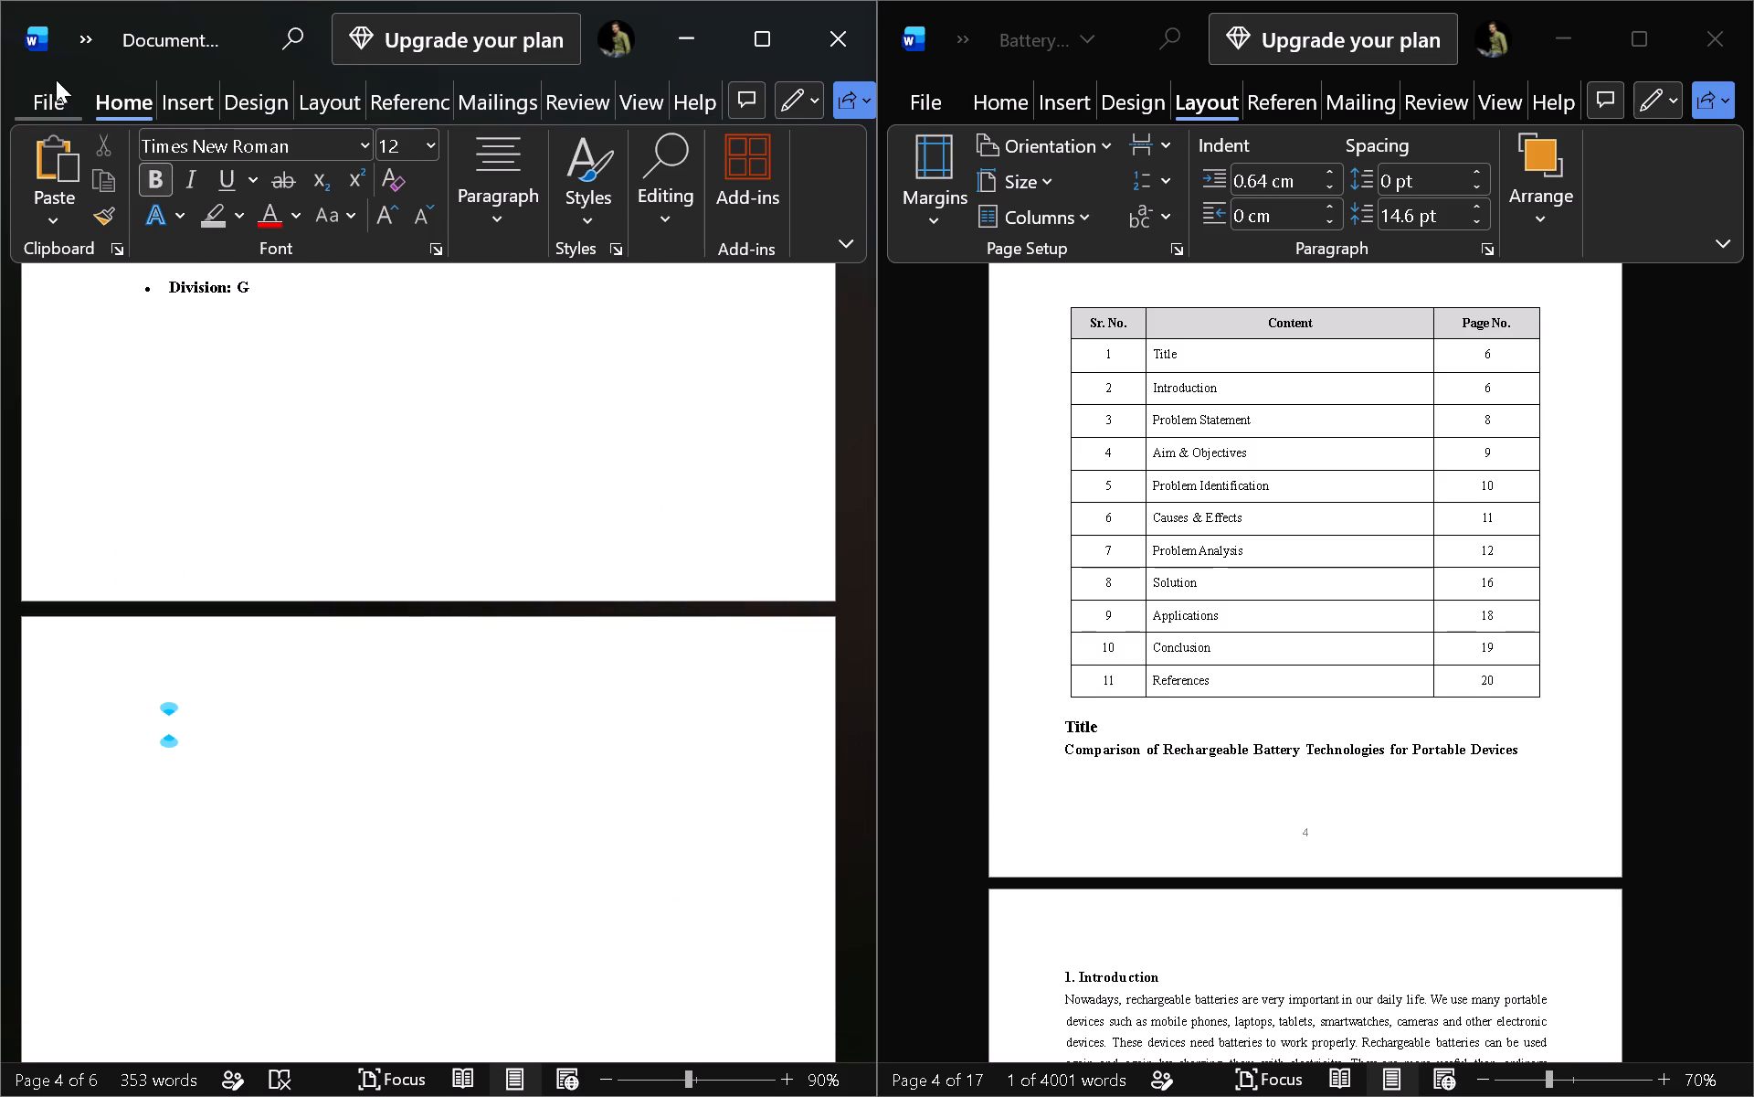
left_click(161, 93)
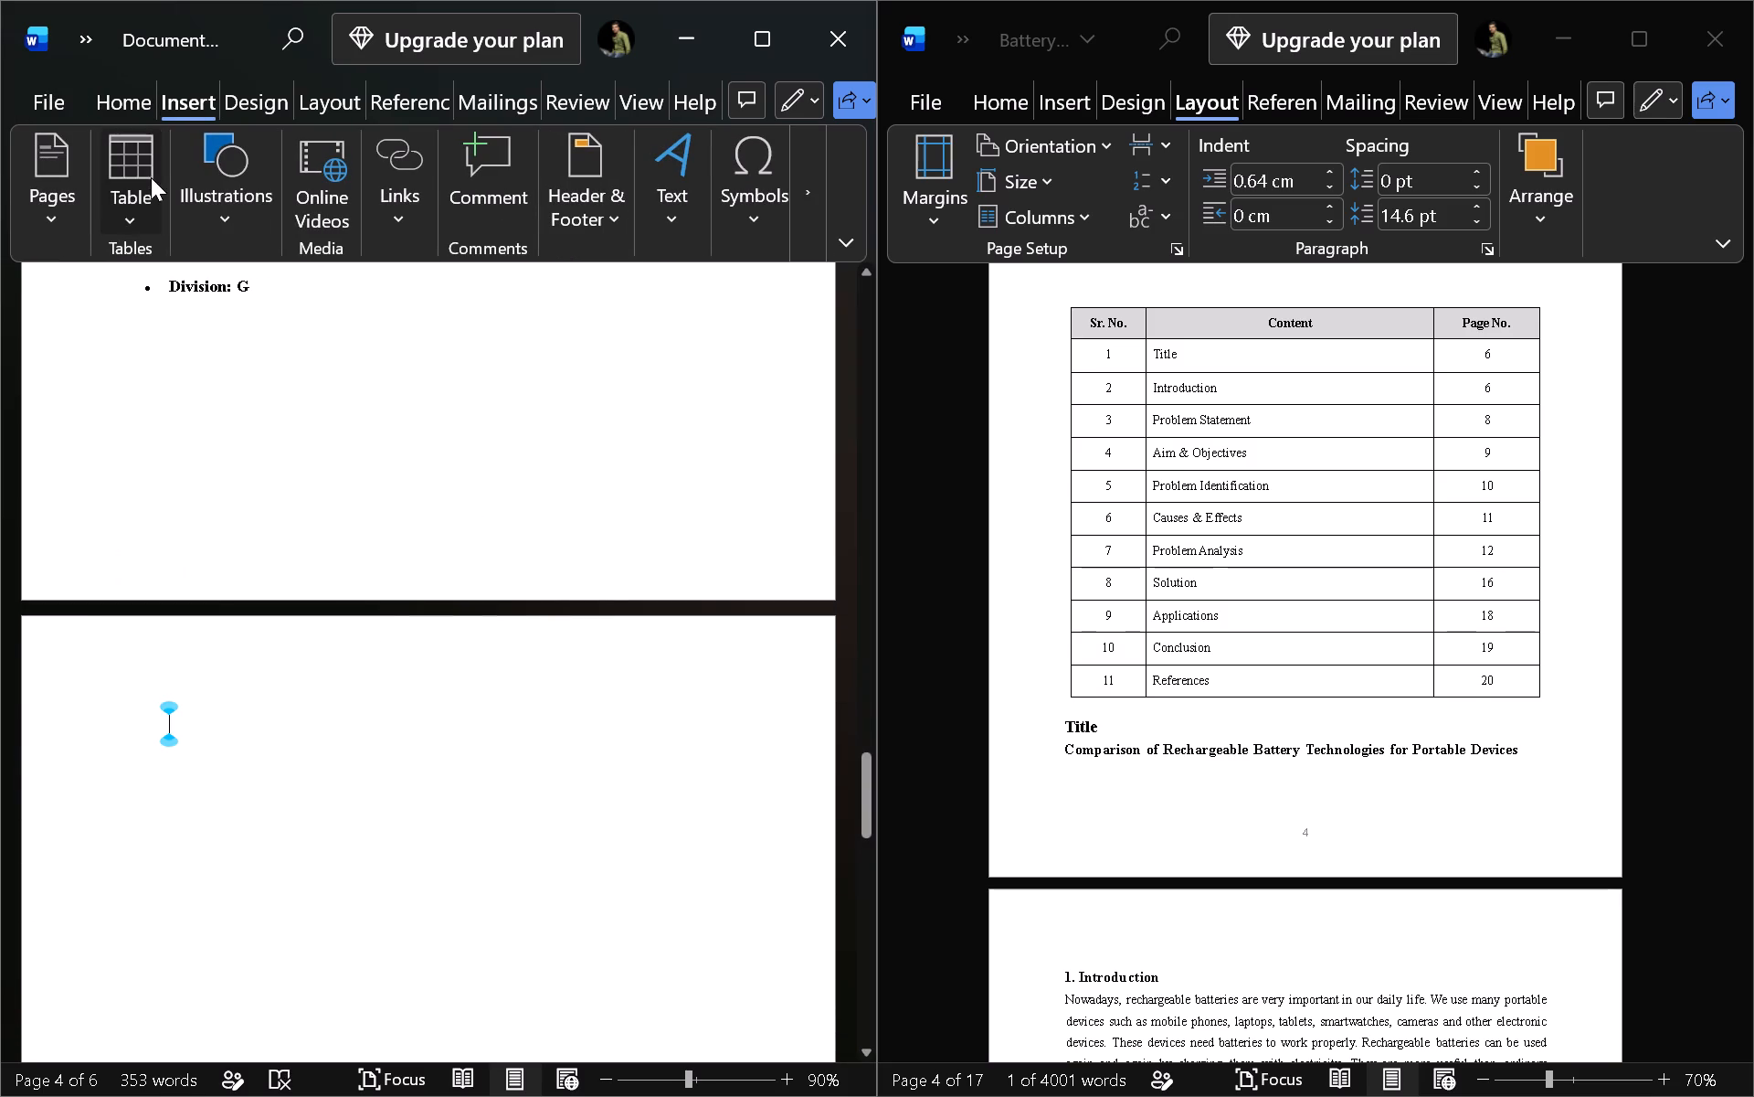
left_click(151, 177)
left_click(160, 557)
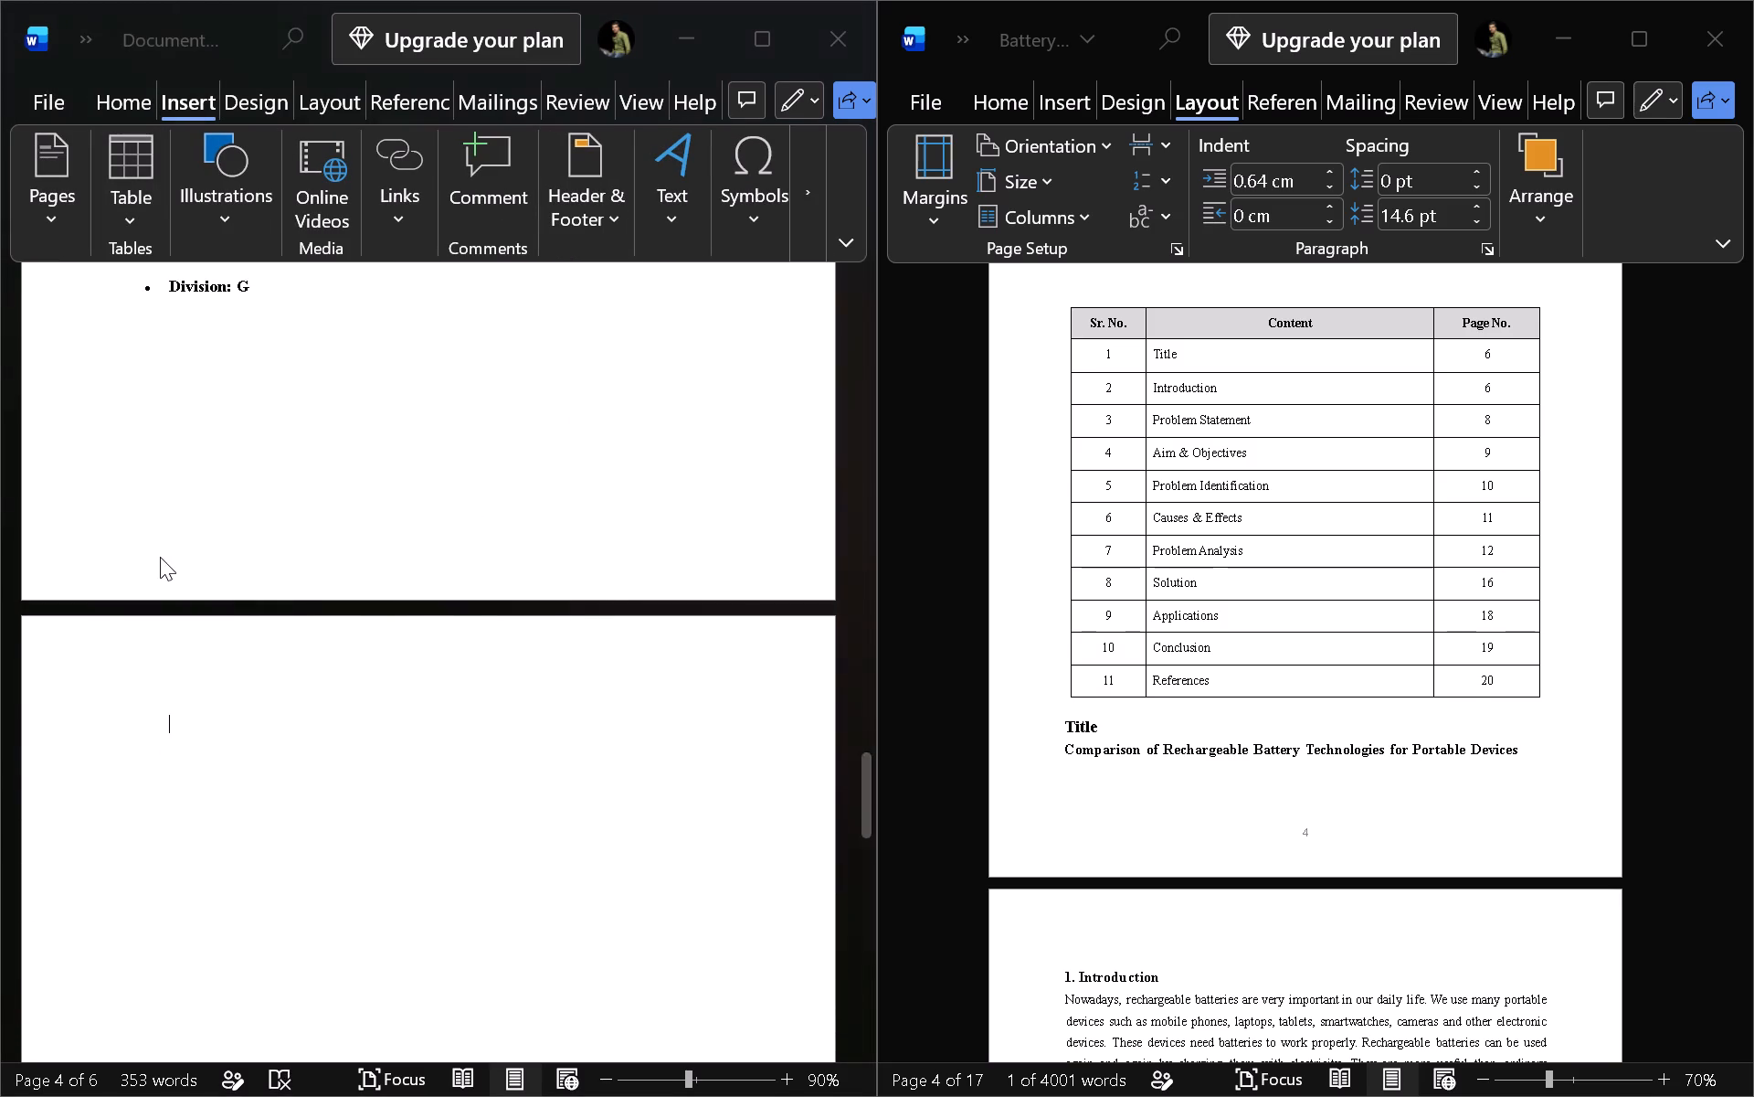
left_click(479, 450)
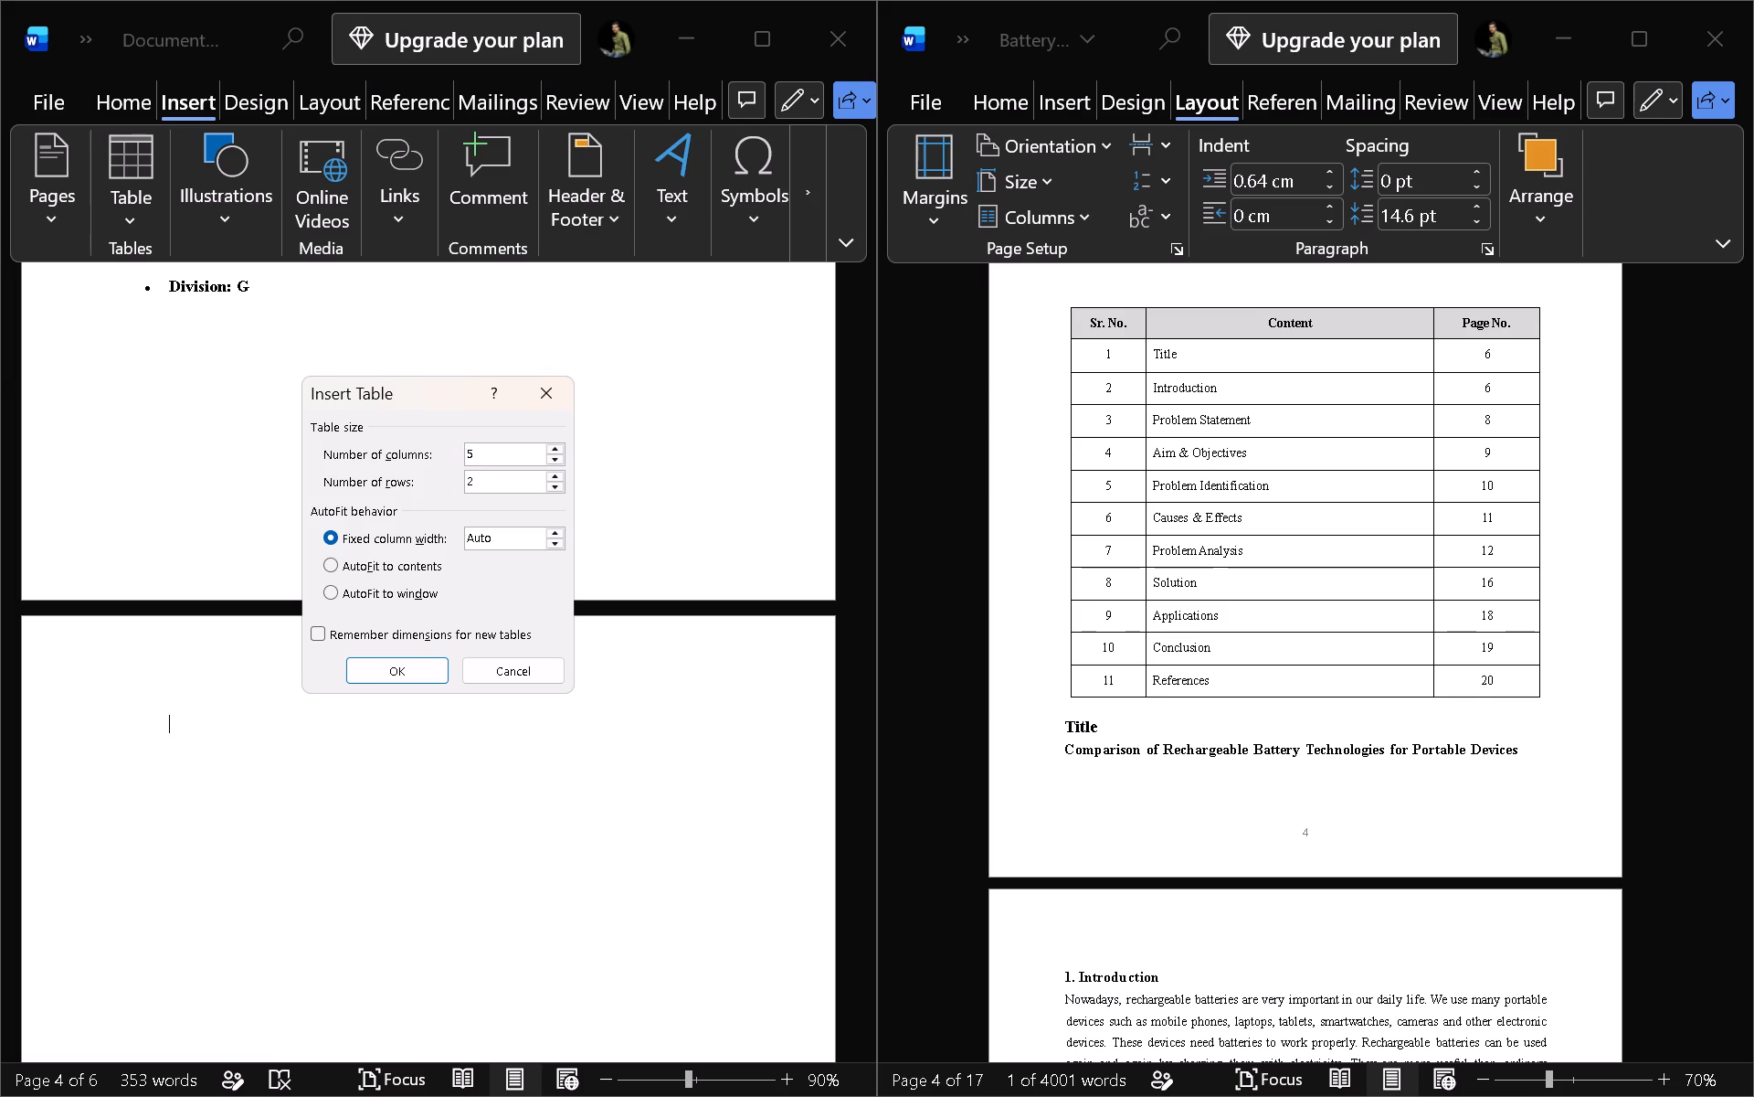
key("BackSpace")
key("3")
key("Down")
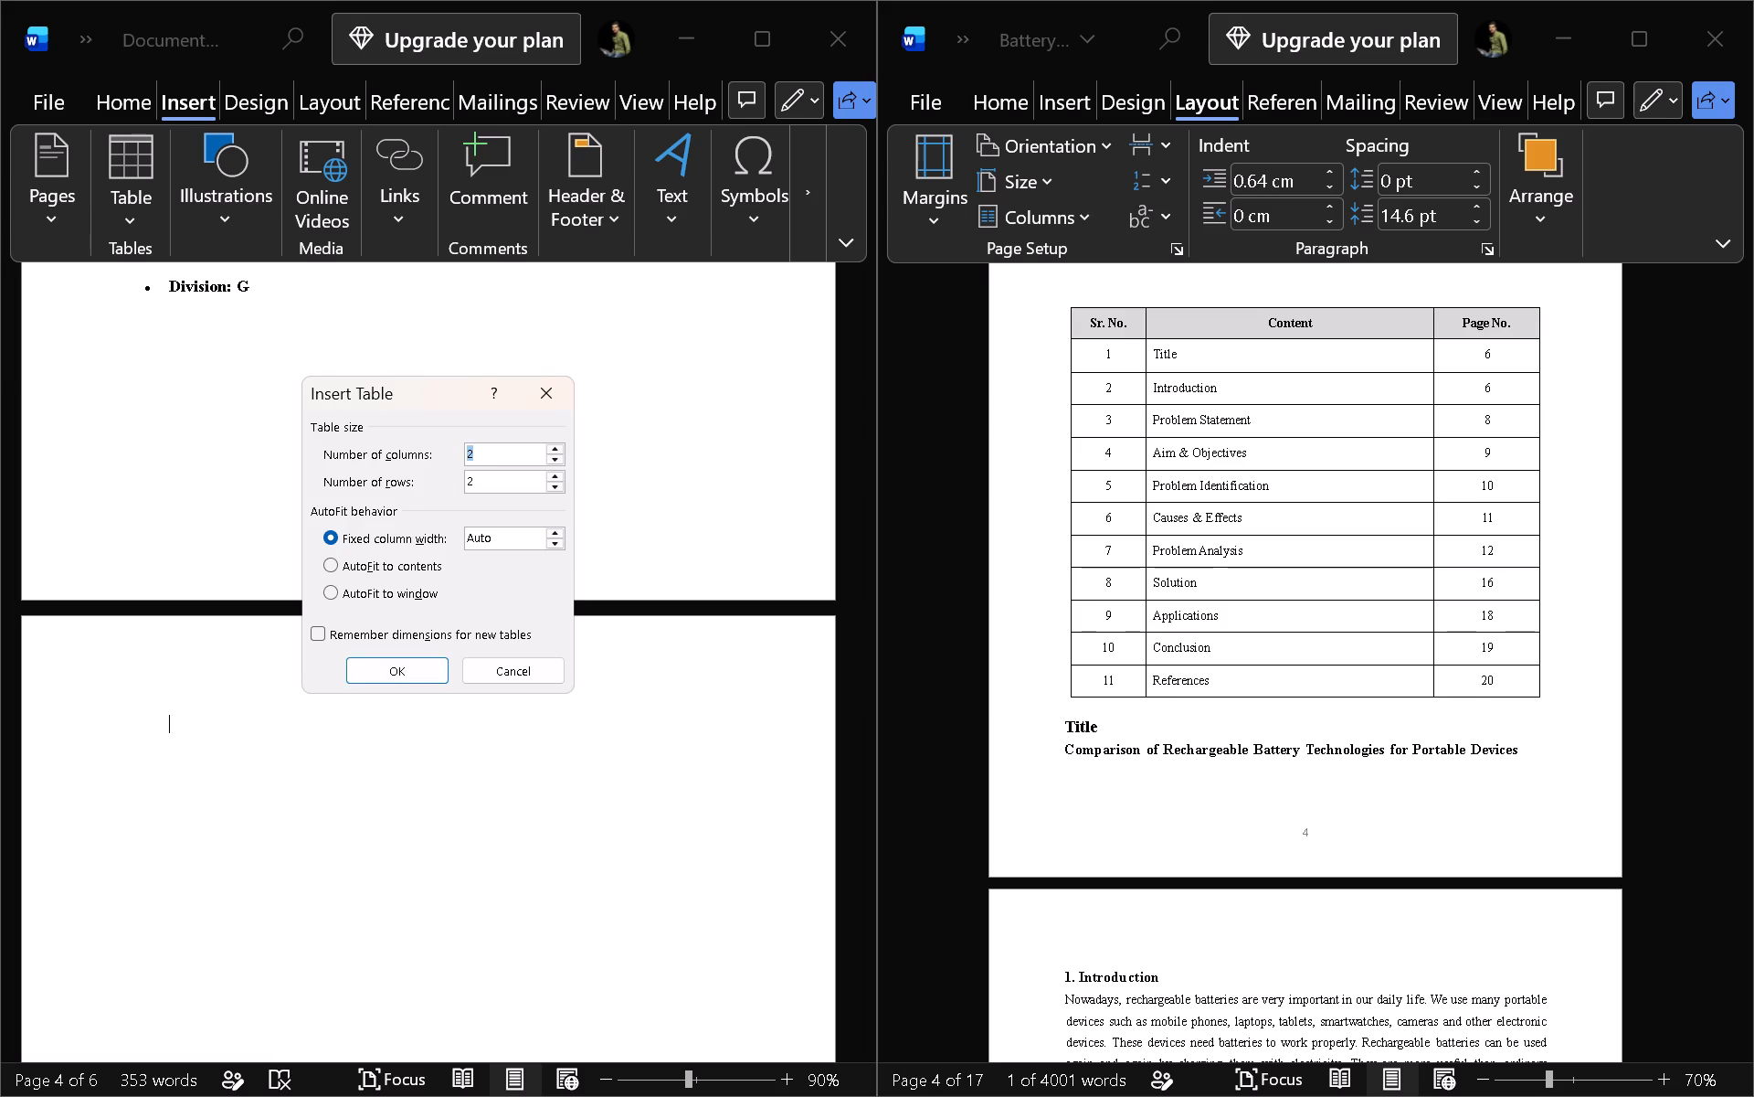
key("Up")
left_click(514, 485)
key("BackSpace")
type("15")
key("Return")
Narrow the new table's first and third columns so the middle column is the widest, like the reference table.
scroll(514, 485, "down", 11)
scroll(514, 485, "left", 1)
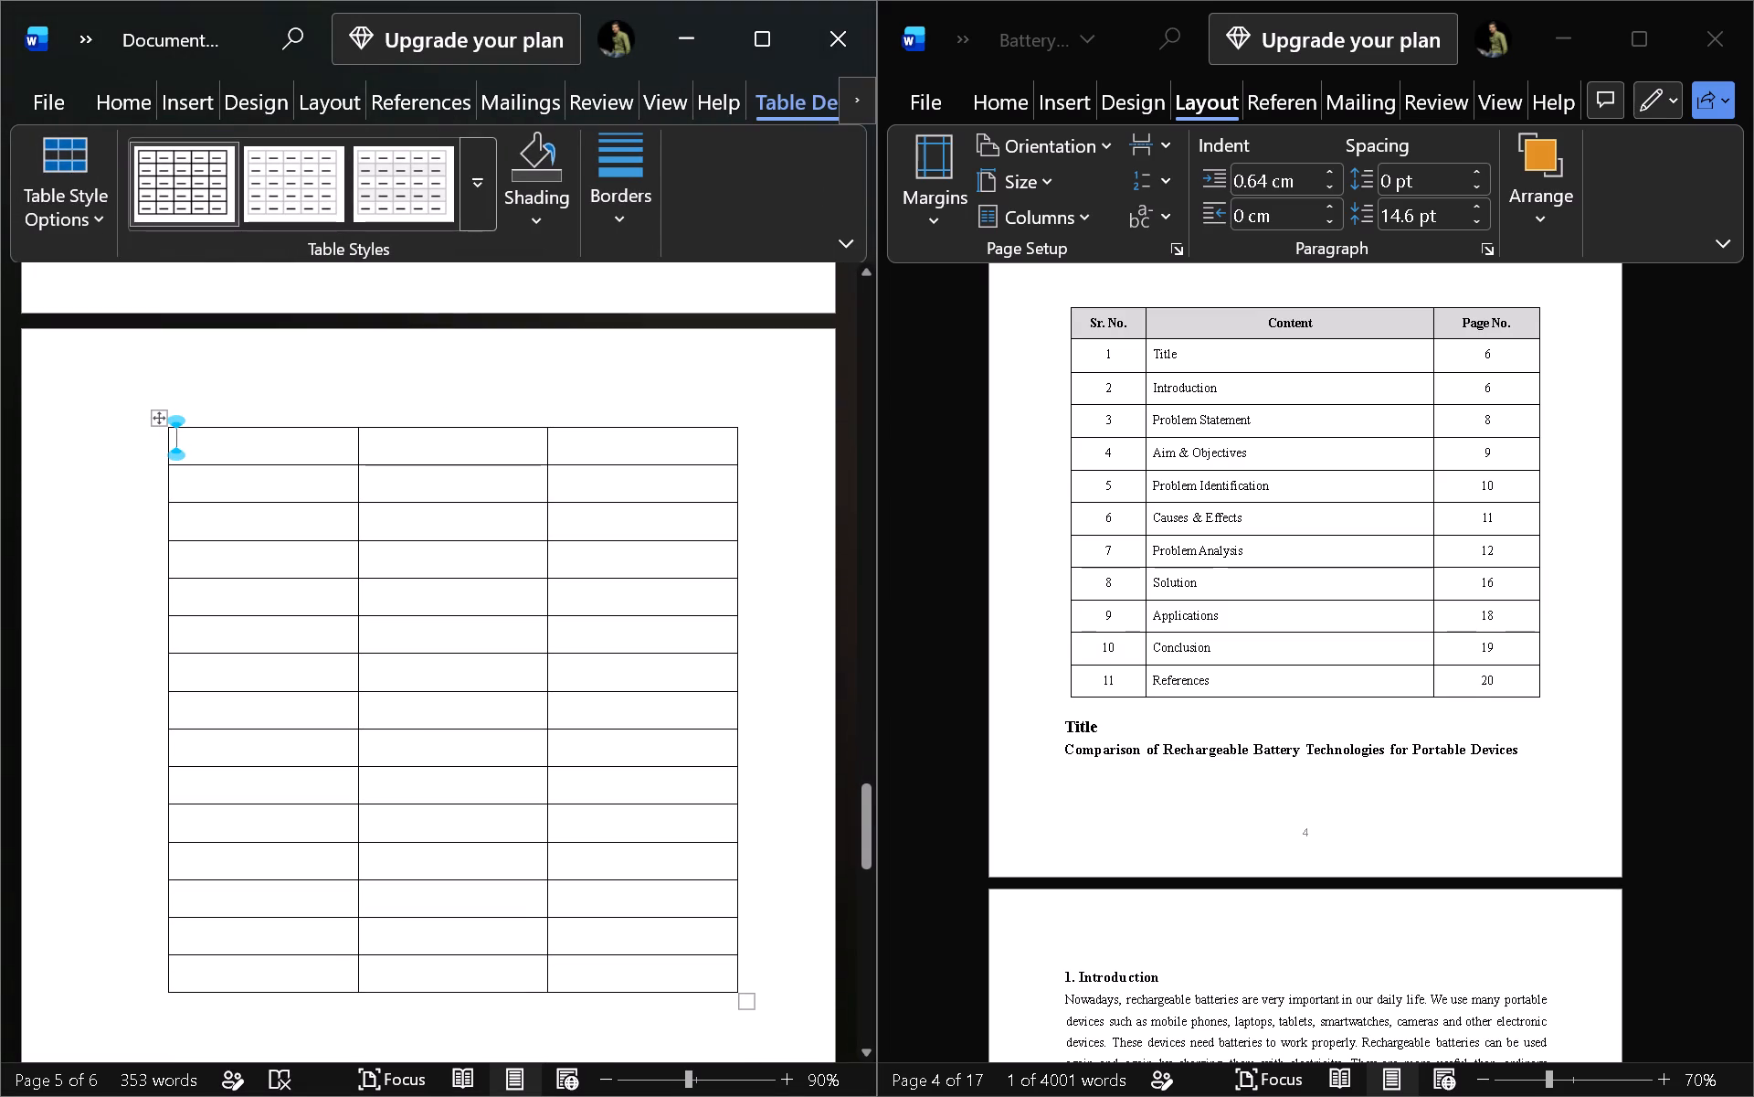
left_click_drag(360, 471, 260, 475)
left_click(255, 355)
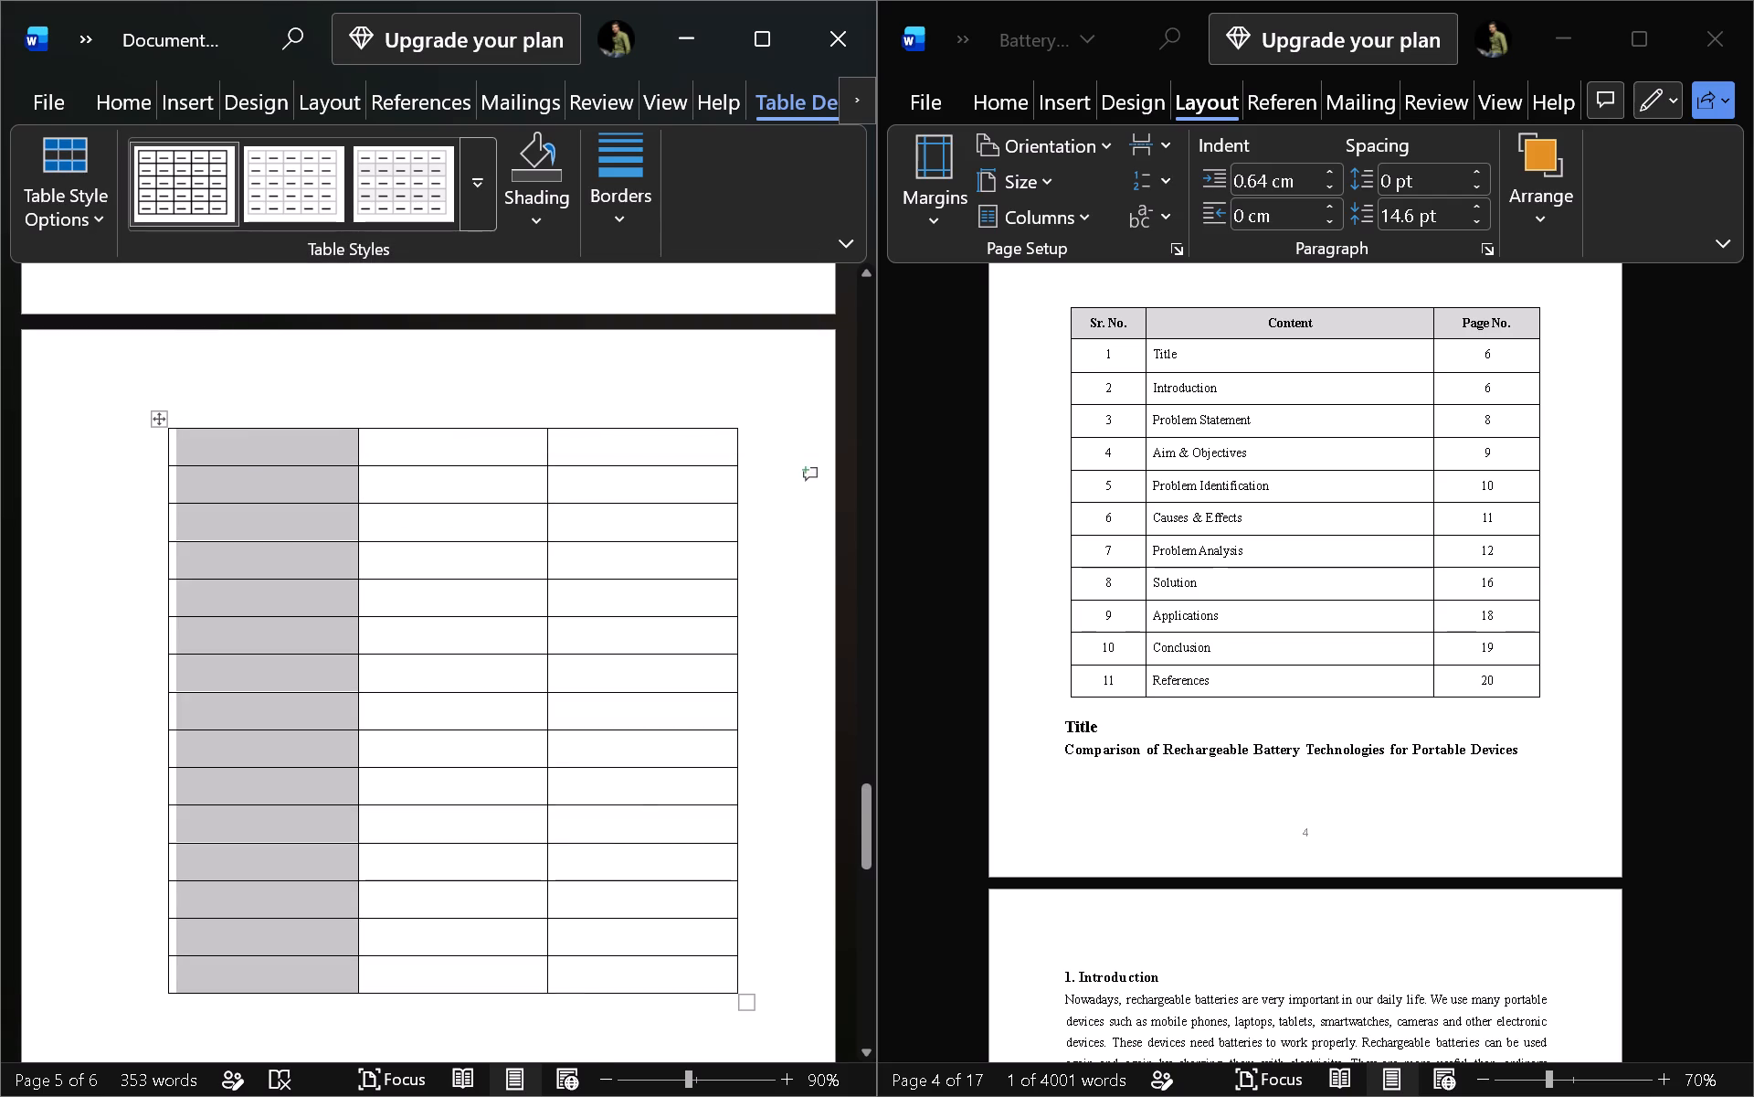
left_click_drag(358, 463, 339, 463)
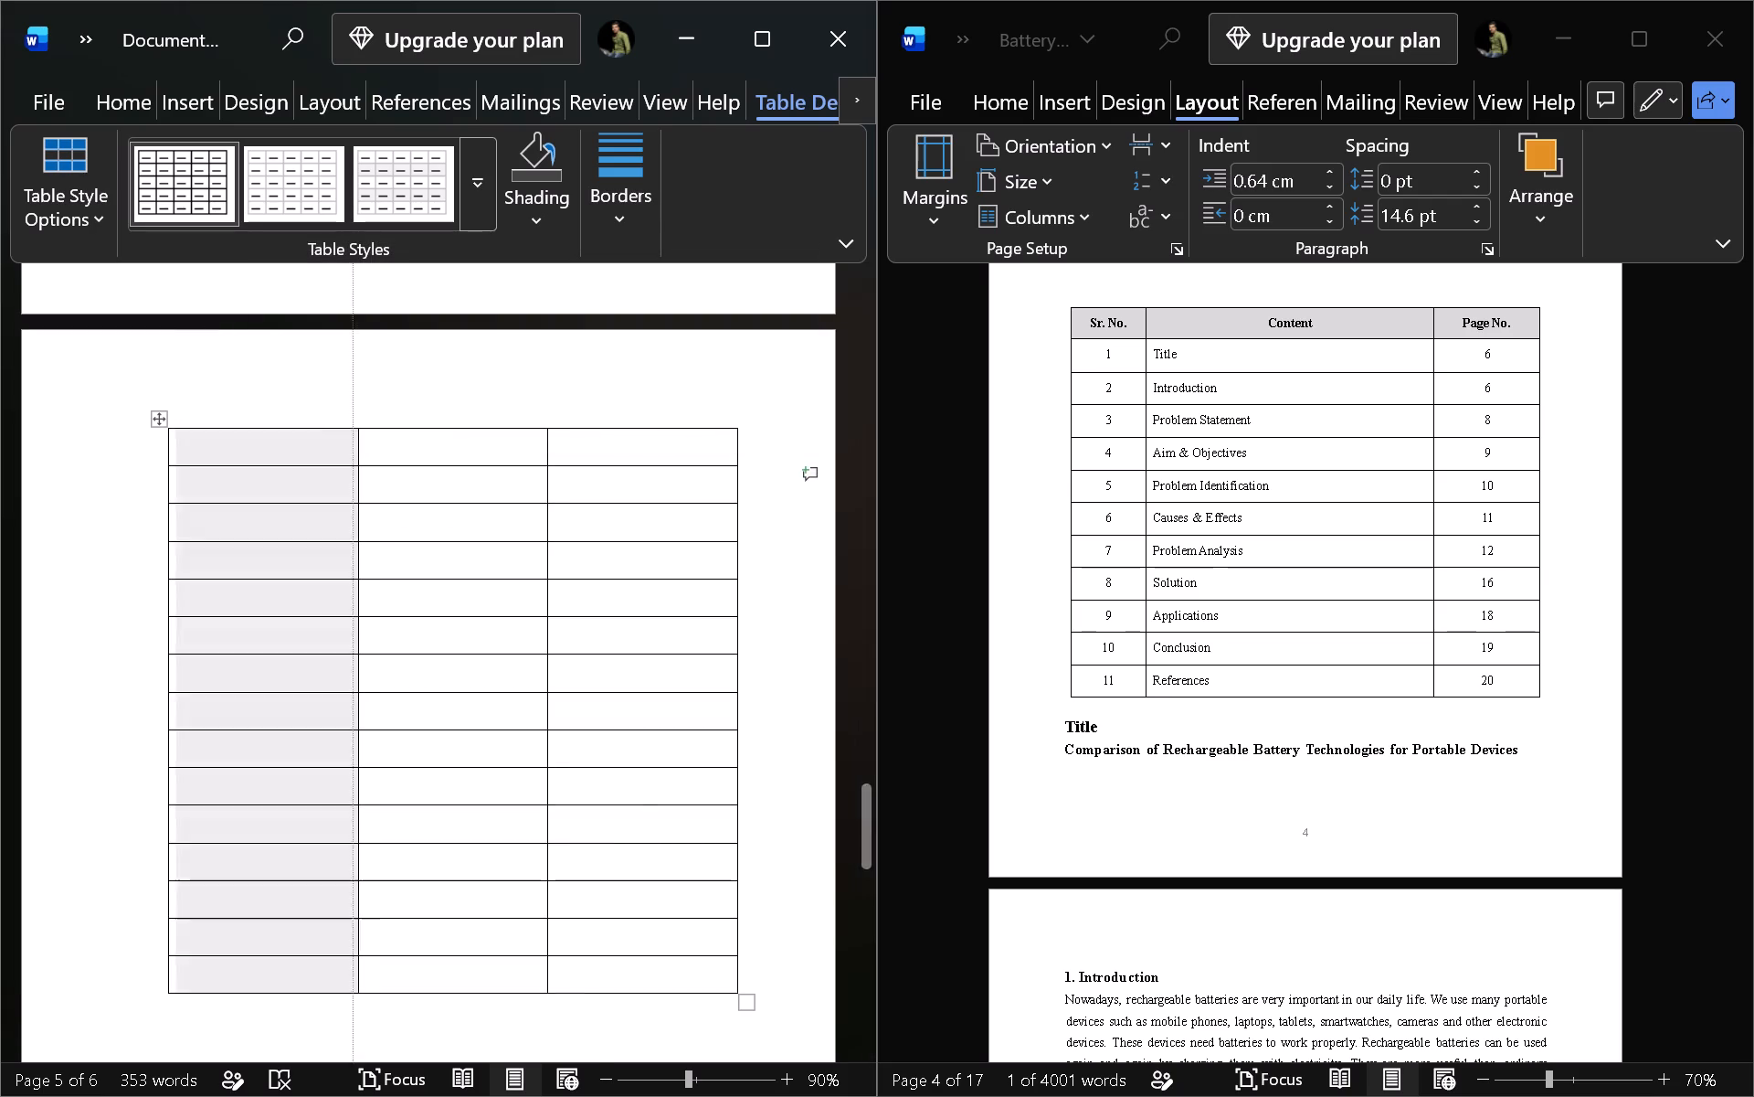
left_click_drag(339, 463, 291, 465)
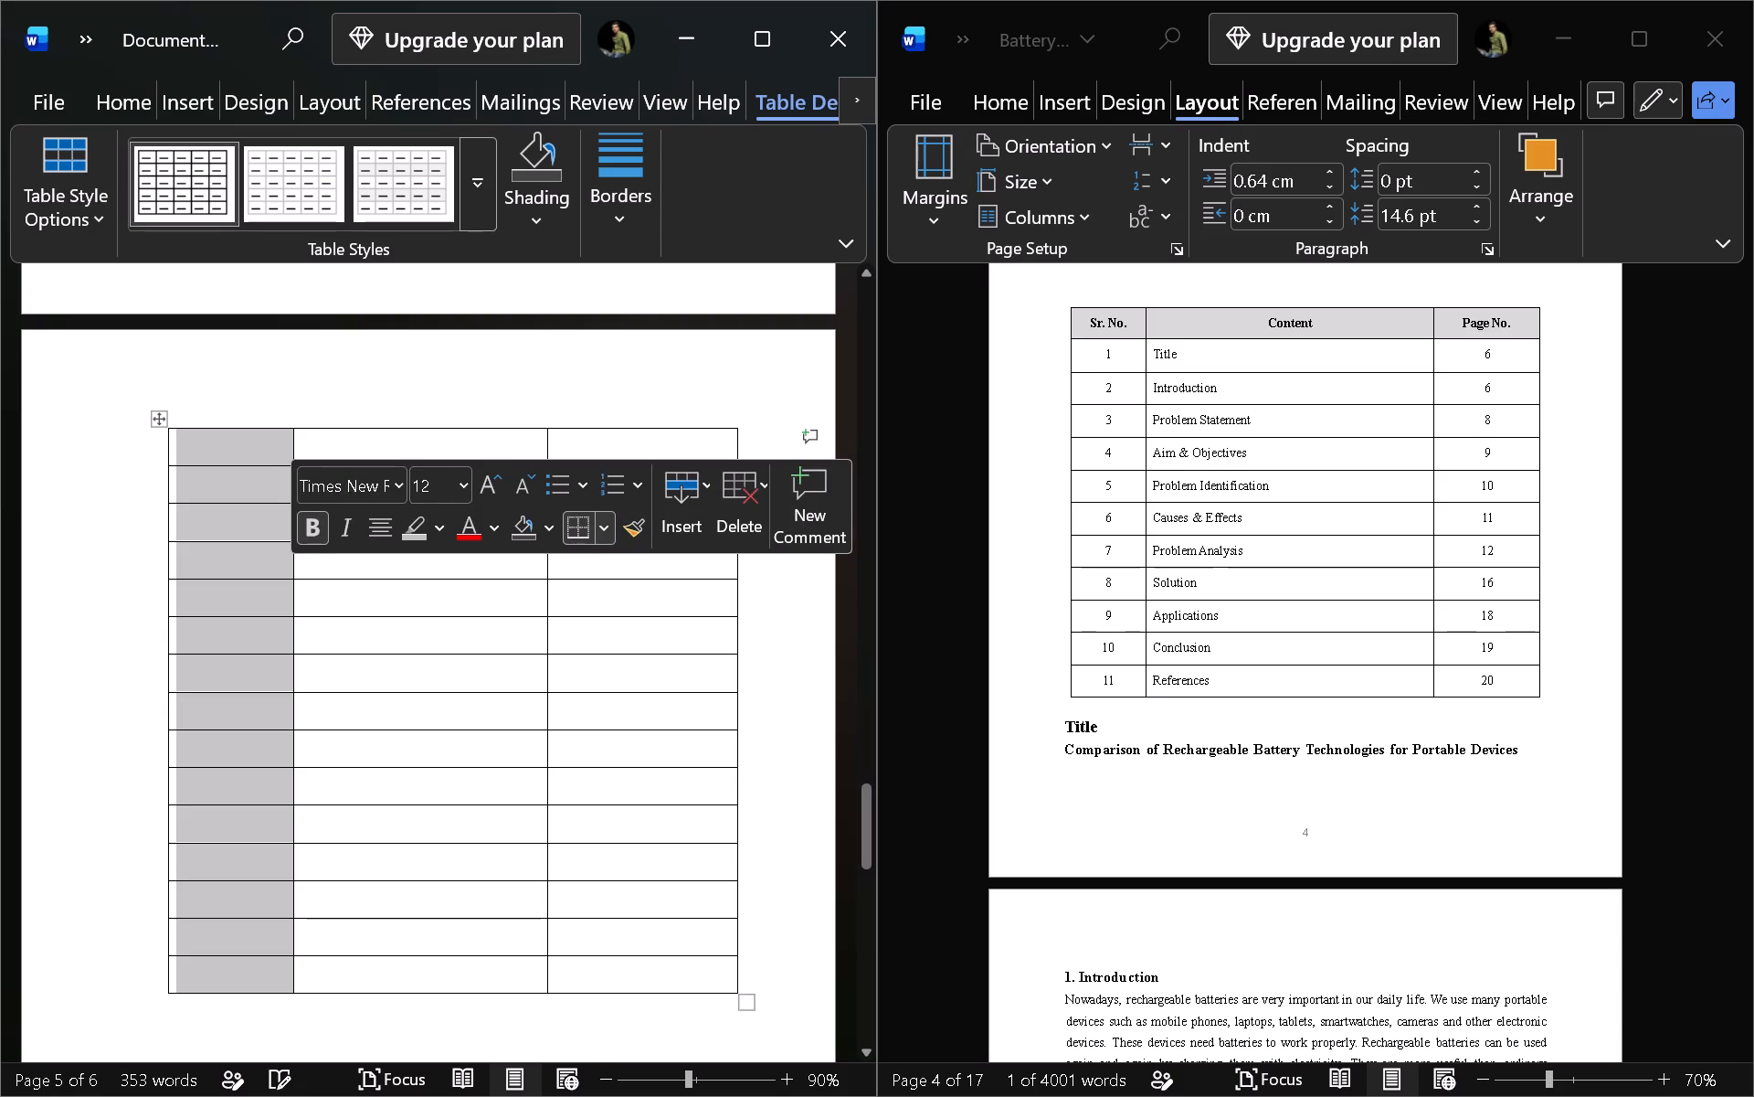
left_click_drag(545, 451, 612, 453)
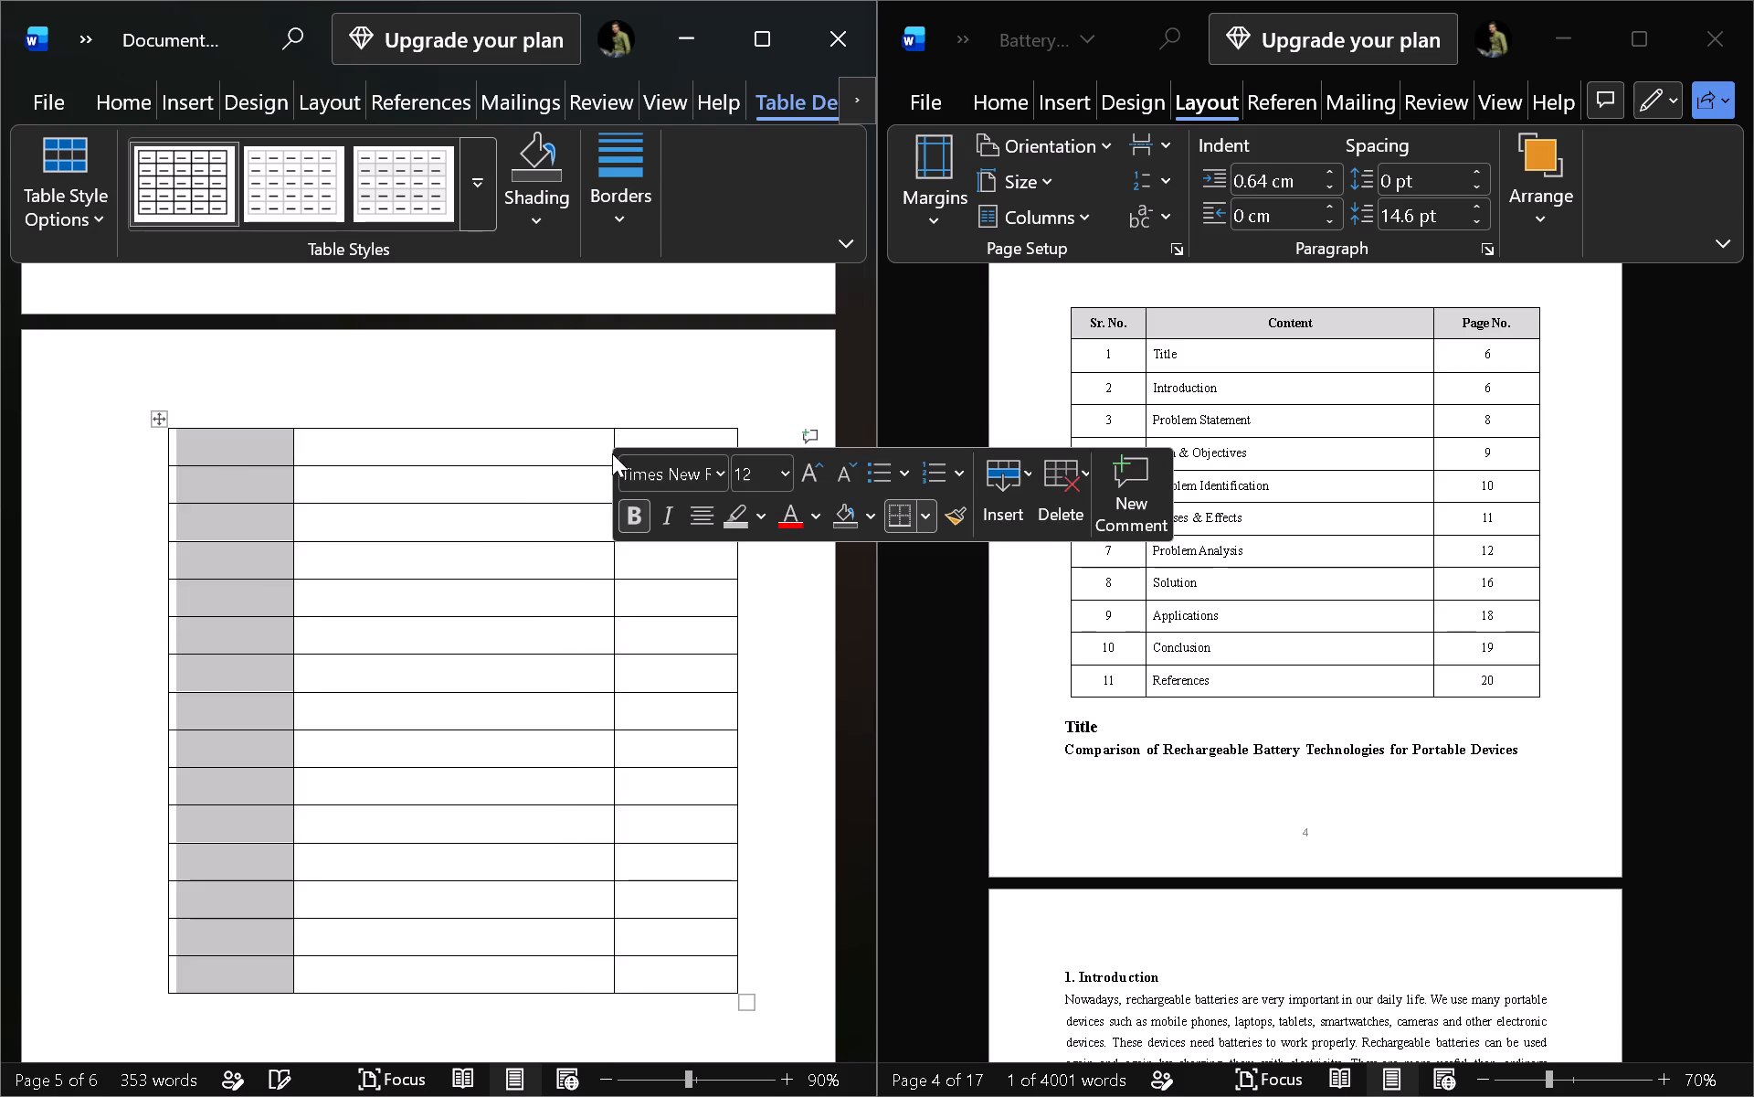
left_click(505, 379)
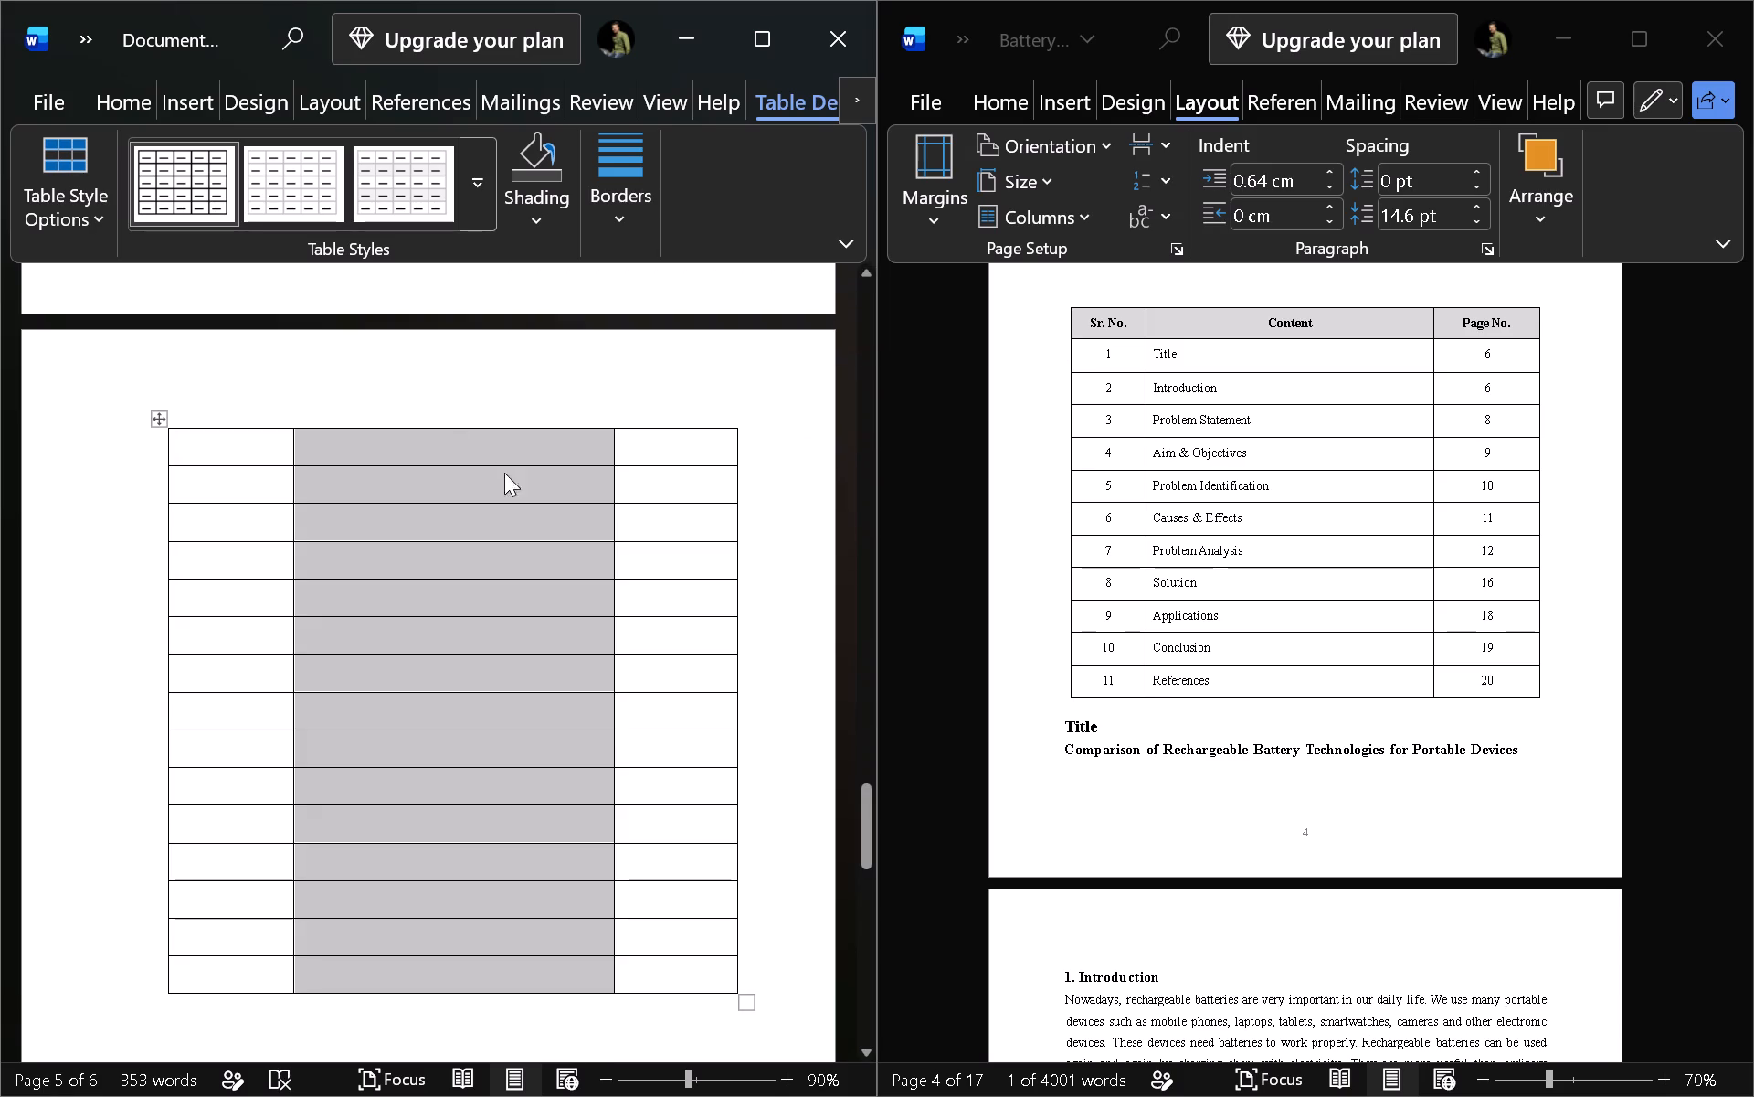
Enter "content" as the heading in the first row of the table's middle column.
left_click(481, 452)
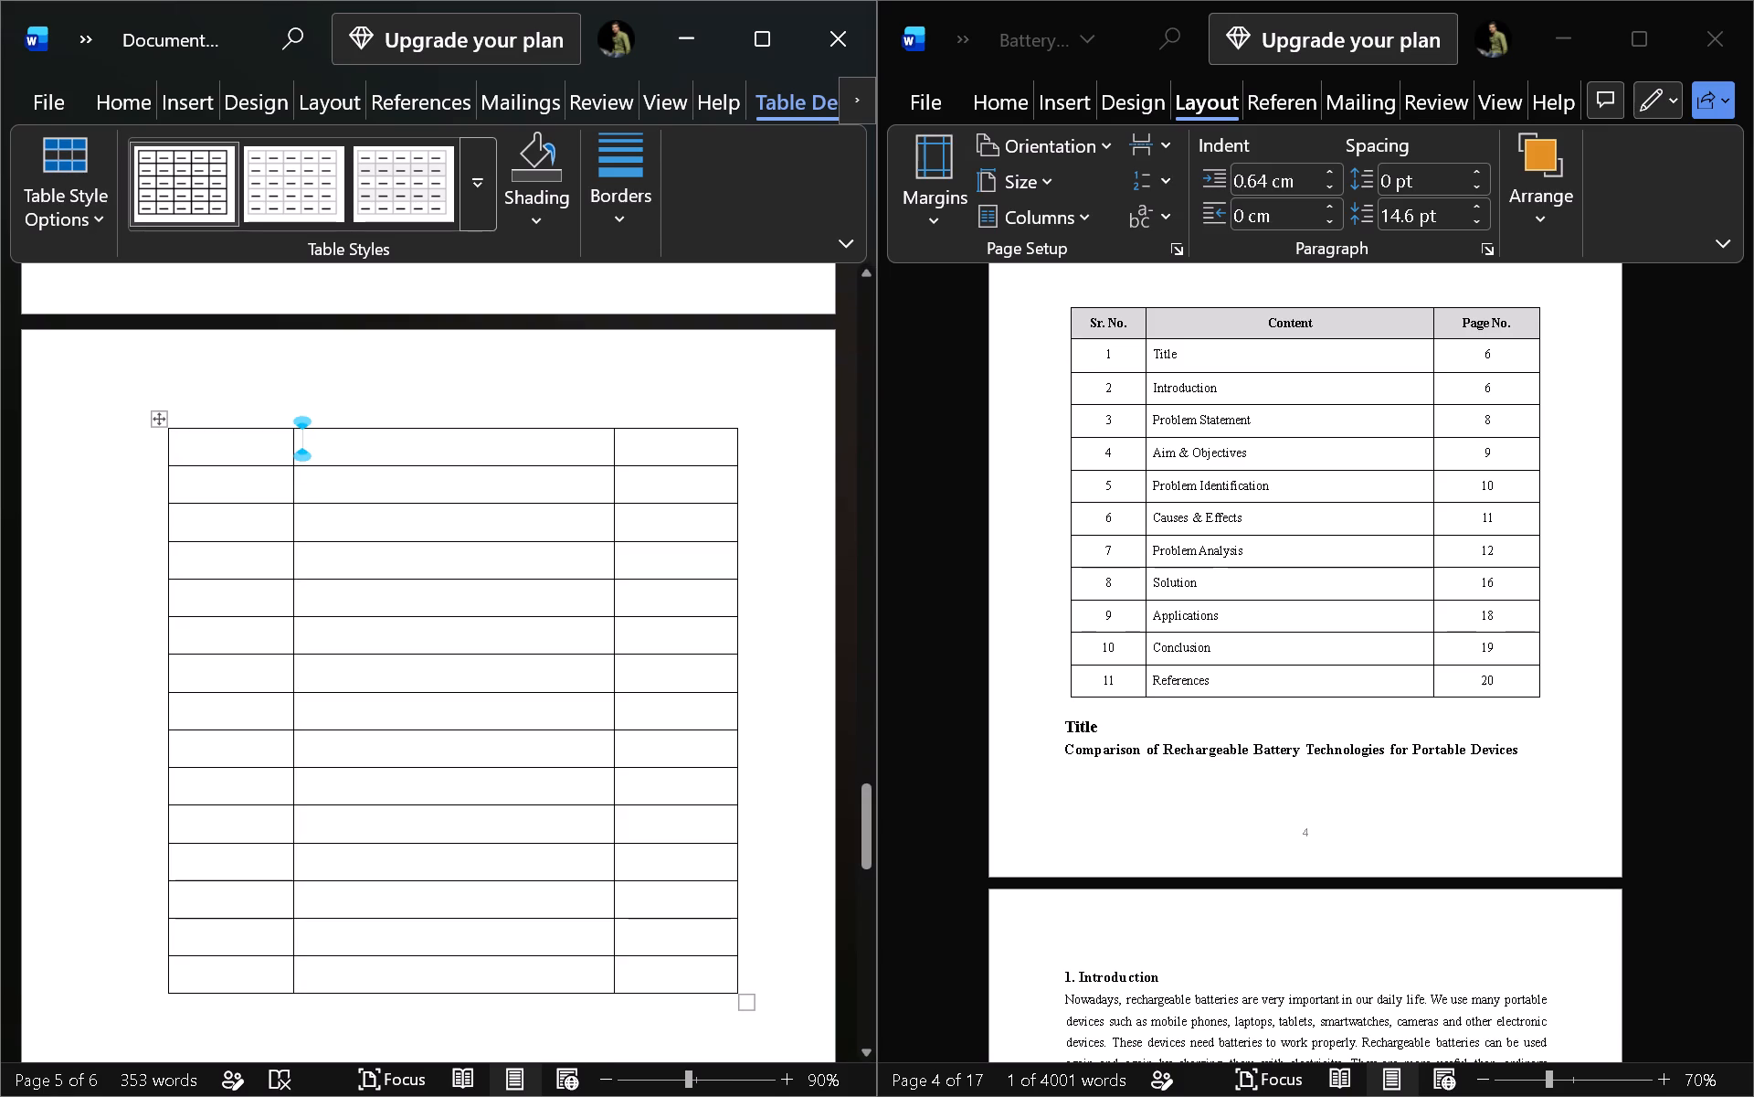
key("c")
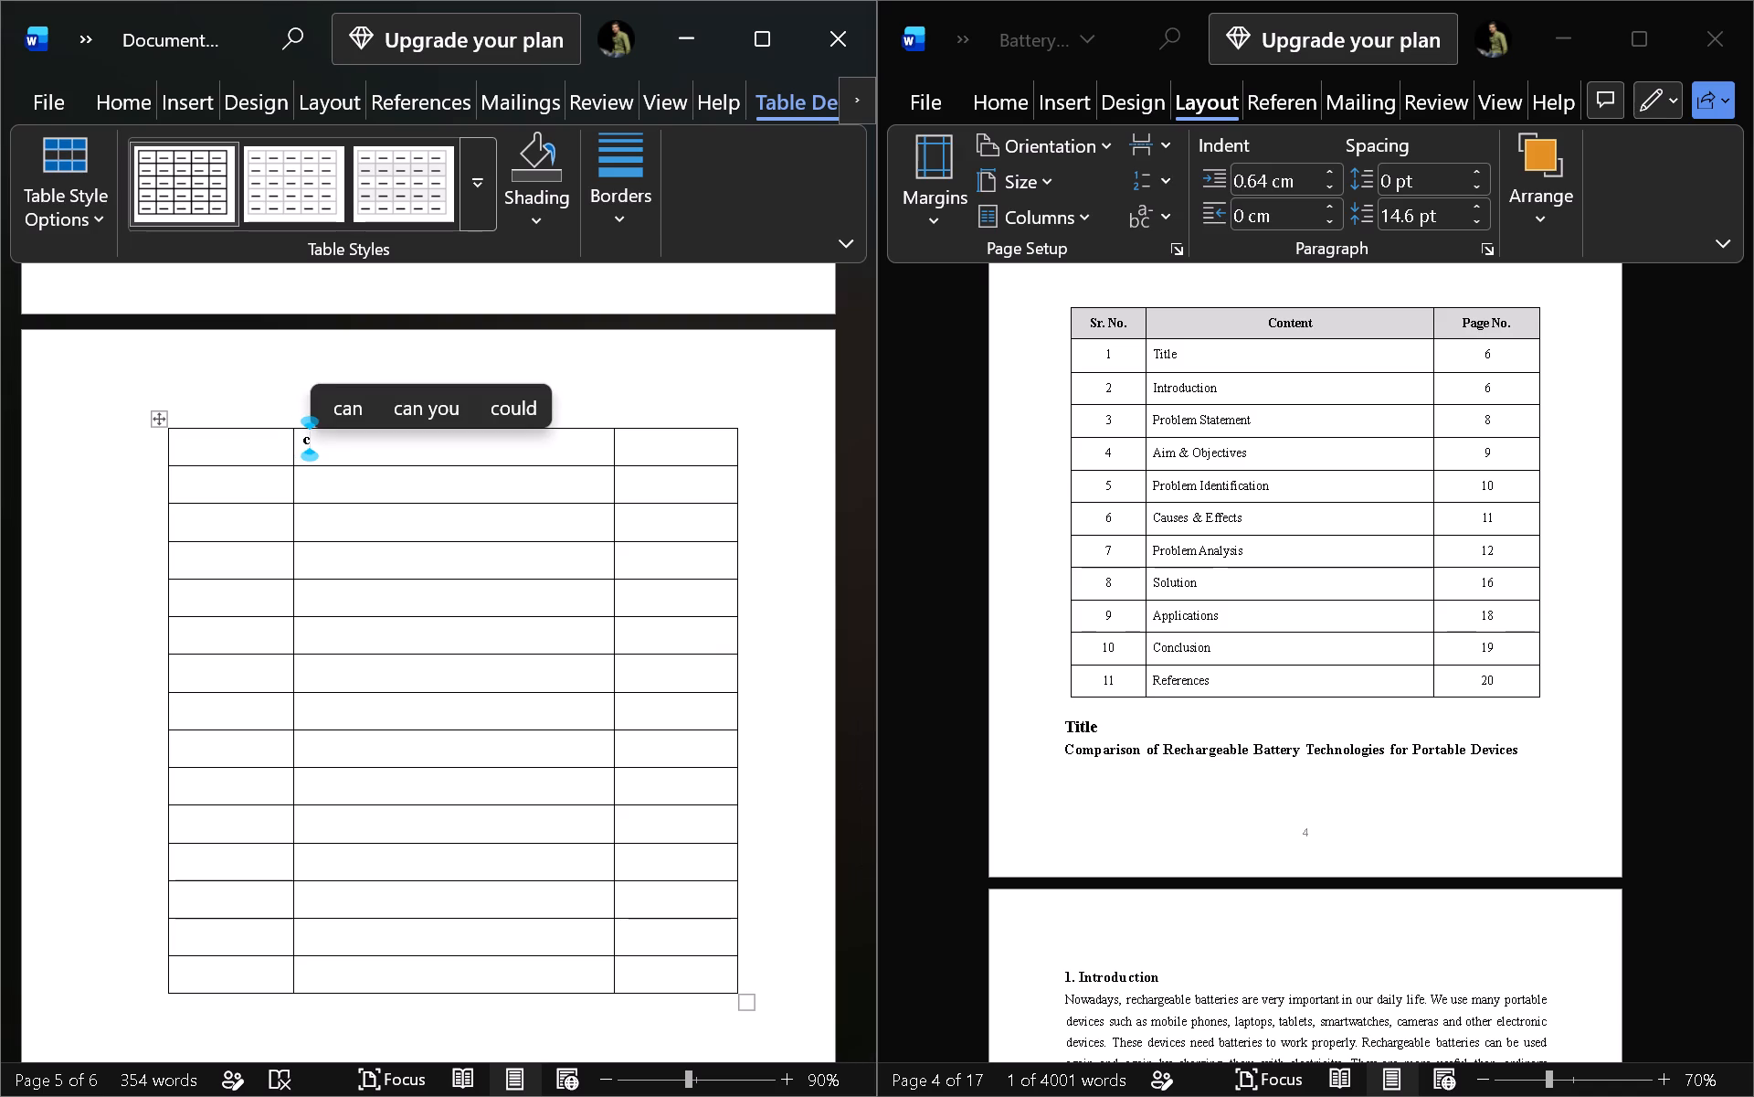
type("ontent")
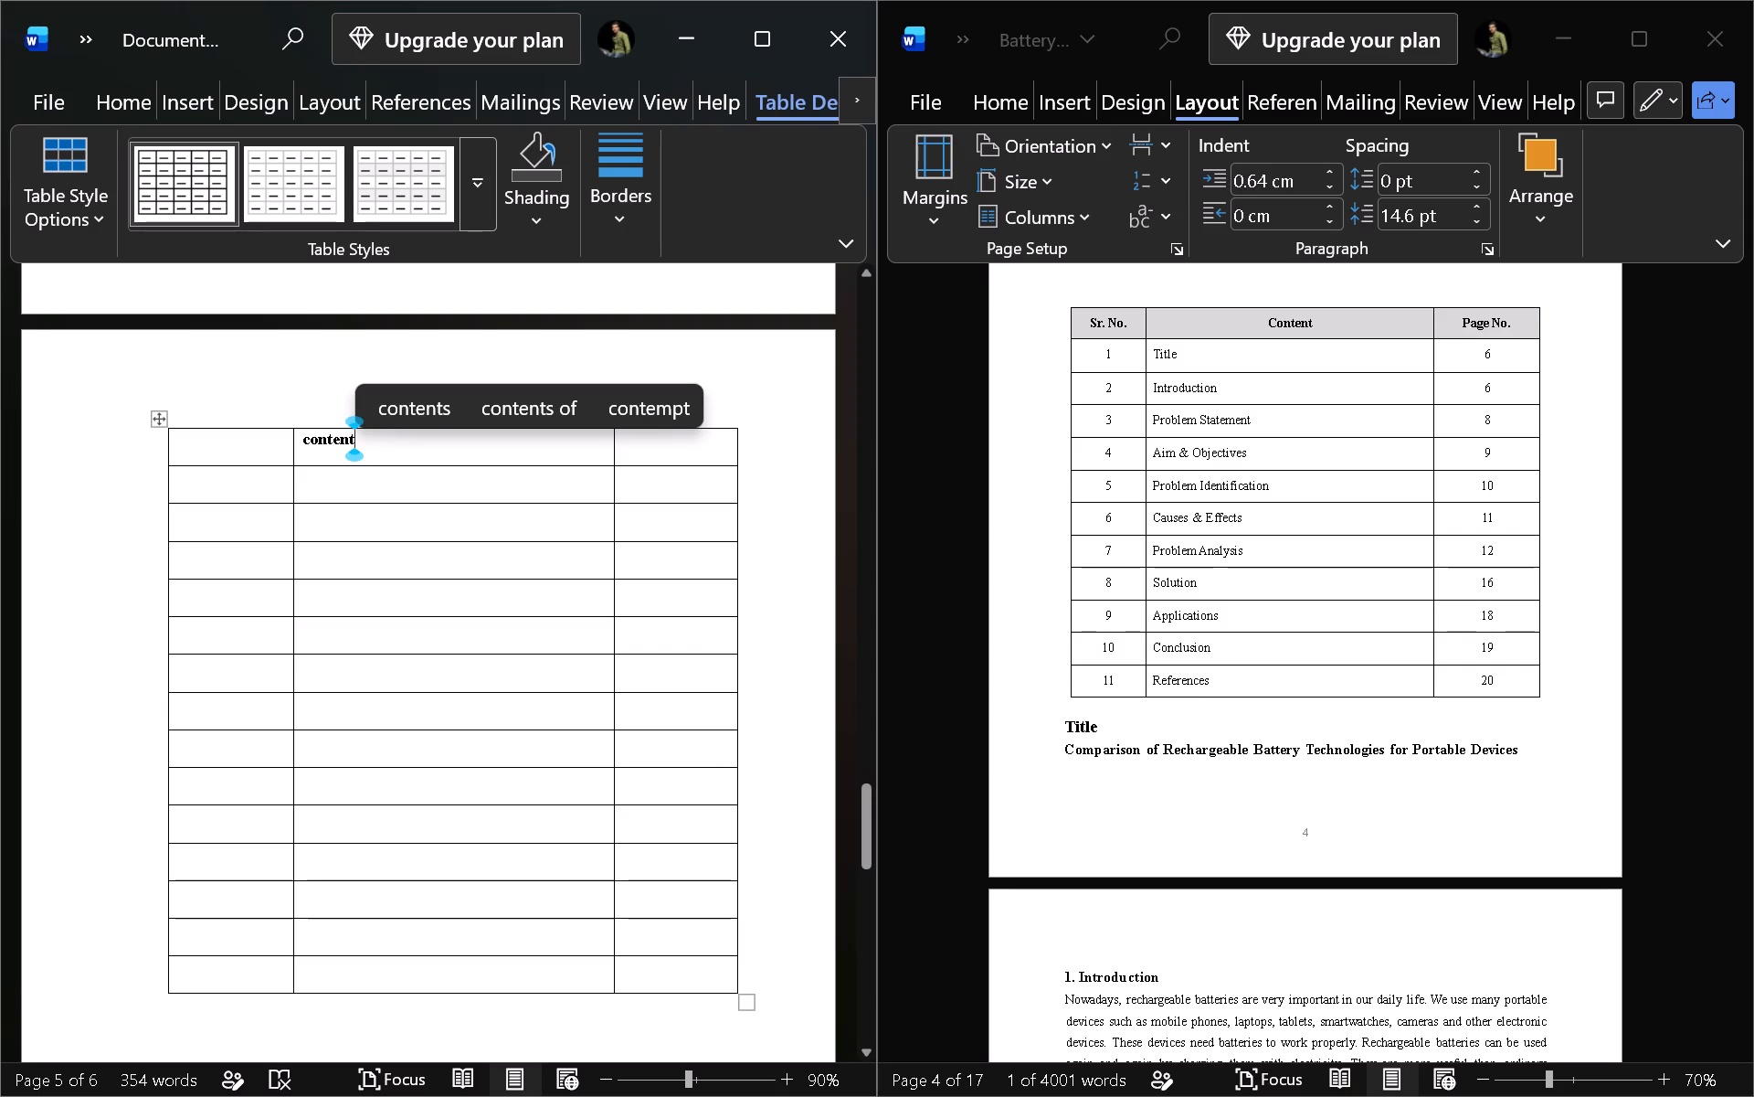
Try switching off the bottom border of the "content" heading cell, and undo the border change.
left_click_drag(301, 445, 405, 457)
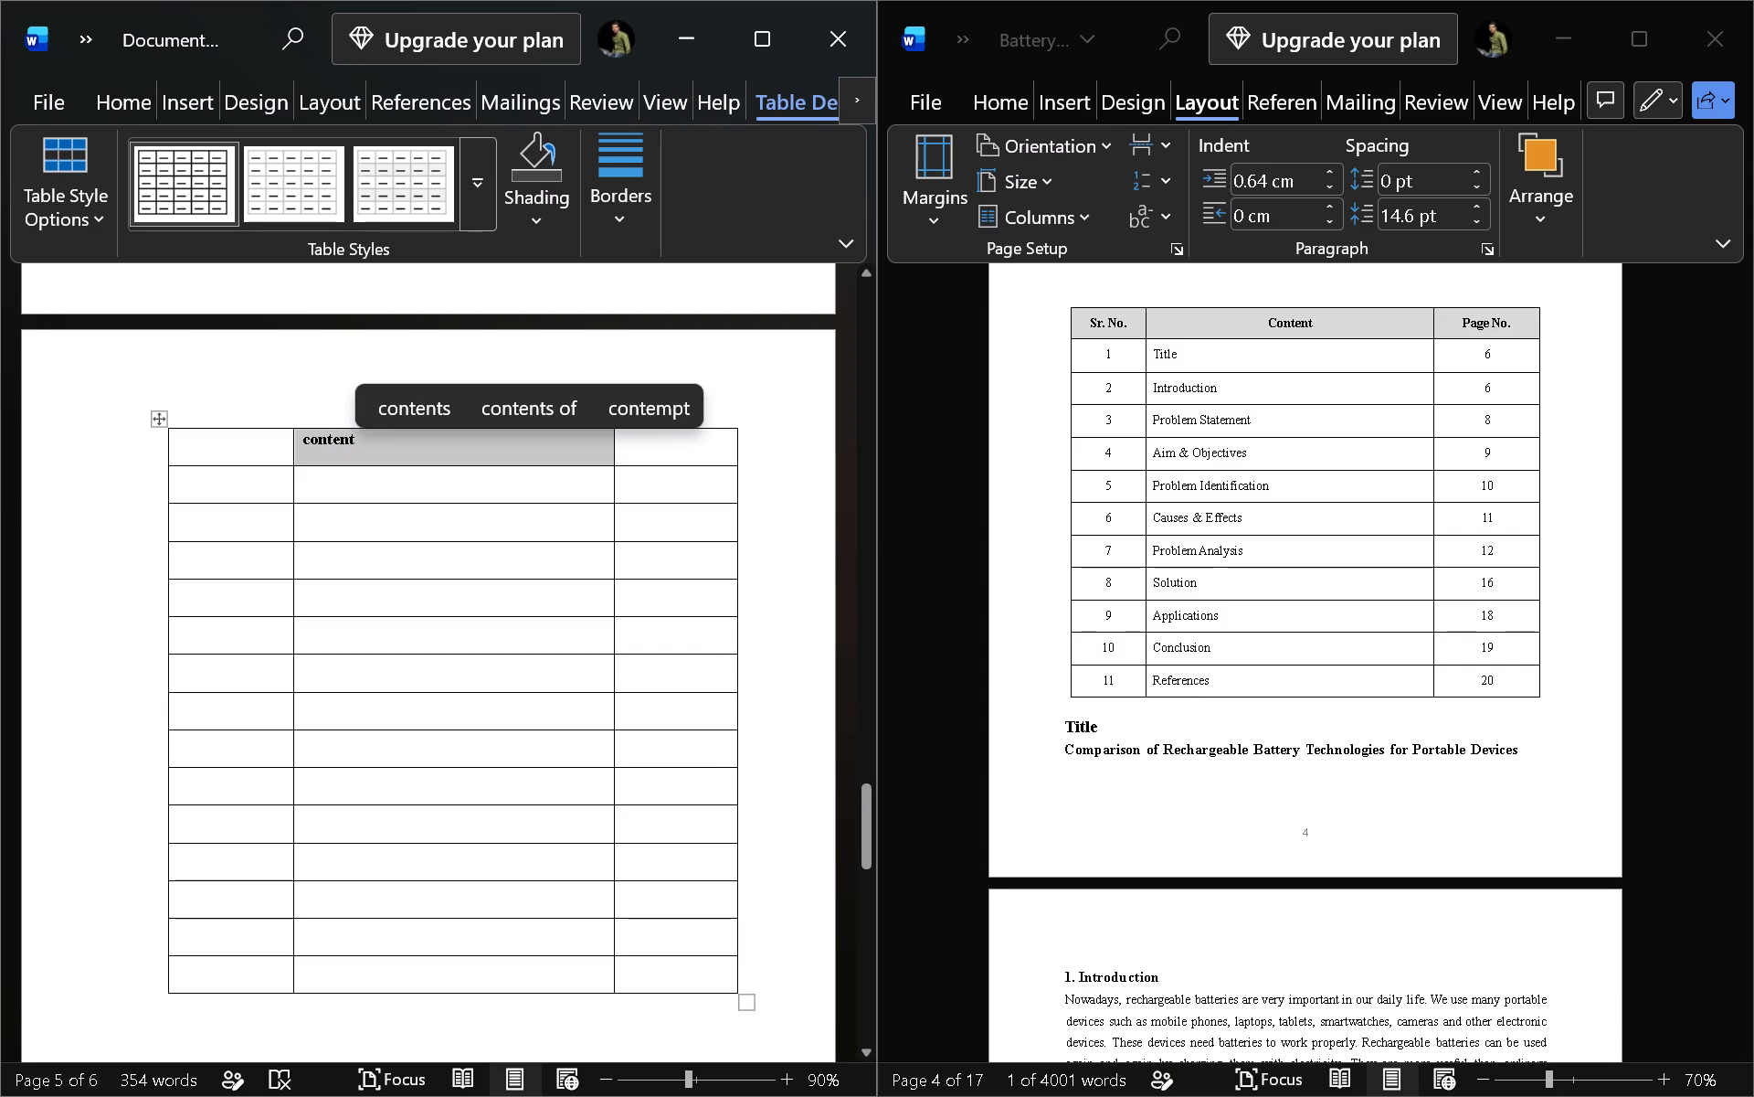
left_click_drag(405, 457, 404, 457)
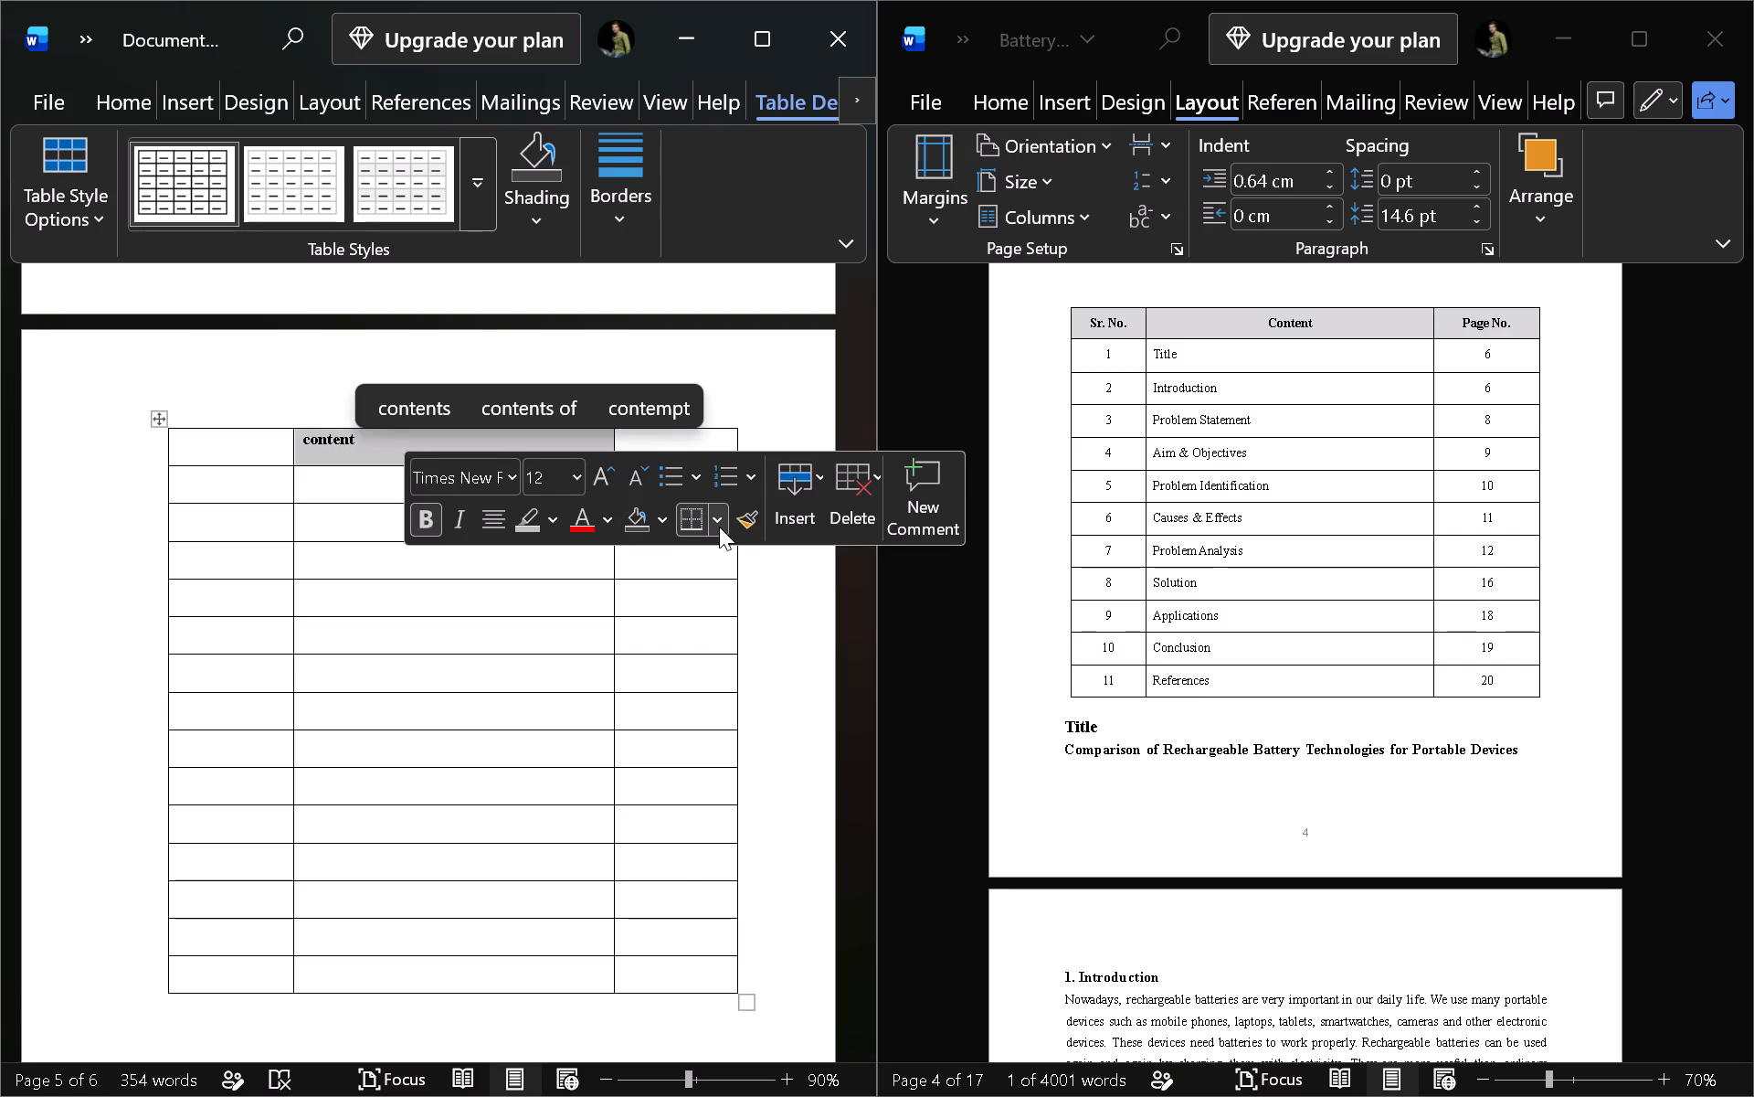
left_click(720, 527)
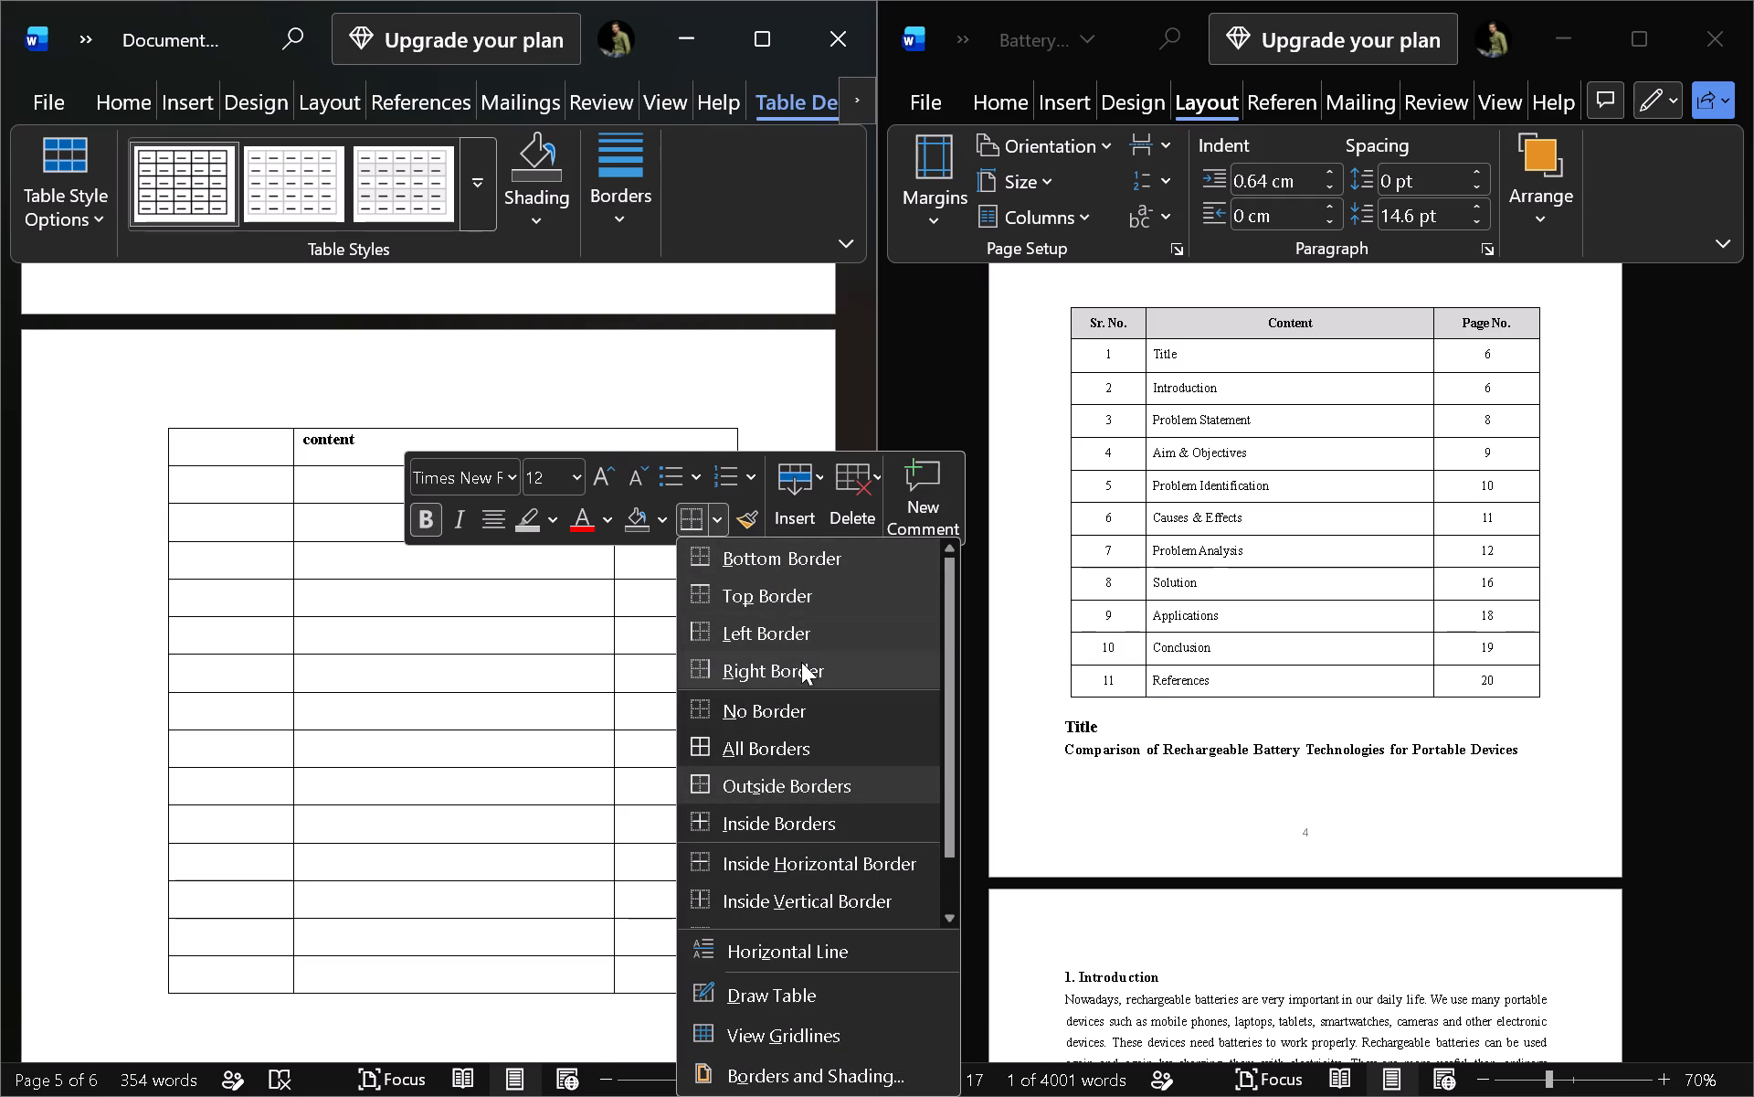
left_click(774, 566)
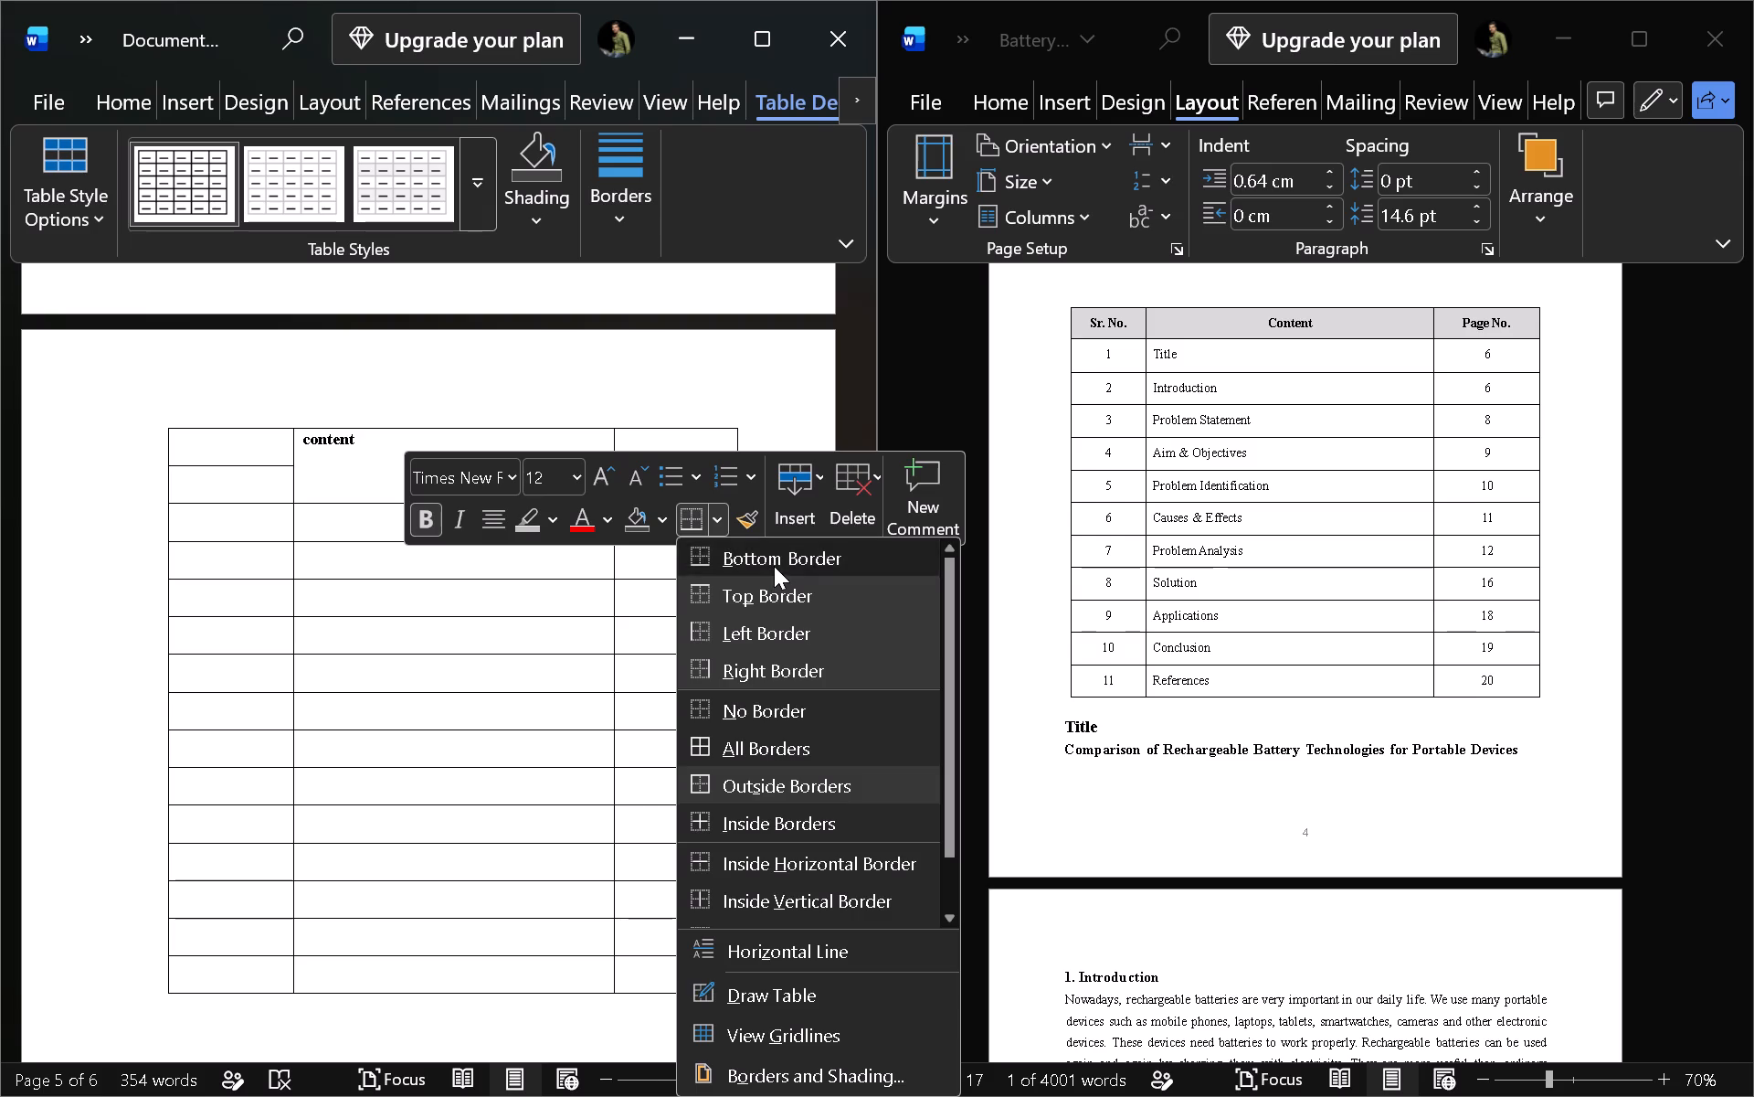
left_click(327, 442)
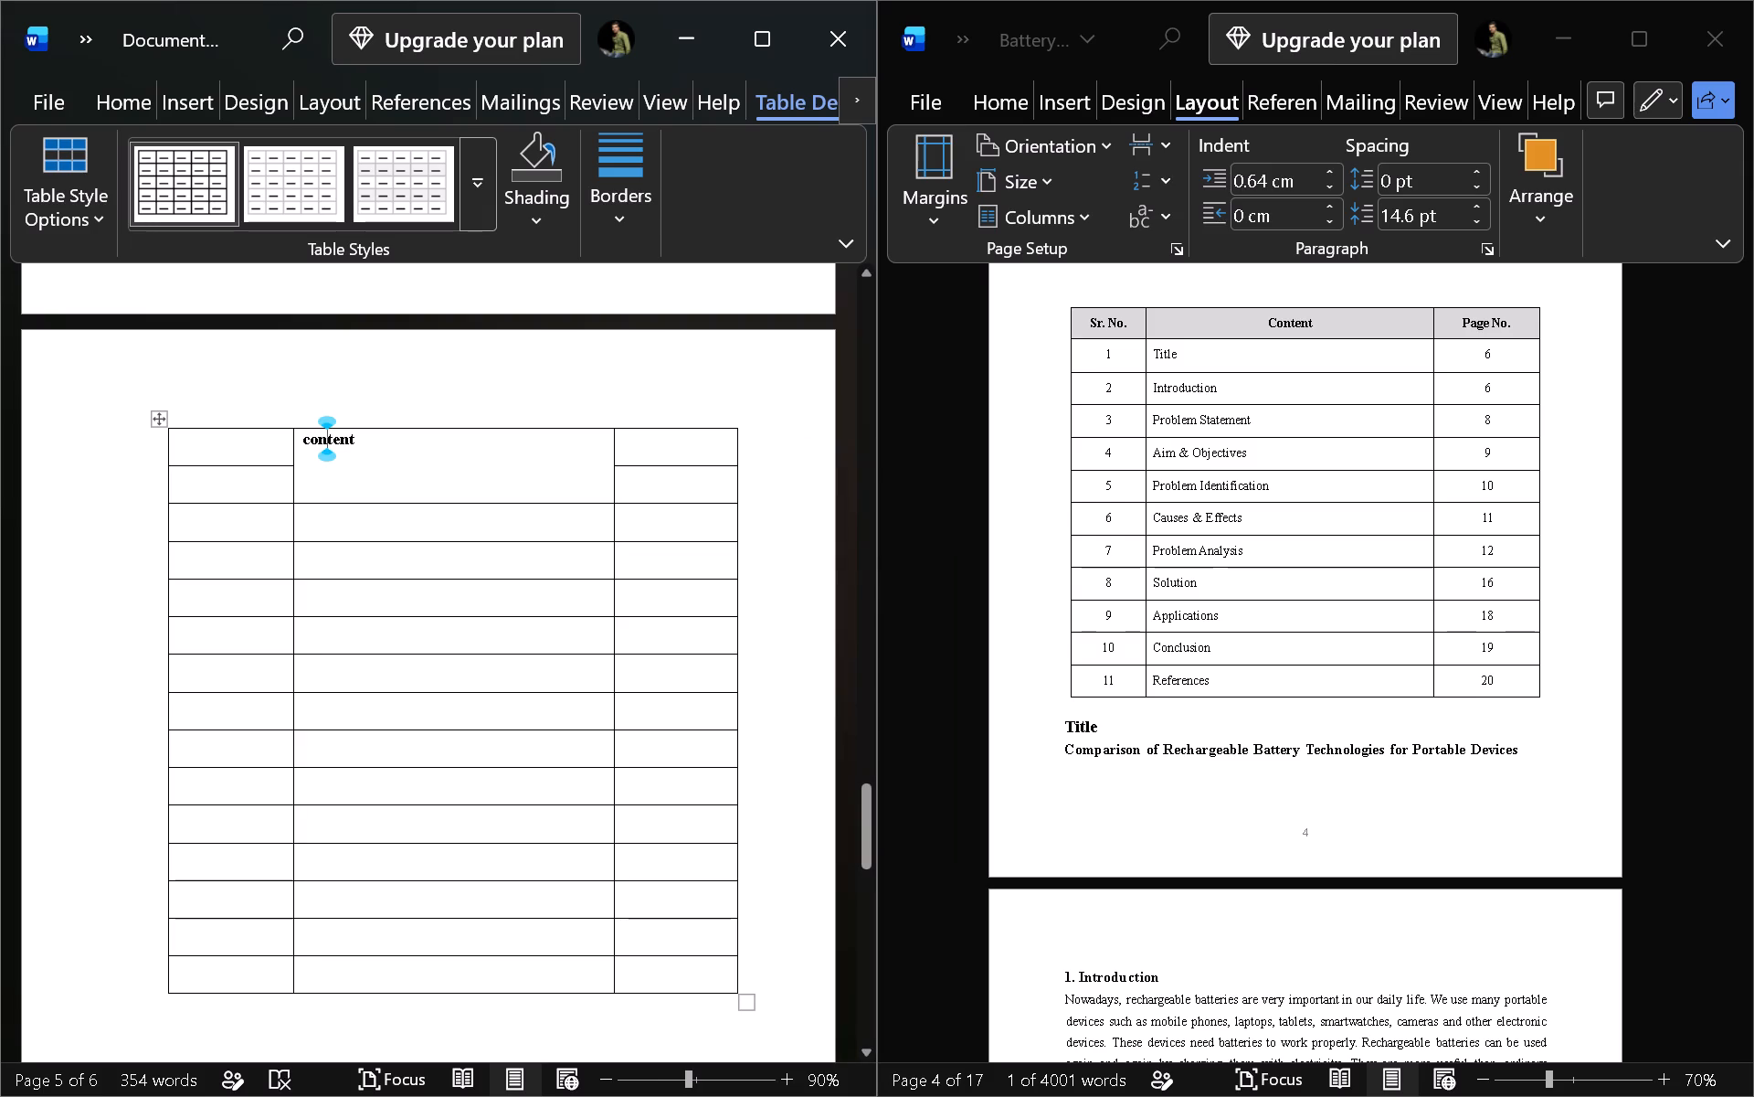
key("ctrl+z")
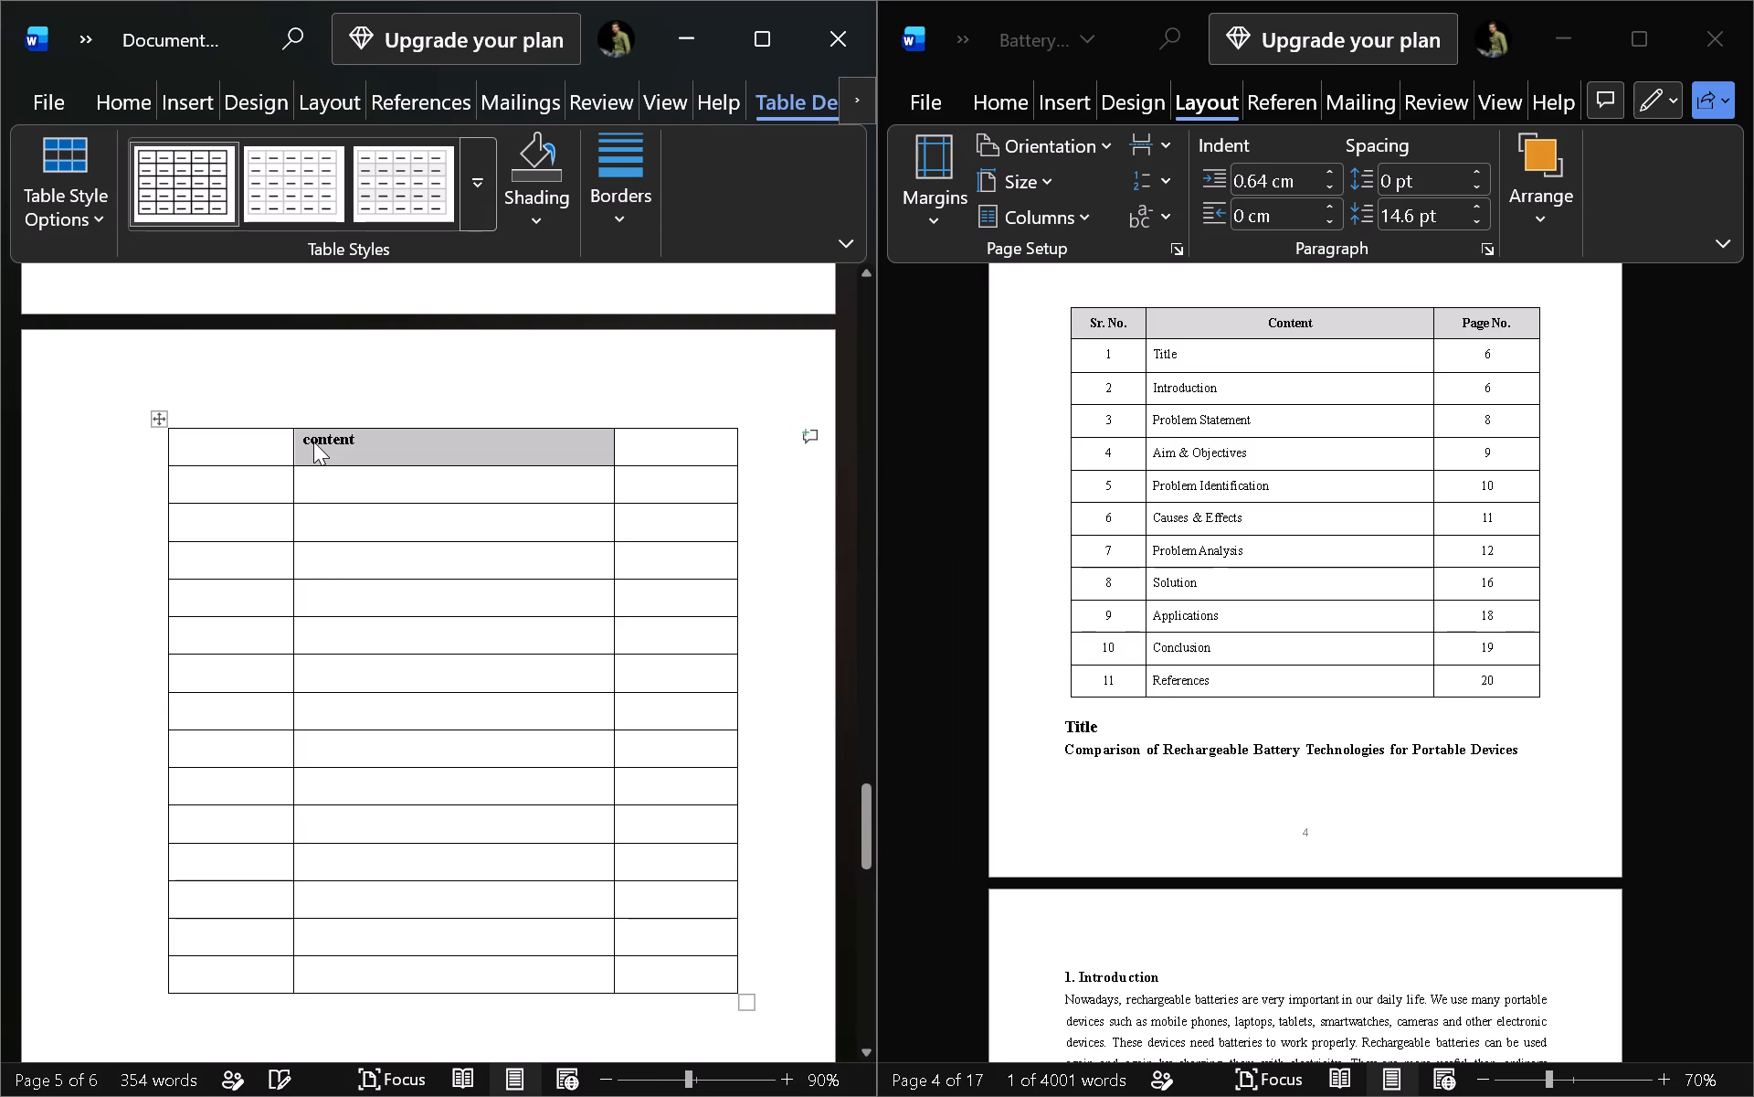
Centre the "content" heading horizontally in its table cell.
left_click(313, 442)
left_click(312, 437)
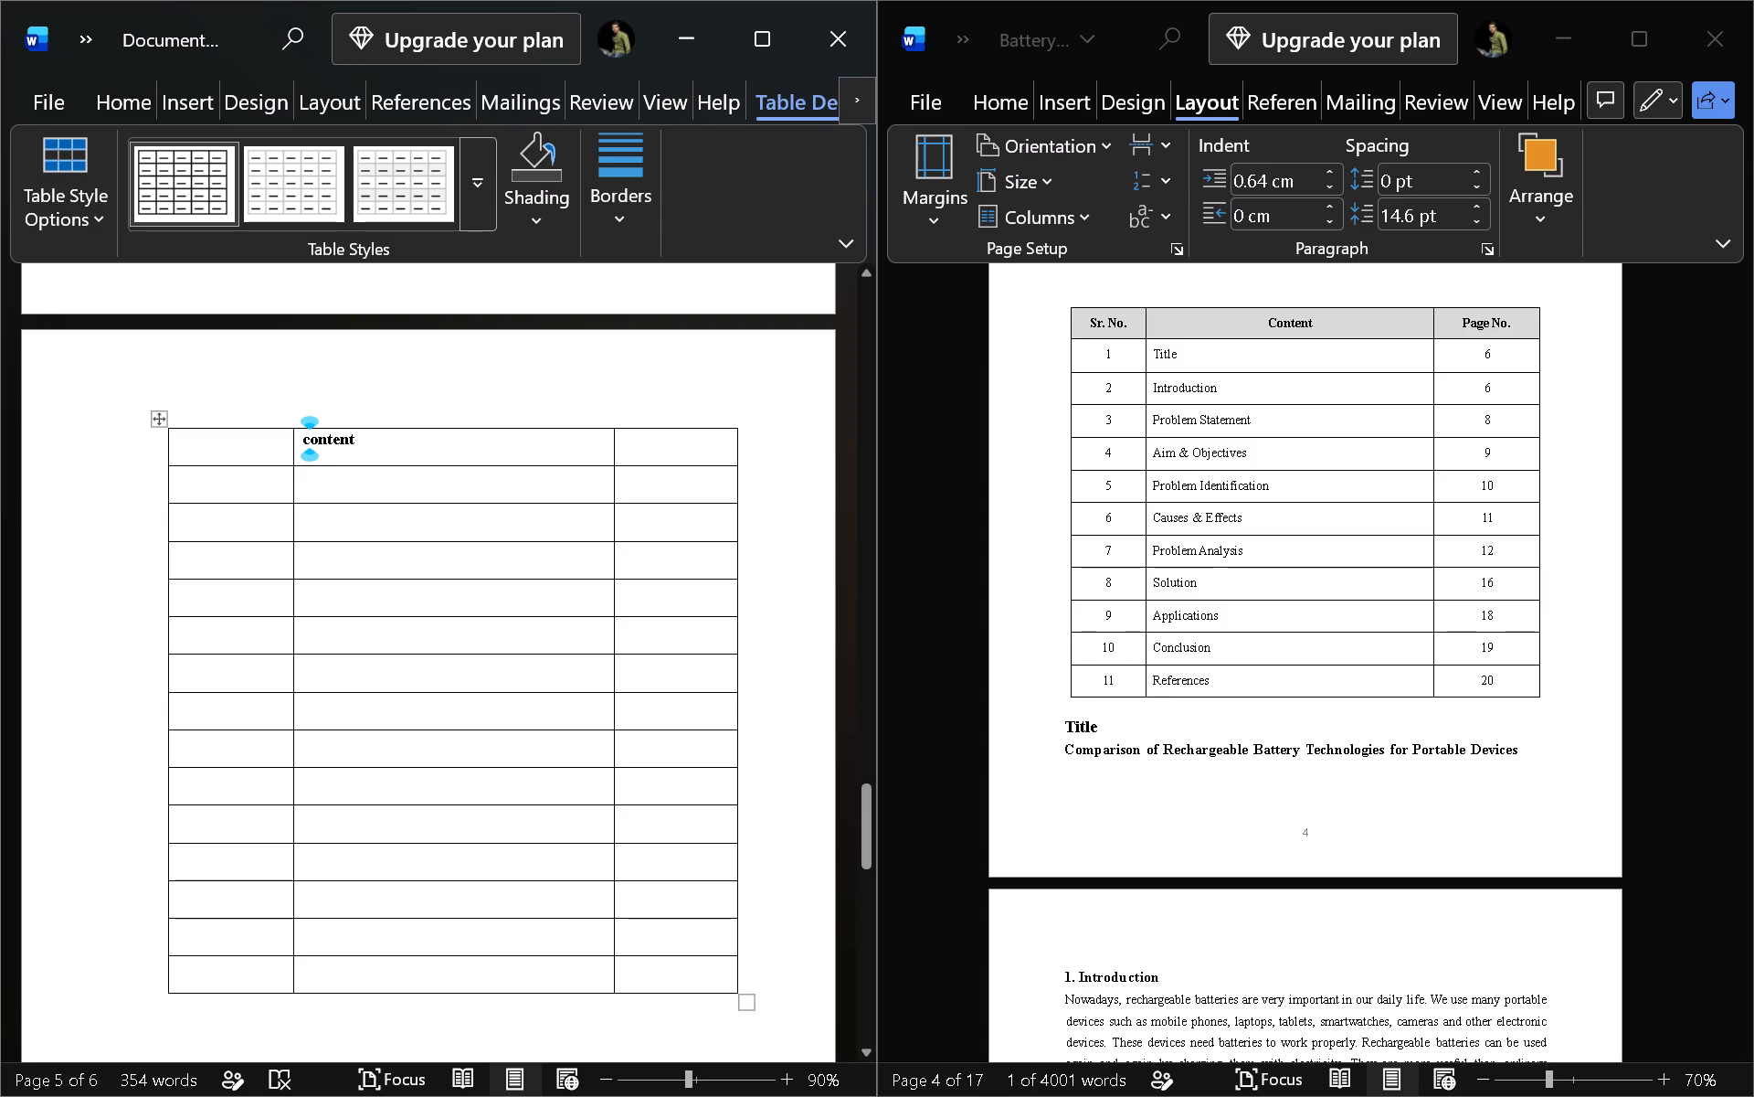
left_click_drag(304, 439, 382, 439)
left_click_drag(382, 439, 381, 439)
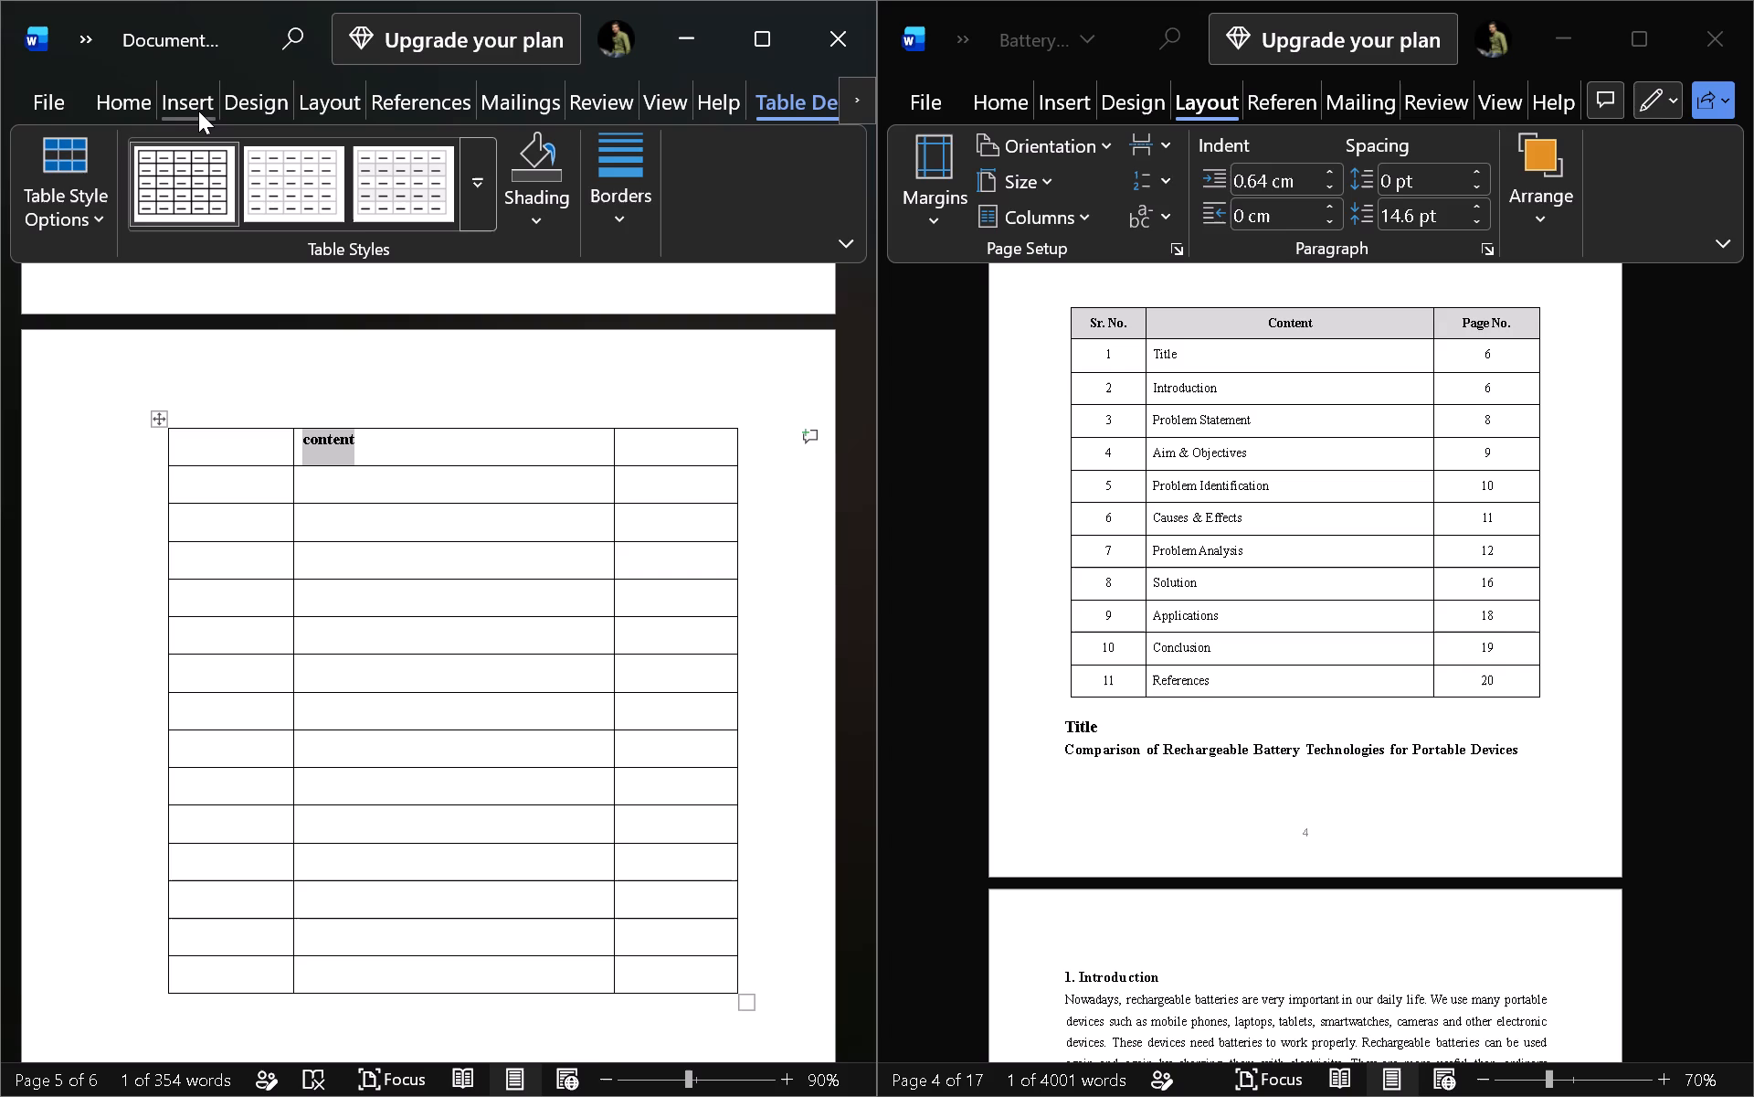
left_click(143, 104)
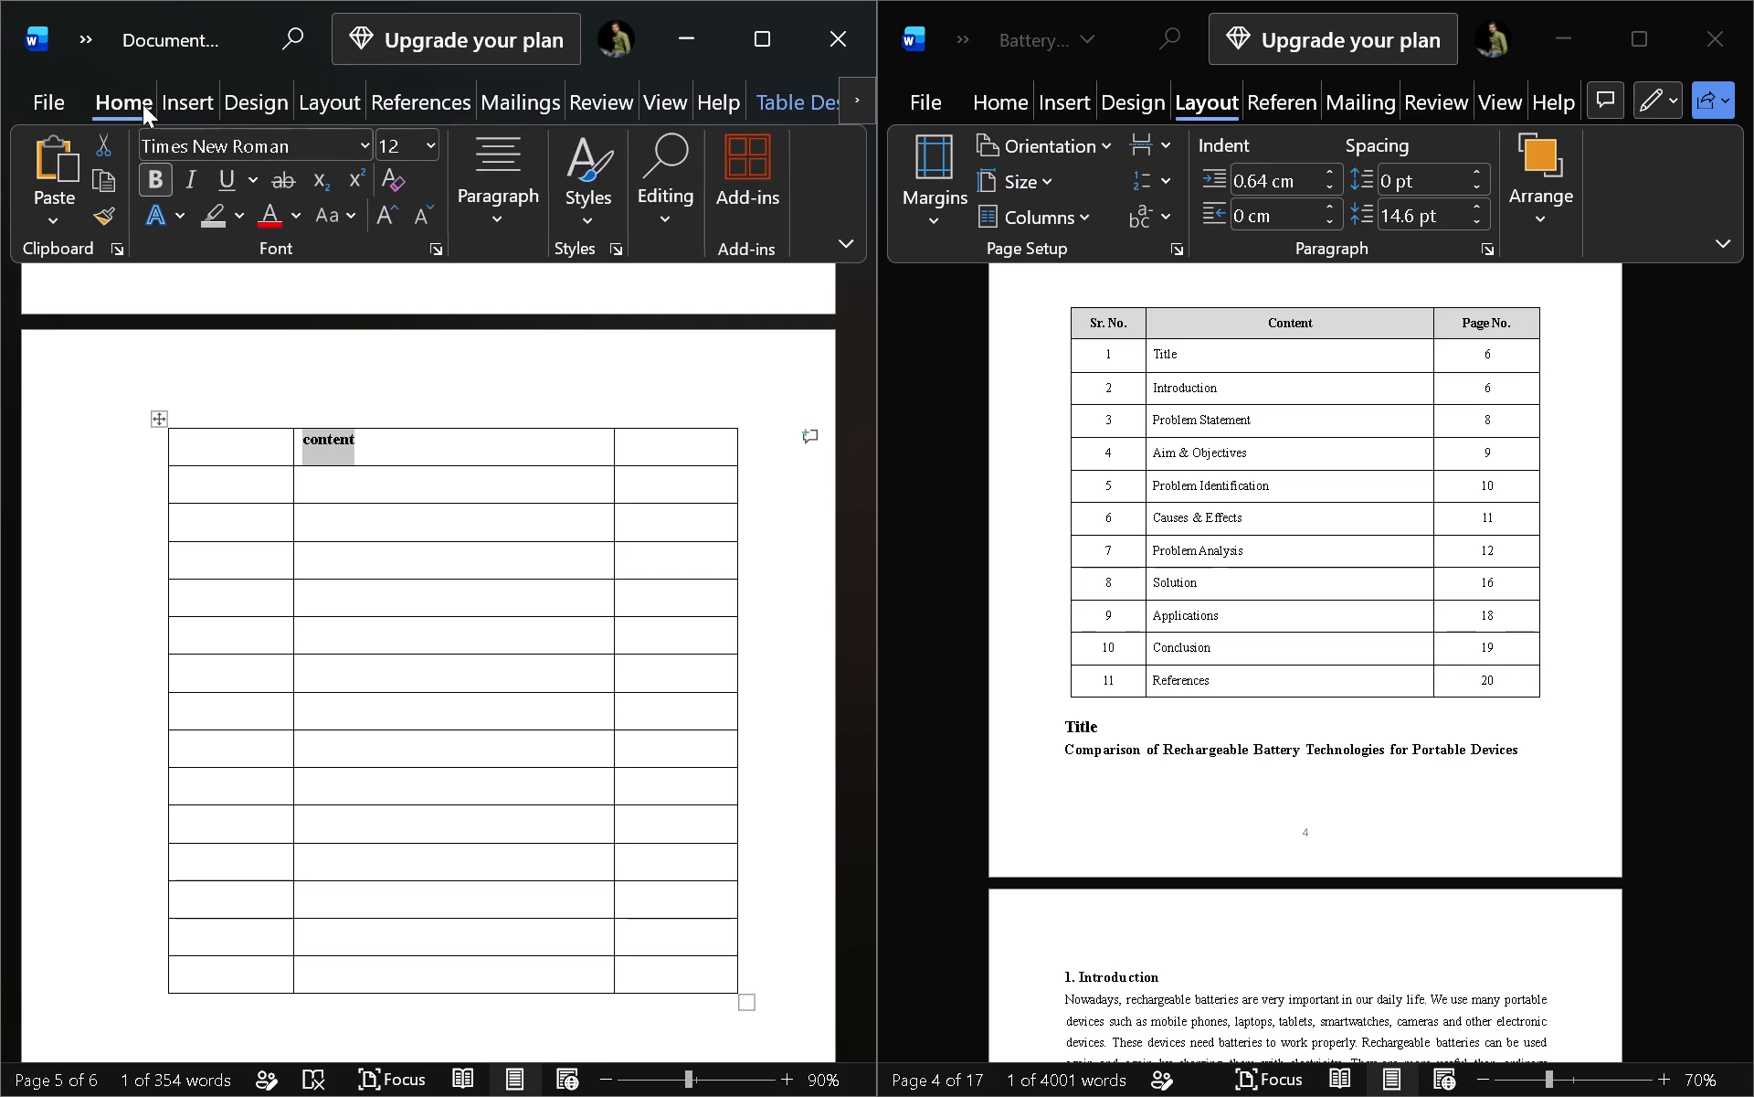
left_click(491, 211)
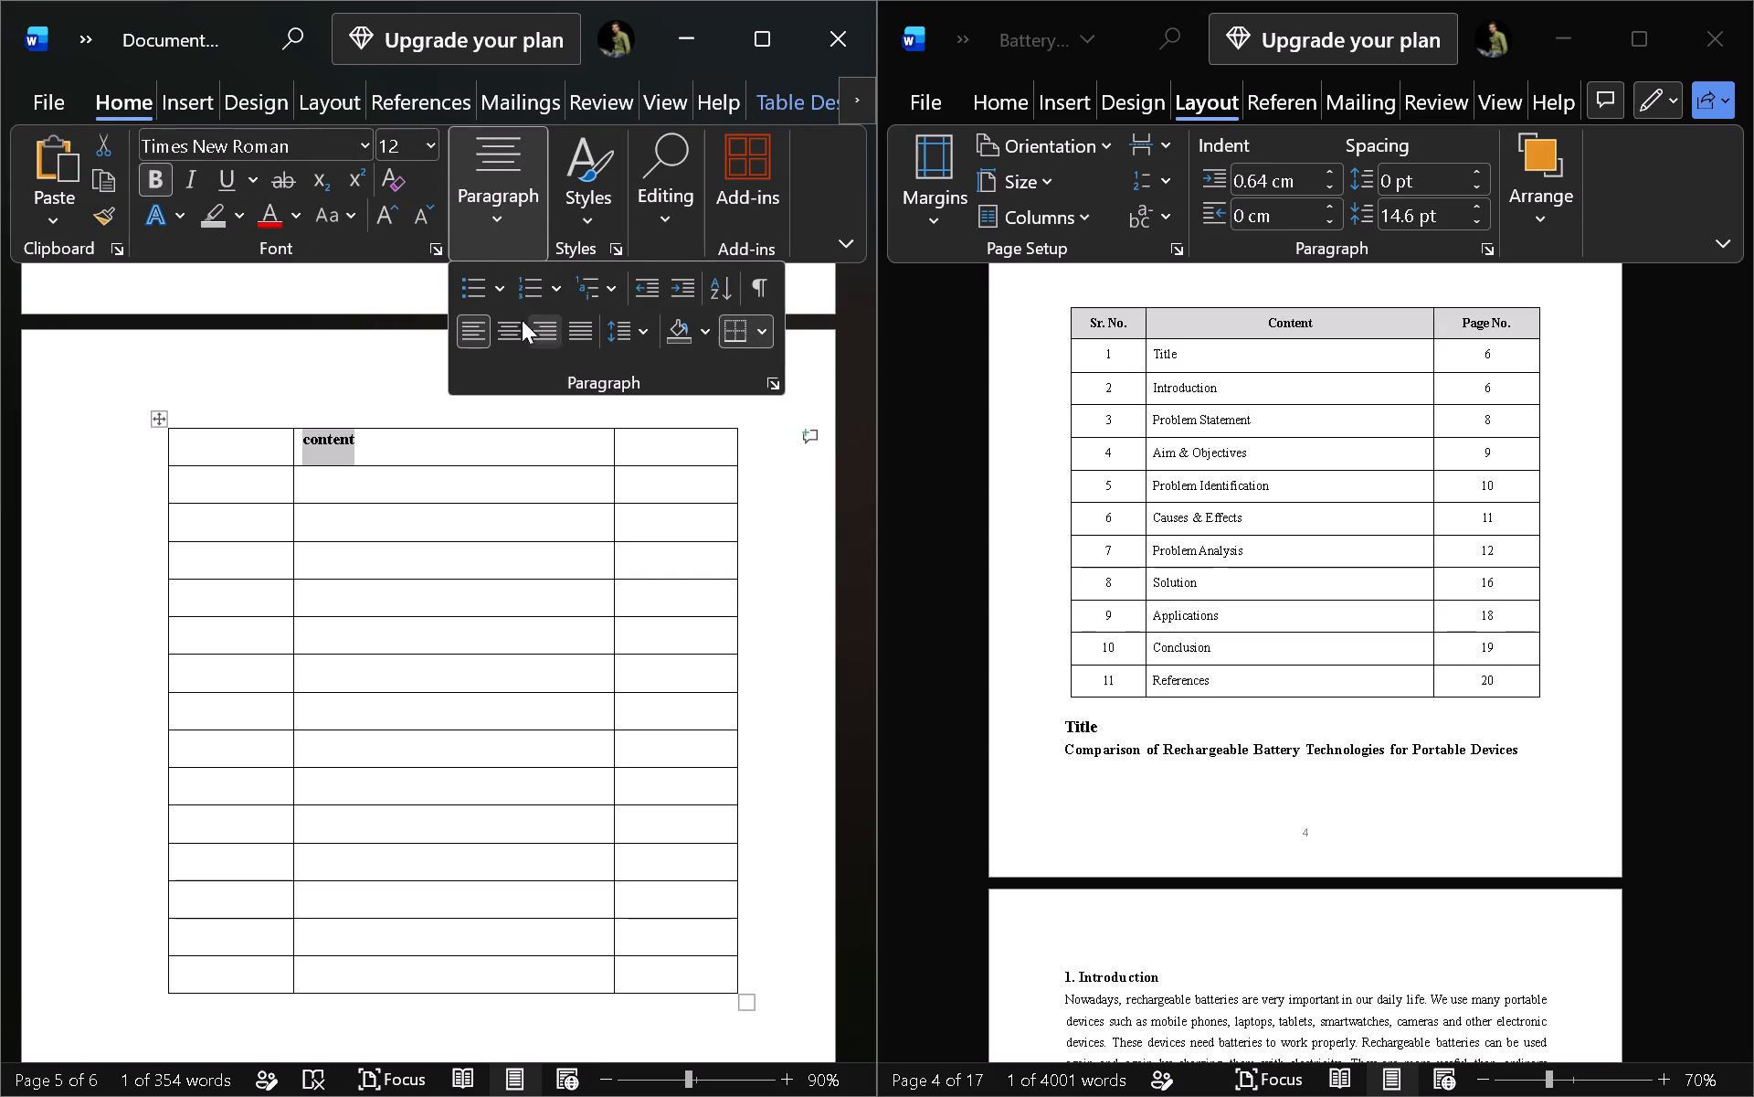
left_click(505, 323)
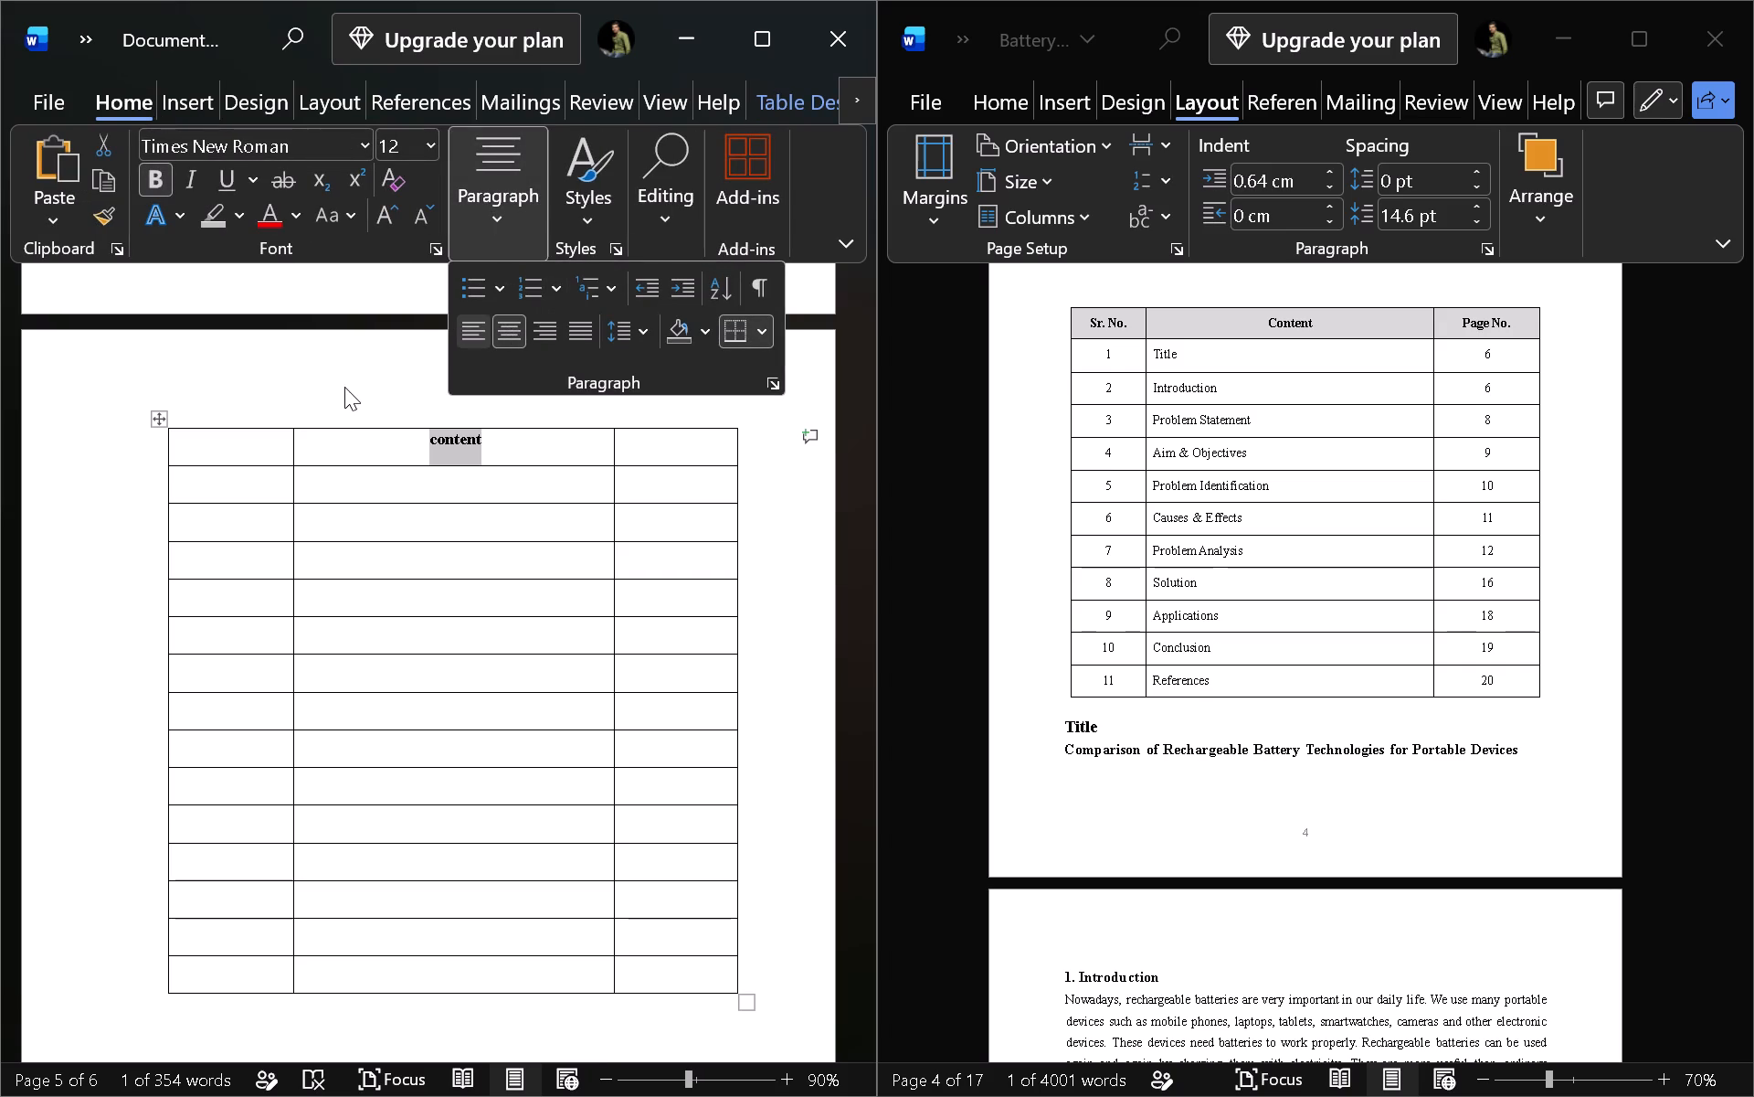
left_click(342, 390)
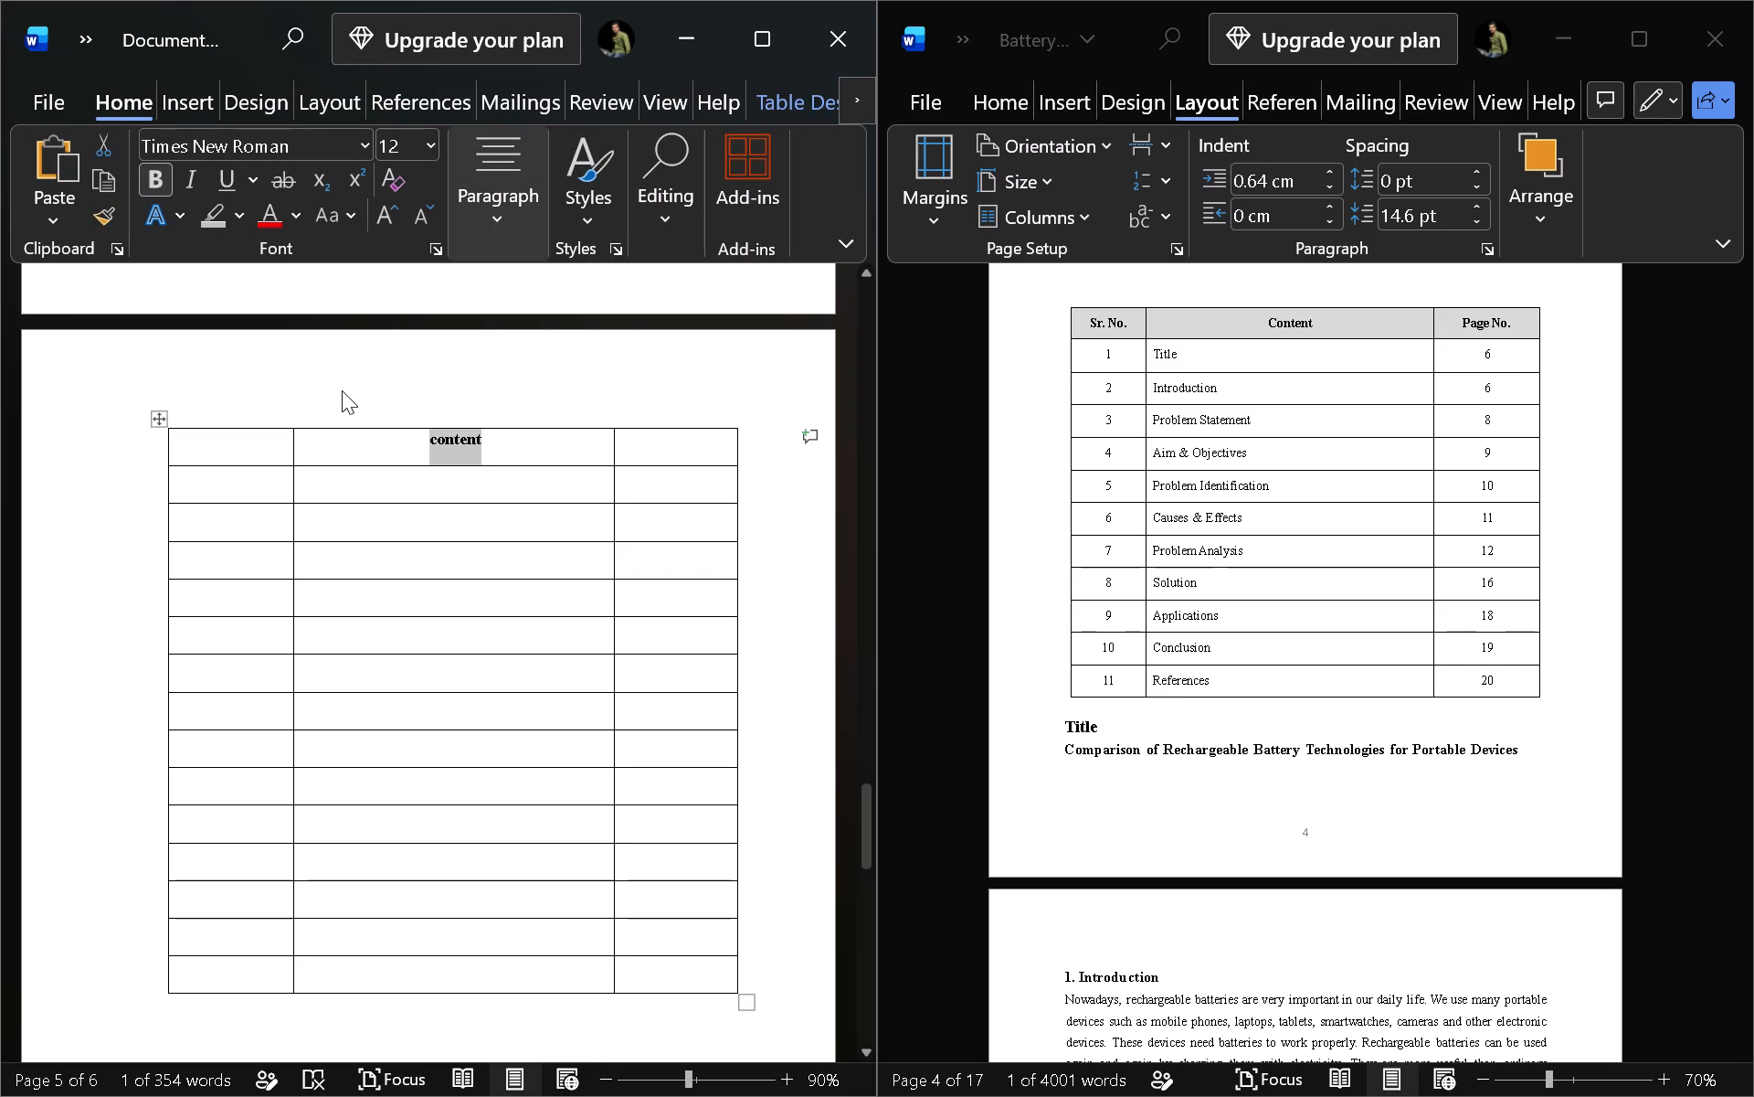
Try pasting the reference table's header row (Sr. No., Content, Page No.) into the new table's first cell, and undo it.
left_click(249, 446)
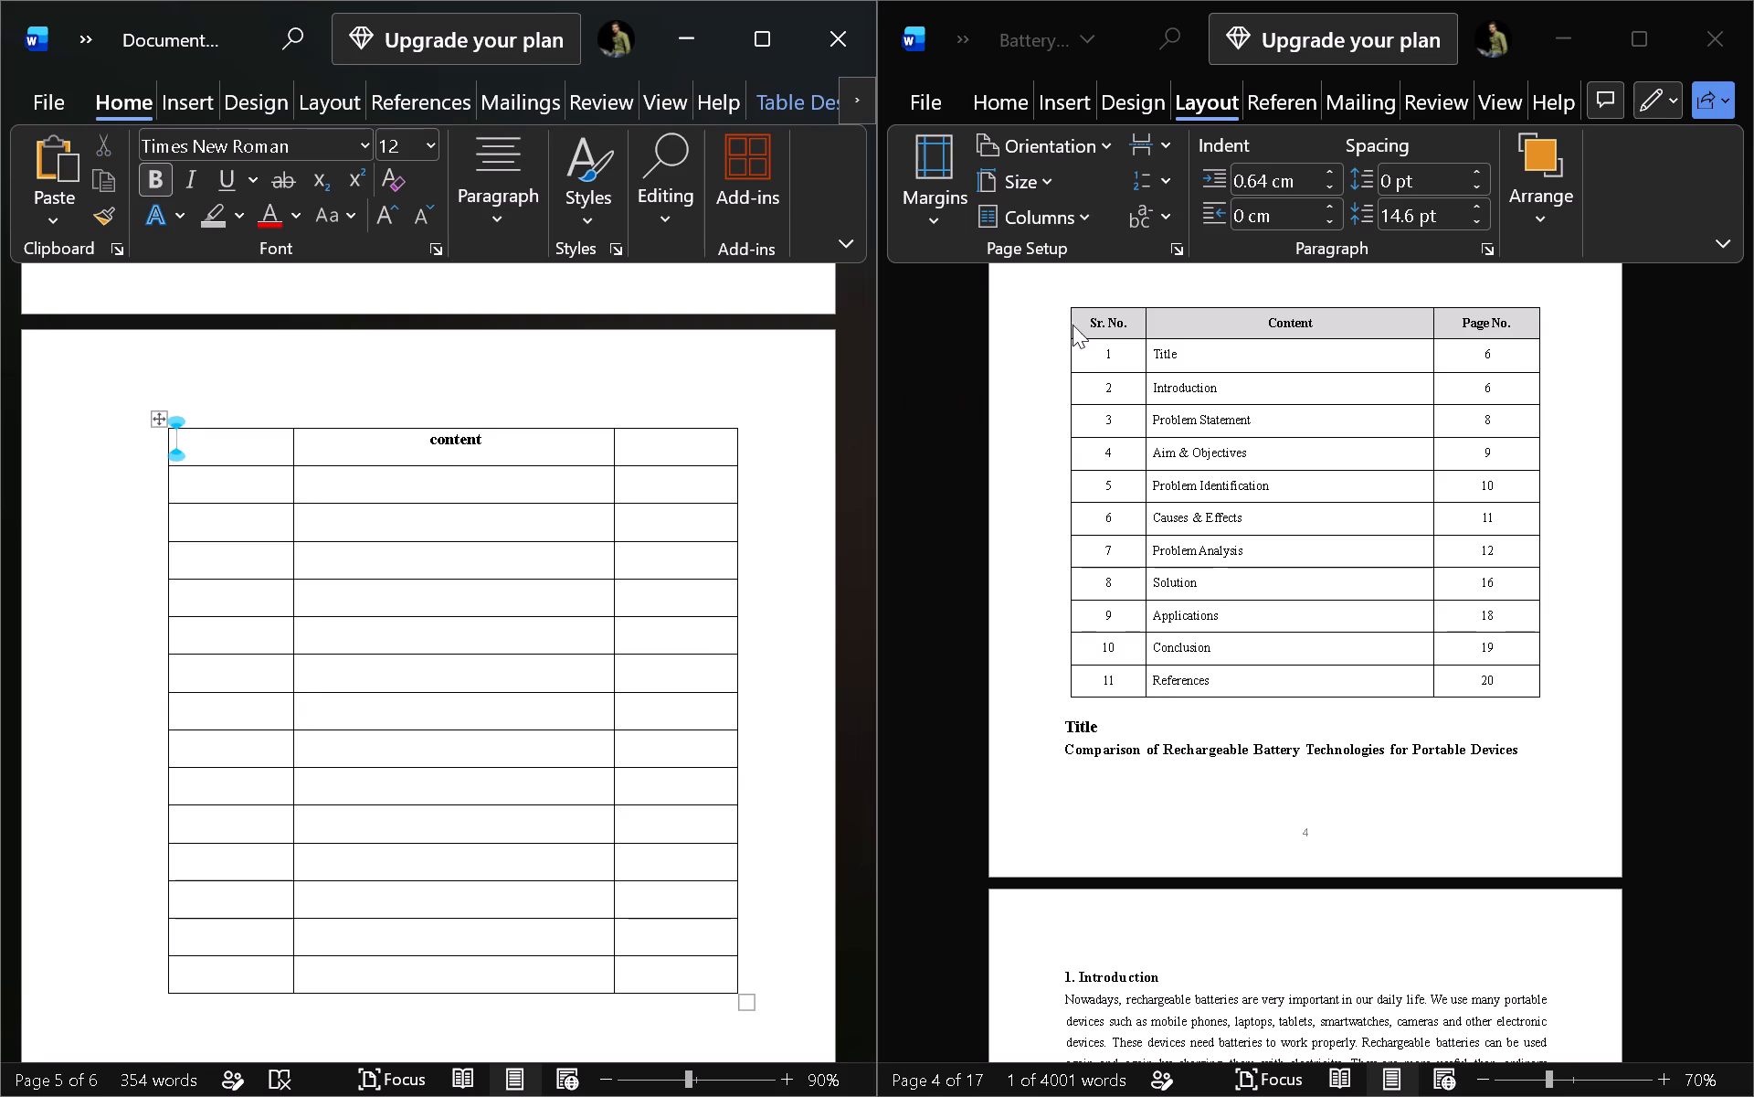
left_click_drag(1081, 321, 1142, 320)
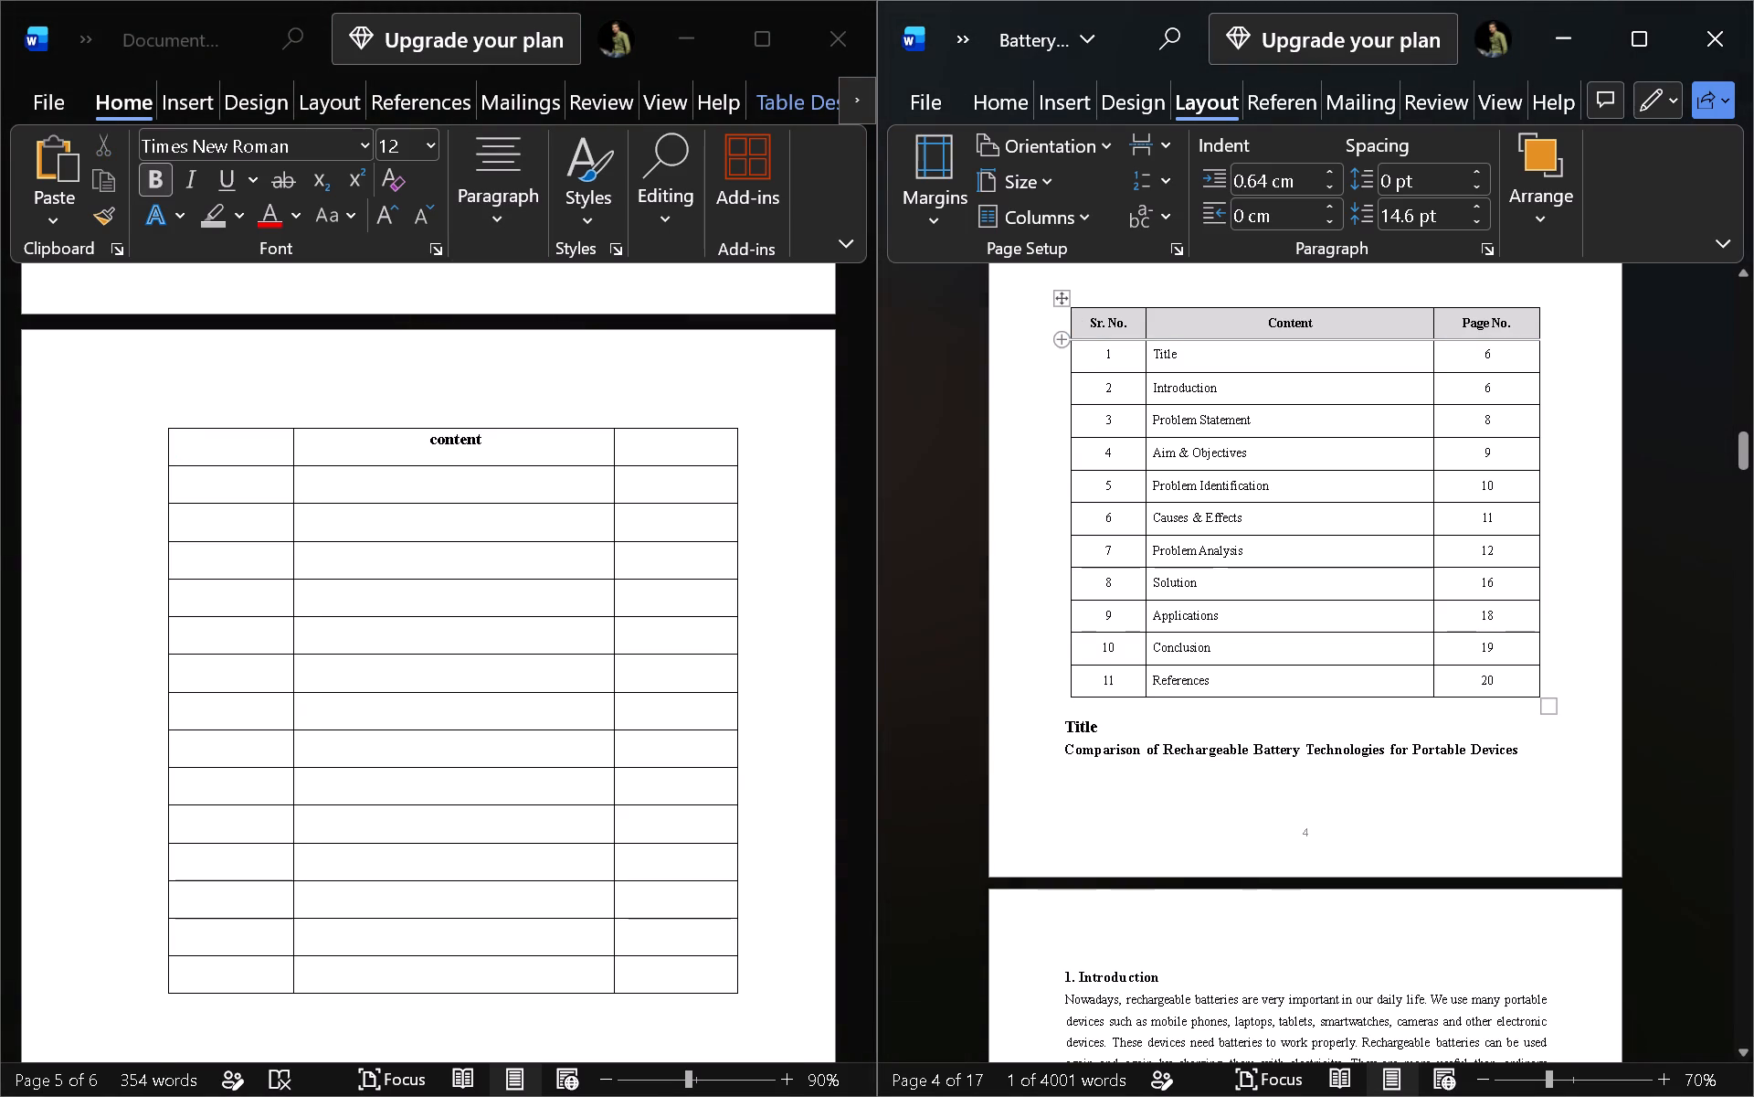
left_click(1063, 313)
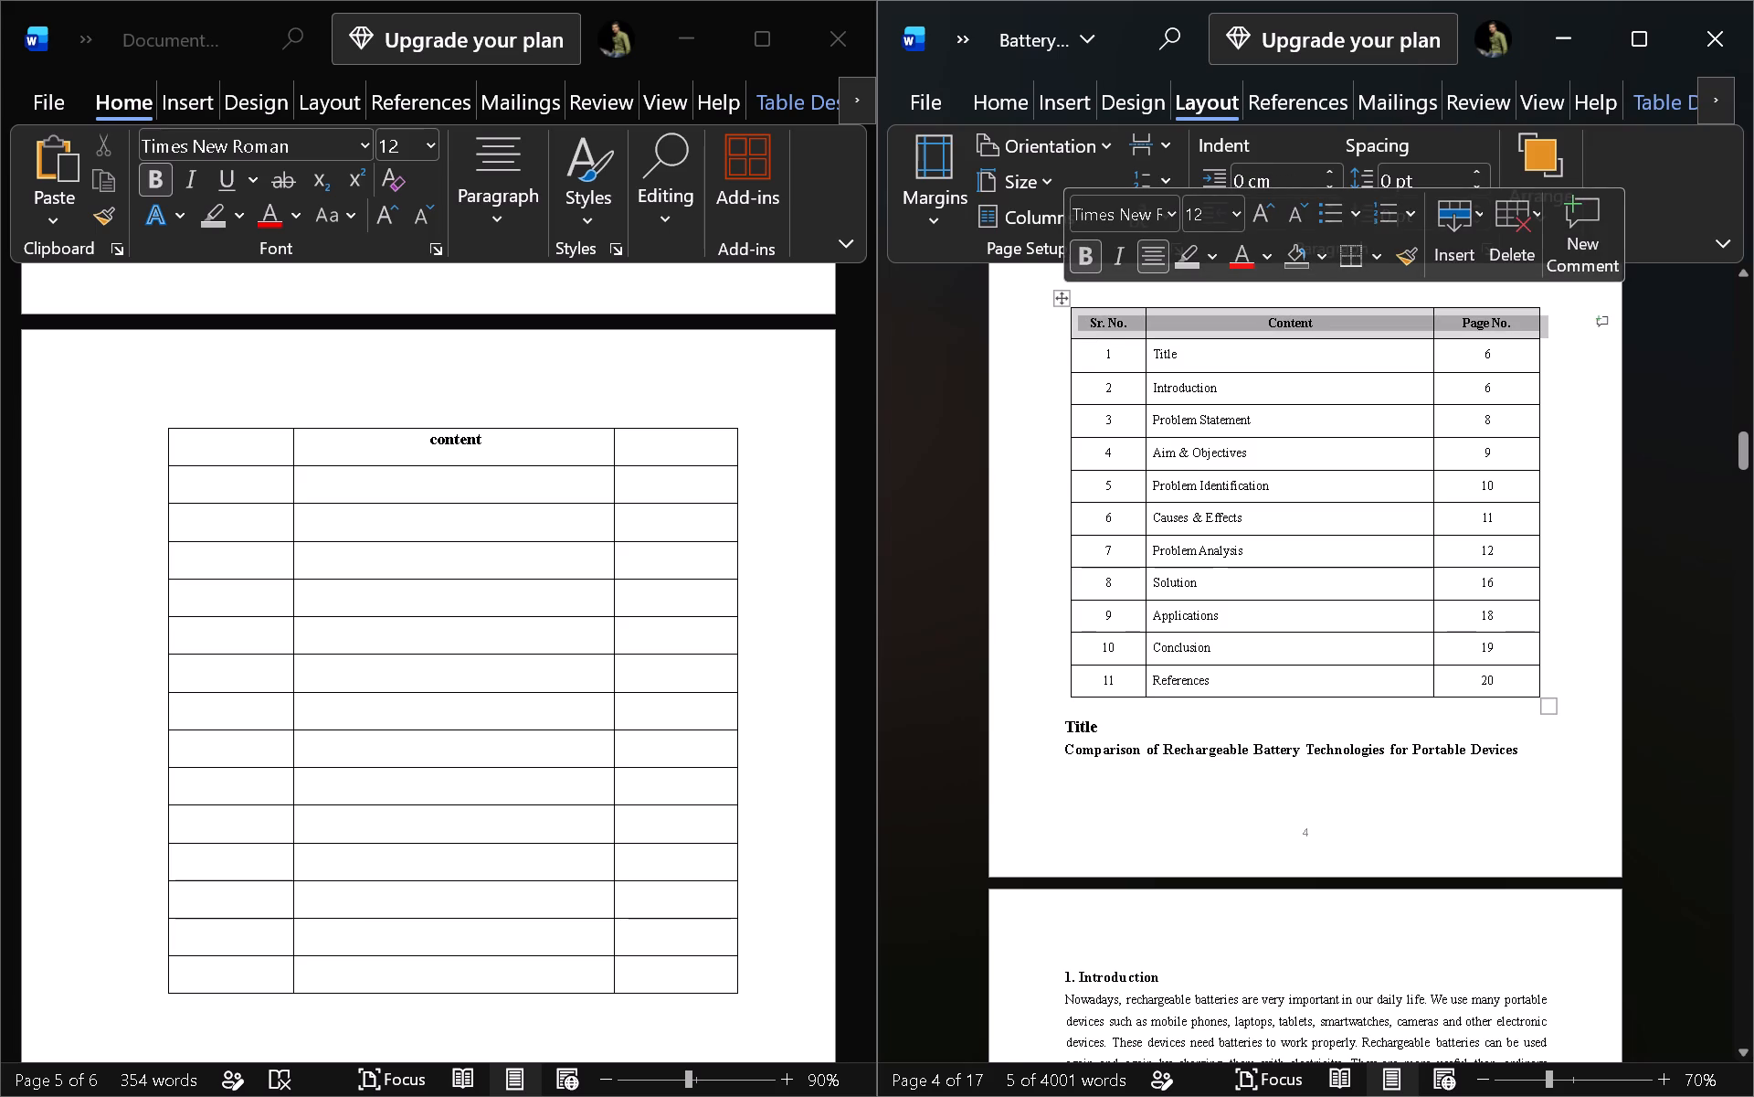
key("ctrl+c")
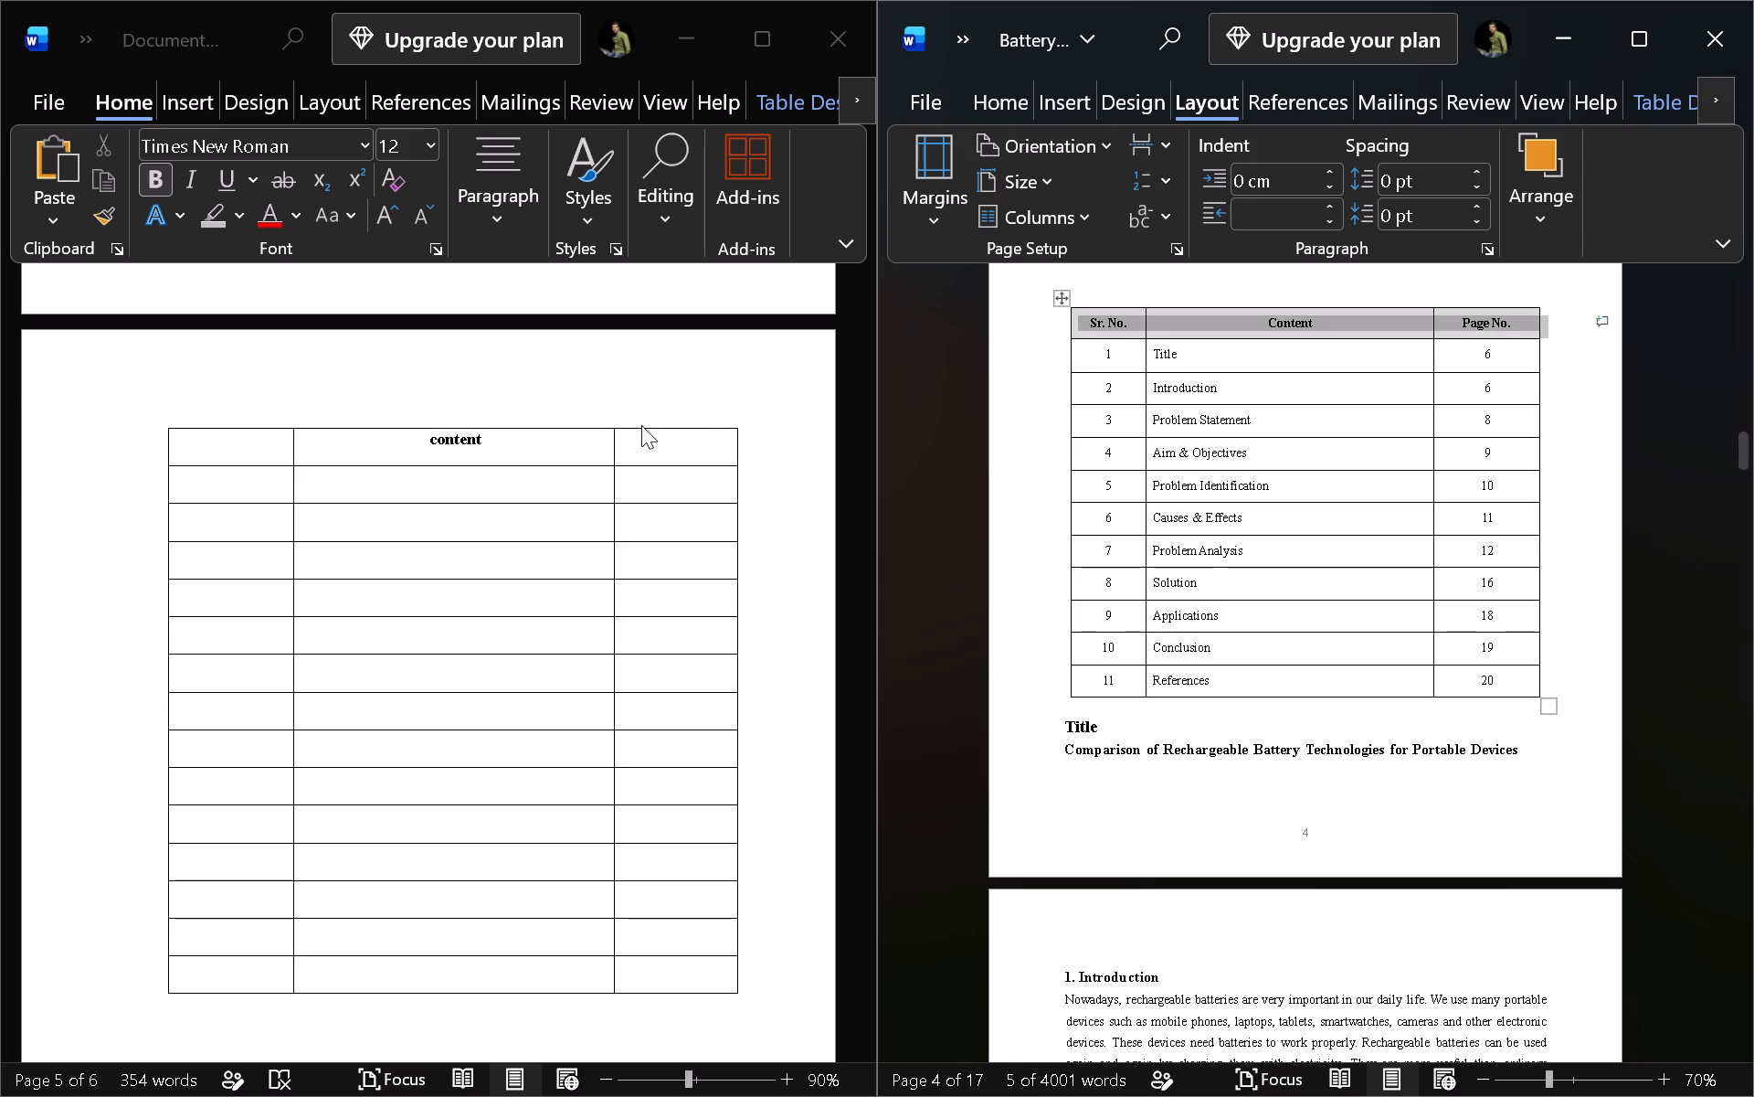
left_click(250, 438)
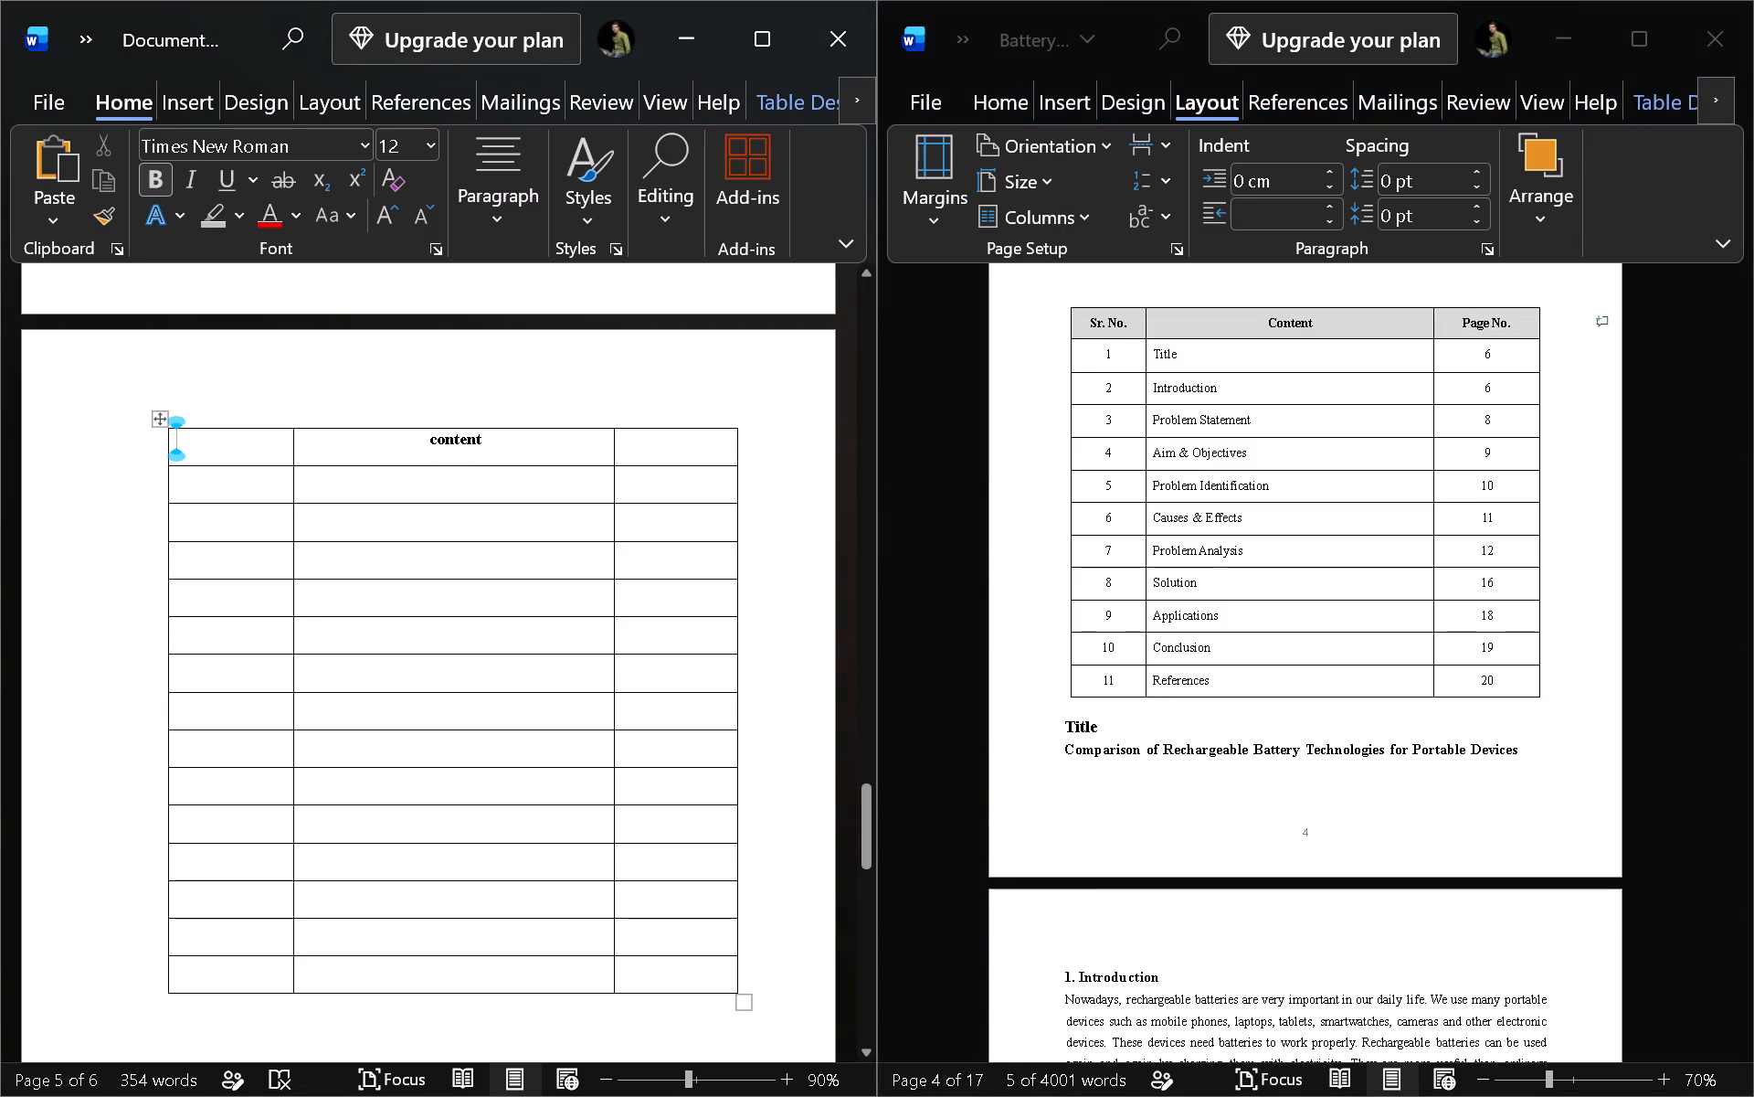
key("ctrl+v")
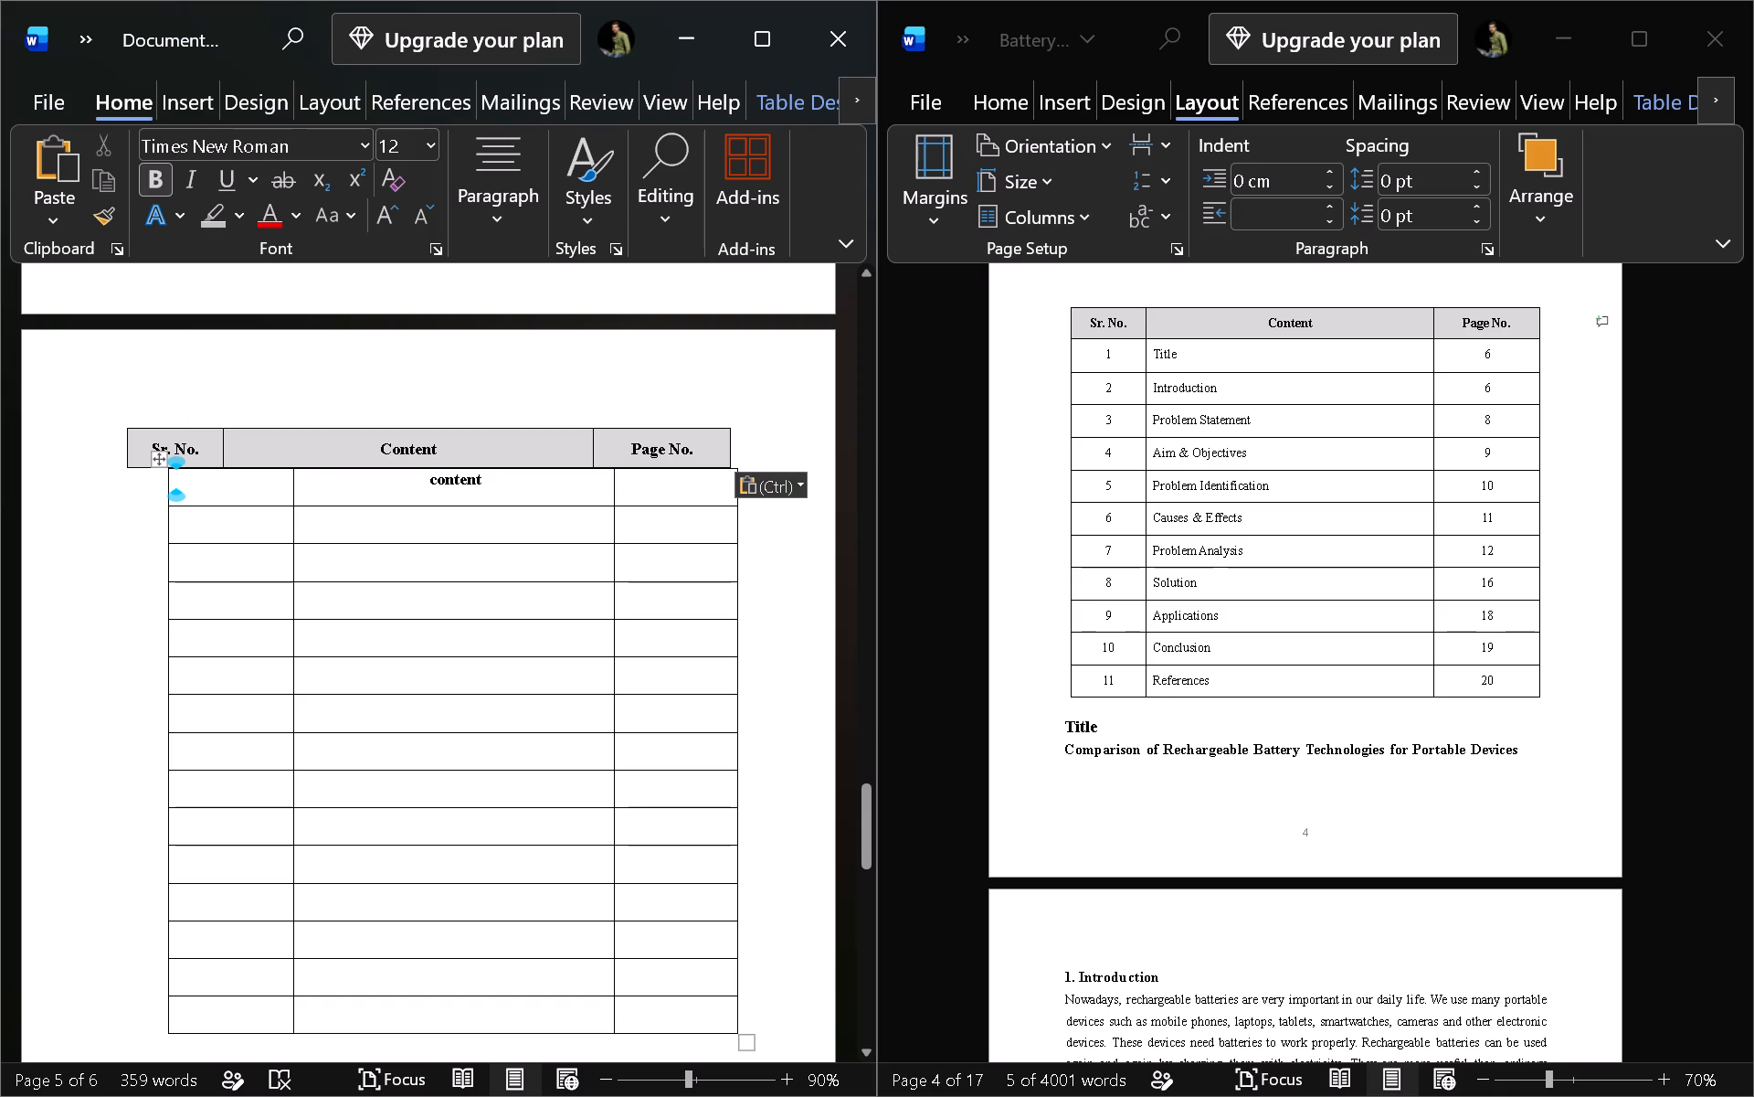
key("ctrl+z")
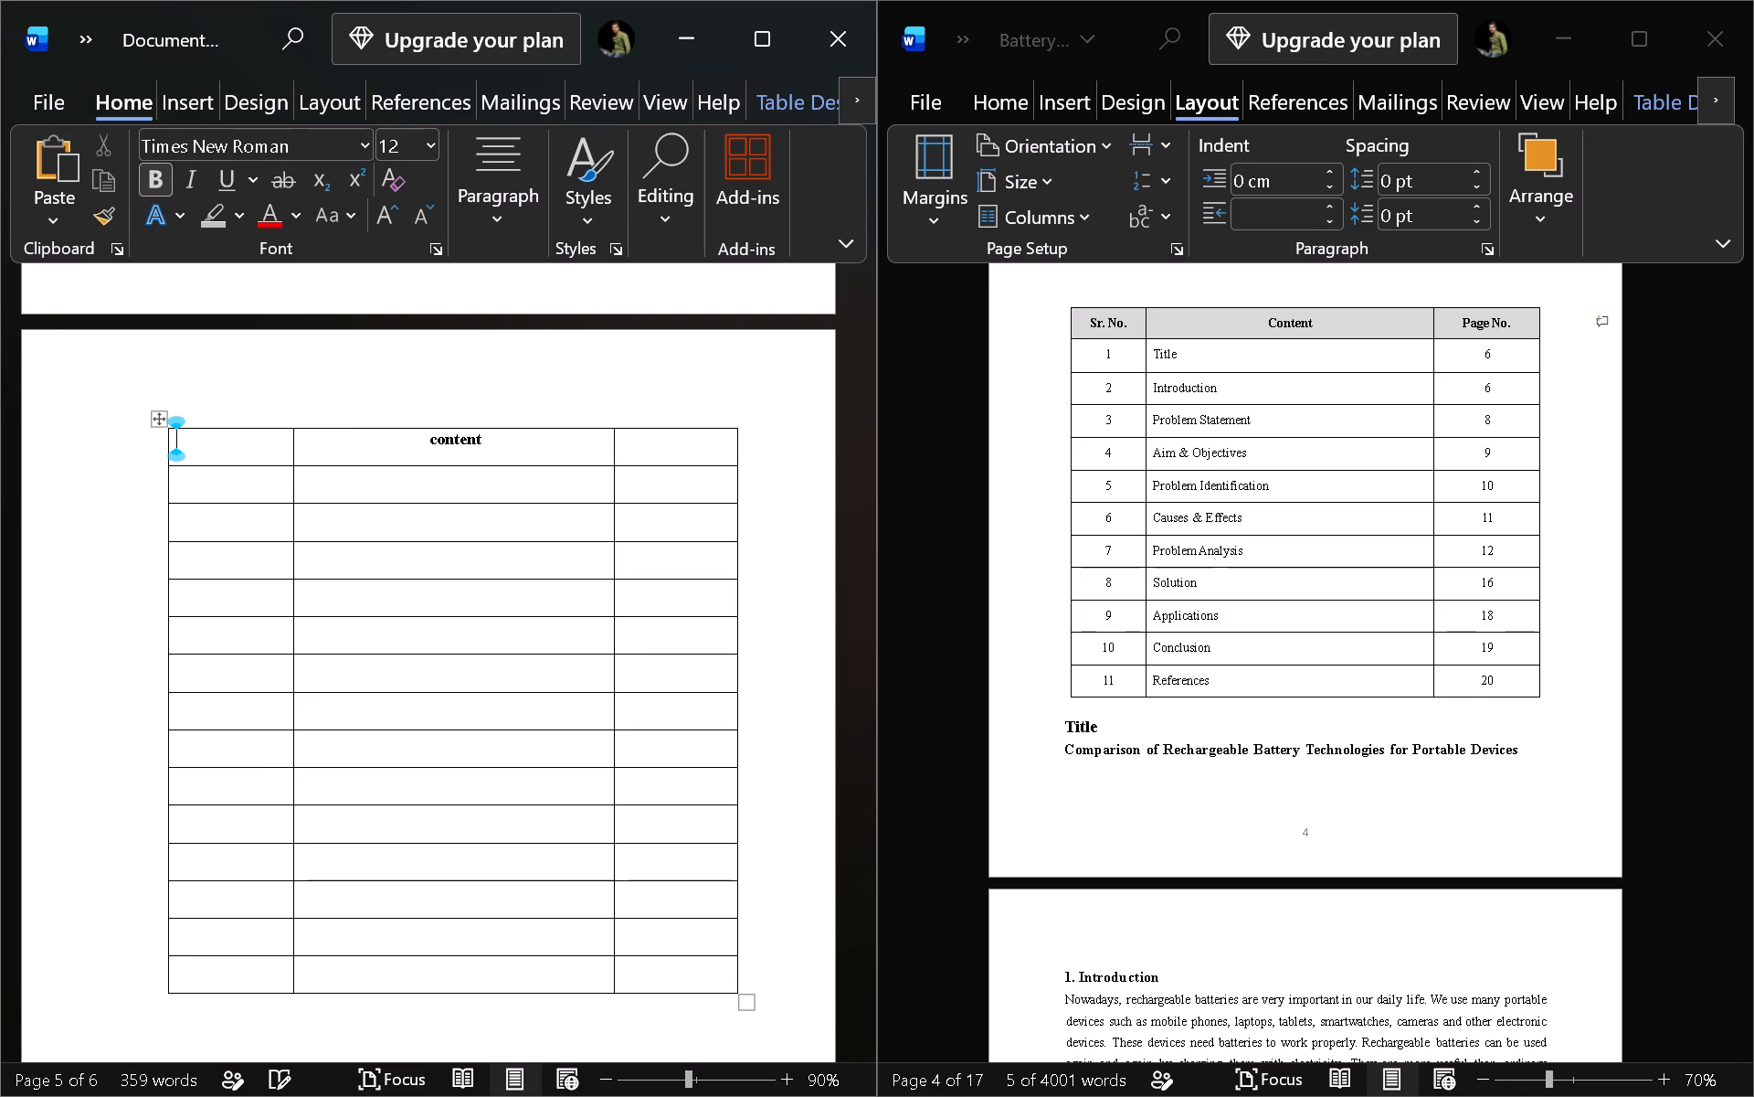
Undo the "content" heading, the column width changes and the insertion of the empty 15-row table.
key("ctrl+z")
key("ctrl+z")
key("ctrl+z")
key("ctrl+z")
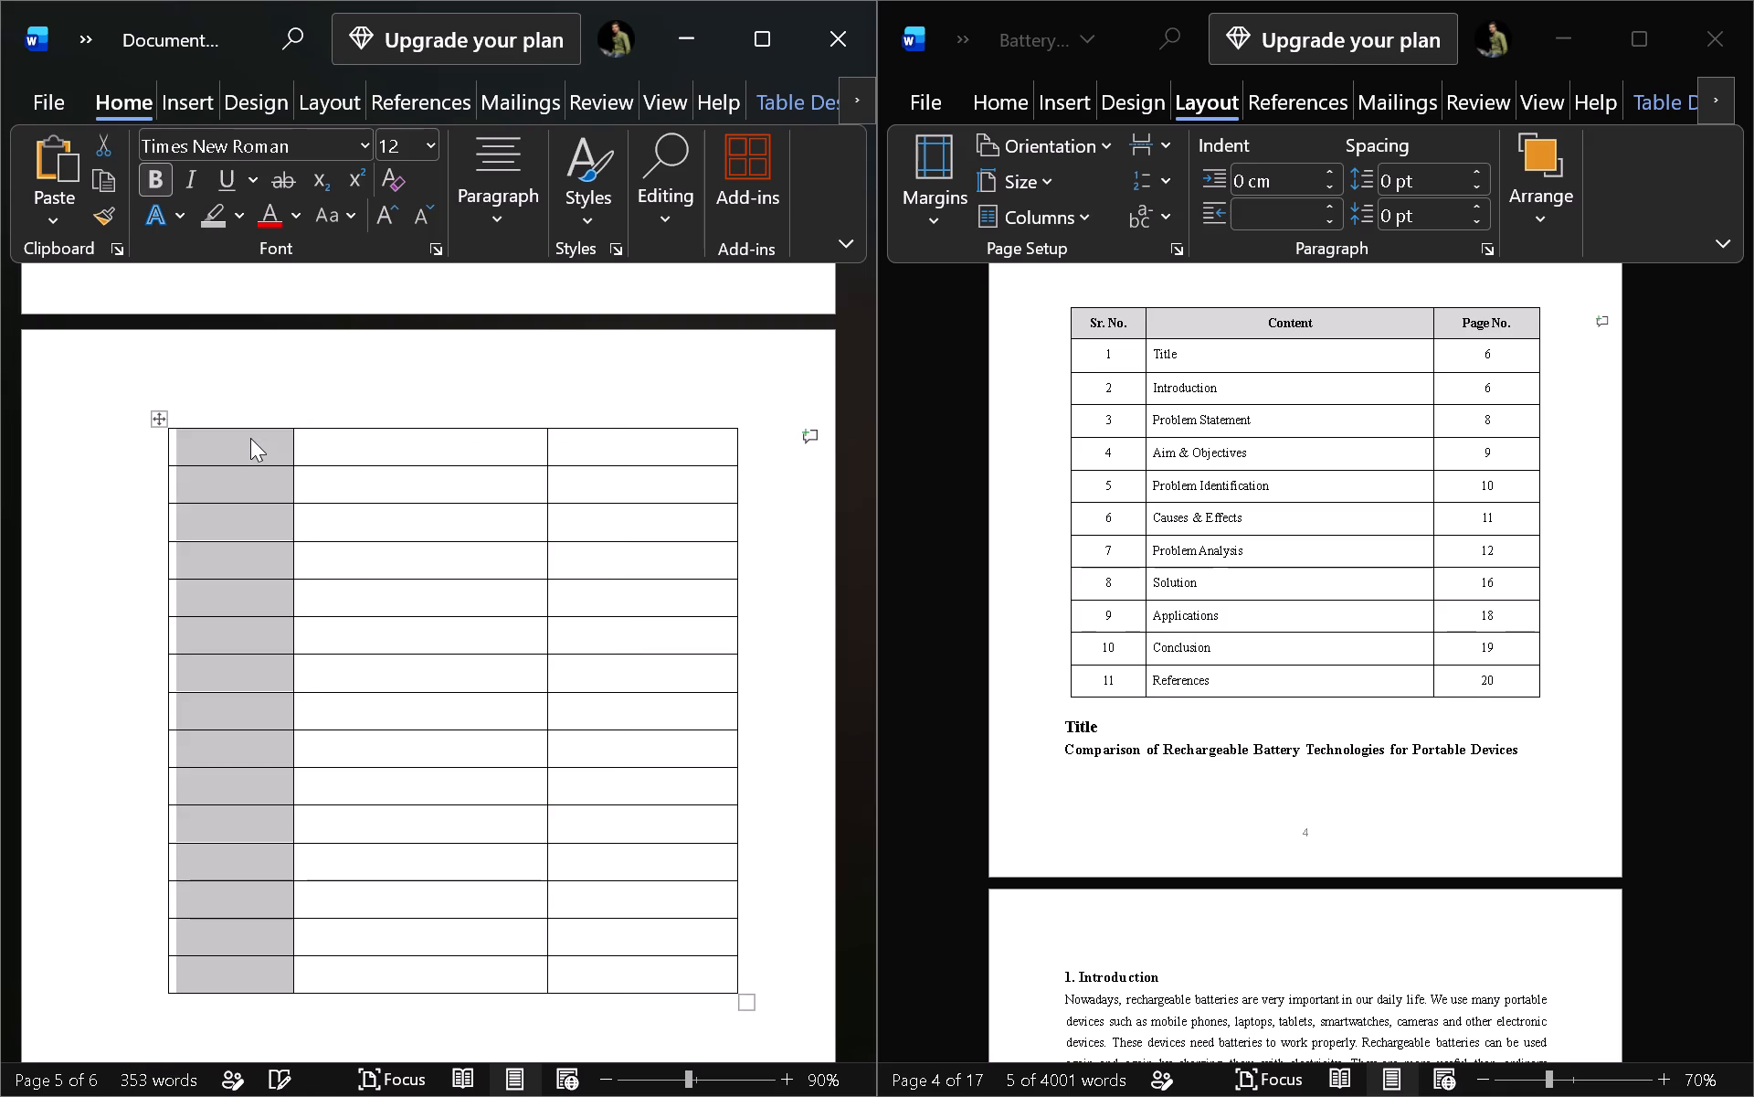
key("ctrl+z")
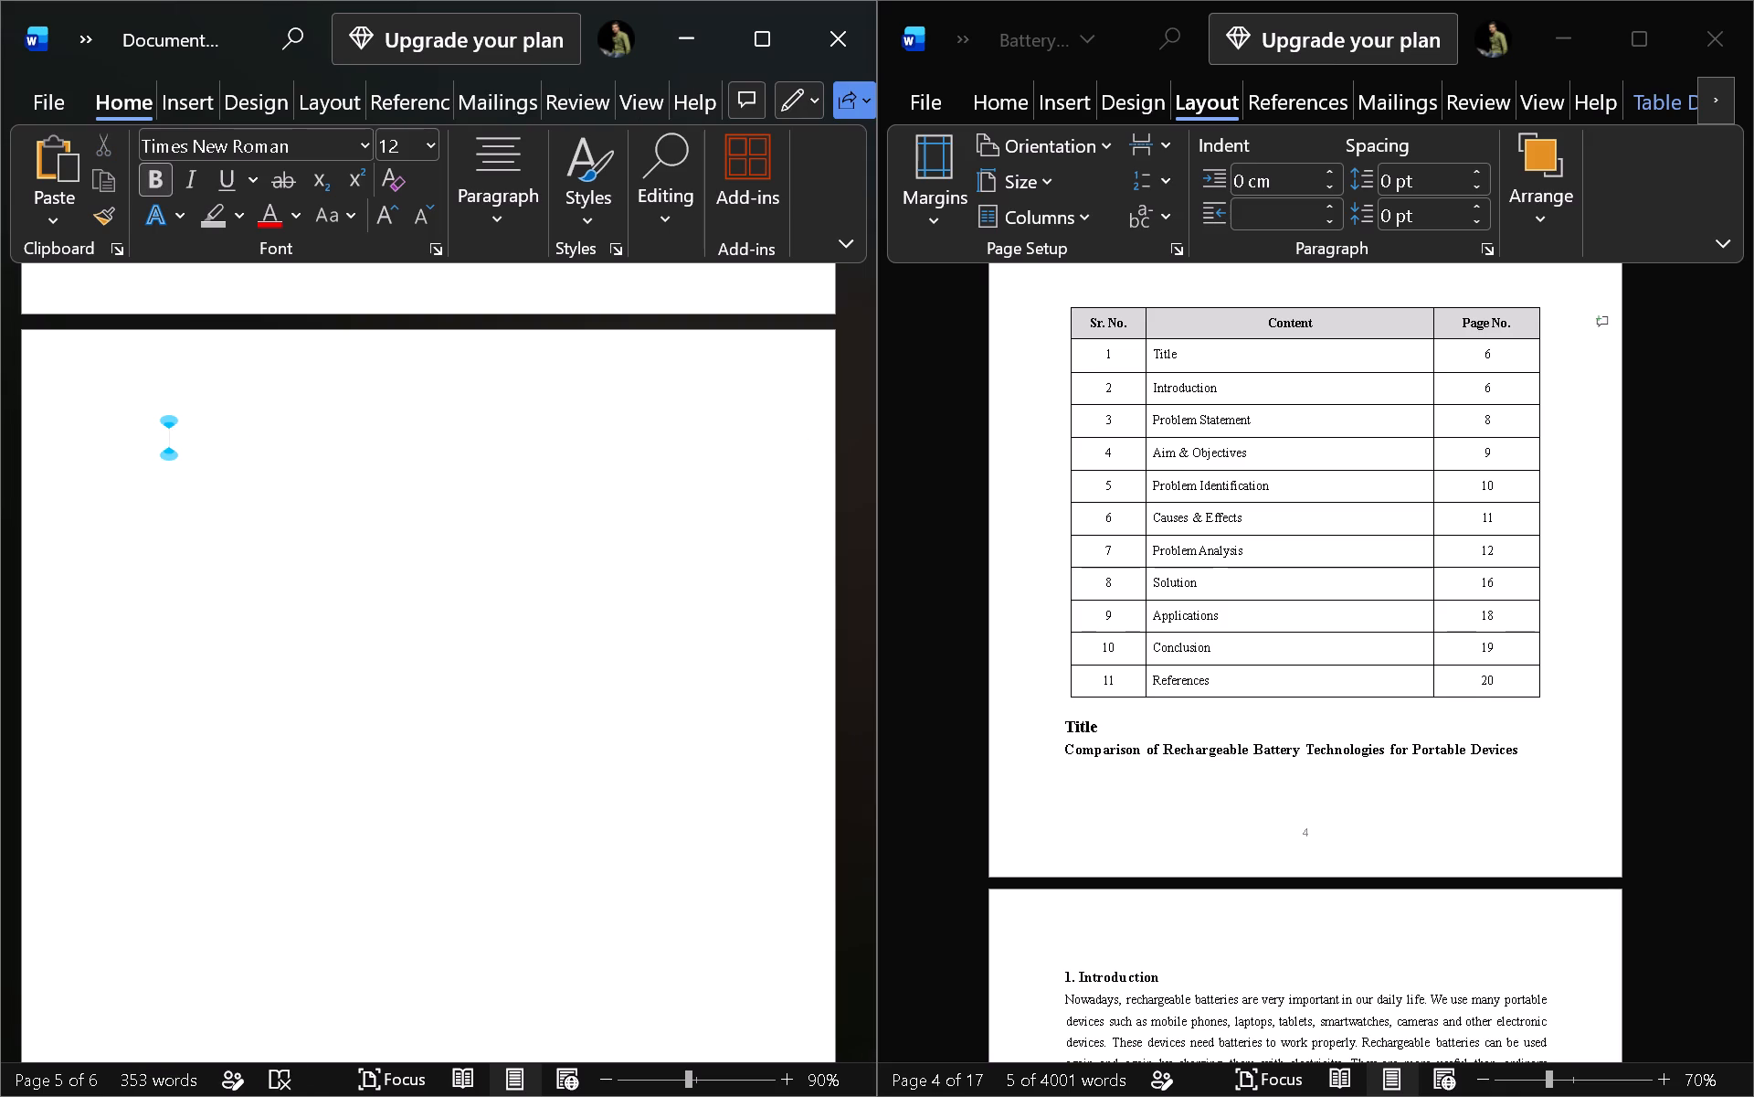
Copy the whole contents table from the reference report onto the blank page after the Student Information list.
scroll(250, 438, "up", 18)
scroll(250, 438, "down", 1)
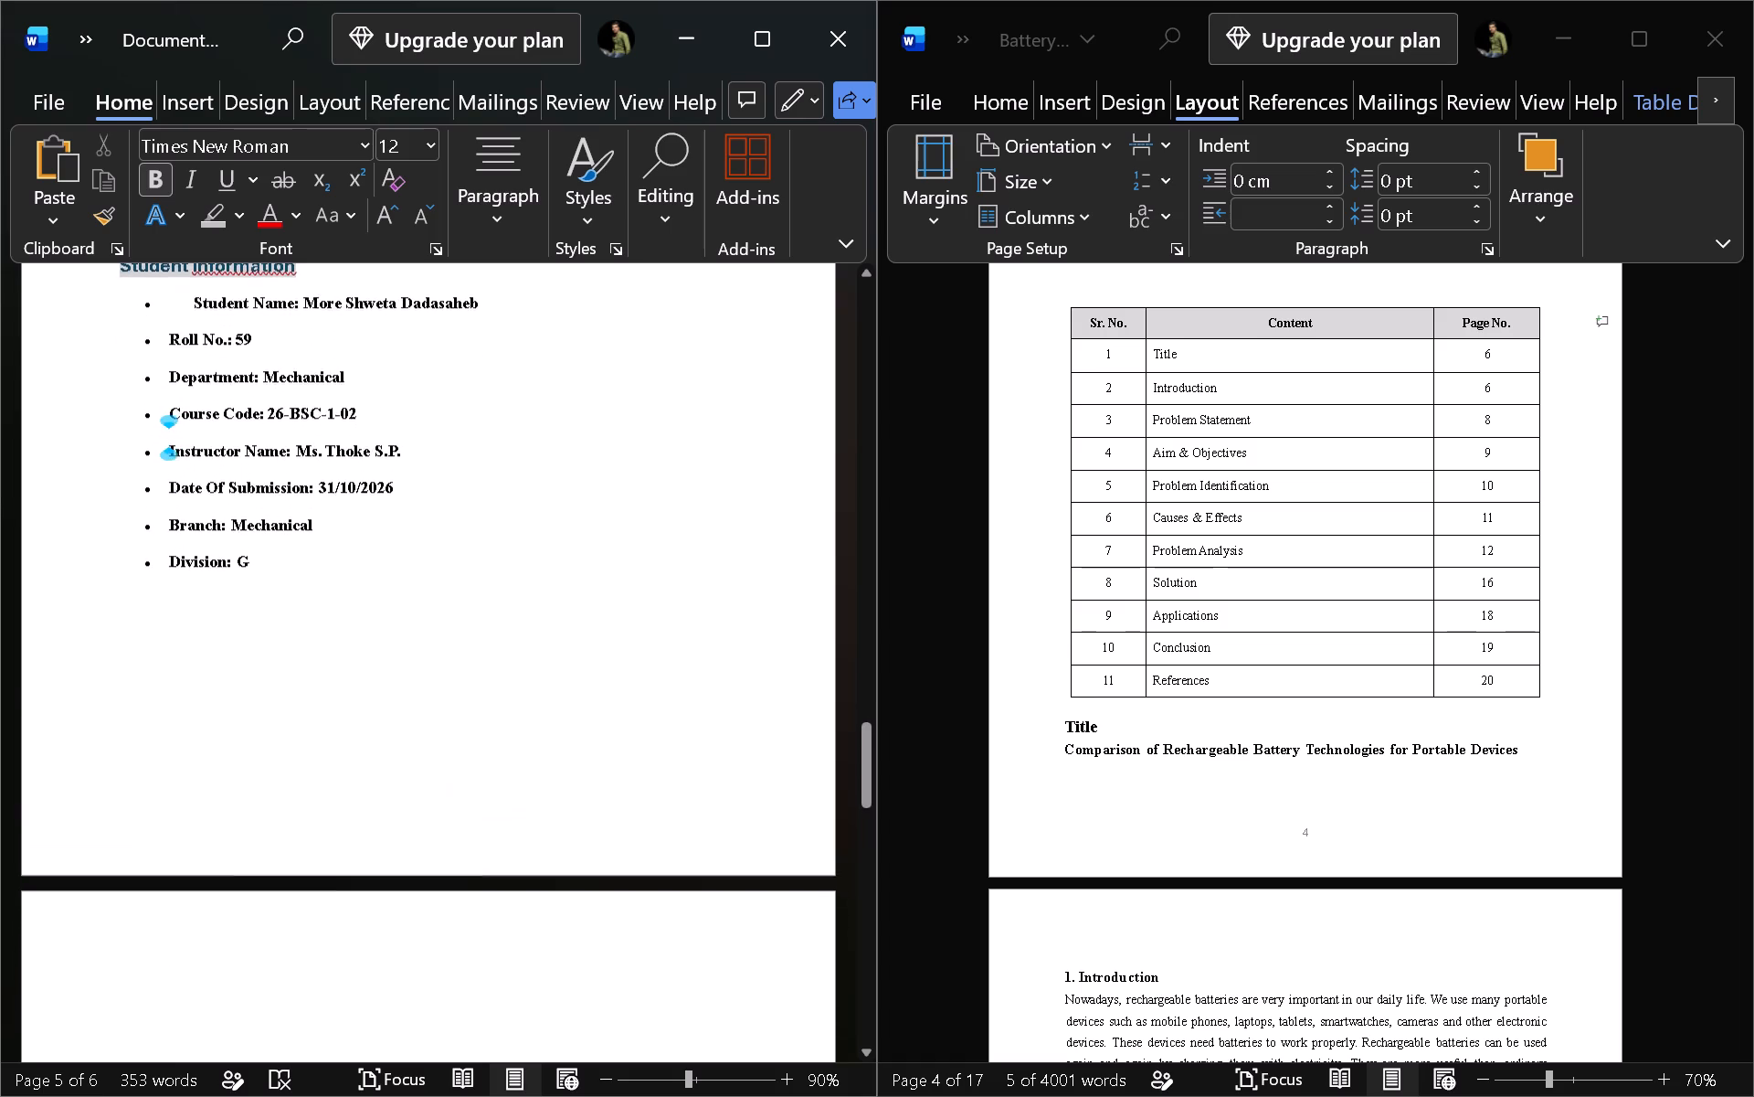
scroll(250, 438, "down", 7)
left_click(1072, 311)
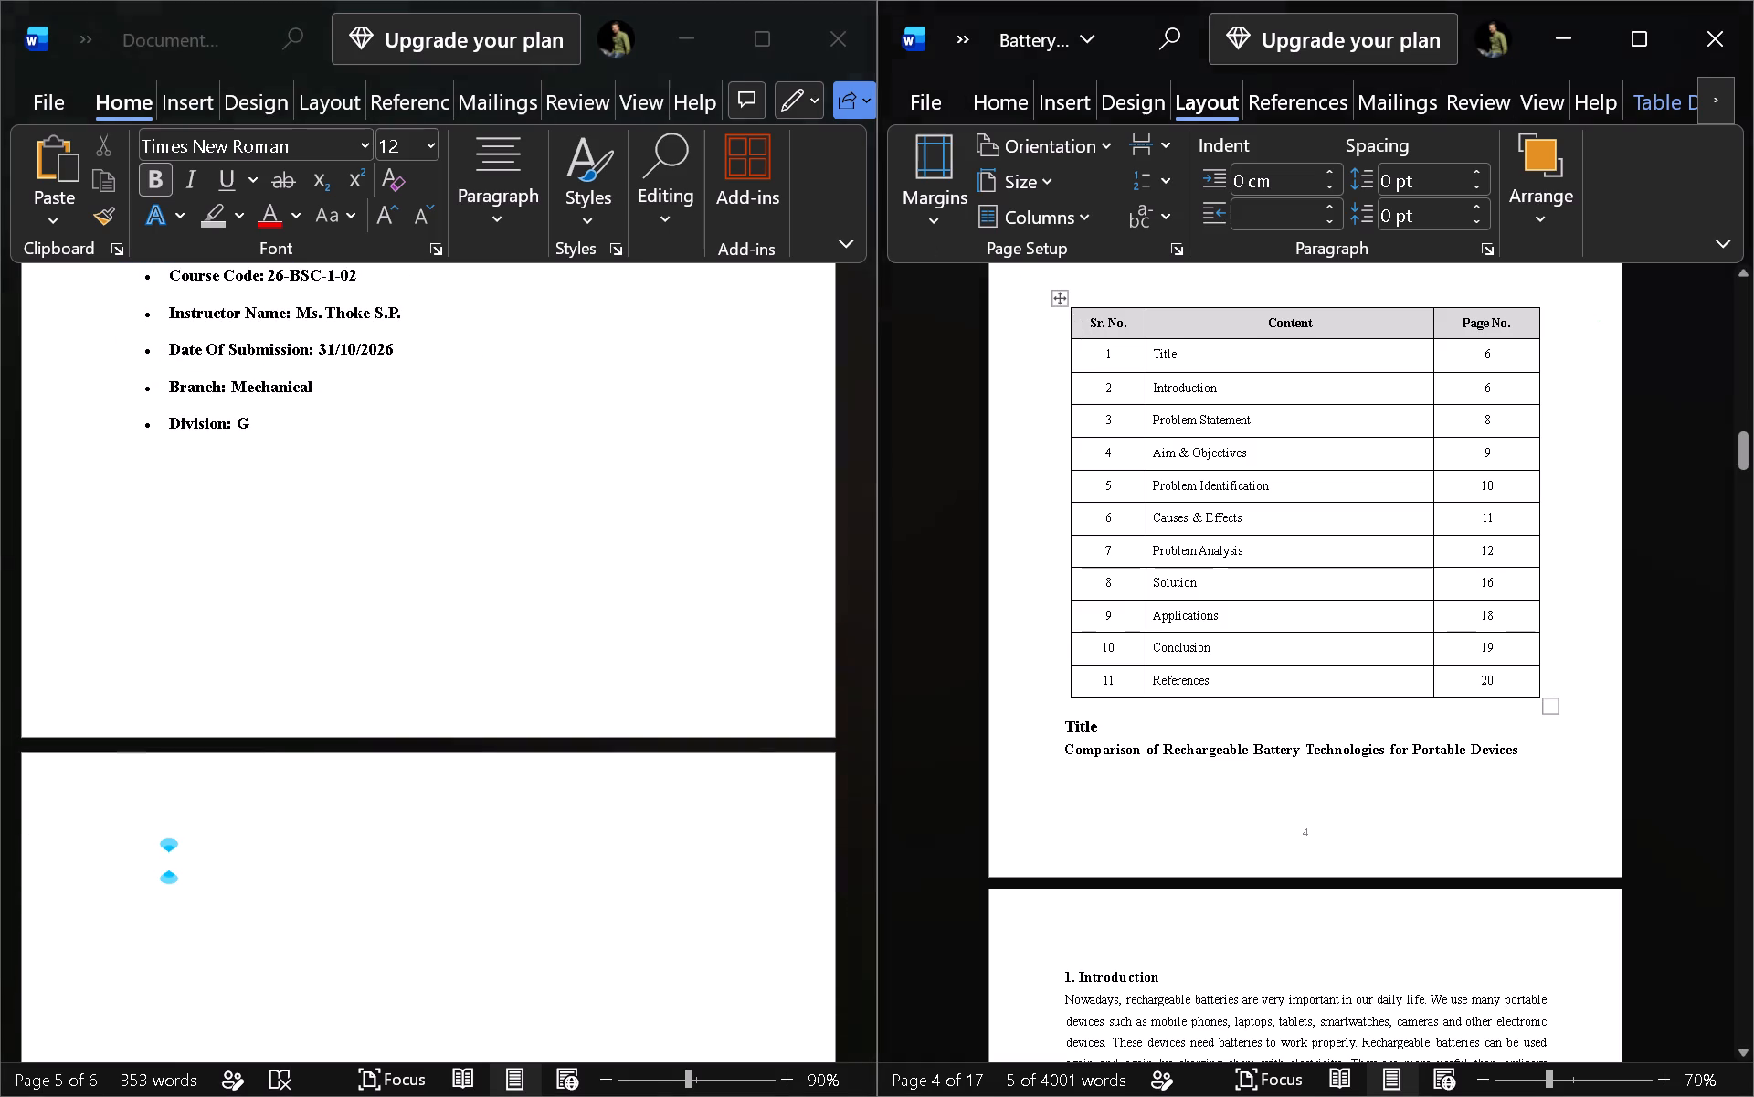
left_click(1059, 297)
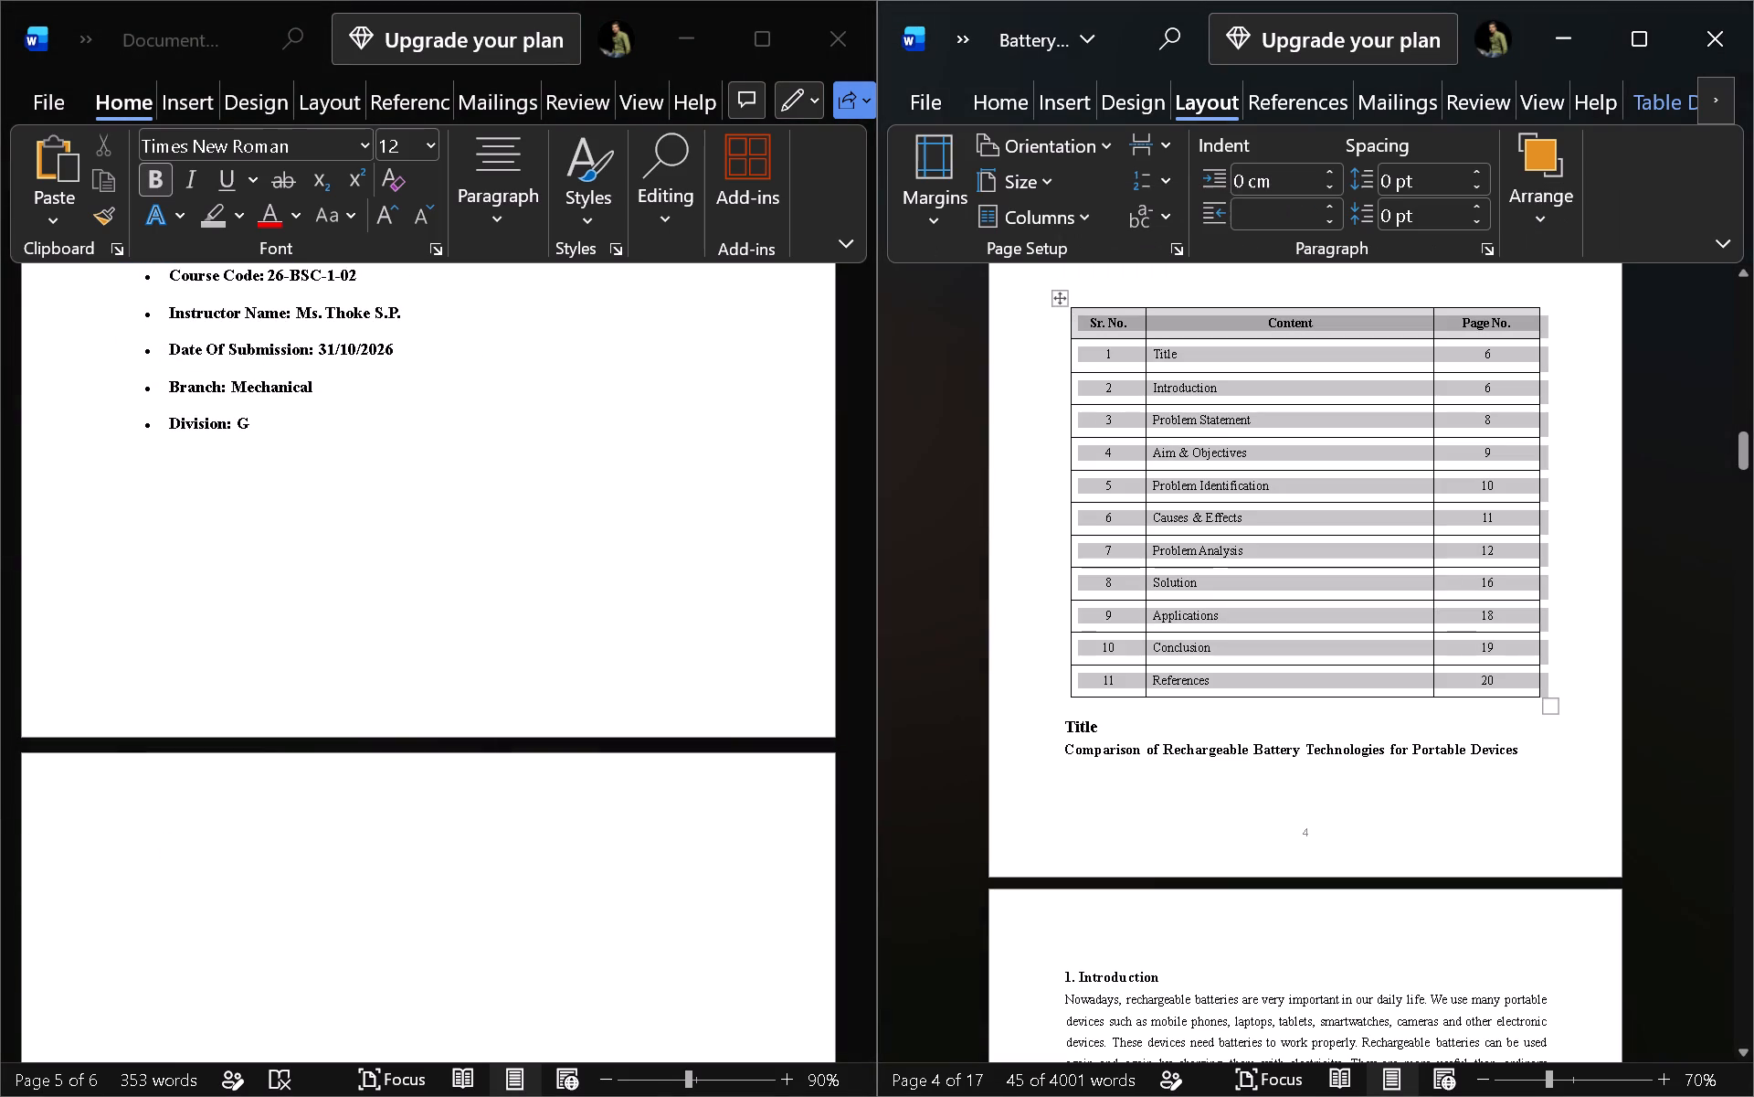
key("ctrl+c")
scroll(349, 739, "down", 6)
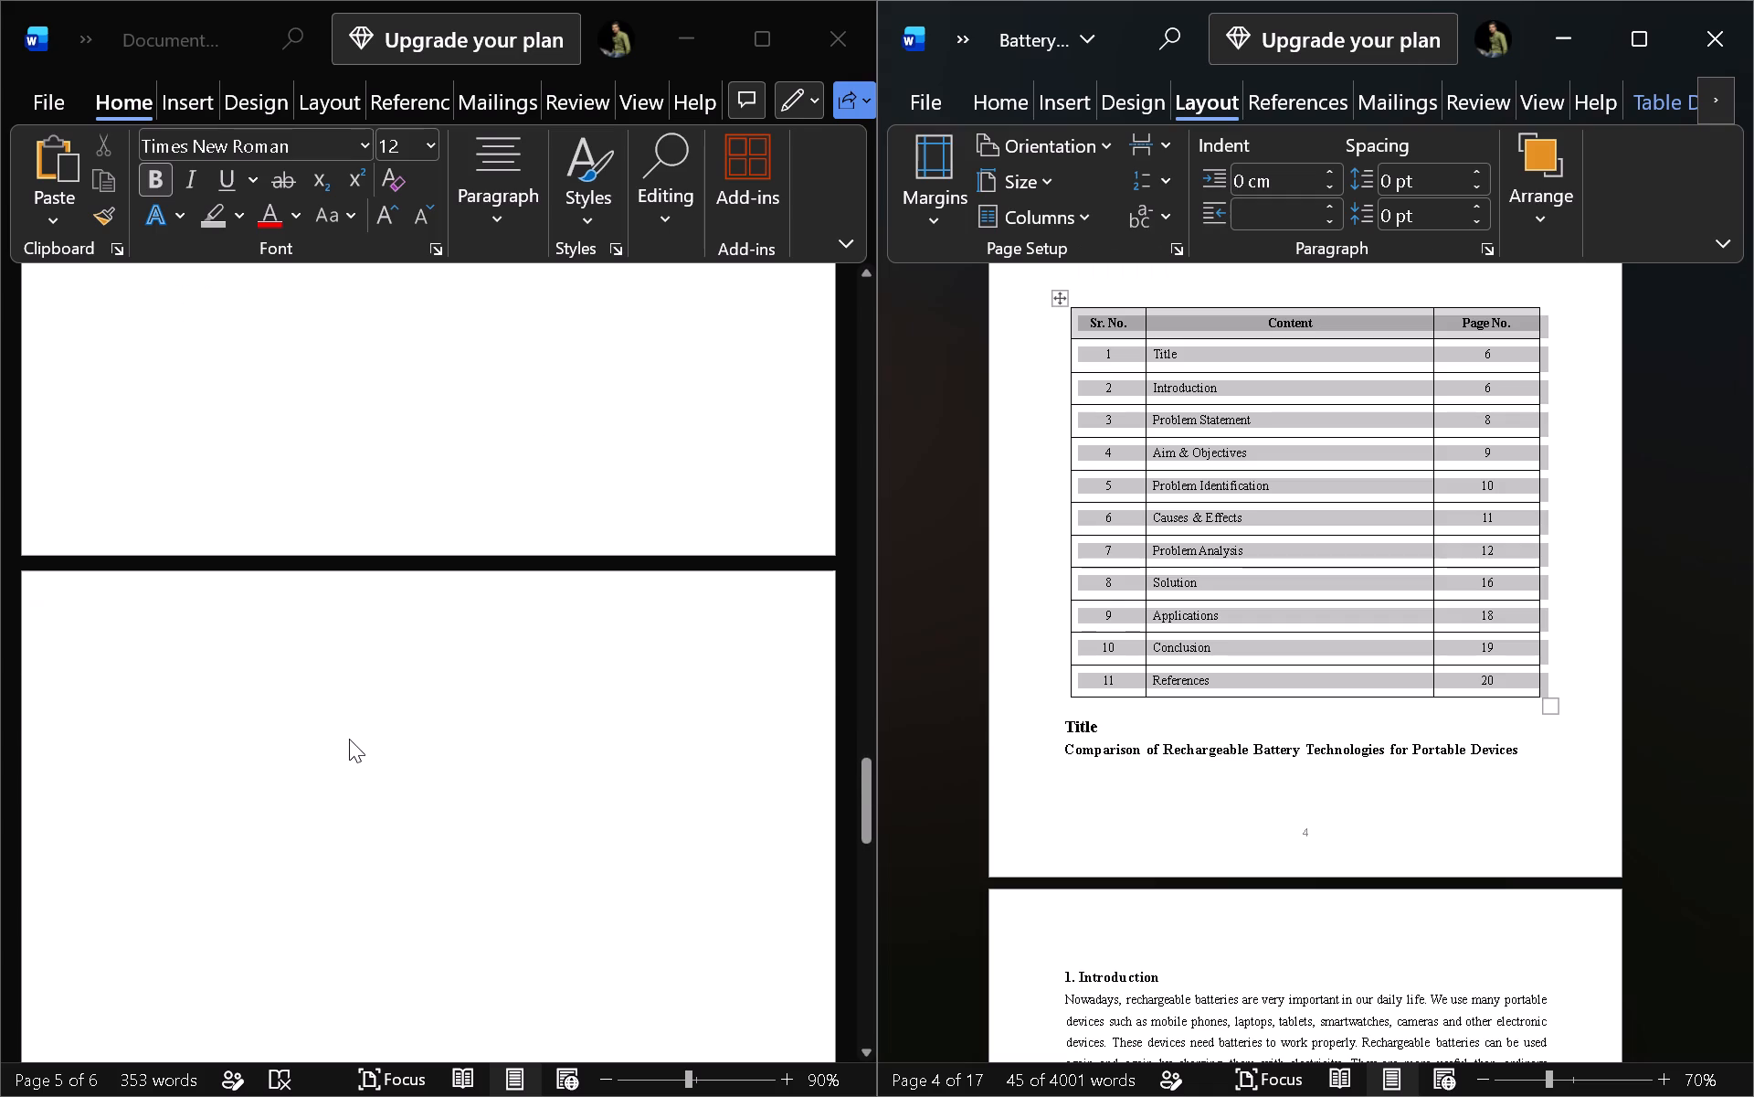
left_click(349, 739)
key("ctrl+v")
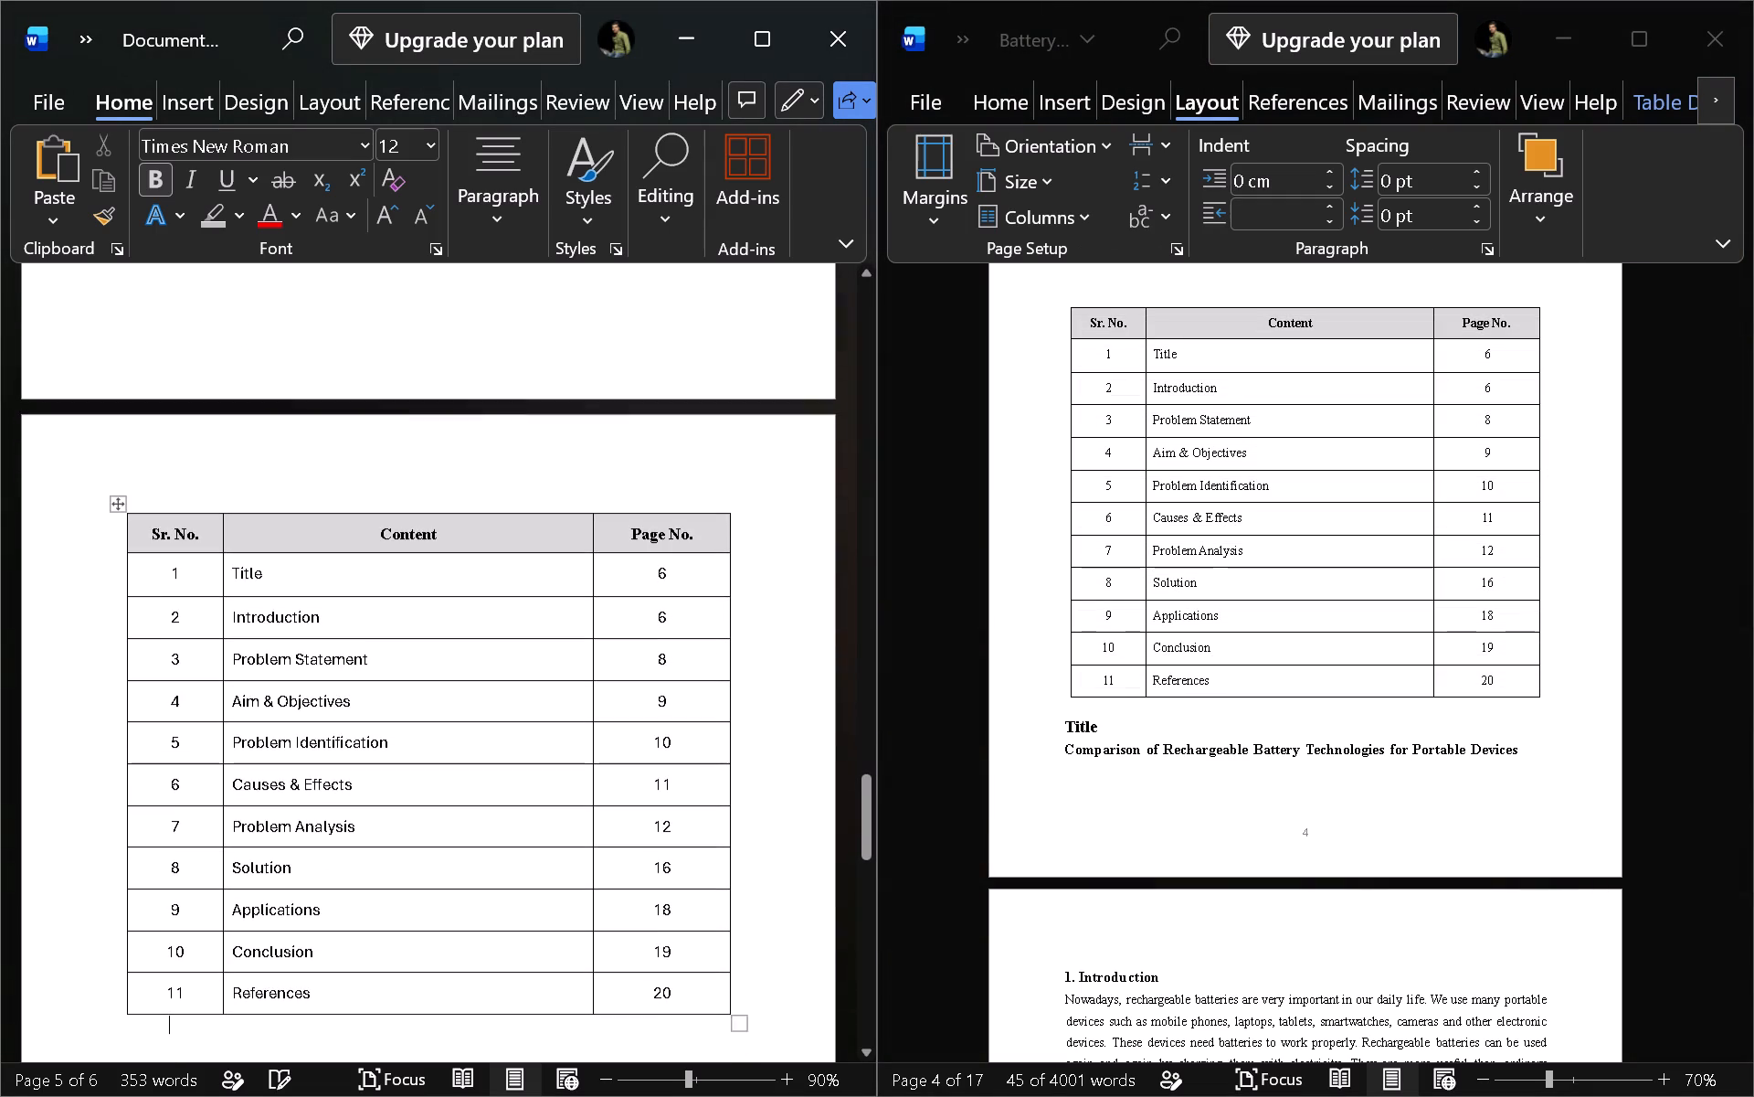
scroll(323, 795, "down", 1)
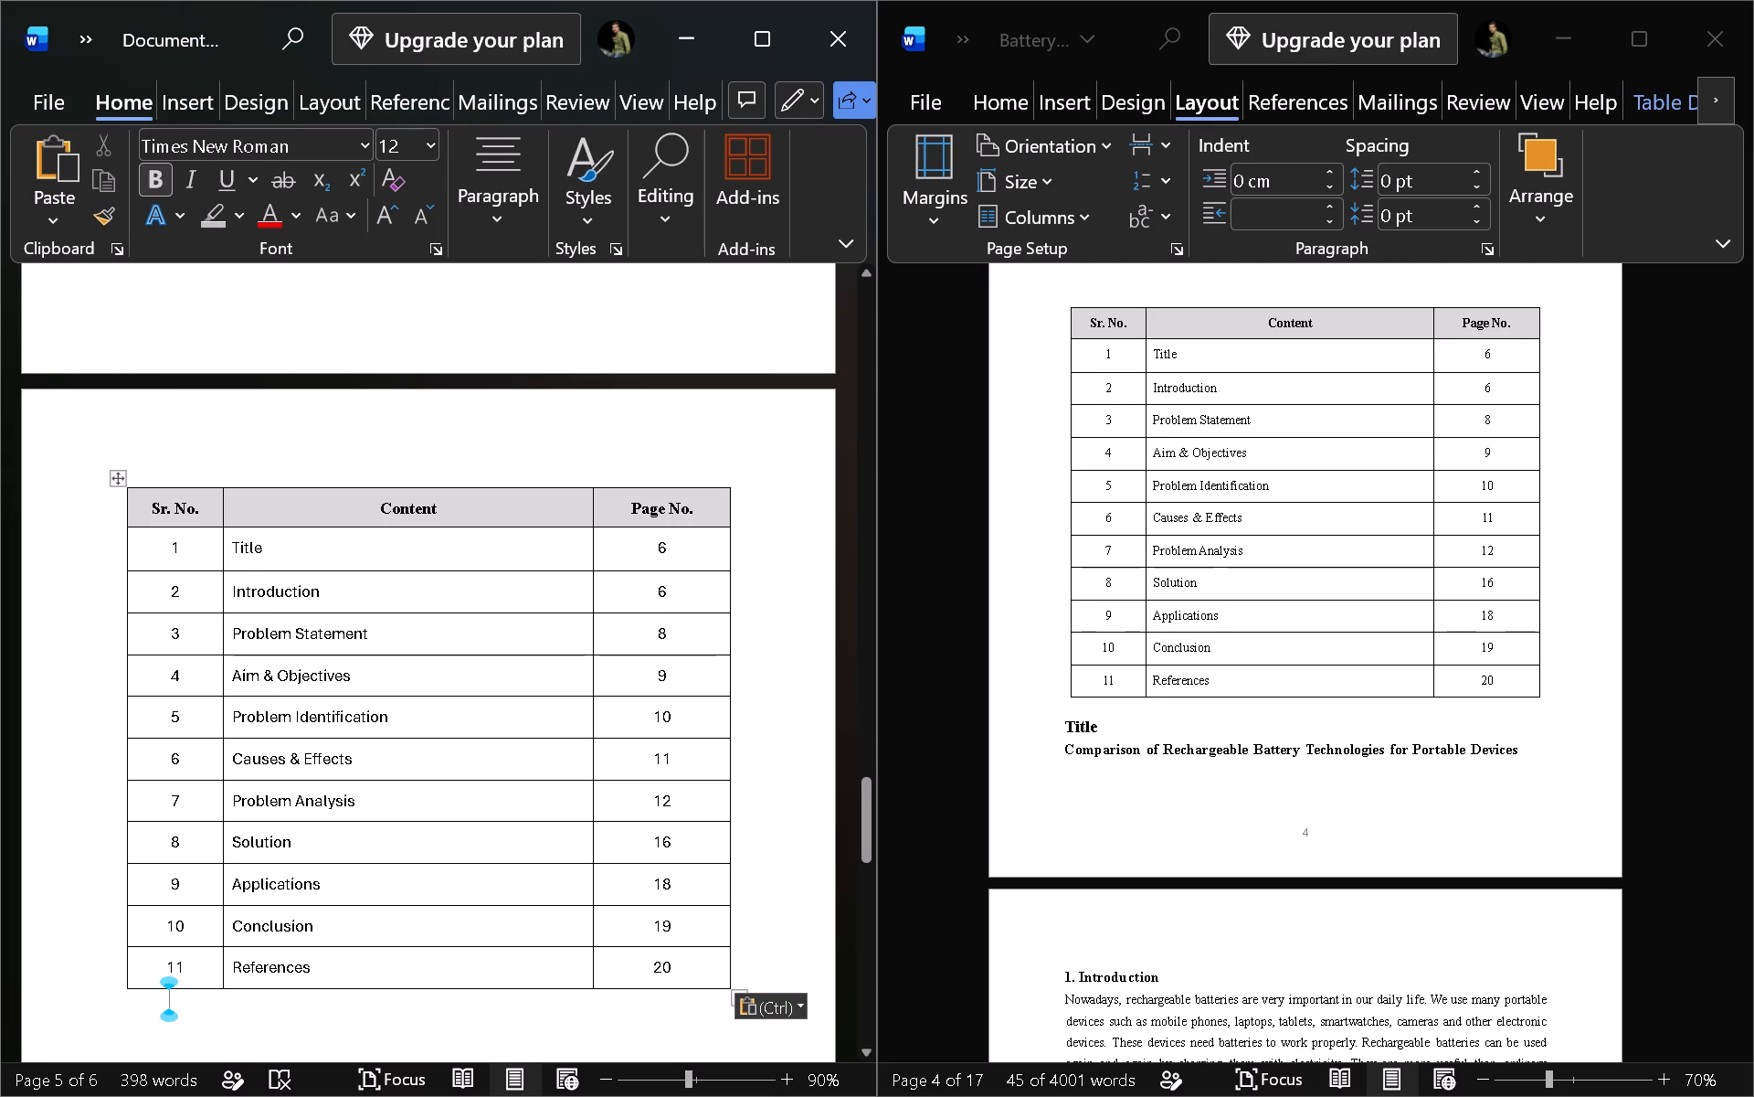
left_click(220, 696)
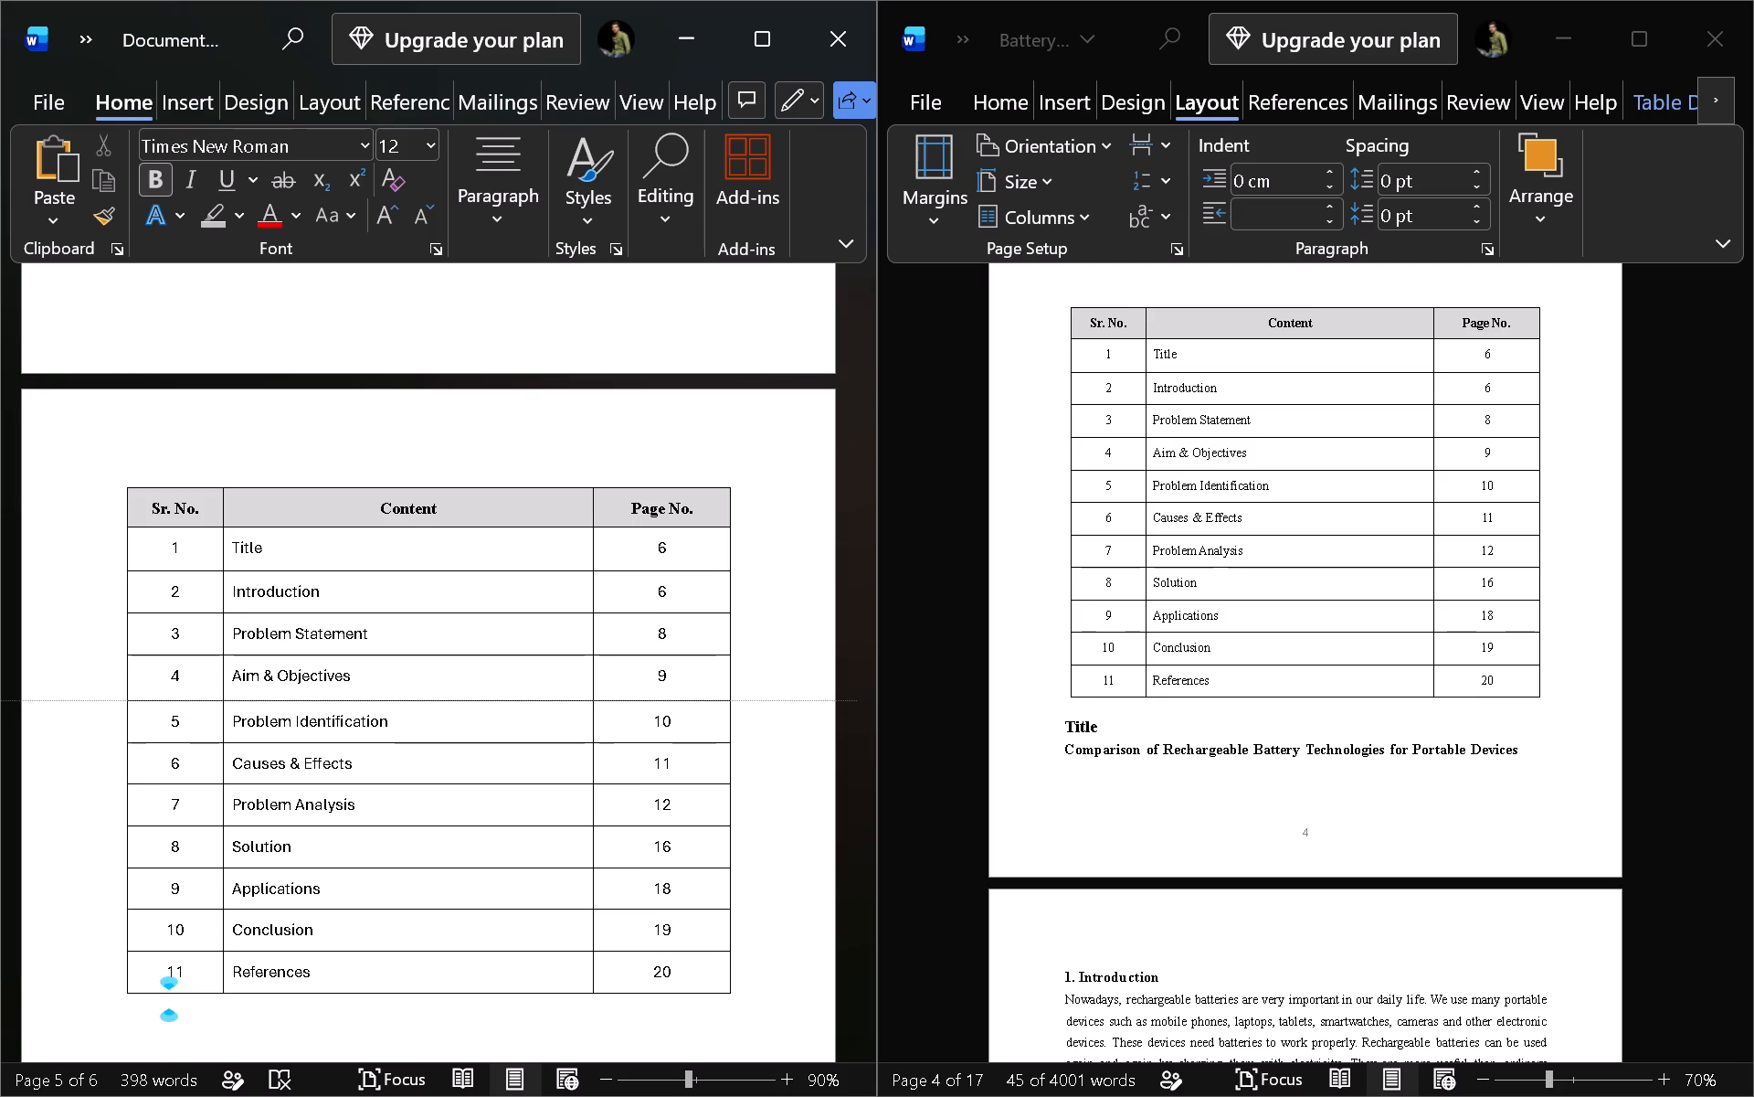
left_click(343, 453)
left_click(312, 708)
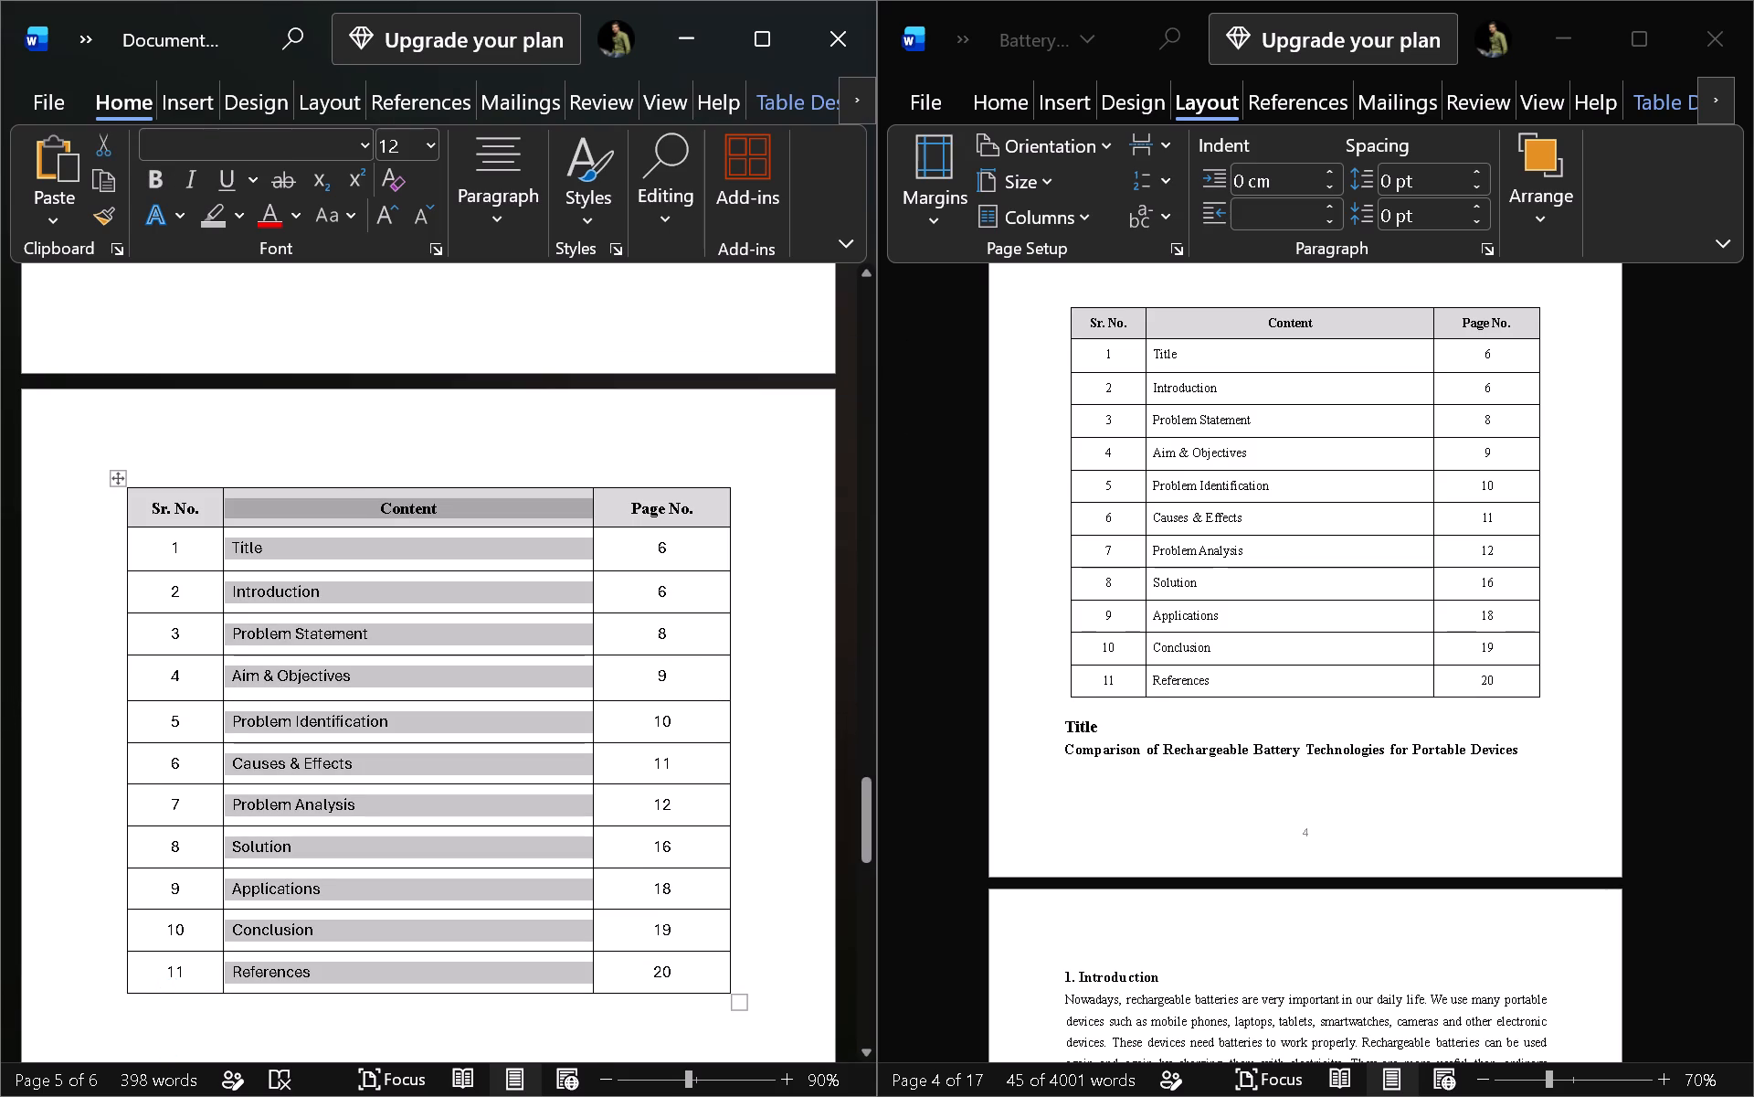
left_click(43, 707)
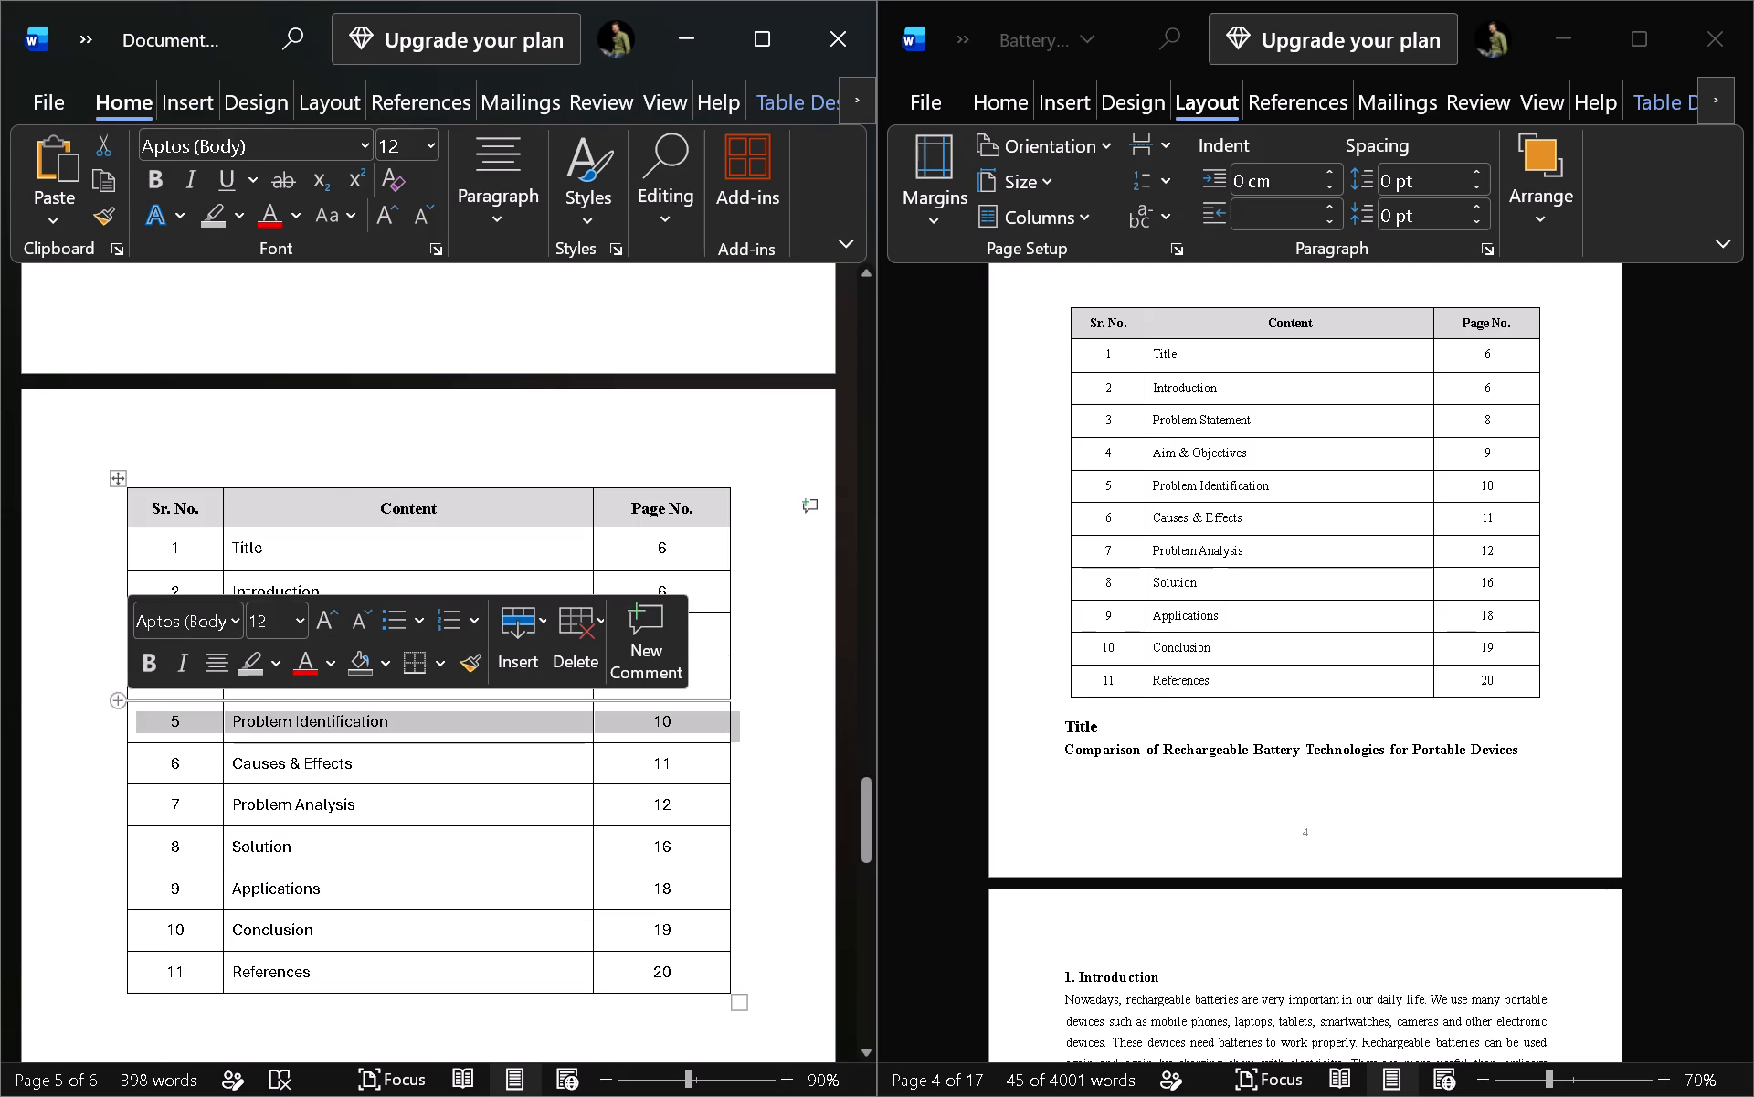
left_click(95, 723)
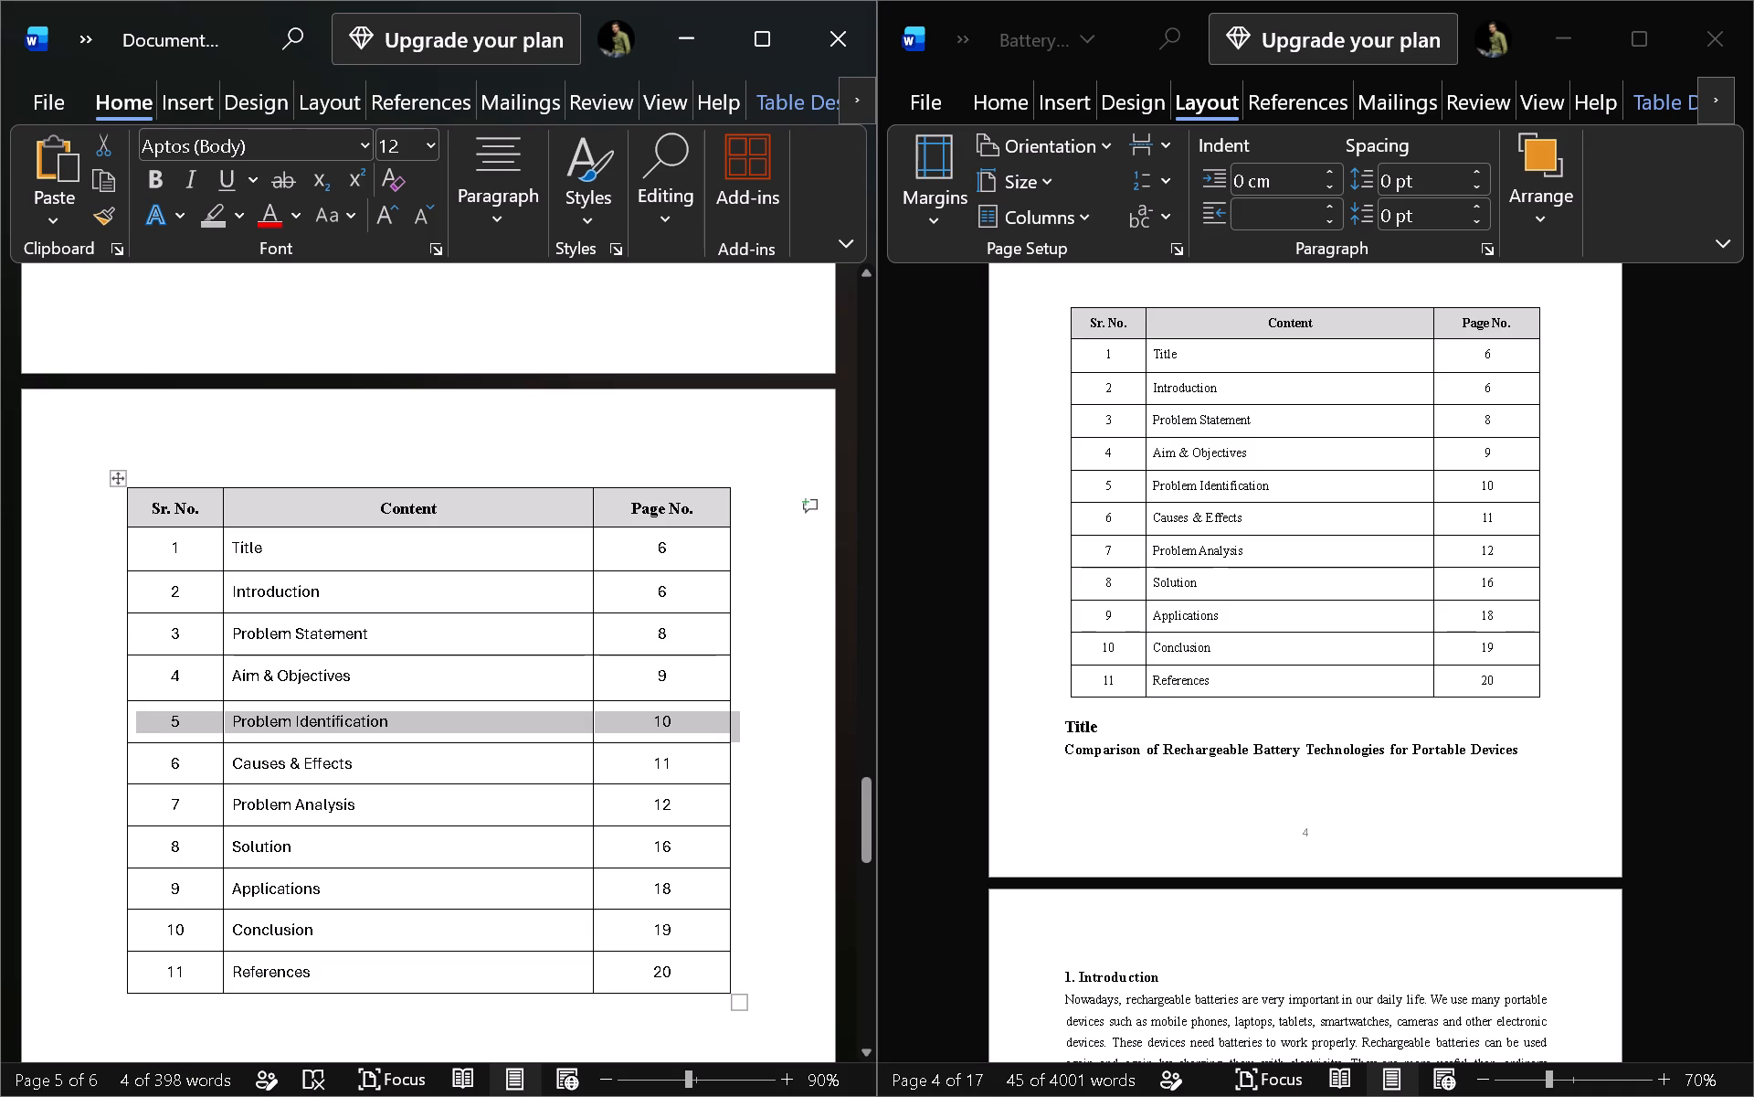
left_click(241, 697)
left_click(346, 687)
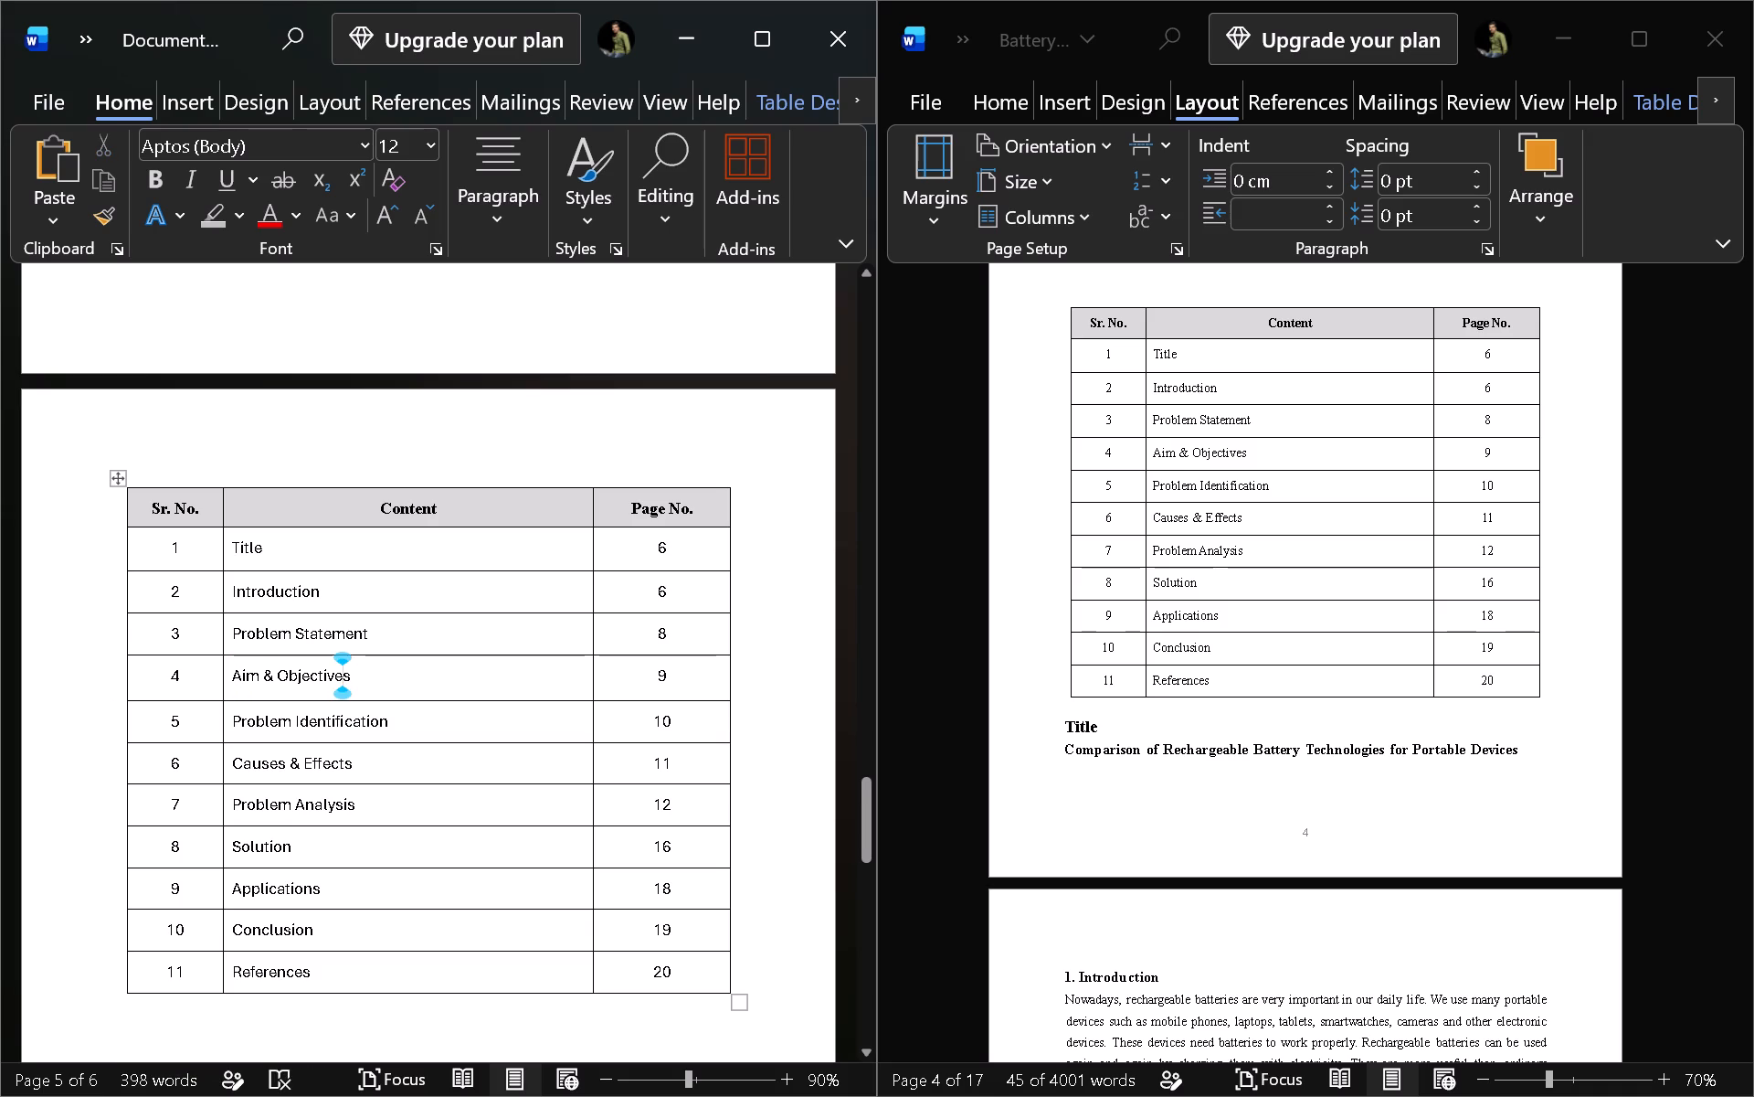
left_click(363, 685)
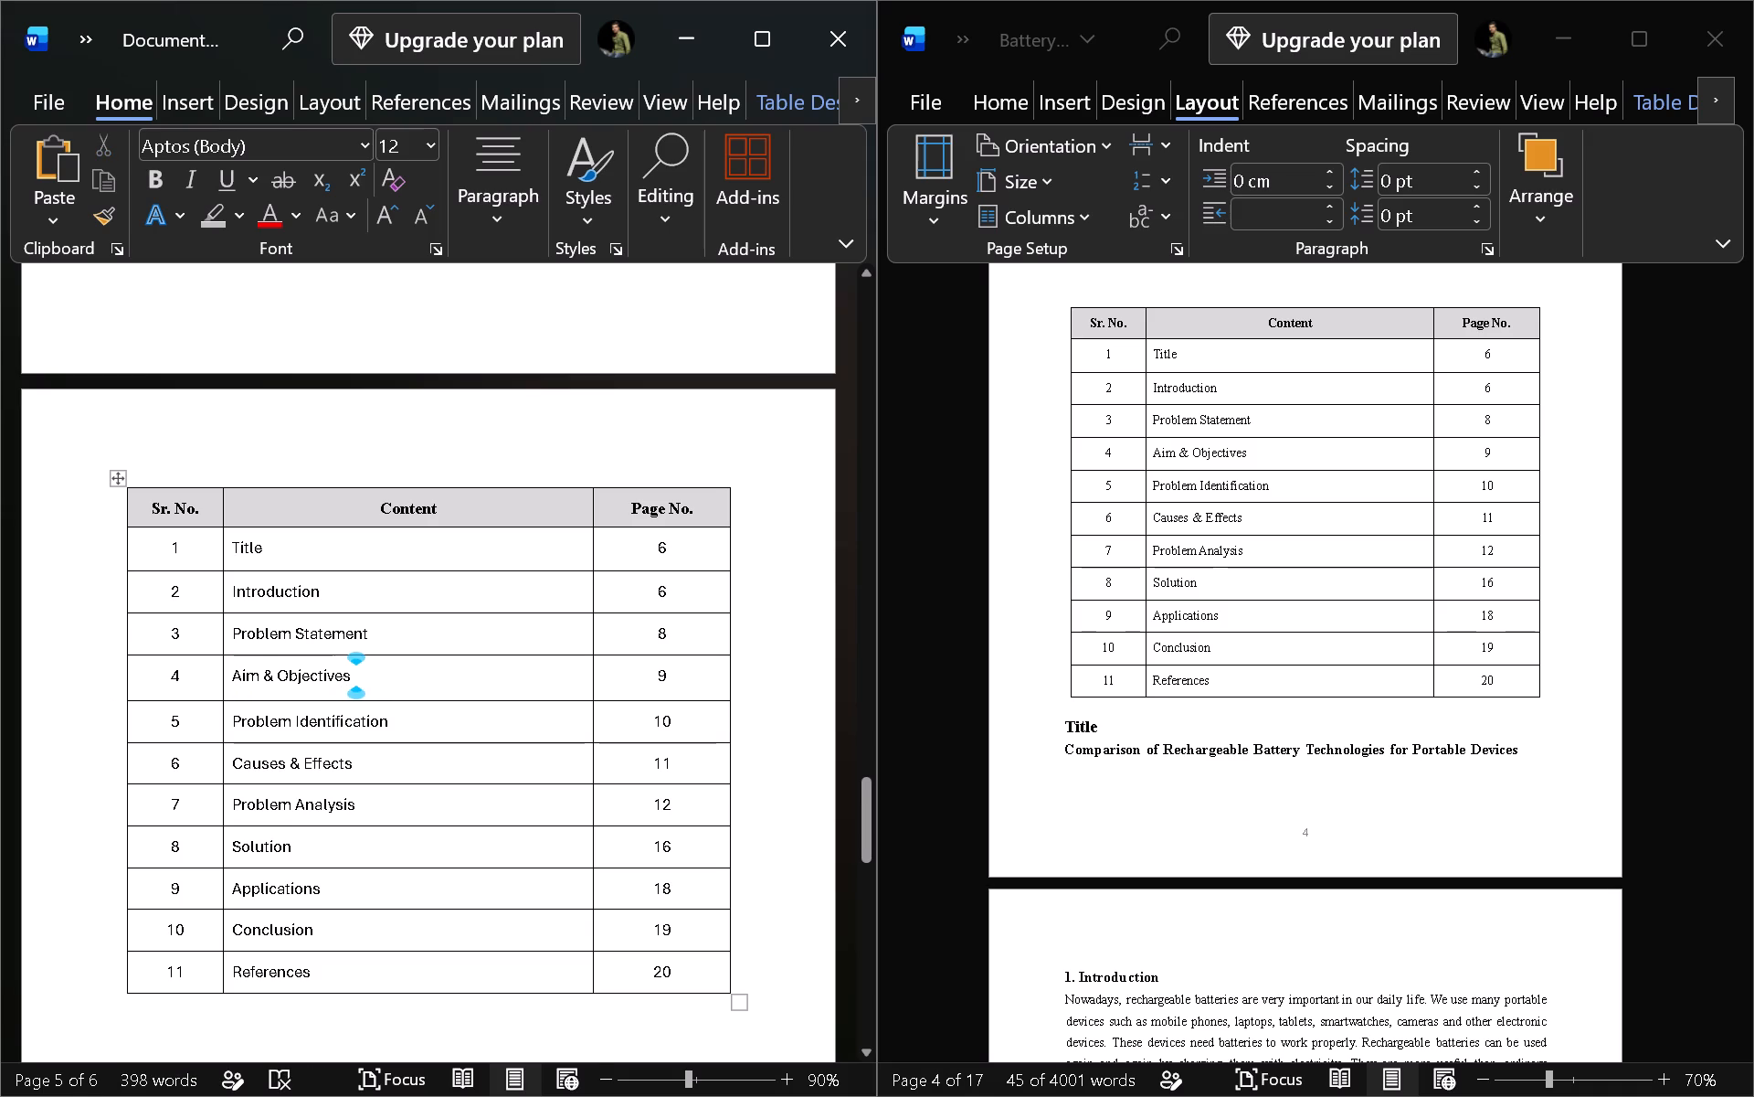
Create a new blank document.
key("ctrl+n")
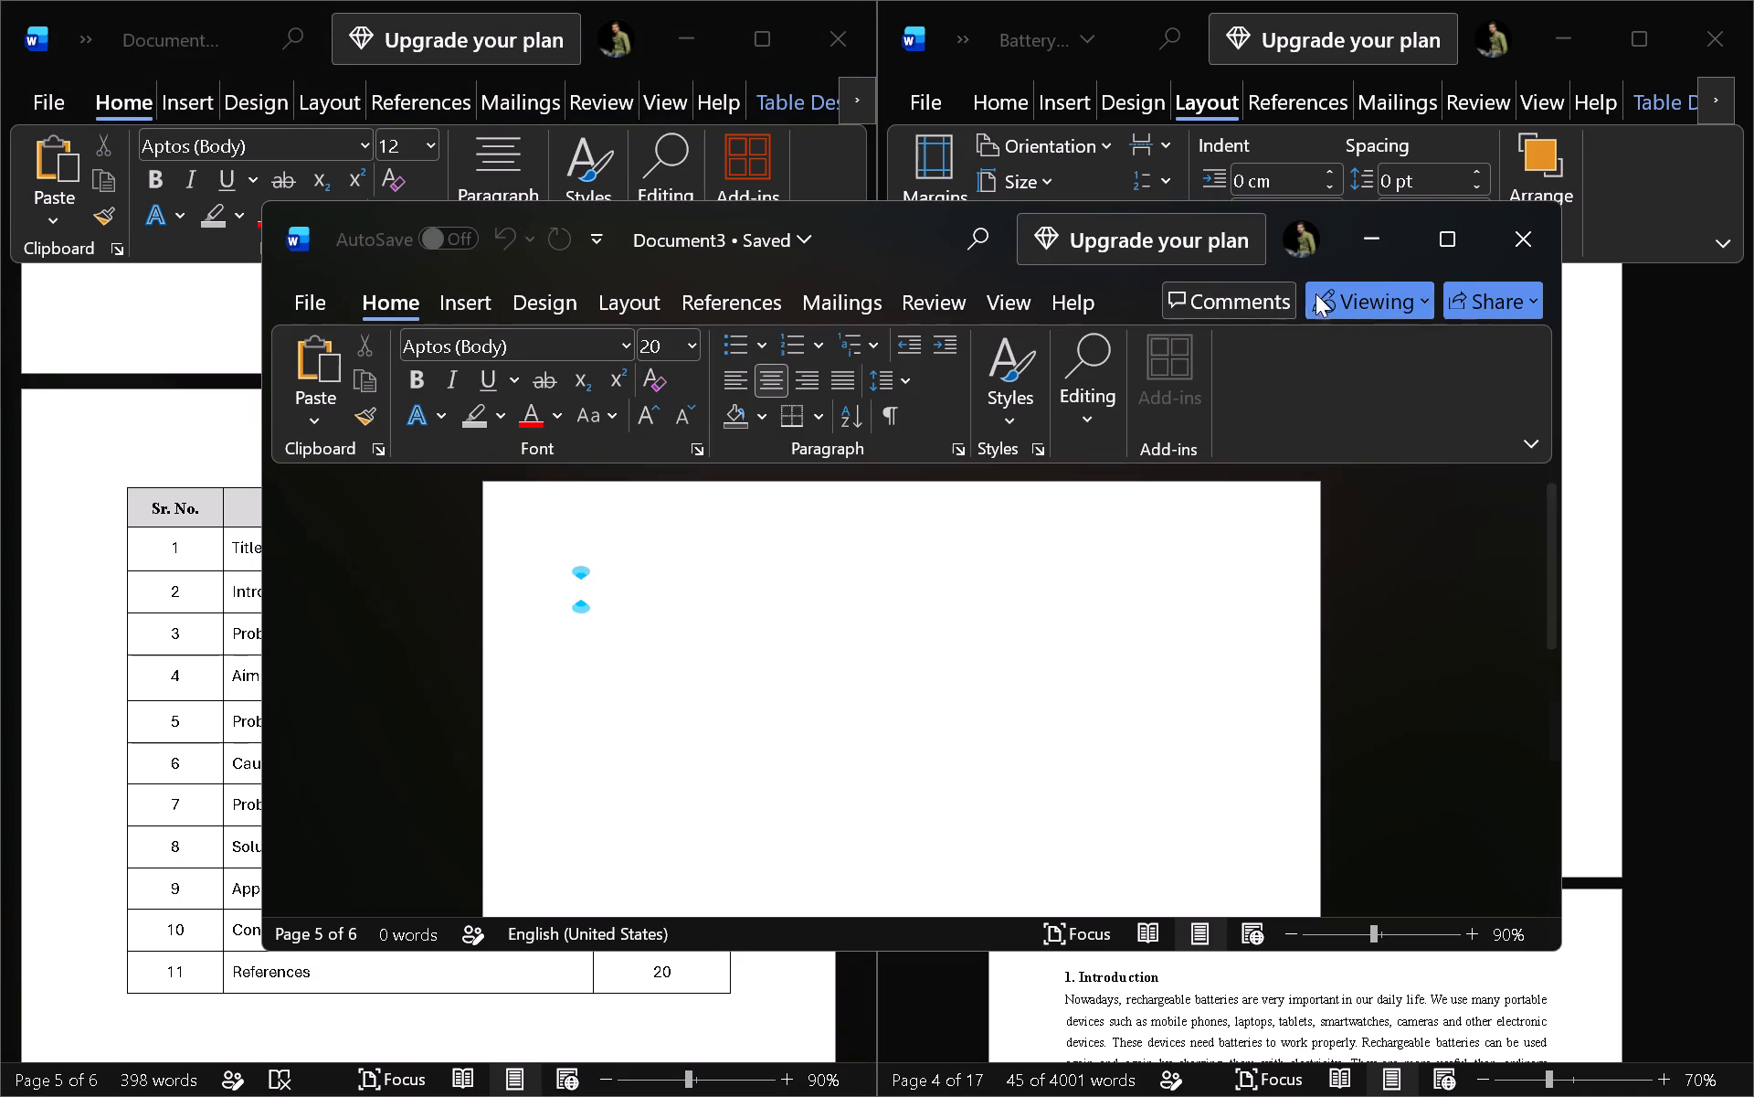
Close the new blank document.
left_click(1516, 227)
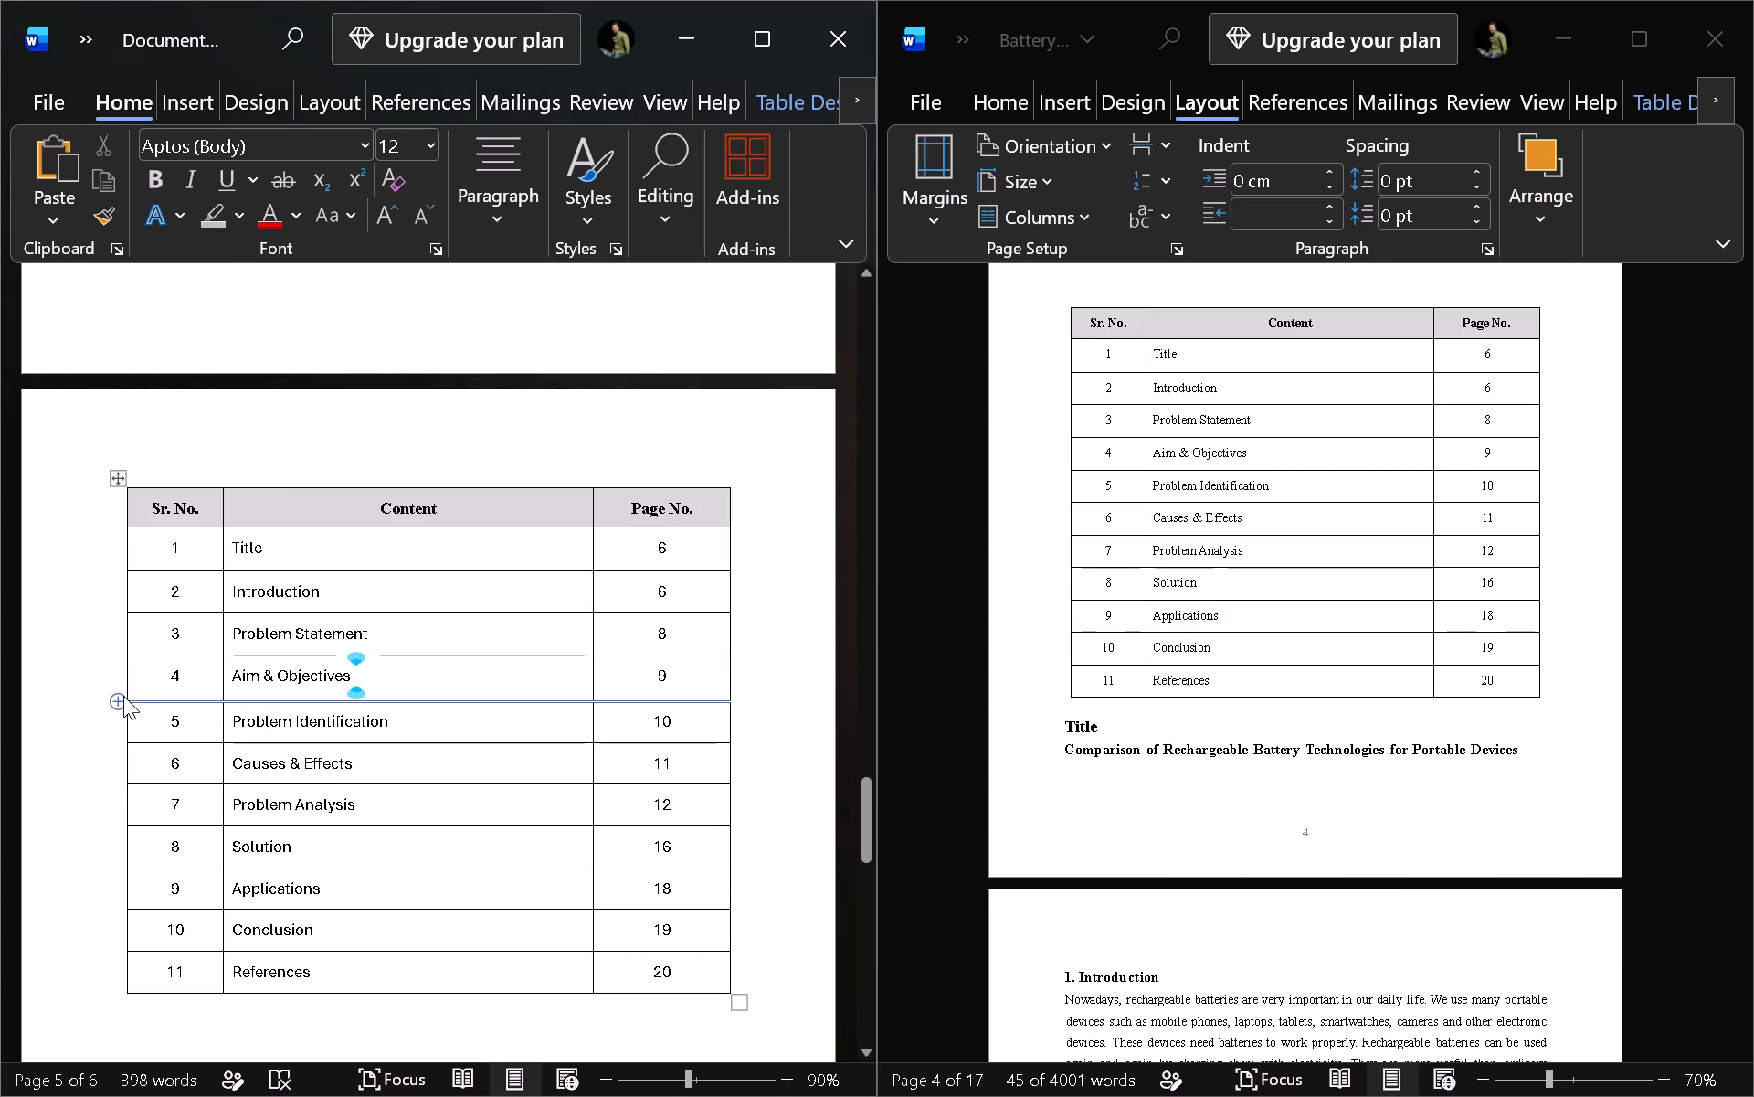
Insert a row below "Aim & Objectives" in the contents table, copy "Objectives" into it and number it 5.
left_click(123, 696)
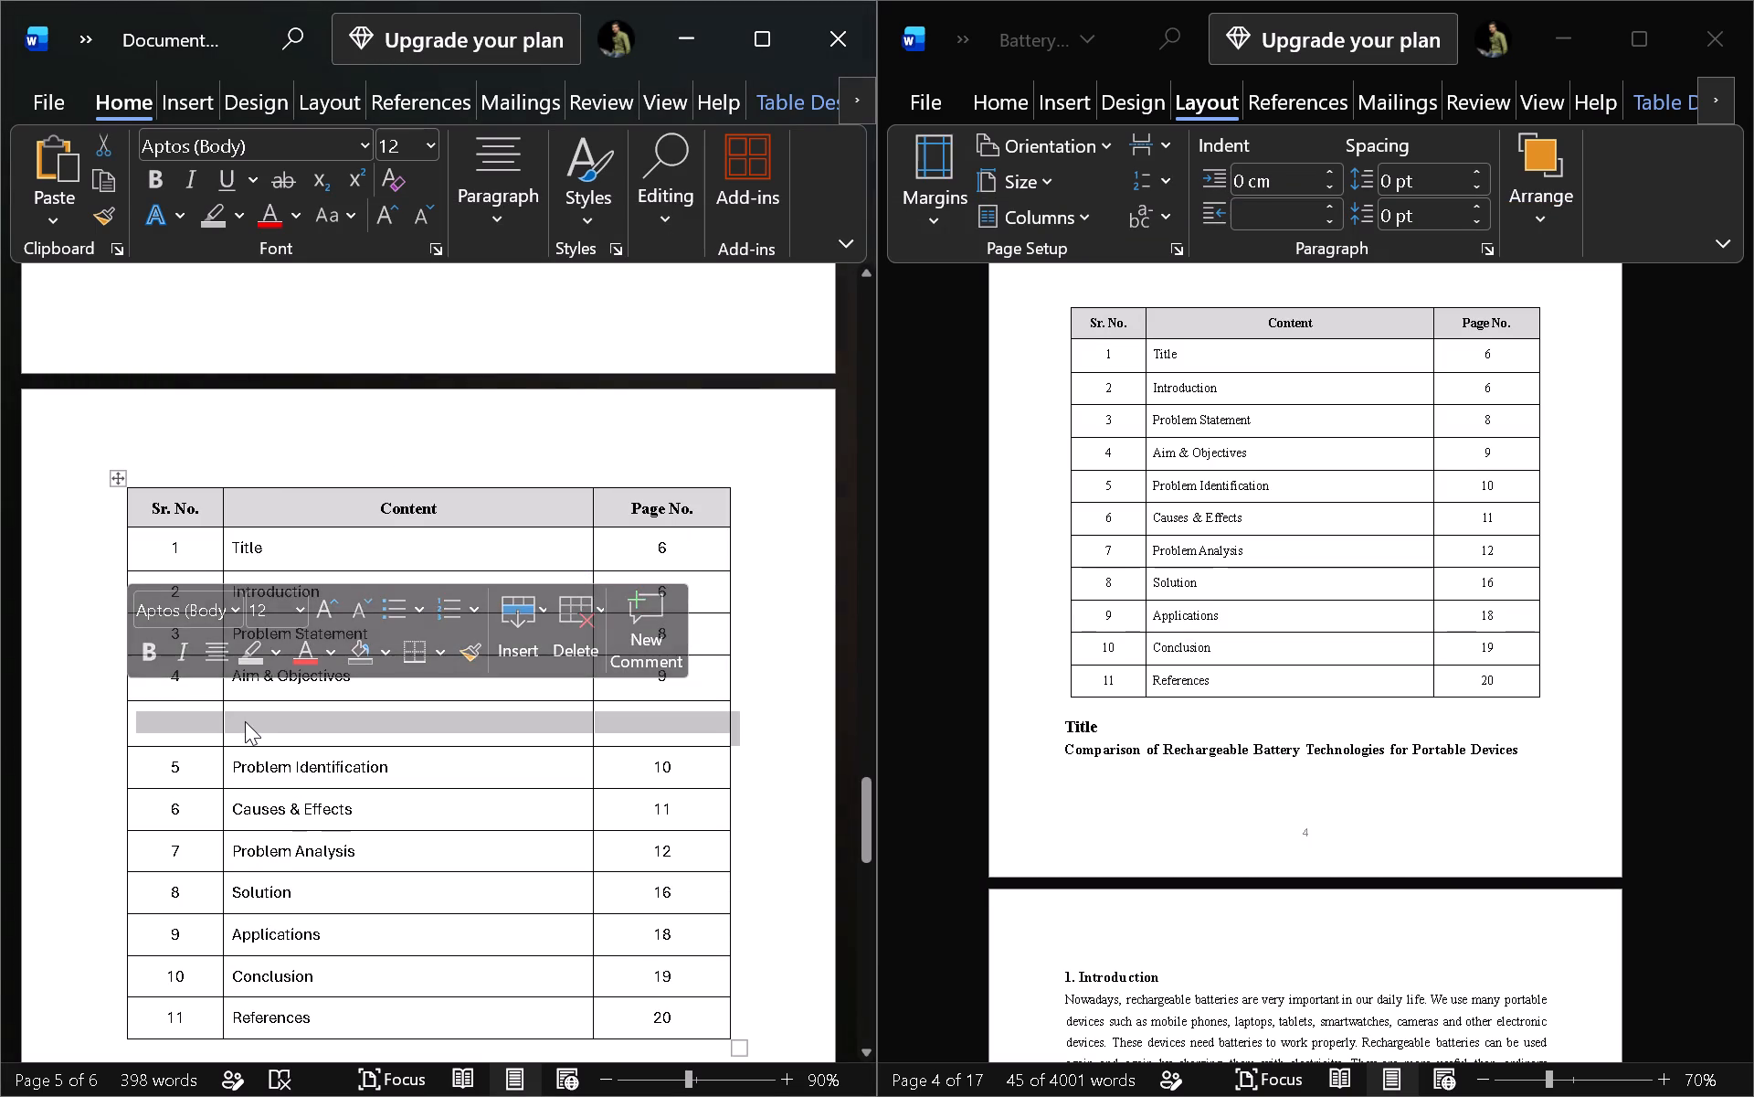
left_click(245, 721)
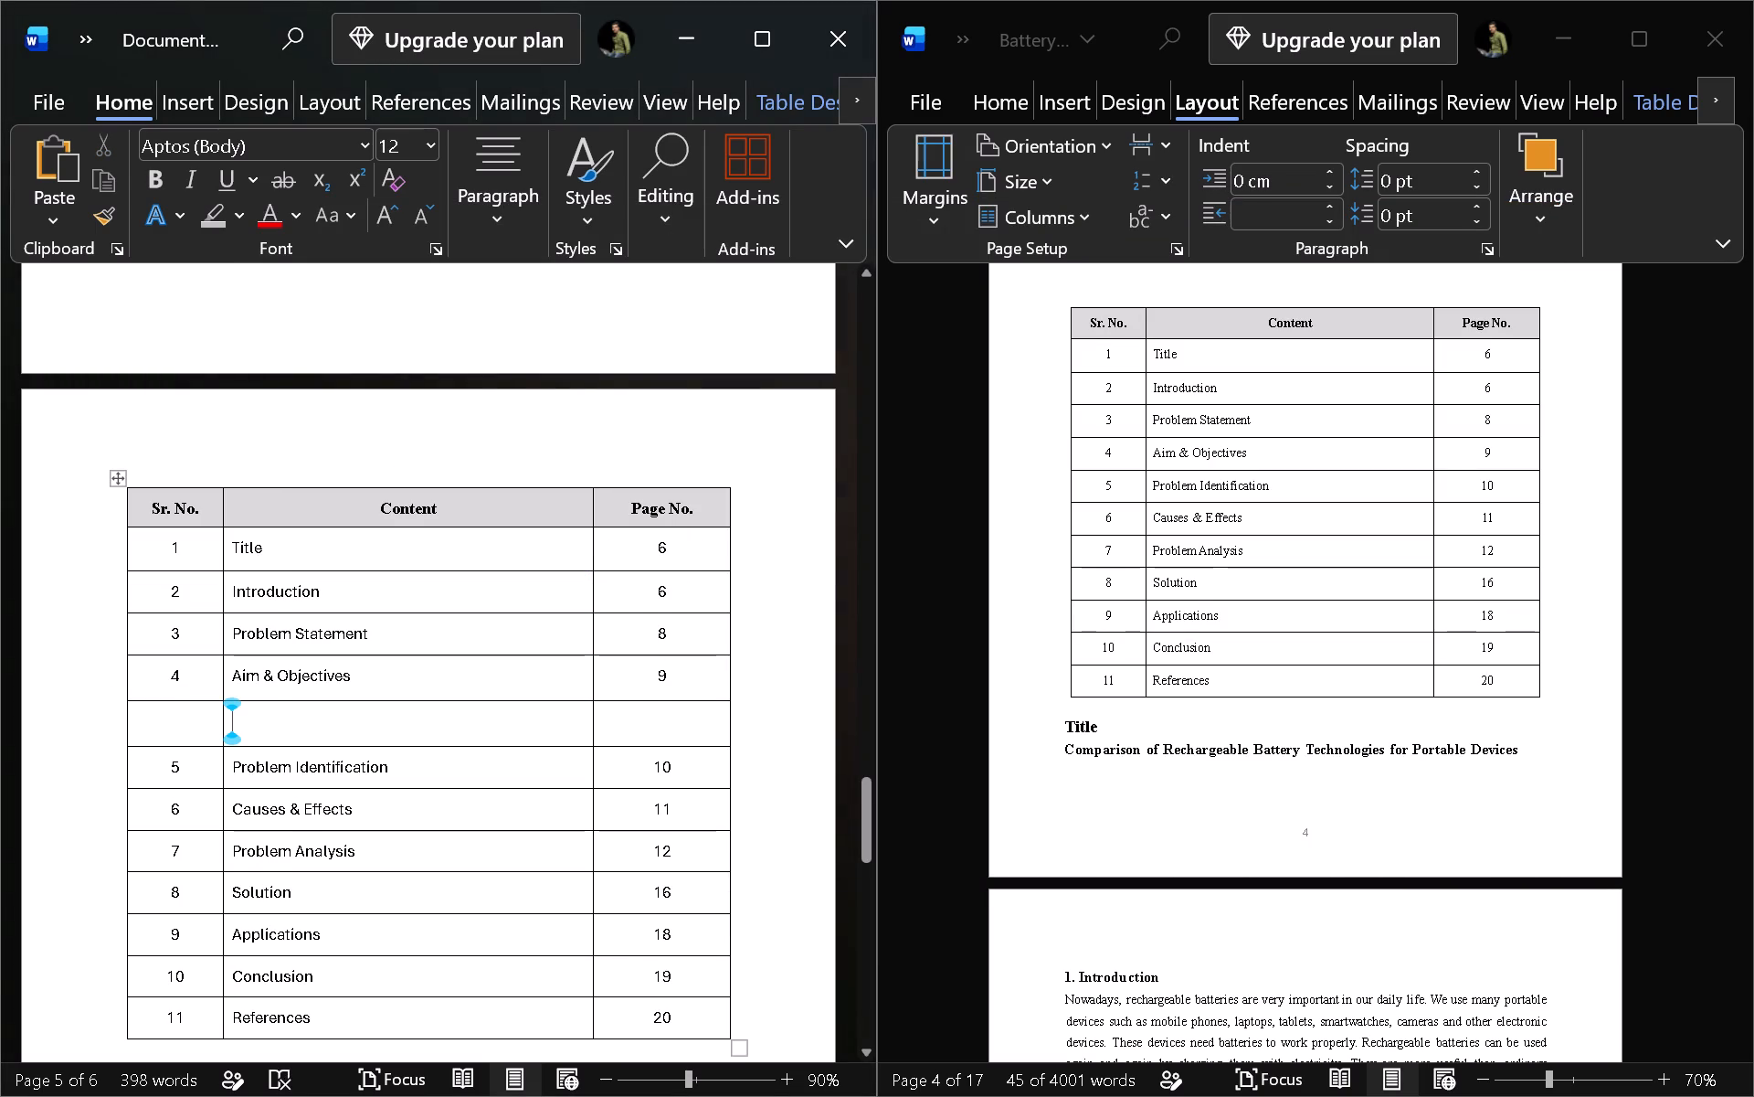
left_click_drag(278, 681, 353, 682)
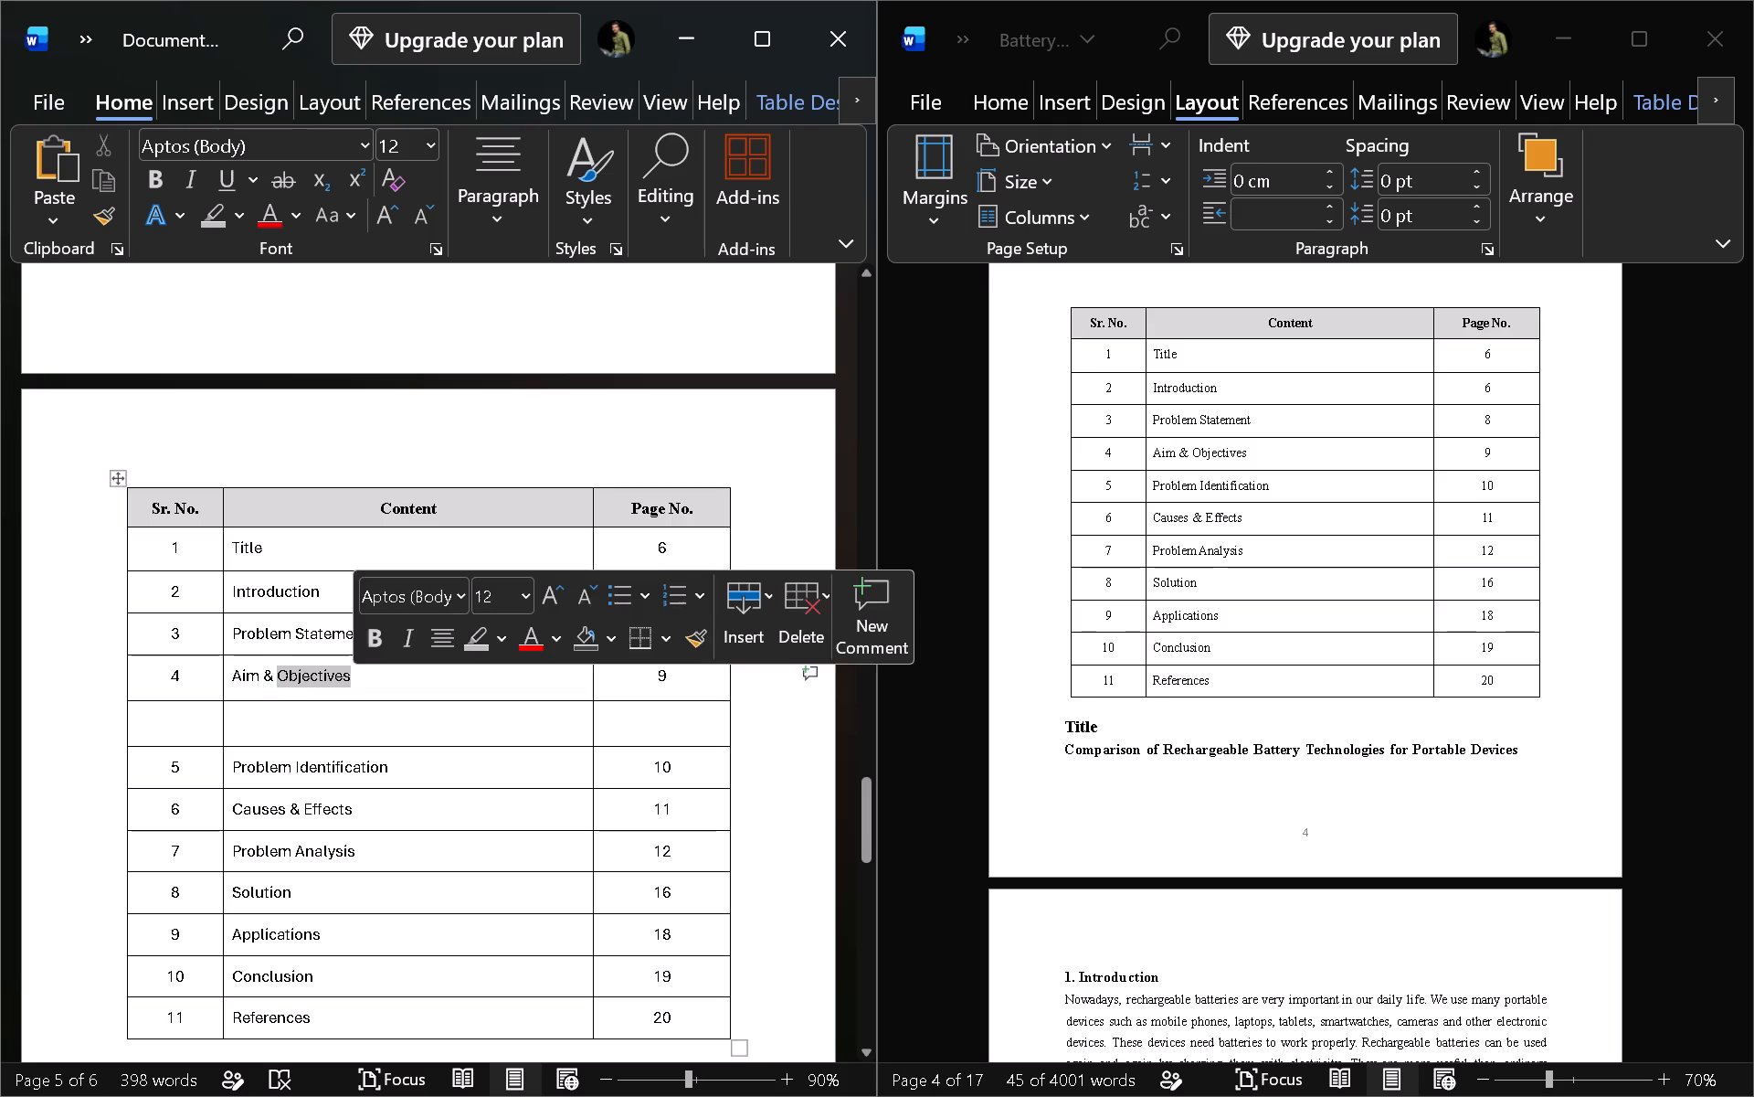
key("ctrl+c")
left_click(308, 719)
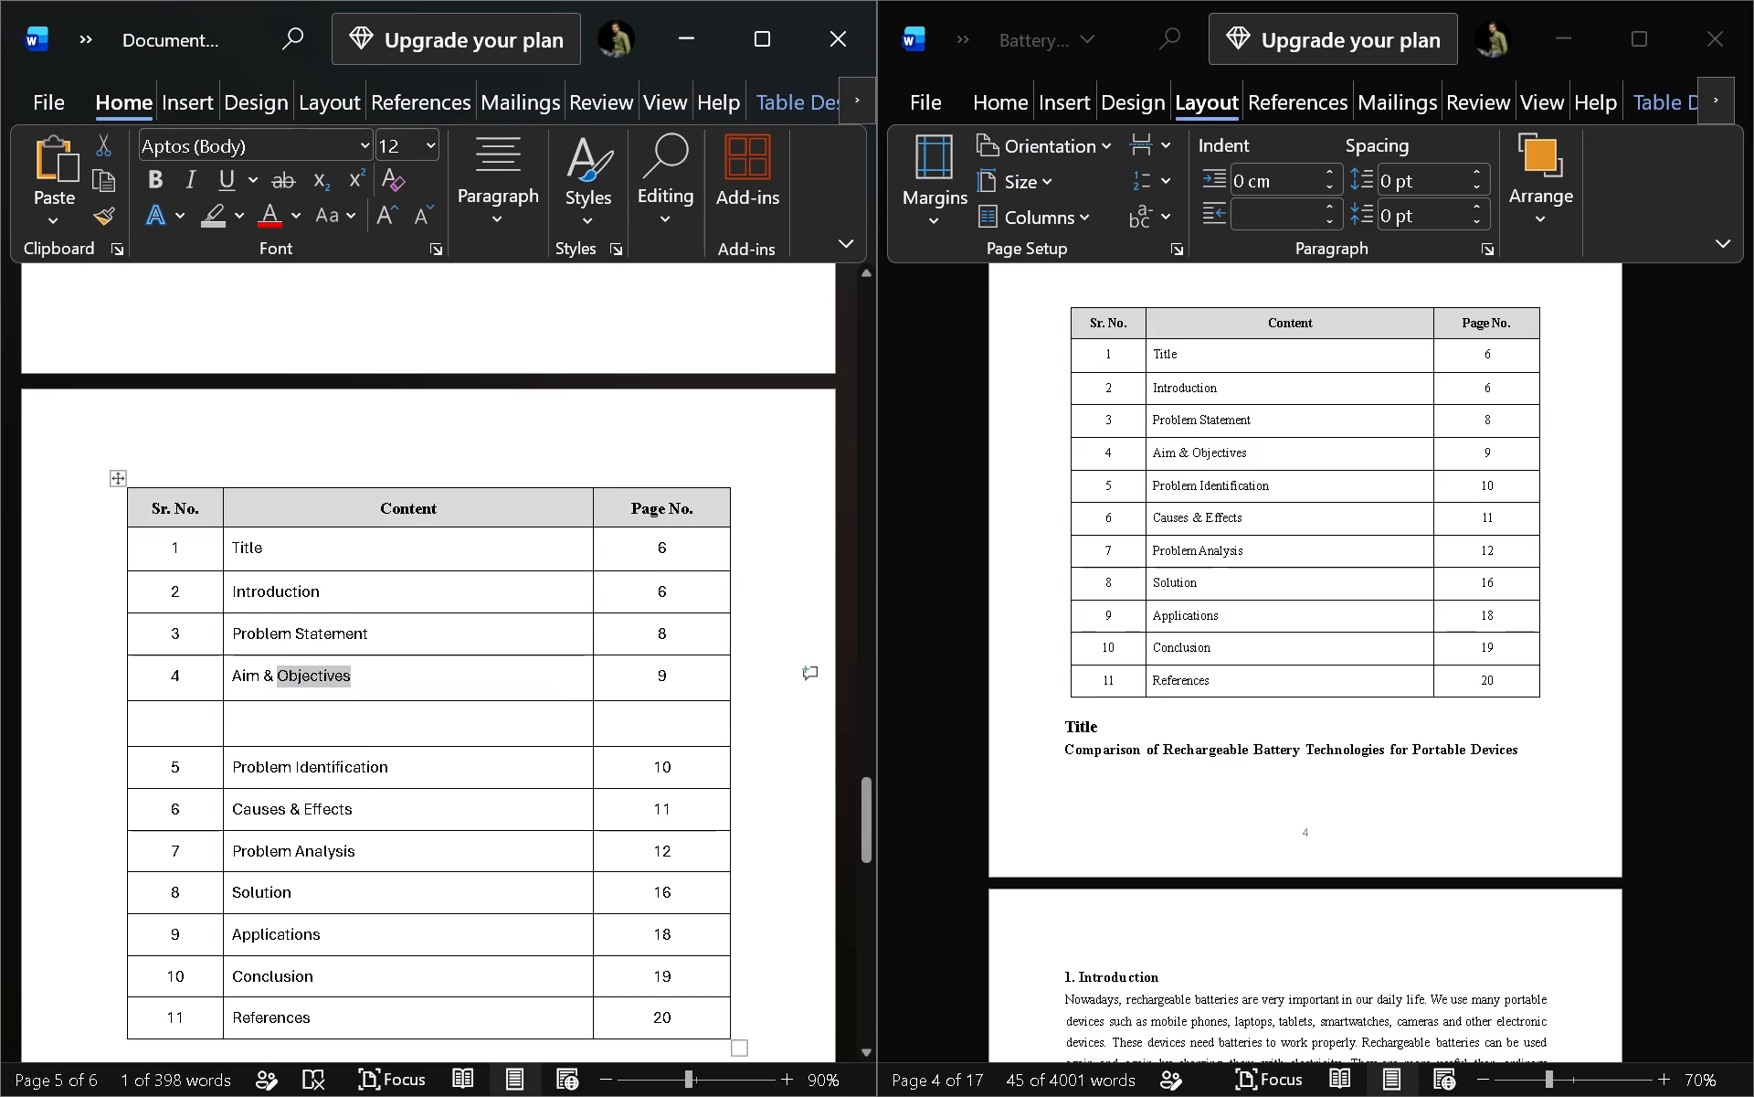
key("ctrl+v")
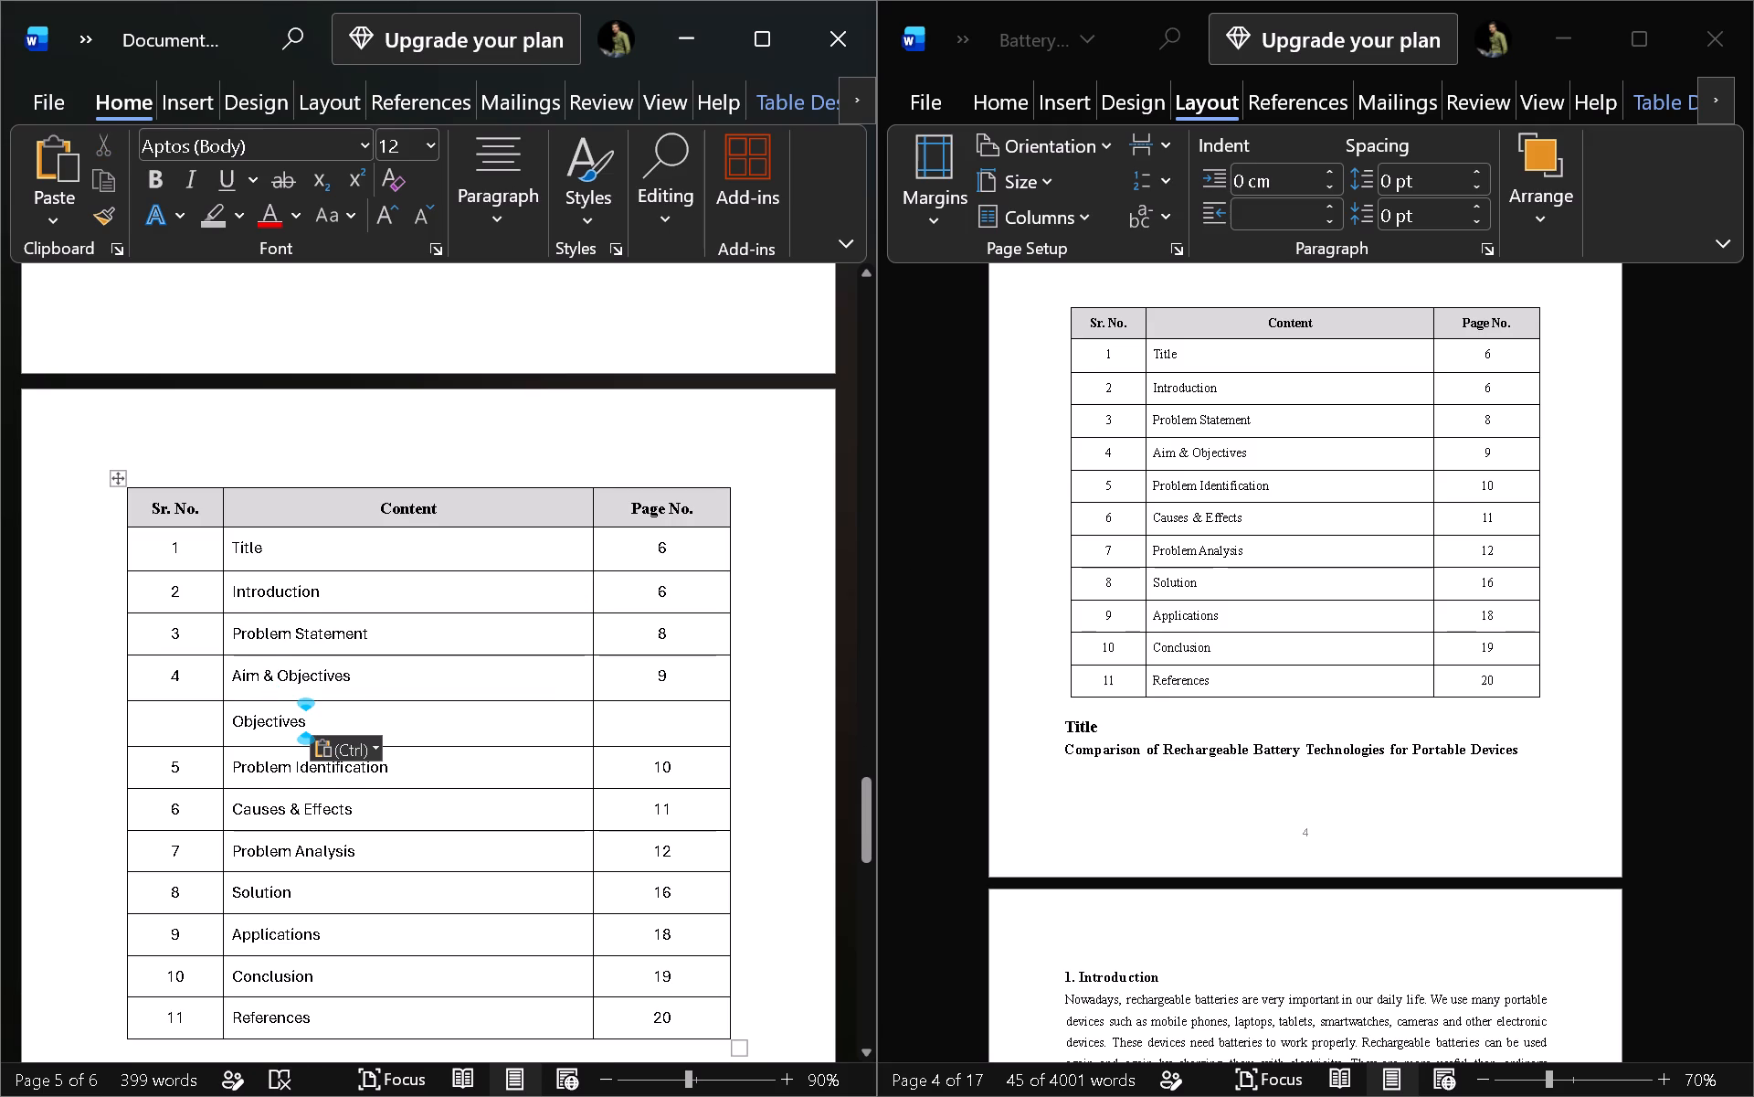
left_click(193, 736)
key("5")
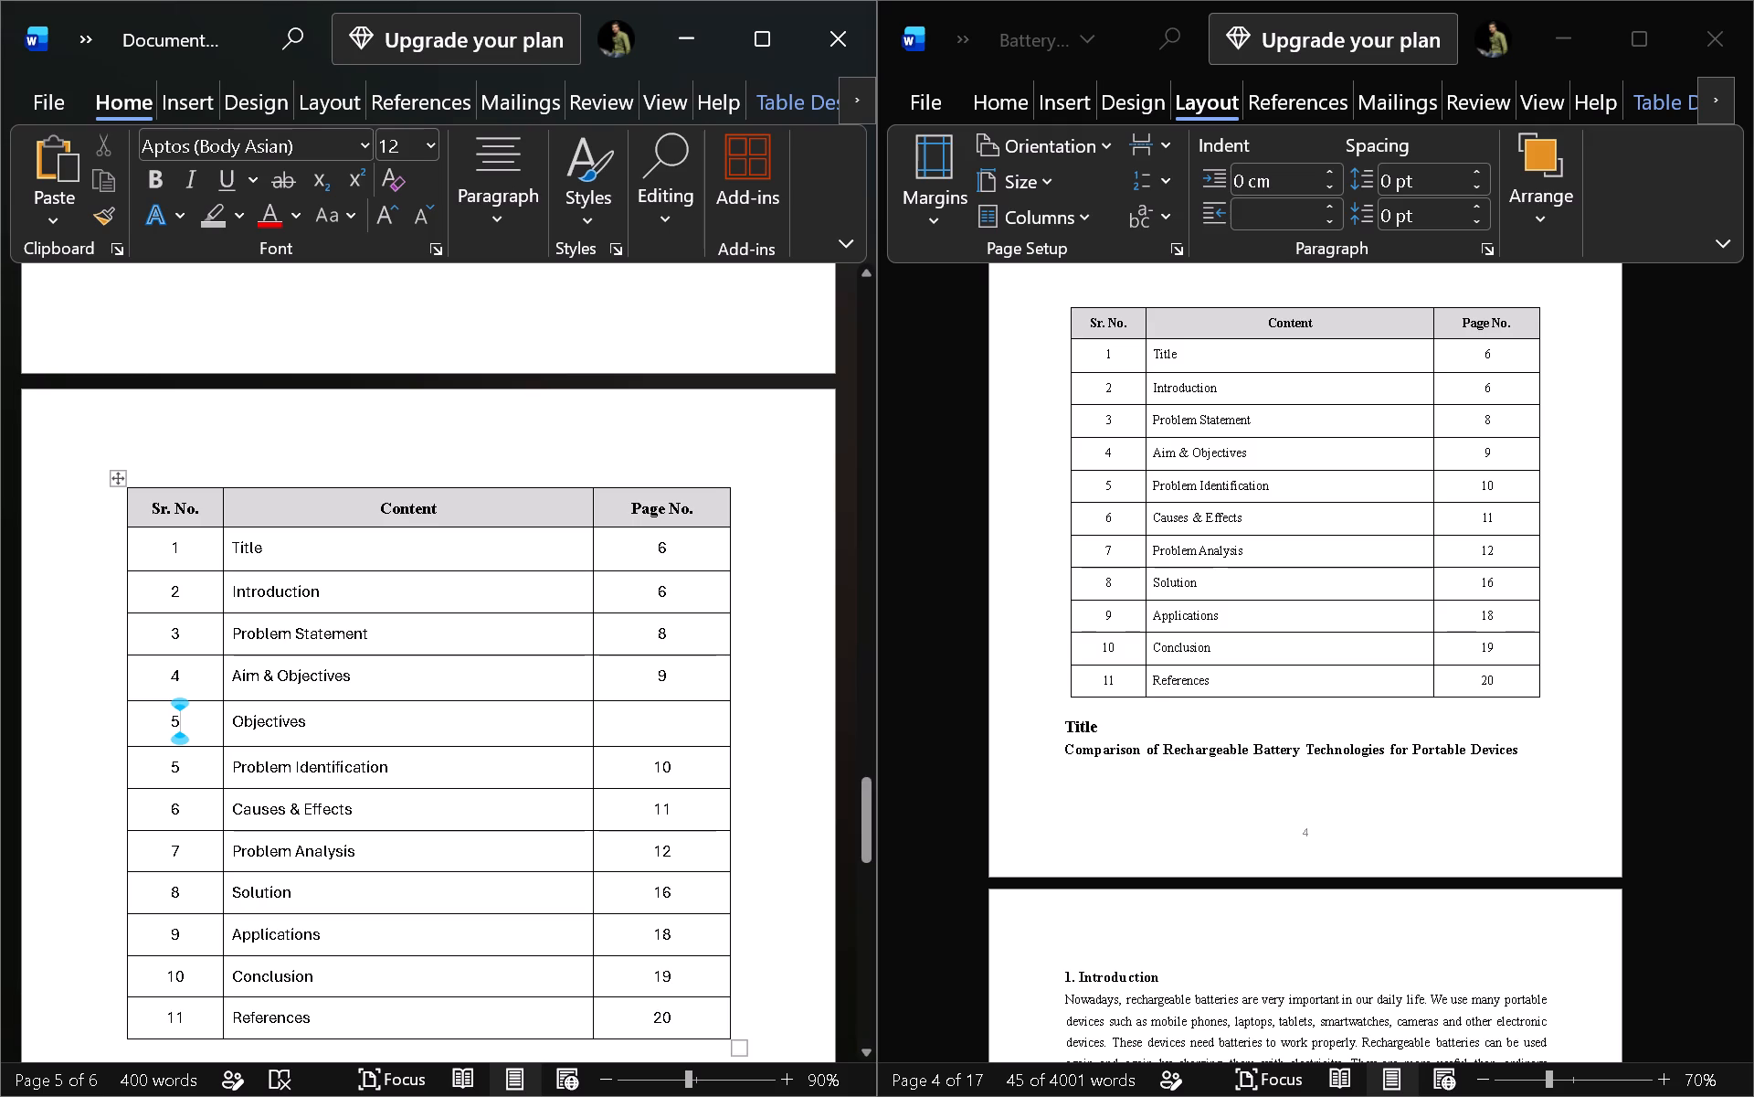
Clear the page numbers for the Title, Introduction, Problem Statement and Aim & Objectives rows.
left_click(645, 722)
left_click(663, 545)
key("BackSpace")
left_click(683, 599)
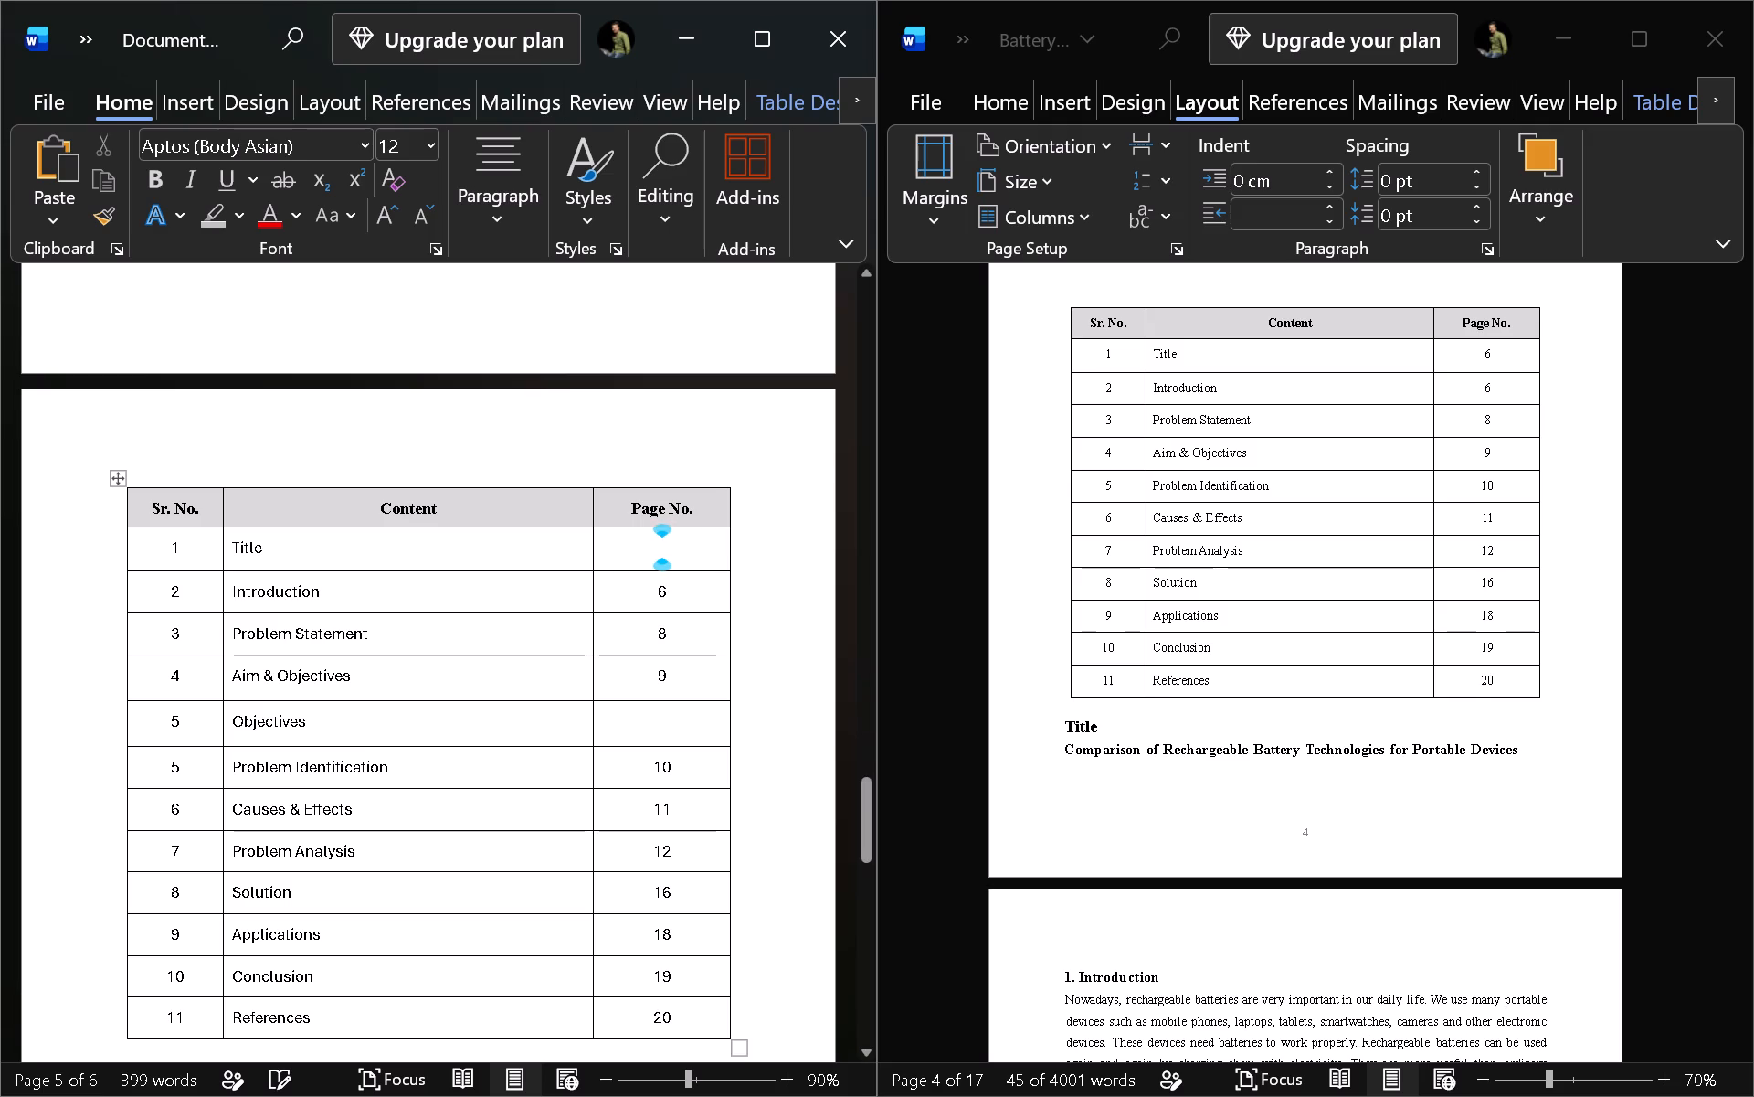
key("BackSpace")
key("BackSpace")
left_click(668, 638)
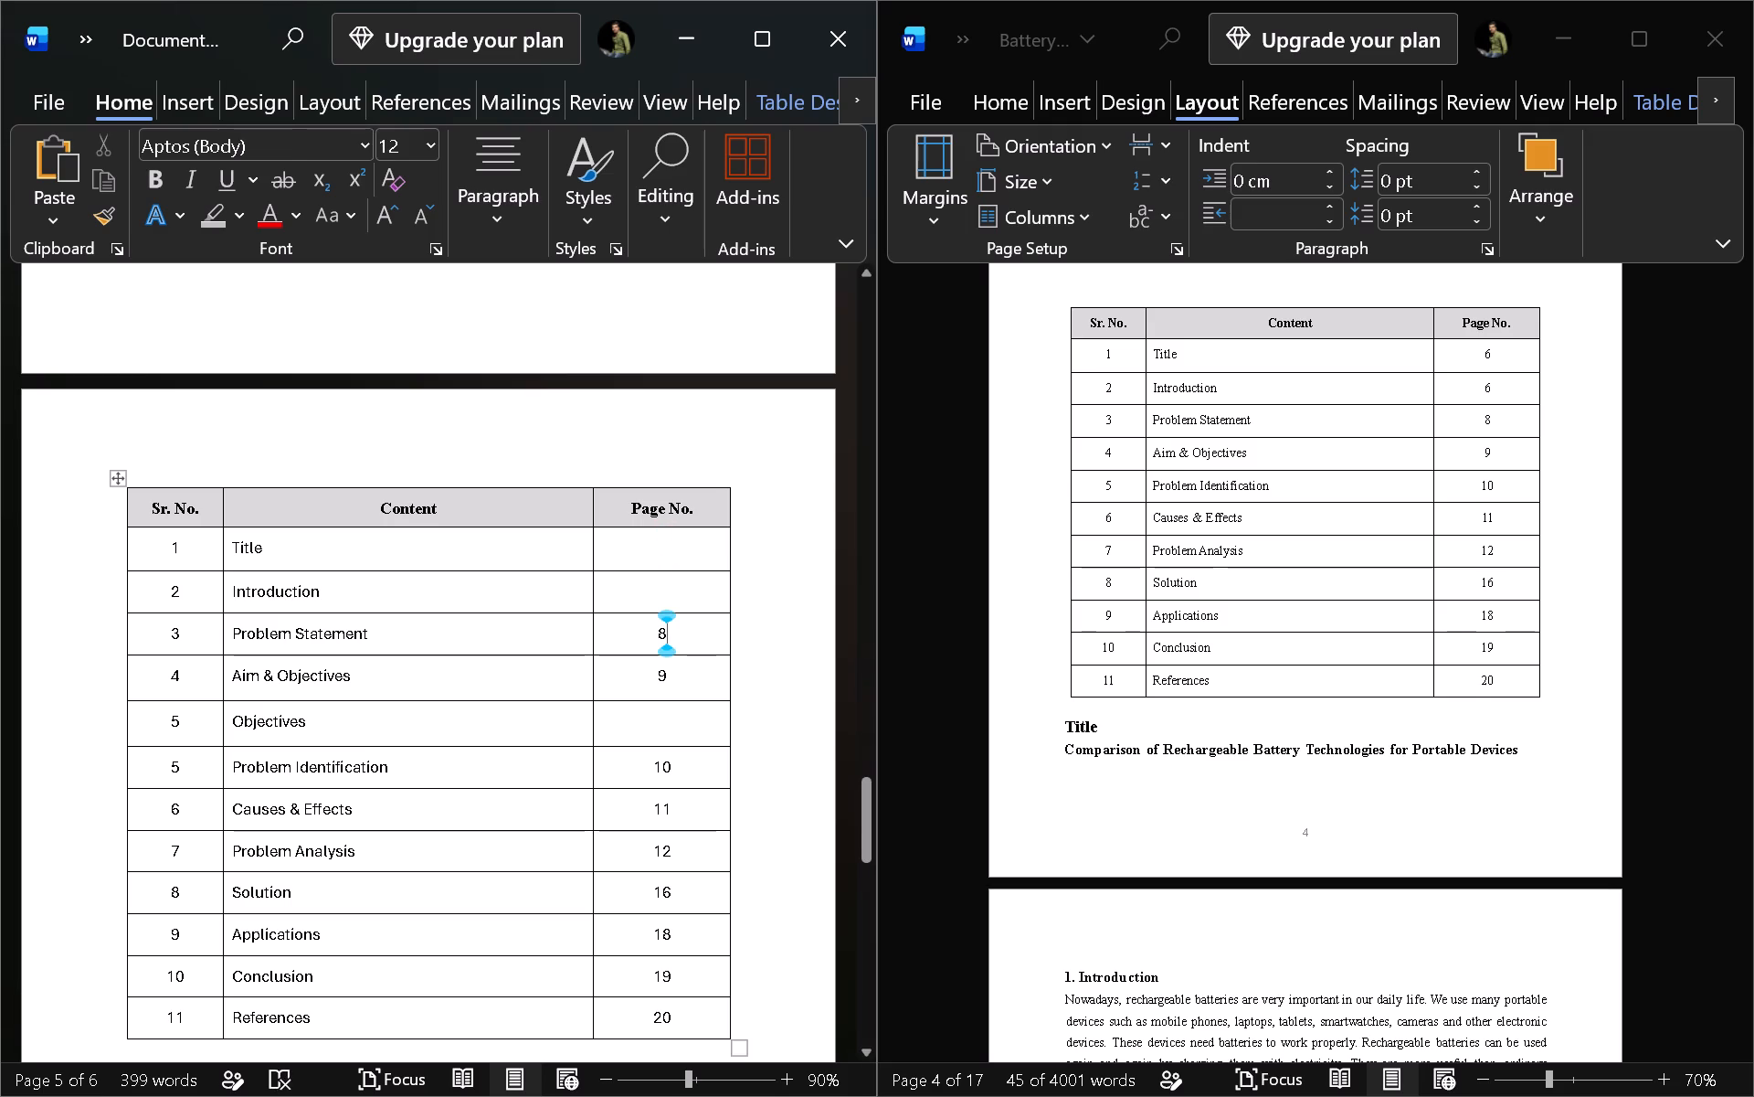
key("BackSpace")
left_click(682, 672)
key("BackSpace")
key("BackSpace")
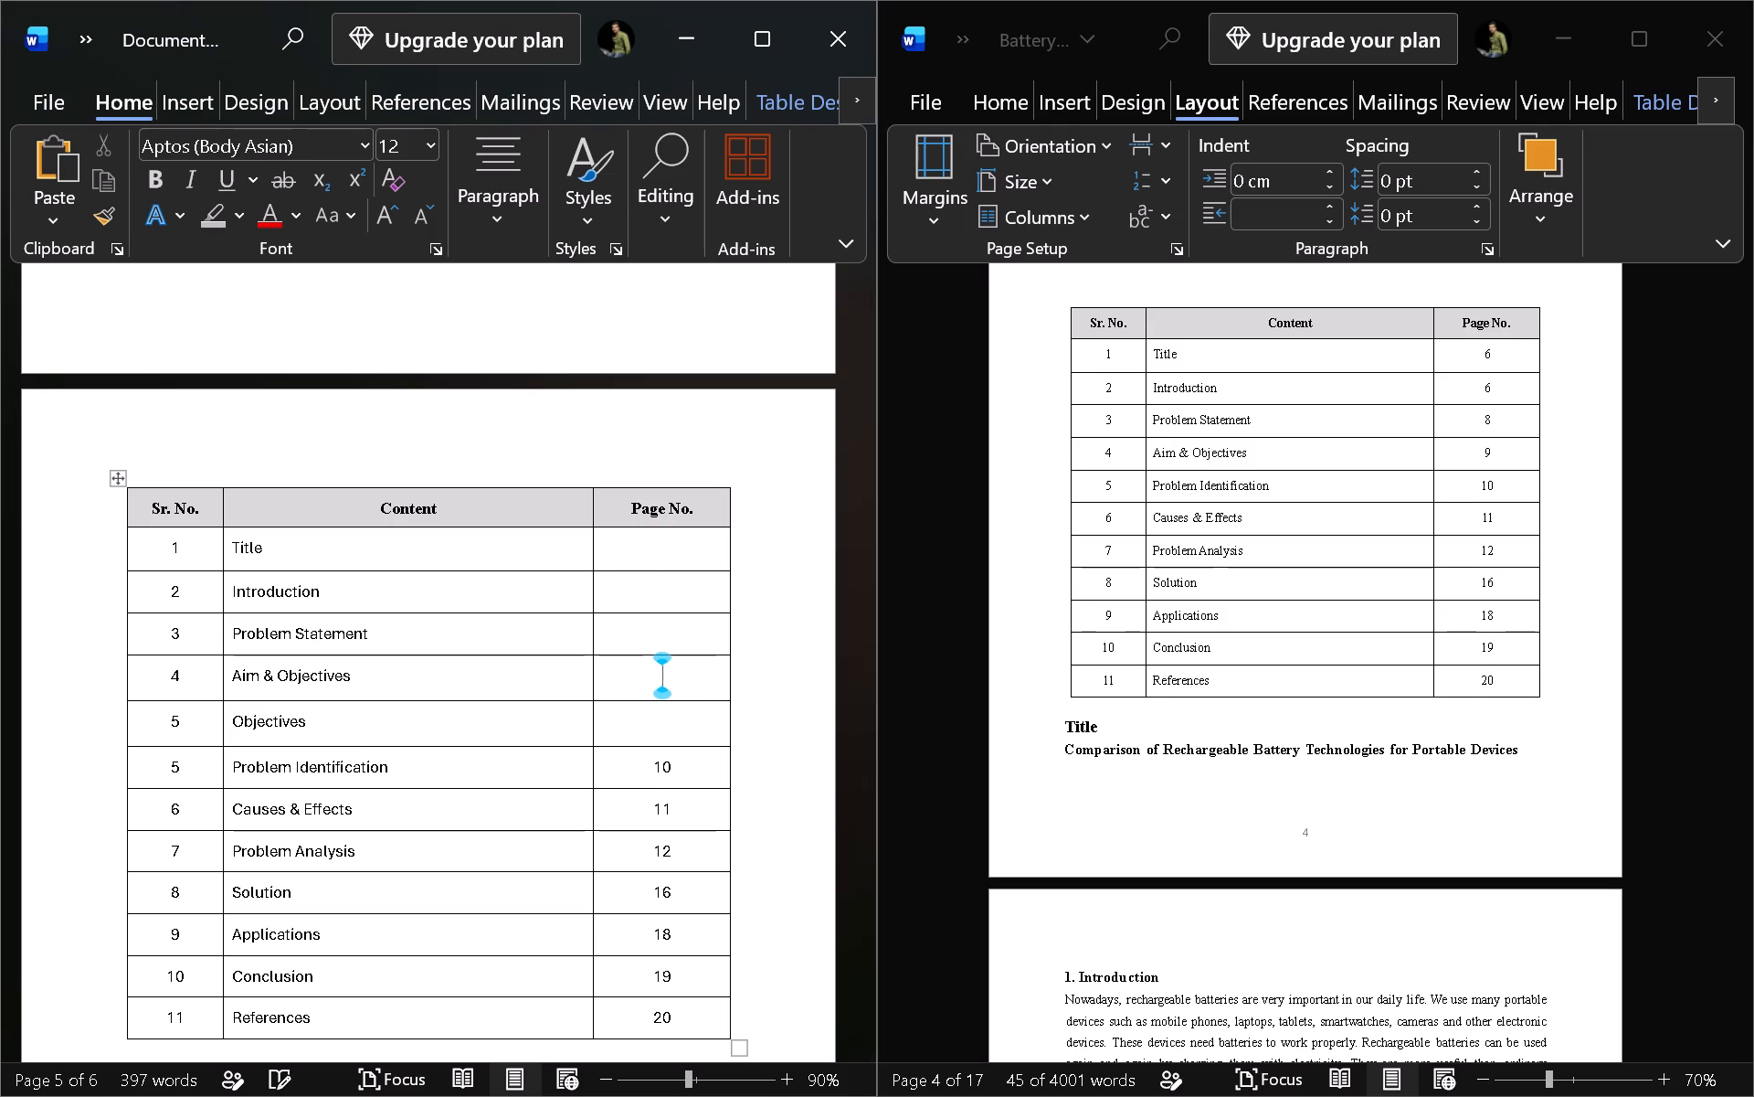
Clear the page numbers for the Problem Identification, Causes & Effects and Problem Analysis rows.
left_click(693, 774)
left_click(693, 774)
key("BackSpace")
key("BackSpace")
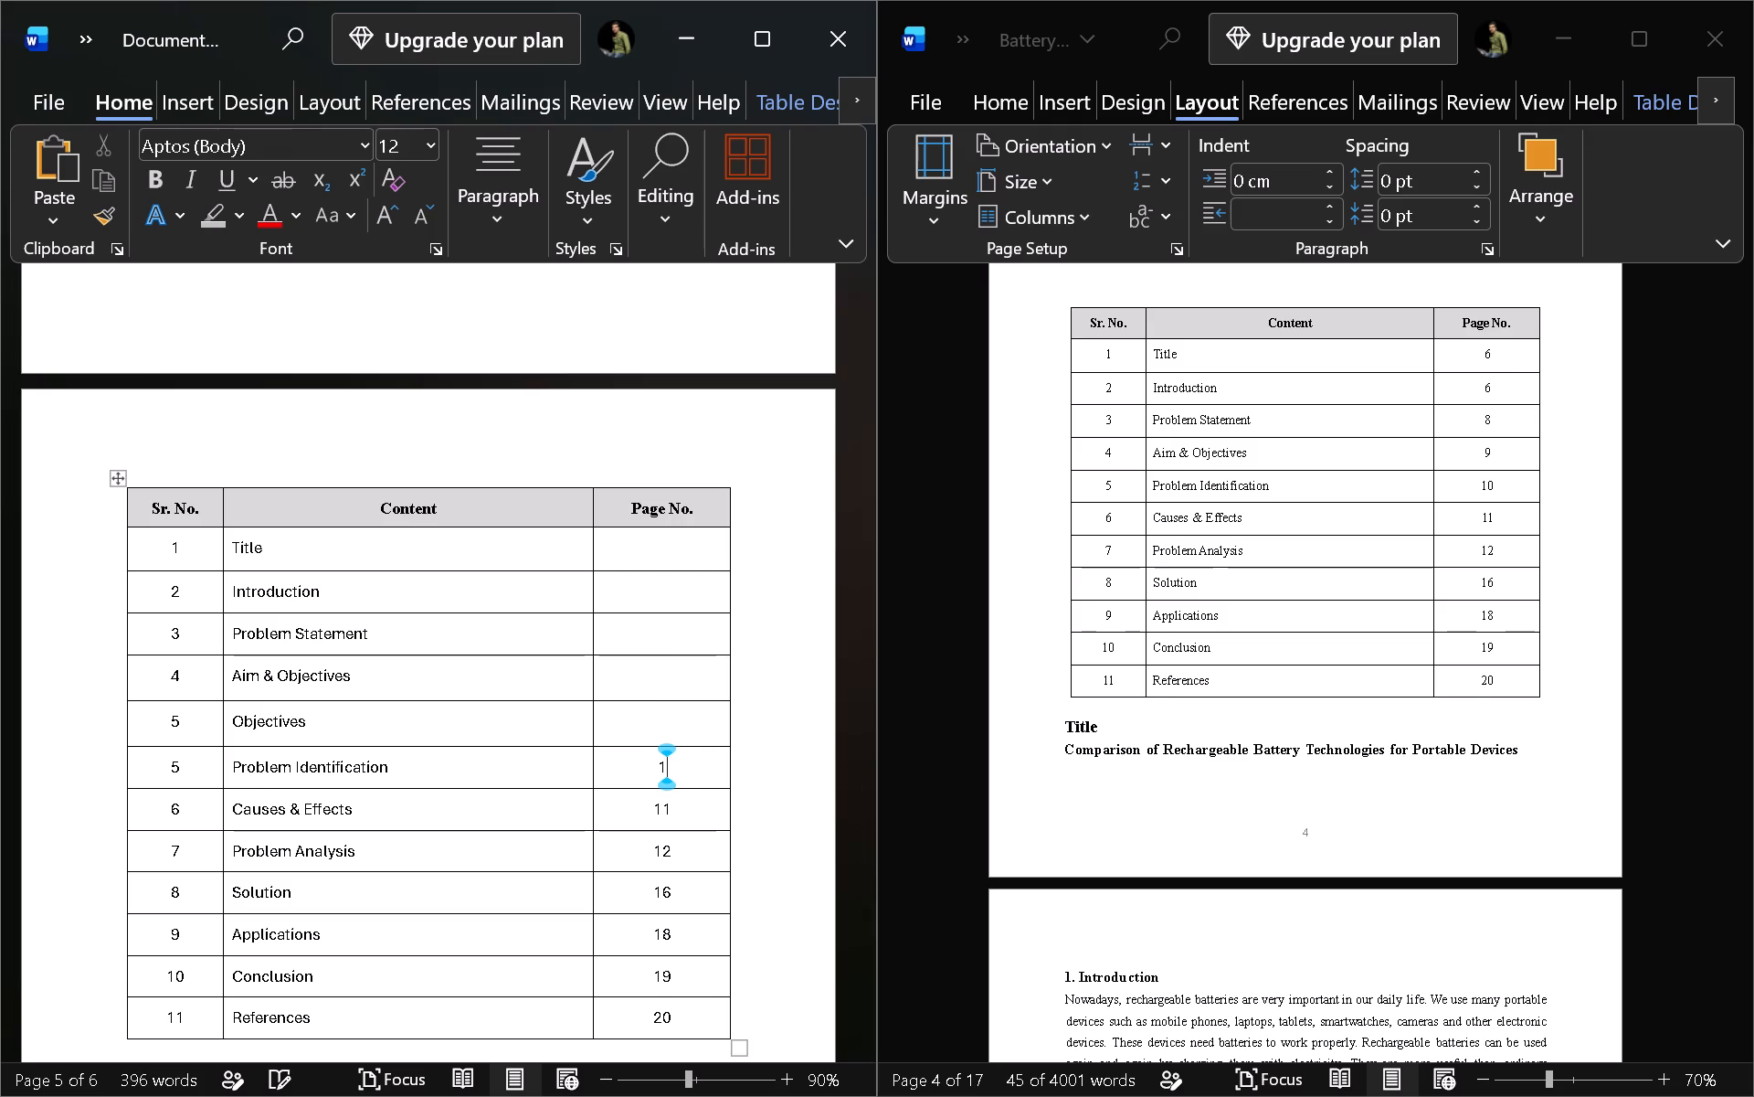
key("BackSpace")
left_click(682, 813)
key("BackSpace")
key("BackSpace")
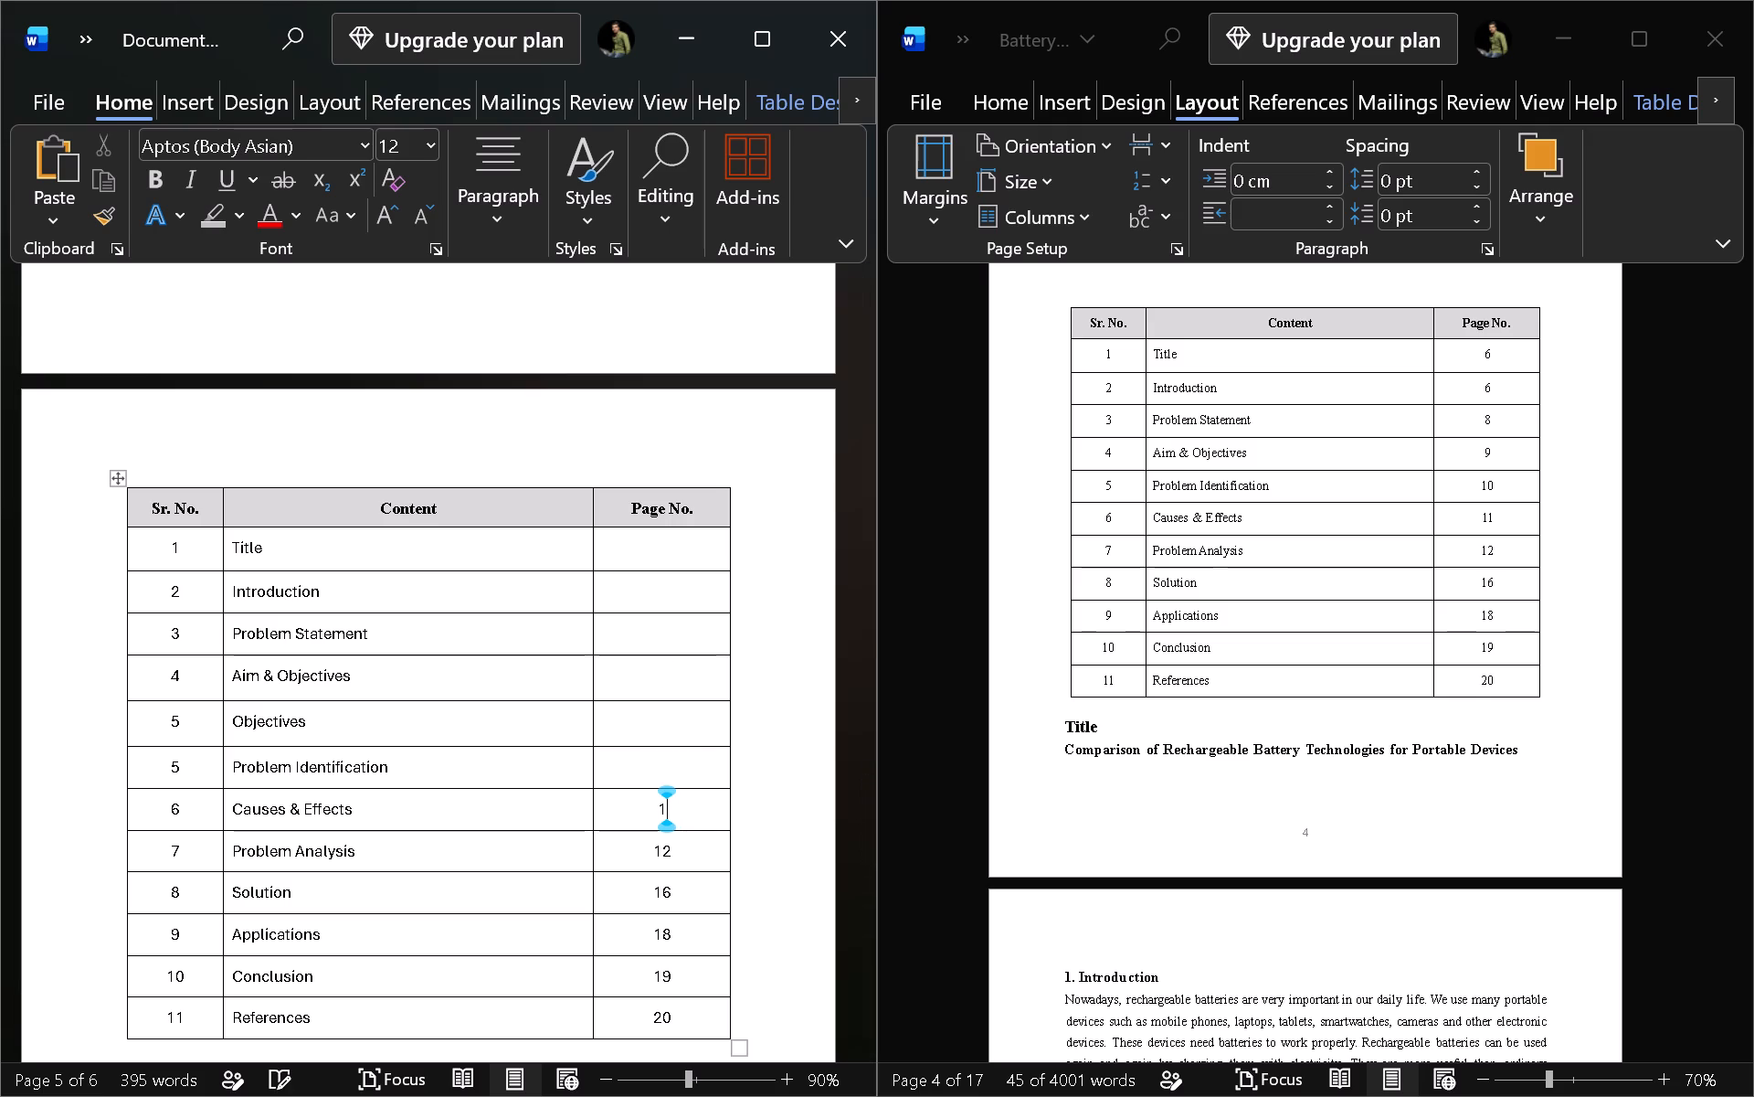
key("BackSpace")
left_click(682, 857)
key("BackSpace")
key("BackSpace")
key("BackSpace")
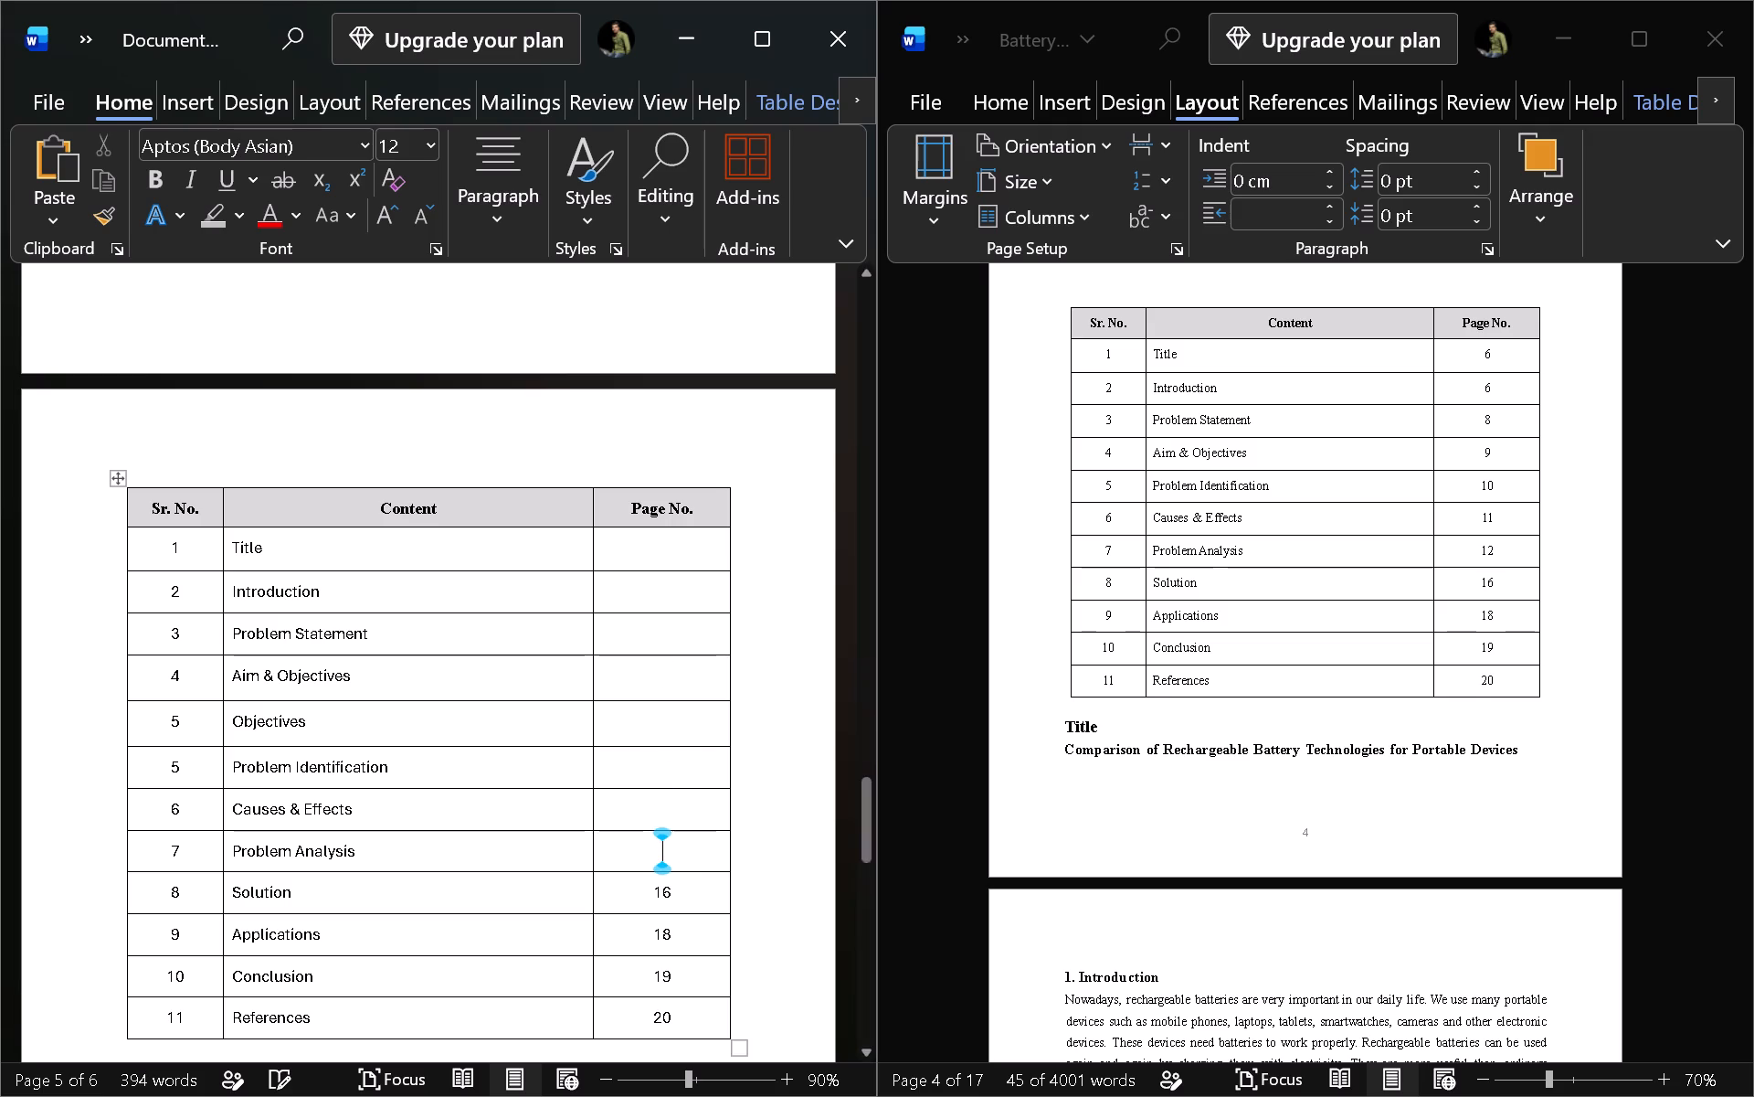
Clear the page numbers for the Solution, Applications, Conclusion and References rows.
left_click(689, 890)
key("BackSpace")
key("BackSpace")
key("BackSpace")
left_click(701, 940)
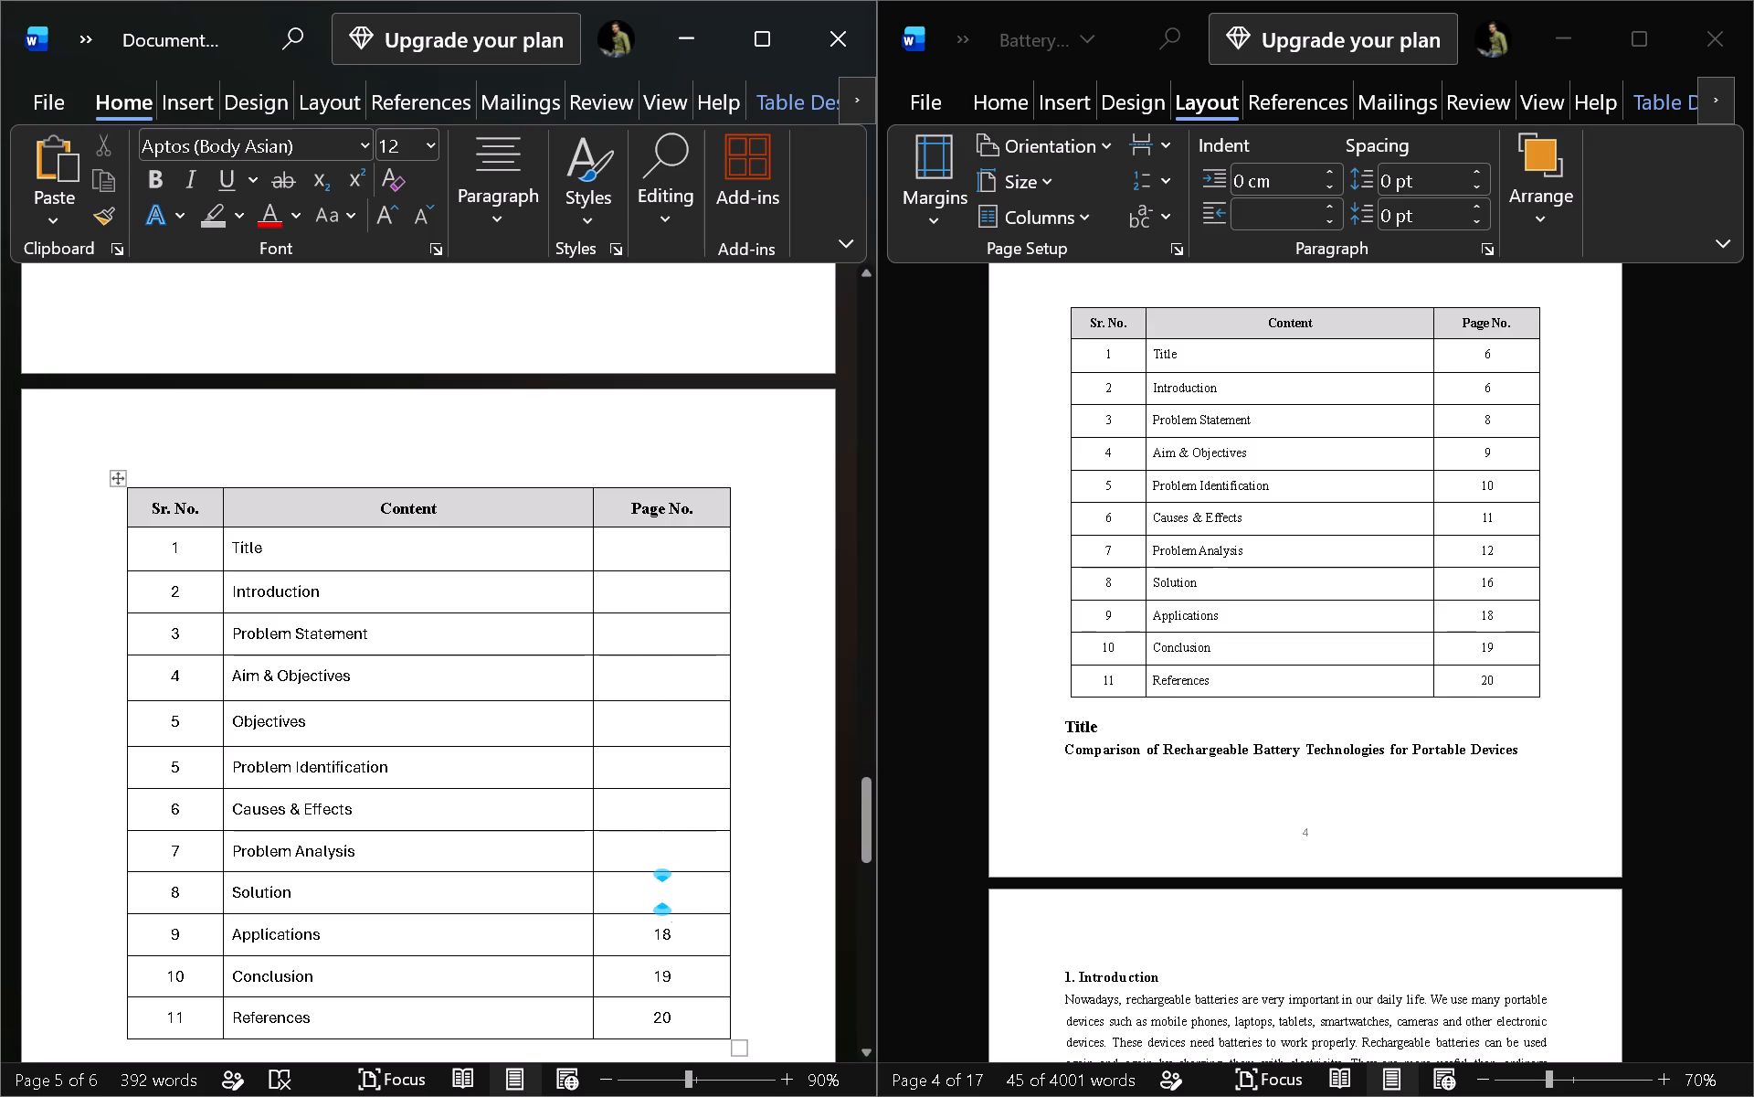
key("BackSpace")
key("BackSpace")
key("BackSpace")
left_click(675, 986)
key("BackSpace")
key("BackSpace")
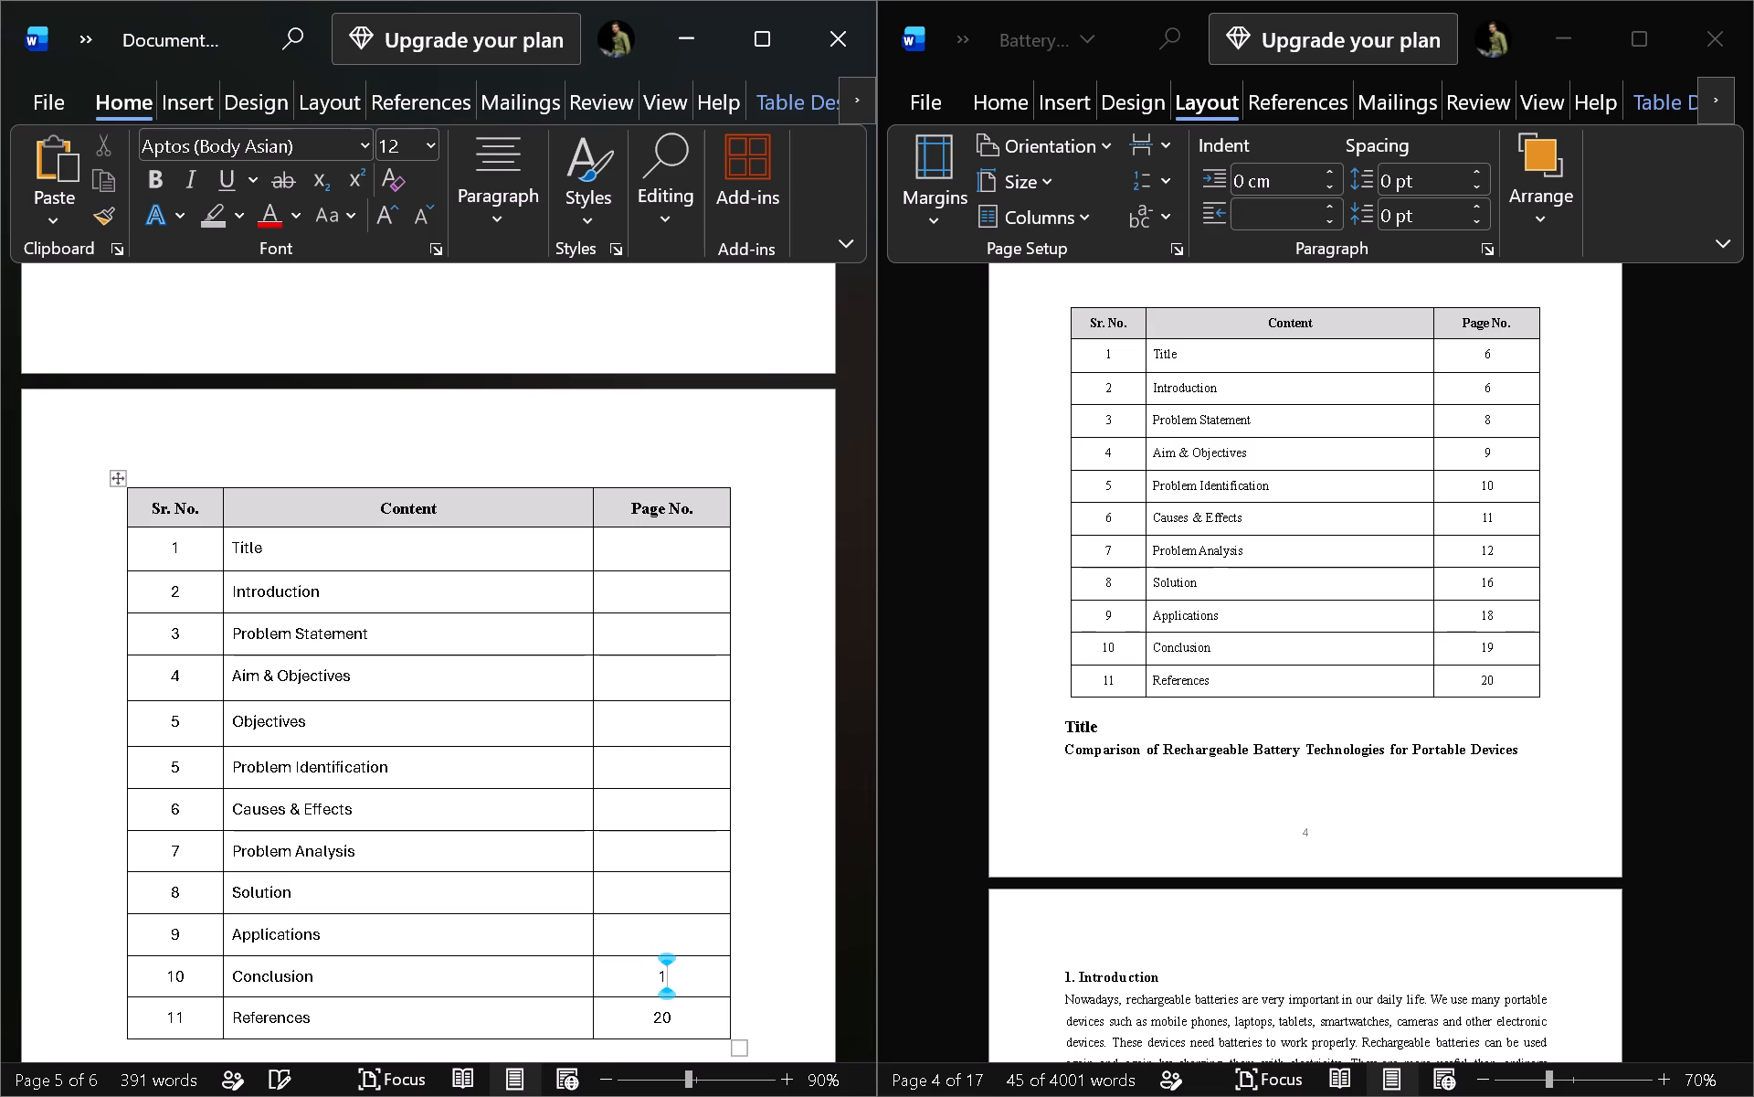
key("BackSpace")
left_click(684, 1024)
key("BackSpace")
key("BackSpace")
key("BackSpace")
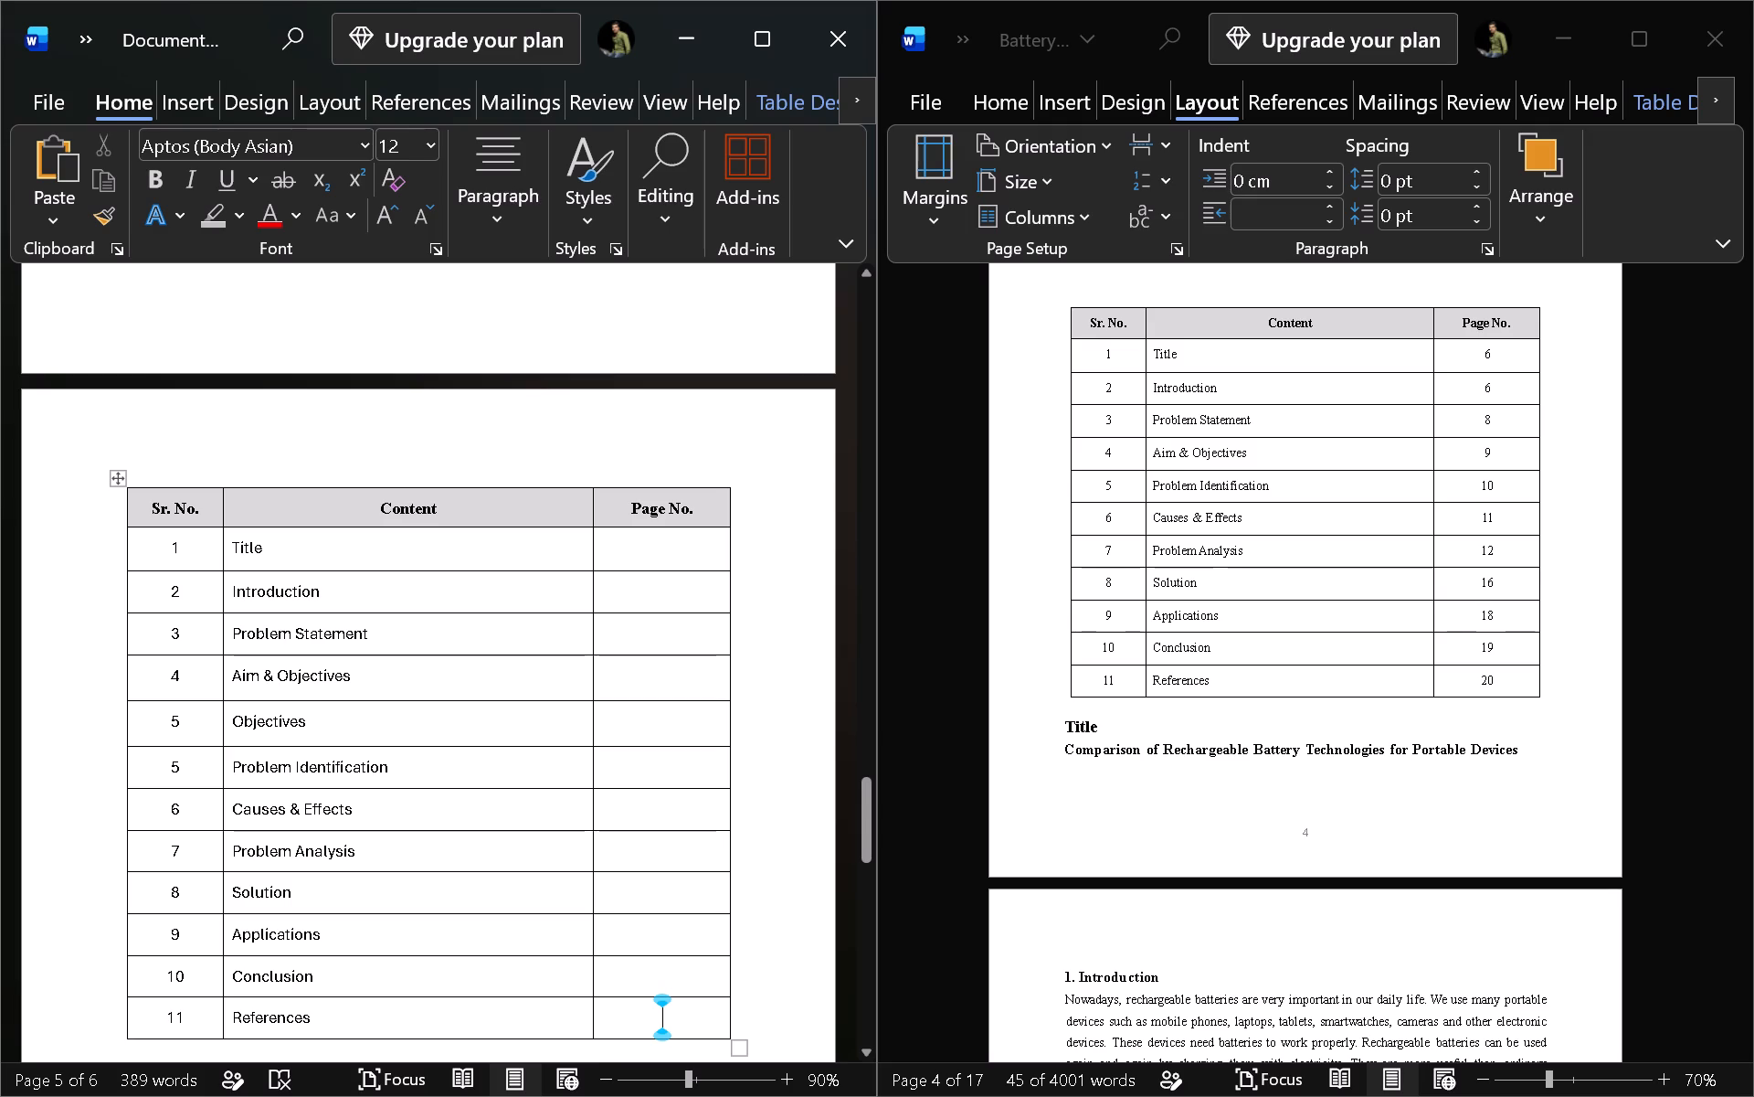
Insert a blank row below "Causes & Effects", copy the word "Effects" and shorten the entry to "Causes".
left_click(114, 829)
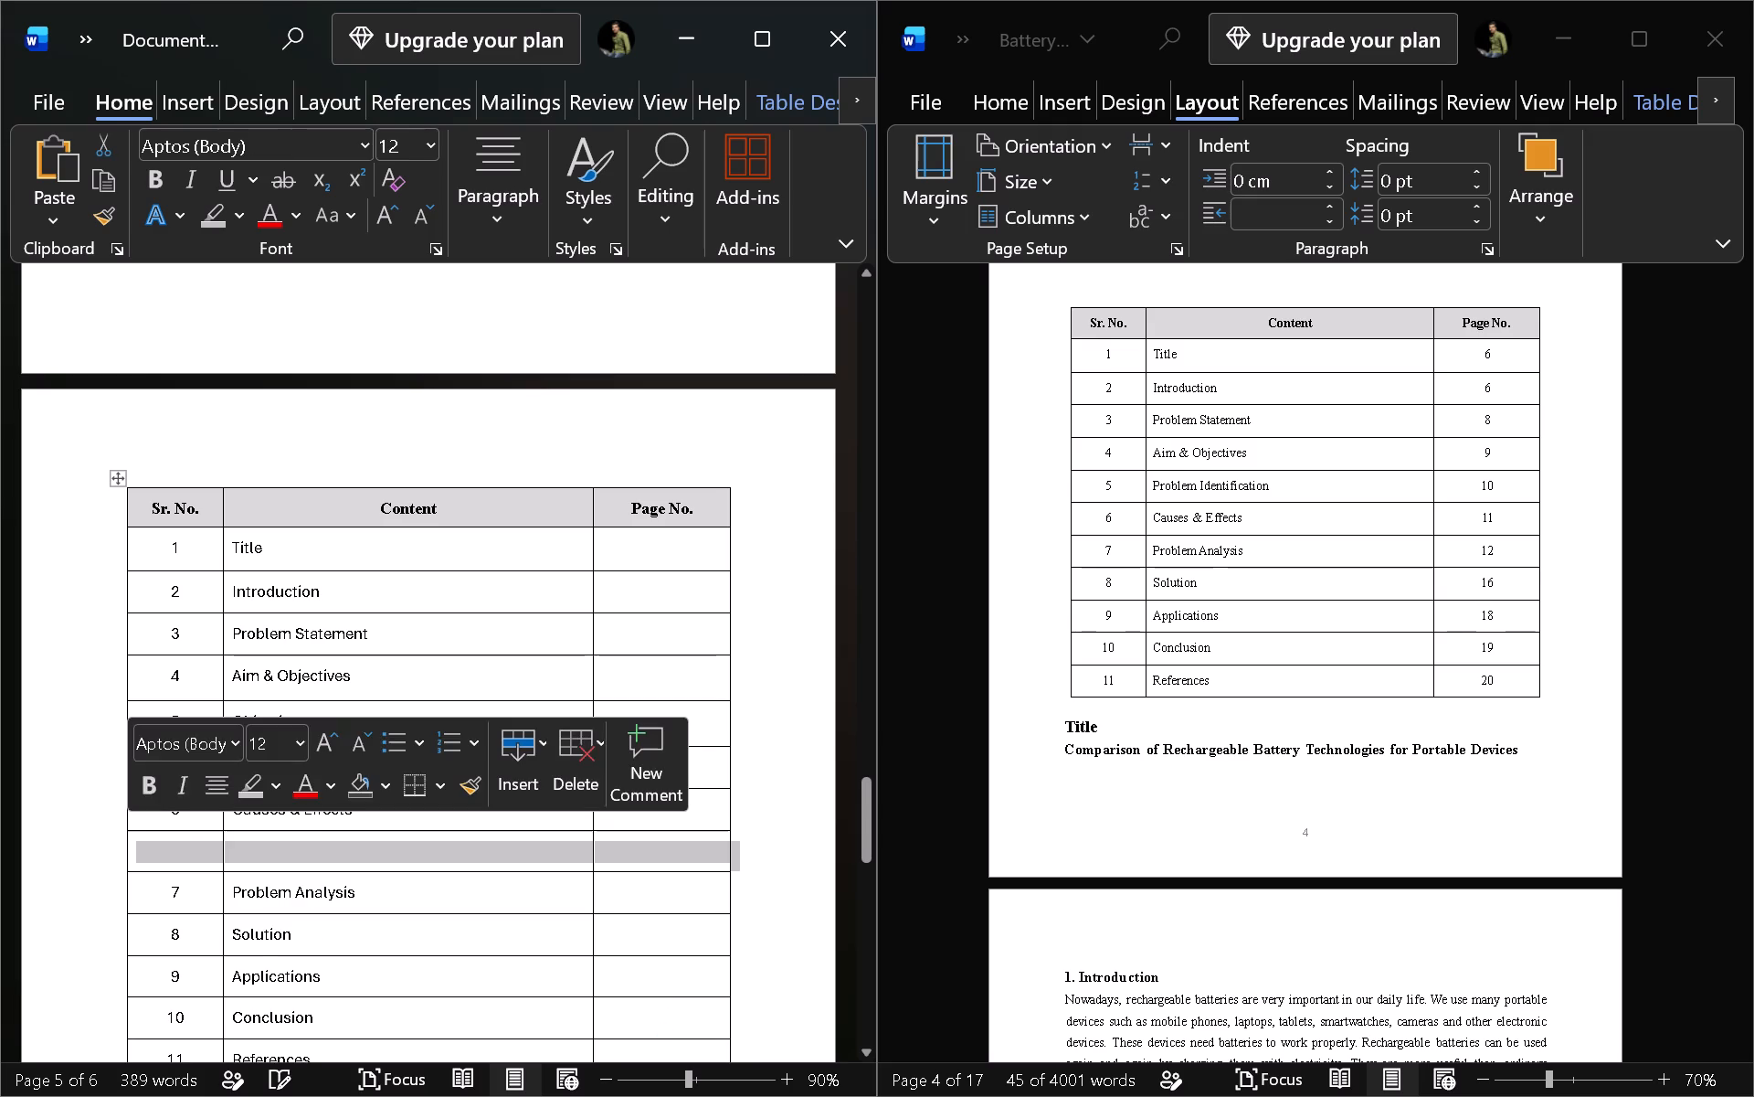
left_click(146, 871)
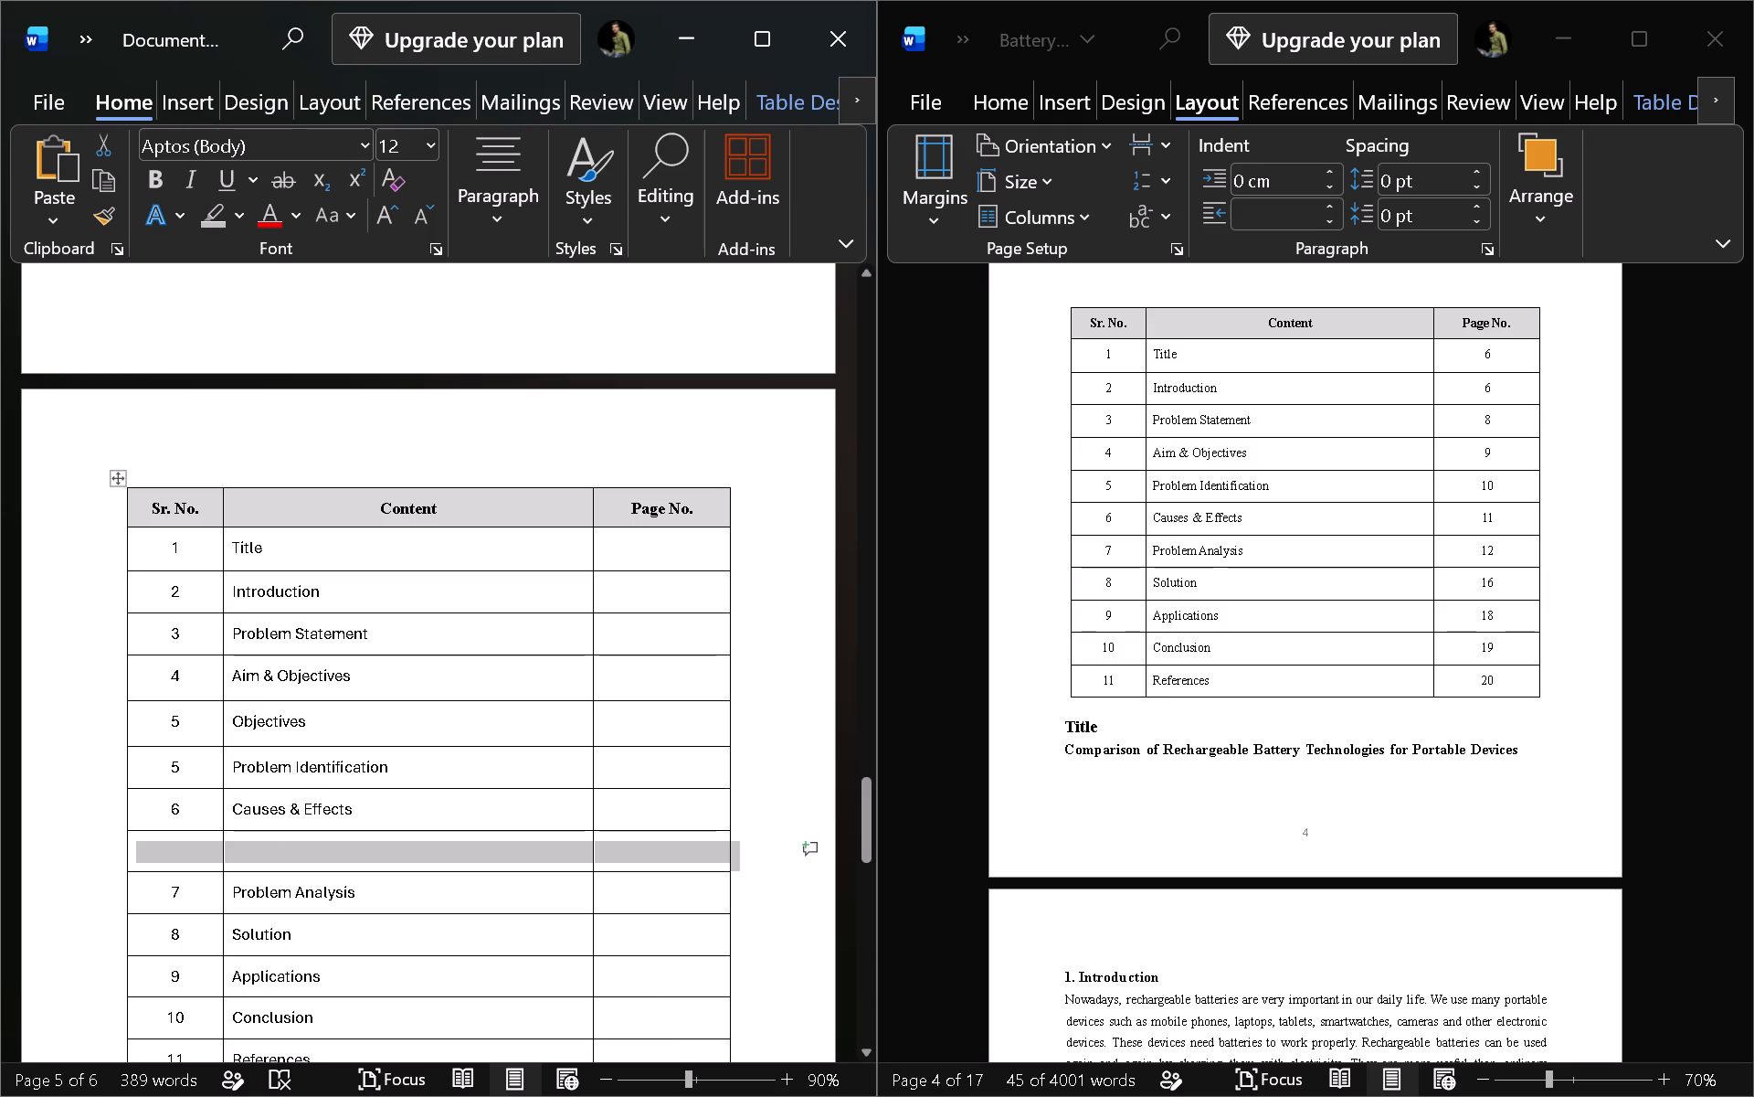
double_click(304, 813)
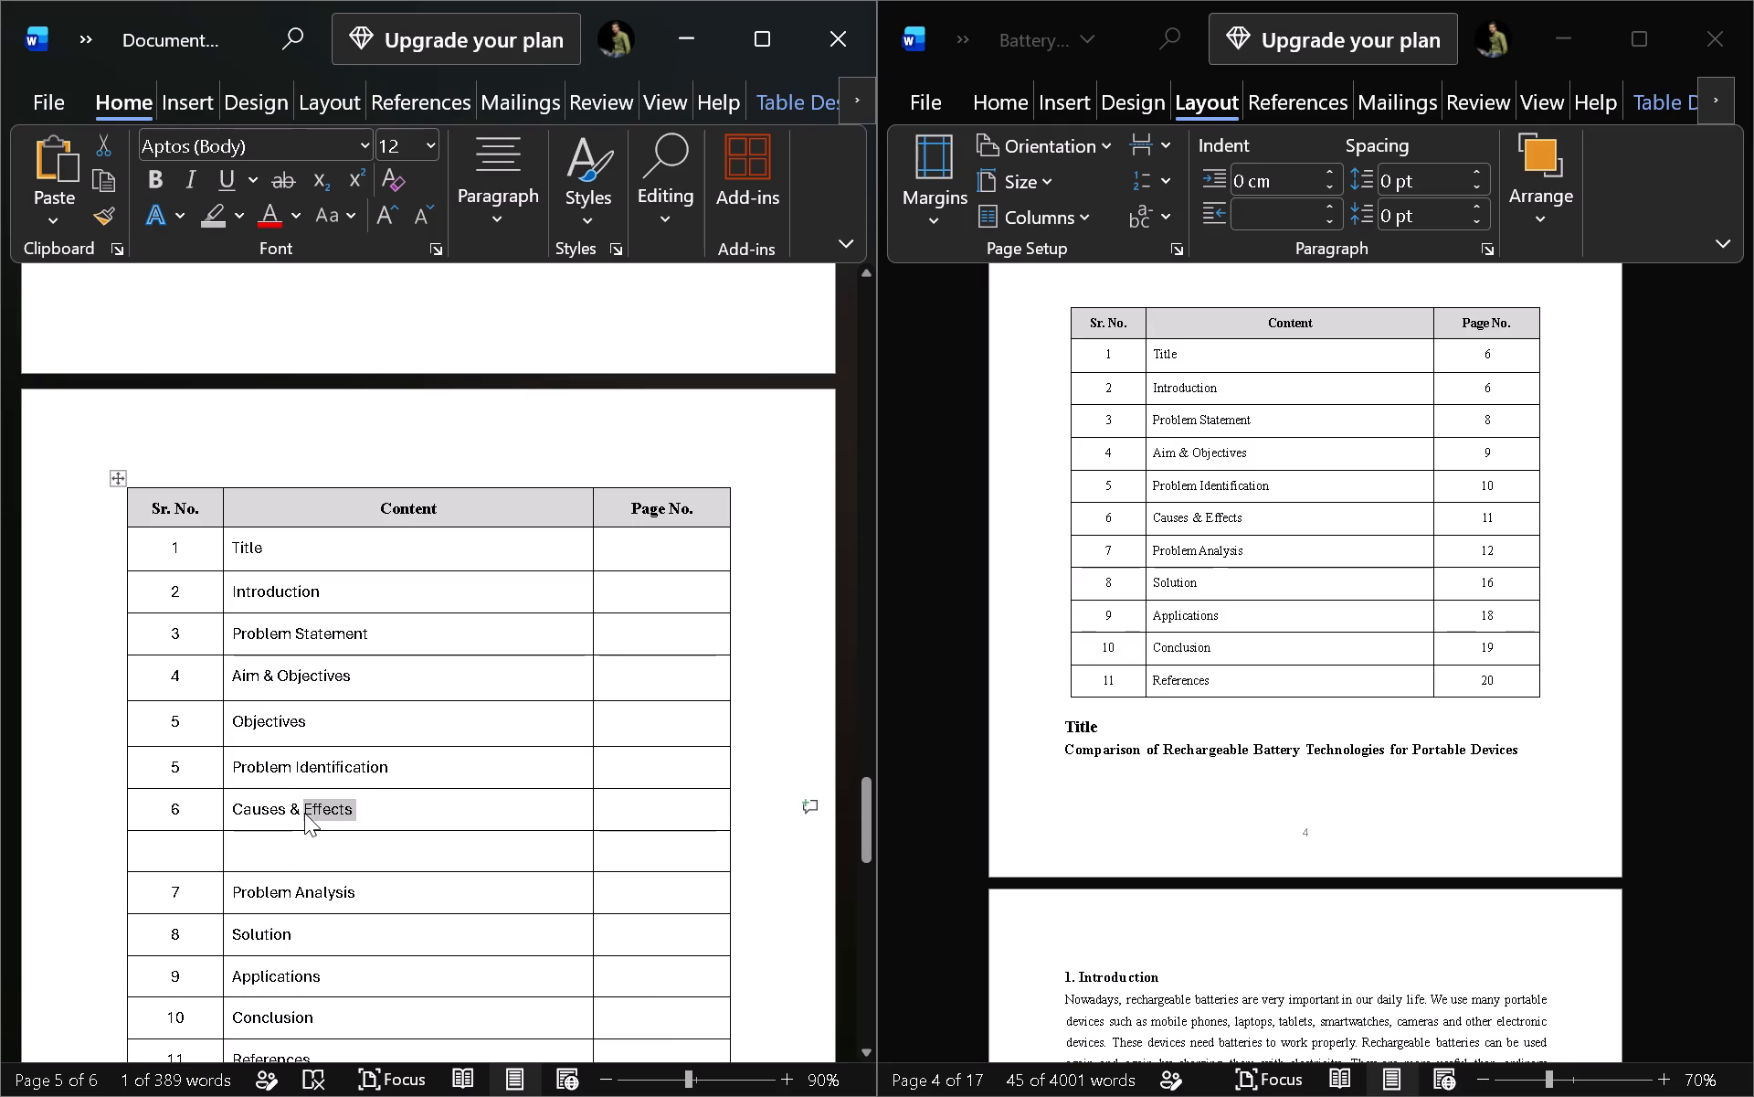
key("ctrl+c")
key("BackSpace")
key("BackSpace")
key("BackSpace")
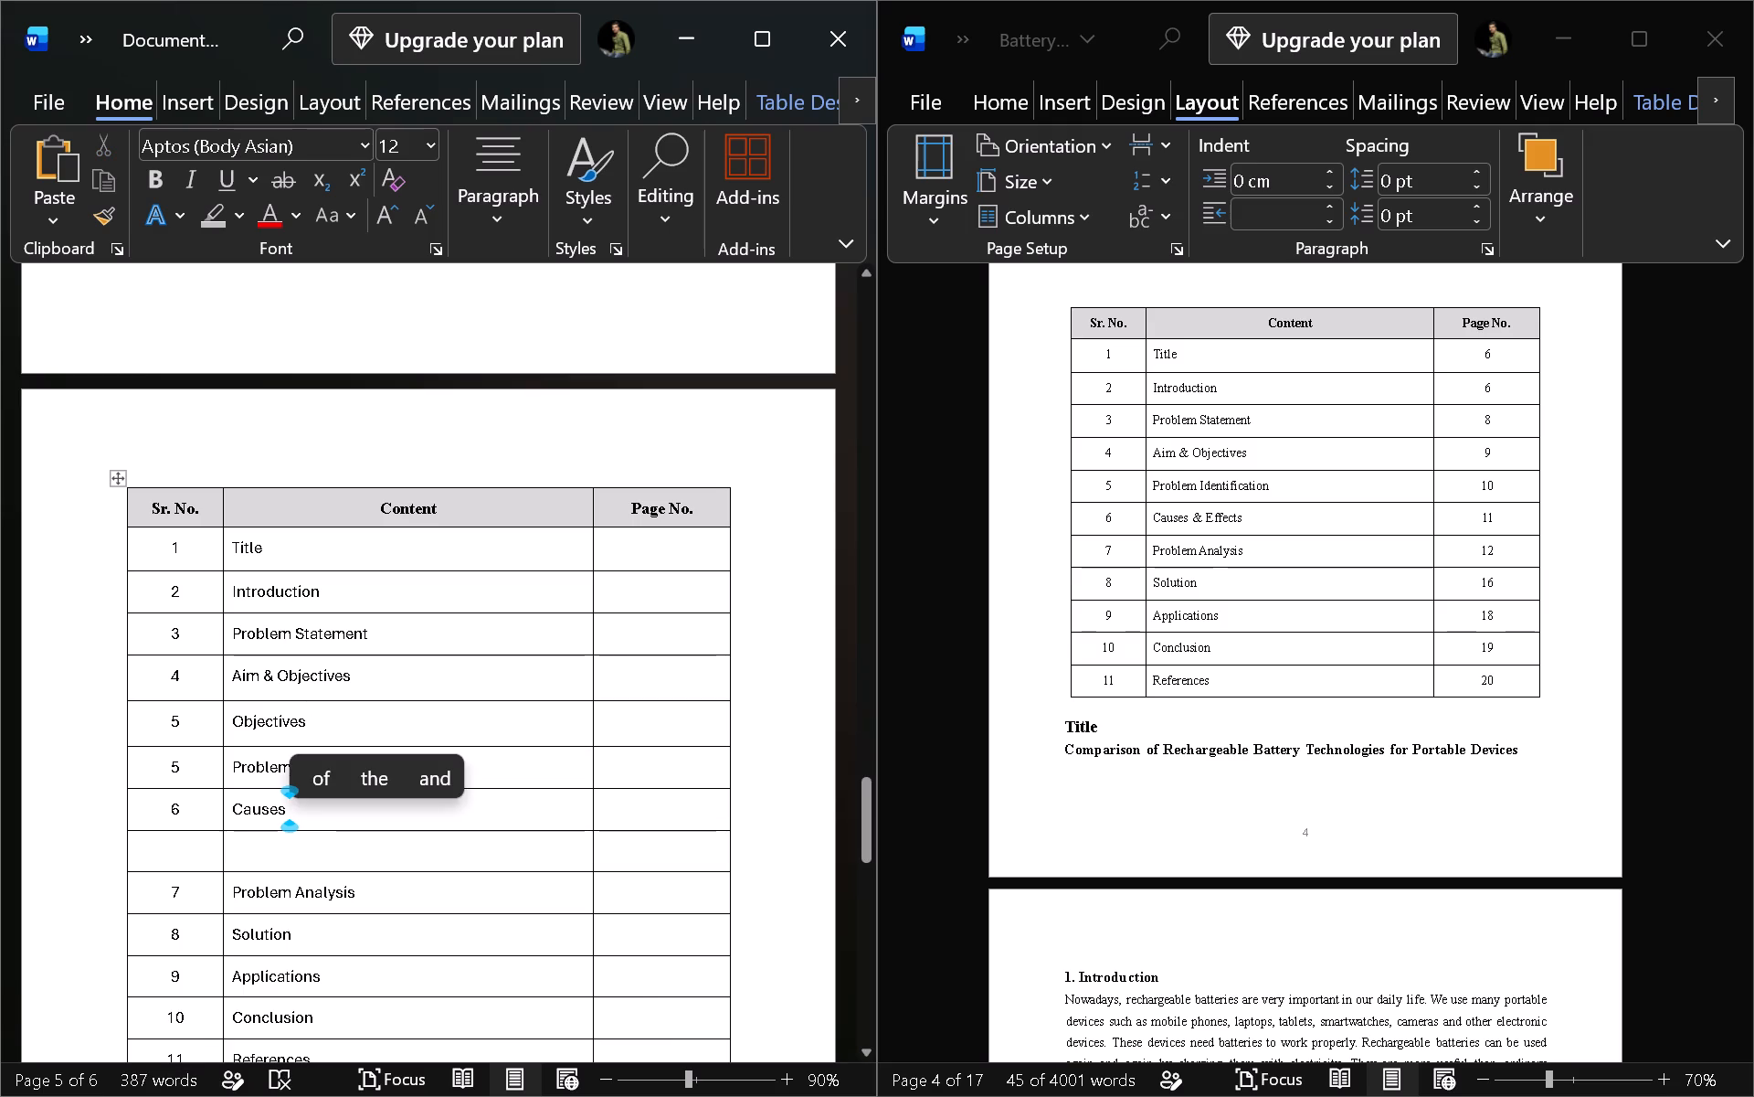
Shorten the "Aim & Objectives" entry in row 4 to "Aim".
left_click(355, 669)
key("BackSpace")
key("BackSpace")
key("BackSpace")
key("BackSpace")
key("BackSpace")
key("BackSpace")
key("BackSpace")
key("BackSpace")
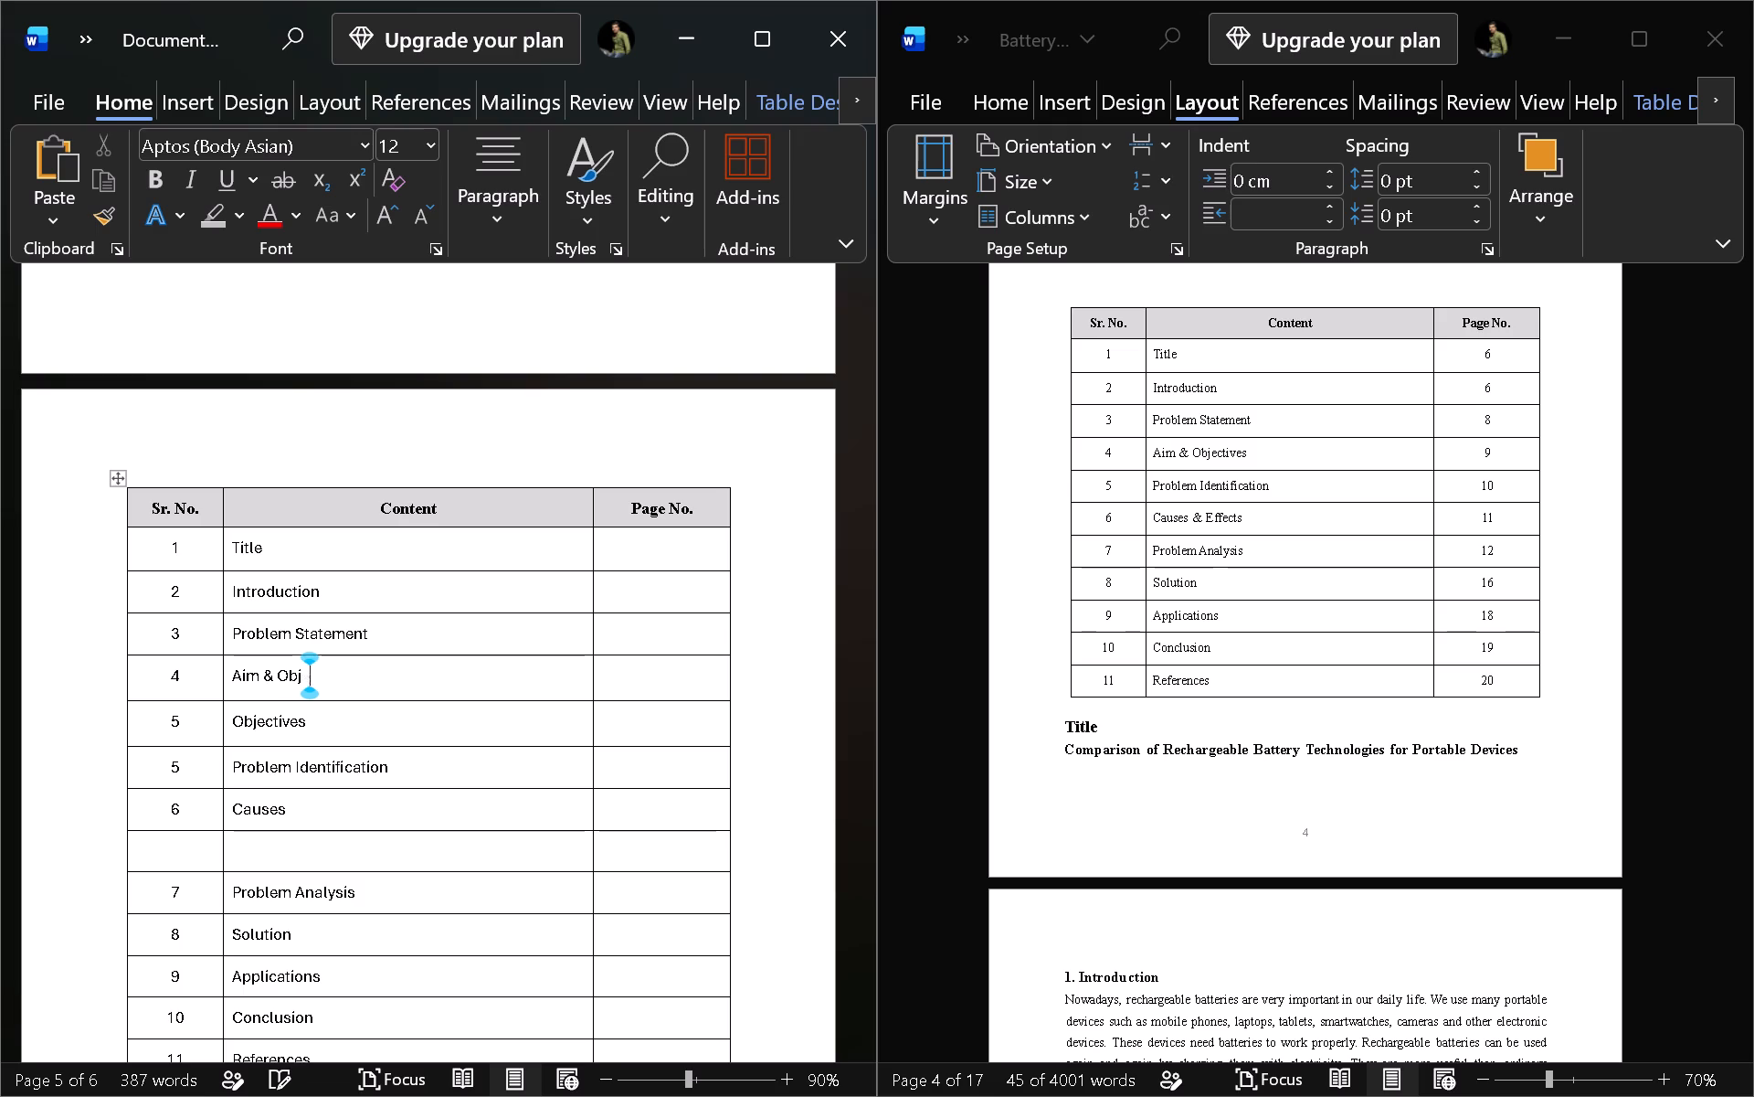
key("BackSpace")
key("BackSpace")
key("BackSpace")
key("BackSpace")
key("BackSpace")
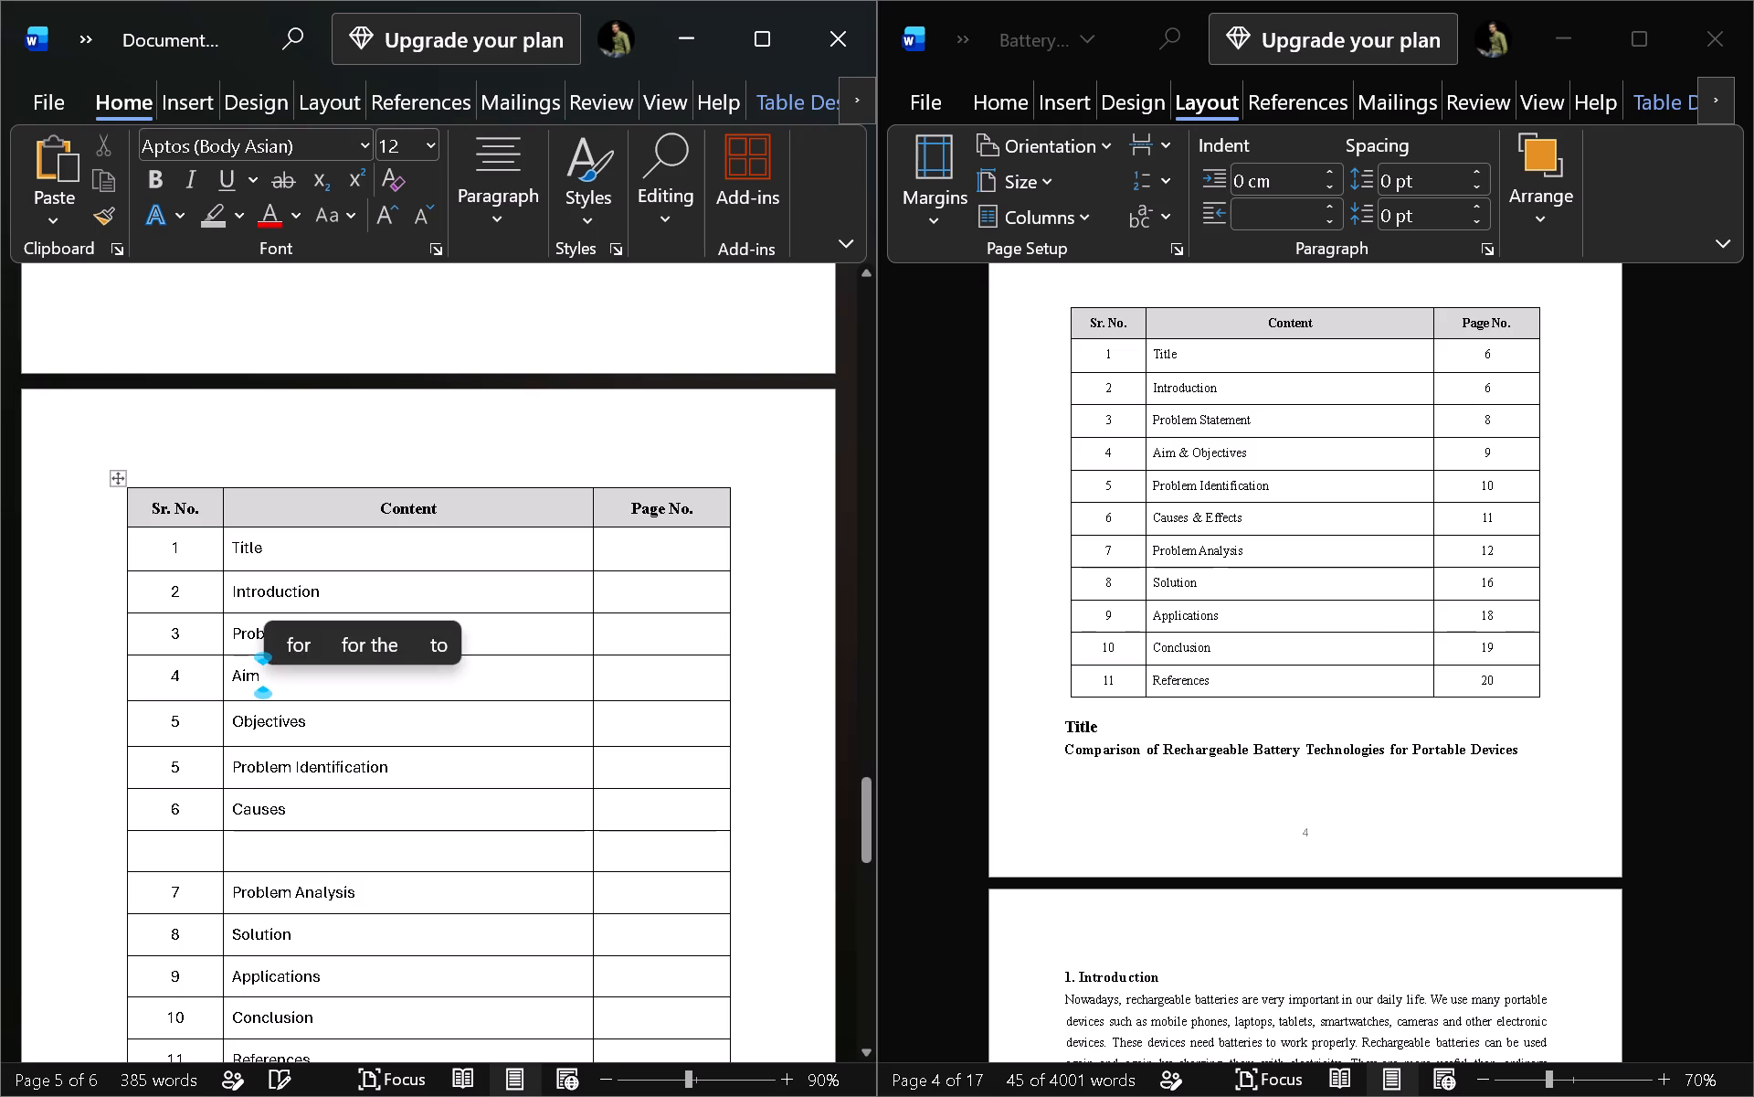
Paste "Effects" into the Content cell of the blank row below Causes.
left_click(296, 844)
key("ctrl+v")
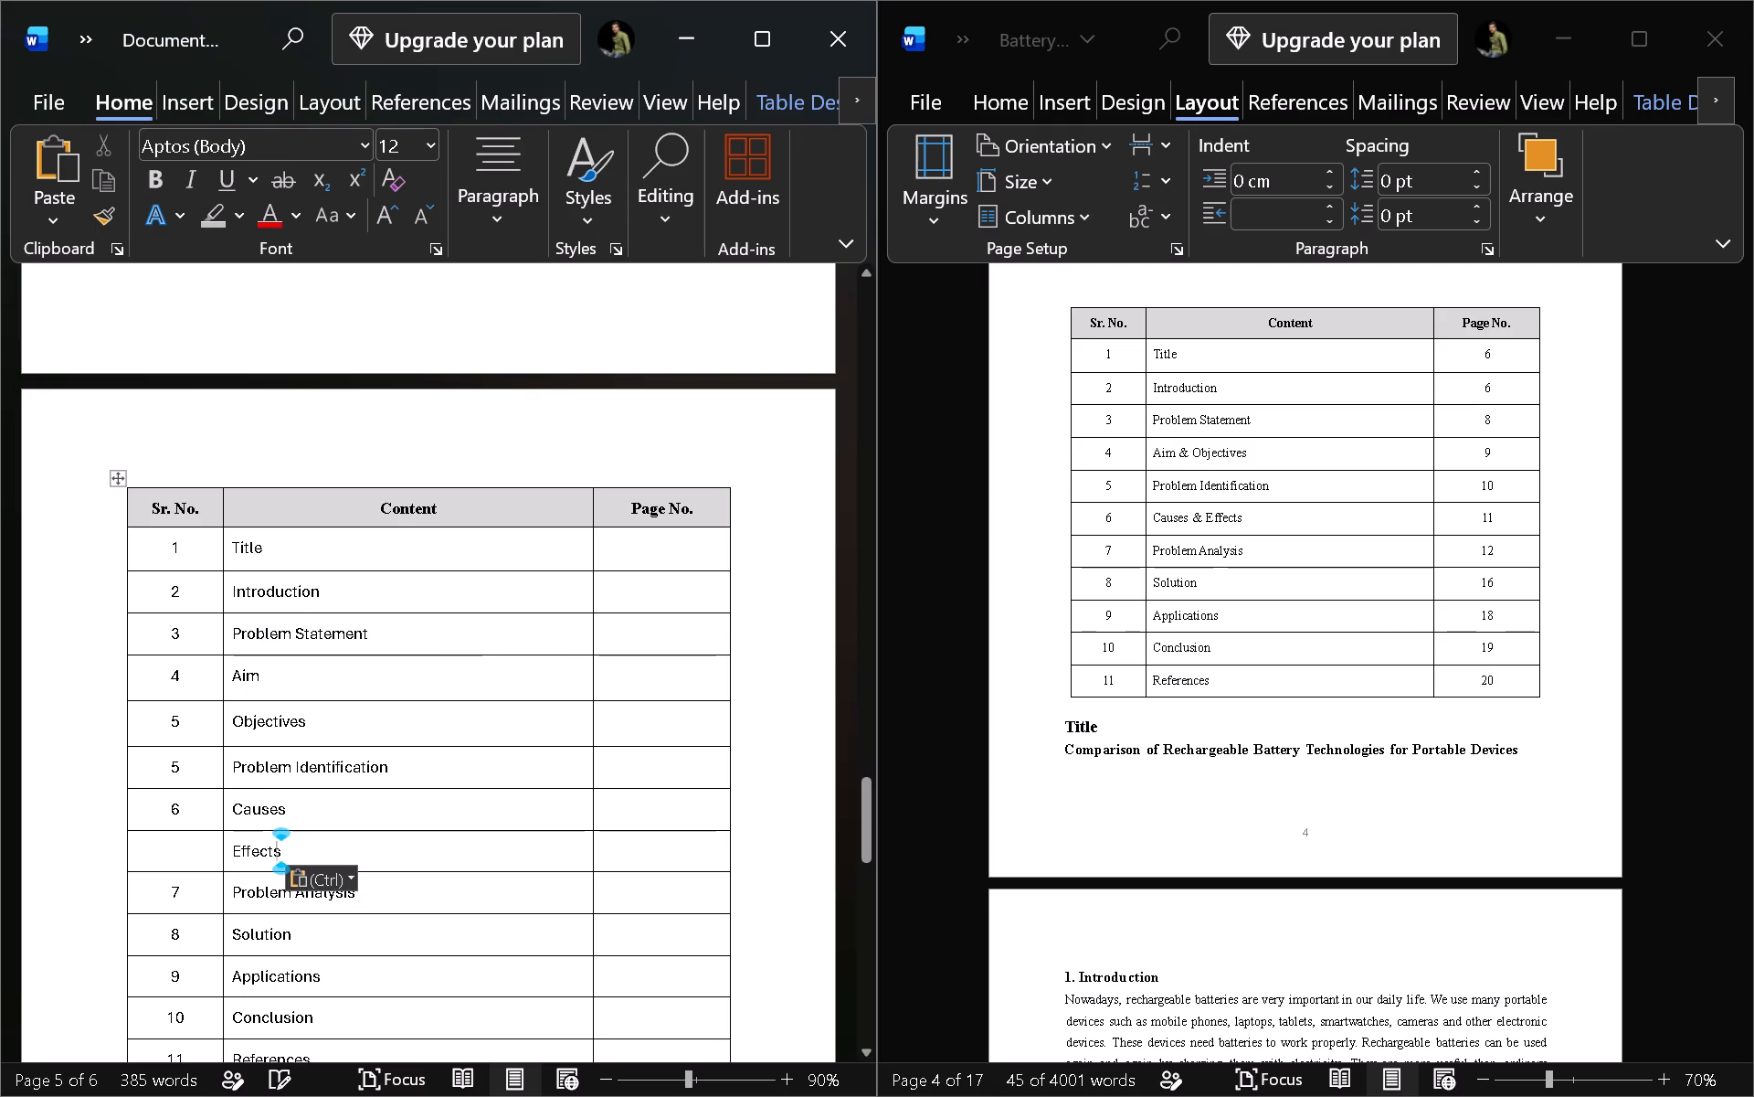
Number the Problem Identification, Causes, Effects and Problem Analysis rows 6, 7, 8 and 9.
left_click(177, 848)
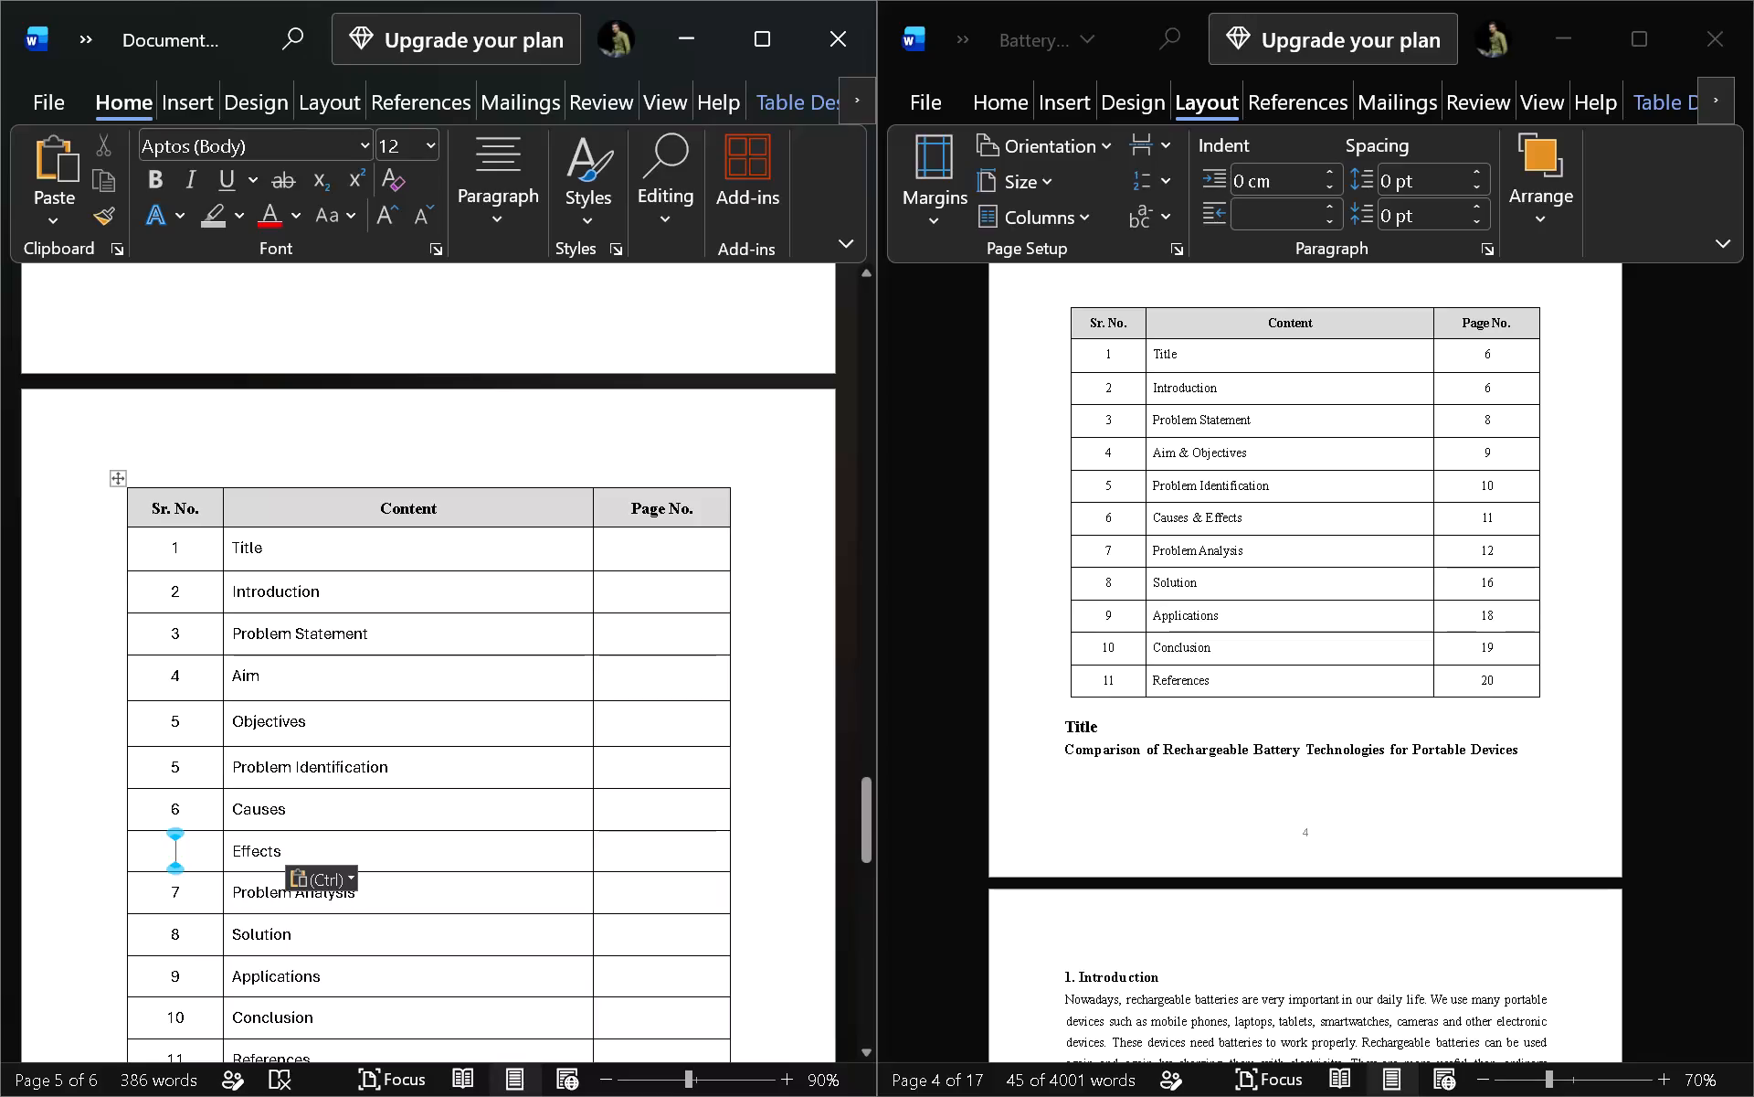
left_click(190, 764)
key("BackSpace")
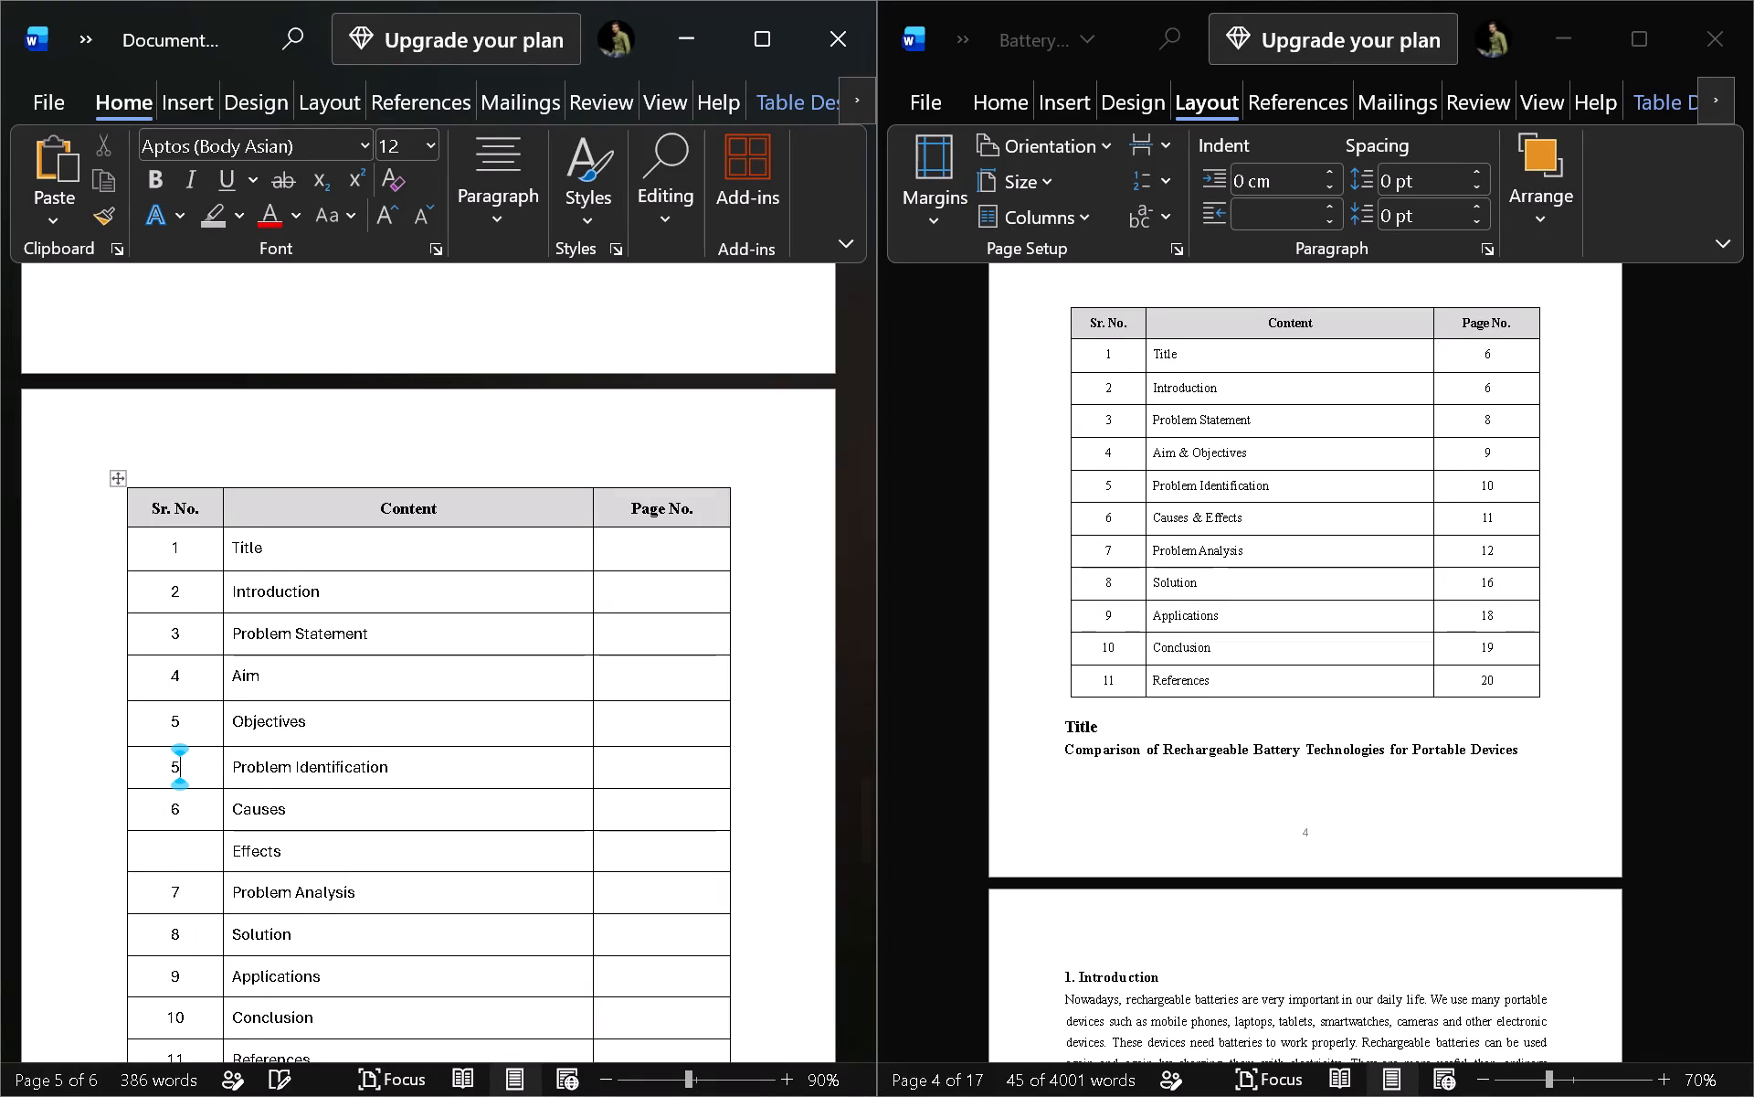
key("BackSpace")
key("6")
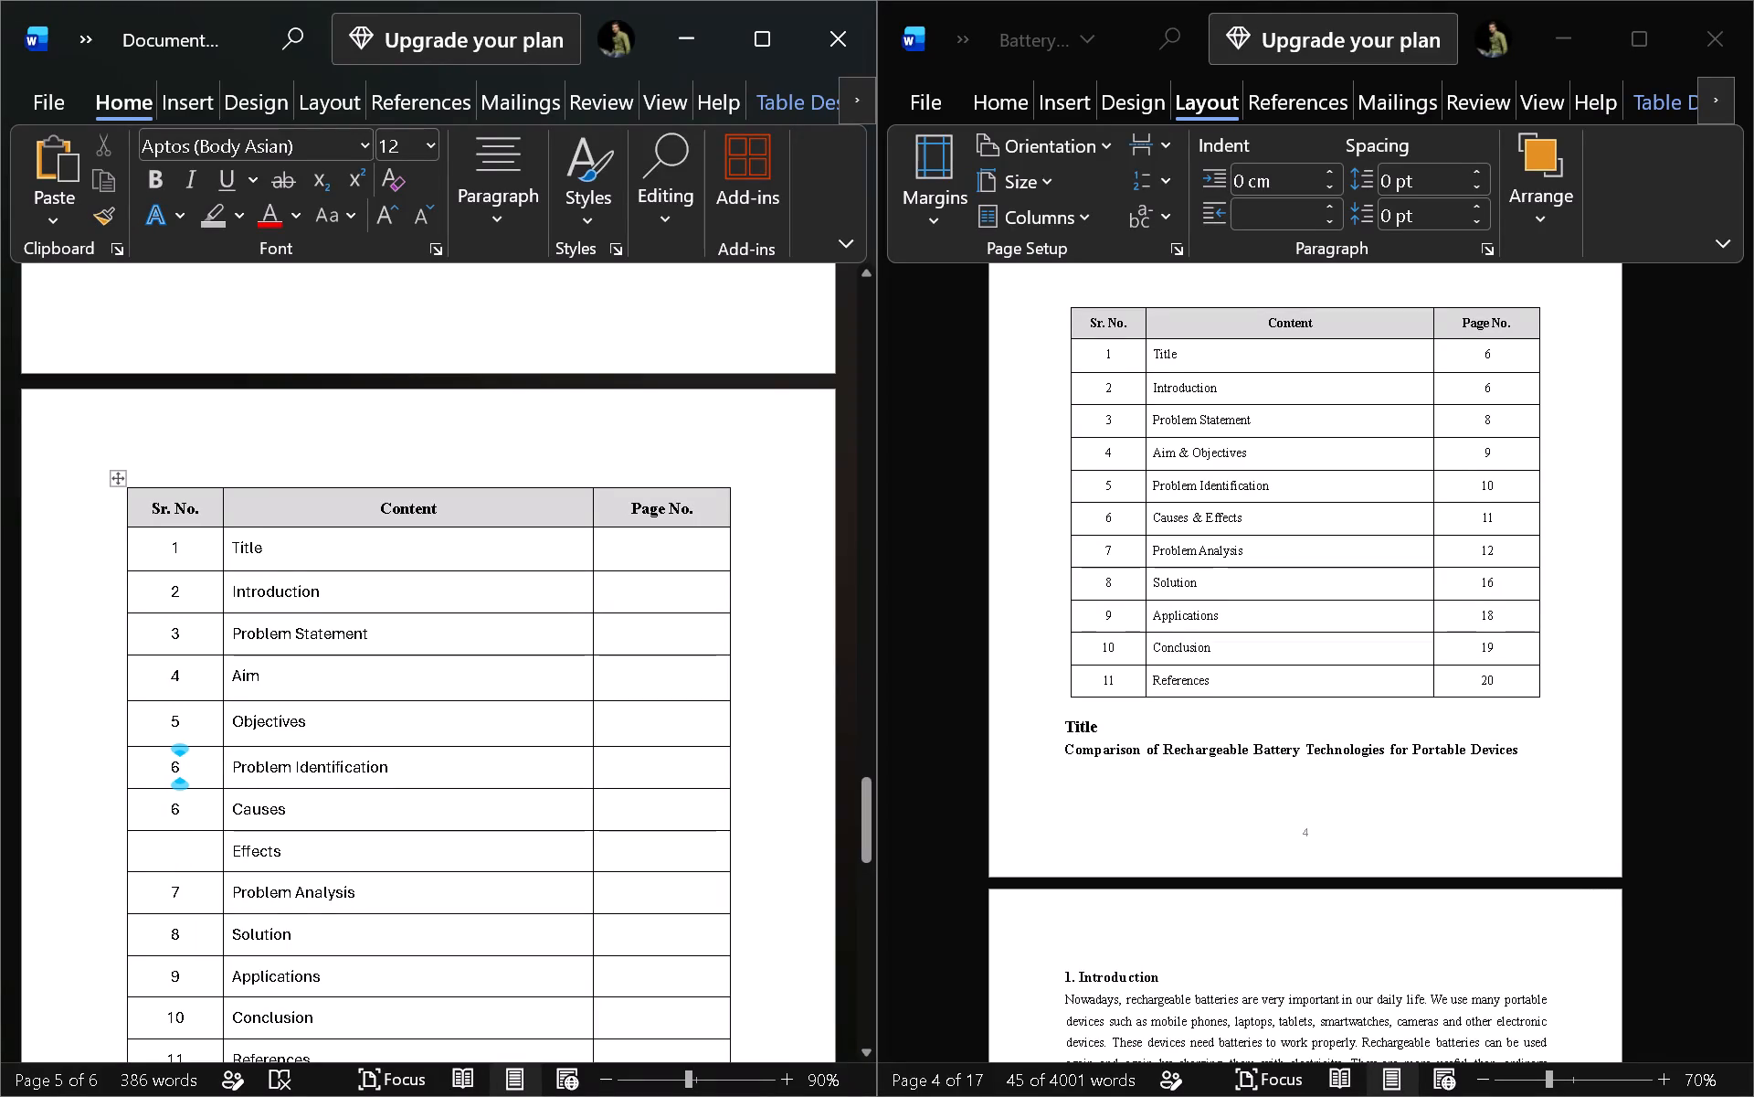
left_click(181, 805)
key("BackSpace")
key("7")
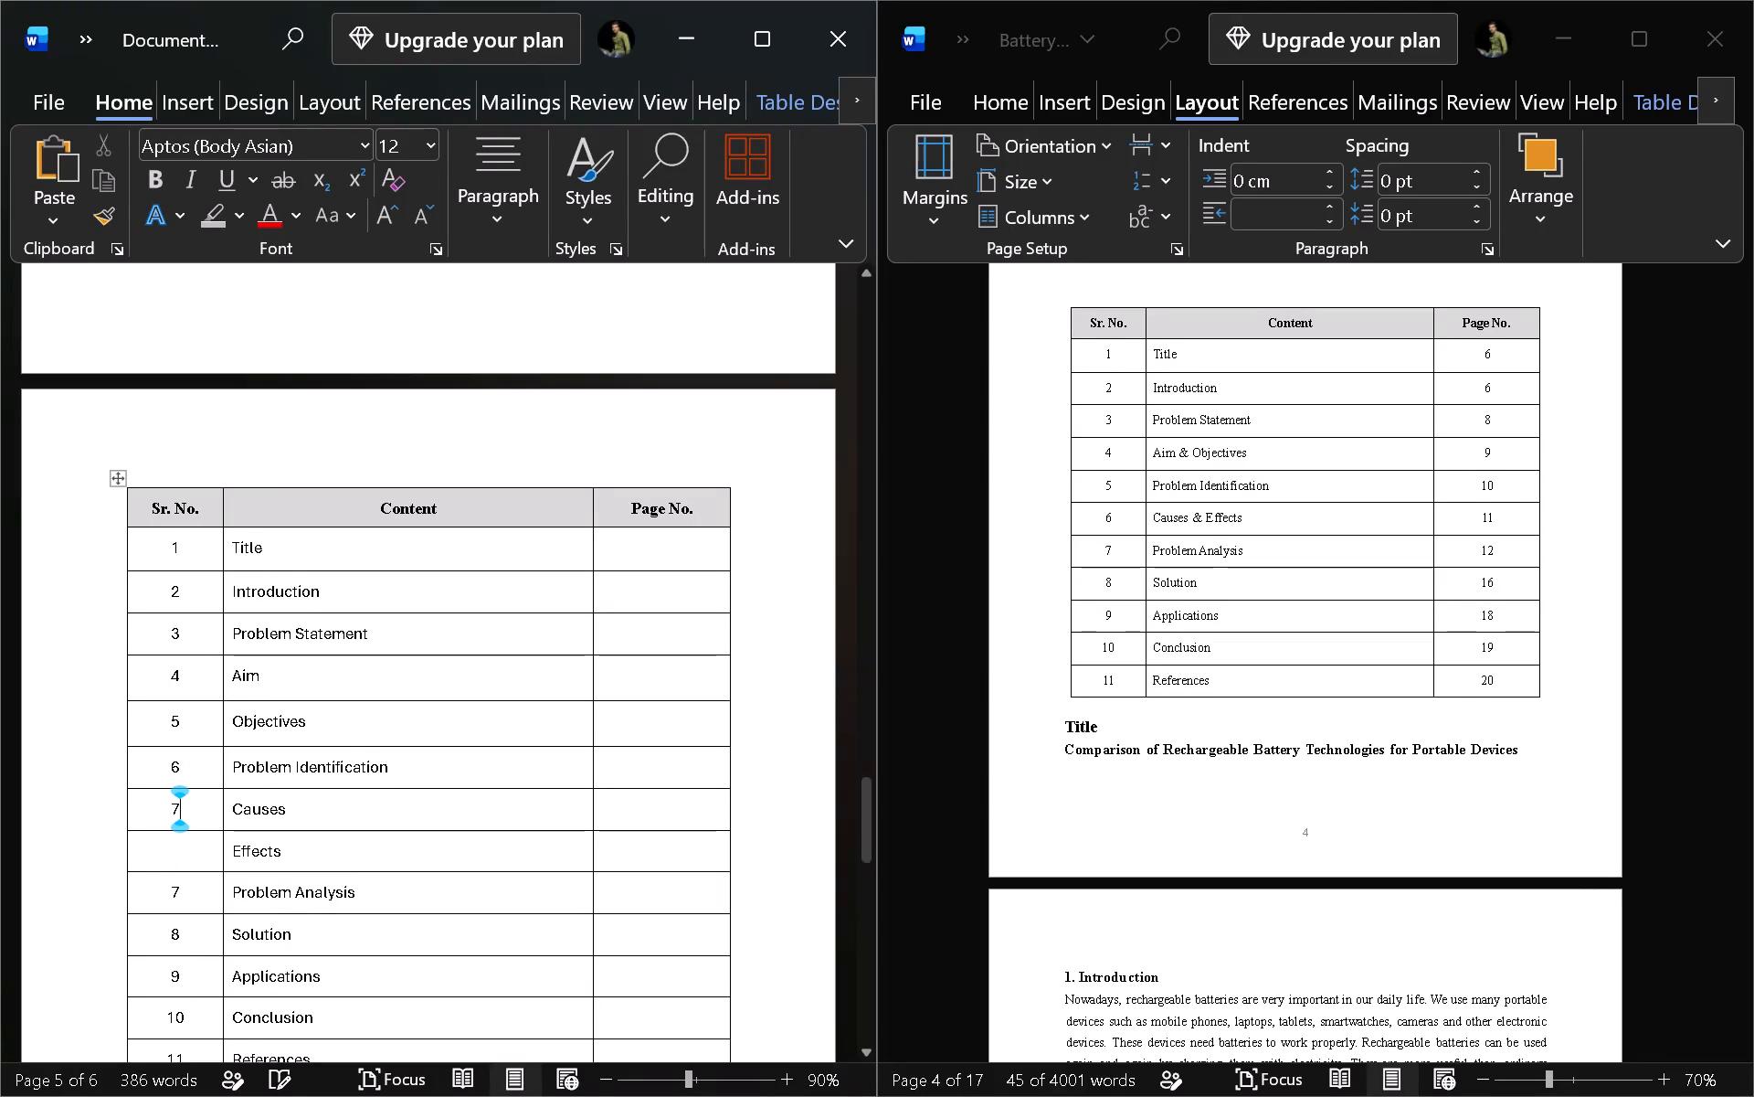
left_click(183, 857)
key("8")
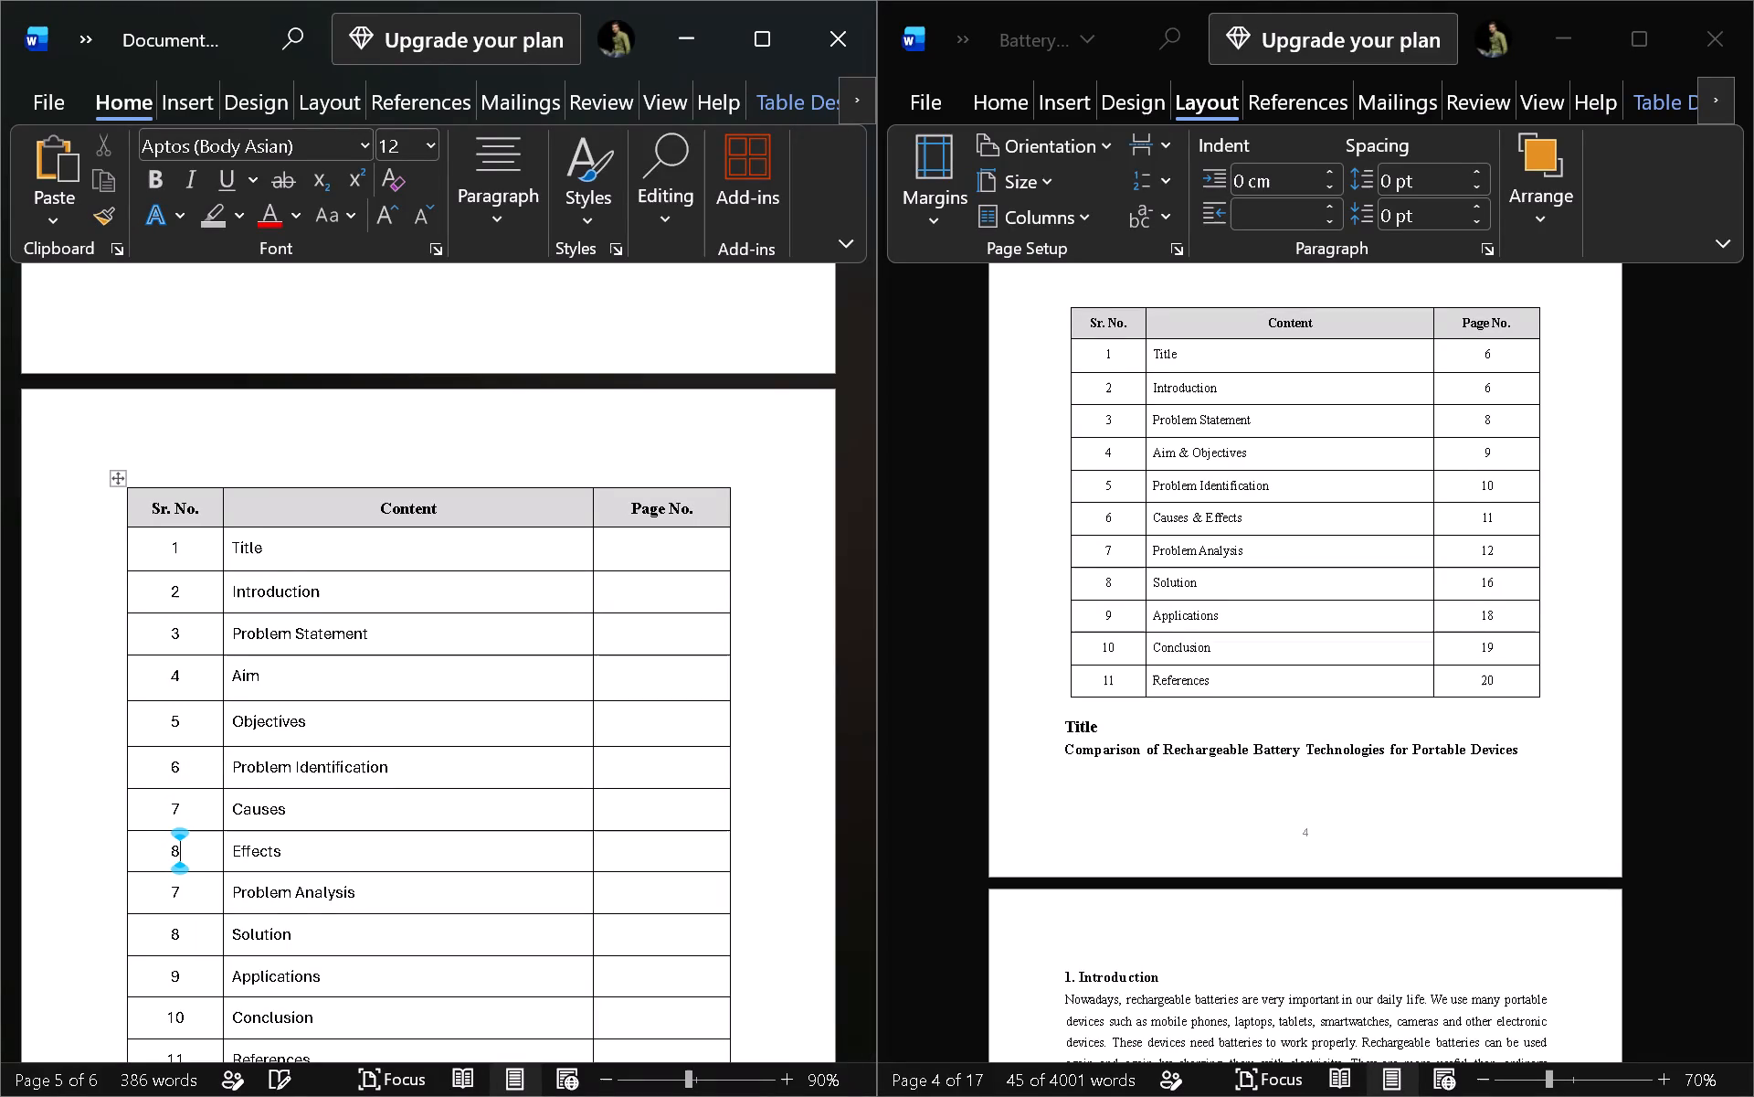
left_click(182, 898)
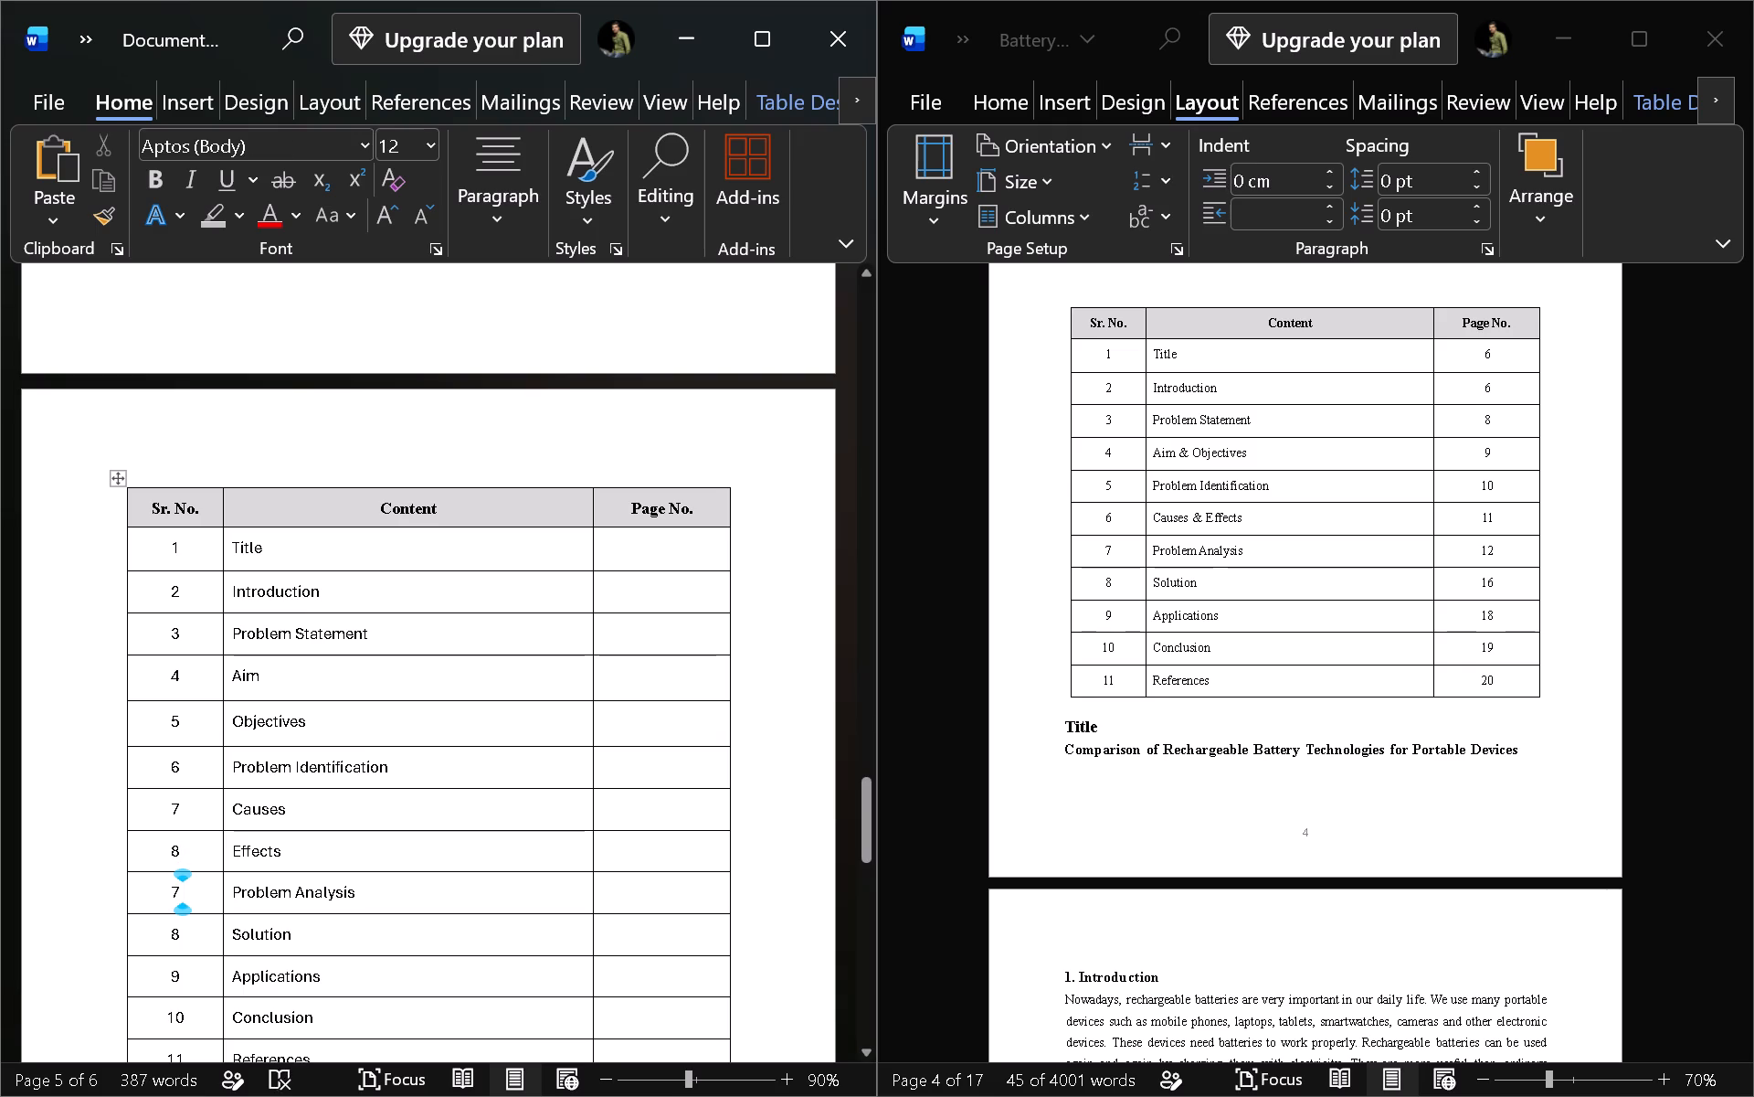
key("9")
key("BackSpace")
key("BackSpace")
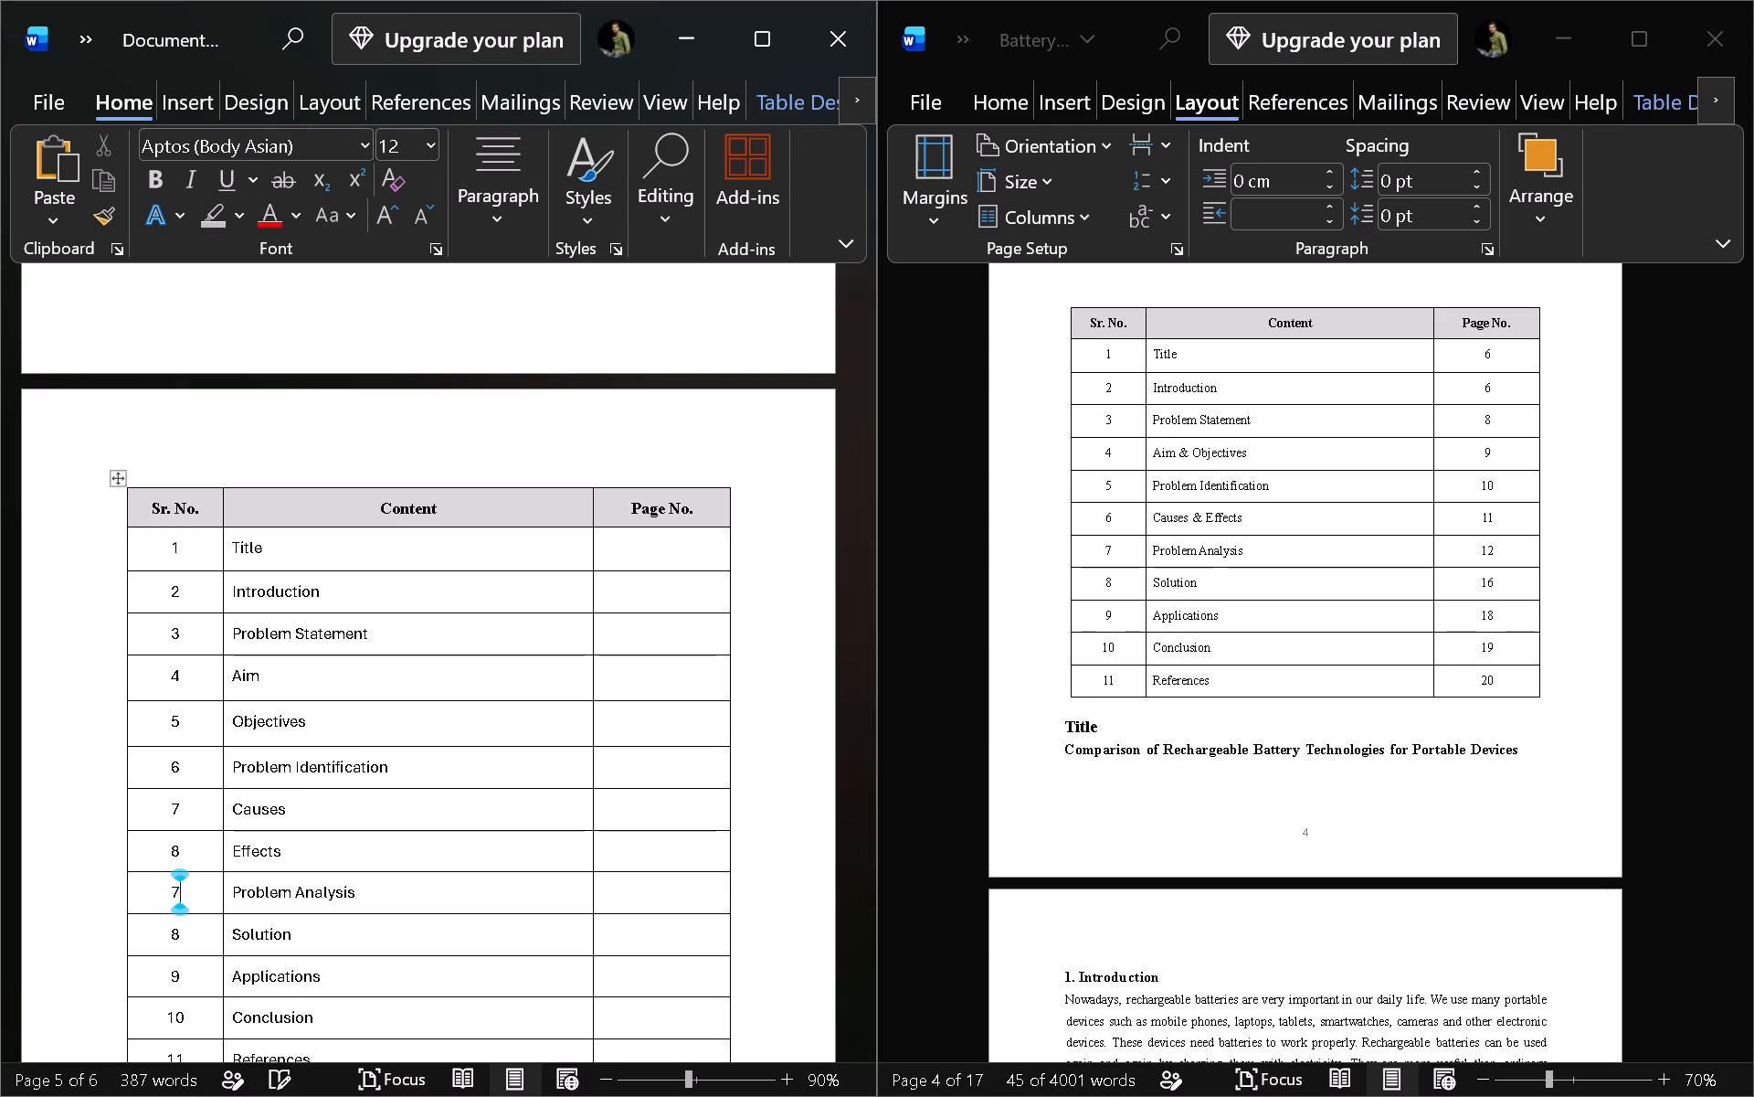
key("BackSpace")
key("9")
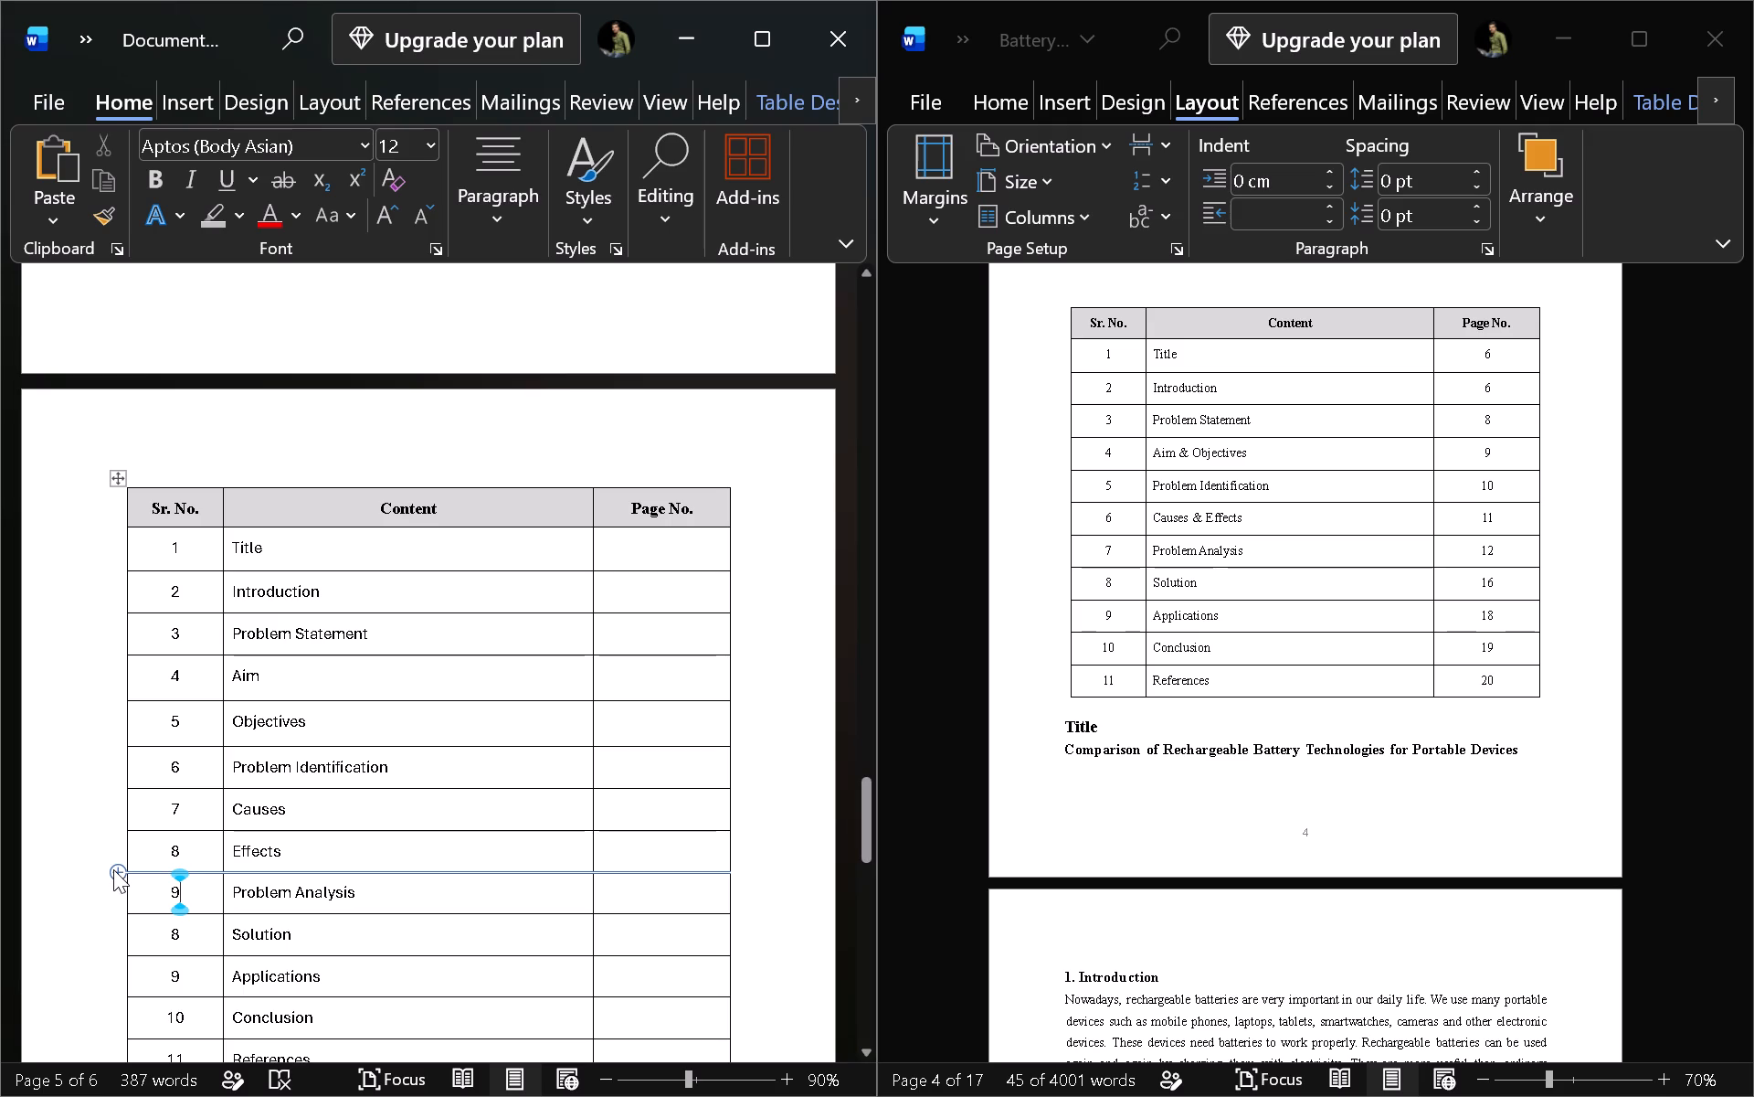
Insert a row between Effects and Problem Analysis in the contents table, numbered 9 with the content "Precaution".
left_click(113, 869)
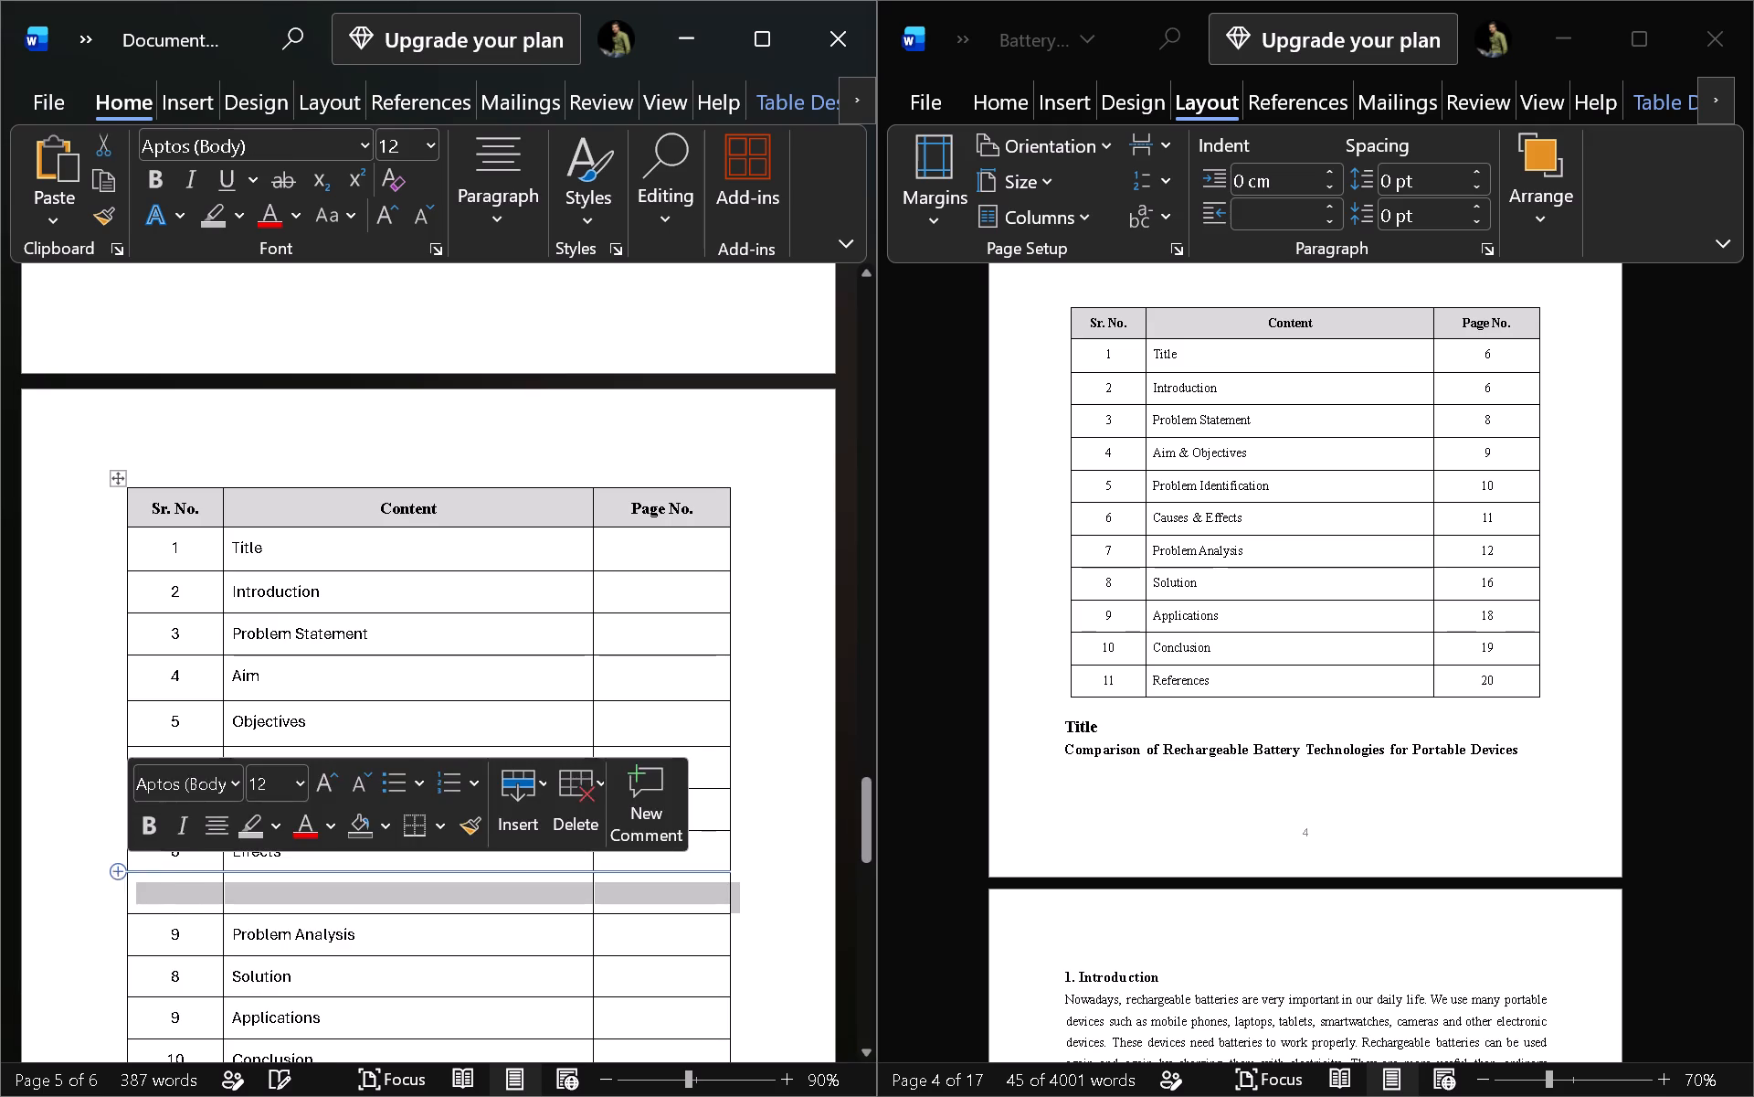
left_click(179, 891)
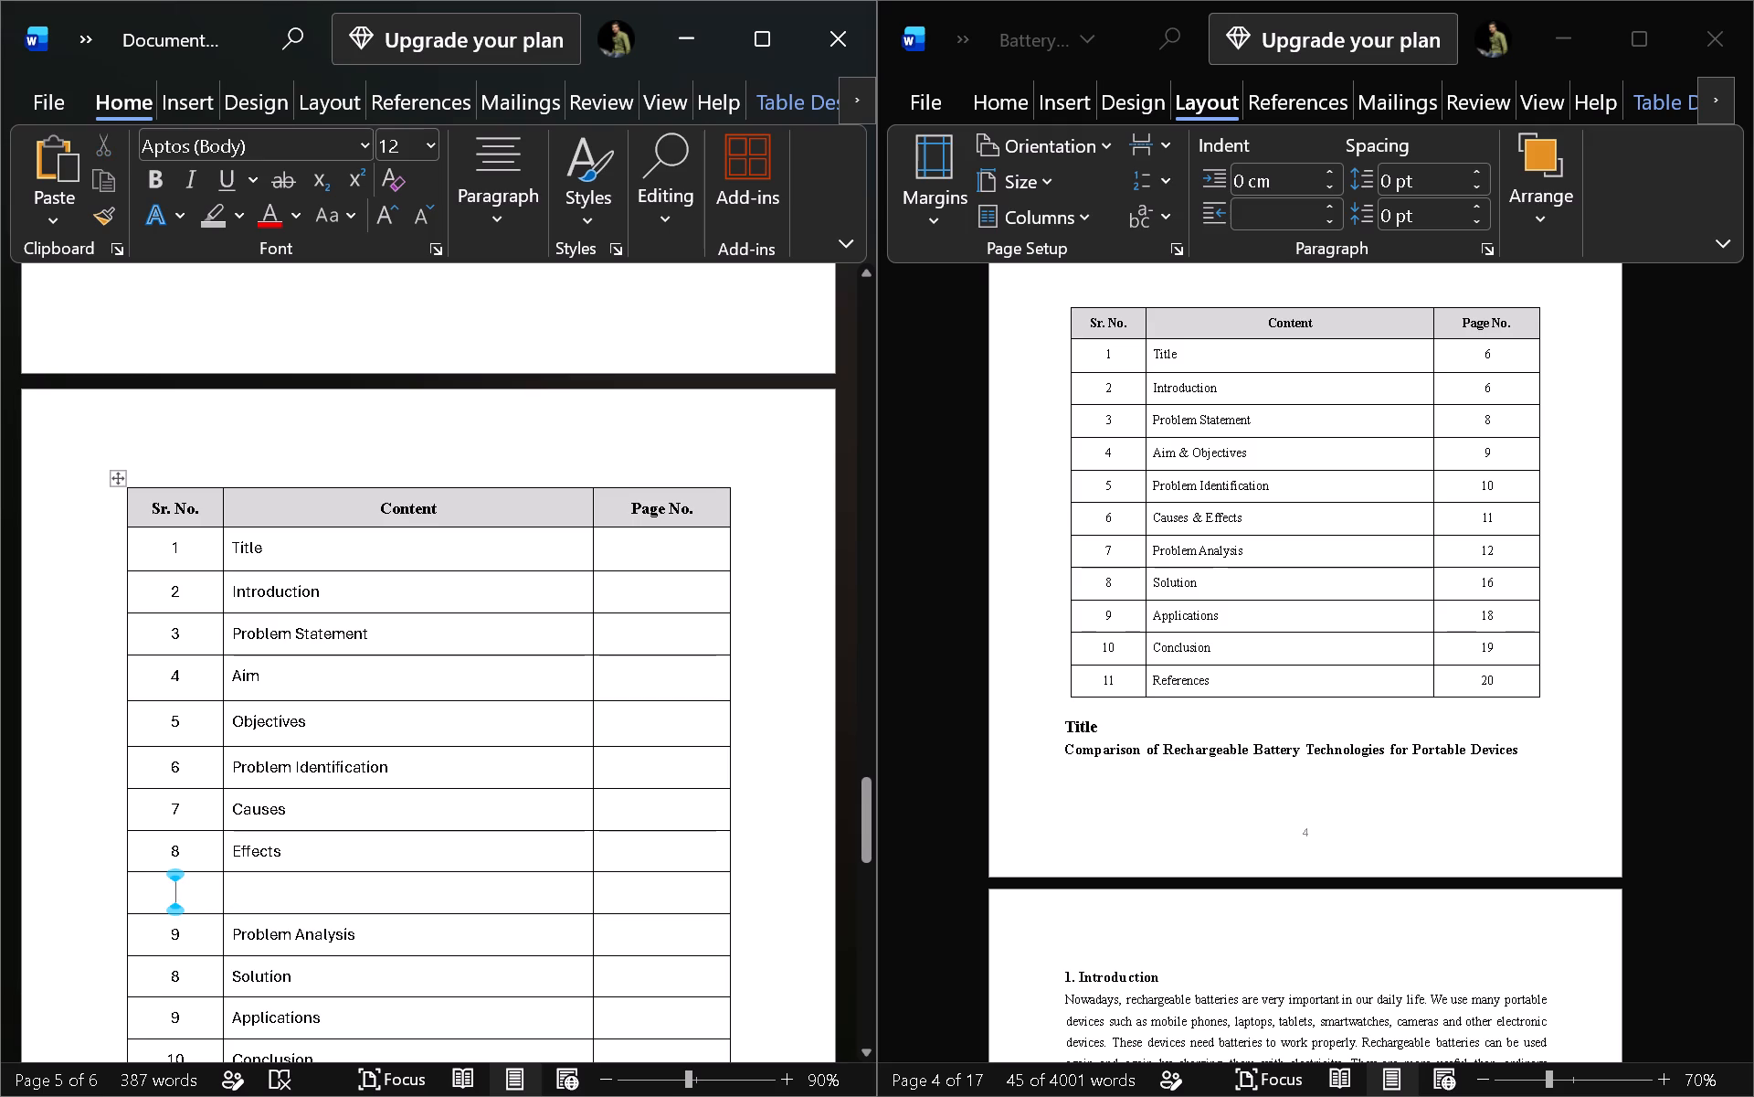
key("9")
left_click(242, 902)
left_click(242, 902)
key("shift+p")
type("ercat")
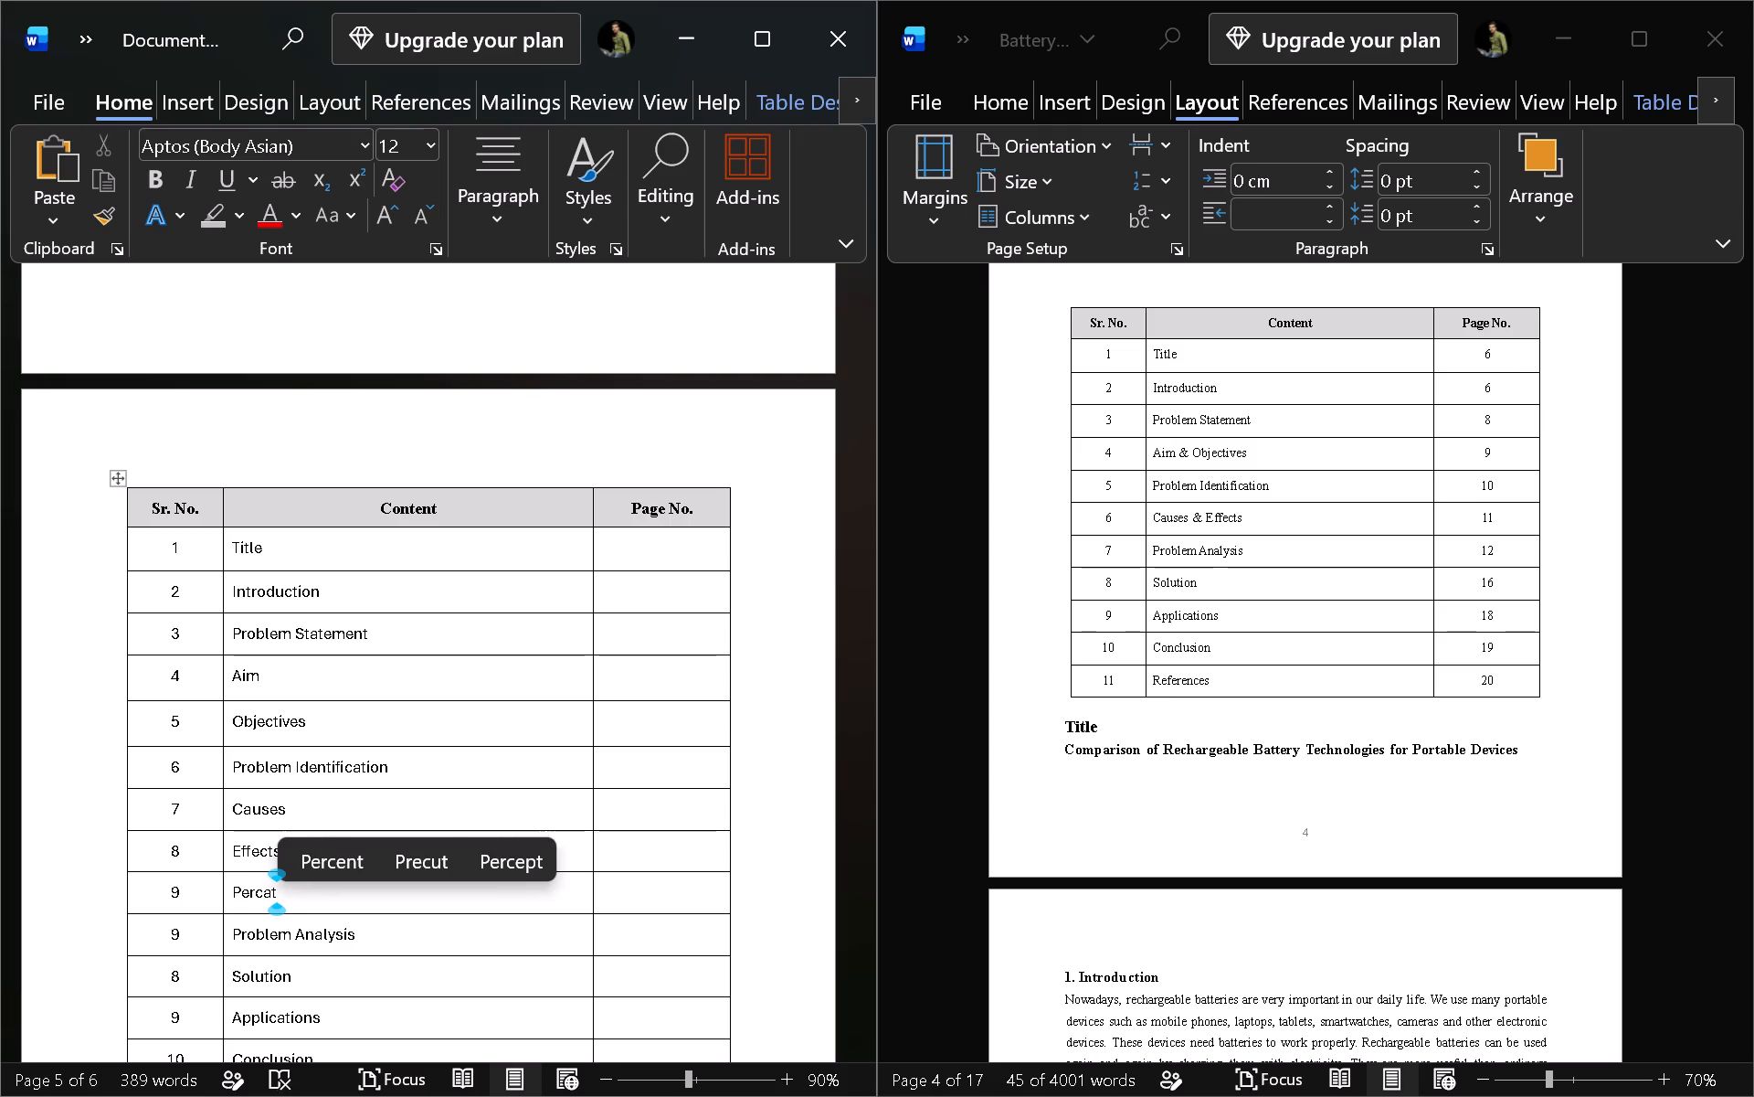
type("io")
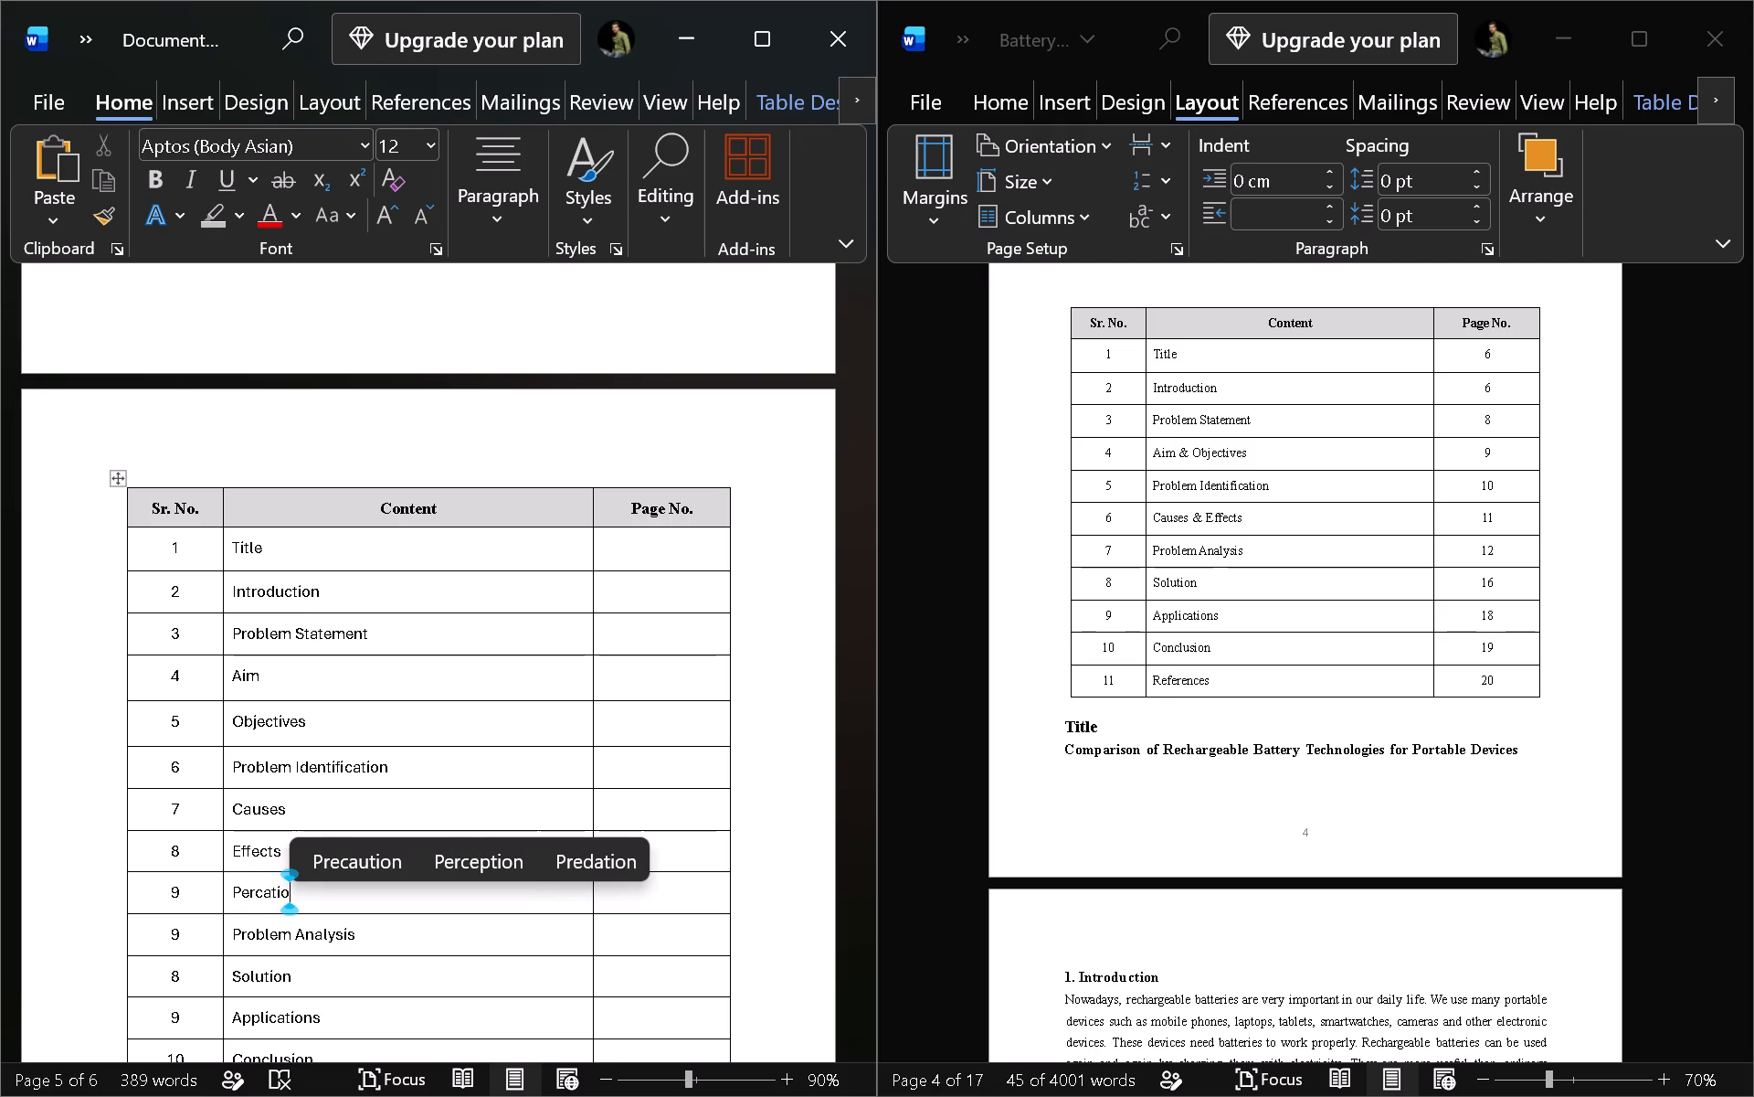
key("Up")
key("Return")
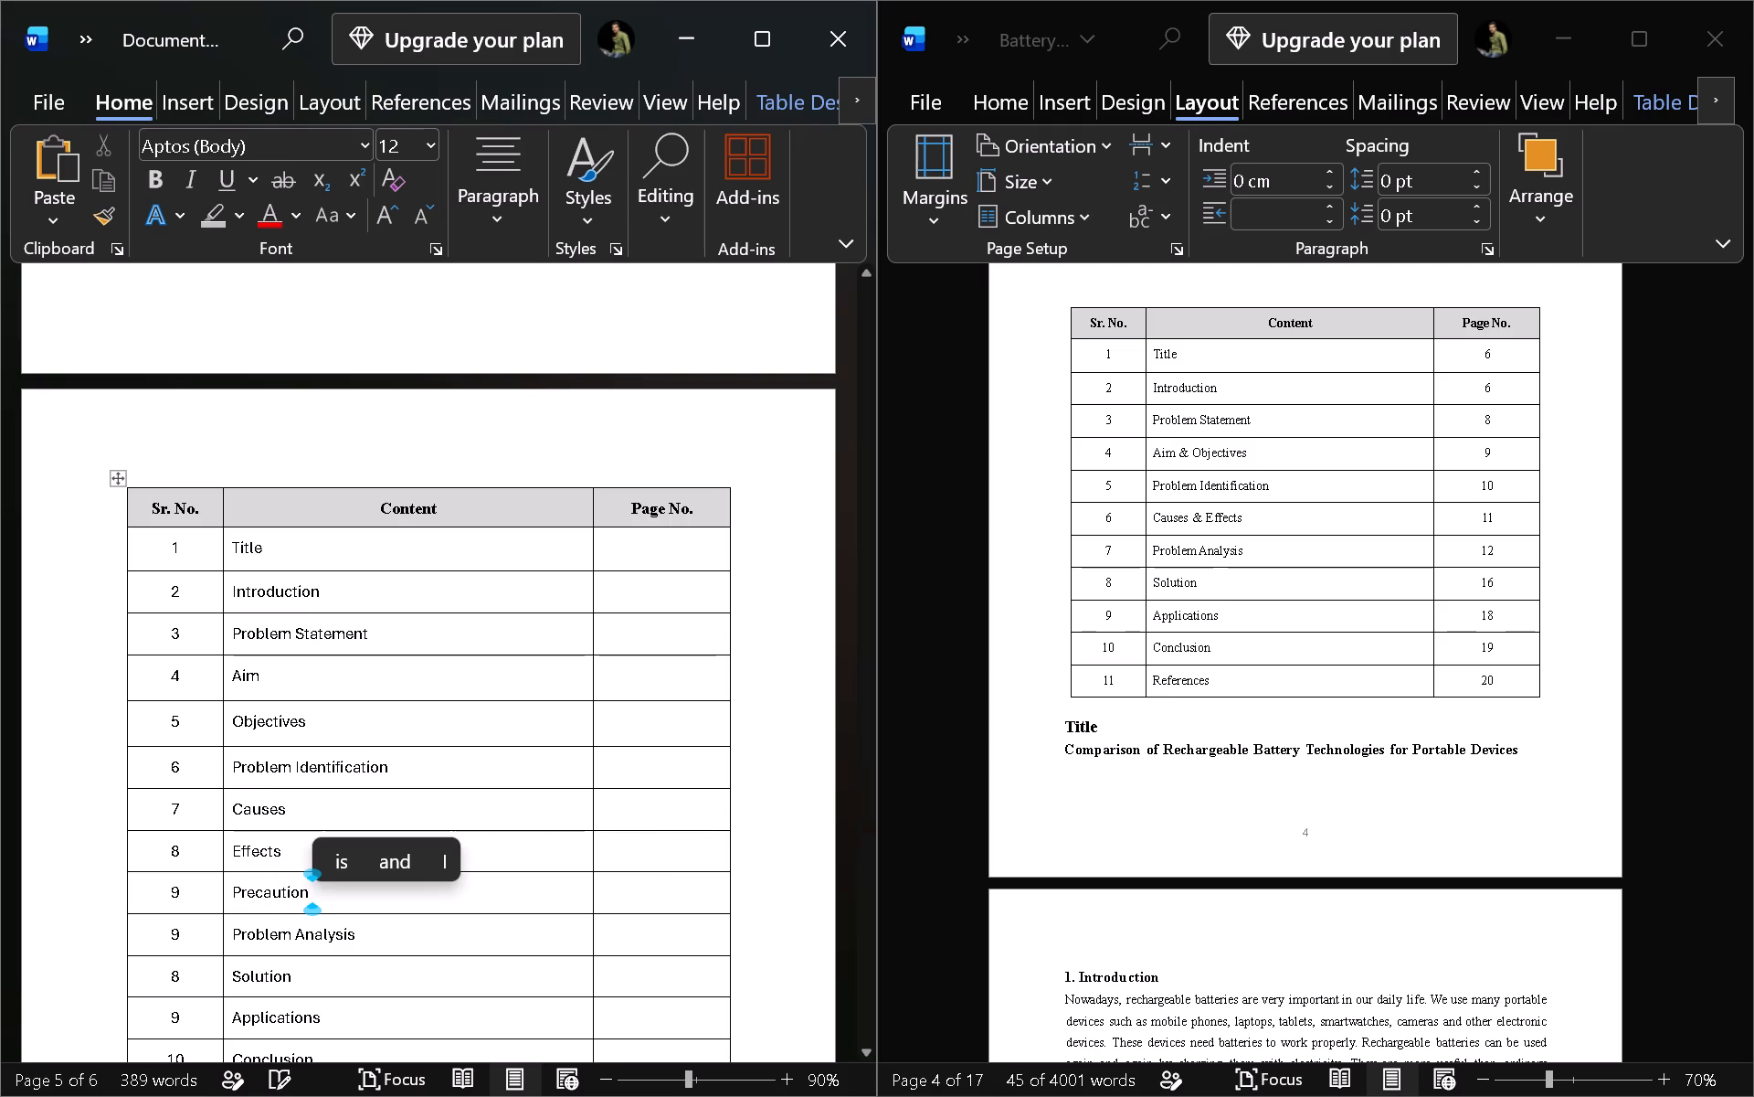
Renumber the Problem Analysis row as 10 and the Solution row as 11.
scroll(241, 950, "down", 1)
left_click(187, 900)
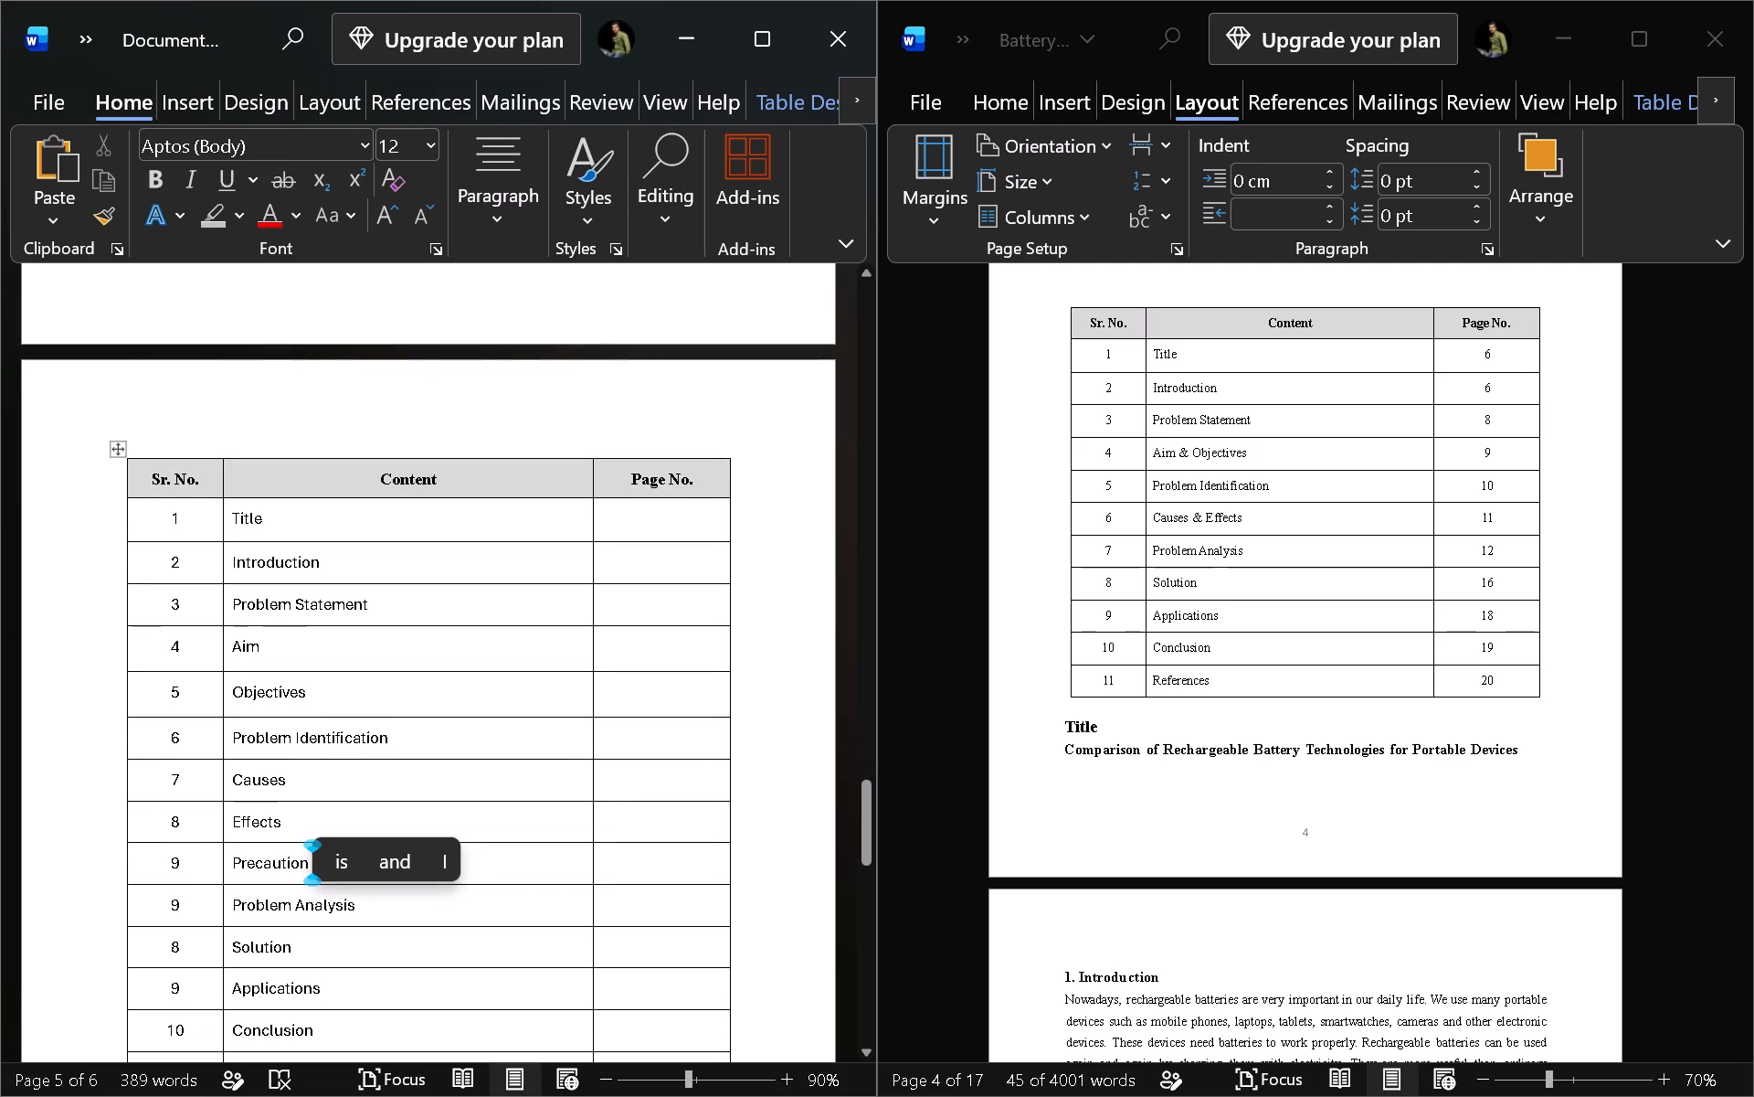
key("BackSpace")
type("10")
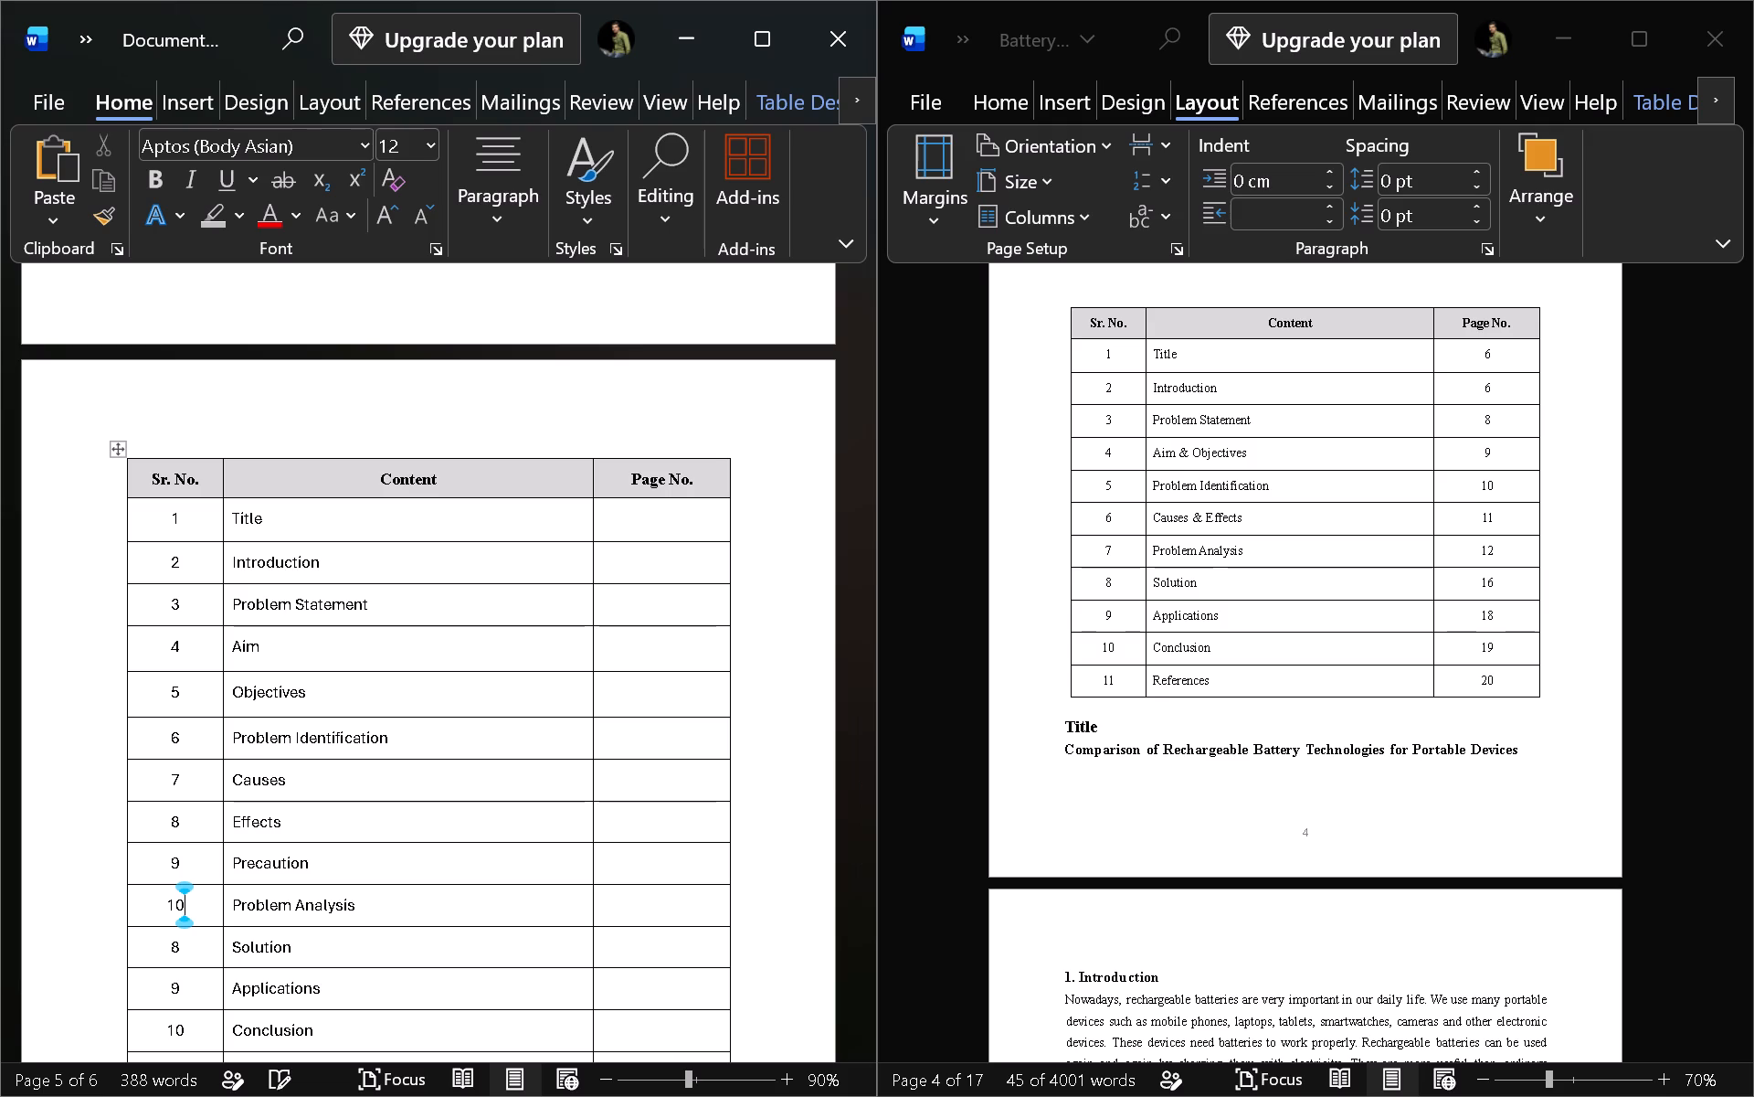
key("Down")
key("BackSpace")
key("BackSpace")
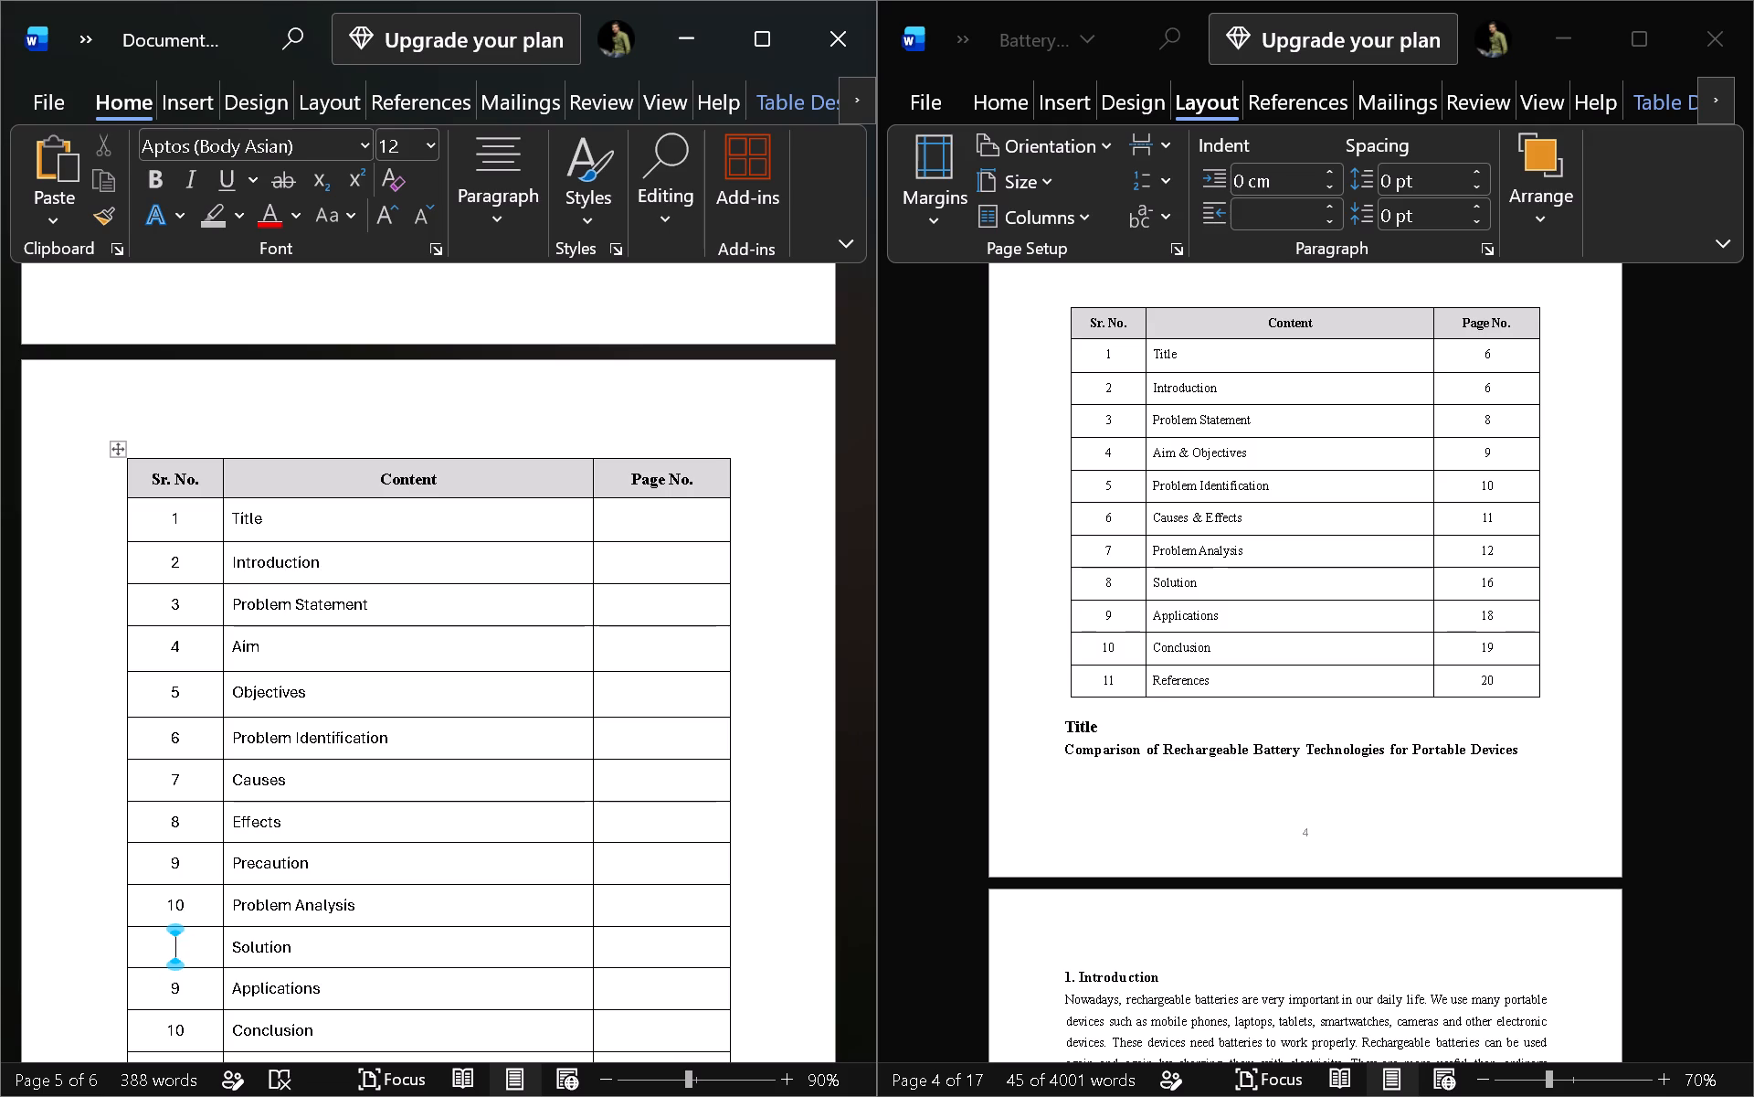
type("11")
Renumber the Applications, Conclusion and References rows as 12, 13 and 14.
key("Down")
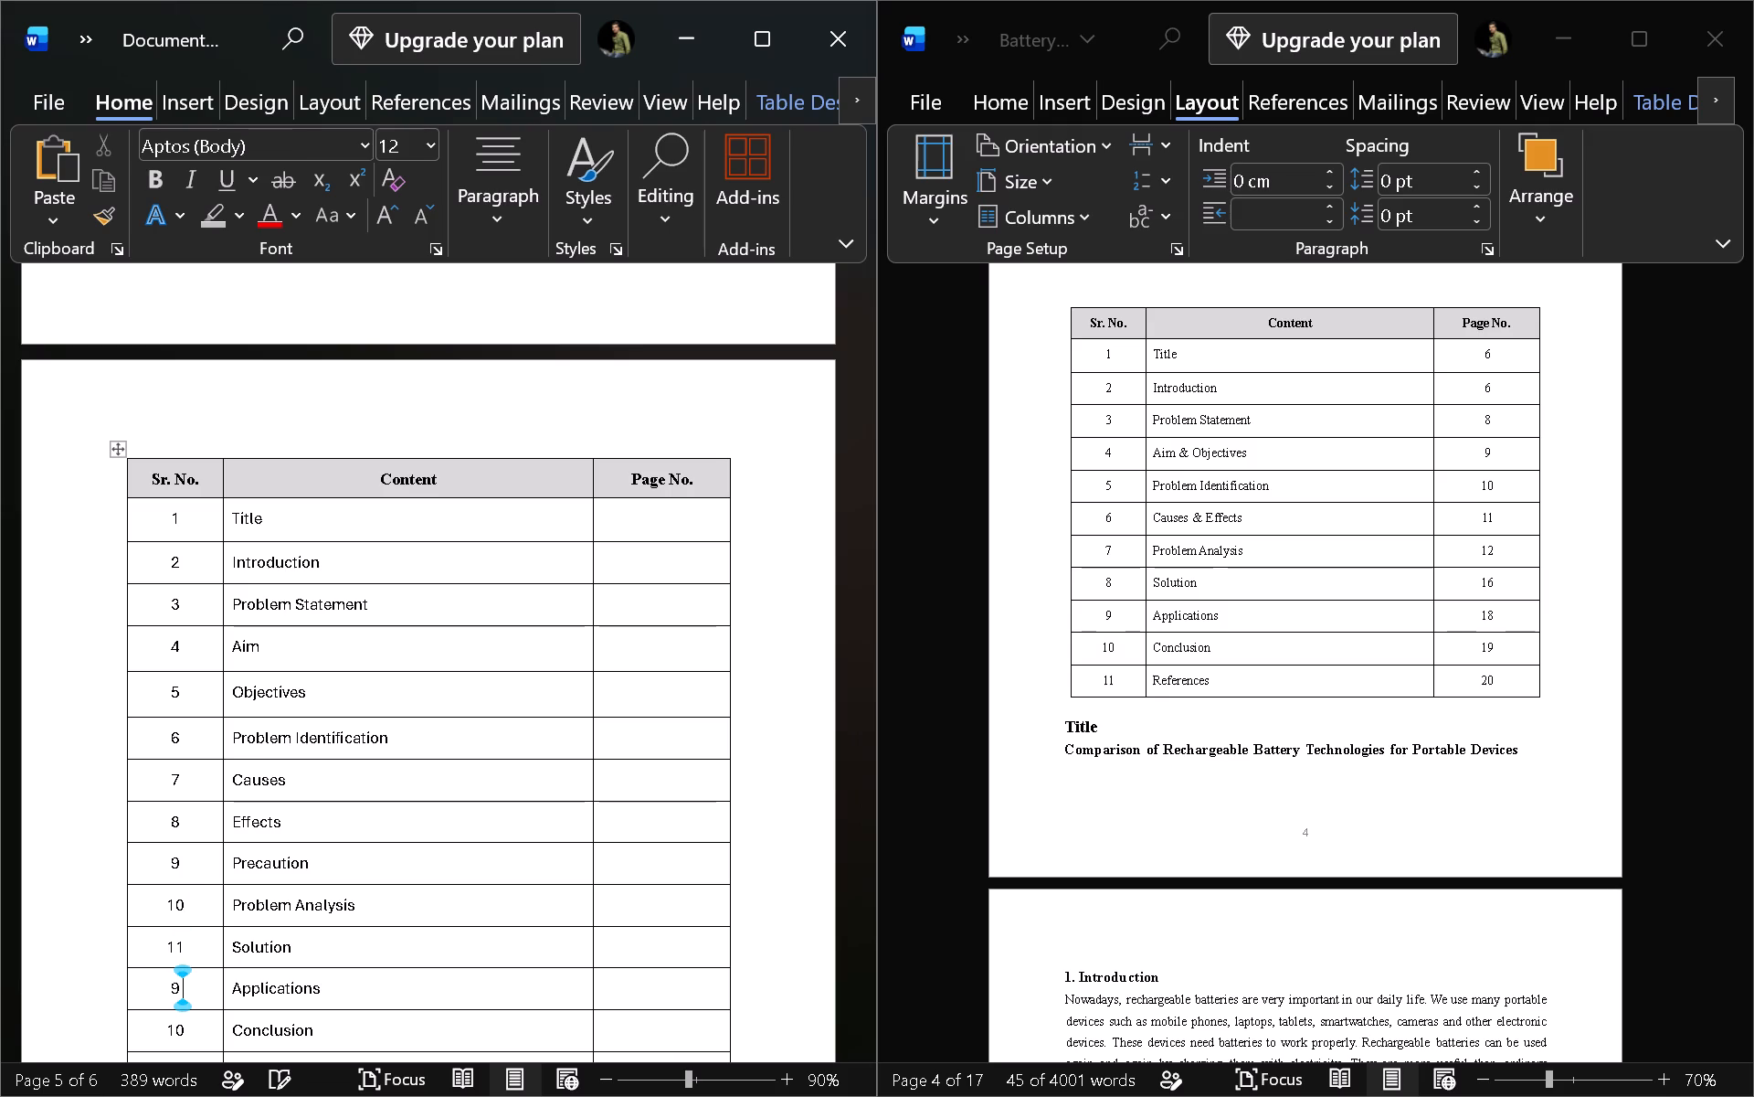
key("BackSpace")
key("BackSpace")
type("12")
key("Down")
key("BackSpace")
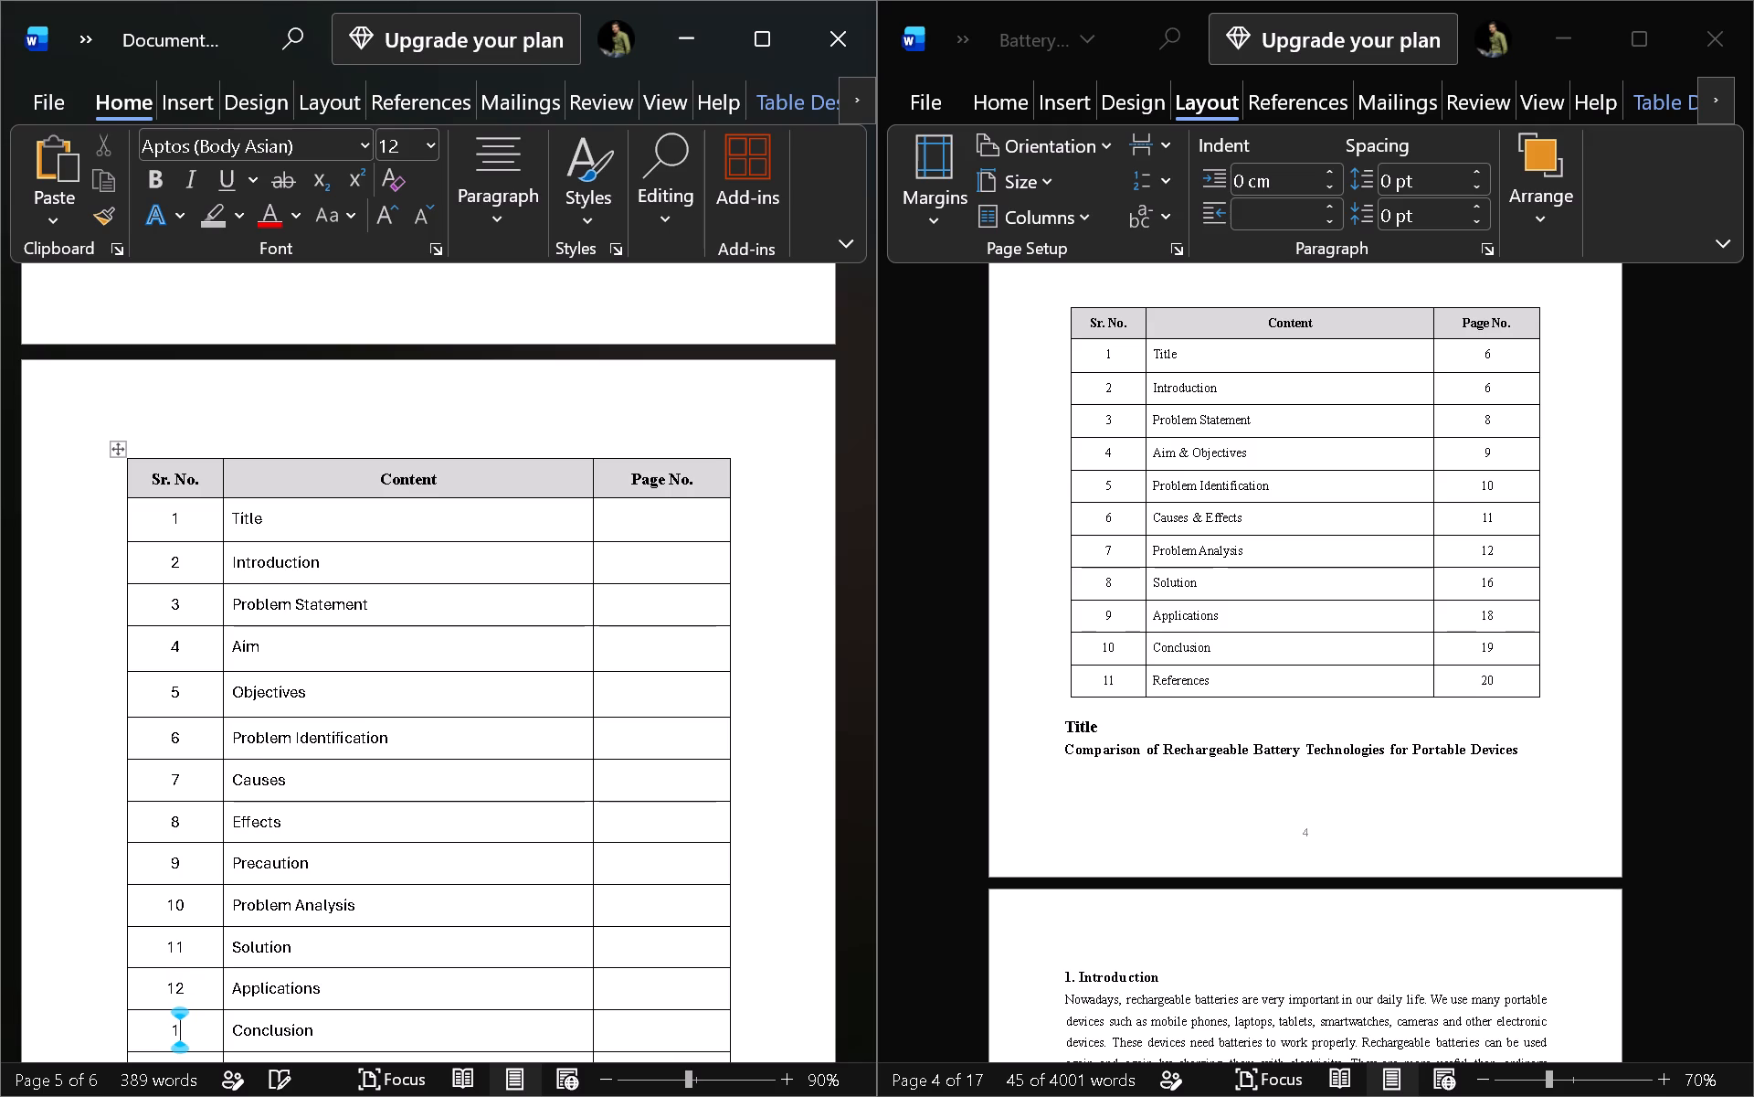
key("3")
scroll(187, 900, "down", 6)
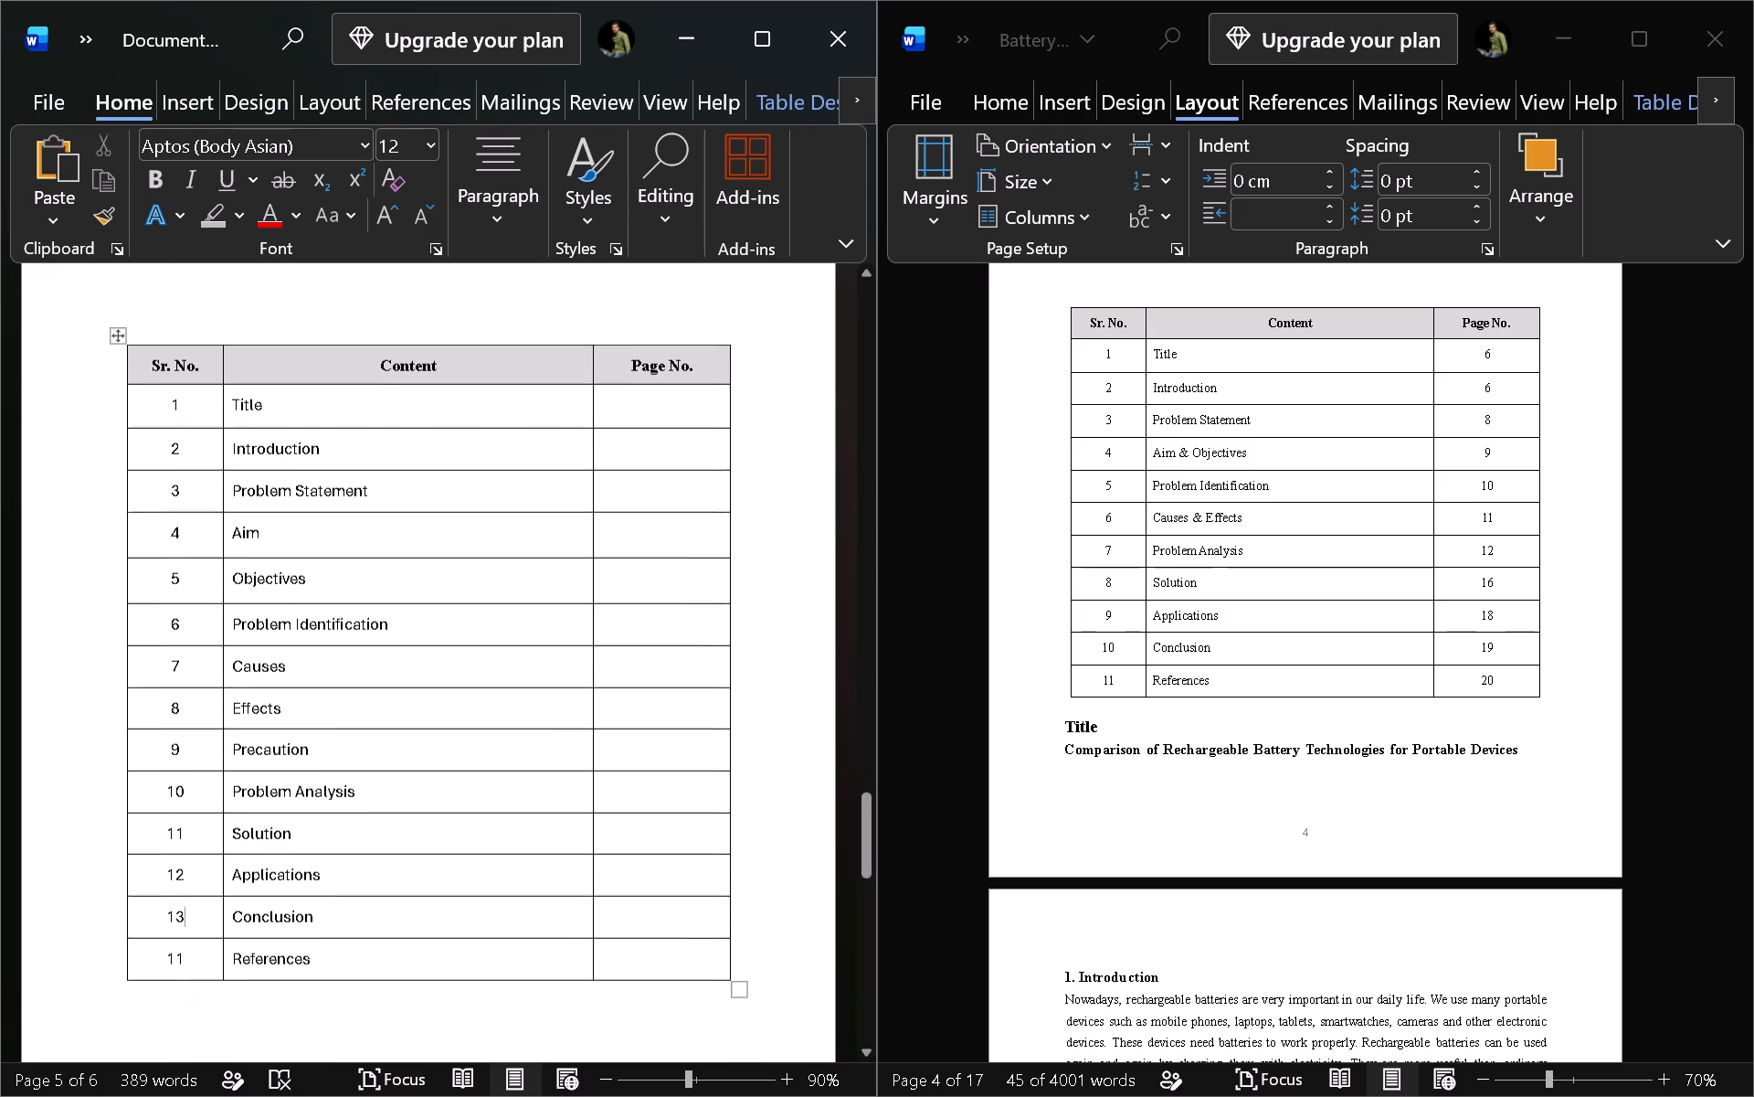
scroll(187, 900, "down", 1)
key("Down")
key("BackSpace")
key("4")
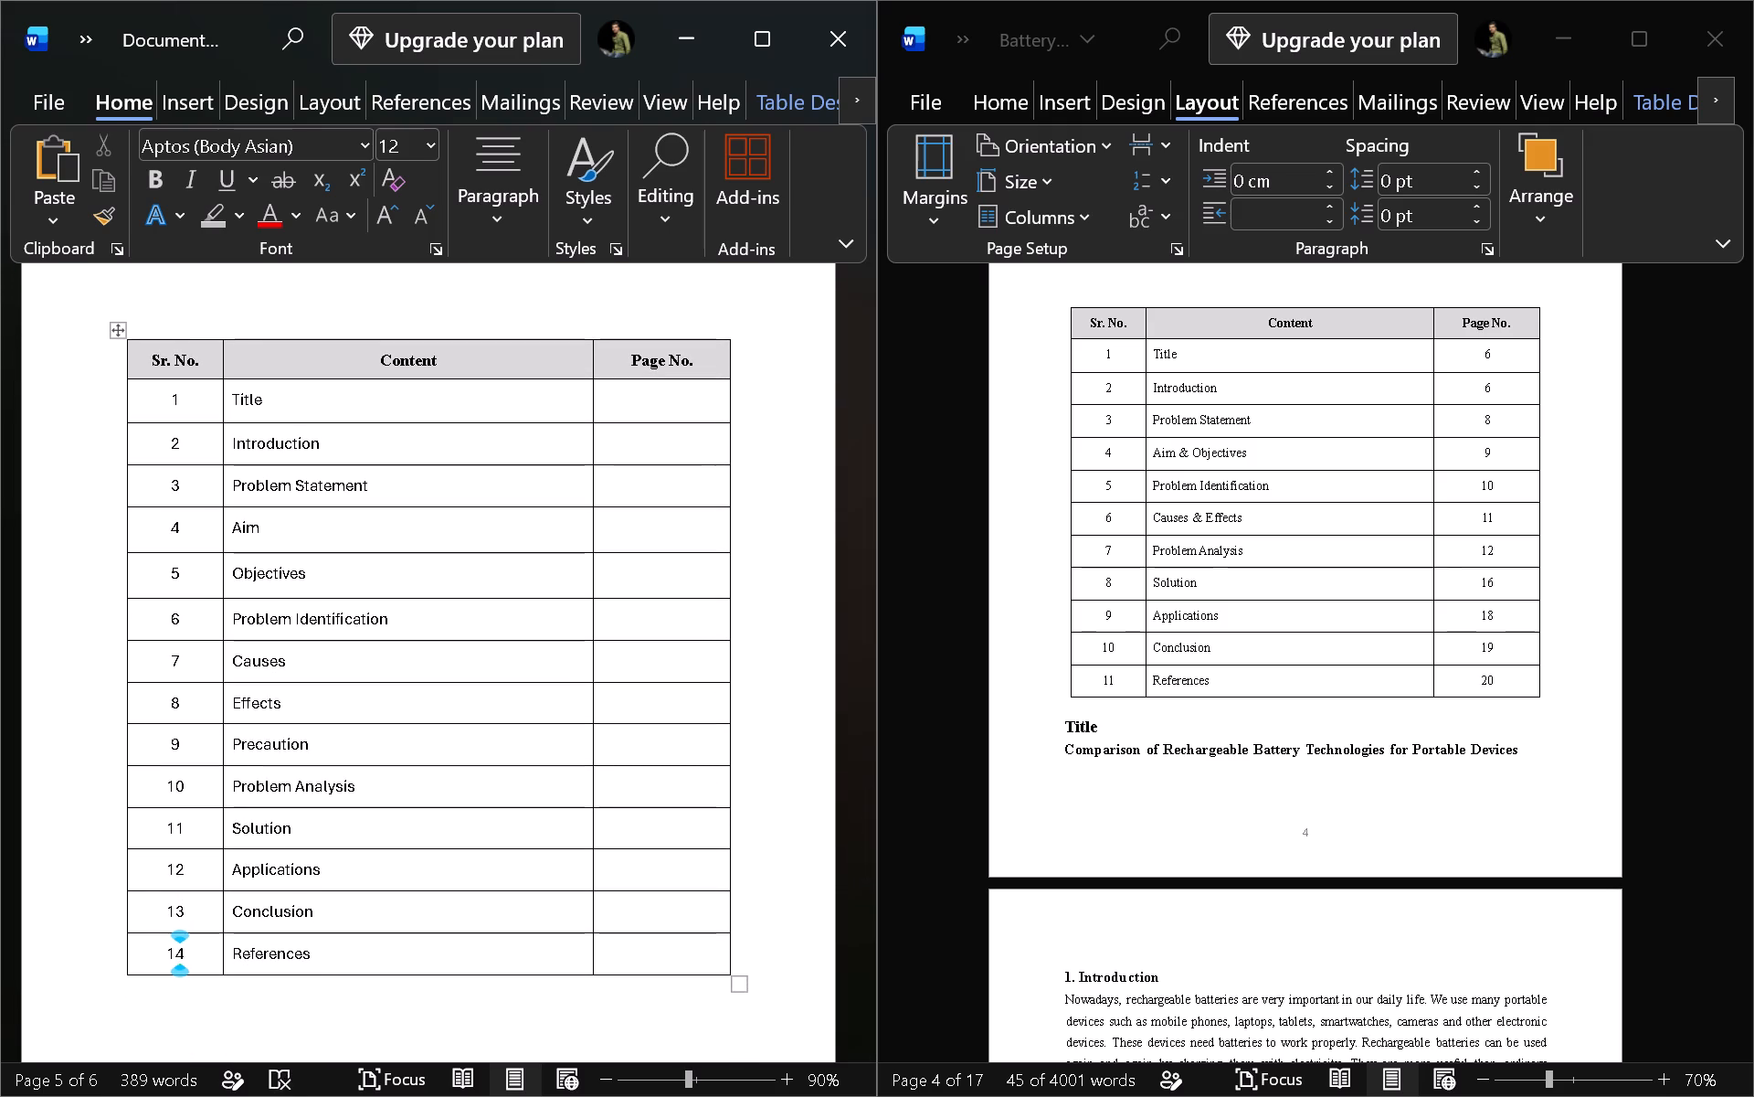
Review the contents table and the pages around it against the reference report's contents page.
left_click(461, 1014)
scroll(471, 1043, "down", 6)
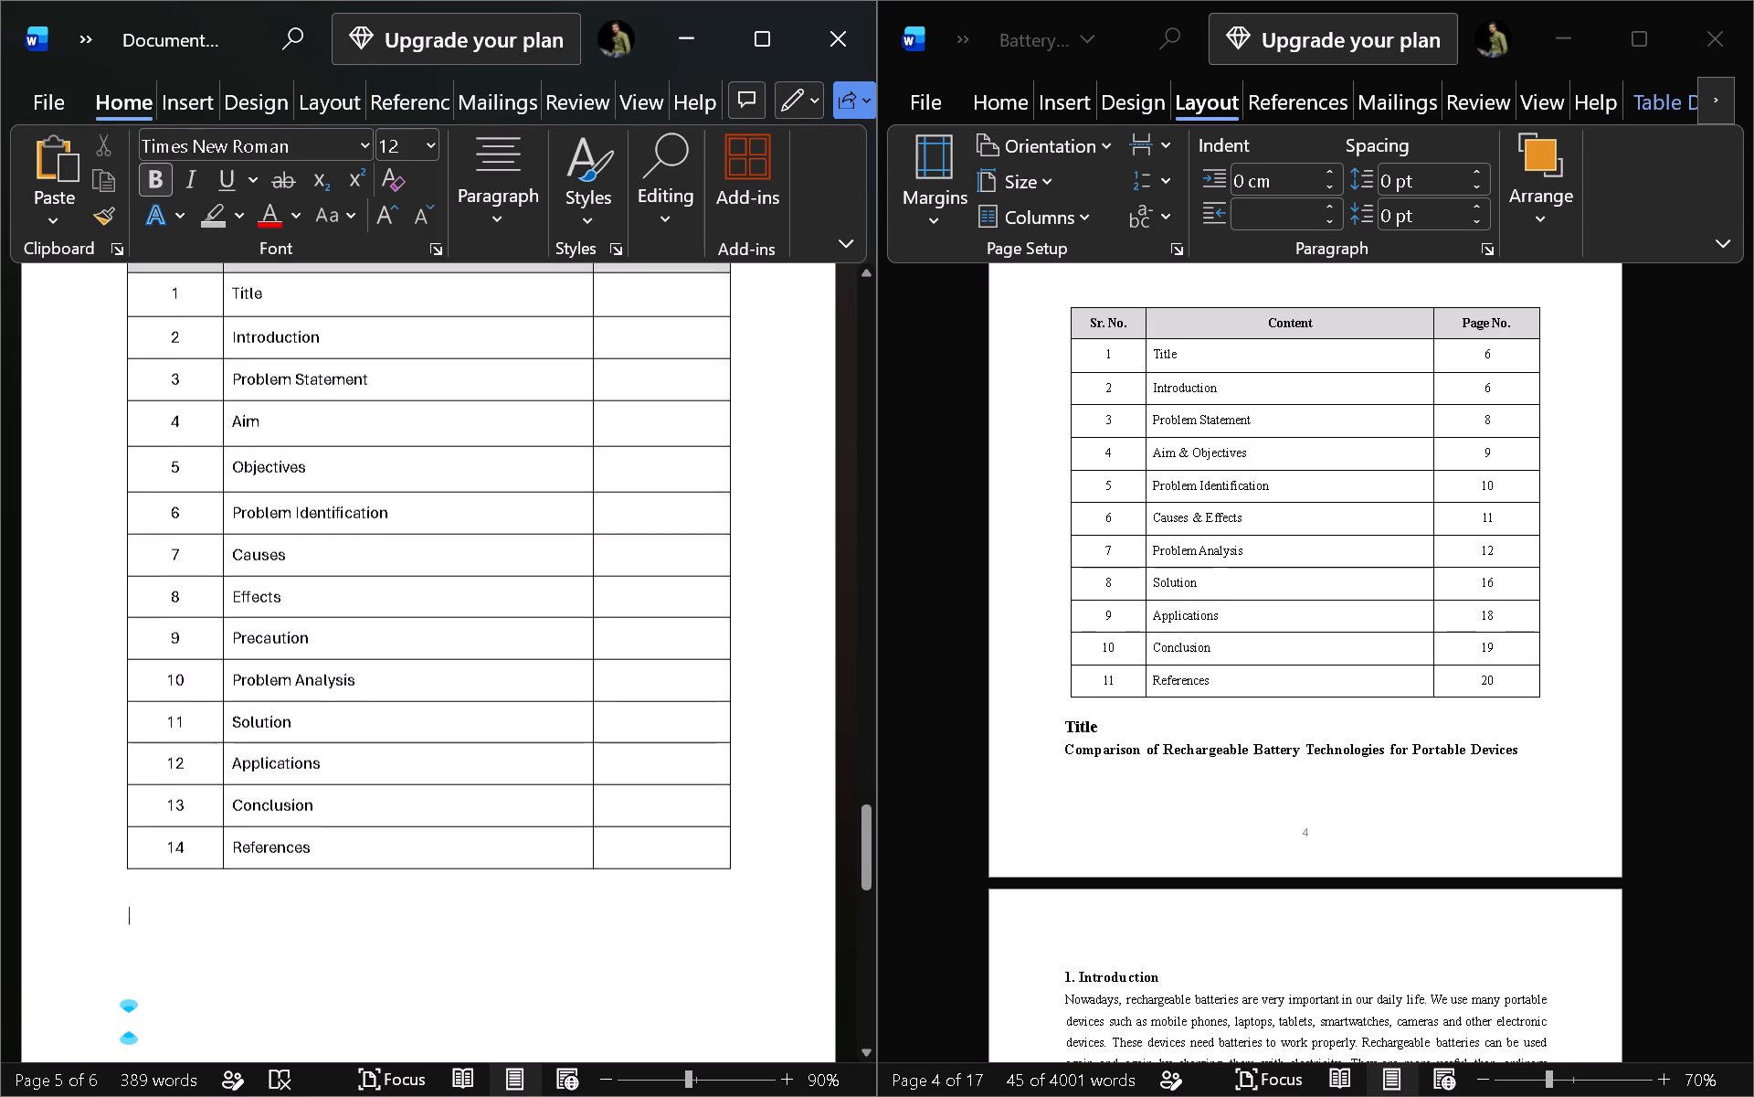
scroll(471, 1043, "down", 6)
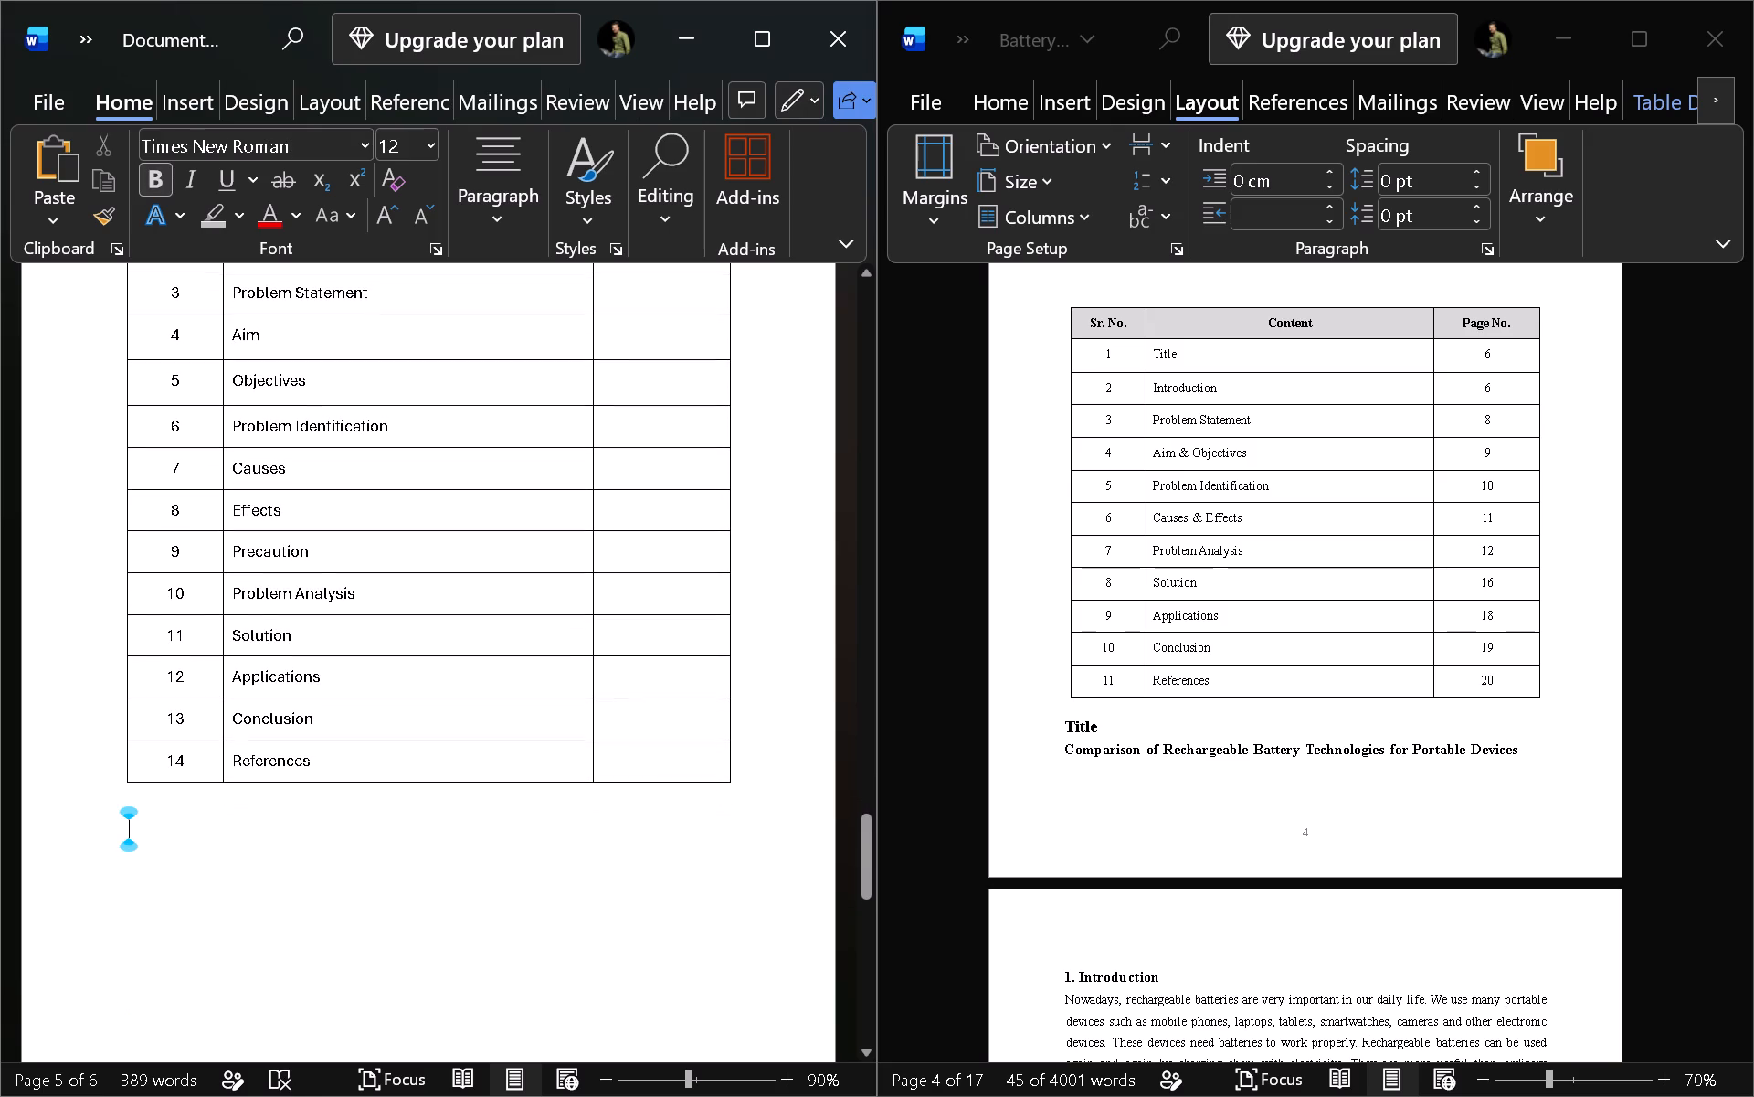
scroll(471, 1043, "up", 1)
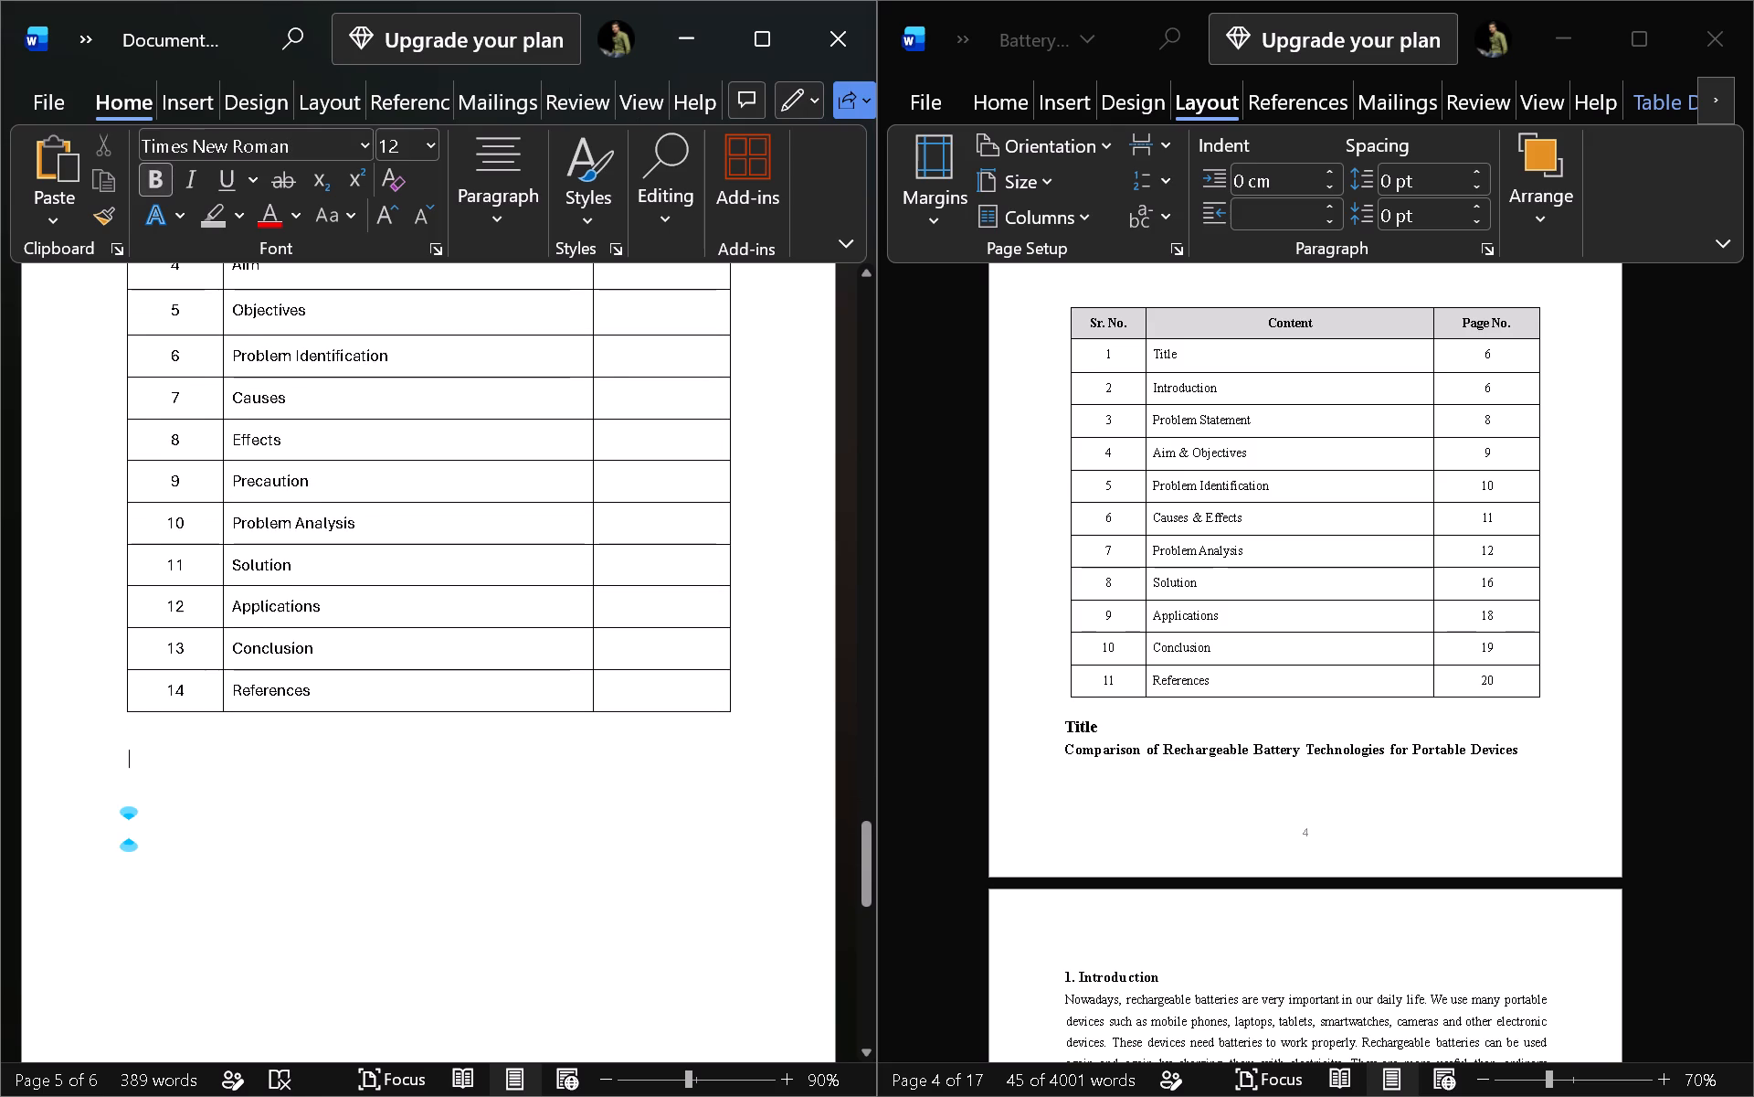
scroll(471, 1043, "up", 2)
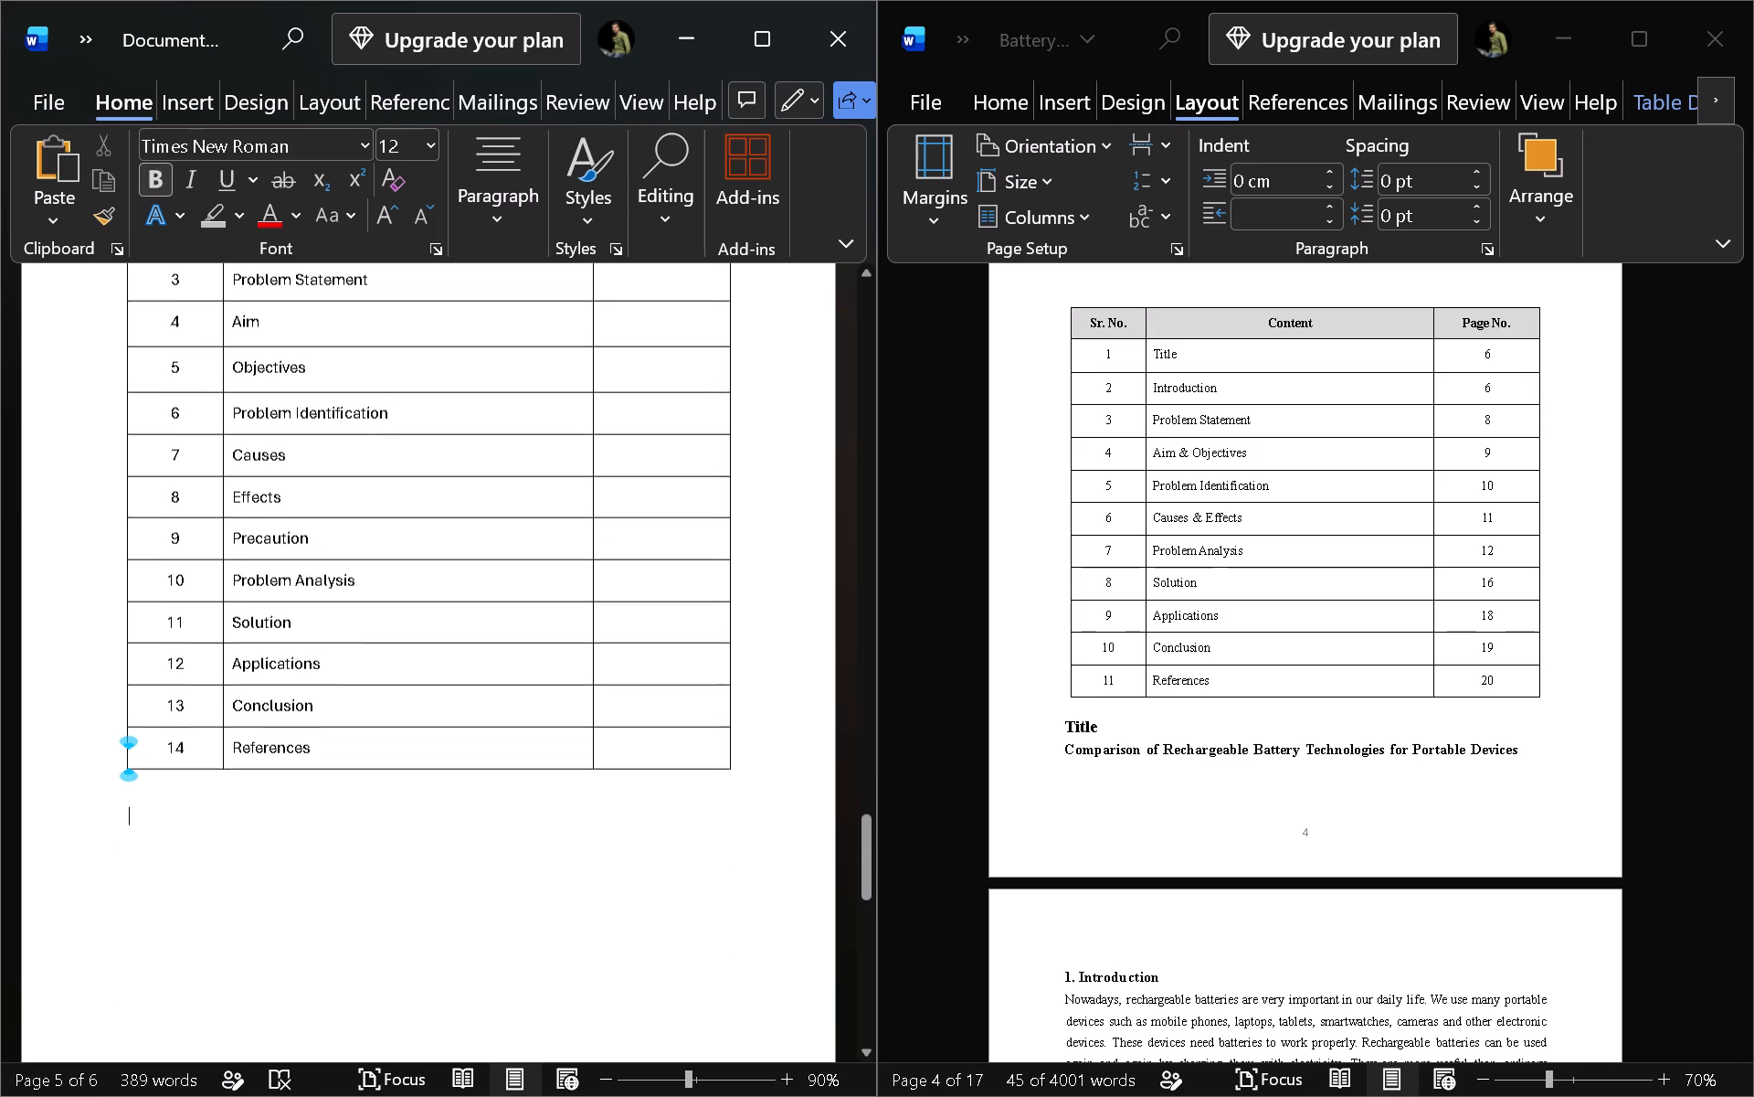
scroll(471, 1043, "up", 1)
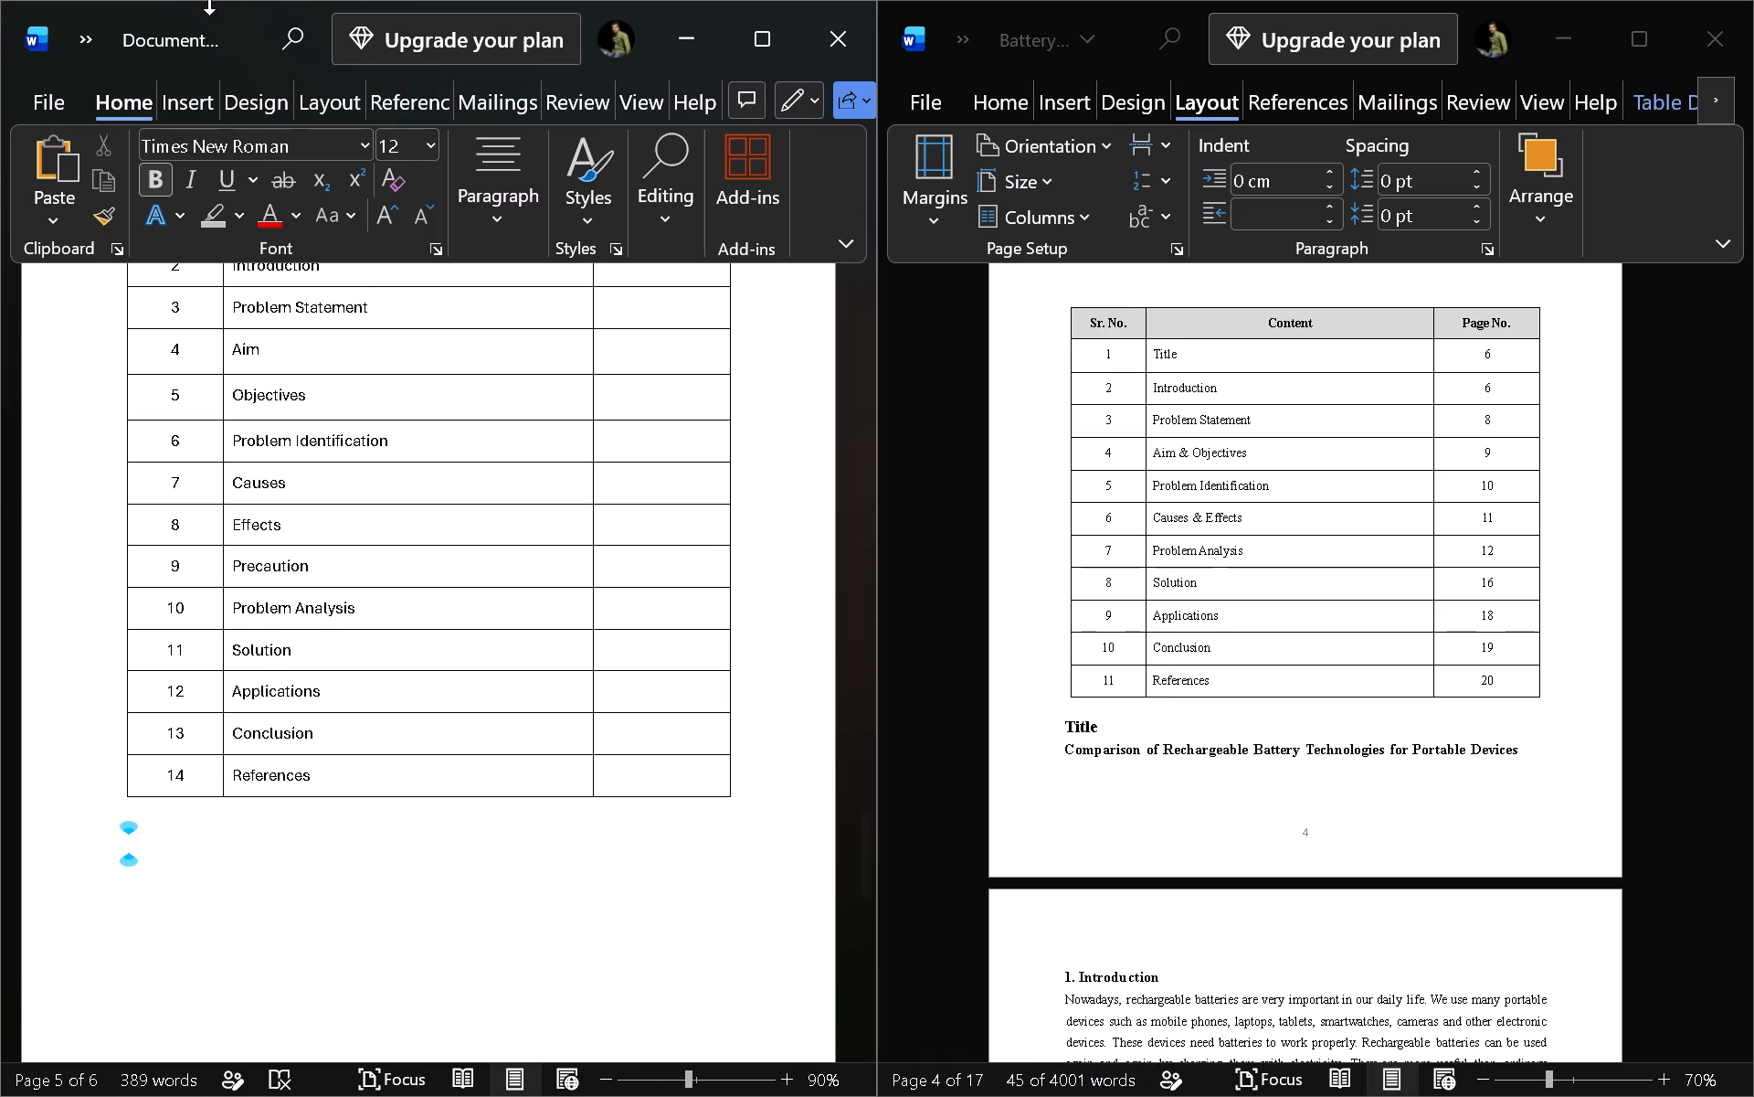
scroll(311, 701, "down", 11)
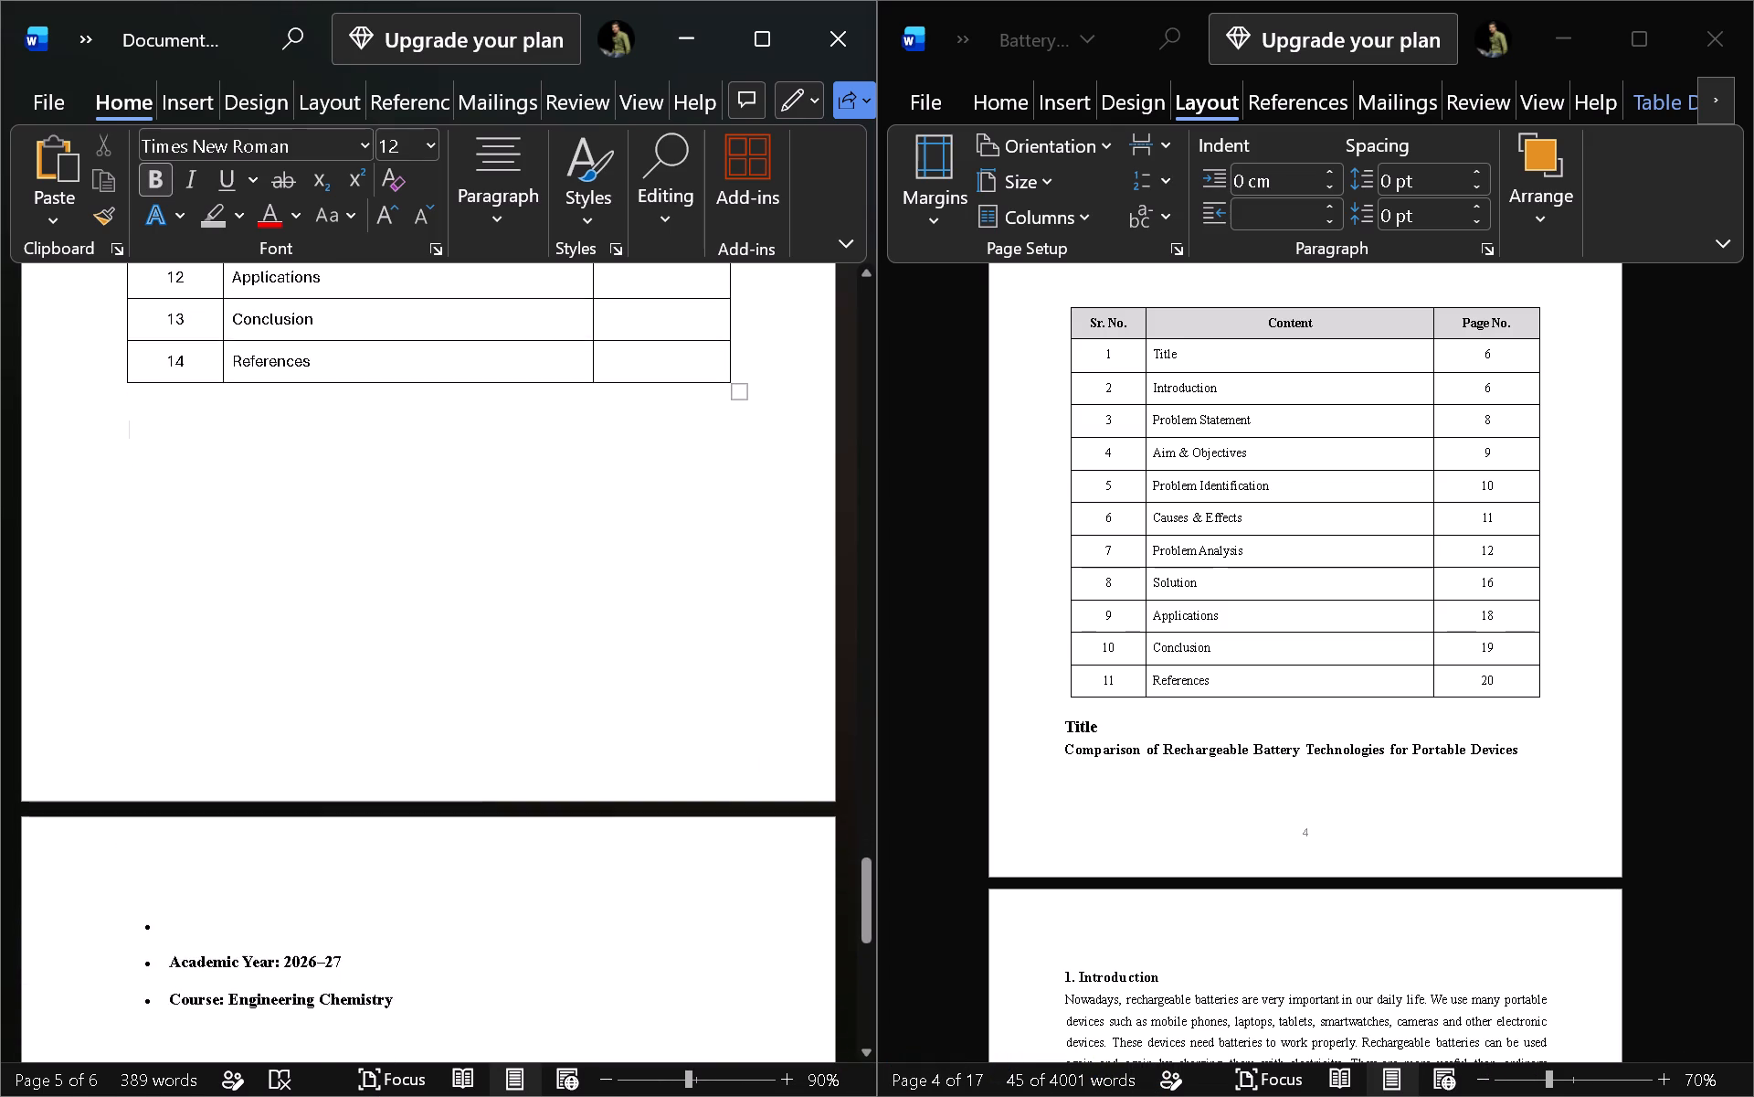
scroll(311, 701, "down", 6)
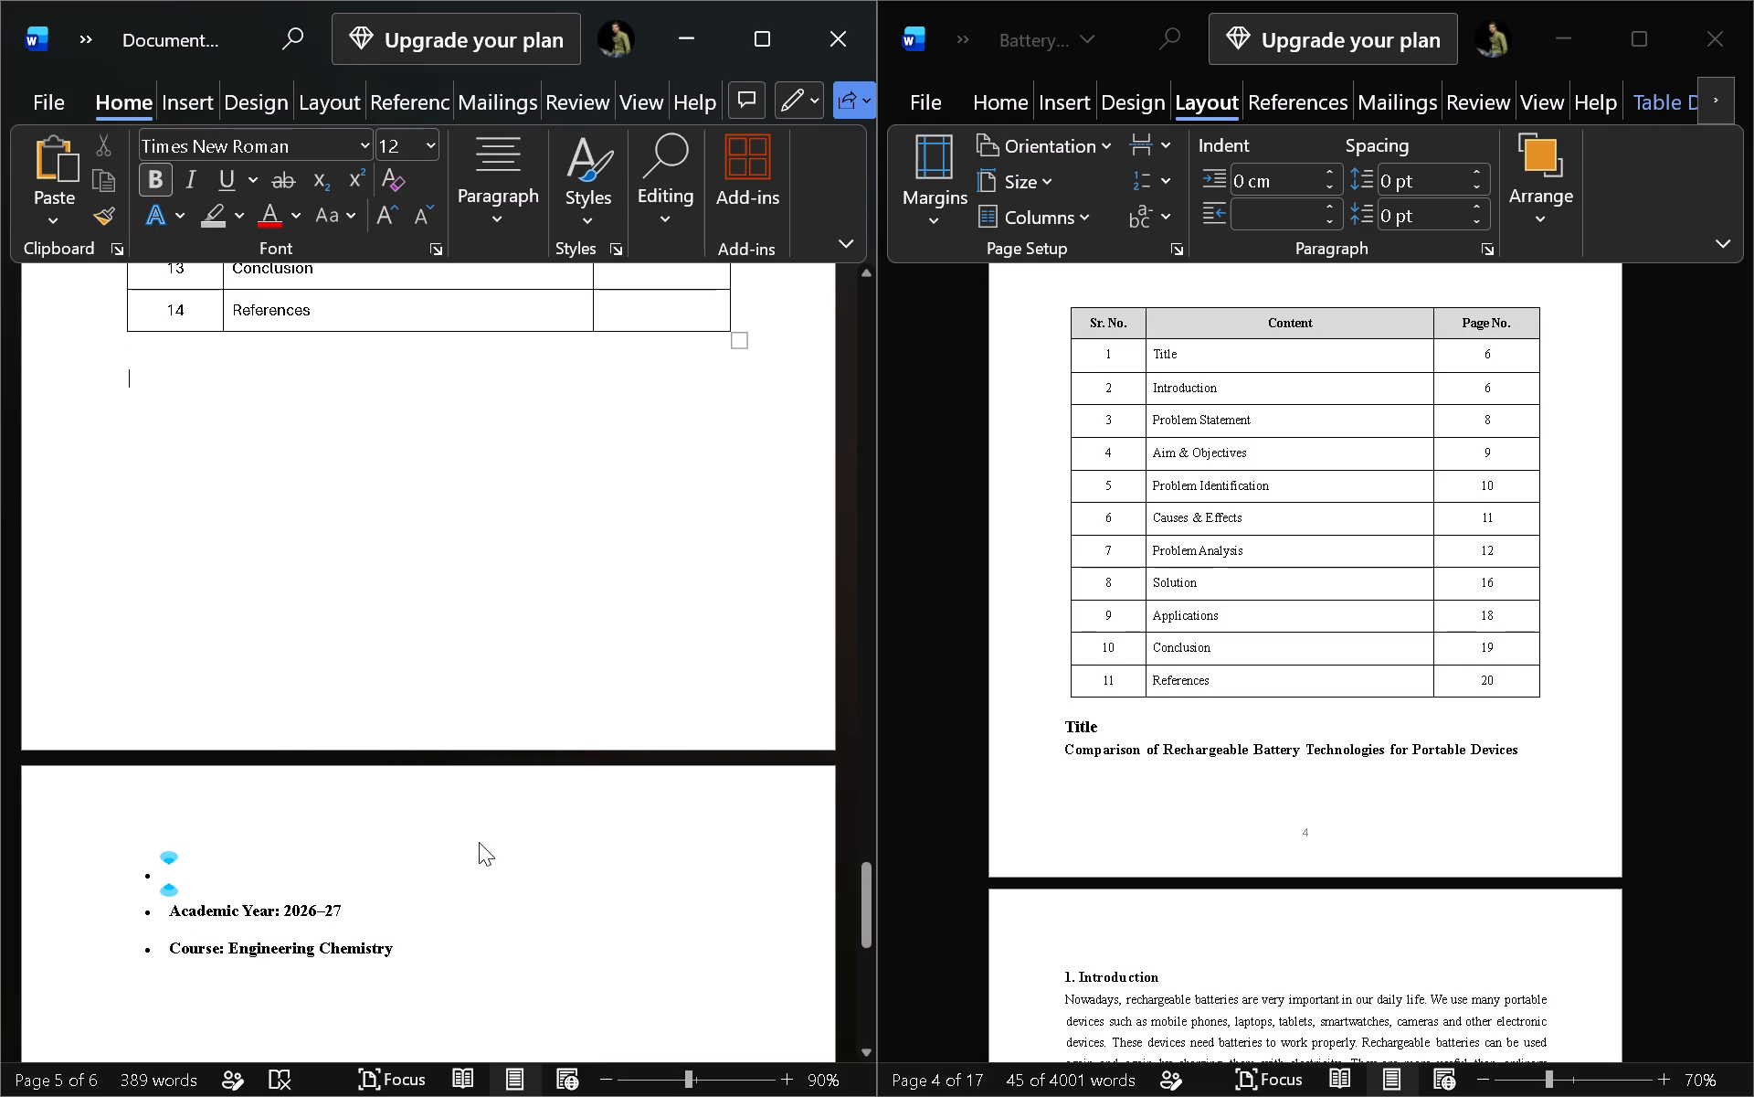
scroll(479, 842, "up", 20)
scroll(479, 842, "up", 9)
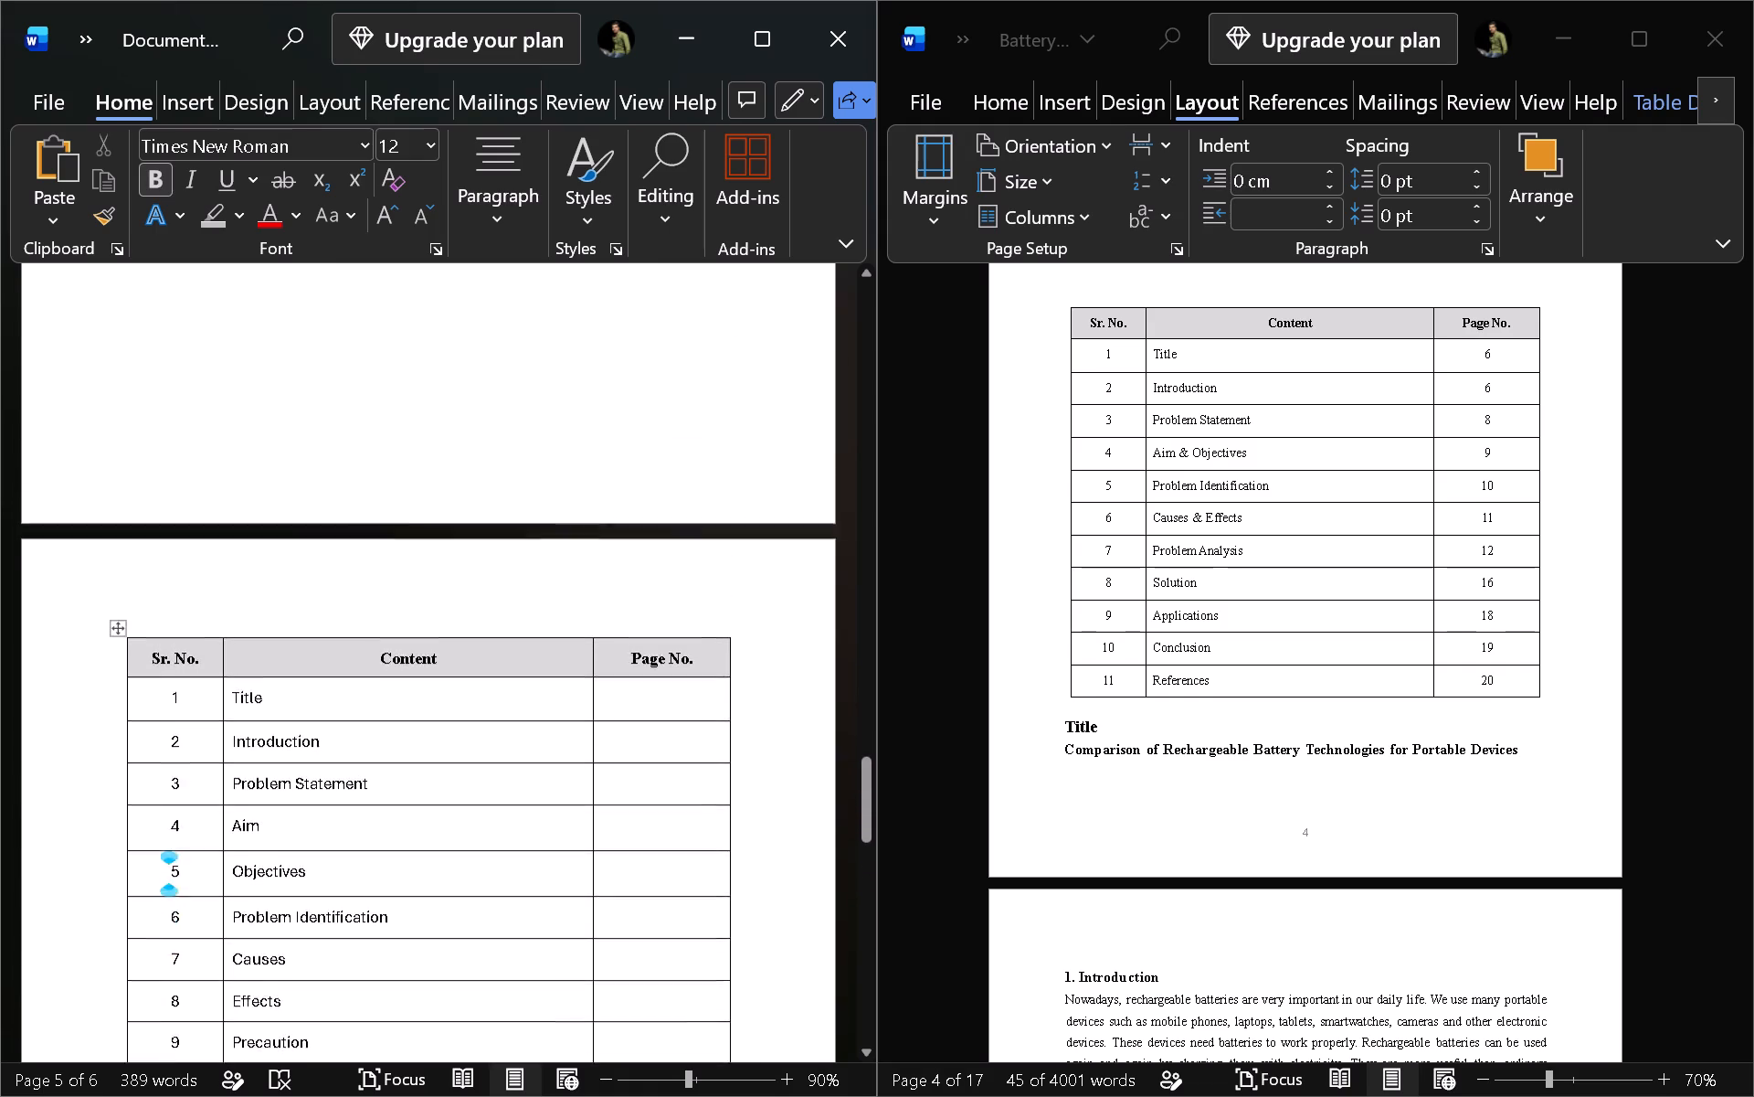
scroll(479, 842, "up", 8)
scroll(479, 842, "down", 9)
scroll(1211, 694, "up", 2)
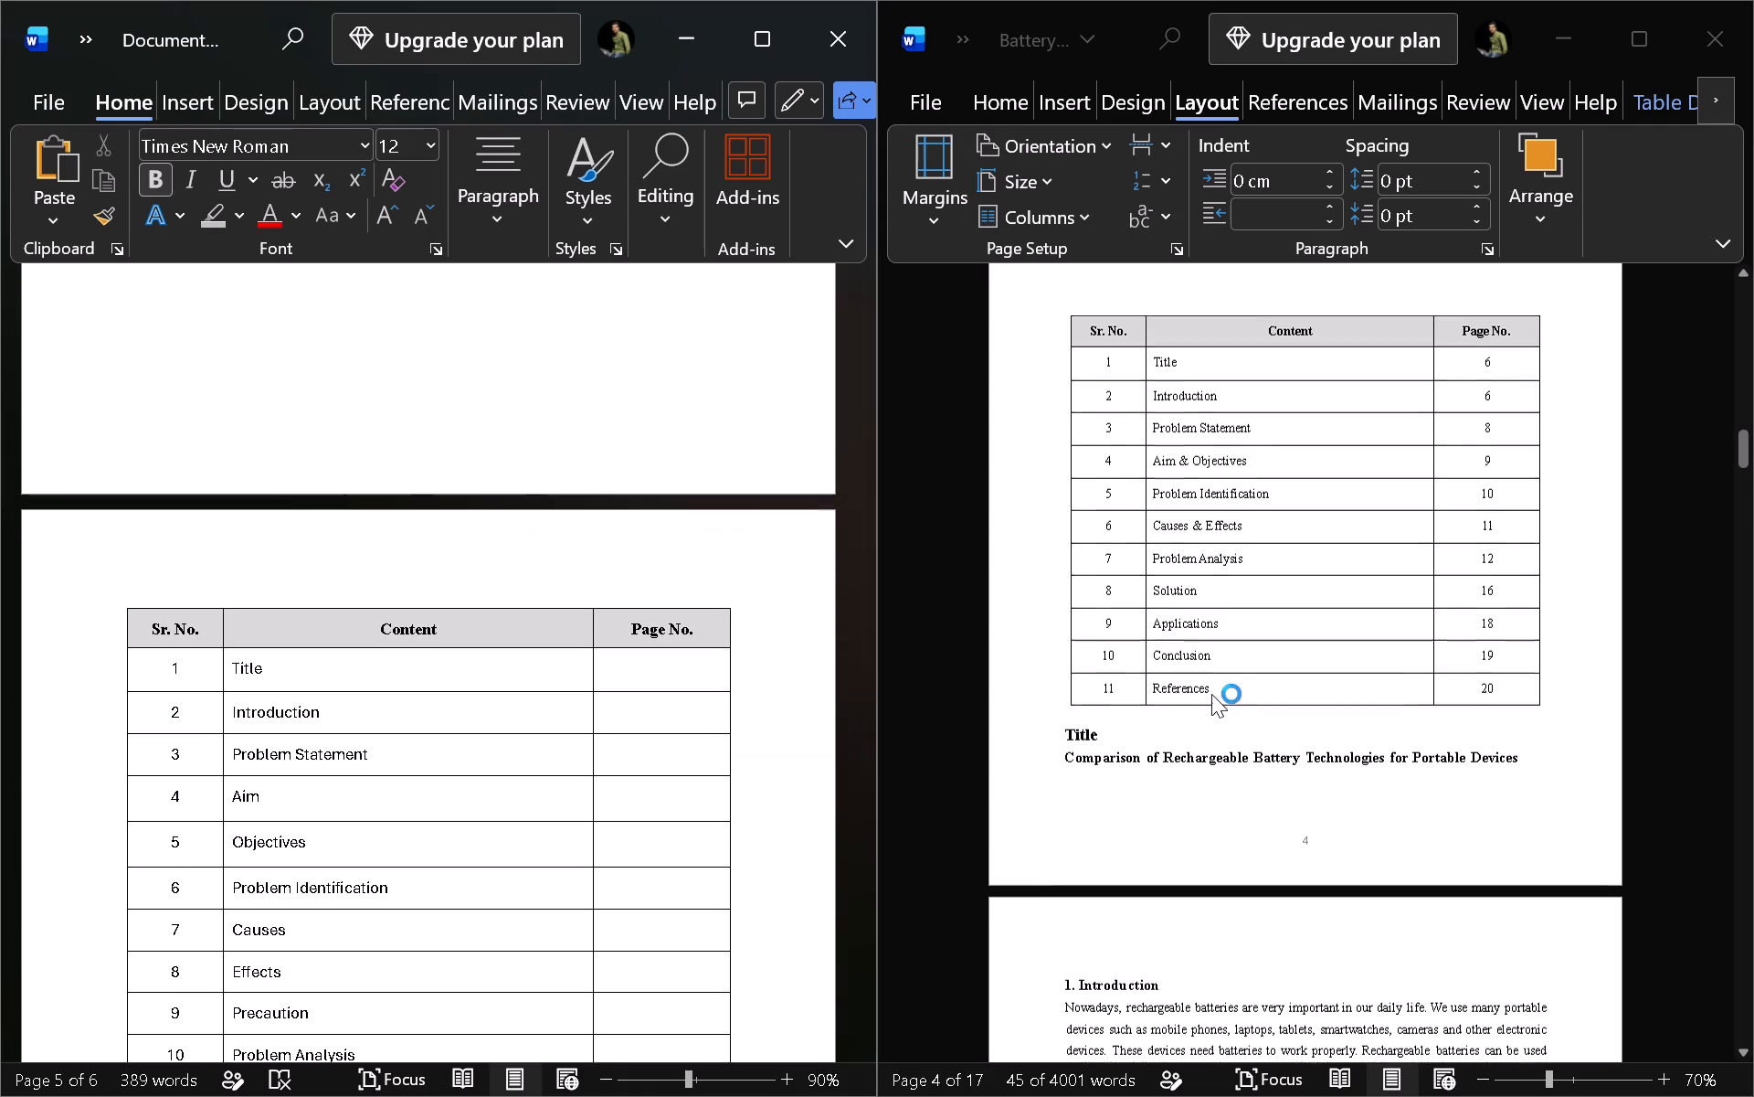
scroll(1211, 694, "up", 9)
scroll(1211, 694, "down", 4)
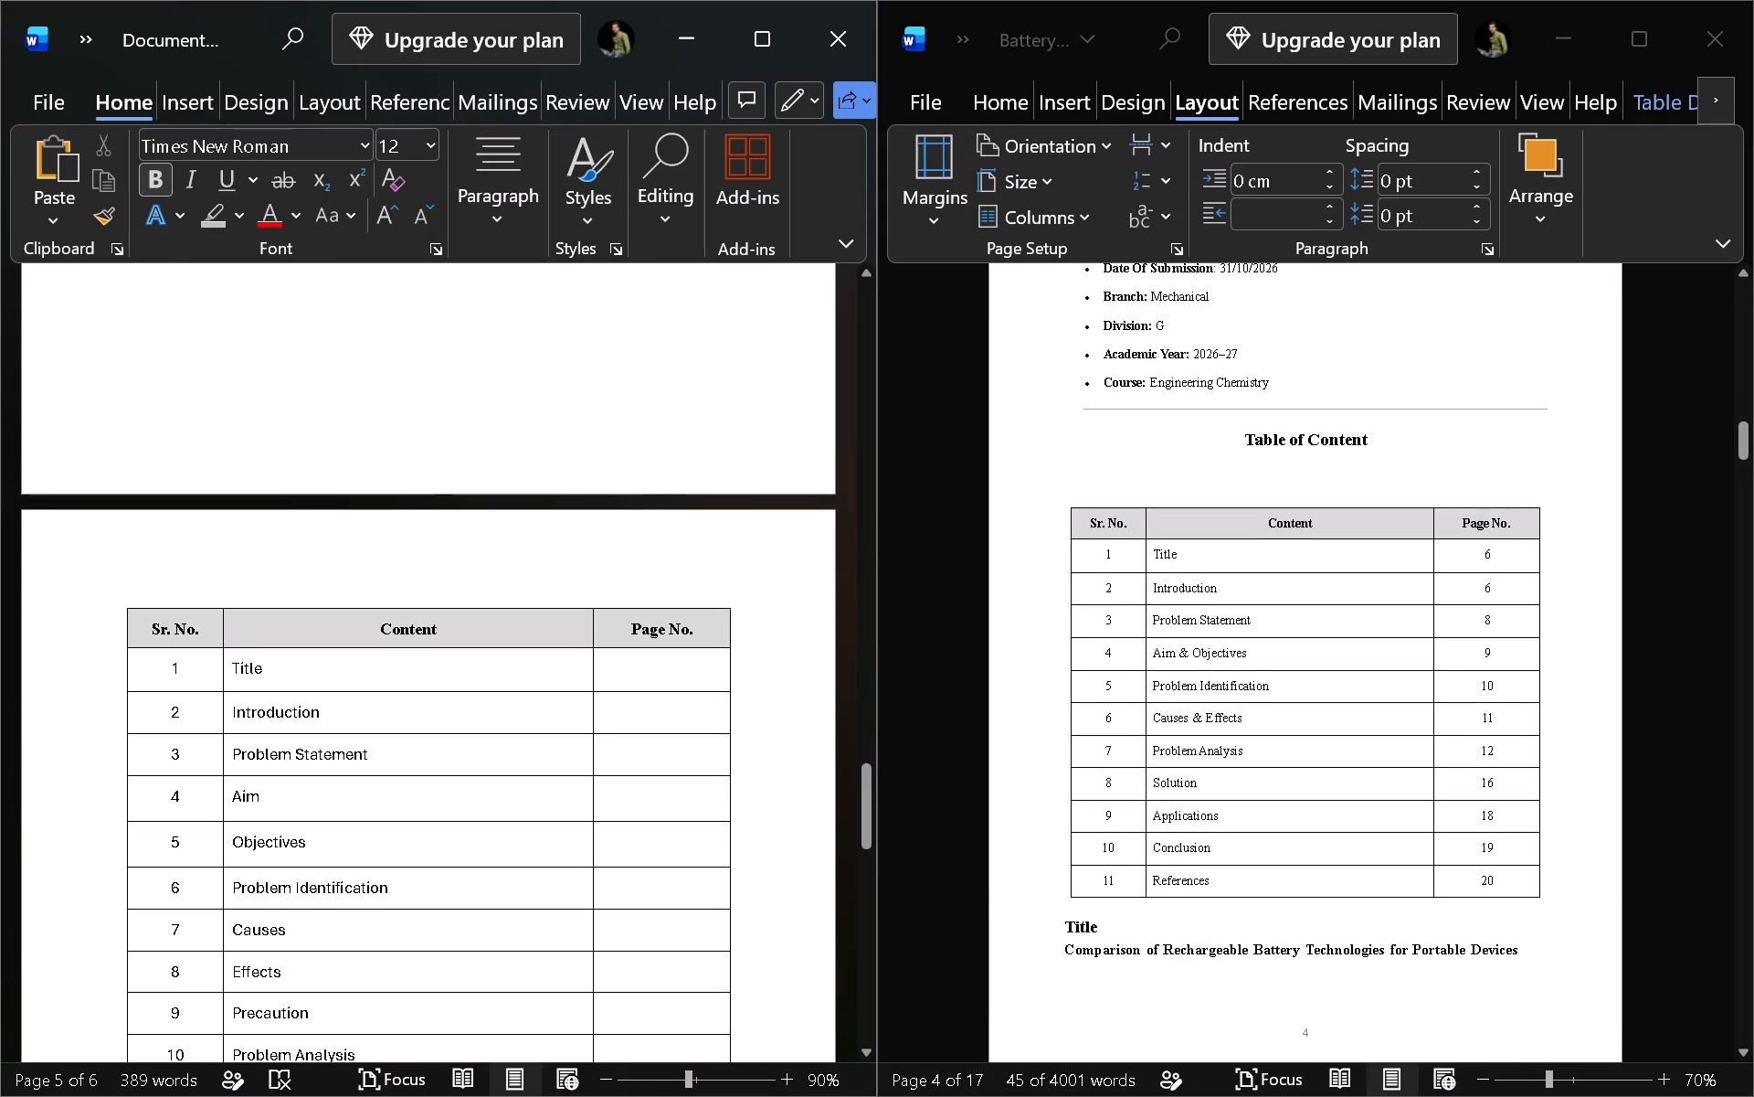
Copy the stray bullets with Academic Year and Course from the page after the contents table and delete them there.
scroll(421, 760, "down", 20)
scroll(421, 760, "down", 6)
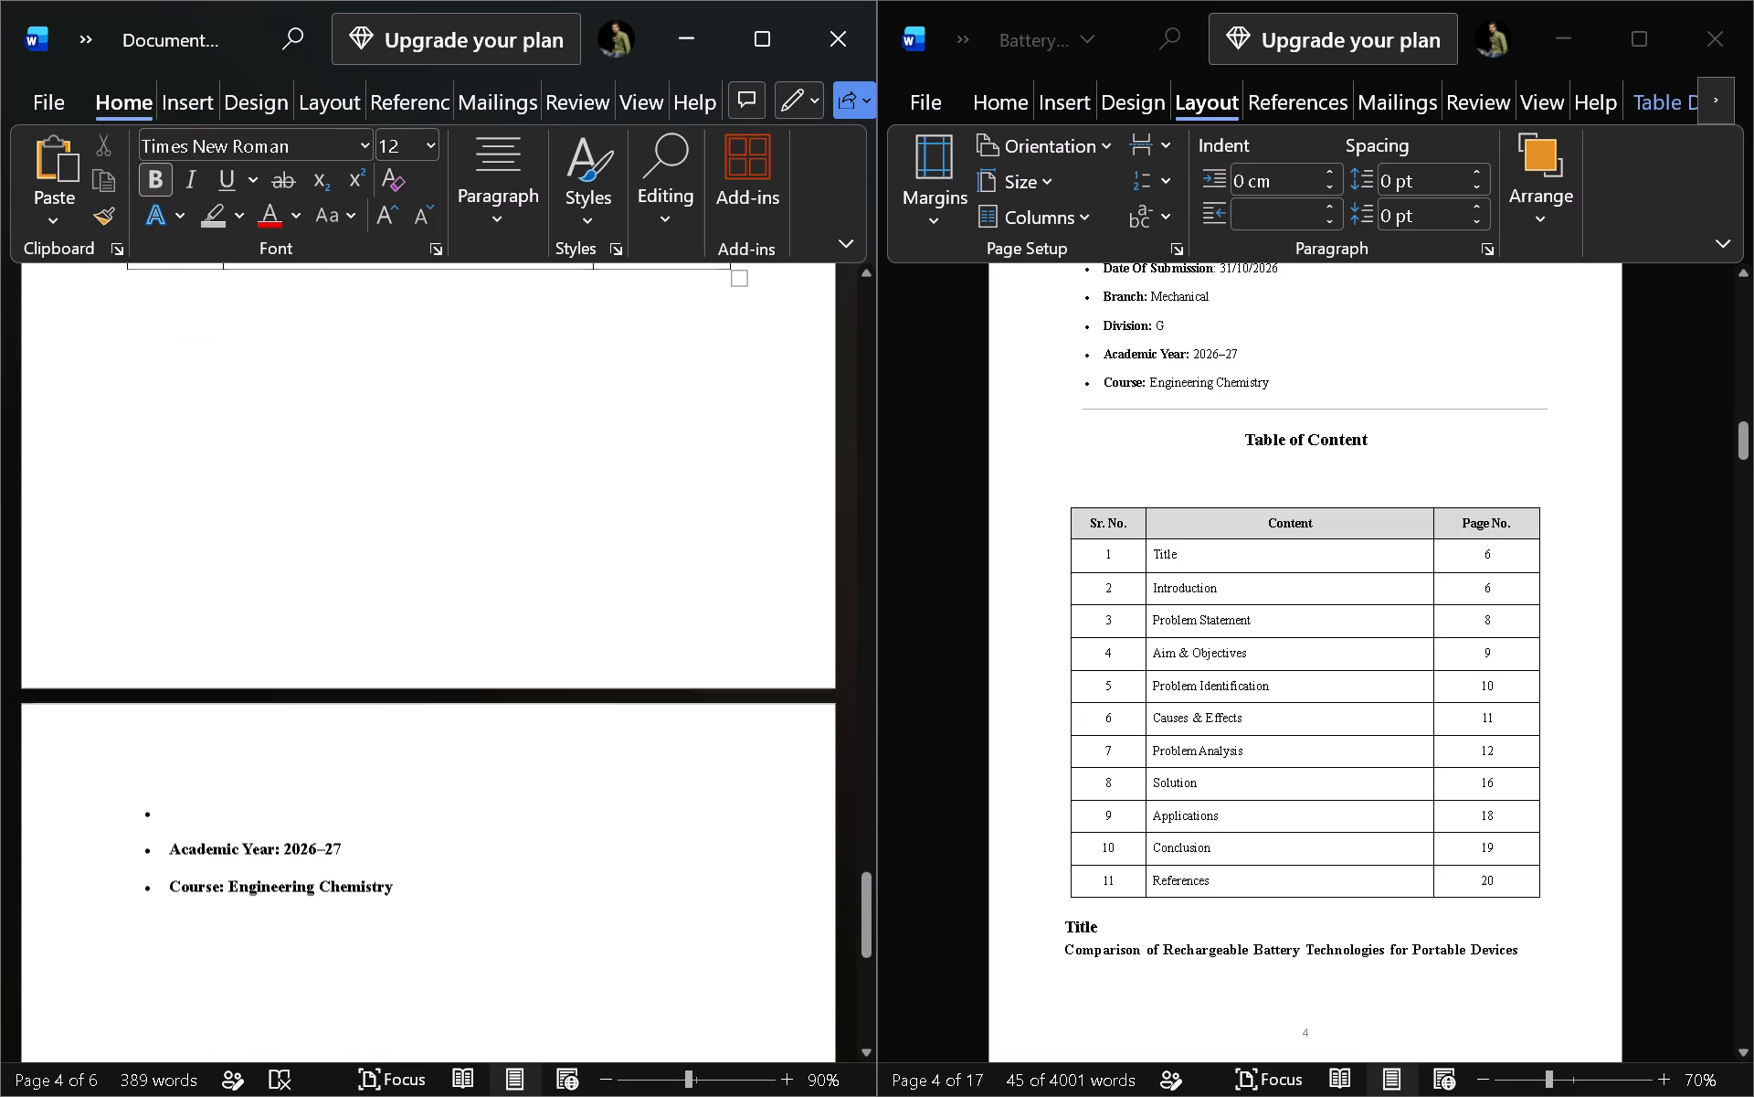
left_click_drag(143, 779, 359, 906)
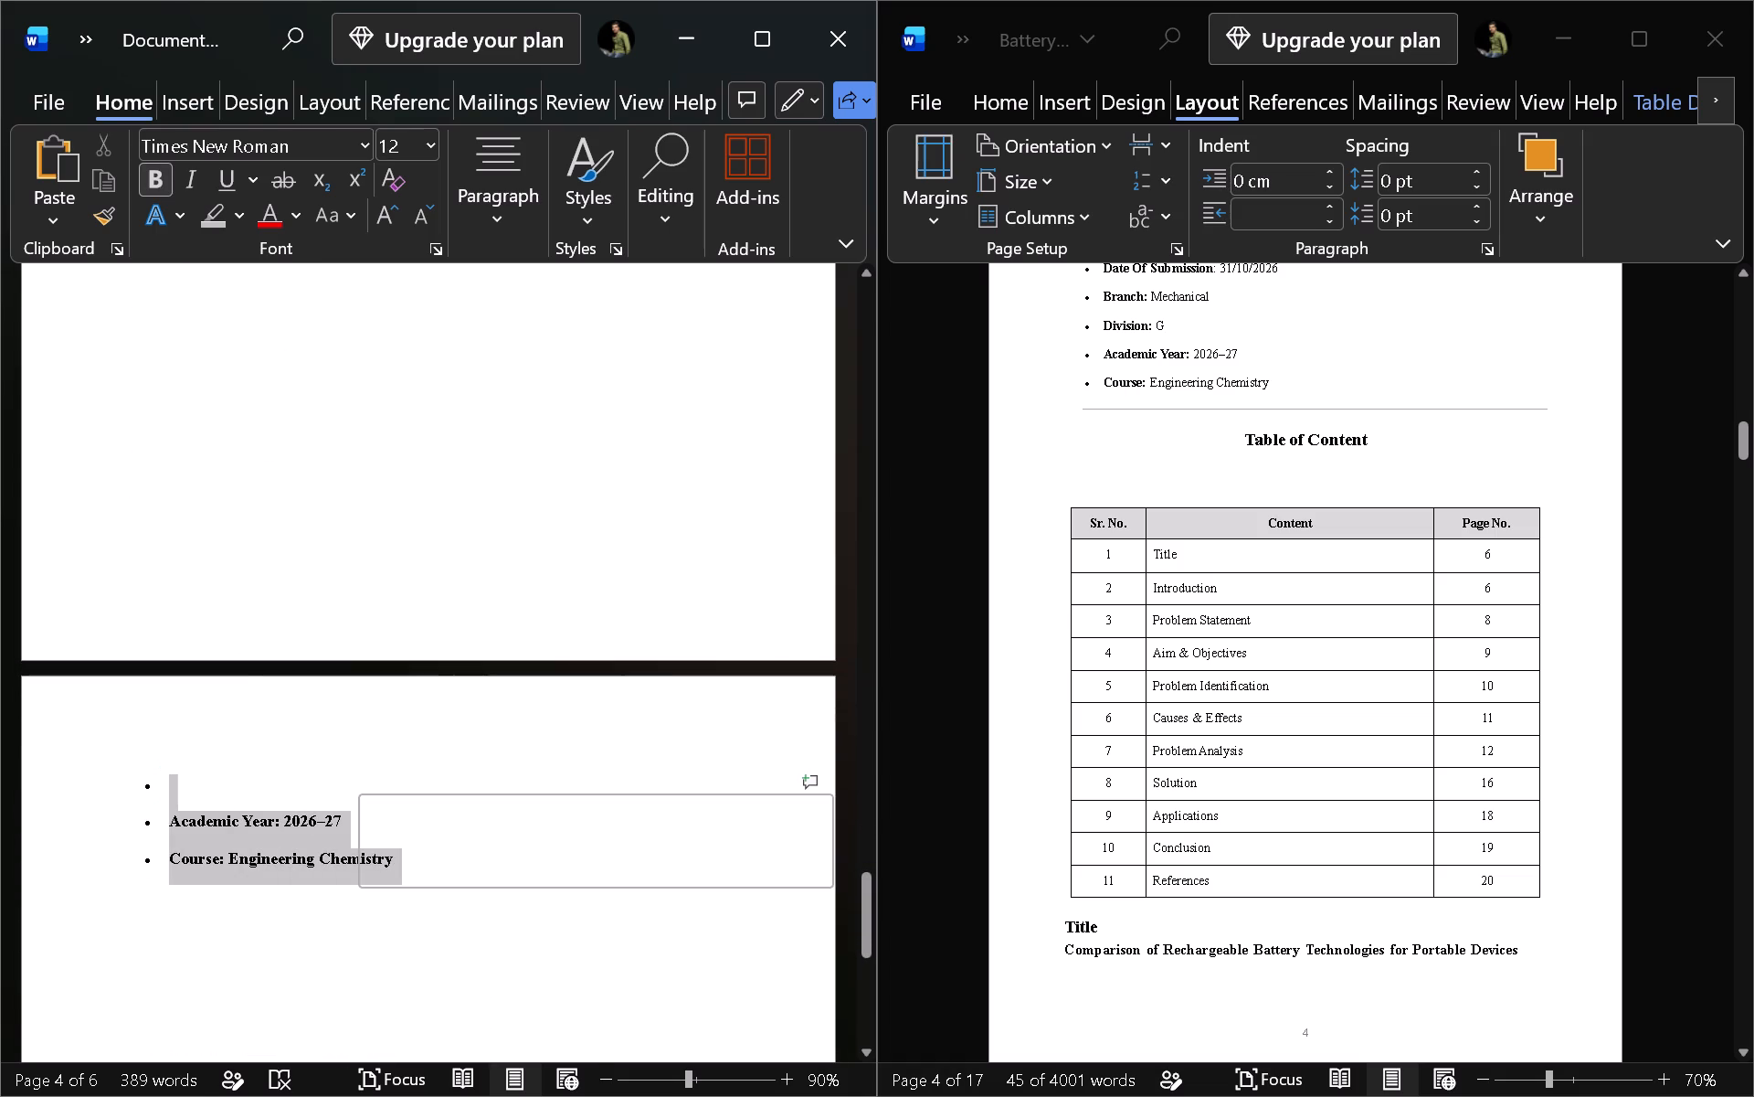
key("ctrl+c")
key("BackSpace")
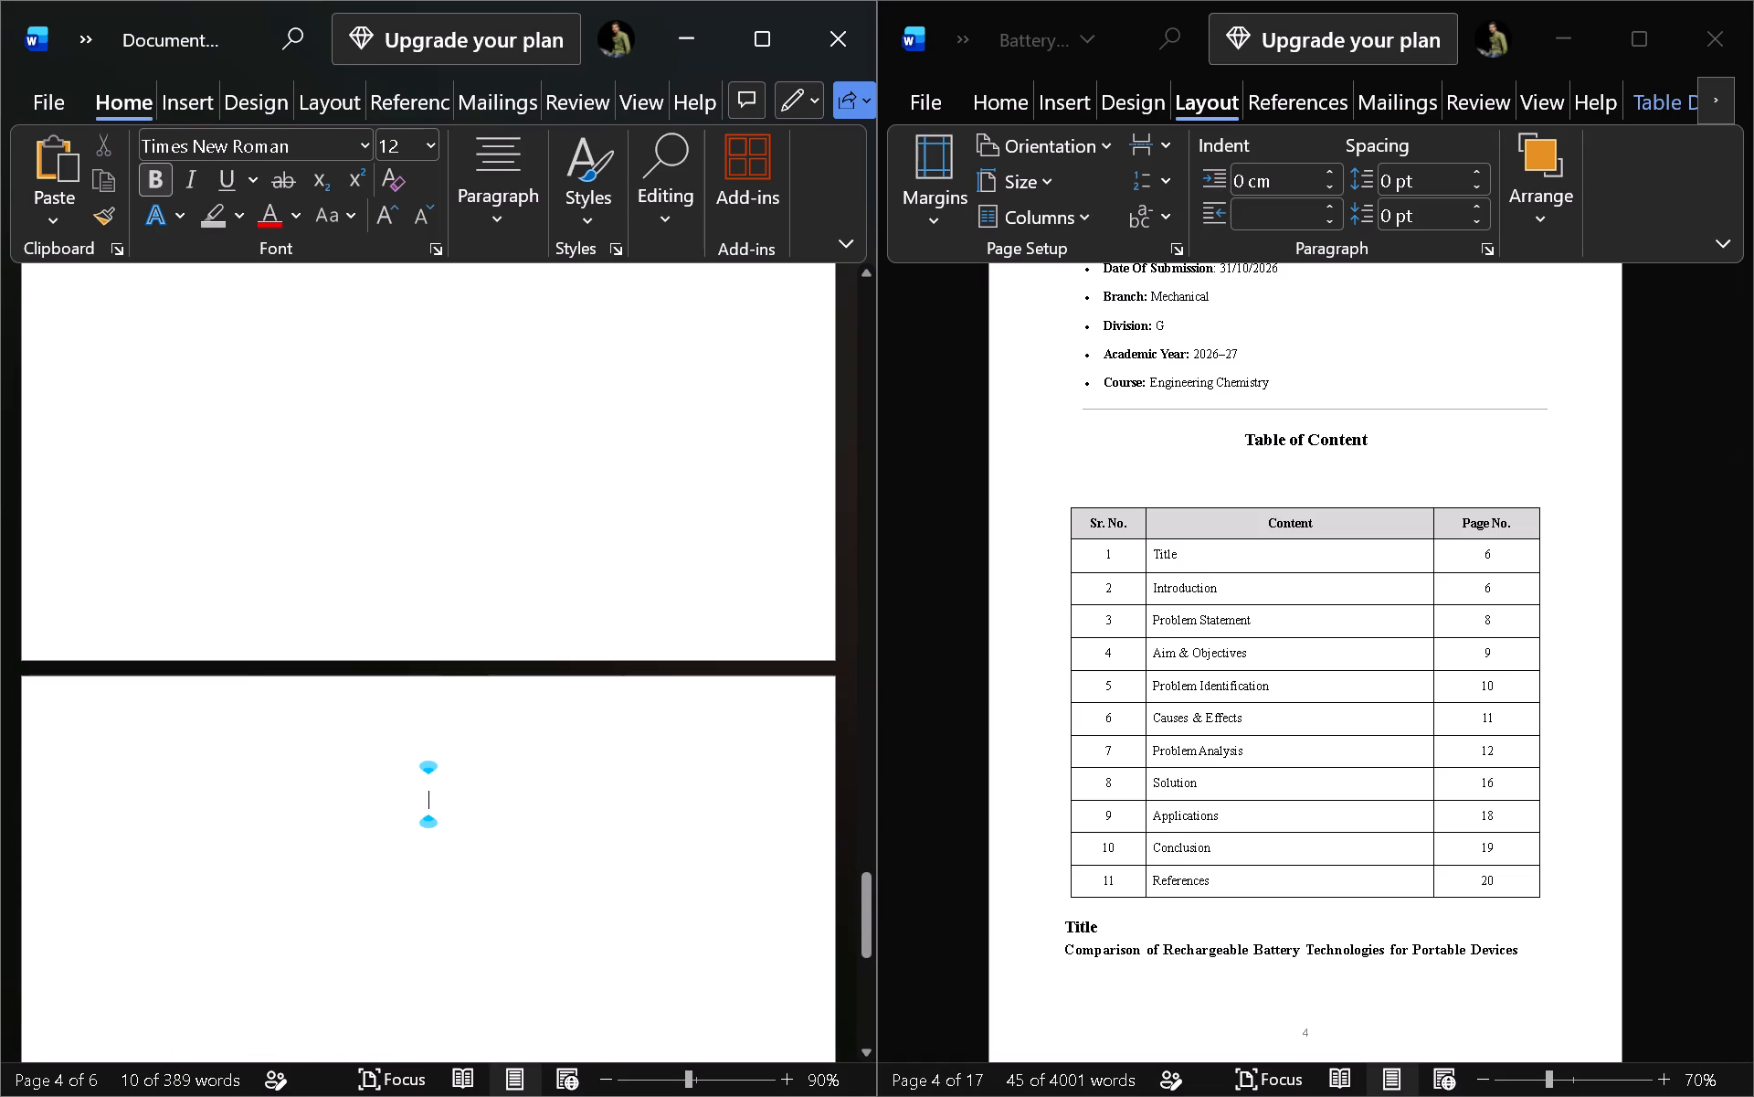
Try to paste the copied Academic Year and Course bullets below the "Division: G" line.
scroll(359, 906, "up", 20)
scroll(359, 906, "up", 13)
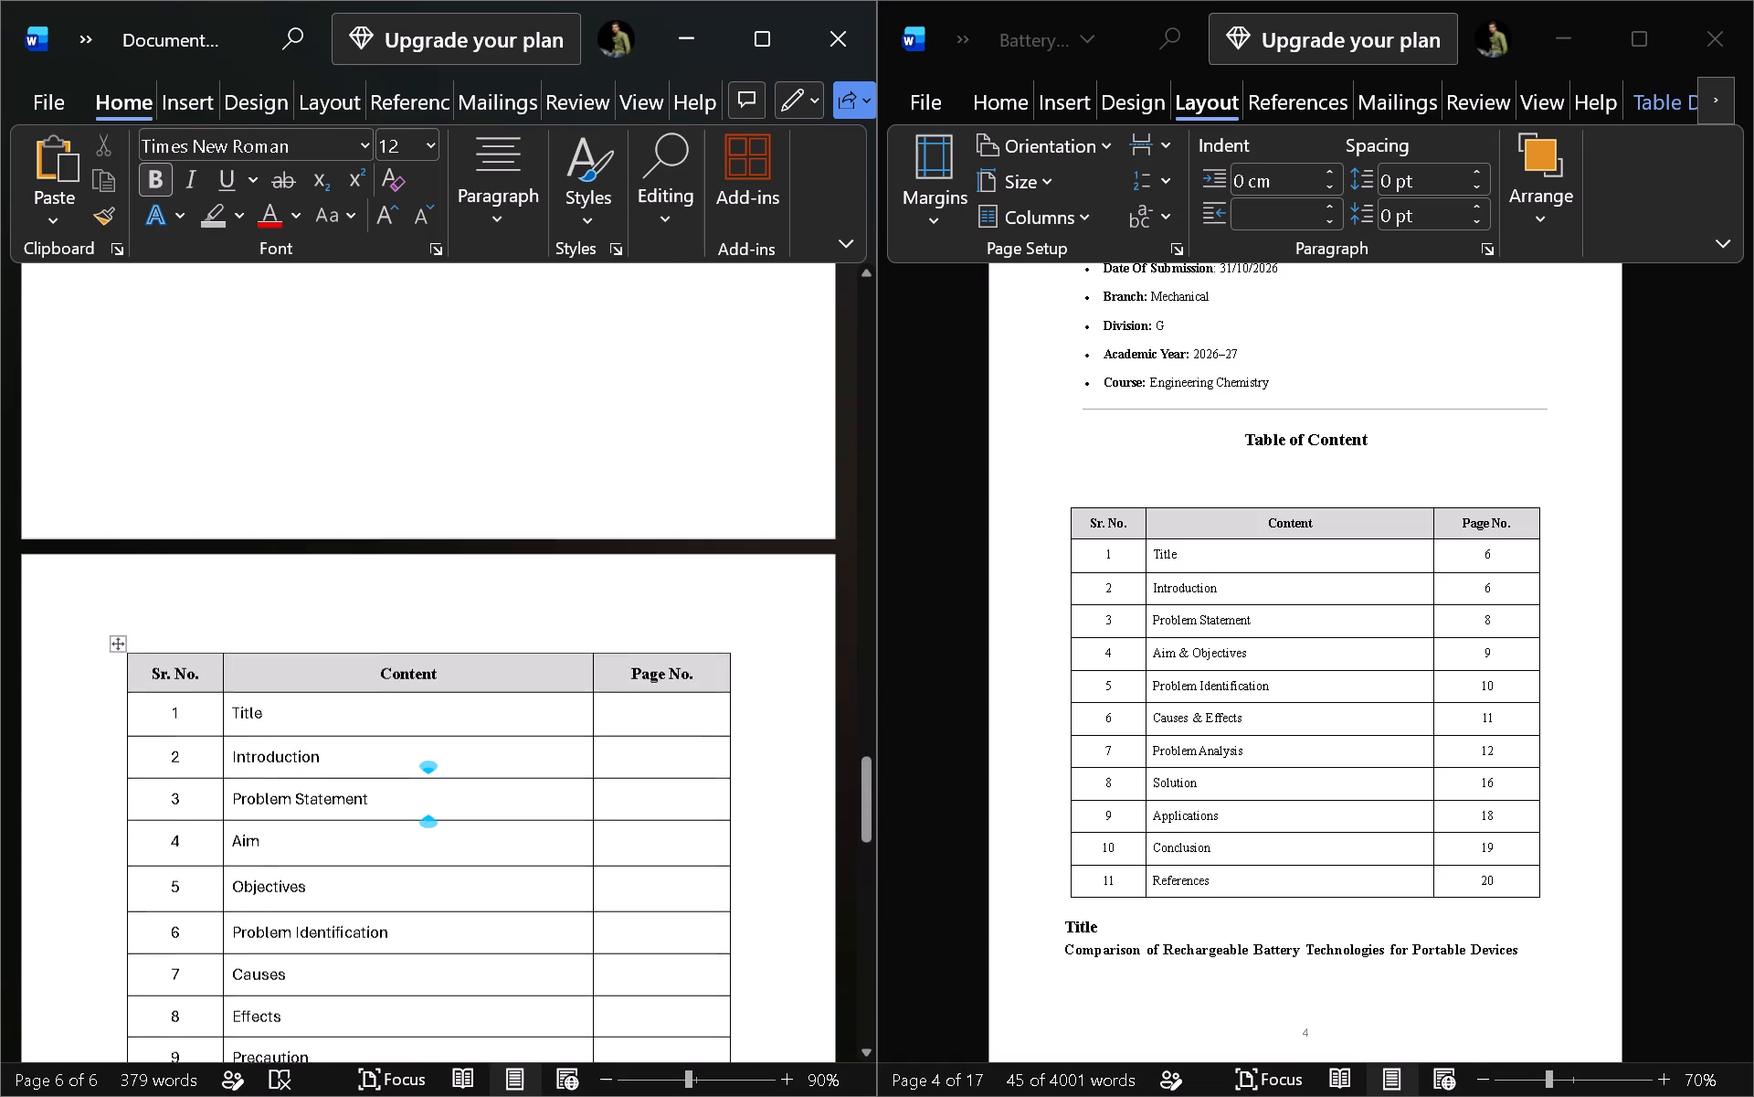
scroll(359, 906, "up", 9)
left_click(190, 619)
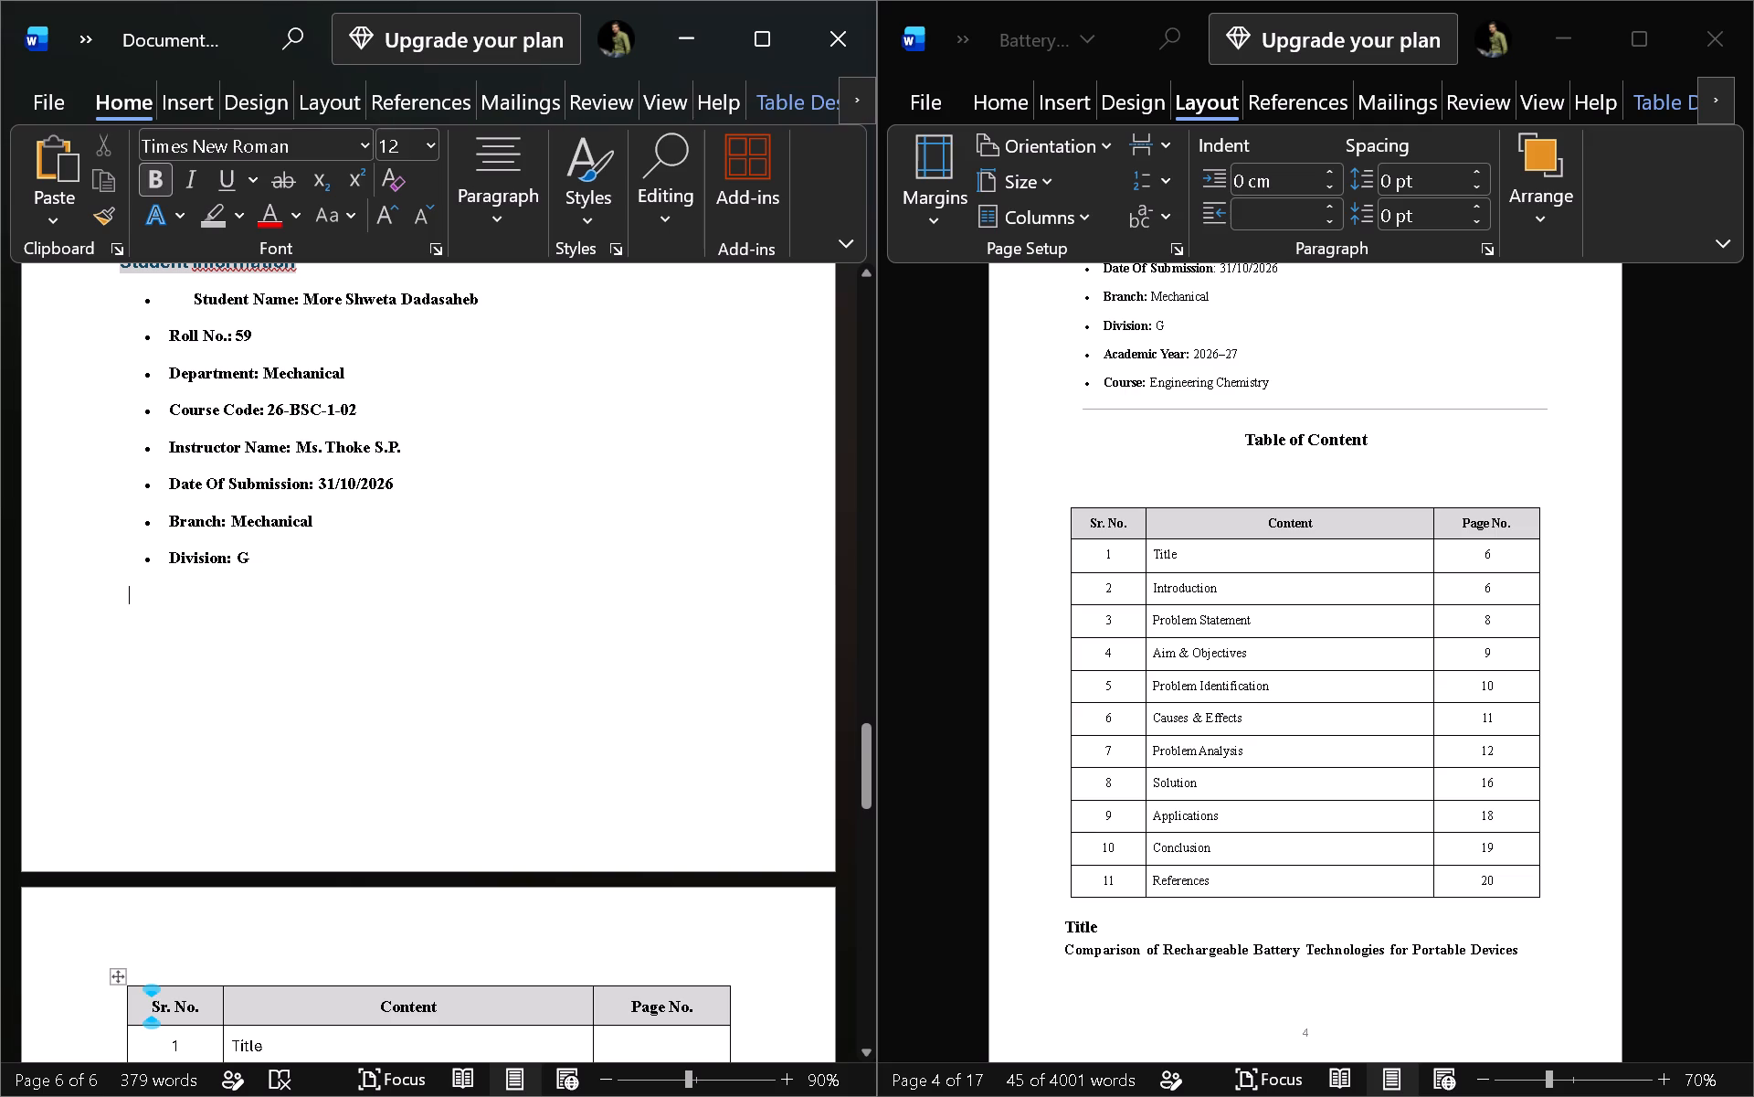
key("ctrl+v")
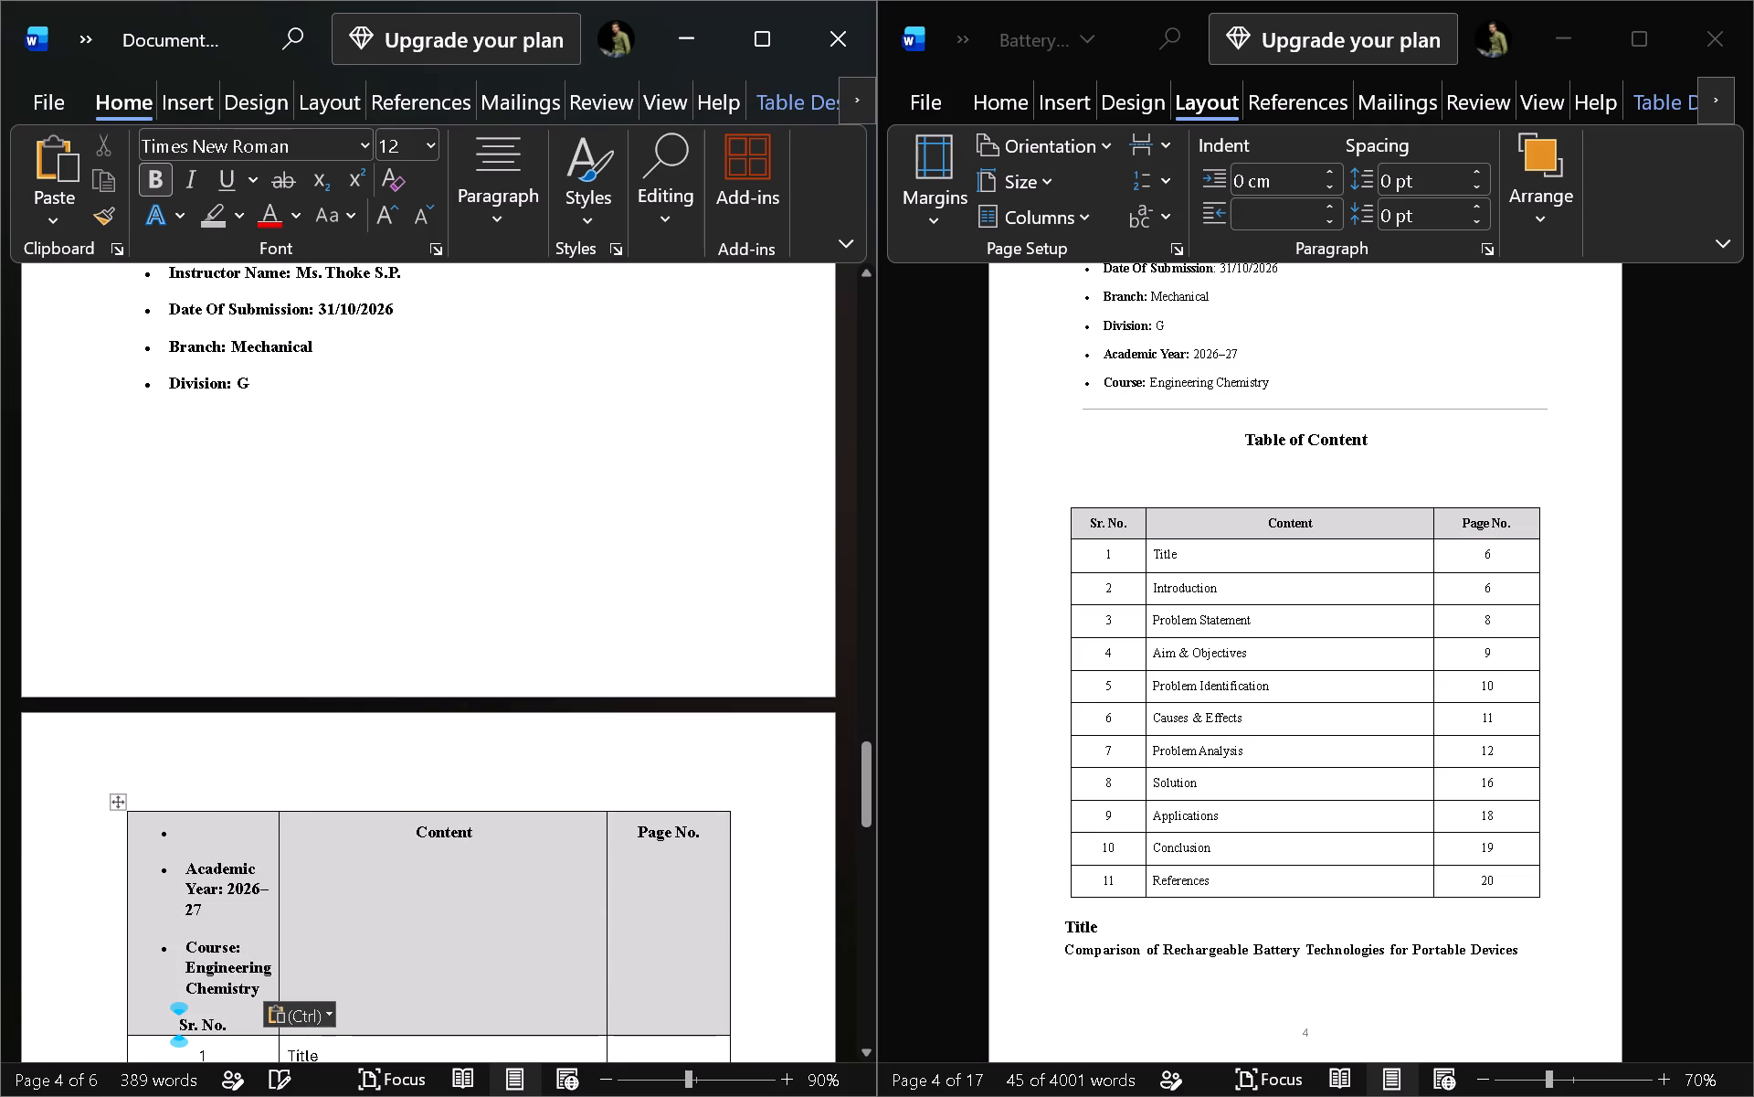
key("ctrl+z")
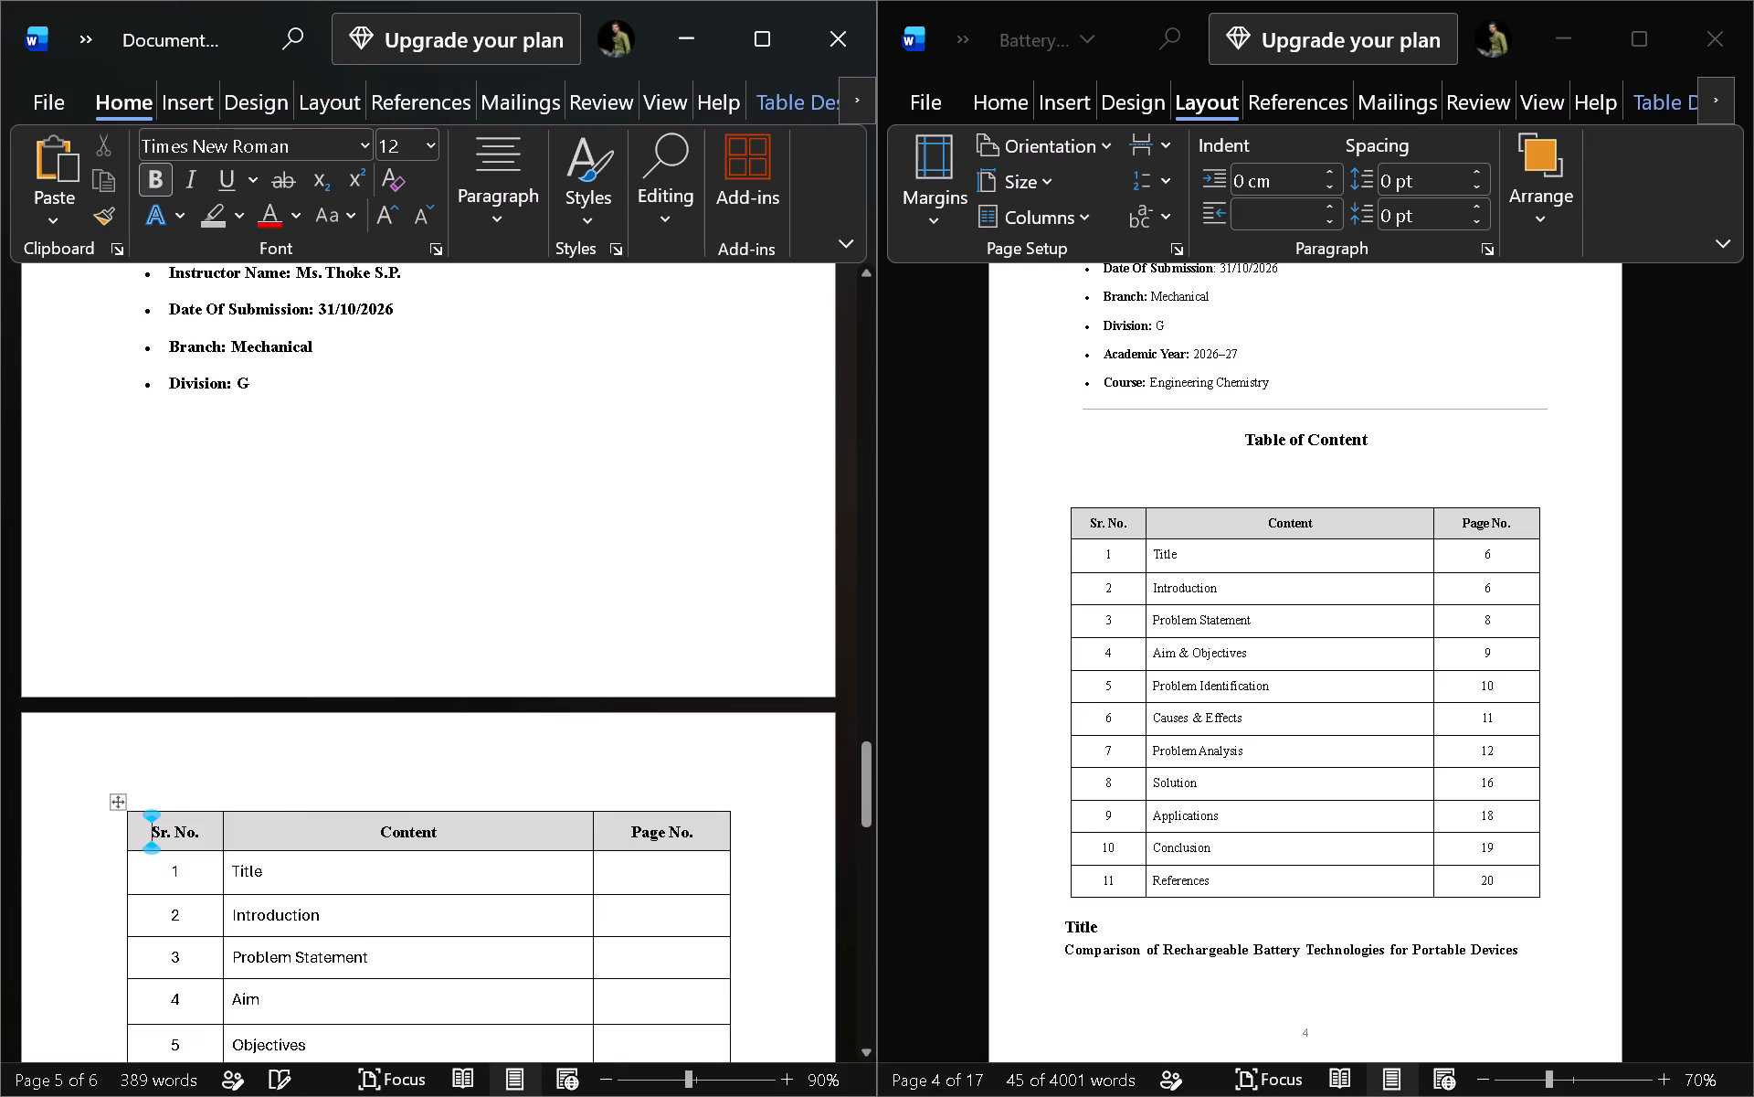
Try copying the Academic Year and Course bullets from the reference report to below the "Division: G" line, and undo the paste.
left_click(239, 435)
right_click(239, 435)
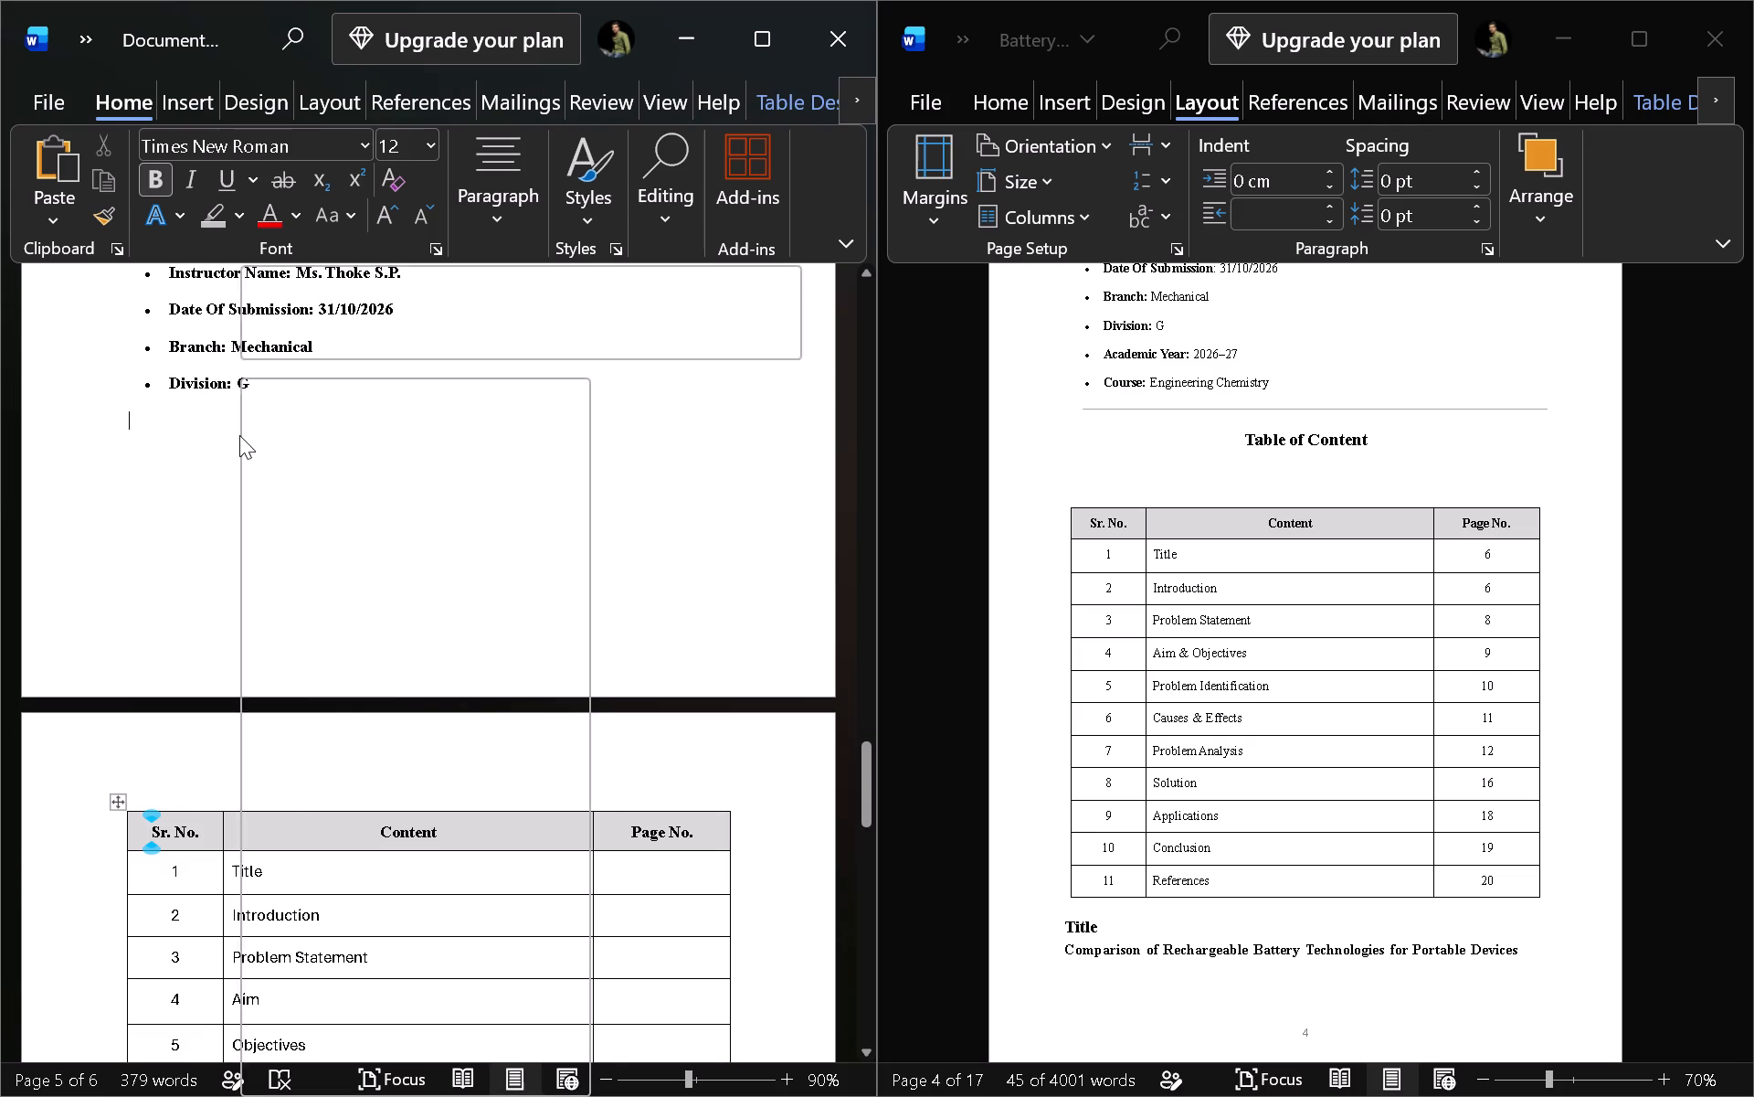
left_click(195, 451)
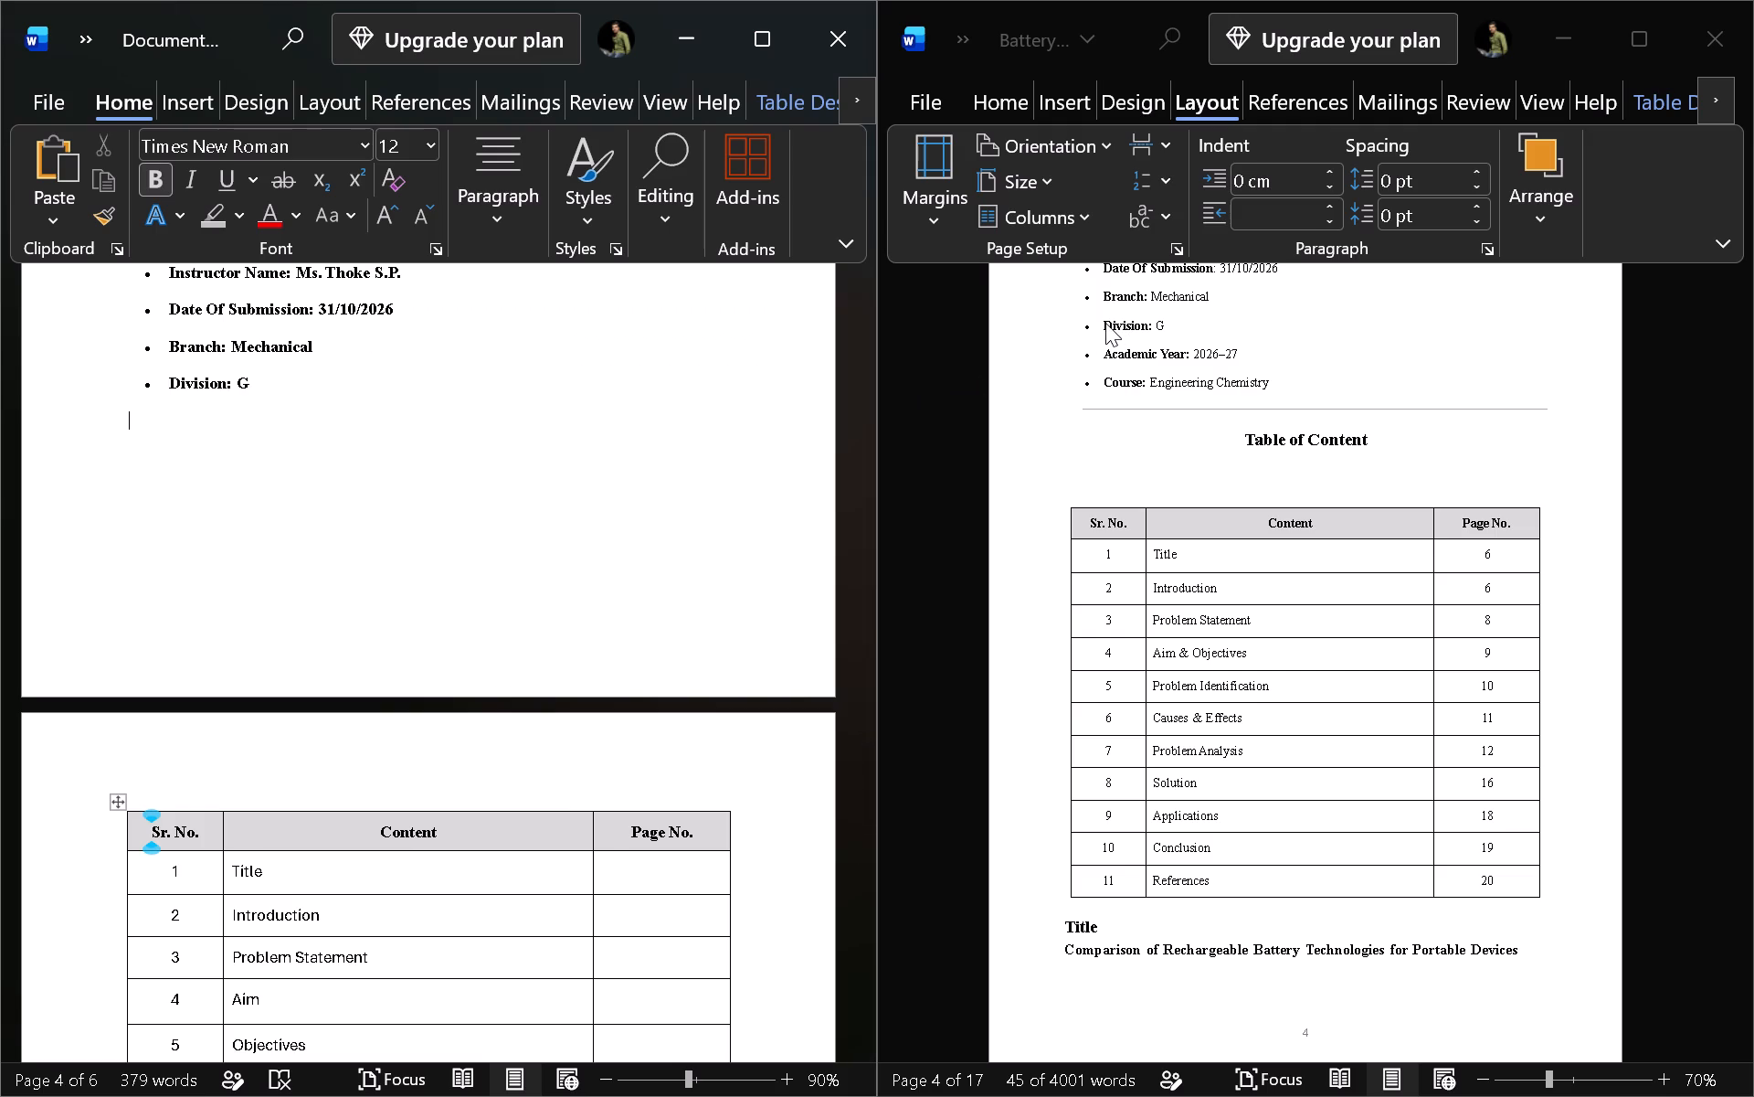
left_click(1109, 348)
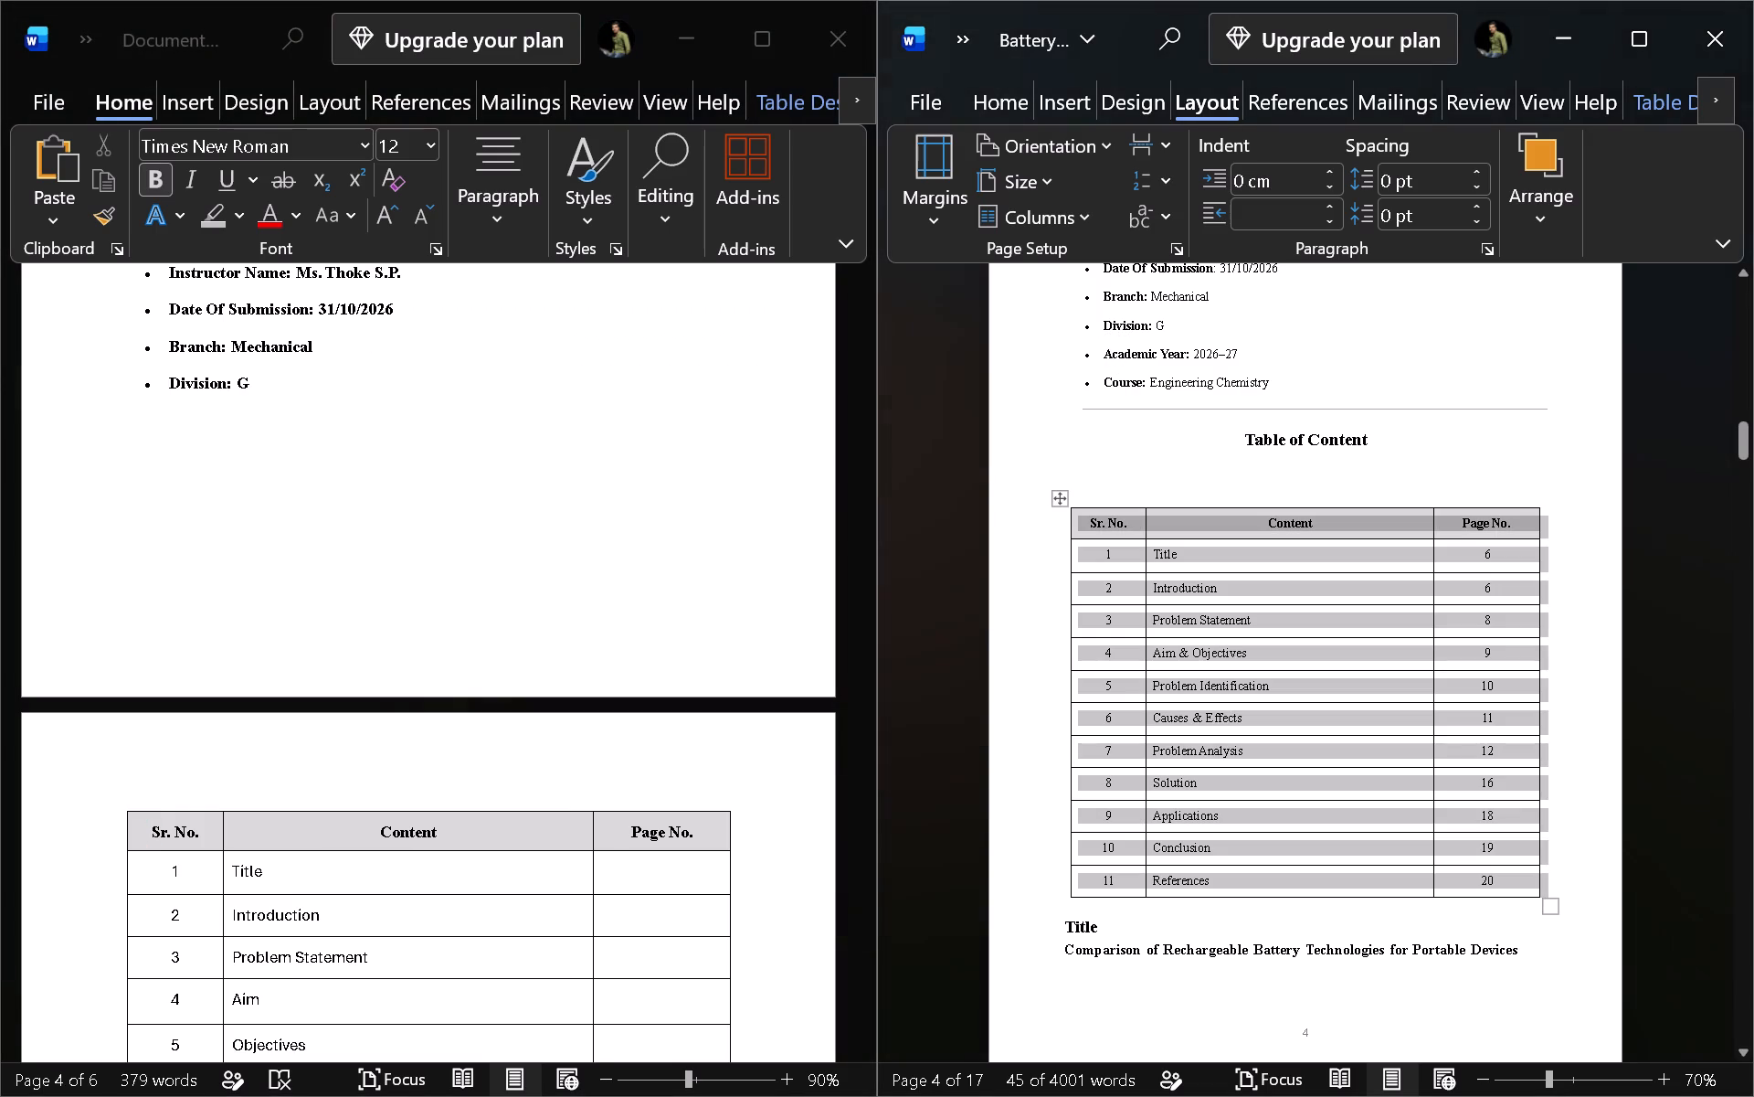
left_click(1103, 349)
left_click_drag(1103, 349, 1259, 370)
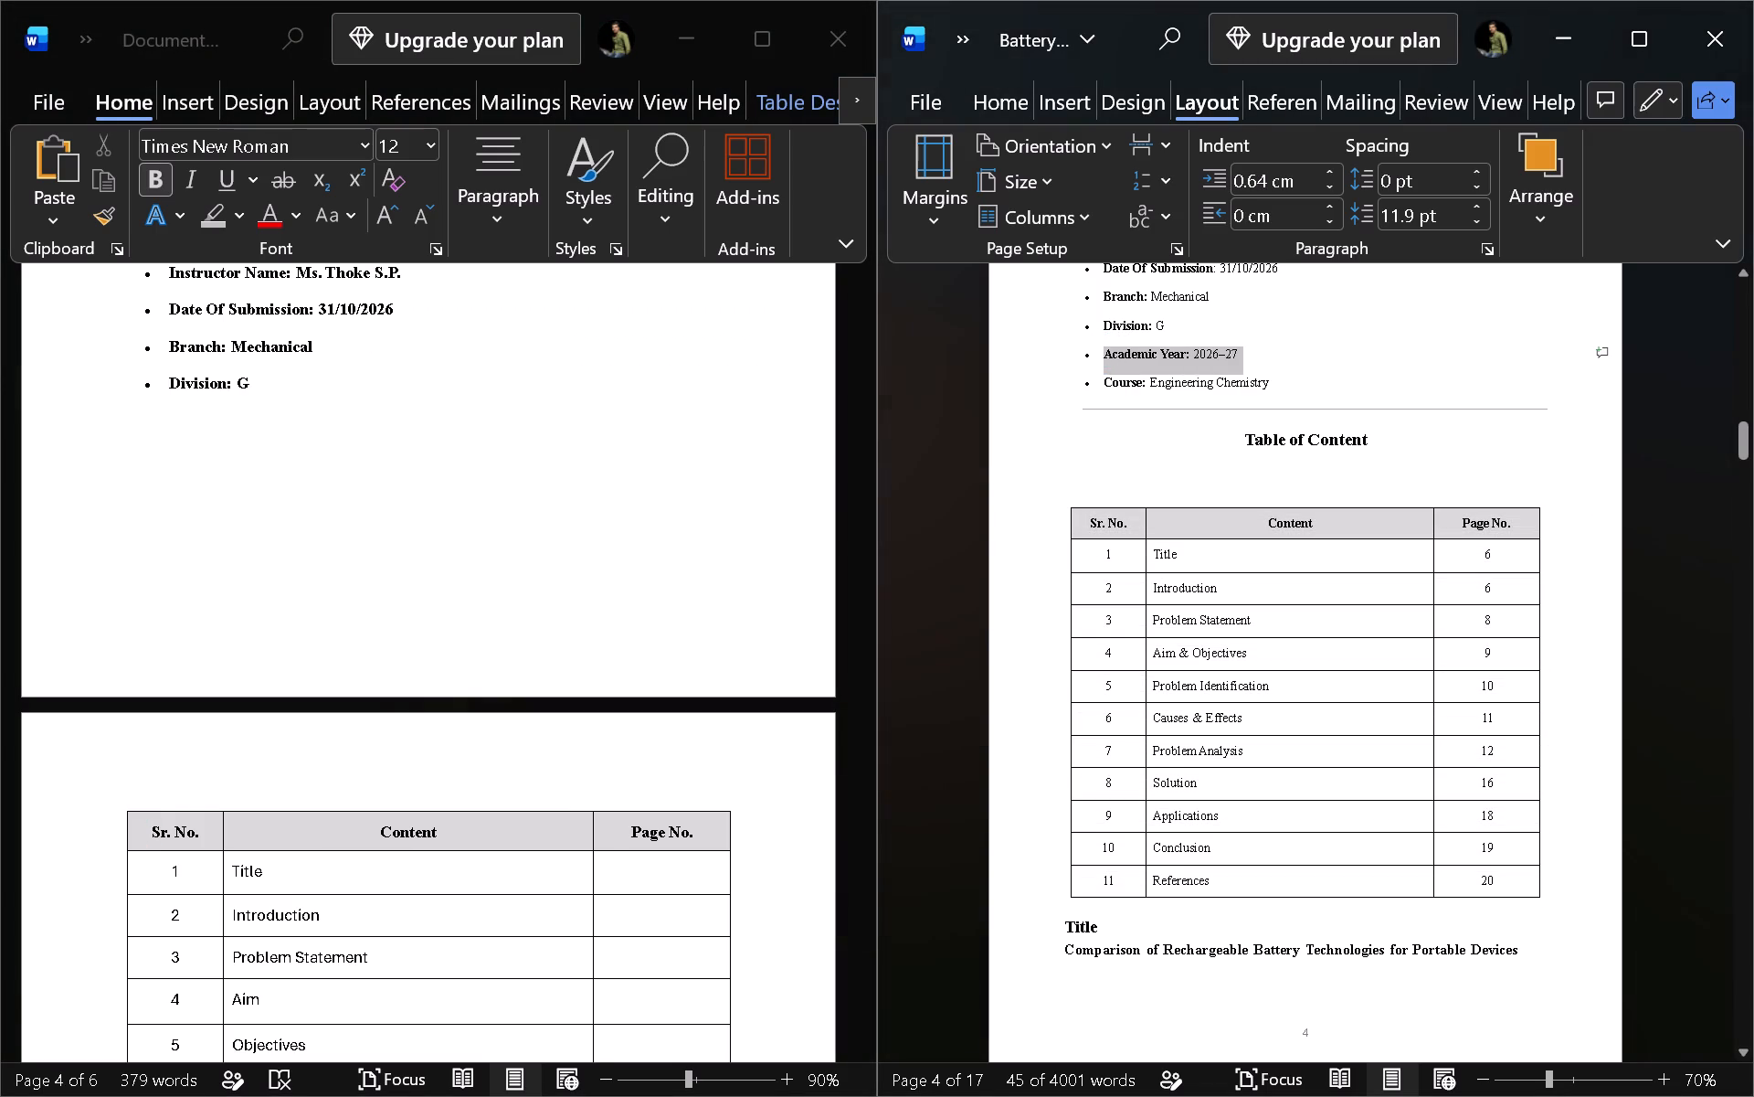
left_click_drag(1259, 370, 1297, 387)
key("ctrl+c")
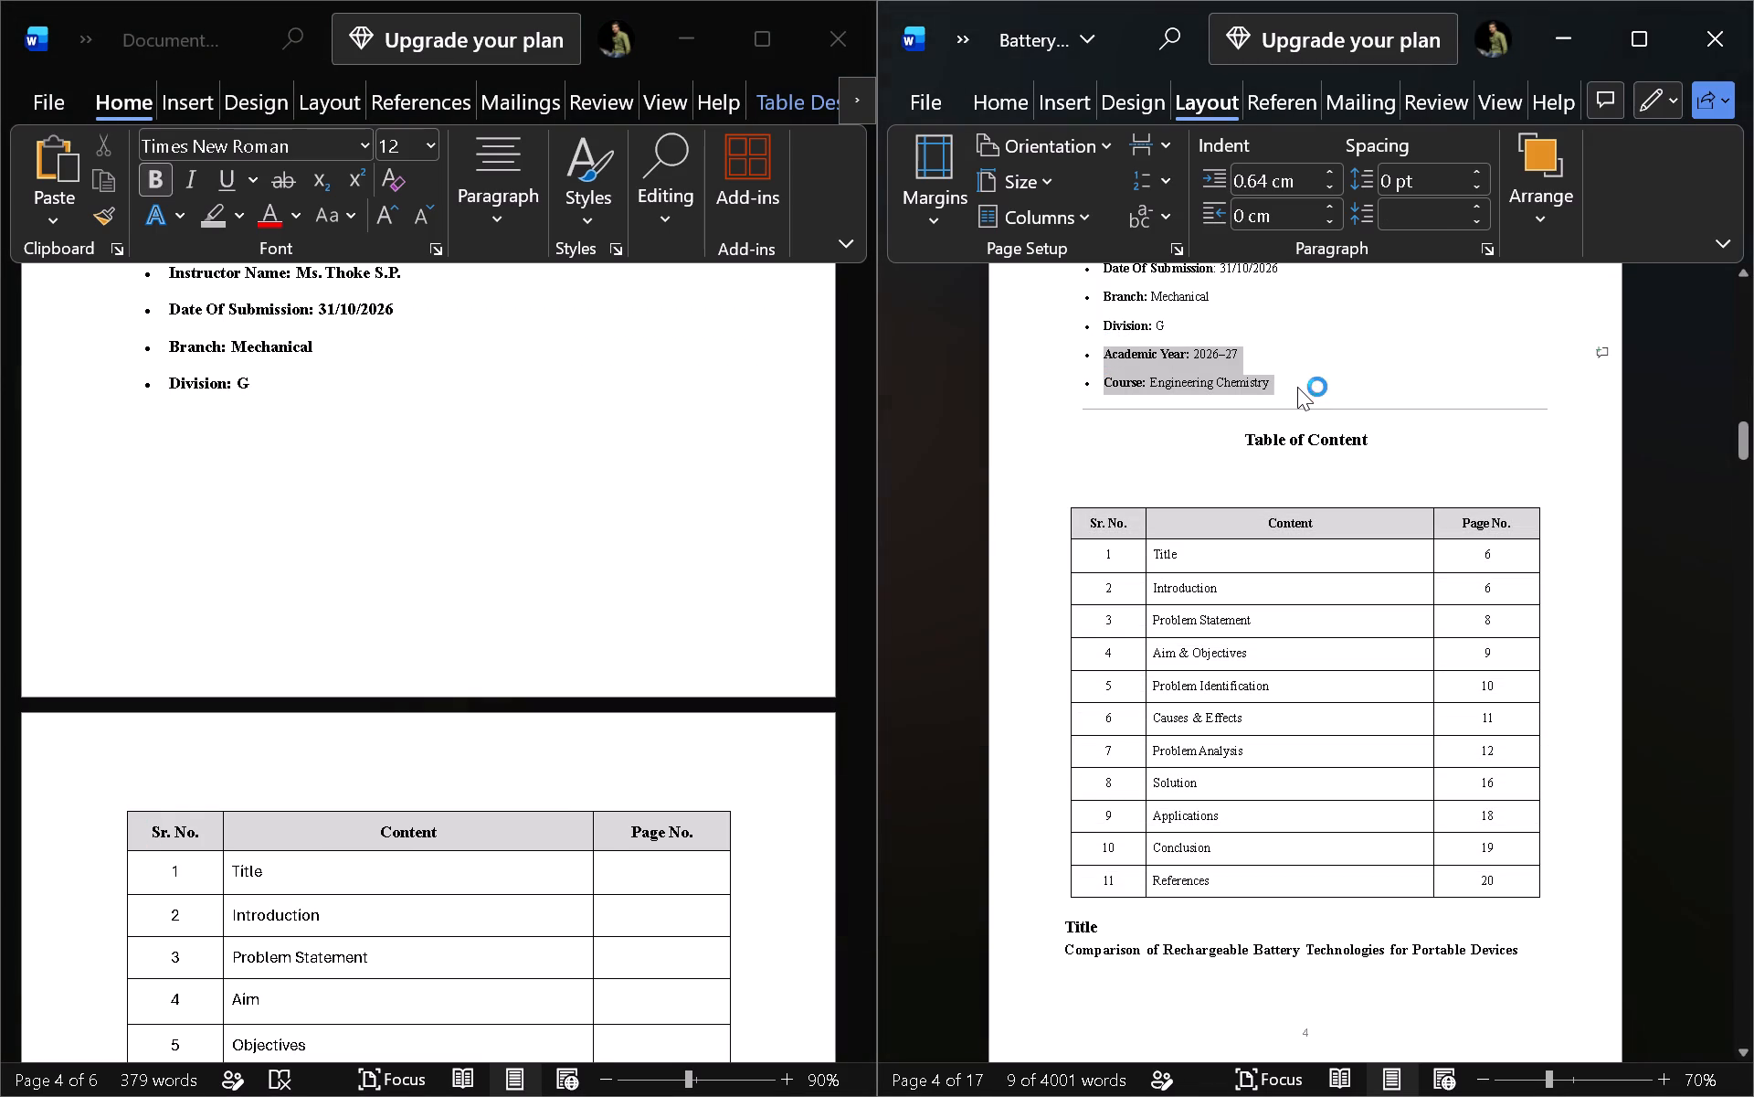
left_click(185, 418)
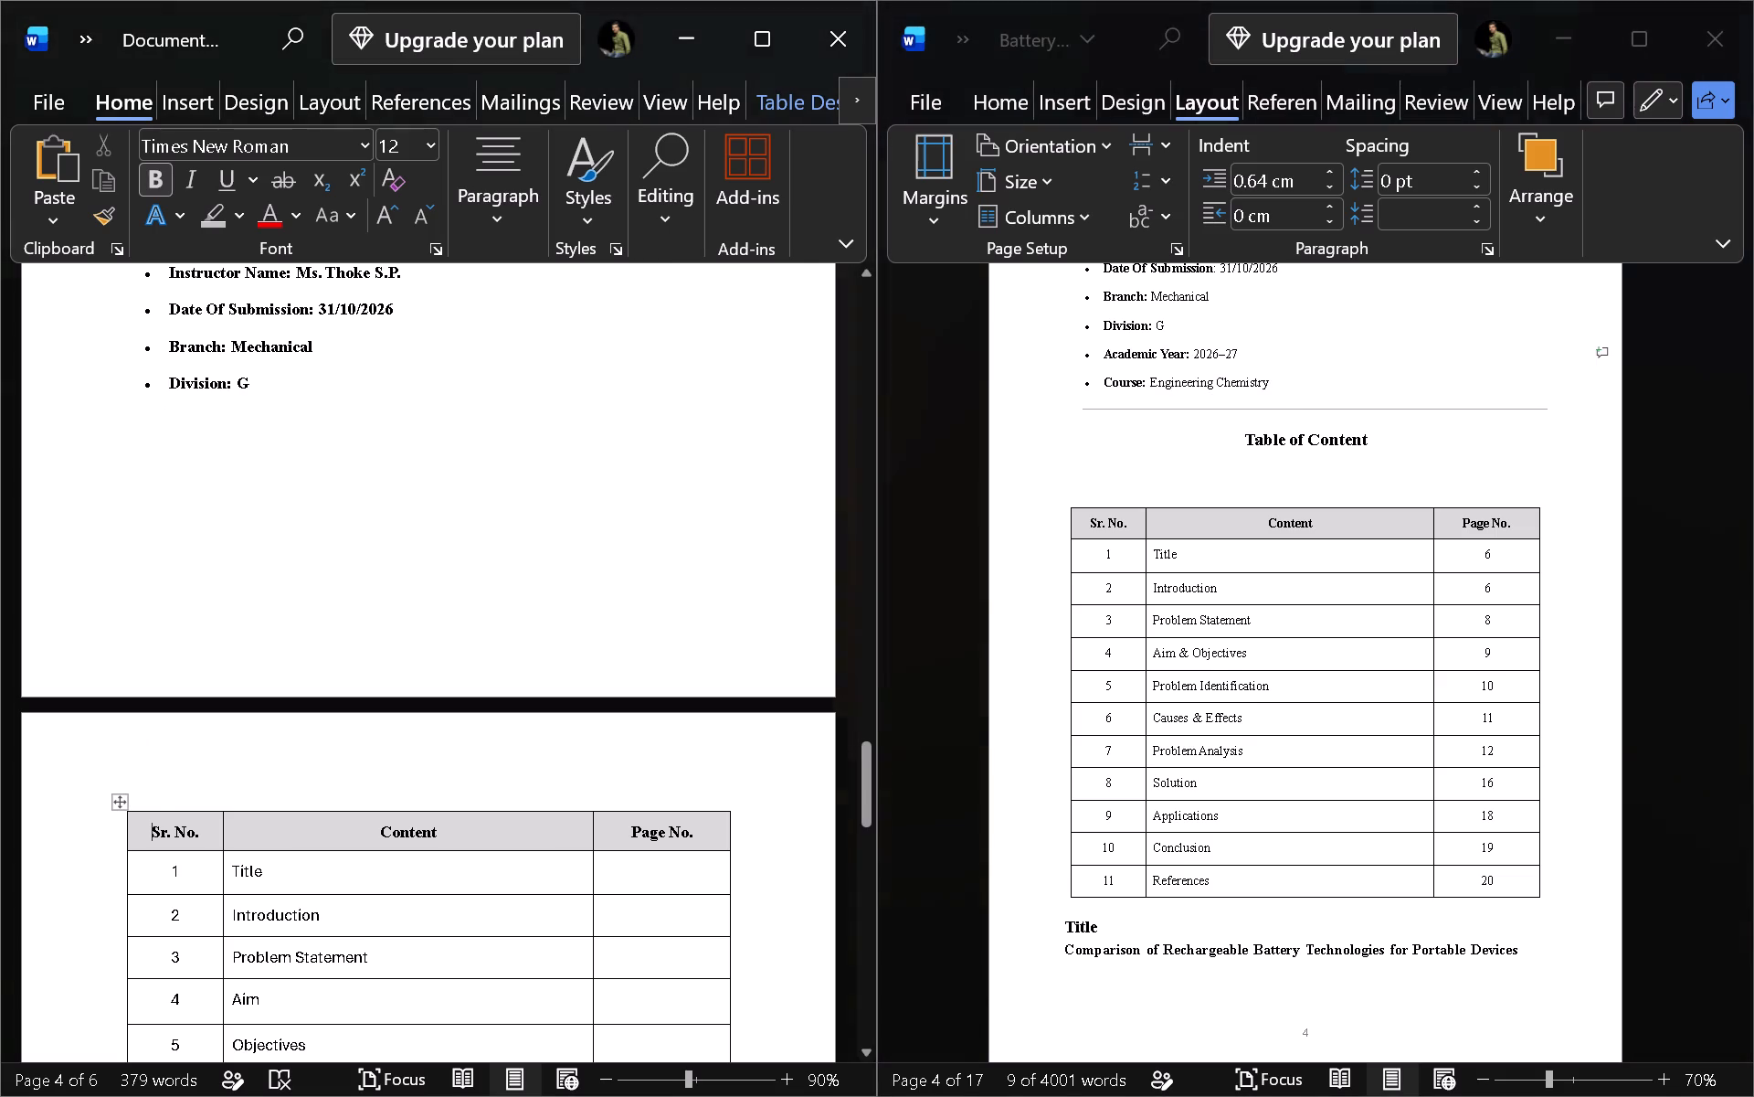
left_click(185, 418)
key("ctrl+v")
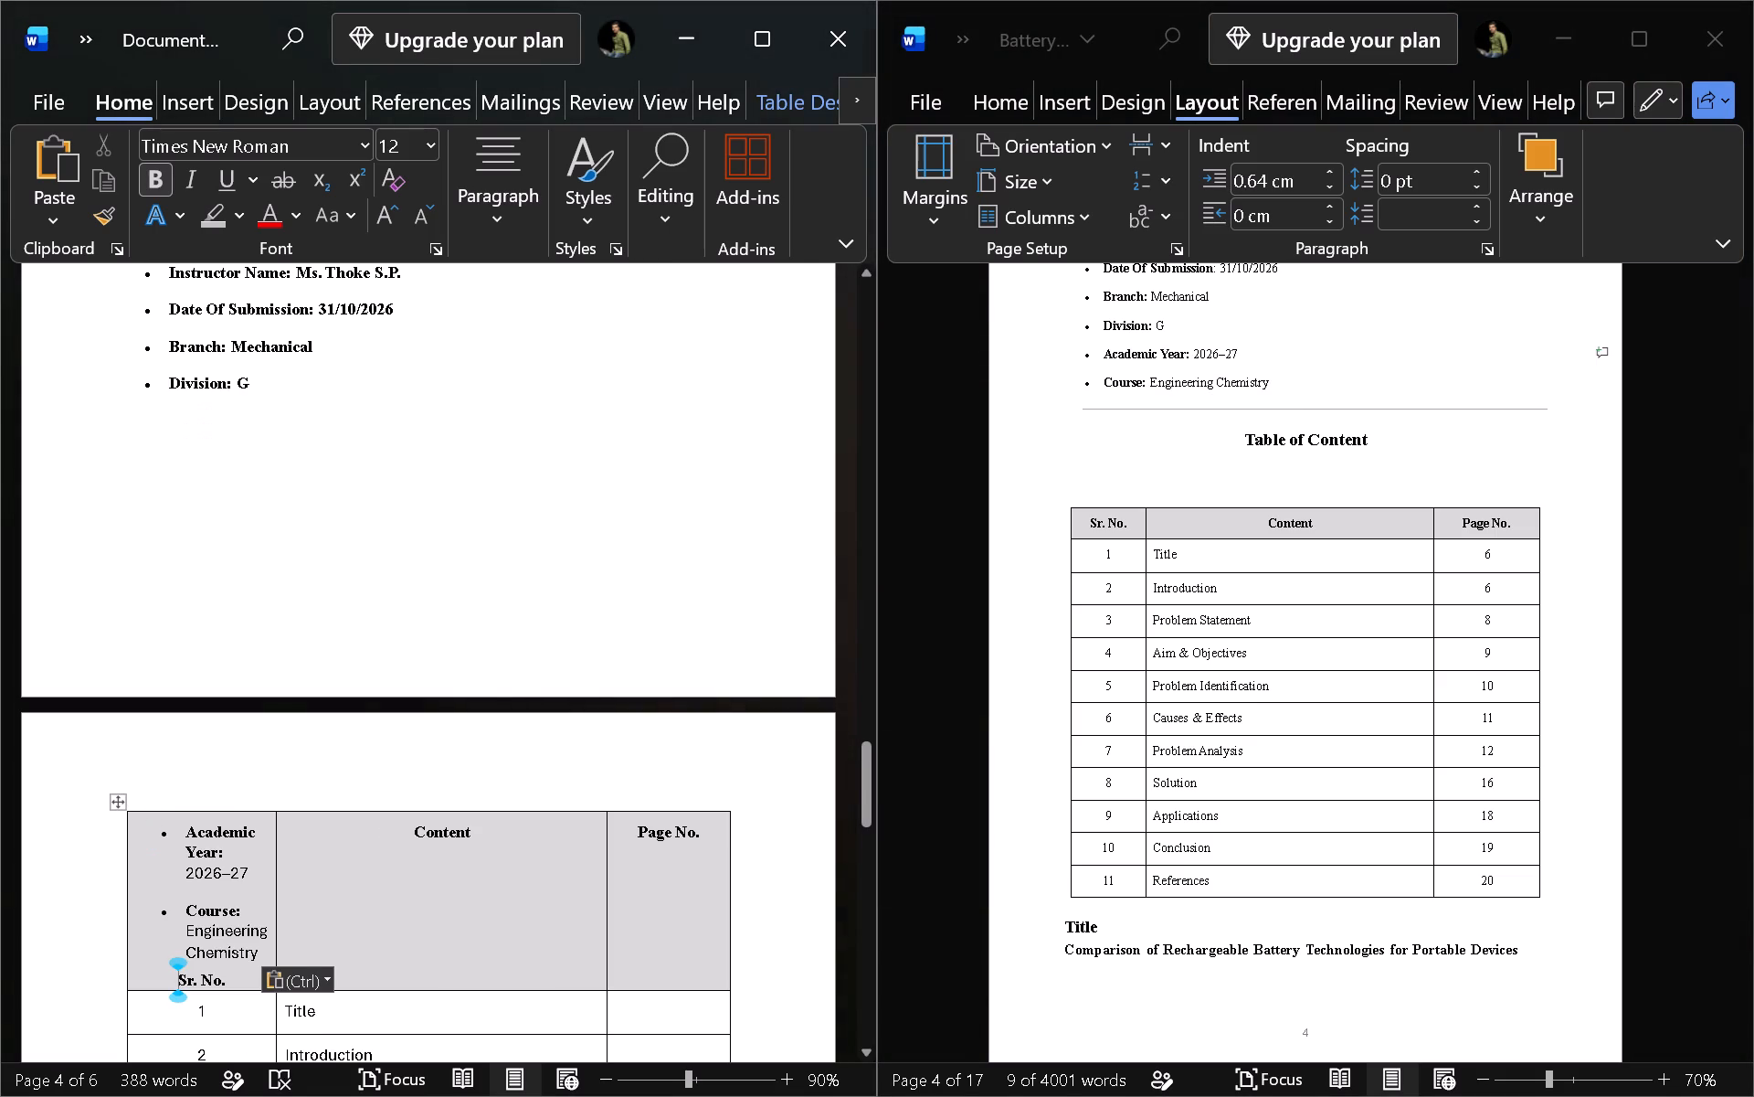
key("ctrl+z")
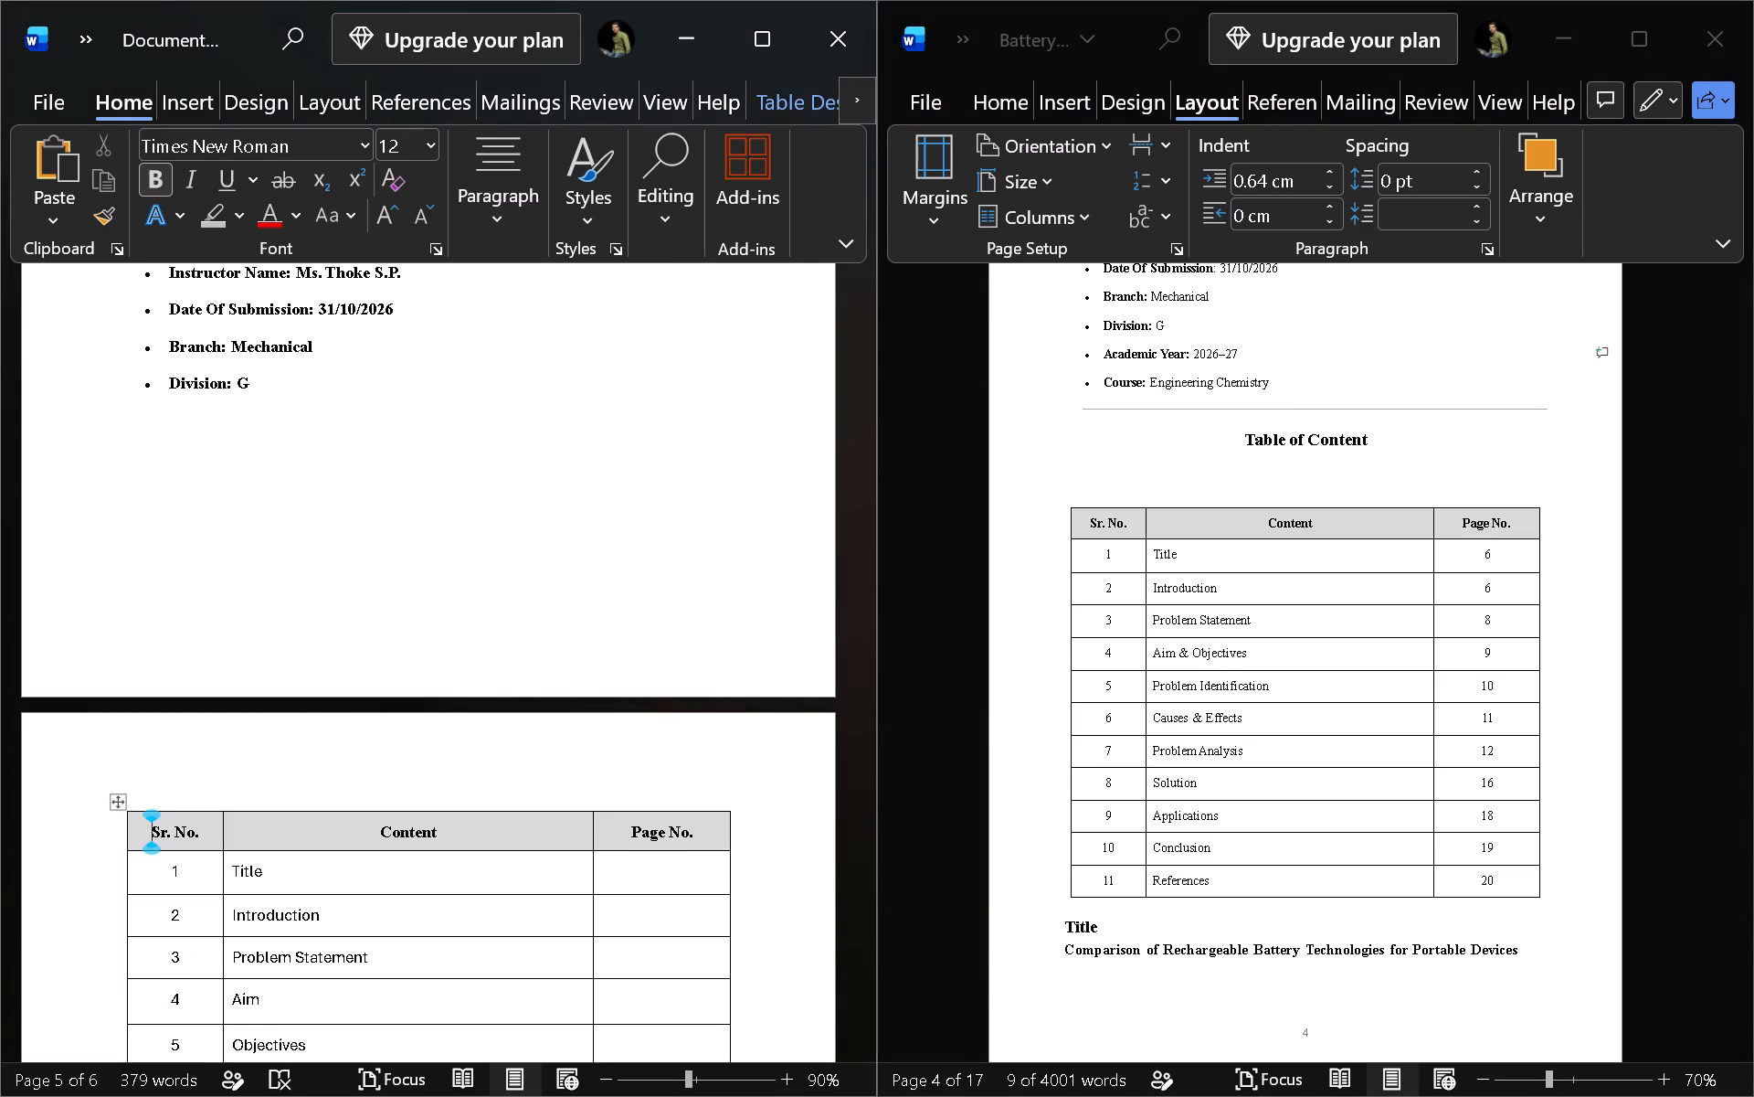
Copy the Title heading and its "Comparison of Rechargeable Battery Technologies for Portable Devices" line from the reference report onto the page after the contents table.
scroll(185, 418, "down", 8)
scroll(185, 418, "down", 20)
scroll(185, 418, "down", 6)
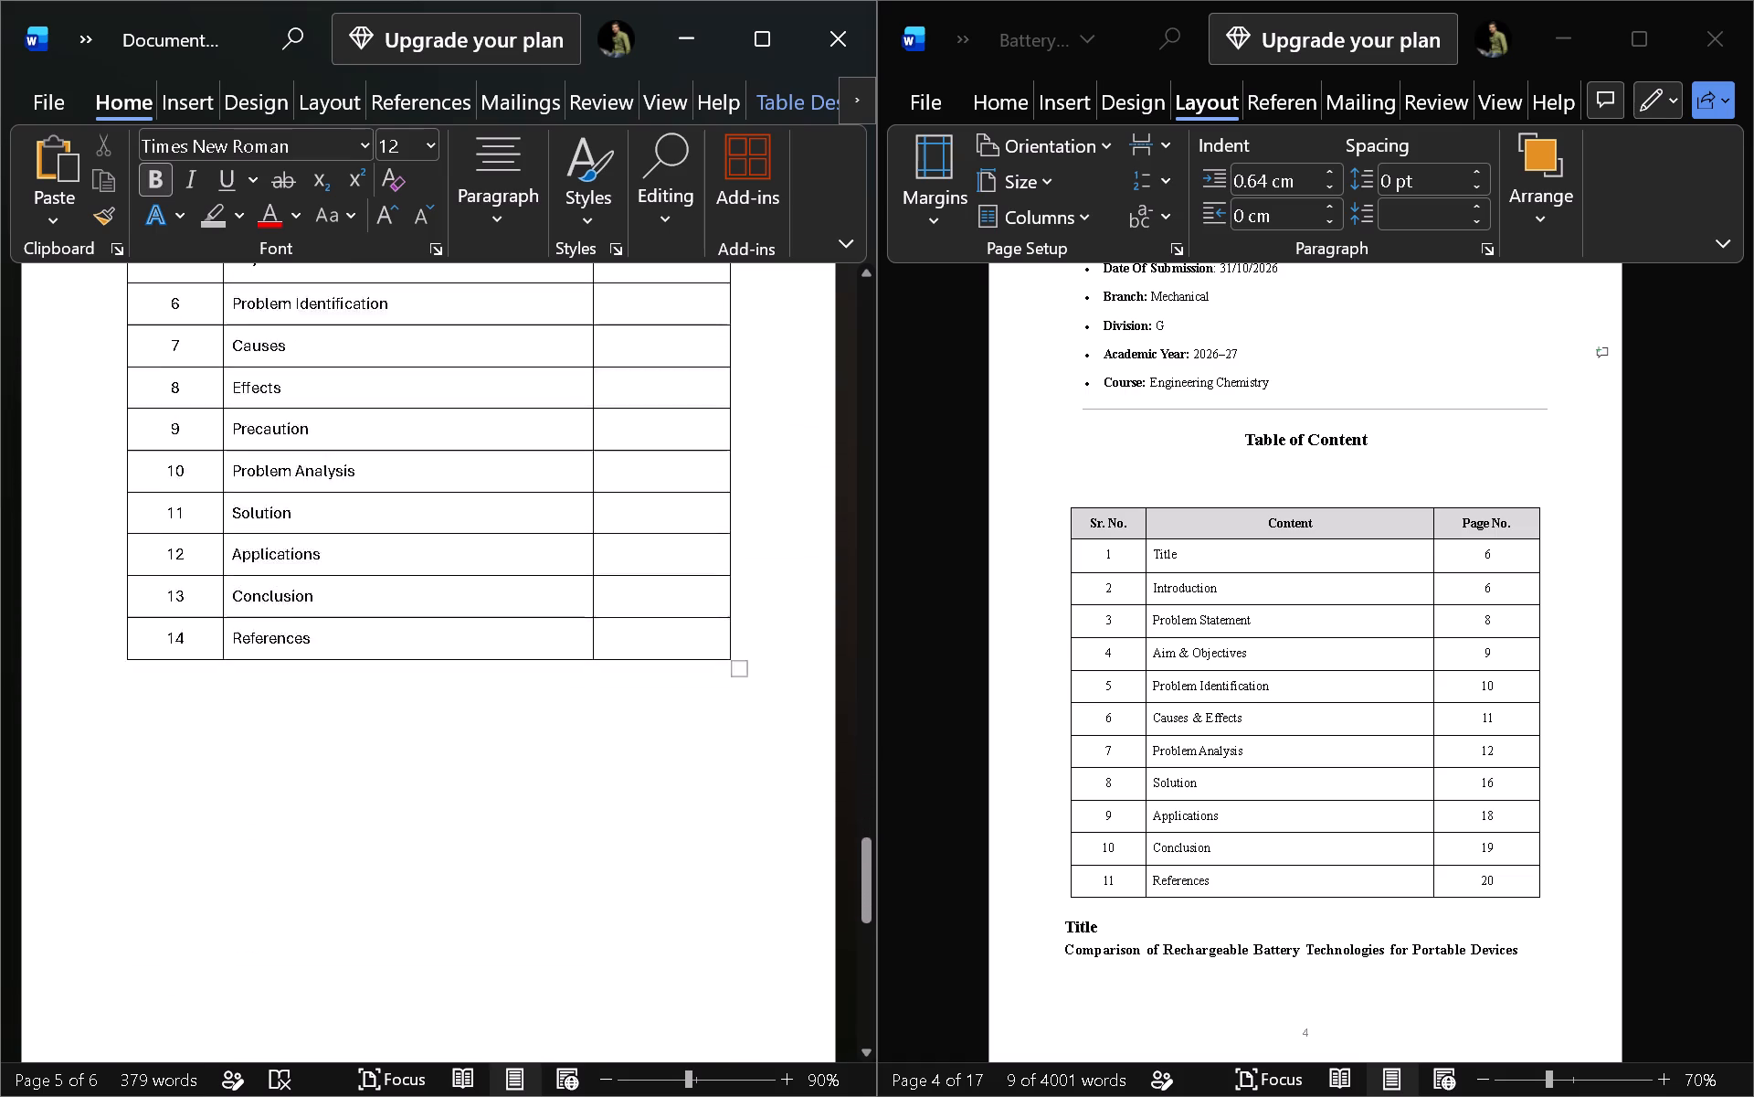
scroll(185, 418, "down", 2)
left_click(284, 788)
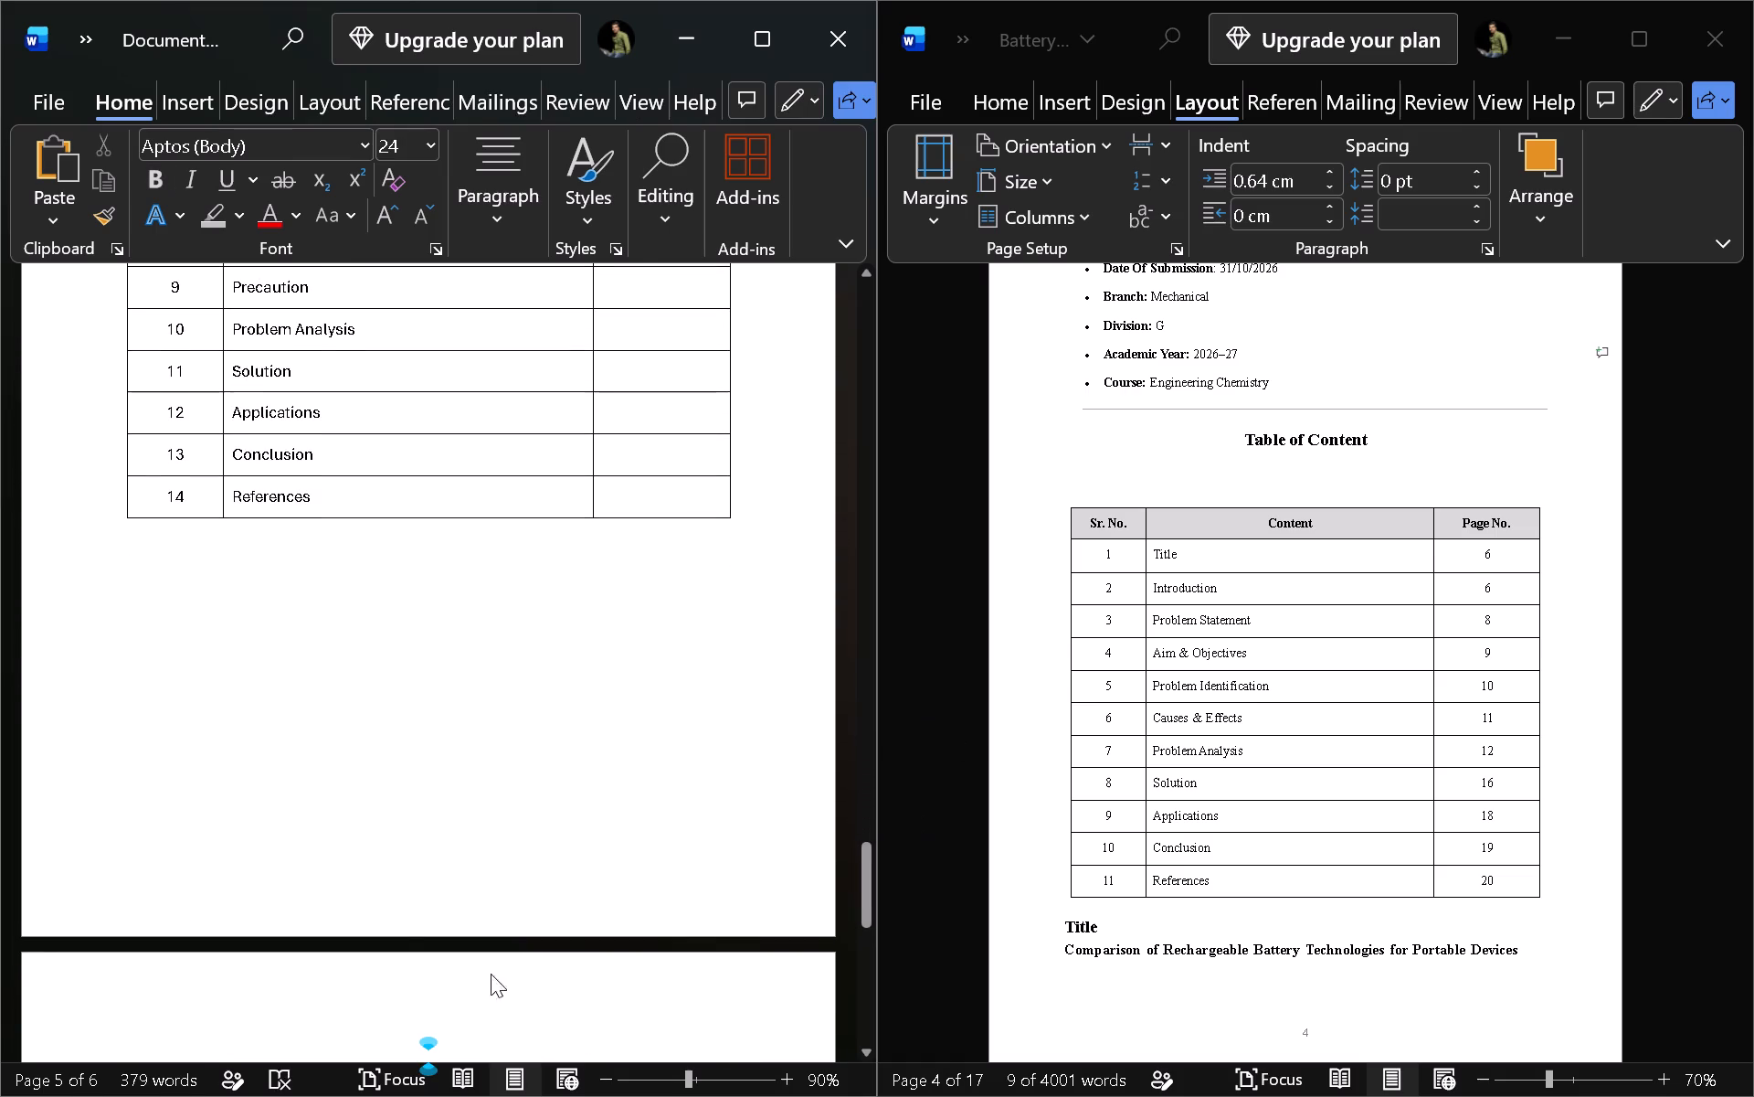
scroll(483, 979, "down", 2)
left_click(327, 926)
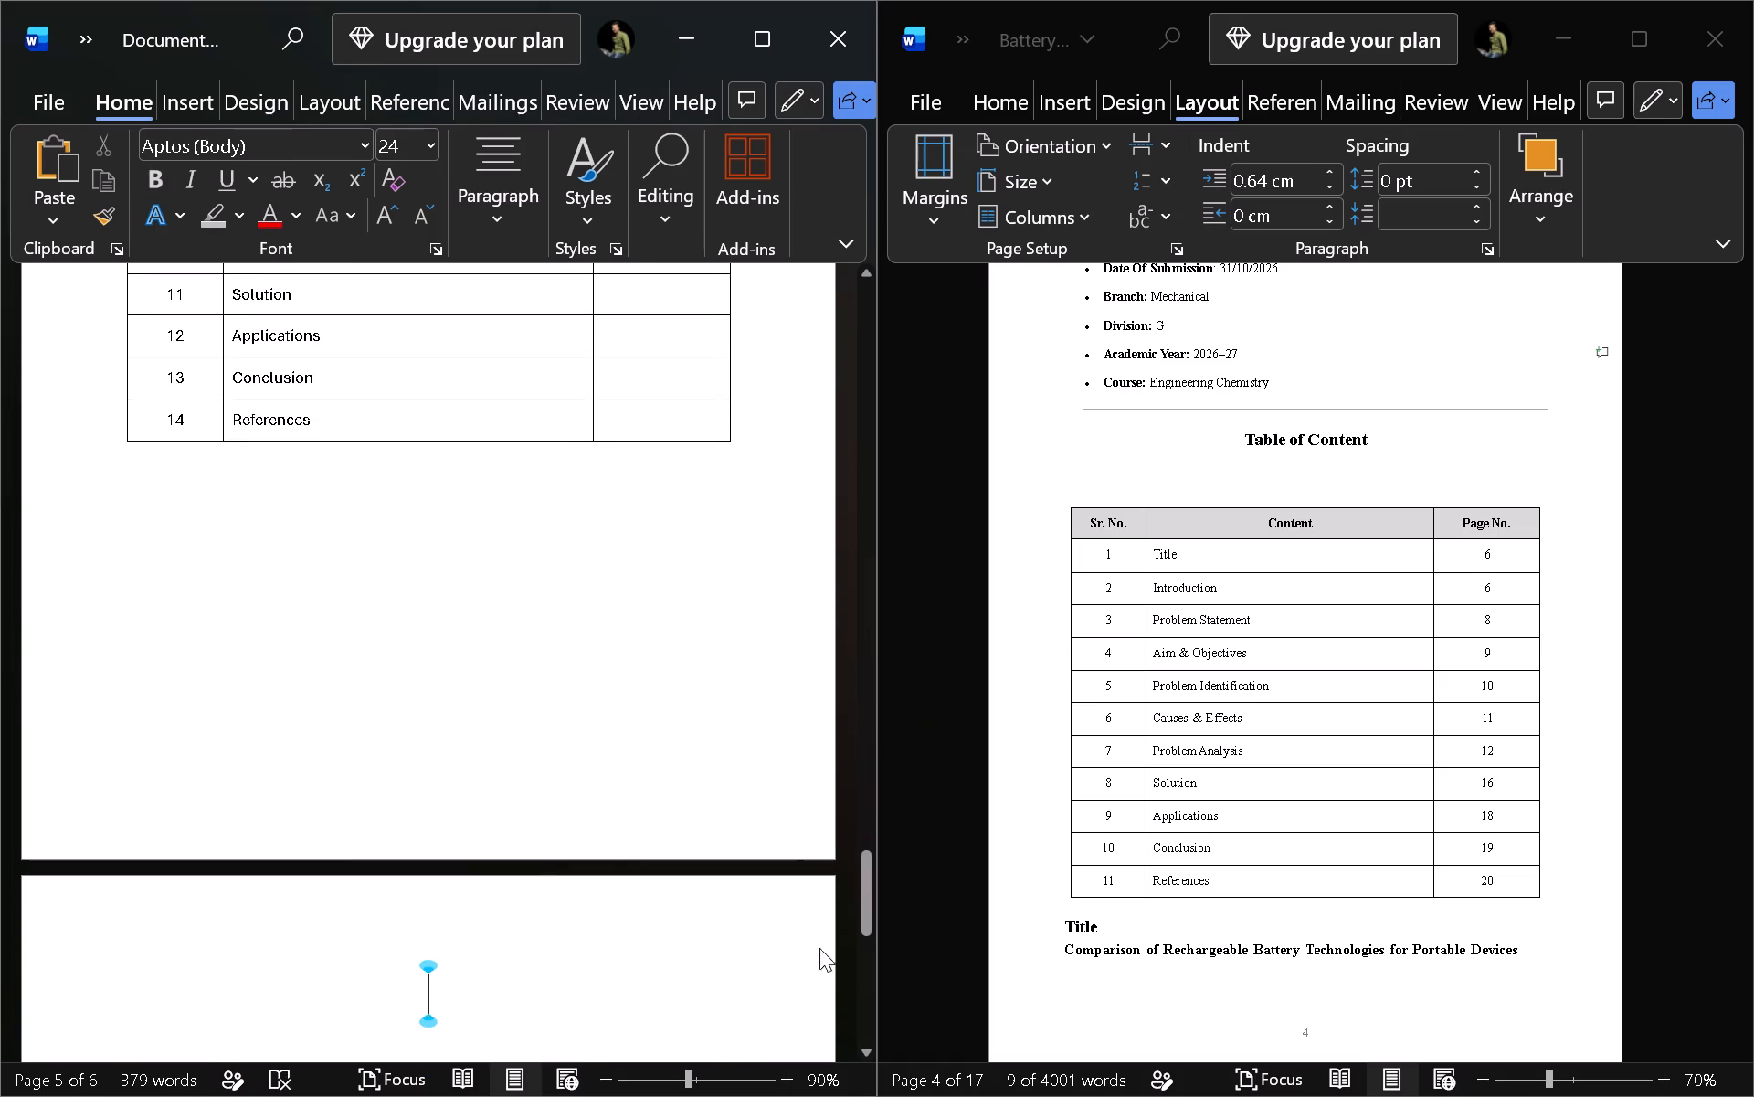
left_click_drag(1059, 927, 1457, 961)
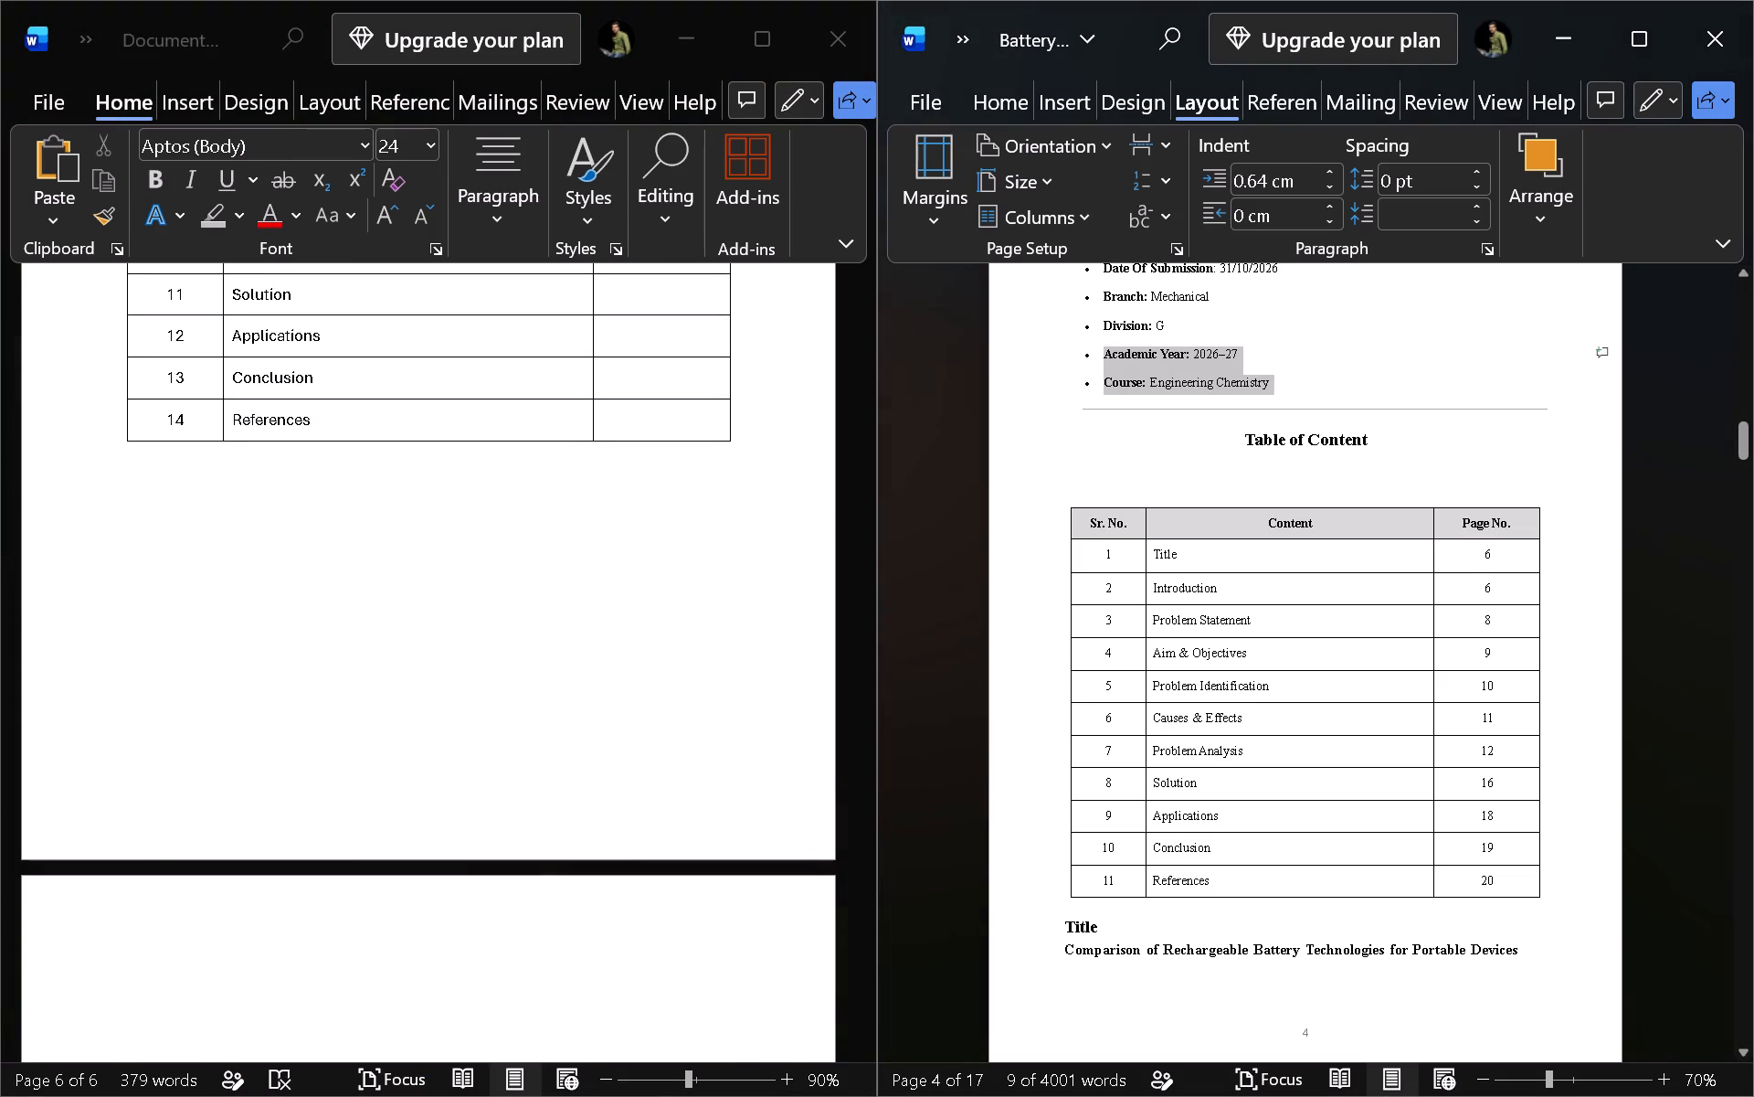
left_click_drag(1063, 934, 1576, 958)
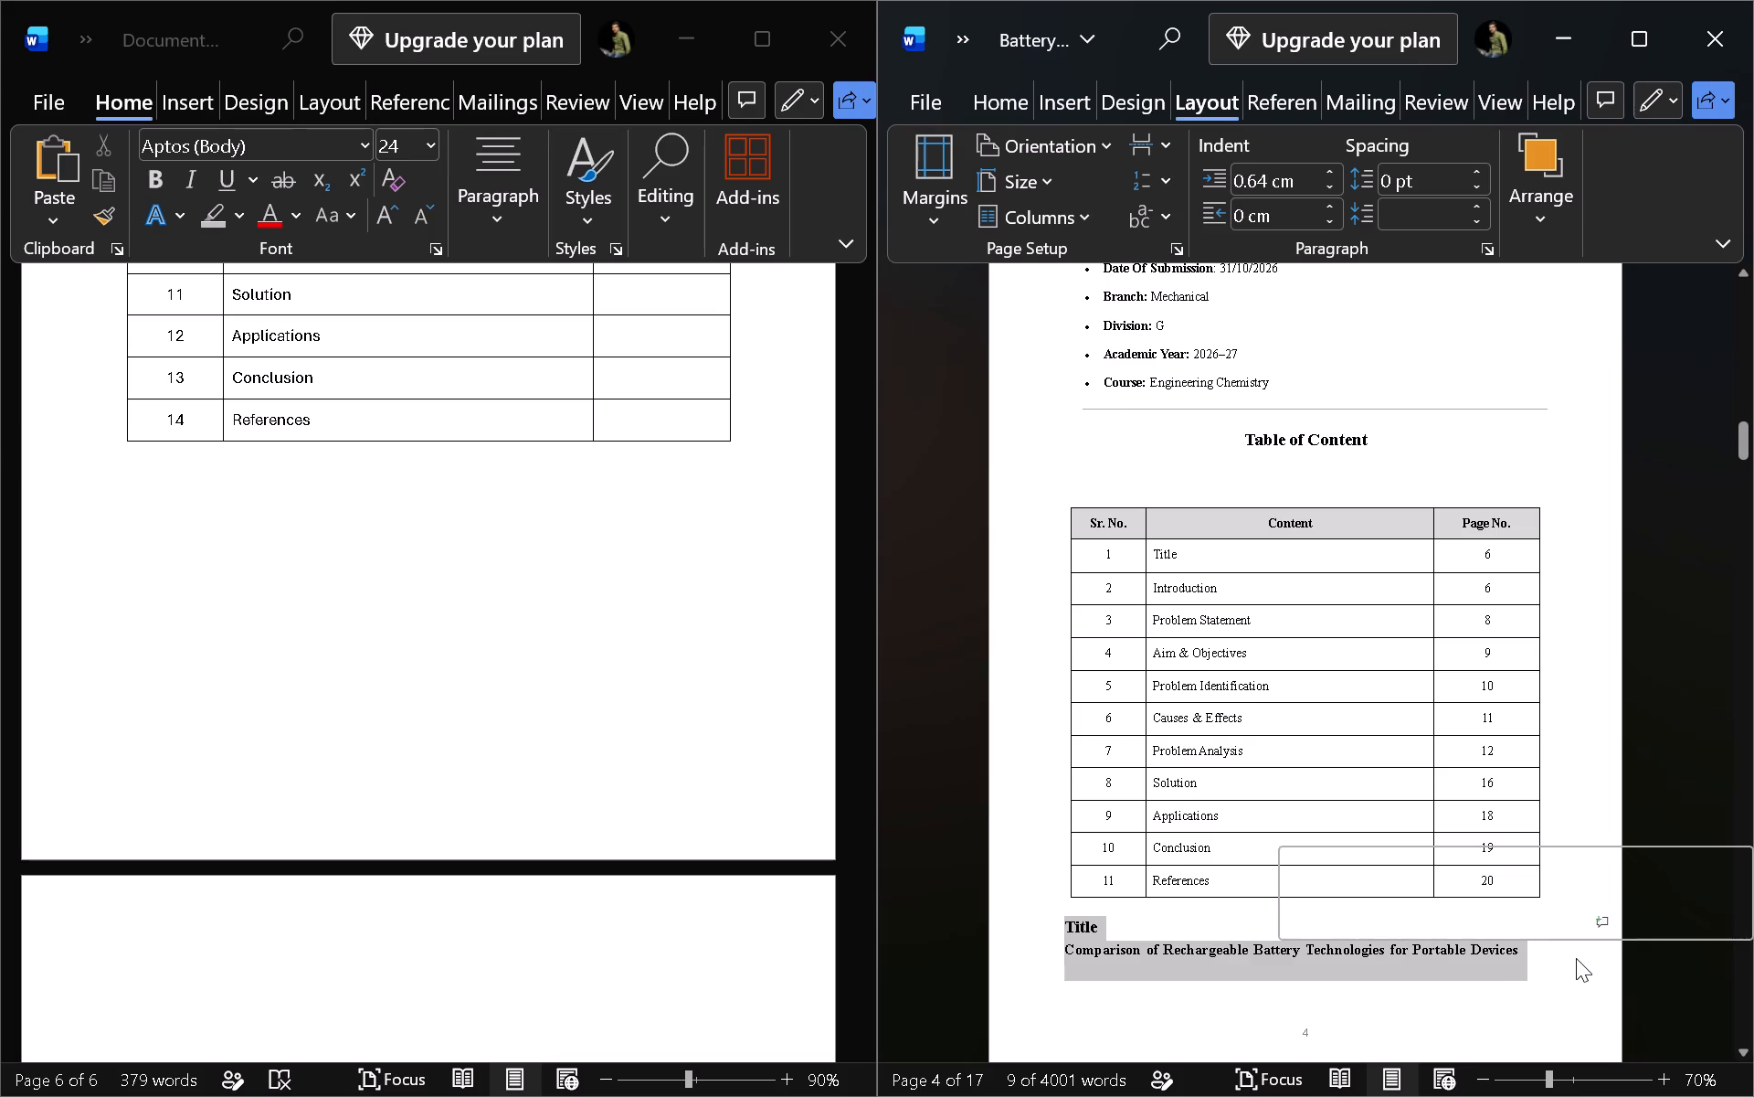
key("ctrl+c")
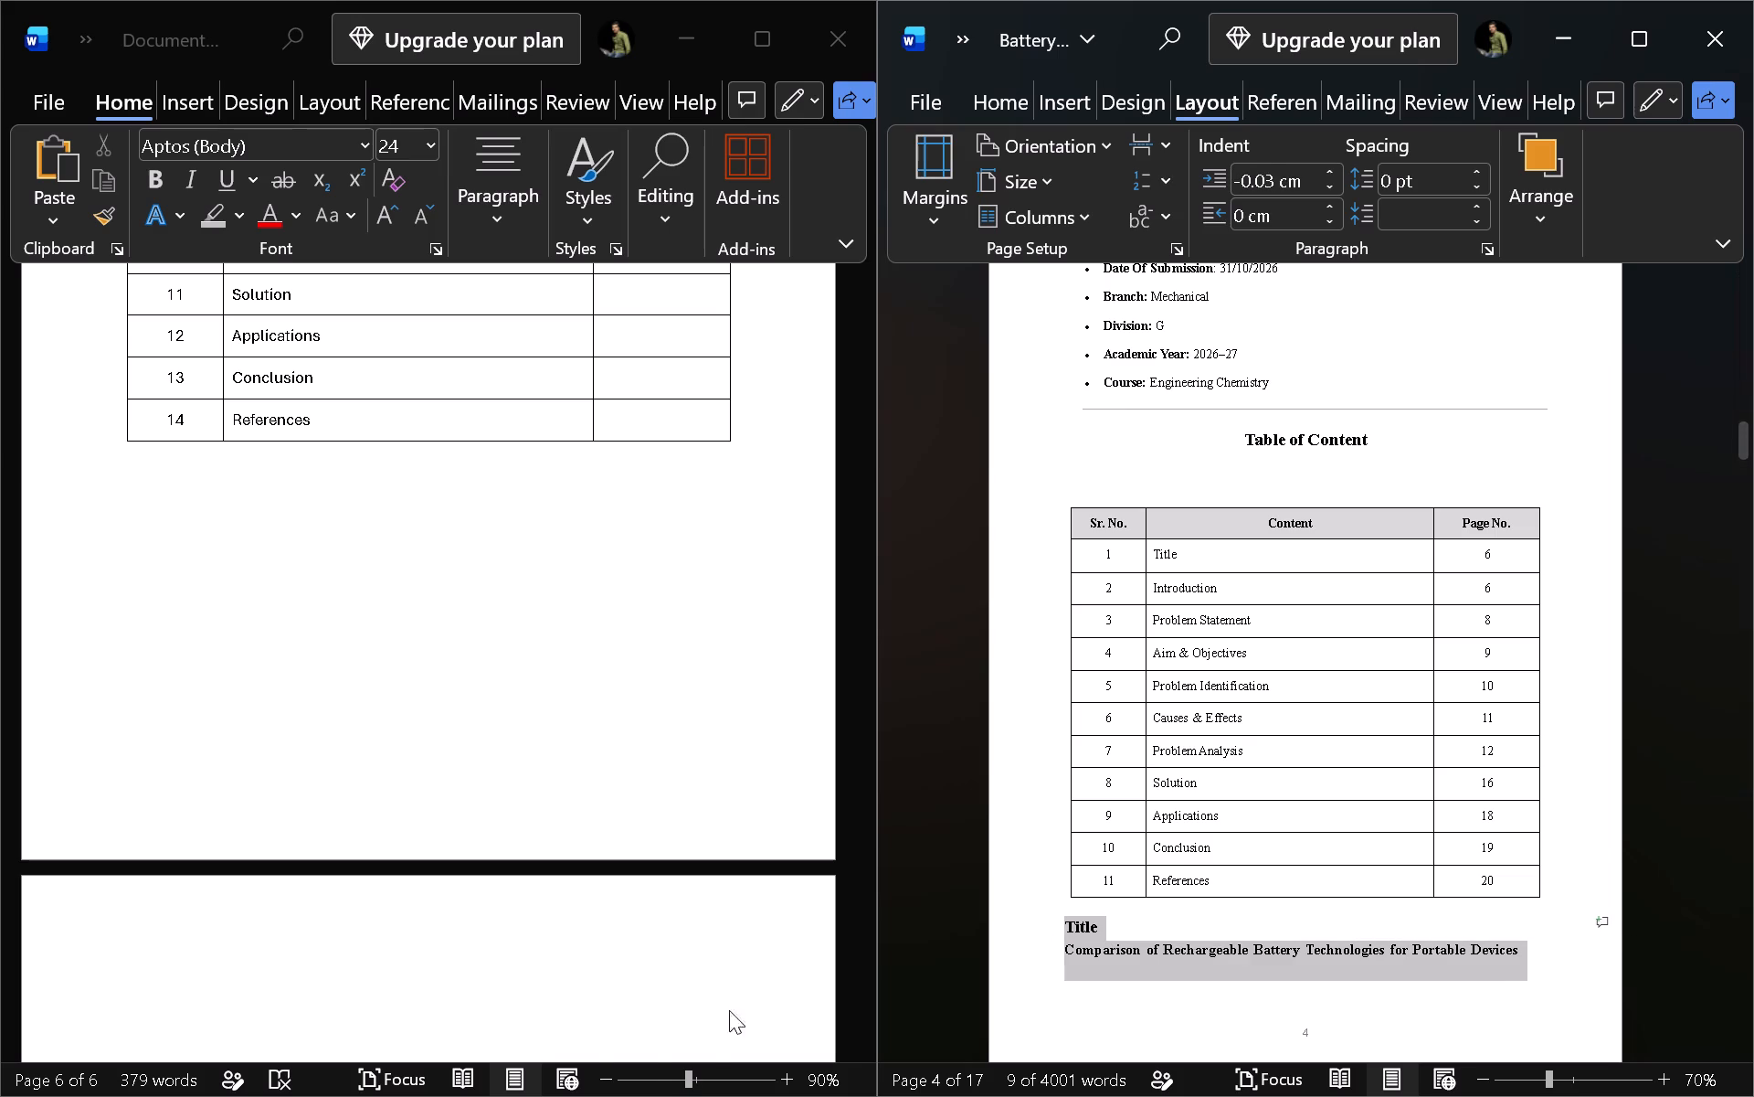
left_click(476, 887)
key("ctrl+v")
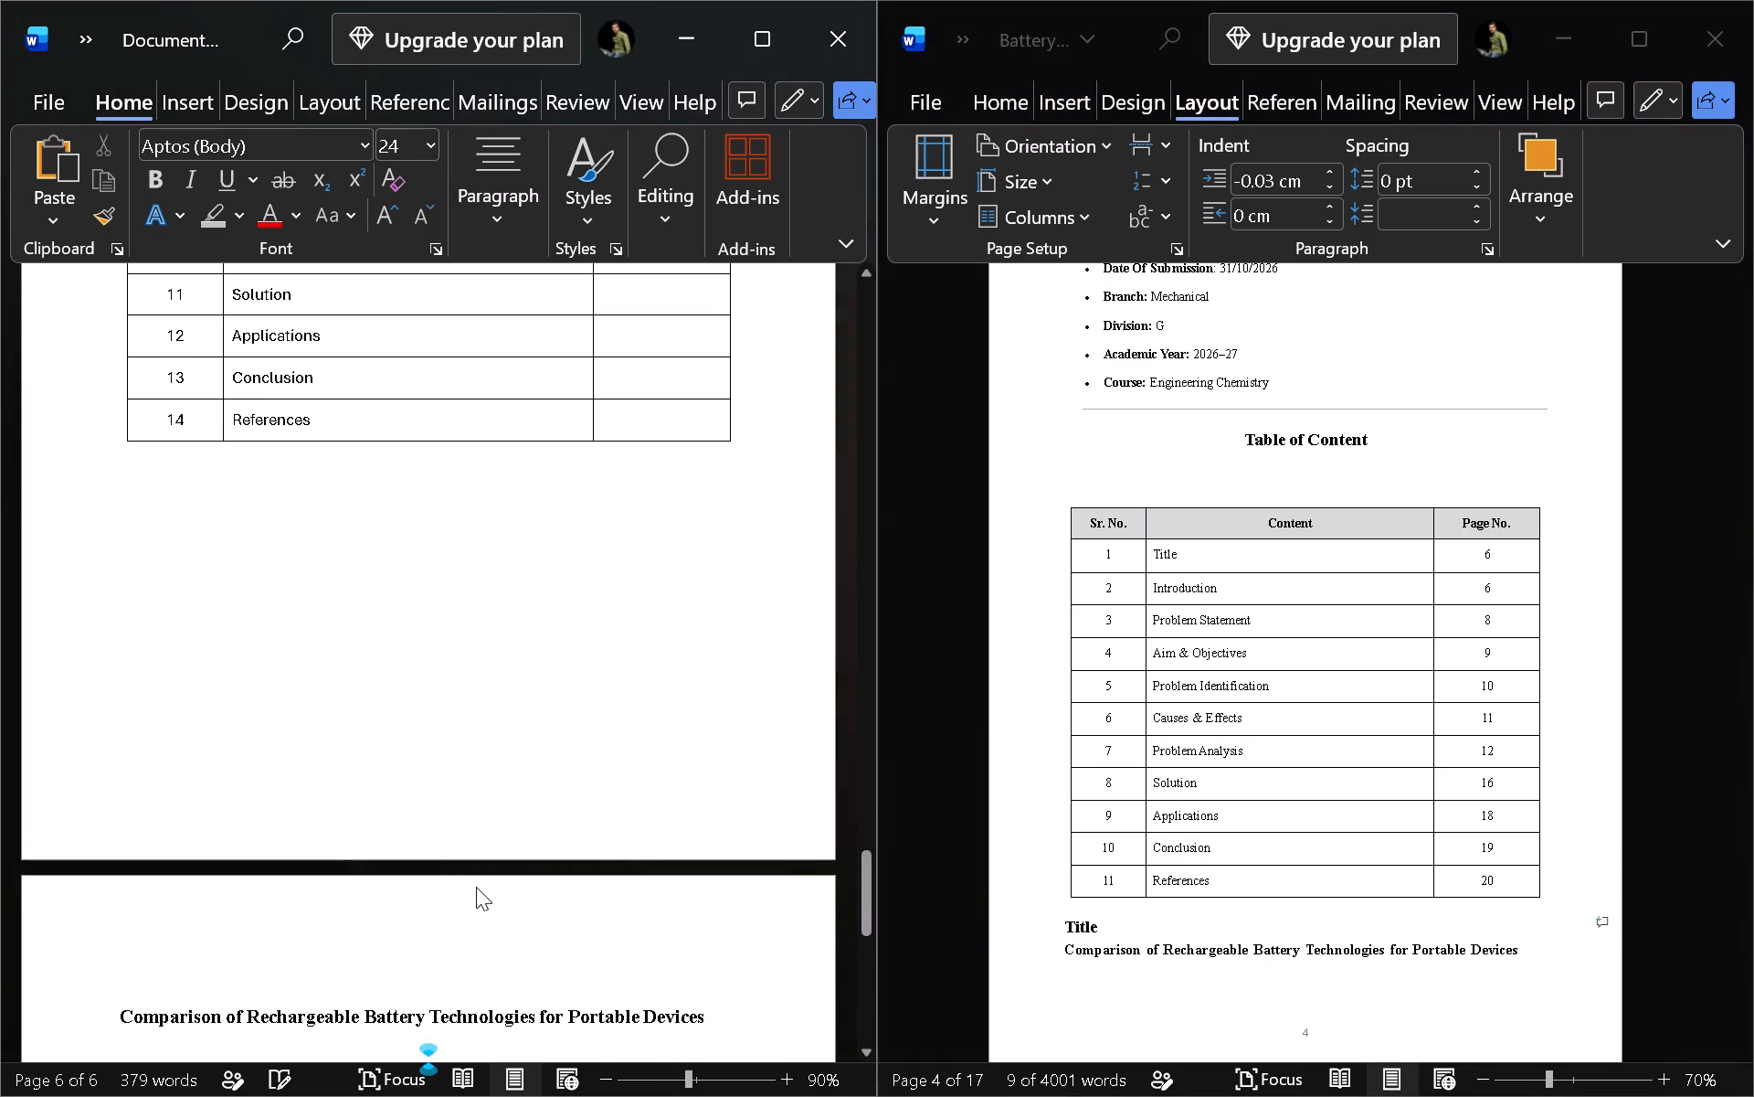
scroll(476, 887, "down", 5)
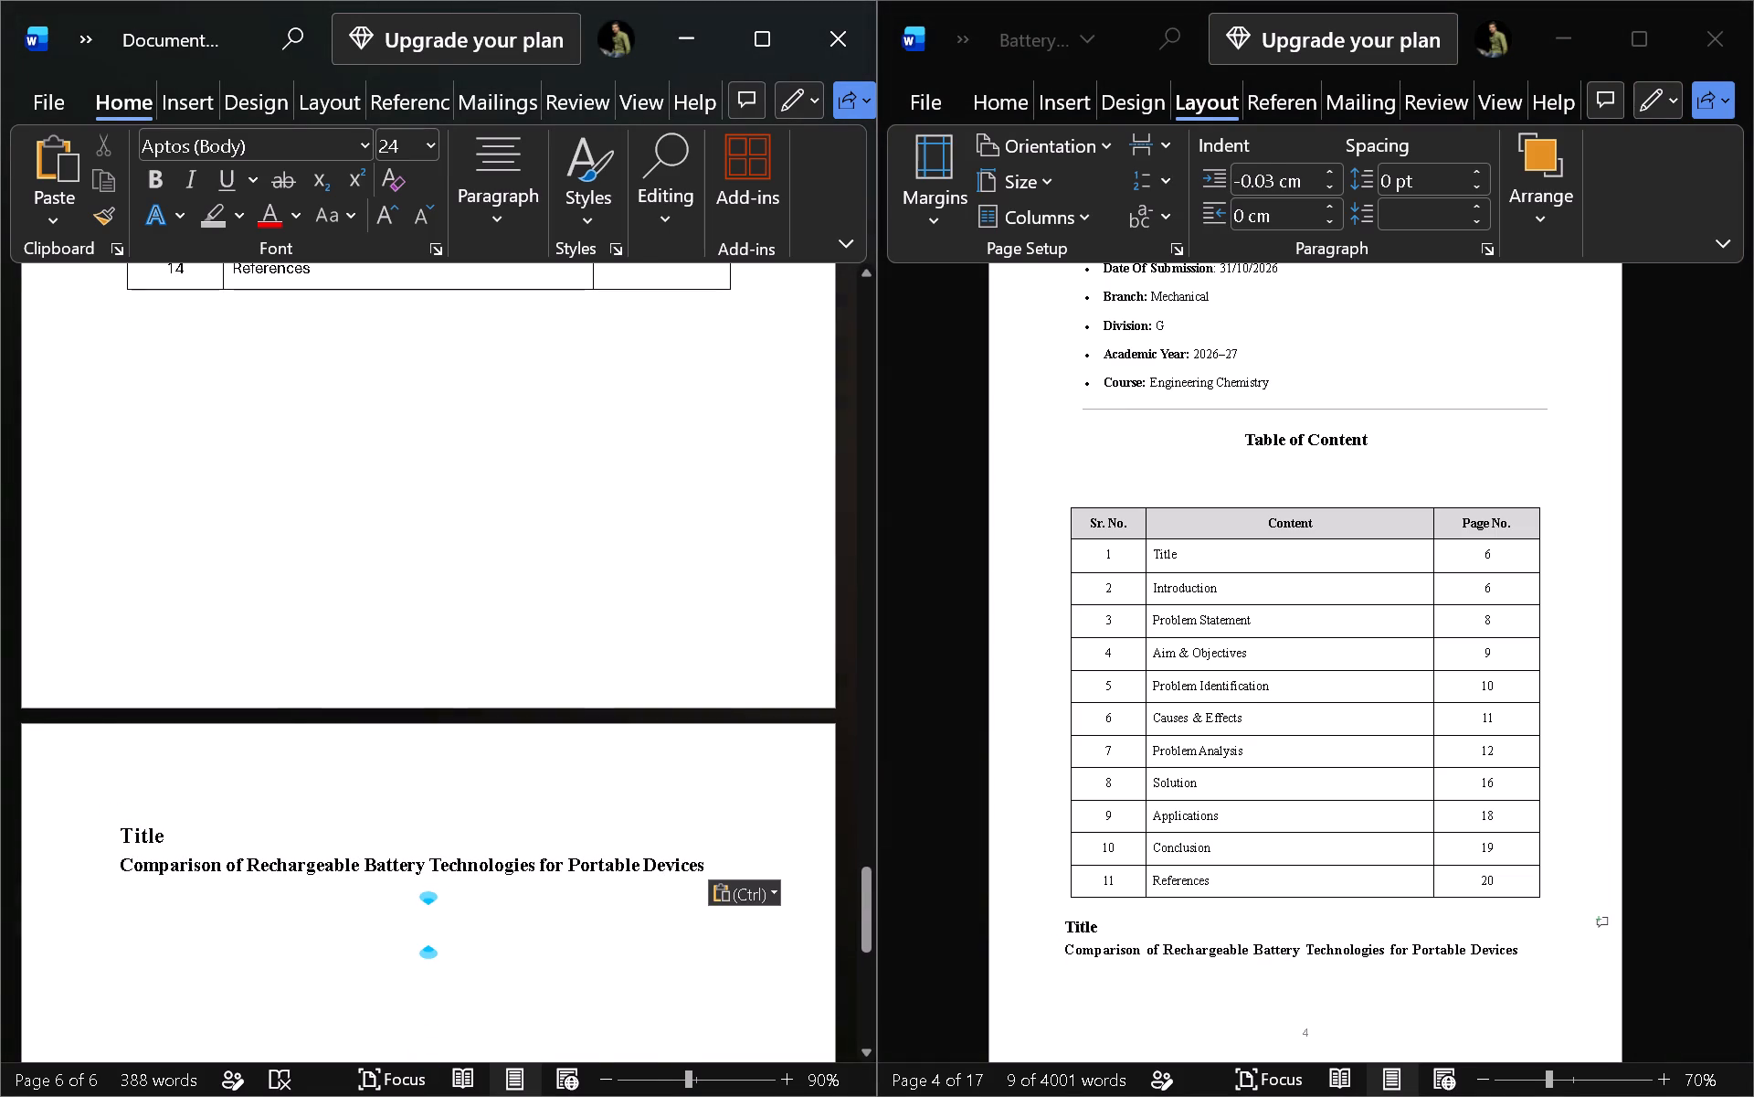
left_click(116, 834)
key("space")
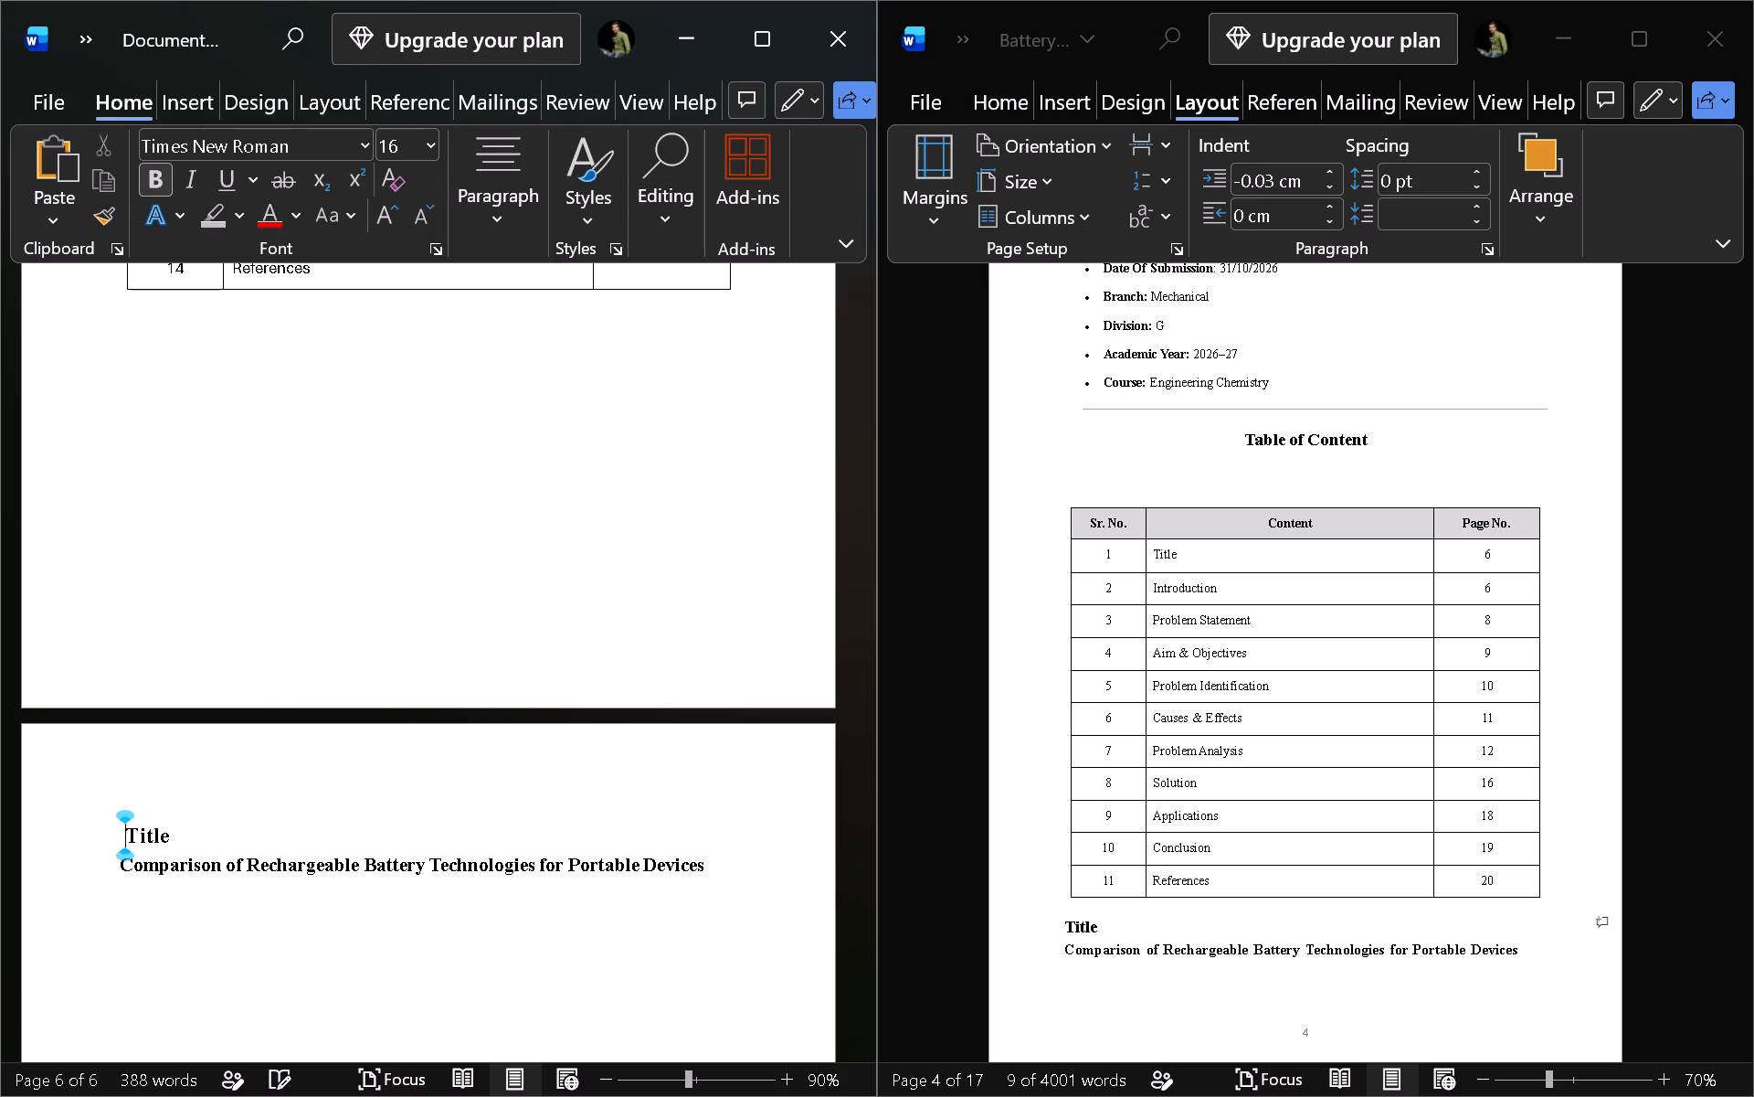
key("BackSpace")
key("BackSpace")
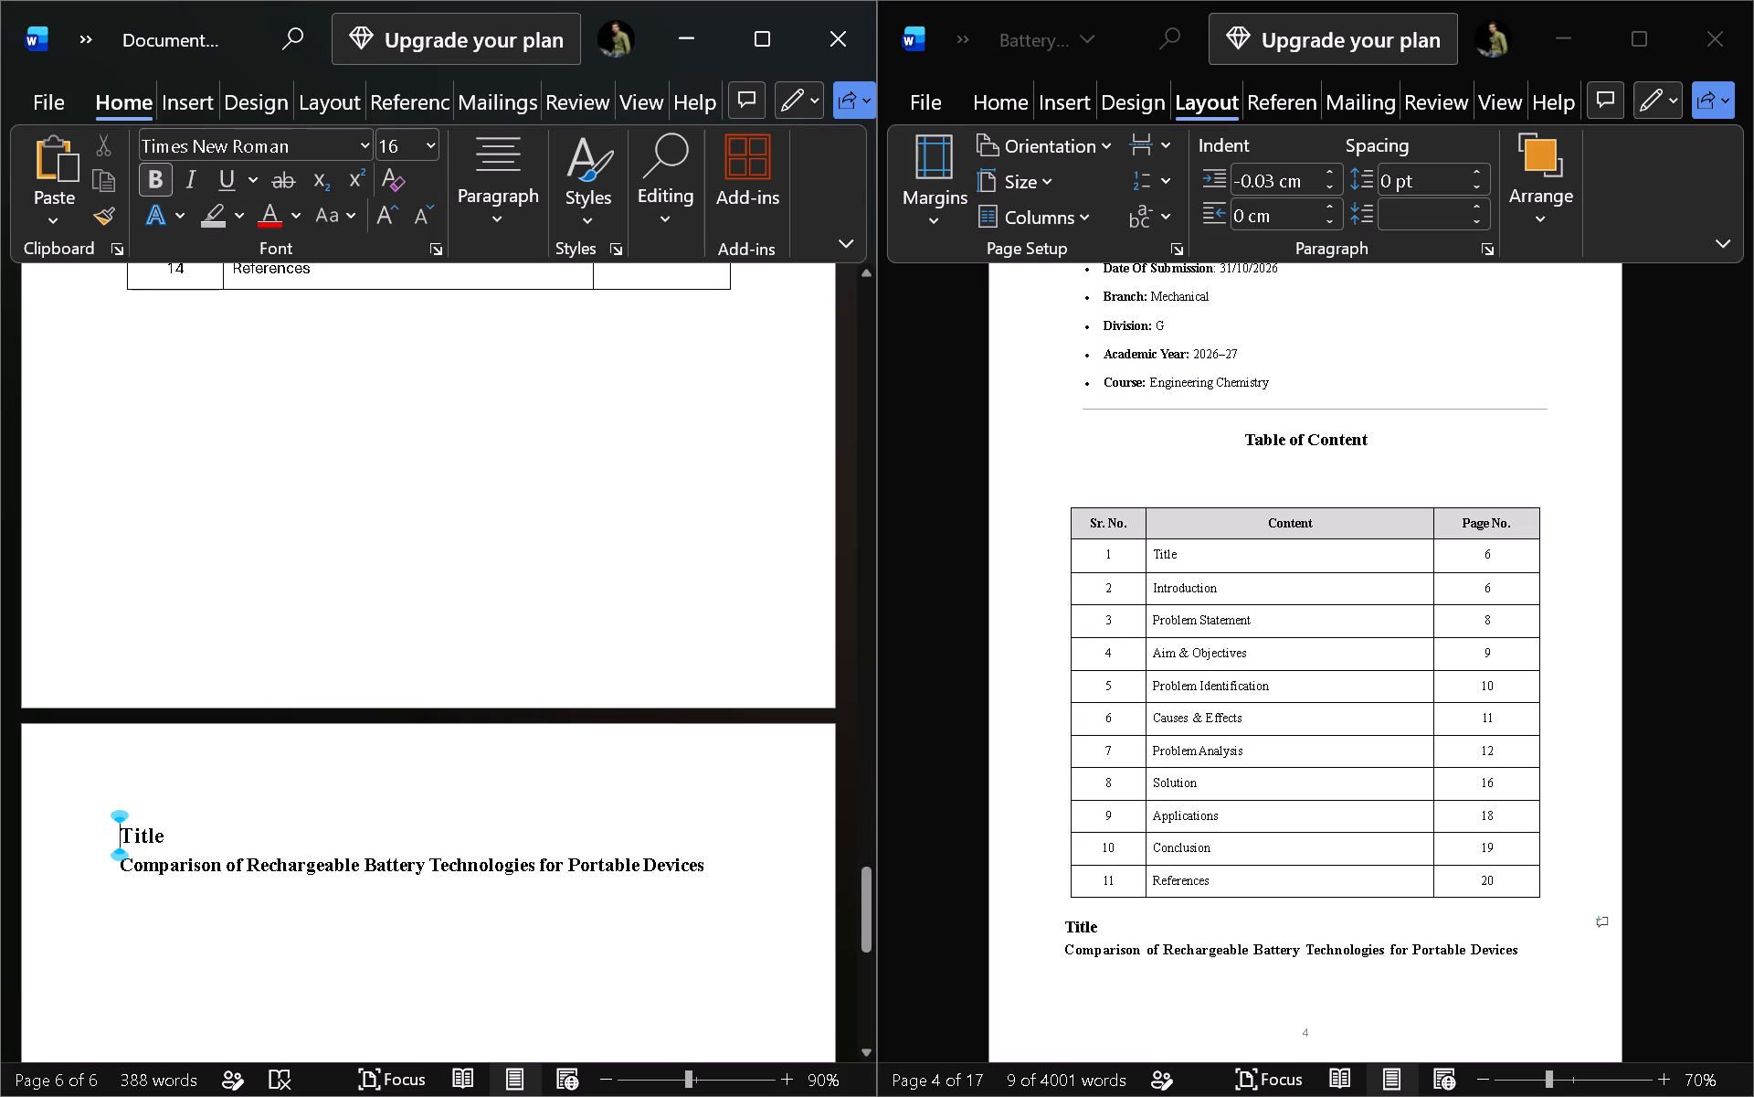
Dismiss the chat notification and examine the Introduction page that follows the title in the reference report.
scroll(261, 911, "down", 6)
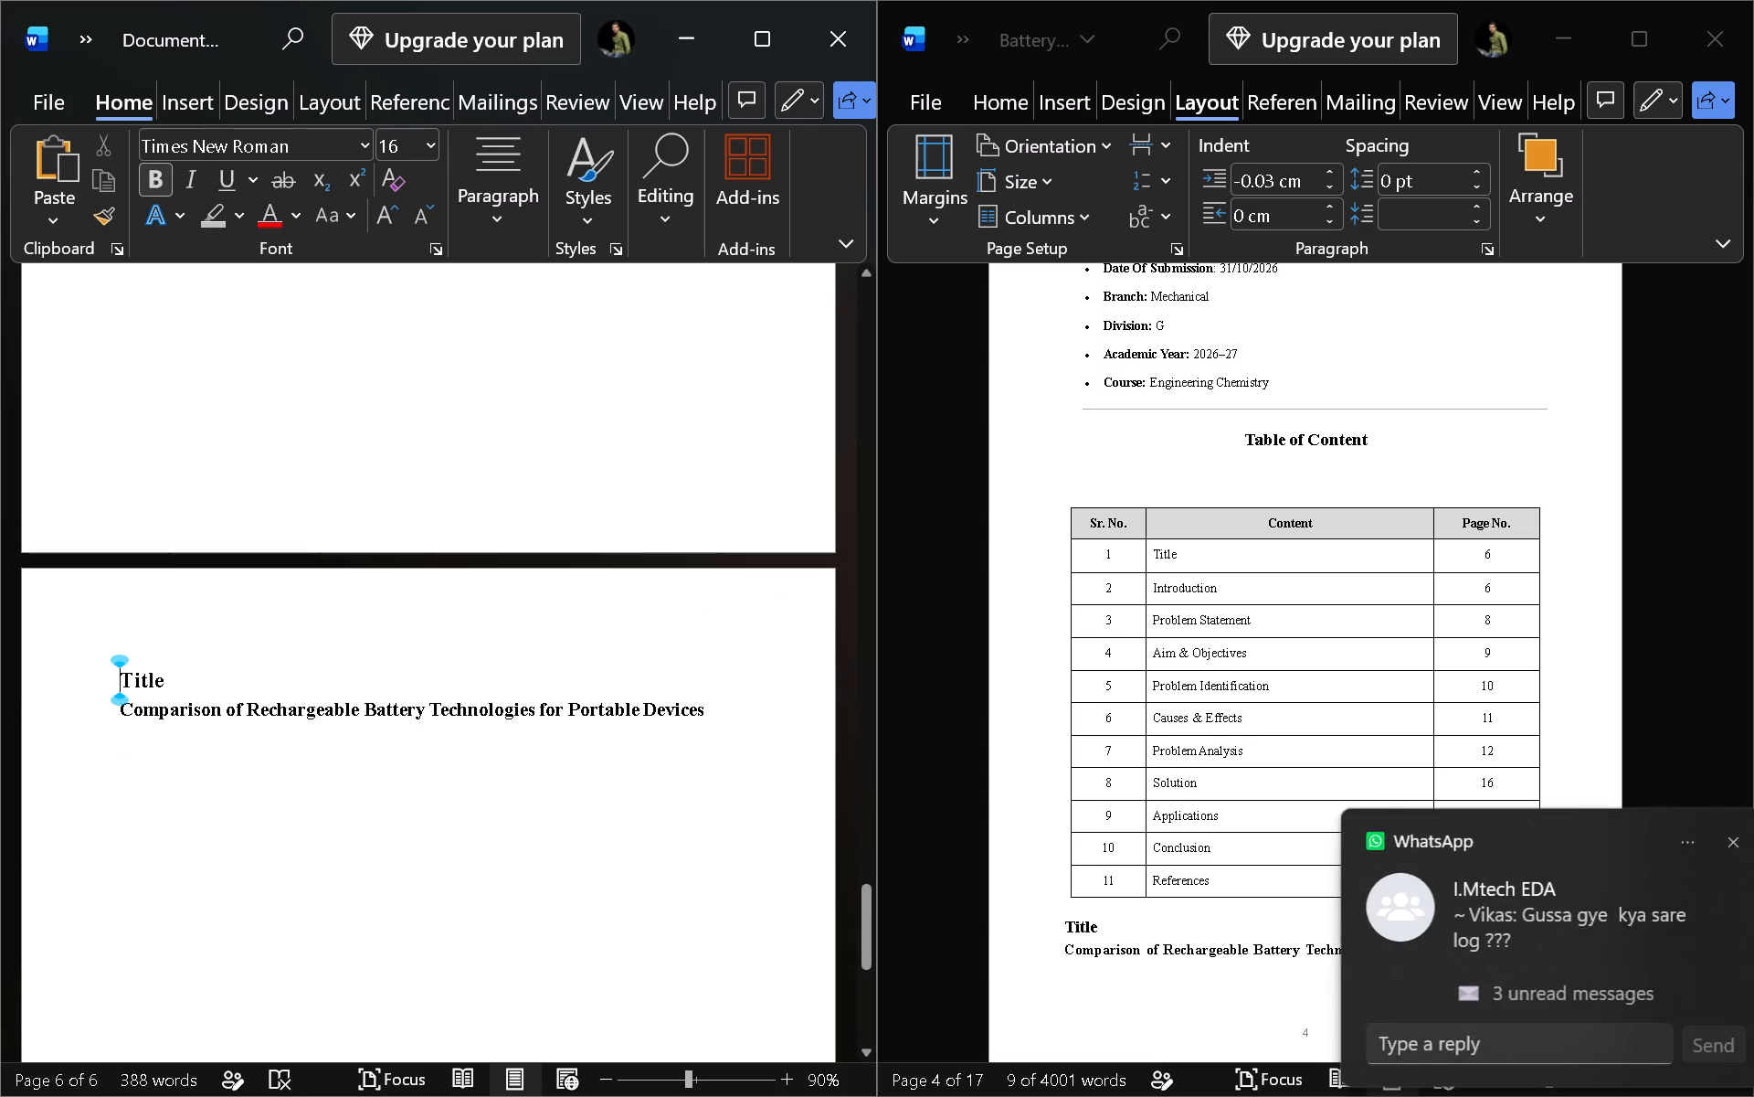
scroll(1162, 781, "down", 4)
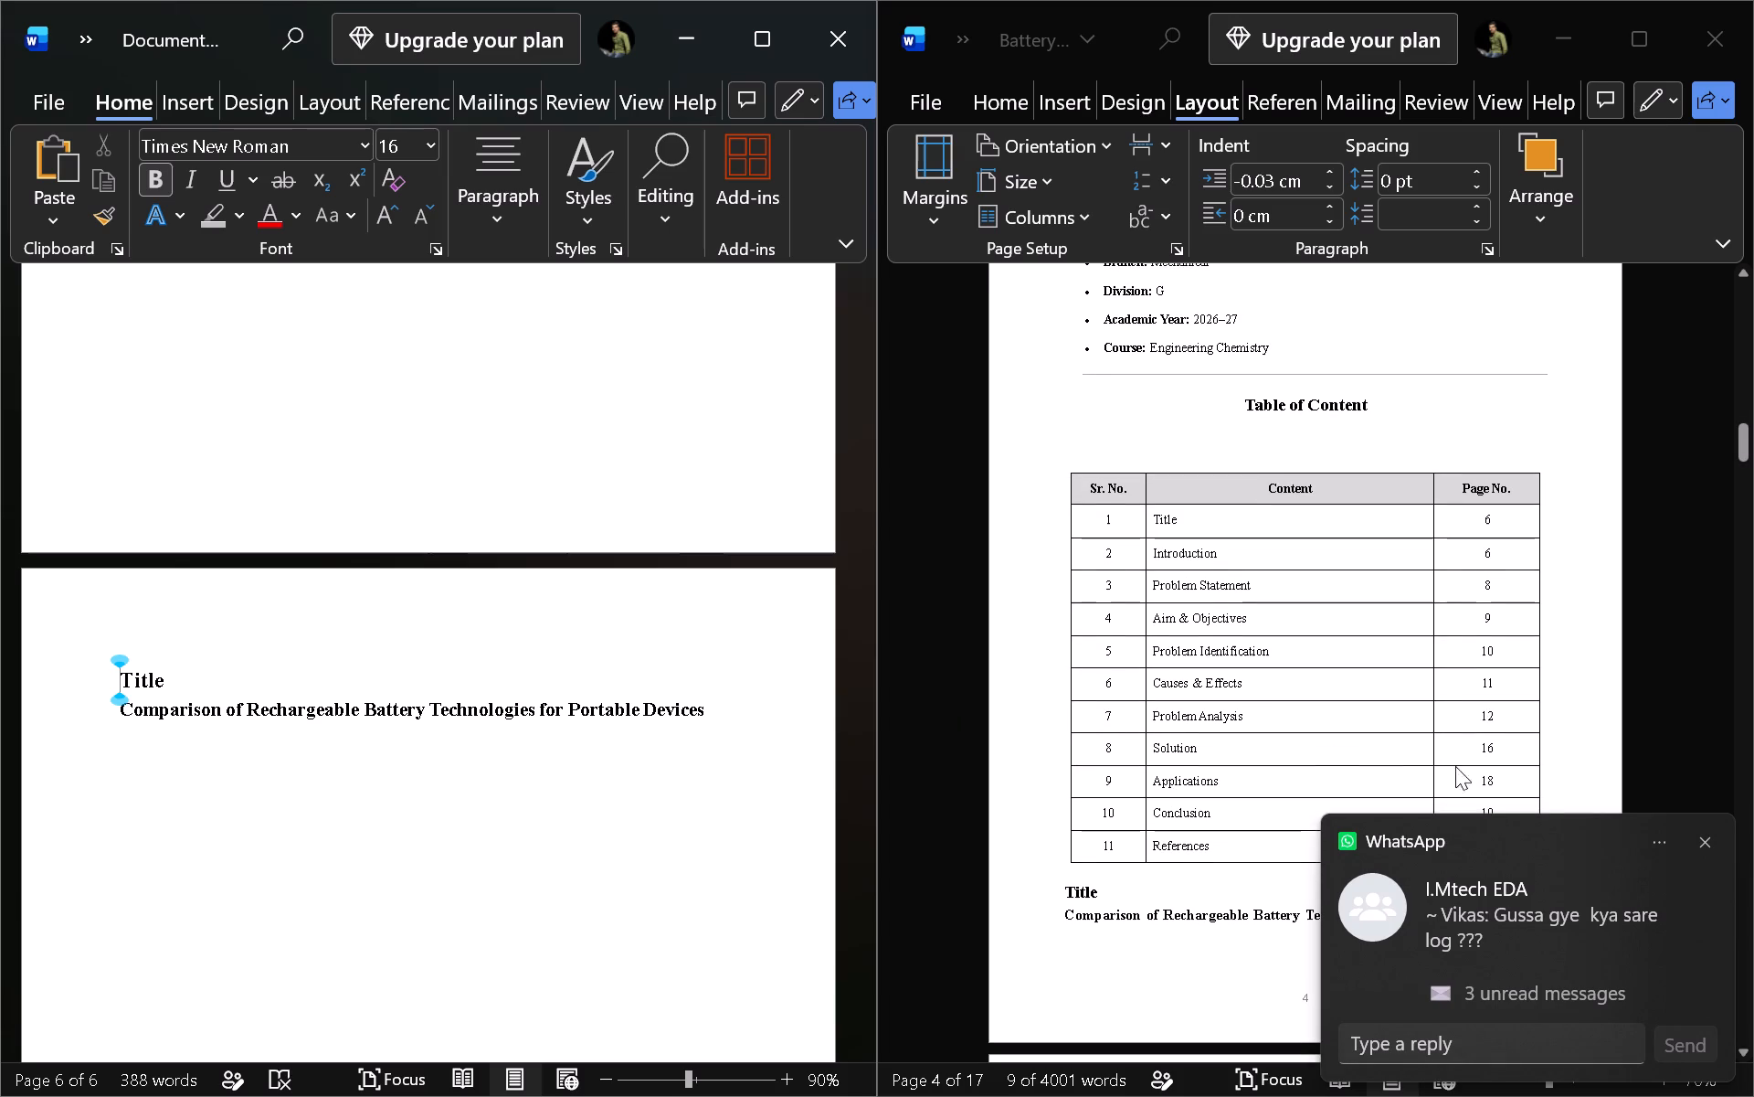
left_click(1704, 835)
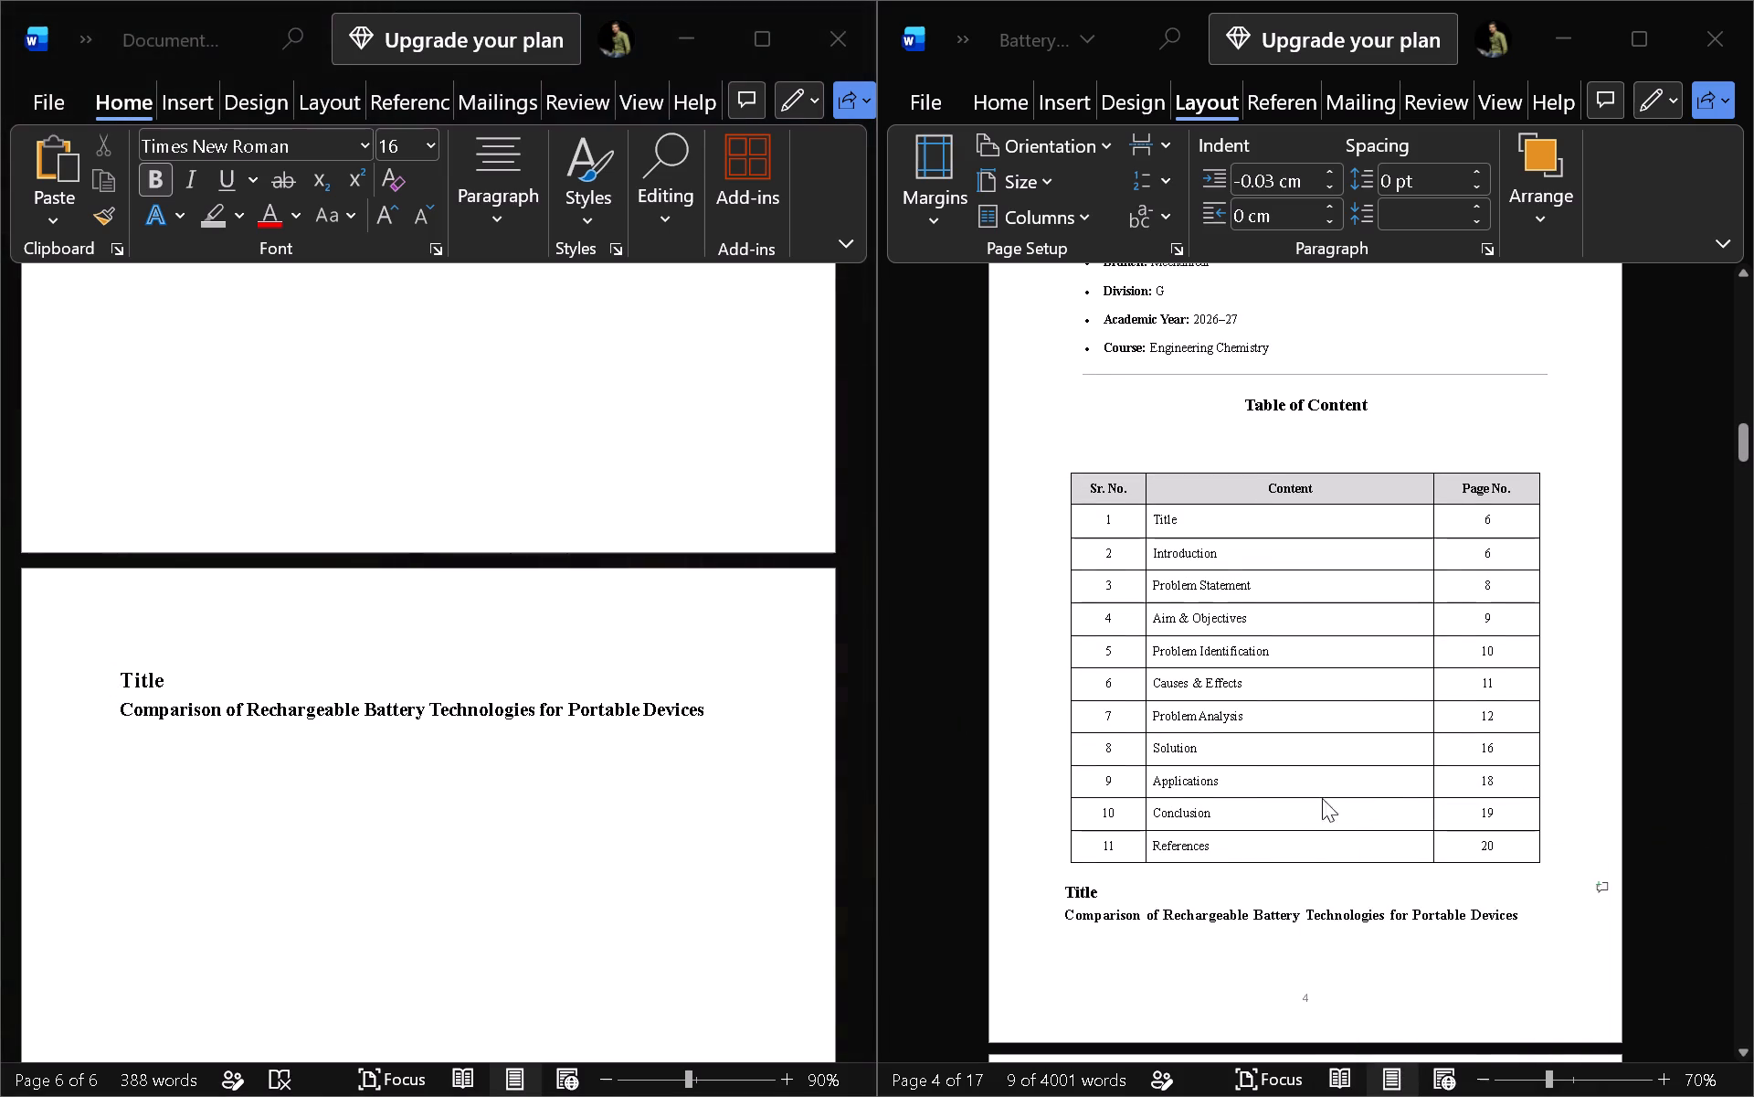
scroll(1208, 878, "down", 15)
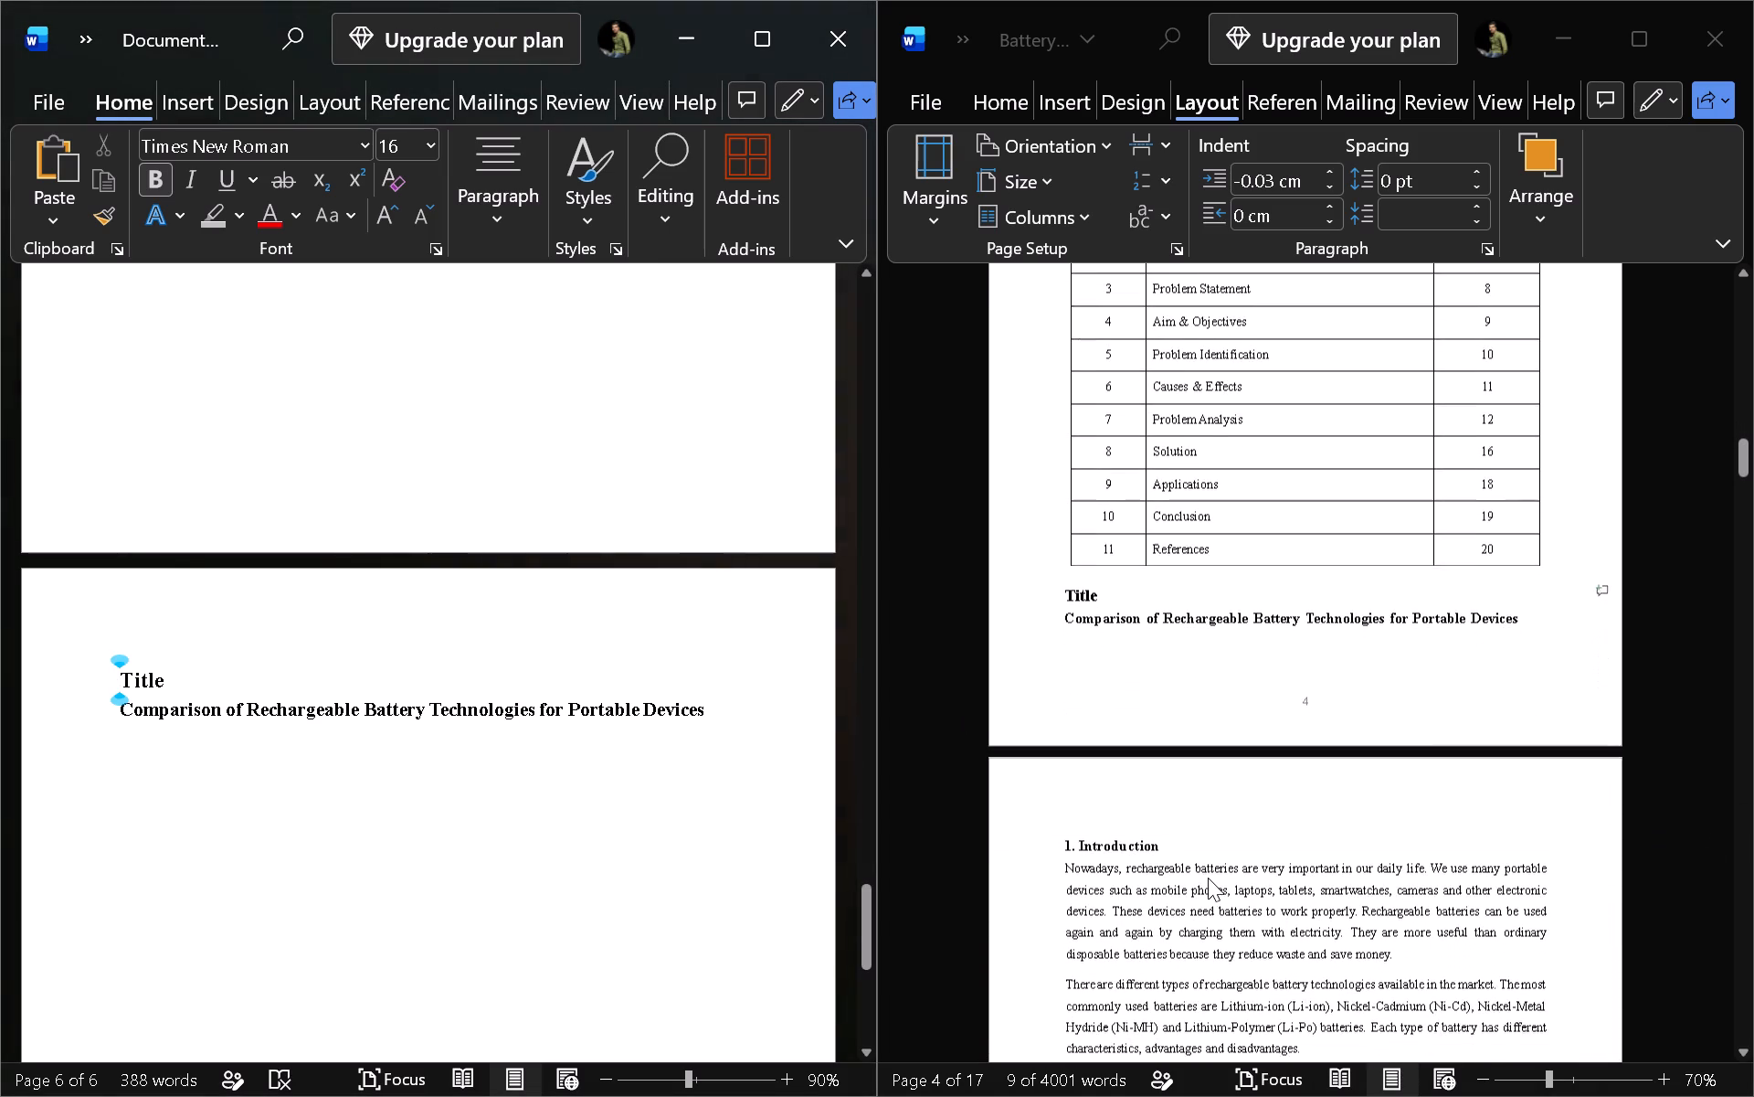
scroll(1208, 878, "down", 1)
scroll(1211, 706, "down", 12)
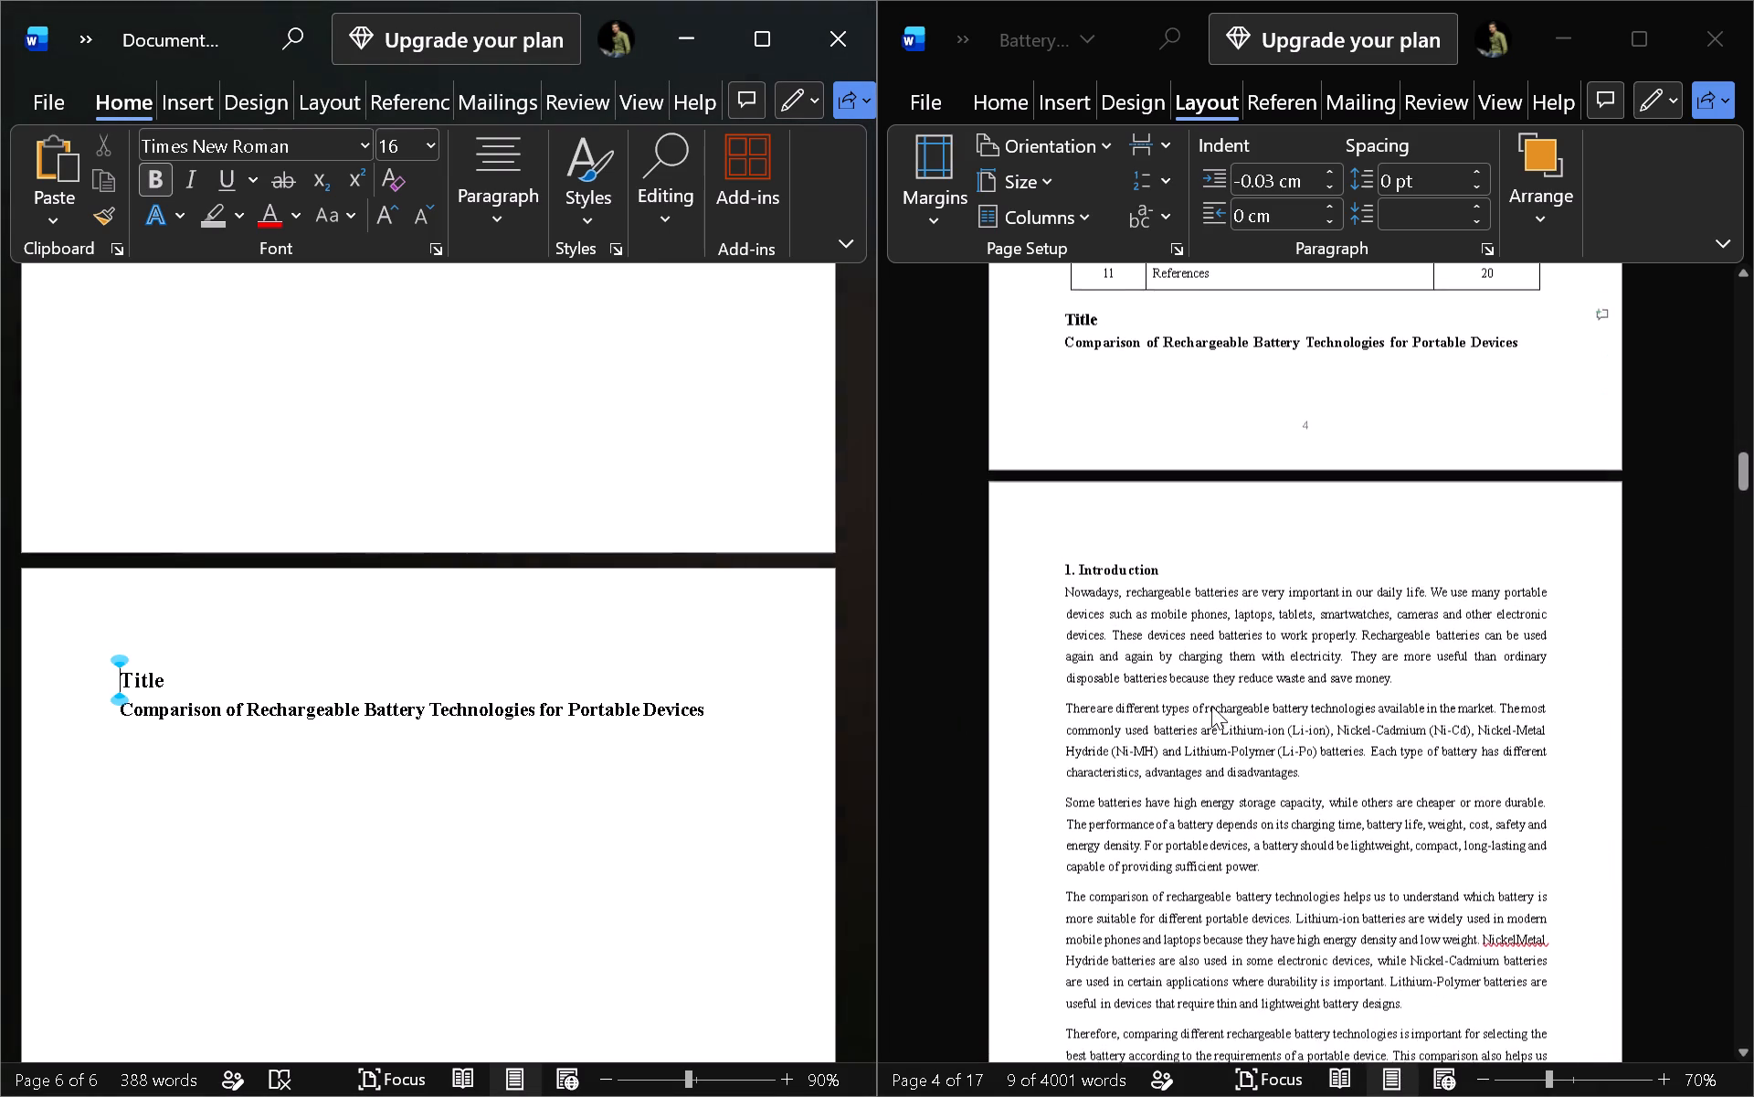
scroll(1211, 706, "down", 15)
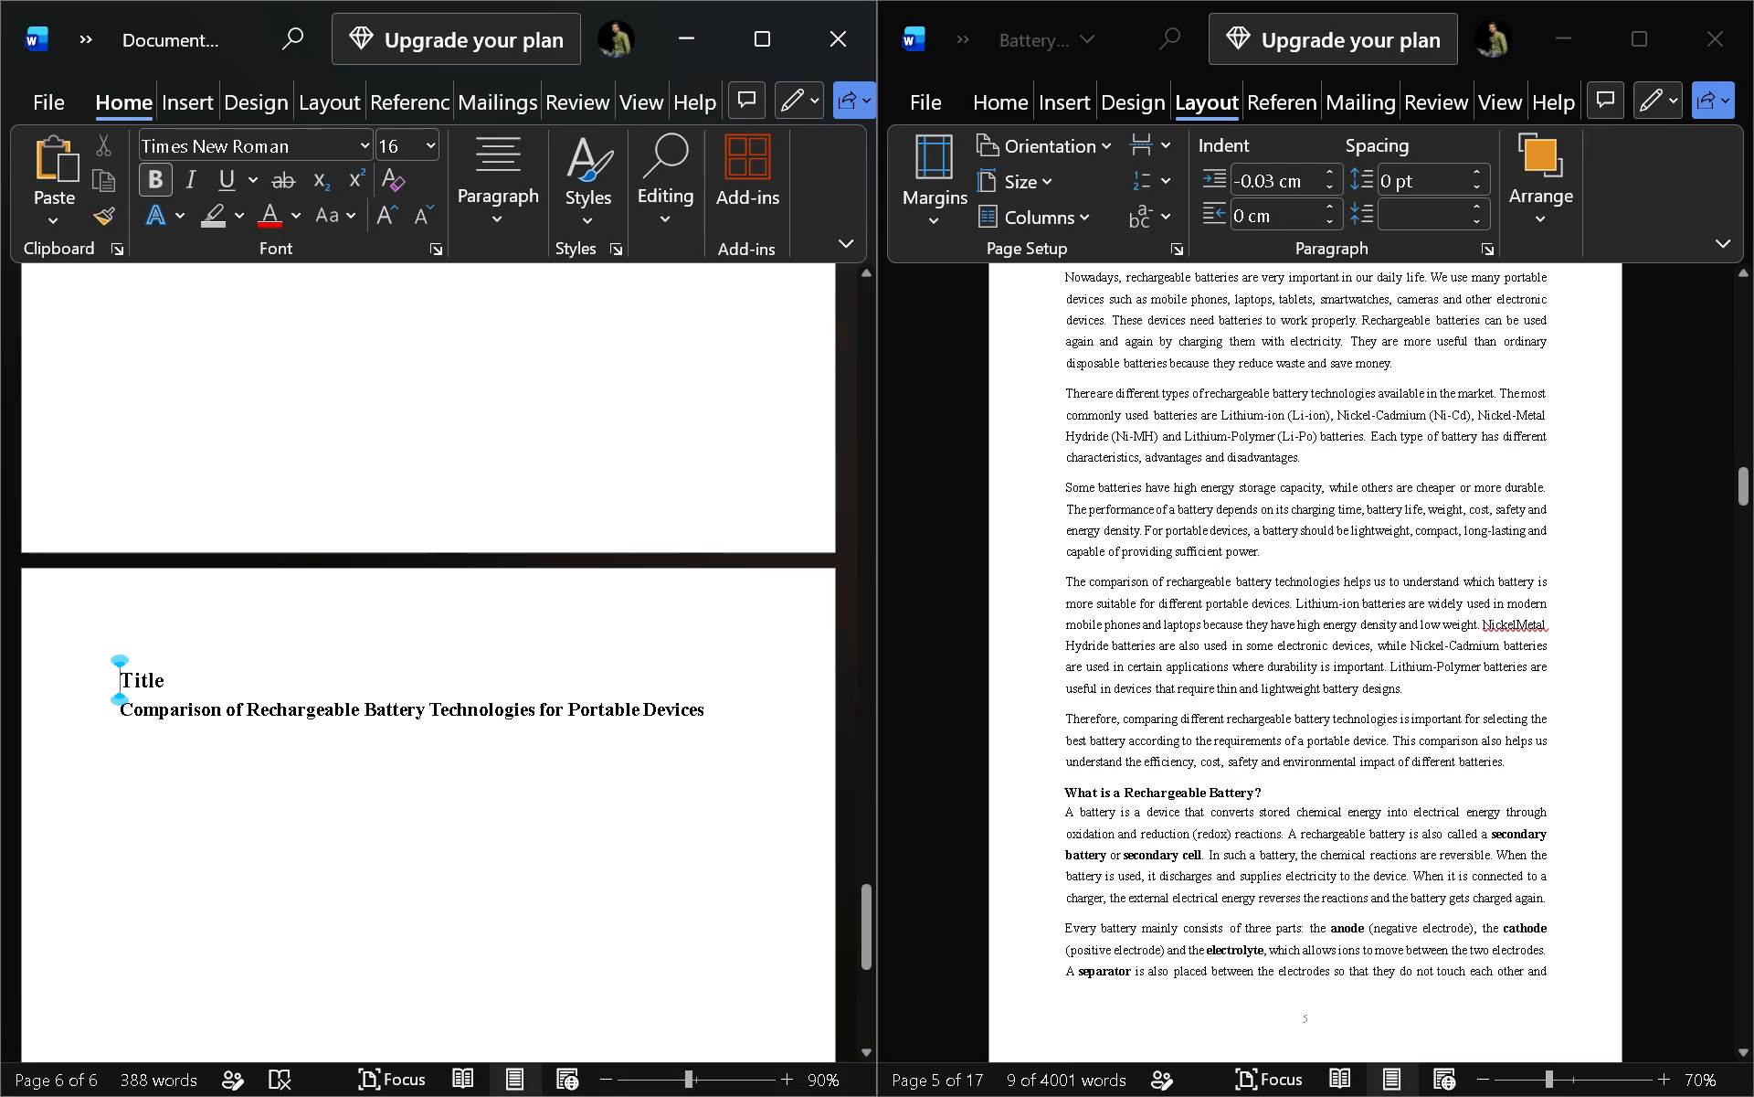
Delete the "Comparison of Rechargeable Battery Technologies for Portable Devices" line beneath the Title heading.
left_click_drag(702, 707, 136, 715)
key("BackSpace")
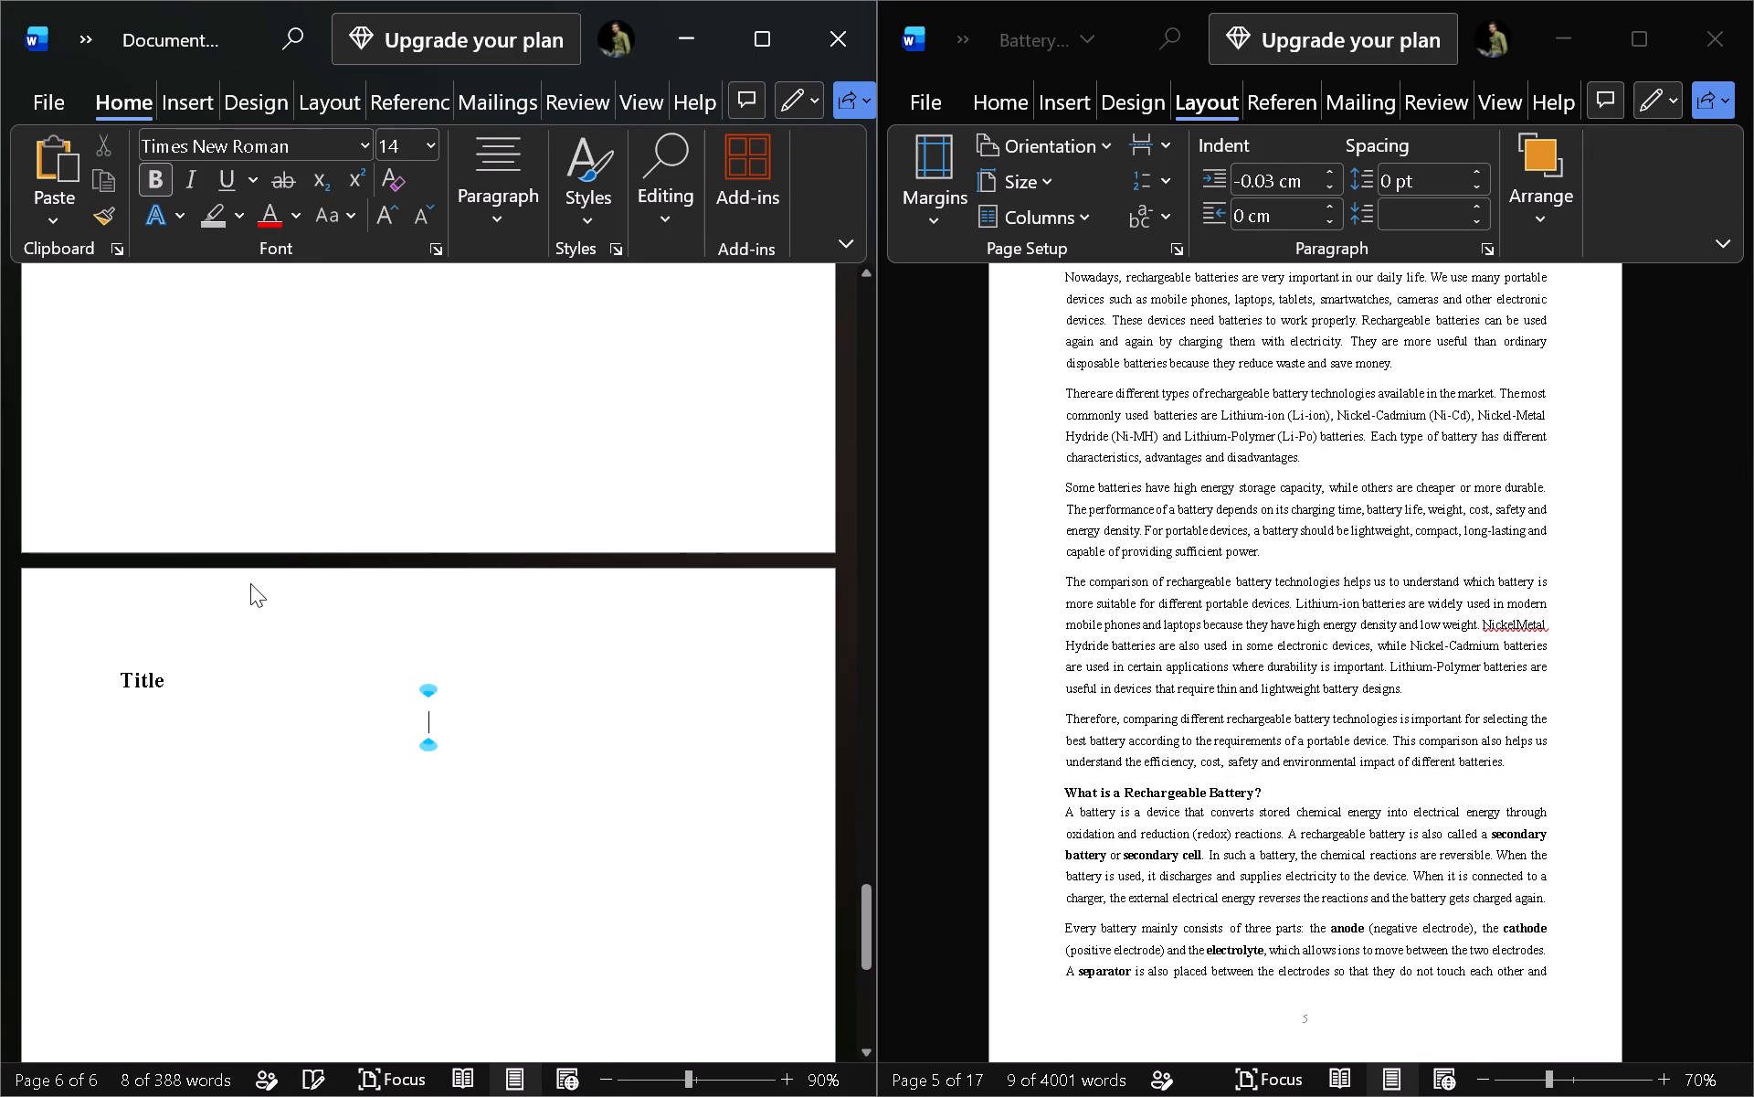
Copy the project title "Recent technologies in lithium based Batteries" from the cover page and paste it on a new line beneath the Title heading.
key("Up")
key("Up")
key("Up")
key("Up")
key("Up")
key("Up")
key("Up")
key("Up")
key("Up")
key("Up")
key("Up")
key("Up")
key("Up")
key("Up")
key("Up")
key("Up")
key("Up")
key("Up")
key("Up")
key("Up")
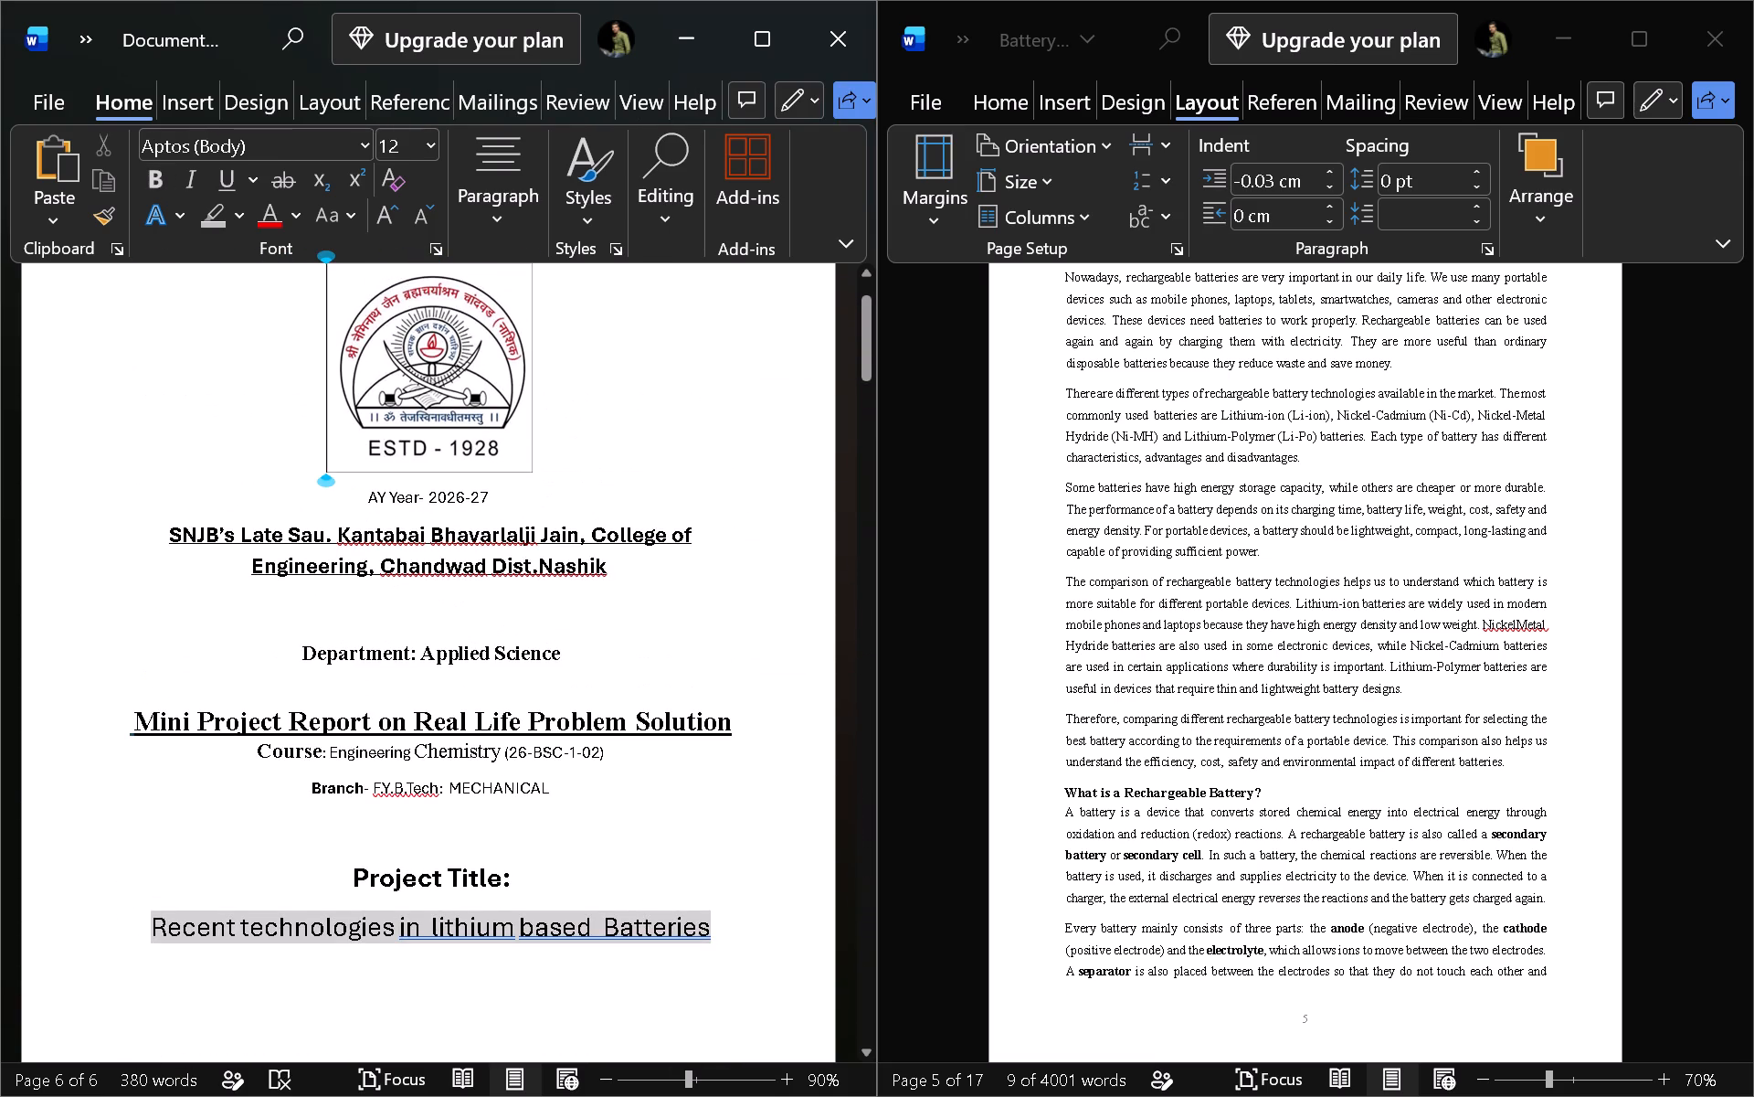
left_click_drag(148, 922, 616, 949)
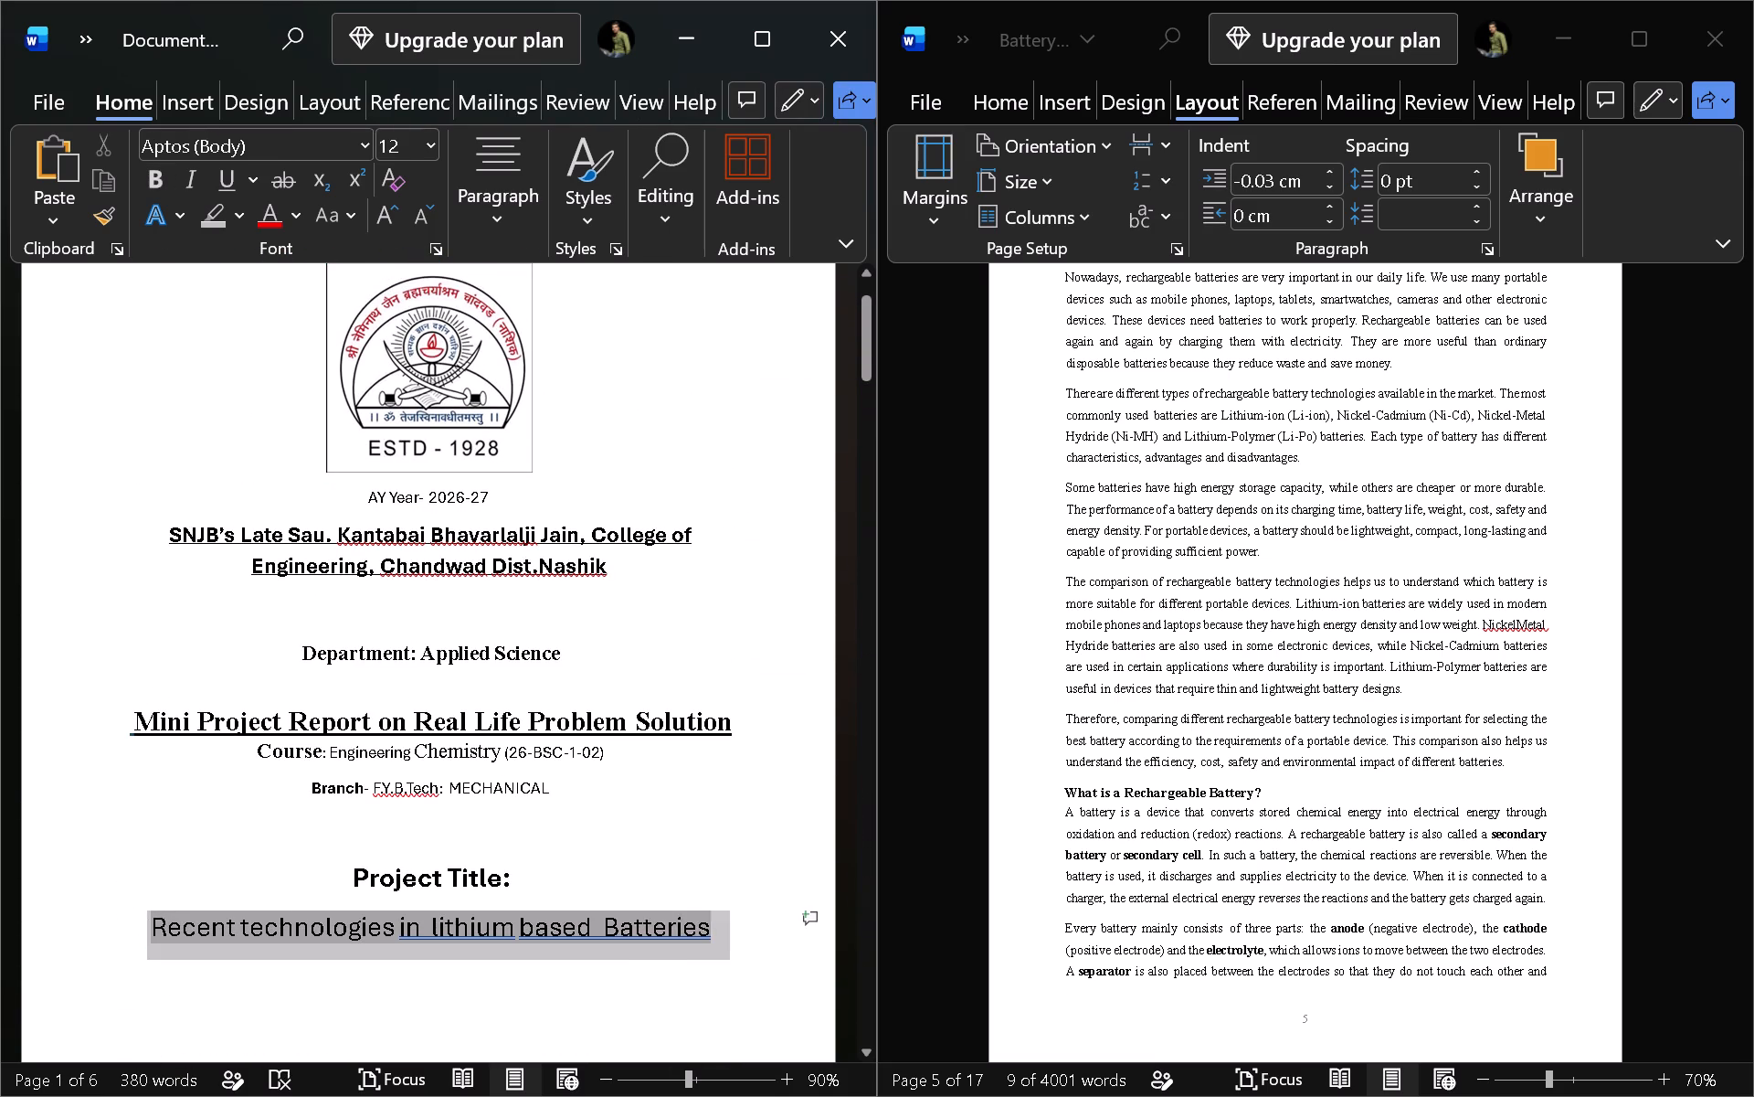
left_click_drag(616, 949, 616, 948)
key("ctrl+c")
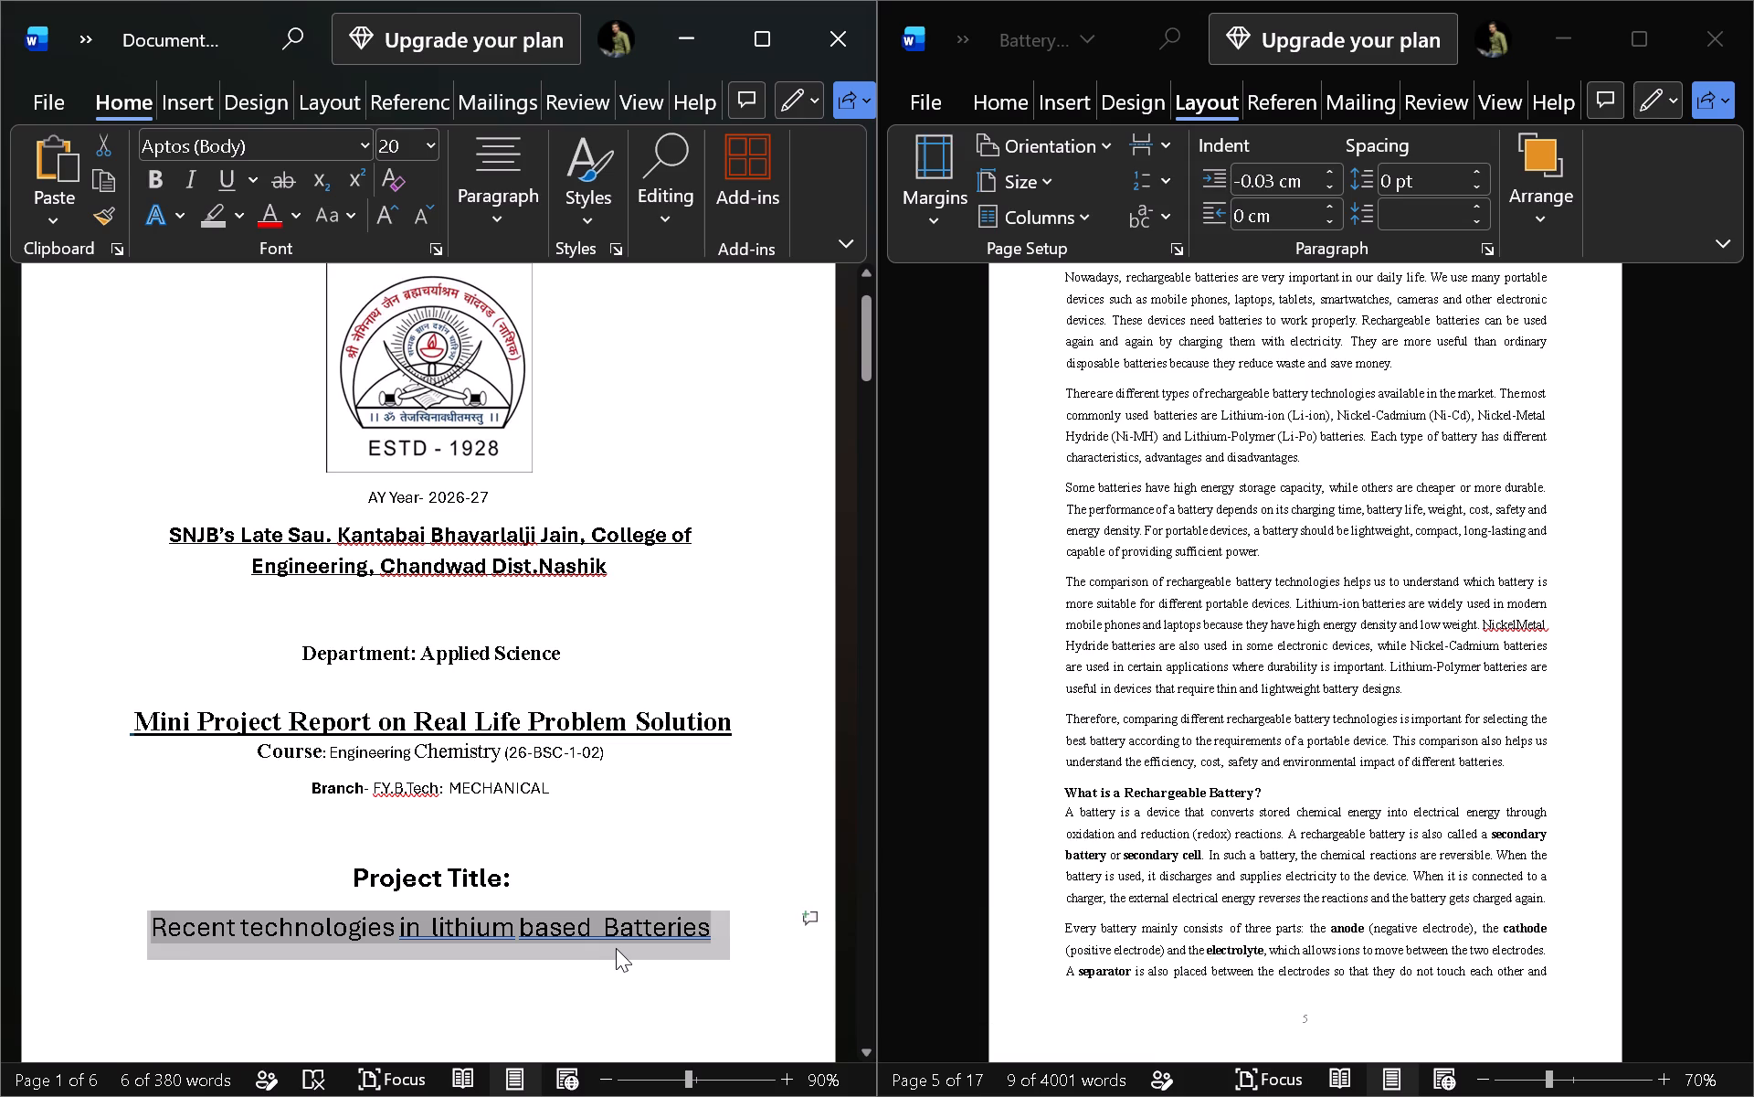
key("Down")
key("Down")
key("Down")
key("Down")
key("Down")
key("Down")
key("Down")
key("Down")
key("Down")
key("Down")
key("Down")
key("Down")
key("Down")
key("Down")
key("Down")
key("Down")
key("Down")
key("Down")
key("Down")
key("Down")
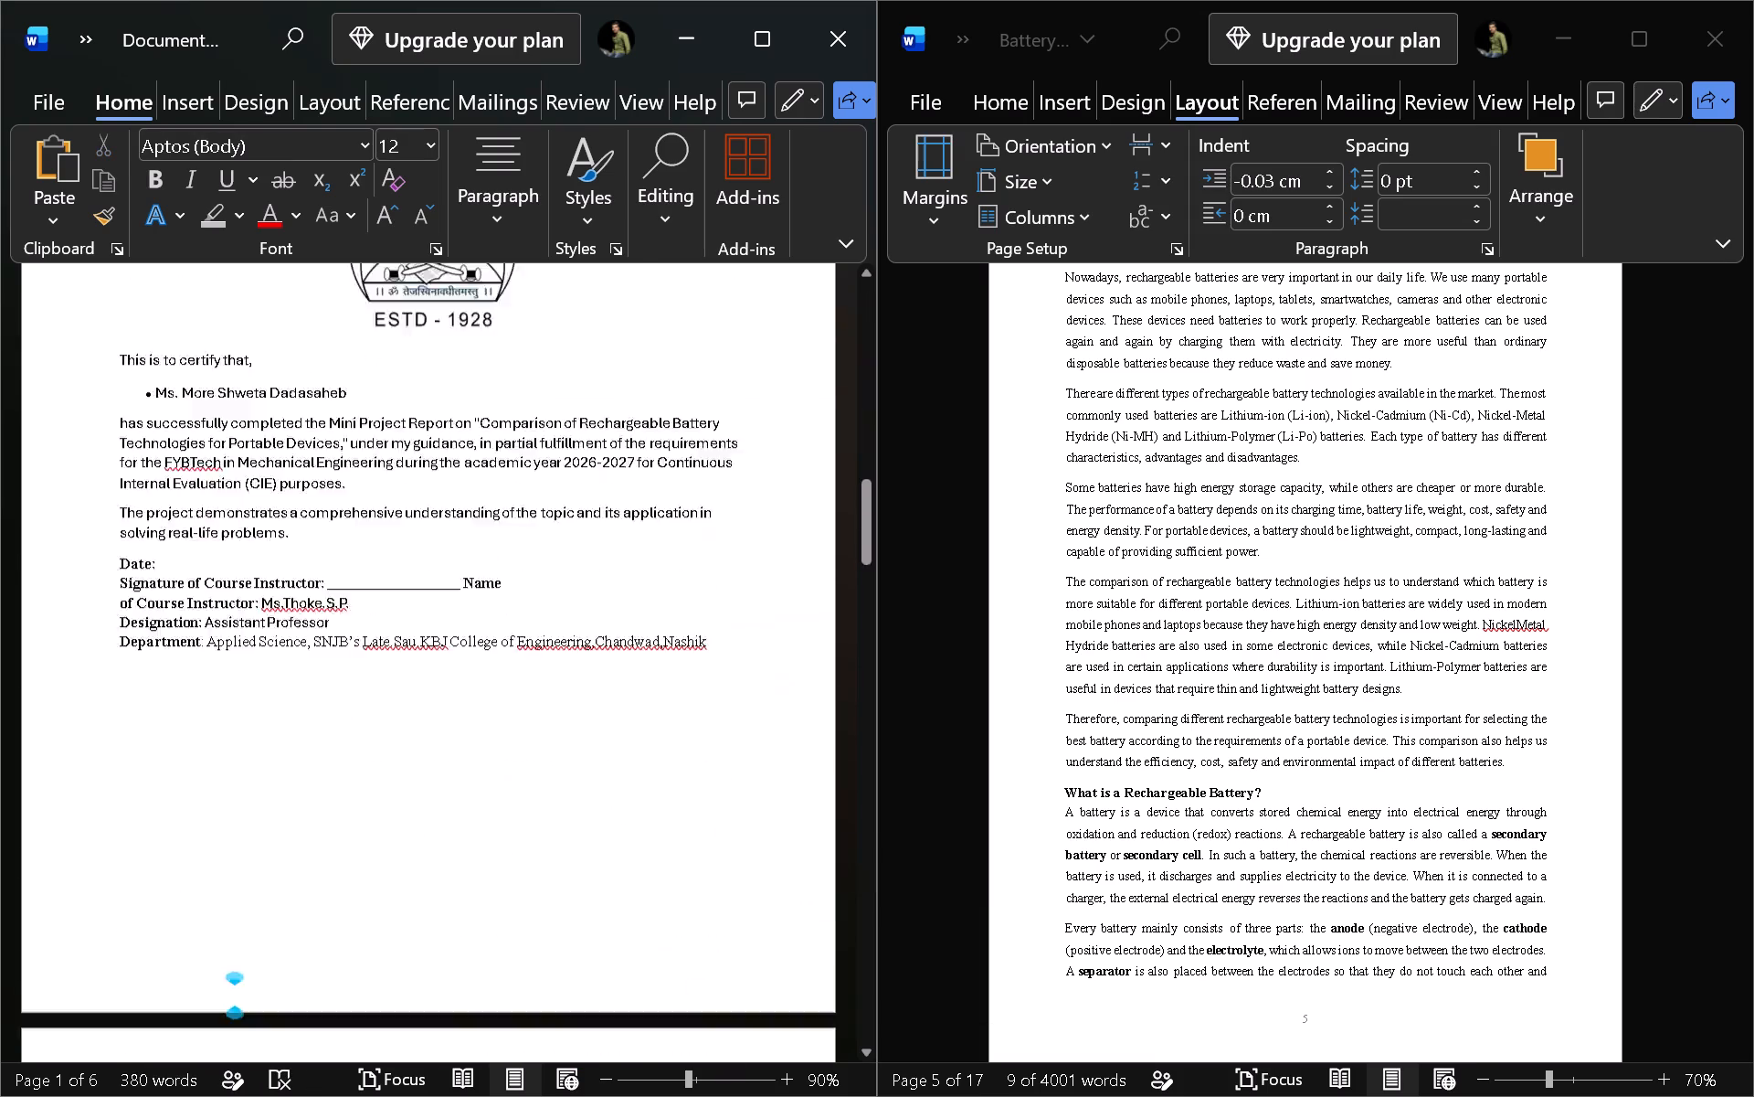
key("Down")
key("Down")
key("Down")
key("Down")
key("Down")
key("Down")
key("Down")
key("Down")
key("Down")
key("Down")
key("Down")
key("Down")
key("Down")
key("Down")
key("Down")
key("Down")
key("Down")
key("Down")
key("Down")
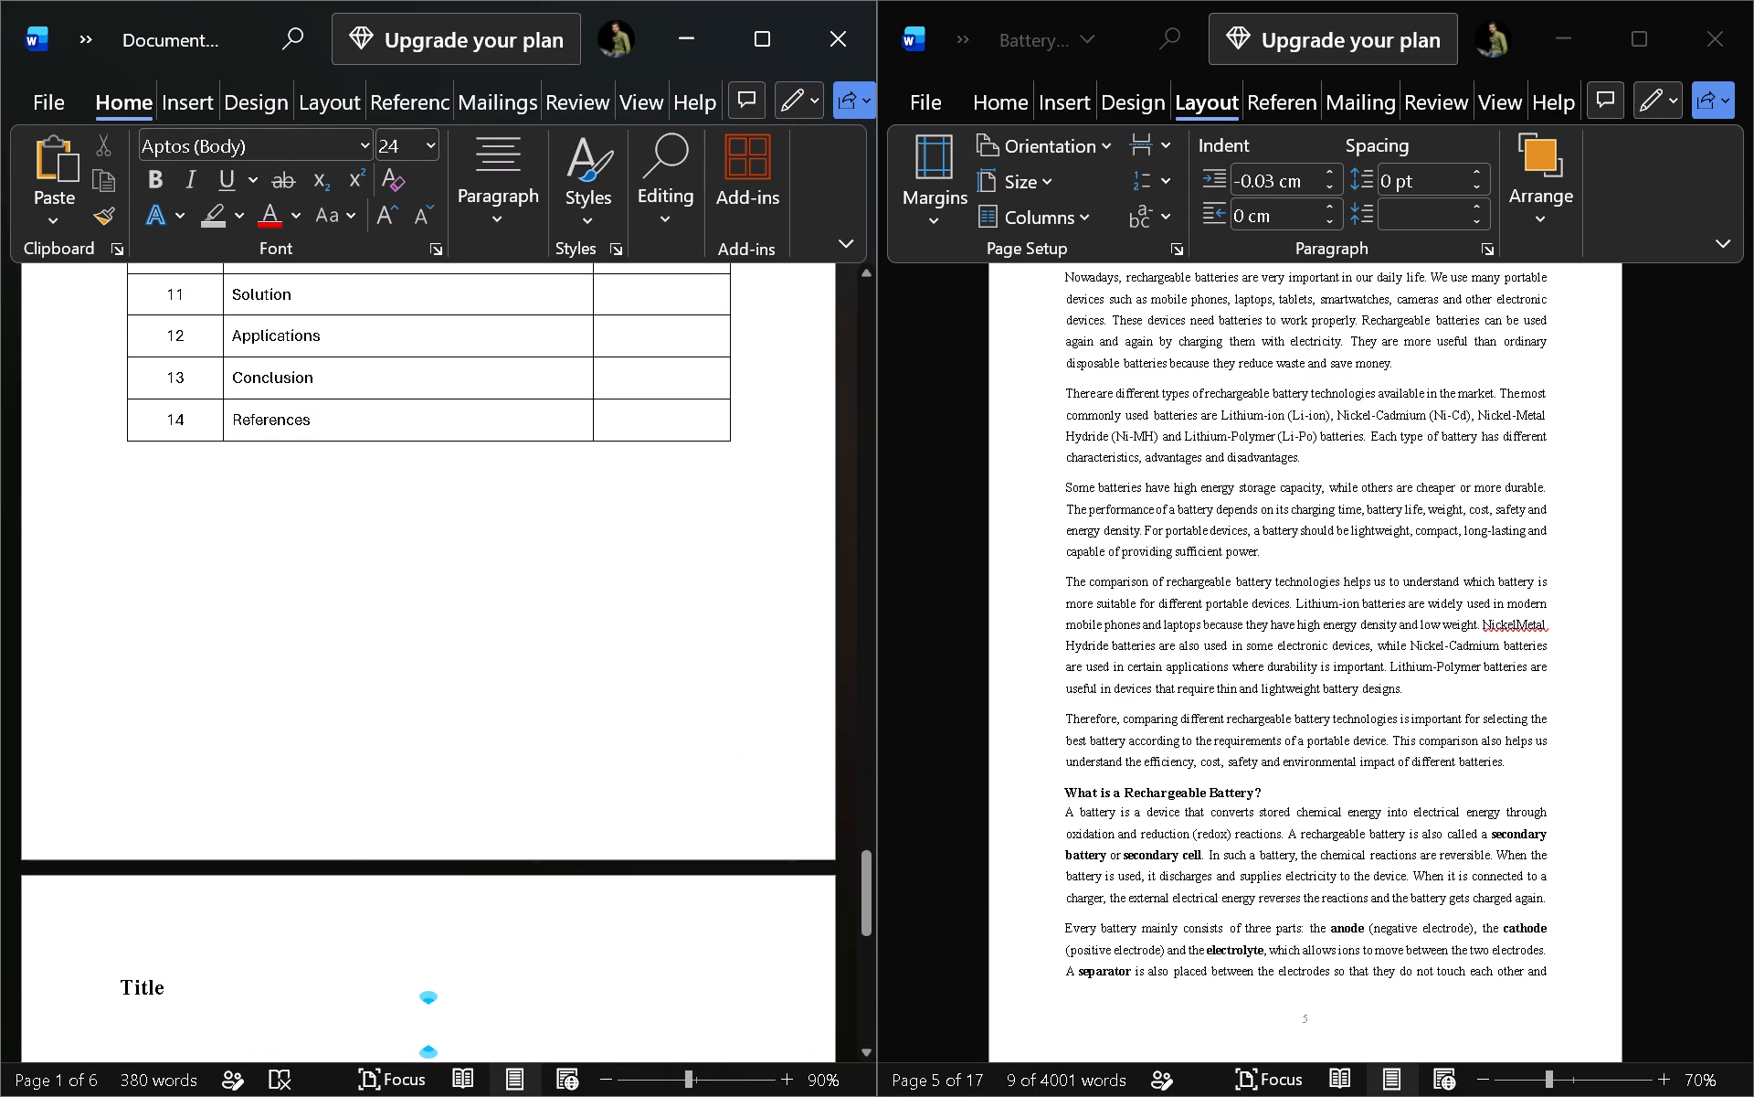
left_click(311, 969)
key("Return")
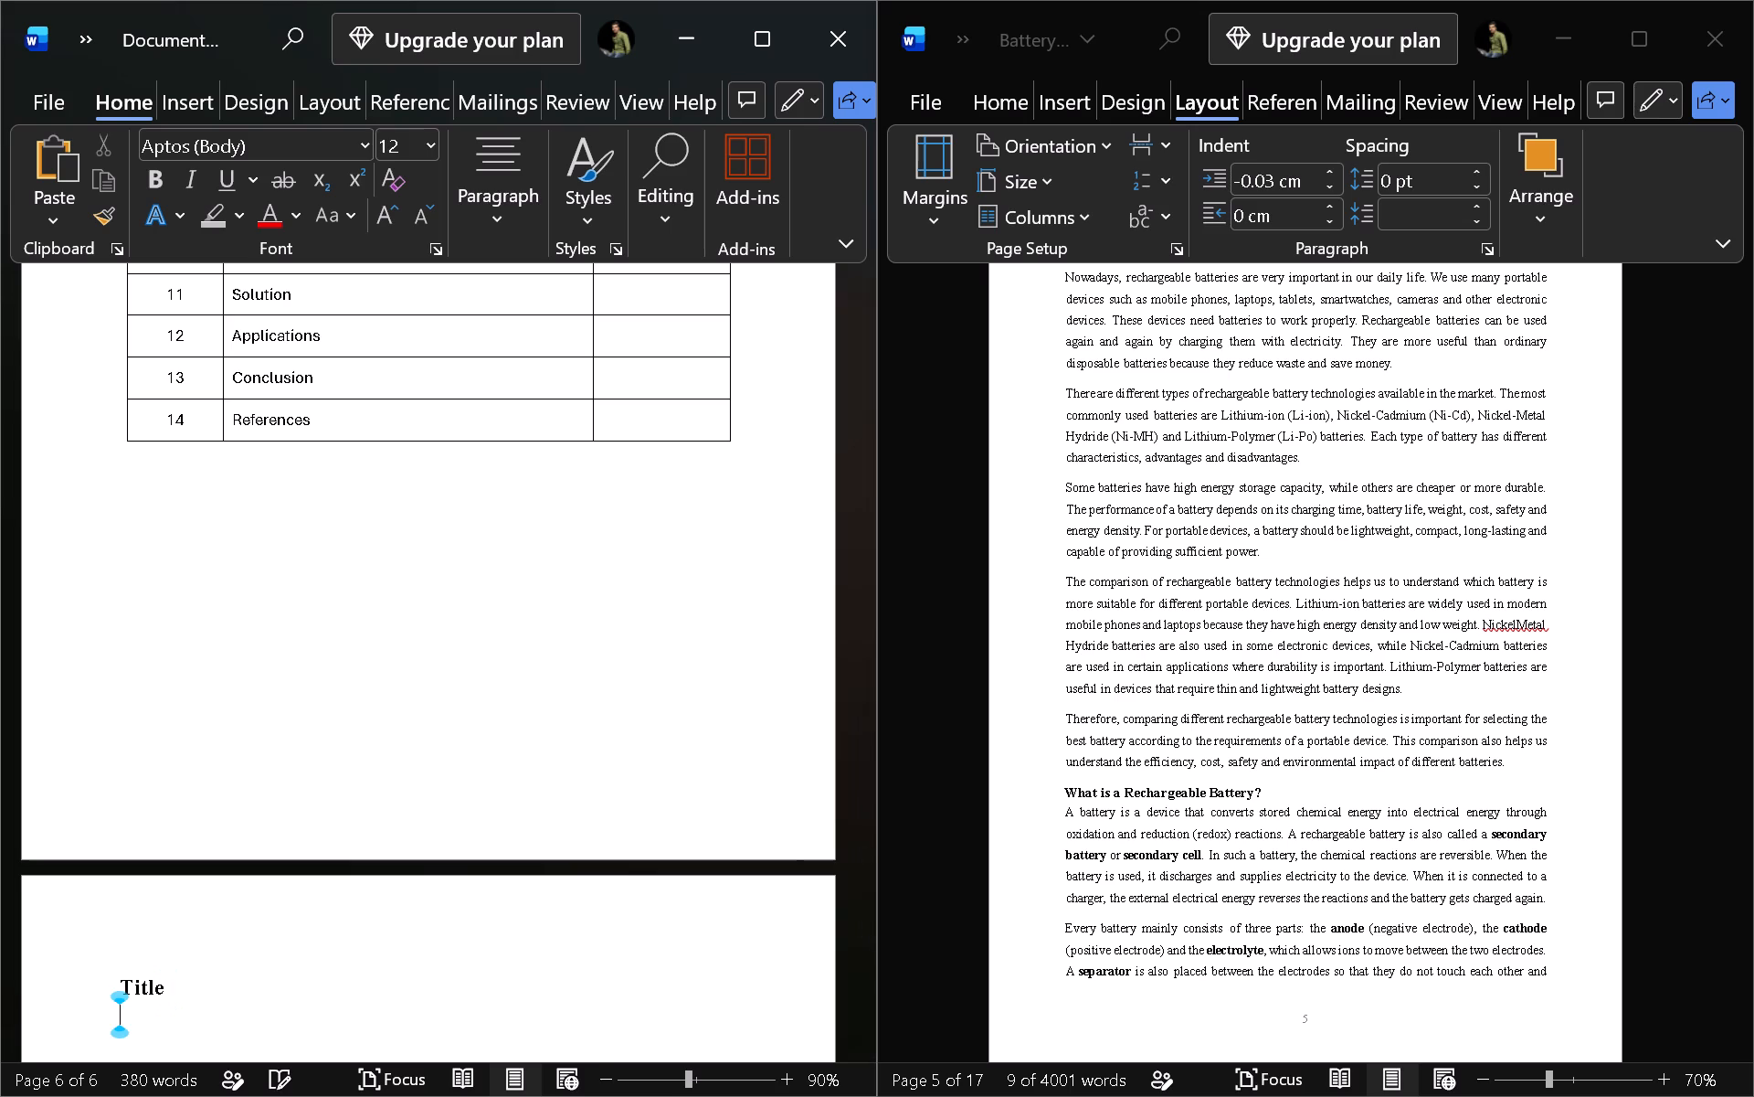
key("ctrl+v")
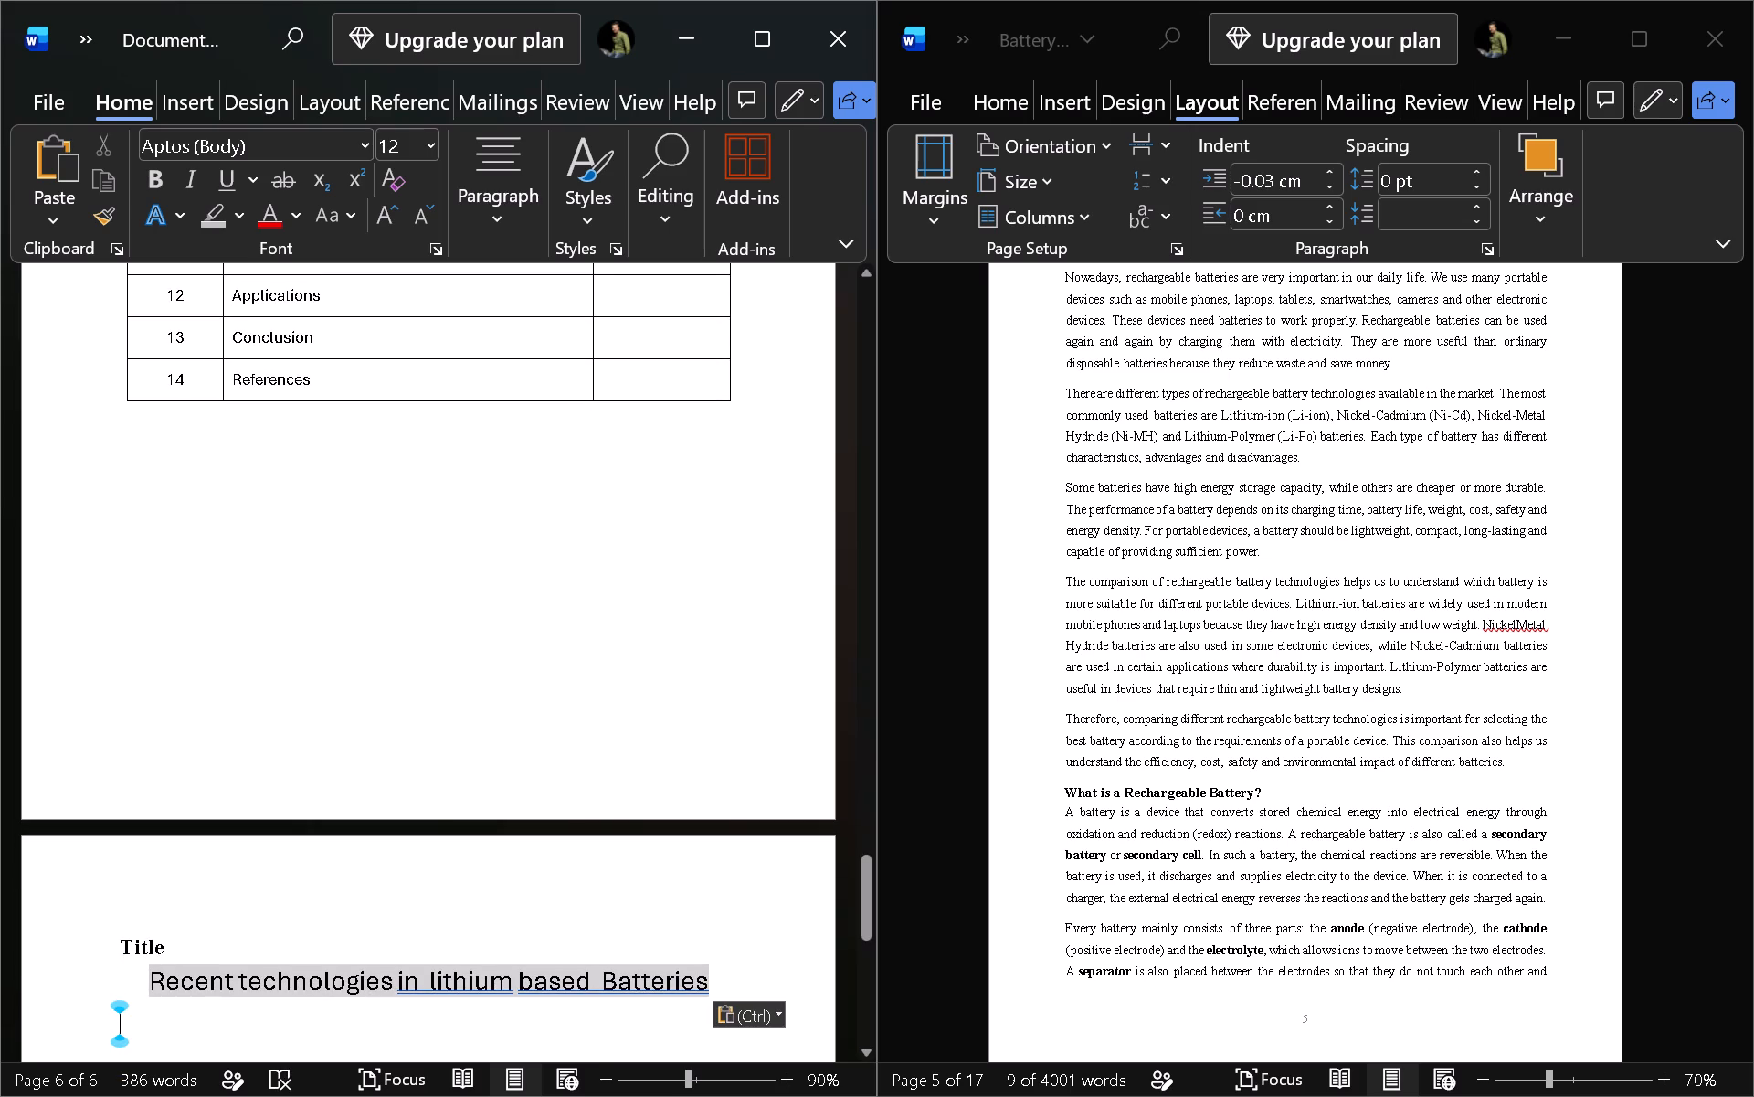
Center the Title heading above the pasted project title.
left_click(111, 942)
left_click_drag(117, 944, 228, 944)
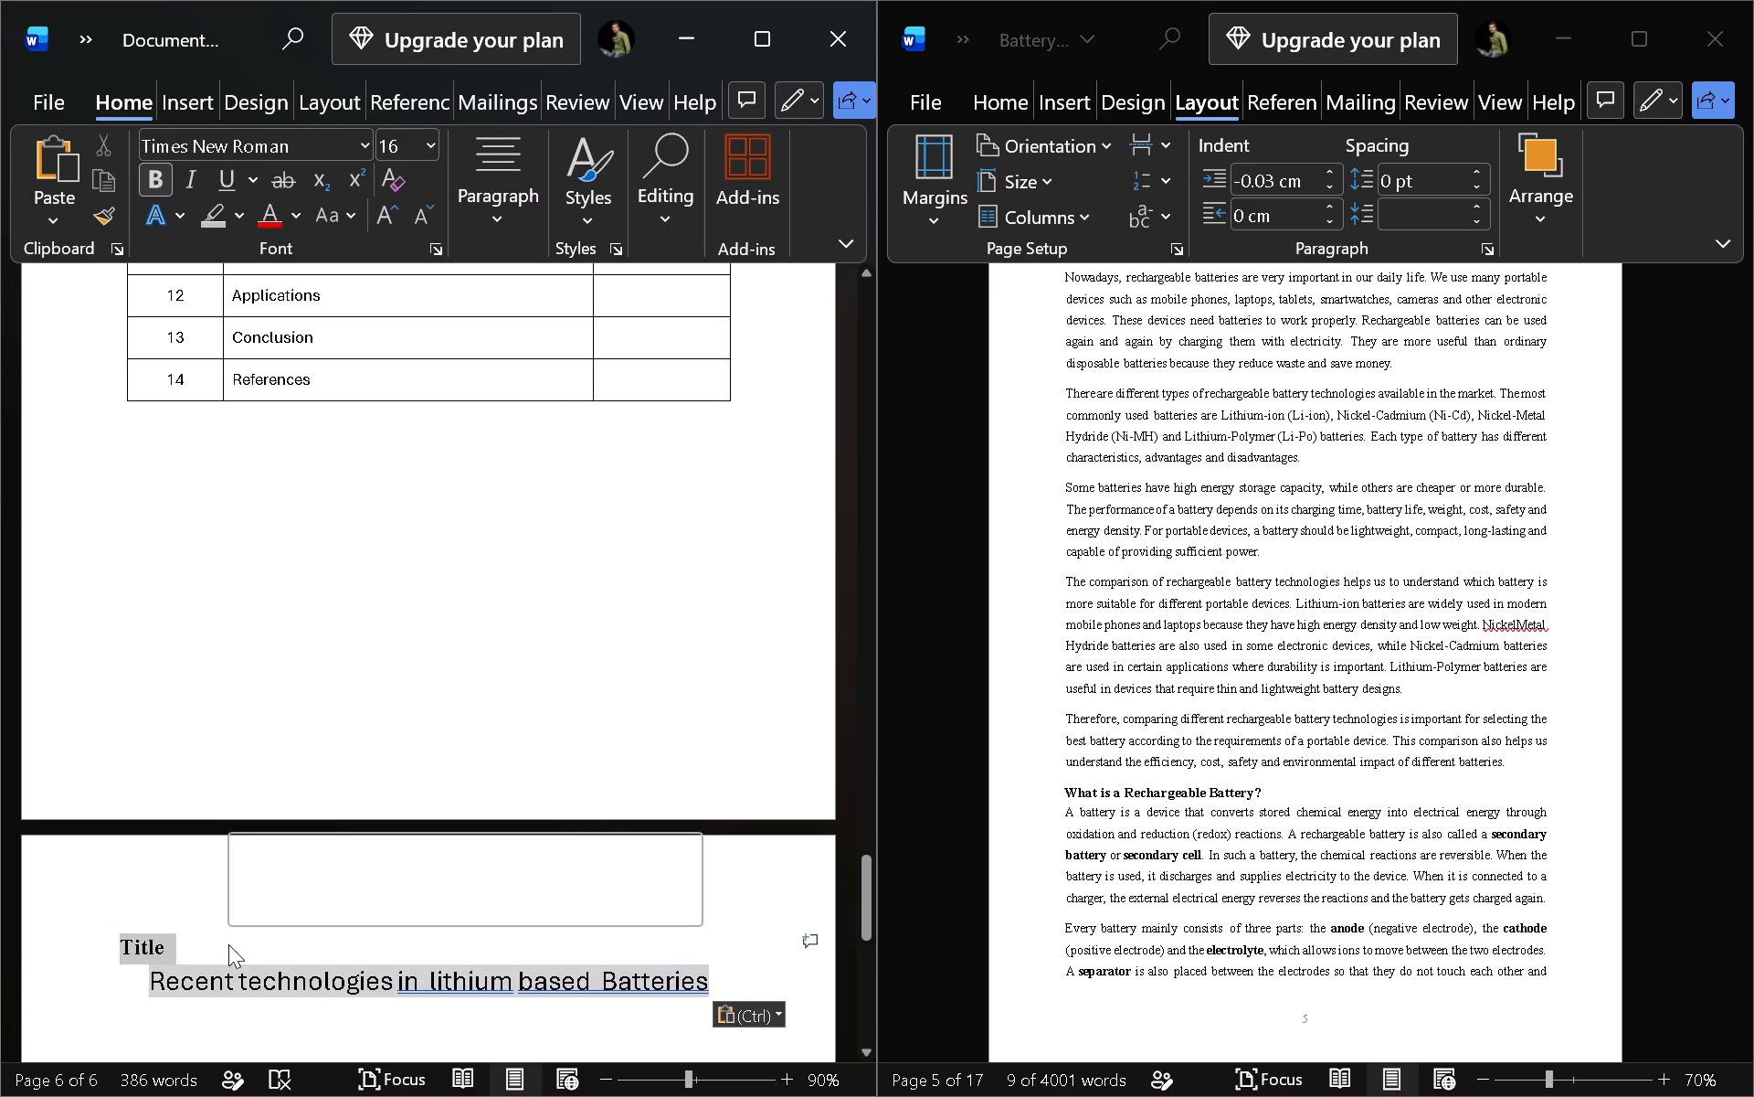
left_click(506, 174)
left_click(512, 317)
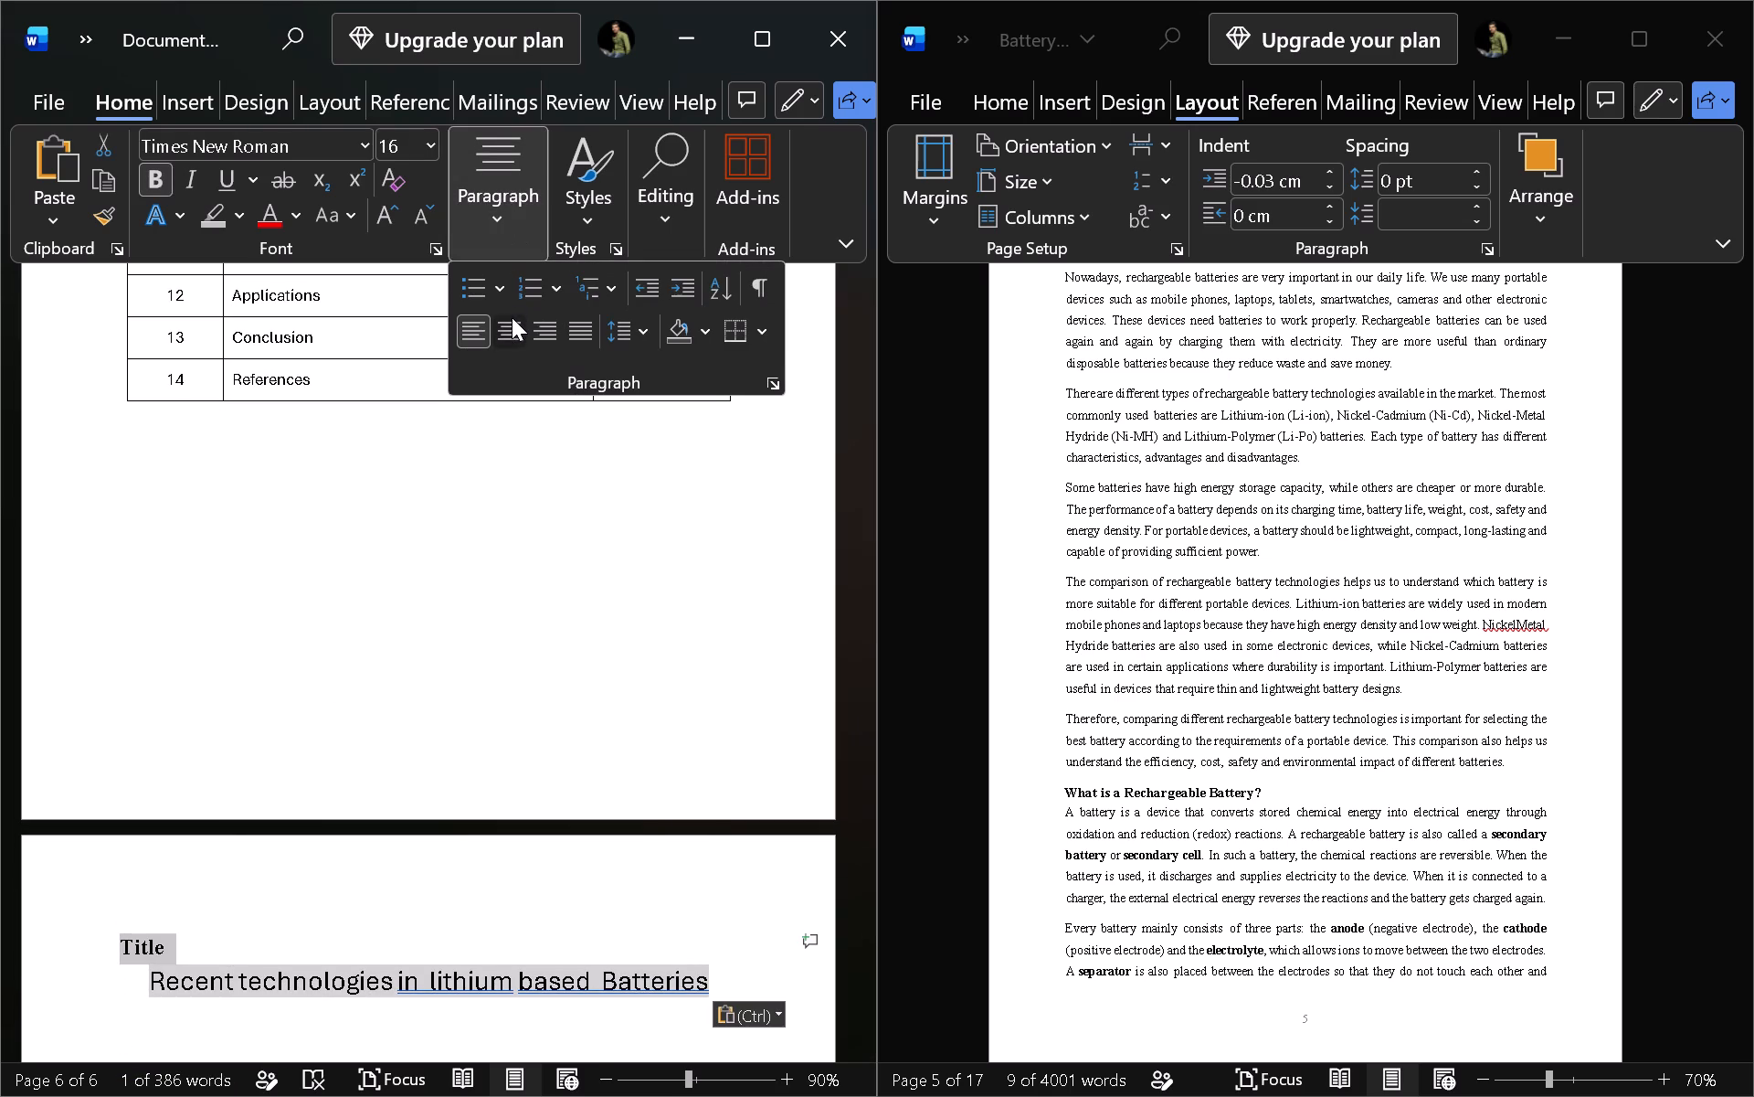
left_click(395, 758)
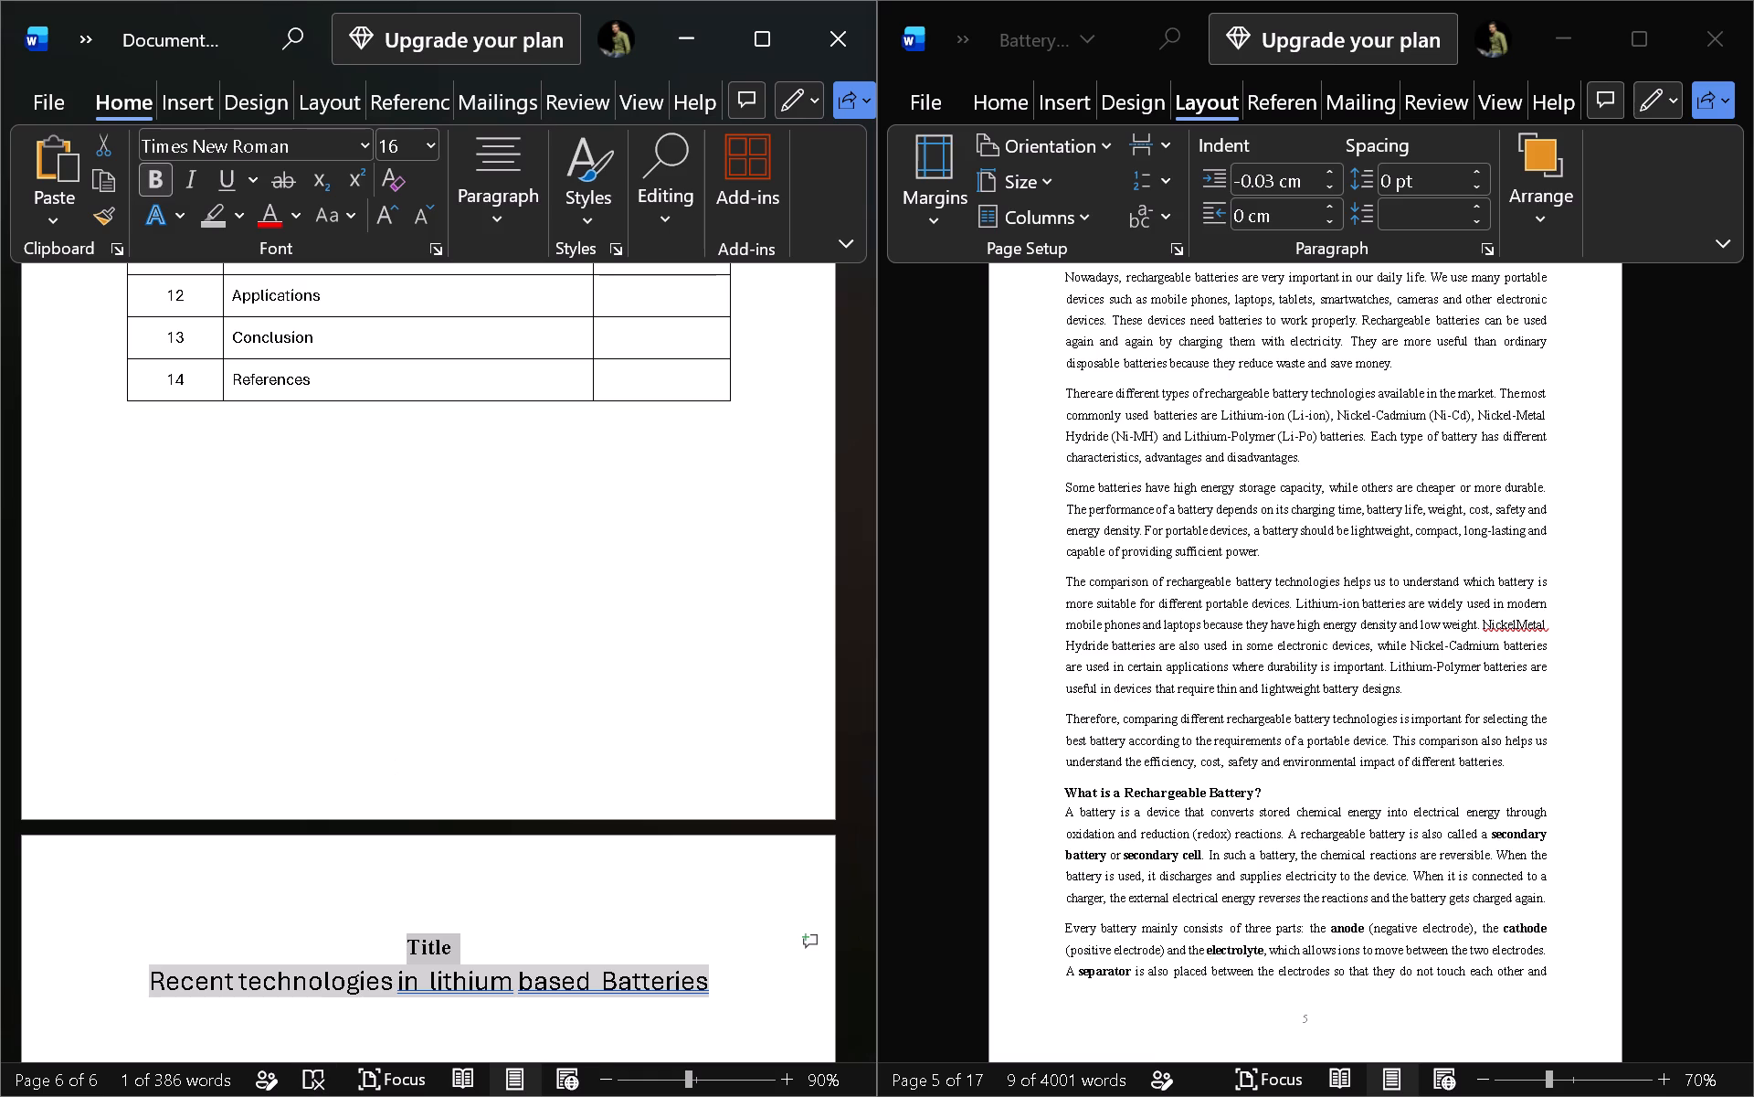
scroll(657, 829, "down", 6)
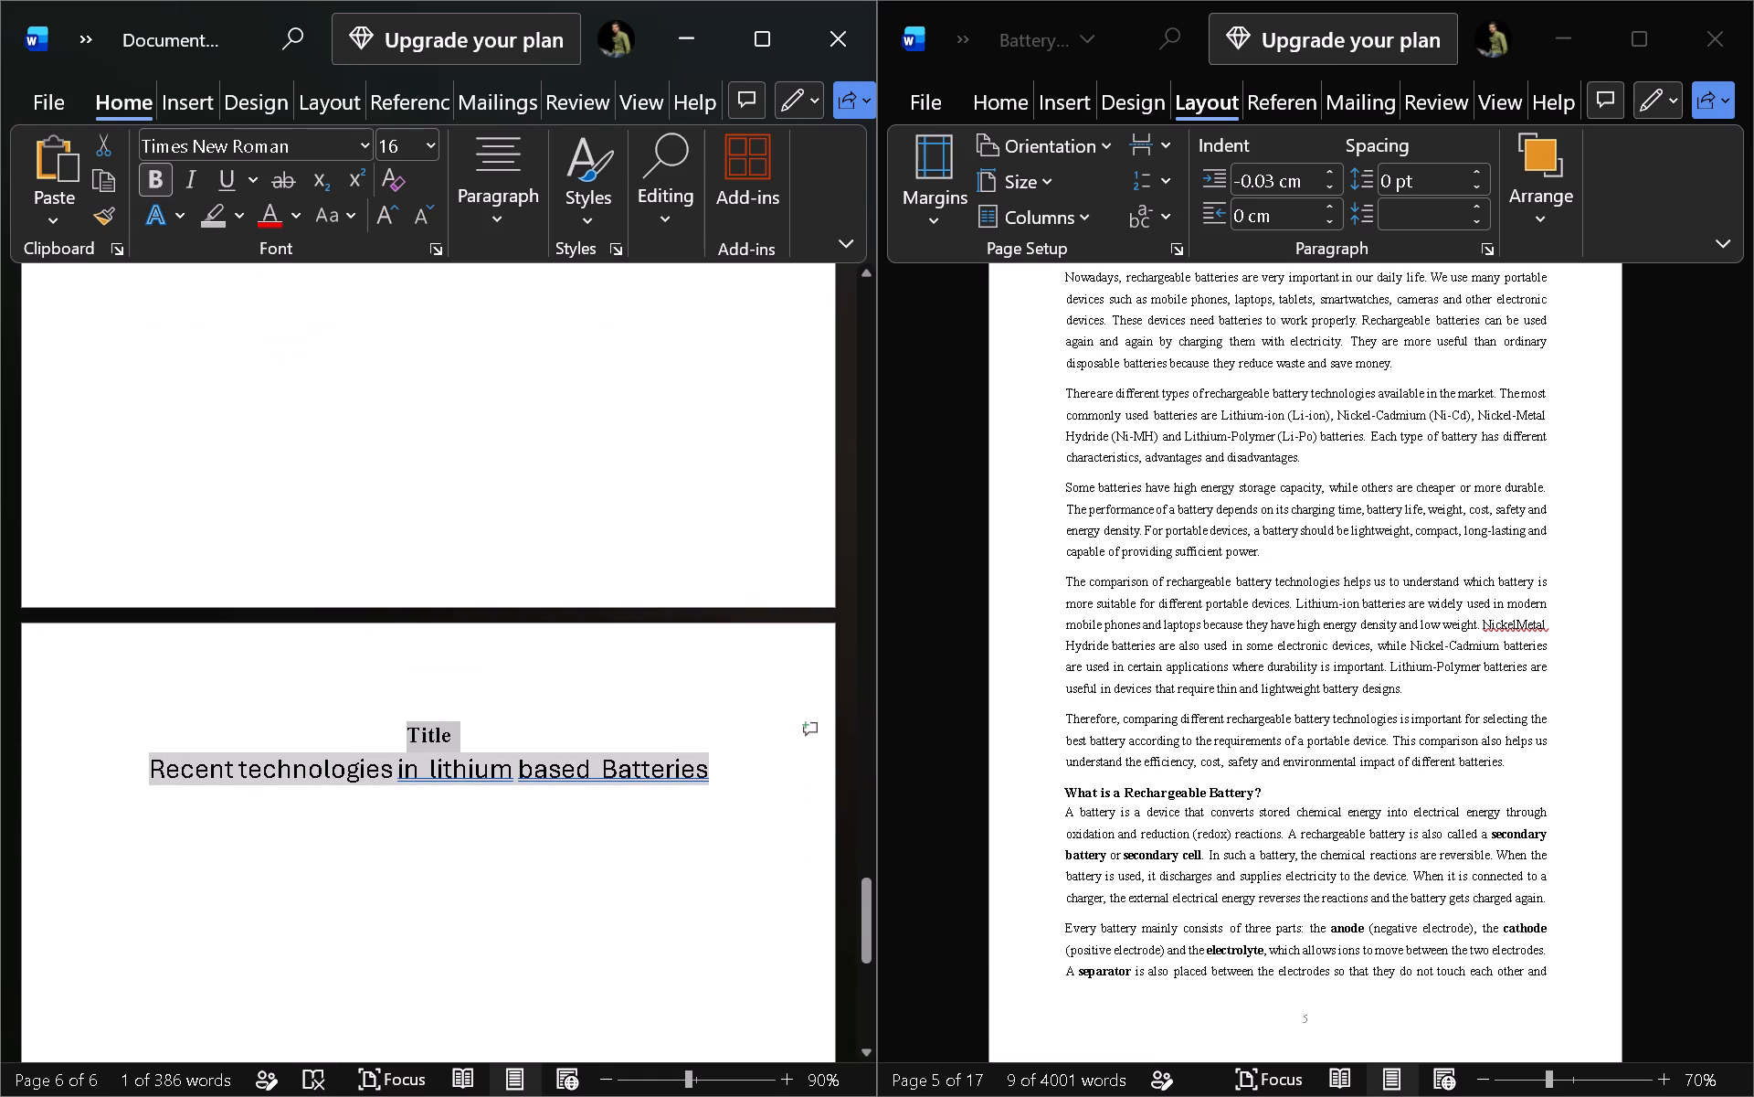
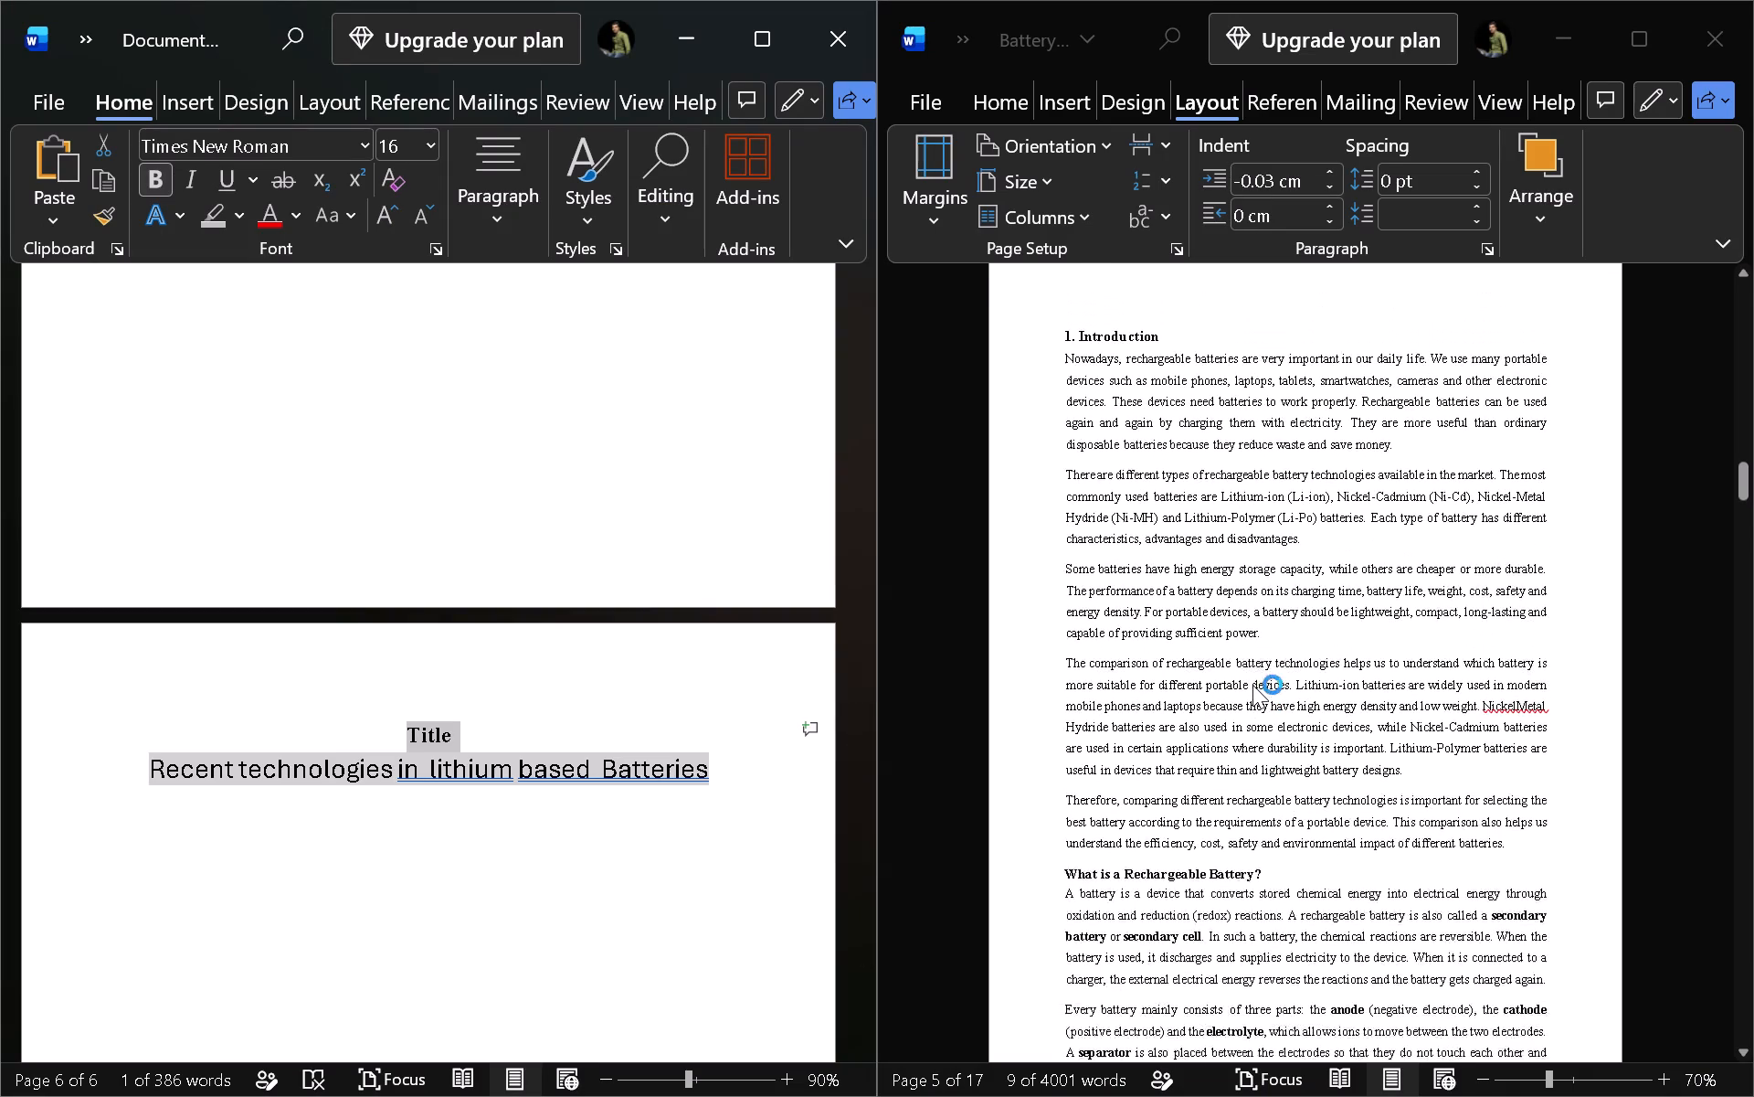
Examine the reference report from the Introduction through the Important Terms Related to Batteries list to the start of the Problem Statement.
scroll(1252, 685, "up", 9)
scroll(1252, 685, "down", 11)
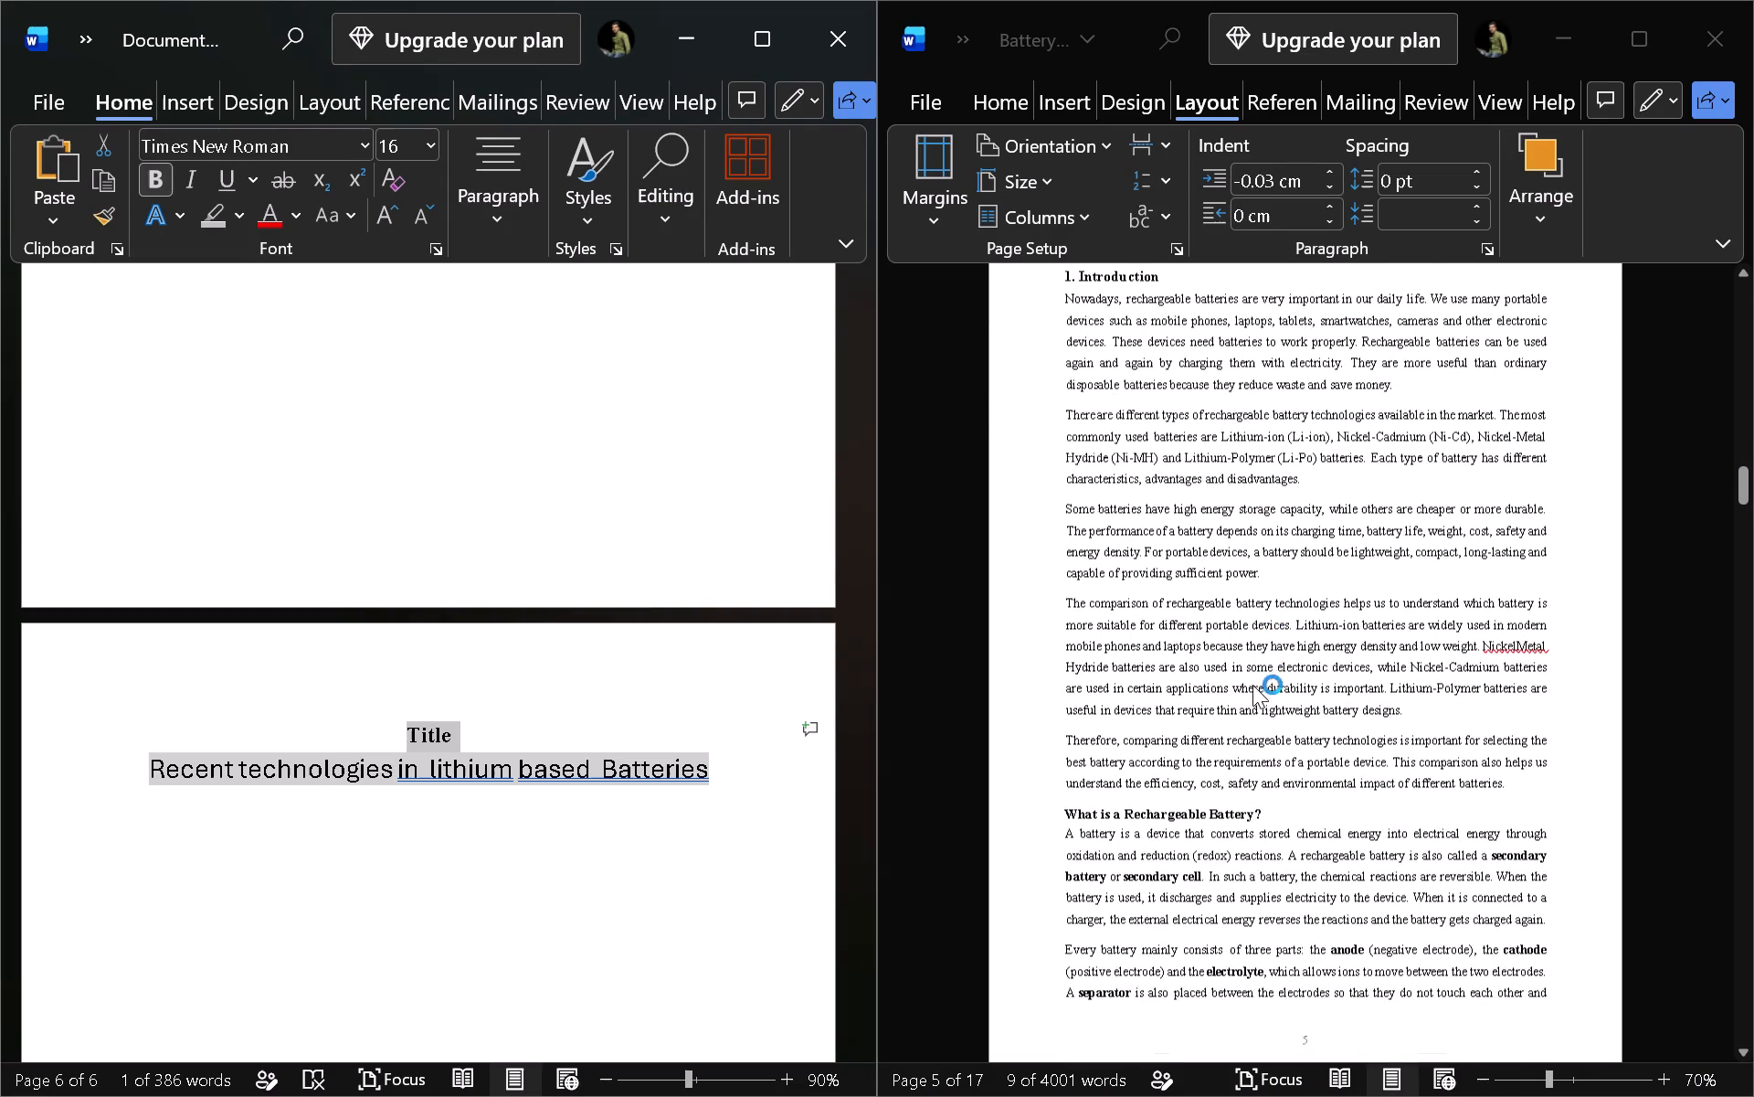
scroll(1252, 685, "down", 19)
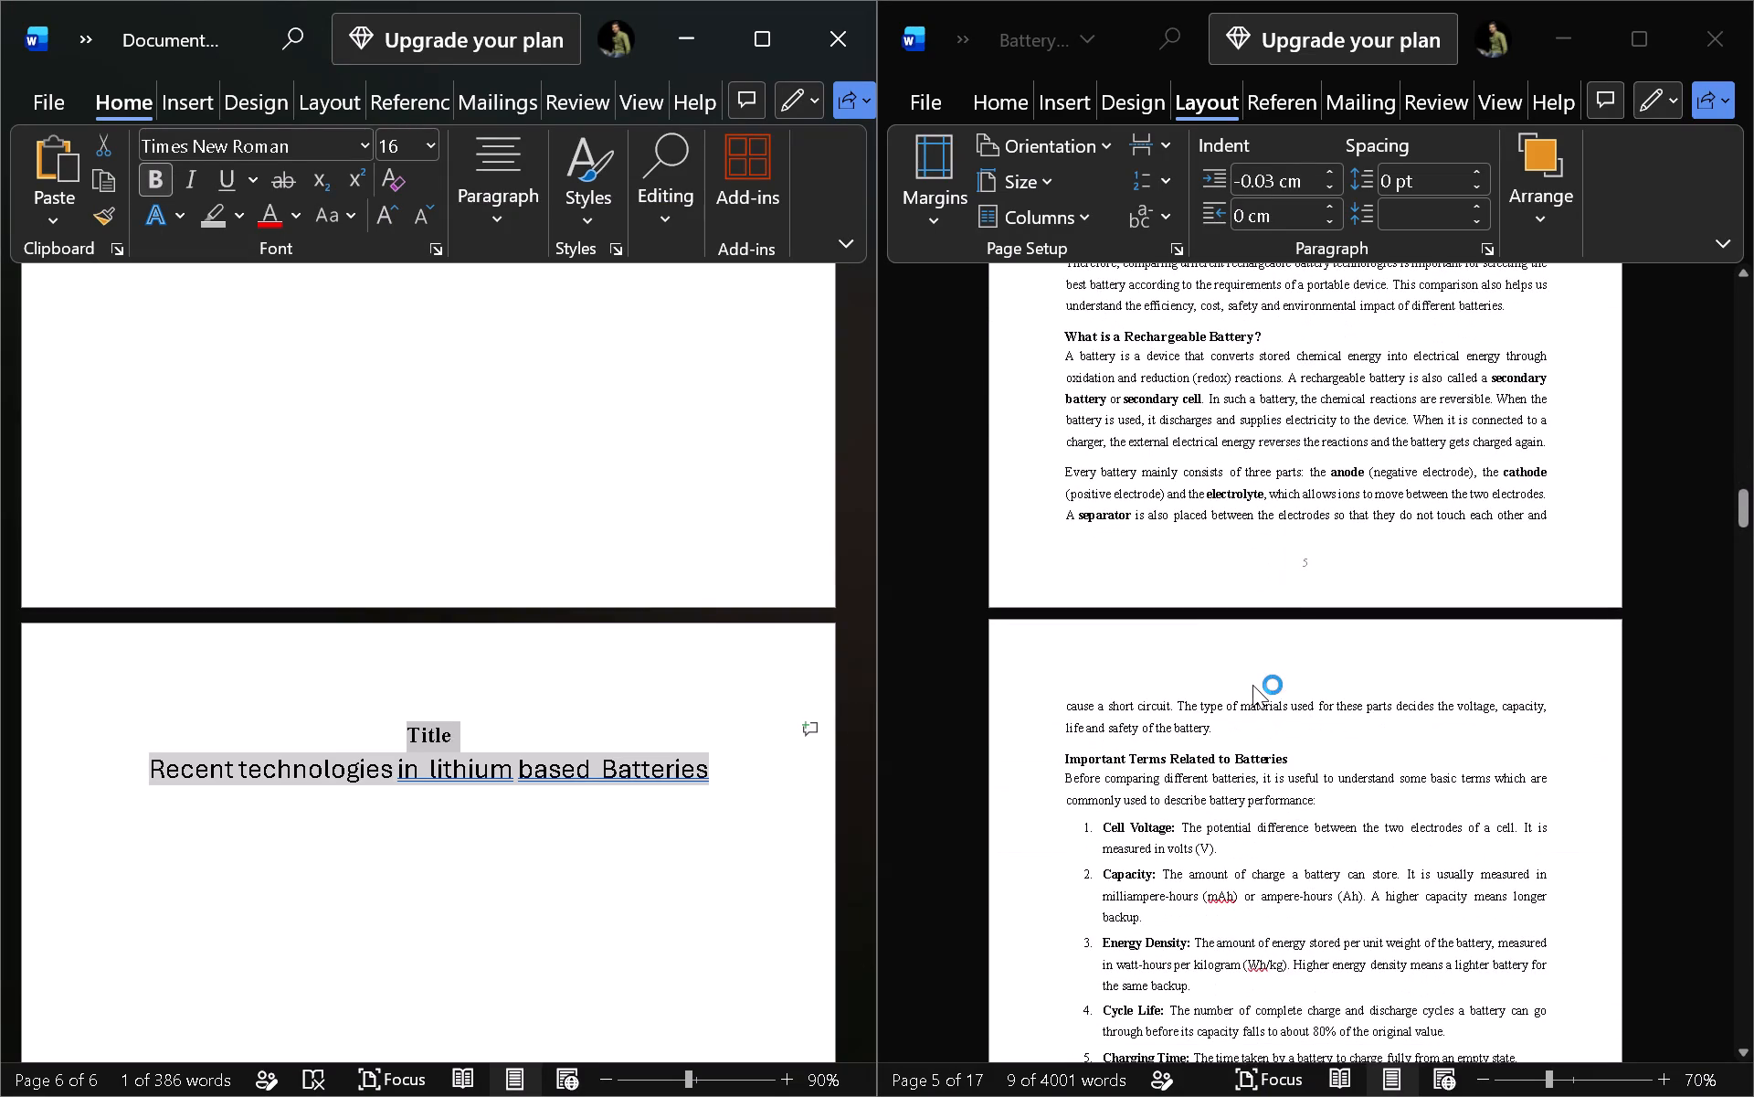
scroll(1252, 685, "down", 8)
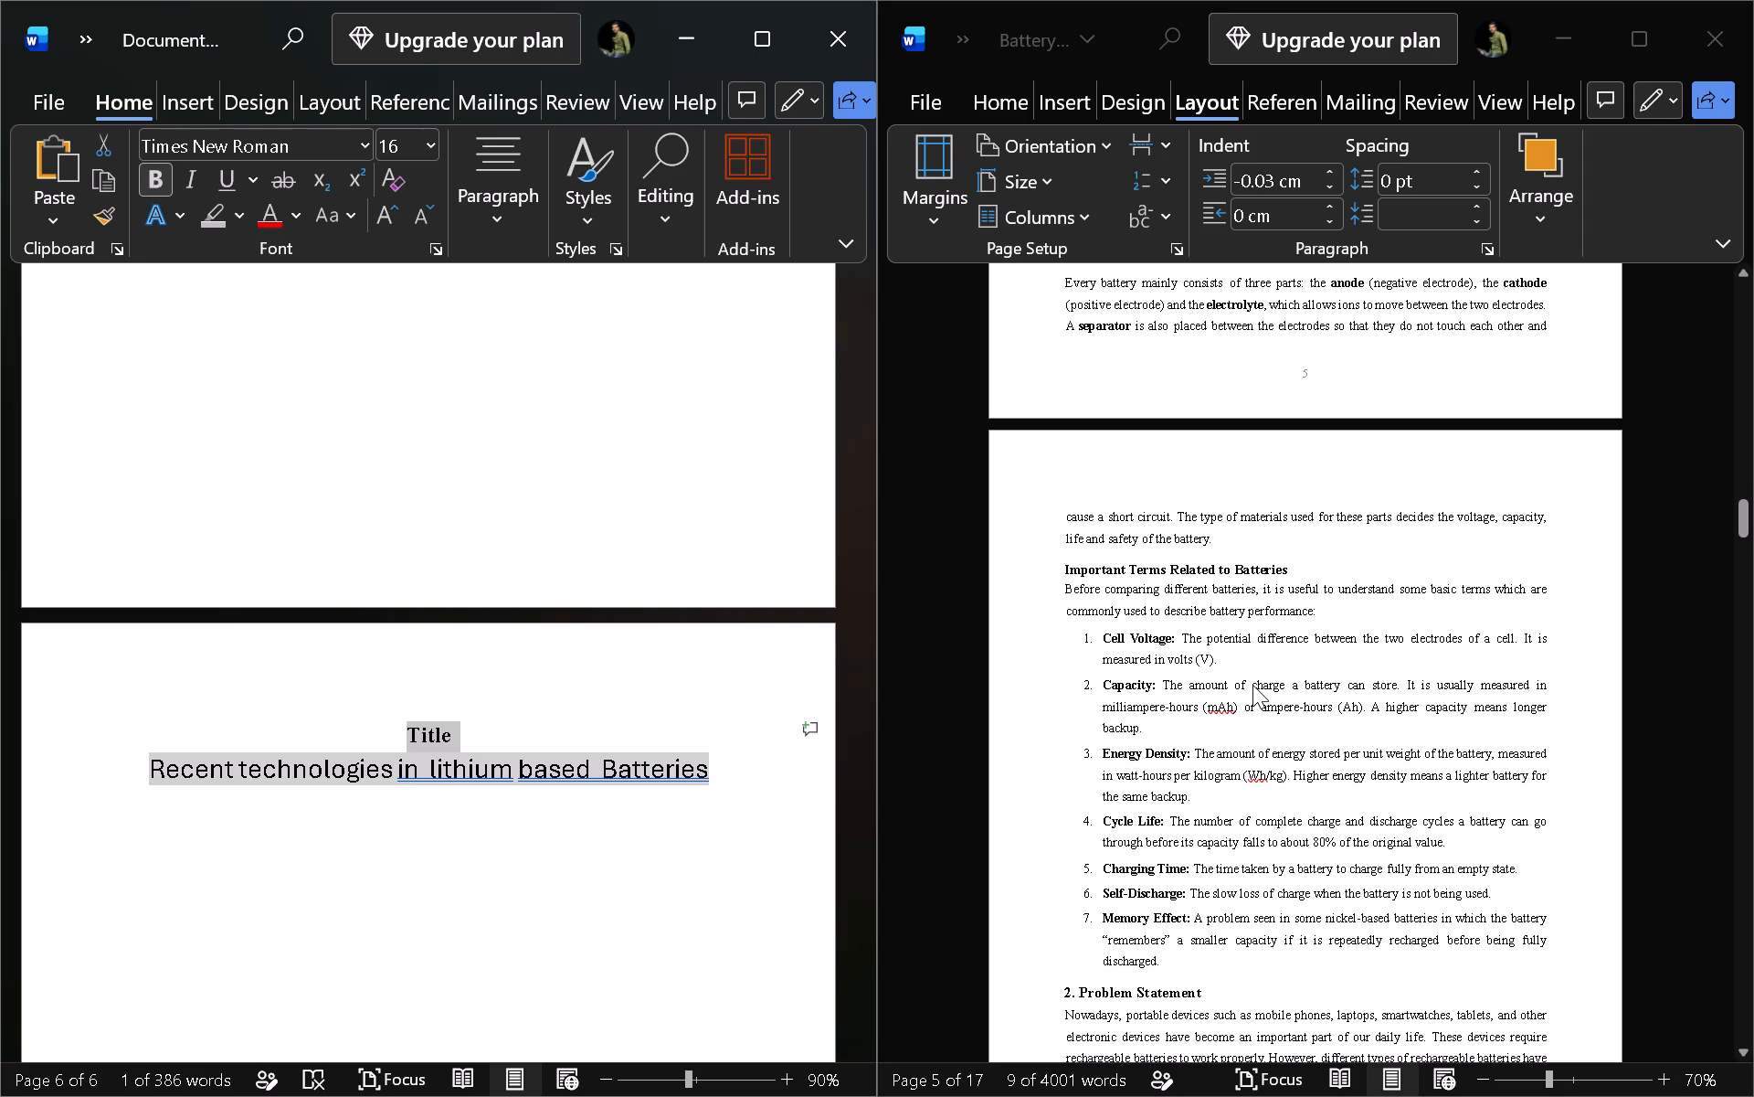
Examine the Introduction section of the reference report and the contents table of the new report to see which section follows the title.
scroll(1252, 685, "down", 1)
scroll(1252, 685, "up", 16)
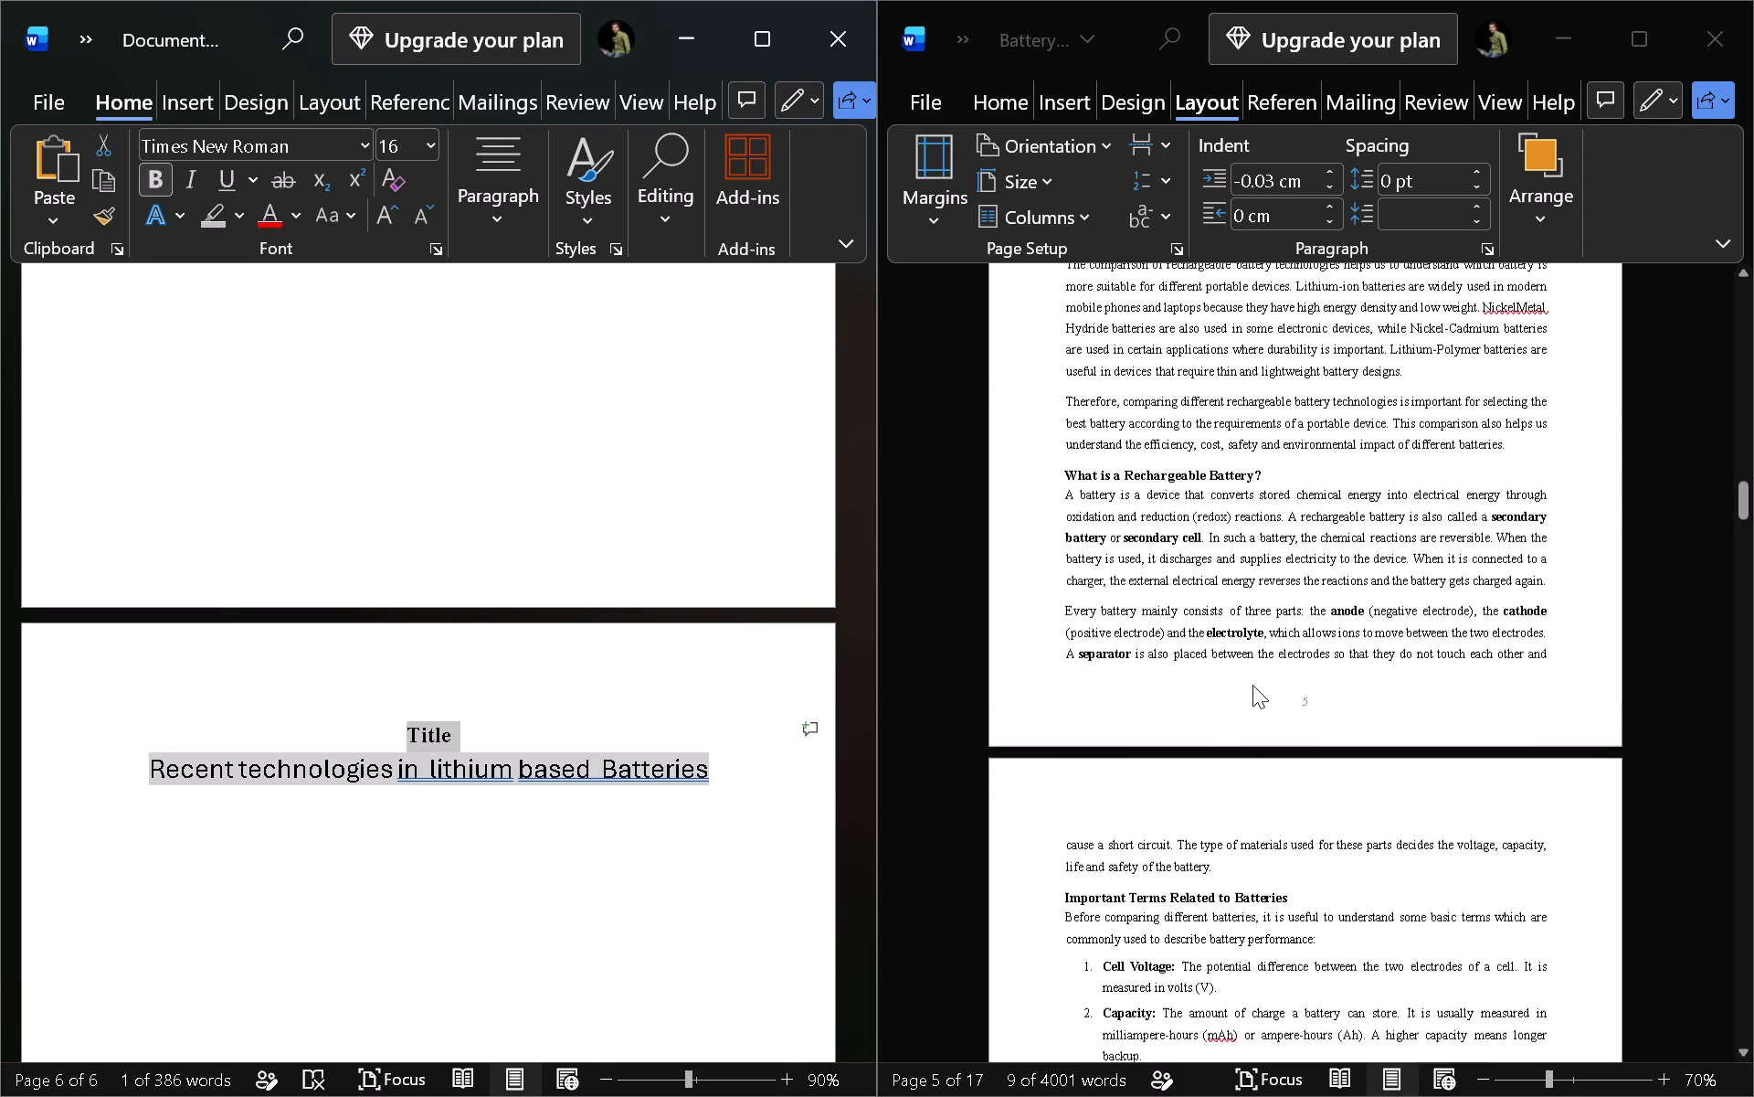
scroll(1252, 685, "up", 13)
scroll(1252, 685, "down", 2)
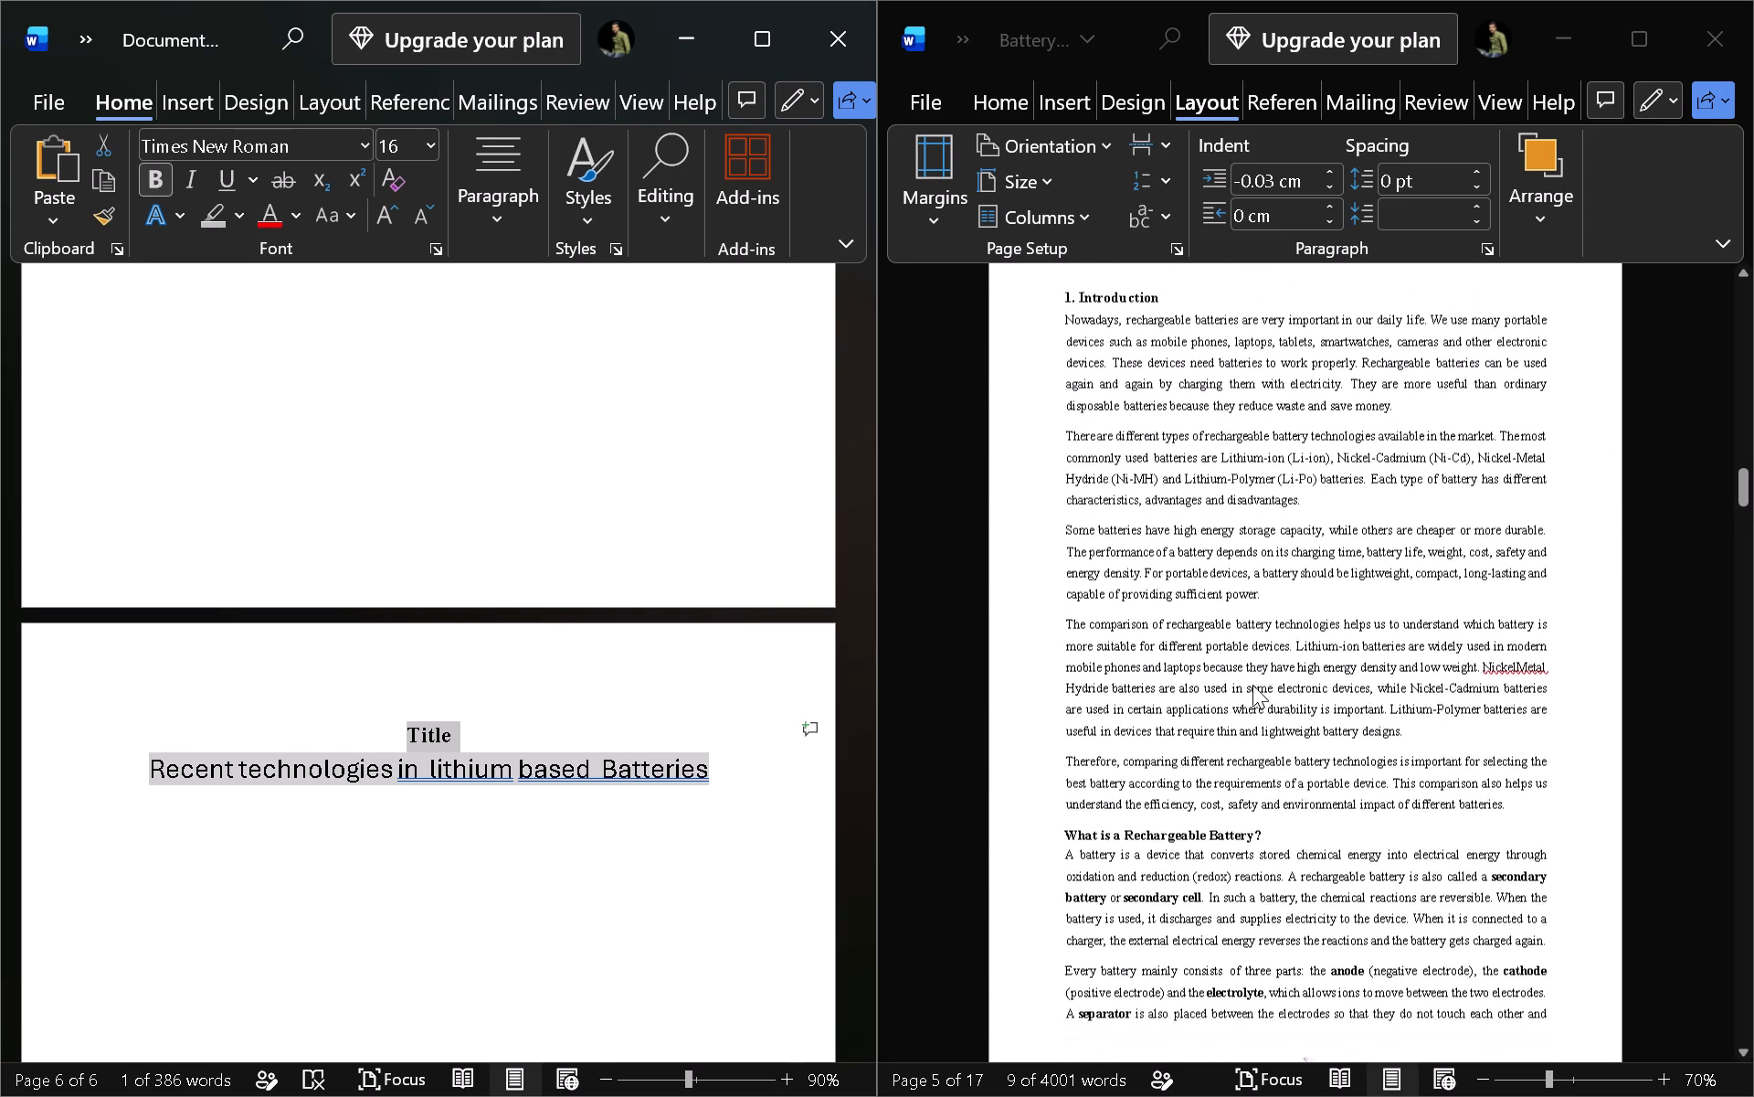
scroll(1252, 685, "down", 10)
scroll(314, 990, "down", 16)
scroll(314, 990, "up", 20)
scroll(314, 990, "up", 3)
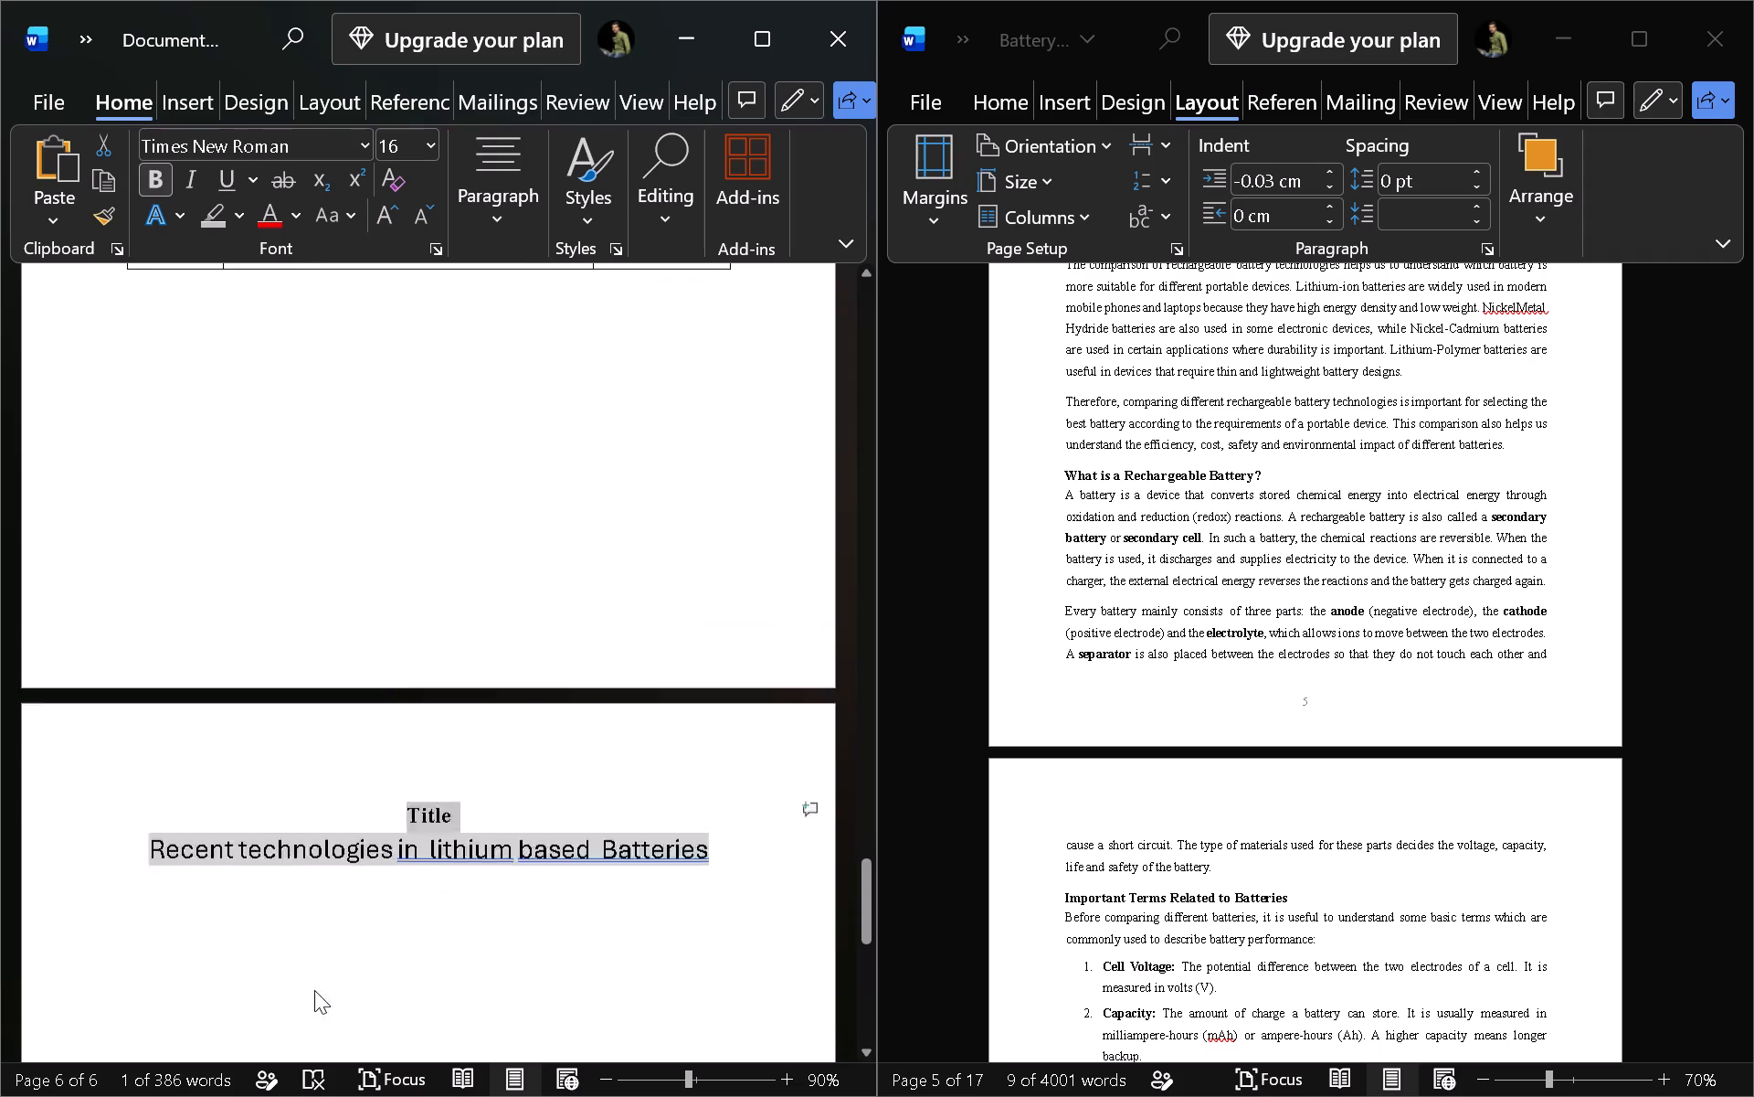
scroll(314, 990, "up", 8)
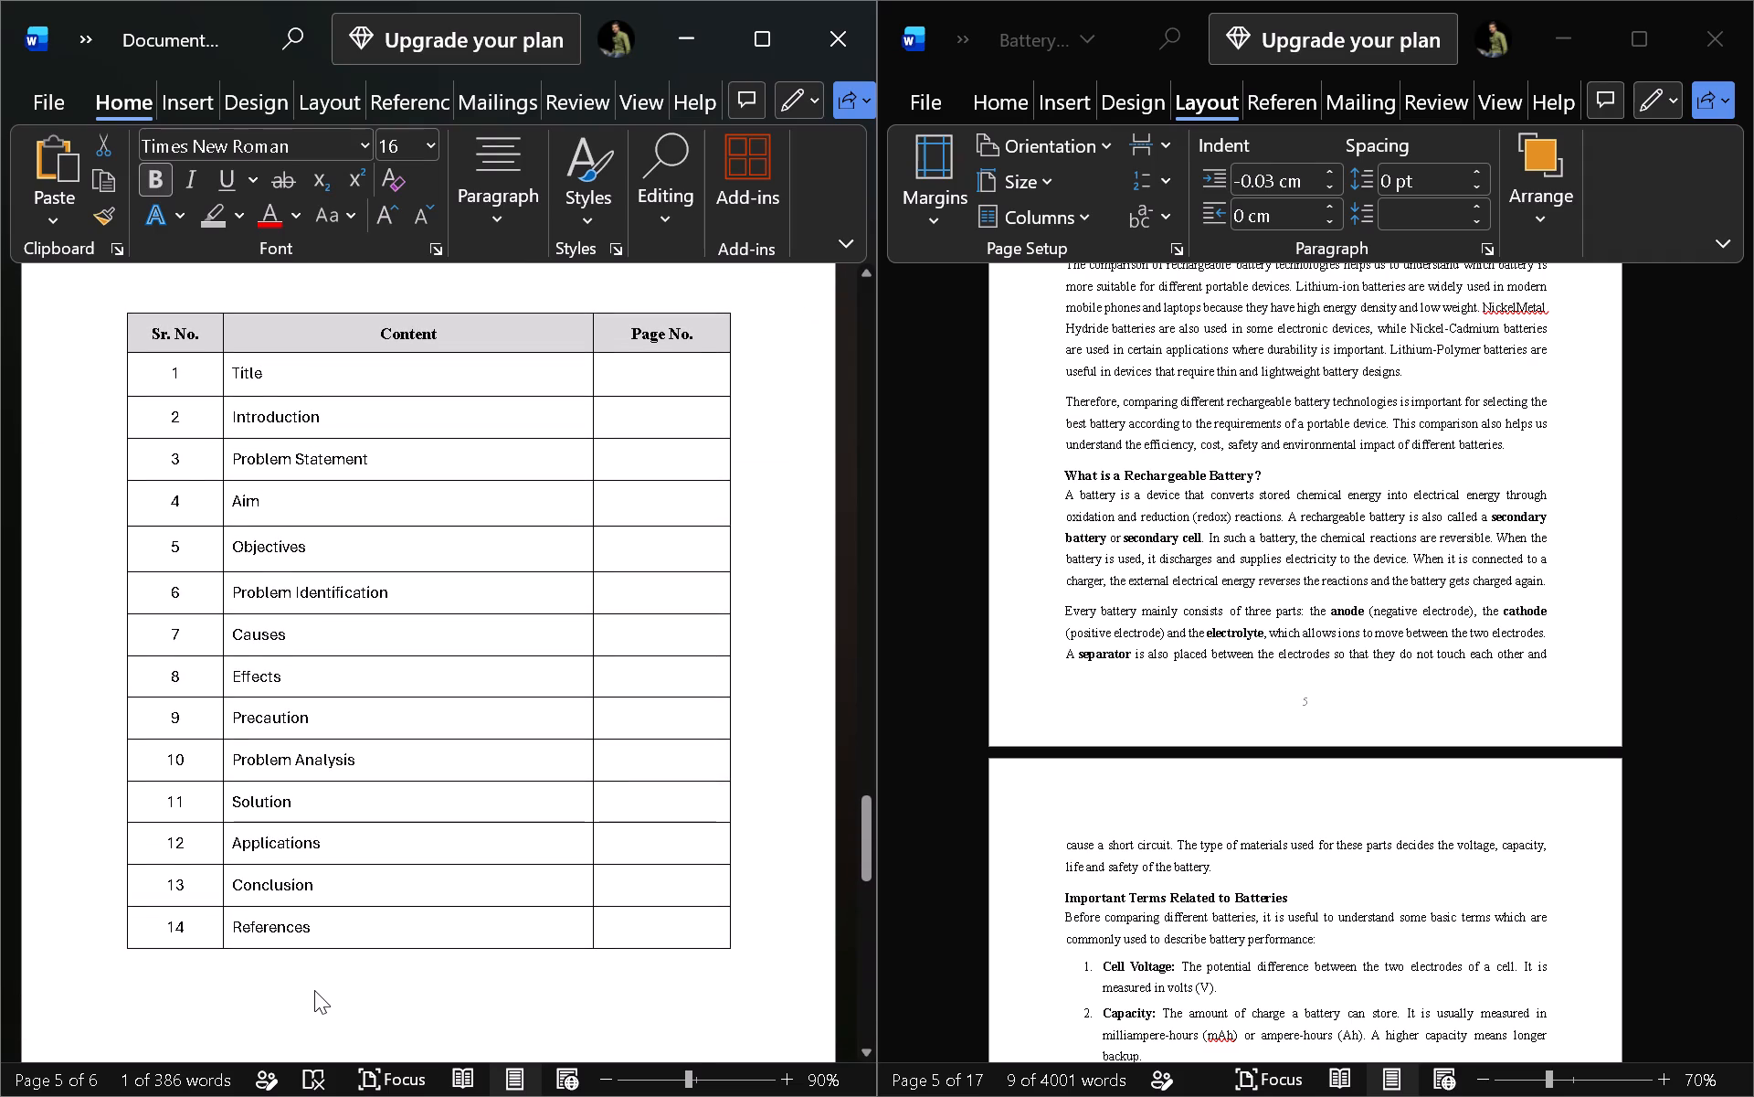
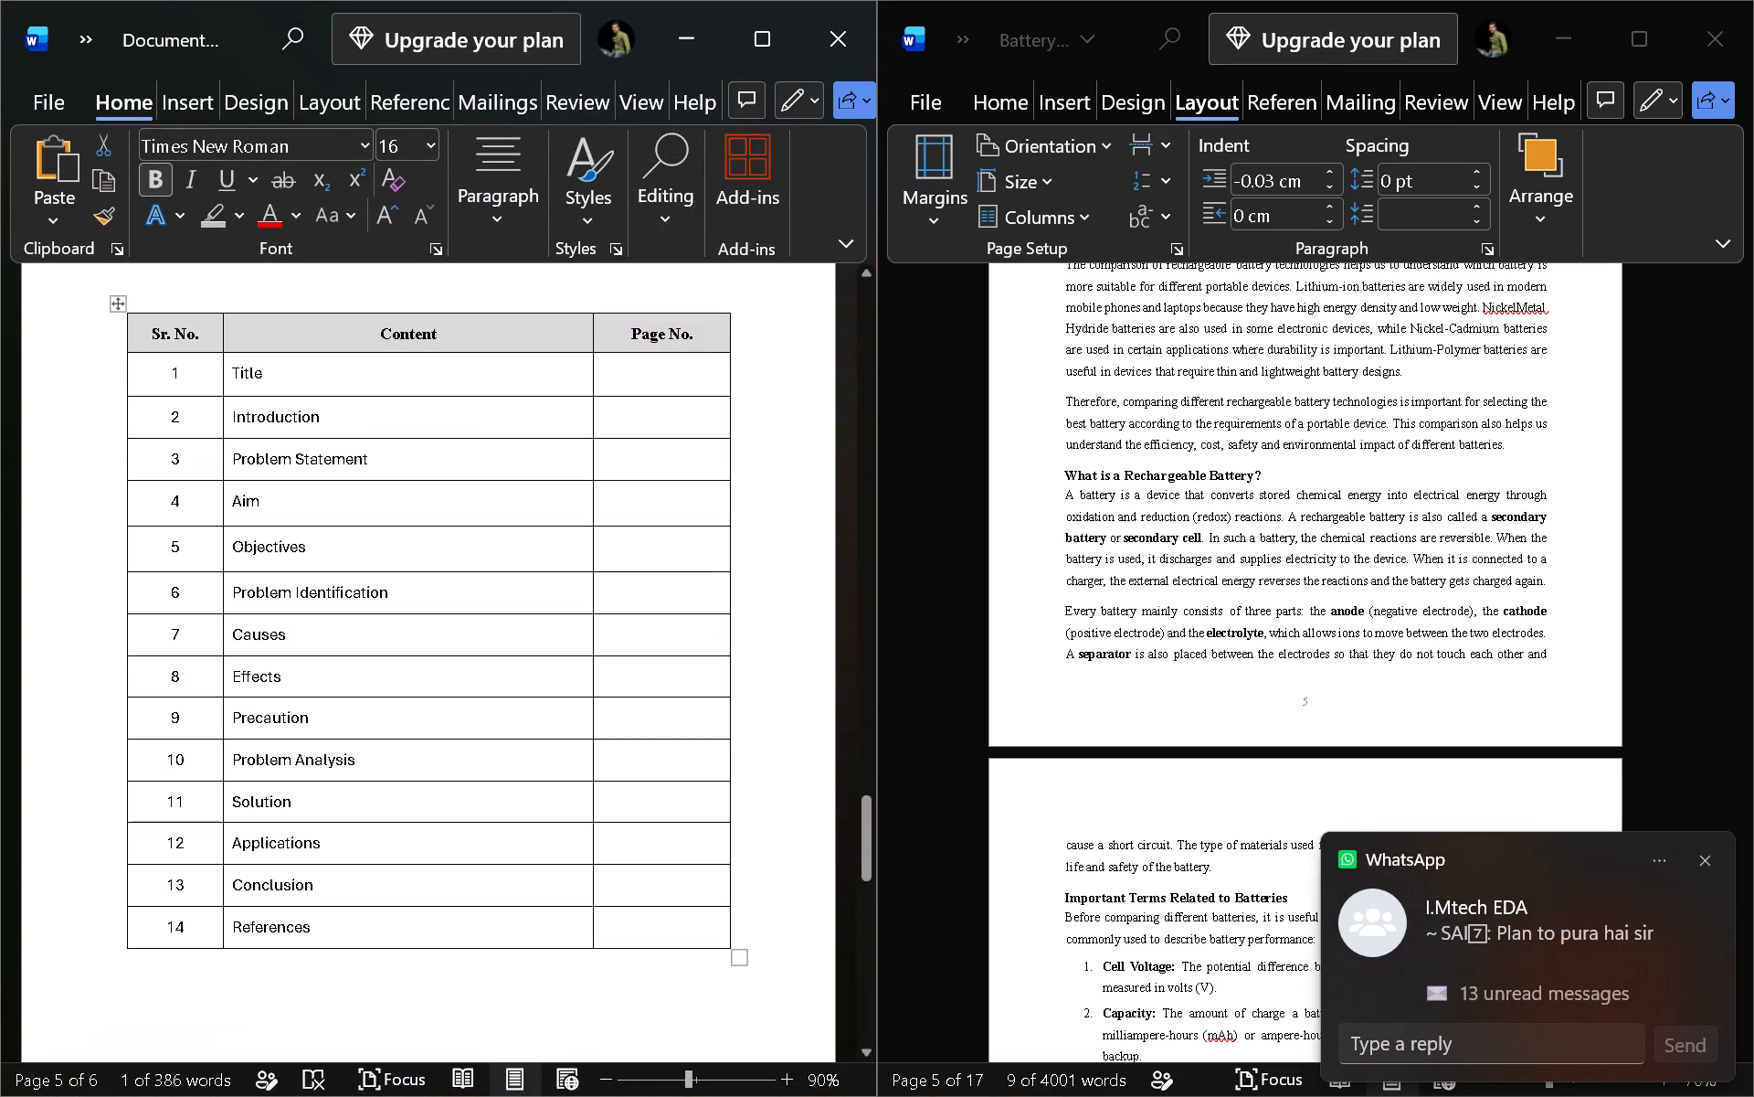
Examine the new report's contents table and its Title page to locate where the Introduction section goes.
scroll(305, 771, "down", 2)
scroll(305, 771, "up", 1, "ctrl")
scroll(305, 771, "down", 2, "ctrl")
scroll(305, 771, "up", 1, "ctrl")
scroll(305, 771, "down", 13, "ctrl")
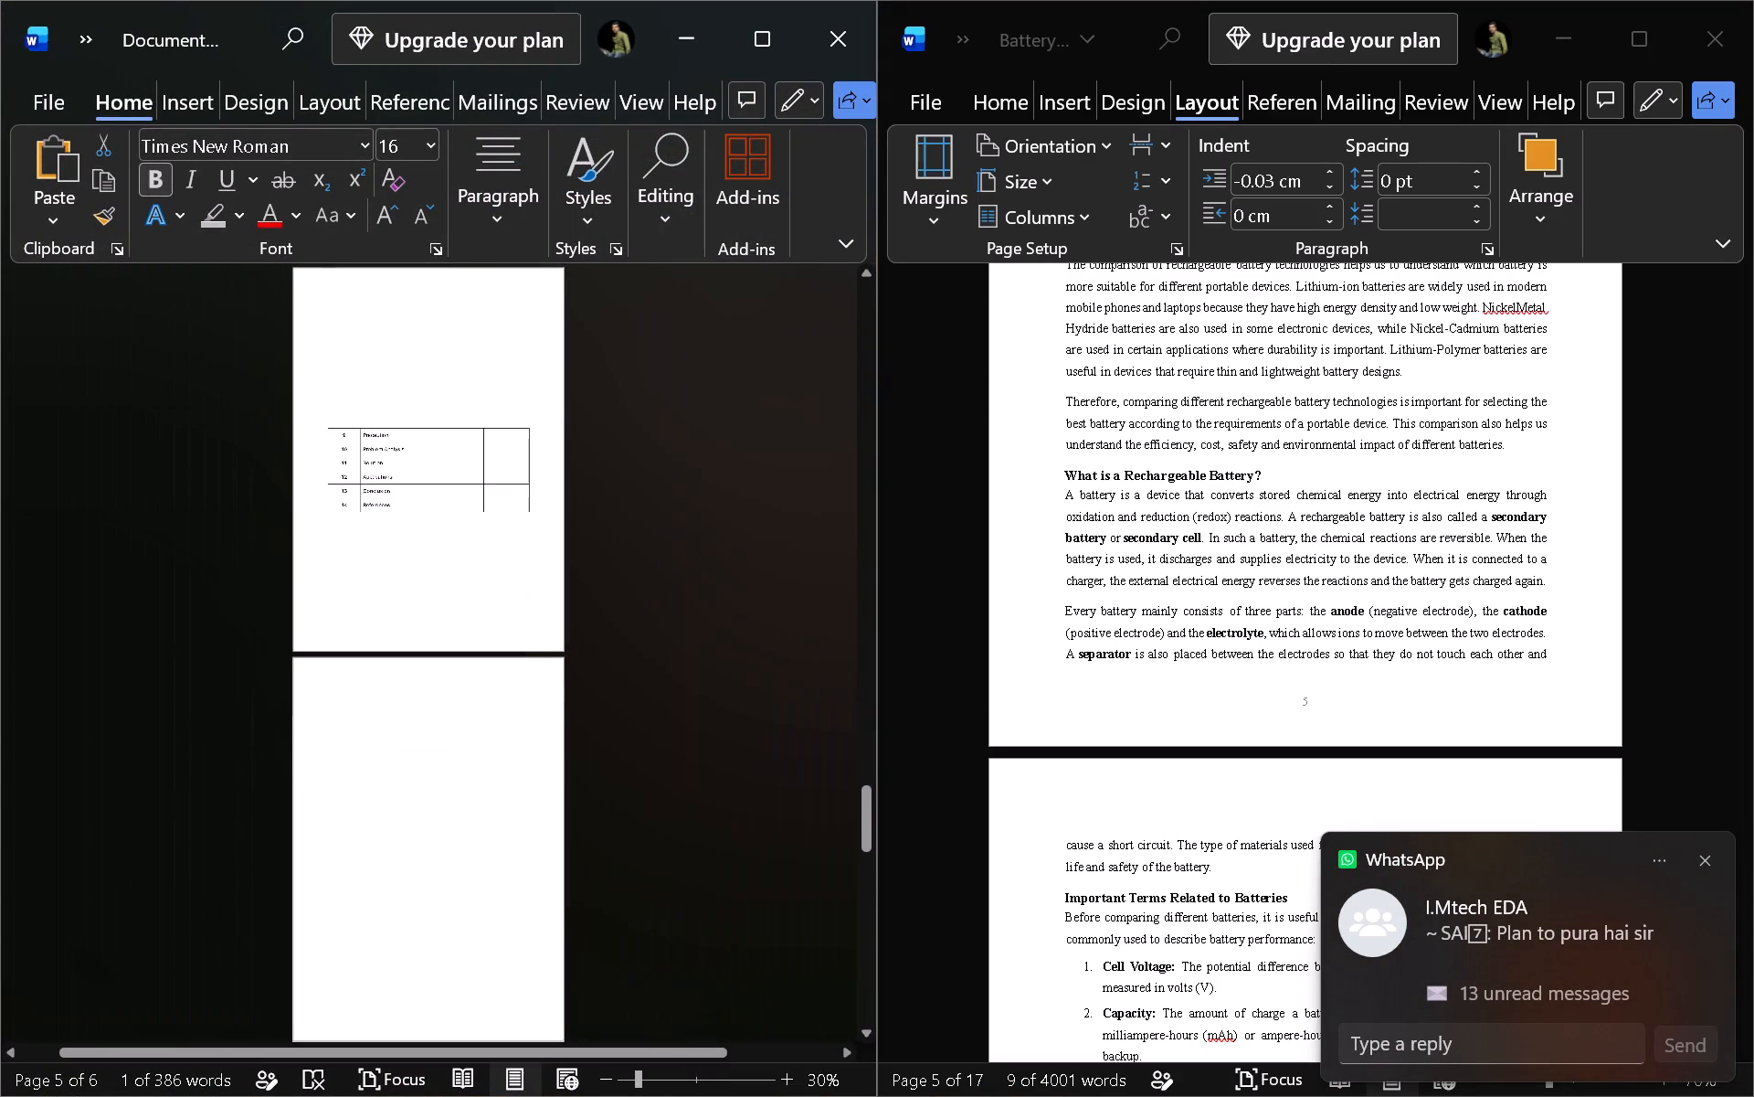
left_click(305, 771)
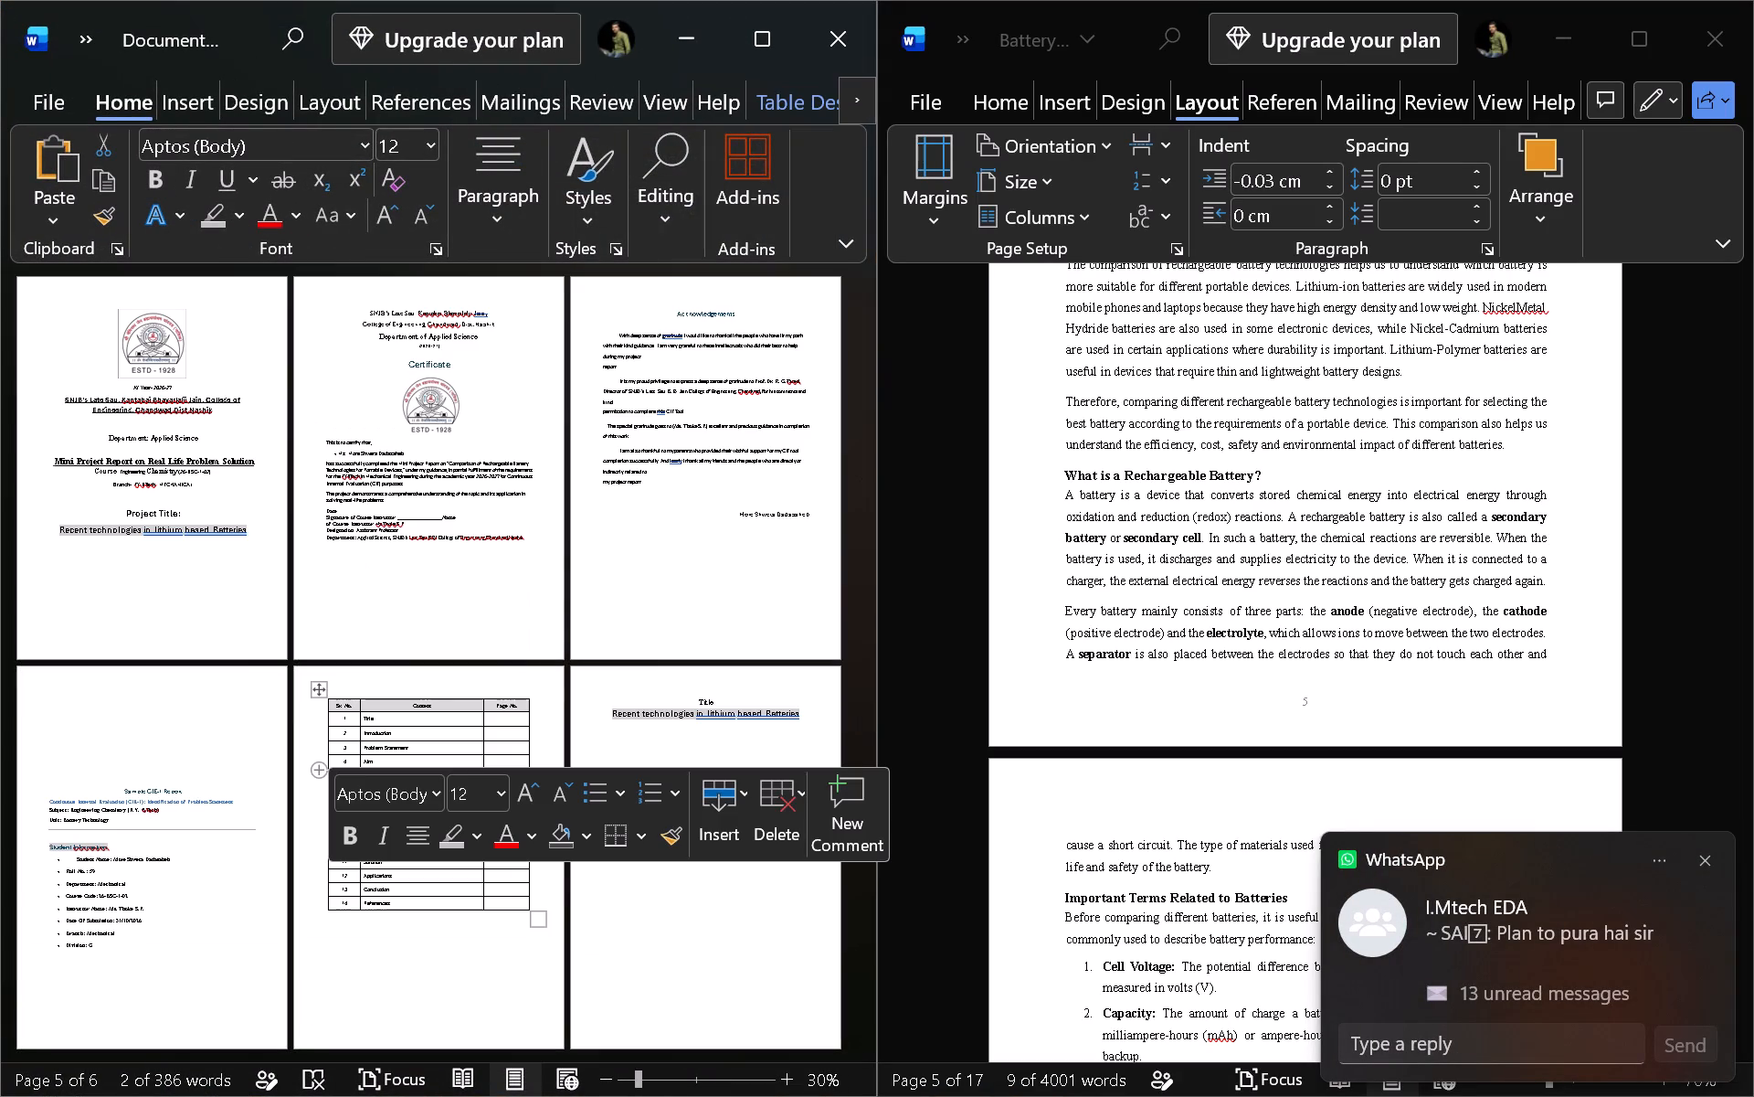
scroll(344, 630, "up", 9, "ctrl")
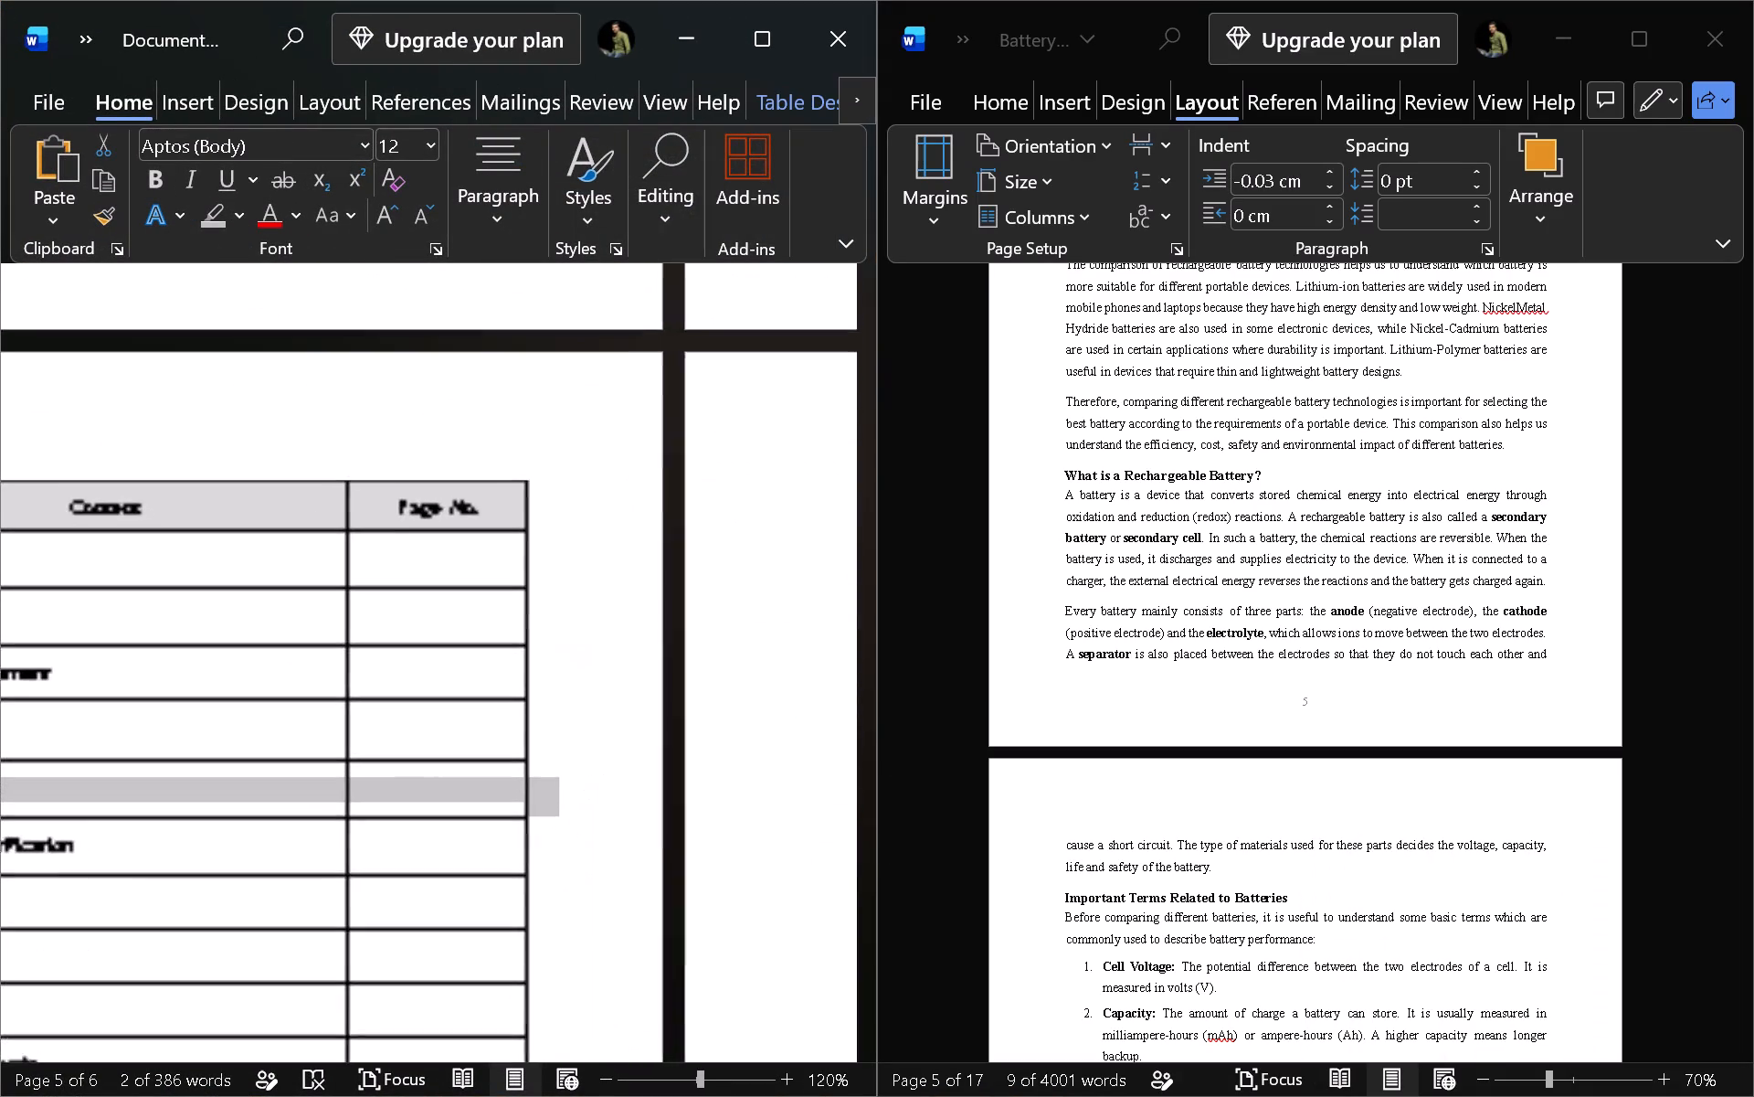
scroll(344, 630, "down", 2)
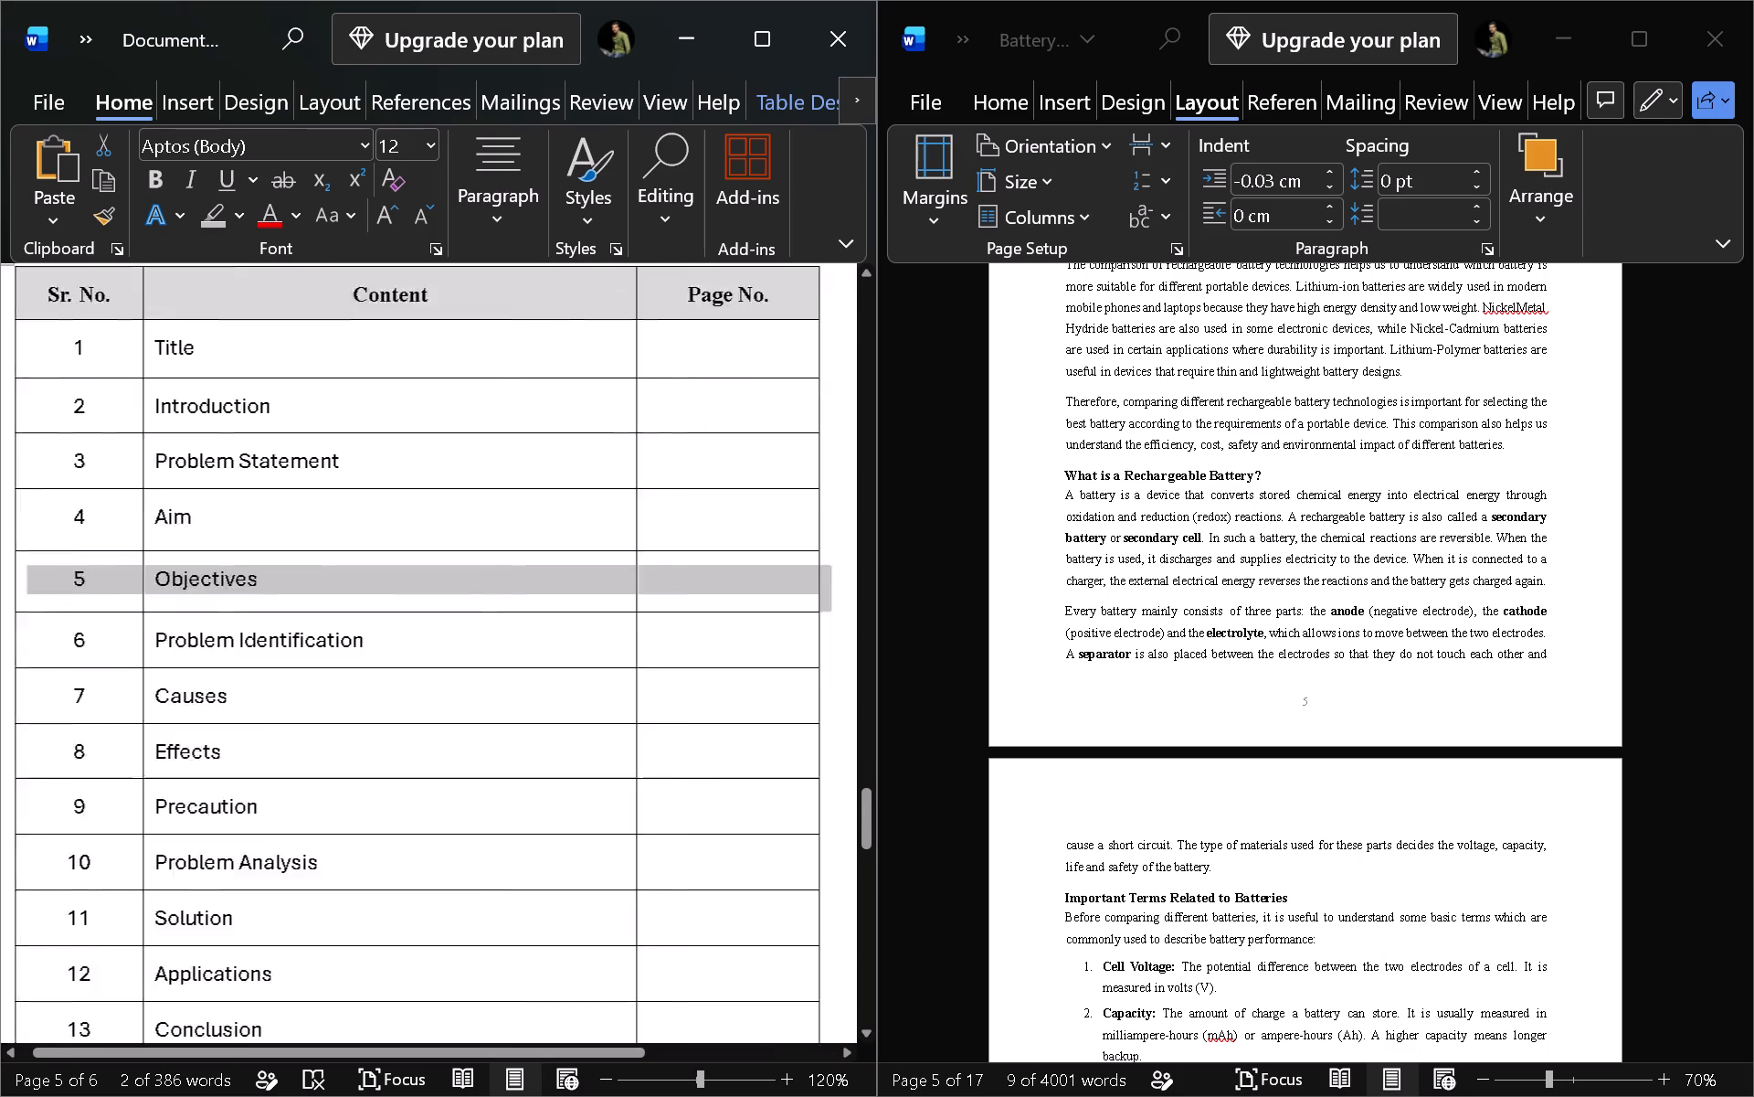
scroll(344, 630, "down", 2)
right_click(344, 630)
scroll(344, 630, "down", 10)
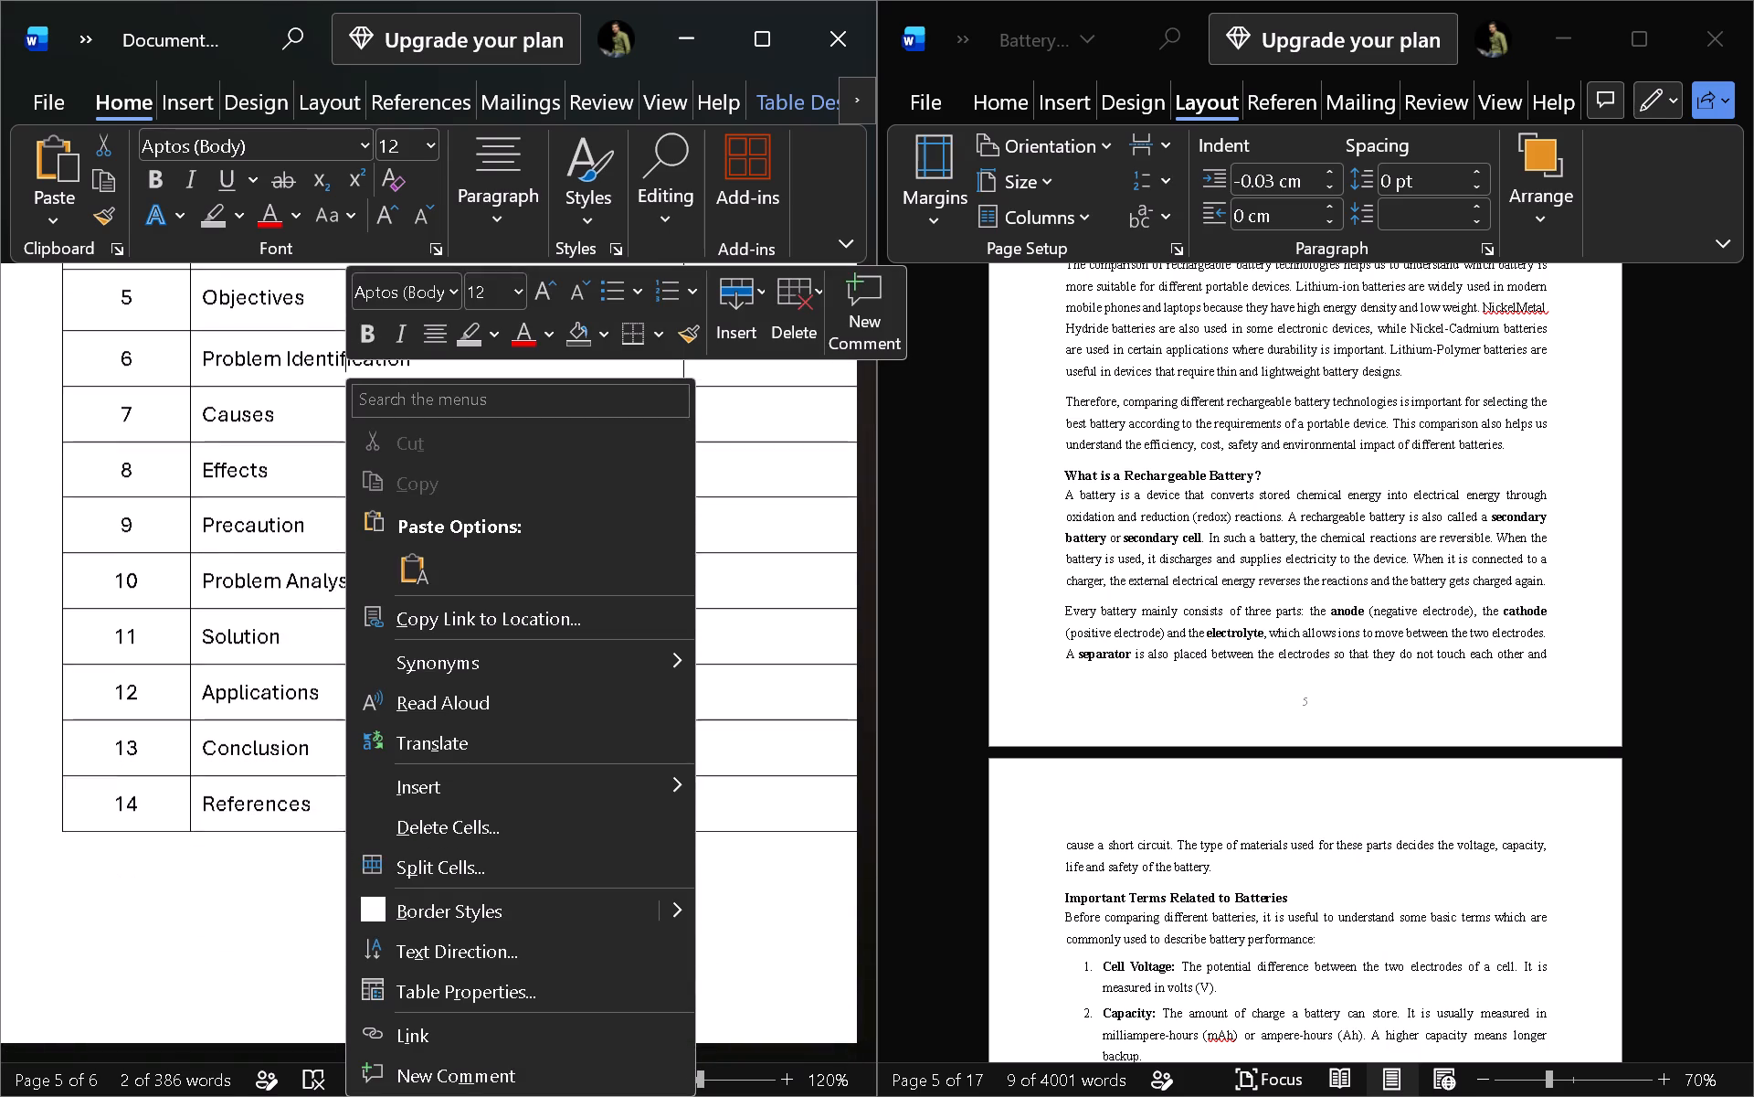
left_click(153, 852)
scroll(153, 852, "down", 9)
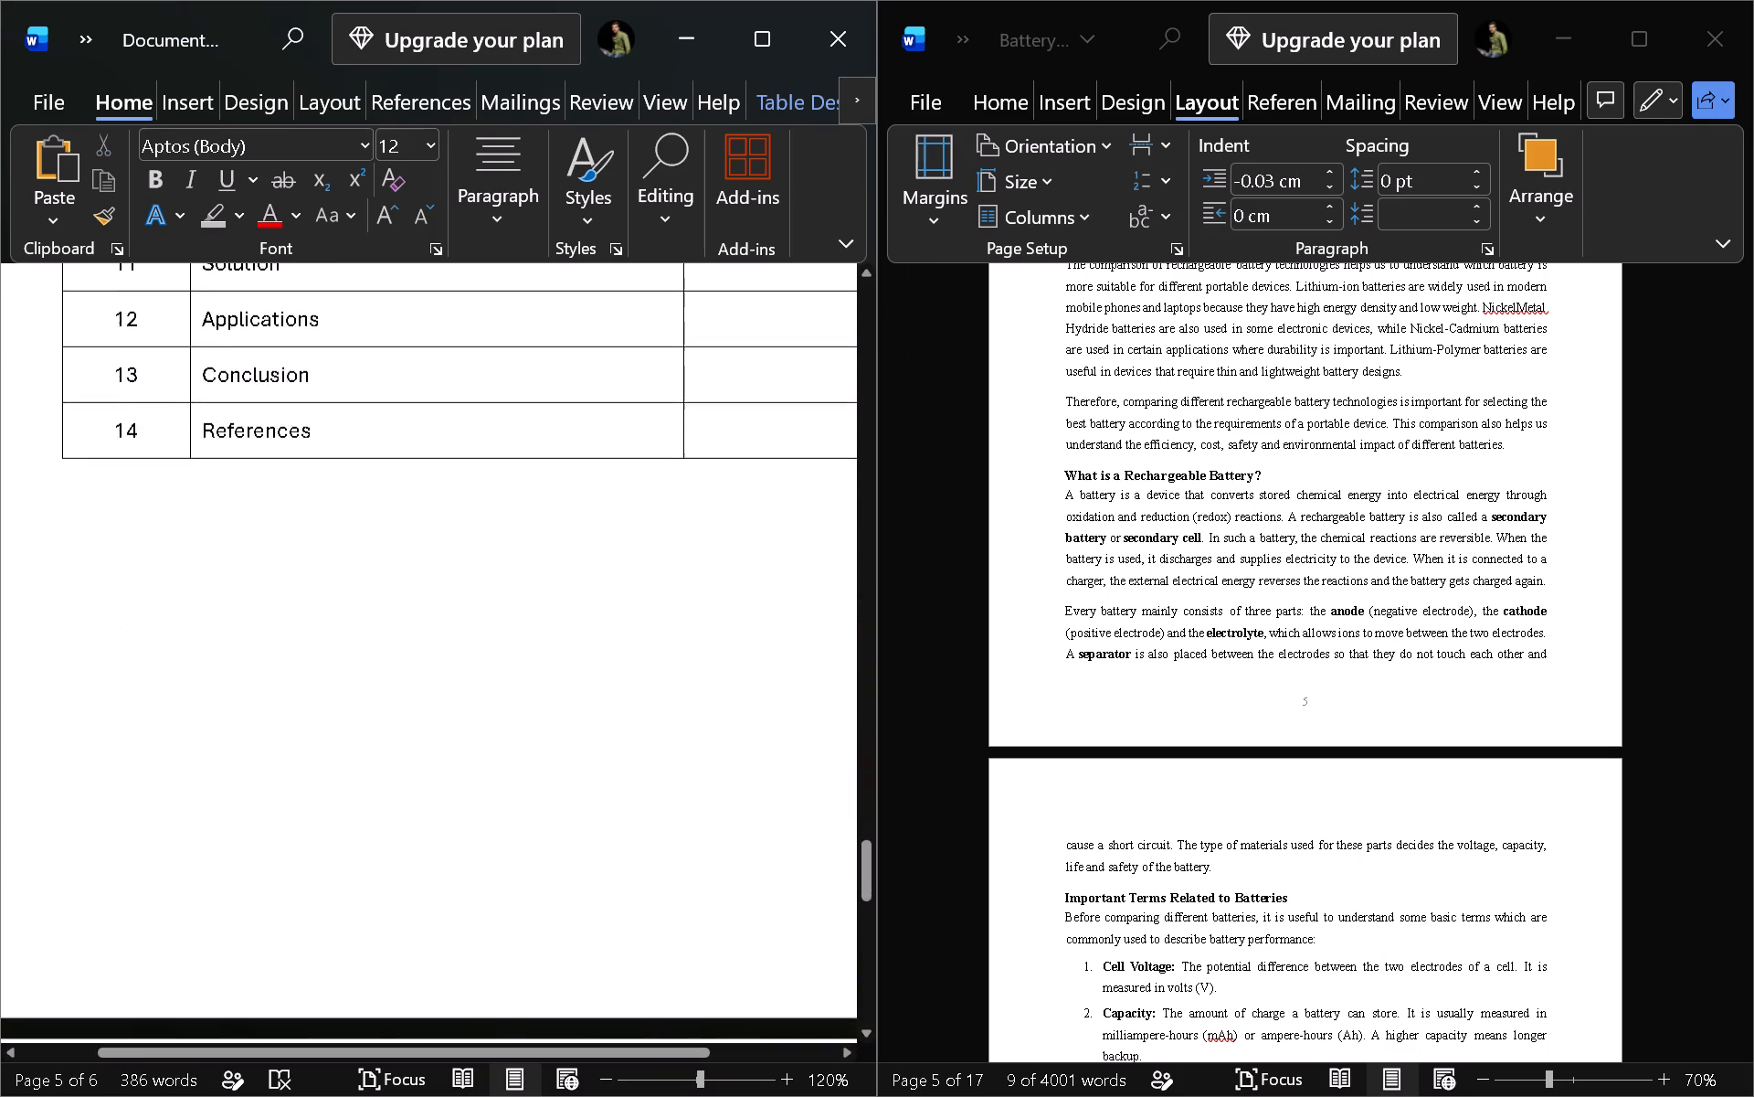
scroll(153, 852, "down", 15)
left_click(153, 852)
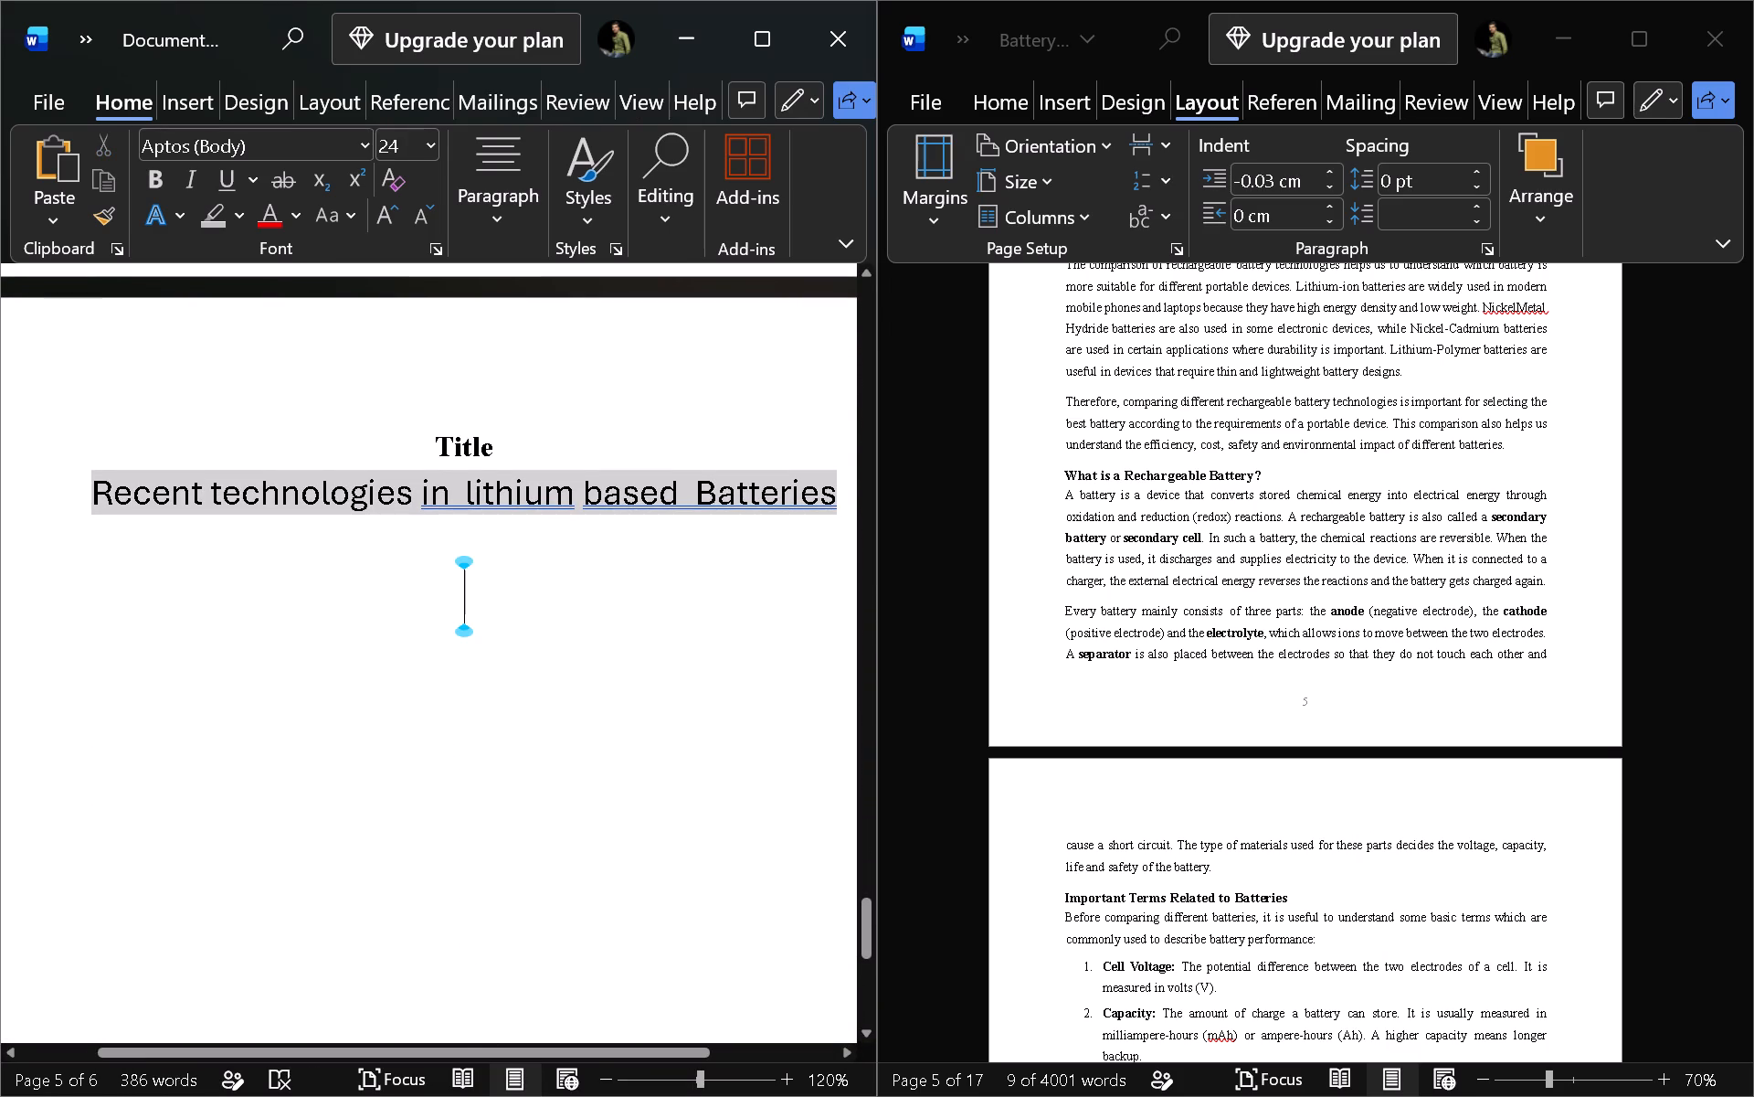
Check the font and size of the "1. Introduction" heading in the reference report.
scroll(1120, 596, "up", 20)
scroll(1120, 596, "up", 3)
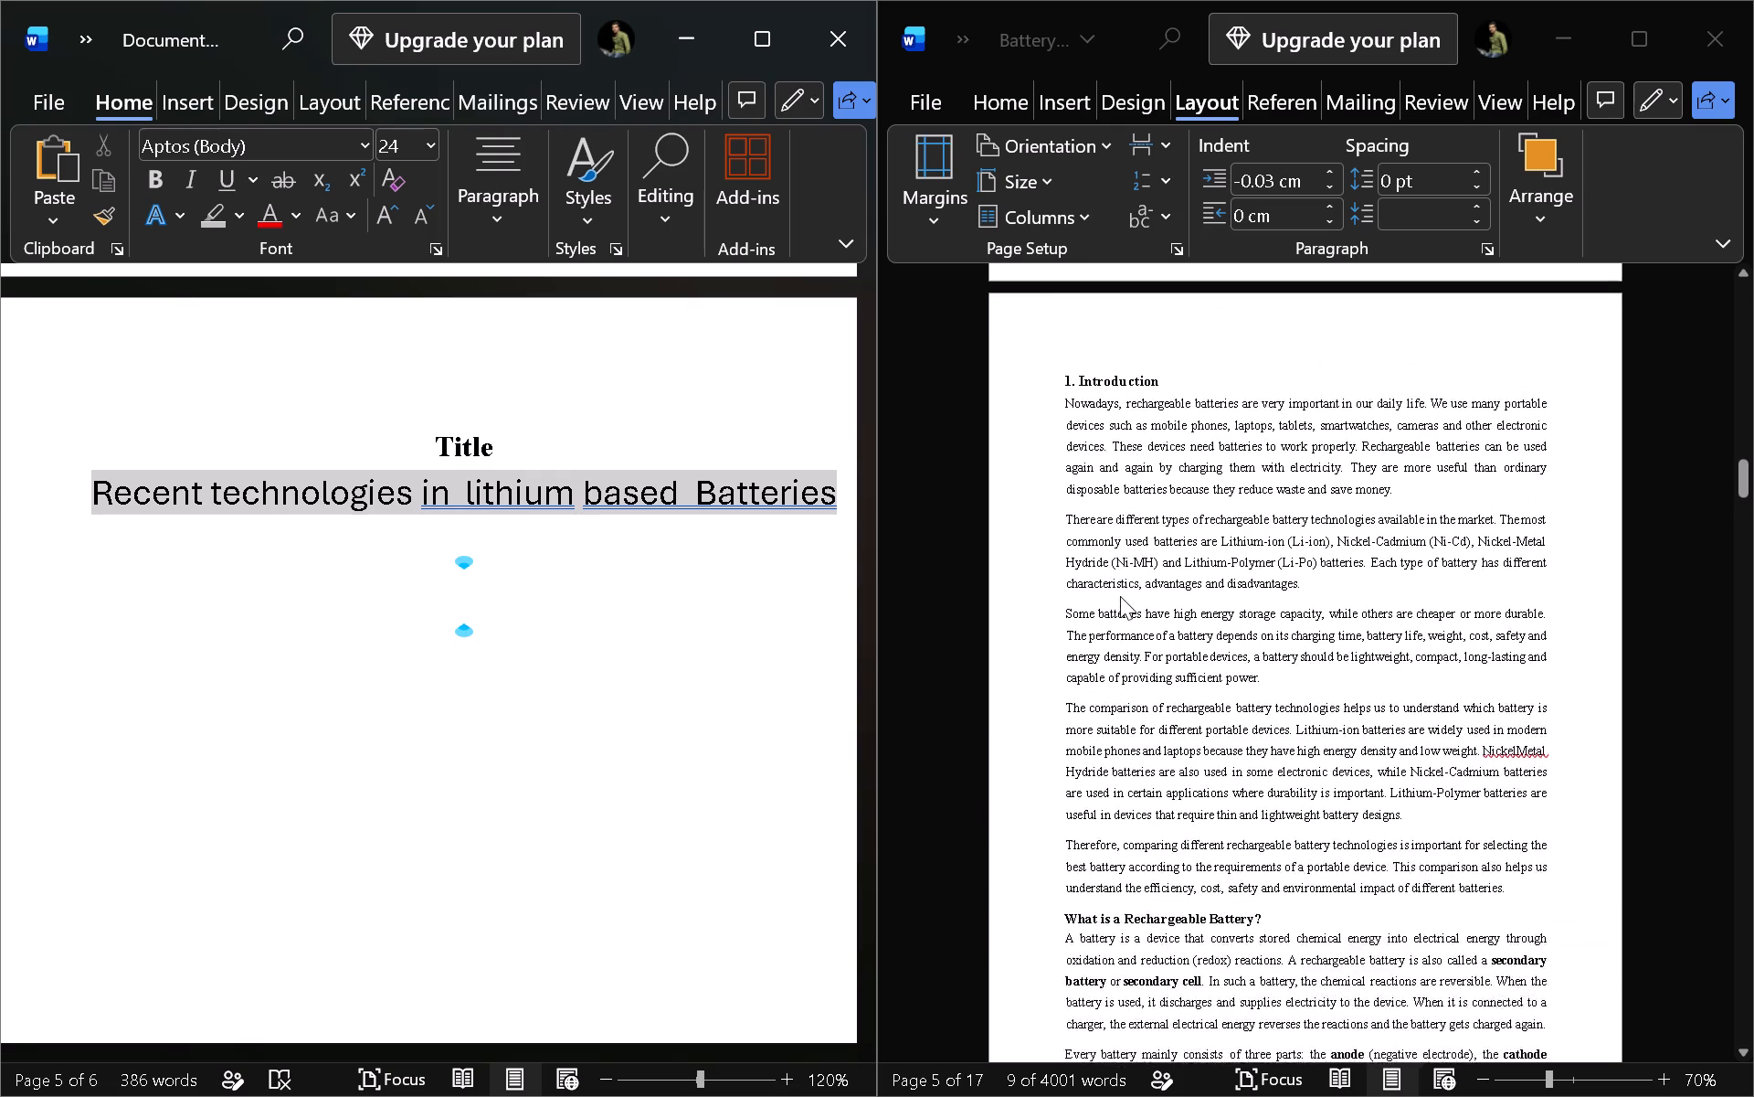
scroll(1120, 596, "up", 2)
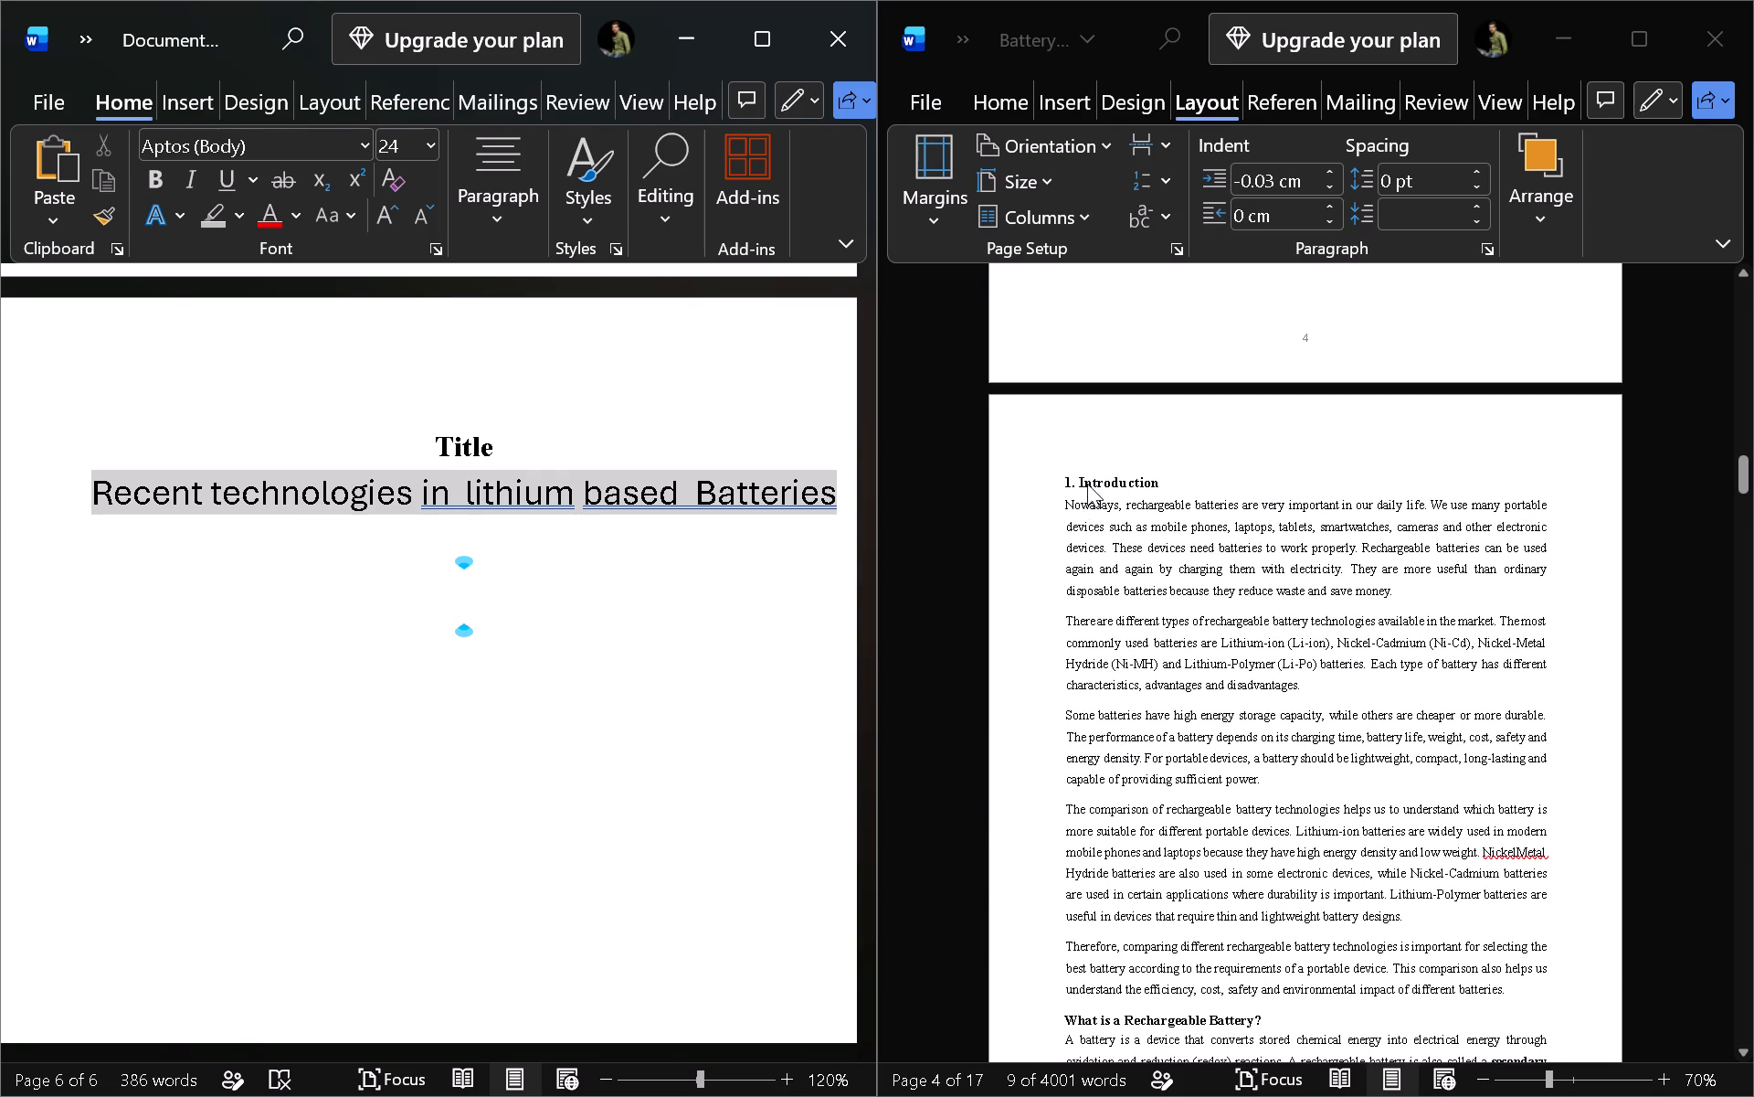
triple_click(1086, 484)
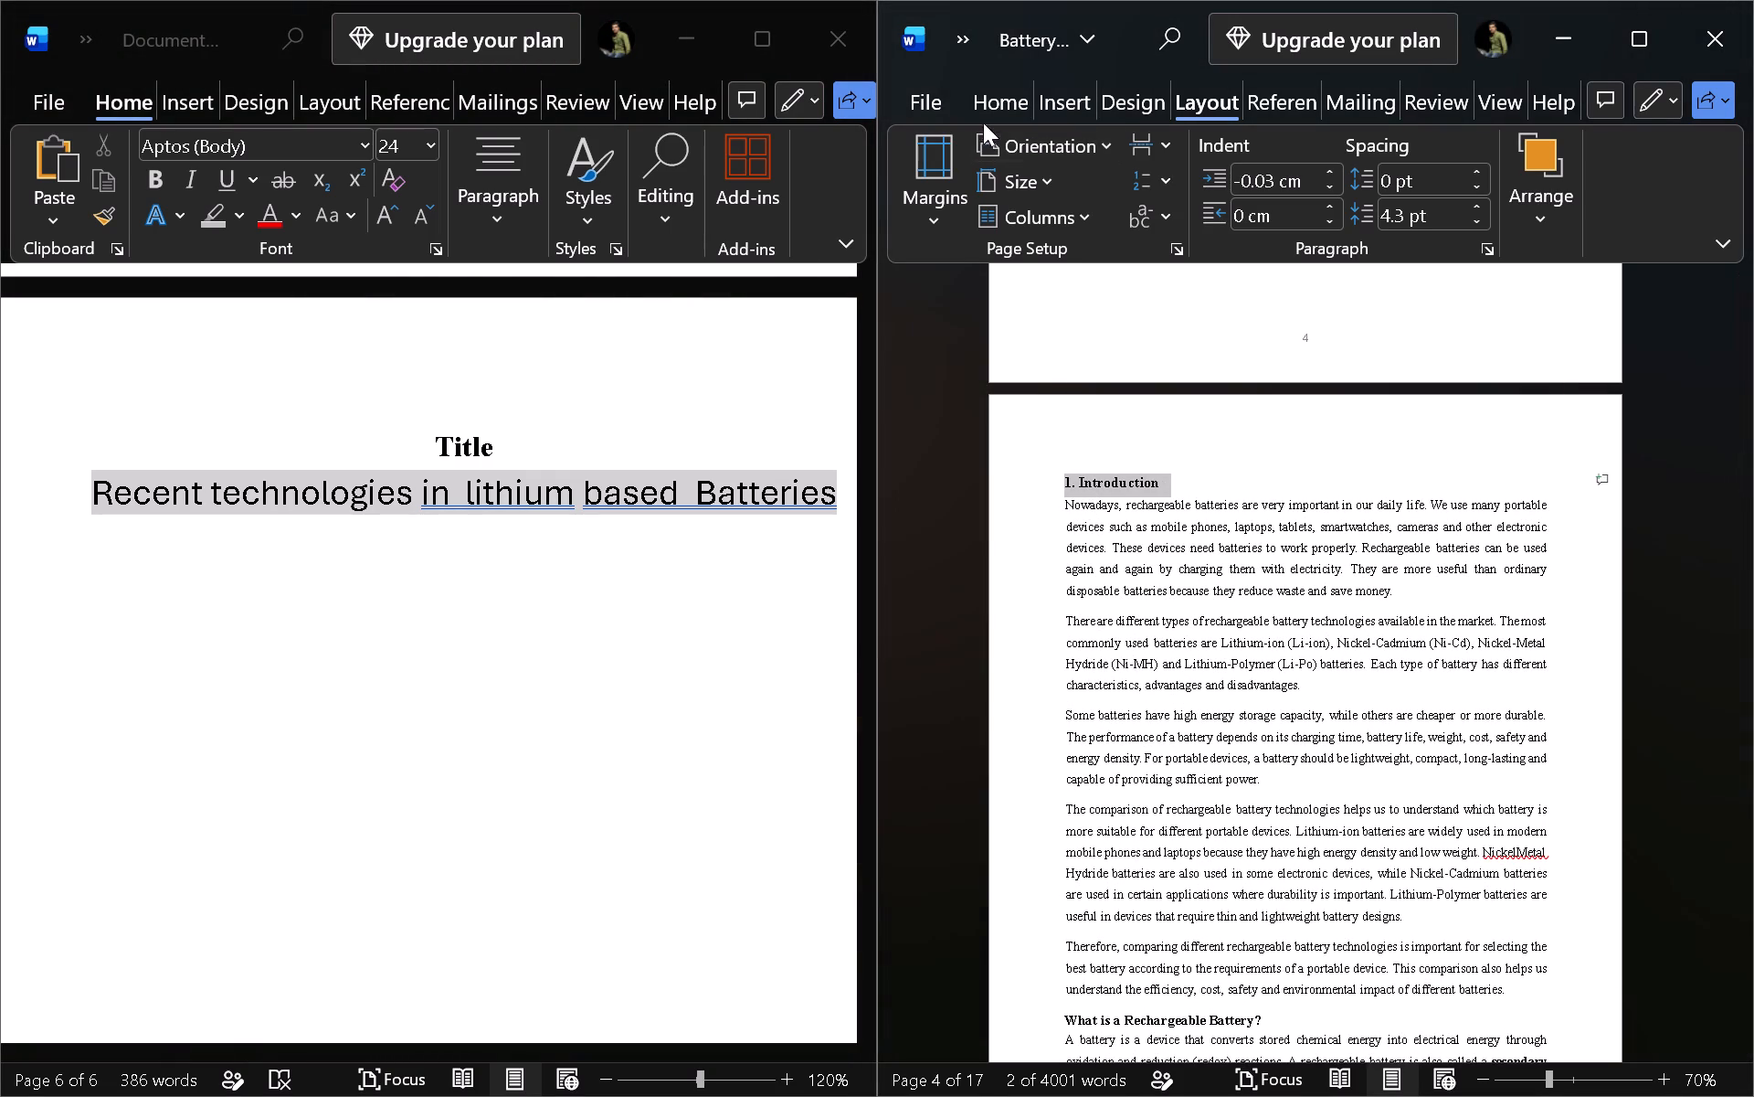
left_click(985, 106)
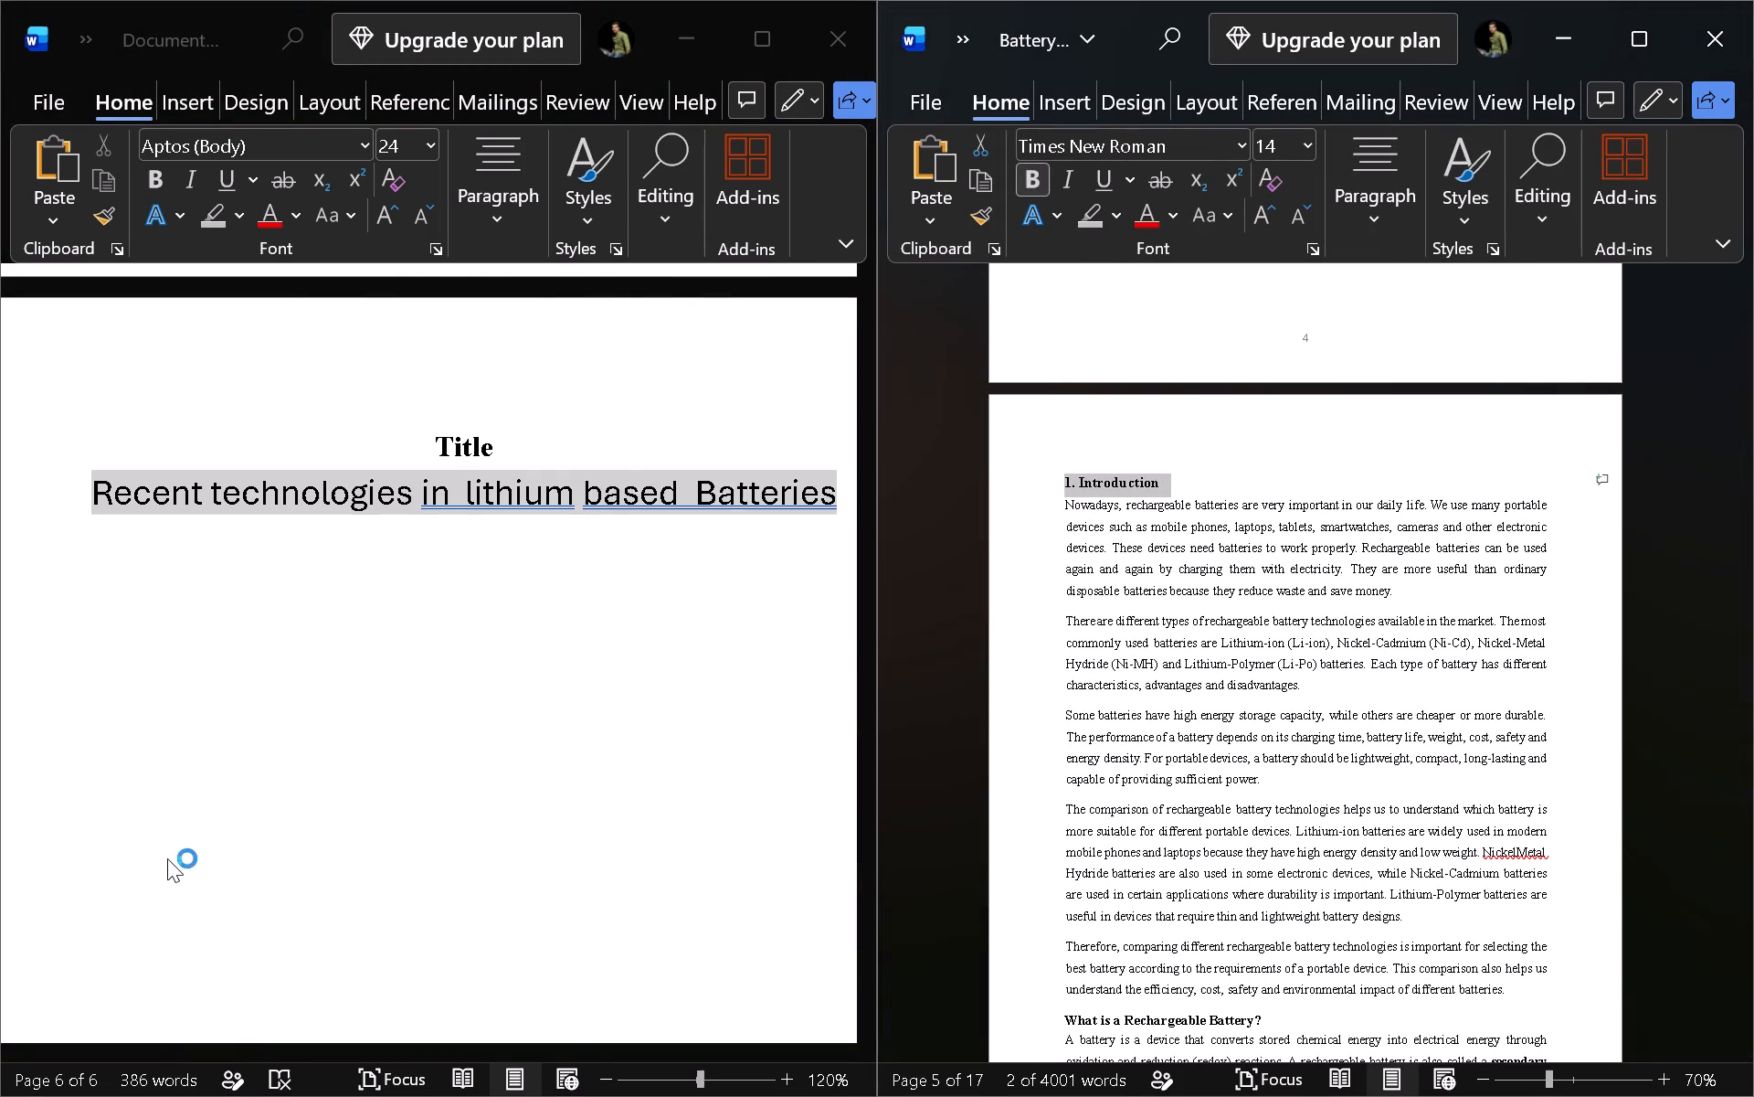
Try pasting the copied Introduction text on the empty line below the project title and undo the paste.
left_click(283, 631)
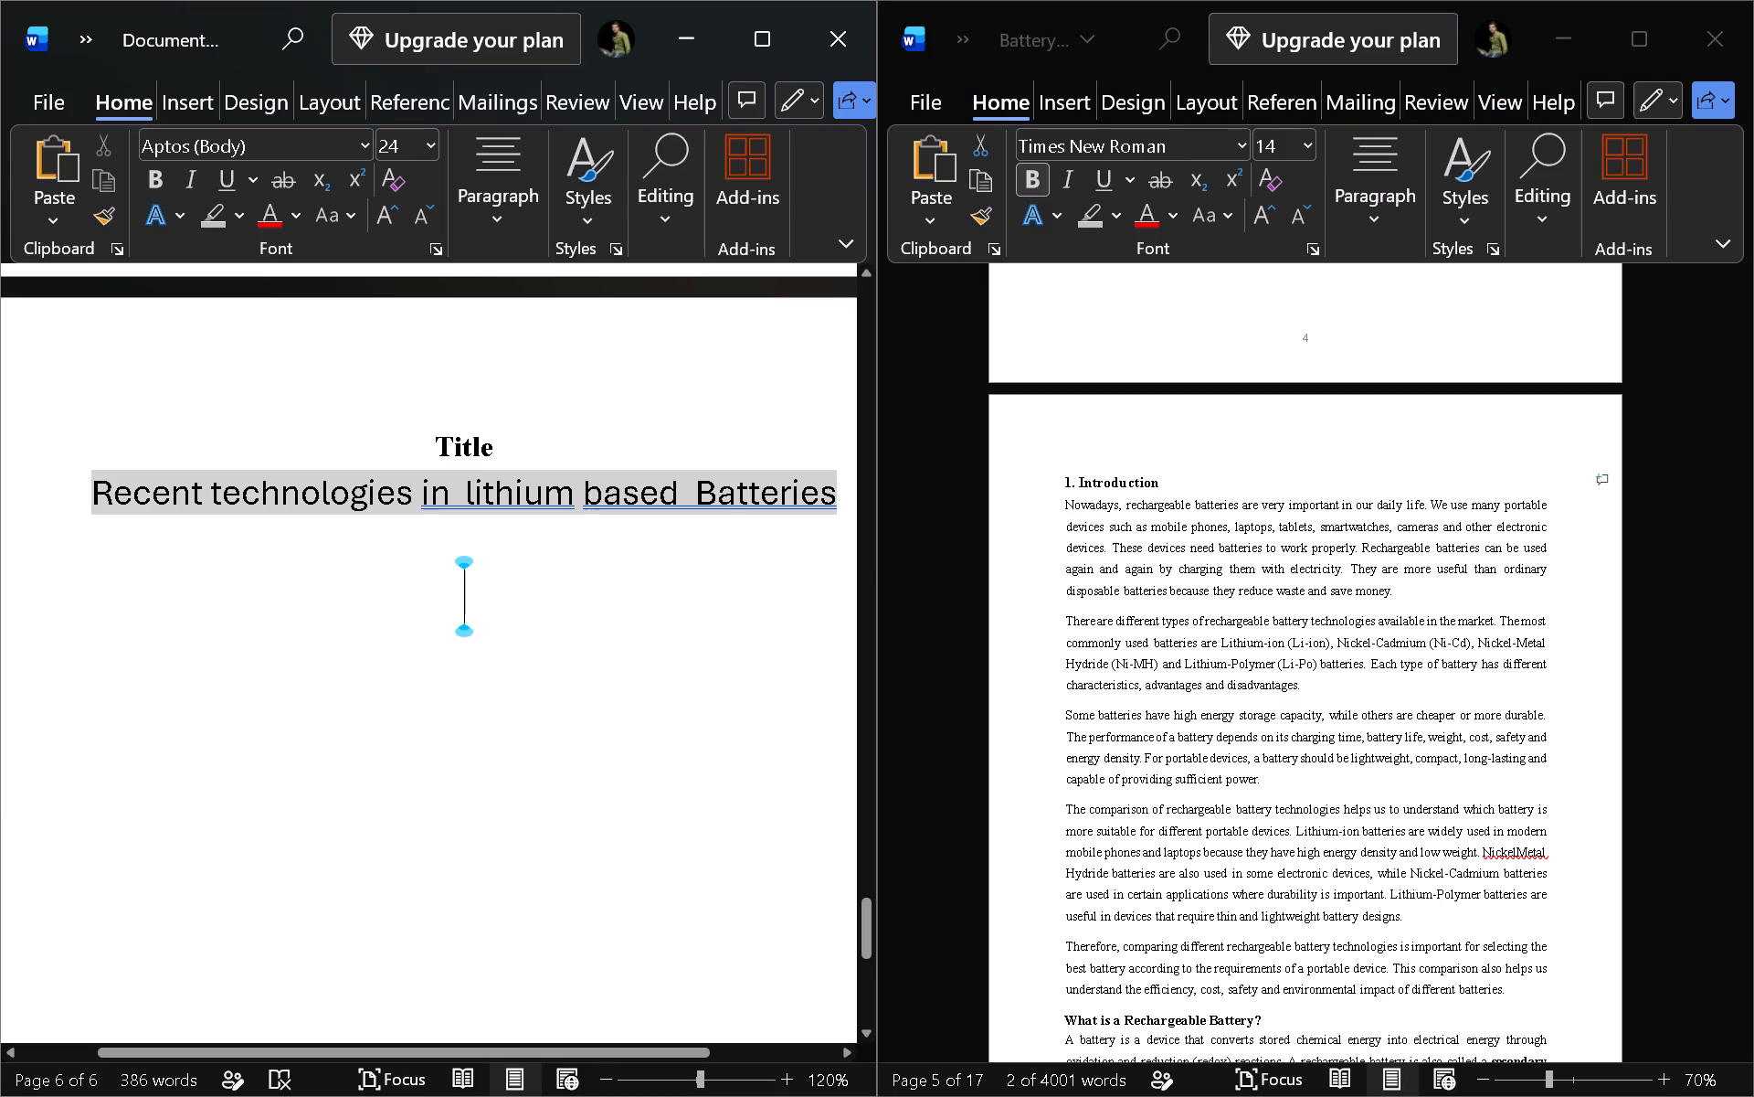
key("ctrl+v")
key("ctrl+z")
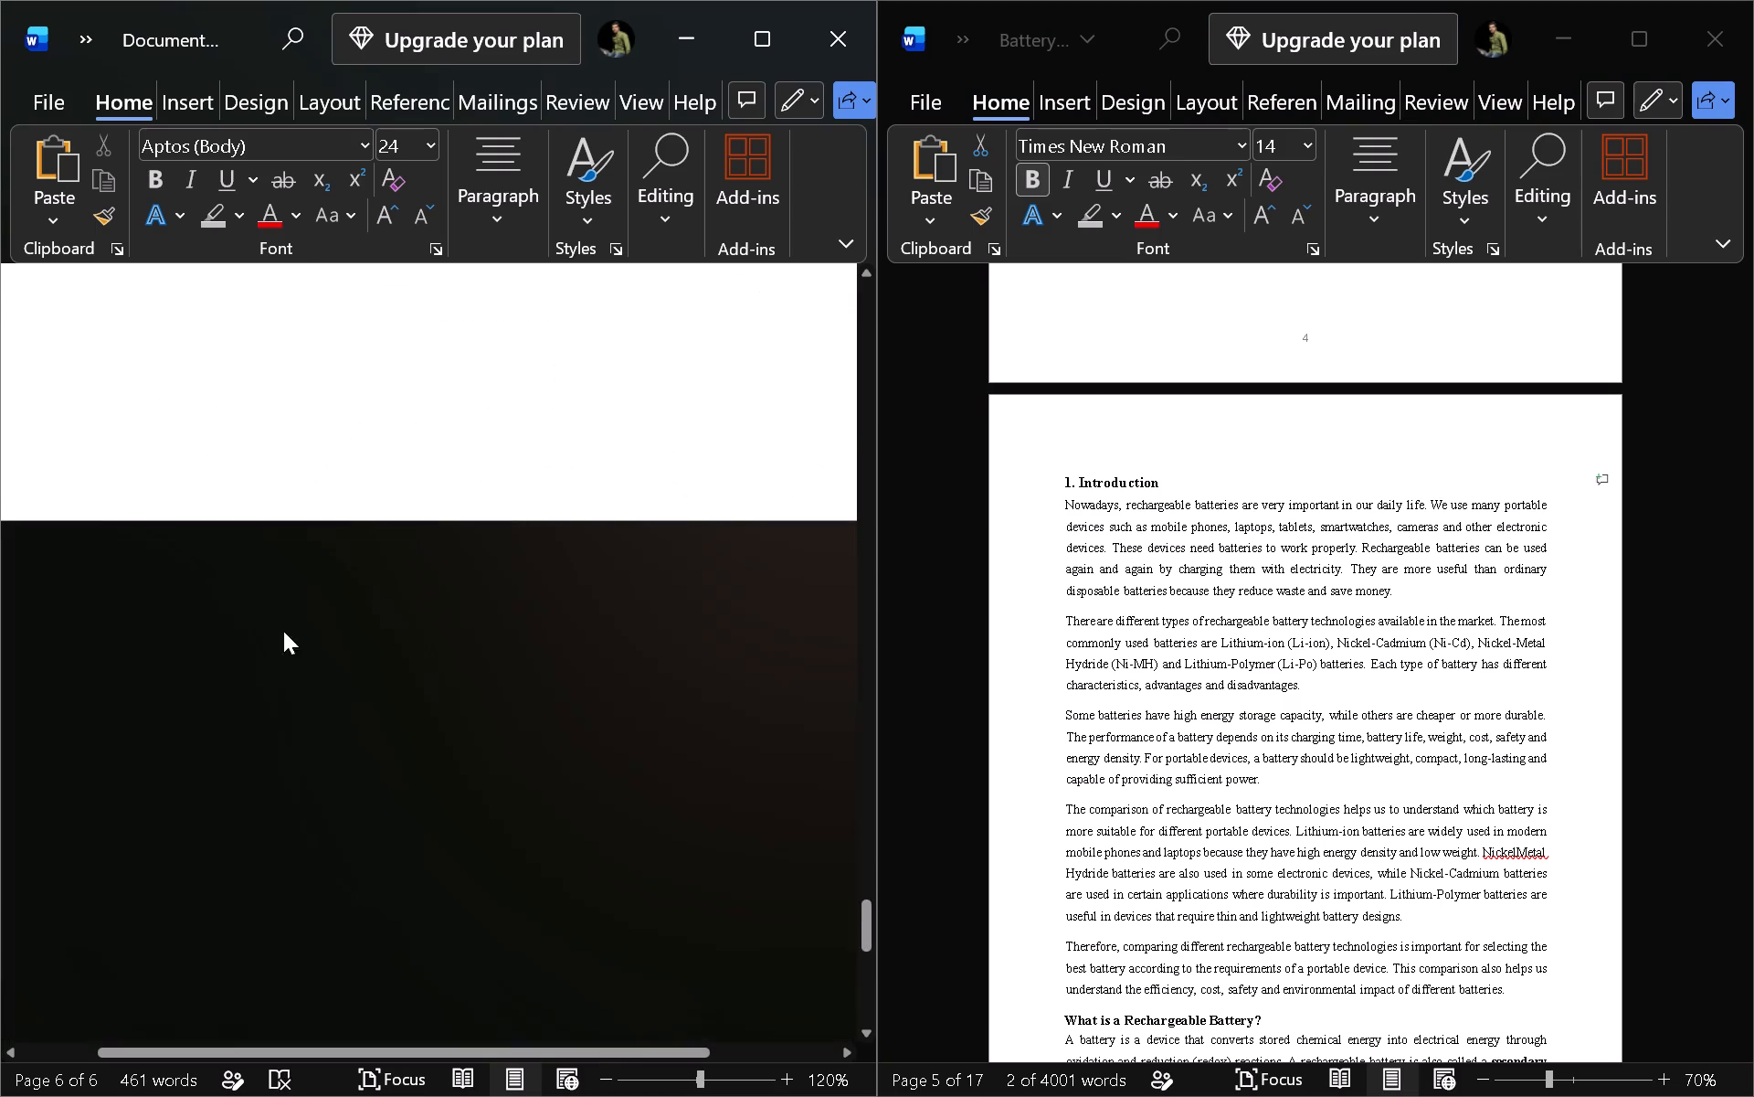
Match the empty line below the project title to the reference body text size of 12 and left-align it.
left_click(394, 147)
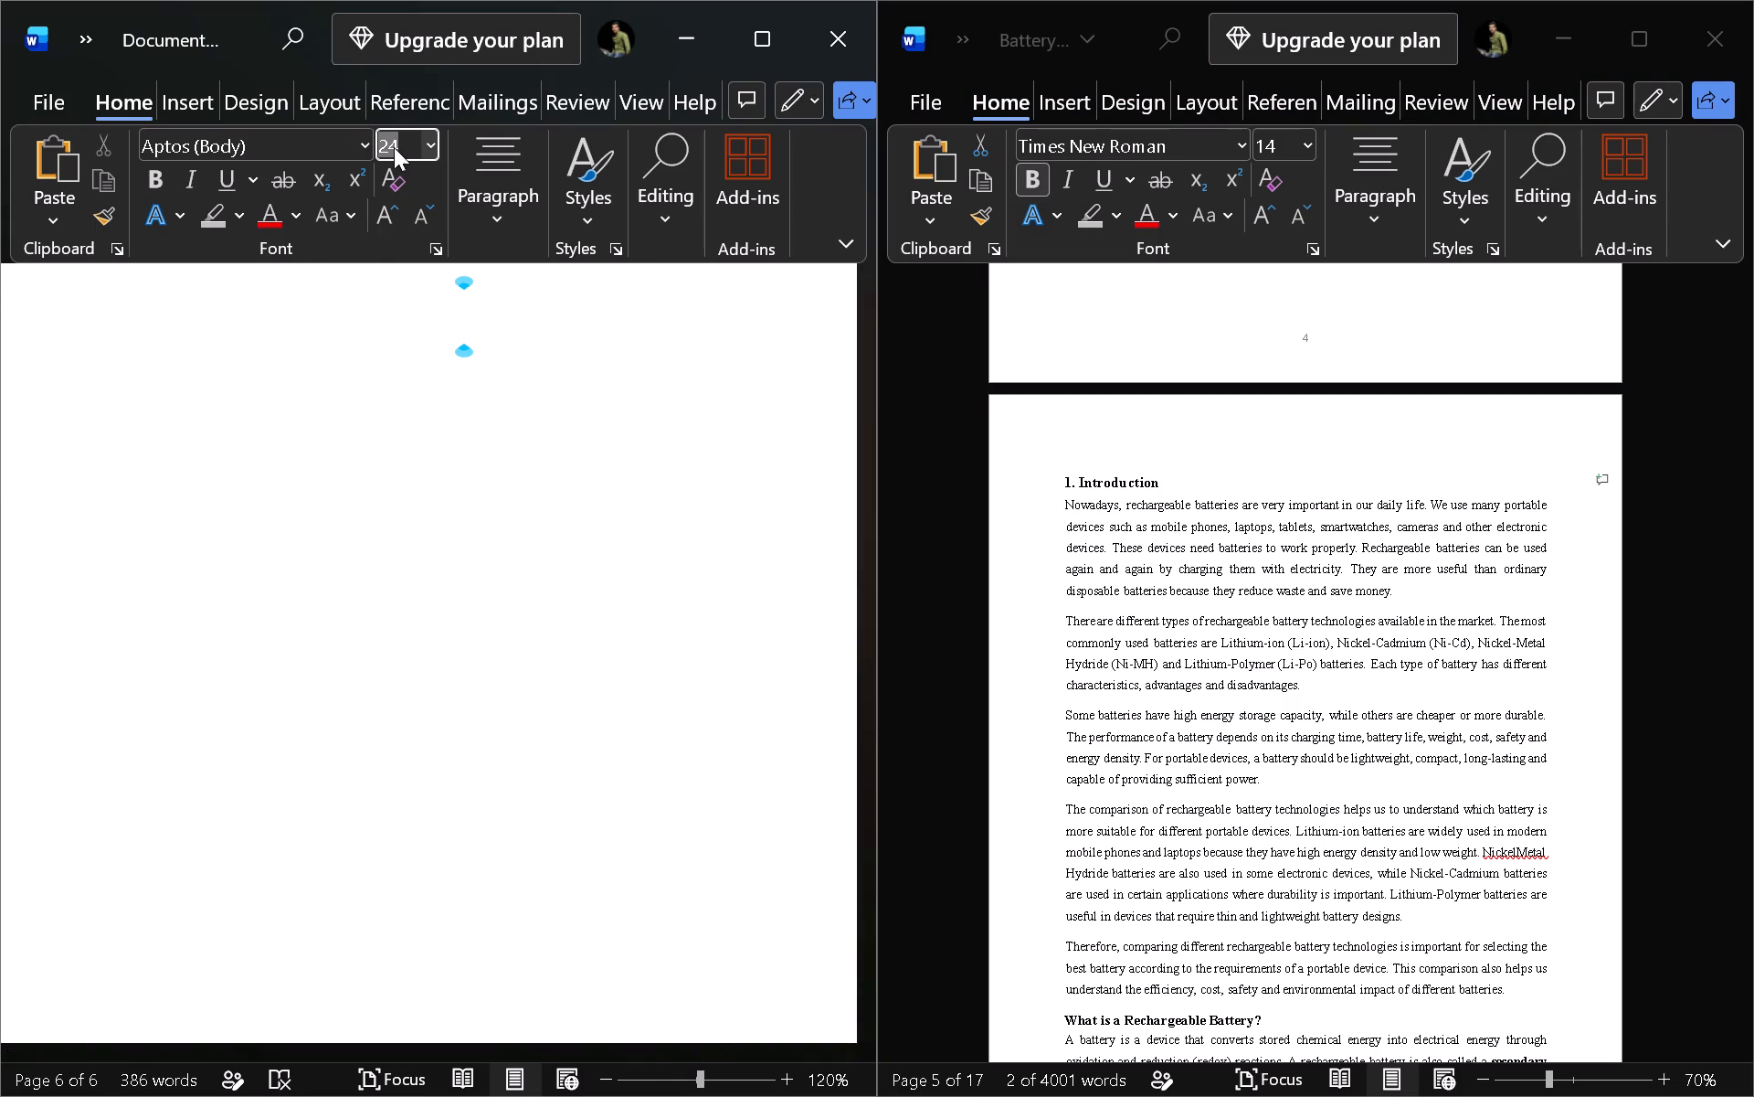
left_click(427, 147)
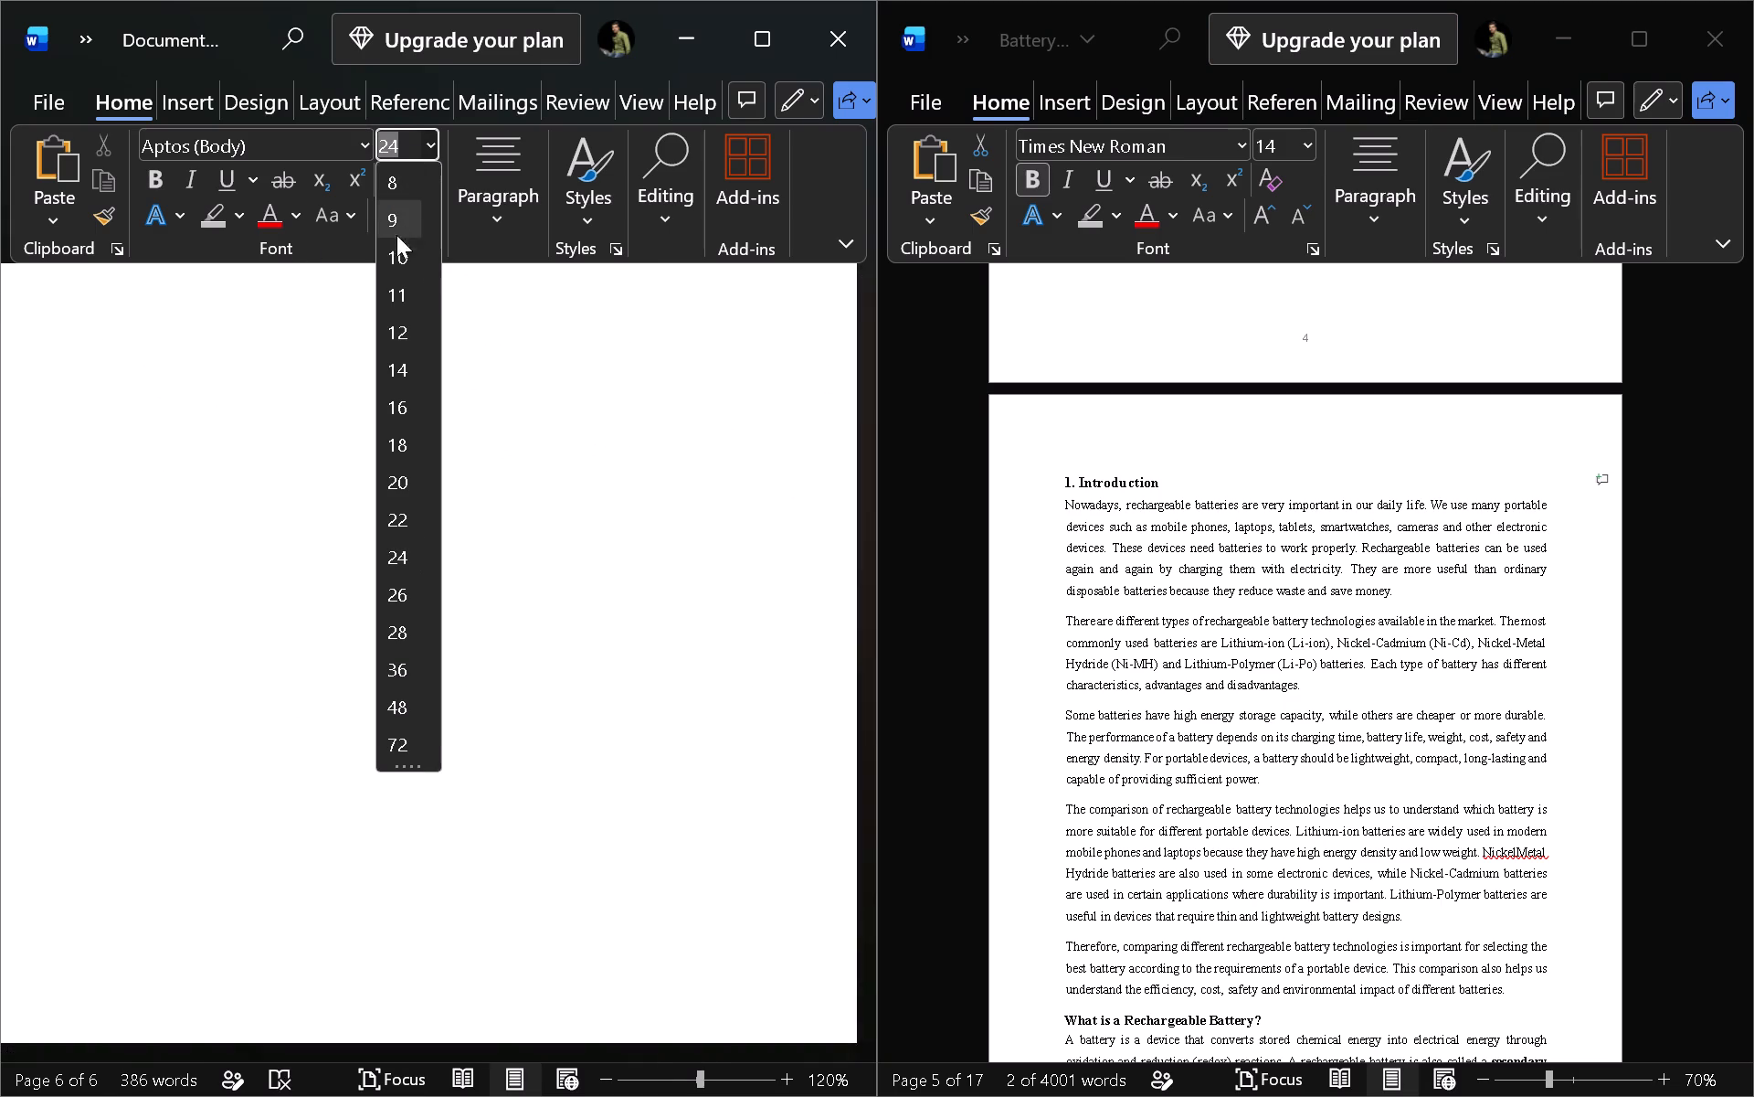
double_click(1086, 477)
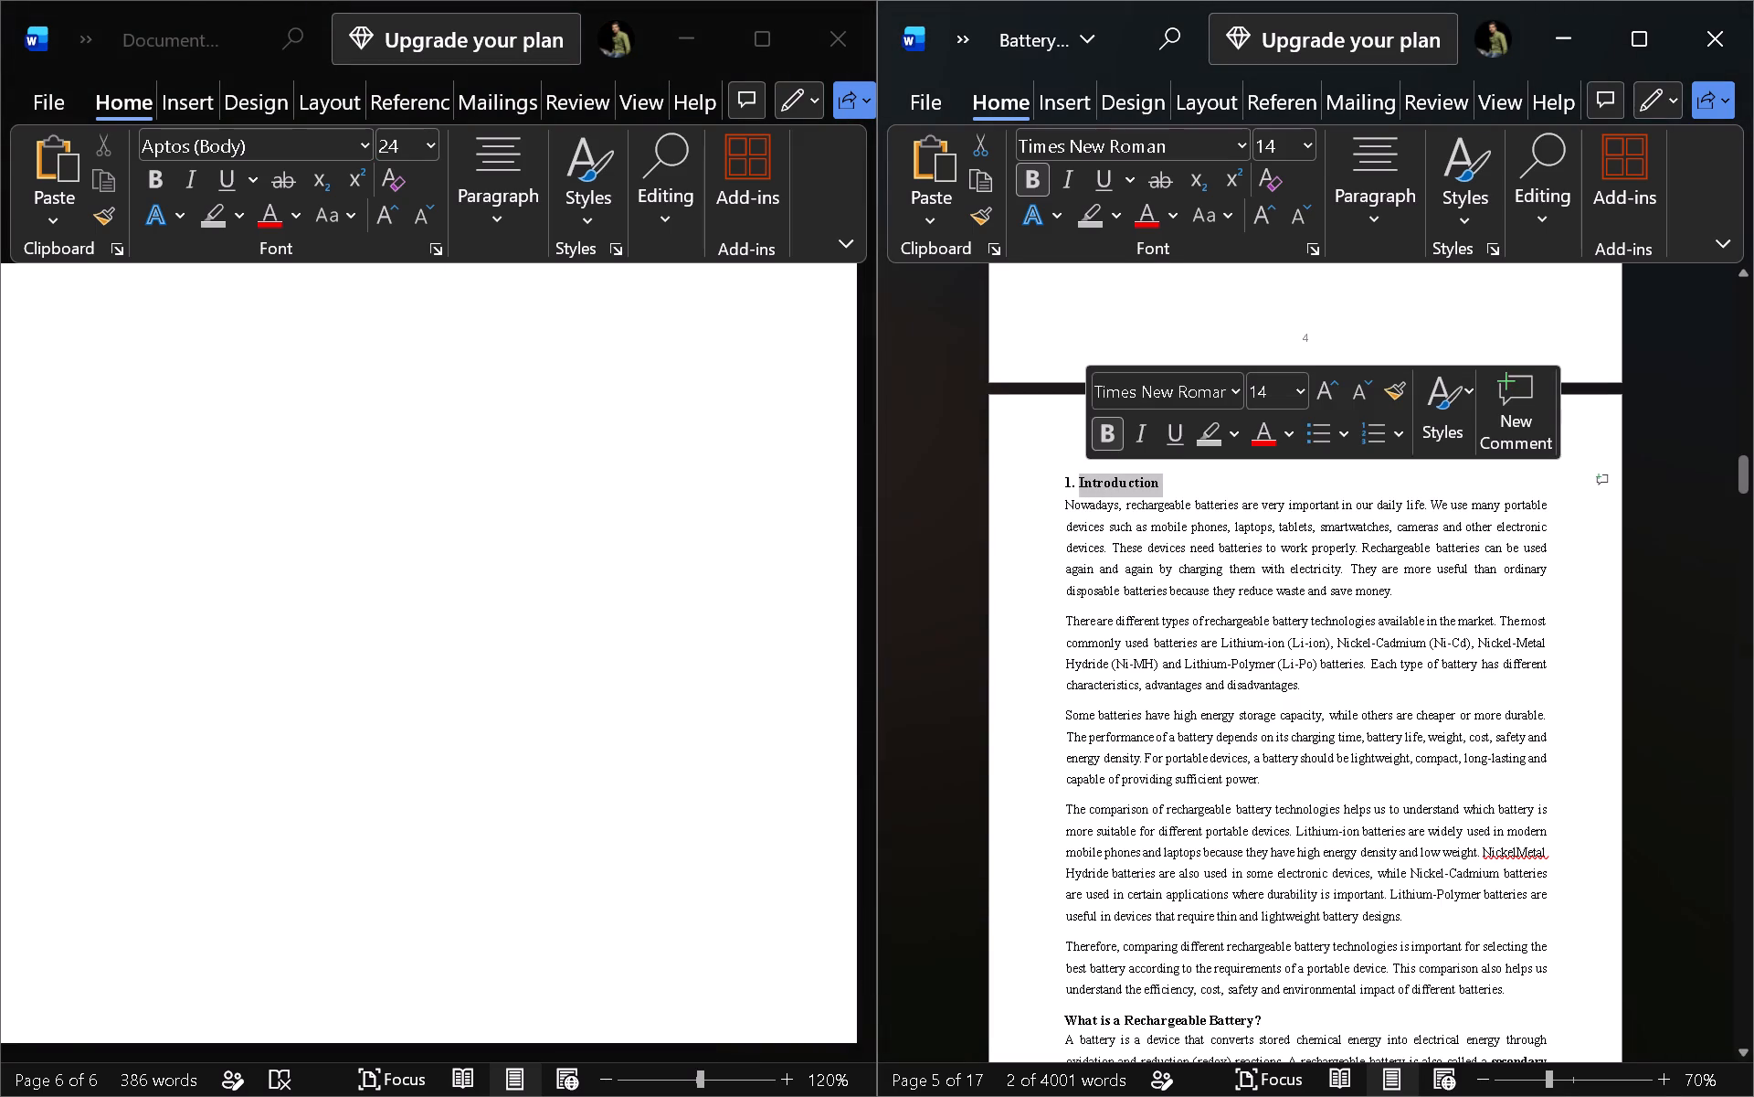
double_click(1137, 511)
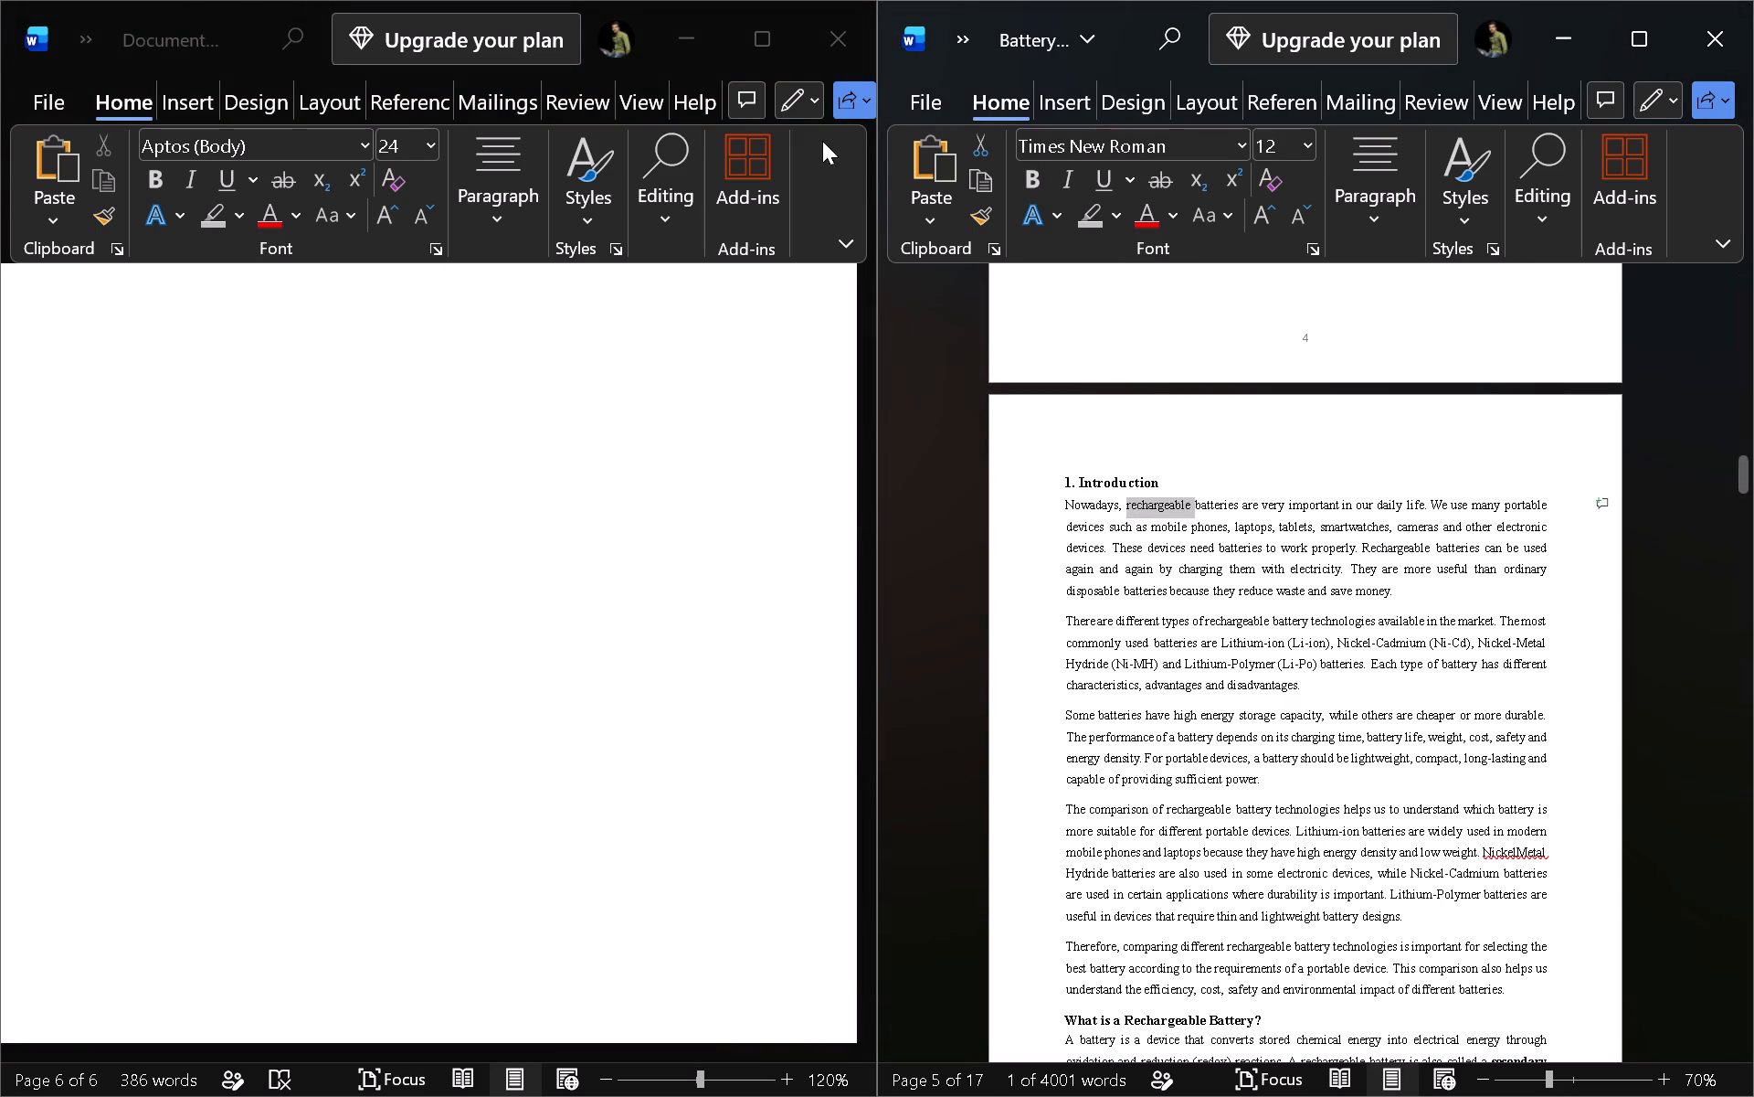
left_click(407, 142)
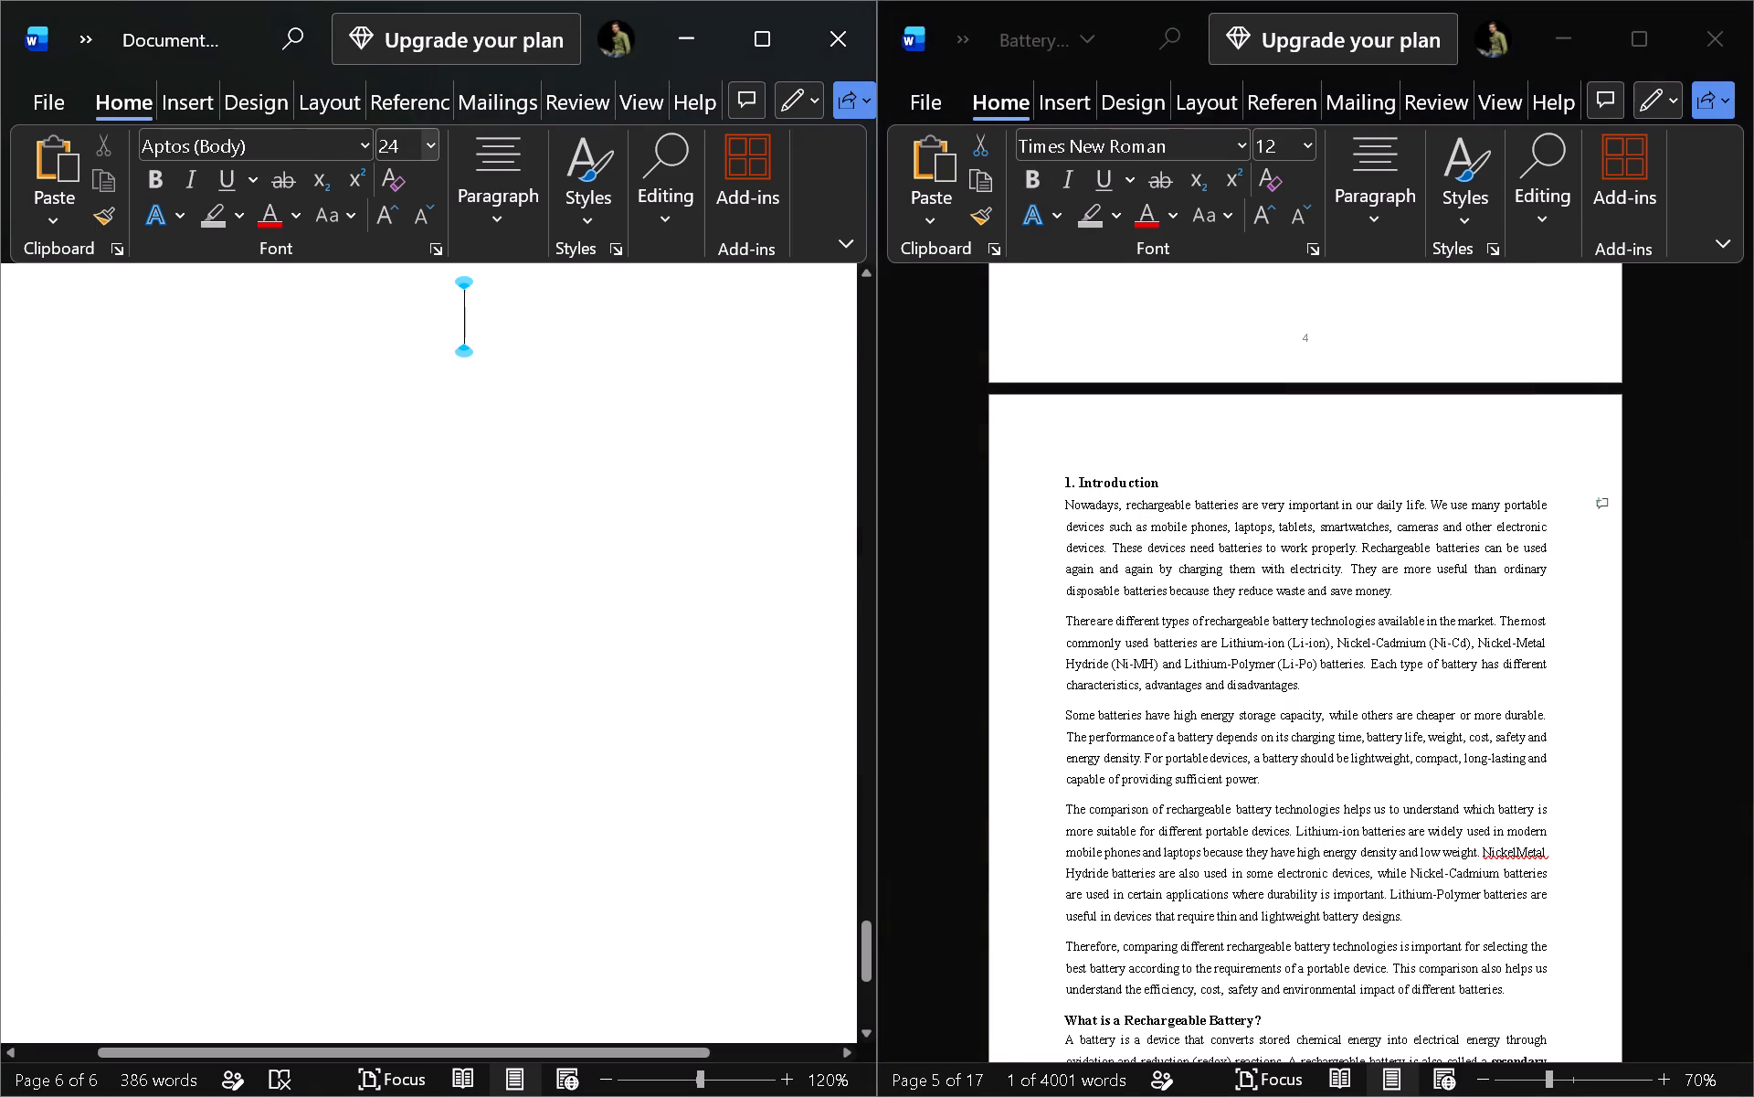
left_click(428, 145)
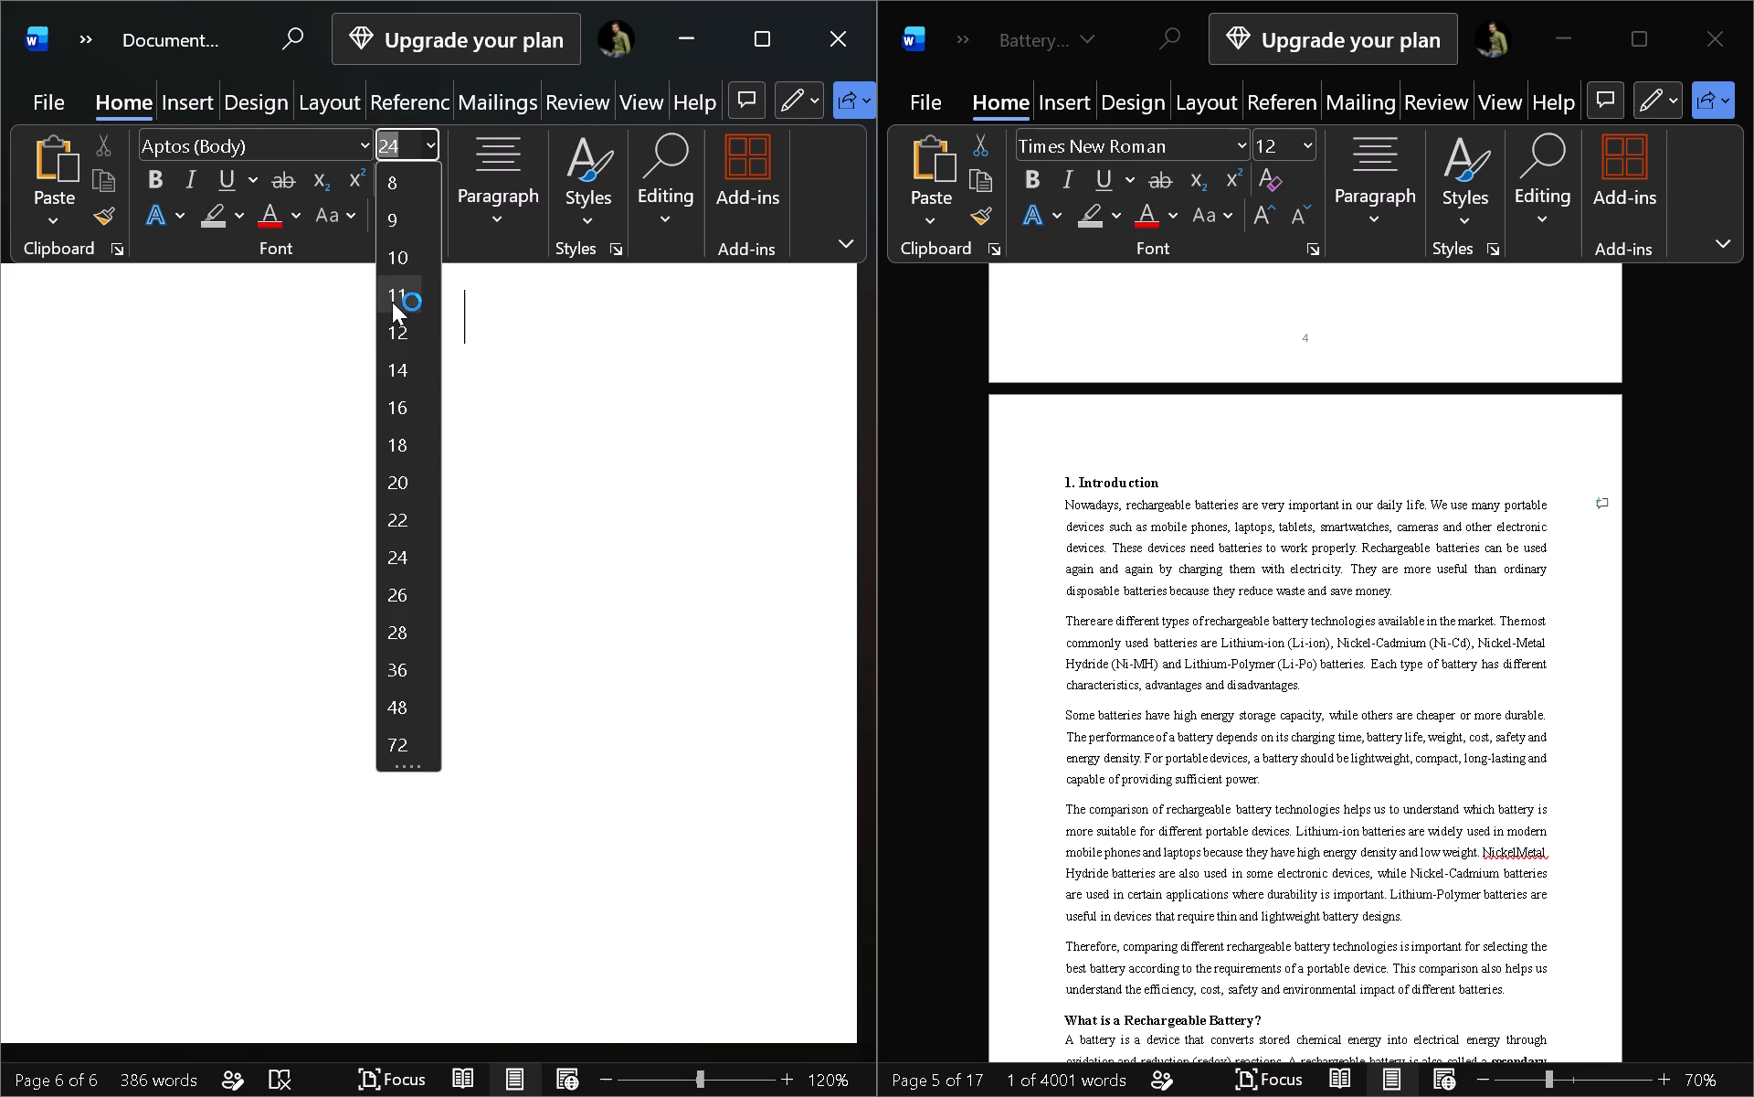
left_click(395, 330)
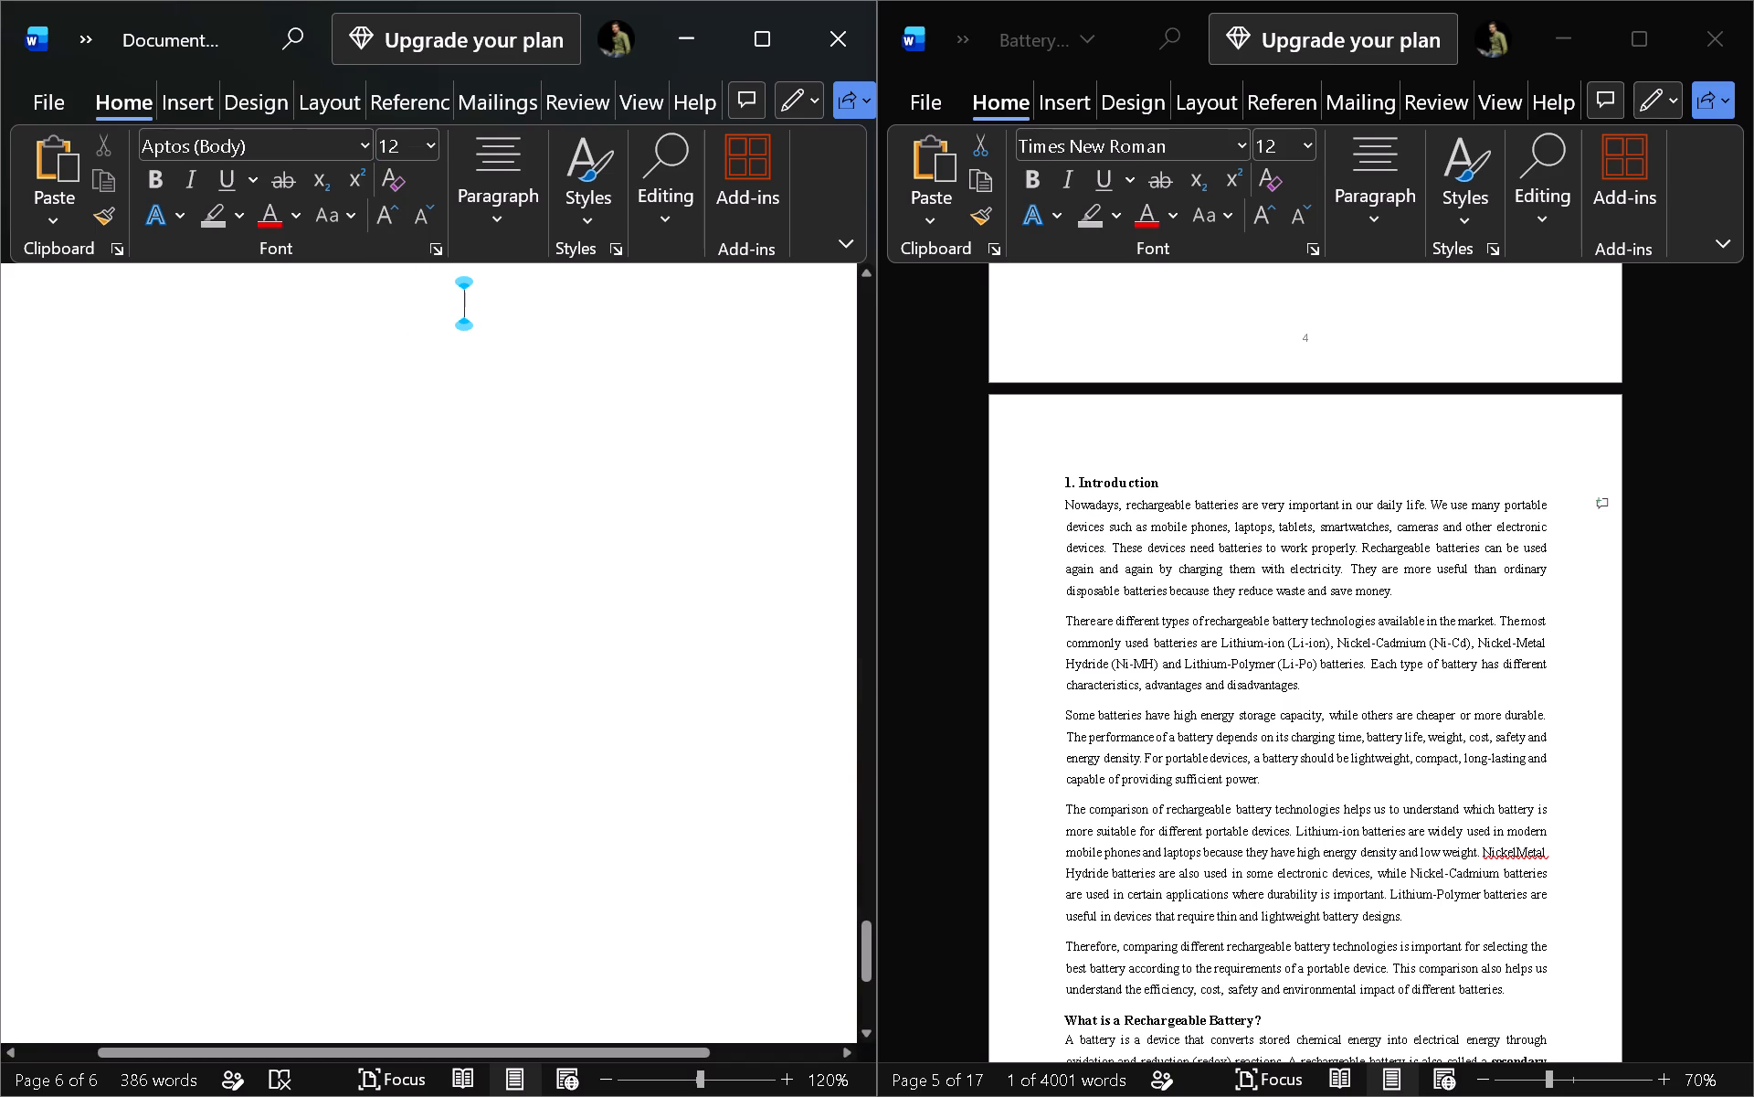
scroll(292, 352, "up", 6)
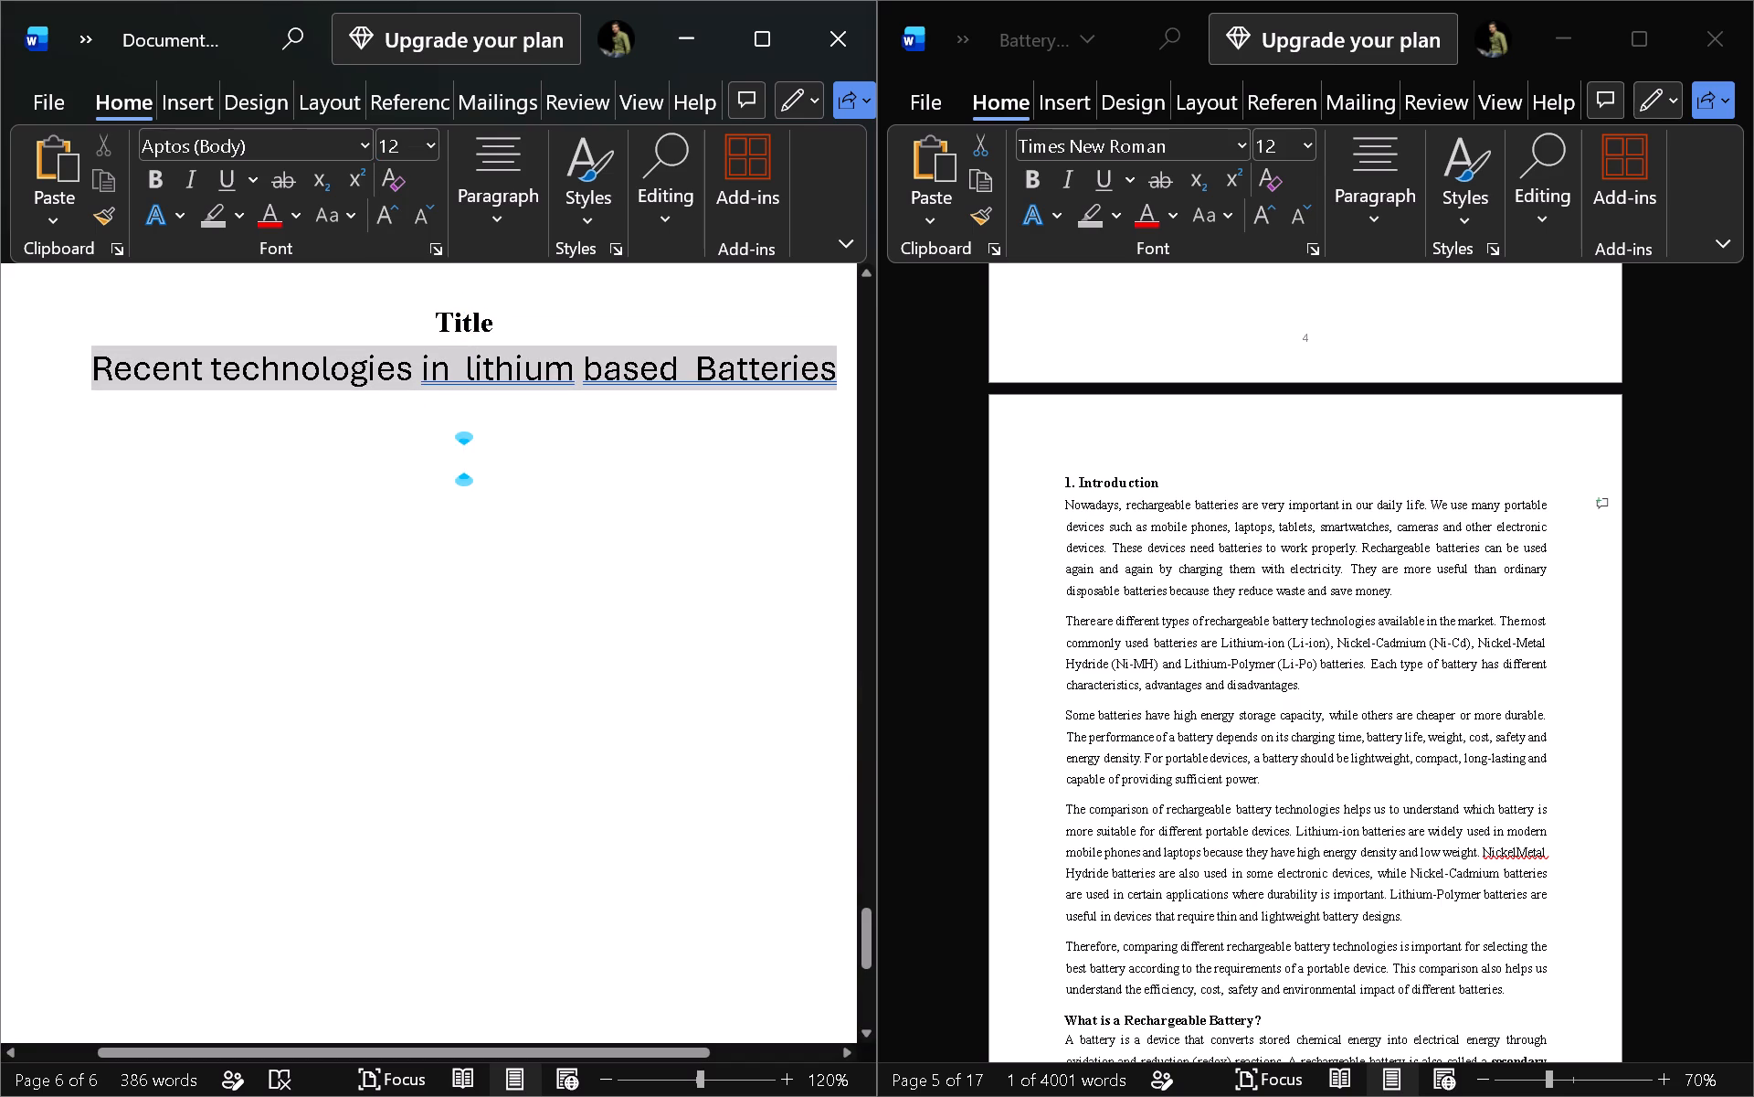
left_click(506, 196)
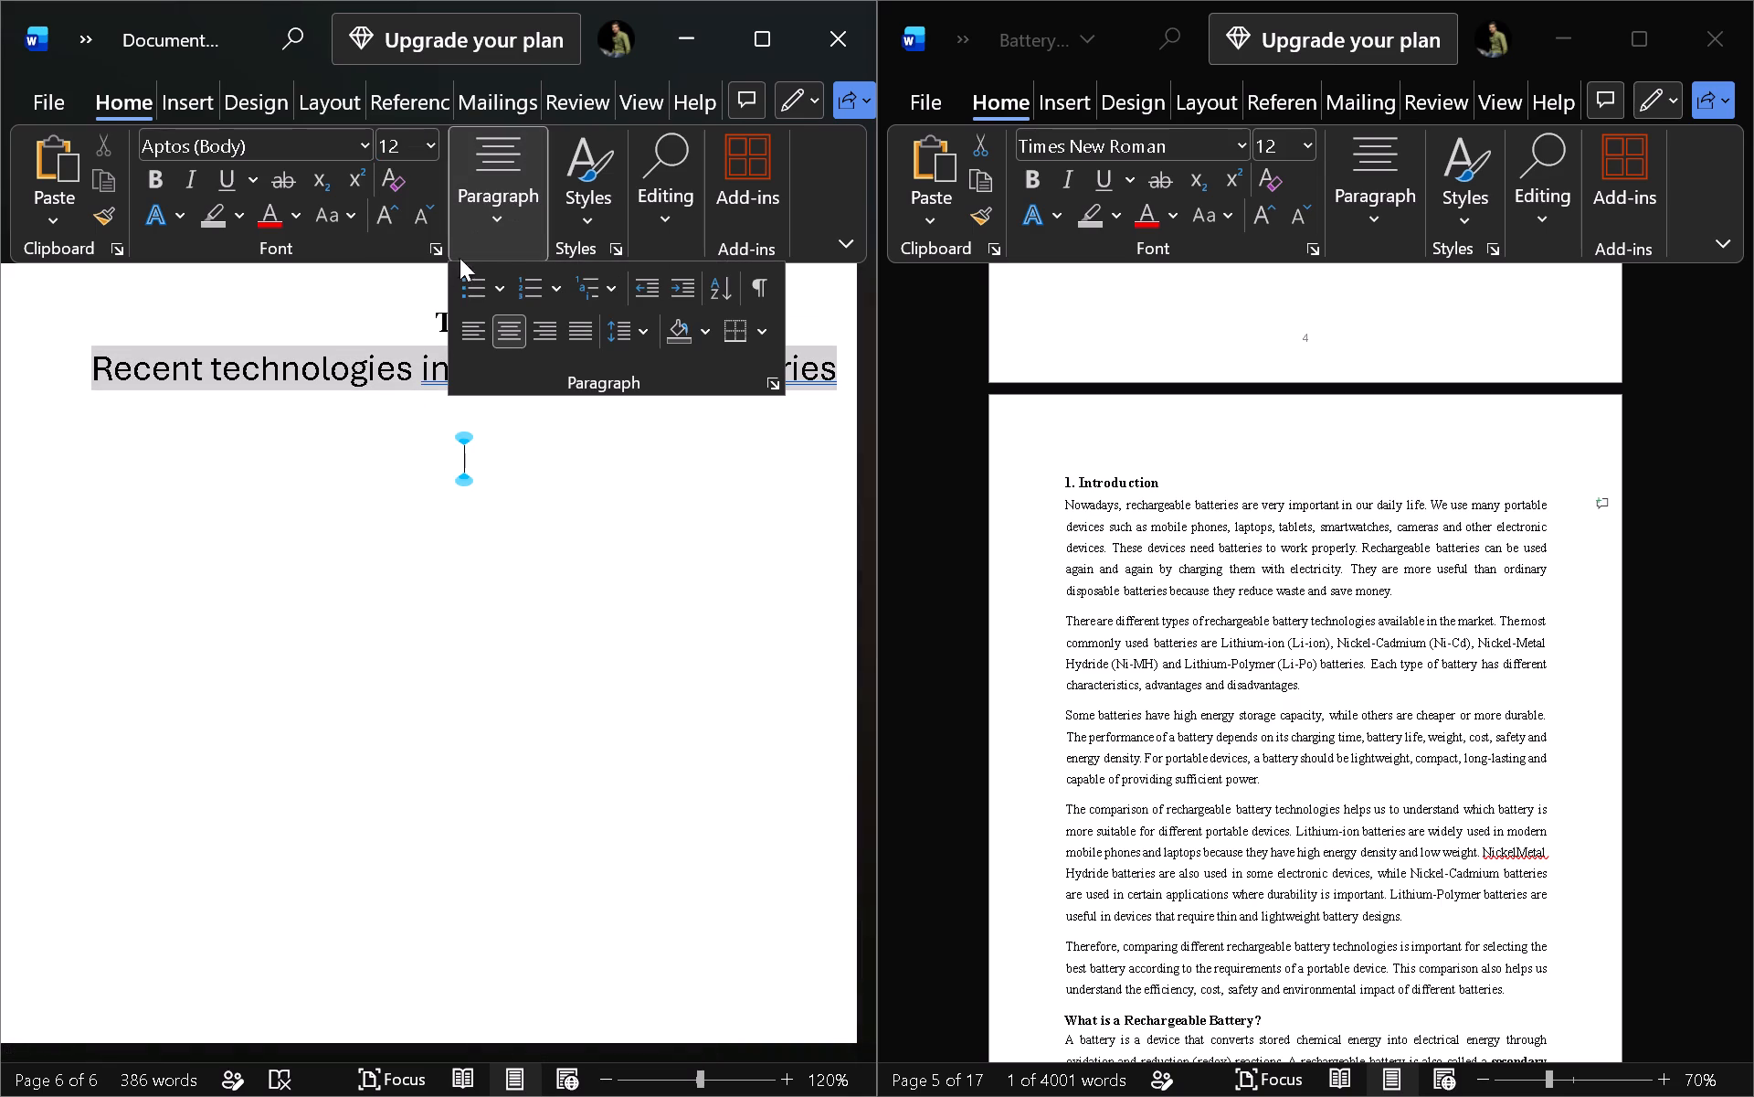
left_click(475, 318)
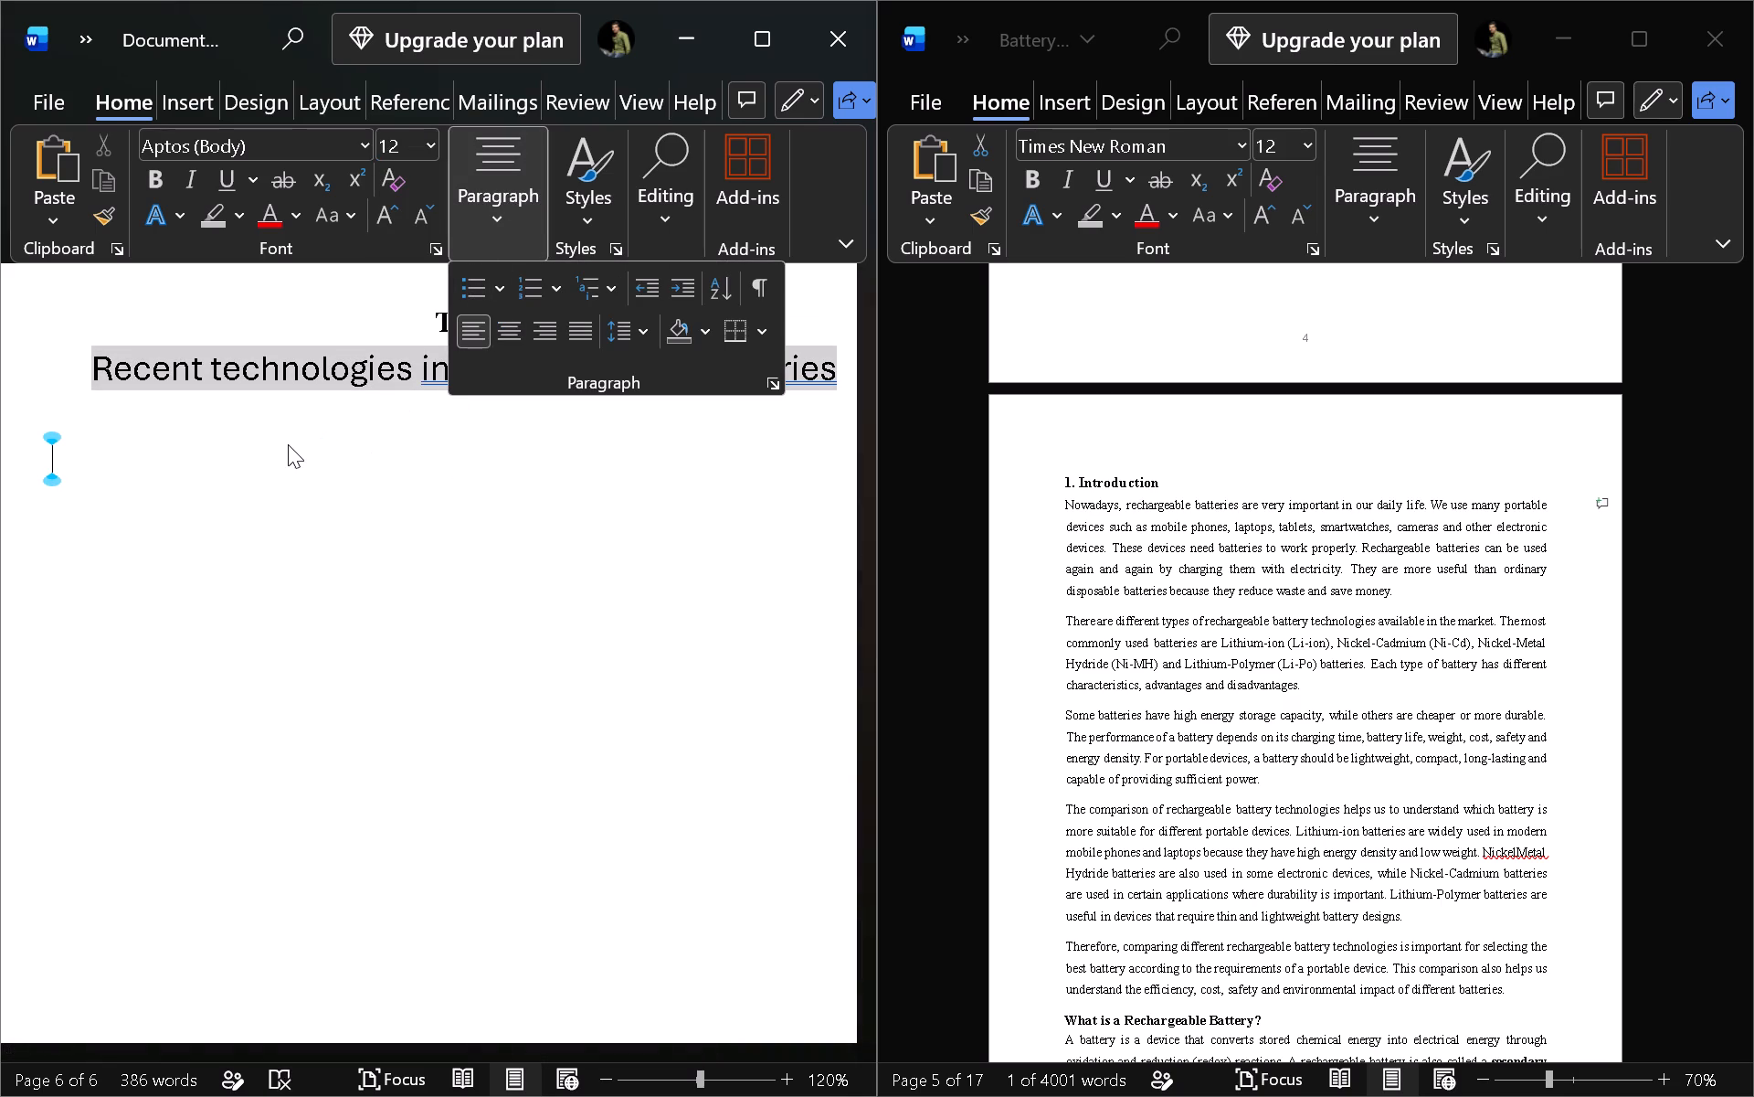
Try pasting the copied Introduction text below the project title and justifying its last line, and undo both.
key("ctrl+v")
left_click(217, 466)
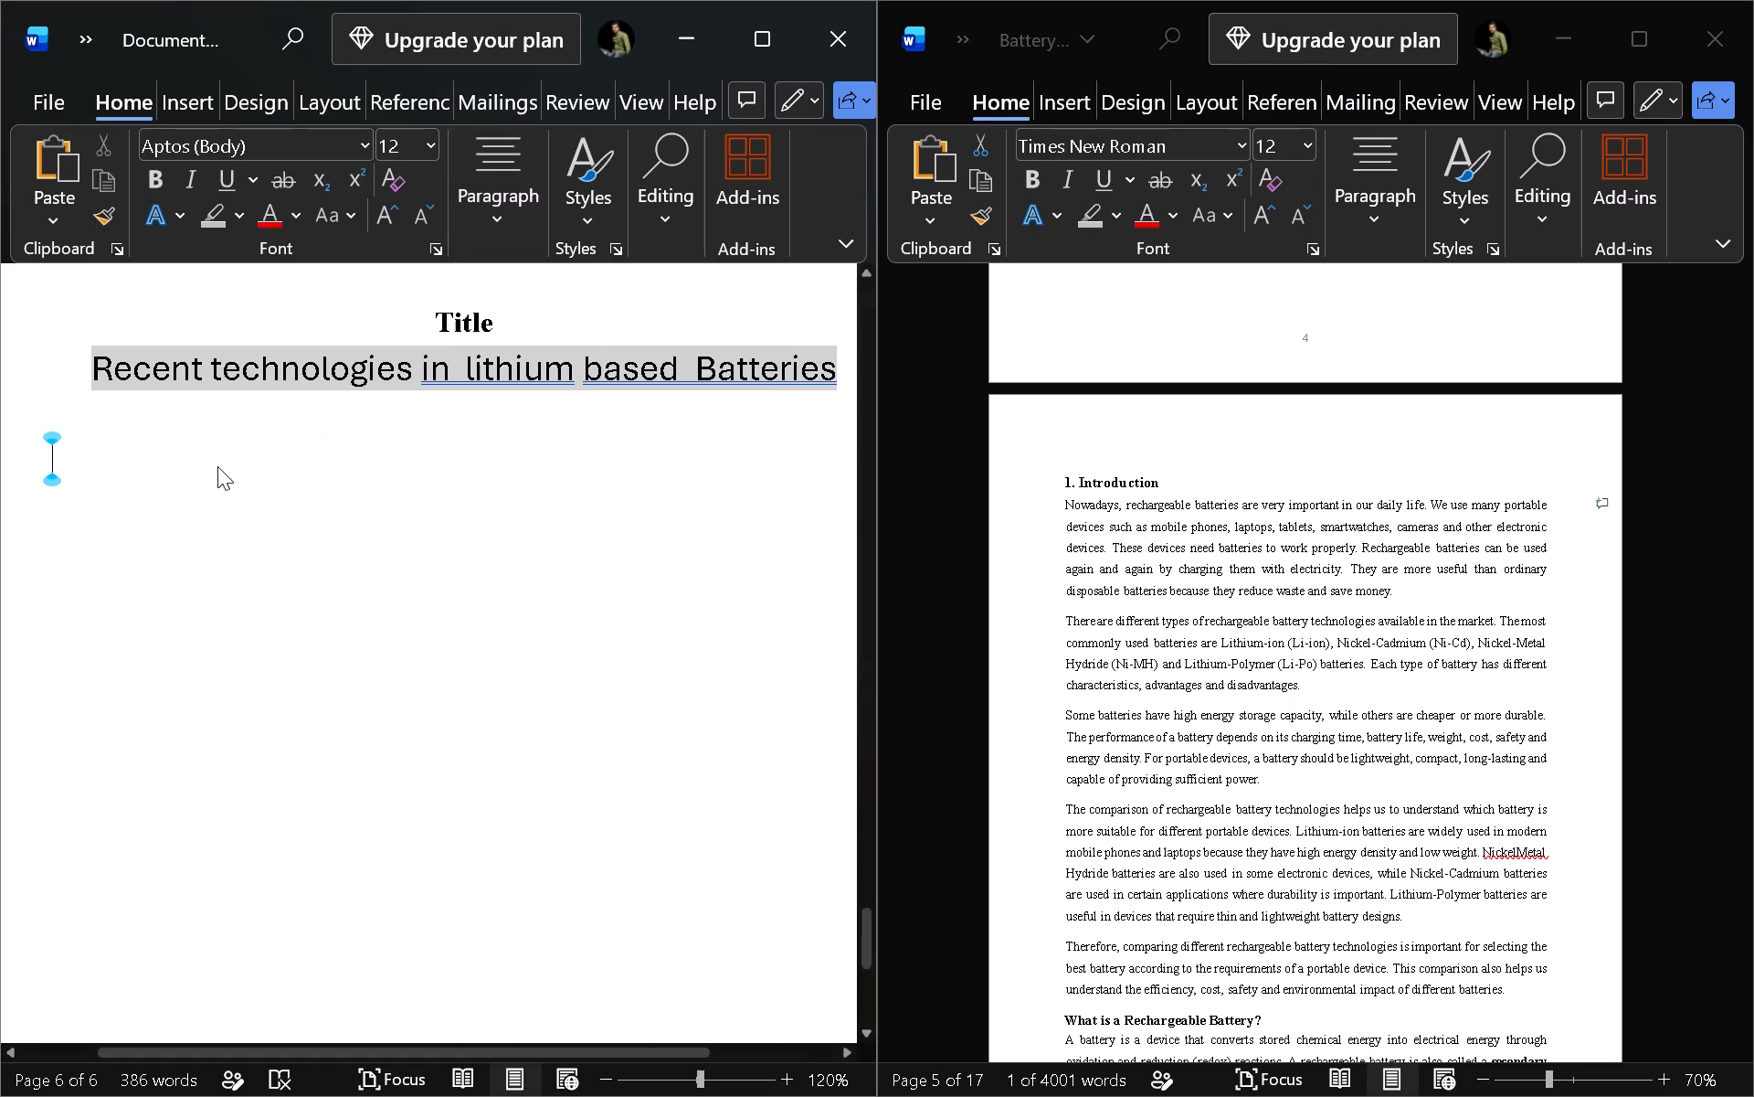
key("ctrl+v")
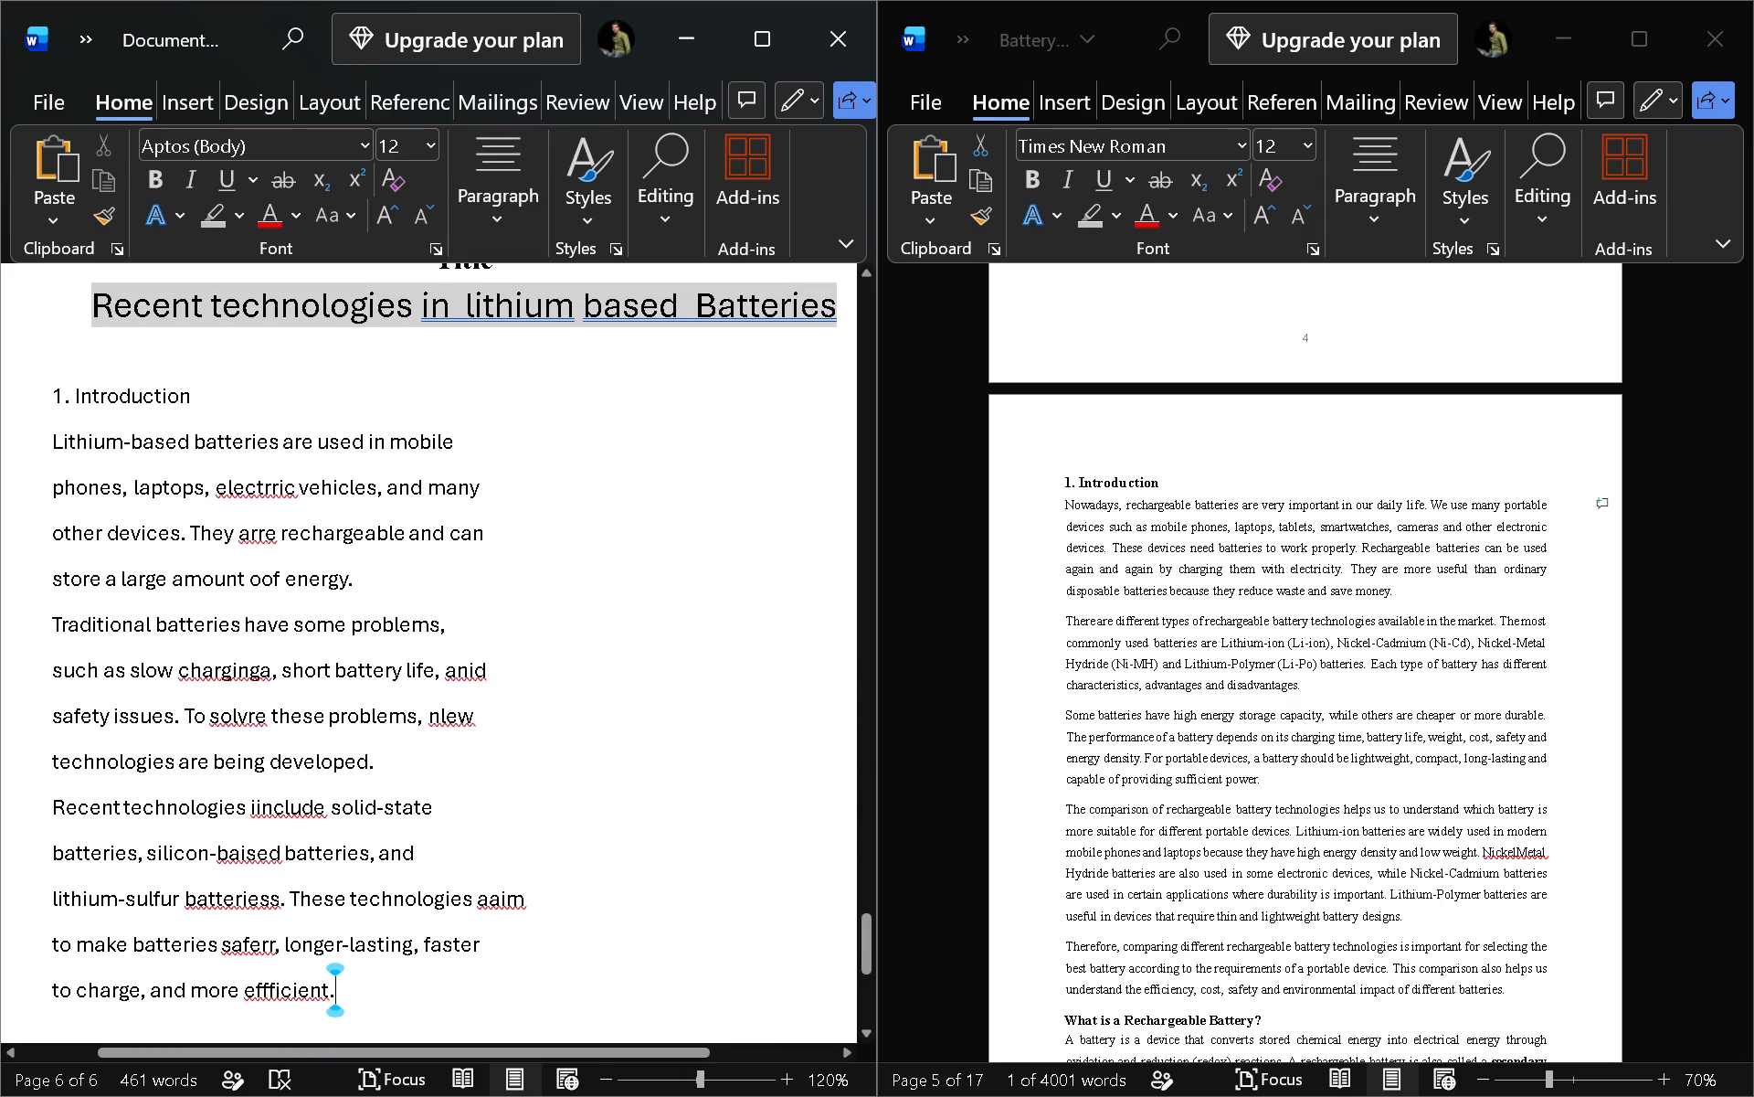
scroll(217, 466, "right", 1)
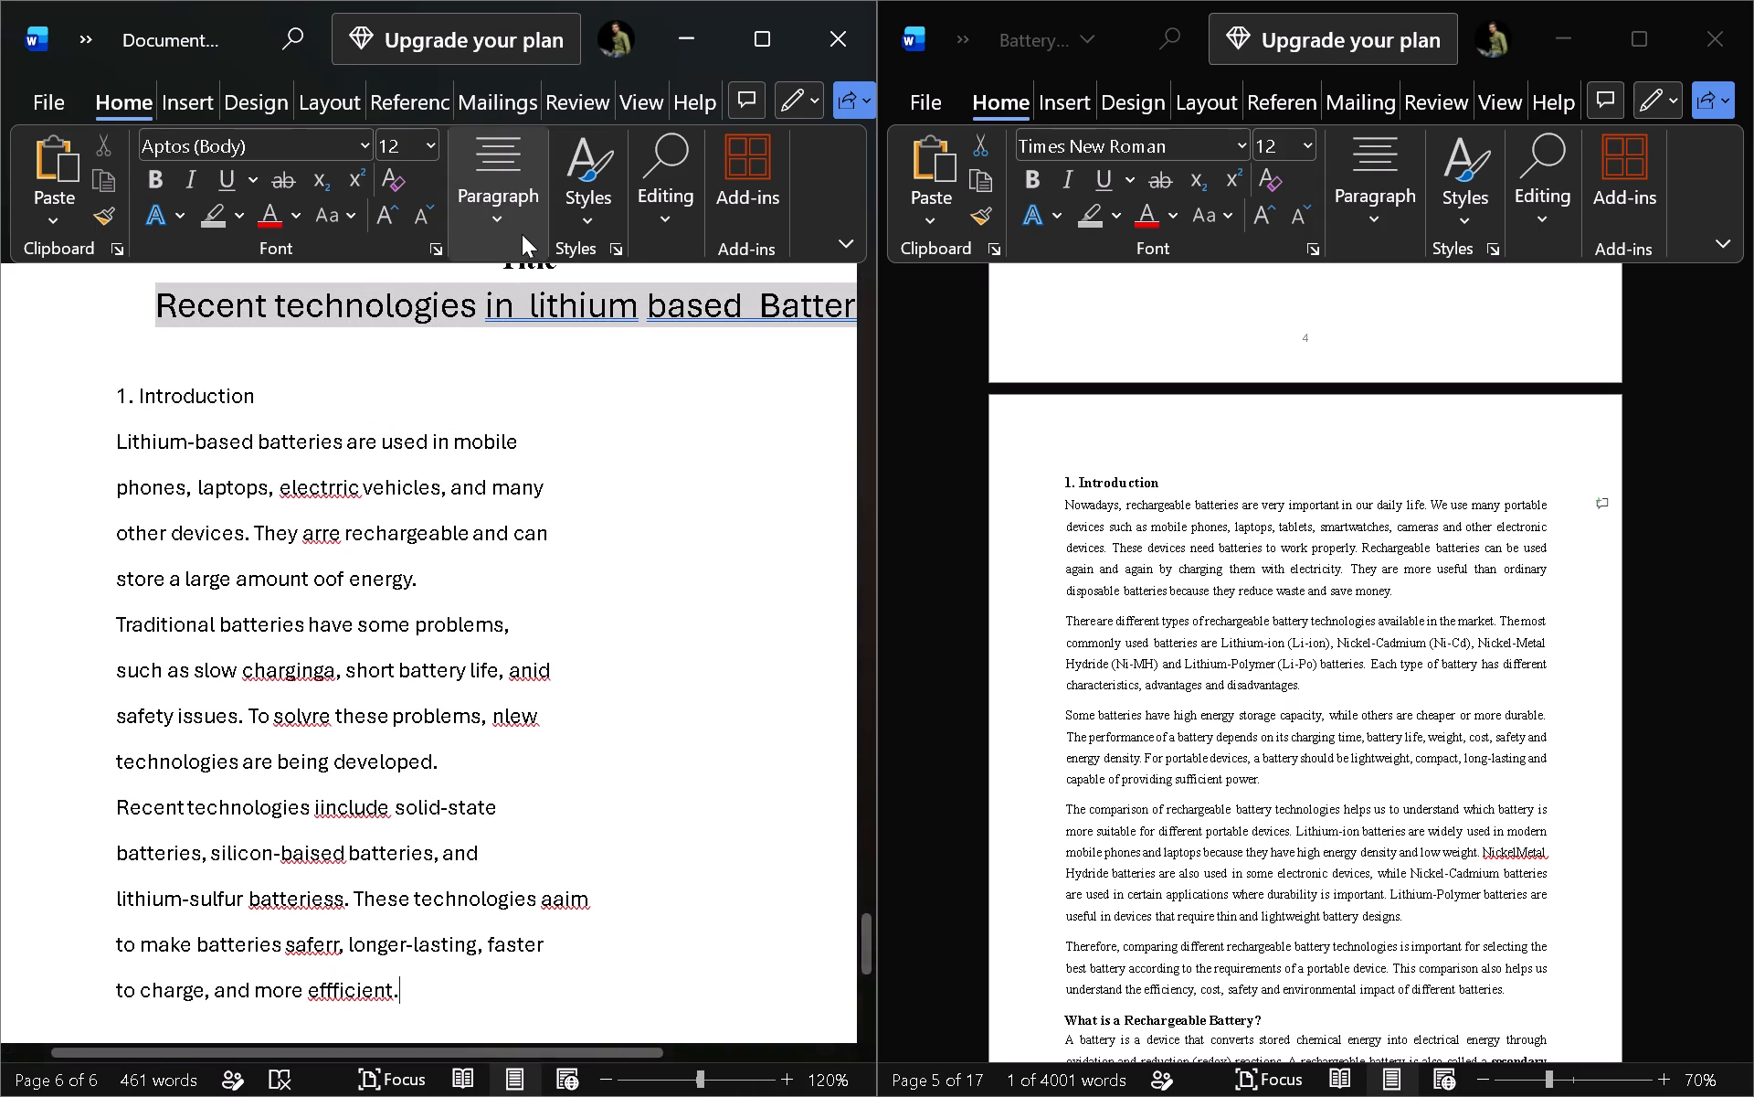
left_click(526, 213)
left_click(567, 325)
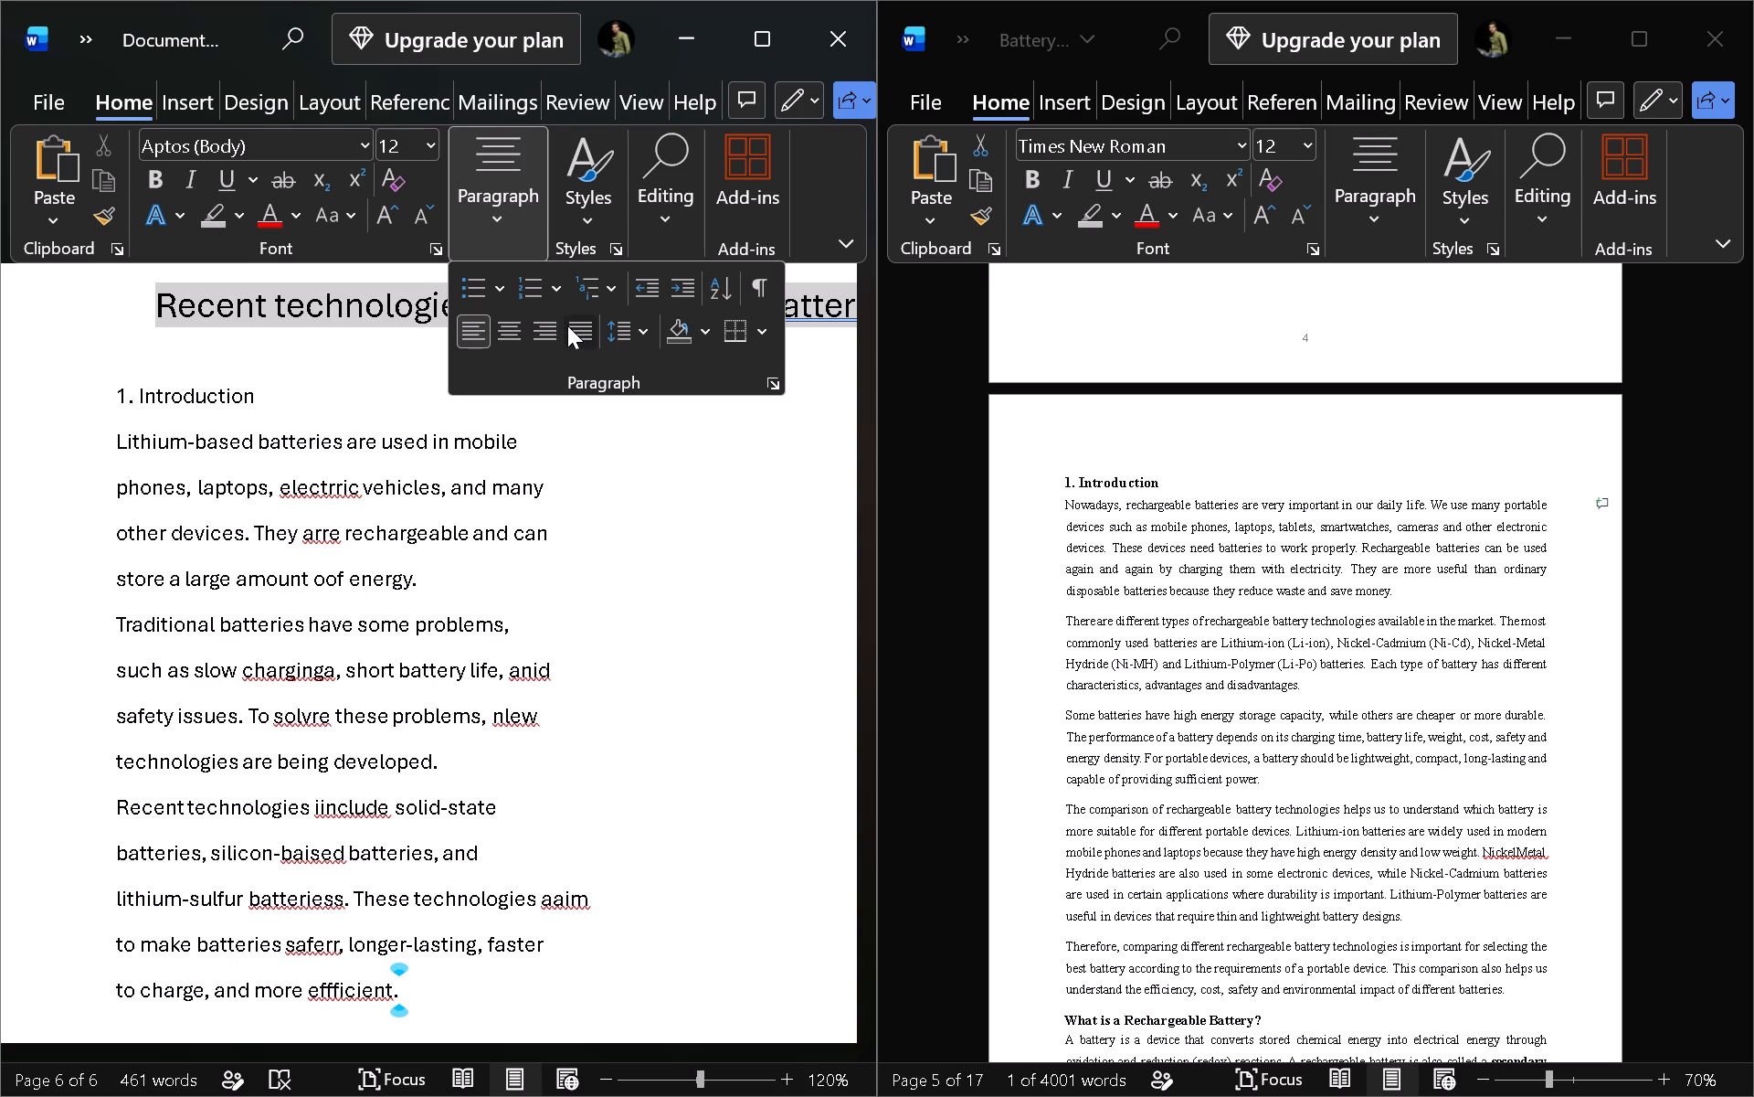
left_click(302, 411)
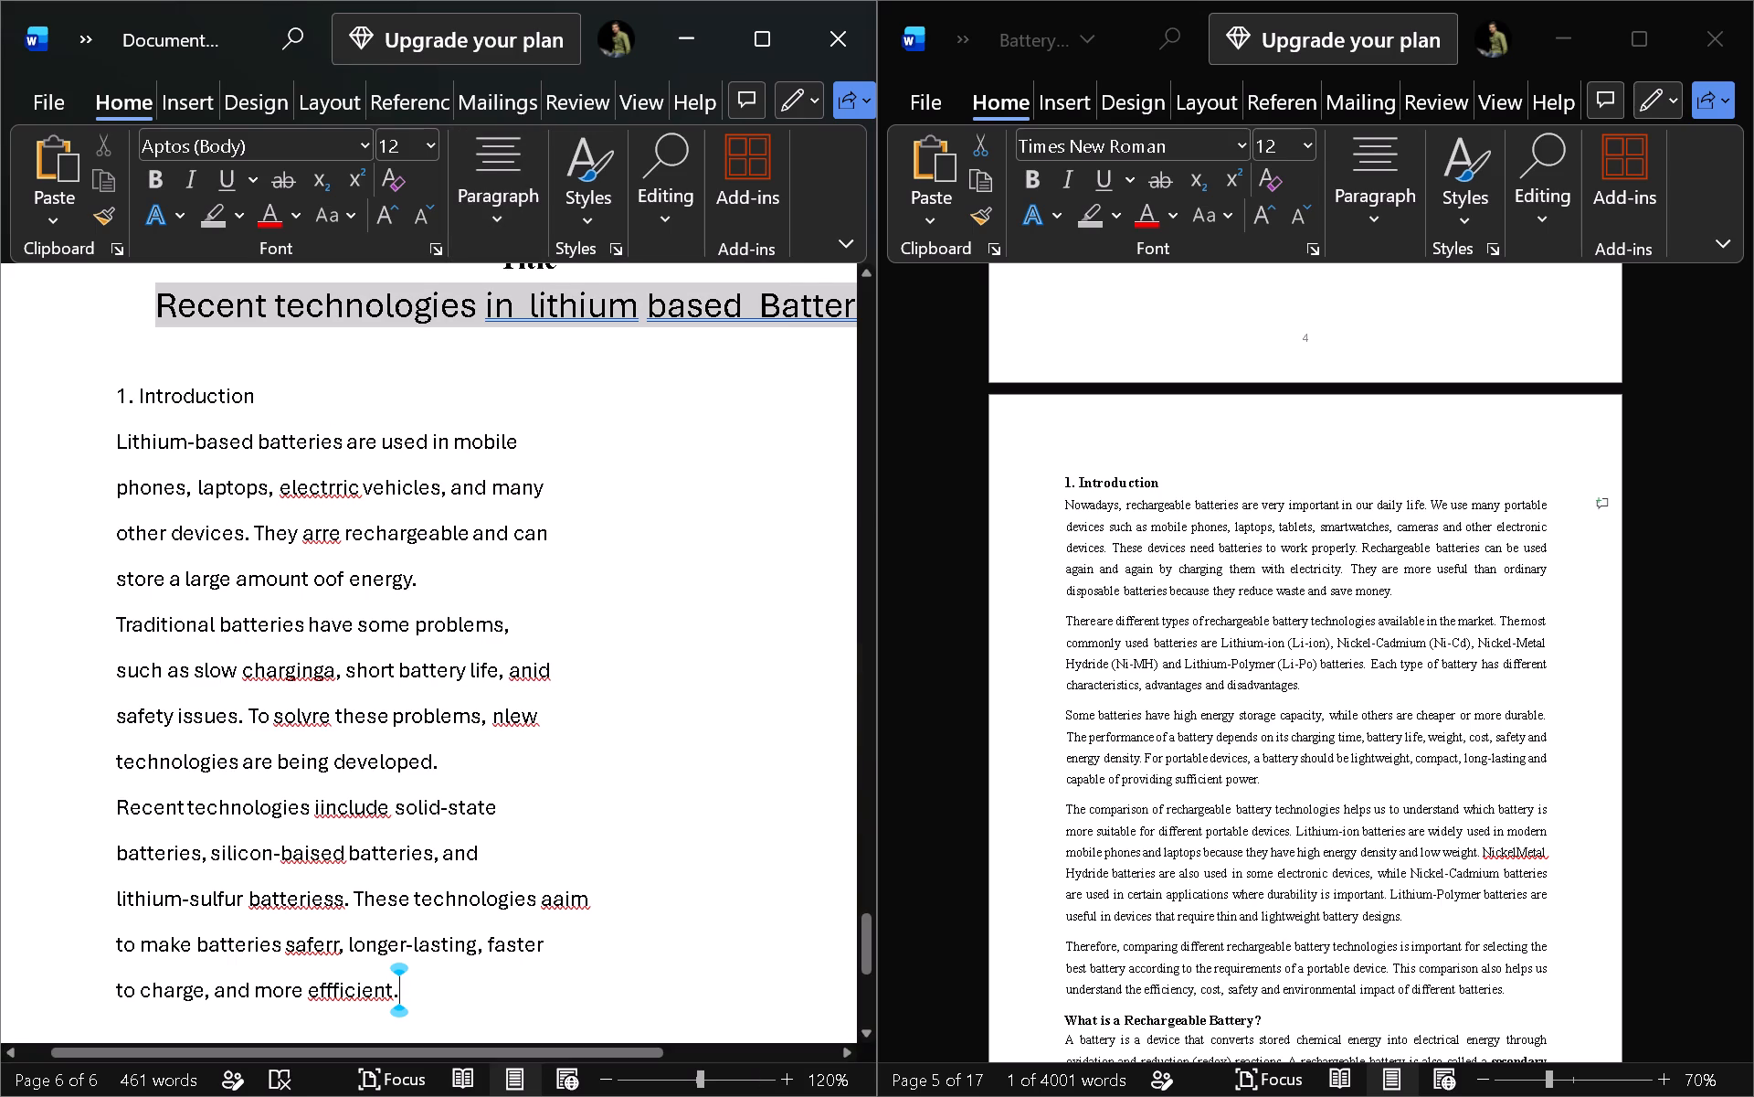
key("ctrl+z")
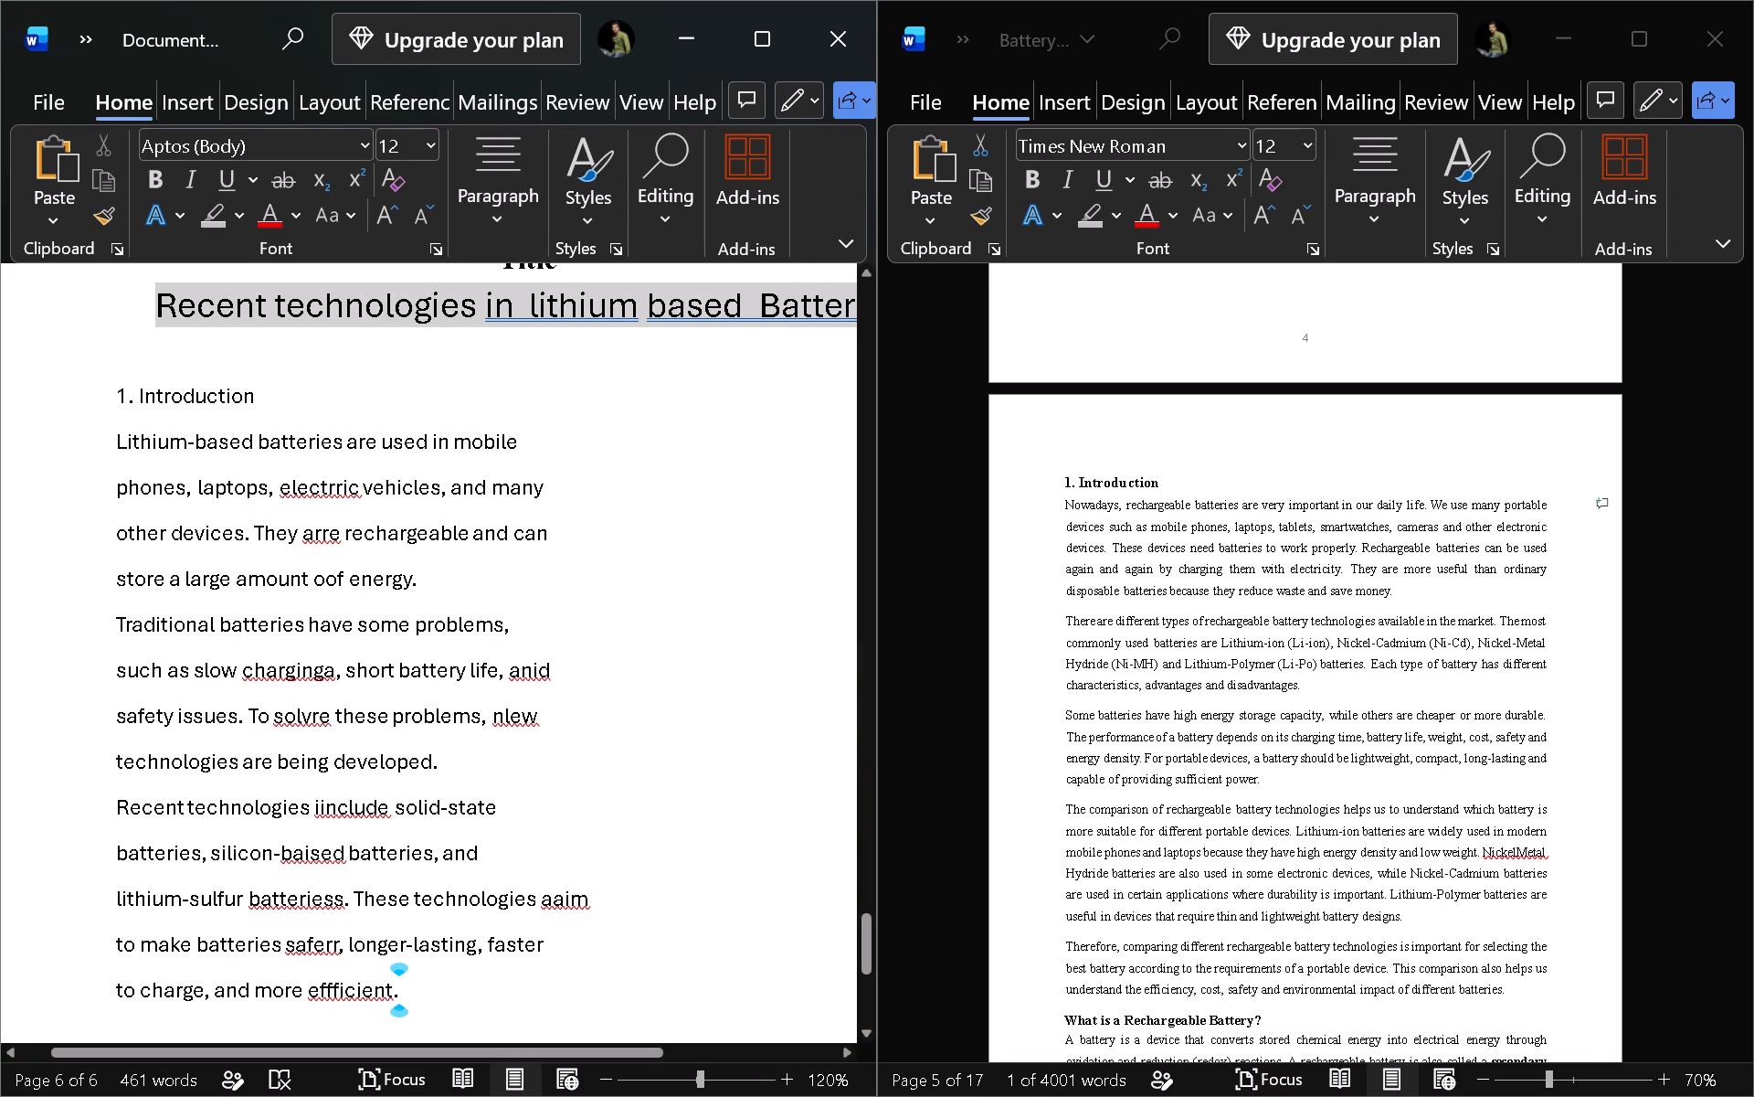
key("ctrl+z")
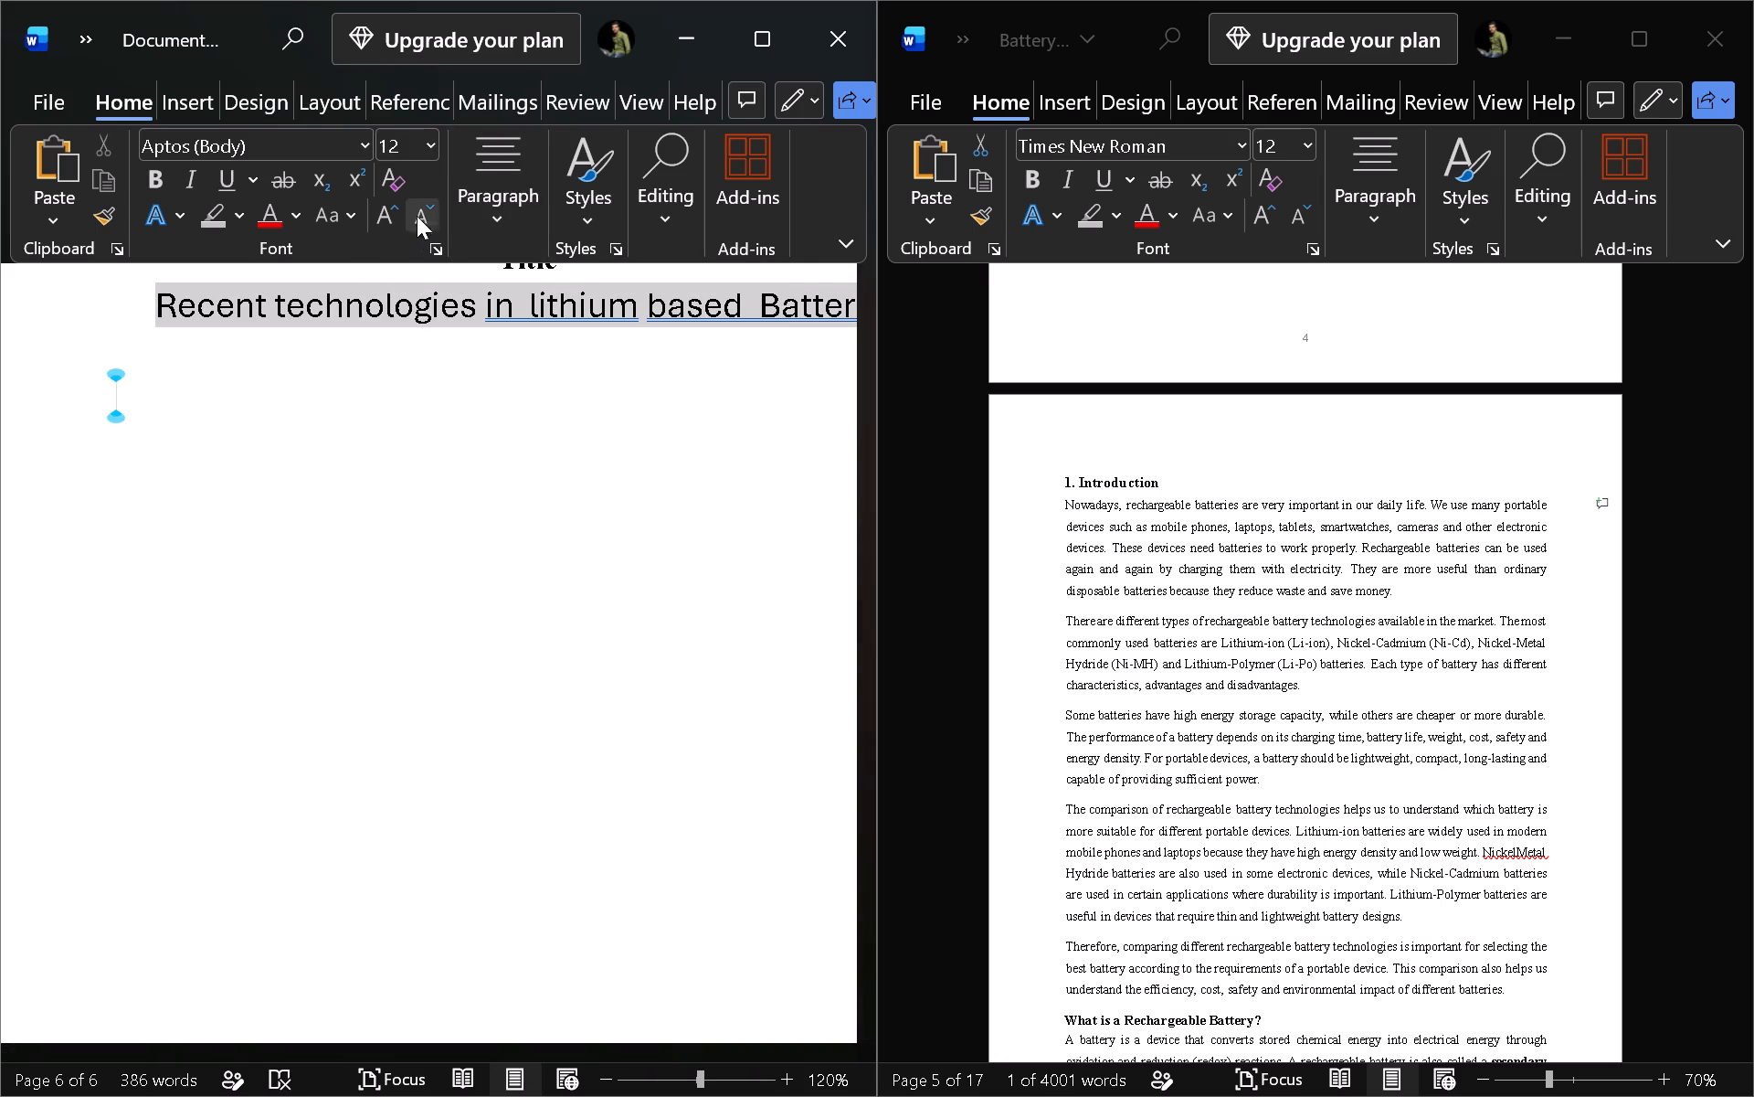
Set the empty line below the project title to justified alignment.
left_click(471, 190)
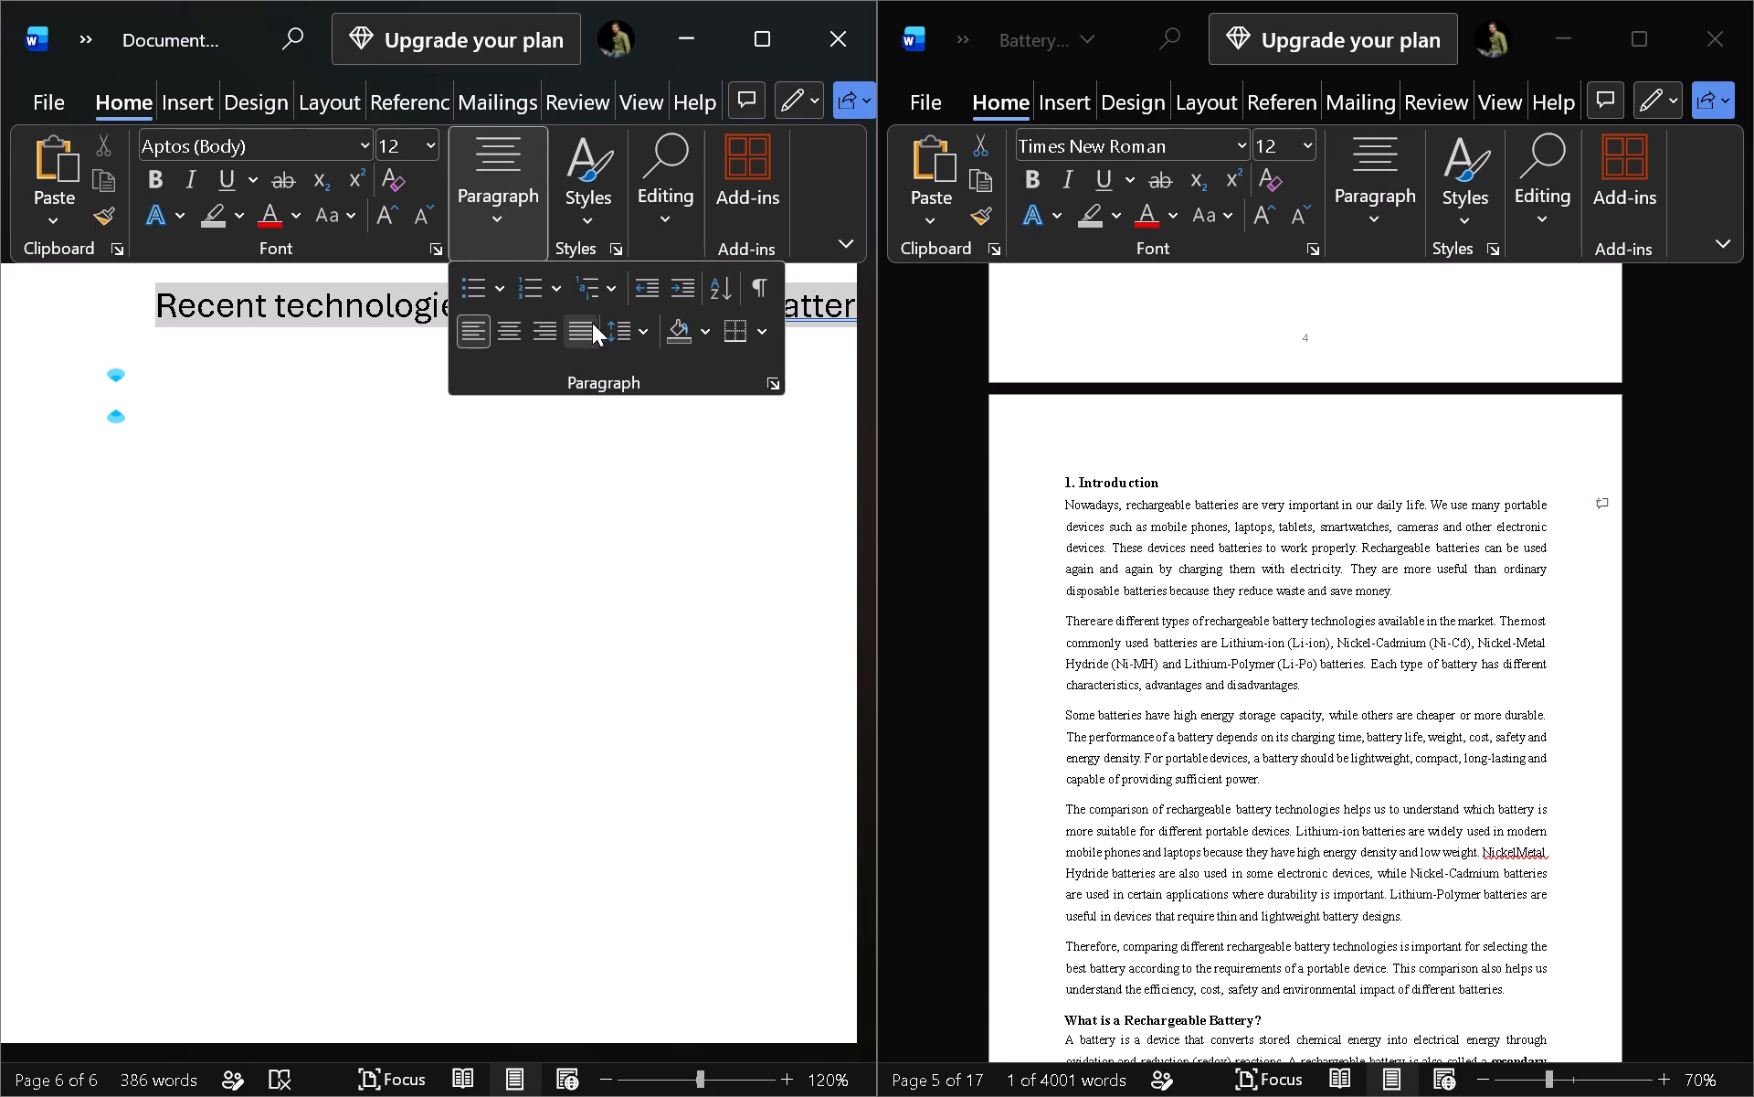
left_click(586, 323)
left_click(417, 382)
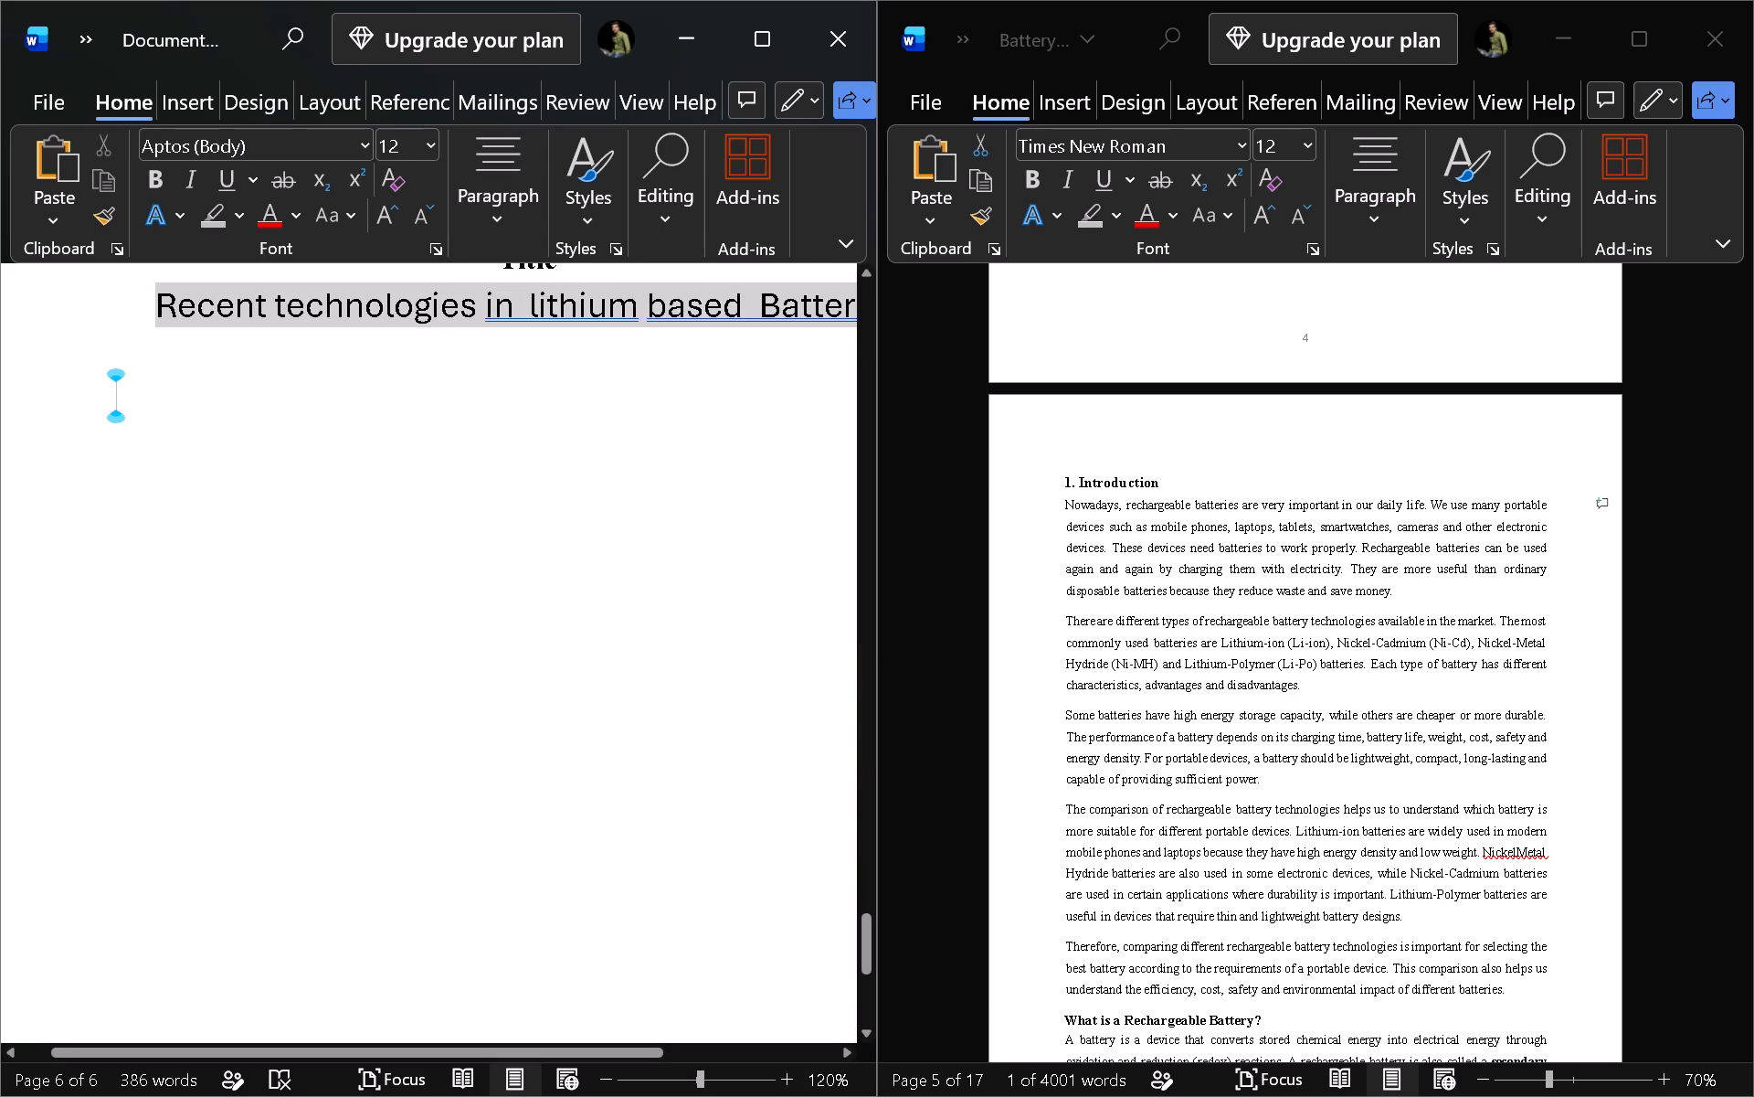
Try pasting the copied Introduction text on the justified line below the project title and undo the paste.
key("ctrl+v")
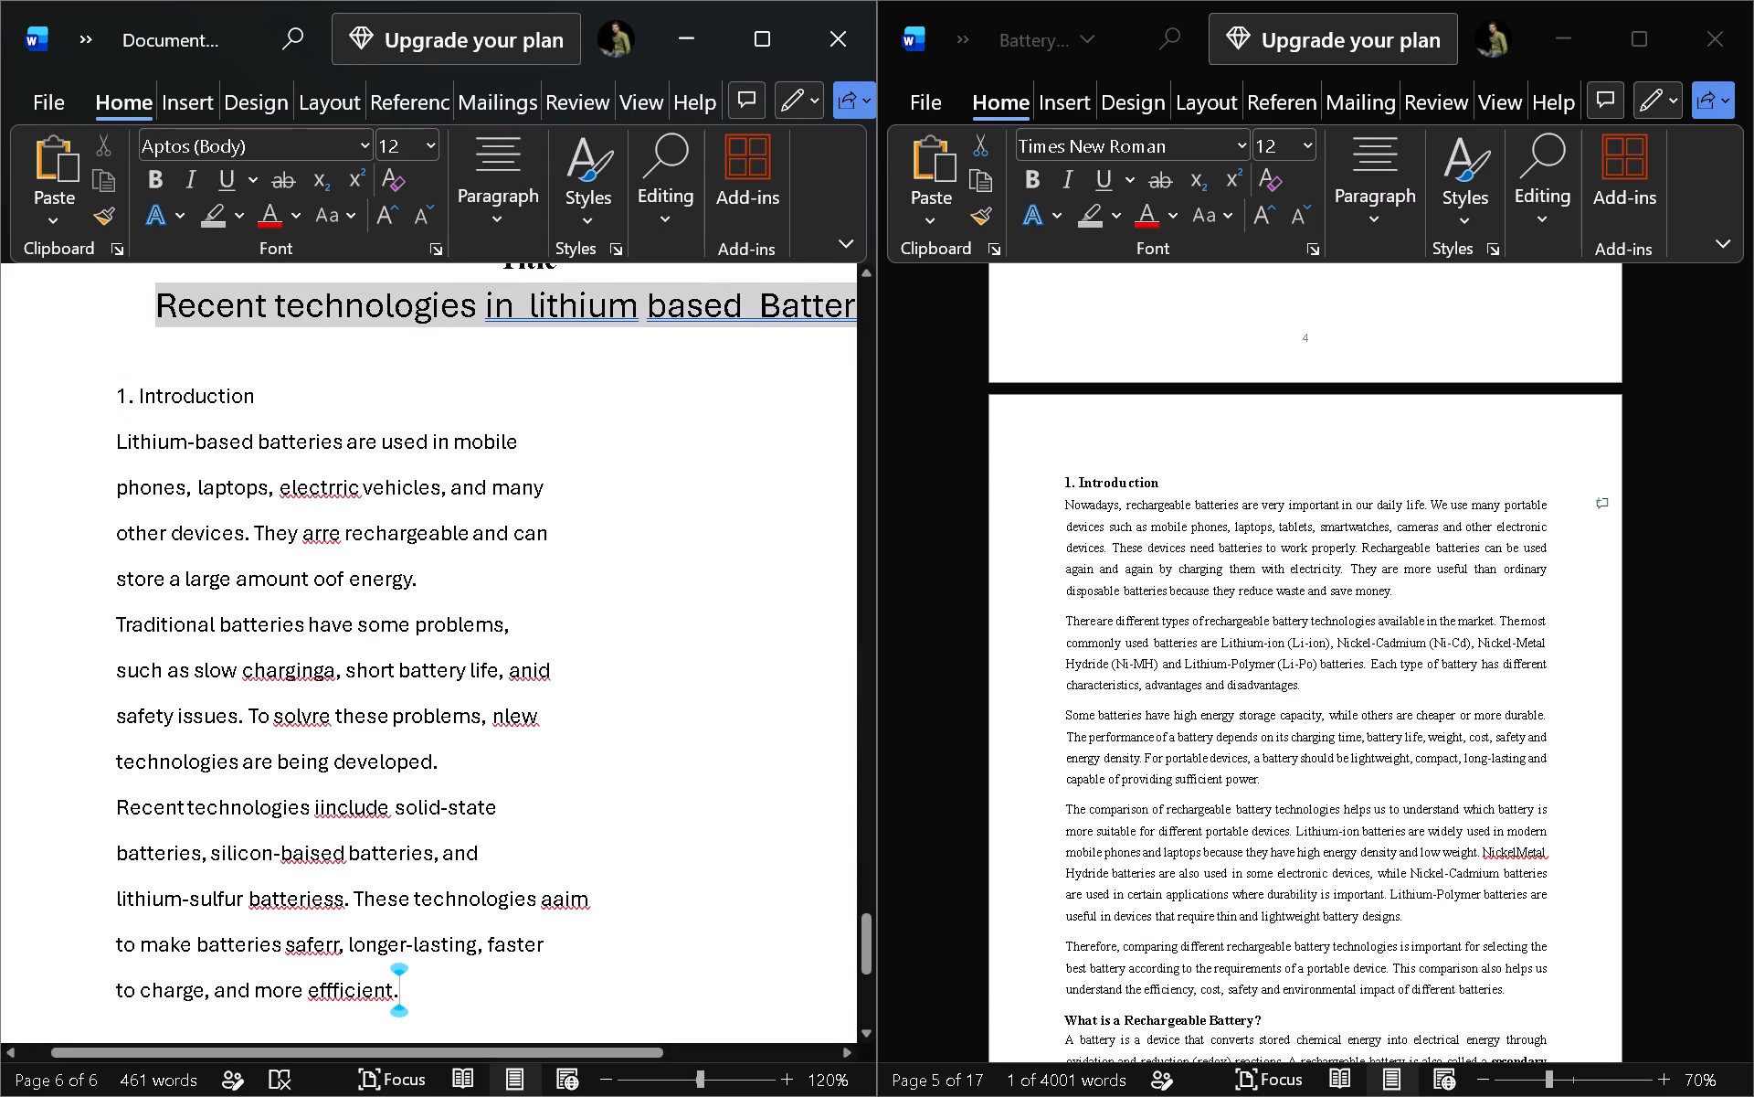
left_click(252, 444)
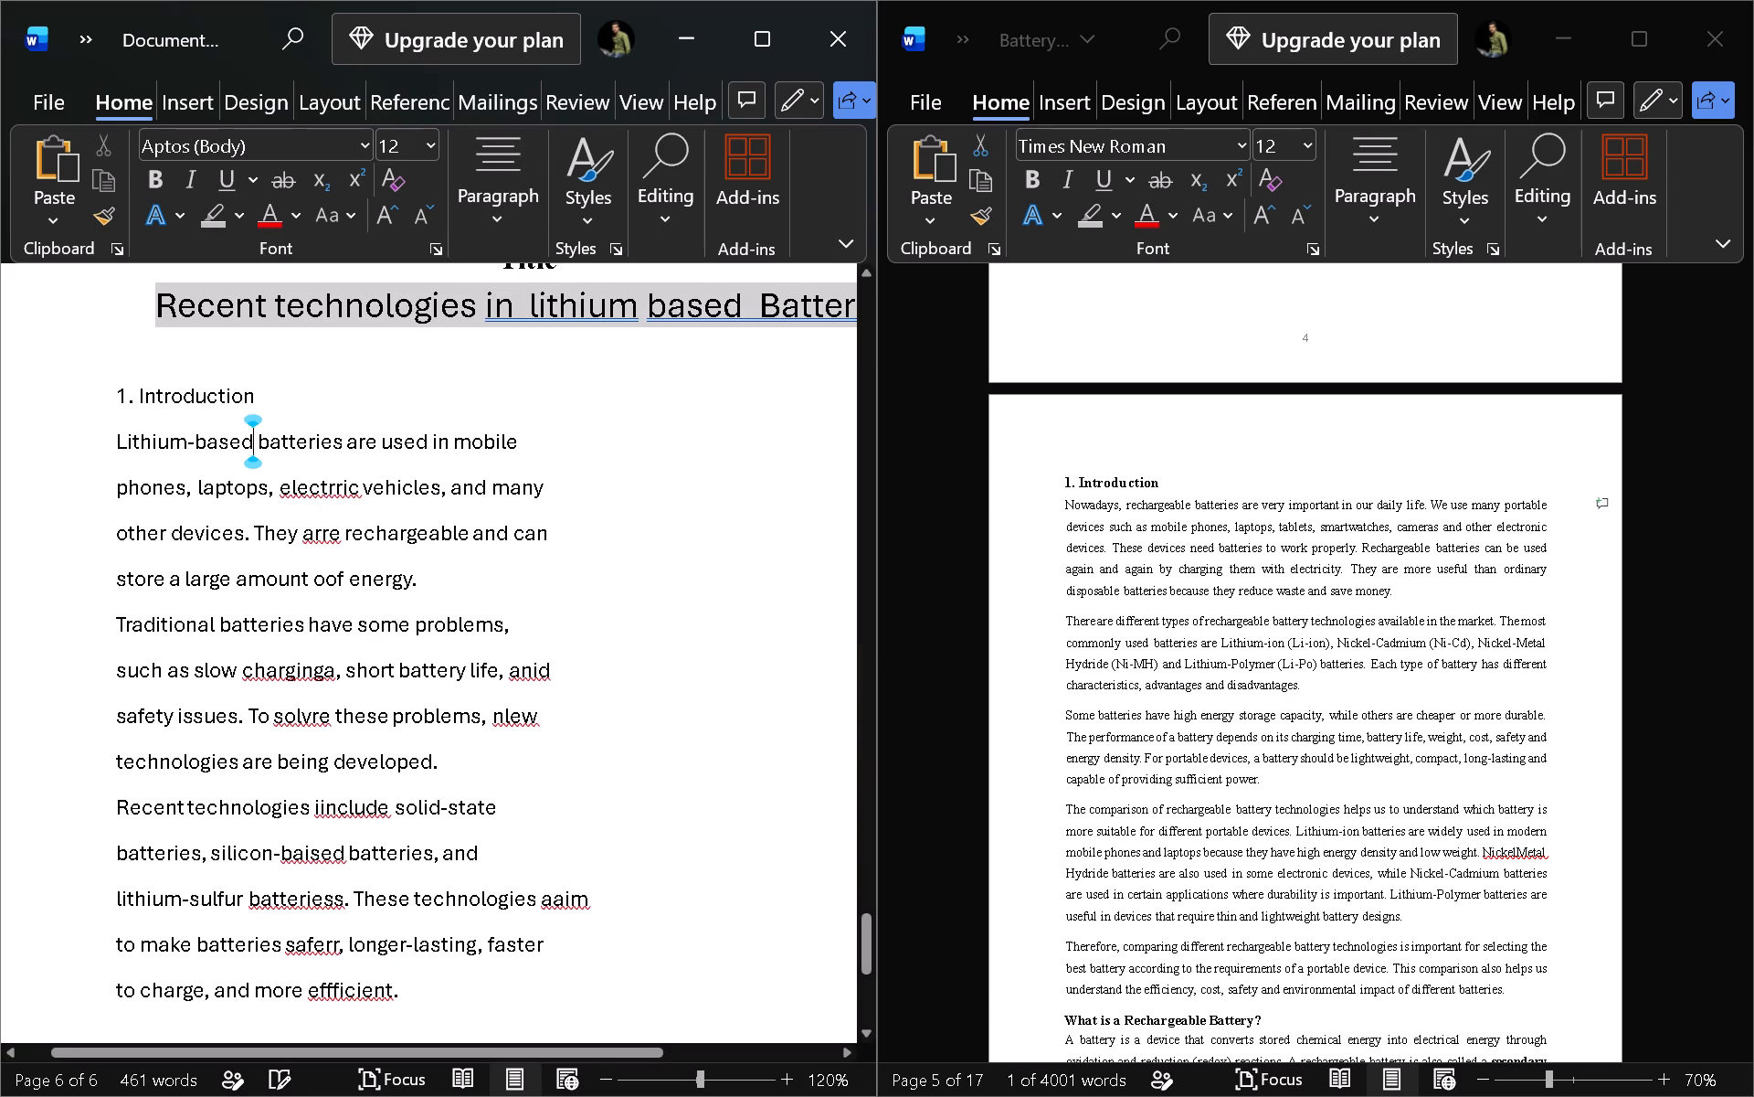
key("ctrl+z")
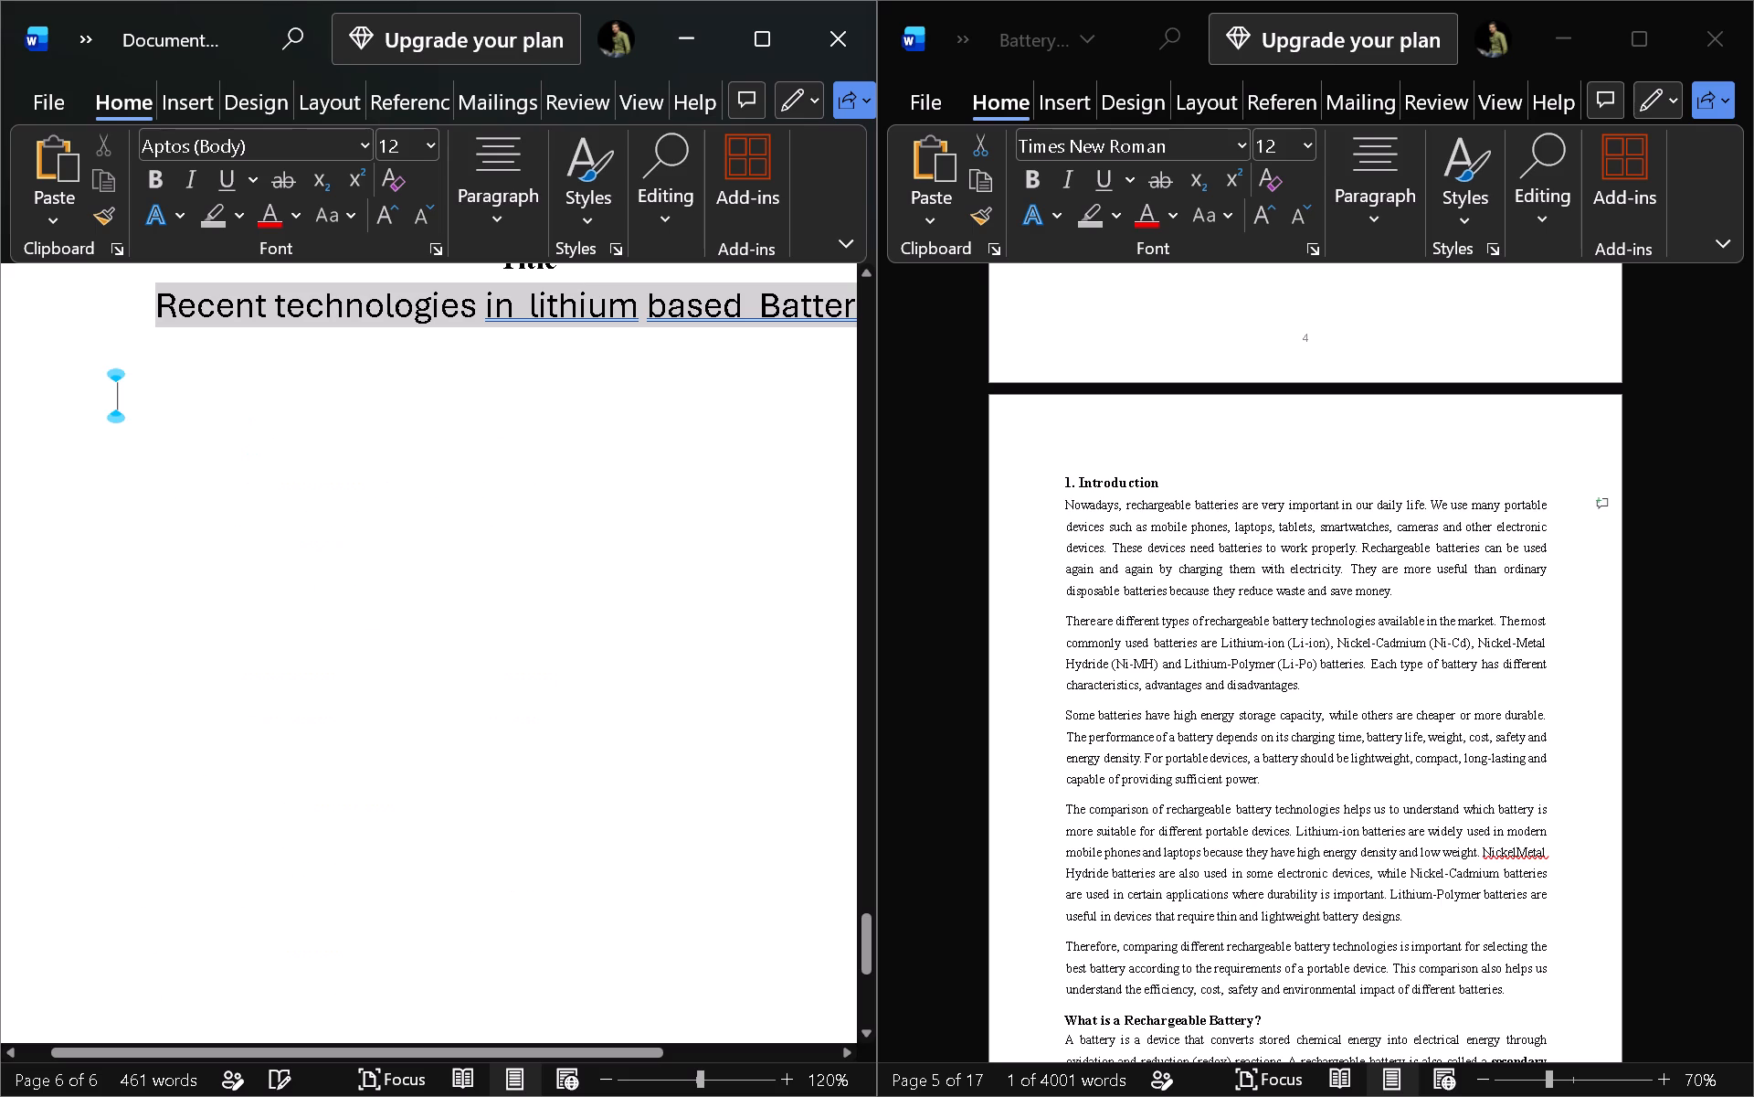
Switch the empty line below the project title from justified to left alignment.
left_click(499, 211)
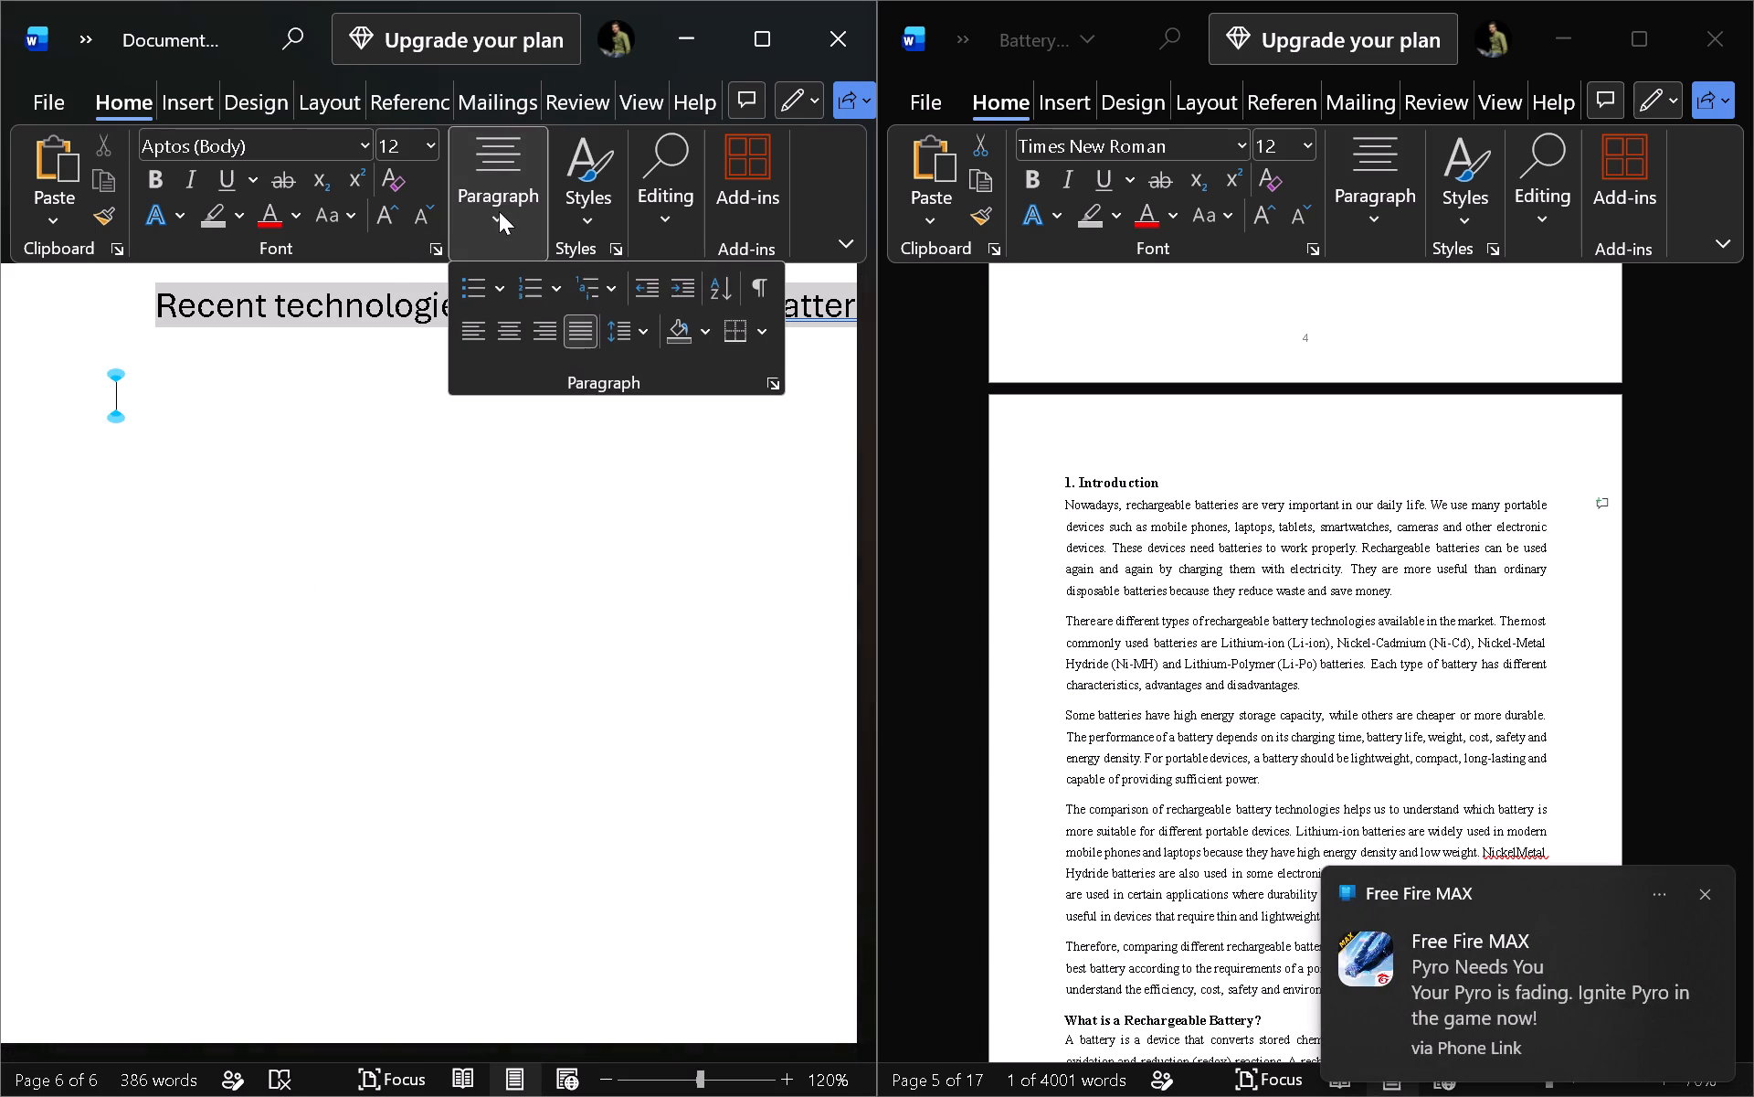
left_click(588, 328)
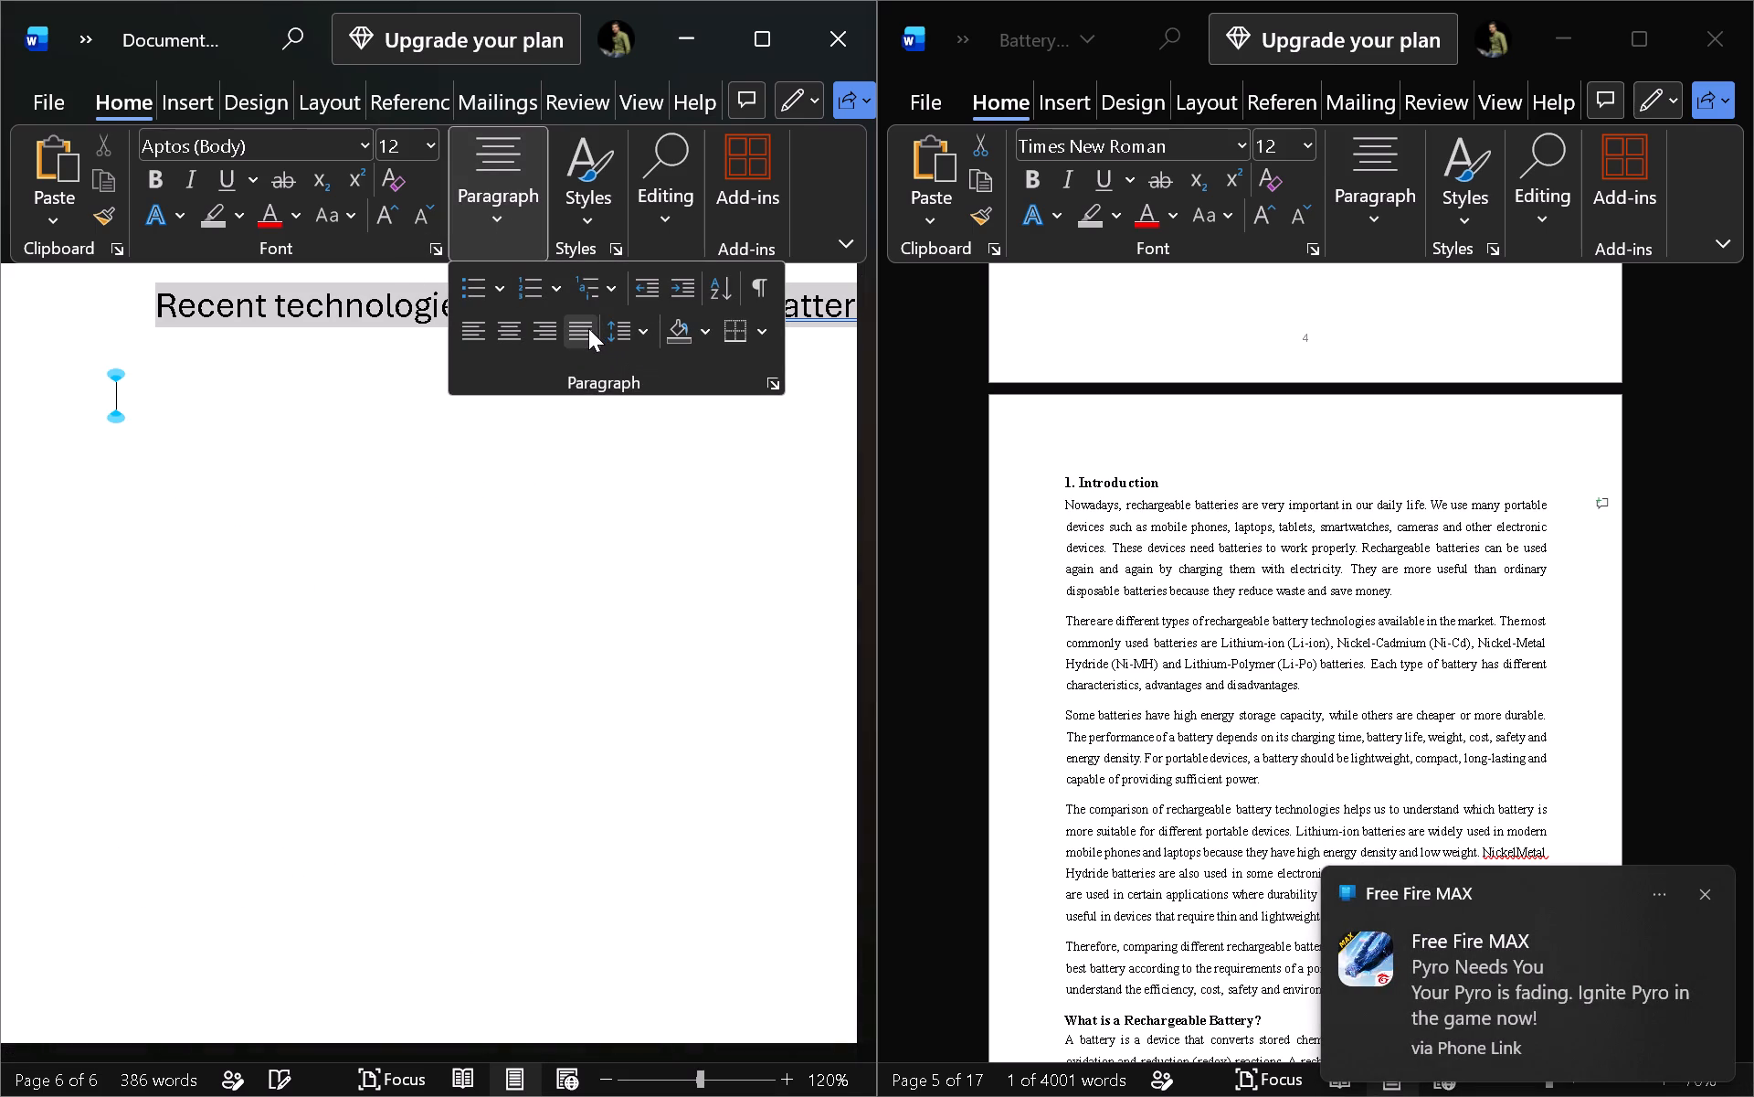
right_click(588, 328)
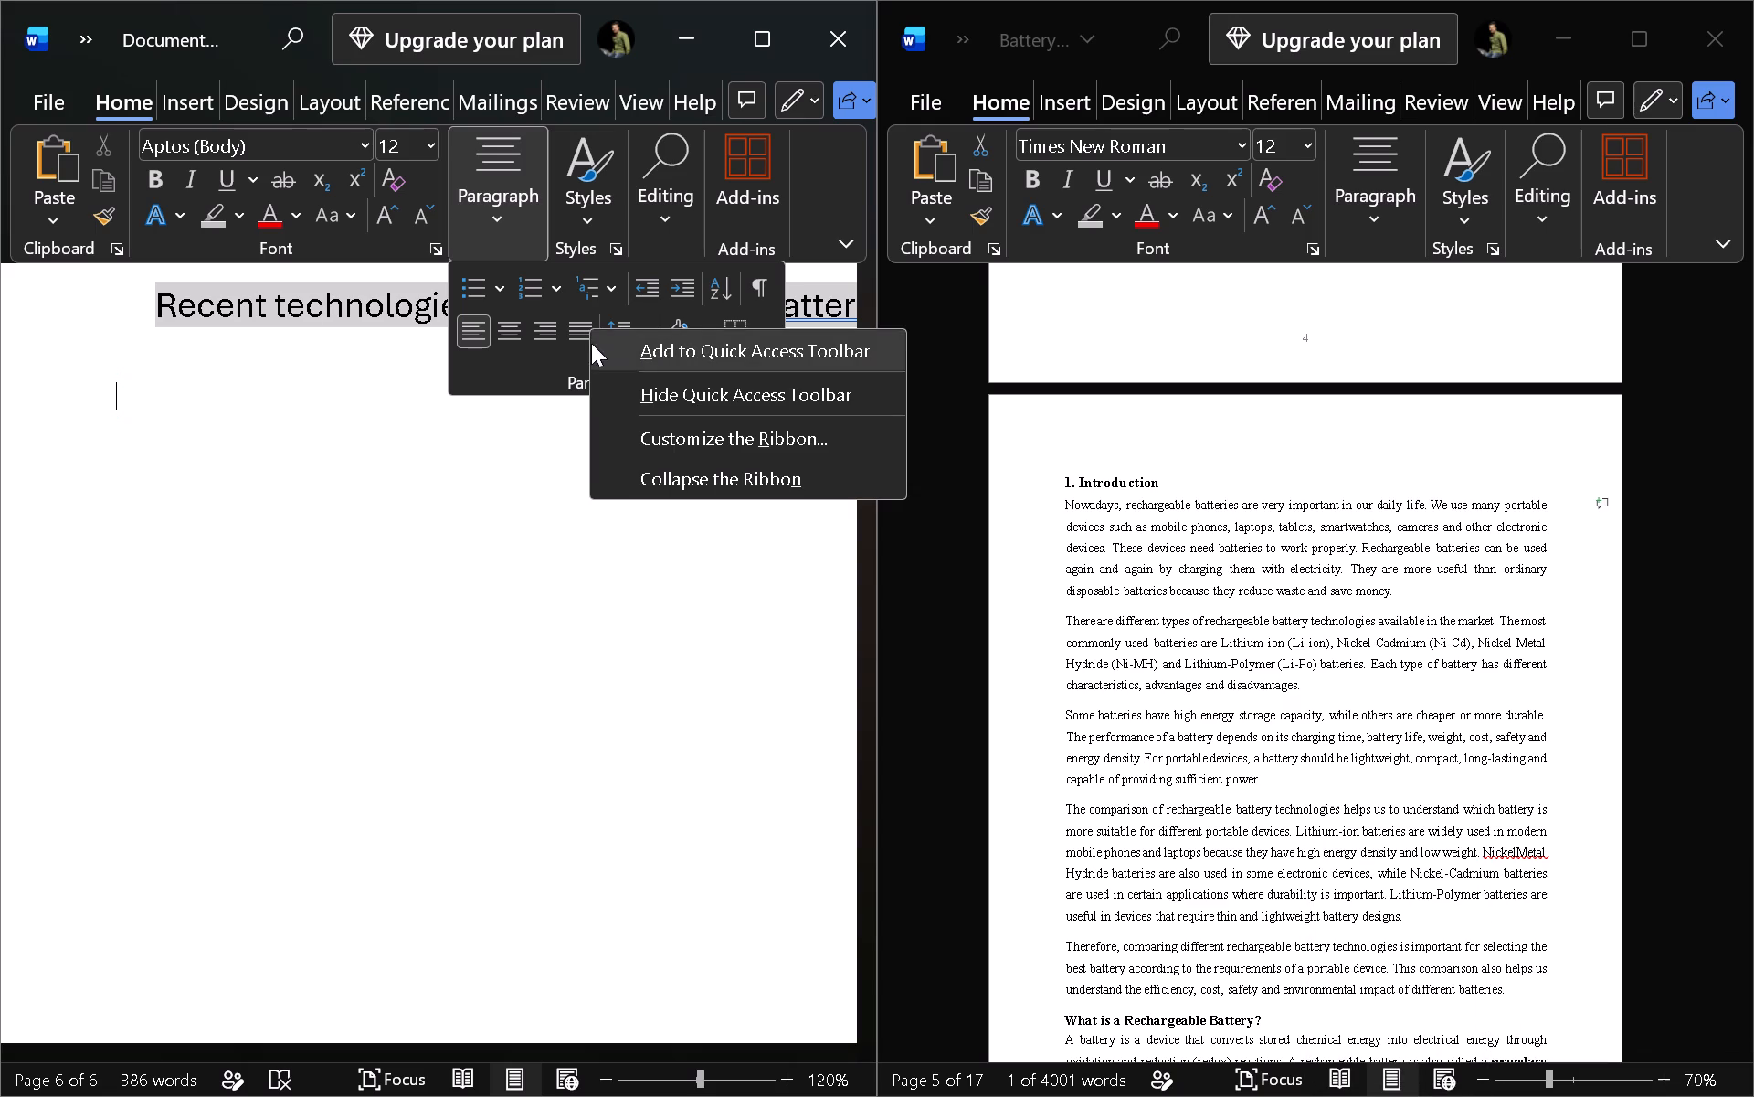
left_click(574, 332)
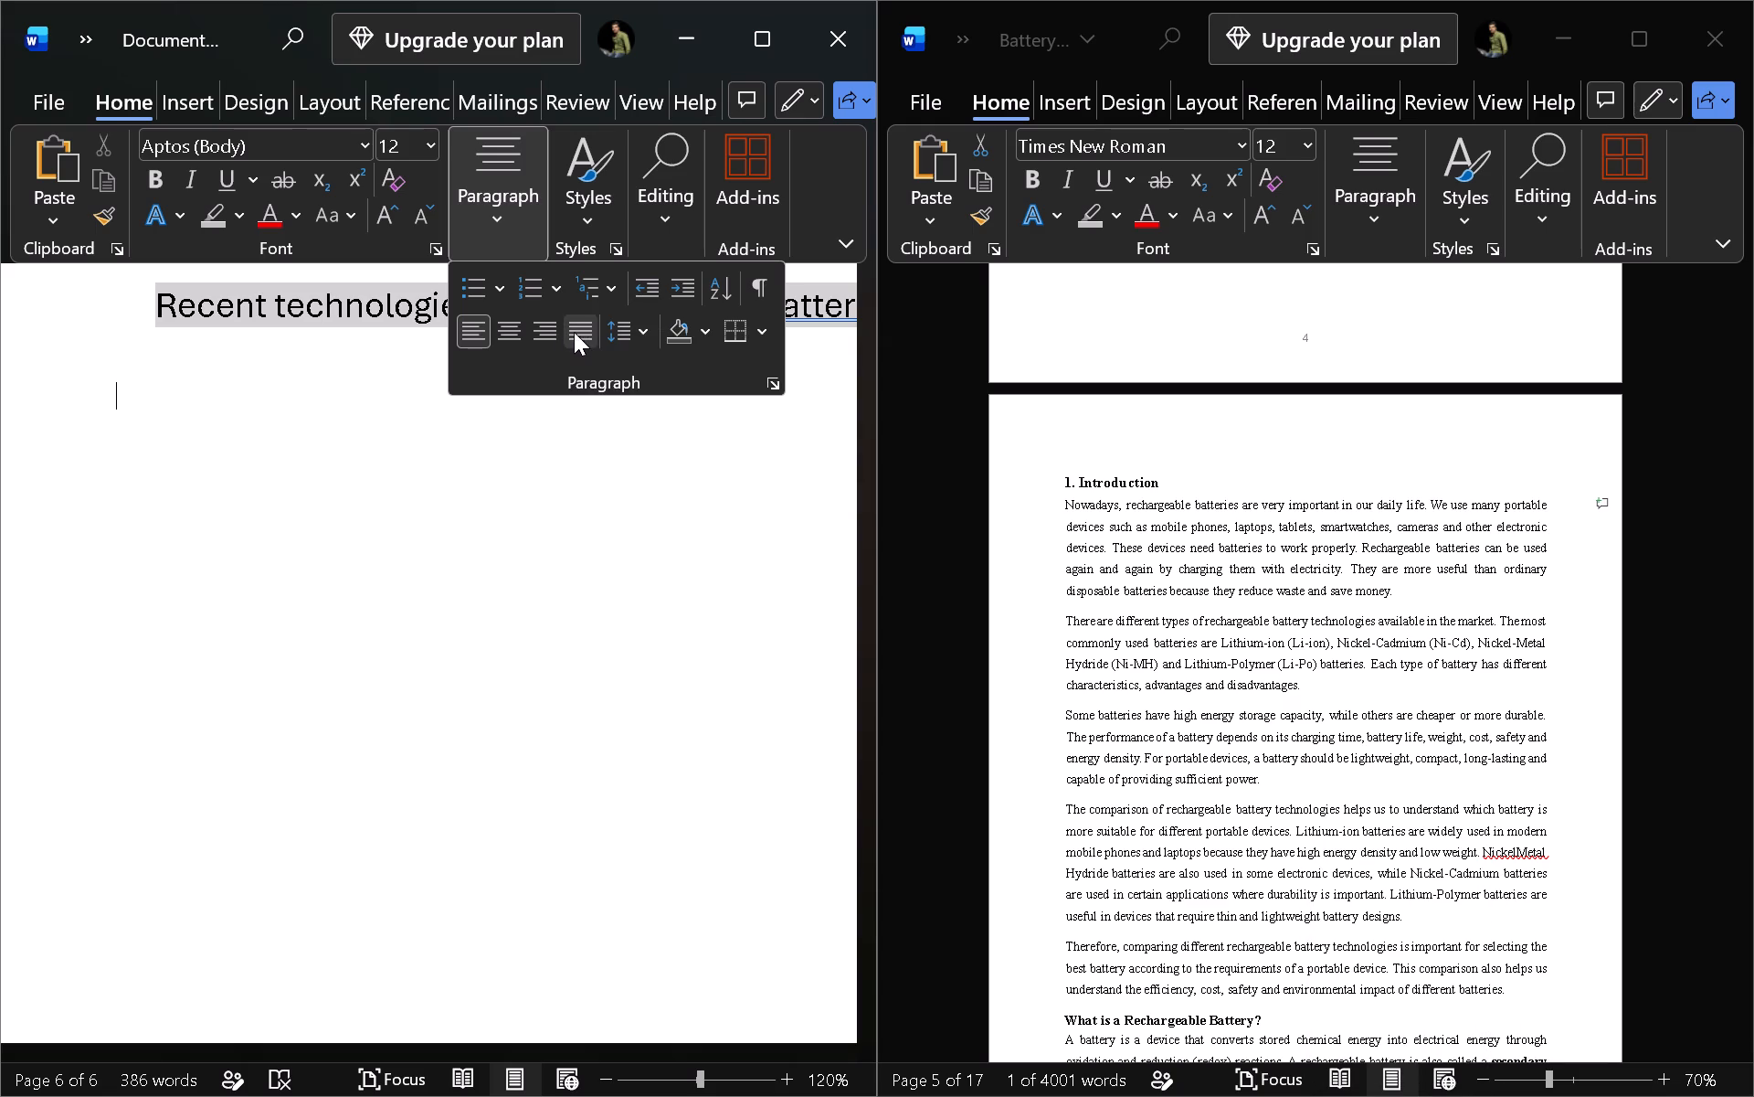
left_click(291, 419)
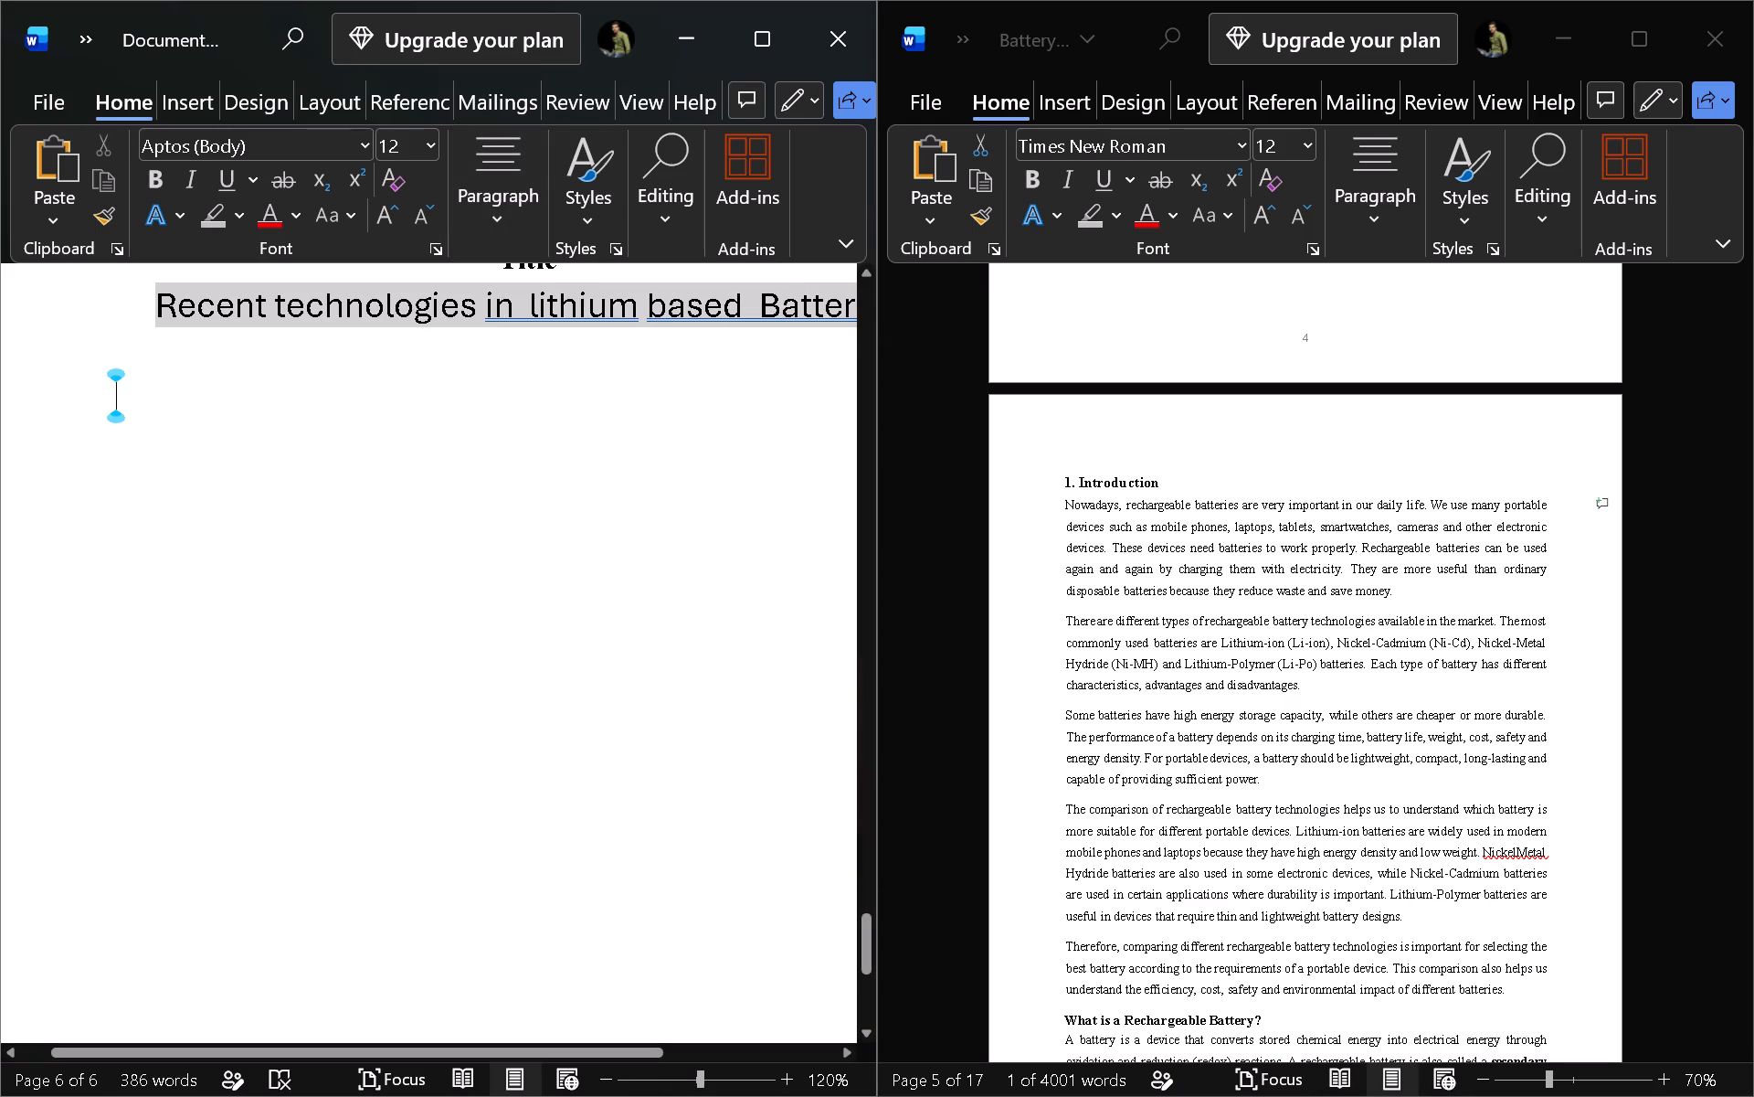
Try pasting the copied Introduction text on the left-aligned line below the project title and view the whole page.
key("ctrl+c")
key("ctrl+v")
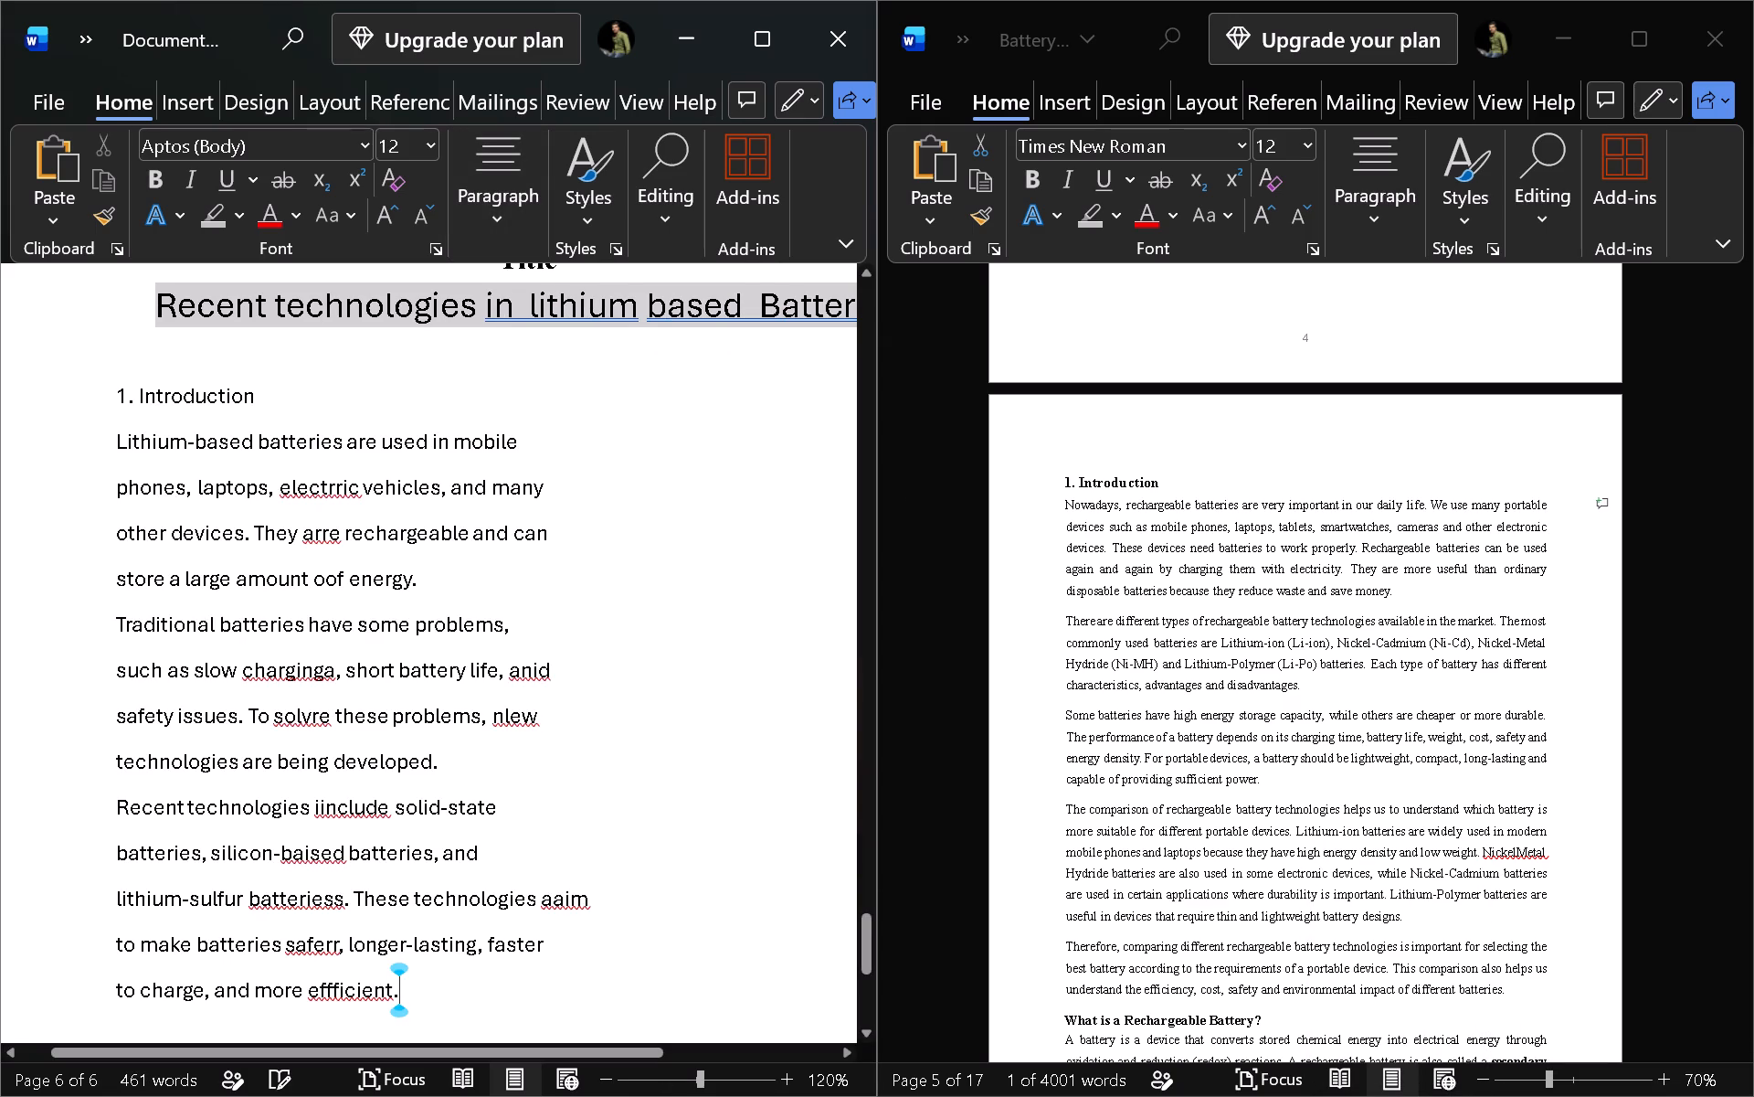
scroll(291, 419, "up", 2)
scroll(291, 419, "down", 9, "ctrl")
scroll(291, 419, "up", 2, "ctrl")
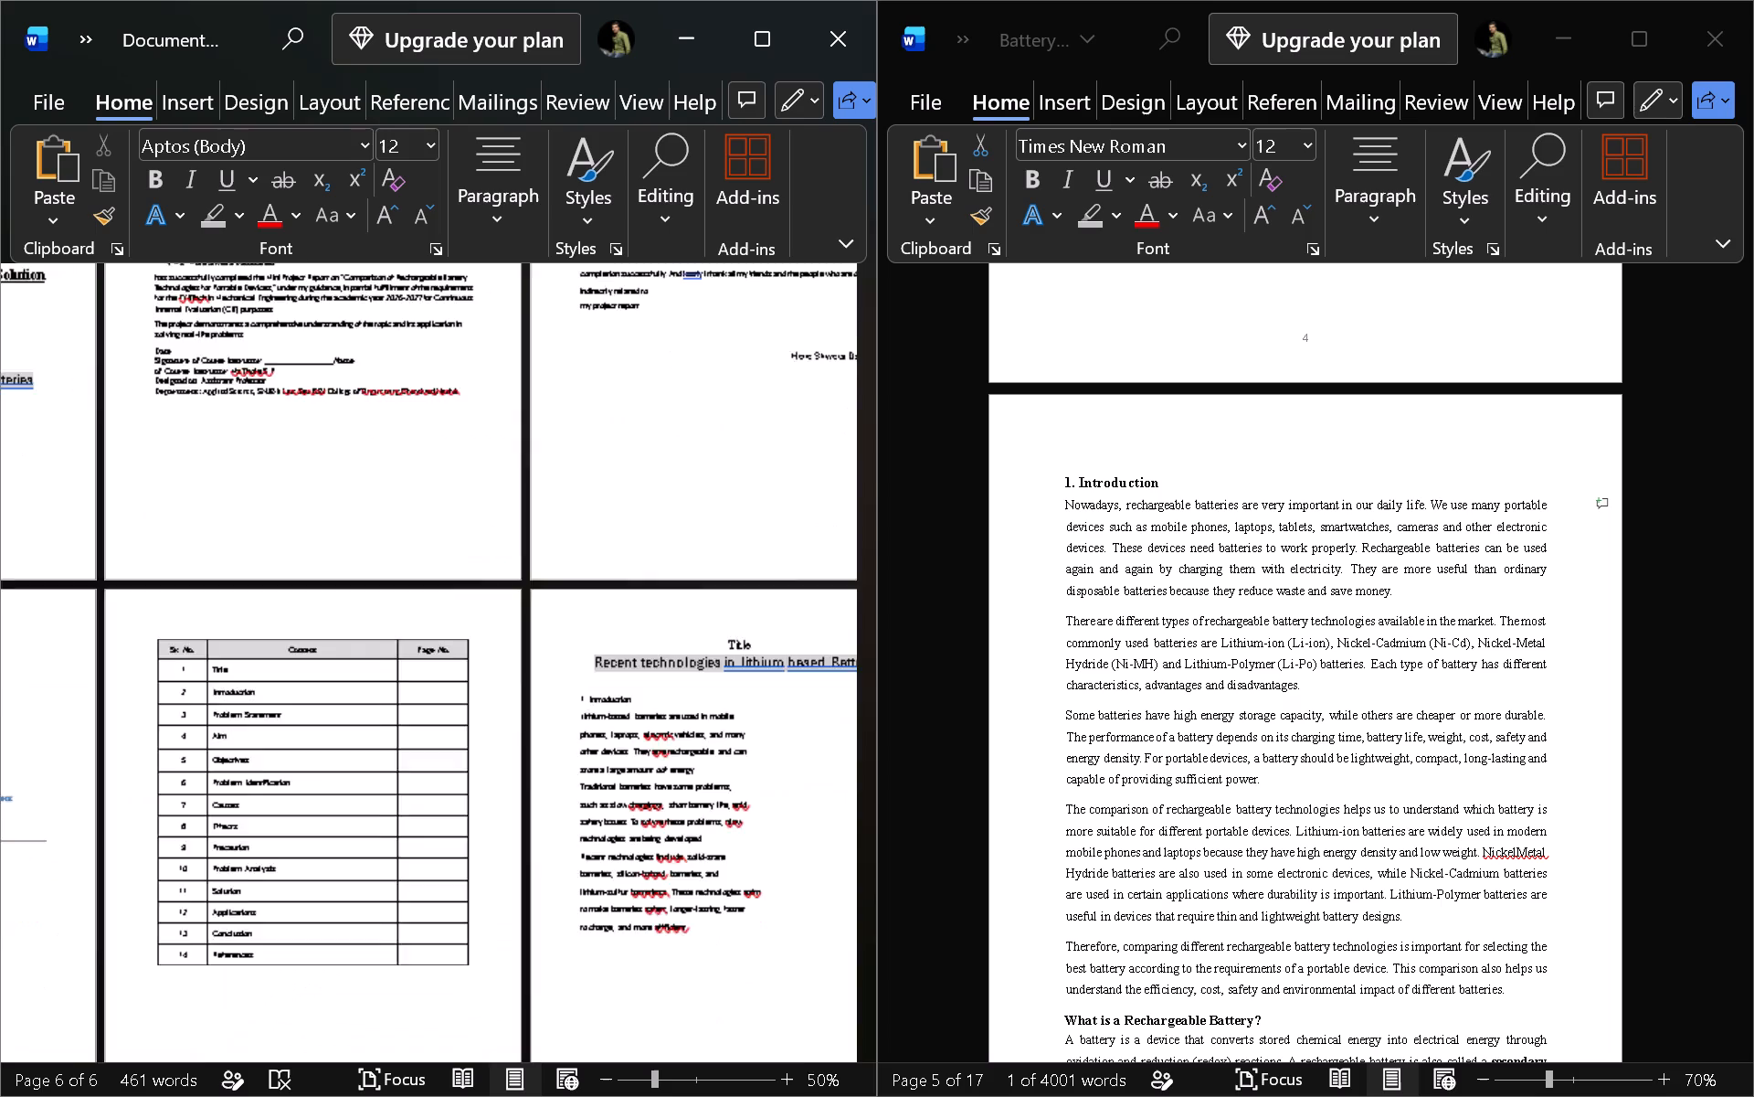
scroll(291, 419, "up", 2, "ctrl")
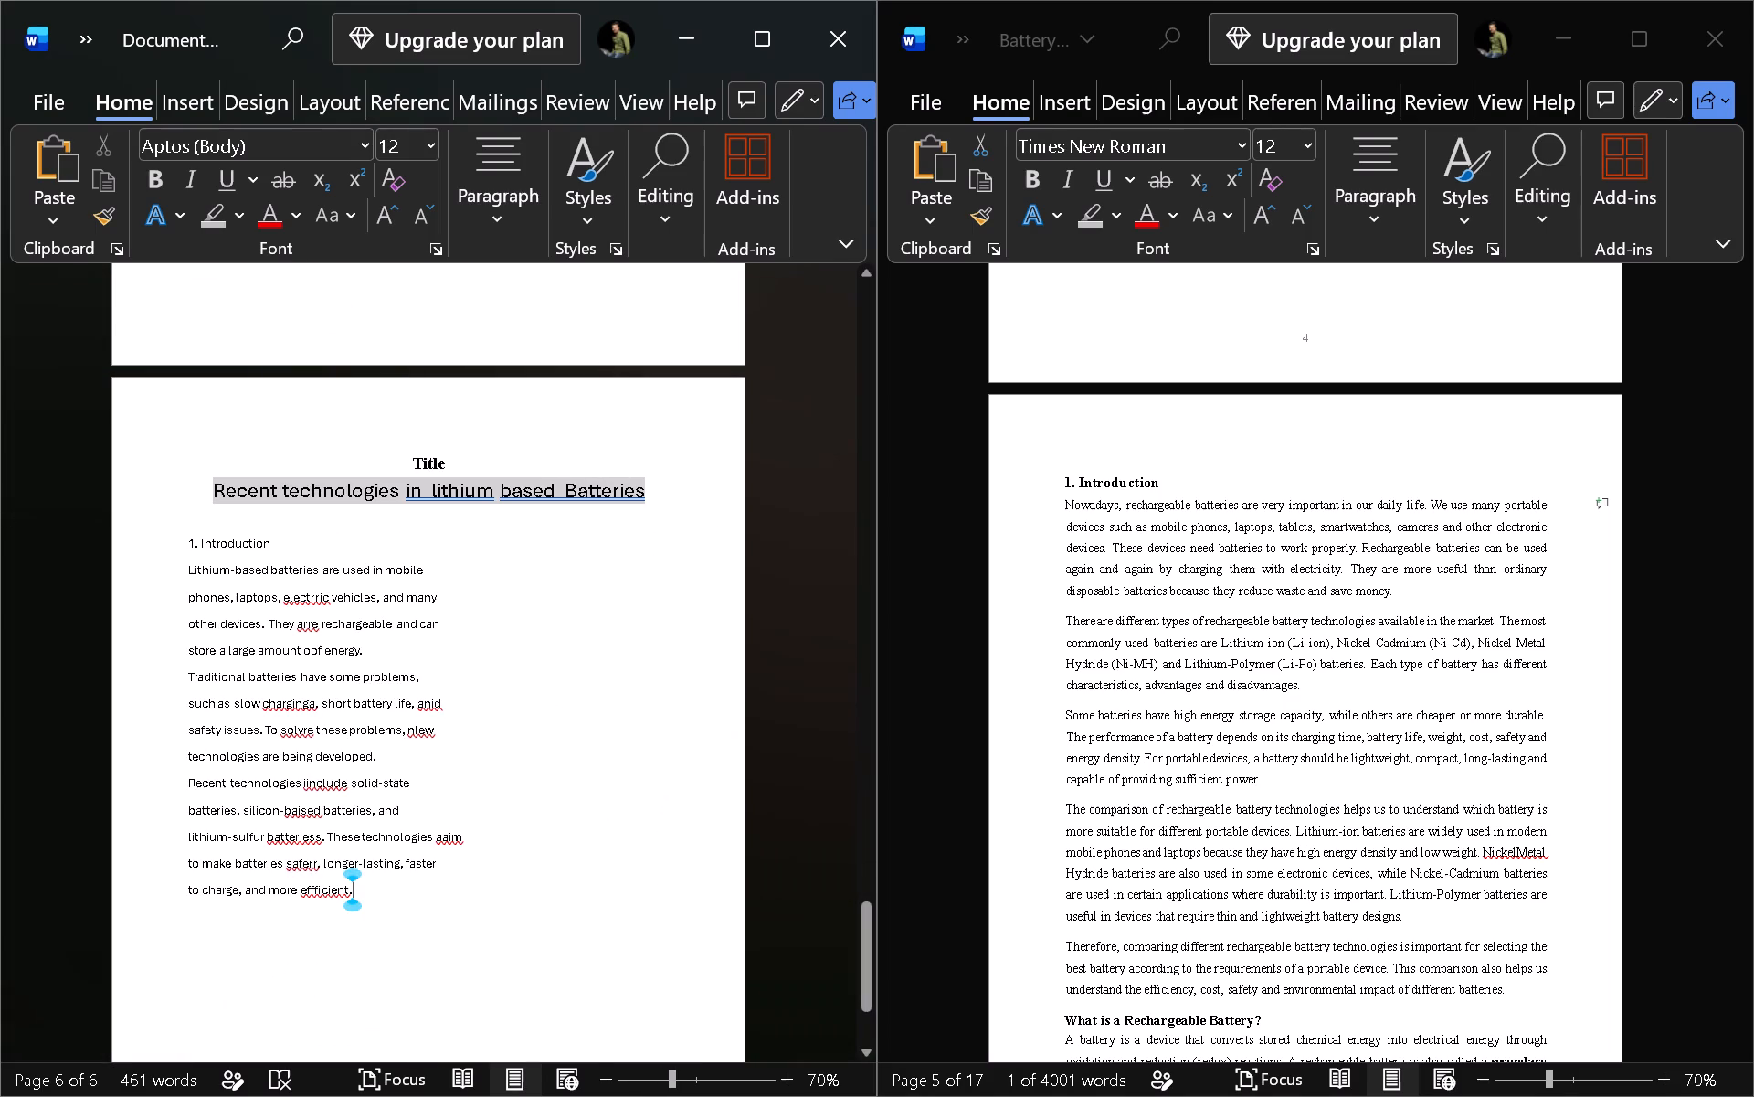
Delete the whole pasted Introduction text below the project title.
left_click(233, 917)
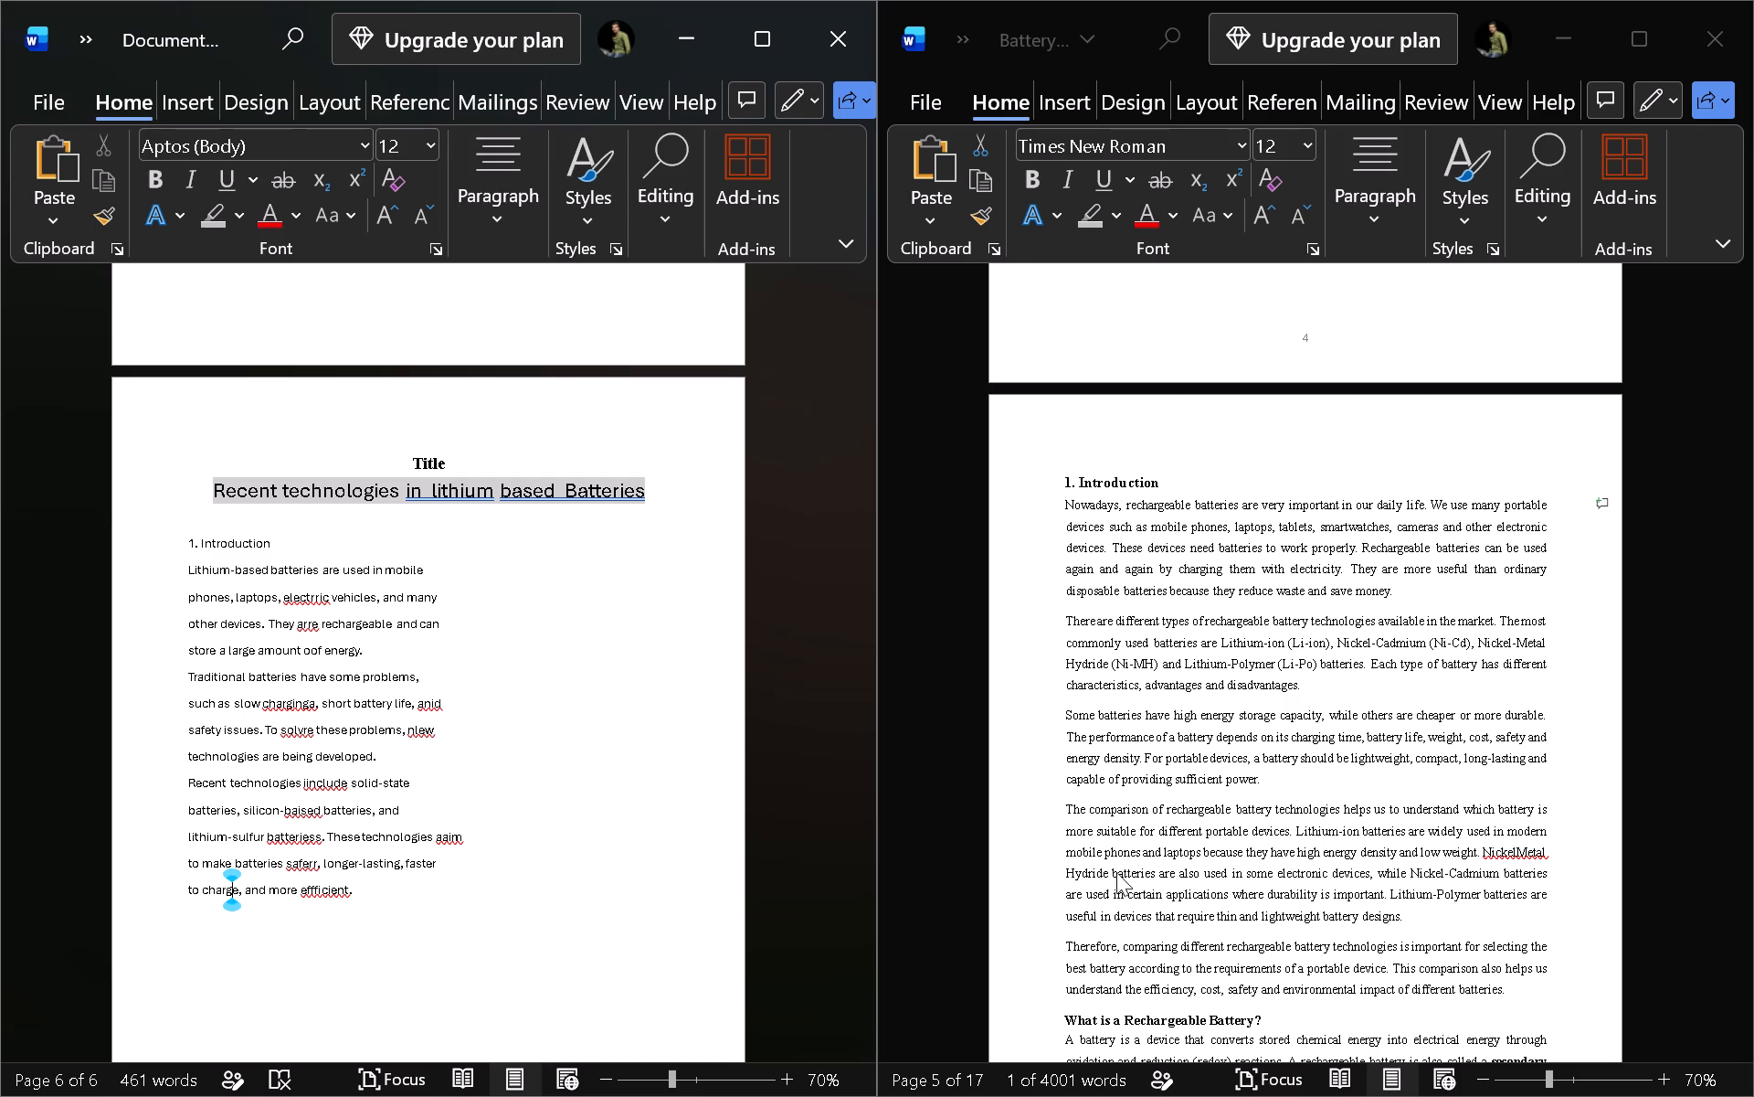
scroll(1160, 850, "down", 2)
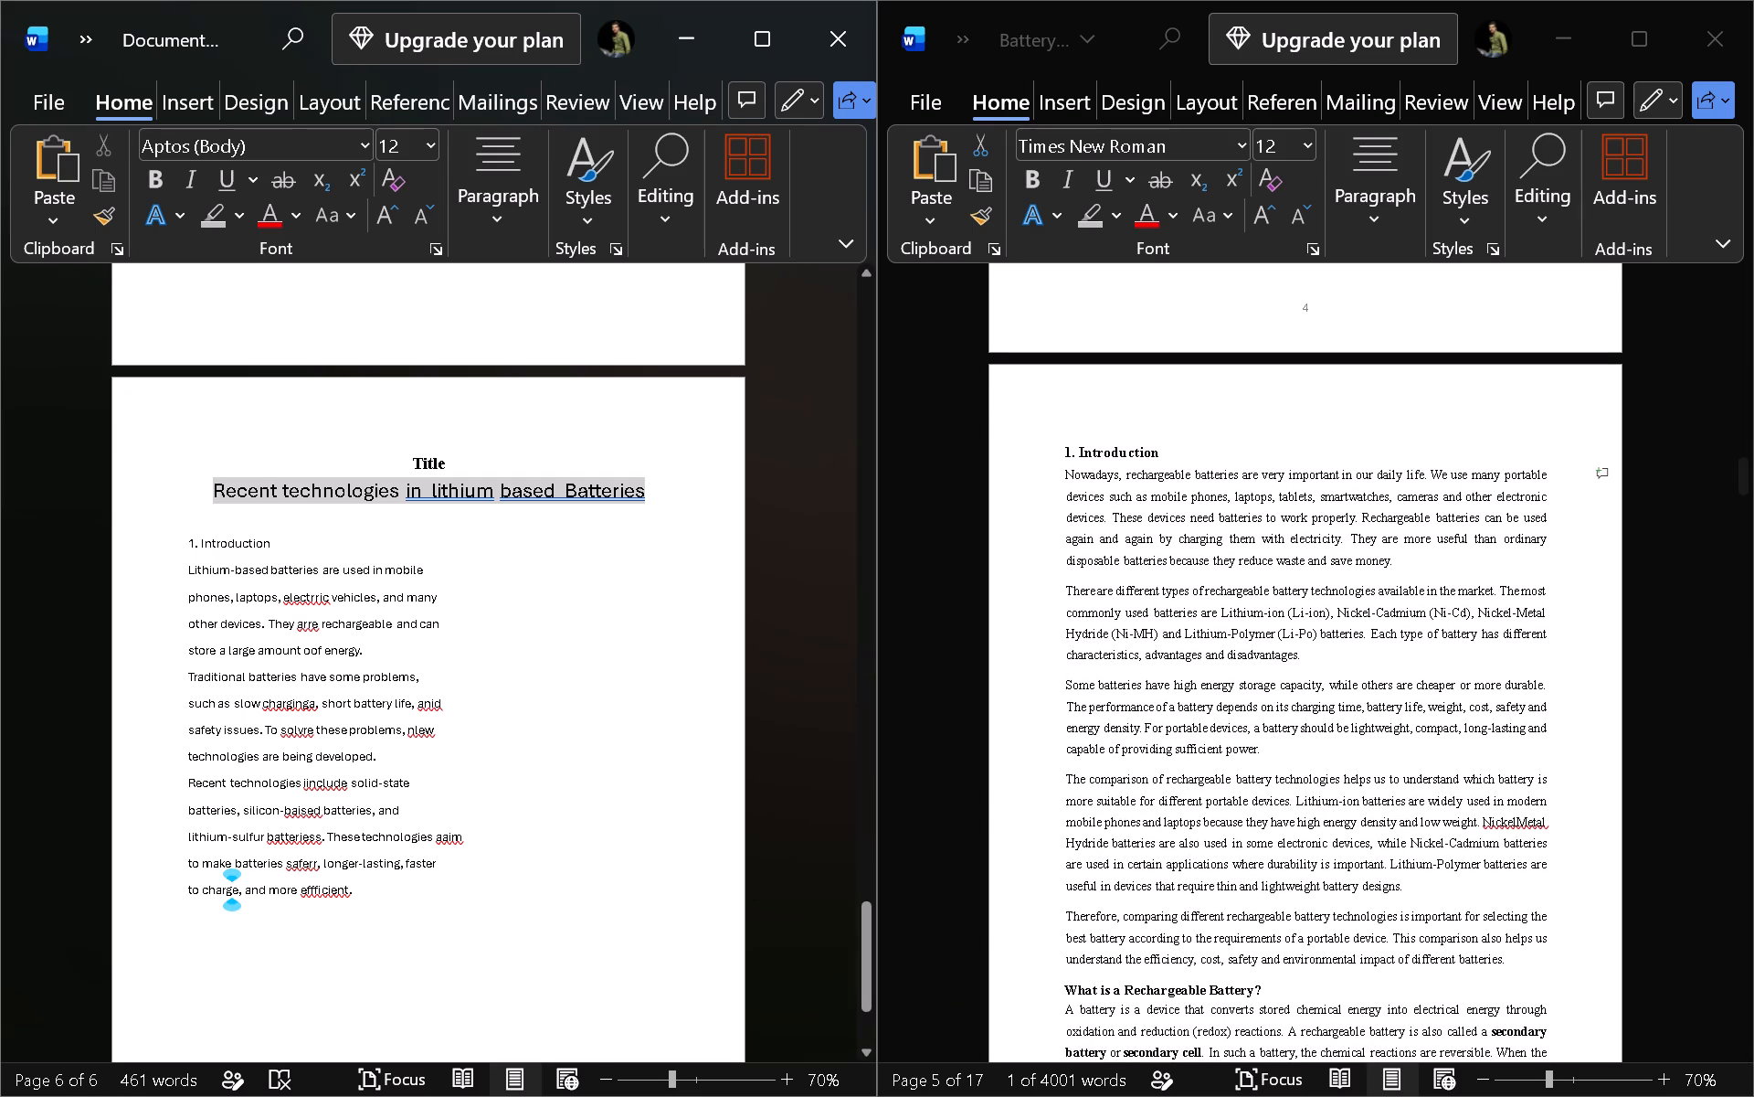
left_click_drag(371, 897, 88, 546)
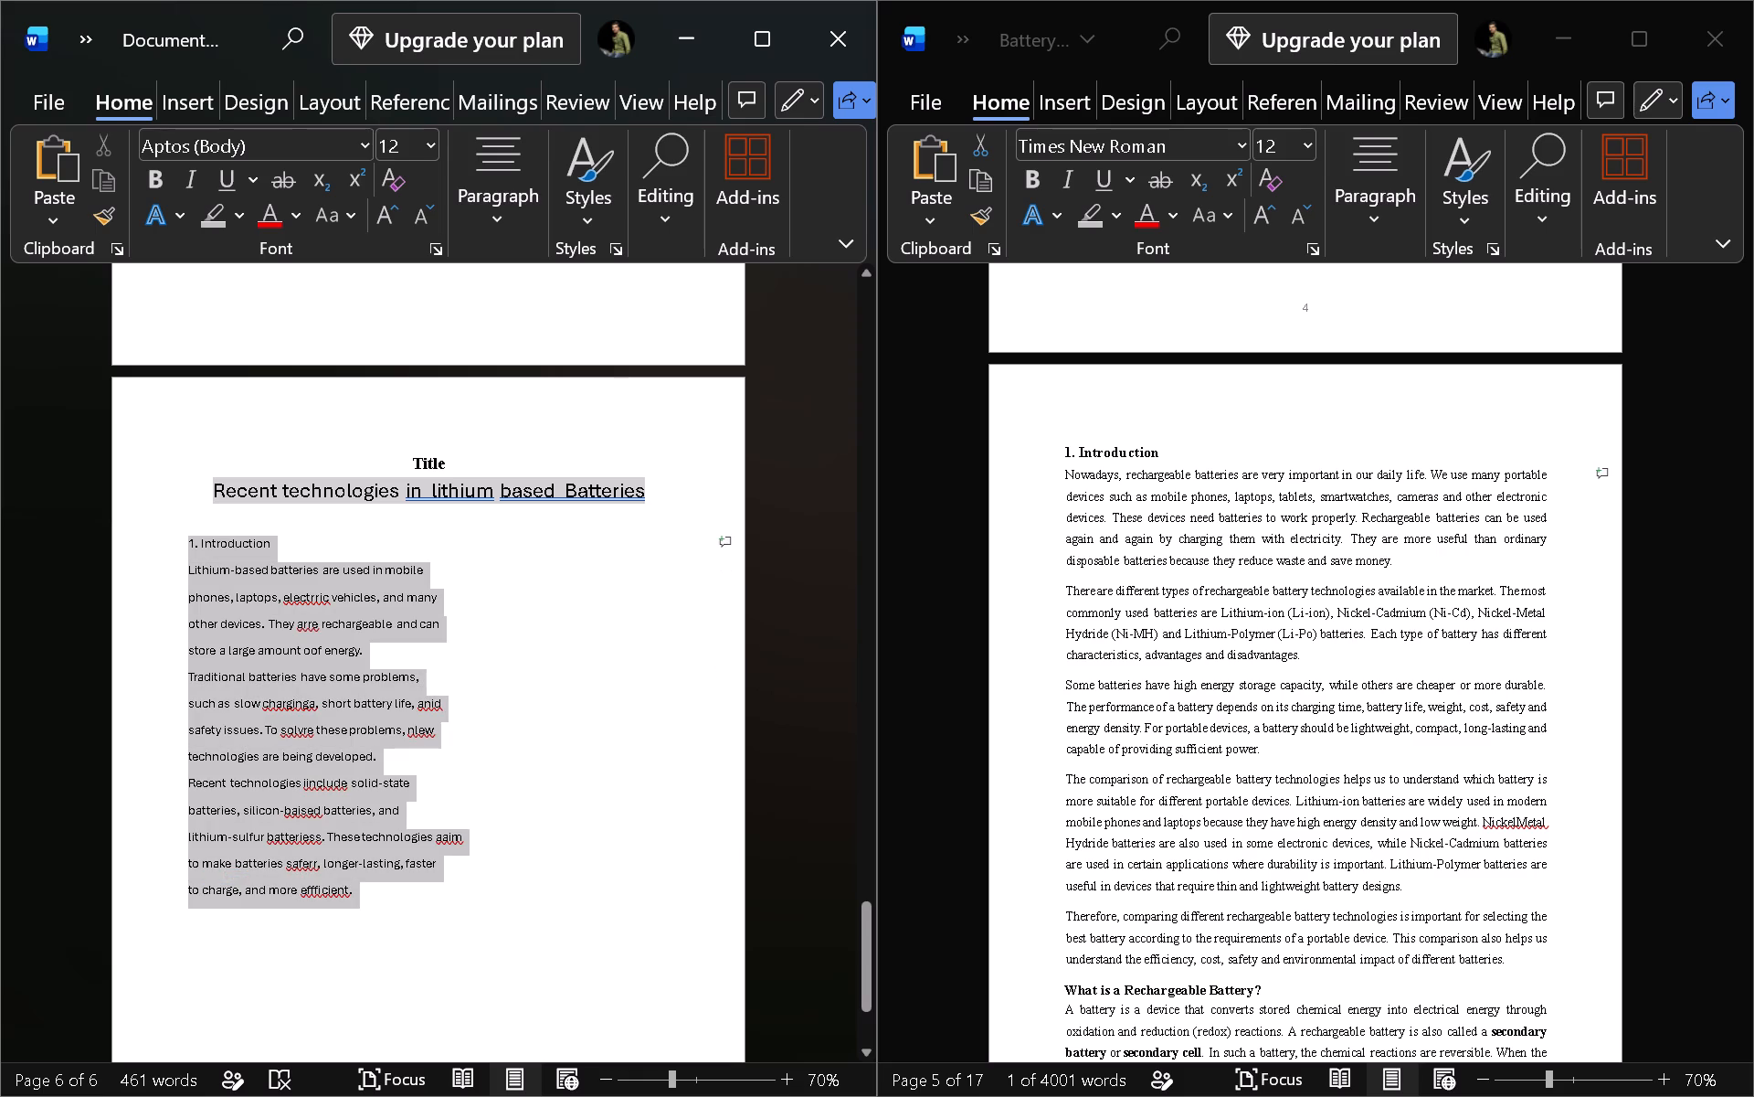
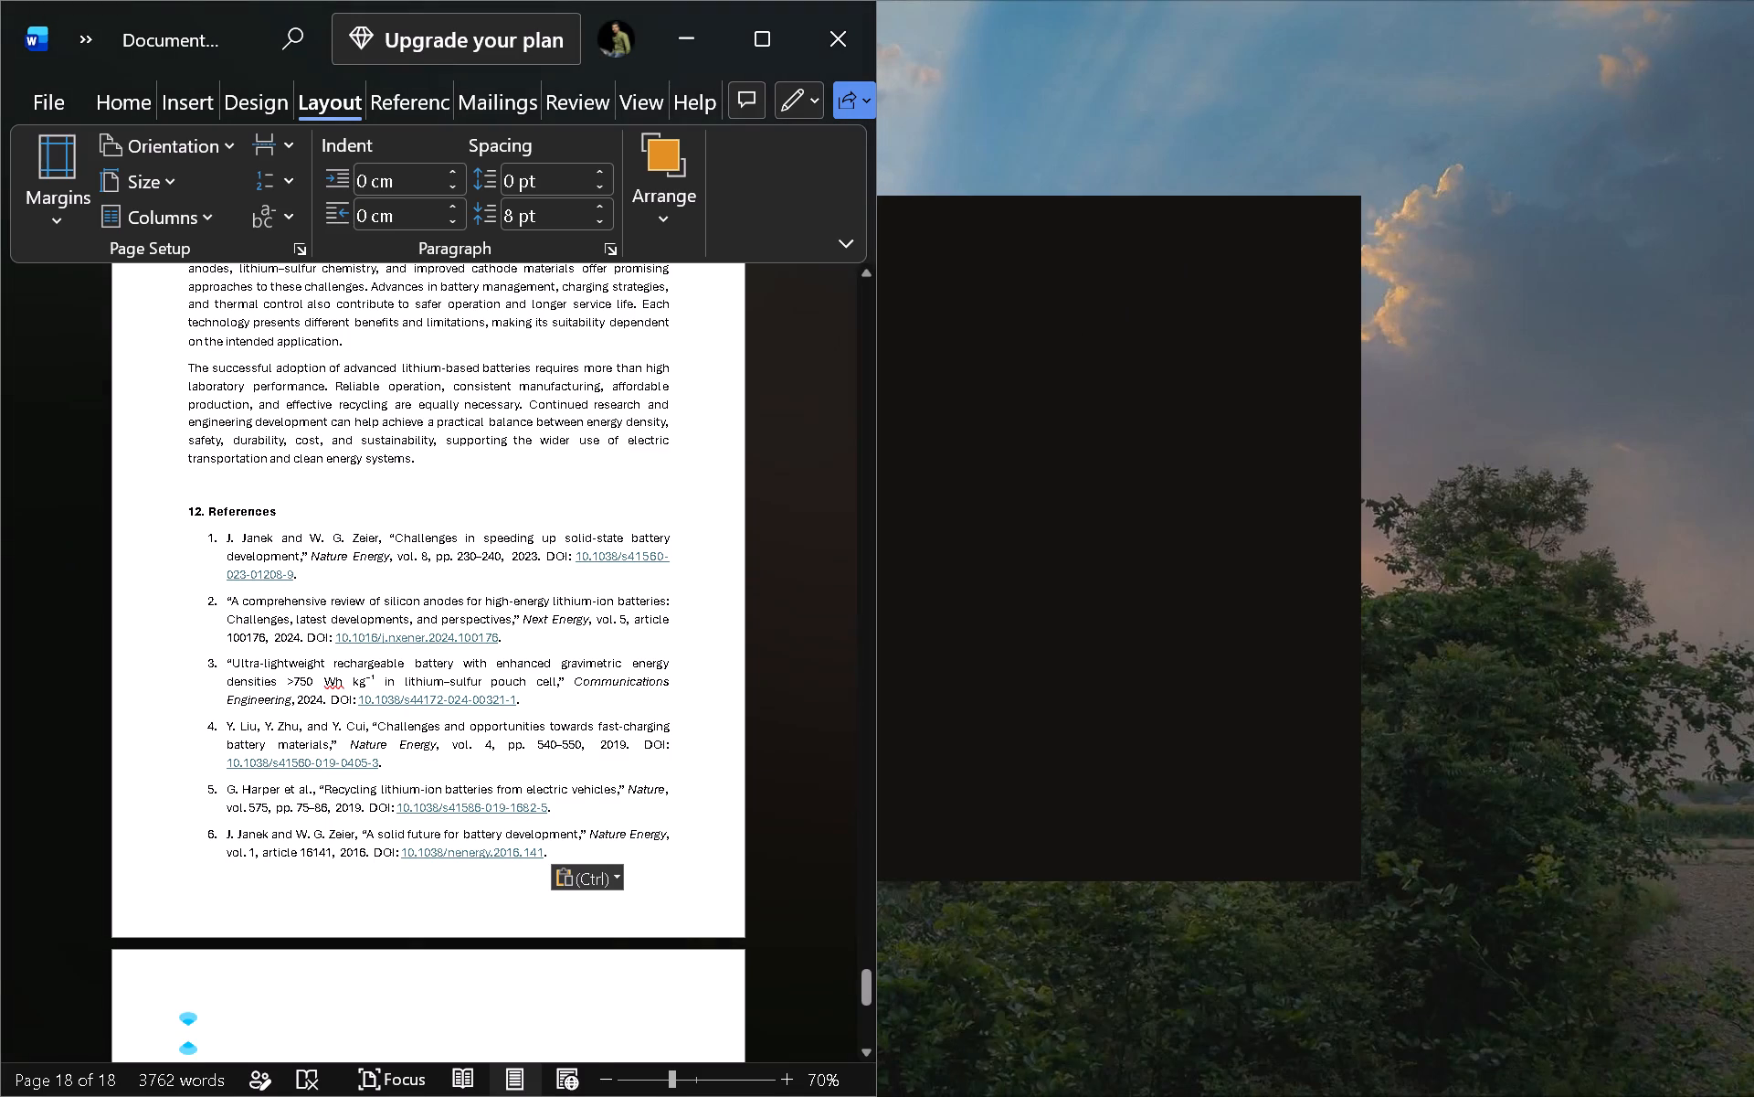
Enlarge the Word report to full screen and review its pages from the References section back to the pages before the Problem Statement.
left_click(771, 38)
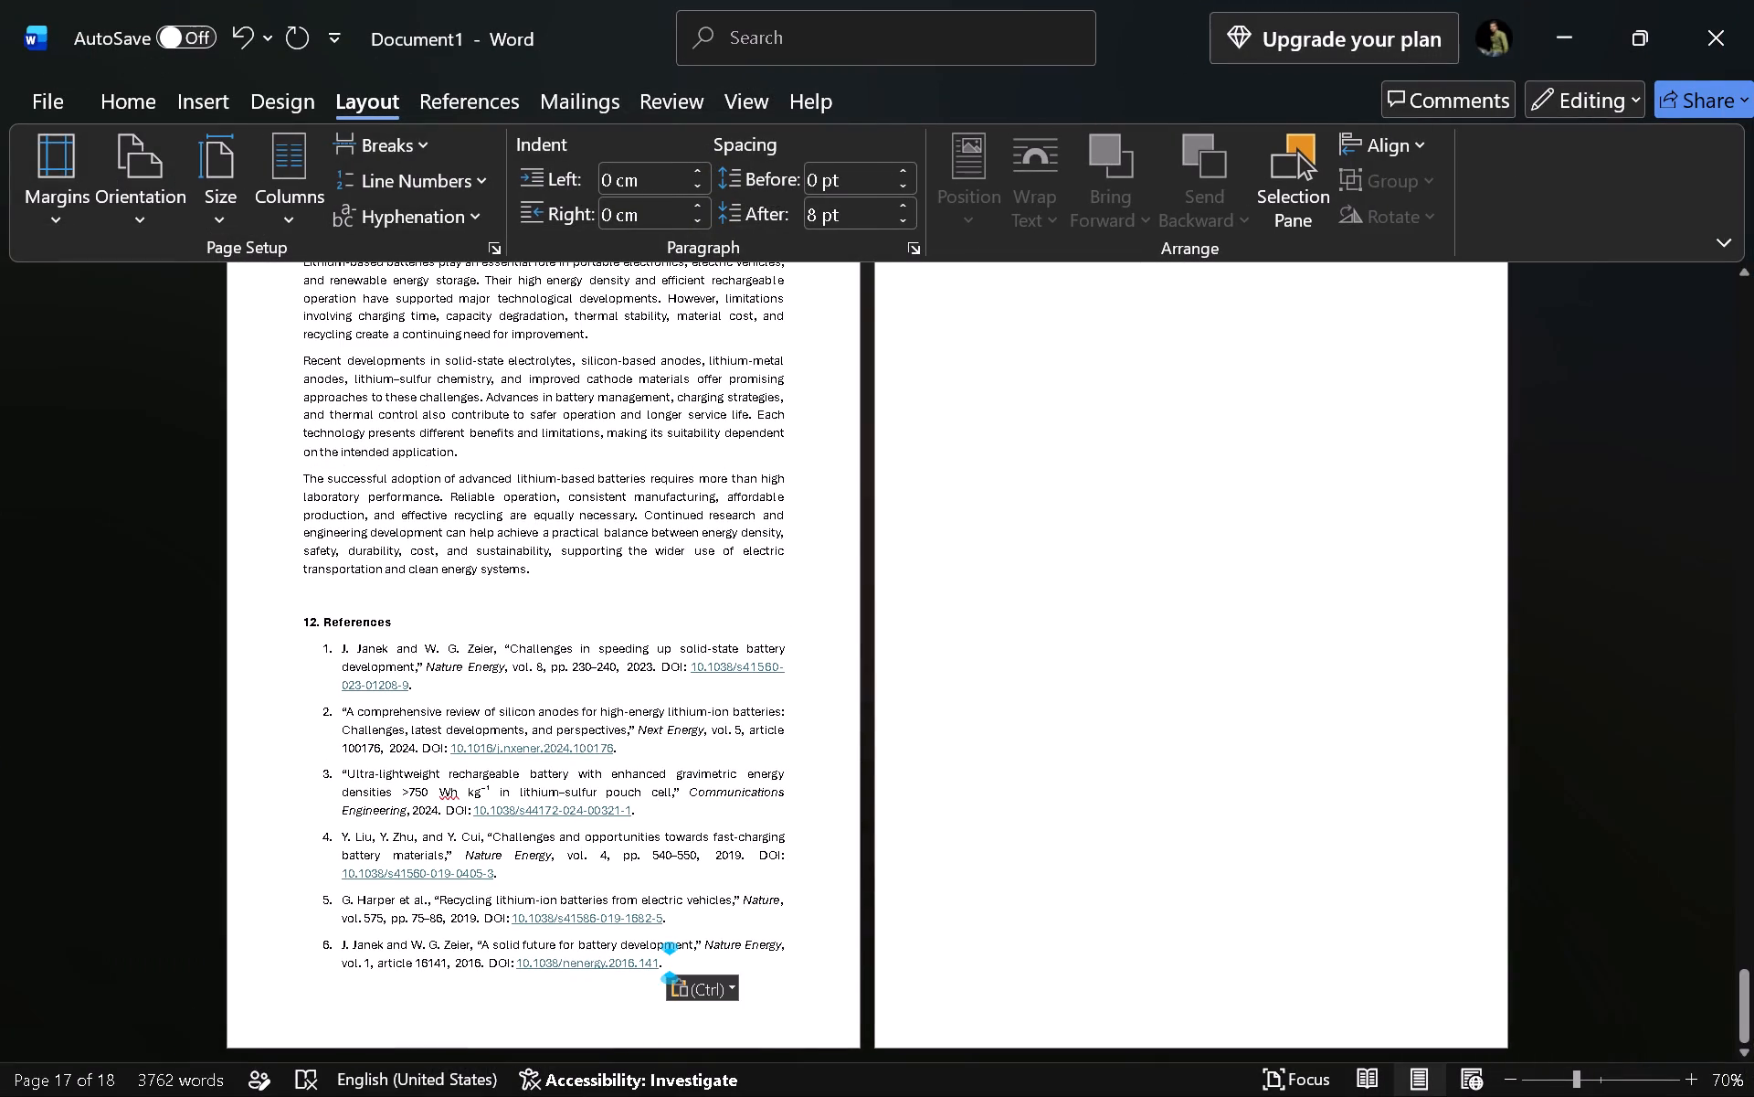
scroll(1022, 694, "up", 18)
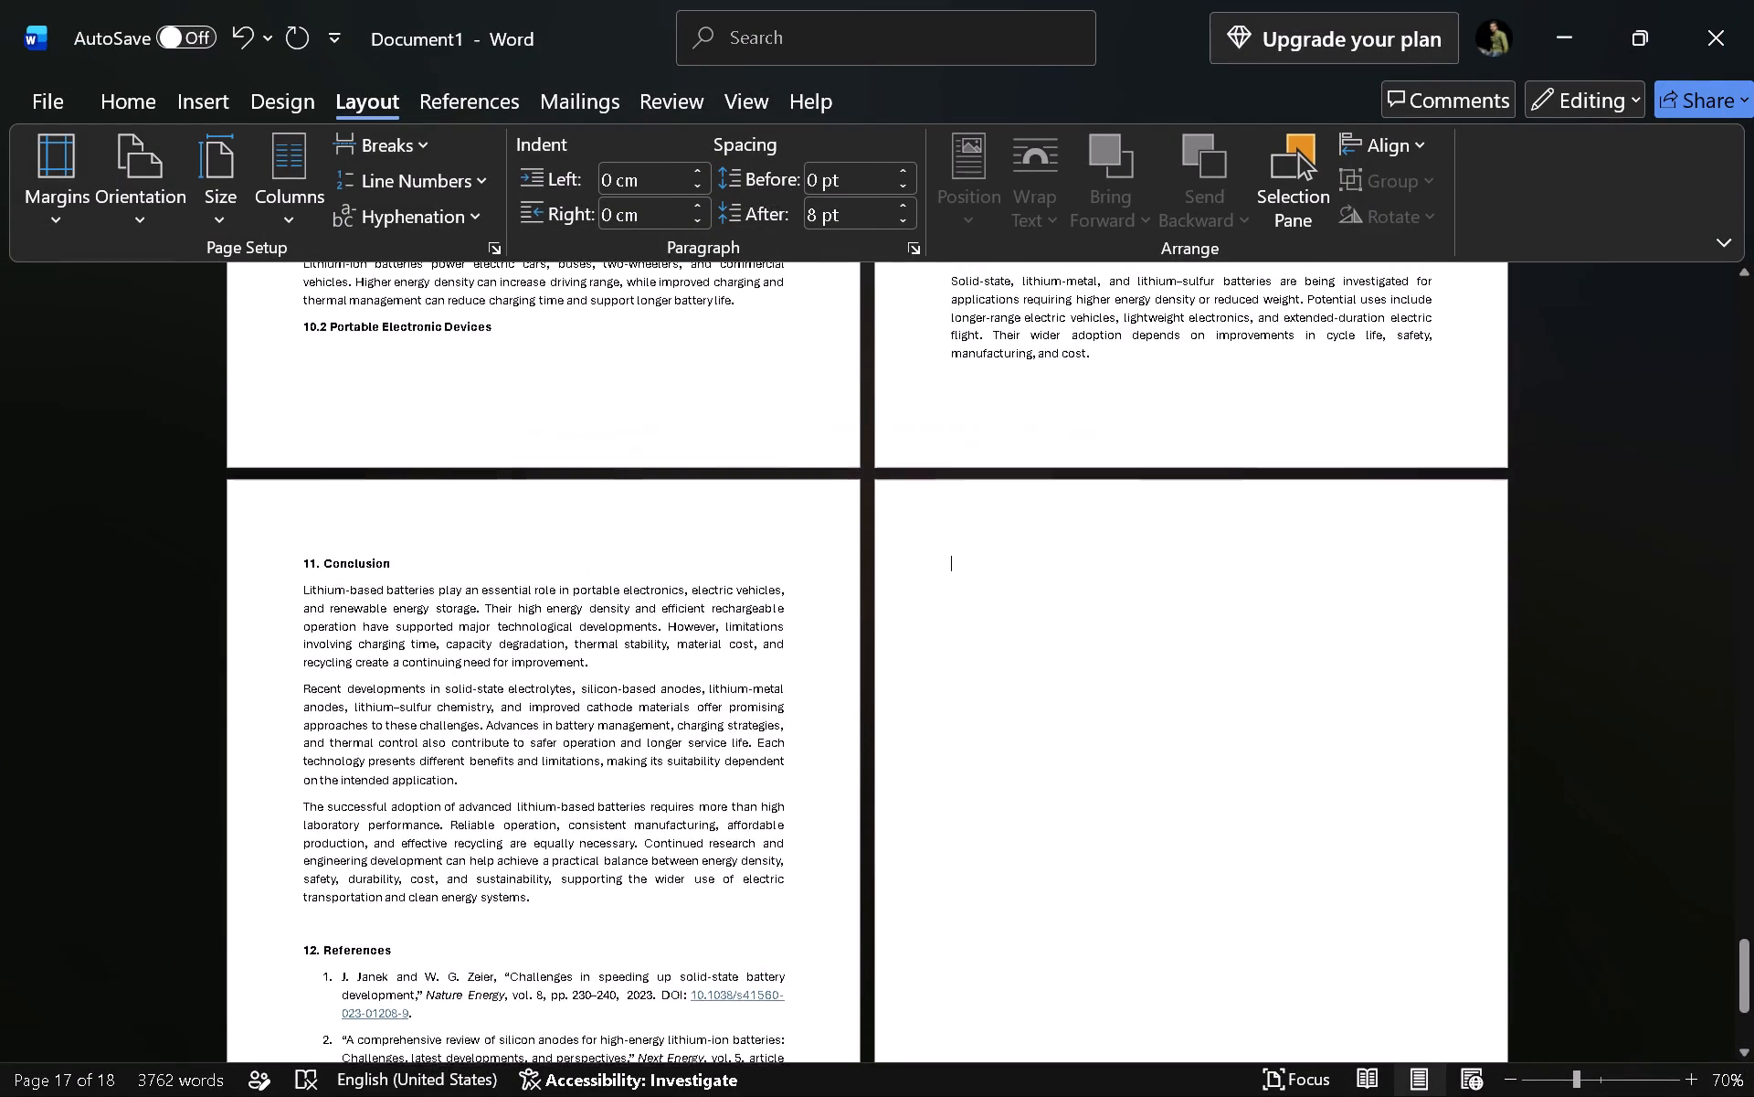
scroll(1022, 694, "up", 9)
scroll(1022, 694, "up", 14)
scroll(1022, 694, "up", 15)
scroll(1022, 694, "up", 7)
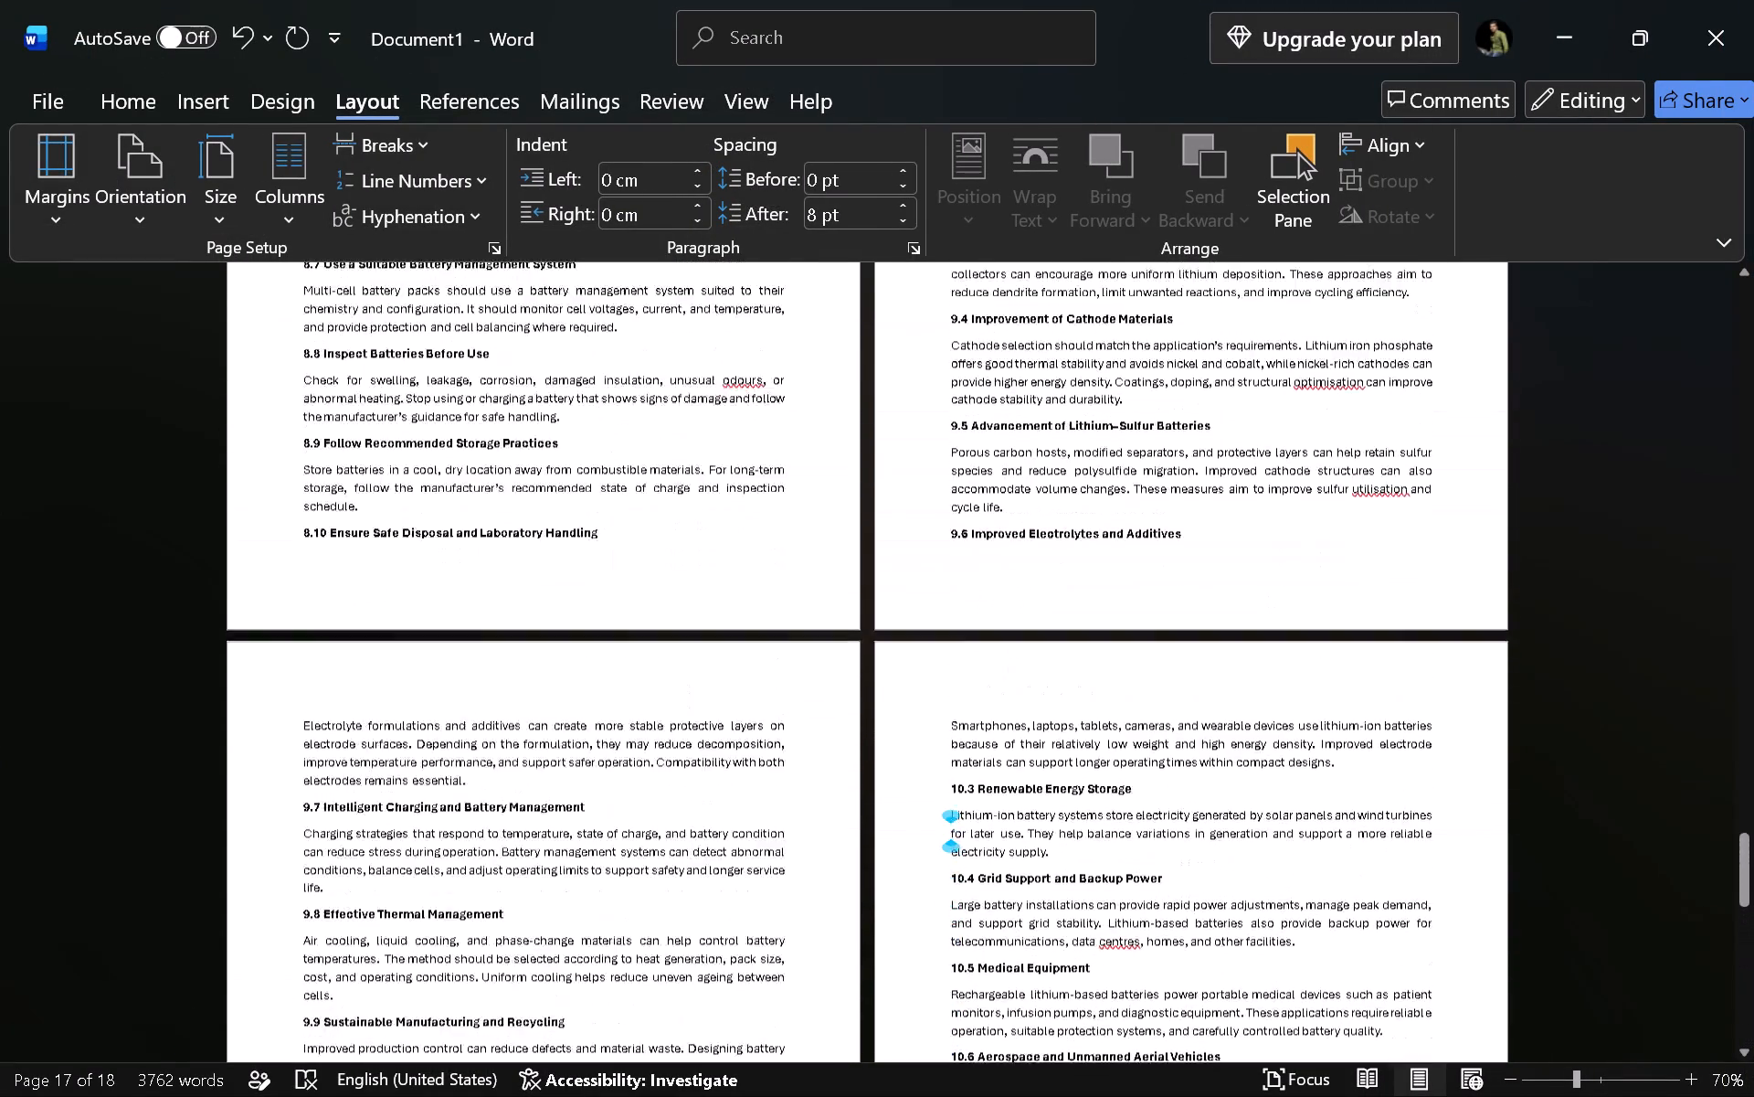
scroll(1022, 694, "up", 18)
scroll(1022, 694, "up", 16)
scroll(1022, 694, "up", 7)
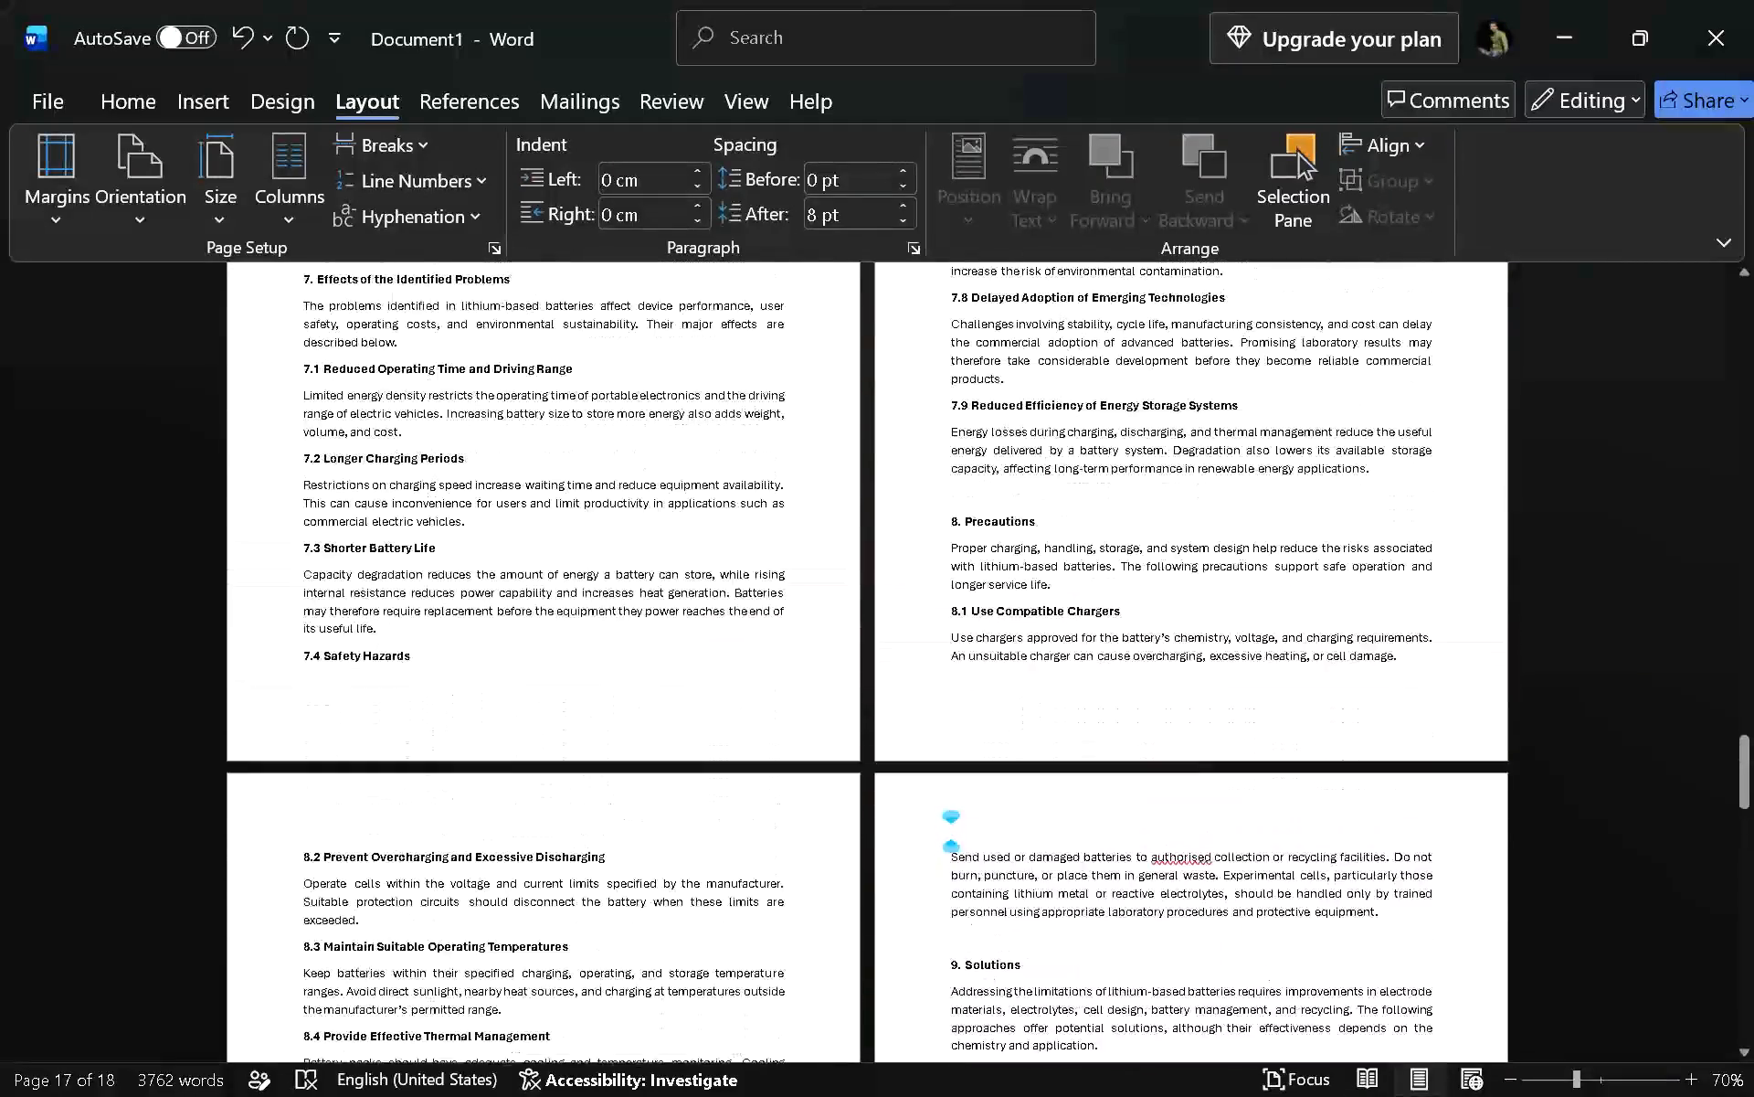
scroll(1022, 694, "up", 15)
scroll(1022, 694, "up", 12)
scroll(1022, 694, "up", 13)
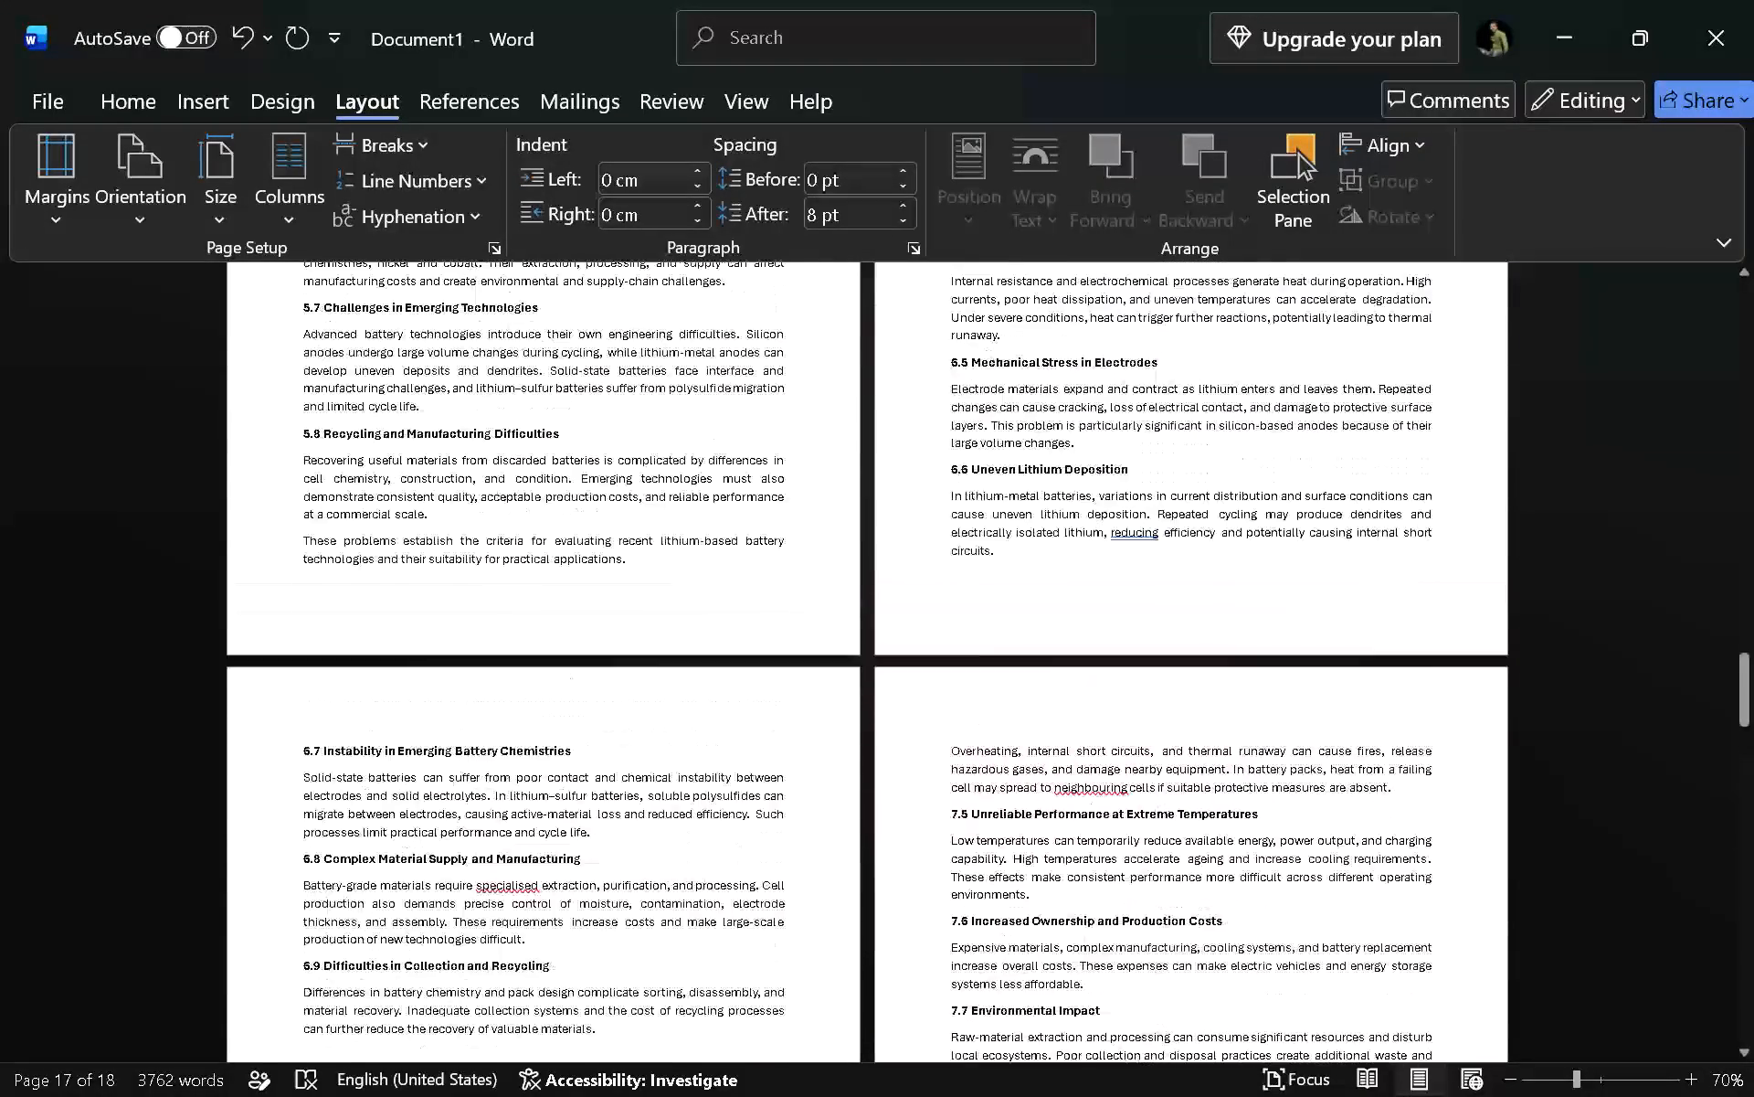
scroll(1022, 694, "up", 17)
scroll(1022, 694, "up", 14)
scroll(1022, 694, "up", 11)
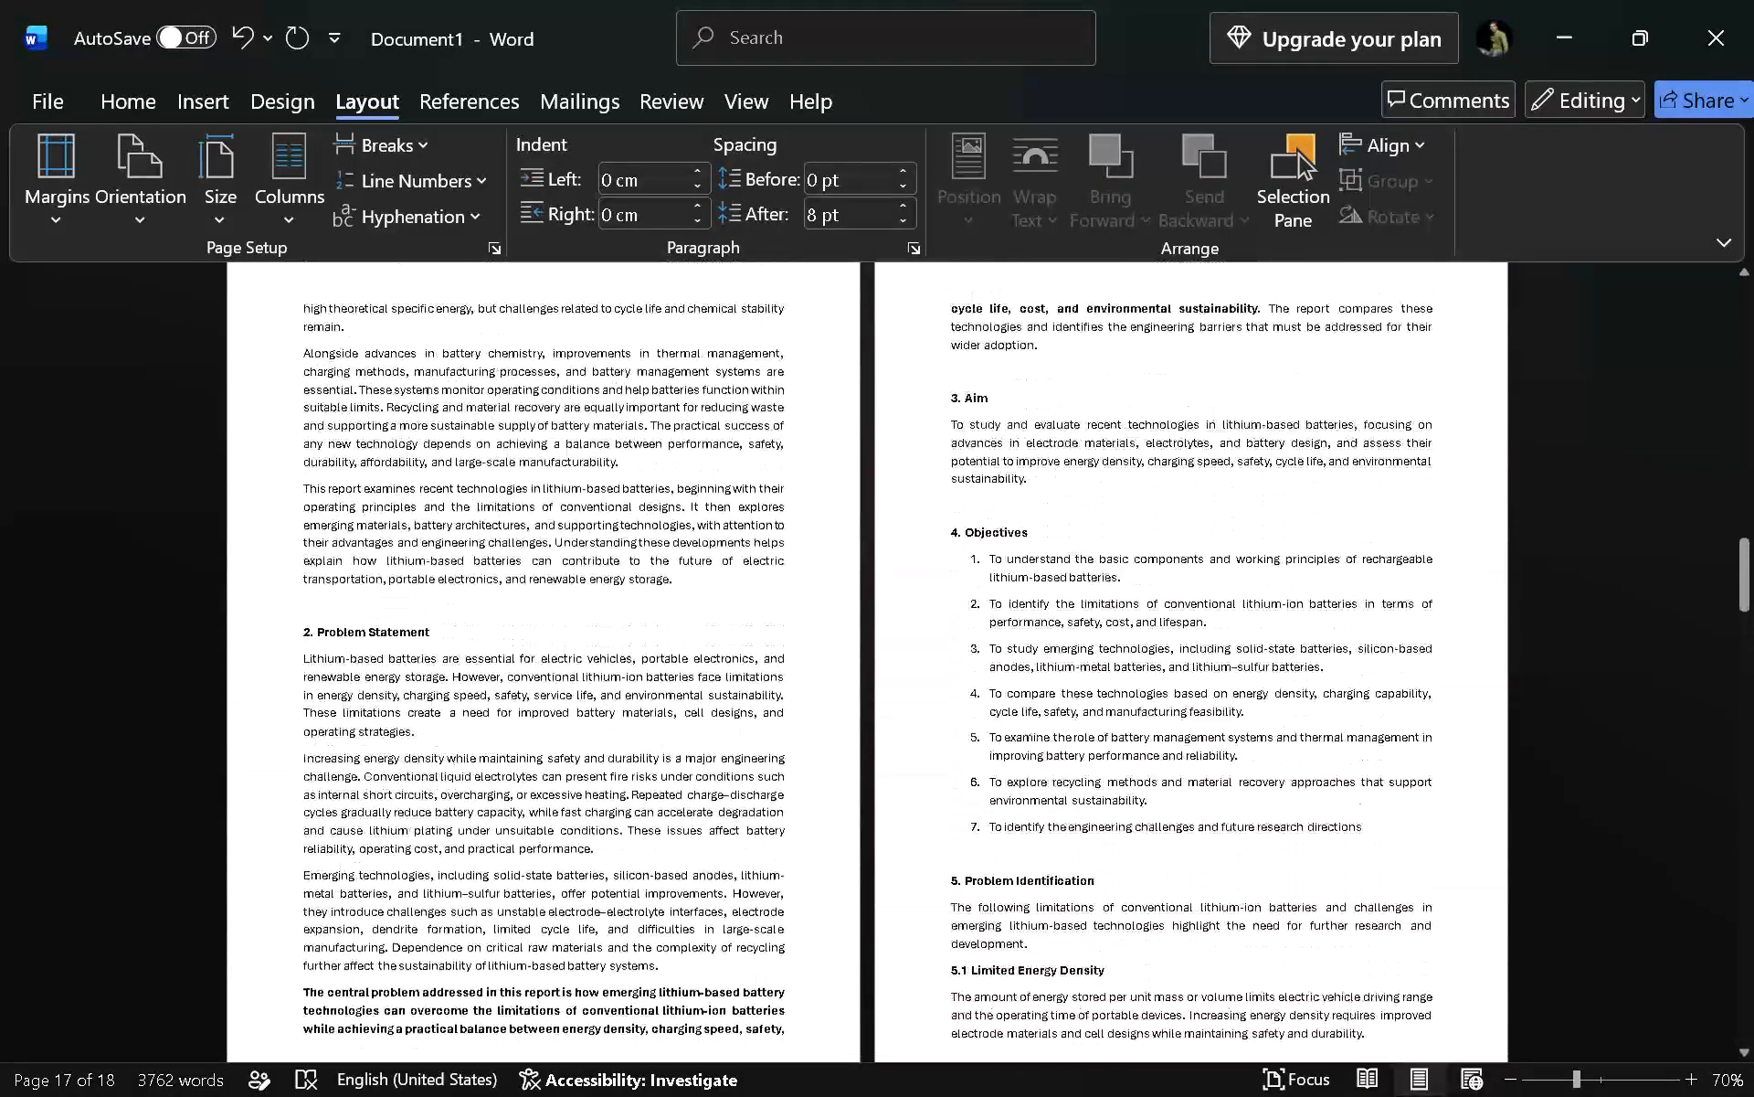
scroll(1022, 694, "up", 10)
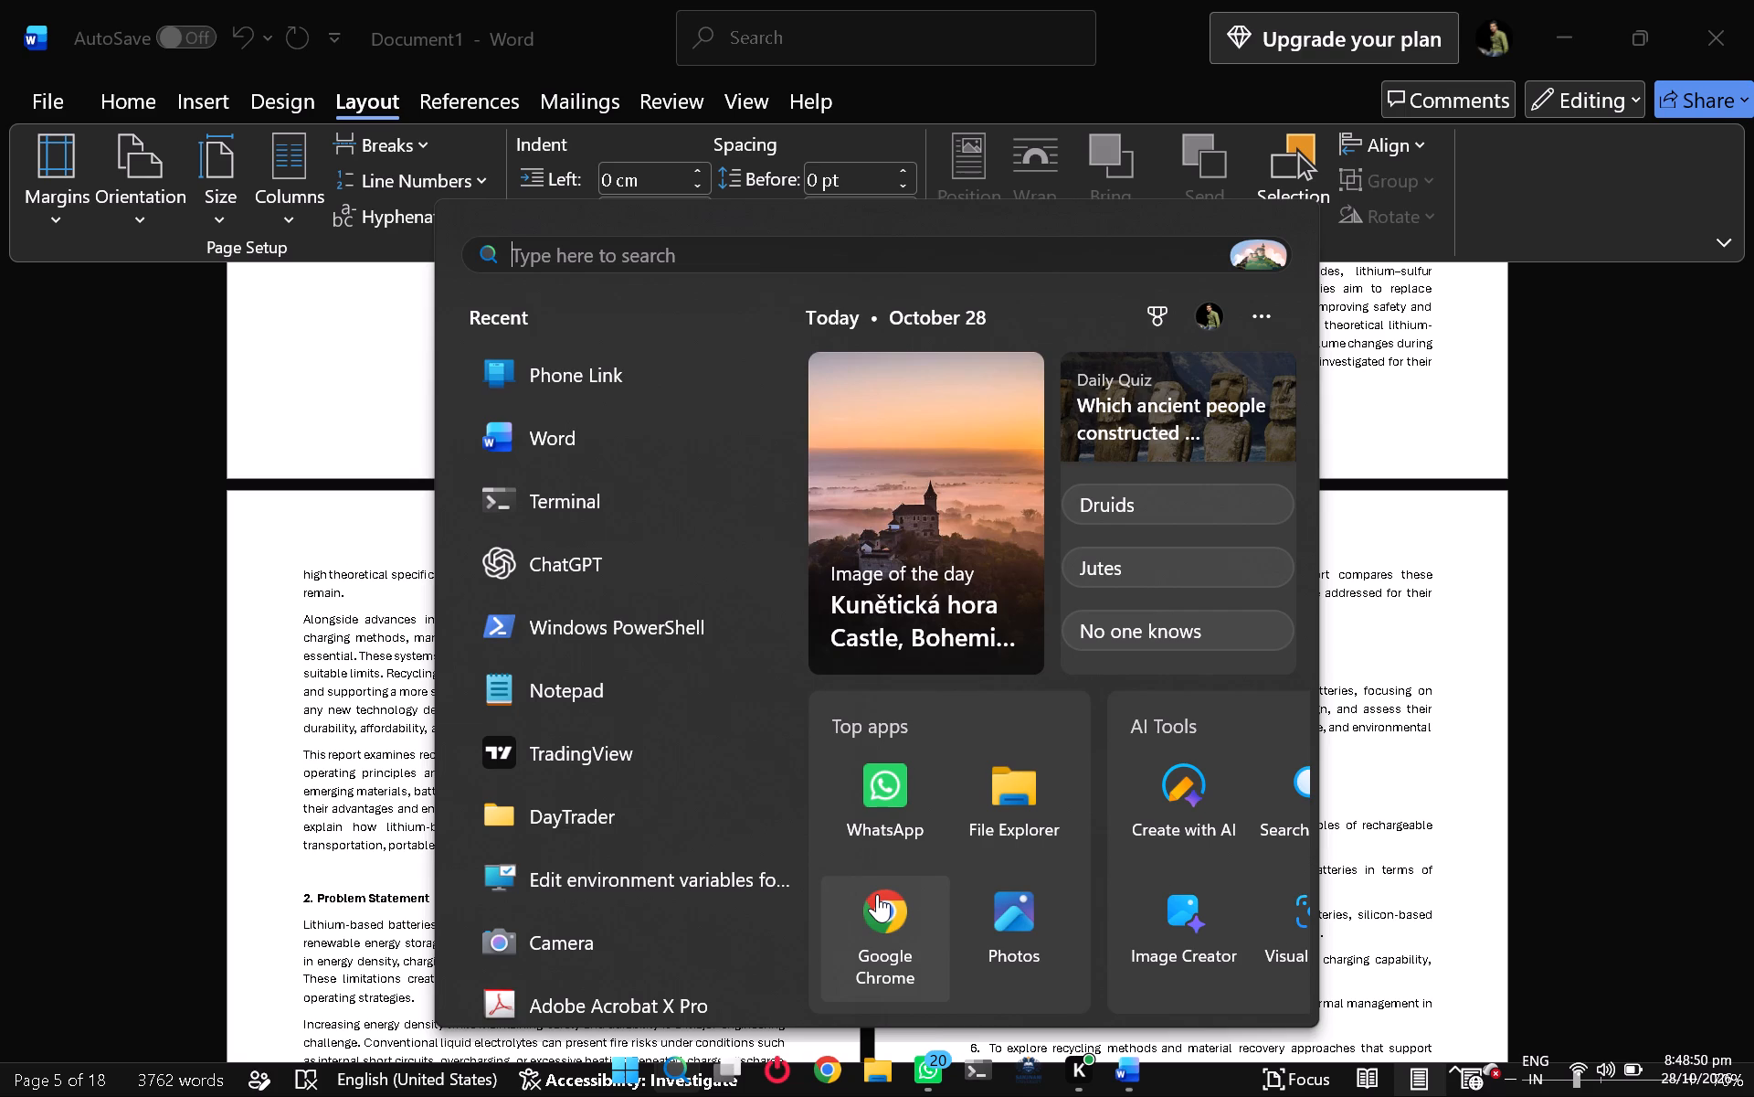
left_click(244, 506)
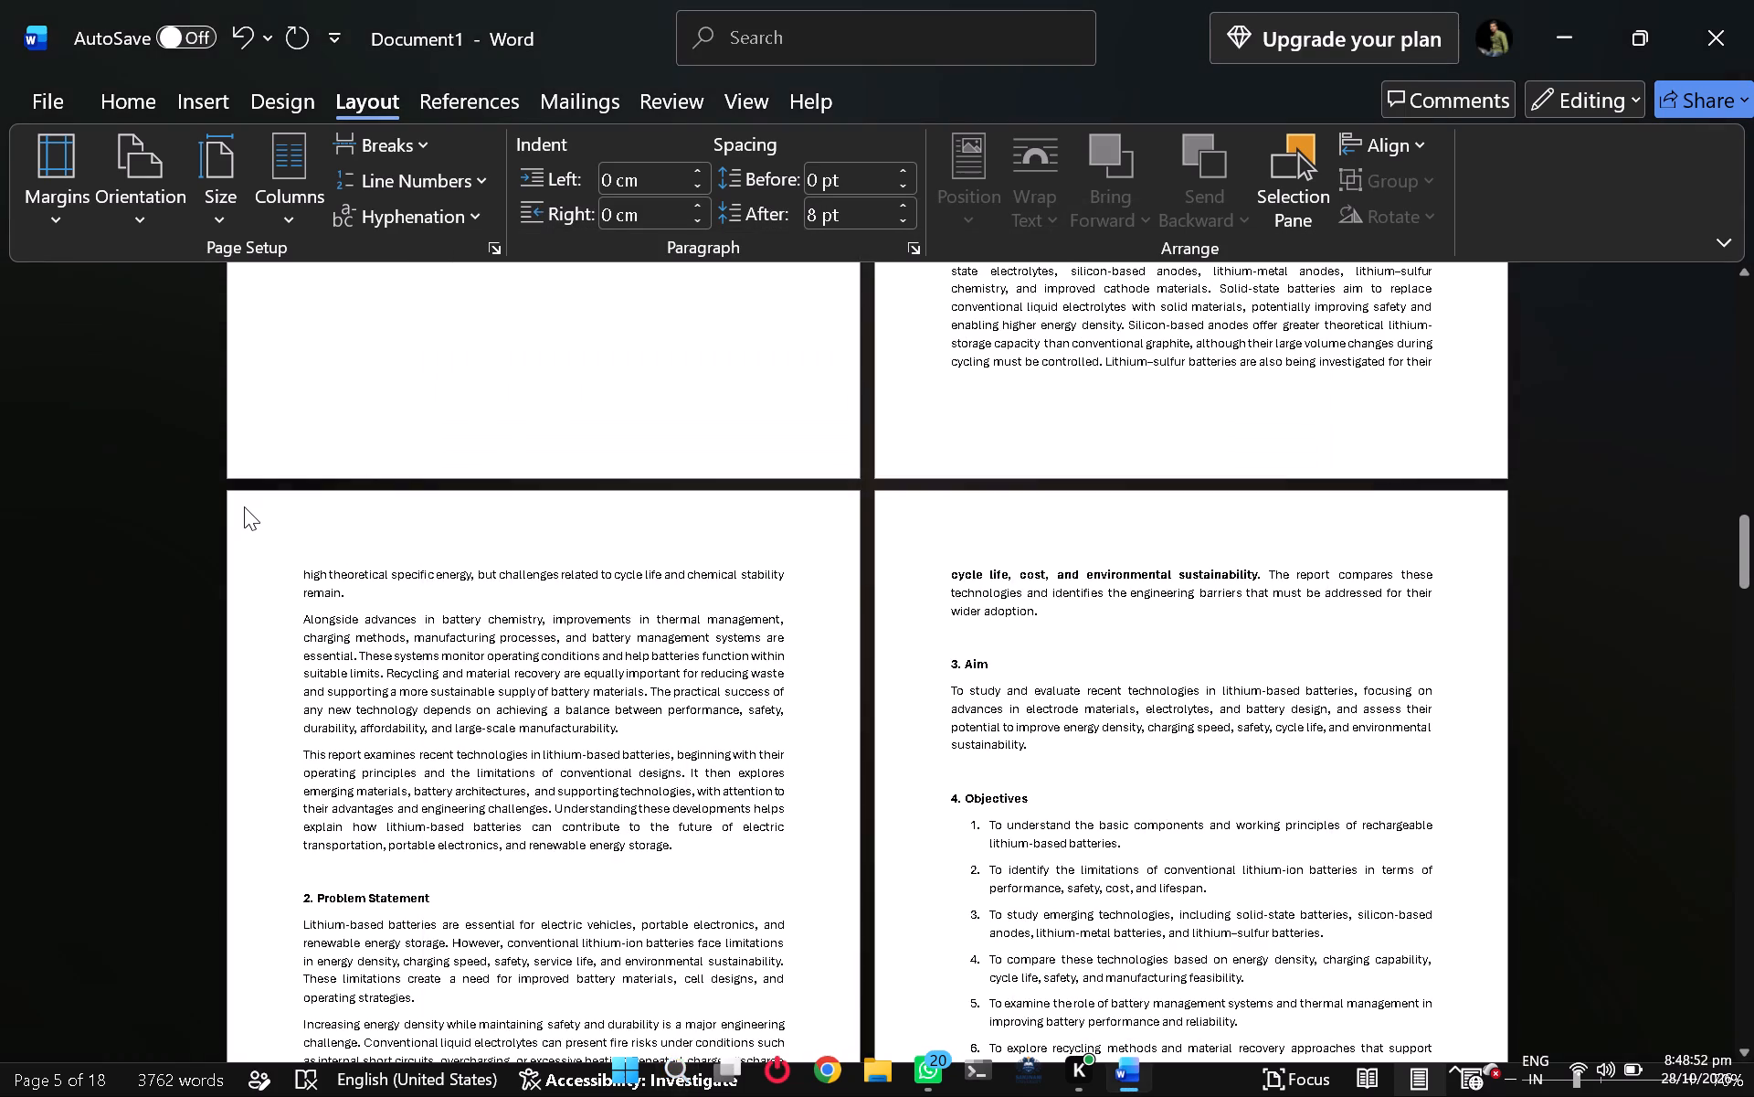
In Word, add page numbers at the bottom of the pages using the centred Plain Number 2 style.
scroll(244, 506, "up", 14)
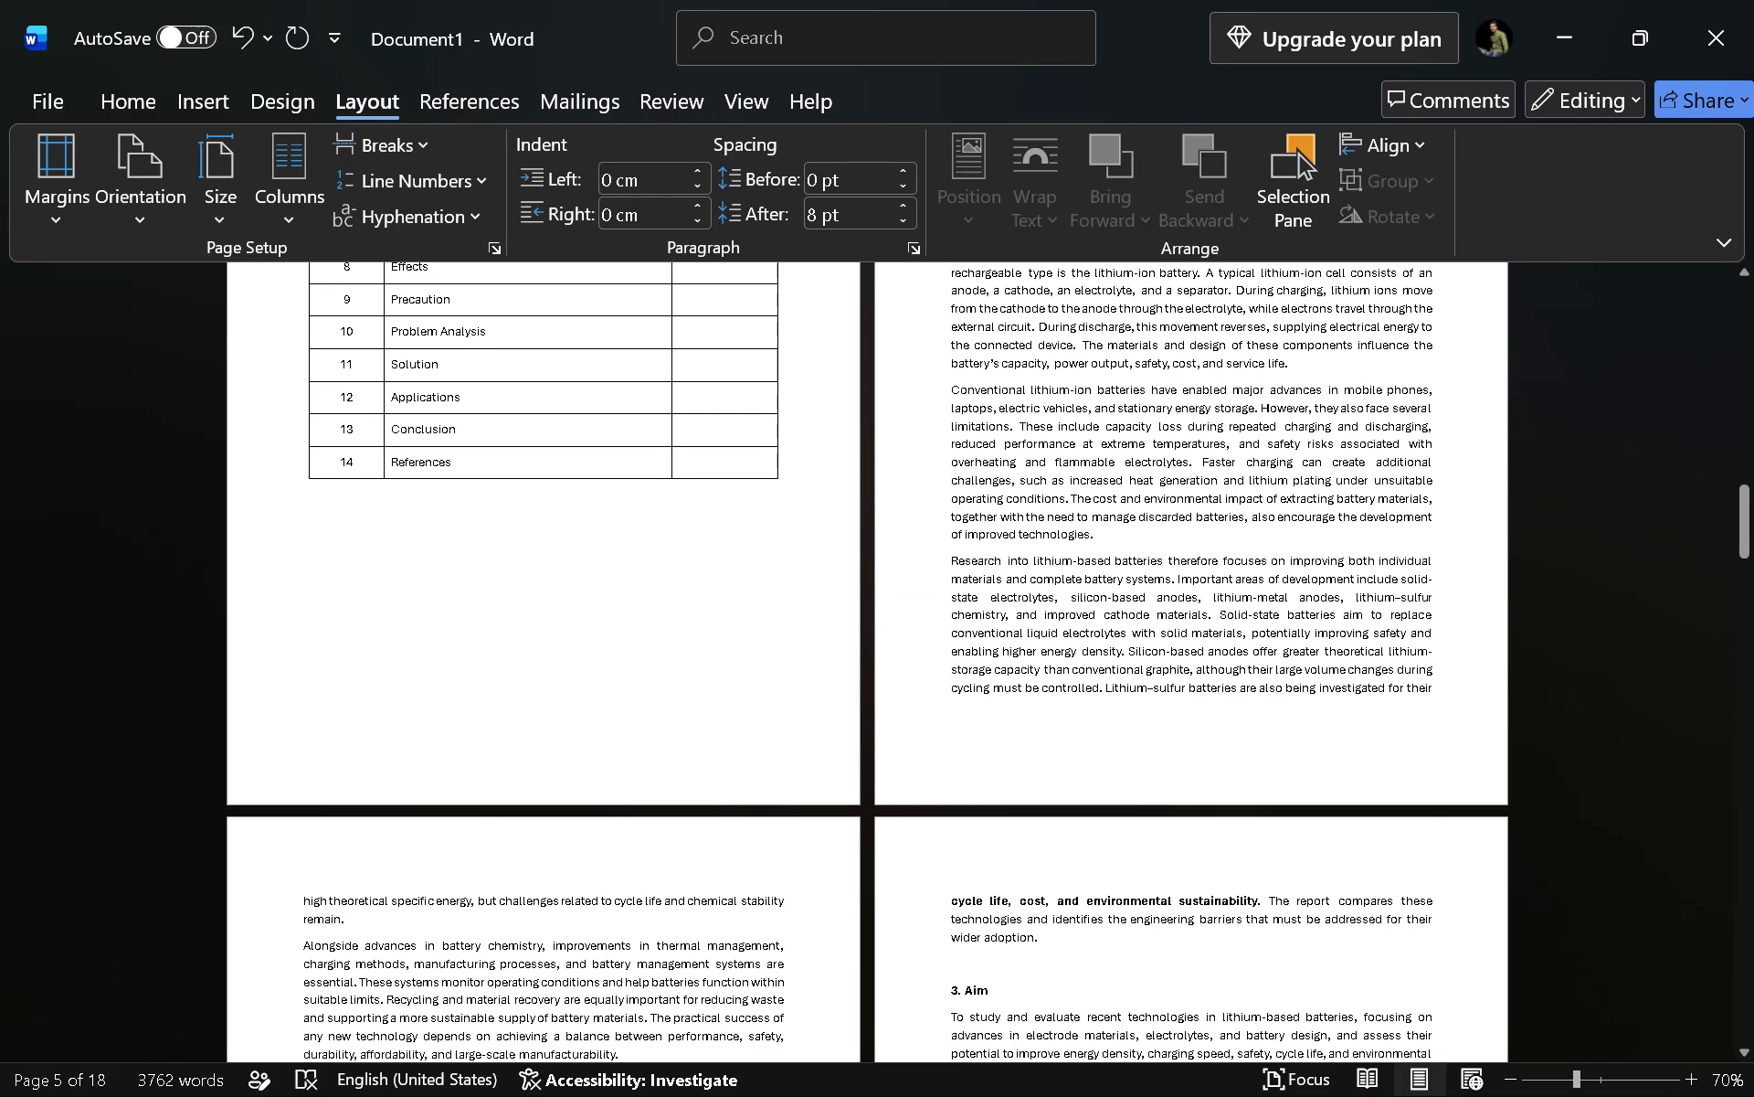
left_click(215, 95)
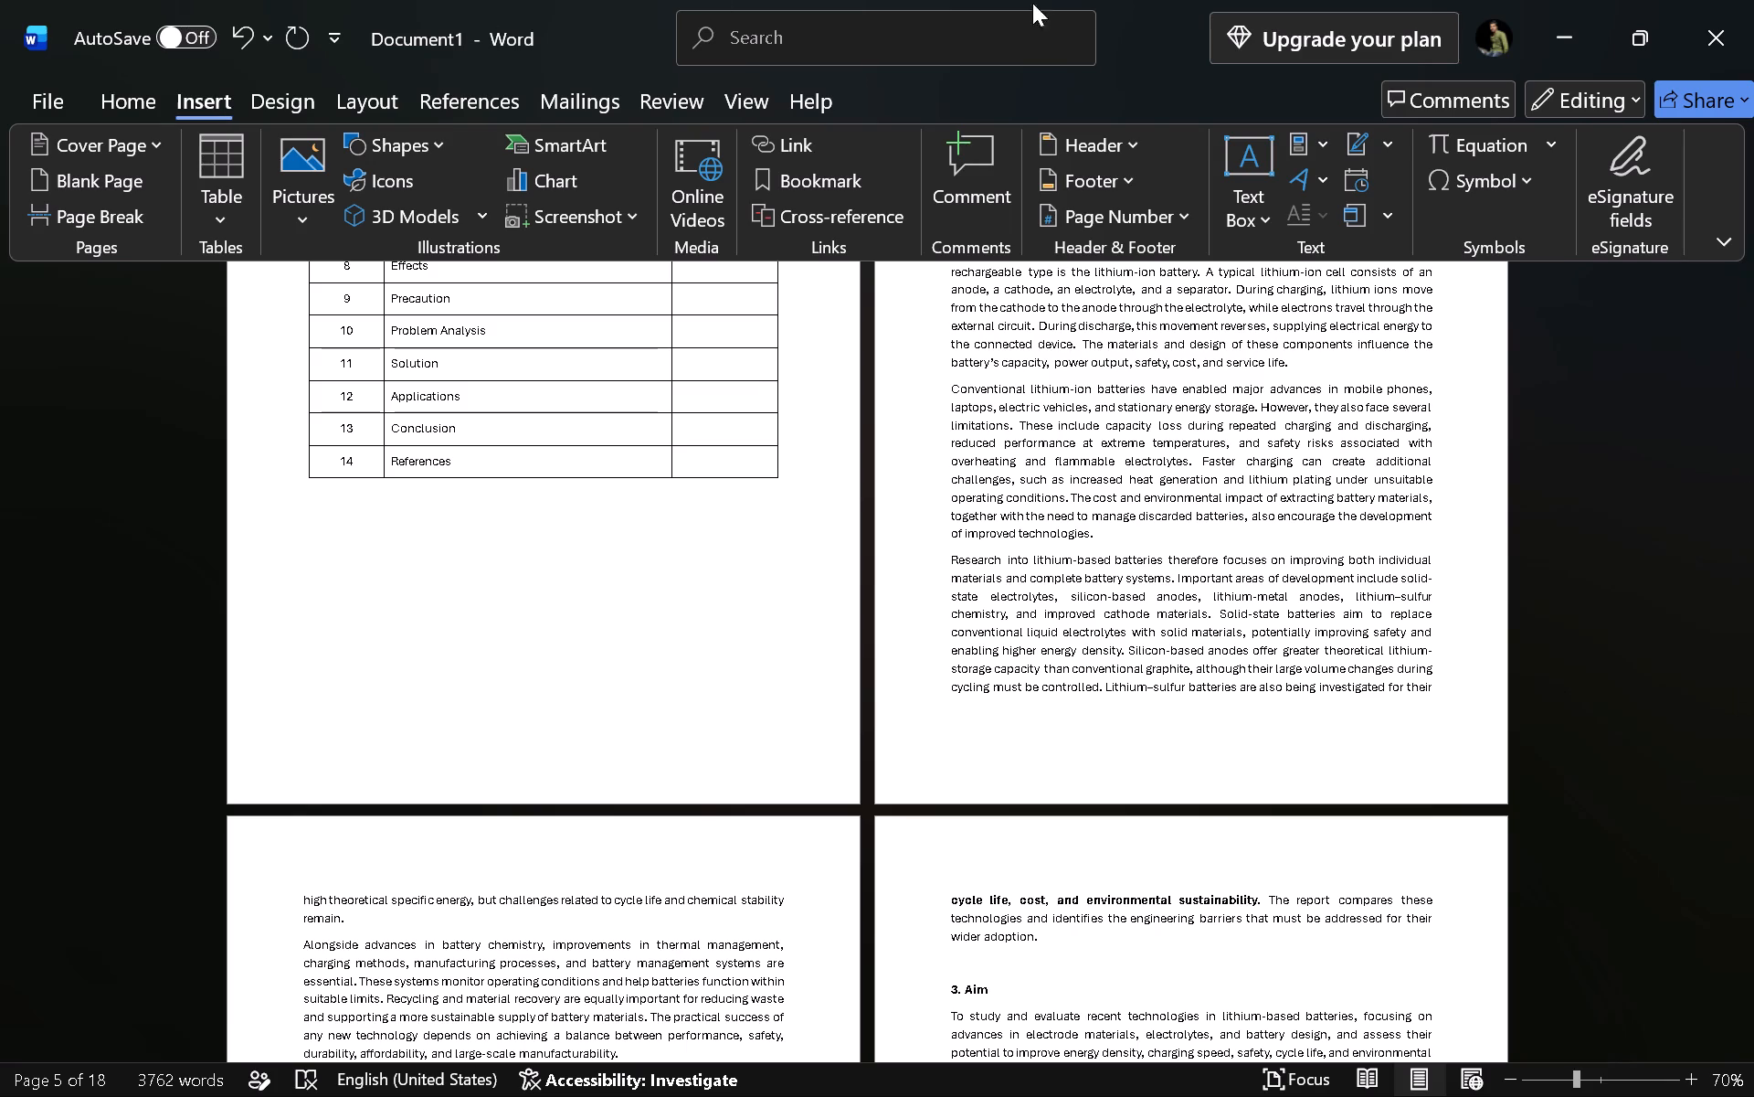
left_click(1097, 216)
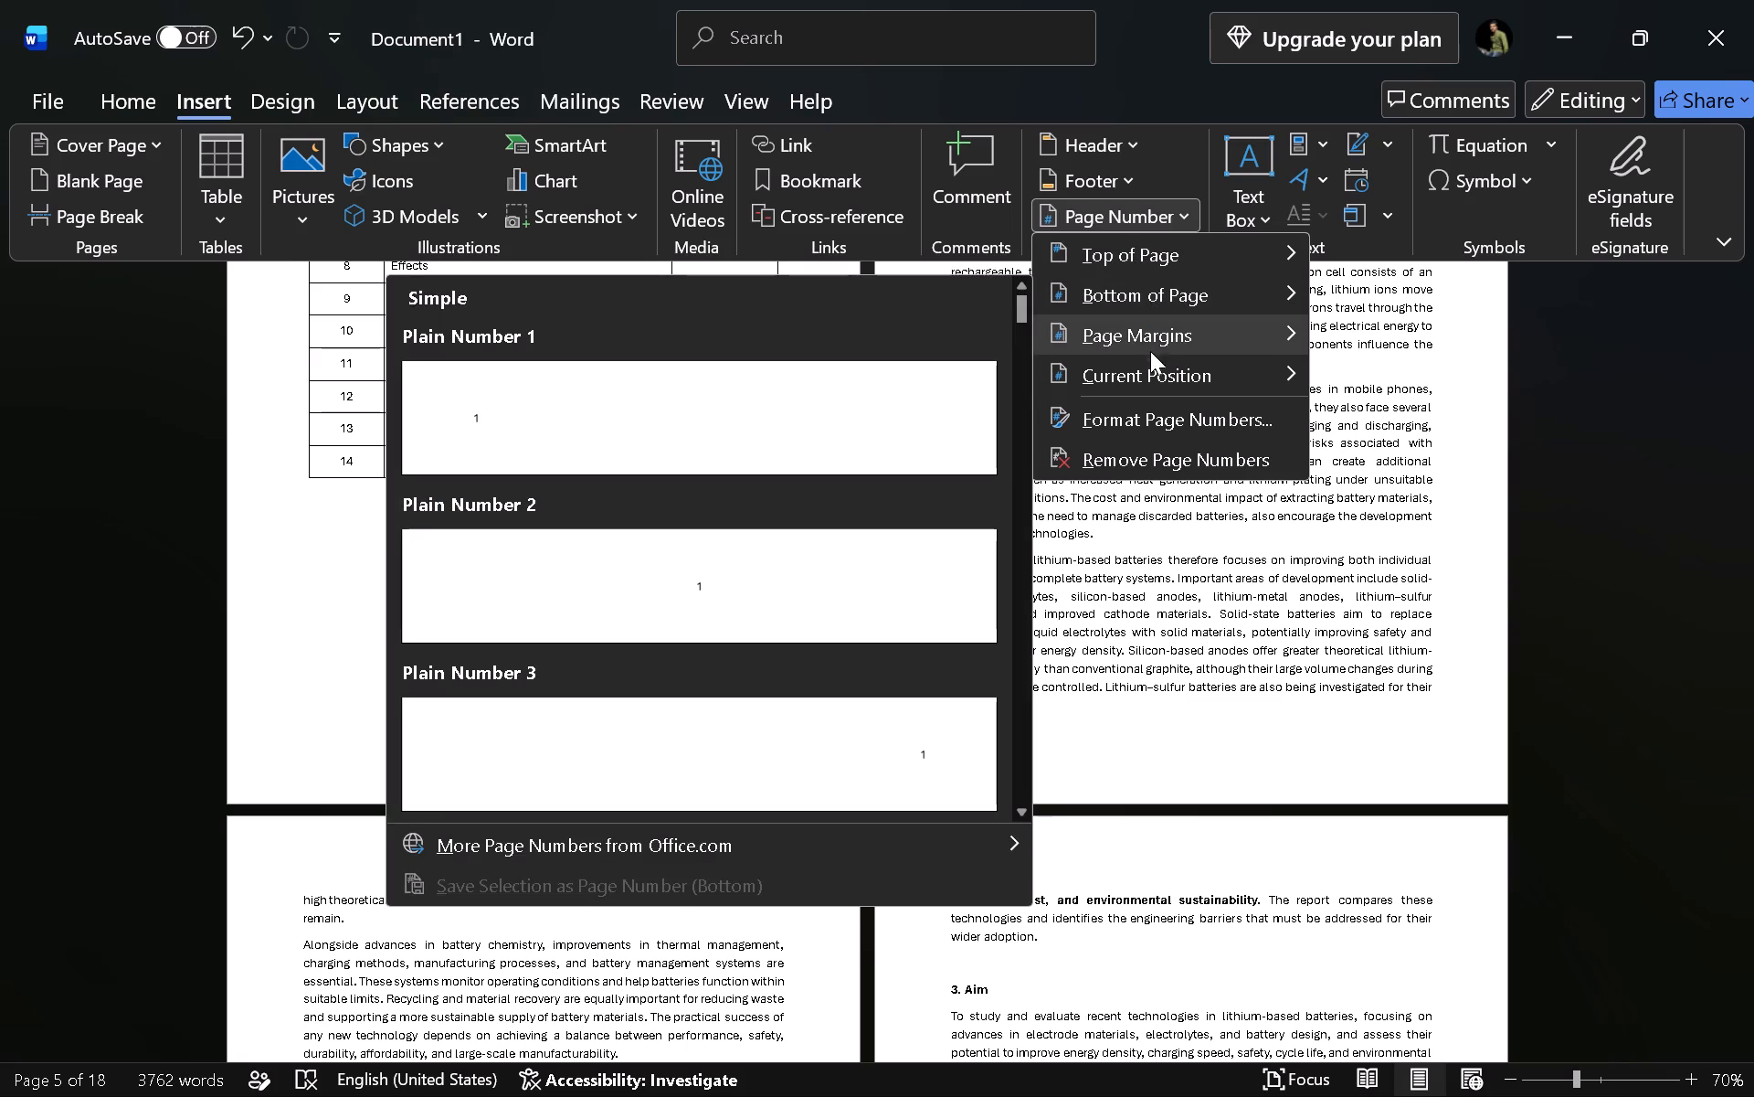
left_click(1151, 304)
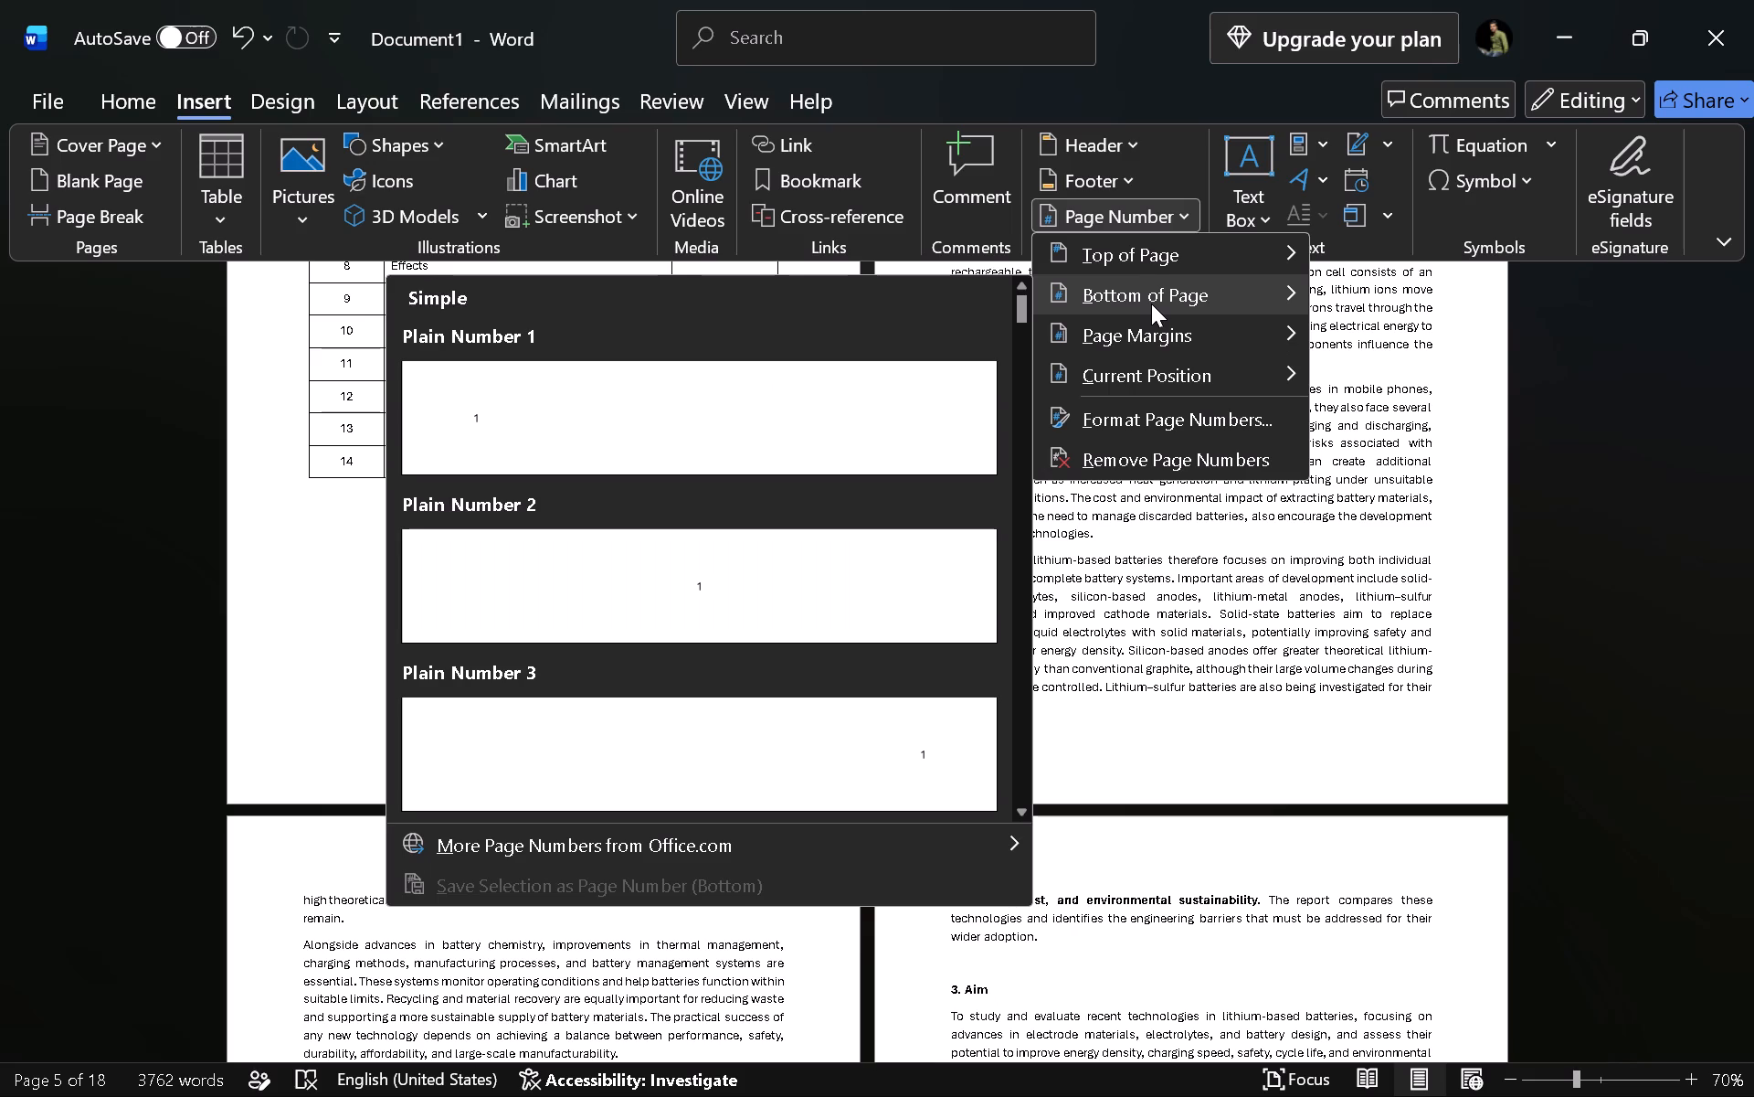
left_click(792, 627)
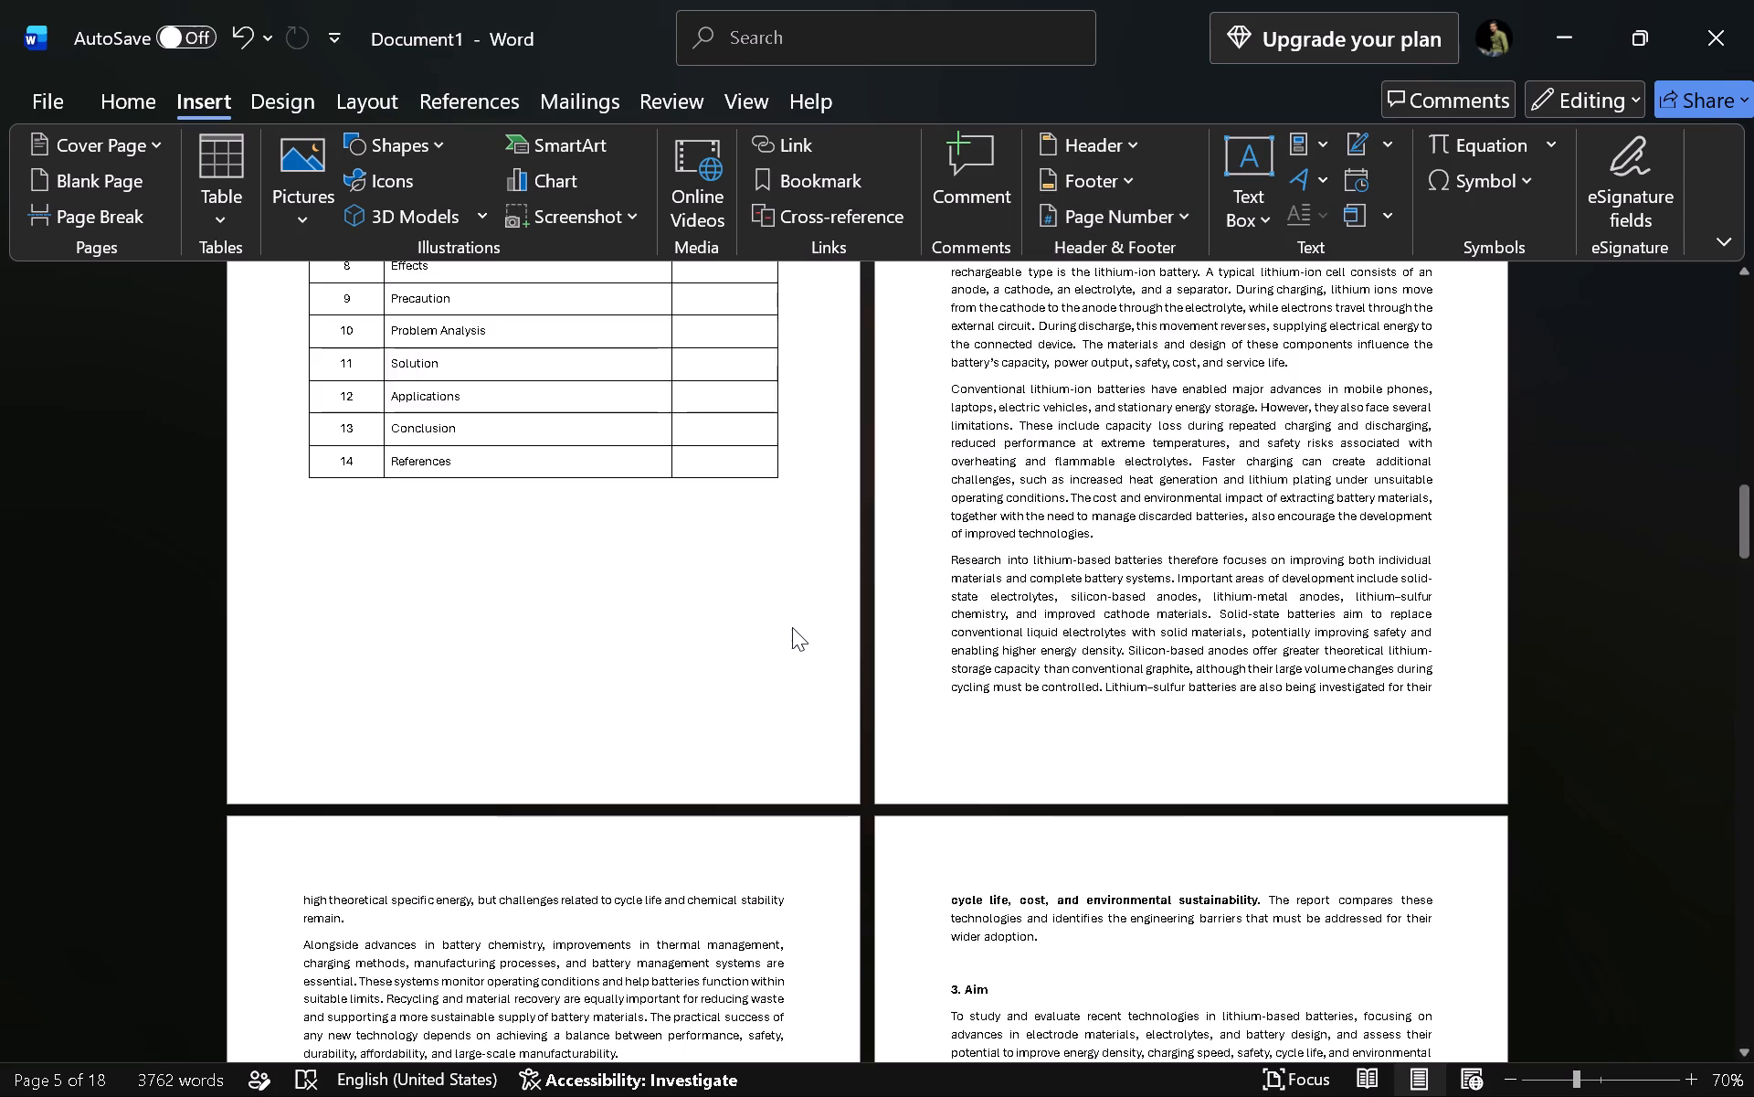
Examine the footer page numbers and layout on the report's closing pages, from Applications through the blank last page.
scroll(789, 613, "down", 1)
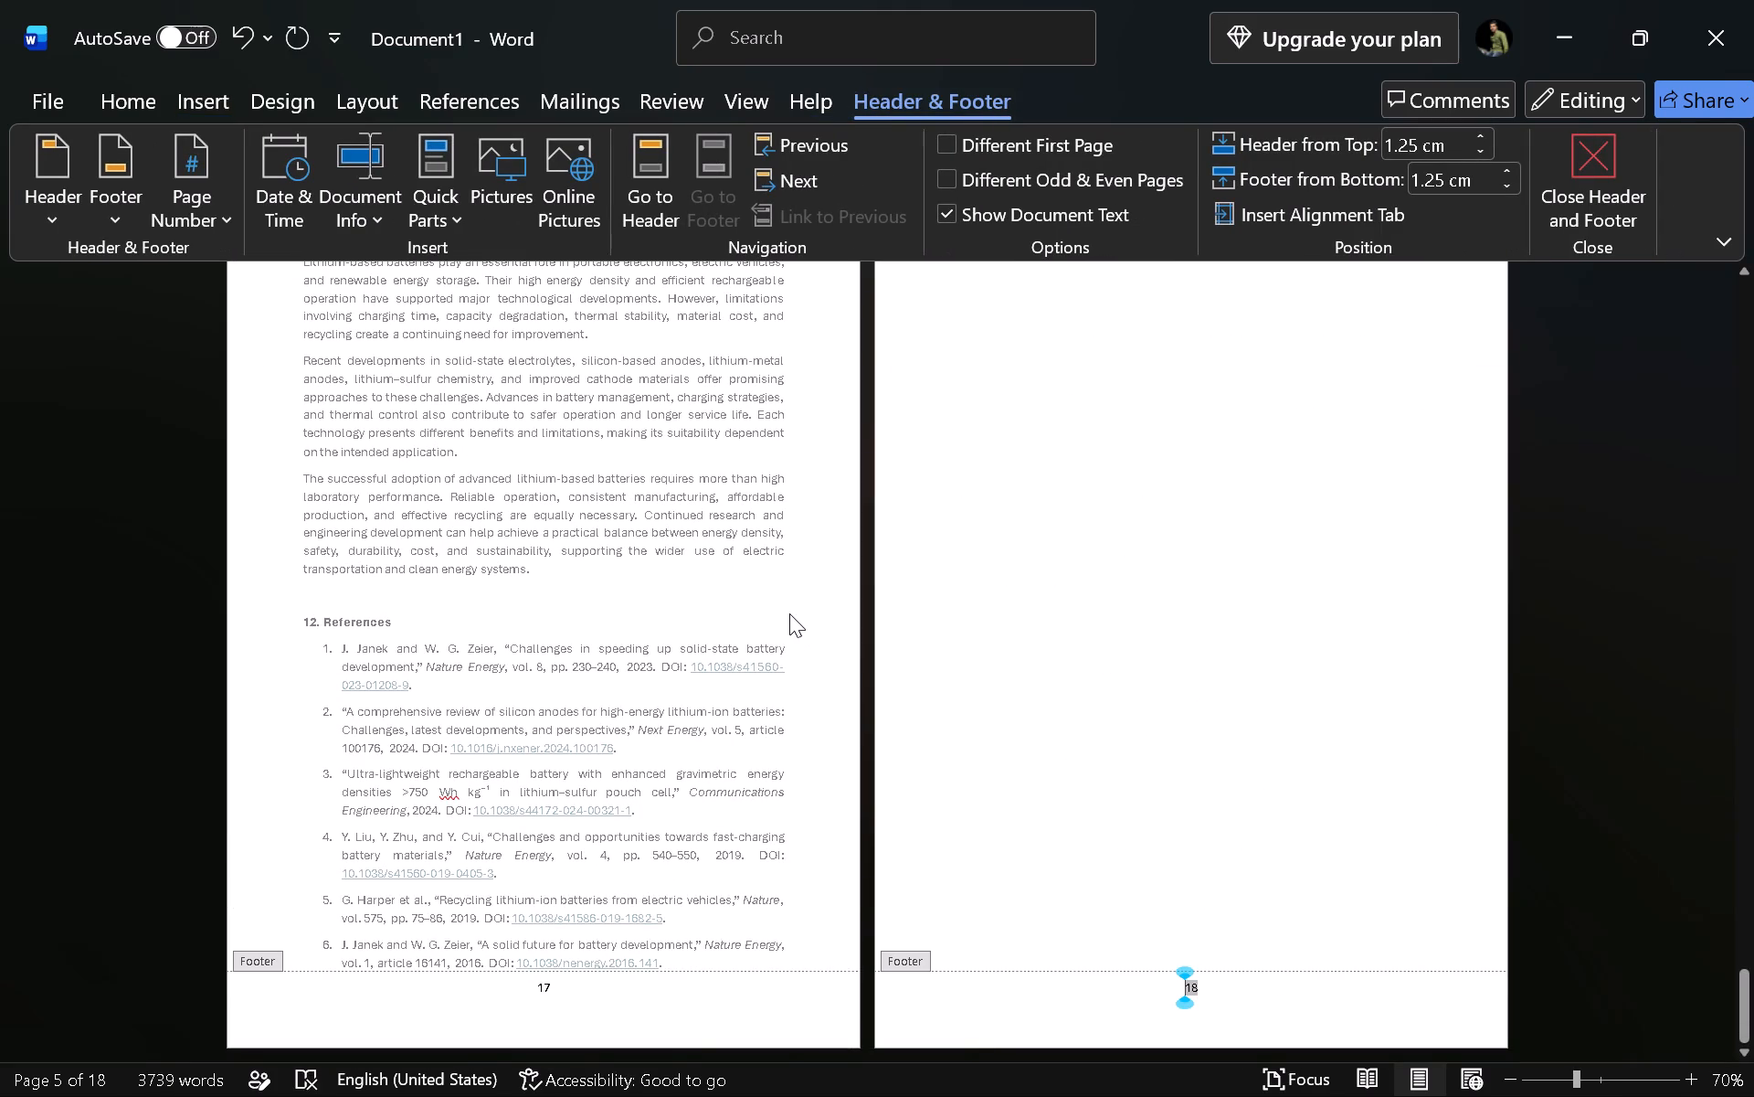
scroll(789, 613, "down", 2)
scroll(789, 613, "up", 9)
left_click(1046, 634)
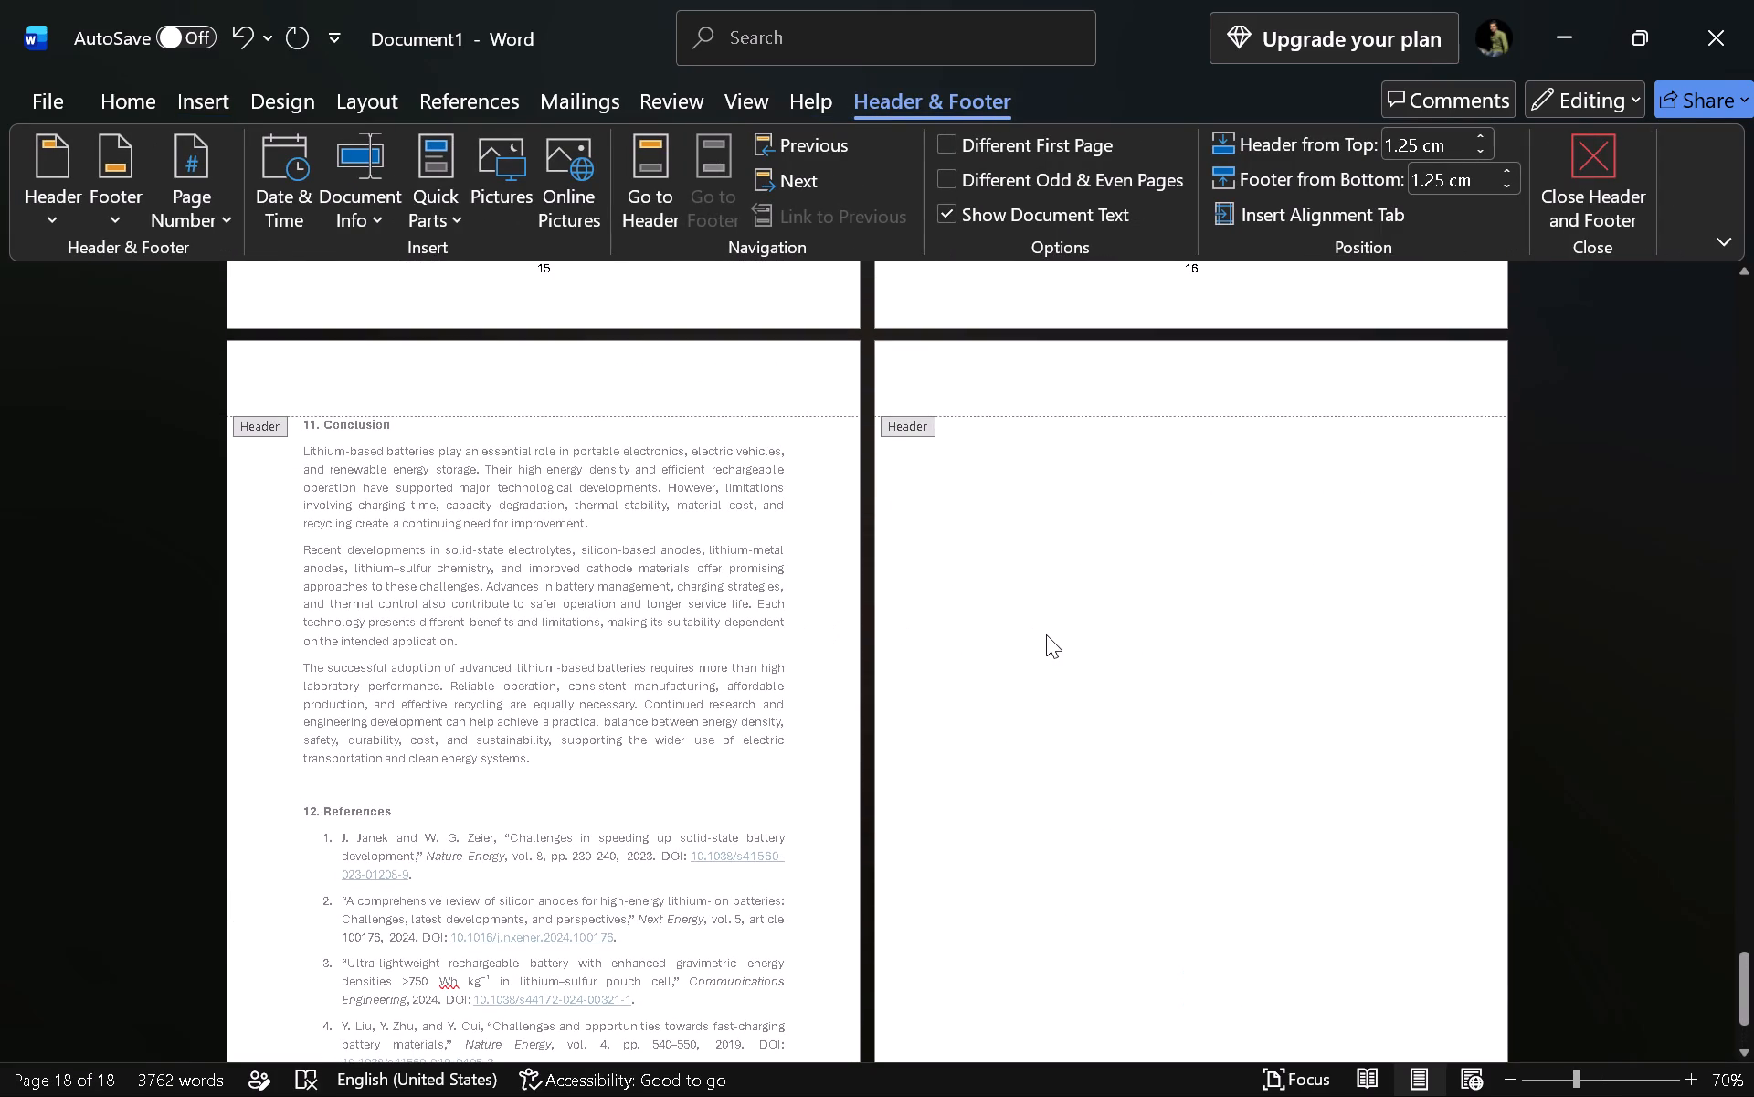
right_click(1046, 634)
left_click(1041, 638)
scroll(1195, 534, "up", 10)
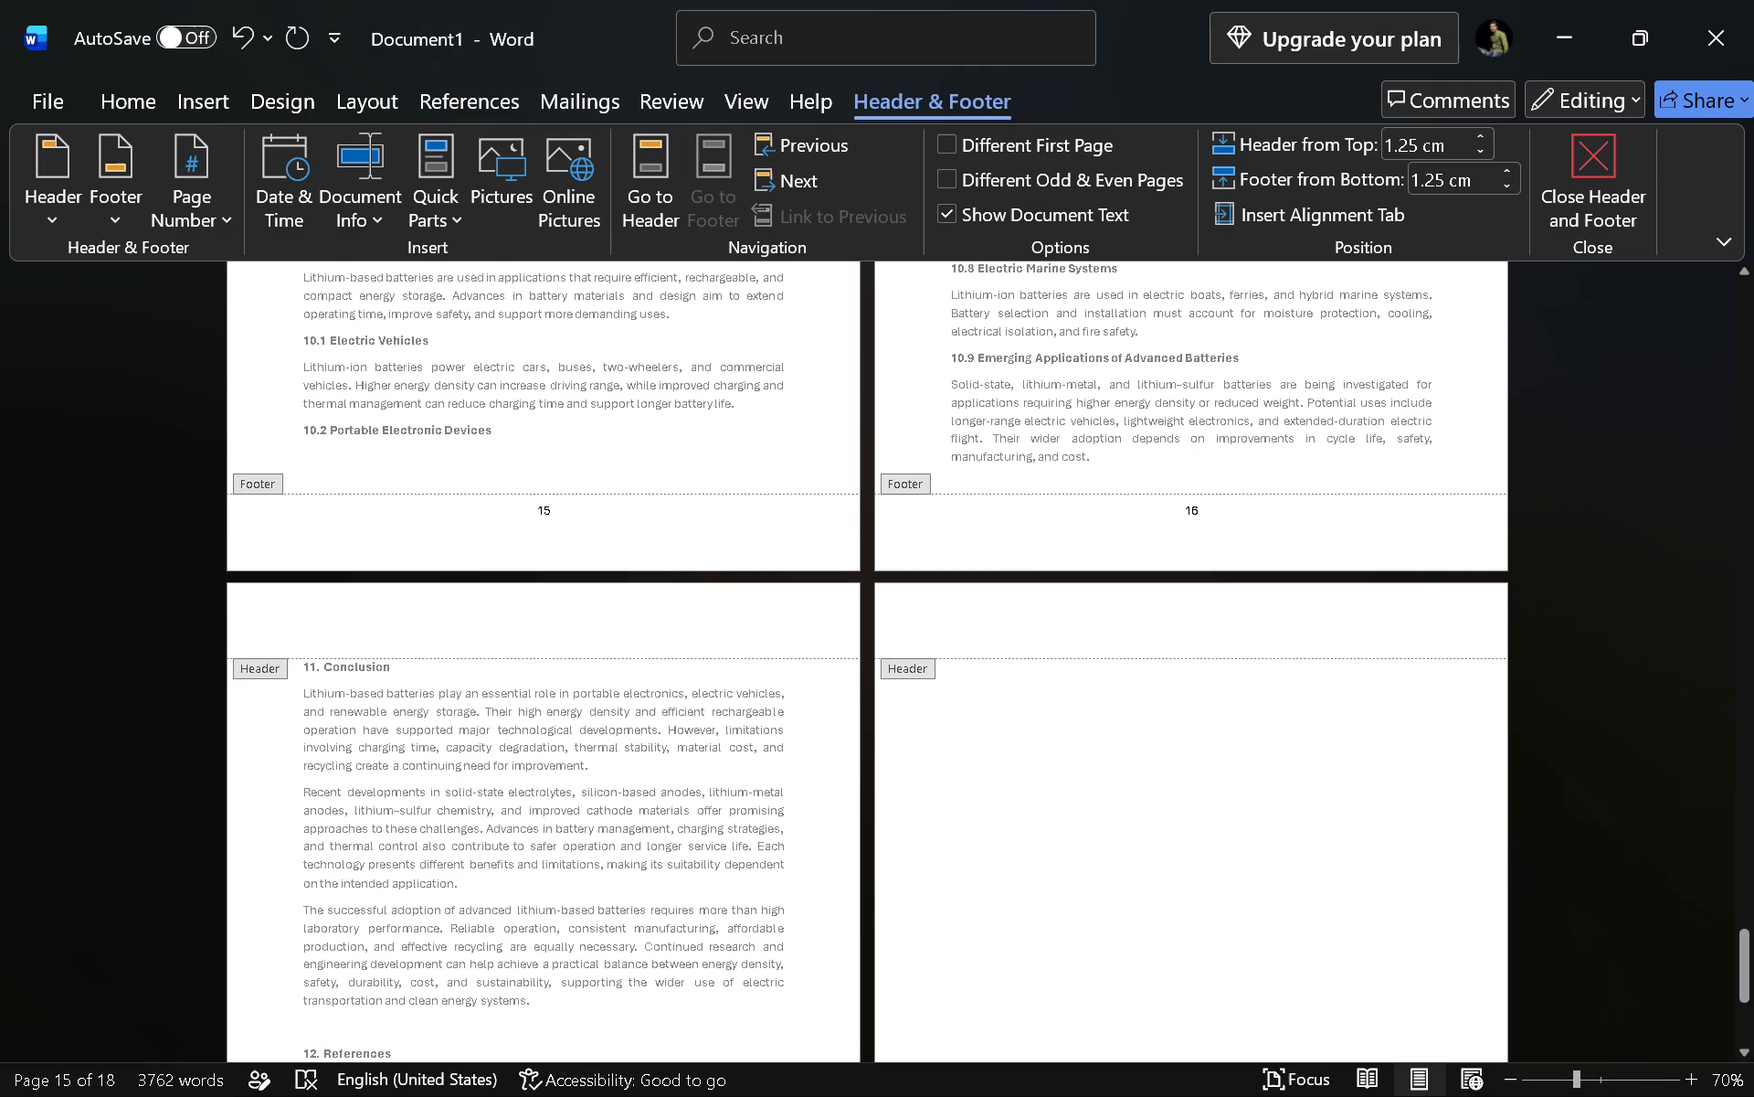
scroll(1195, 534, "up", 1)
scroll(1195, 534, "down", 15)
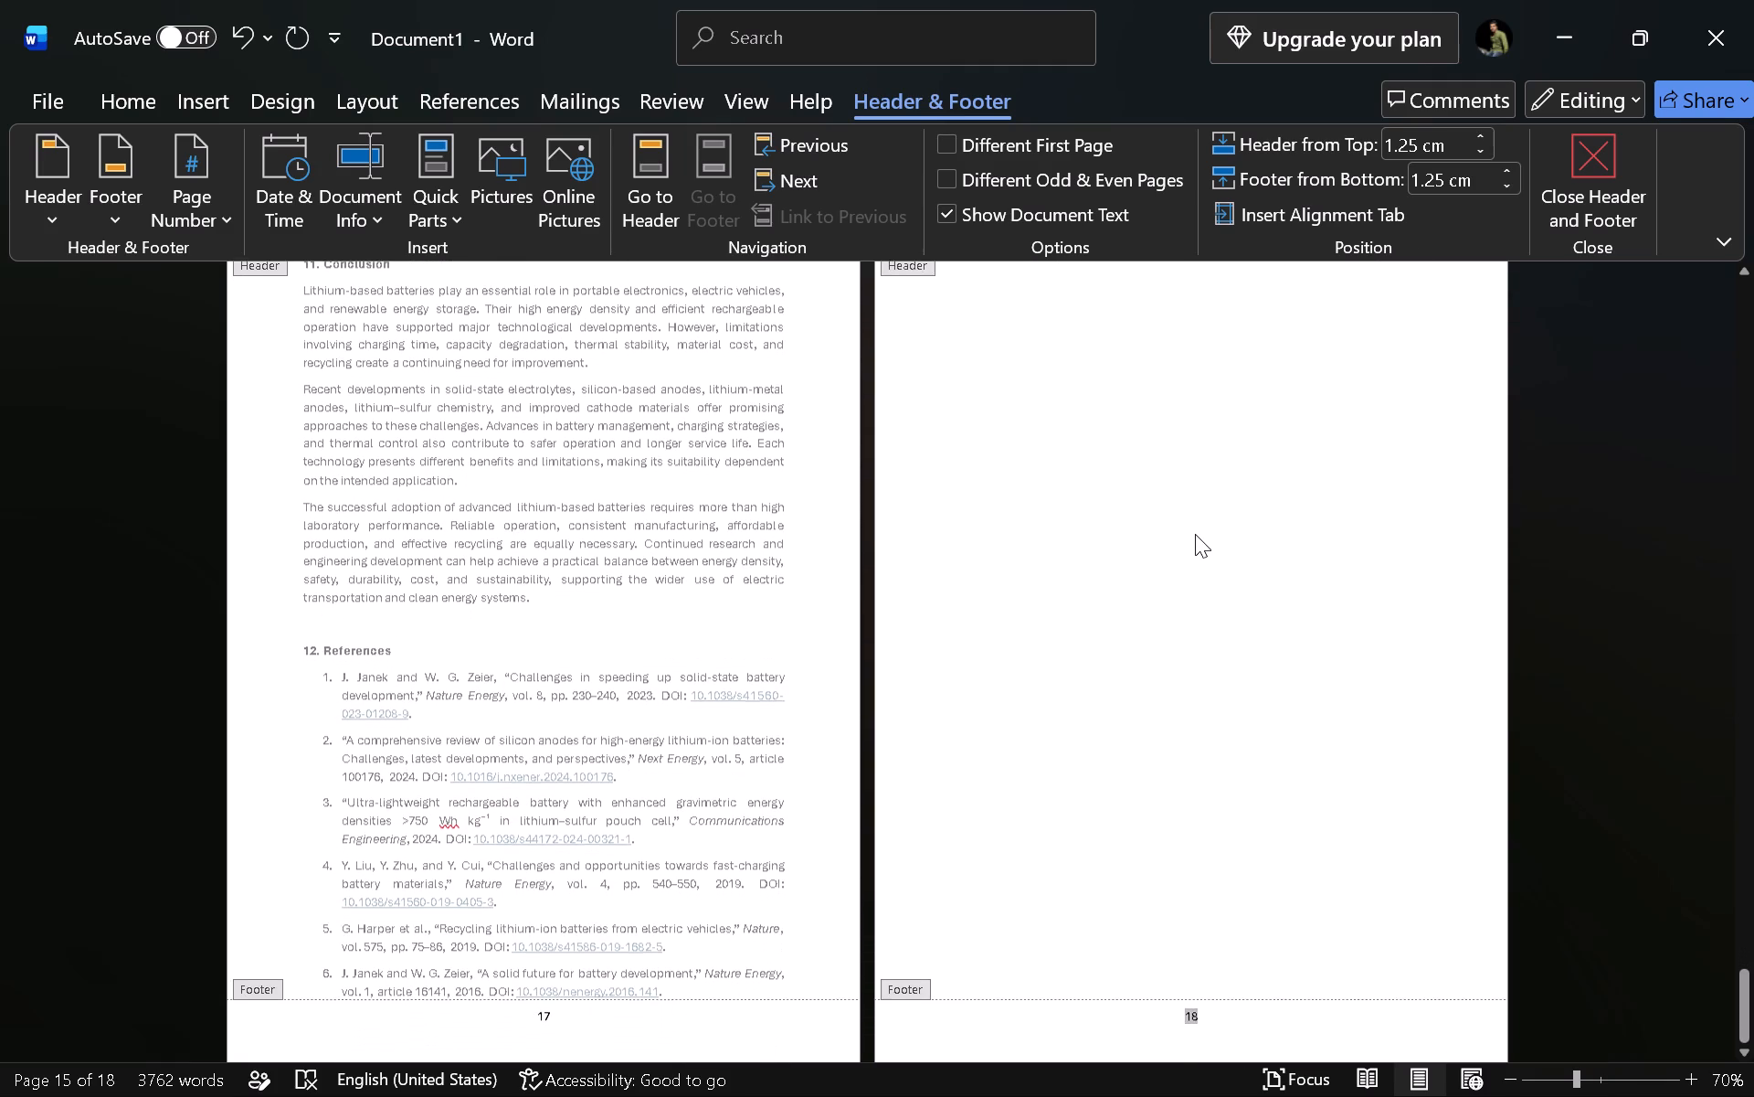
scroll(1195, 534, "down", 1)
scroll(1195, 534, "up", 20)
scroll(1195, 534, "up", 2)
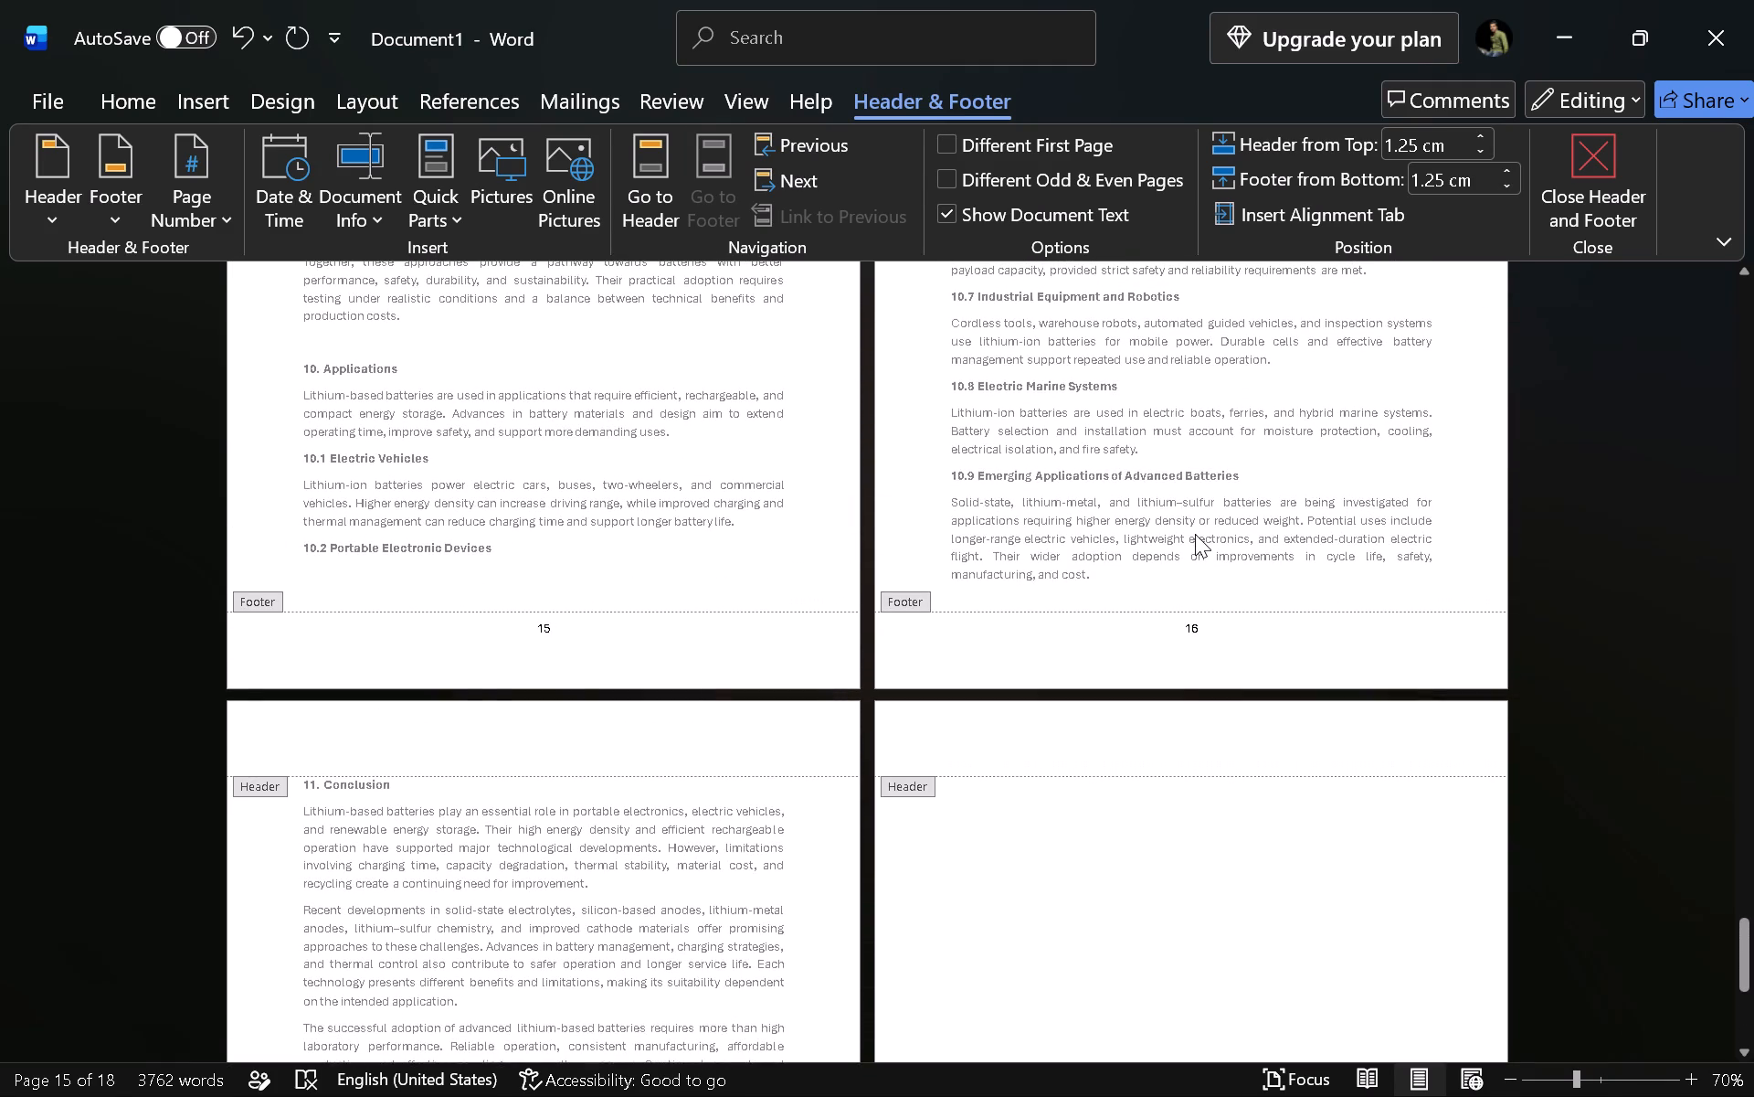
scroll(1195, 534, "up", 9)
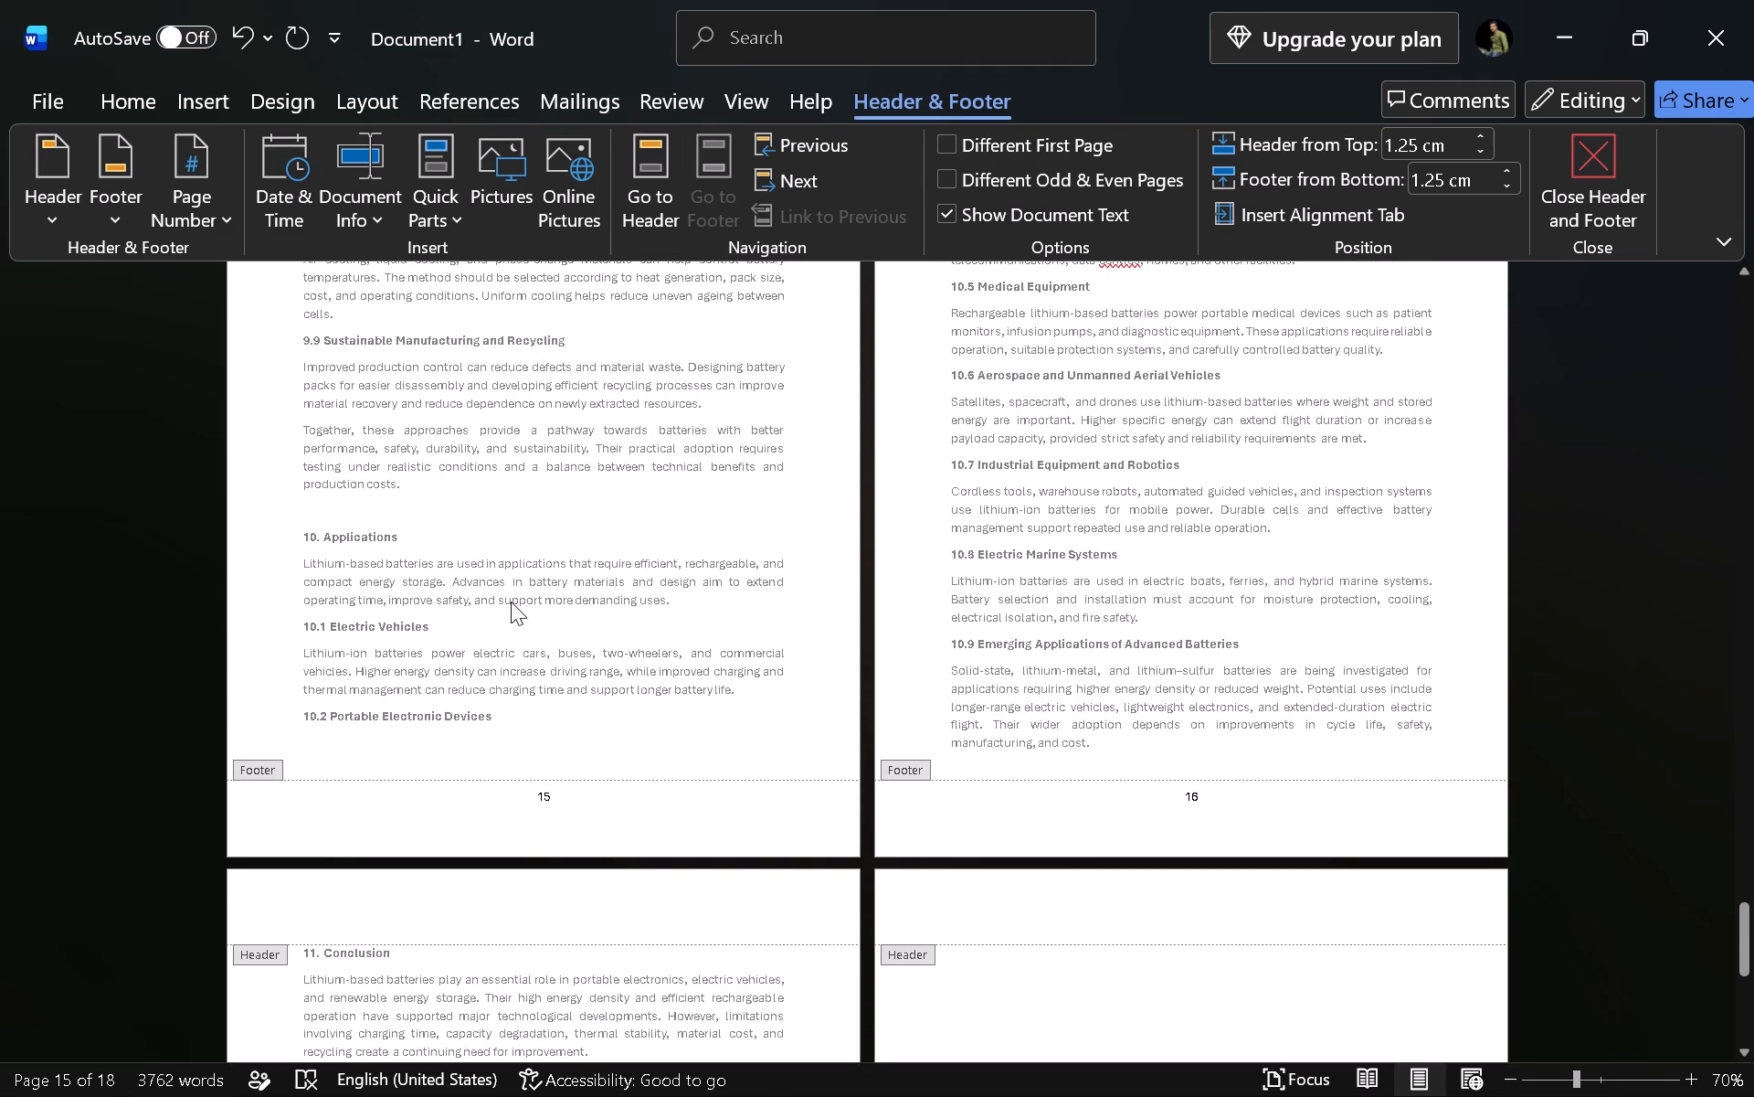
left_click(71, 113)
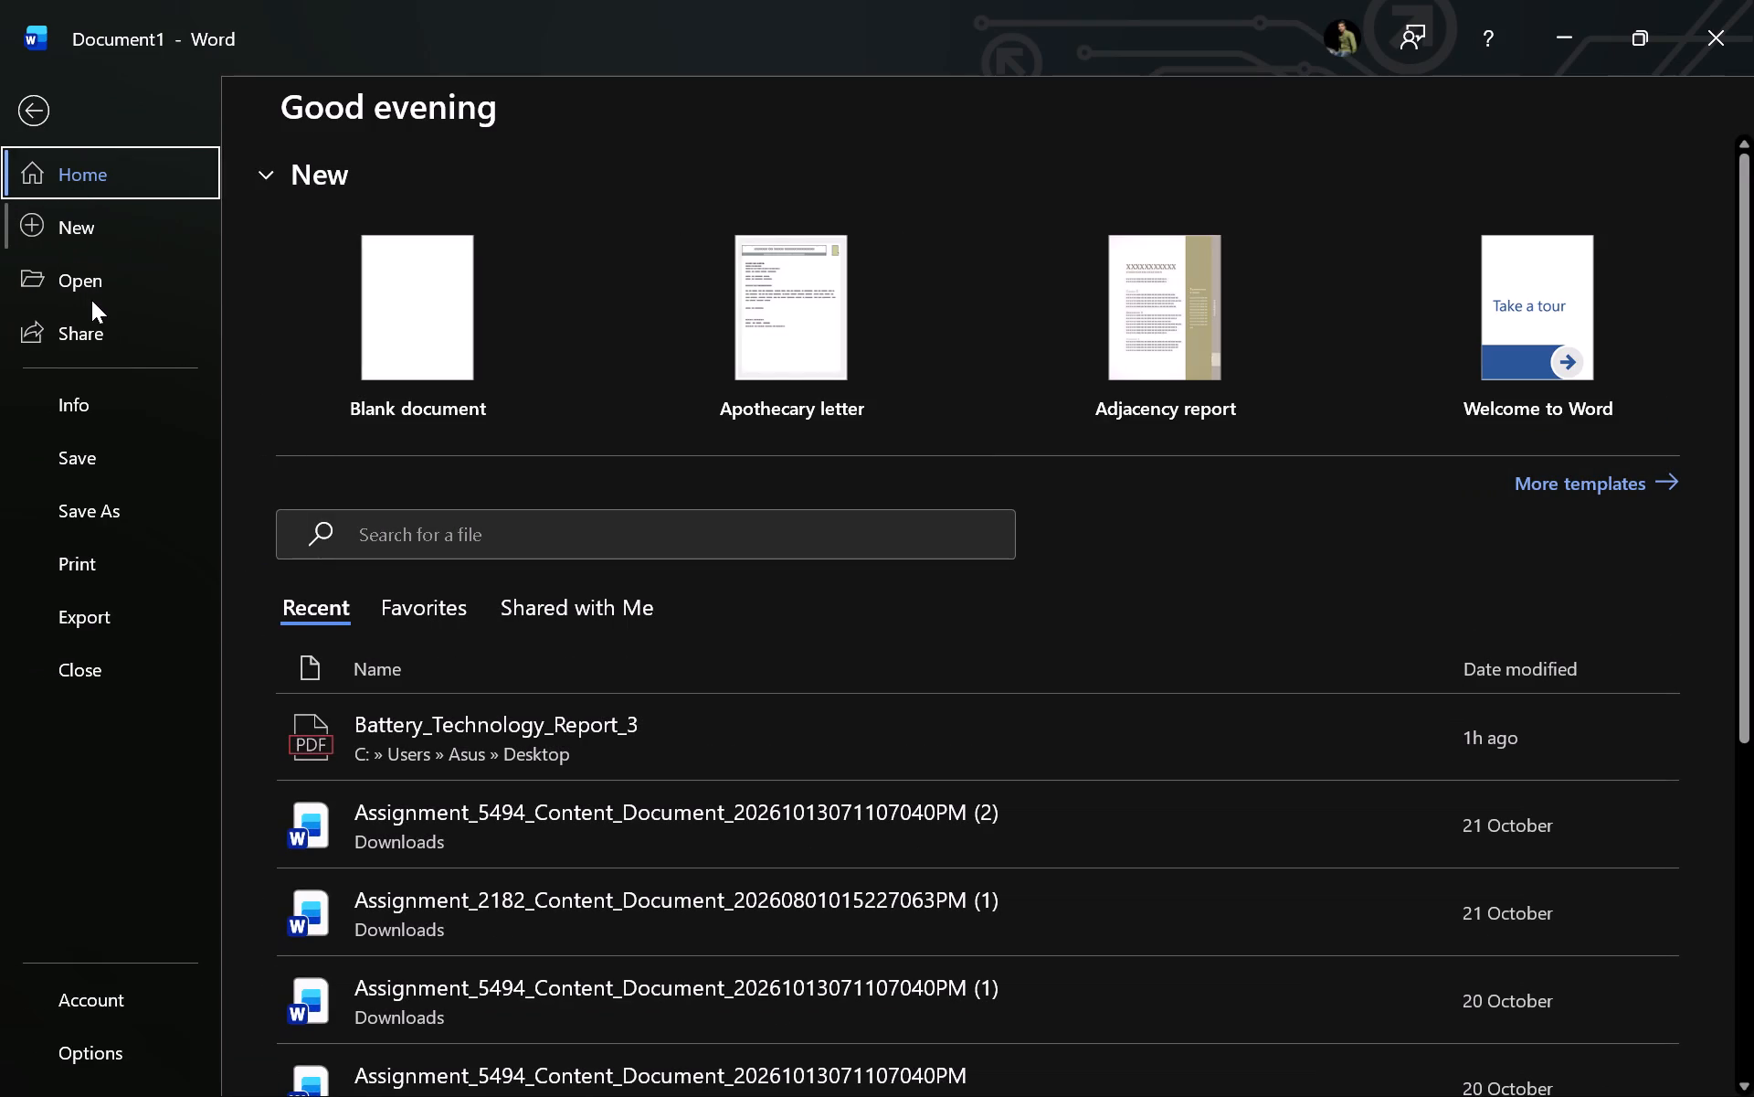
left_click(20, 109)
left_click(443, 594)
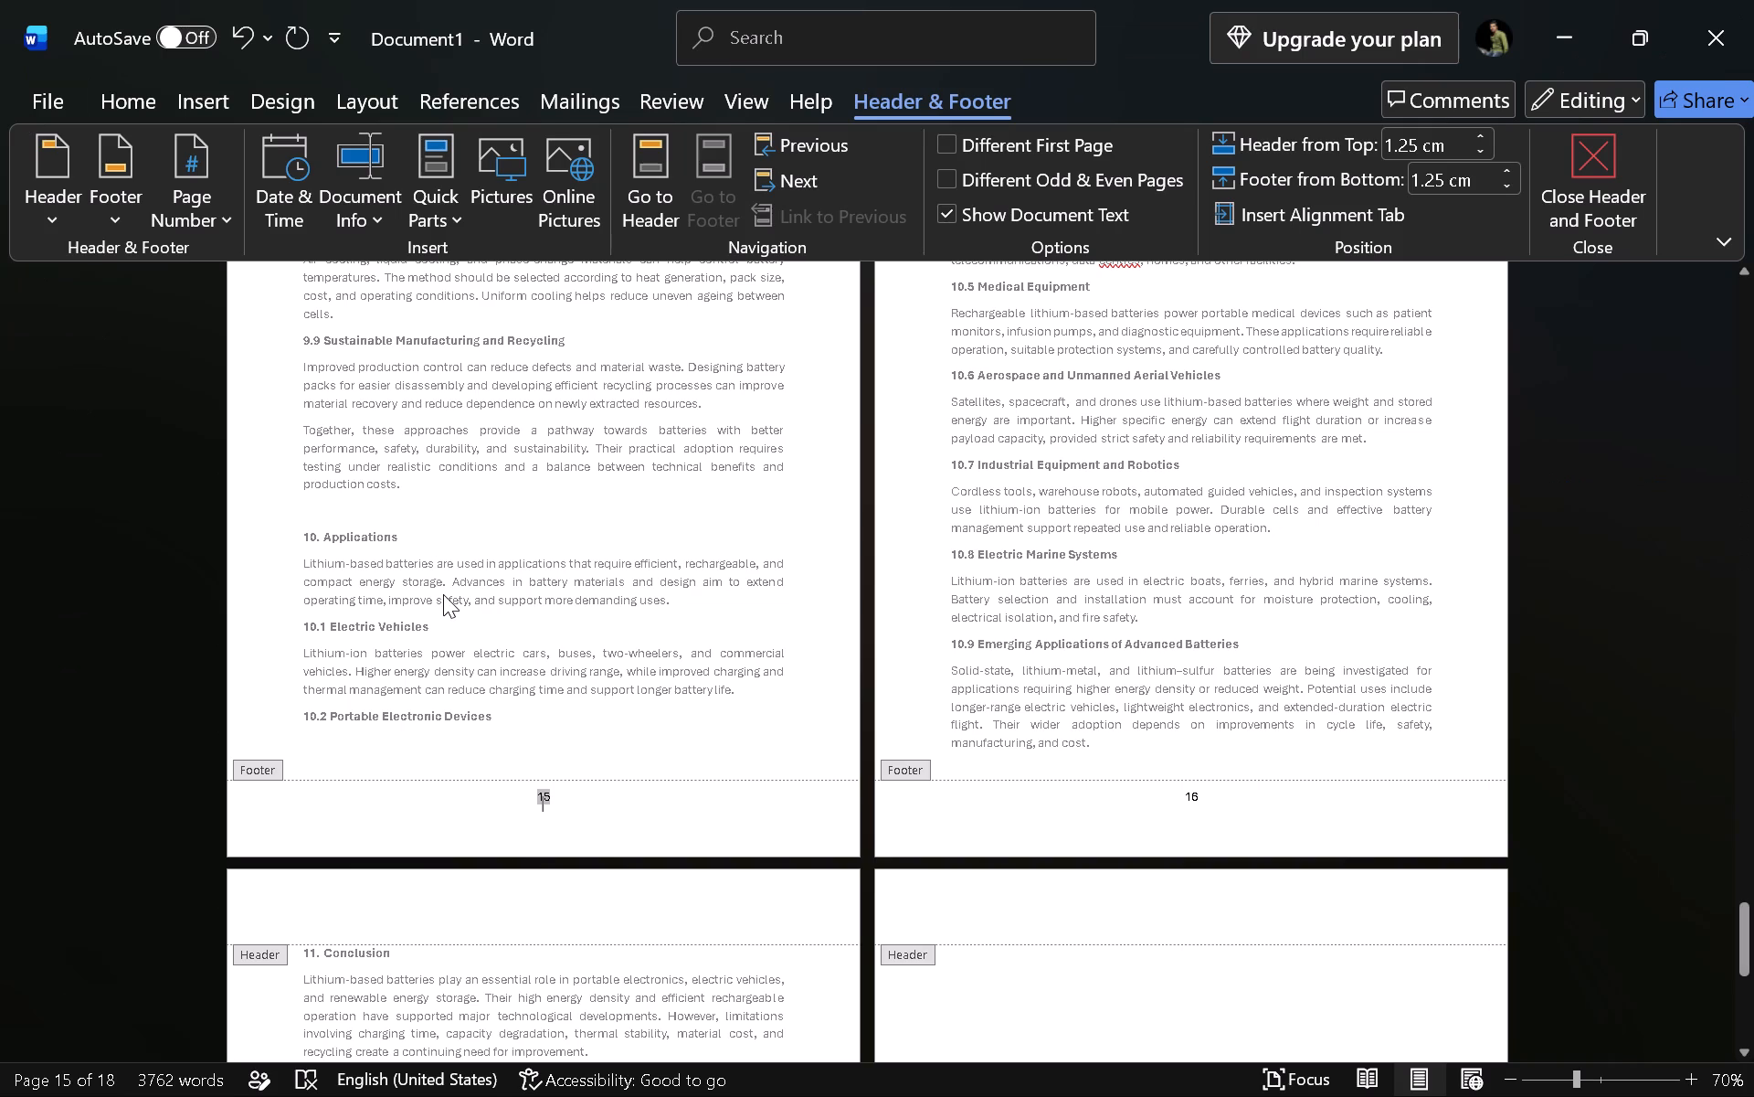
Start saving the report and name the file "Recent technologies in lithium based Batteries", reusing the title from the clipboard history.
key("ctrl+s")
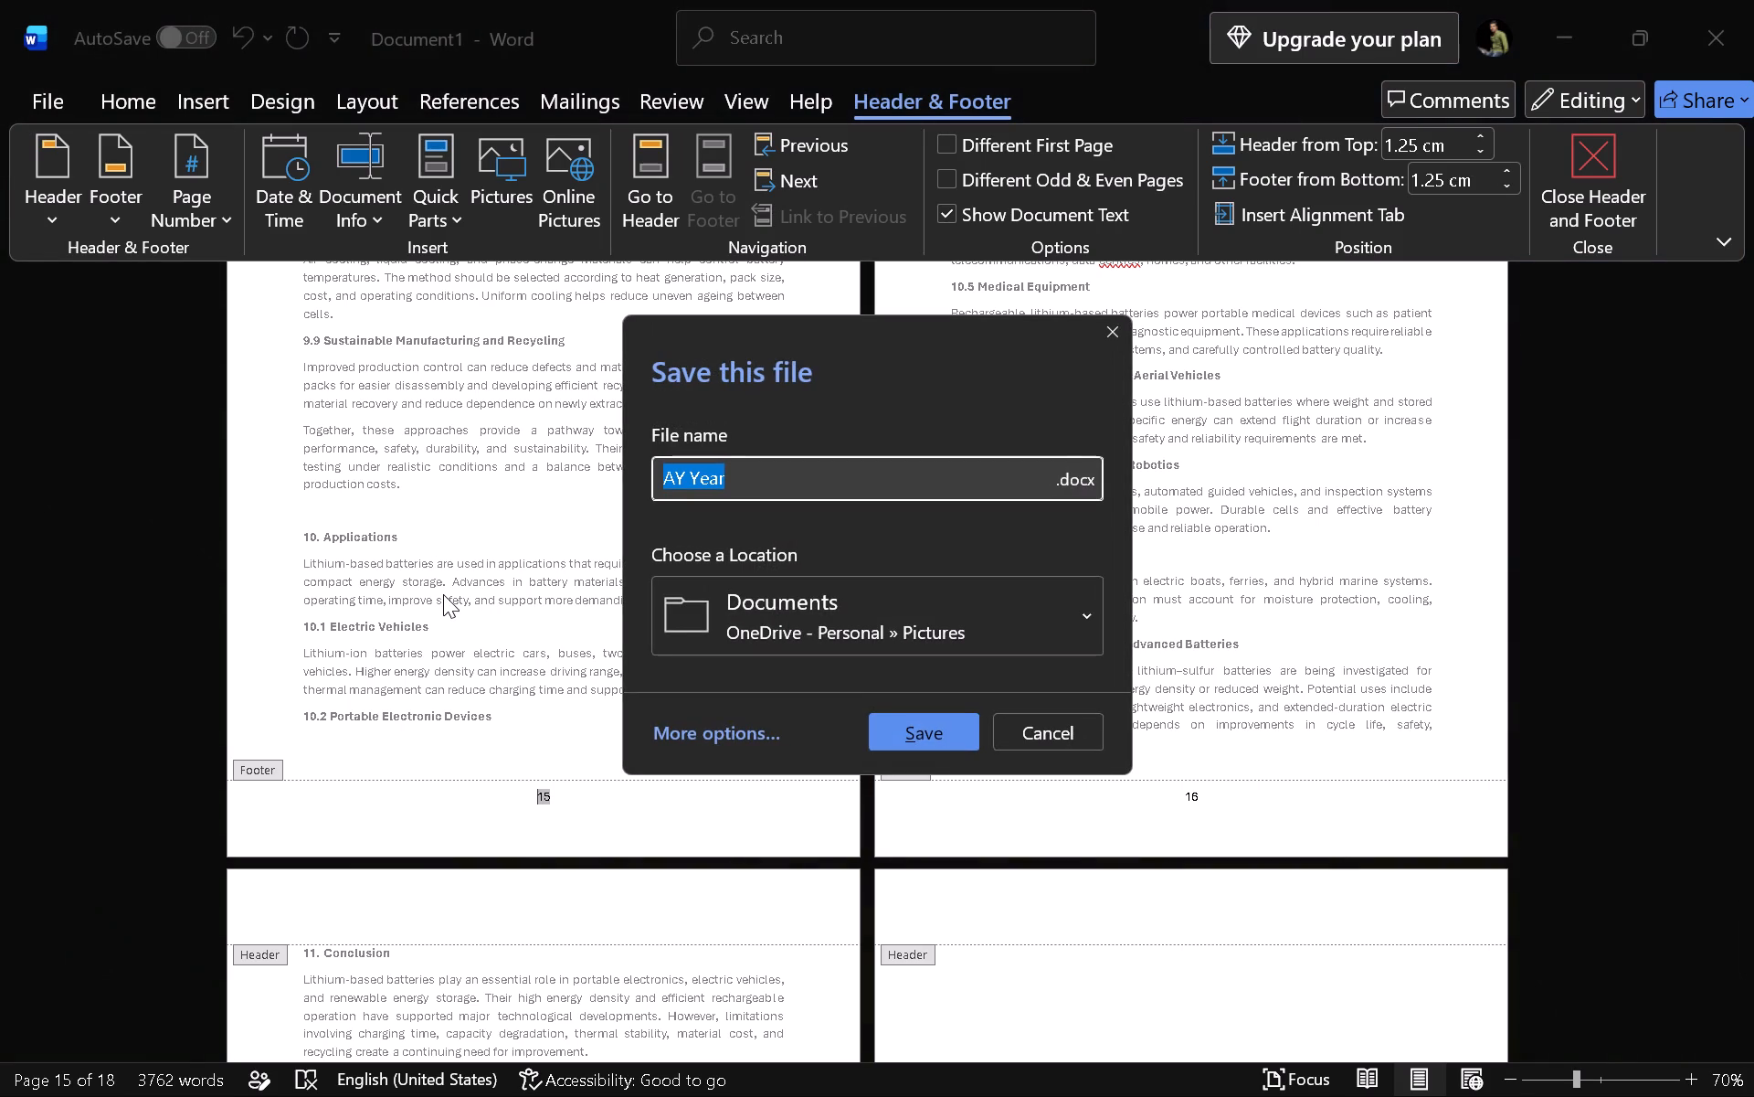
key("BackSpace")
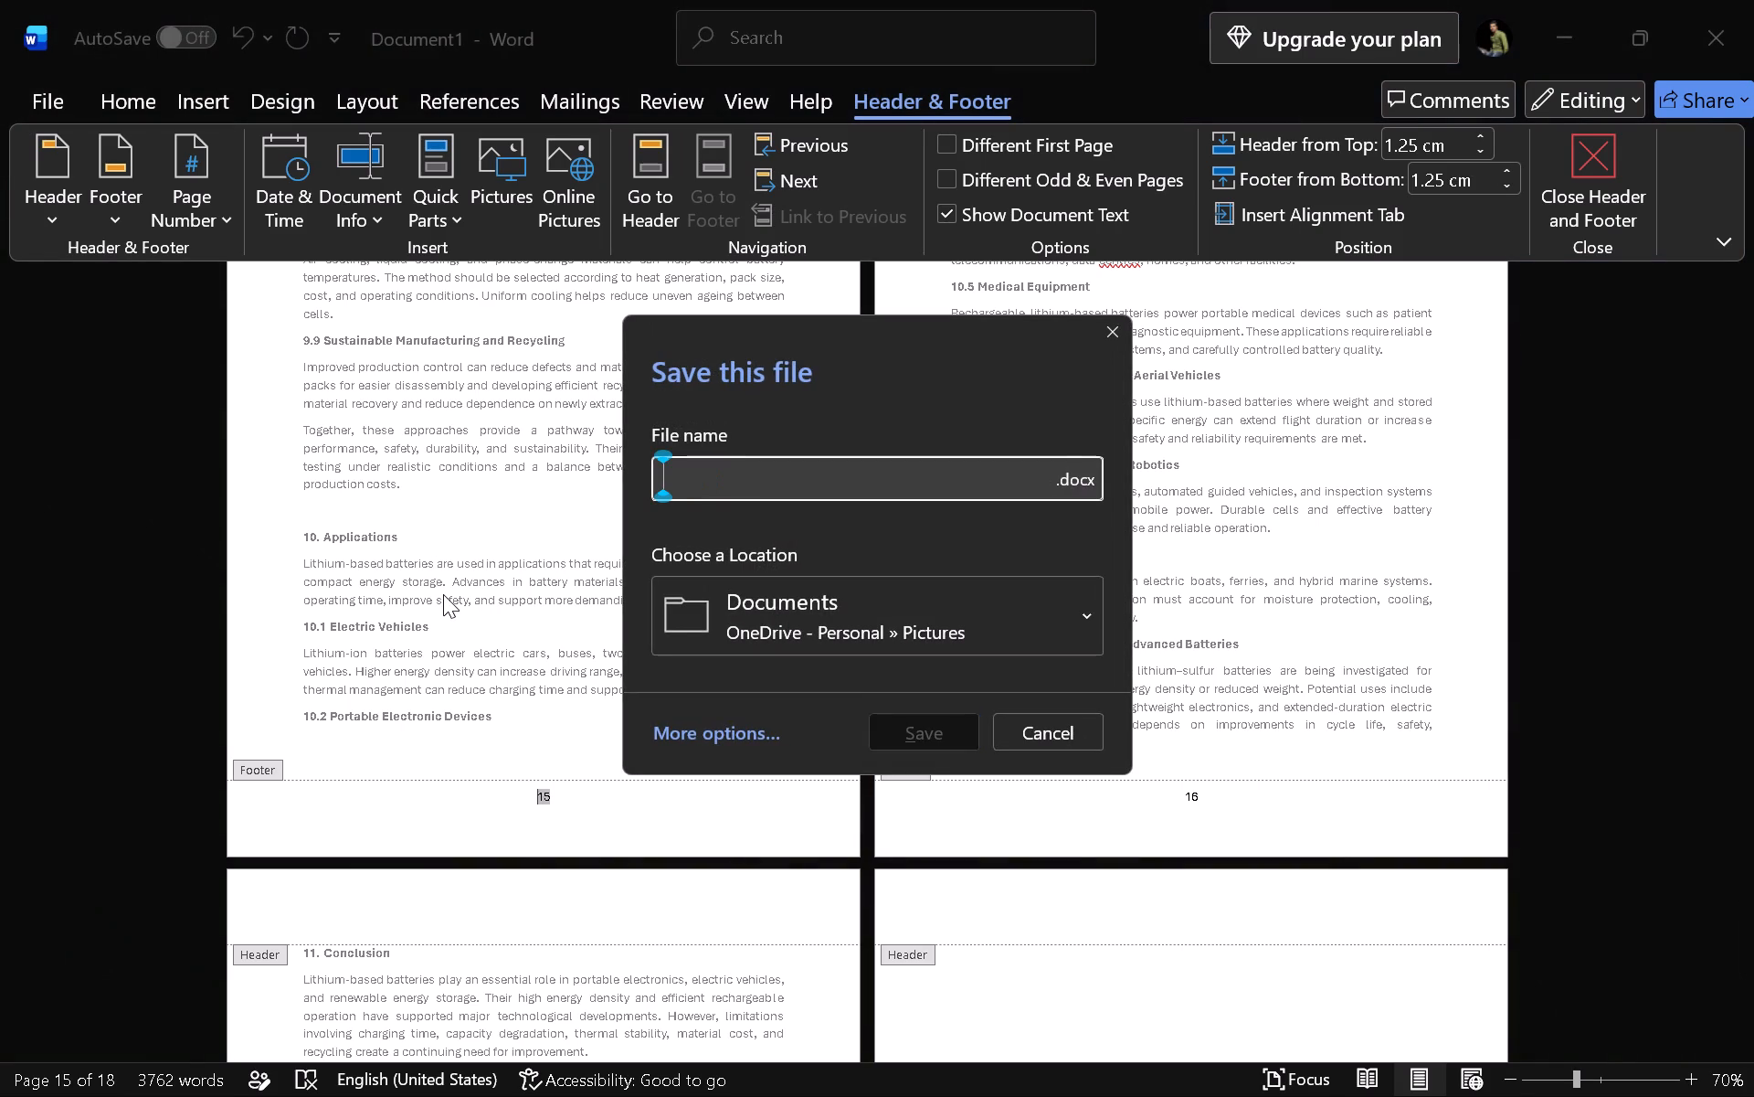
key("super+v")
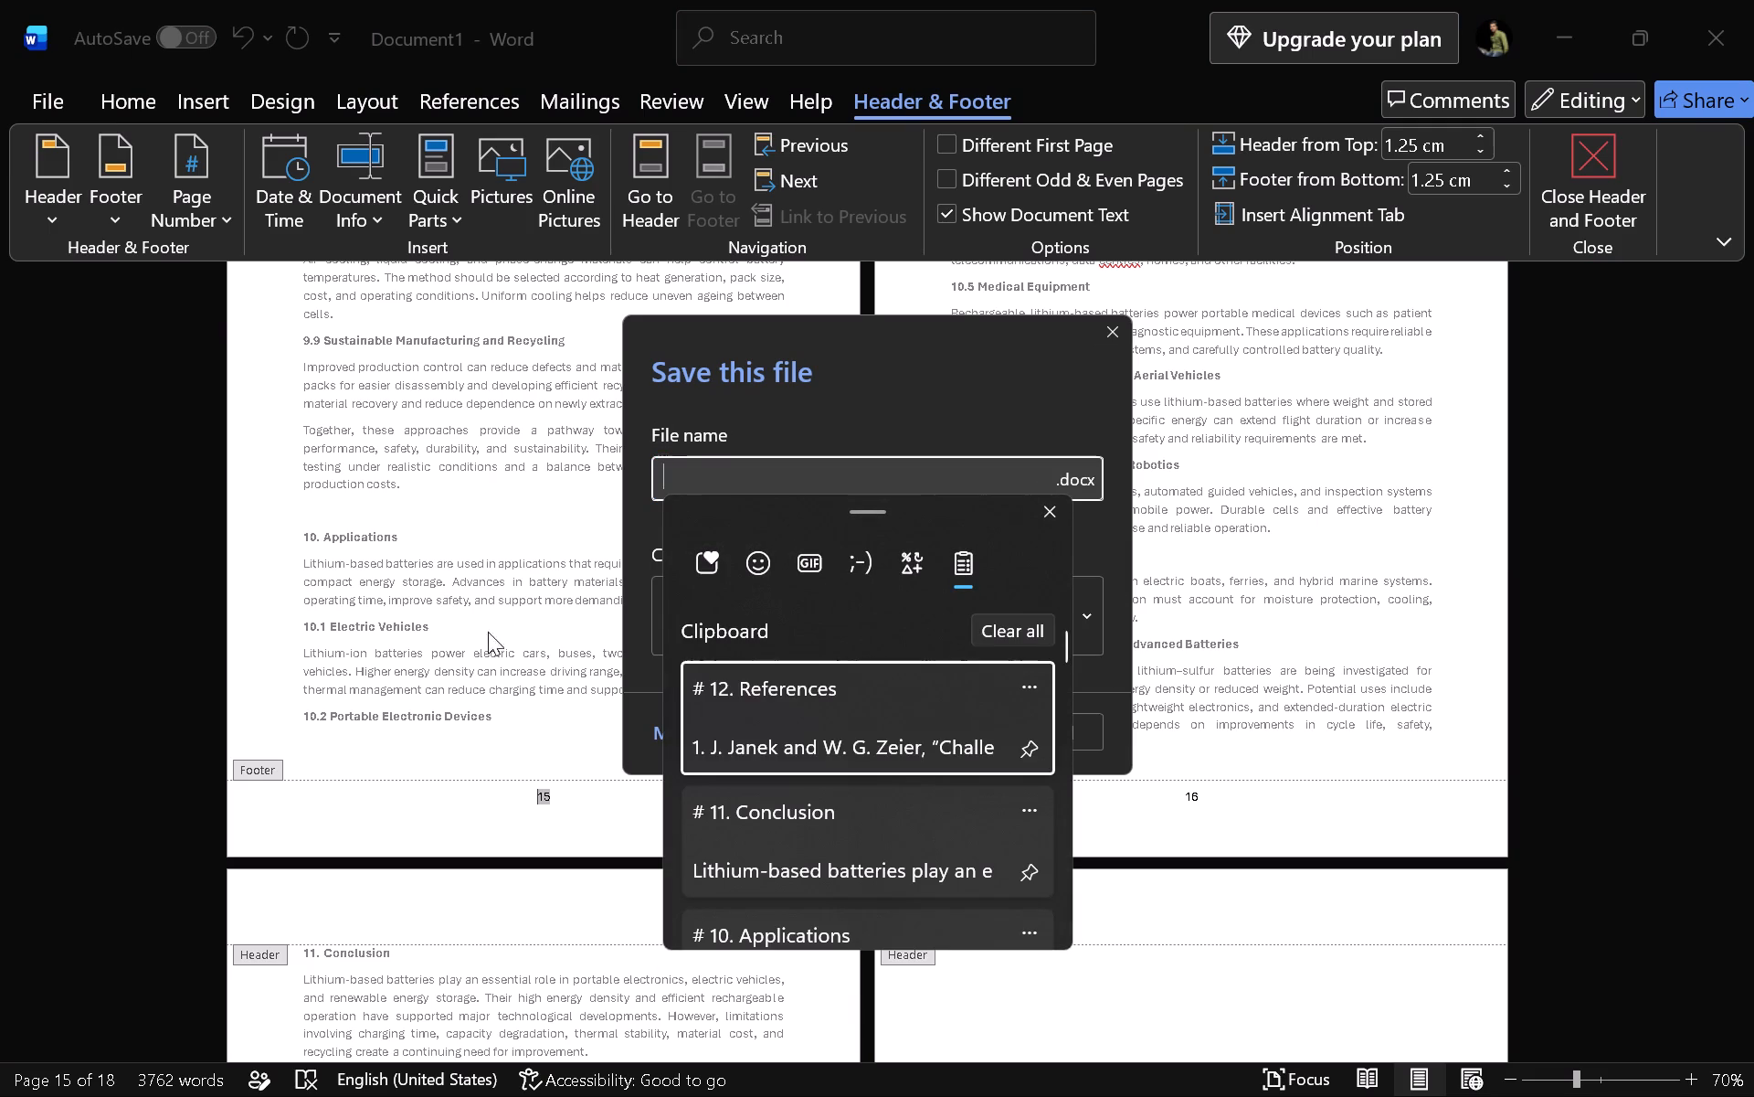
scroll(836, 746, "down", 10)
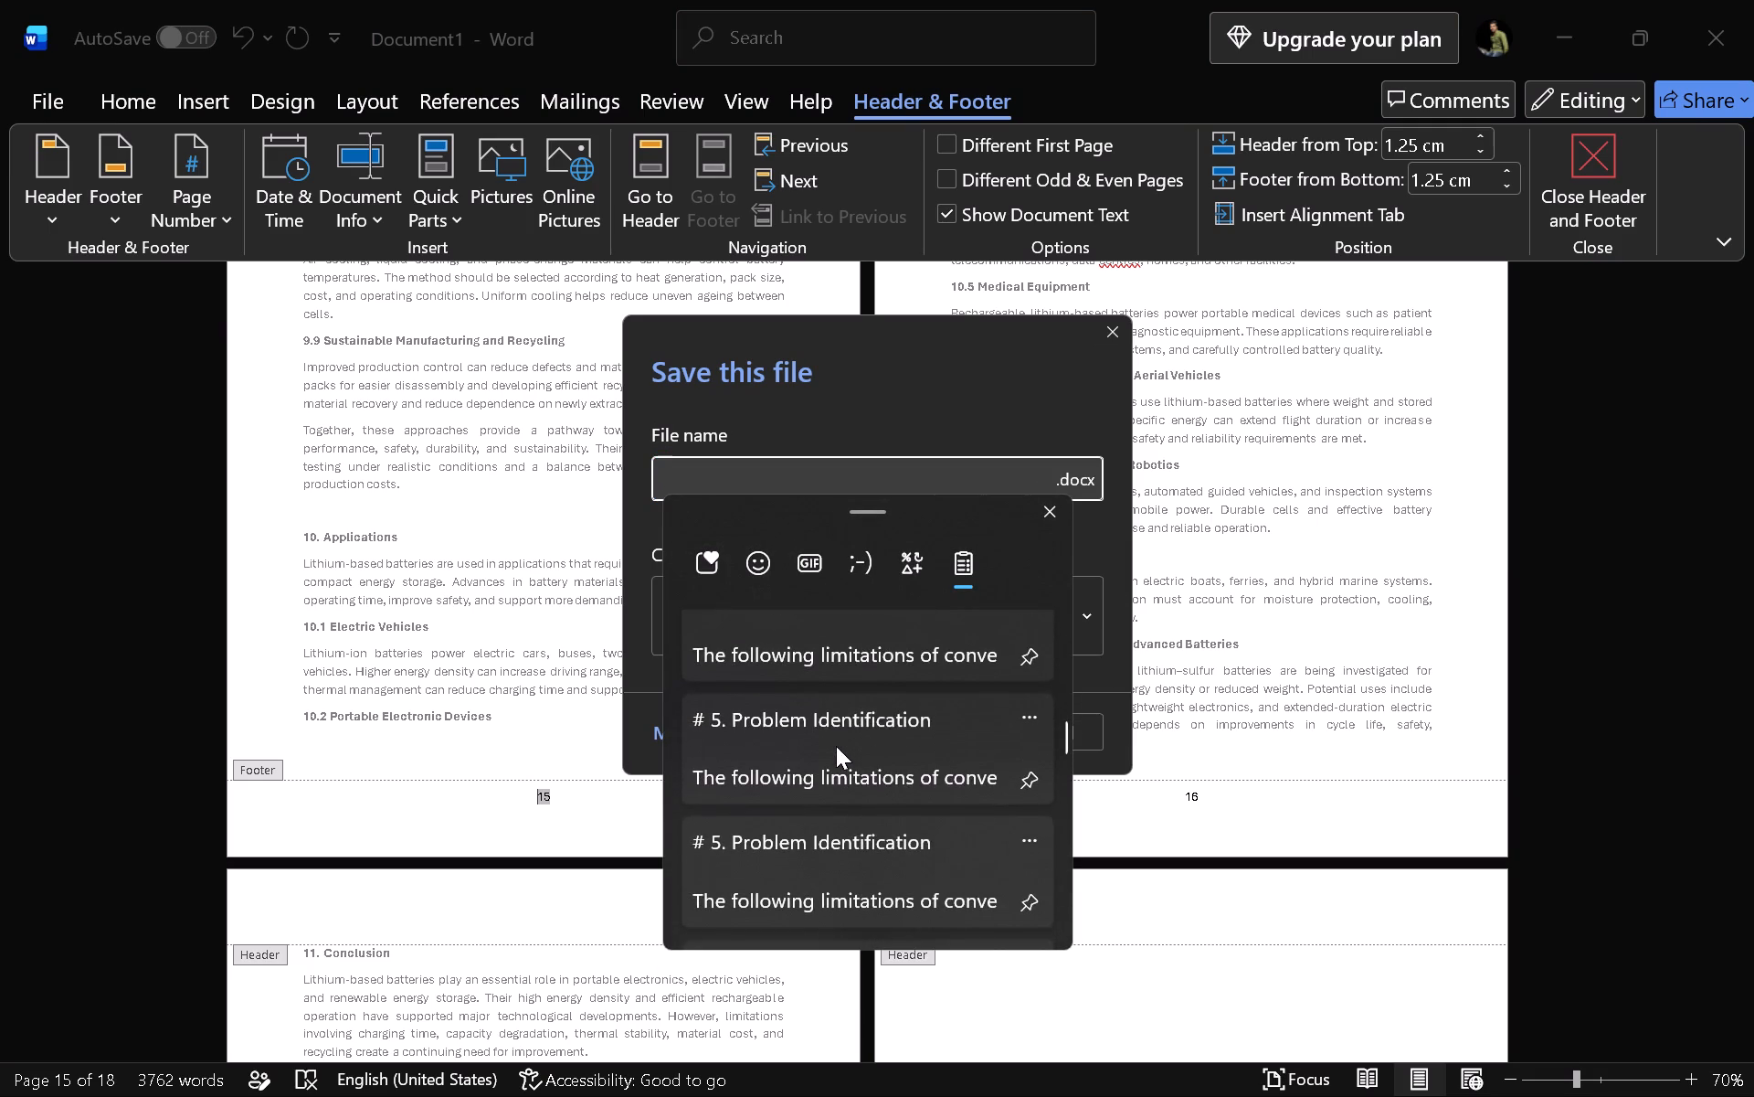
scroll(836, 746, "down", 6)
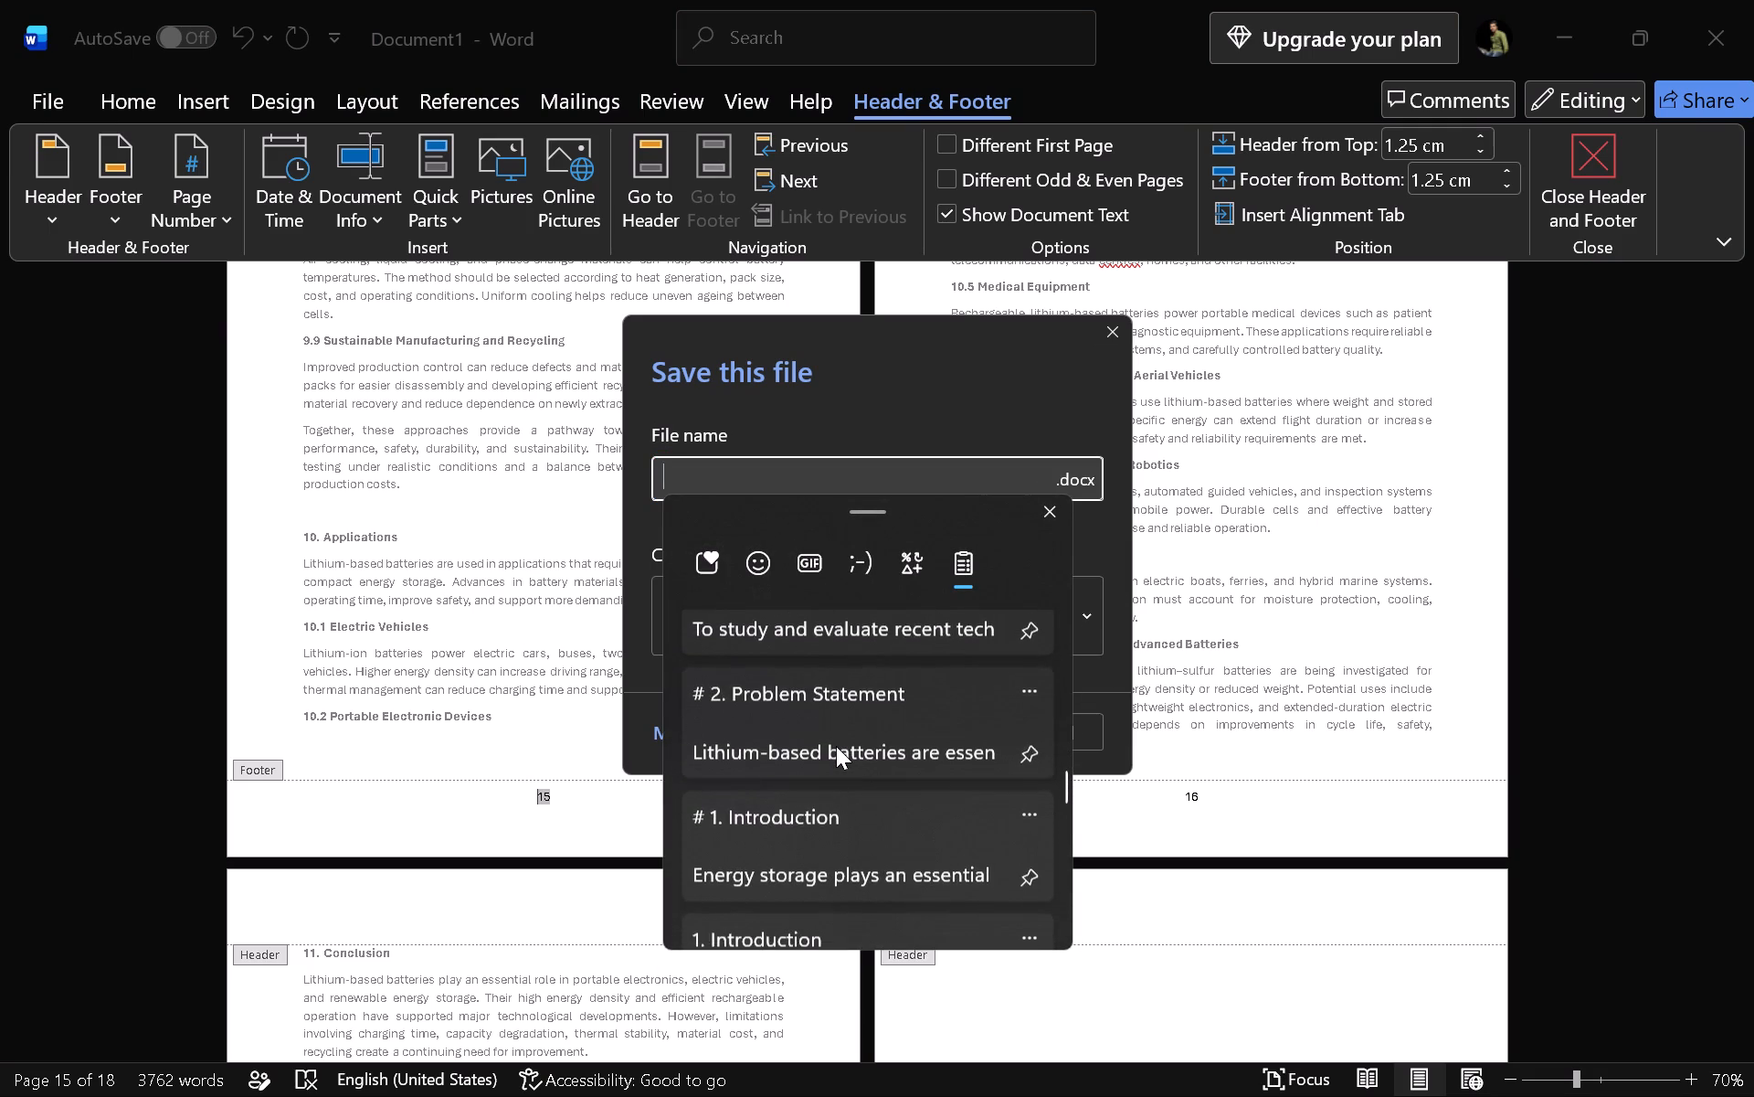
scroll(836, 746, "down", 4)
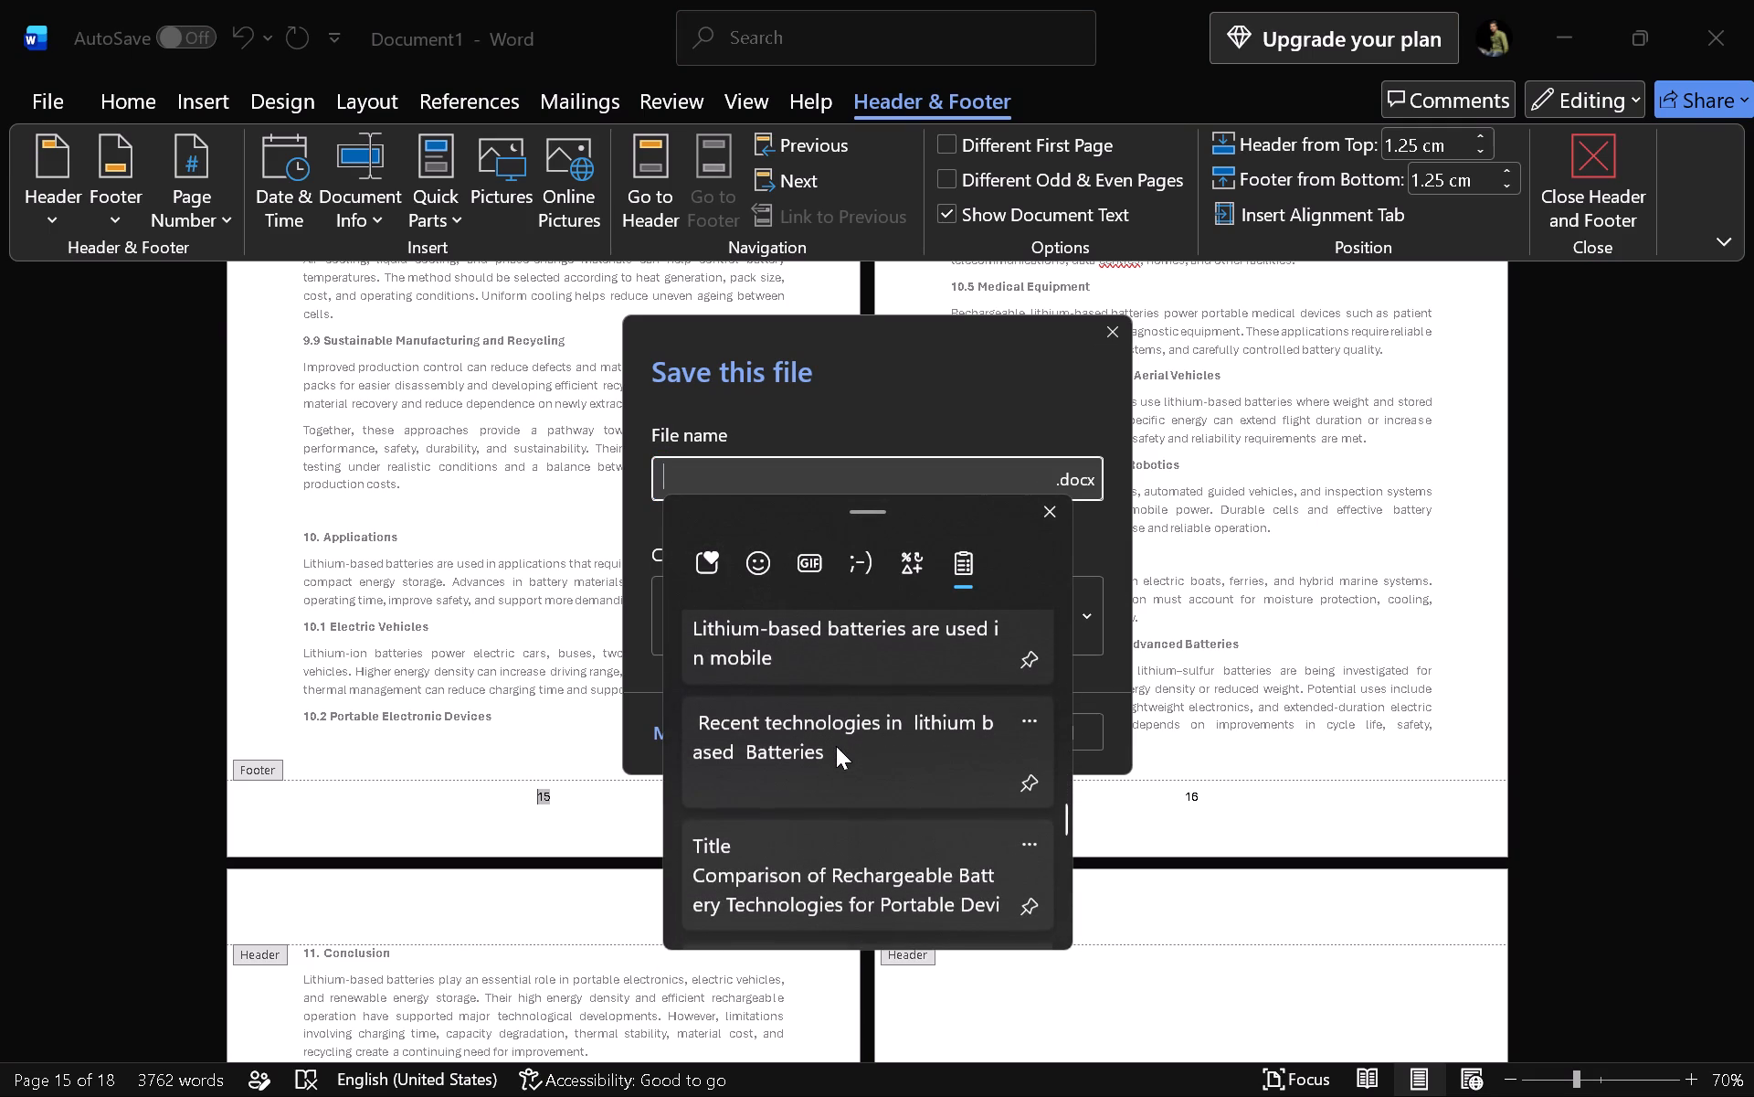
scroll(836, 746, "down", 2)
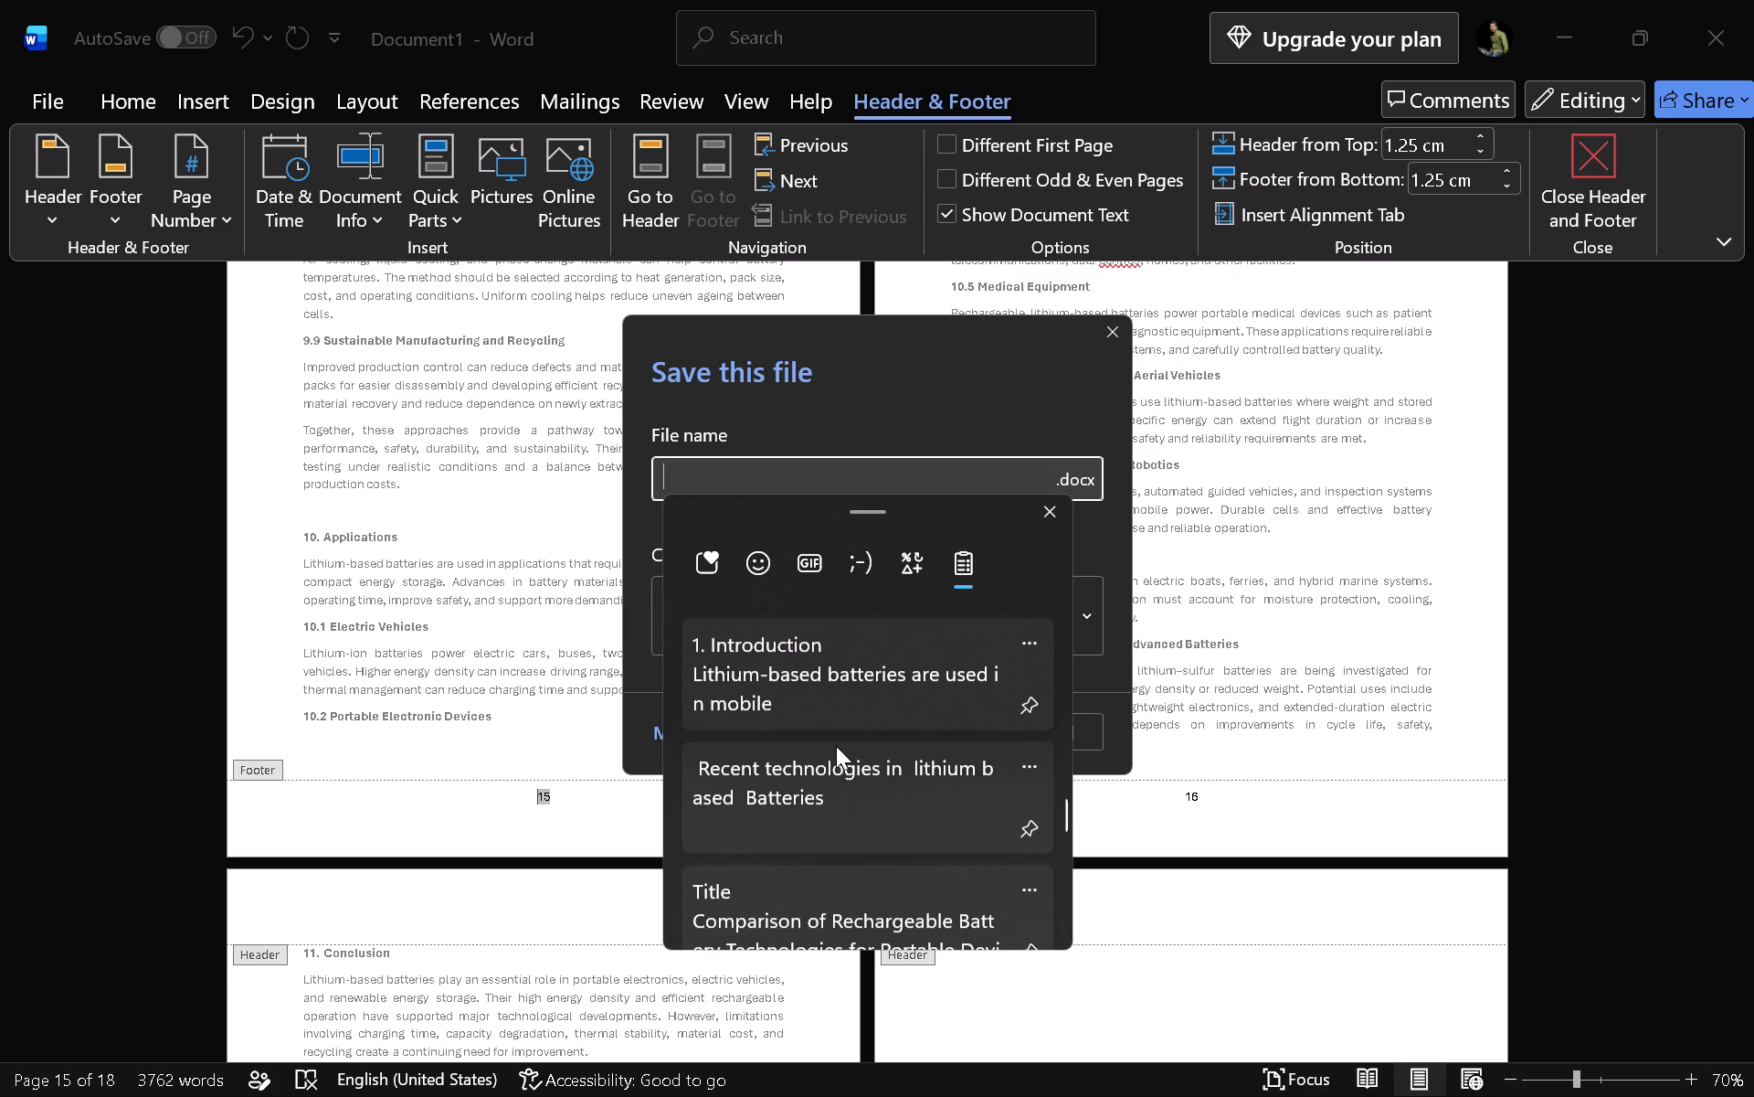
scroll(836, 746, "down", 1)
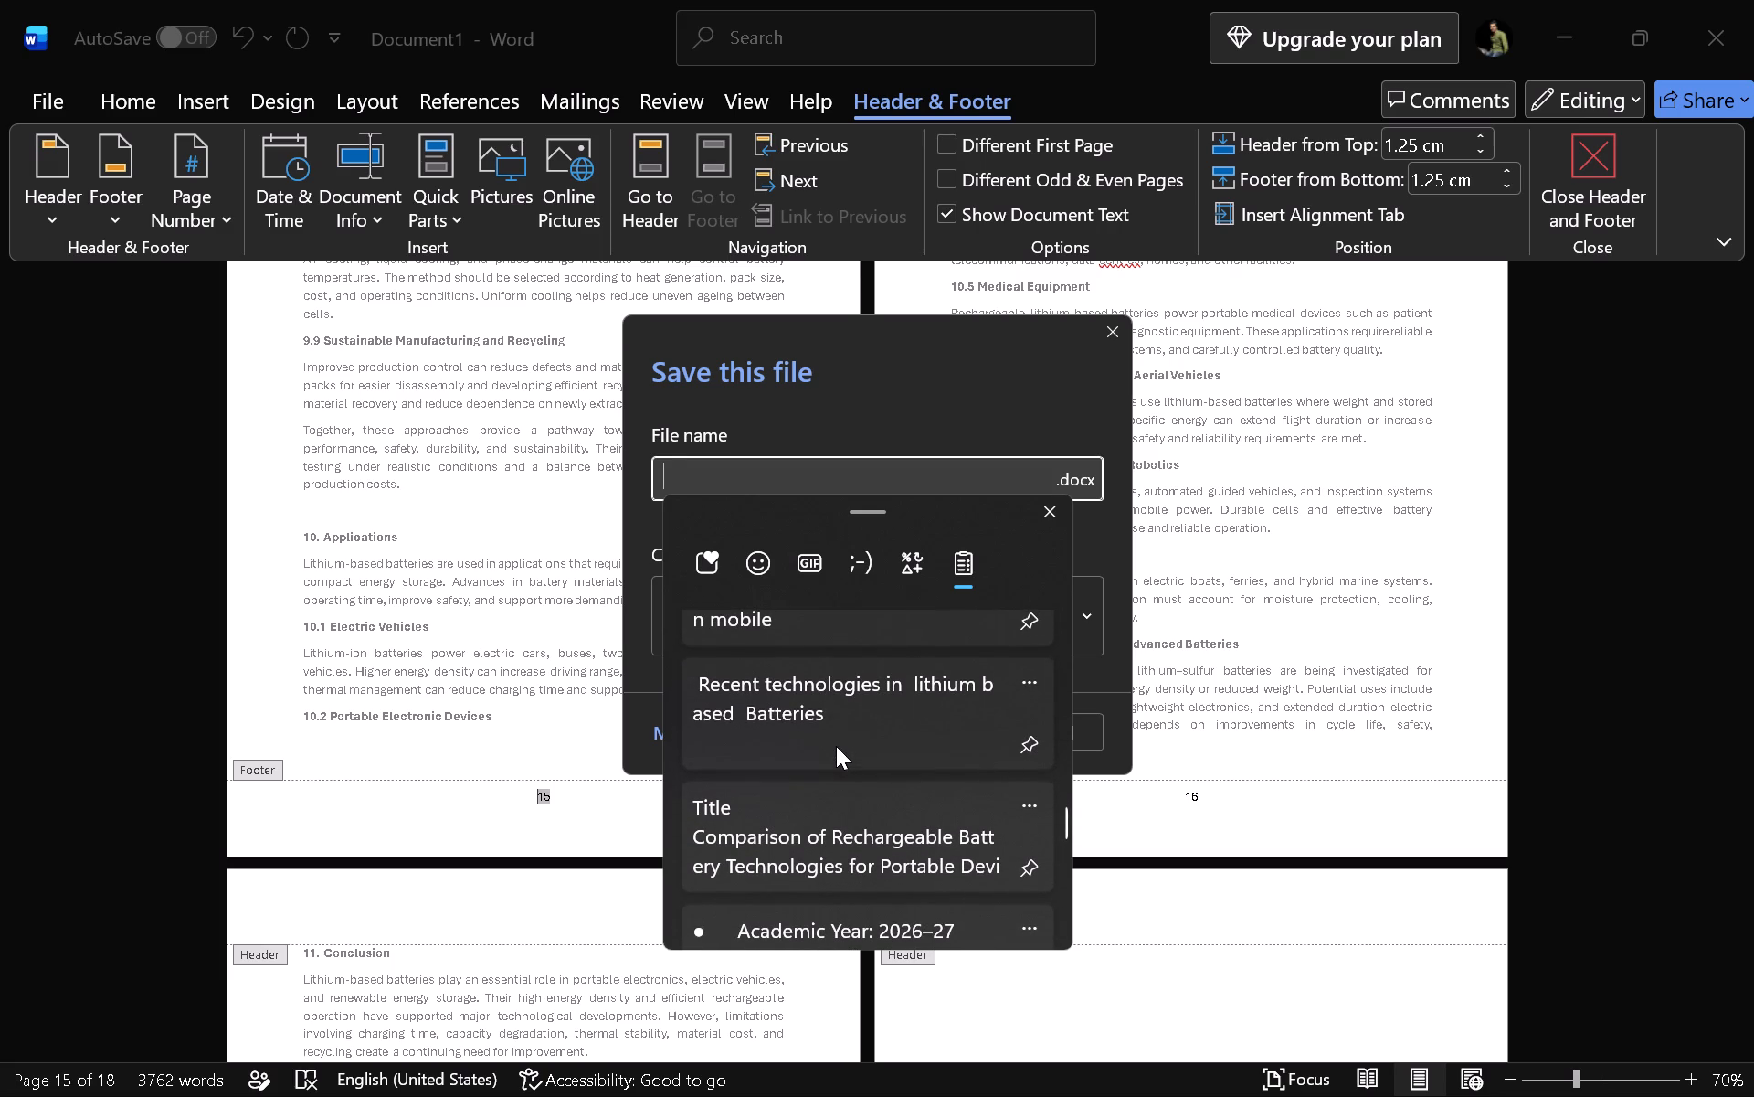
left_click(836, 746)
key("ctrl+v")
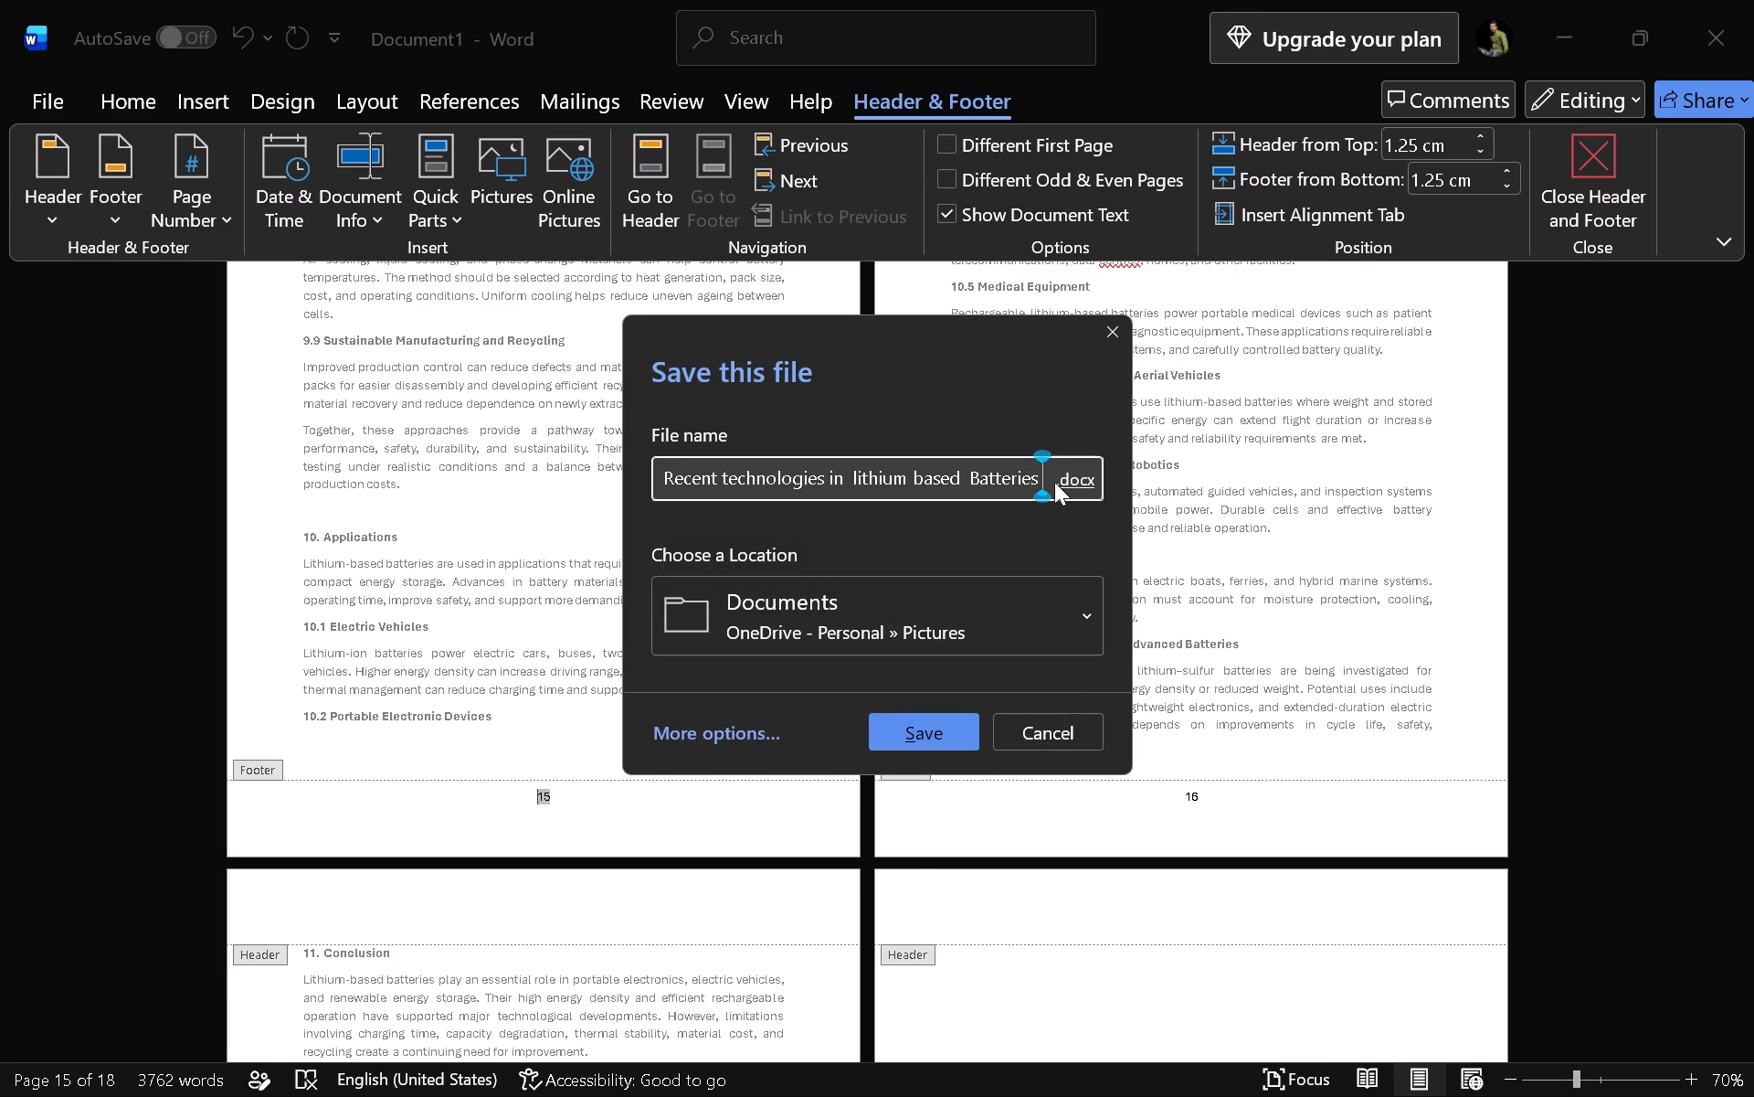
Save the report in PDF format to the Desktop.
left_click(1064, 476)
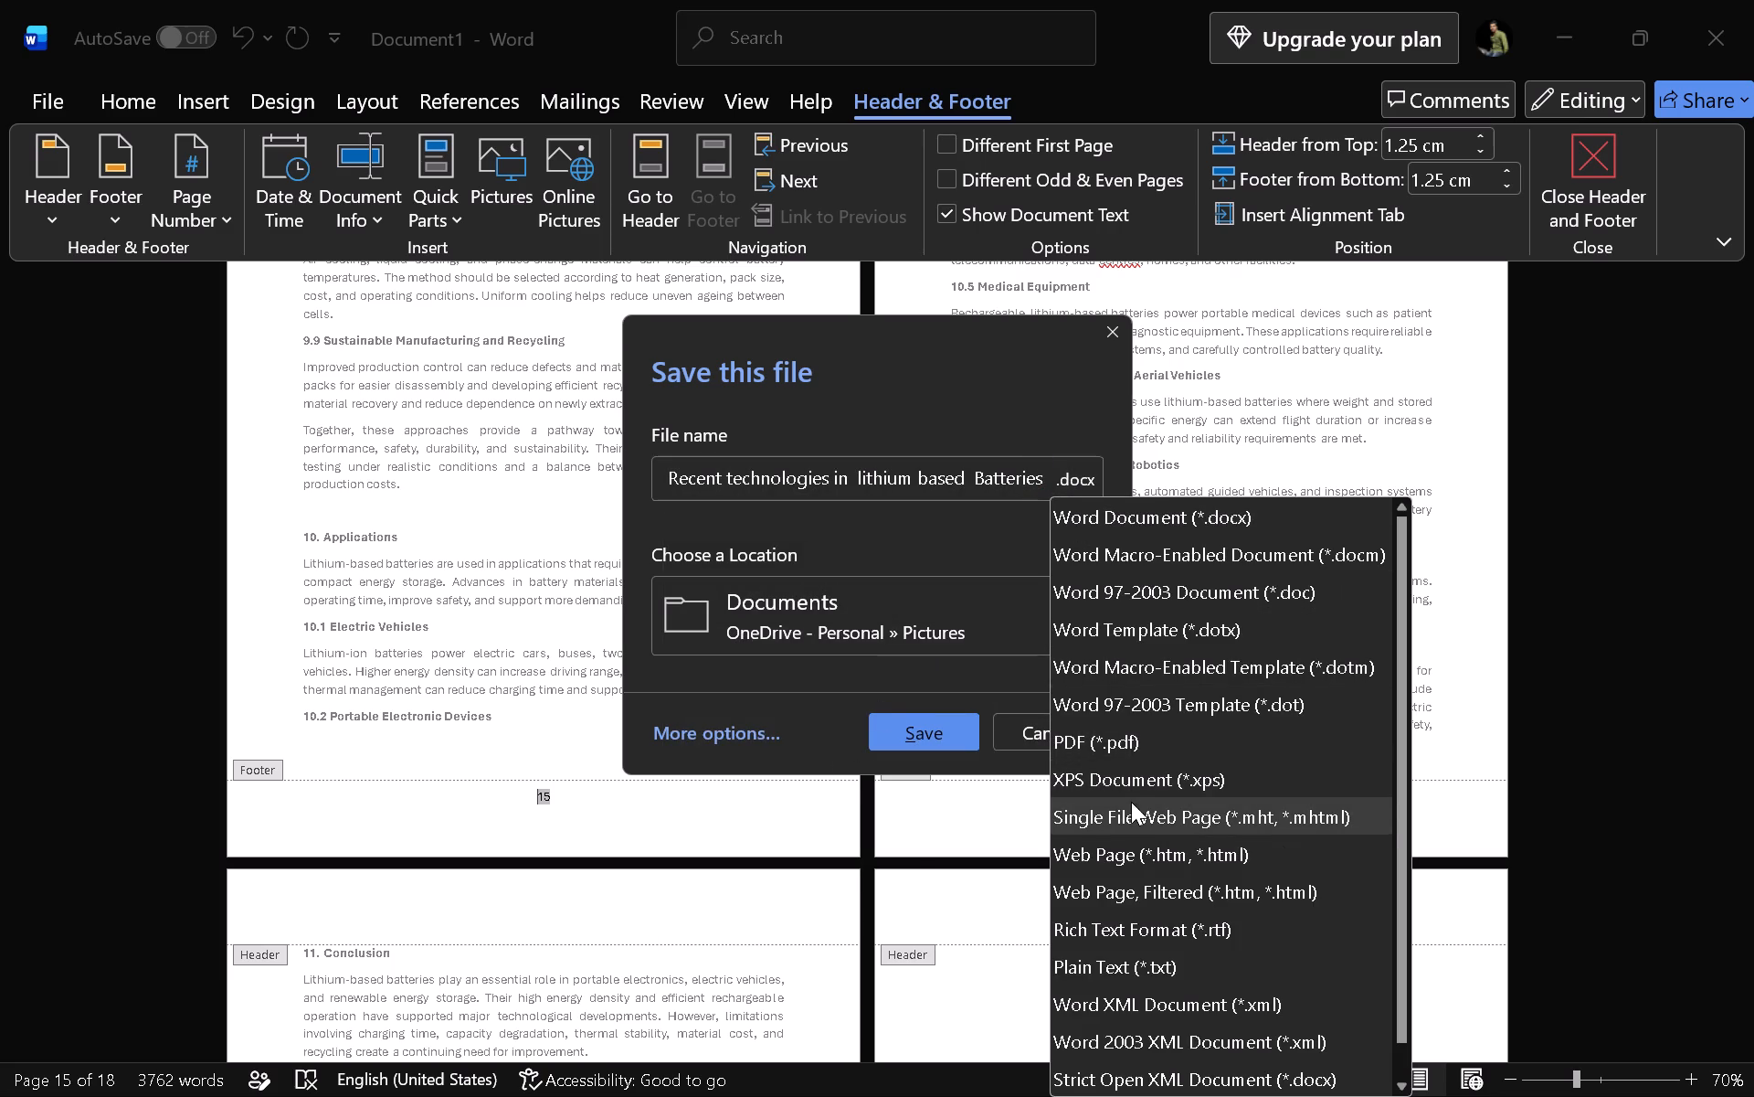
left_click(1097, 728)
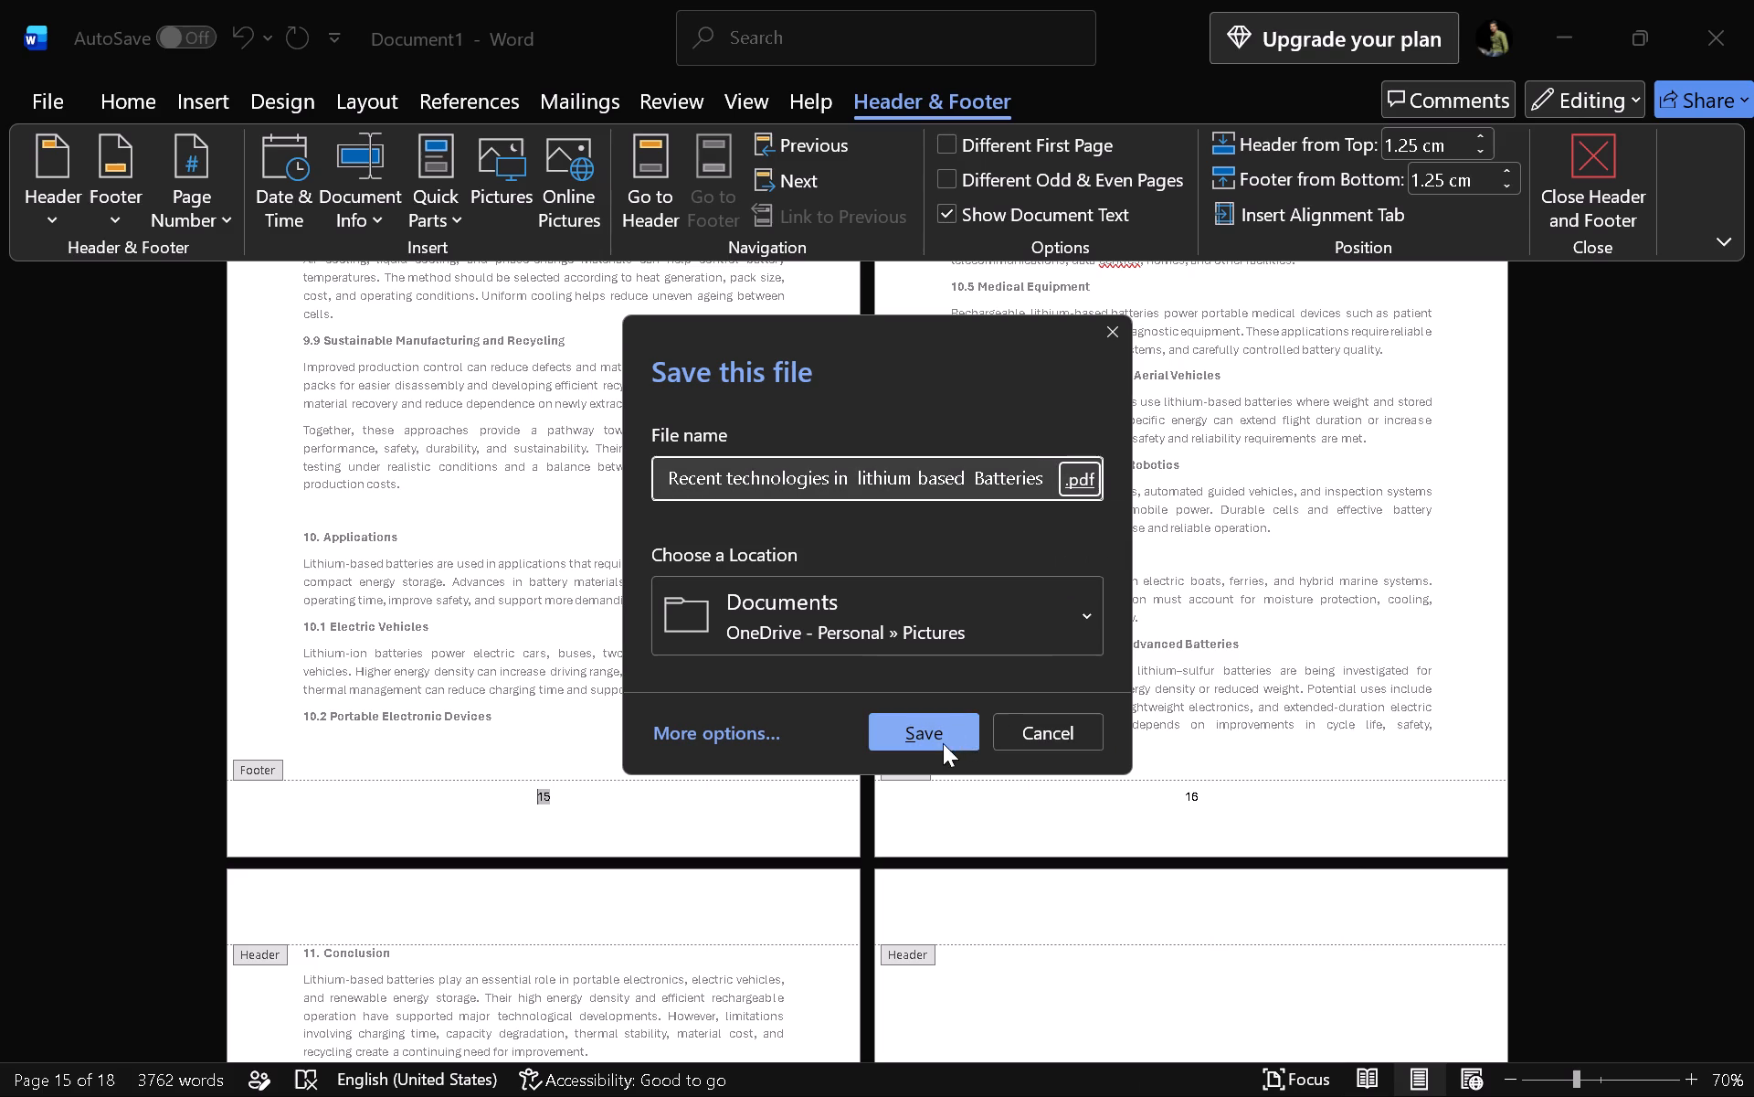
left_click(941, 619)
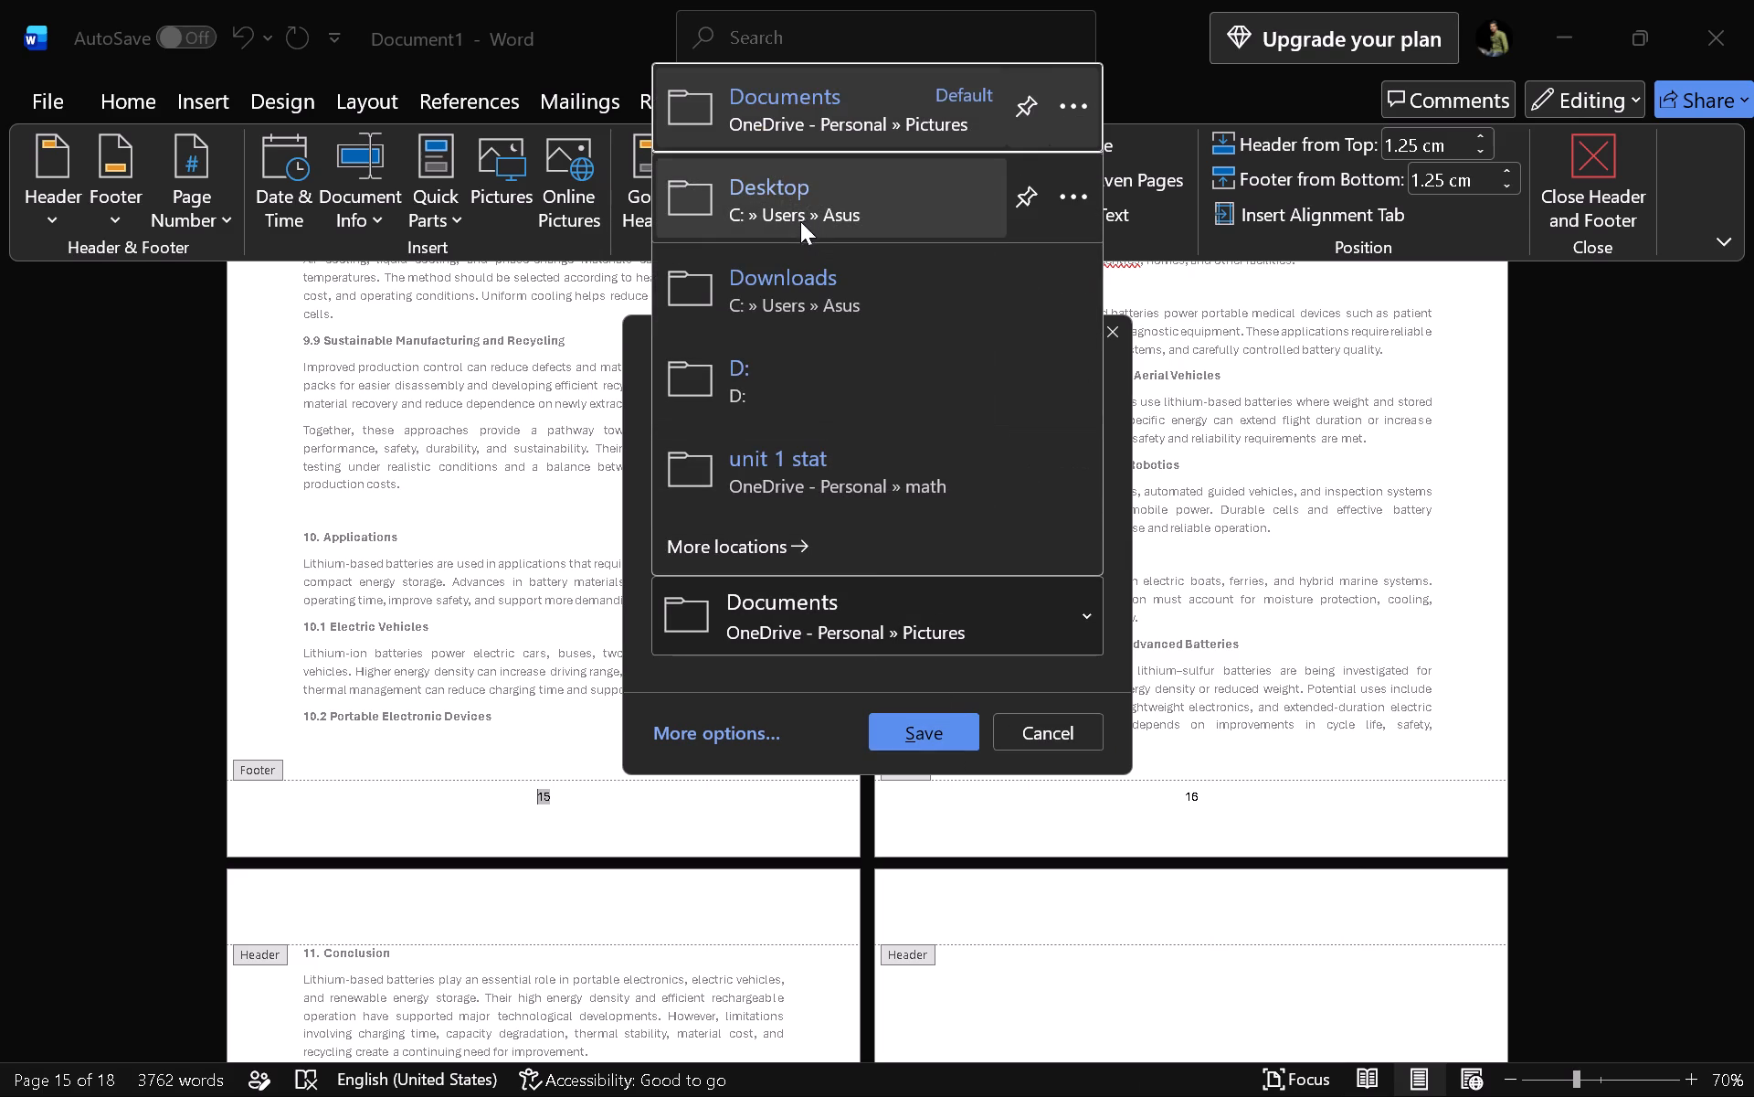
left_click(800, 219)
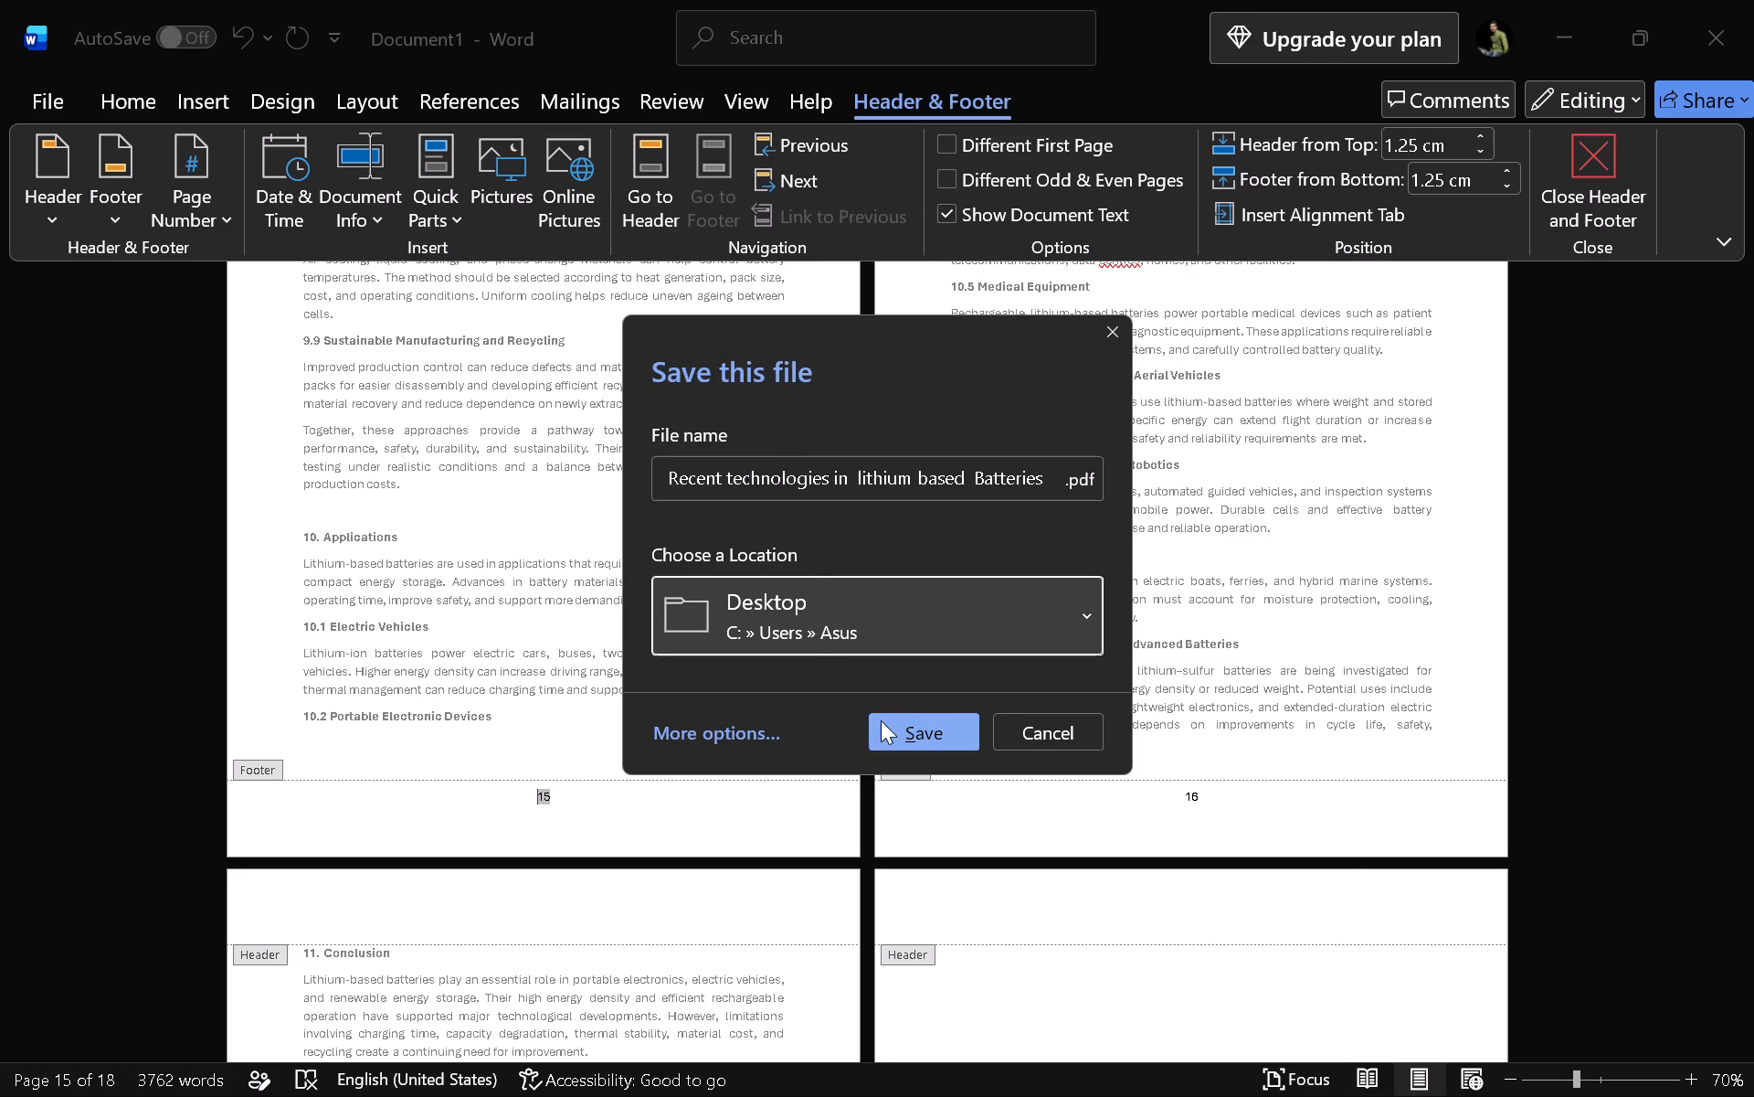
Complete saving the report to the Desktop as the PDF "Recent technologies in lithium based Batteries".
left_click(892, 716)
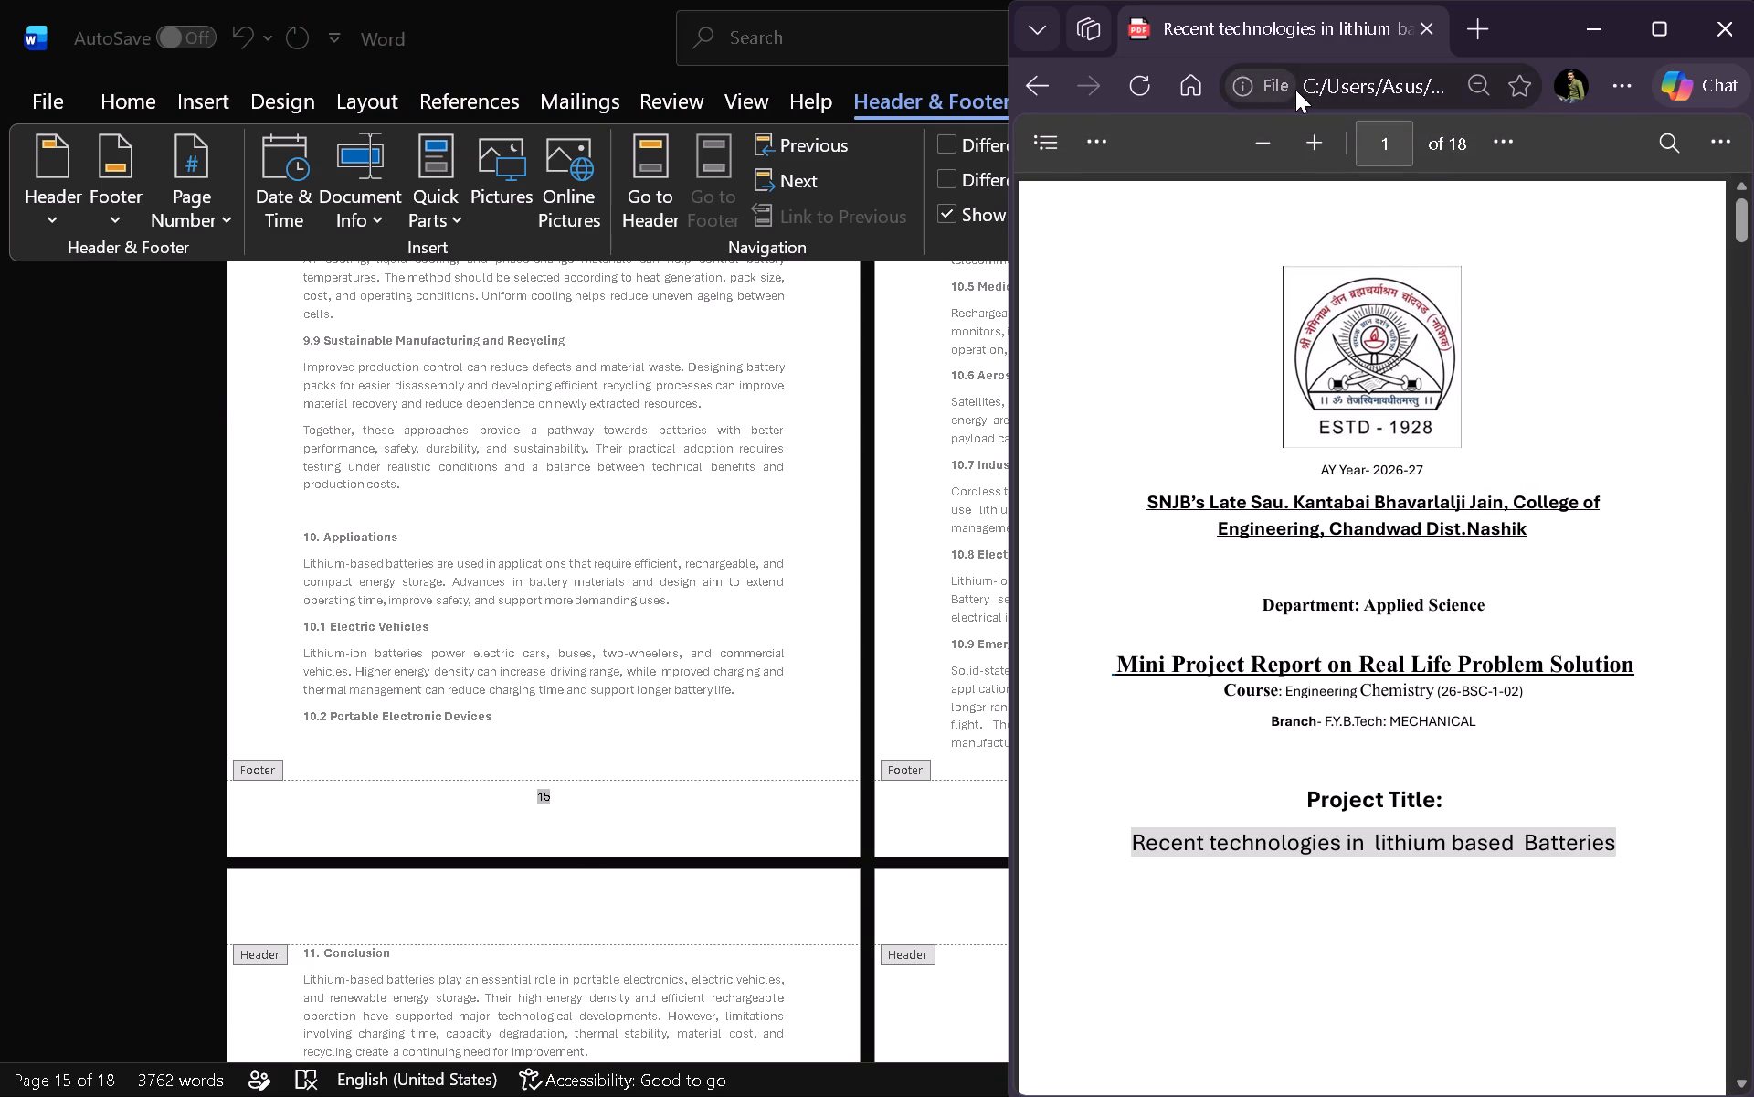
In Edge, copy the local file path of the exported report PDF.
left_click_drag(1295, 90, 1603, 91)
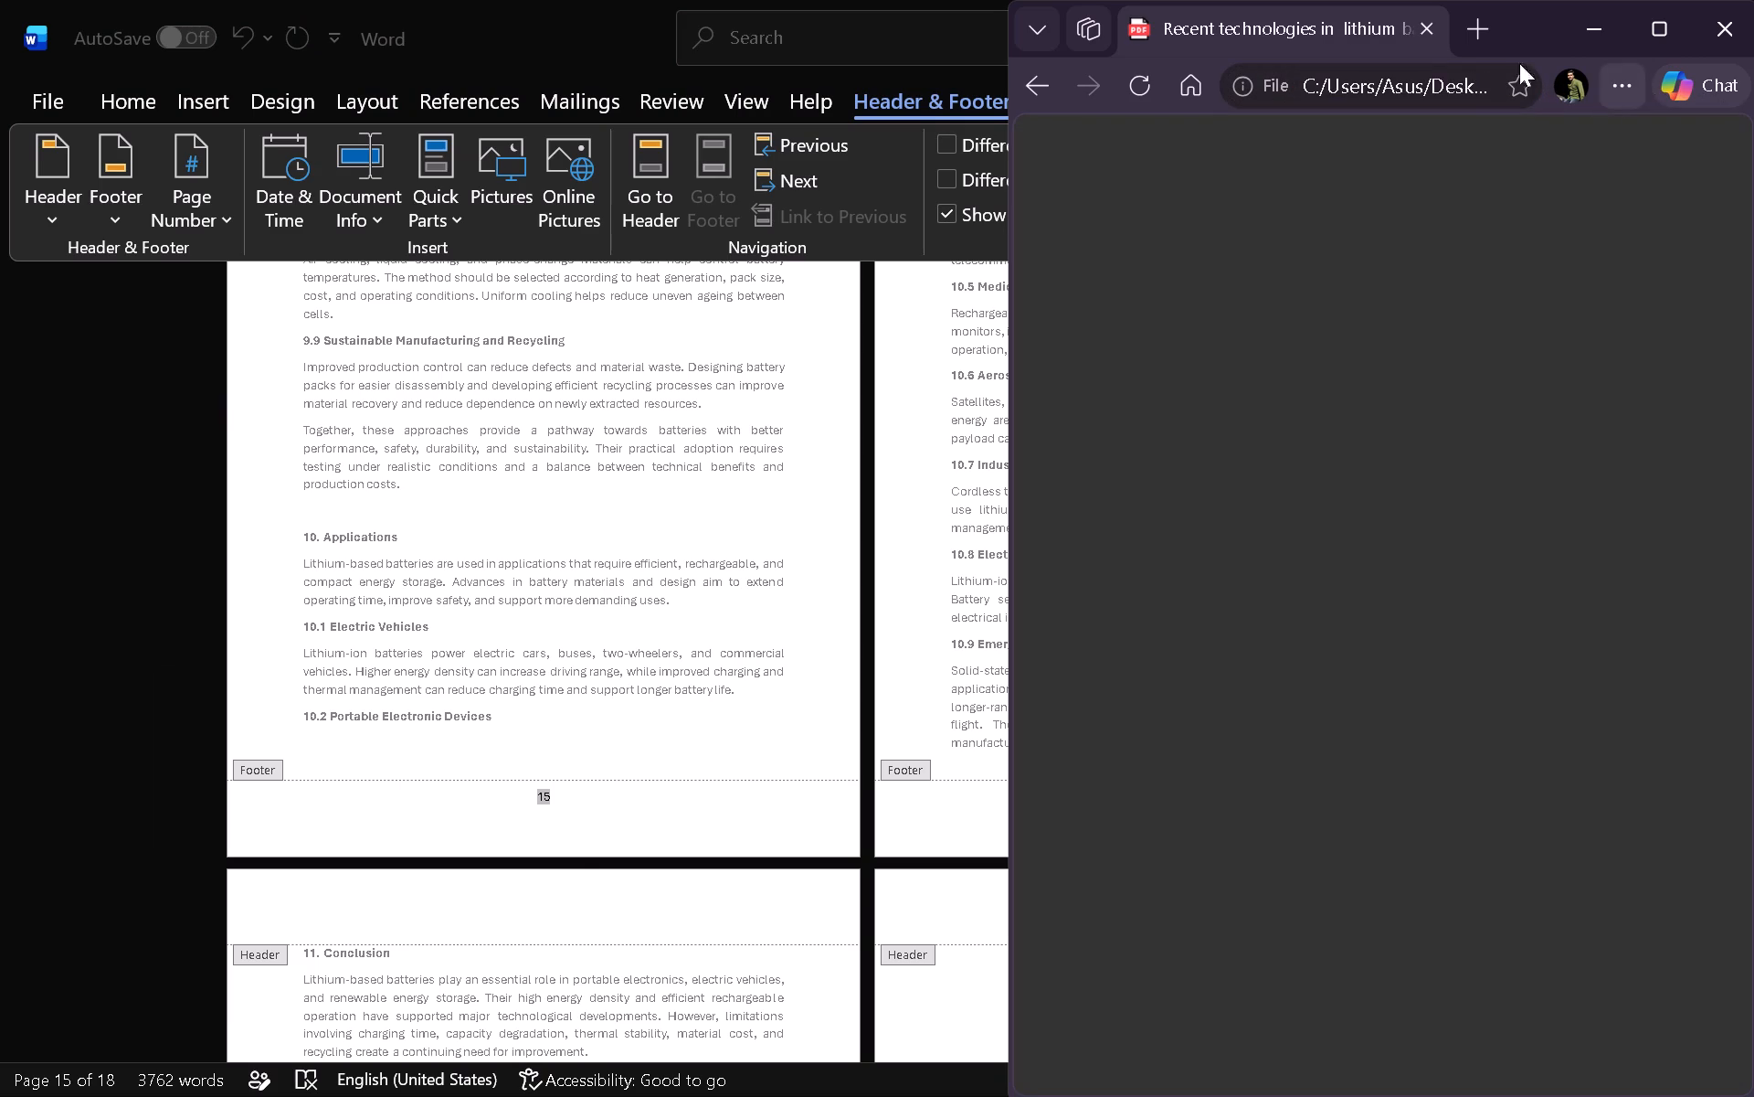
left_click(1399, 83)
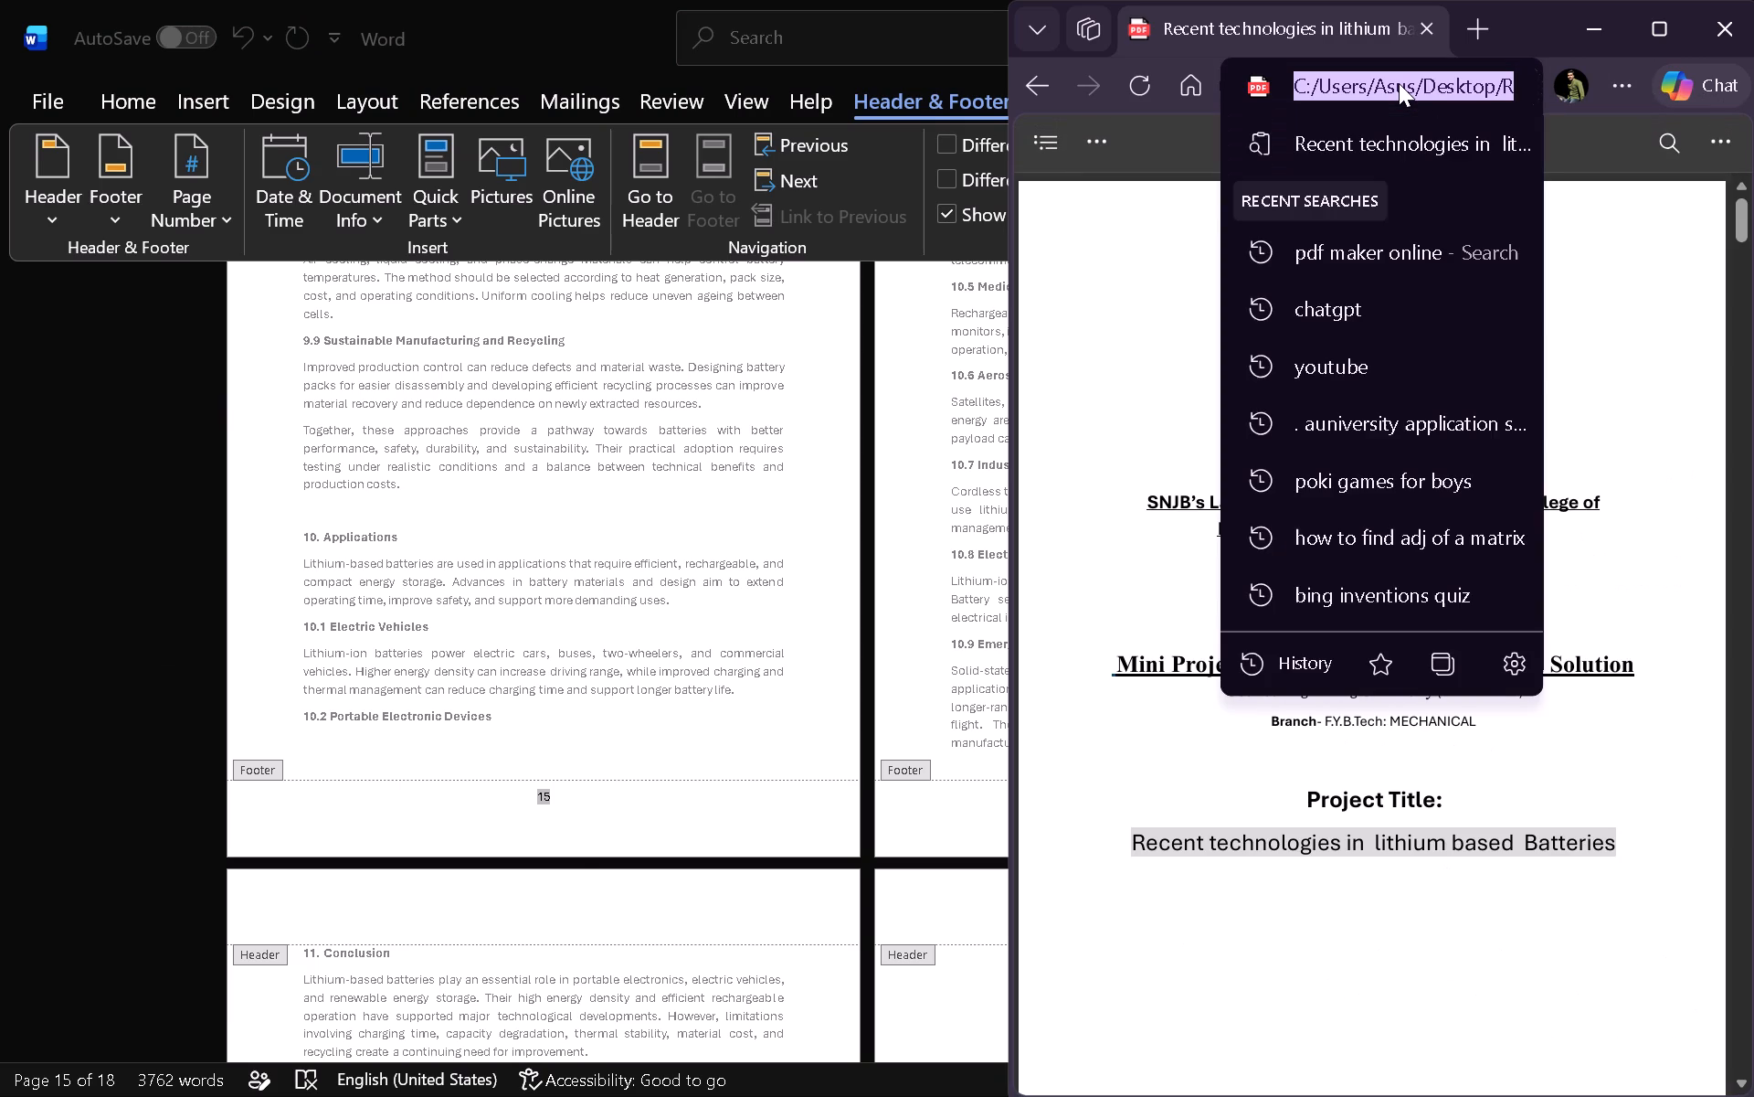
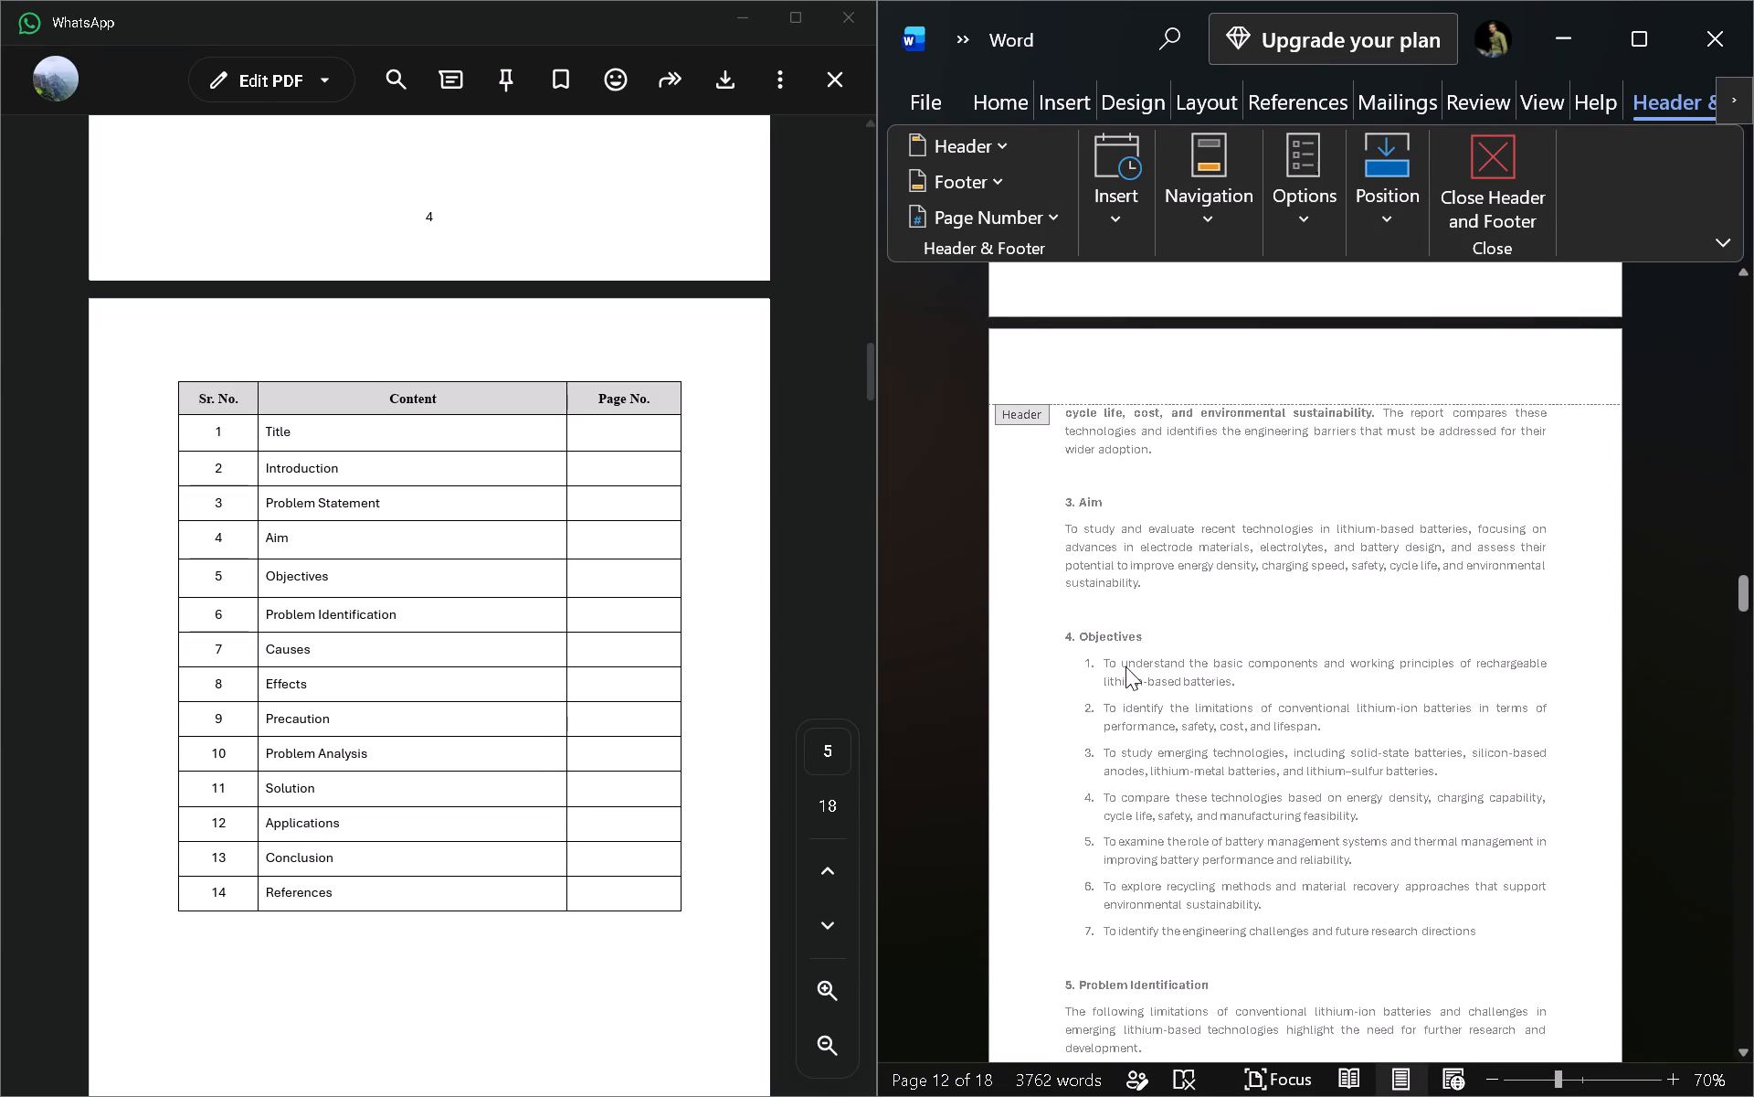
scroll(1125, 666, "up", 10)
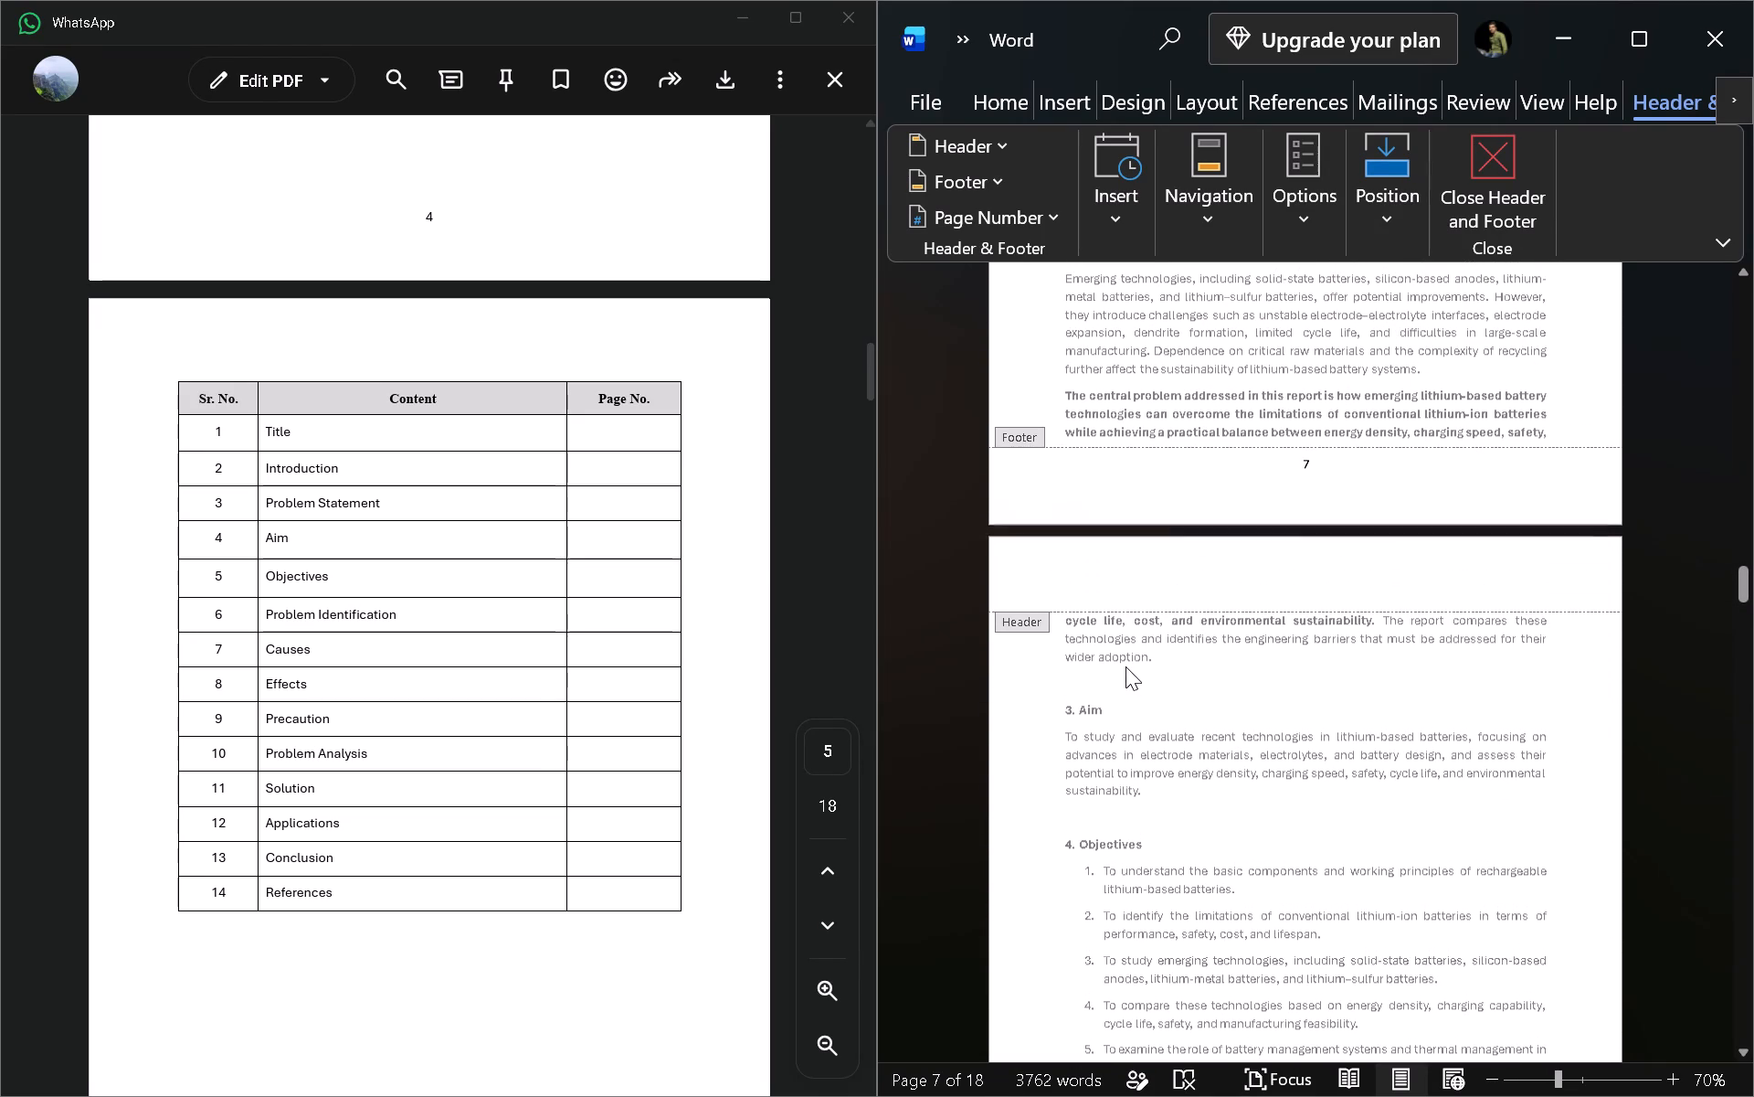
scroll(1125, 666, "up", 12)
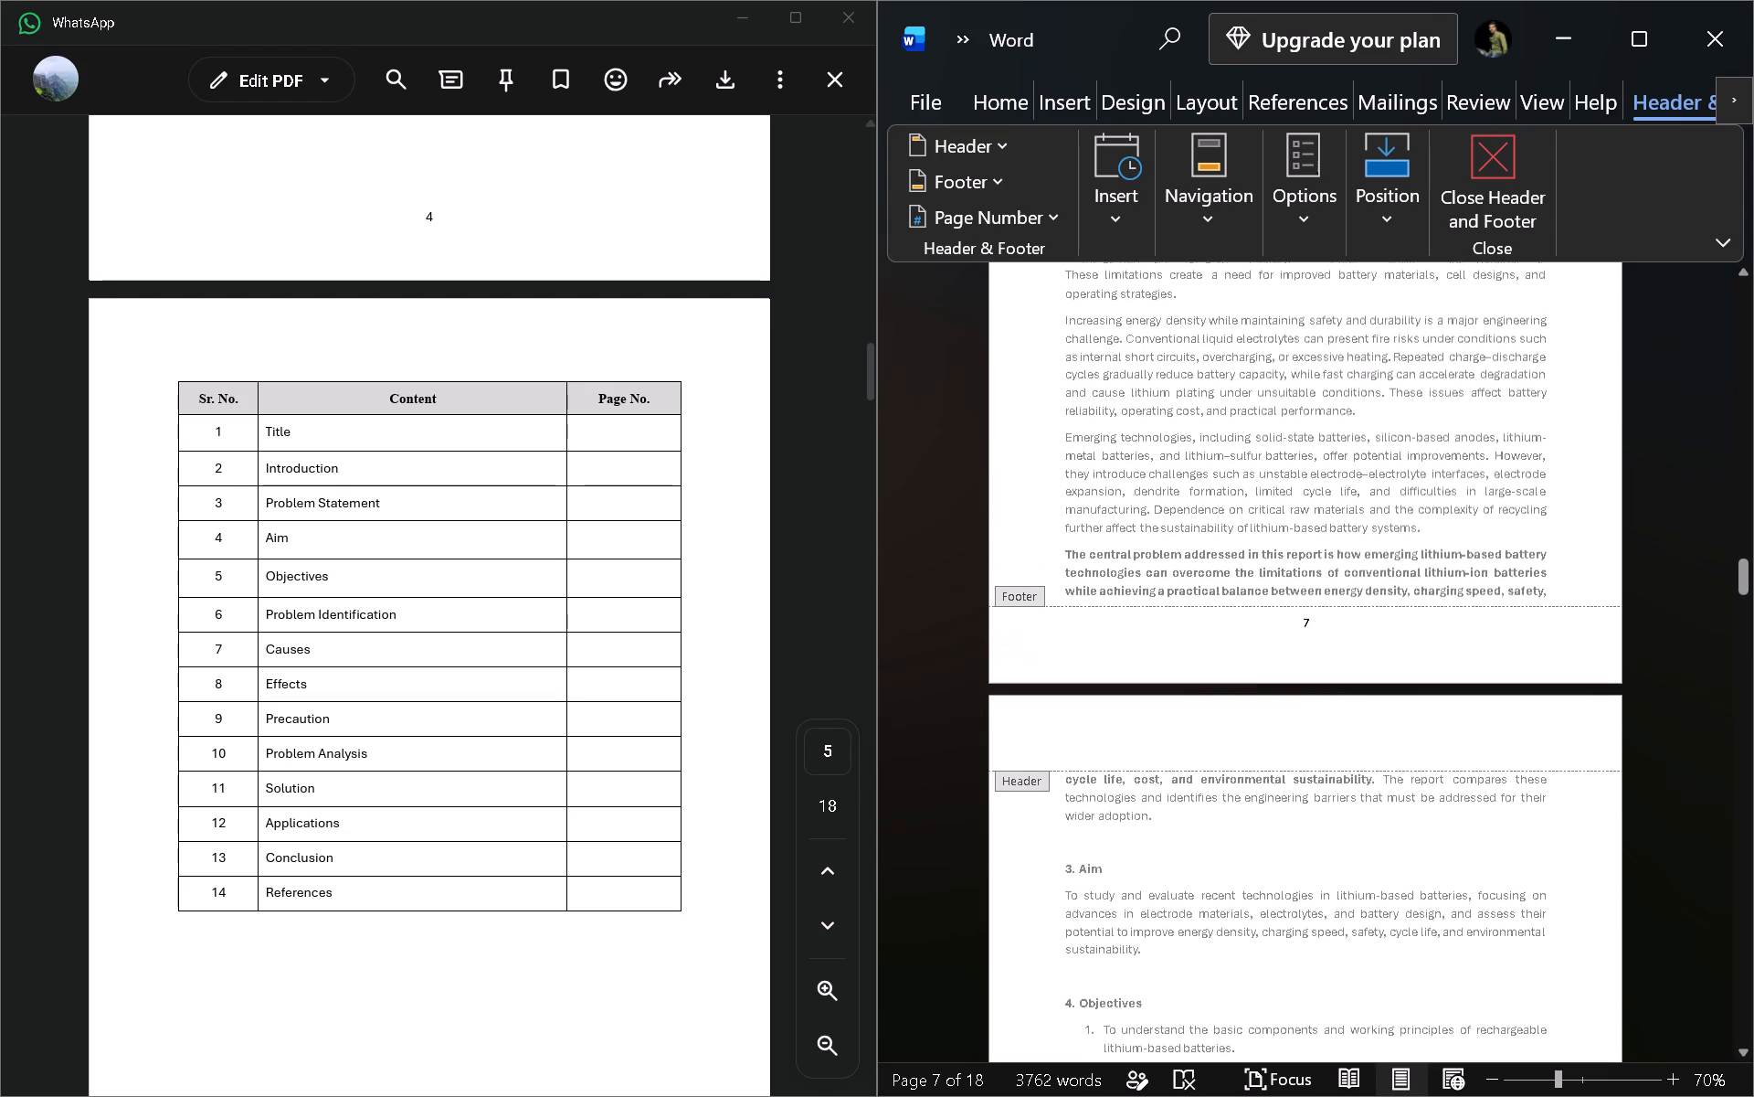
scroll(1125, 666, "up", 4)
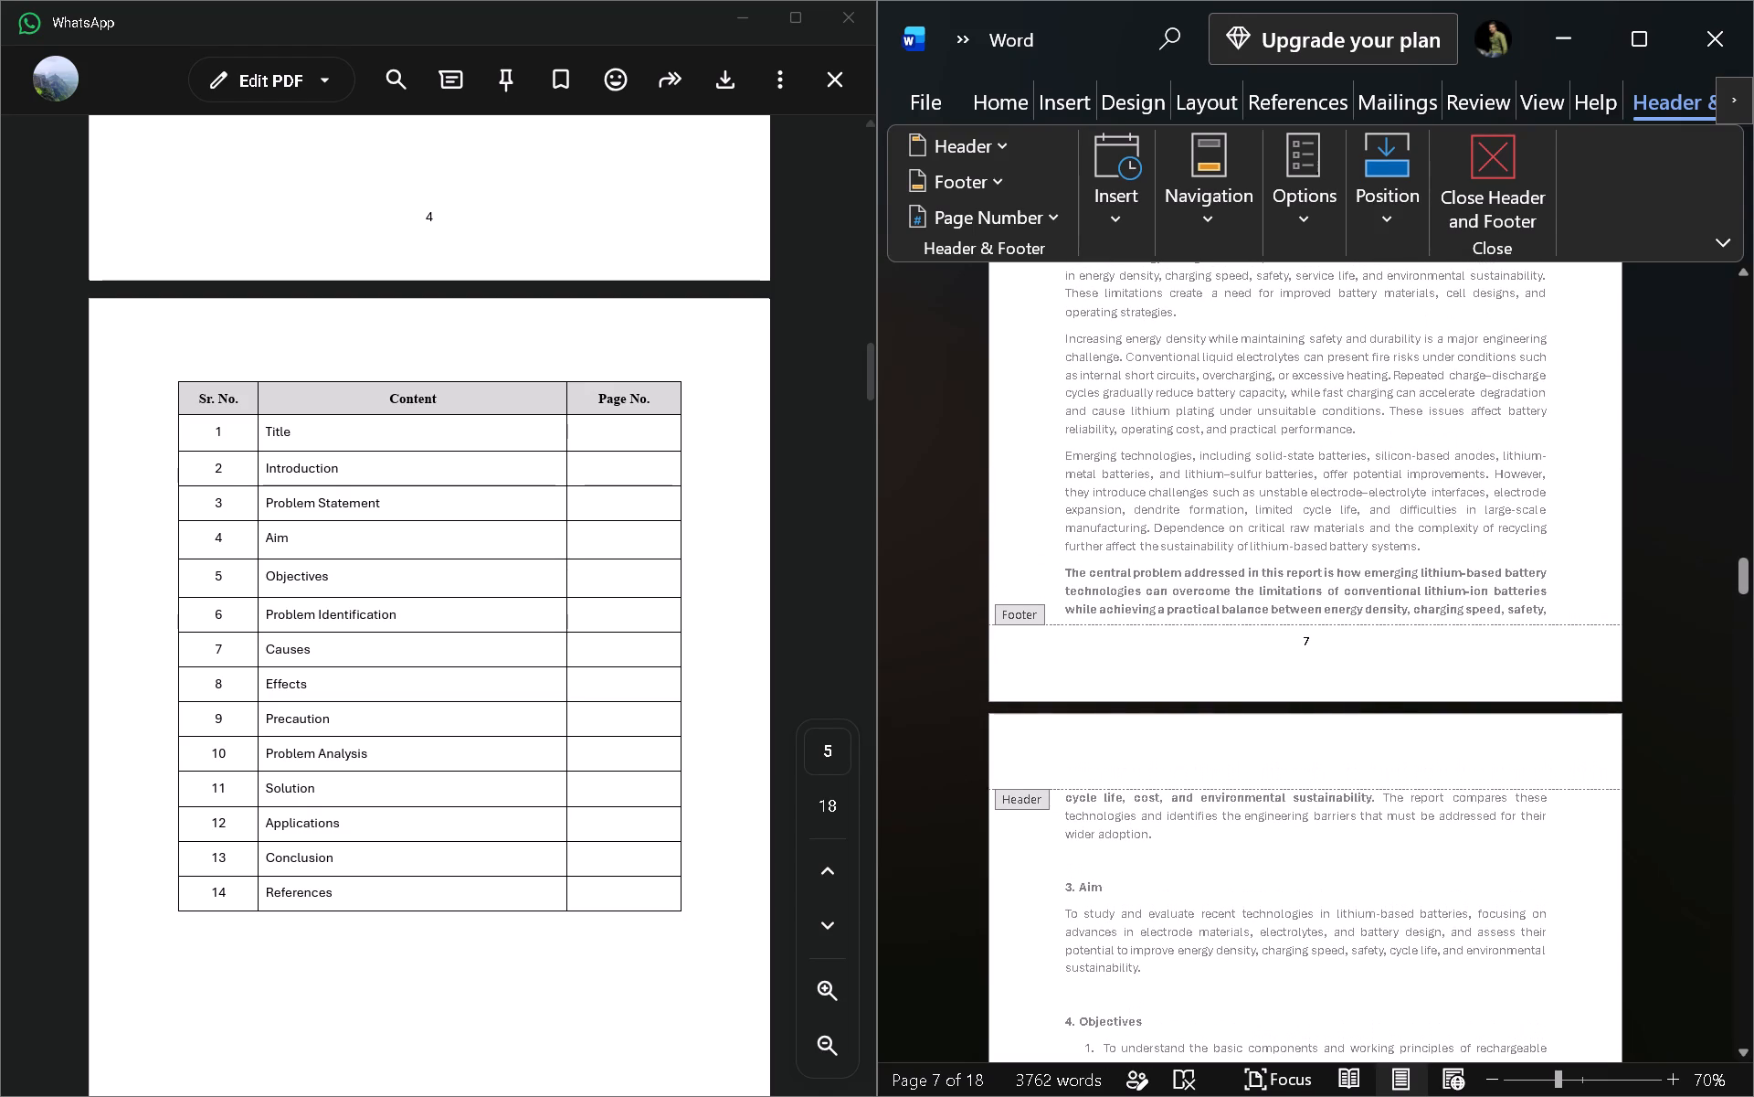
scroll(1125, 666, "up", 1)
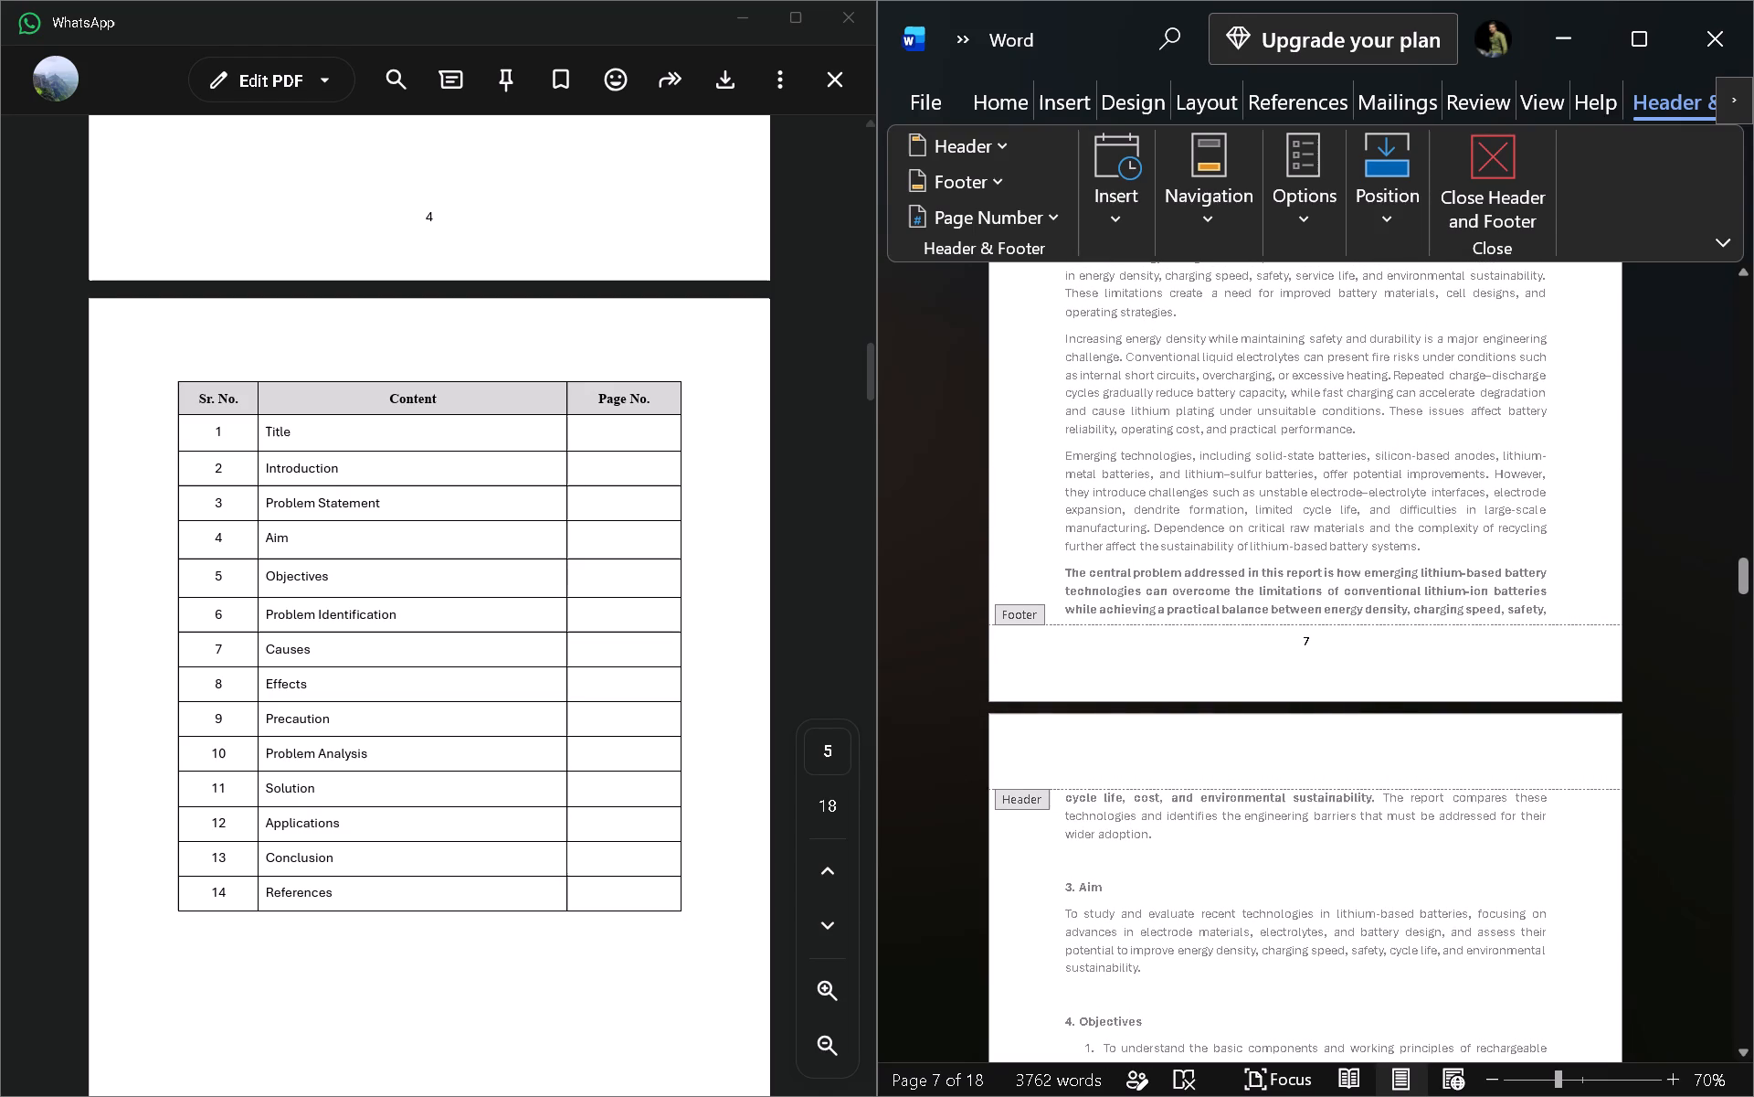
scroll(1125, 666, "up", 3)
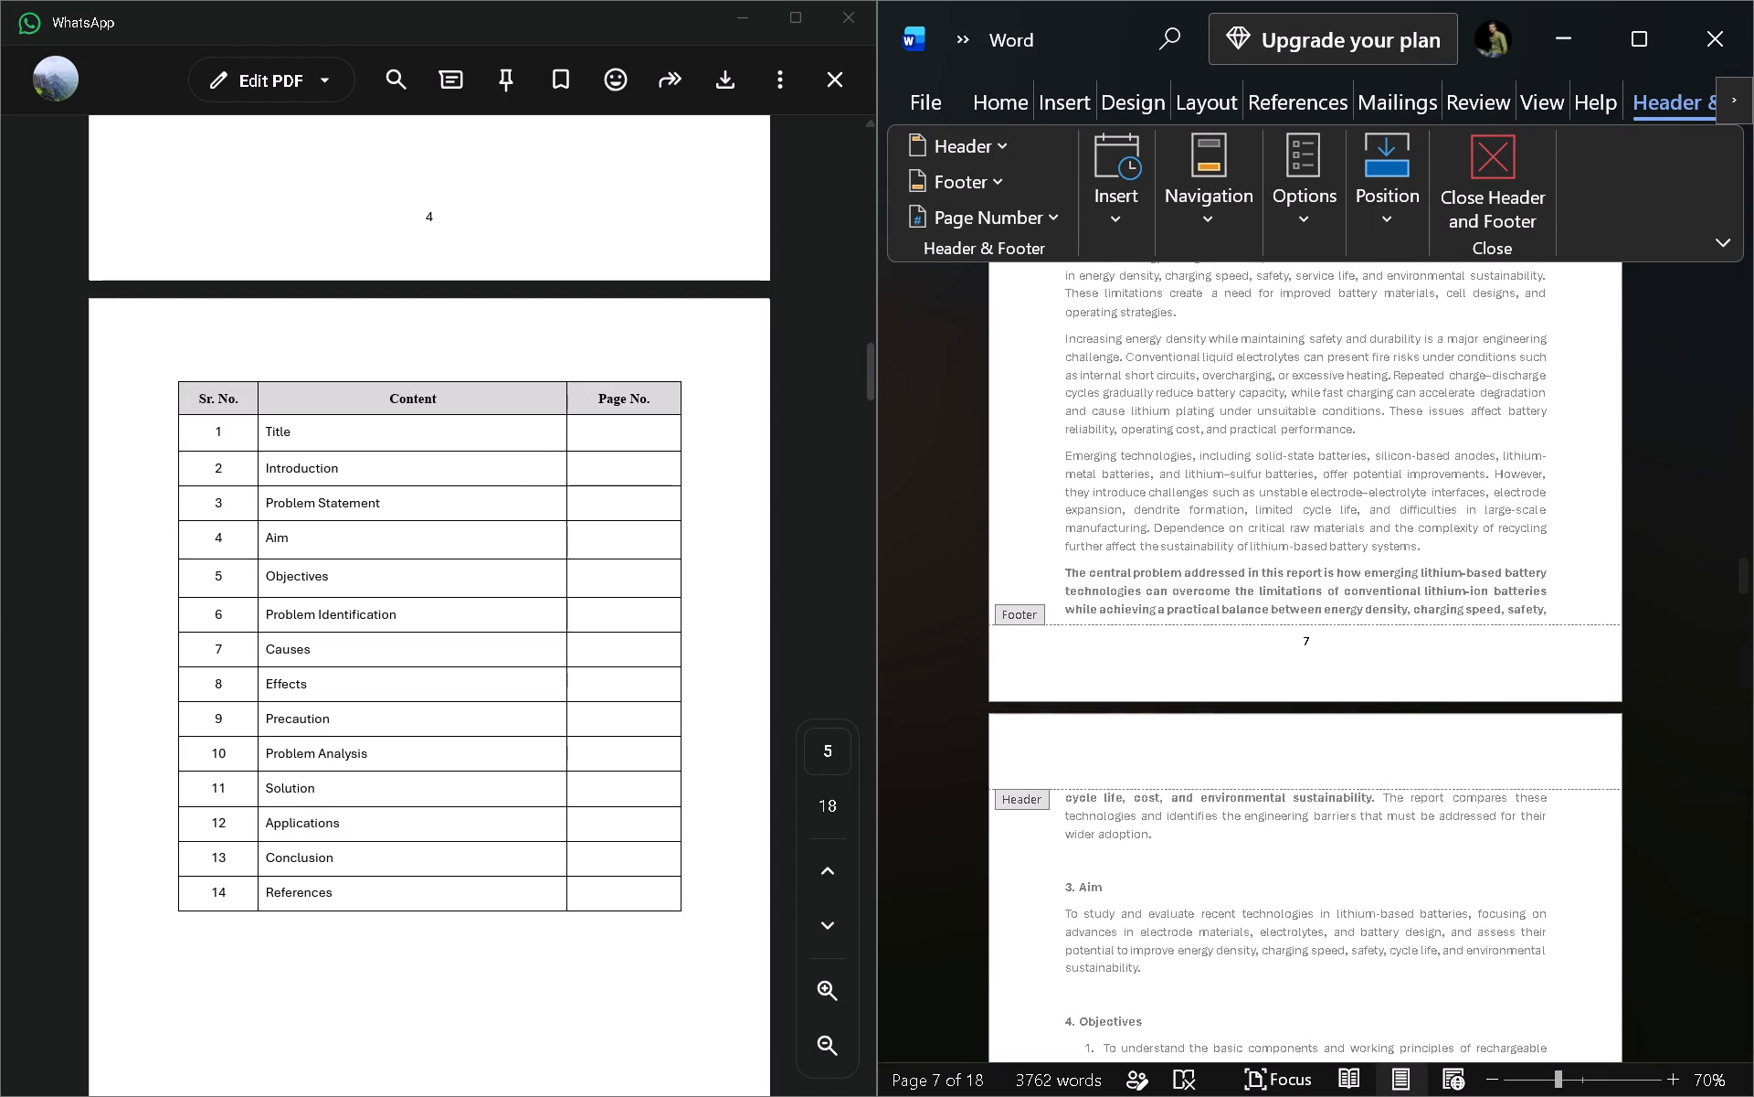
scroll(1125, 666, "up", 19)
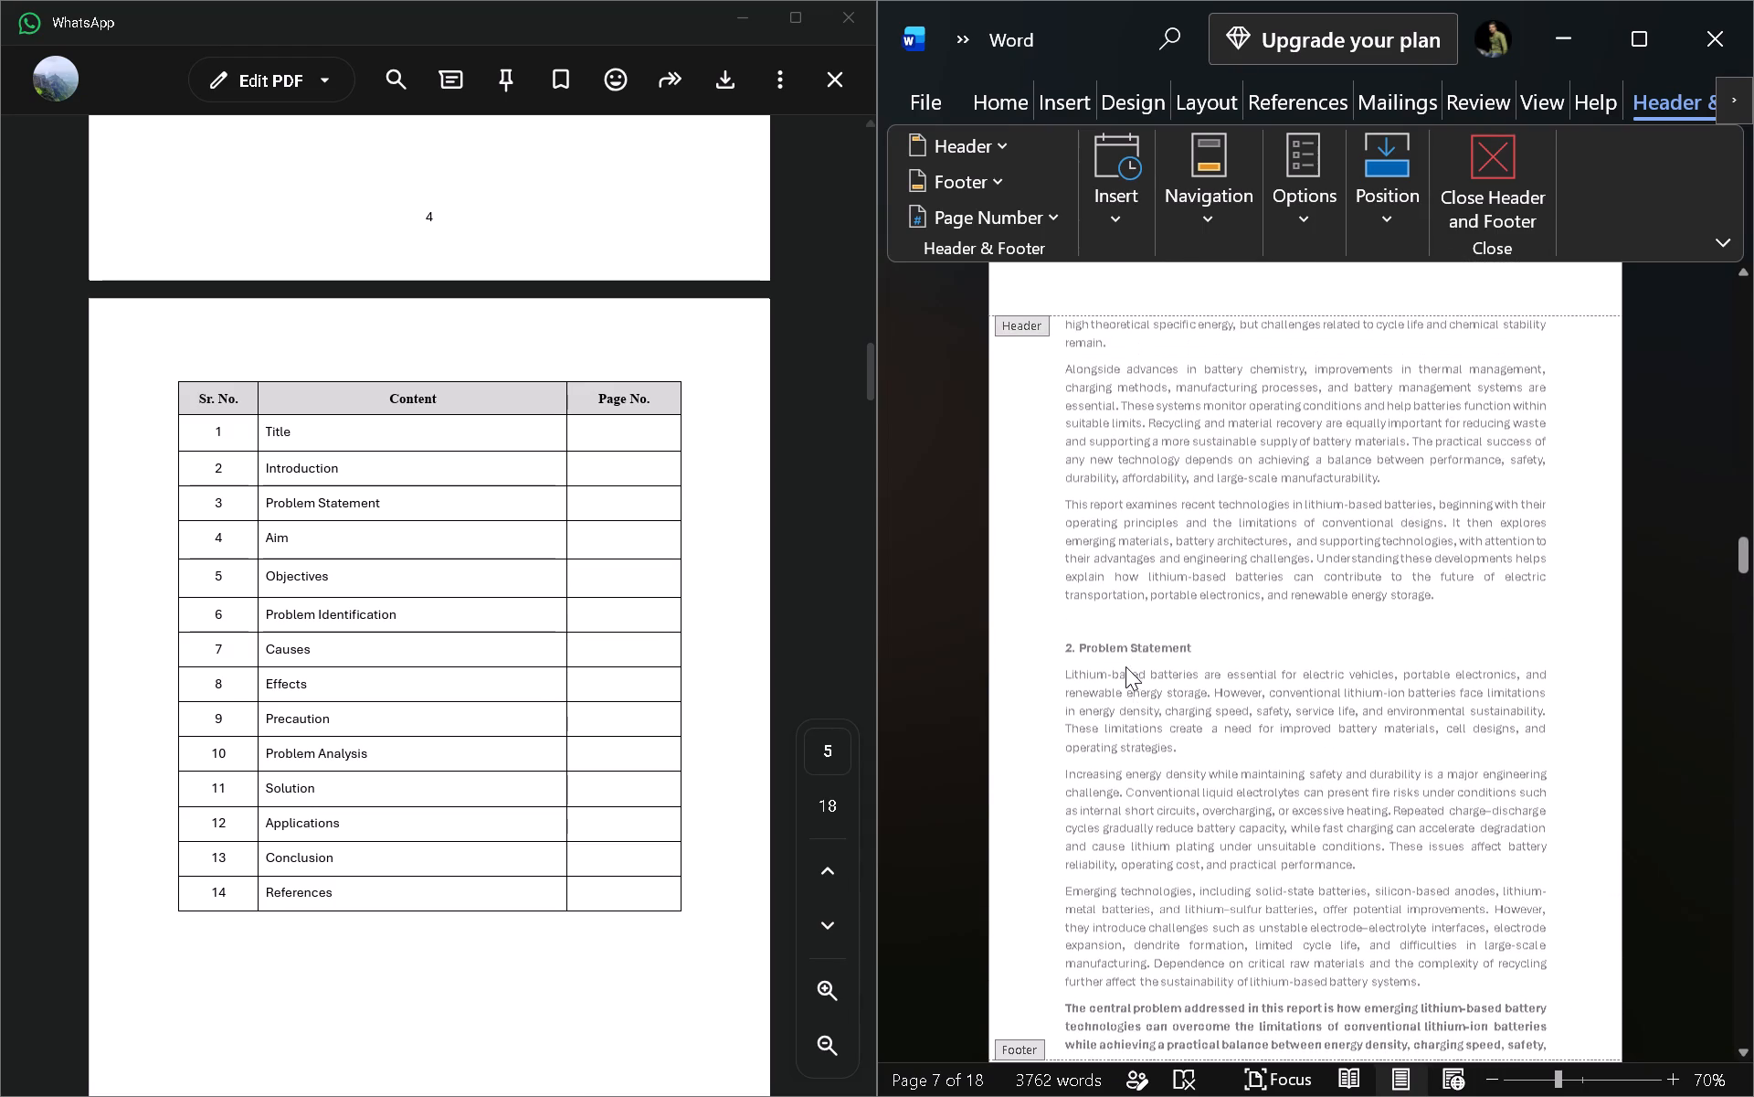
scroll(1125, 666, "up", 11)
scroll(1125, 666, "up", 11)
scroll(1125, 666, "up", 12)
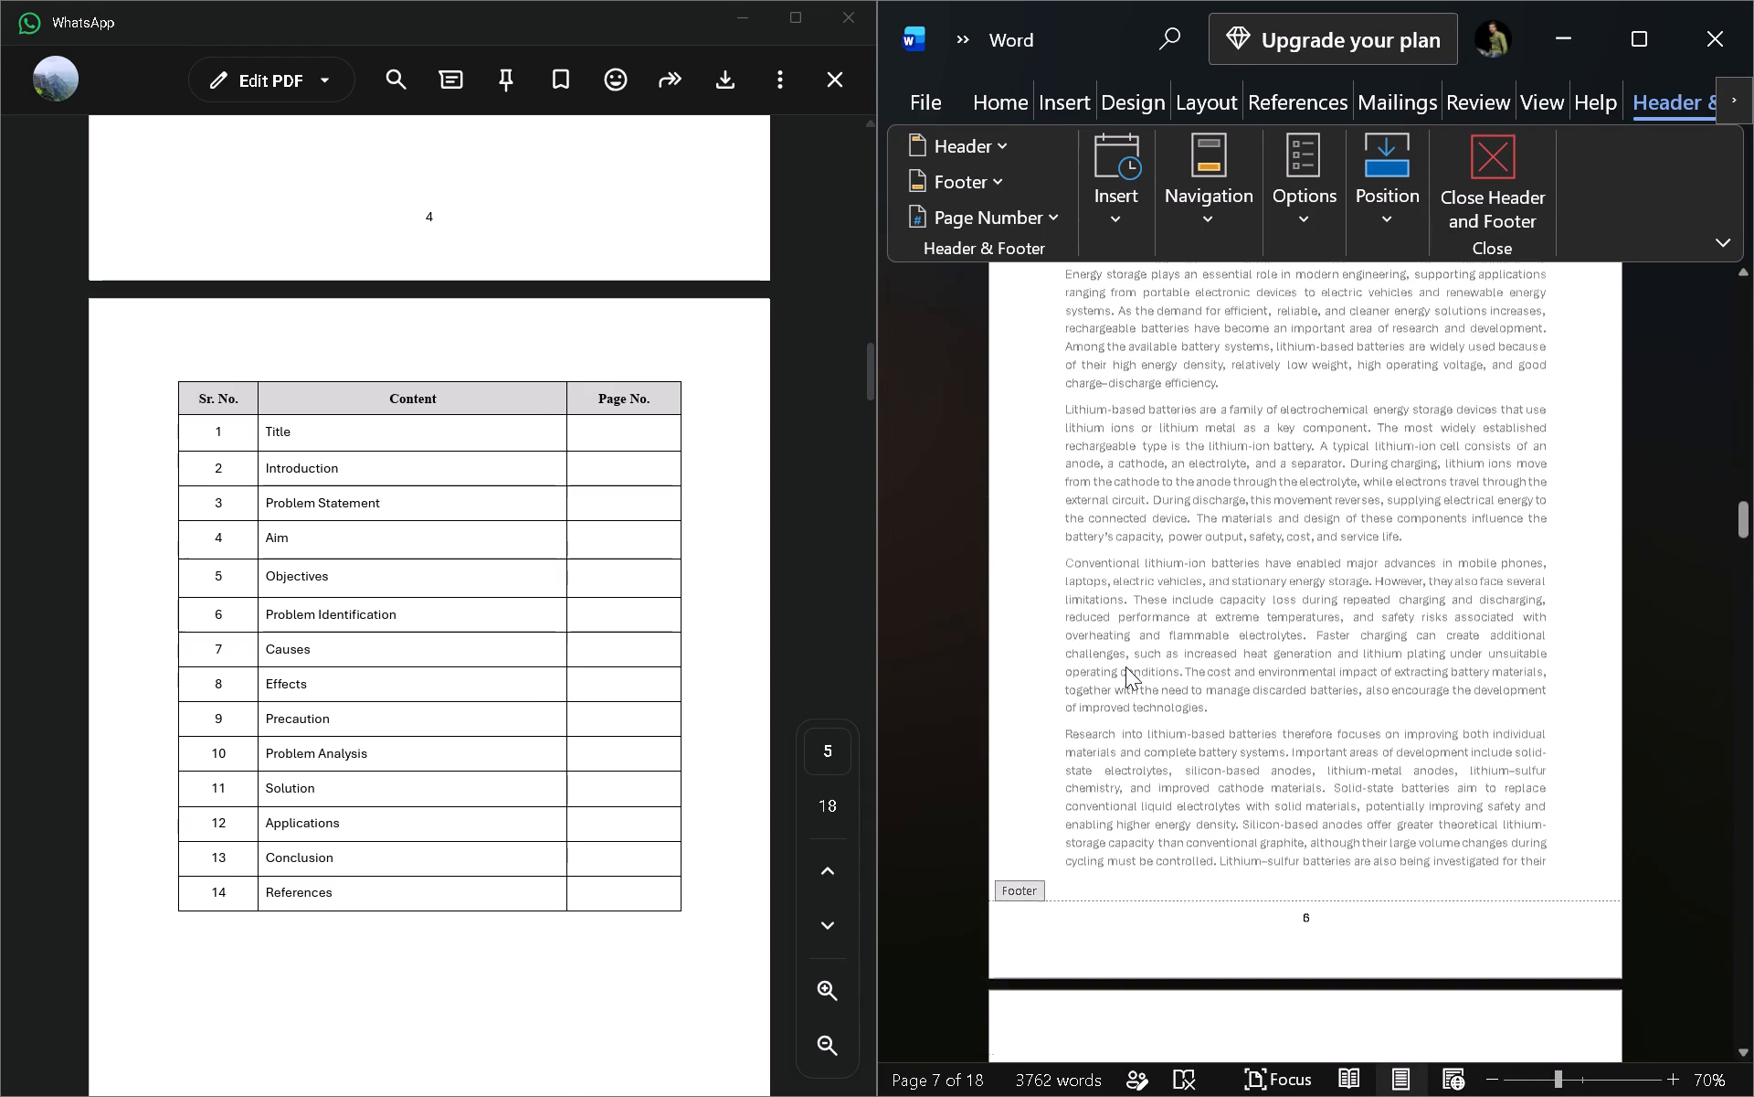
scroll(1125, 666, "up", 18)
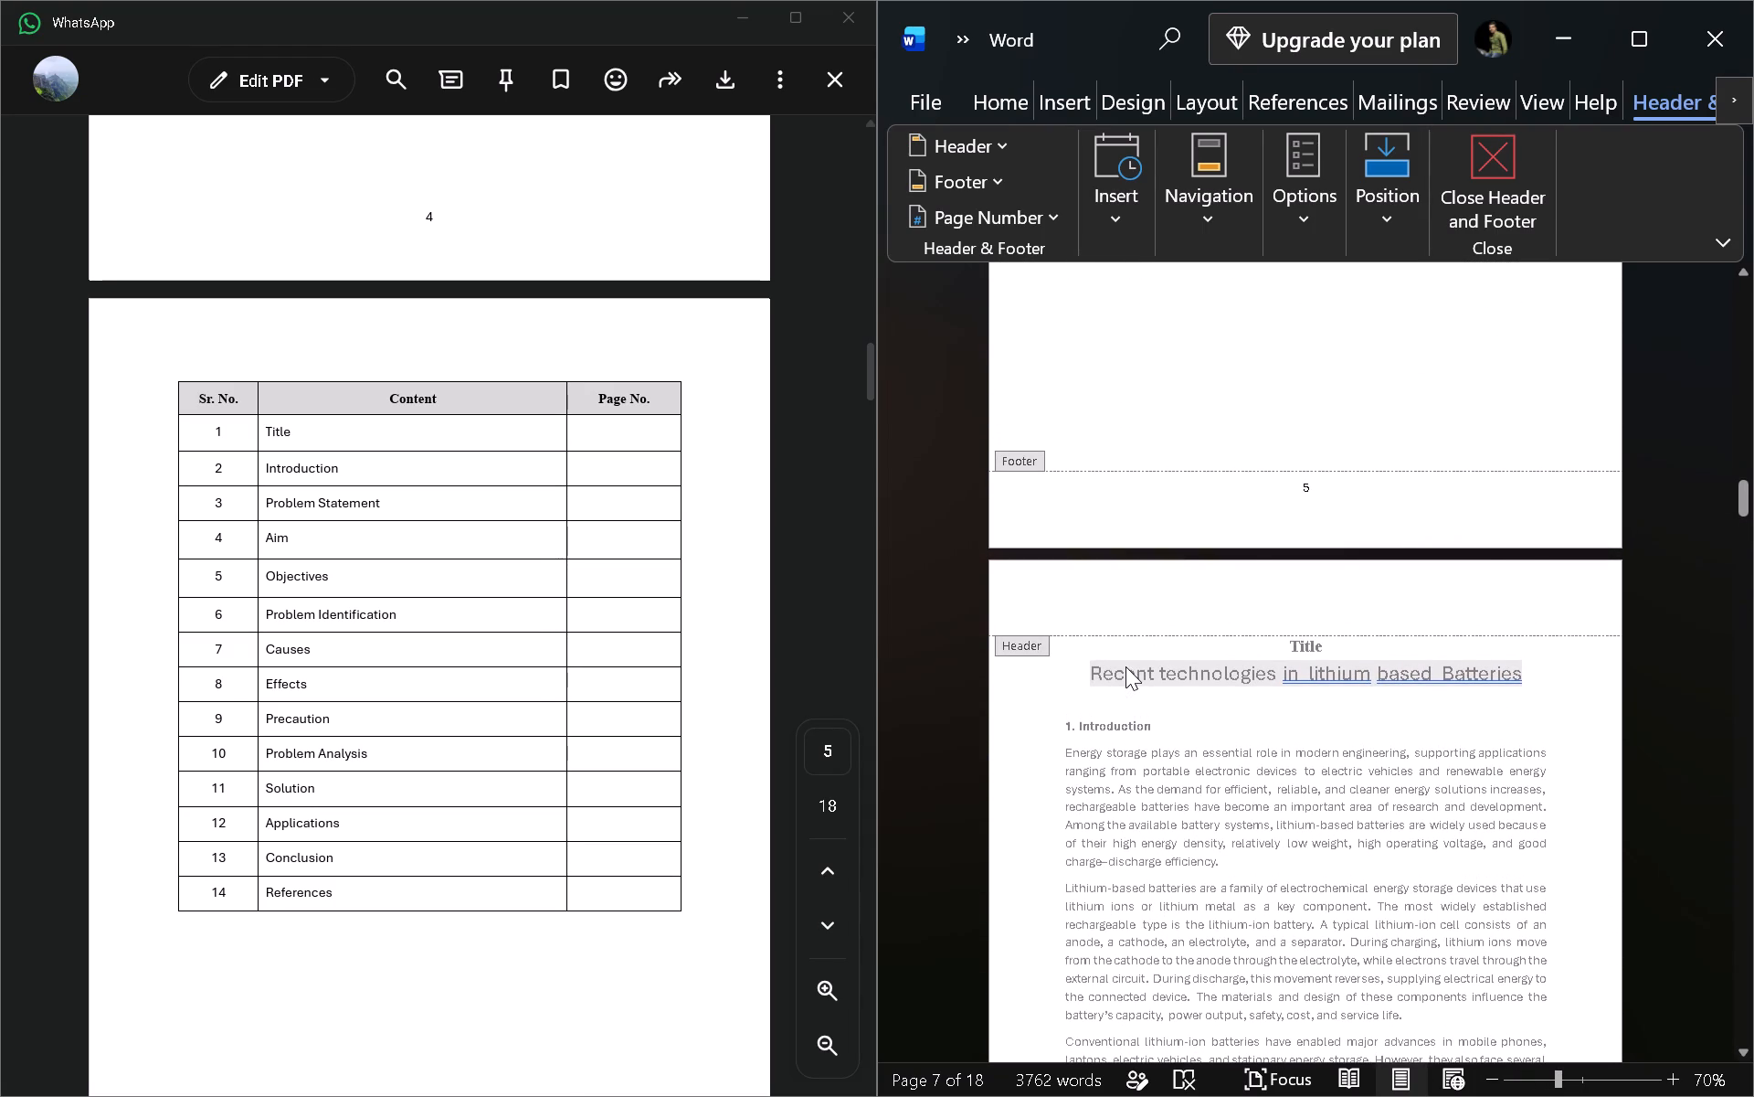
left_click(1107, 606)
scroll(1098, 633, "up", 1)
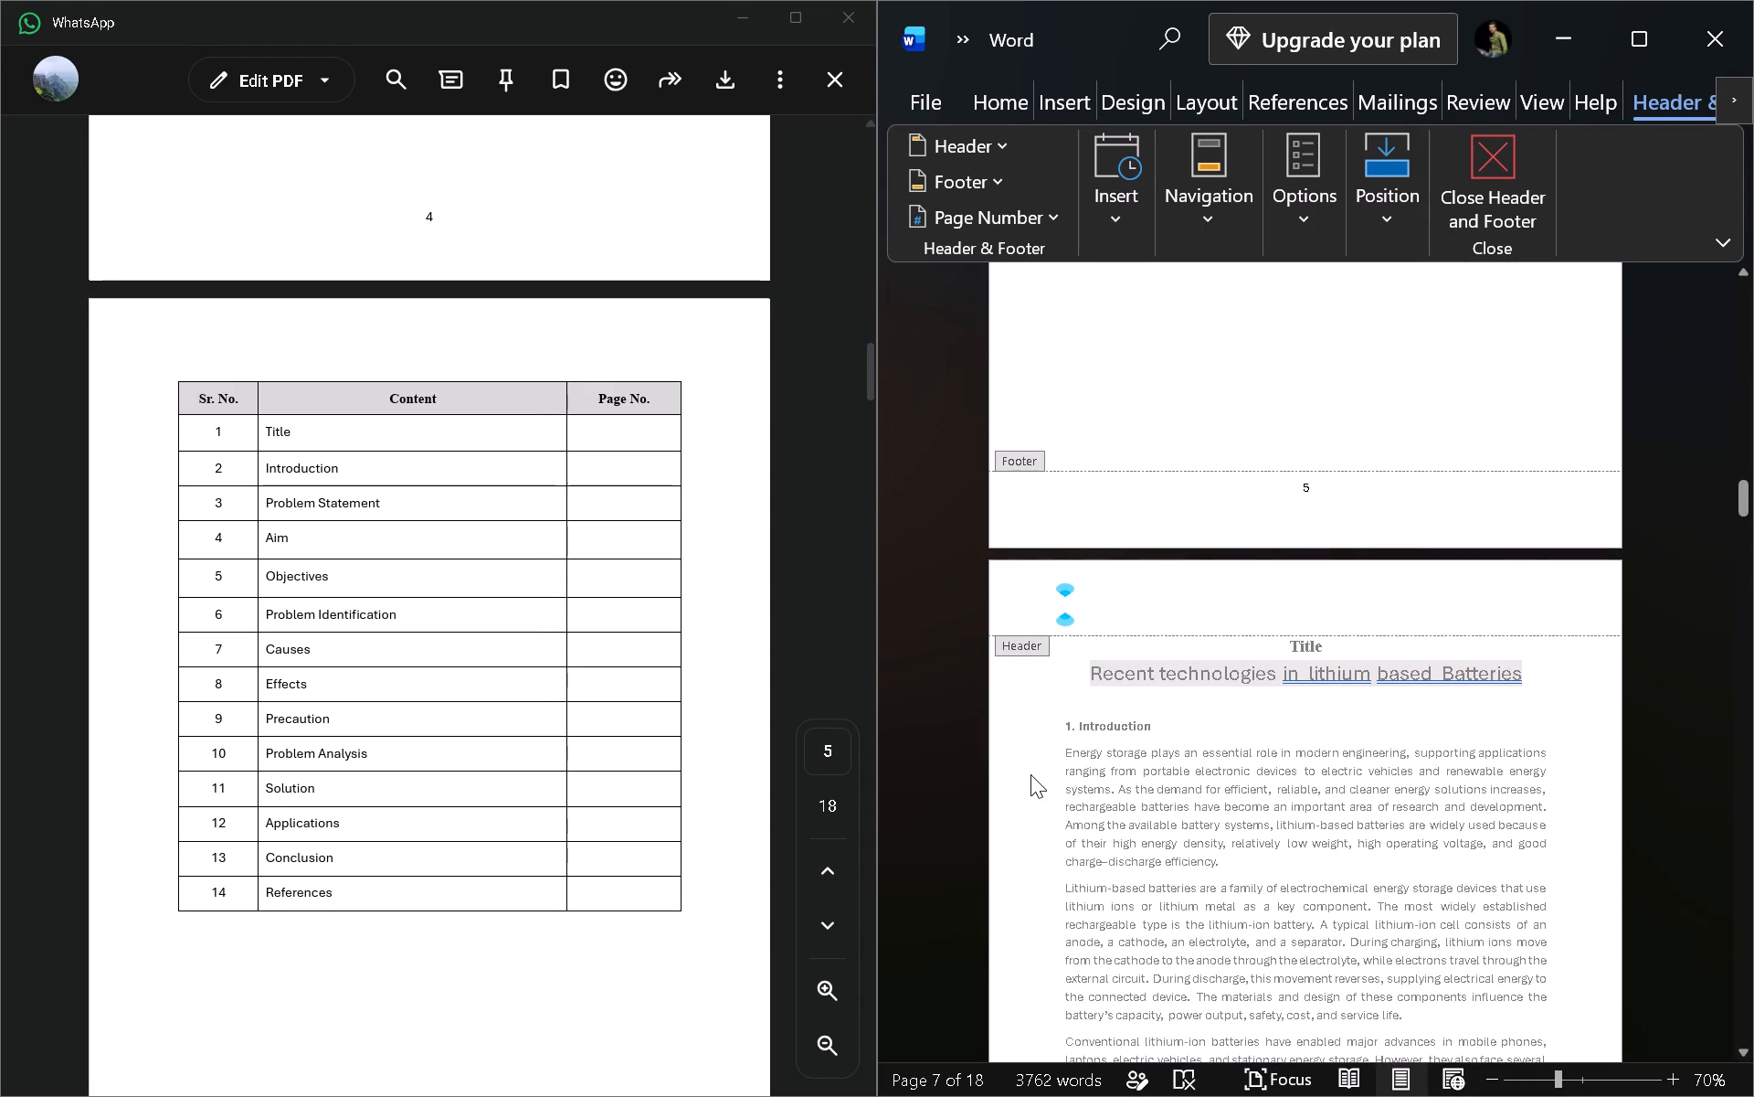
Bring up the report's contents table and check in the PDF on which pages the first sections start.
left_click(1030, 774)
scroll(1030, 774, "up", 1)
left_click(1030, 774)
scroll(1030, 774, "up", 18)
scroll(1030, 774, "up", 9)
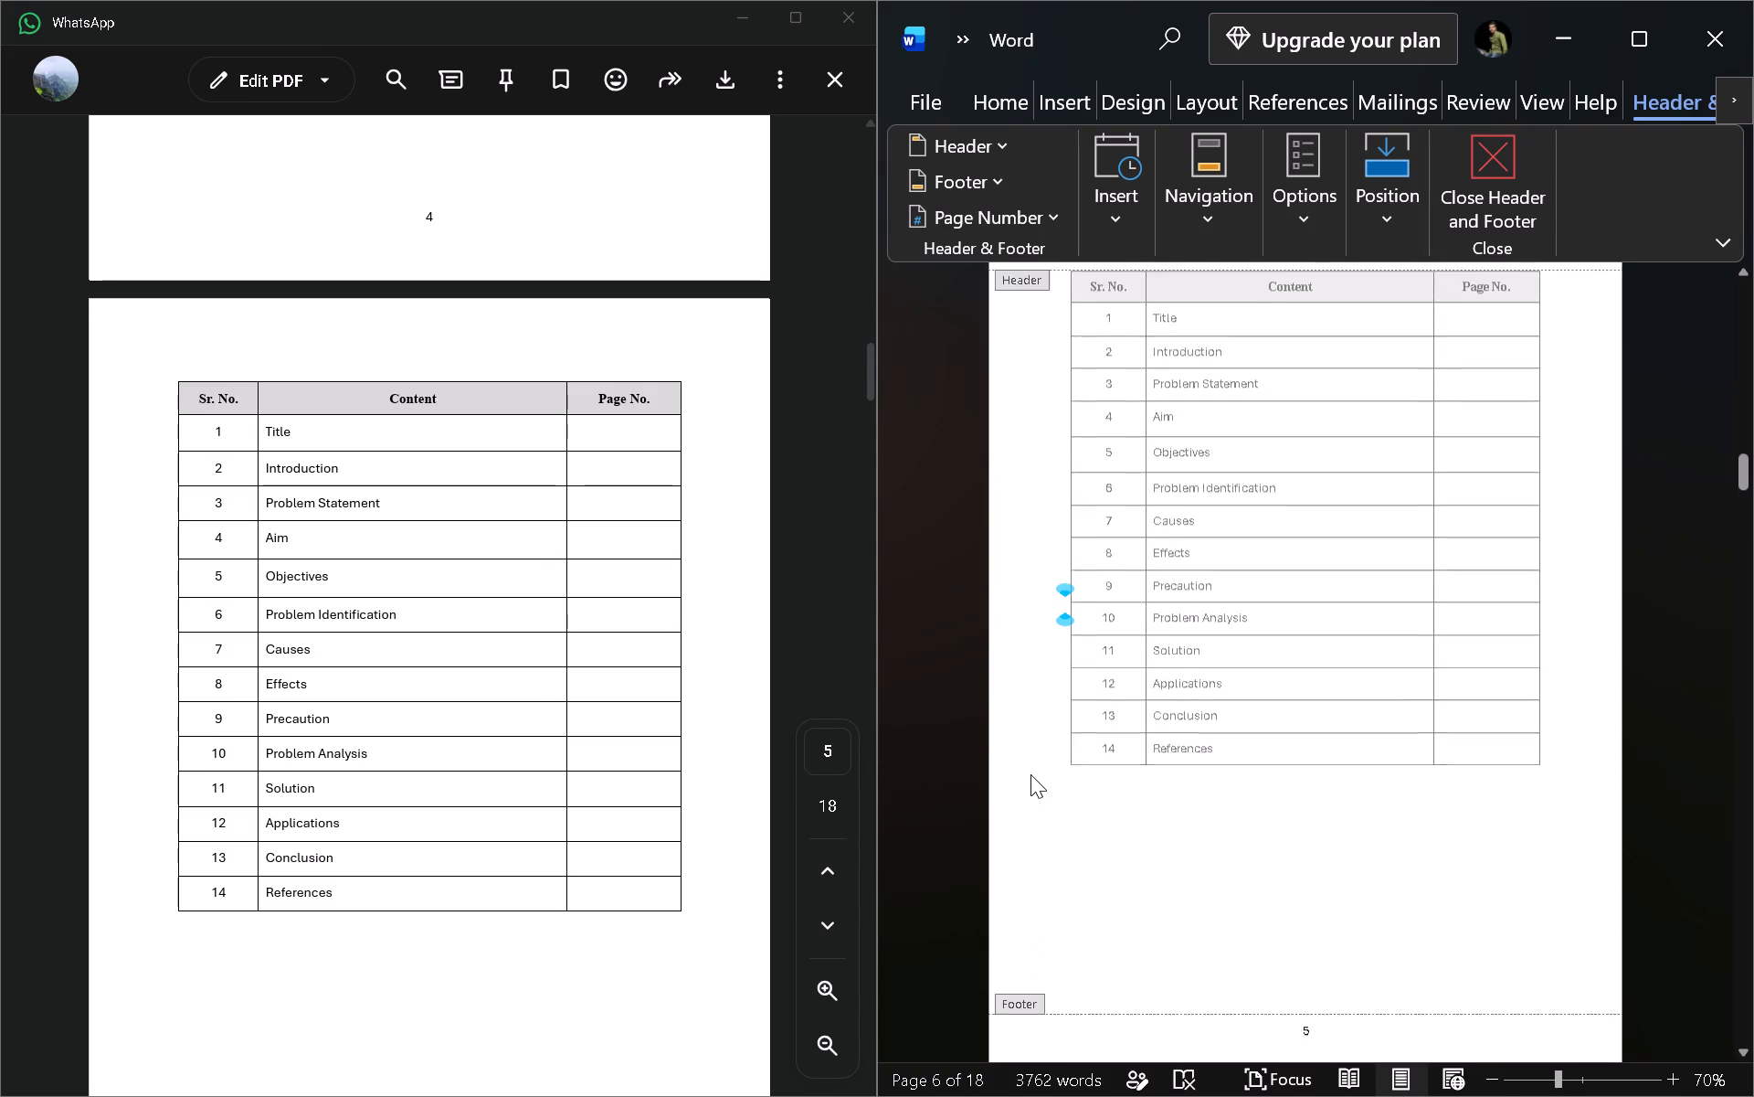
scroll(871, 676, "left", 1)
scroll(466, 773, "down", 2)
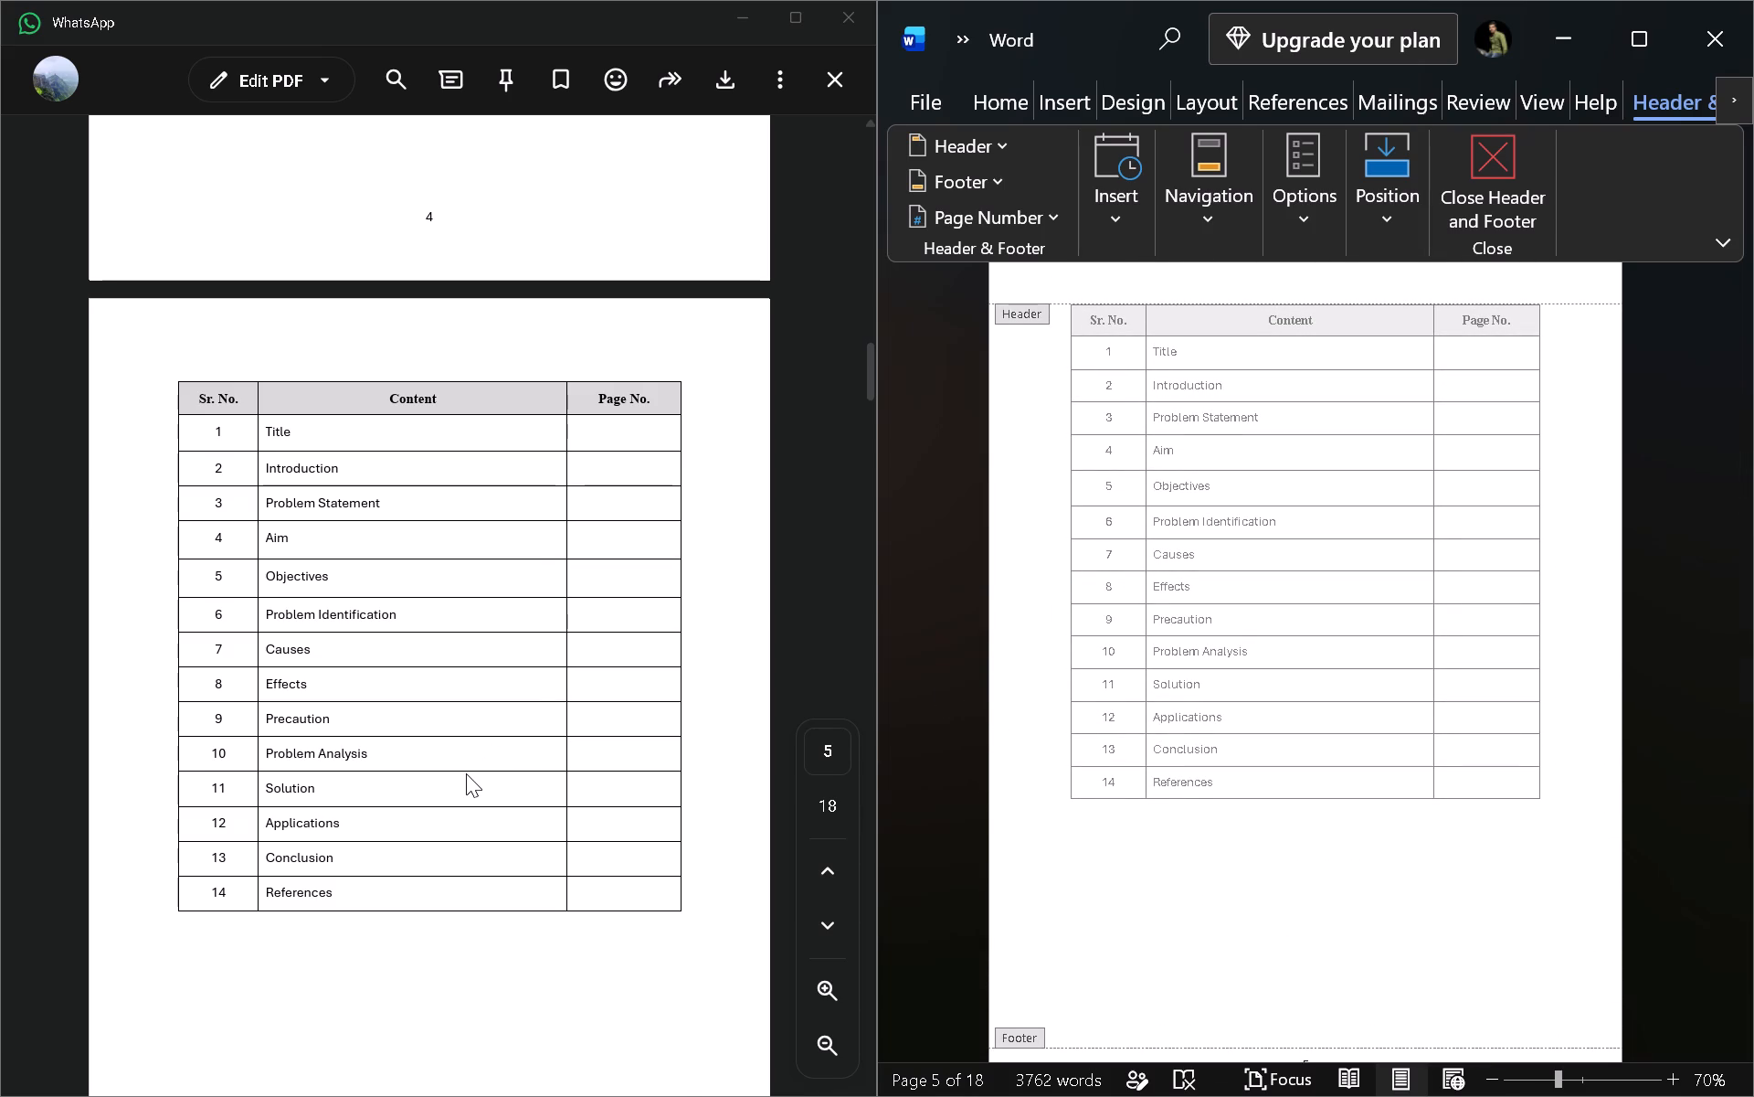
scroll(466, 773, "down", 12)
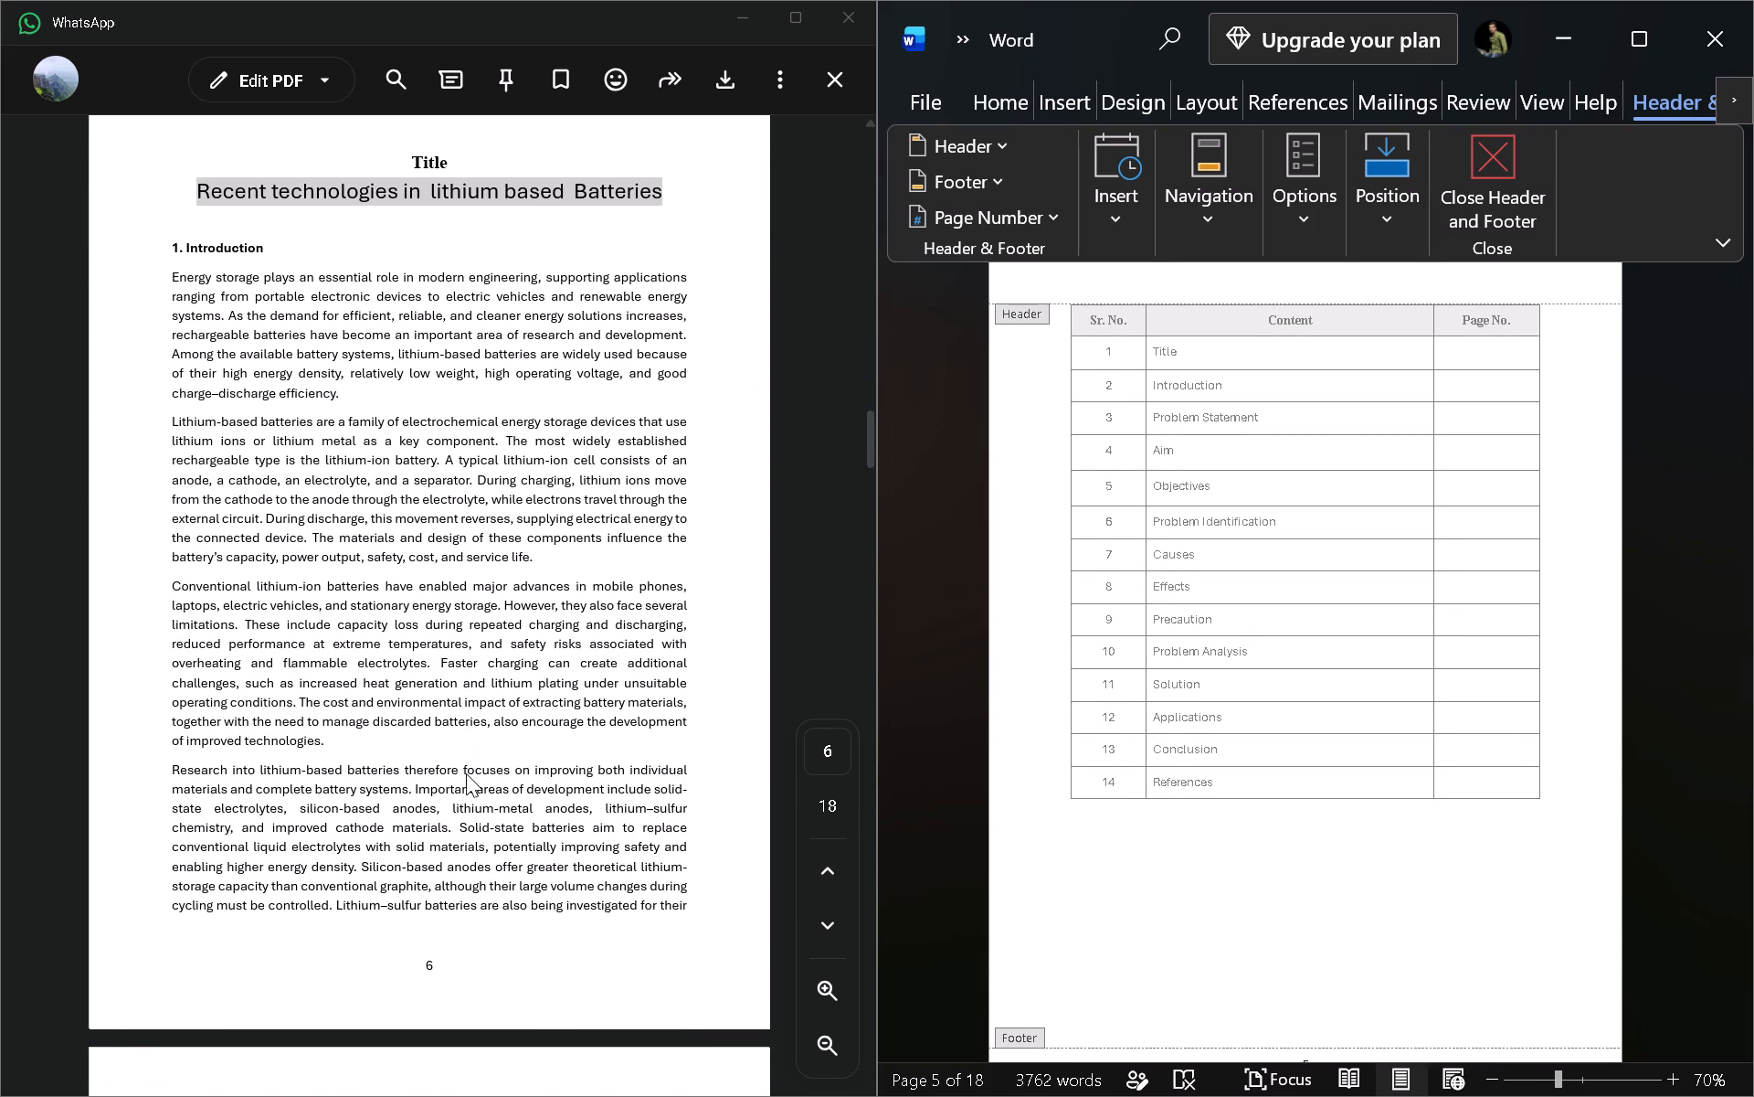
scroll(466, 773, "down", 8)
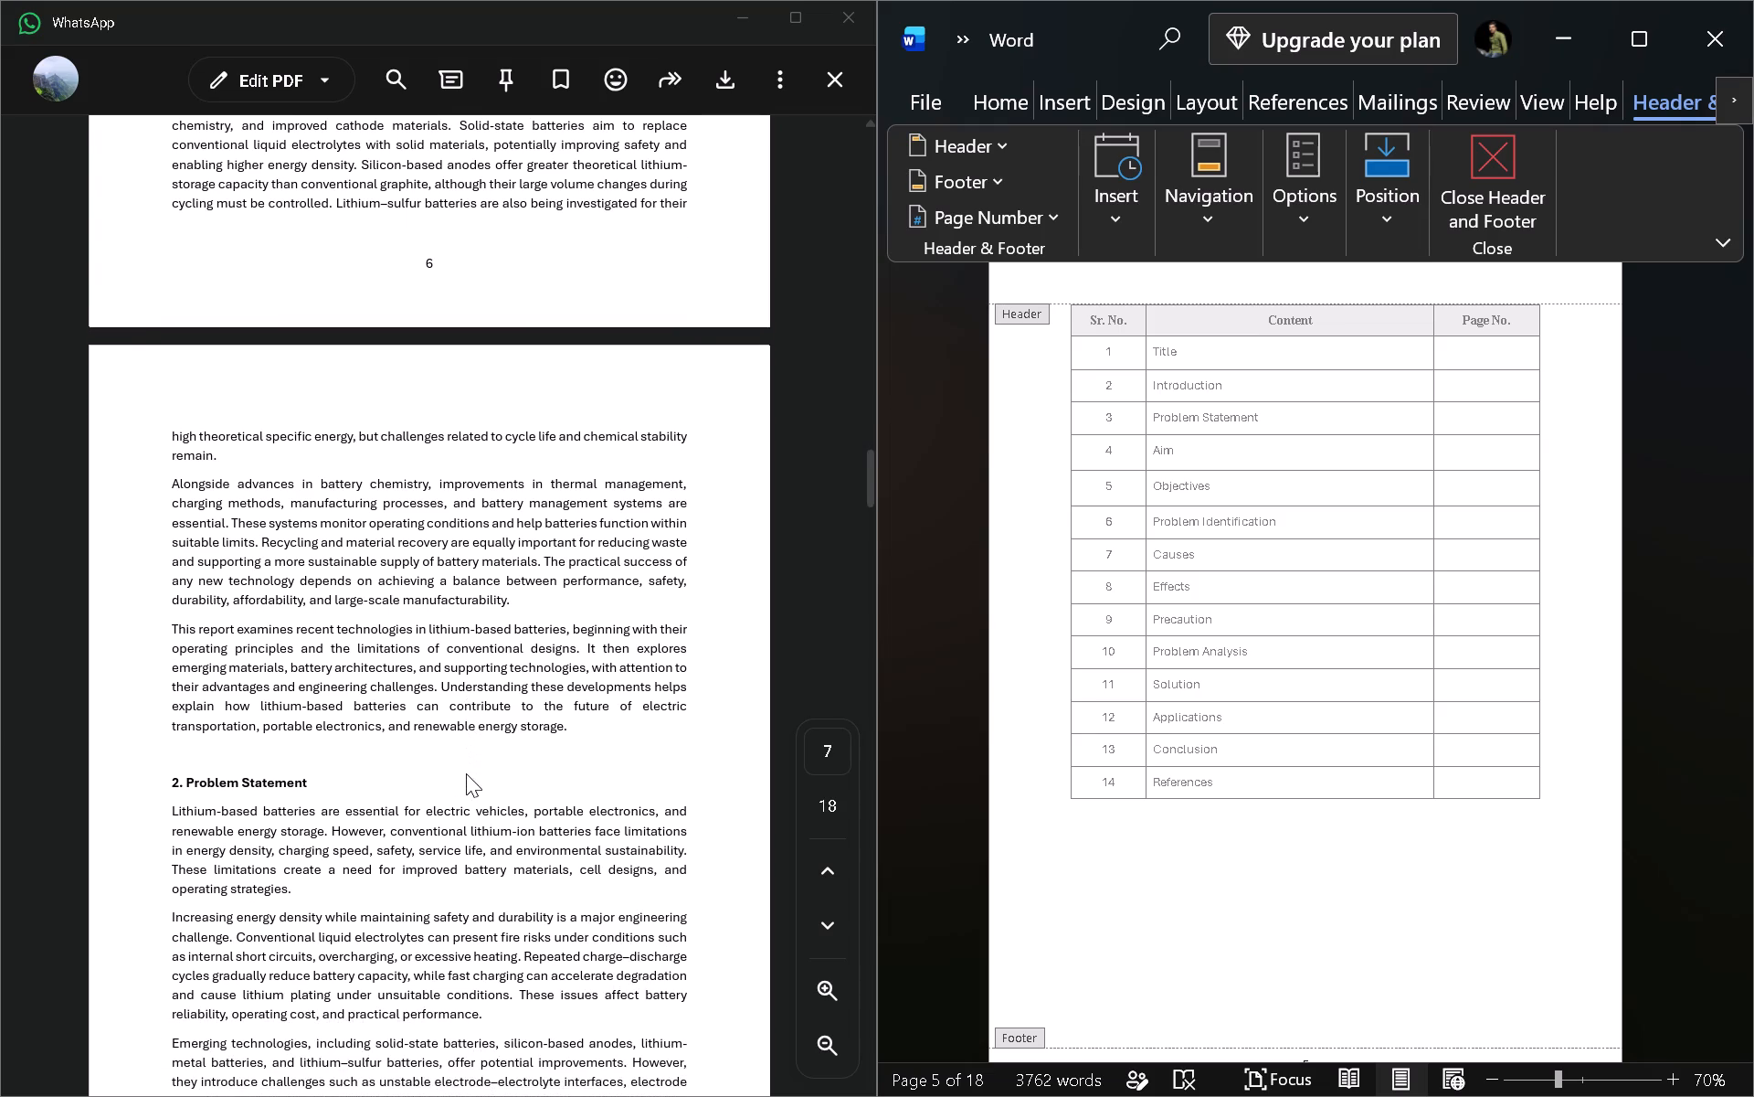
Leave header and footer editing and return to the body text in the contents table.
left_click(1463, 354)
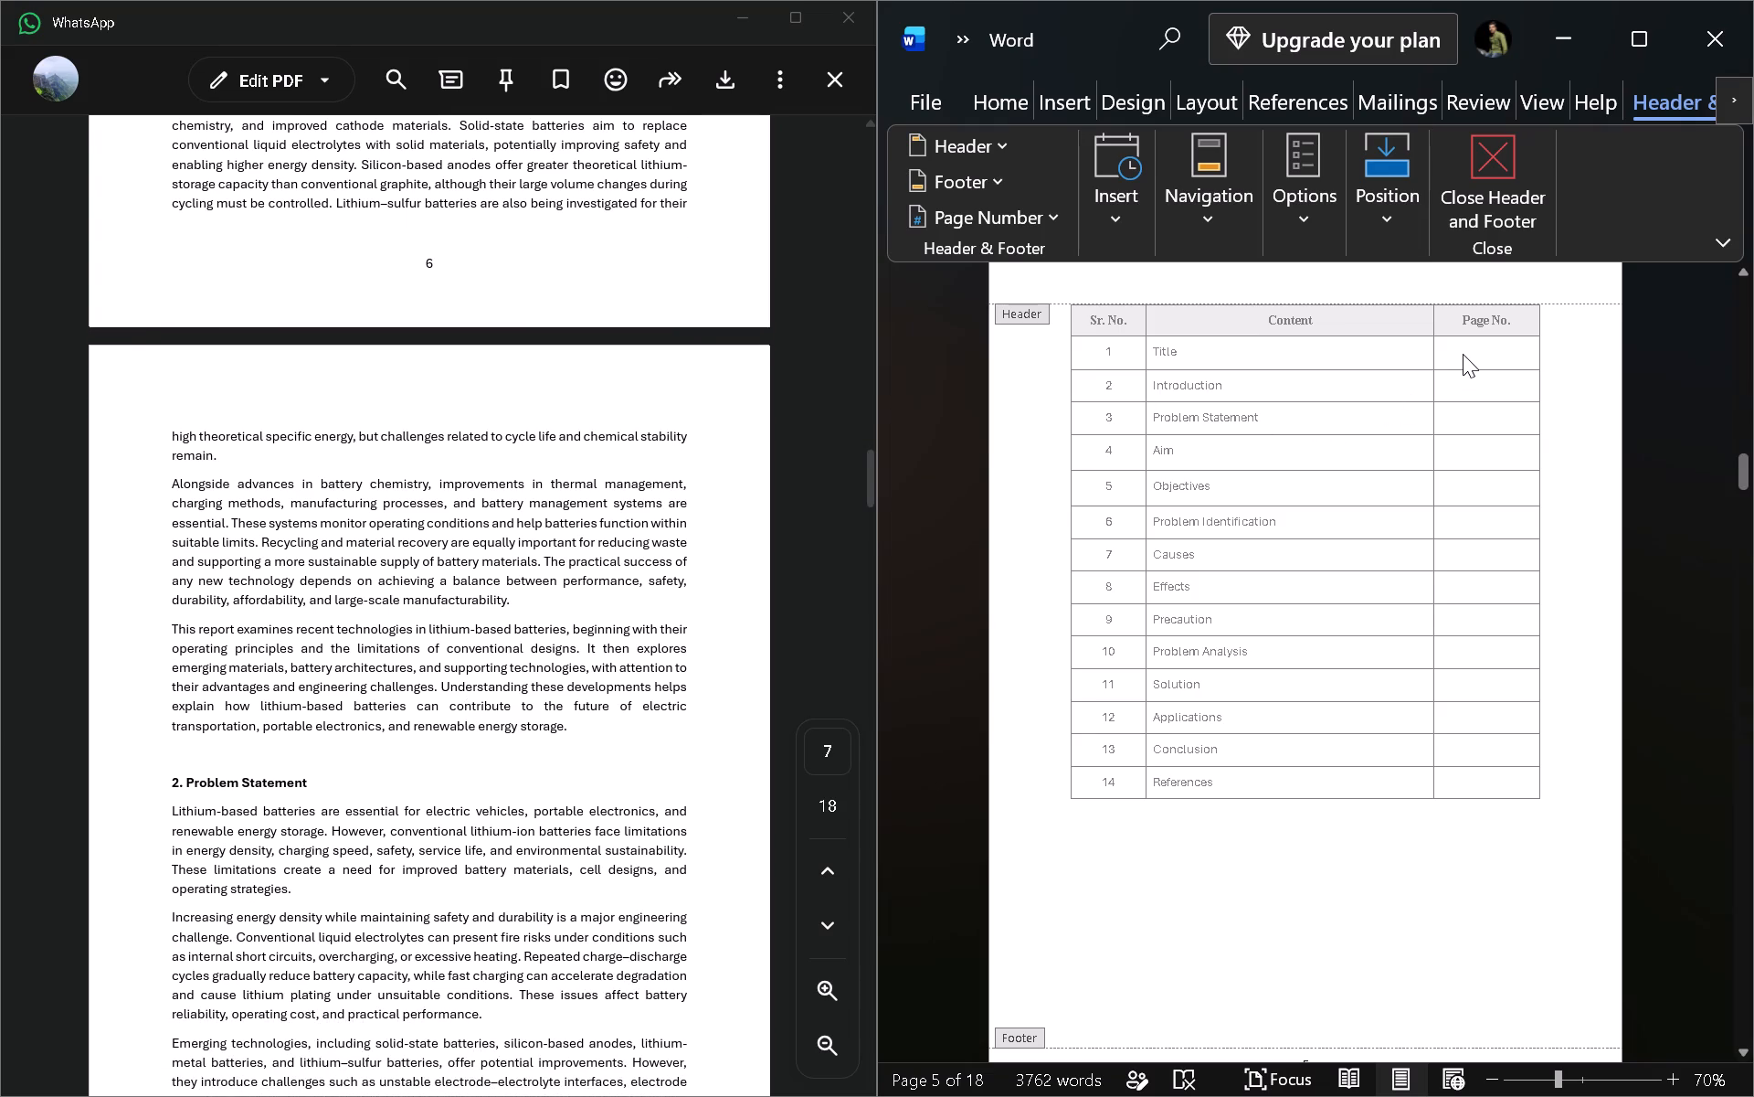
left_click(1463, 354)
double_click(1136, 749)
scroll(1148, 726, "down", 1)
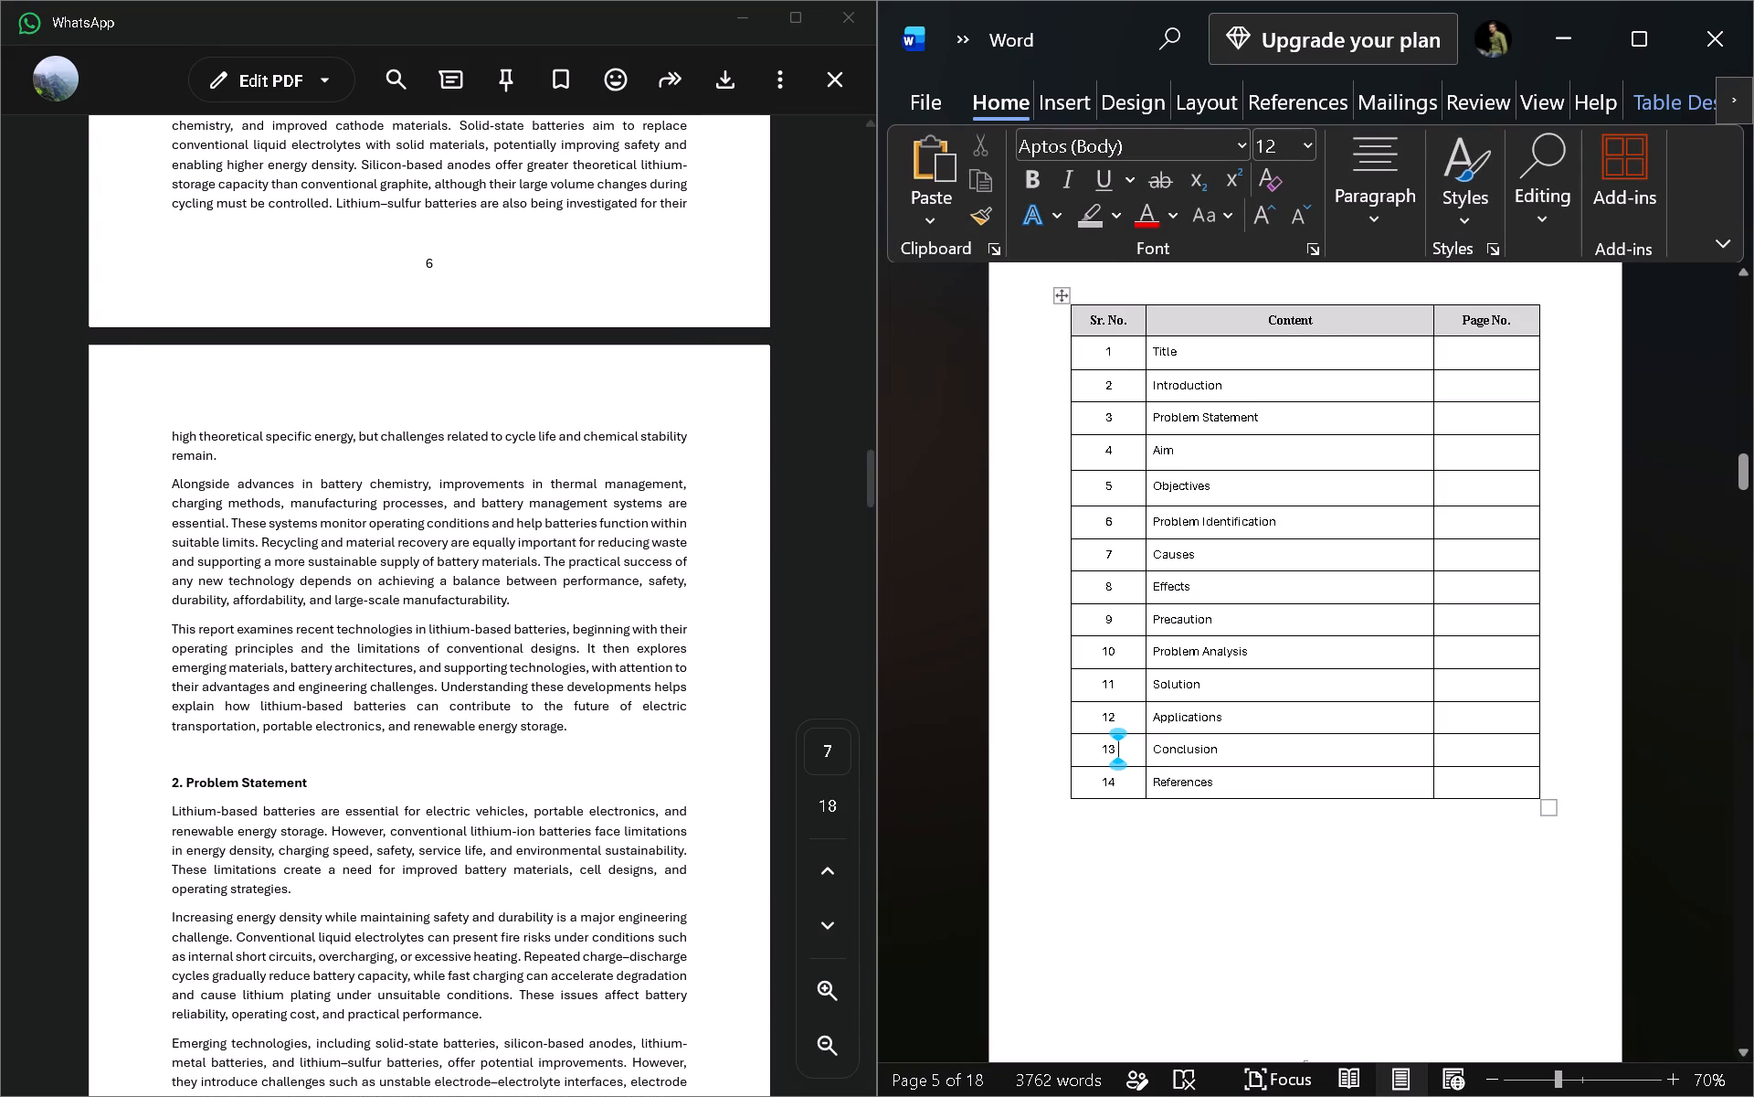
scroll(1474, 335, "down", 1)
Enter page number 6 for Title in the contents table.
left_click(1475, 351)
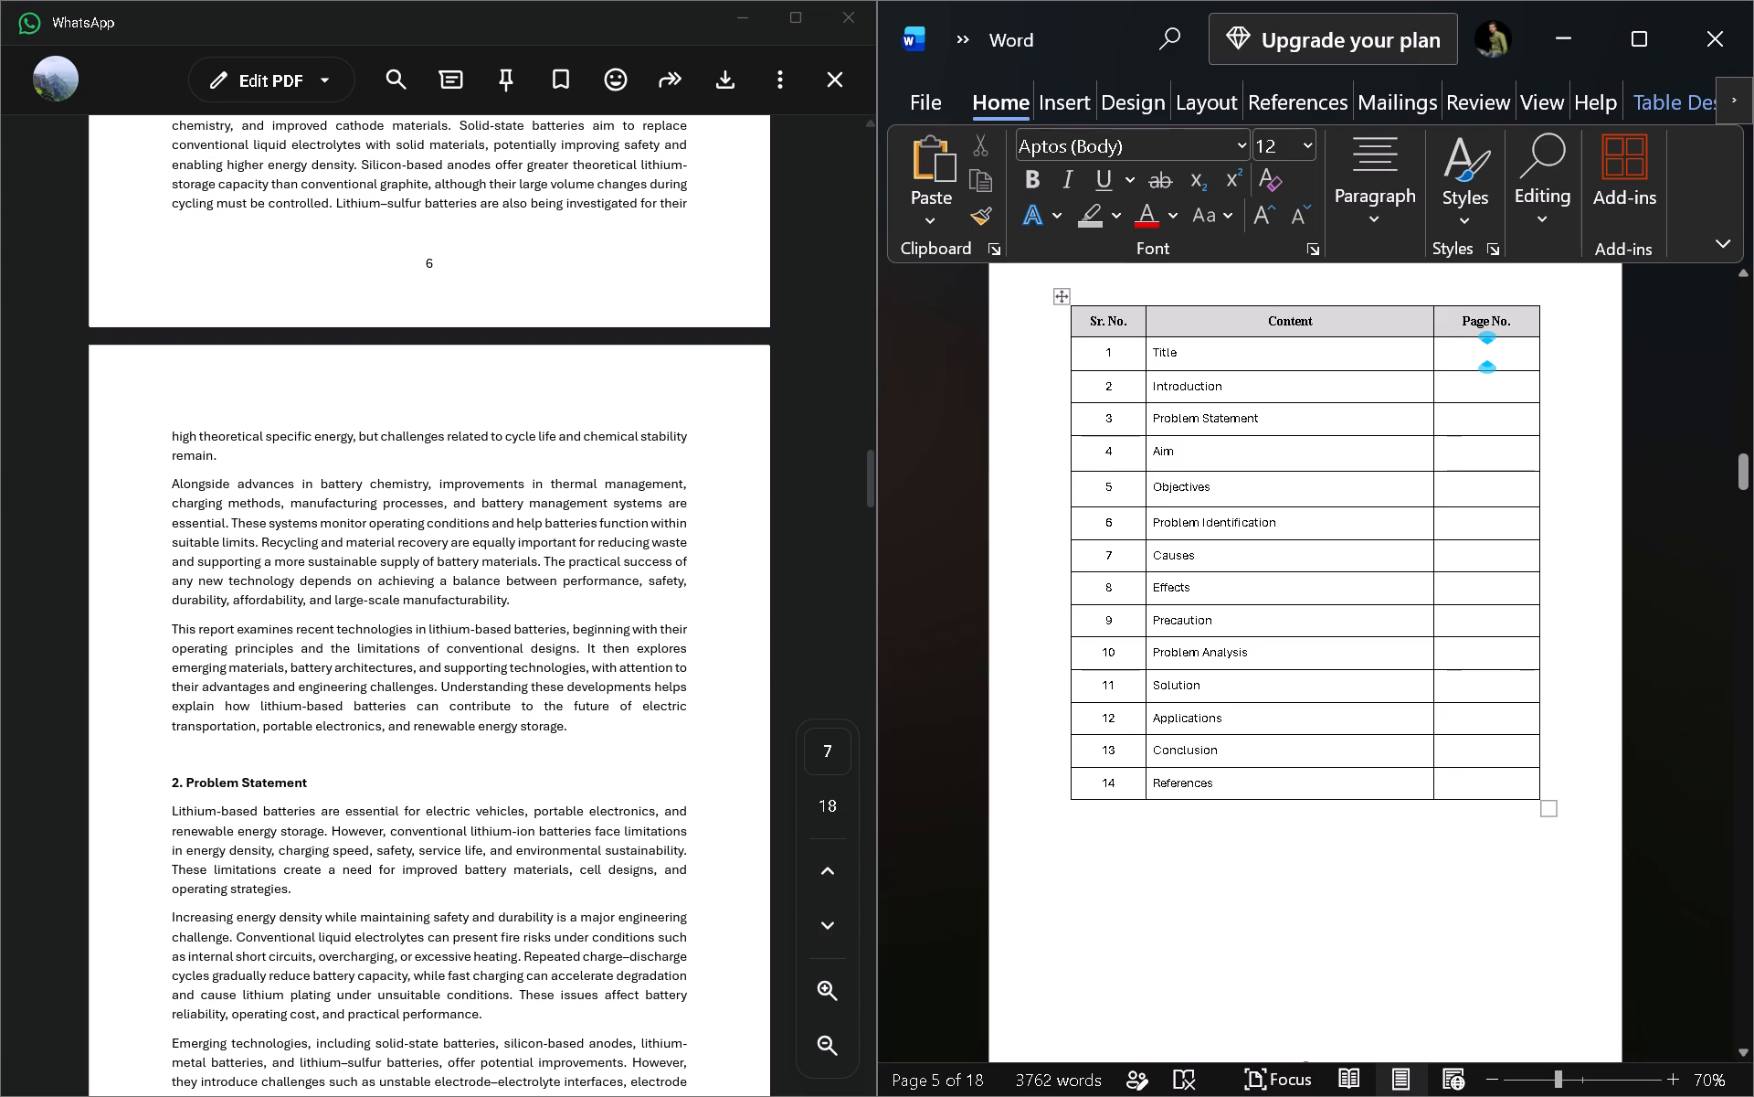
key("6")
Fill in the page number for Introduction in the contents table, checking section positions against the PDF.
left_click(1487, 388)
scroll(703, 644, "down", 7)
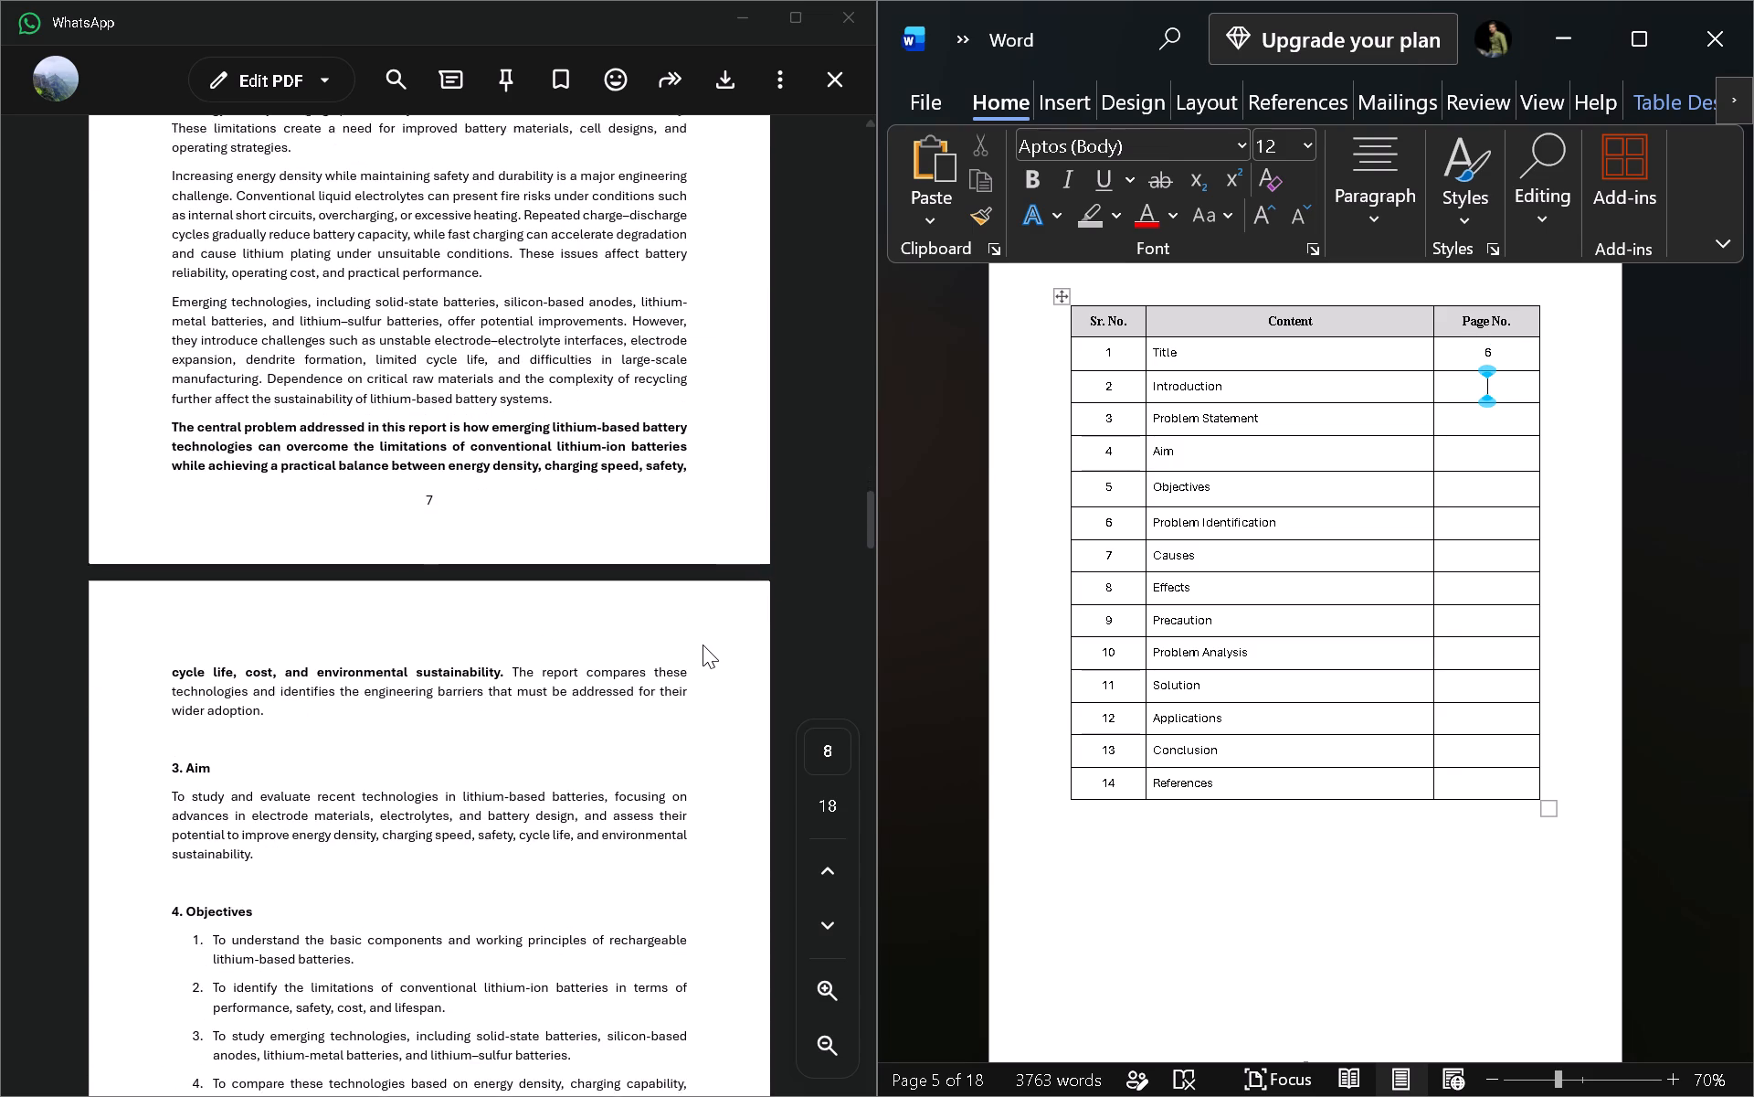
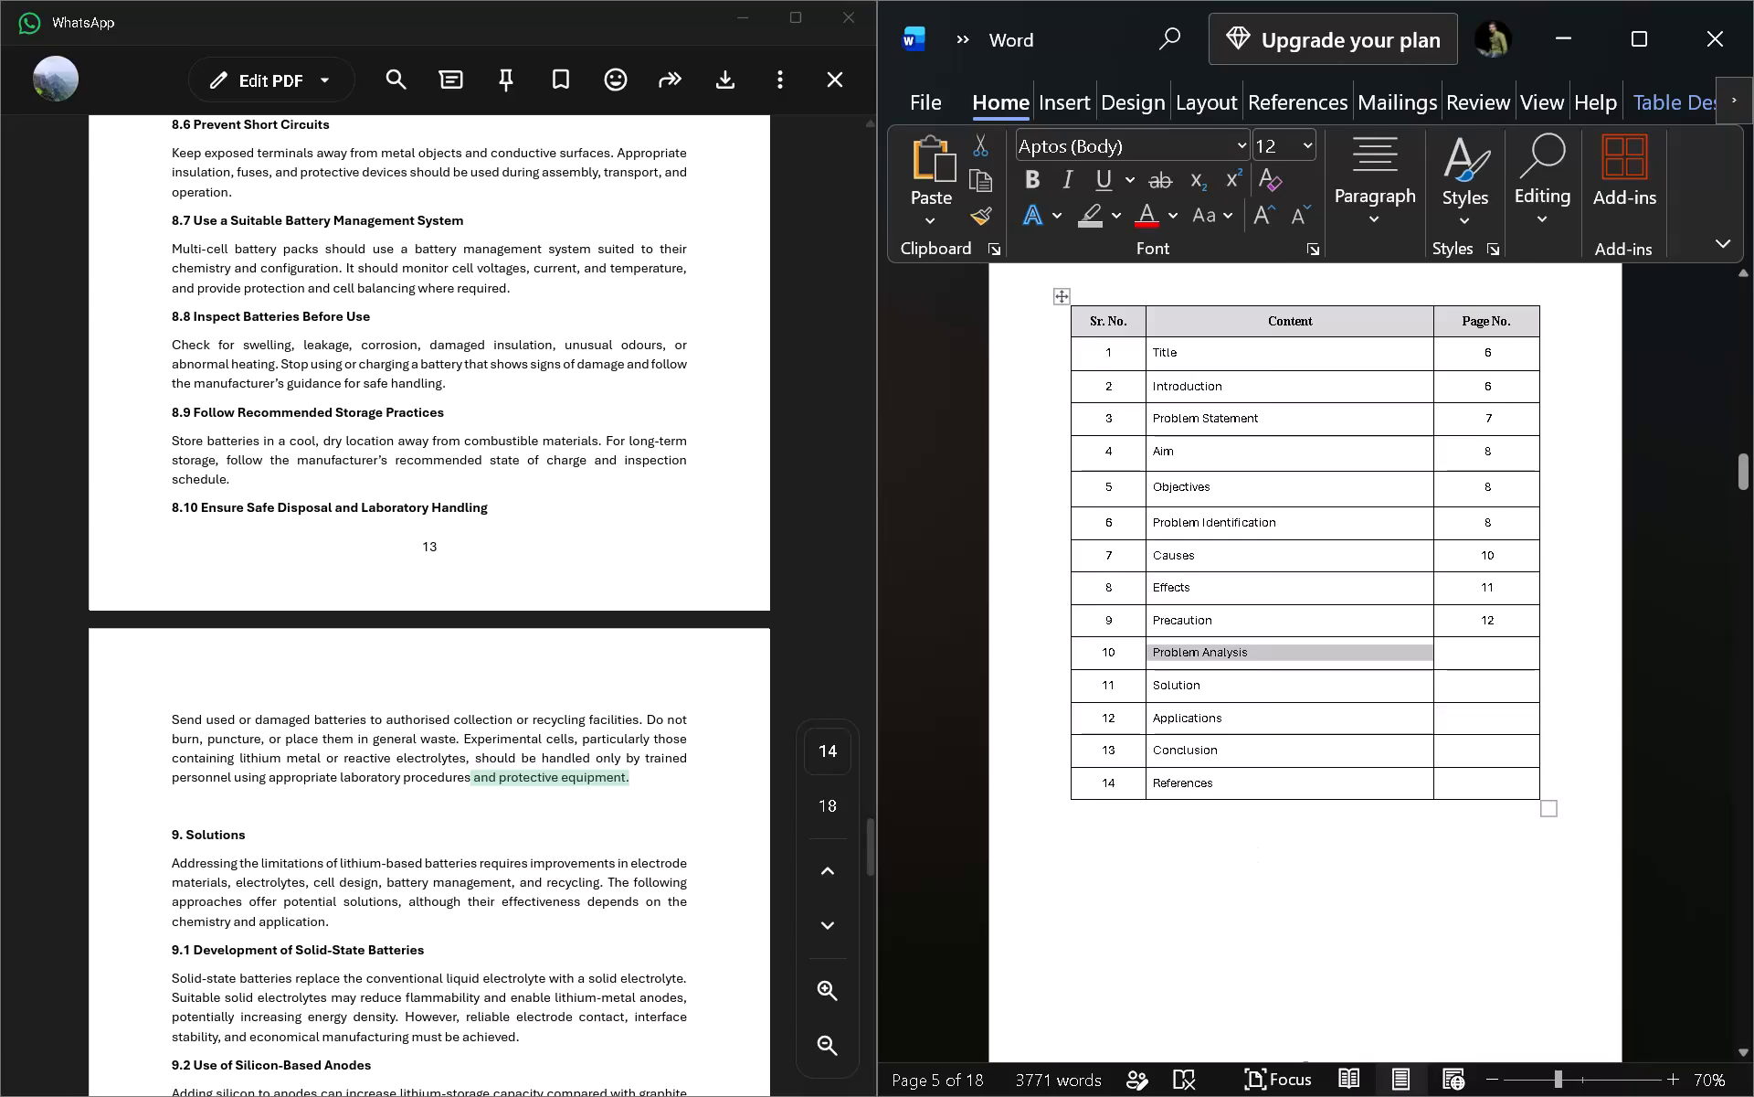
Search the Word report for "and protective equipment." and place the cursor at the end of that sentence, just before 9. Solutions.
key("ctrl+f")
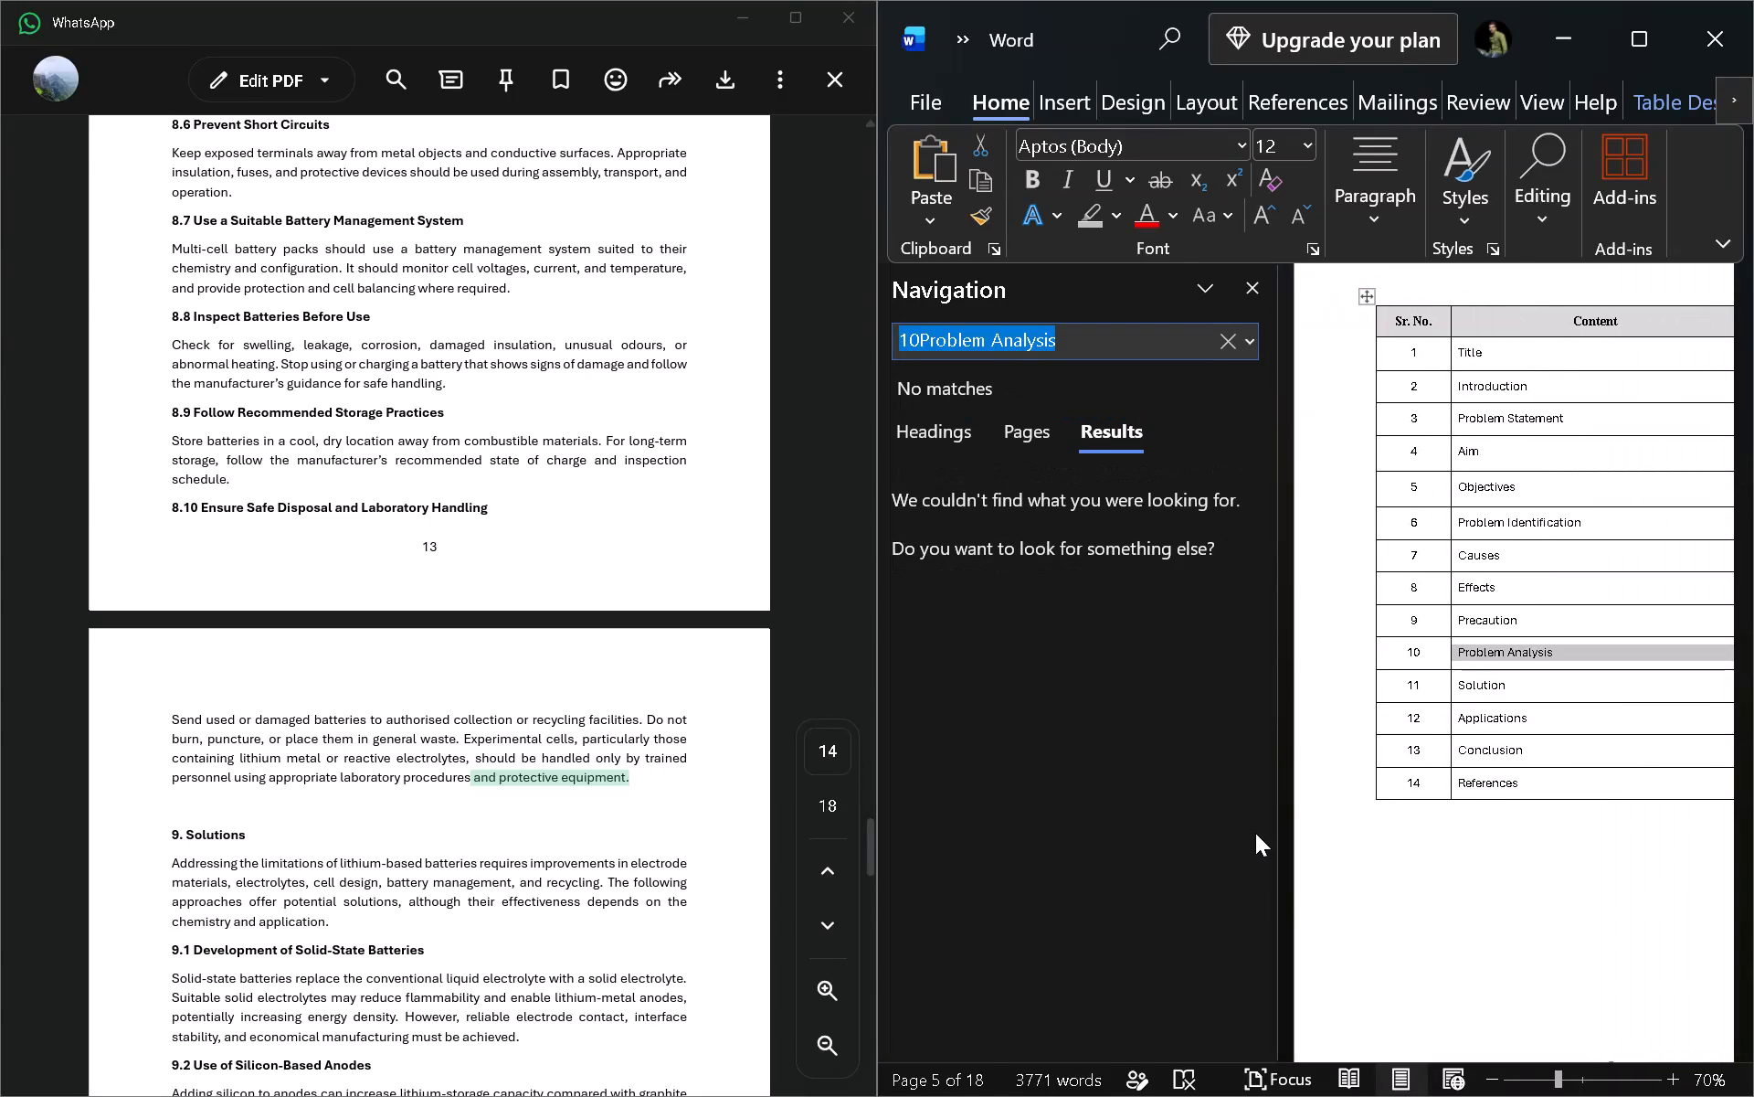
key("BackSpace")
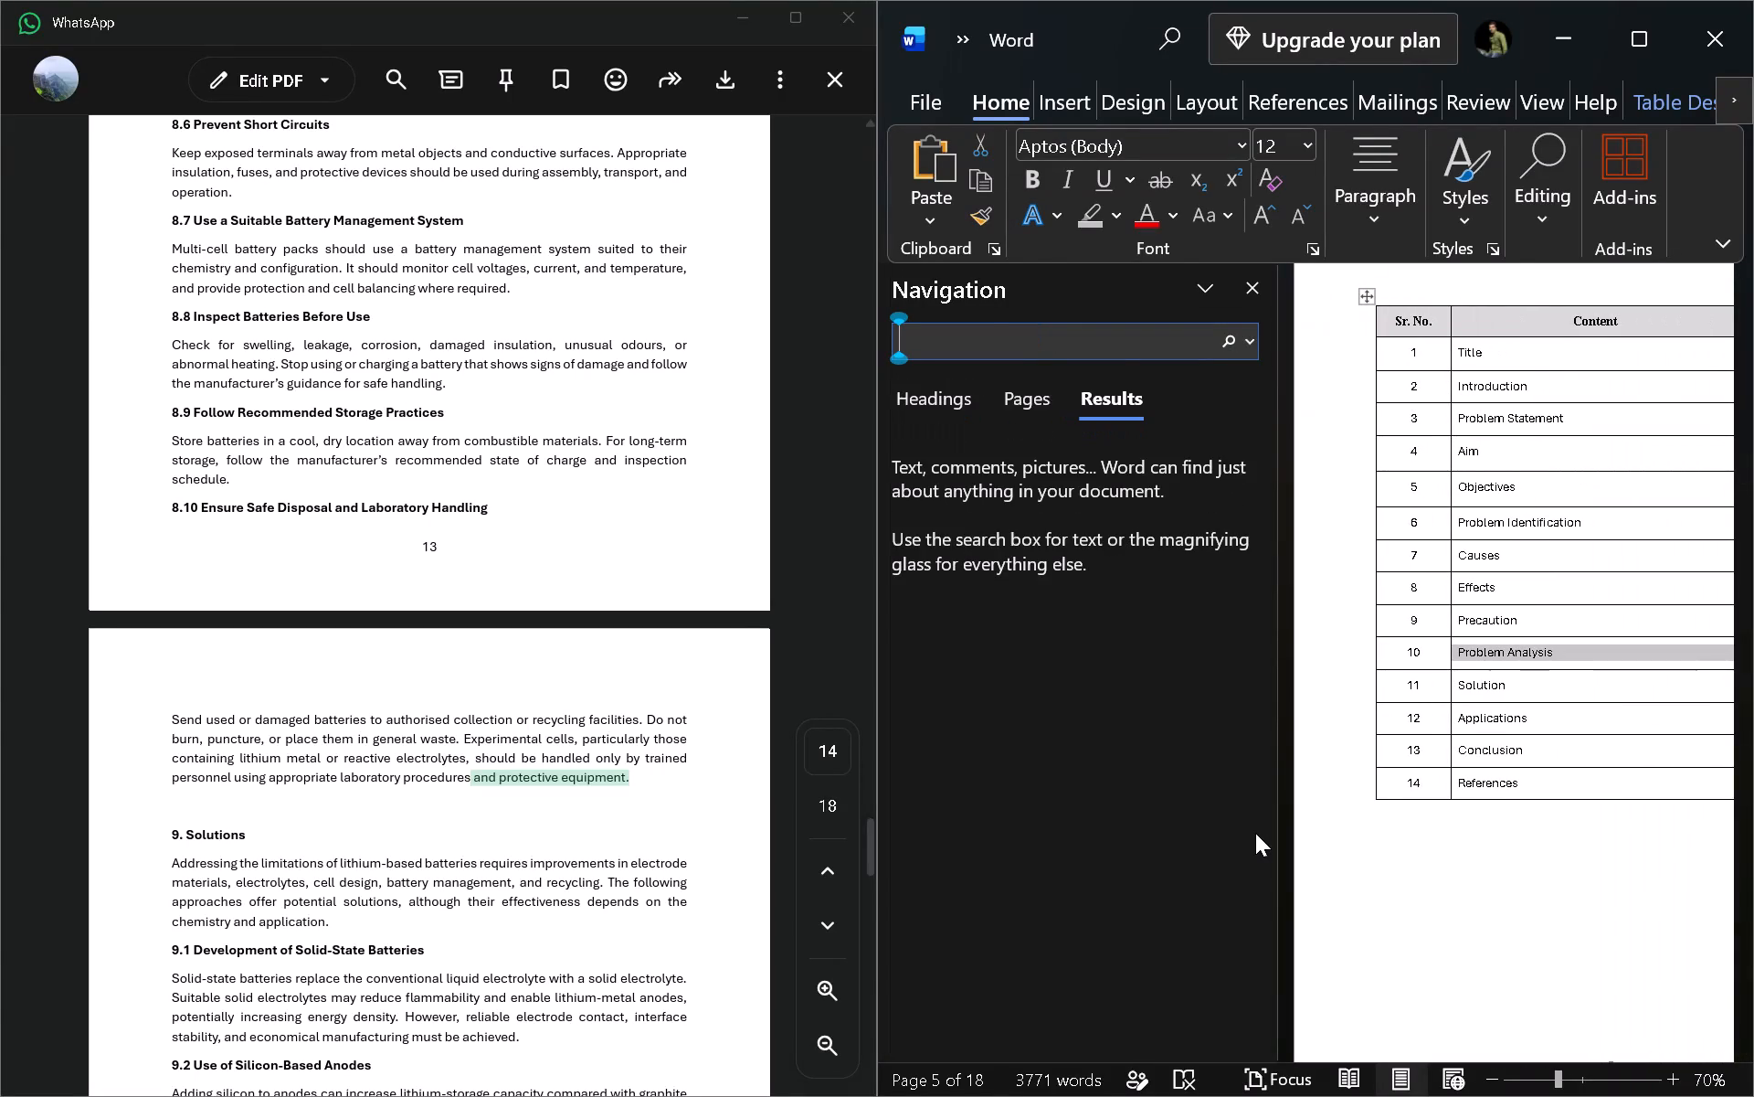
key("ctrl+v")
key("Return")
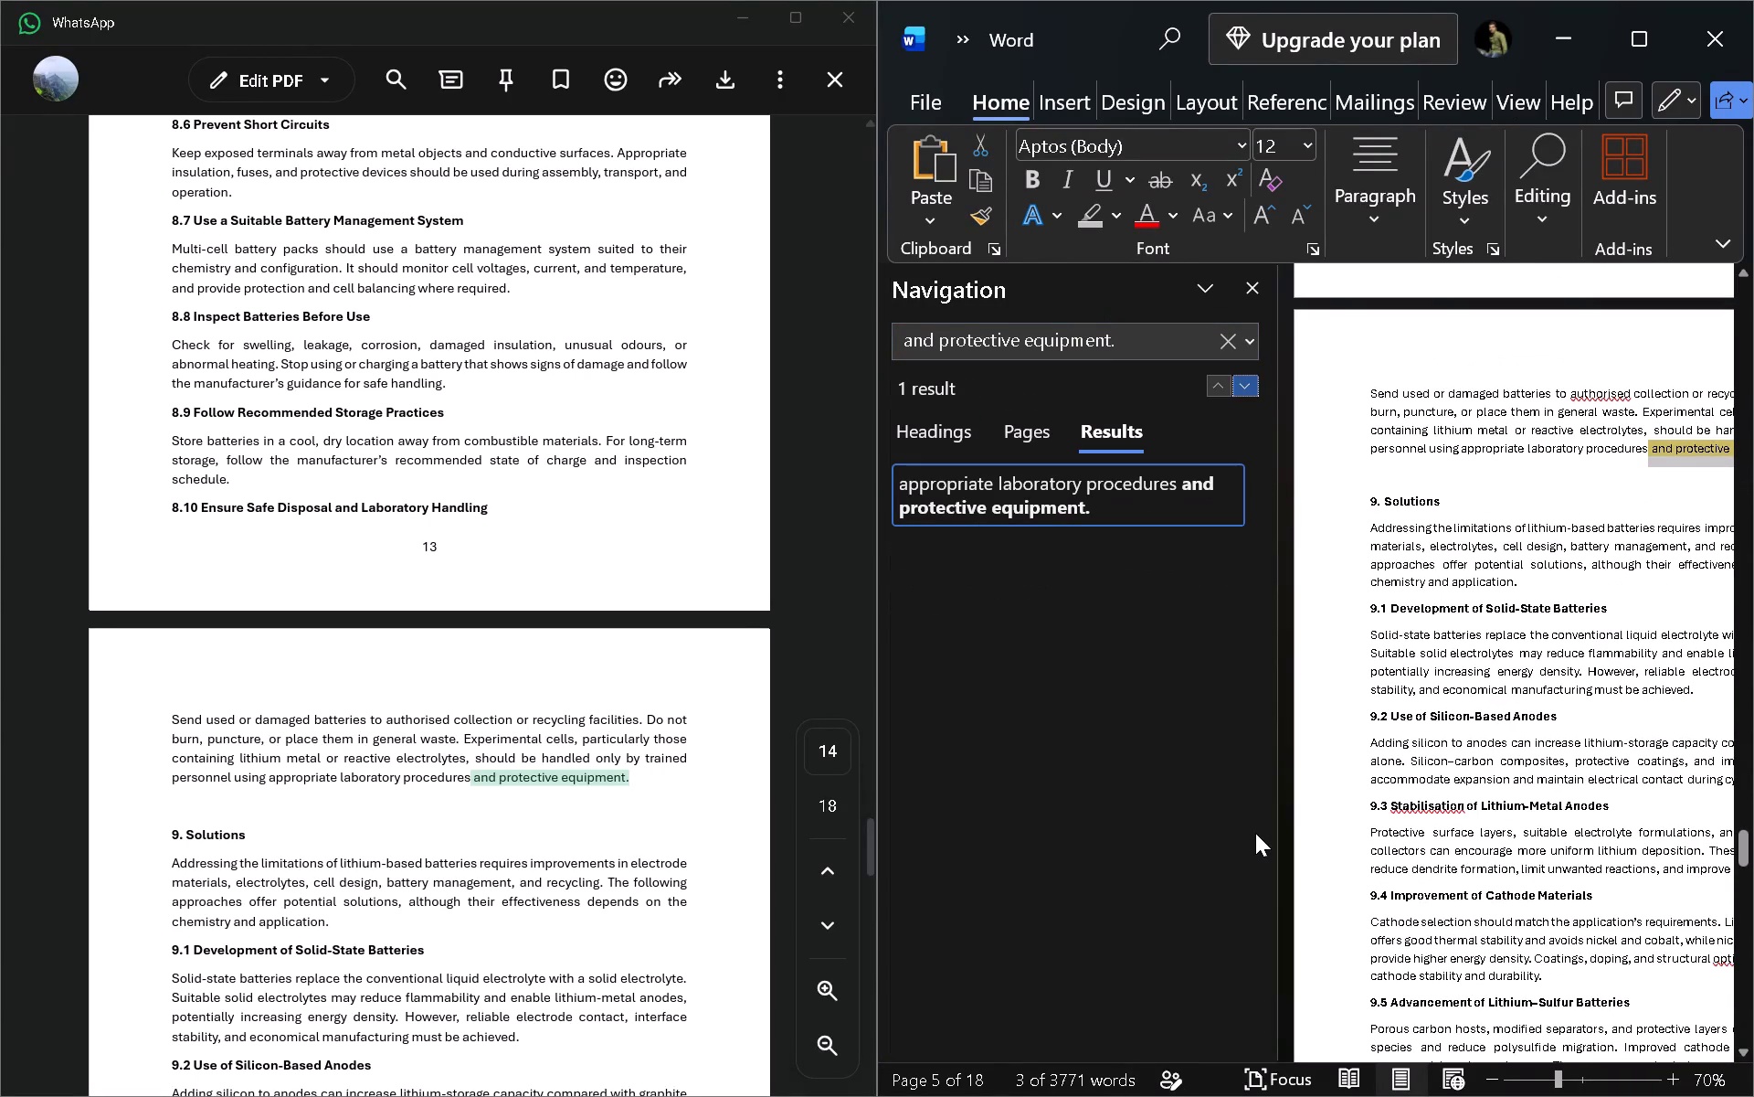
scroll(1548, 649, "left", 4)
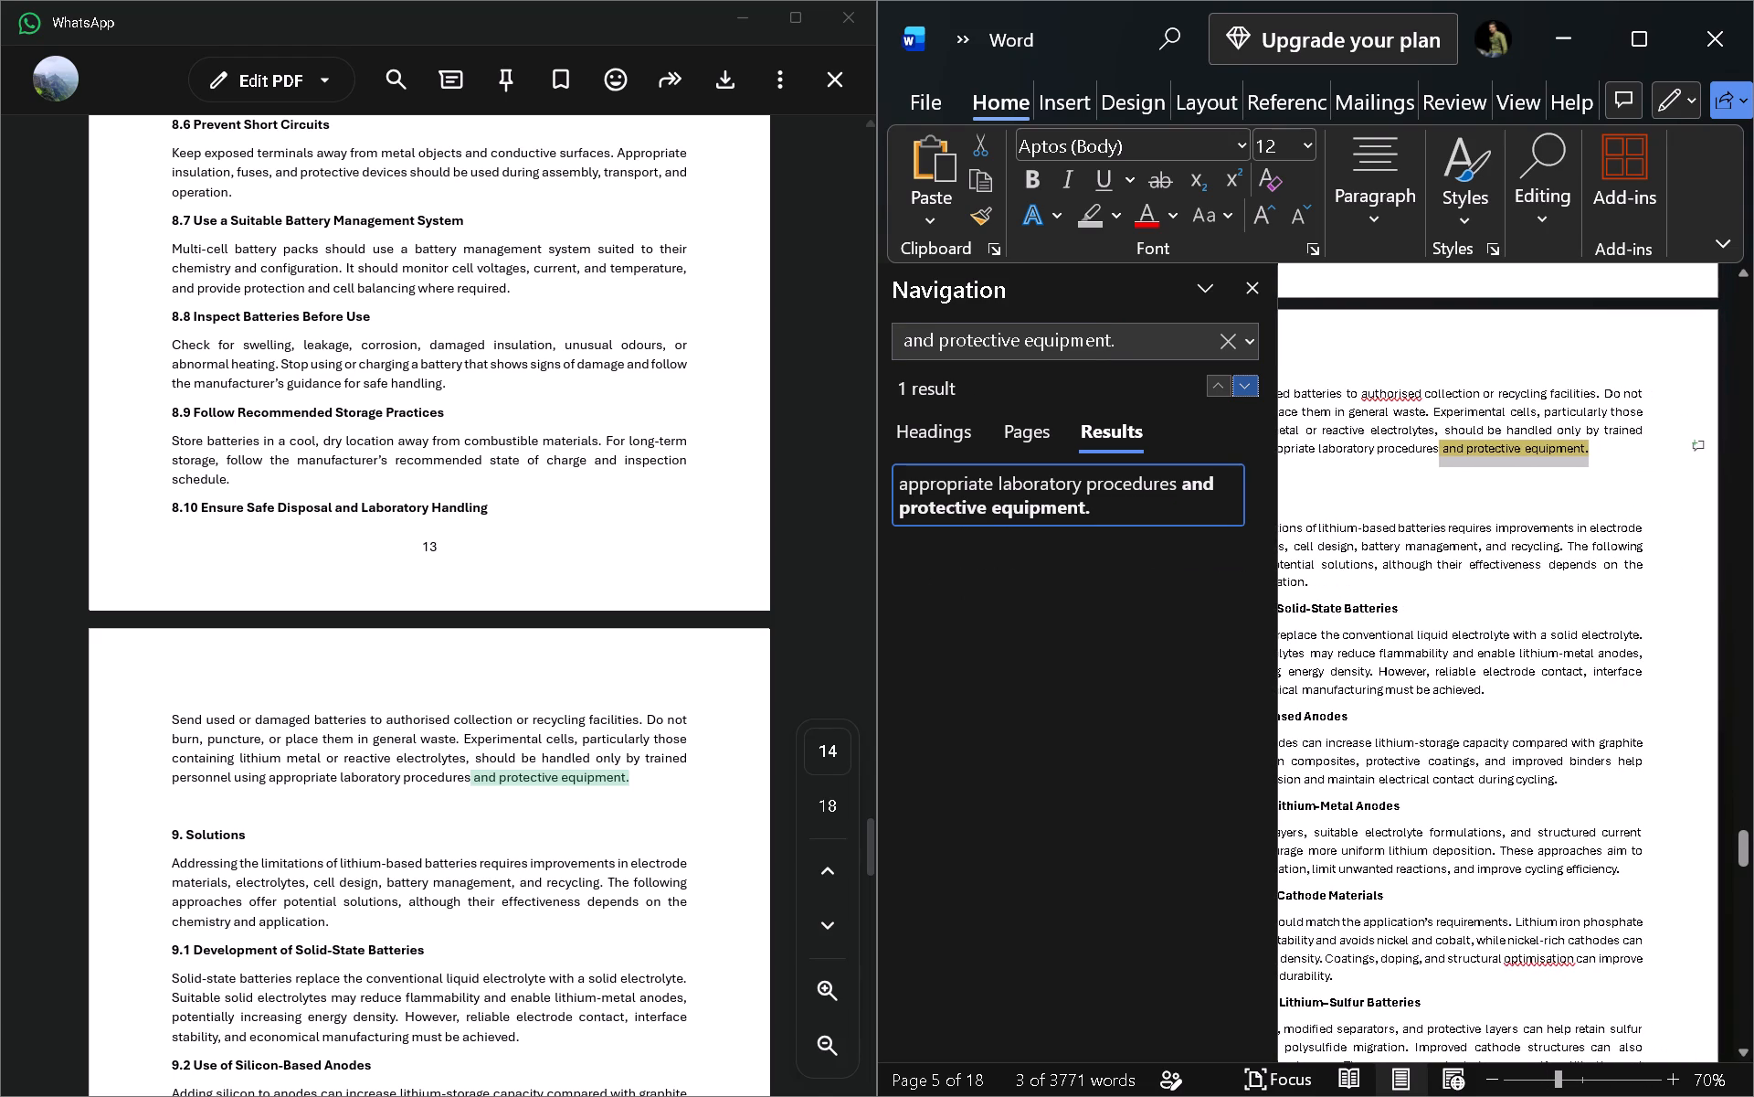
left_click(1622, 456)
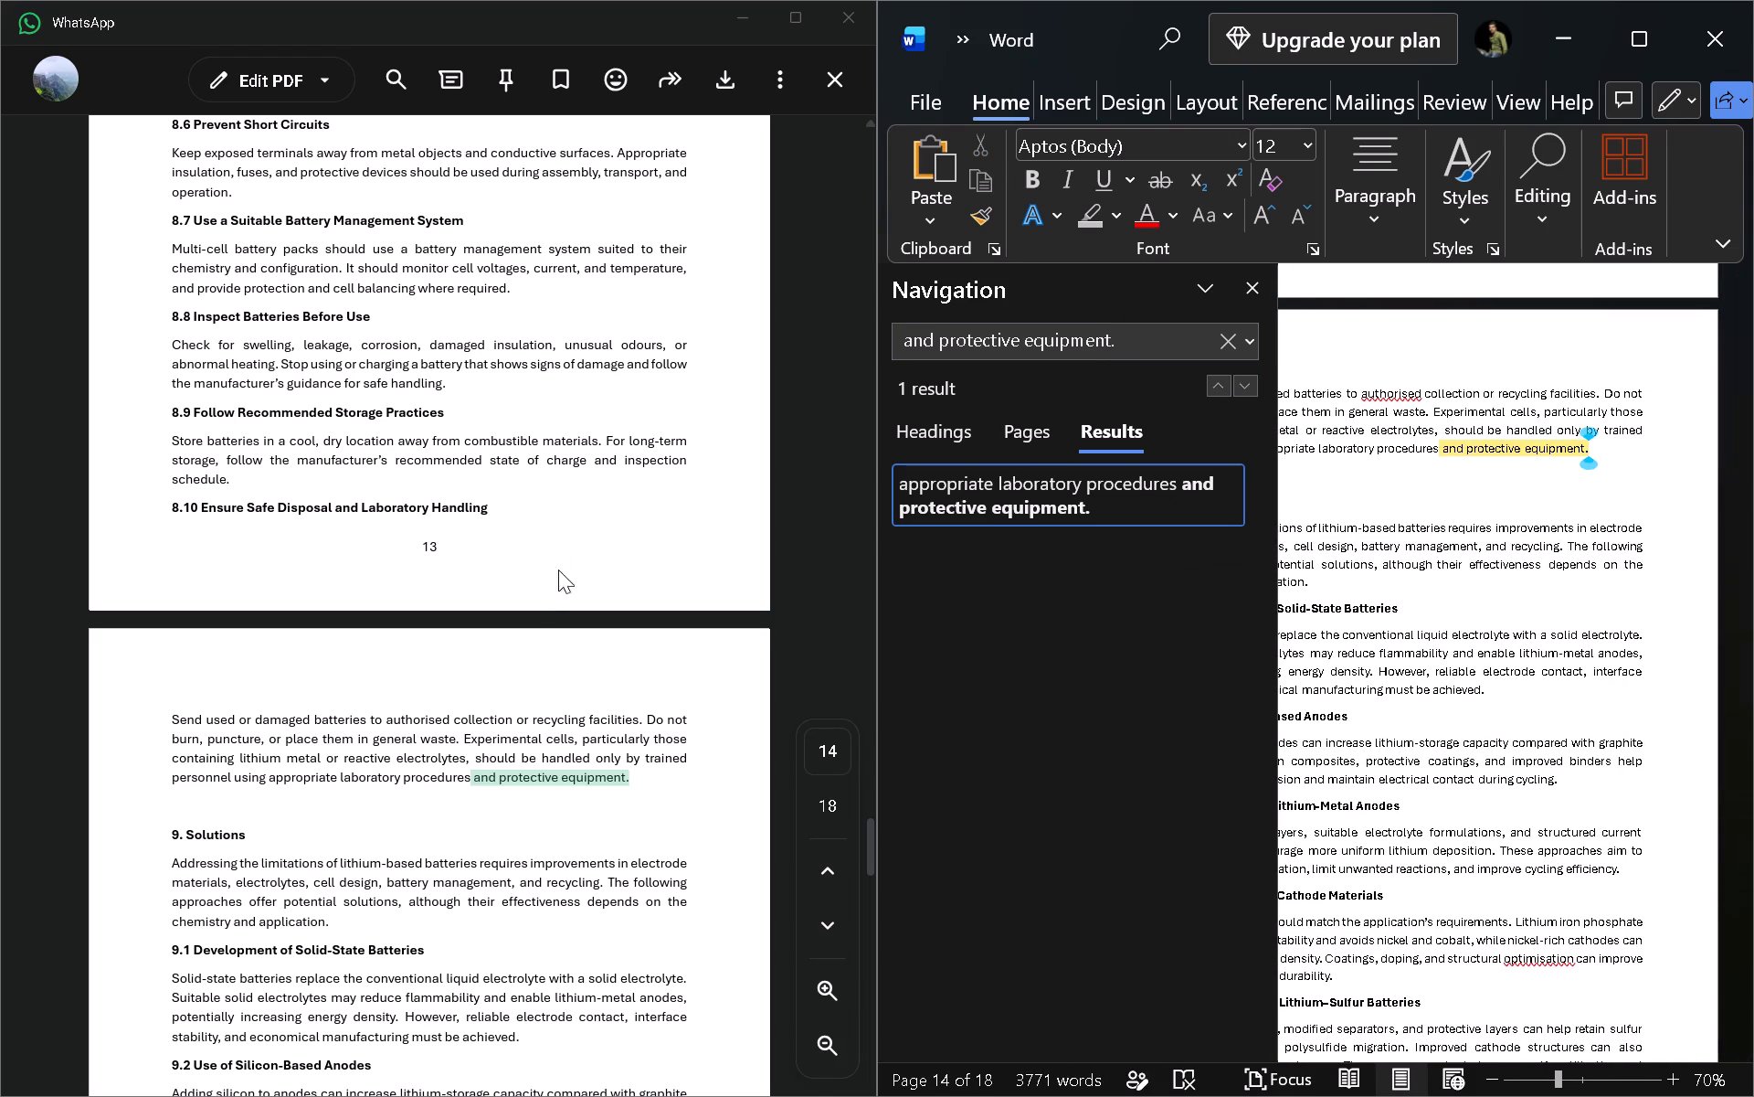
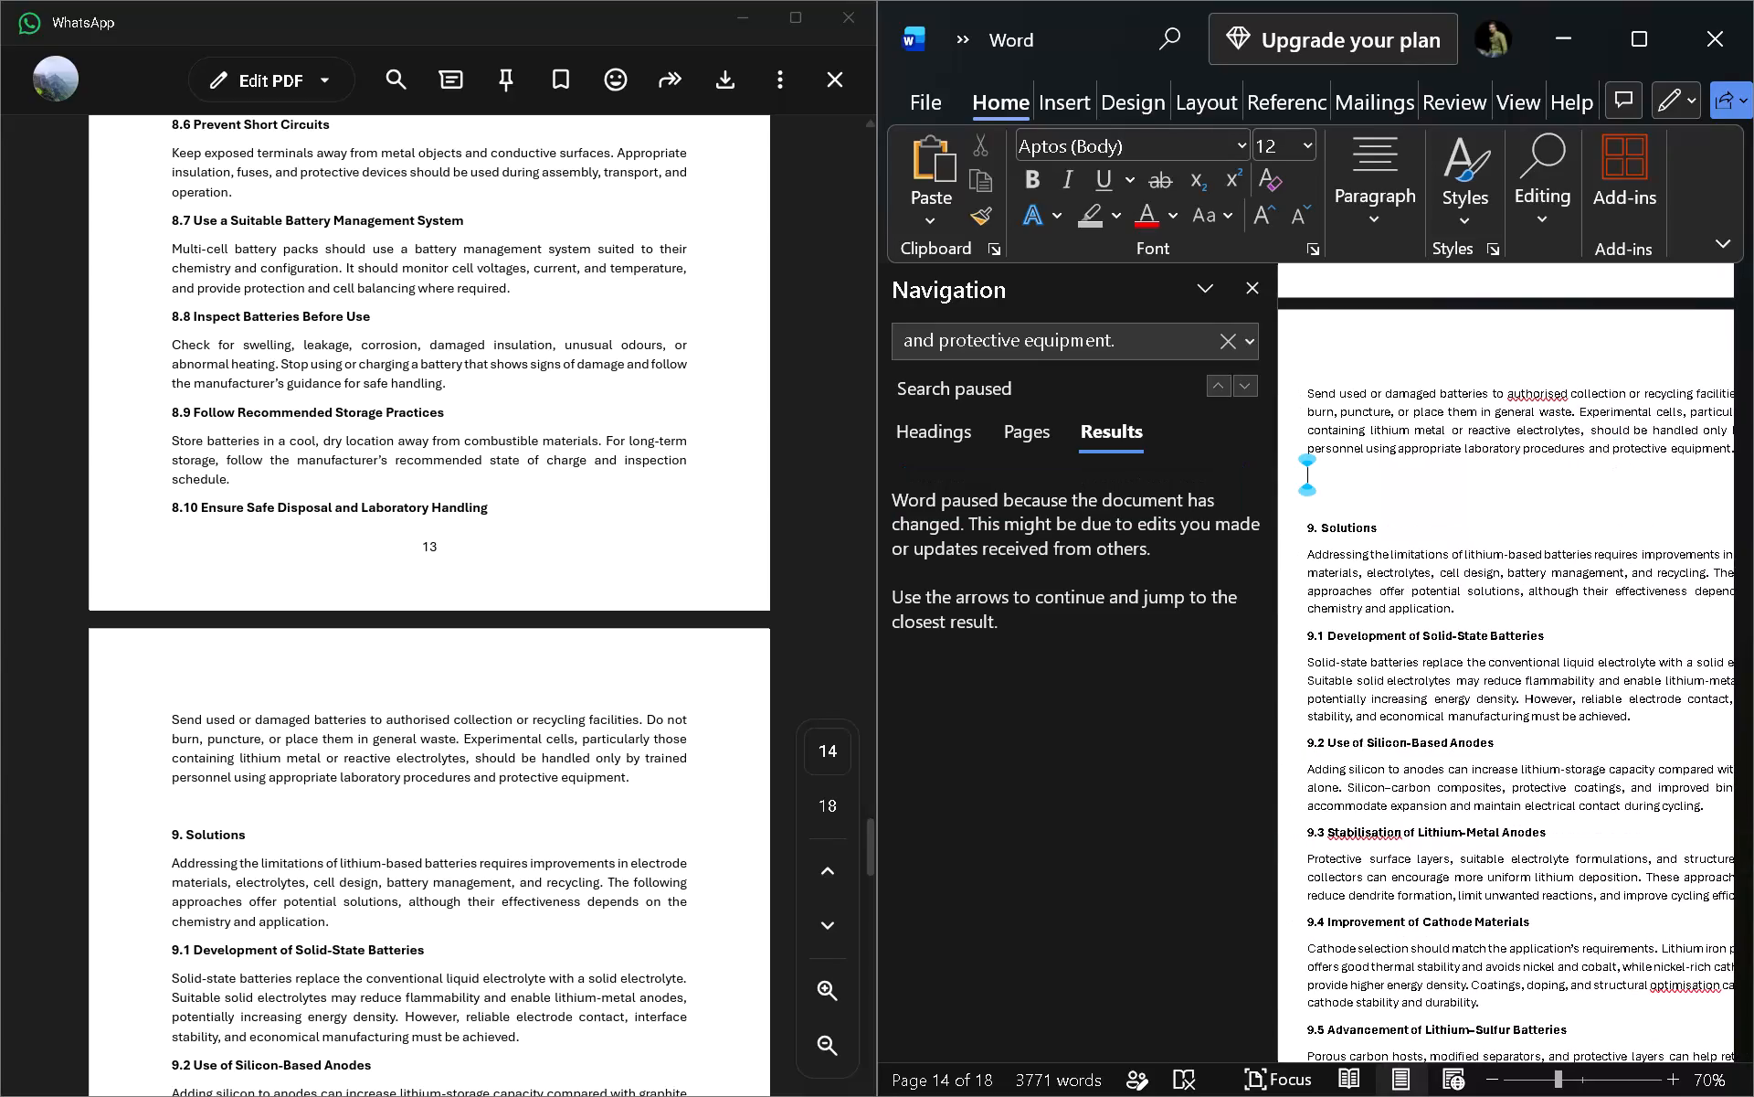
Insert one more blank line between the closing paragraph of section 8.10 and the 9. Solutions heading.
key("Return")
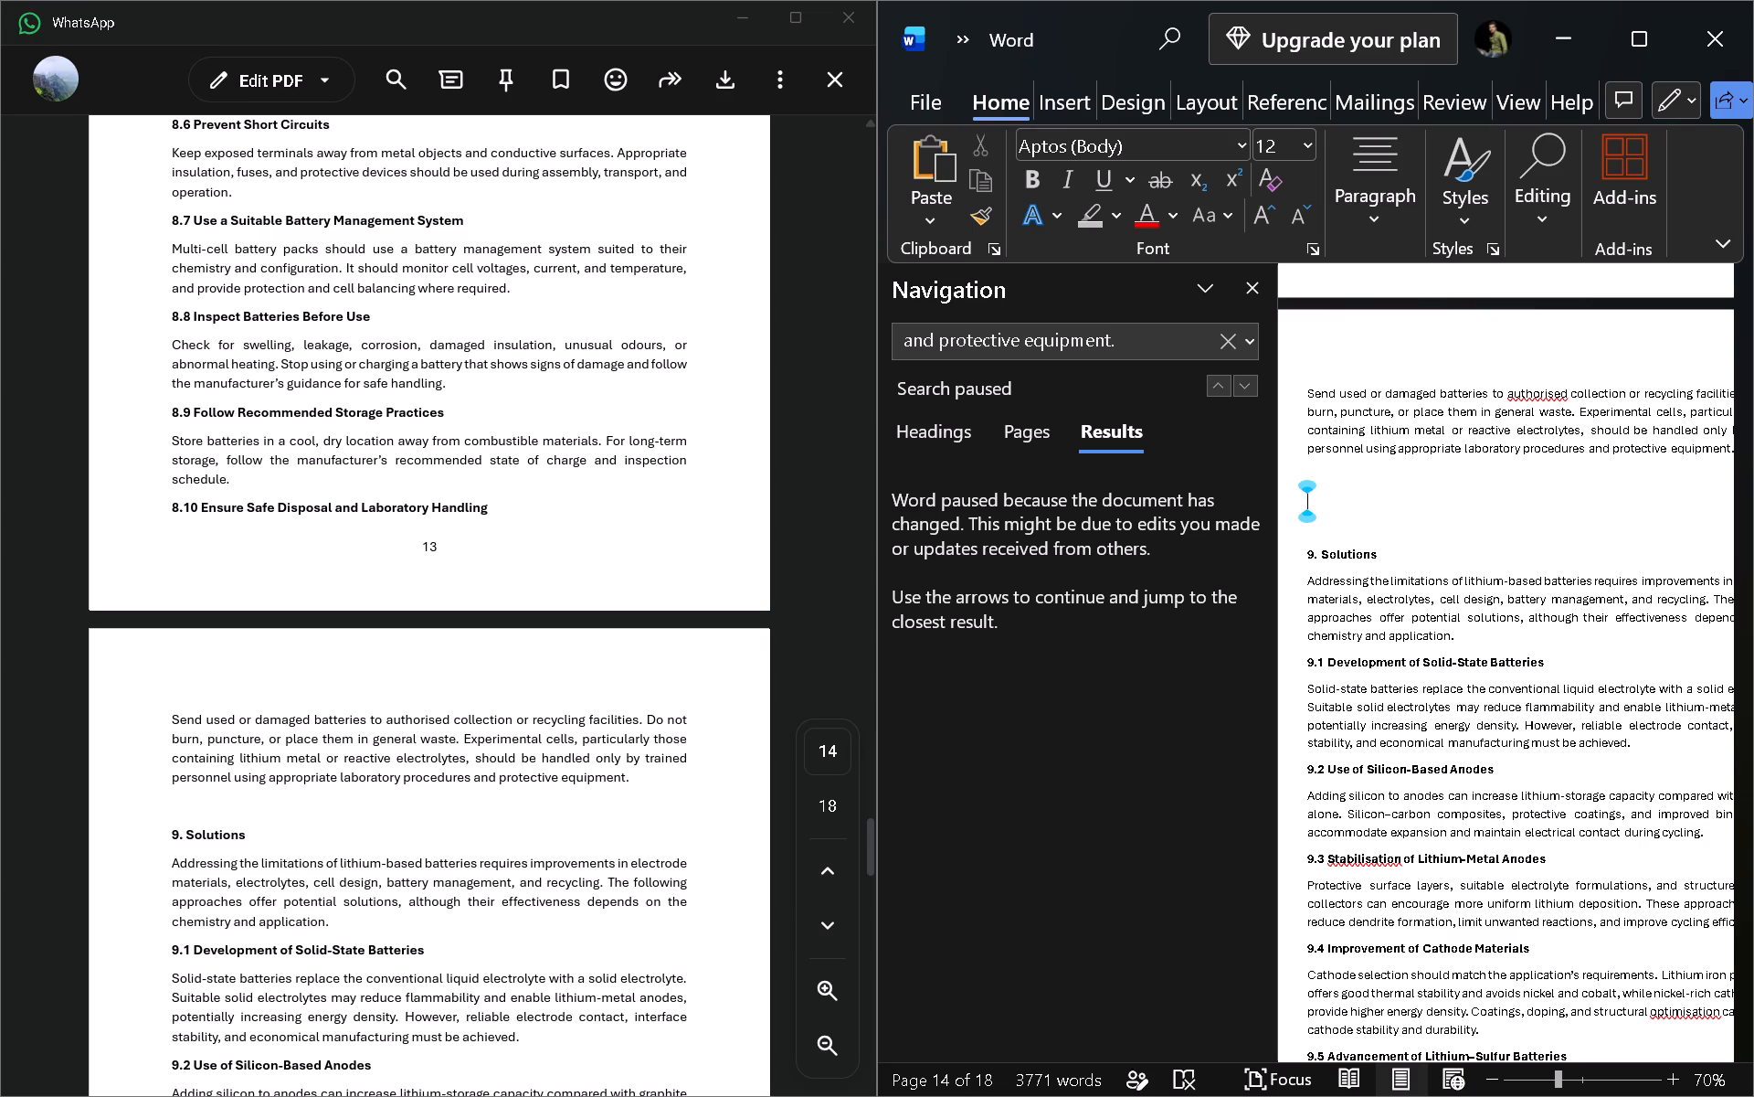
left_click(1434, 478)
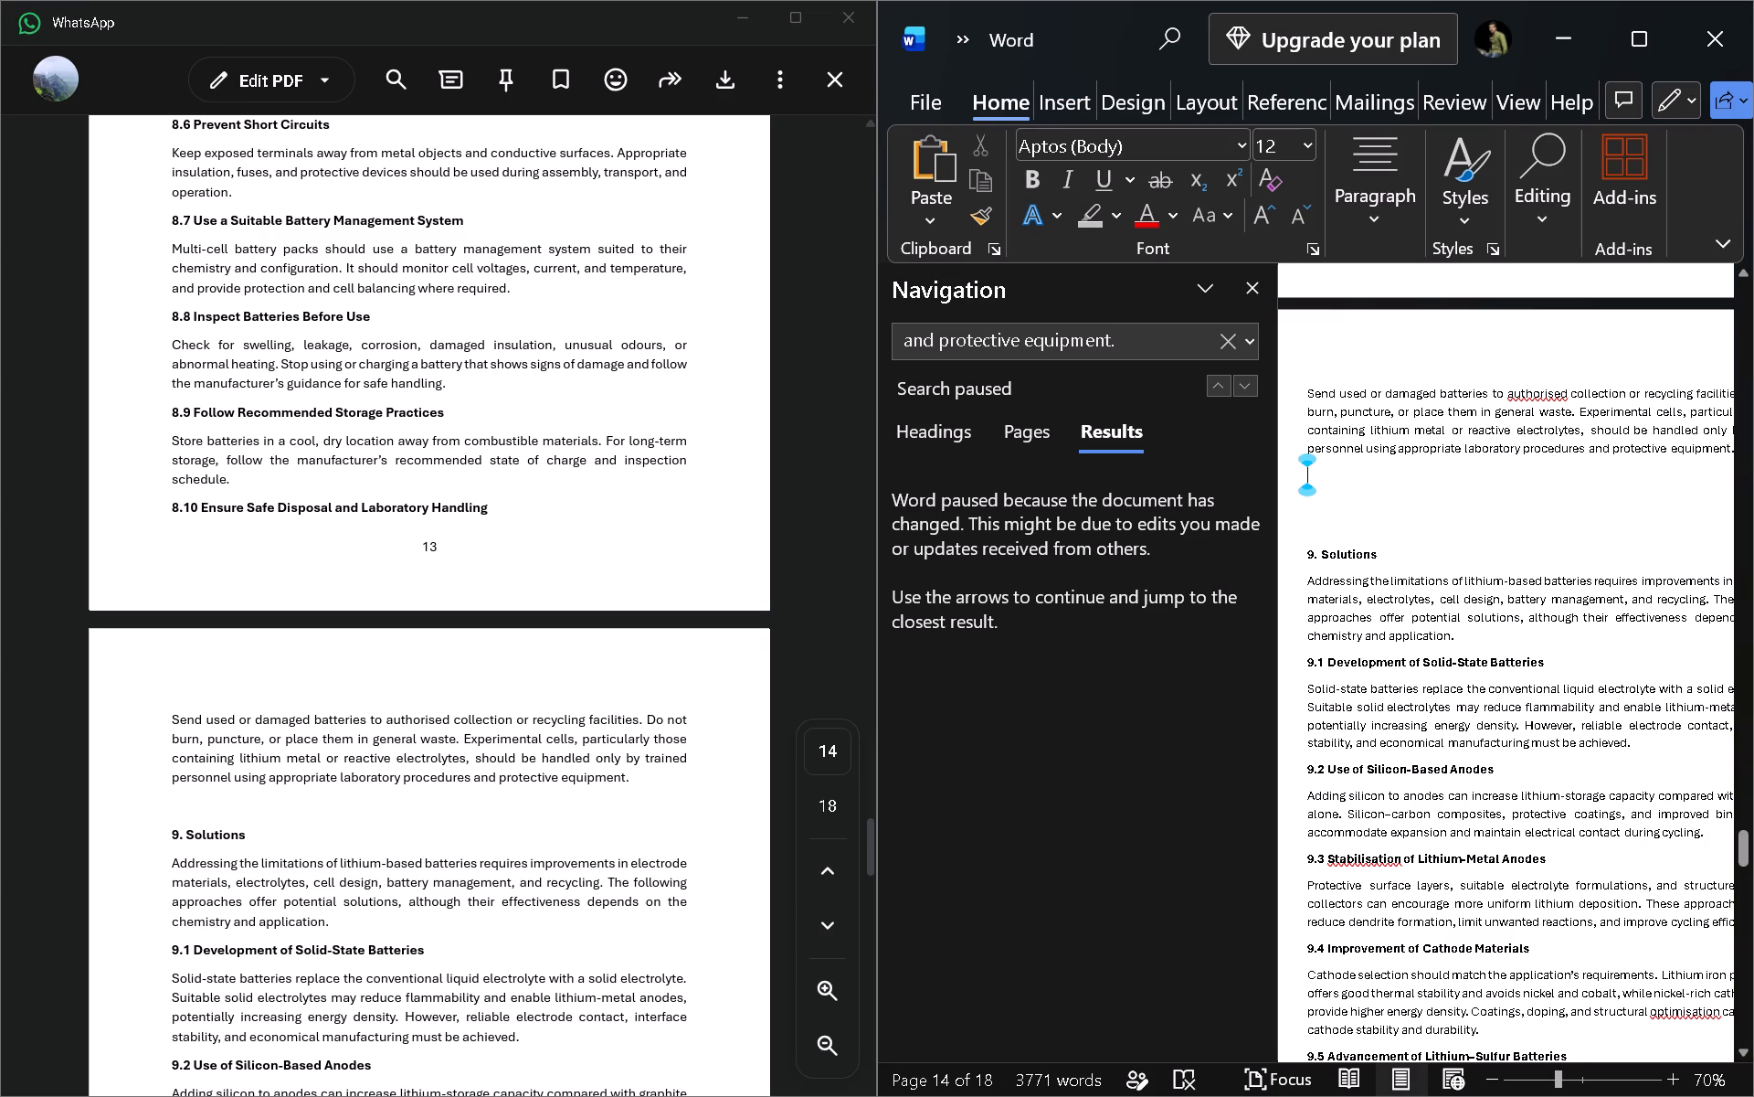
Paste the copied Problem Analysis section, with its seven numbered subsections, after the section 8.10 text and before 9. Solutions, and check it.
key("Return")
key("ctrl+v")
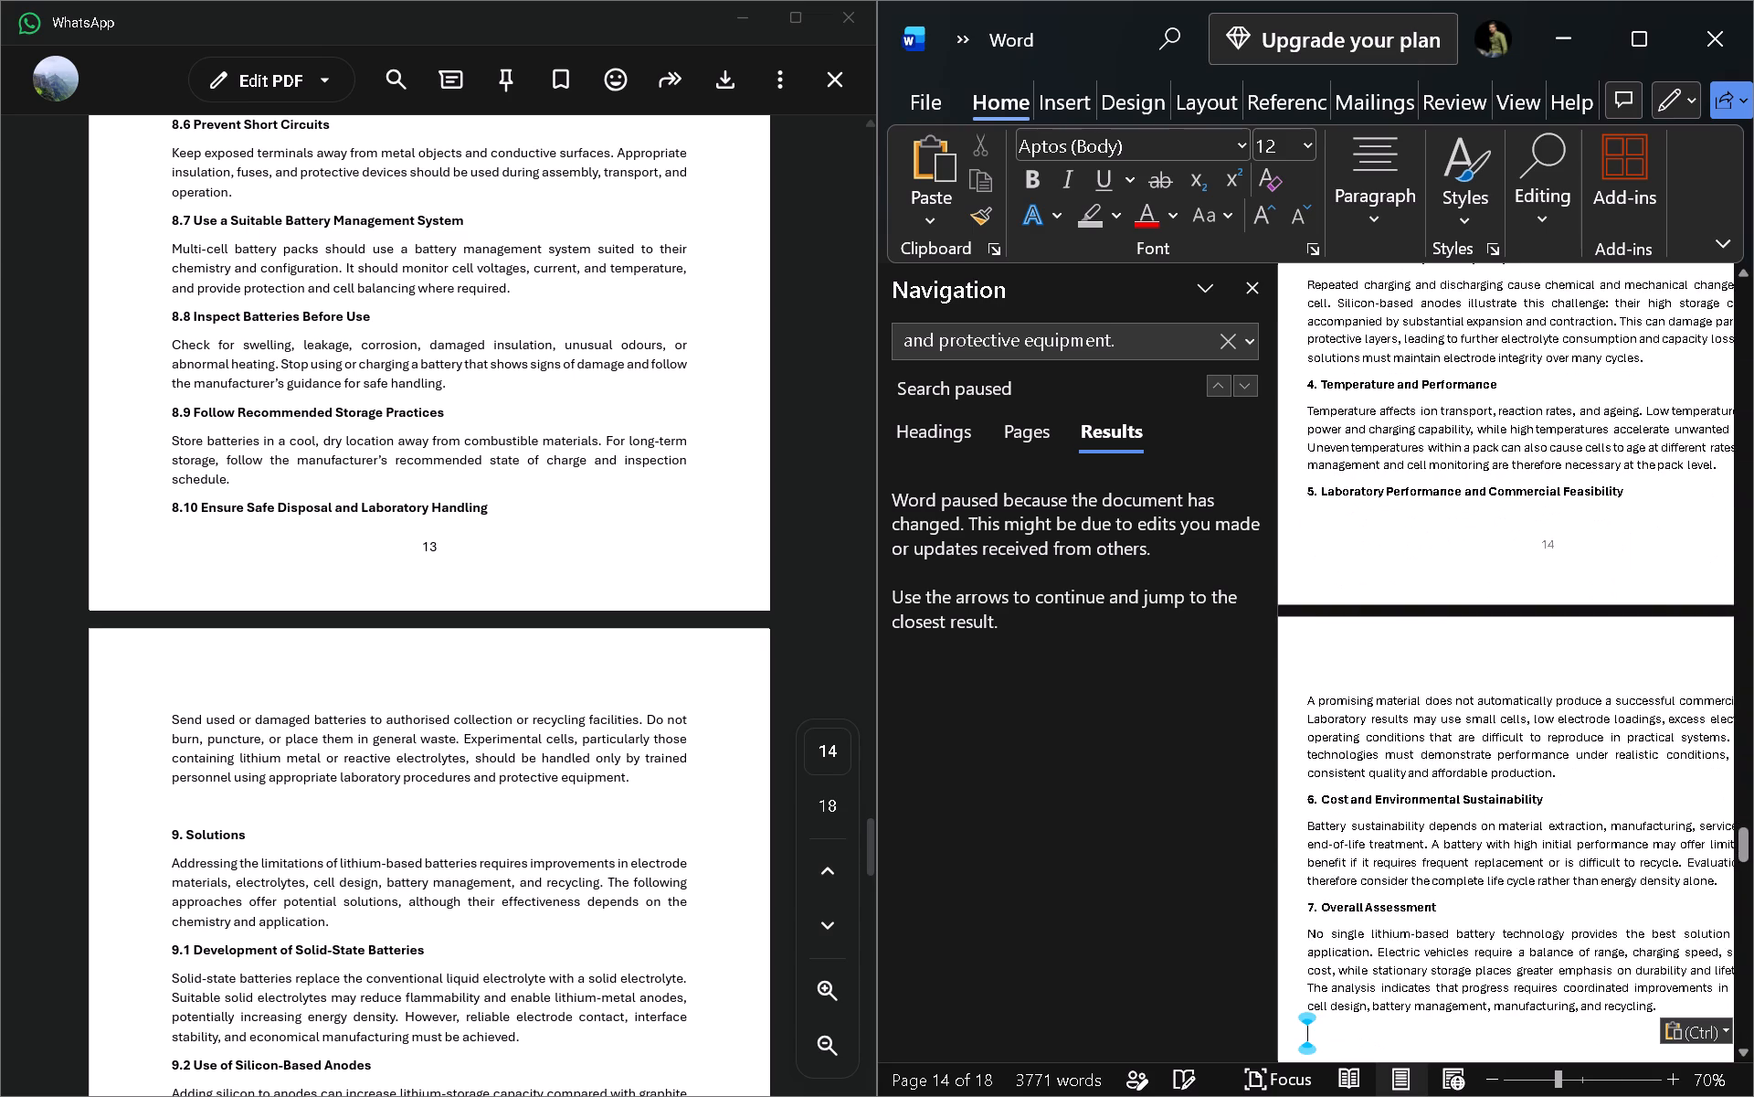
scroll(1434, 478, "up", 12)
scroll(1434, 478, "up", 11)
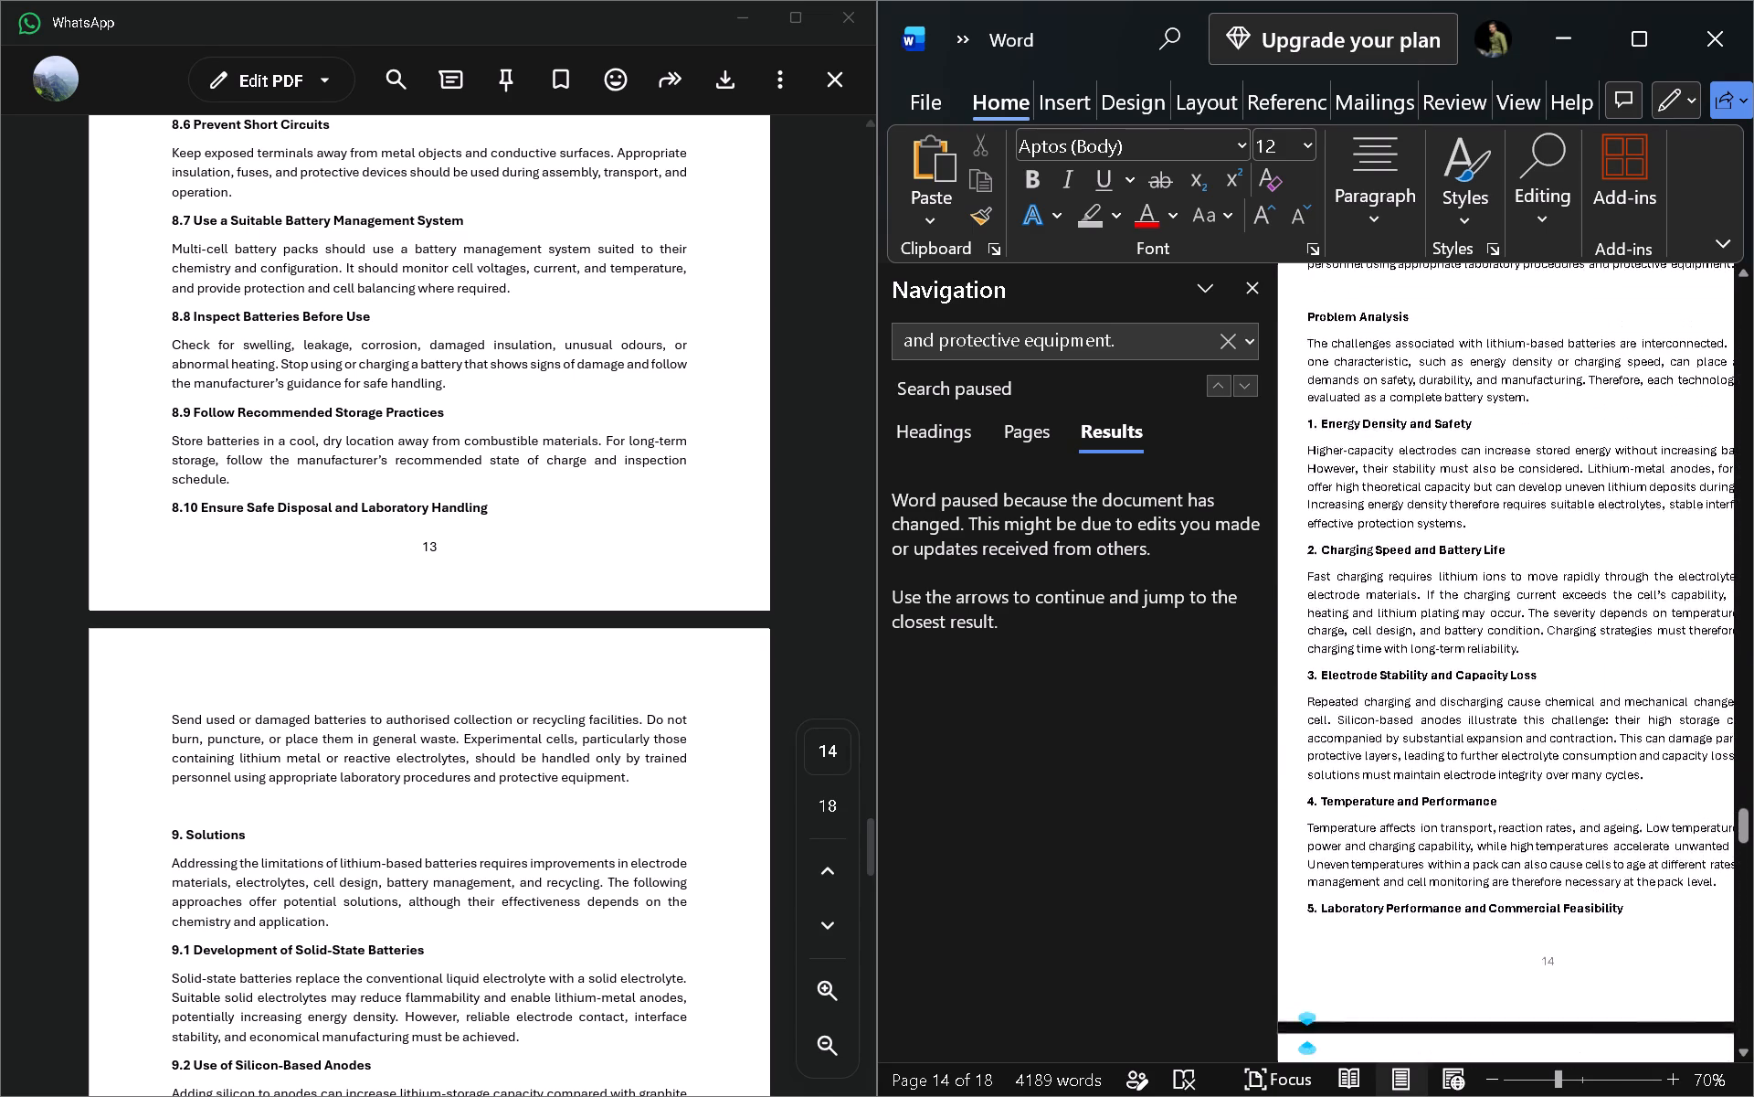
scroll(1434, 478, "up", 7)
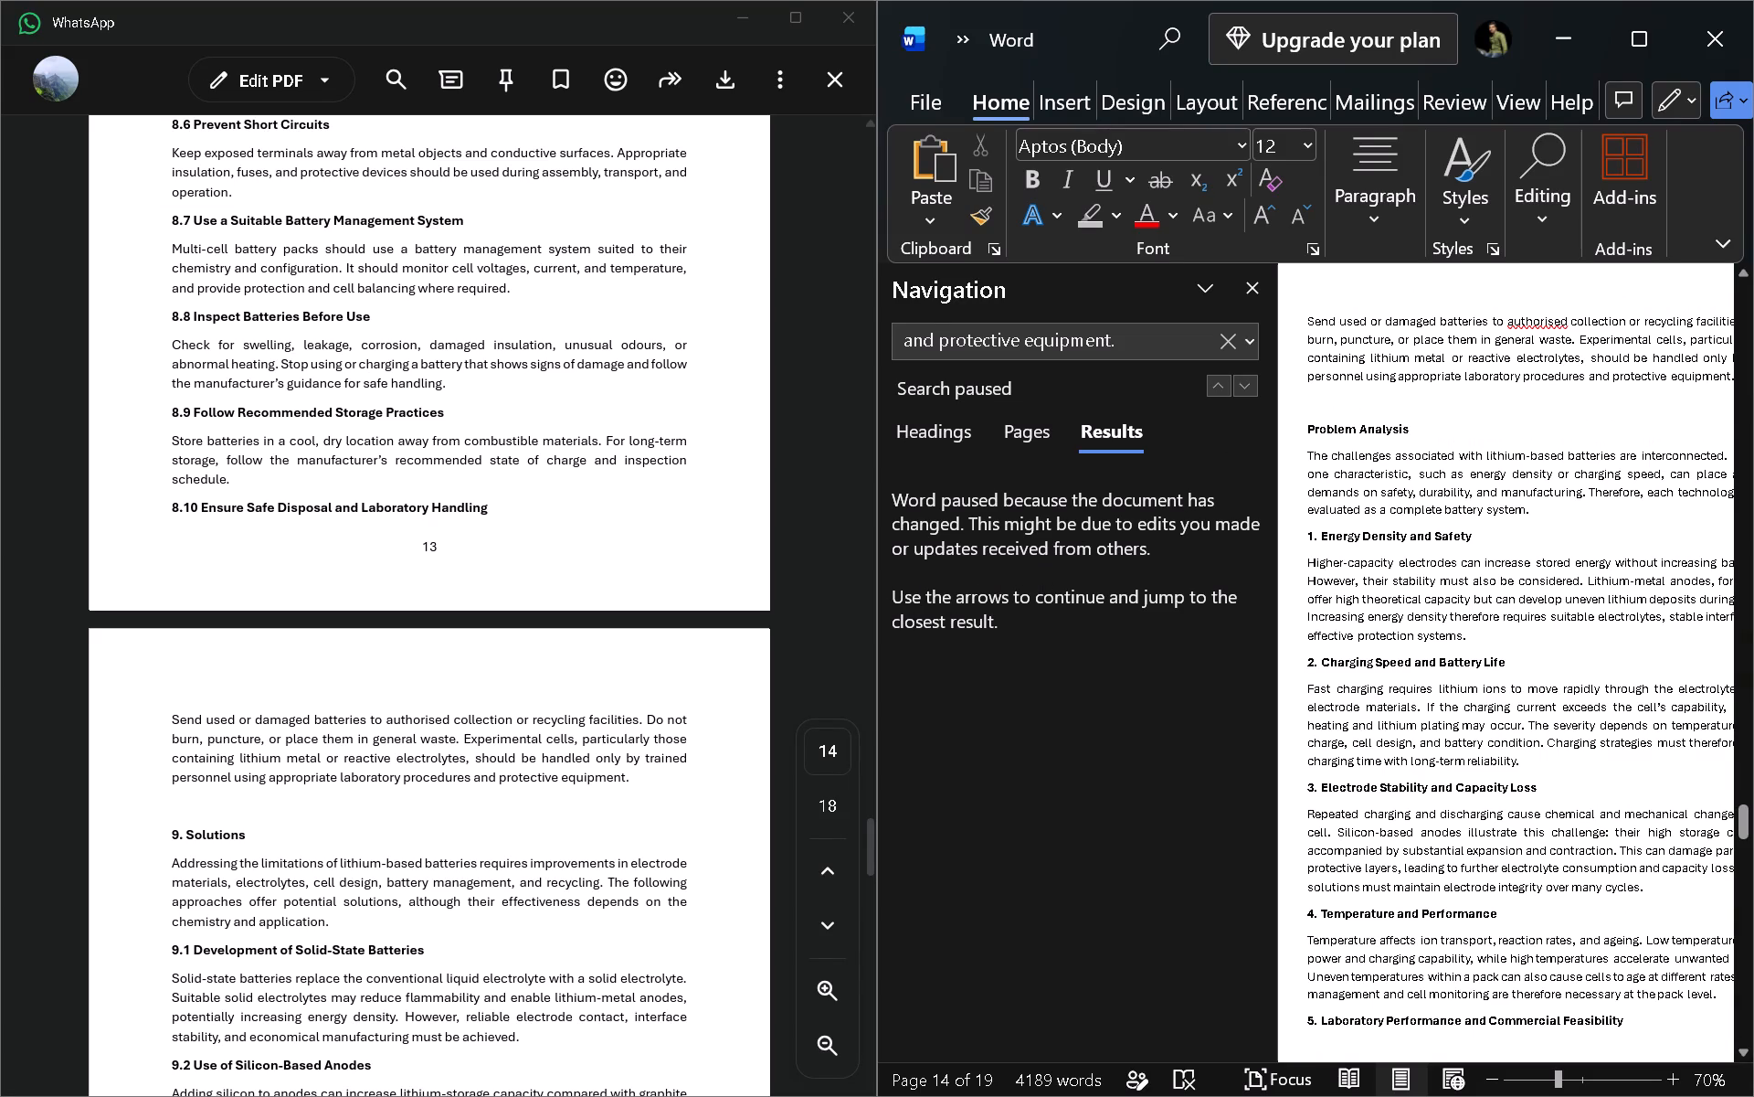
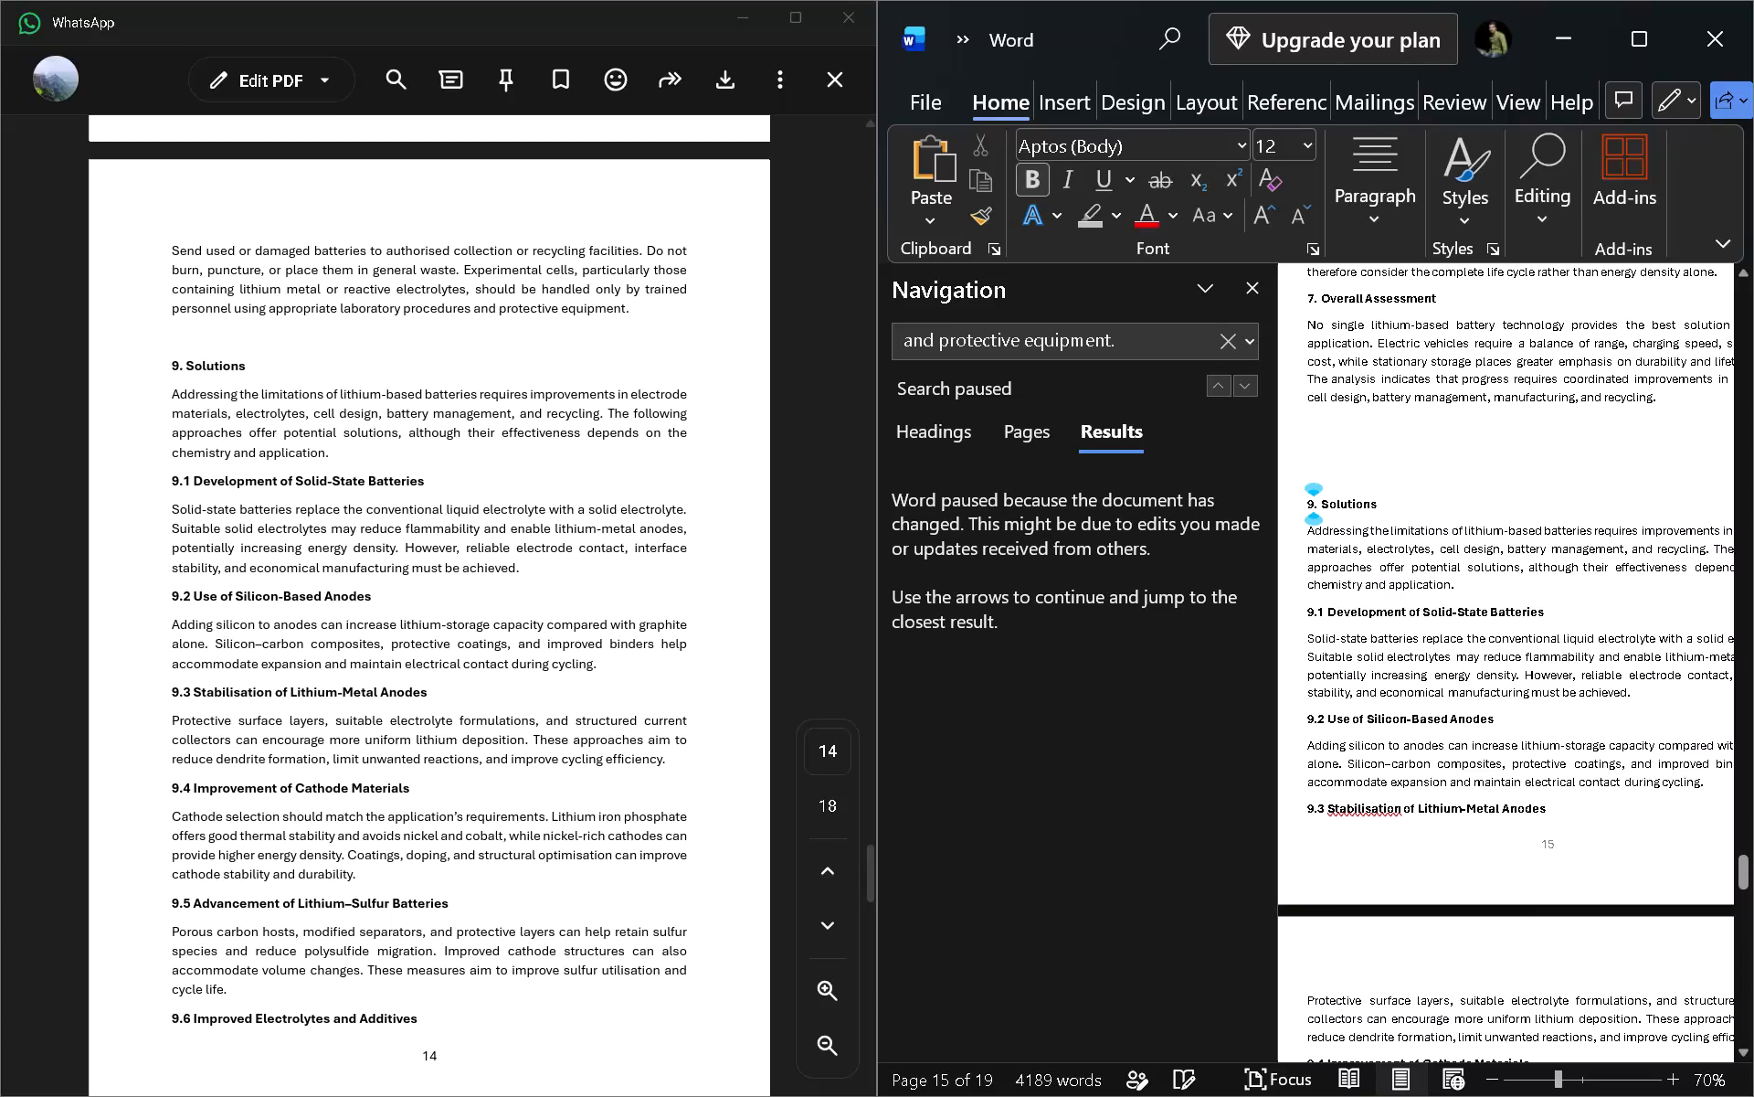
Renumber the Solutions section heading as 10.
key("BackSpace")
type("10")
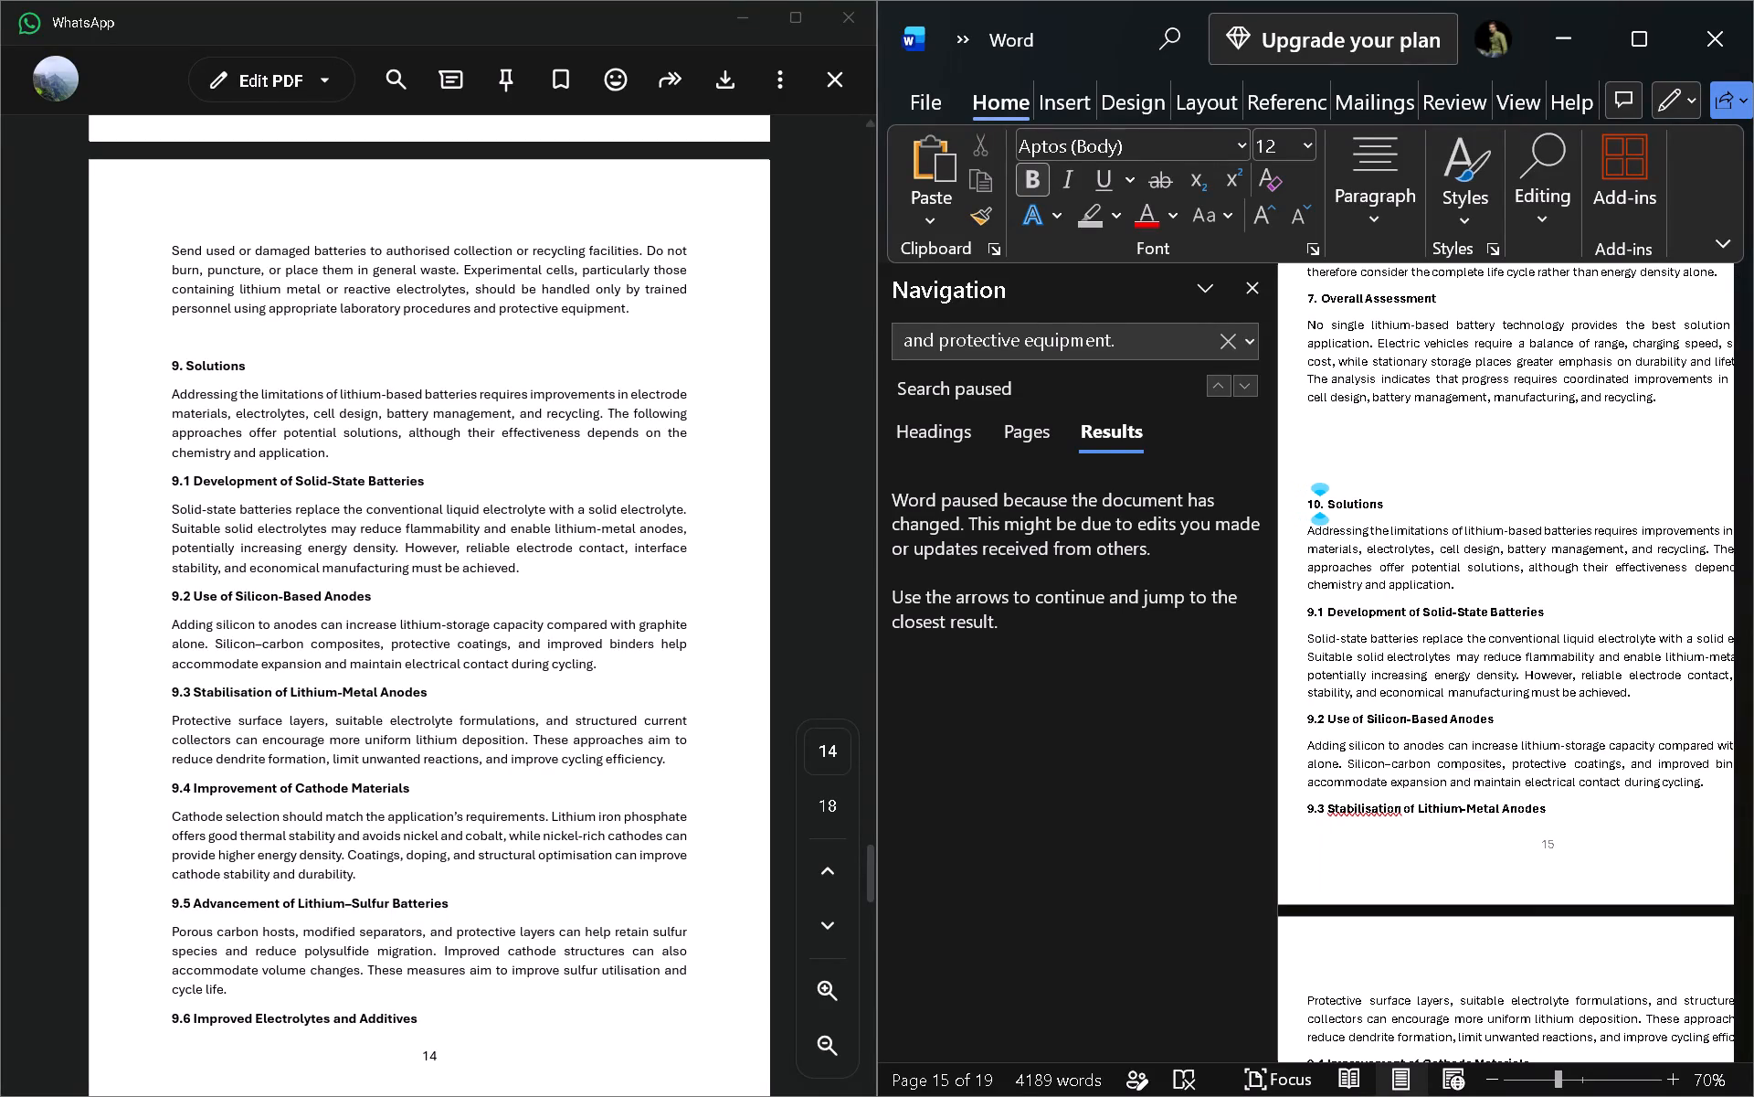
Renumber the Development of Solid-State Batteries subsection heading as 10.1.
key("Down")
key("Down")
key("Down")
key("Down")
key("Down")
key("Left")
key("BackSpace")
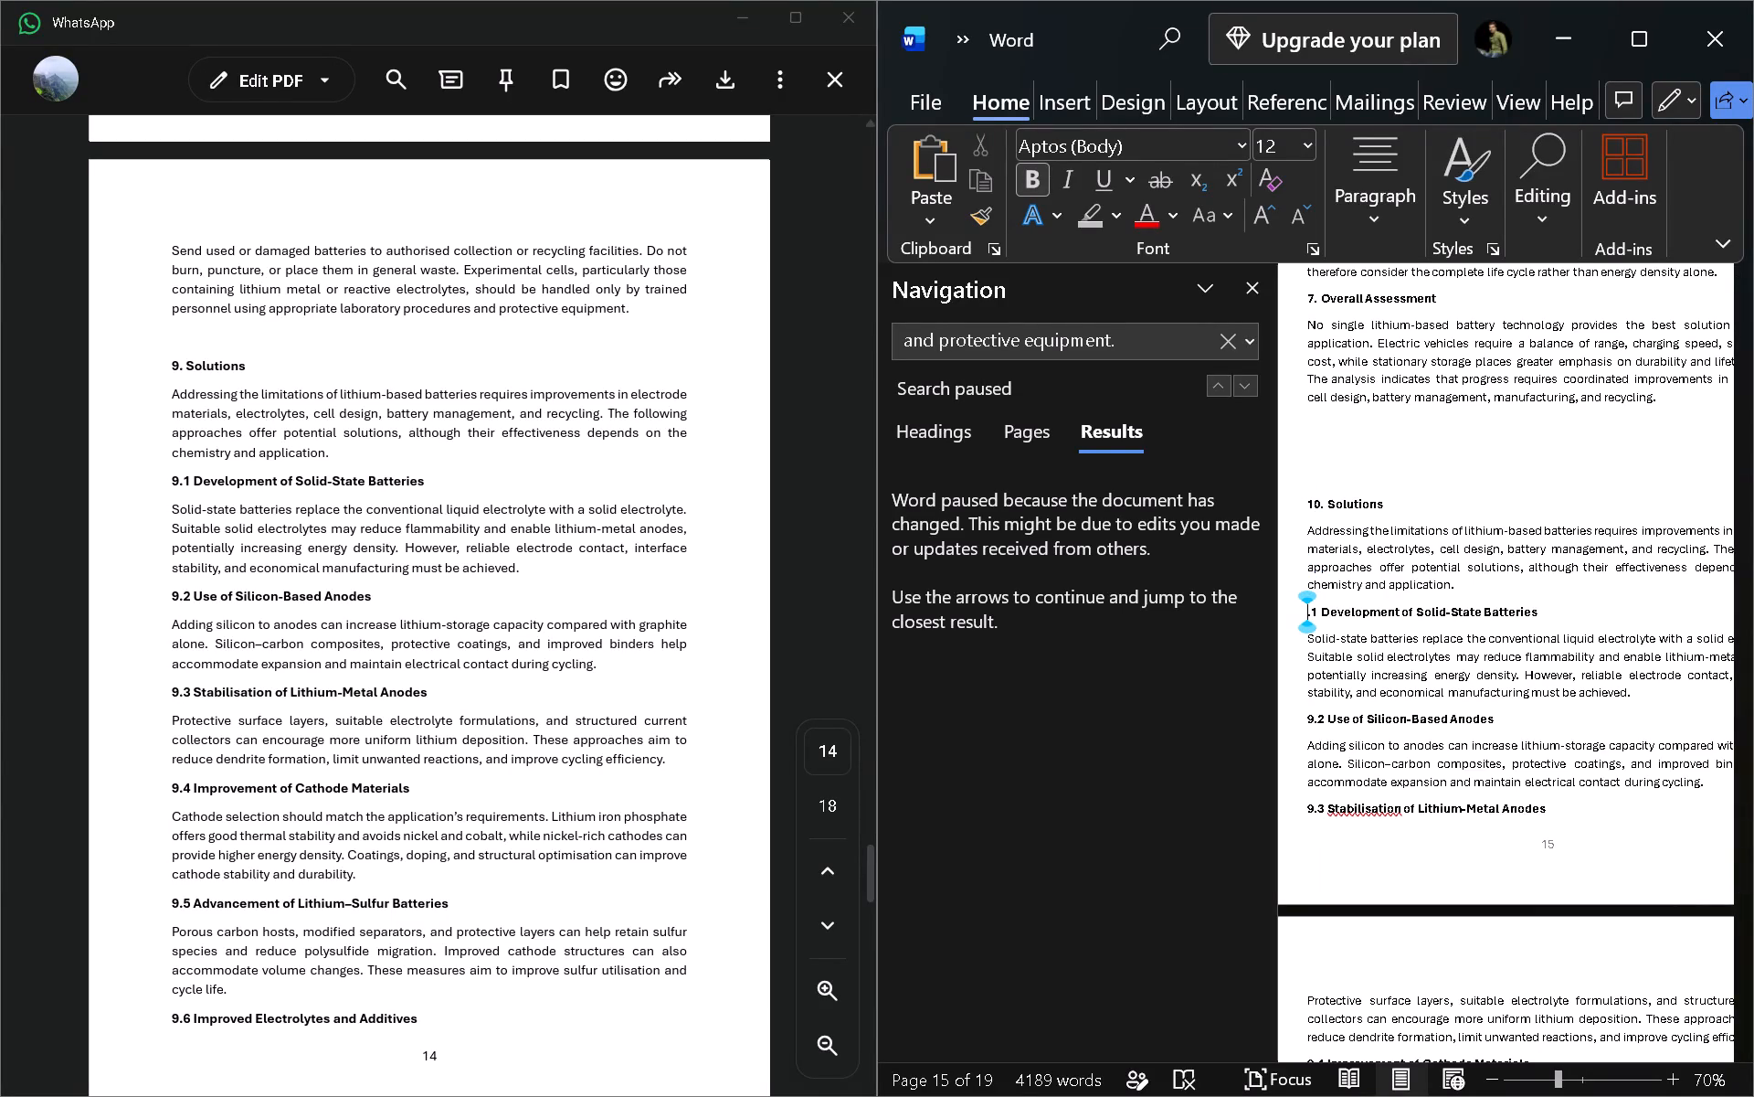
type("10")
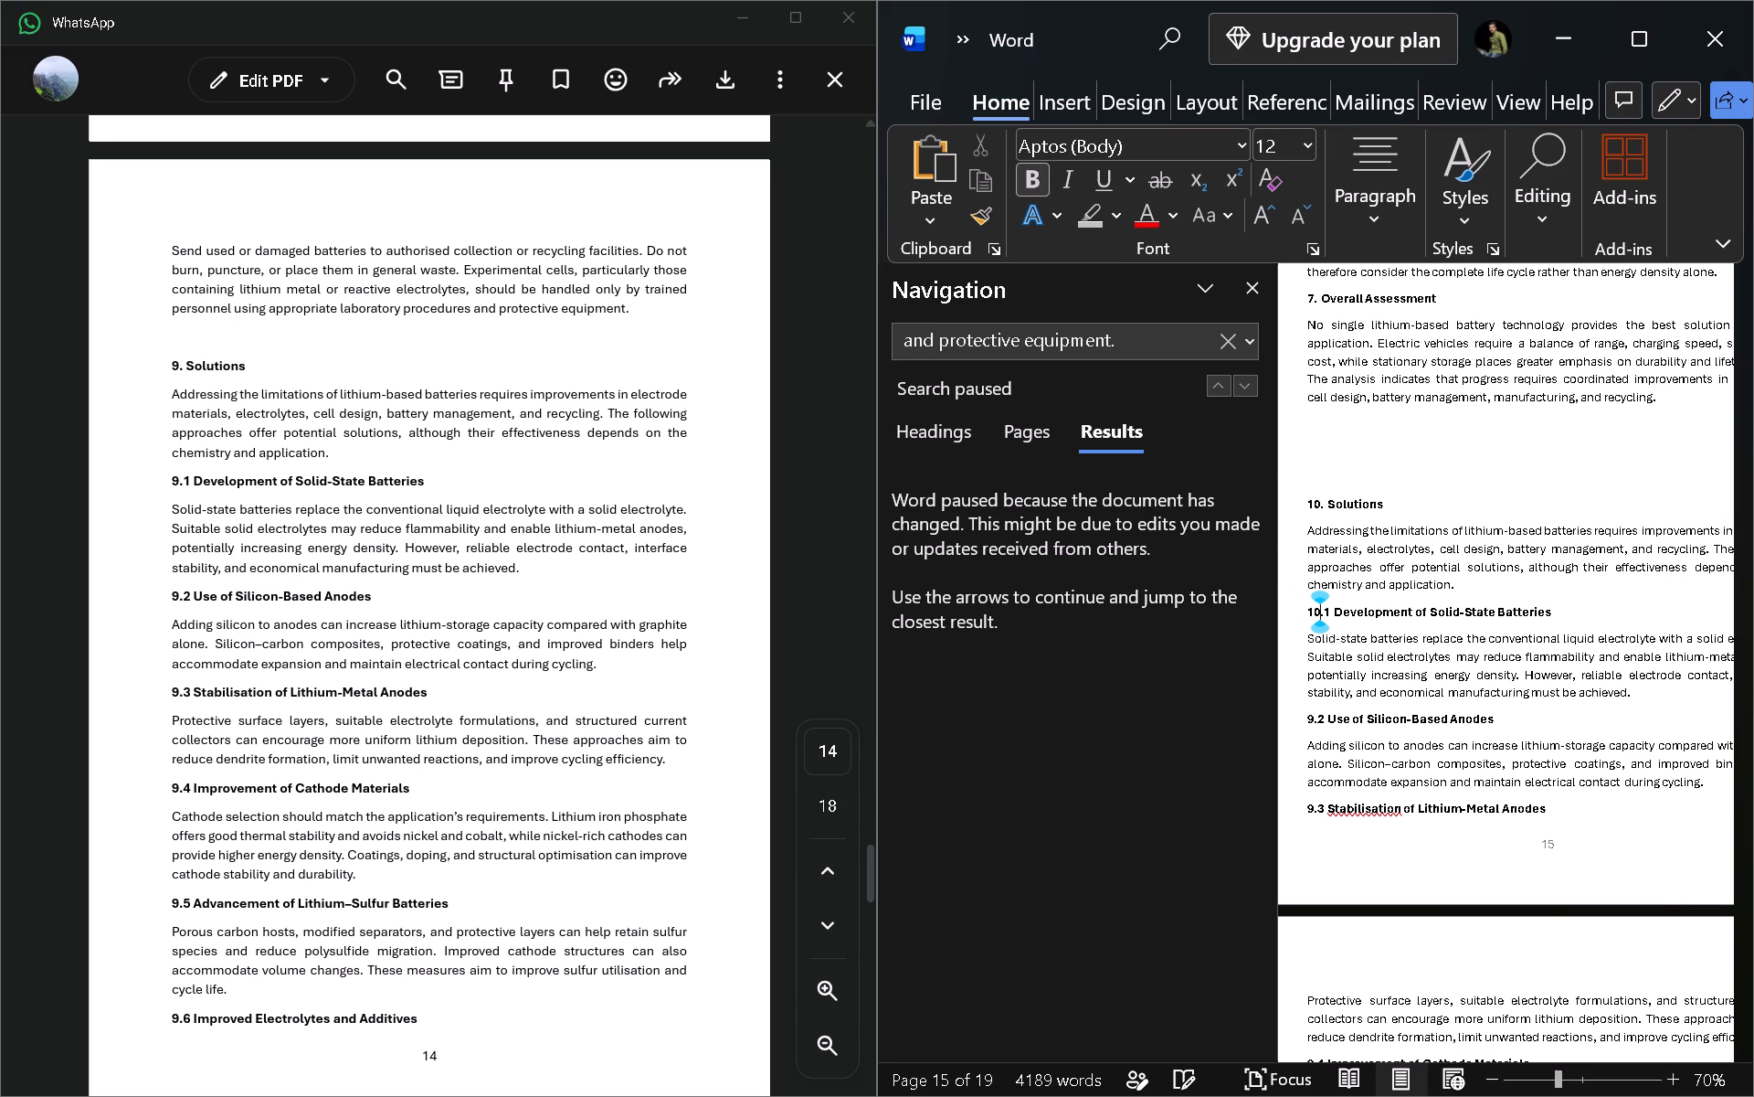
Remove the leading 9 from the Use of Silicon-Based Anodes subsection number to renumber it under Solutions.
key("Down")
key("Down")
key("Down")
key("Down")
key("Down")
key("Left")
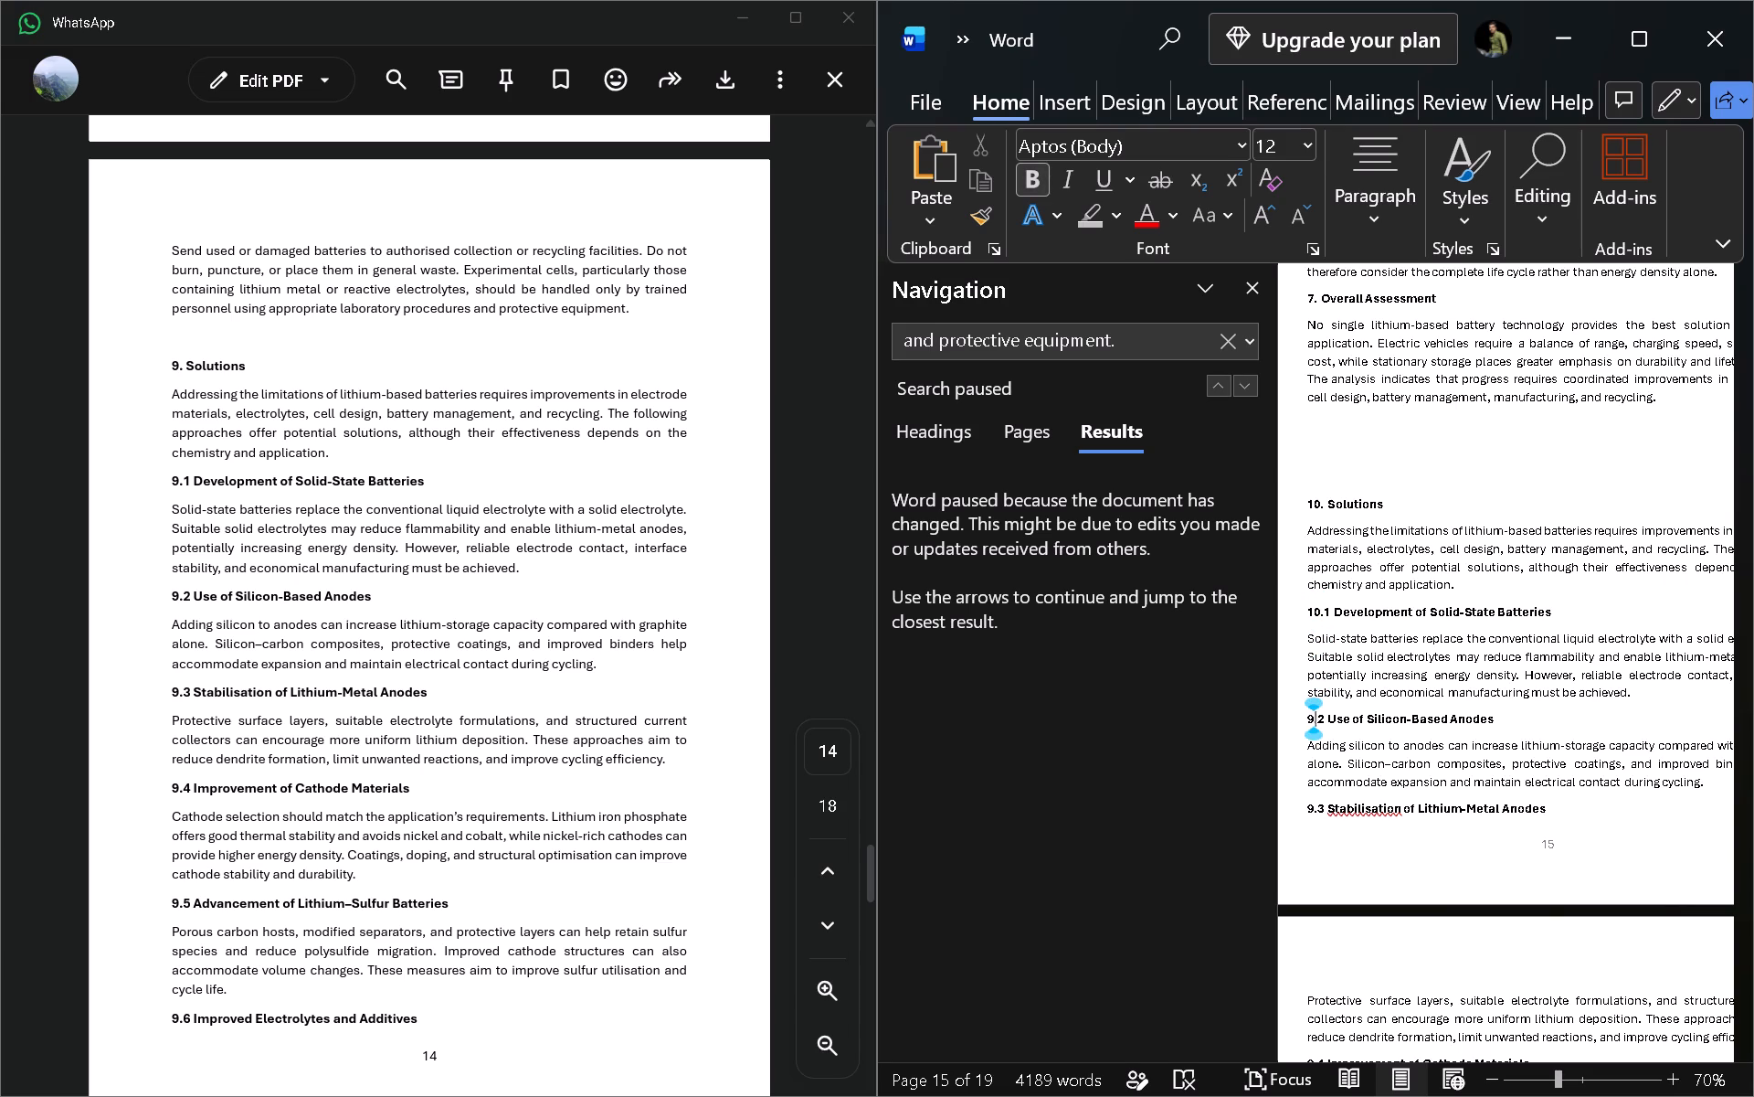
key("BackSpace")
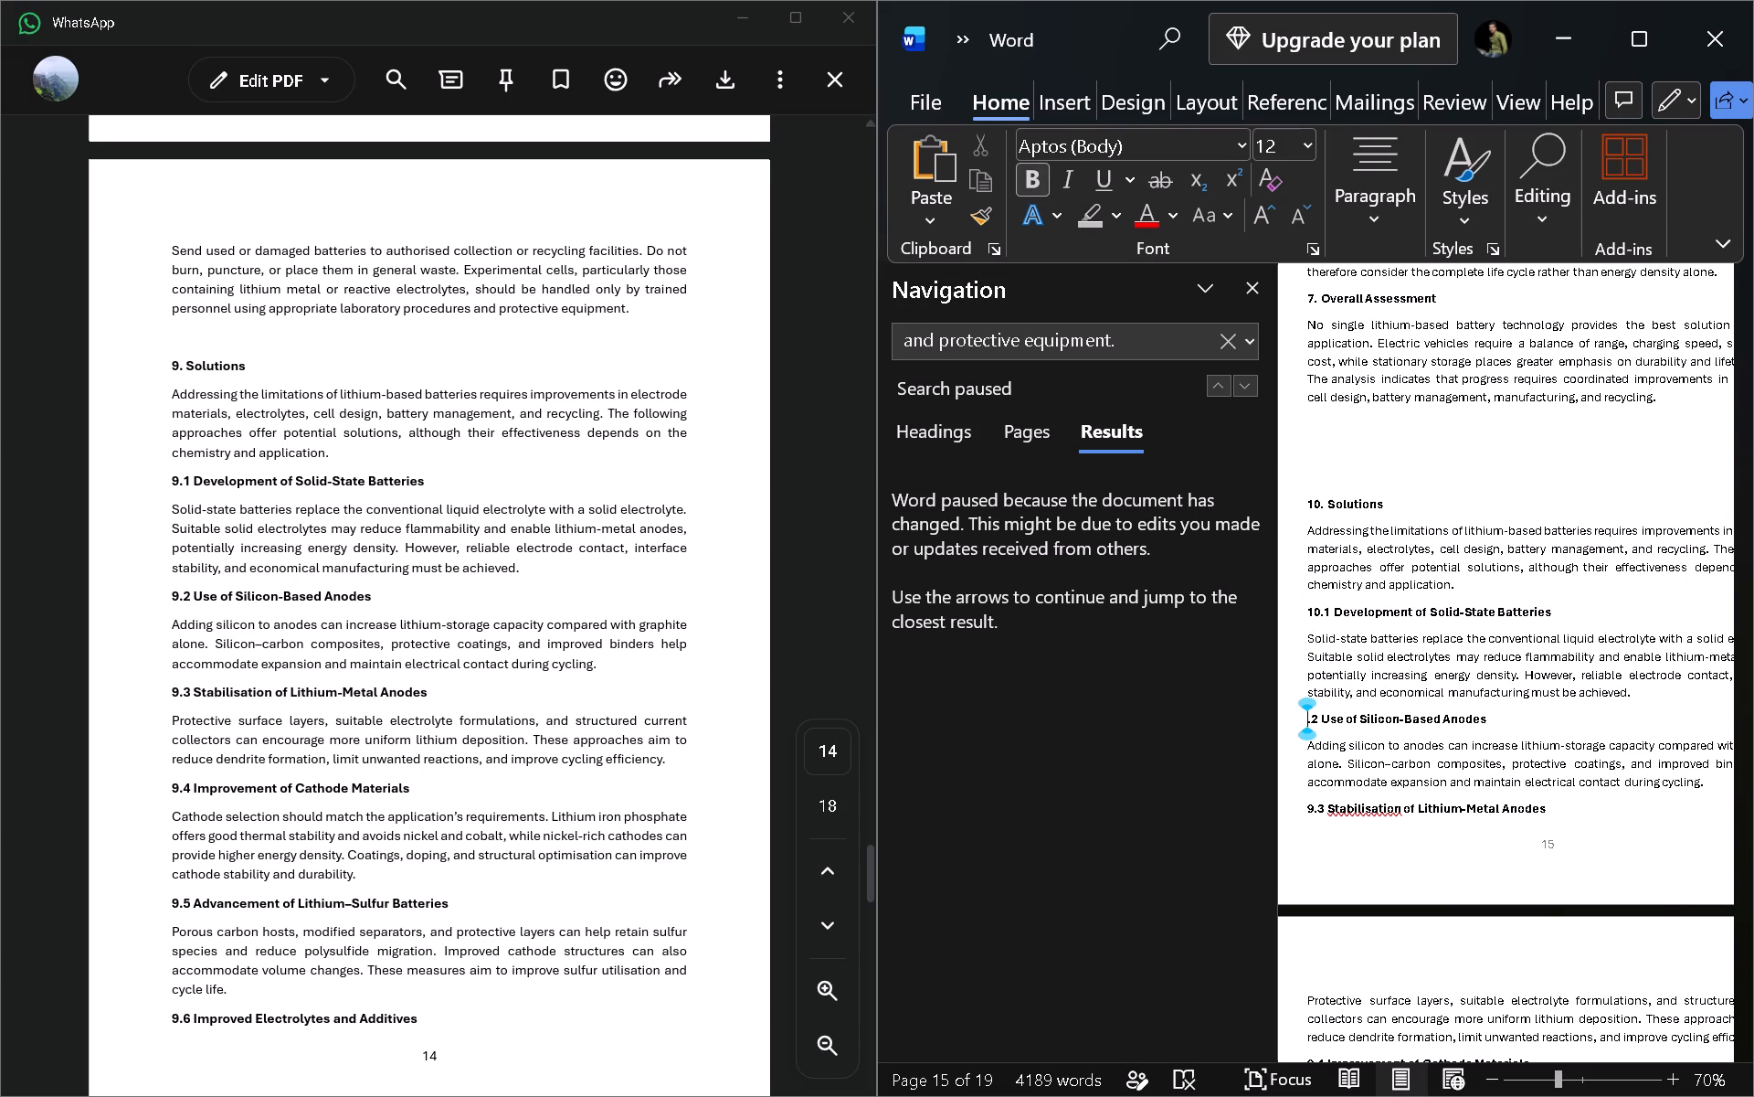
Renumber the Use of Silicon-Based Anodes heading as 10.2 and the Stabilisation of Lithium-Metal Anodes heading as 10.3.
type("10")
key("Down")
key("Down")
key("Down")
key("Down")
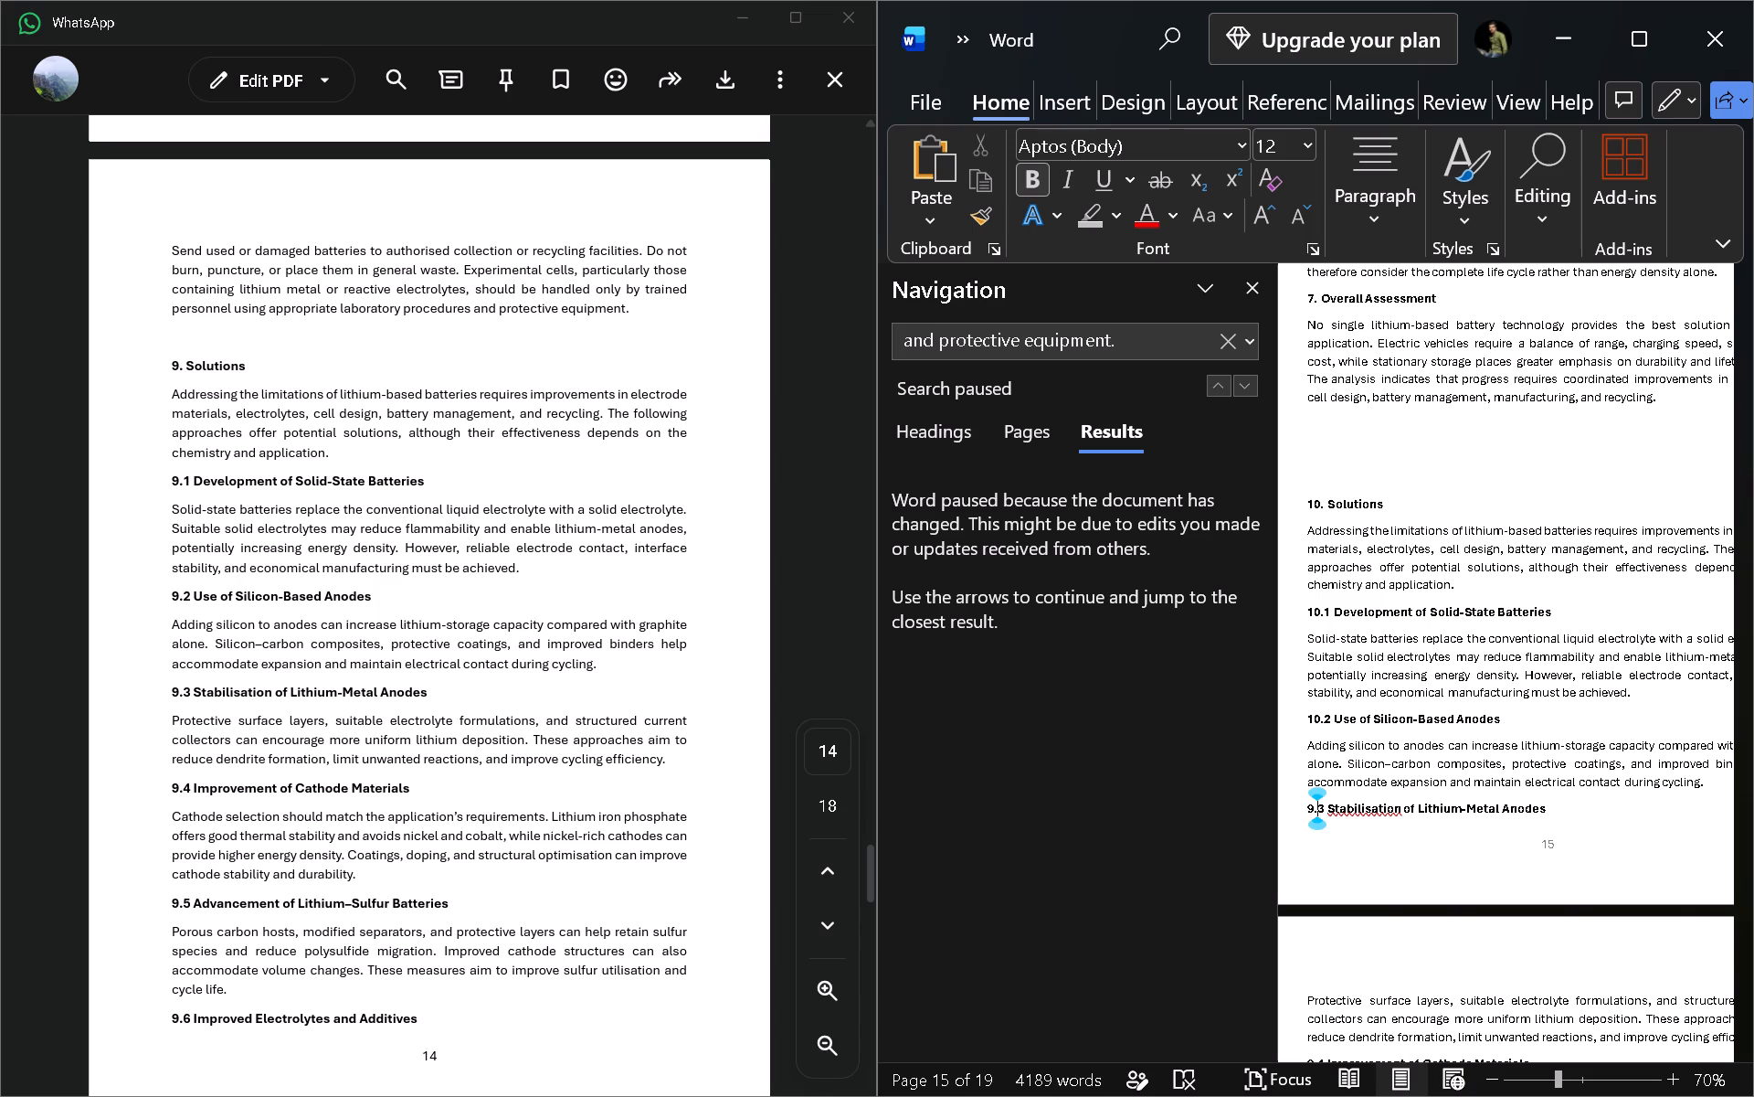
key("Left")
key("BackSpace")
type("10")
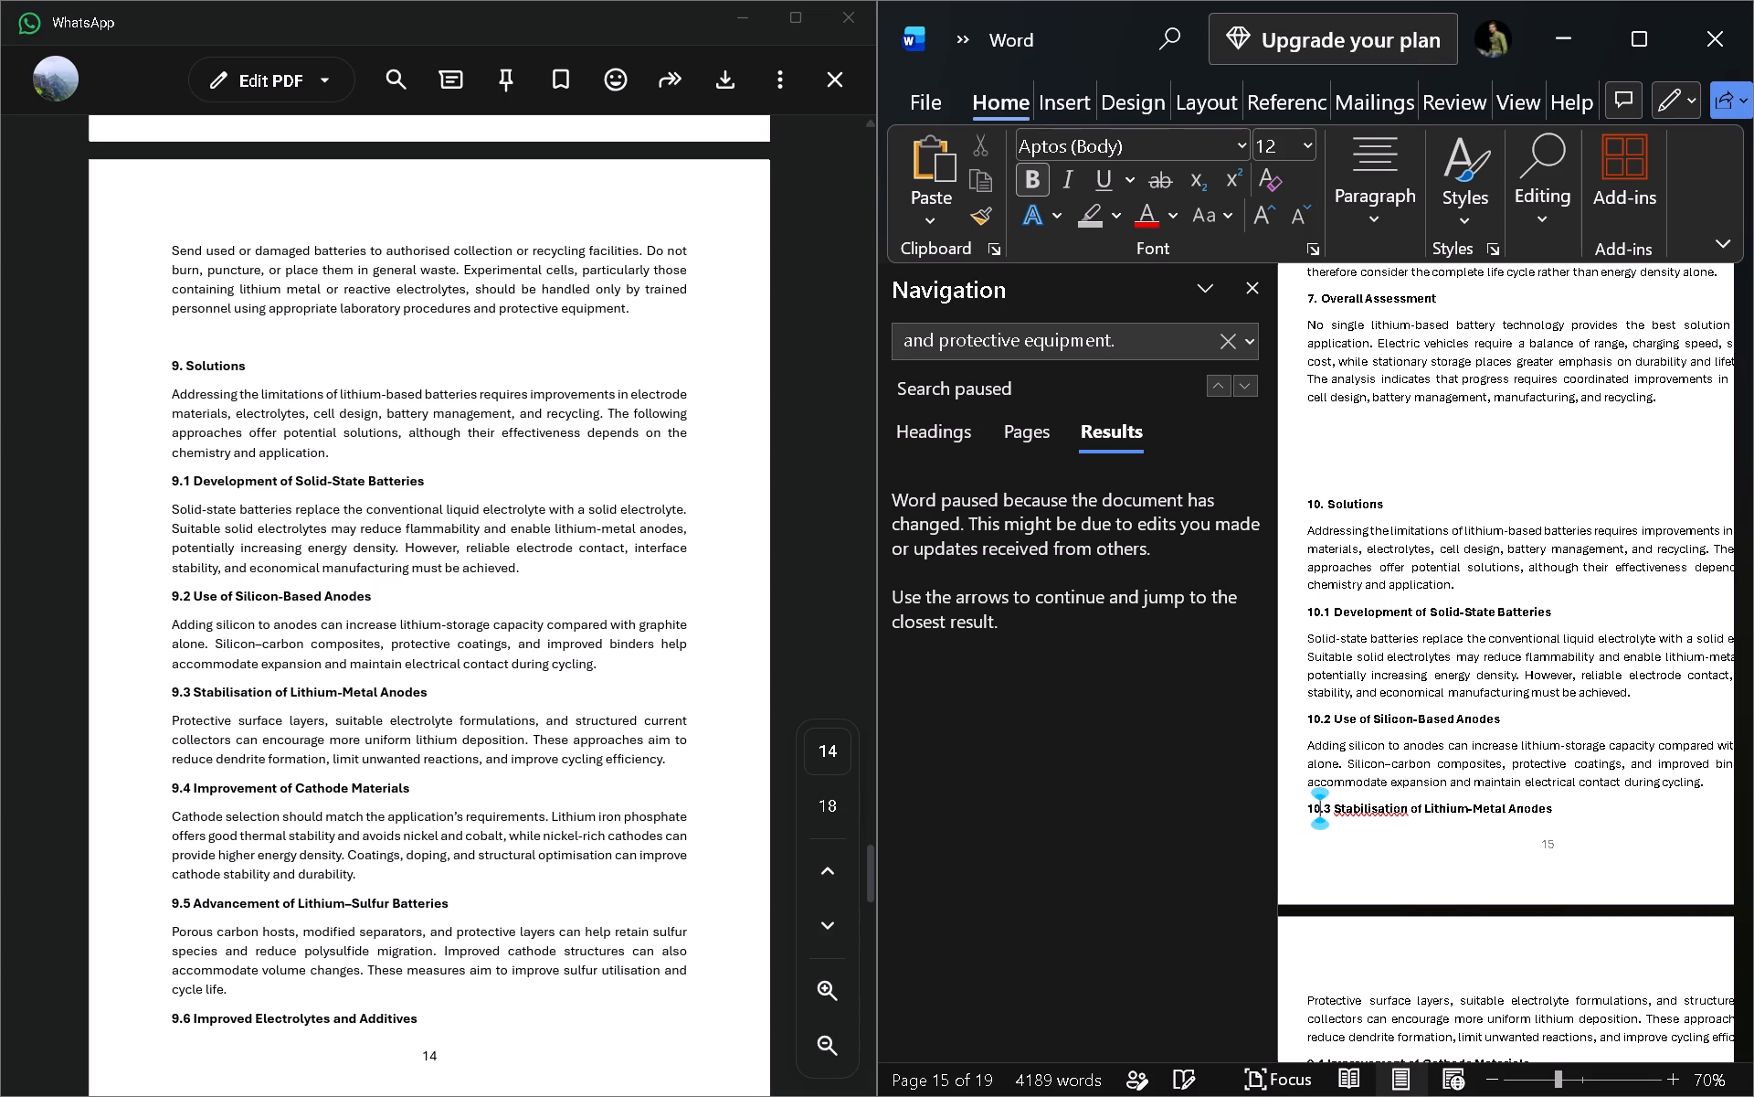
Renumber the Improvement of Cathode Materials heading in the Solutions section as 10.4.
key("Down")
key("Down")
key("Down")
key("Down")
key("Down")
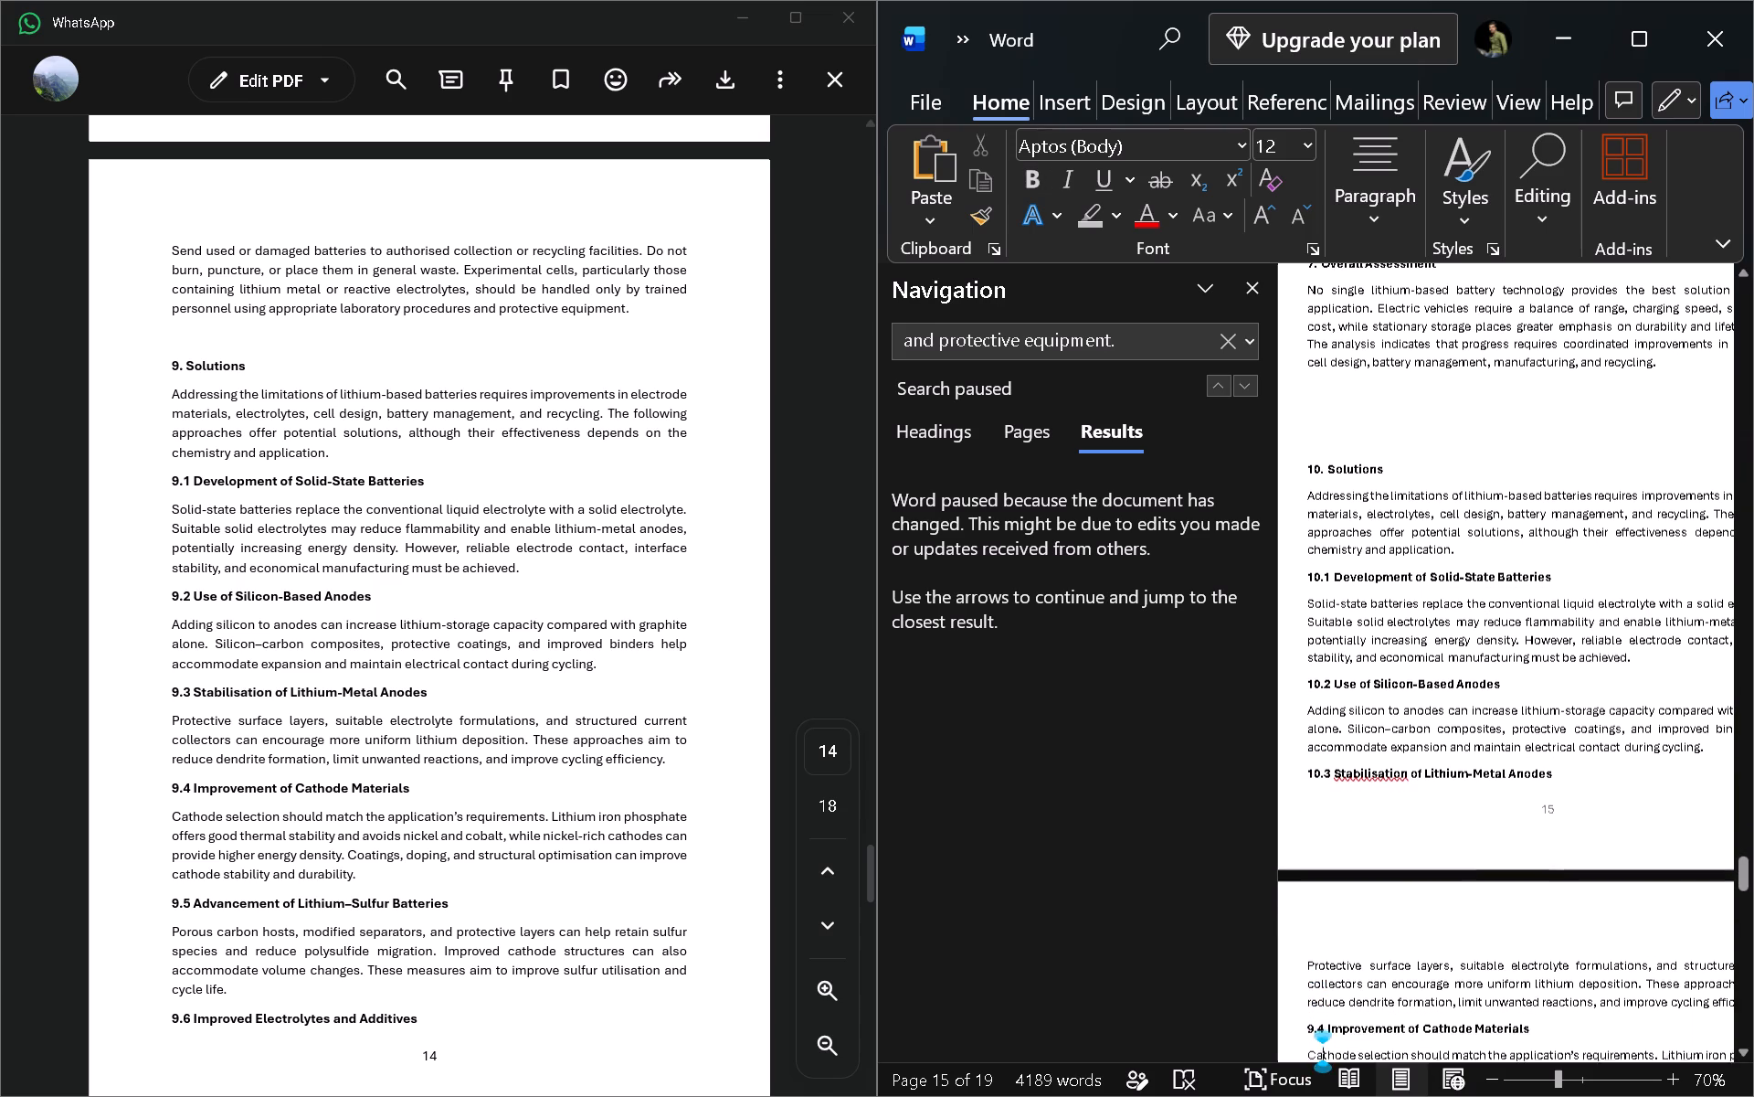
key("Up")
key("Left")
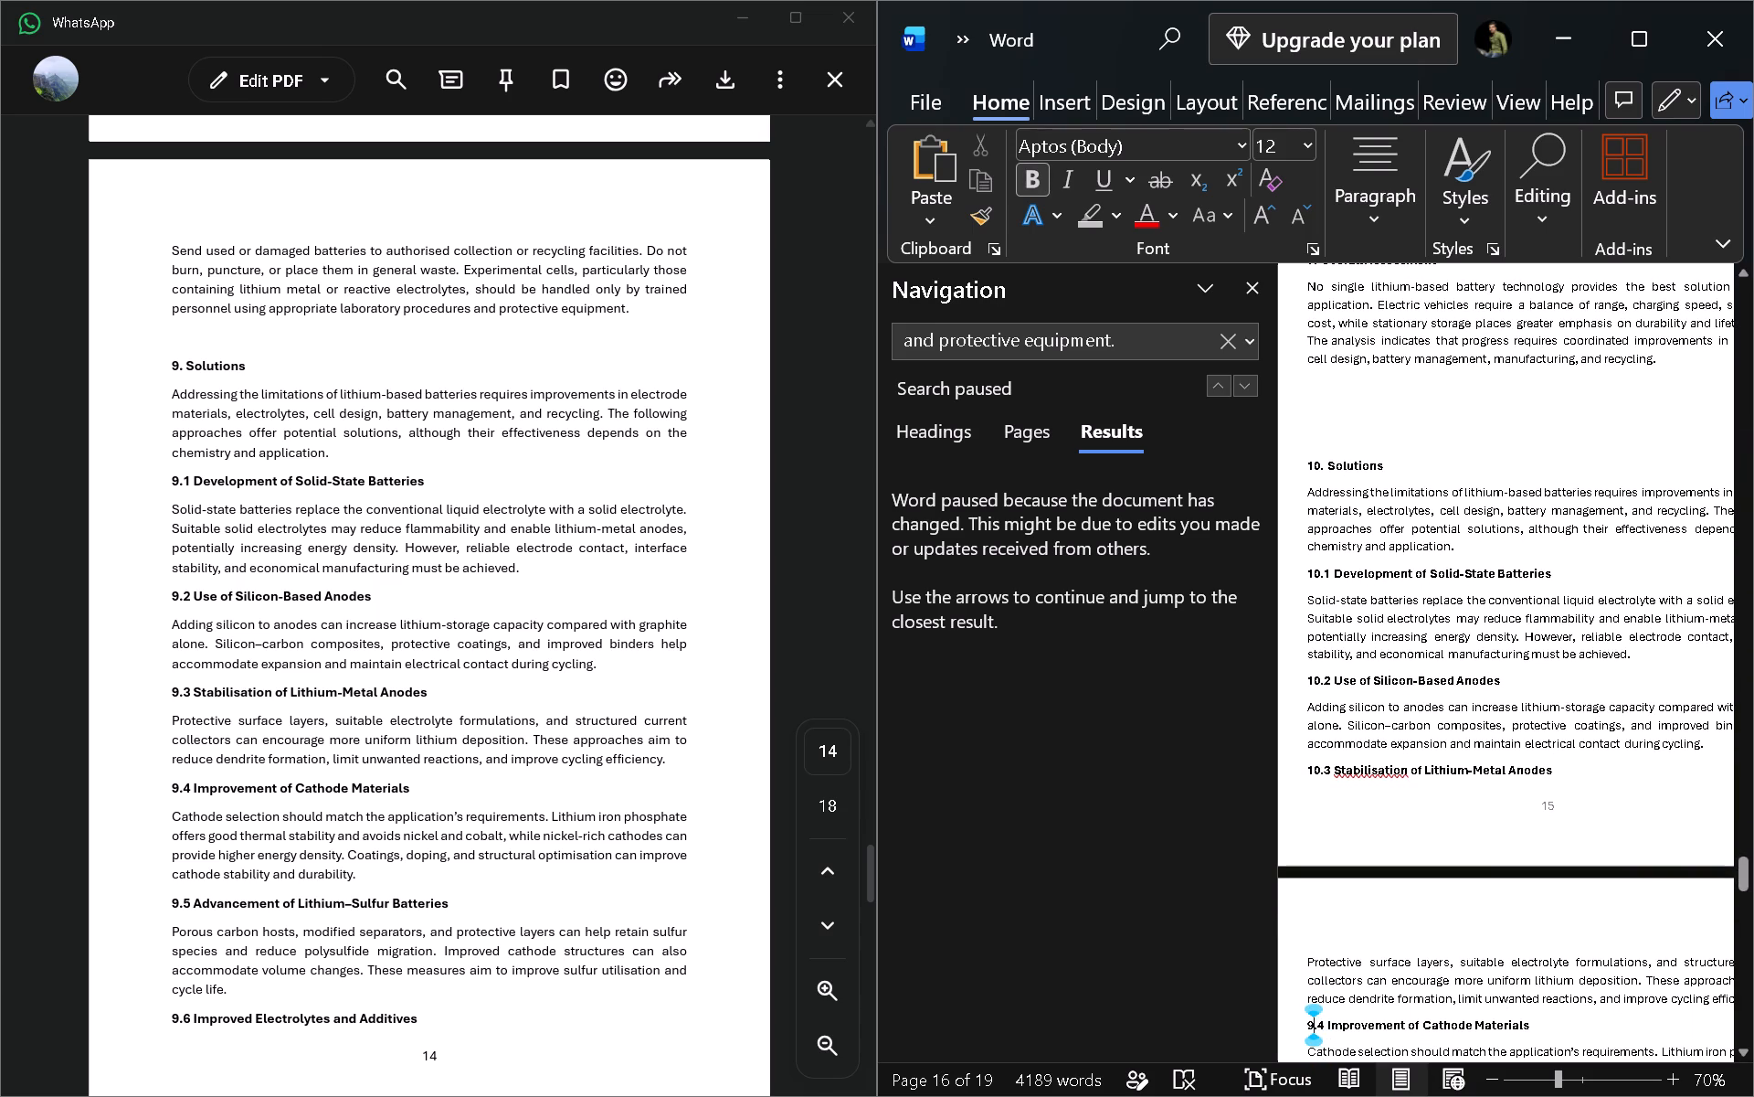
key("BackSpace")
type("10")
Renumber the Advancement of Lithium–Sulfur Batteries heading in the Solutions section as 10.5.
key("Down")
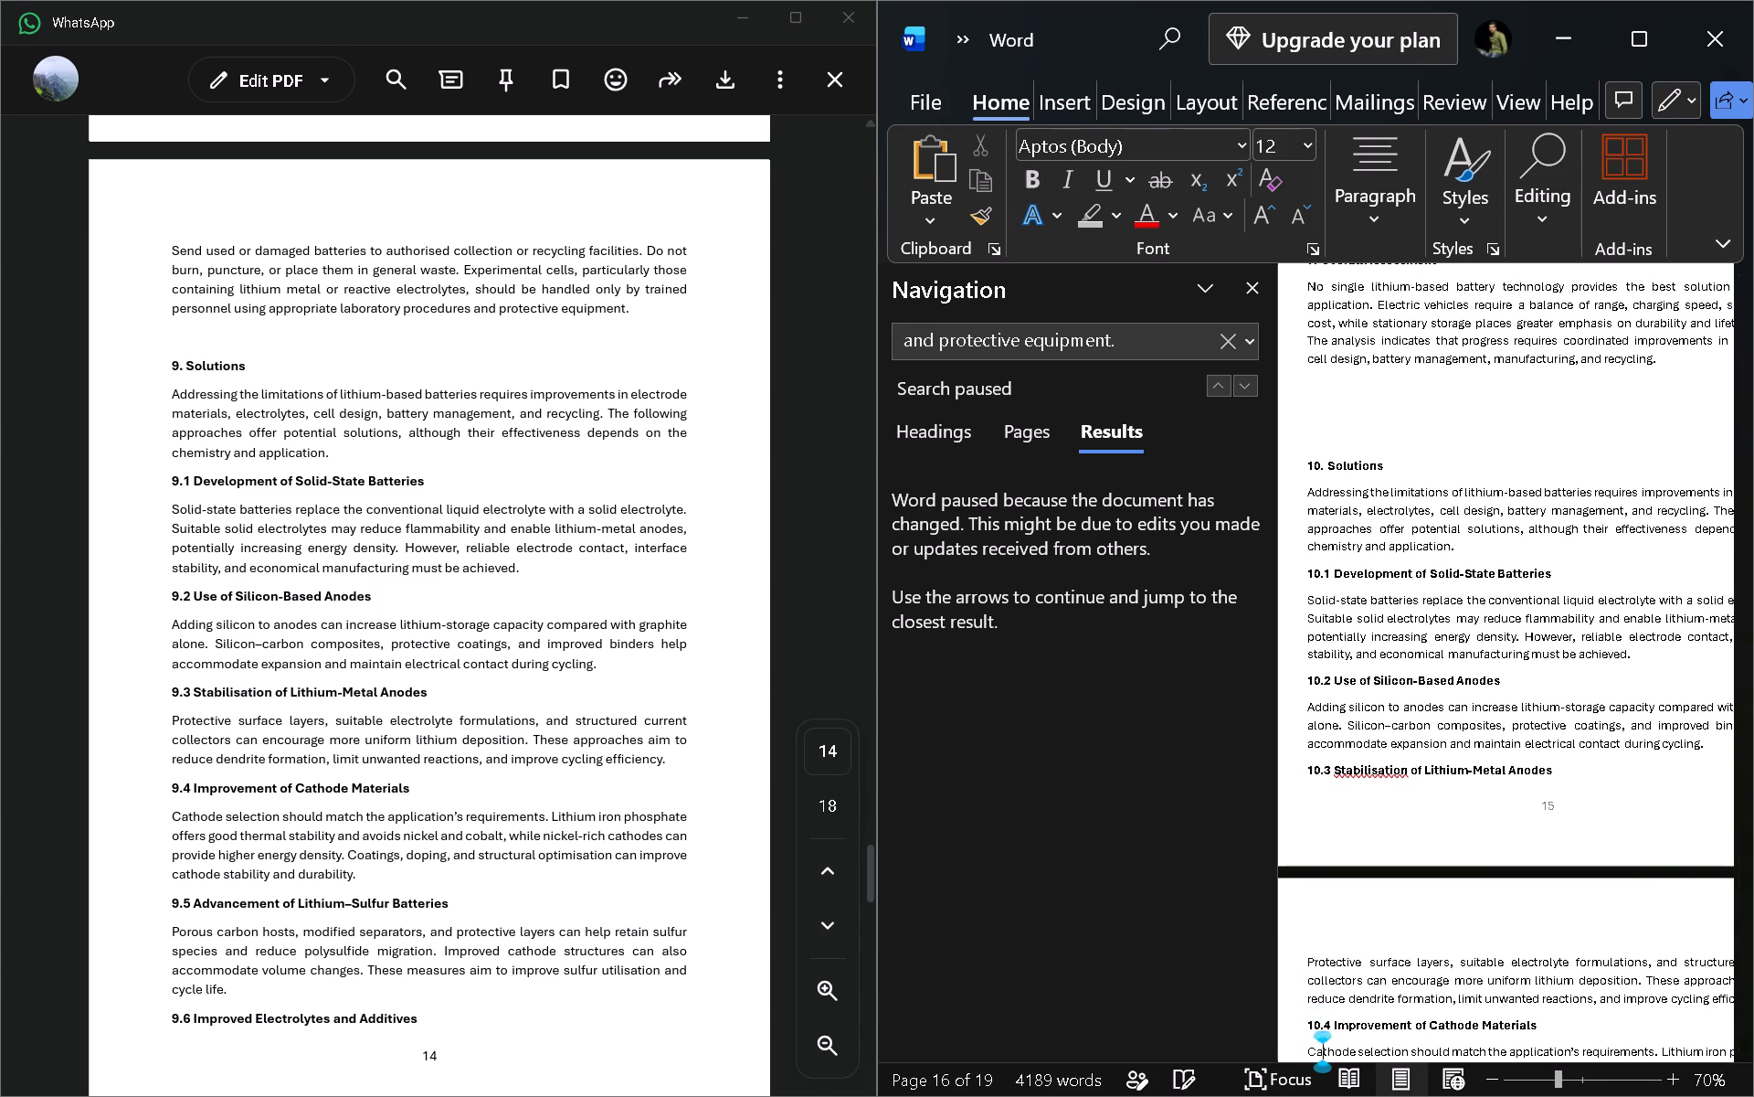
key("Down")
key("Down")
key("Down")
key("Down")
key("Down")
key("Down")
key("Down")
key("Down")
key("Down")
key("Down")
key("Down")
key("Down")
key("Down")
key("Down")
key("Down")
key("Down")
key("Down")
key("Down")
key("Down")
key("Down")
key("Down")
key("Down")
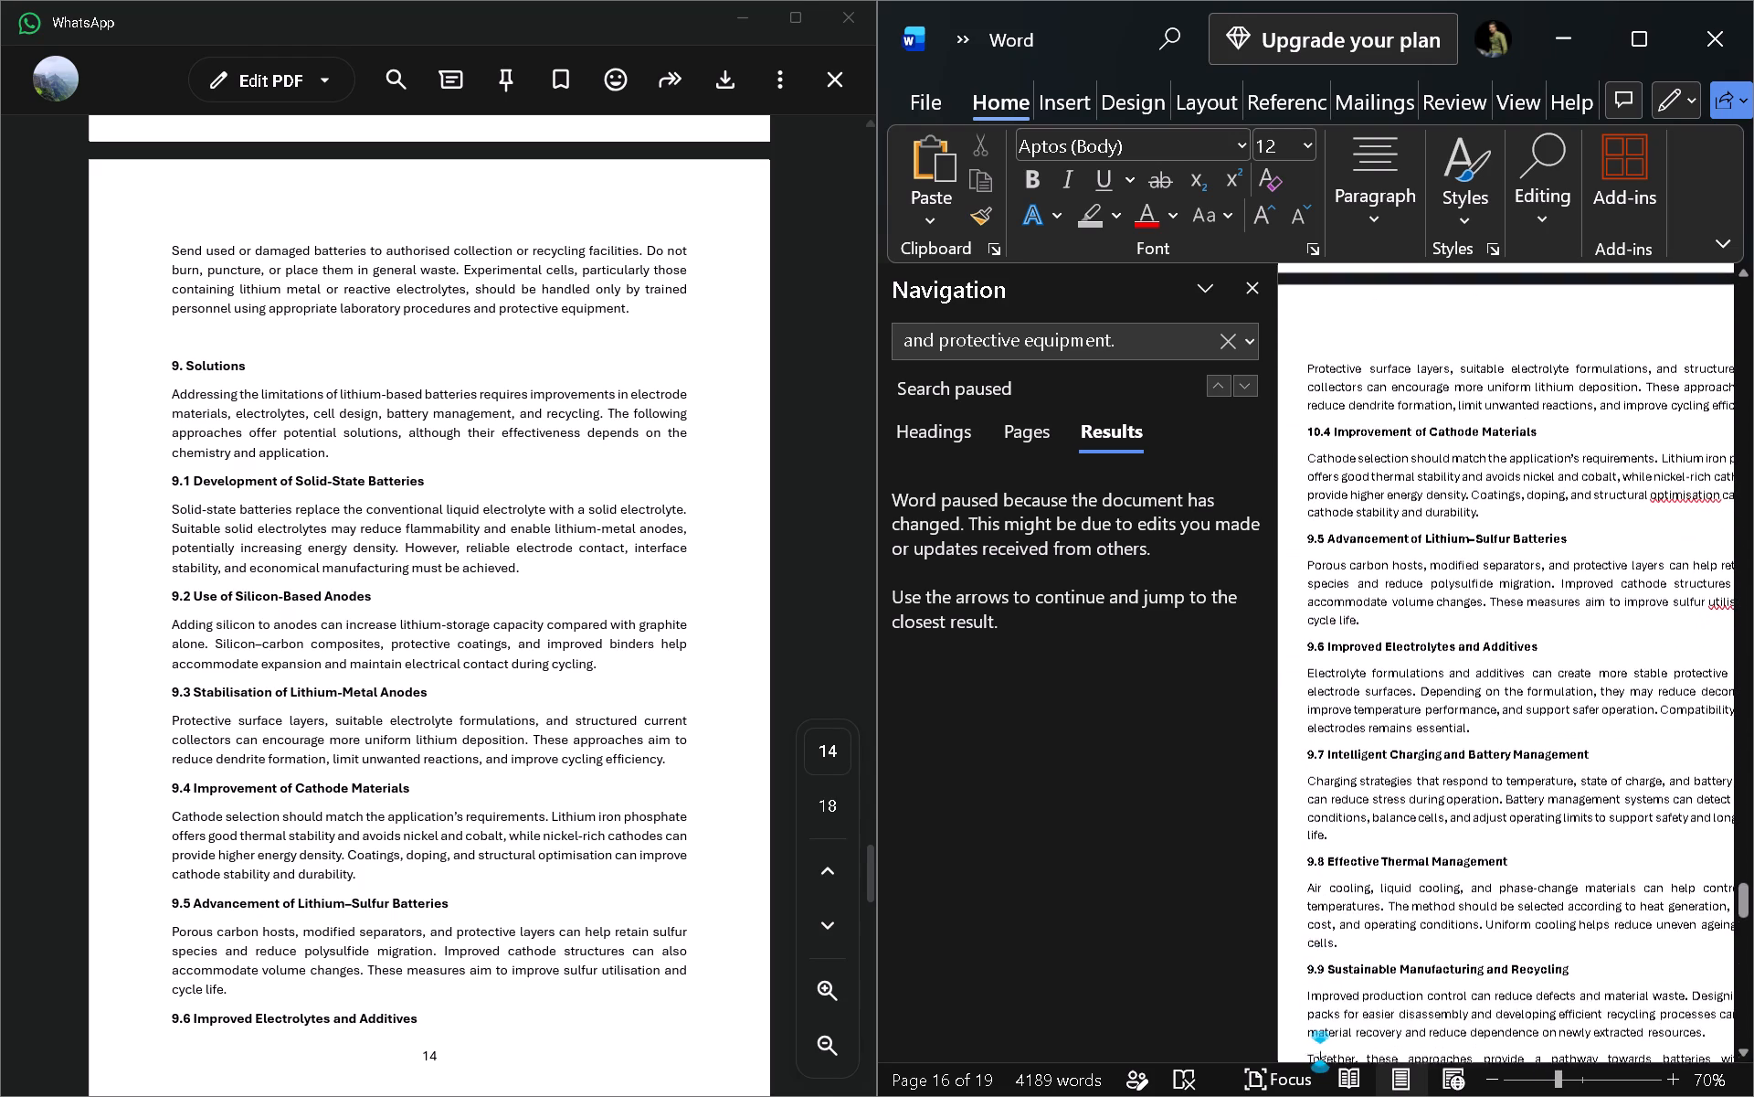
left_click(1318, 529)
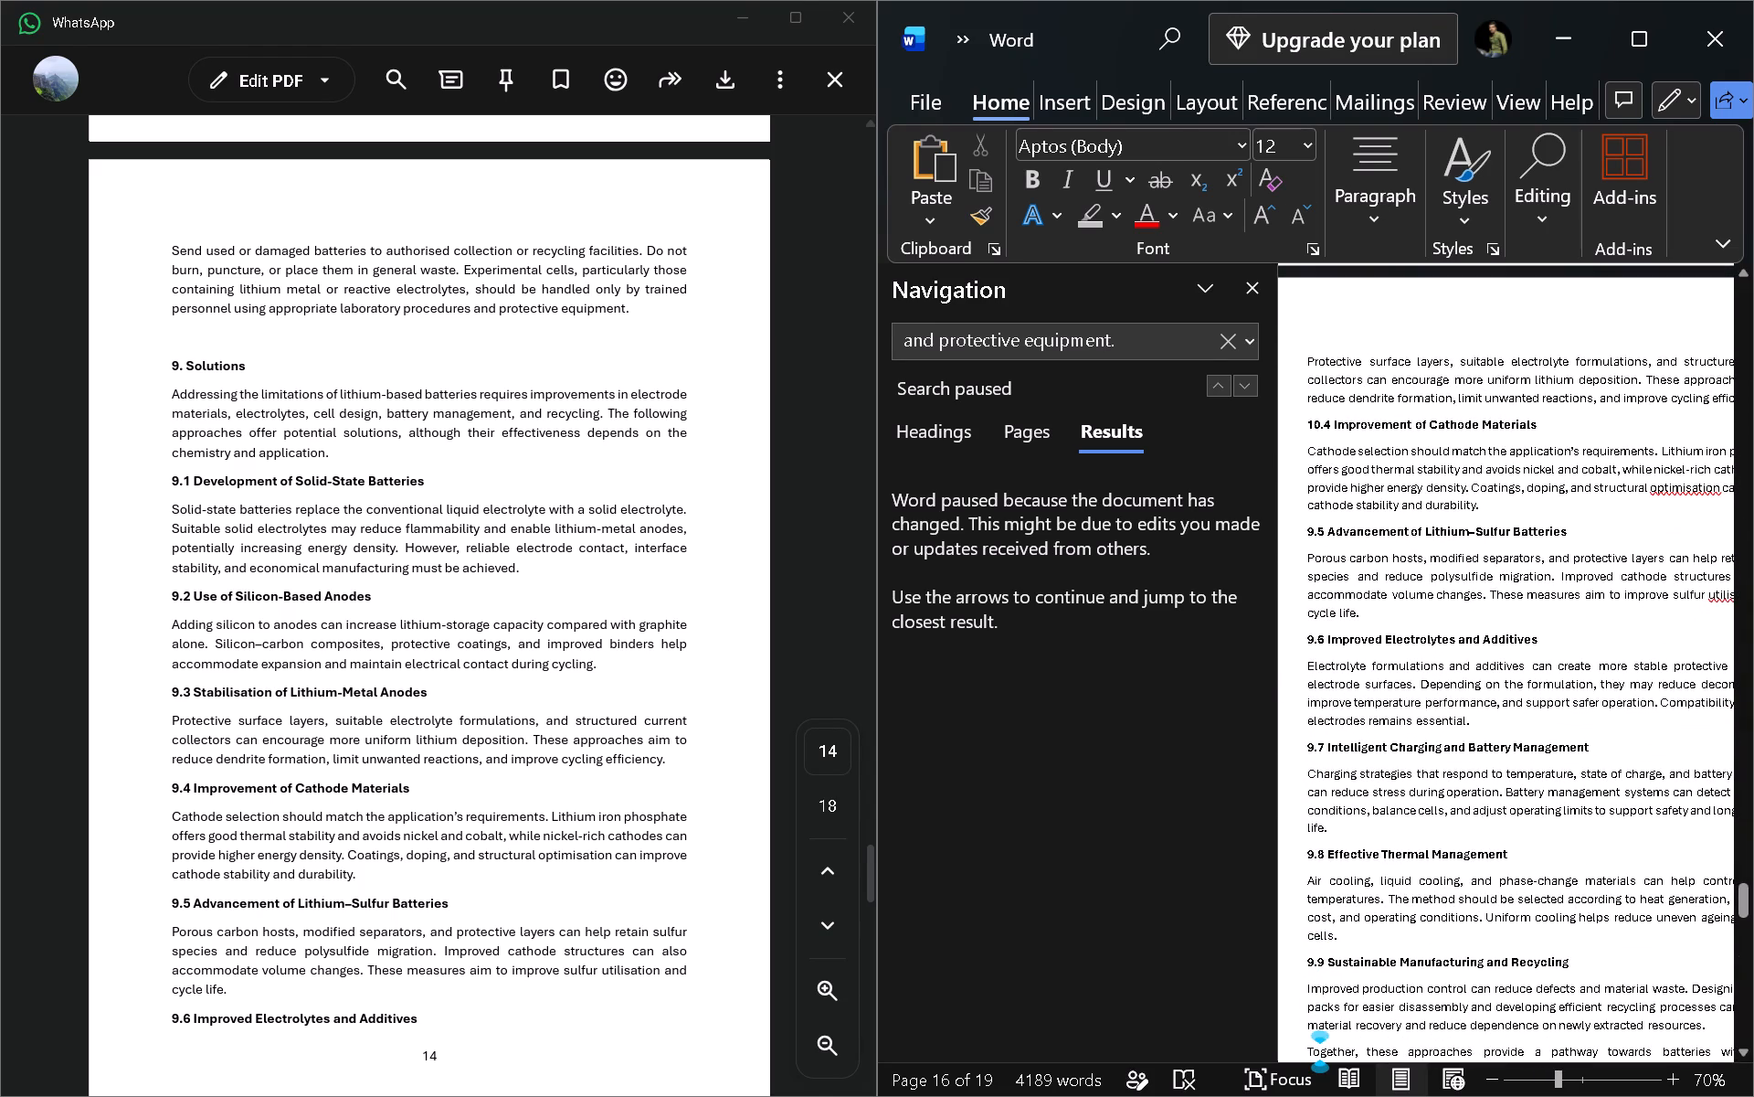
key("Left")
key("BackSpace")
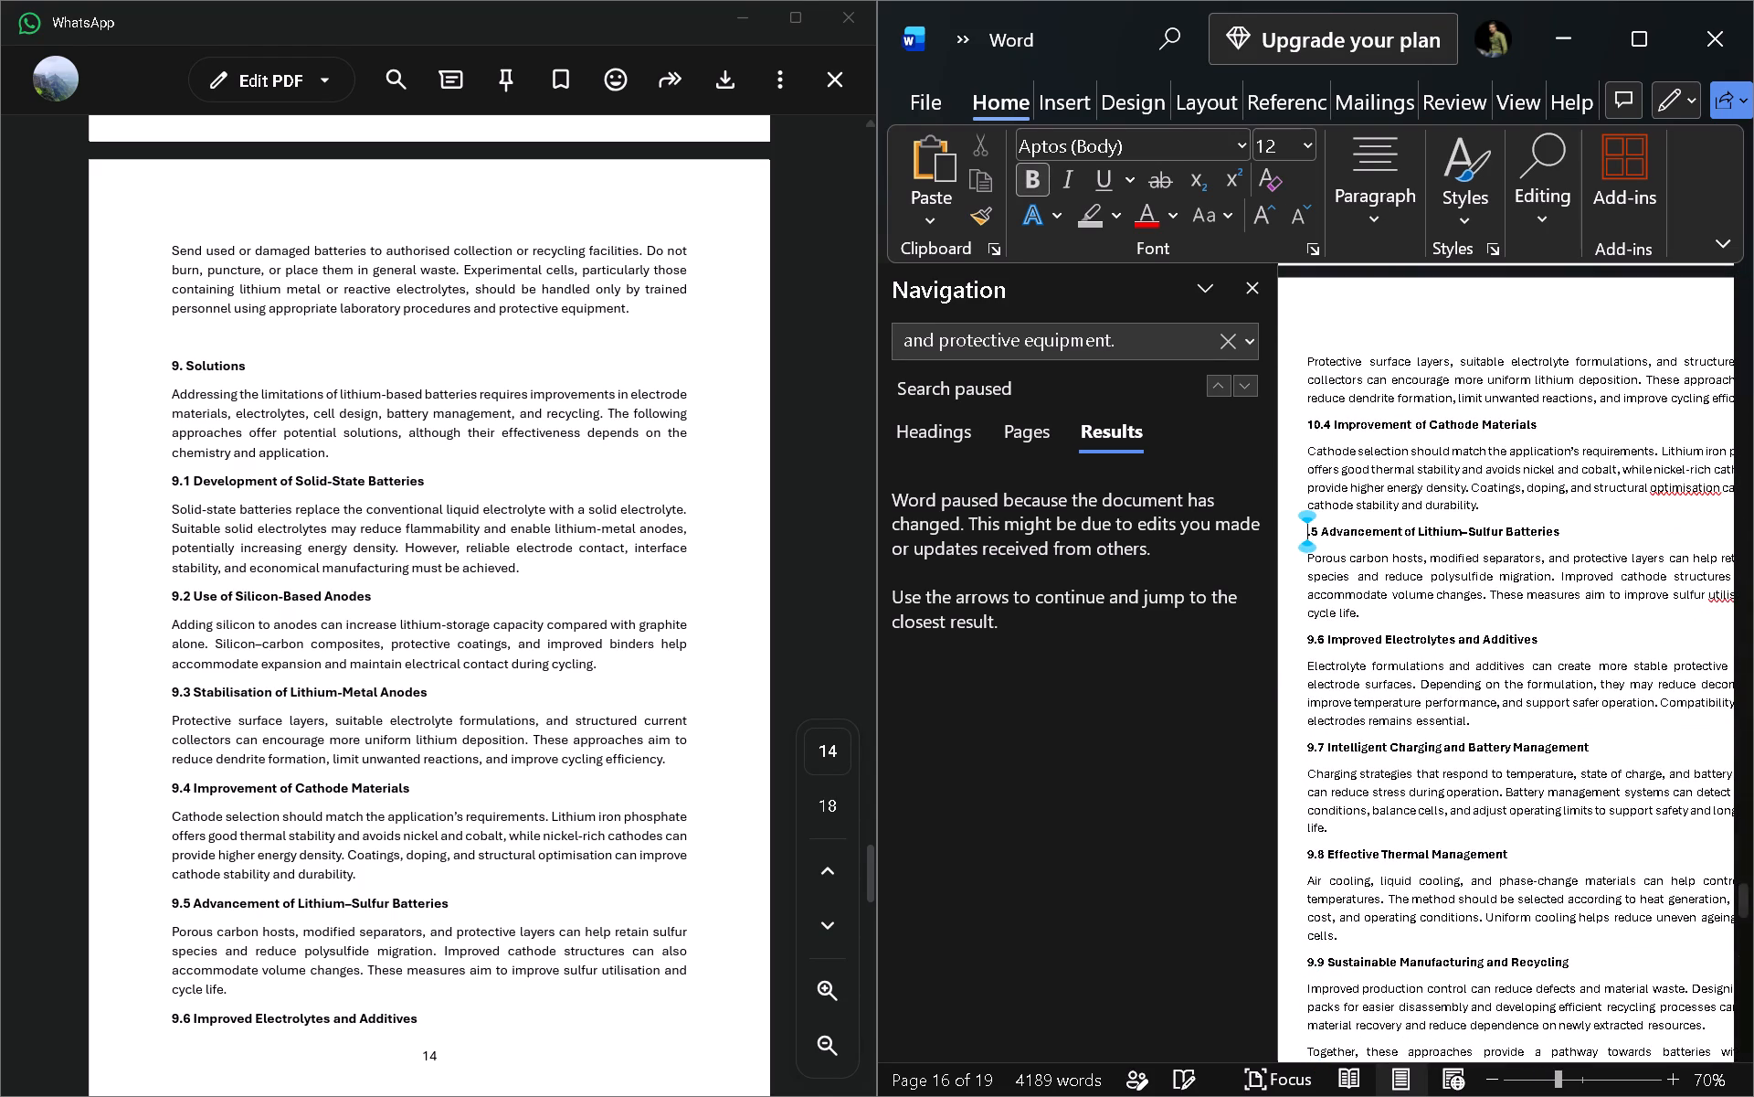
type("10")
Renumber the Improved Electrolytes and Additives heading in the Solutions section as 10.6.
key("Down")
key("Down")
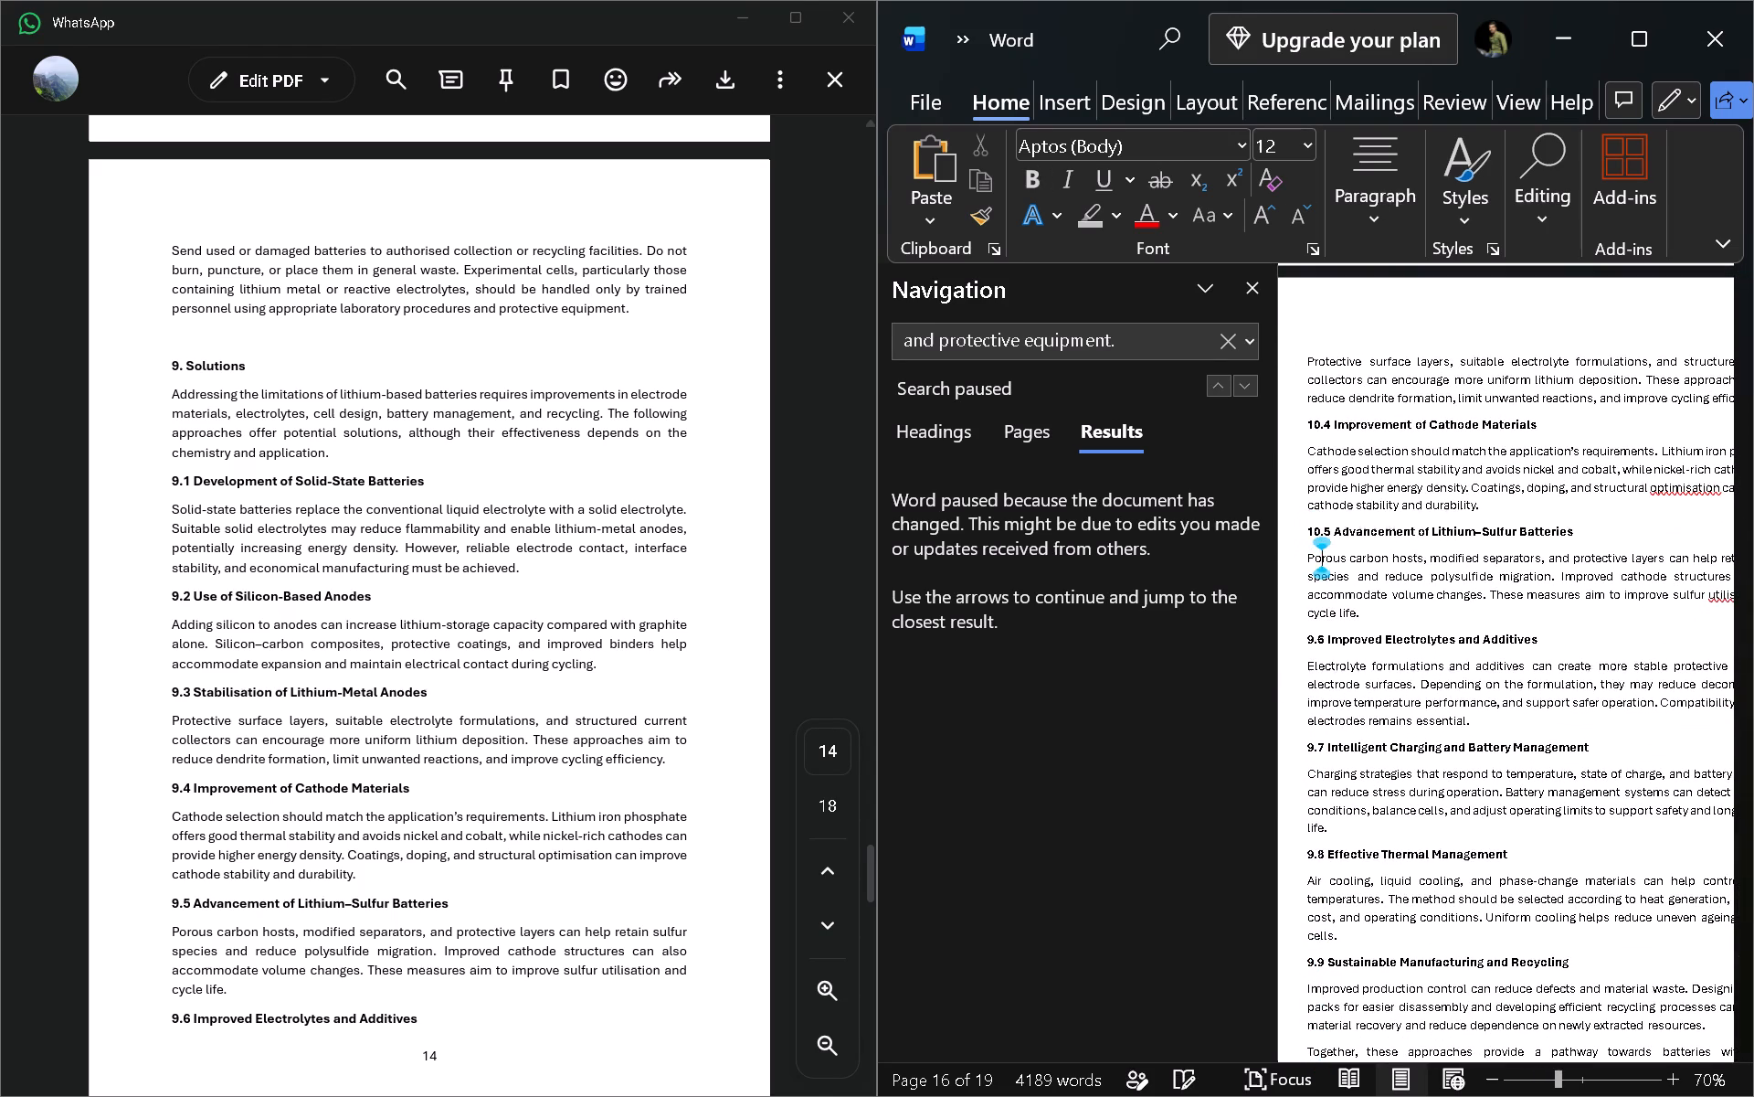
key("Down")
key("Down")
key("Down")
key("Down")
key("Up")
key("Left")
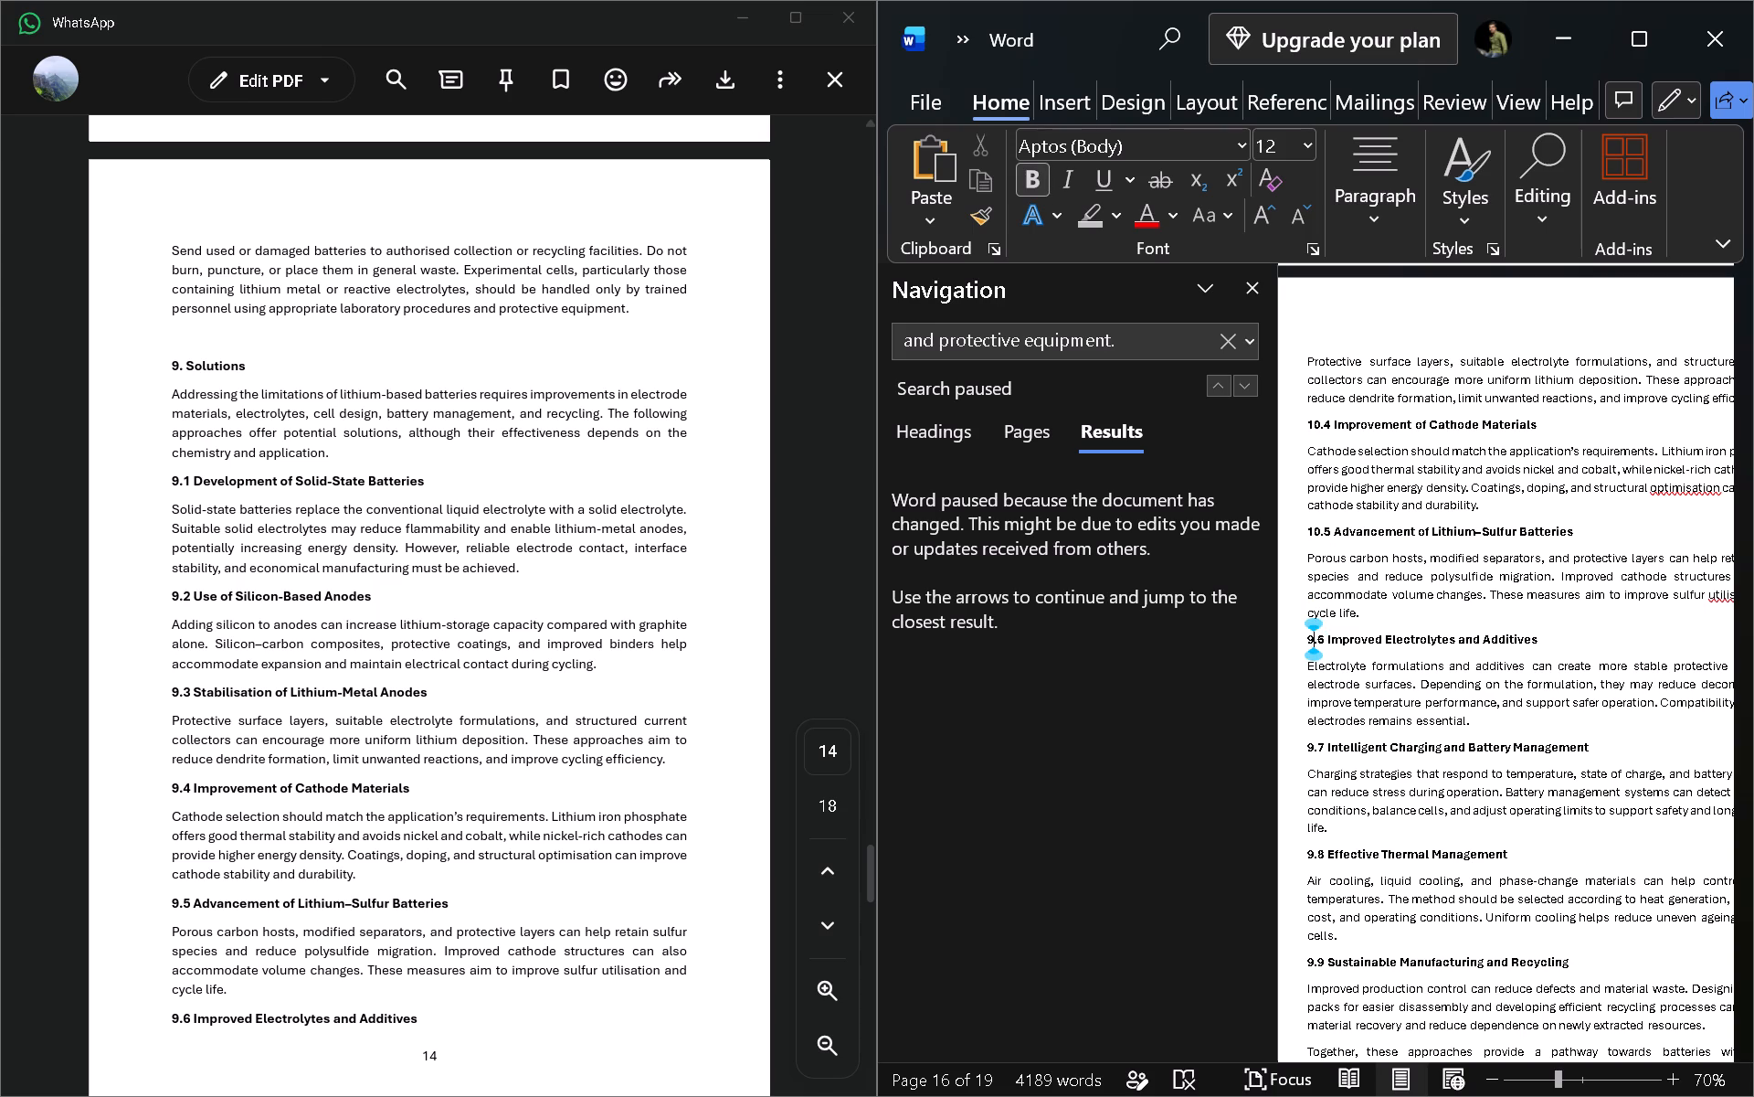
key("BackSpace")
type("10")
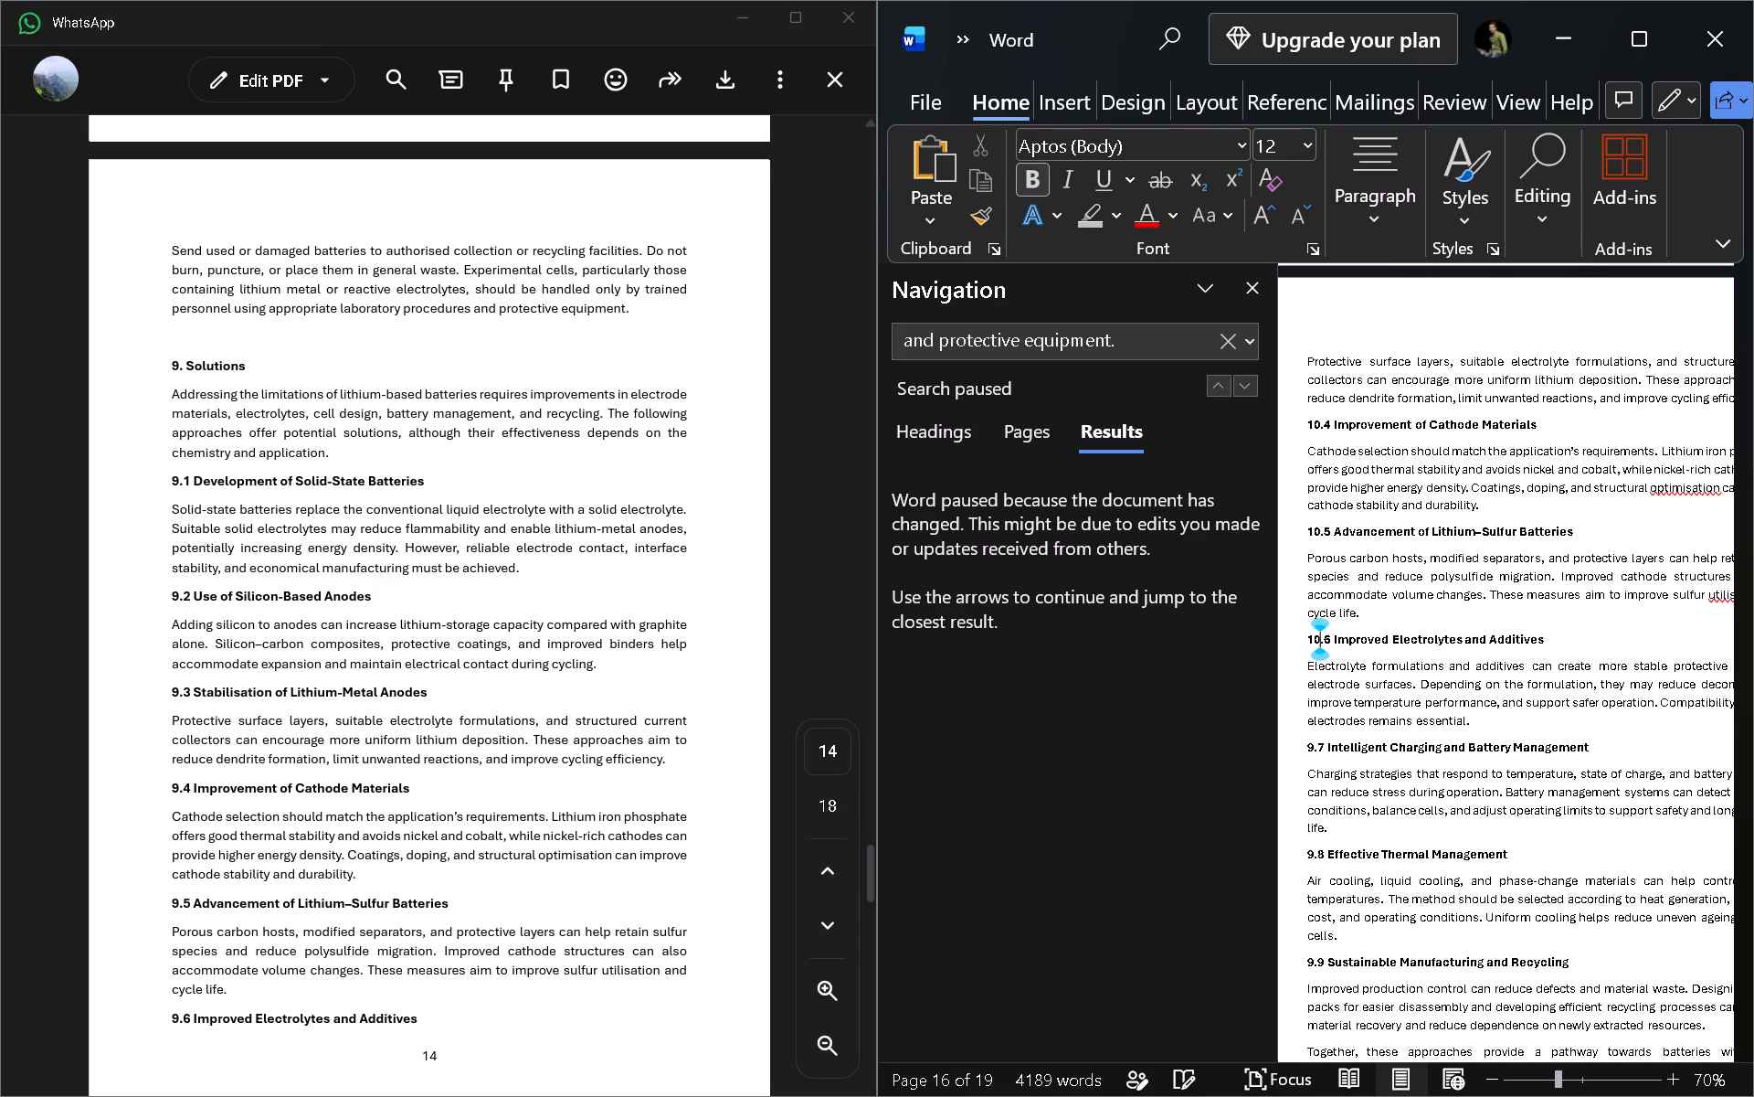
Renumber the Intelligent Charging and Battery Management heading in the Solutions section as 10.7.
key("Down")
key("Down")
key("Down")
key("Down")
key("Down")
key("Left")
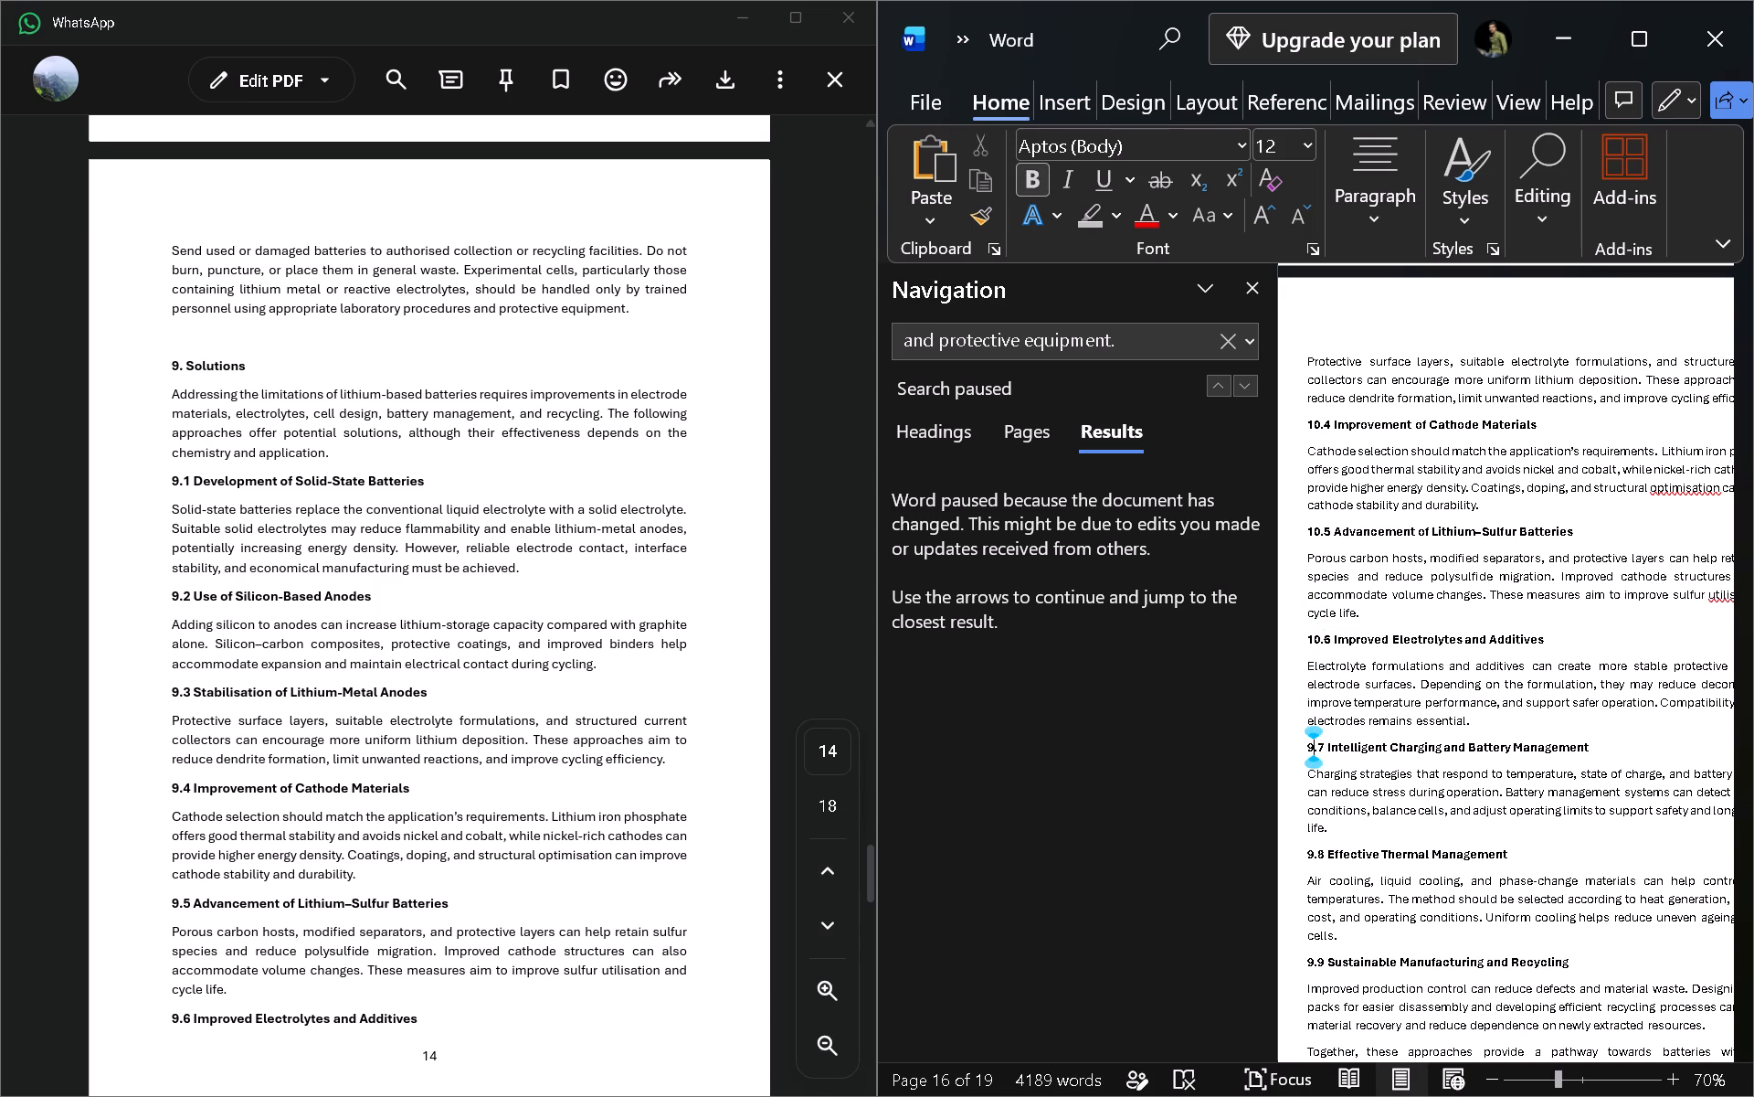
key("BackSpace")
type("10")
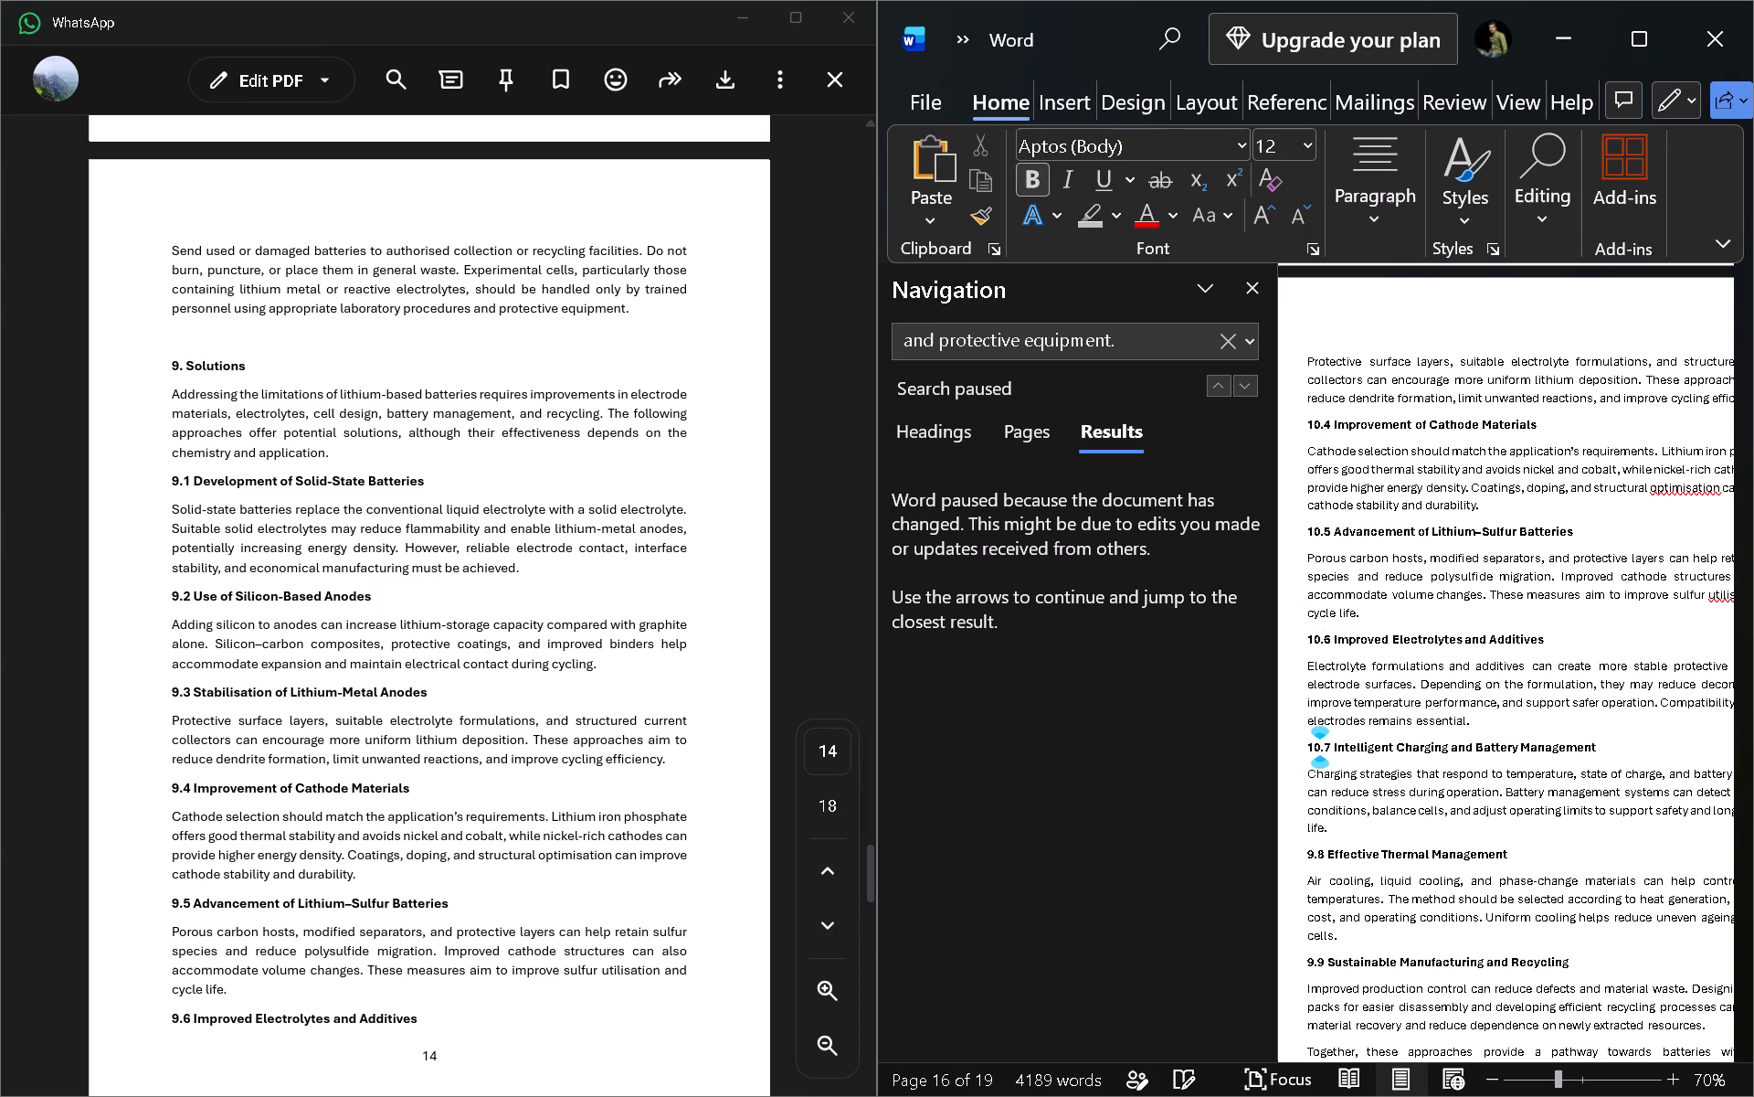
Renumber the Effective Thermal Management heading in the Solutions section as 10.8.
key("Down")
key("Down")
key("Down")
key("Down")
key("Down")
key("Left")
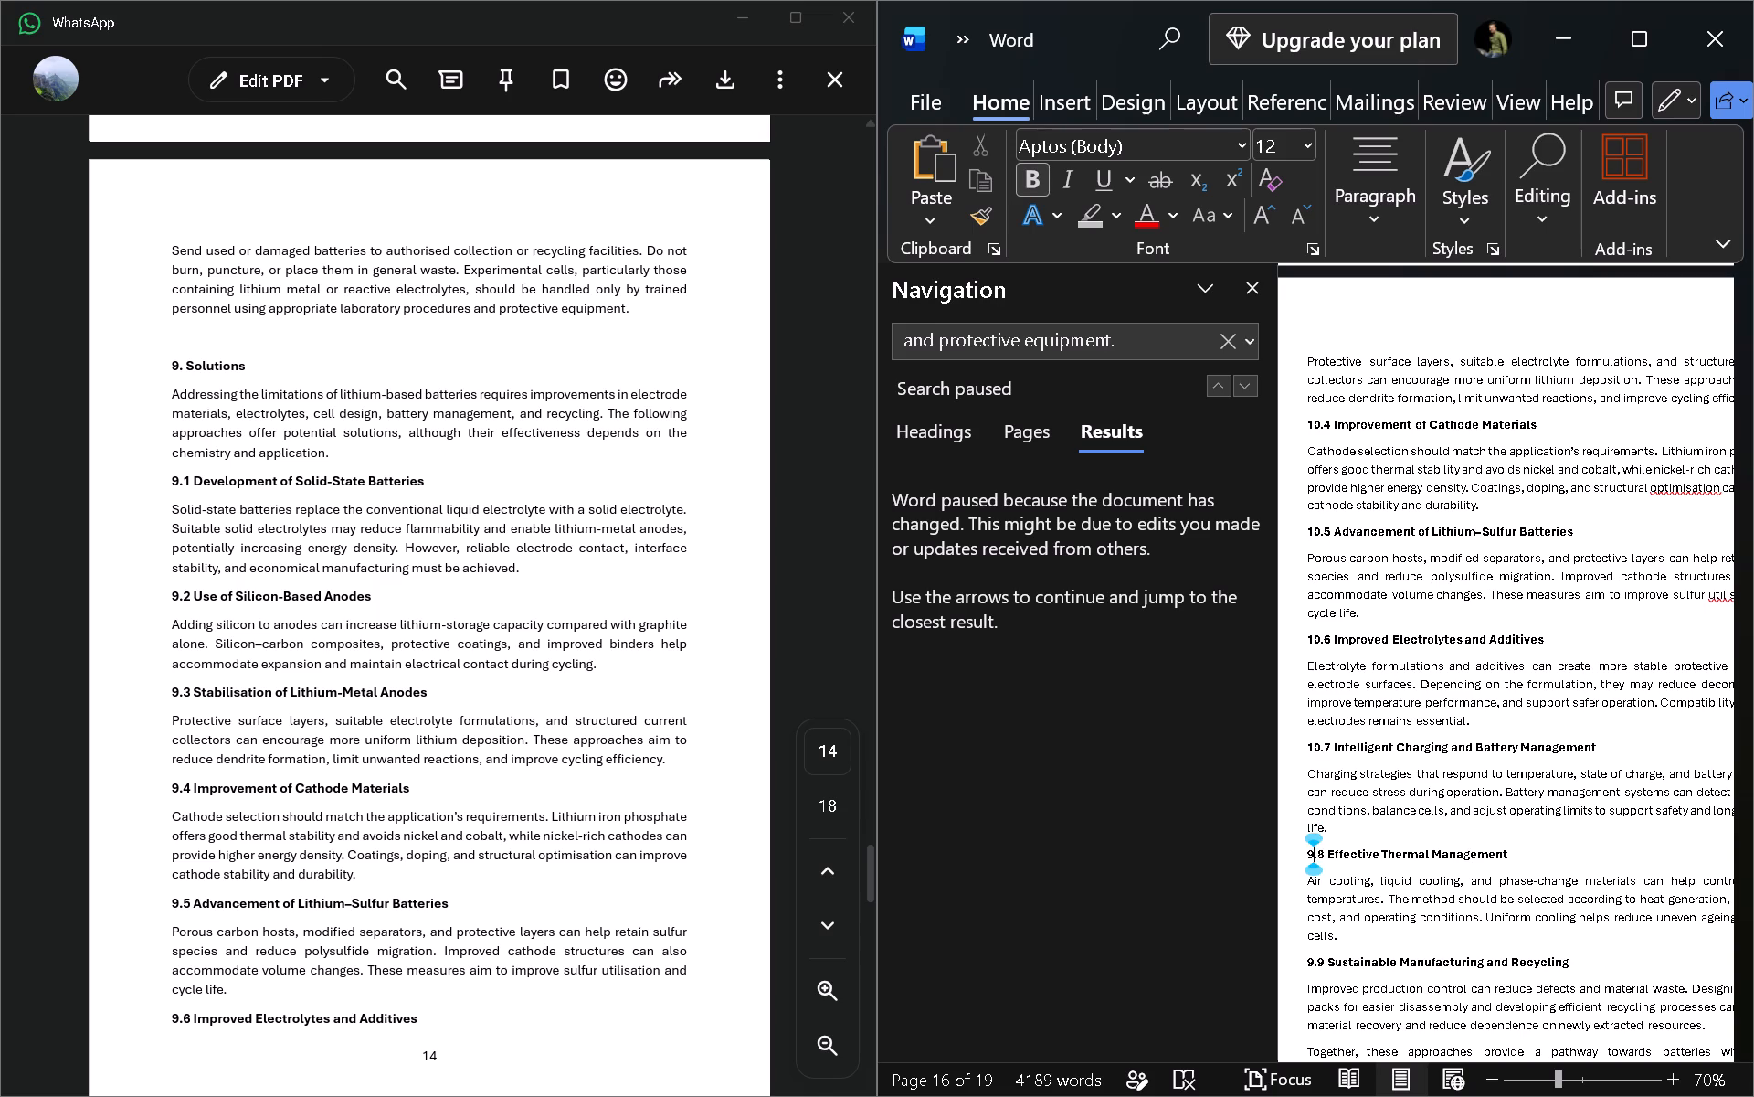
key("BackSpace")
type("10")
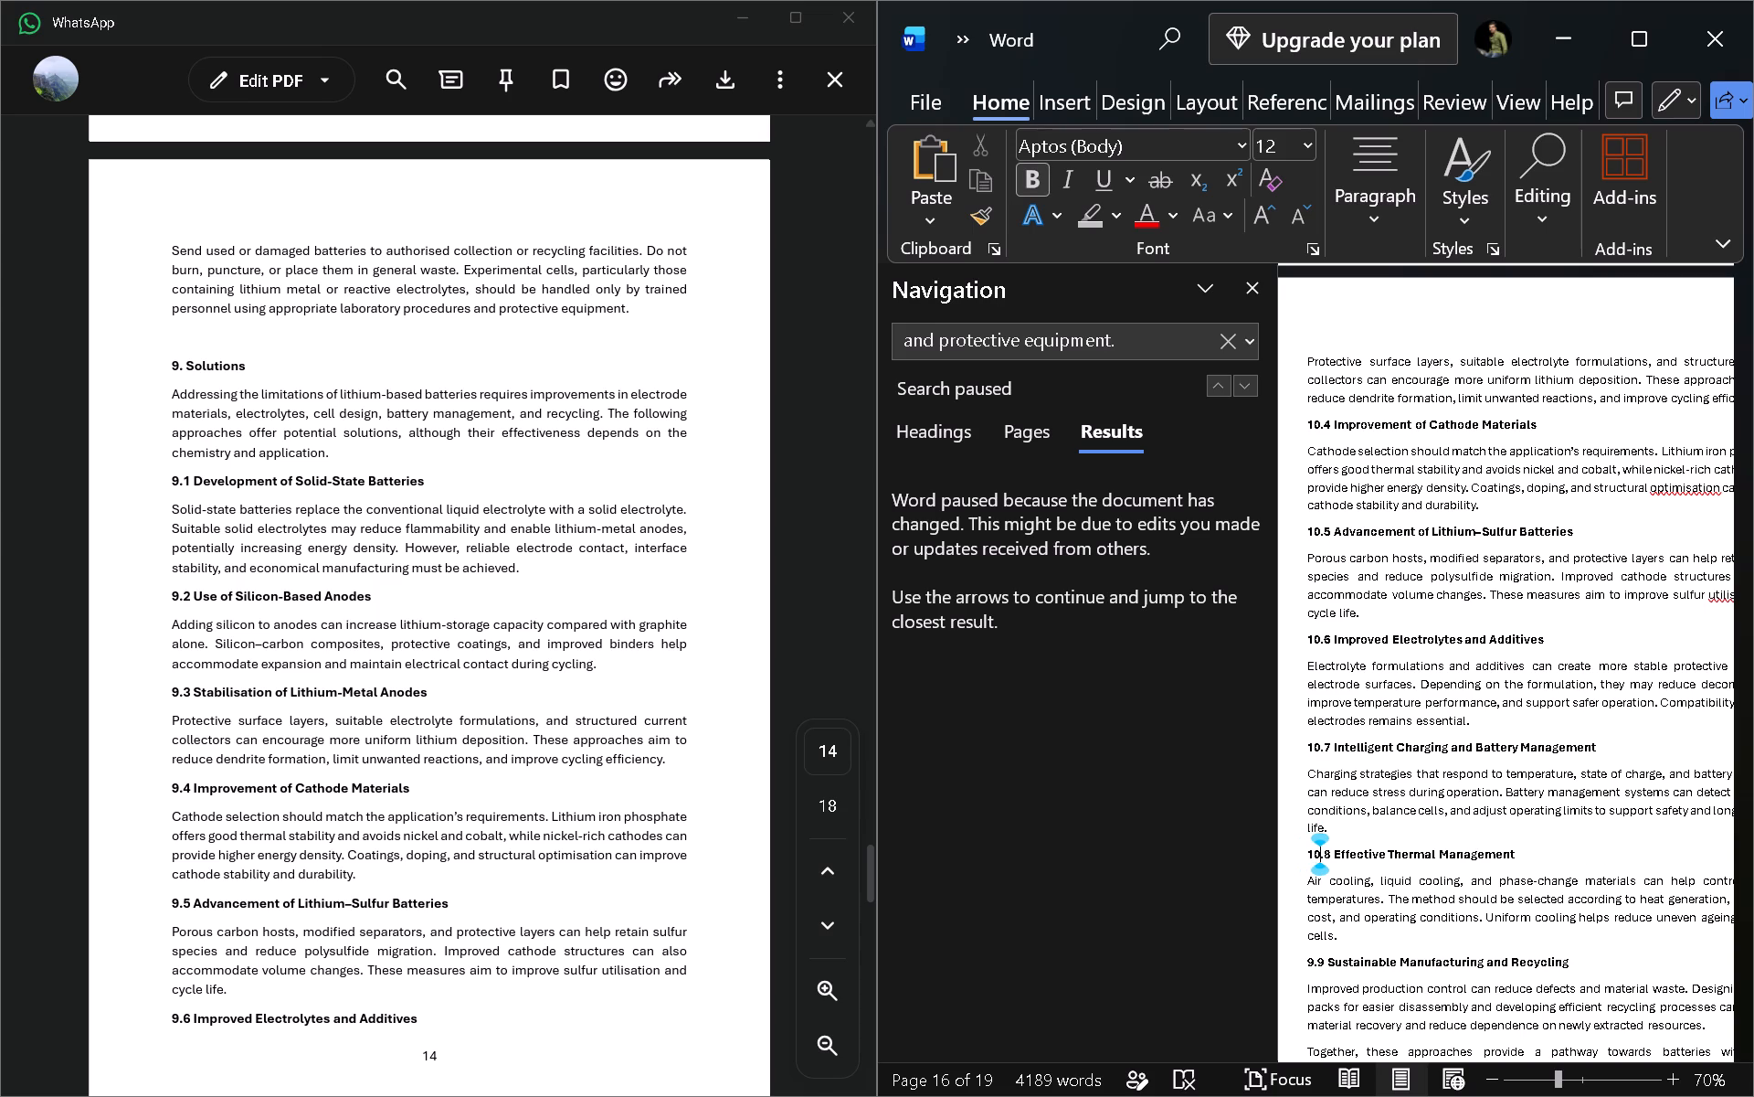
Renumber the Sustainable Manufacturing and Recycling heading in the Solutions section as 10.9.
key("Down")
key("Down")
key("Down")
key("Down")
key("Down")
key("Left")
key("BackSpace")
type("1o")
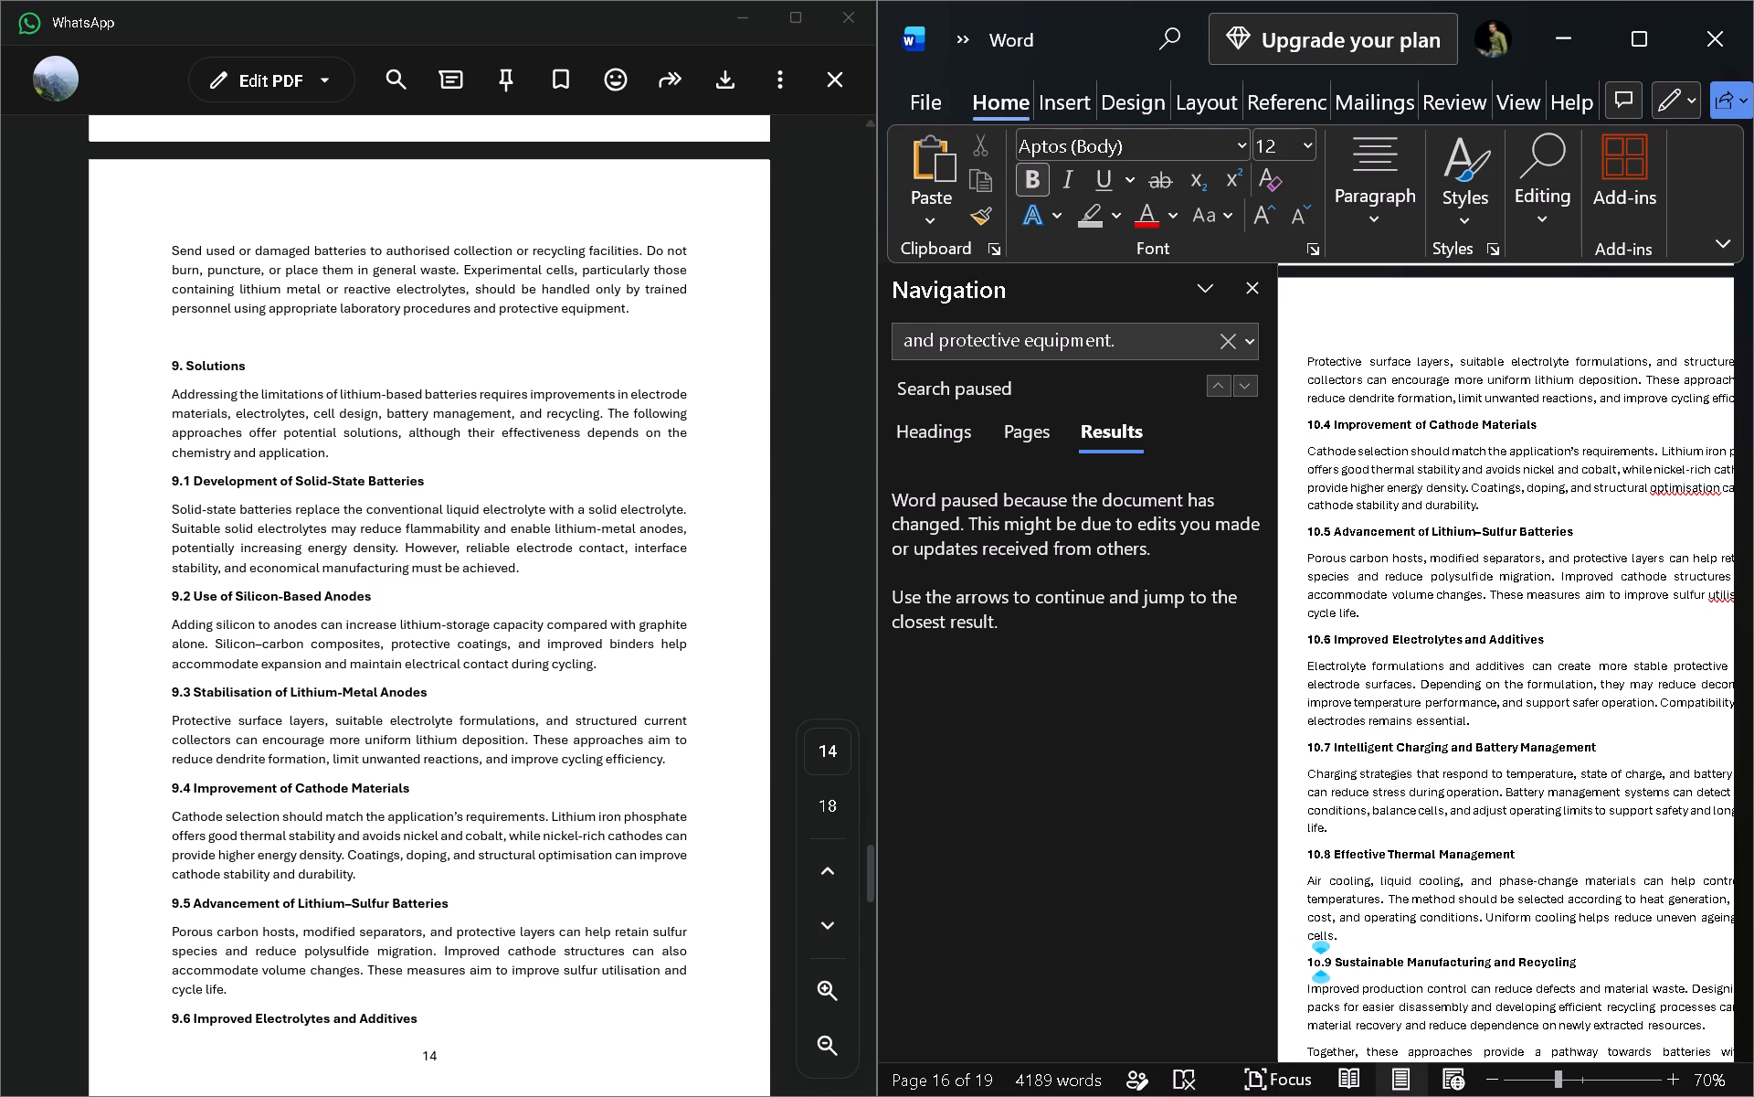
key("BackSpace")
key("0")
Renumber the main Applications section heading, which follows the Solutions section, as 11.
scroll(1434, 733, "down", 5)
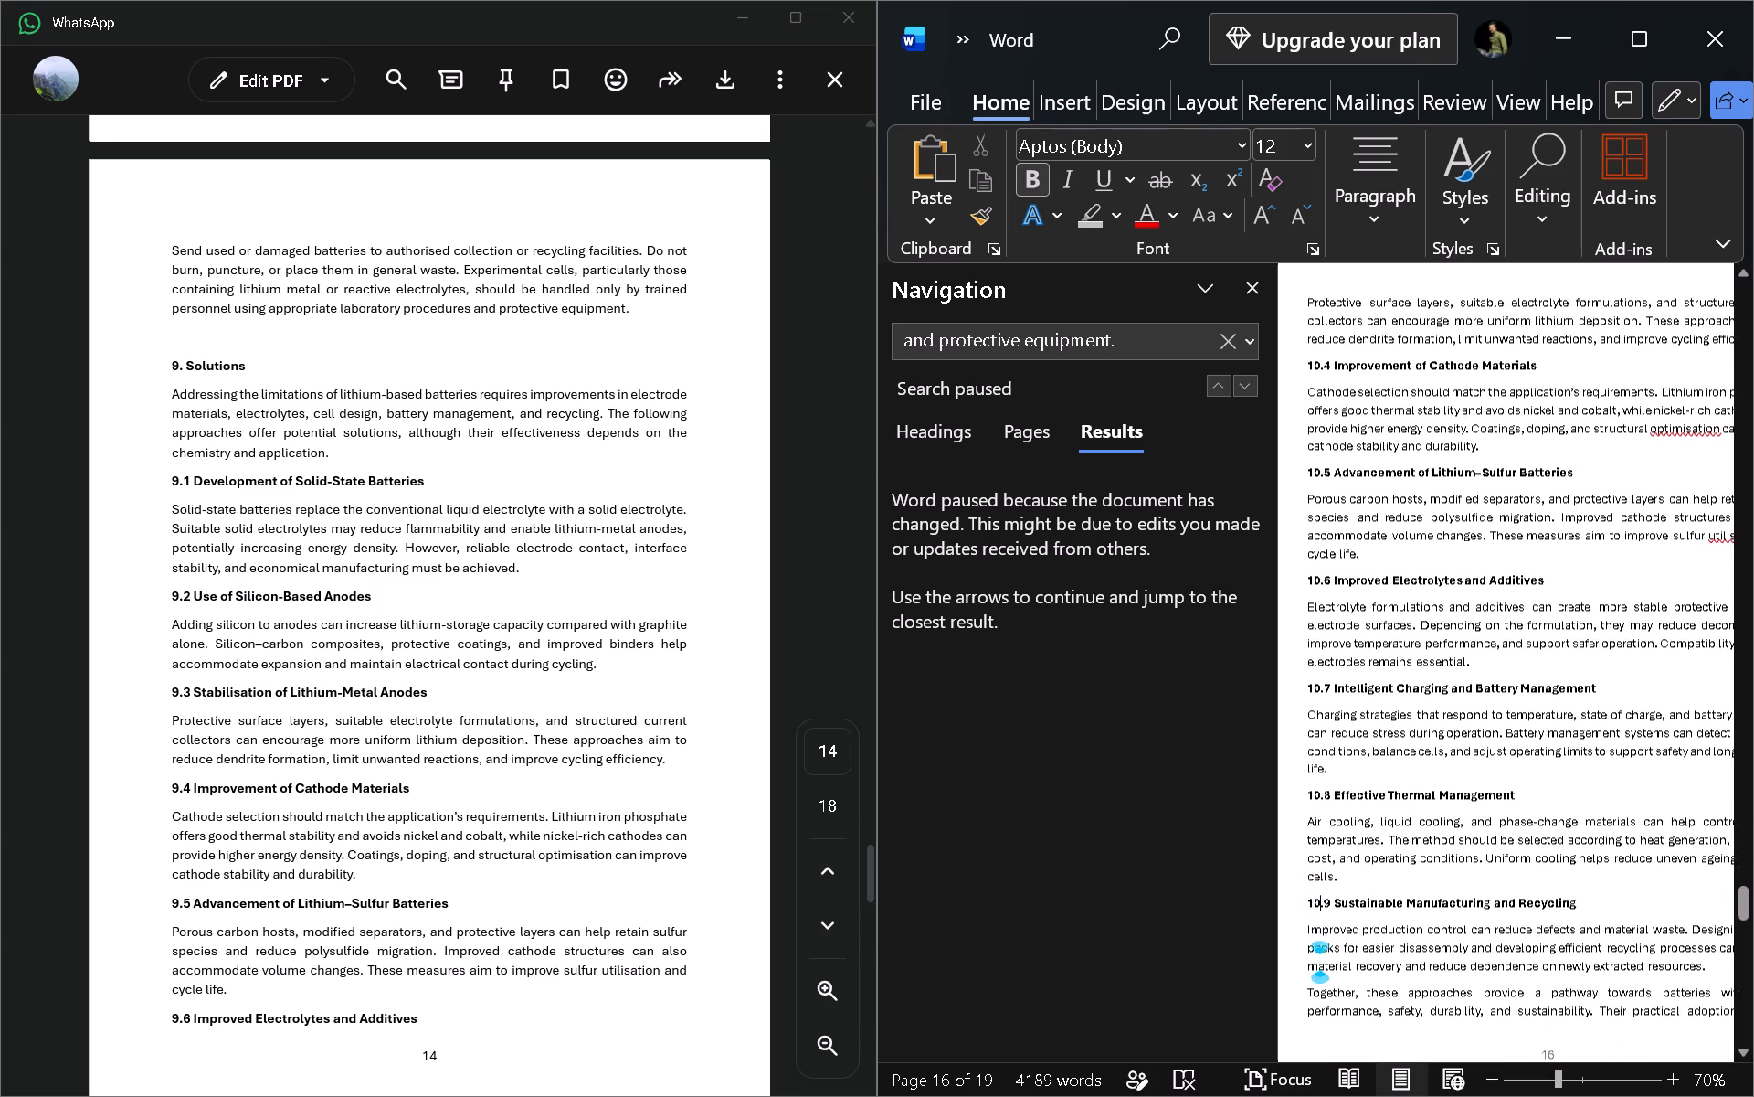
scroll(1434, 733, "down", 20)
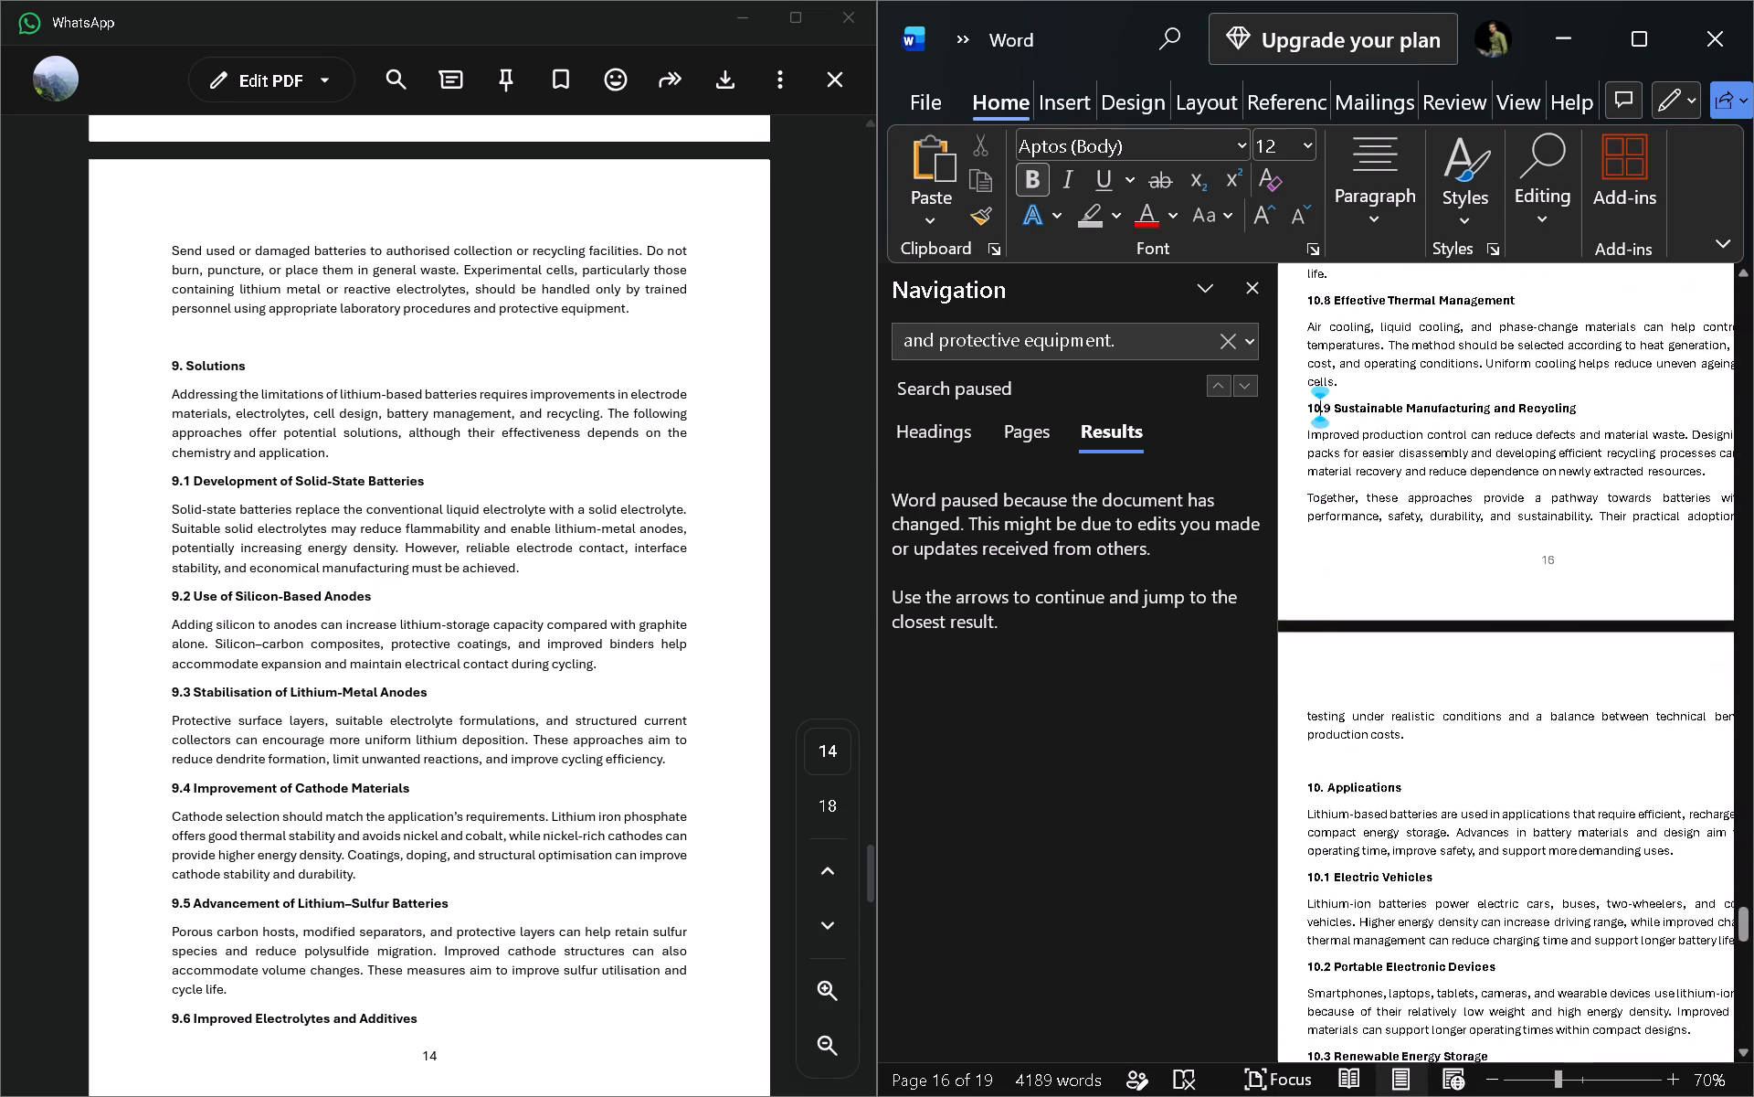
left_click(1315, 784)
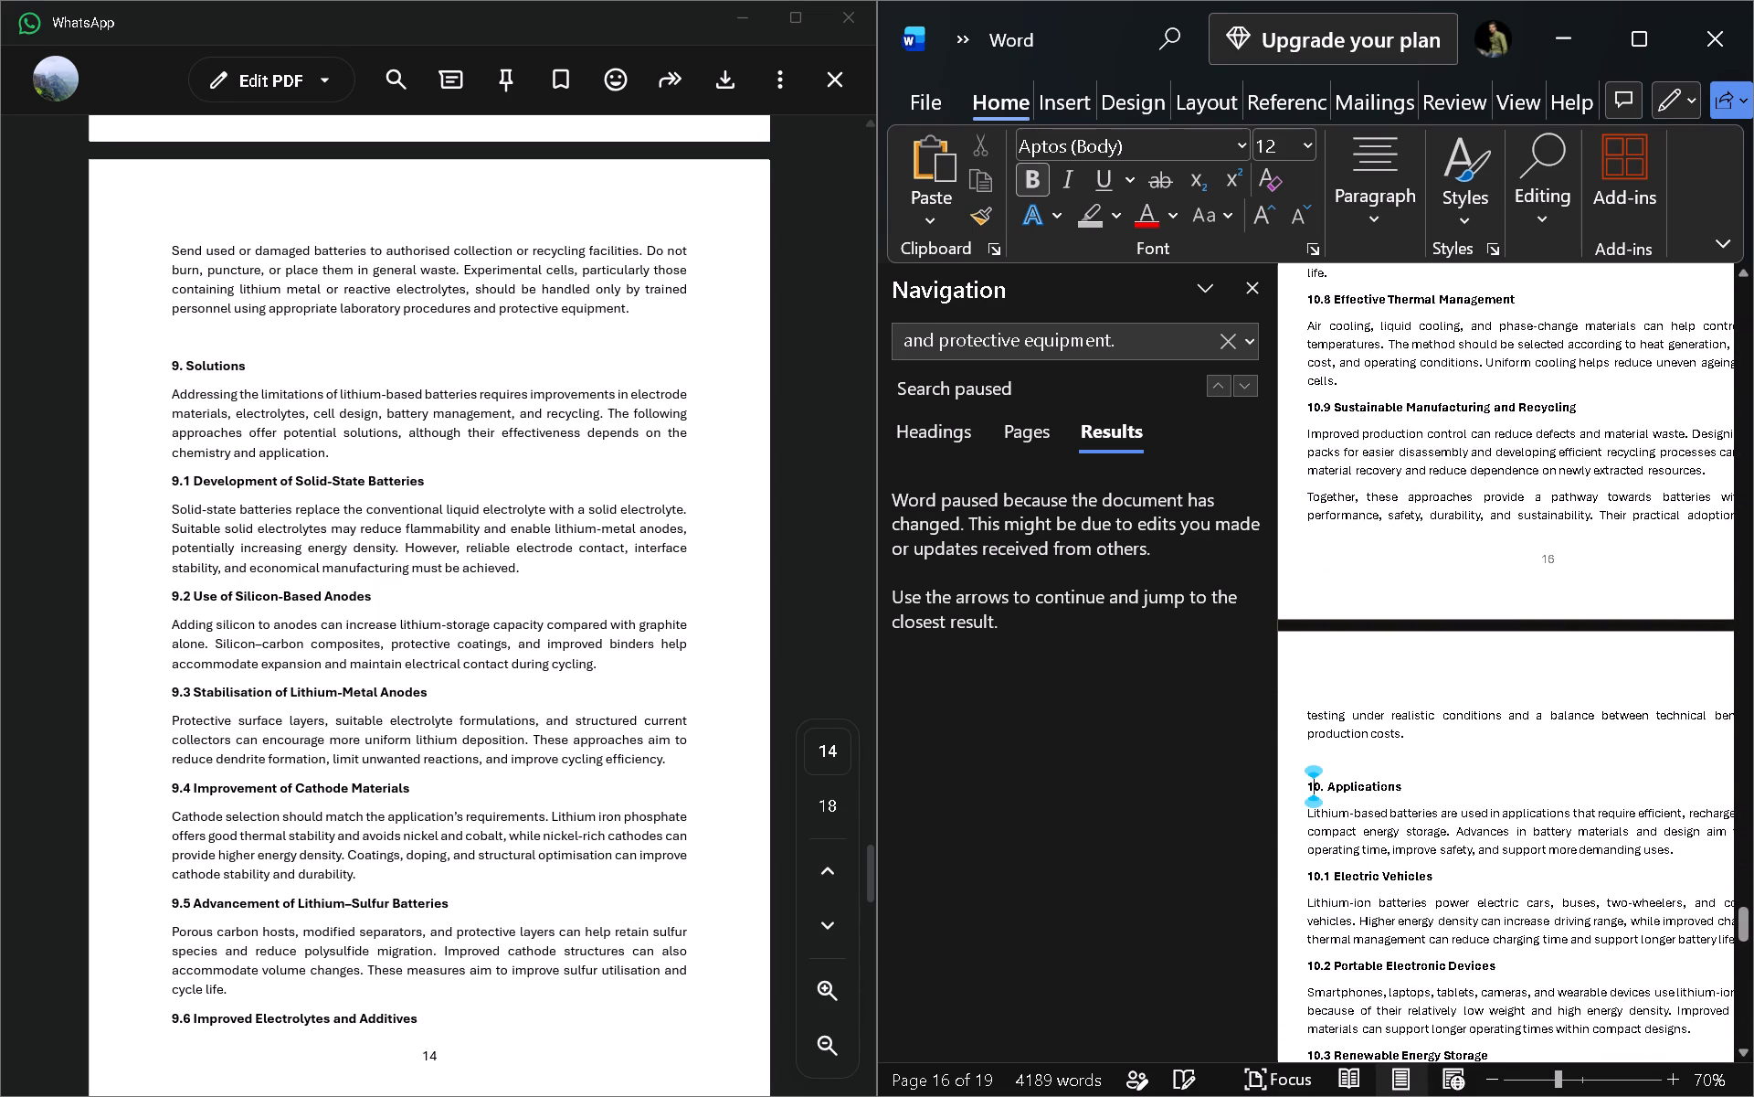
left_click(1316, 786)
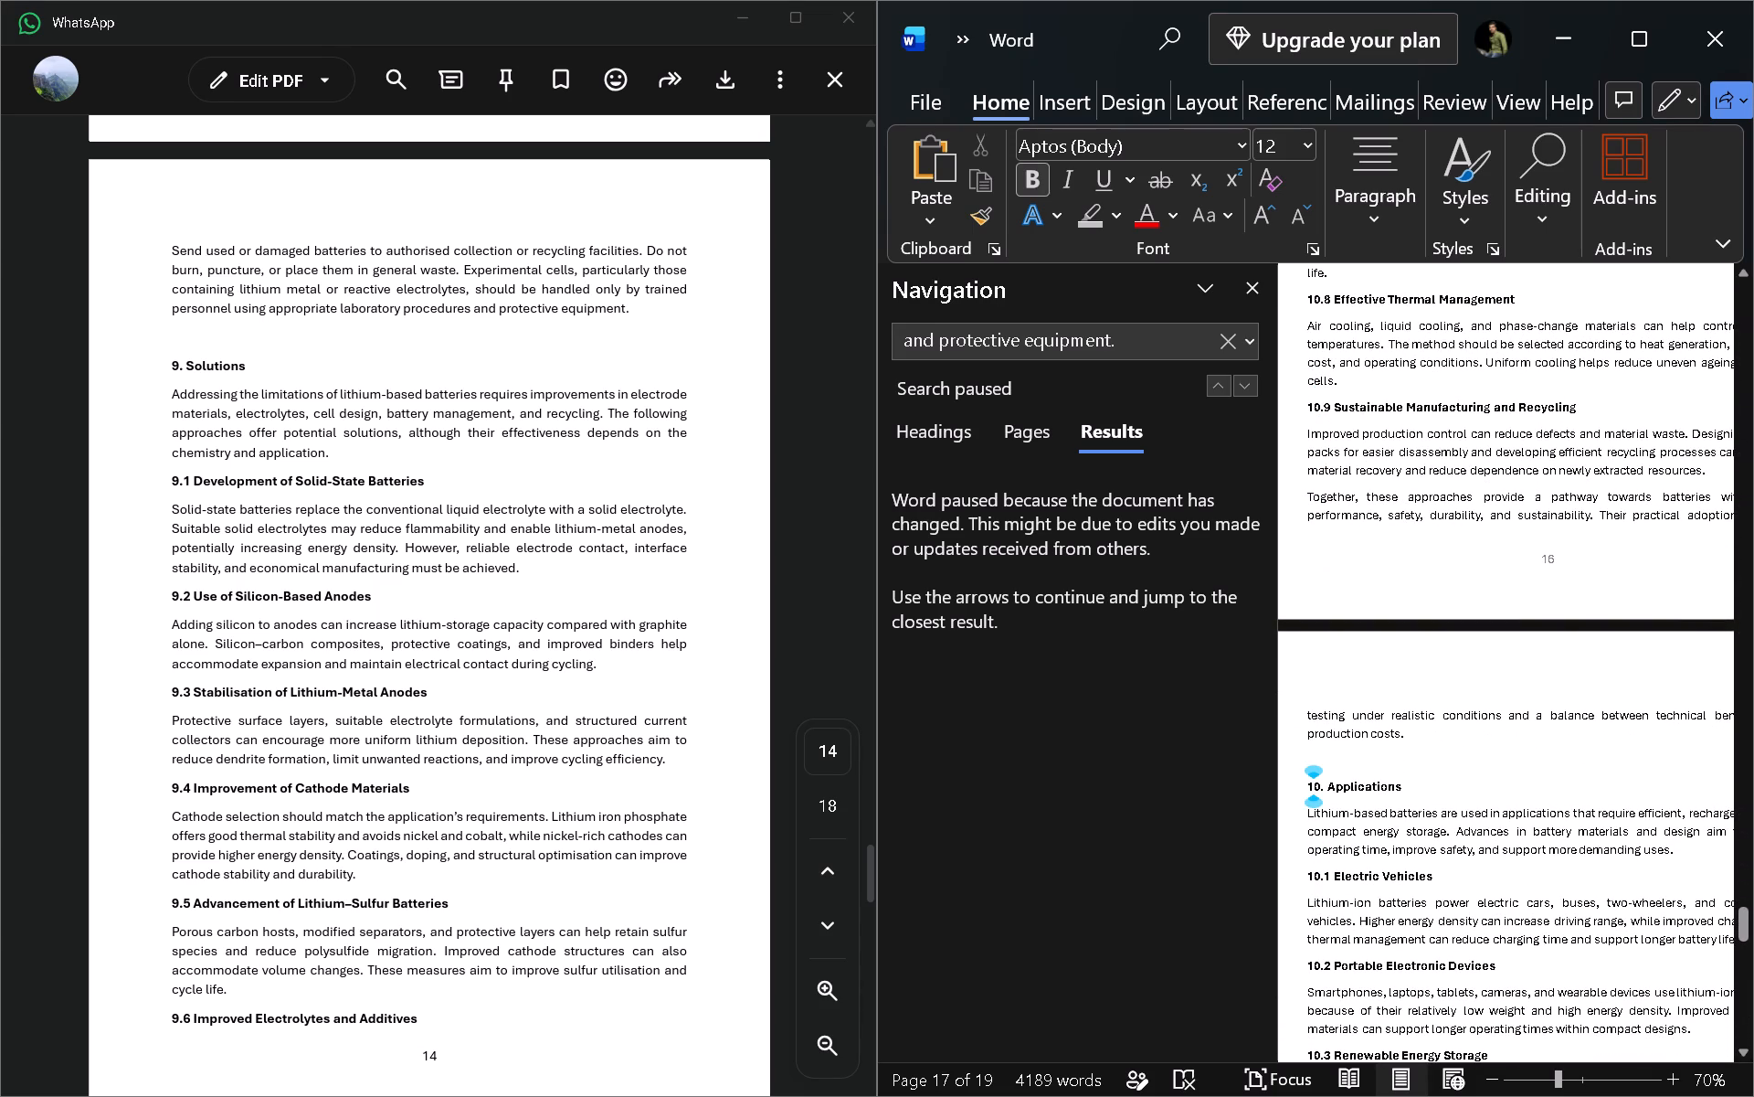
left_click(1321, 786)
key("BackSpace")
key("1")
Renumber the Electric Vehicles heading in the Applications section as 11.1.
key("Down")
key("Down")
key("Down")
key("Down")
key("Left")
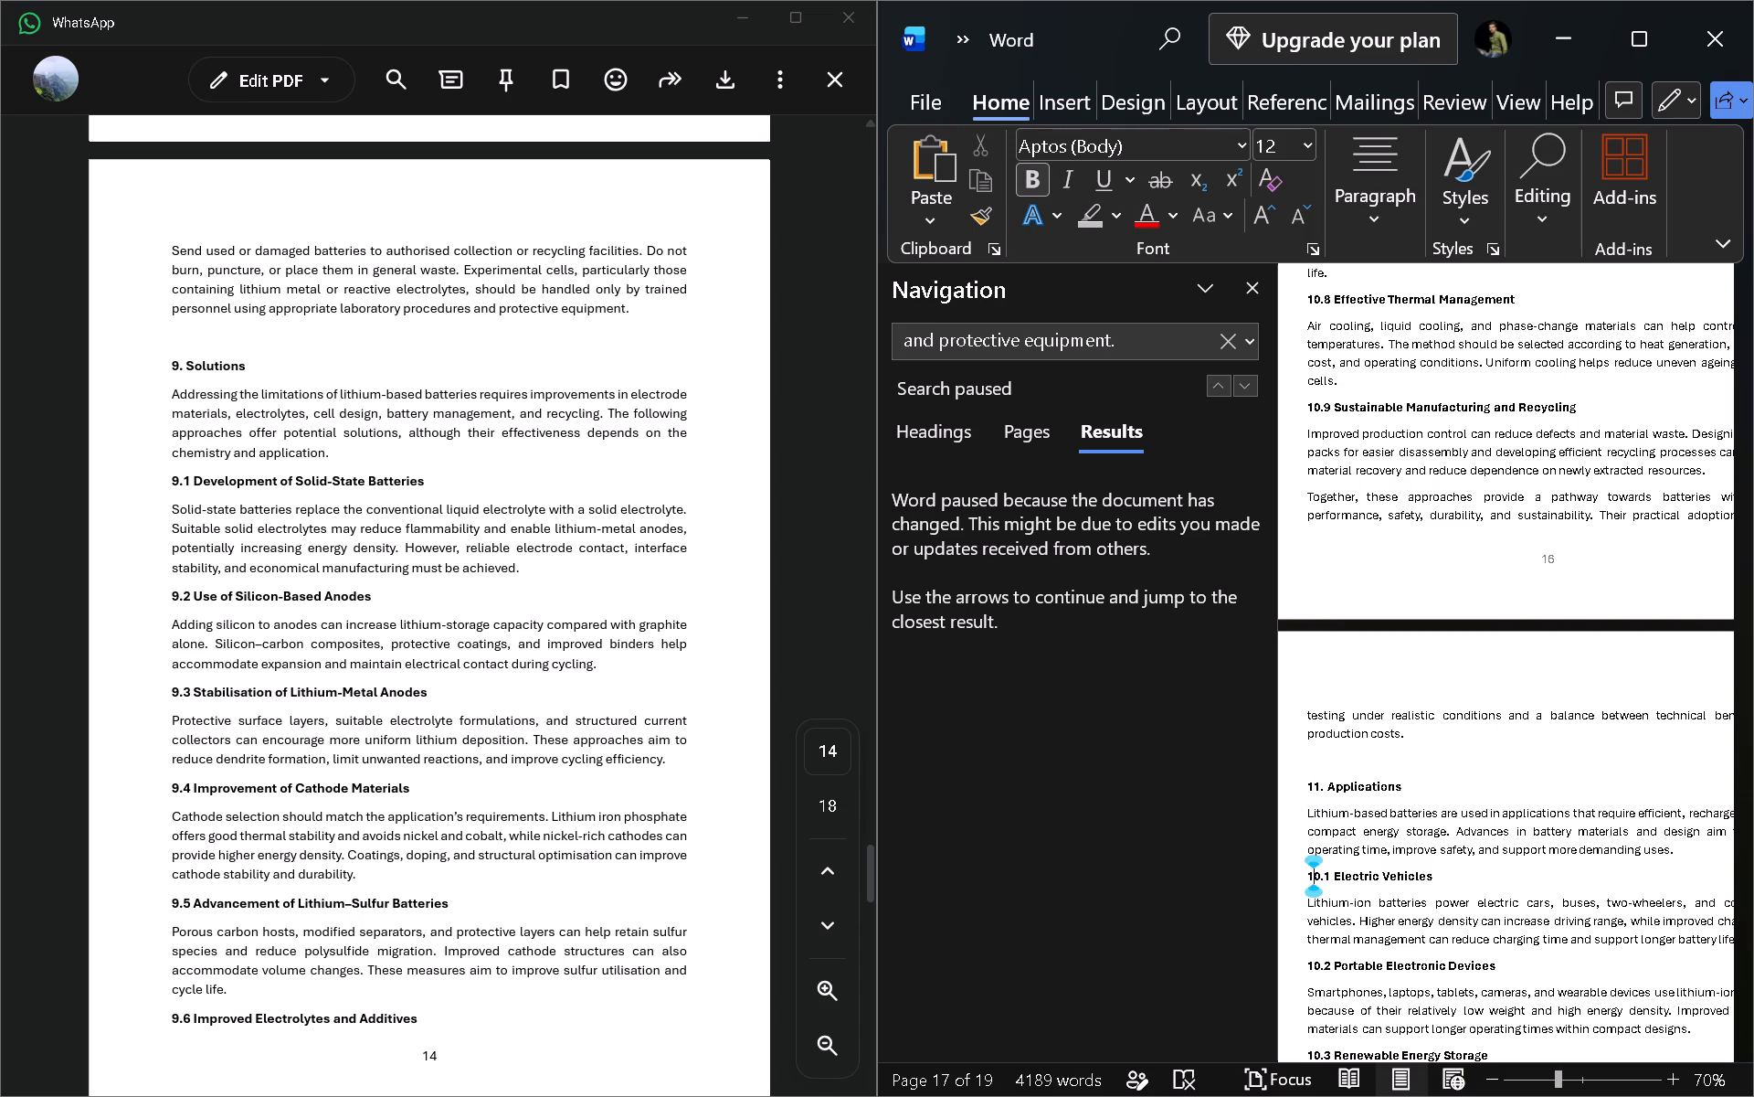
key("Right")
key("BackSpace")
key("1")
Renumber the Portable Electronic Devices heading in the Applications section as 11.2.
key("Down")
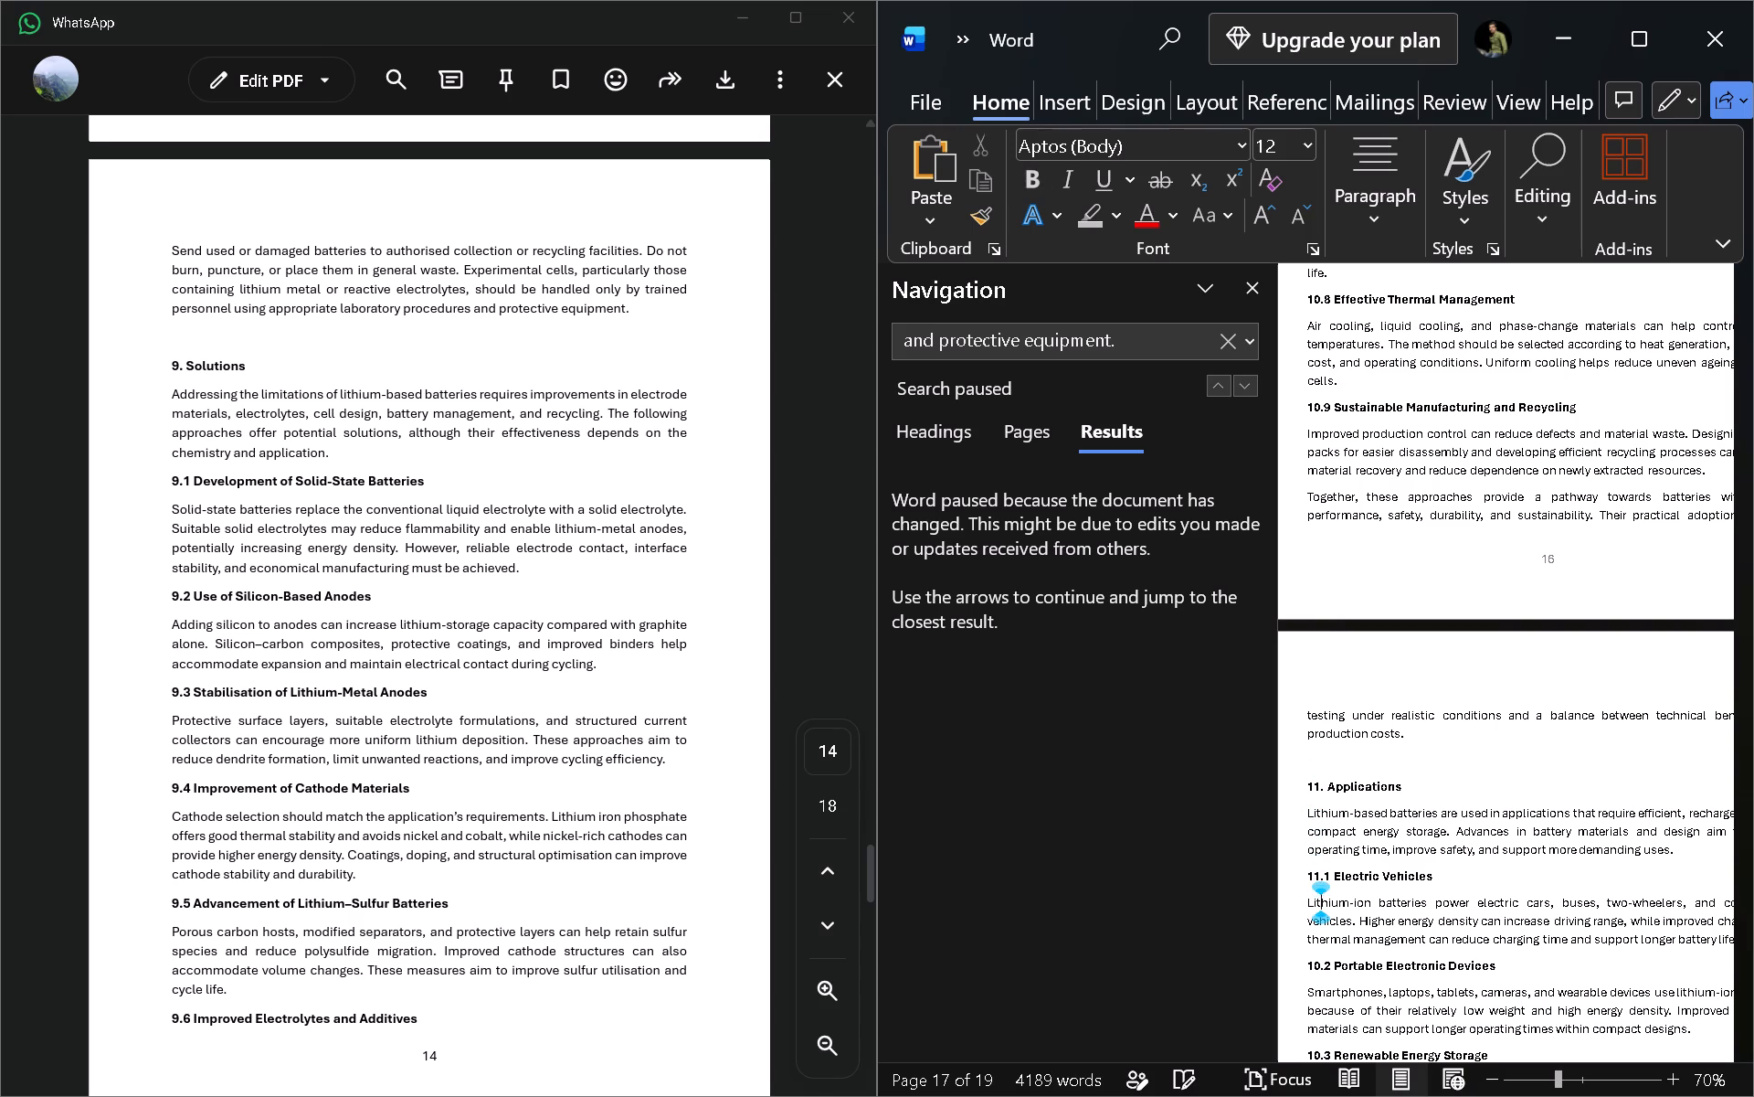
key("Down")
key("Down")
key("Down")
key("BackSpace")
key("1")
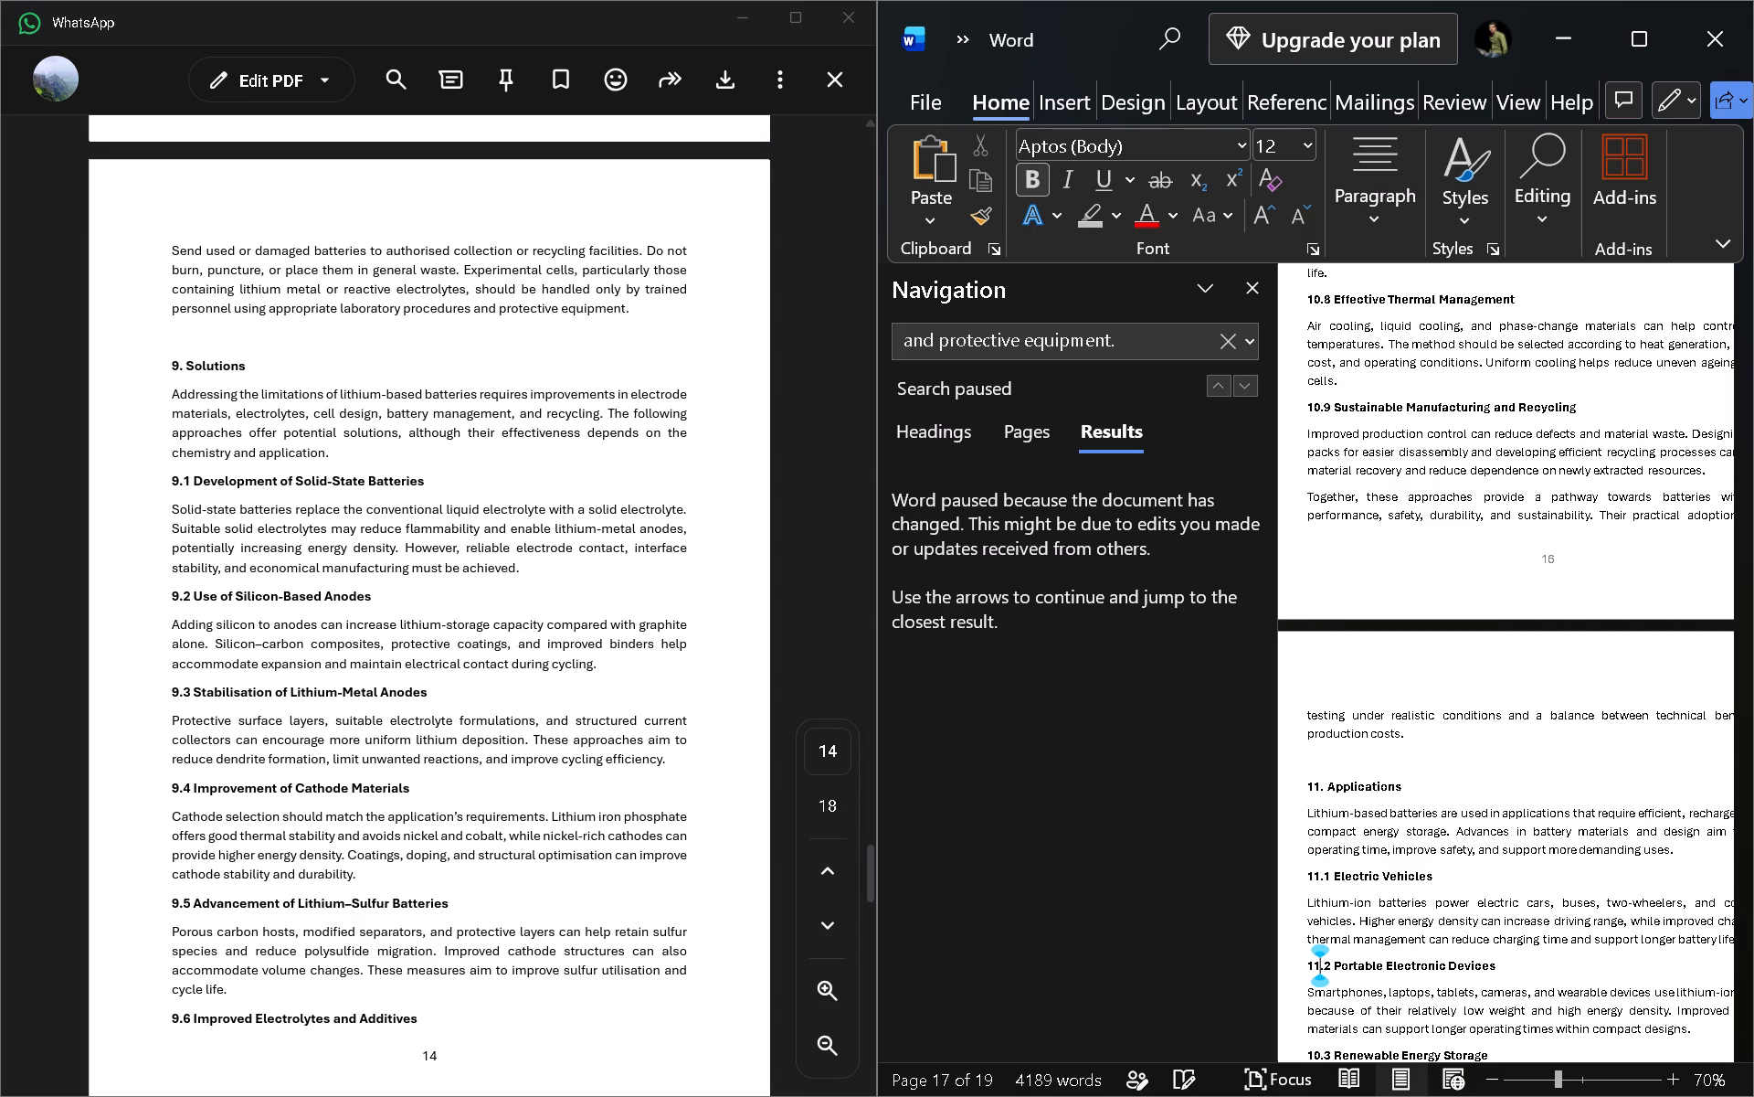
Renumber the Renewable Energy Storage heading in the Applications section as 11.3.
key("Down")
key("Down")
key("Down")
key("Down")
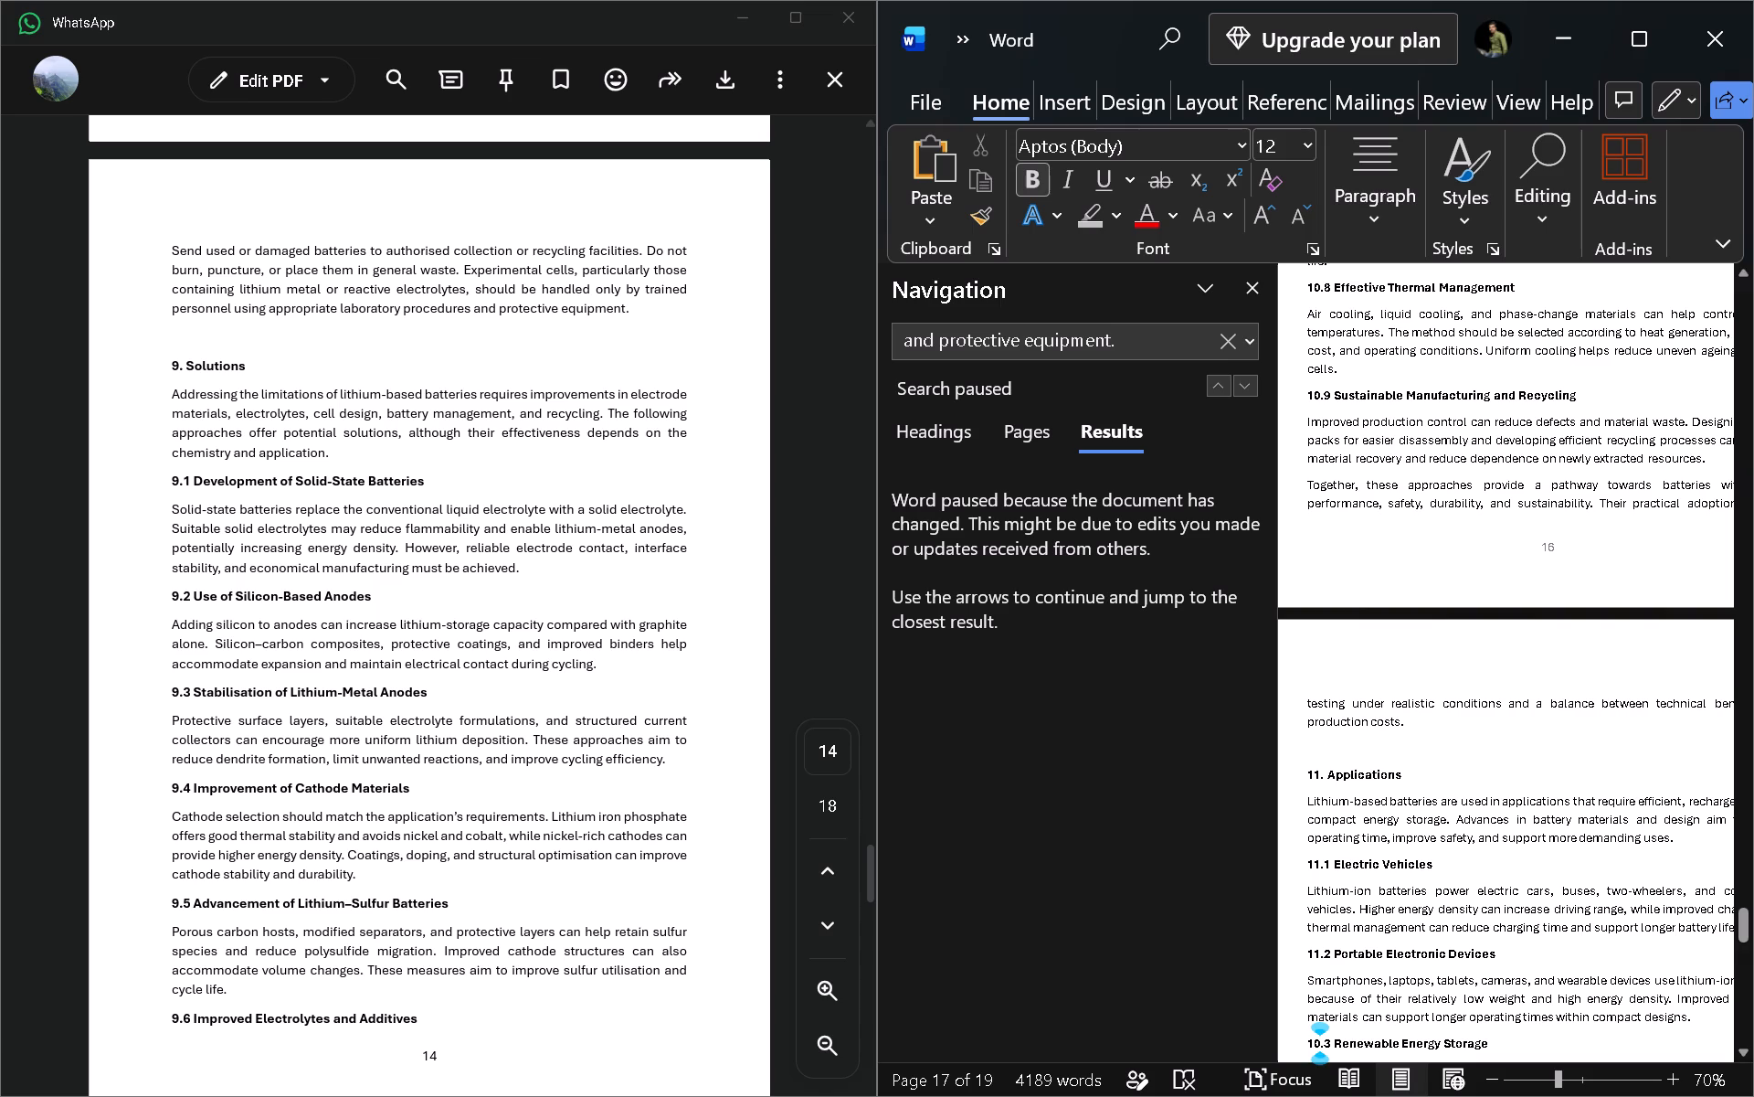
key("BackSpace")
key("1")
Renumber the Grid Support and Backup Power heading in the Applications section as 11.4.
key("Down")
key("Down")
key("Down")
key("Down")
key("Down")
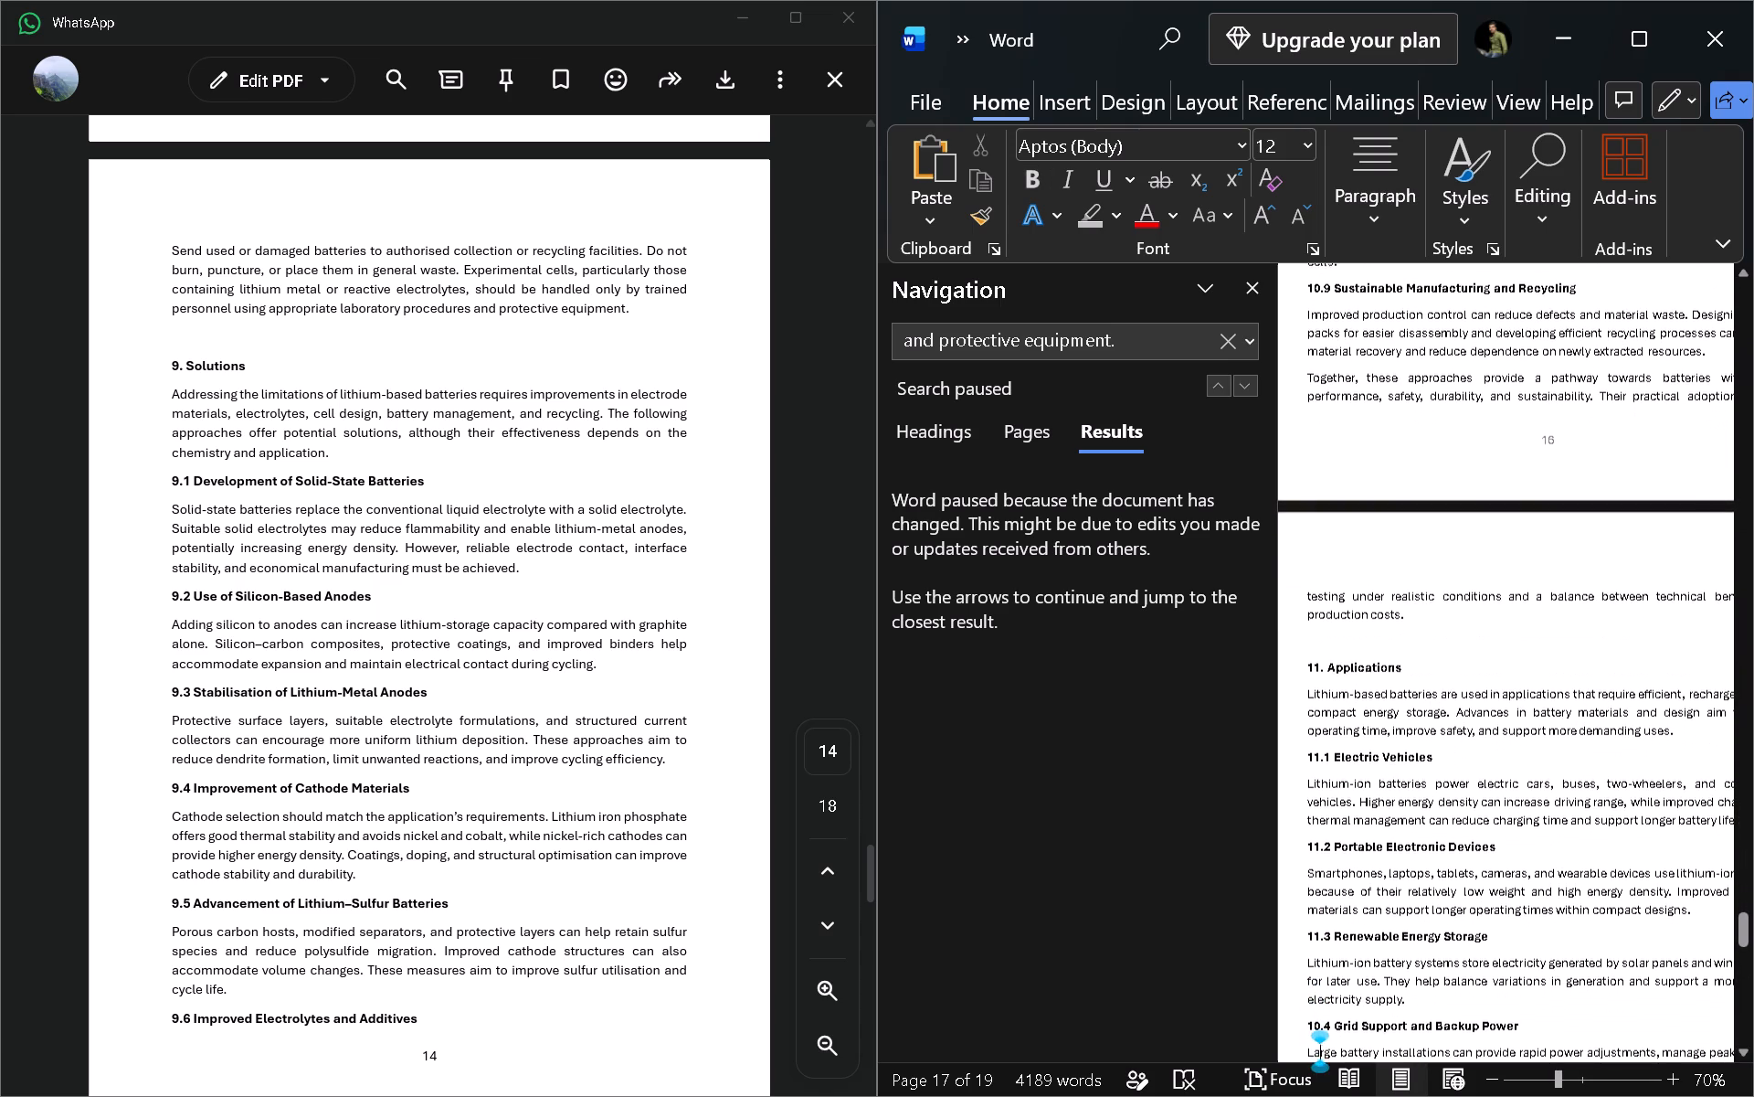
key("Up")
key("BackSpace")
key("1")
Renumber the Medical Equipment heading in the Applications section as 11.5.
key("Down")
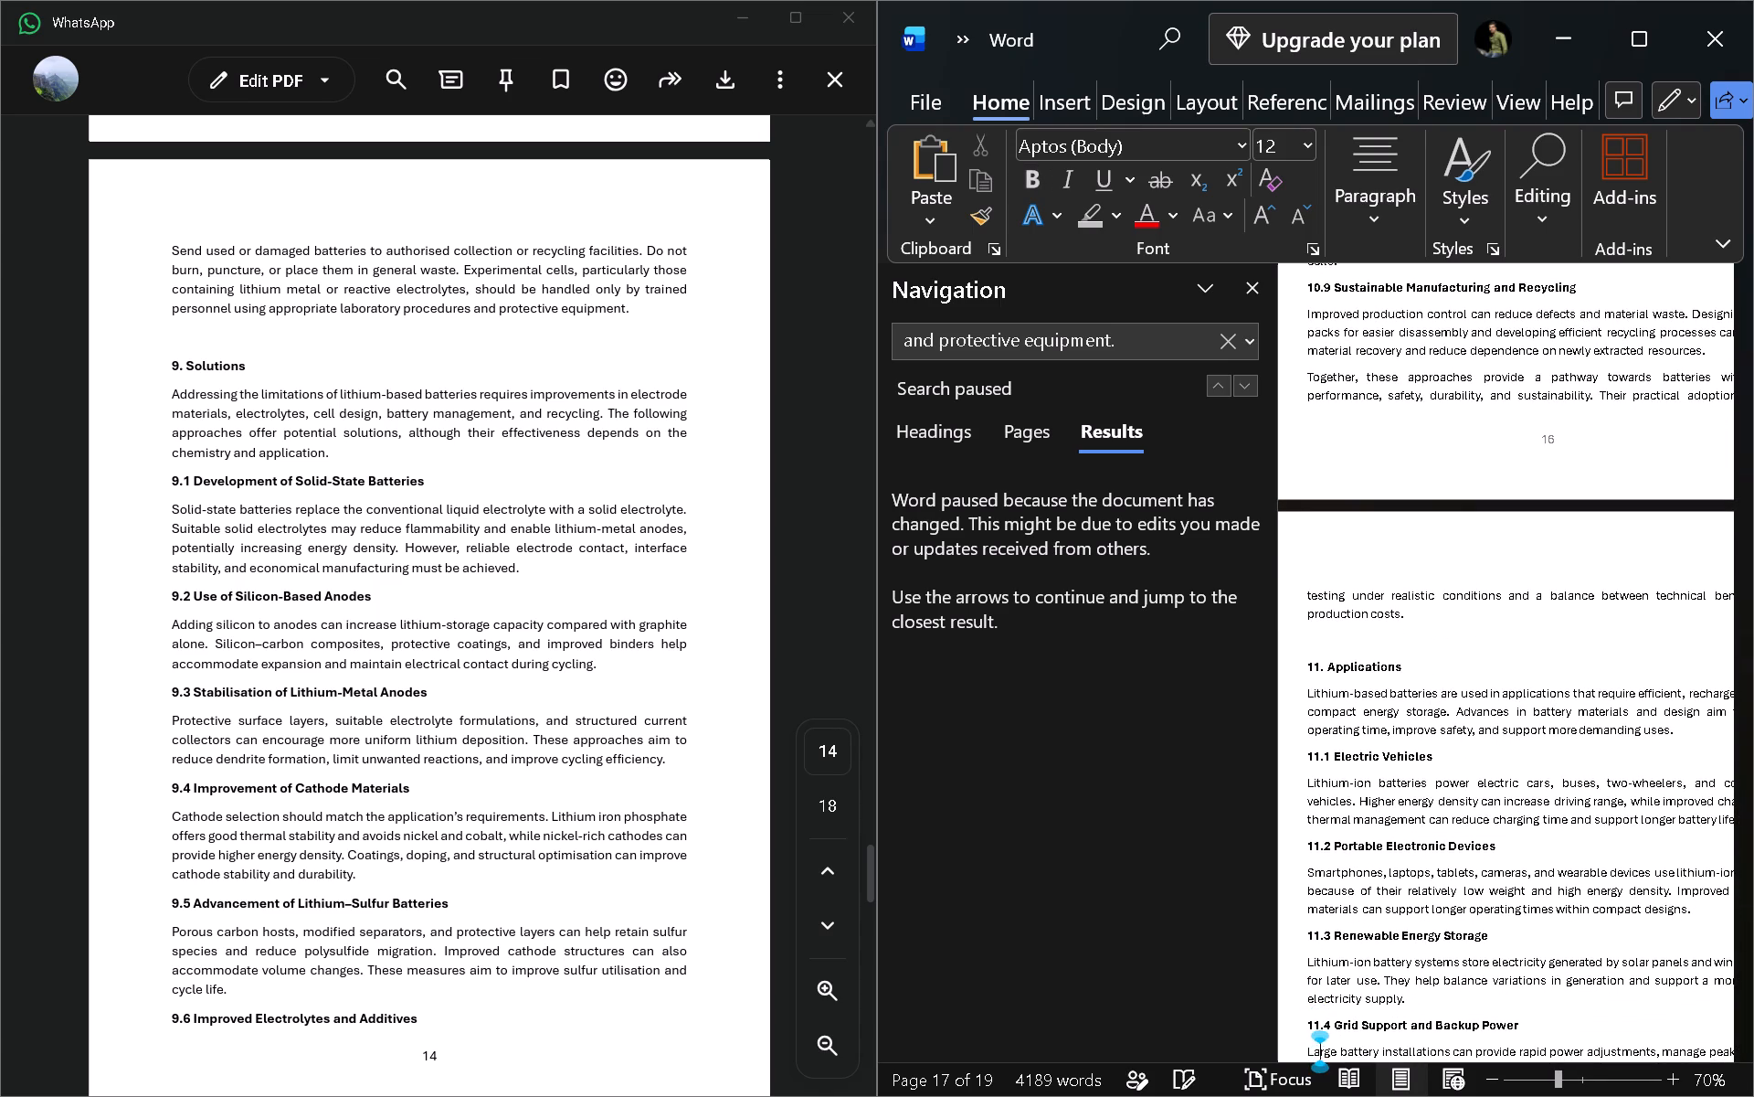
key("Down")
key("Down")
key("Down")
key("Down")
key("Up")
key("BackSpace")
key("1")
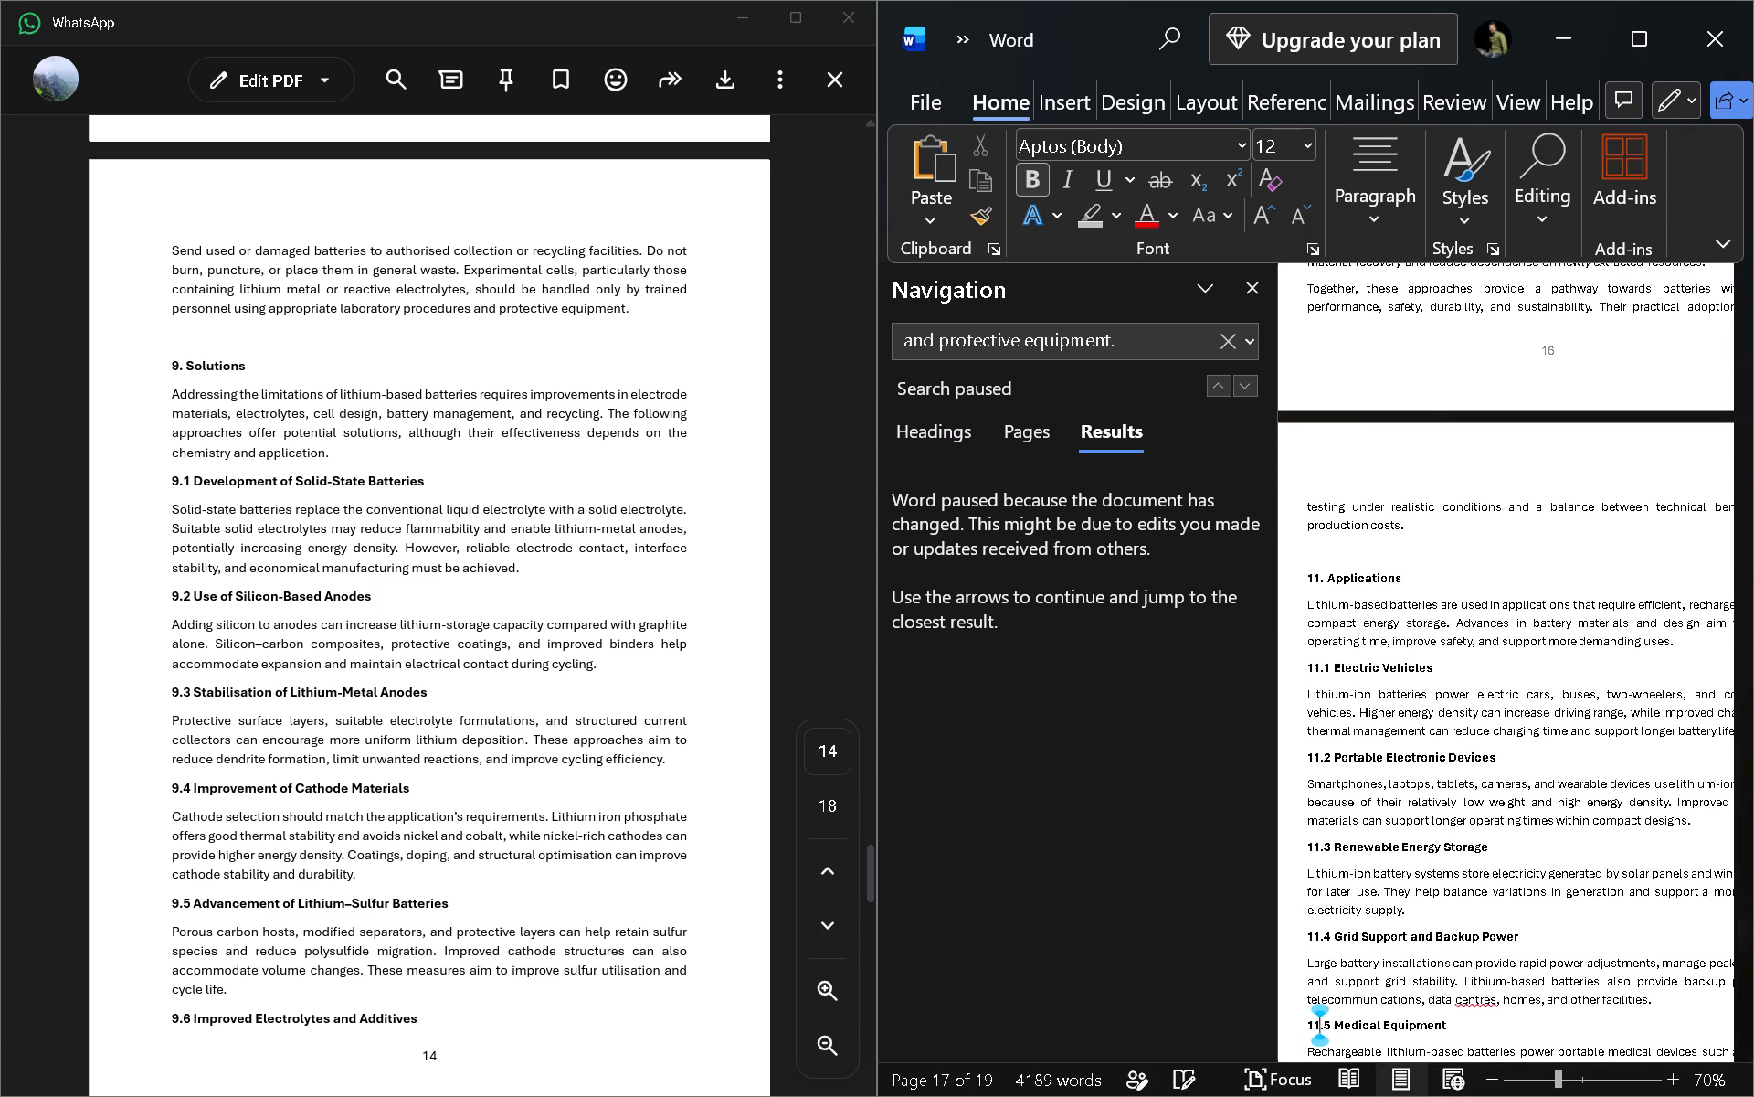
Renumber the Aerospace and Unmanned Aerial Vehicles heading in the Applications section as 11.6.
key("Down")
key("Down")
key("Down")
key("Down")
key("Down")
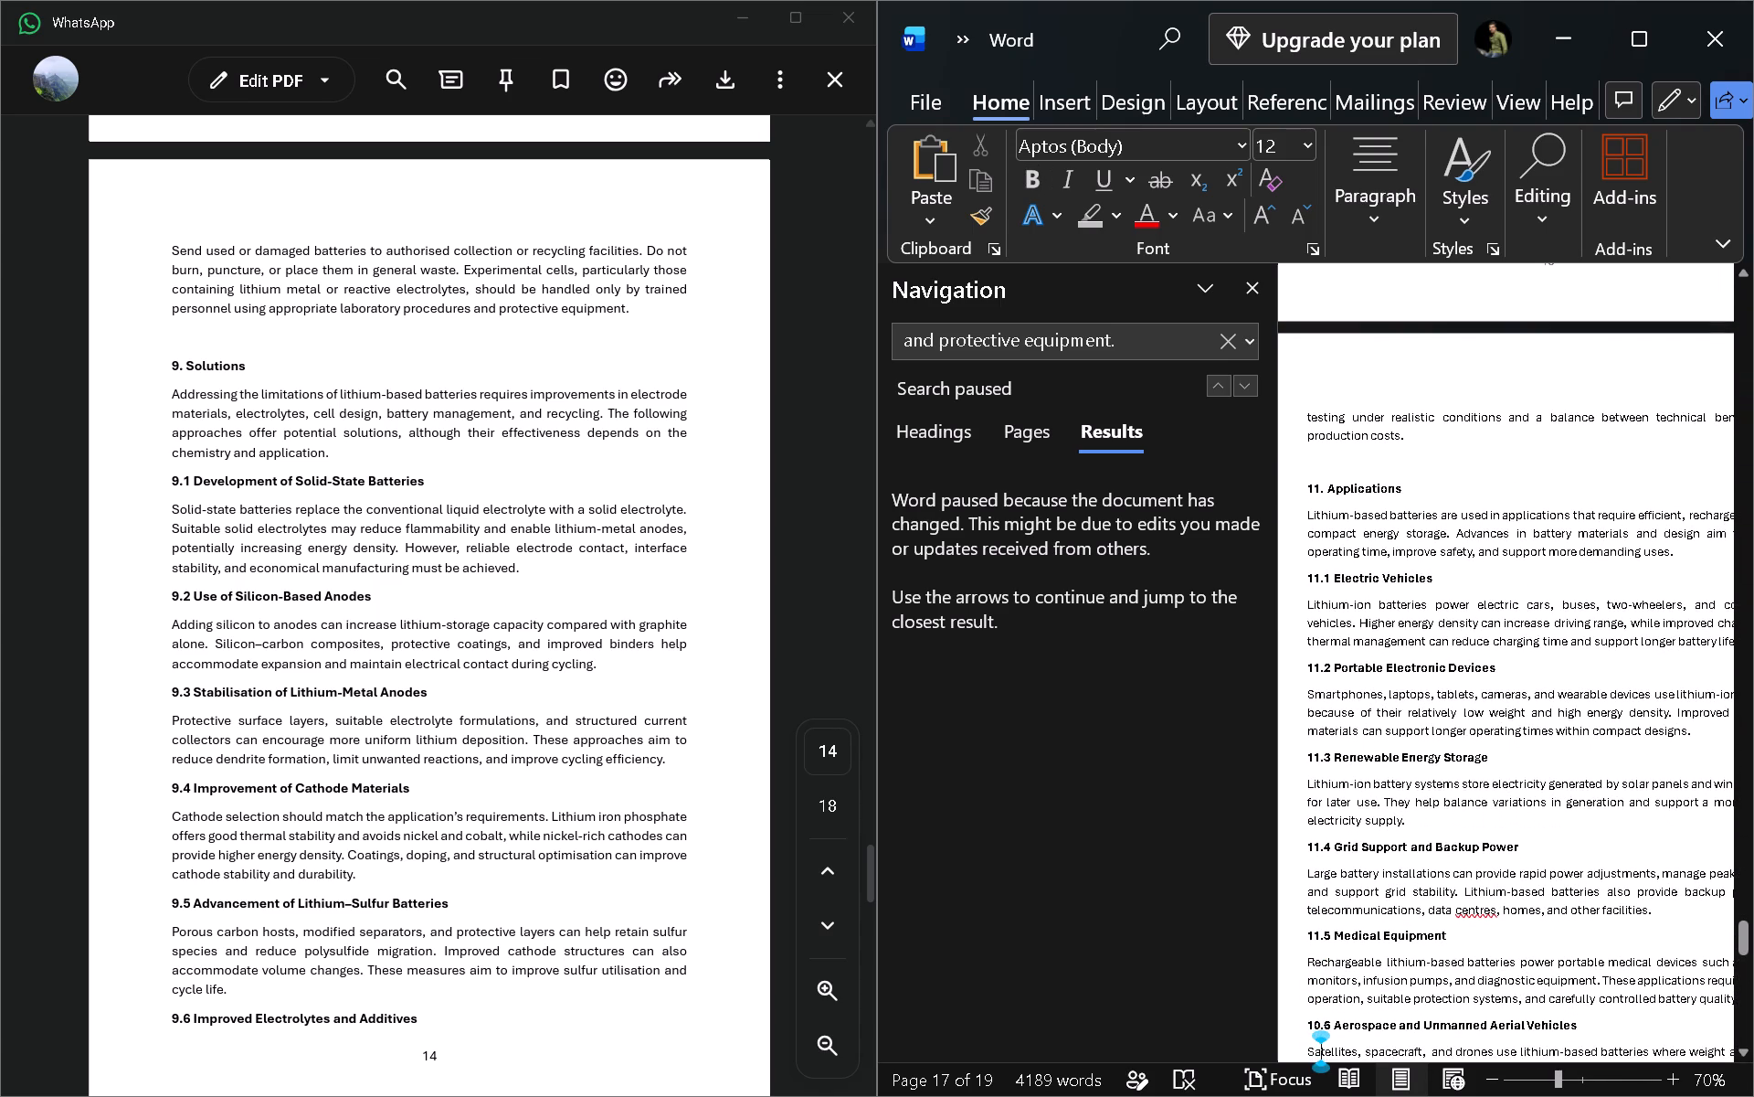
key("Up")
key("BackSpace")
key("1")
Renumber the Industrial Equipment and Robotics heading in the Applications section as 11.7.
key("Down")
key("Down")
key("Down")
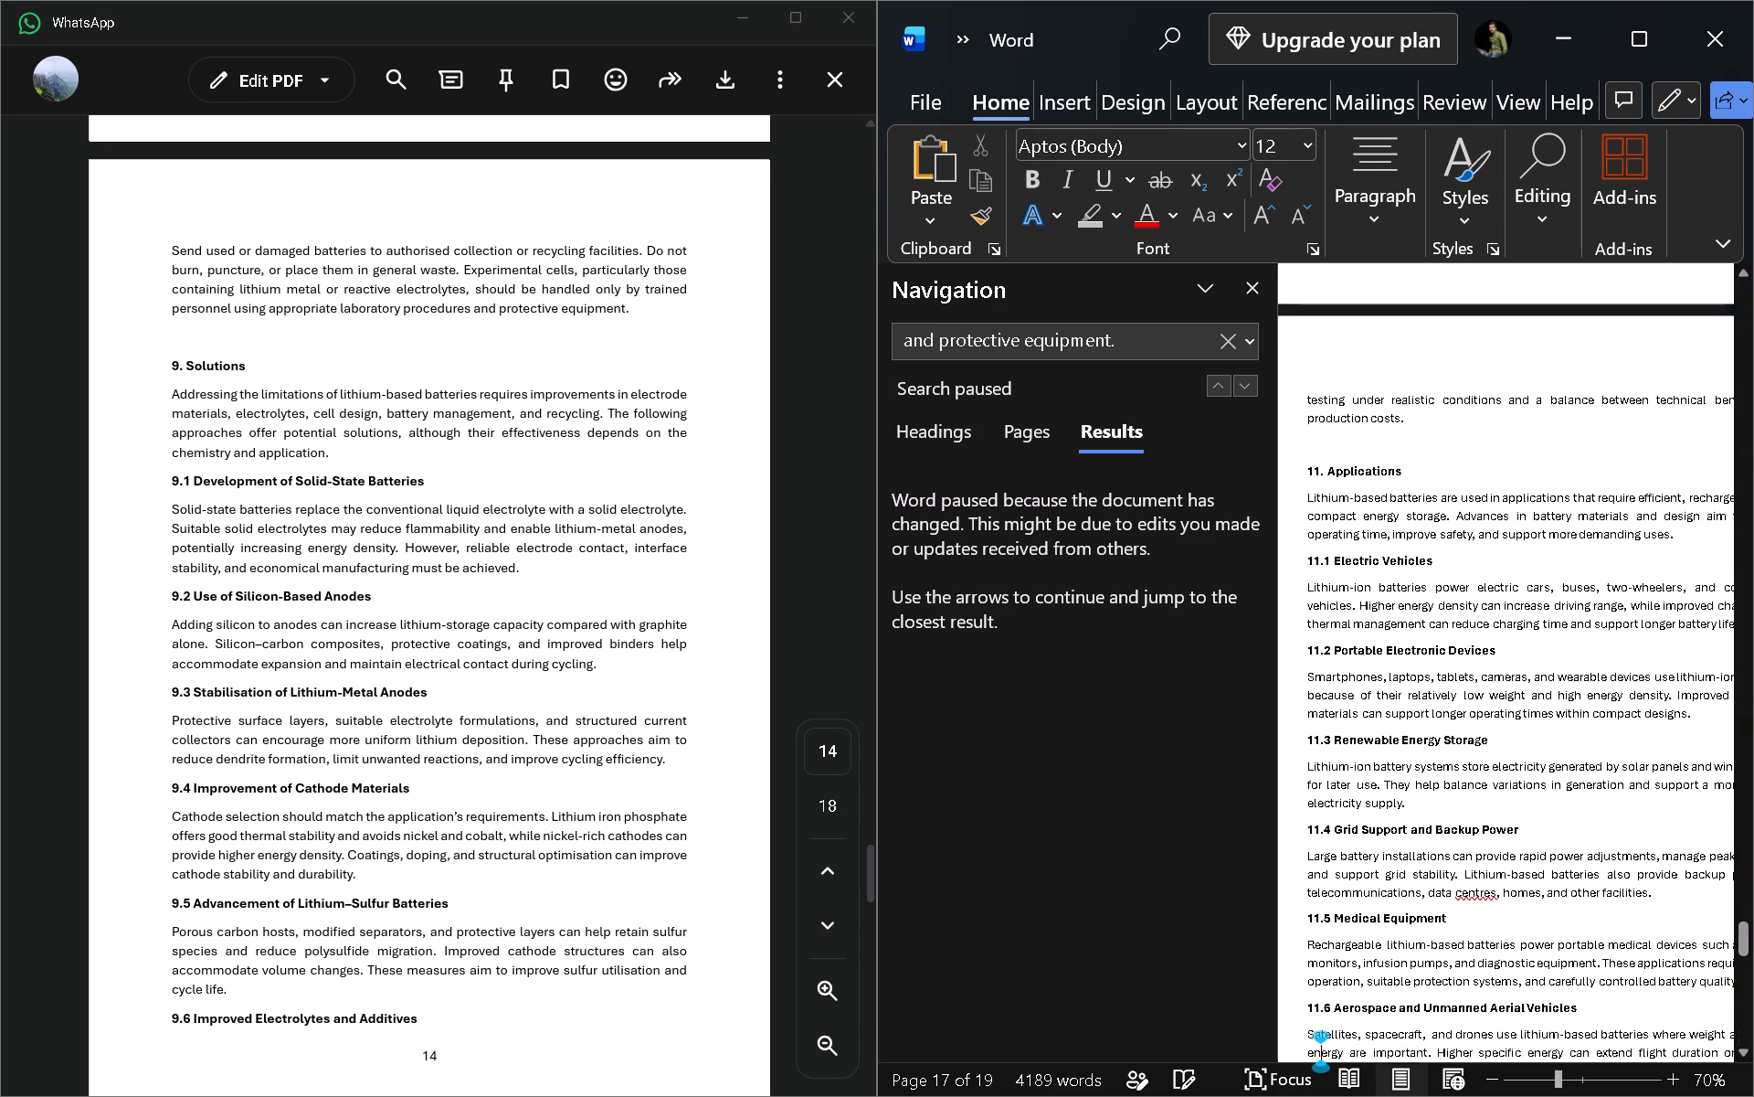
key("Down")
key("BackSpace")
key("1")
Renumber the Electric Marine Systems heading in the Applications section as 11.8.
key("Up")
key("Down")
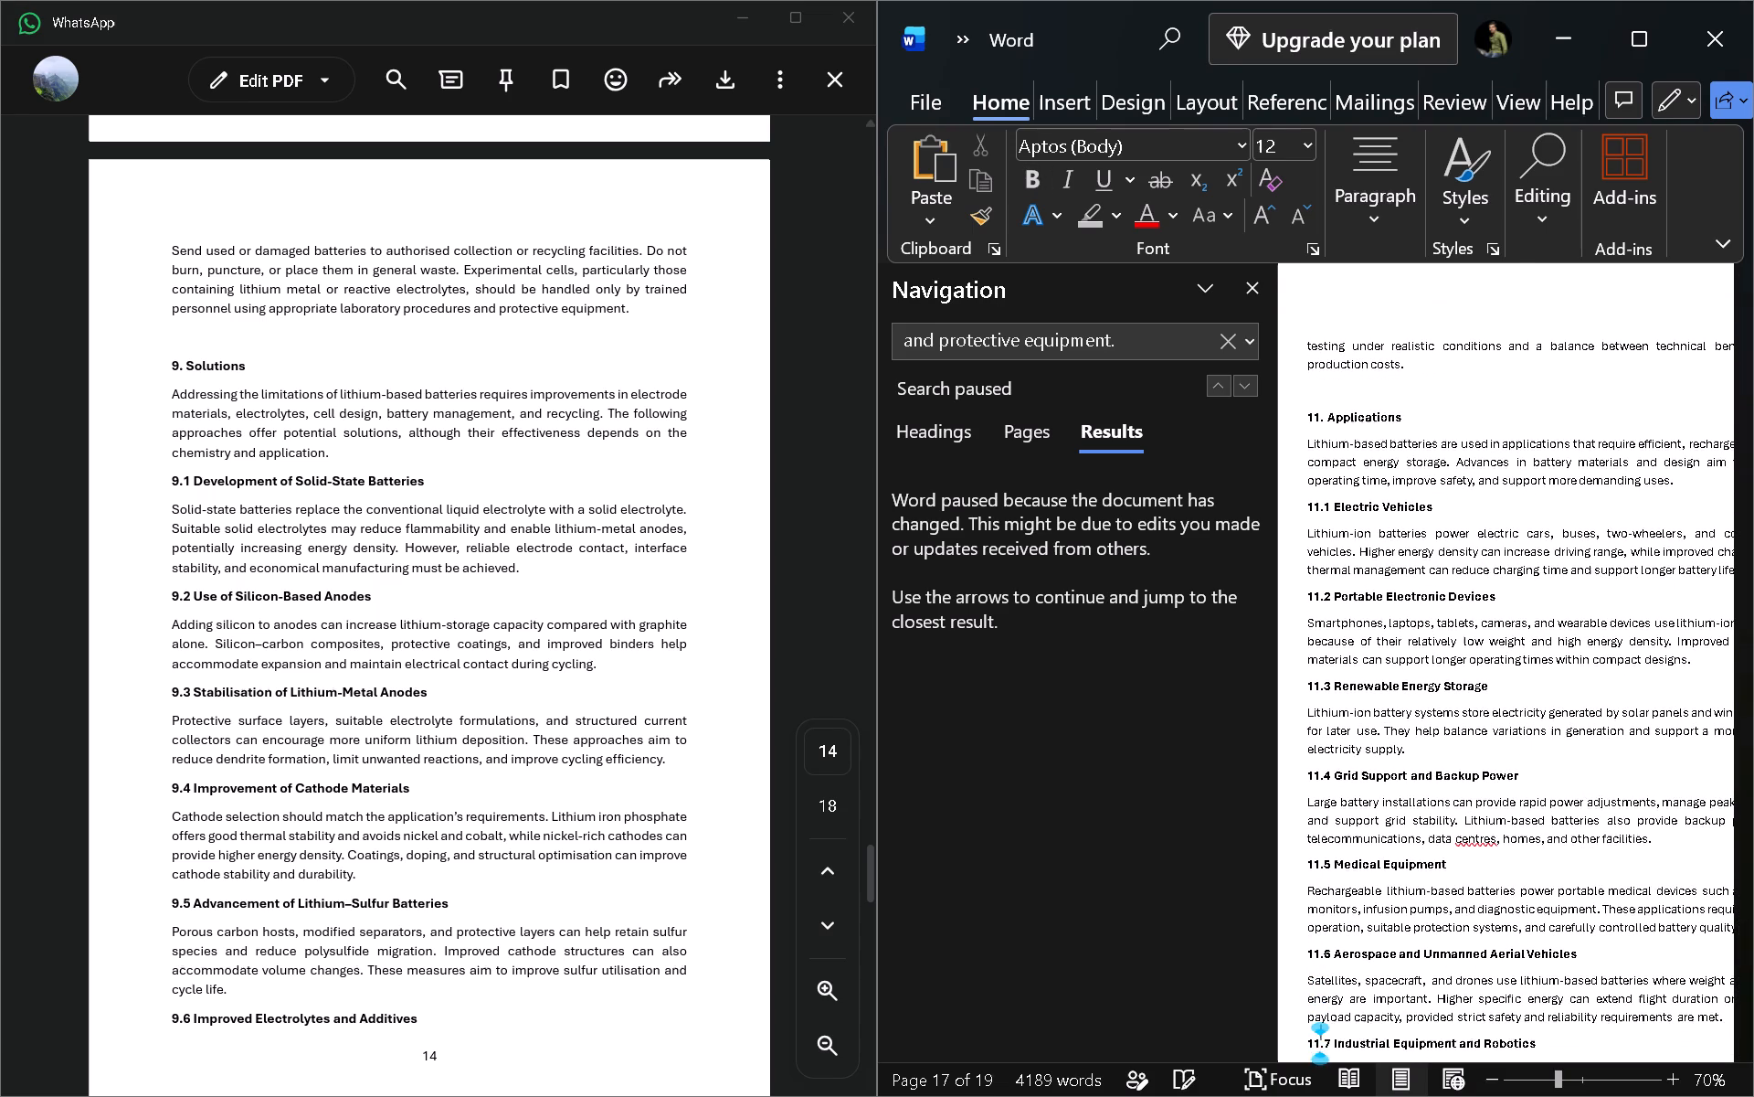
key("Down")
key("Down")
key("Down")
key("Down")
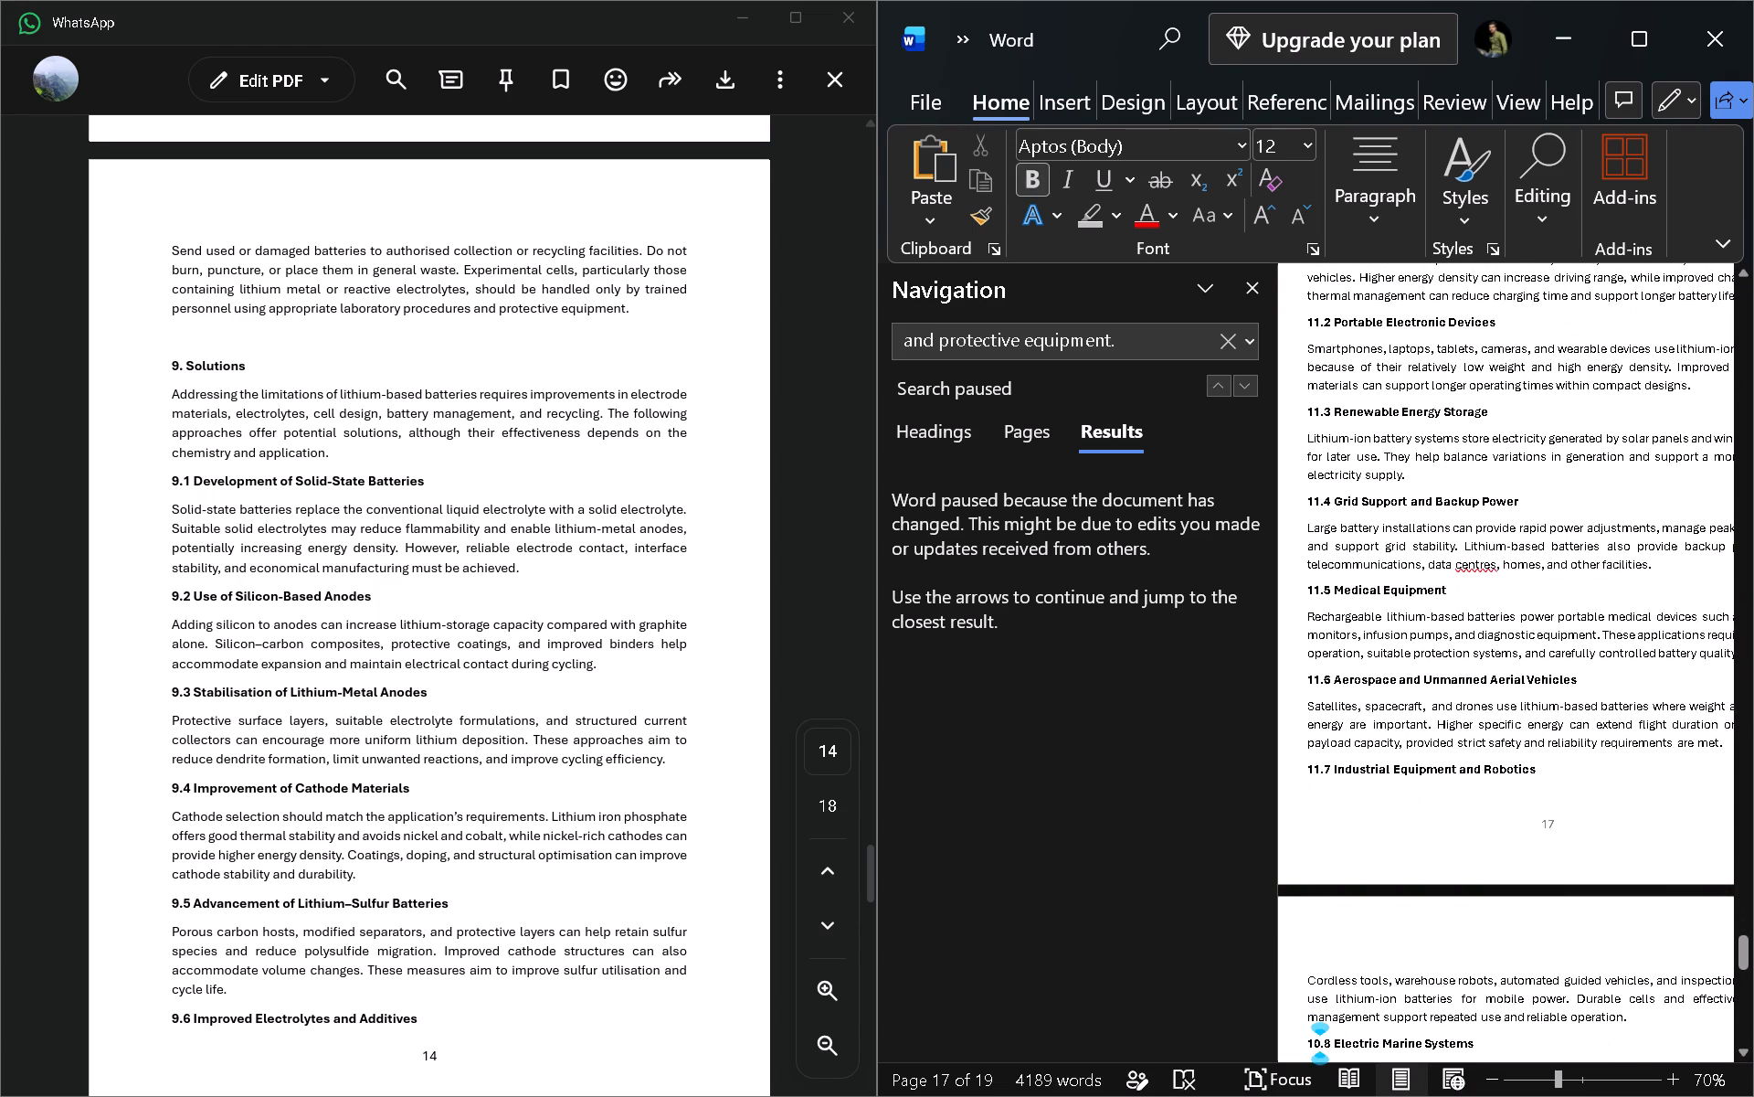
key("BackSpace")
key("1")
Renumber the Emerging Applications of Advanced Batteries heading in the Applications section as 11.9.
key("Up")
key("Down")
key("Down")
key("Down")
key("Down")
key("Down")
key("Down")
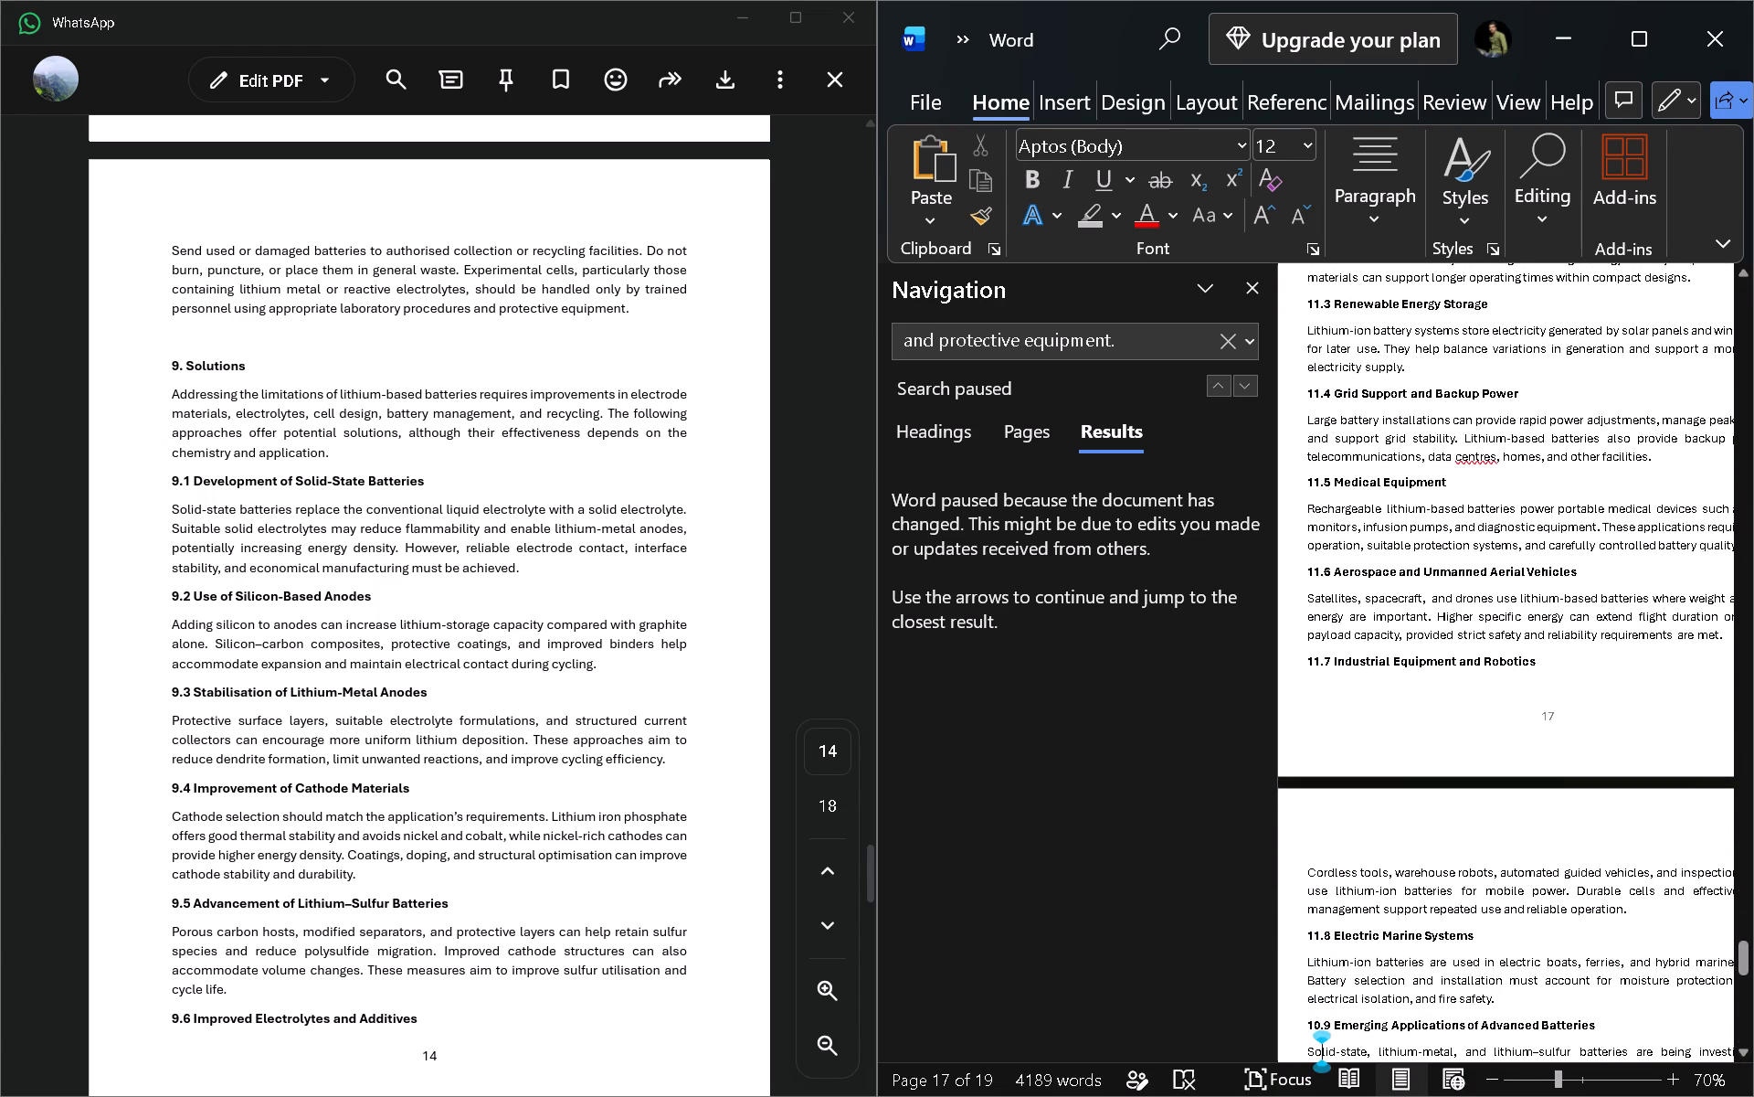
key("Up")
key("BackSpace")
key("1")
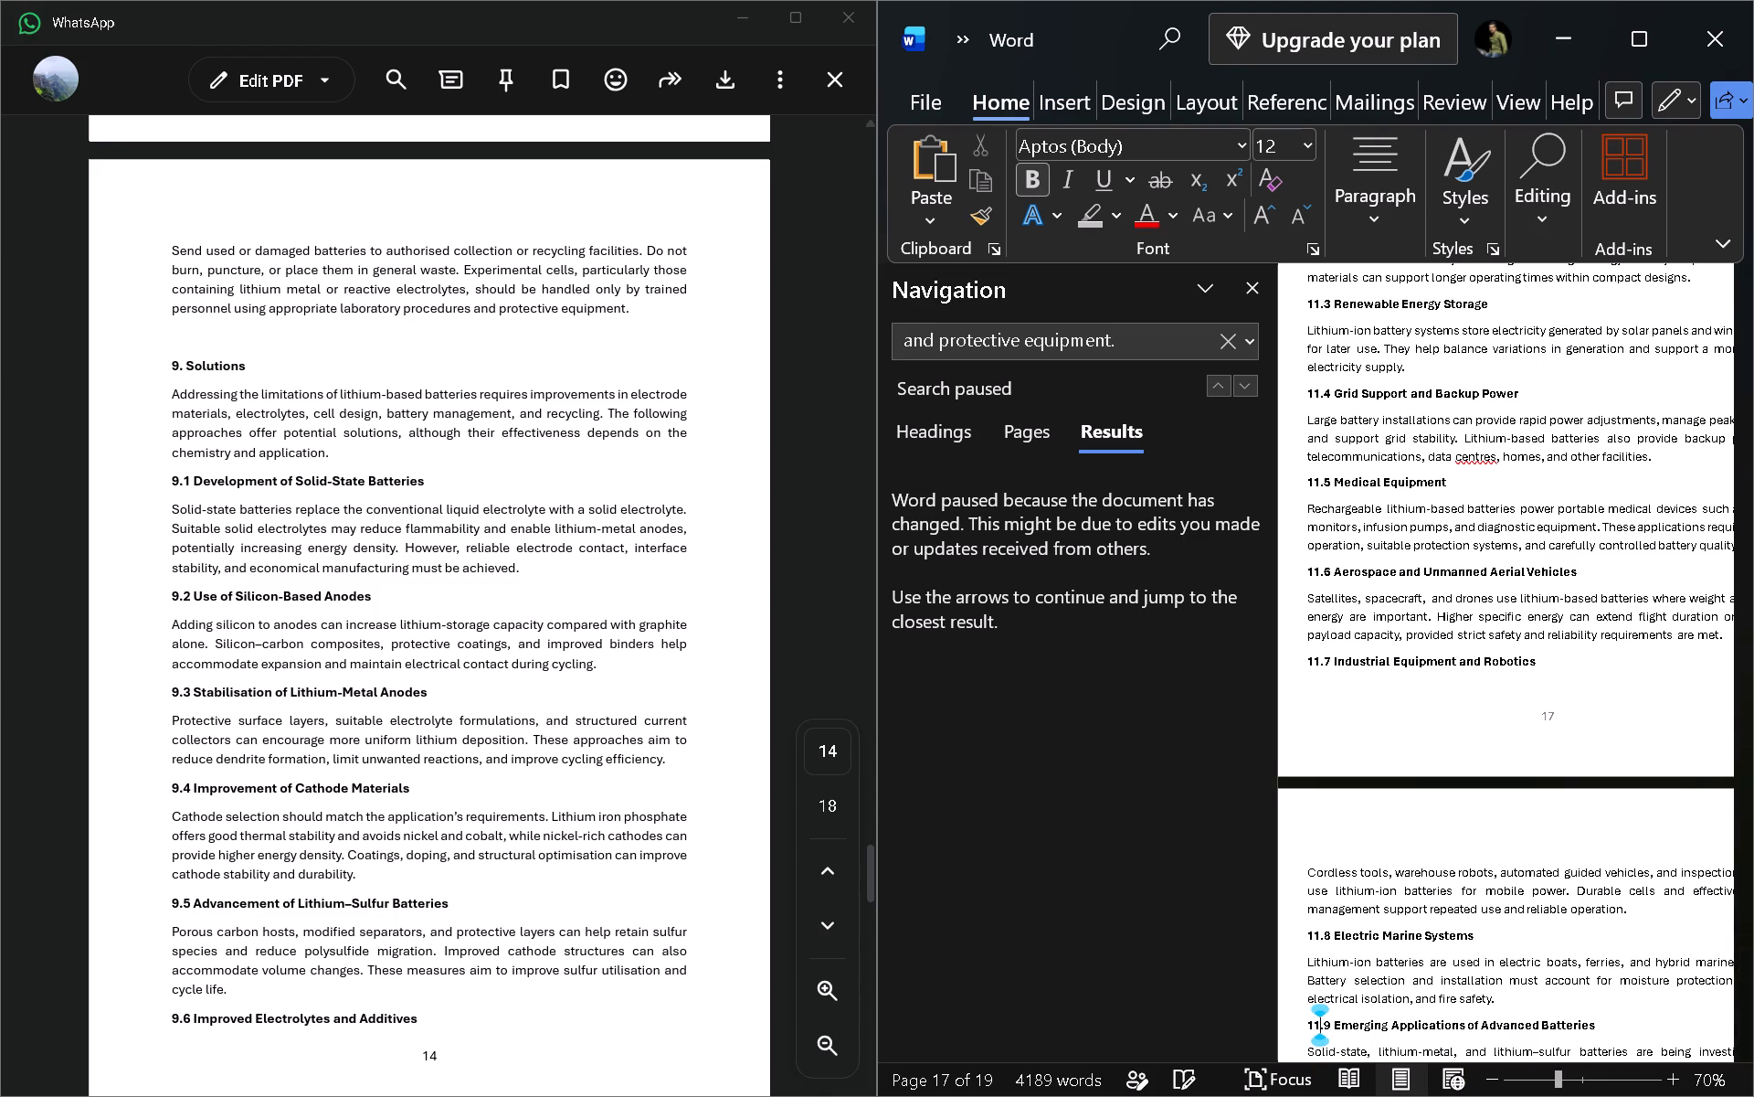
Renumber the Conclusion heading that follows the Applications section as 12.
key("Down")
key("Down")
key("Down")
key("Down")
key("Down")
key("Down")
key("Down")
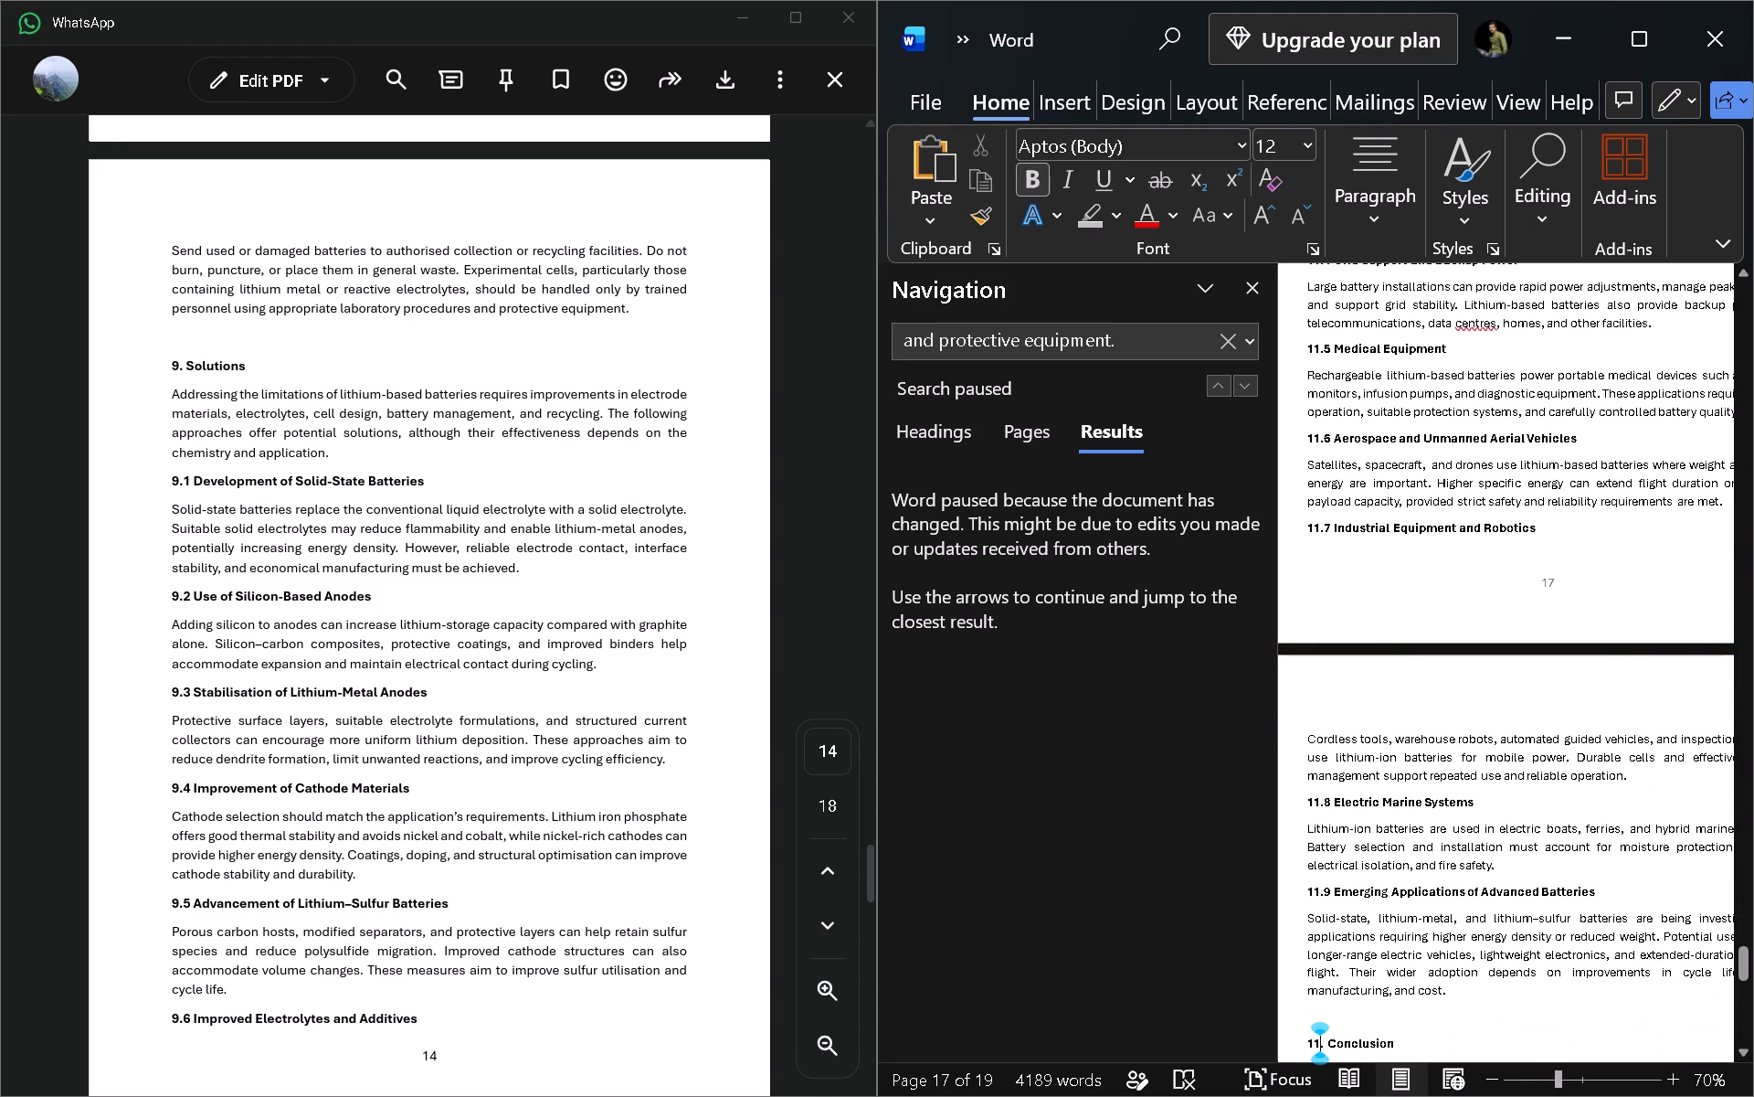
key("Down")
key("Up")
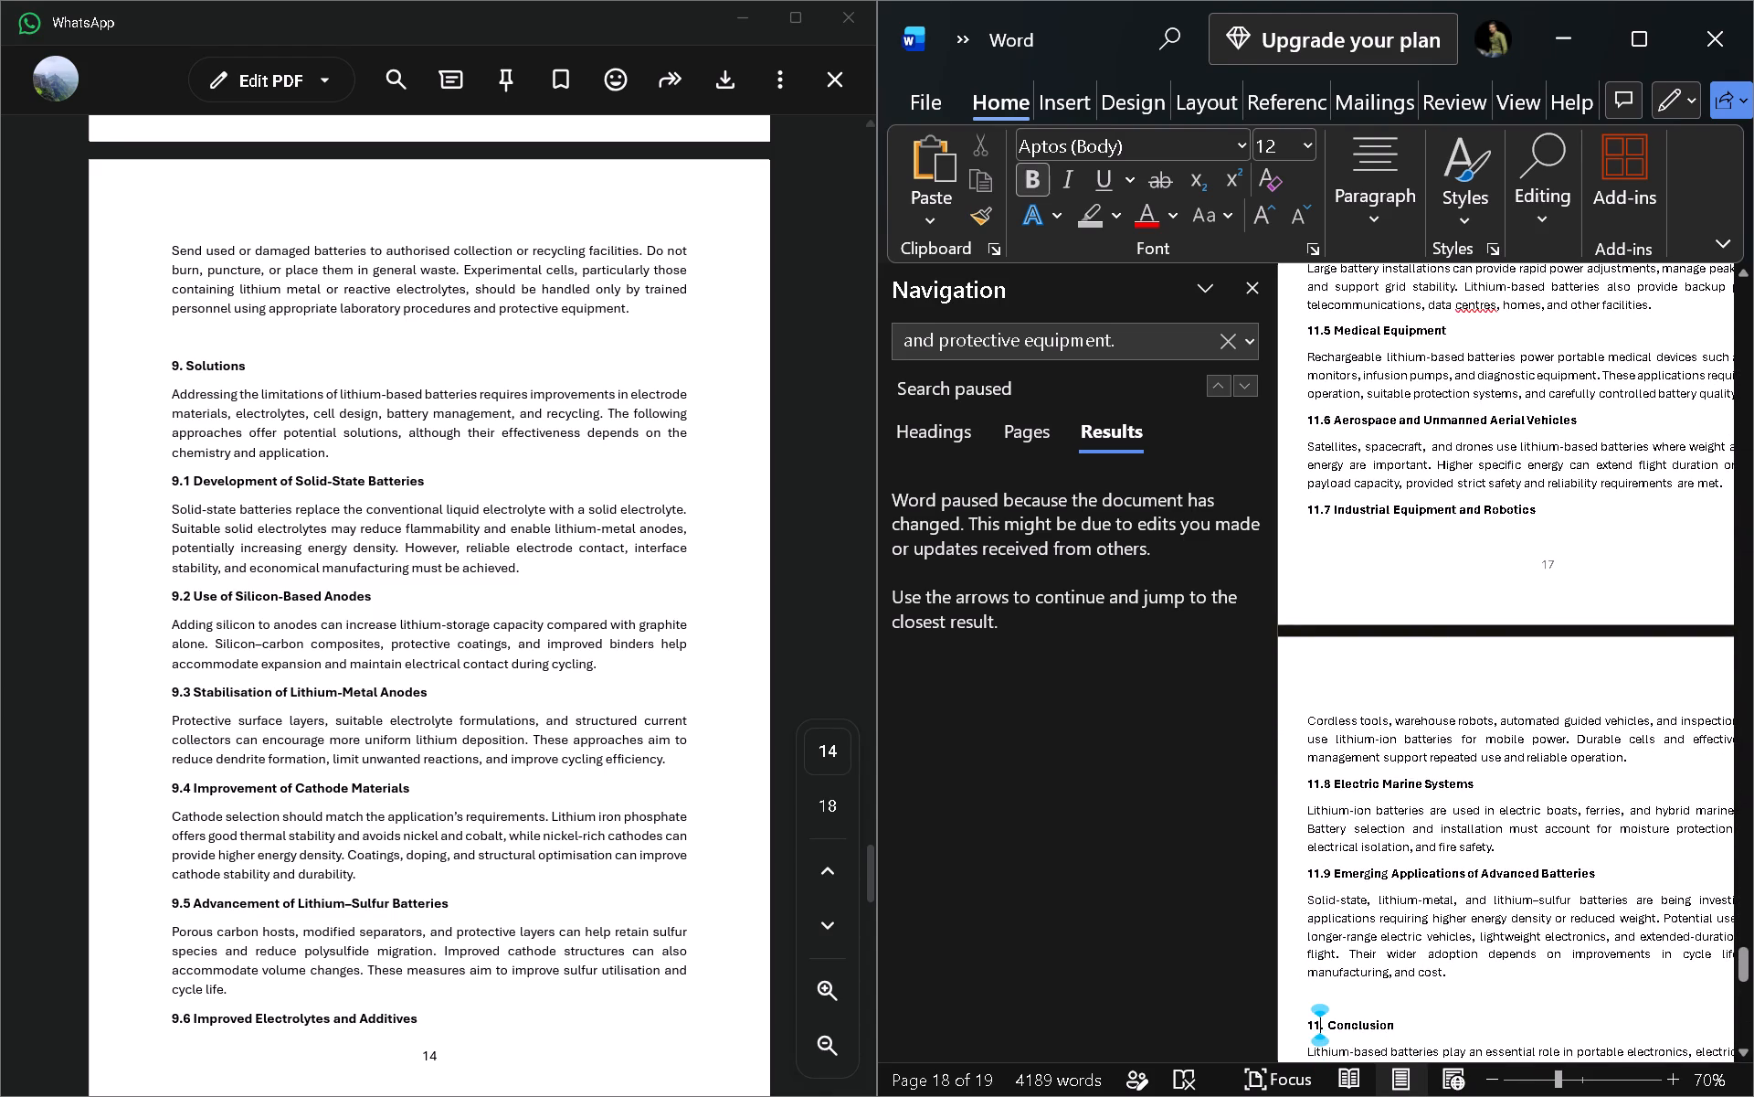
key("BackSpace")
key("2")
Renumber the References heading after the Conclusion section as 13, keeping the period after the number.
key("Down")
key("Down")
key("Down")
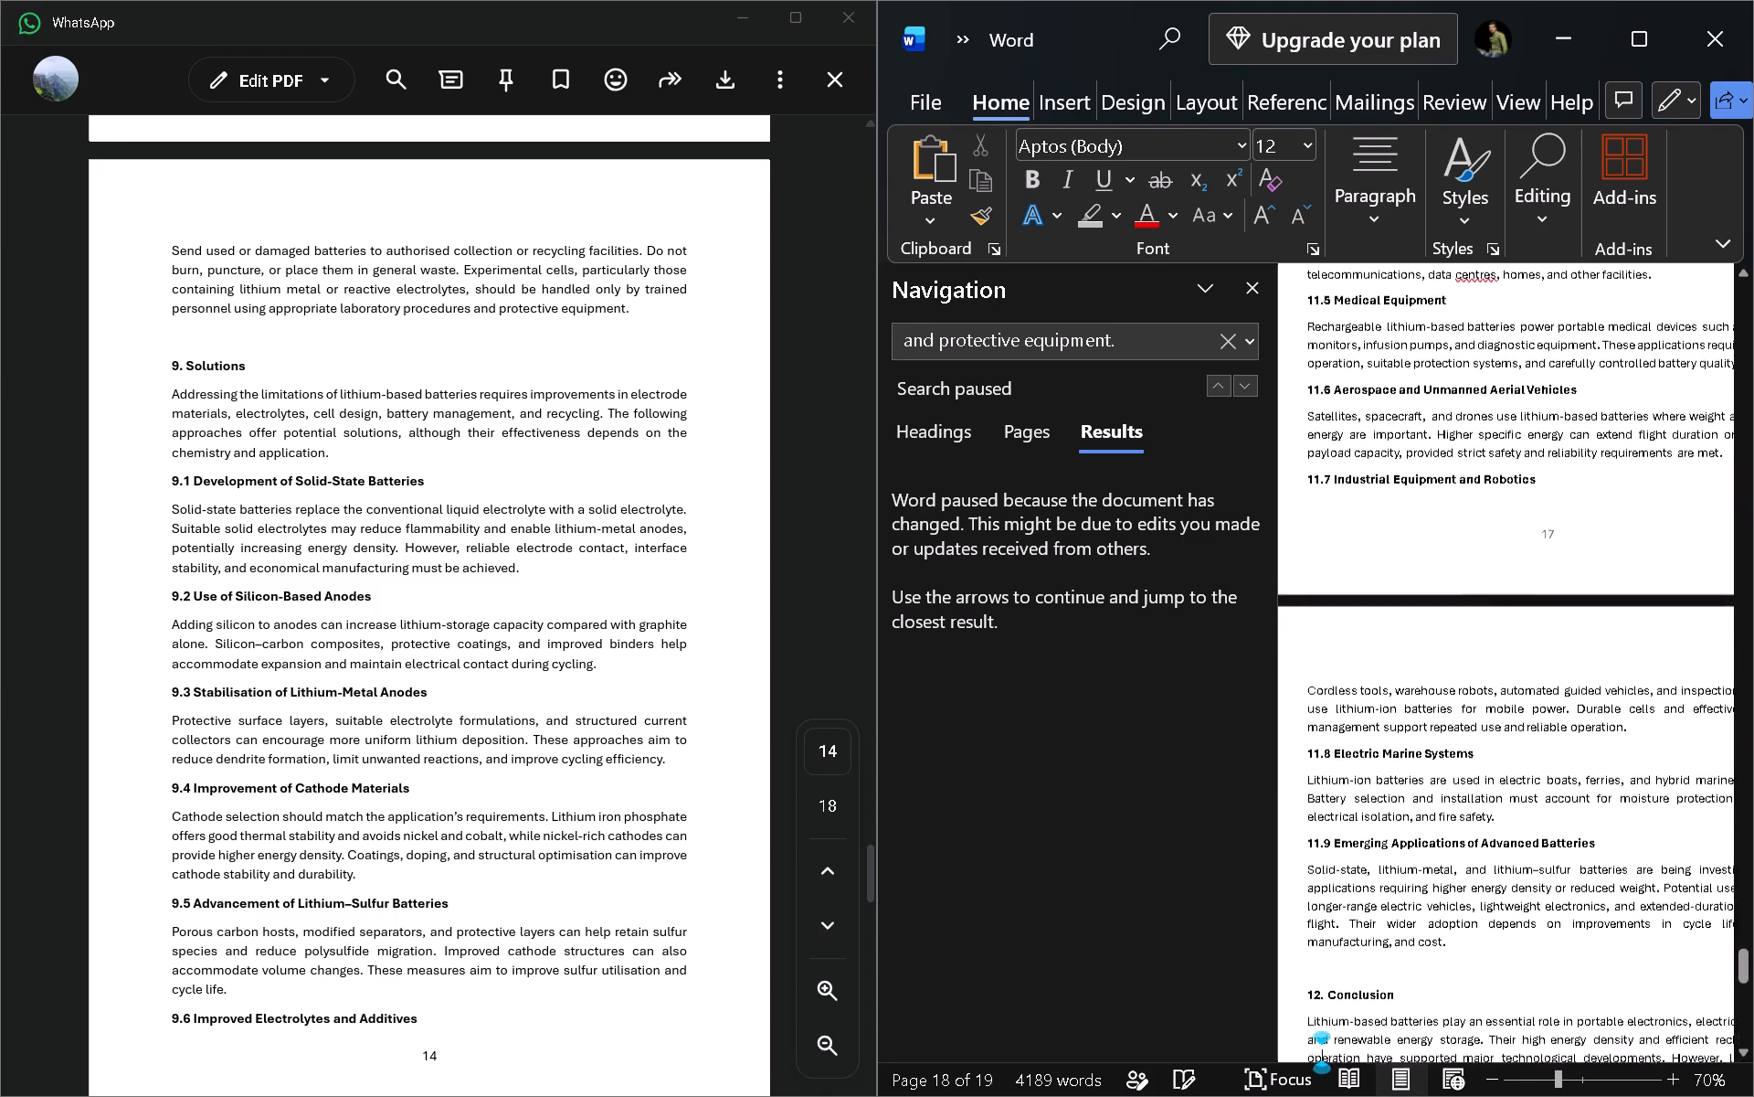
key("Down")
key("Down")
key("Down")
key("Down")
key("Down")
key("Down")
key("Down")
key("Down")
key("Down")
key("Down")
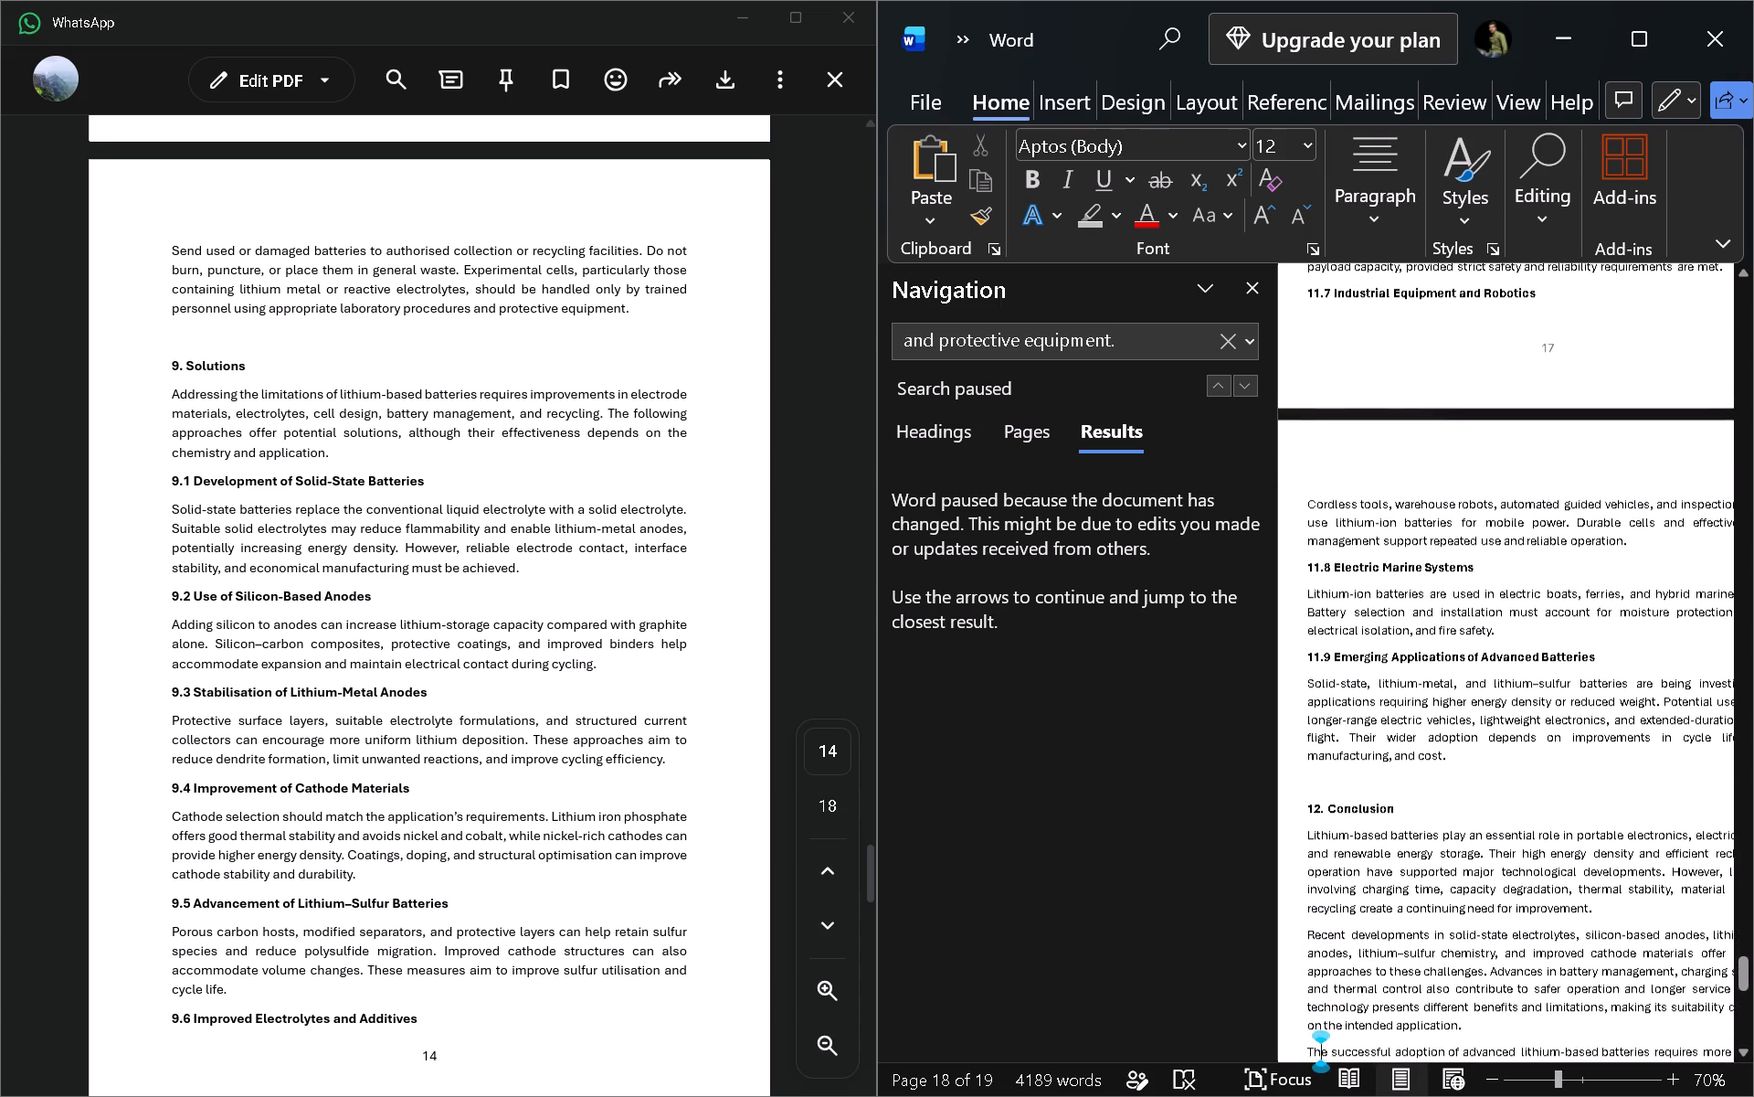
key("Down")
key("Down")
key("Down")
key("Down")
key("Down")
key("Down")
key("Down")
key("Down")
key("Down")
key("Down")
key("Down")
key("Down")
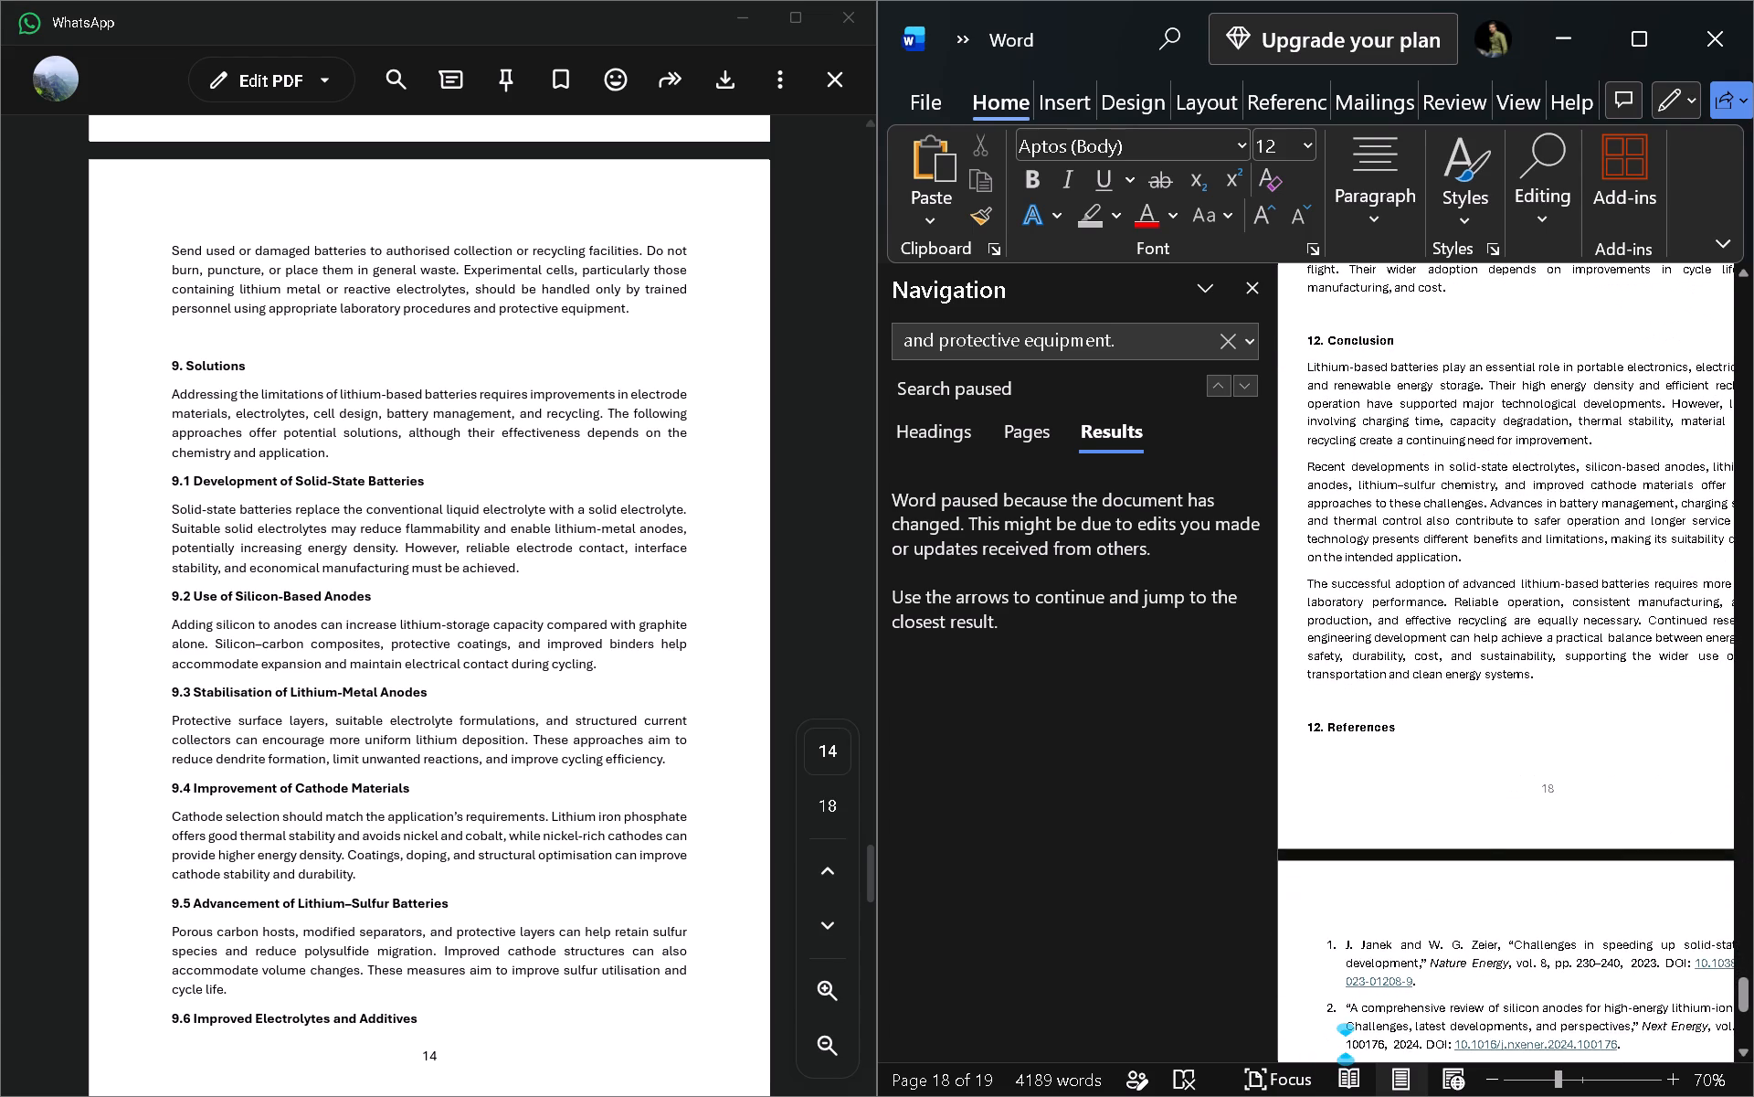
key("Up")
key("Up")
key("Up")
key("Up")
key("Up")
key("Up")
key("Up")
key("Up")
key("Down")
key("Down")
key("Down")
key("Down")
key("Down")
key("Down")
key("Down")
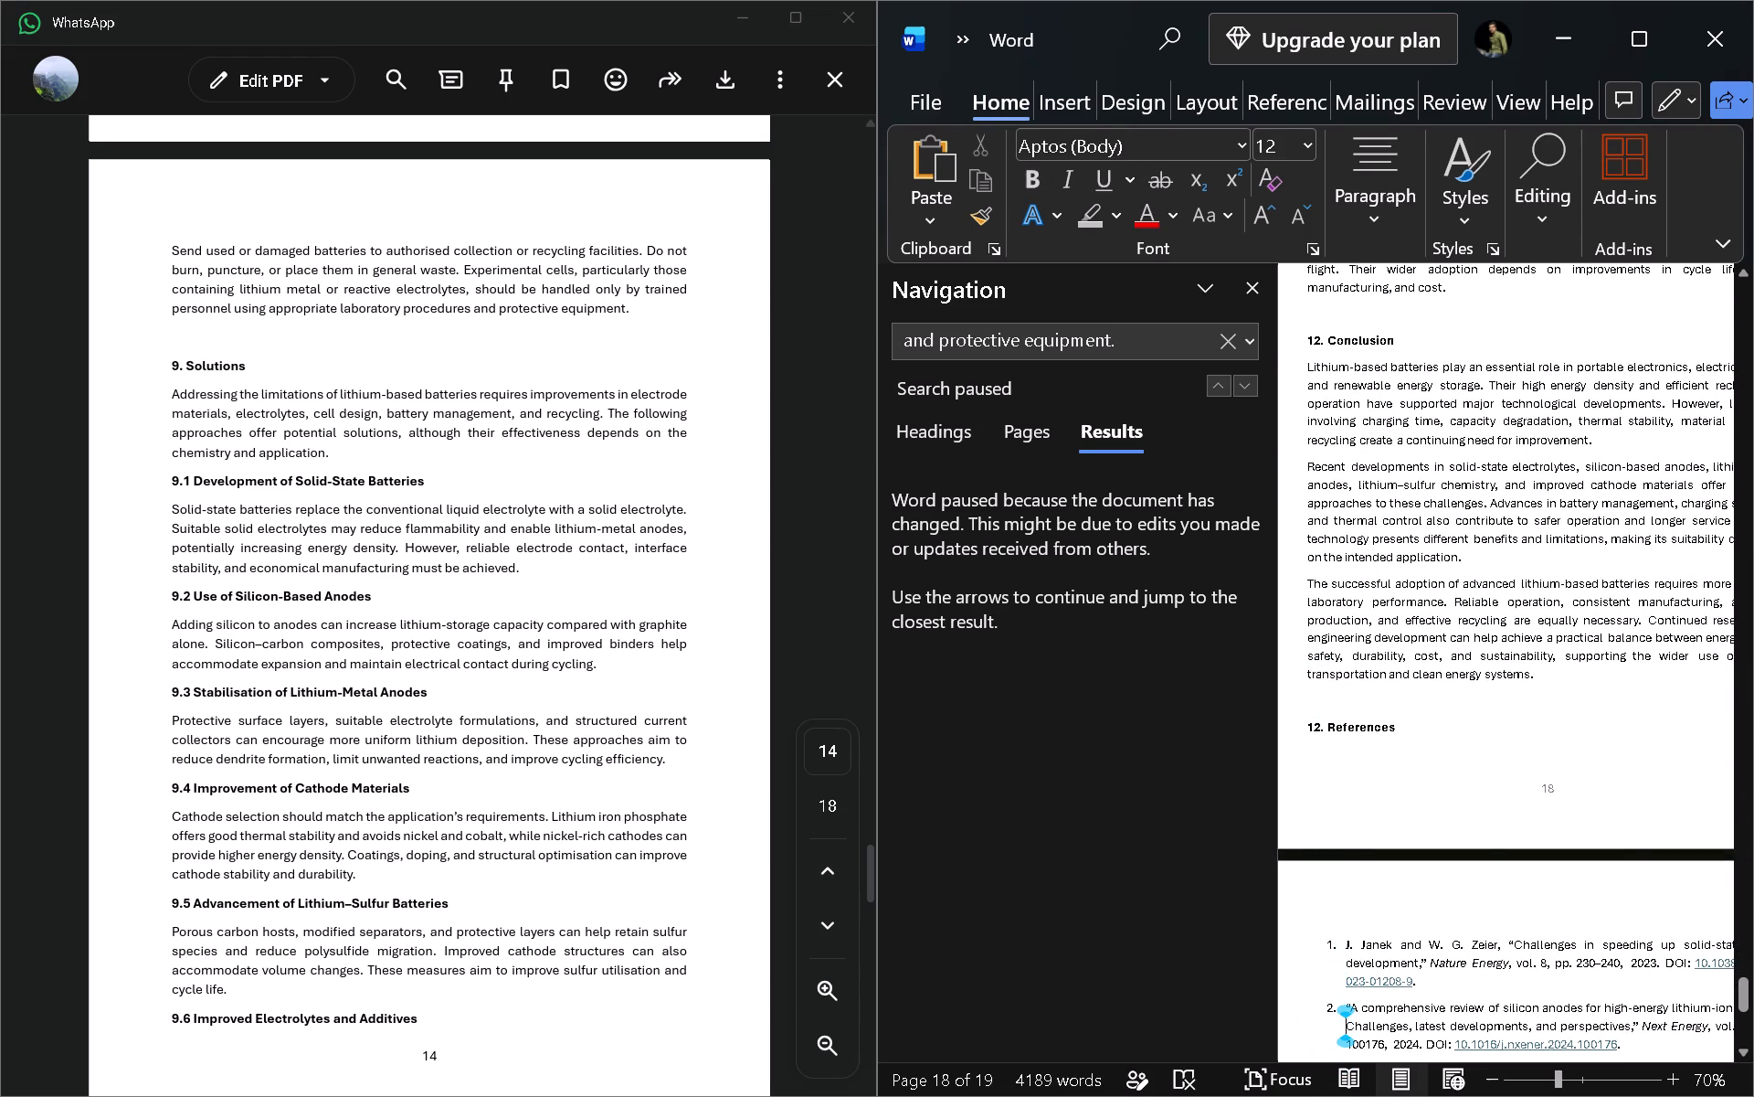
key("Up")
key("Up")
key("Up")
key("Up")
key("Up")
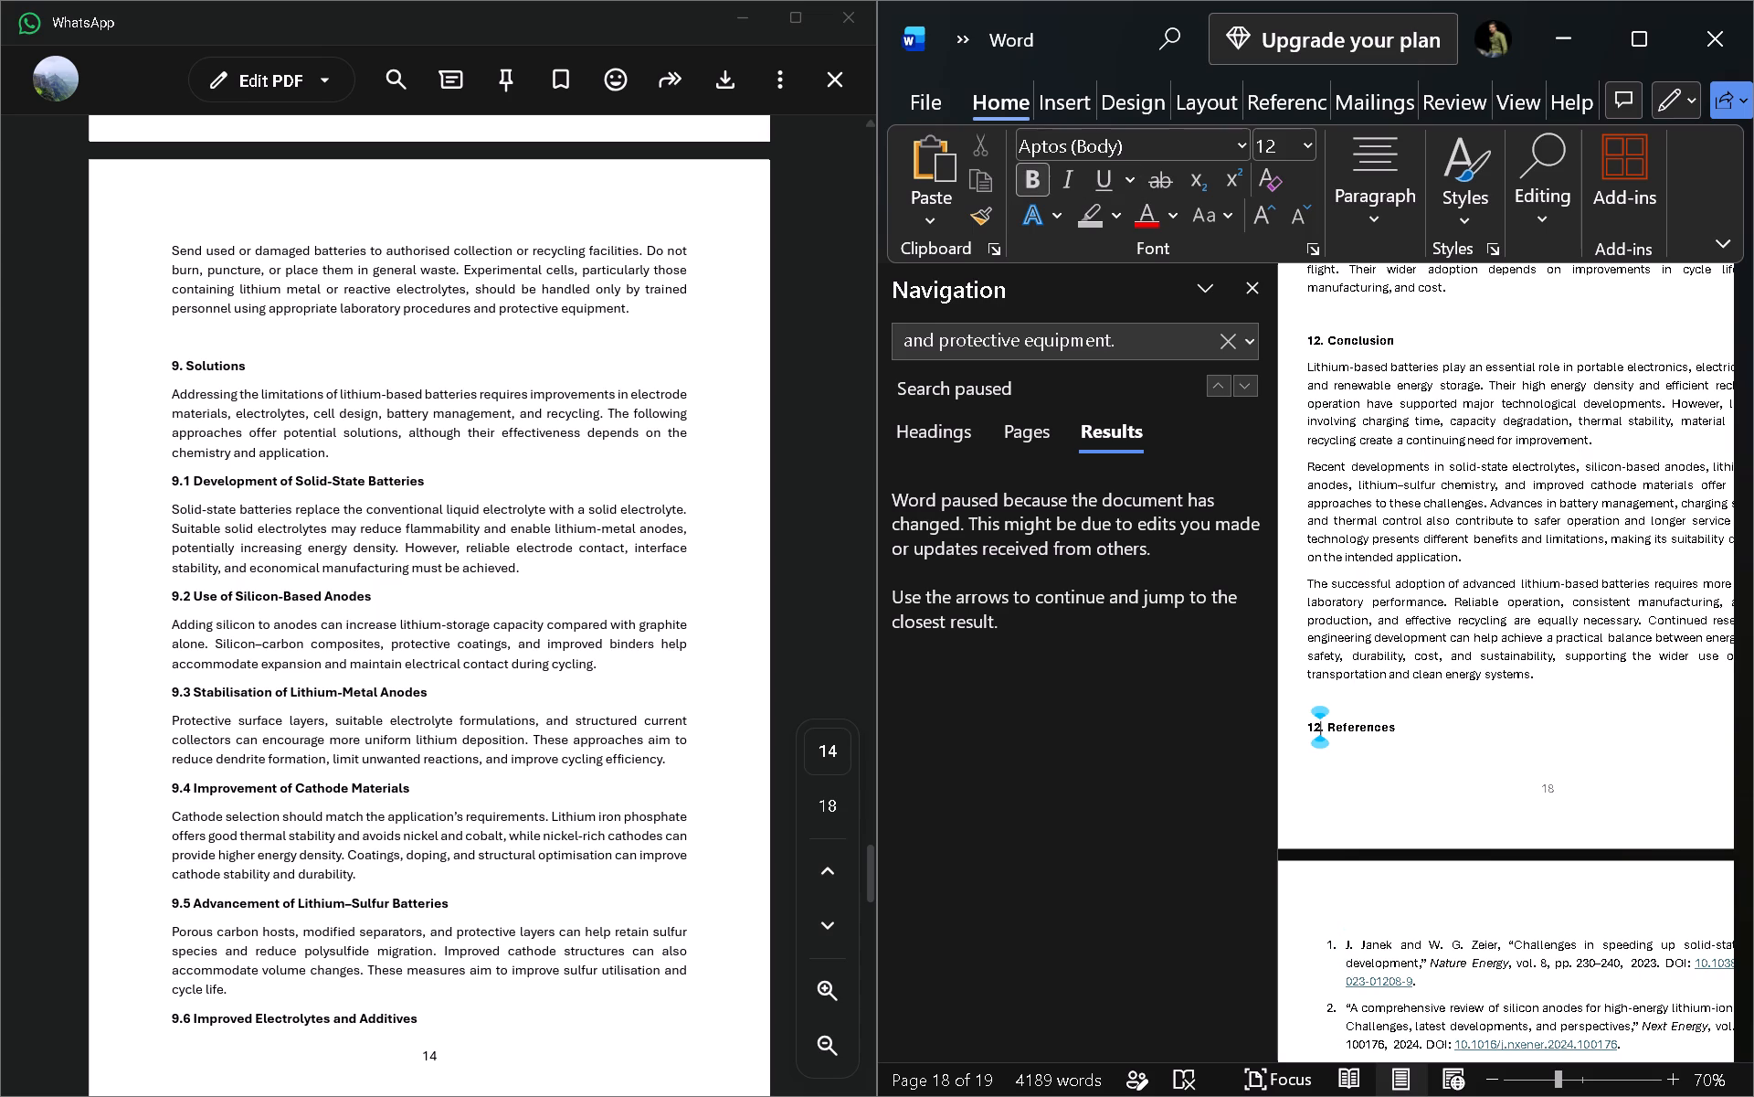
key("Delete")
key("BackSpace")
key("period")
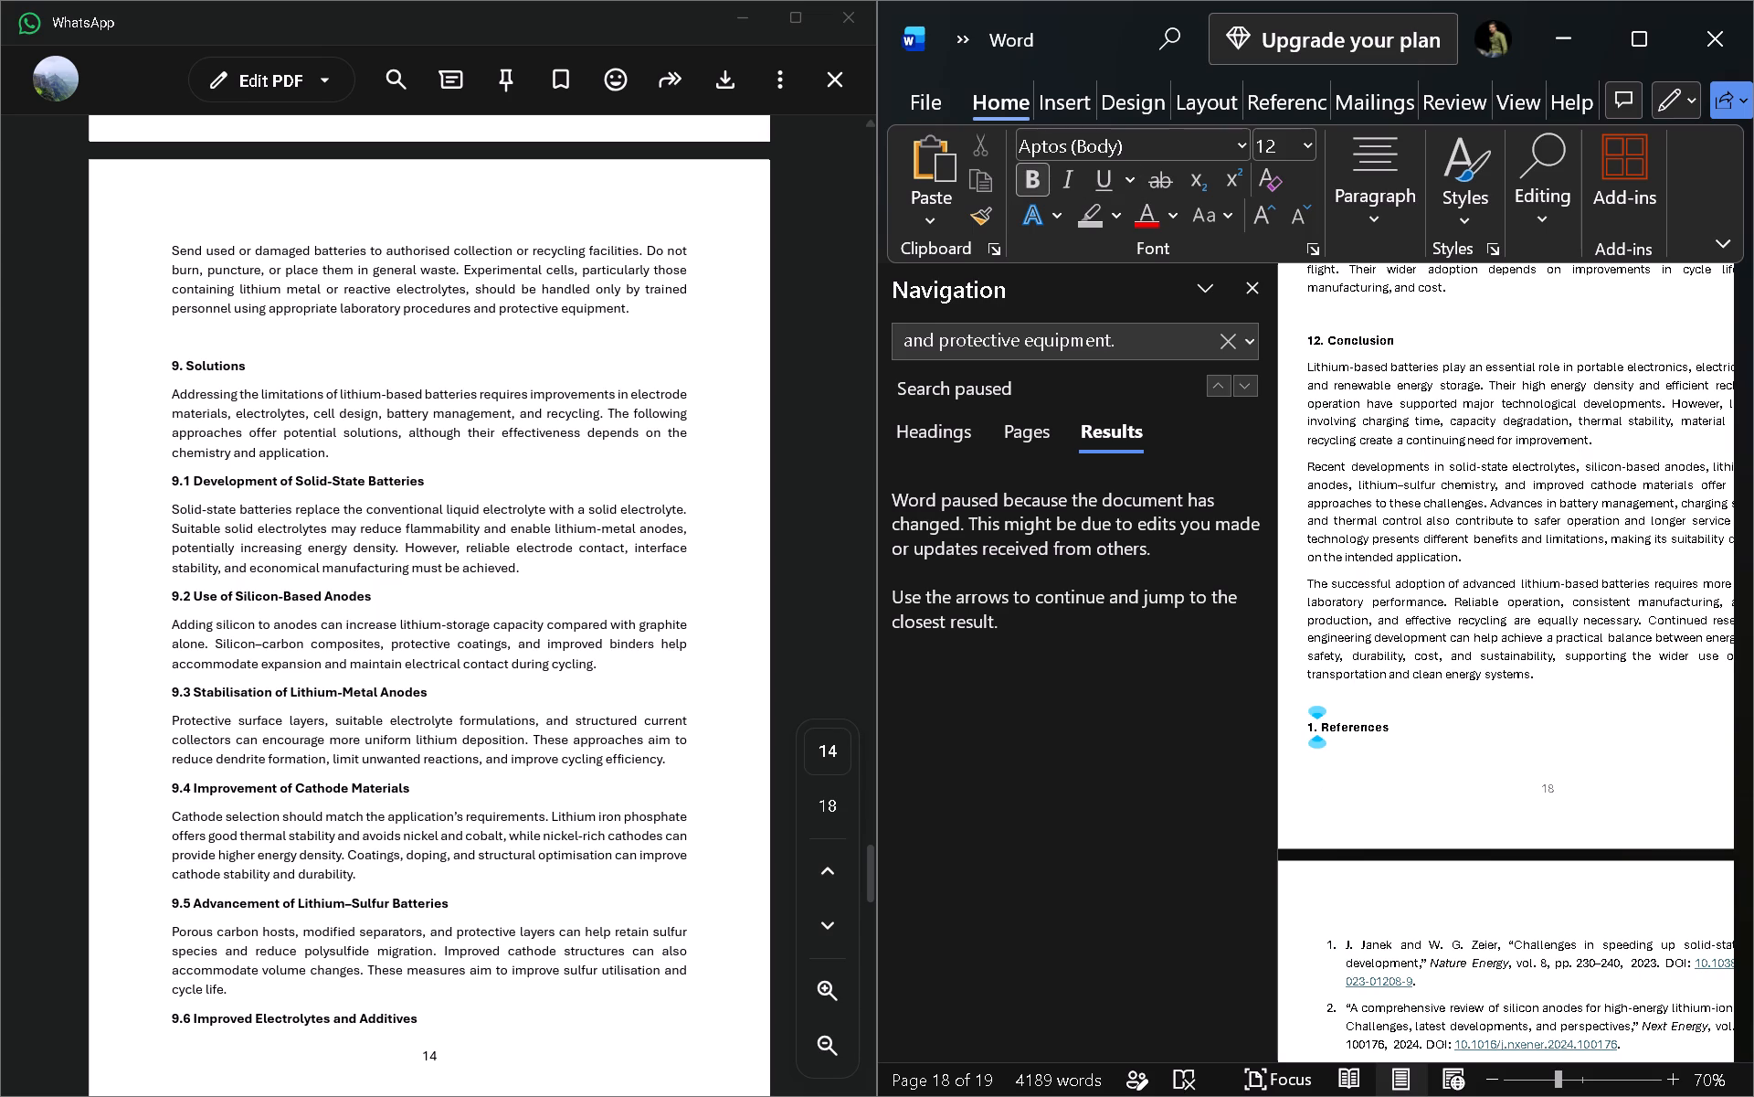
key("BackSpace")
key("2")
key("BackSpace")
type("3.")
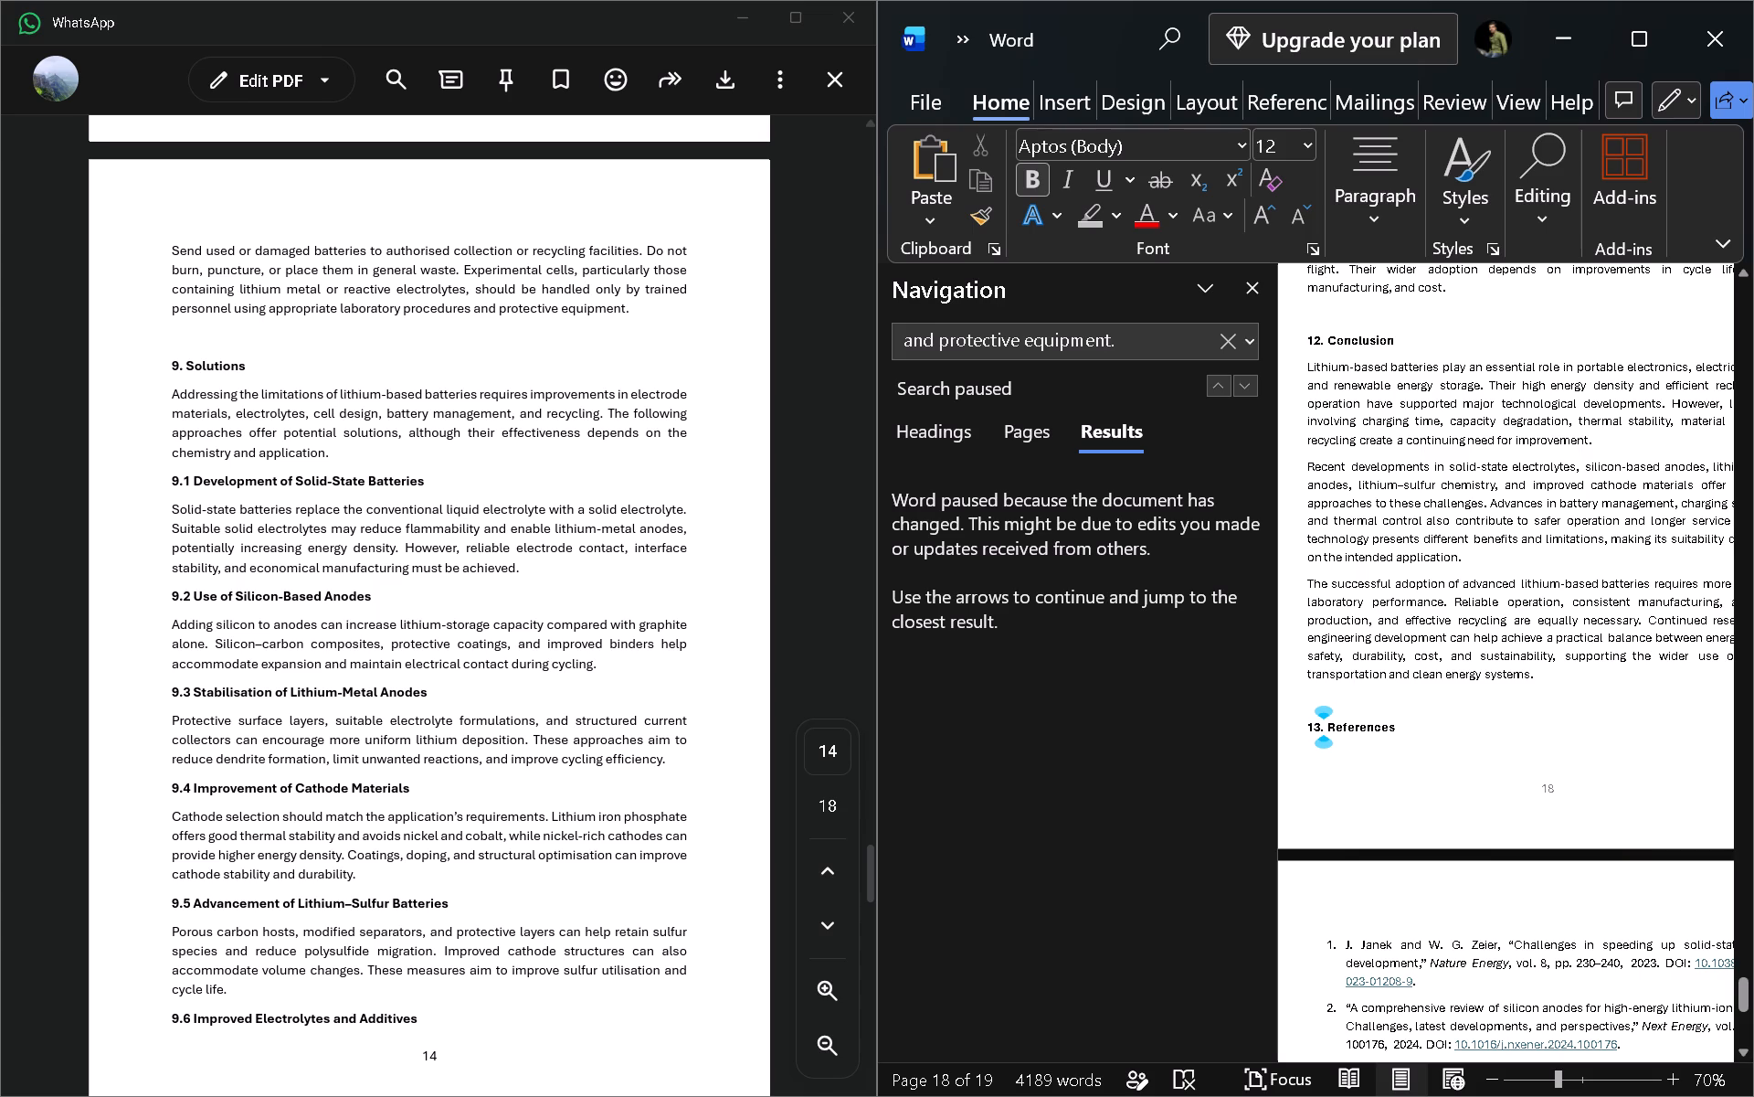
Save the report to the Desktop as a .docx file named finalppt.
key("ctrl+s")
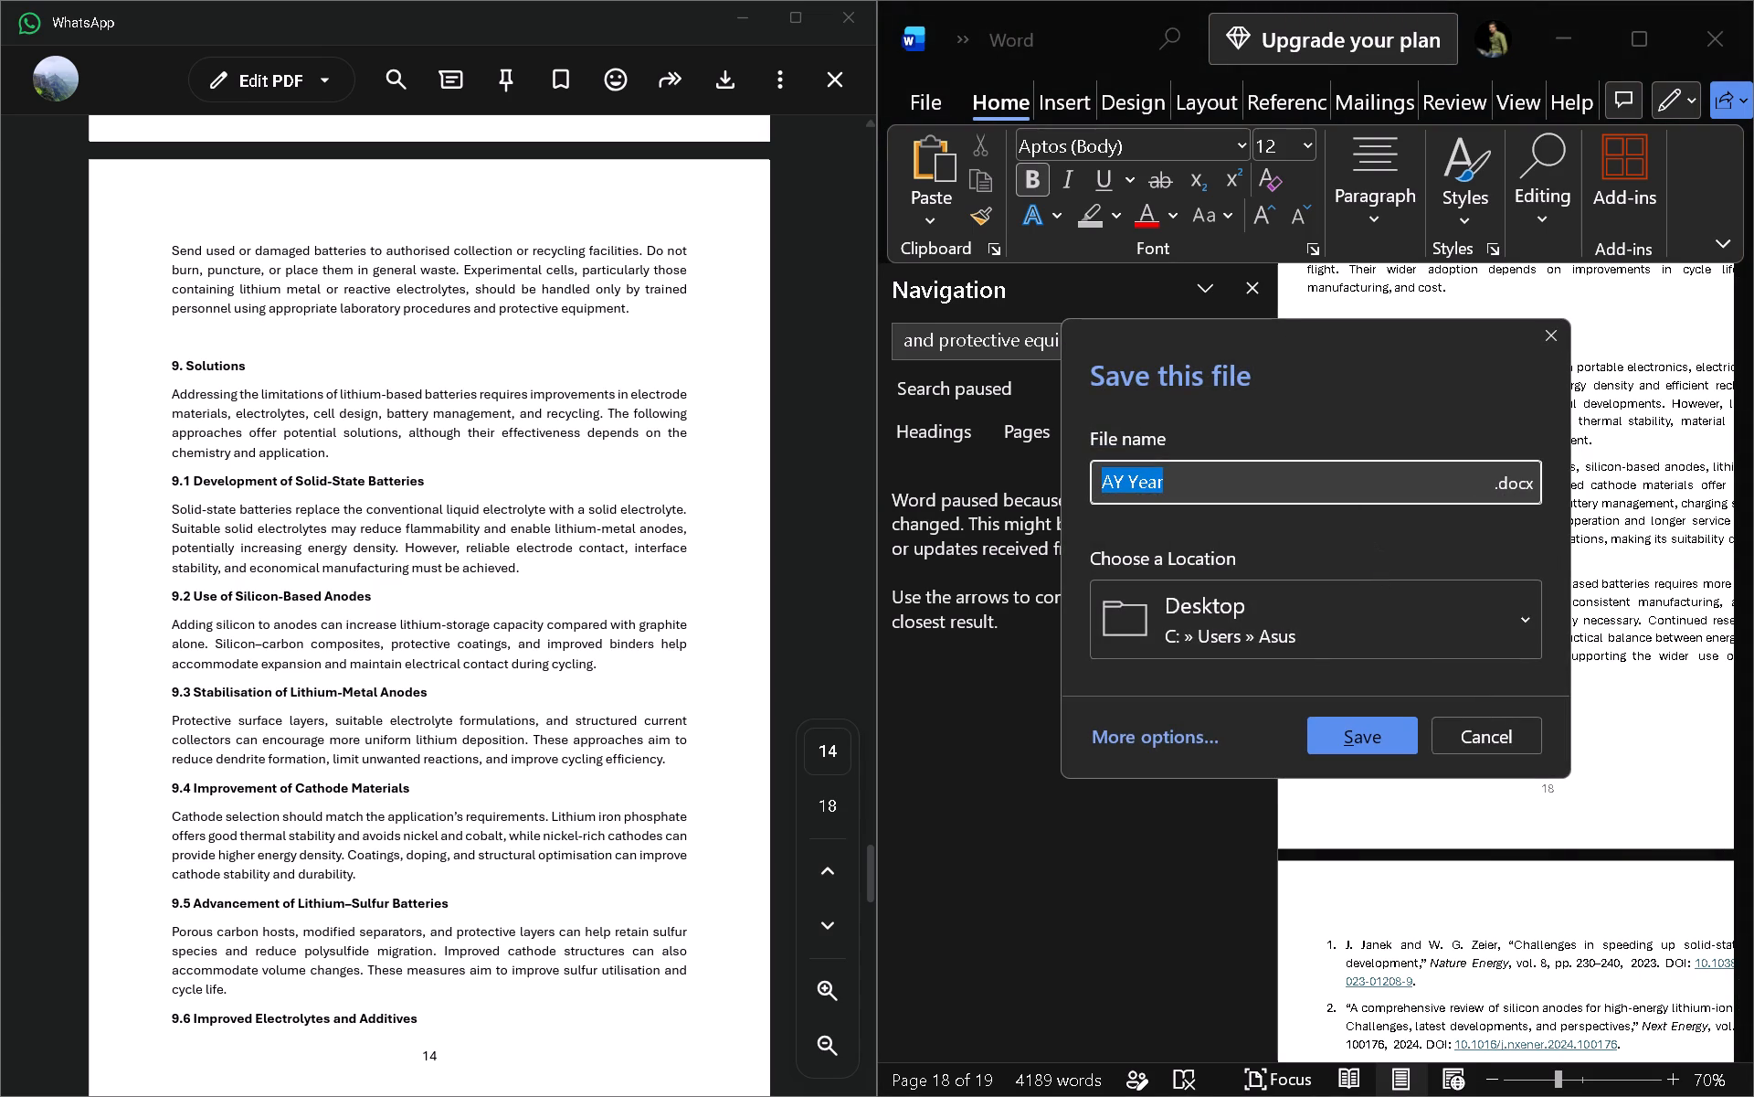
key("BackSpace")
type("final")
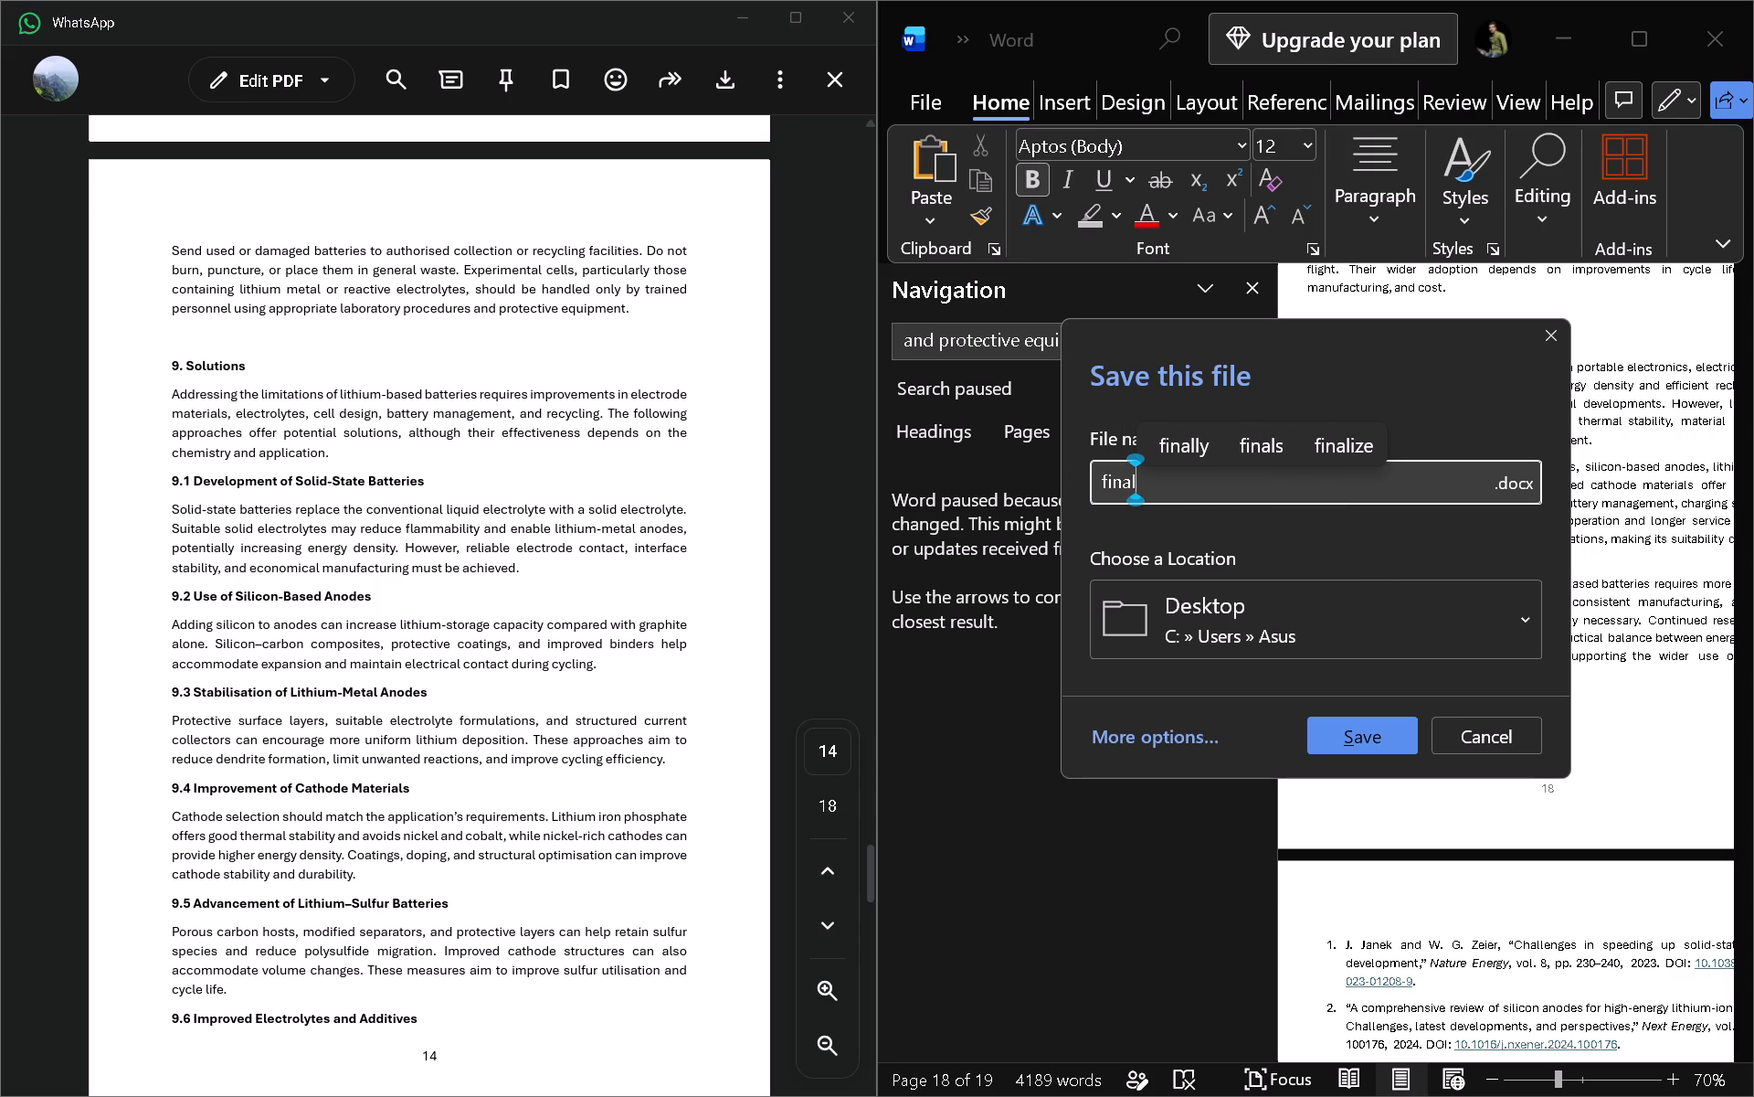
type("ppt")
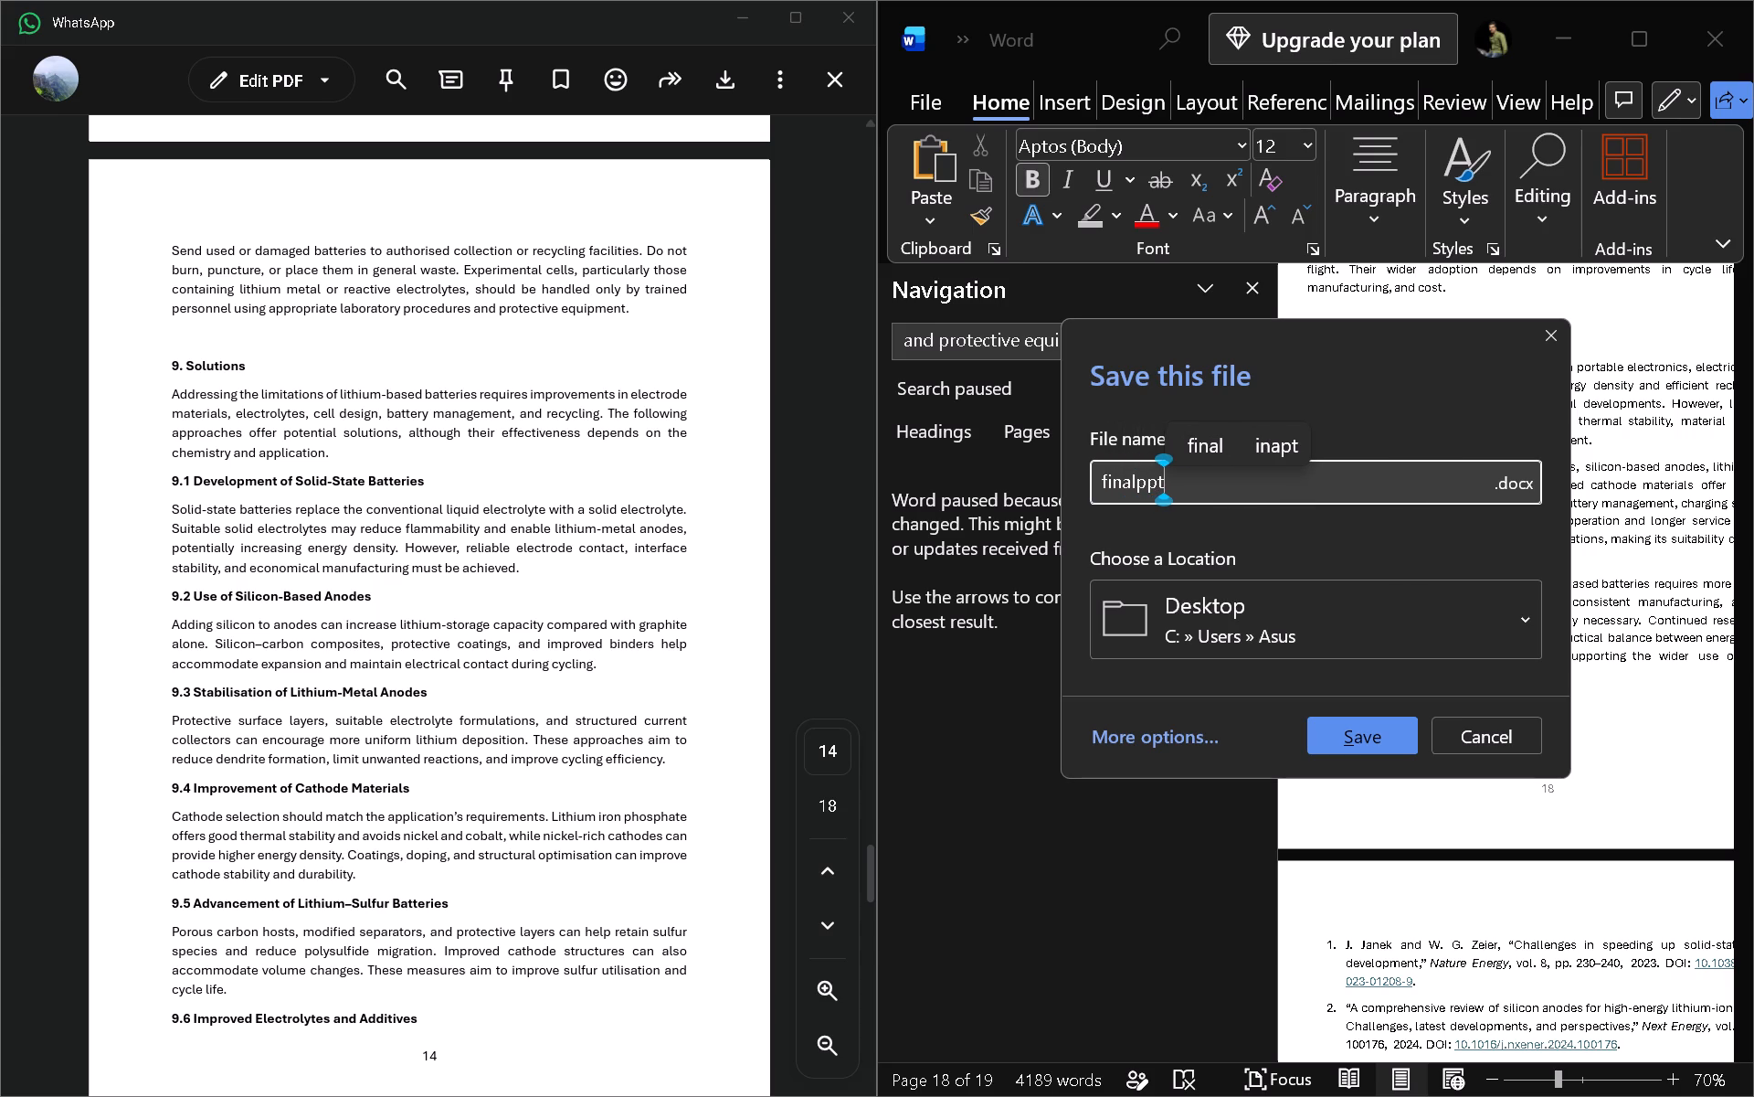
Complete saving the report to the Desktop as the .docx file finalppt.
left_click(1370, 742)
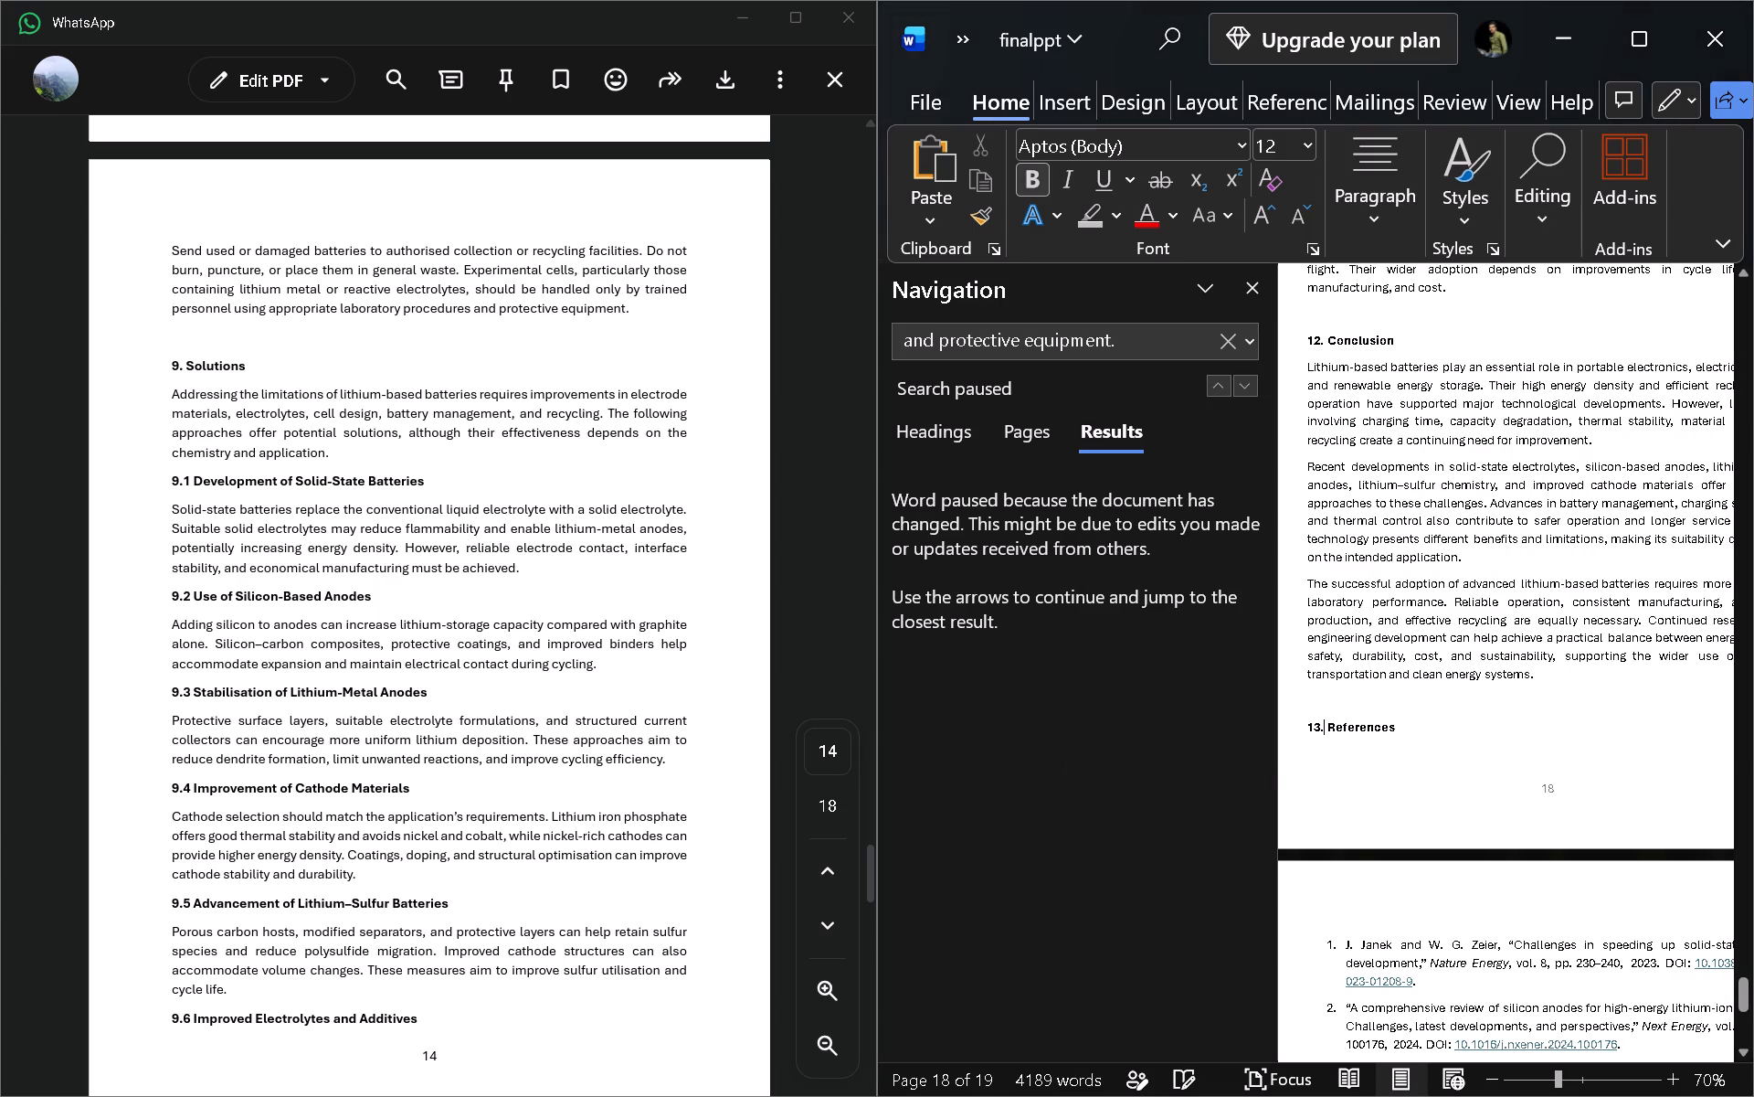
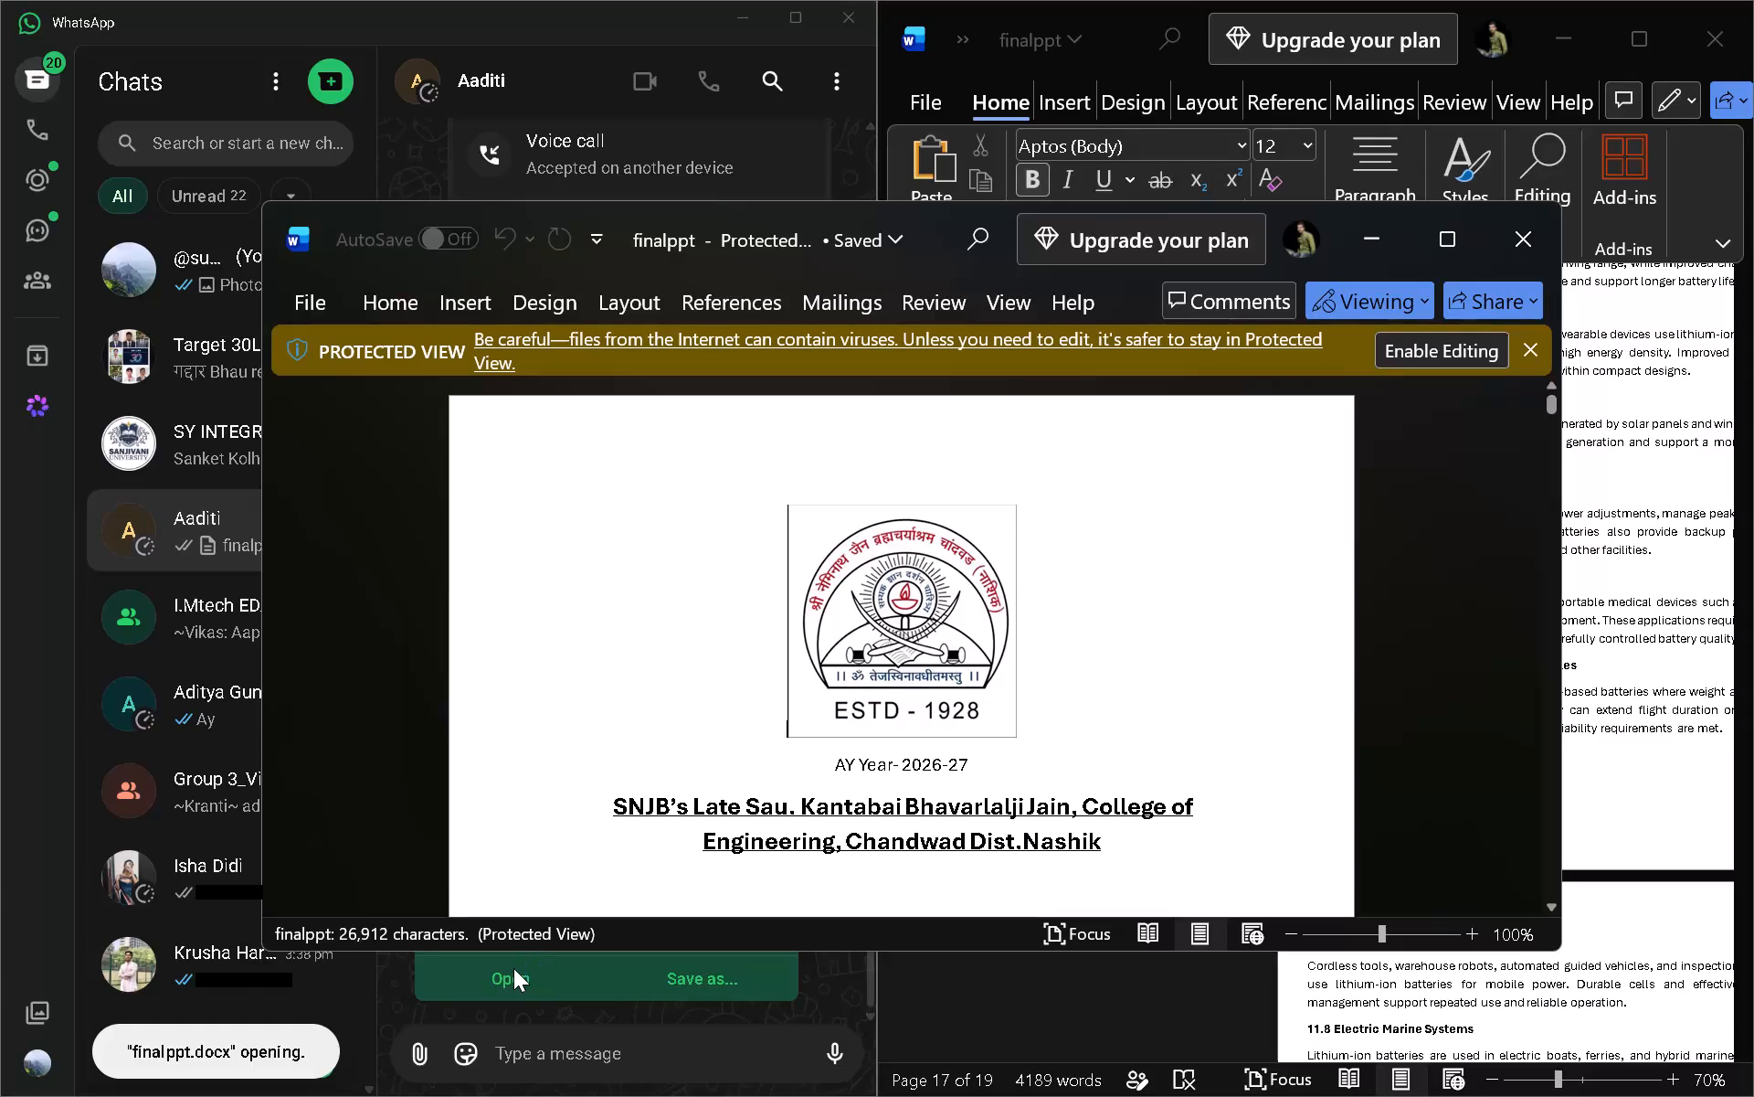
Place the protected copy of finalppt beside the working report and review its opening pages through to the contents table.
key("super+Left")
scroll(425, 673, "down", 5)
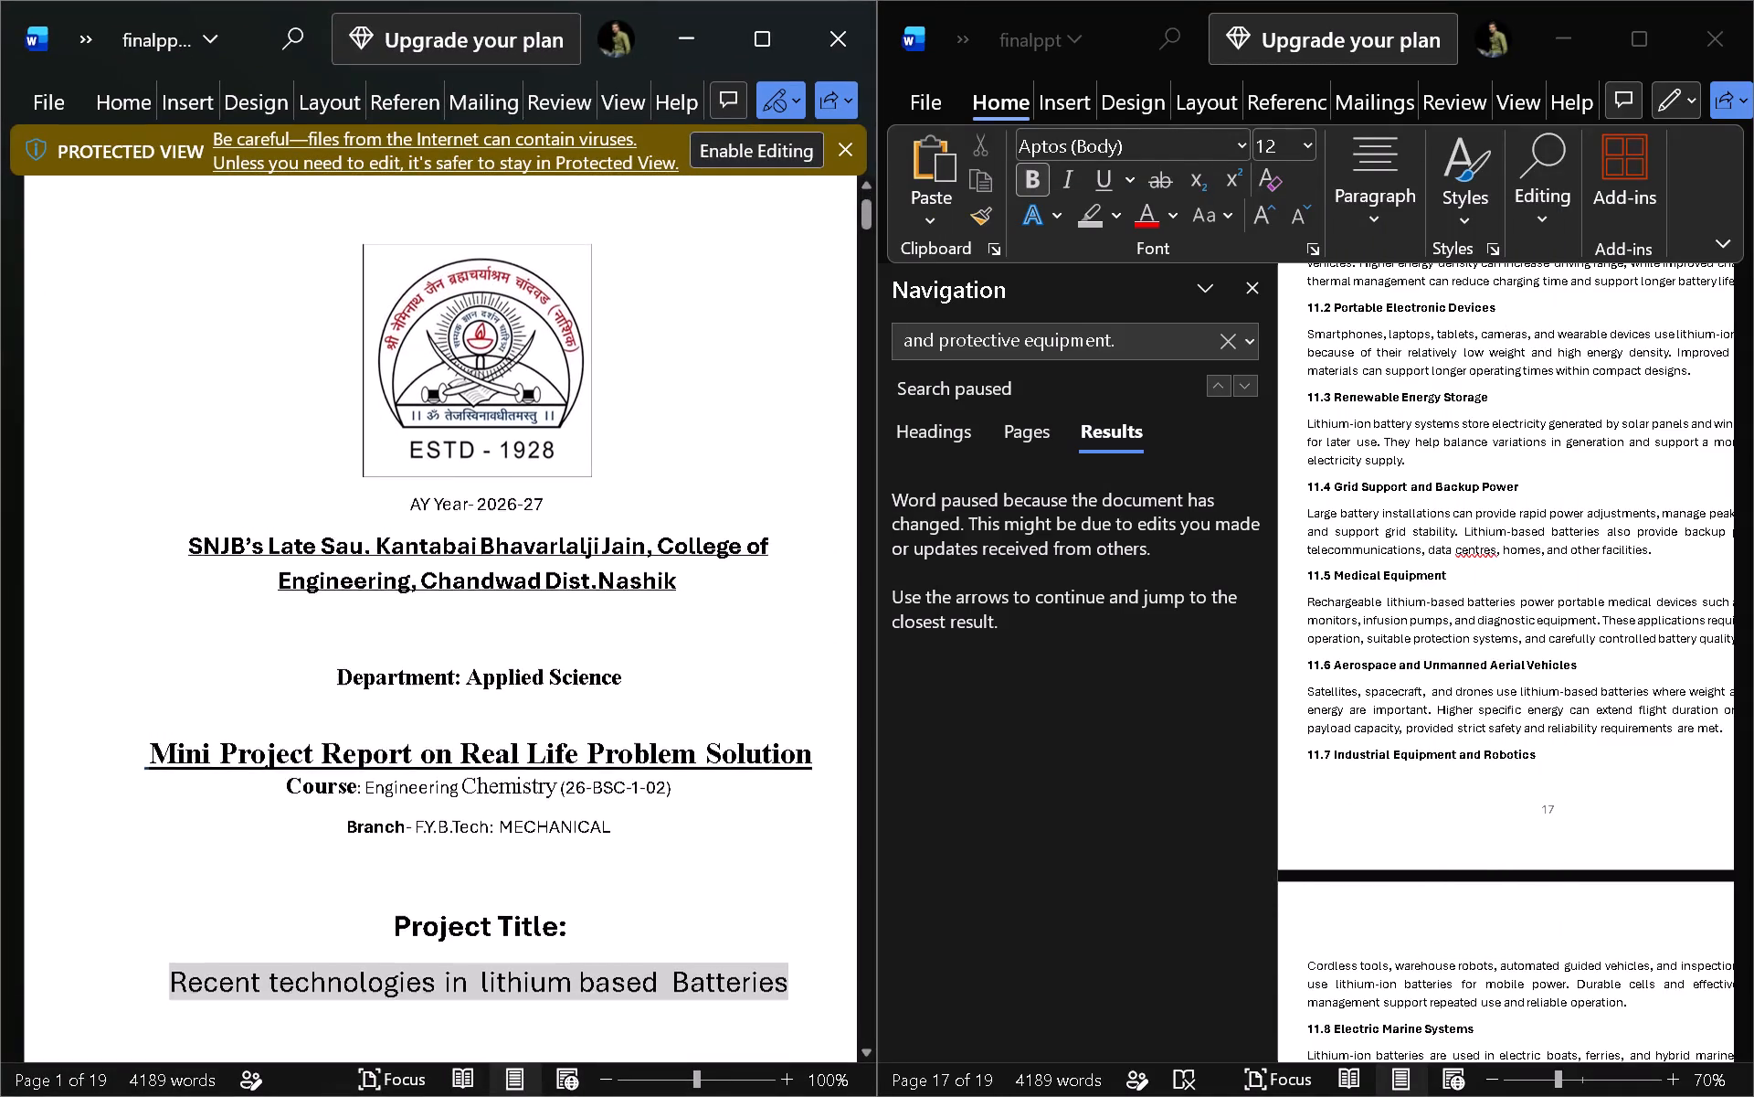
scroll(425, 673, "down", 4)
scroll(425, 673, "down", 20)
scroll(425, 673, "down", 7)
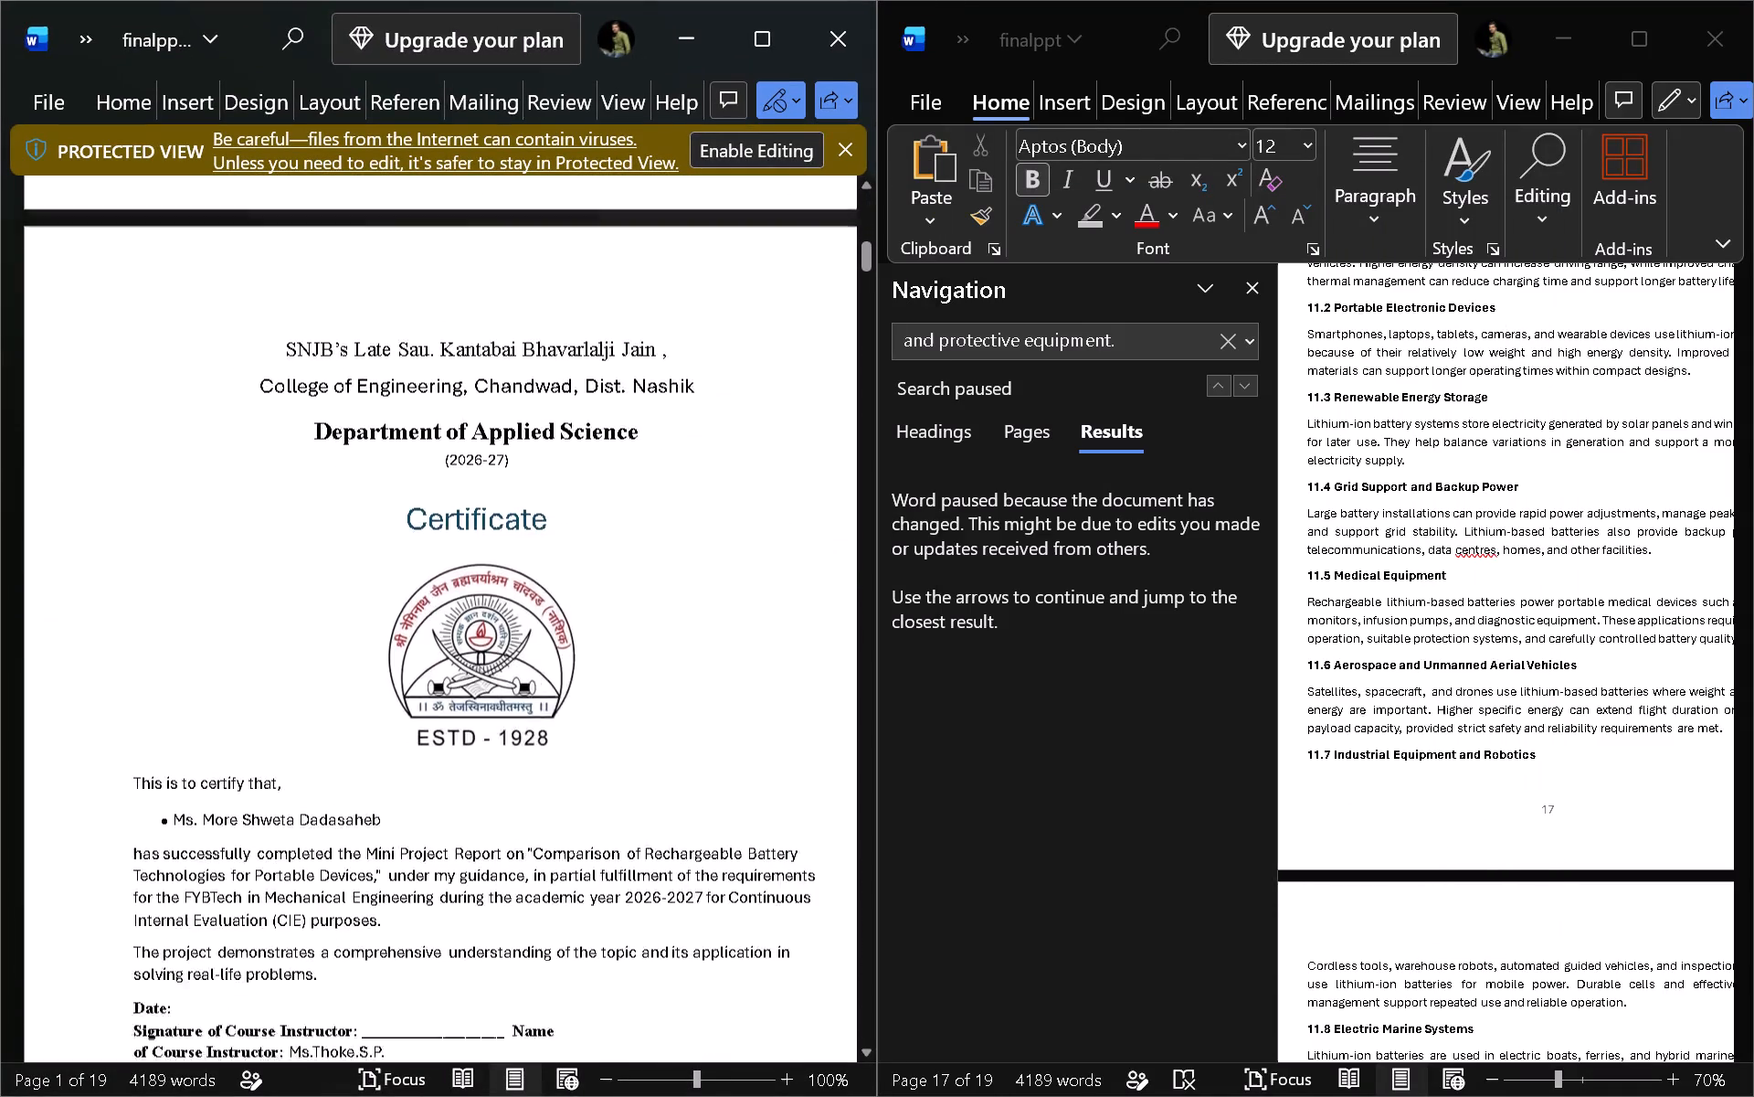
scroll(425, 673, "down", 20)
scroll(425, 673, "down", 13)
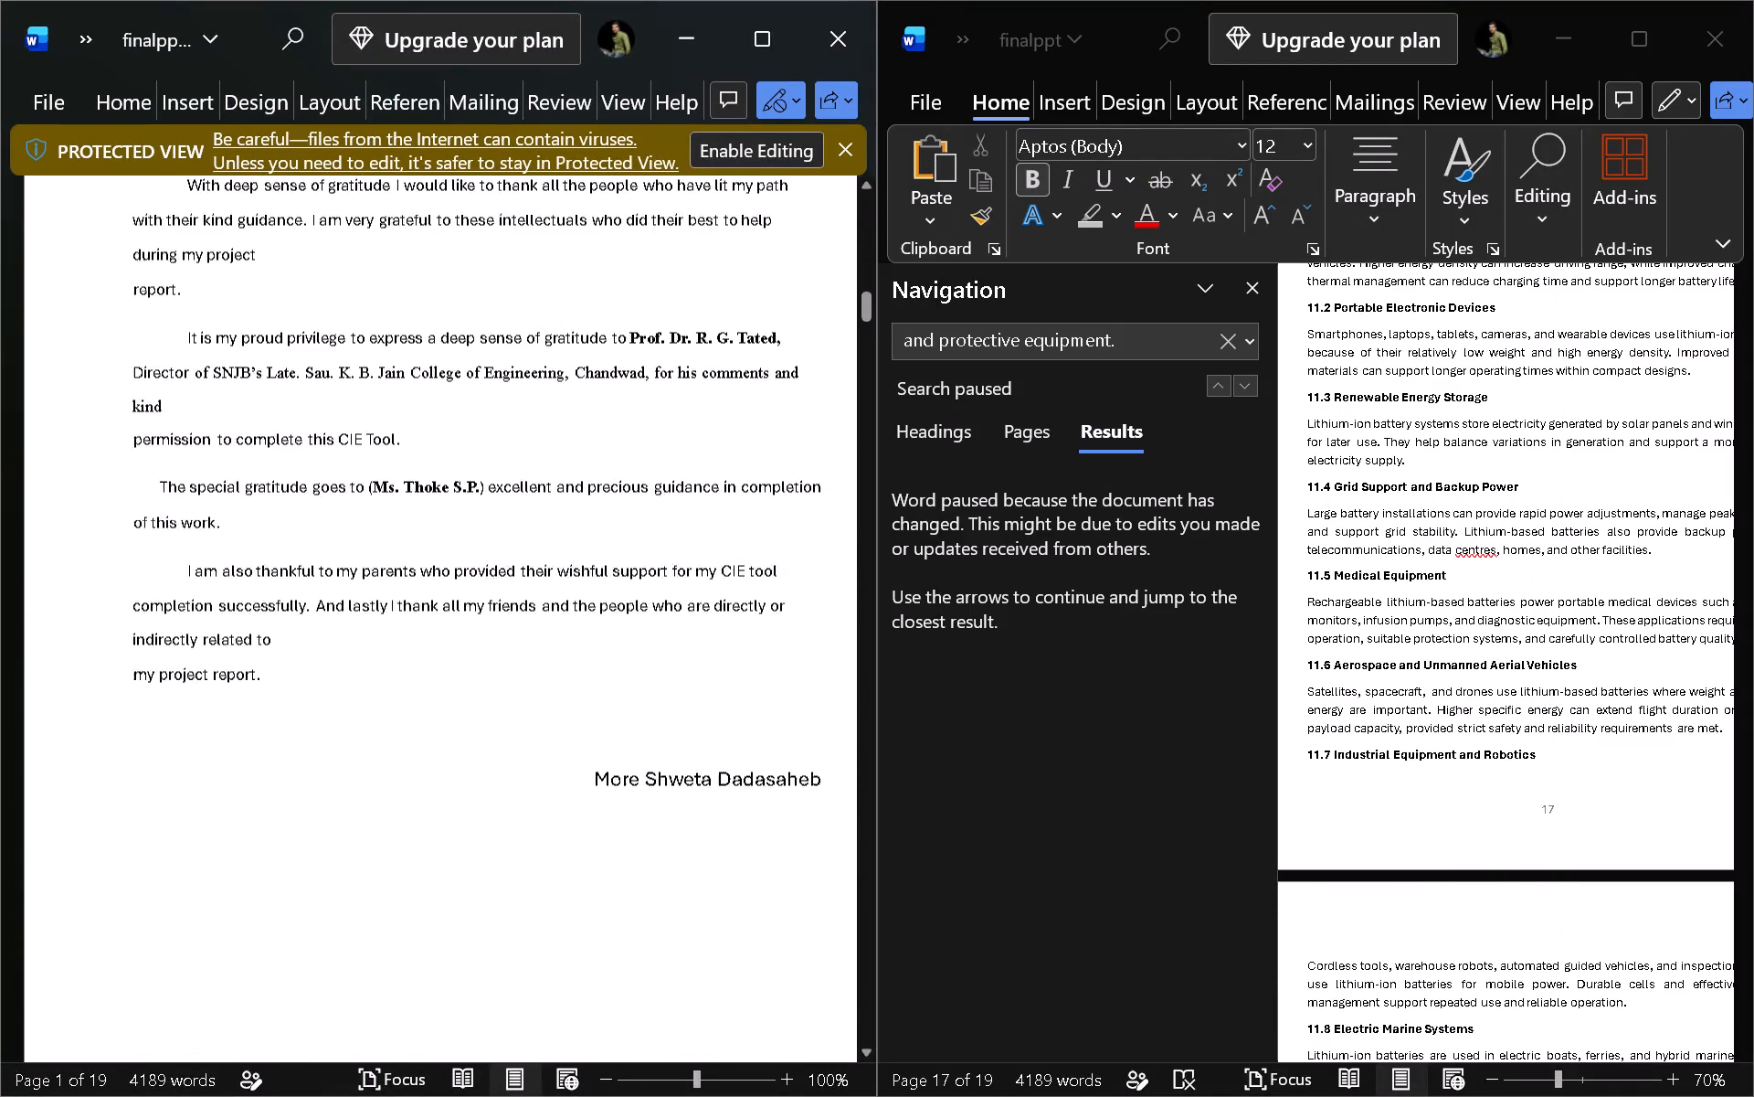
scroll(425, 673, "down", 20)
scroll(425, 673, "down", 13)
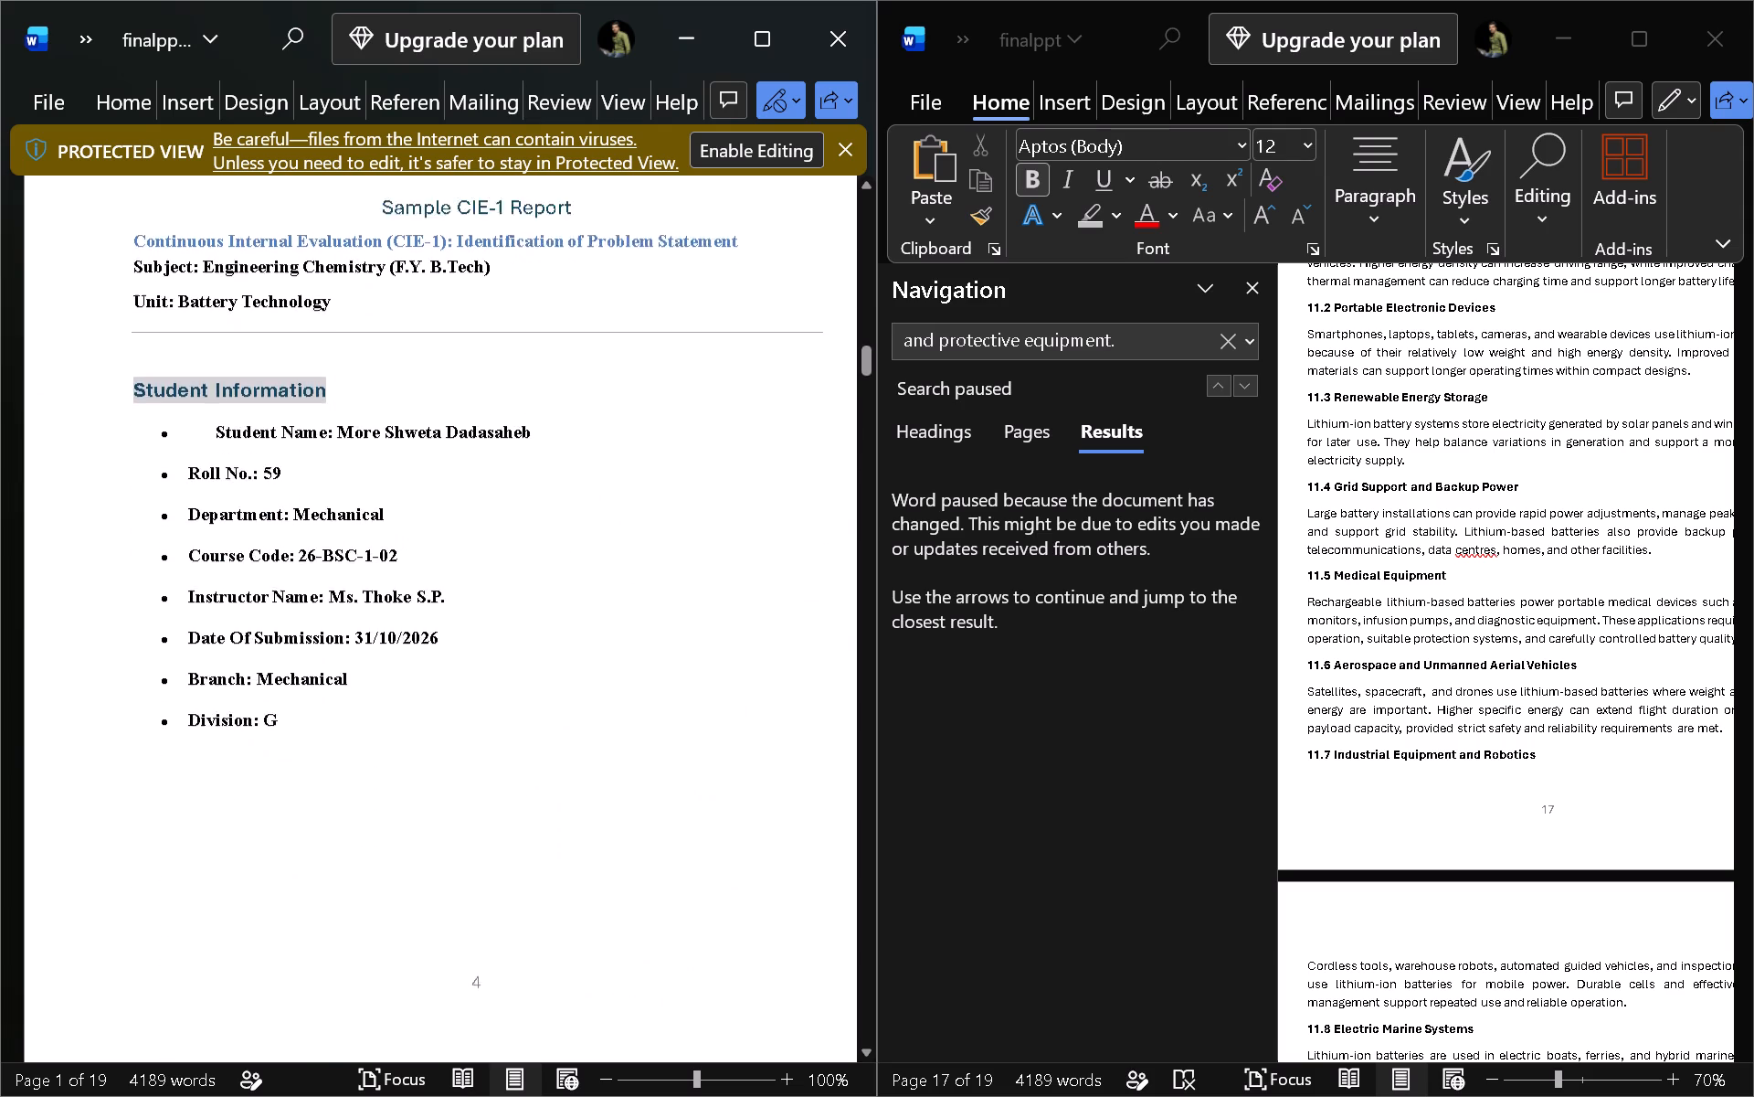
scroll(425, 673, "down", 20)
scroll(425, 673, "down", 13)
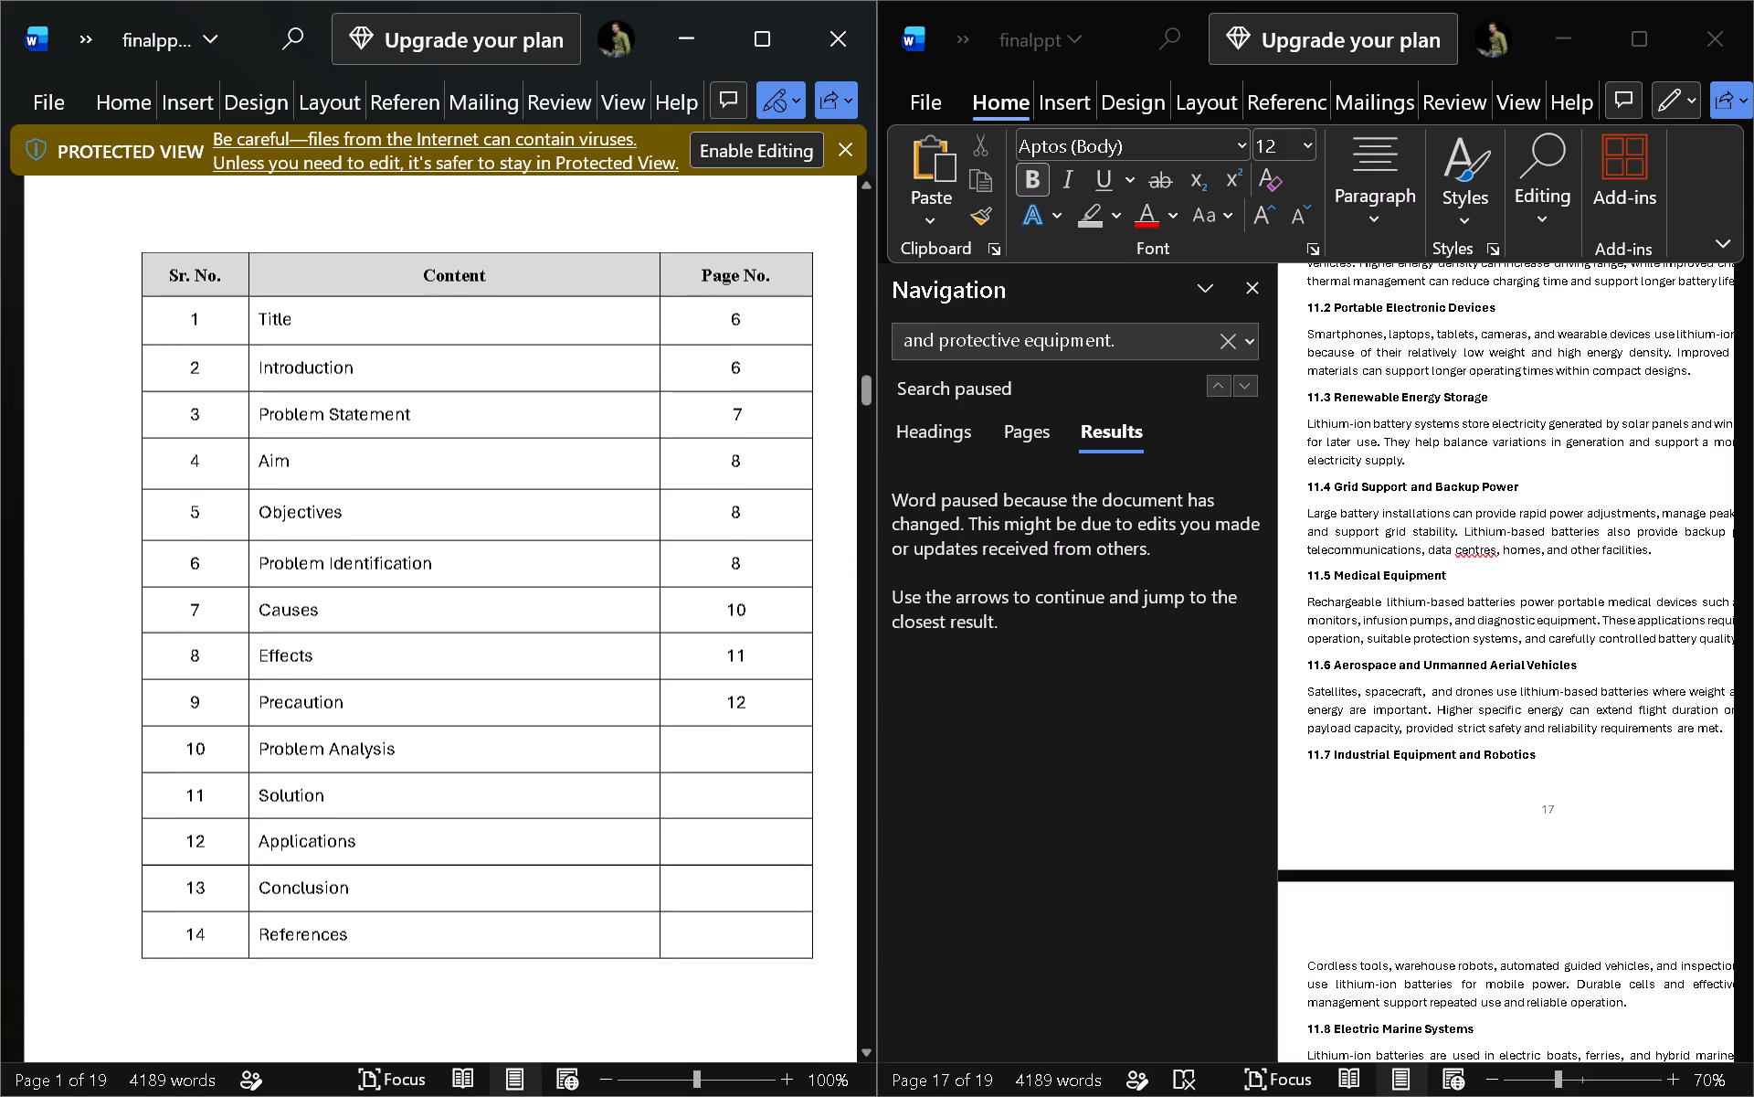
scroll(425, 673, "down", 3)
Check the working report's Applications, Solutions and Problem Analysis pages for the page numbers missing from the contents table.
scroll(1358, 769, "up", 12)
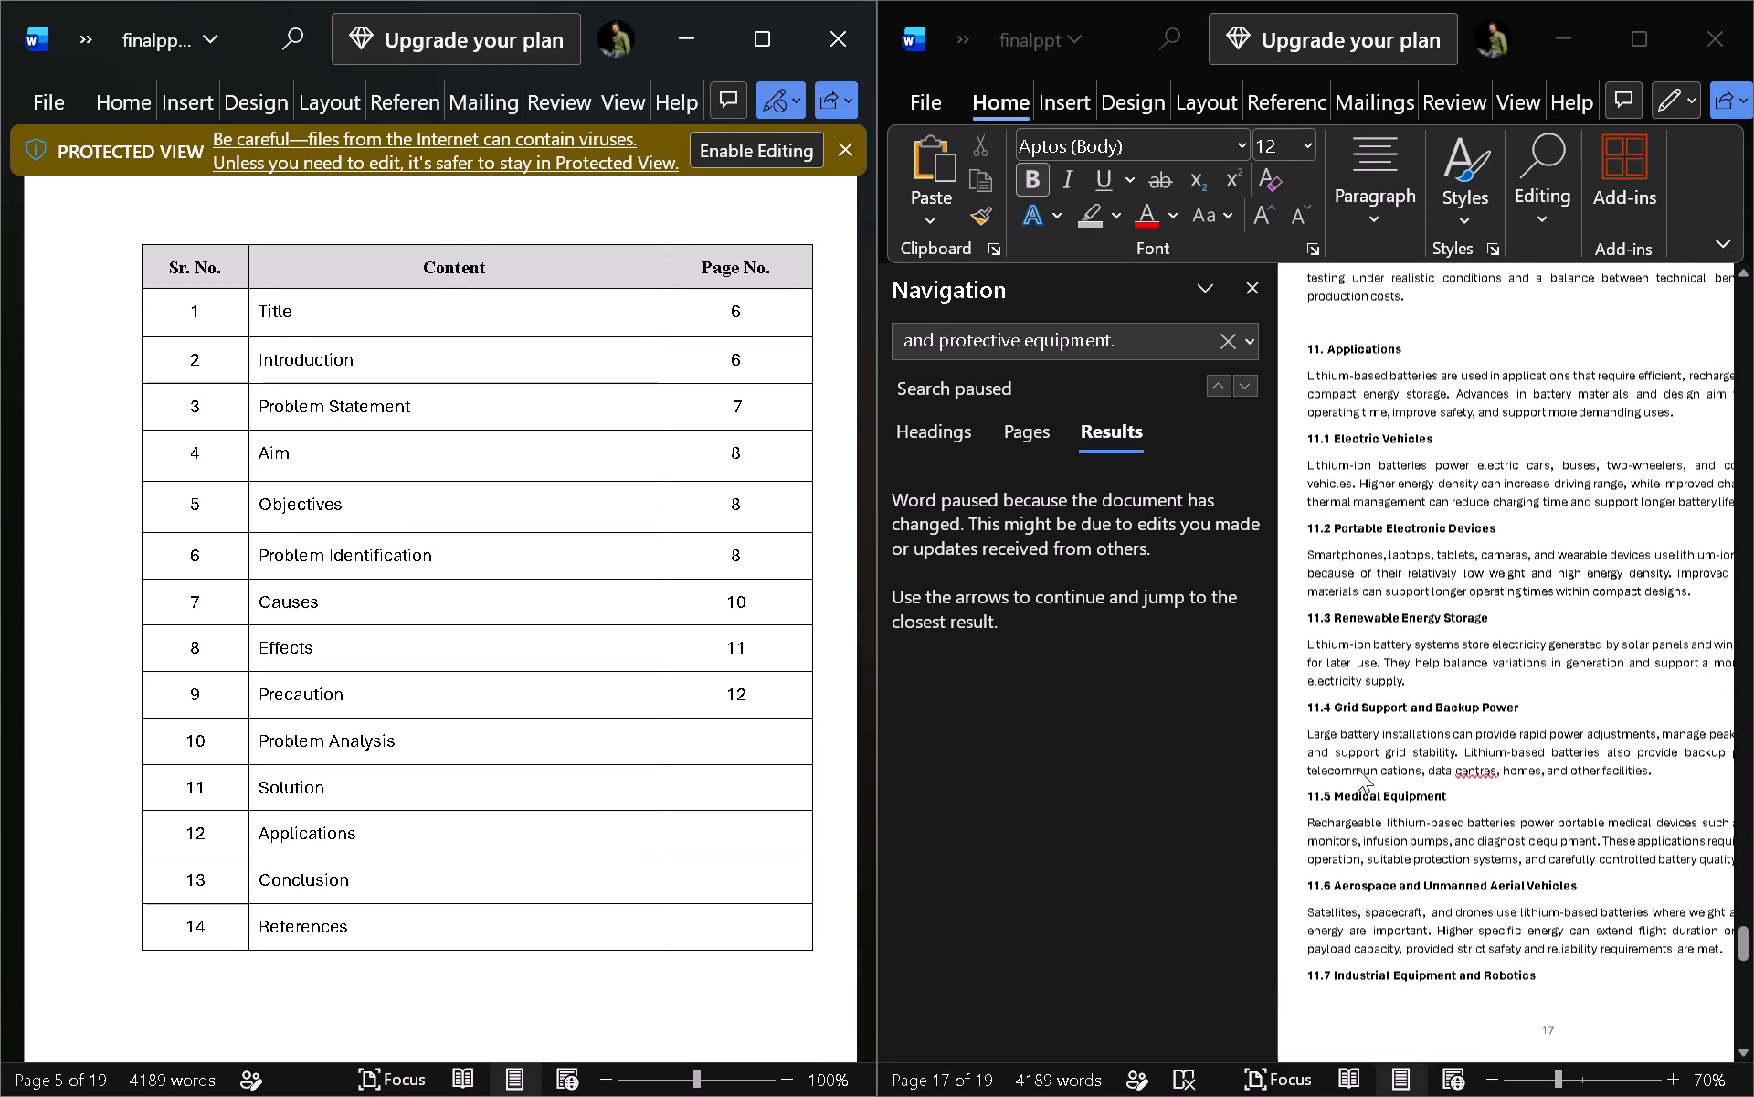
scroll(1358, 769, "up", 18)
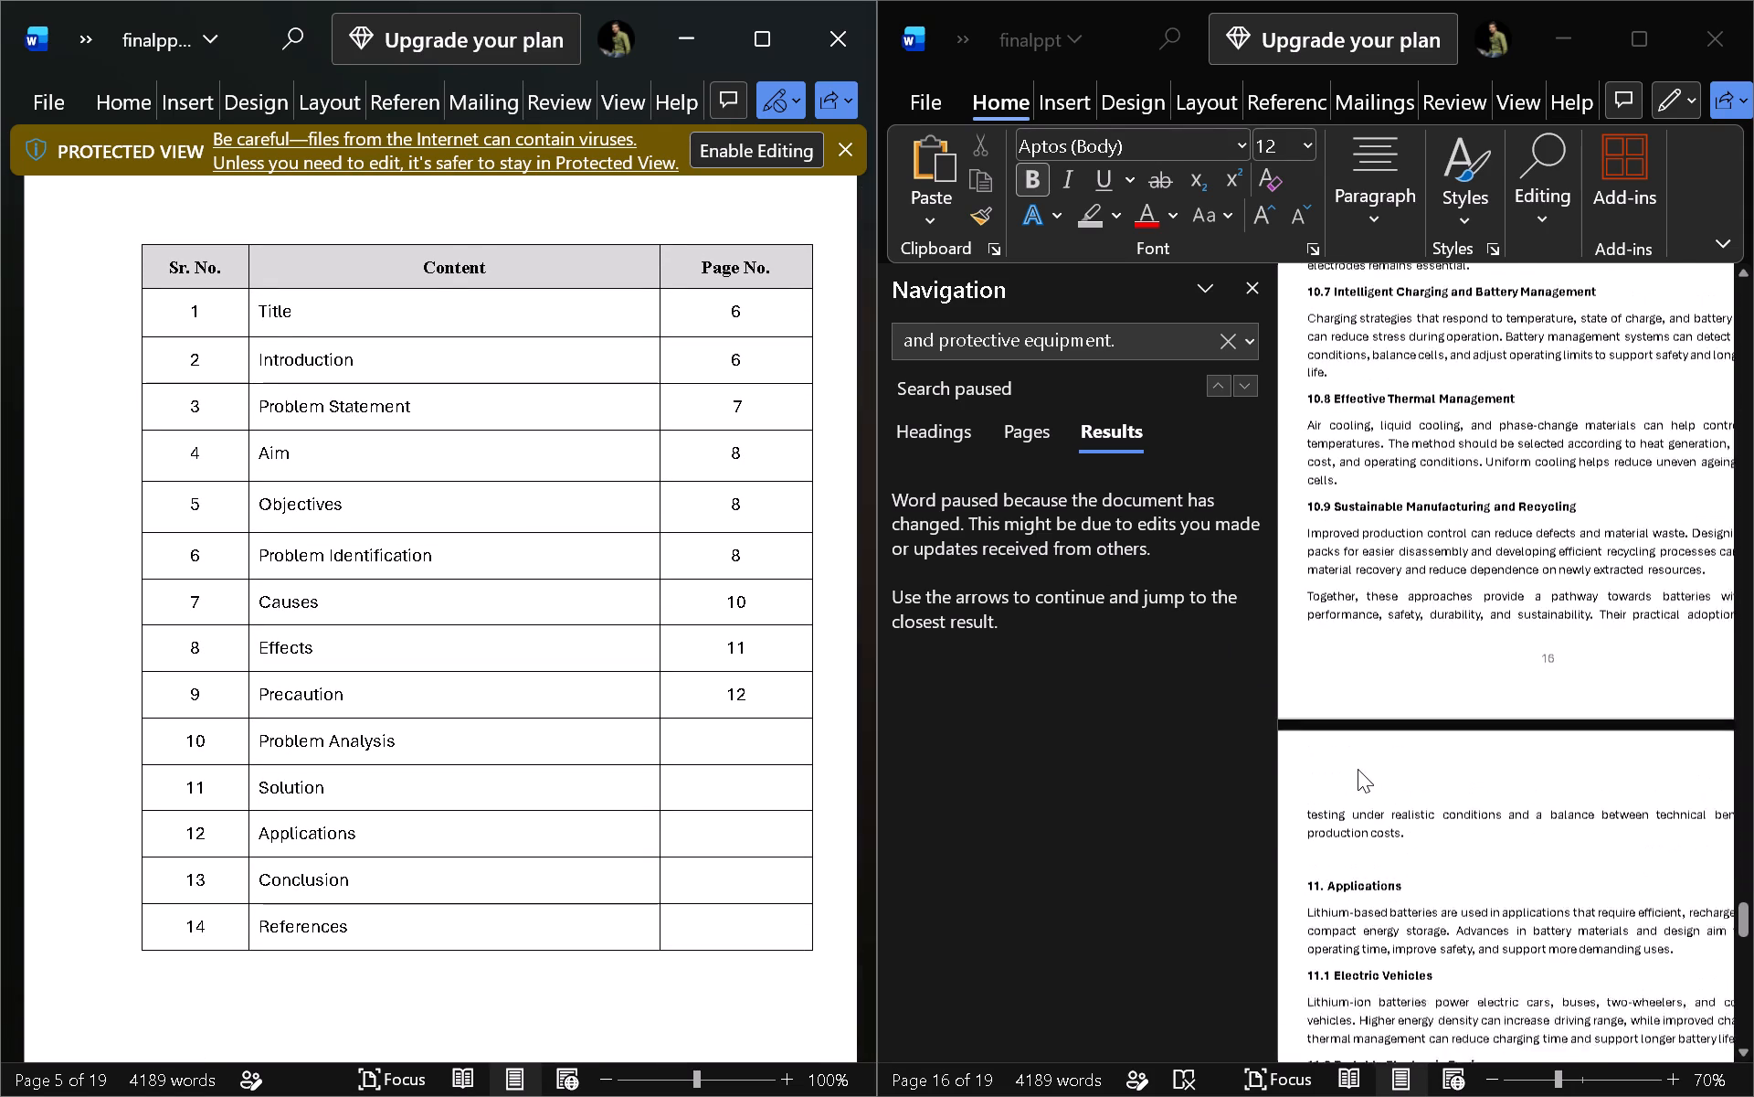
scroll(1358, 769, "up", 13)
scroll(1358, 769, "up", 17)
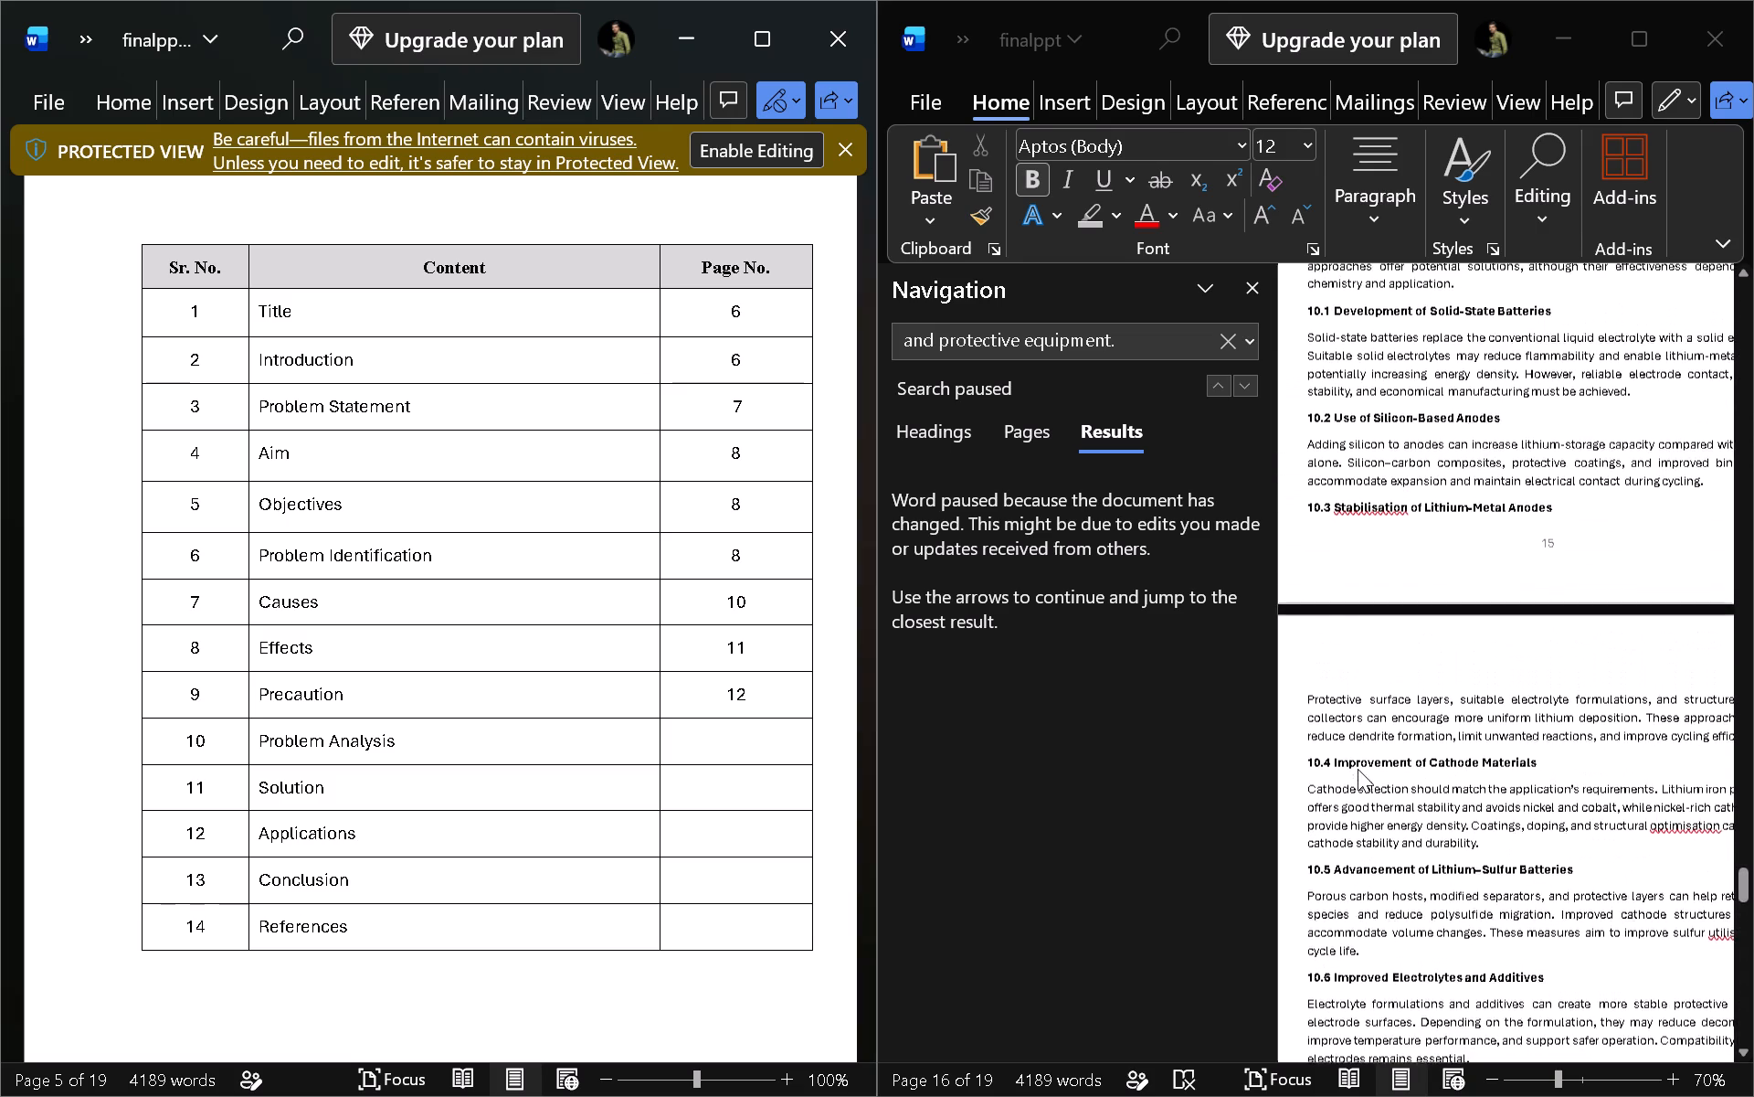
scroll(1358, 769, "up", 16)
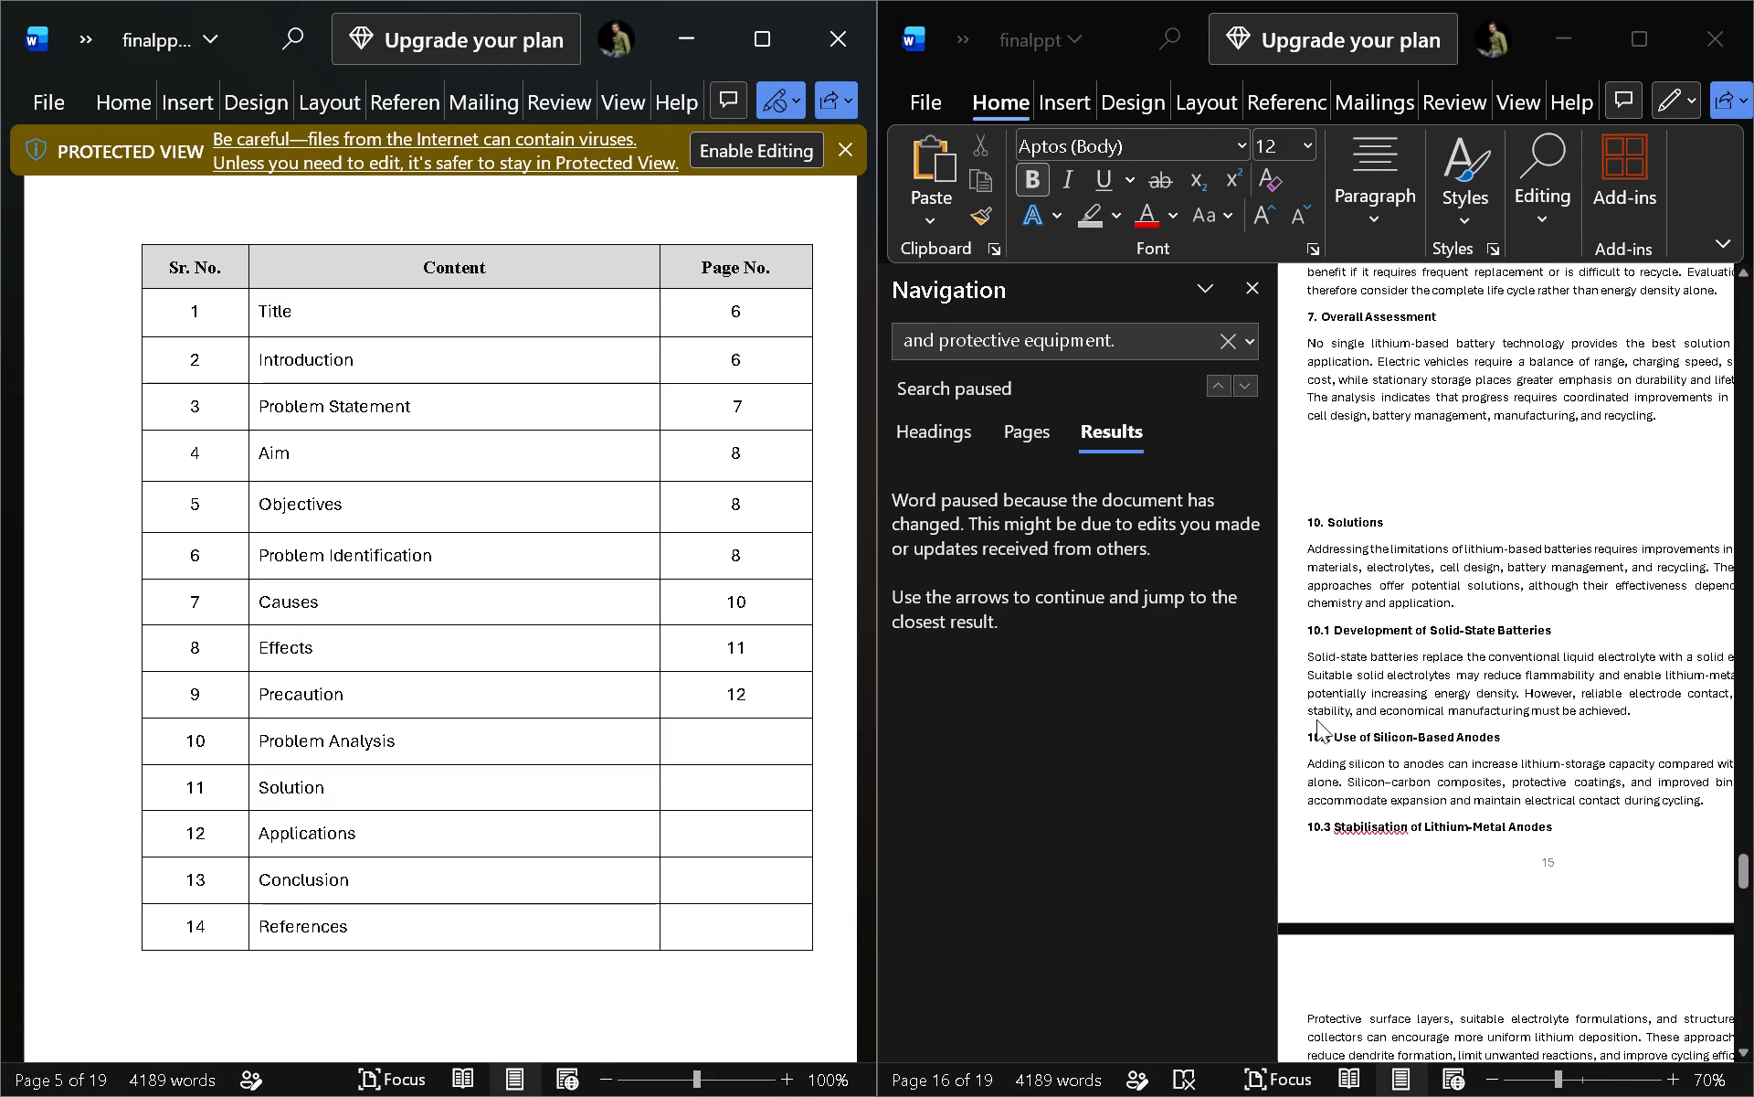
scroll(1520, 634, "up", 3)
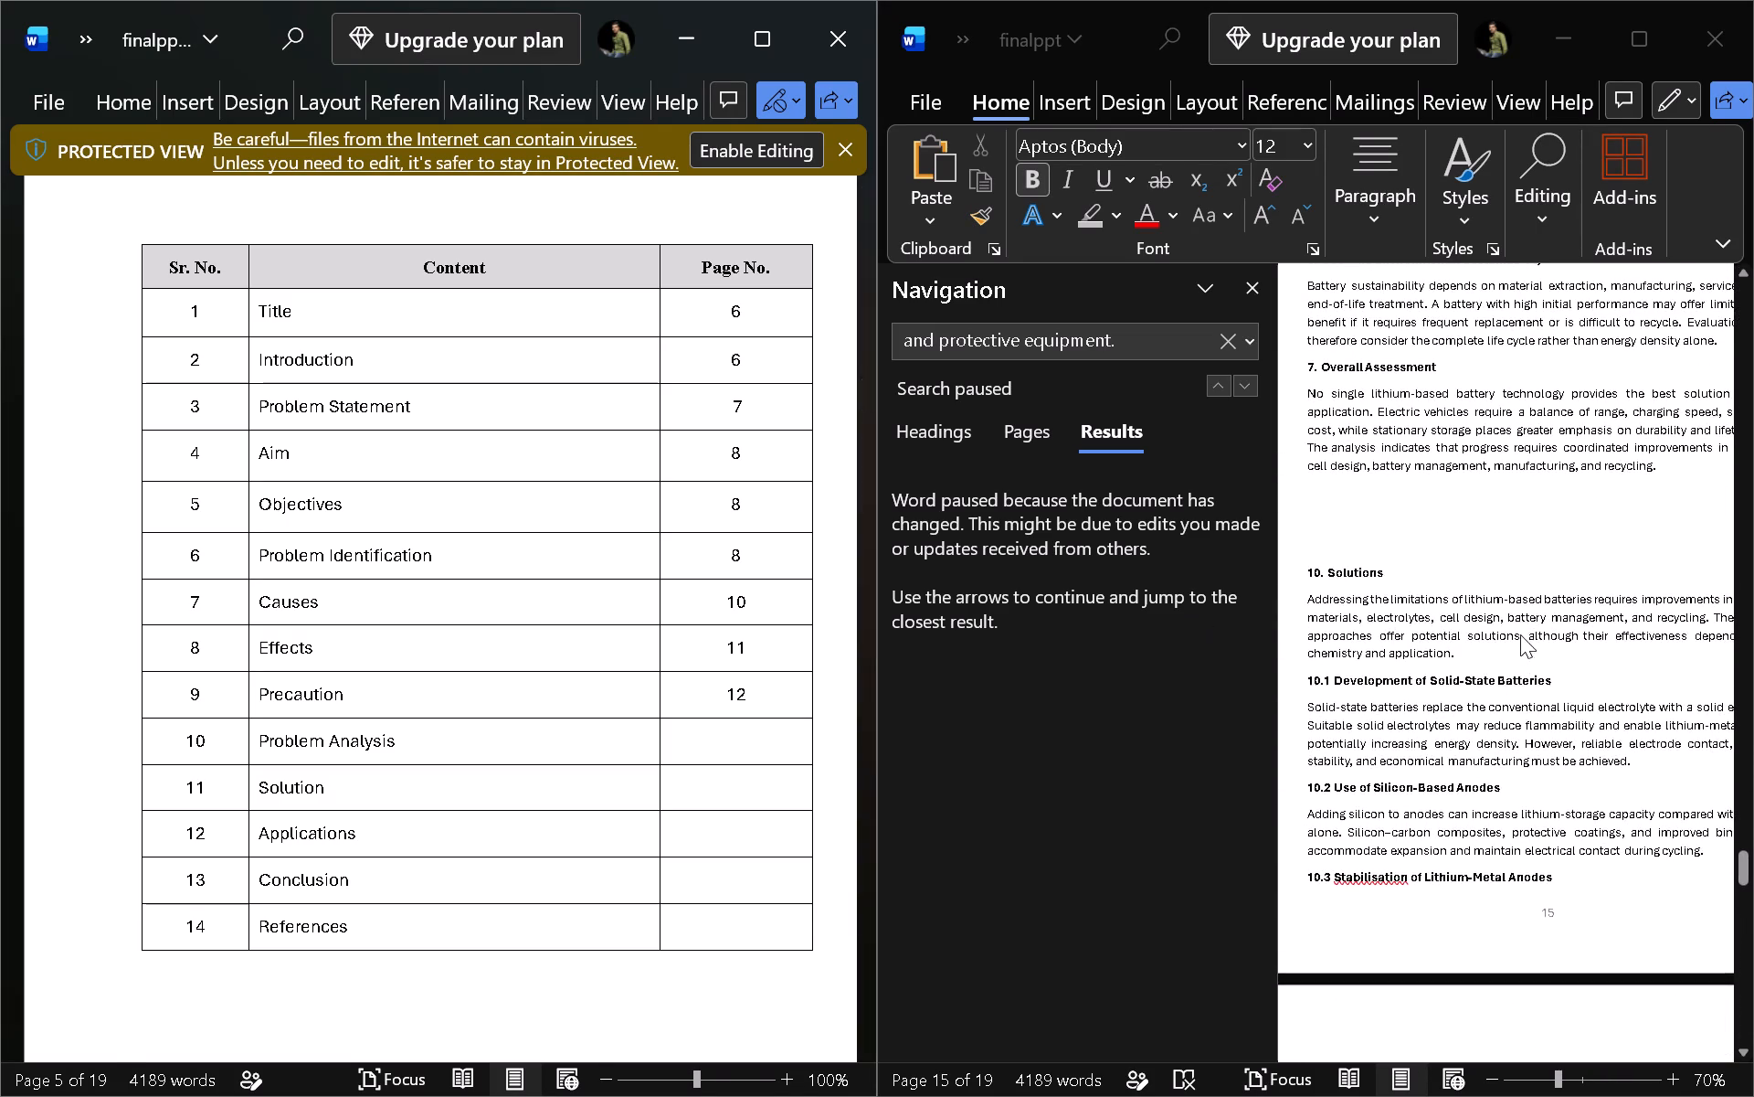
Look through the report for the page on which the Problem Analysis section starts.
scroll(1520, 634, "up", 20)
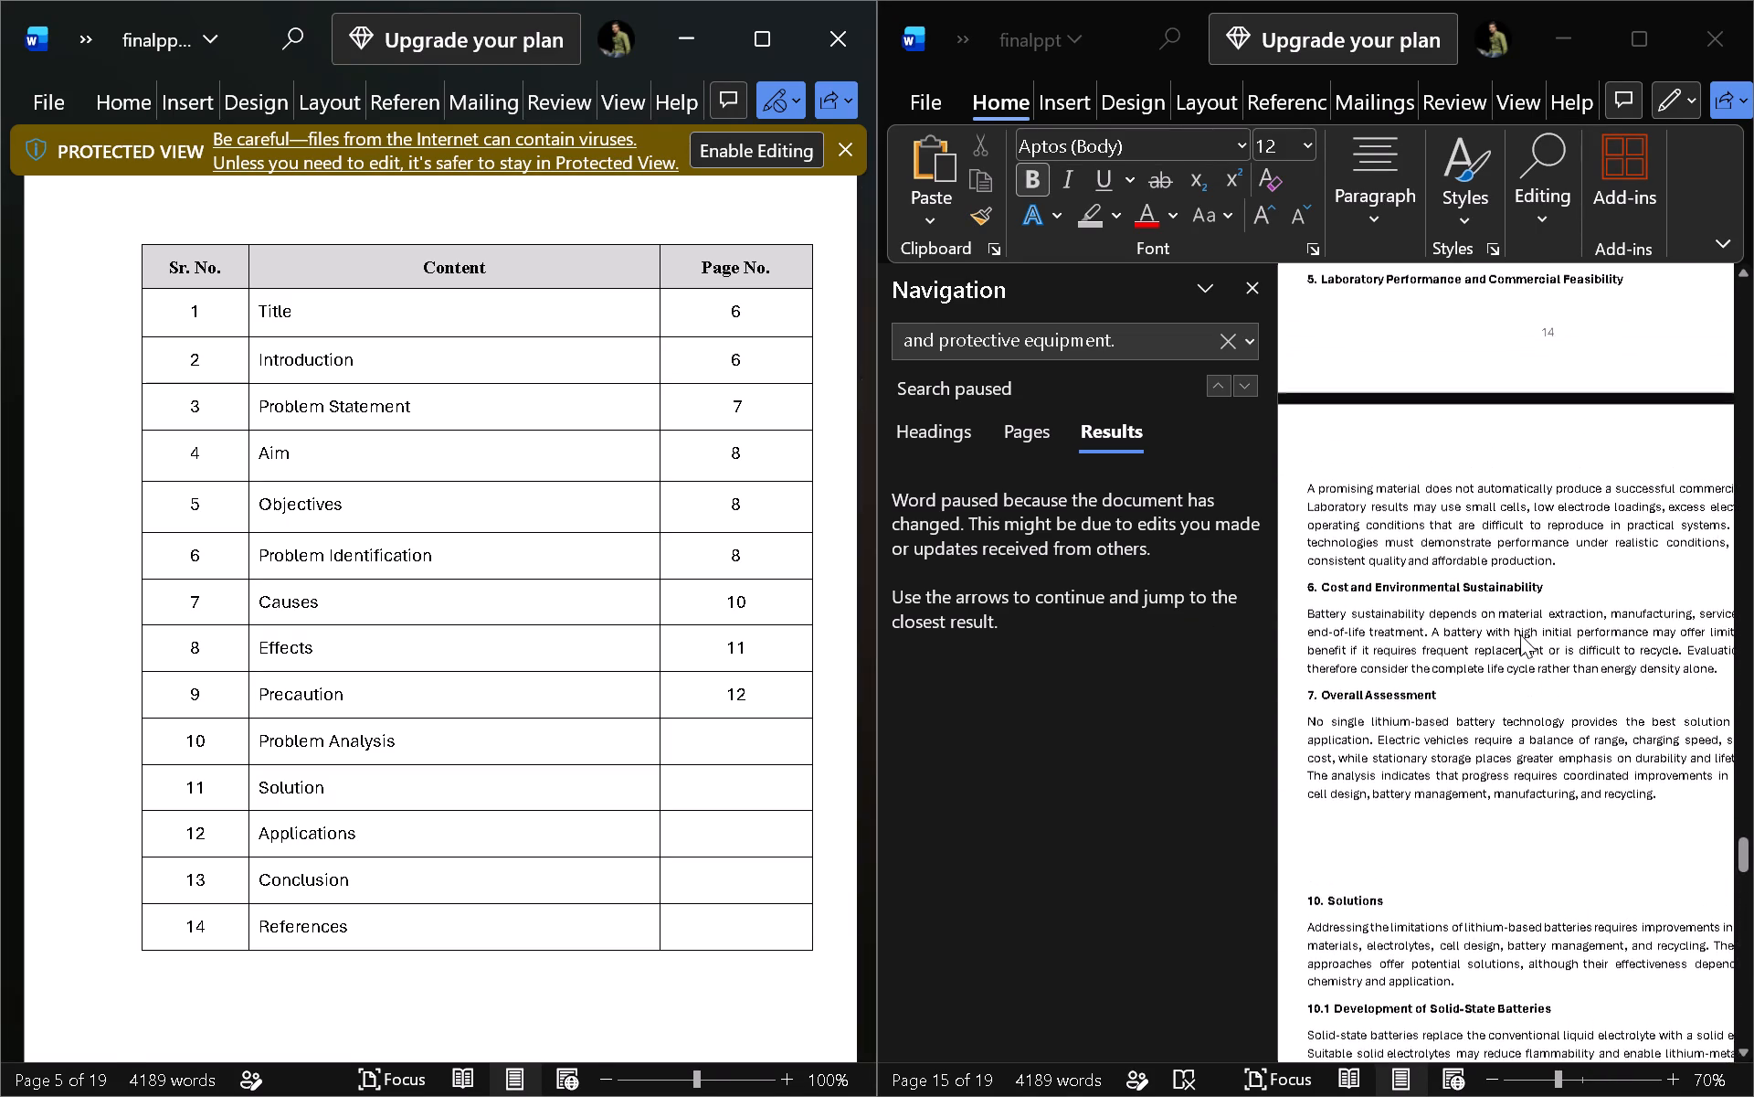
scroll(1520, 634, "up", 17)
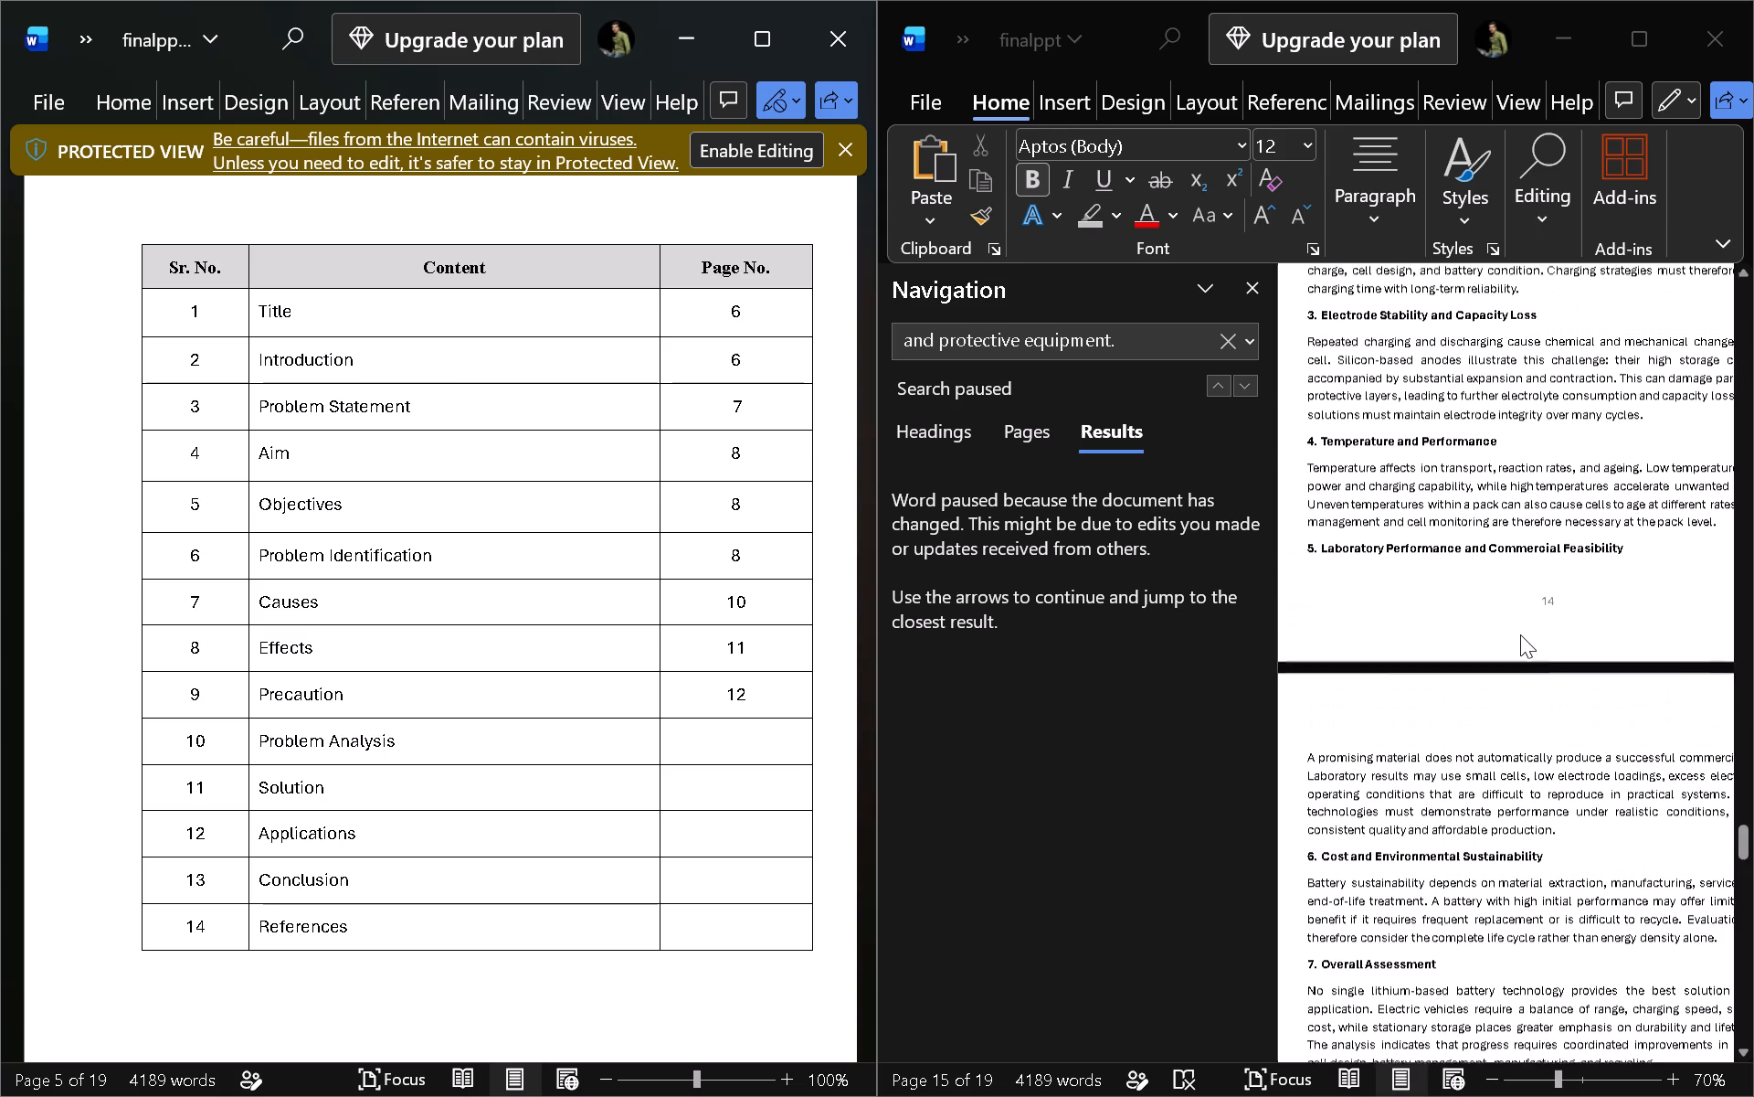
scroll(1520, 634, "up", 6)
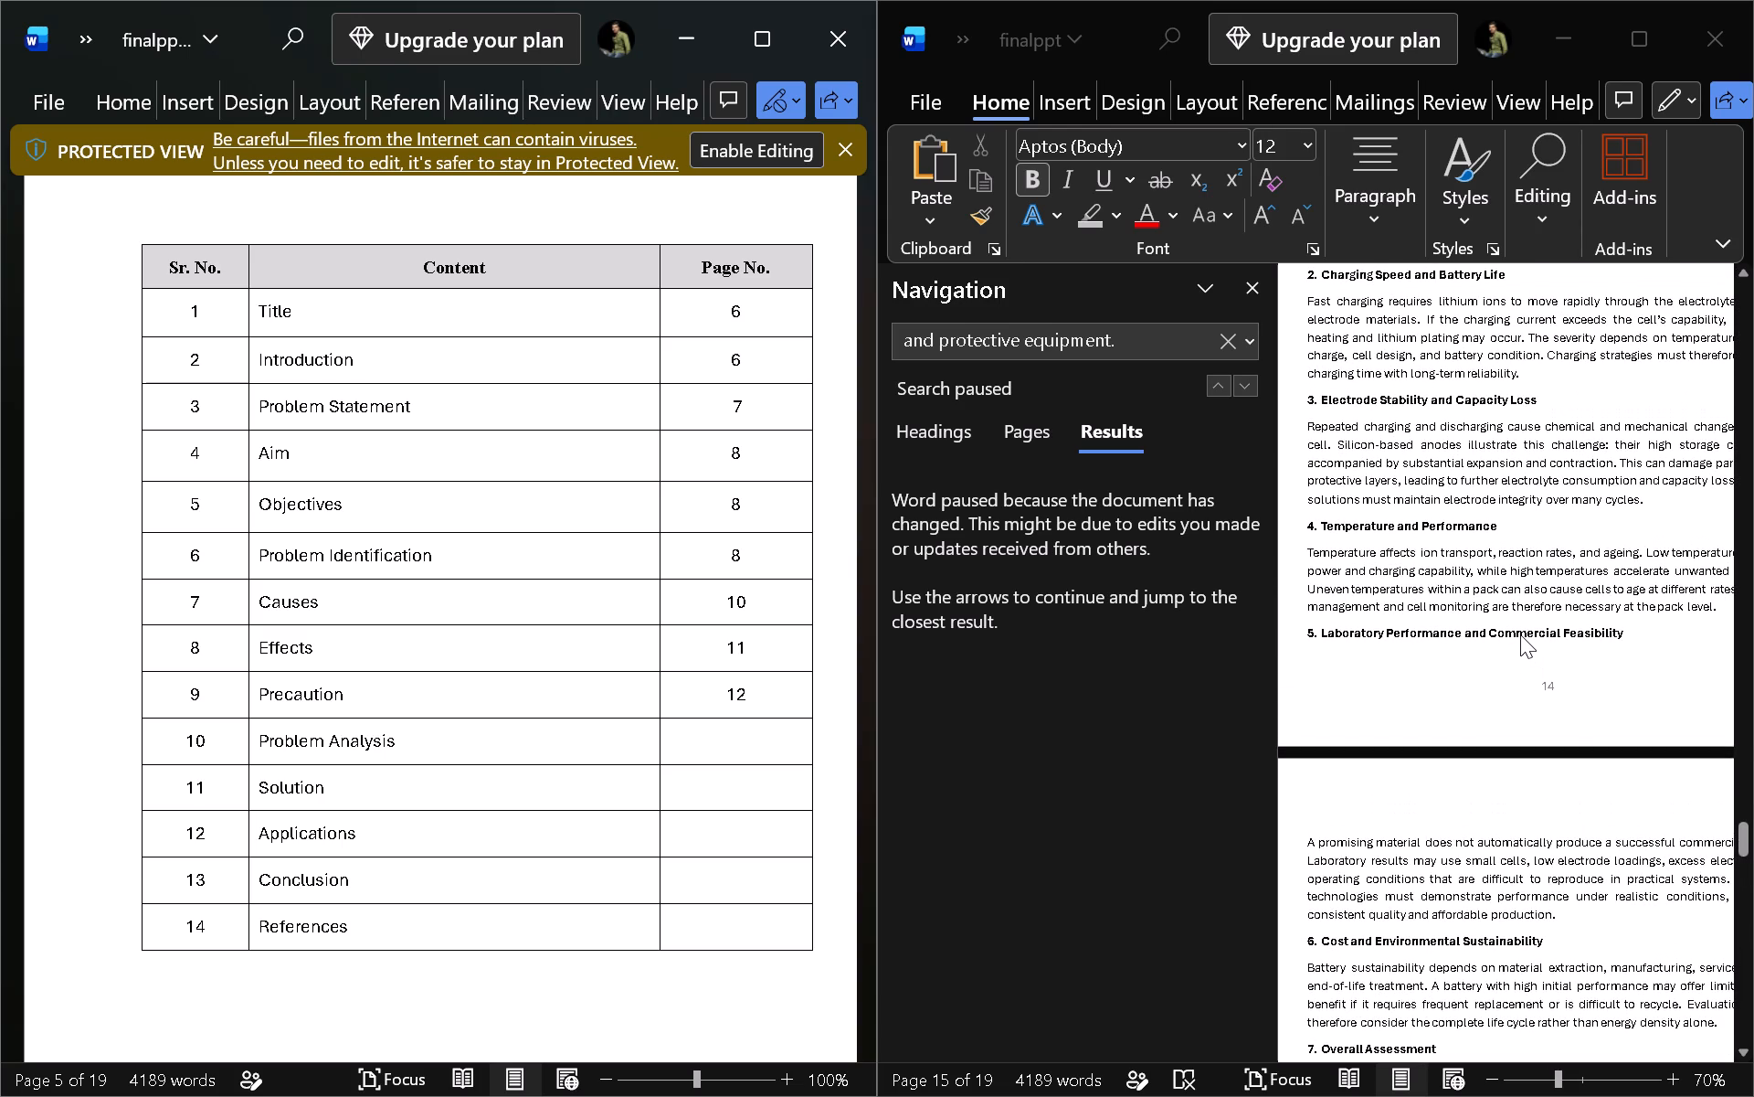
scroll(1520, 634, "up", 19)
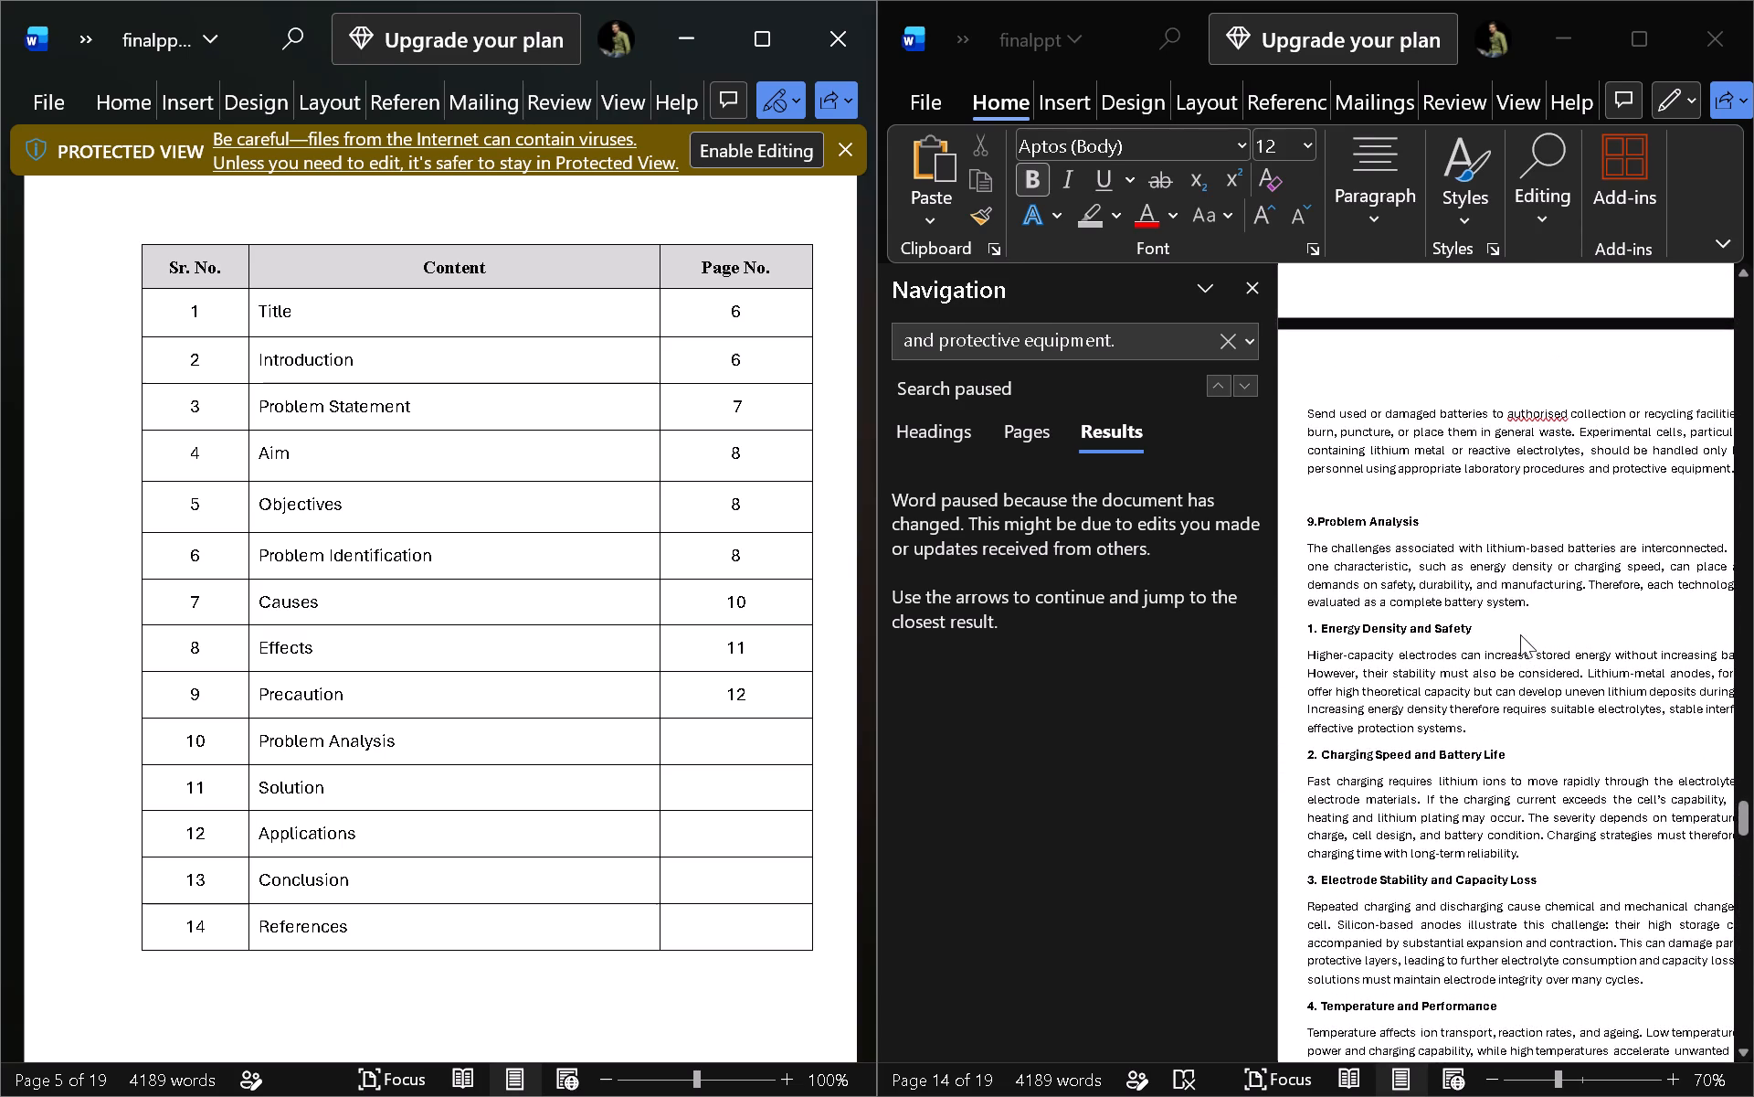
scroll(1520, 634, "up", 1)
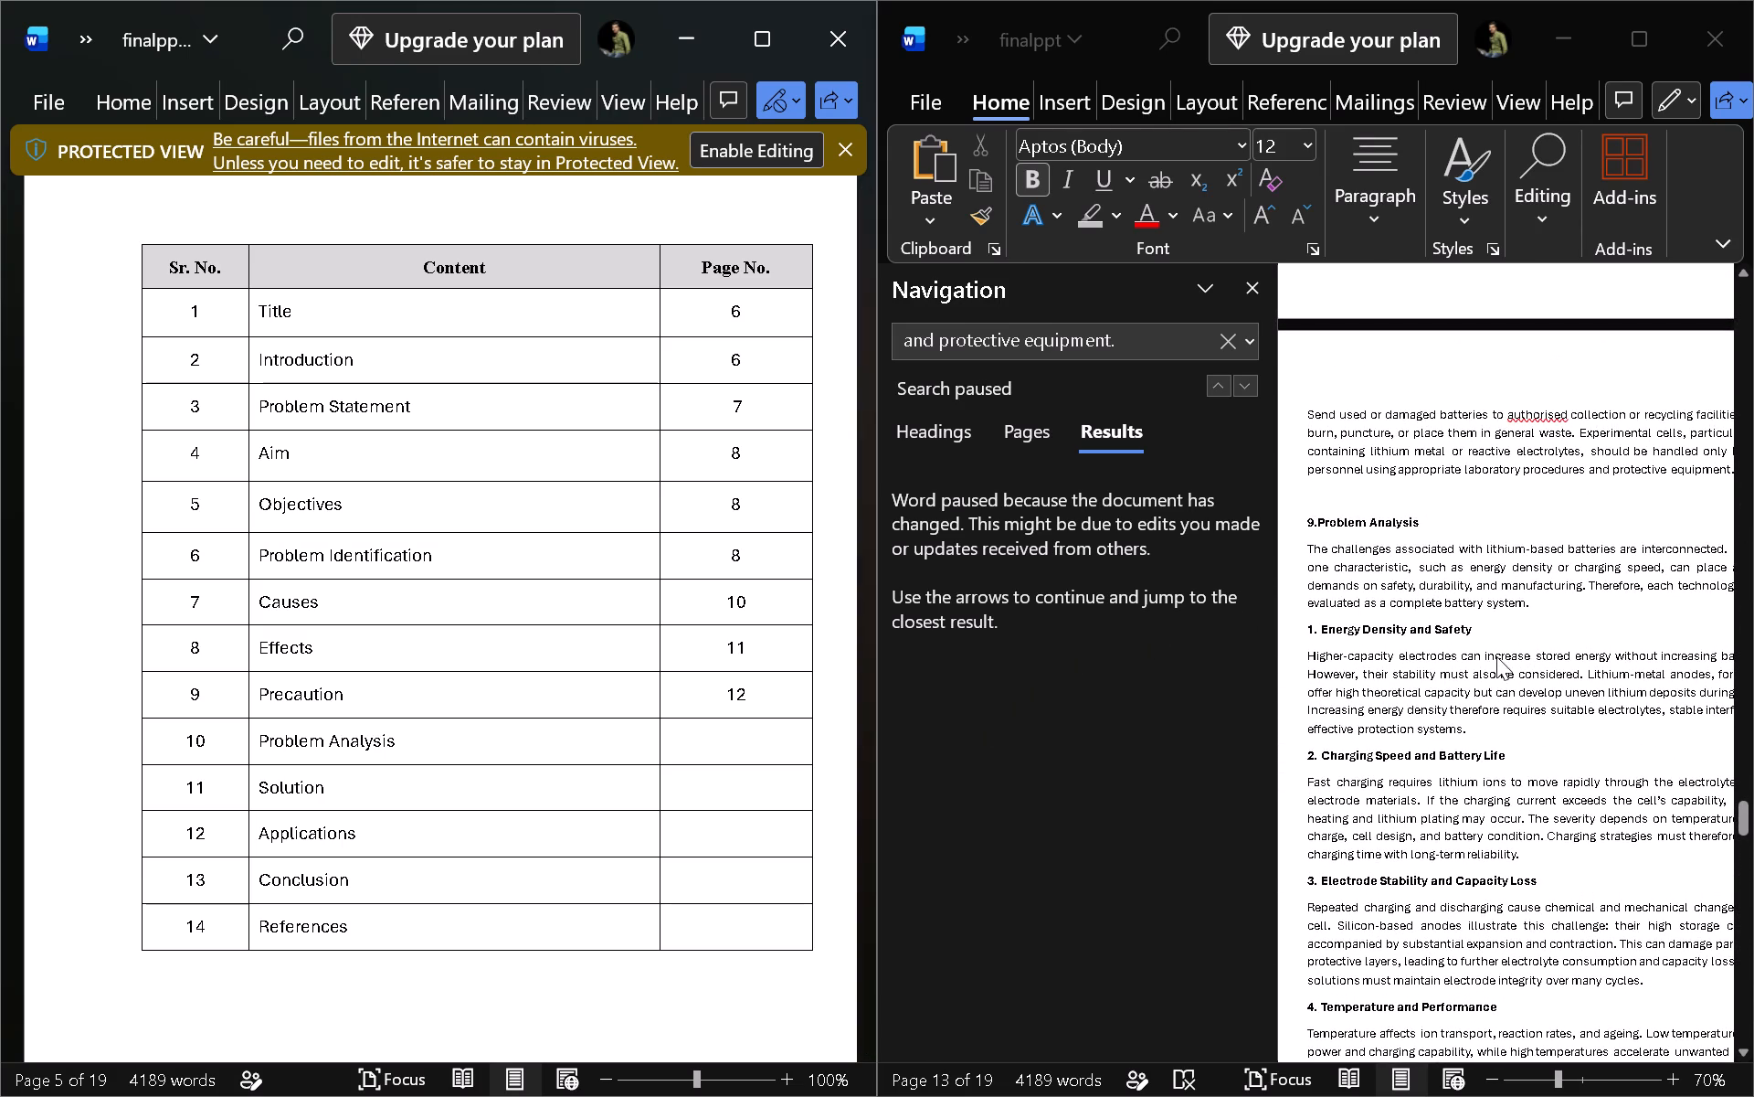
scroll(1496, 656, "down", 7)
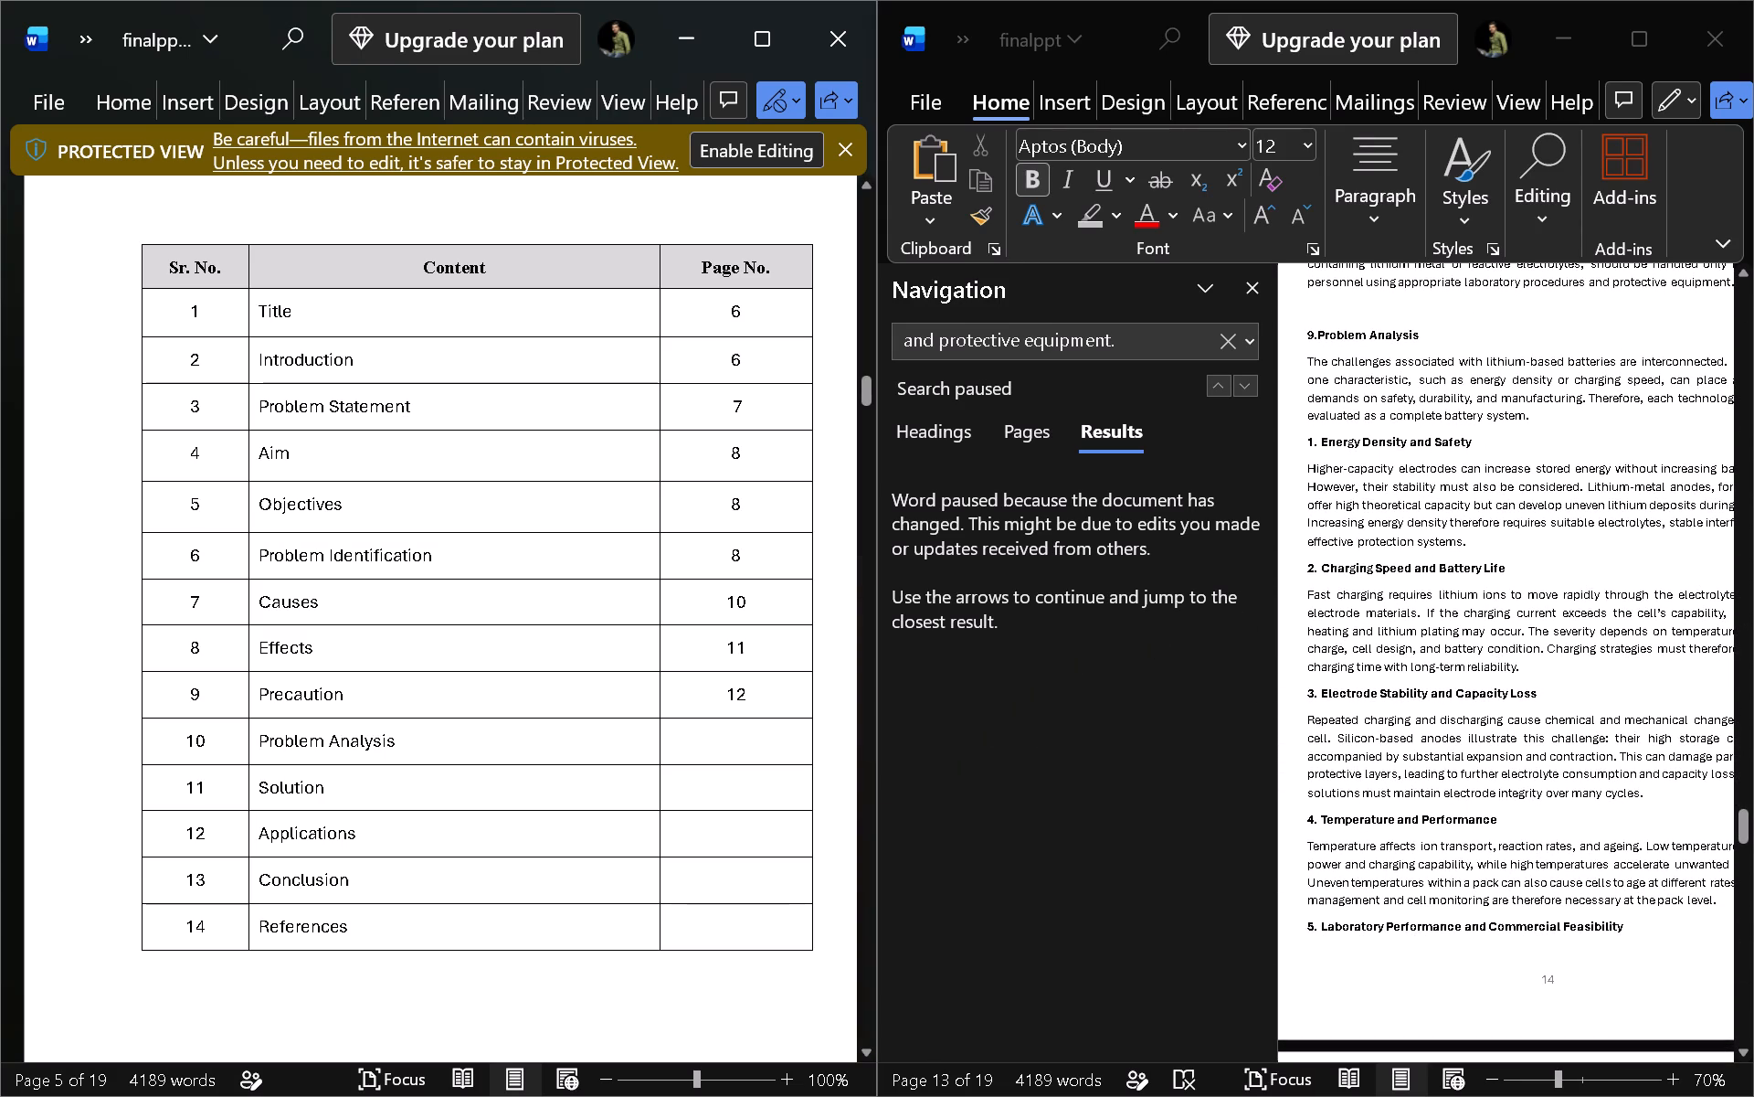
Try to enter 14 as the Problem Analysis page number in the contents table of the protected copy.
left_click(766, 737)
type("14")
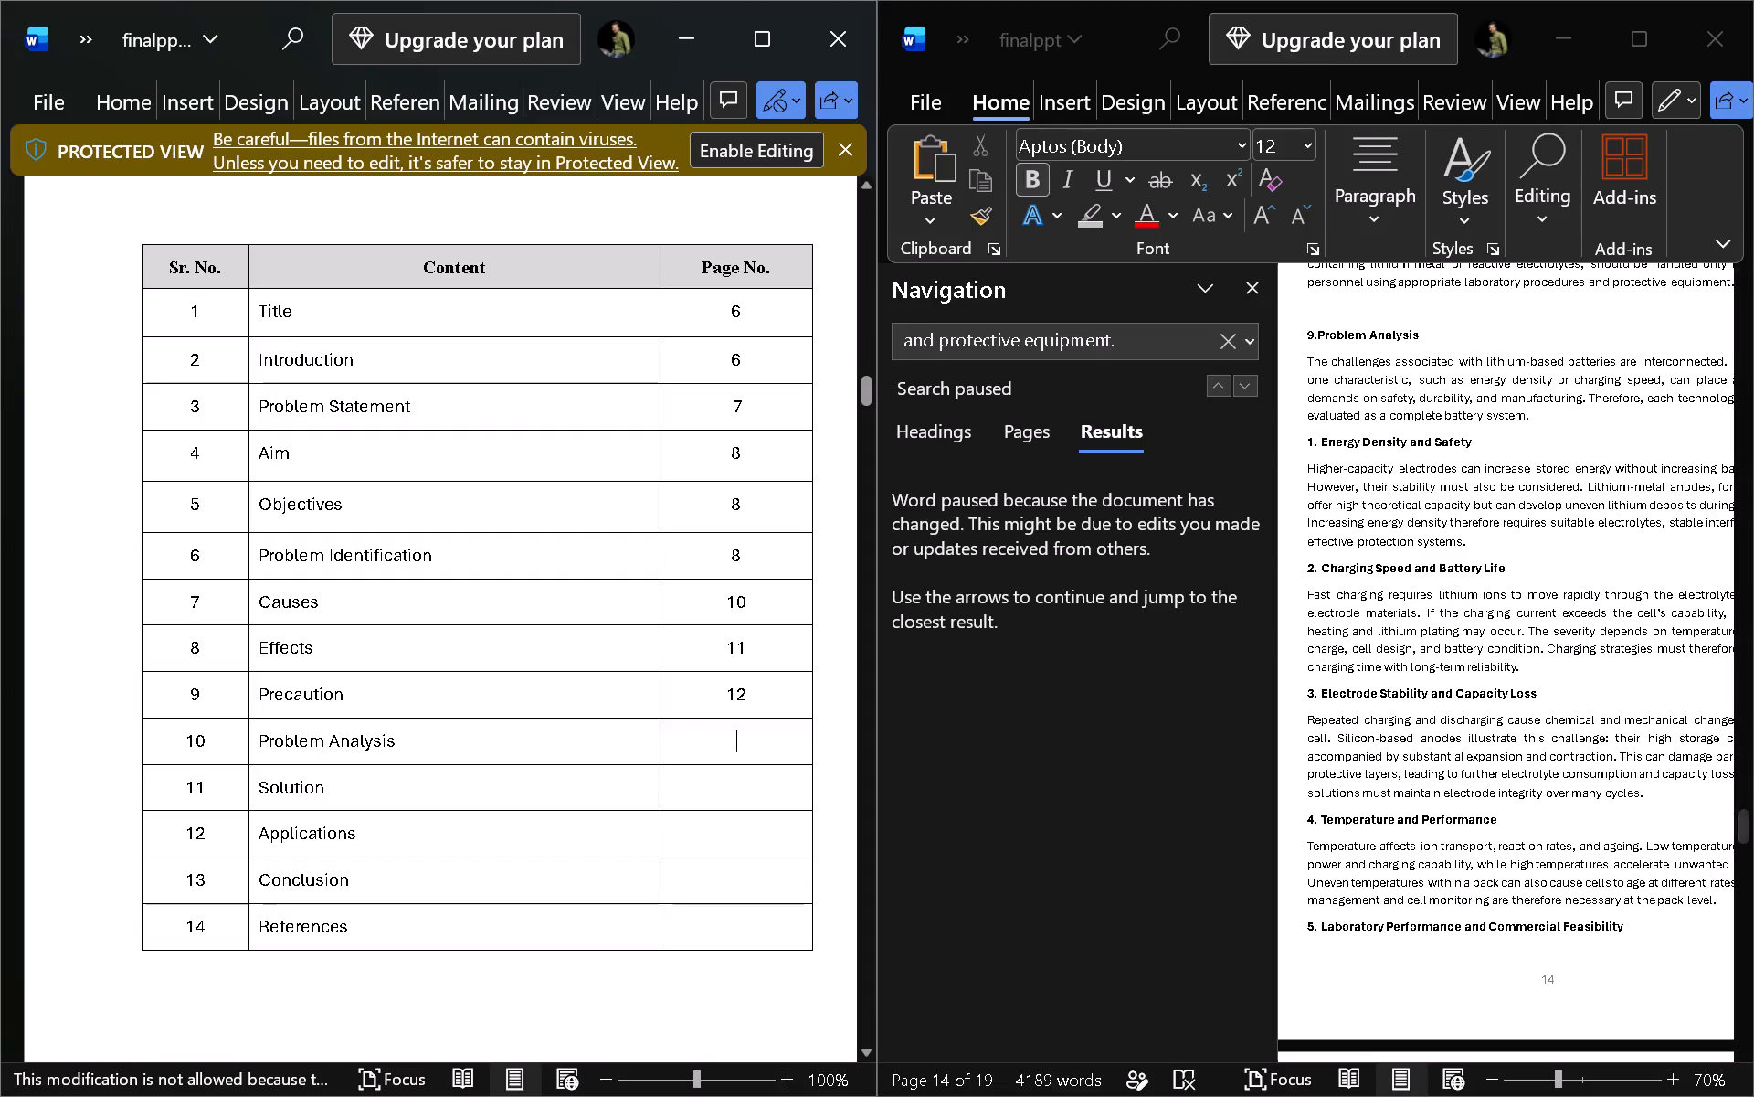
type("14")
Enable editing in the protected copy of finalppt and snap its window beside the other copy.
left_click(752, 153)
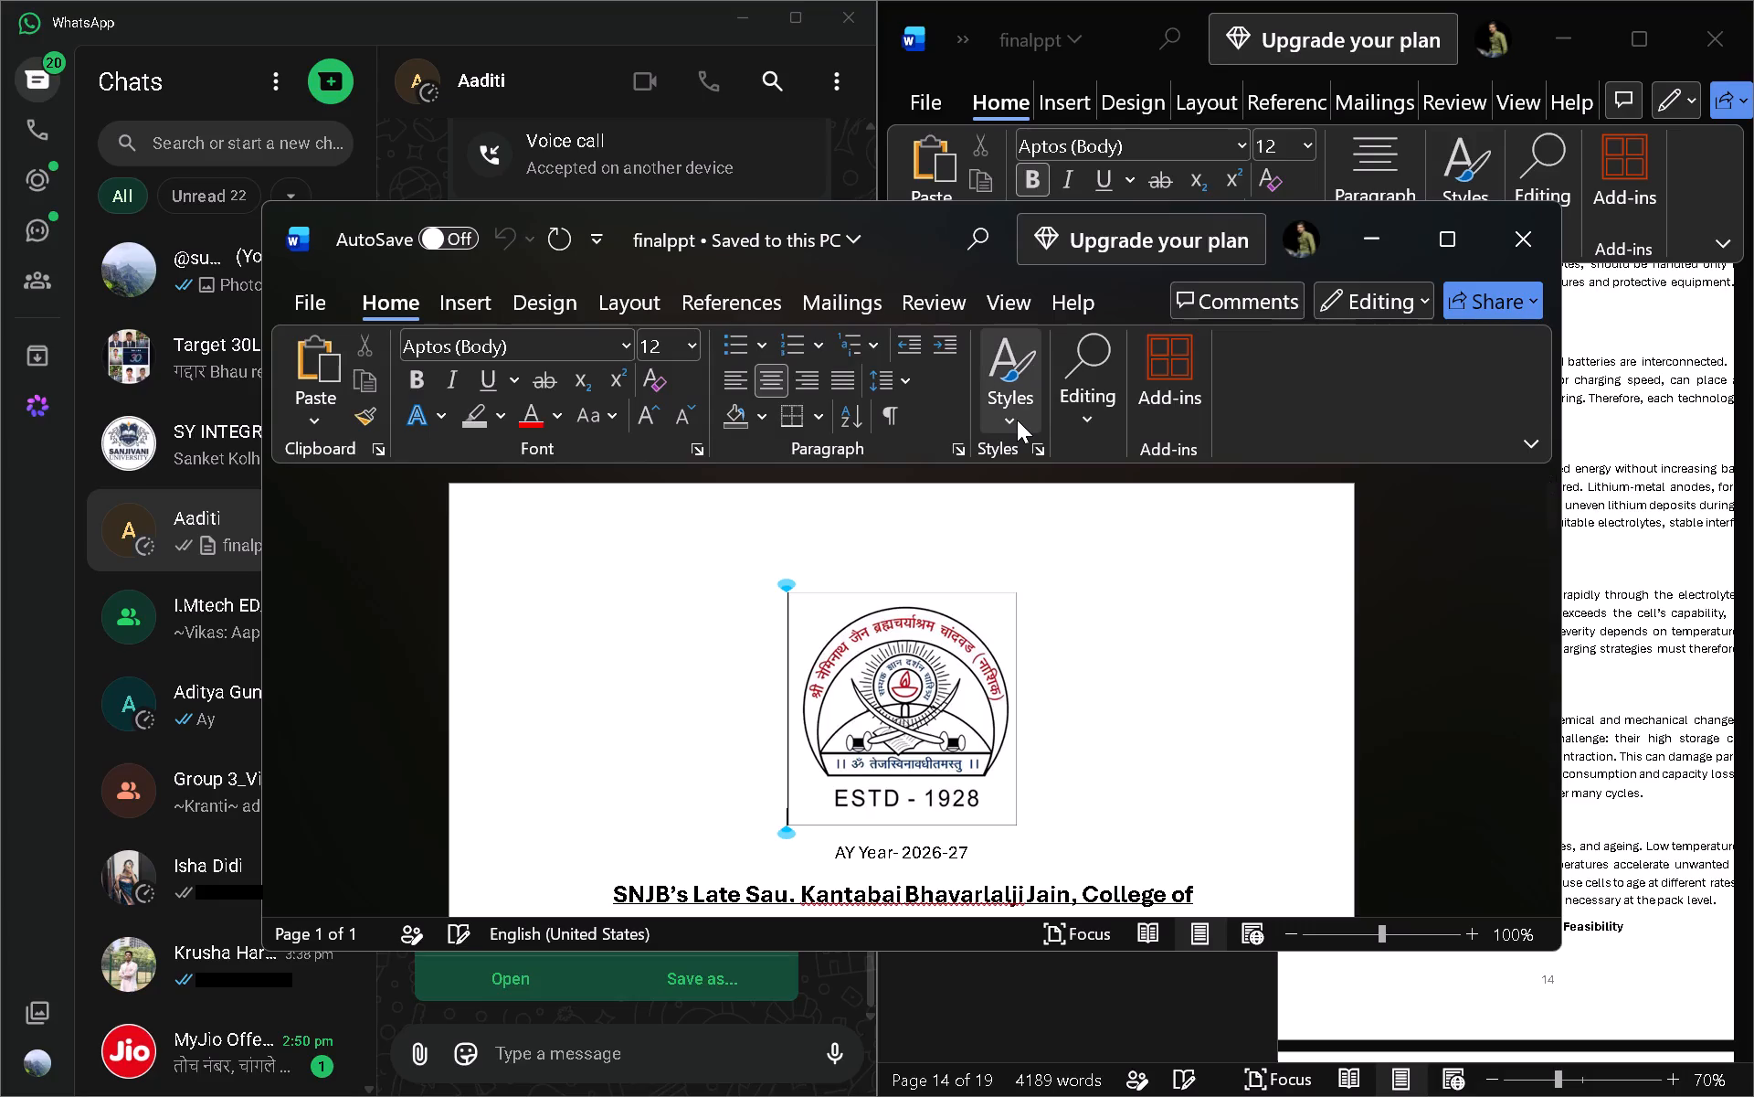
key("super+Left")
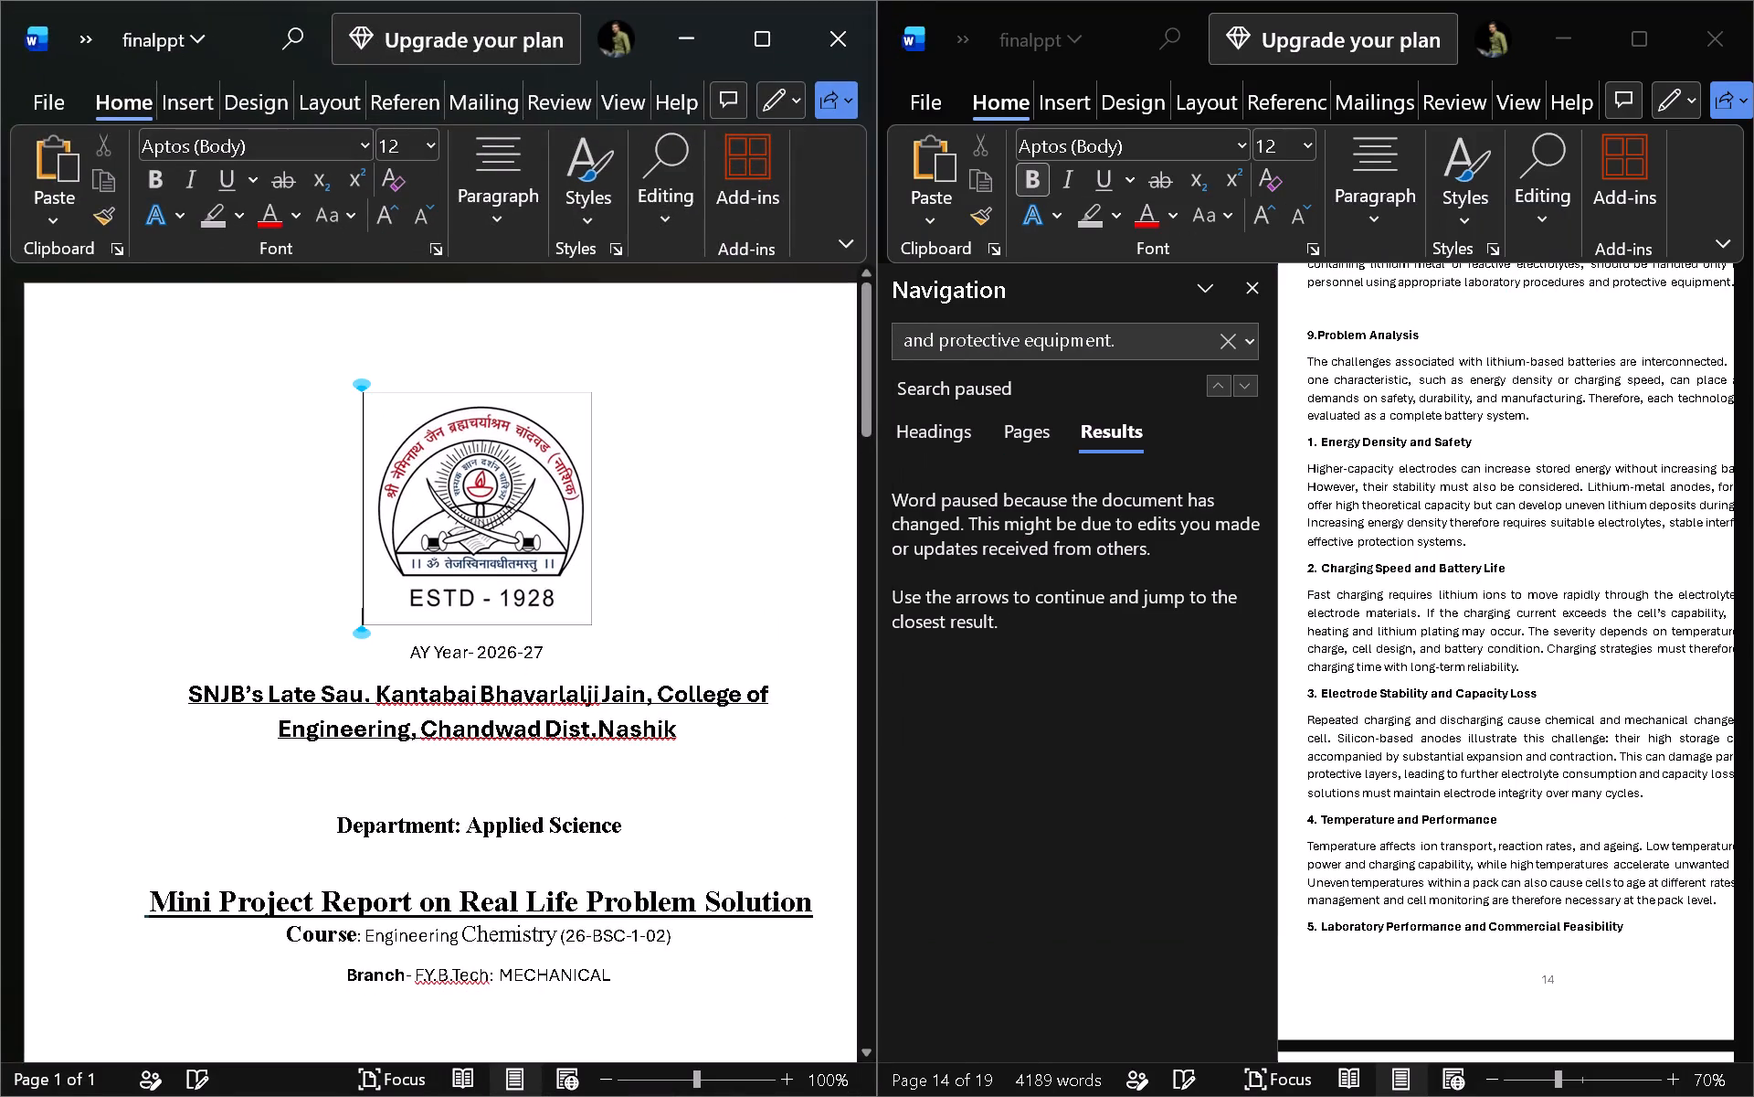
Enter 14 as the page number for Problem Analysis in the editable copy's contents table.
scroll(801, 717, "down", 10)
scroll(390, 790, "down", 15)
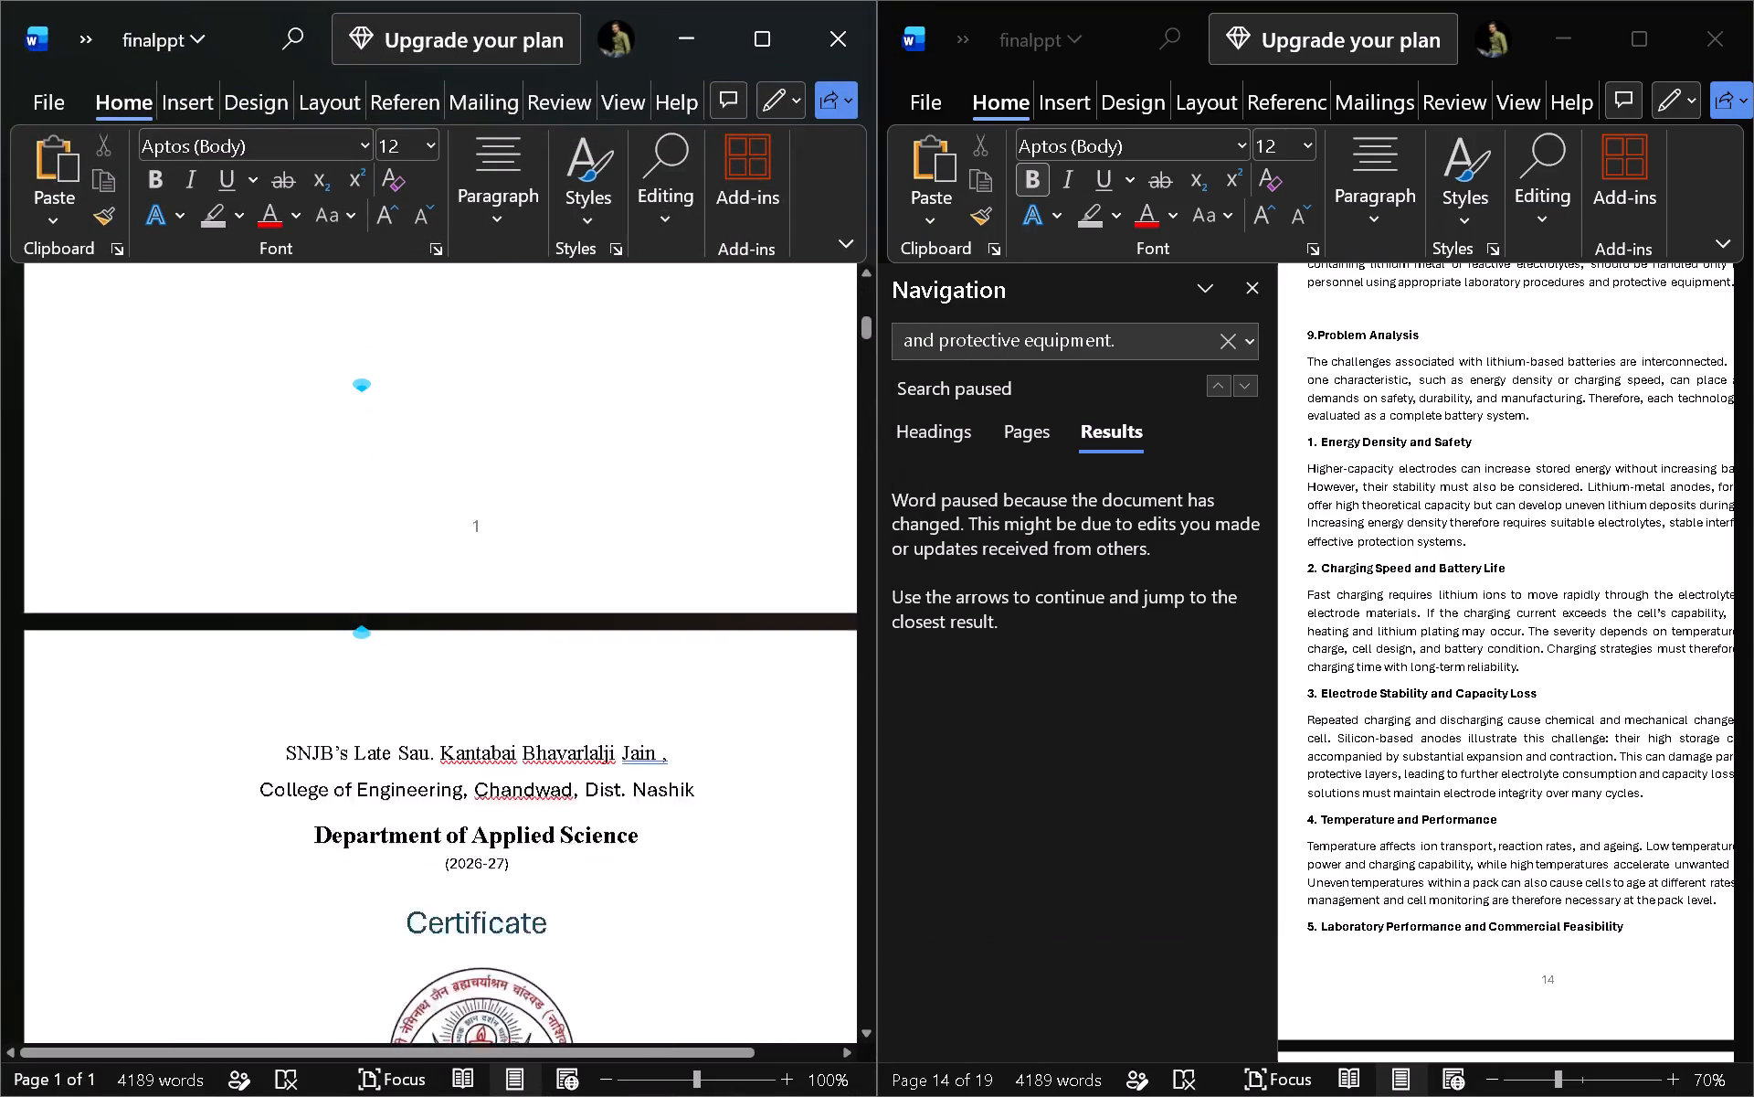
scroll(390, 790, "down", 20)
scroll(390, 790, "down", 19)
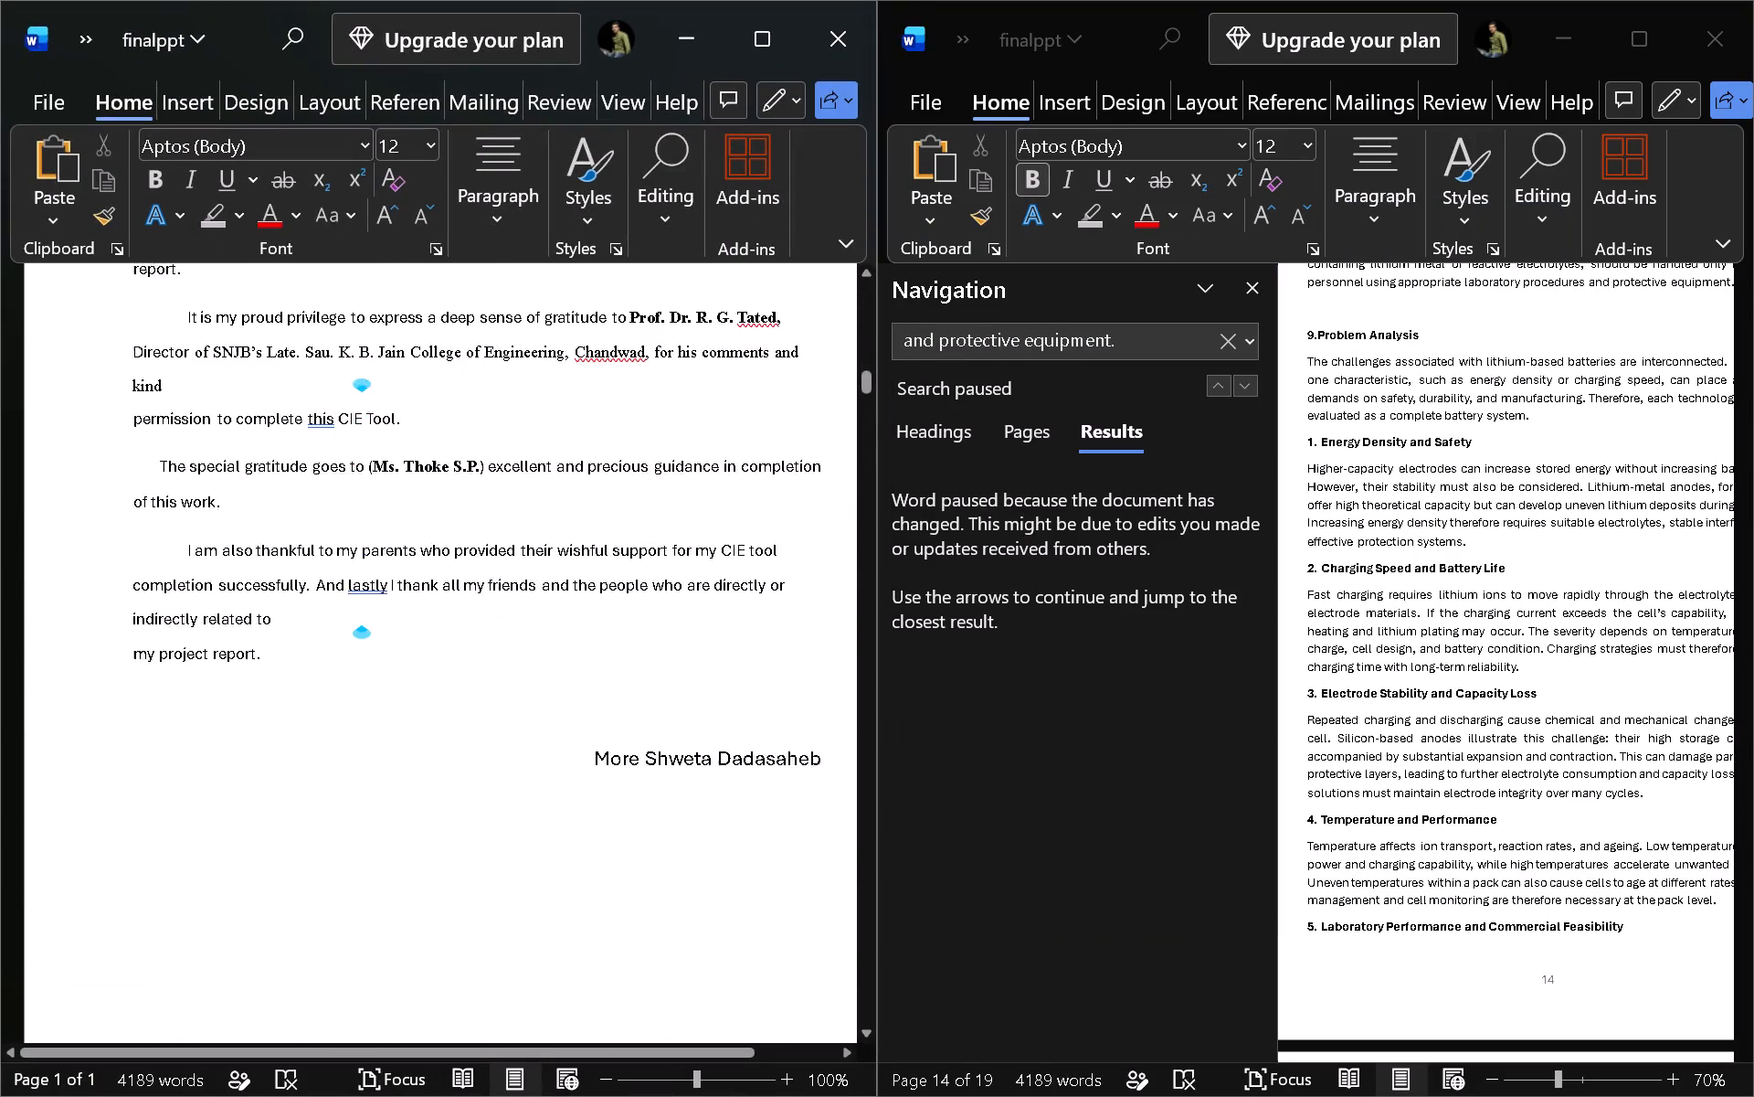
scroll(390, 790, "down", 2)
scroll(390, 790, "down", 20)
scroll(390, 790, "down", 5)
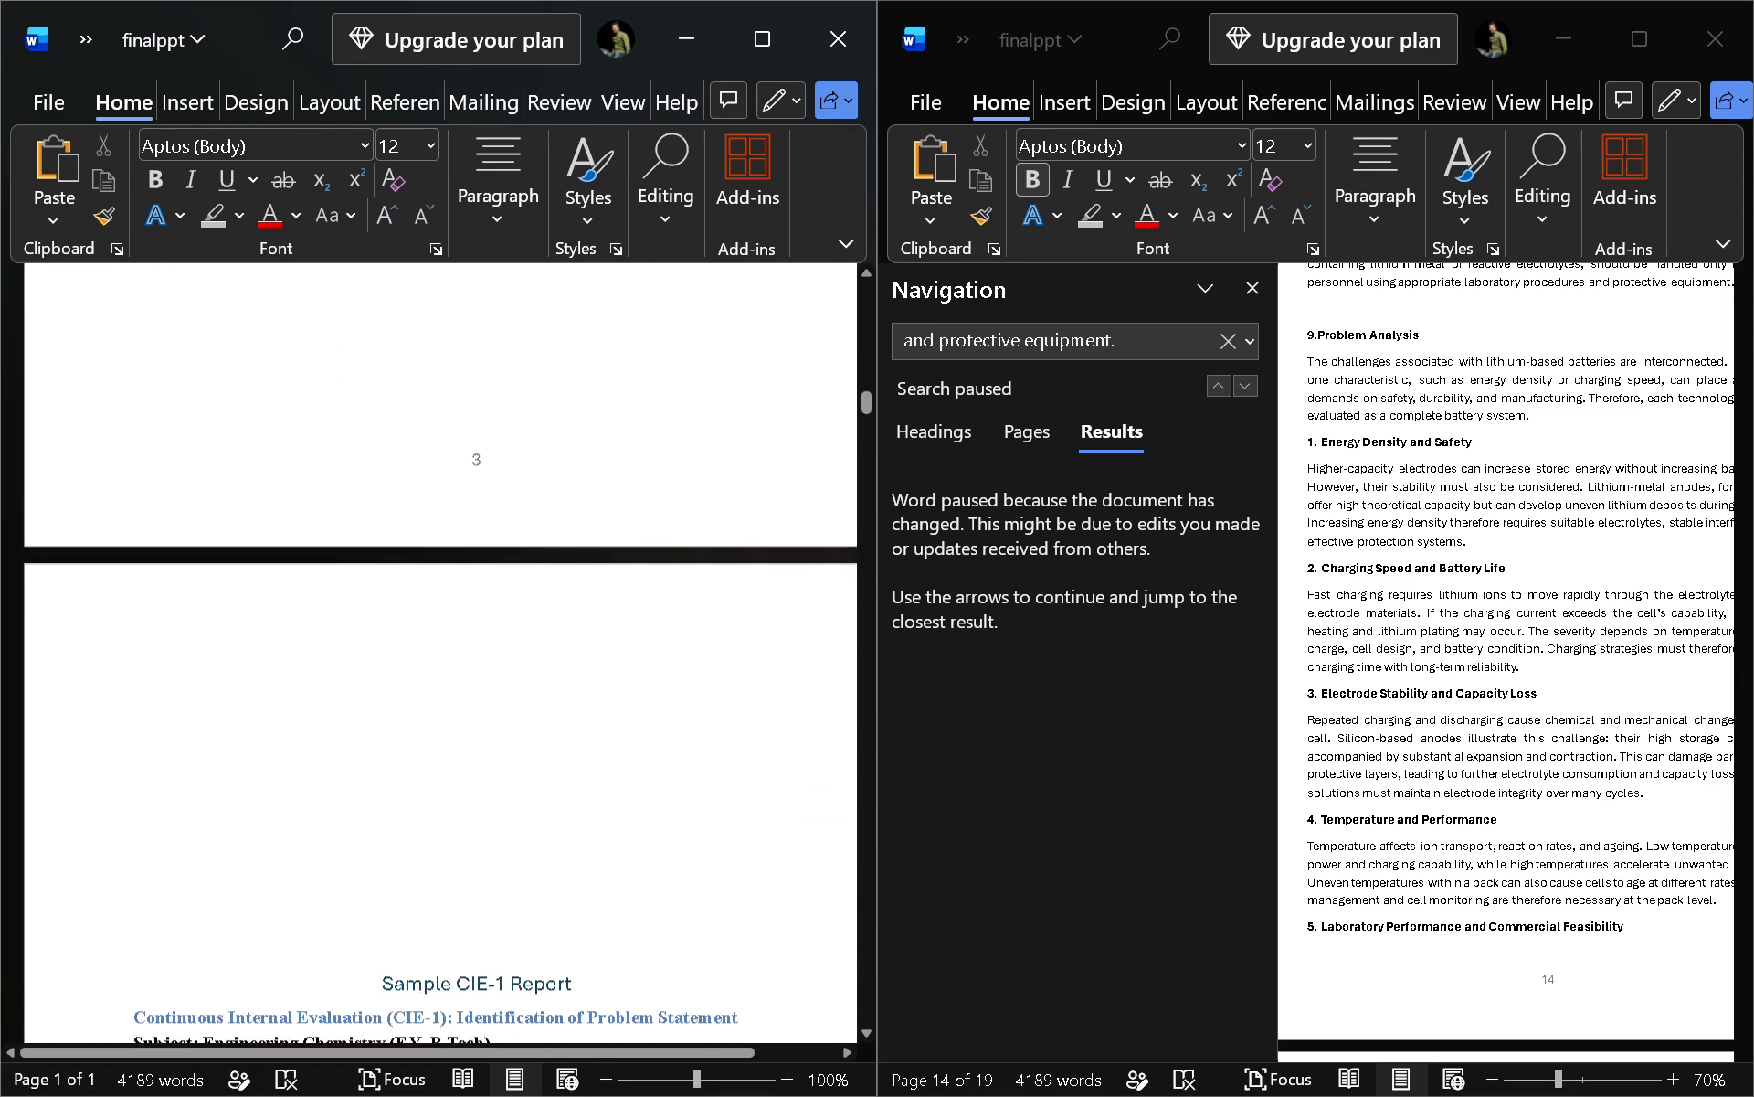
scroll(390, 790, "down", 20)
scroll(390, 790, "down", 19)
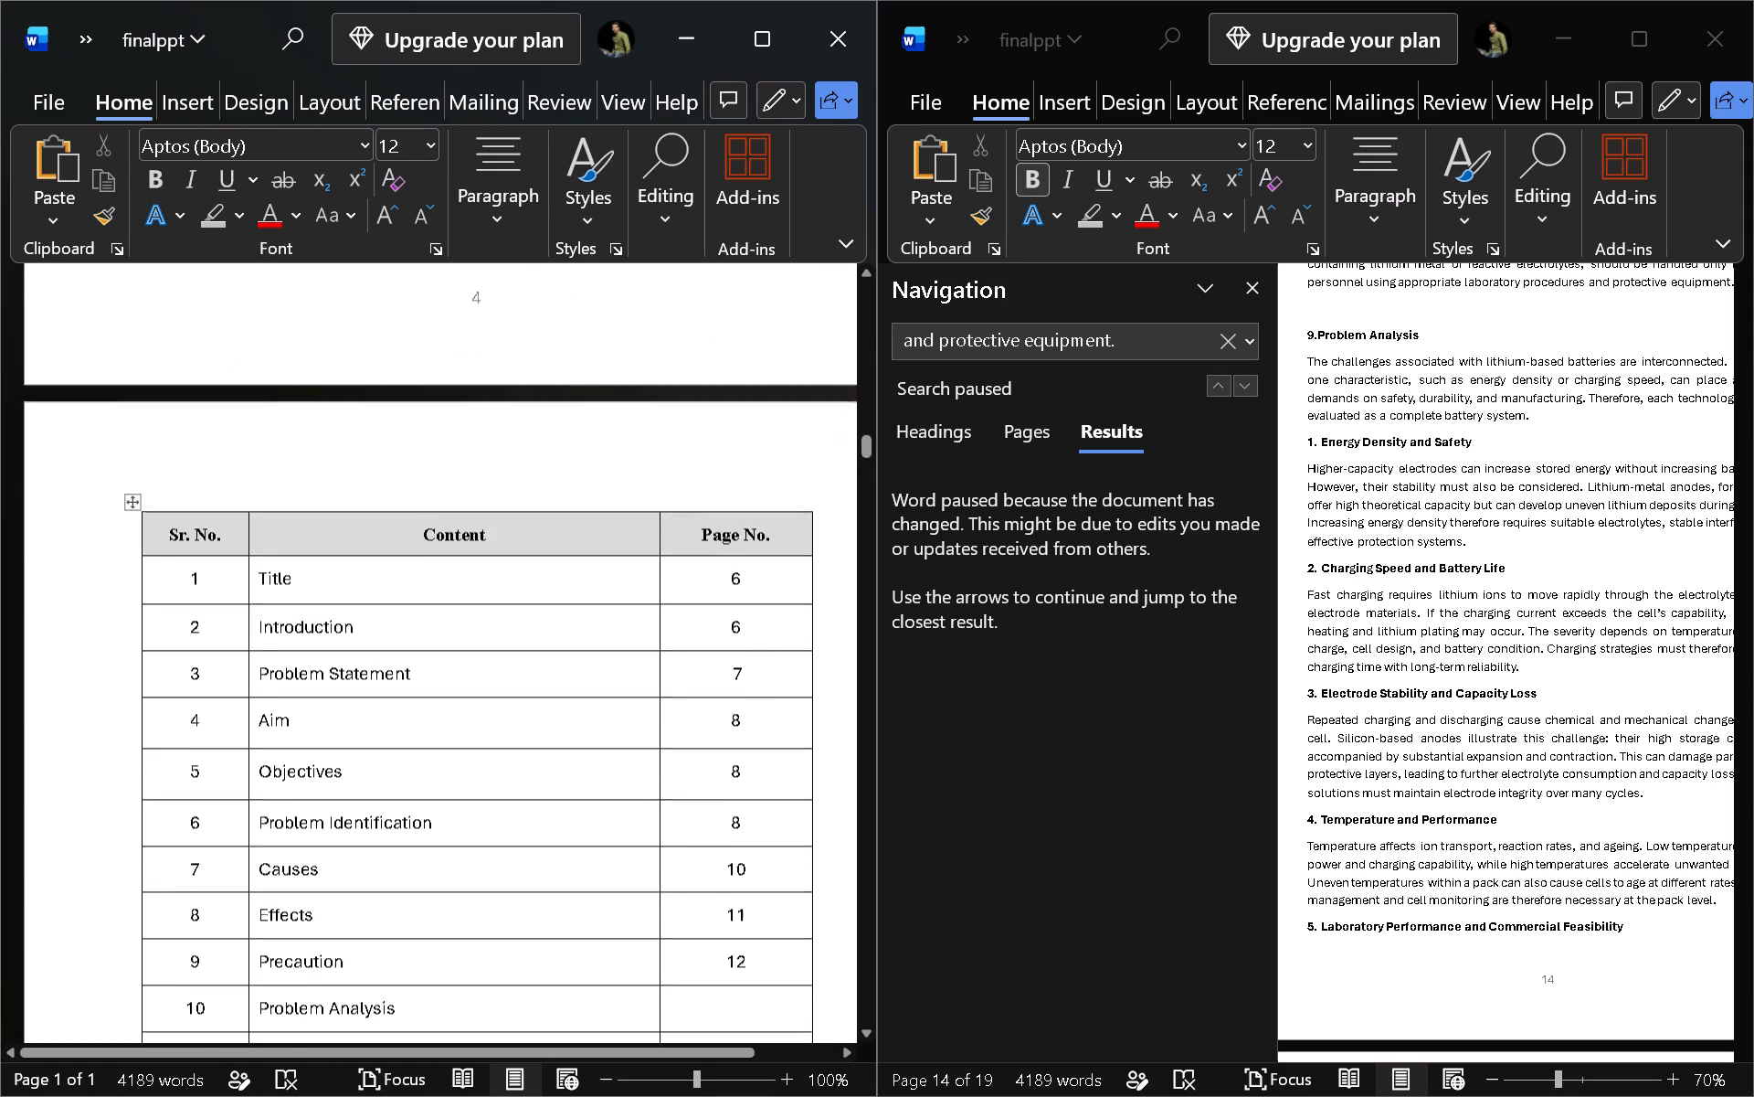
scroll(390, 790, "down", 5)
left_click(734, 645)
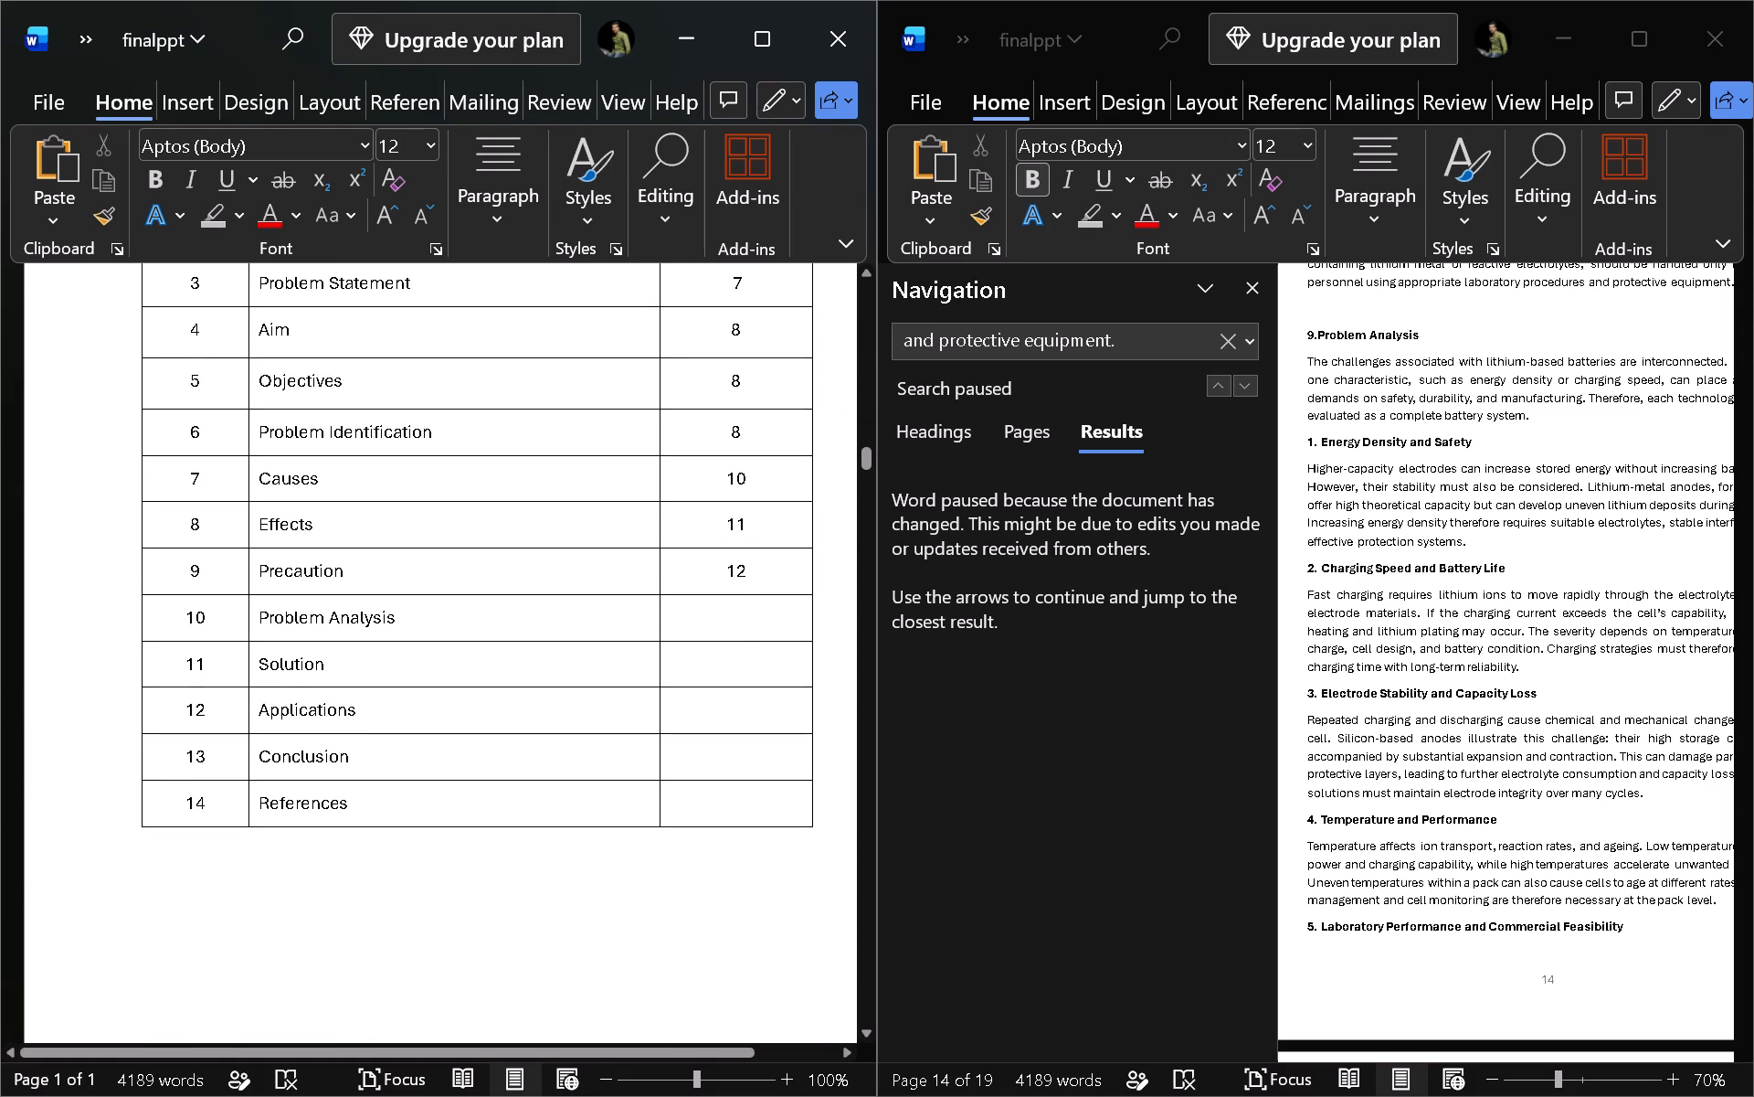
left_click(723, 627)
type("14")
Find the page where the Solutions section starts and enter 15 for Solution in the contents table.
left_click(1298, 738)
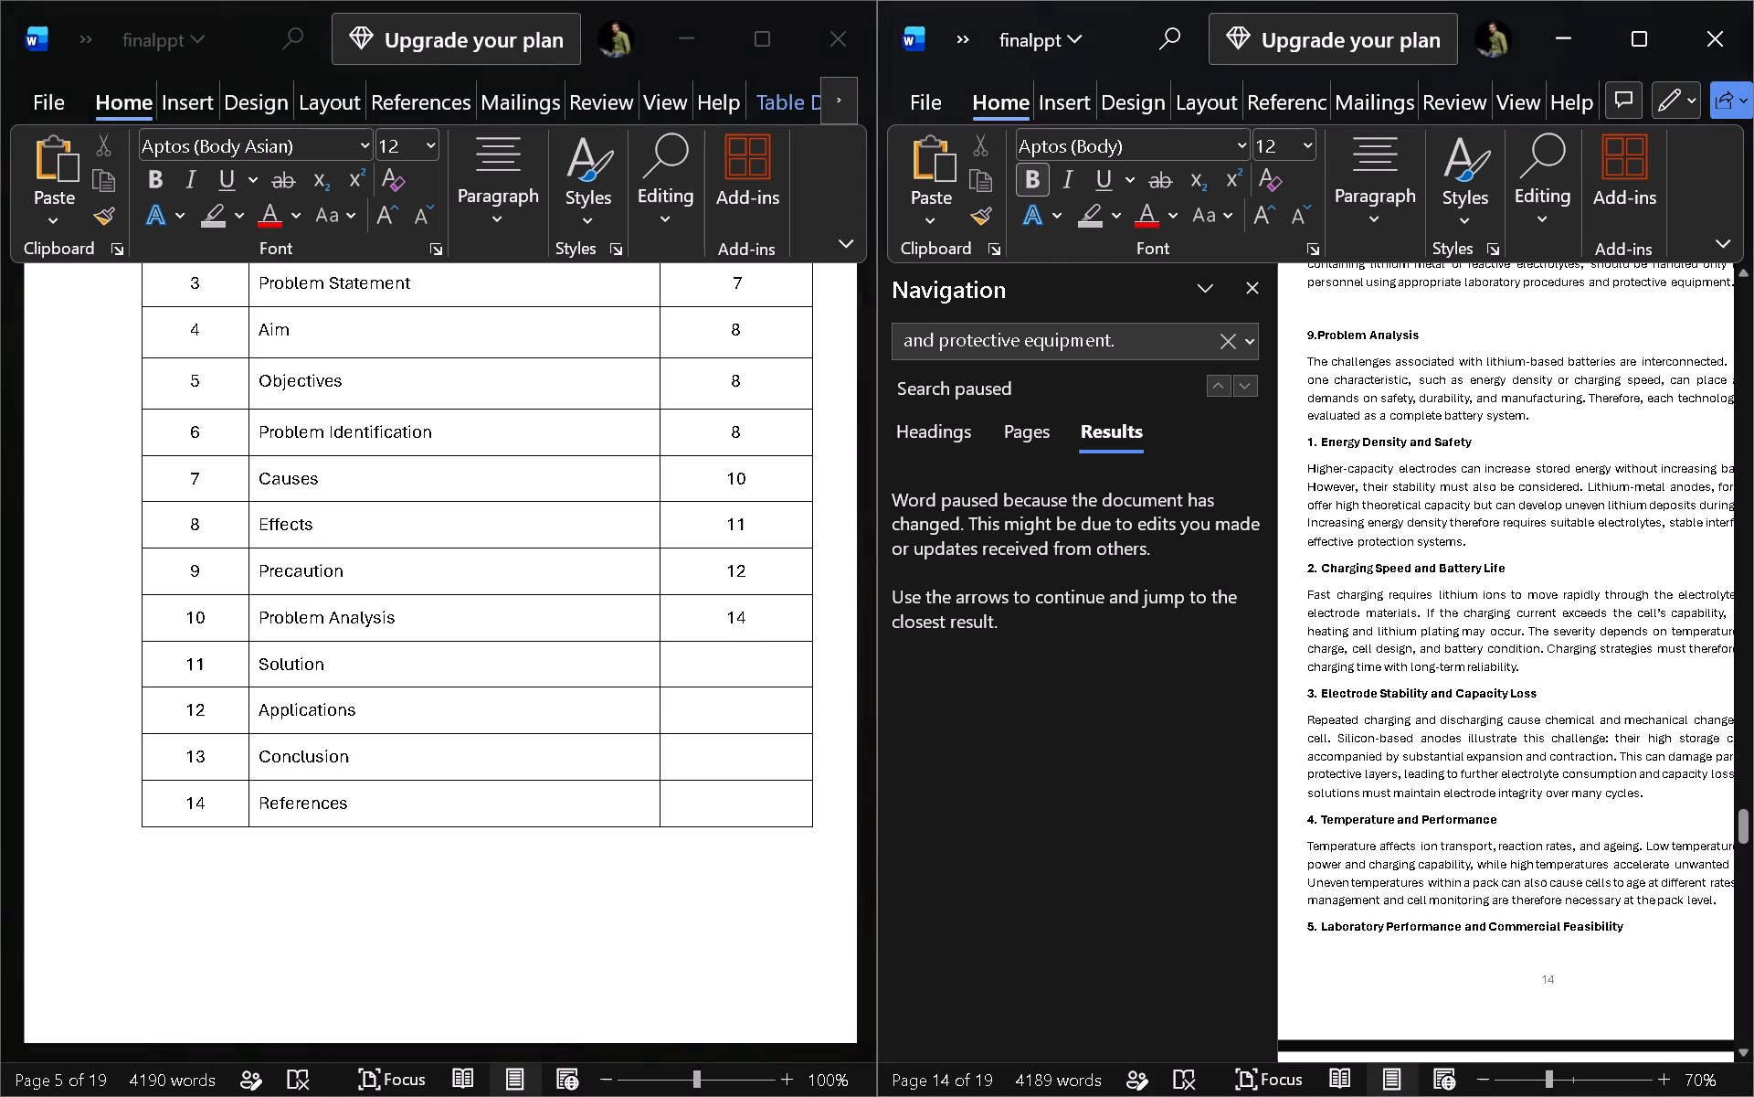
key("Down")
key("Down")
key("Down")
key("Down")
key("Down")
key("Down")
key("Down")
key("Down")
key("Down")
key("Down")
key("Down")
key("Down")
key("Down")
key("Down")
key("Down")
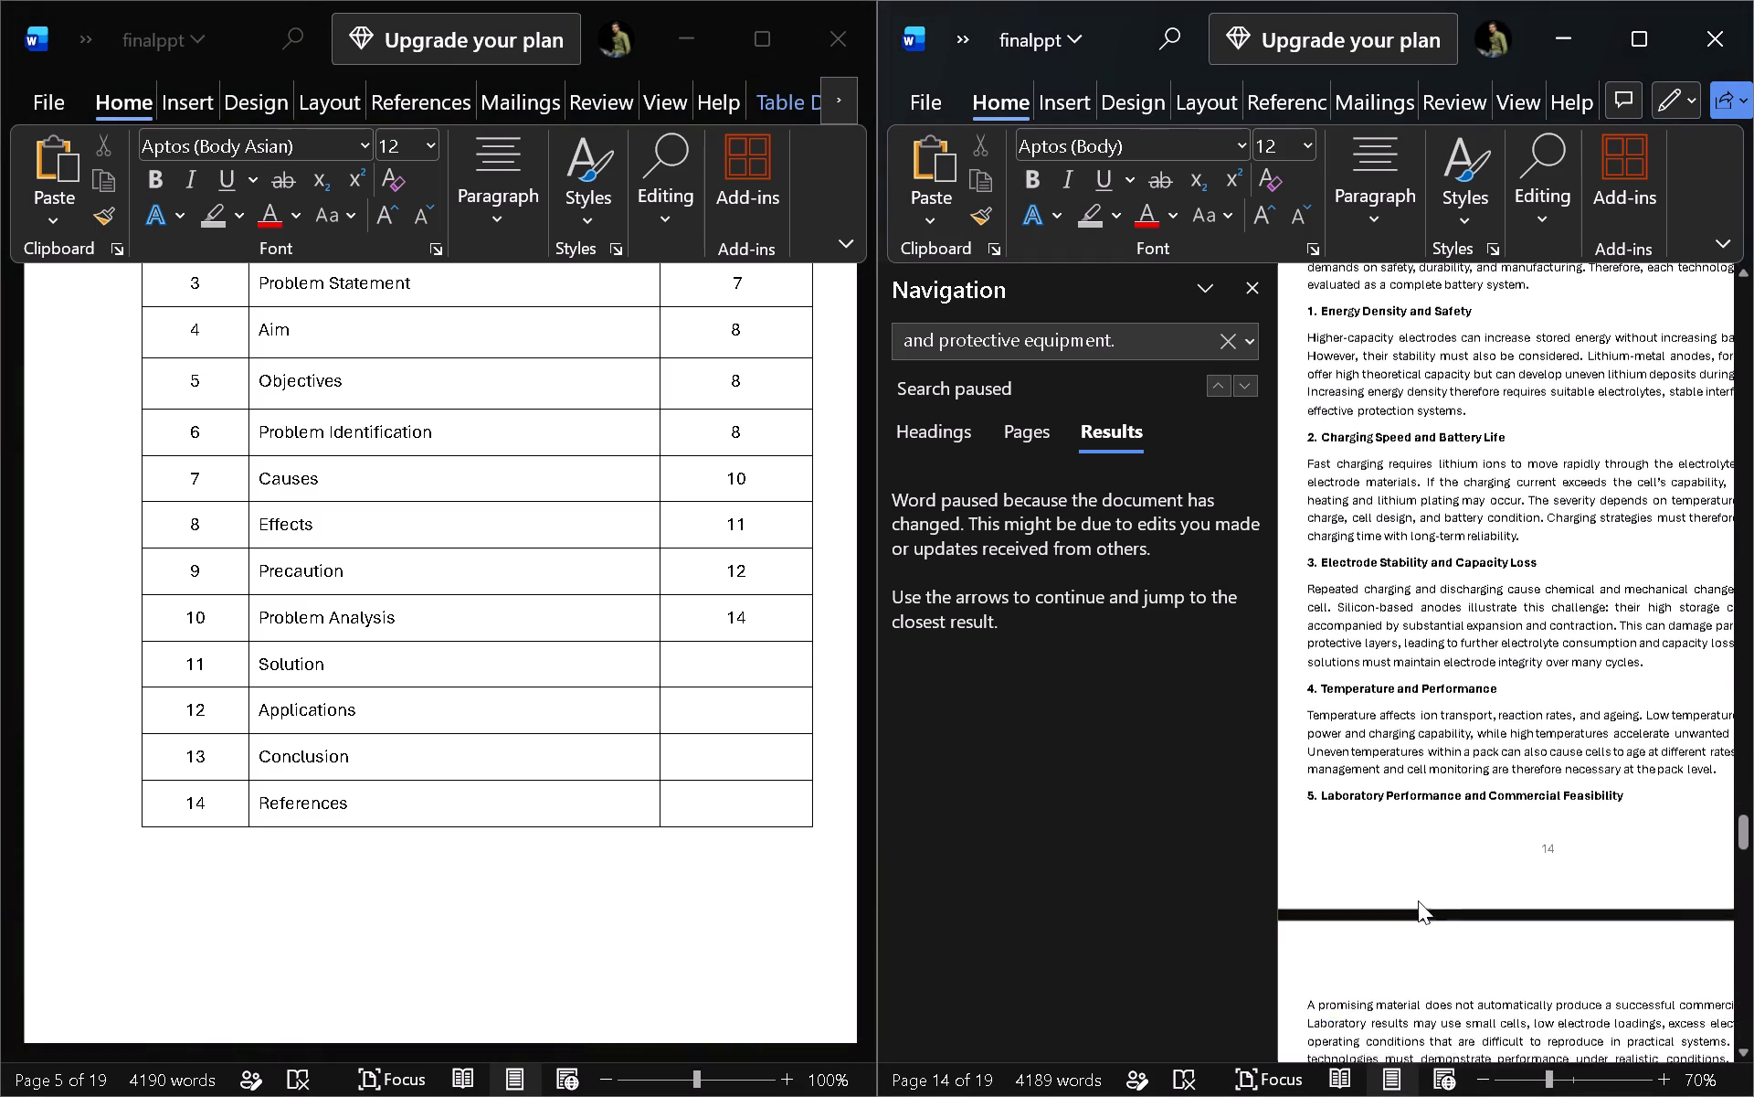
key("Down")
key("Down")
key("Down")
key("Down")
key("Down")
key("Down")
key("Down")
key("Down")
key("Down")
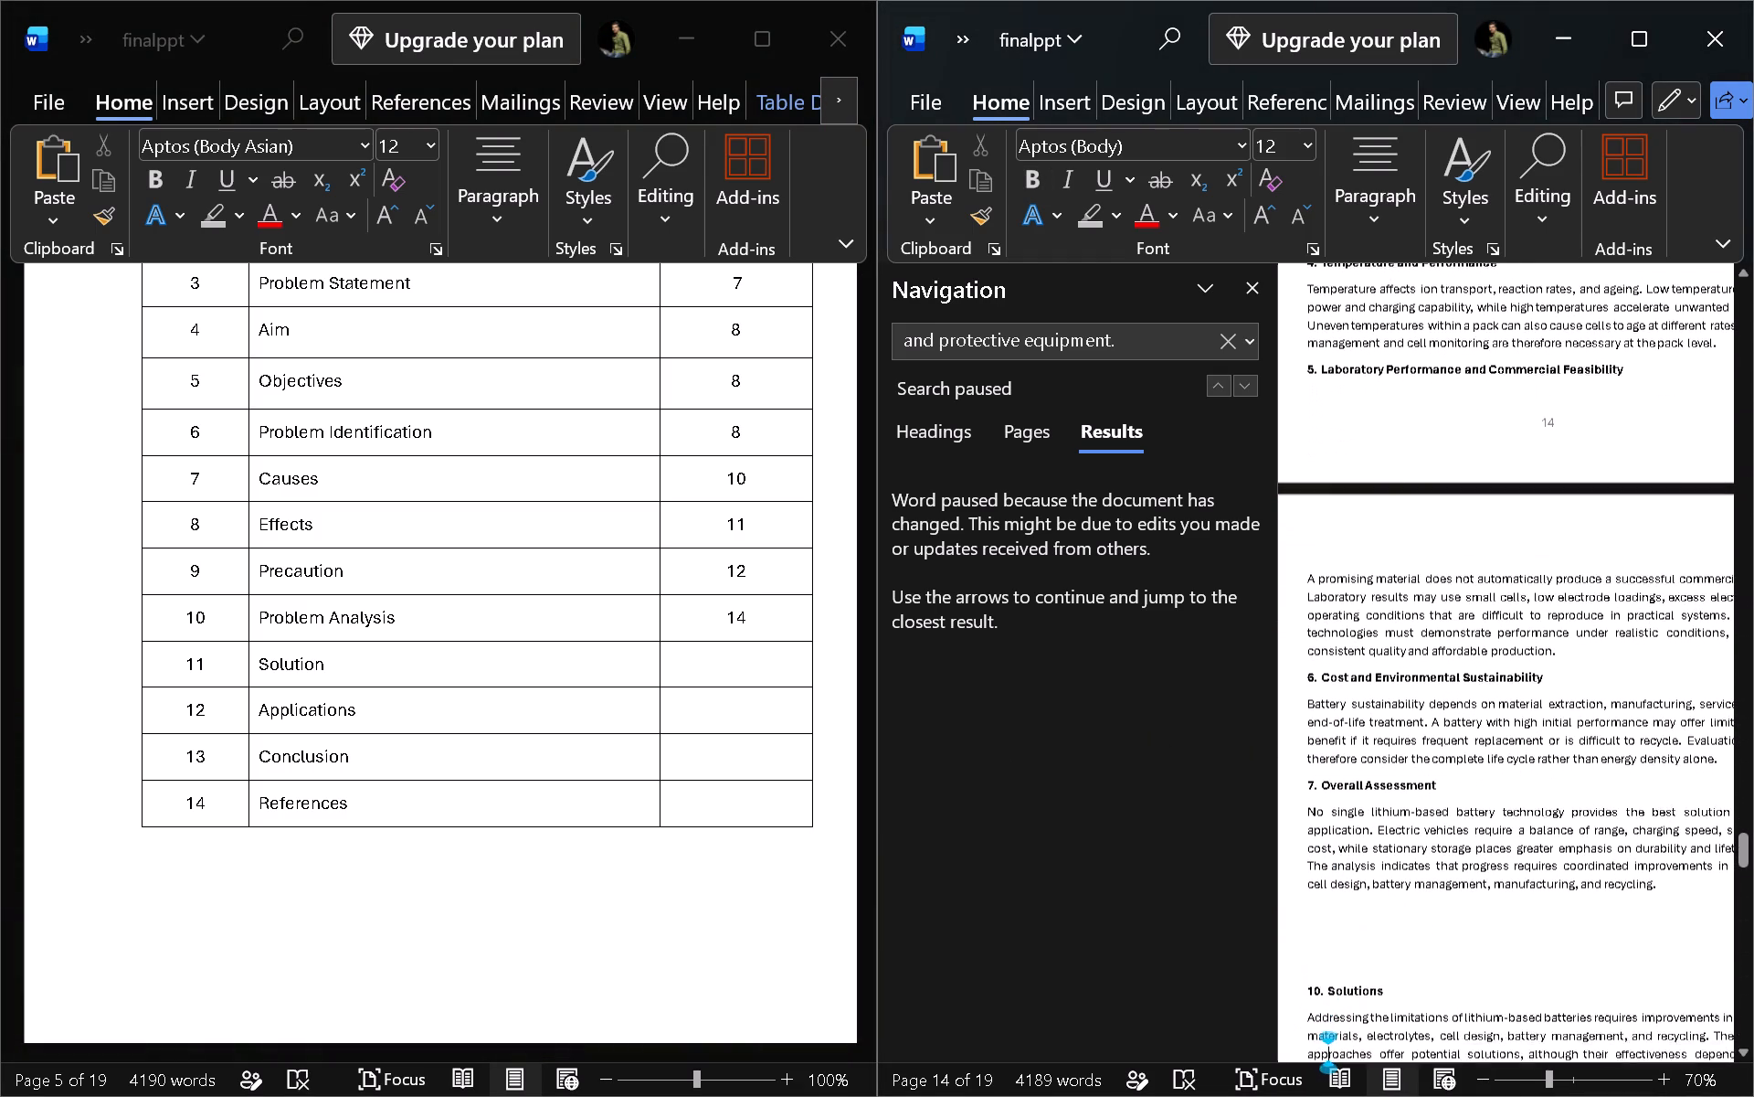
left_click(692, 636)
left_click(714, 684)
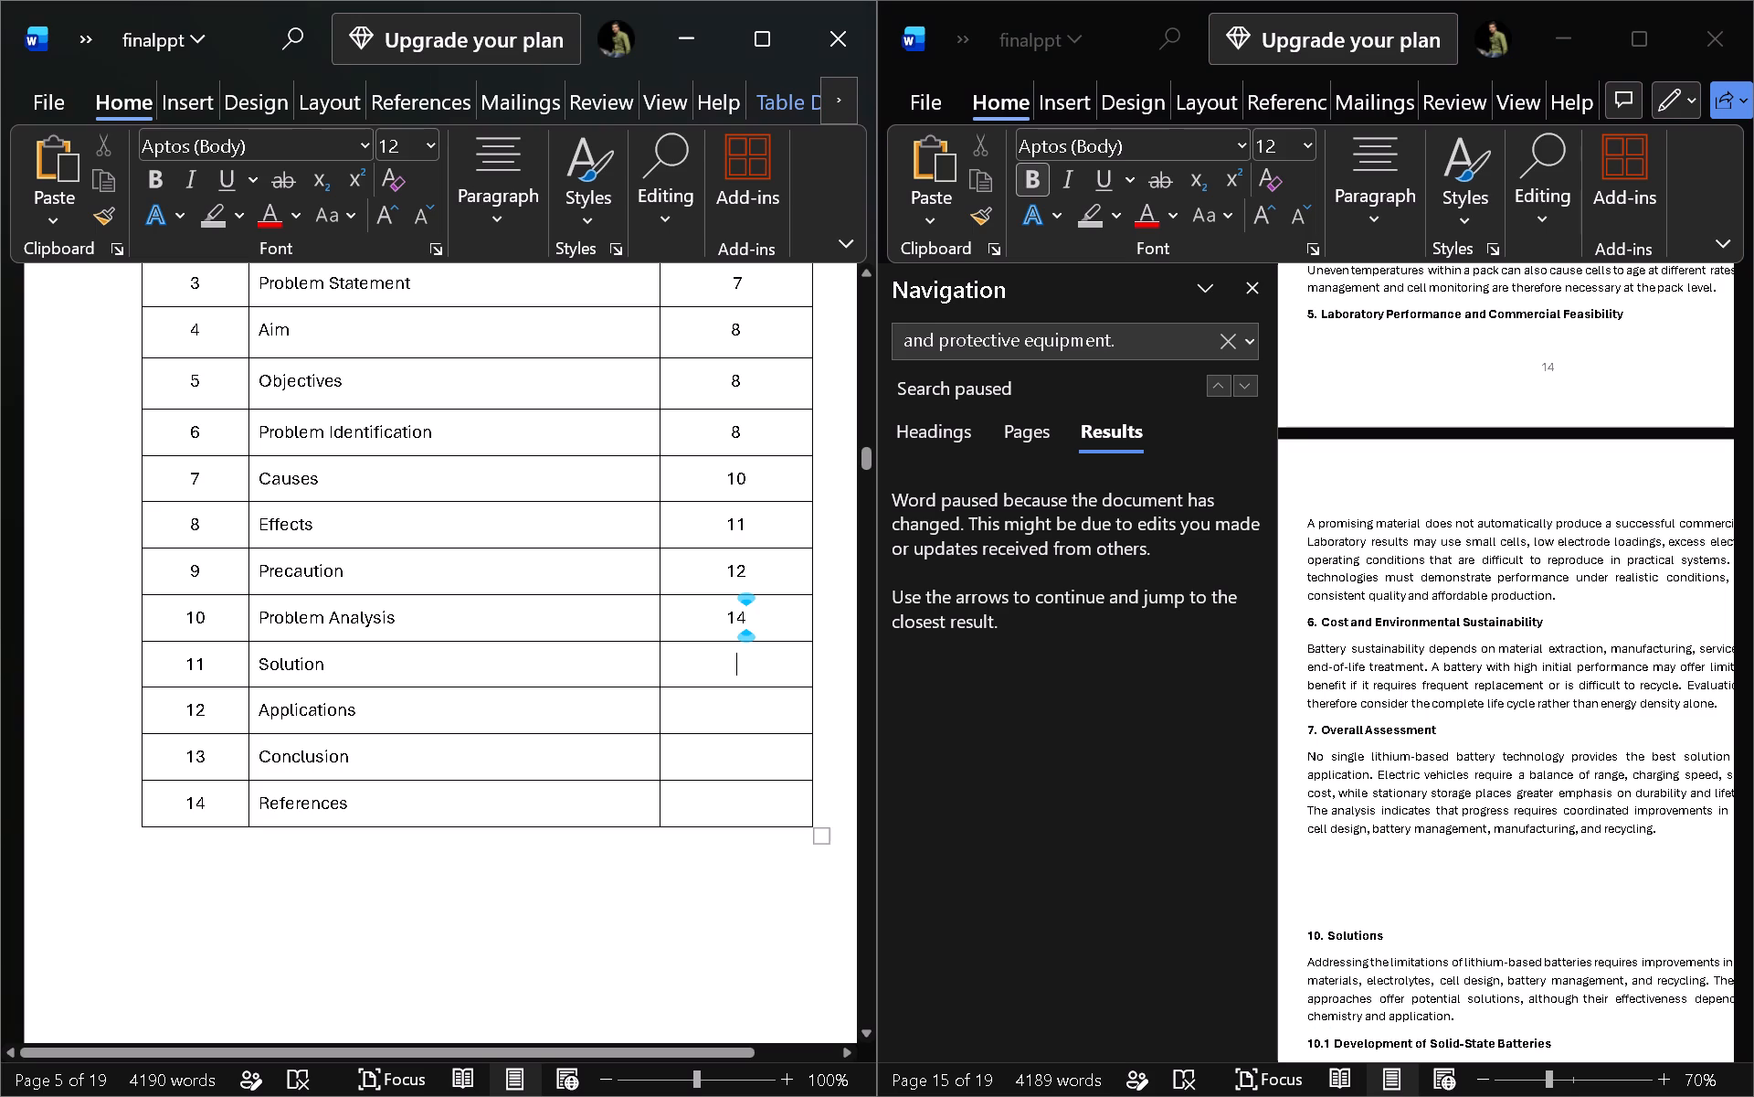
type("15")
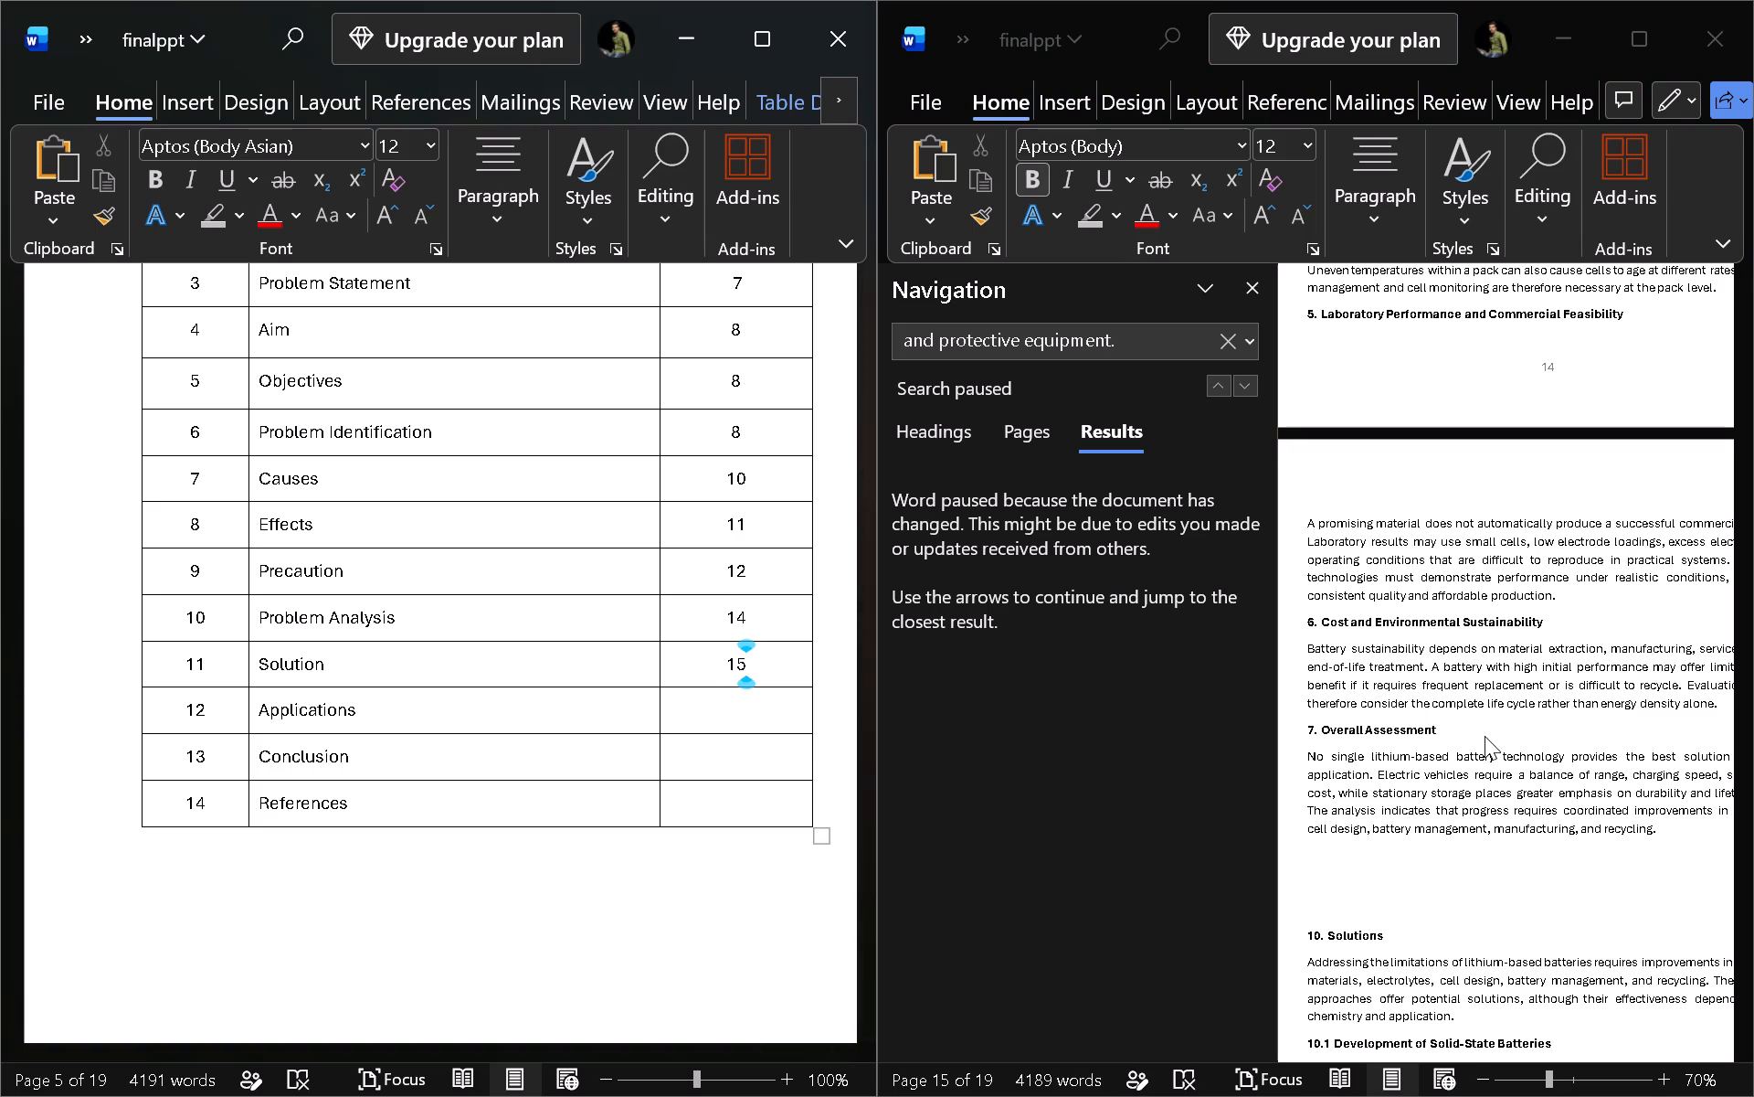
Find the page where the Applications section starts and enter 17 for it in the contents table.
scroll(1485, 736, "down", 20)
scroll(1485, 736, "down", 5)
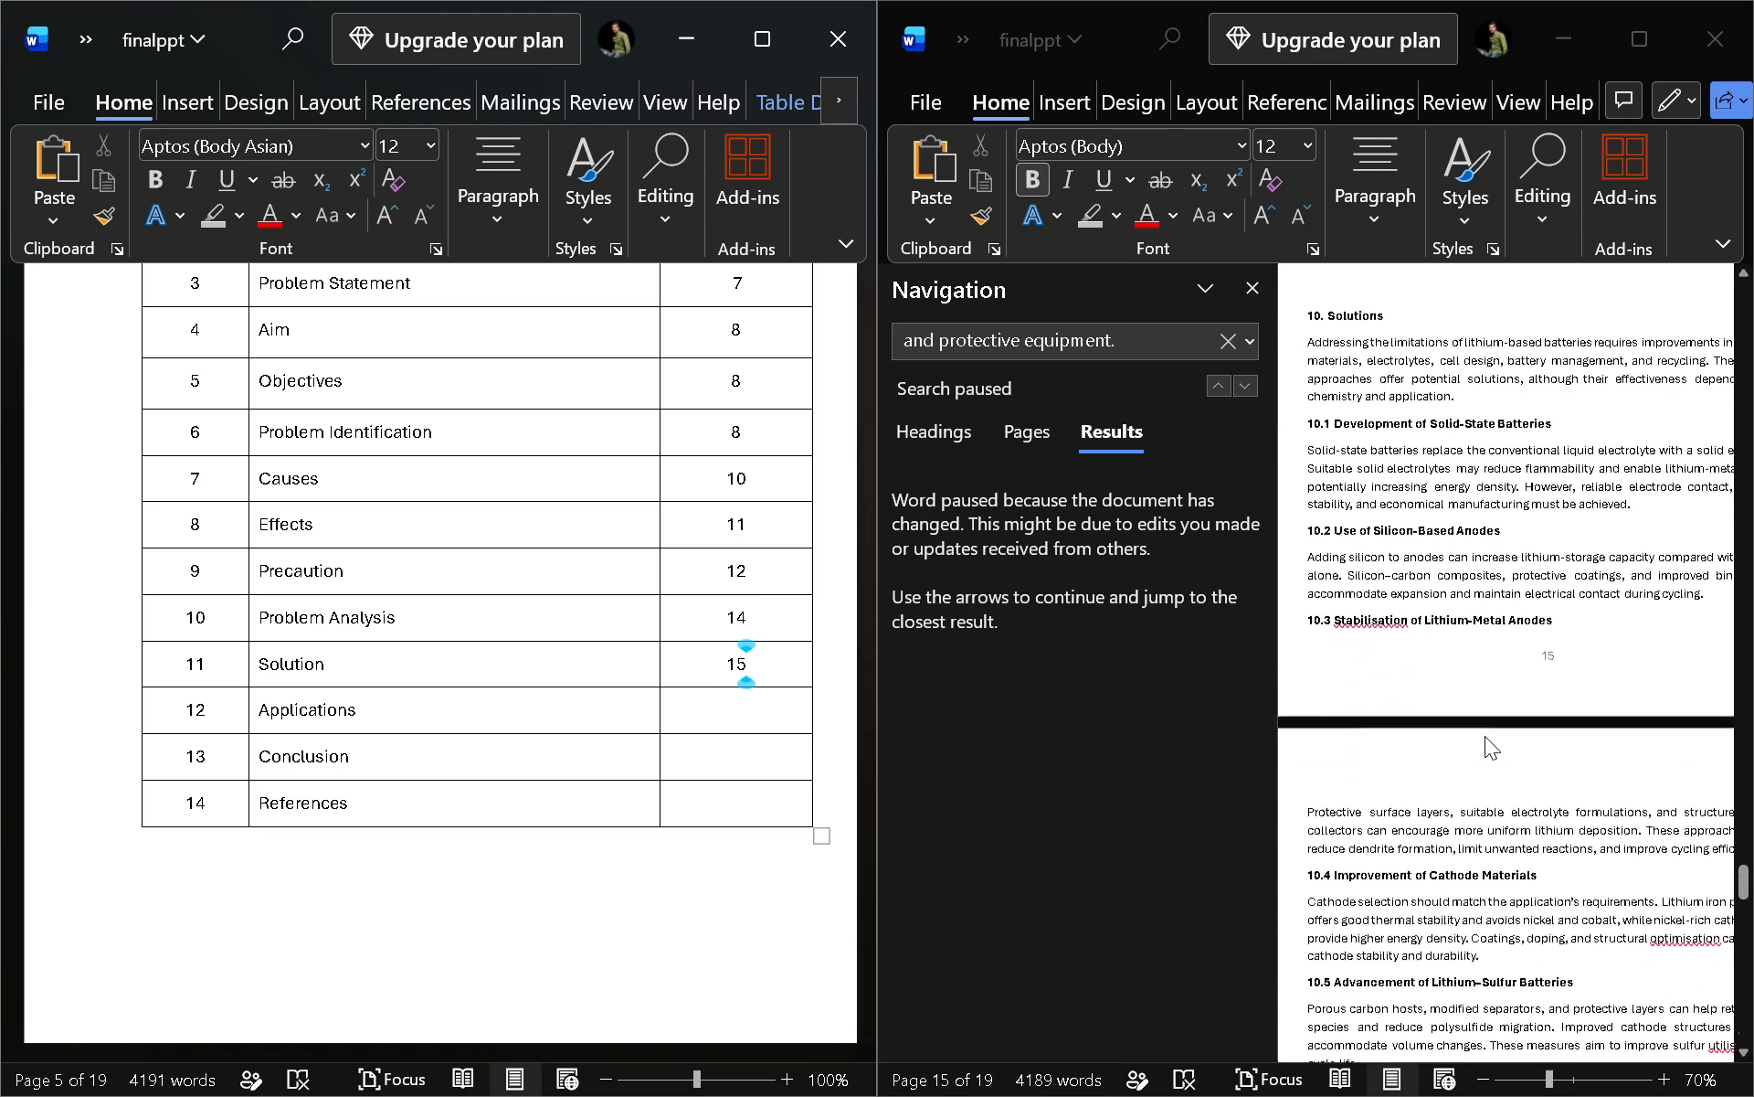
scroll(1485, 736, "down", 20)
scroll(1485, 736, "down", 7)
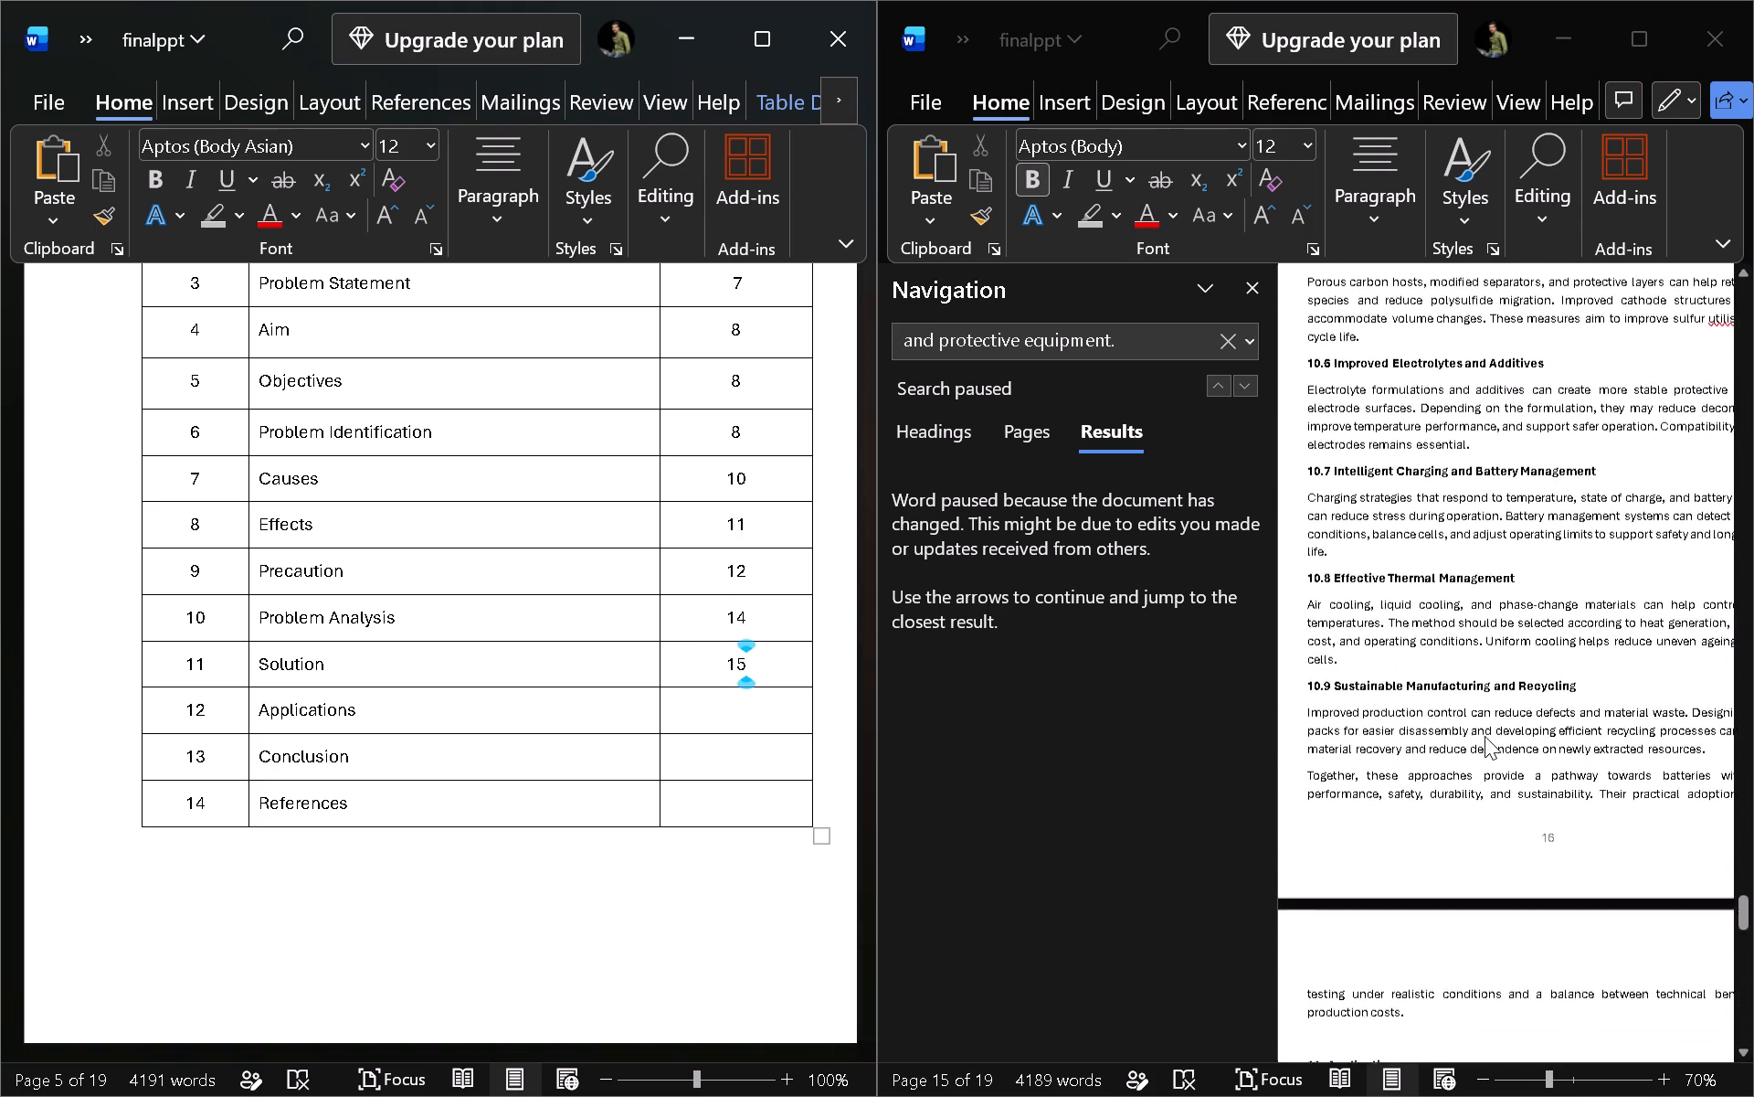
scroll(1485, 736, "down", 13)
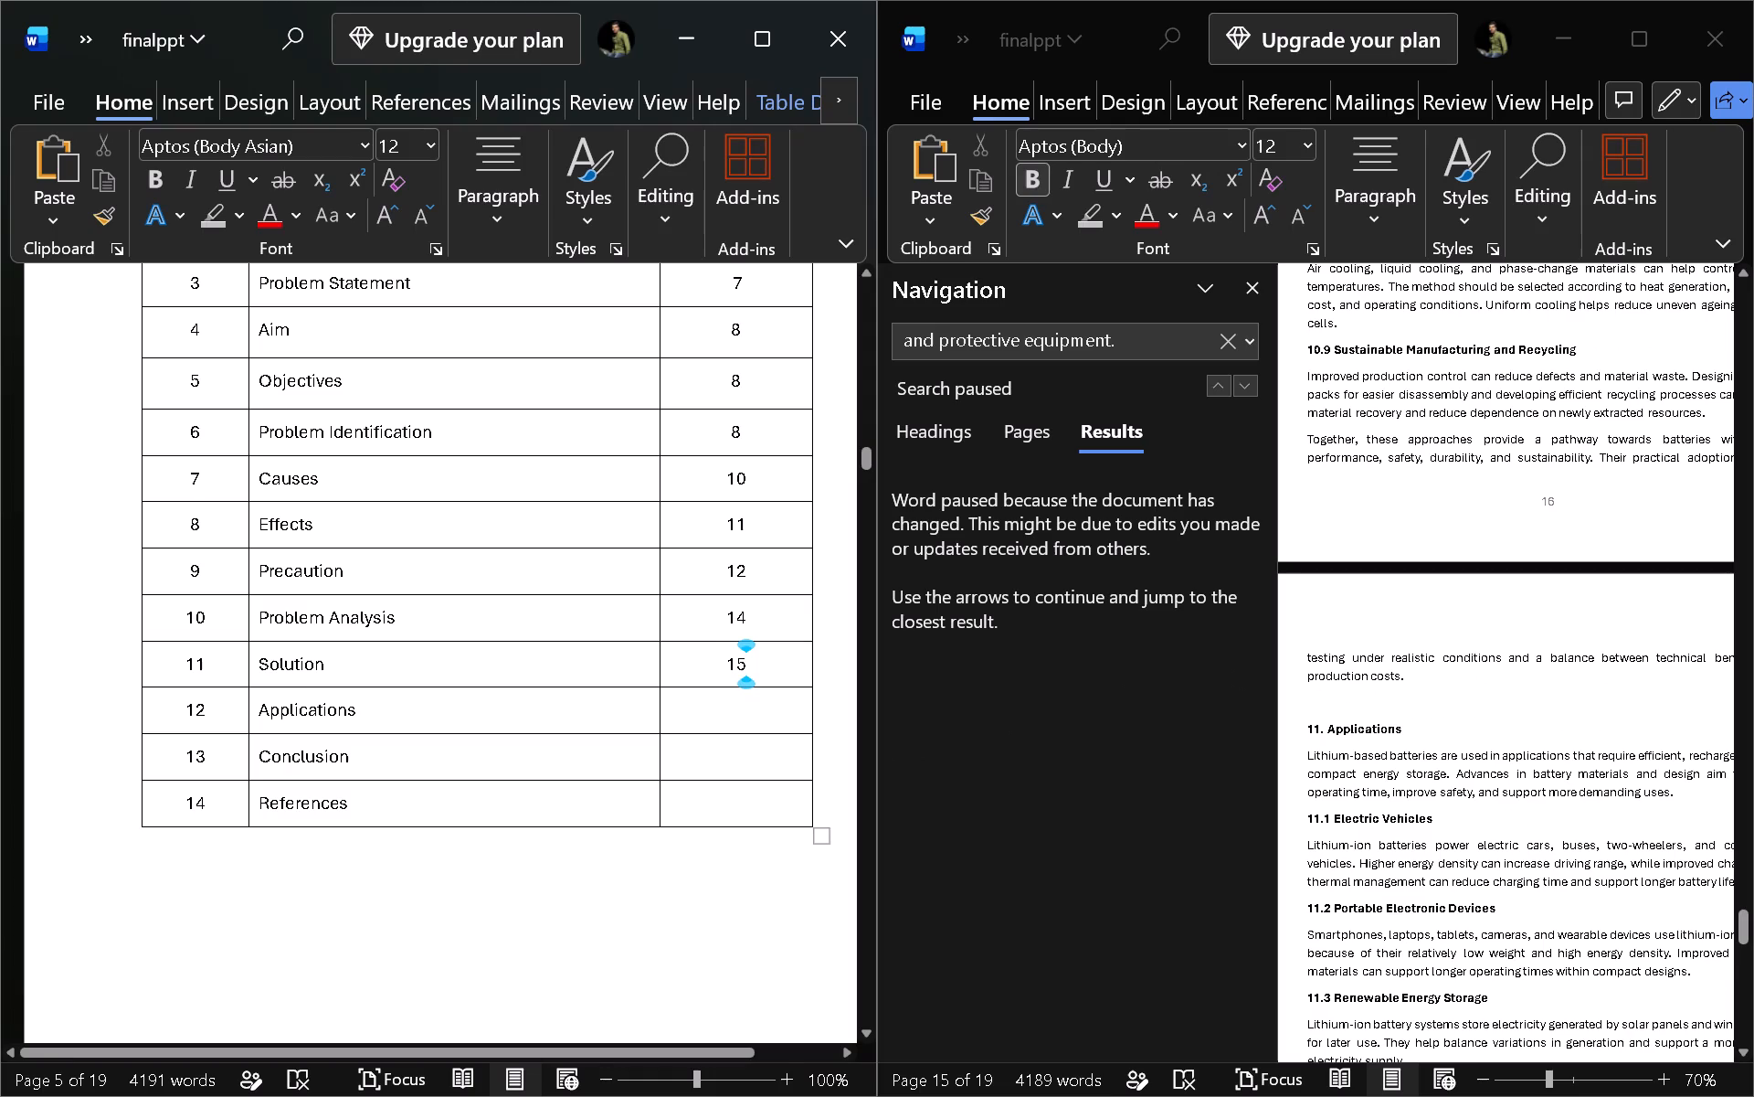
left_click(777, 730)
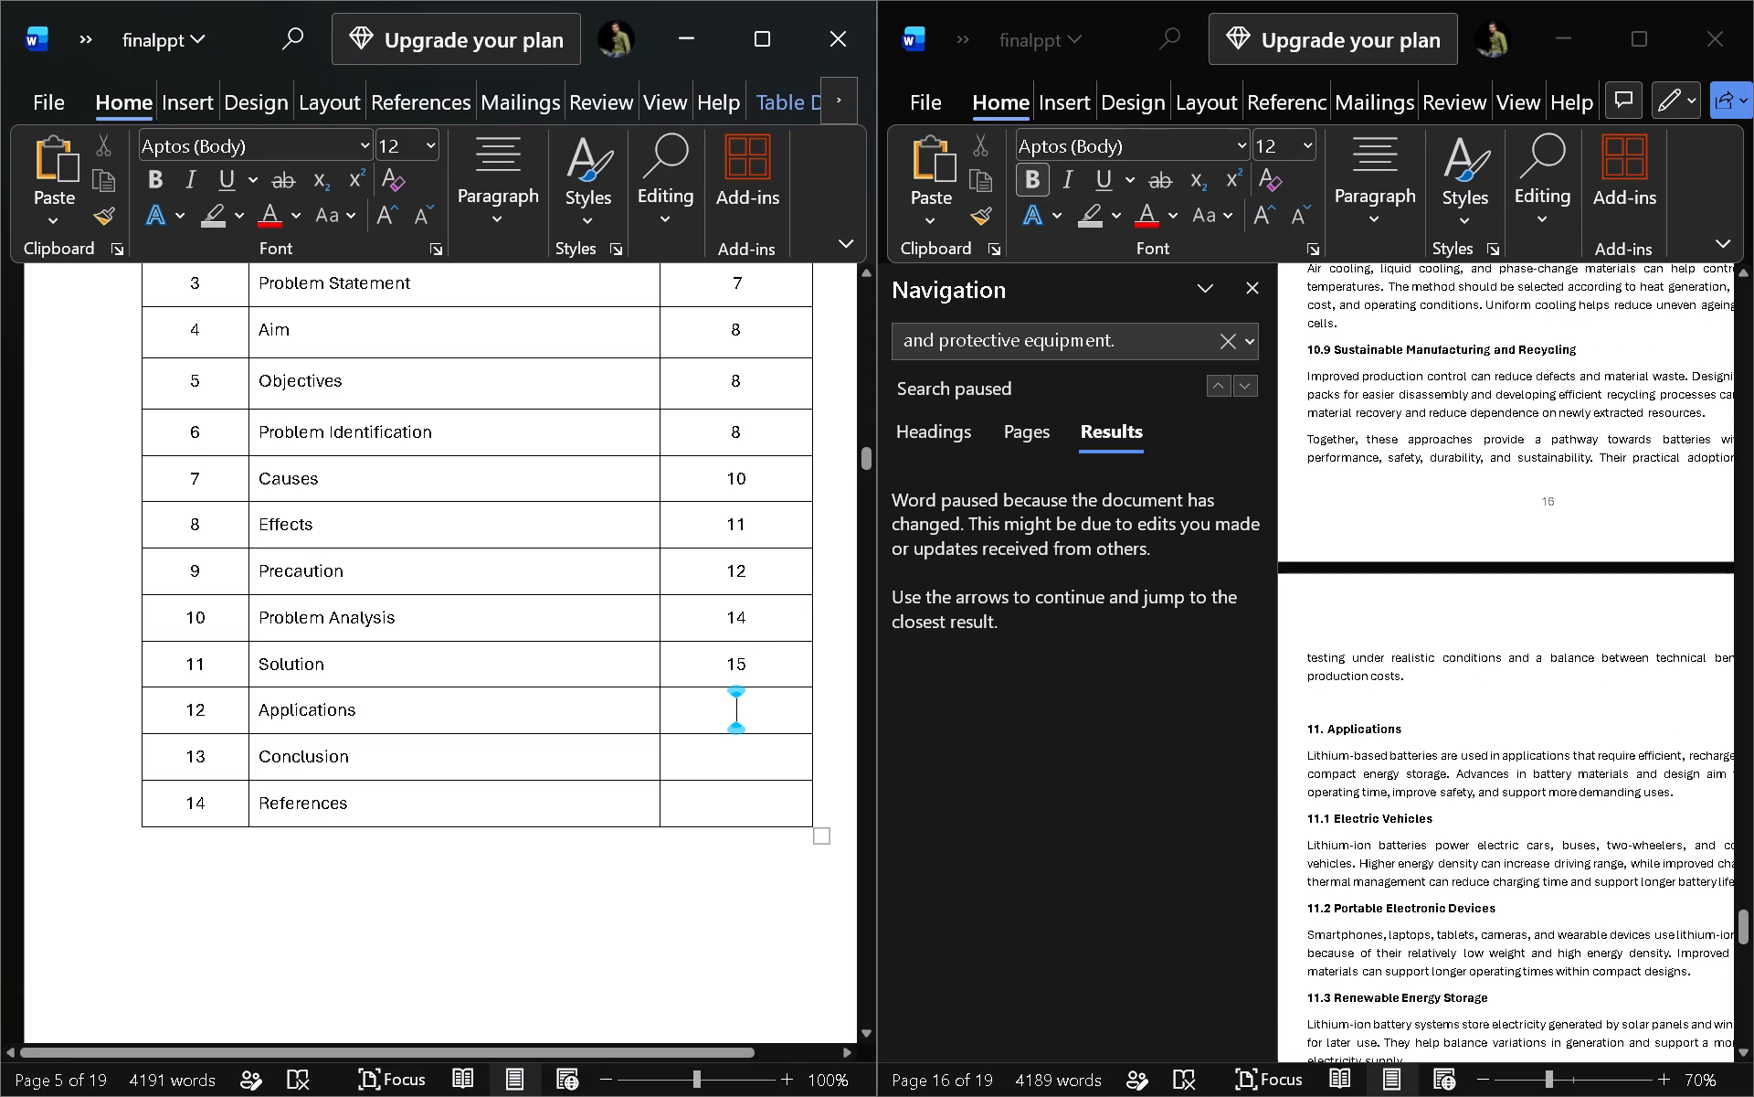
key("1")
key("7")
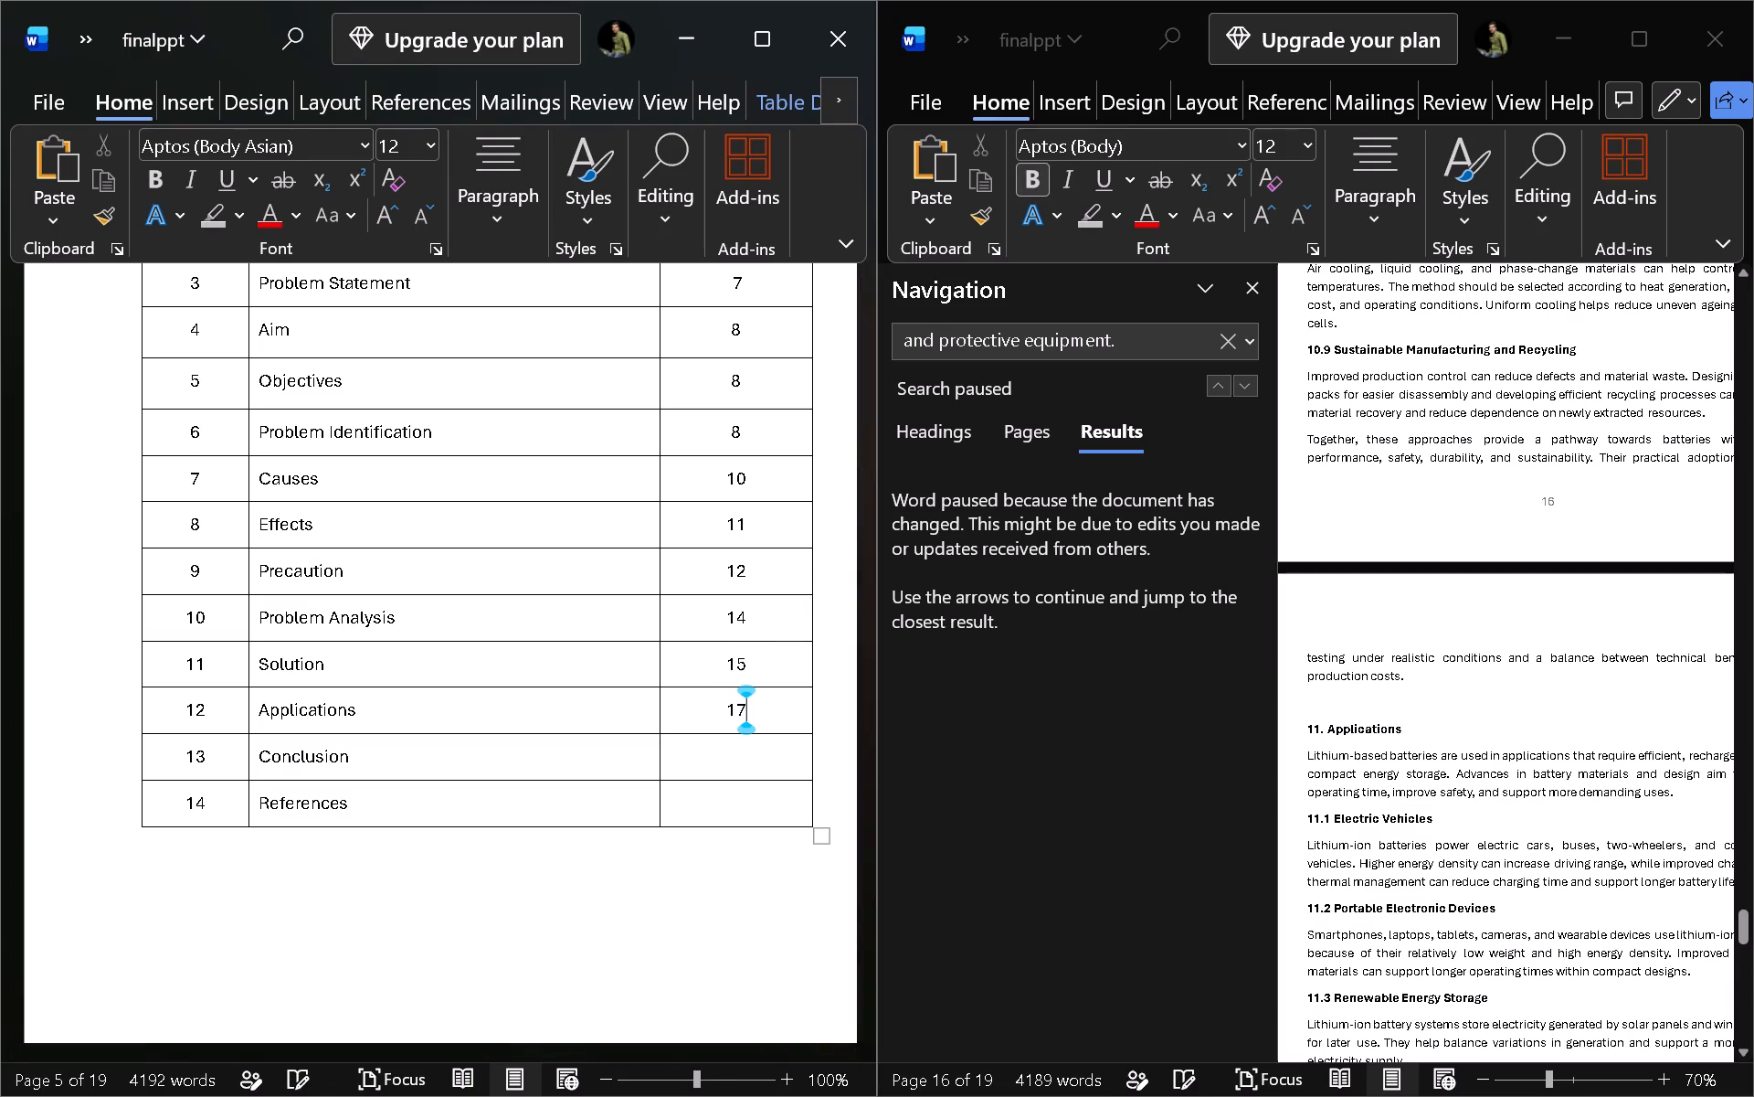
Find the page where the Conclusion section starts and enter 18 for it in the contents table.
scroll(1363, 891, "down", 14)
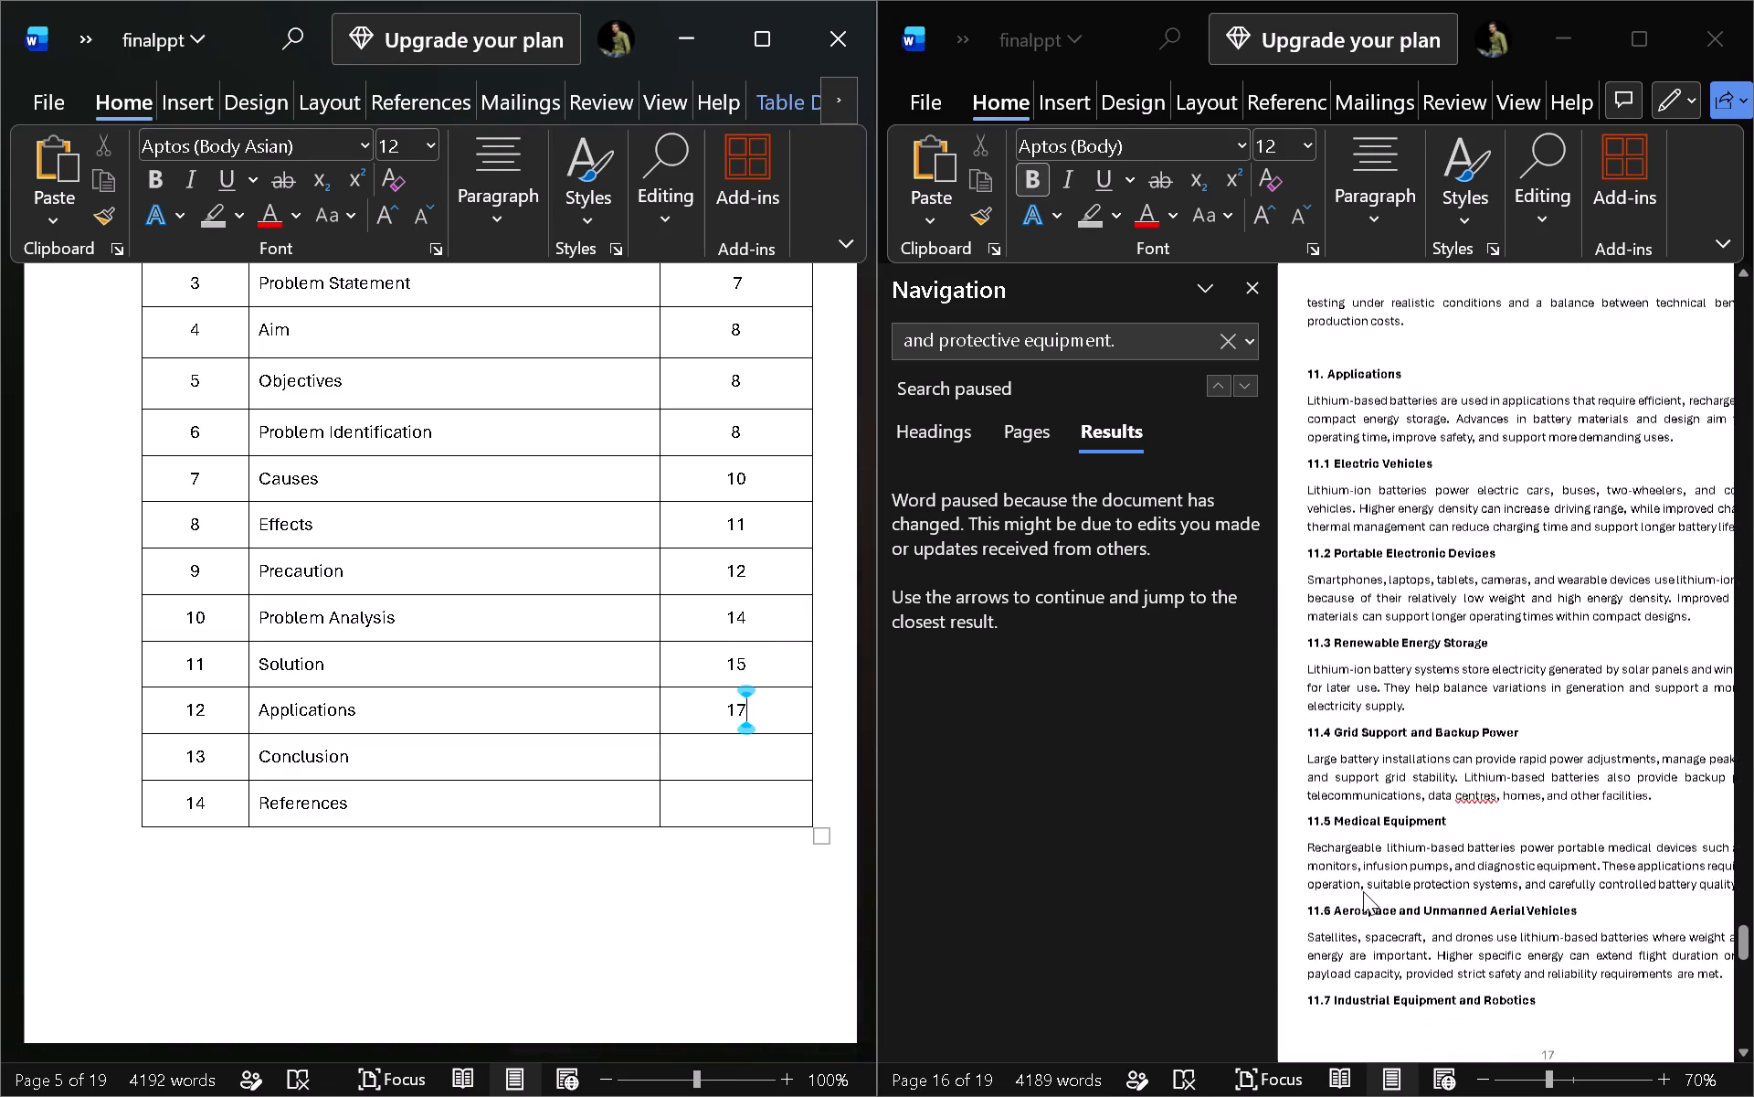
scroll(1363, 891, "down", 16)
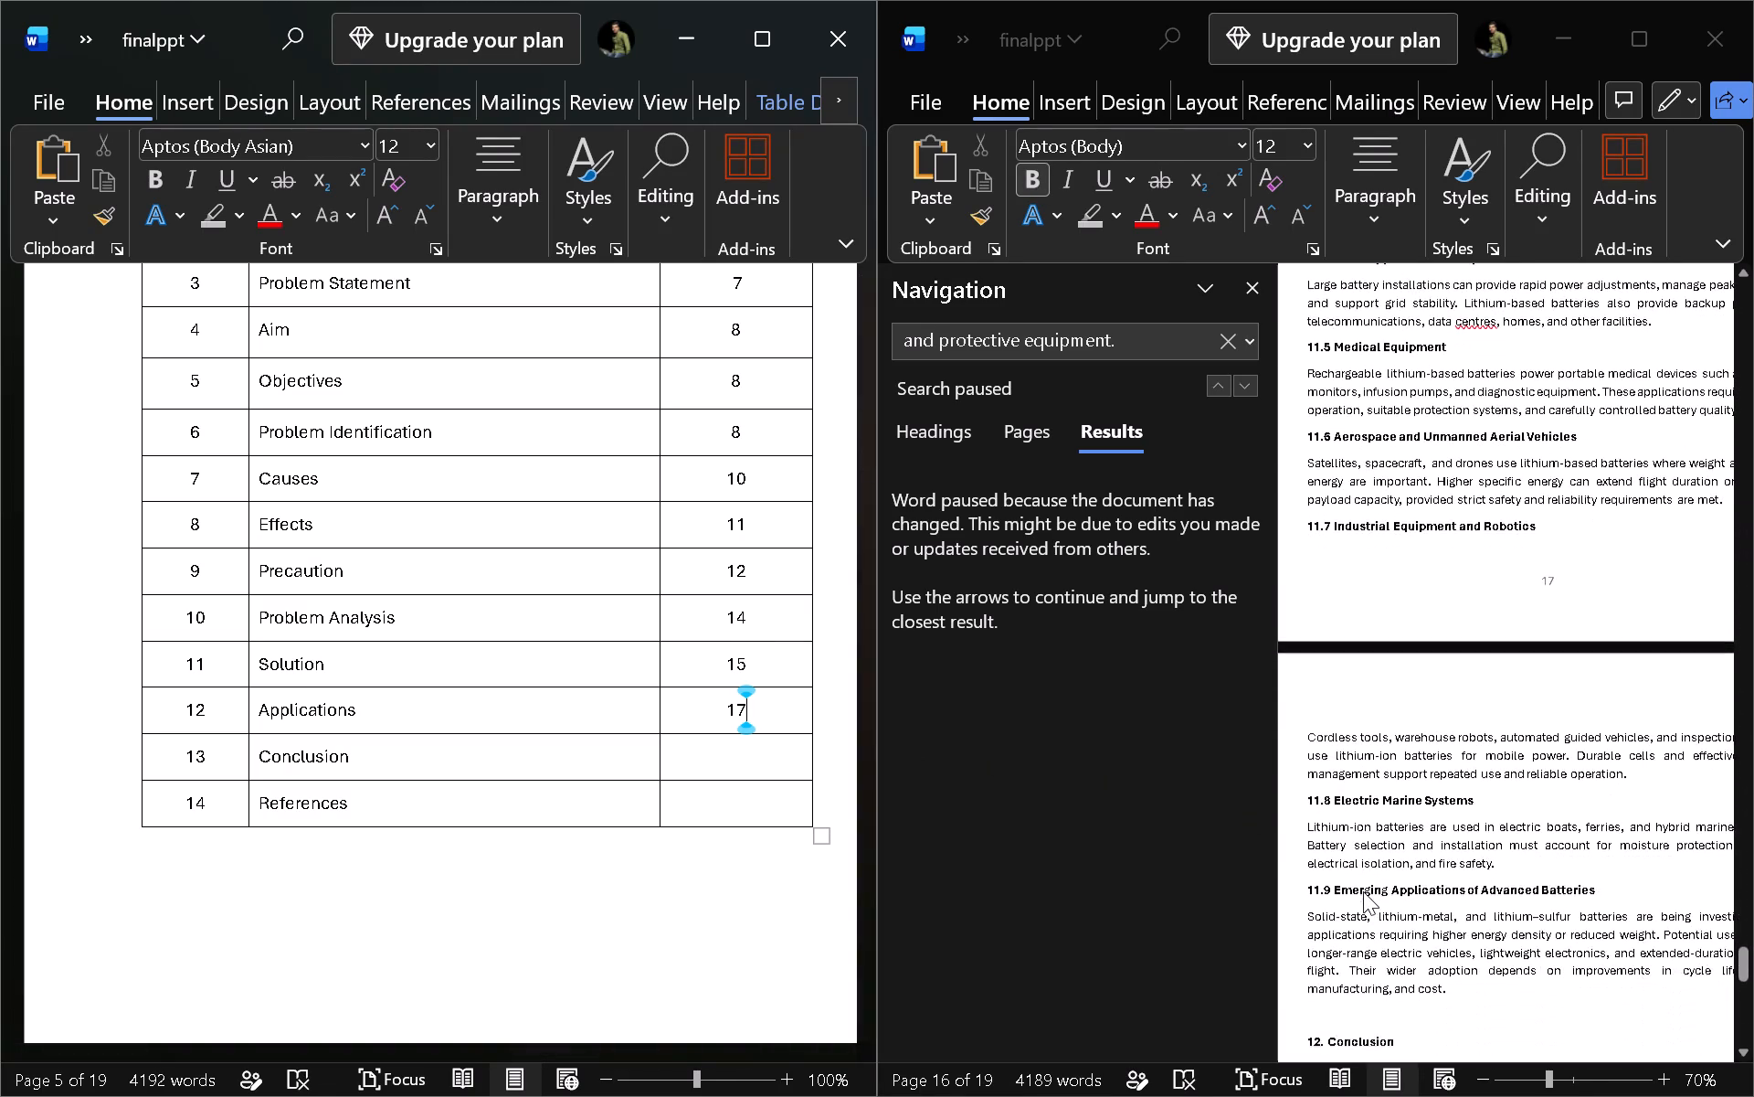
scroll(1363, 891, "down", 9)
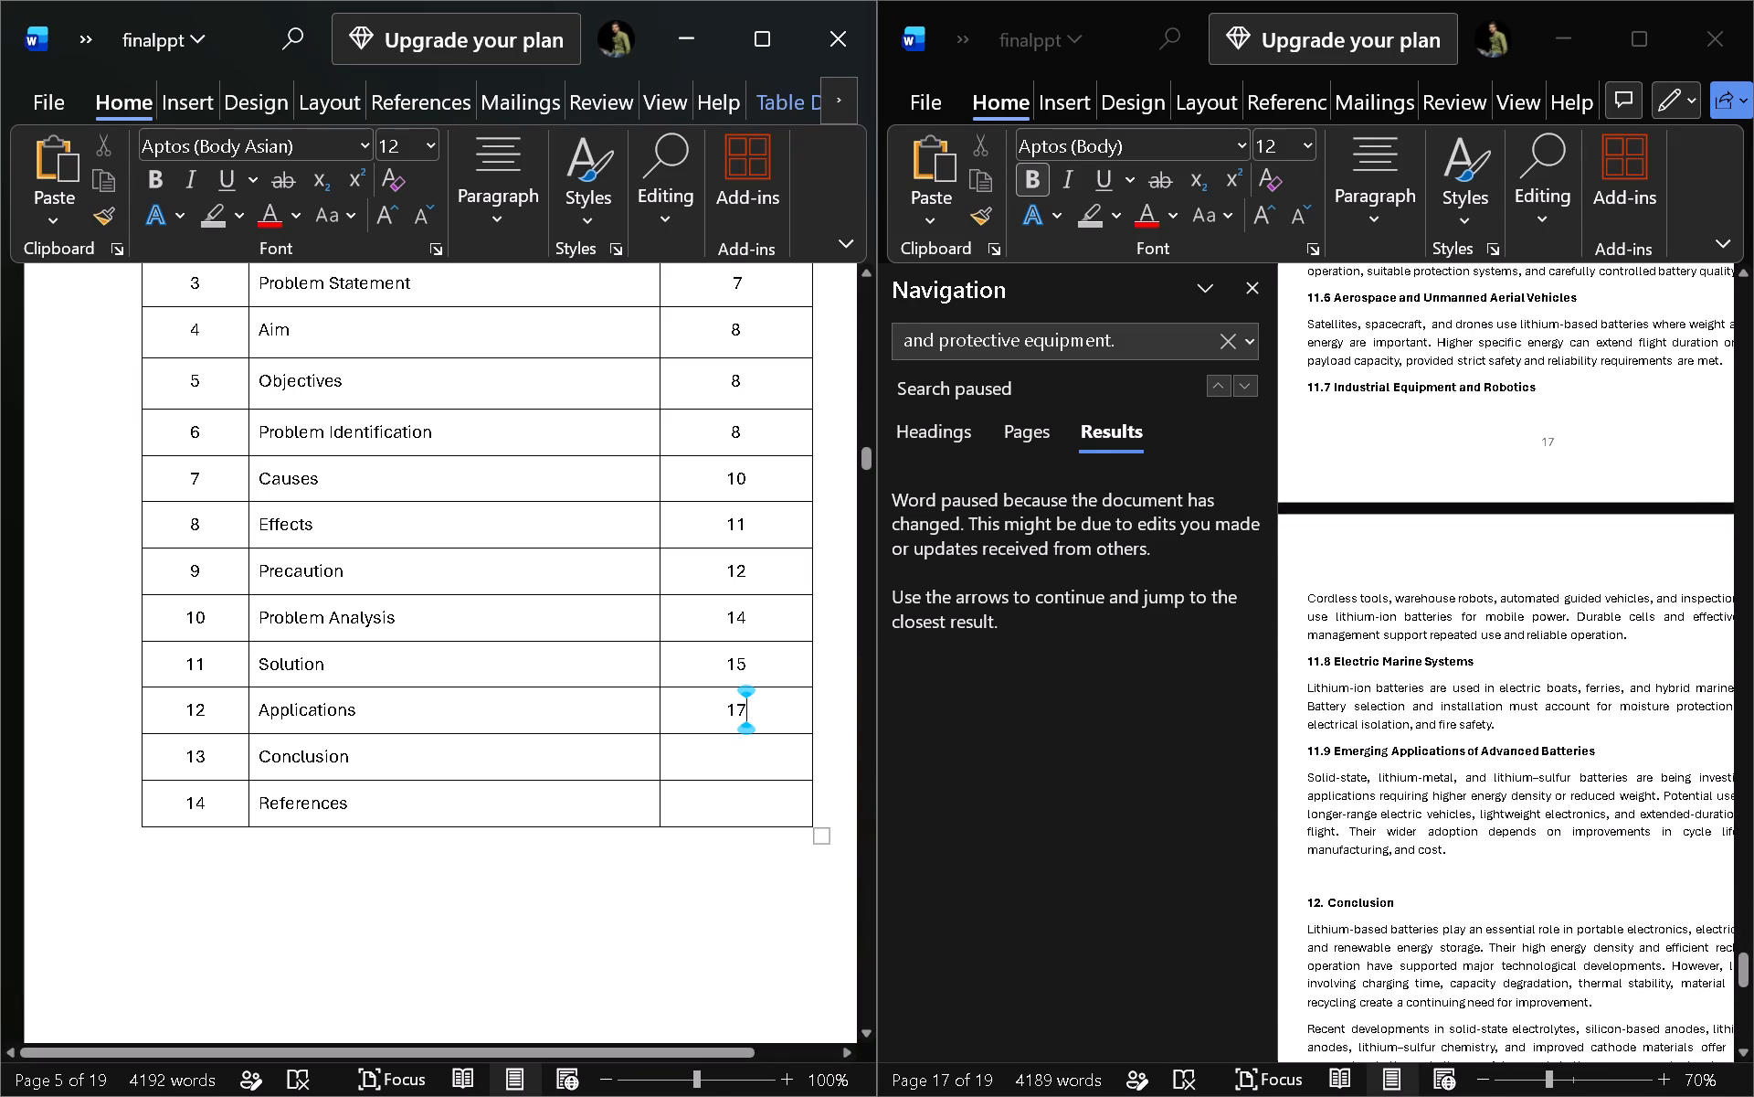
left_click(710, 737)
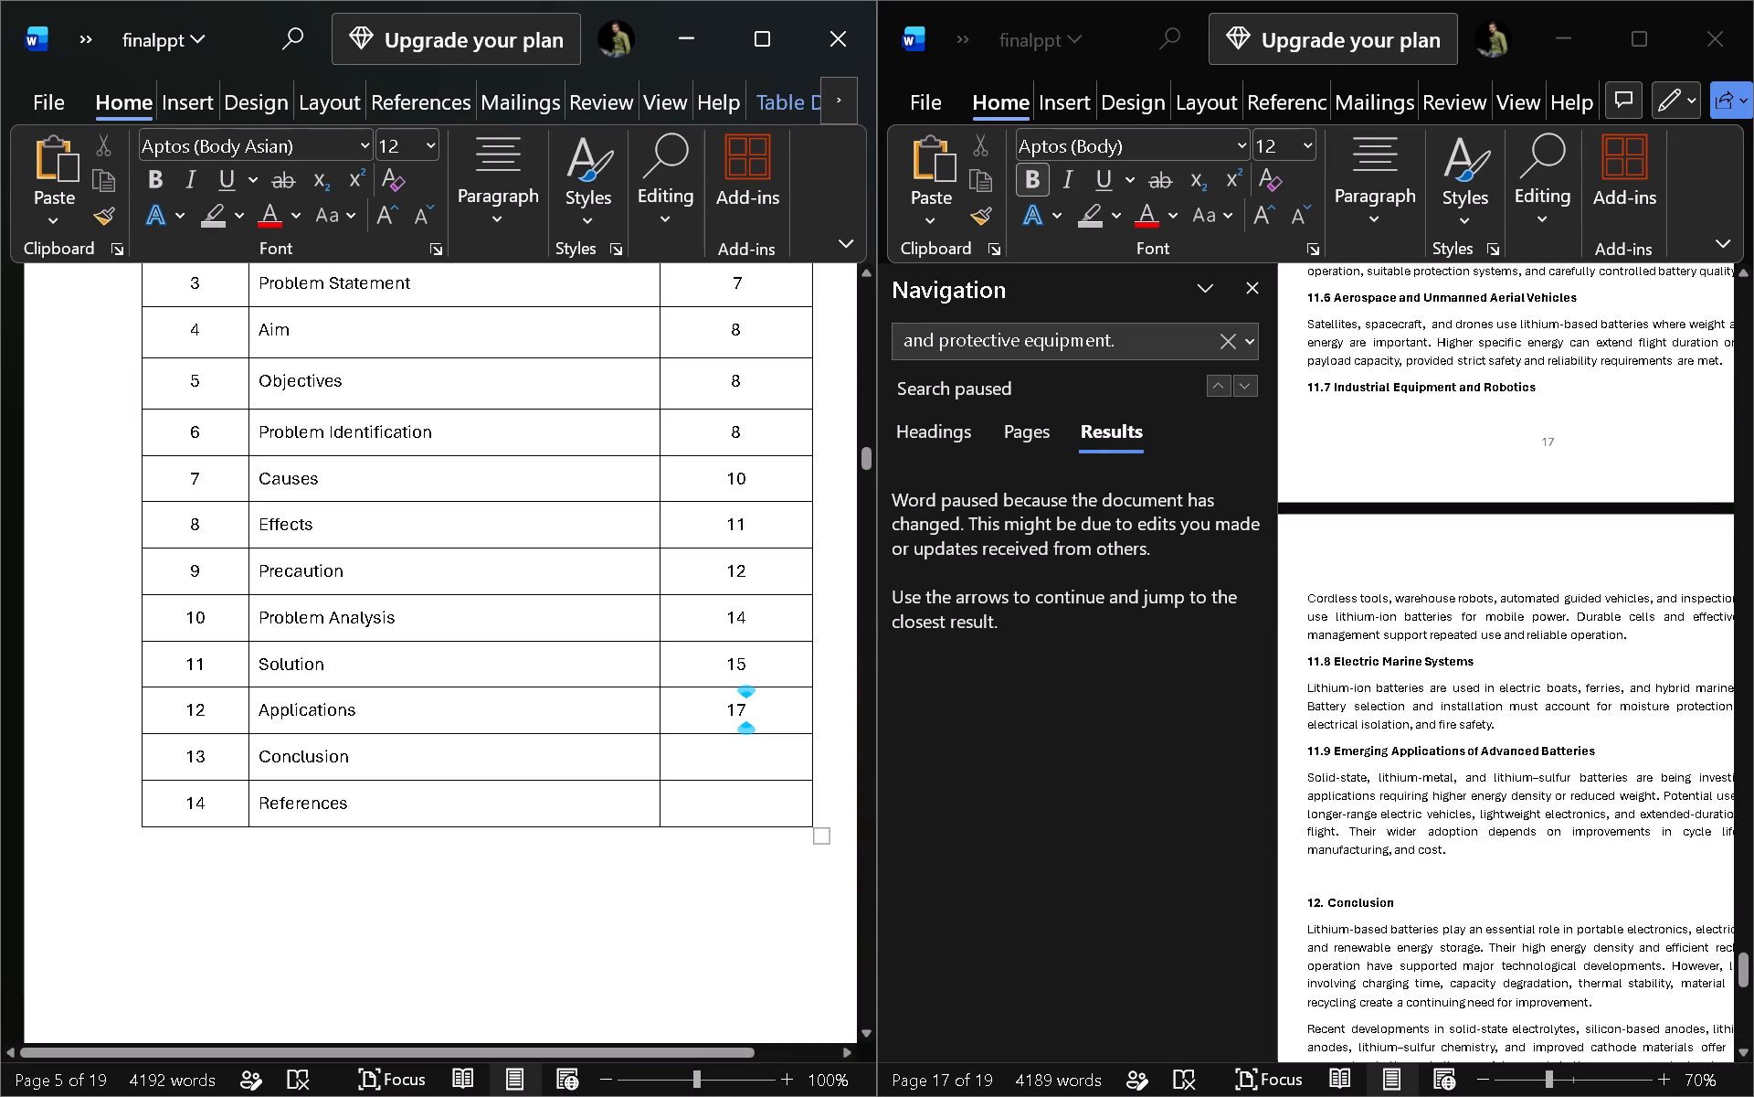
left_click(719, 758)
type("18")
Locate the References section and set its page number in the contents table to 19.
scroll(1608, 925, "down", 4)
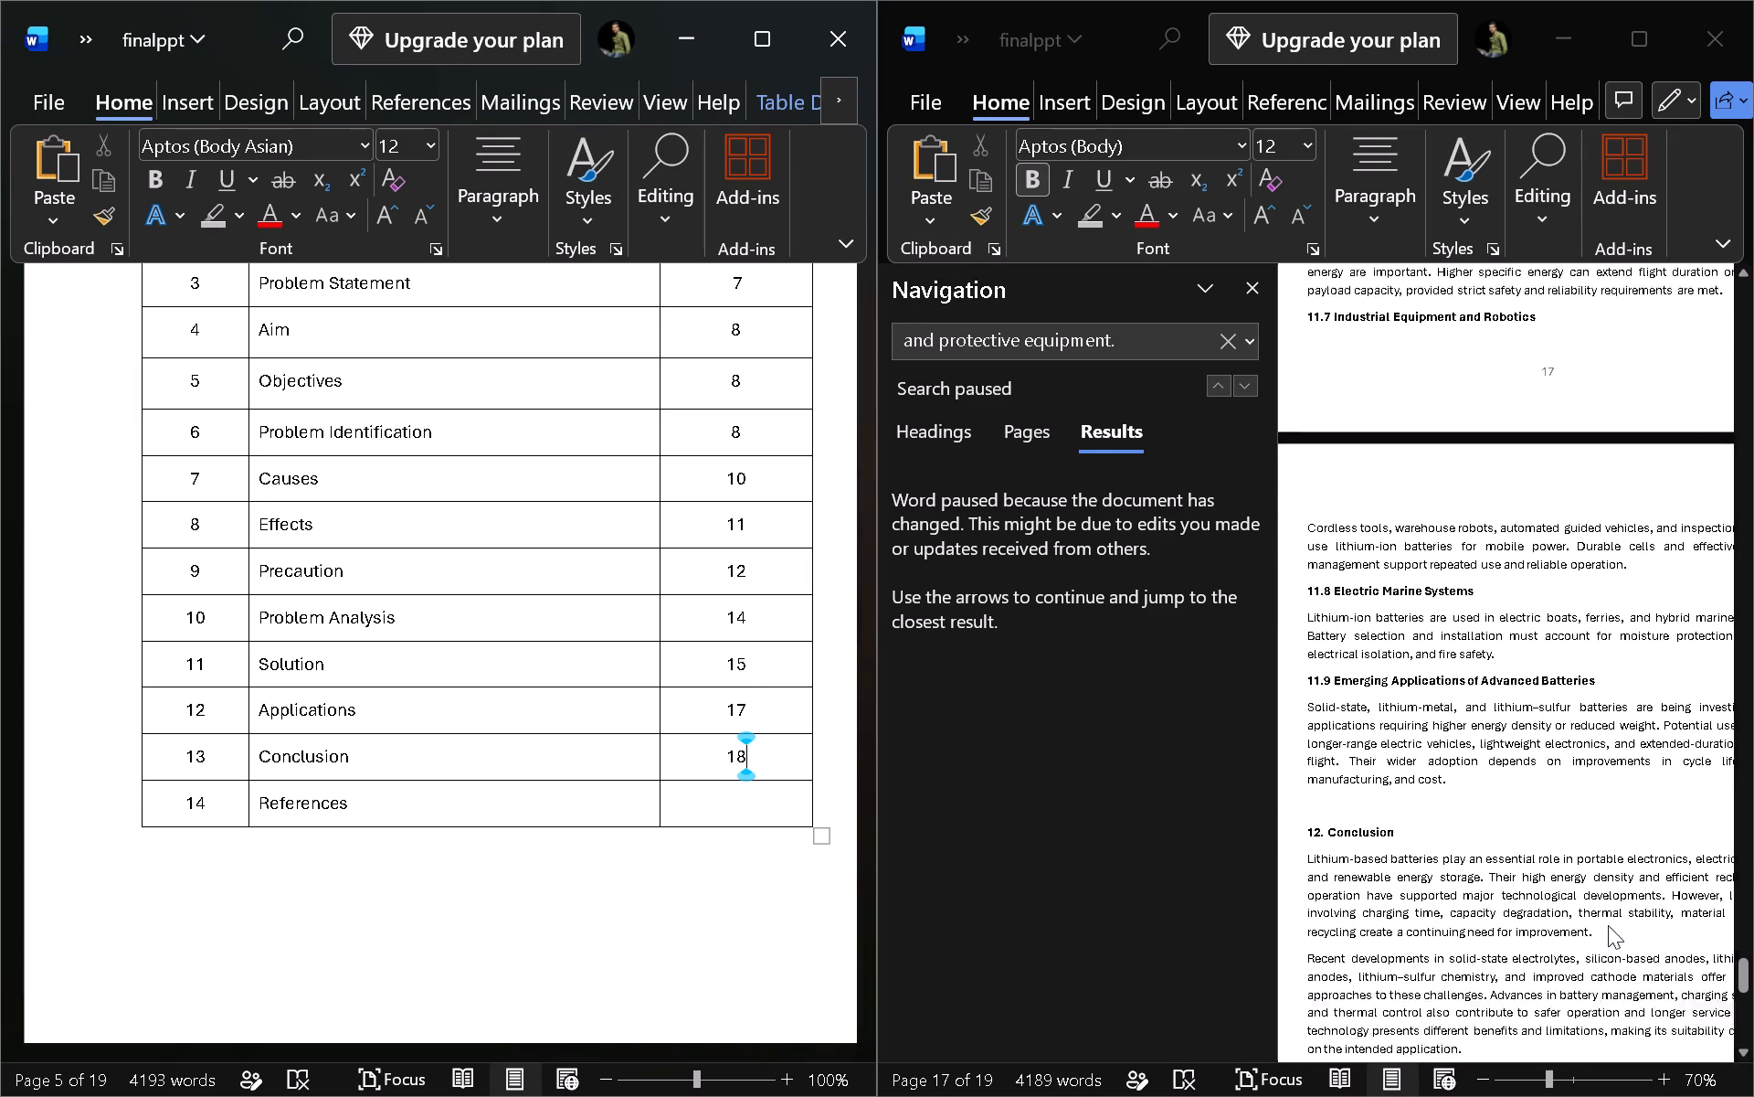
scroll(1608, 925, "down", 20)
scroll(1608, 925, "down", 7)
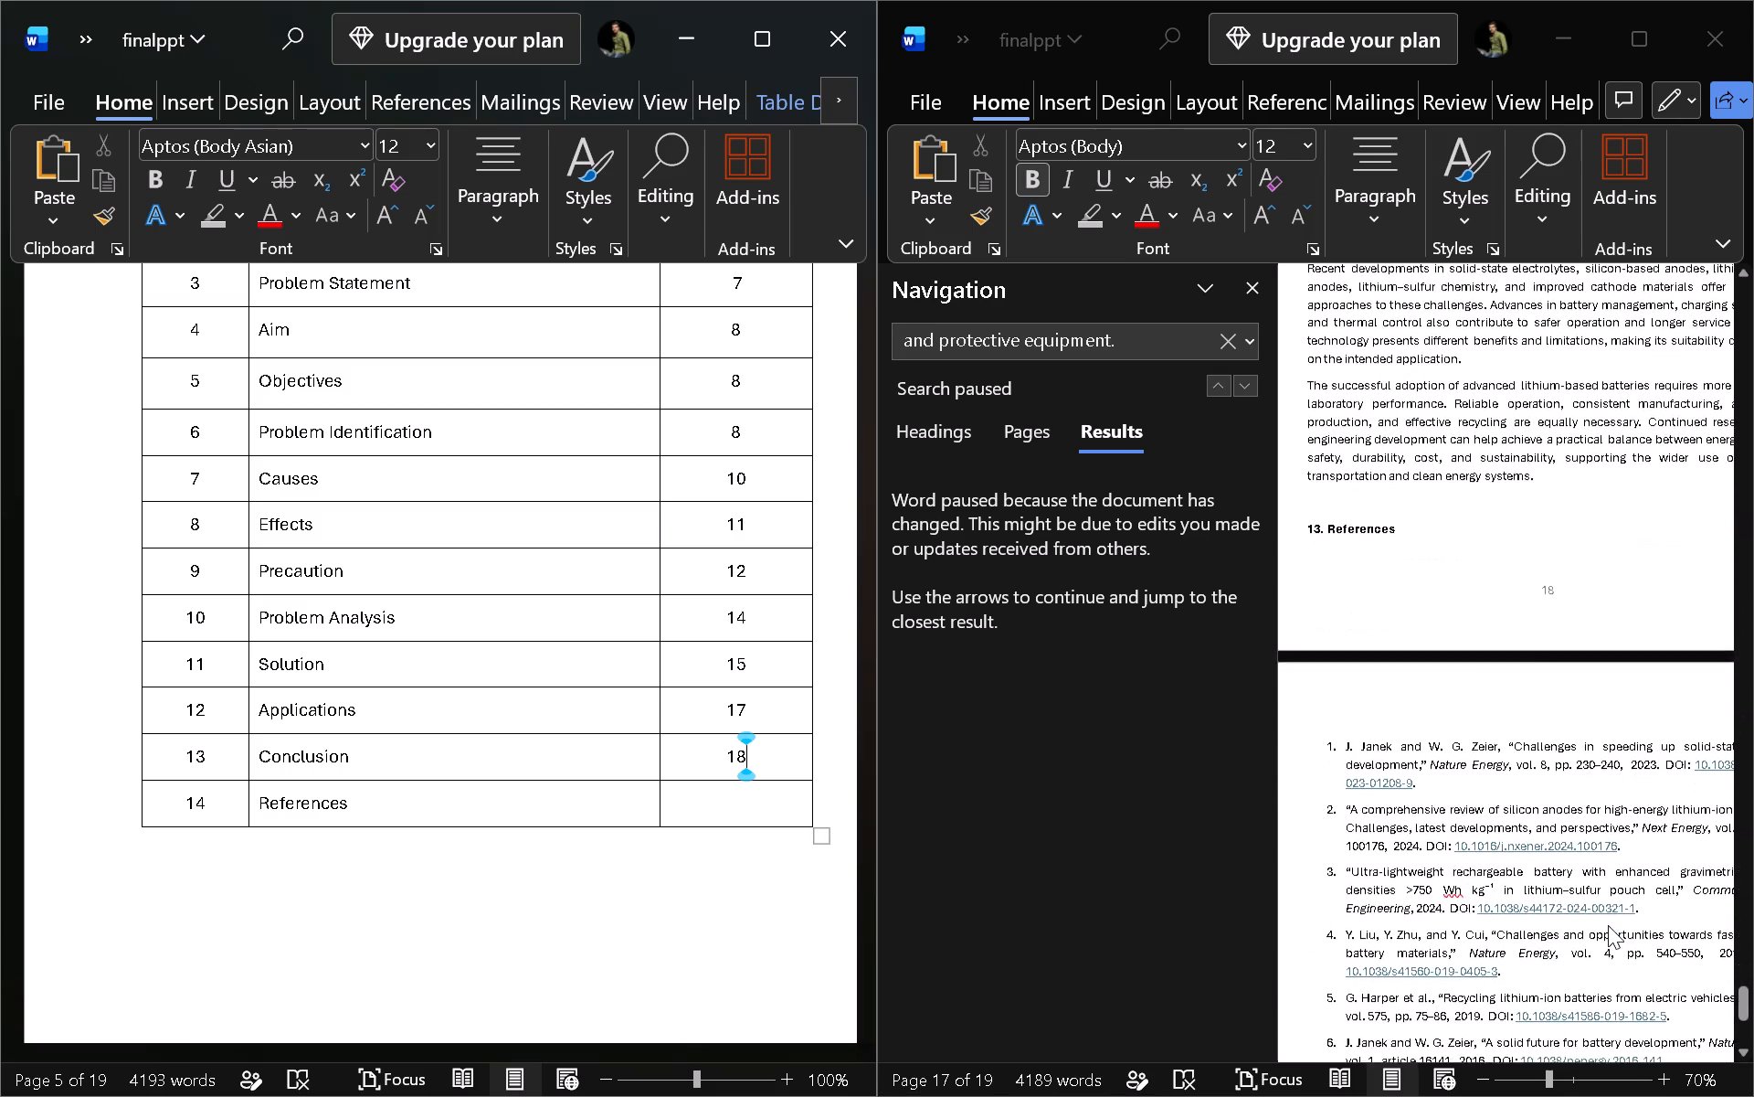
scroll(1608, 925, "down", 5)
left_click(745, 808)
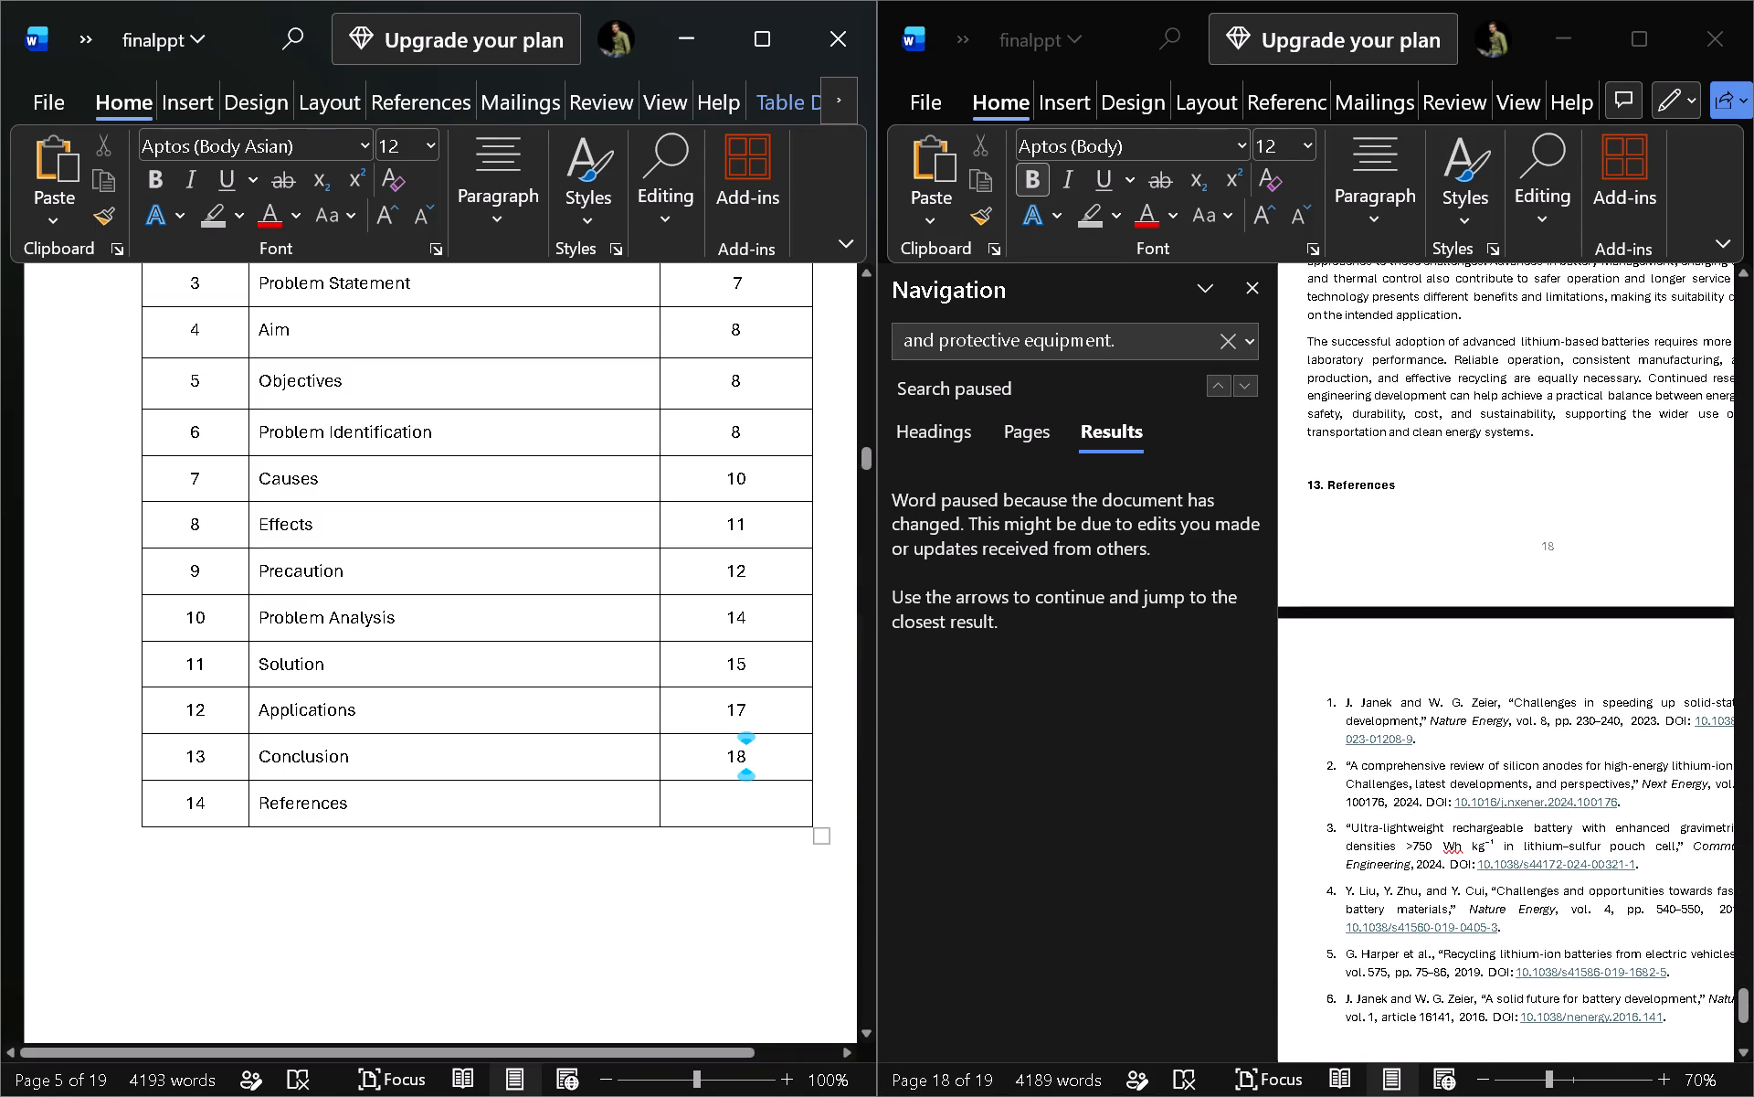
type("18")
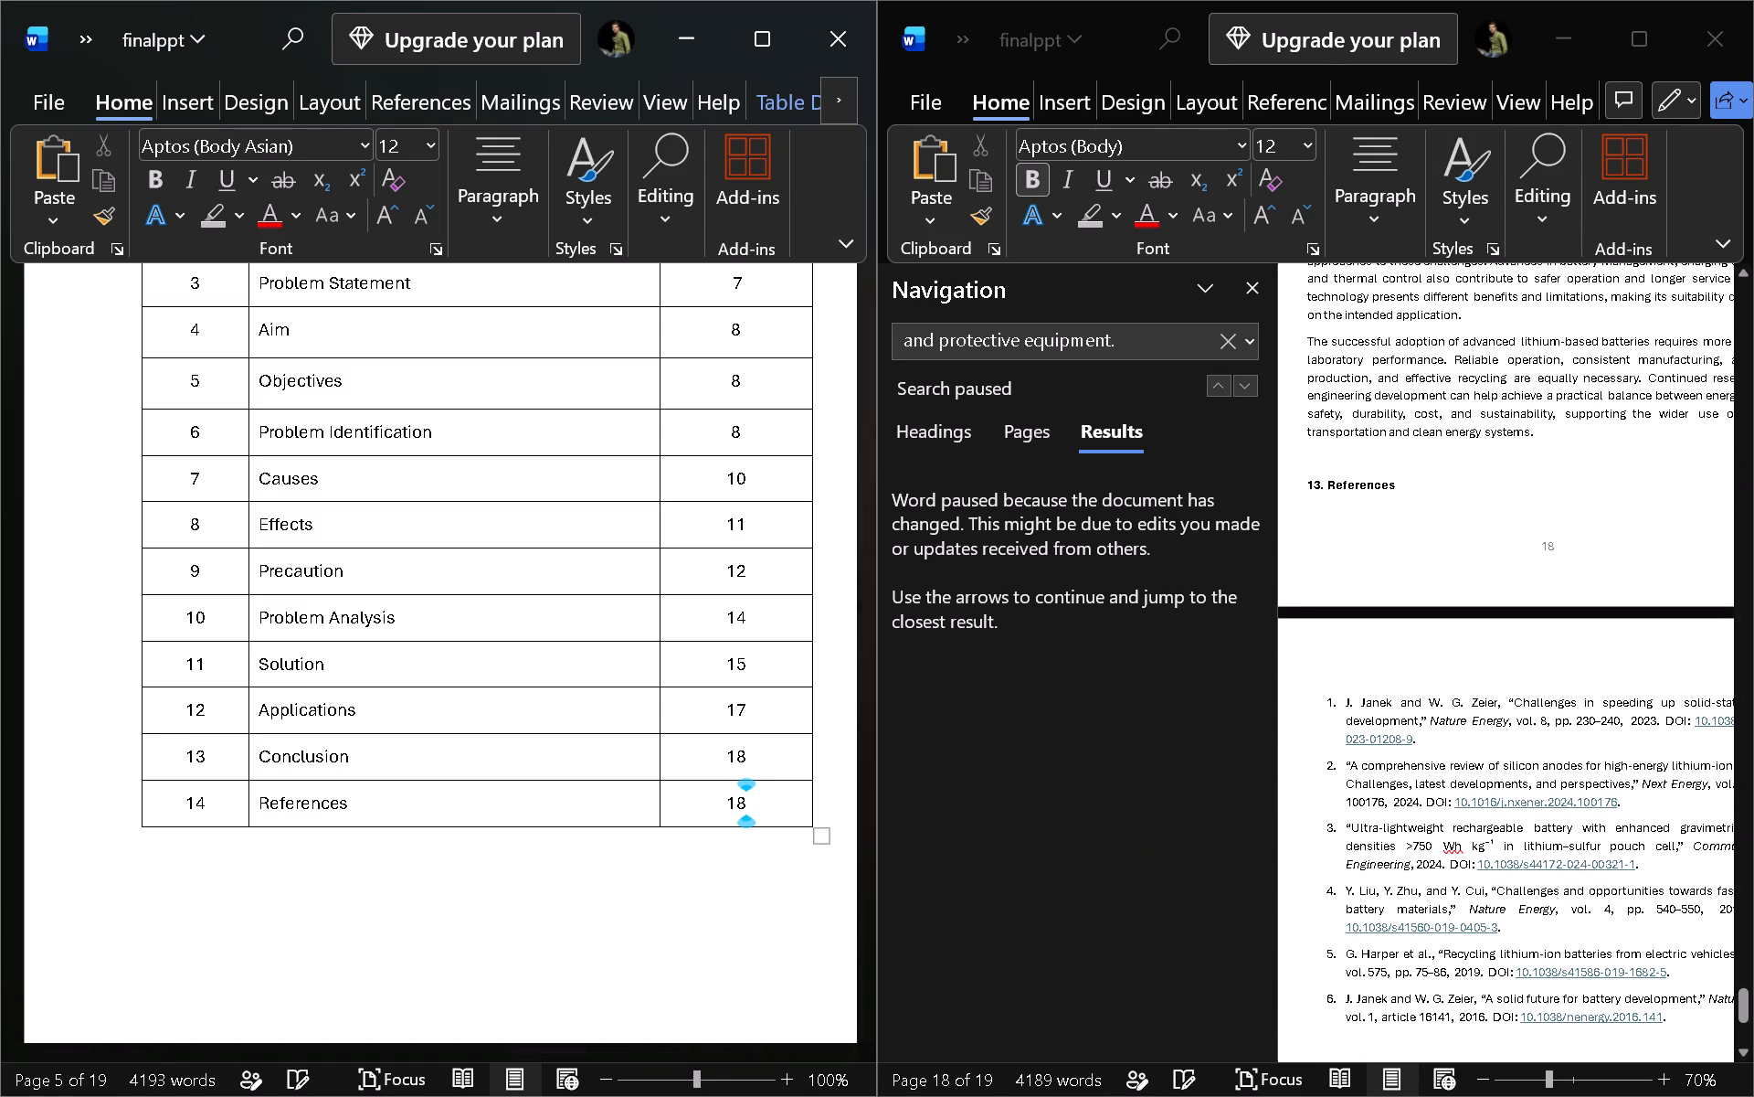
key("BackSpace")
key("0")
key("BackSpace")
key("9")
Save the report containing the edited contents table.
key("ctrl+s")
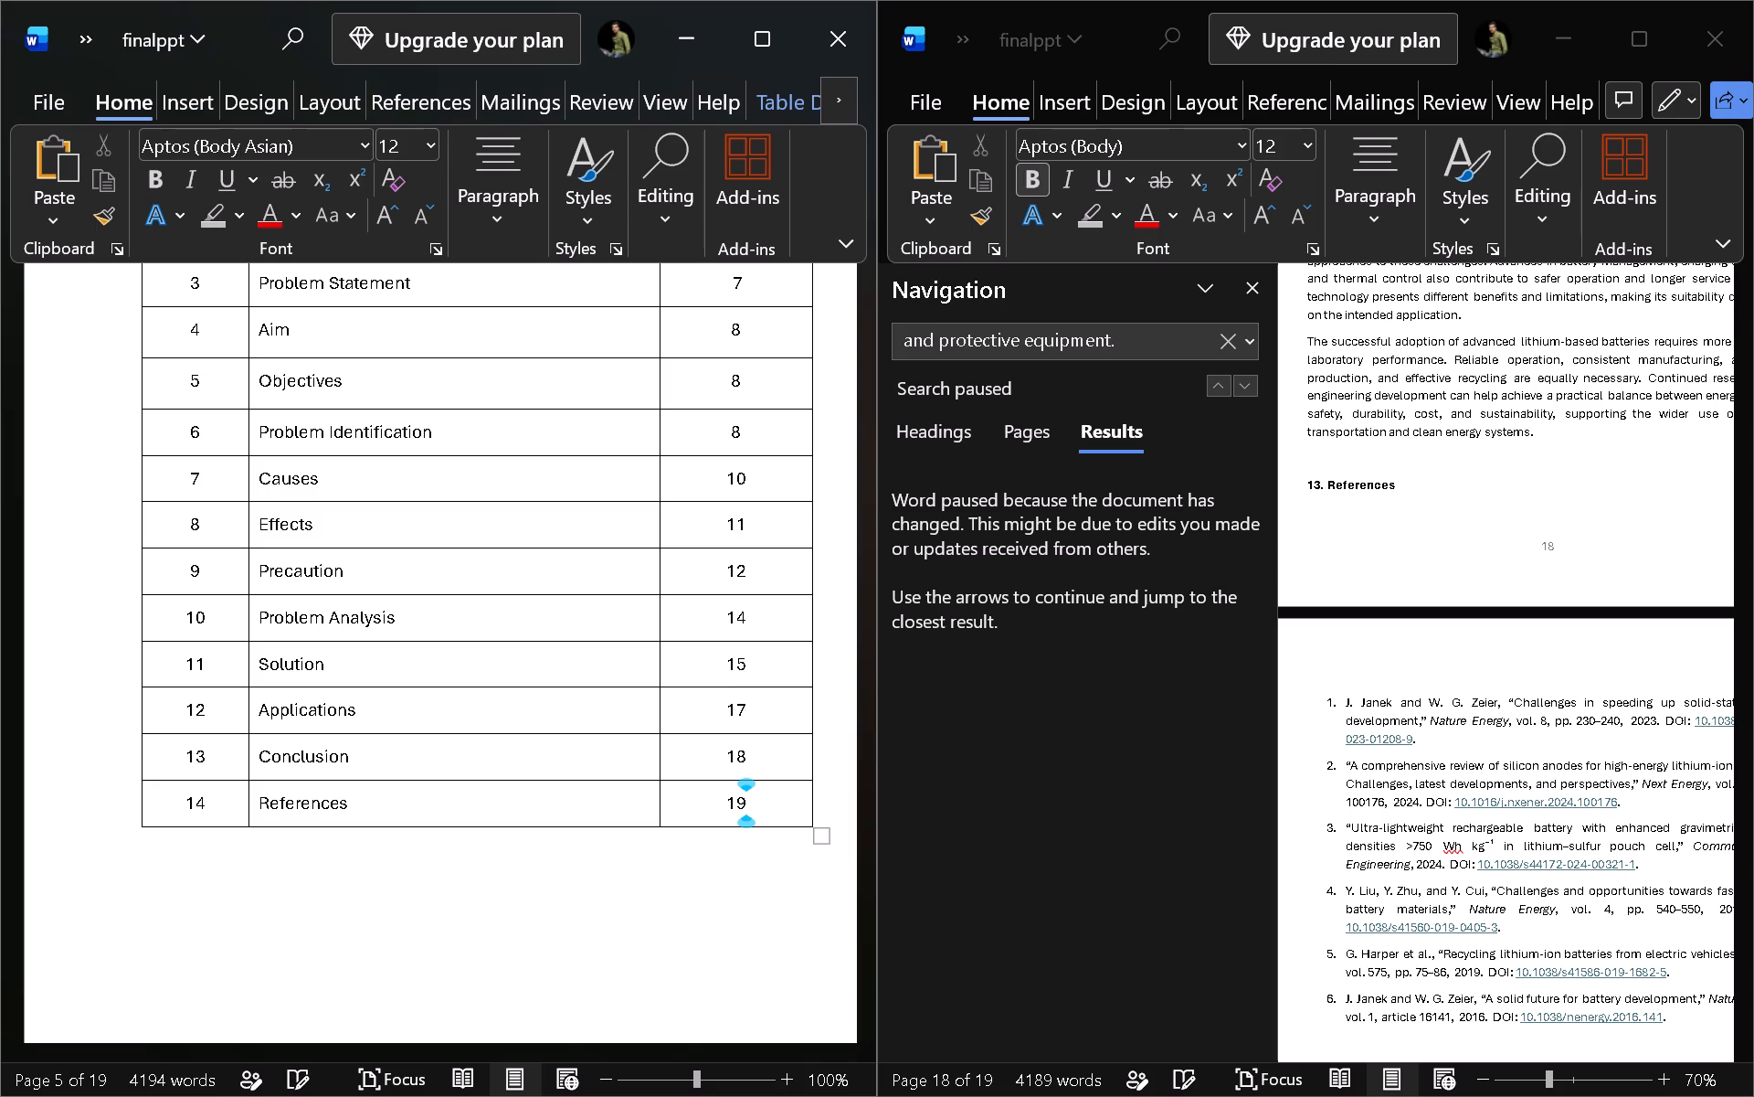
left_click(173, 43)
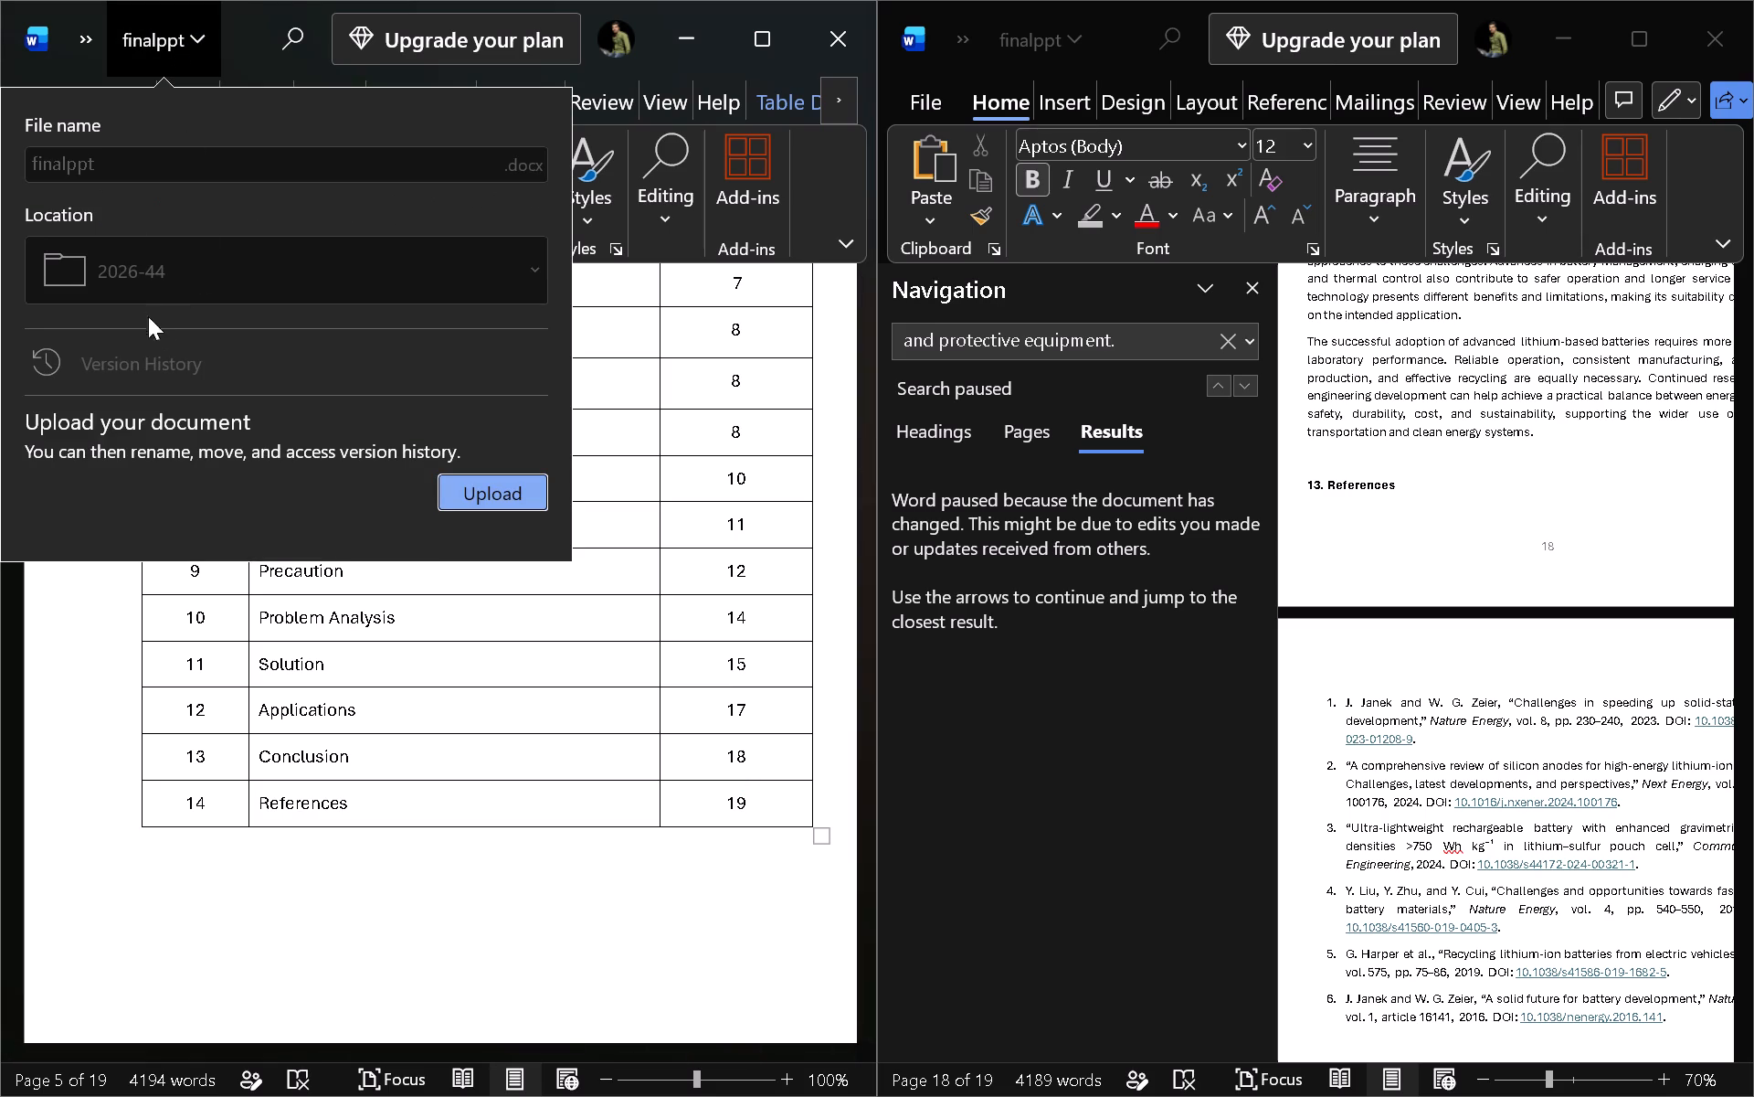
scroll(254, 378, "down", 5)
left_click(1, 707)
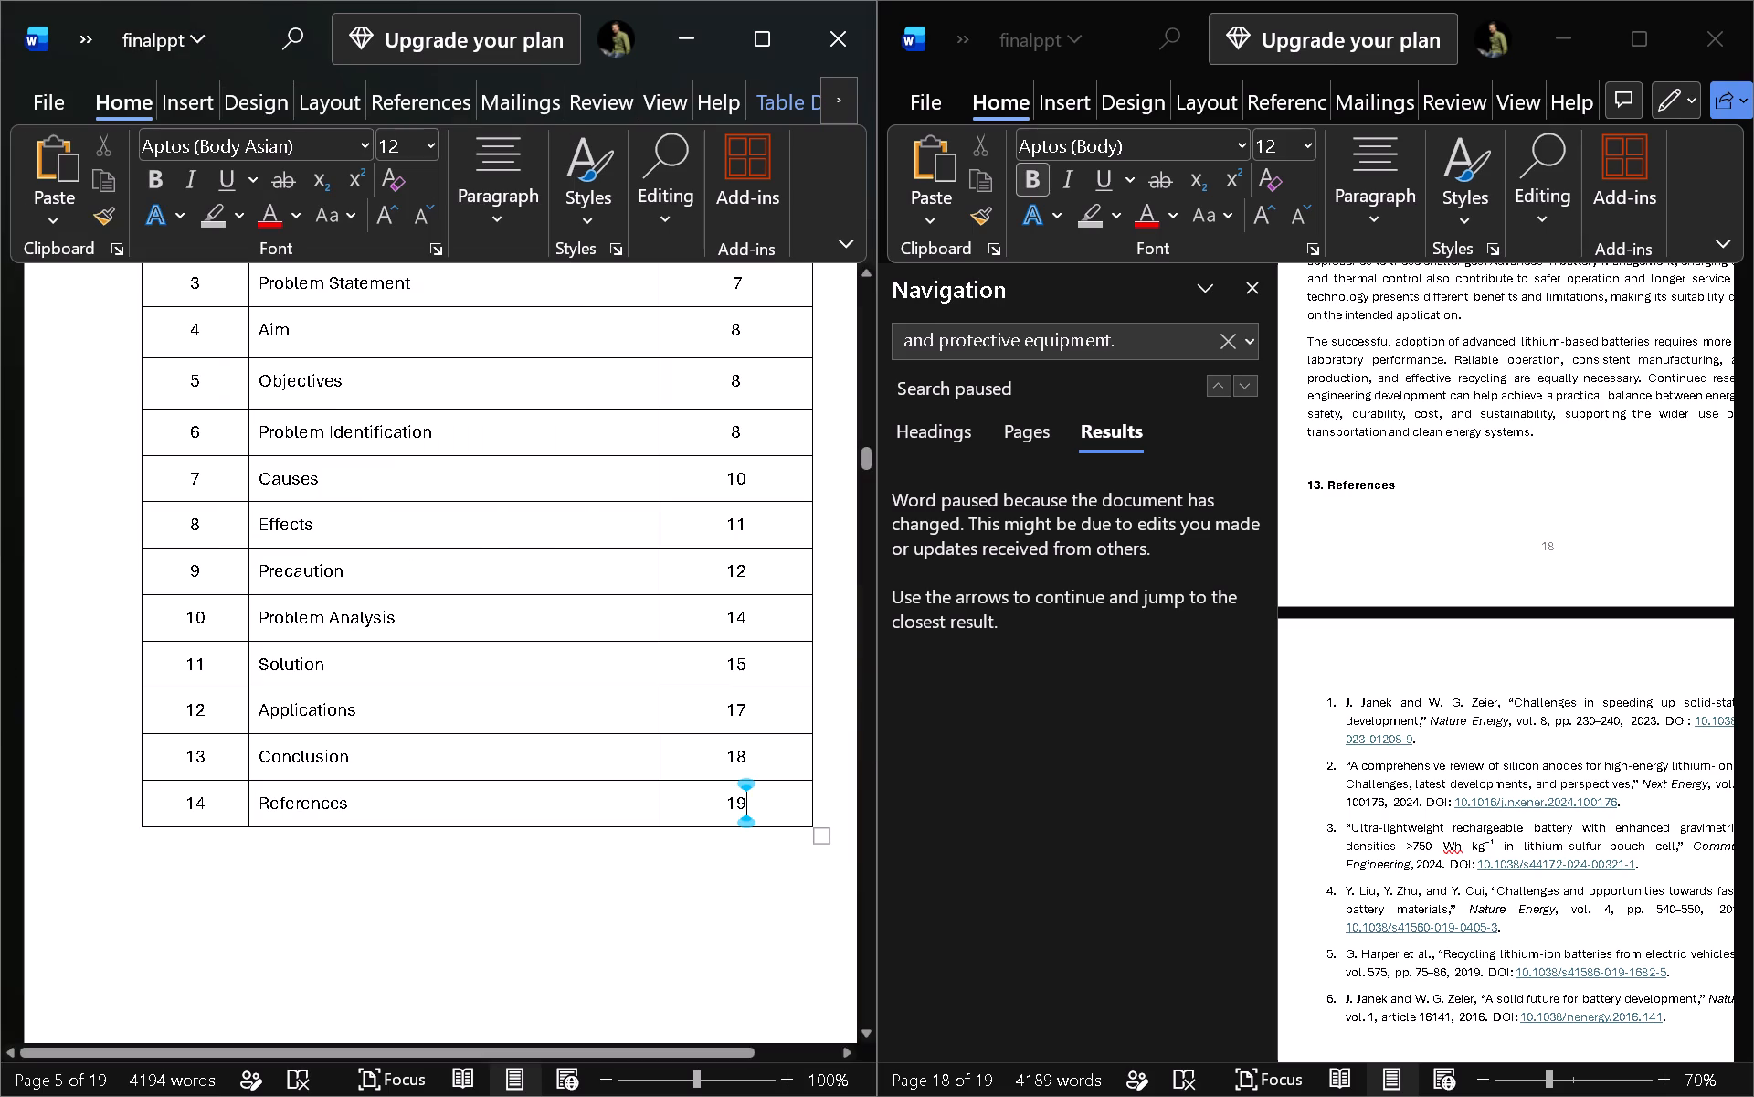
Maximize the window with the completed contents table and save the finalppt report under its existing name and location.
left_click(59, 110)
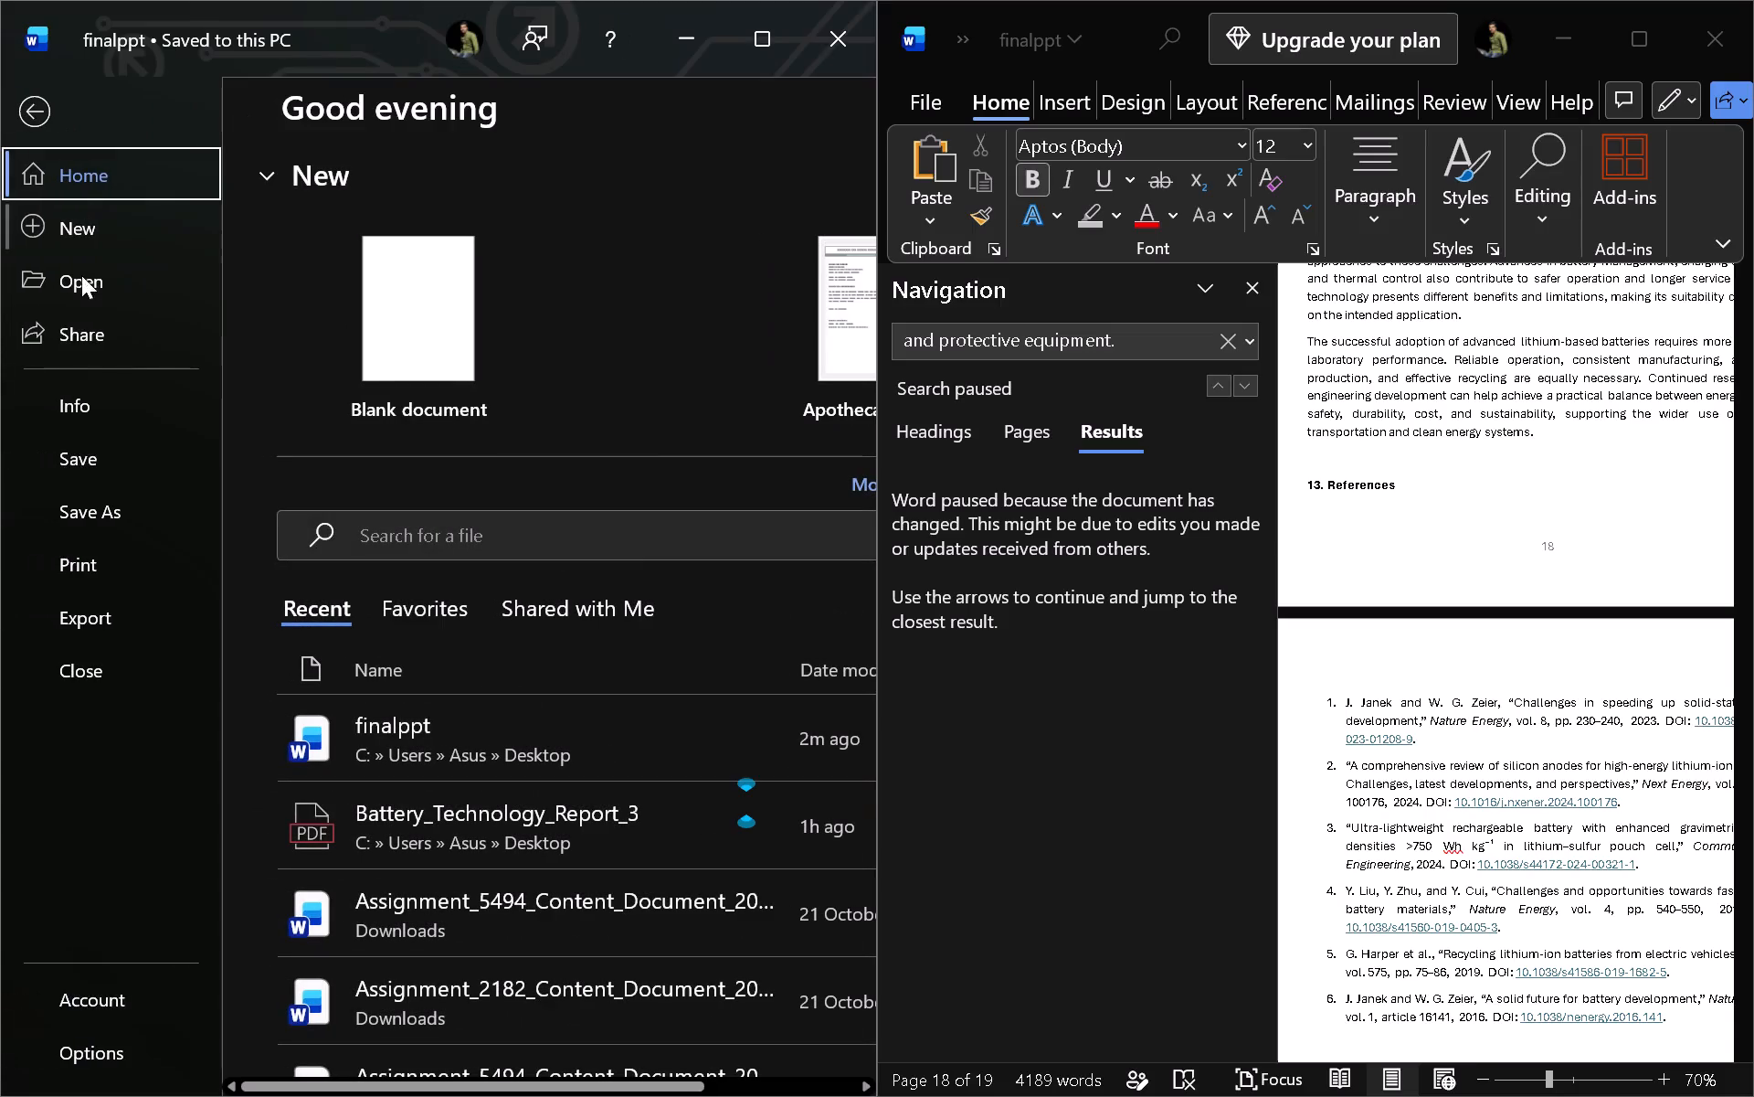
left_click(101, 517)
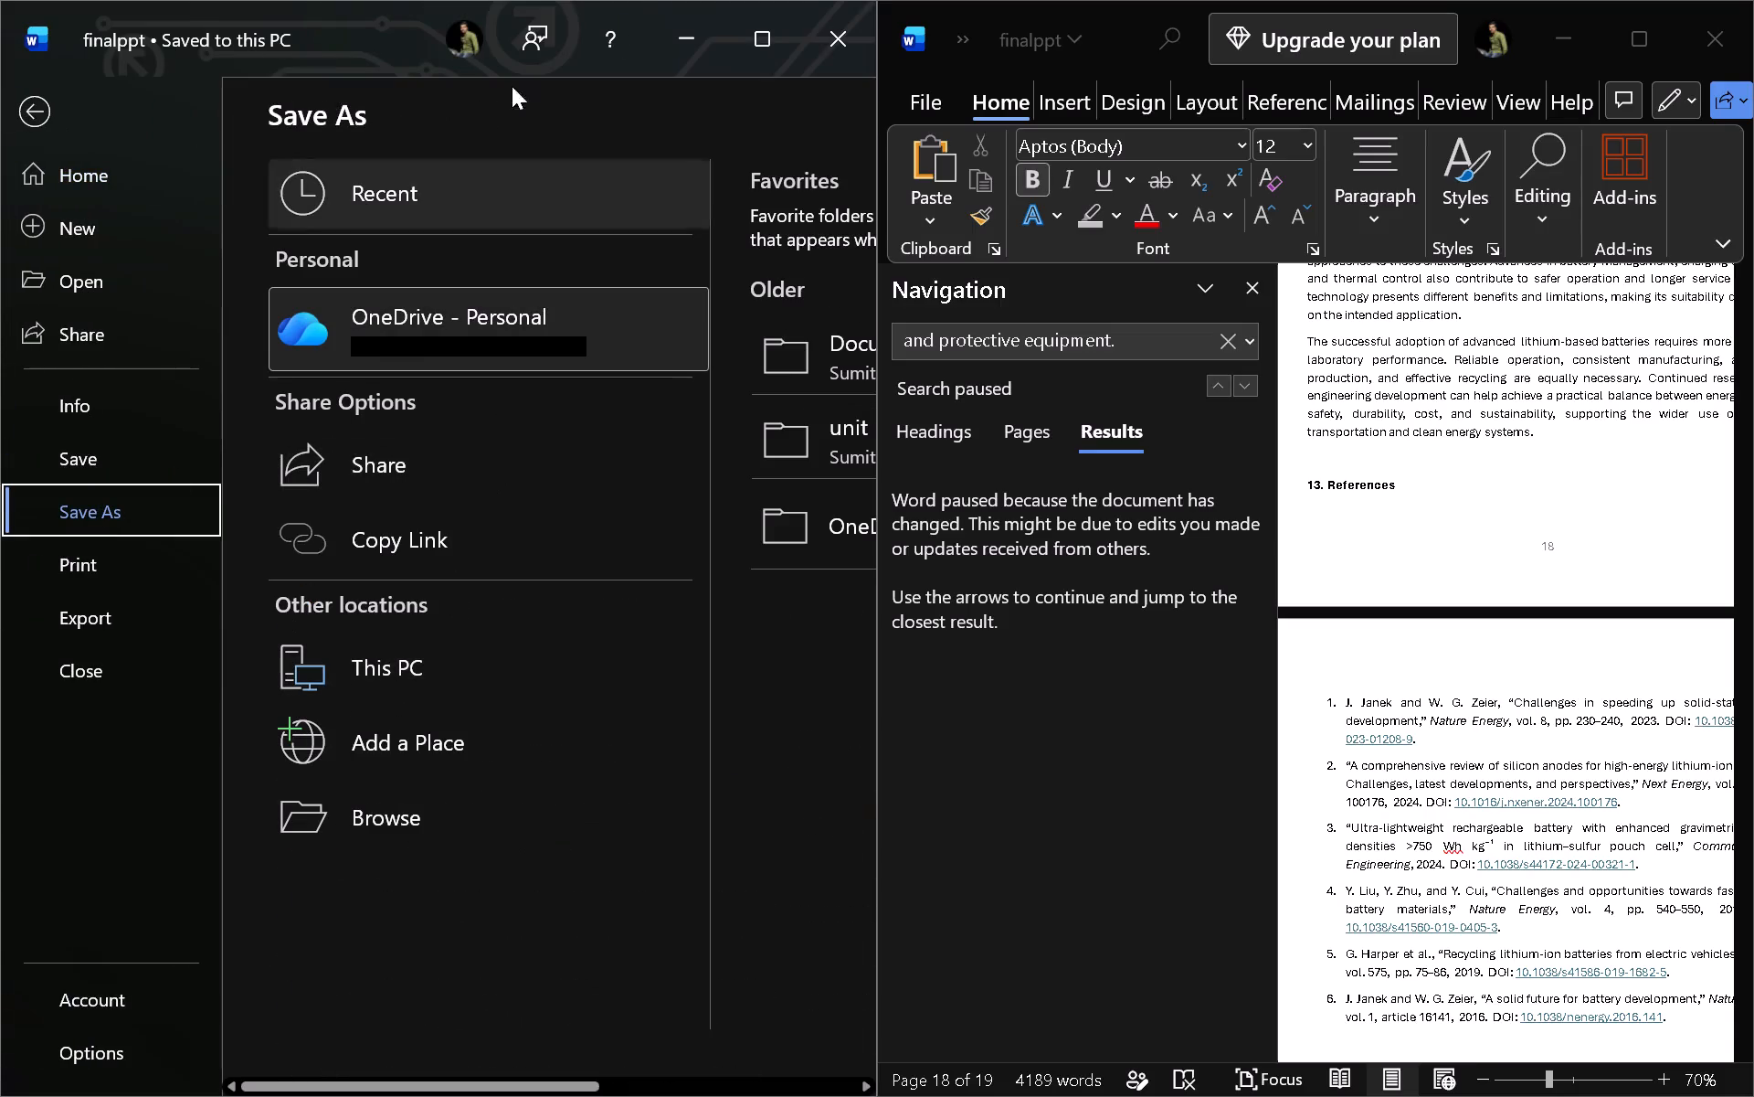
left_click(728, 25)
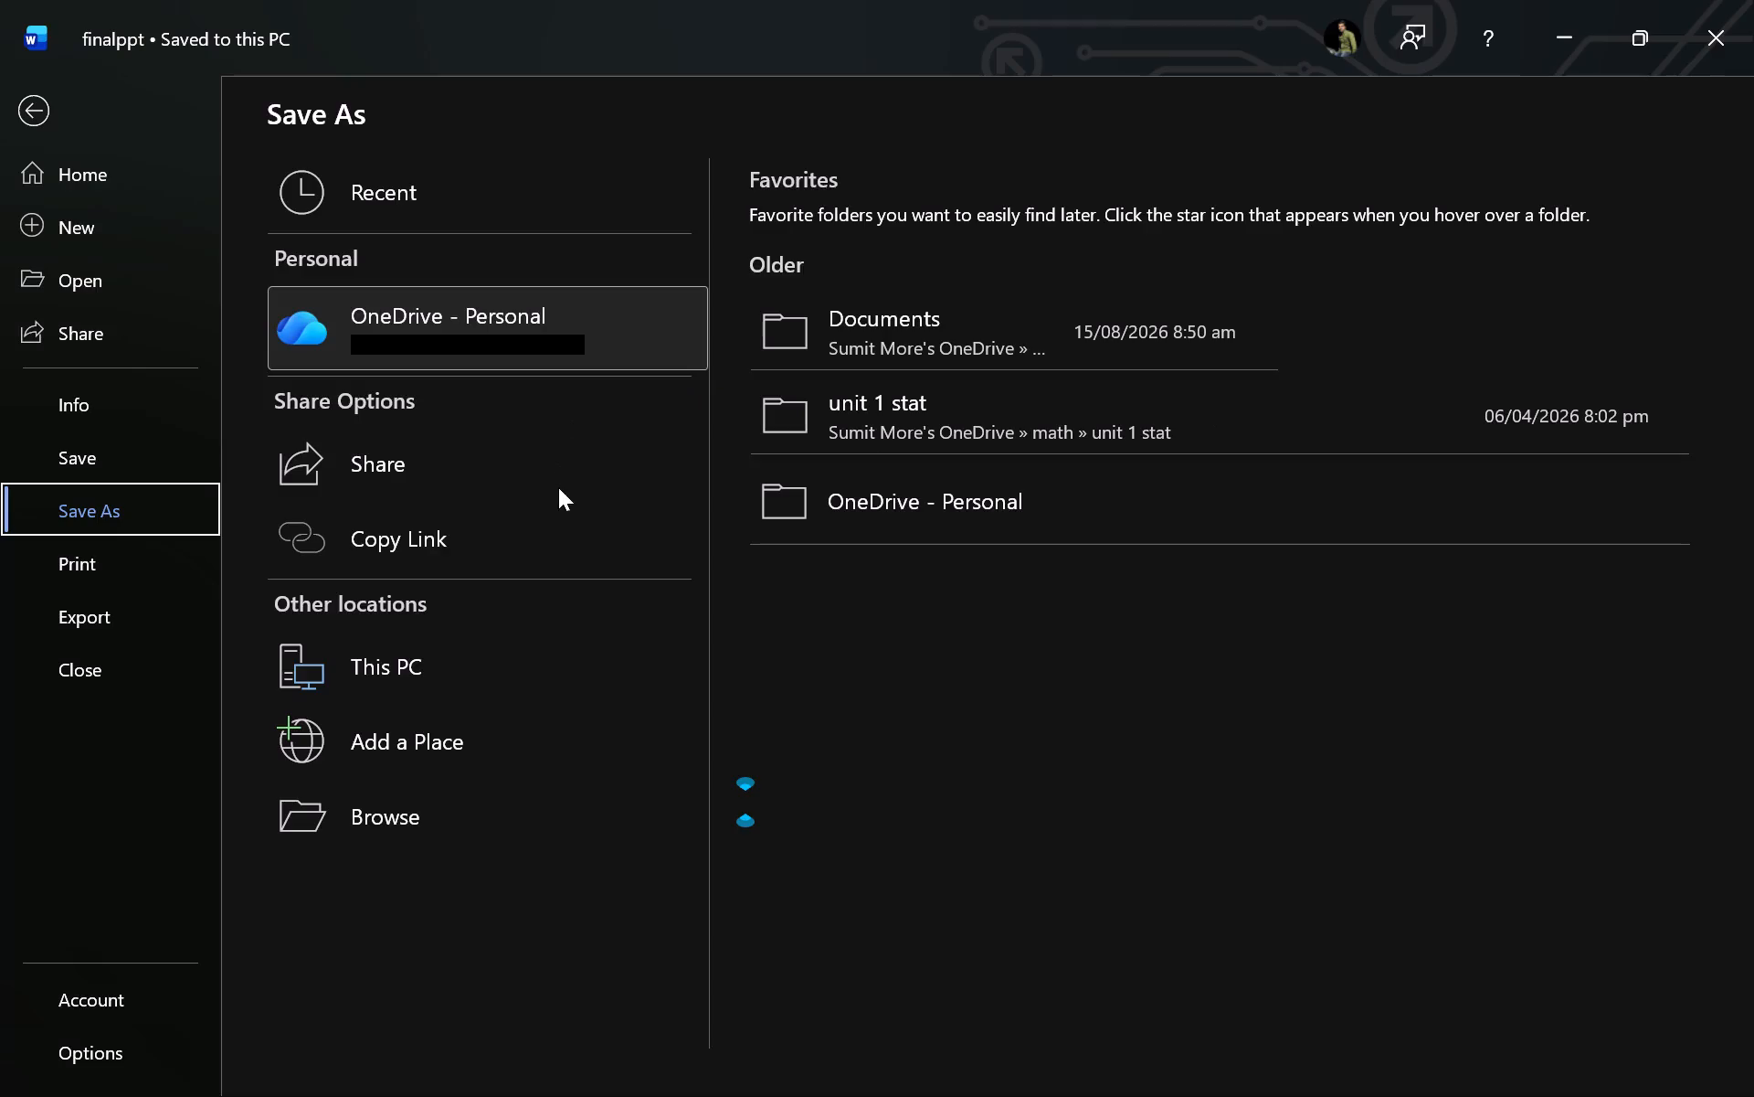
left_click(69, 510)
left_click(74, 456)
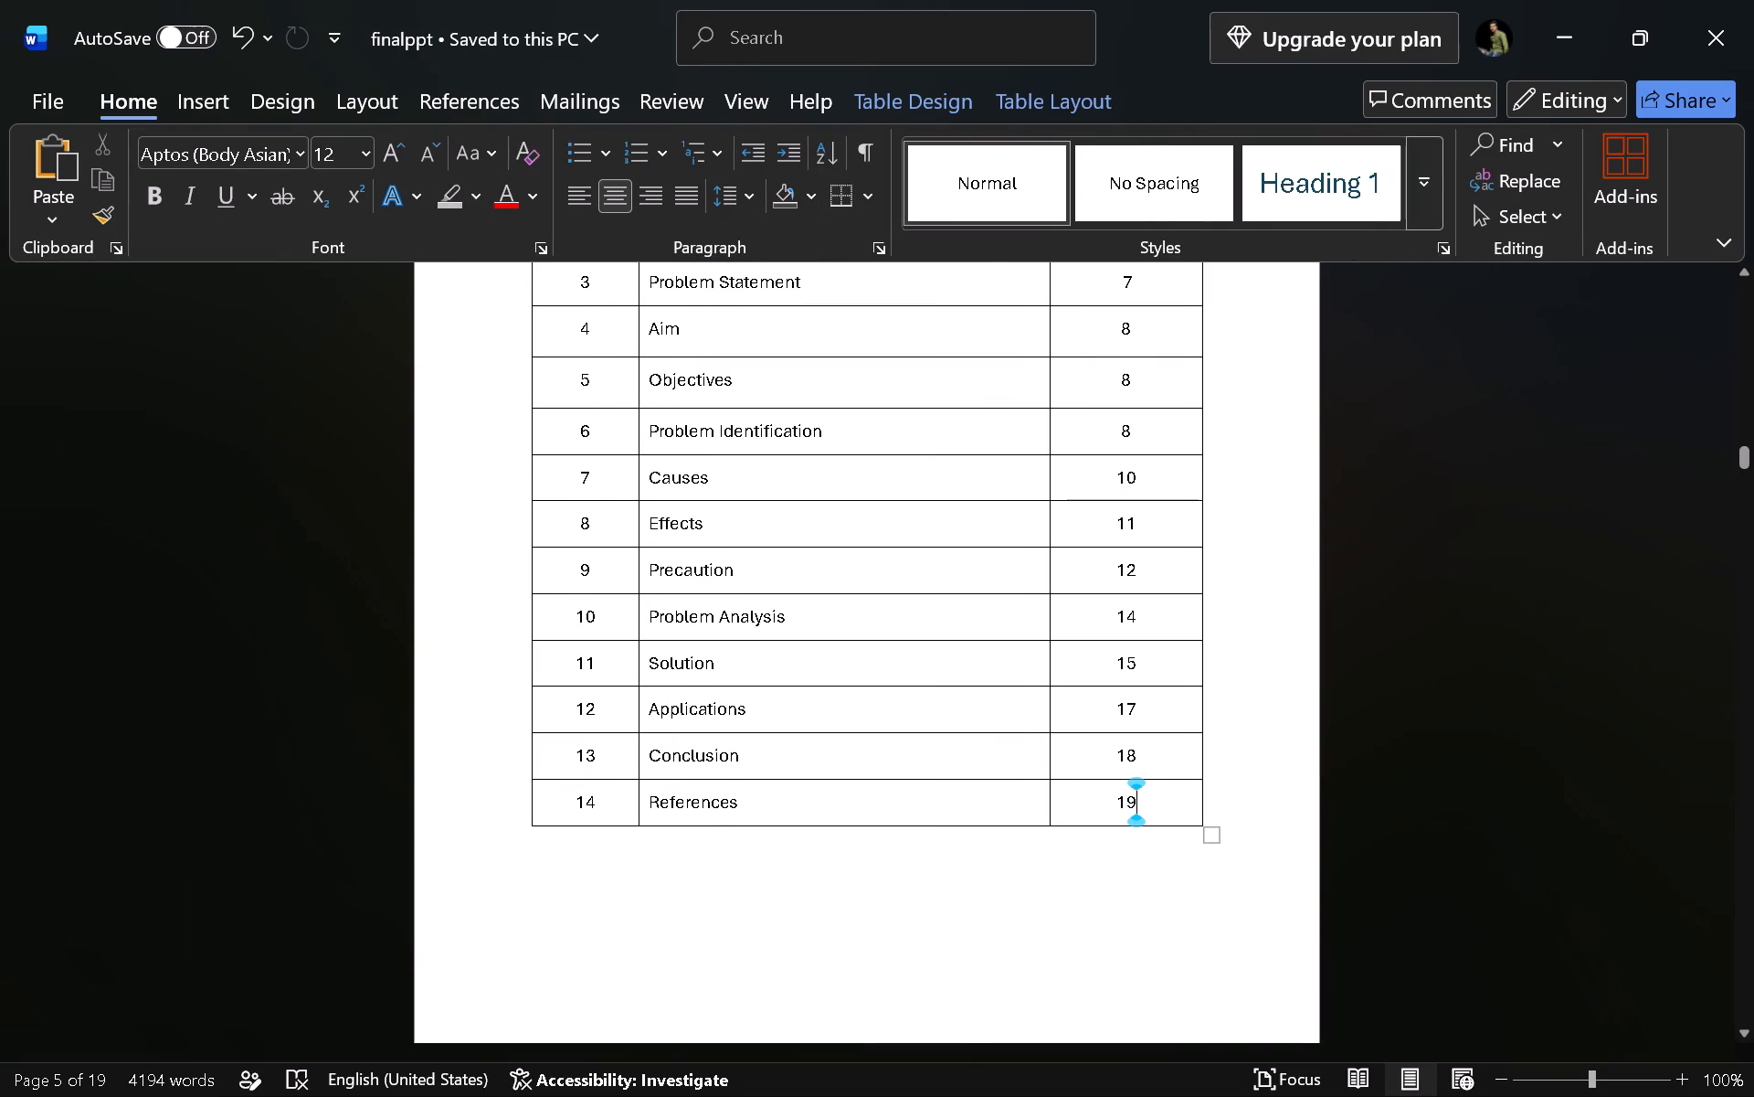
scroll(956, 586, "up", 6)
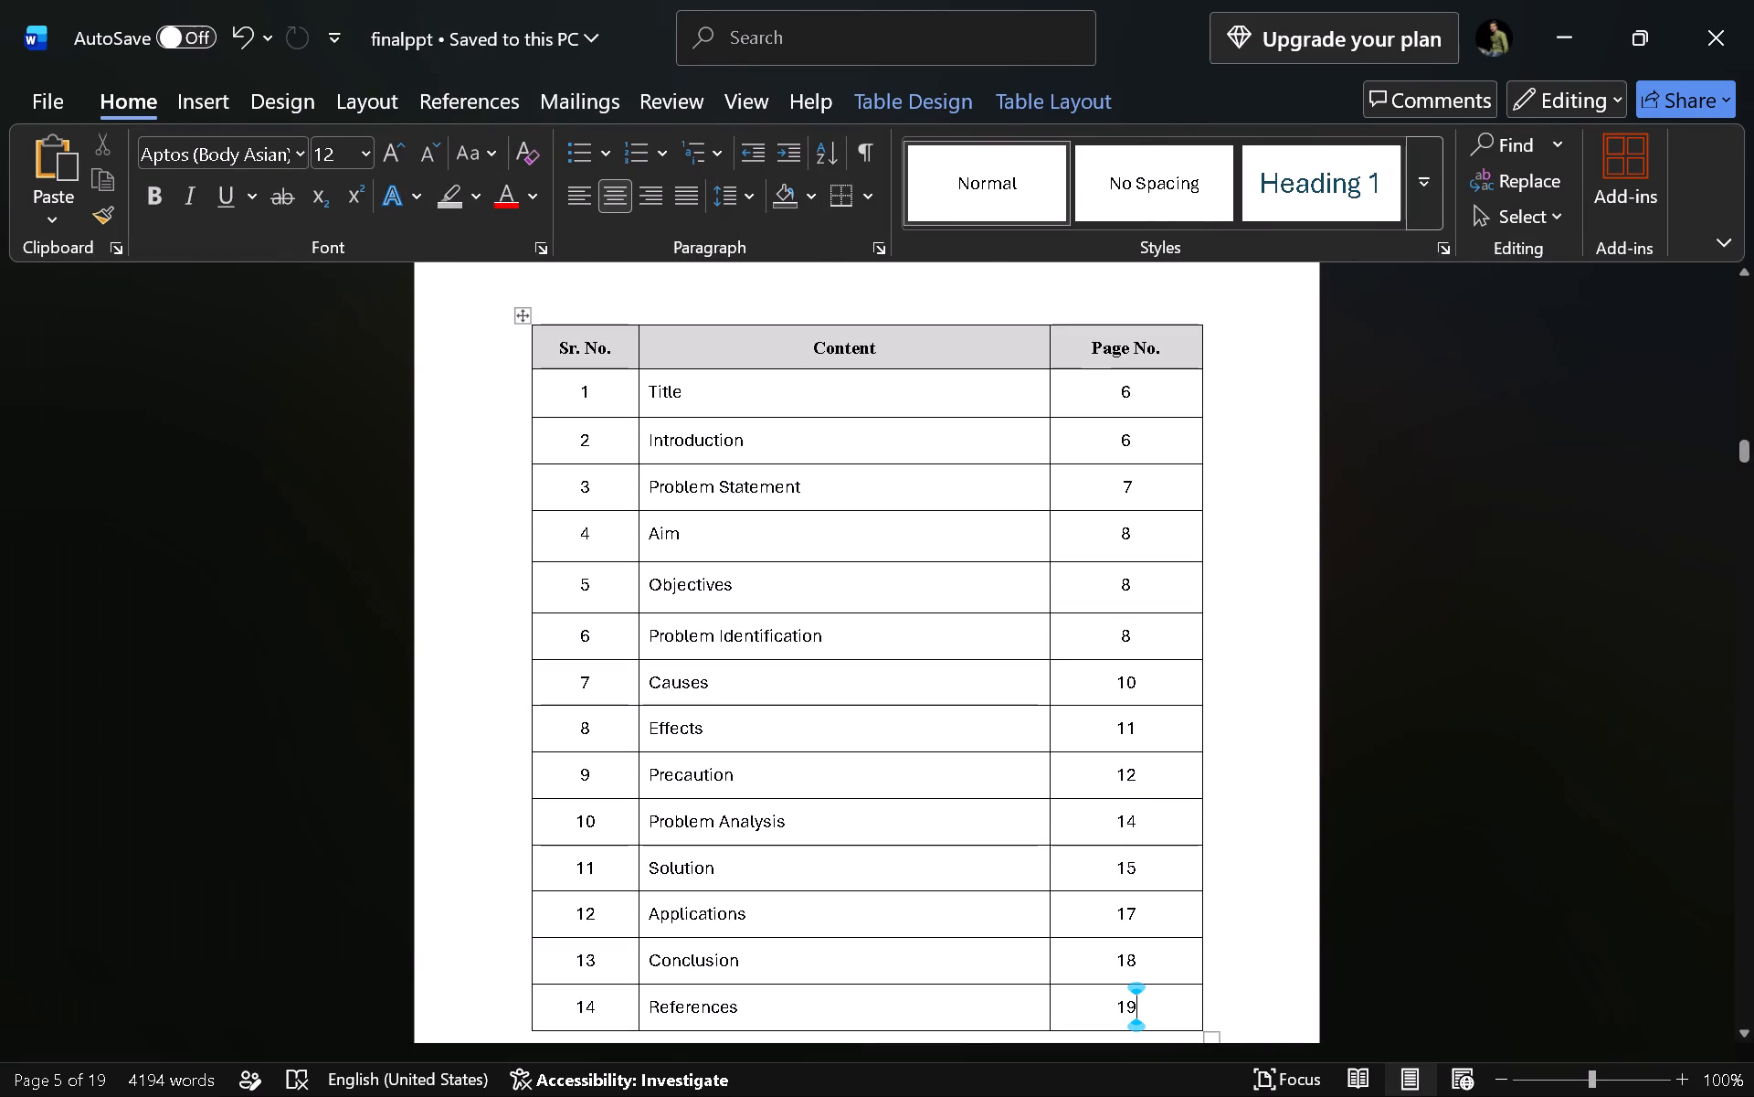
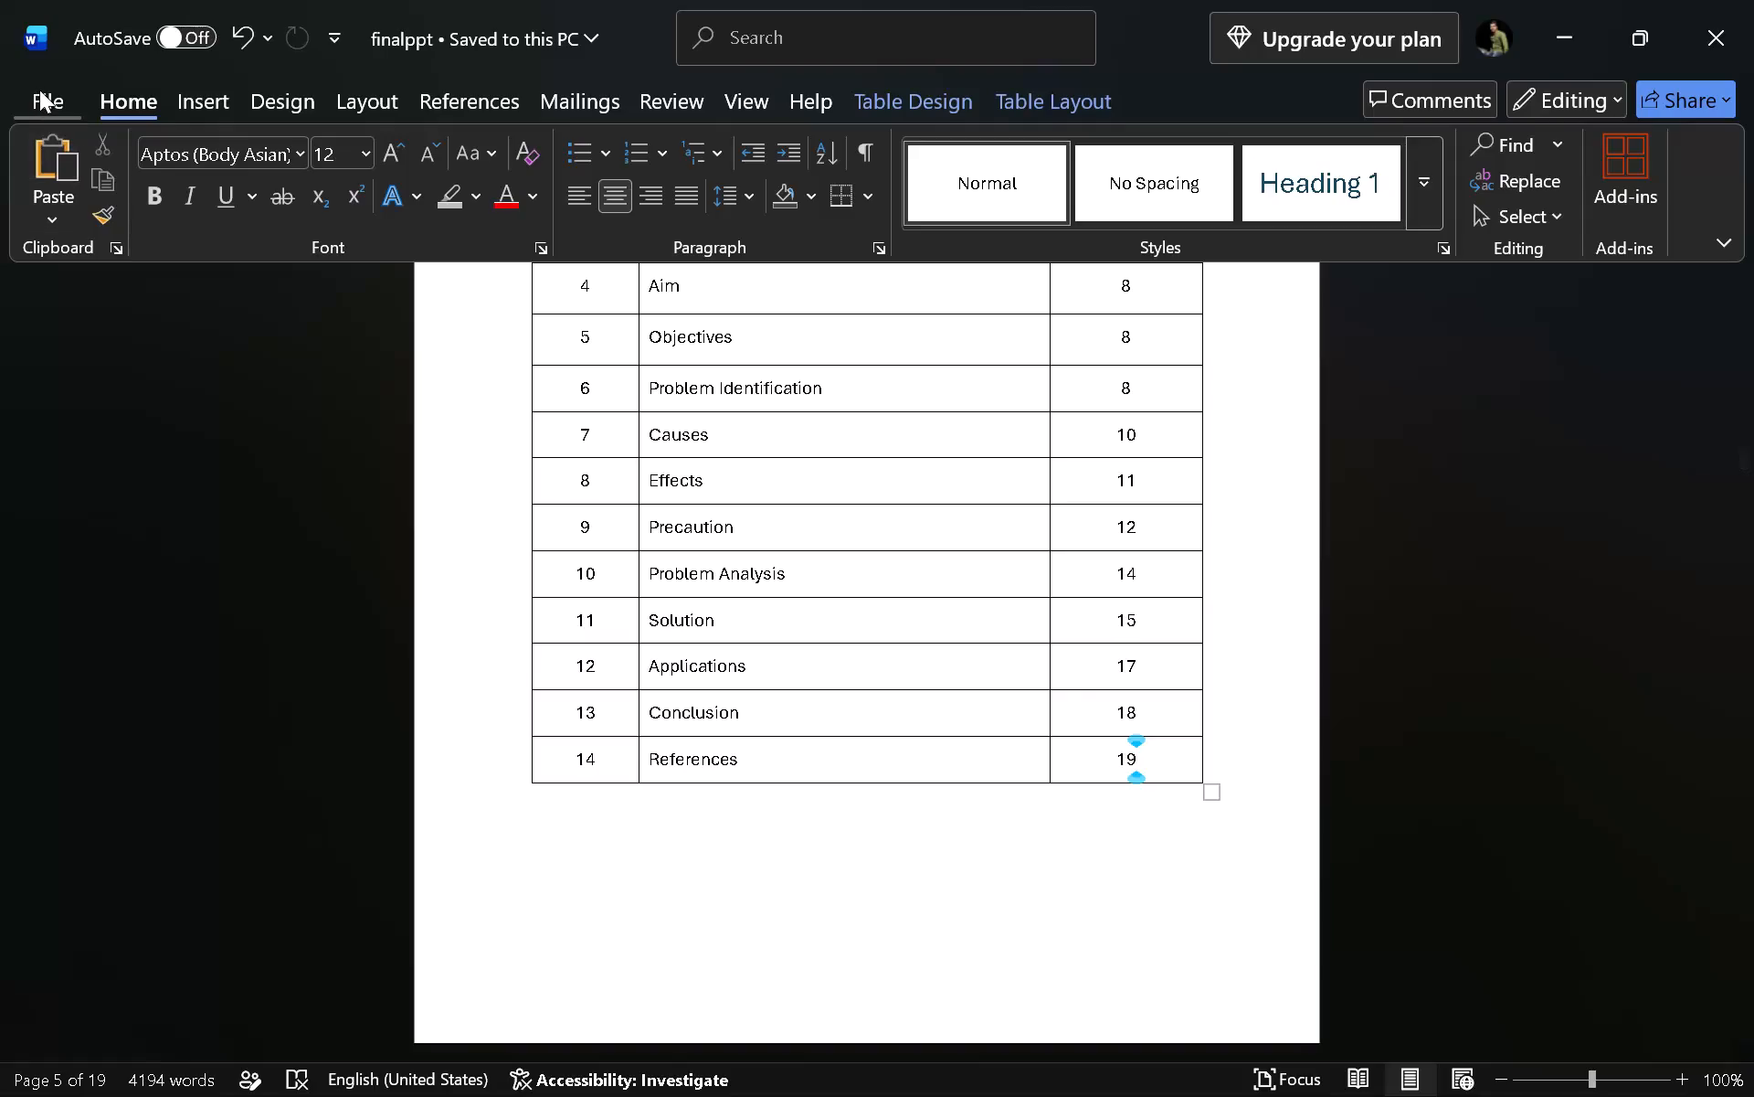
Check the recent documents, the Desktop folder and the This PC location for the saved finalppt report.
left_click(39, 90)
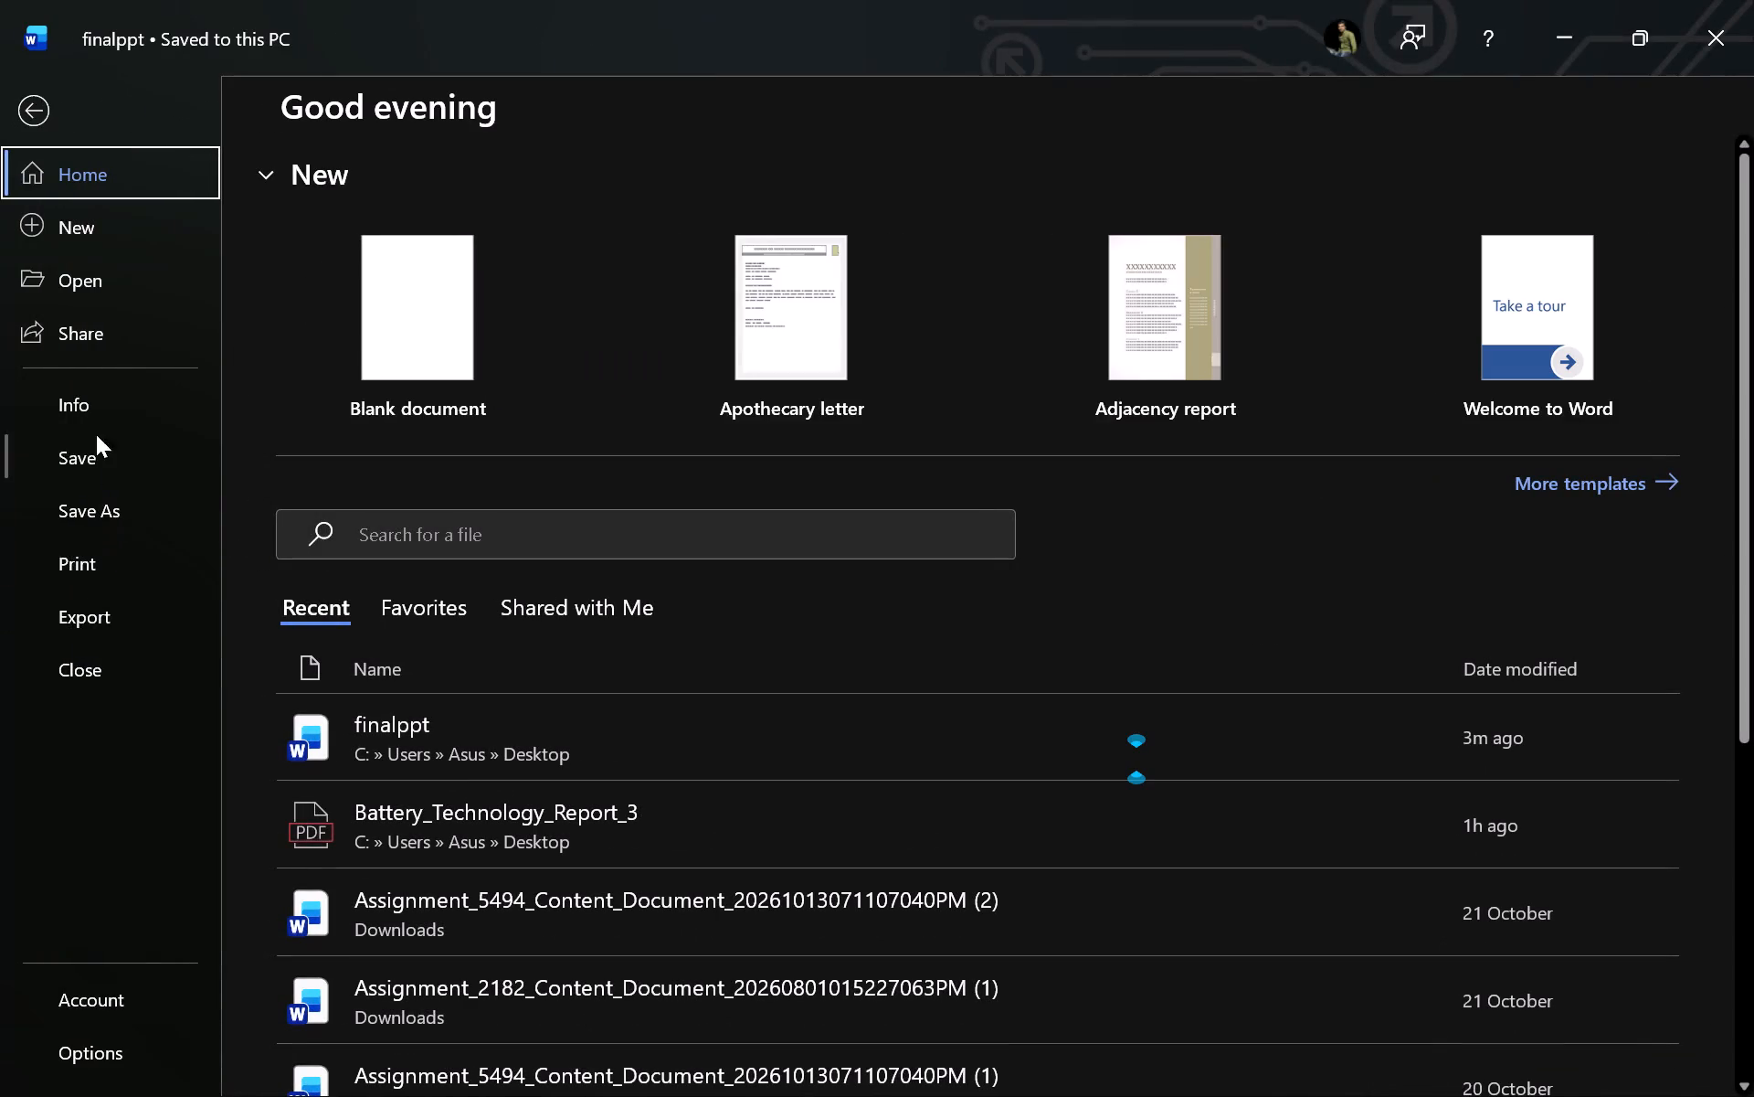
left_click(72, 272)
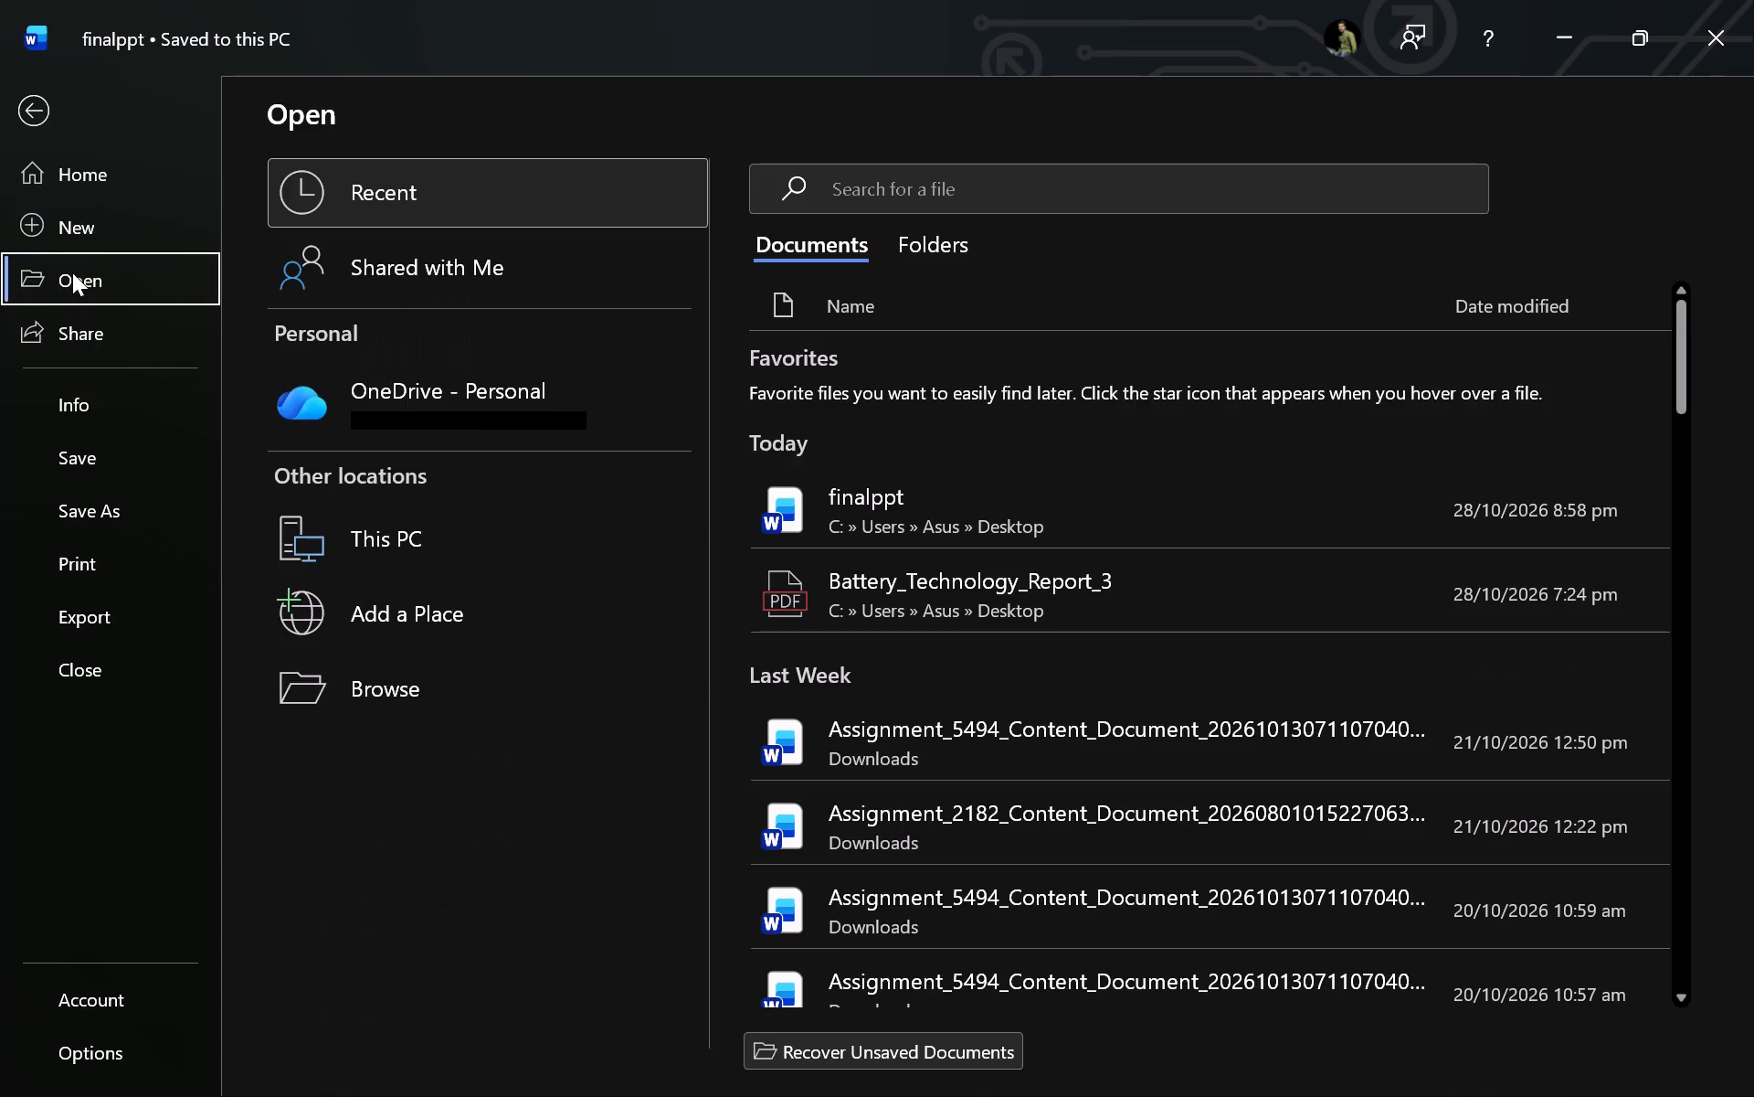
left_click(72, 272)
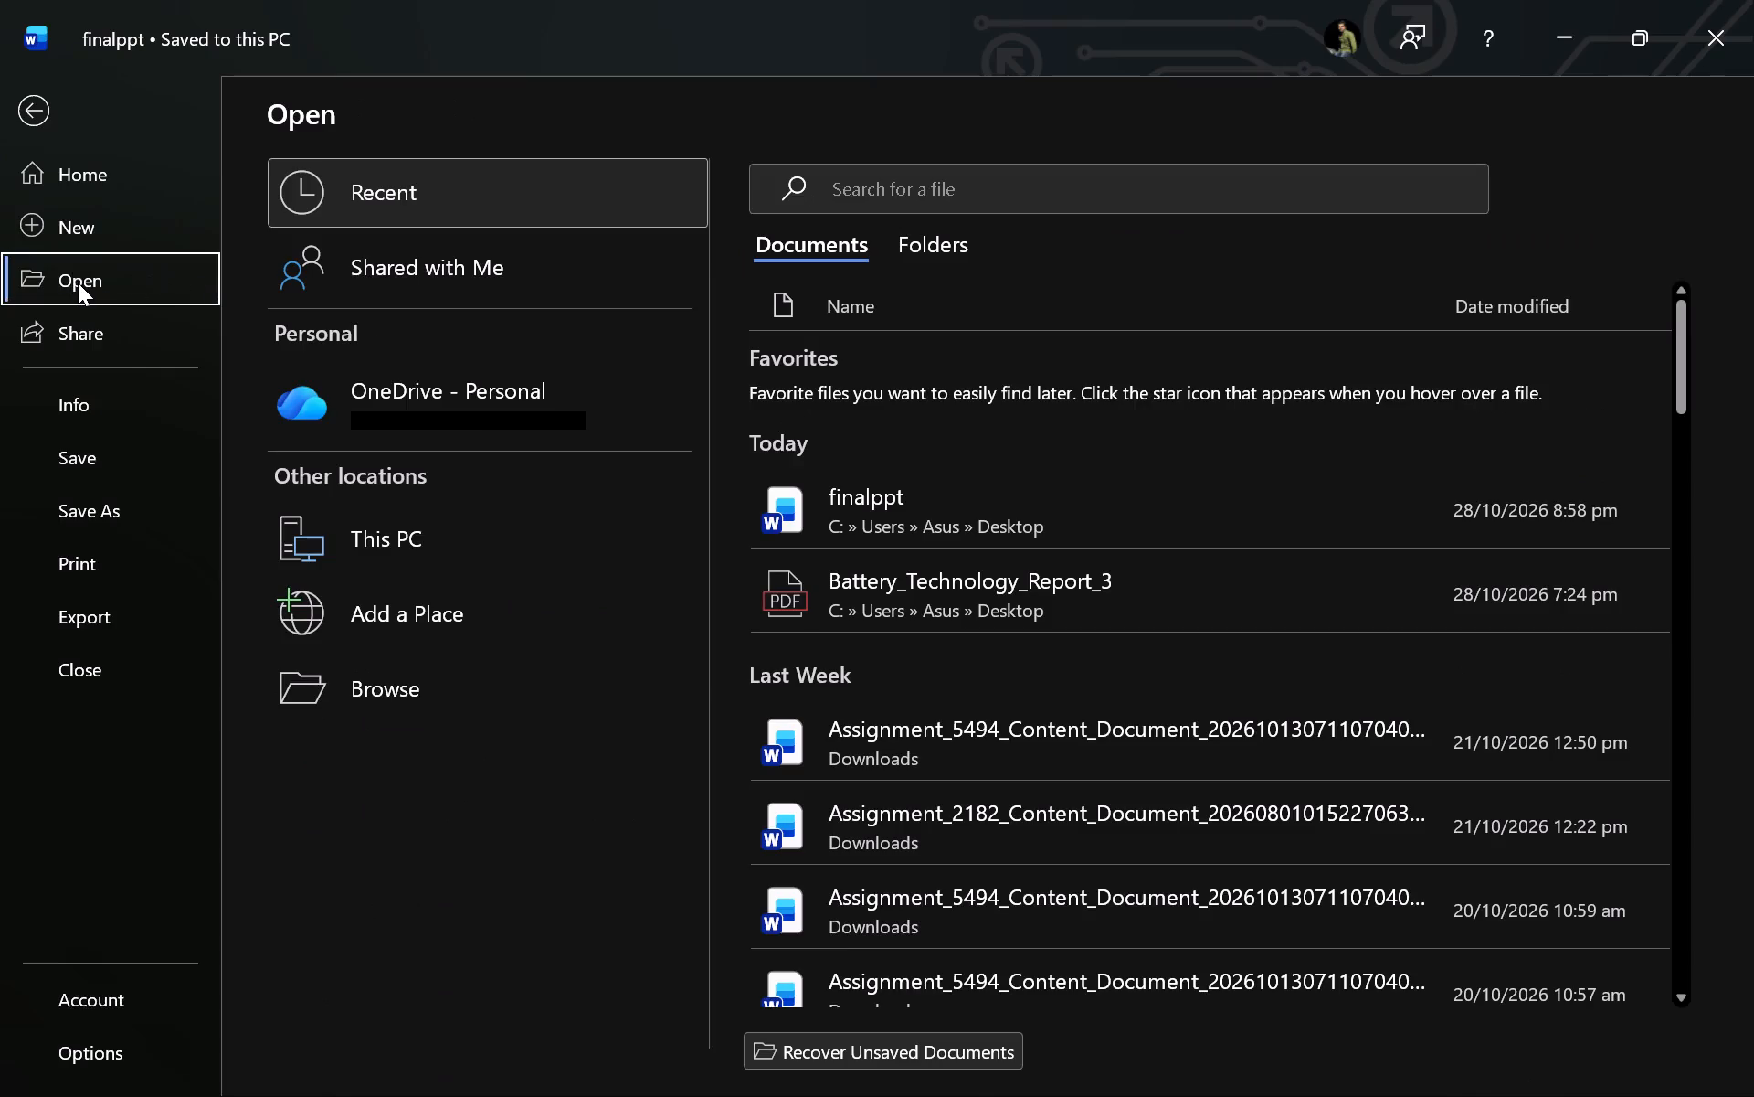
left_click(78, 282)
left_click(357, 683)
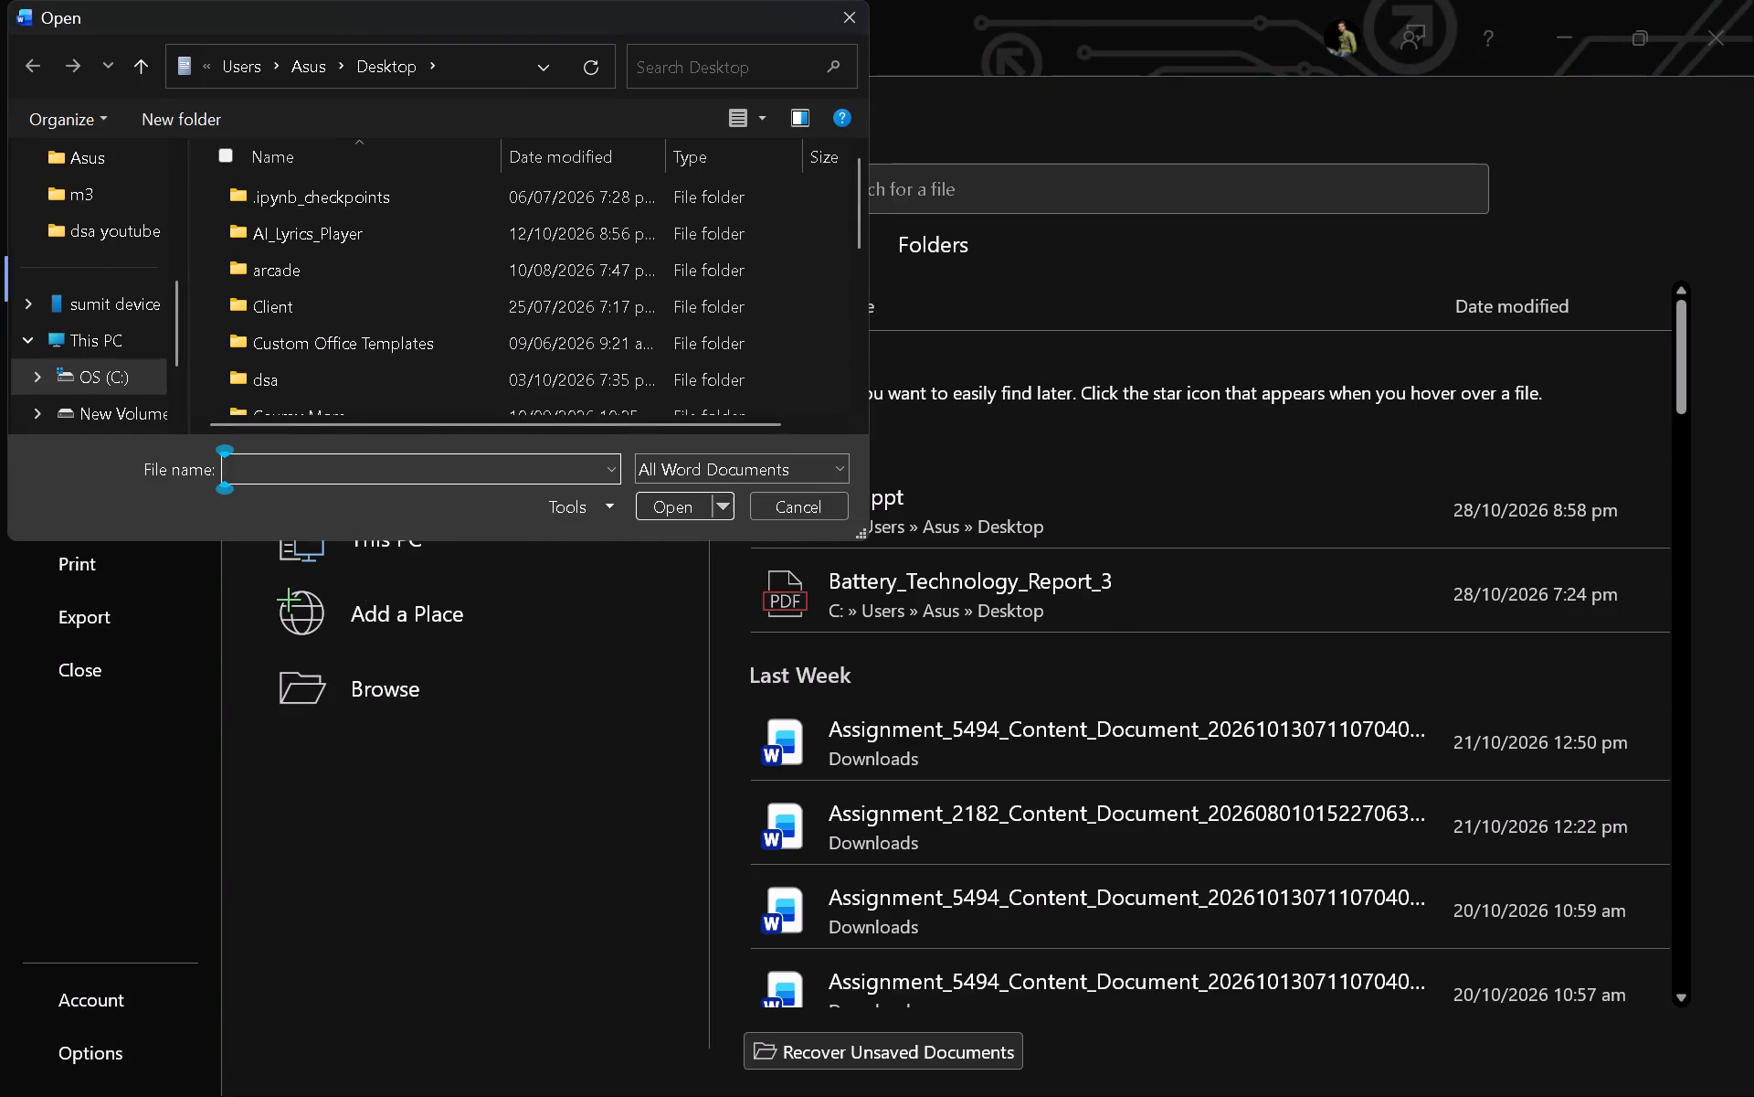
left_click(853, 25)
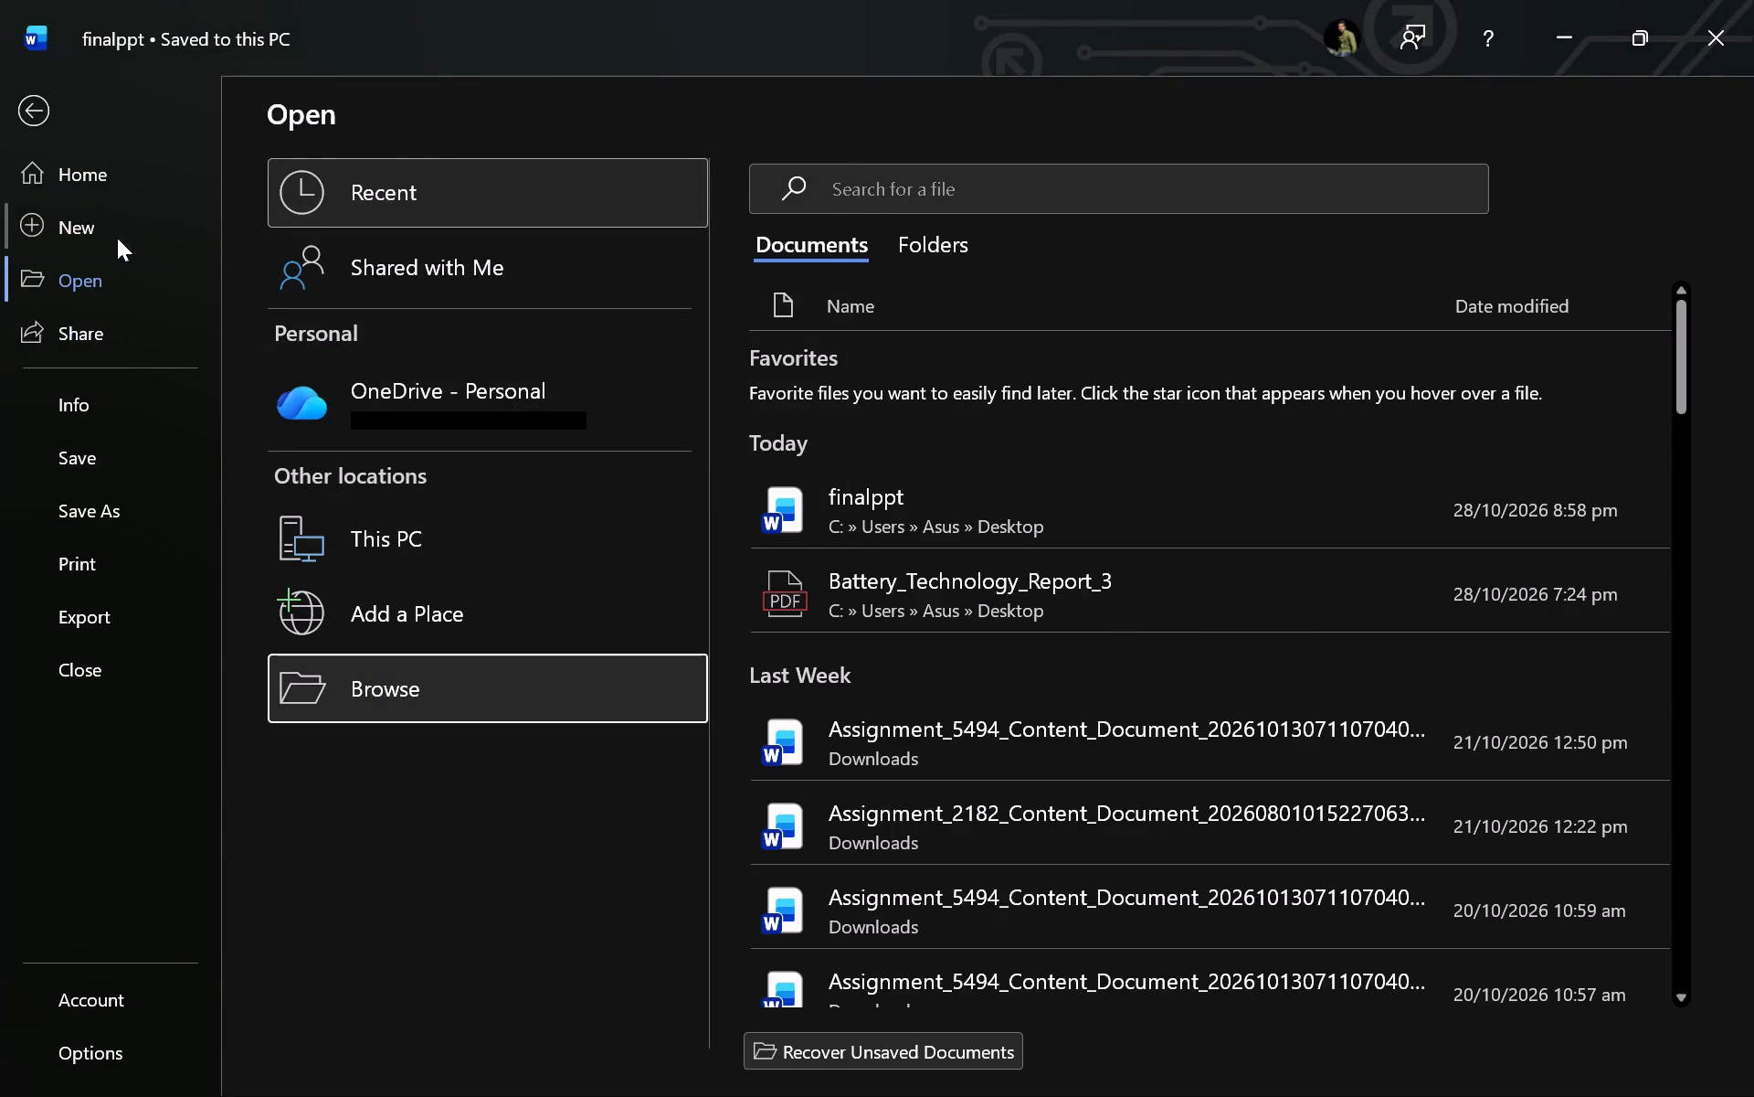
left_click(384, 518)
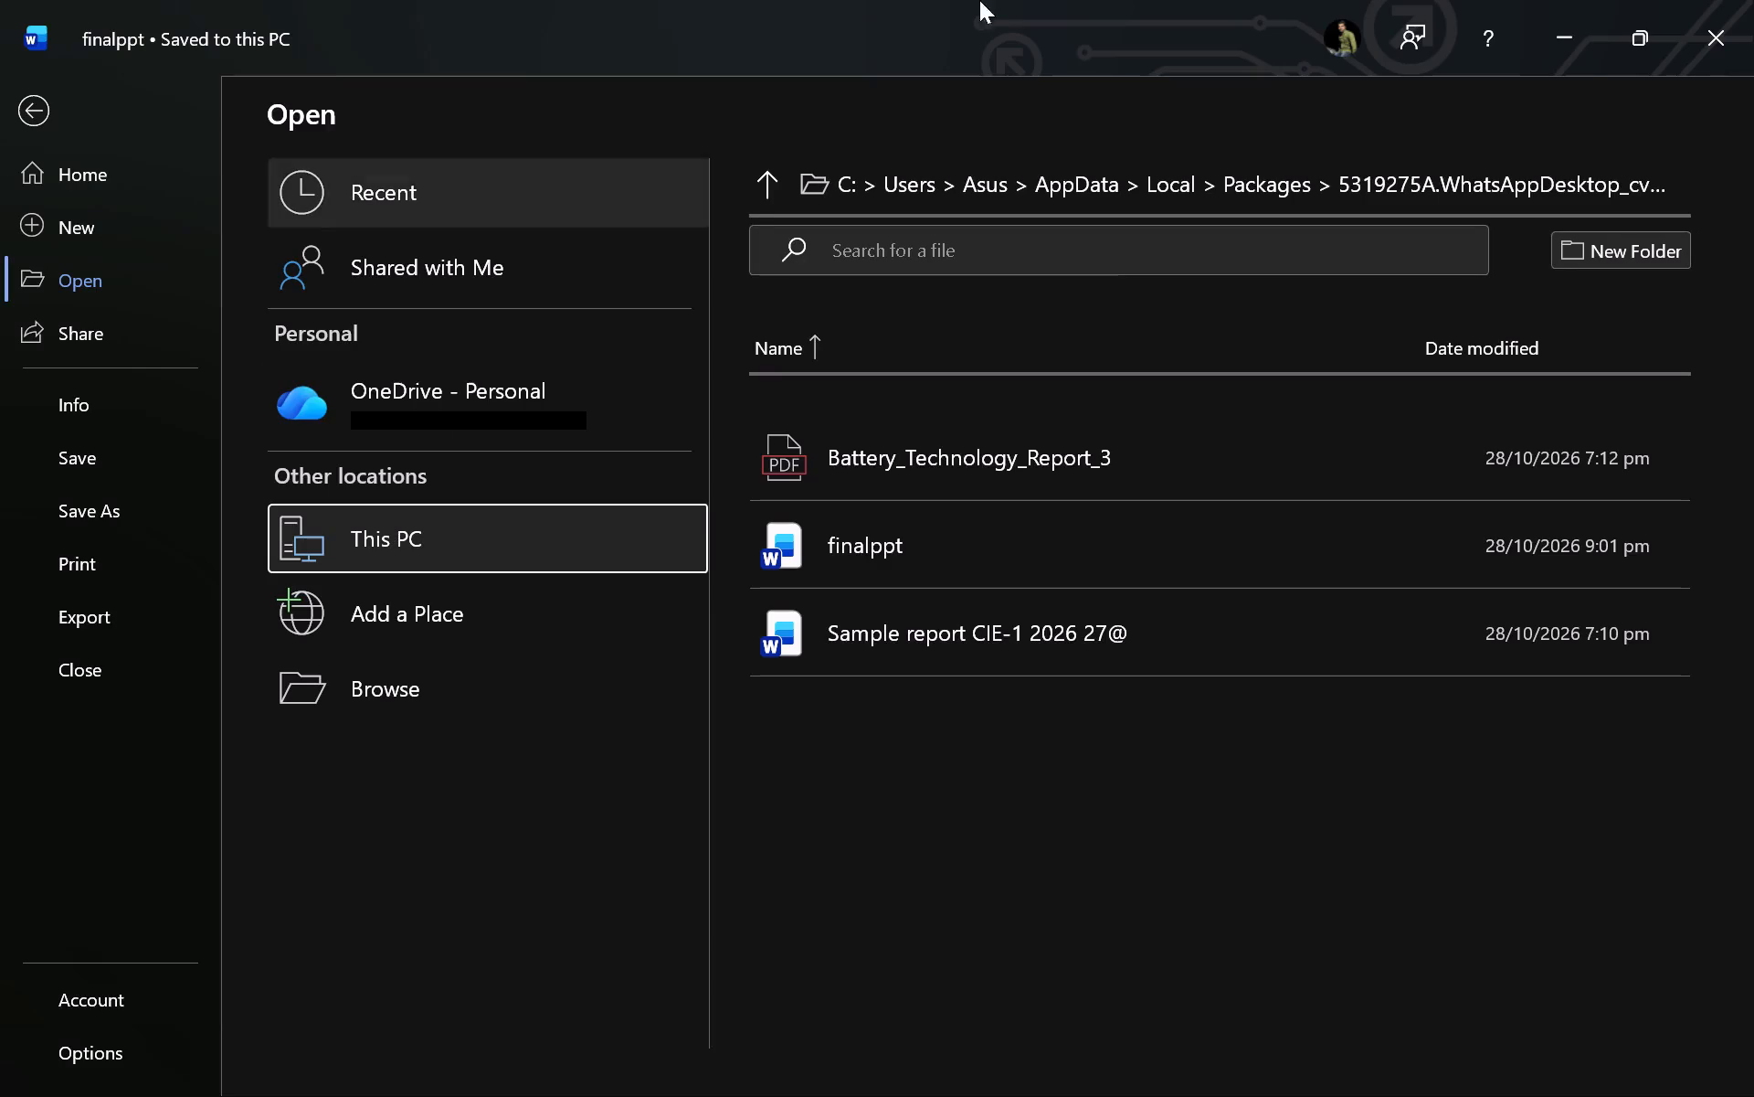
Close the finalppt document window containing the completed contents table.
left_click(1723, 3)
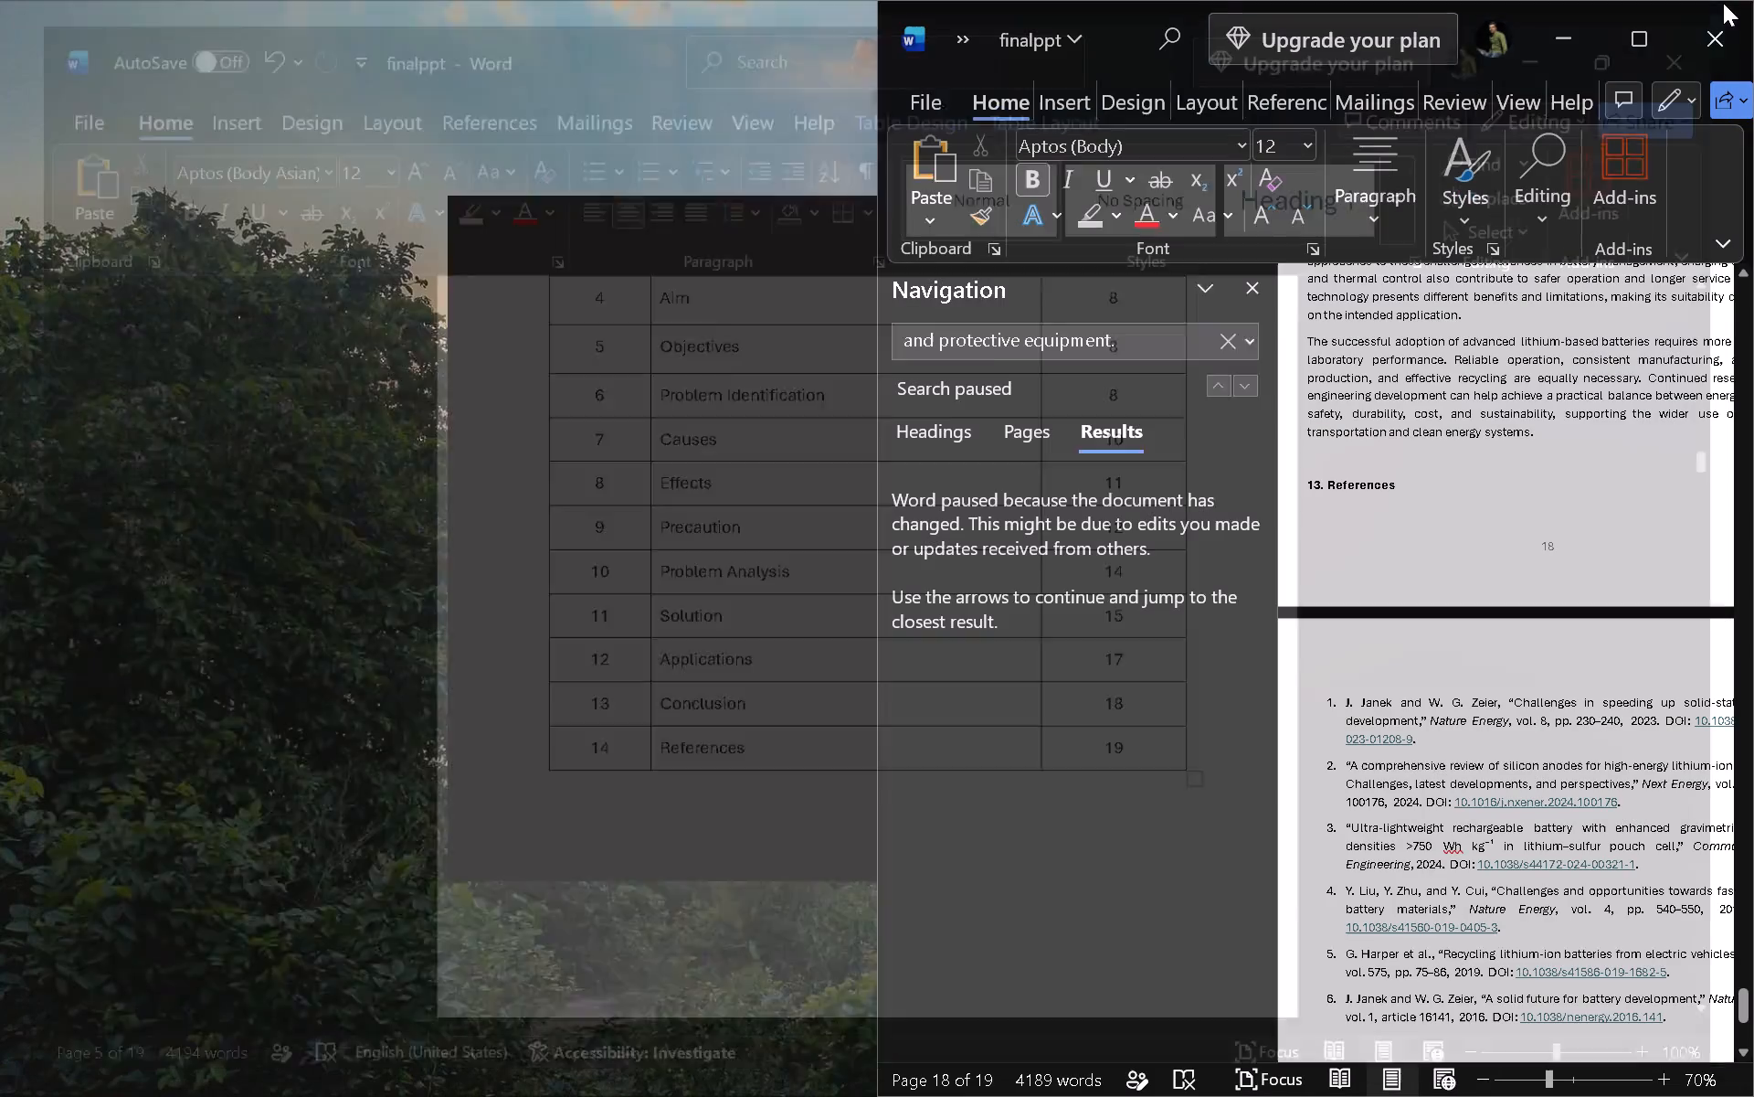